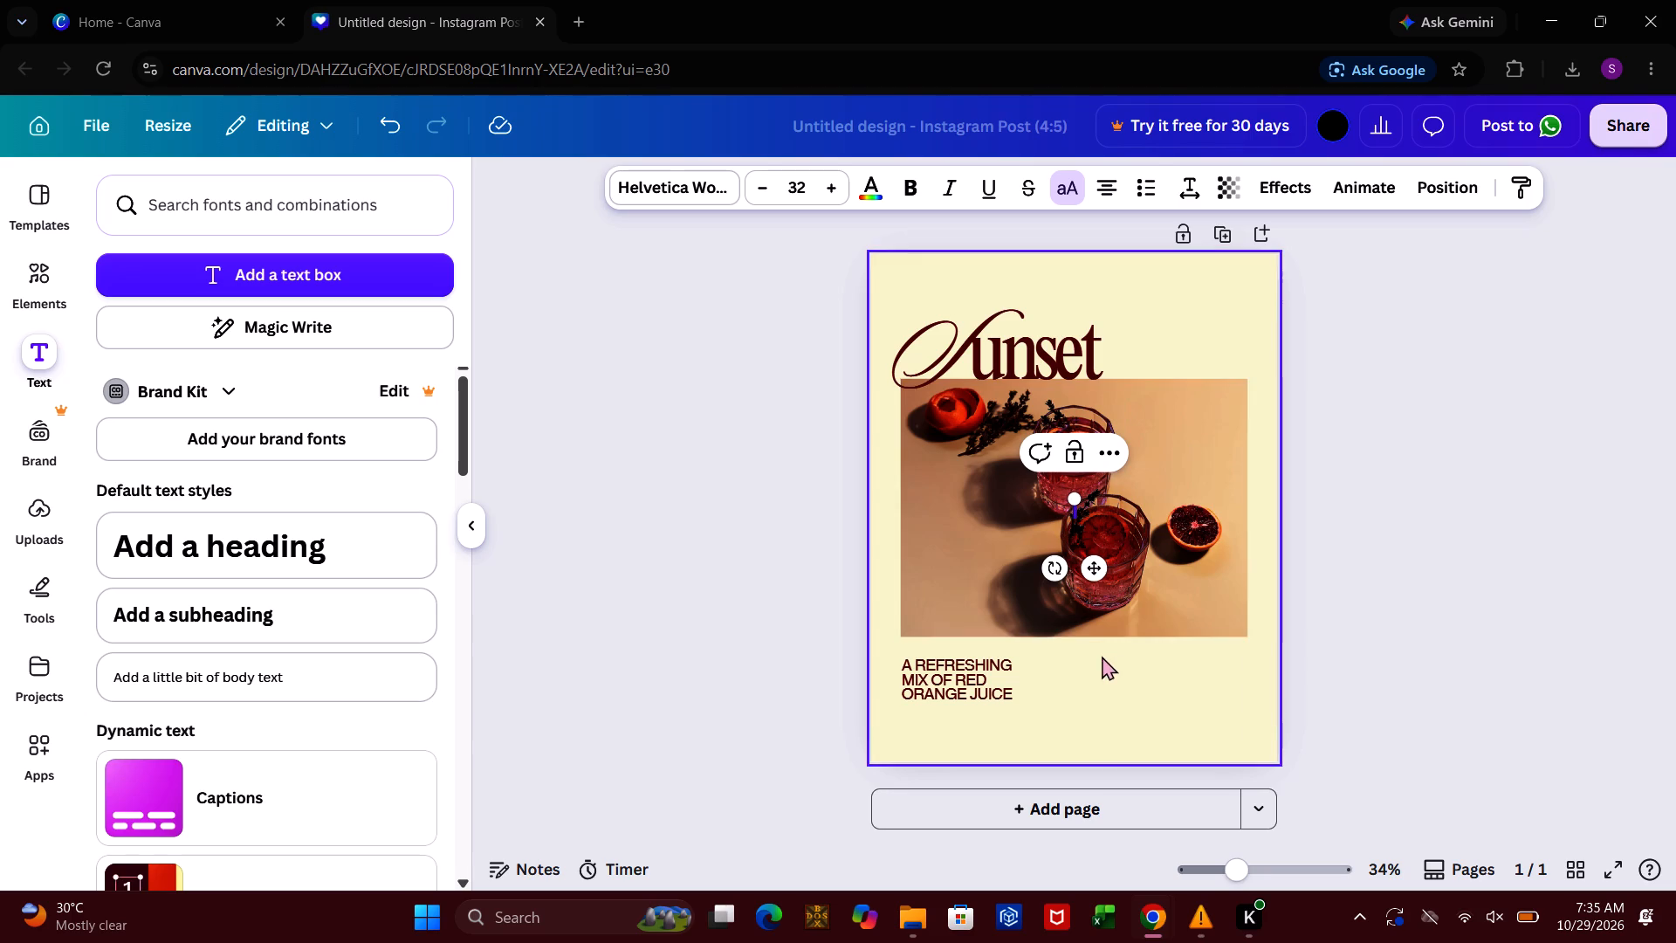
Add a new text box to the Sunset drink poster.
click(416, 272)
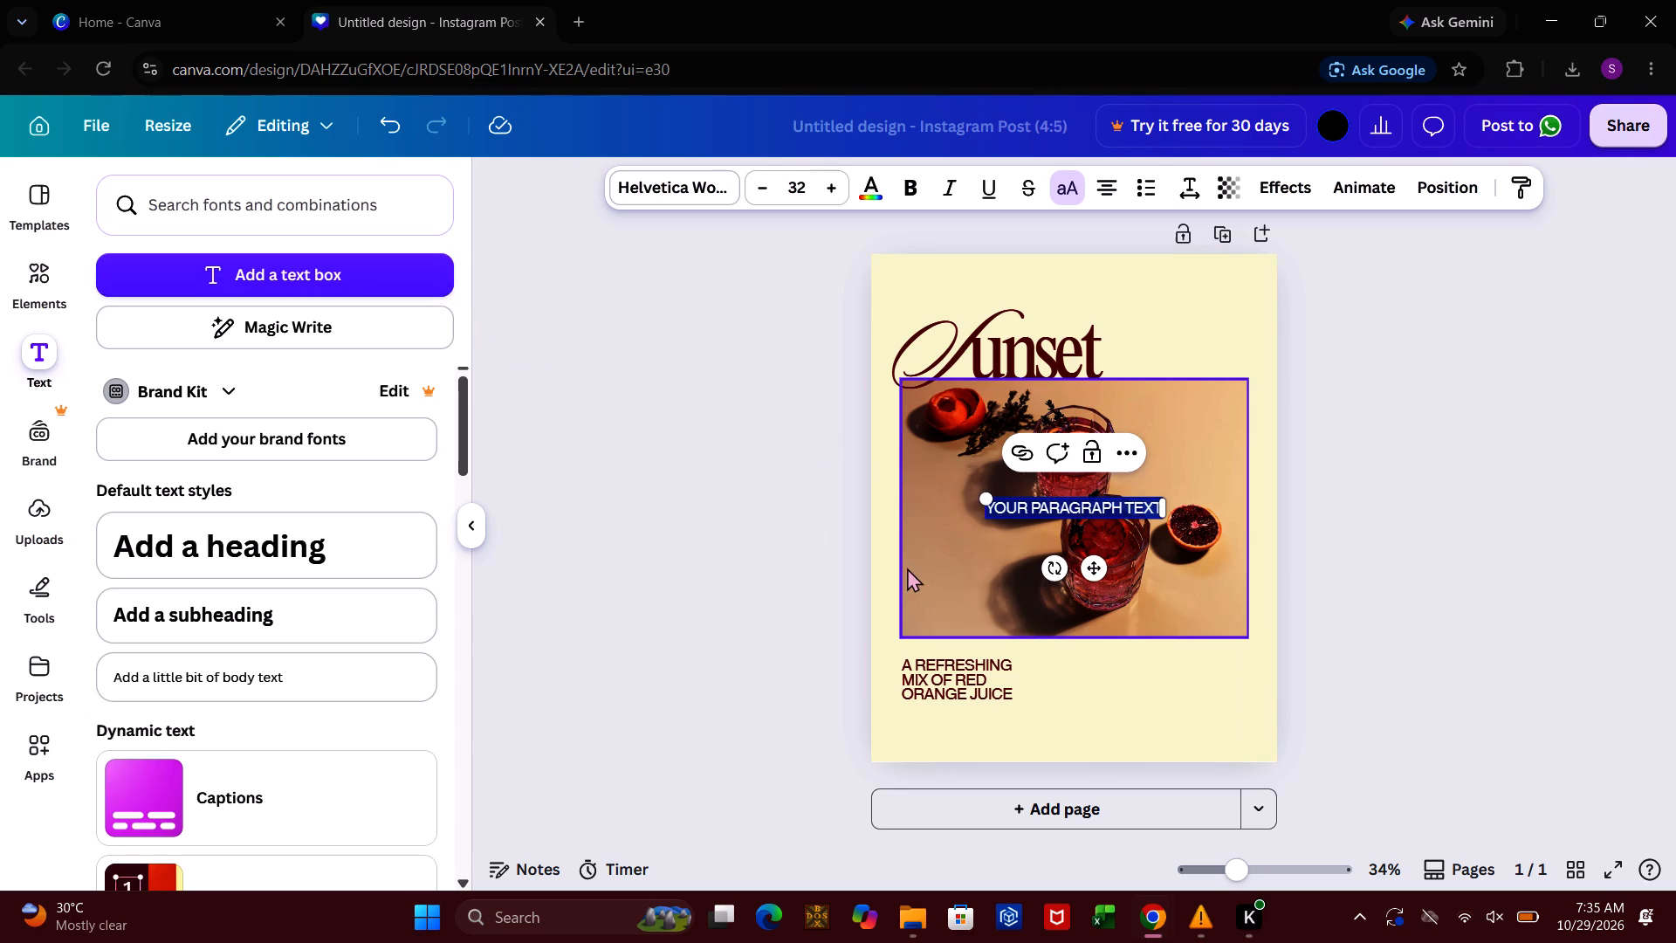
Replace the placeholder paragraph text over the drinks photo with "peachedicedteaa".
key(BackSpace)
key(p)
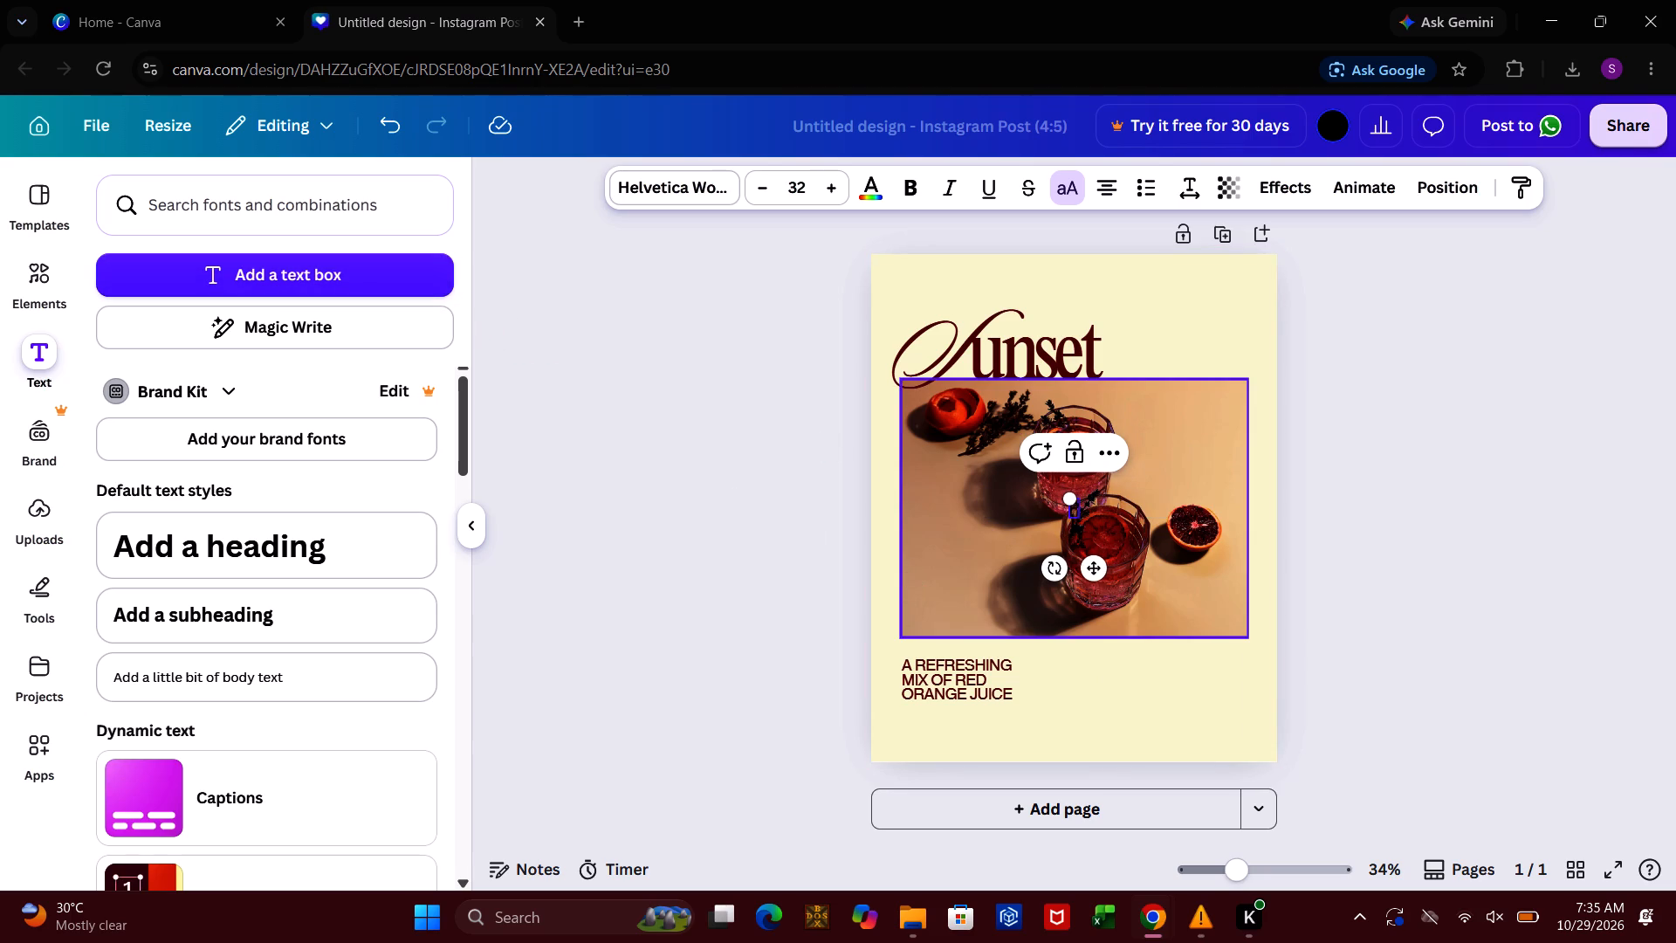
text(eached)
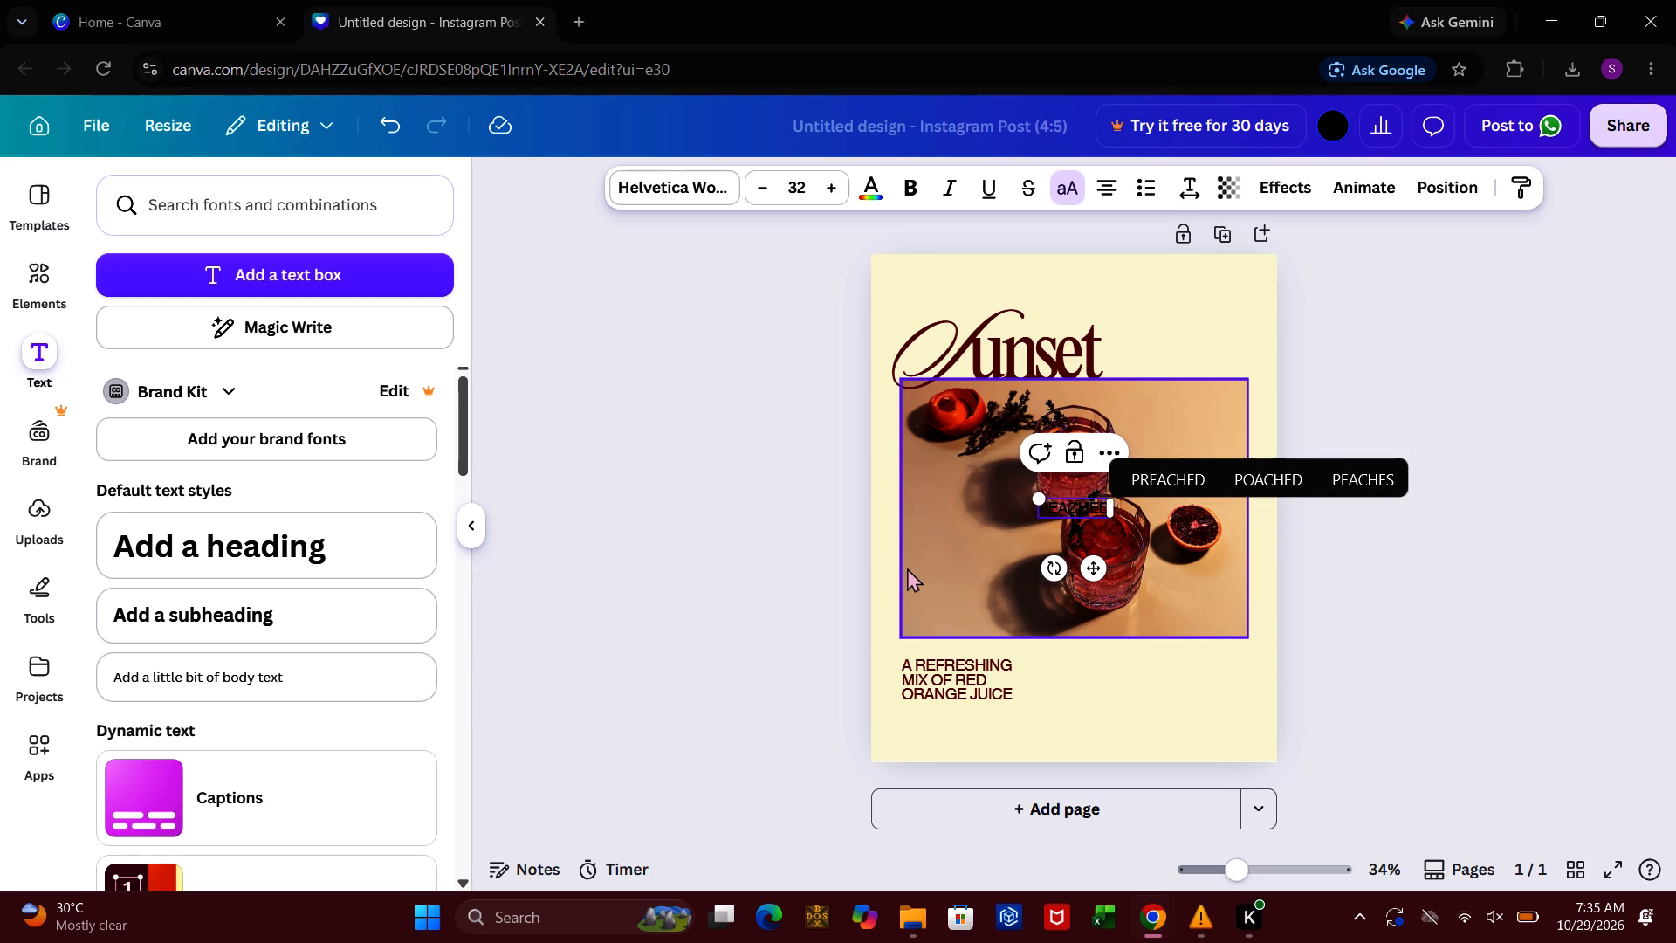
text(iced)
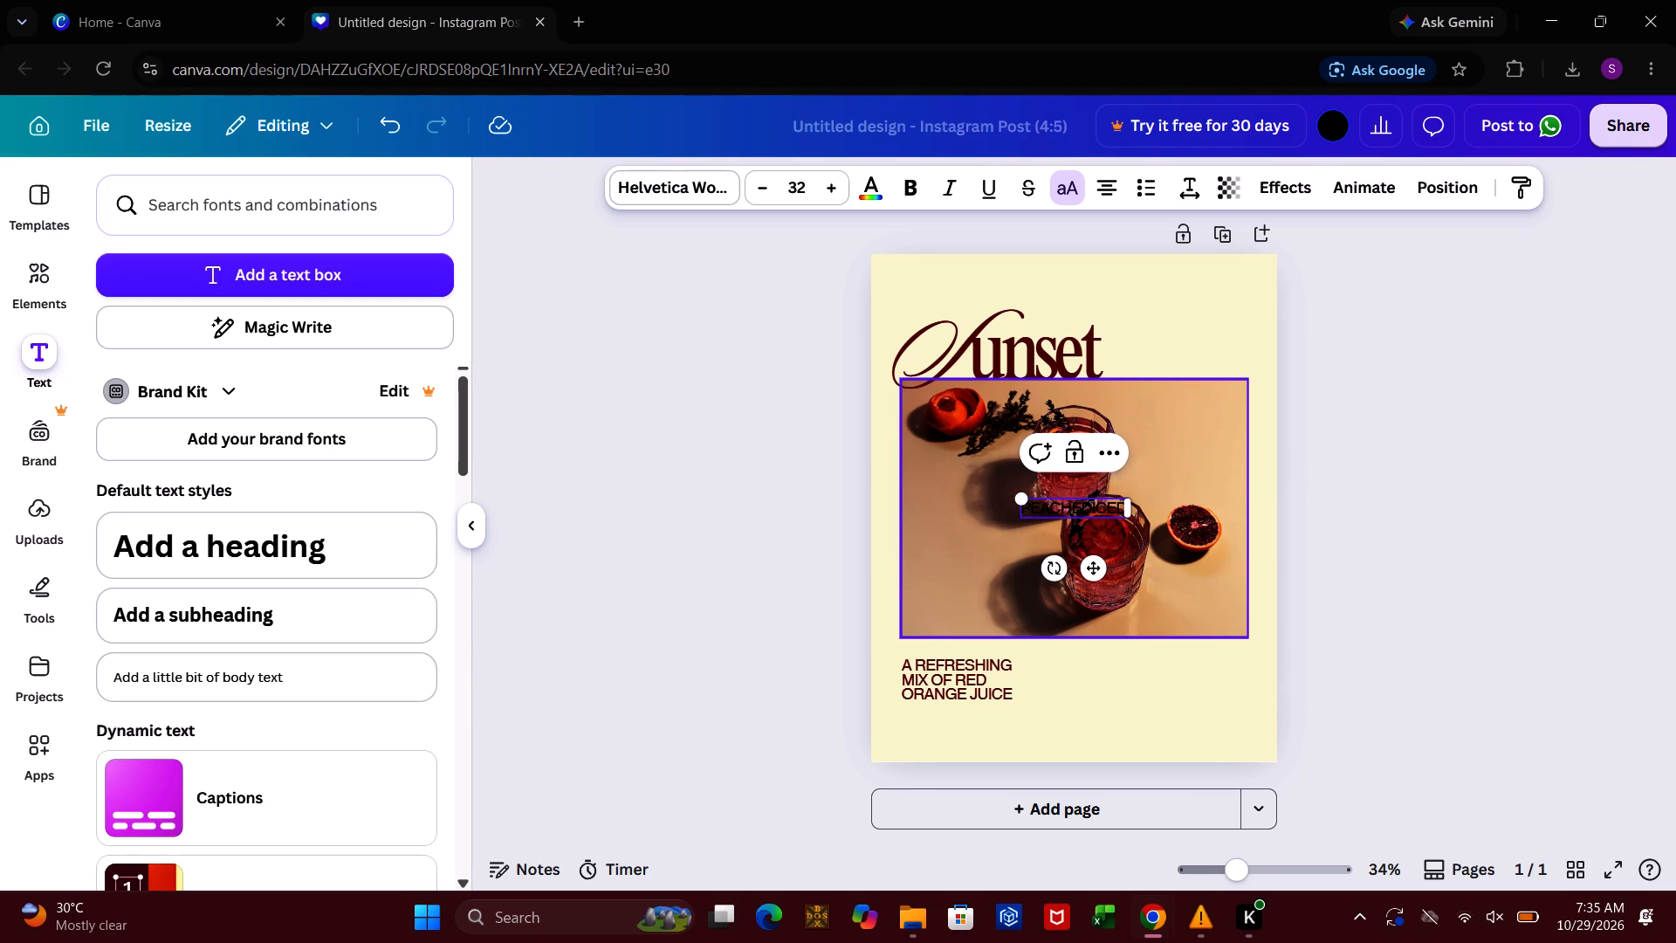
text(teaa)
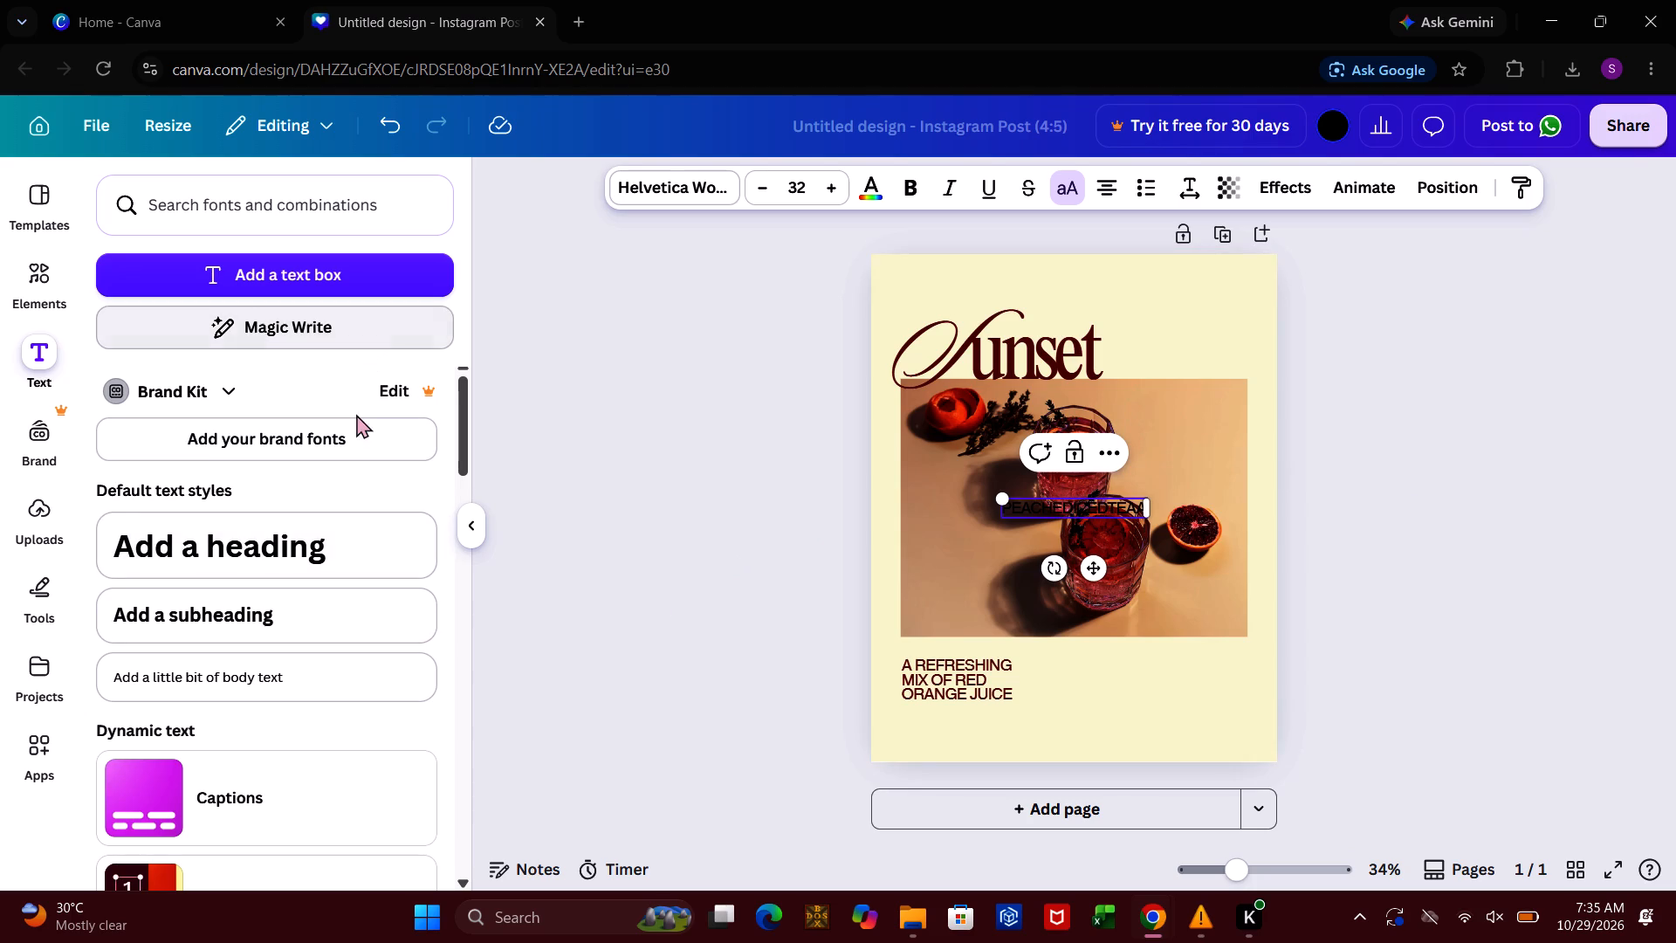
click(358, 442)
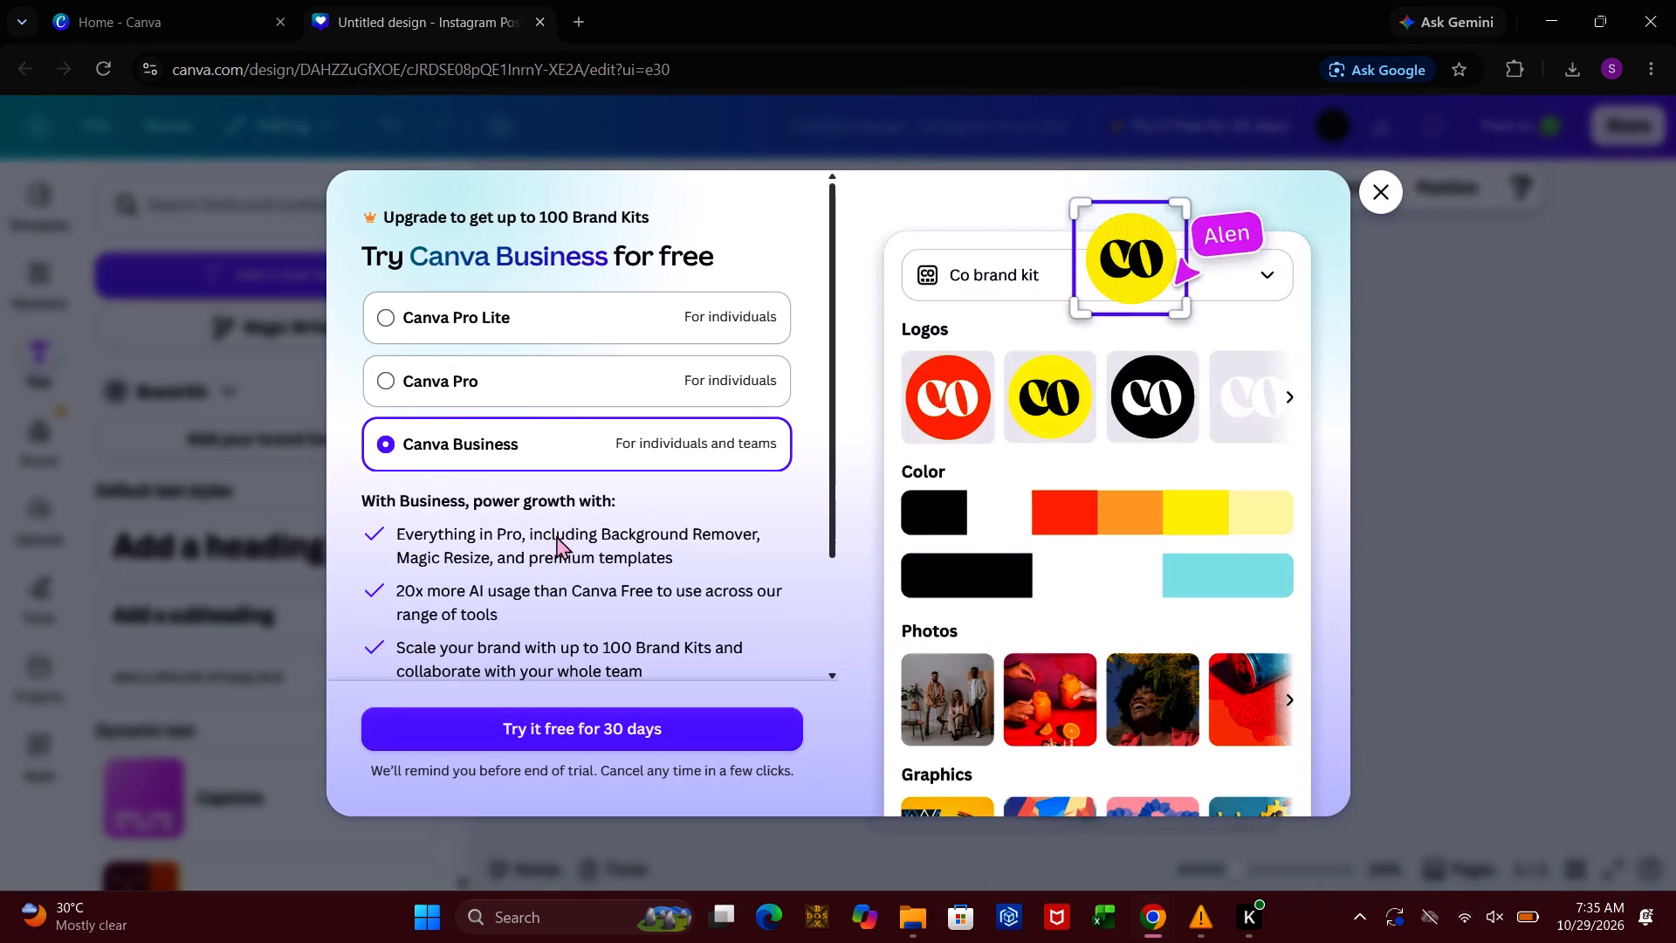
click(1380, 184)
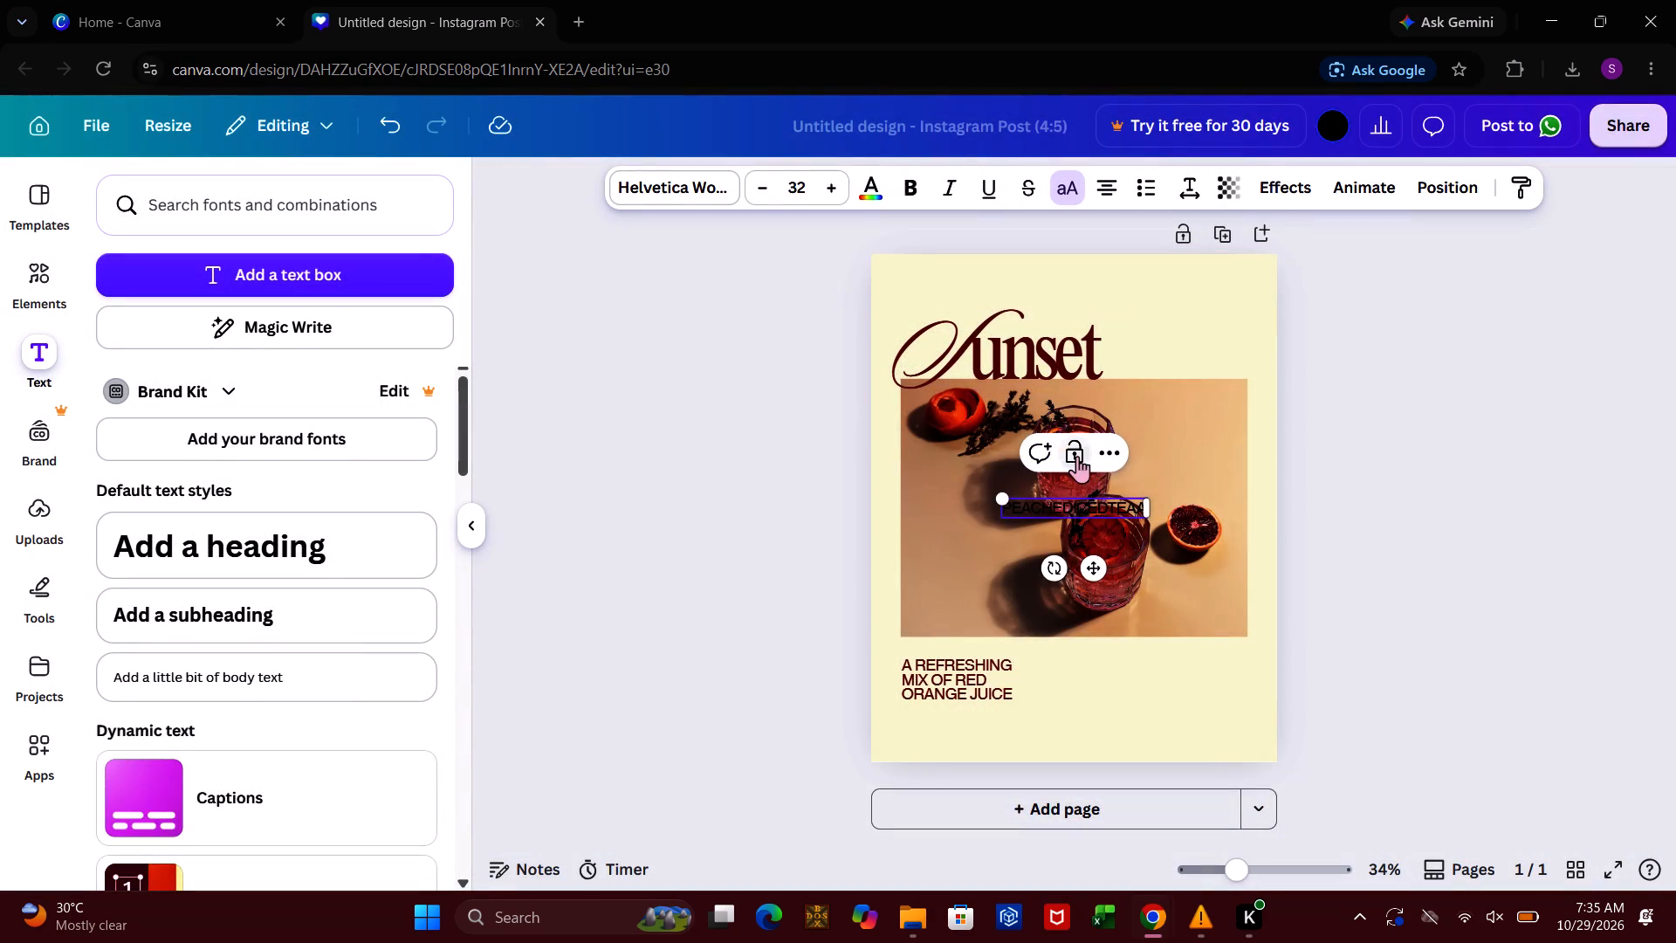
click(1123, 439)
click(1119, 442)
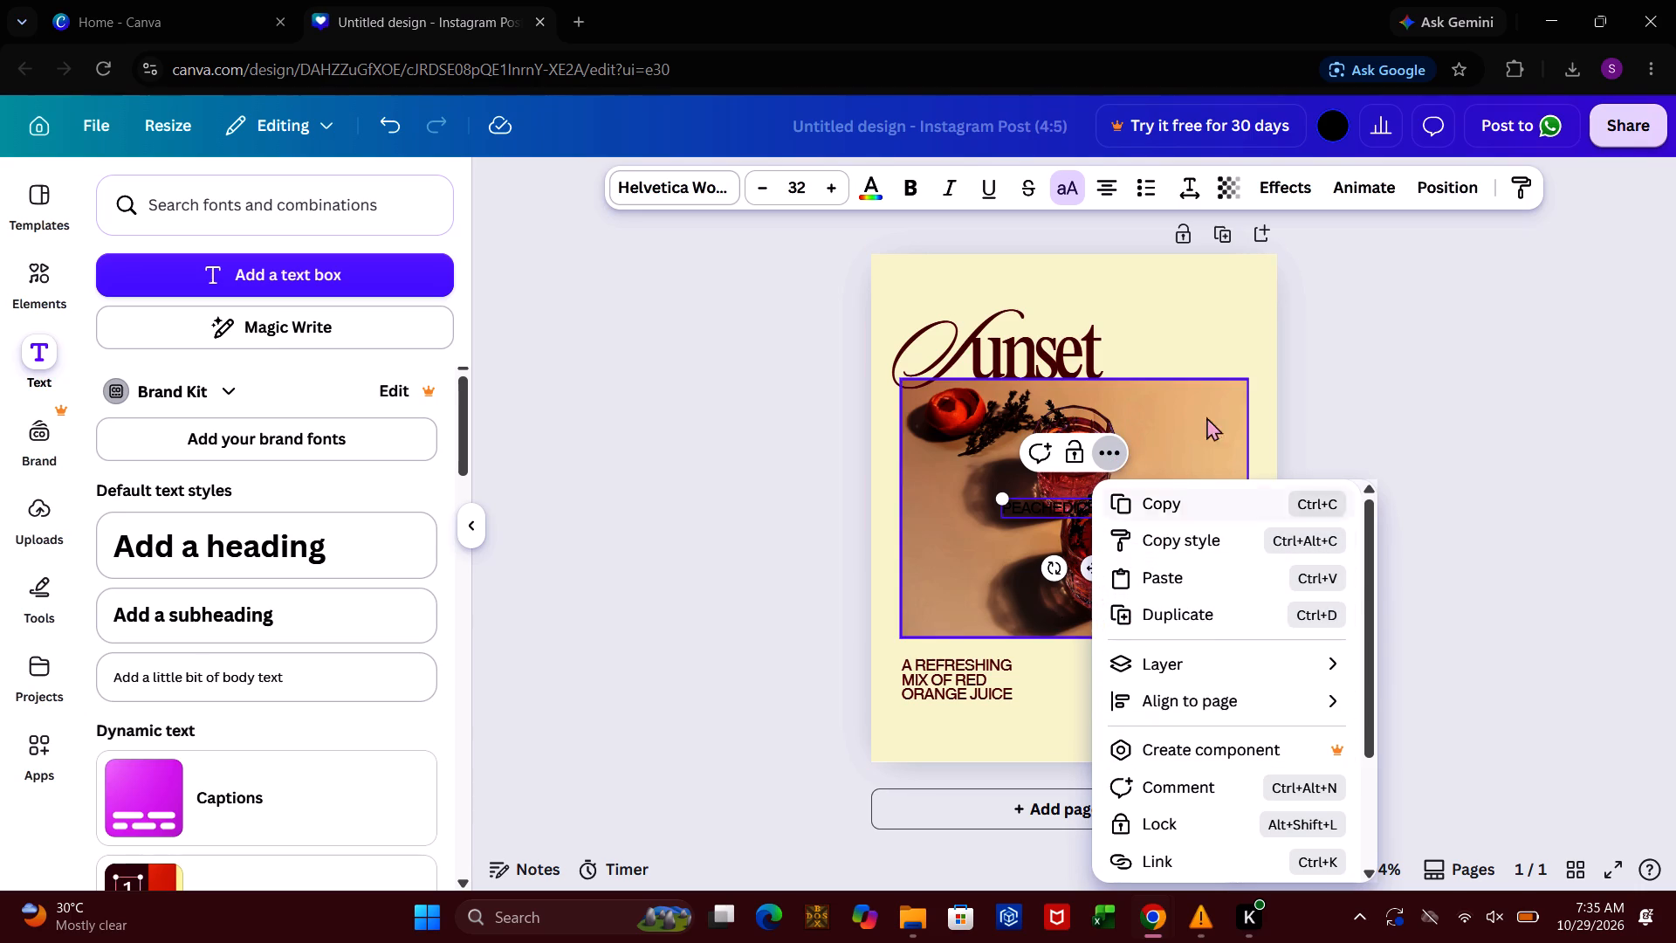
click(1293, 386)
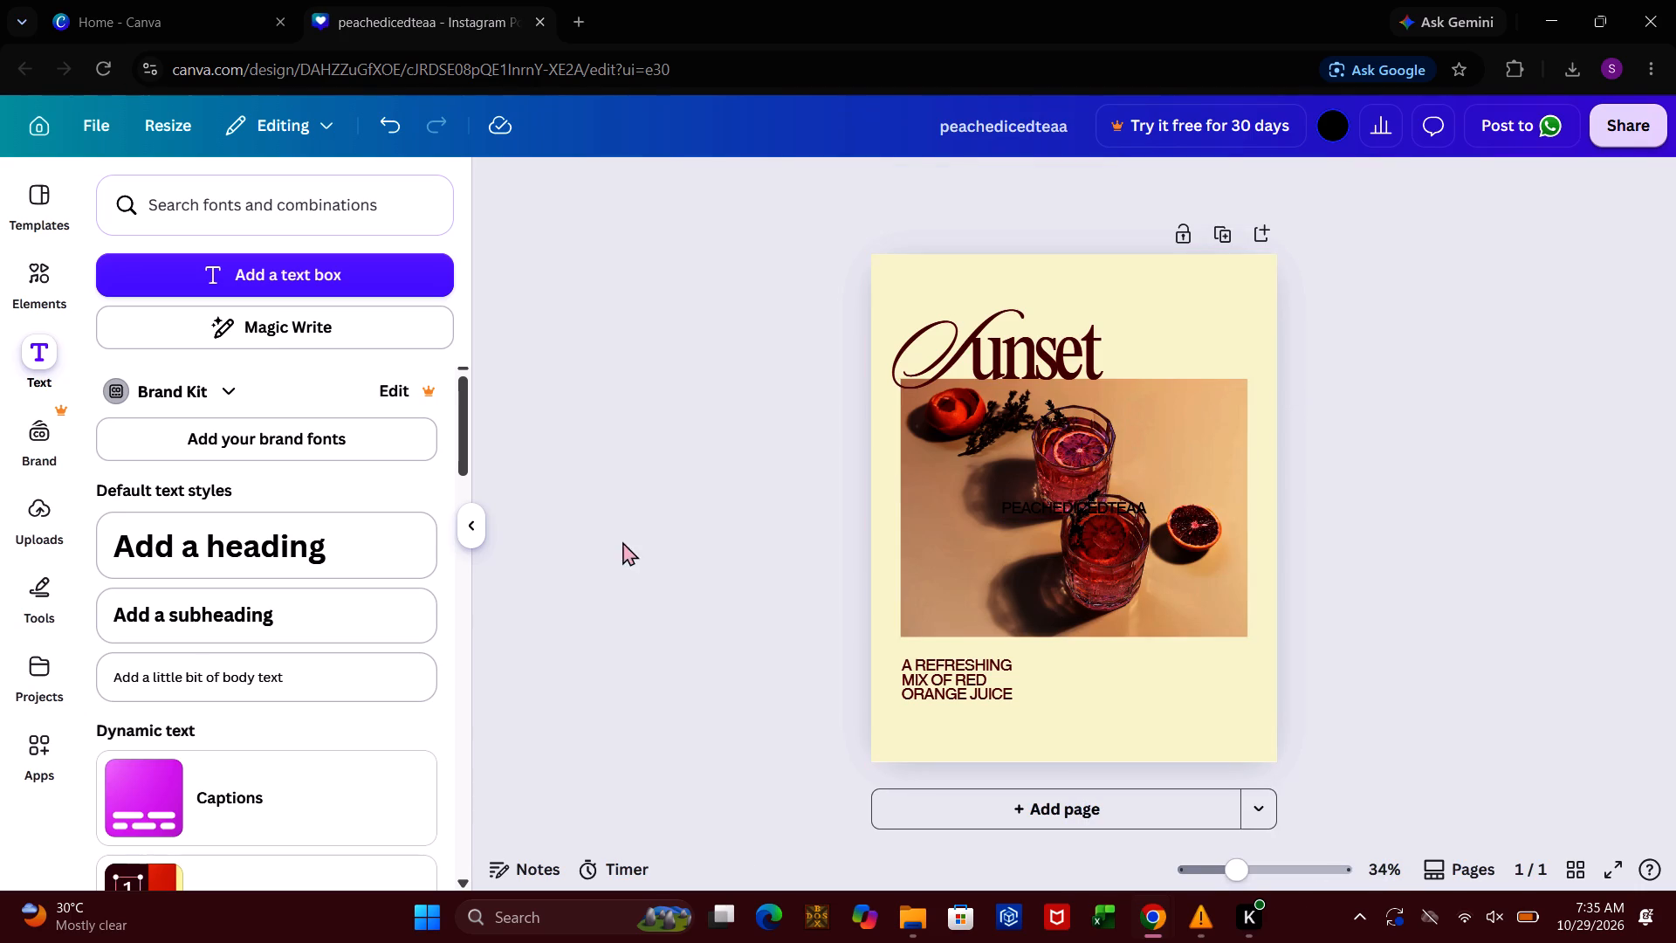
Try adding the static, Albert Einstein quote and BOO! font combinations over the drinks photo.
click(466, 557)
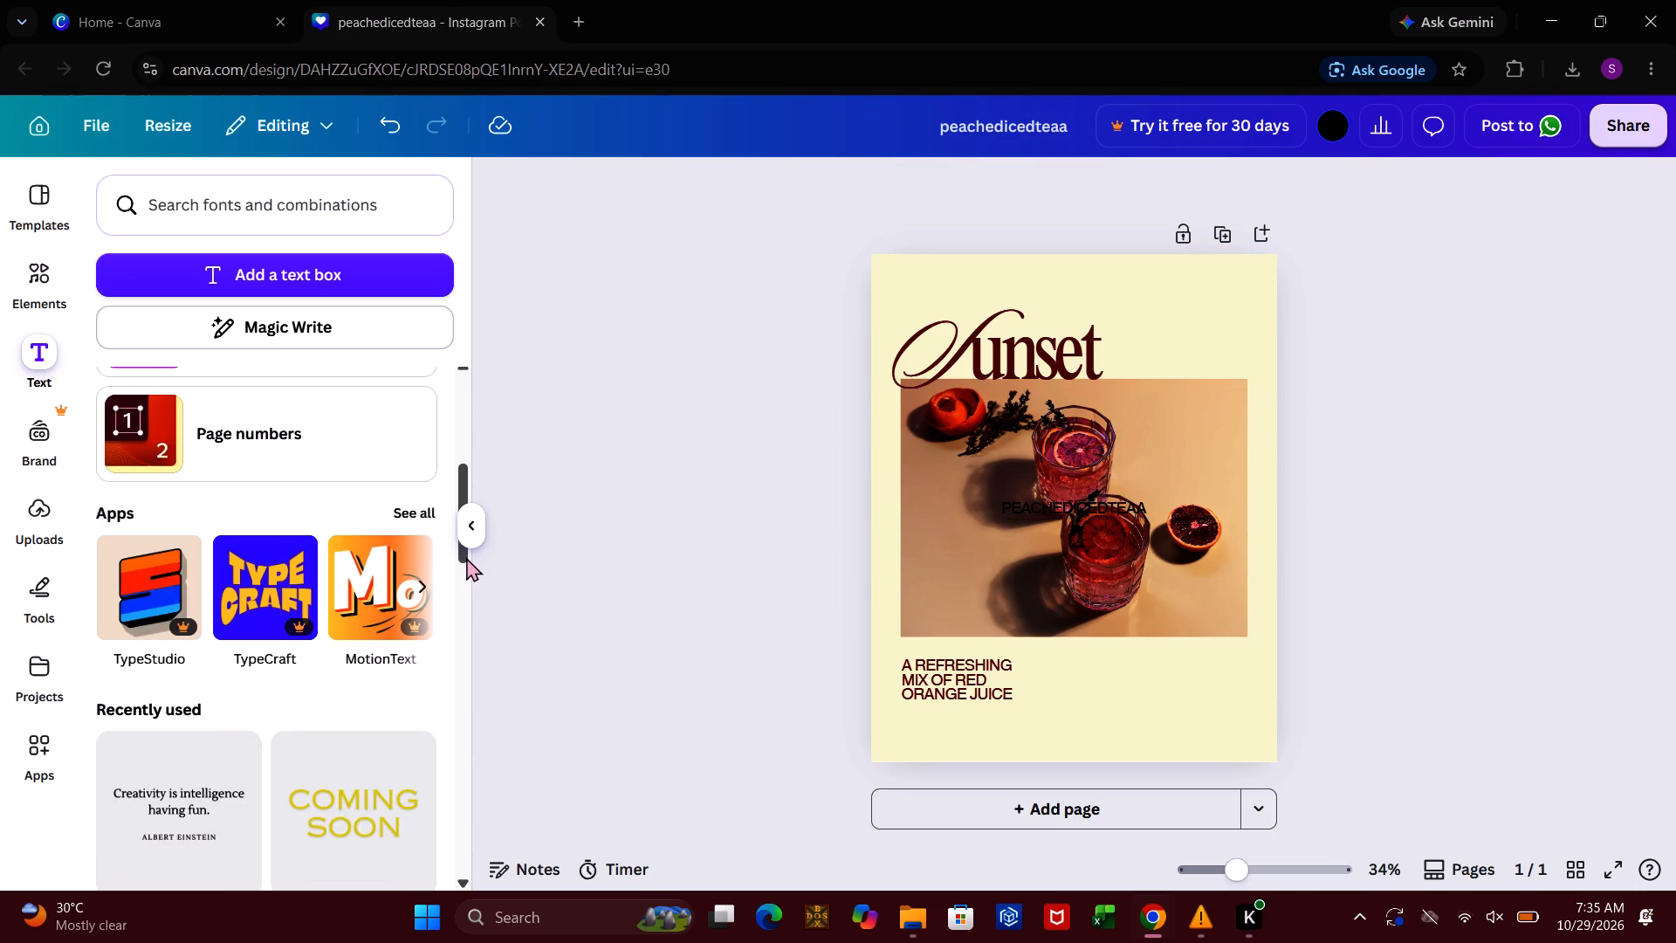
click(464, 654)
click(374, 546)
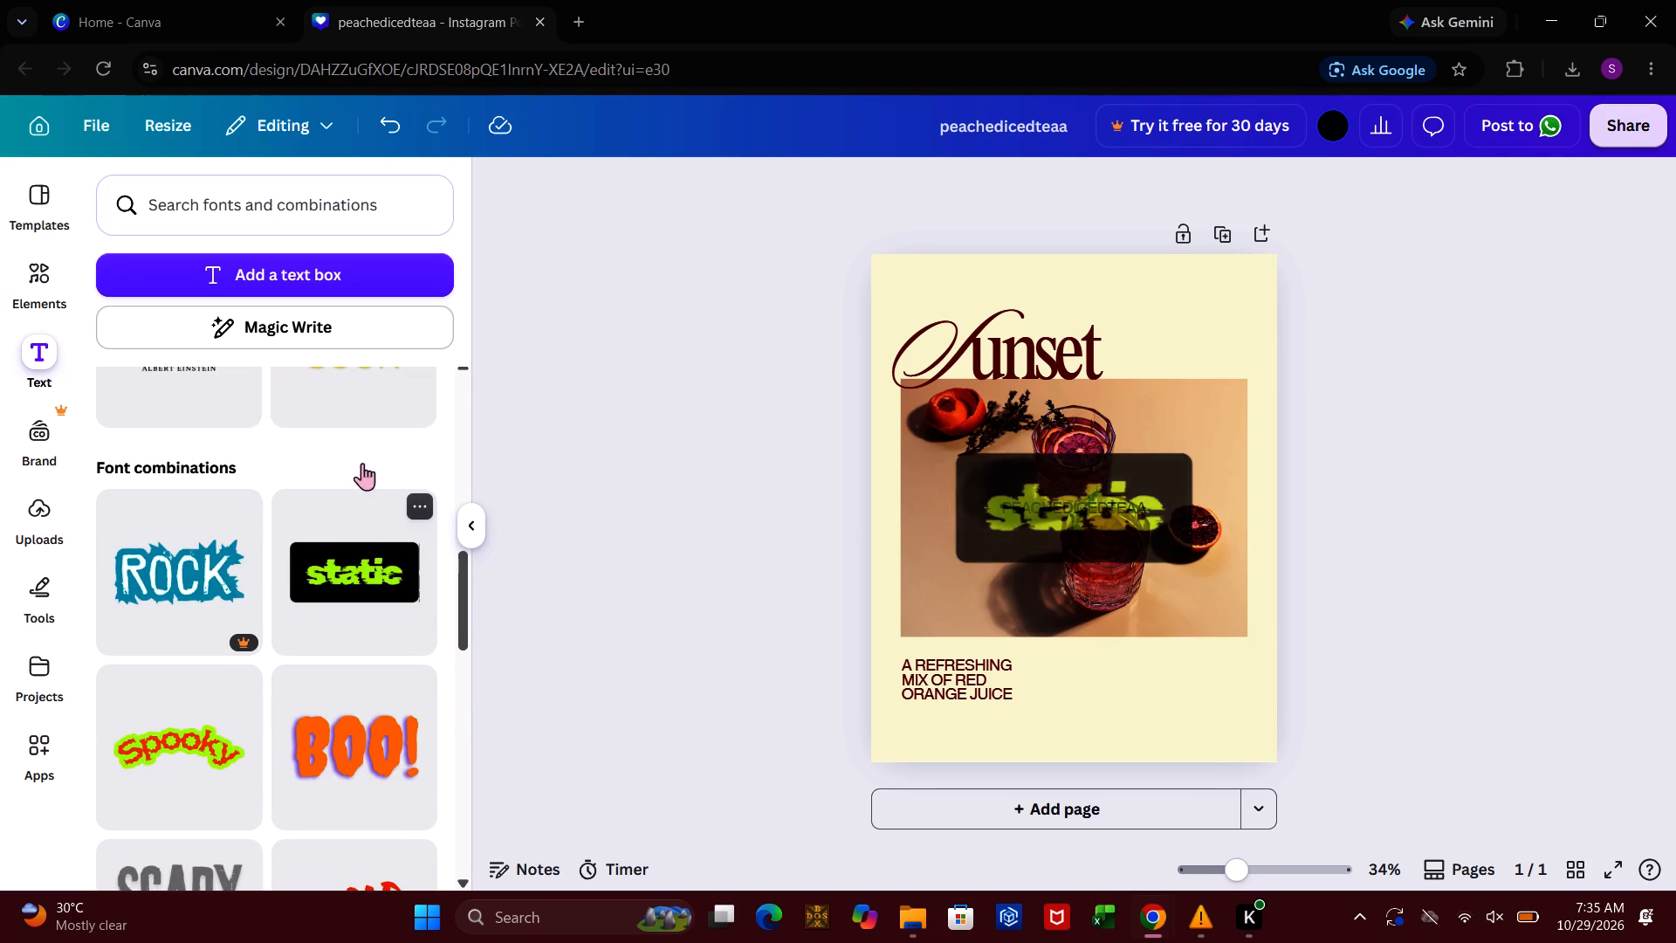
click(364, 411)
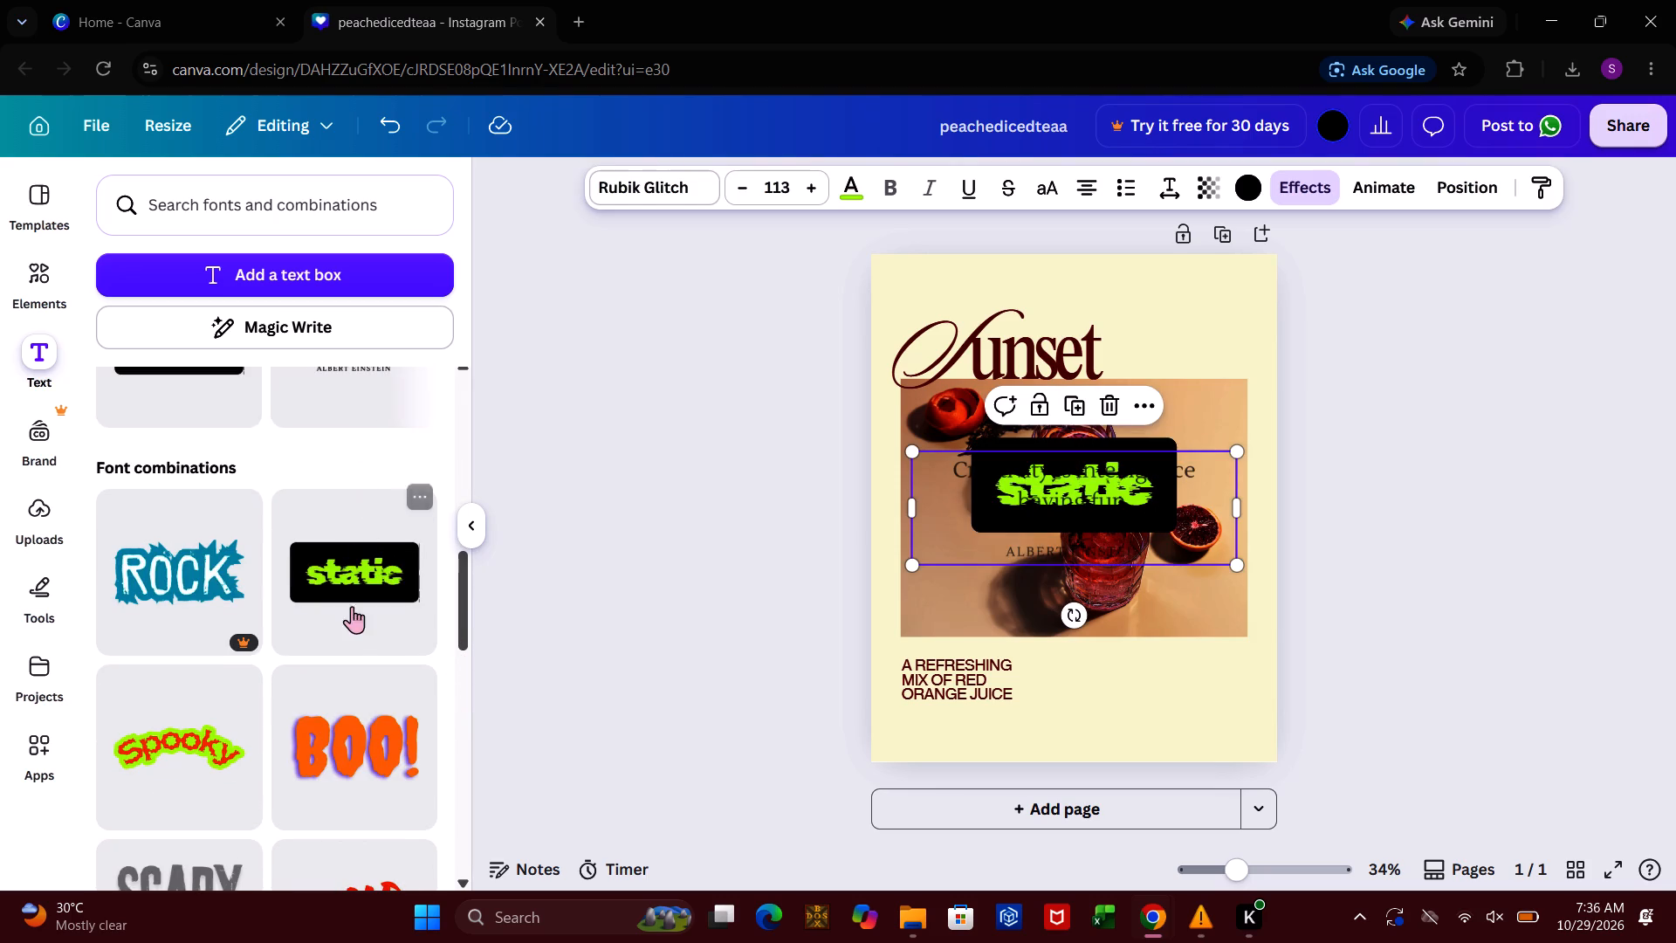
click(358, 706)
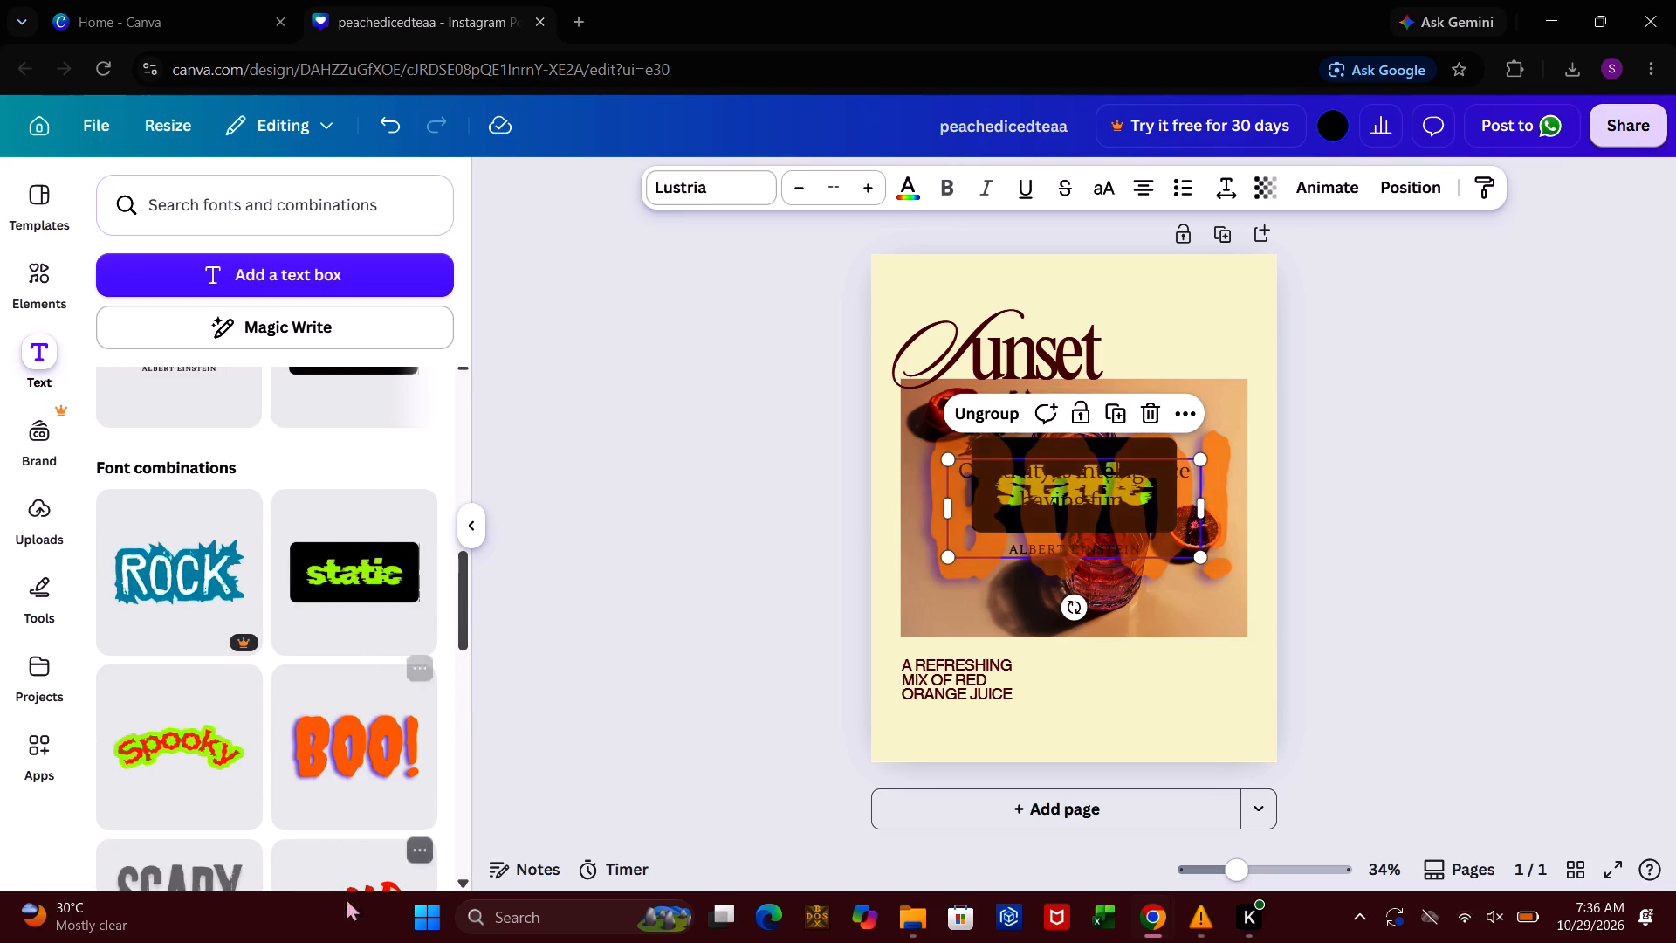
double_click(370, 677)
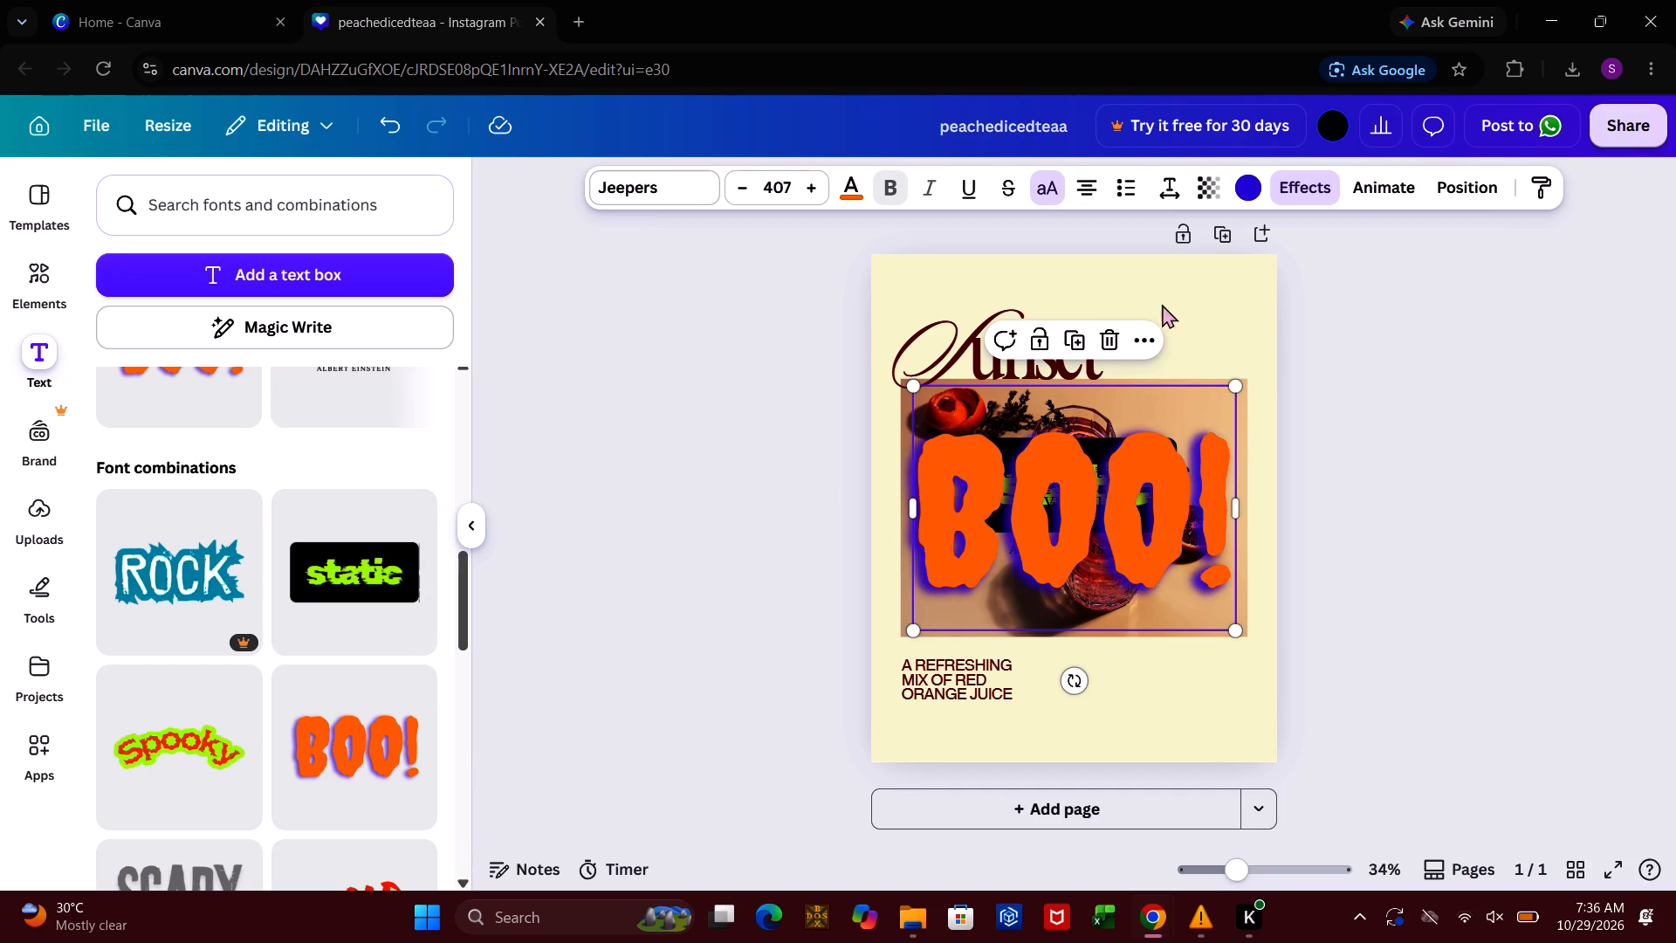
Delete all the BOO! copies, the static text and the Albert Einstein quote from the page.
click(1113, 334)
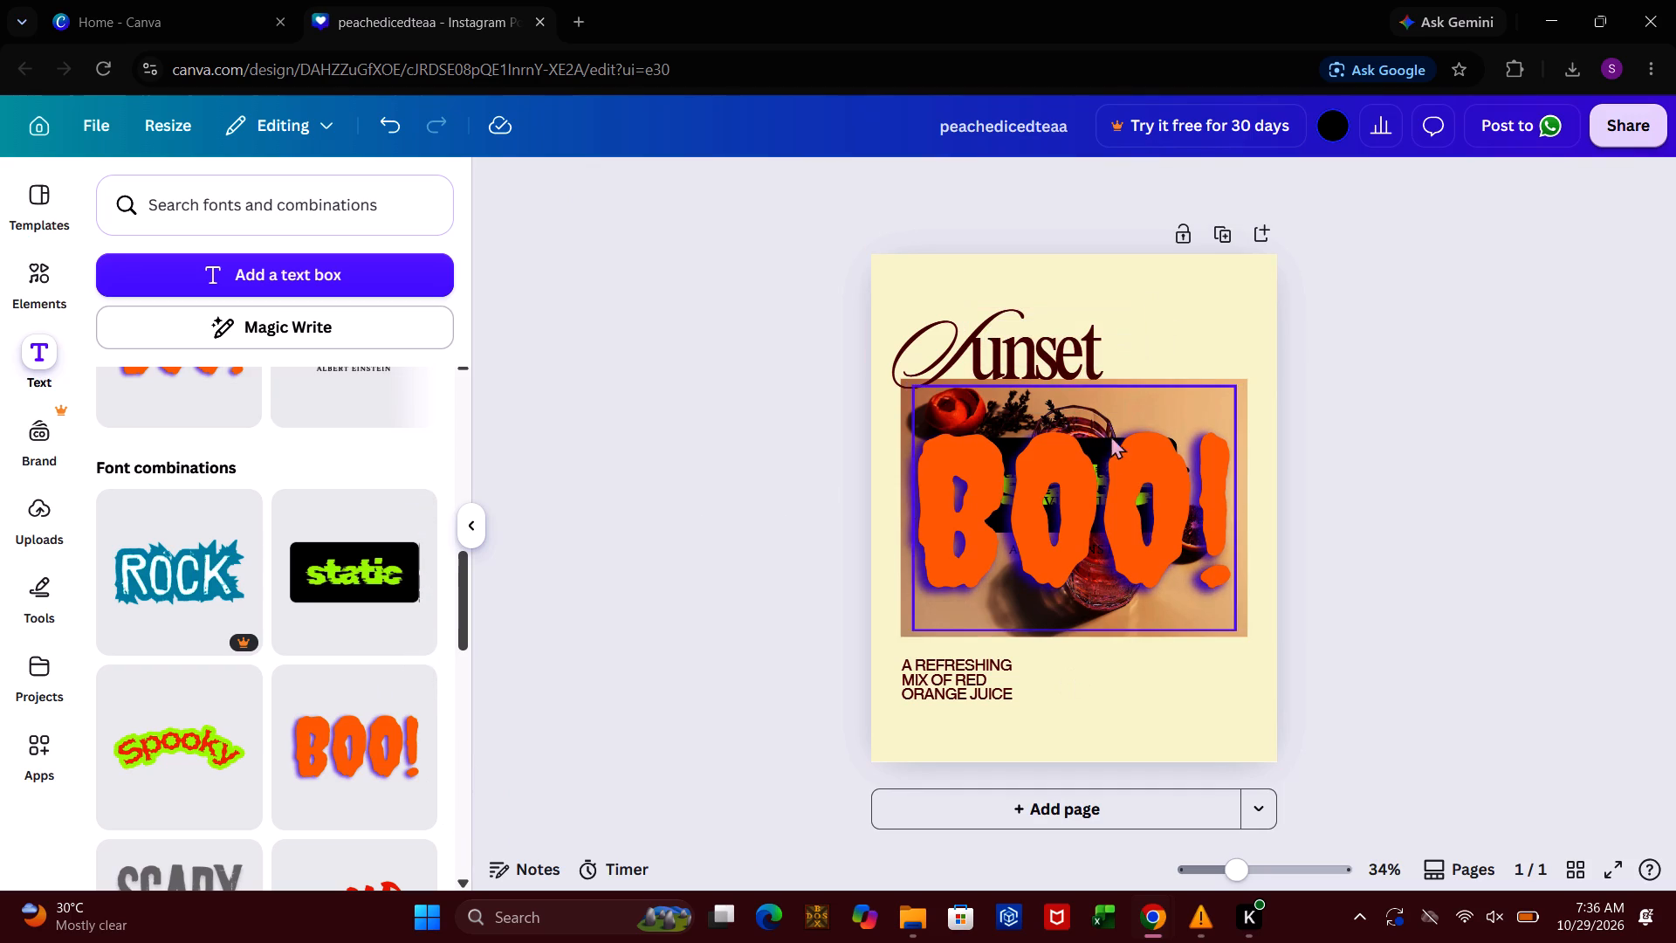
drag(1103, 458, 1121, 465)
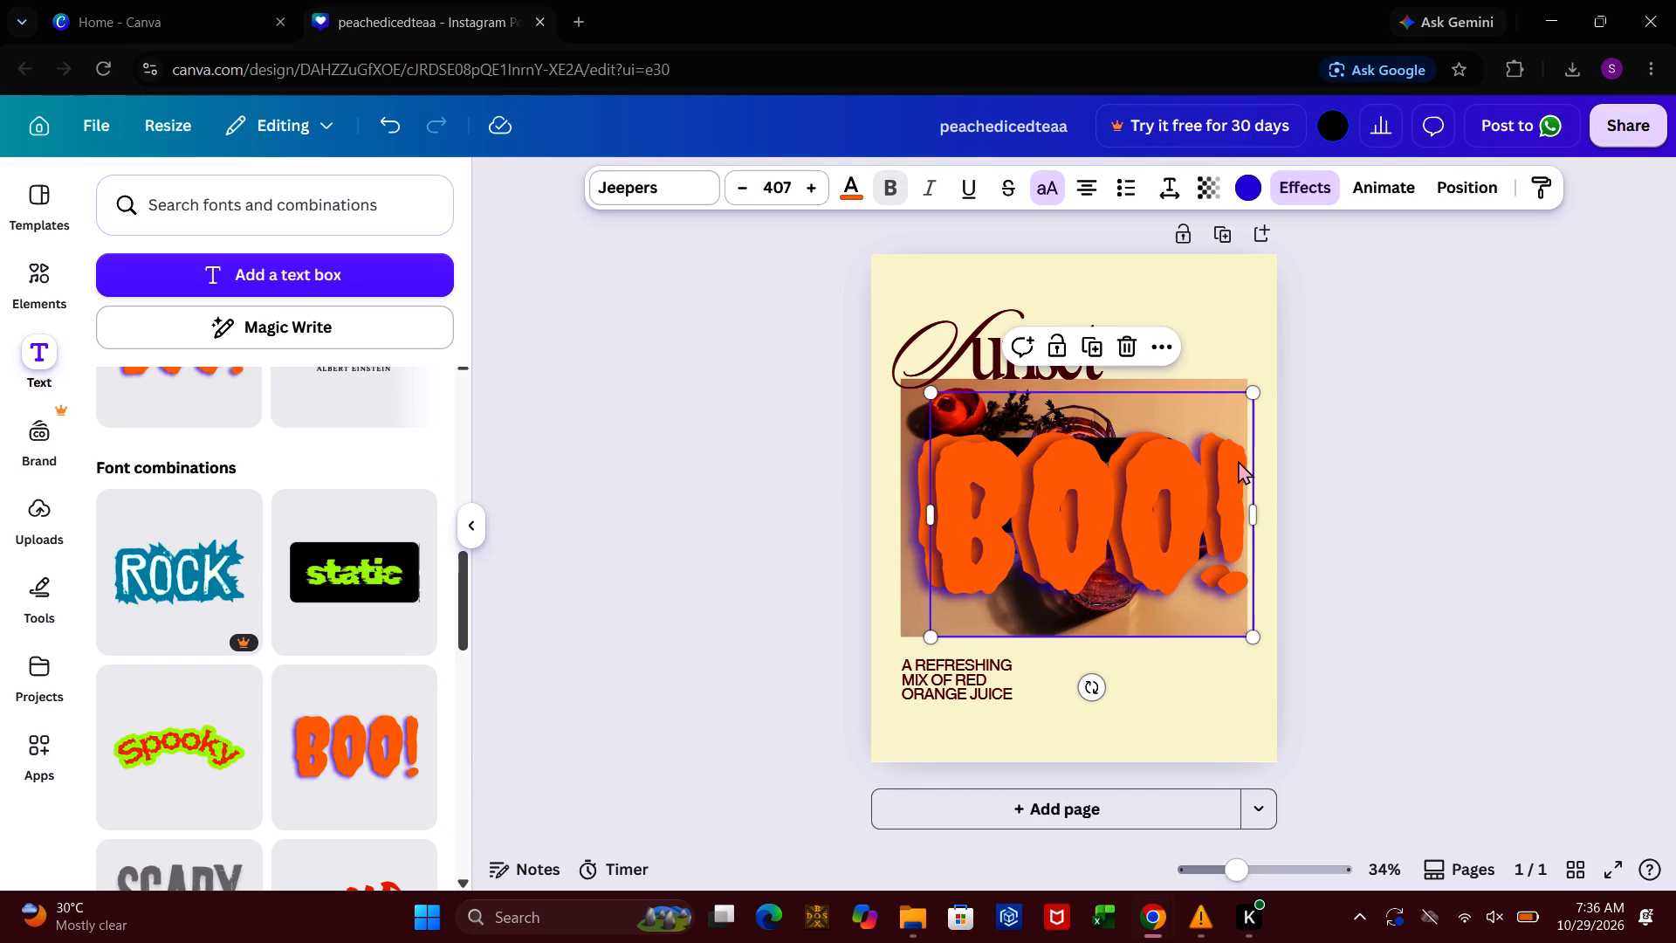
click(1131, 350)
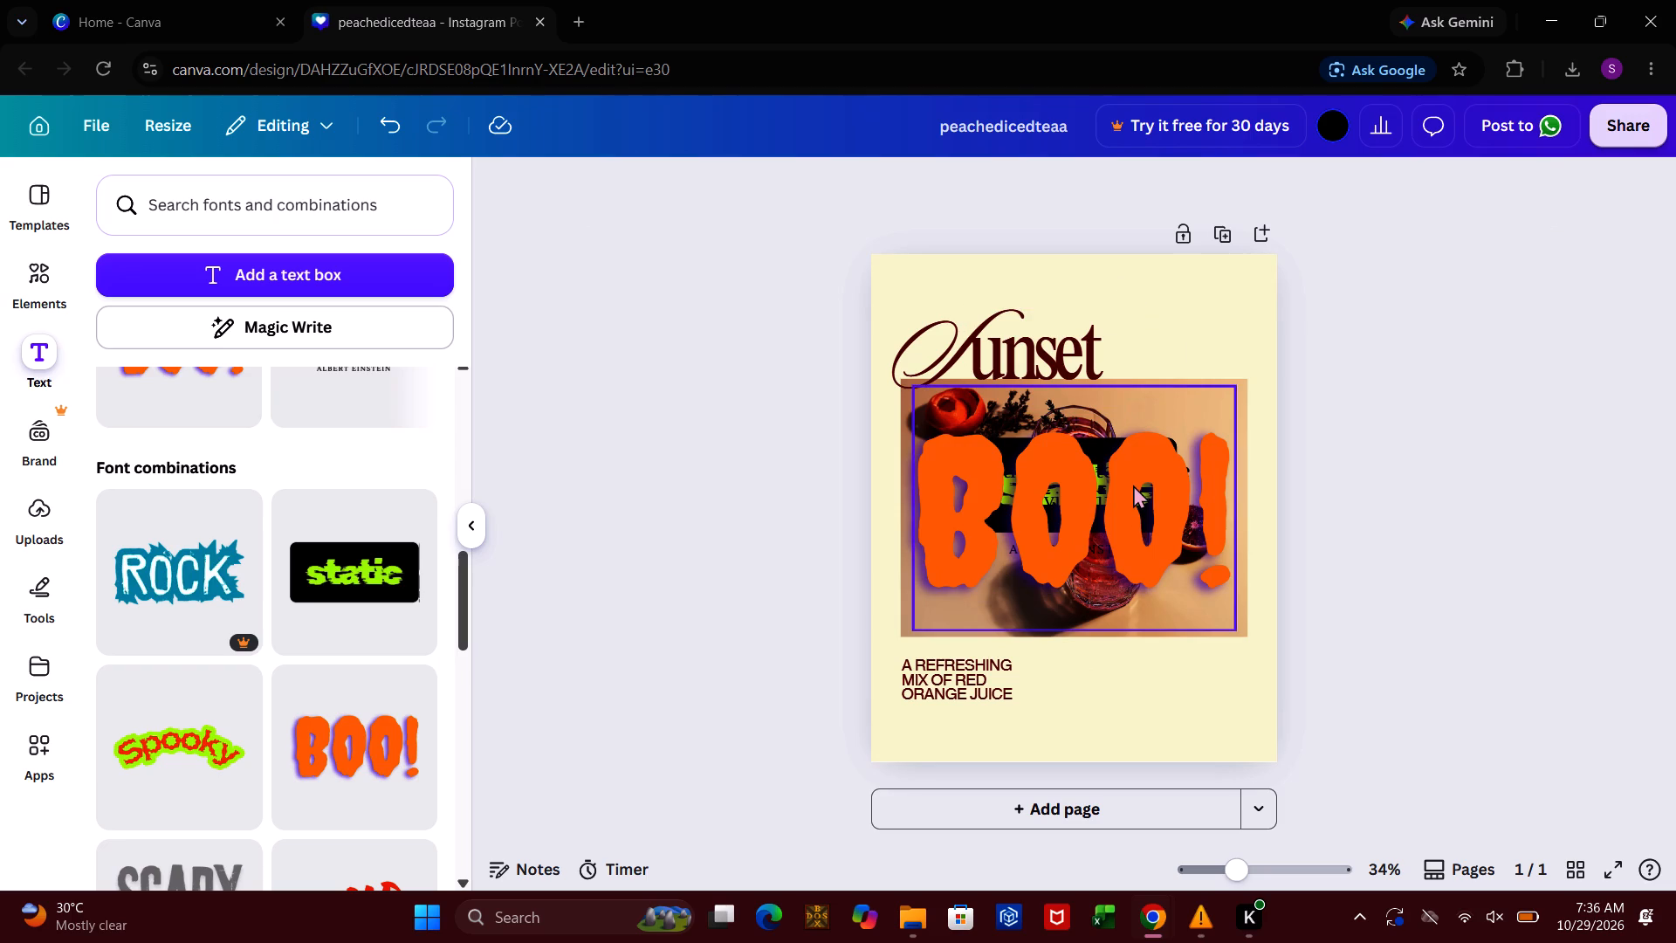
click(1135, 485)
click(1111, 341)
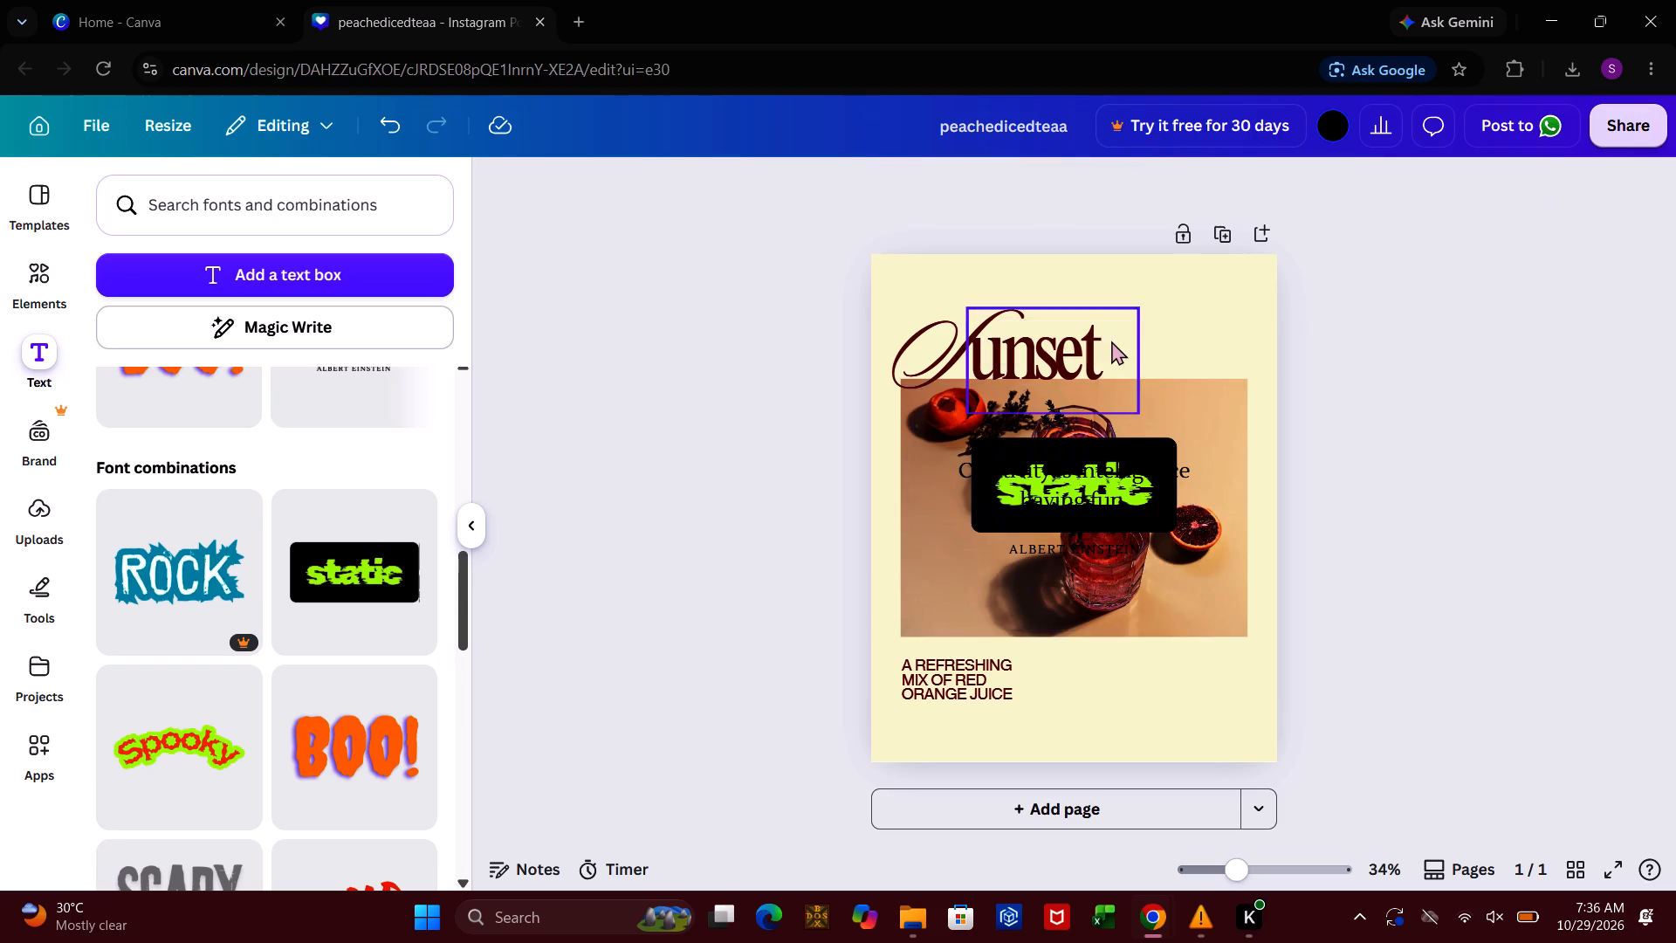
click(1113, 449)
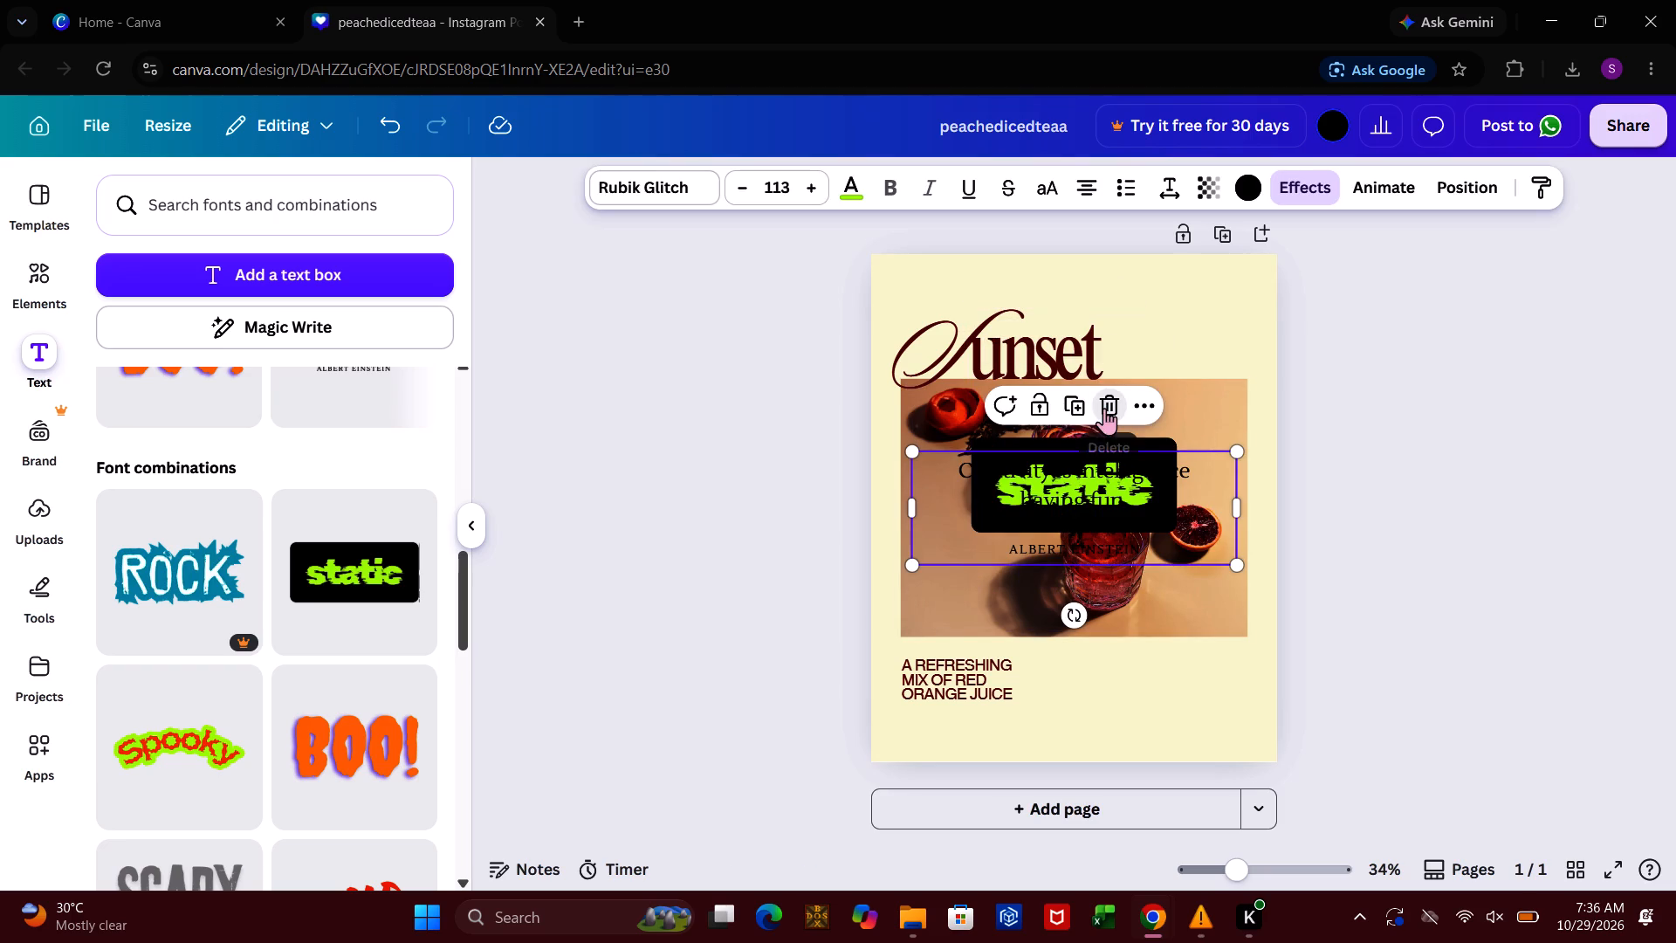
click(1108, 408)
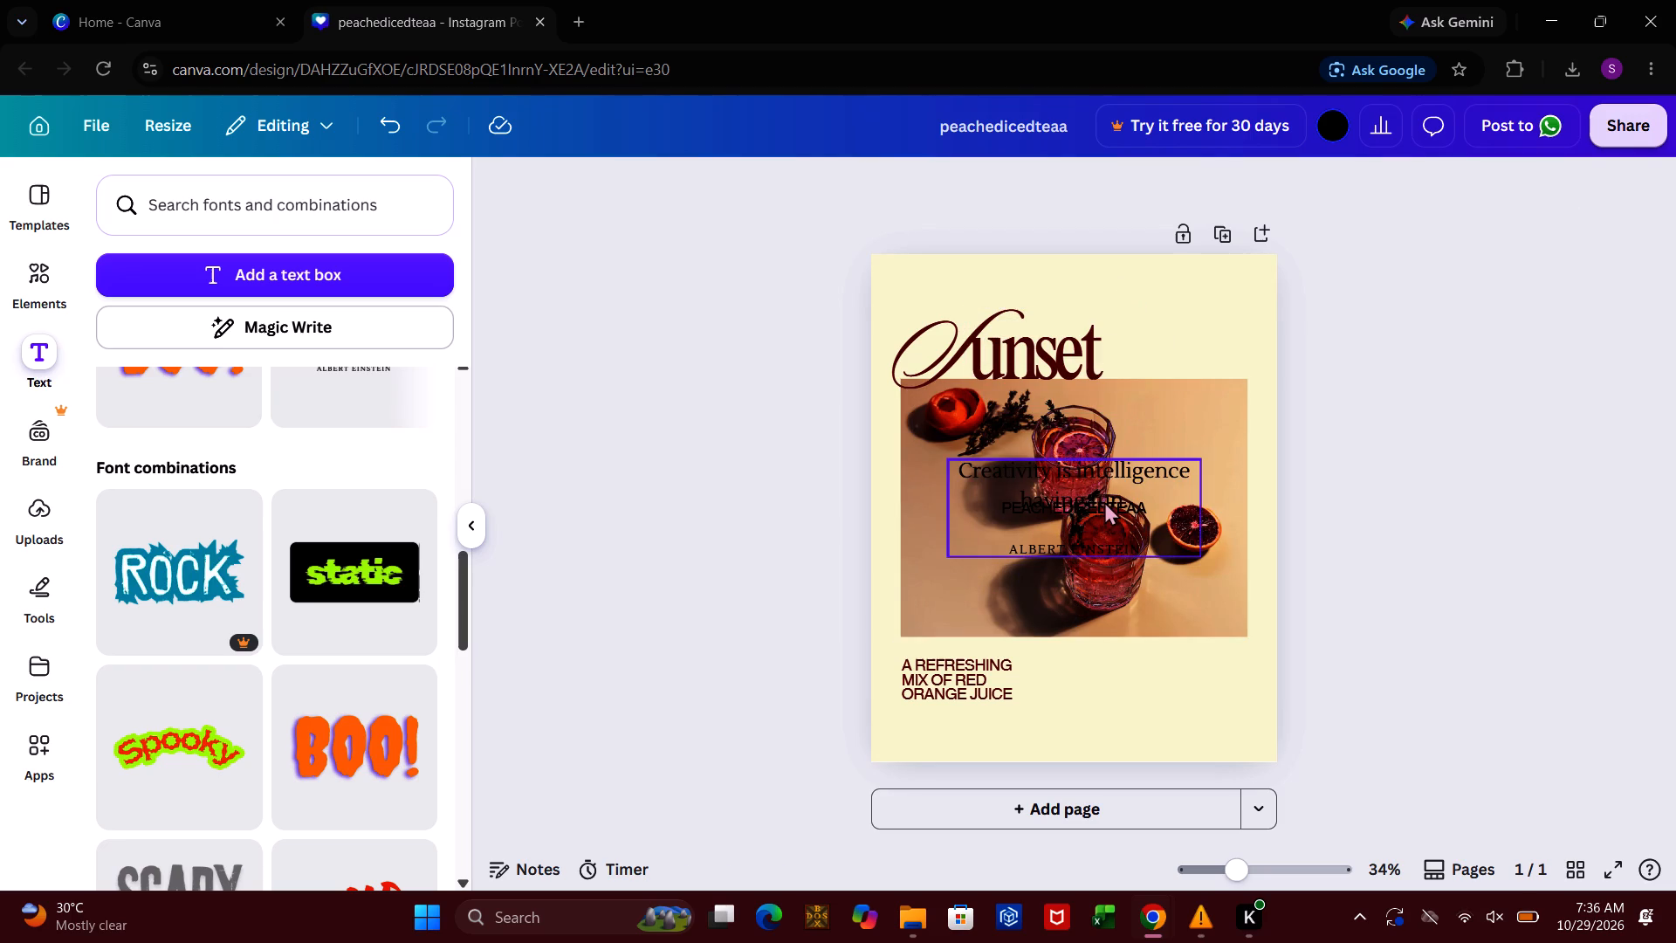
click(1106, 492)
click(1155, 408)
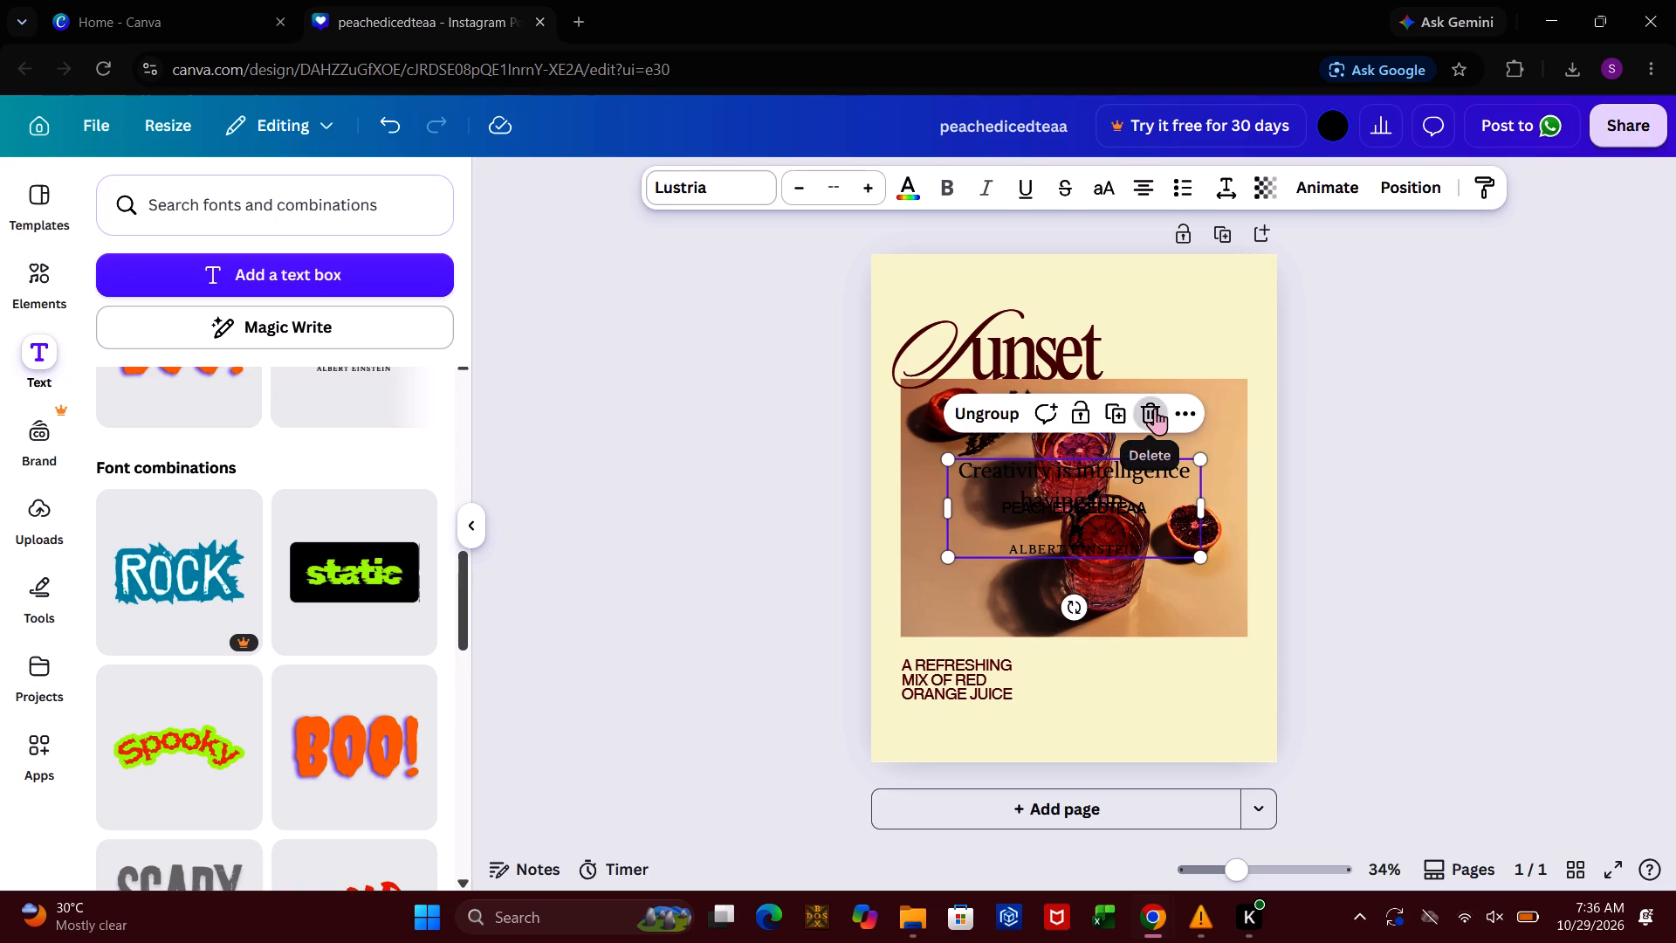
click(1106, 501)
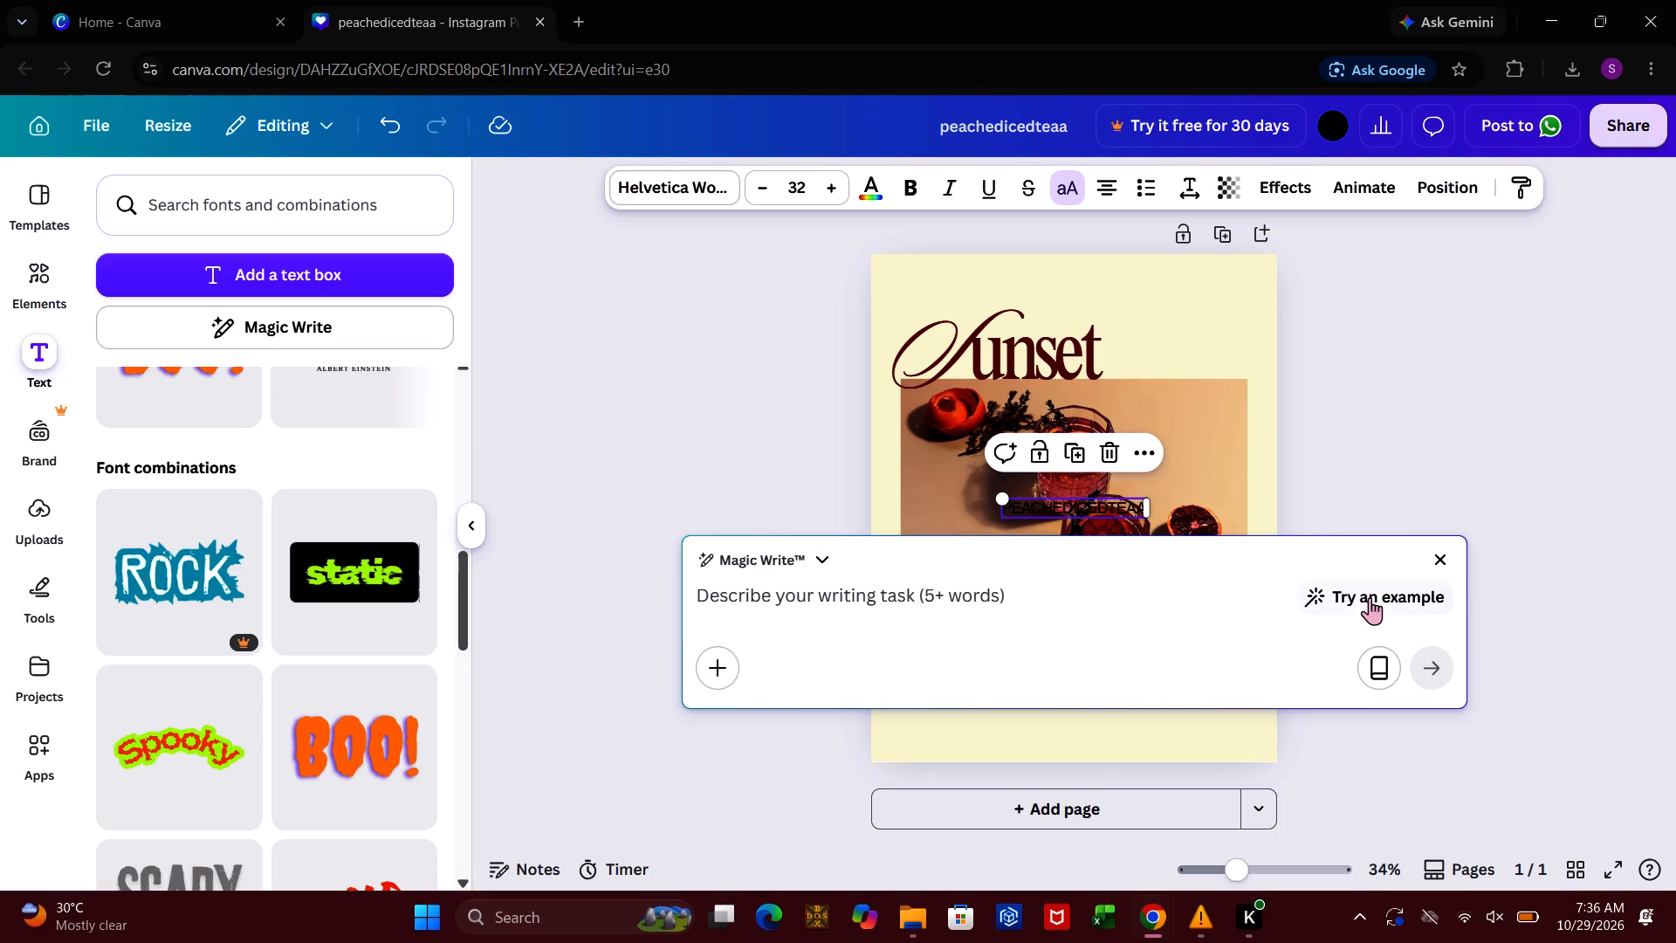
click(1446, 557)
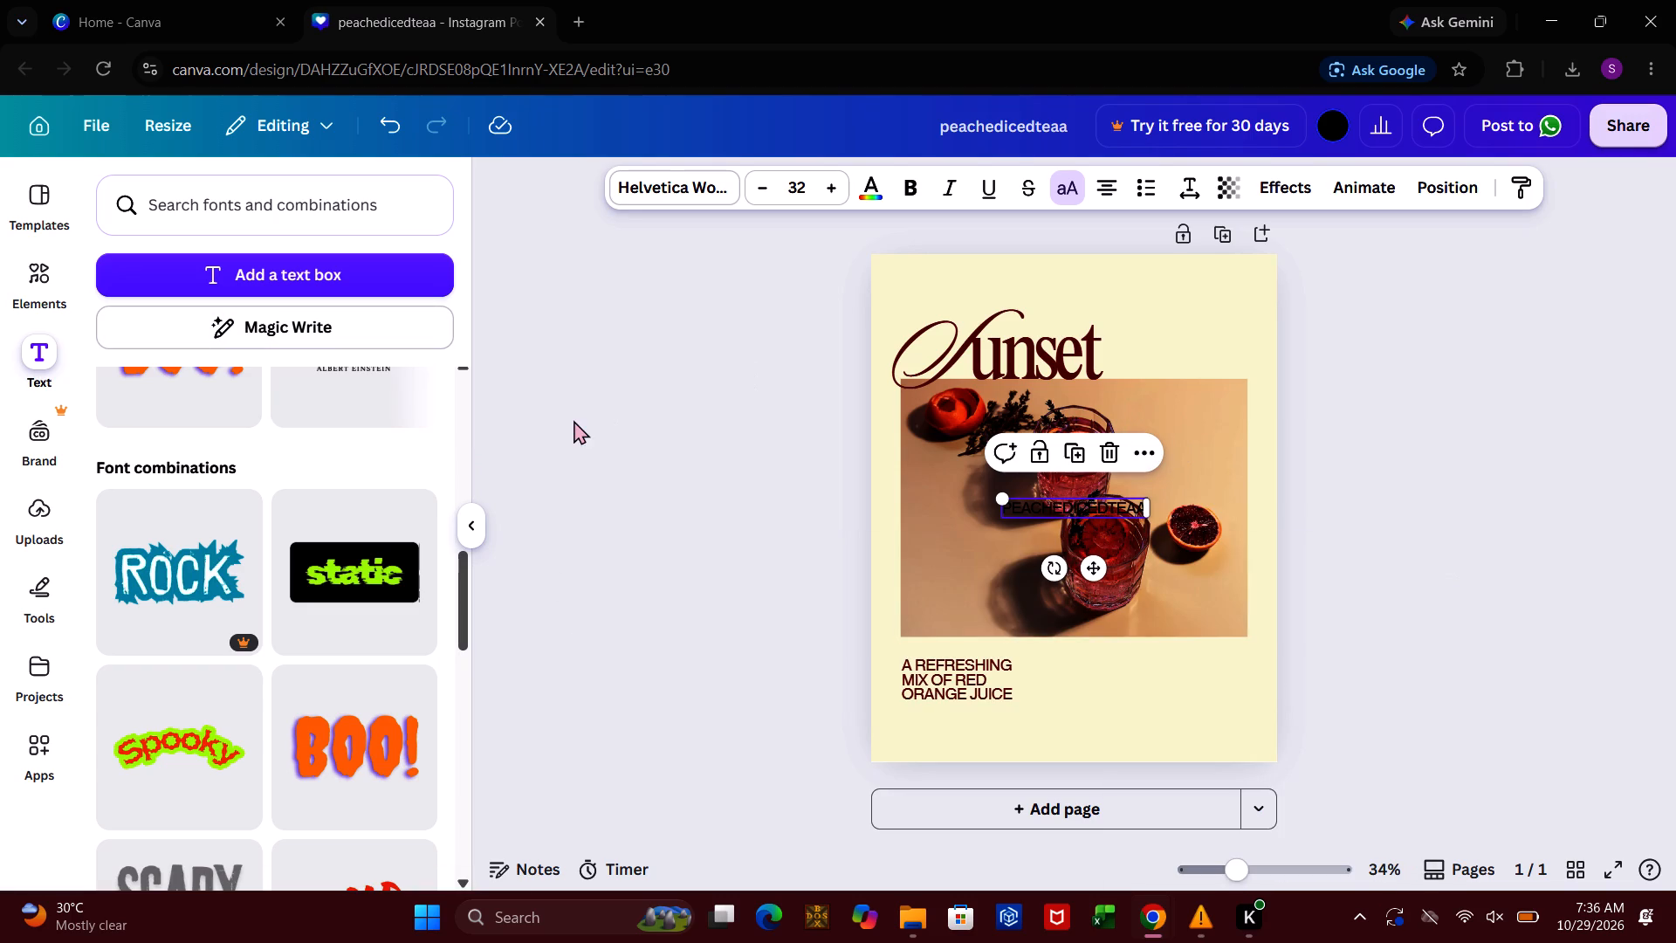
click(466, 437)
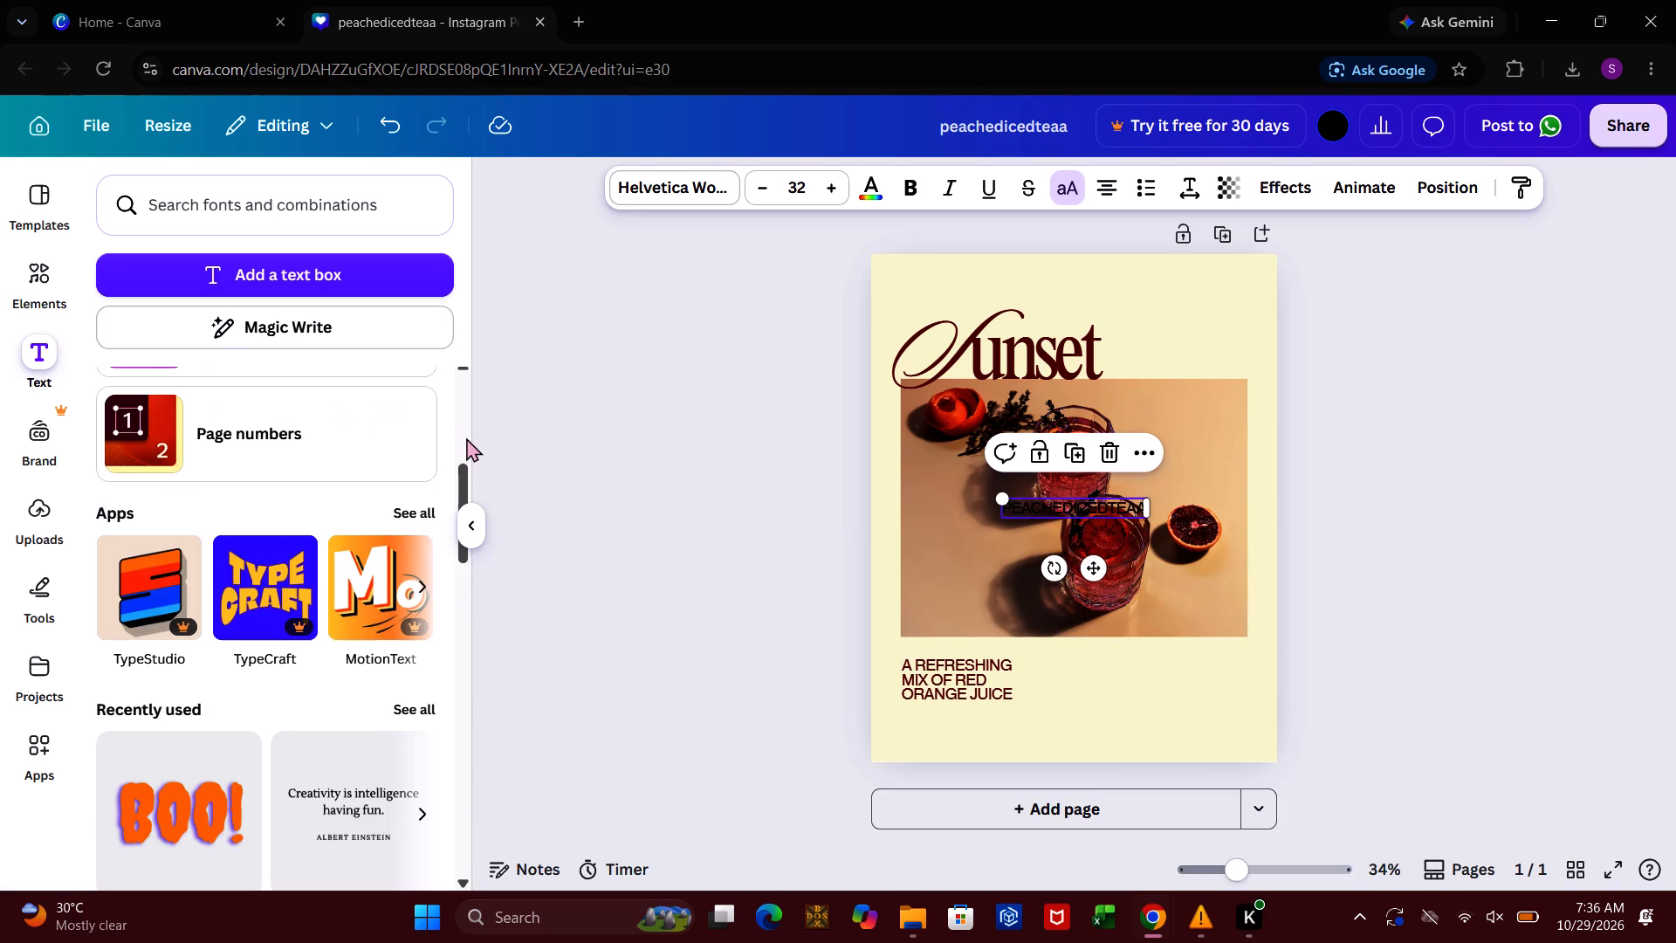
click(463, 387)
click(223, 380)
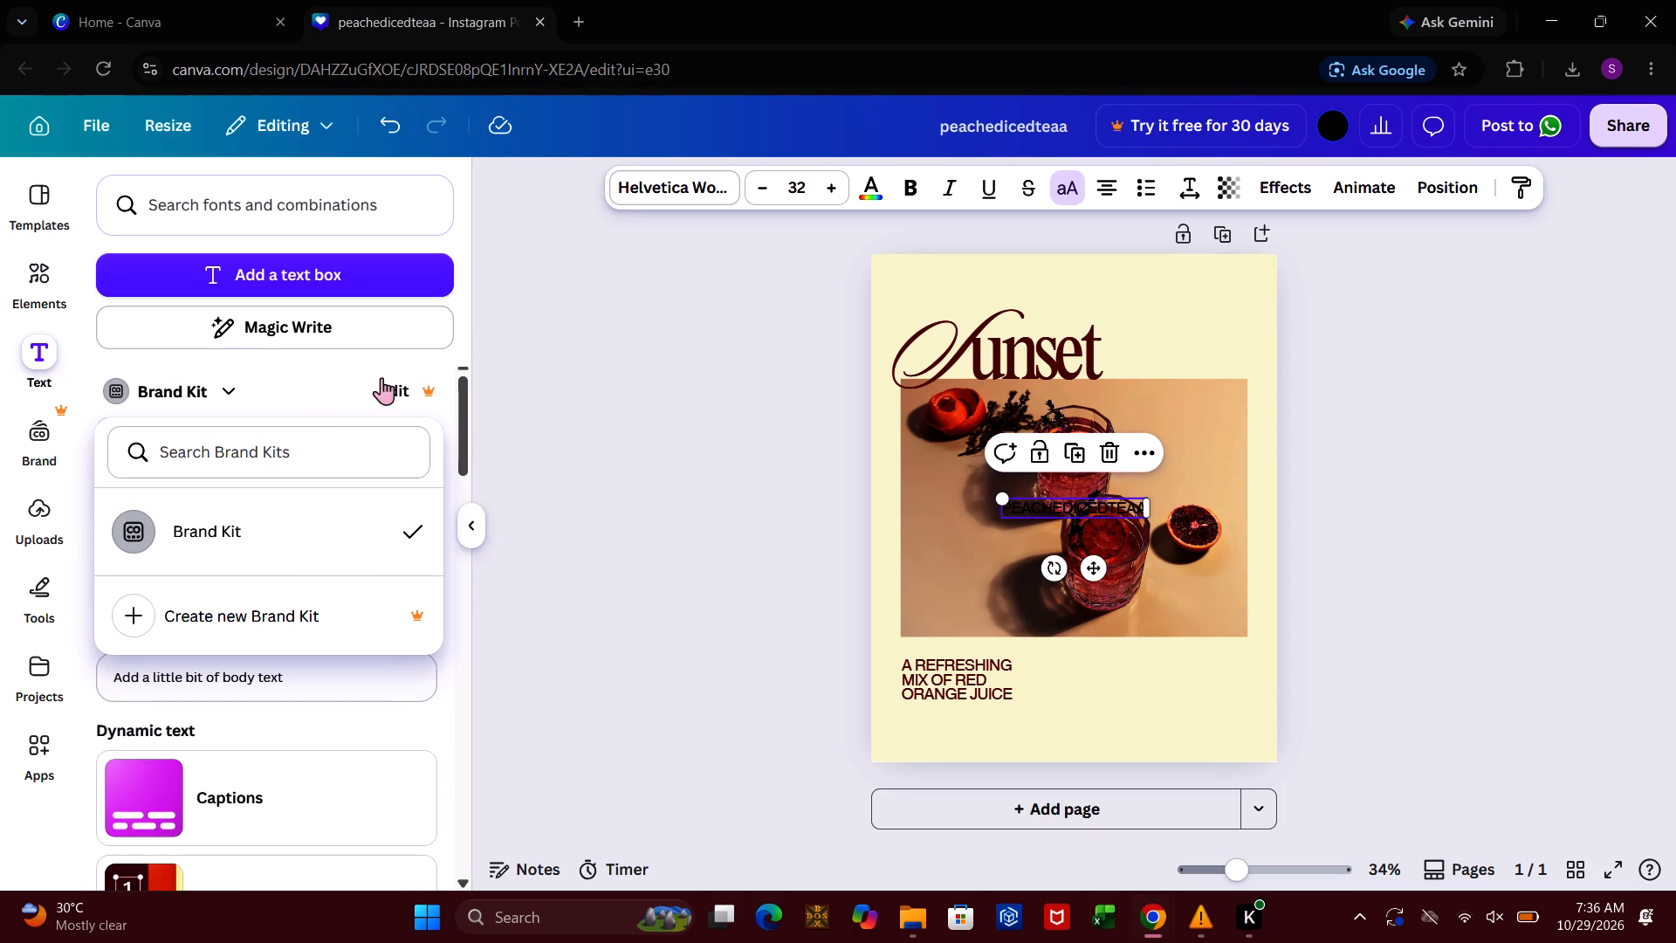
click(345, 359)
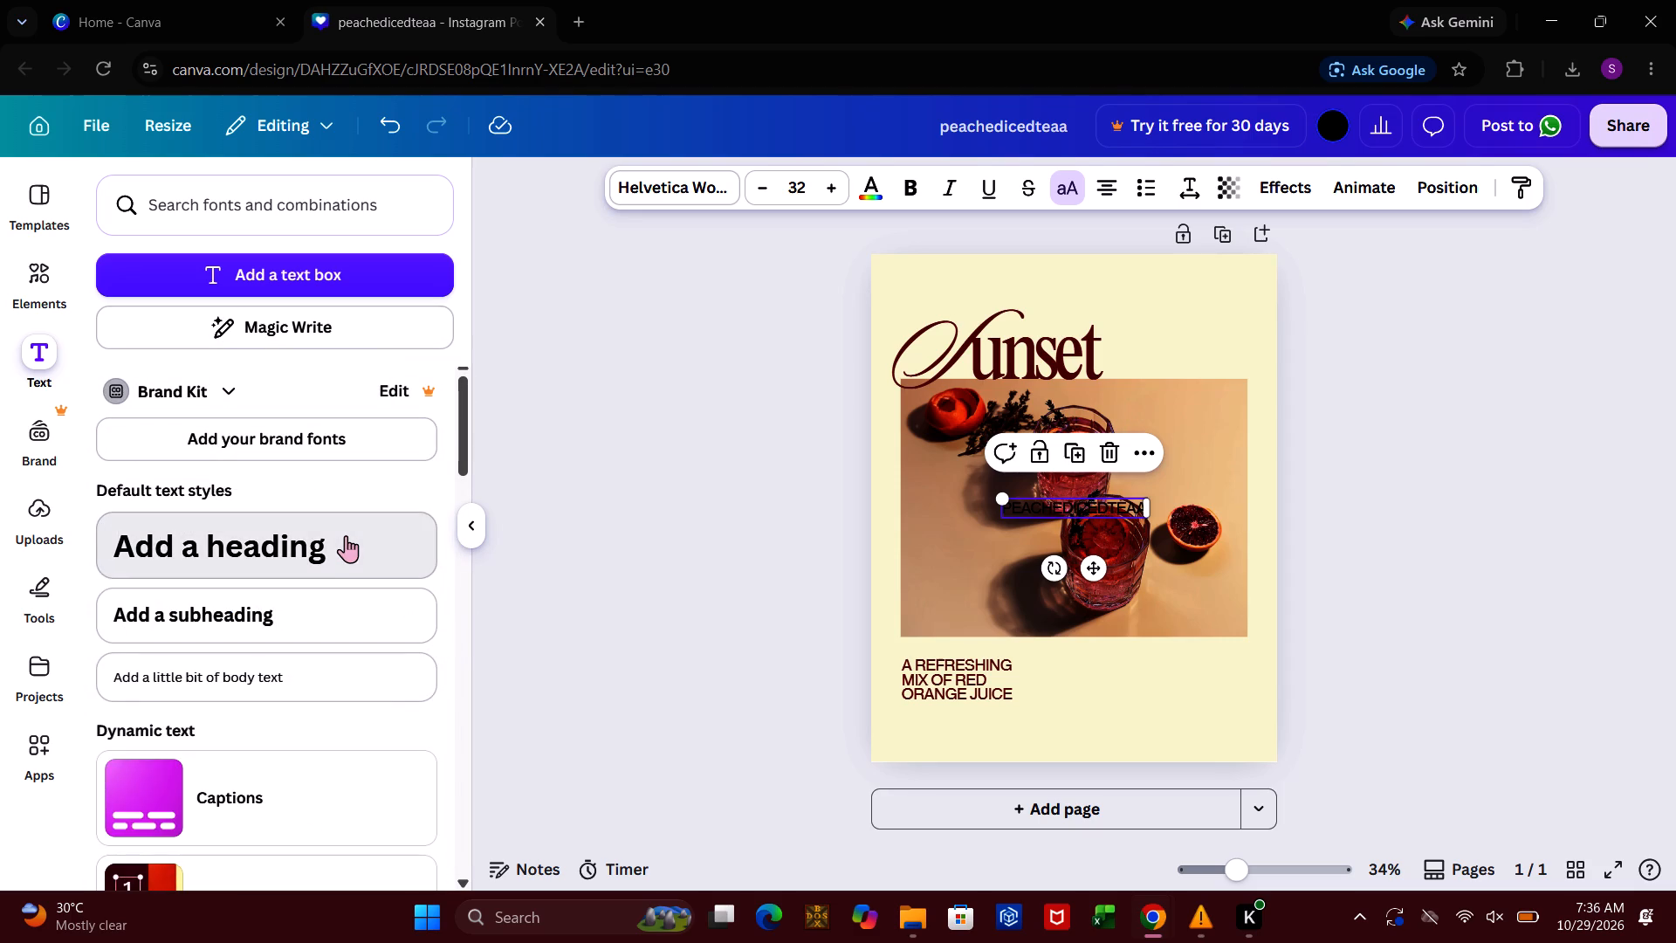
Add a default heading and a default subheading text box to the page.
click(346, 534)
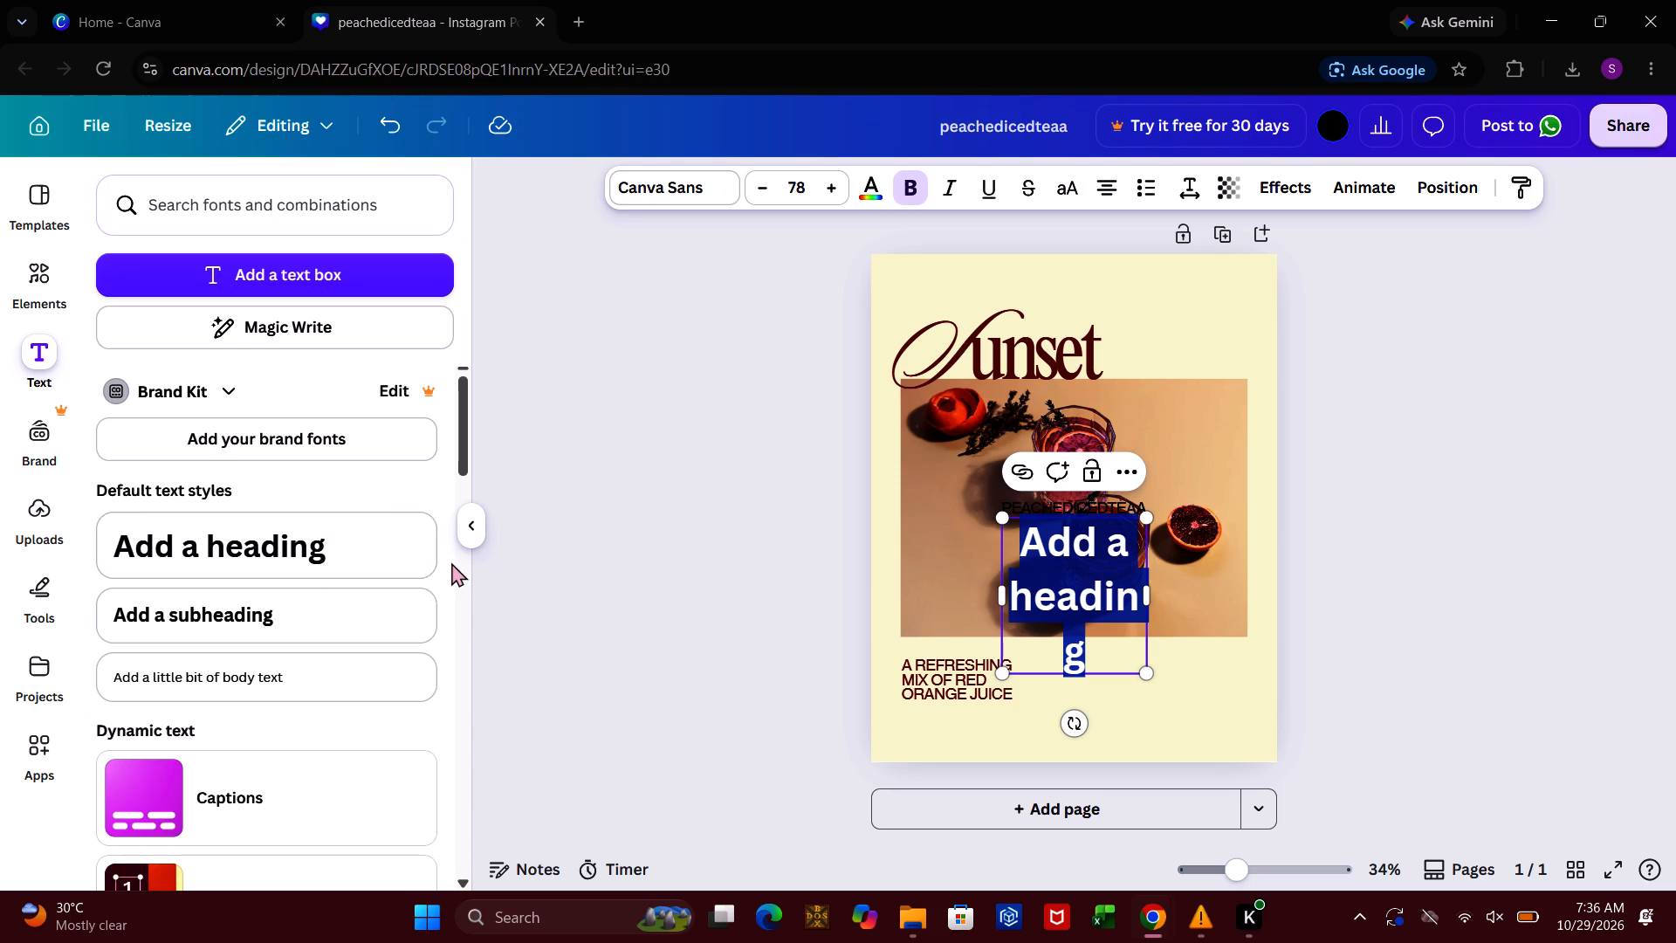
click(378, 602)
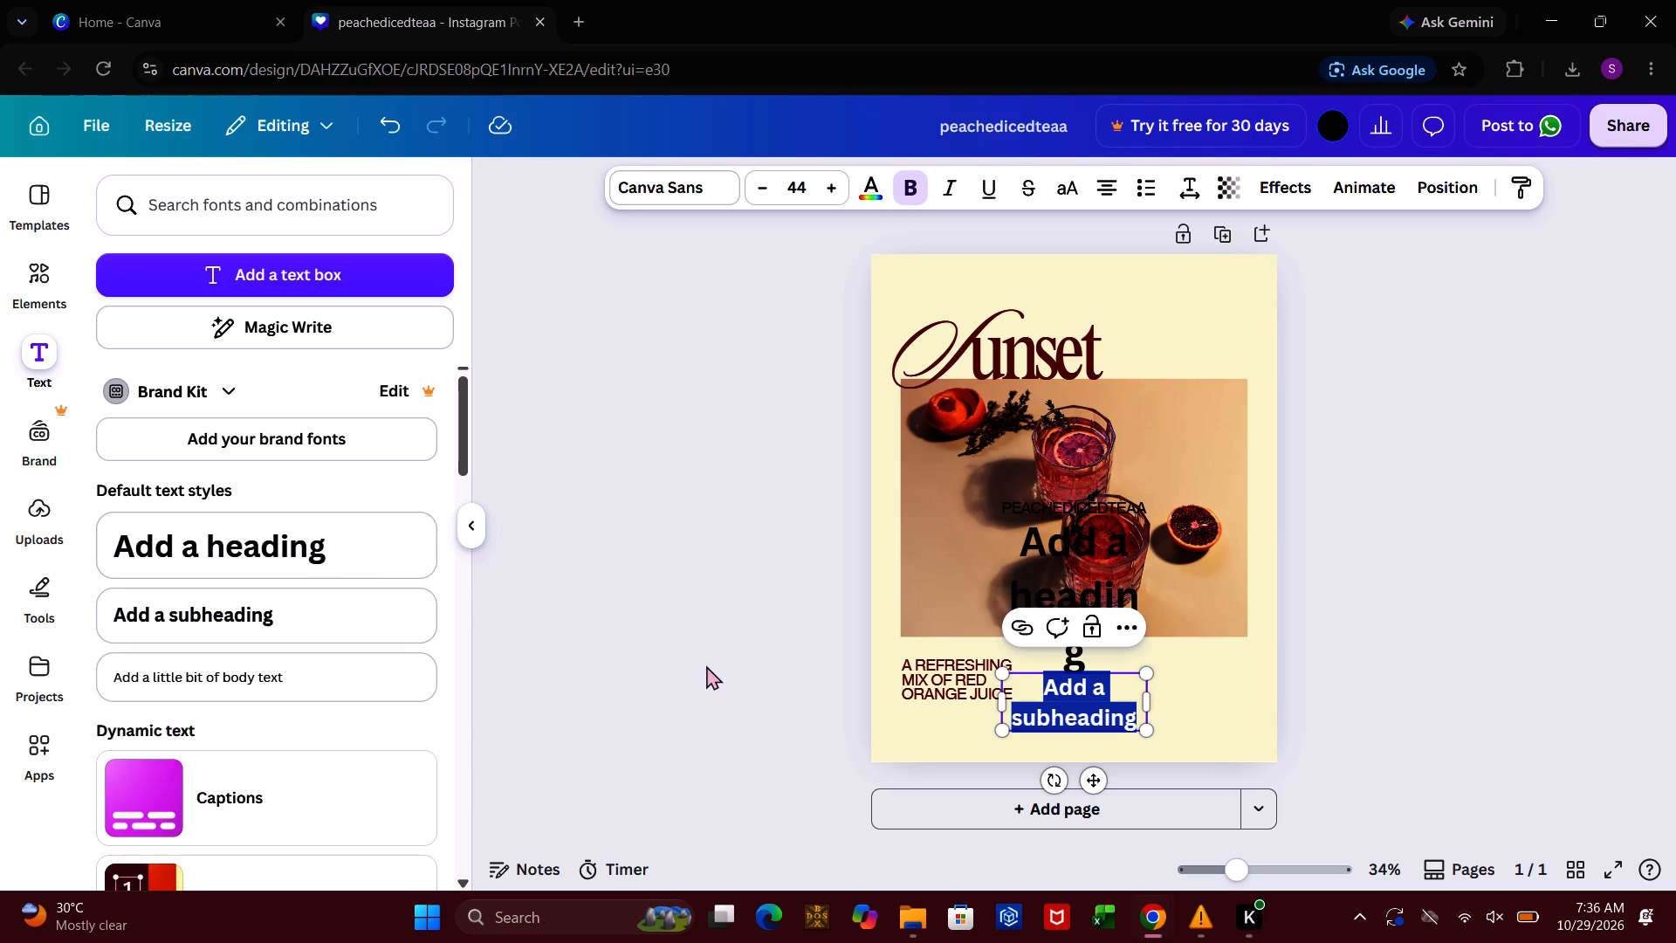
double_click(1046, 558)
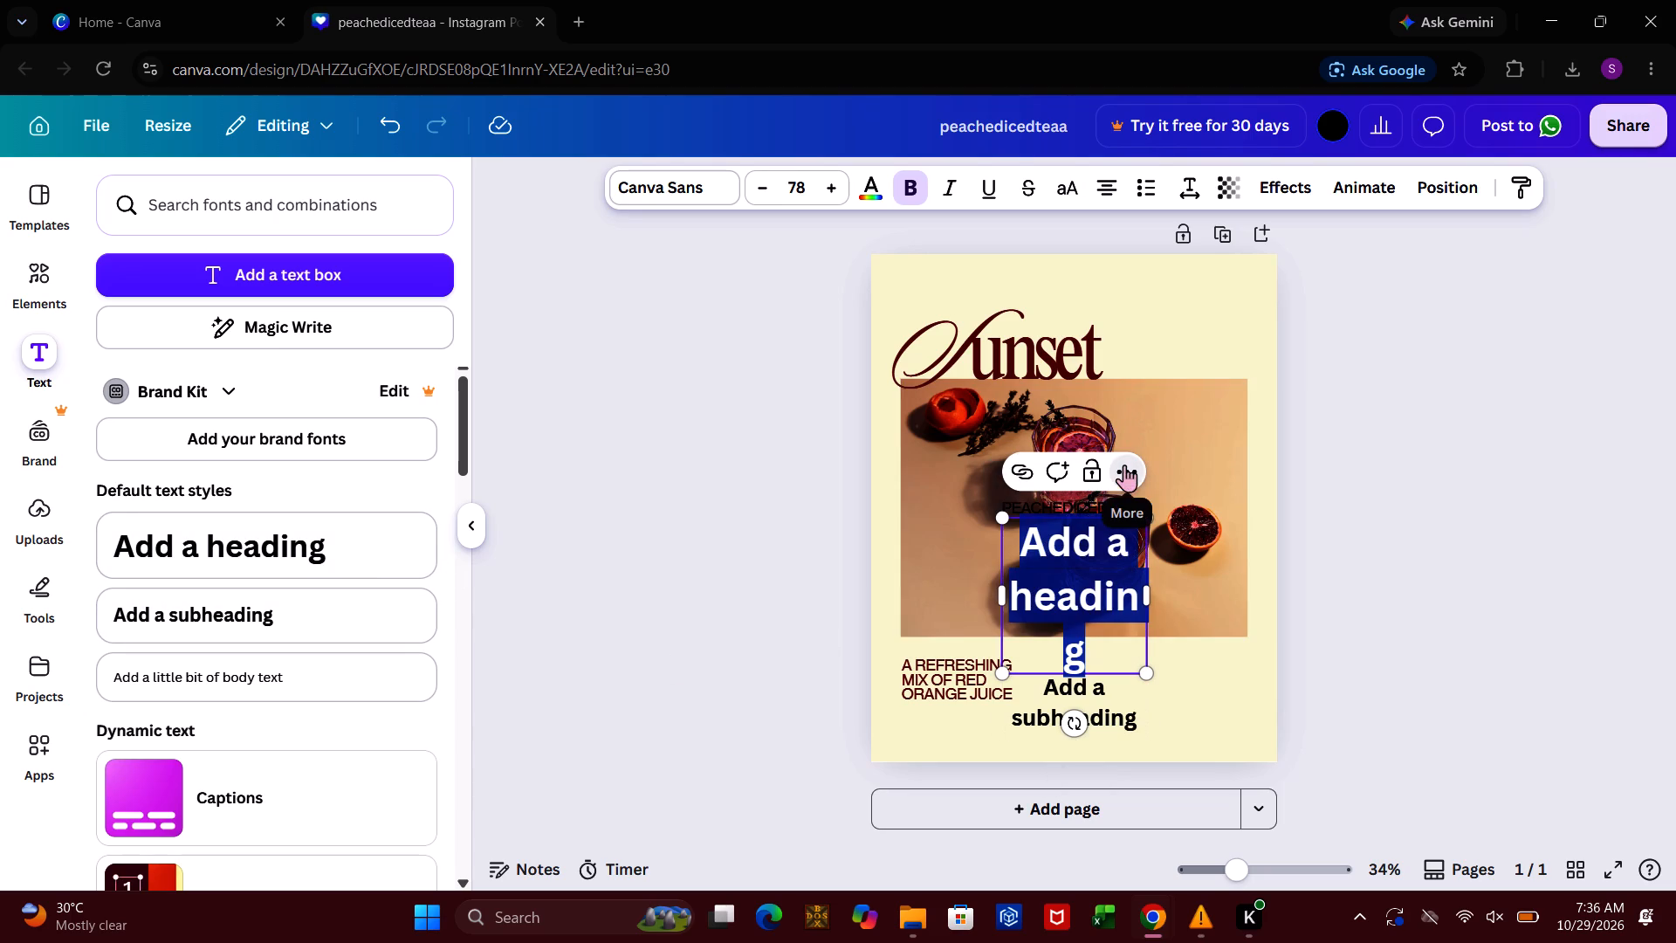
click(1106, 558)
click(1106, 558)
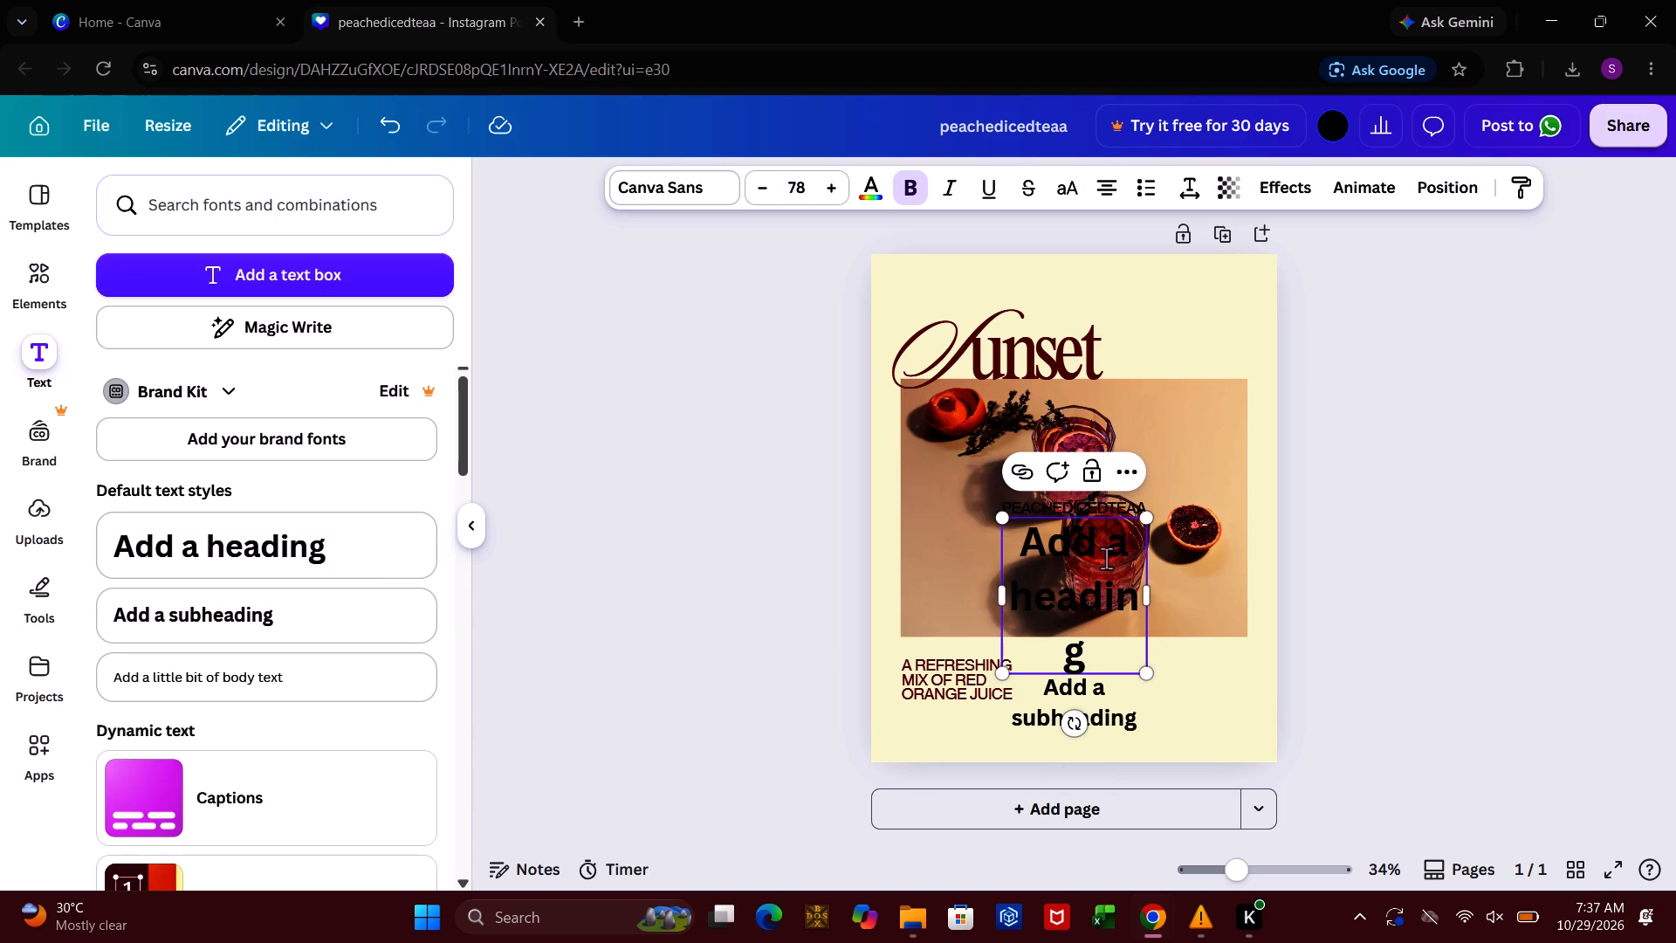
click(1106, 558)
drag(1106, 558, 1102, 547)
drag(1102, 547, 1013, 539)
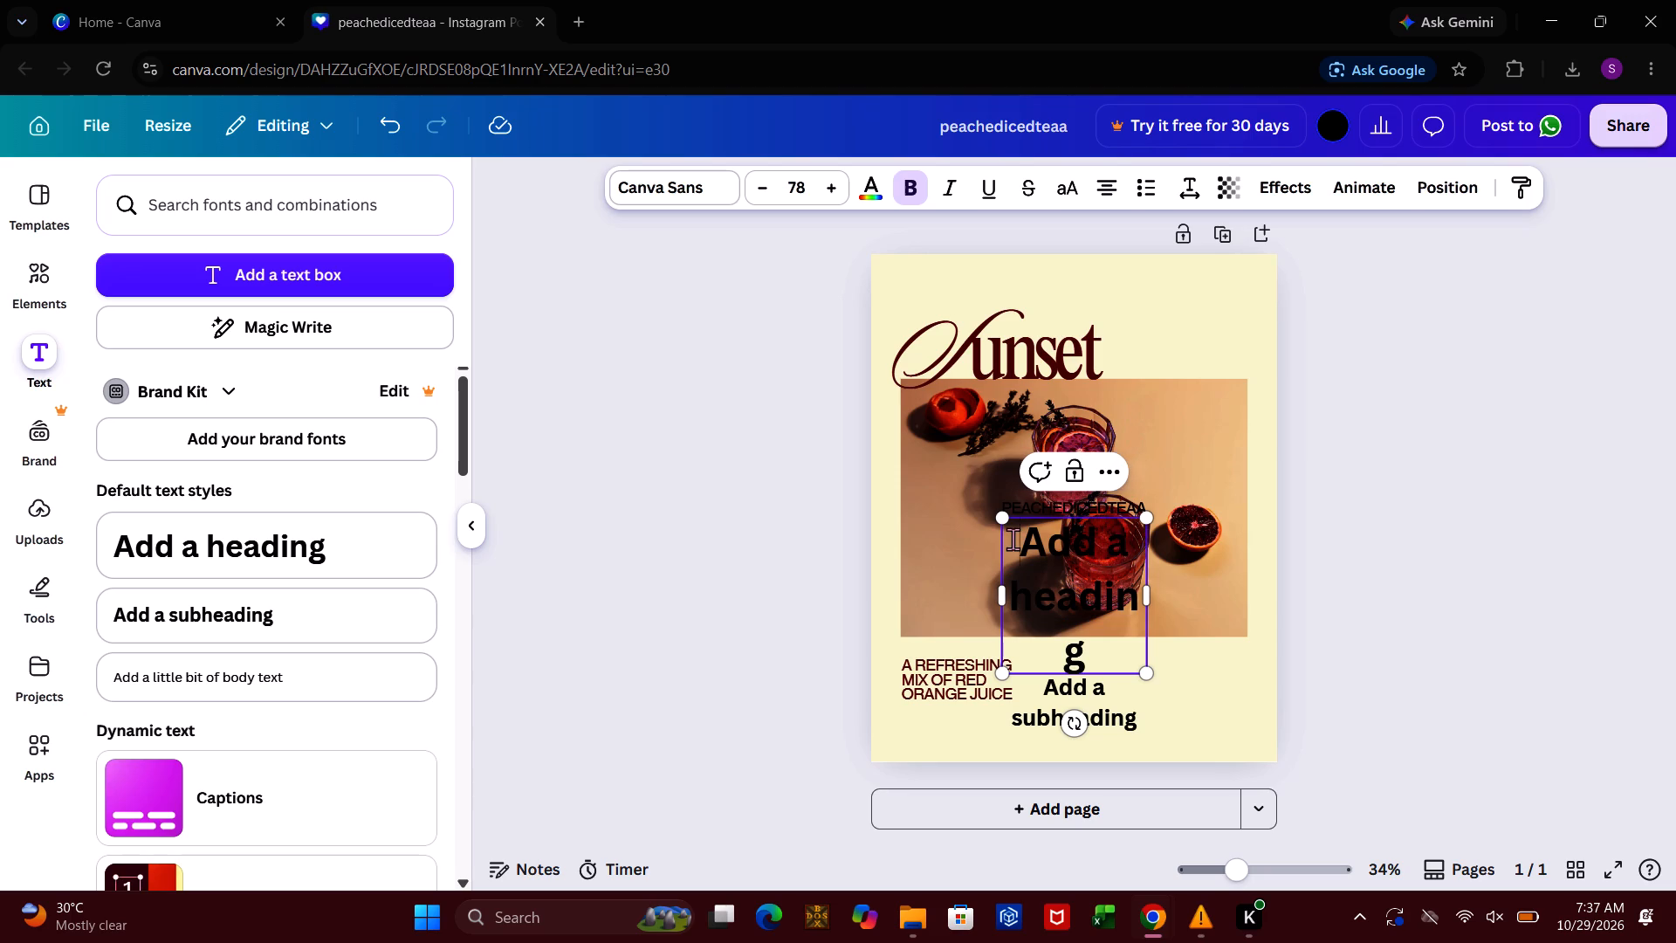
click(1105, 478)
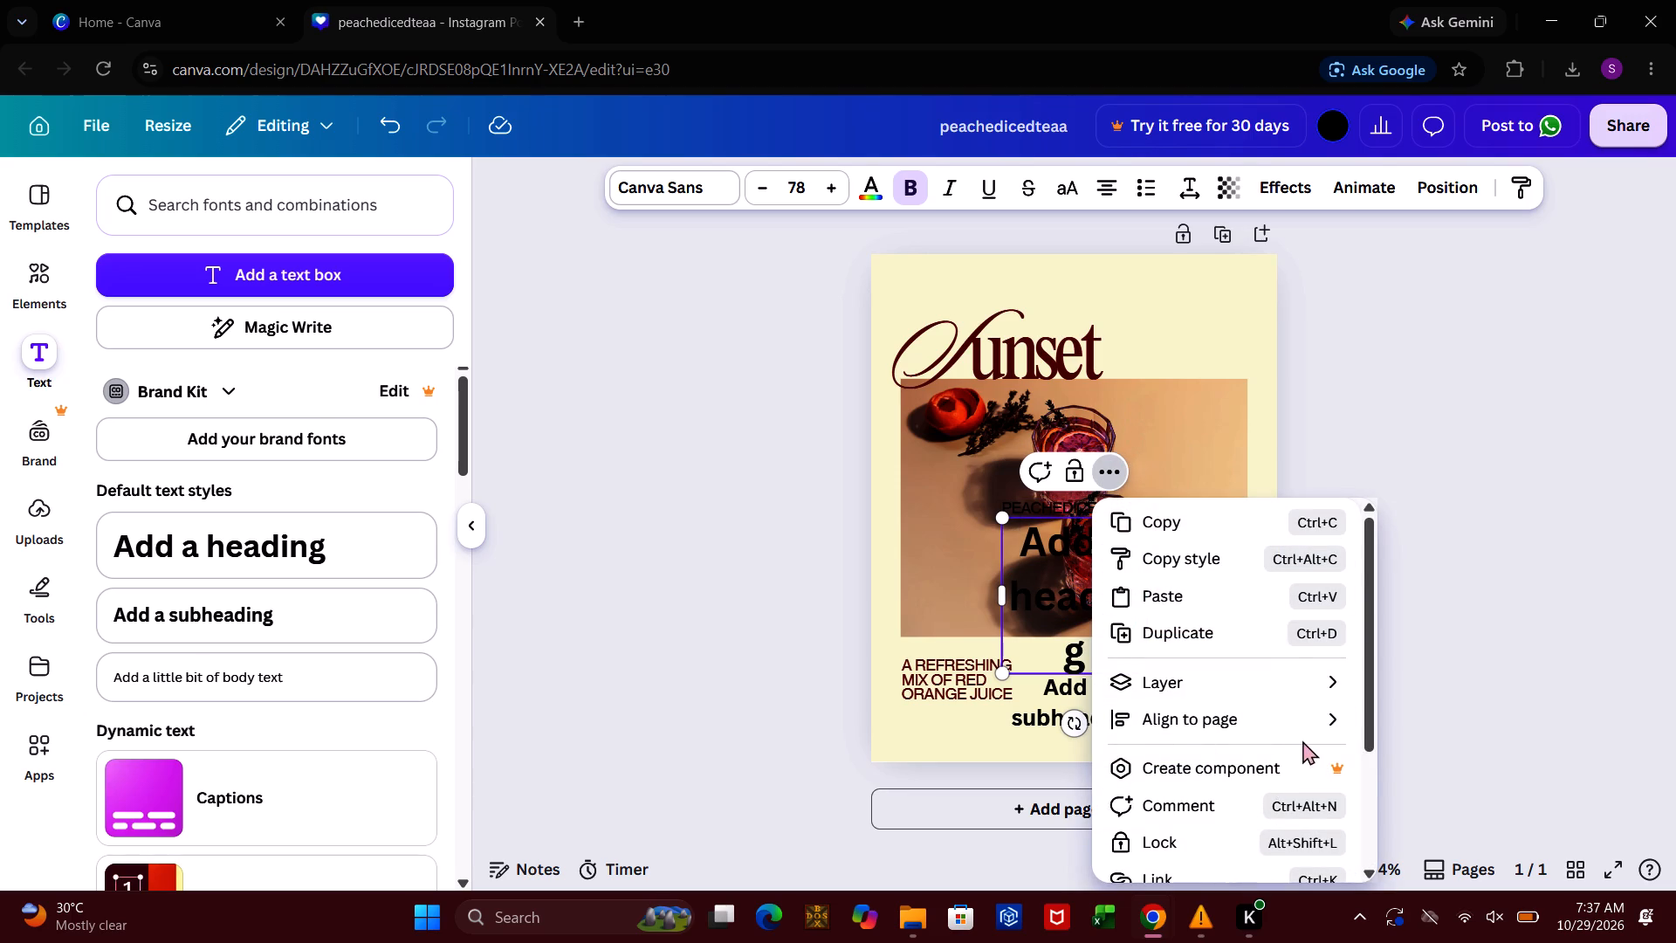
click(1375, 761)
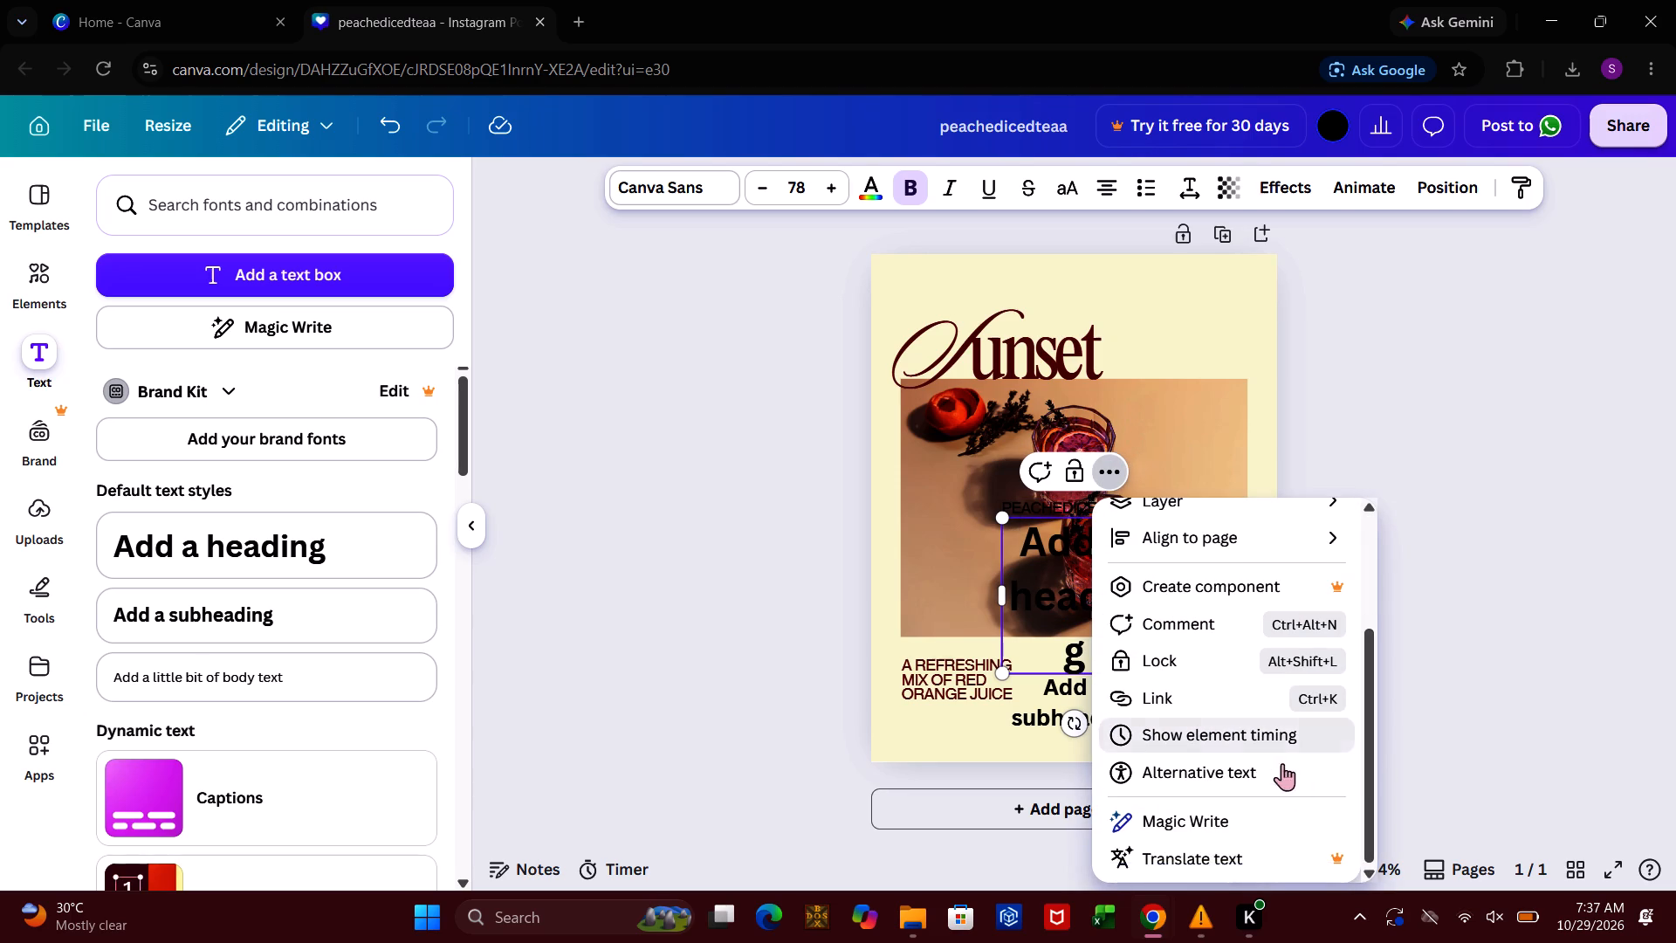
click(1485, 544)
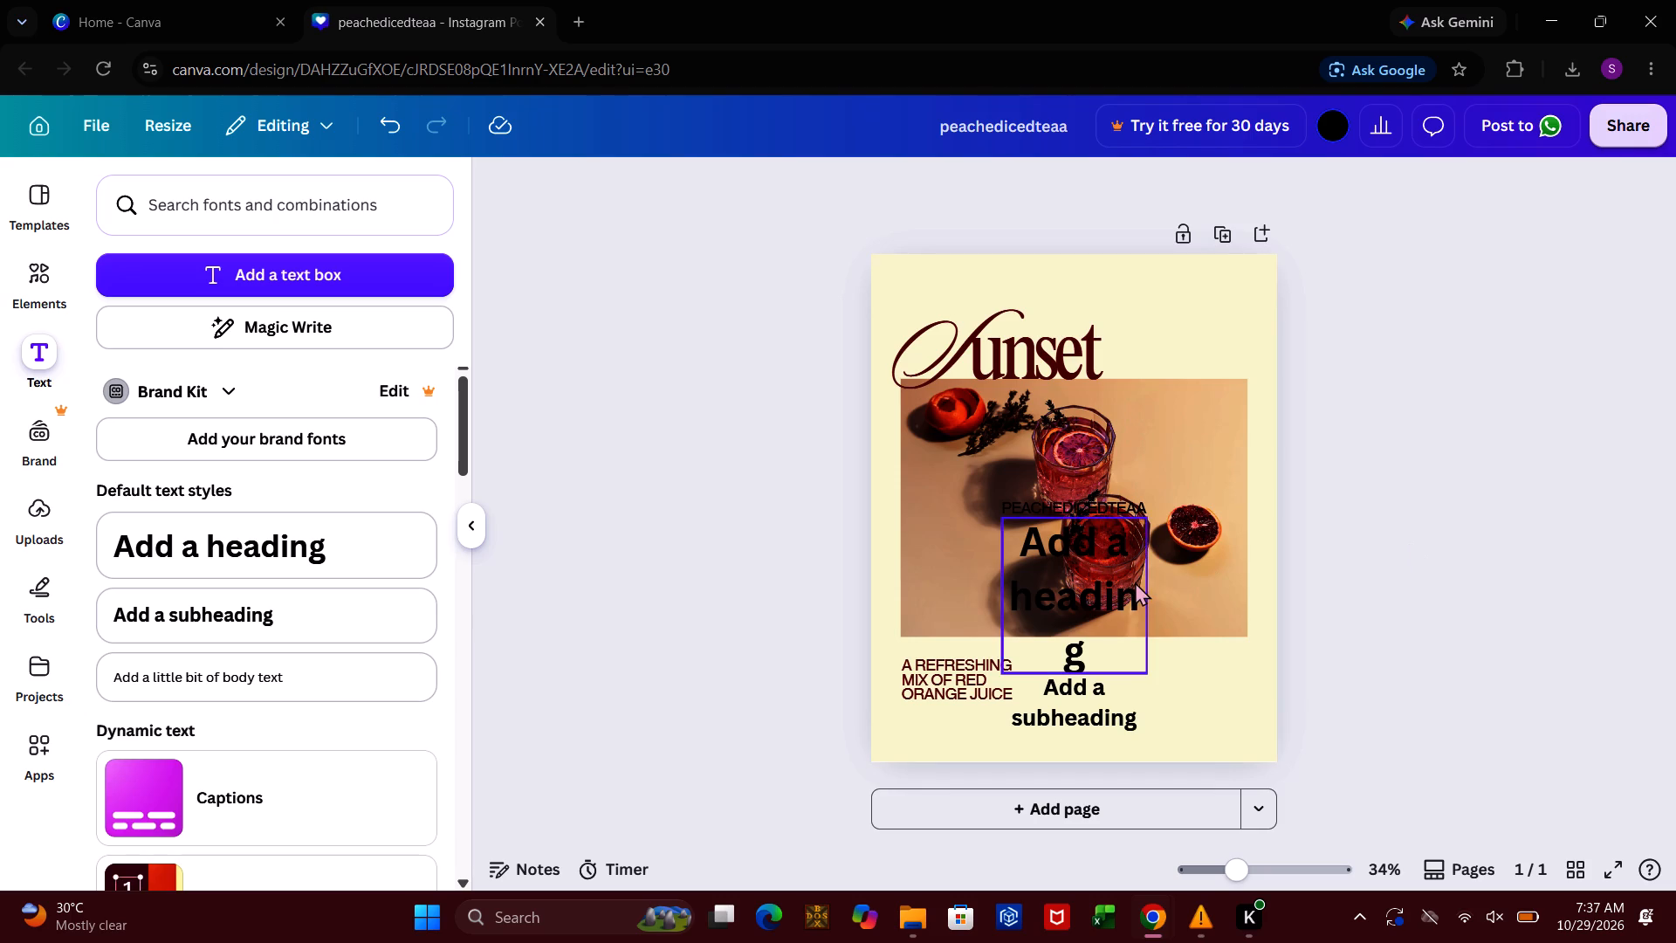
Delete the default subheading and heading text boxes from the page.
double_click(1086, 540)
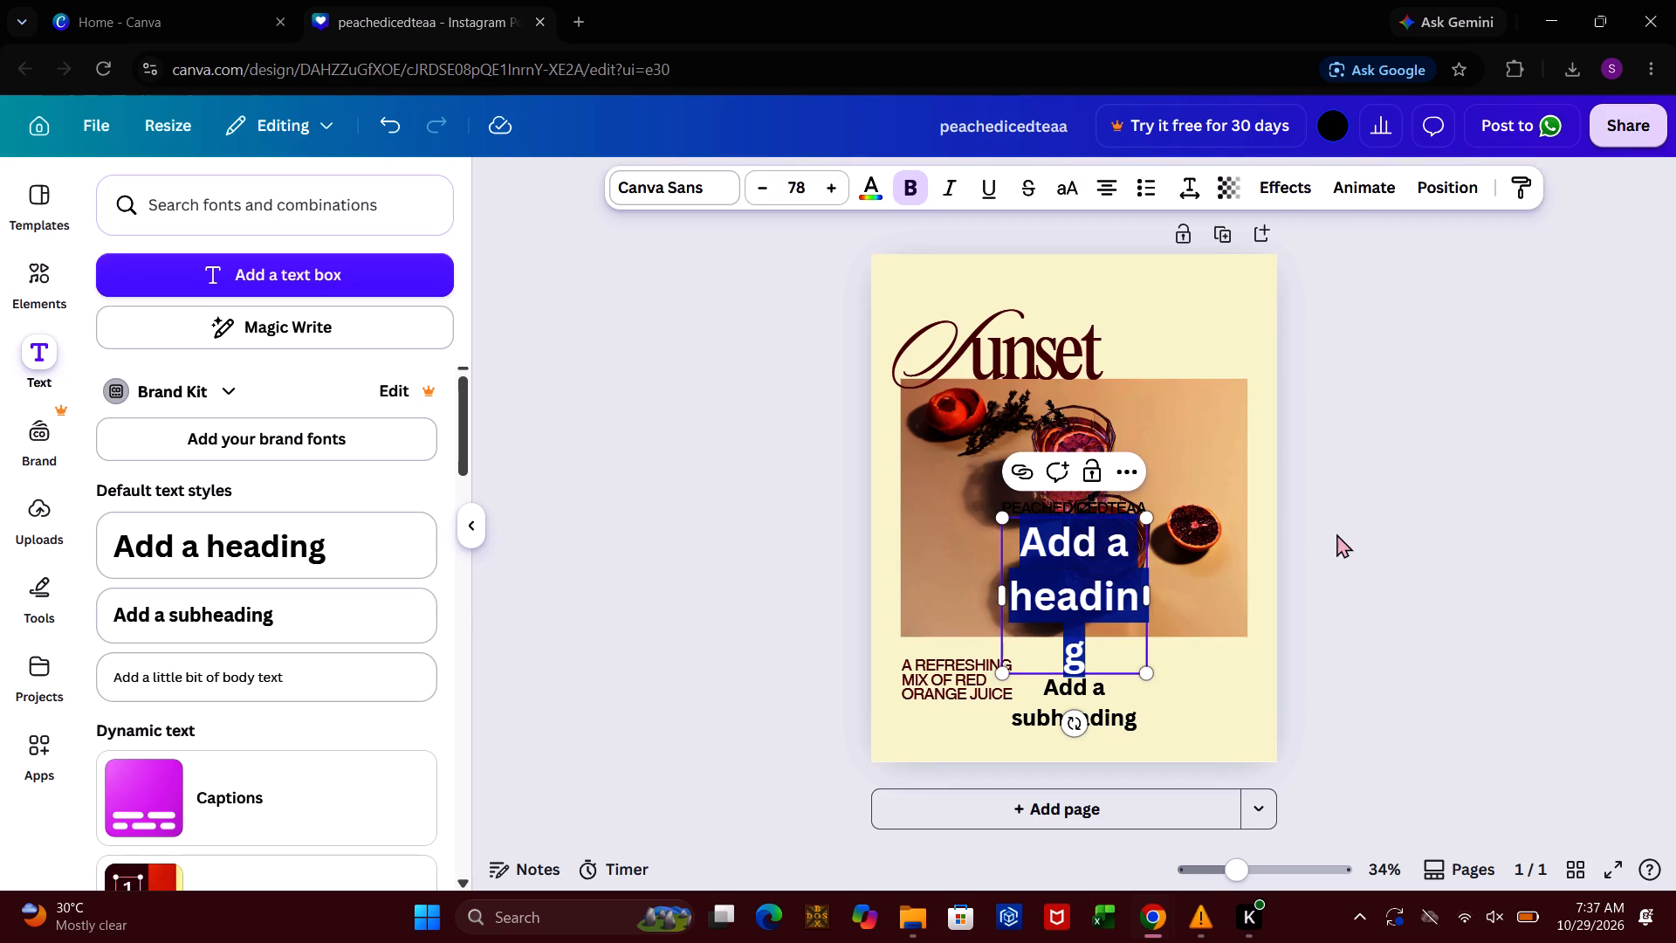
click(1336, 533)
click(1059, 698)
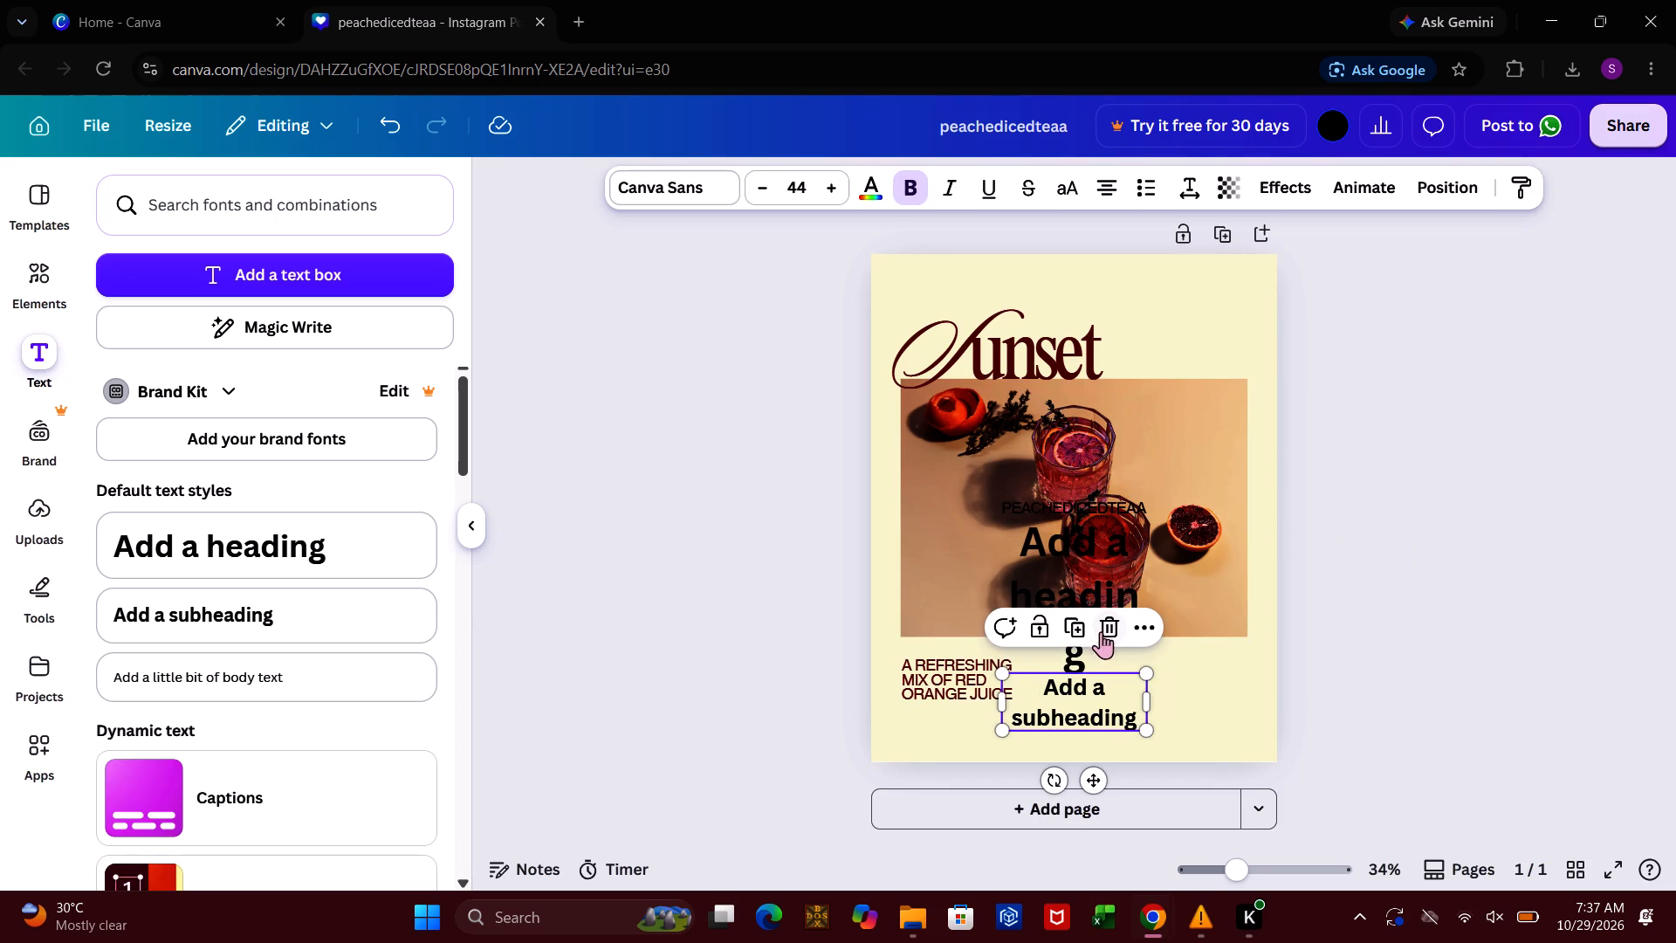
click(1105, 630)
click(1105, 600)
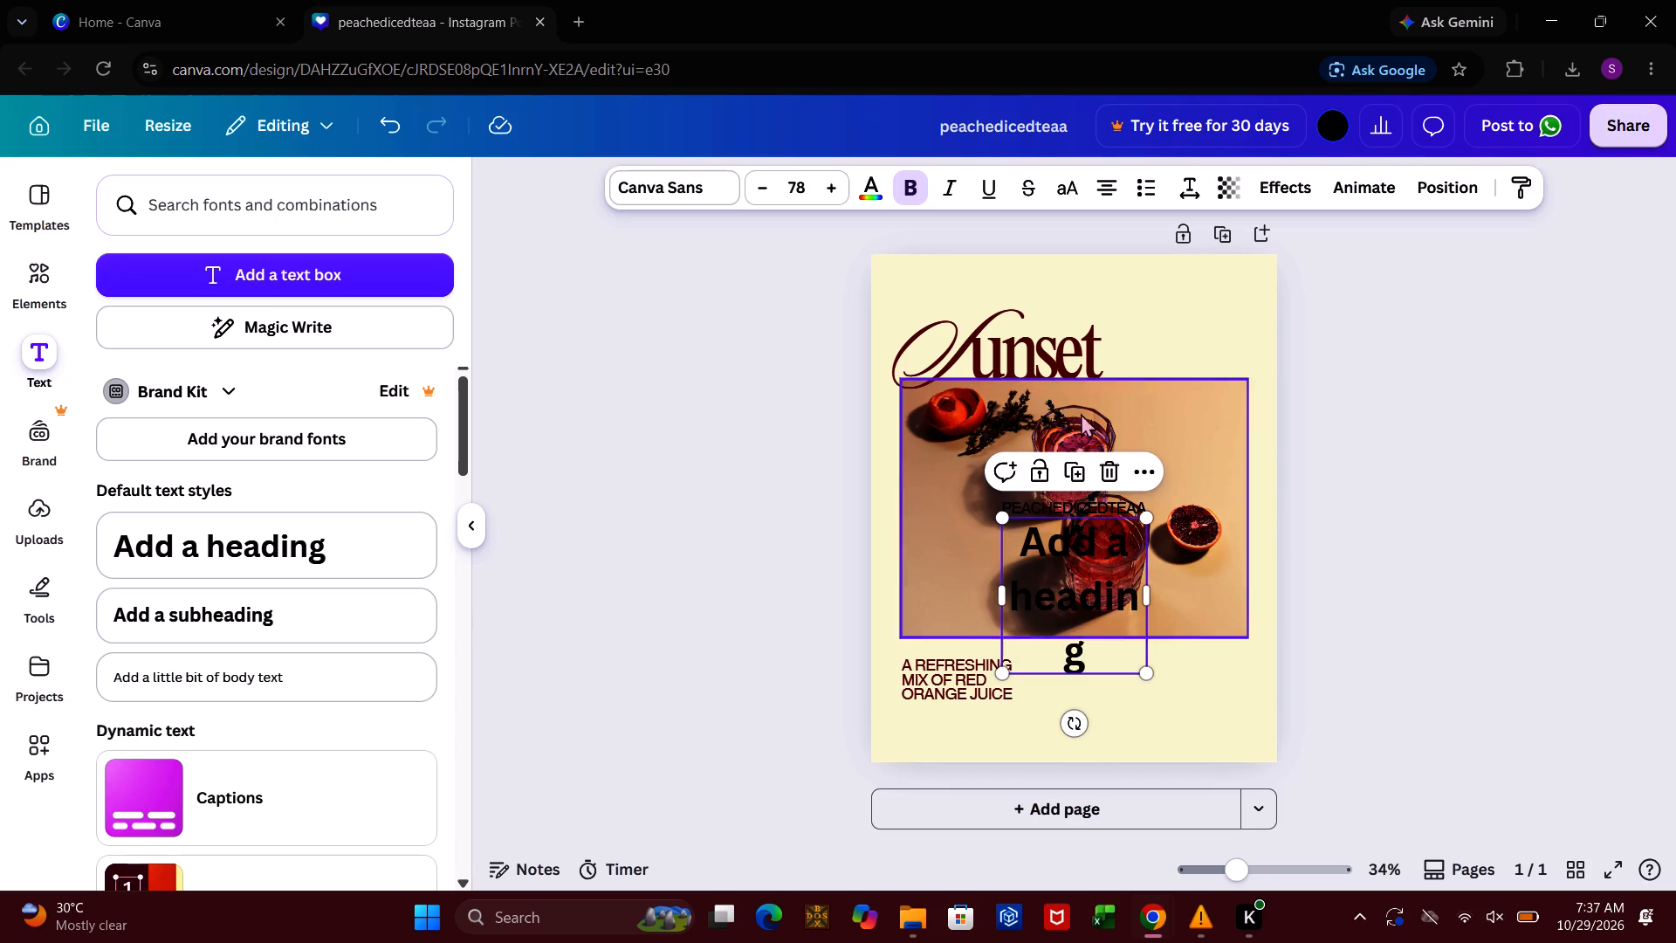
click(1108, 460)
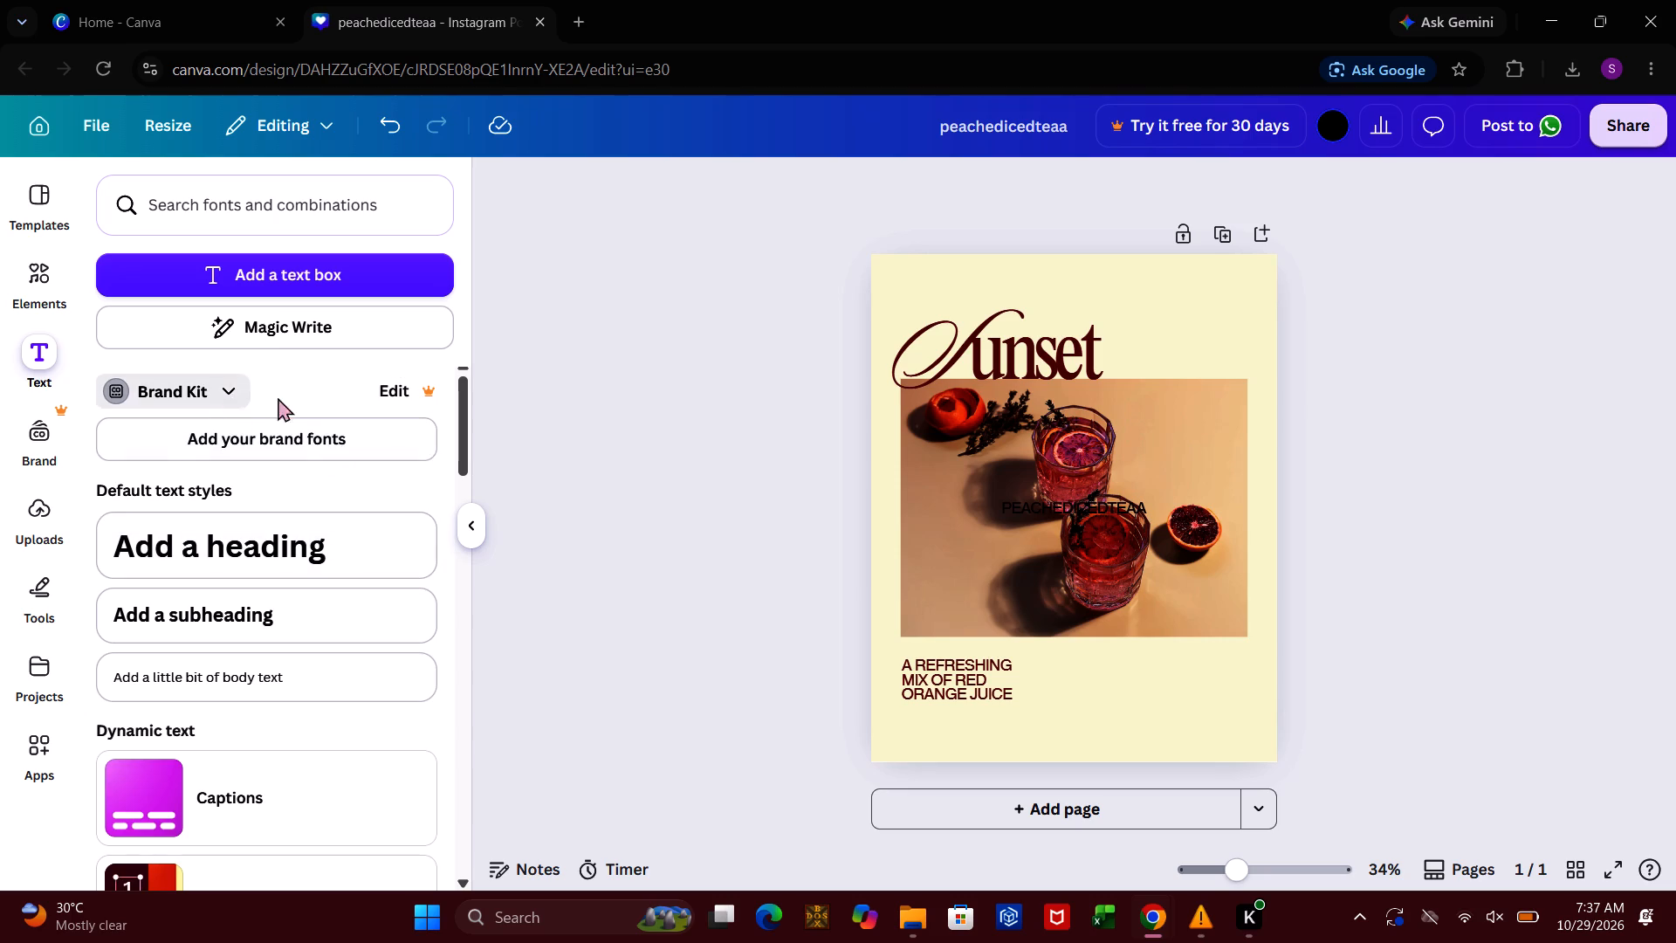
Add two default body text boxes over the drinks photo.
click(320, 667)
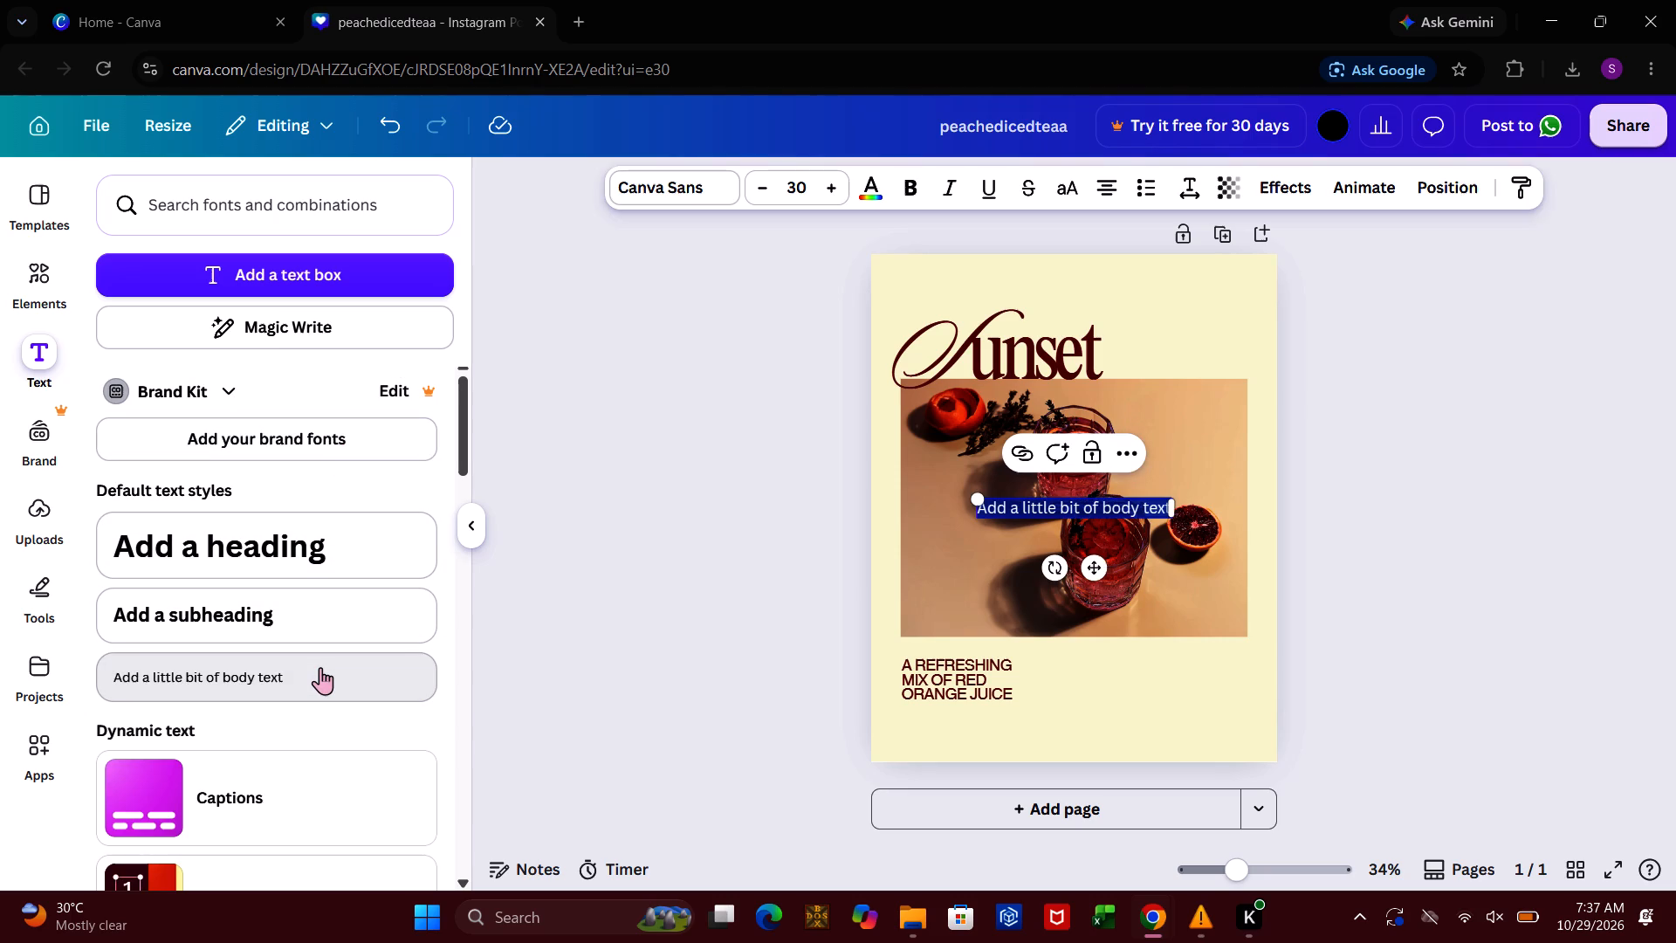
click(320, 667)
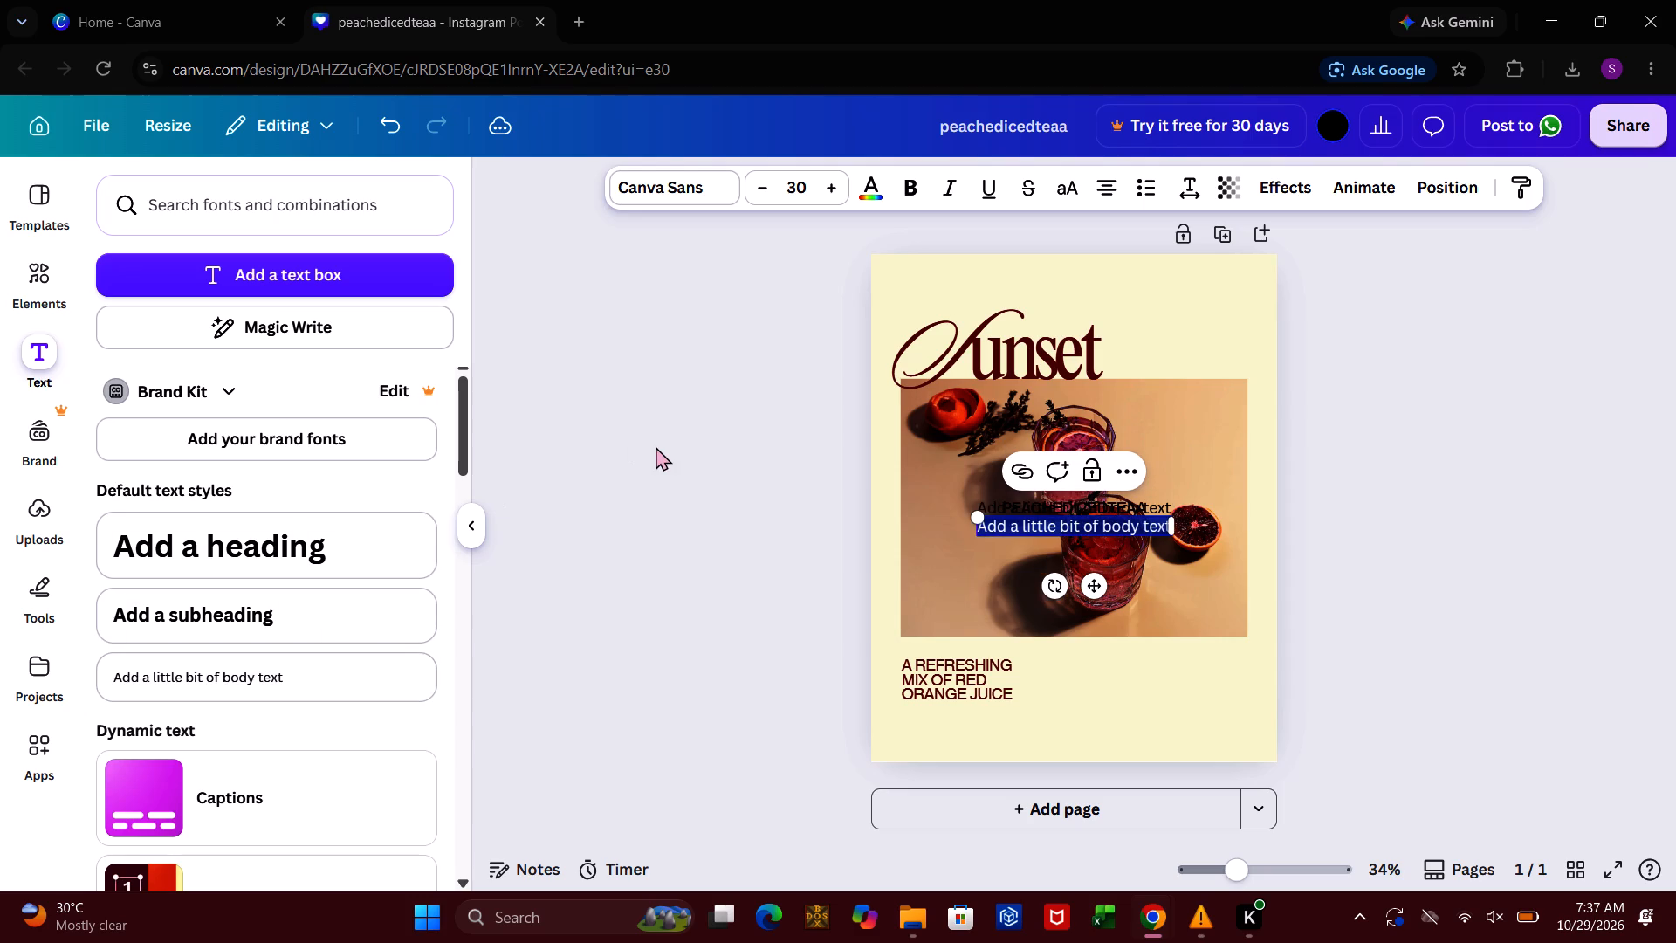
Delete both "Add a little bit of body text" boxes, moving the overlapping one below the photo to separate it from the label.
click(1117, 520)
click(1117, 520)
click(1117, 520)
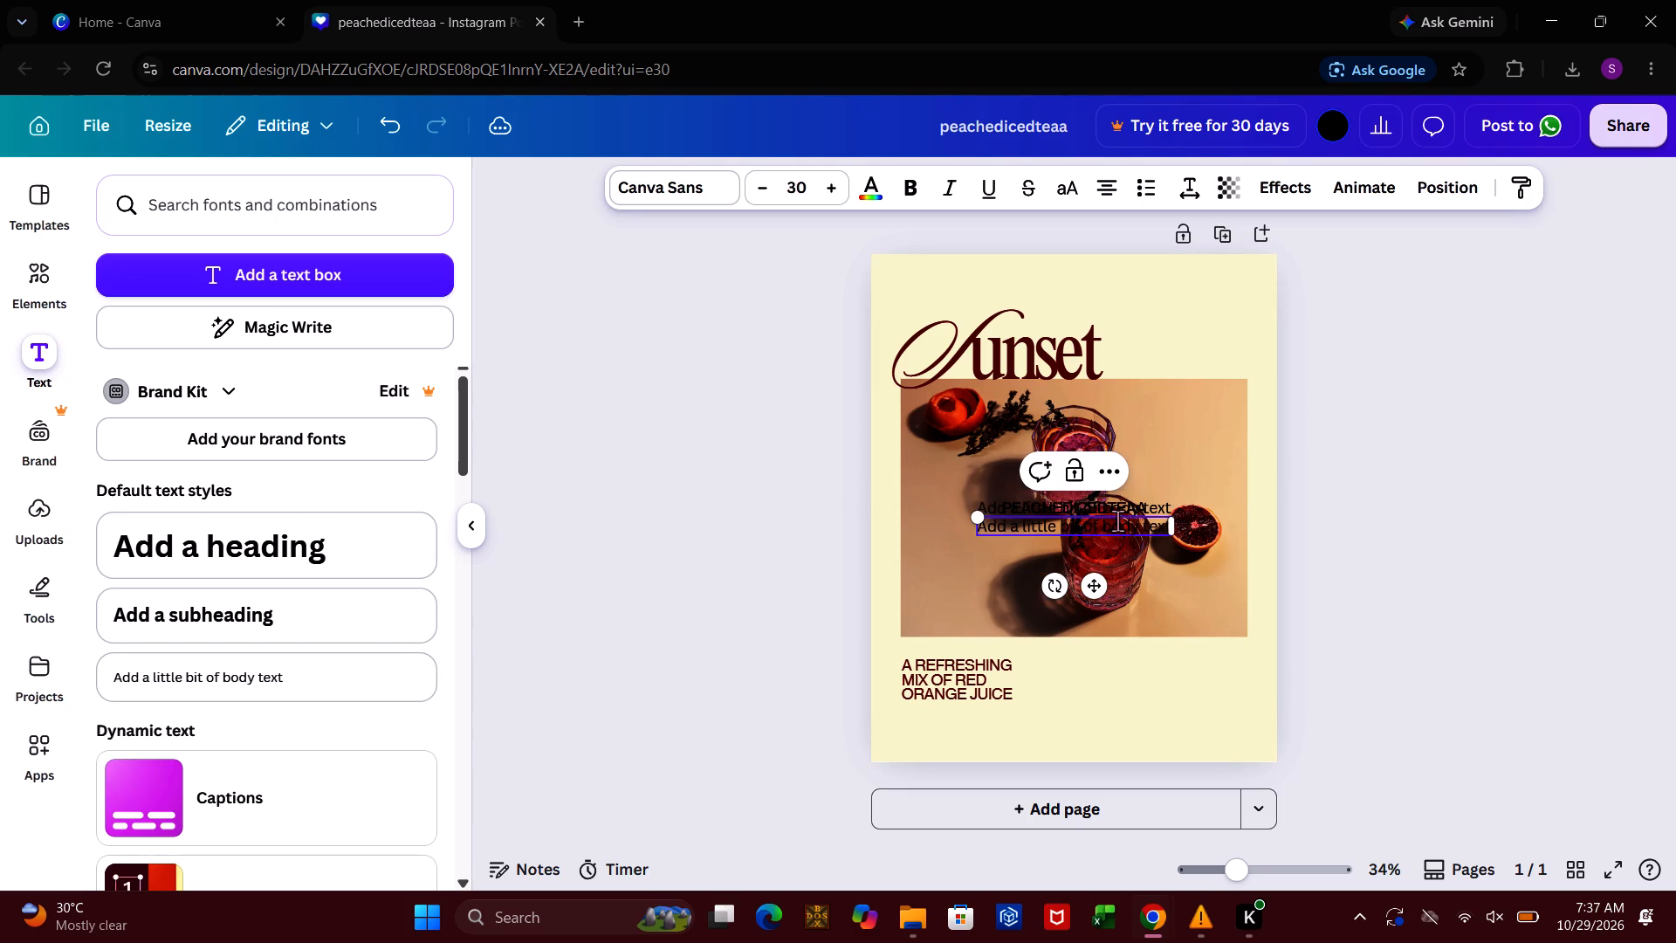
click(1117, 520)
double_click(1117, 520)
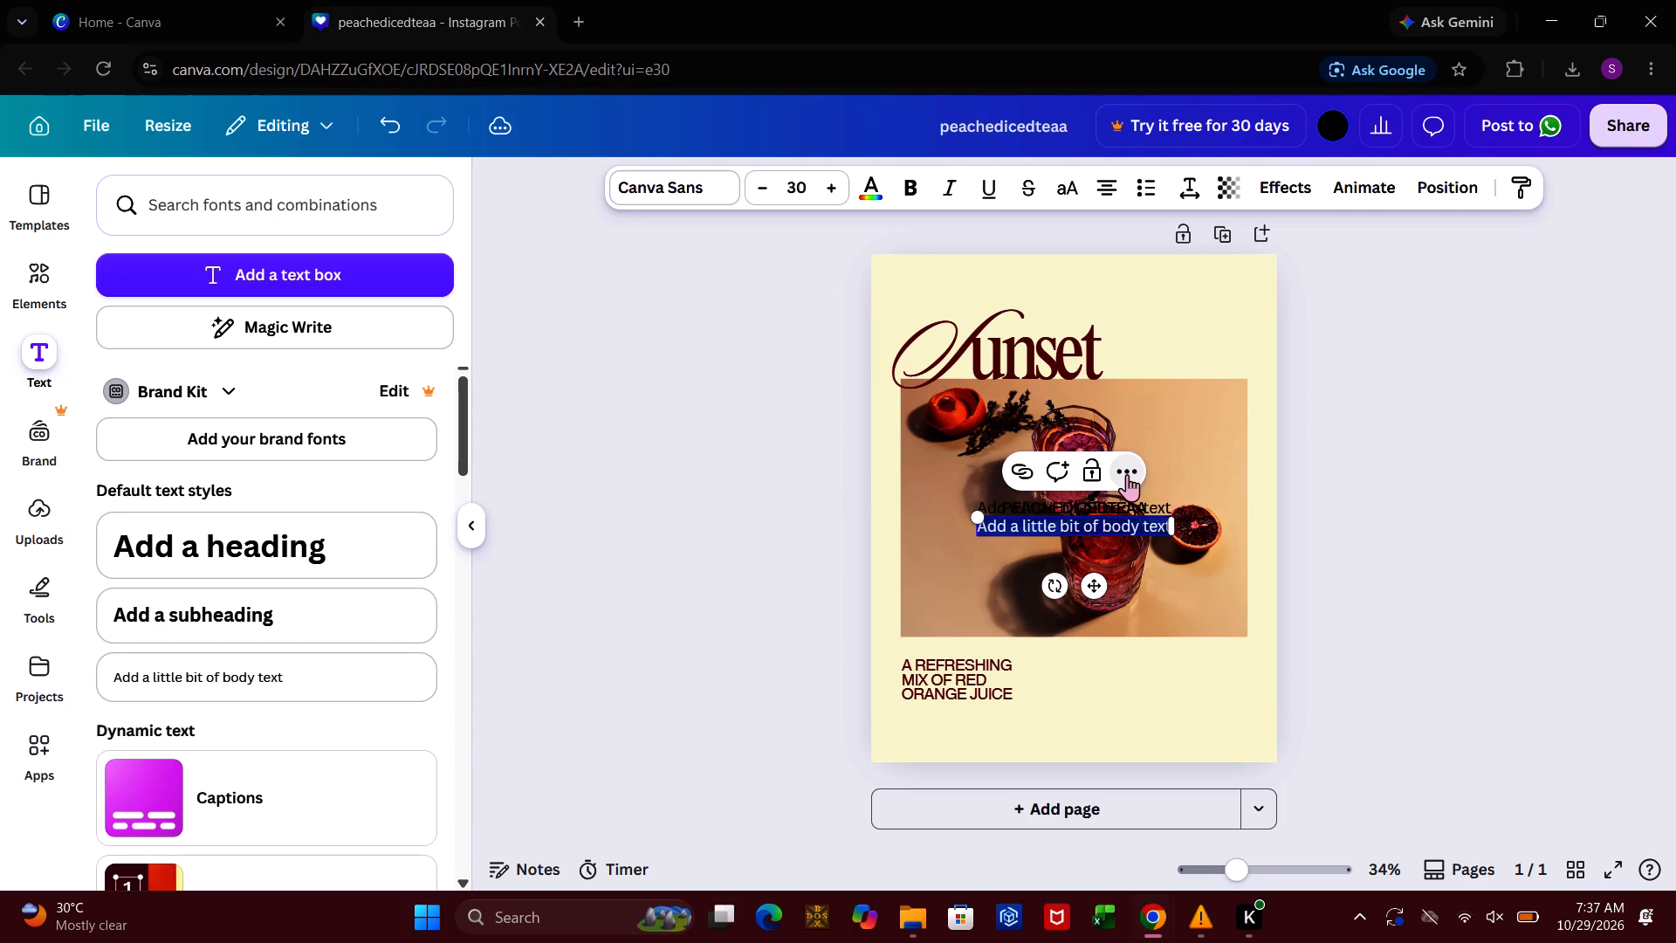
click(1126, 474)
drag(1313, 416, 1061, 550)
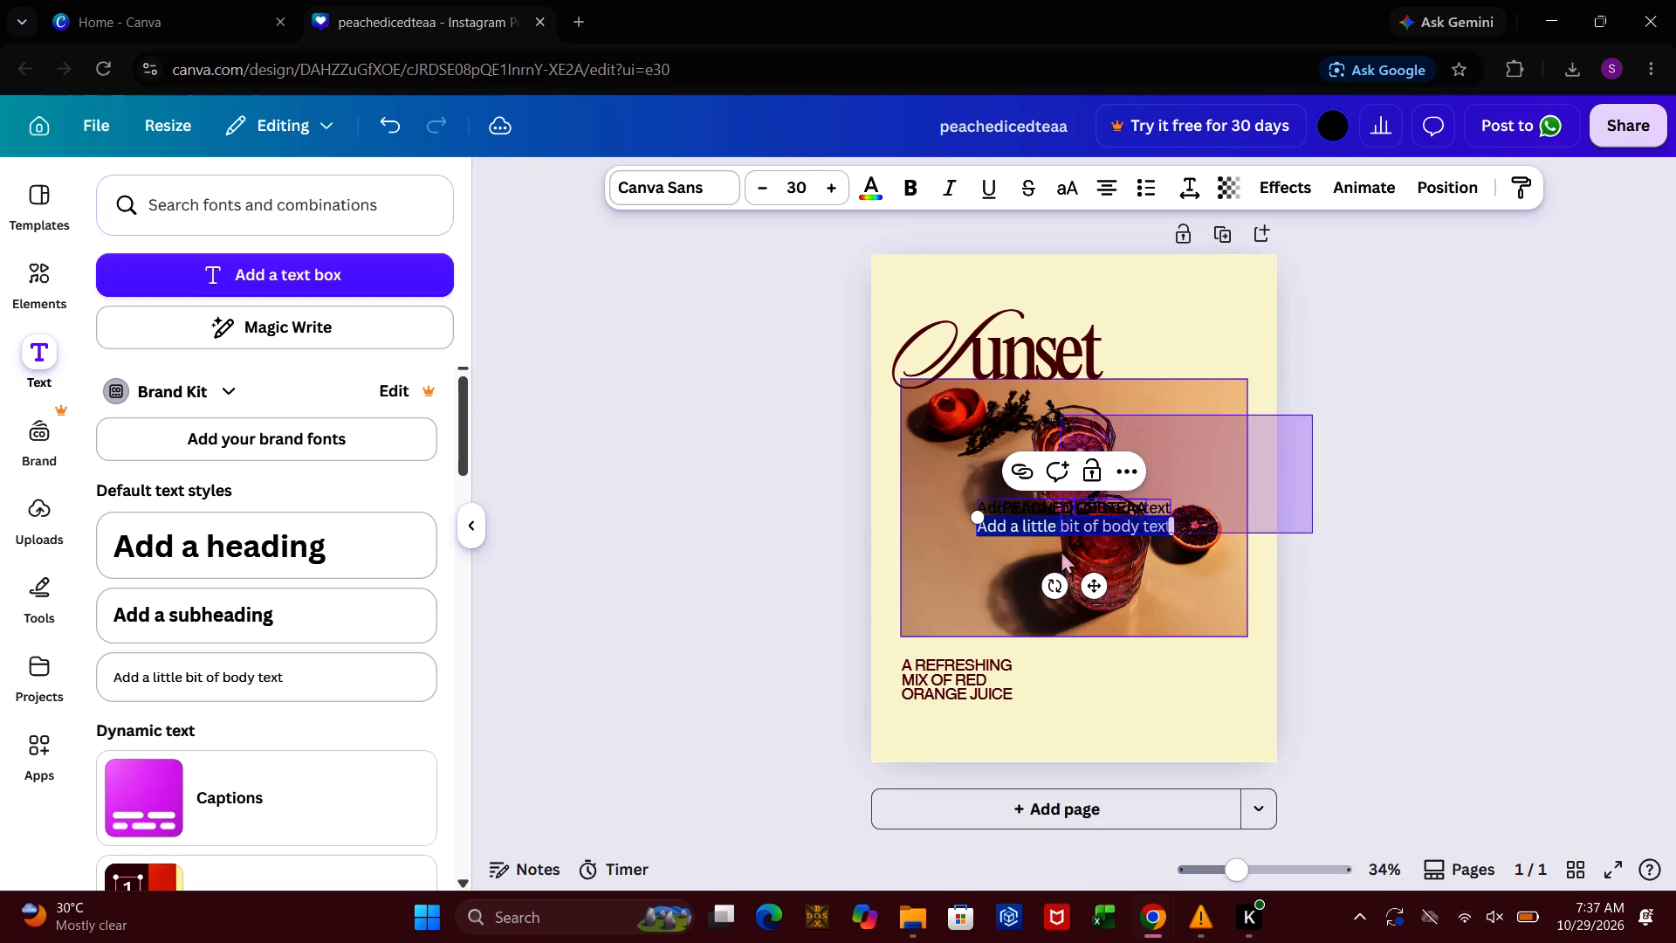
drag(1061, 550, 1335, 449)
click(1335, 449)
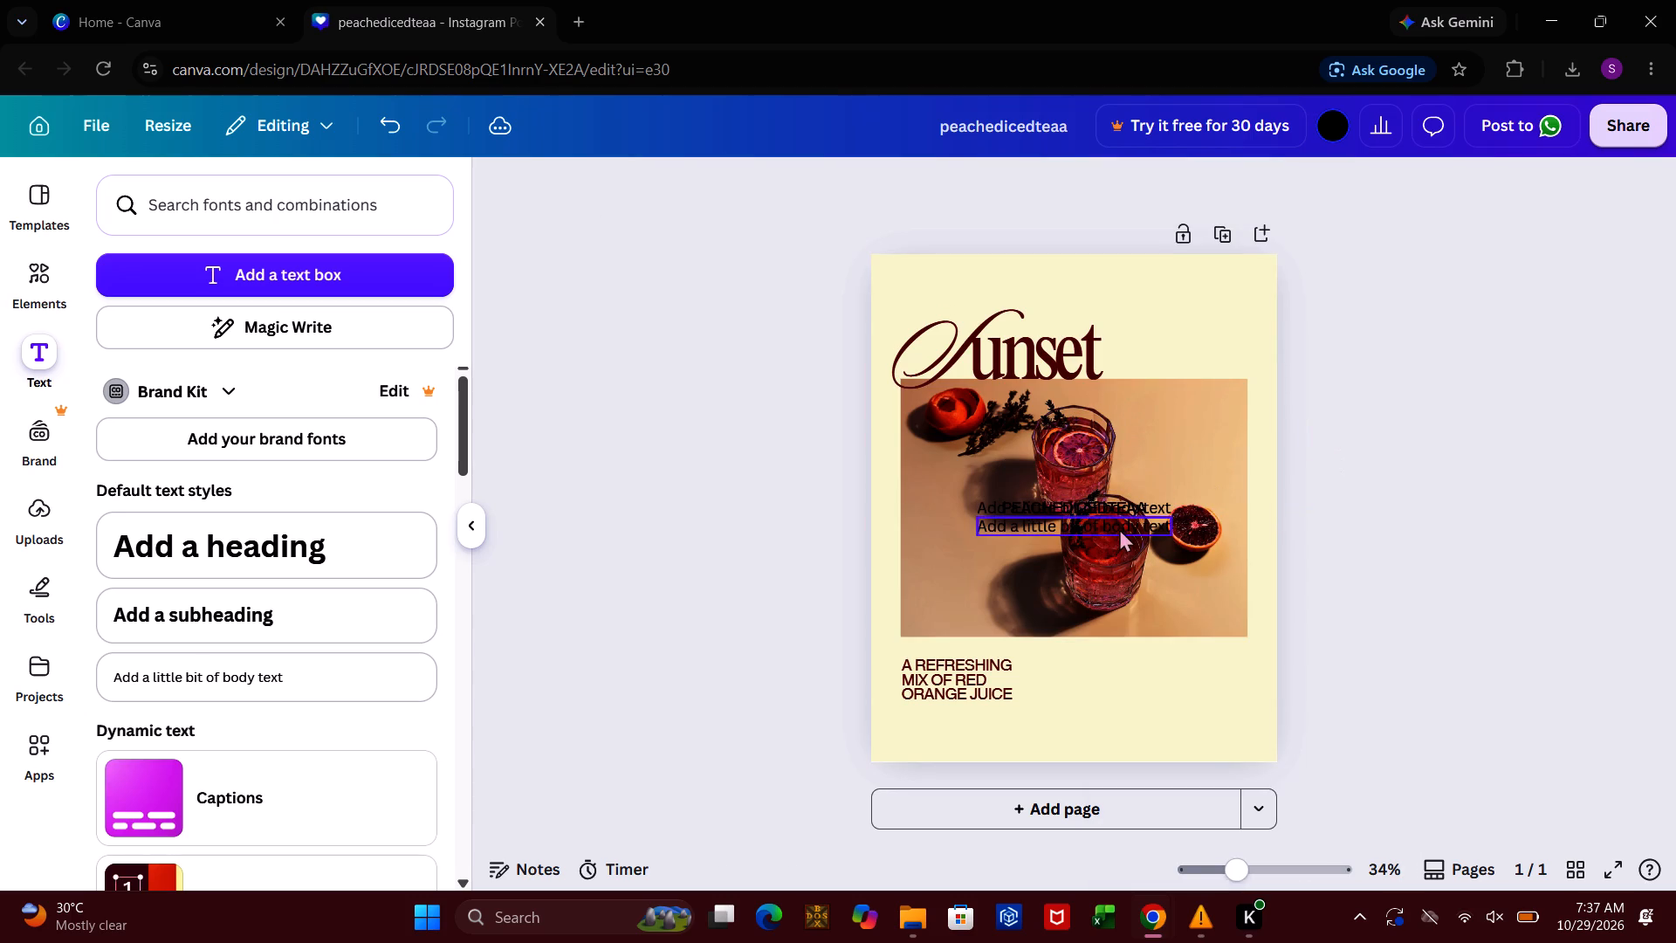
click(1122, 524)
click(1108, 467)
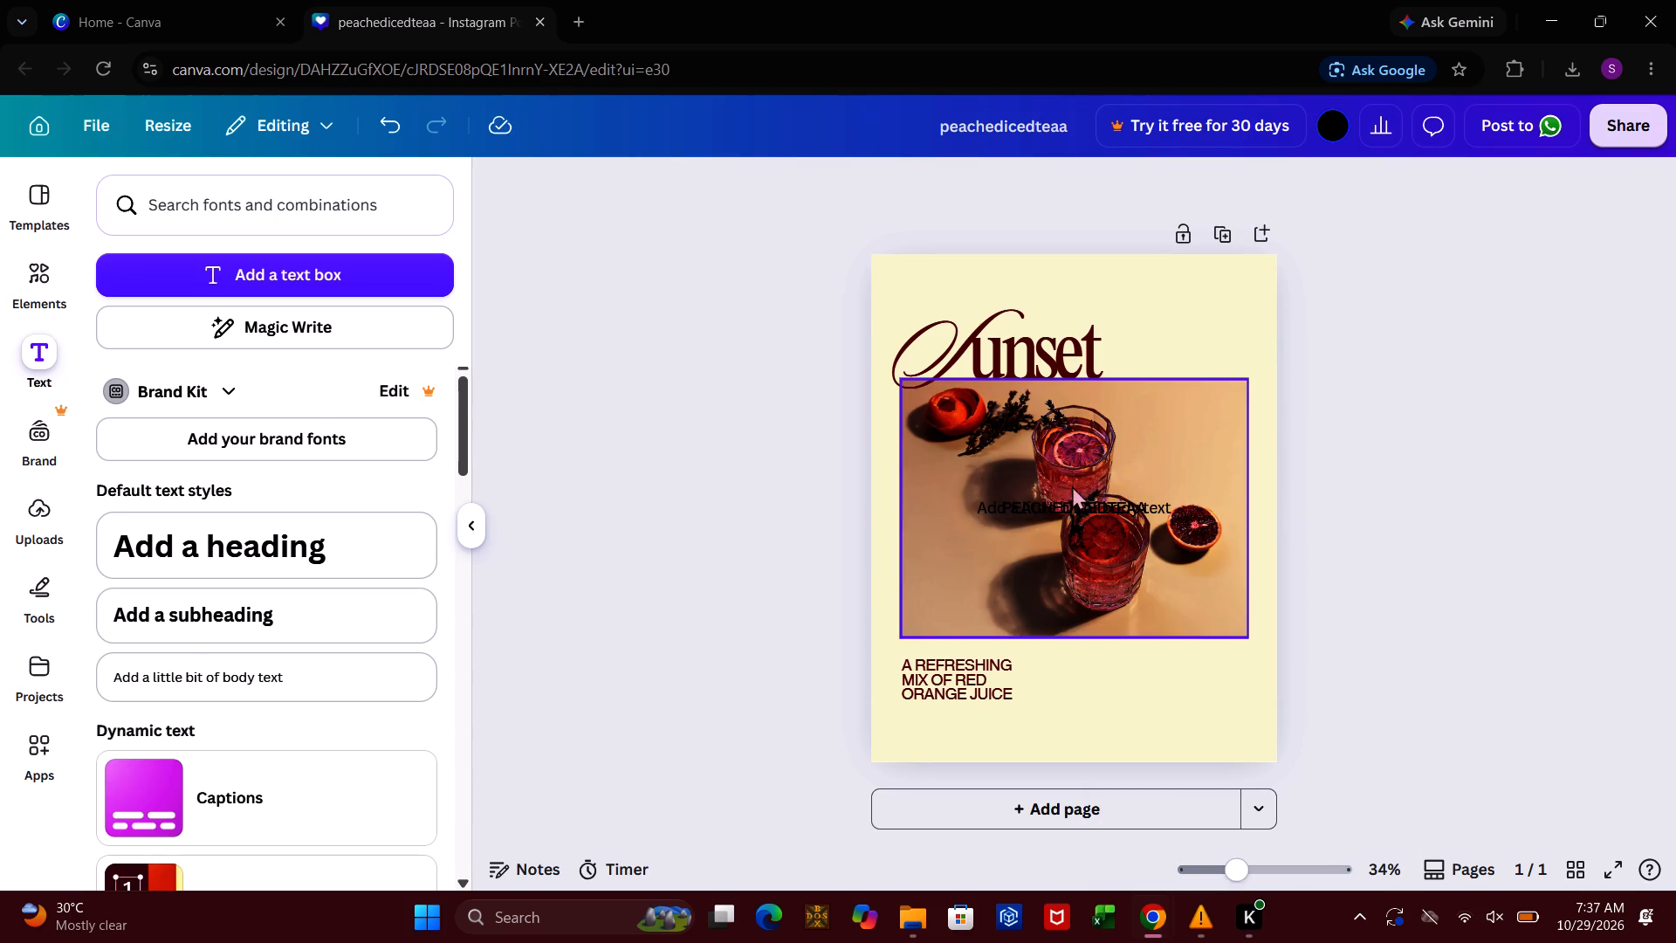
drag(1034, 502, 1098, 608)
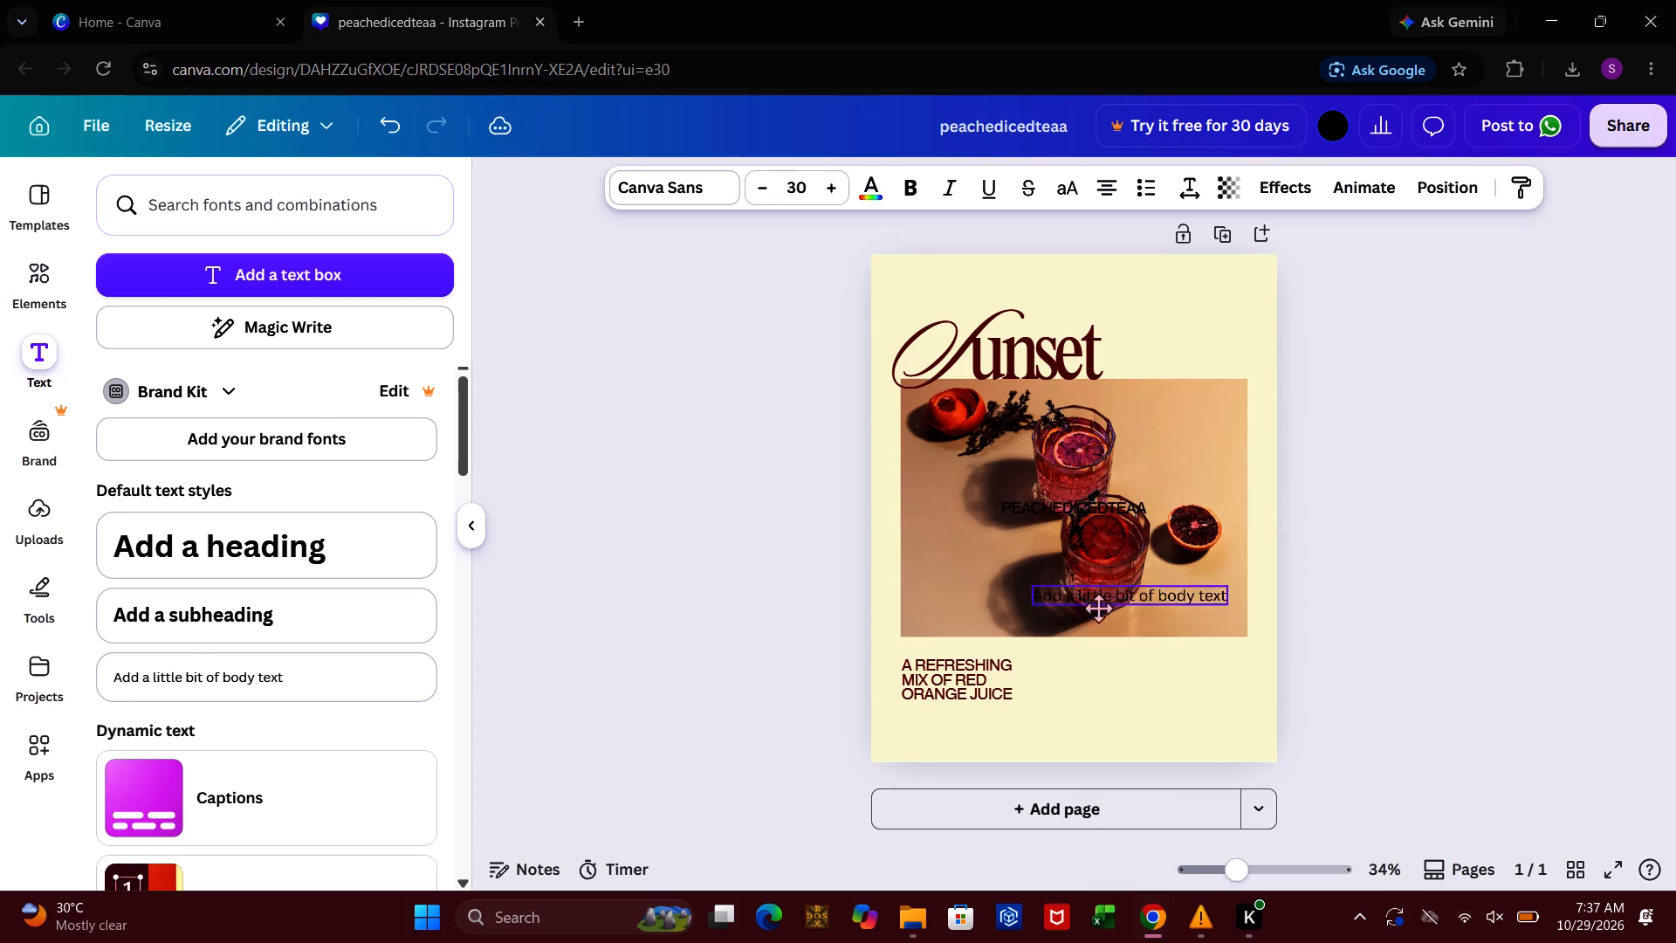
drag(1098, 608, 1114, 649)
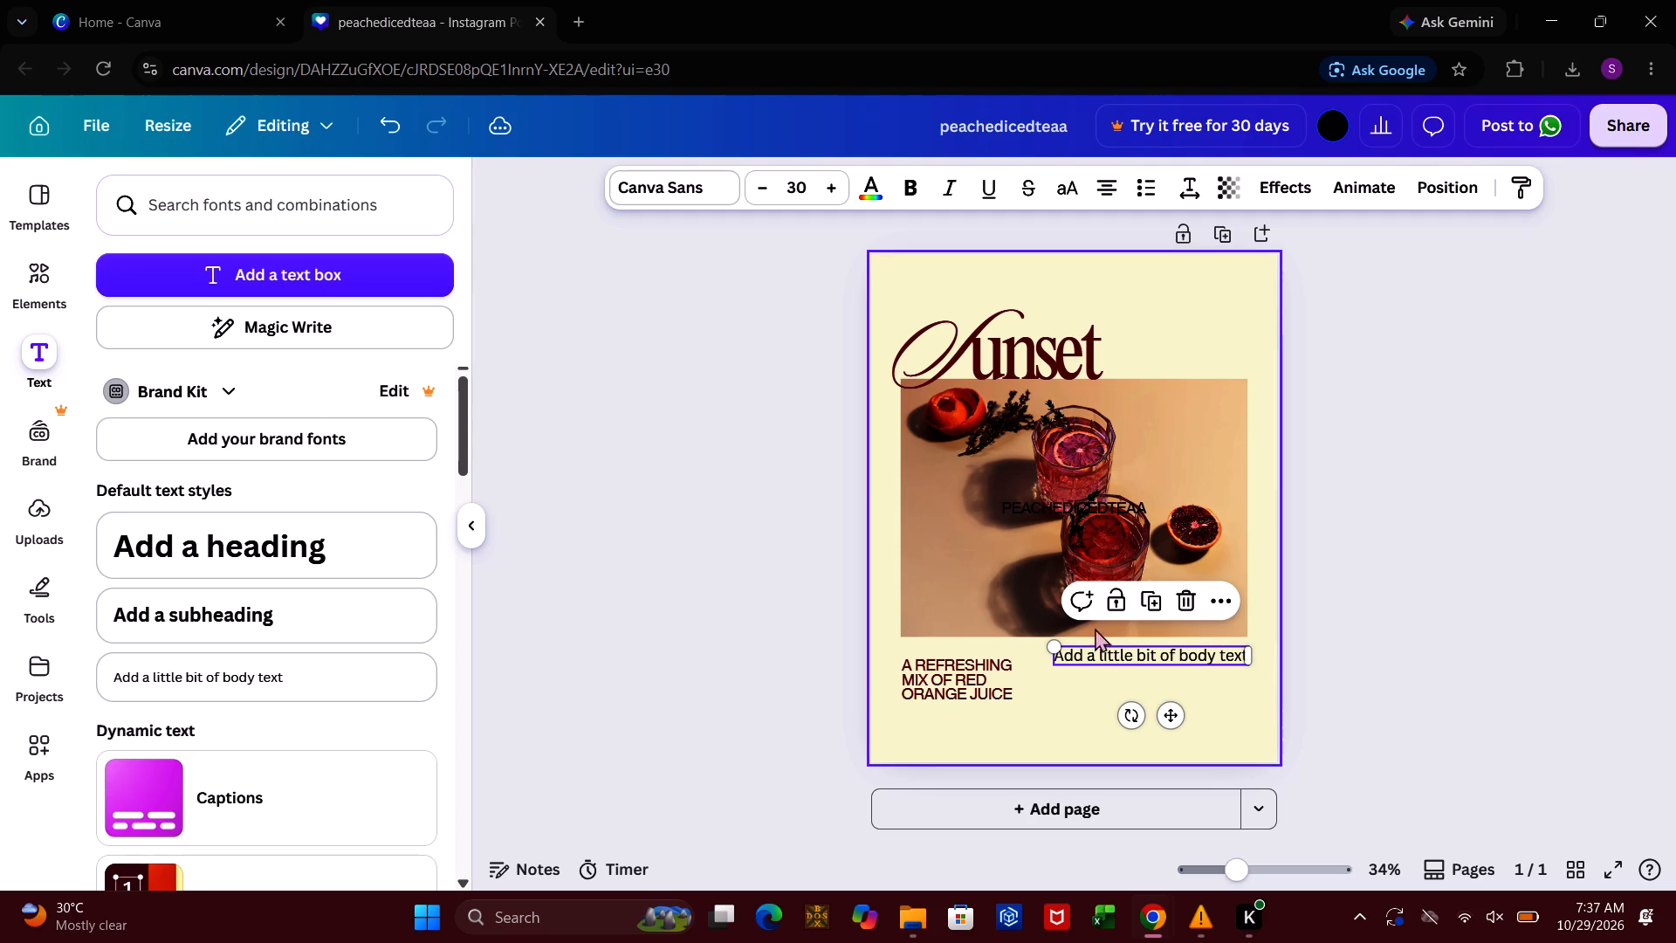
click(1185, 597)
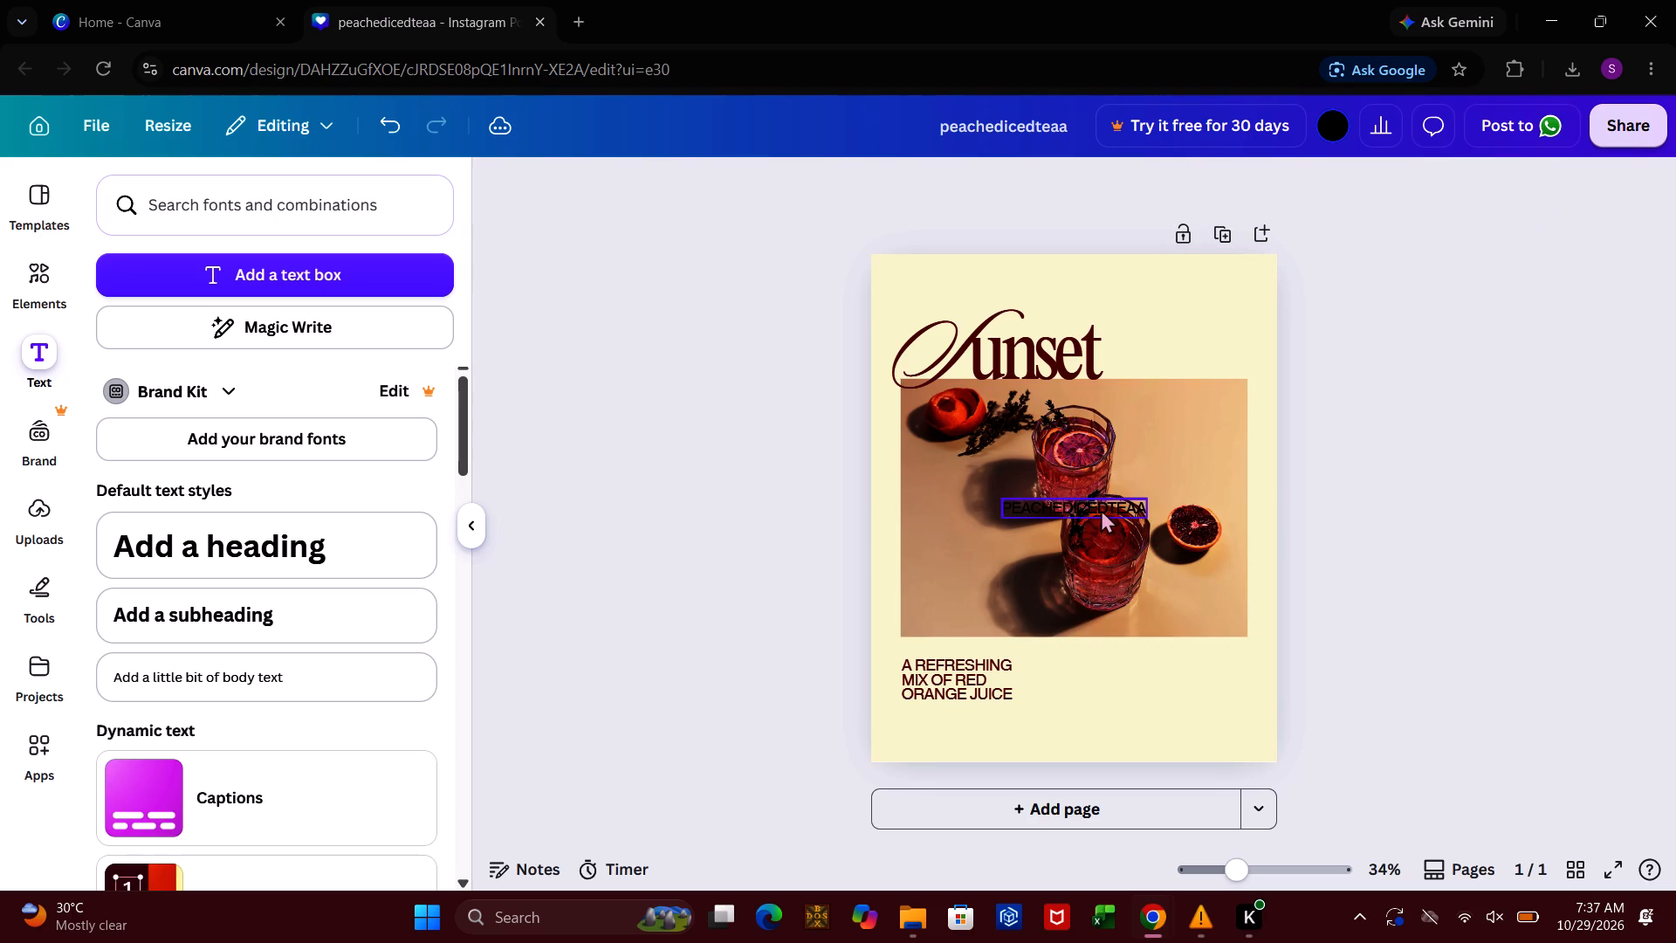
Move the PEACHEDICEDTEAA label off the photo to just below its lower-right corner.
drag(1101, 509, 1188, 660)
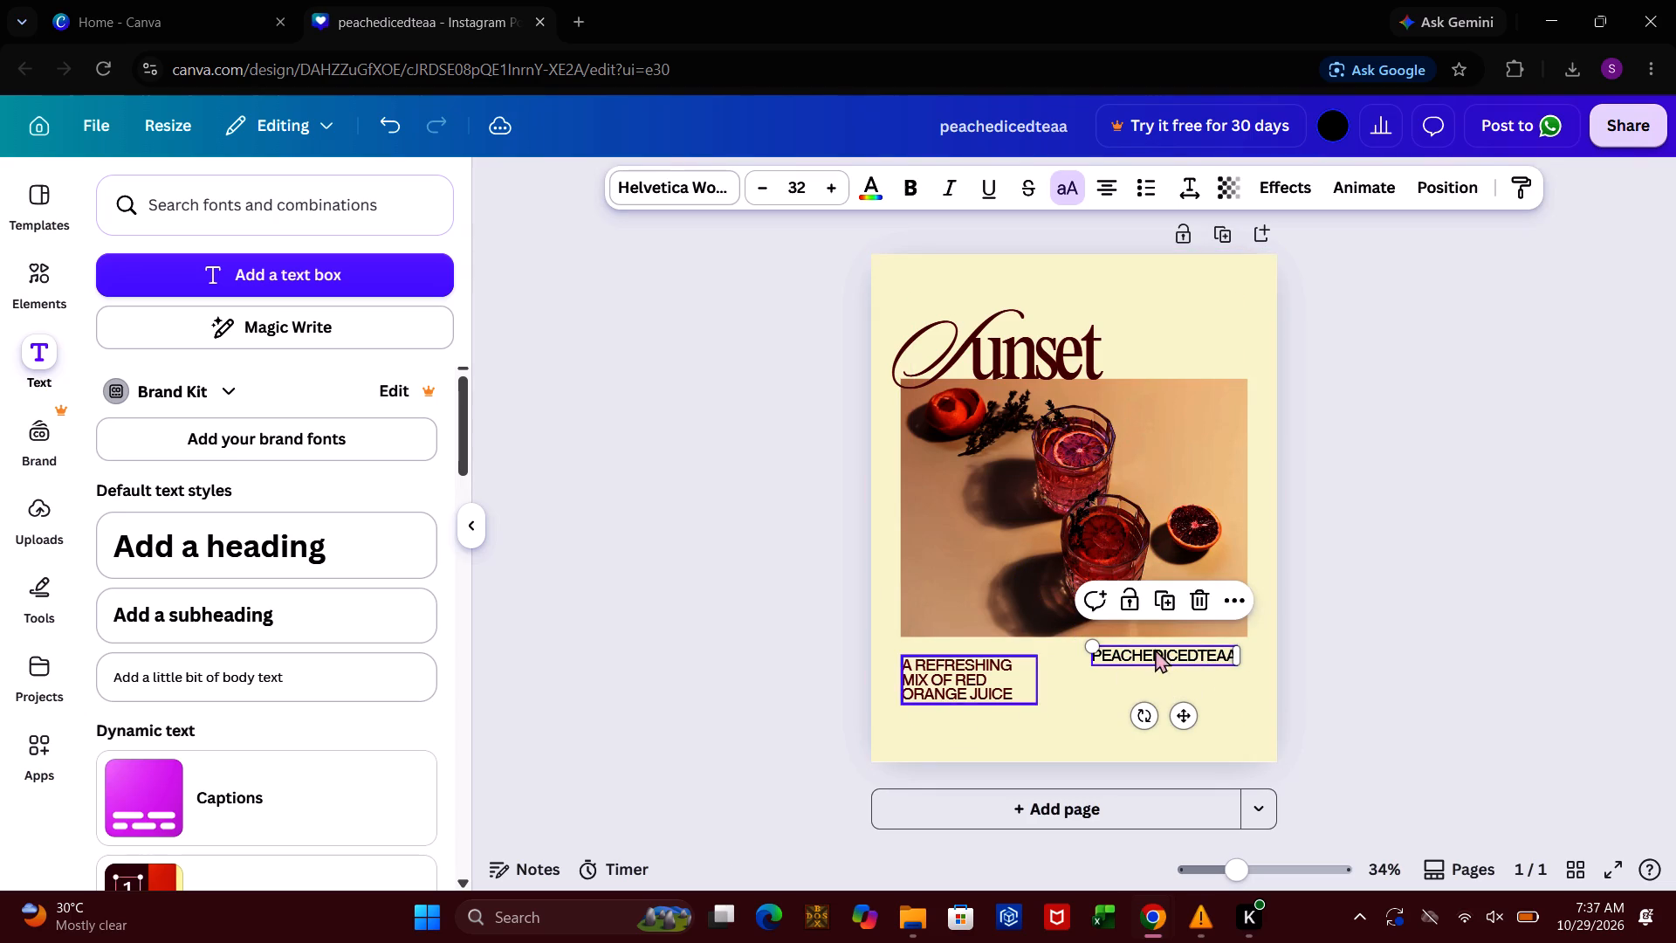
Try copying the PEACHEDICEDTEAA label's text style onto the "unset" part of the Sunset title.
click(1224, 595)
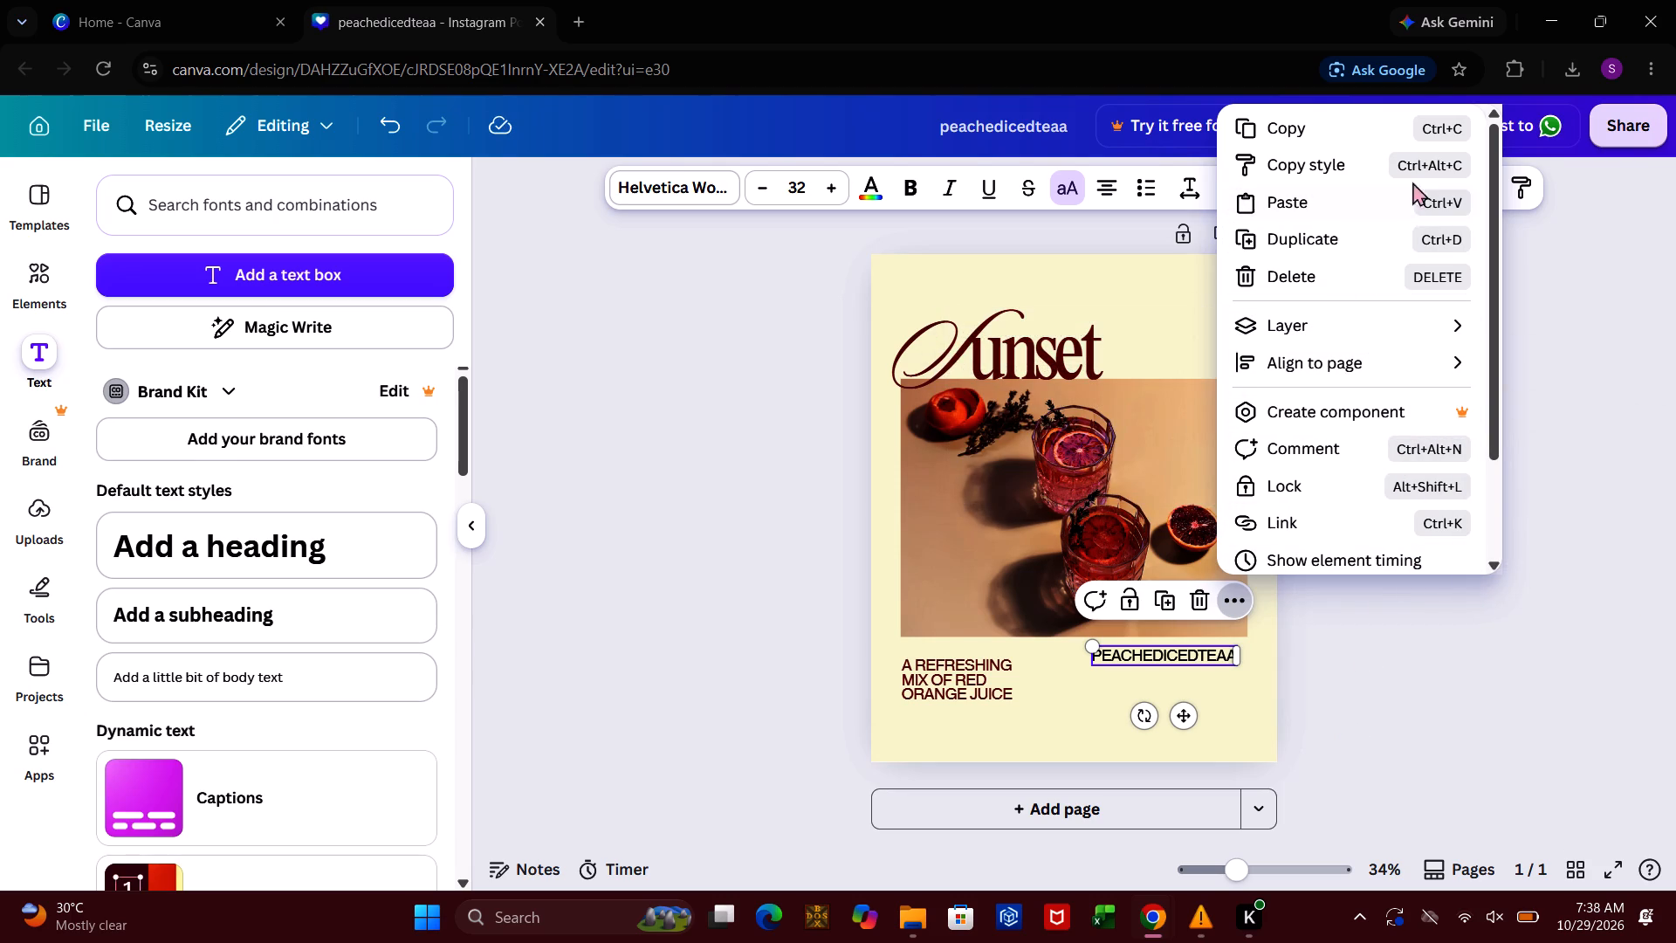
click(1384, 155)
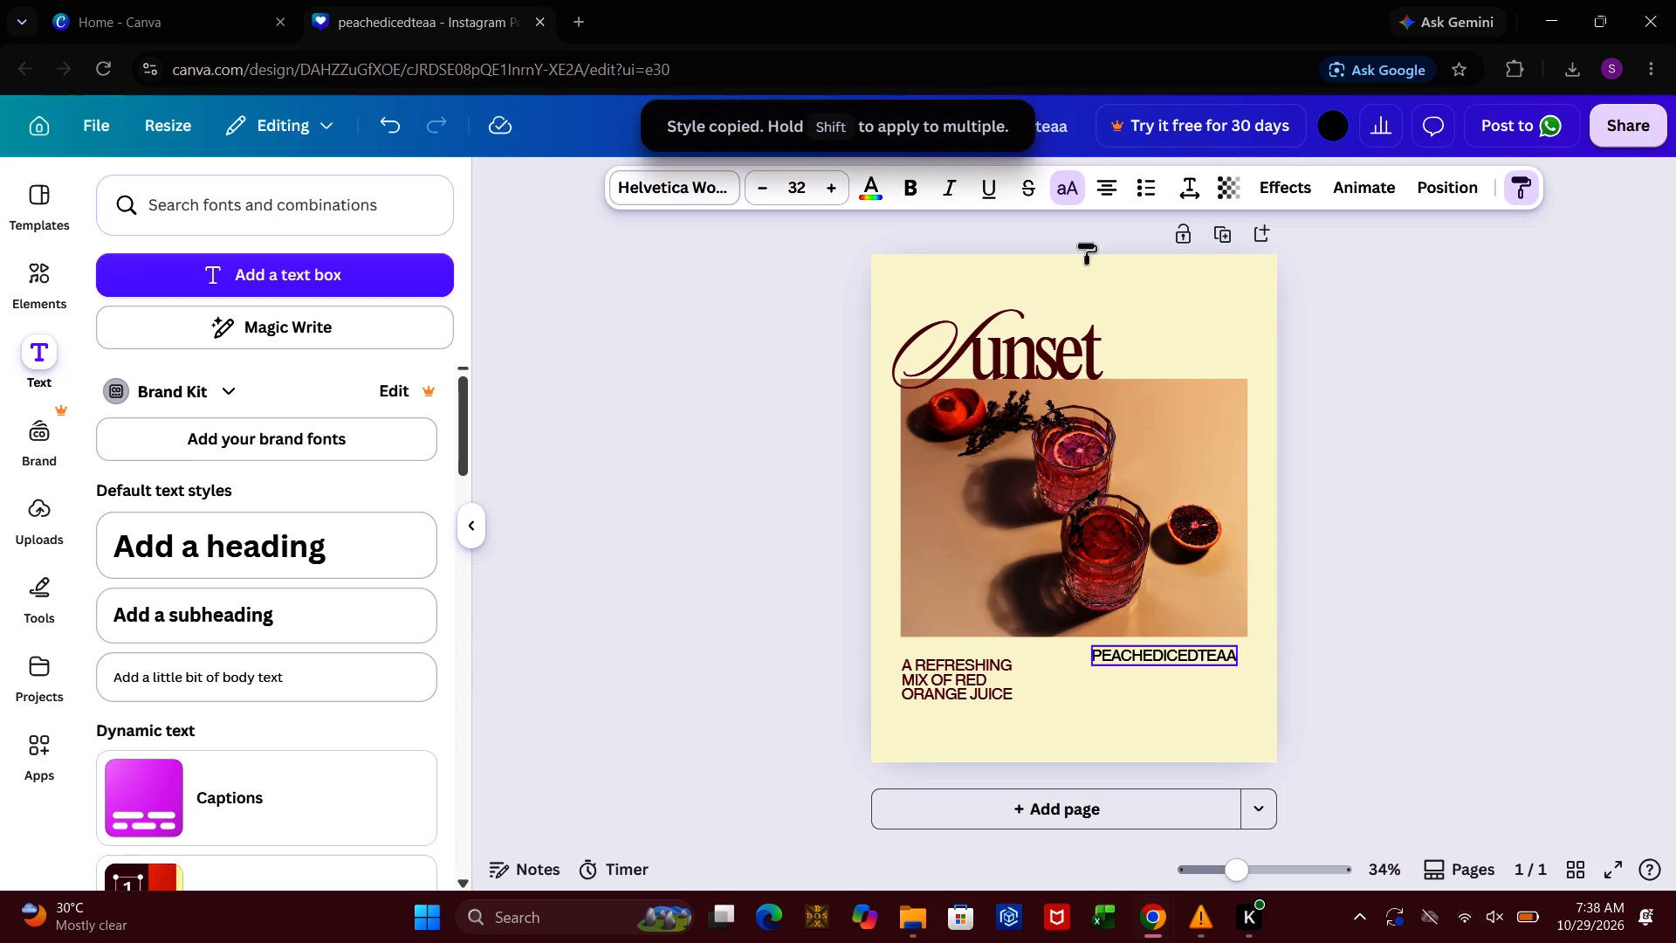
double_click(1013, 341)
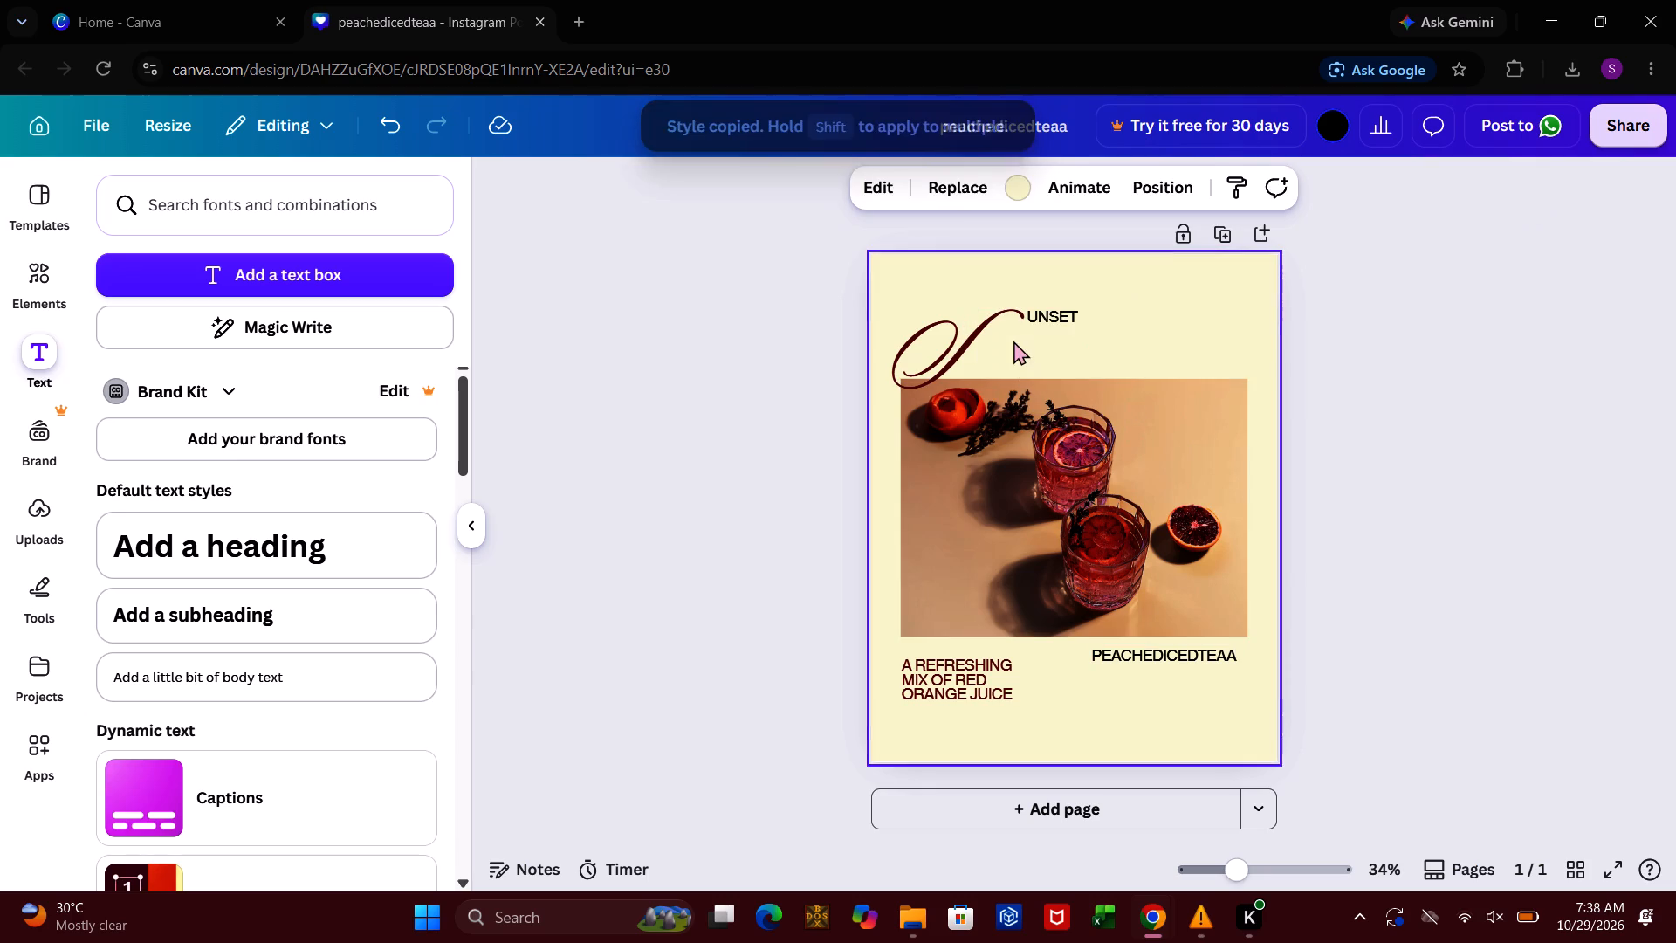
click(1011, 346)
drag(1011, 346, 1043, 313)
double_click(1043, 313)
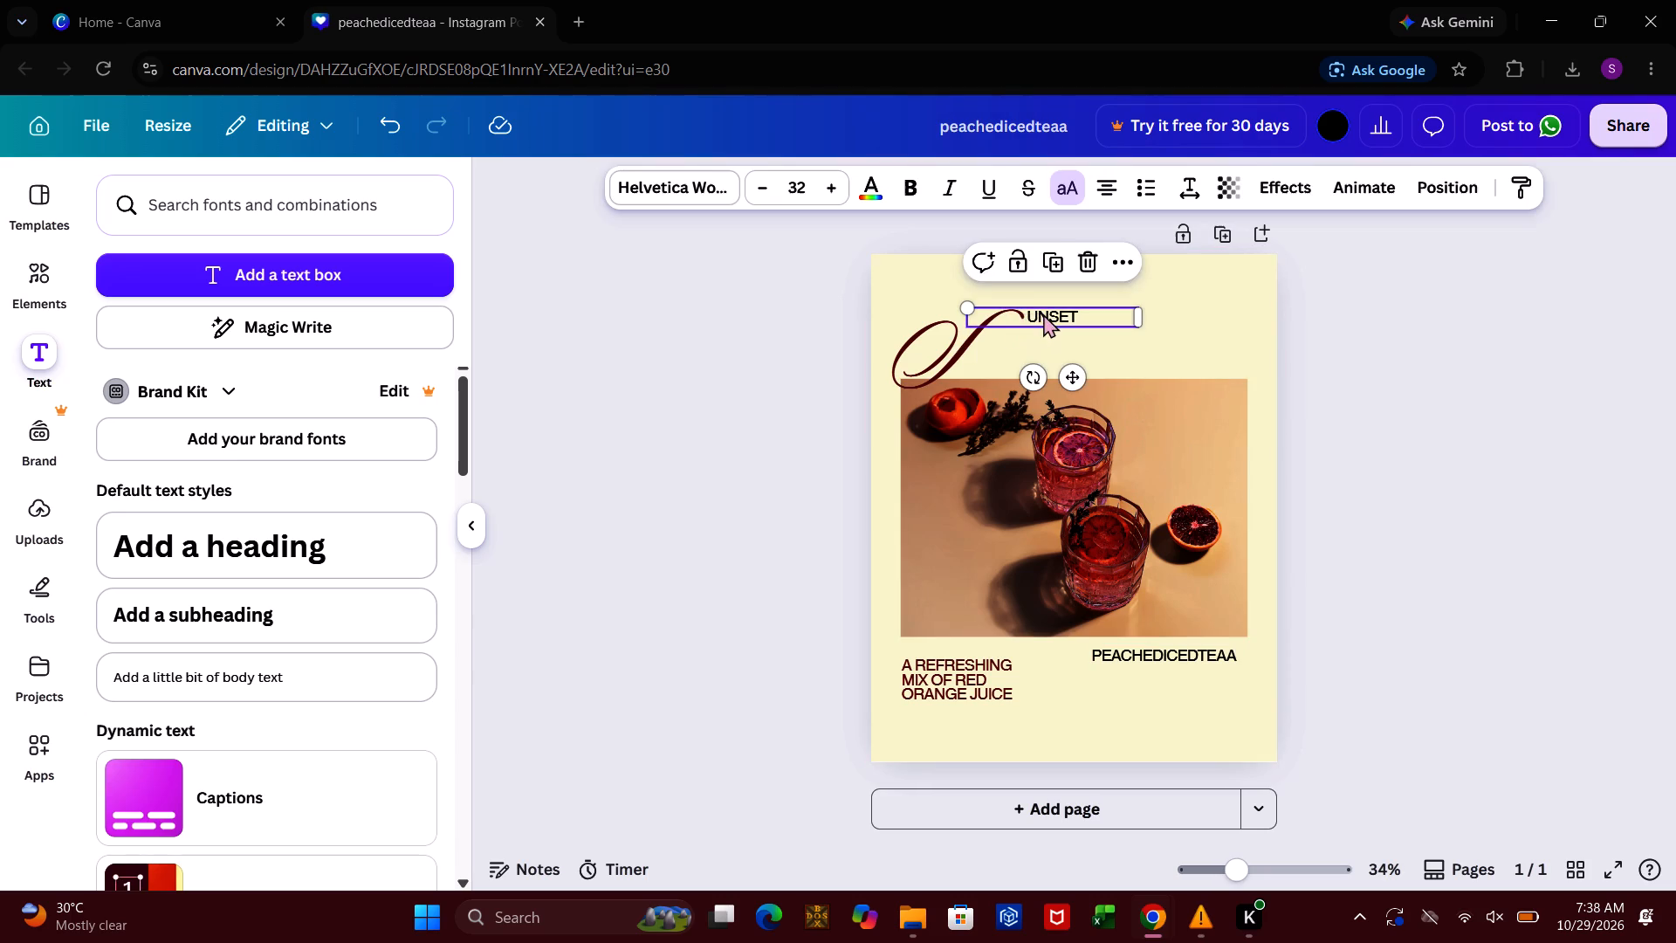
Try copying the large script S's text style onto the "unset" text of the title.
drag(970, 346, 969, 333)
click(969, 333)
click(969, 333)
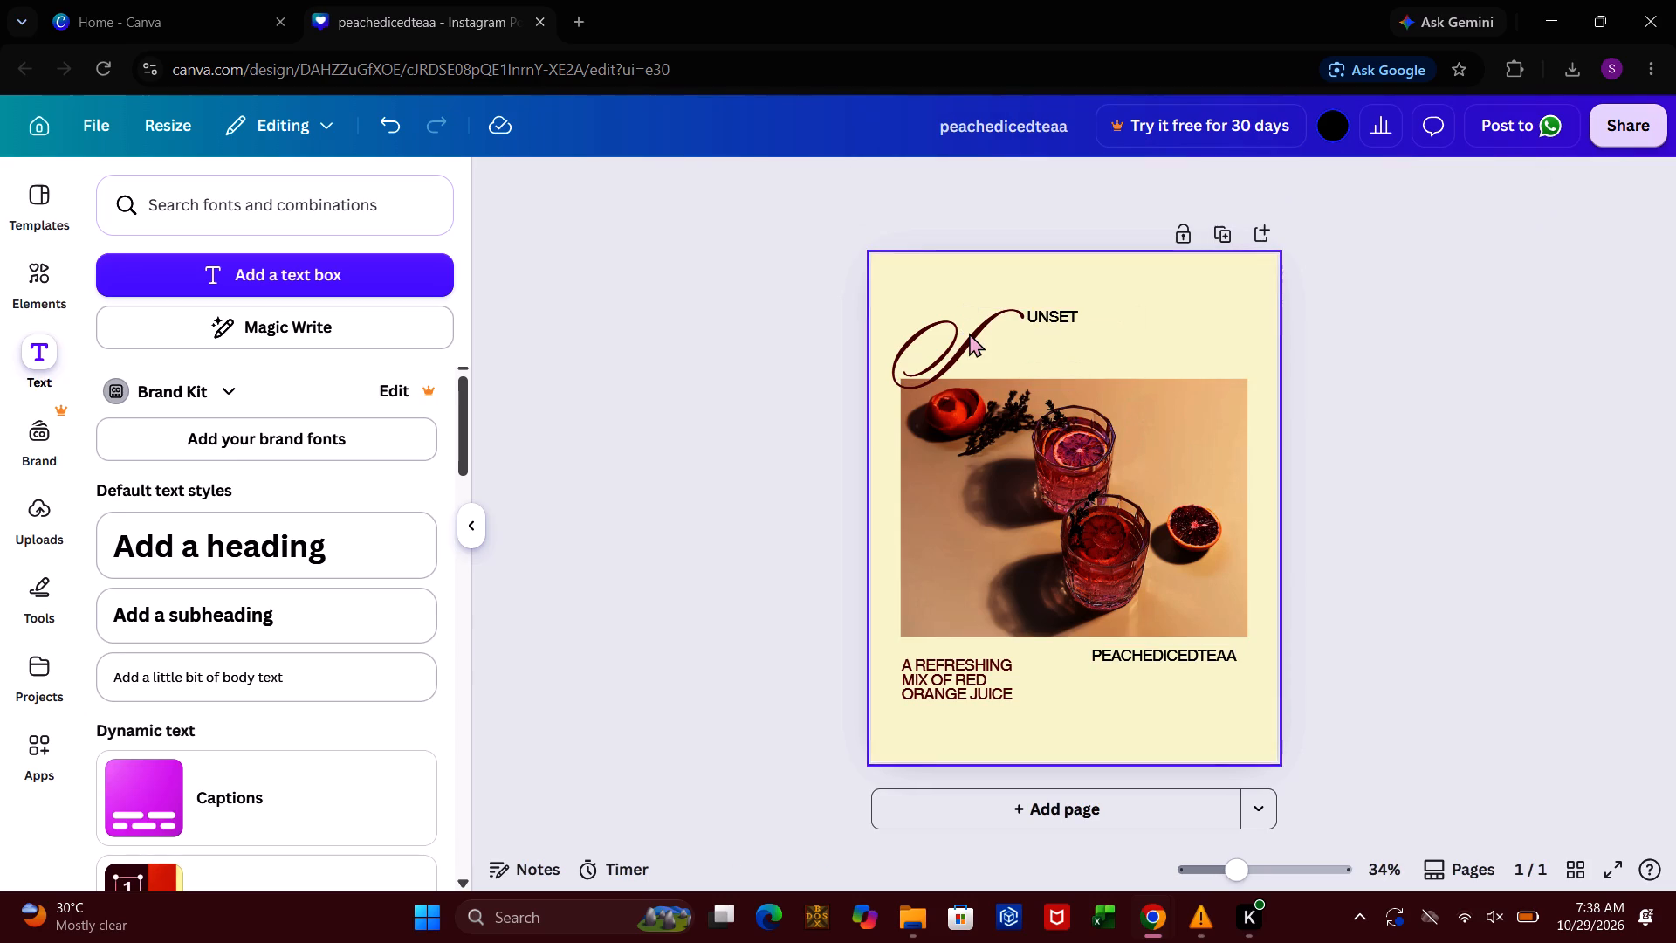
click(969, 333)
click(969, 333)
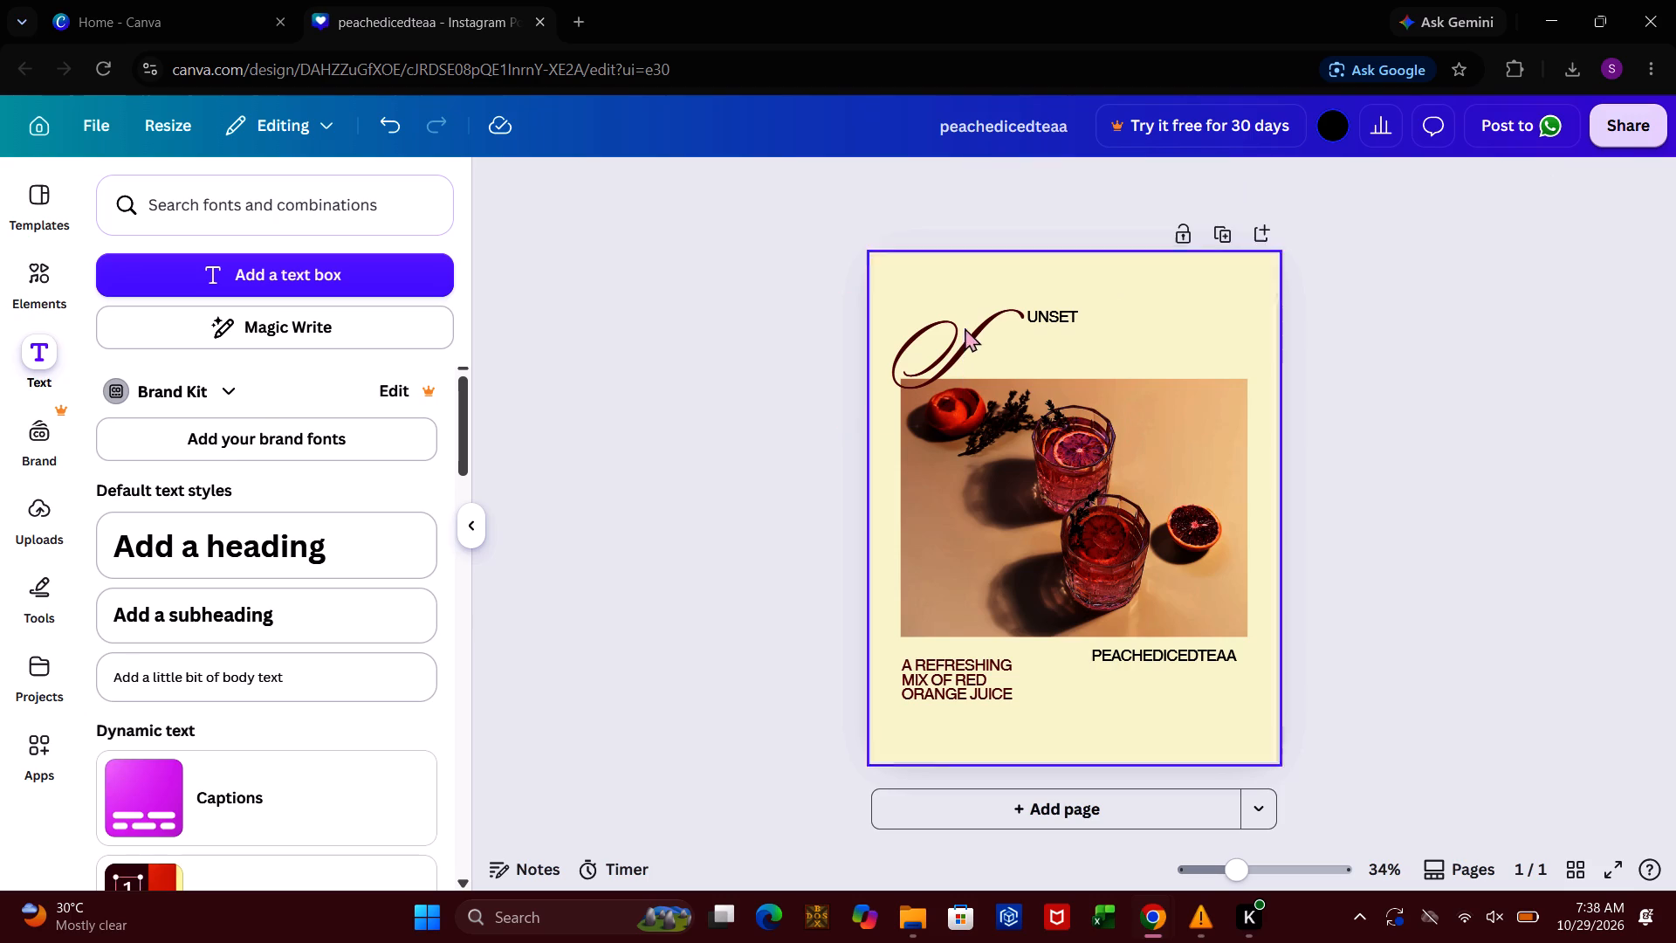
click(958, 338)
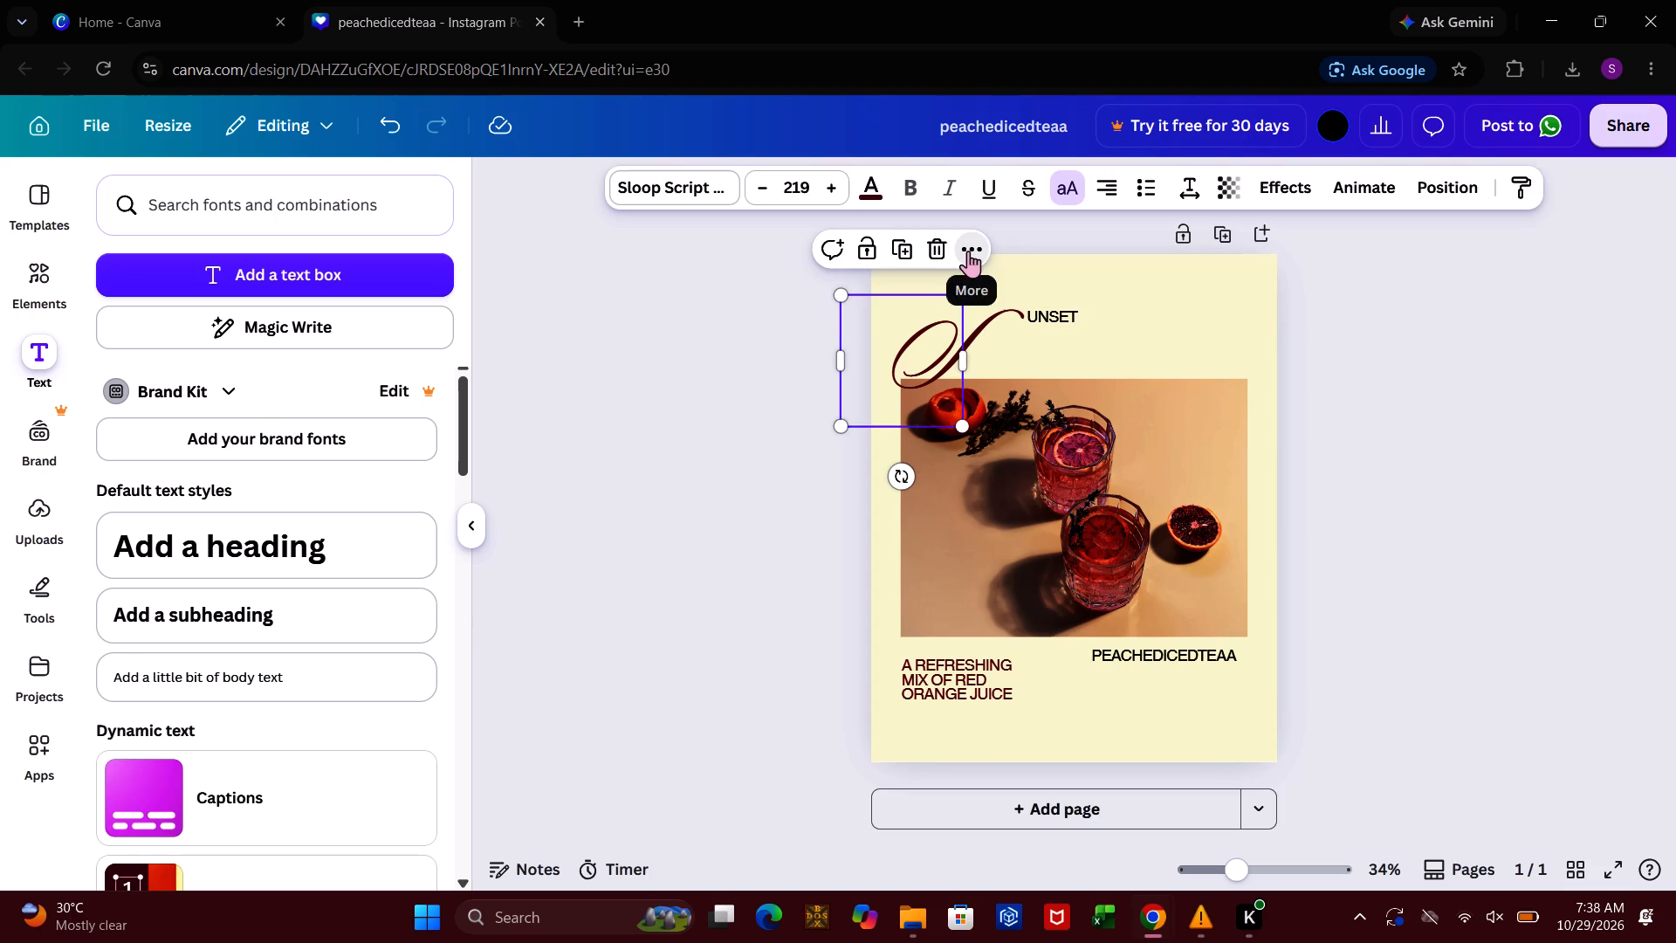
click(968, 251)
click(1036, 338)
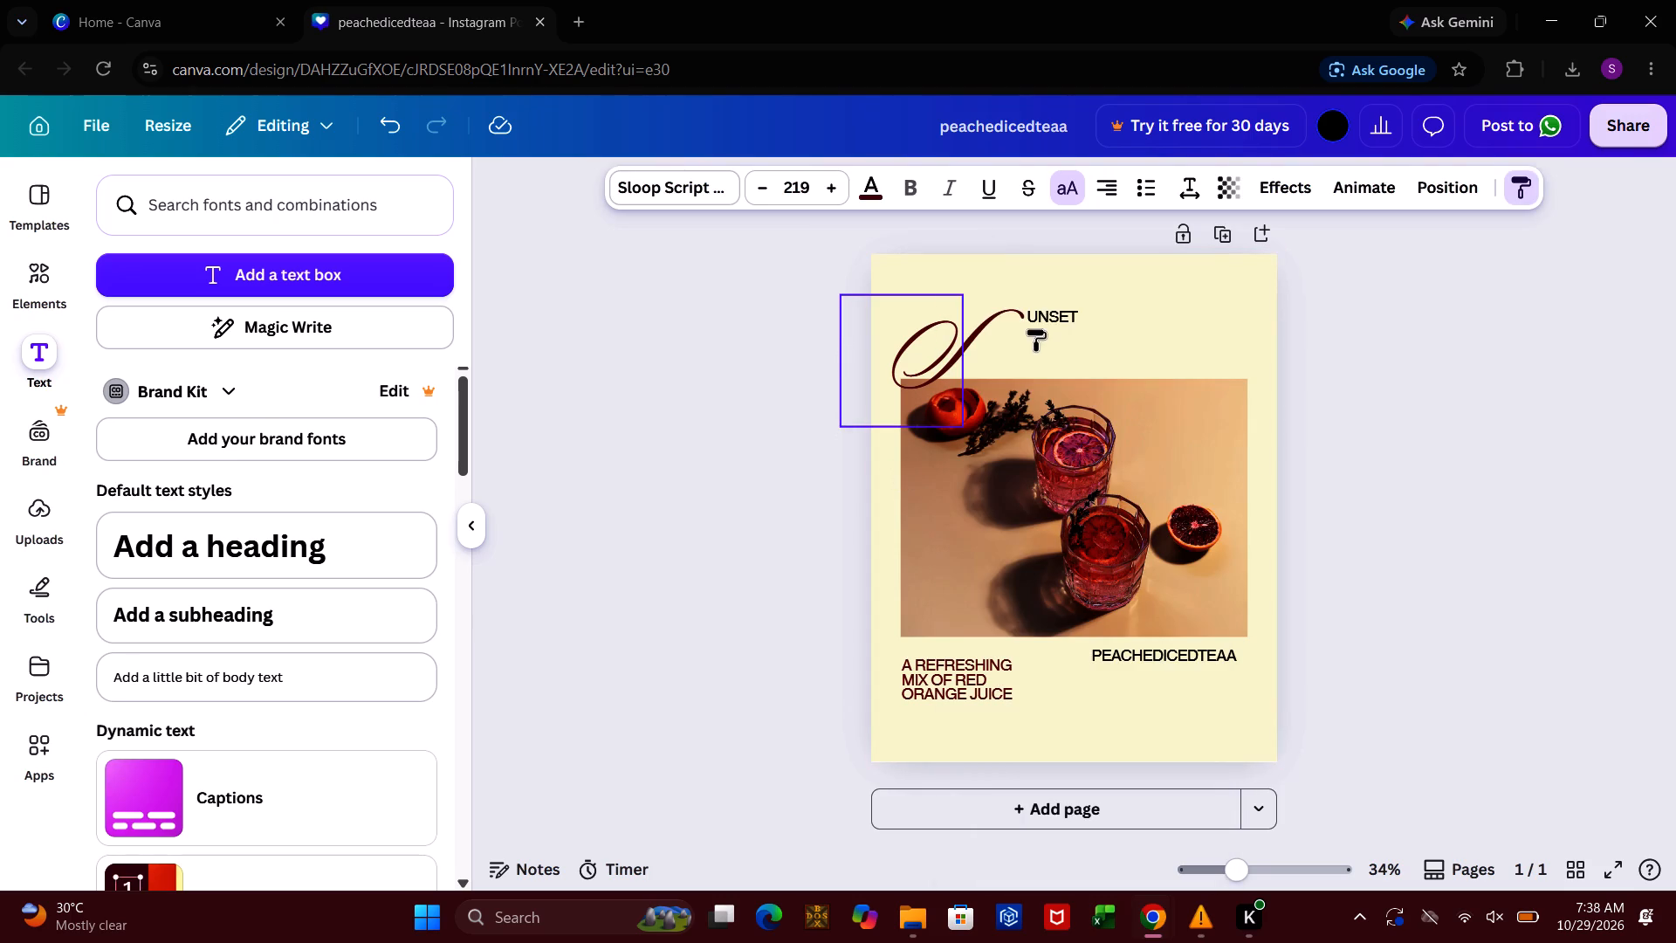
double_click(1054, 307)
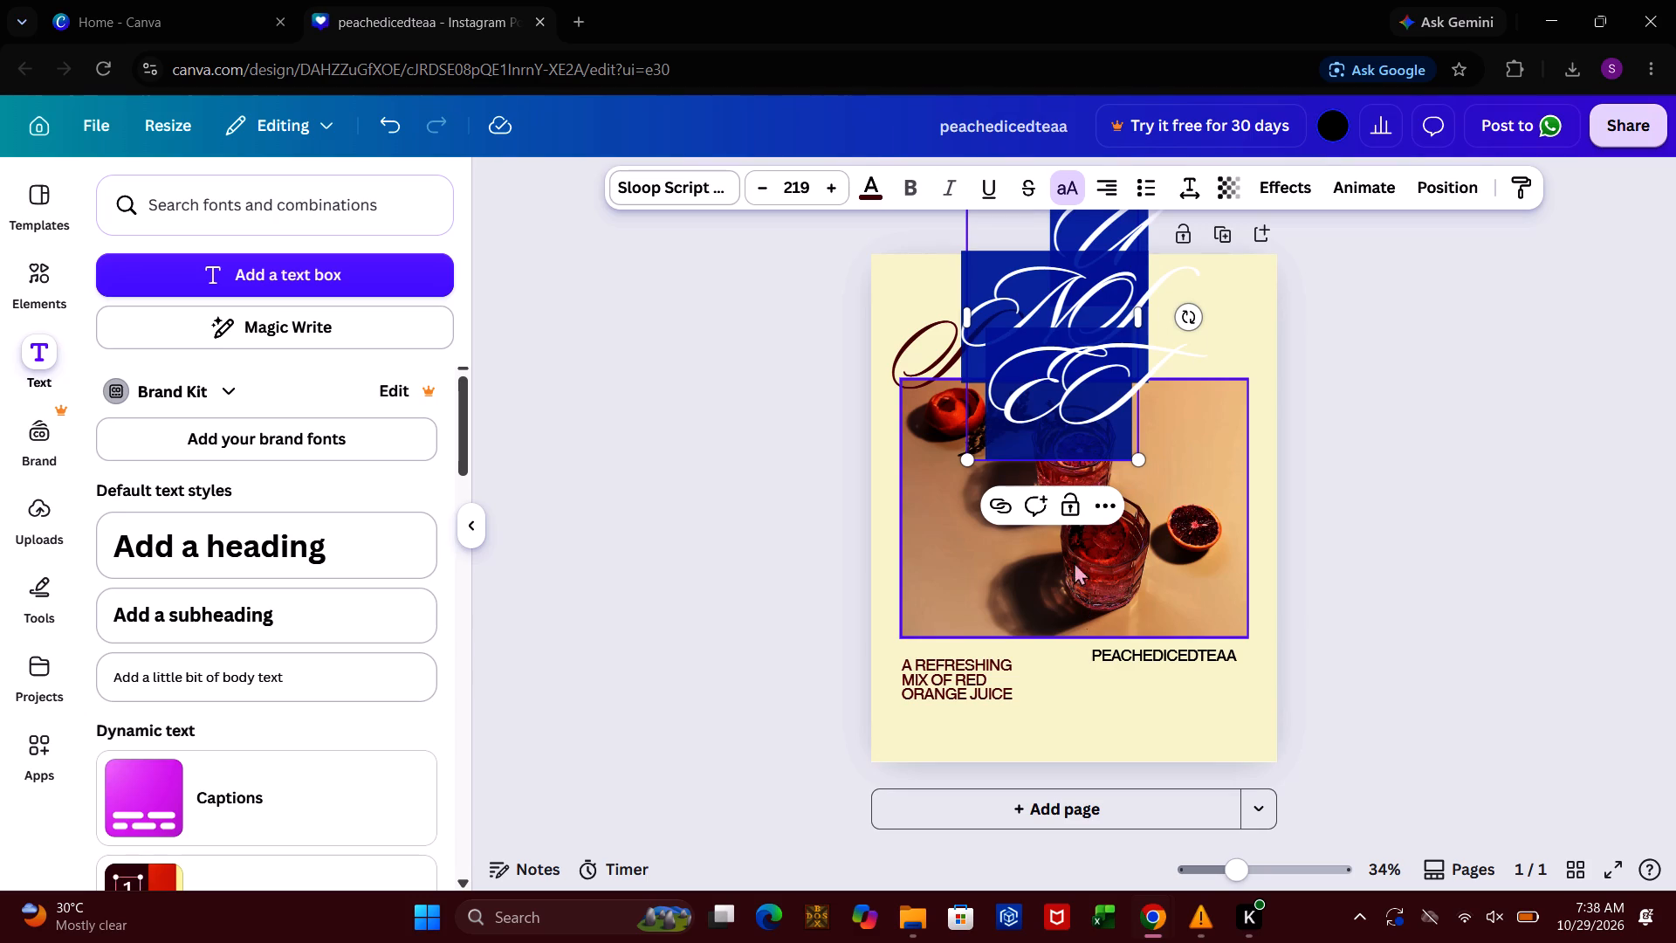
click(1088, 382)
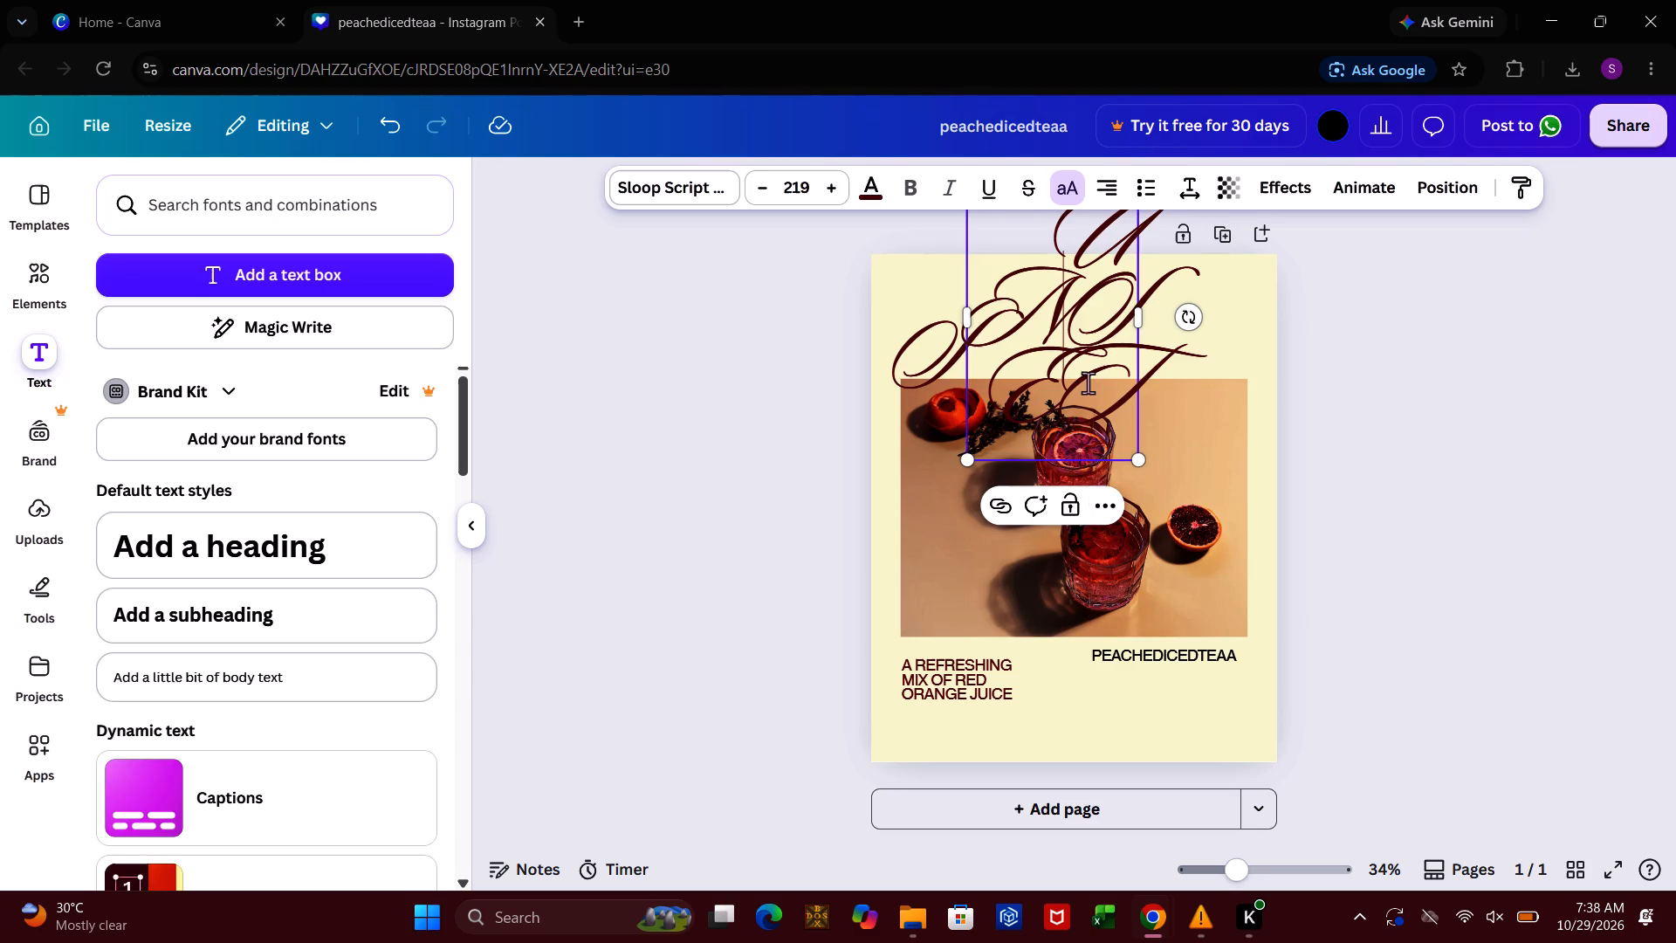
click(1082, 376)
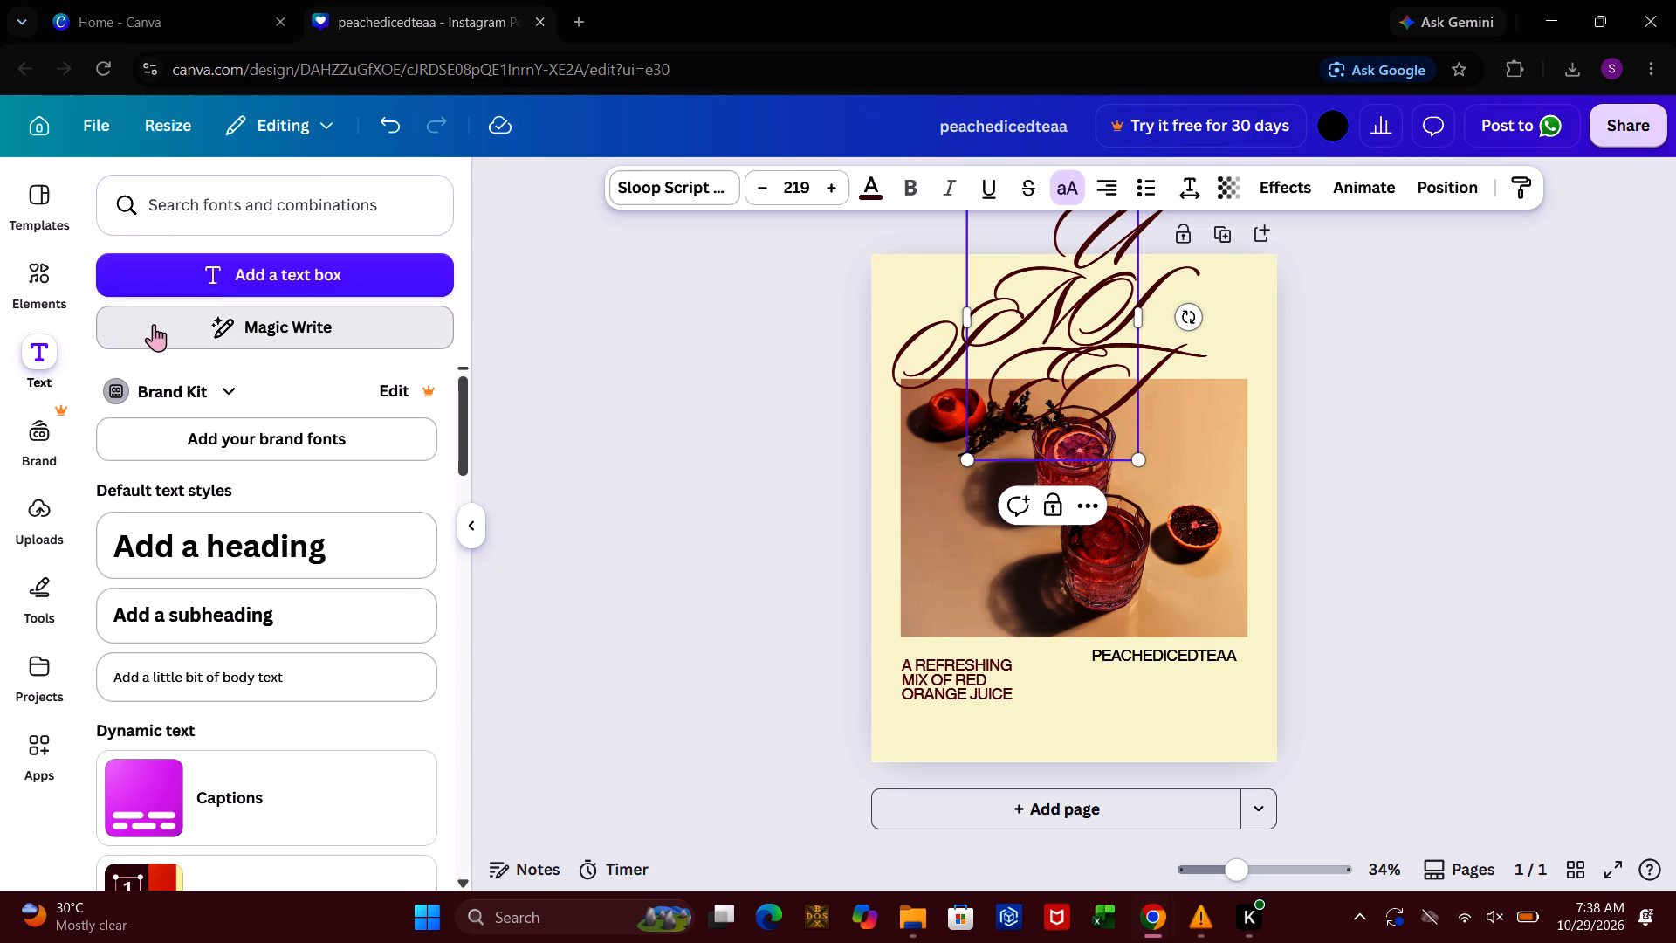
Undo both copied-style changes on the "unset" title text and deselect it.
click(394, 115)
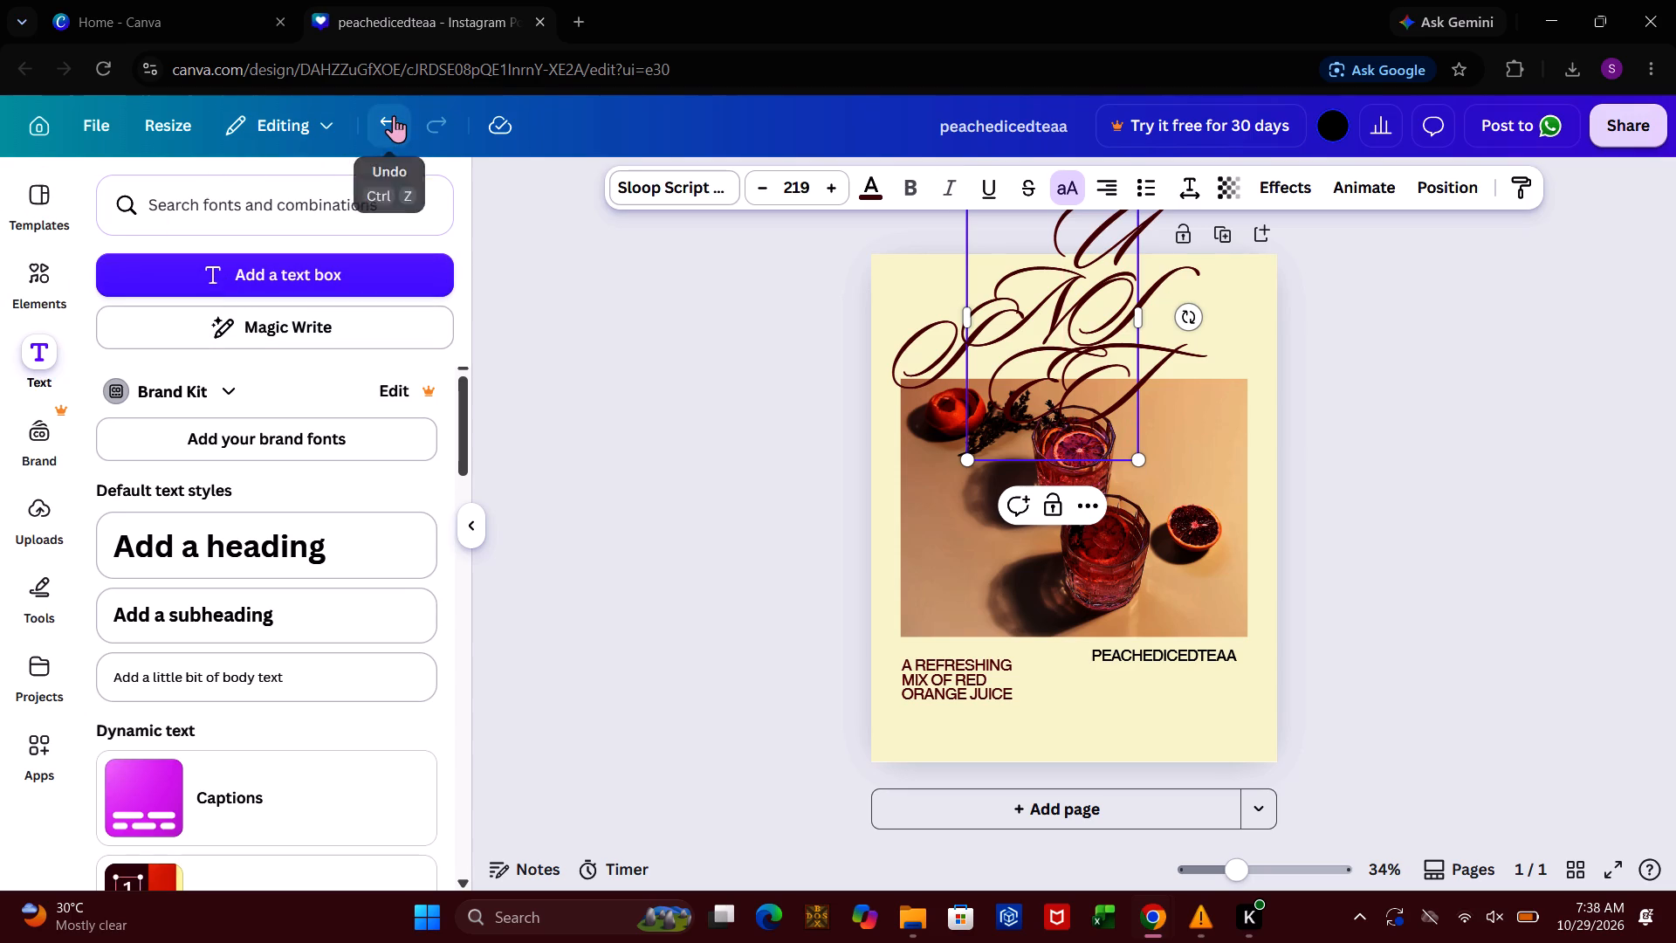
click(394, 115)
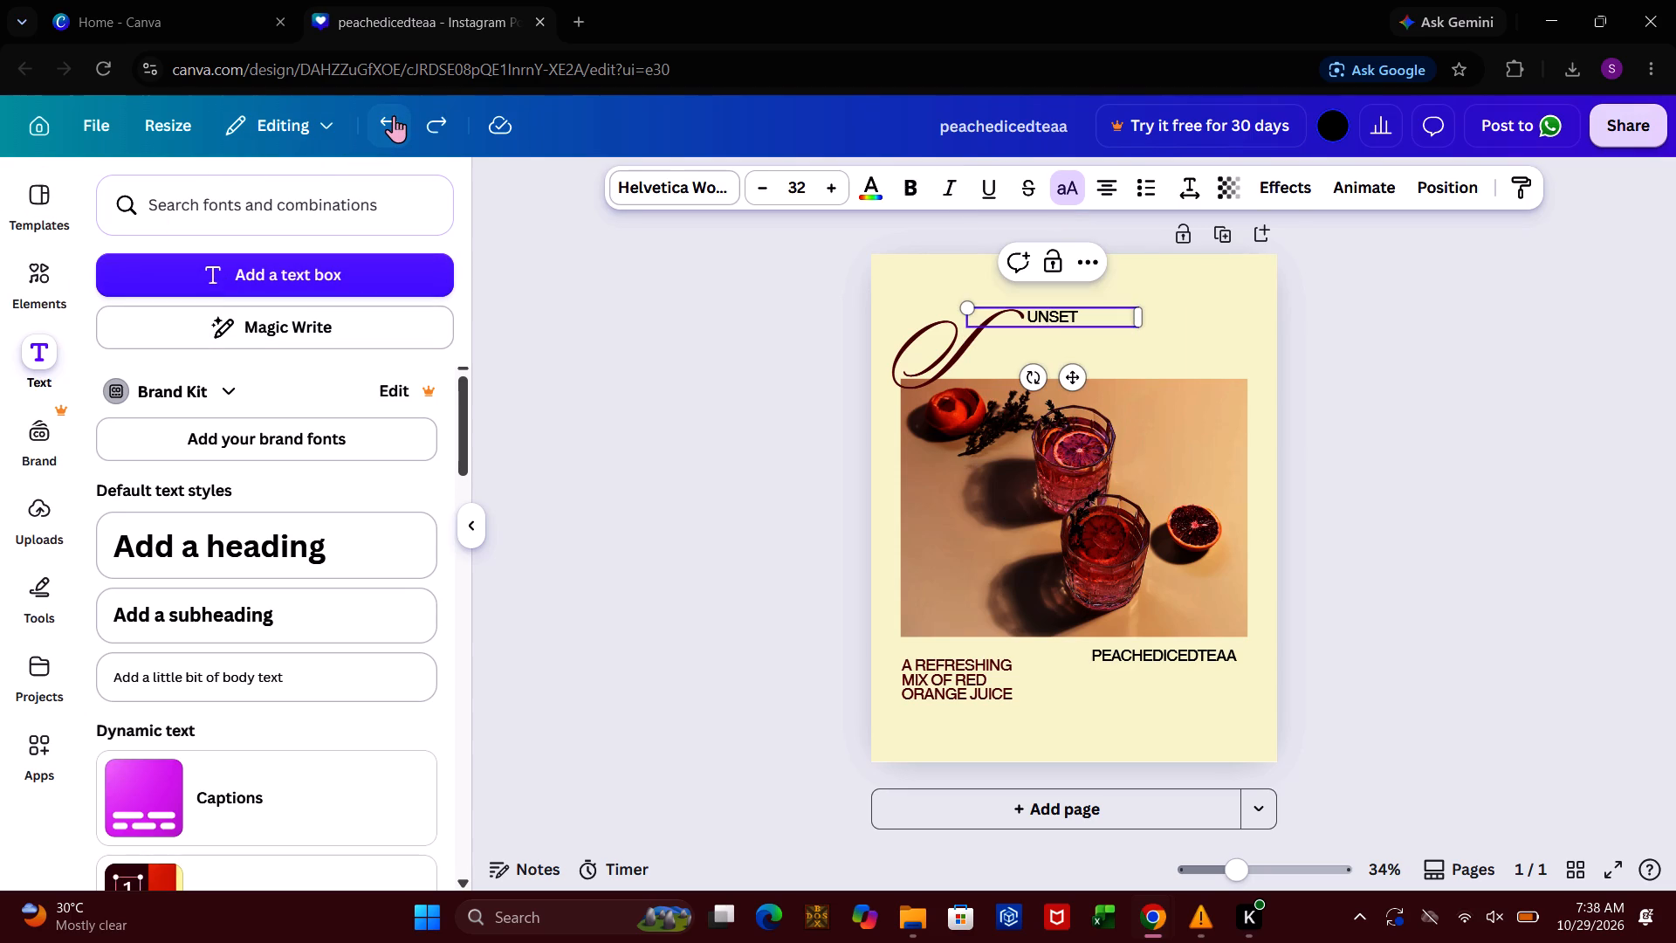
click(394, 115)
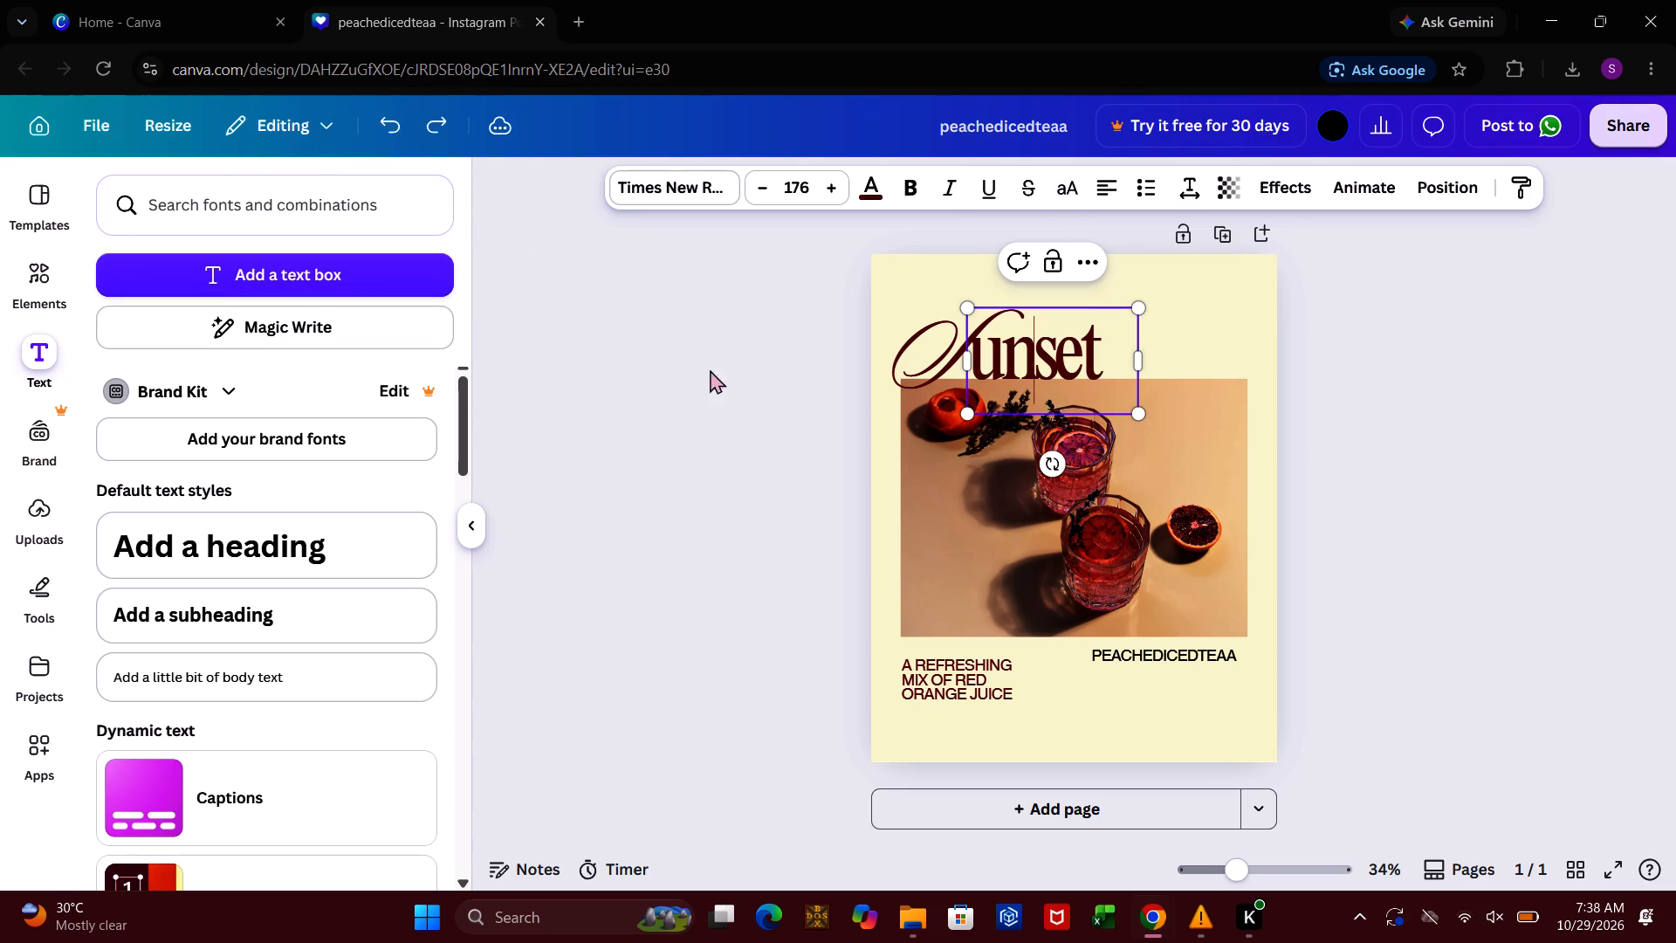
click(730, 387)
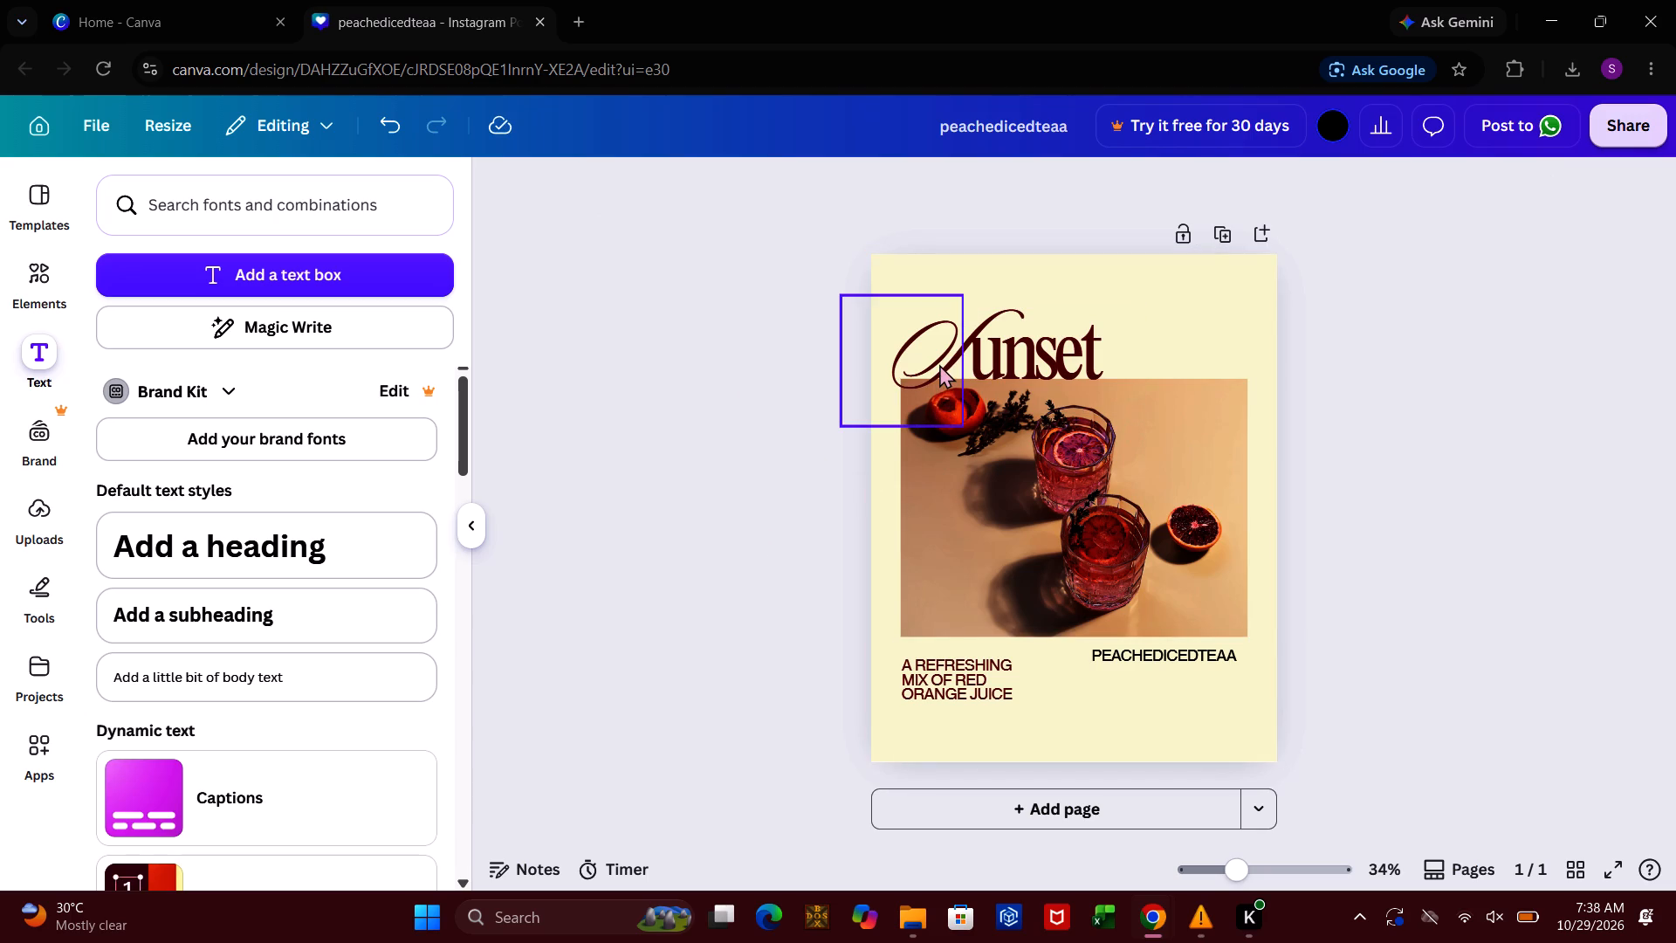
Insert a space after the initial P in the PEACHEDICEDTEAA label.
click(1099, 652)
click(1102, 652)
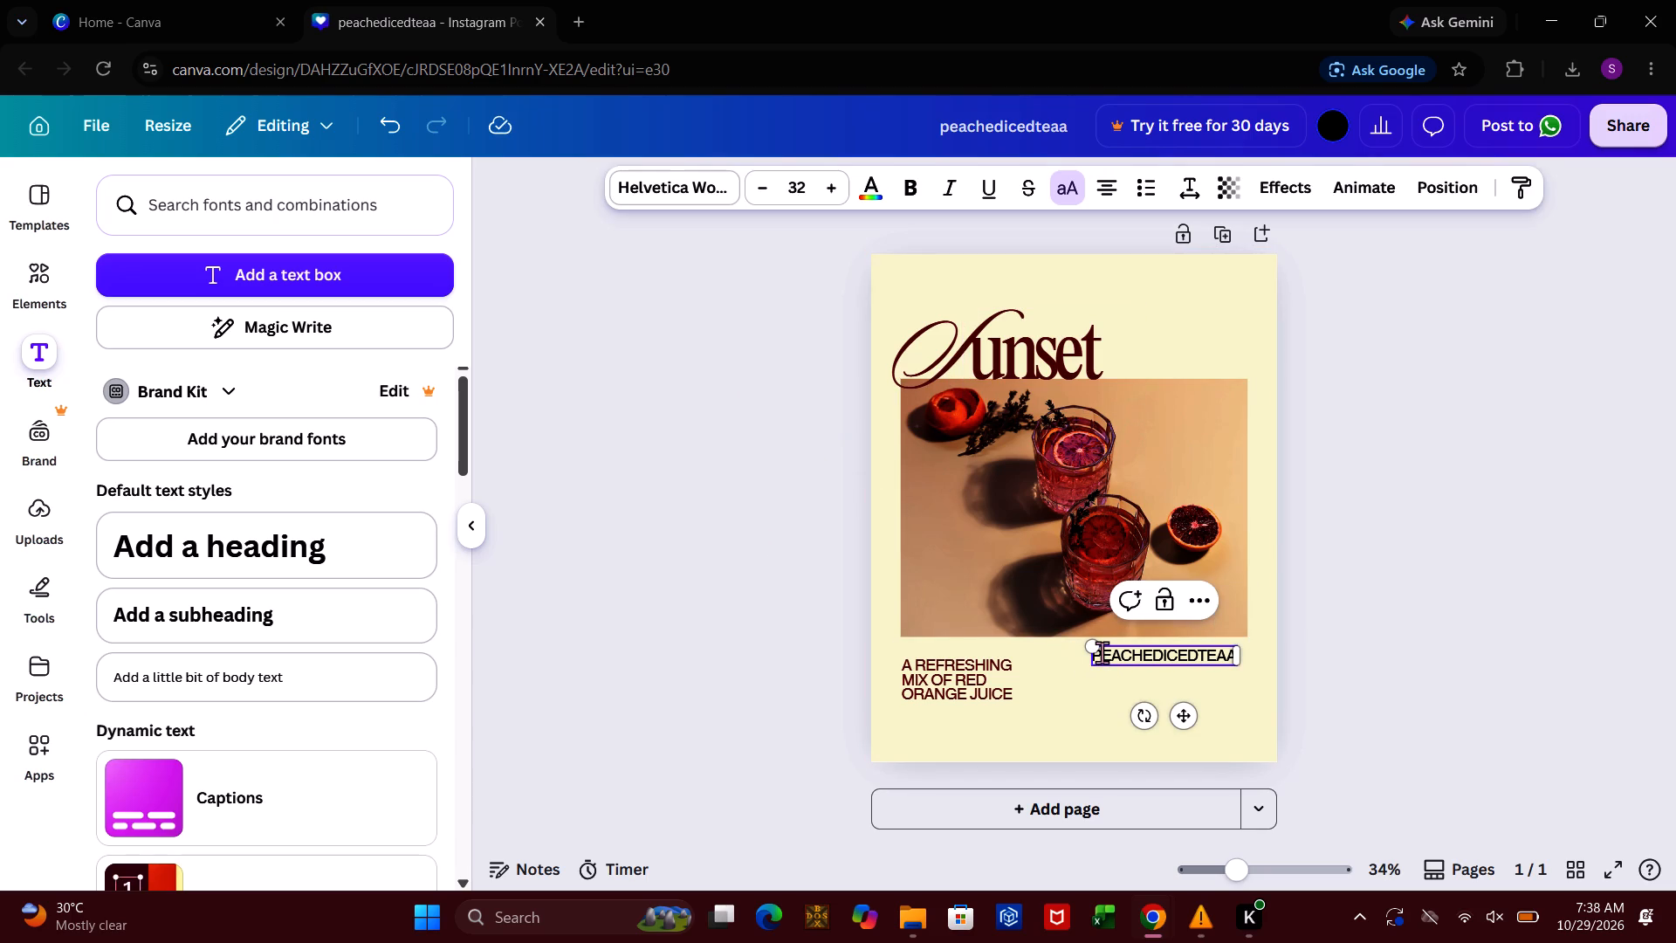
click(1102, 652)
key(space)
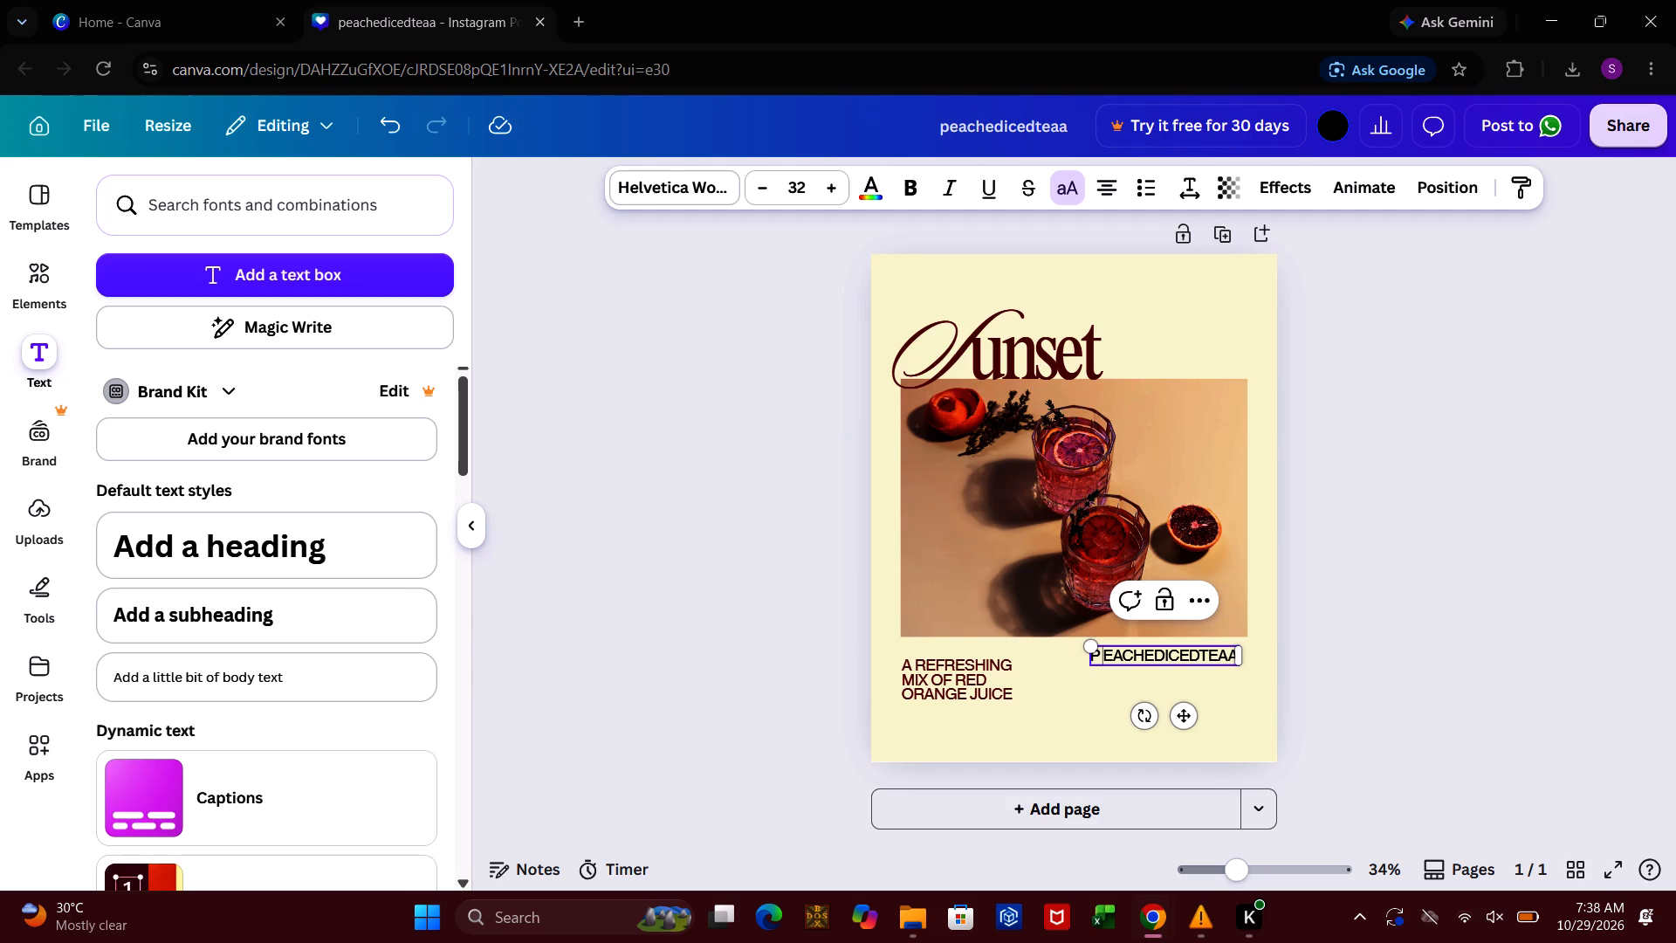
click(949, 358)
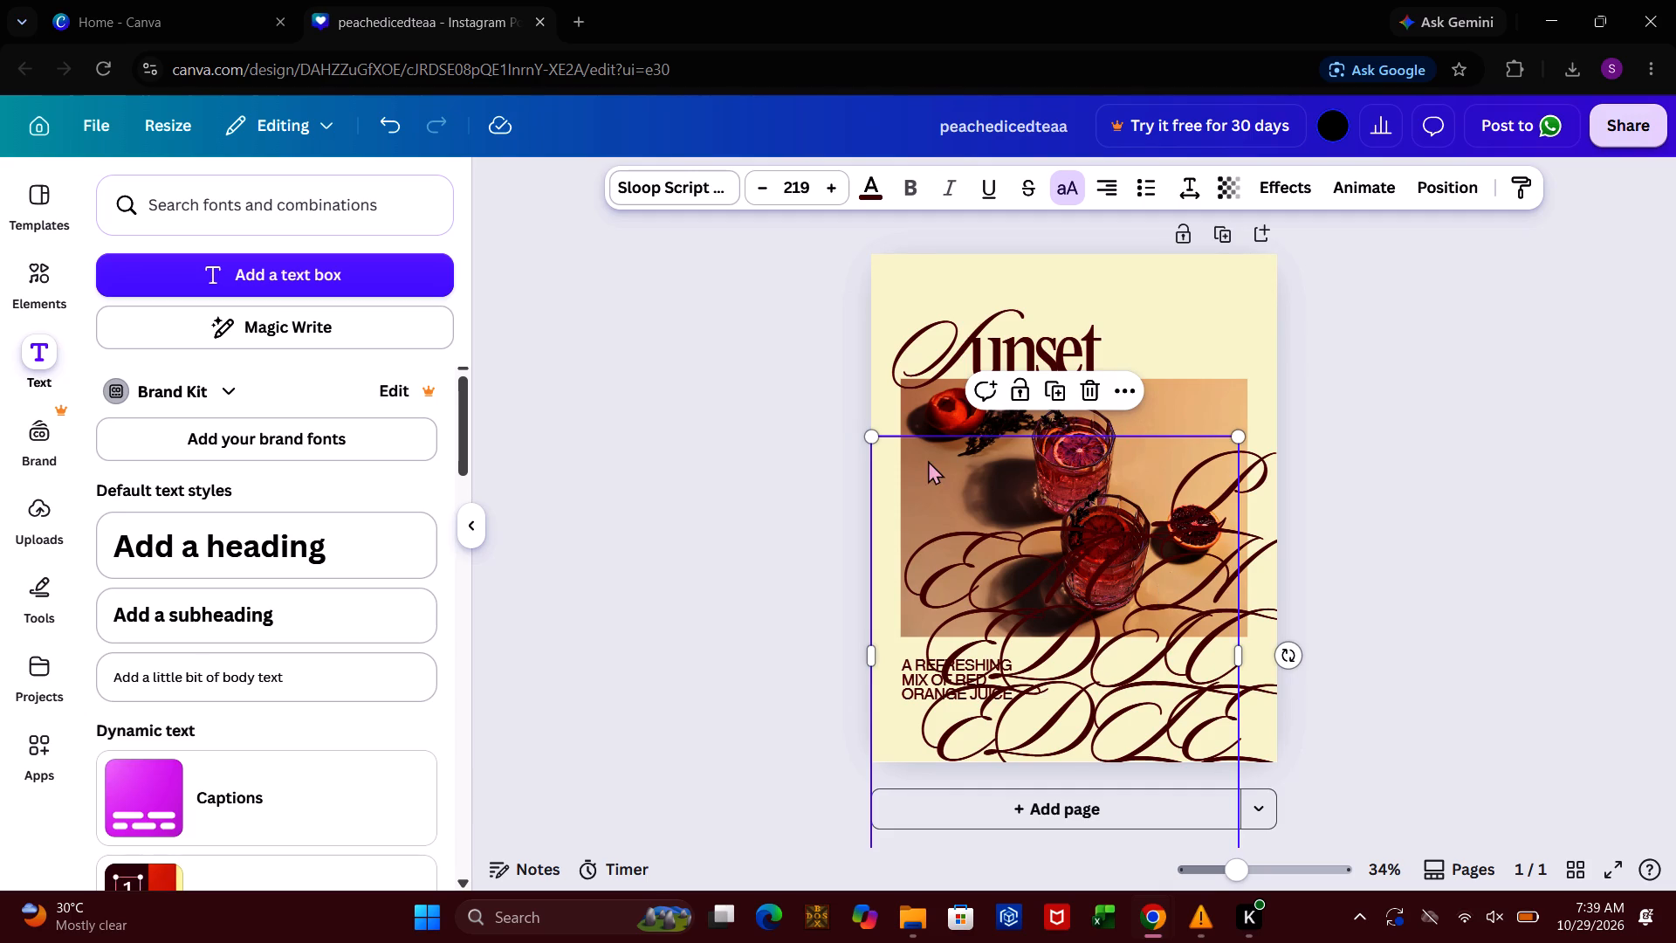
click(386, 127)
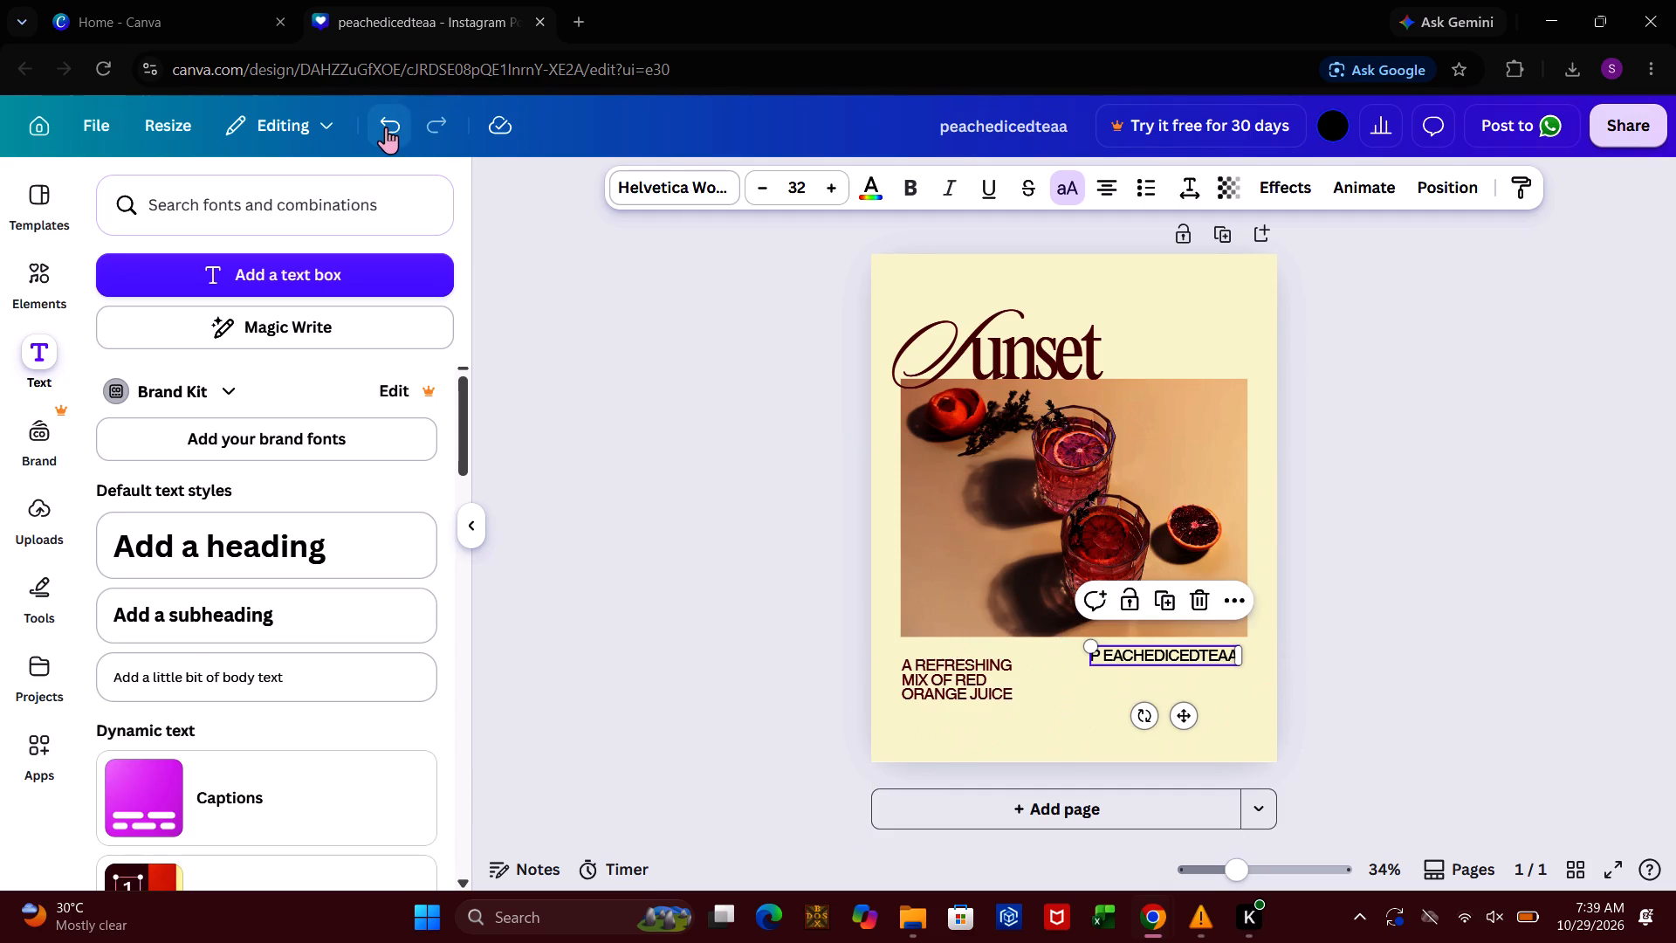
Delete EACHEDICEDTEAA from the label below the photo, leaving only the initial P.
double_click(1103, 650)
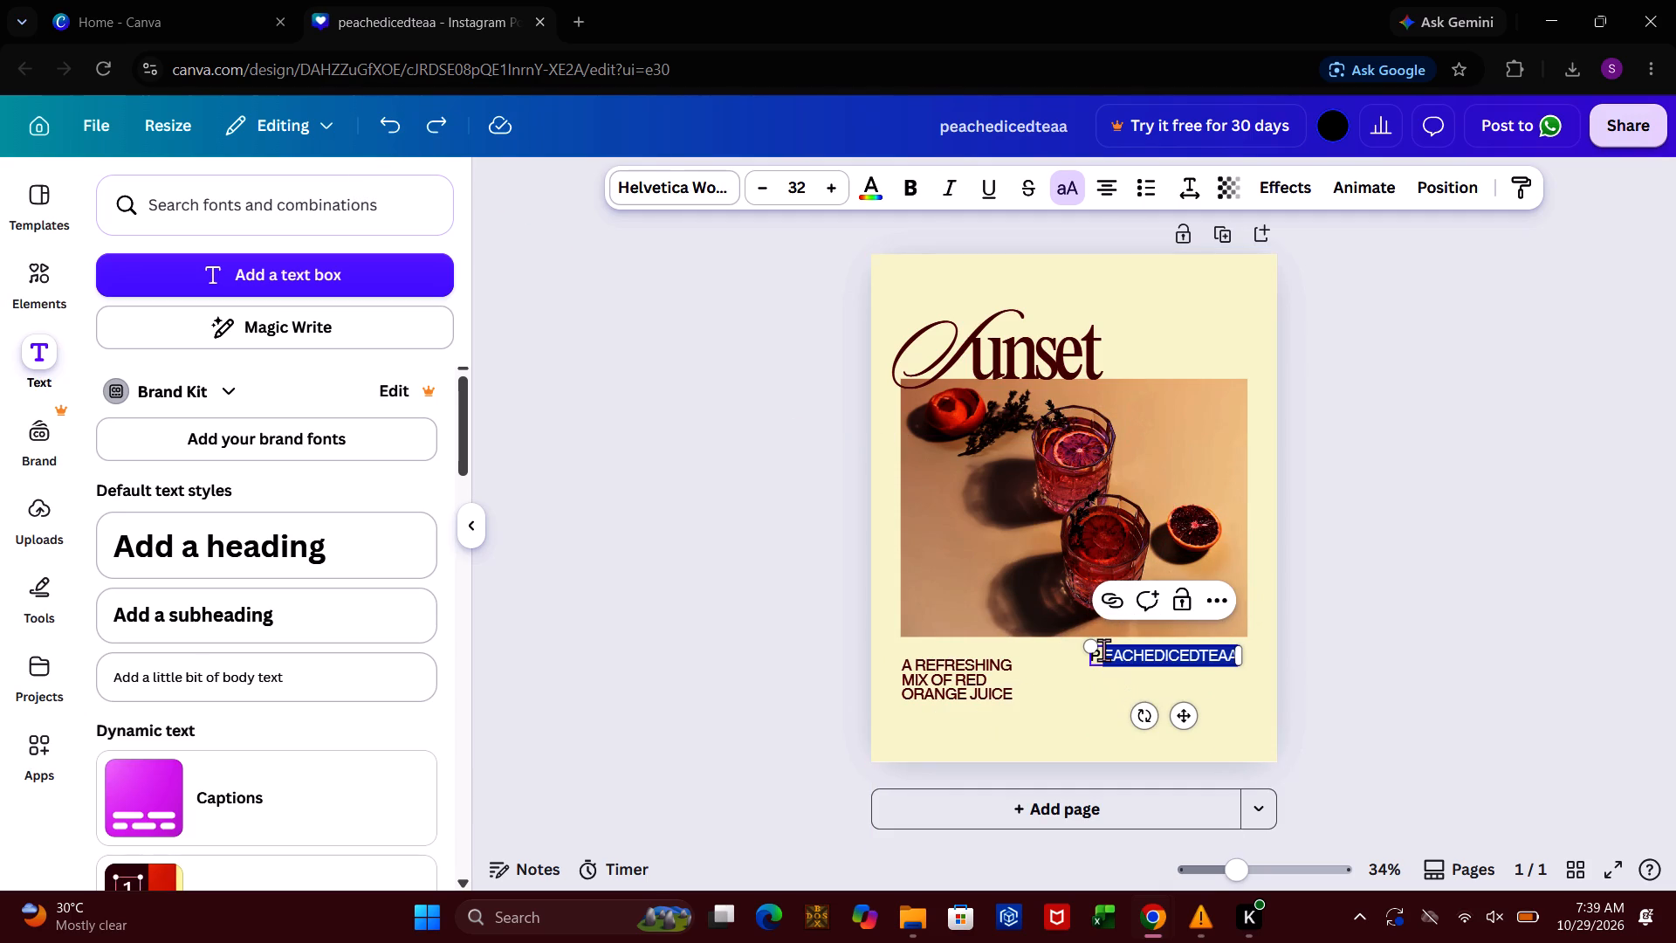
key(BackSpace)
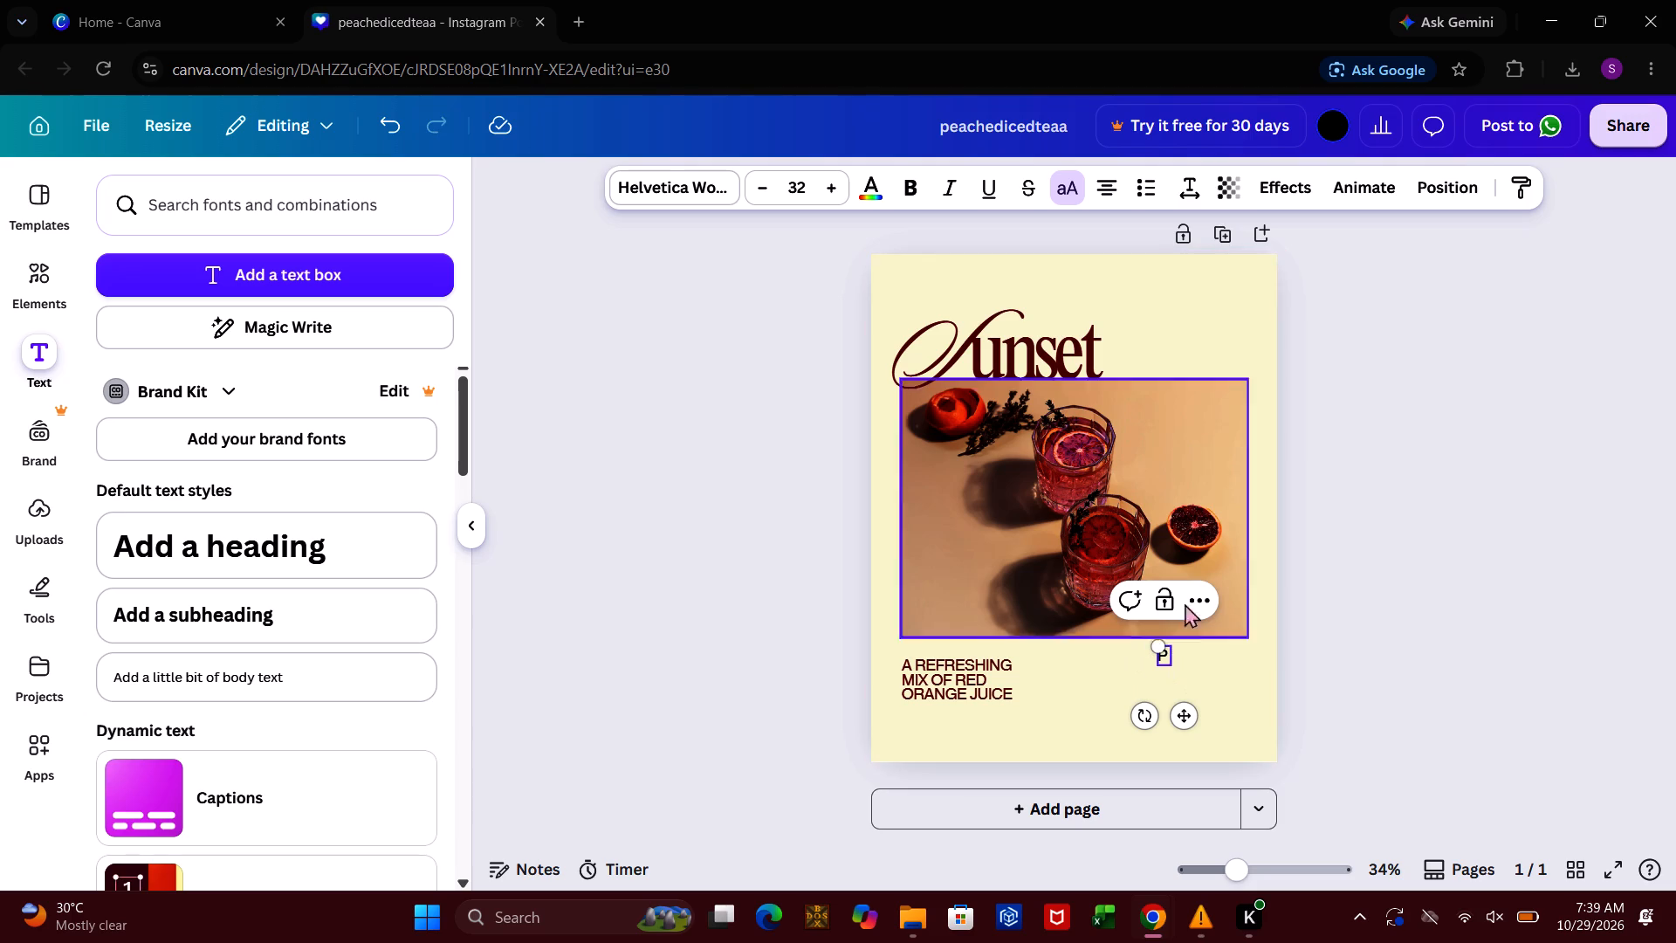
click(1195, 590)
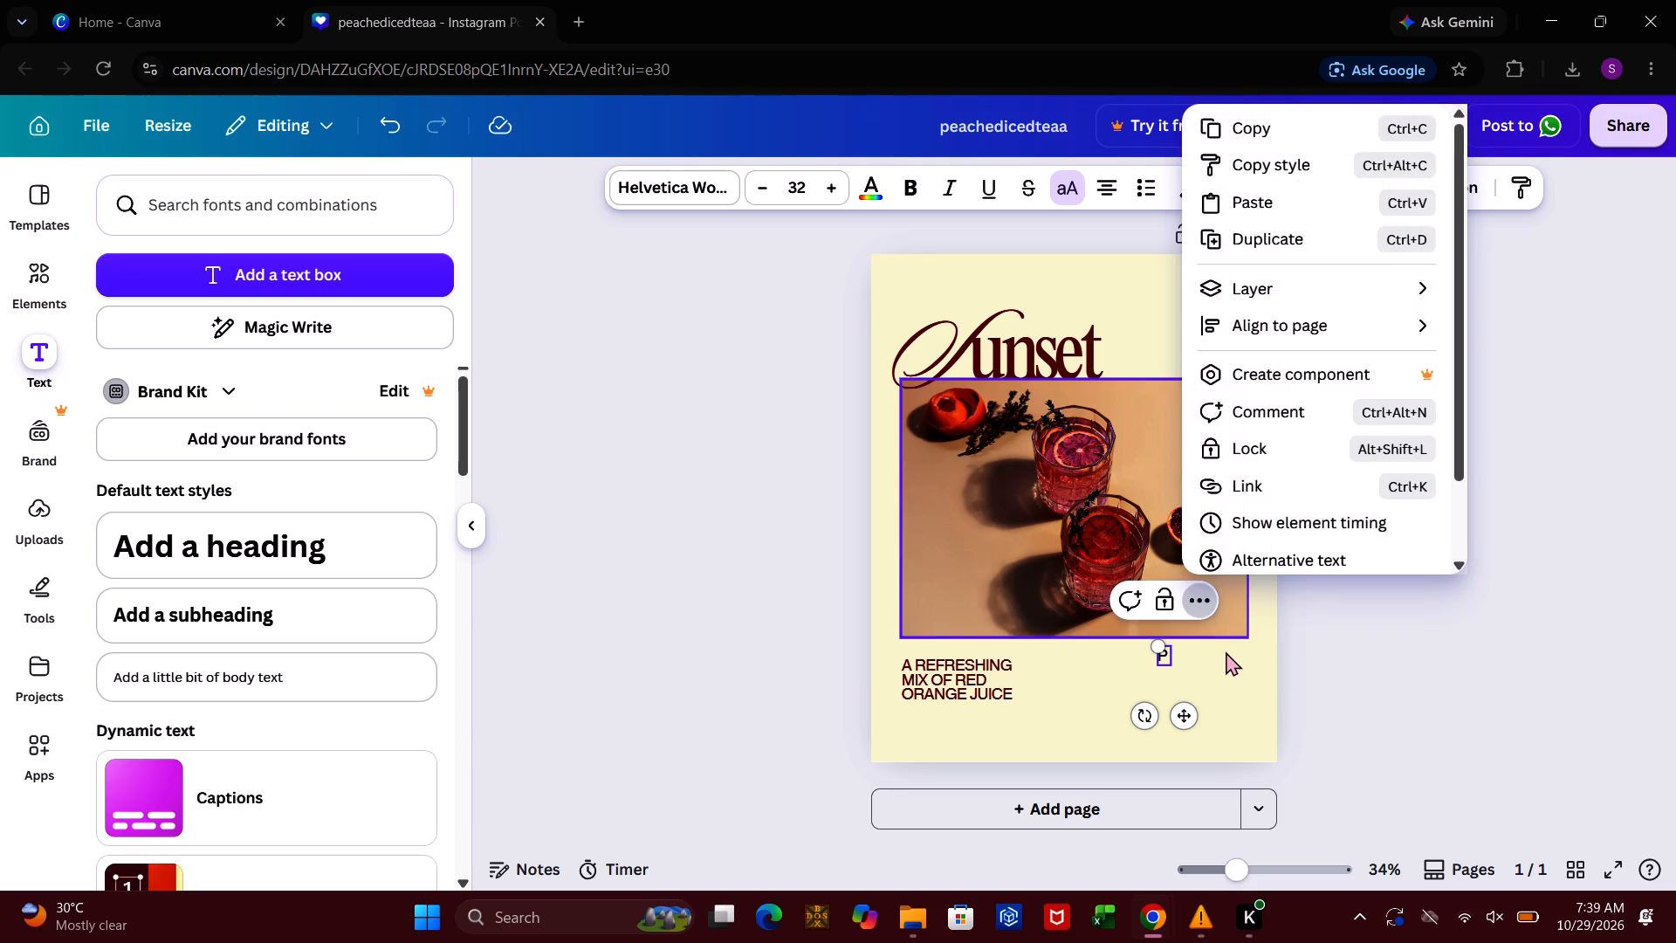
click(1226, 651)
Copy the text style of the title's large script S onto the single P below the photo.
click(914, 371)
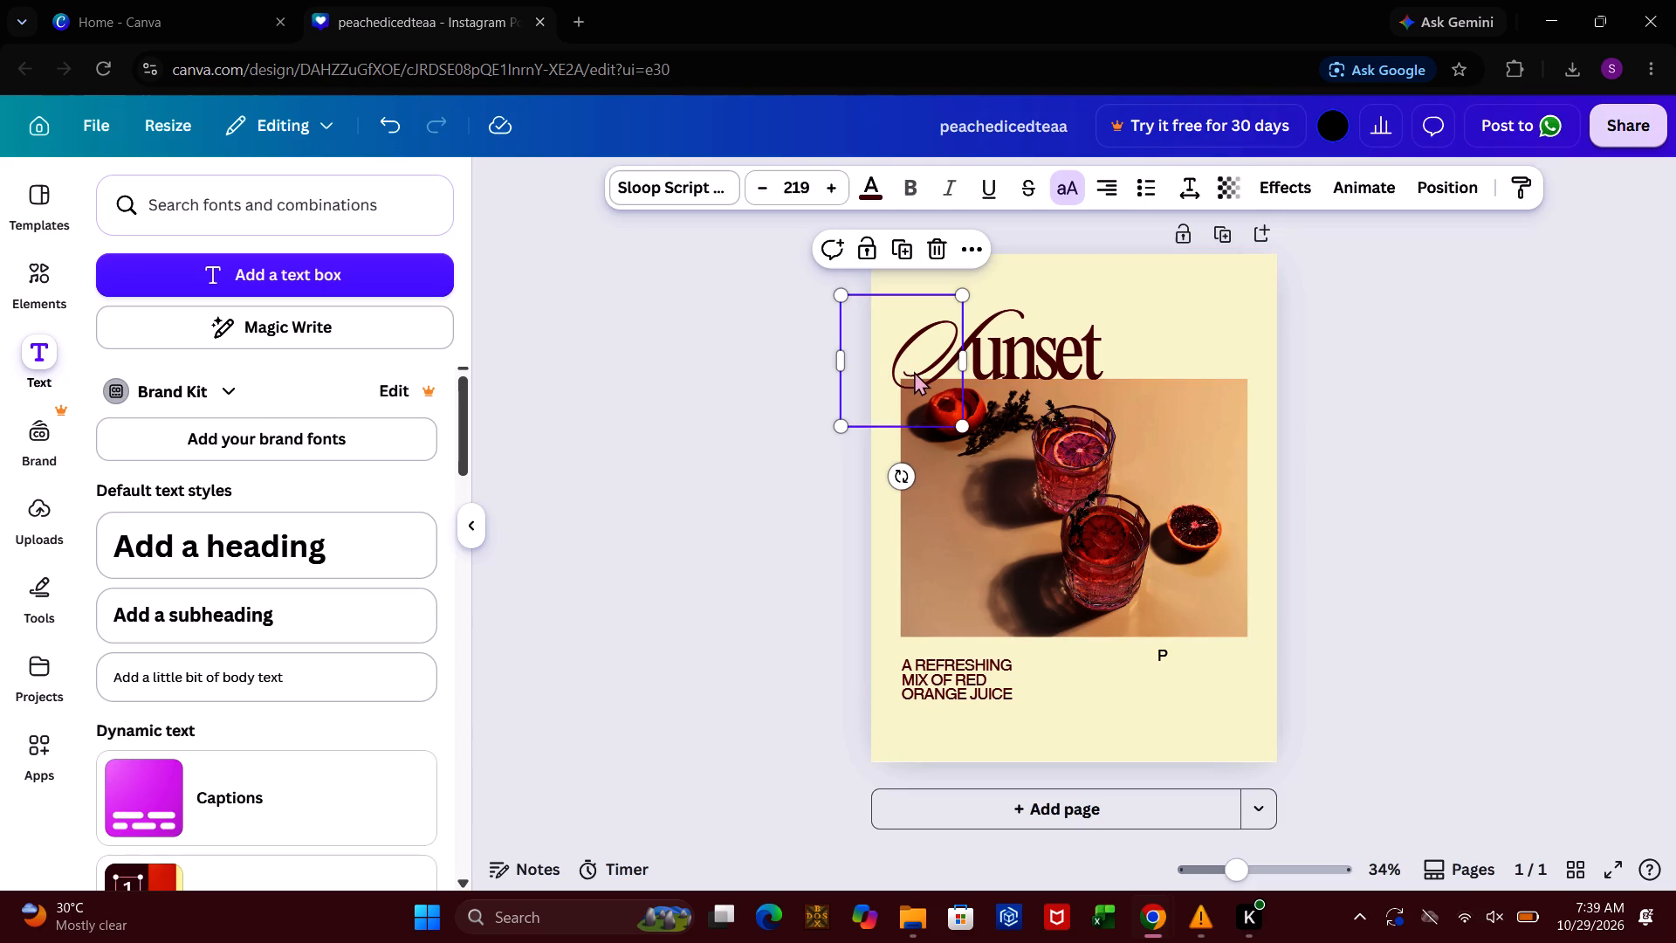
click(973, 241)
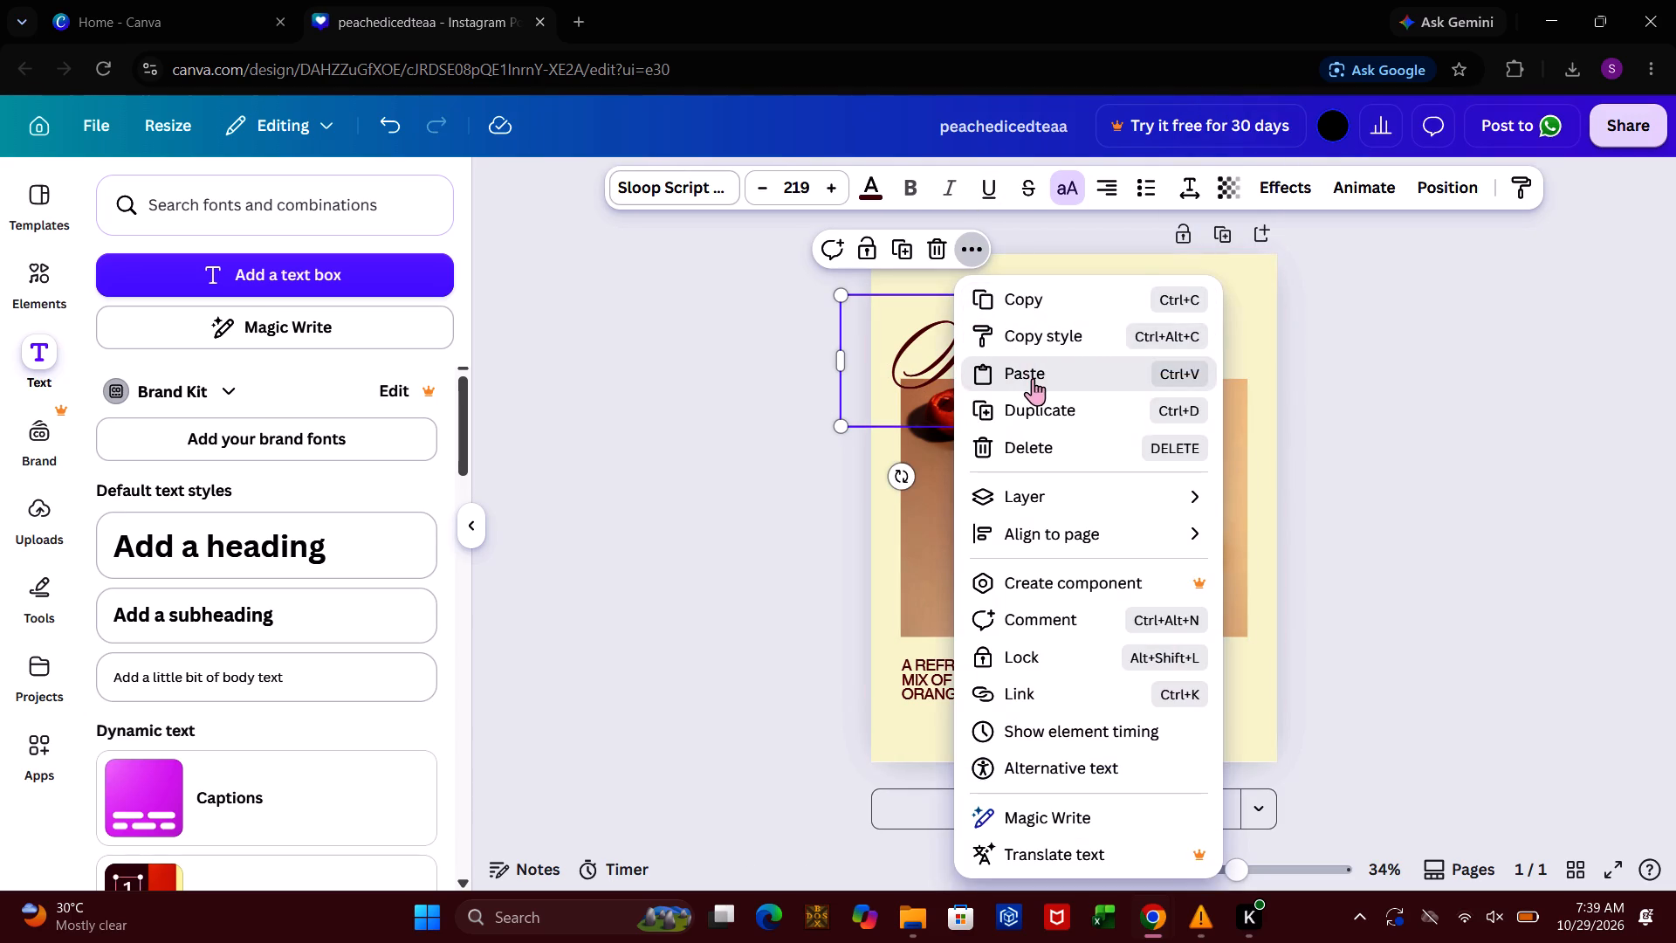
click(1050, 332)
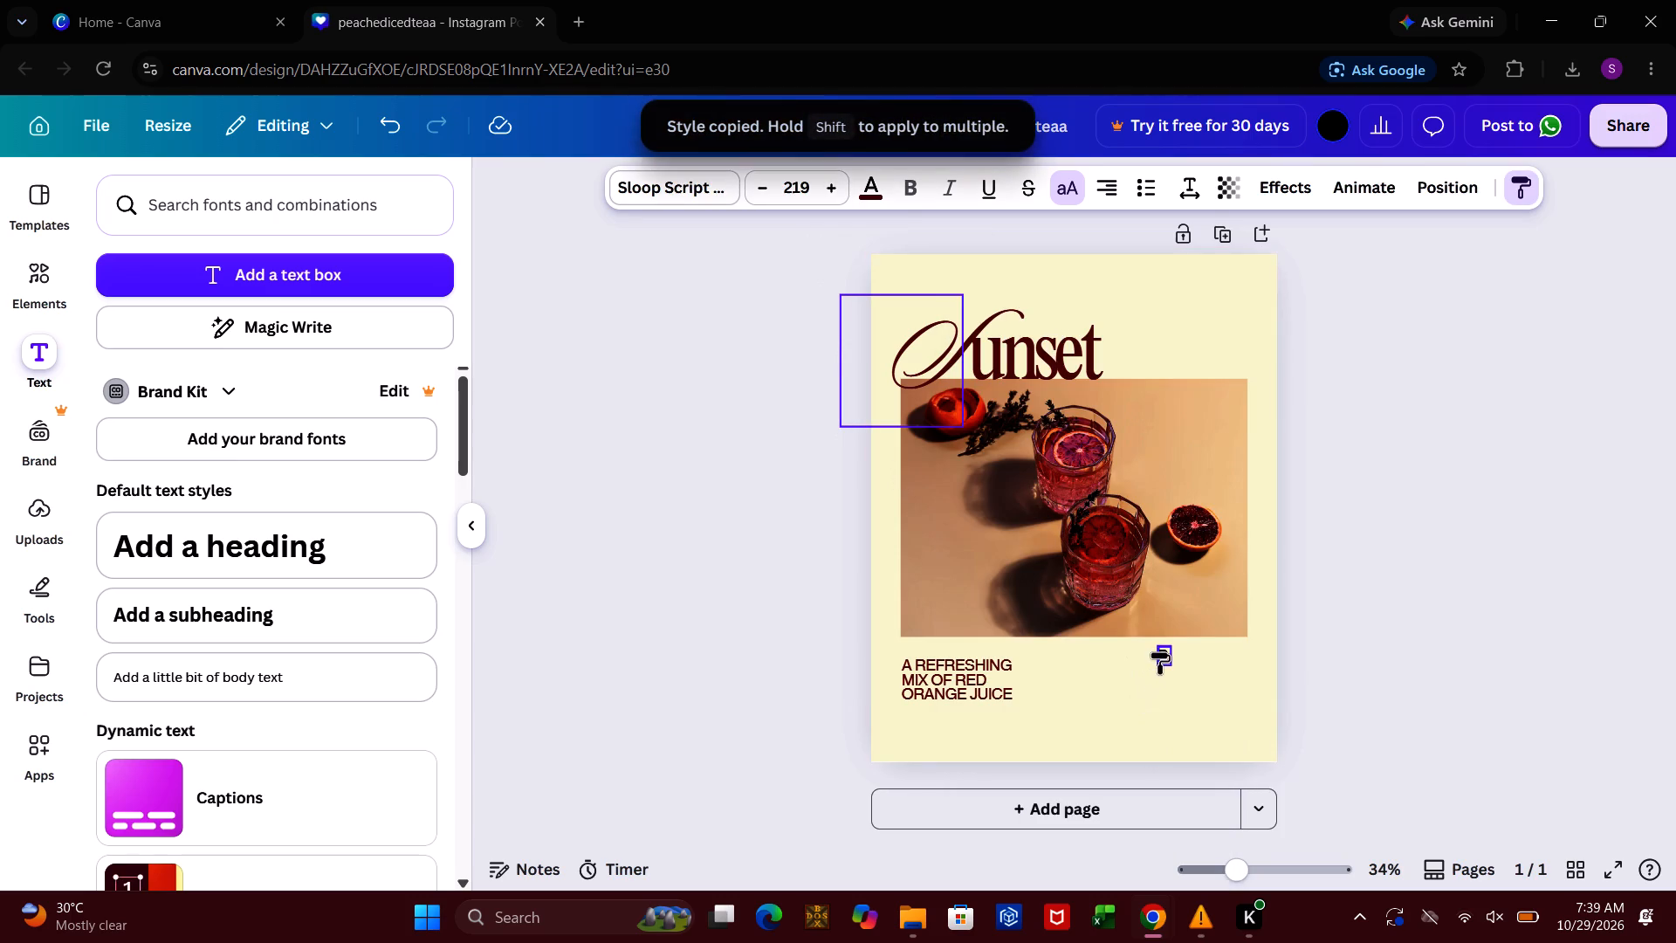
click(1160, 652)
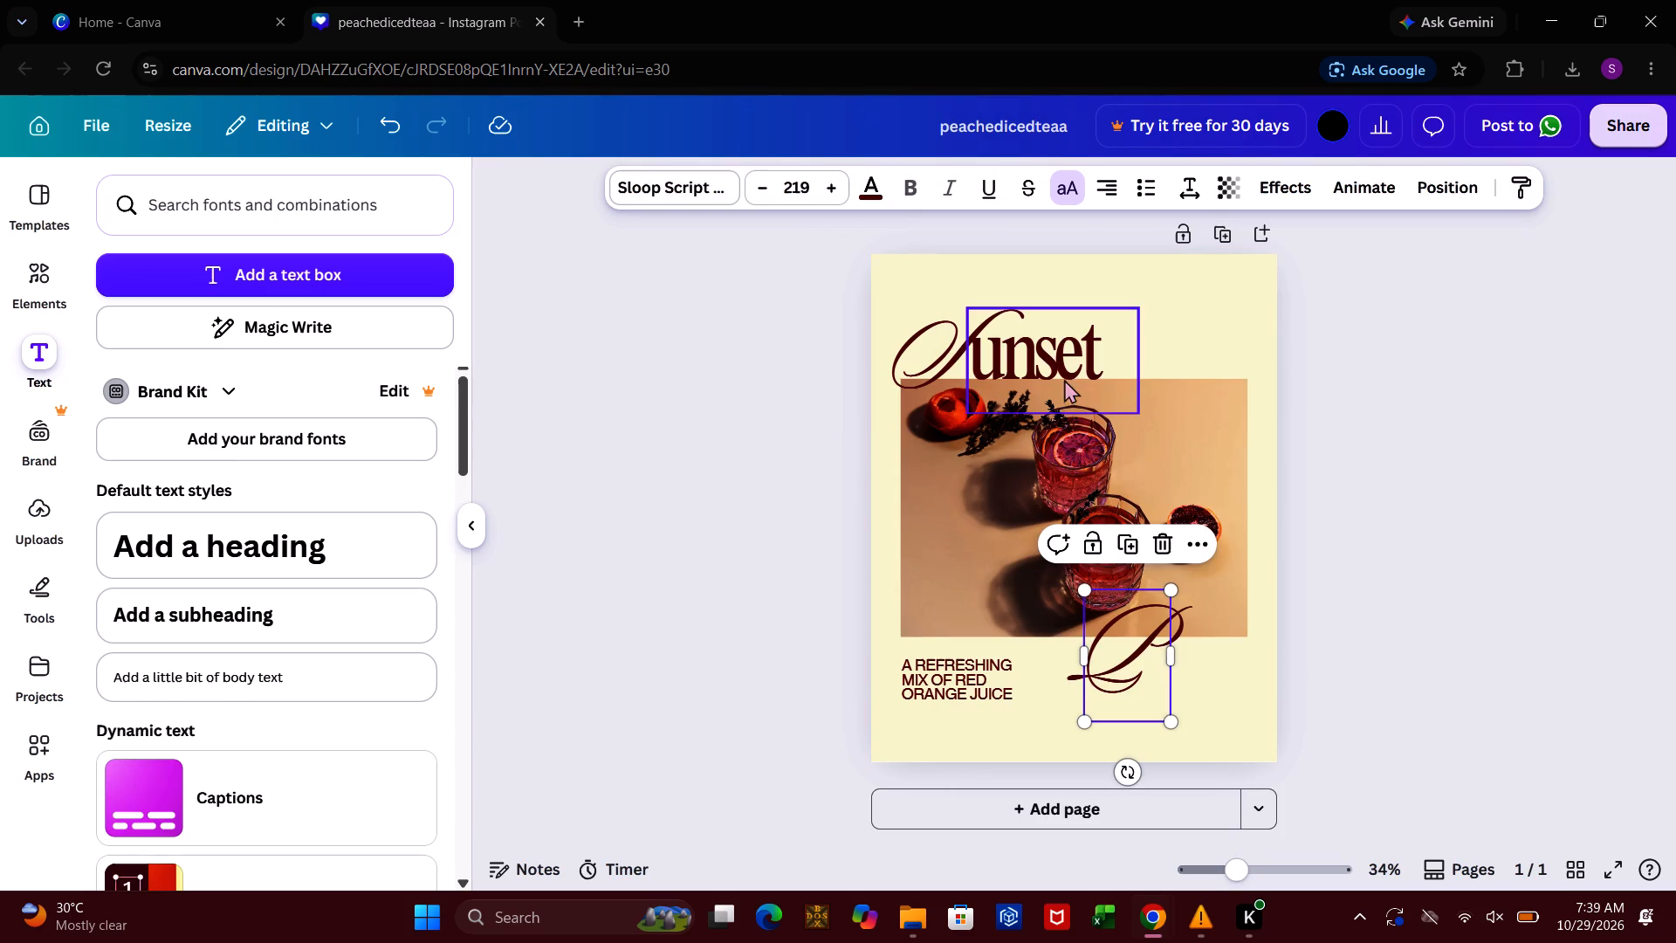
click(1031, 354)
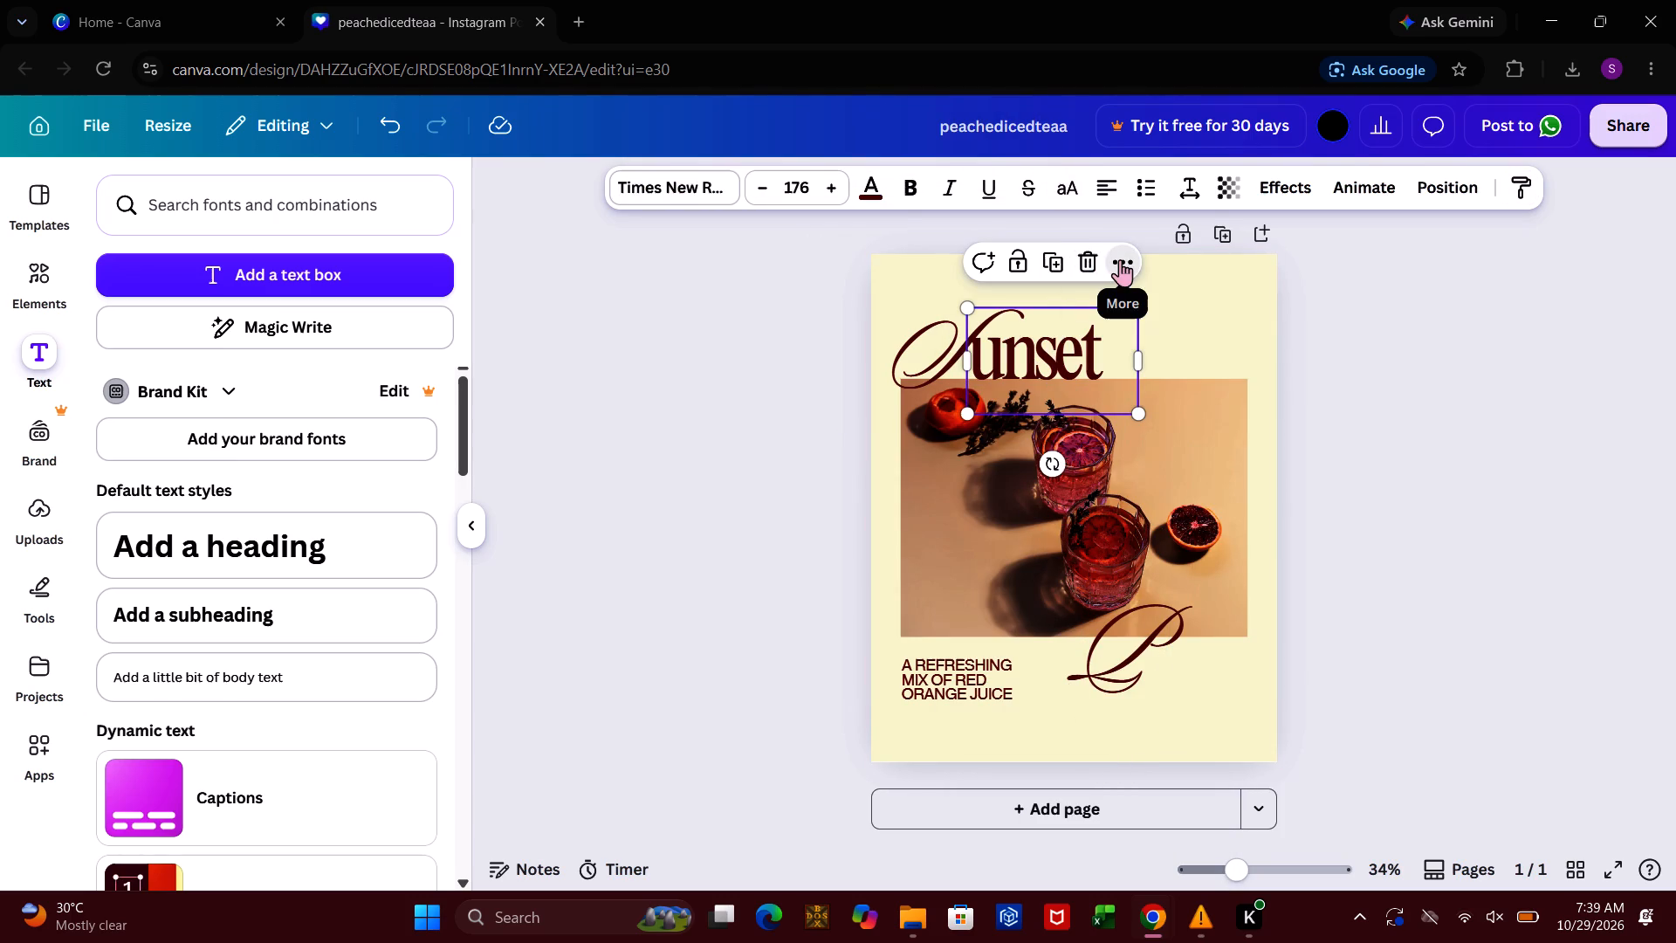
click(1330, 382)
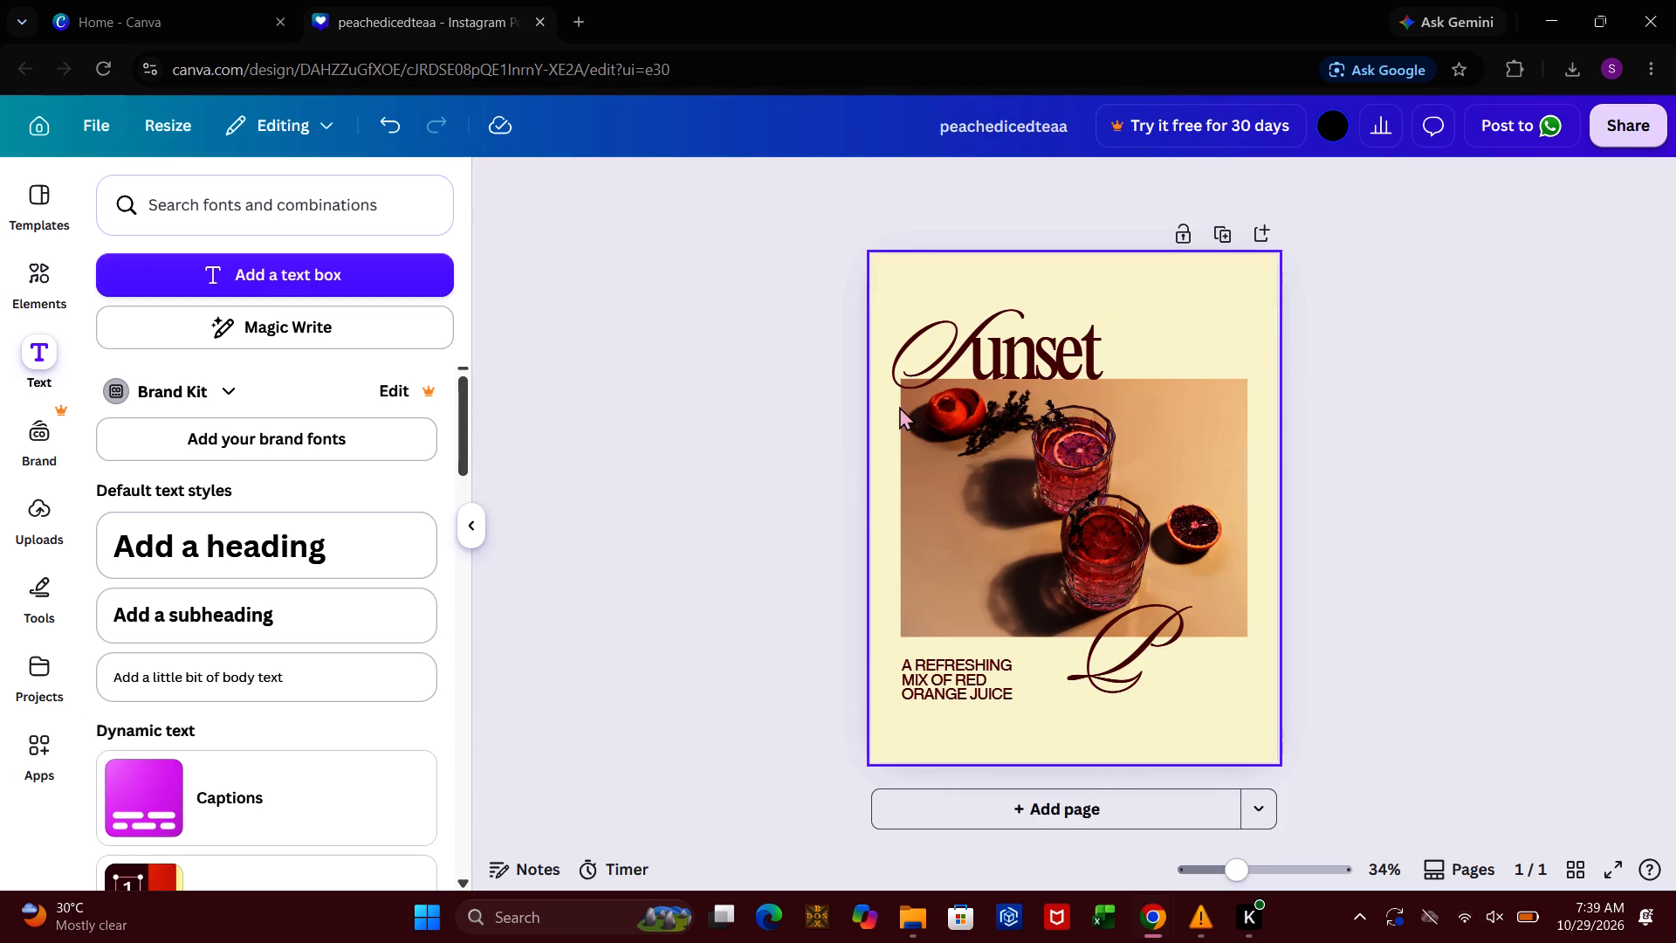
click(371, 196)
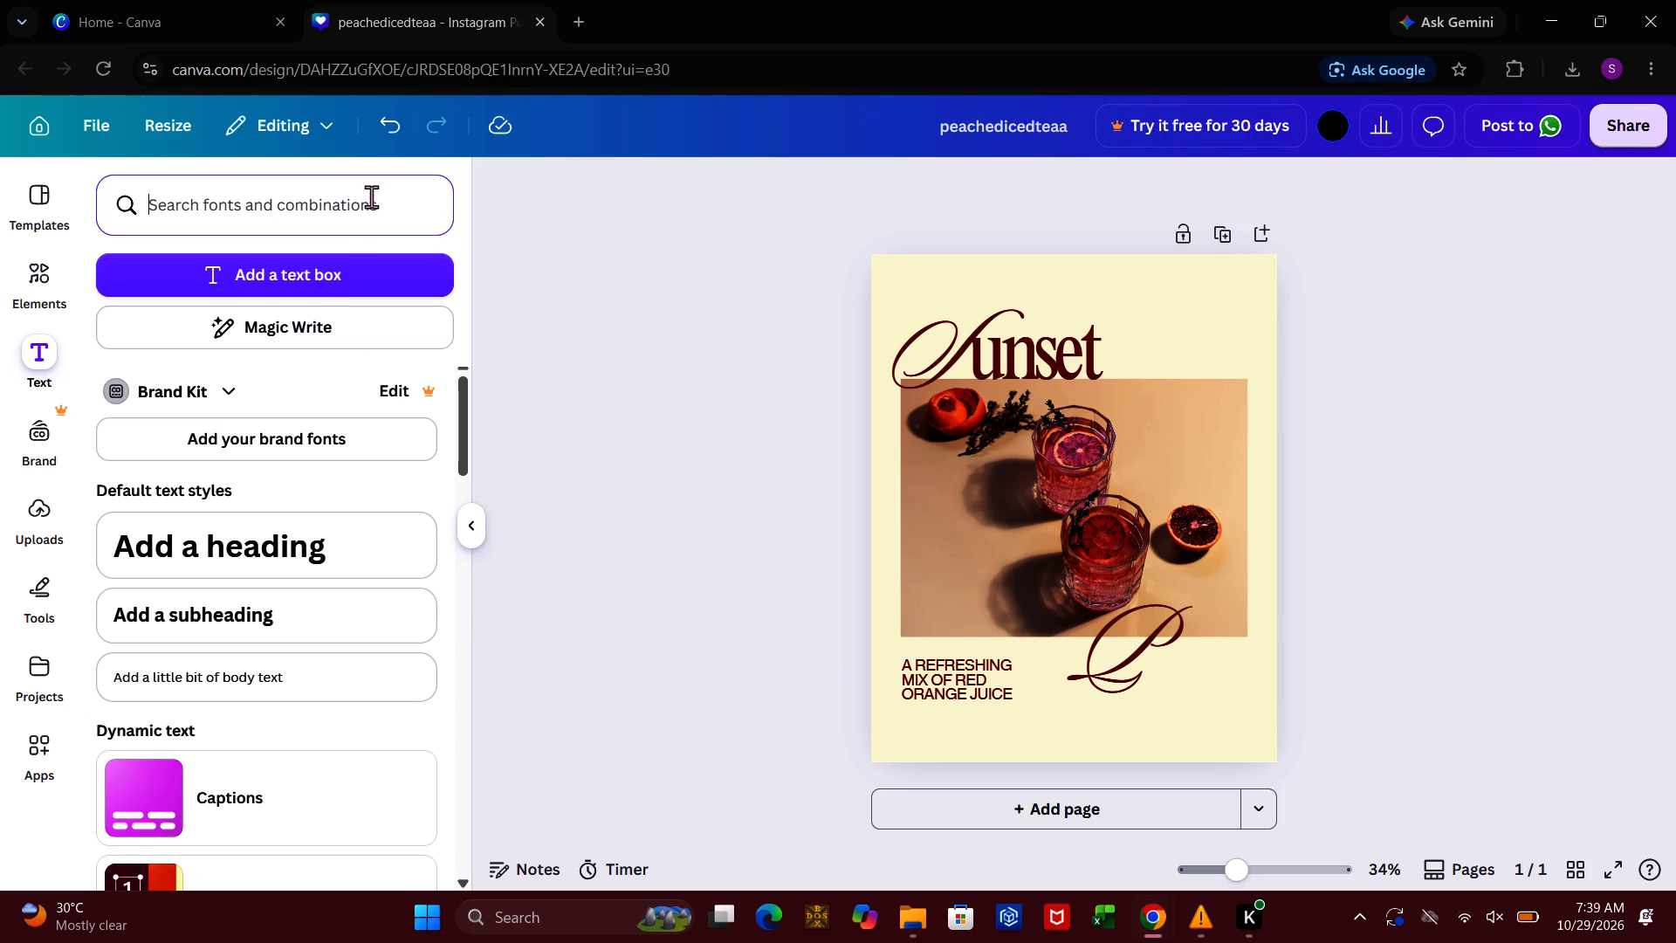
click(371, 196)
Add a new text box reading "each iced tea".
click(361, 258)
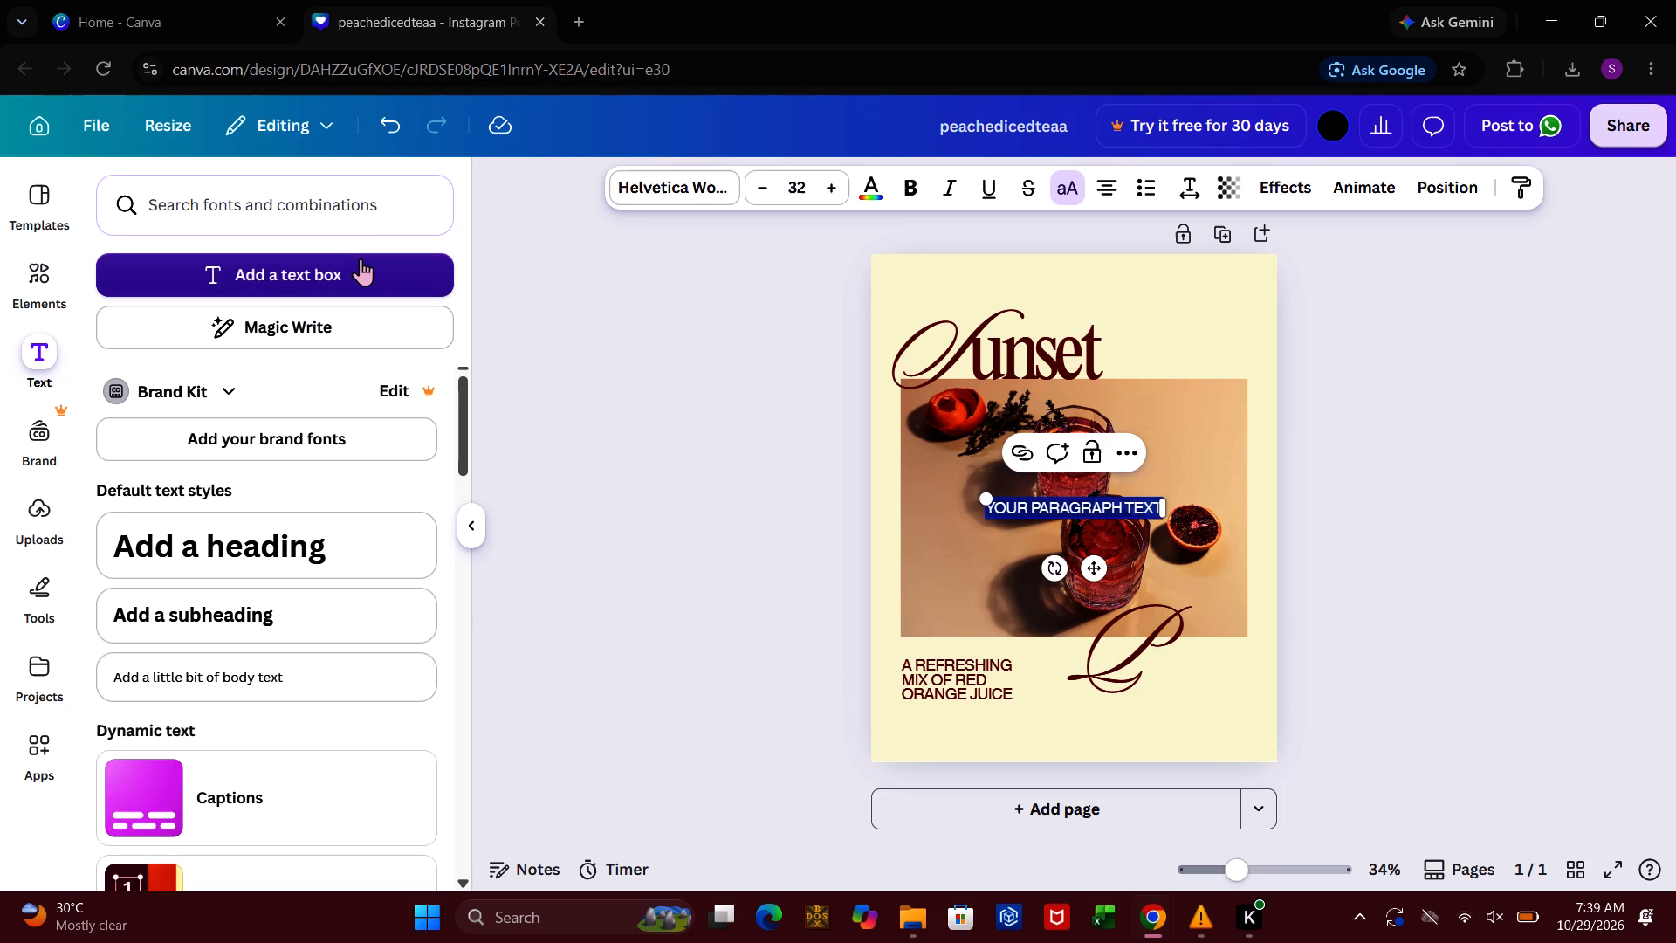
key(BackSpace)
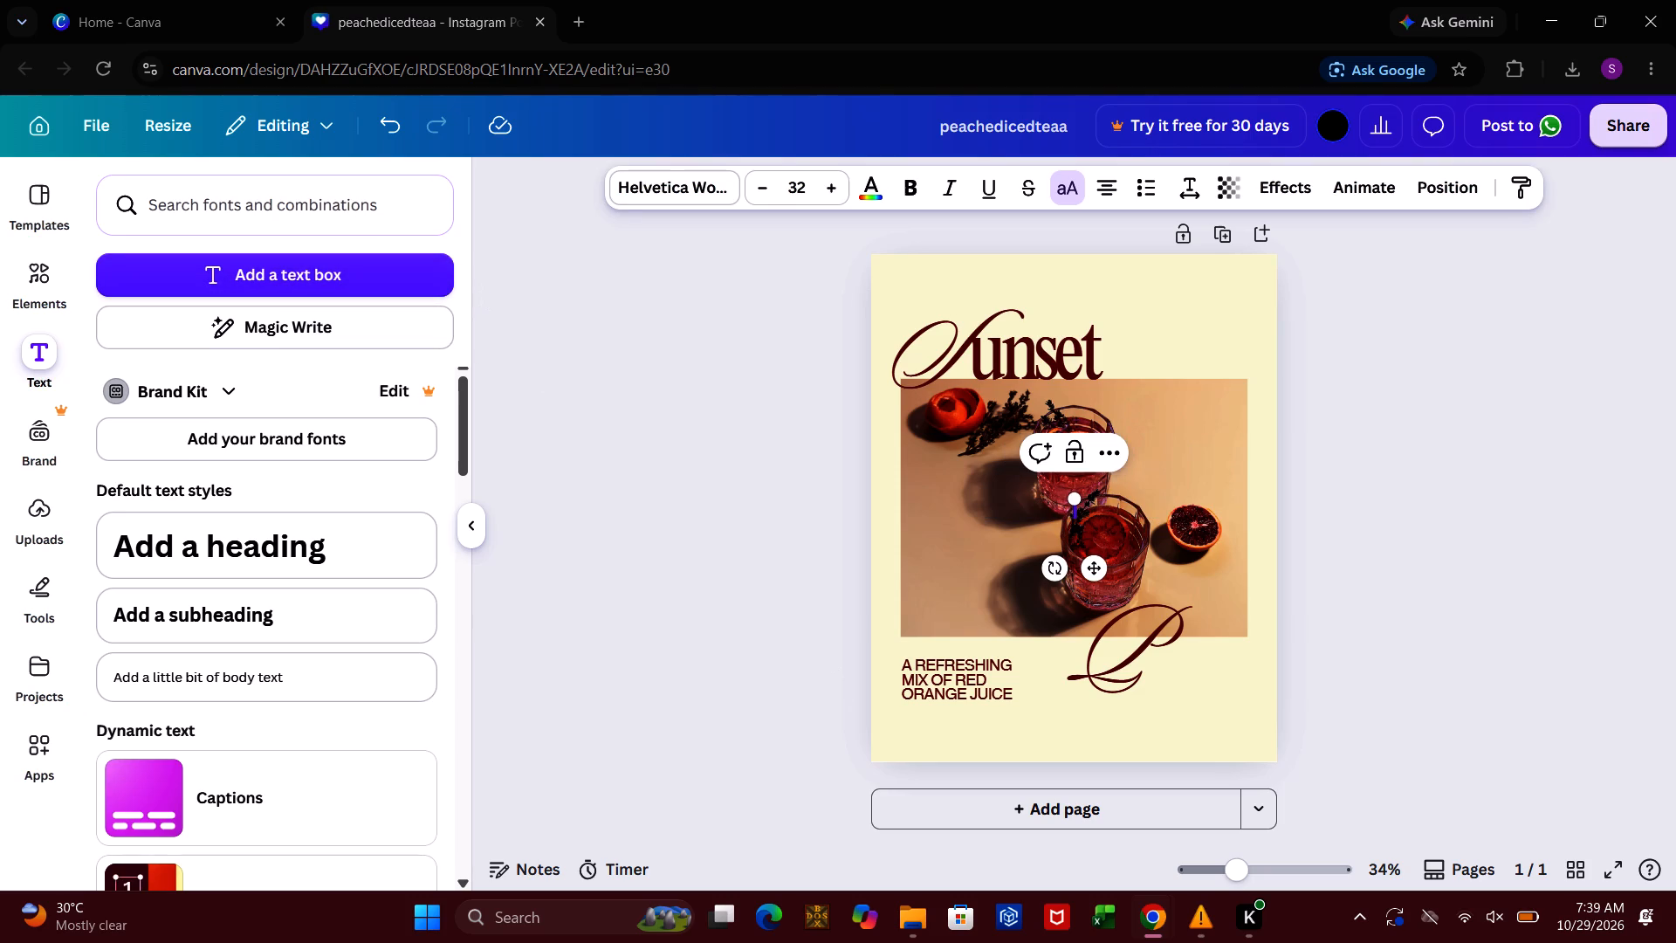
text(eached)
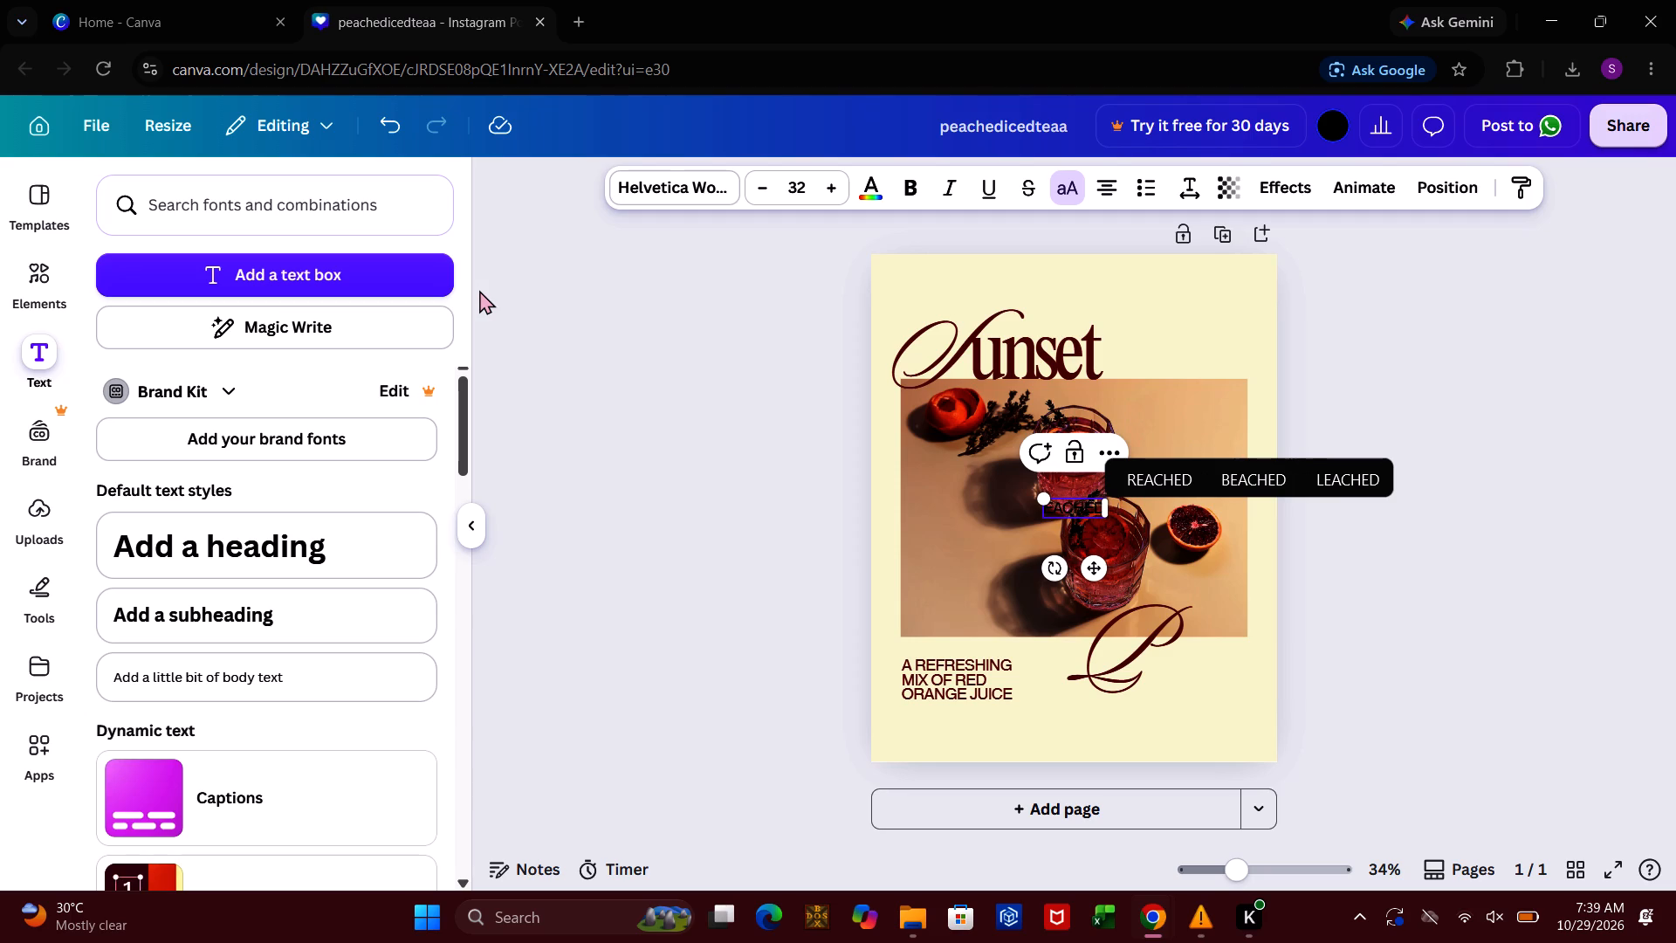
key(BackSpace)
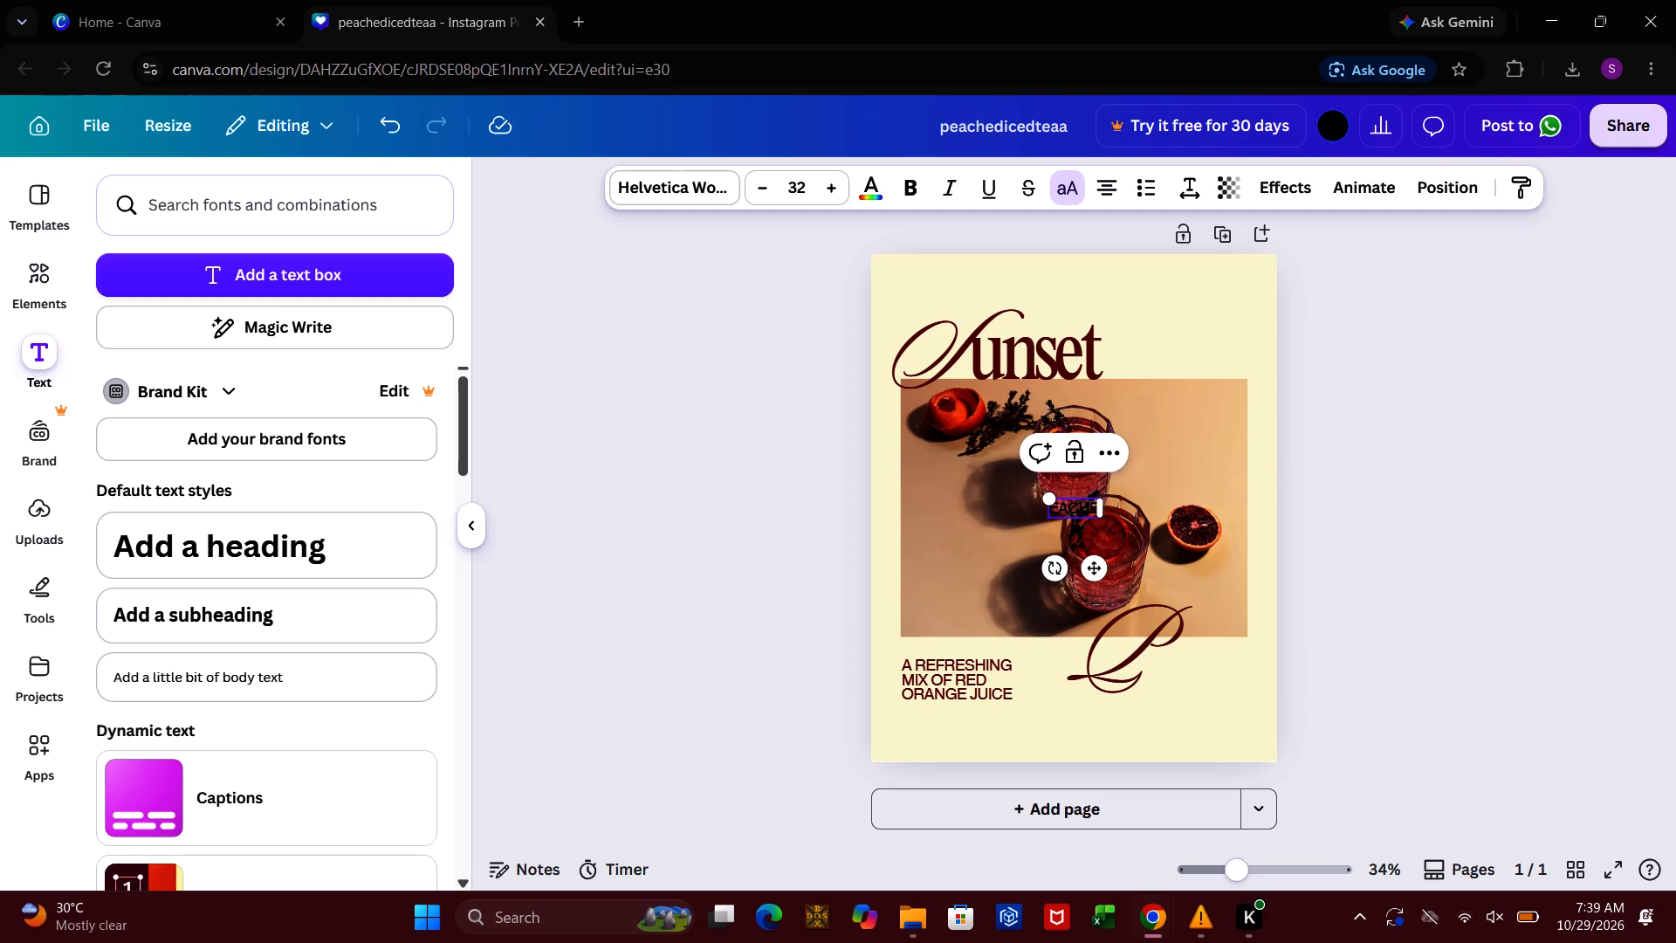
key(BackSpace)
key(BackSpace)
key(BackSpace)
key(BackSpace)
key(BackSpace)
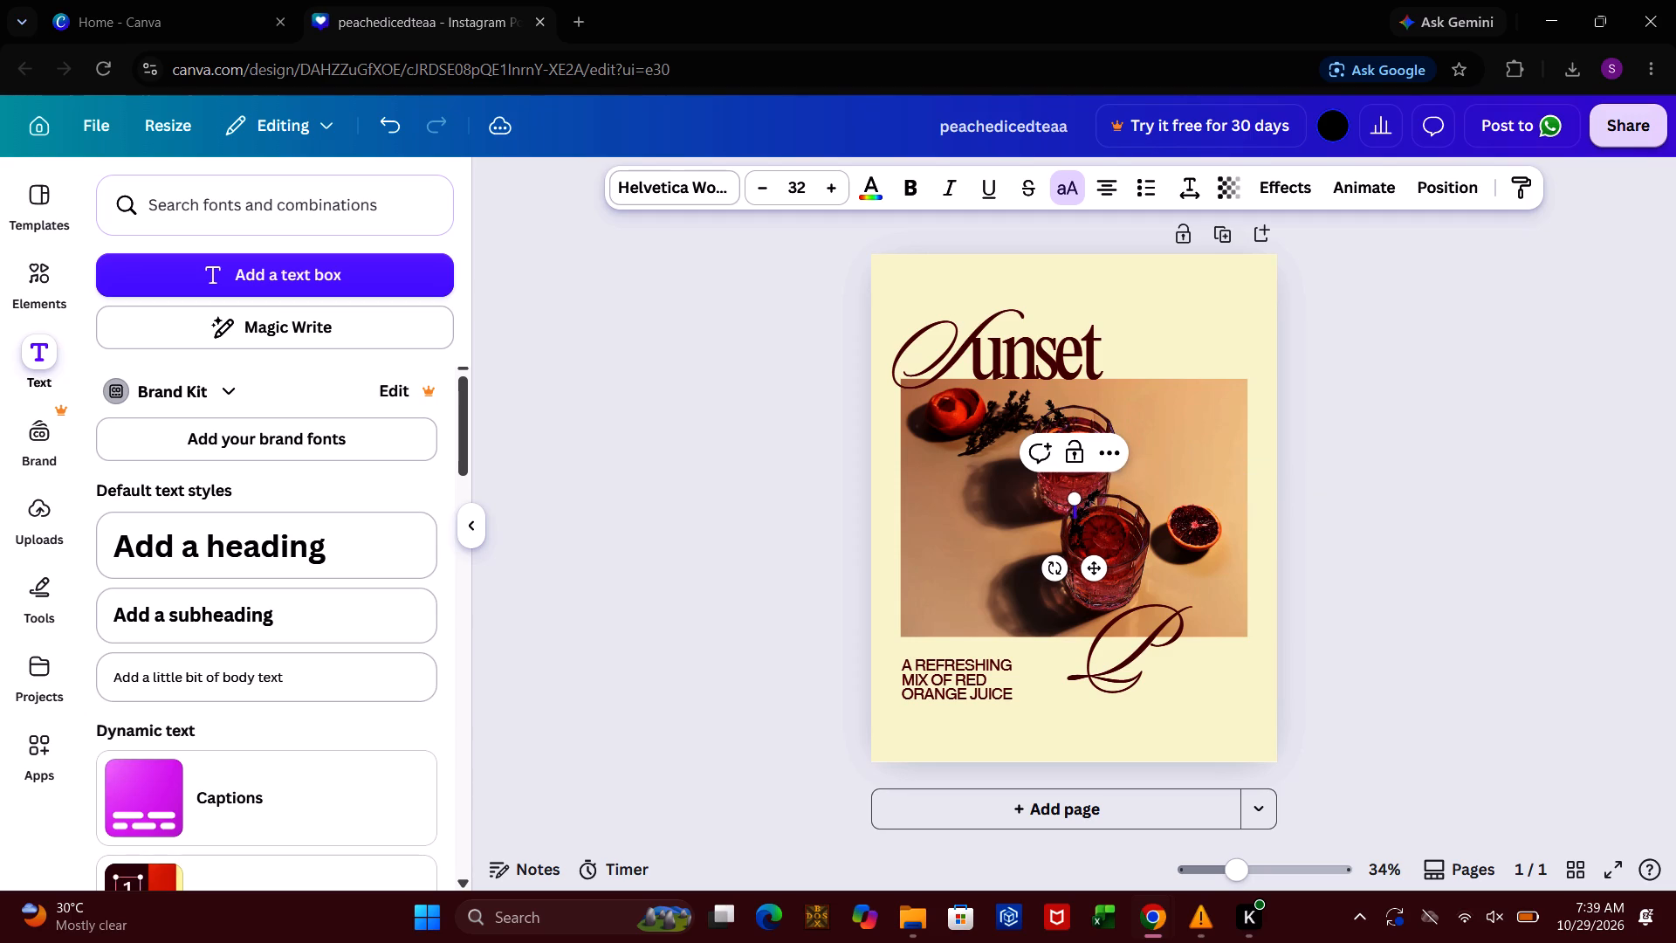
text(ea)
text(ch)
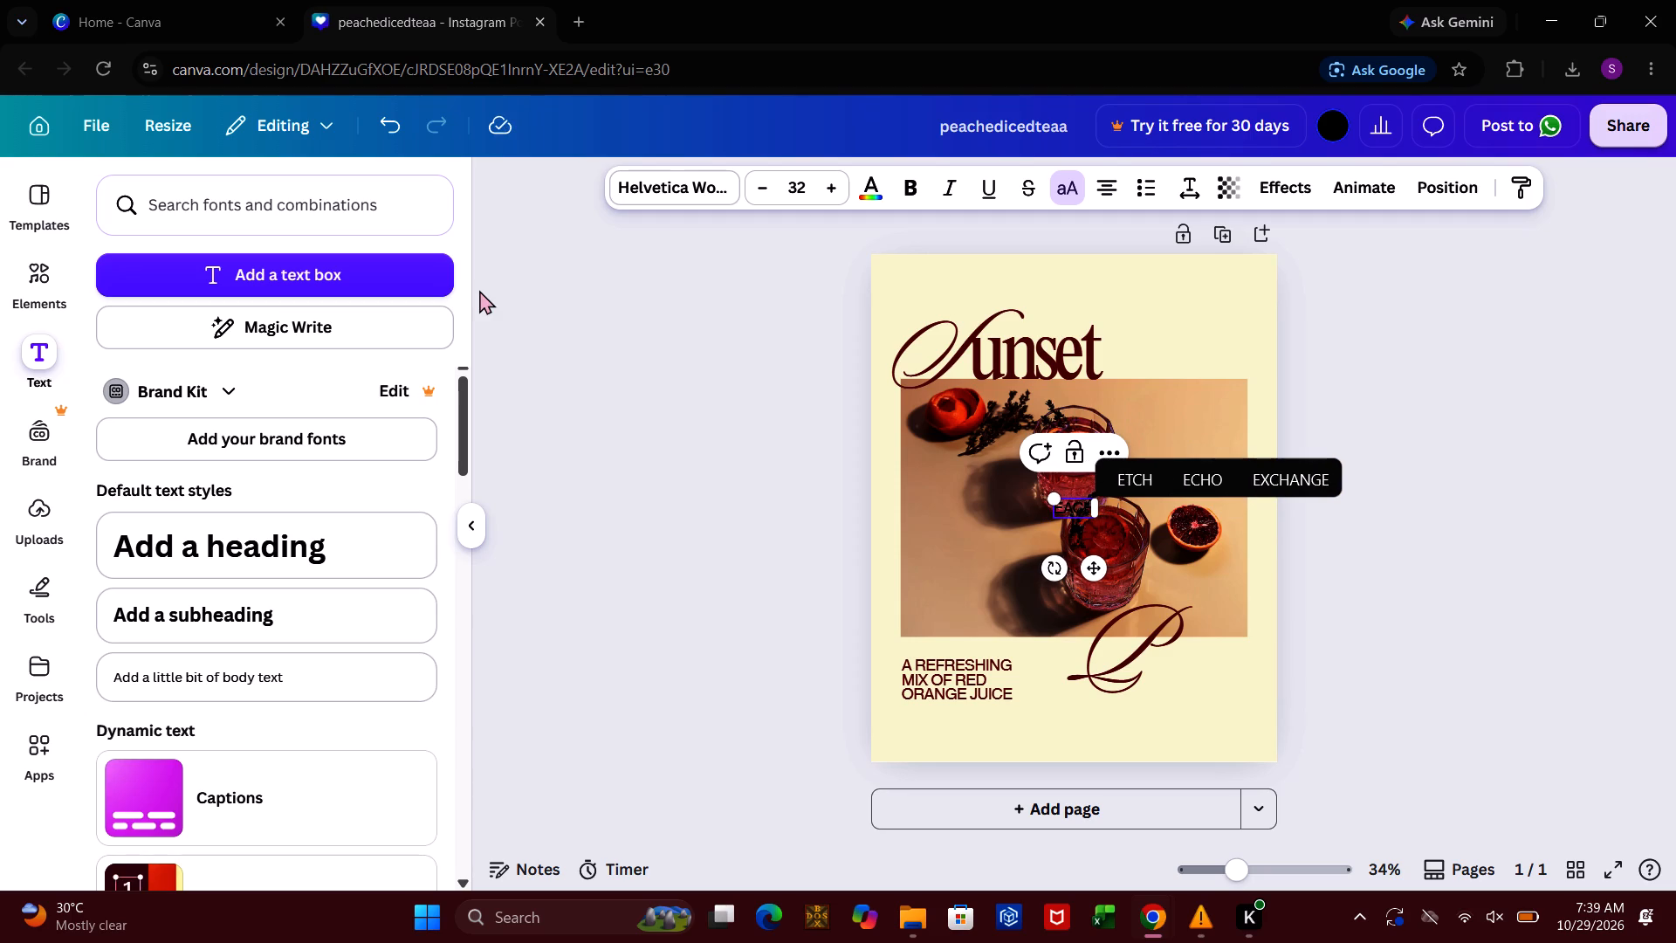
key(space)
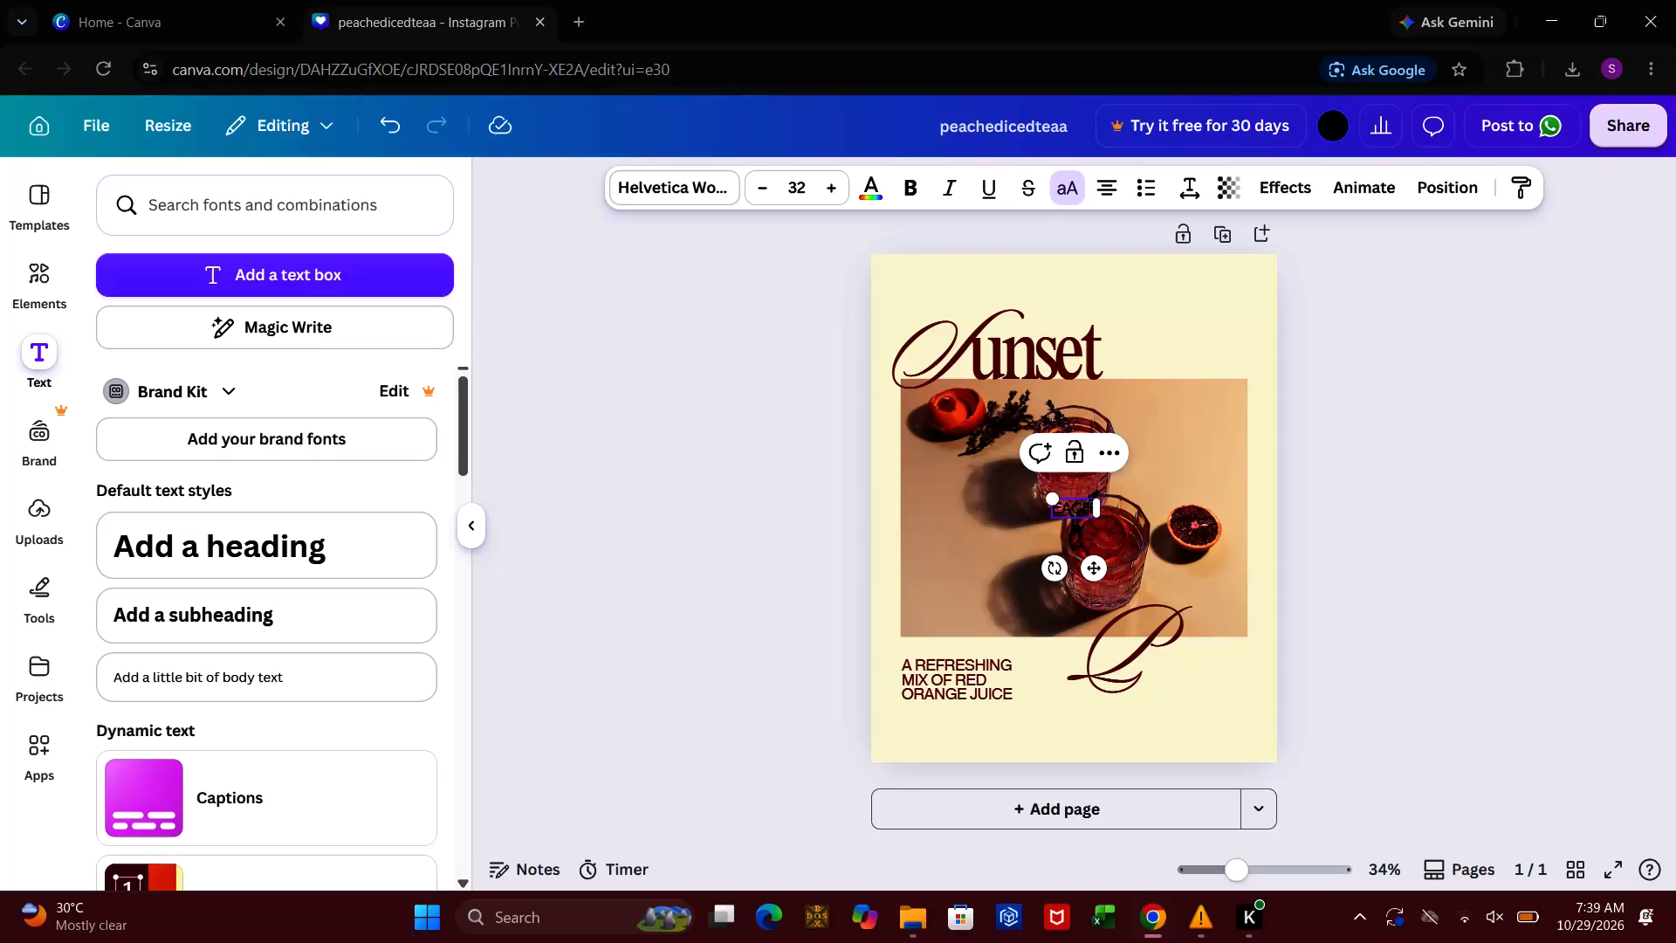
text(iced tea)
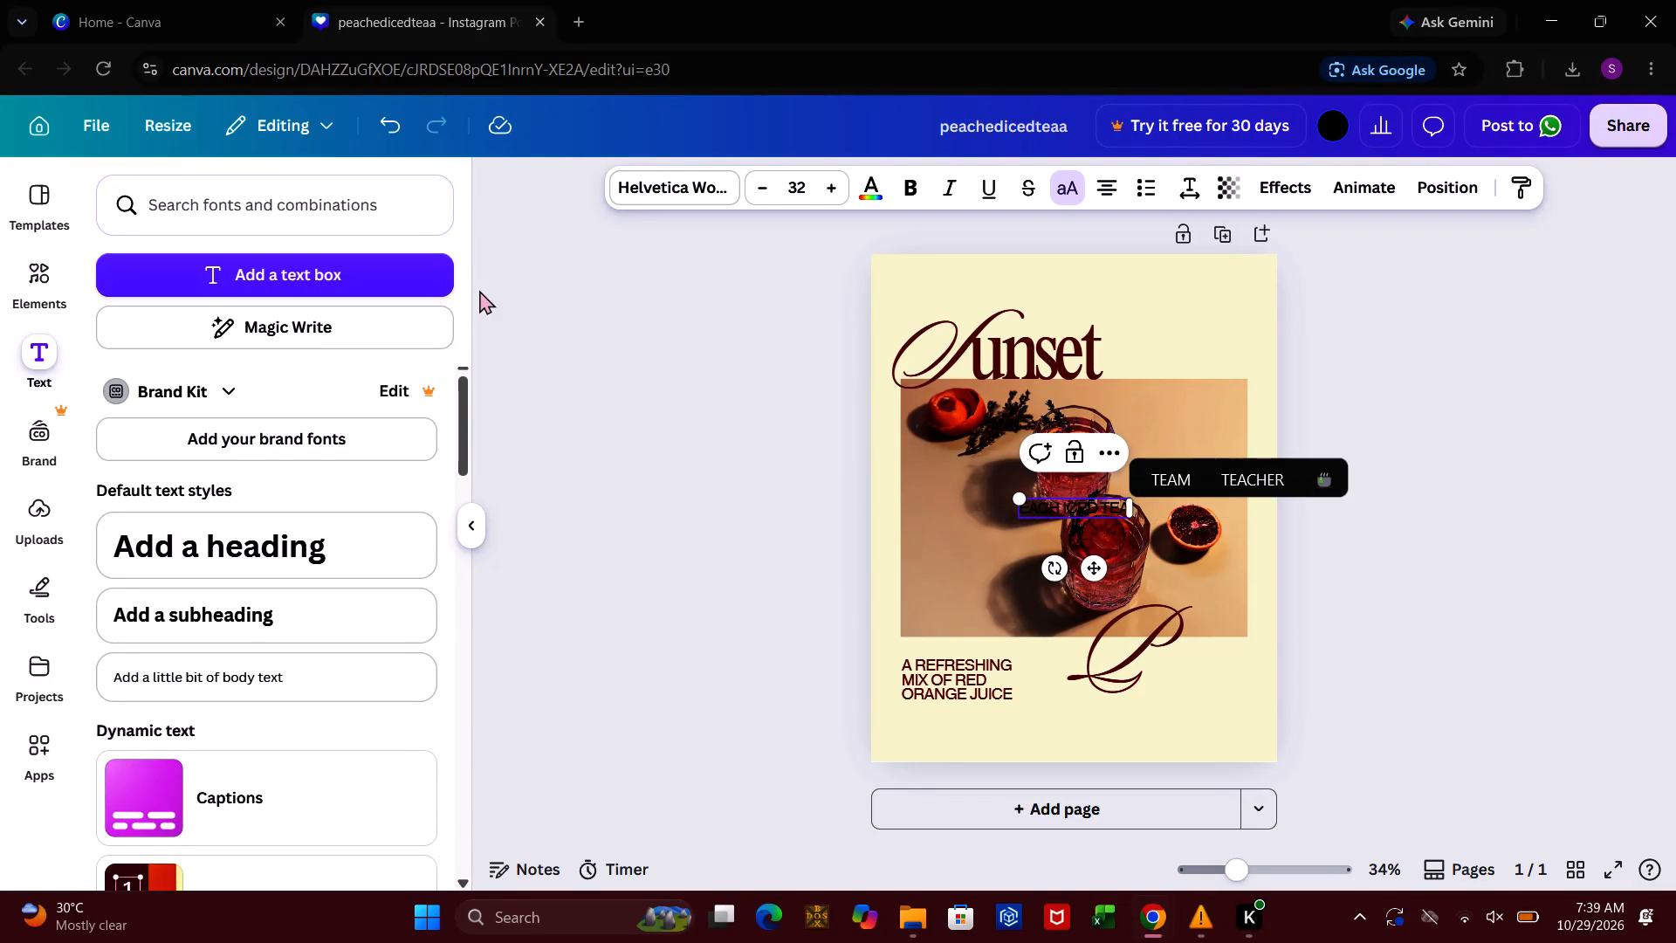
Move the "each iced tea" text below the photo, just after the large script P, and deselect it.
click(1083, 499)
drag(1083, 499, 1096, 506)
click(1096, 506)
drag(1098, 497, 1130, 537)
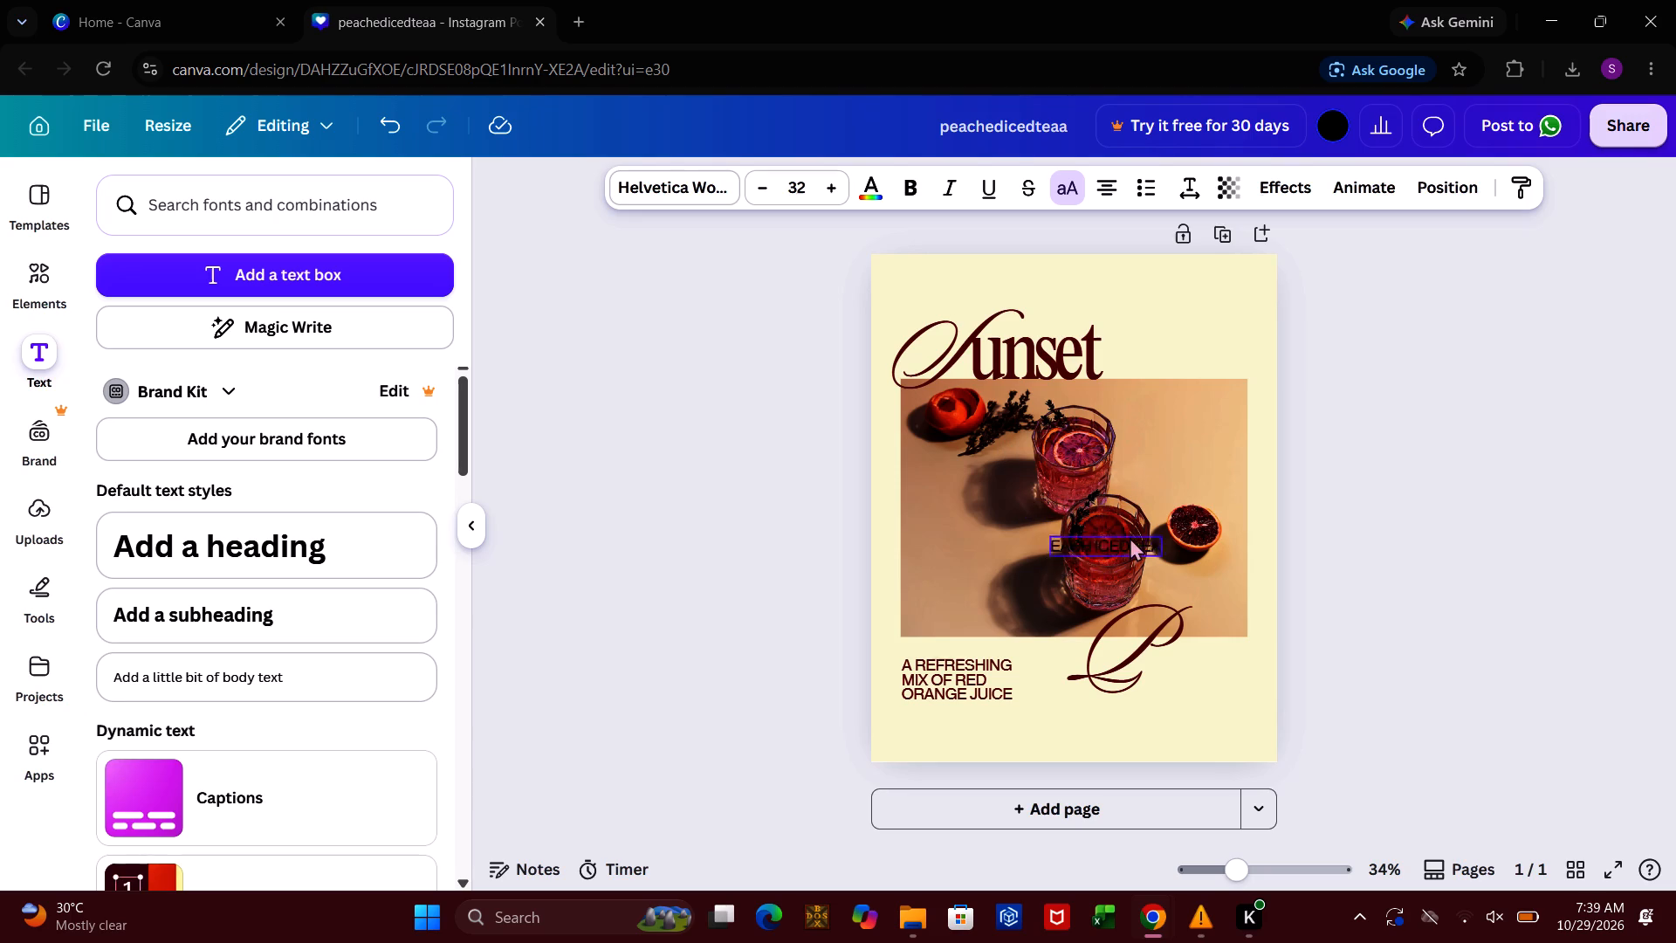
drag(1130, 537, 1222, 656)
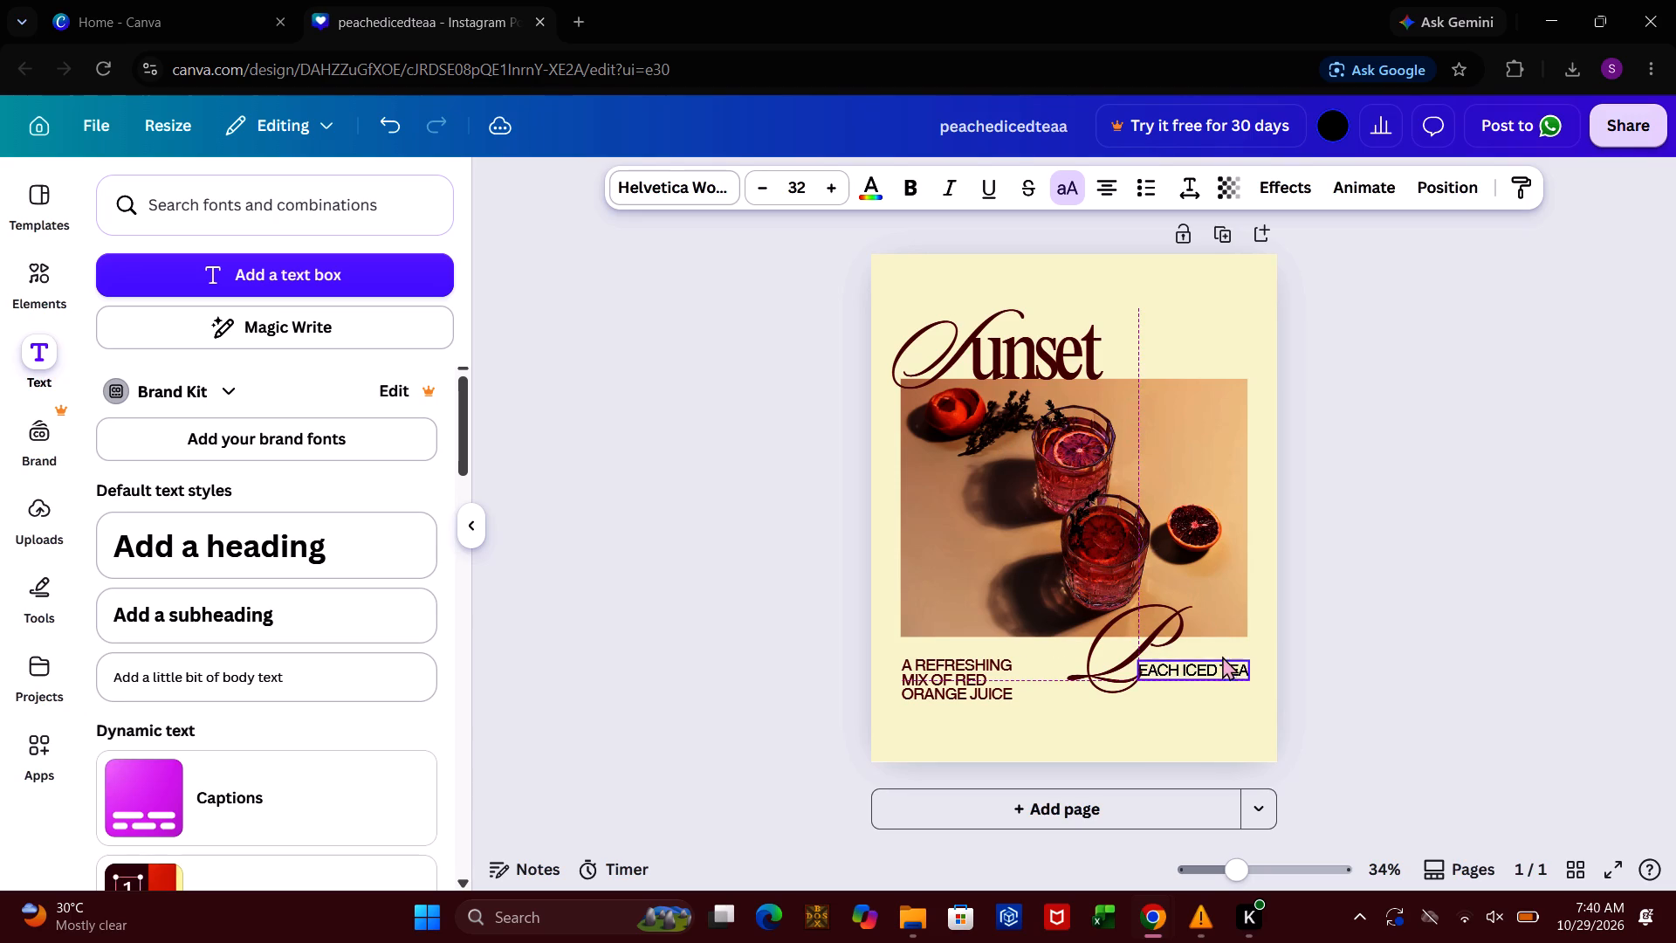
drag(1222, 656, 1215, 663)
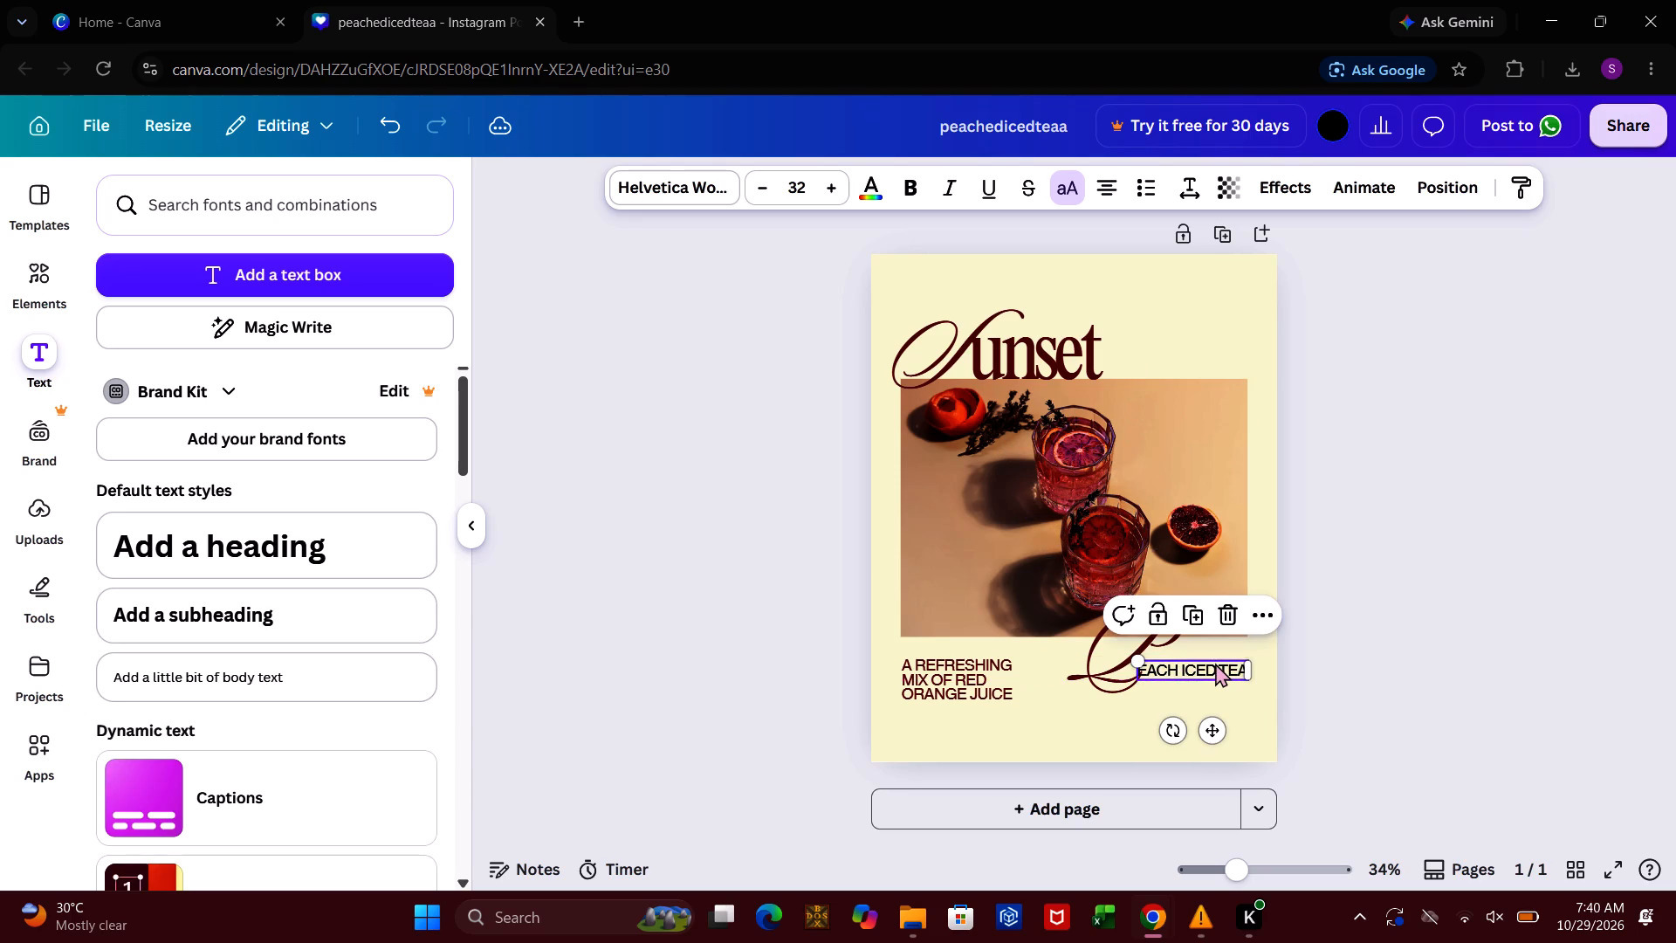
click(1315, 633)
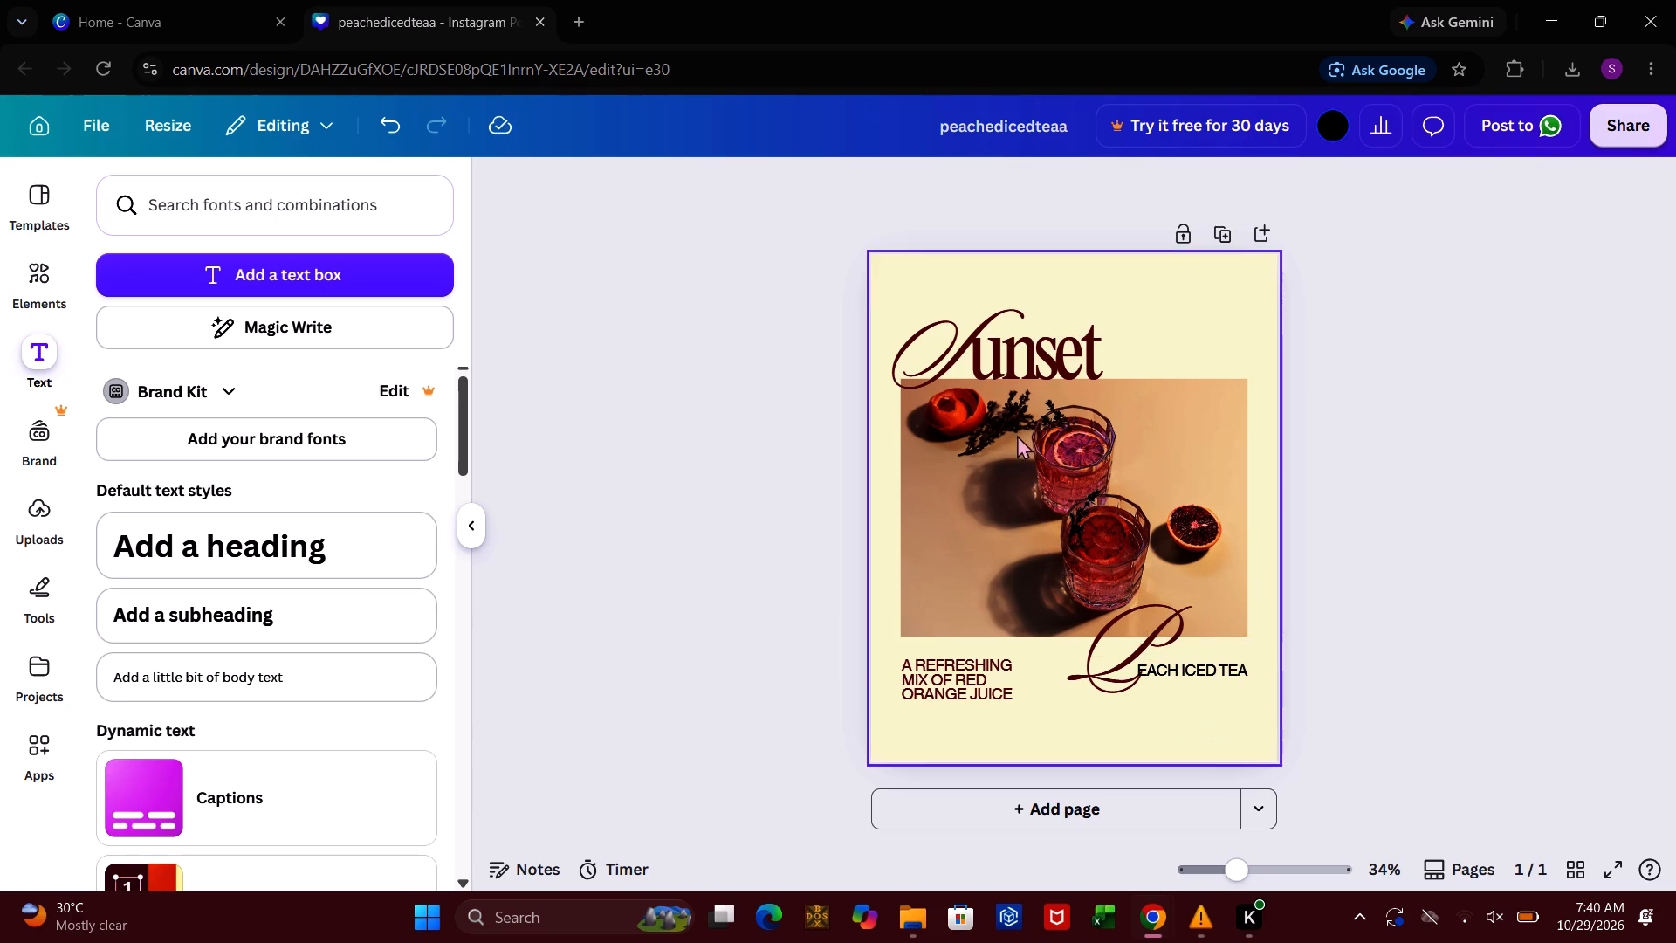
click(1204, 666)
drag(1204, 666, 1209, 671)
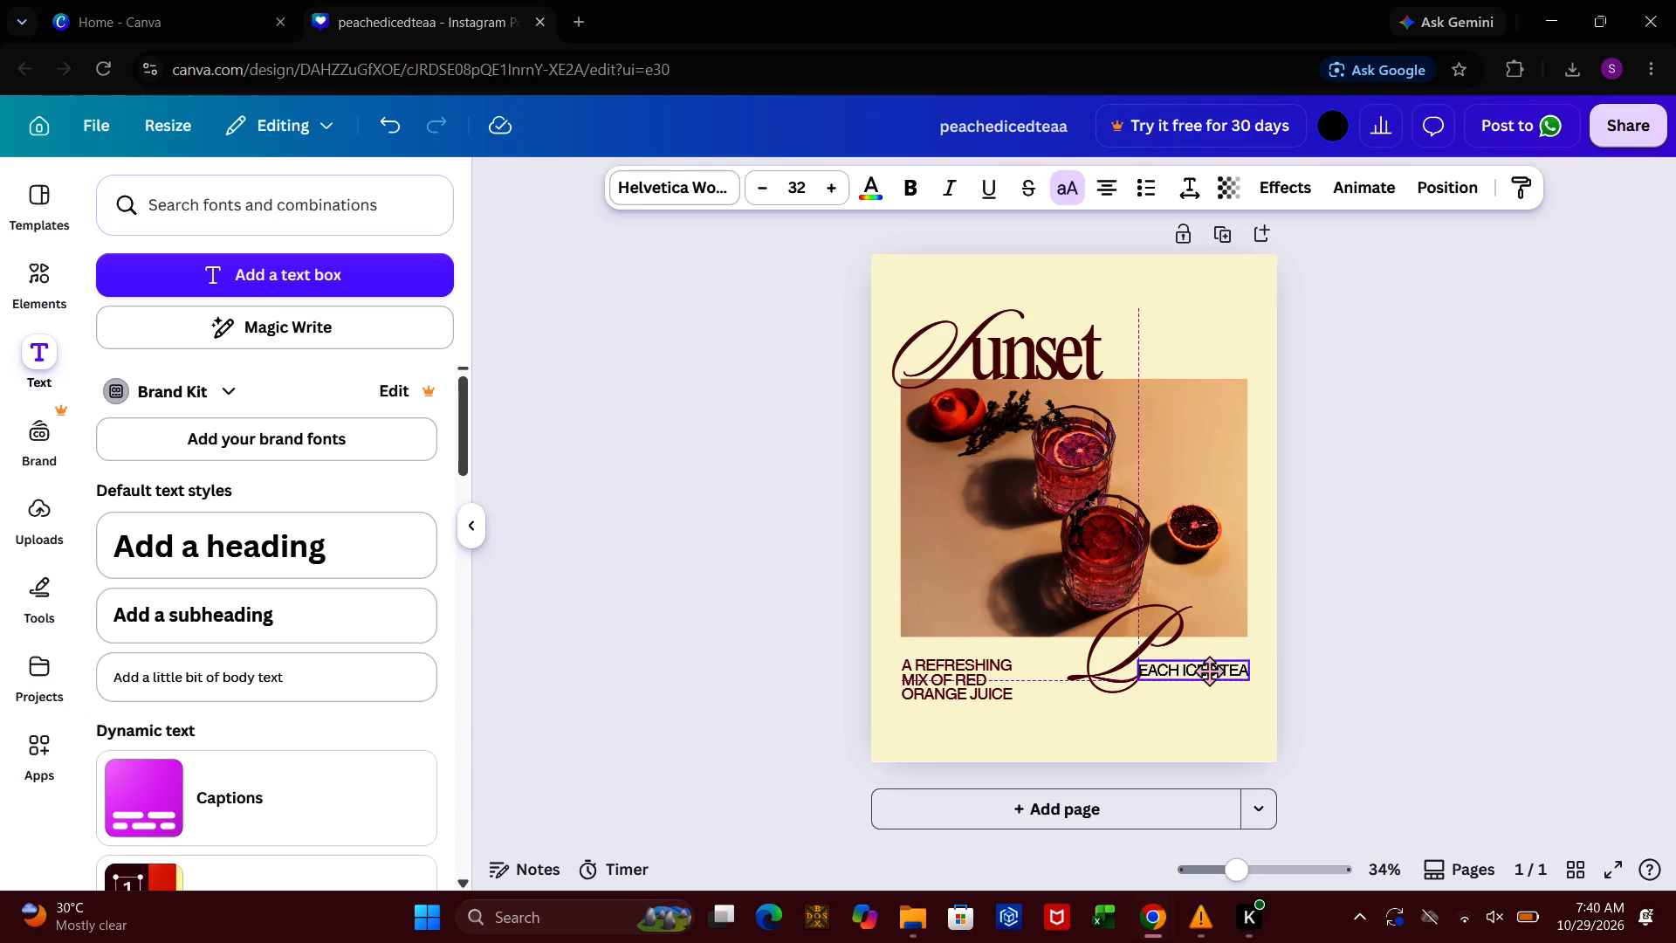
drag(1209, 671, 1219, 668)
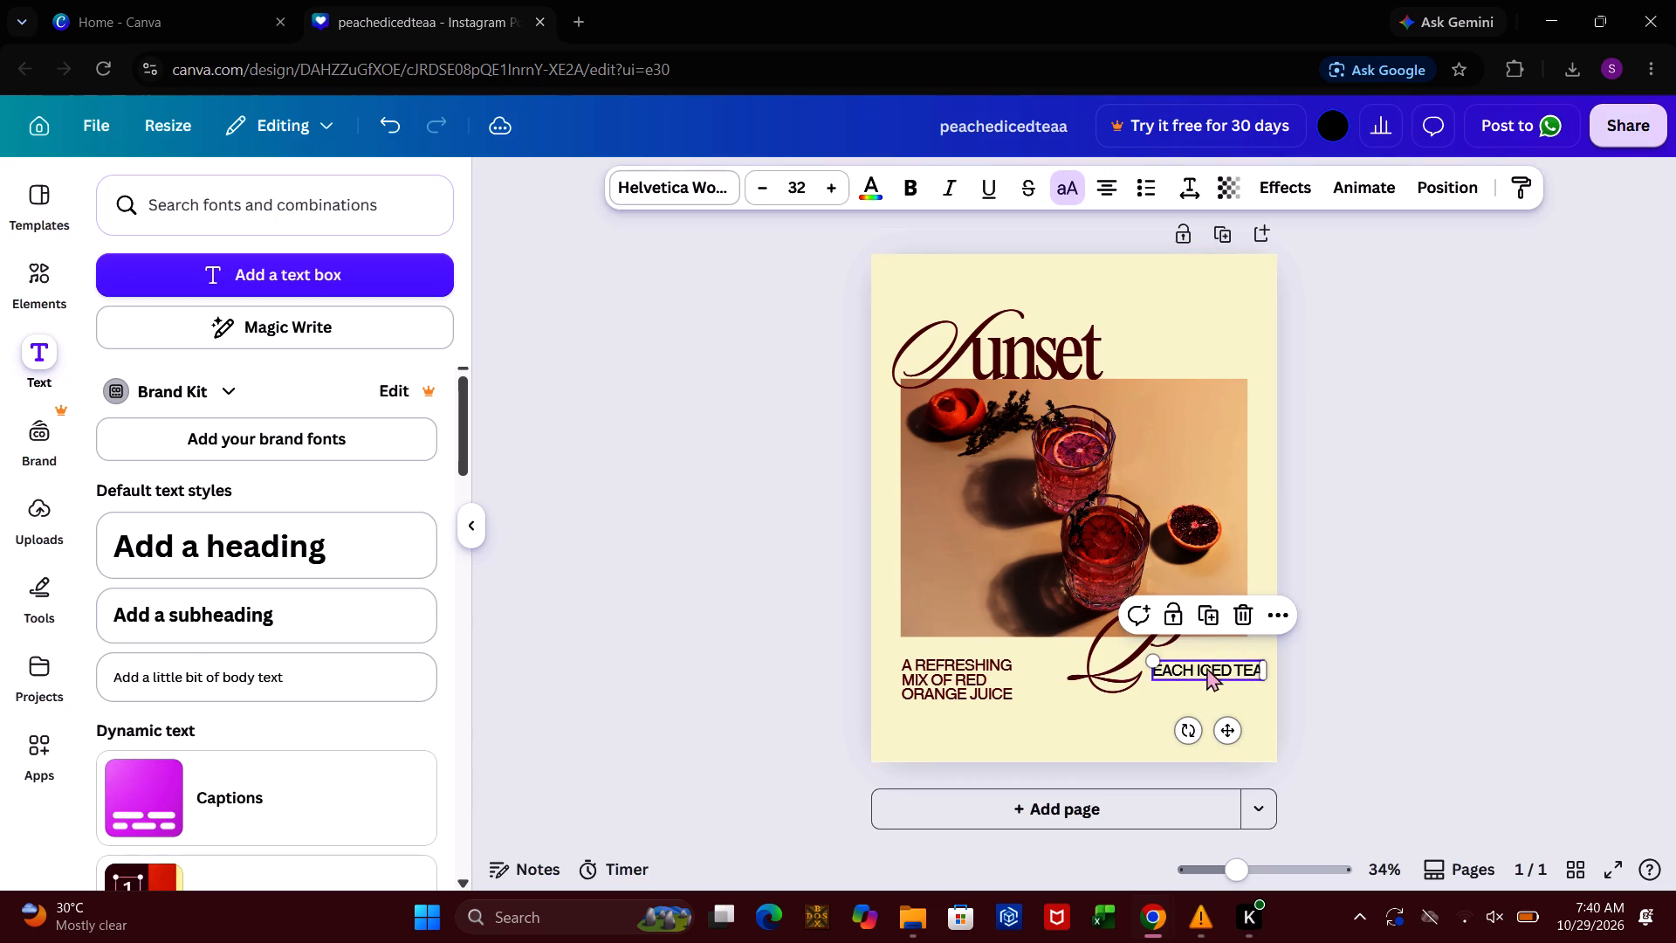
drag(1321, 585, 1409, 554)
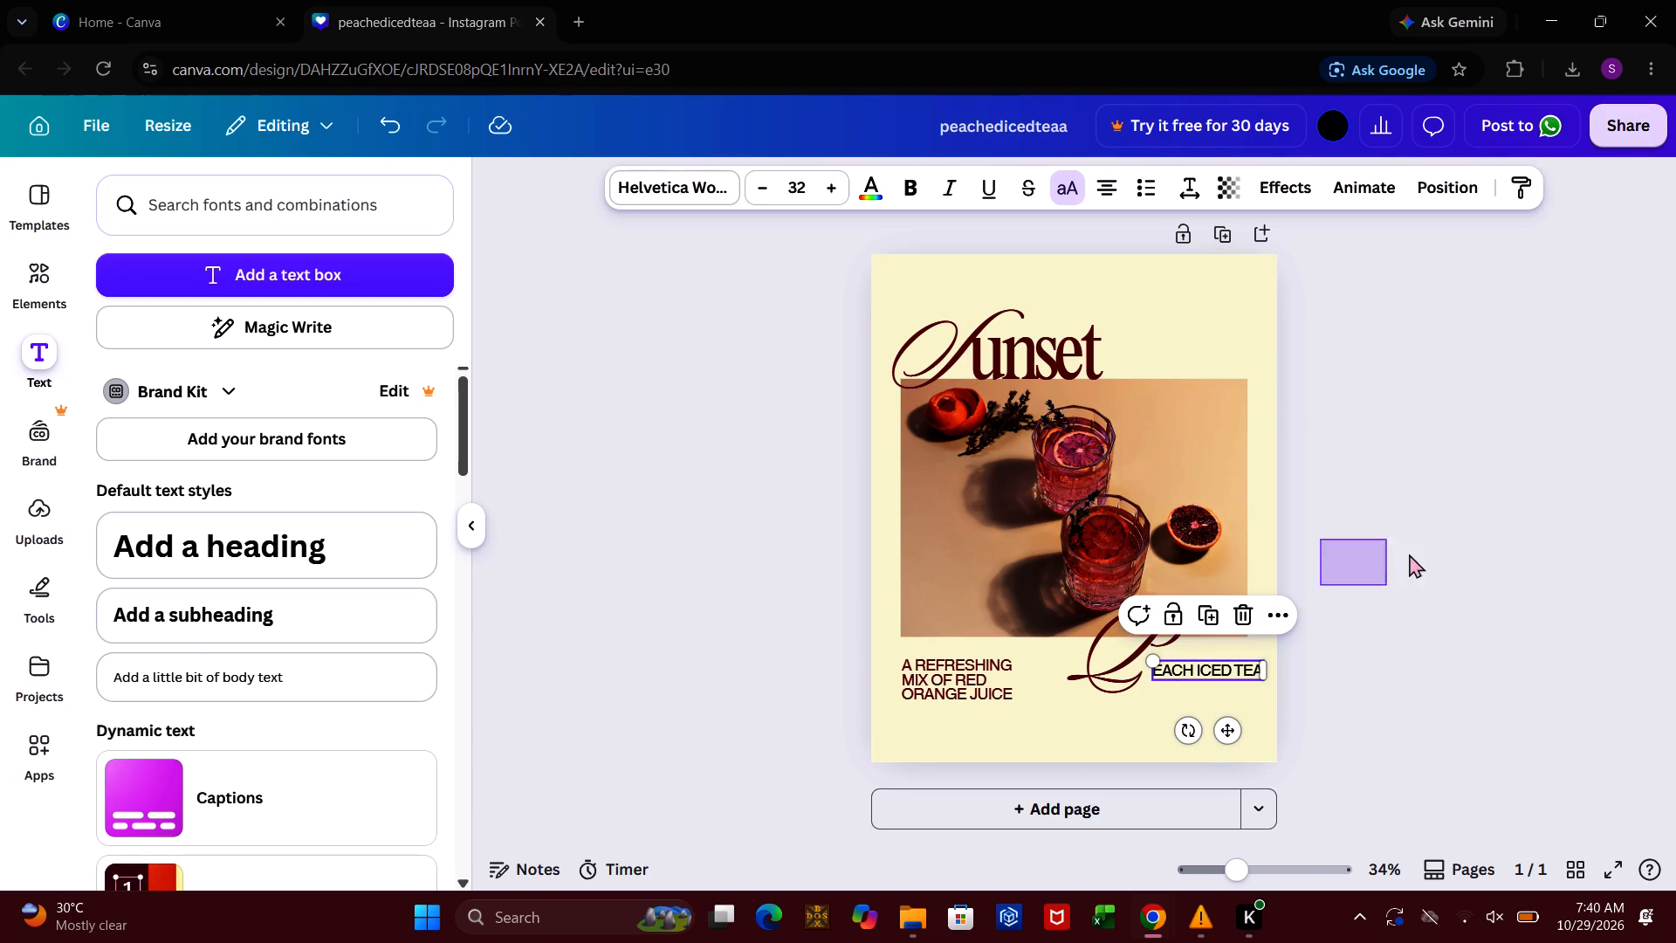
drag(1409, 554, 1429, 553)
click(1429, 553)
Copy the text style of the title's "unset" onto the "each iced tea" text.
click(1046, 340)
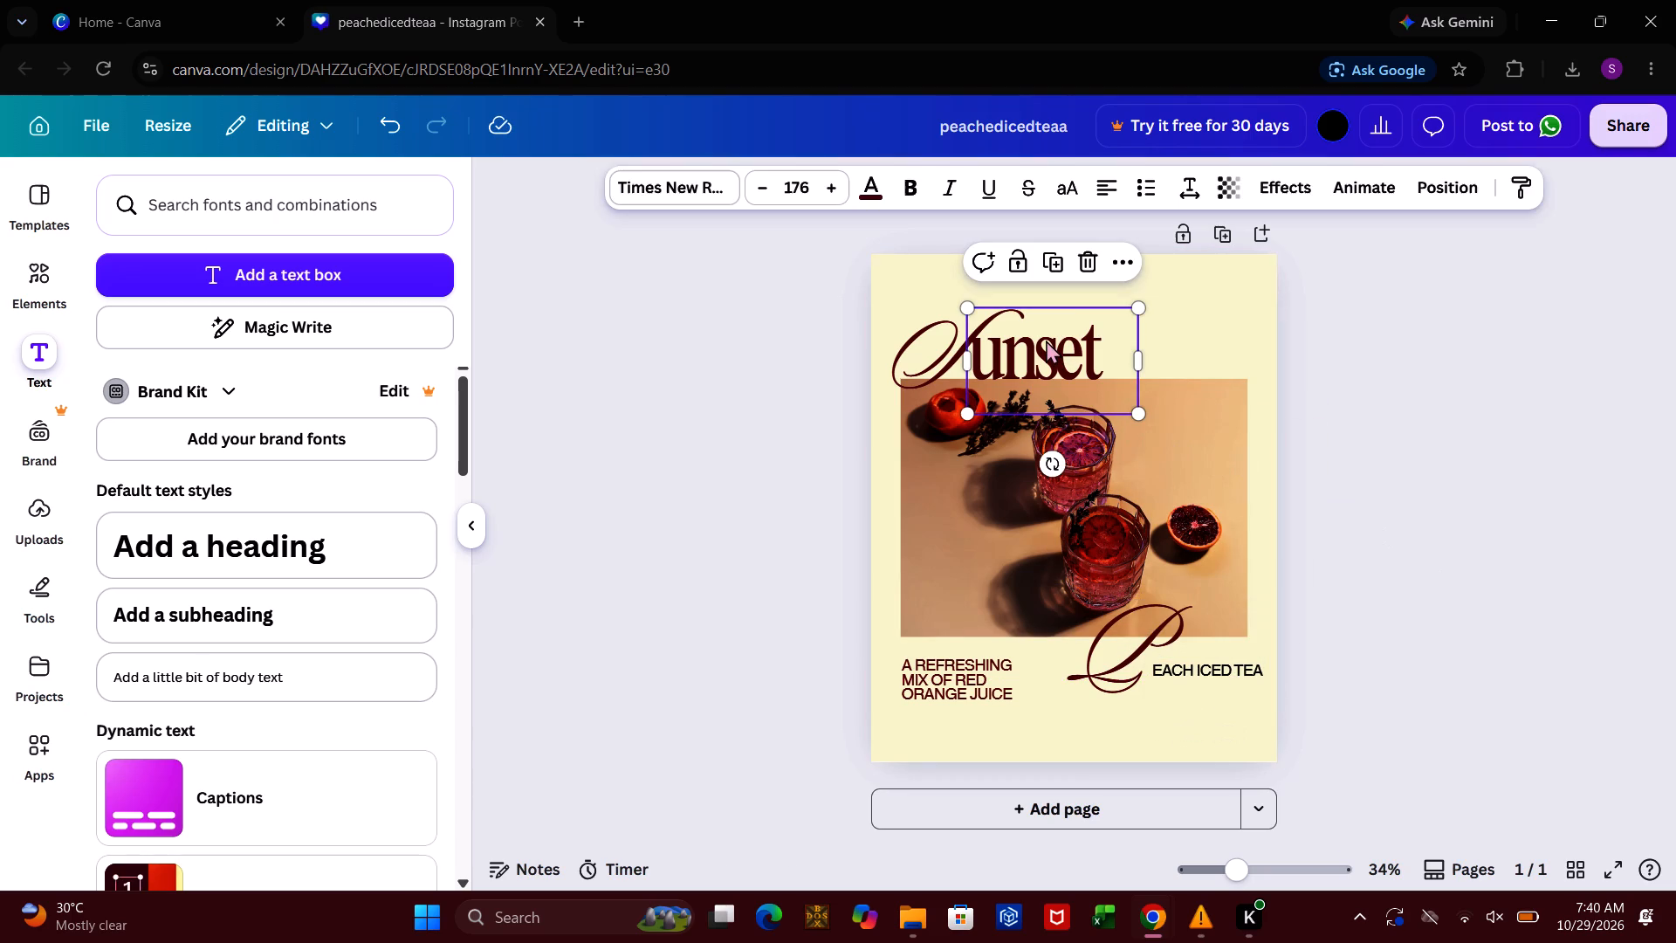
click(1111, 249)
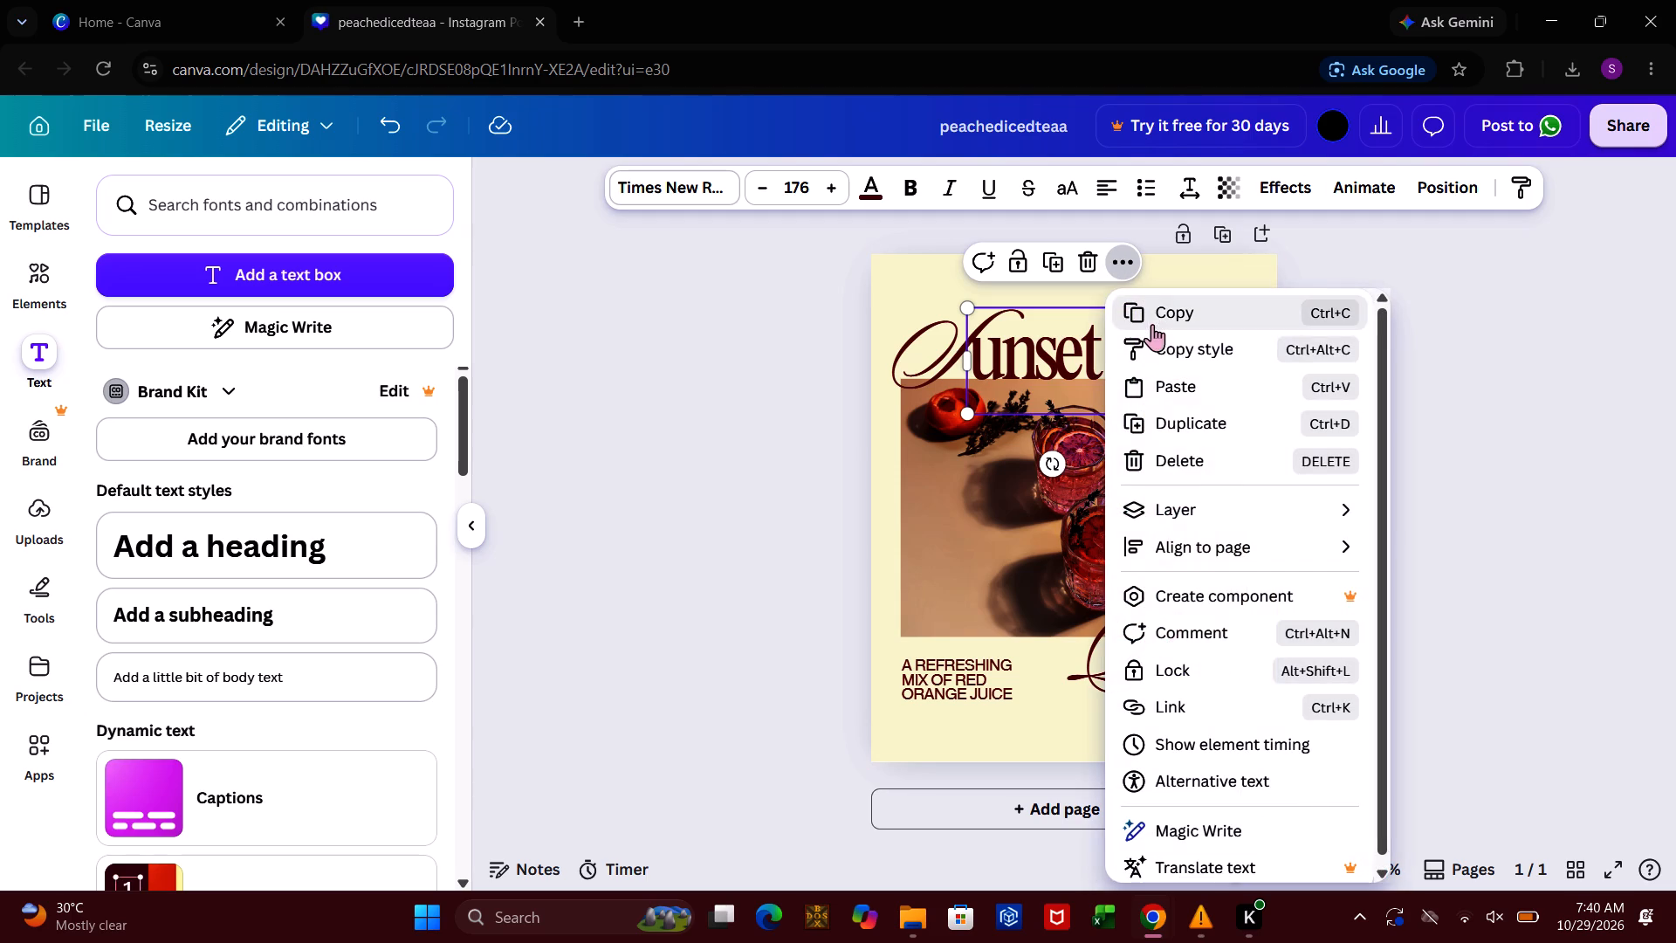
click(1155, 348)
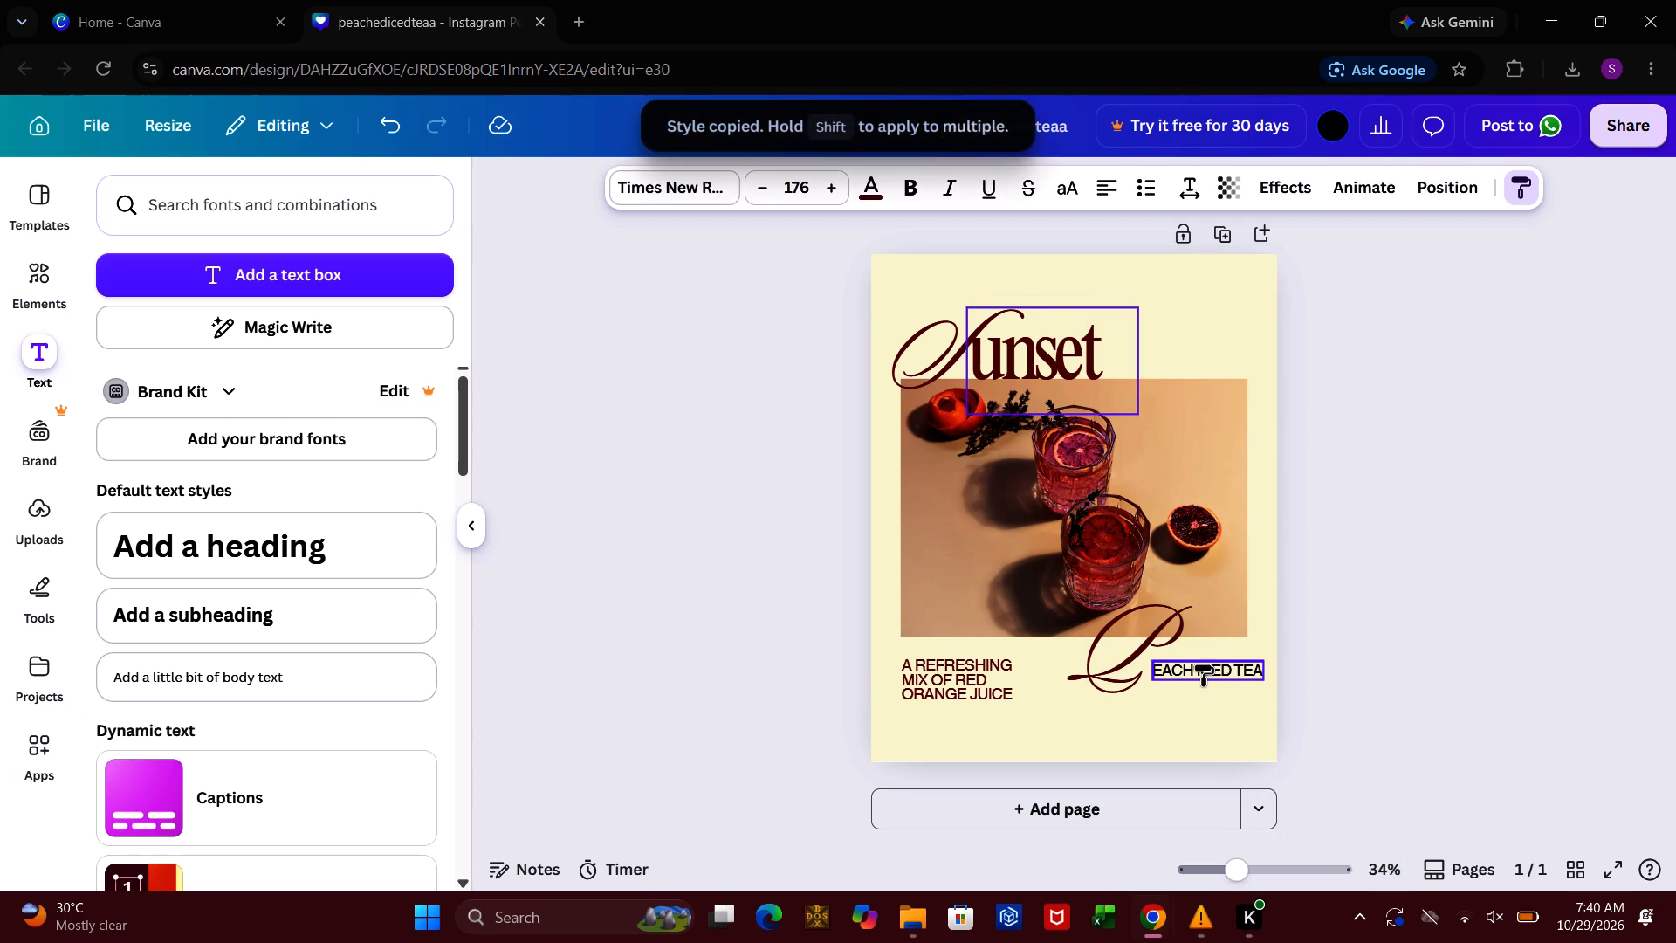
click(1203, 664)
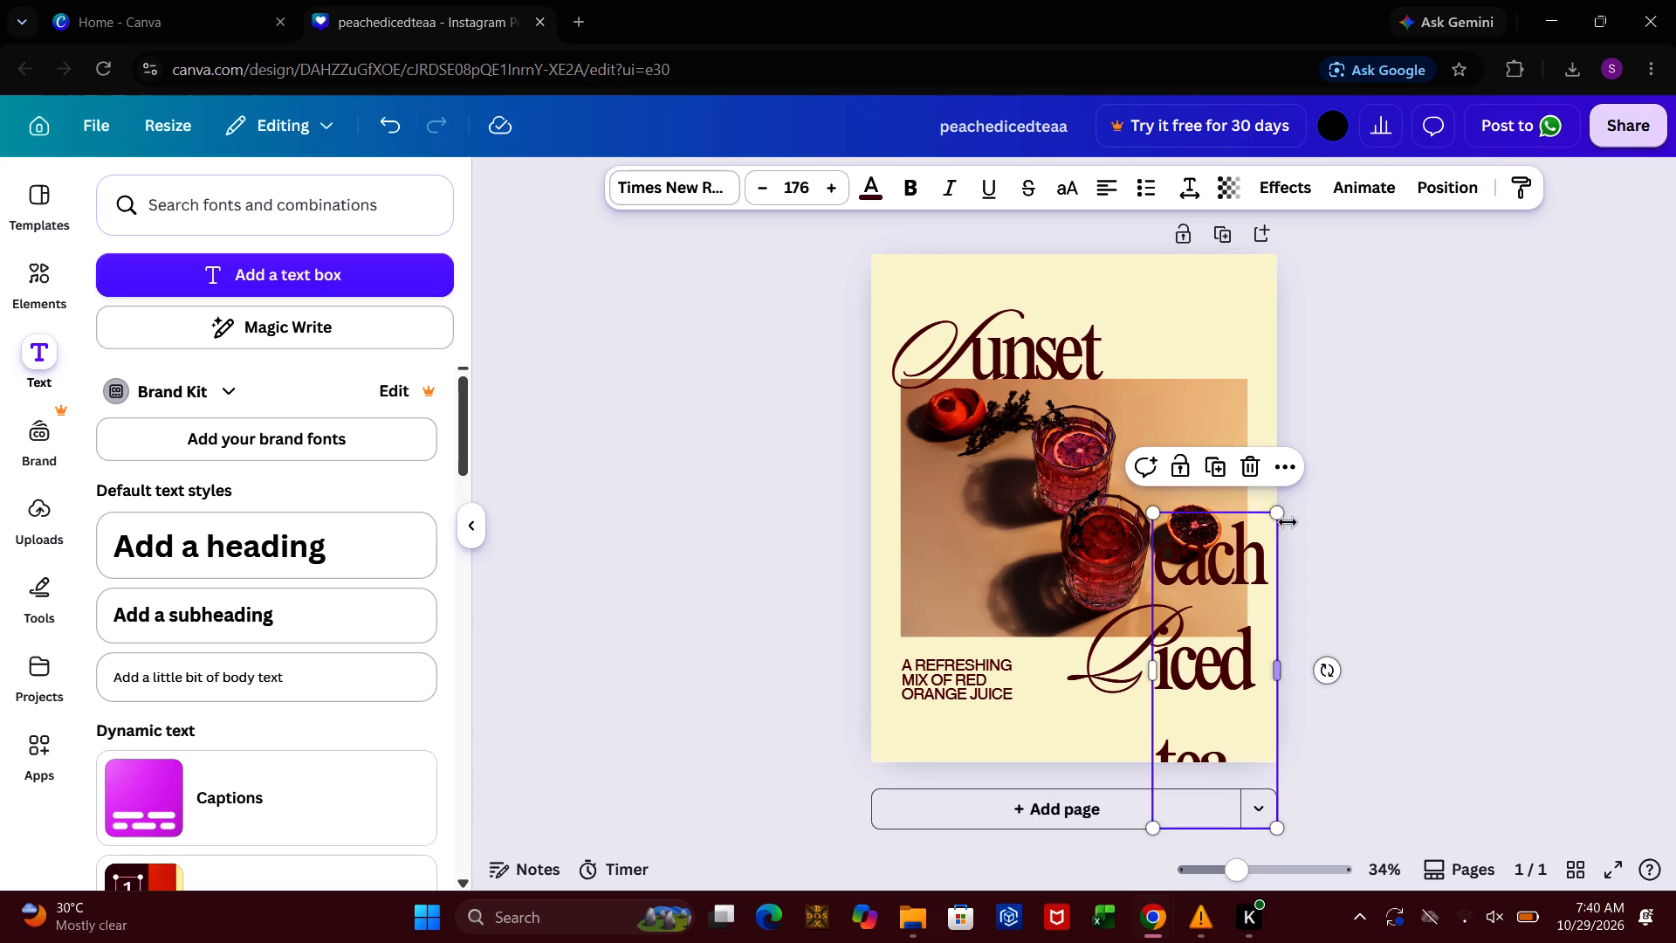
Reduce the "each iced tea" text to size 125 and widen its box until the wording fits on one line.
drag(1278, 512, 1272, 549)
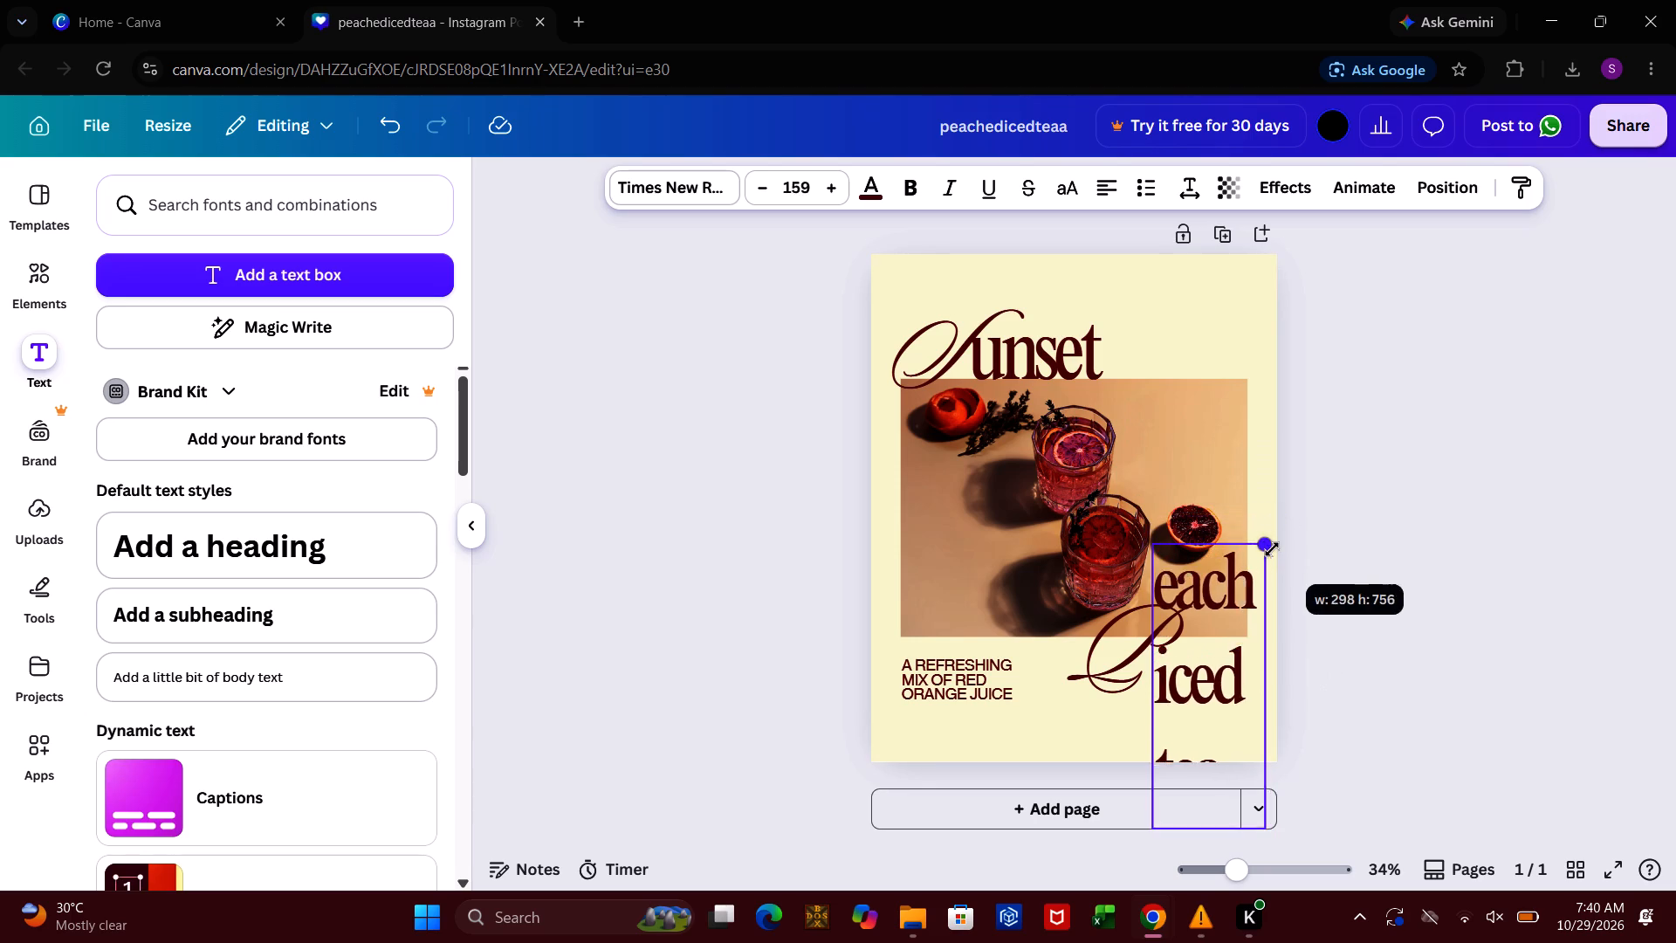
drag(1272, 549, 1281, 618)
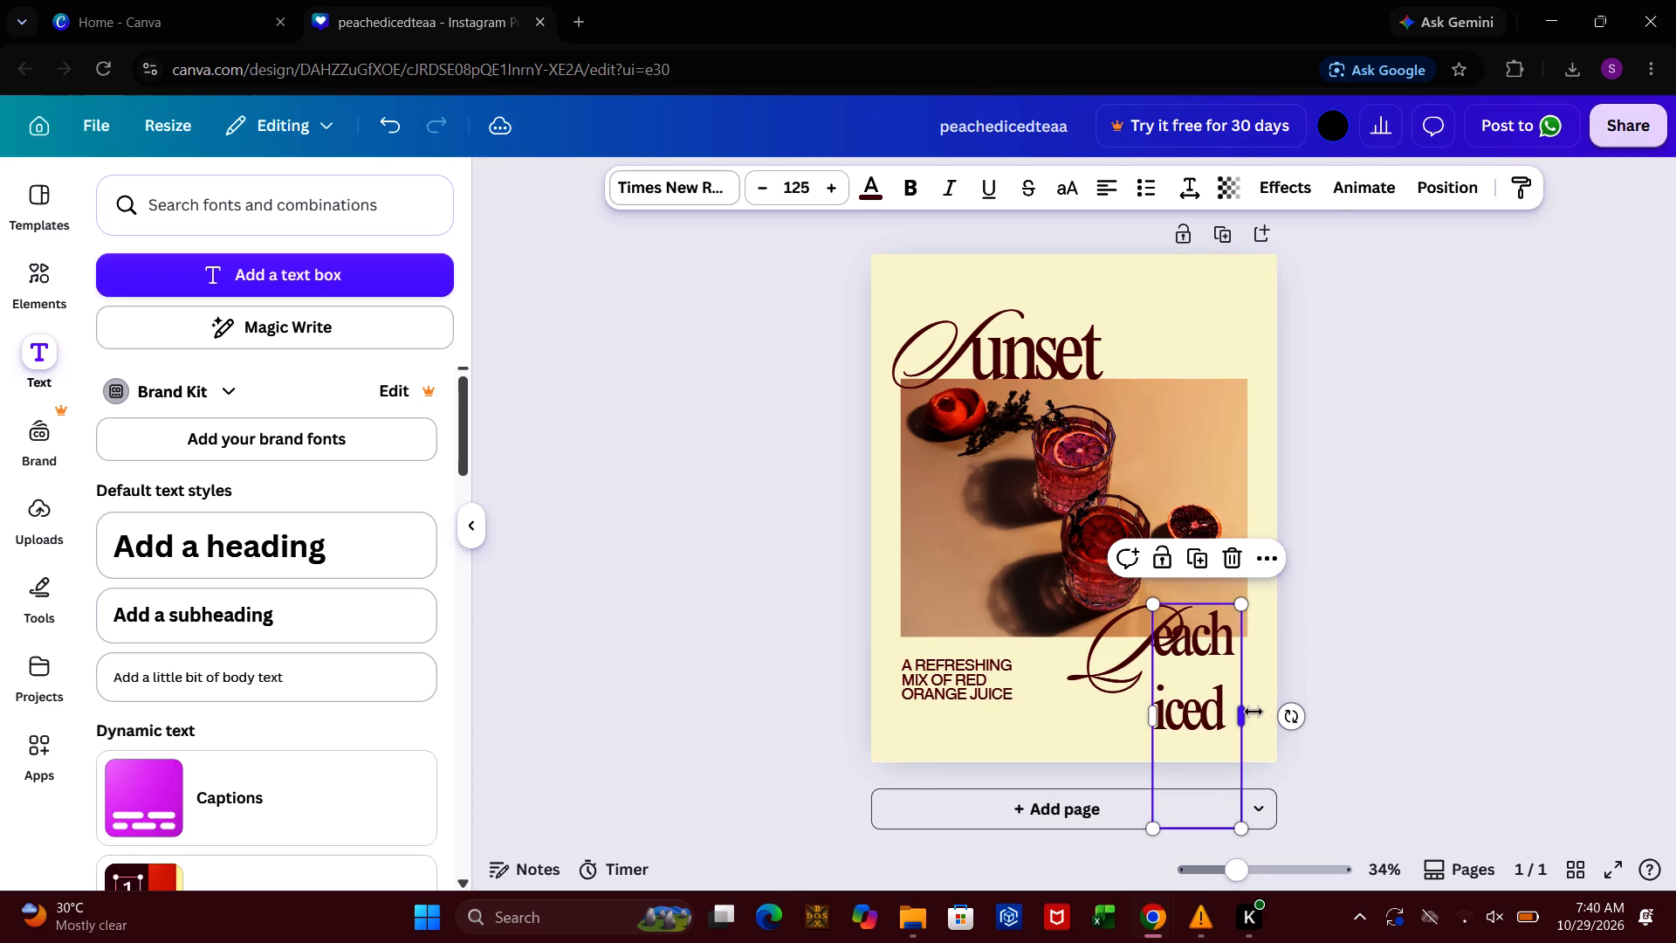
click(1241, 714)
drag(1241, 714, 1341, 674)
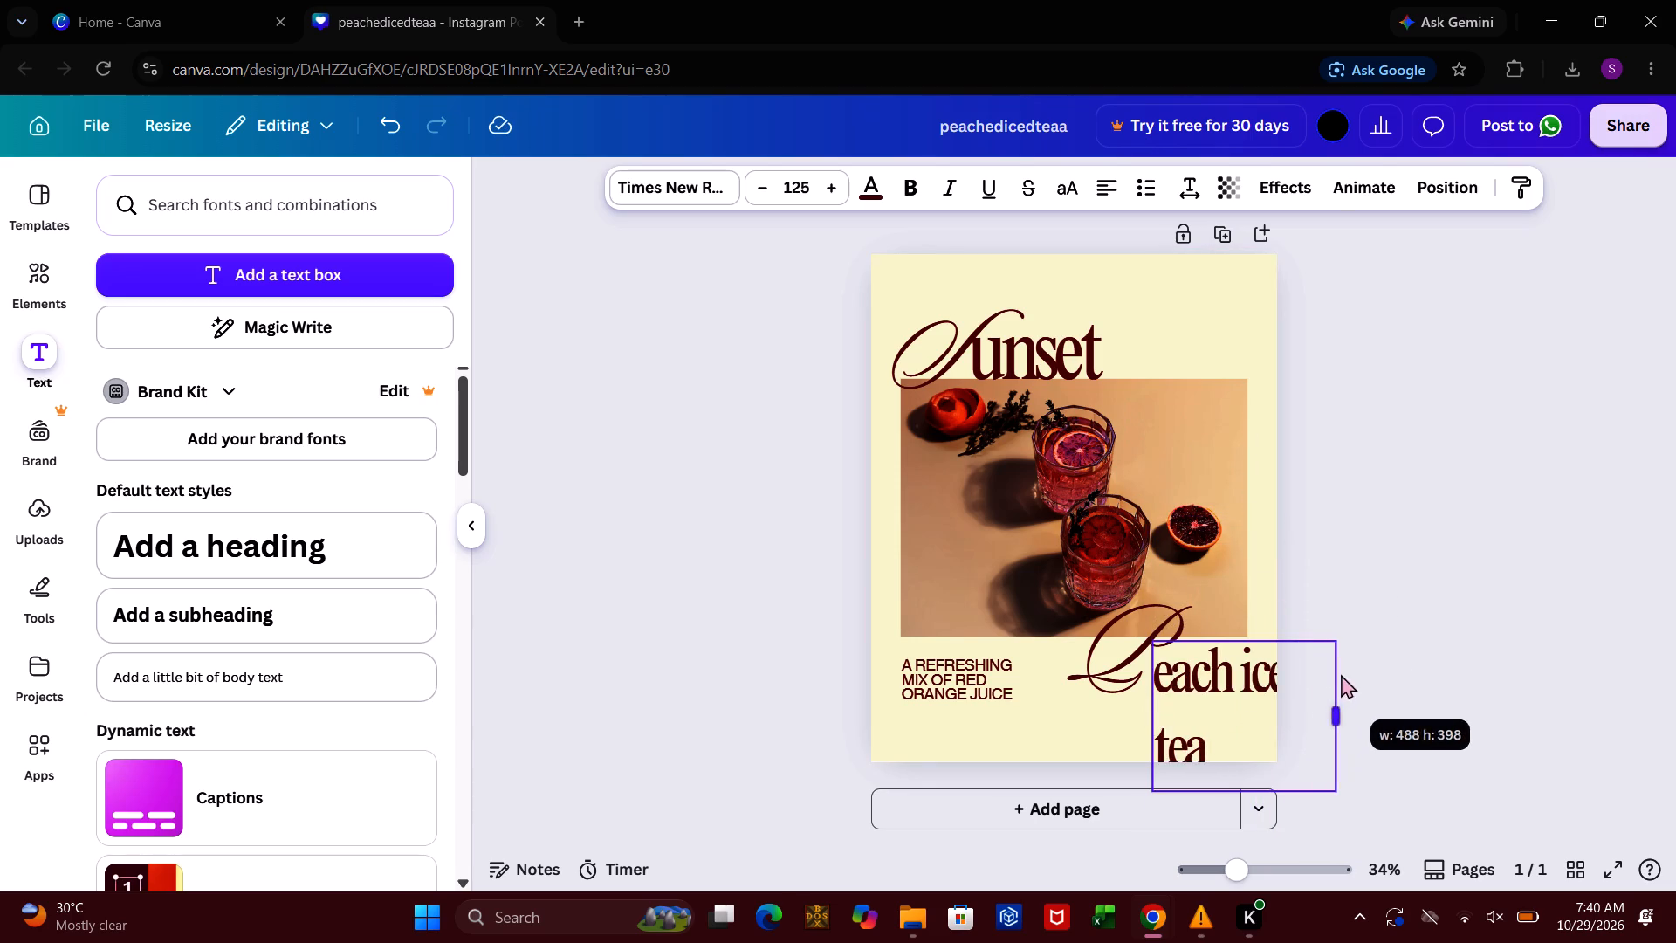
drag(1341, 674, 1417, 626)
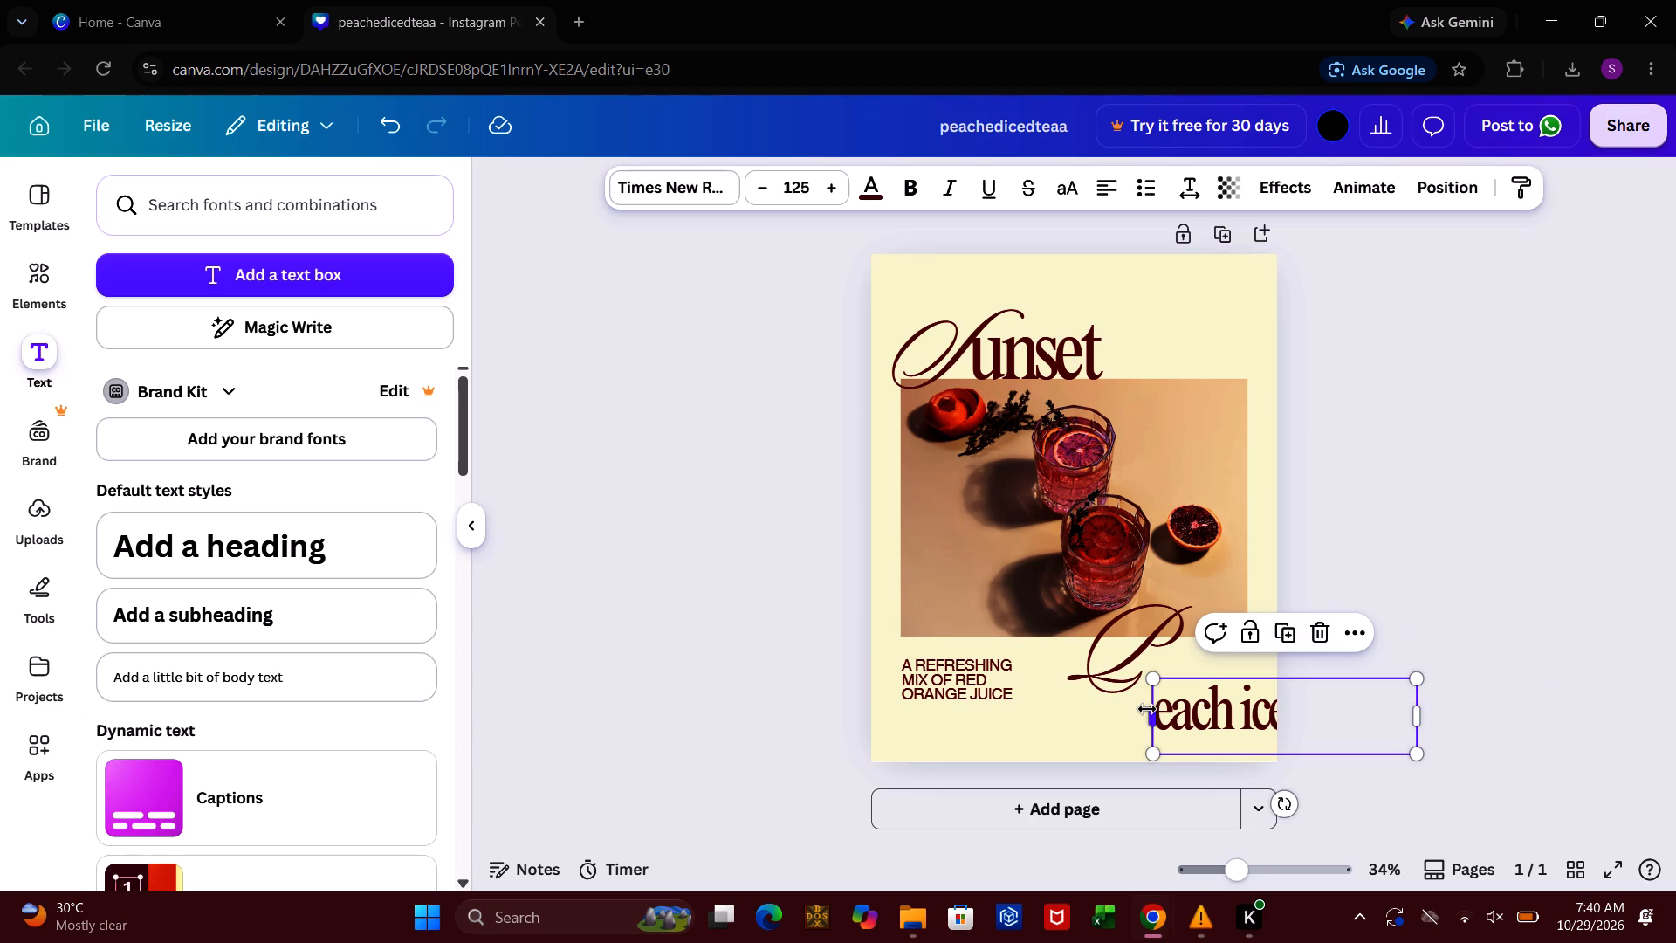
click(1147, 709)
drag(1147, 709, 1010, 722)
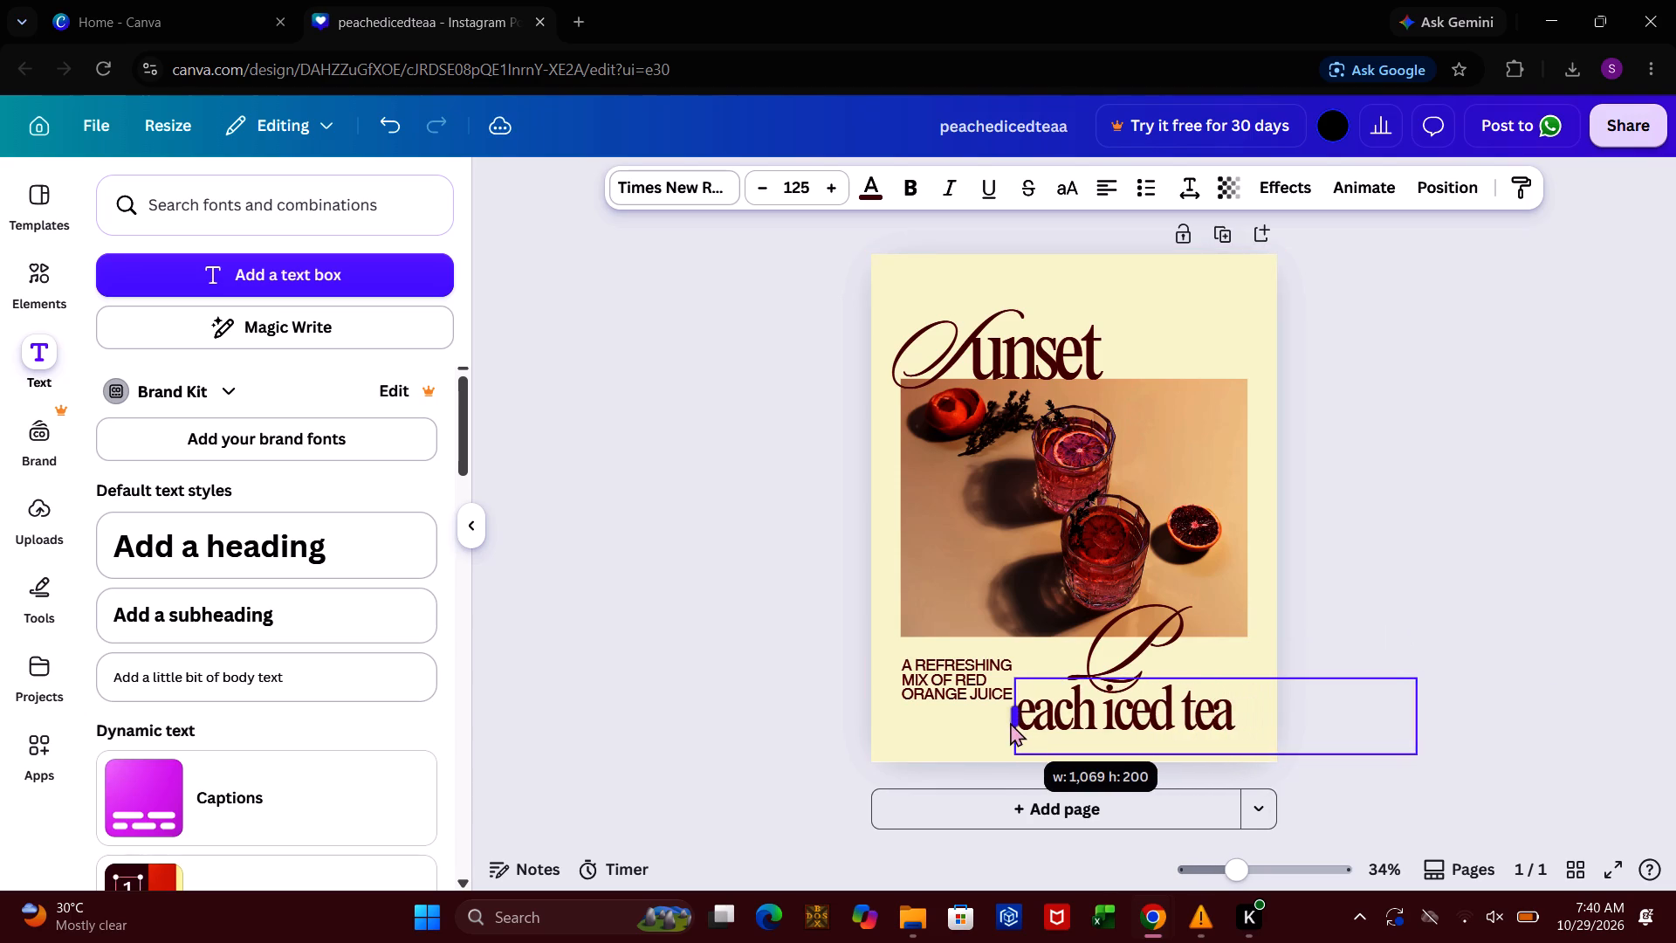
drag(1010, 722, 1044, 726)
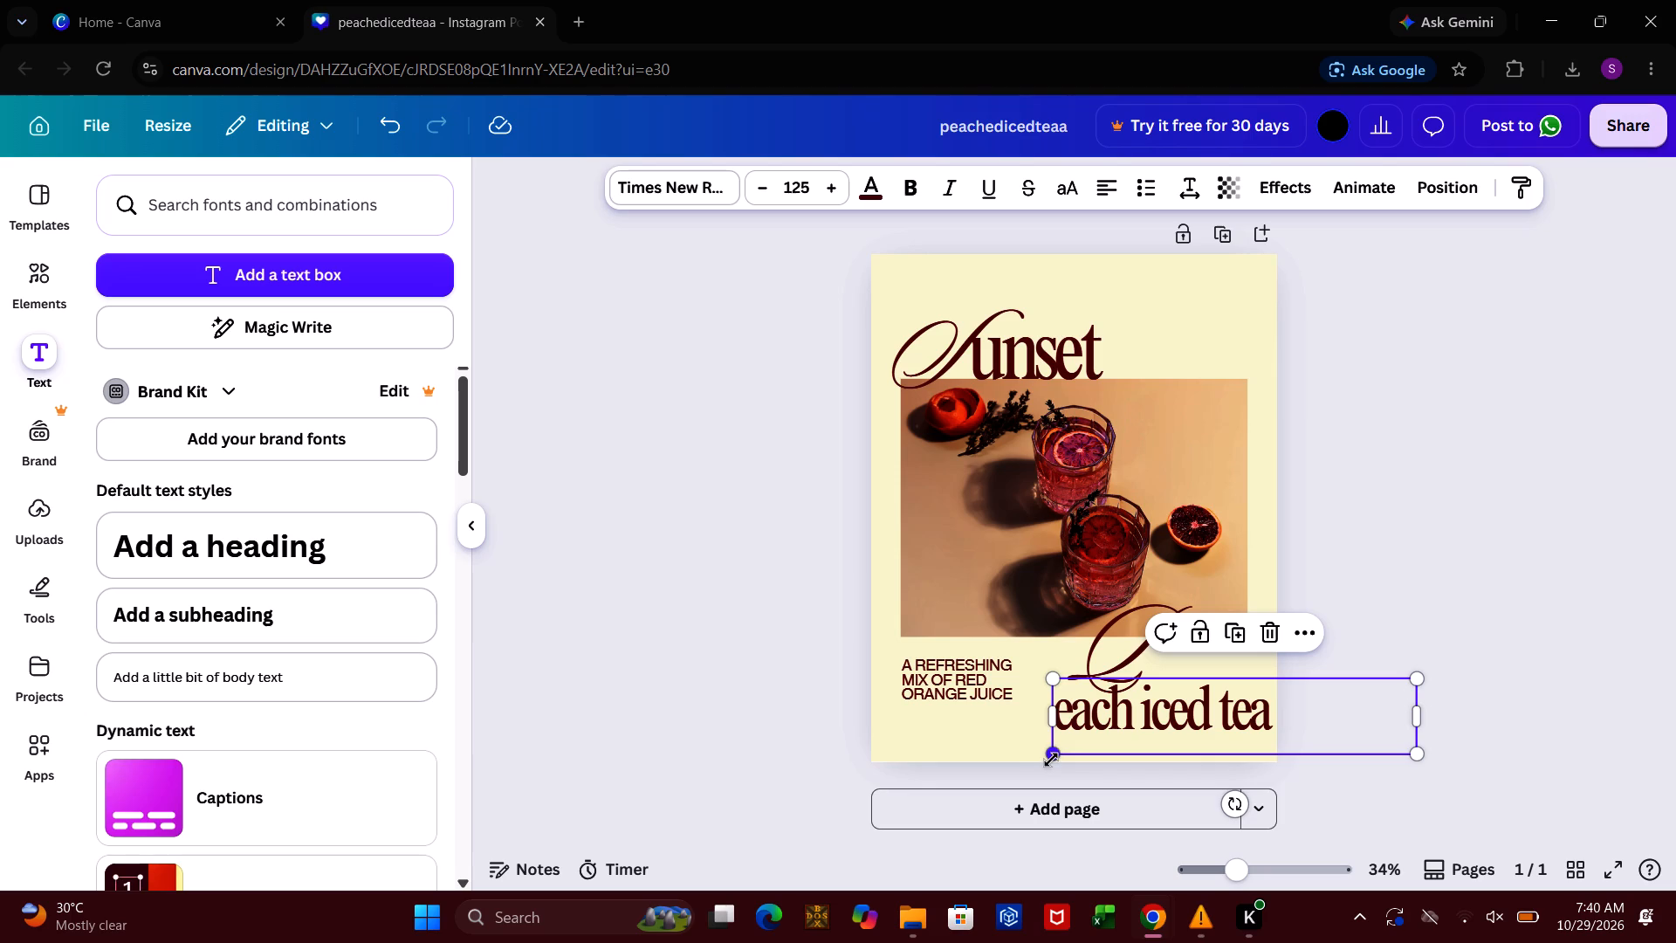
Scale the "each iced tea" text down to size 48.3 so it fits within the page.
drag(1052, 759, 1151, 671)
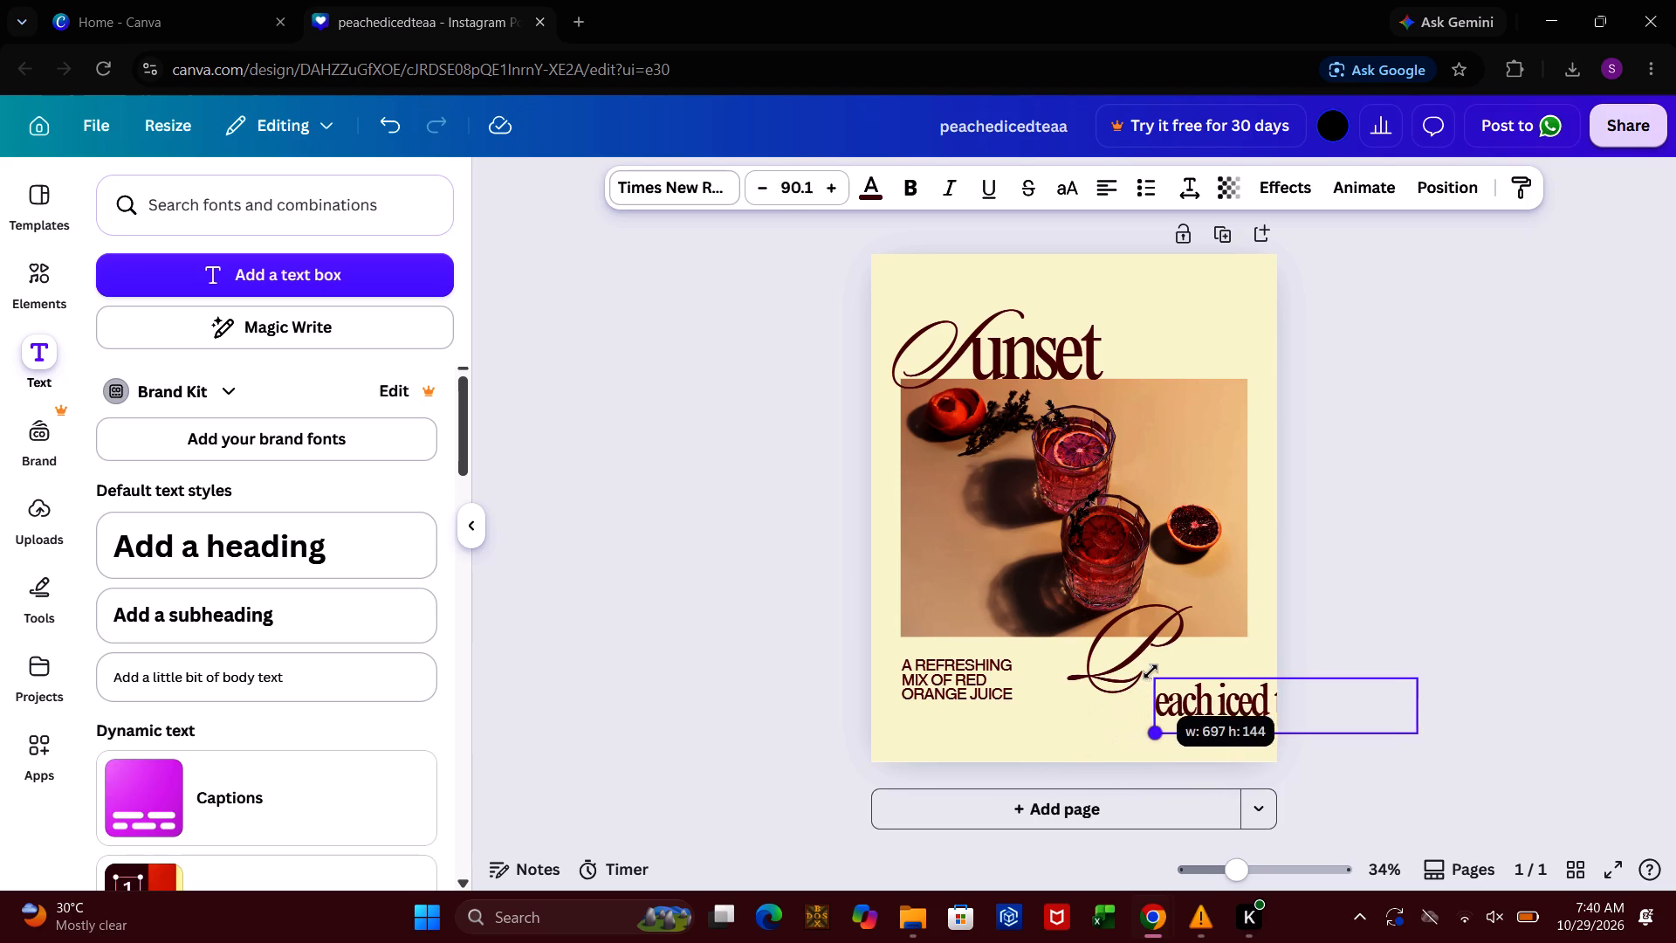
drag(1151, 671, 1153, 669)
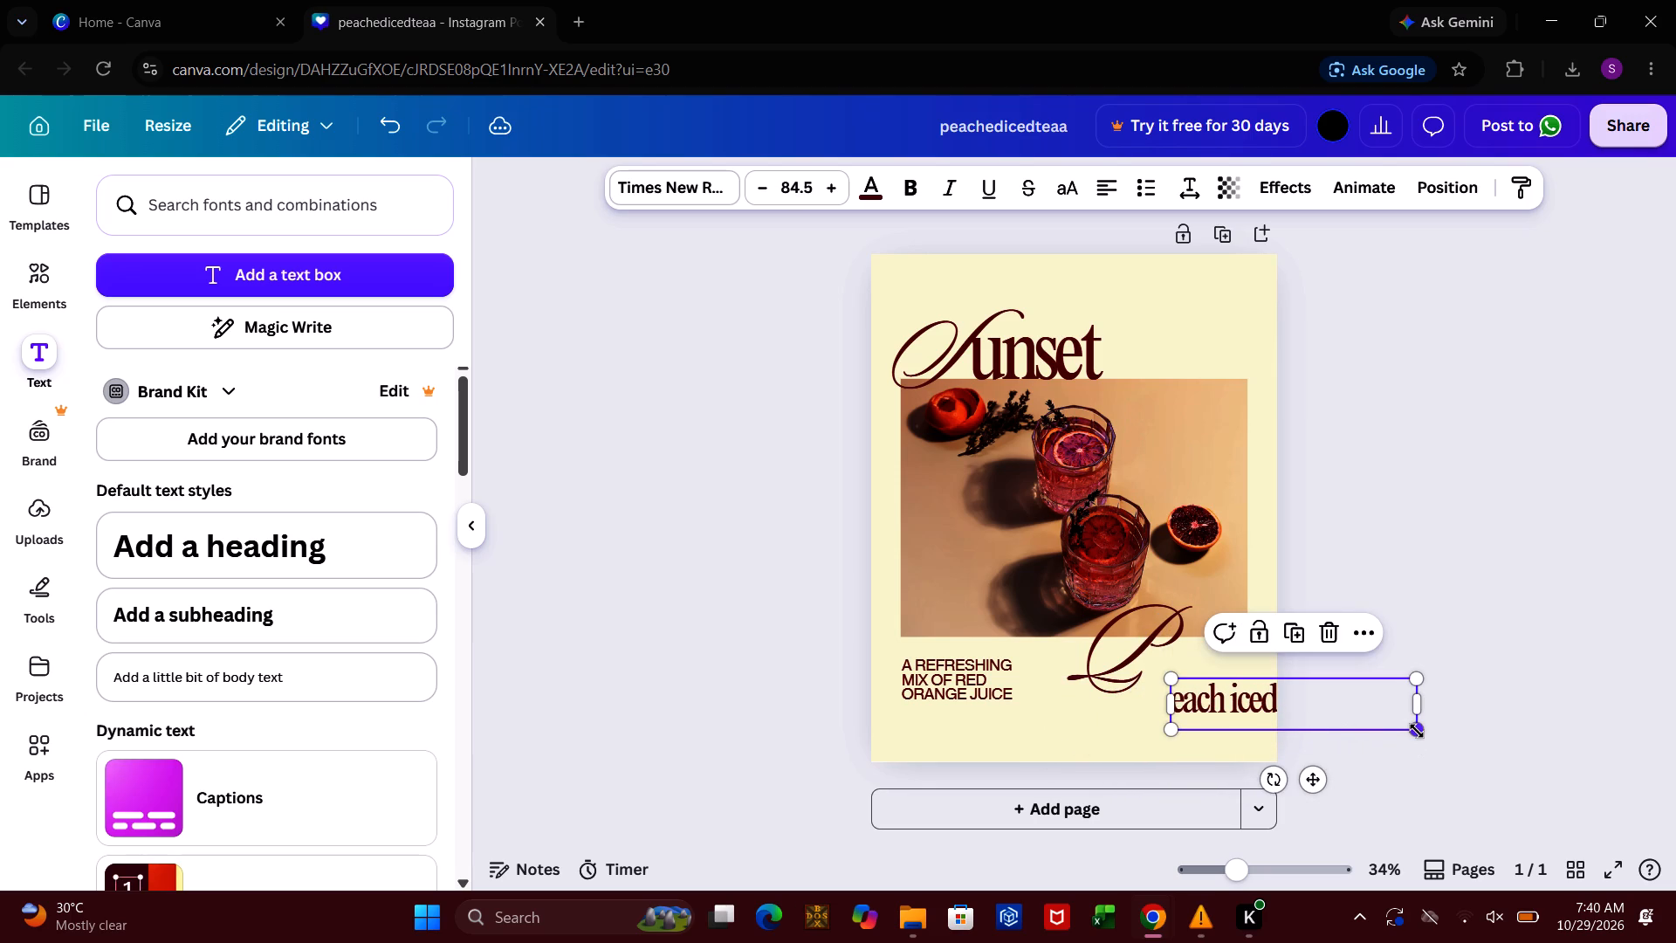
drag(1415, 726, 1385, 714)
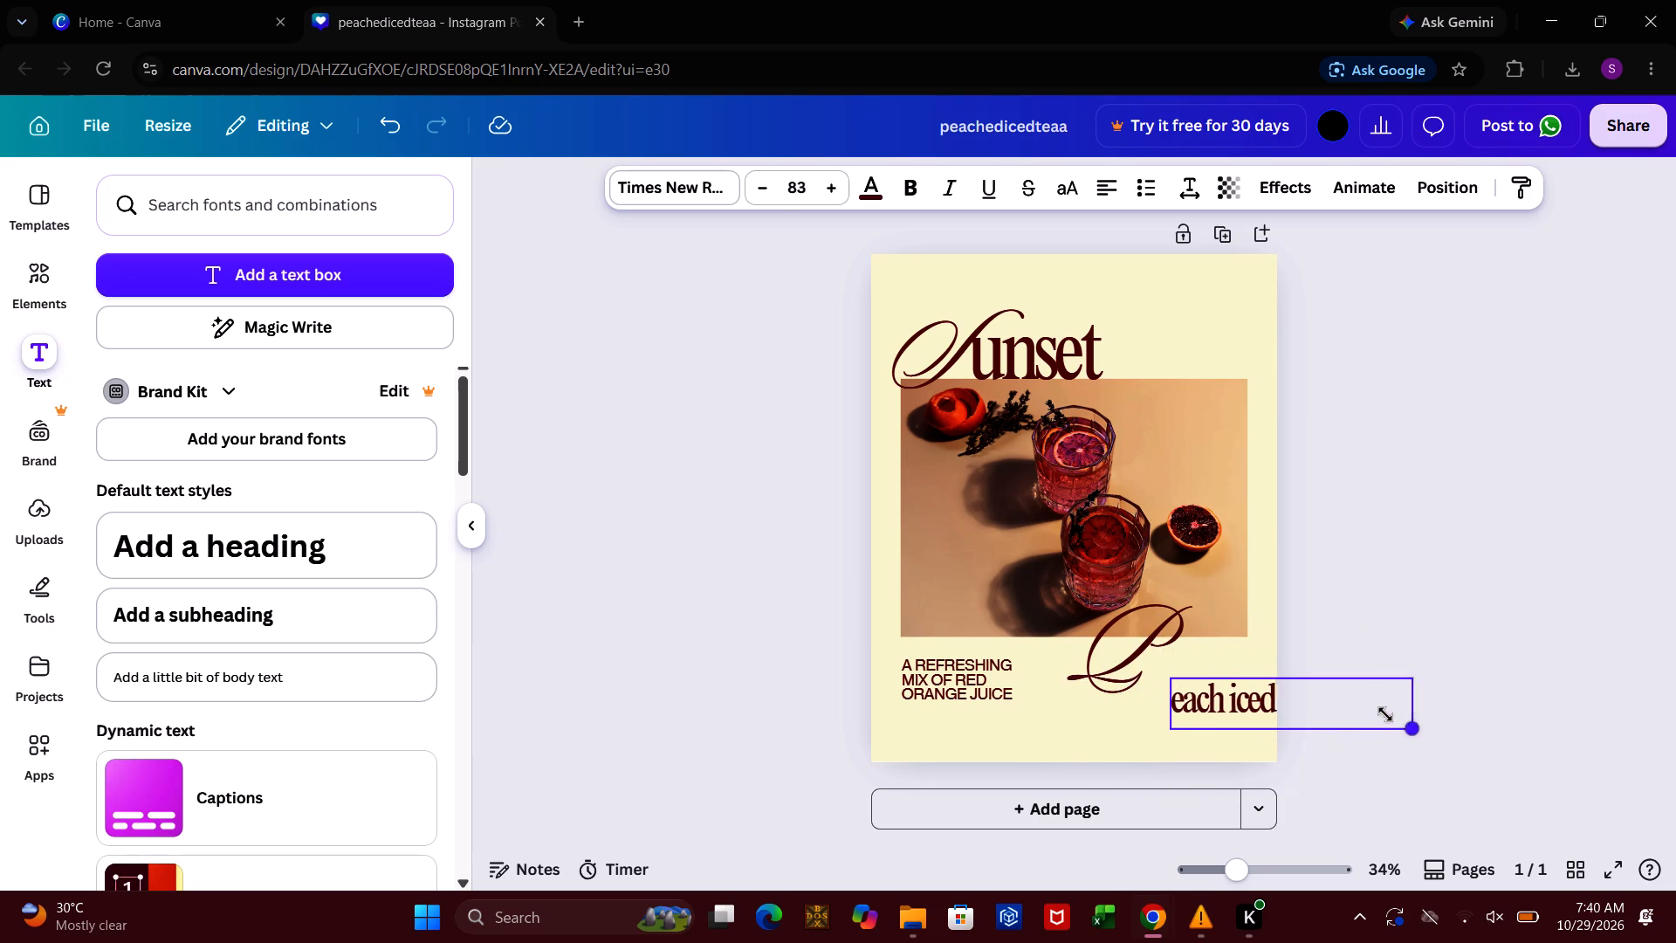
drag(1385, 714, 1315, 680)
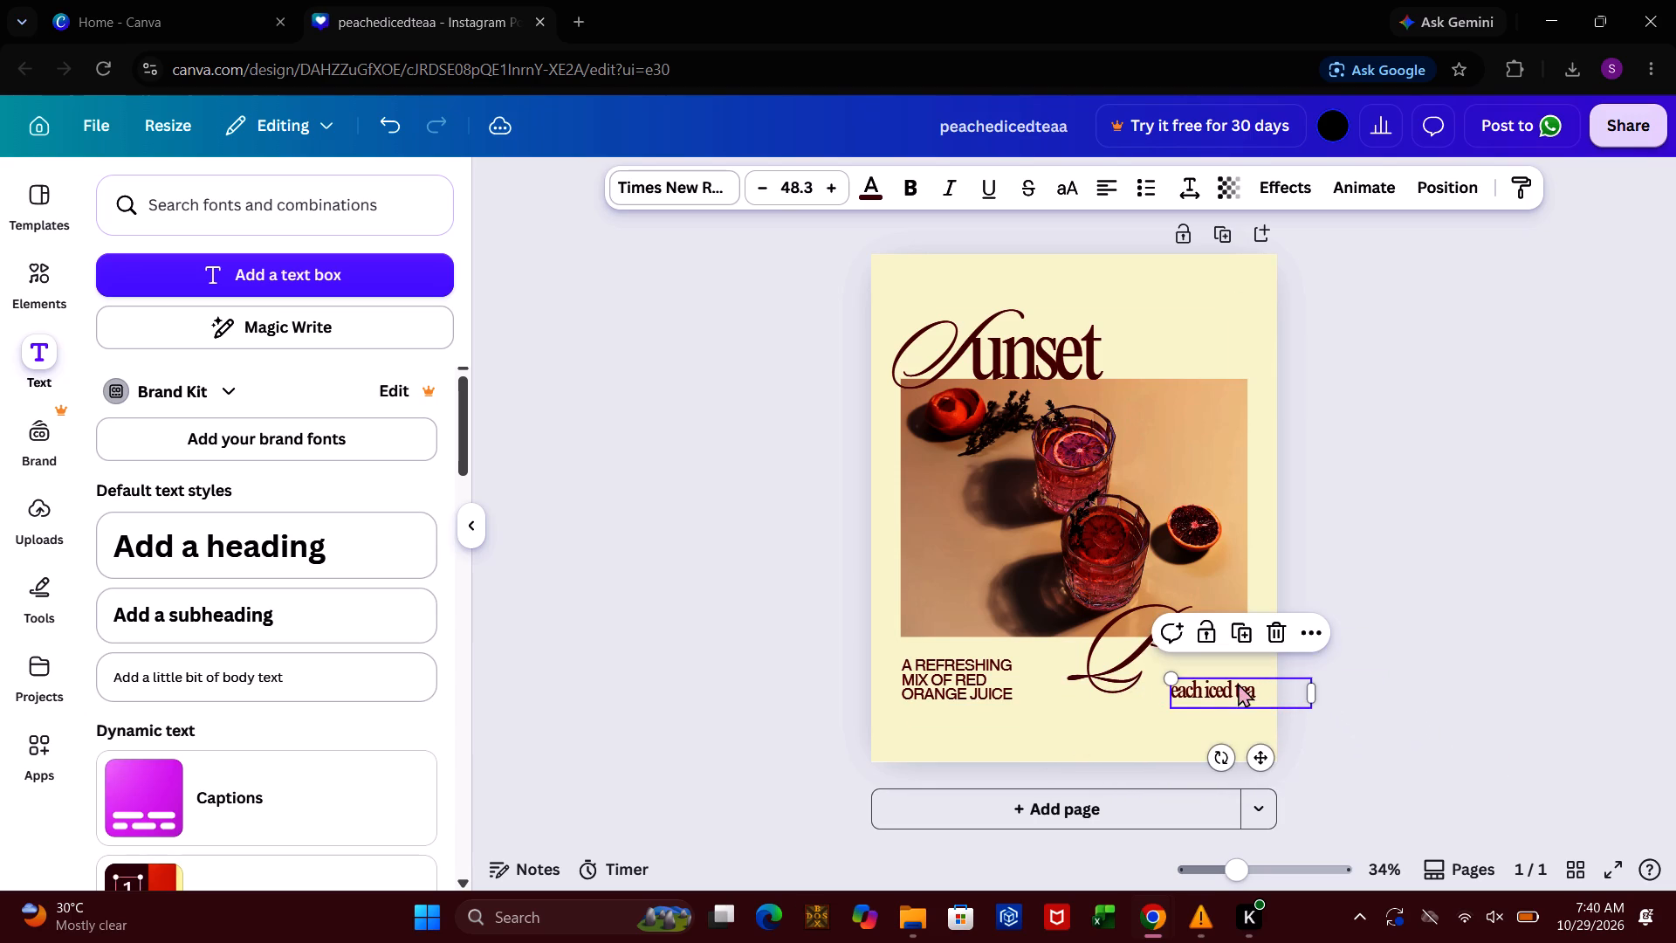
Position the "each iced tea" text close against the large script P, slightly higher below the photo, and deselect it.
click(1173, 696)
click(1171, 696)
drag(1171, 696, 1155, 694)
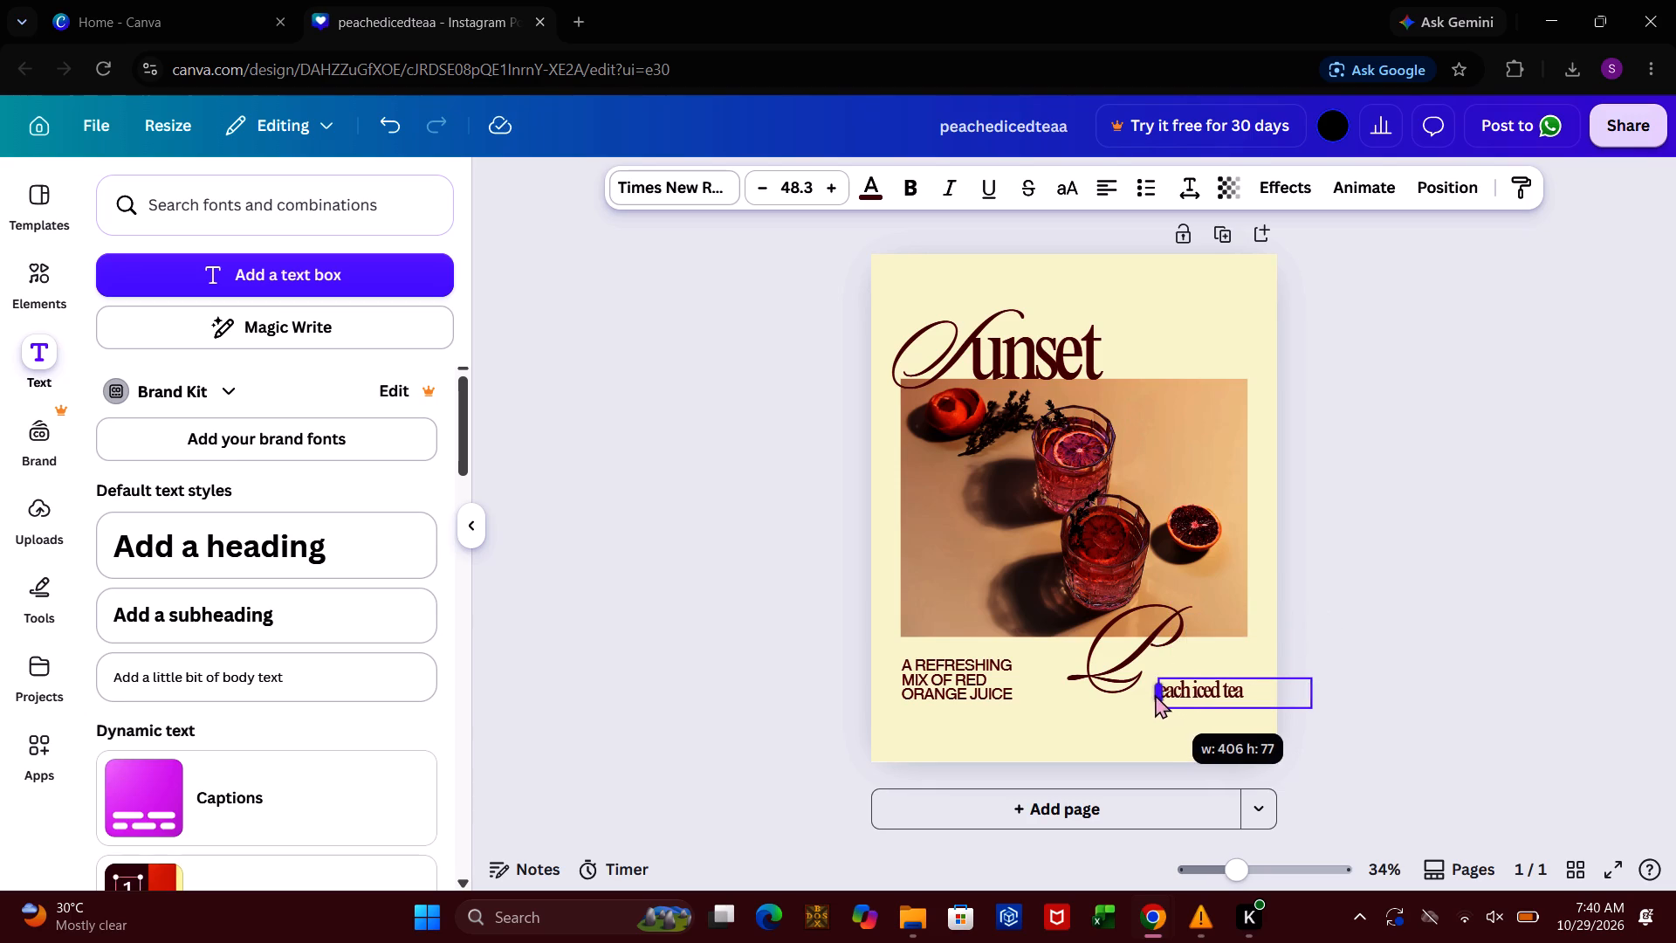
drag(1155, 694, 1147, 697)
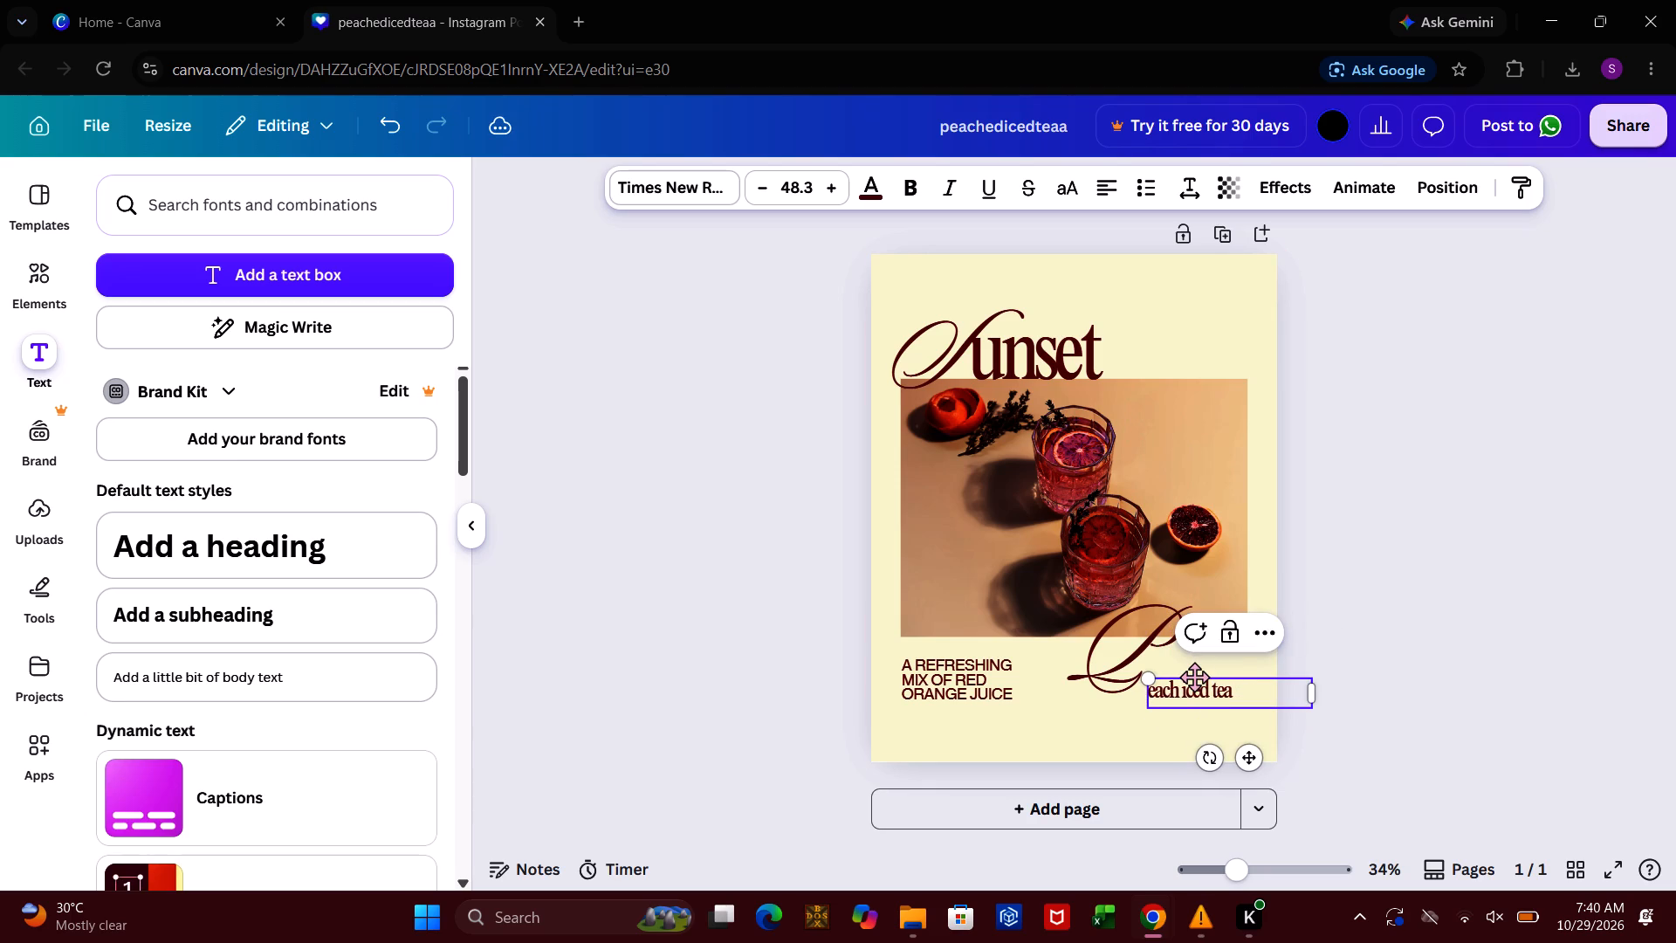
drag(1194, 681, 1192, 657)
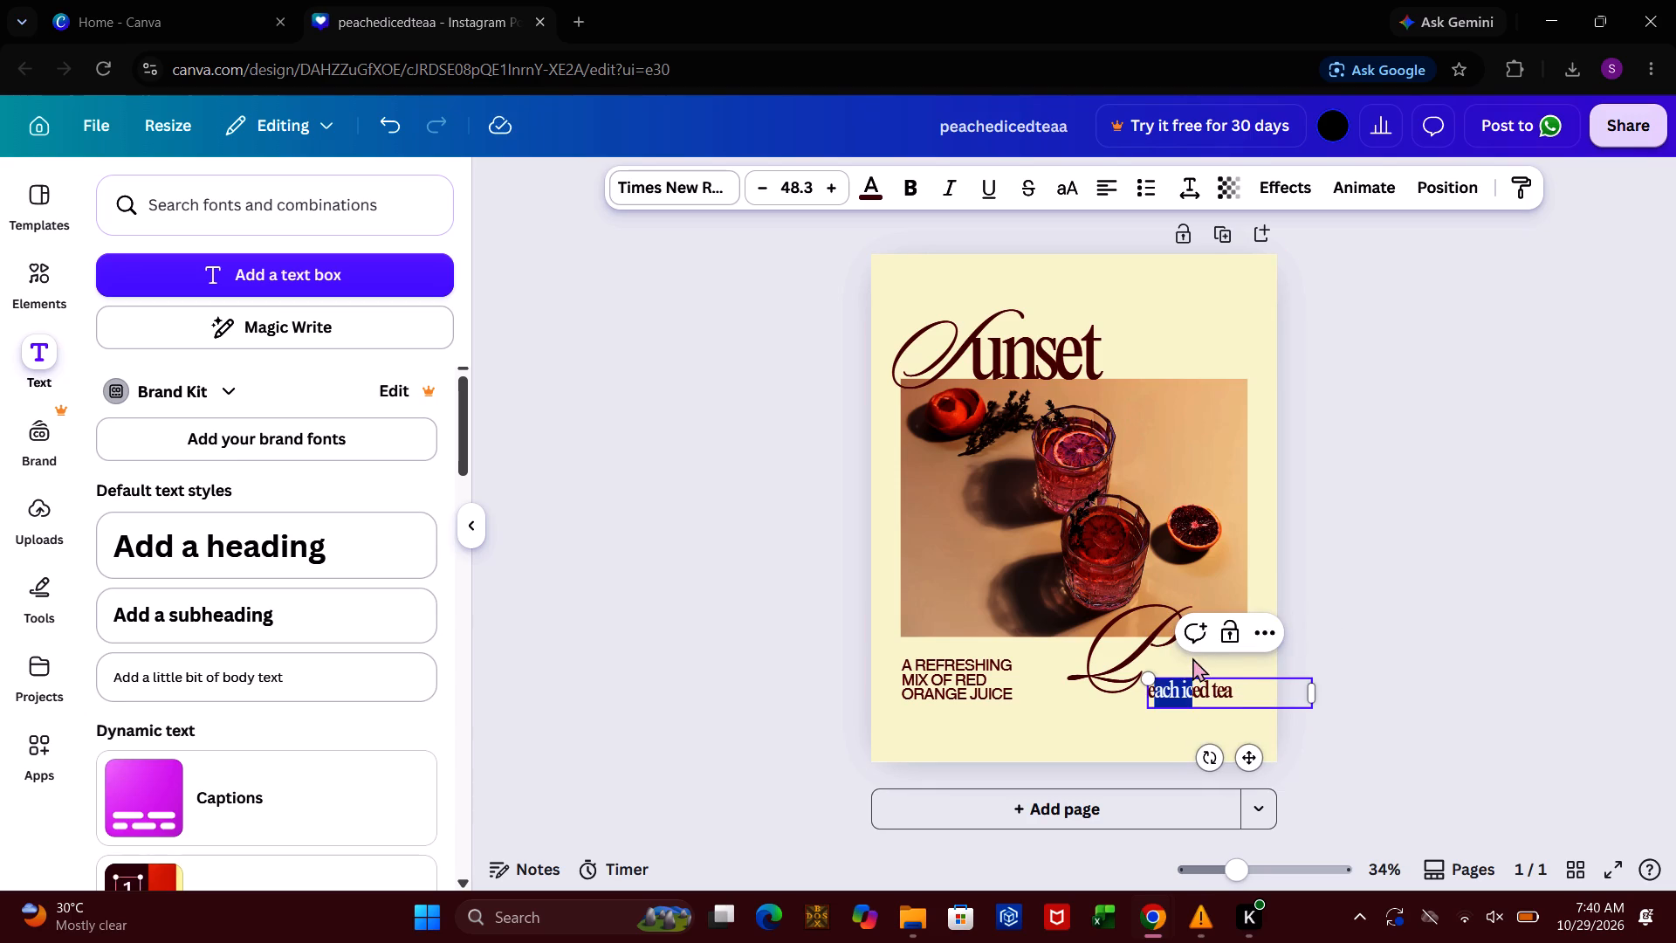
drag(1192, 657, 1190, 723)
click(1190, 723)
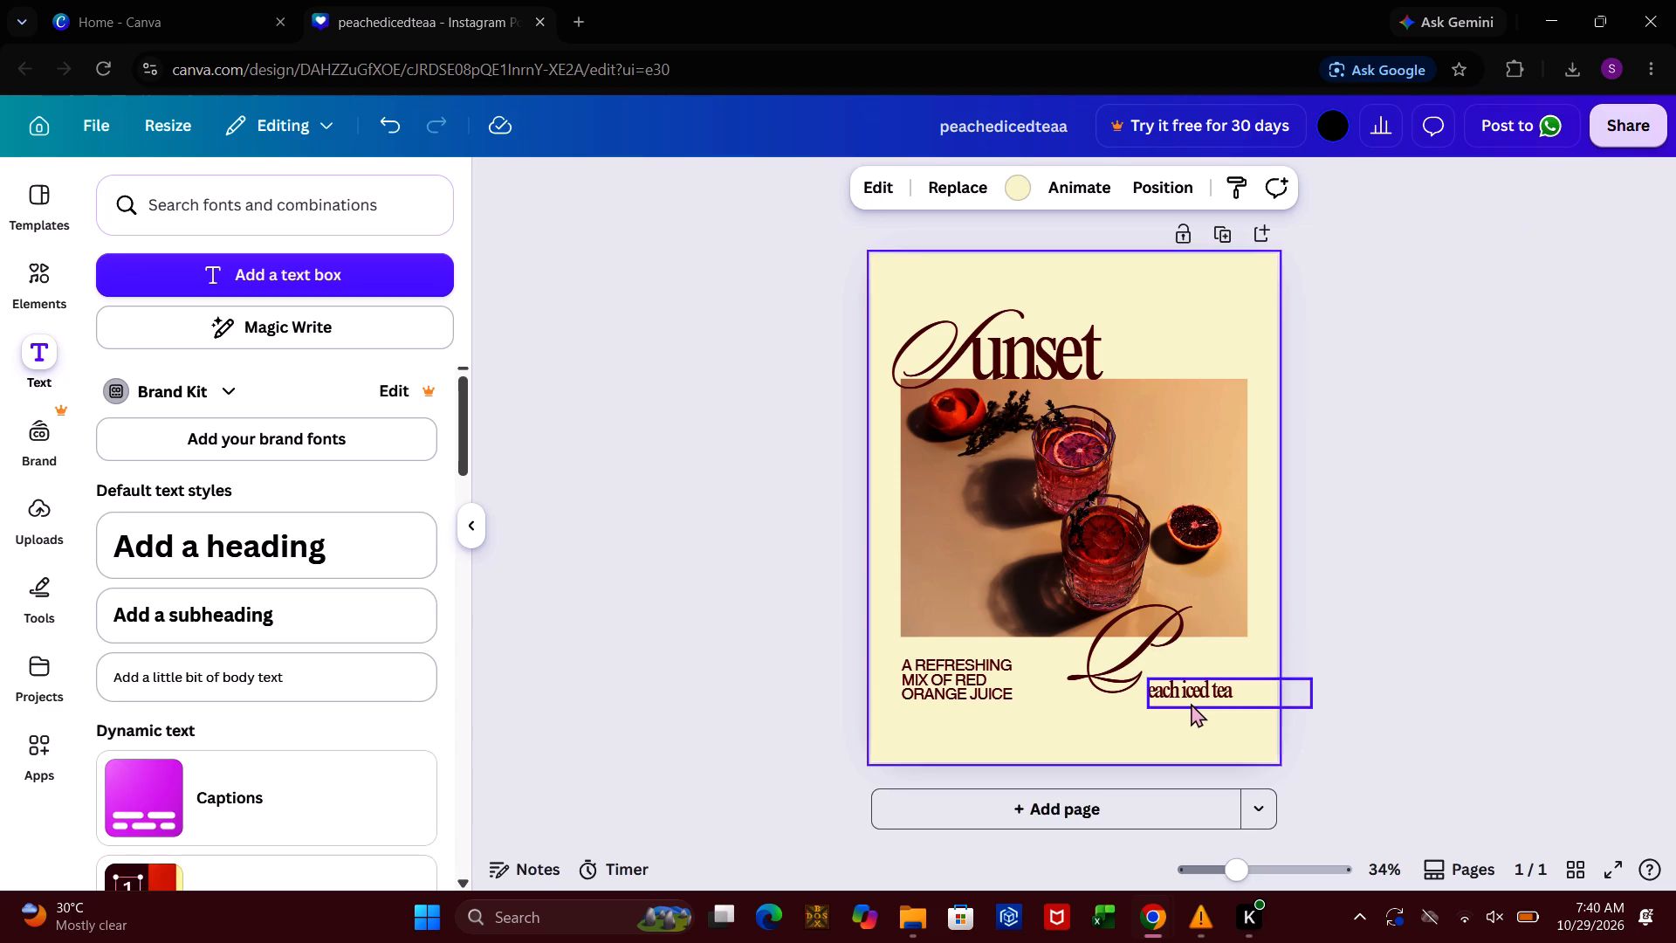
drag(1192, 693, 1183, 678)
click(1185, 678)
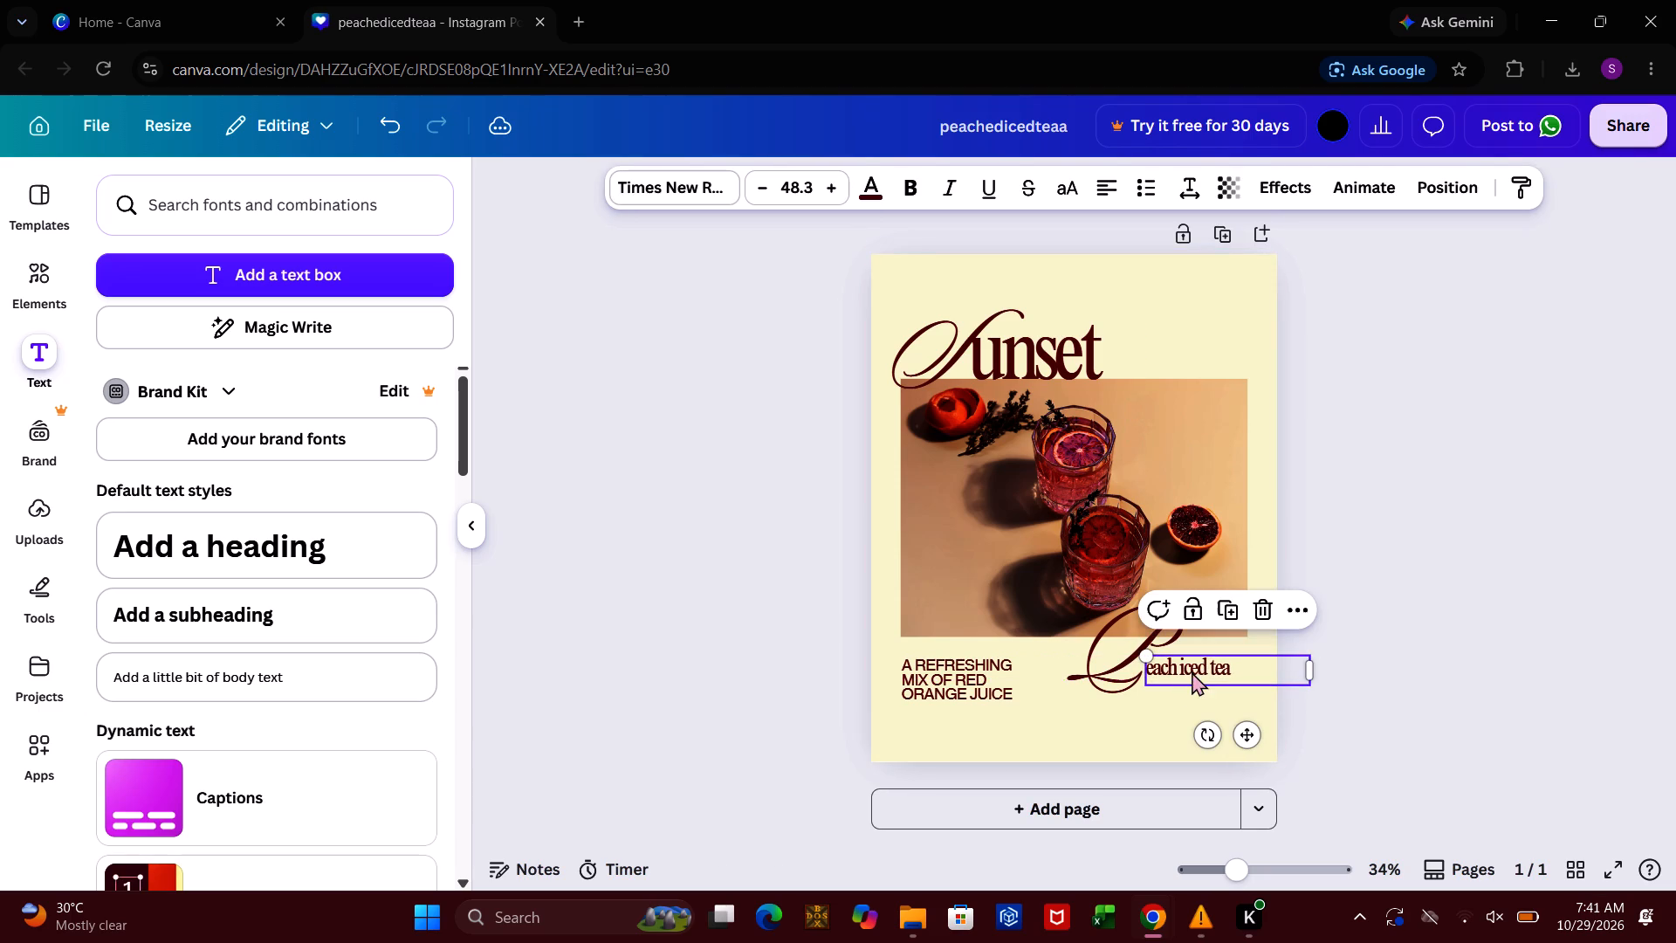
click(1344, 657)
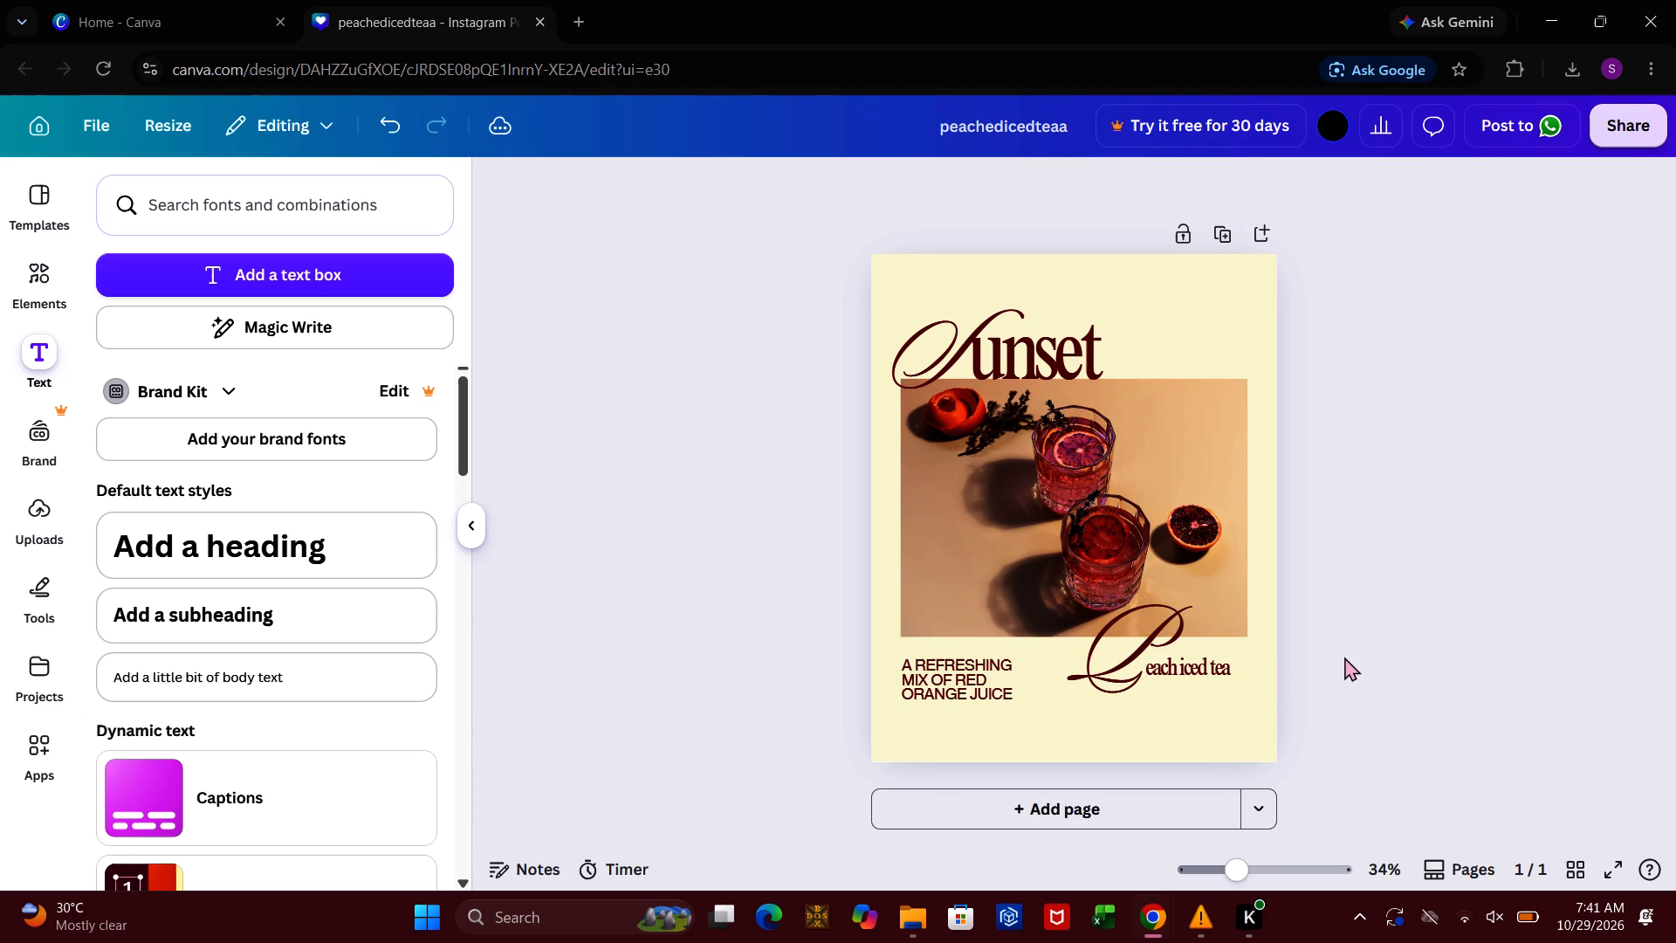
Remove the spaces between the words beside the script P so the text reads "eachicedtea".
double_click(1186, 665)
click(1180, 665)
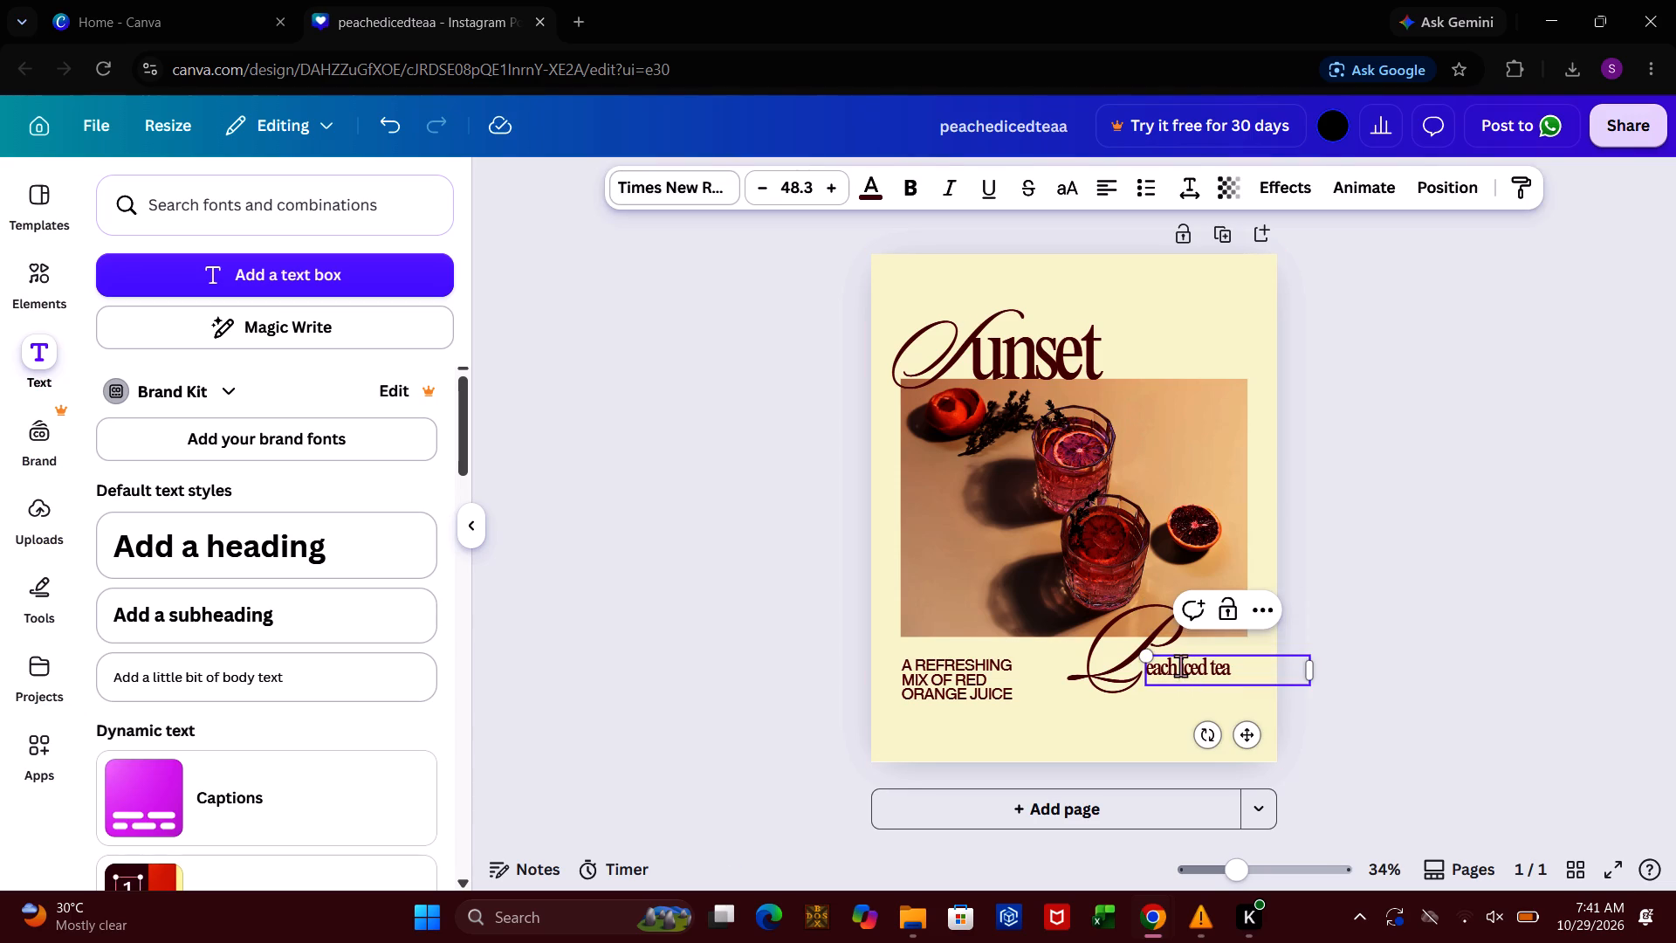
click(1180, 665)
click(1180, 665)
key(BackSpace)
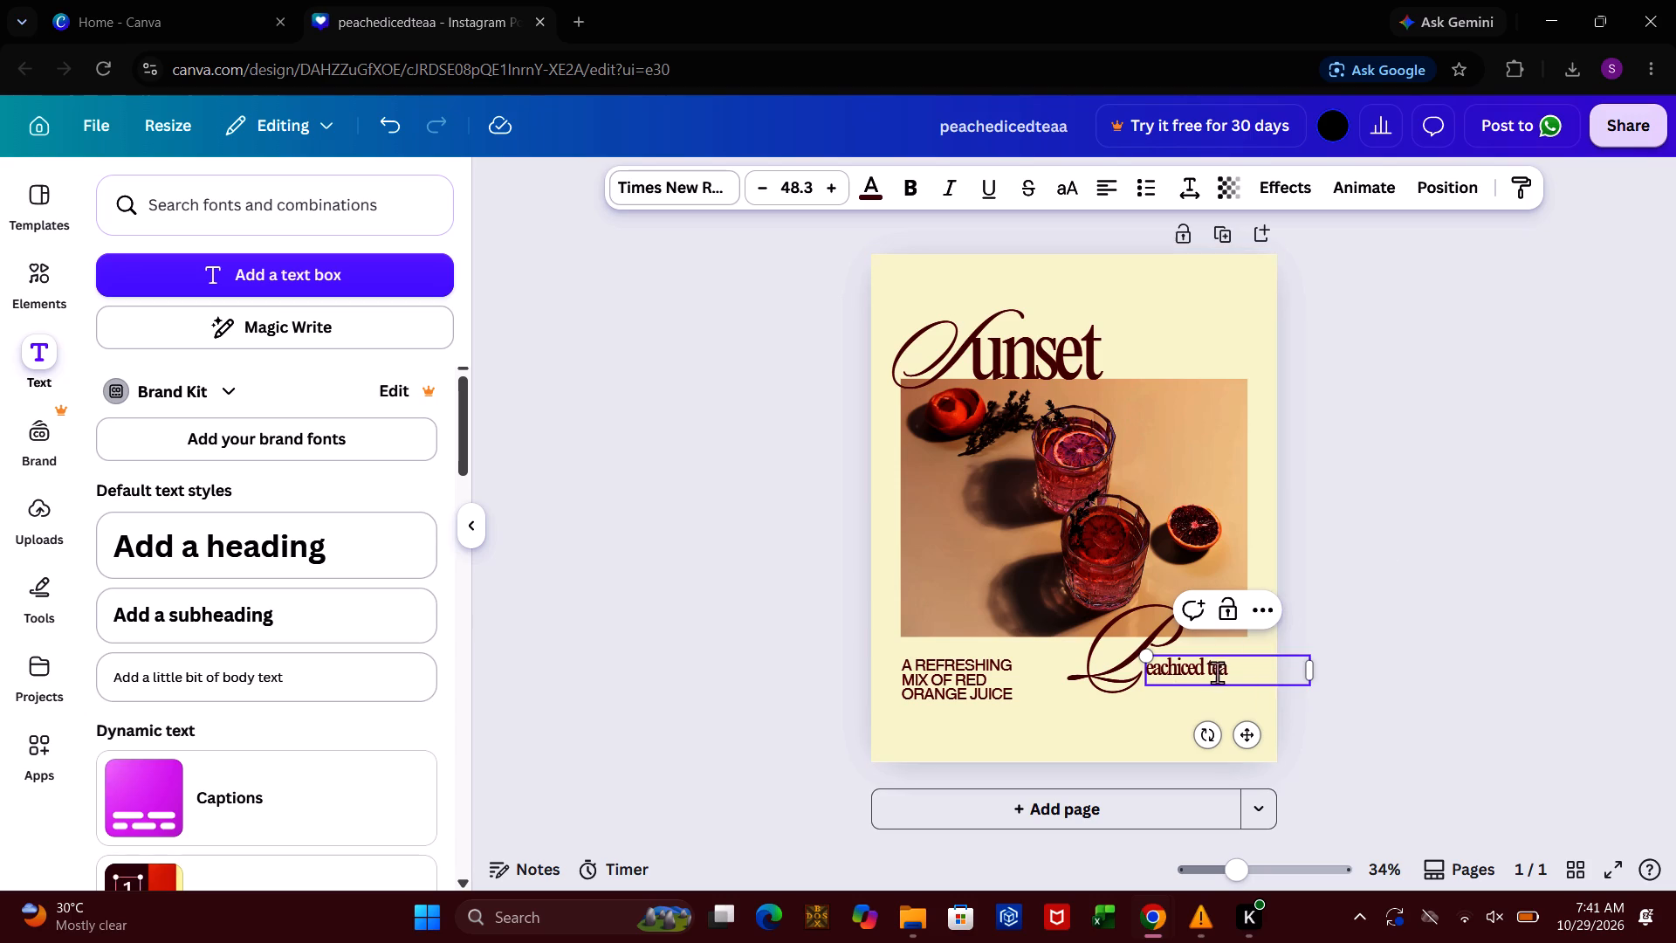
click(1206, 668)
key(BackSpace)
click(1492, 296)
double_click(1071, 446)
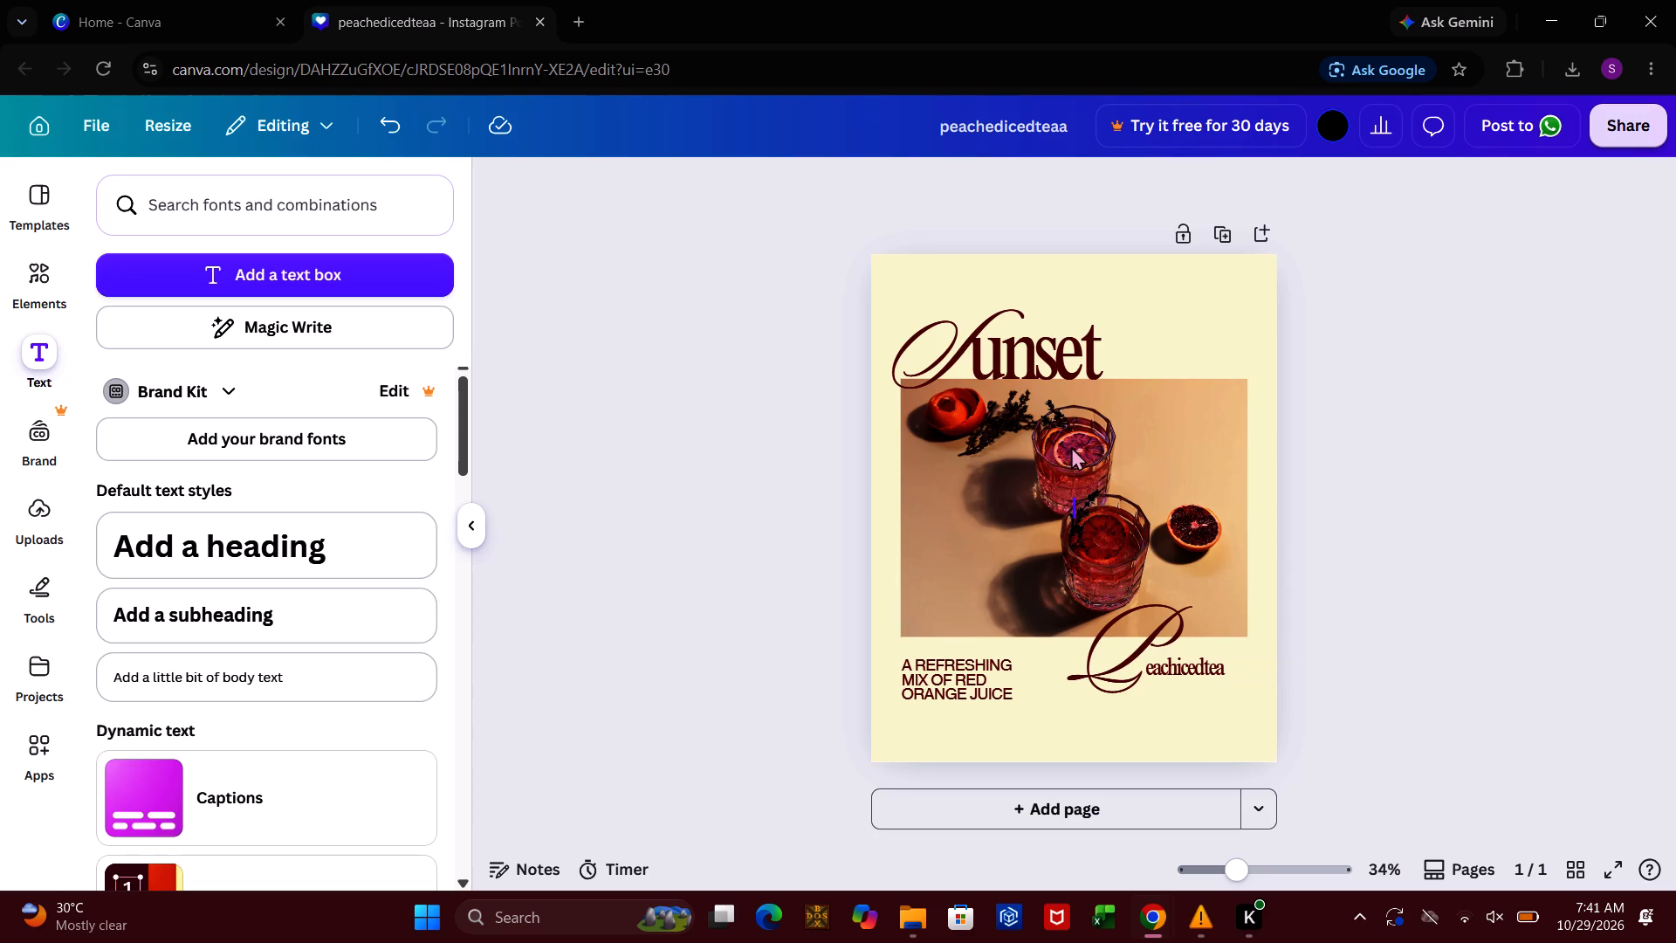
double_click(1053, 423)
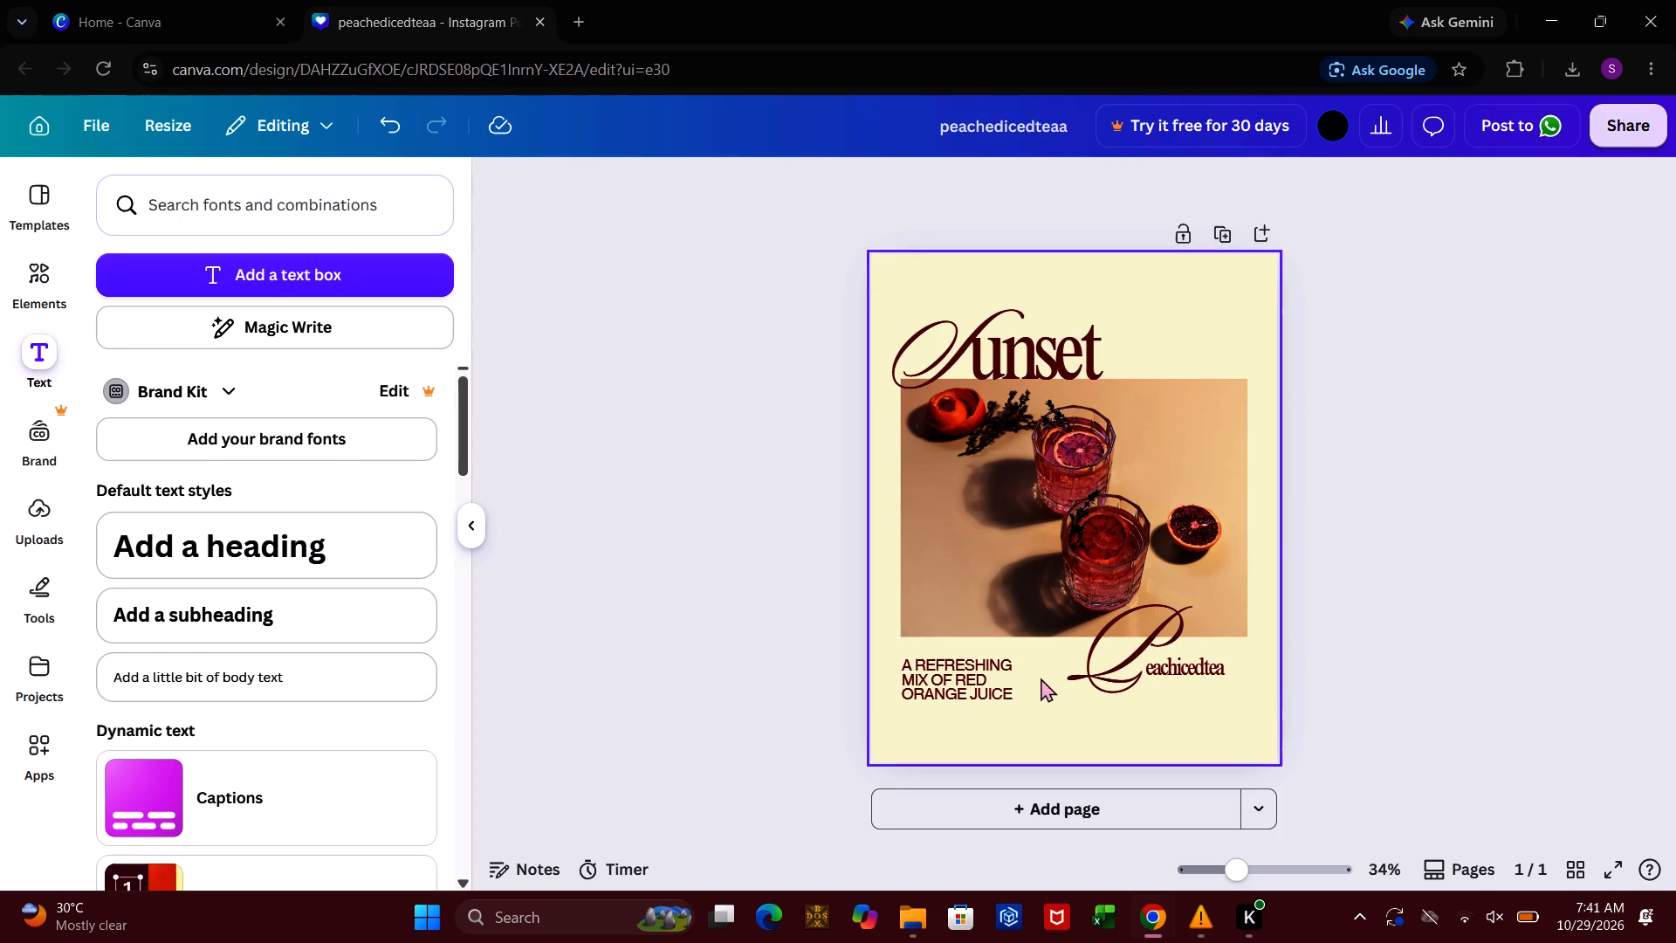
double_click(1008, 679)
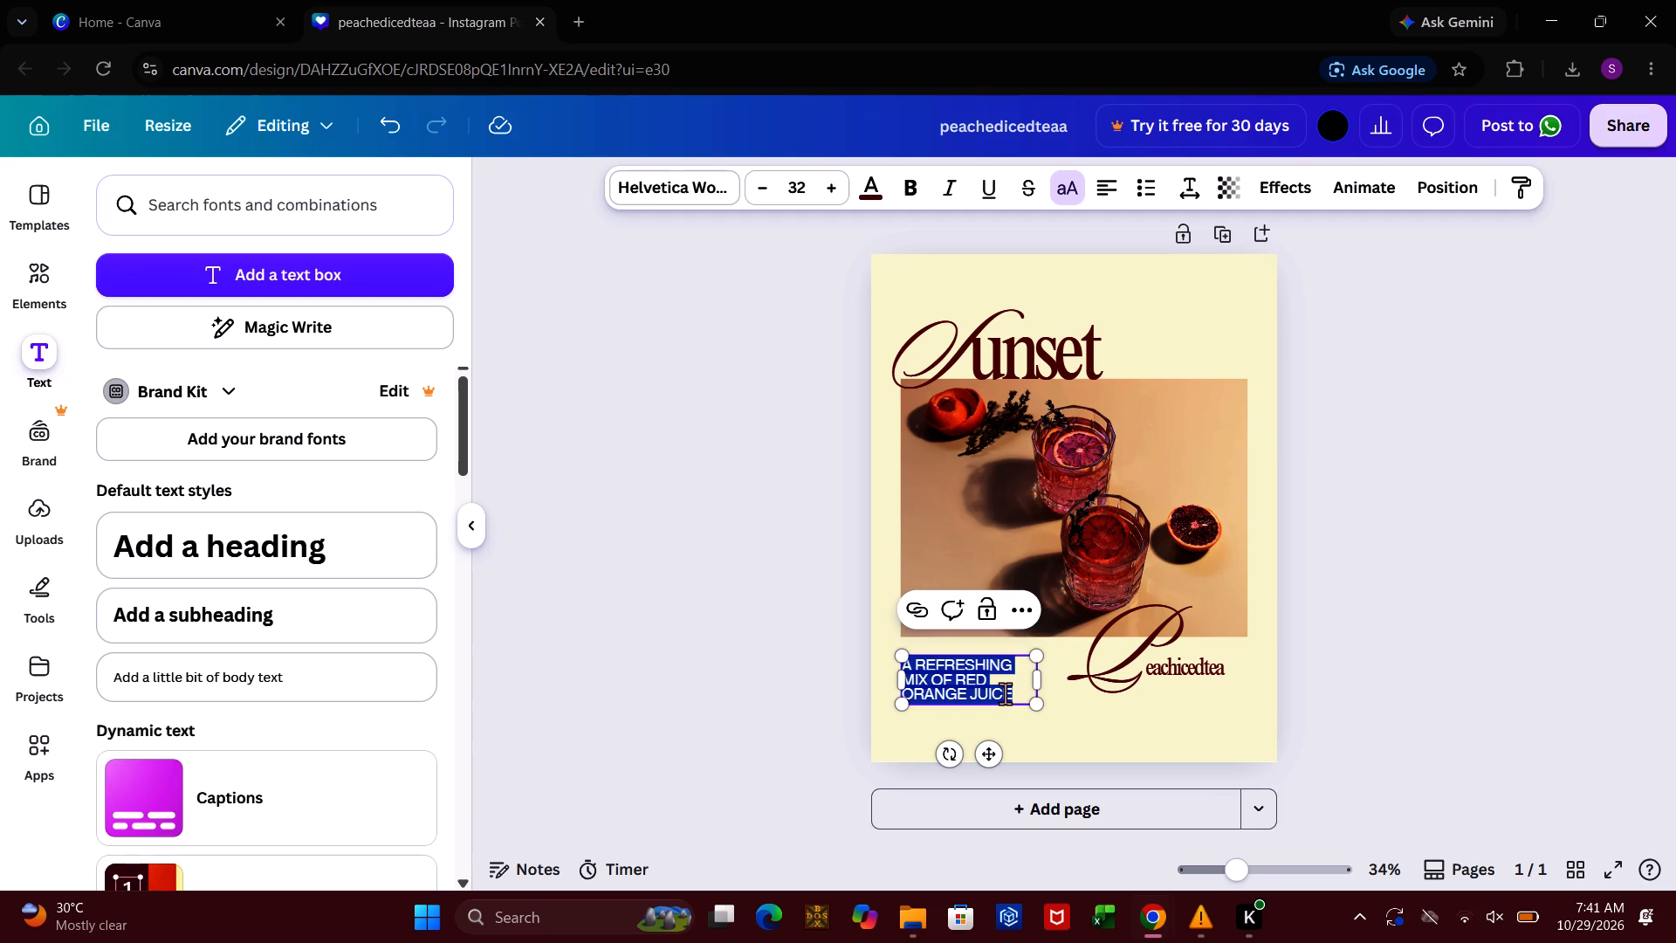
click(1005, 693)
key(BackSpace)
key(BackSpace)
key(BackSpace)
key(BackSpace)
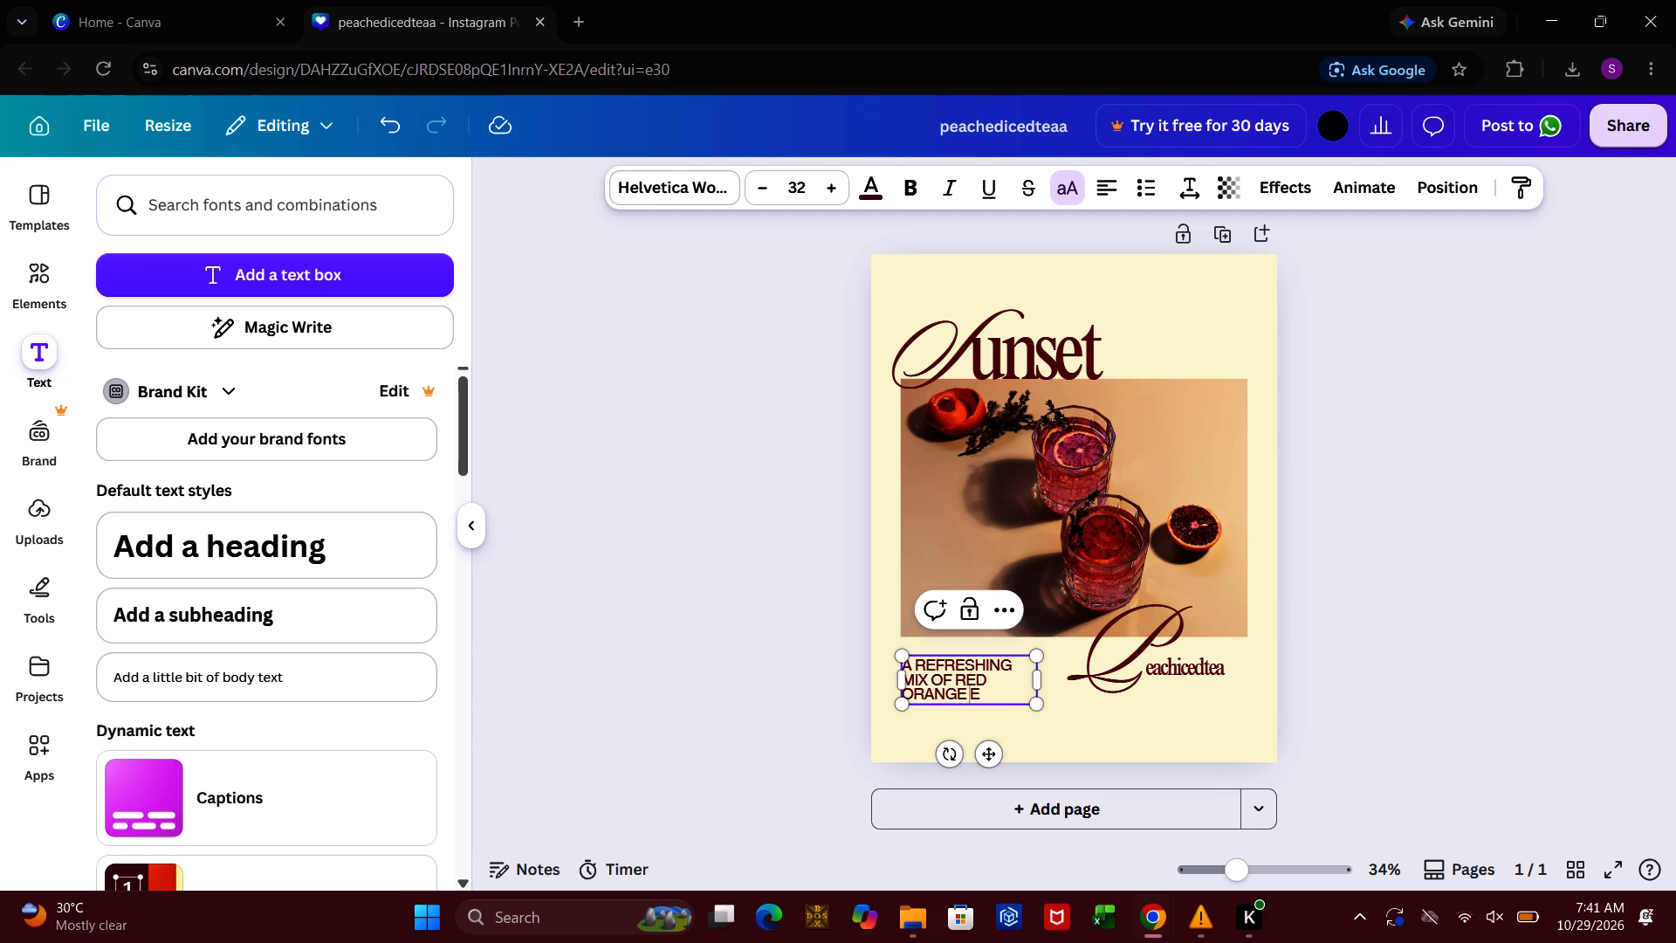
key(BackSpace)
click(983, 686)
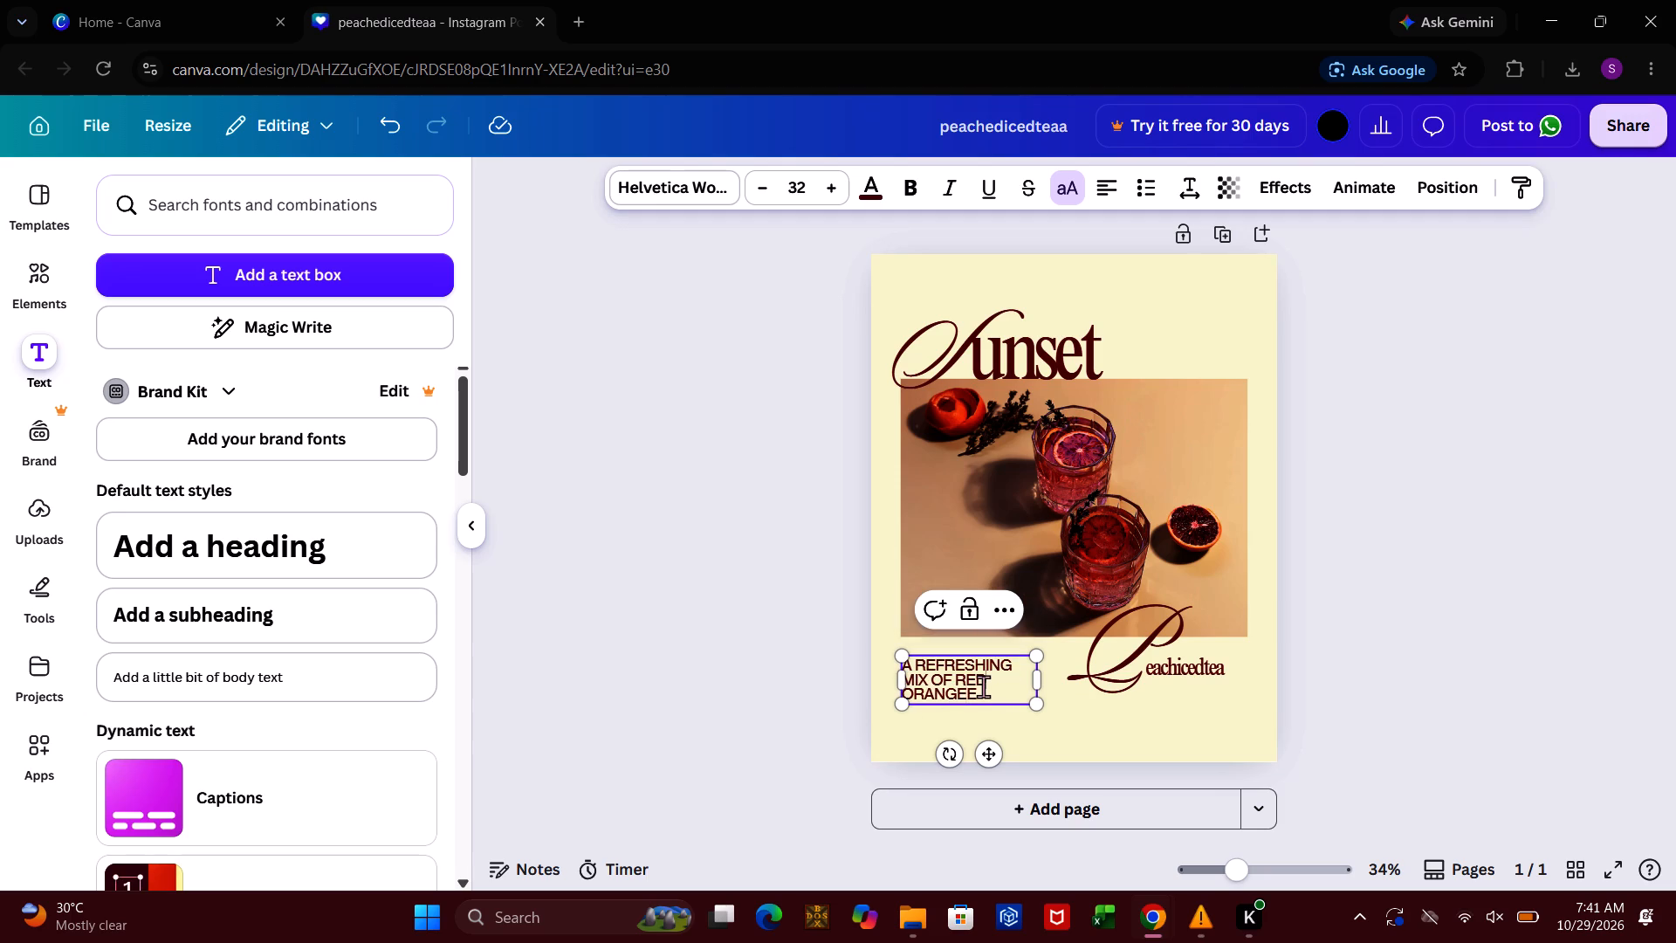
click(983, 686)
key(BackSpace)
key(BackSpace)
key(BackSpace)
key(BackSpace)
key(BackSpace)
key(BackSpace)
key(BackSpace)
key(BackSpace)
key(BackSpace)
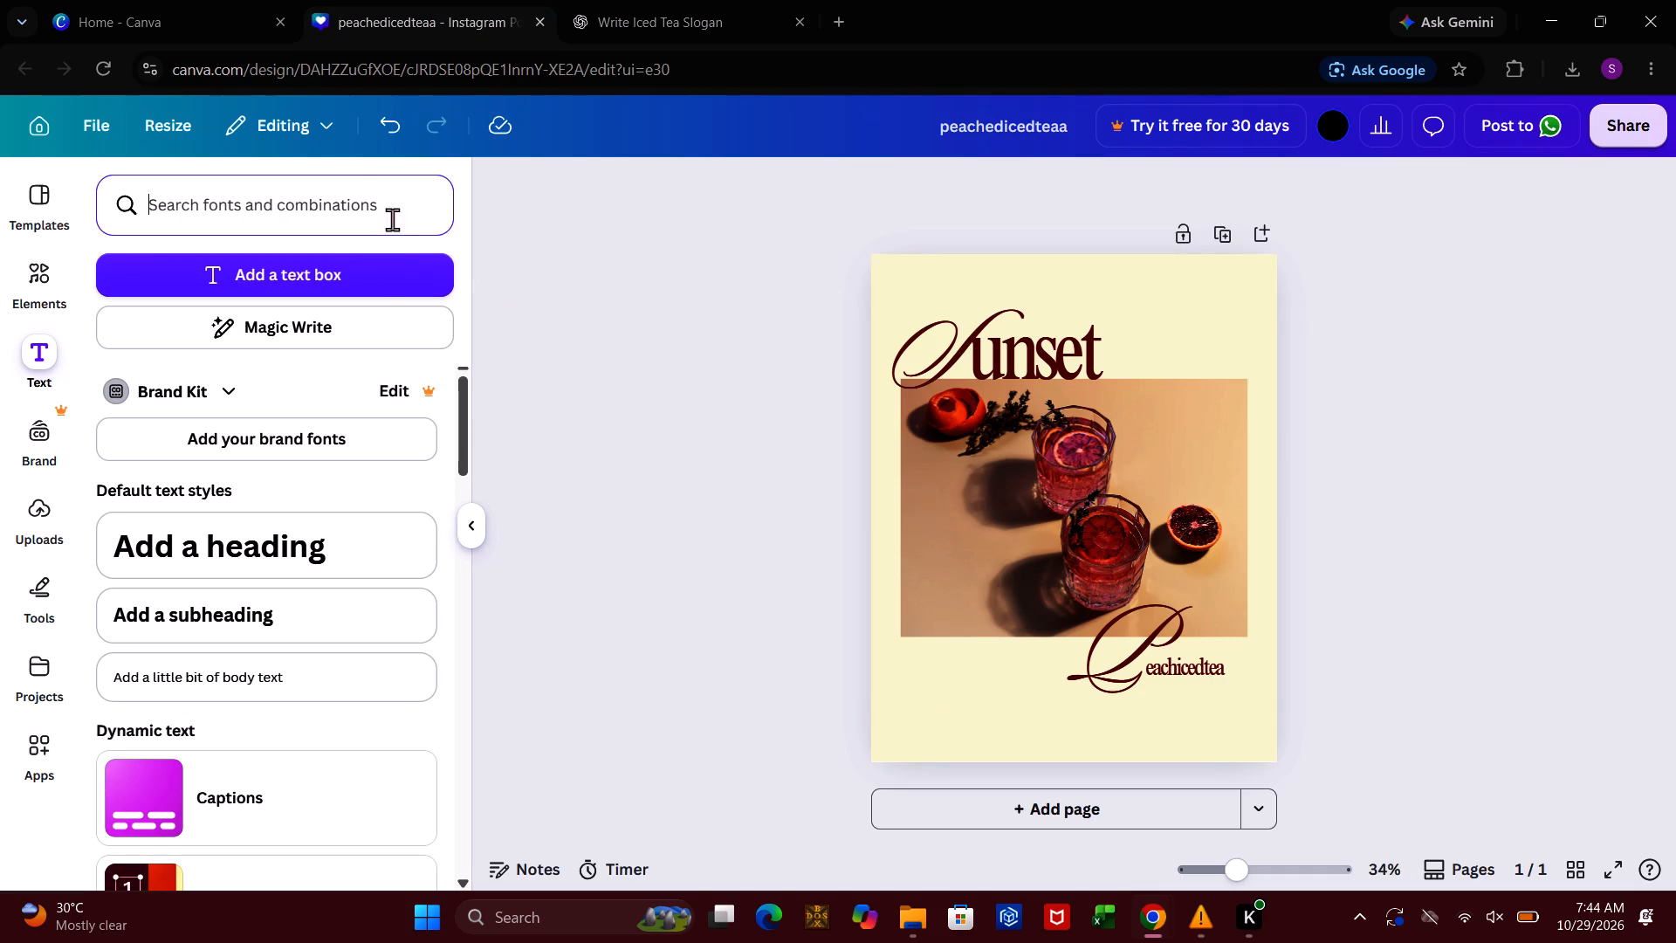
Add a text box and paste the copied slogan "Peach please, sip the breeze." into the design, allowing clipboard access.
click(319, 265)
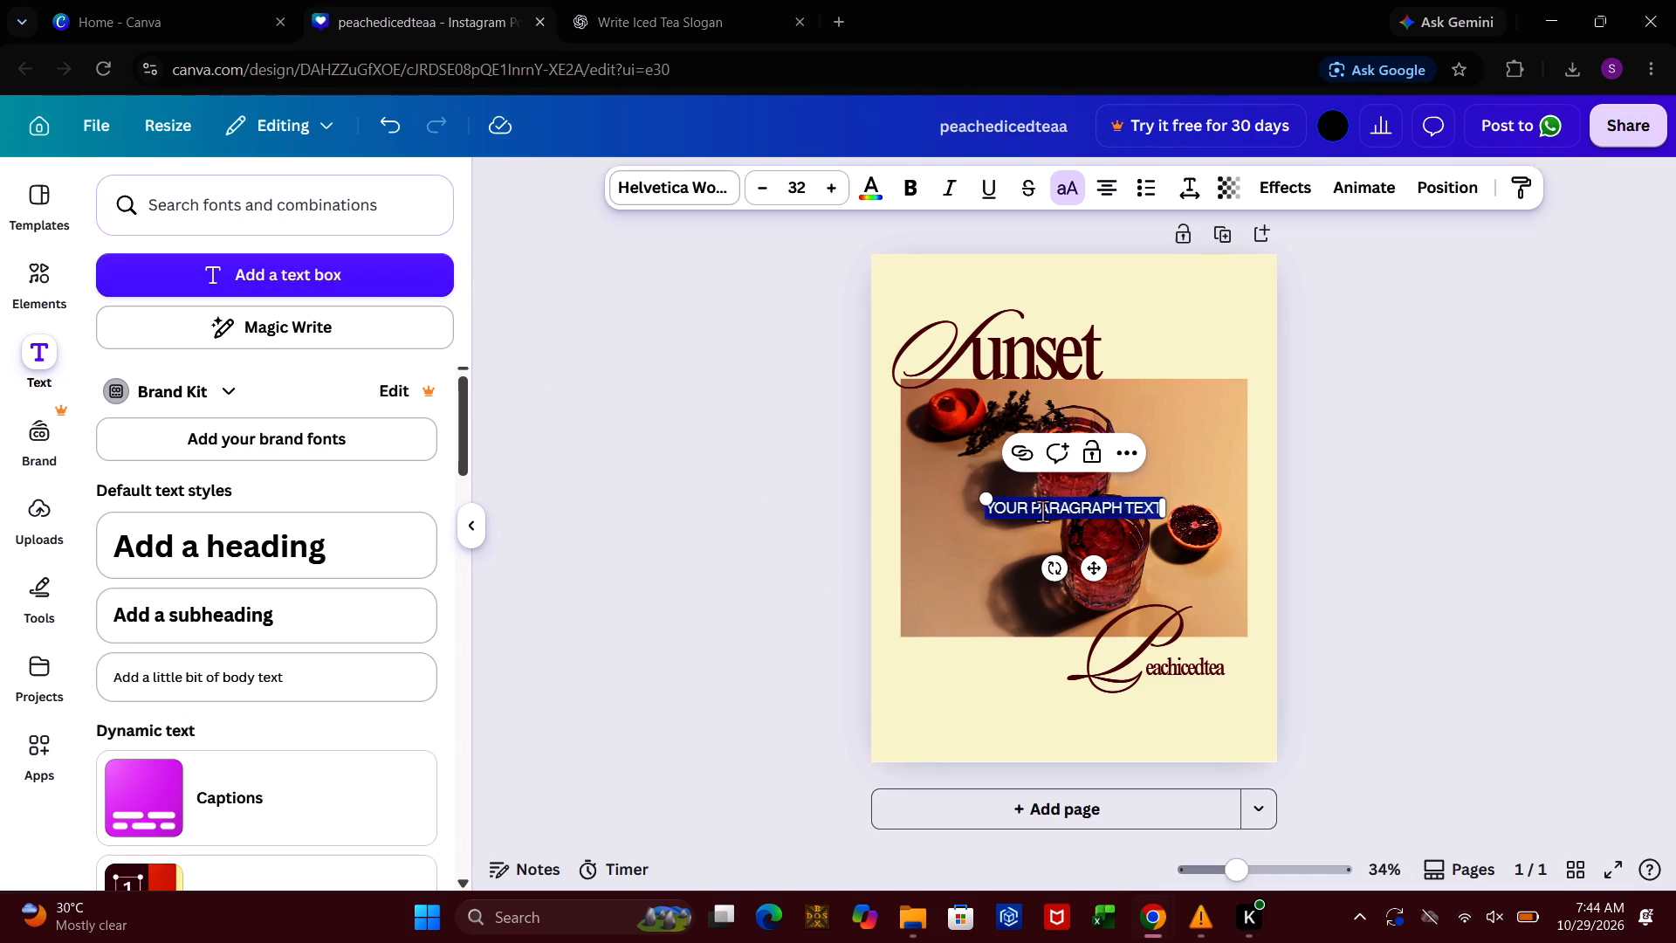
click(1050, 511)
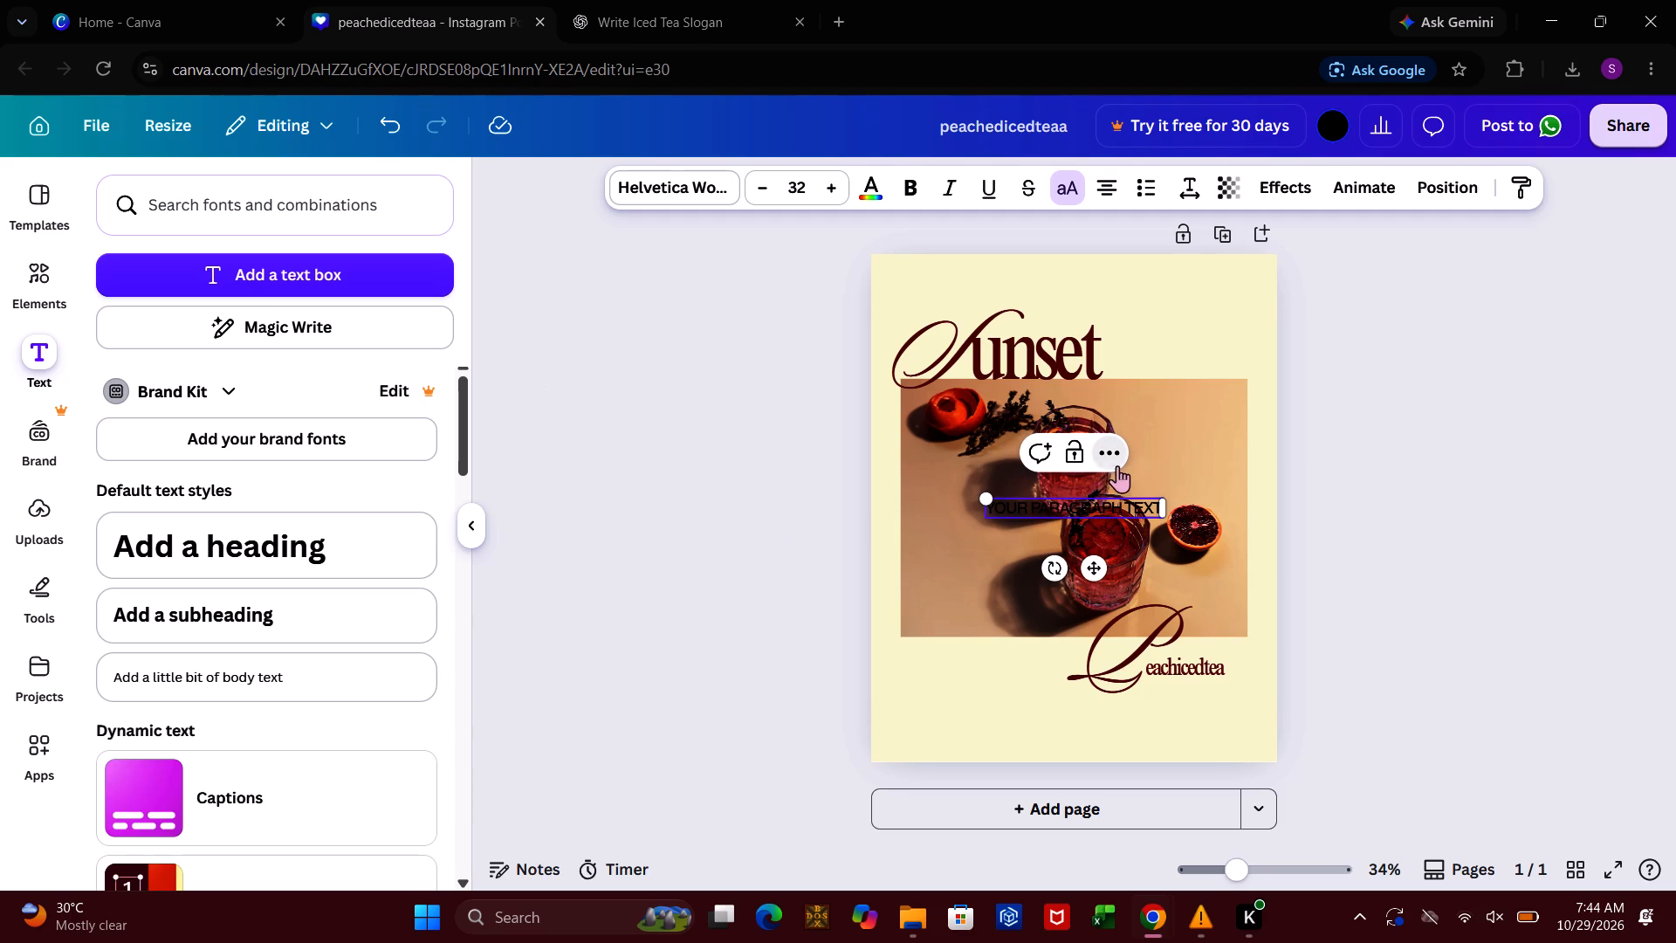
click(1109, 452)
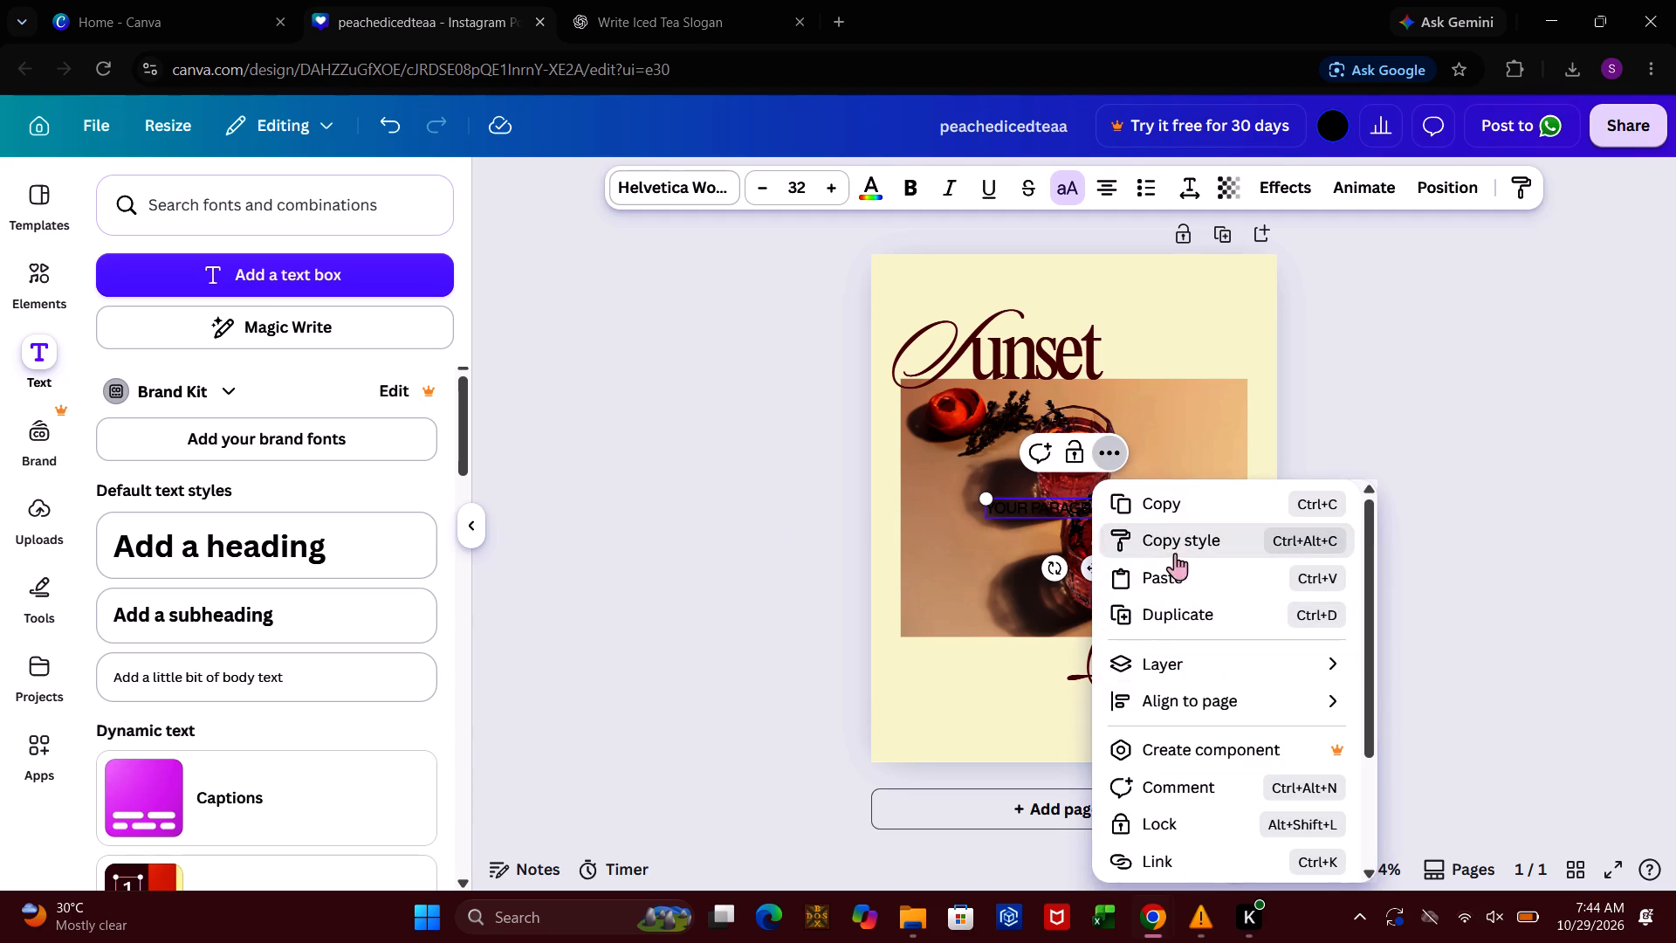
click(1175, 577)
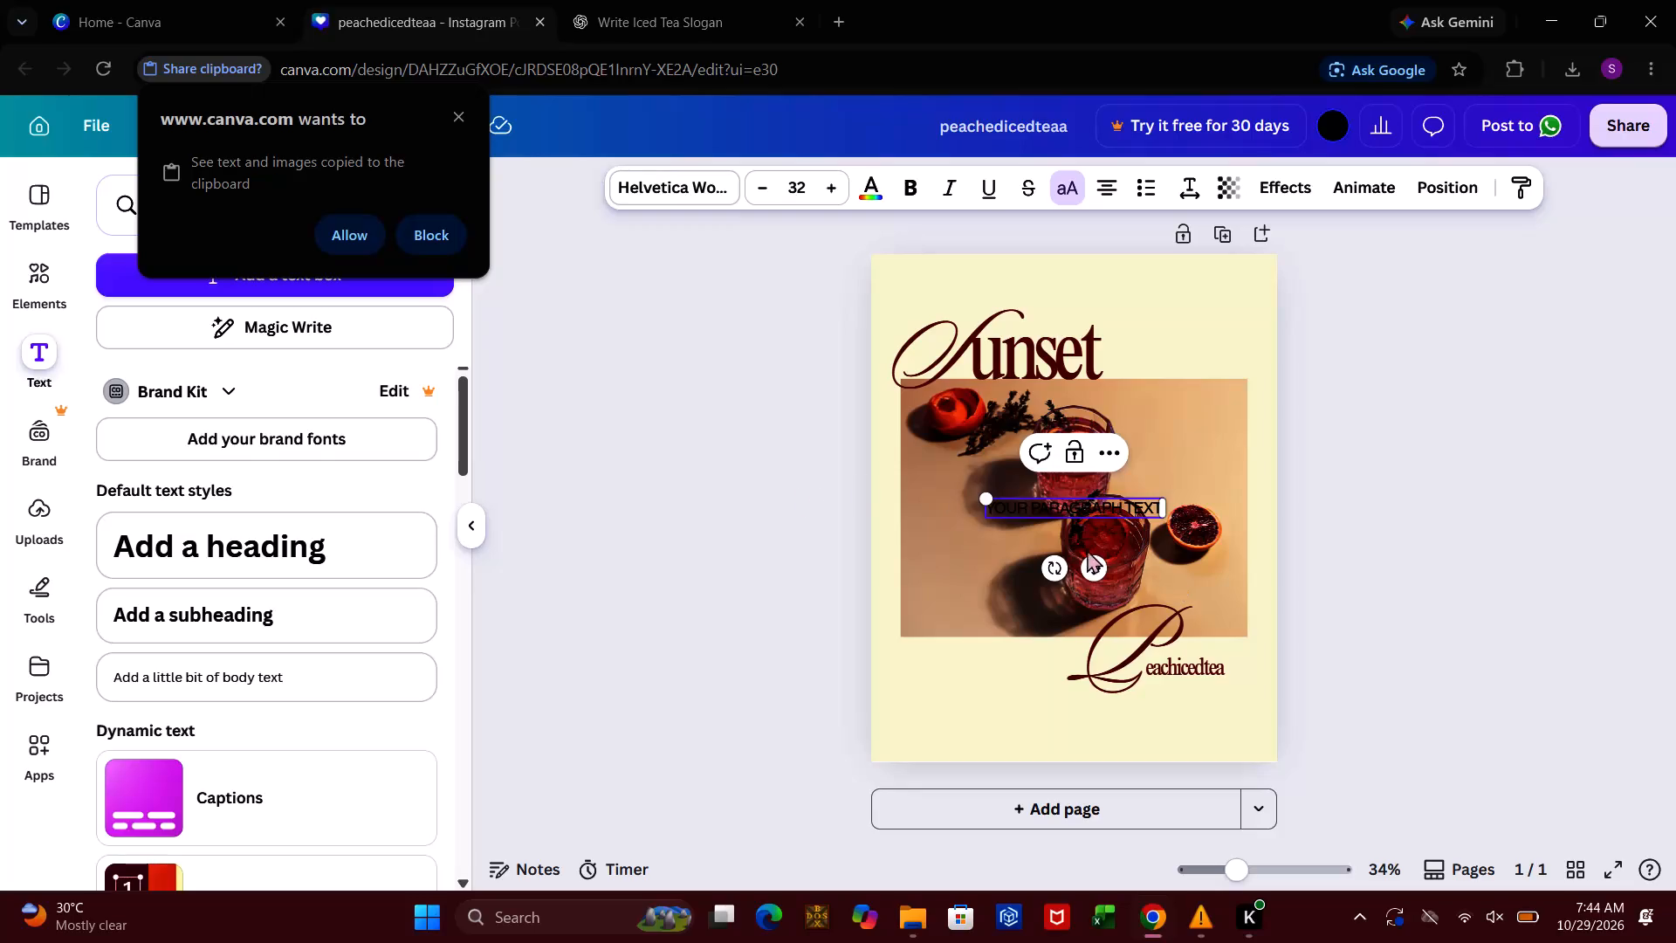
click(372, 234)
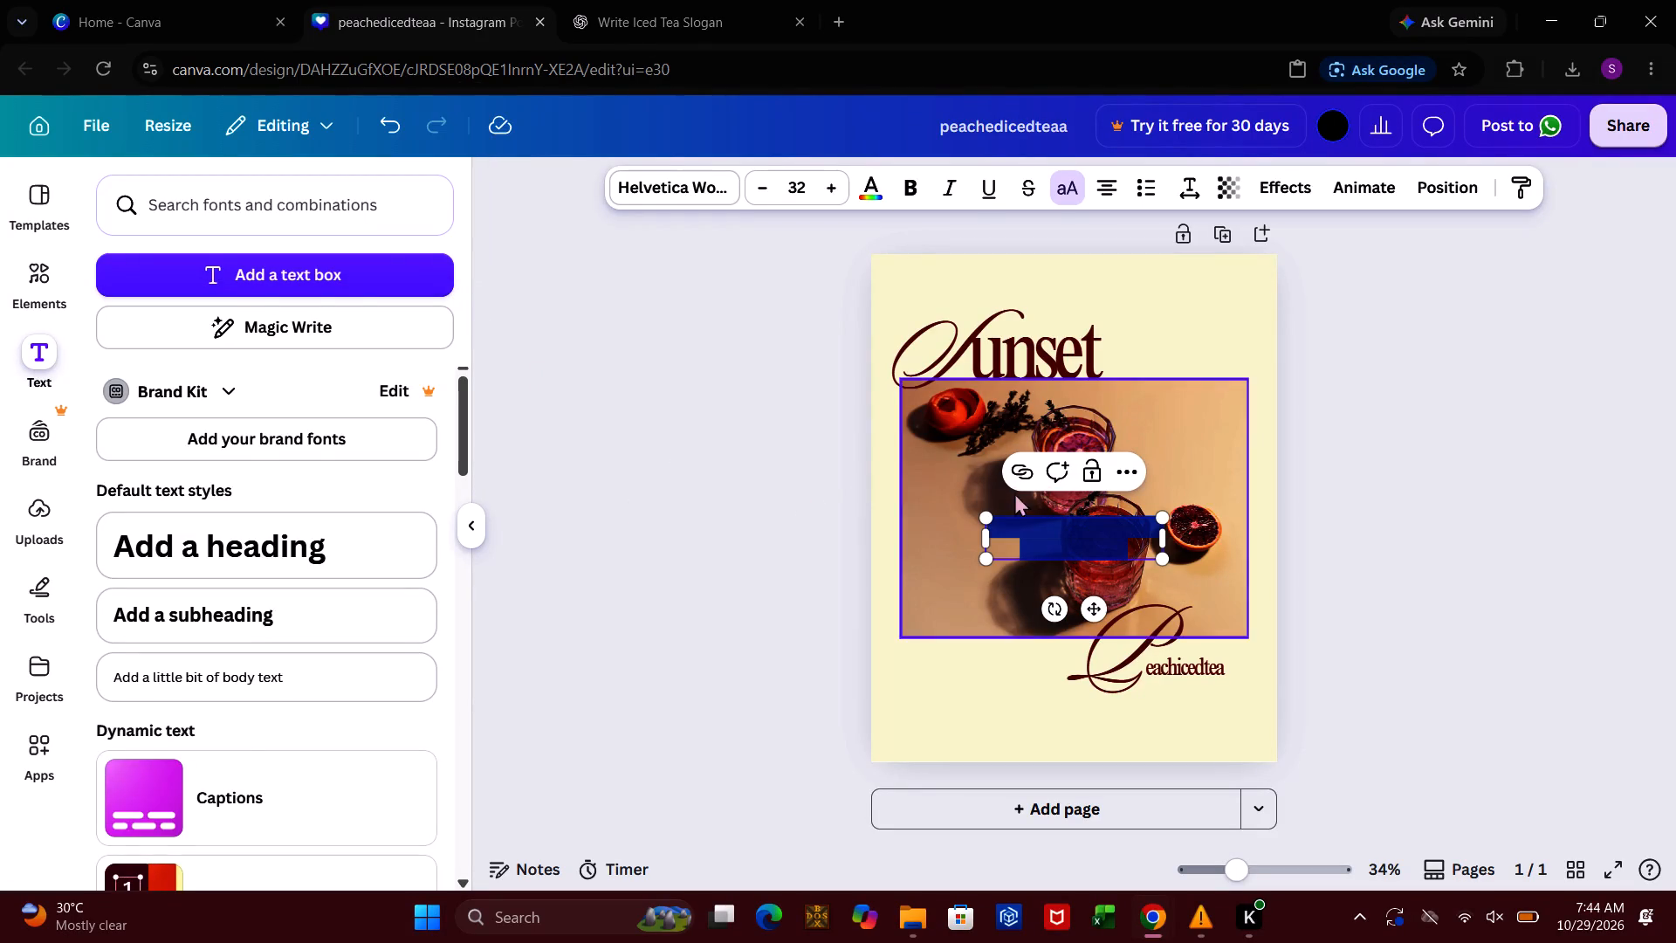
click(1046, 541)
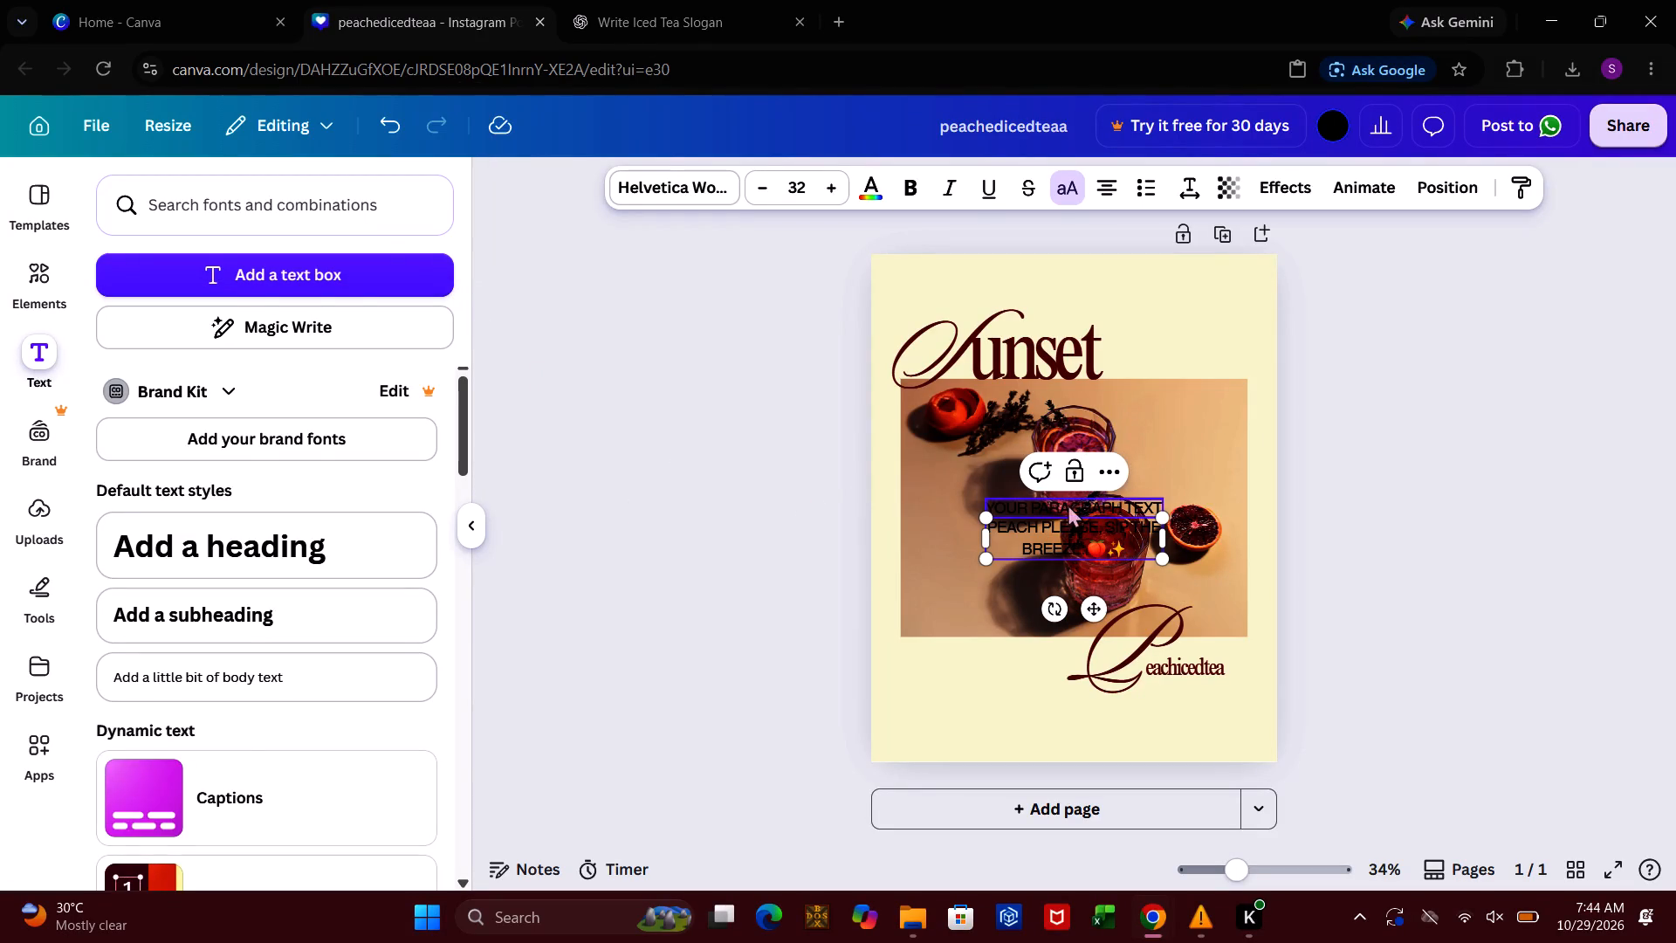
Delete the "Your paragraph text" placeholder above the pasted slogan.
click(1080, 500)
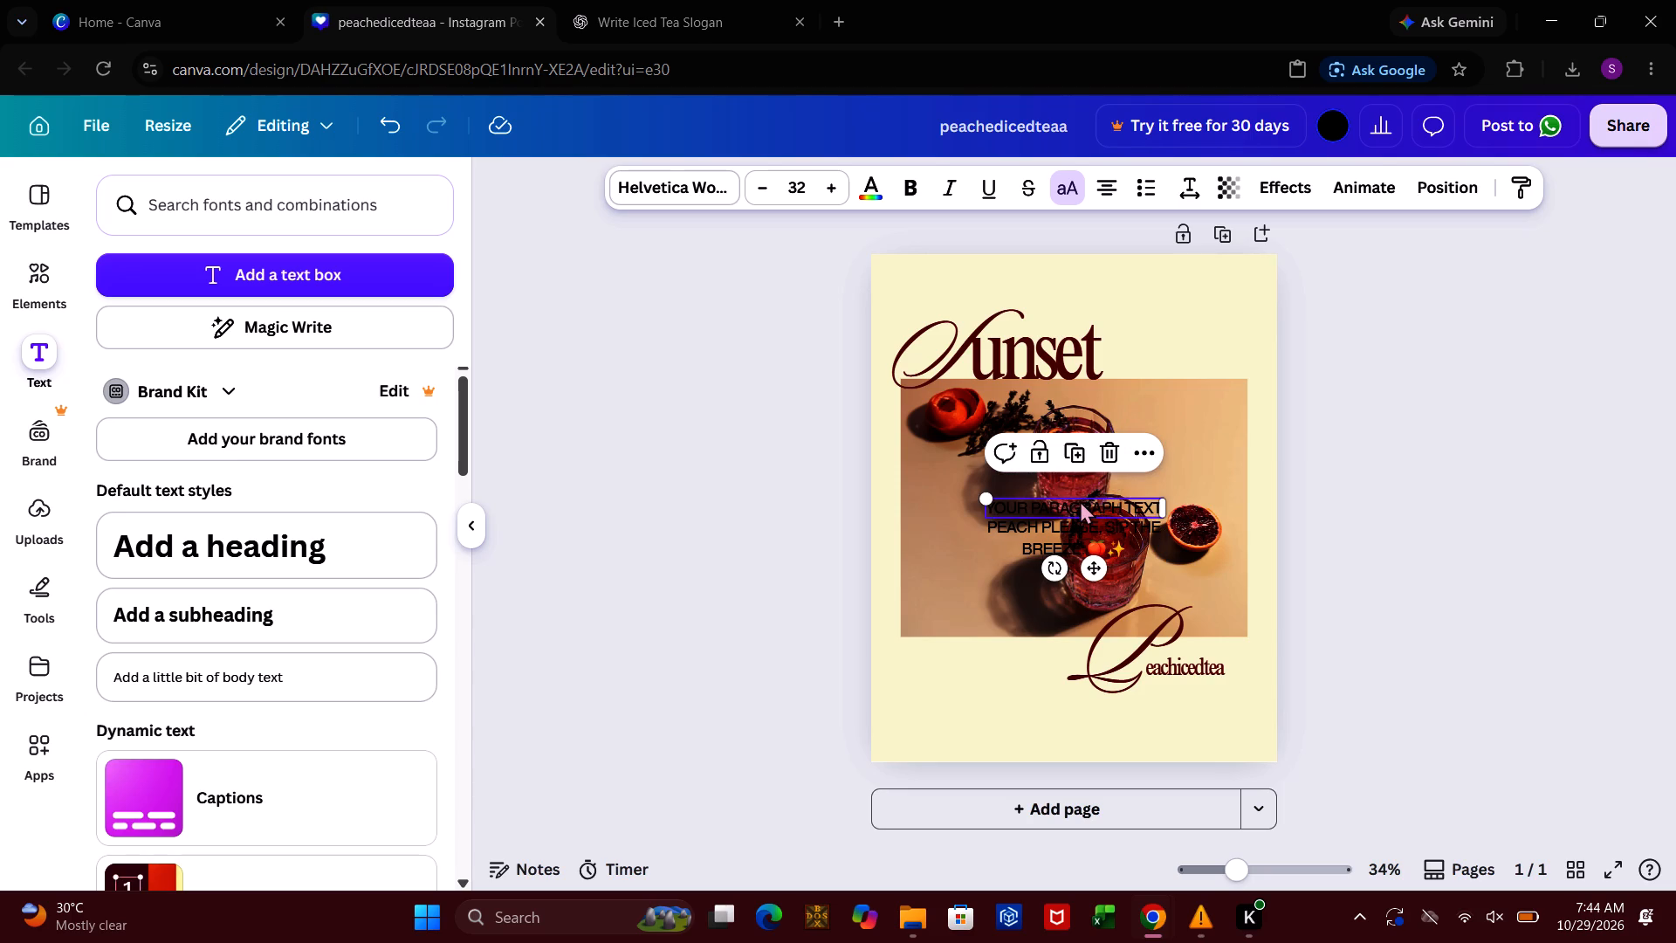
click(1111, 451)
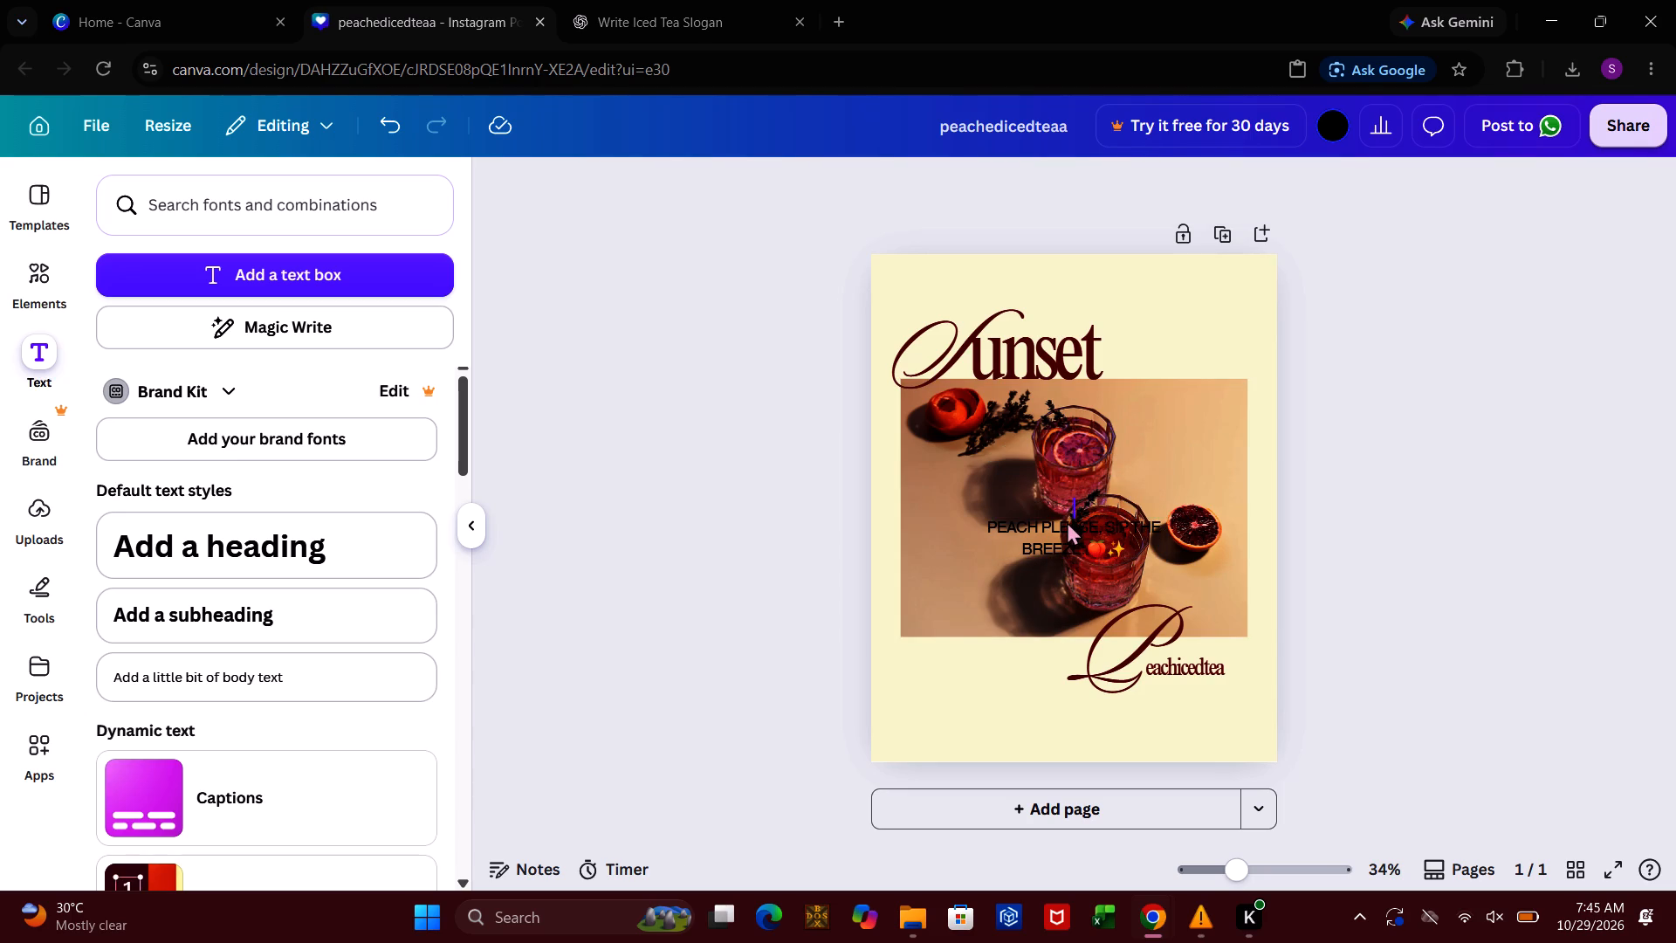
Move the slogan off the photo to just below its lower-left edge, beside the "Peachicedtea" text.
click(1047, 554)
drag(1047, 554, 1002, 619)
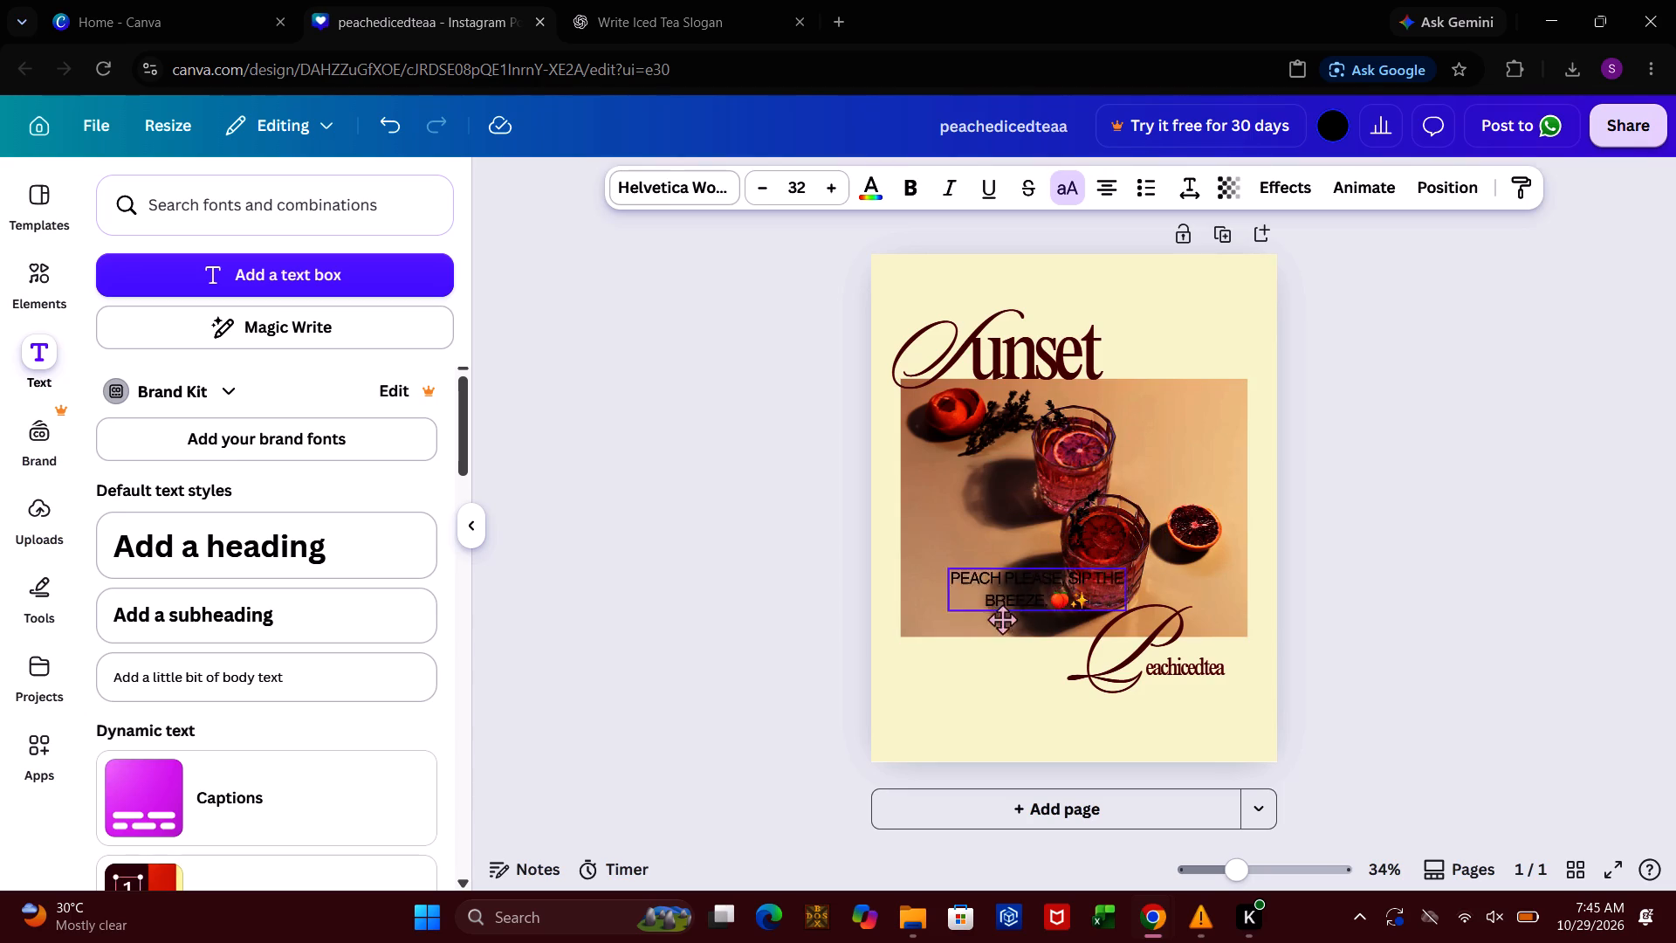
drag(1002, 619, 958, 680)
click(958, 680)
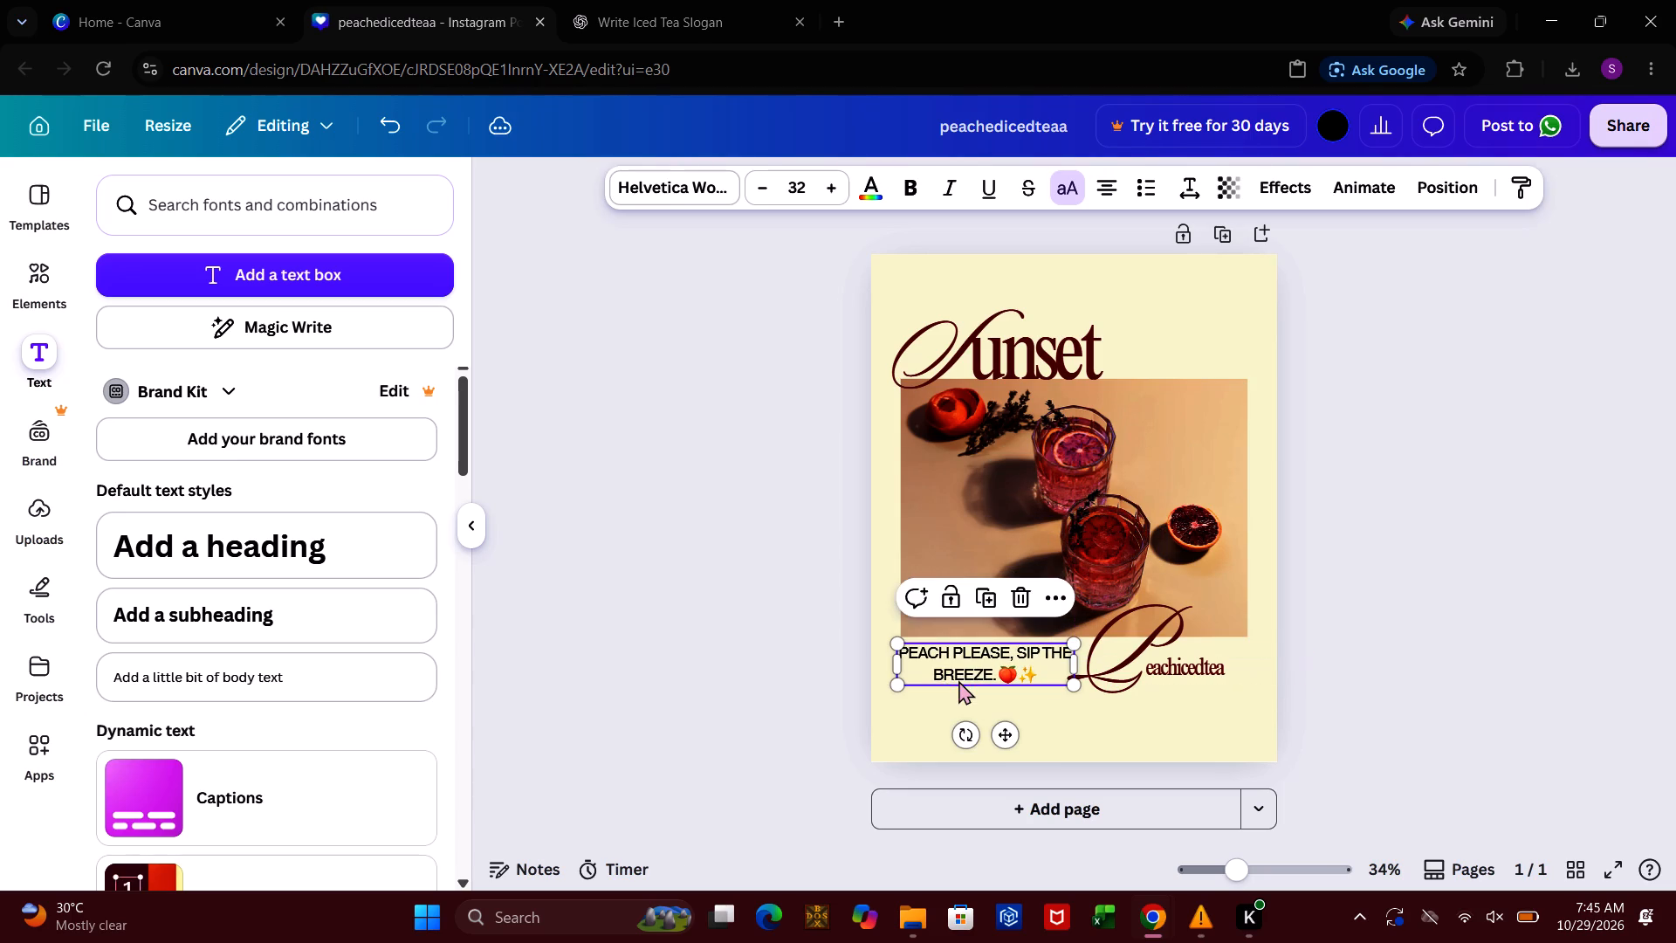
click(924, 693)
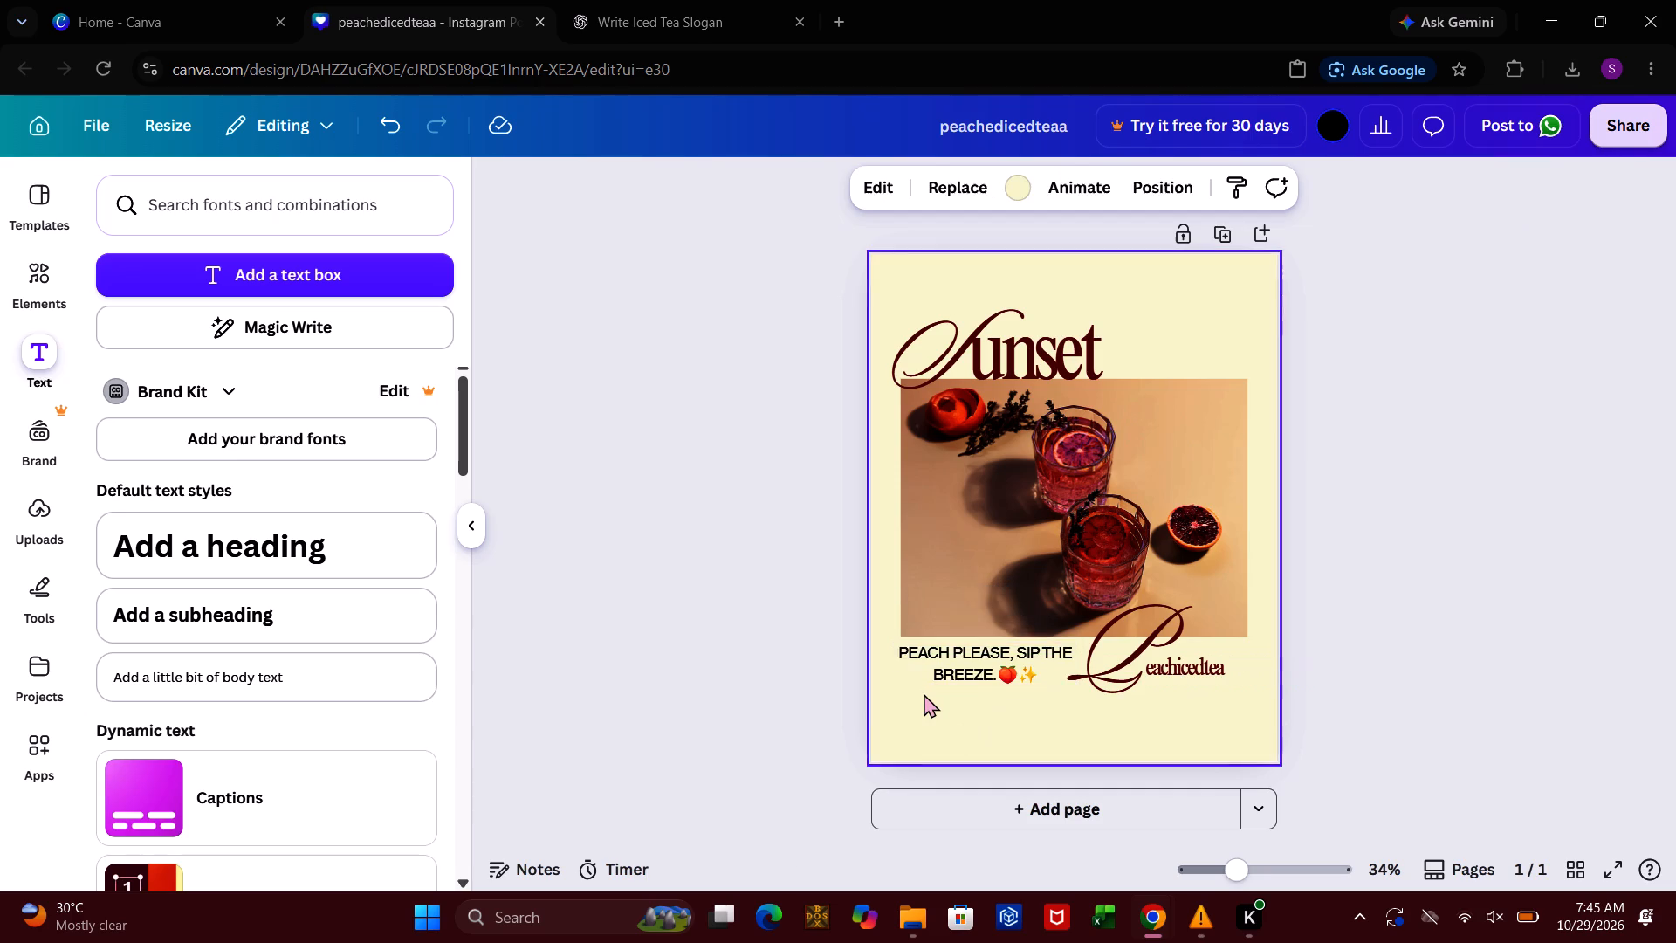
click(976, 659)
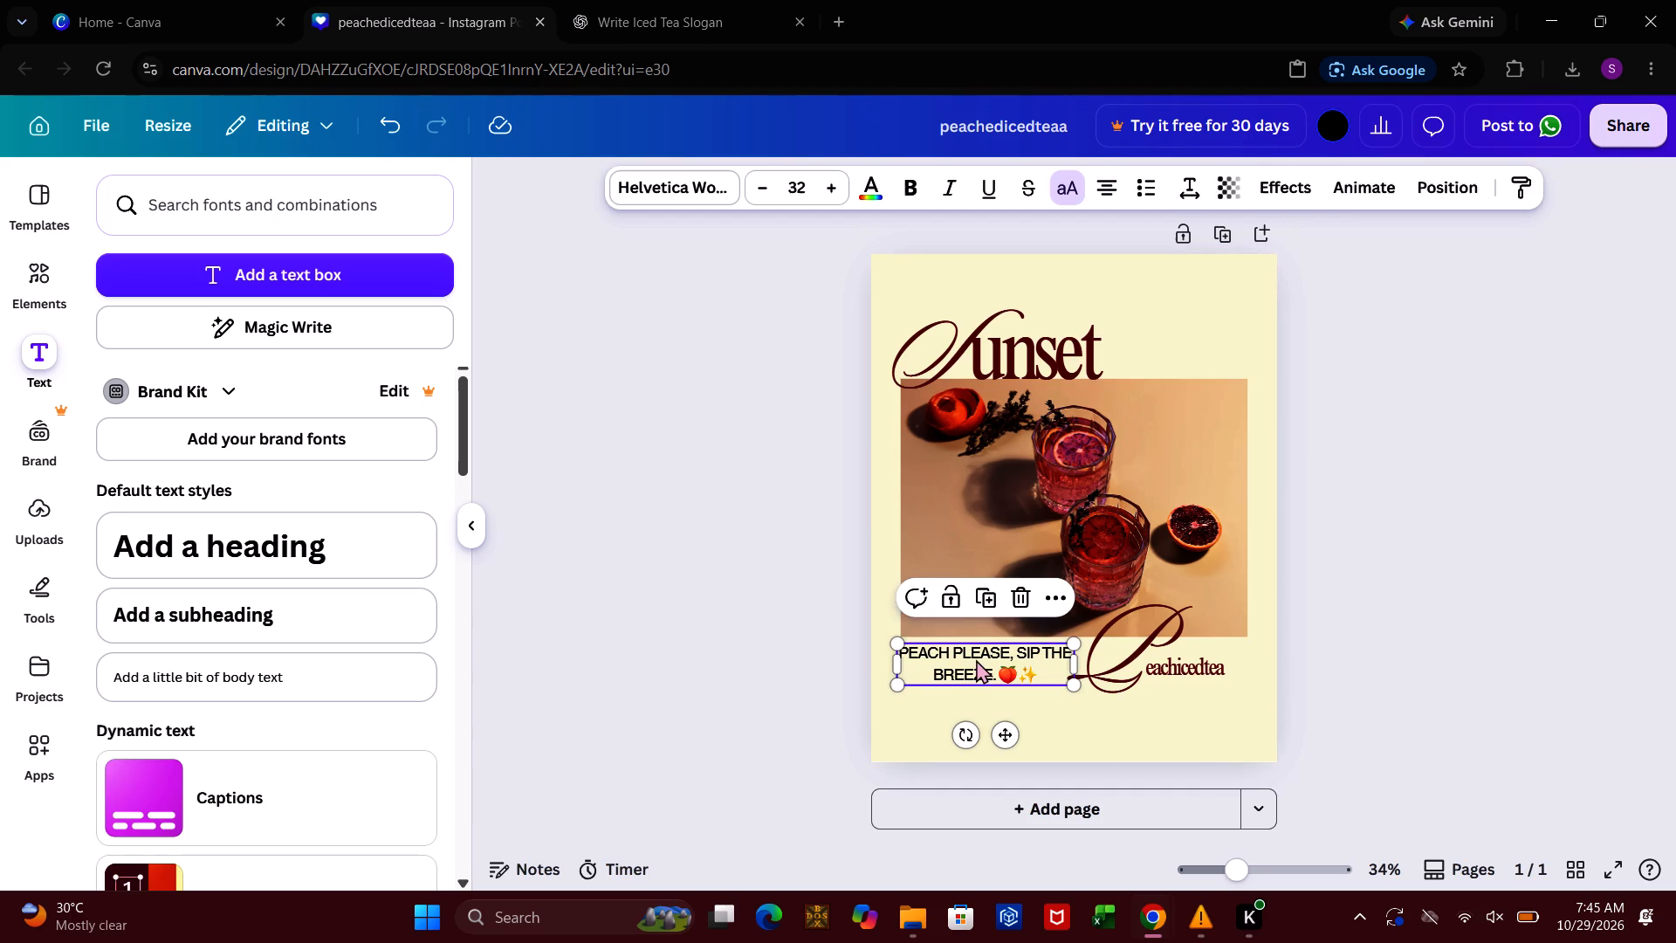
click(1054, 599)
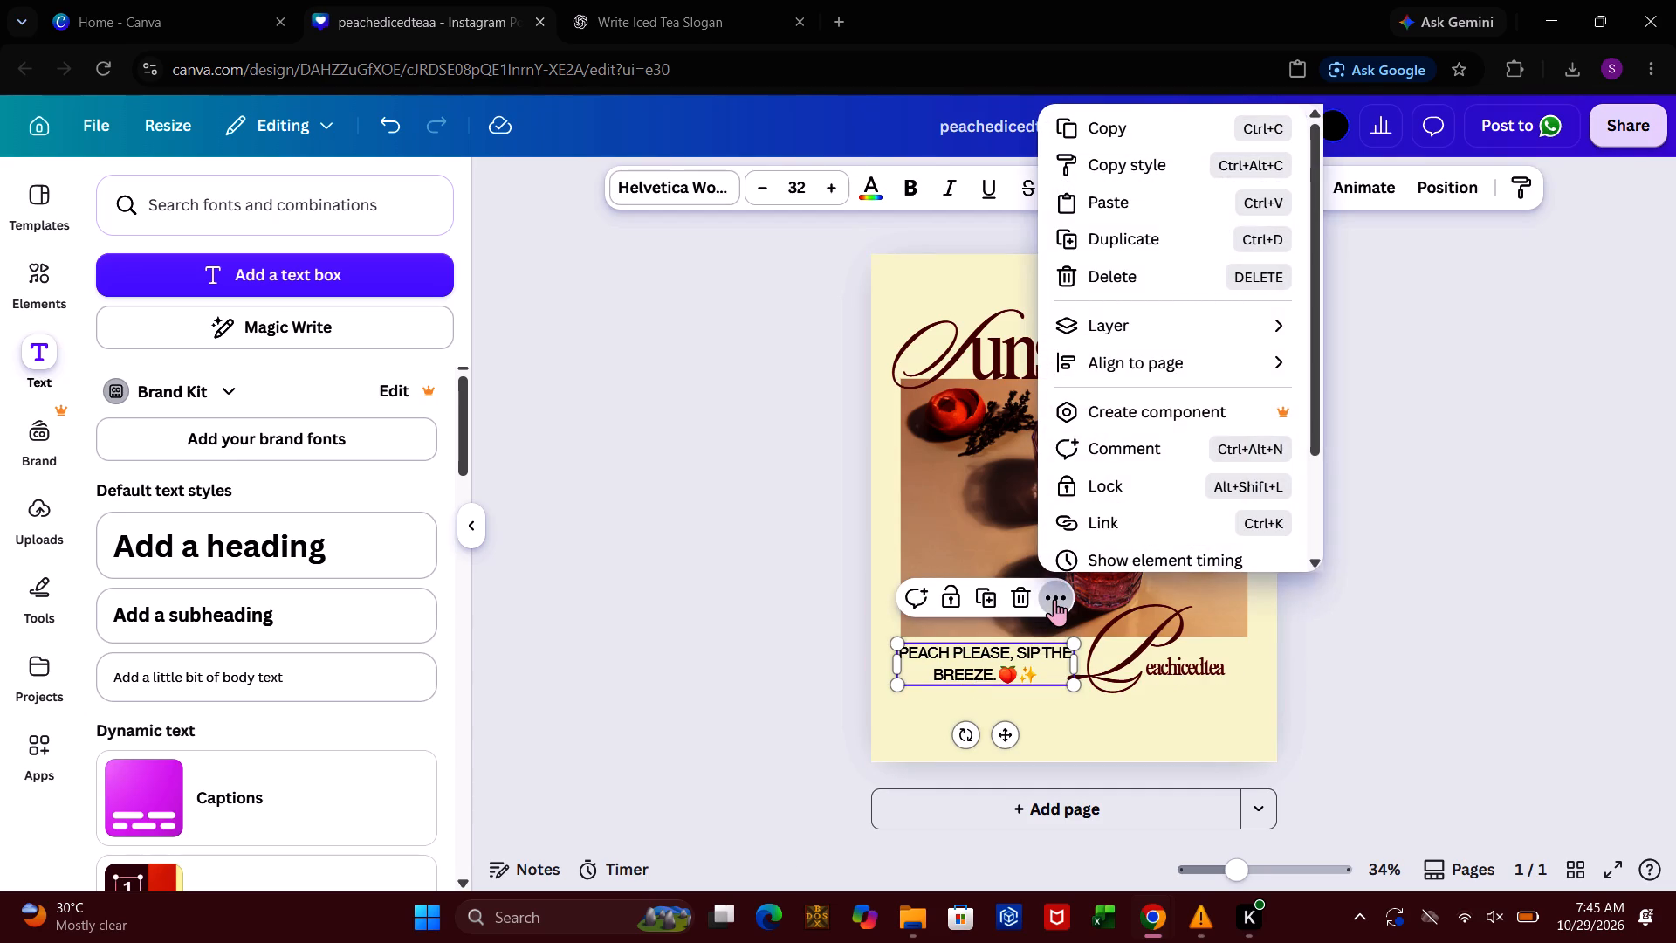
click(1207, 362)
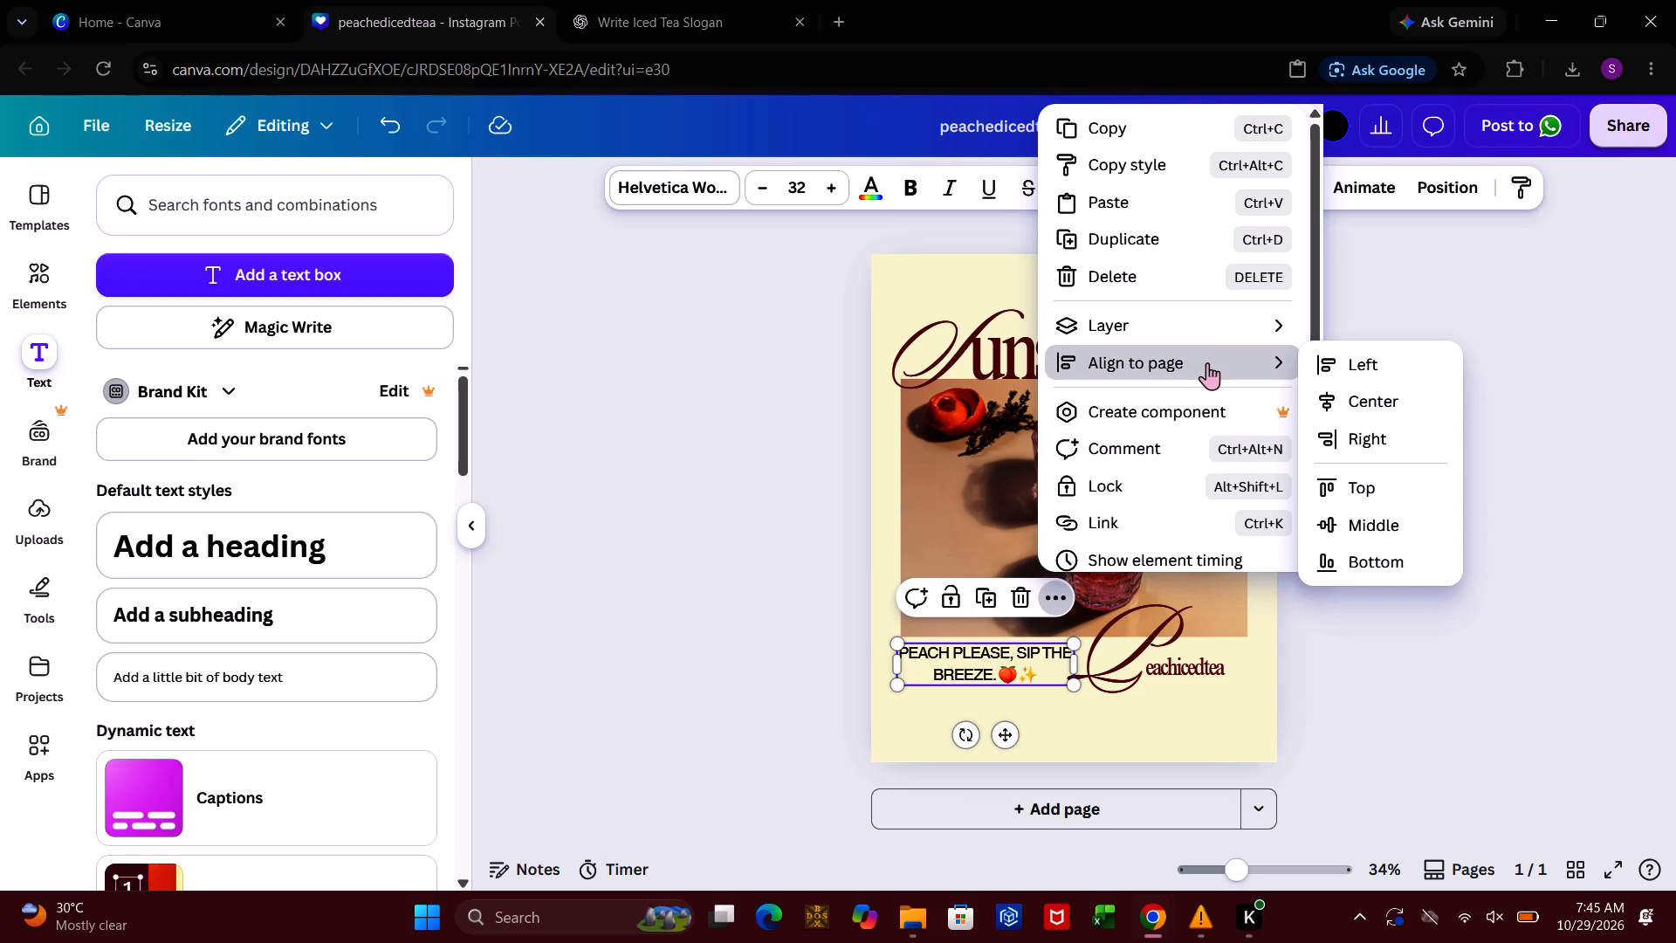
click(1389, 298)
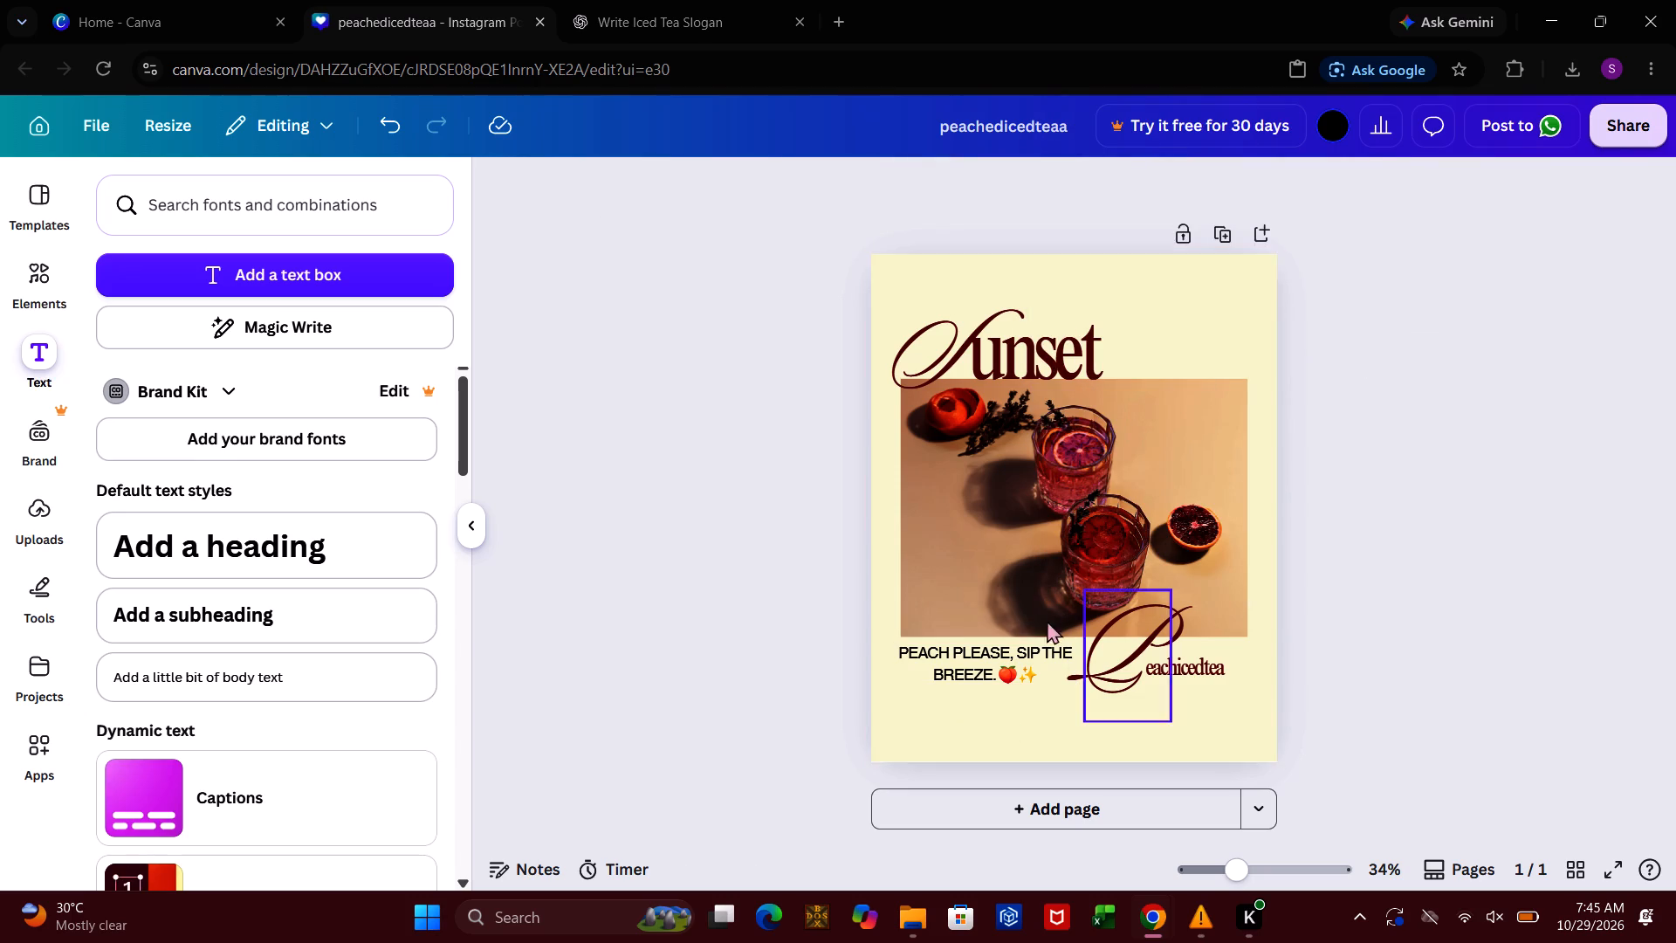
Remove the peach and sparkles emojis from the end of the slogan.
click(1031, 672)
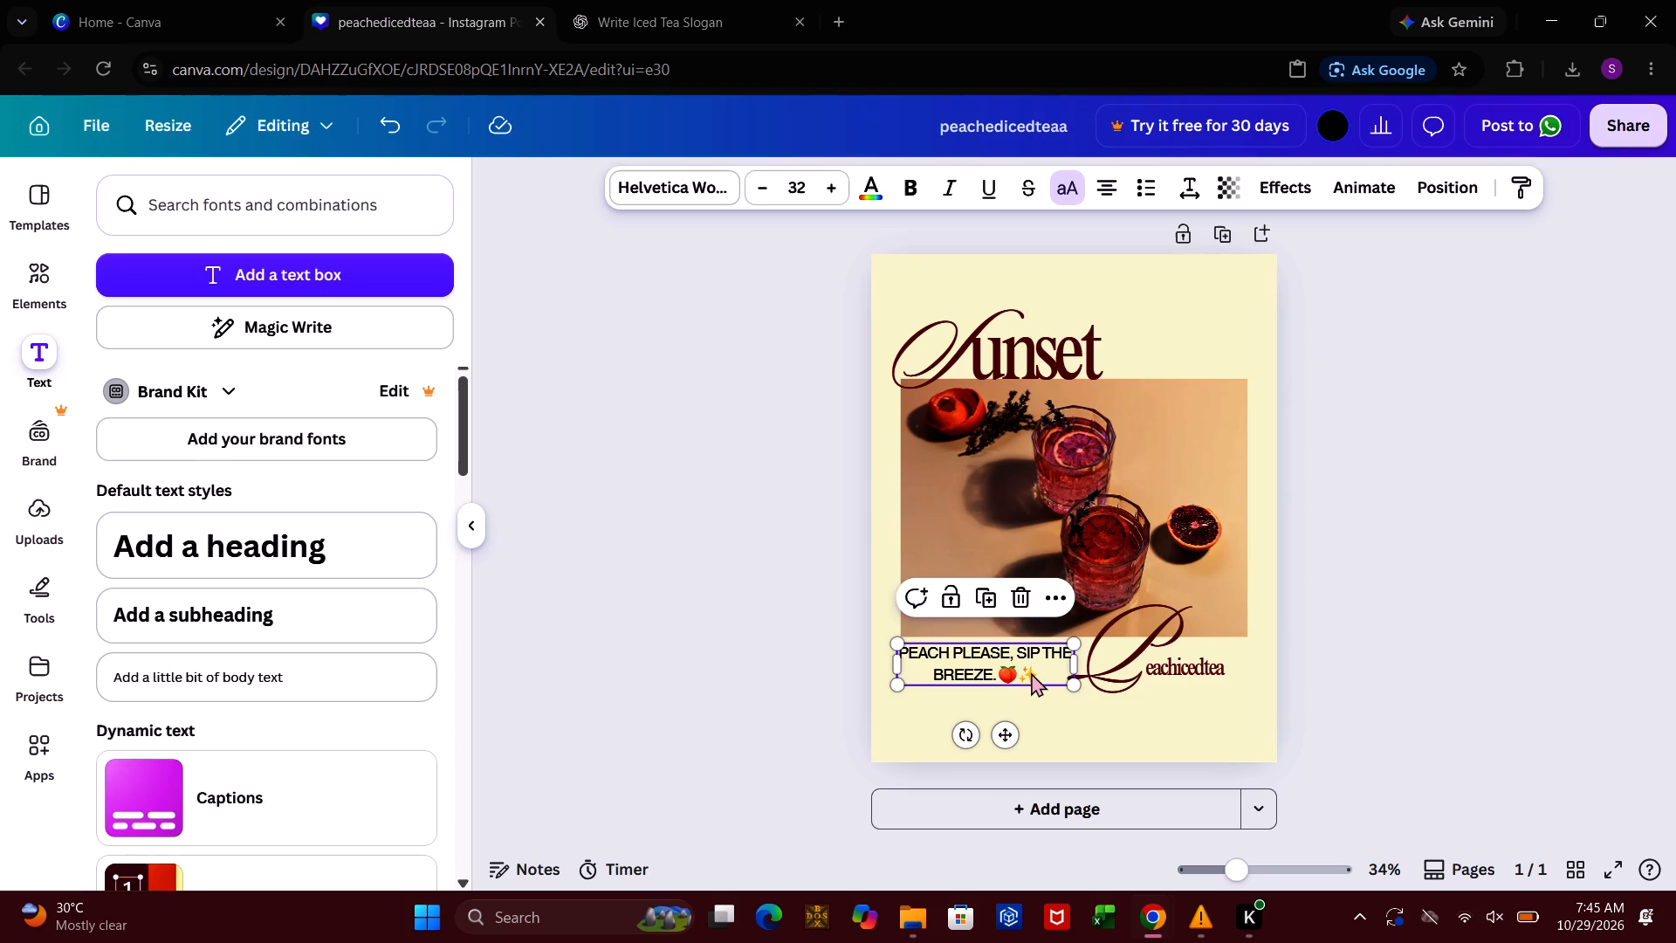
click(1031, 672)
click(1031, 672)
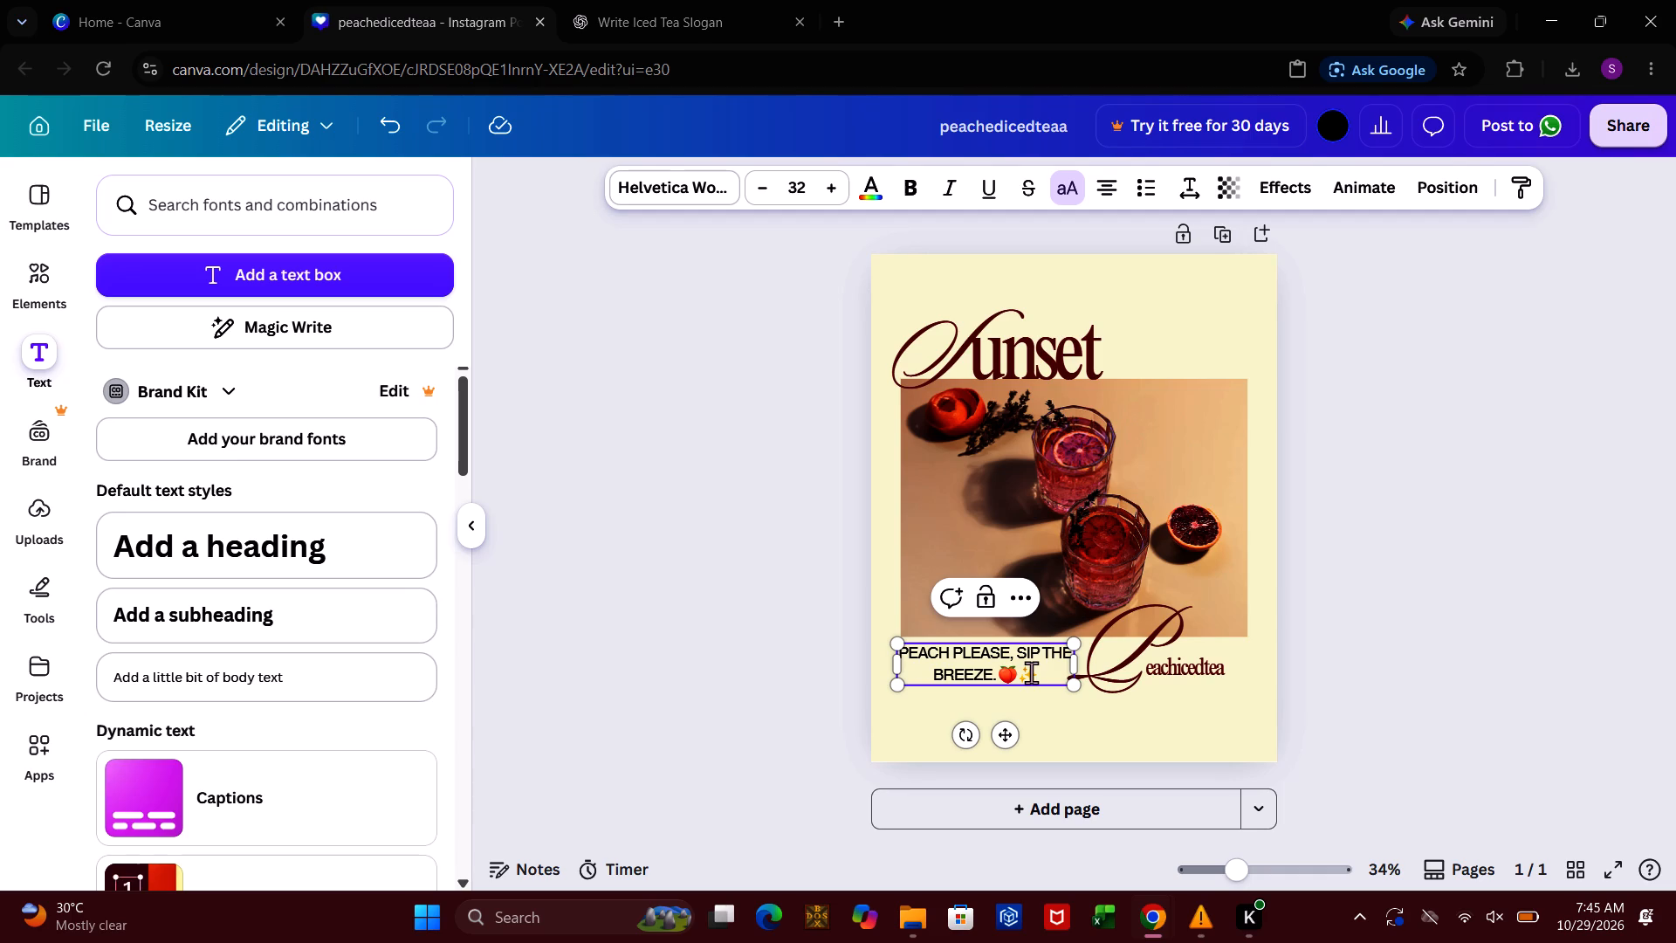
key(BackSpace)
key(BackSpace)
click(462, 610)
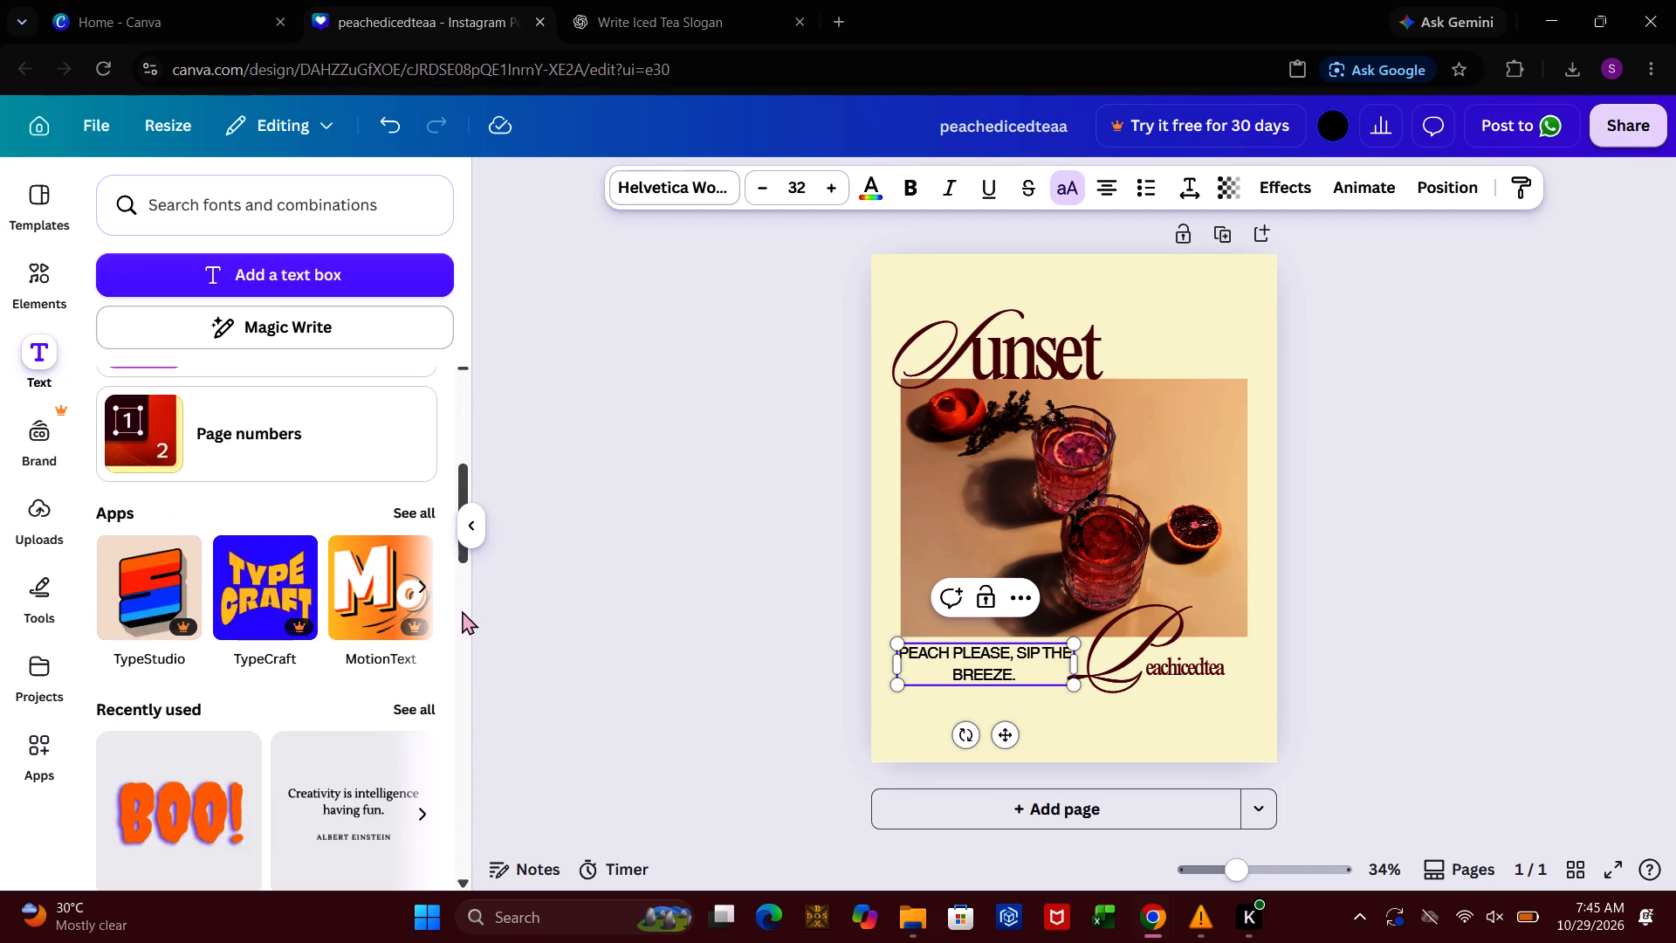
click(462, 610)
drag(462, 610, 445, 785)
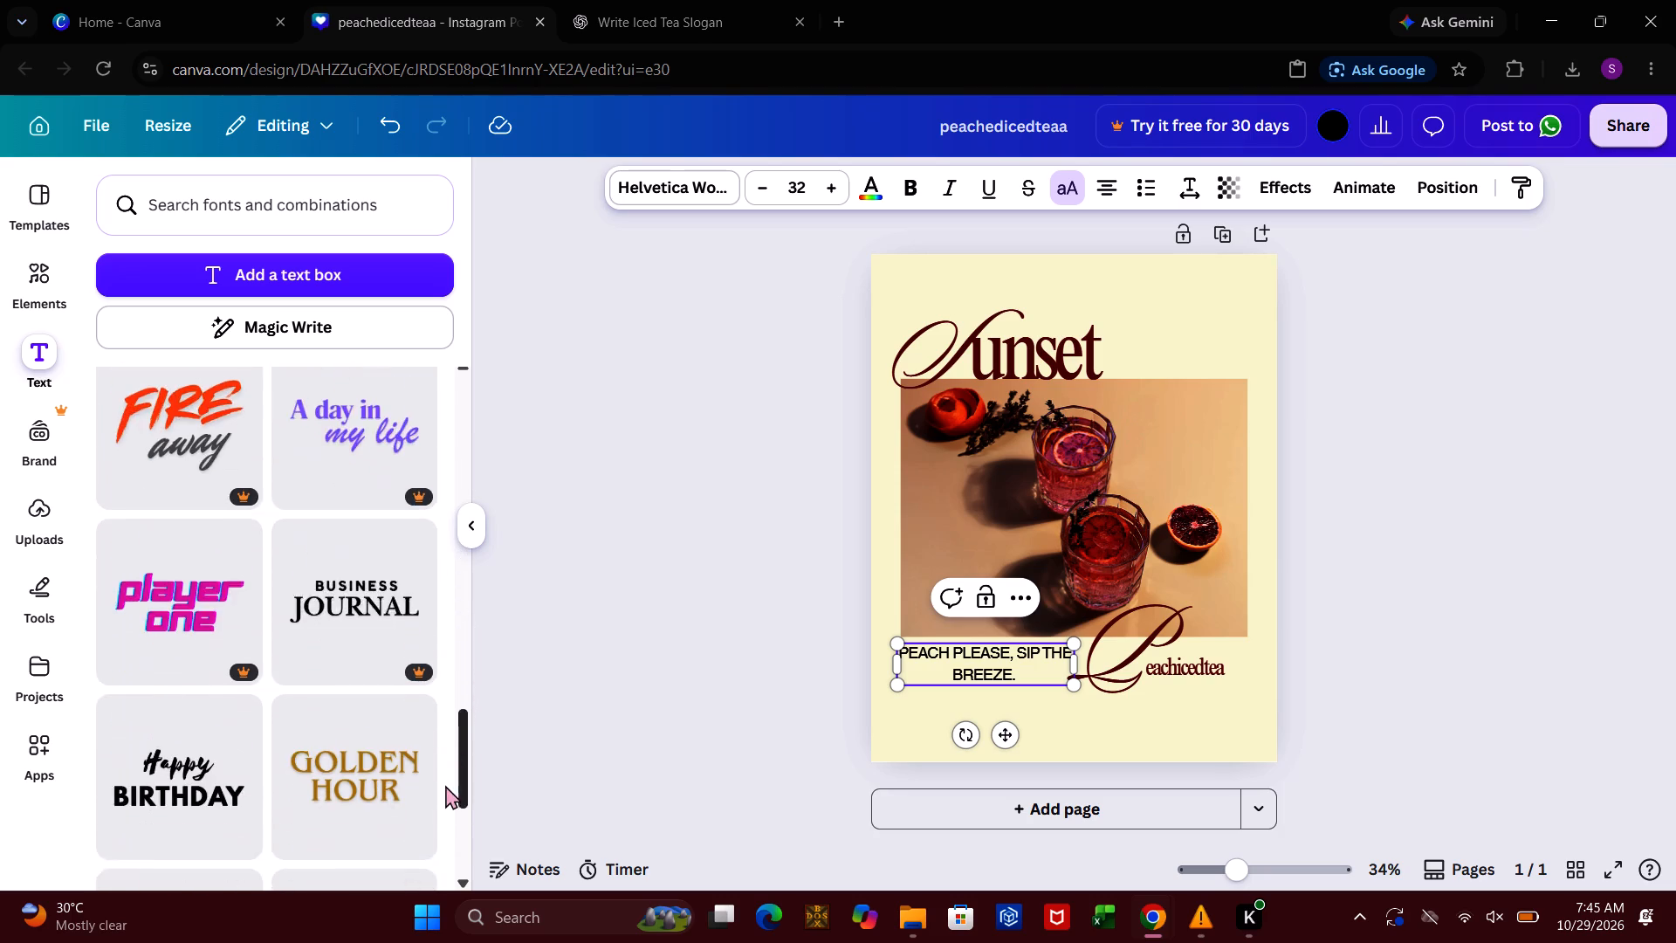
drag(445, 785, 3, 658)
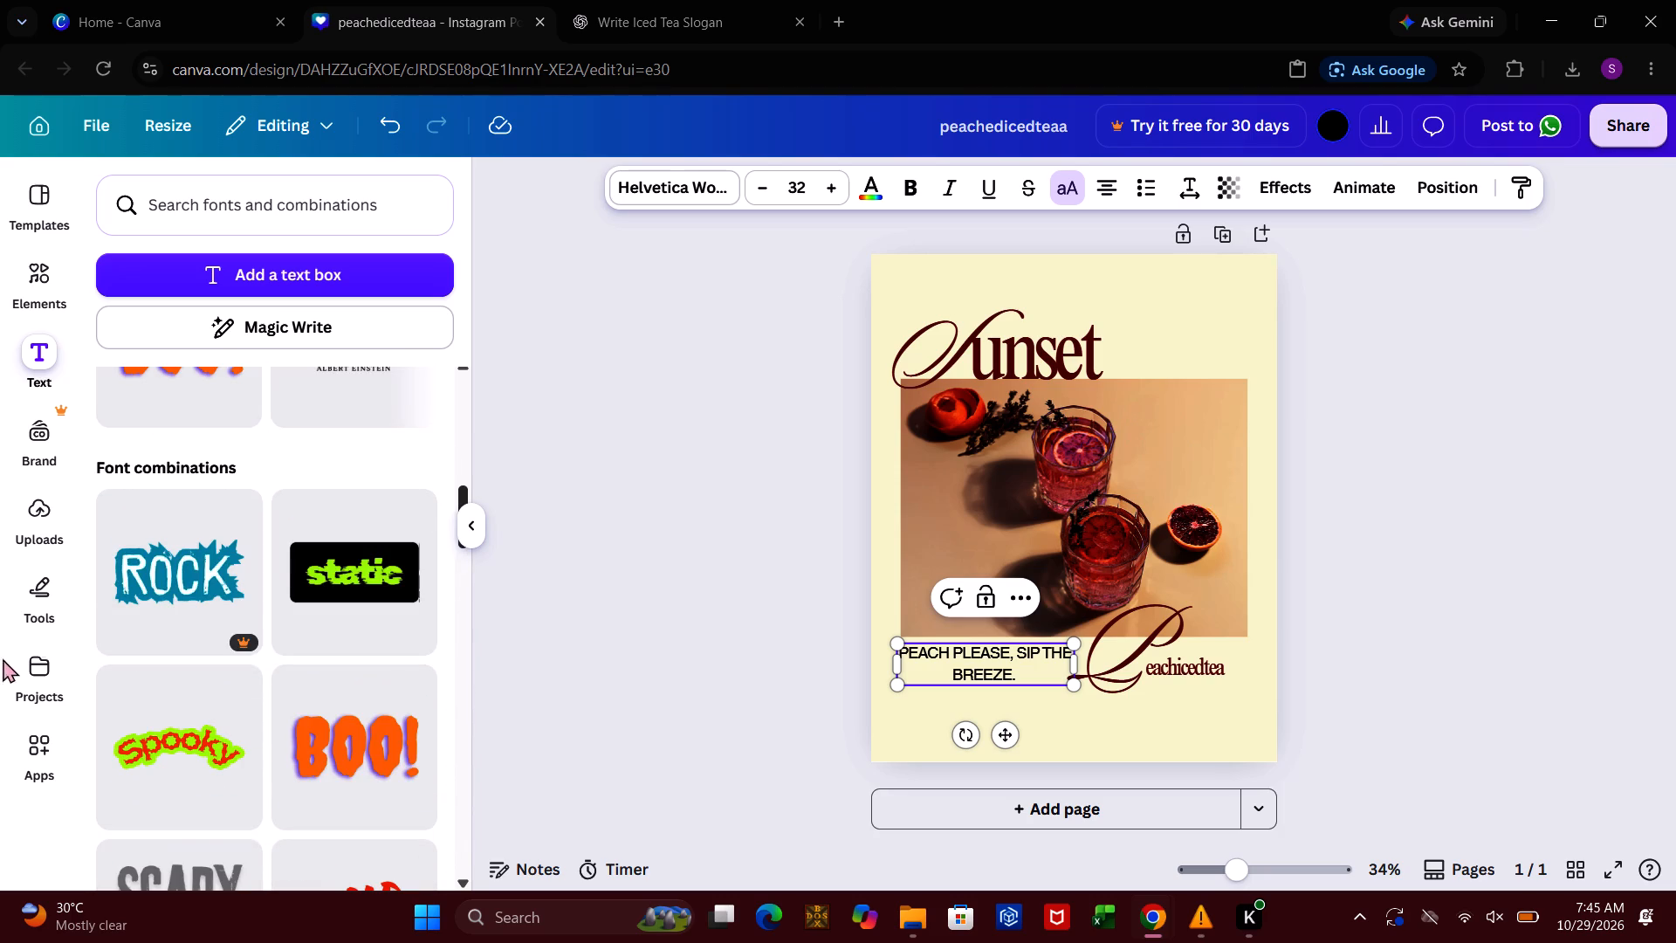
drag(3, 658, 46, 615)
Open the design tools and pick the Text tool.
click(46, 615)
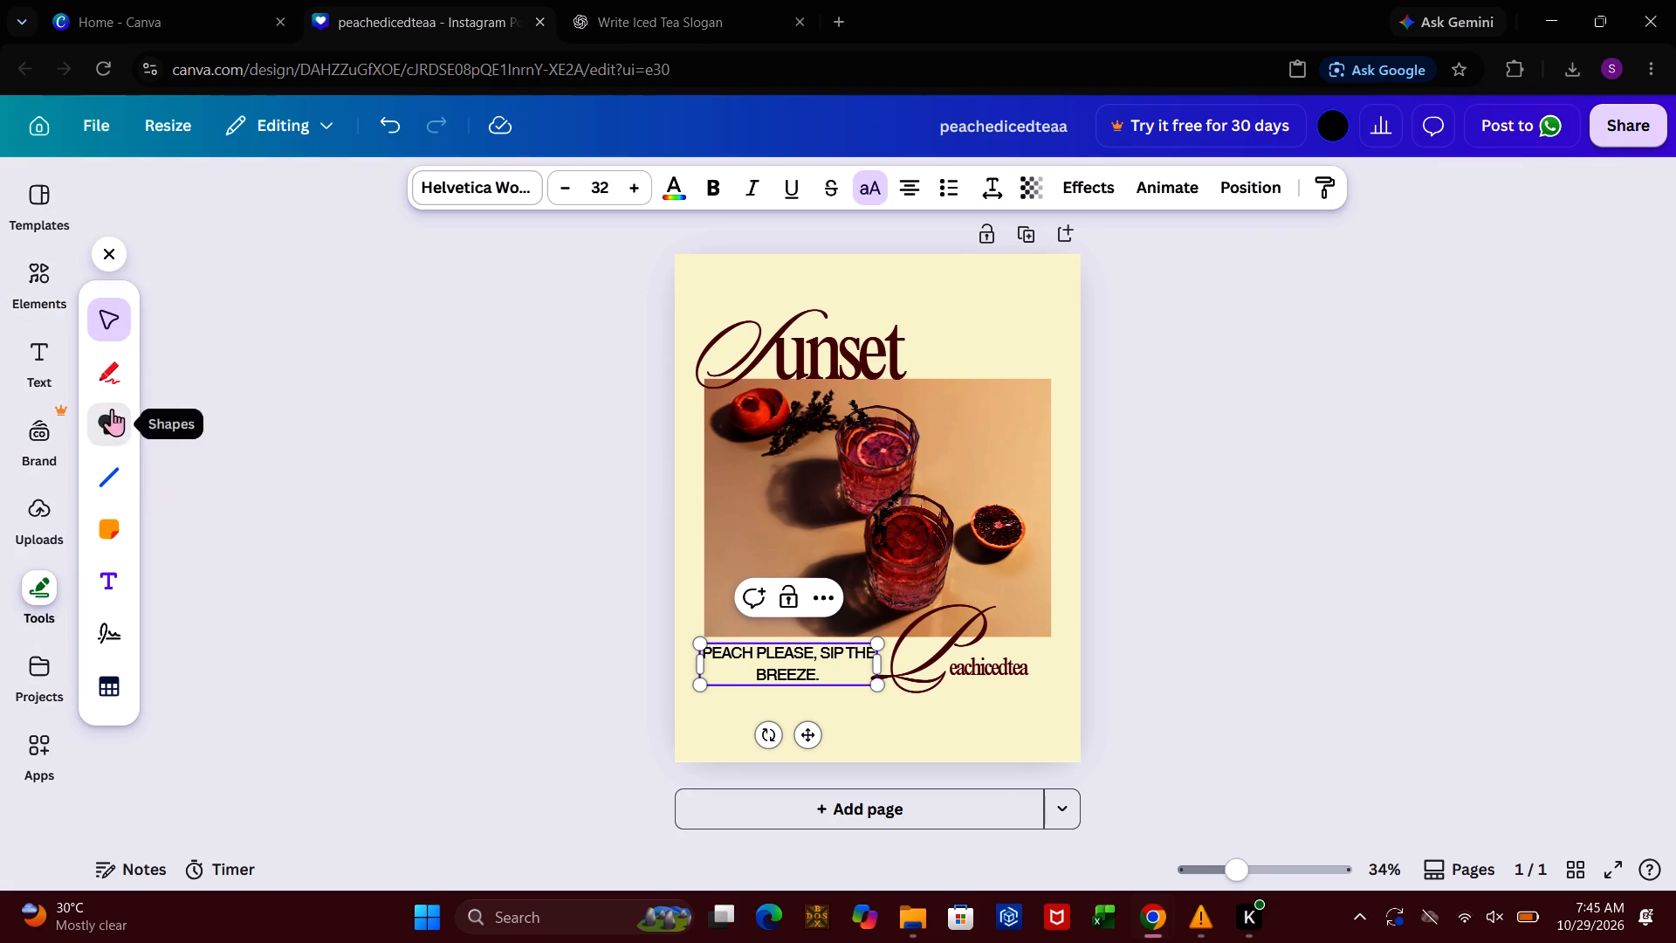
click(105, 584)
click(108, 580)
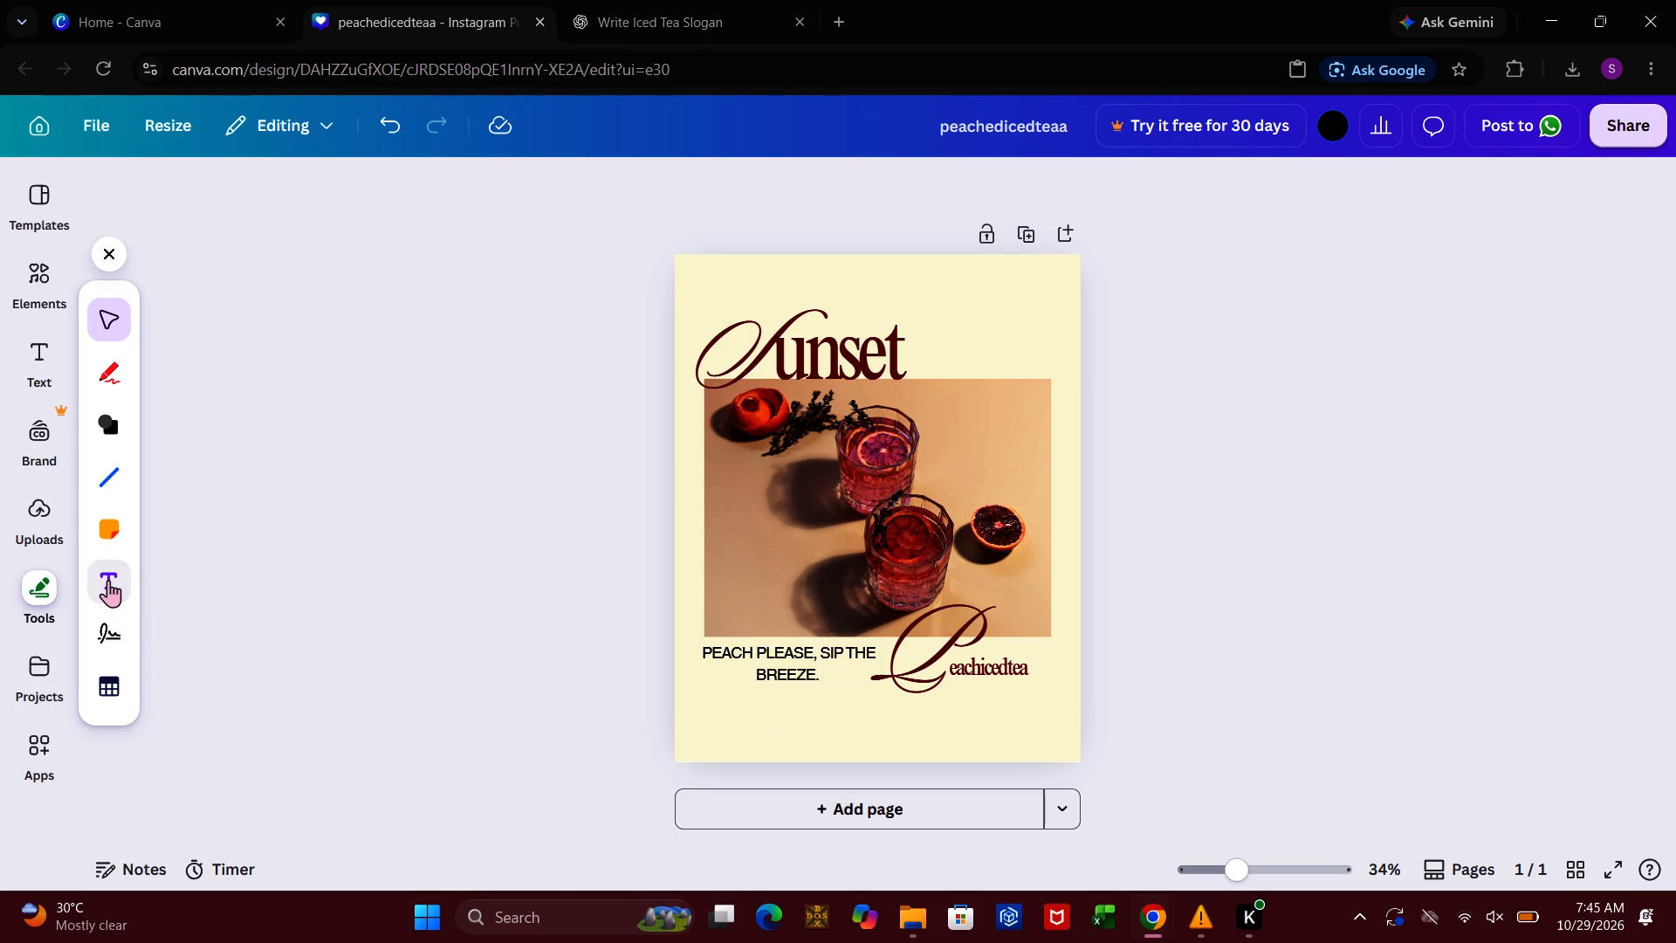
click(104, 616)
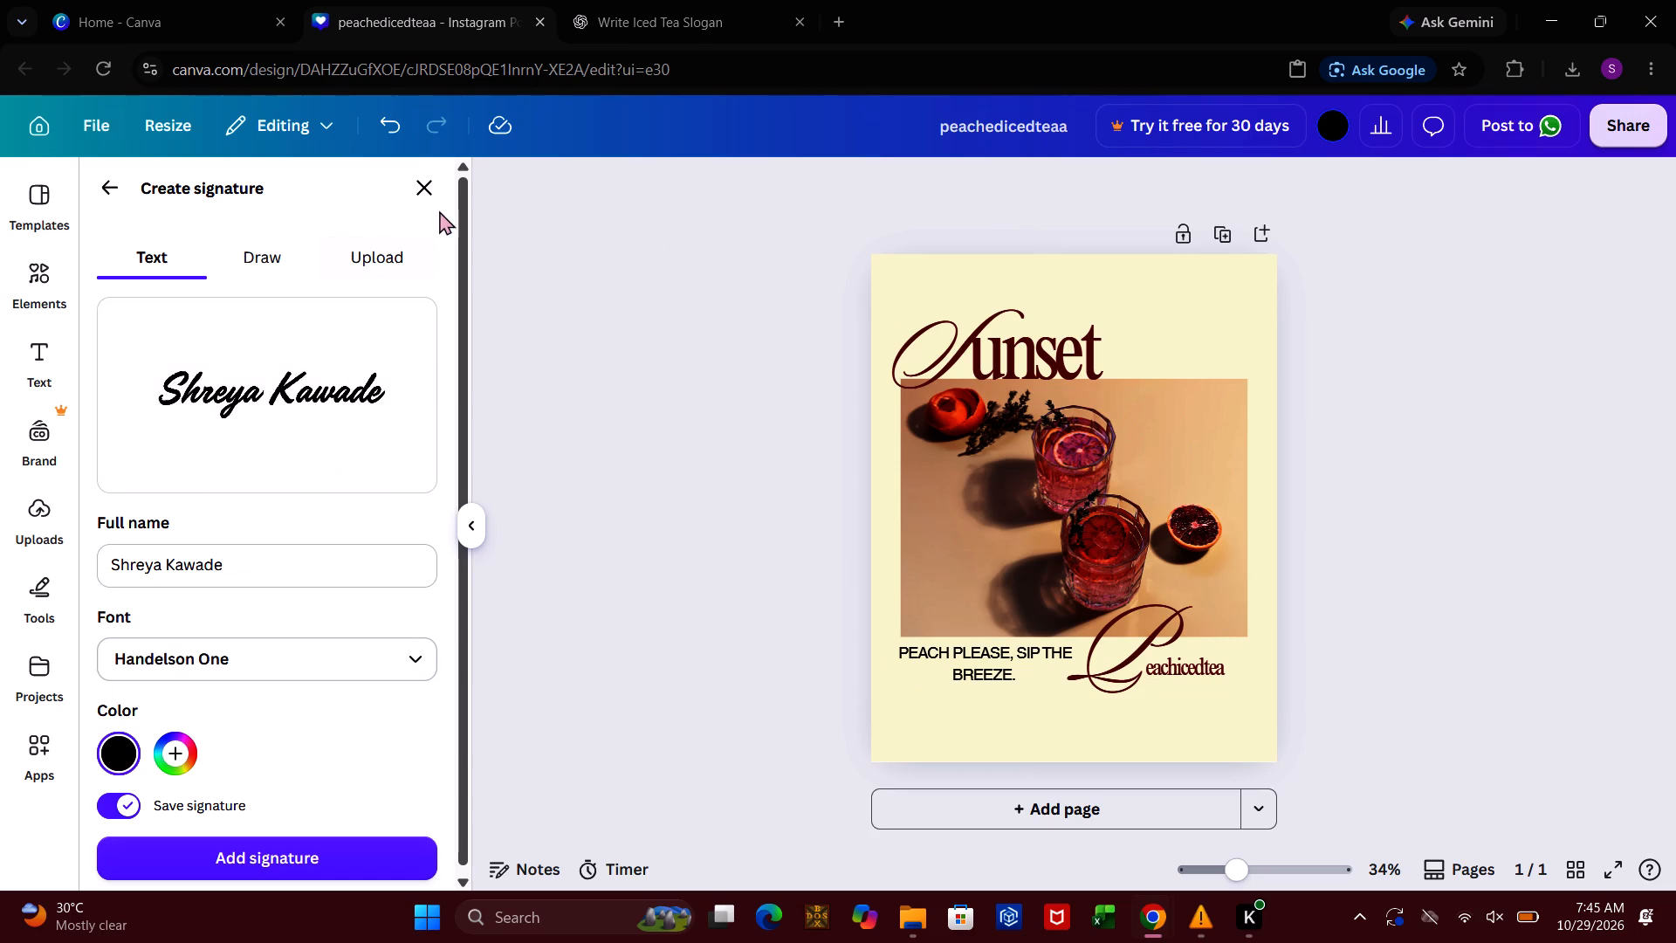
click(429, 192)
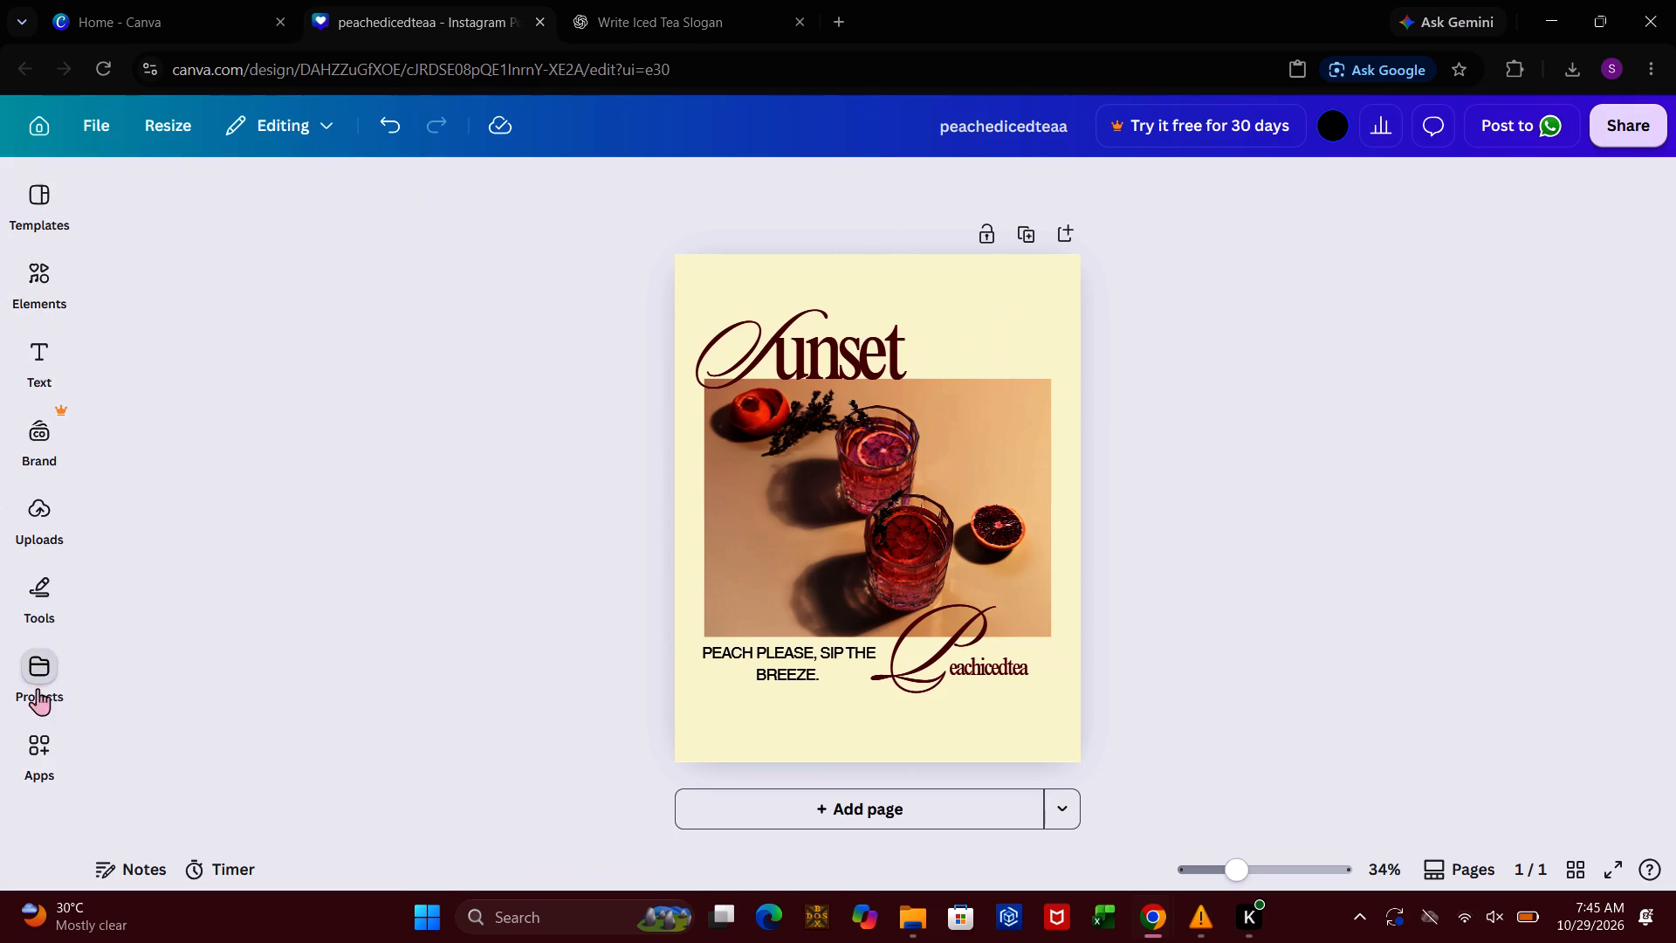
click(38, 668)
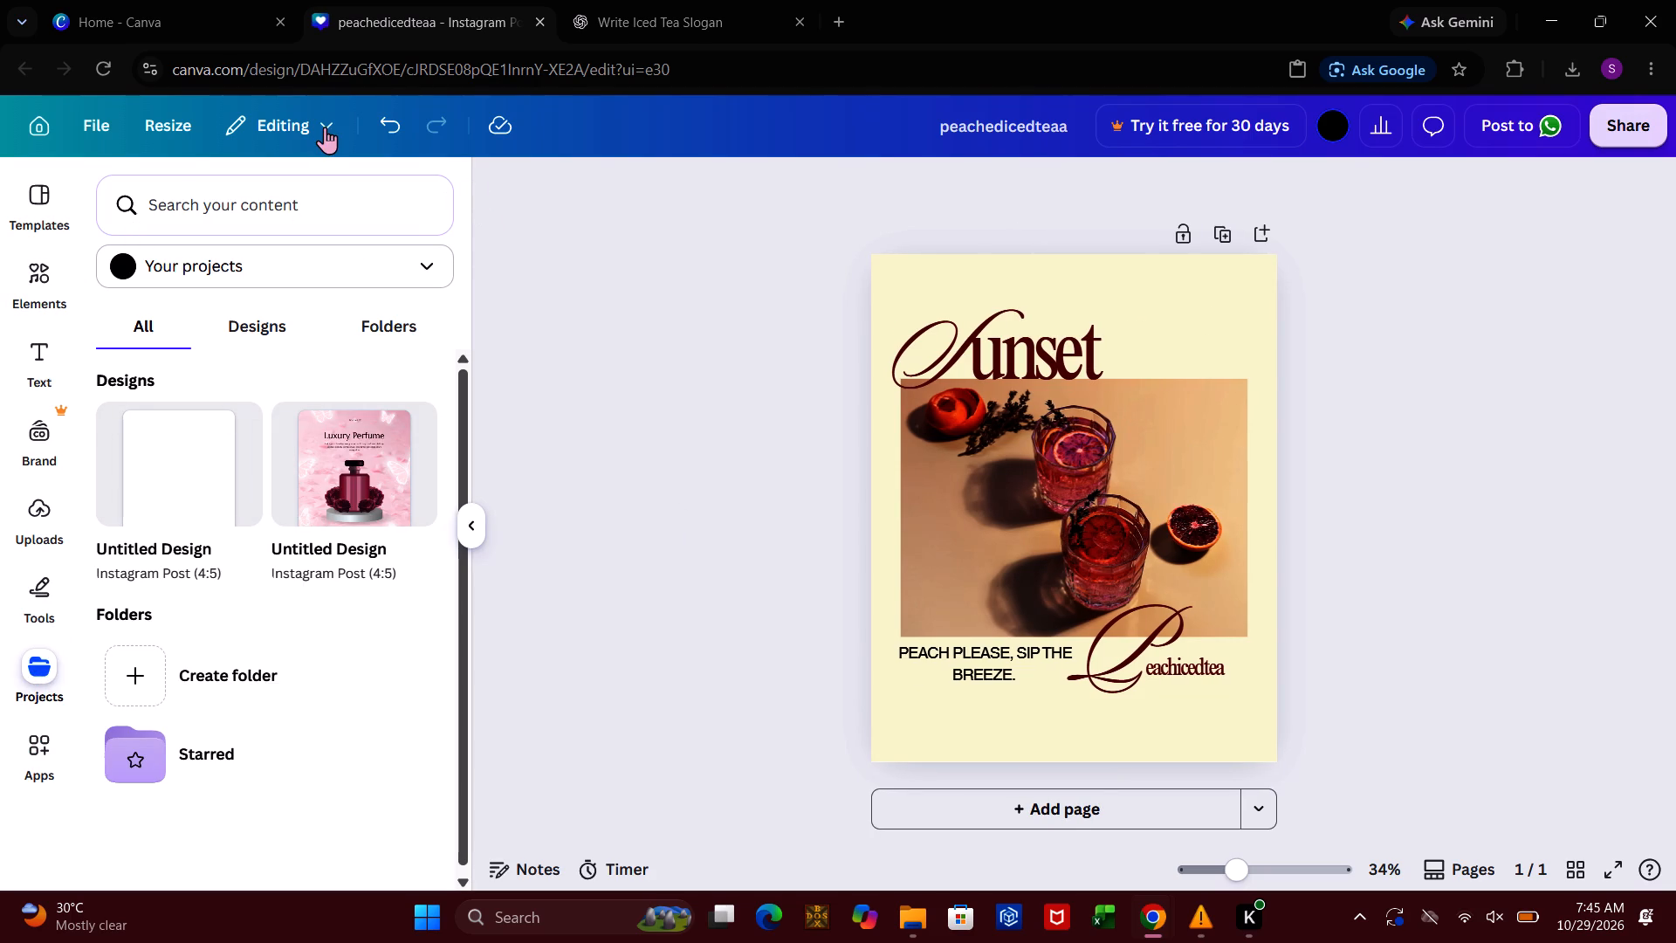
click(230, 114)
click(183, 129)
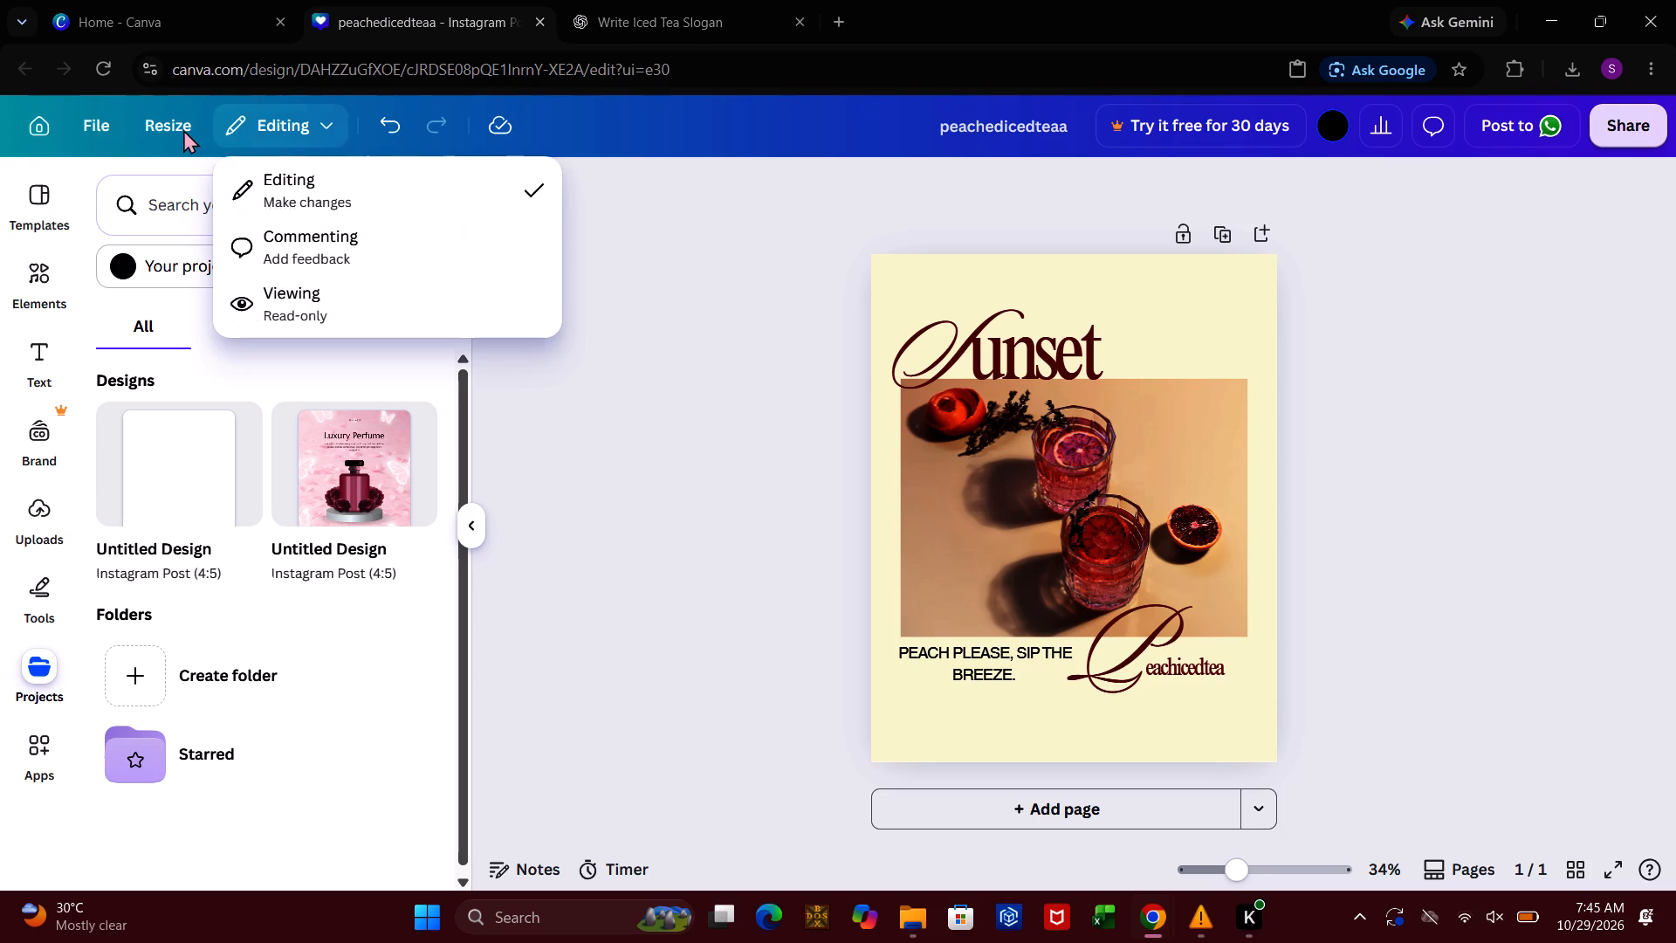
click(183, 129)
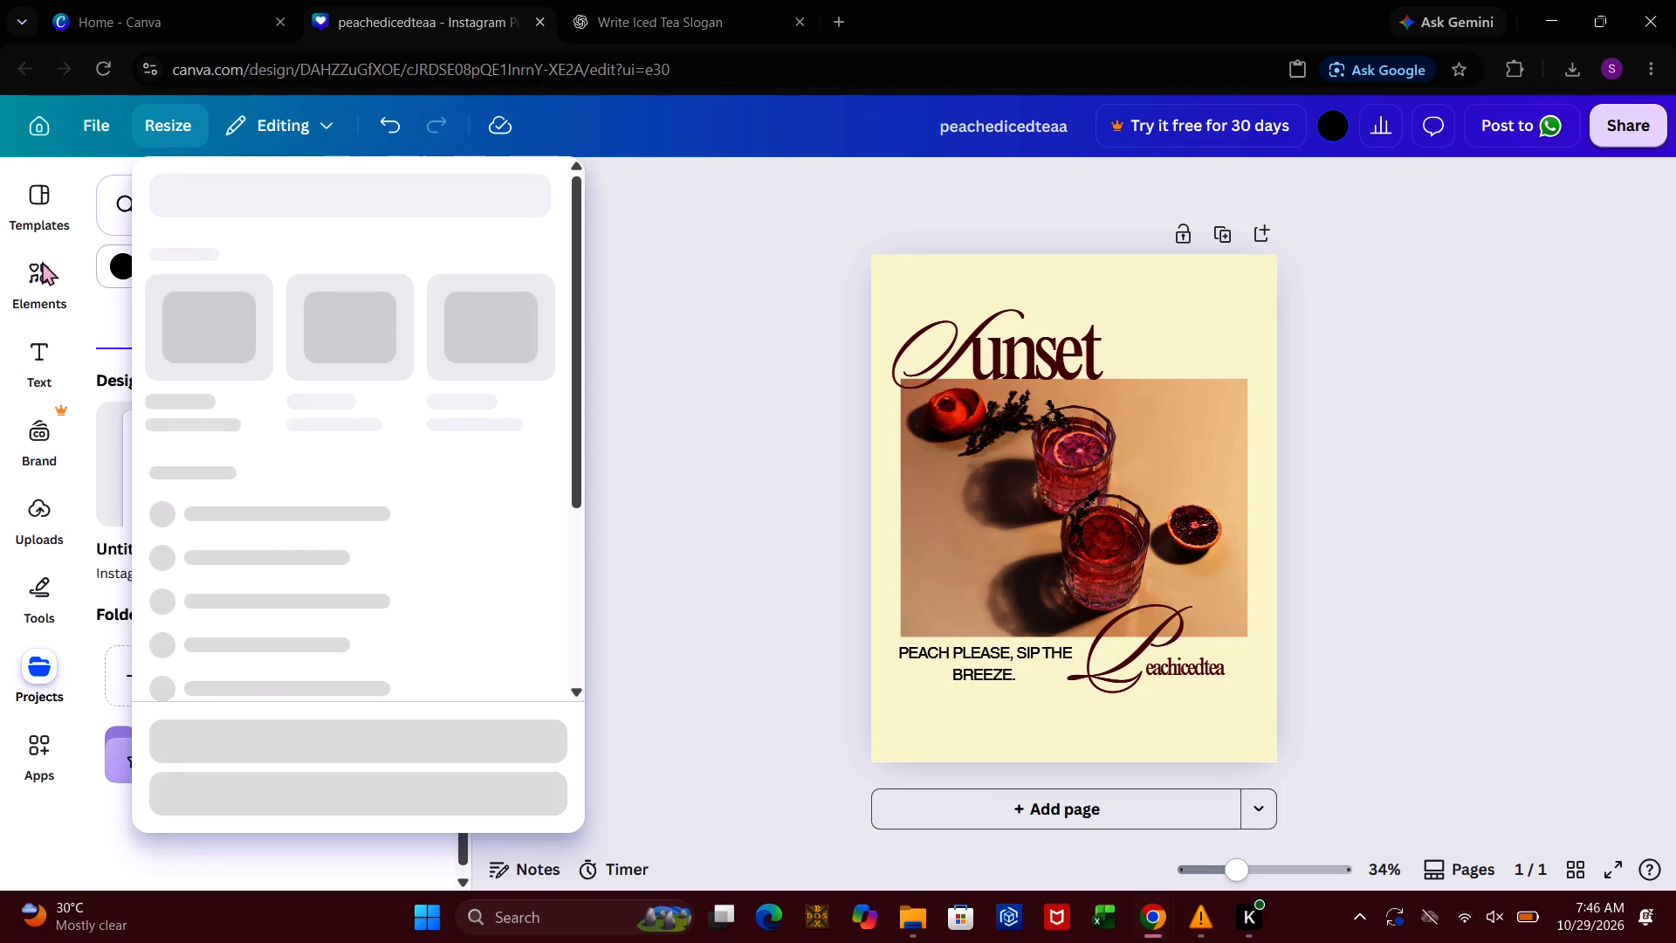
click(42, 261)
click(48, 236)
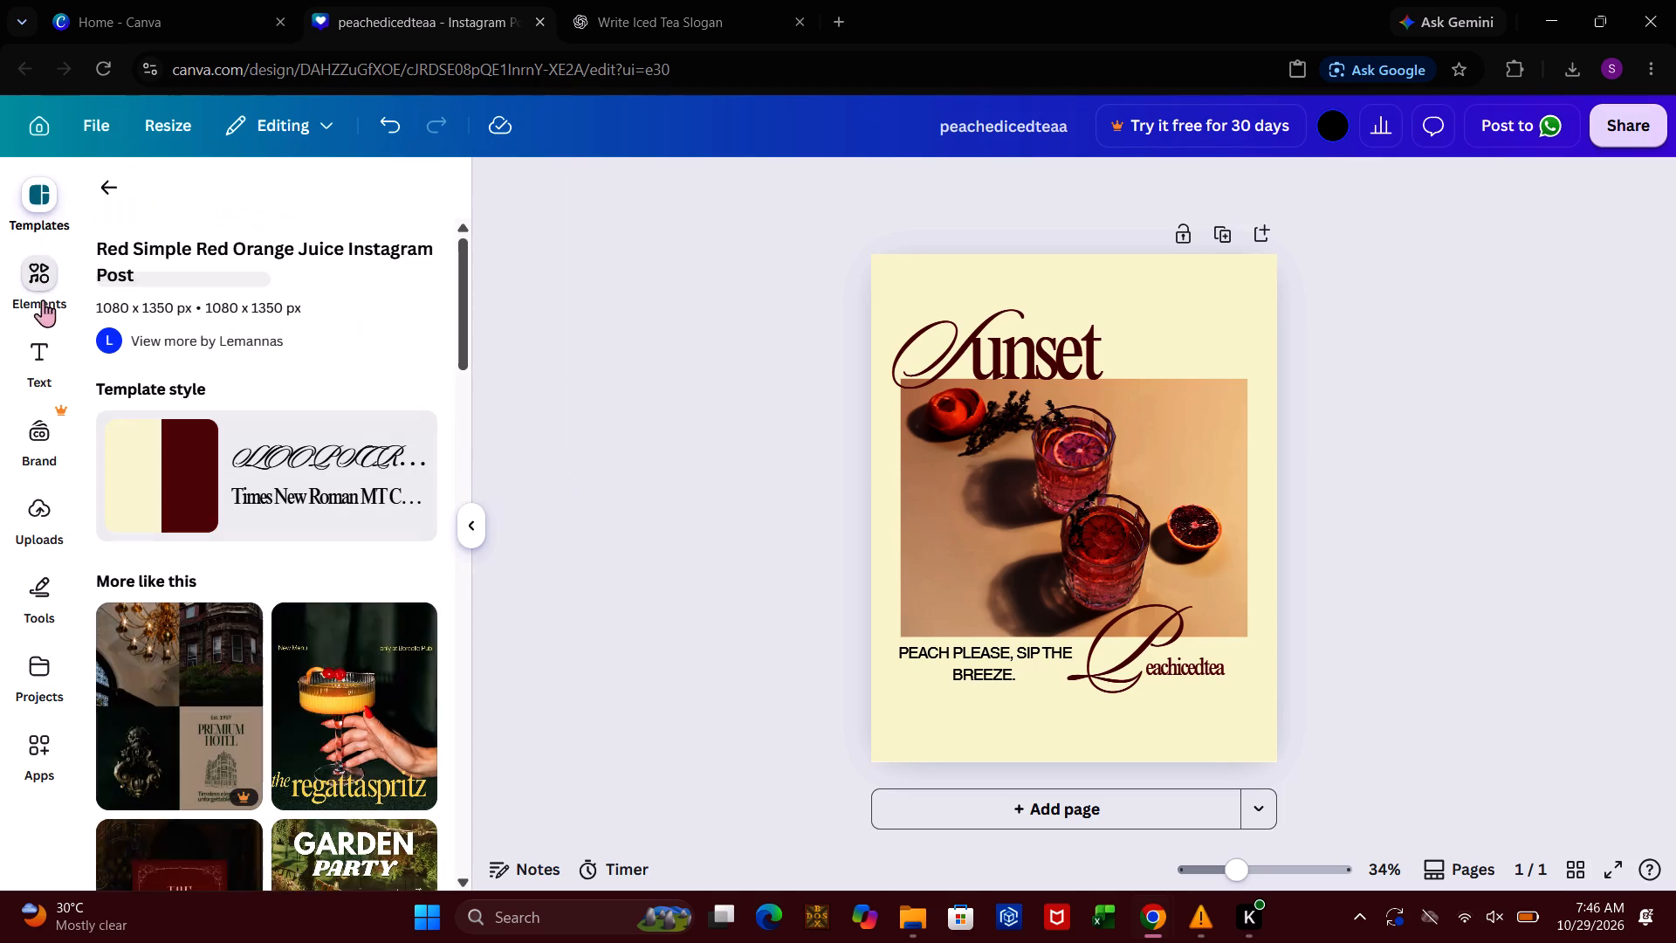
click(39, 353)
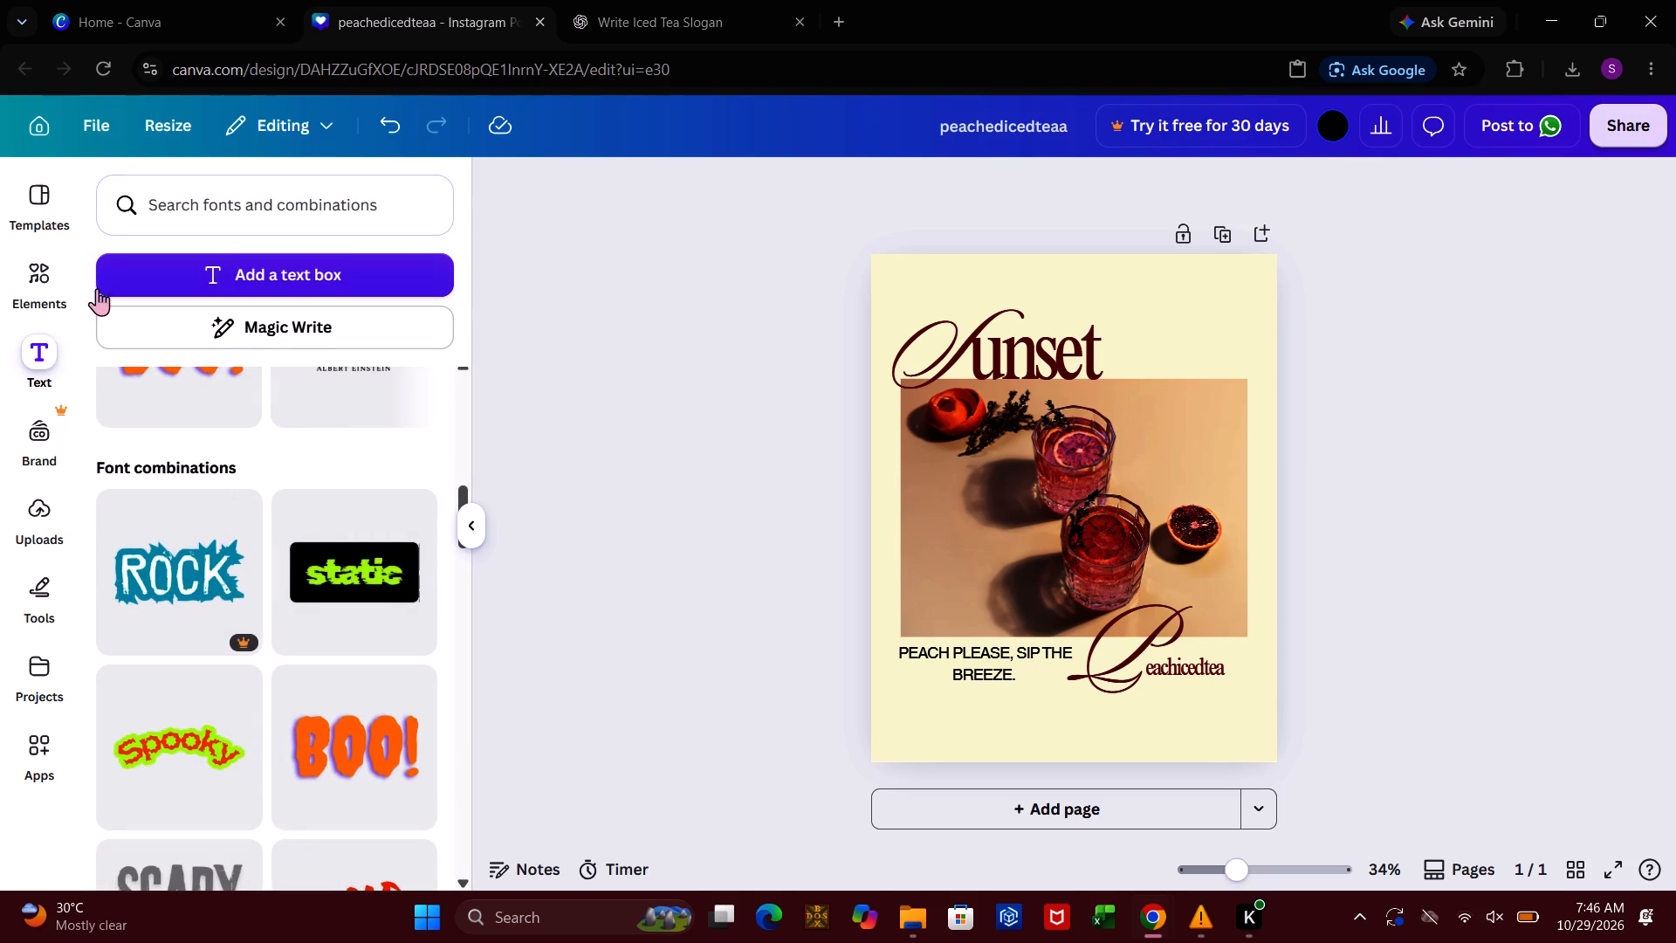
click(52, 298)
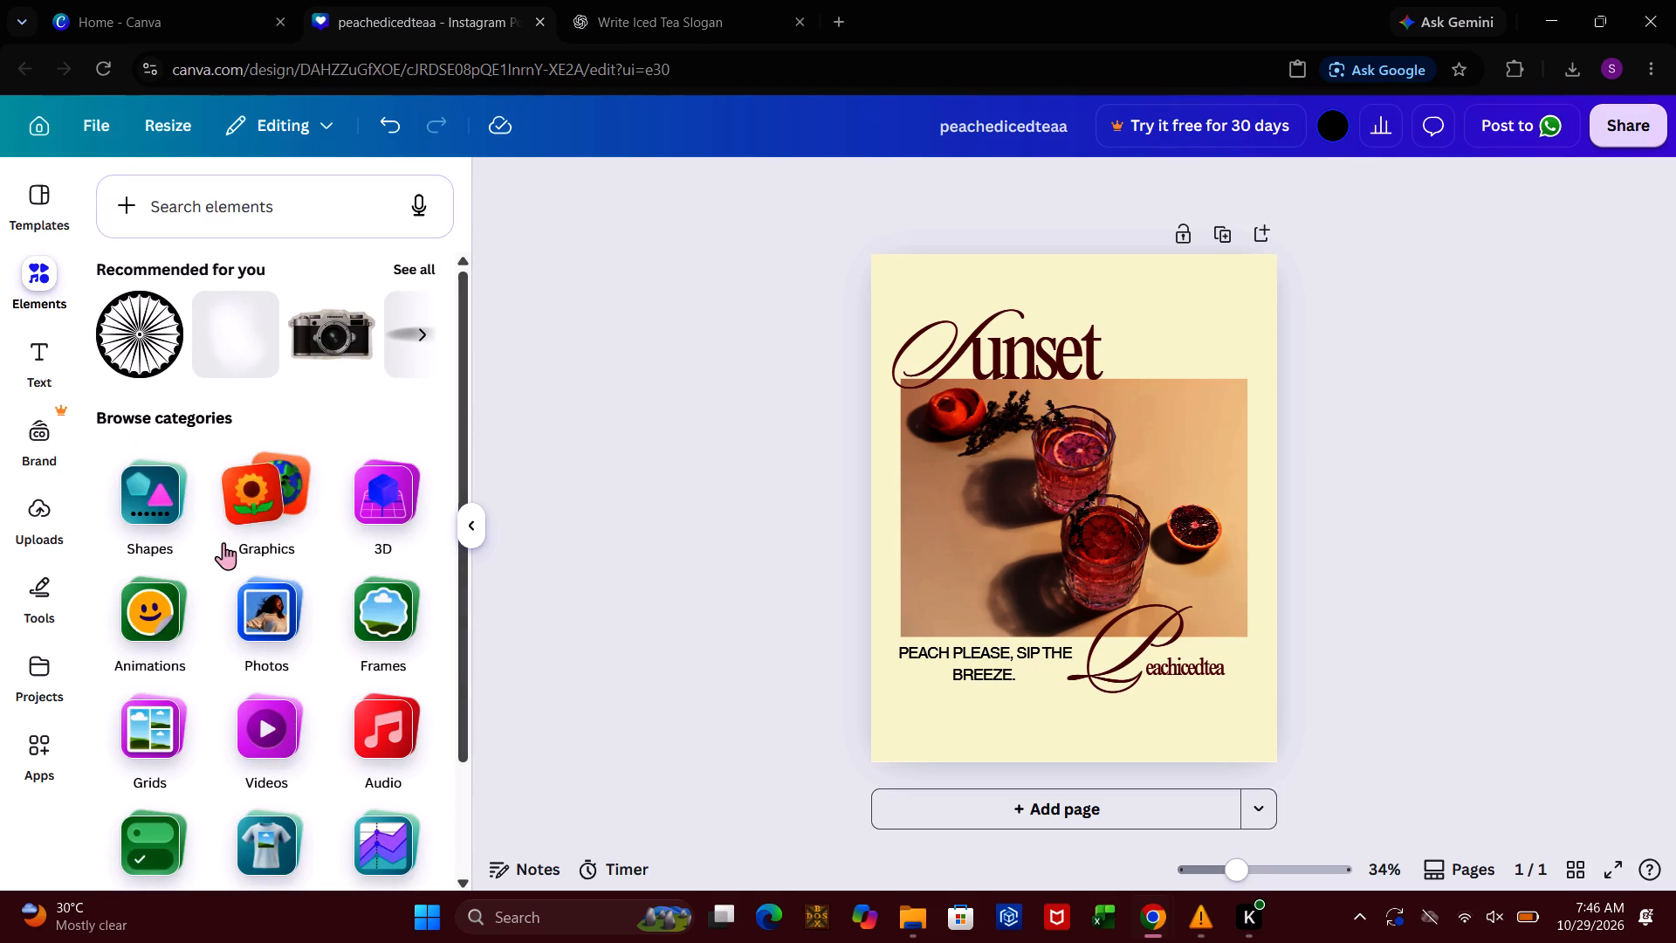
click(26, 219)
Browse the ready-made font combinations for a text style that suits the peach iced tea post.
click(41, 396)
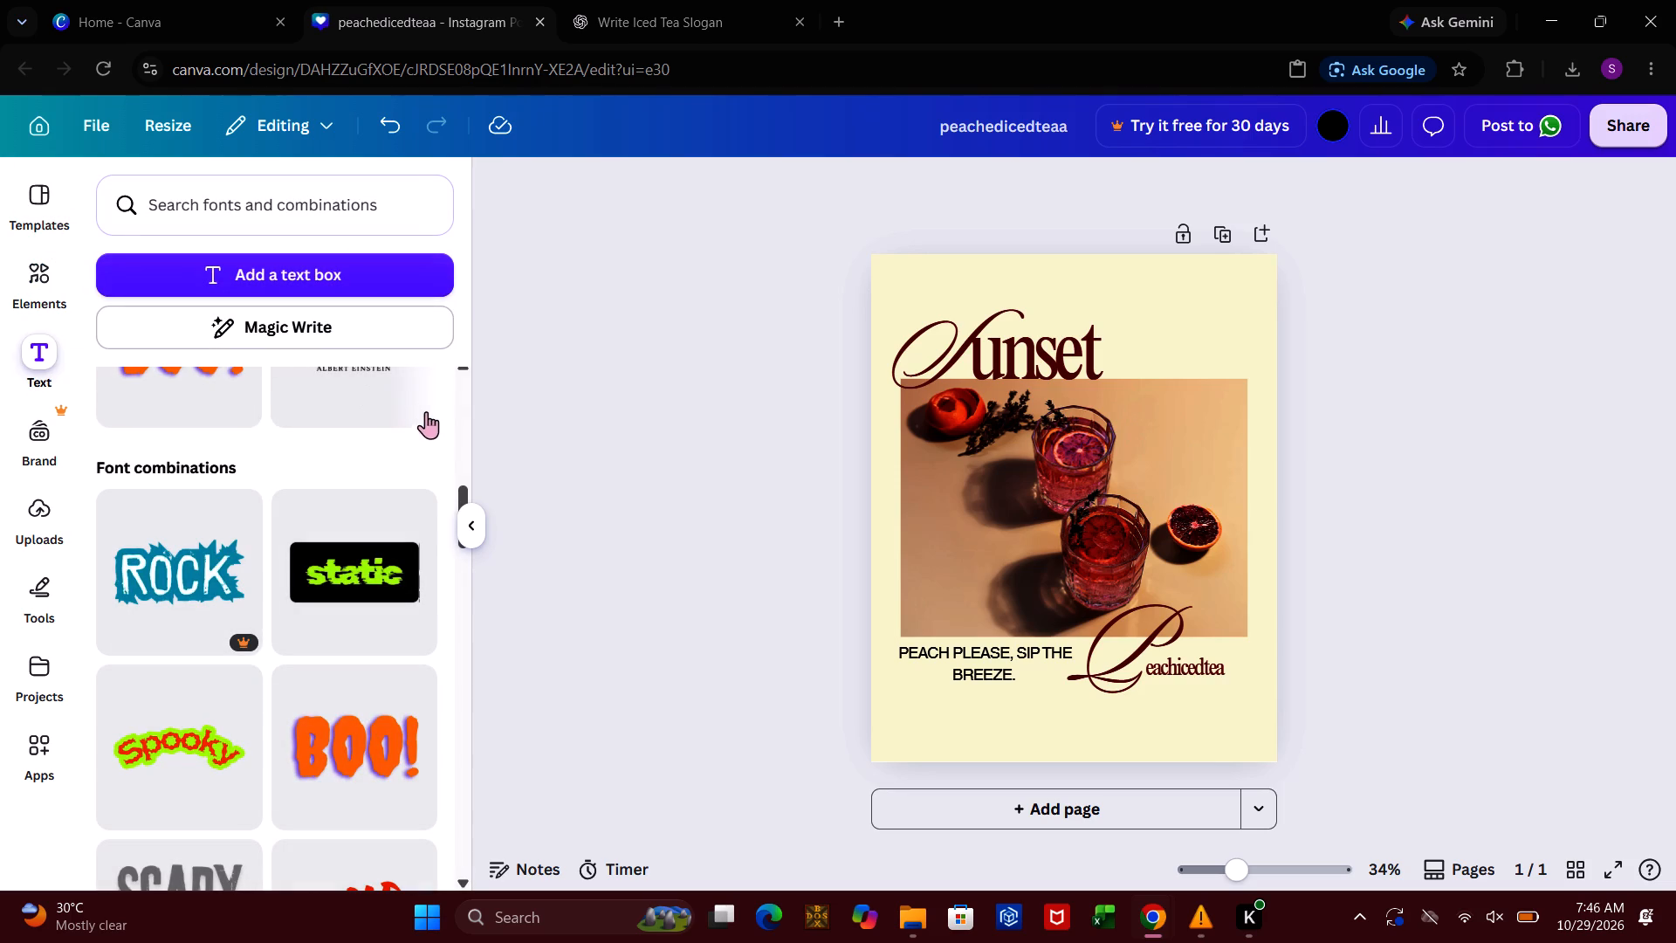
click(462, 599)
click(457, 687)
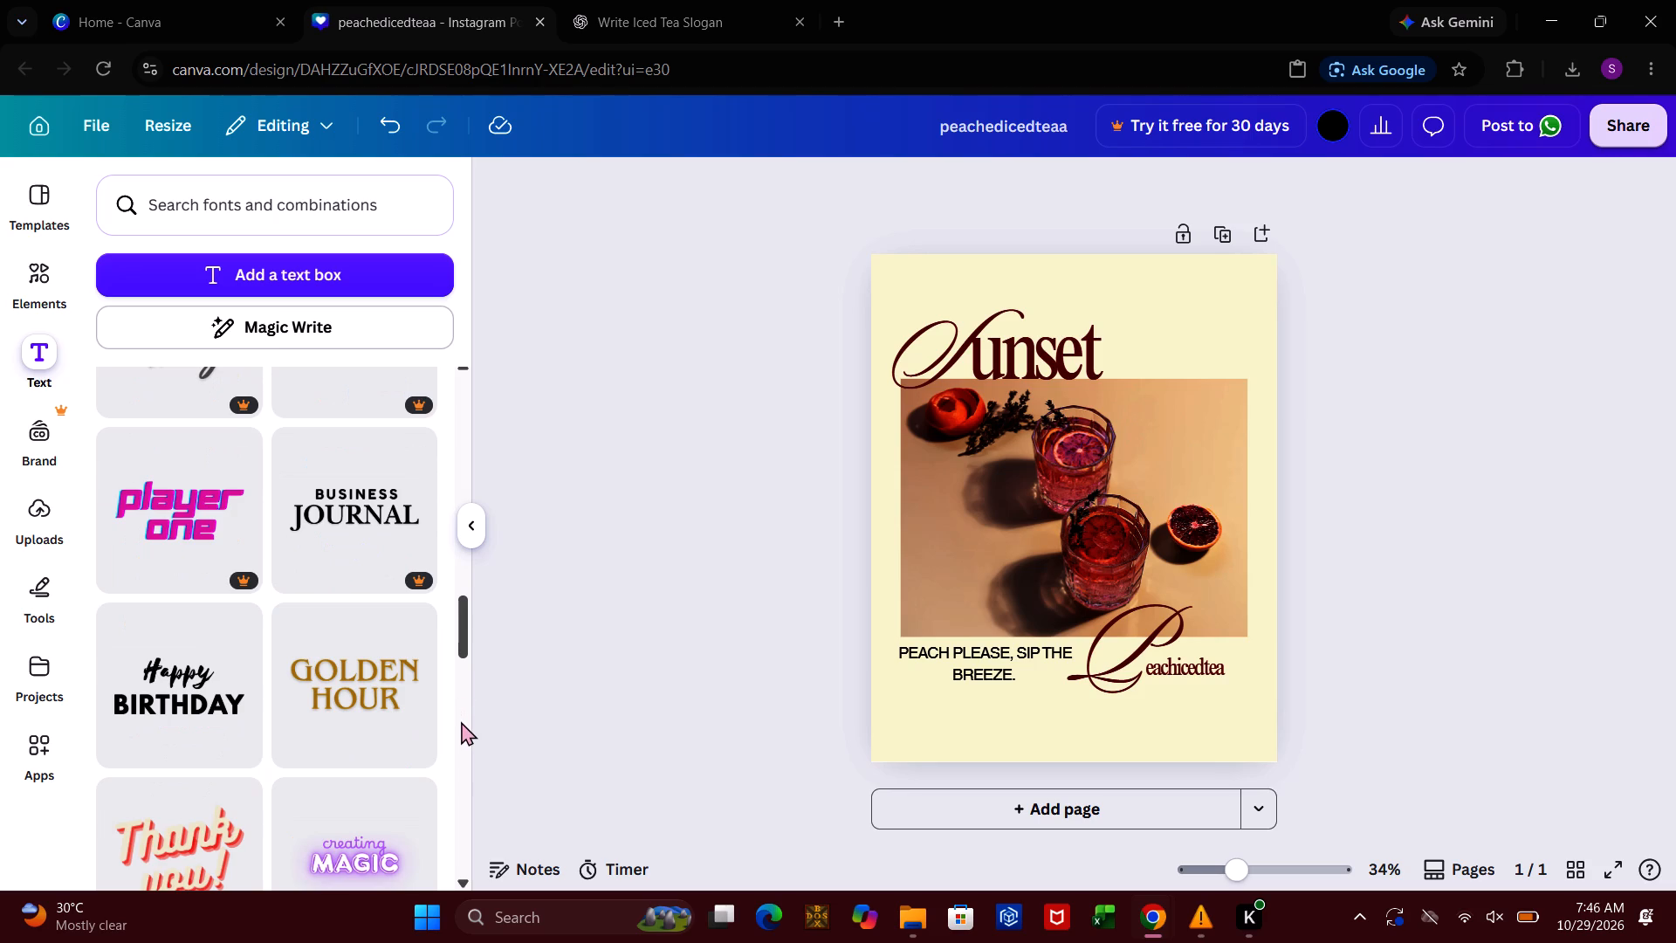
click(461, 721)
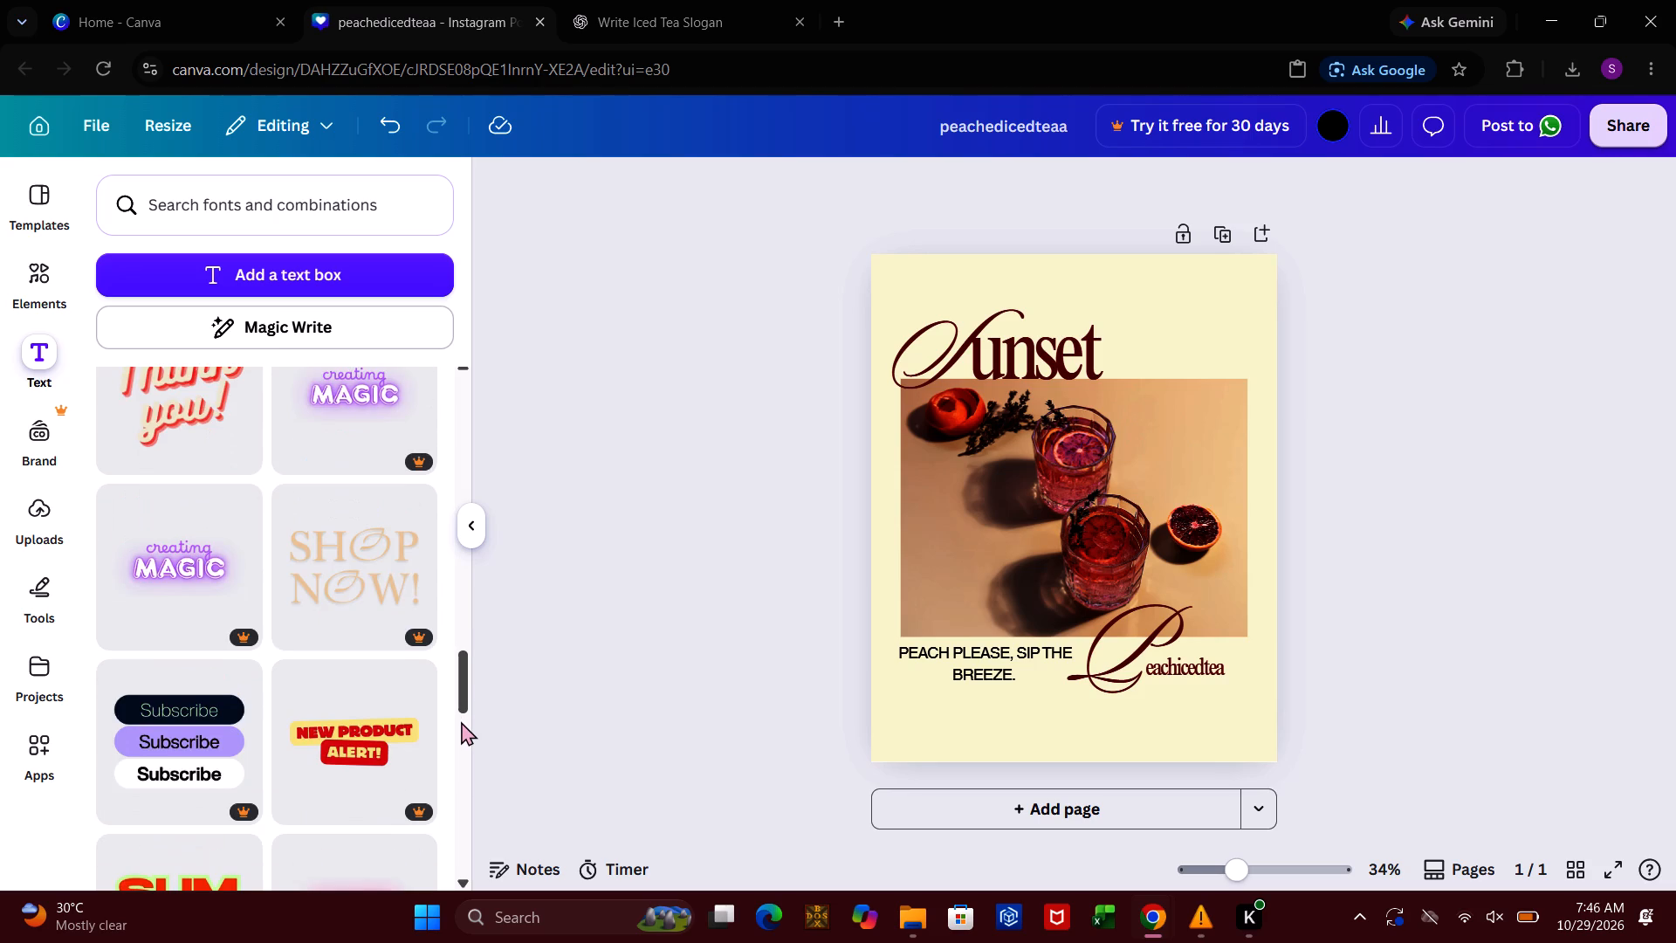
Find the green curved "Shares are appreciated!" text style among the font combinations and add it to the Sunset post.
click(463, 767)
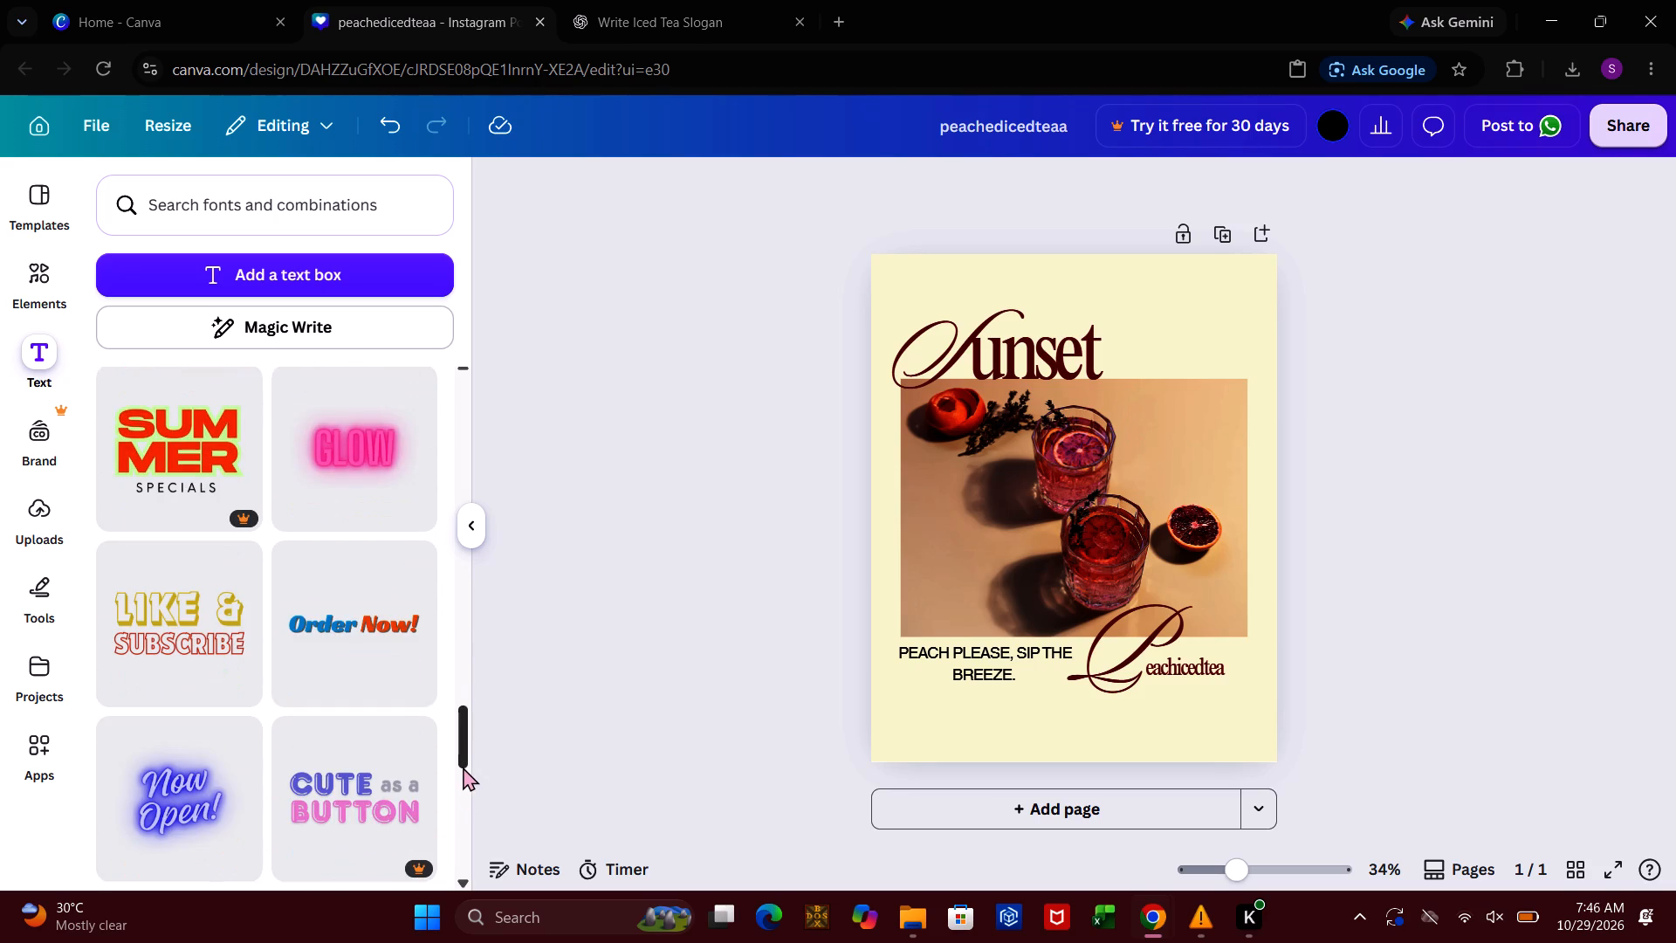
click(459, 807)
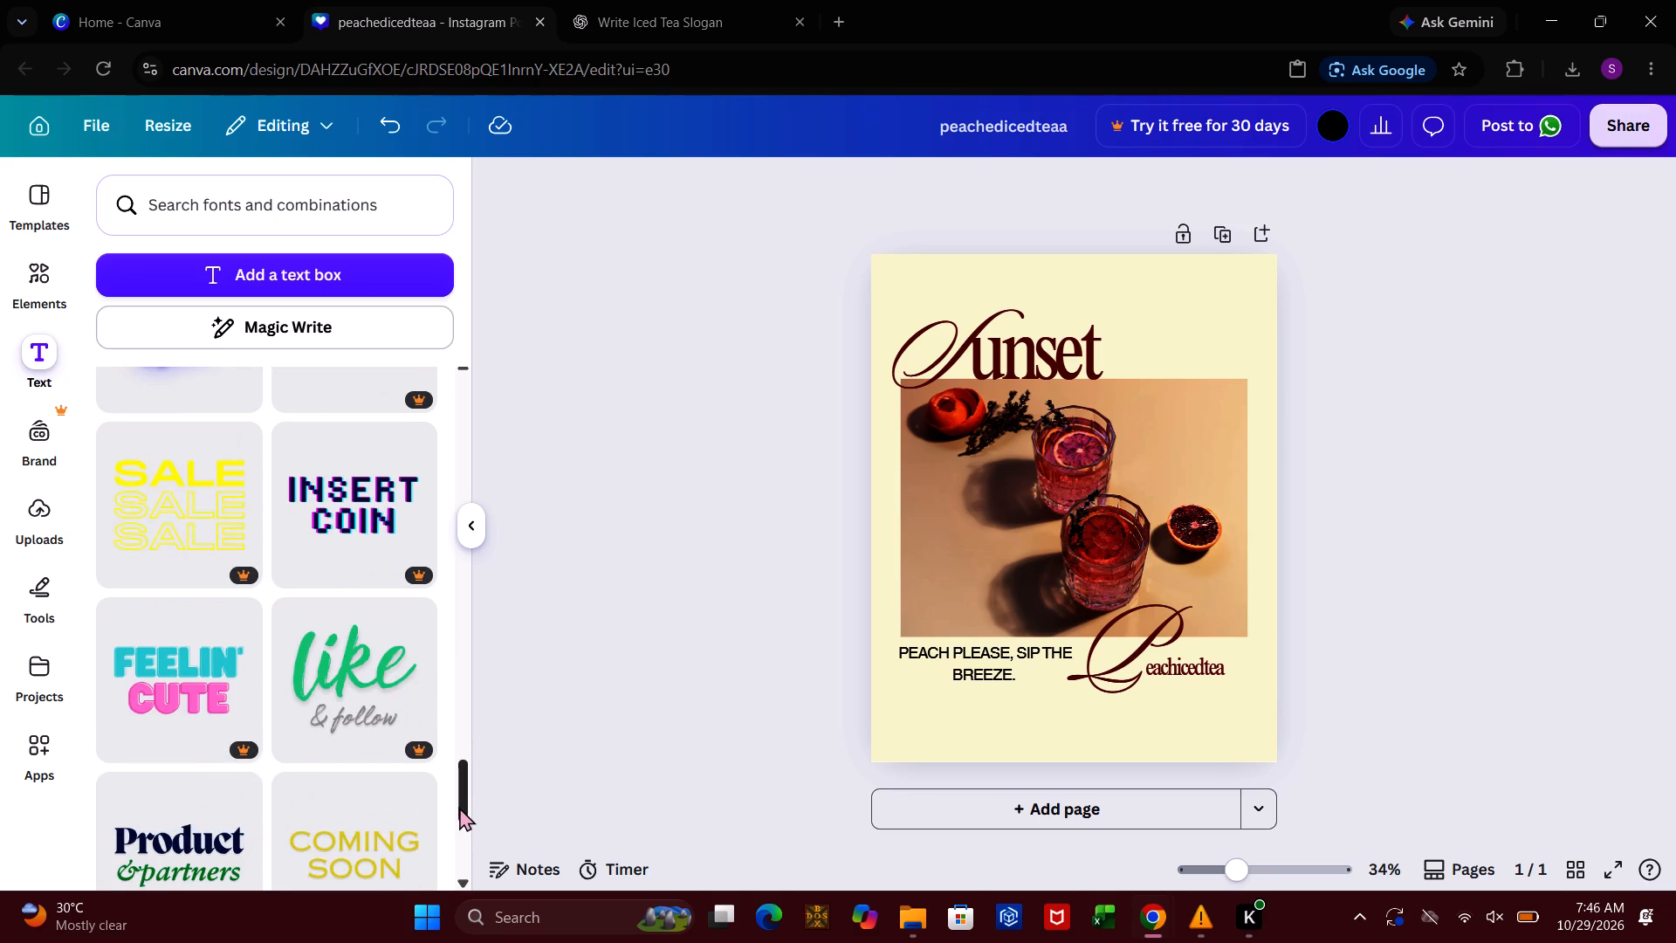
click(467, 845)
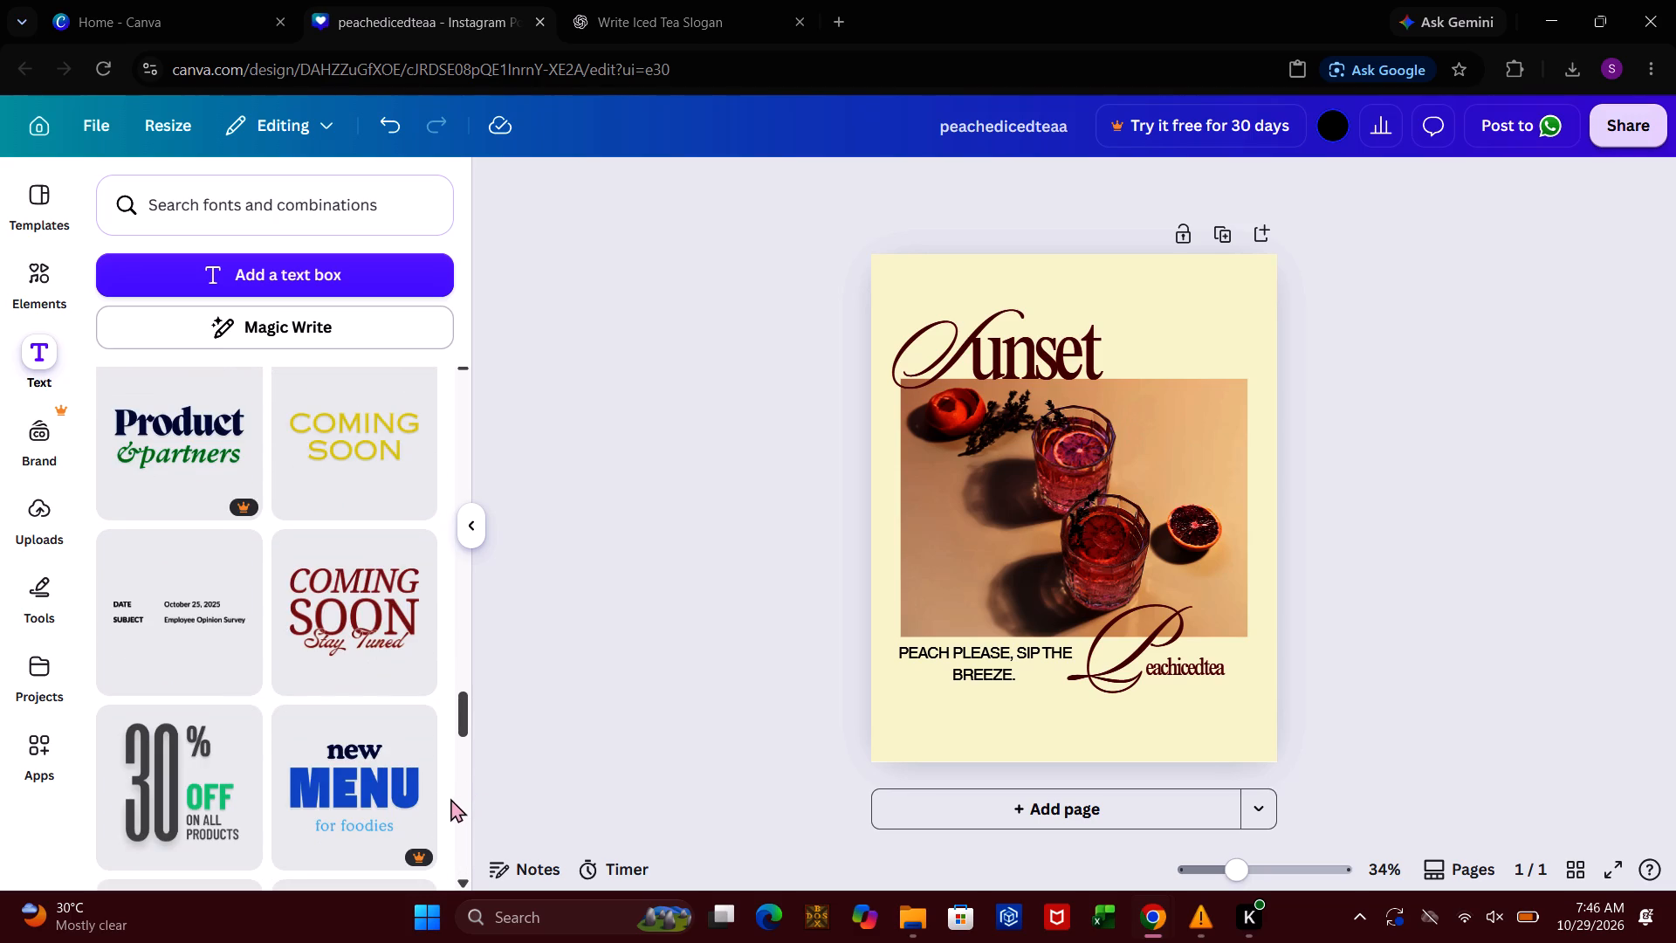
click(466, 802)
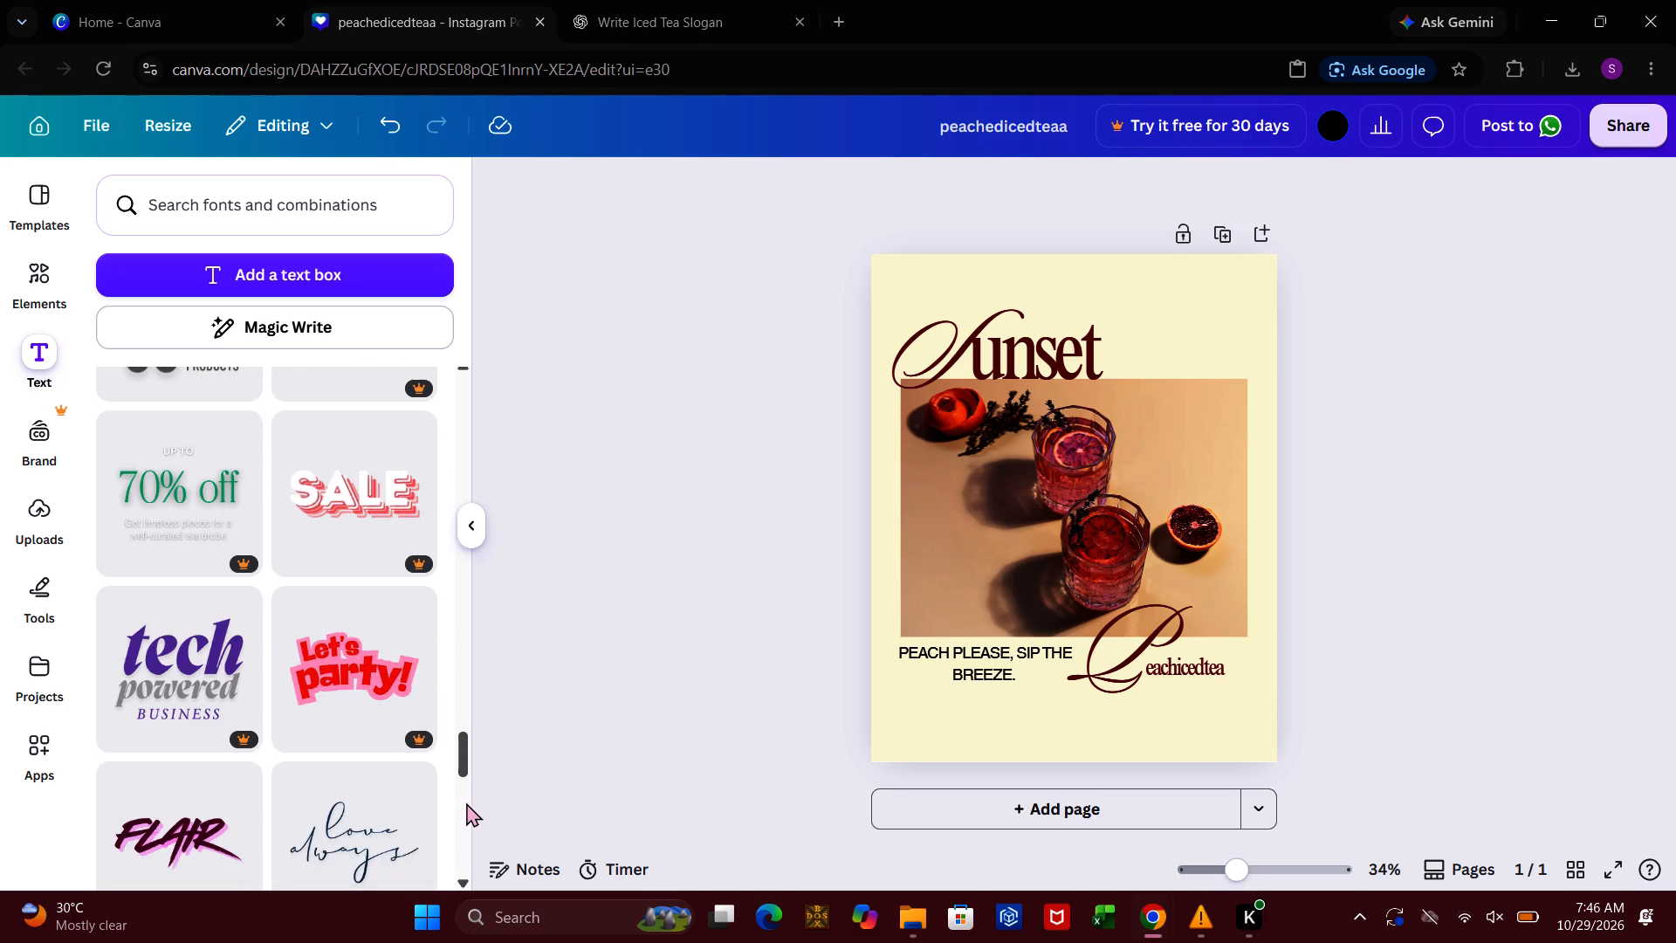
click(464, 823)
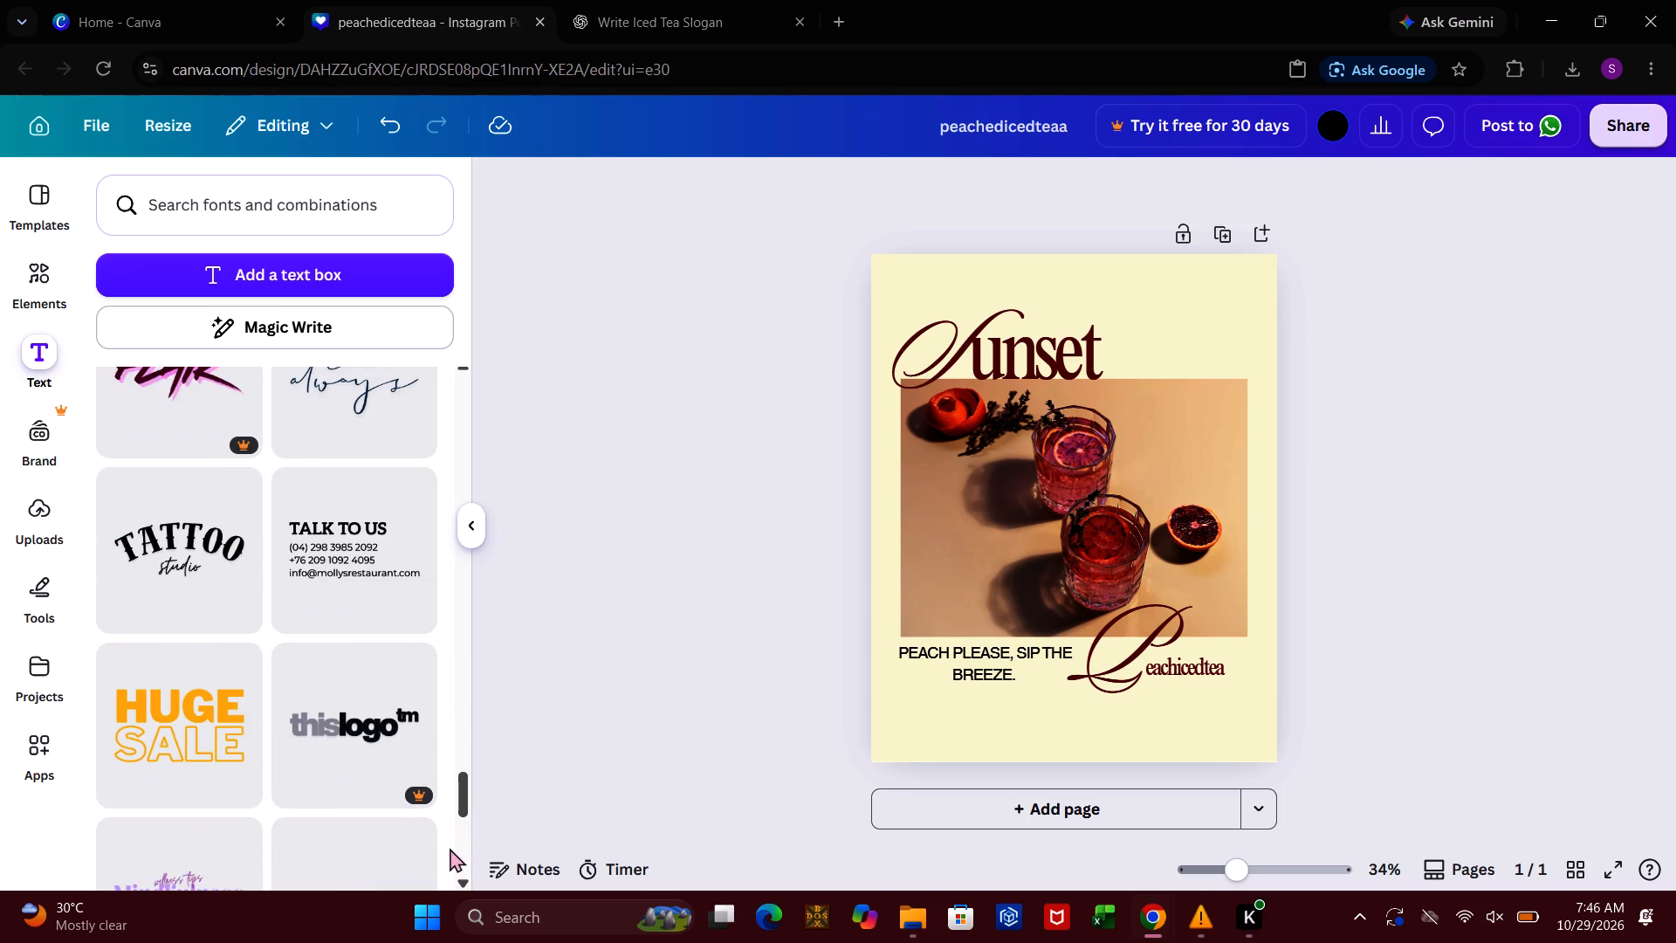
click(465, 843)
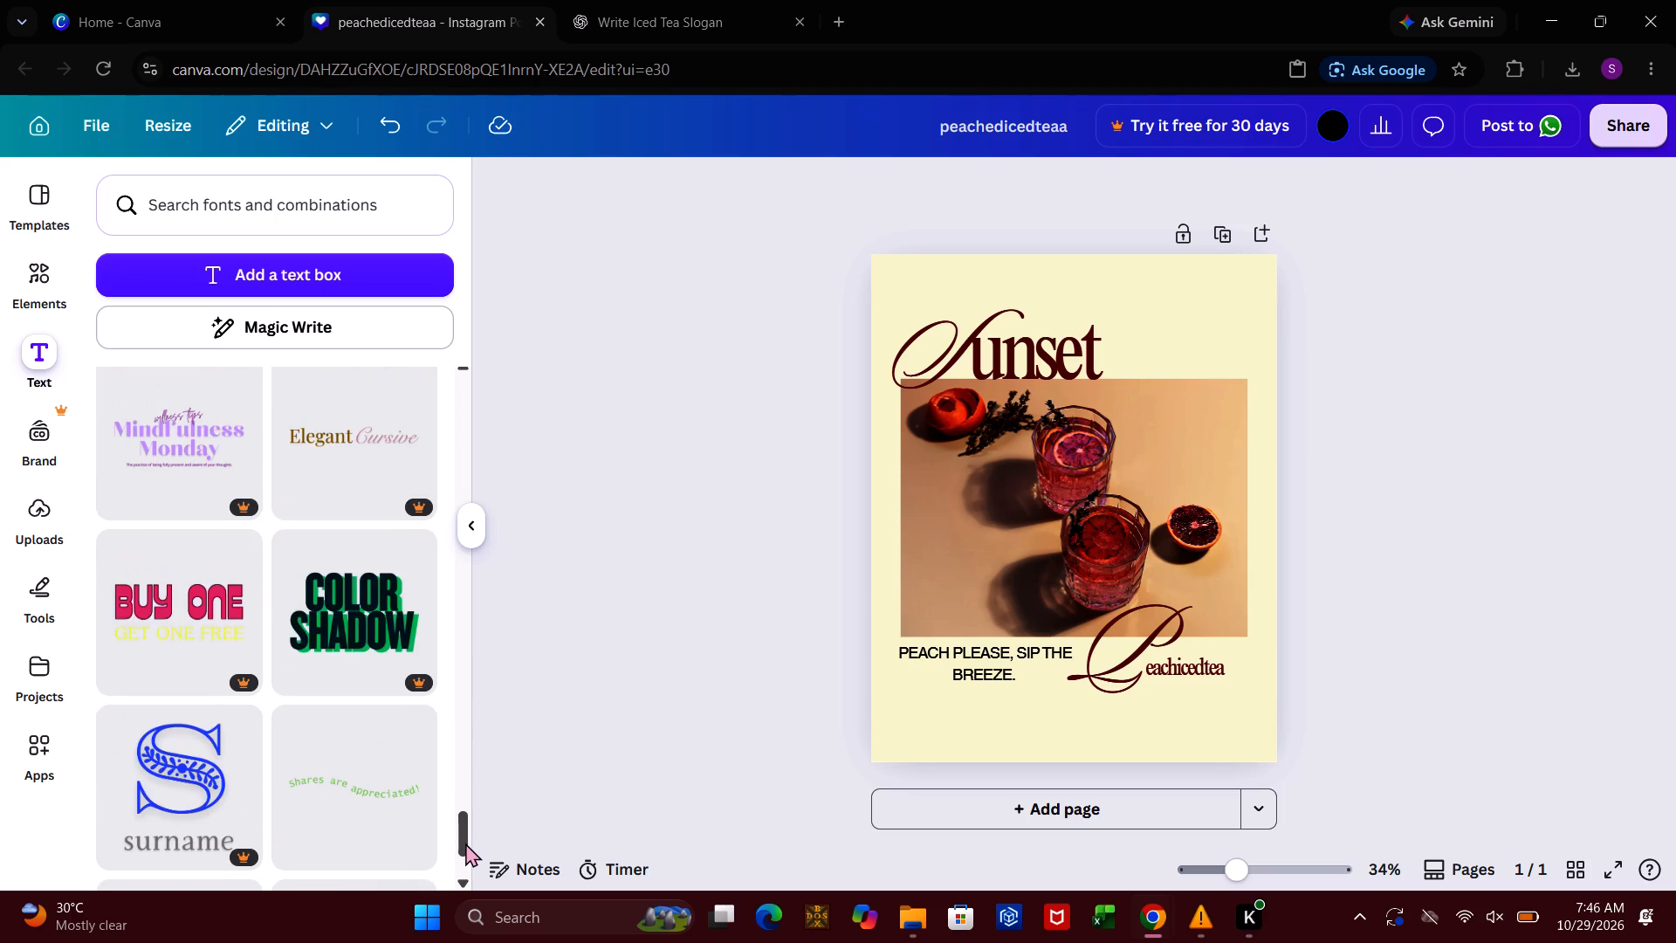
double_click(390, 788)
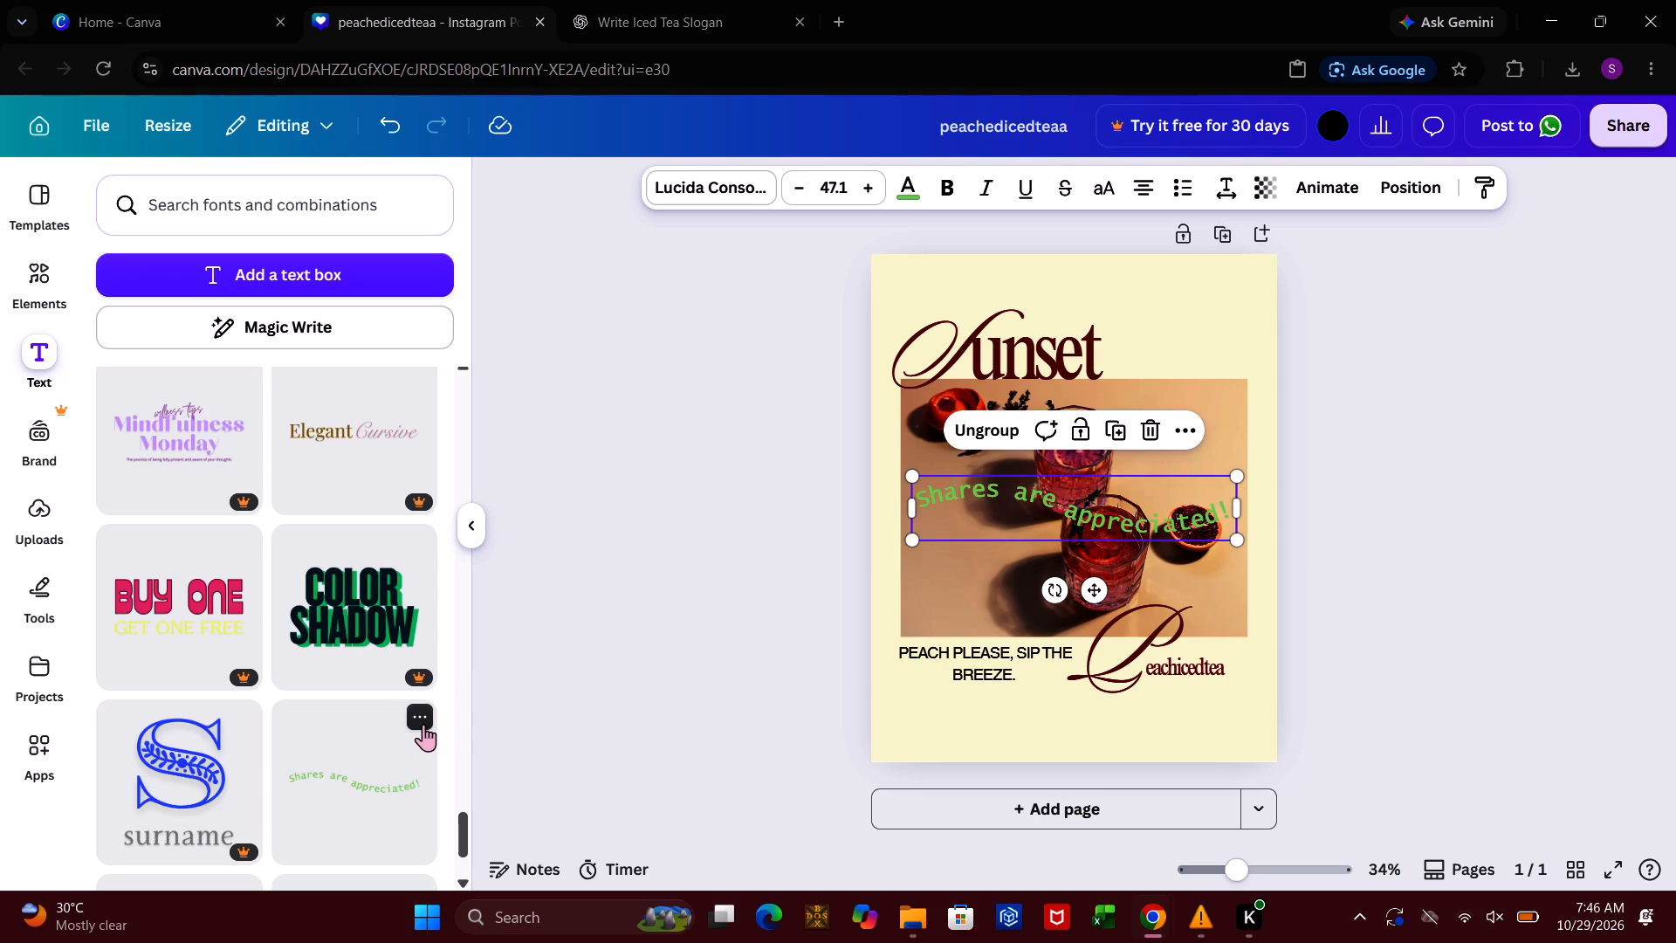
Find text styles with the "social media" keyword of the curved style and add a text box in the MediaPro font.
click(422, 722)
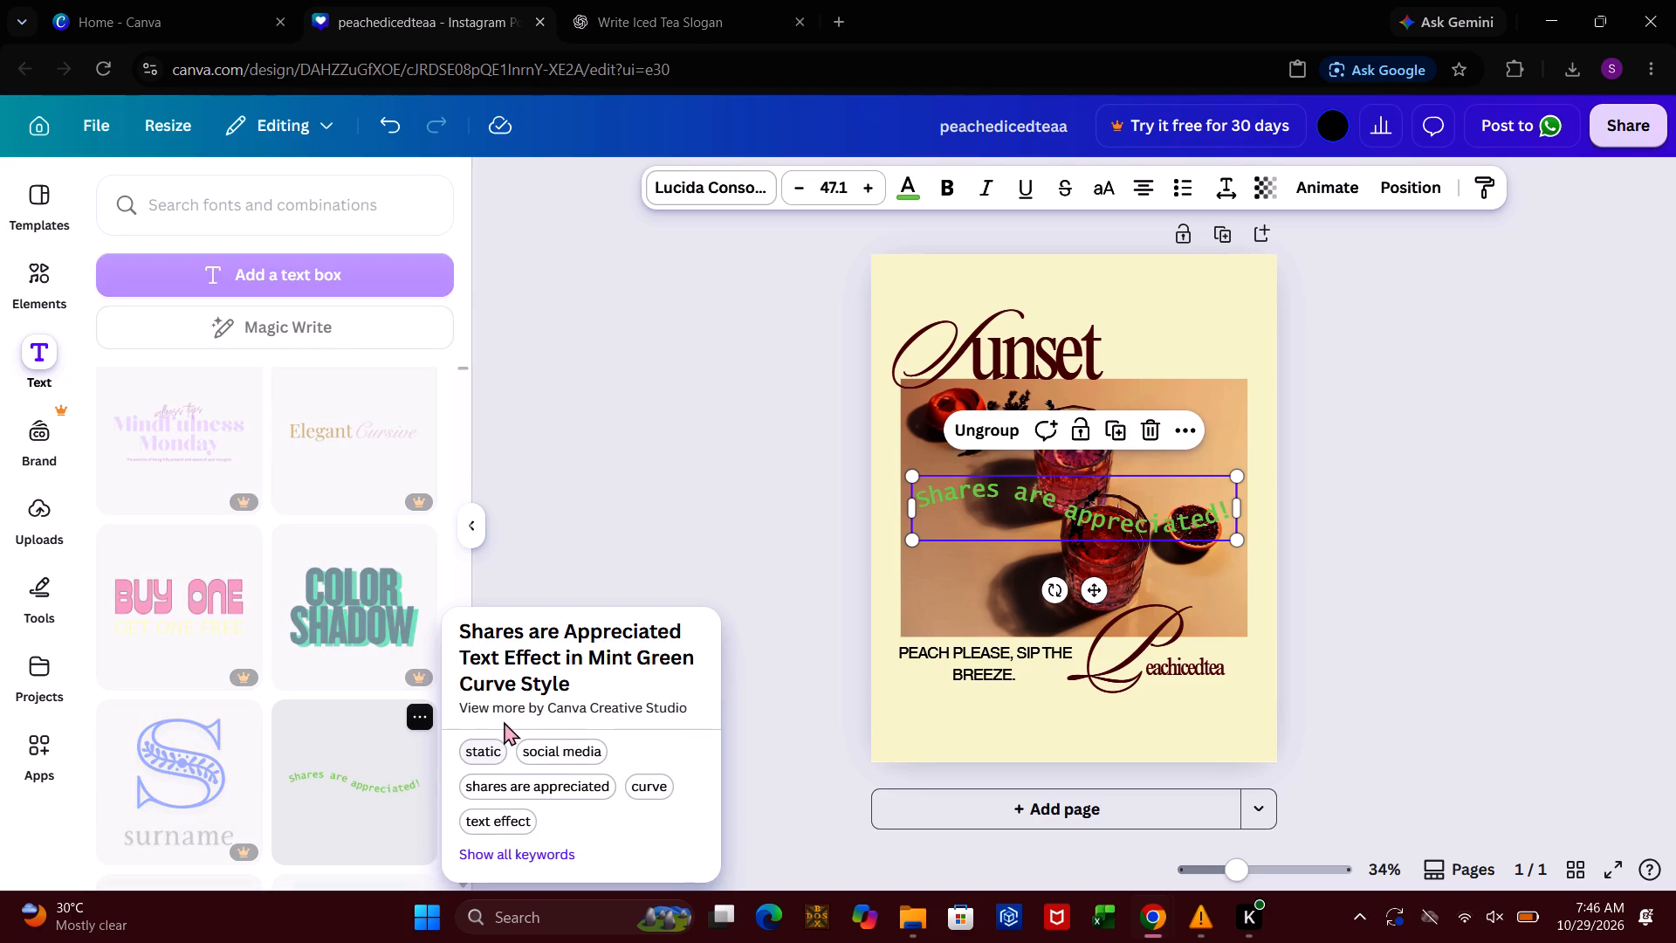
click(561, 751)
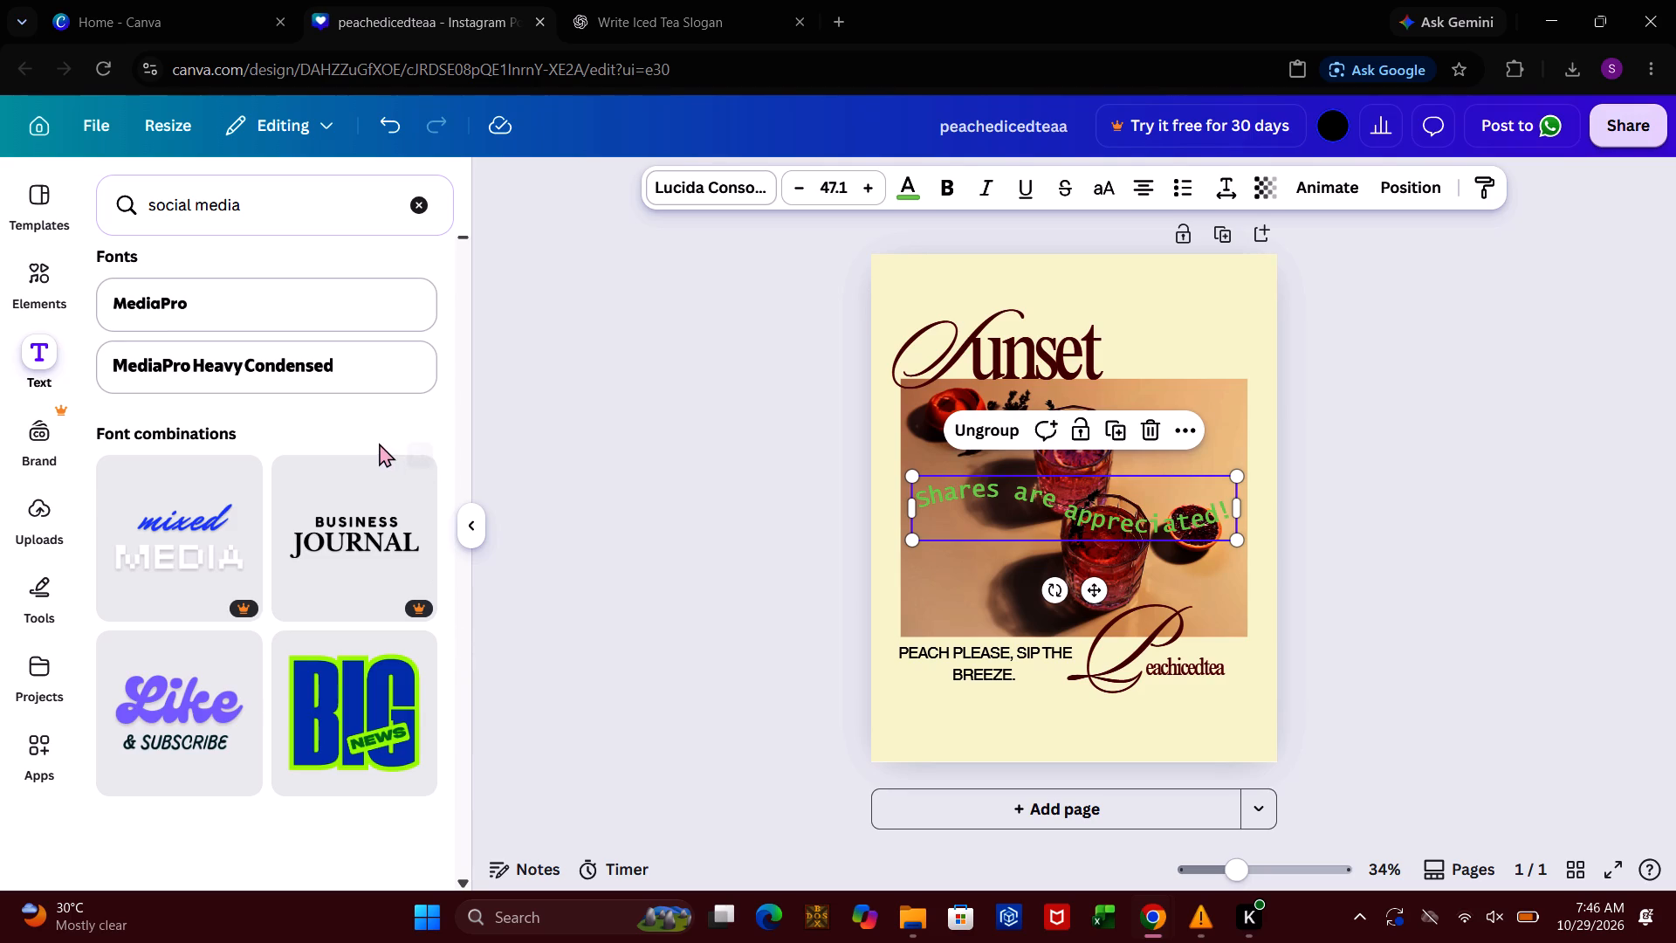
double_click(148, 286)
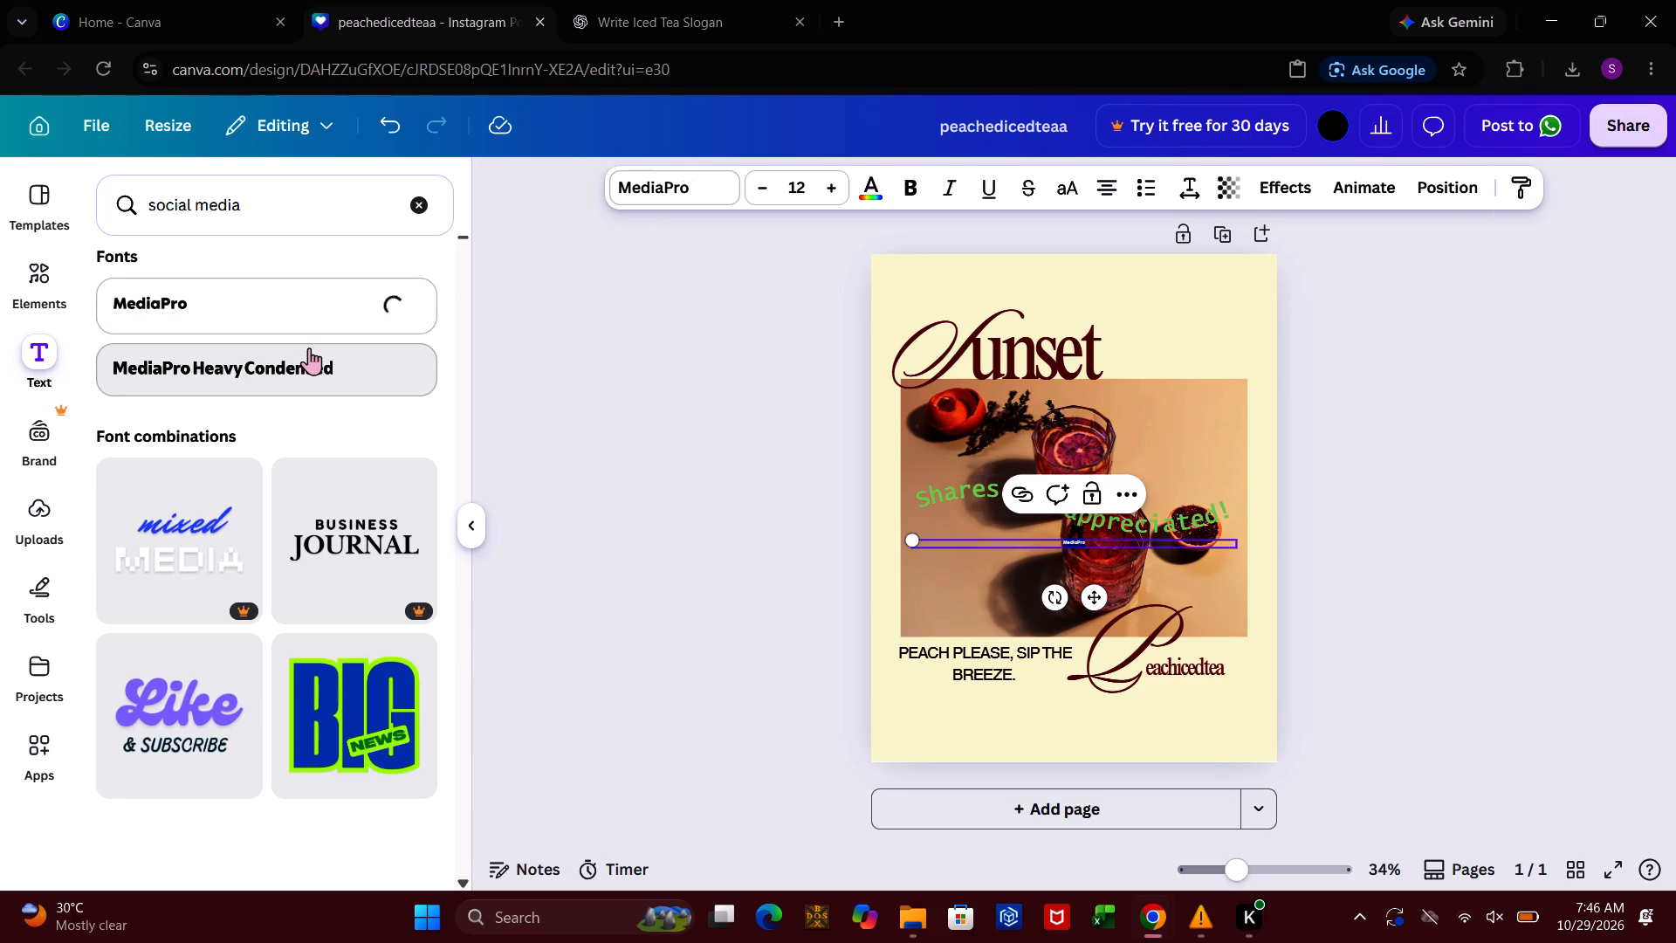
Copy the style of the curved "appreciated!" text onto the "PEACH PLEASE, SIP THE BREEZE." slogan below the photo.
click(954, 499)
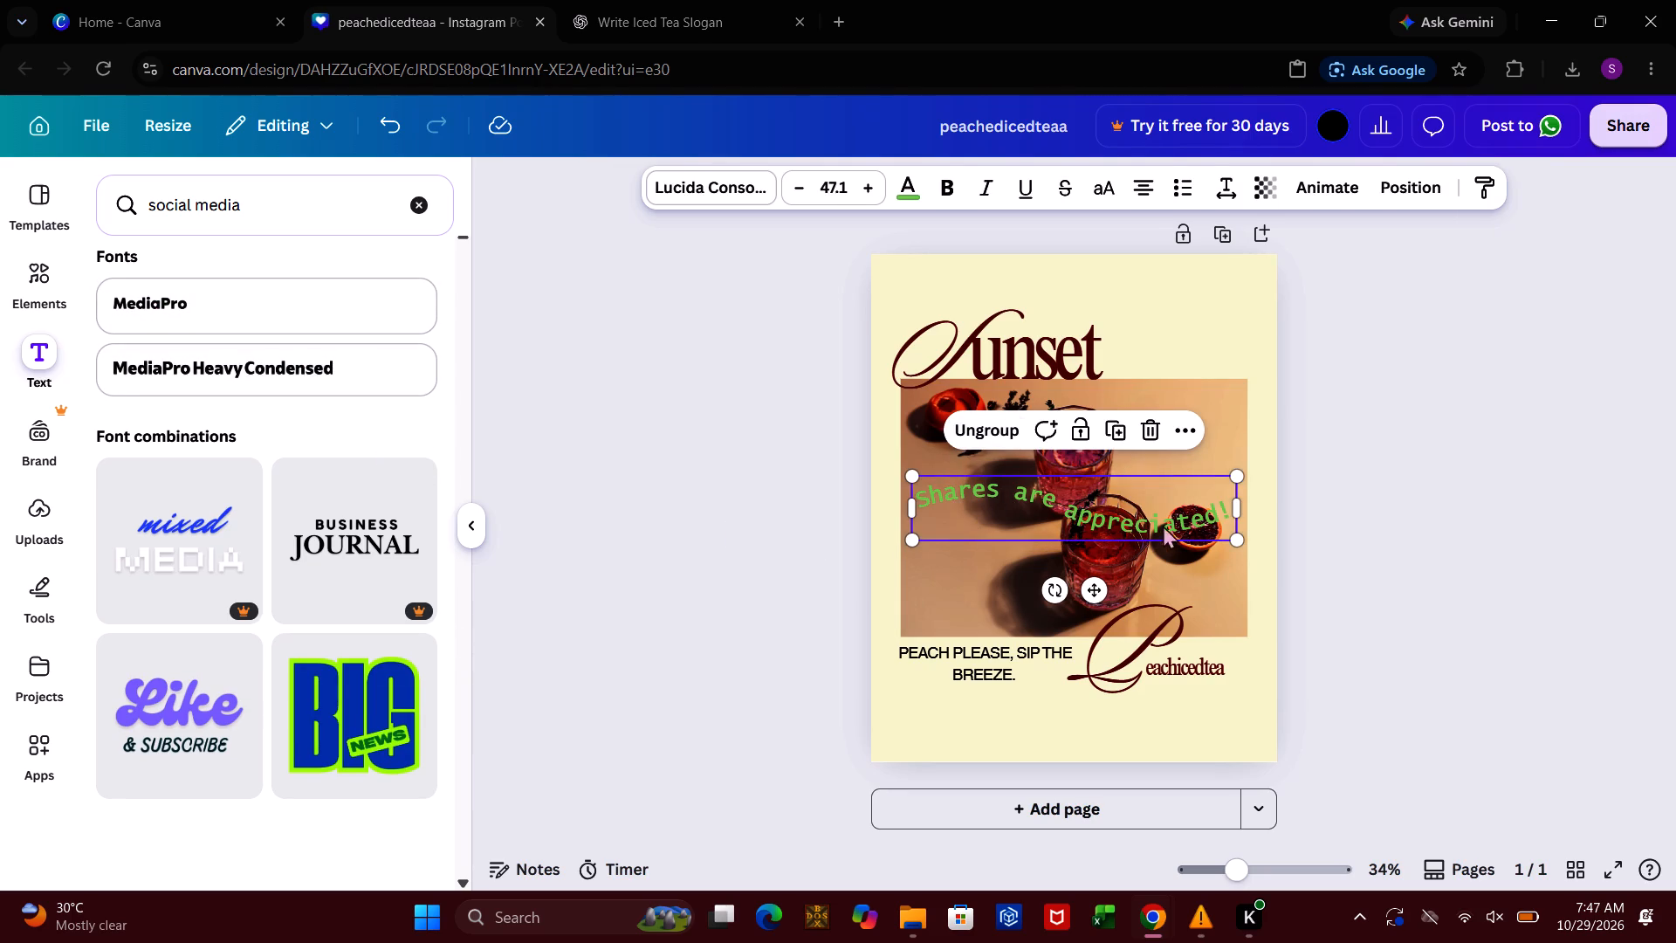
click(1212, 510)
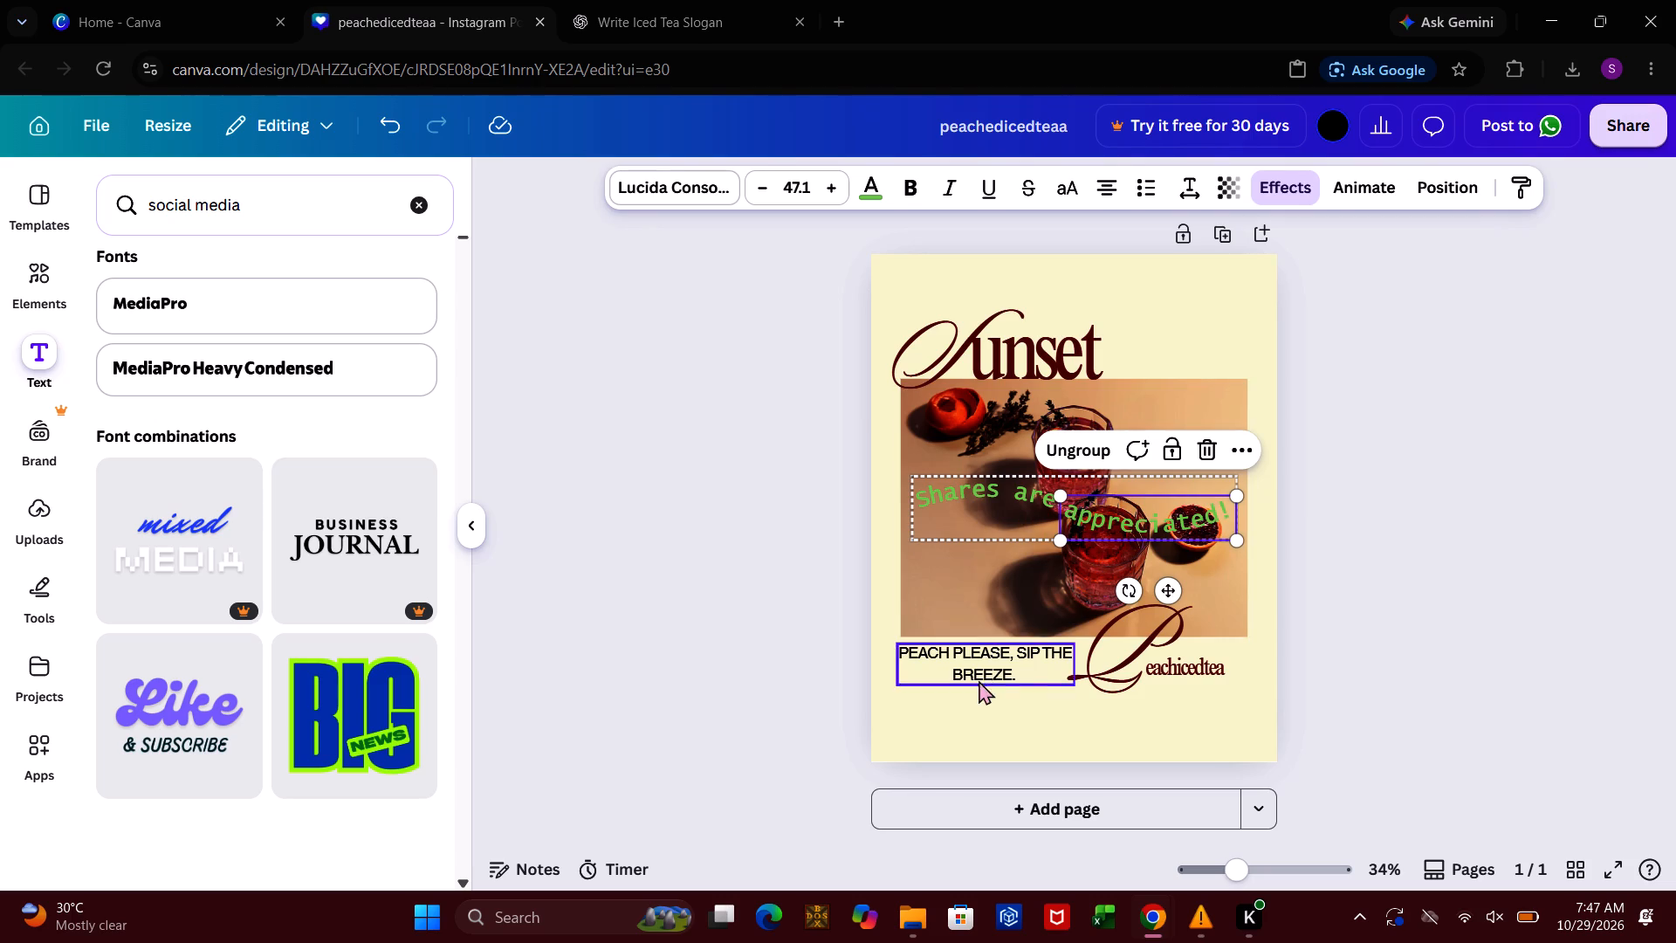
click(1236, 453)
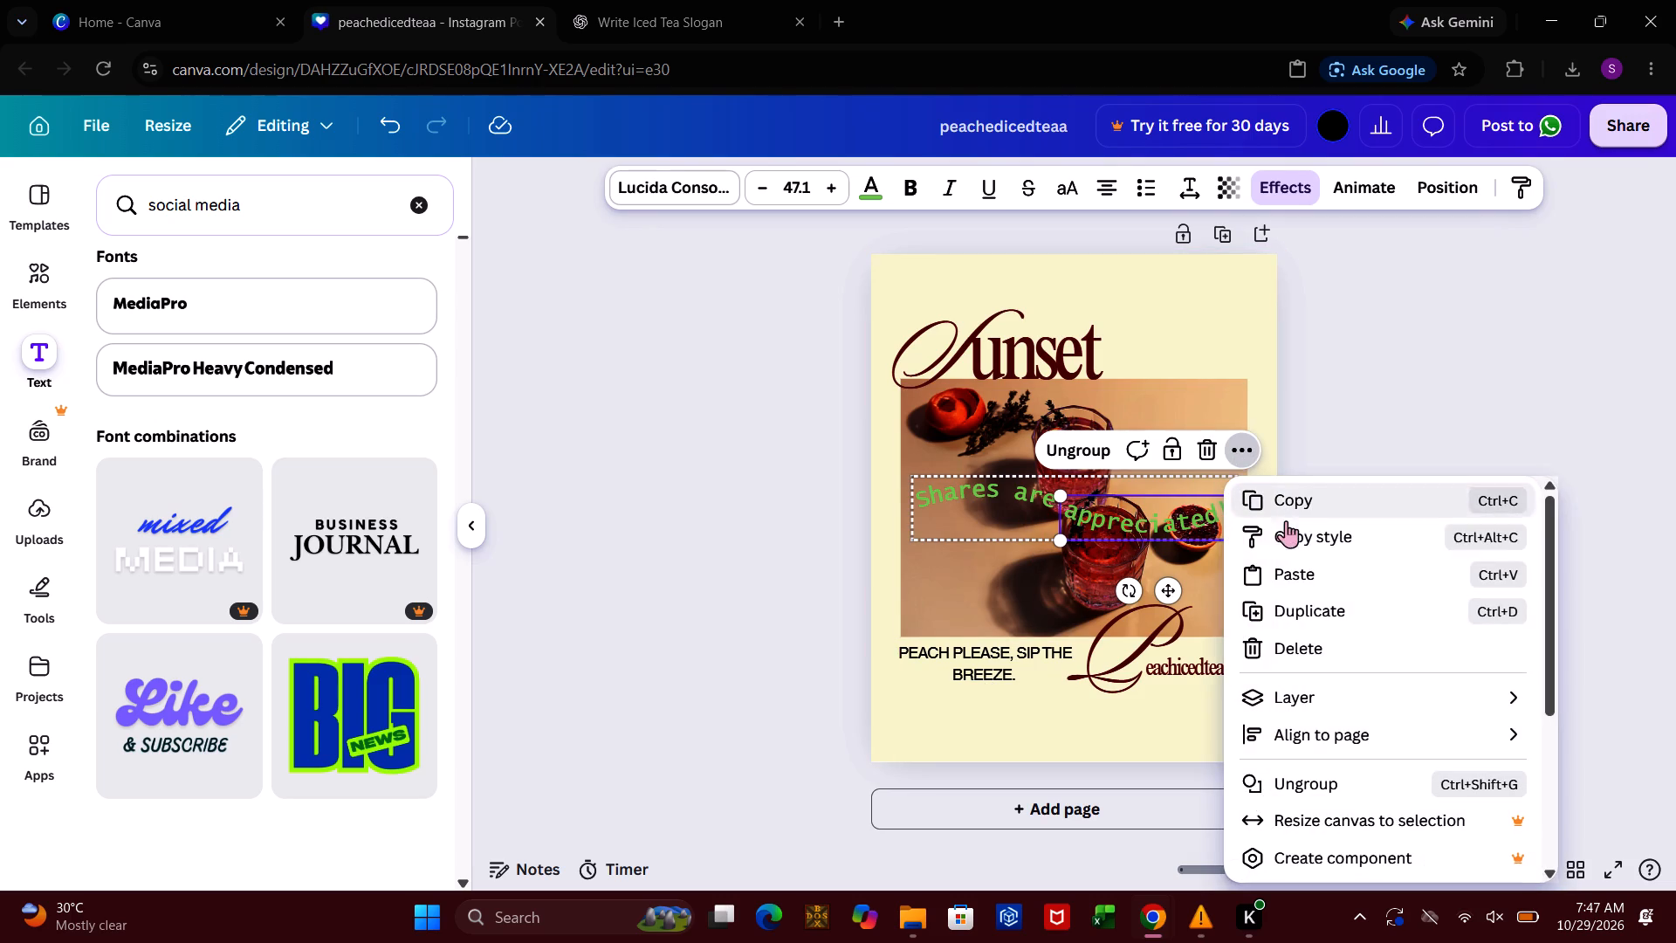
click(1294, 538)
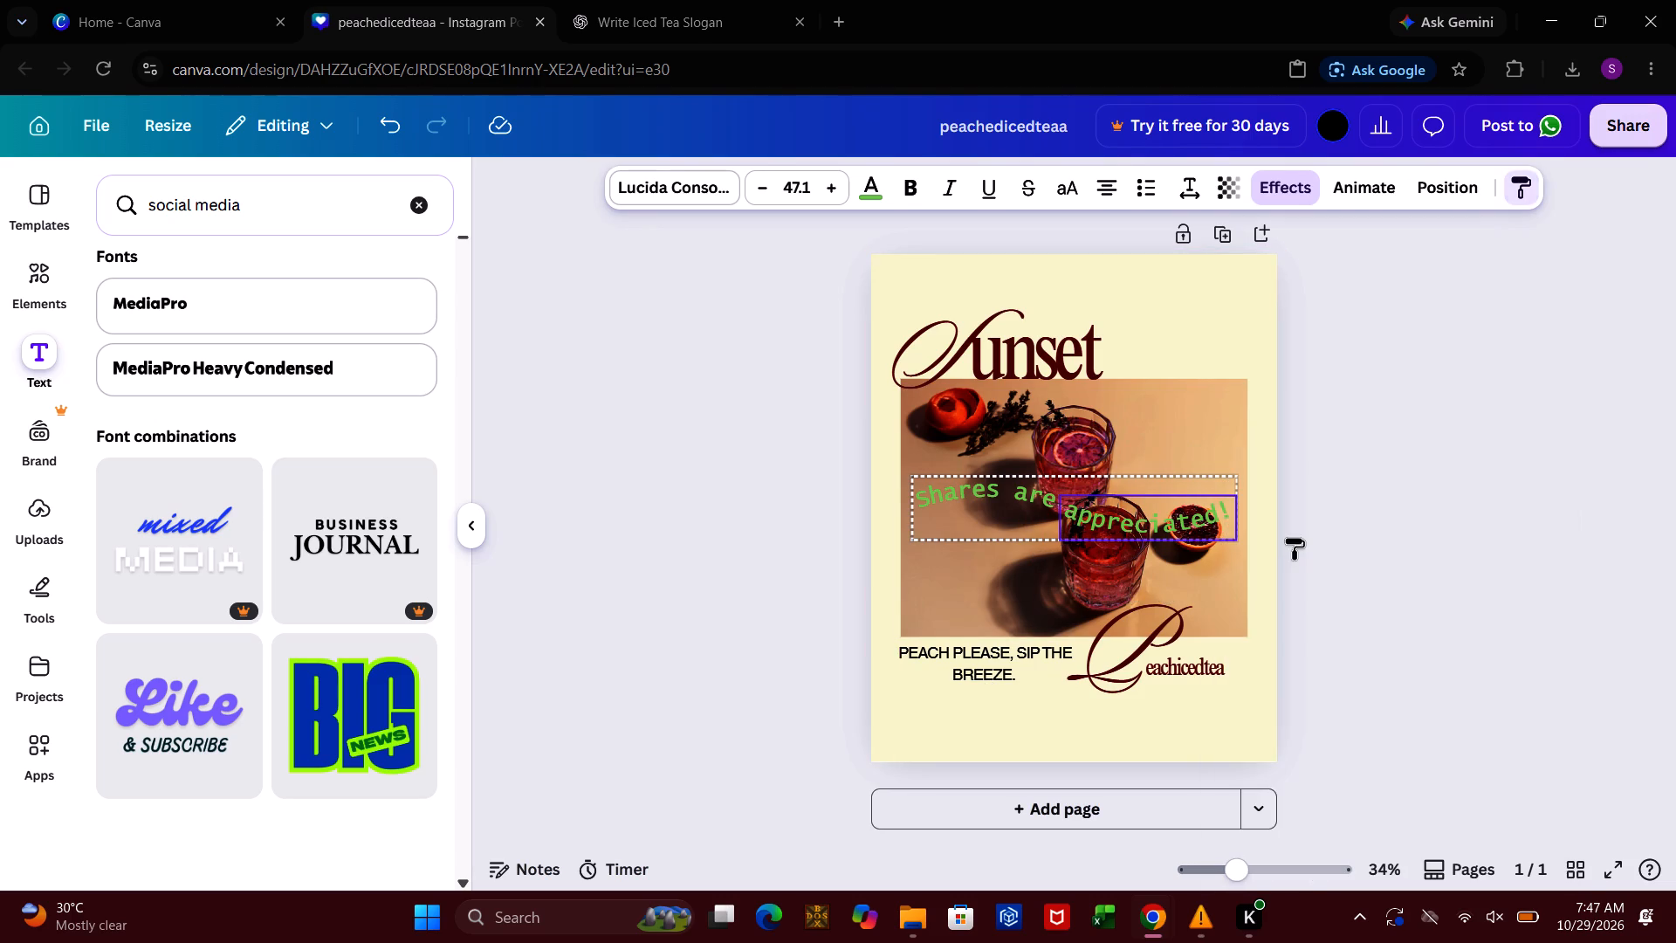
click(1013, 653)
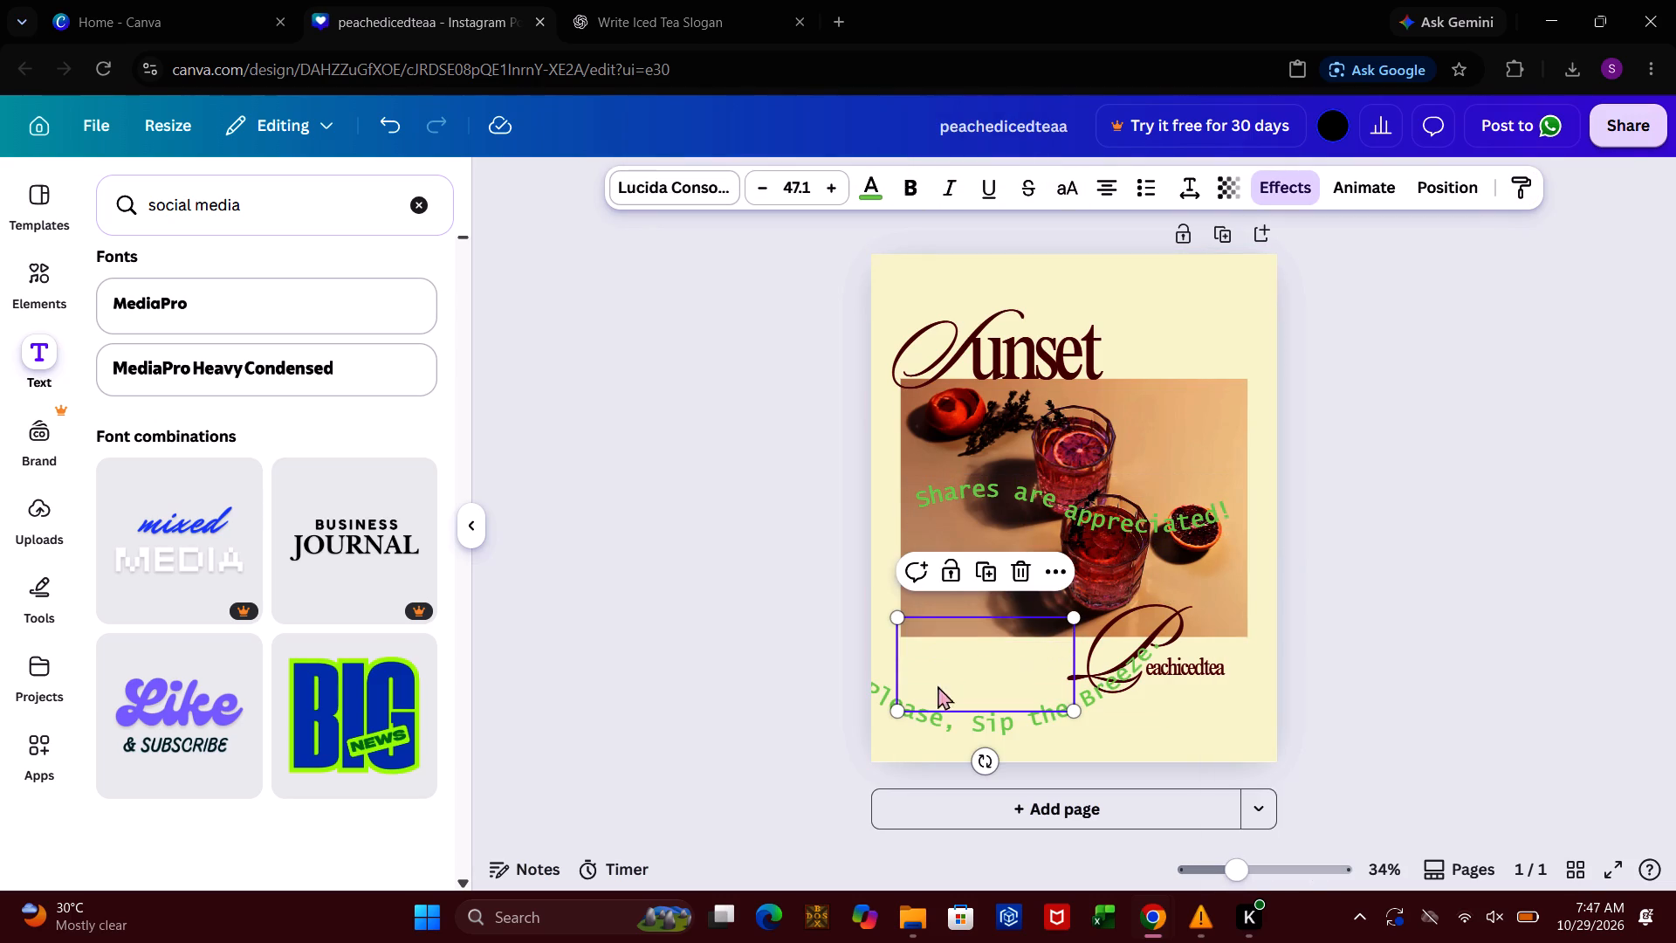
click(1054, 567)
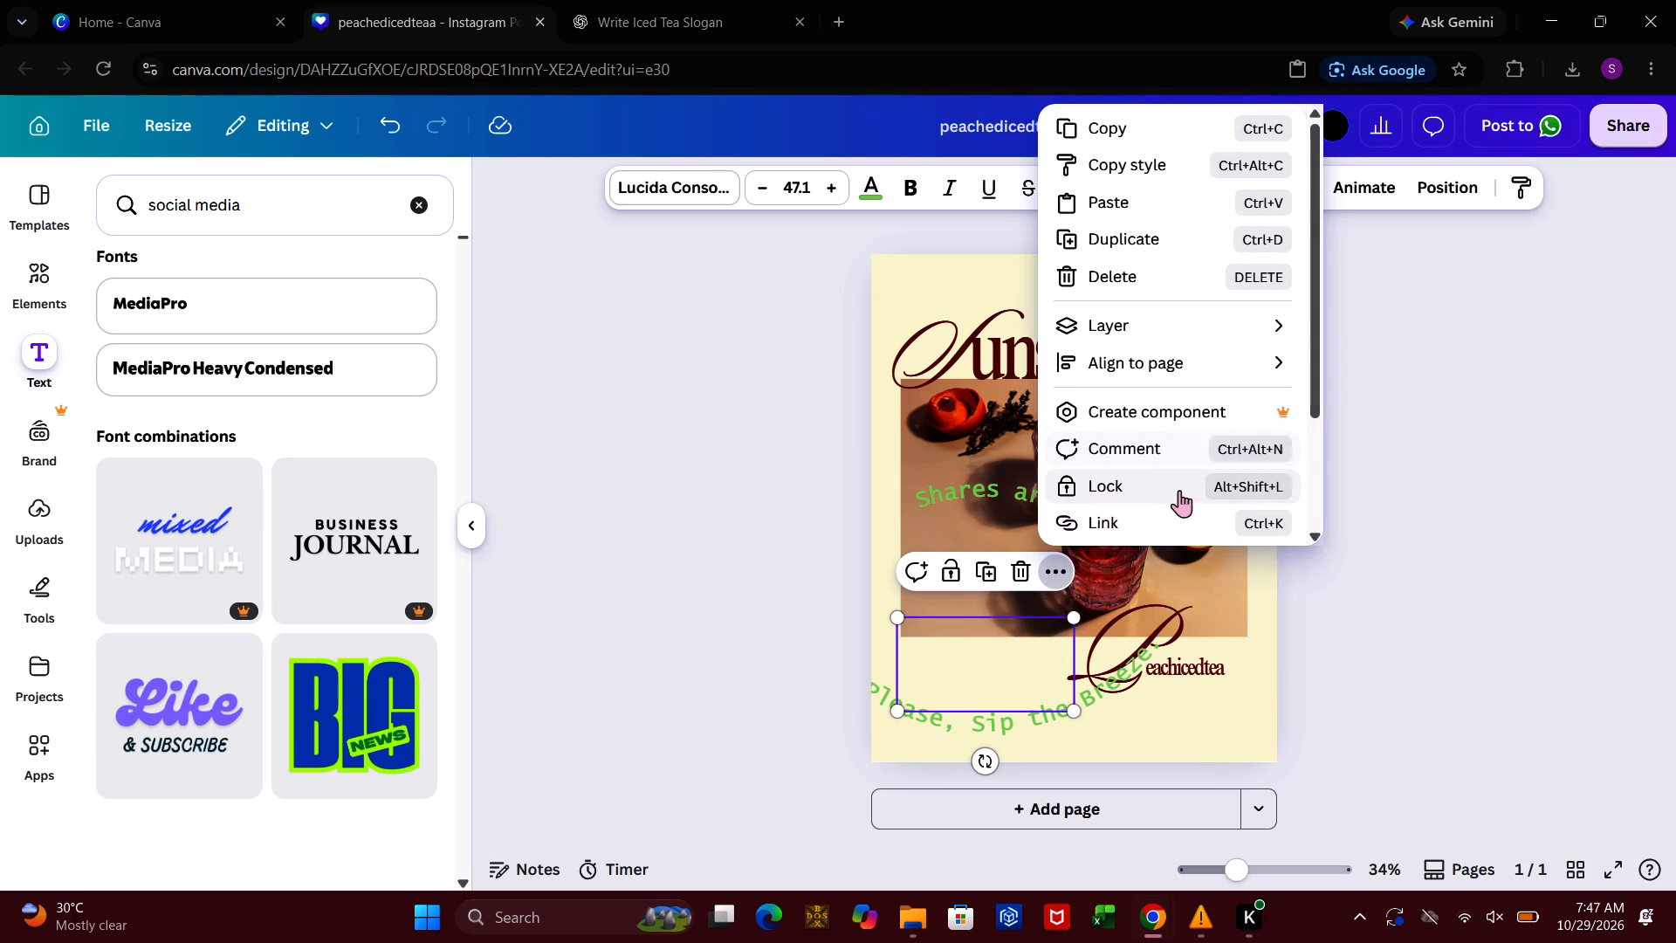
click(1319, 471)
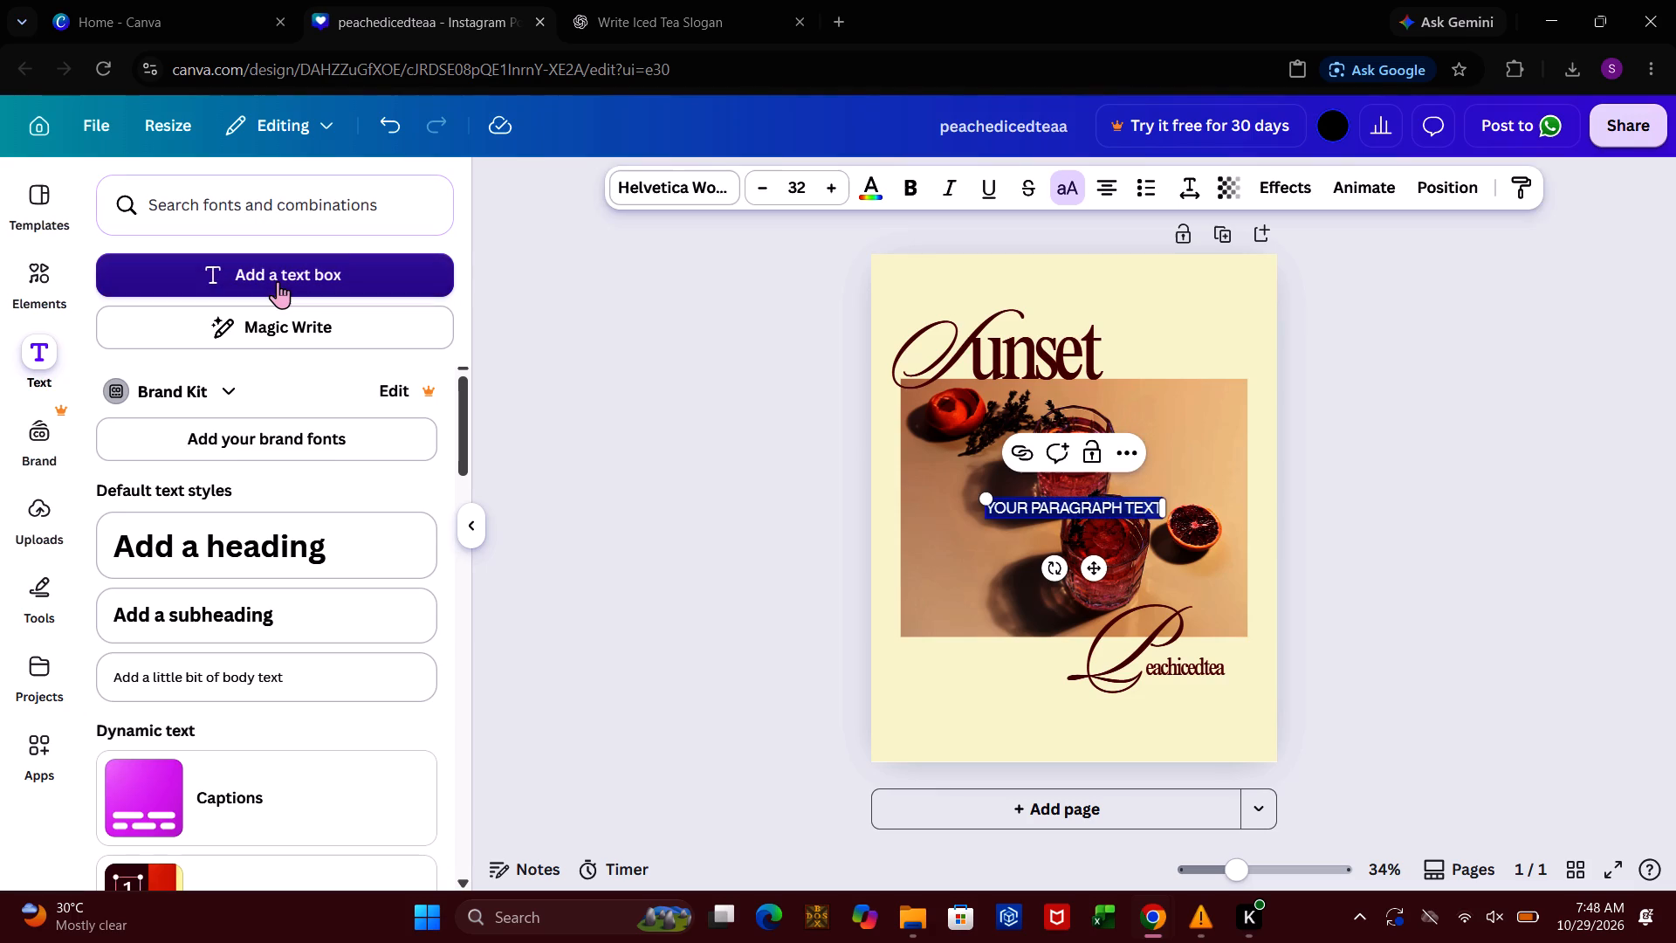
Paste the copied slogan "Peach please, sip the breeze." with its emojis as text over the photo.
click(1130, 463)
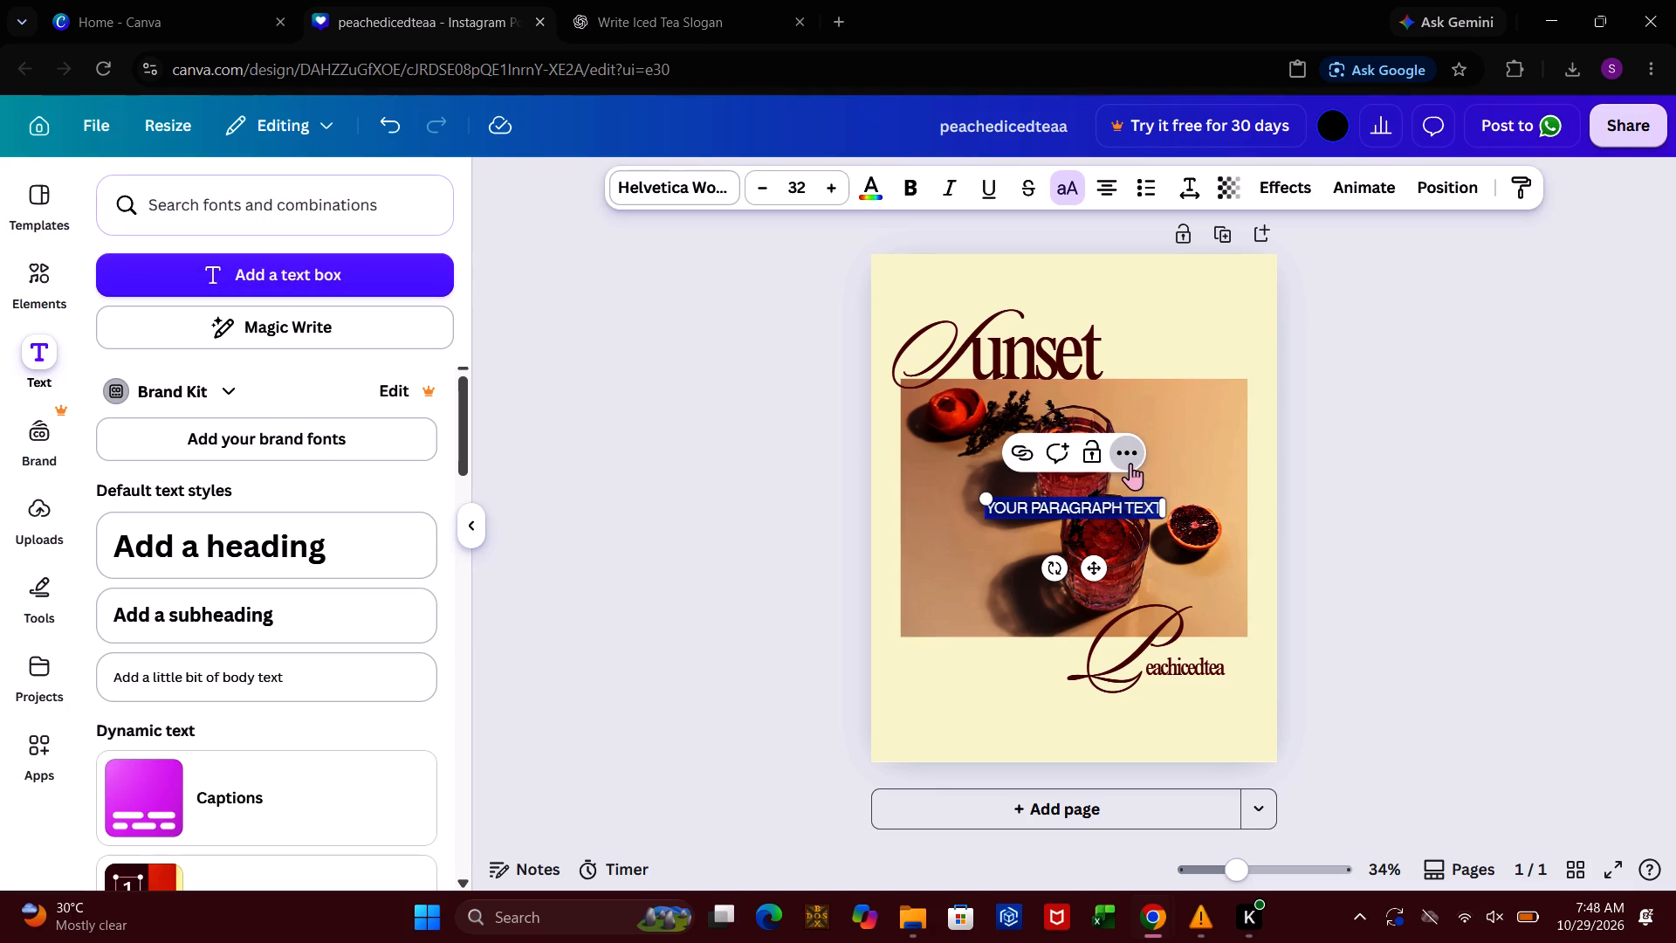
click(1167, 568)
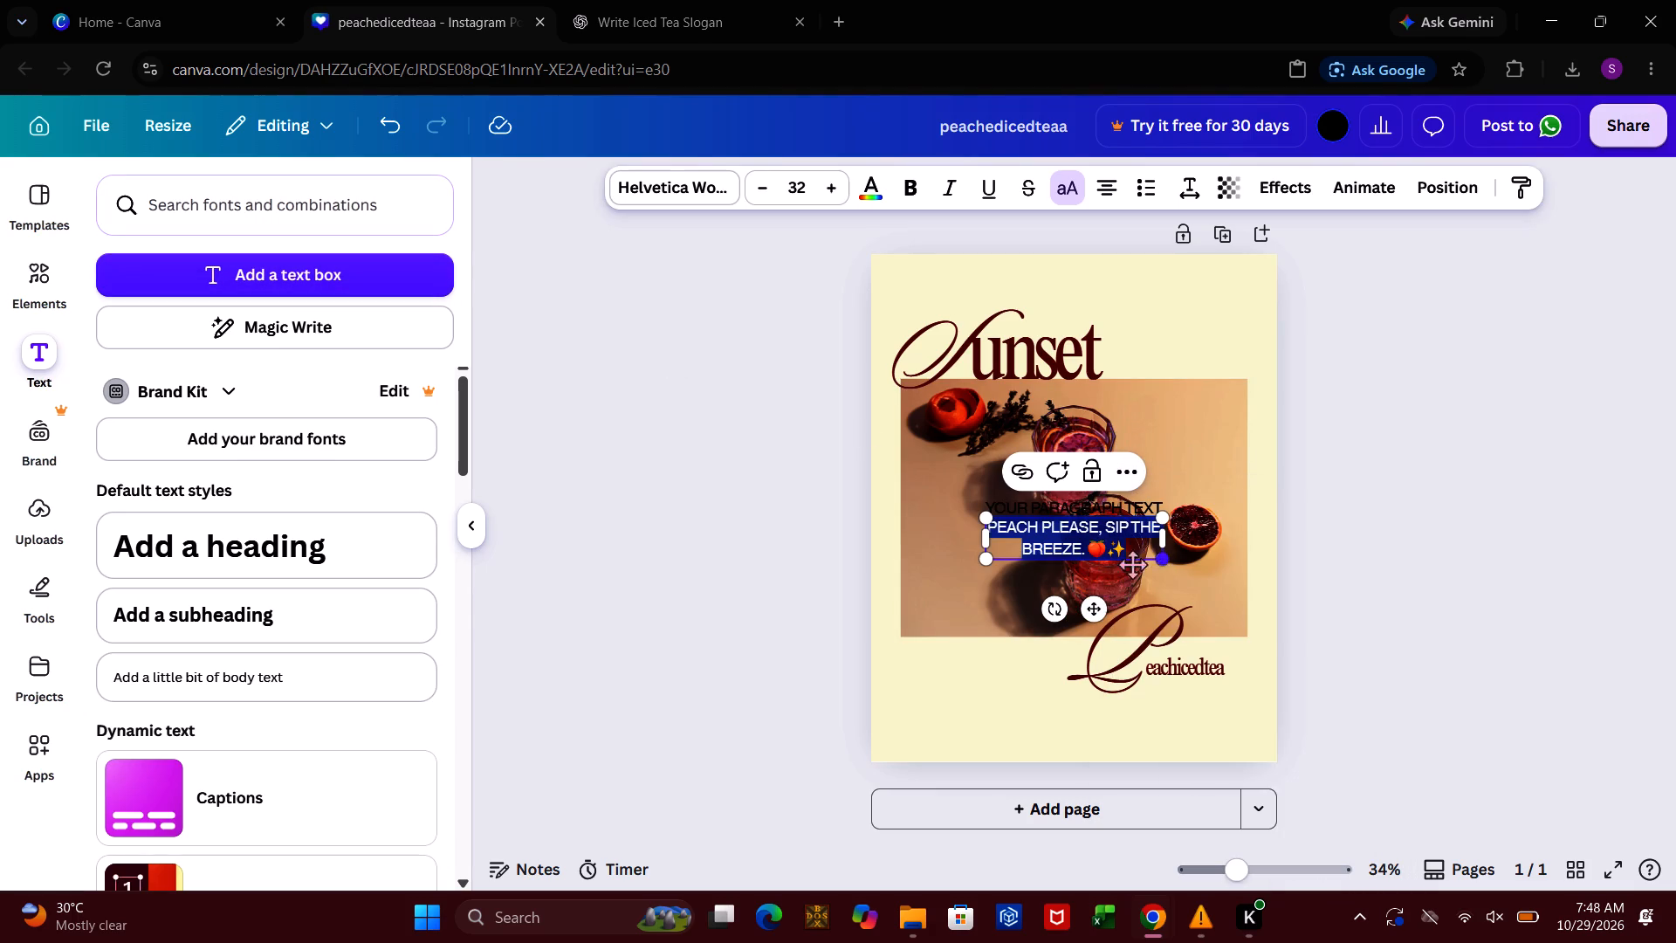
Delete the placeholder "Your paragraph text" box above the pasted slogan on the photo.
click(1068, 504)
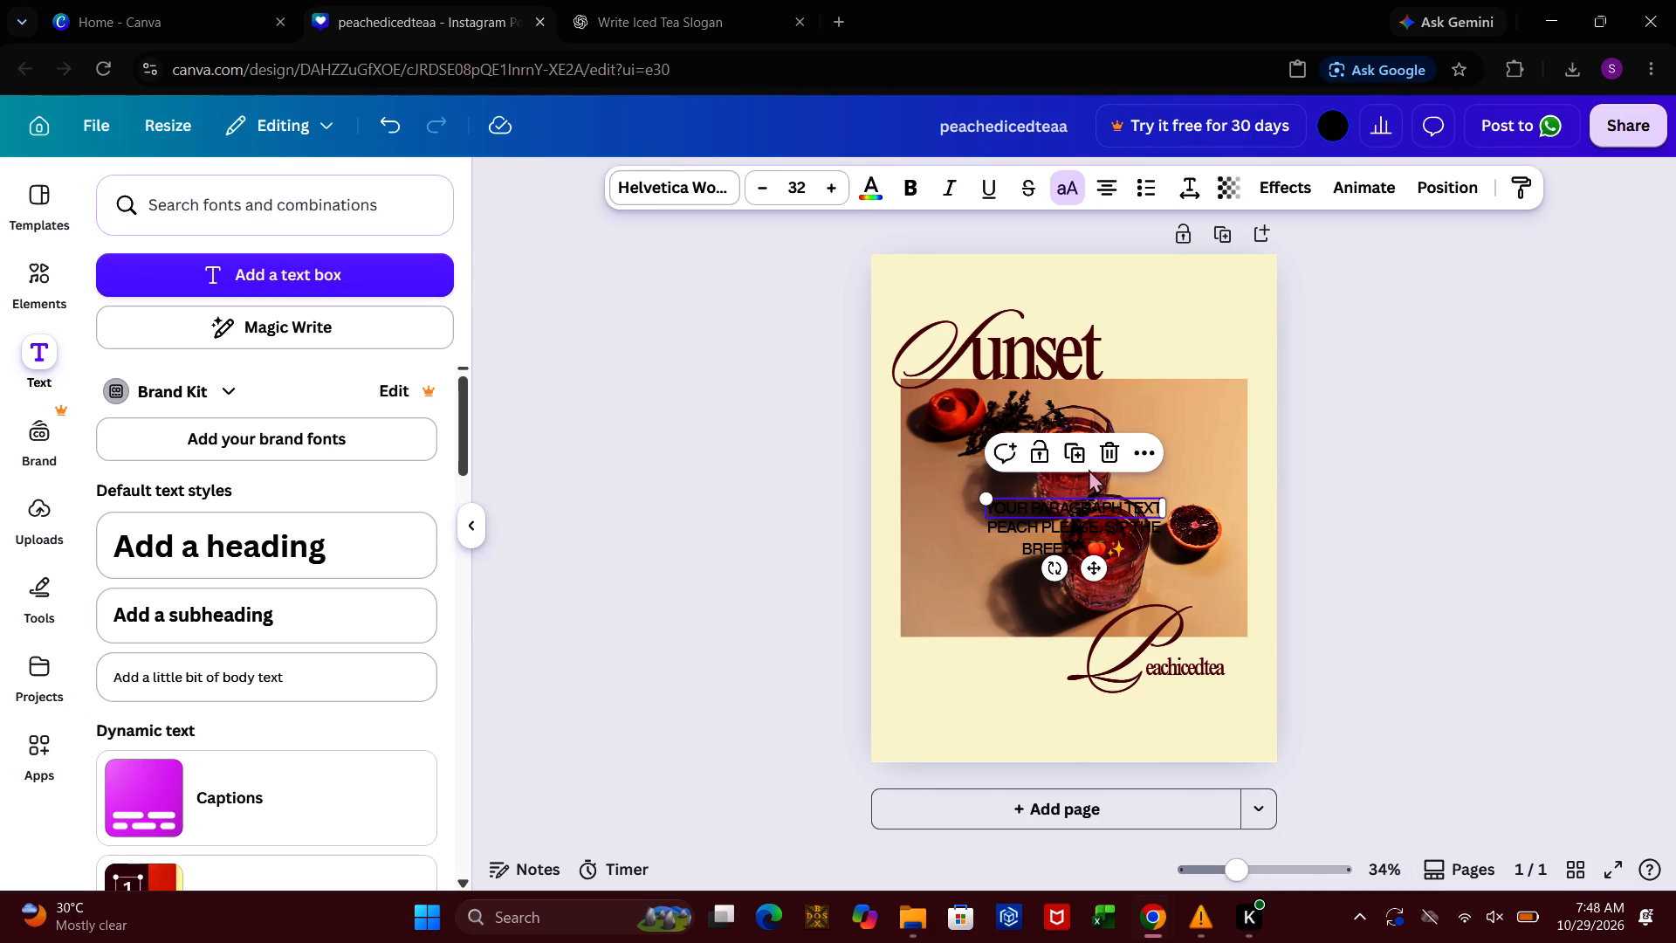
click(1124, 447)
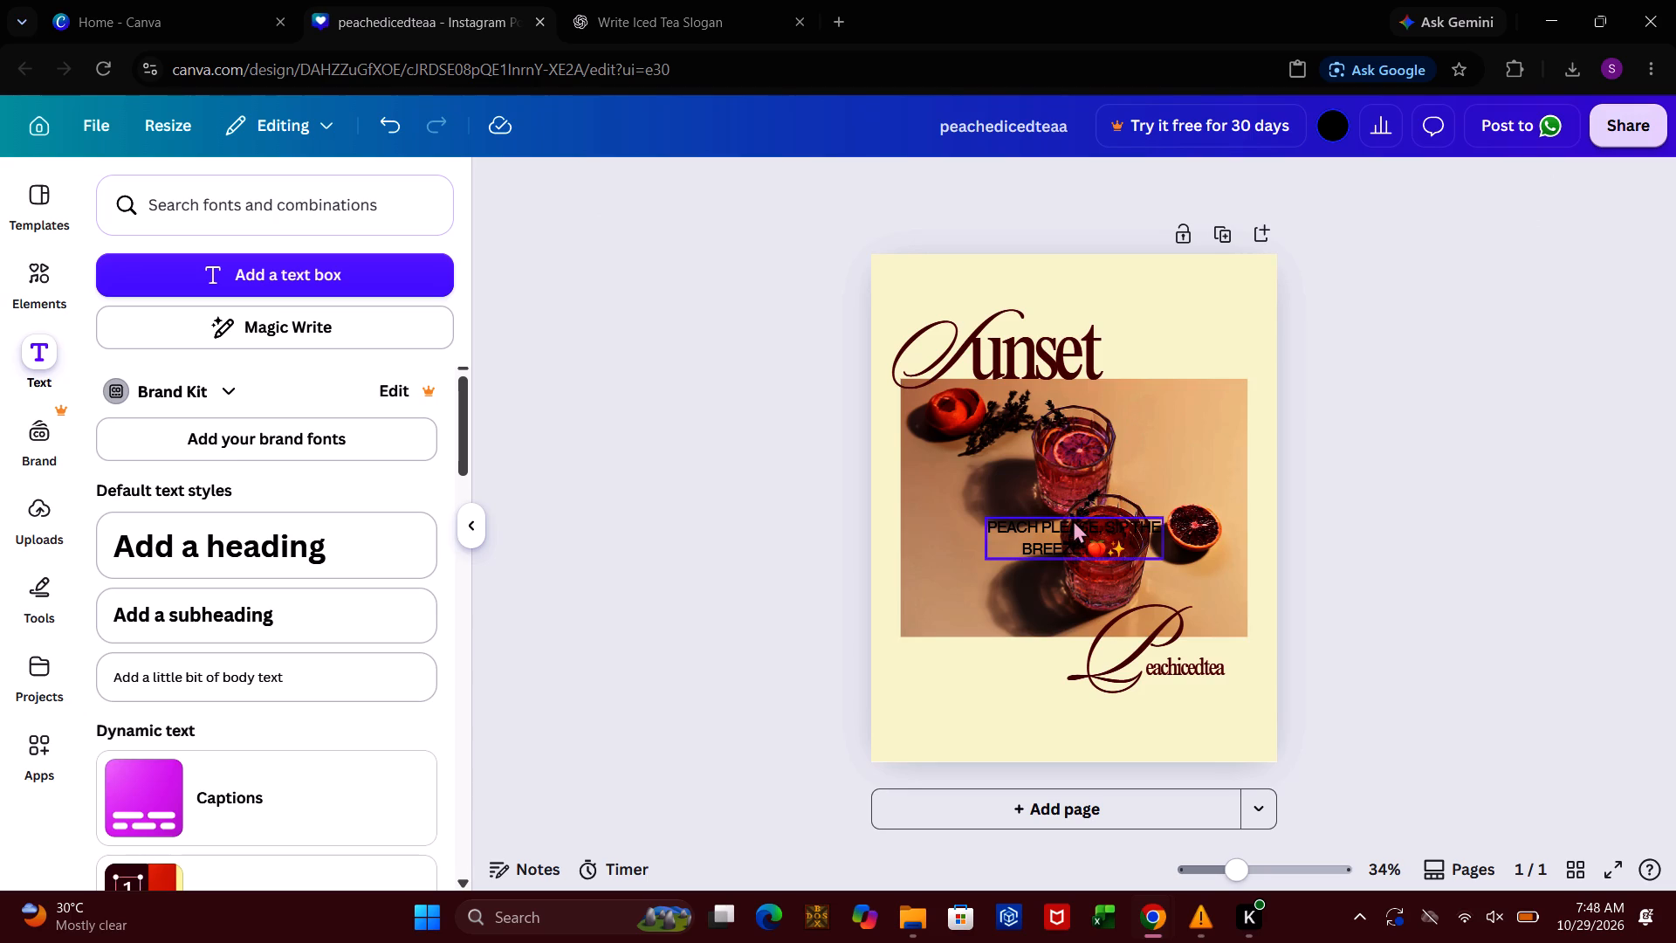
Move the "PEACH PLEASE, SIP THE BREEZE." slogan from the photo to the space below it, beside the Peachicedtea label.
click(1073, 520)
drag(1073, 520, 977, 650)
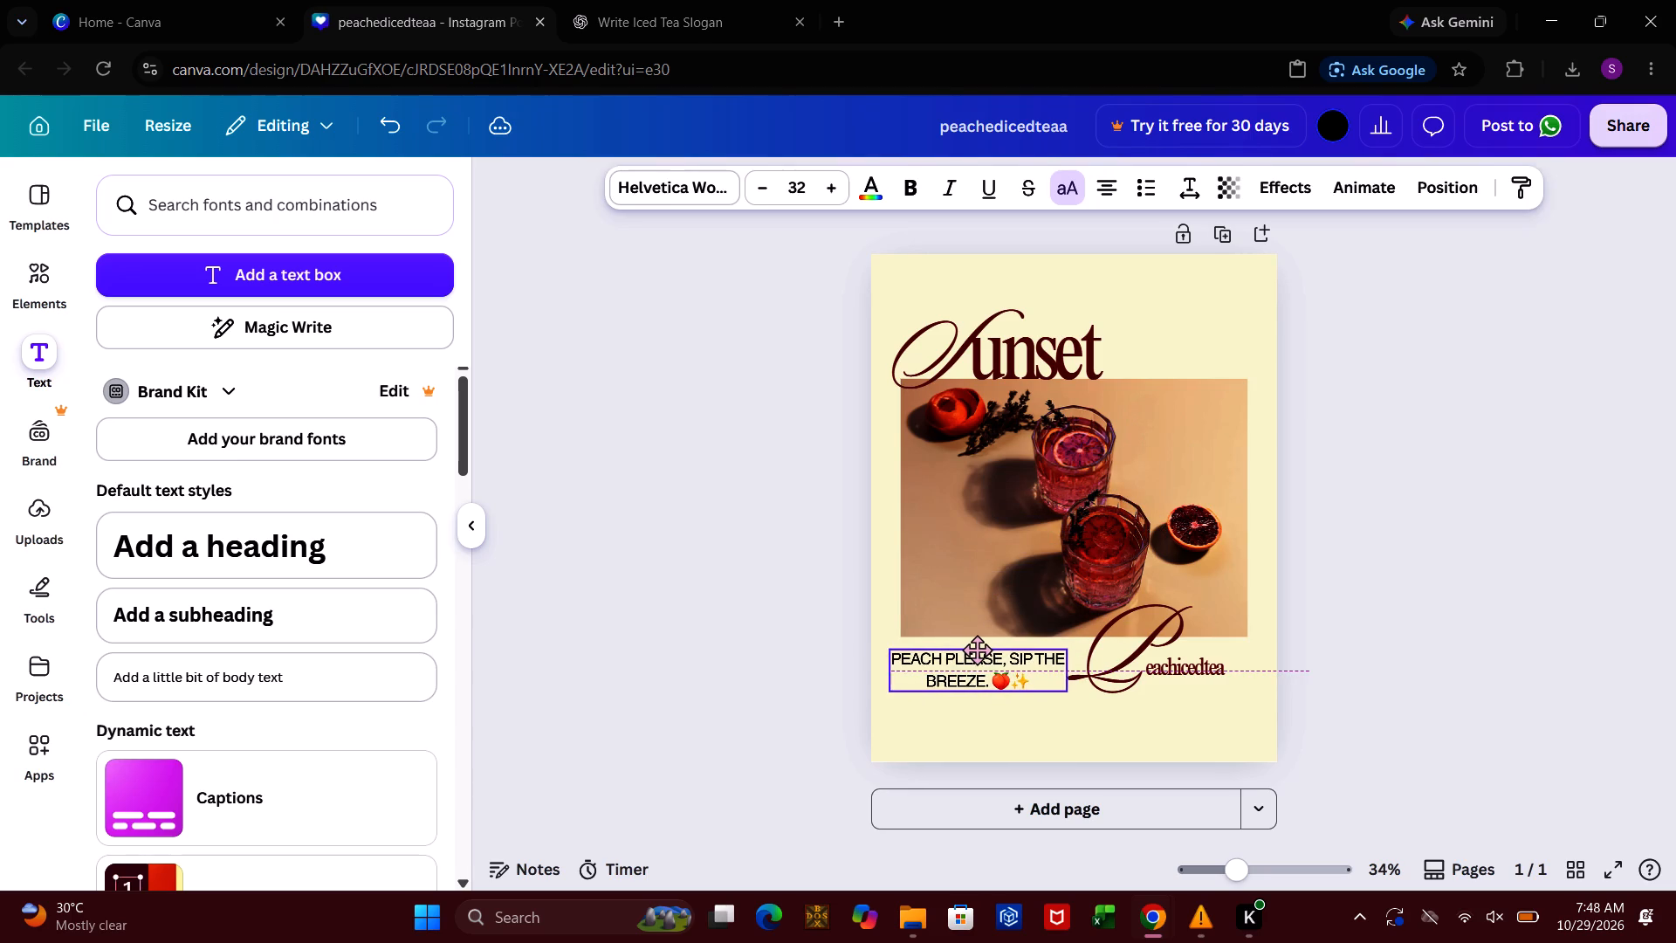
drag(977, 650, 986, 645)
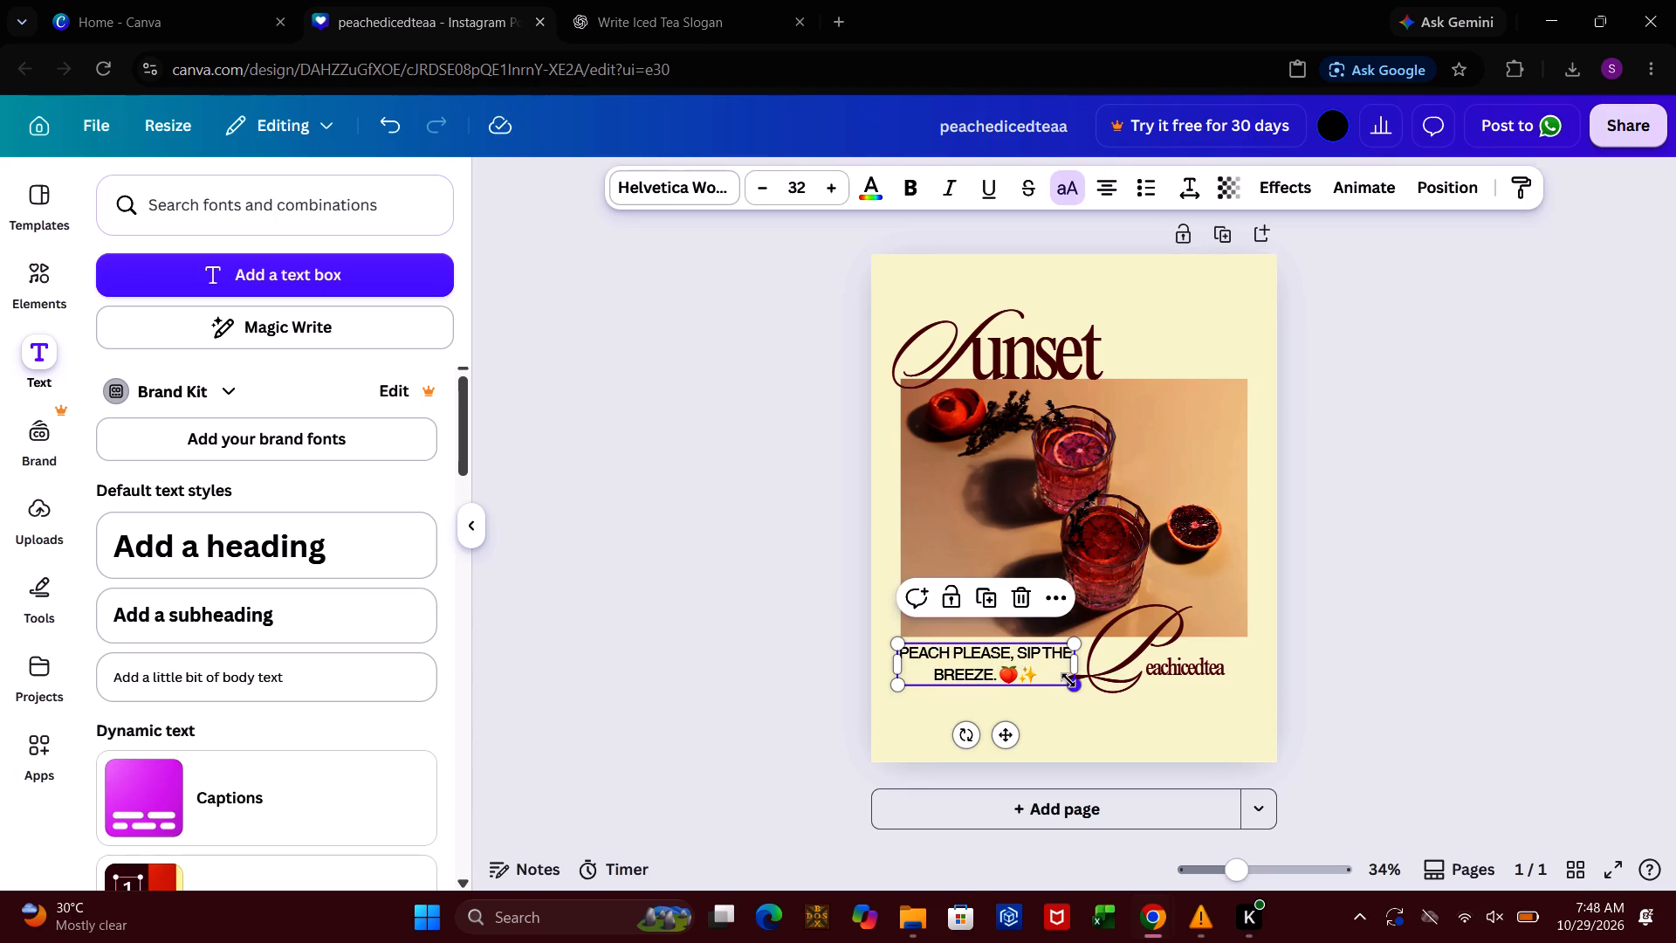
click(1068, 680)
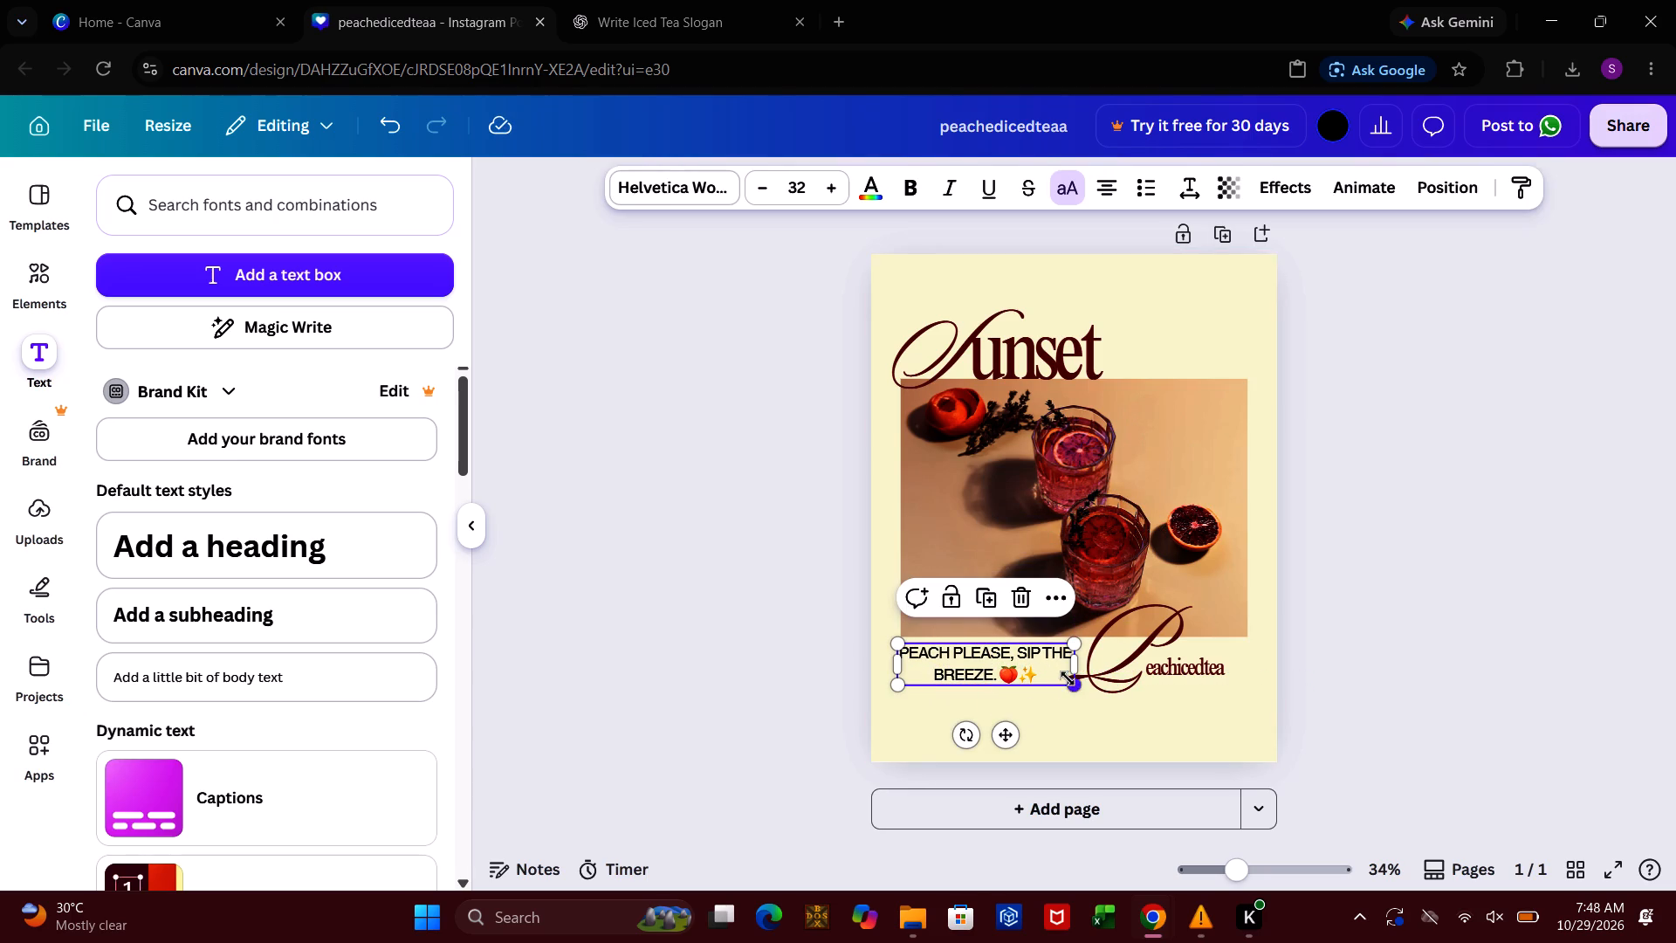
Delete the peach and sparkle emojis from the end of the slogan.
click(1054, 671)
double_click(1054, 671)
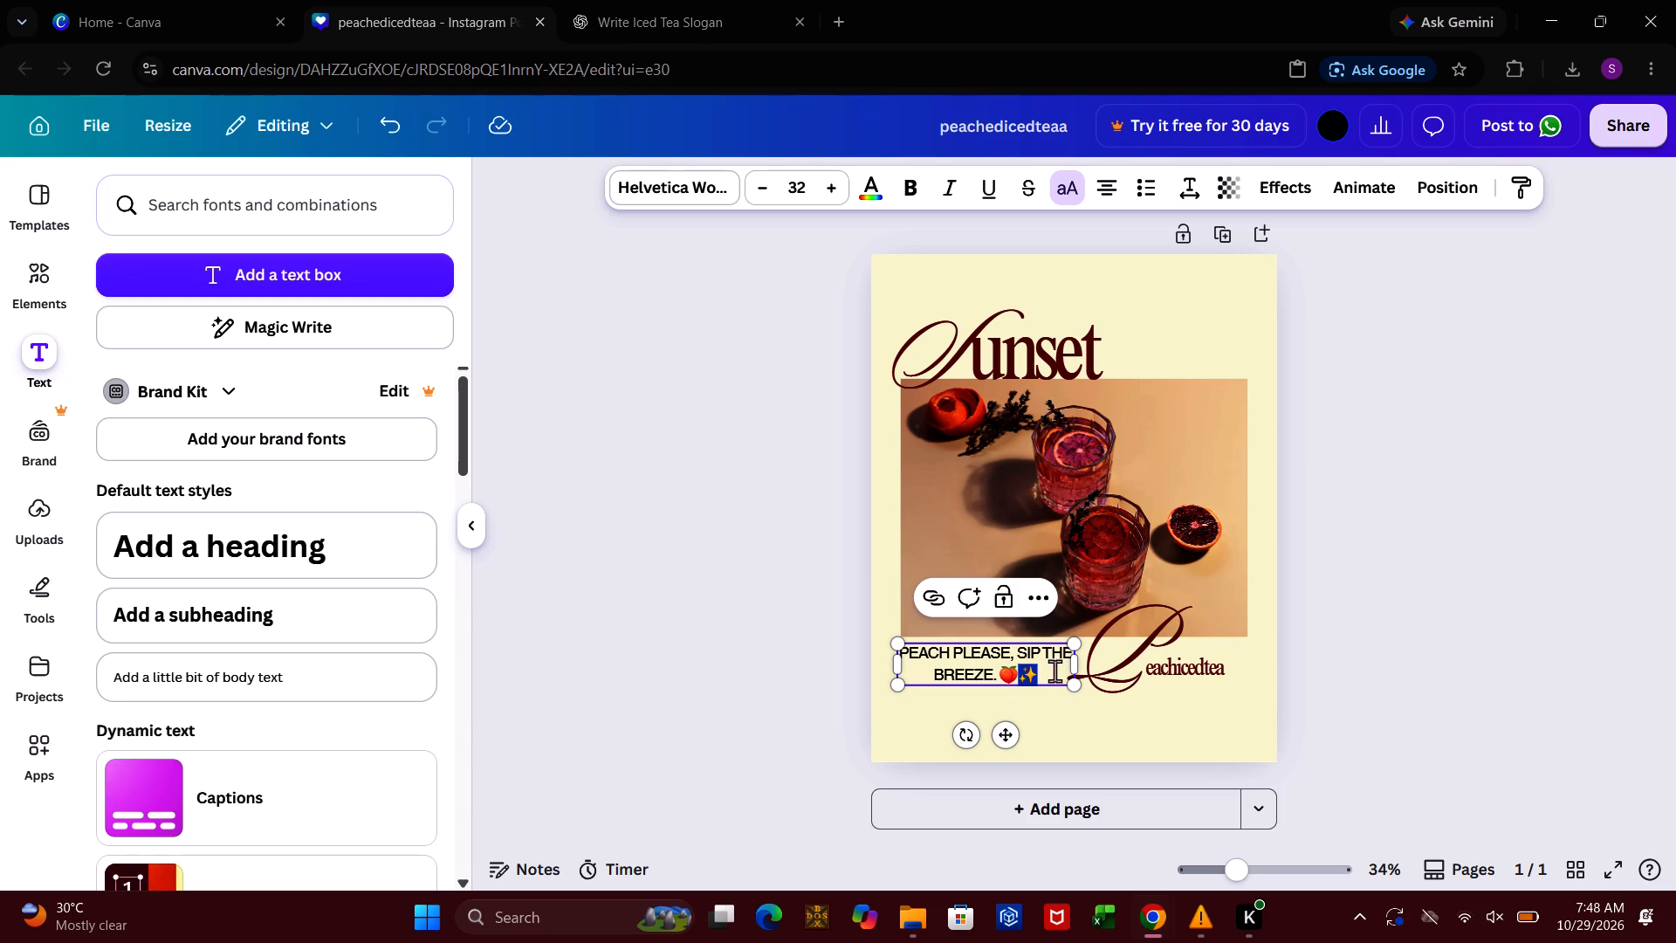
key(BackSpace)
key(BackSpace)
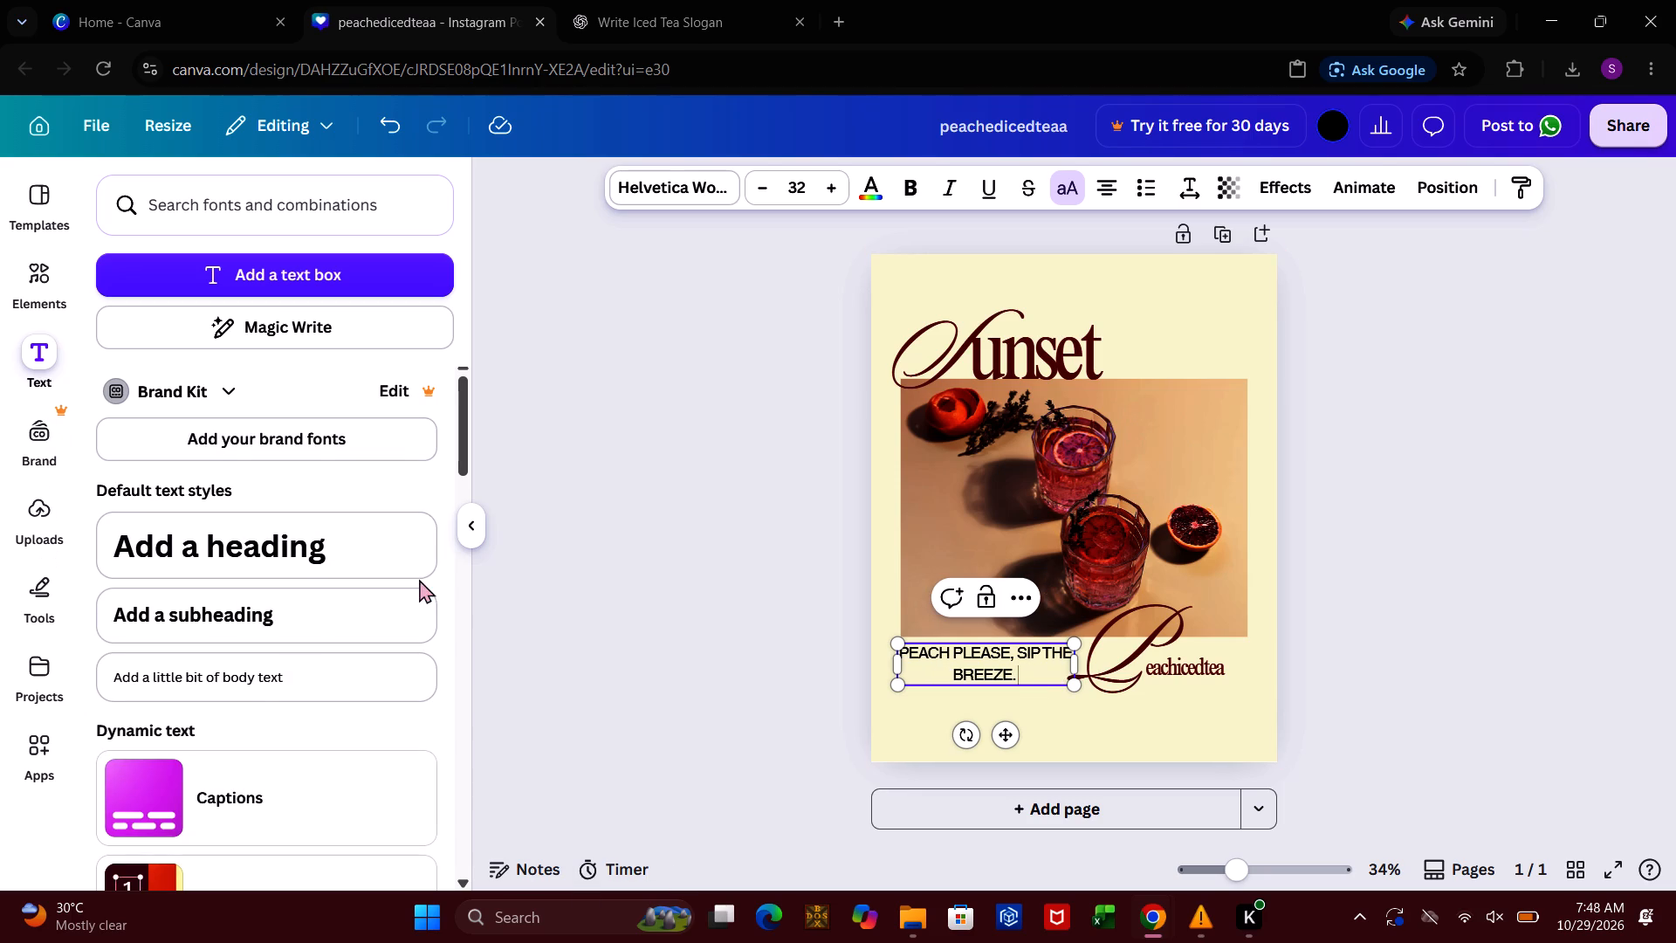
Look through the font combinations for a text style that suits the Sunset drink post.
click(463, 666)
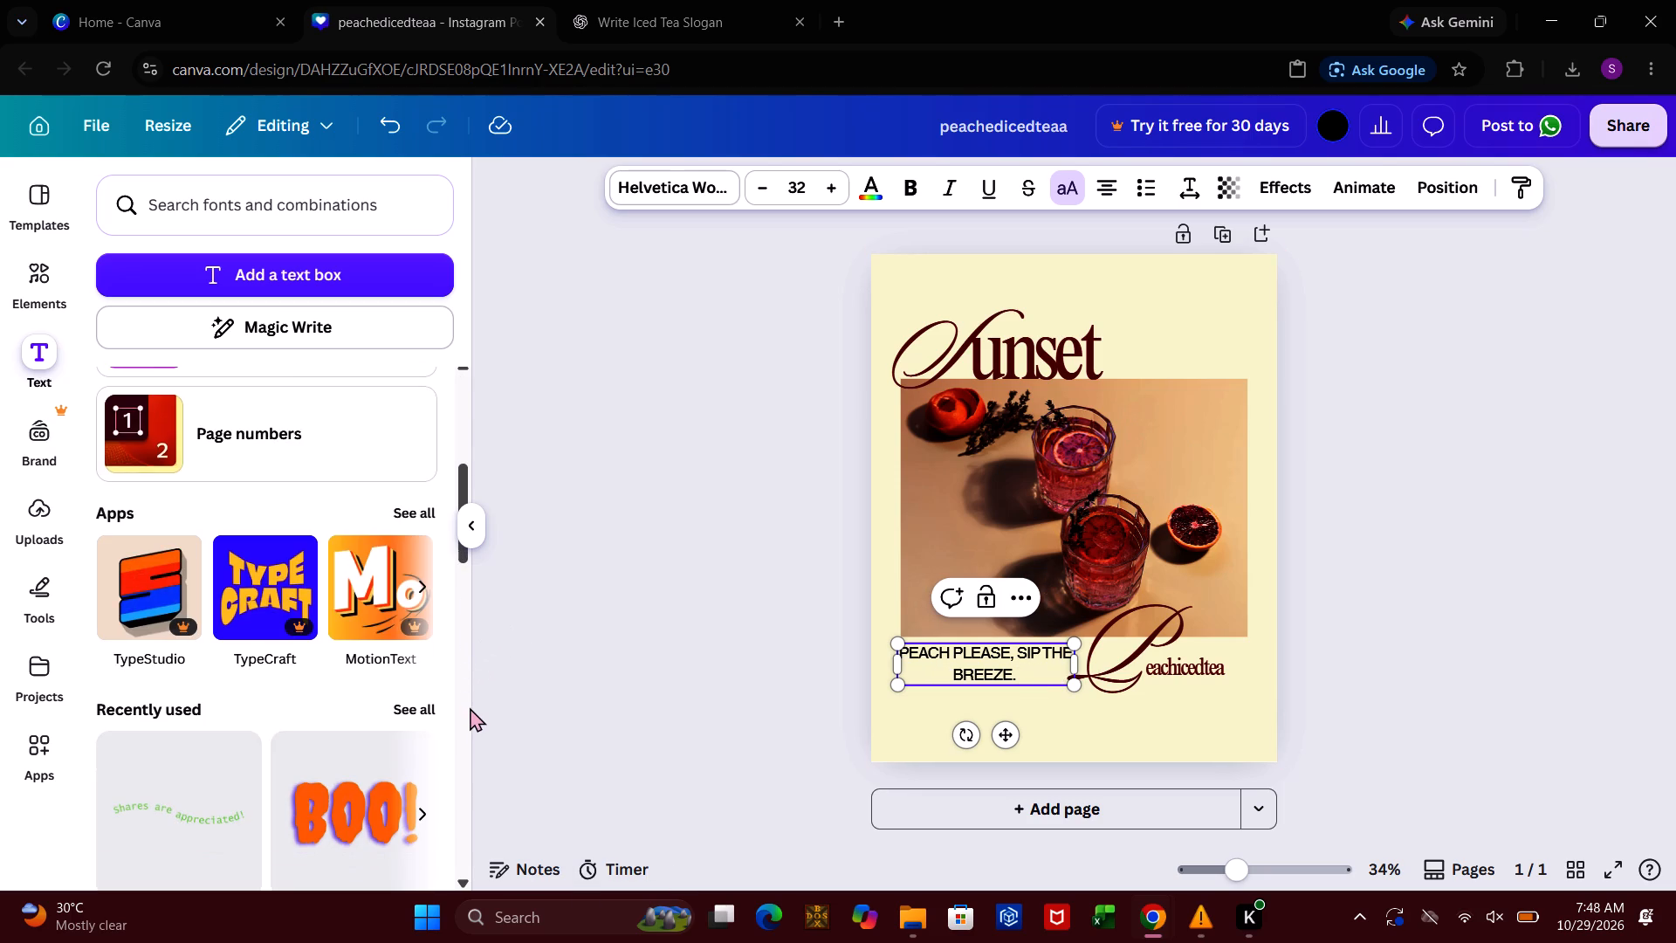
click(470, 707)
triple_click(463, 850)
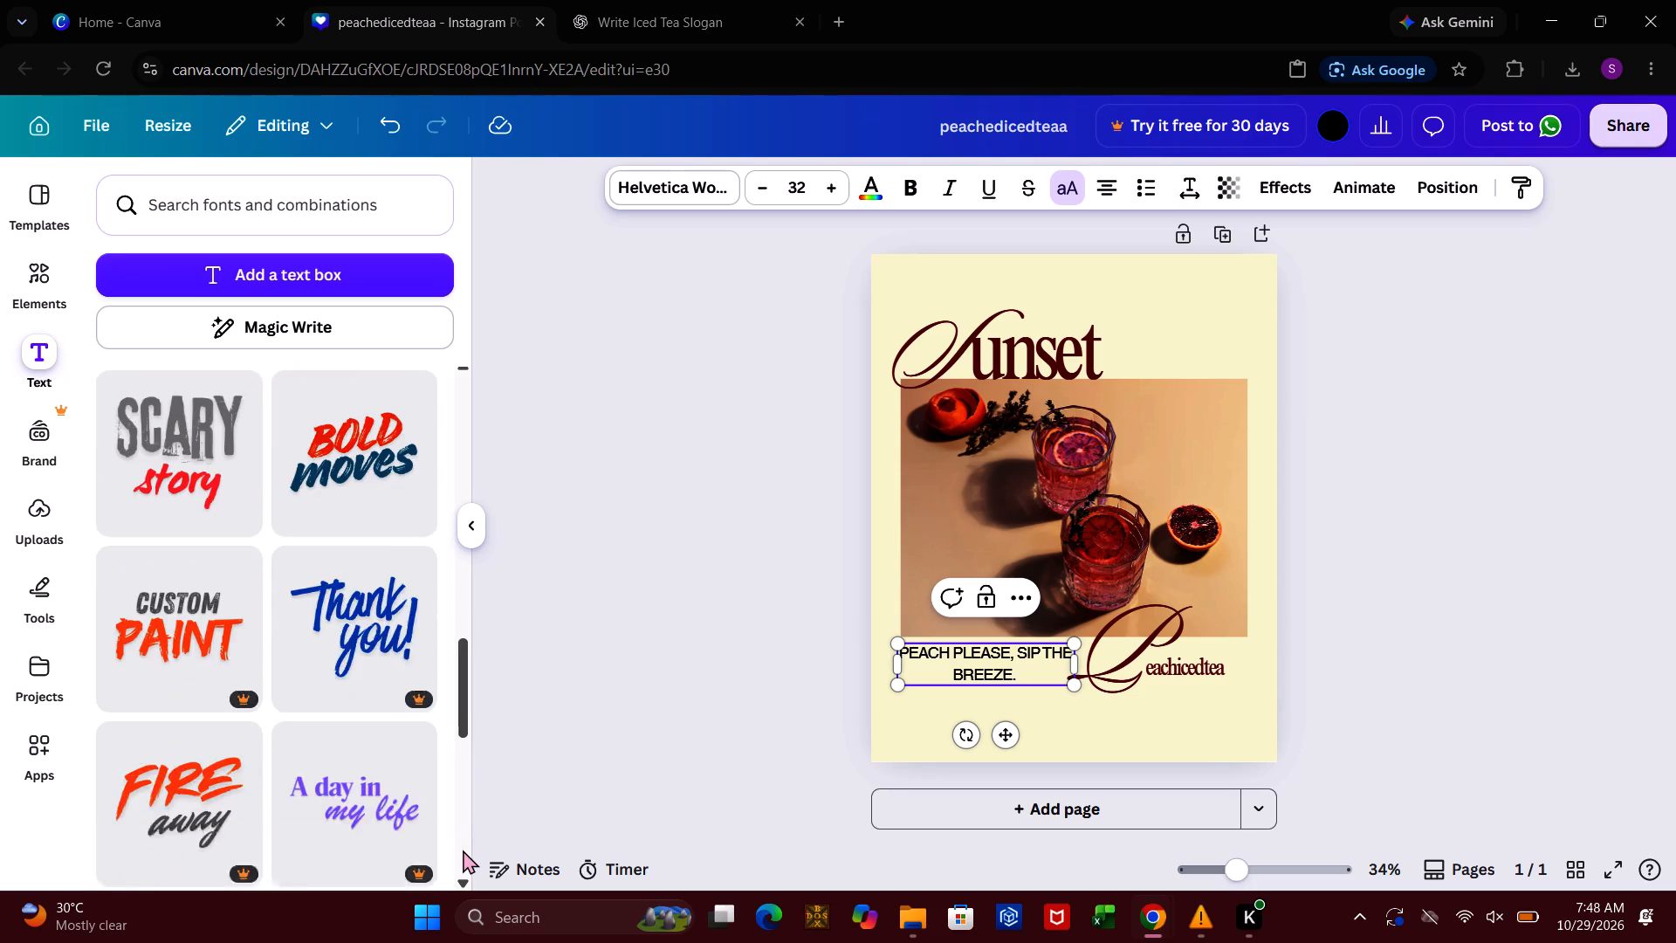
triple_click(463, 850)
click(463, 850)
click(463, 850)
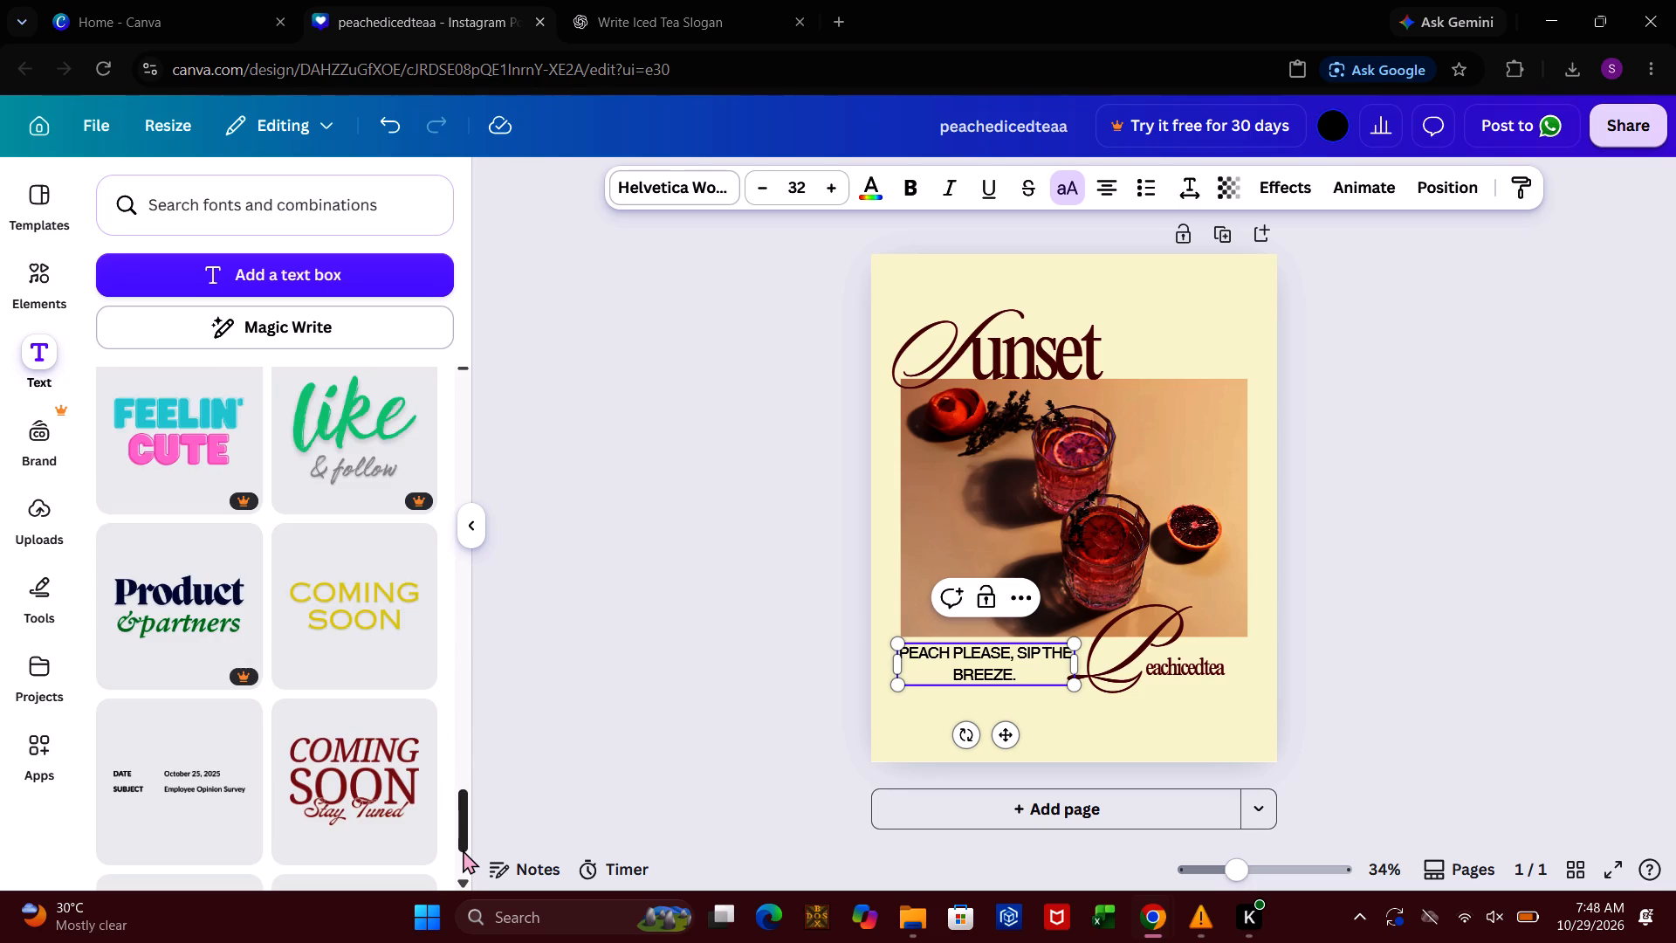
click(460, 881)
triple_click(460, 881)
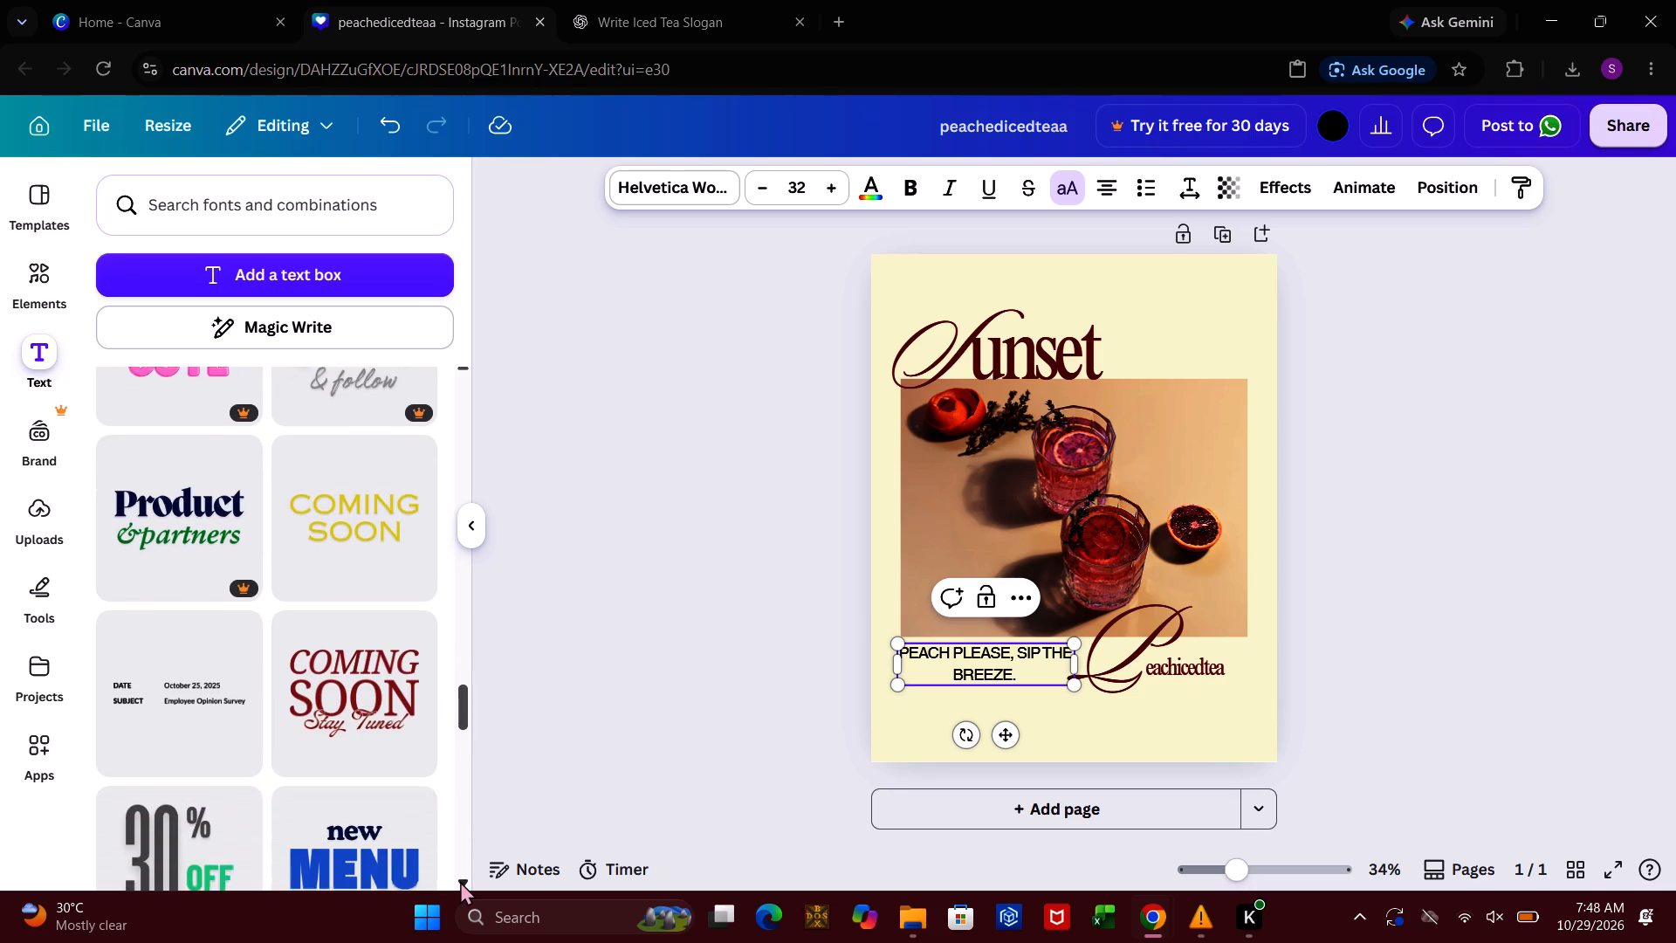
triple_click(460, 881)
triple_click(460, 881)
triple_click(460, 881)
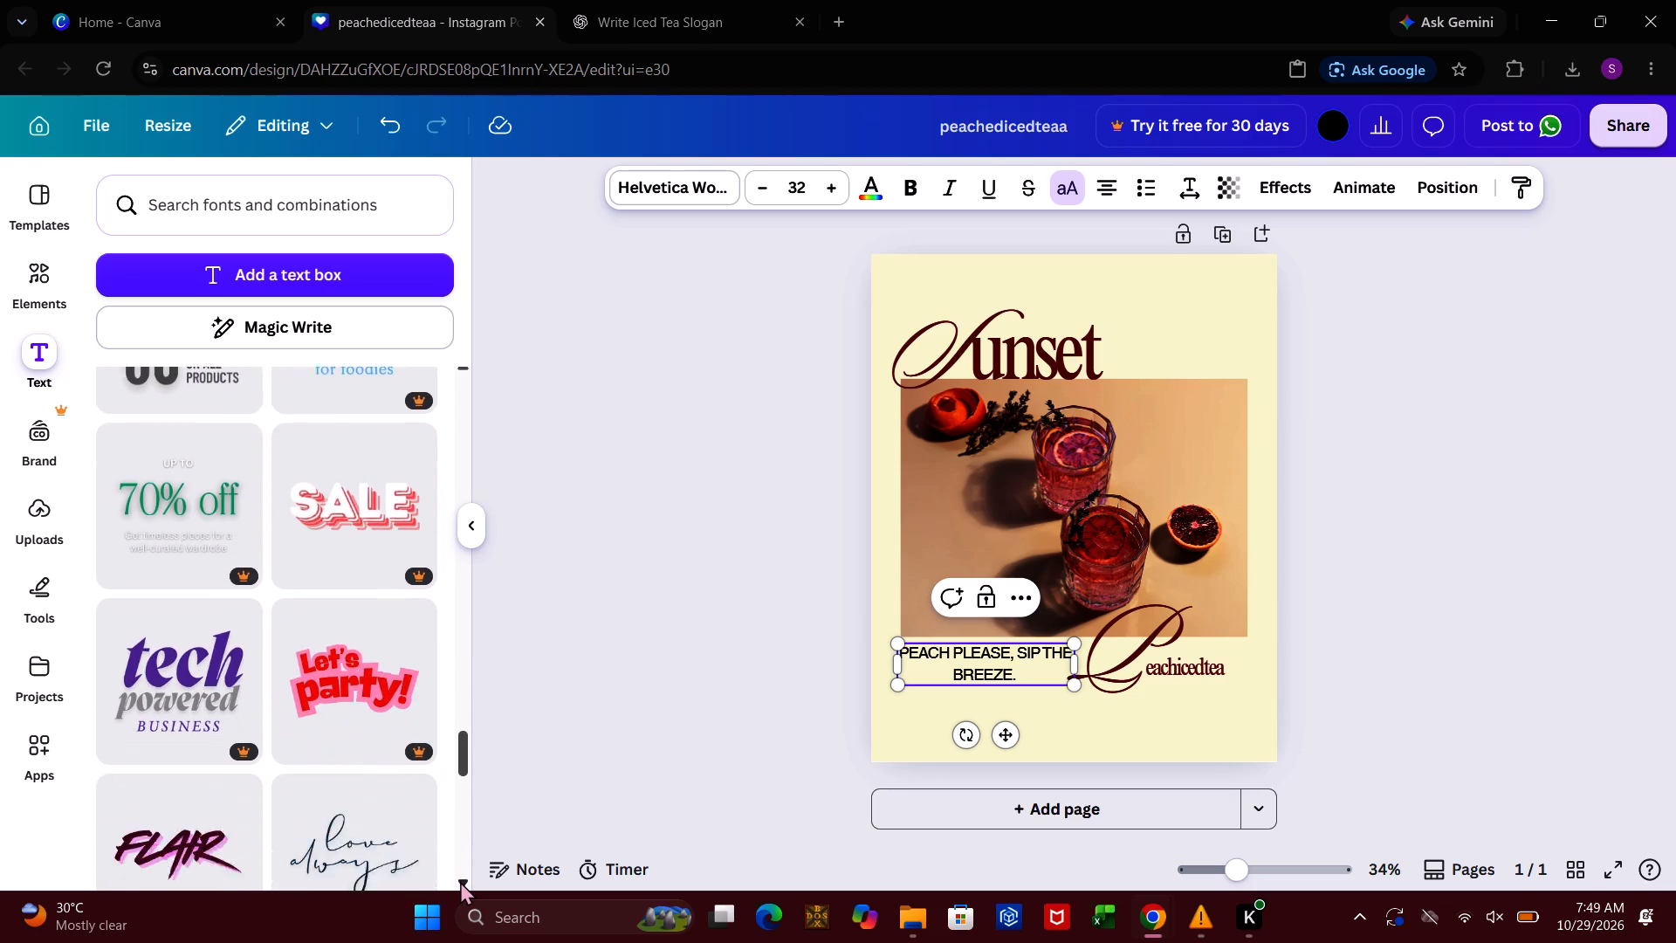
triple_click(460, 881)
triple_click(460, 881)
triple_click(460, 881)
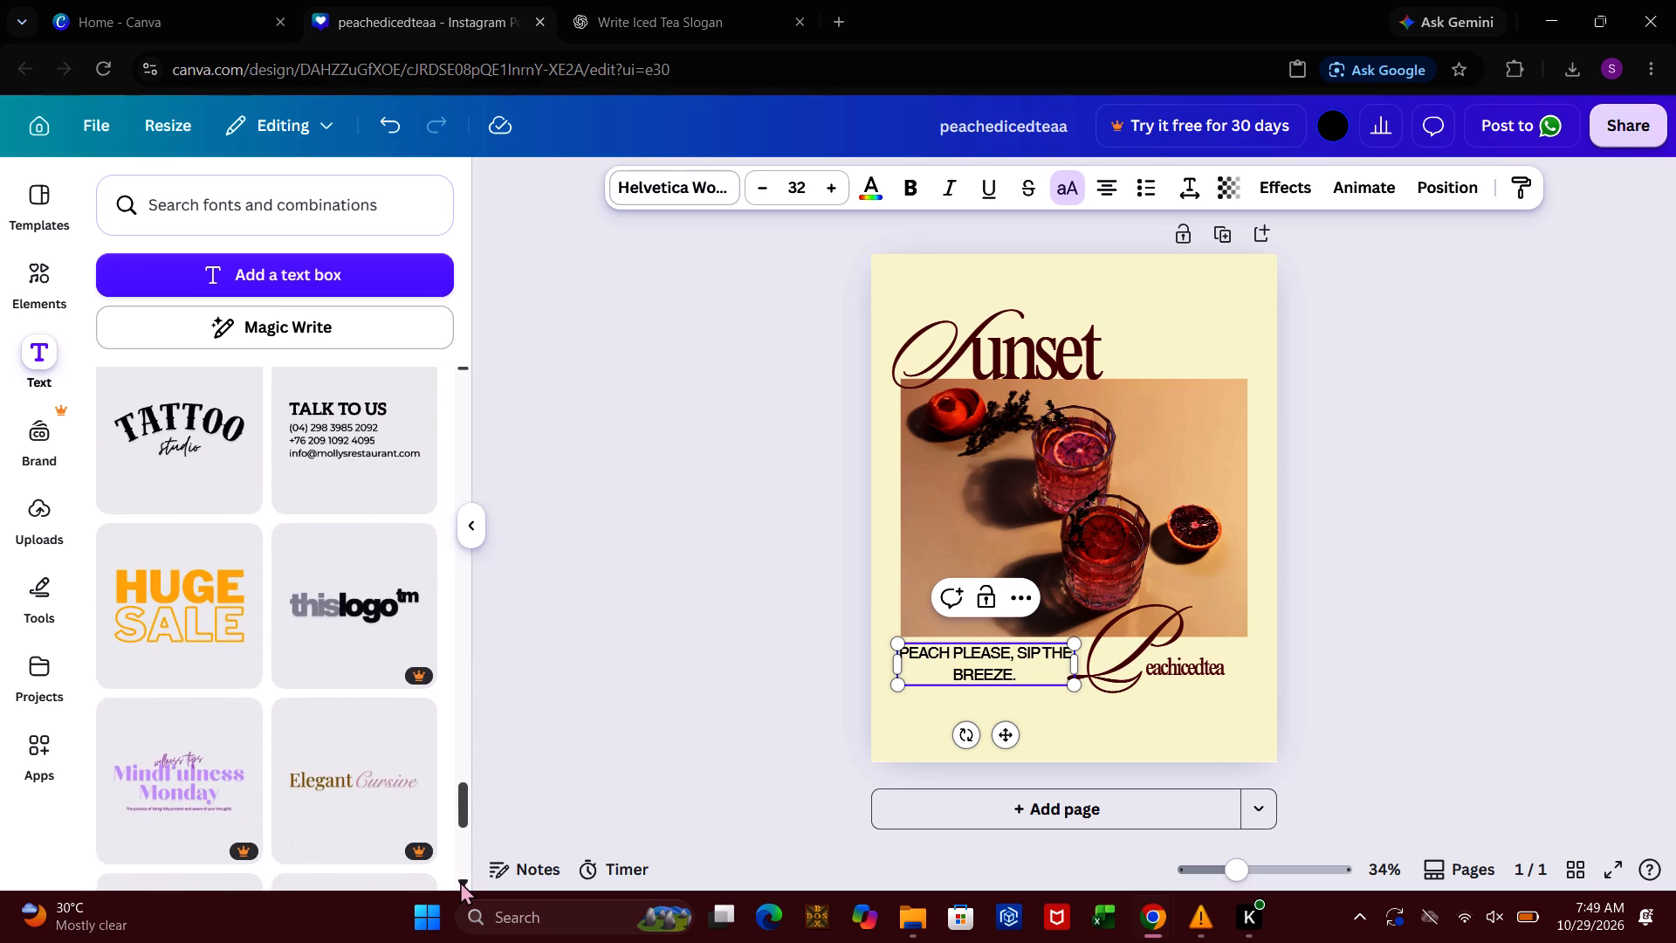
triple_click(460, 881)
triple_click(460, 881)
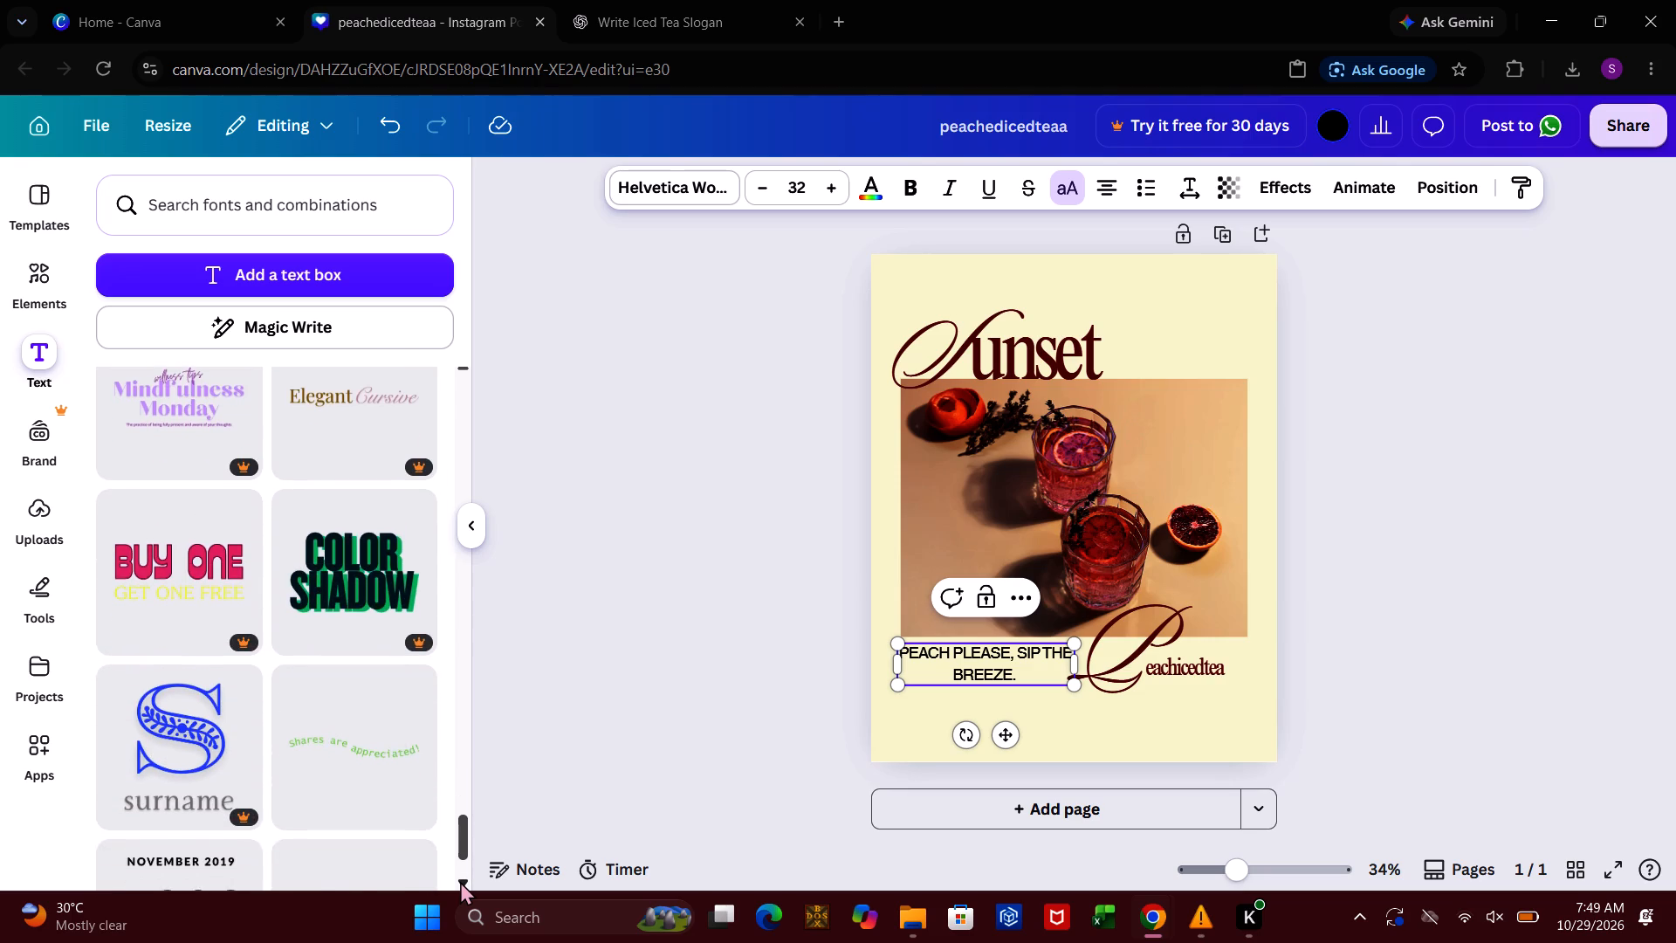
triple_click(460, 881)
triple_click(460, 881)
triple_click(460, 881)
triple_click(460, 881)
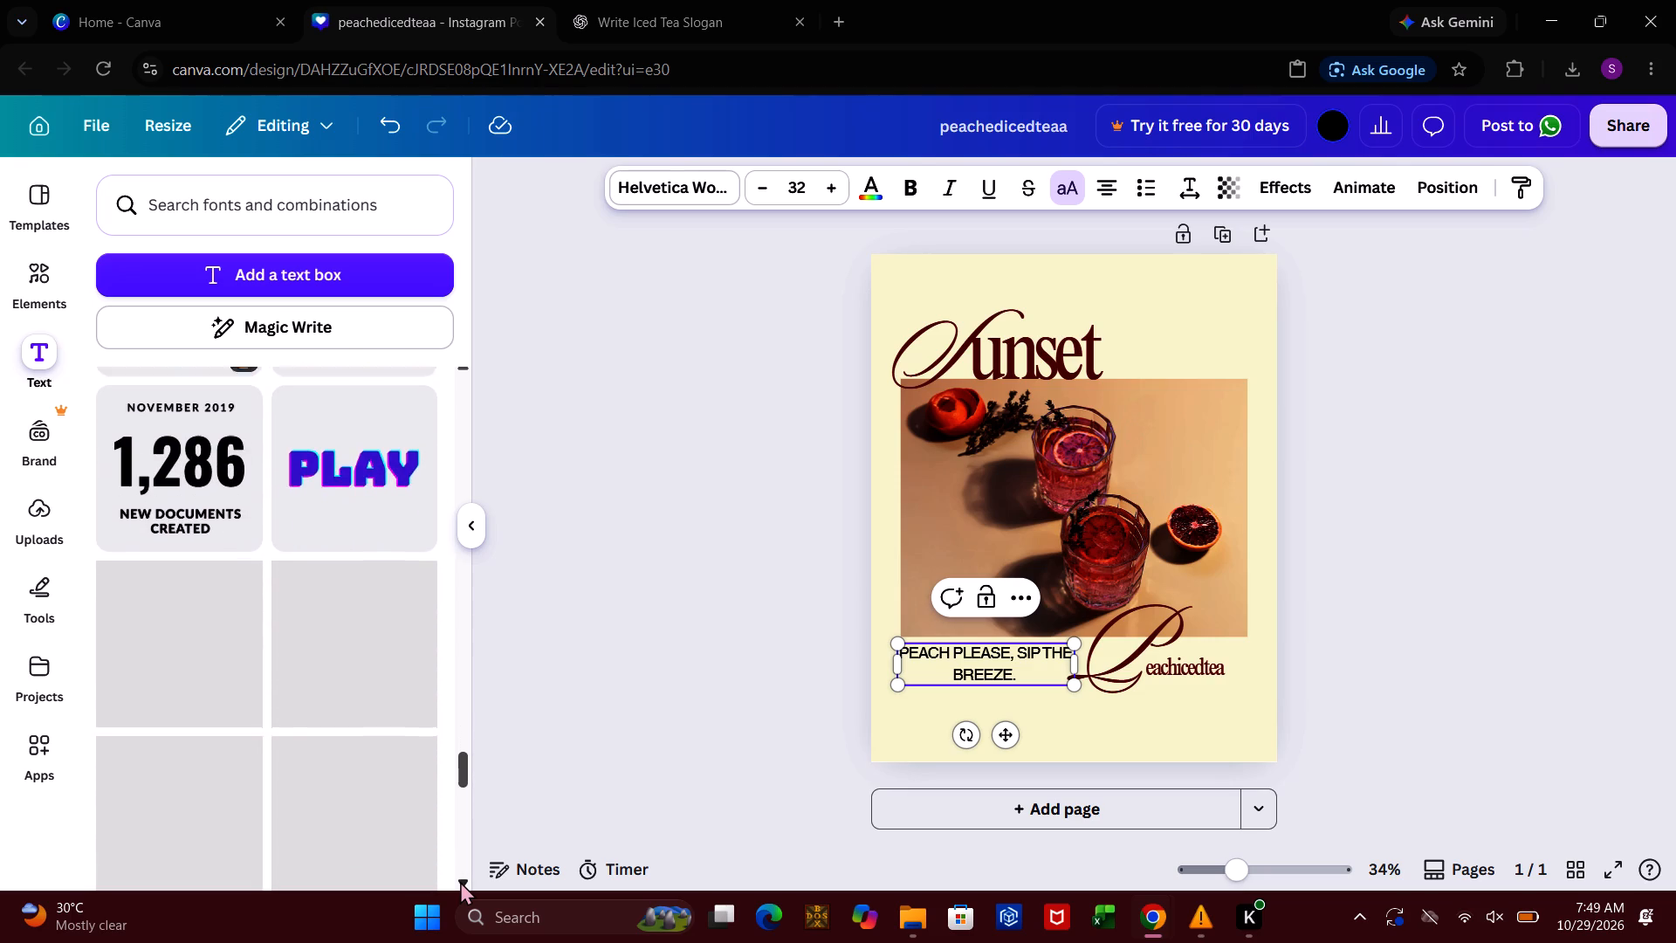
triple_click(460, 881)
click(460, 881)
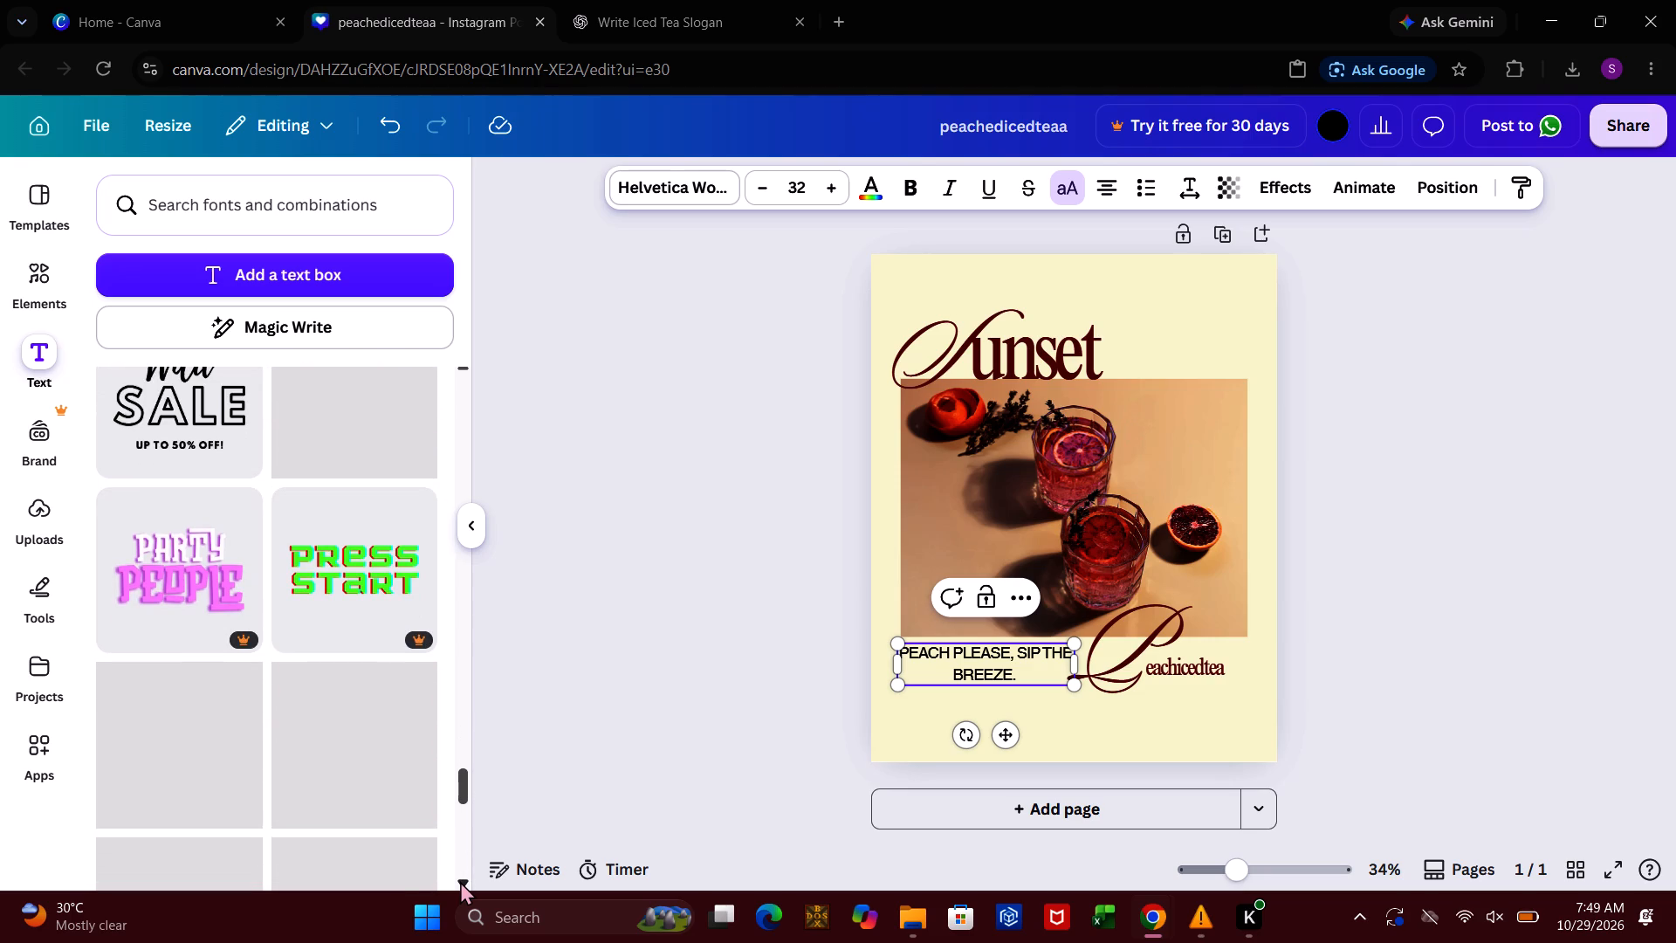
click(460, 881)
click(460, 881)
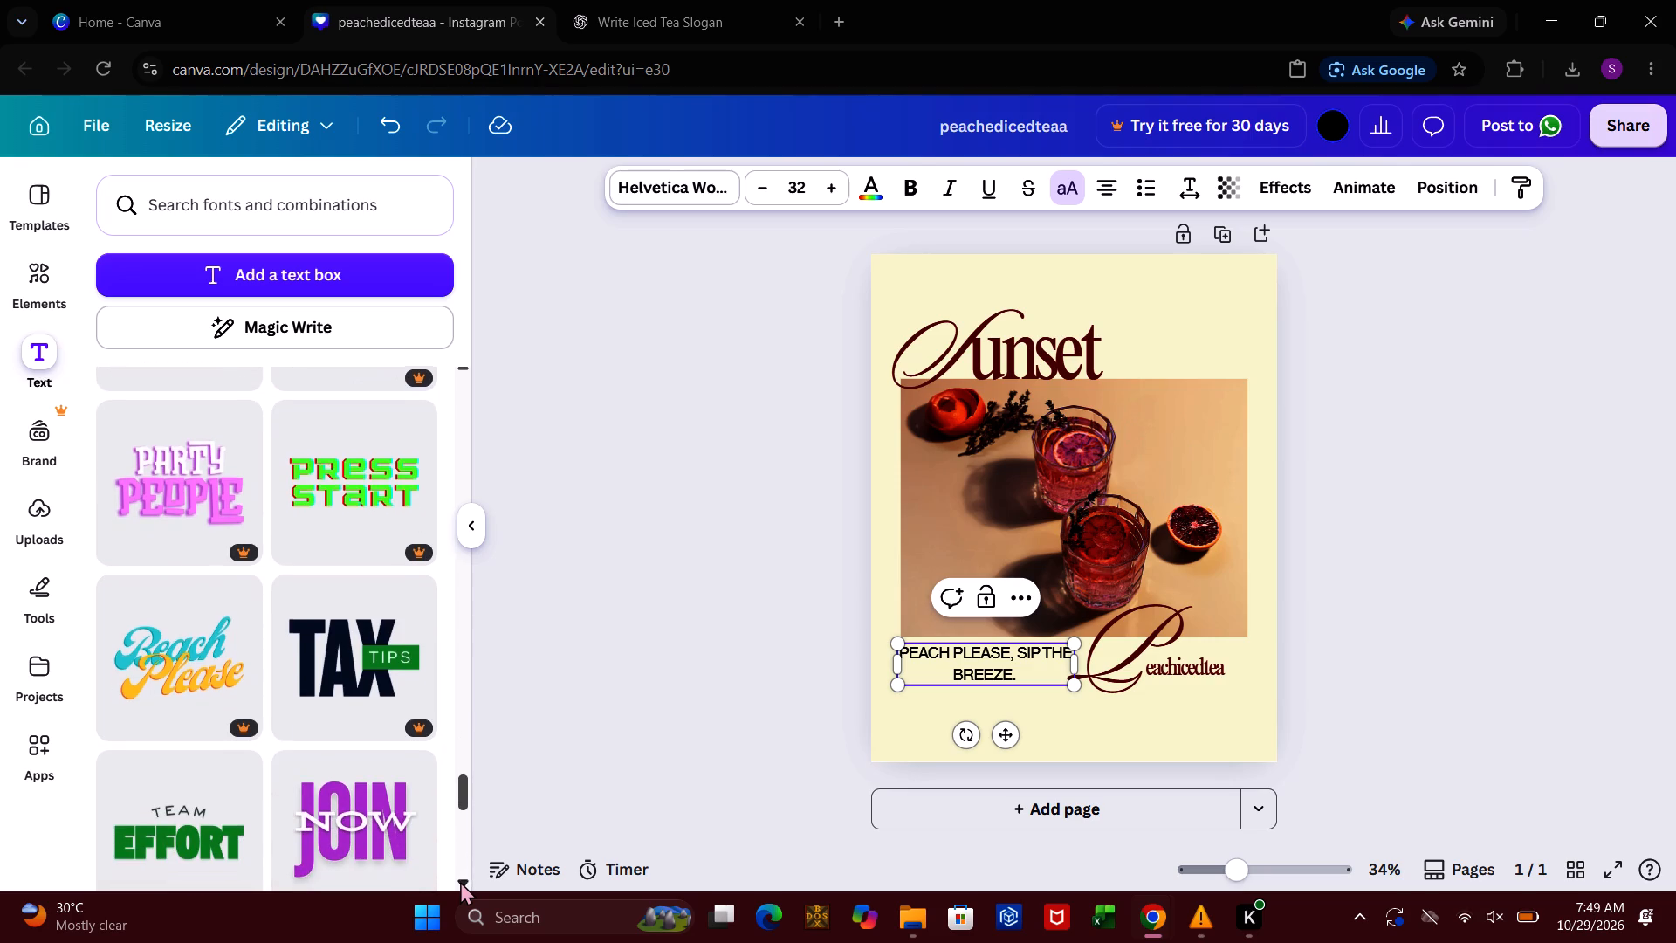
triple_click(460, 881)
triple_click(460, 881)
triple_click(460, 881)
triple_click(460, 881)
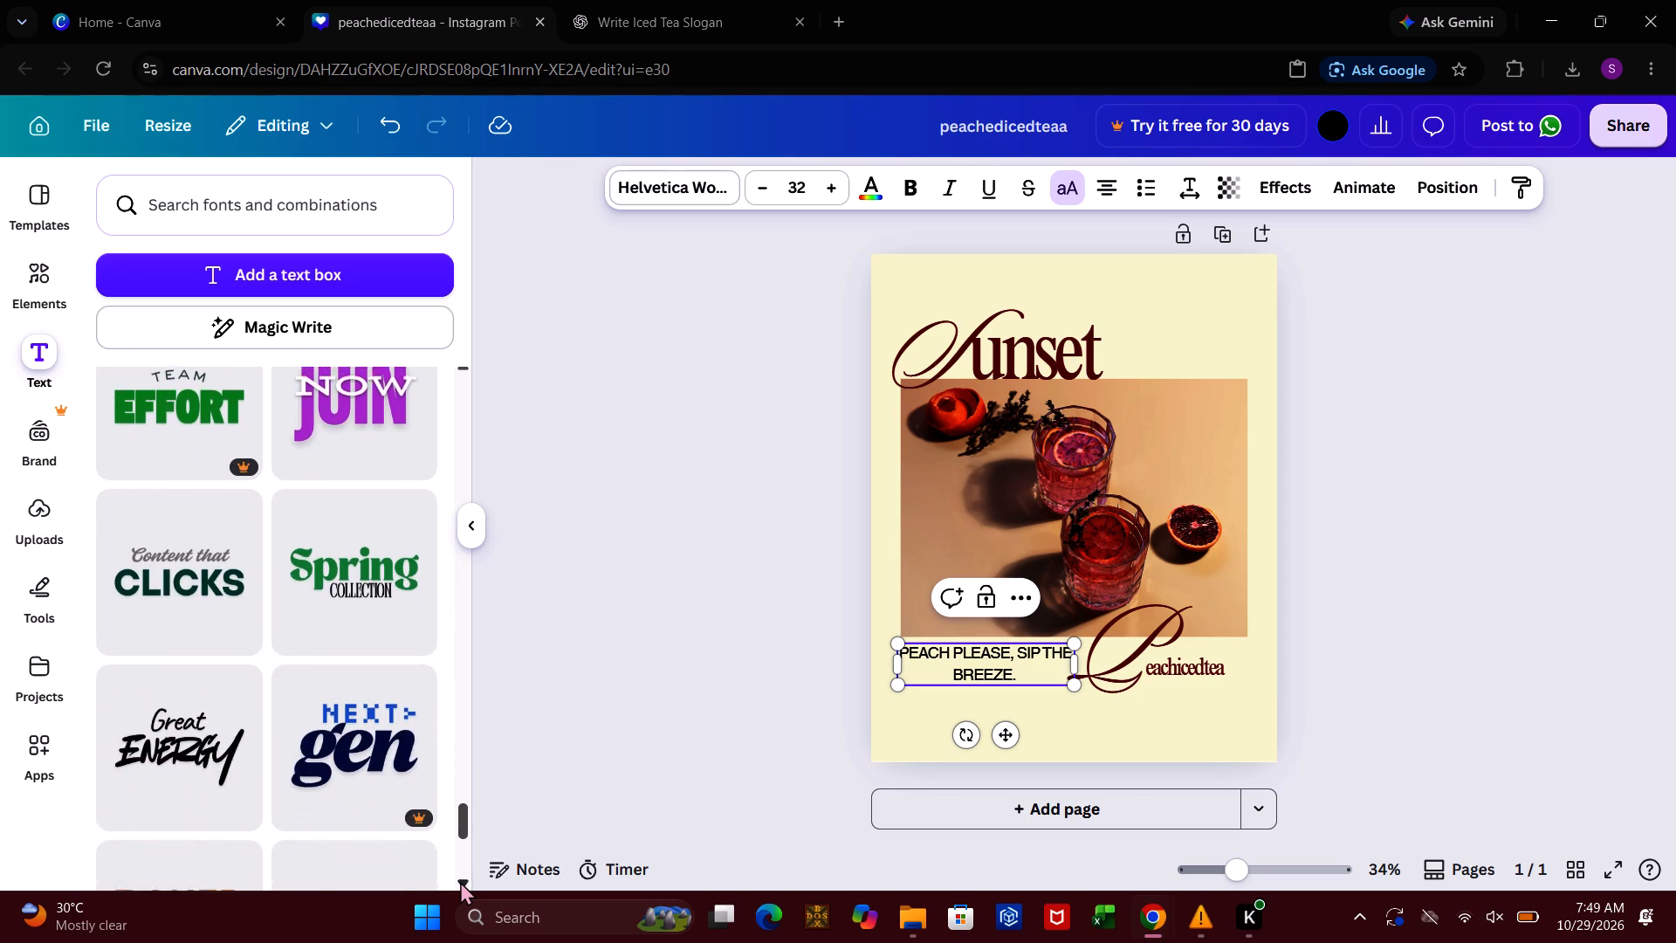
triple_click(460, 881)
triple_click(460, 881)
triple_click(460, 881)
click(460, 881)
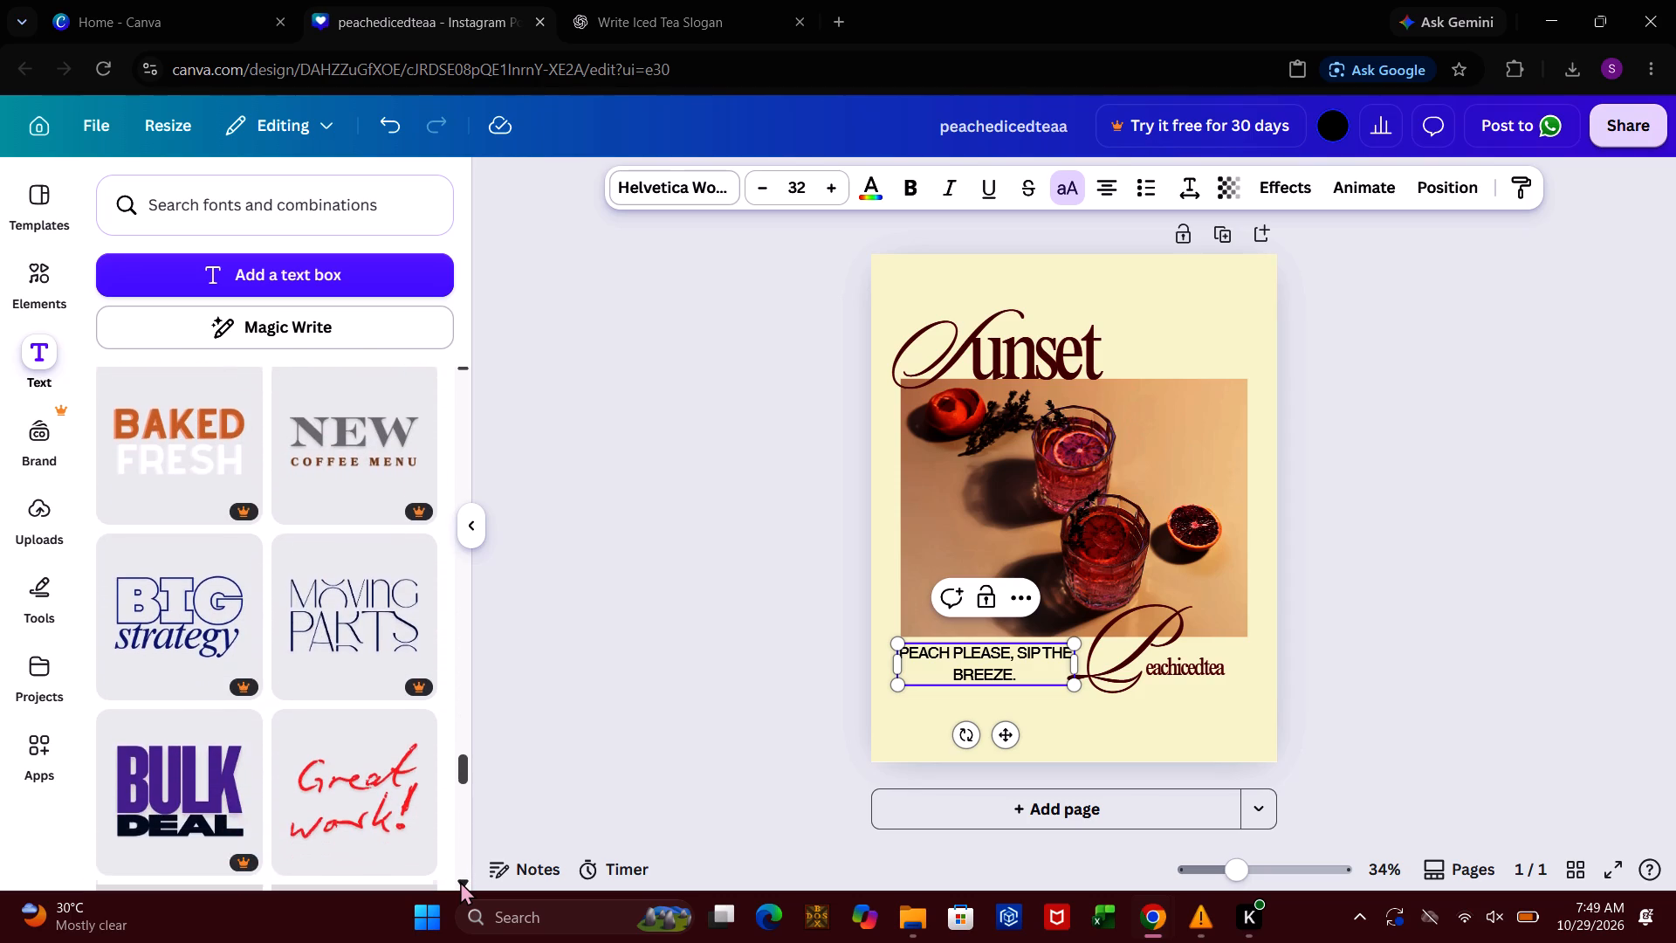
click(460, 881)
triple_click(460, 881)
triple_click(460, 881)
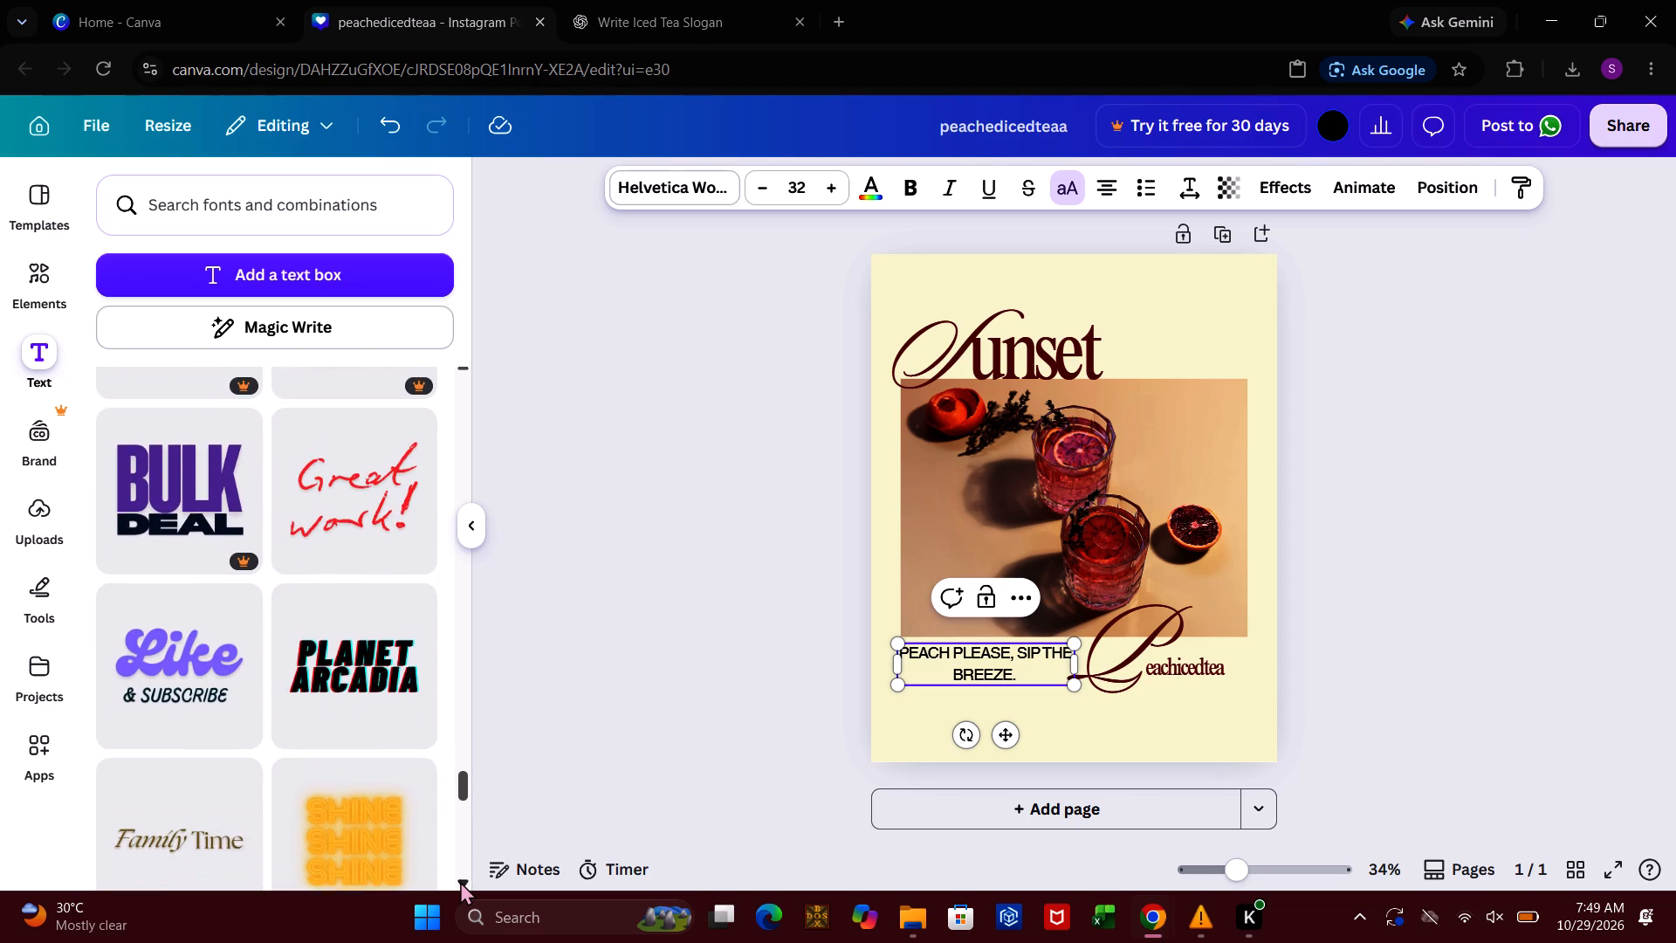
triple_click(460, 881)
double_click(460, 881)
triple_click(460, 881)
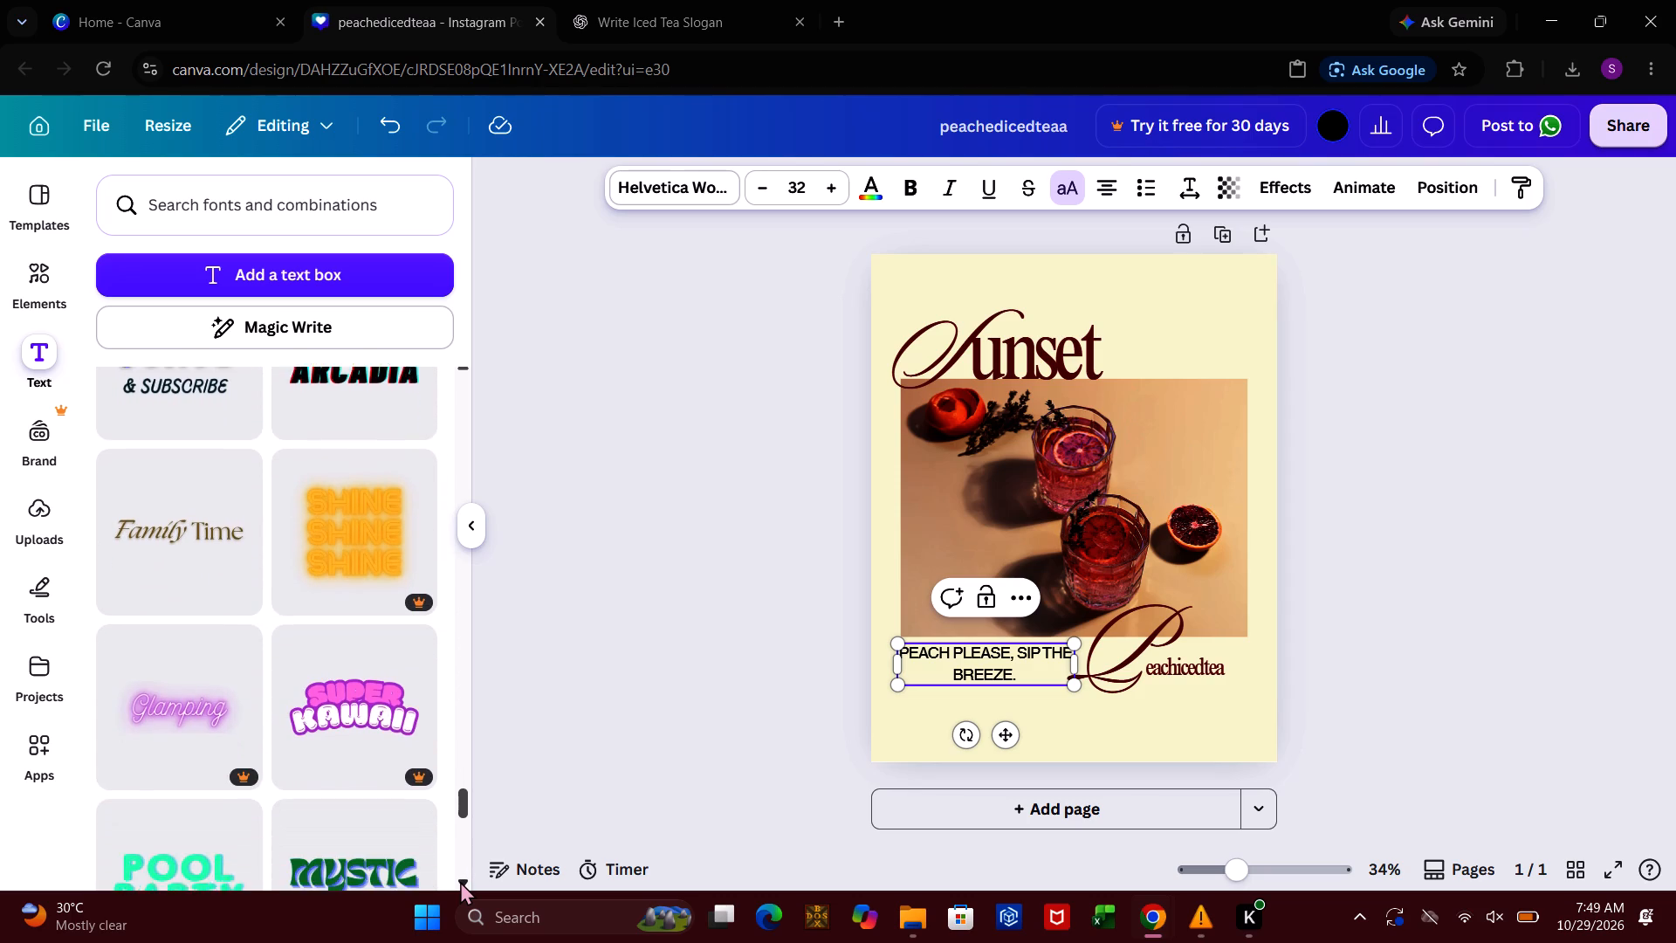
triple_click(460, 881)
triple_click(460, 881)
triple_click(460, 881)
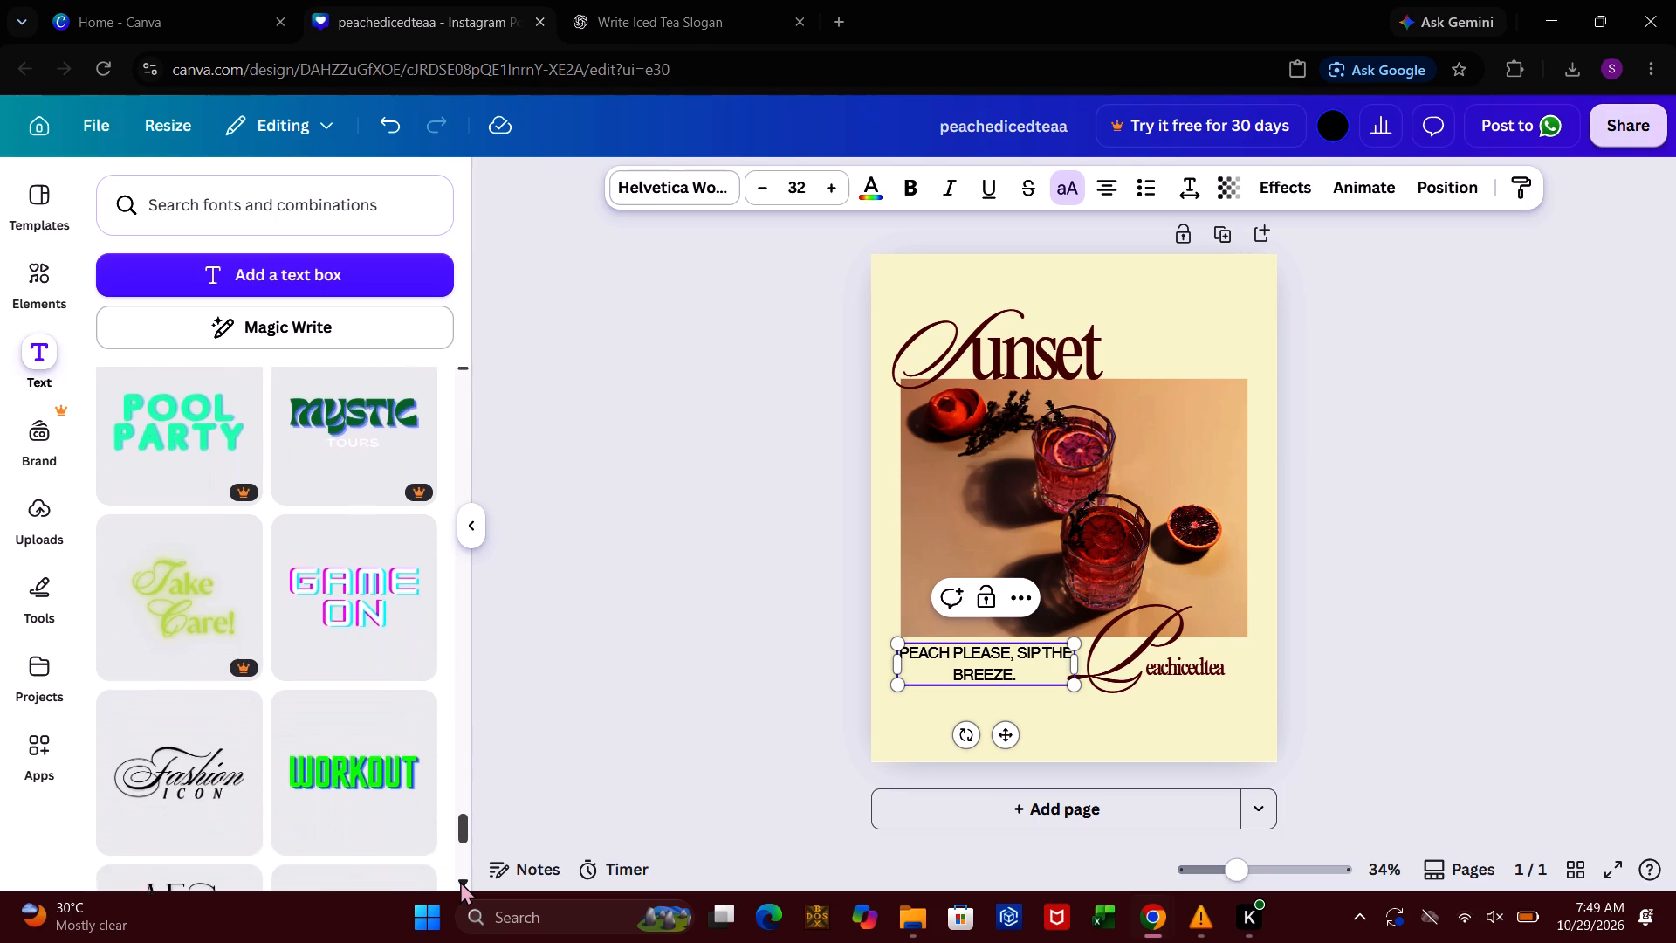
triple_click(460, 881)
triple_click(460, 881)
triple_click(460, 881)
triple_click(460, 881)
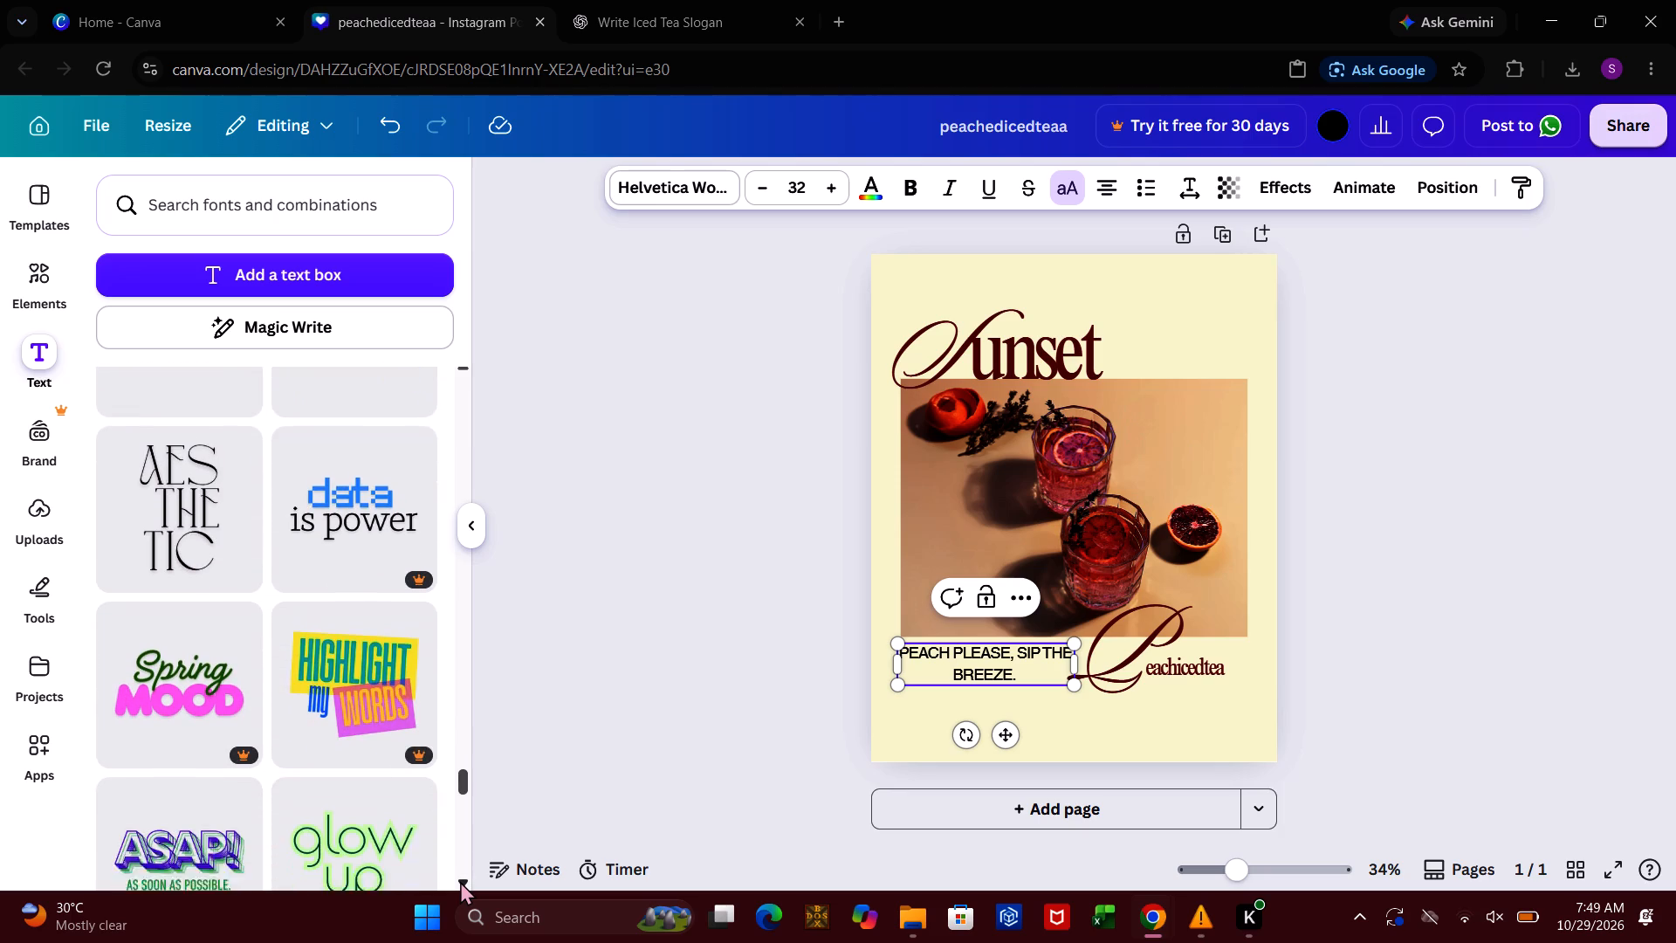
triple_click(460, 881)
triple_click(460, 881)
triple_click(460, 881)
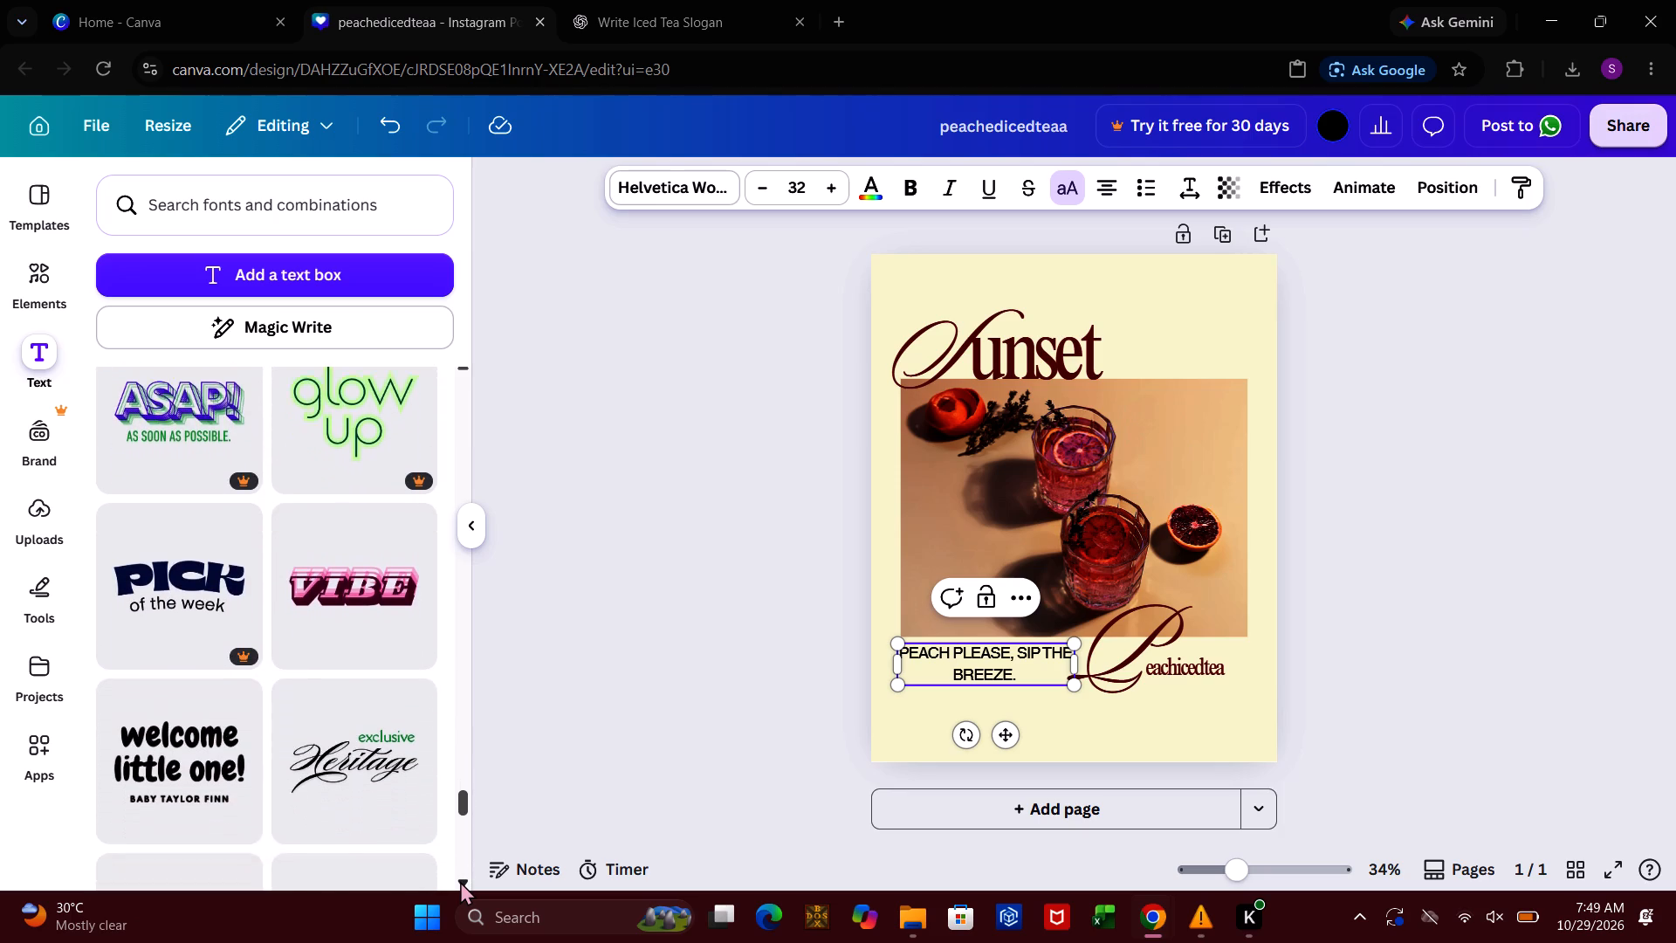
triple_click(460, 881)
triple_click(460, 881)
triple_click(460, 881)
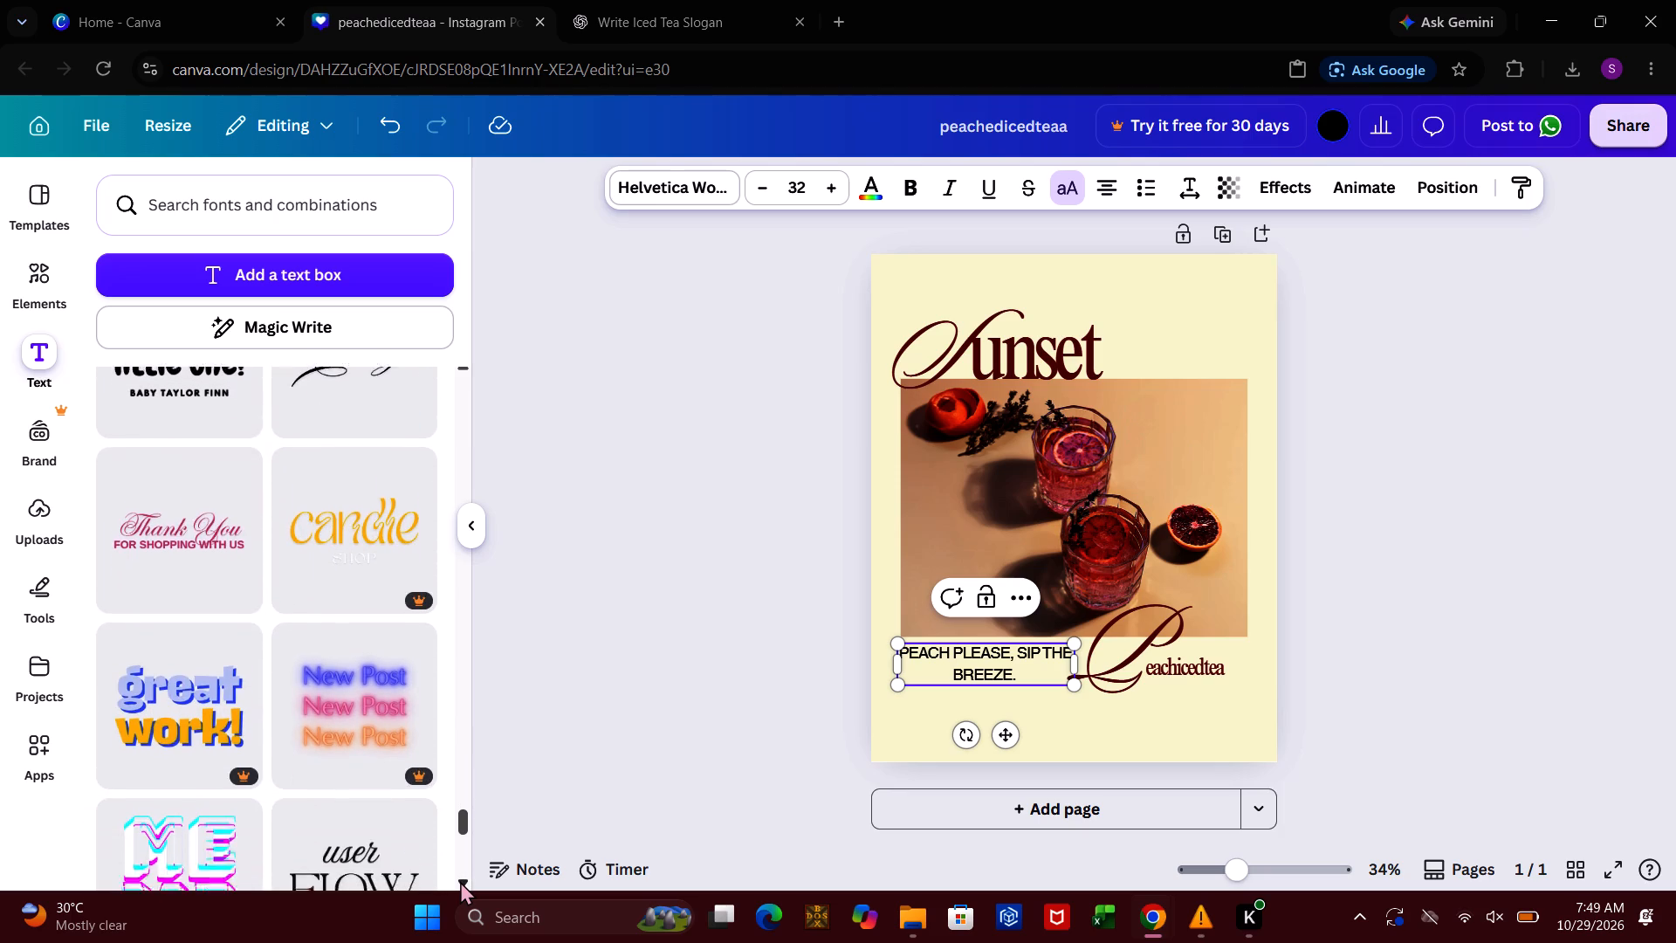
click(460, 881)
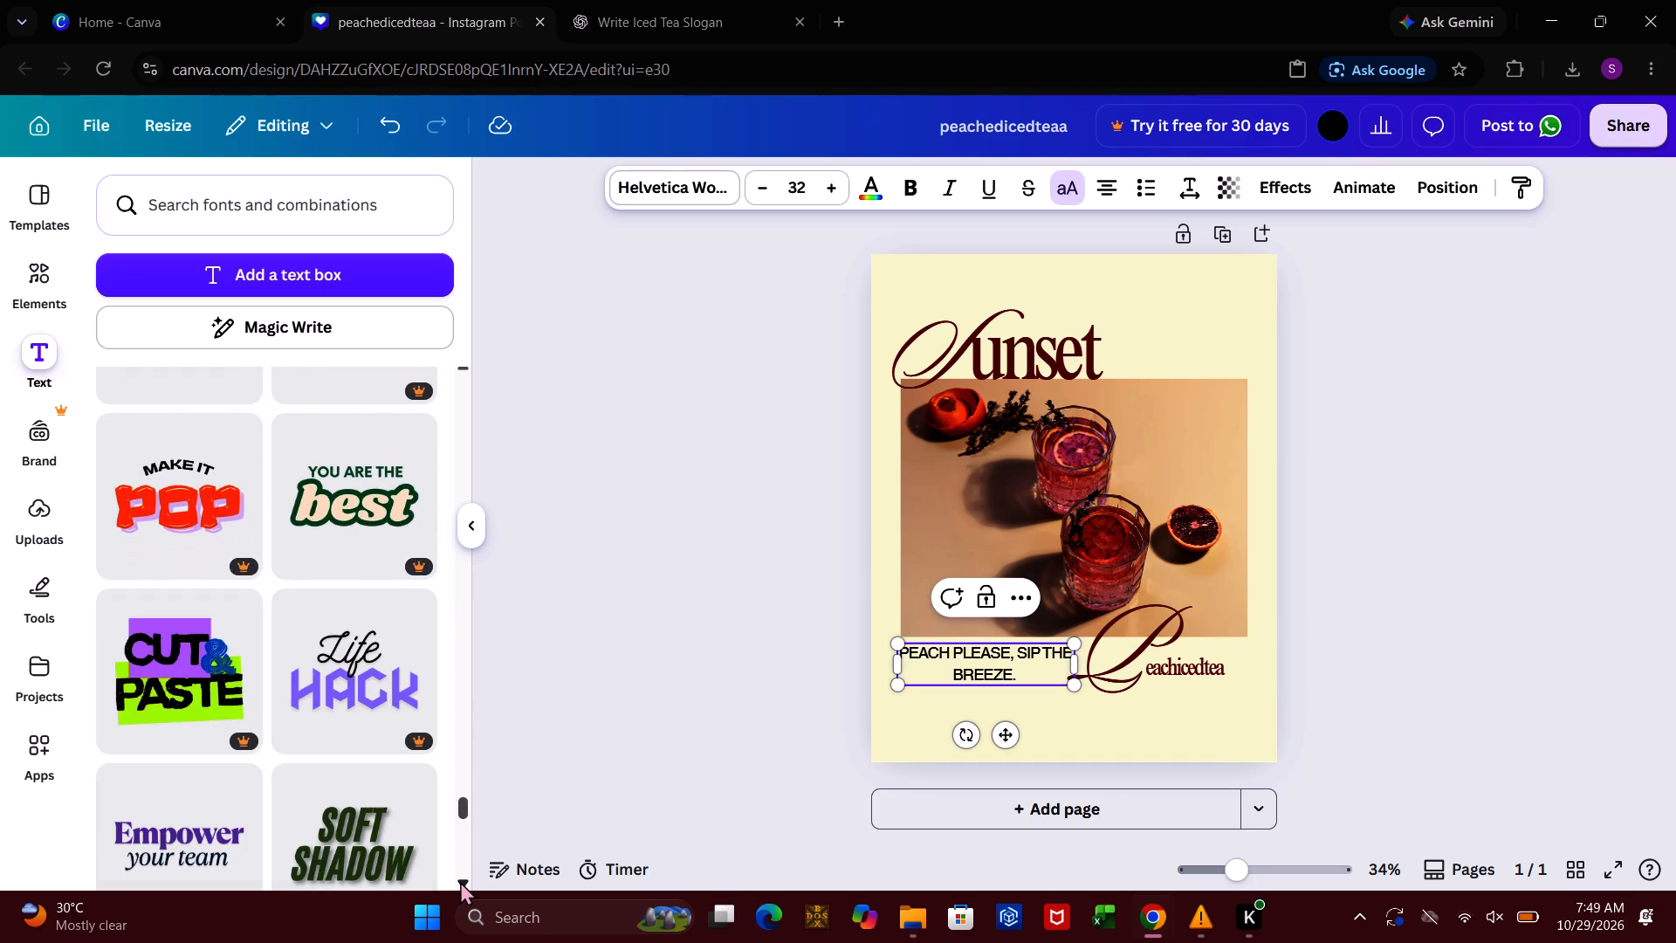
Browse further through the font combinations, including the earlier ones again, for a text style that suits the Sunset iced tea slogan.
triple_click(460, 881)
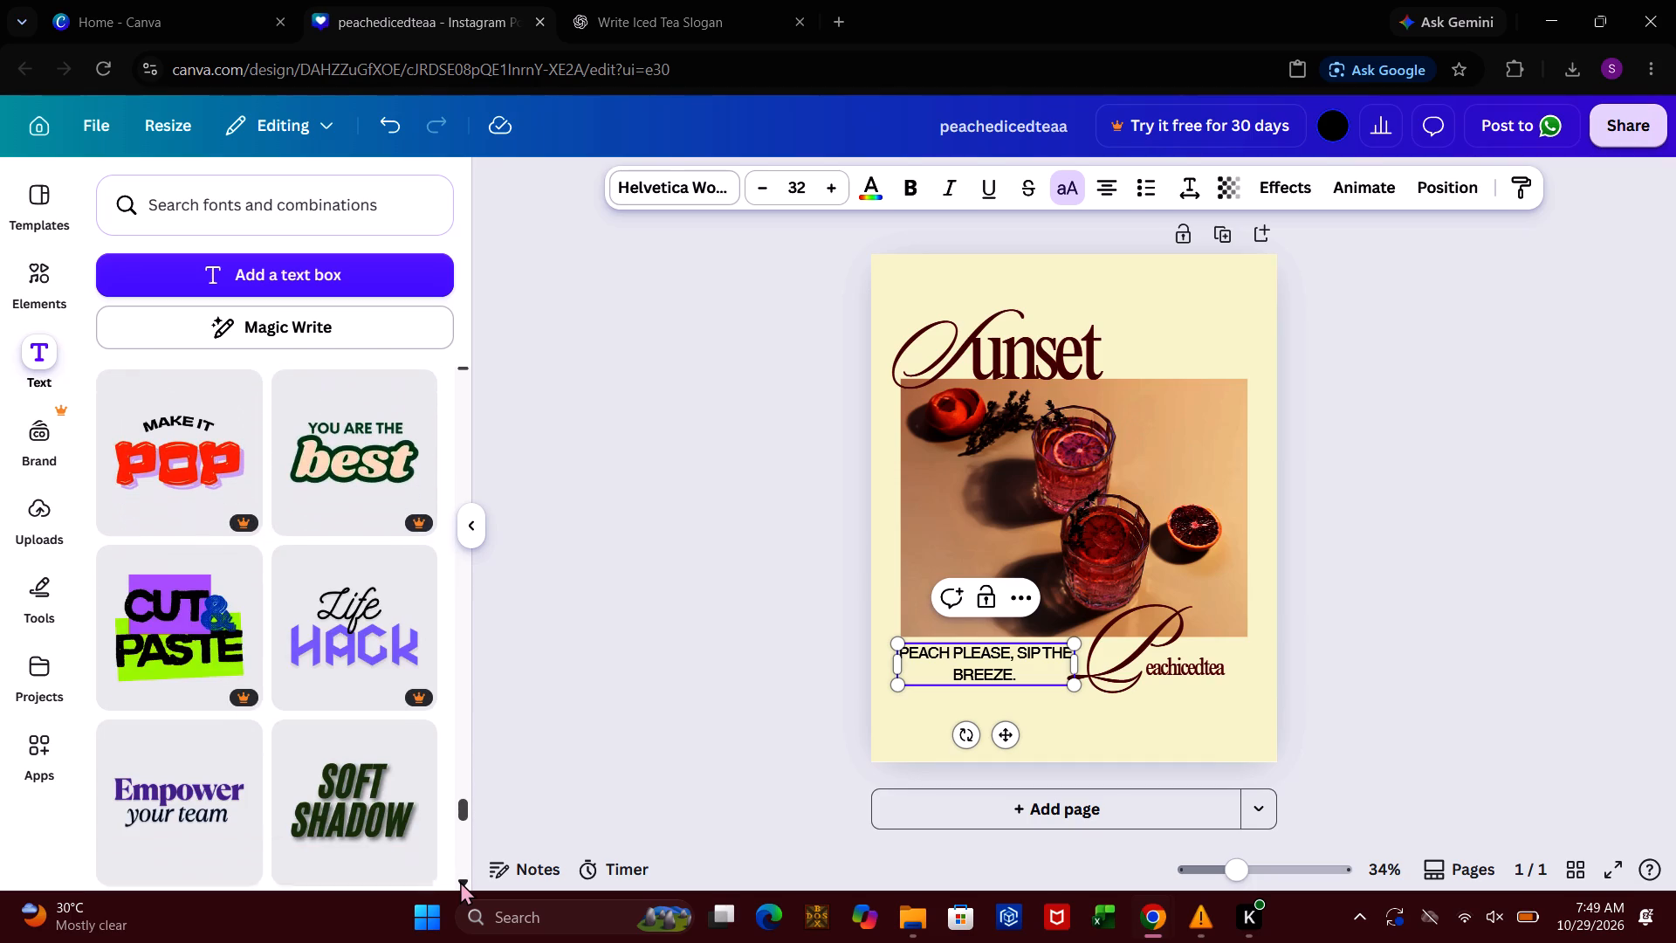
triple_click(460, 881)
triple_click(460, 881)
triple_click(460, 881)
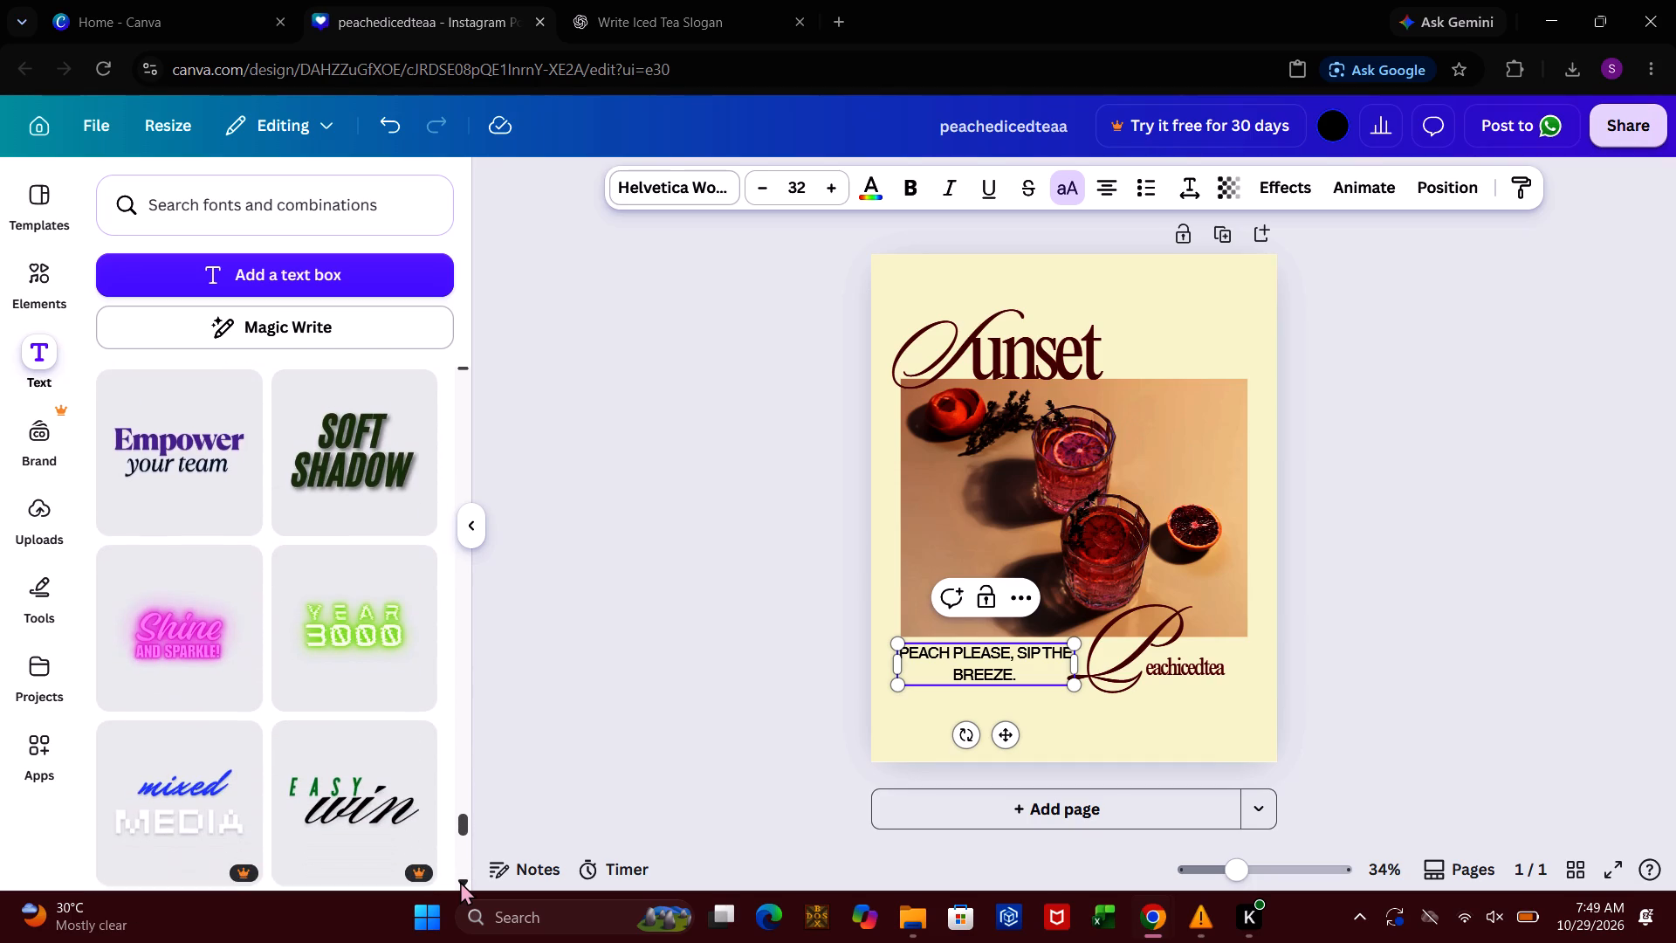
triple_click(460, 881)
triple_click(460, 881)
triple_click(460, 881)
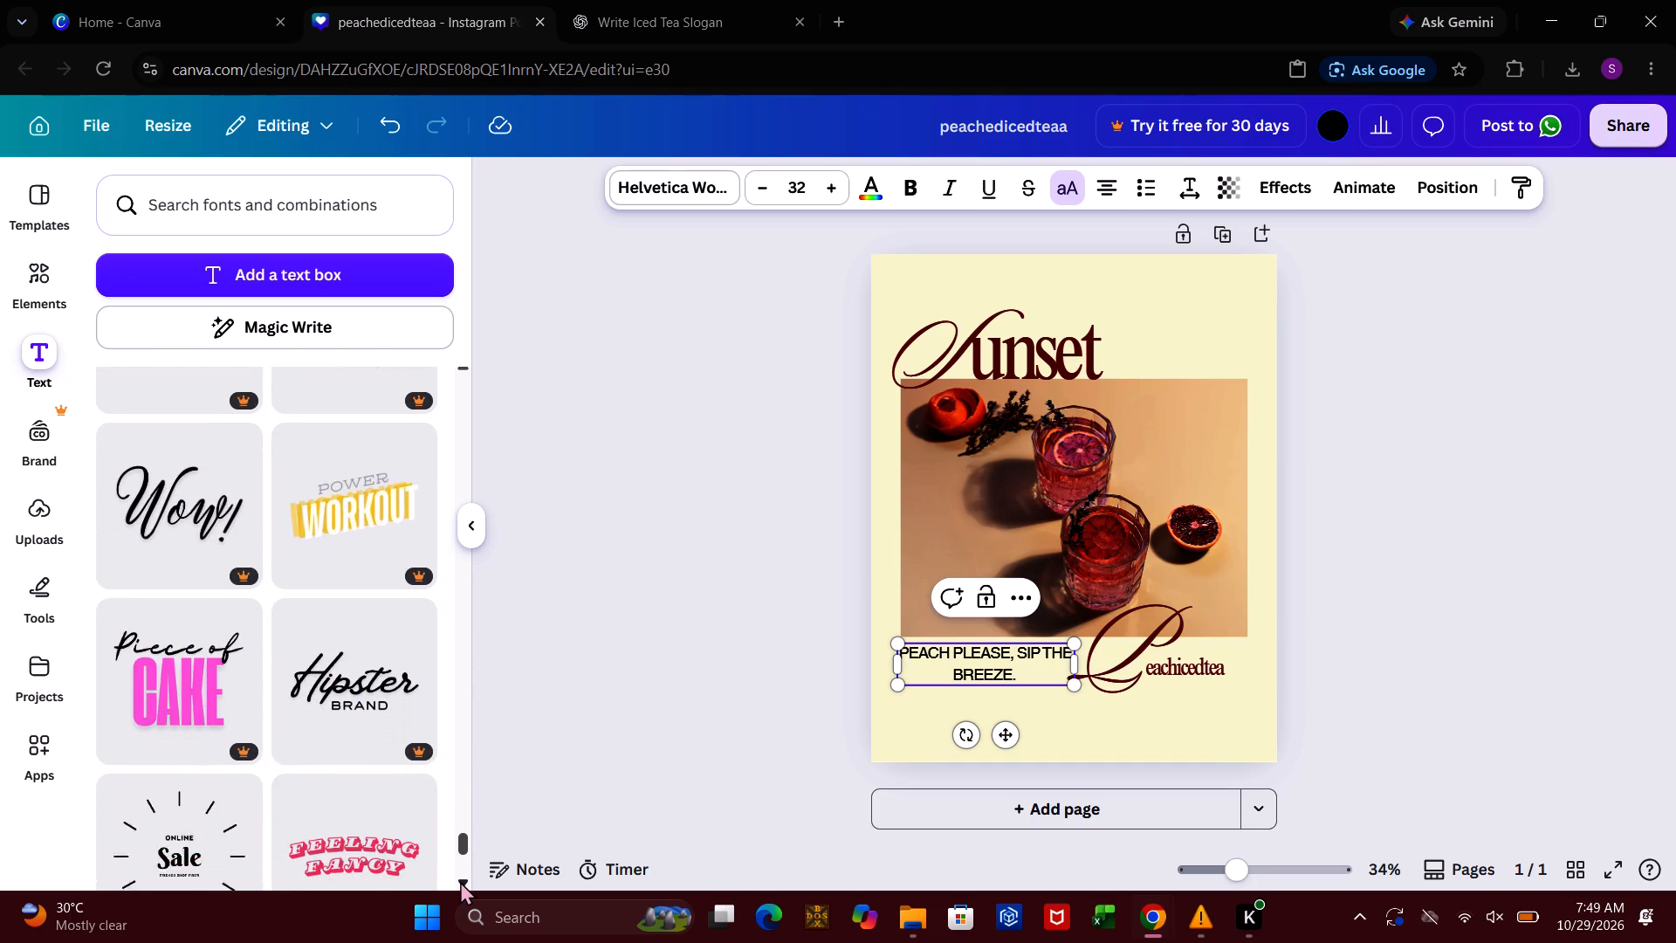
triple_click(460, 881)
triple_click(460, 881)
triple_click(460, 881)
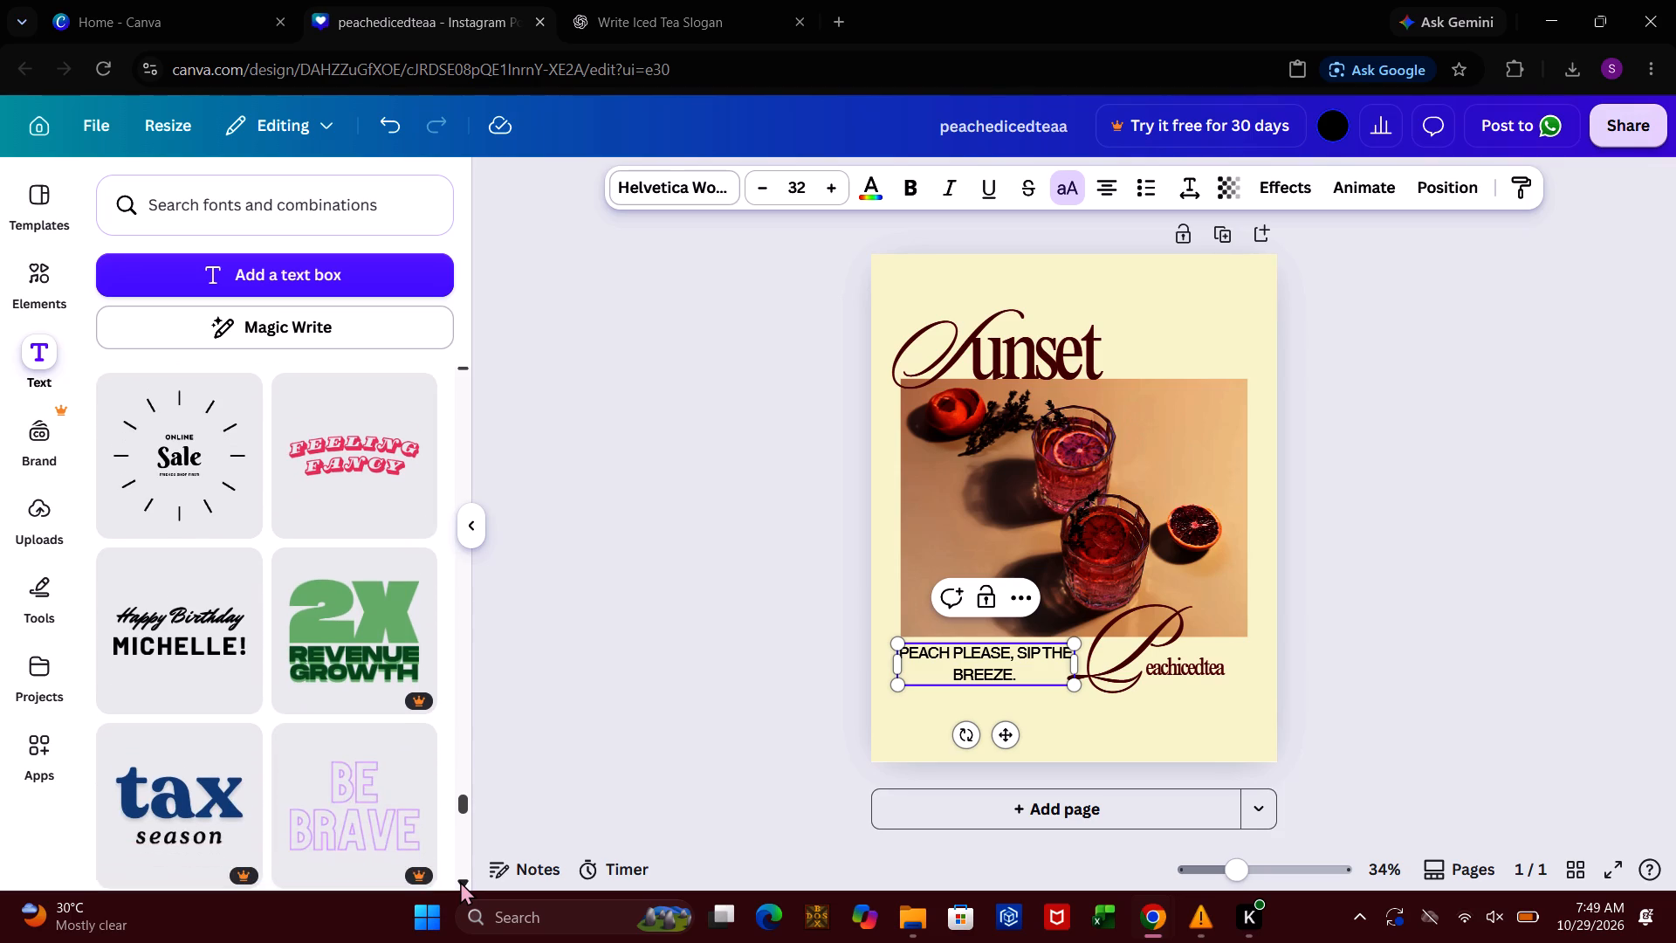
triple_click(460, 881)
triple_click(460, 881)
triple_click(460, 881)
triple_click(460, 881)
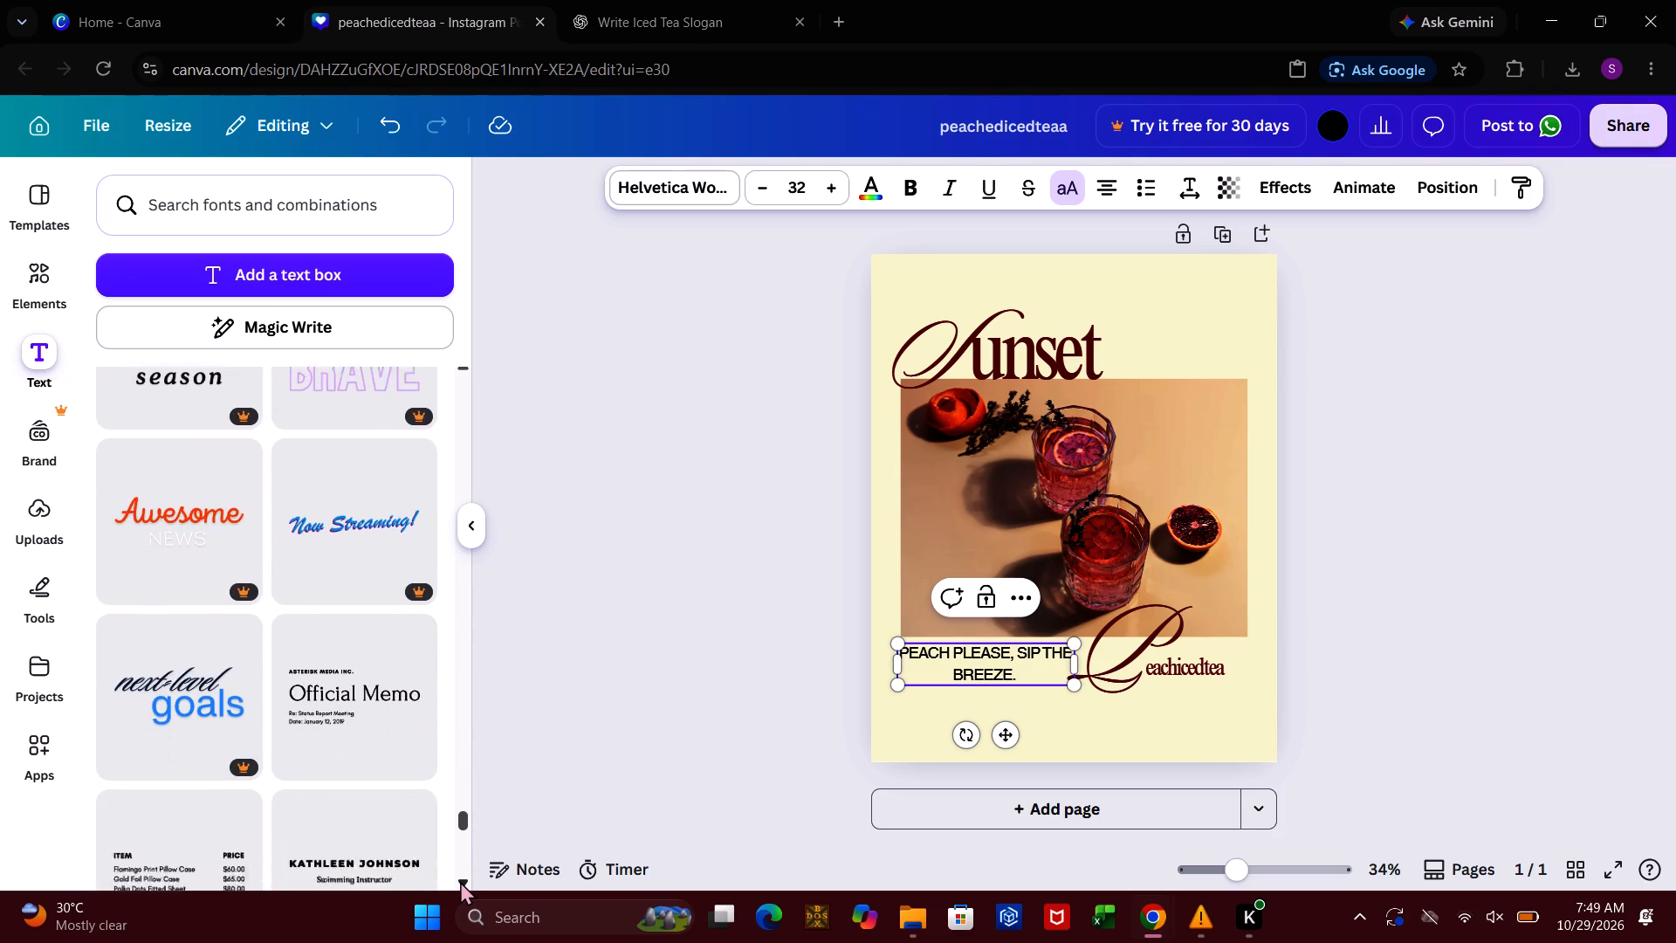
triple_click(460, 881)
triple_click(460, 881)
triple_click(460, 881)
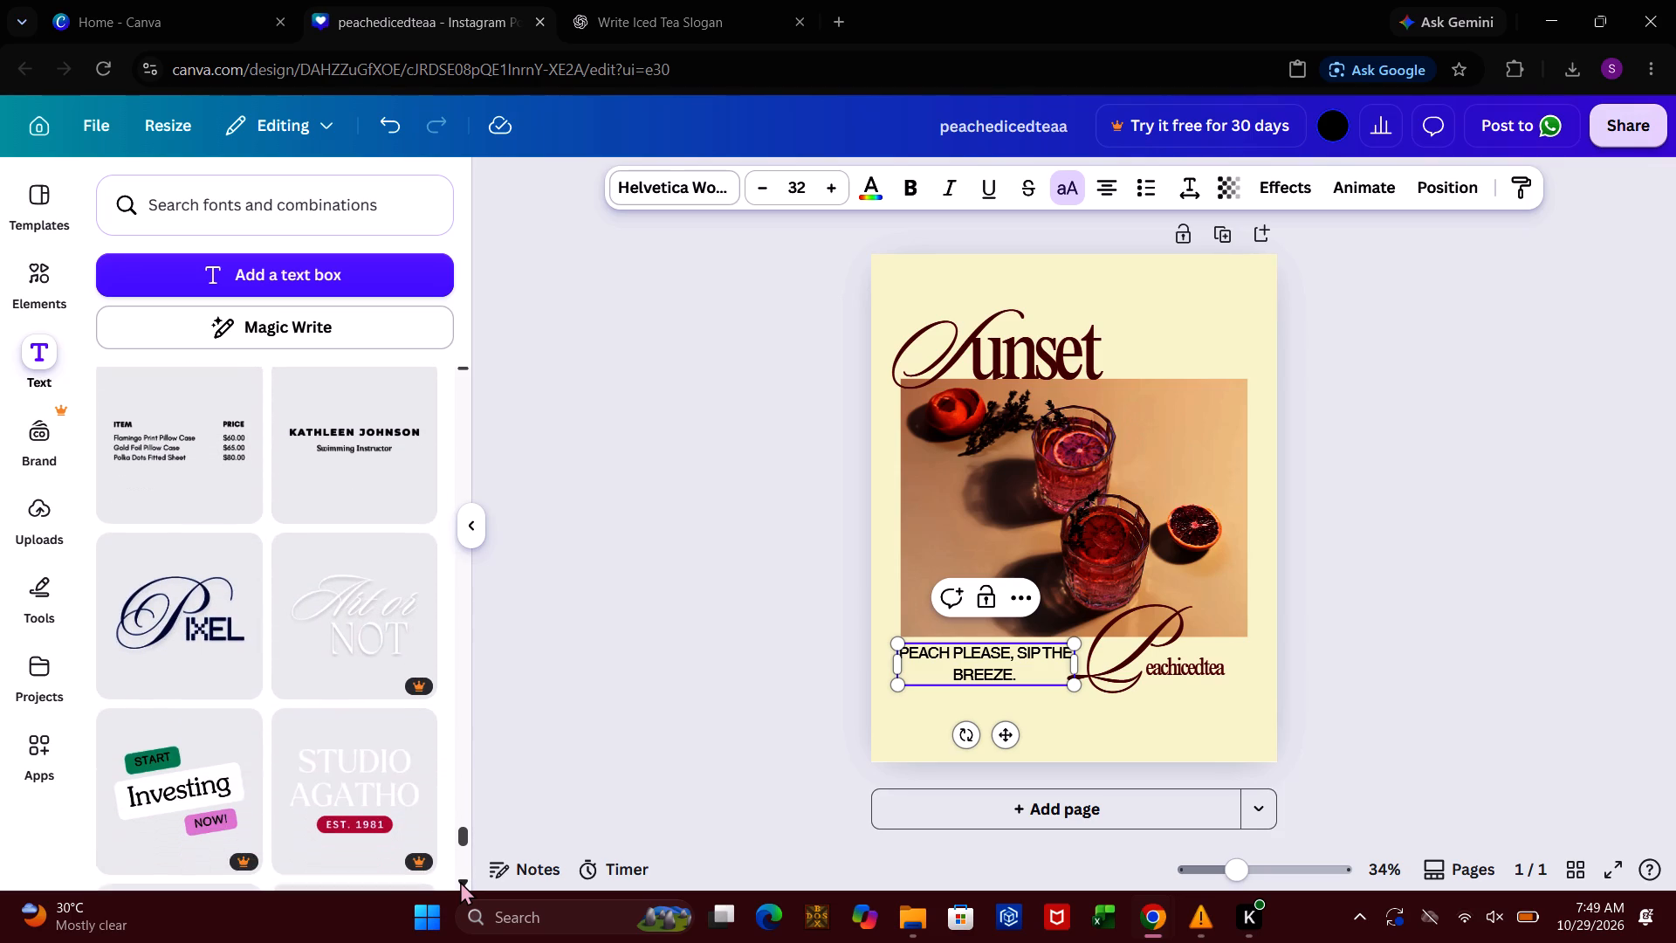
triple_click(460, 881)
triple_click(460, 881)
triple_click(460, 881)
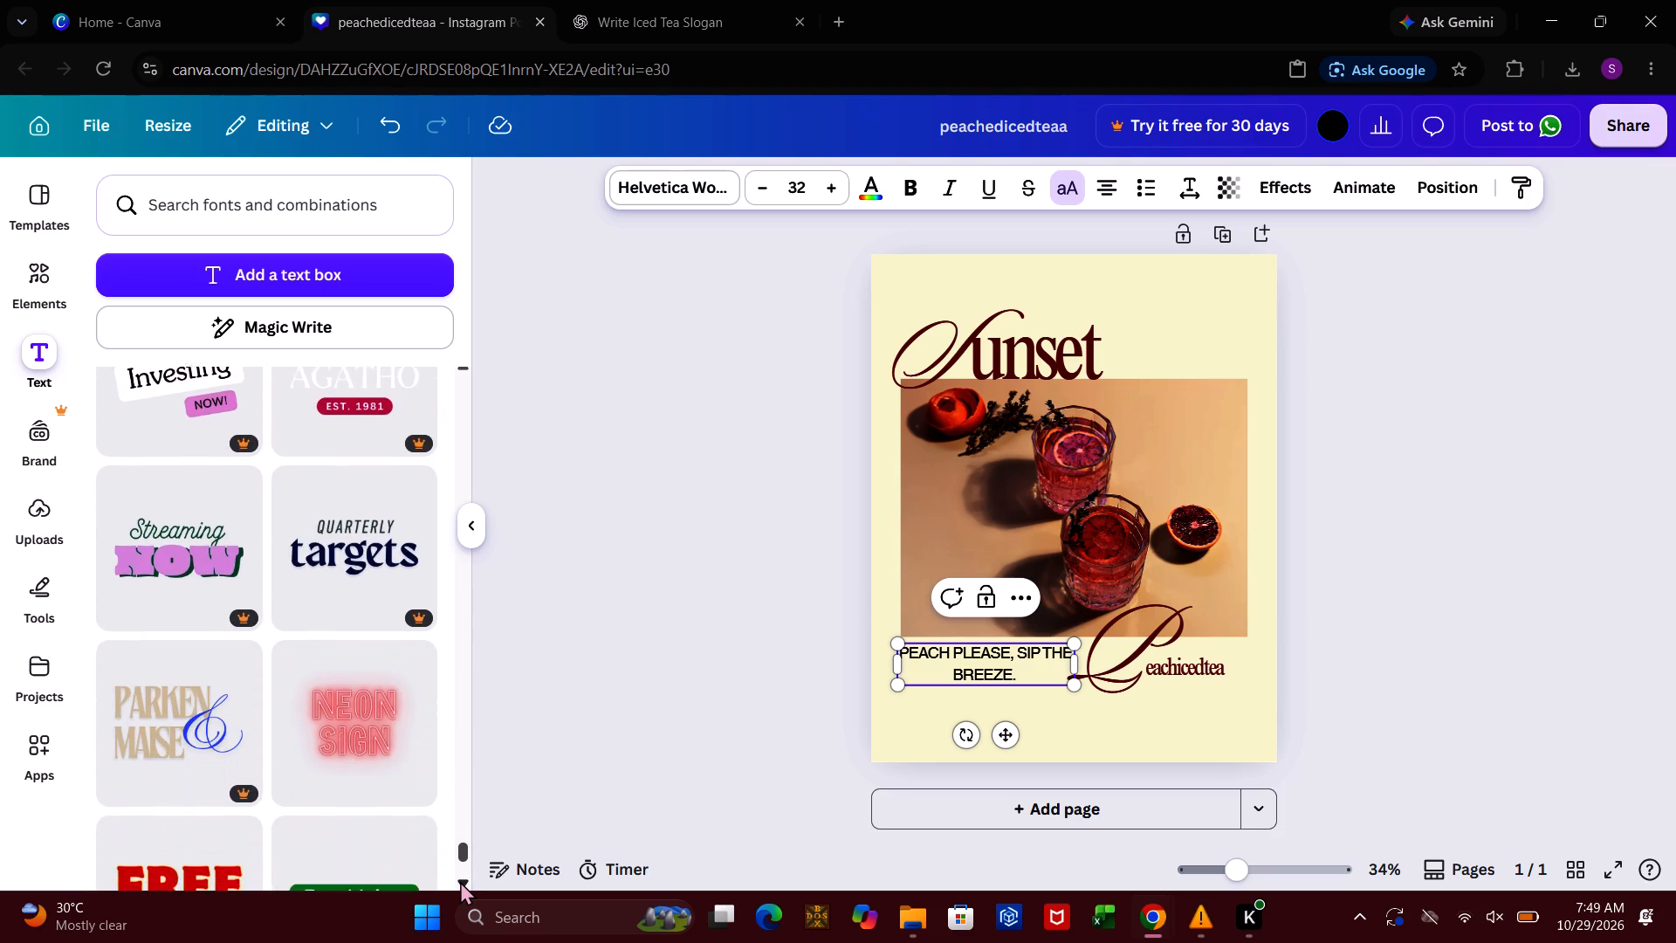
triple_click(460, 881)
triple_click(460, 881)
triple_click(460, 881)
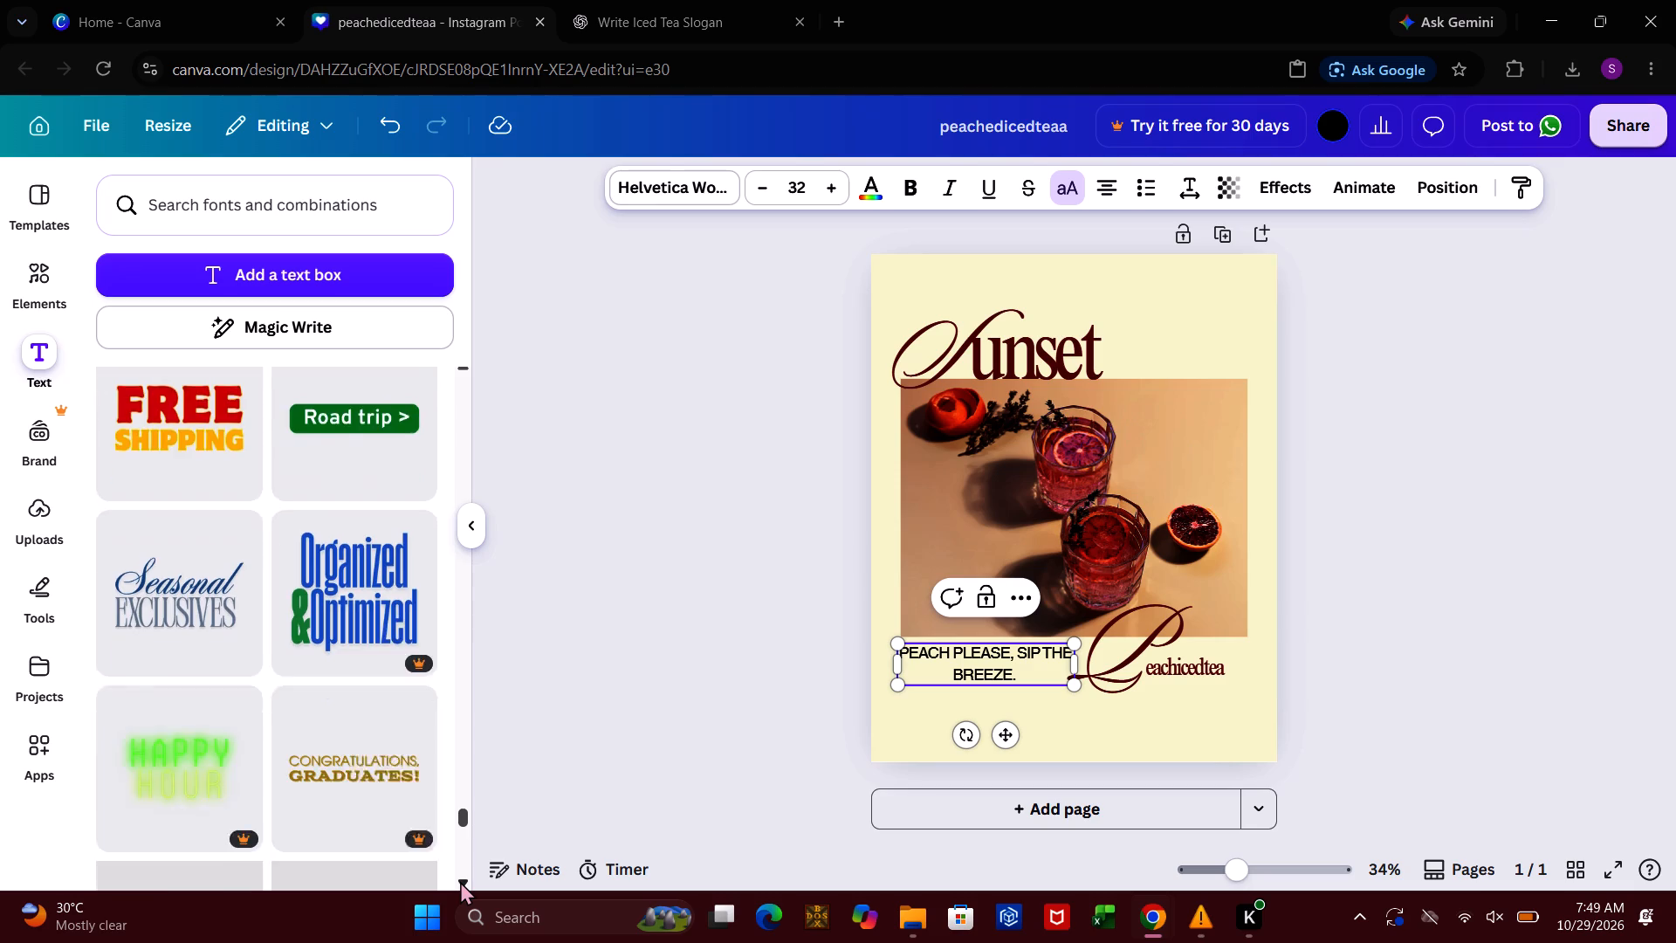
click(460, 881)
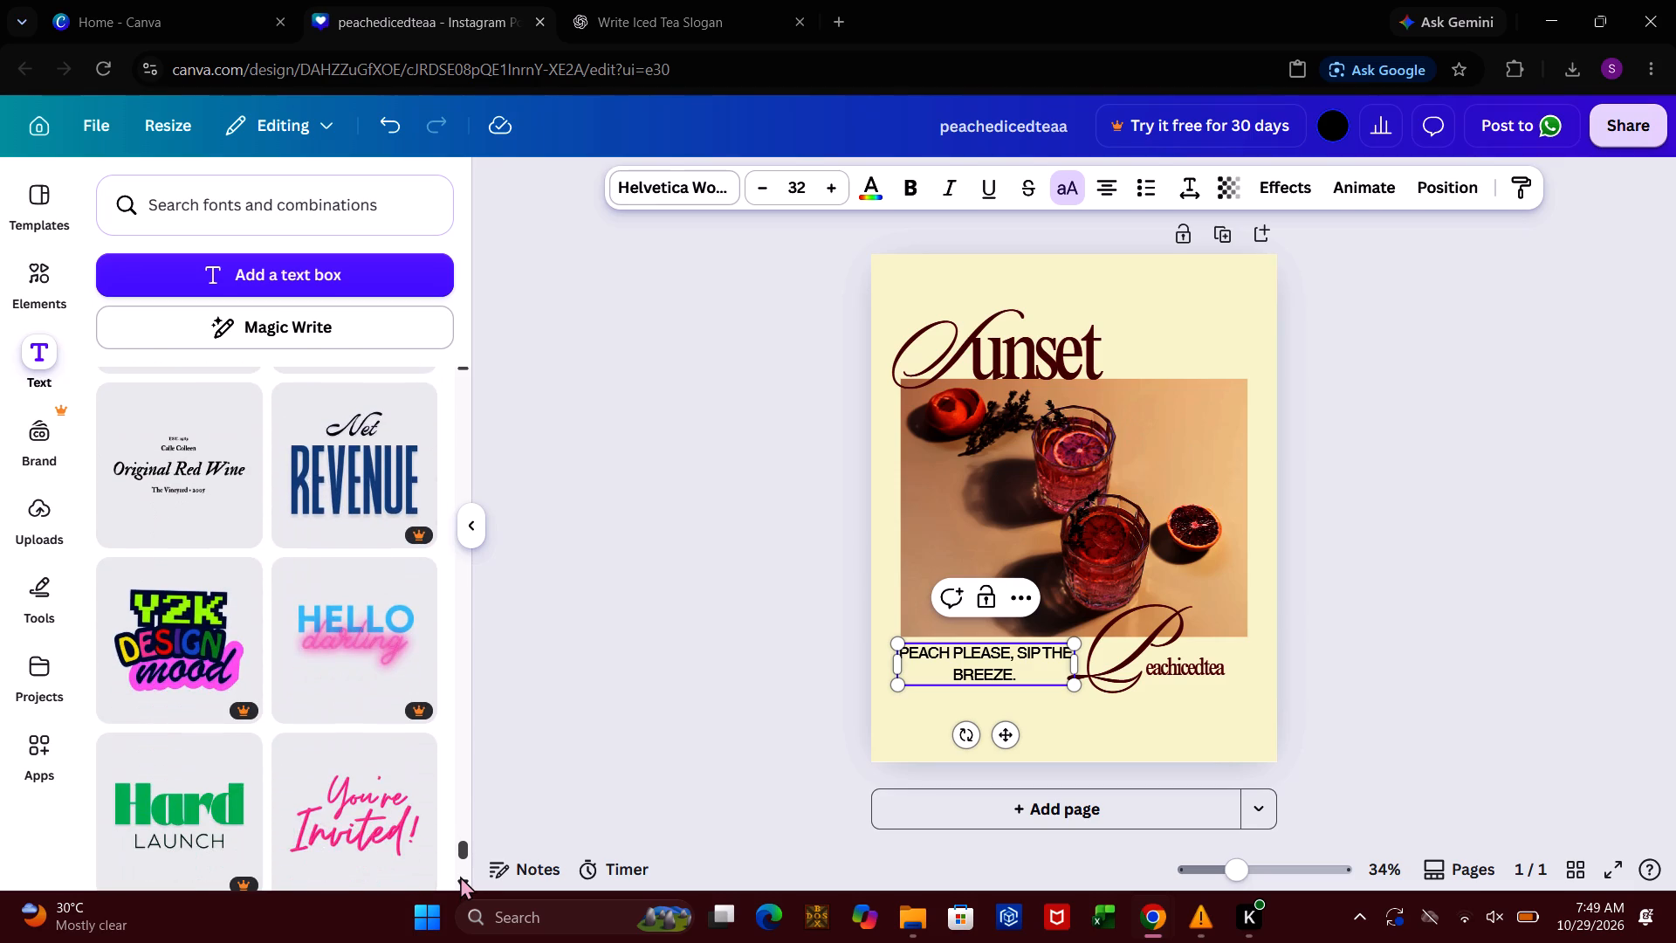
triple_click(460, 875)
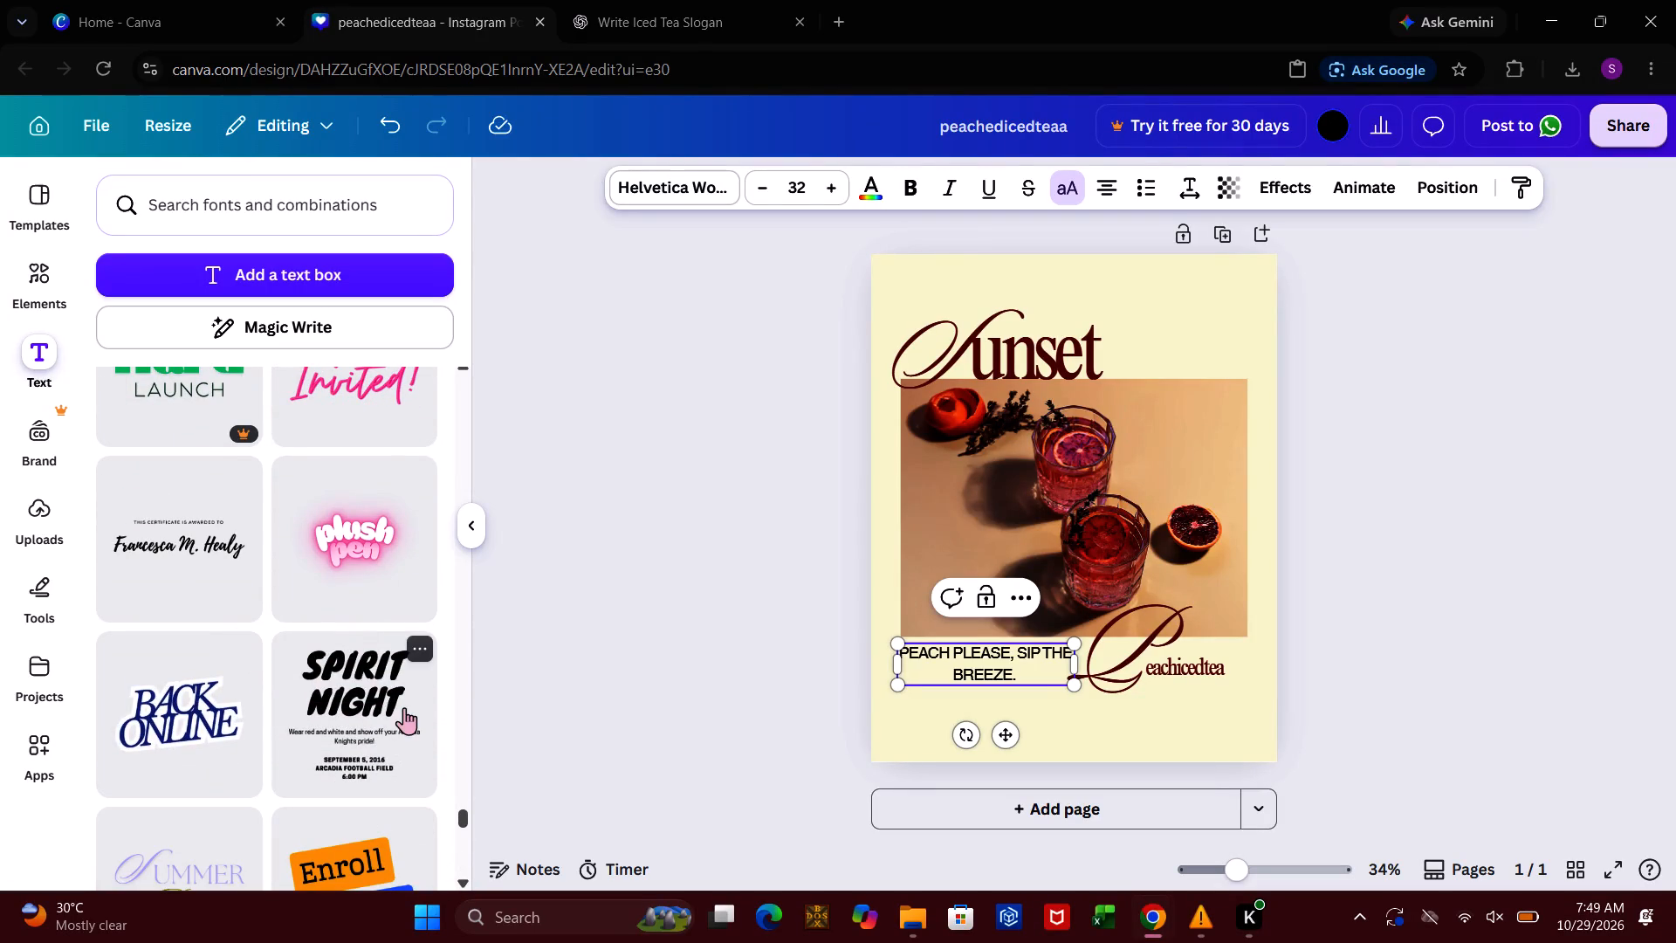
click(460, 364)
drag(460, 364, 464, 391)
click(464, 391)
click(464, 391)
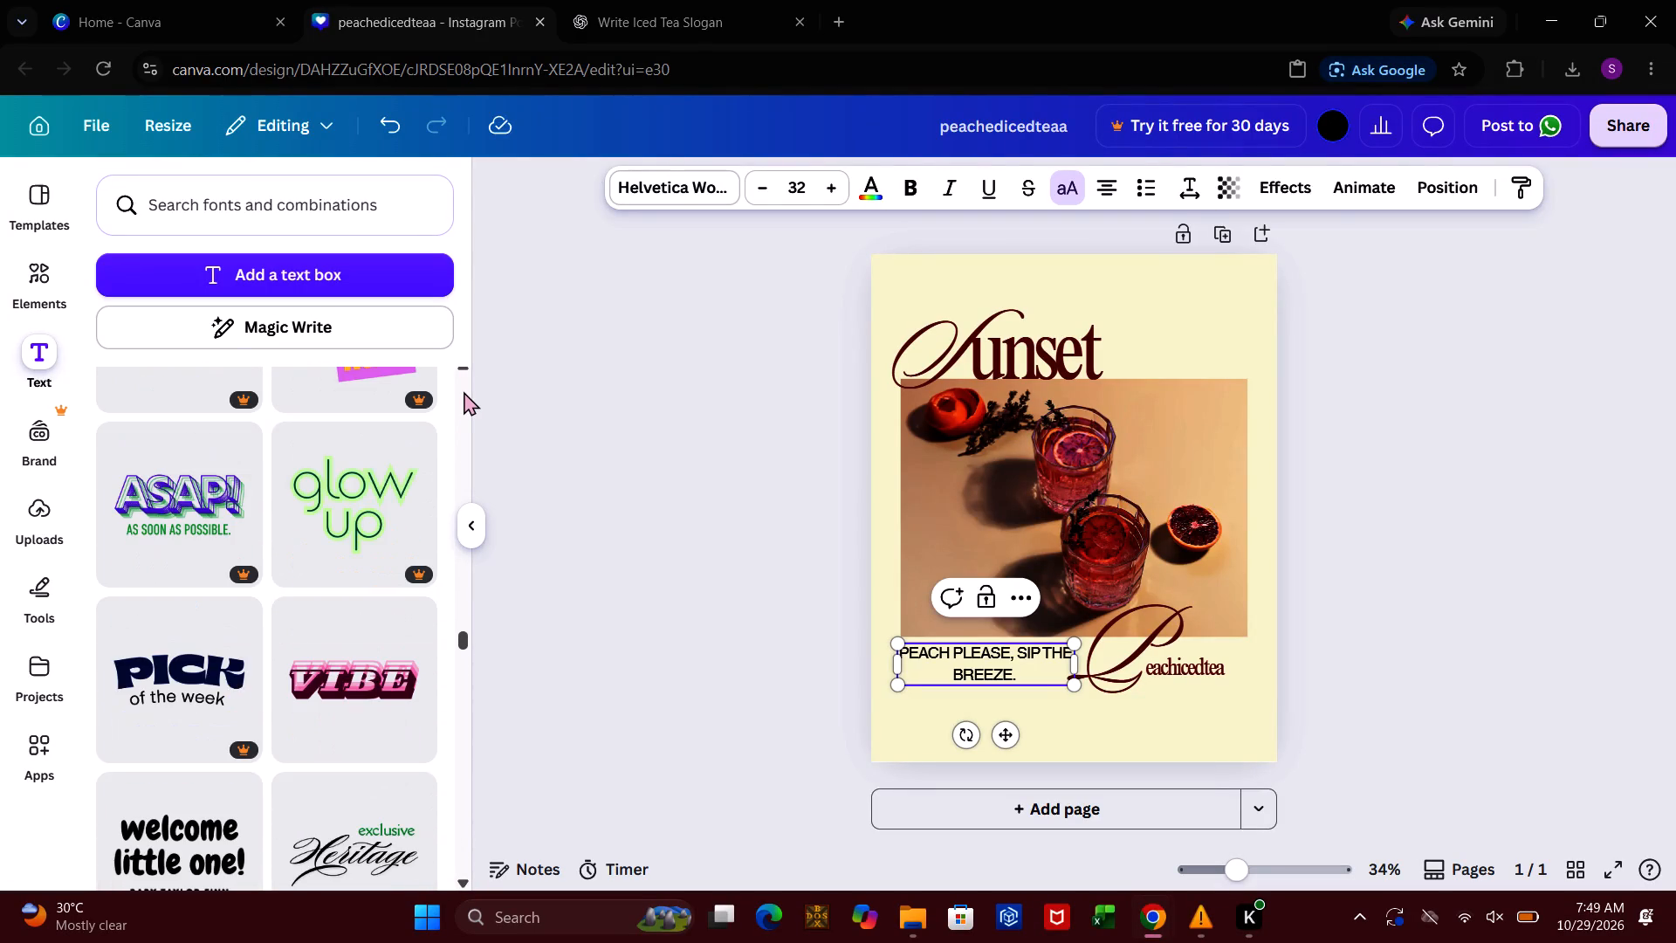
click(464, 391)
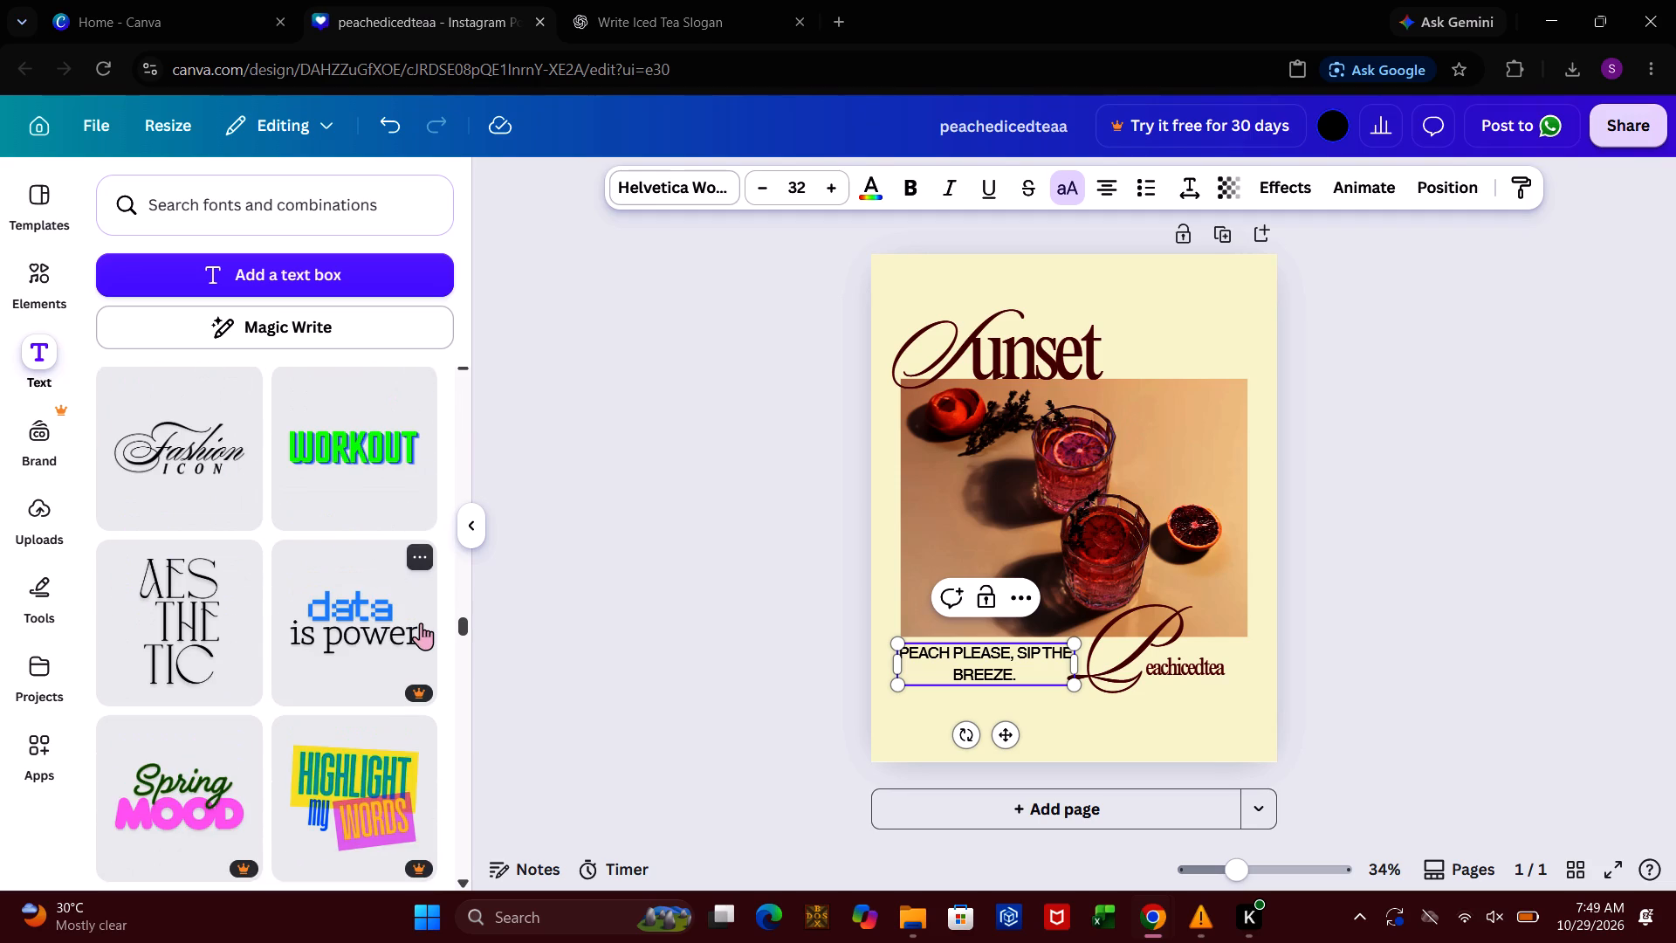
Review the font combinations again, going back up to the beginning of the collection.
click(467, 482)
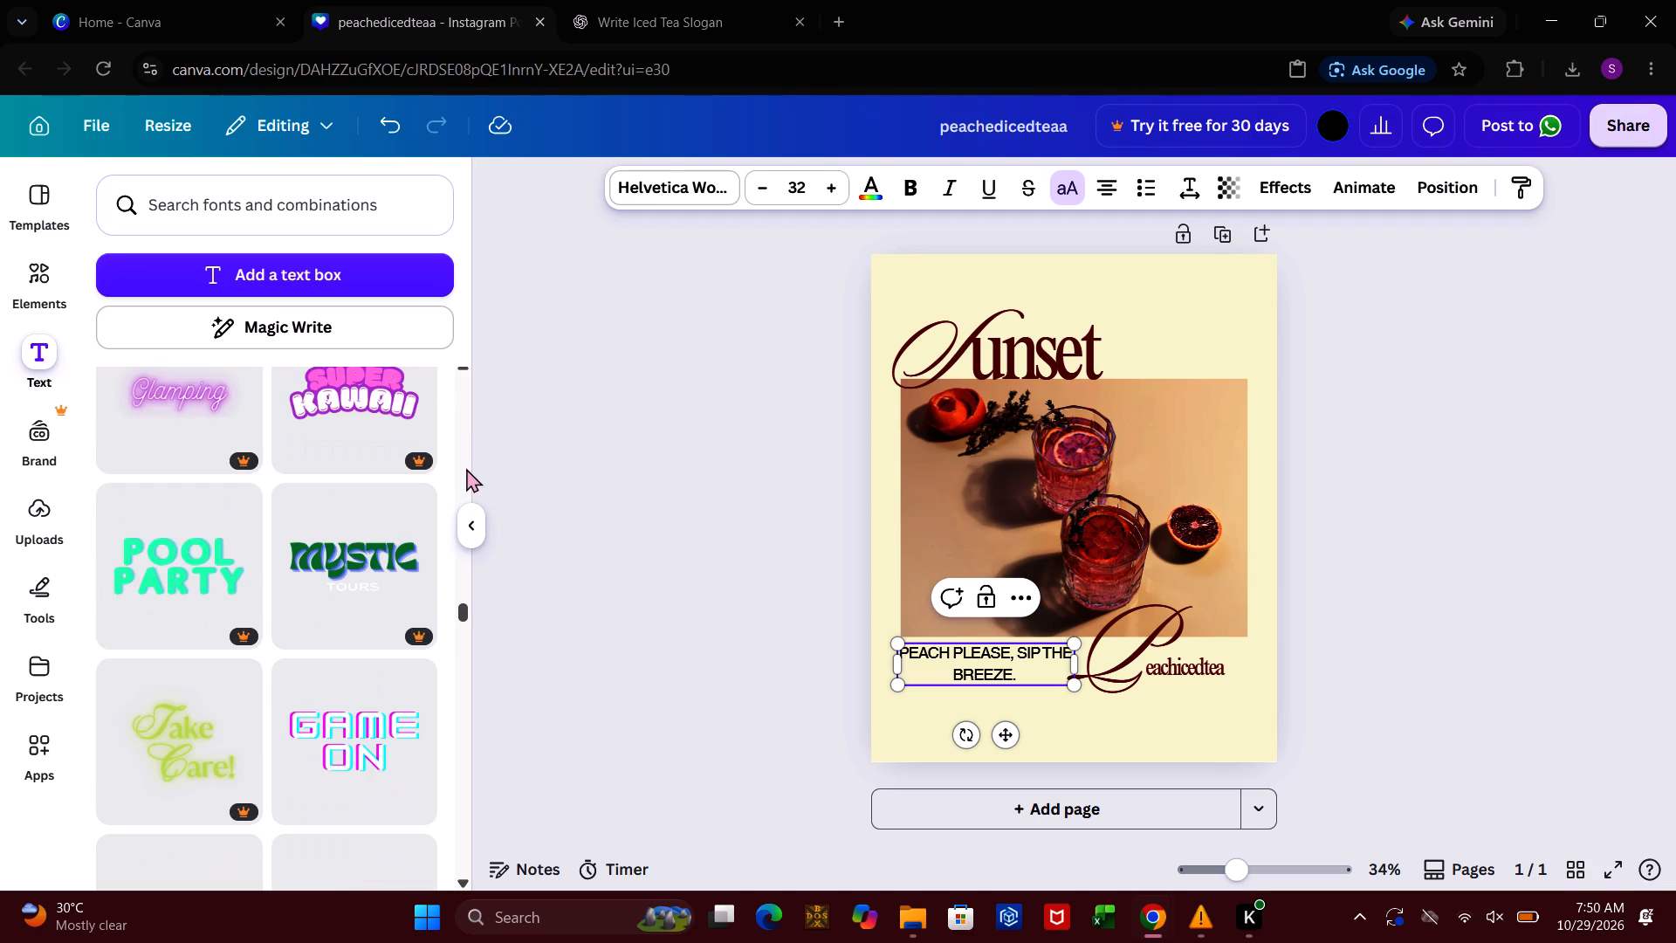
click(466, 468)
click(466, 468)
click(466, 468)
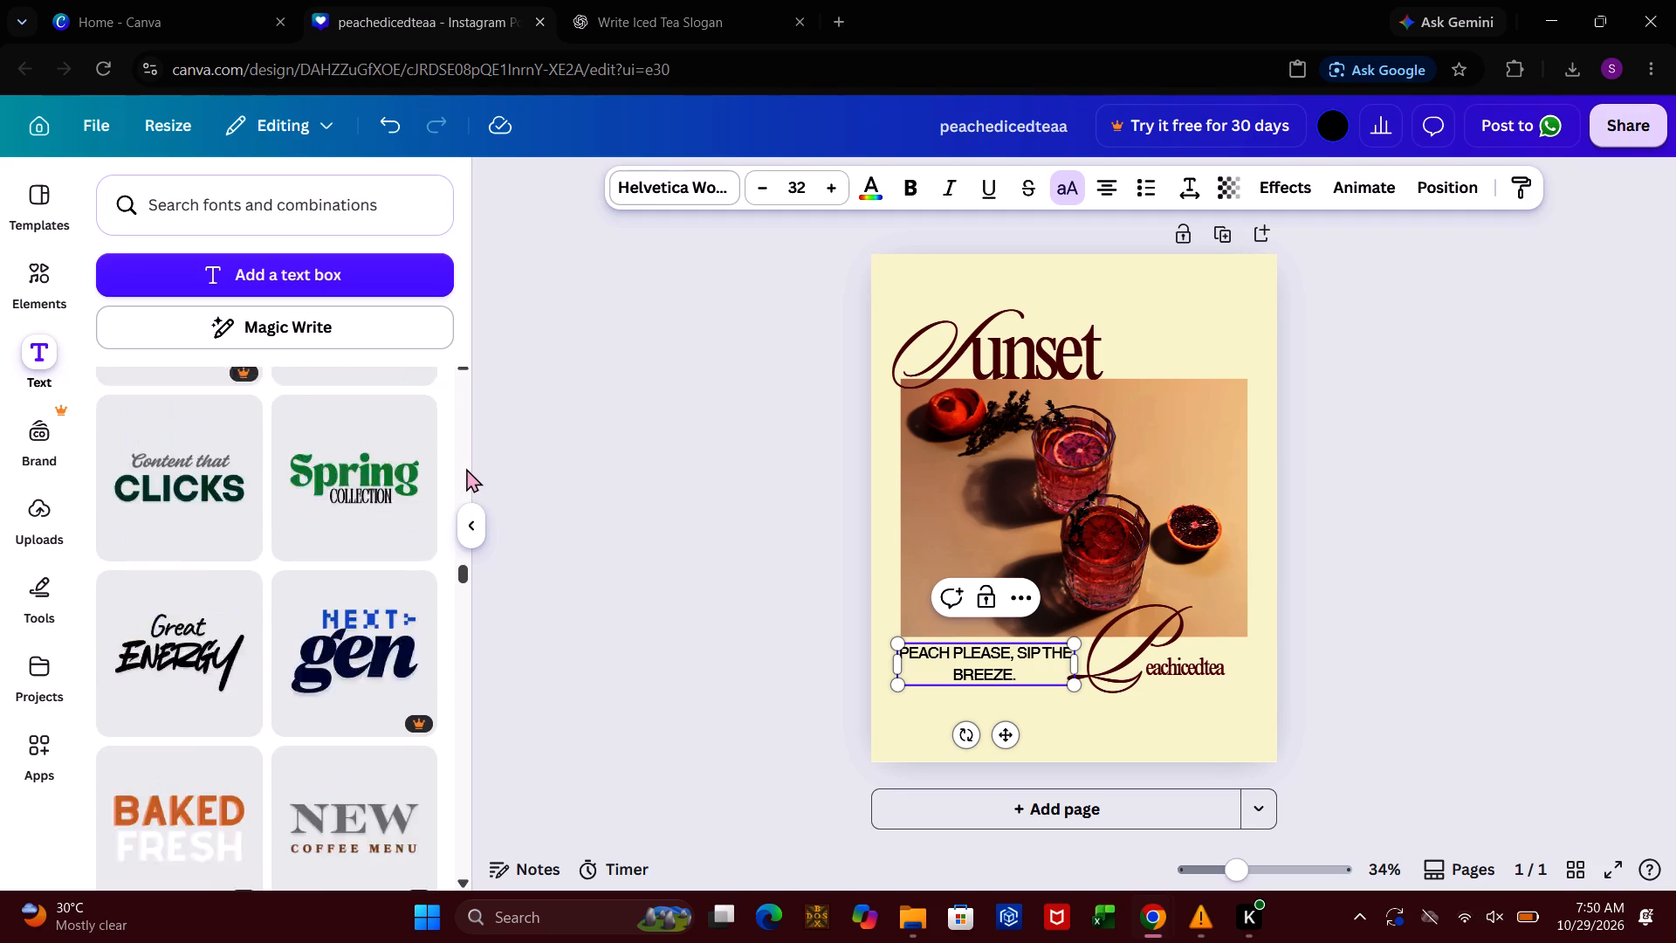
click(466, 468)
click(466, 468)
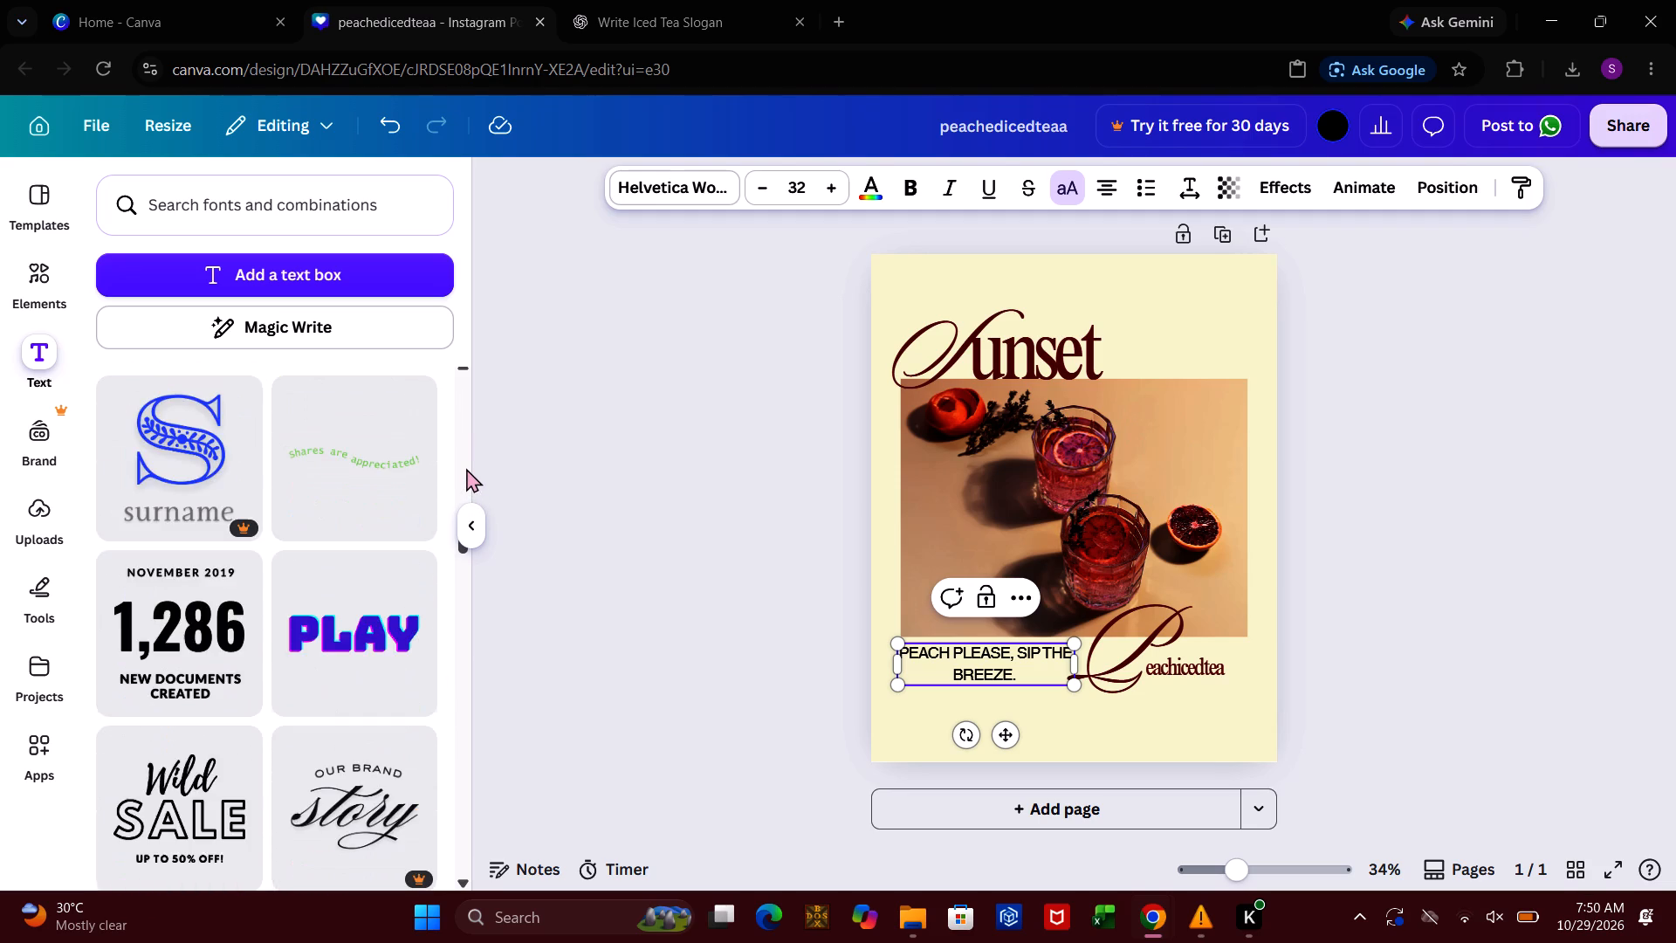
click(466, 468)
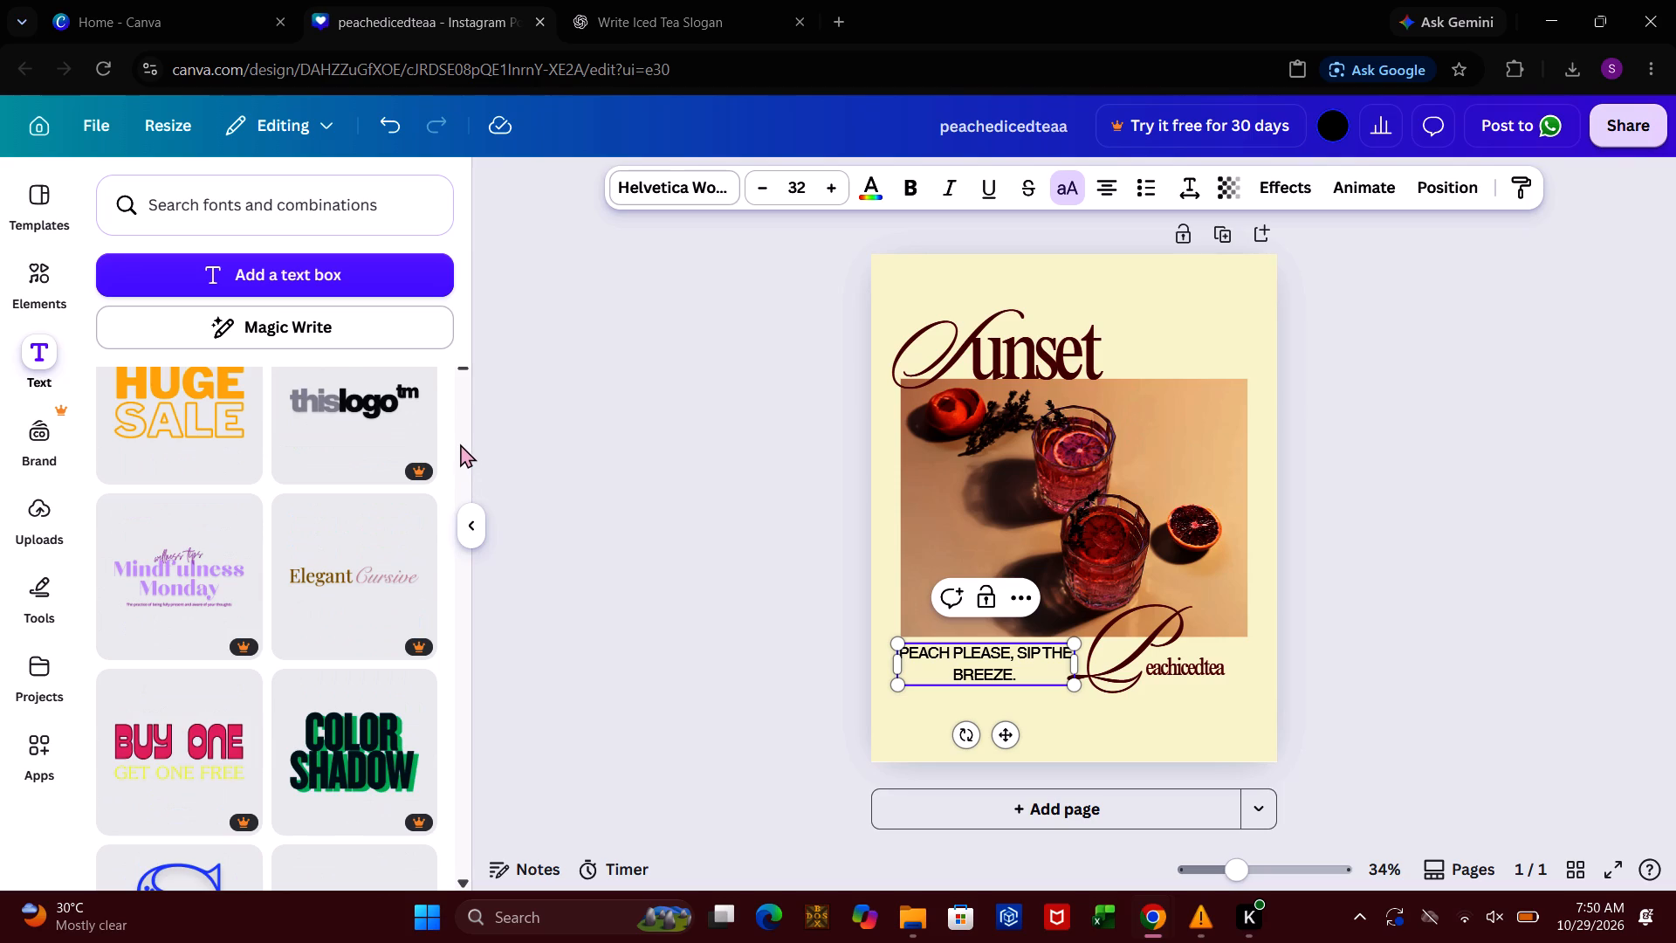
click(460, 437)
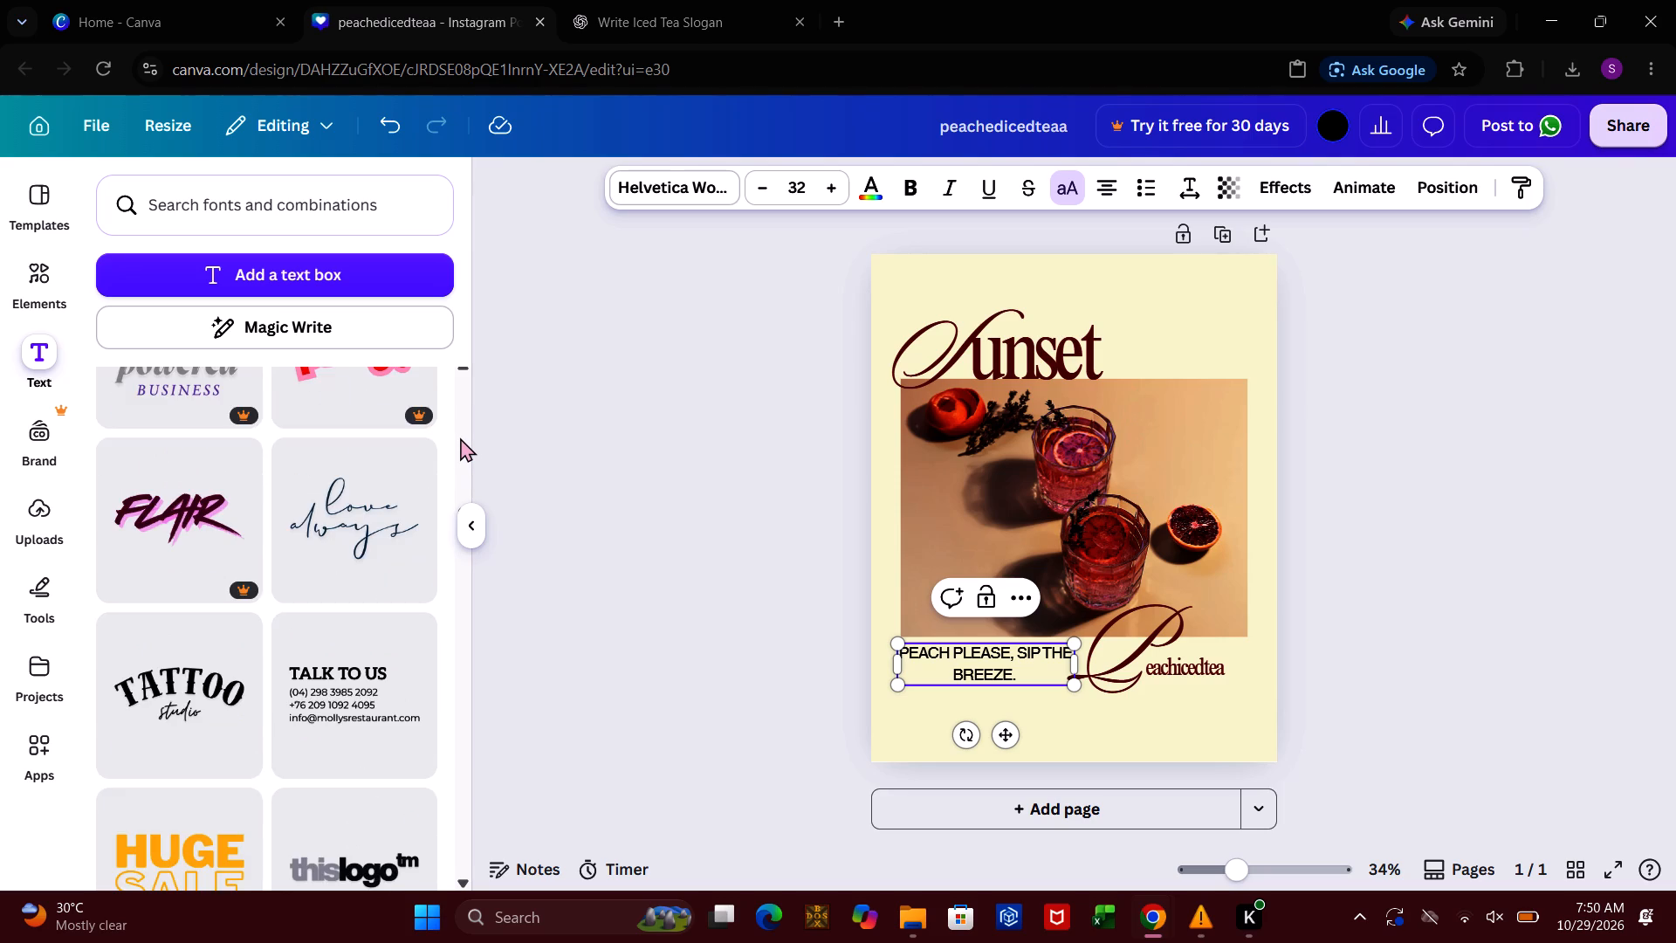
click(460, 437)
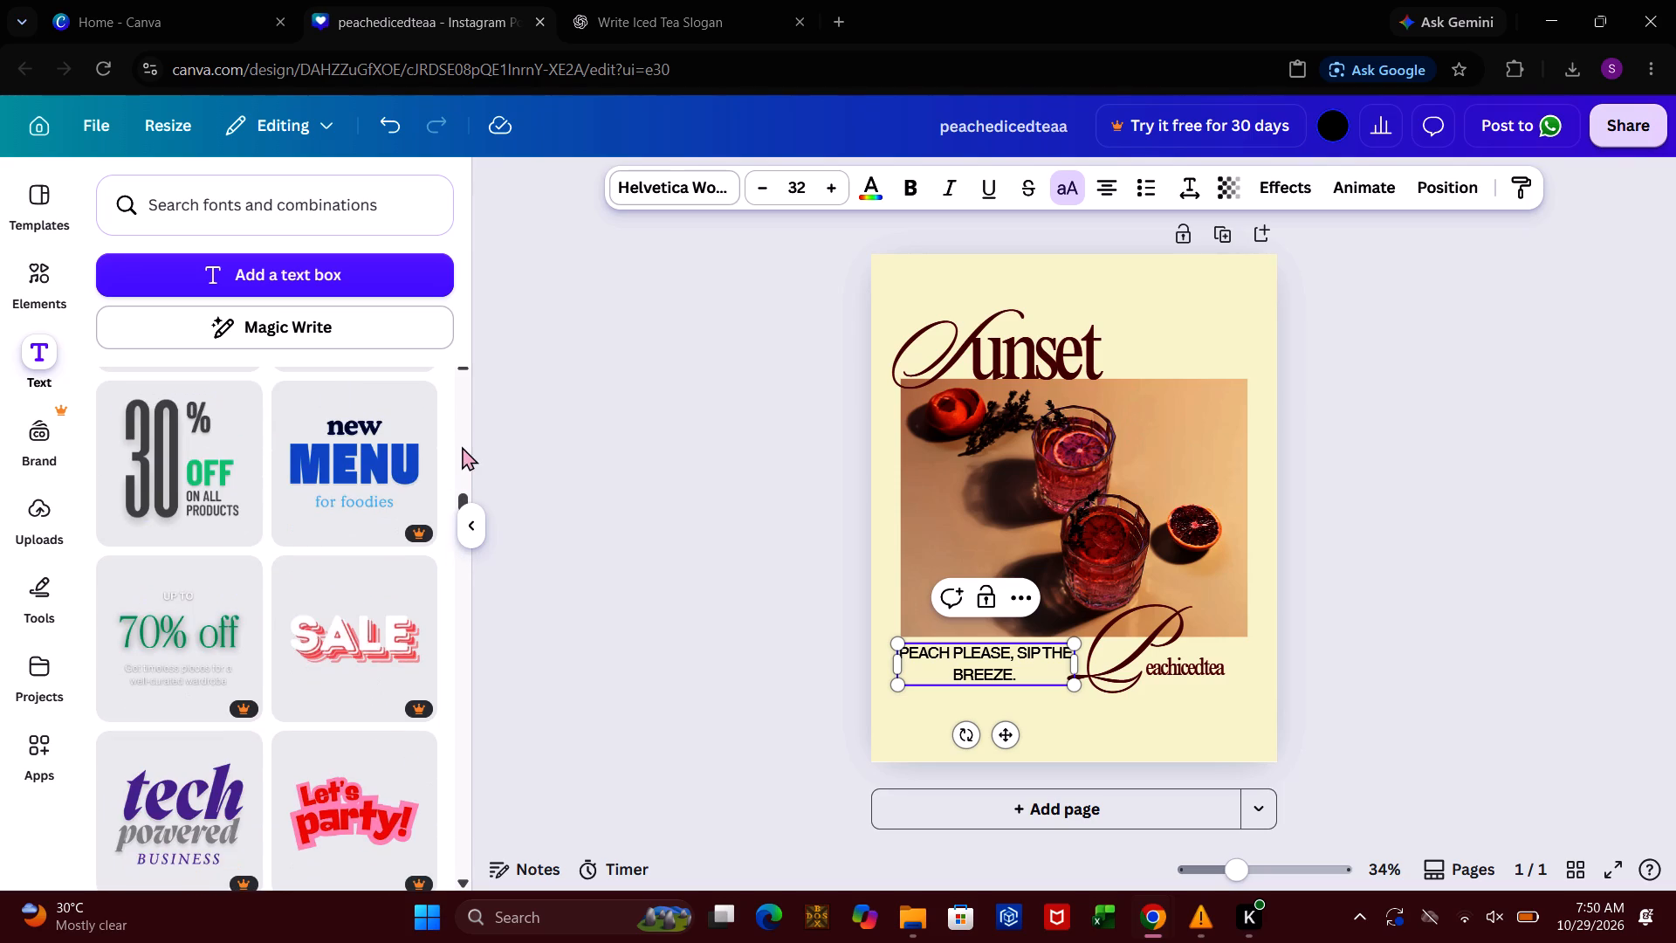
click(465, 444)
click(465, 444)
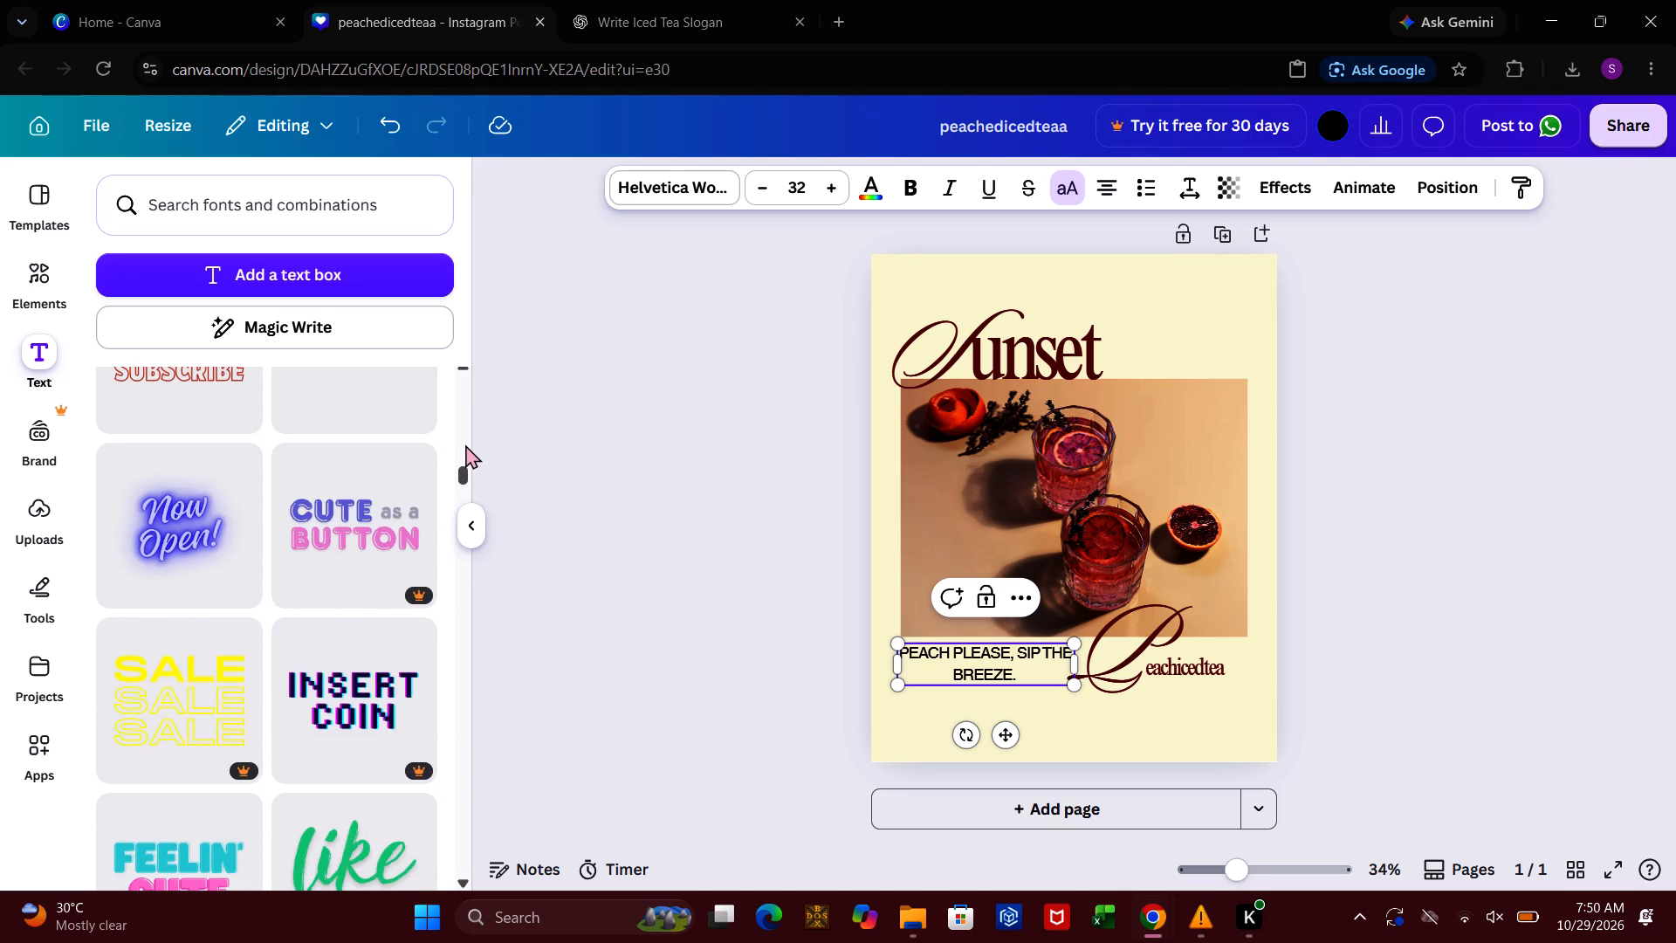
click(467, 430)
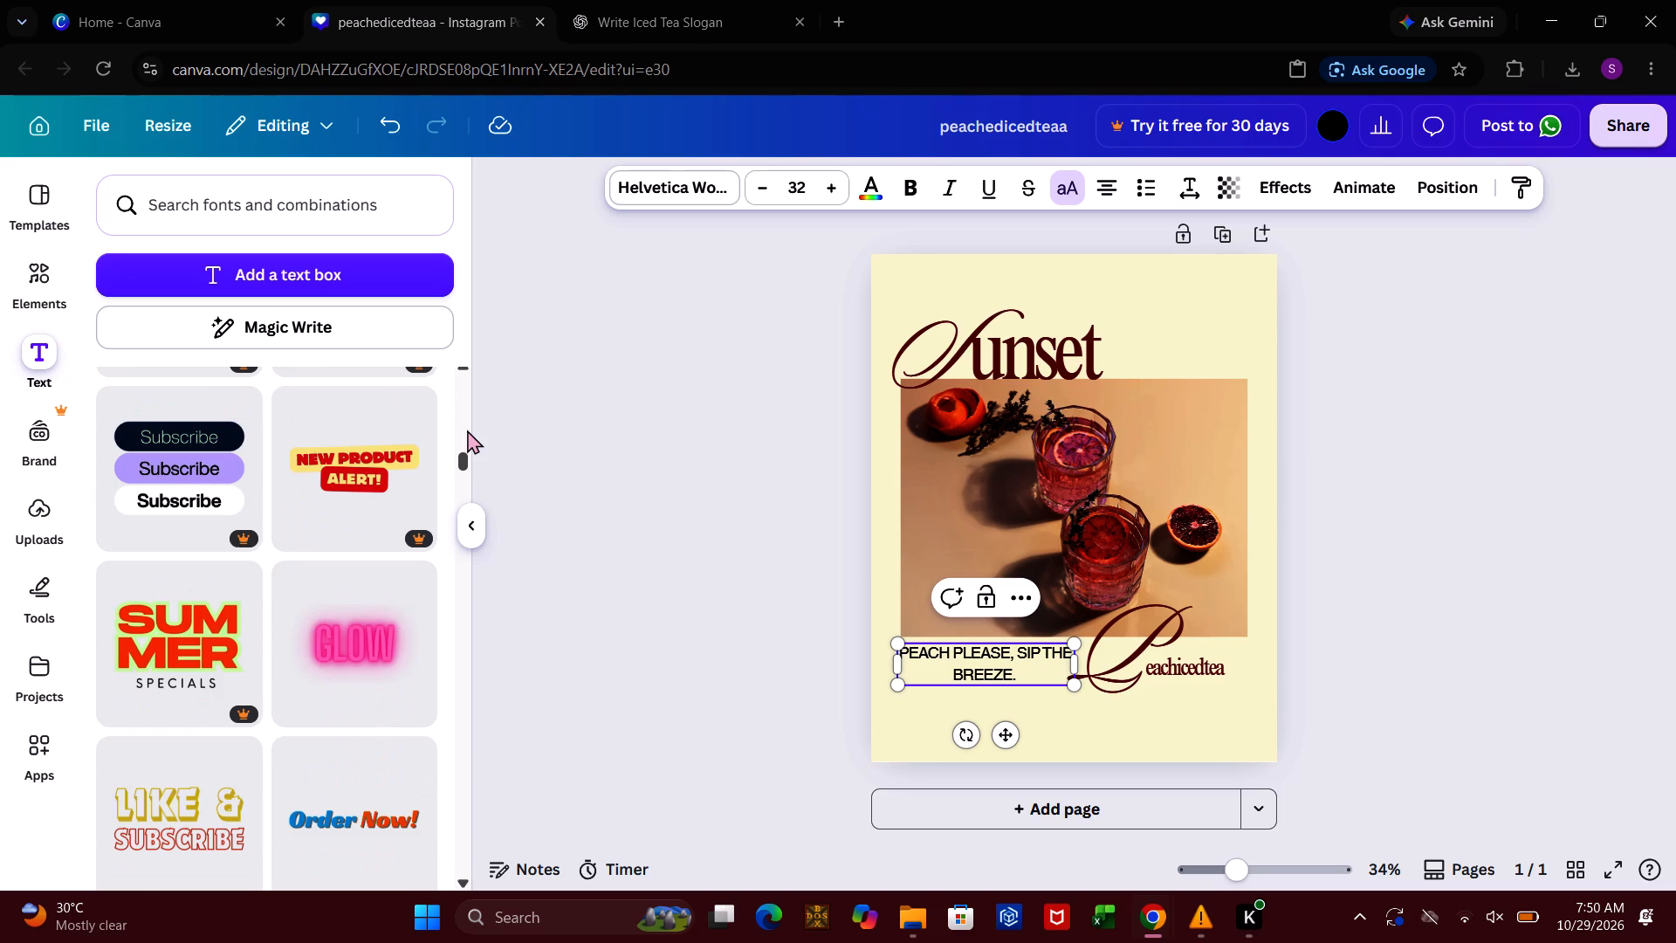
click(460, 410)
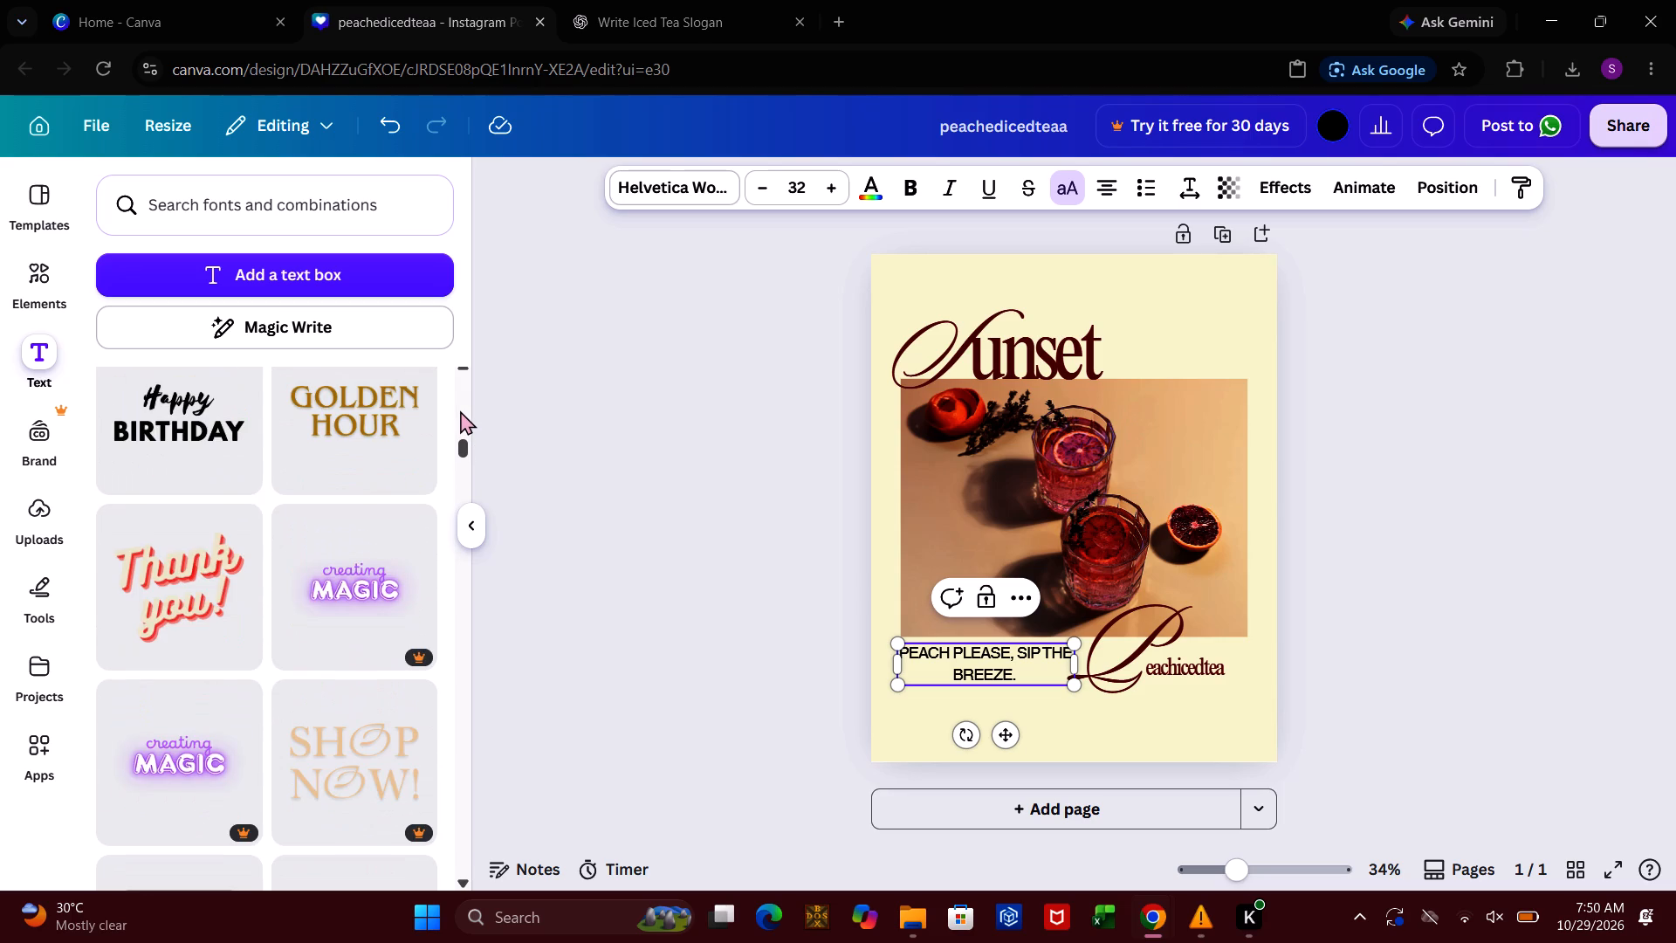
click(464, 407)
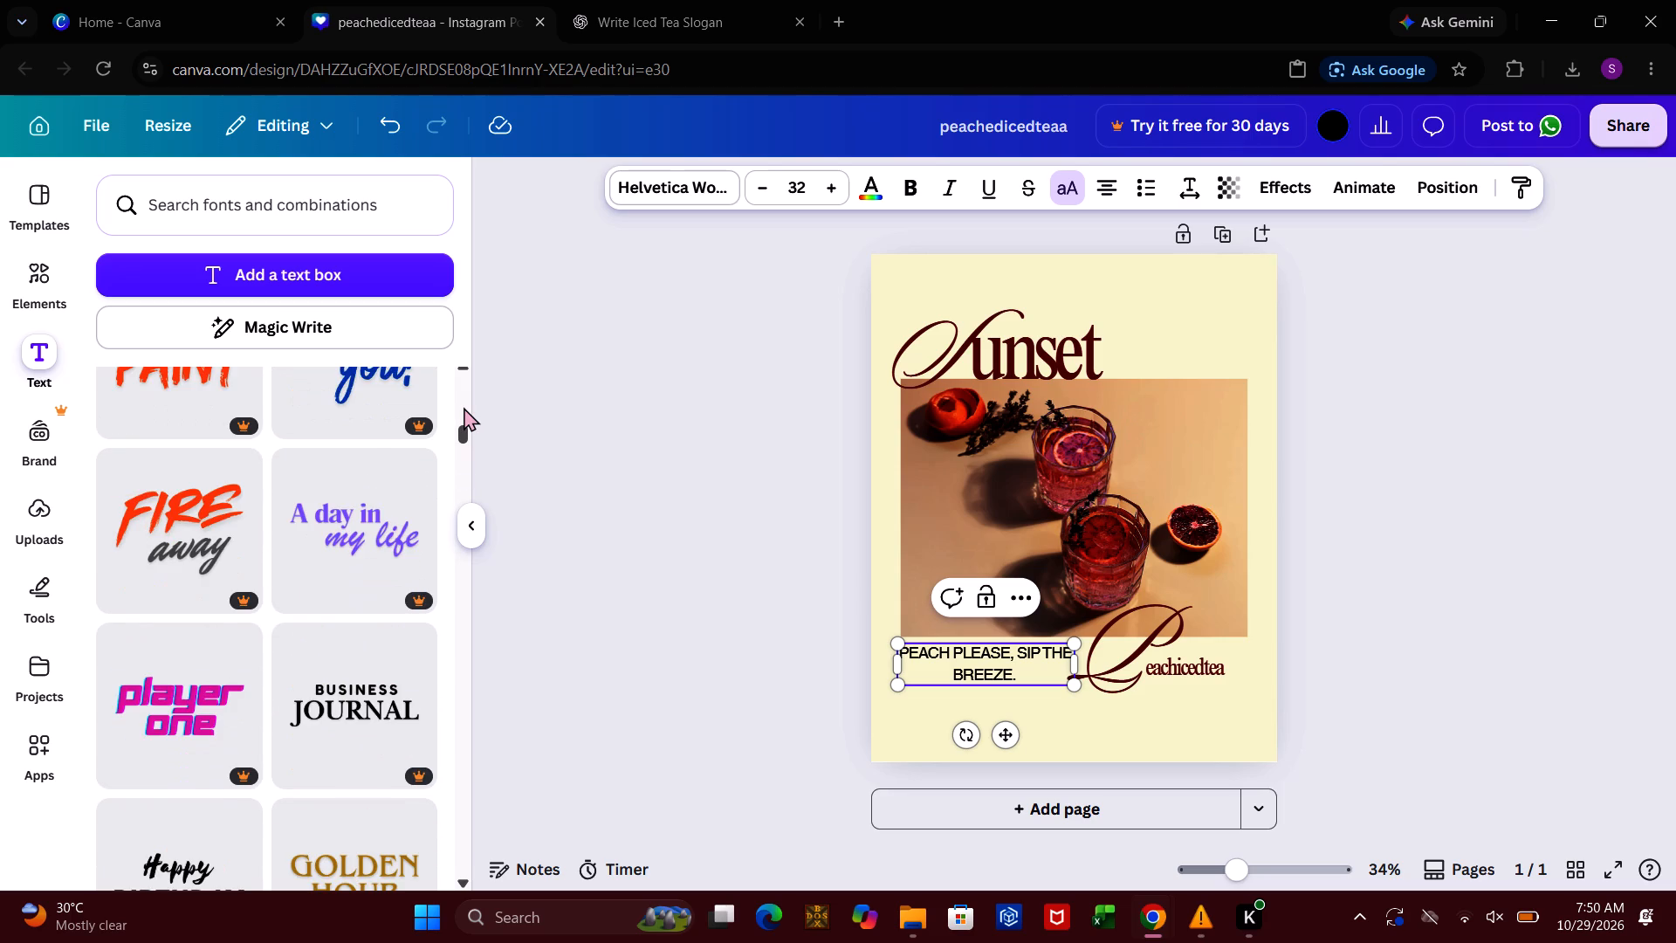
click(464, 407)
click(464, 407)
click(464, 407)
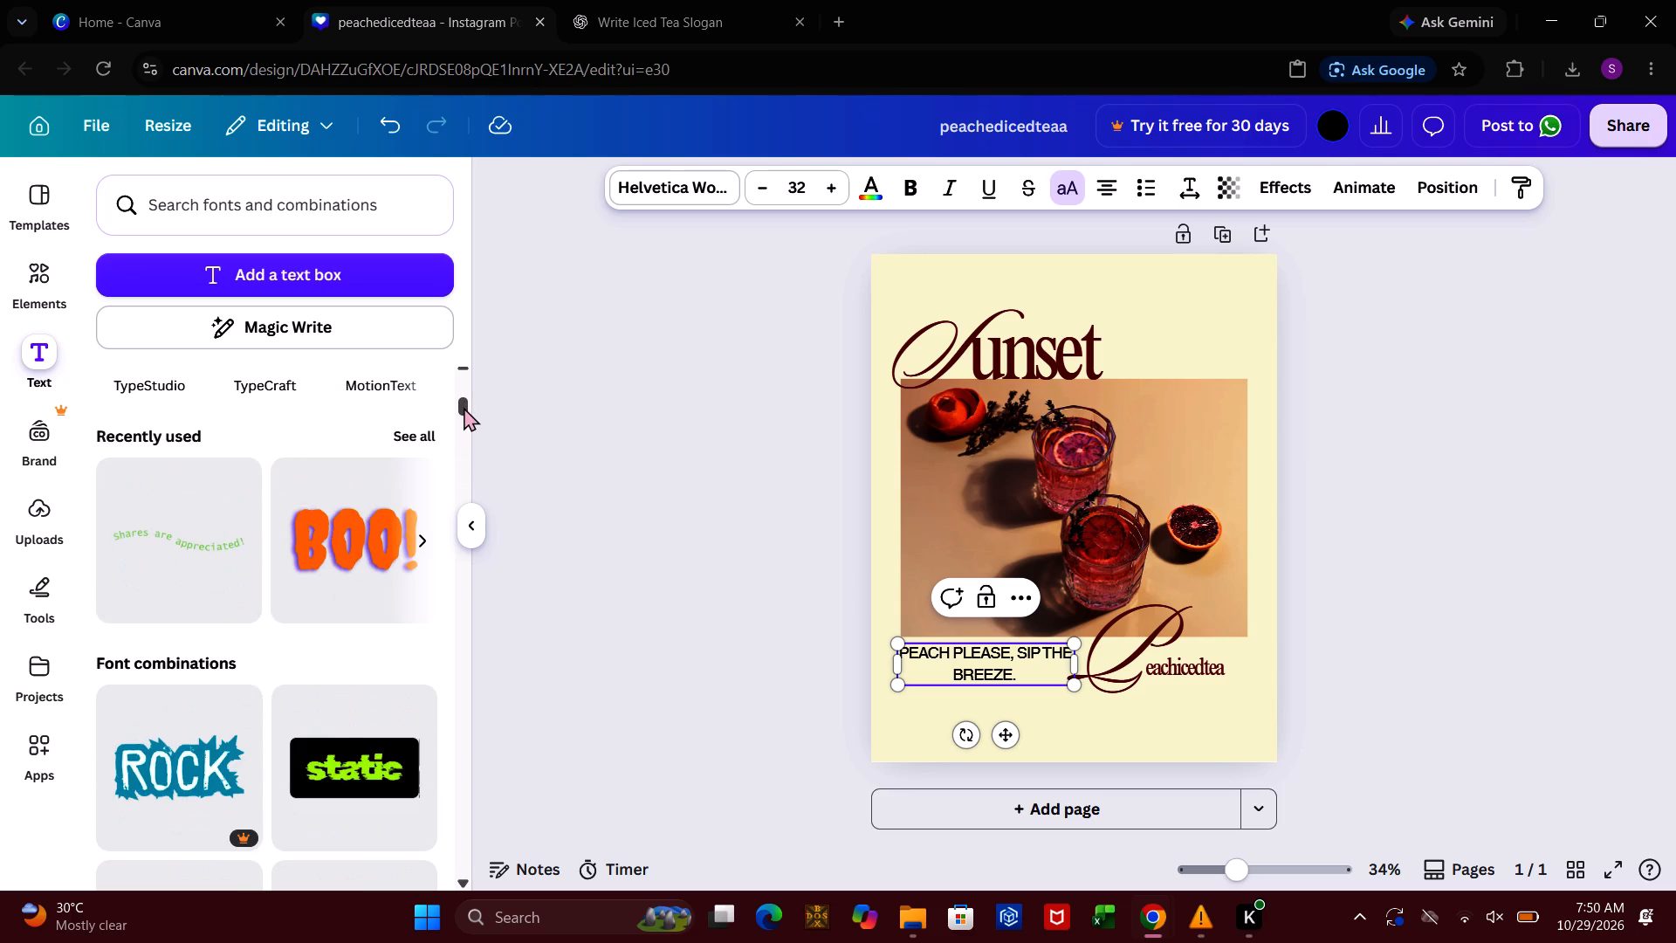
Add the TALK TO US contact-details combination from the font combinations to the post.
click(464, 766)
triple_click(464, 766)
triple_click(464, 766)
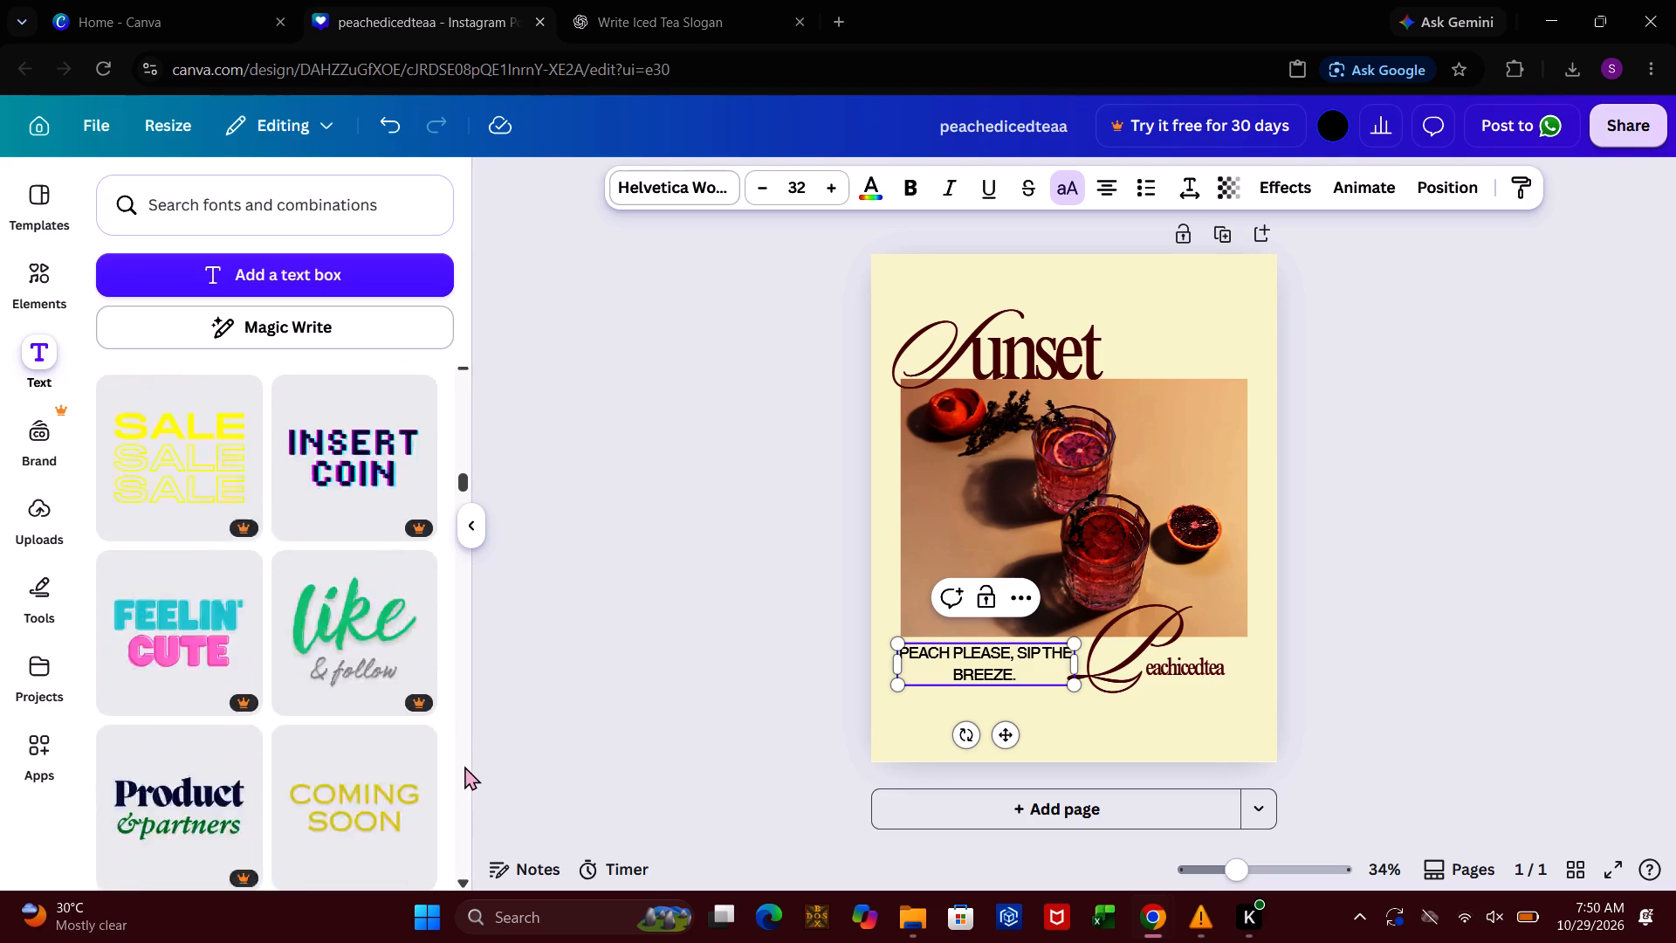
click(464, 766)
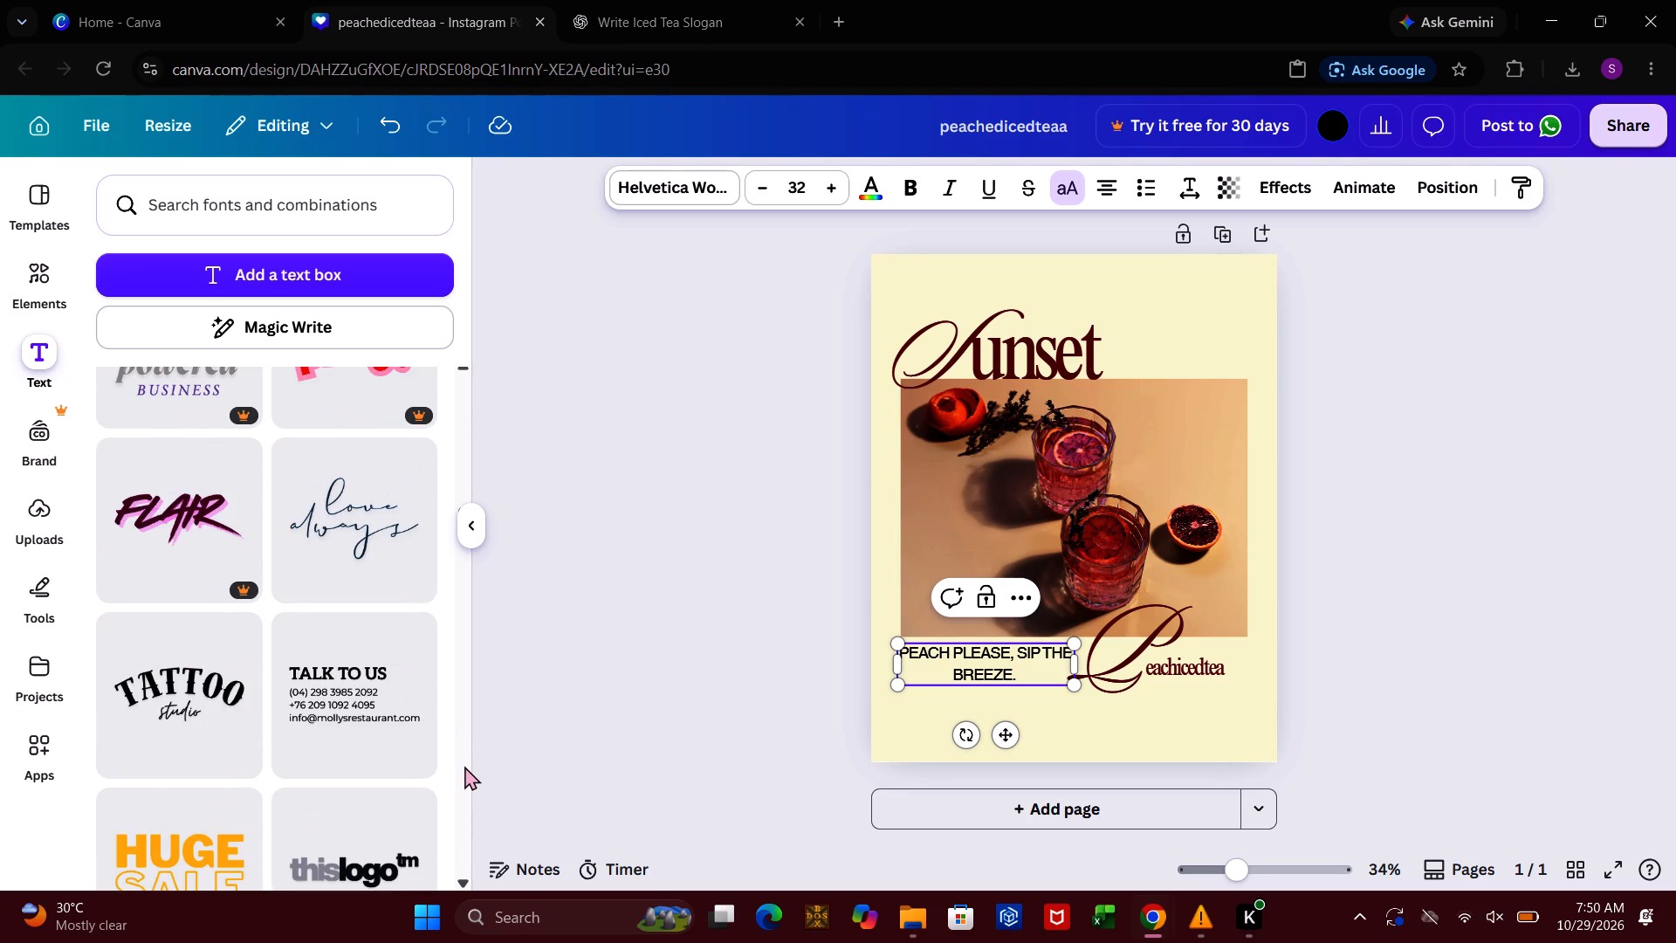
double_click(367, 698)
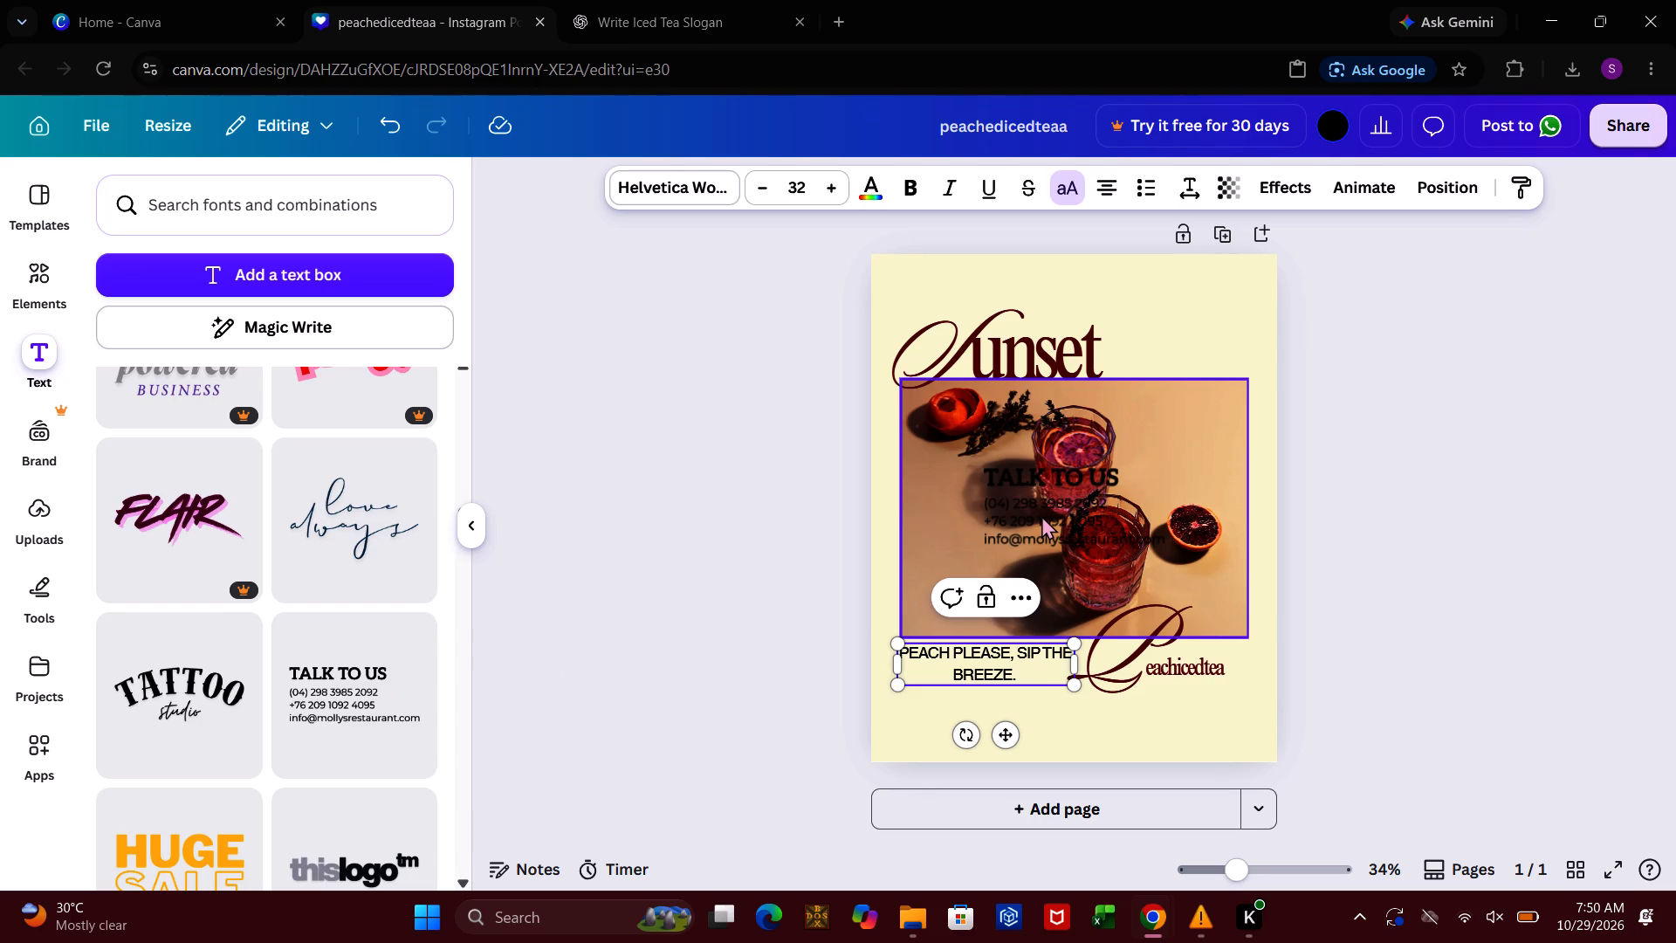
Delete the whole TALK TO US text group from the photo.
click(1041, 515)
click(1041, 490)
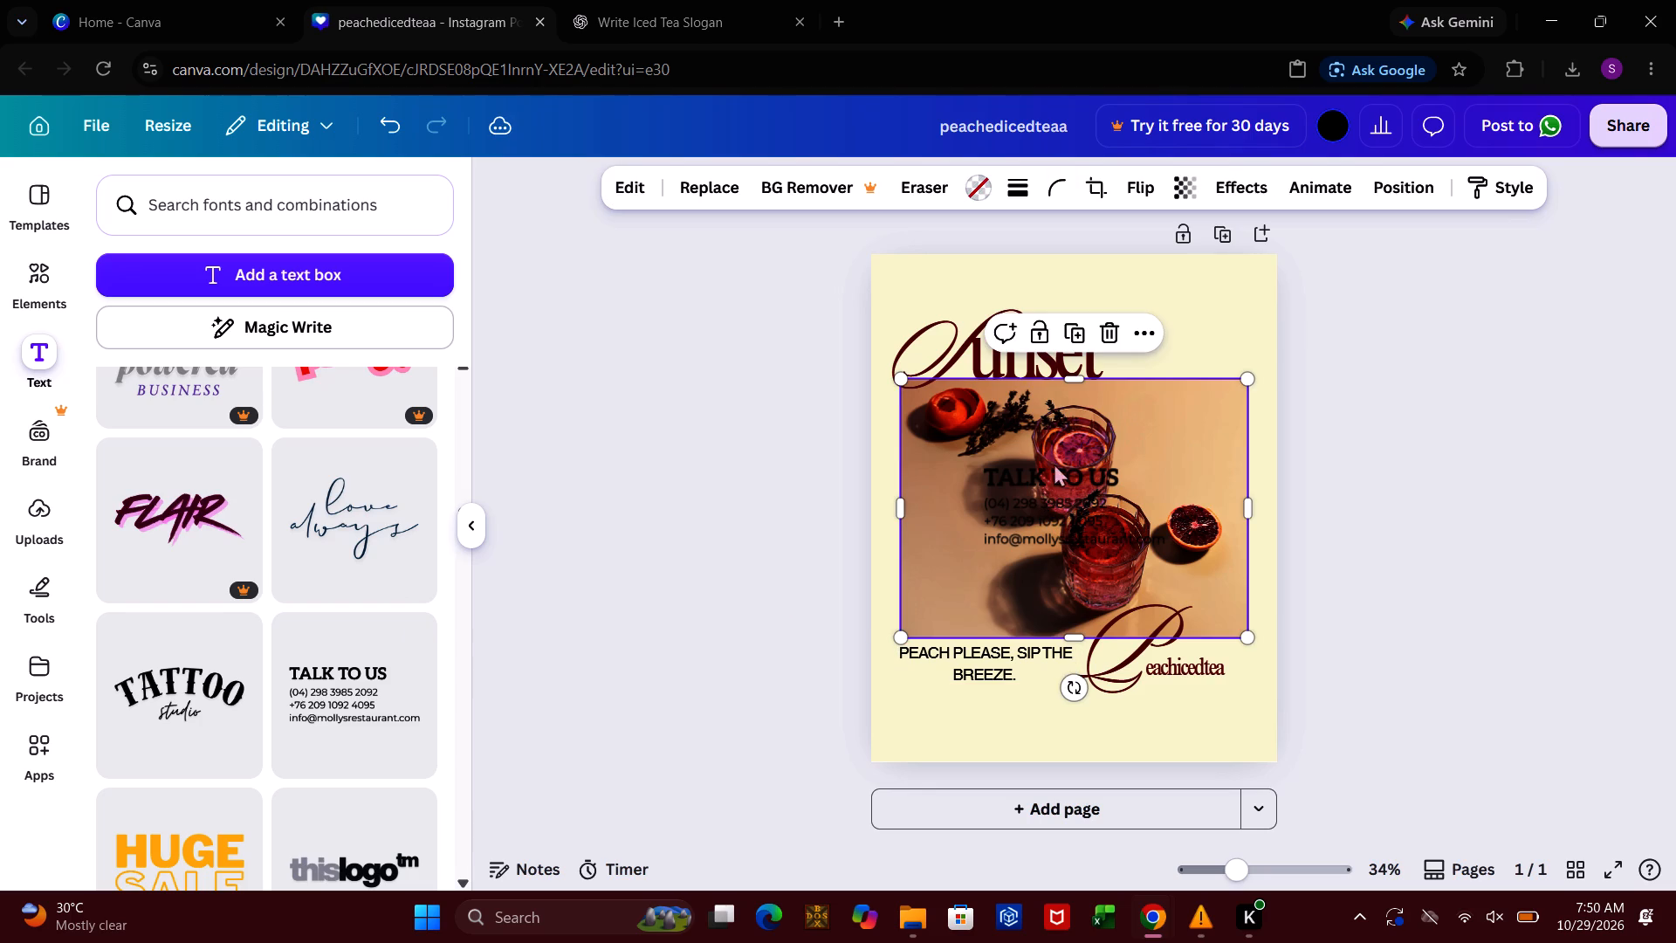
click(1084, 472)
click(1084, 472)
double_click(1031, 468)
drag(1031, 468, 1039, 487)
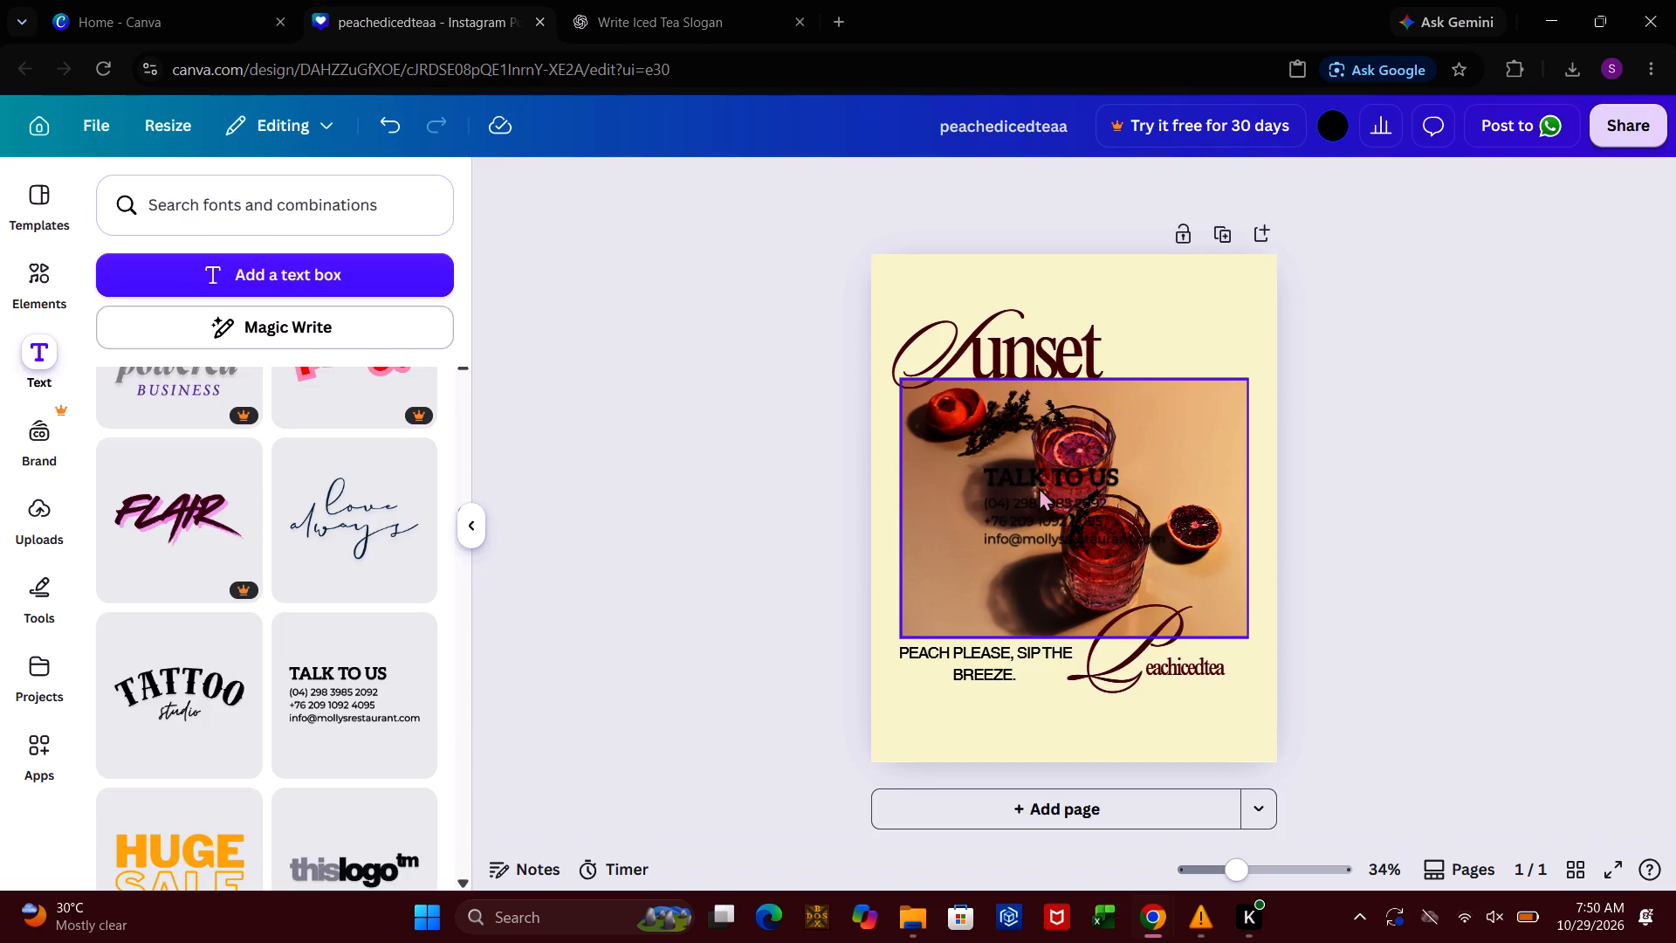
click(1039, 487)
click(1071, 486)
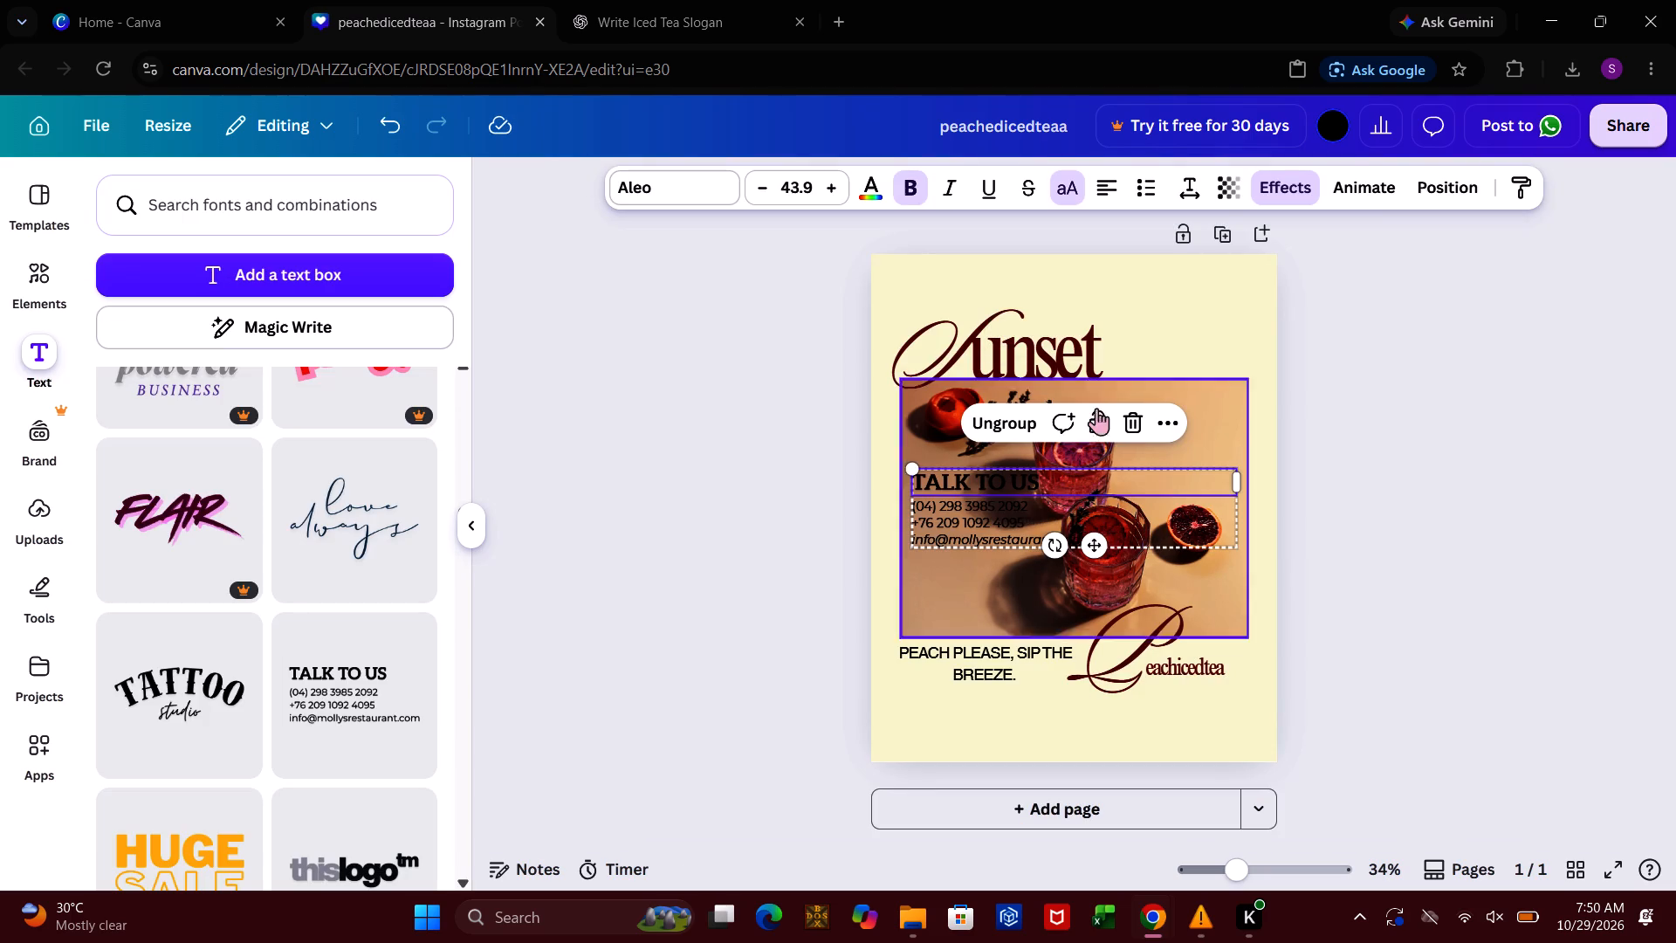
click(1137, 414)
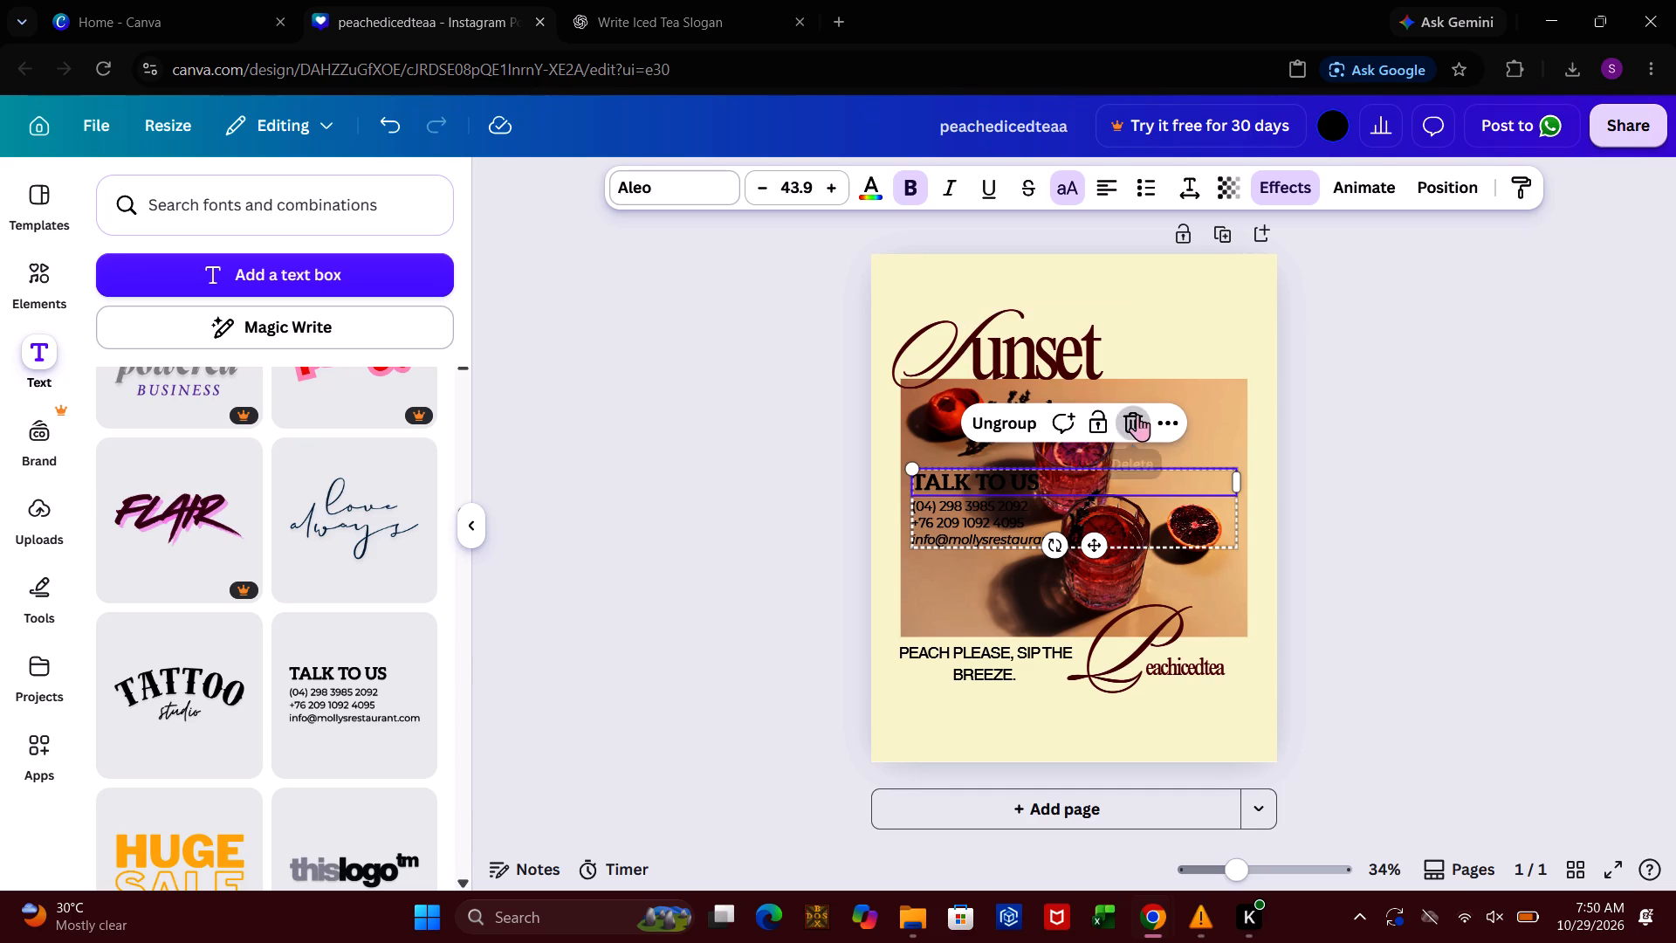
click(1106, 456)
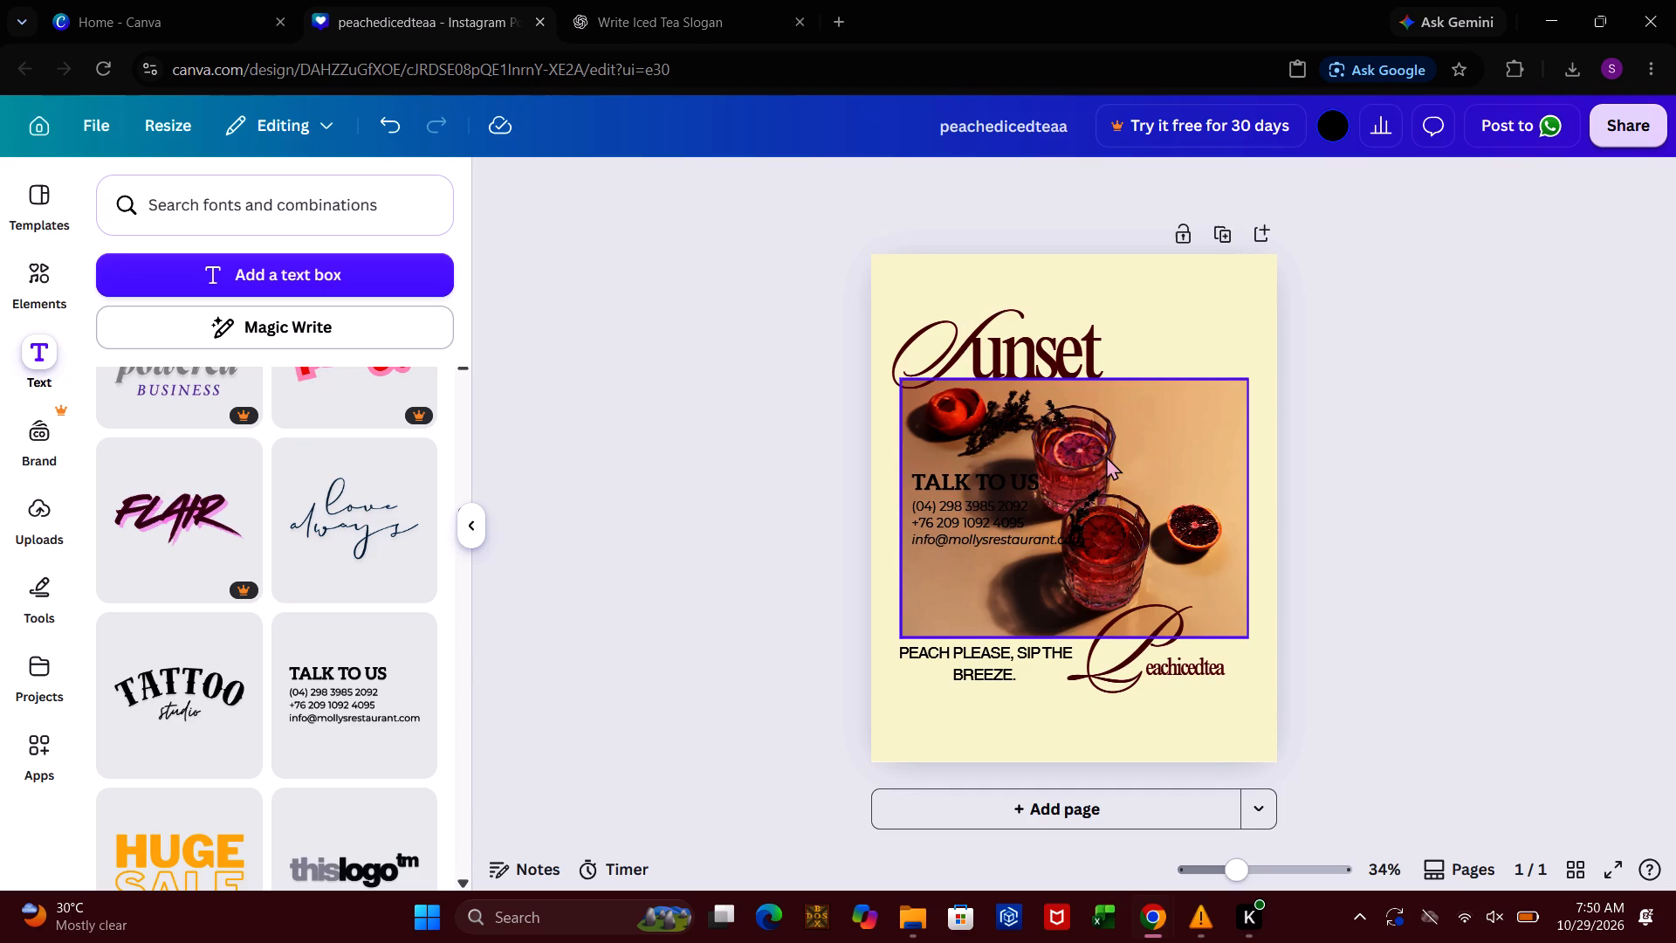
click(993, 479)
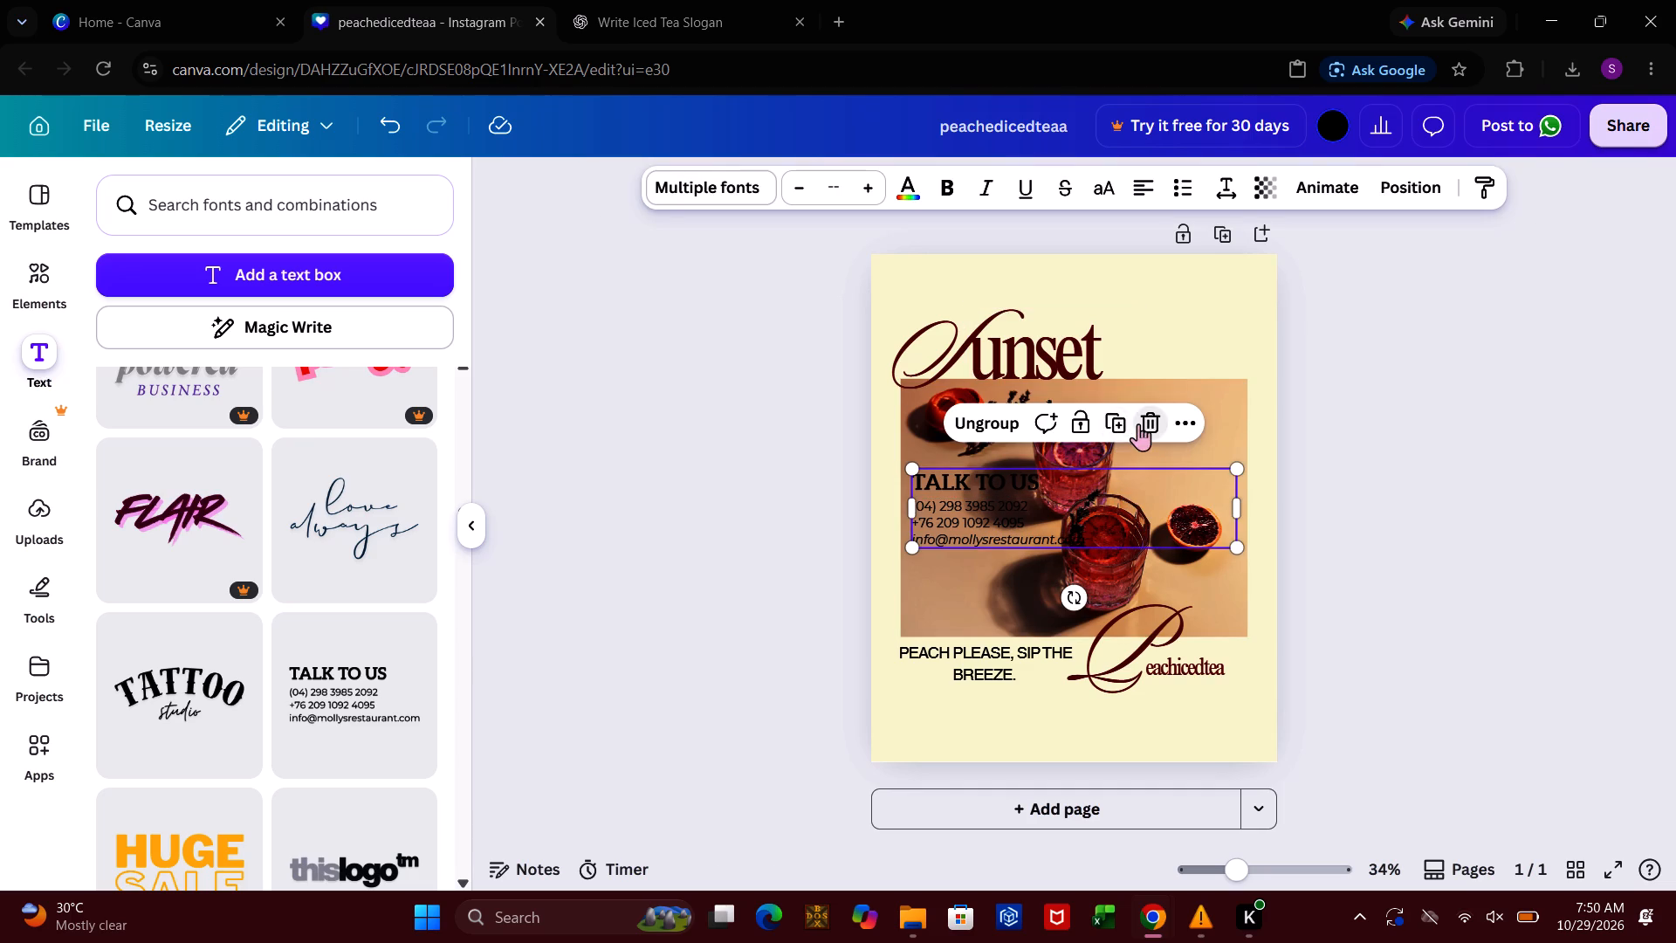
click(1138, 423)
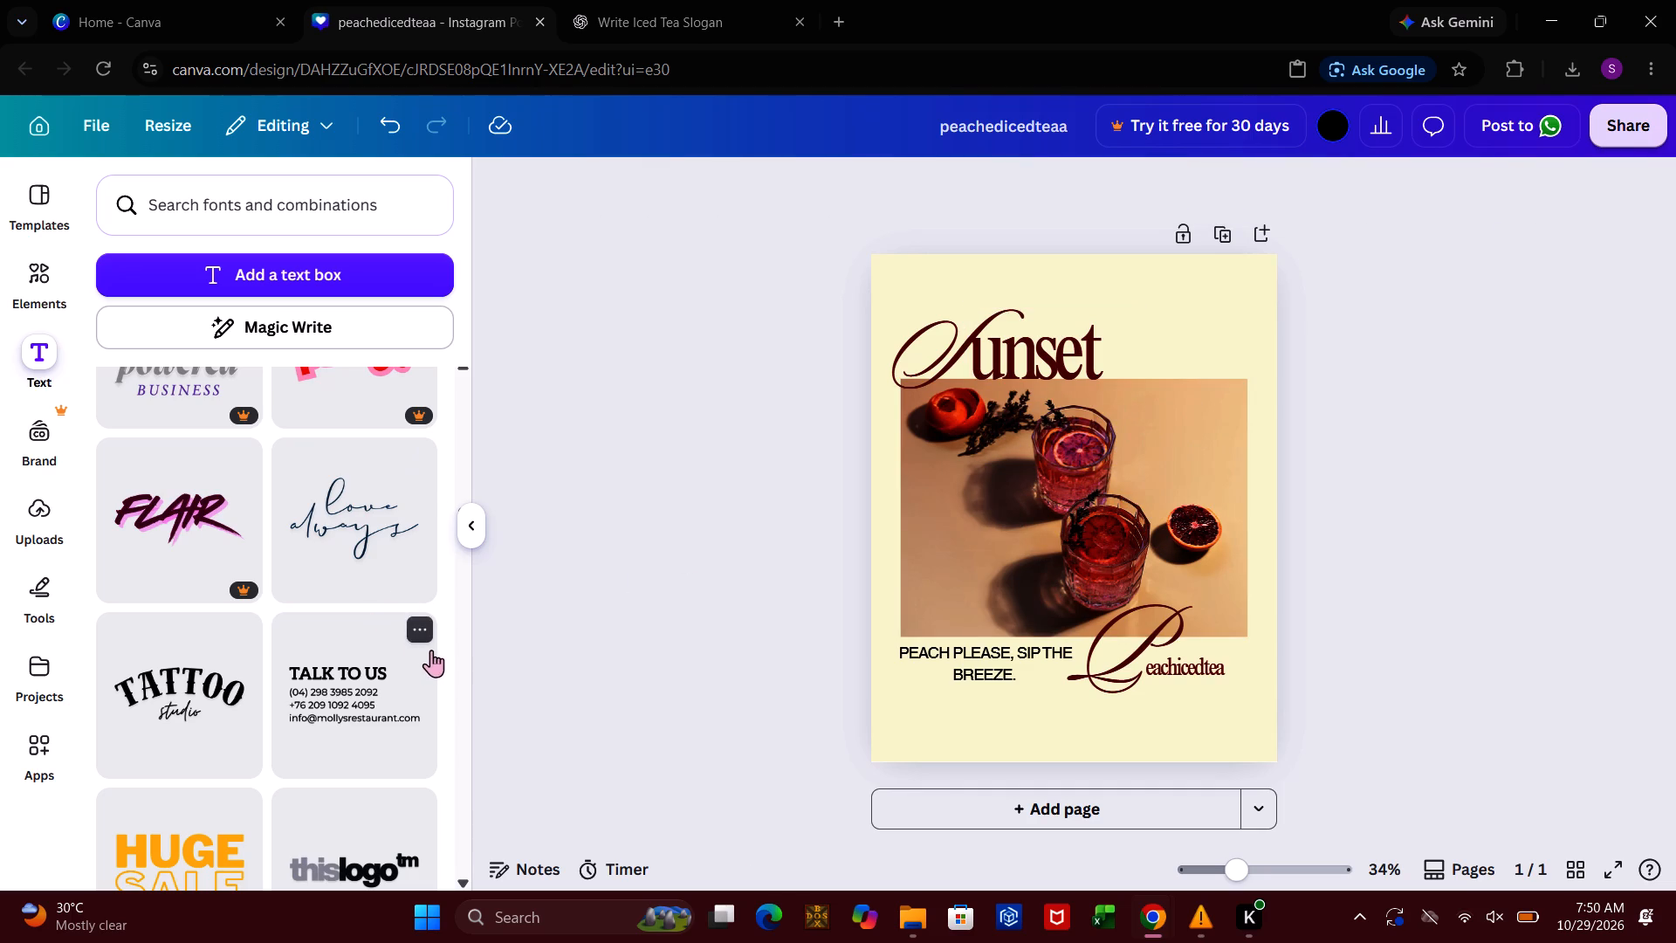
Find the Family Time font combination further down the collection and add it to the post.
click(464, 723)
click(464, 723)
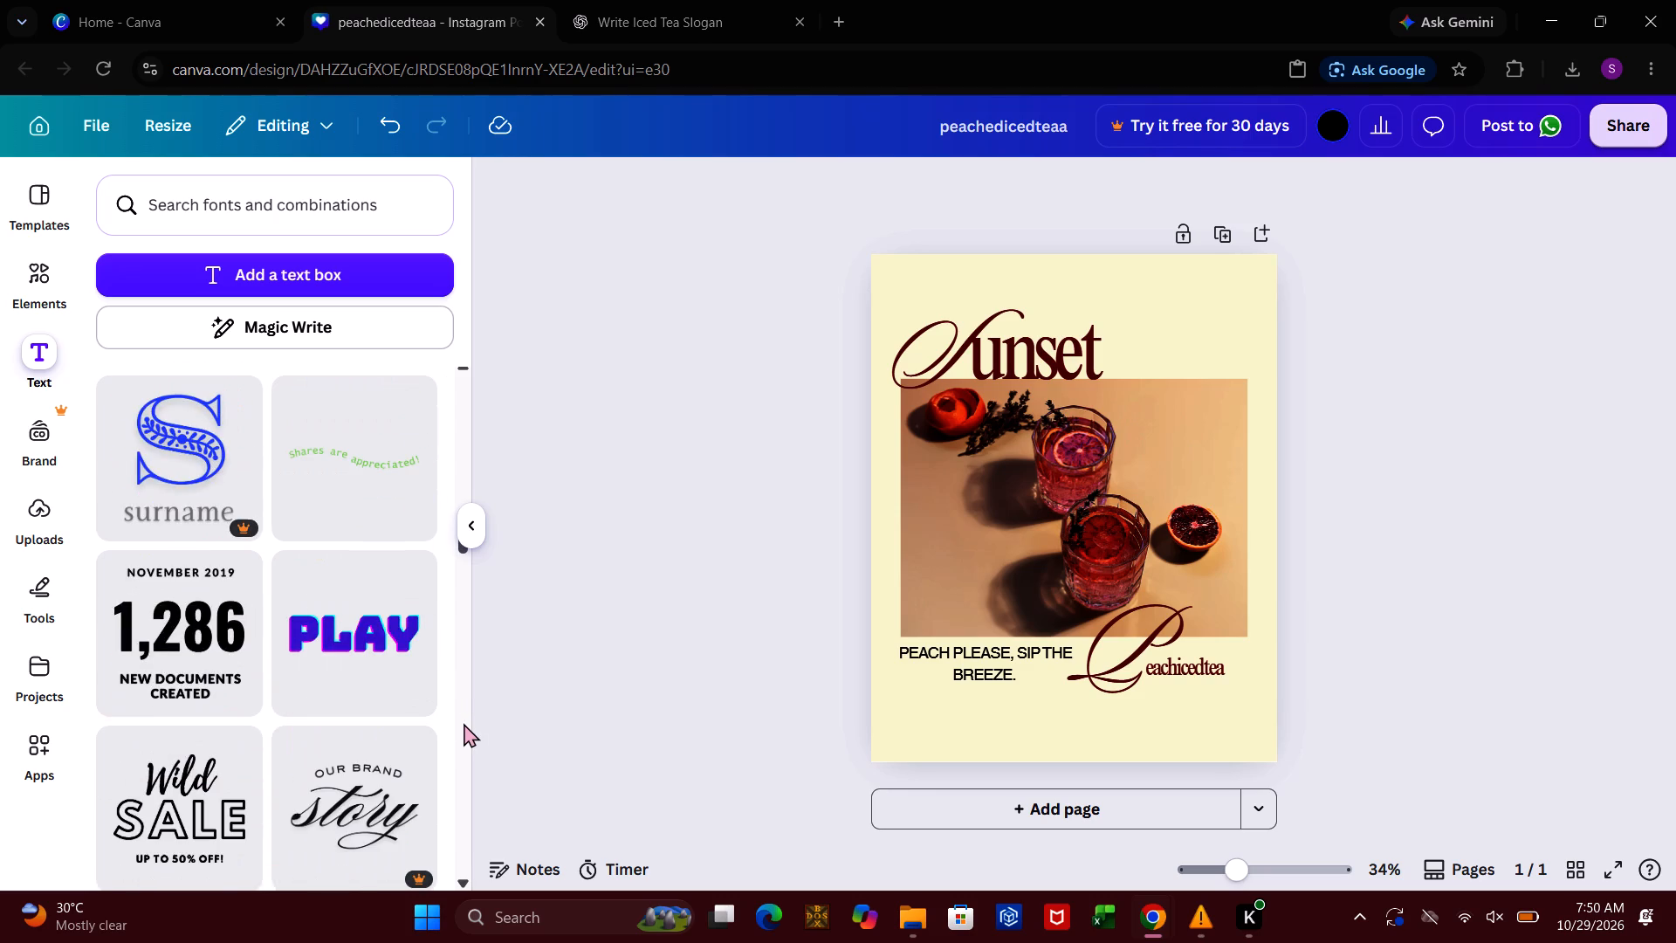
click(464, 723)
triple_click(464, 723)
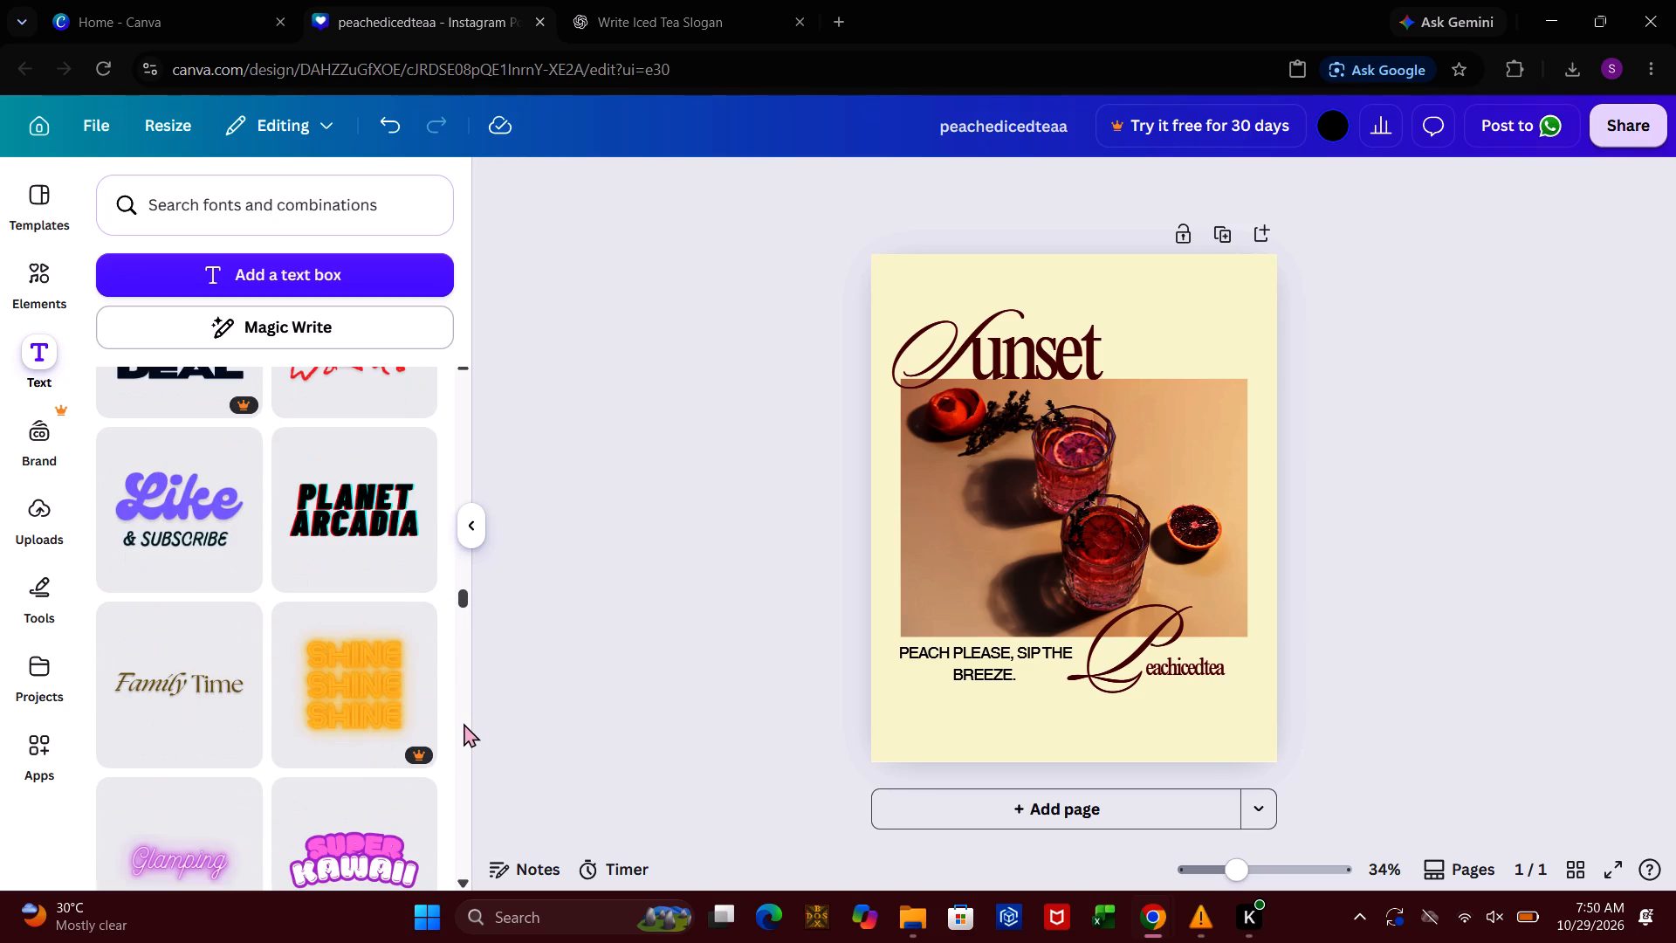
click(464, 723)
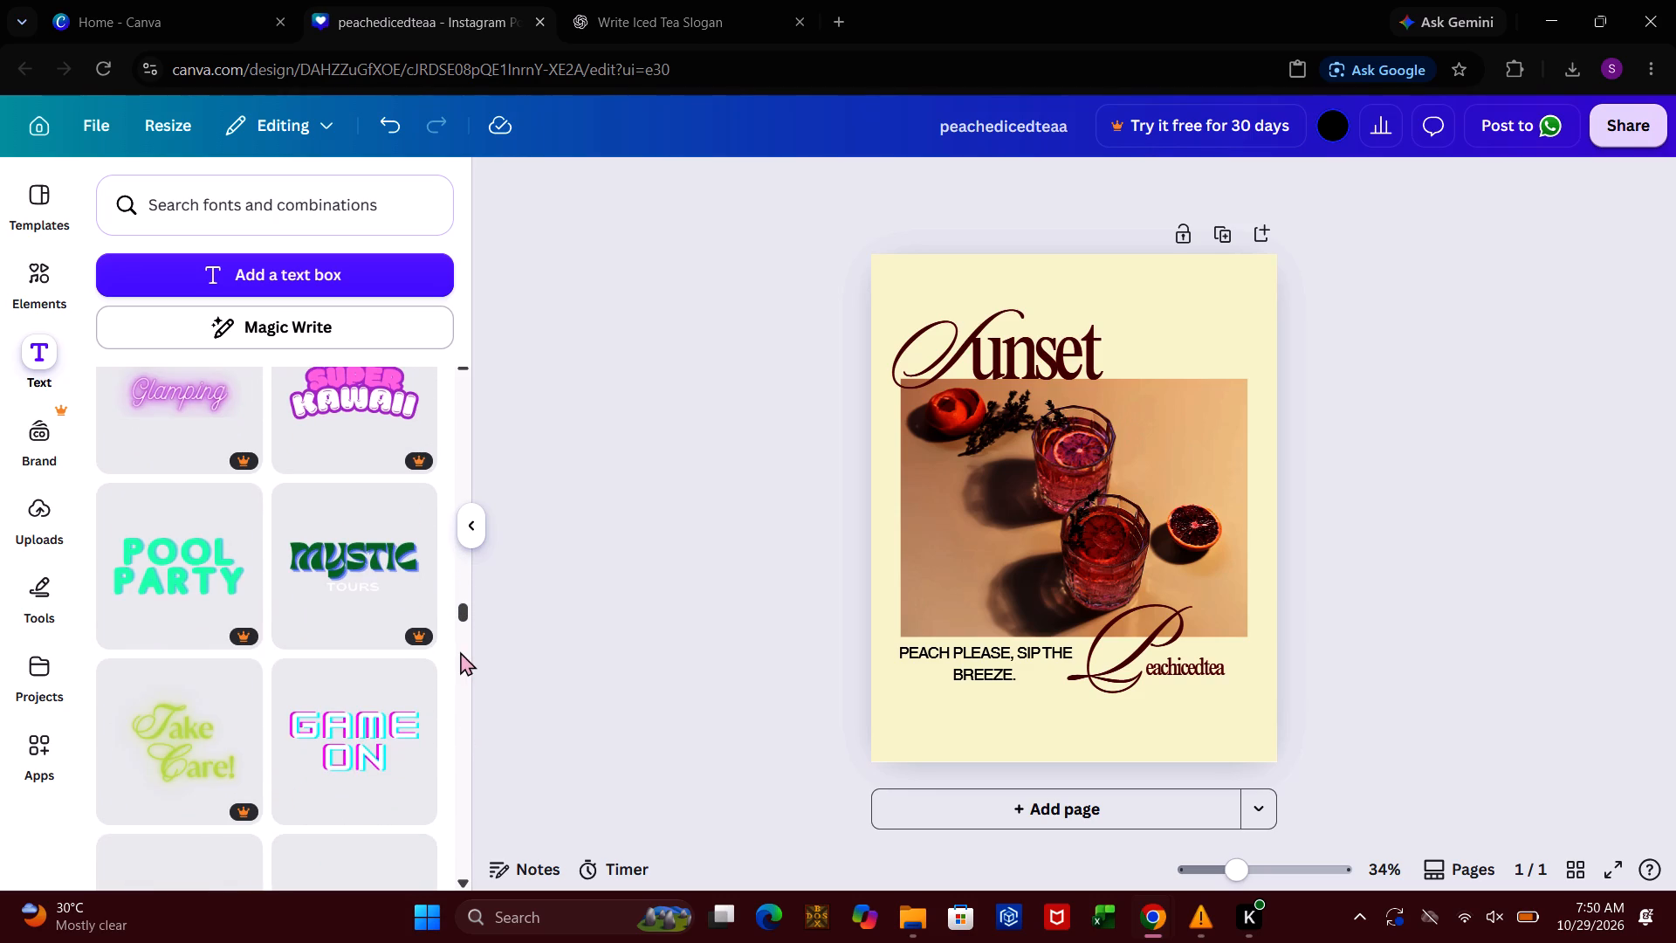
click(466, 586)
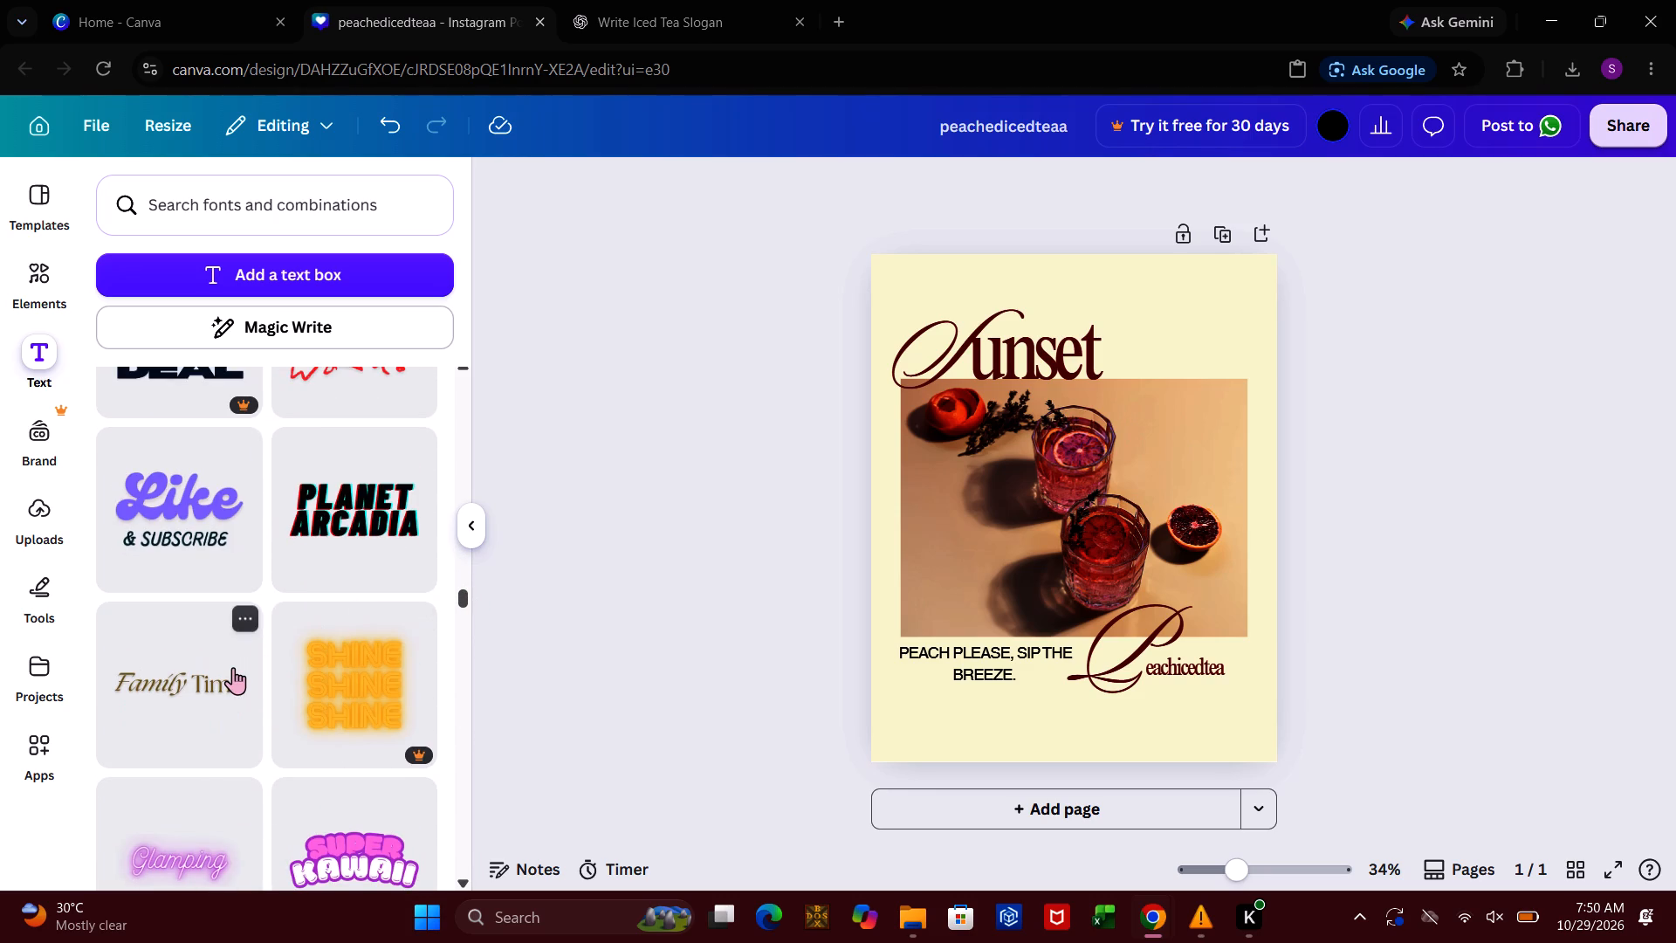
double_click(233, 667)
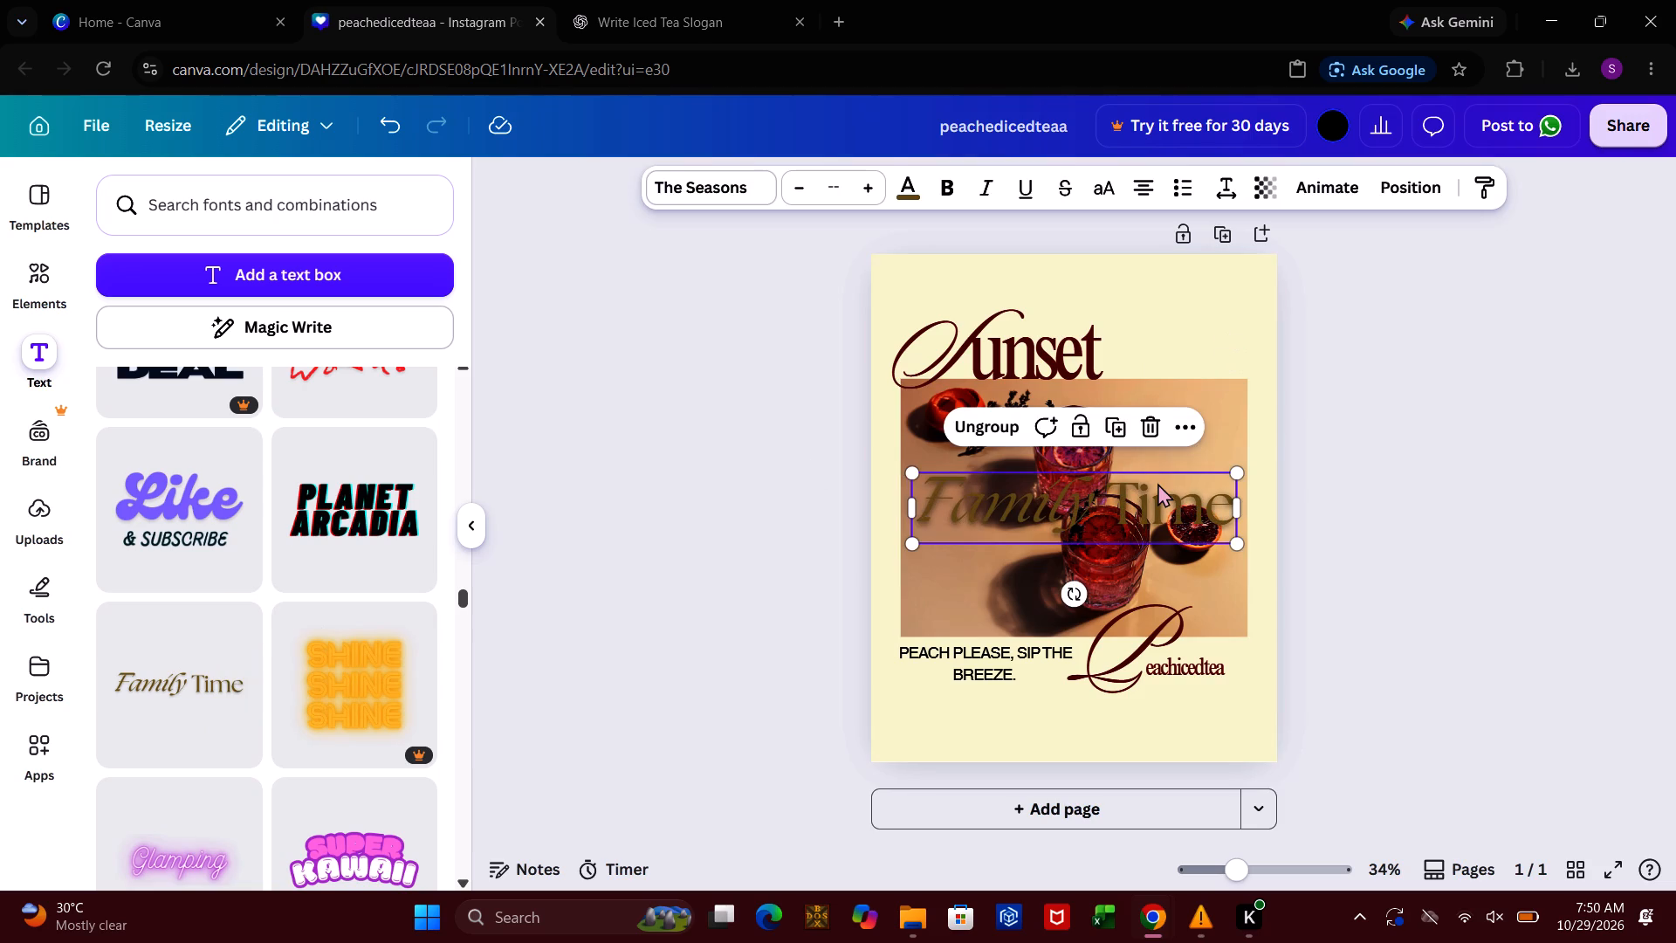
Copy the text style of the word "Time" and apply it to the peach slogan below the photo.
click(1157, 483)
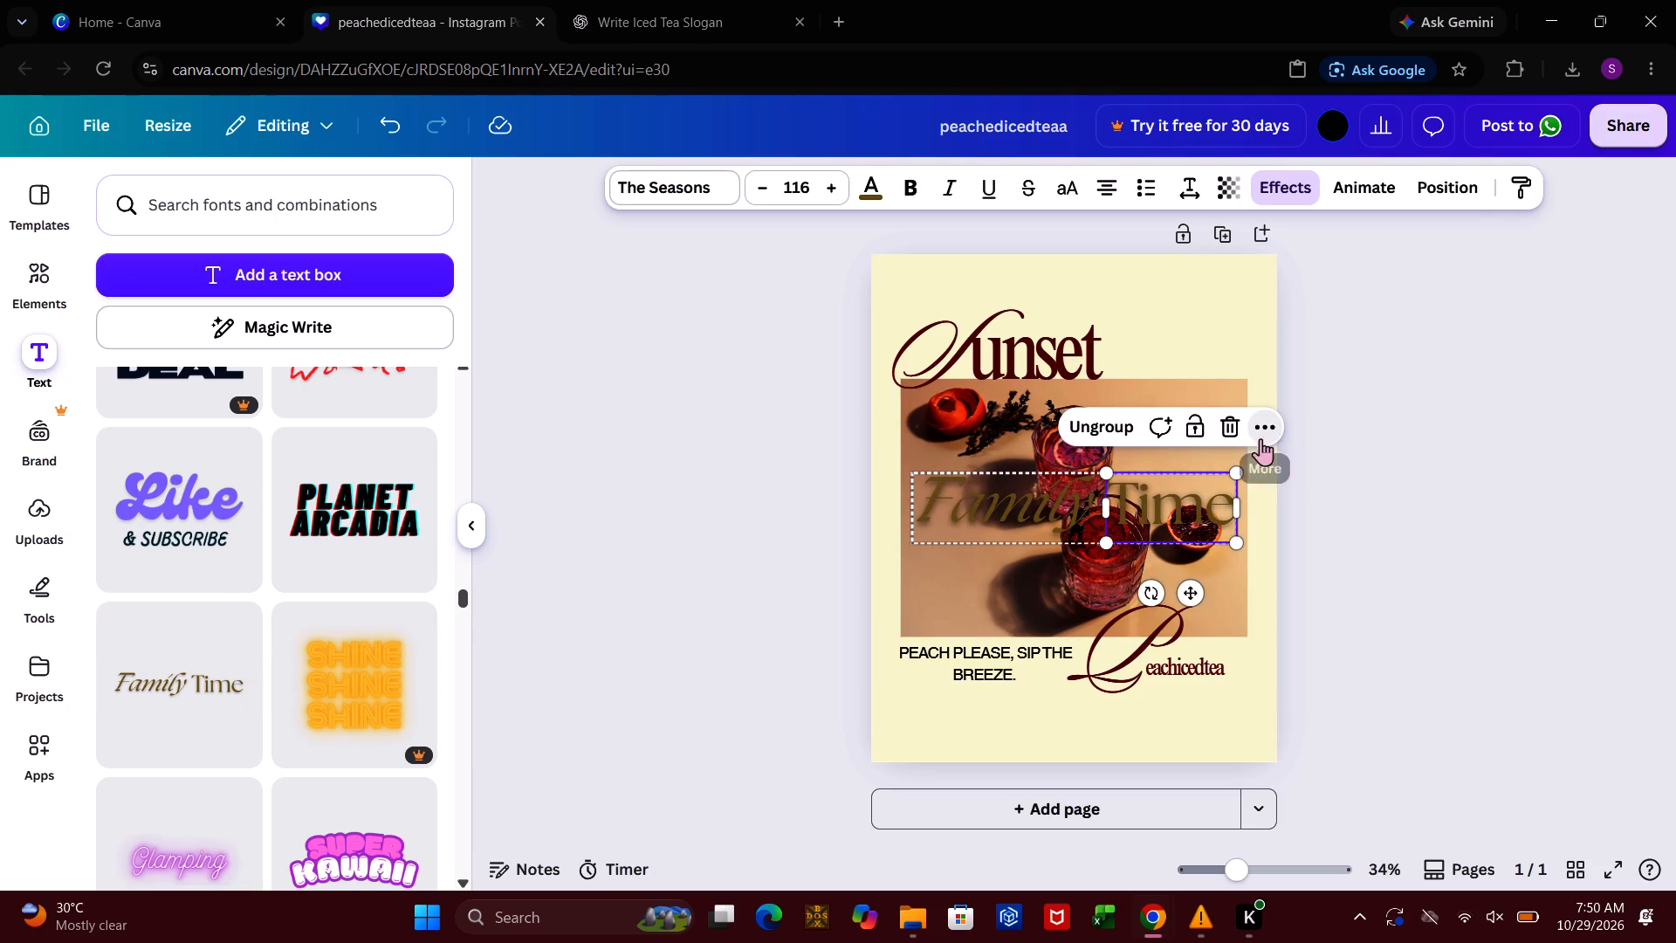
click(1171, 502)
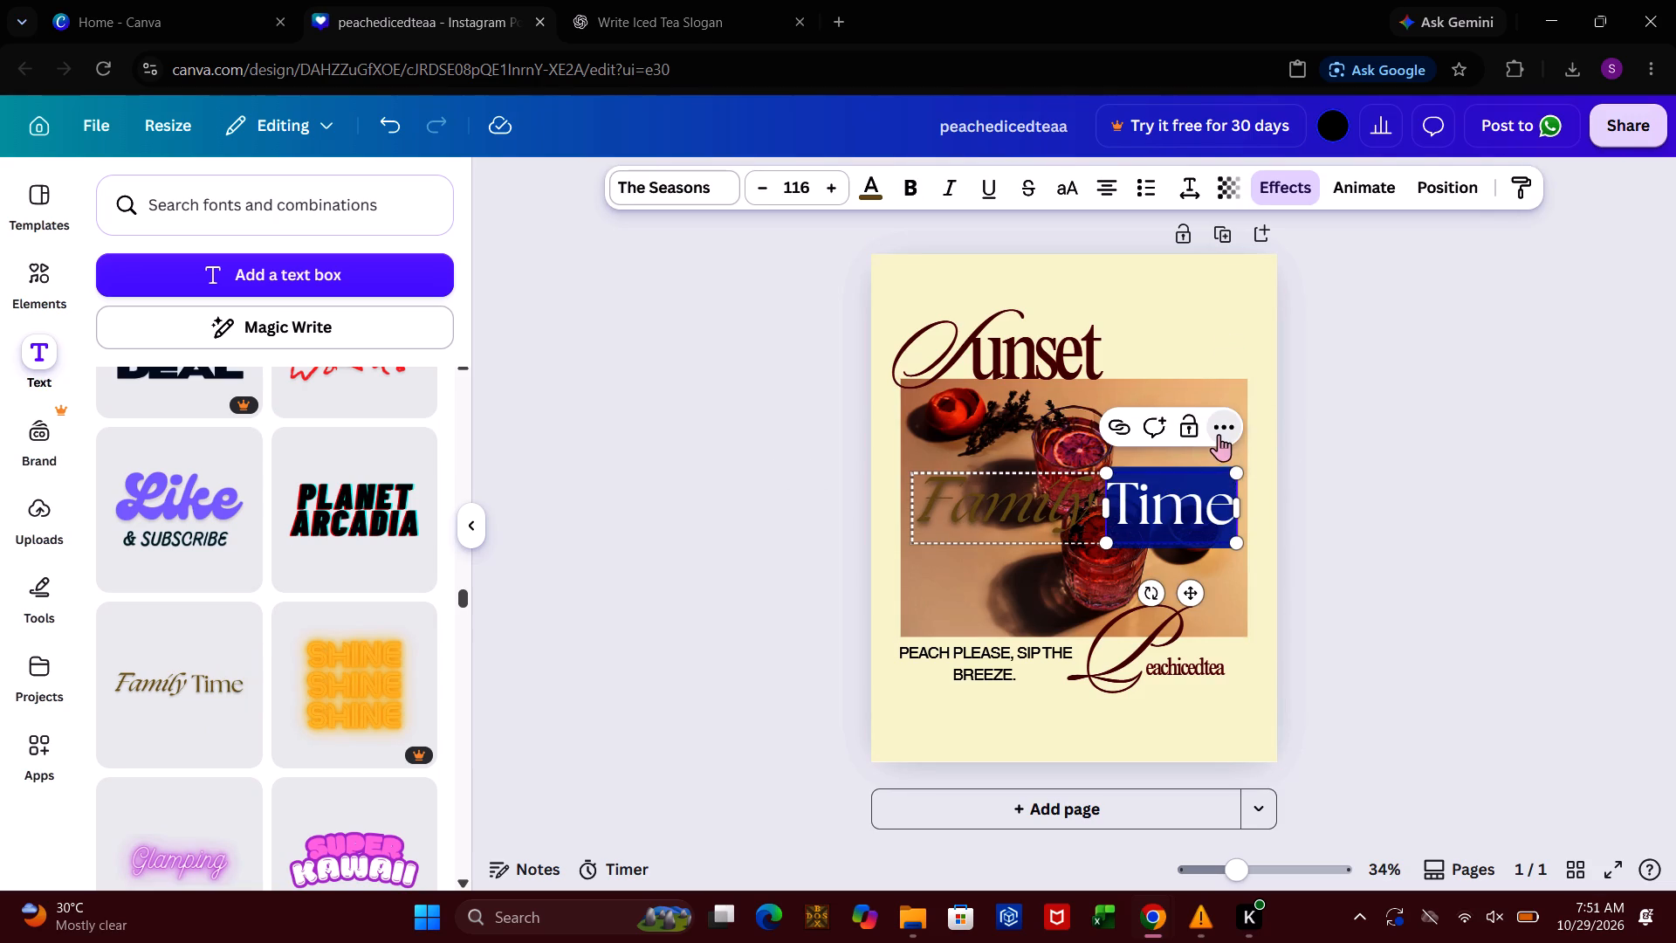
click(1219, 434)
click(1237, 505)
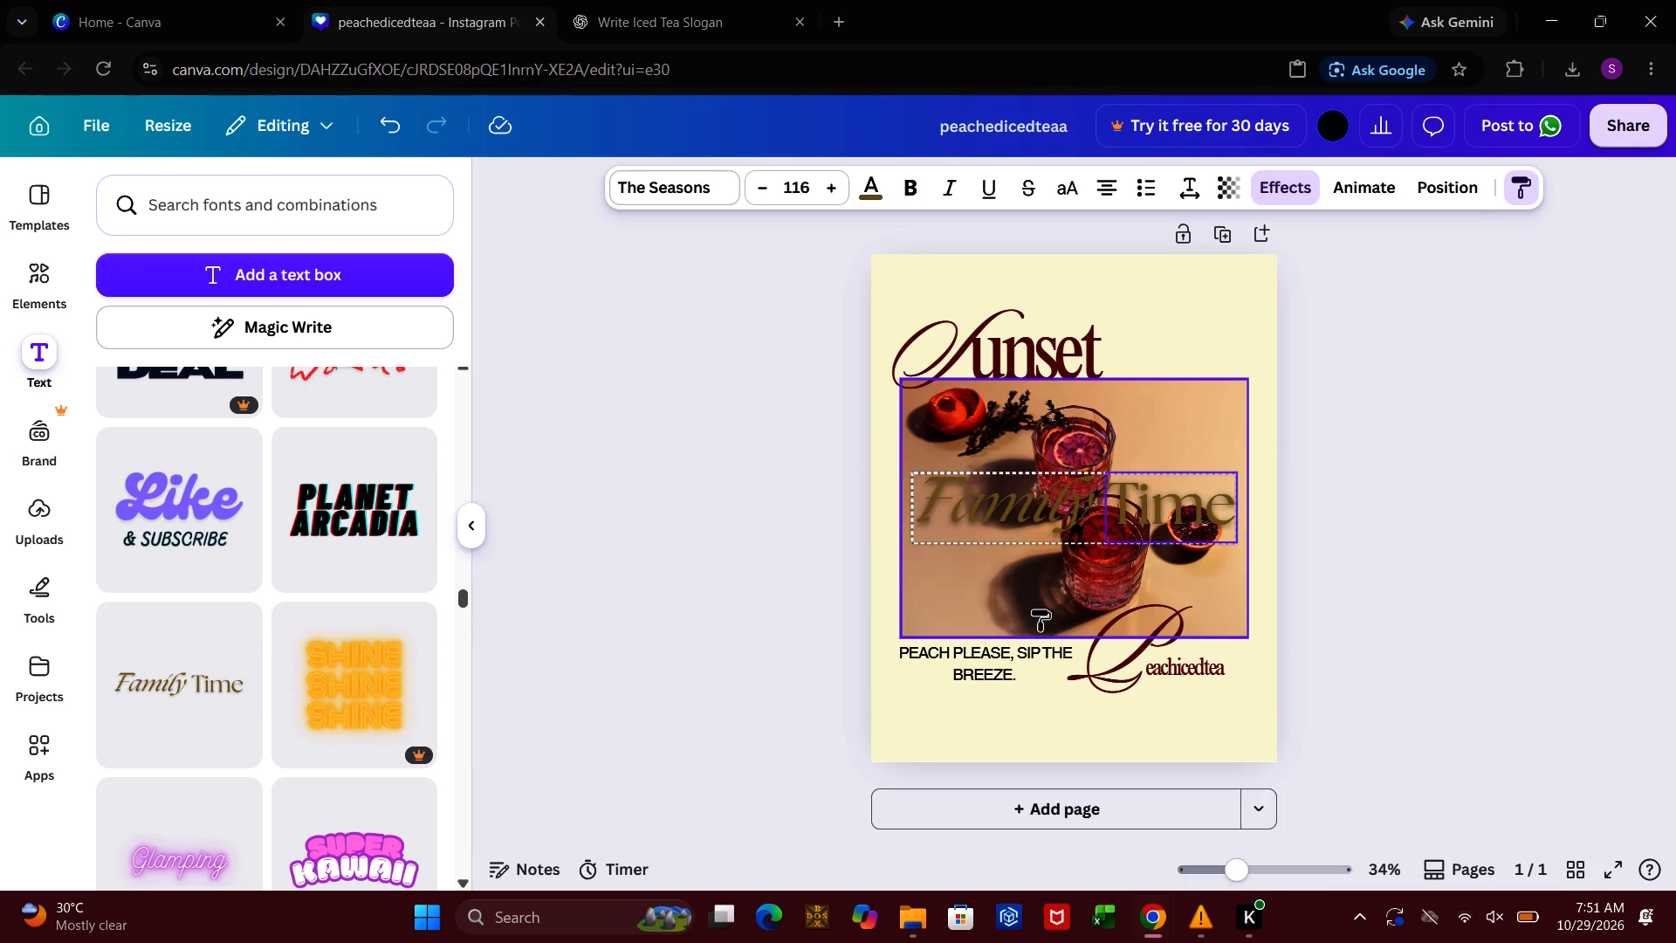
click(1010, 657)
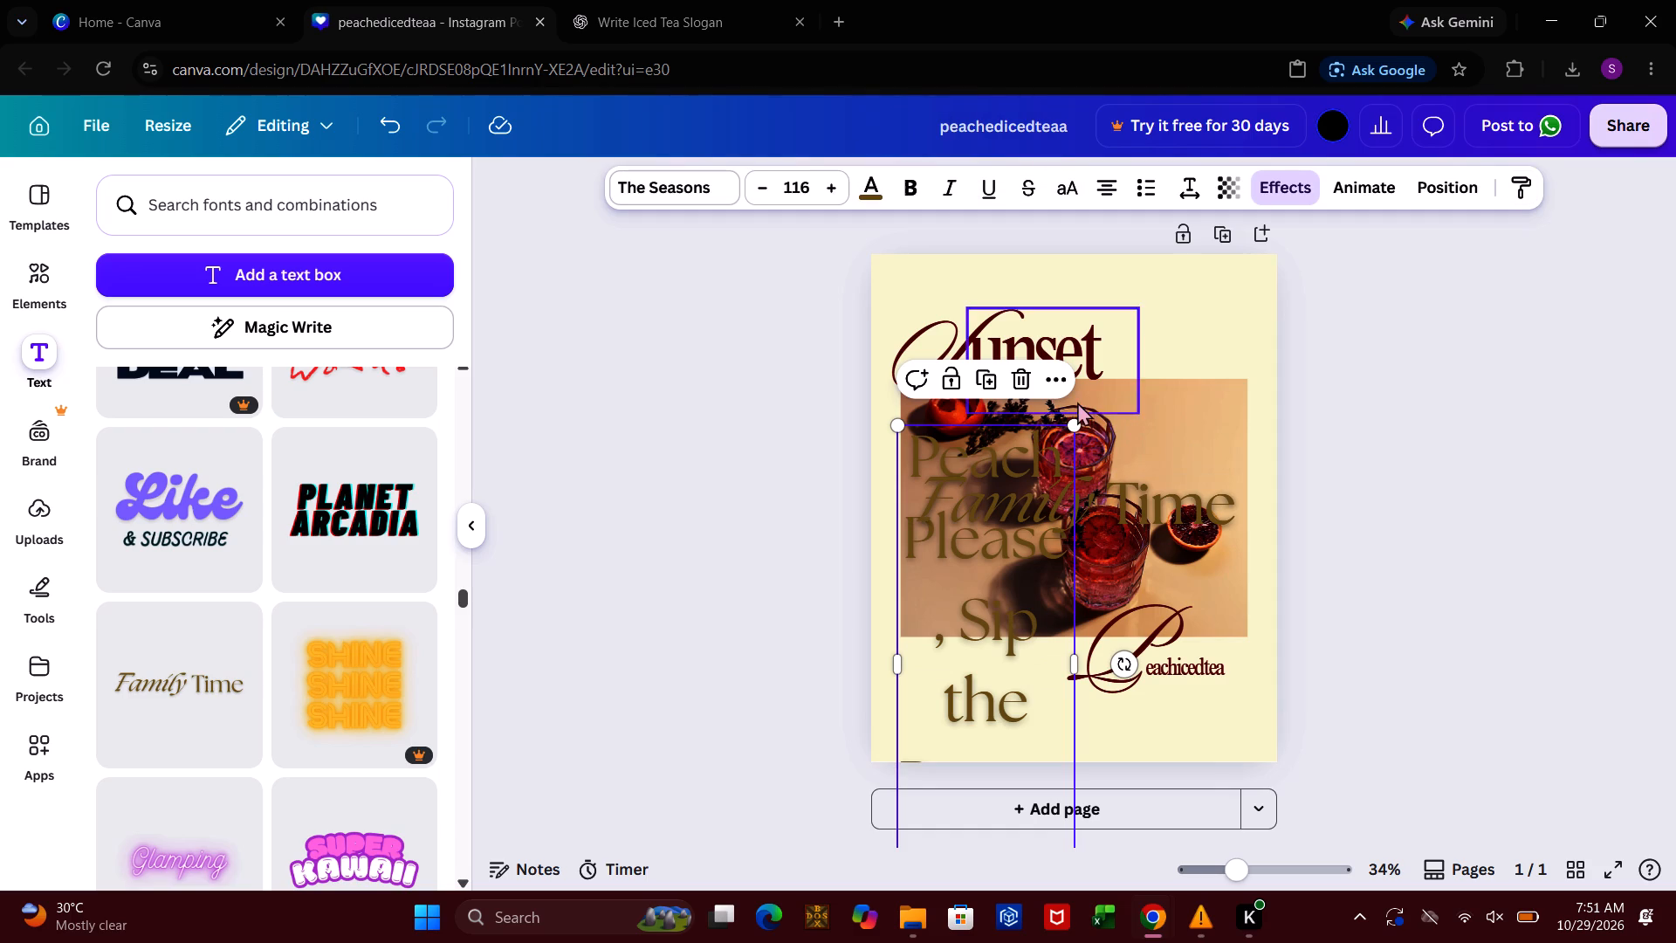
Delete the Family Time text group from the photo.
click(1140, 514)
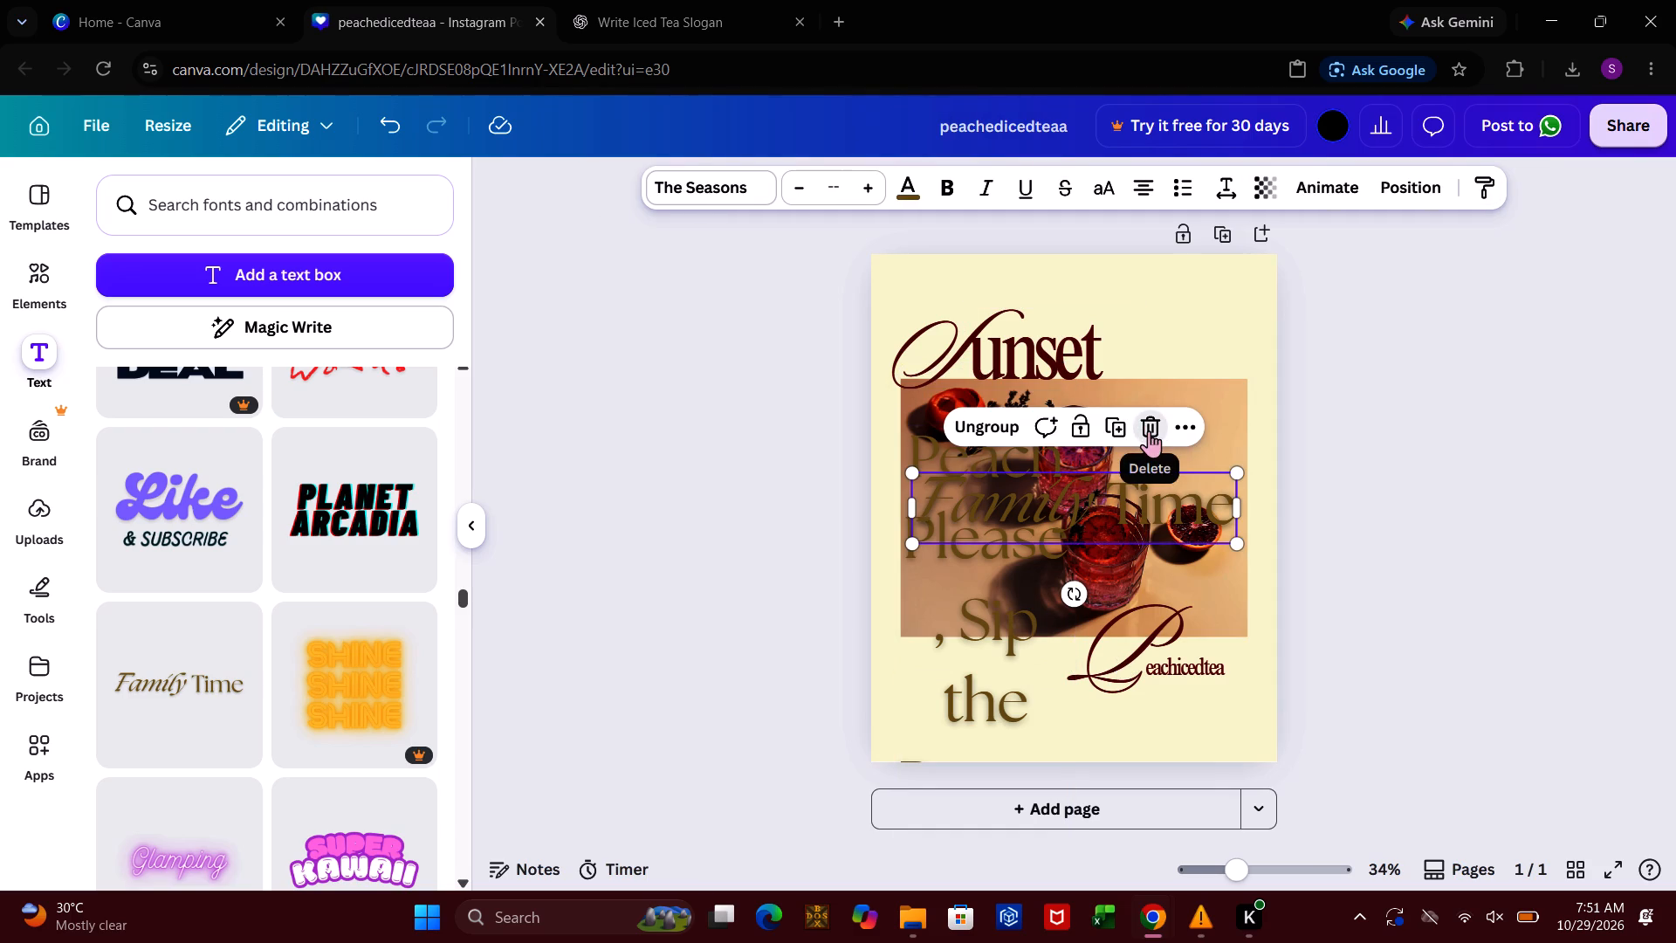
click(1149, 430)
click(1120, 498)
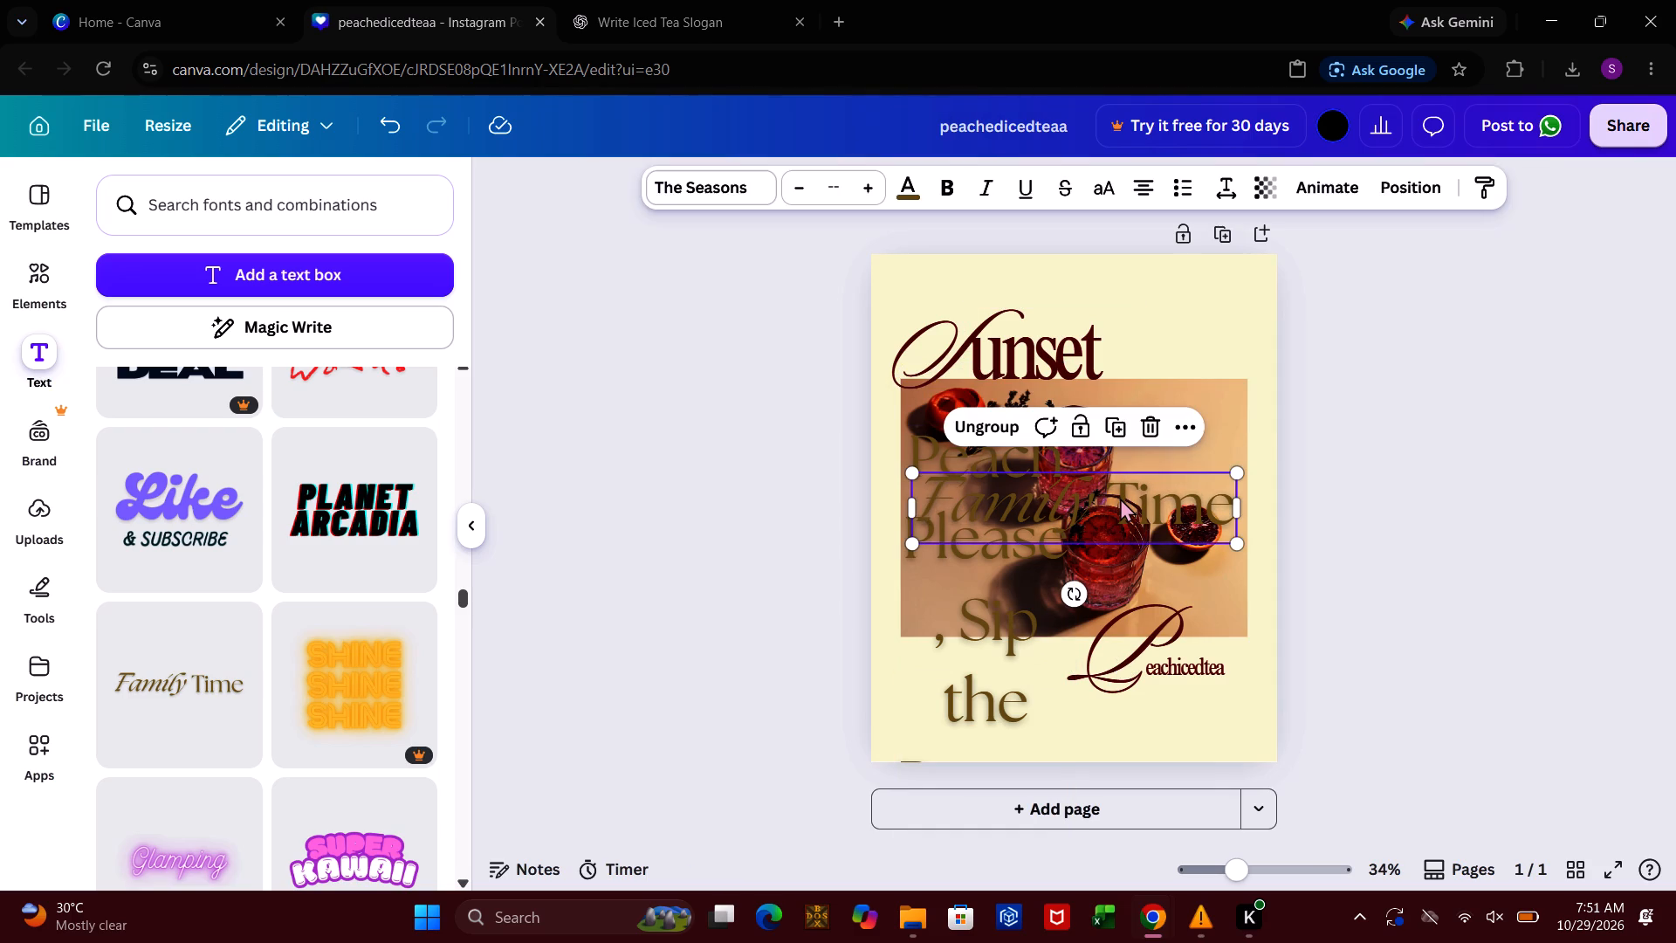
click(1149, 424)
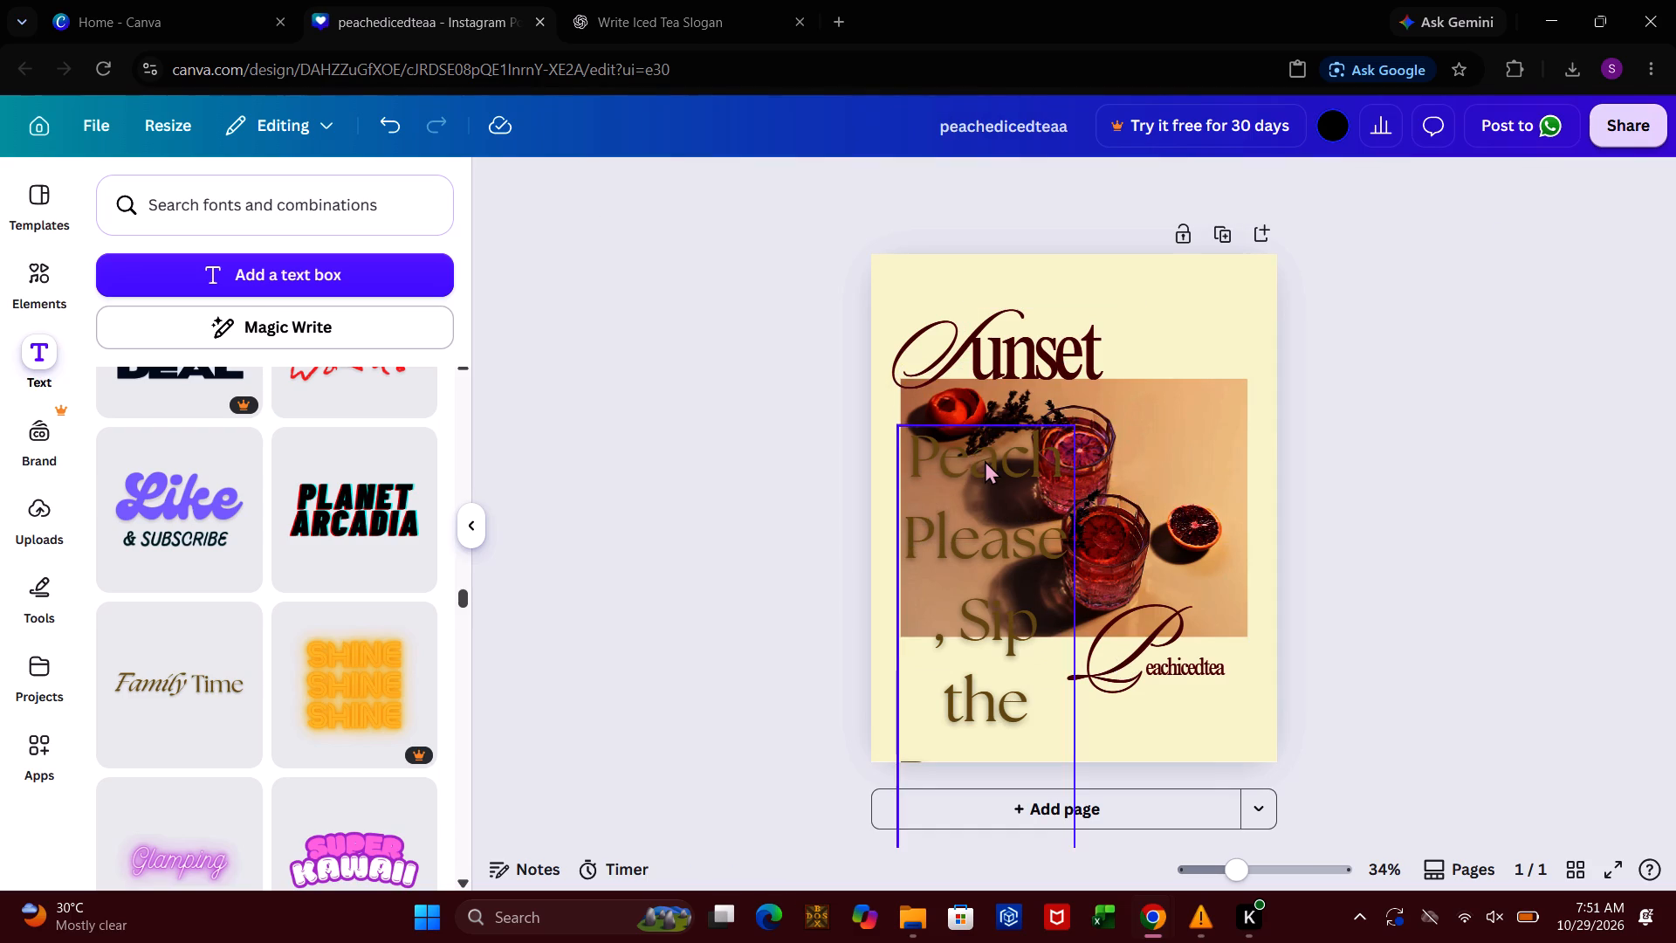
Shrink the peach slogan to about size 49.7 near the page's bottom edge, refitting its text box width along the way.
click(985, 460)
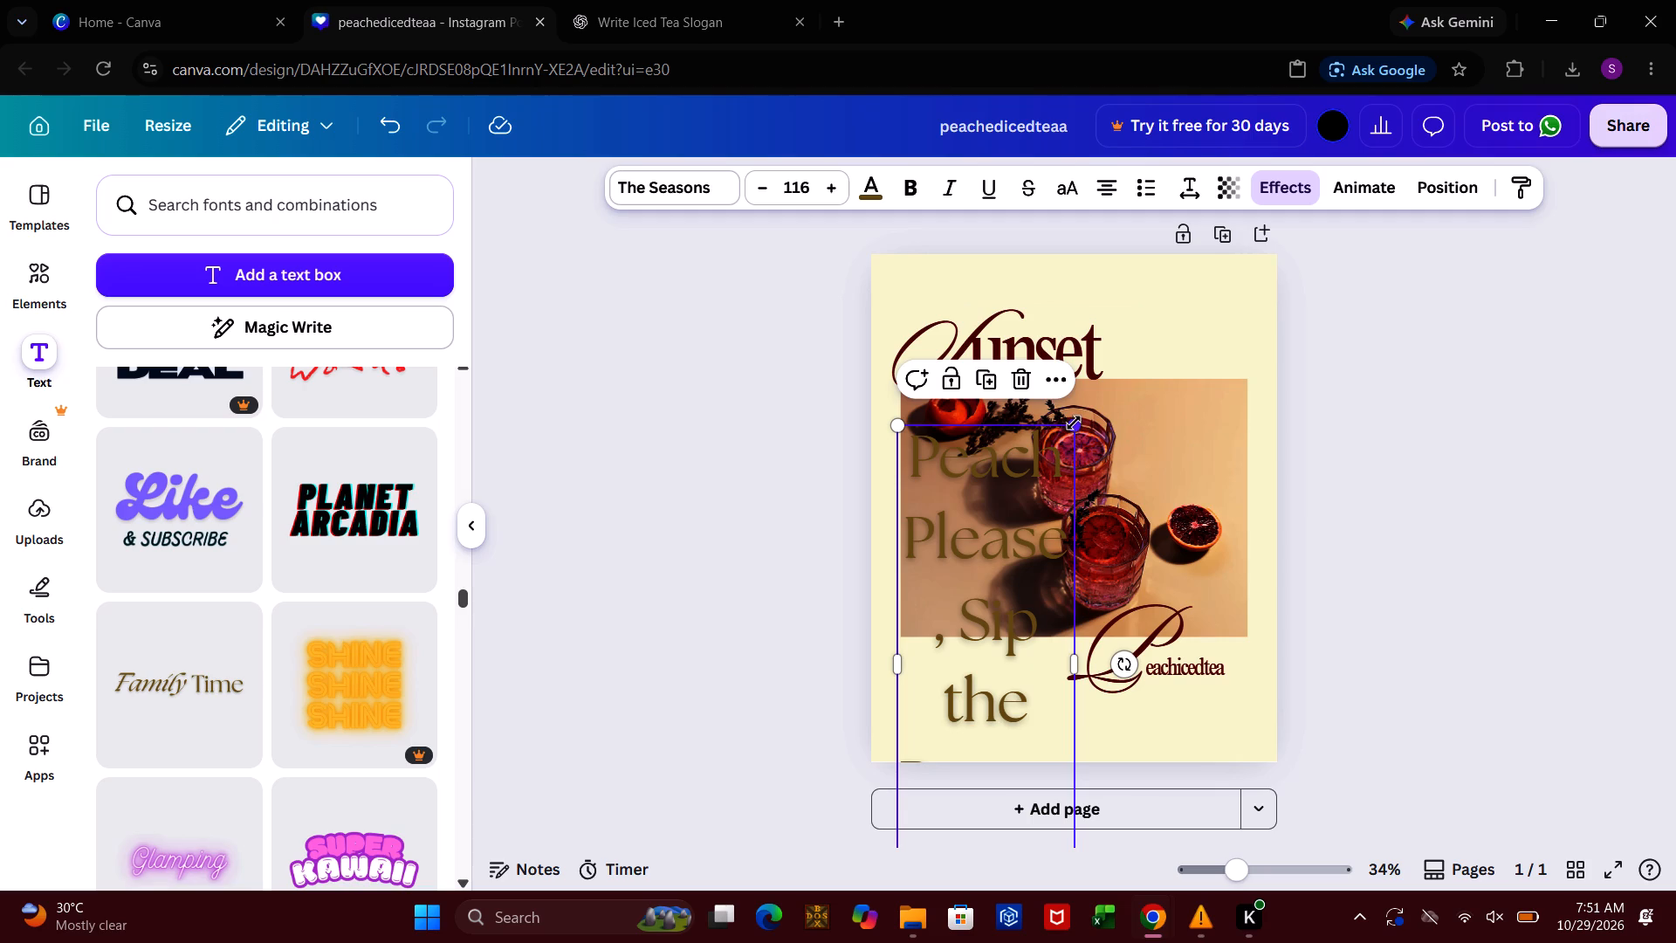
click(1076, 423)
drag(1072, 421, 1014, 574)
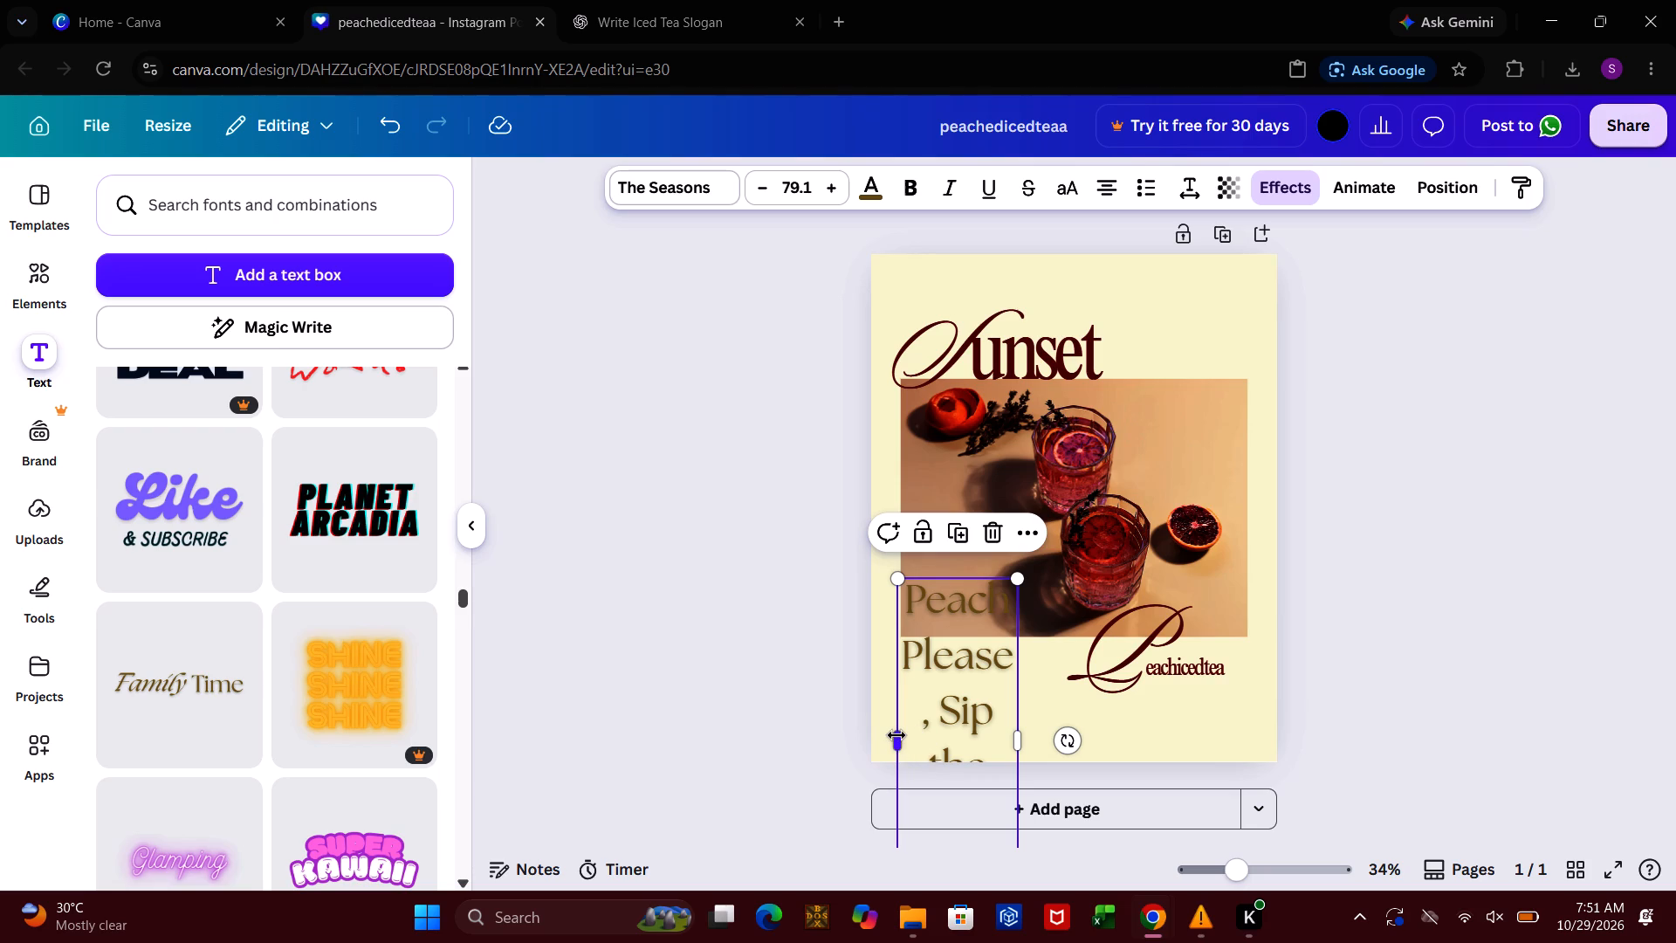
drag(896, 735, 738, 721)
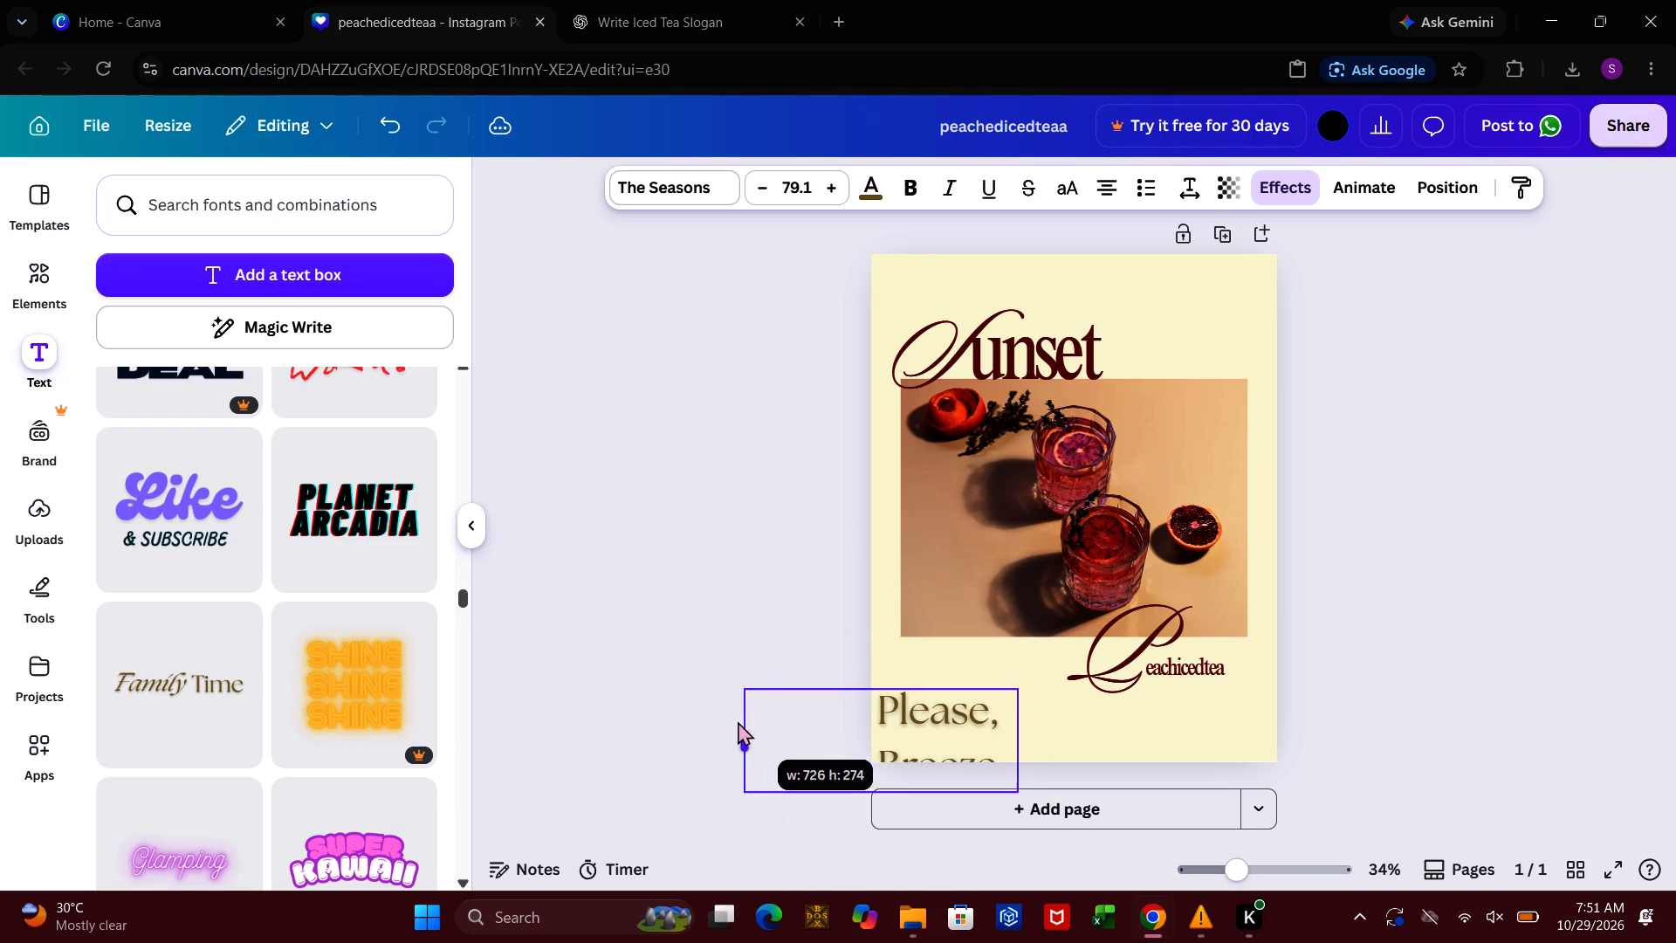
drag(738, 721, 725, 723)
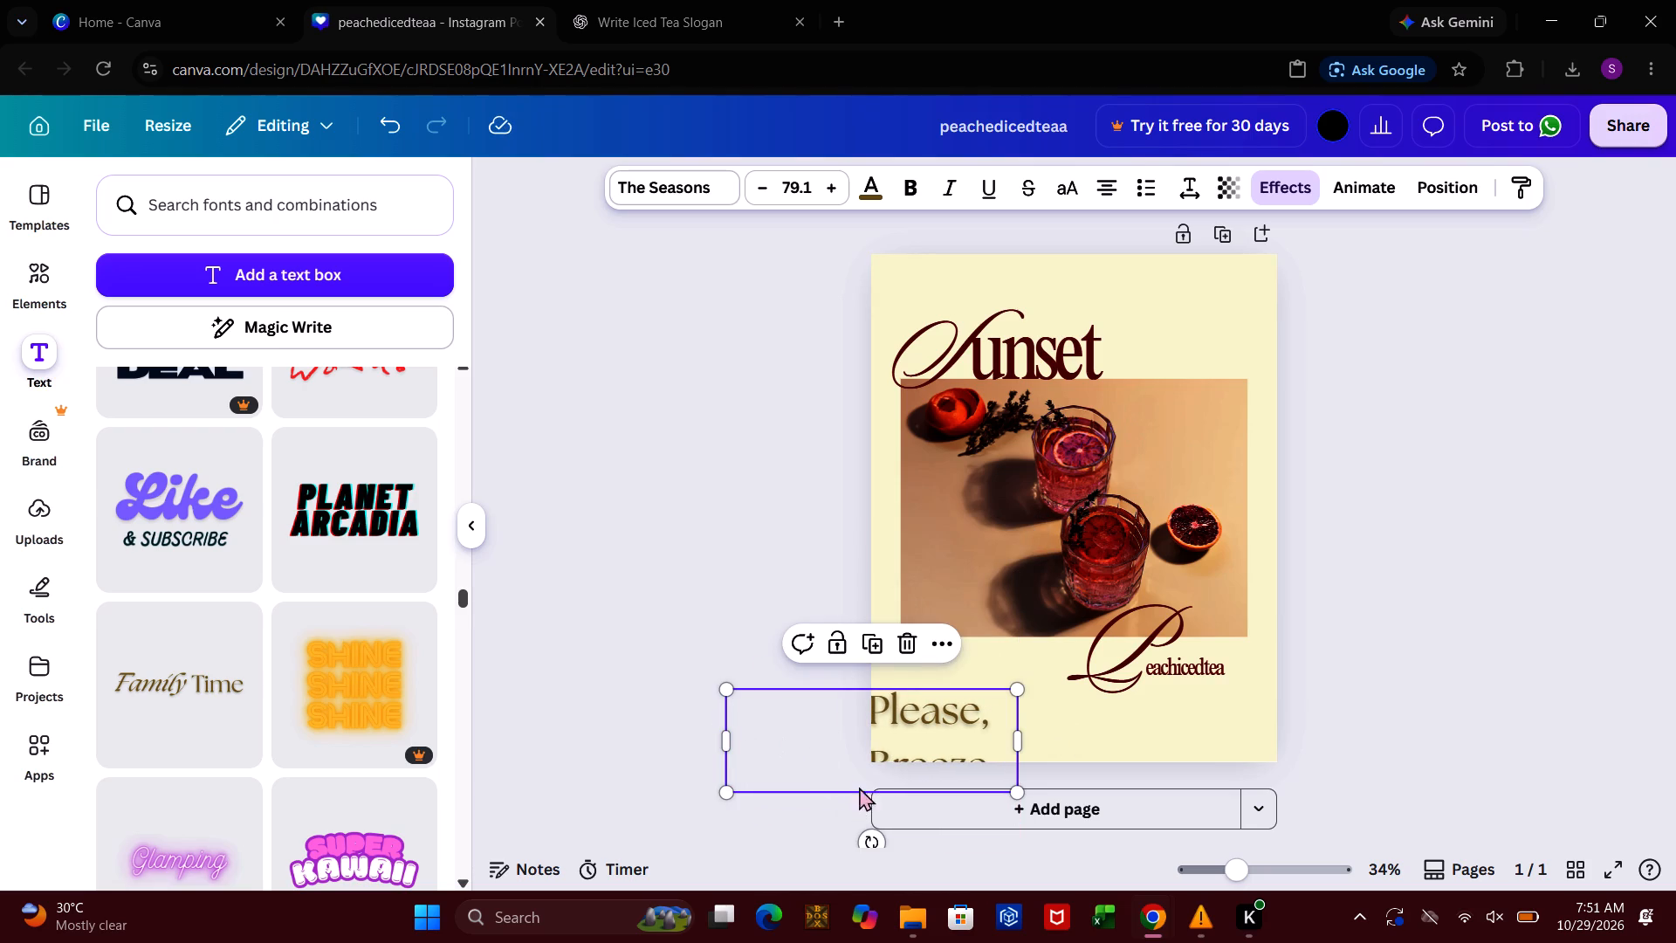
drag(1015, 789, 968, 733)
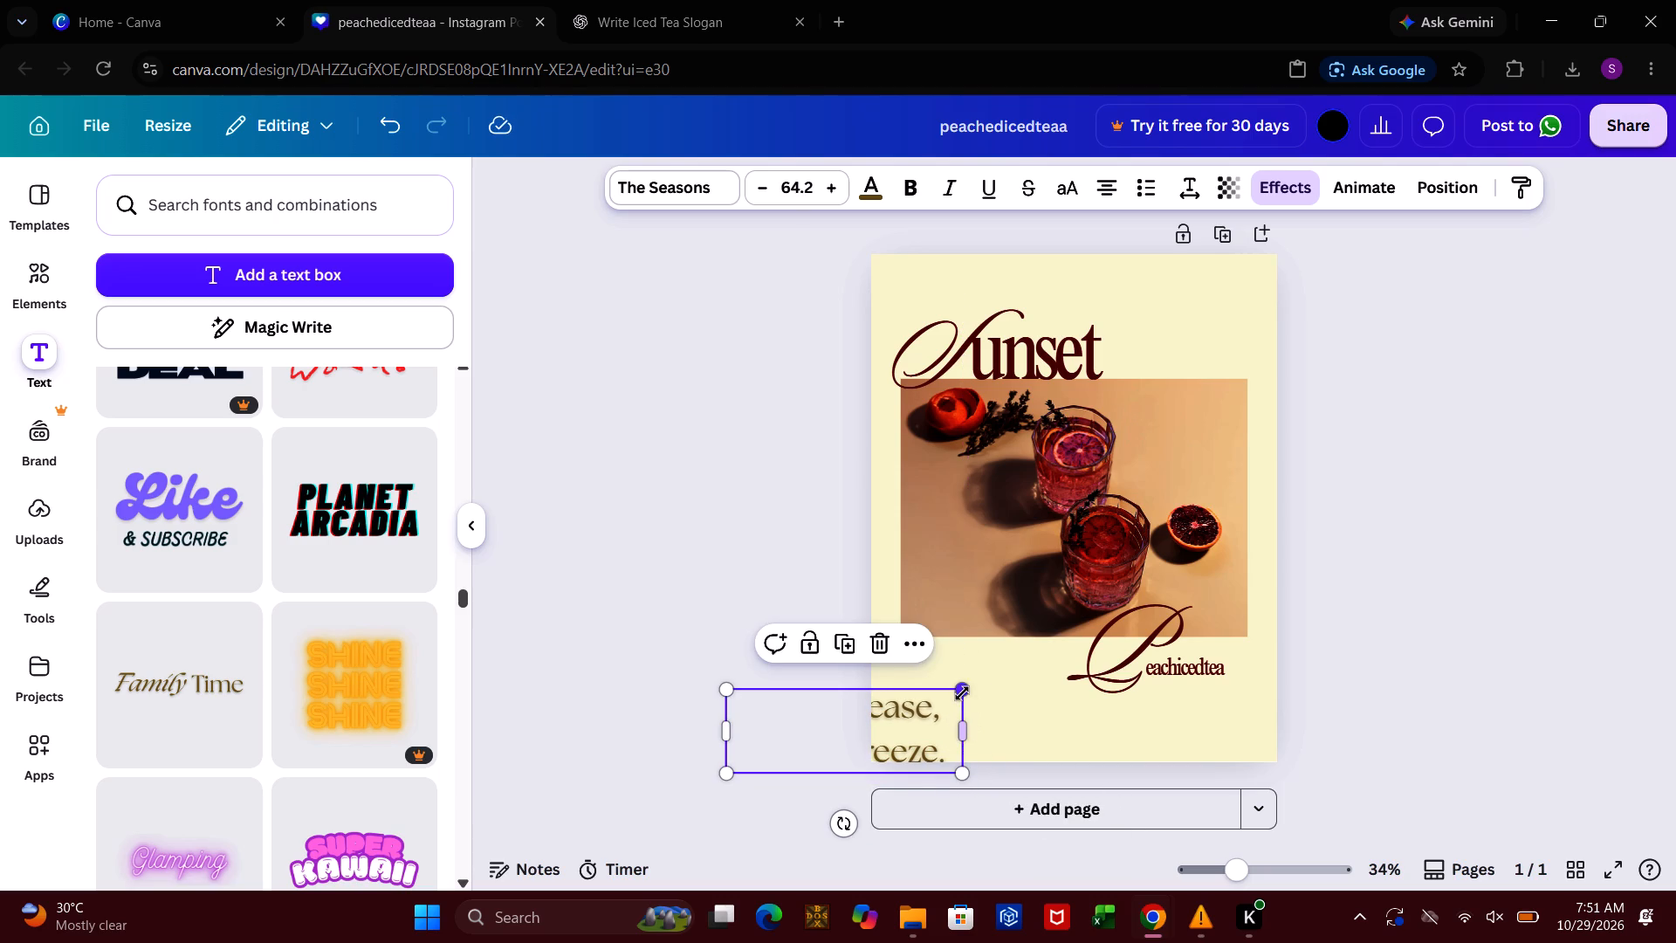
drag(962, 693, 1004, 654)
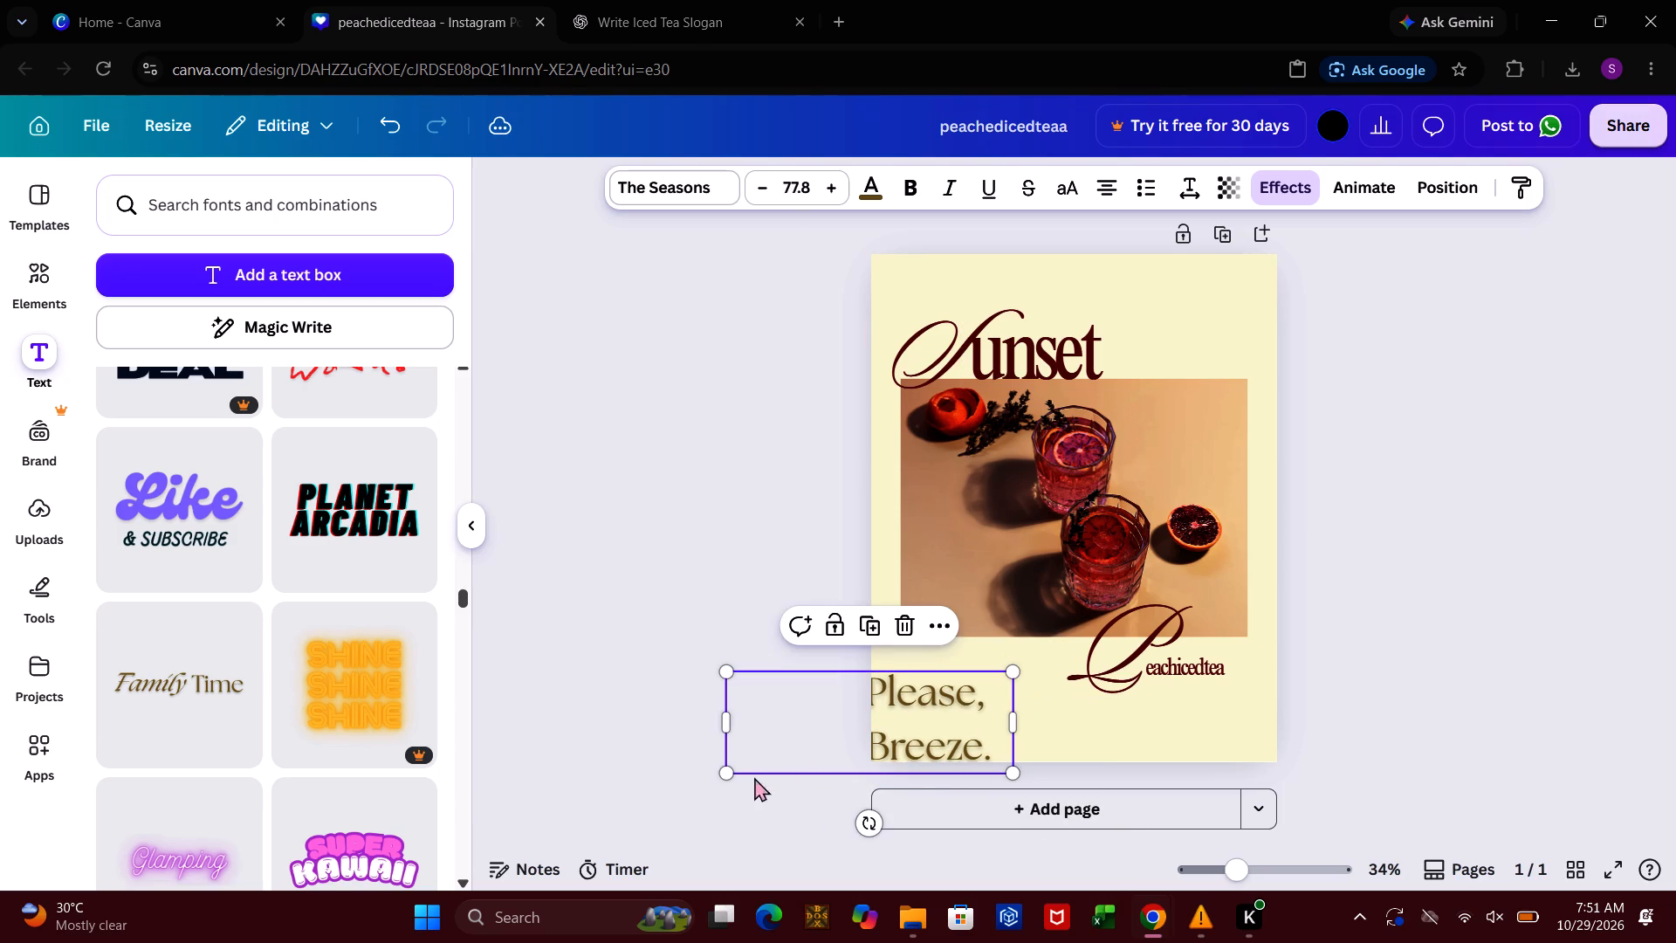
drag(723, 721, 883, 717)
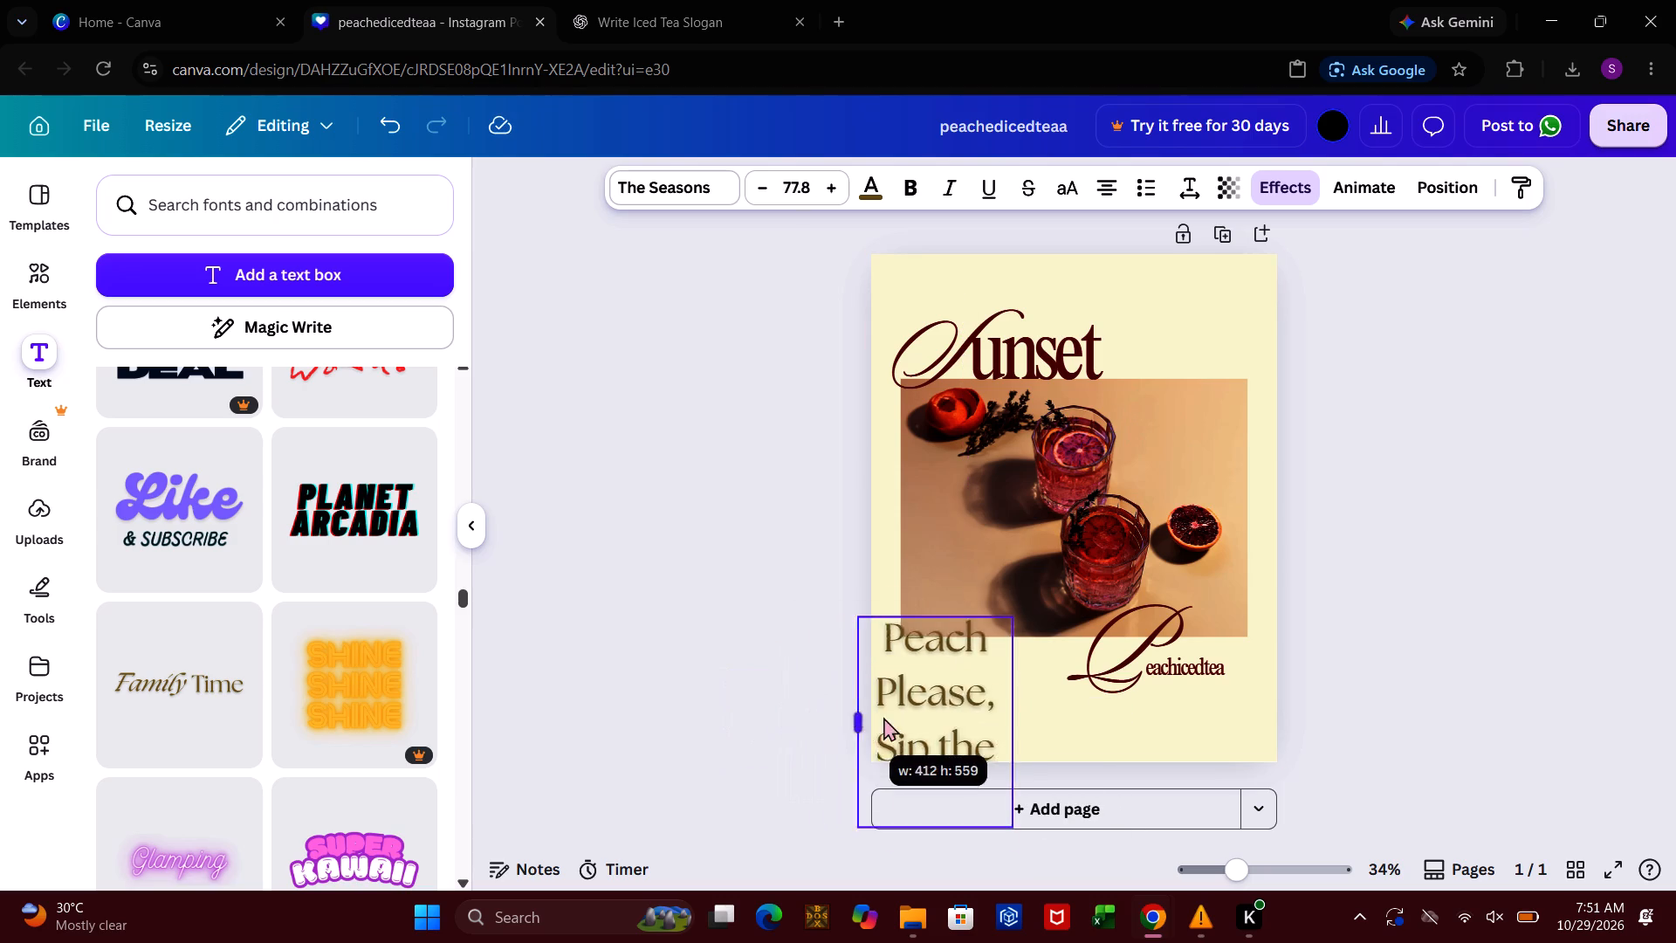
drag(883, 717, 897, 713)
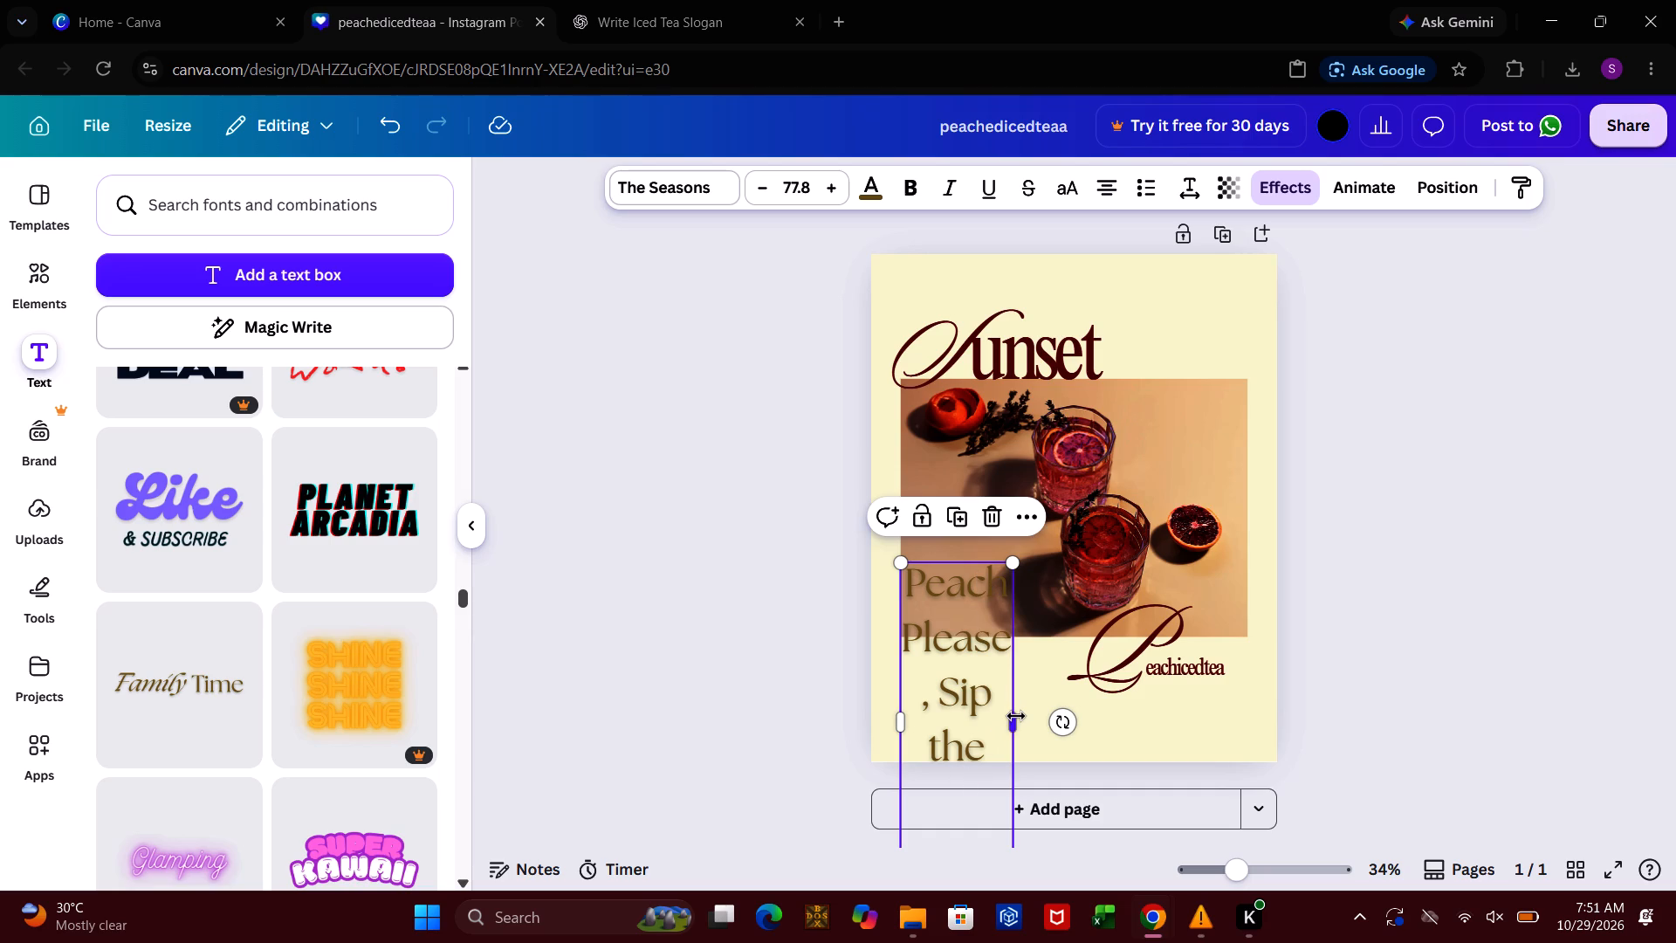
drag(1016, 716, 1085, 686)
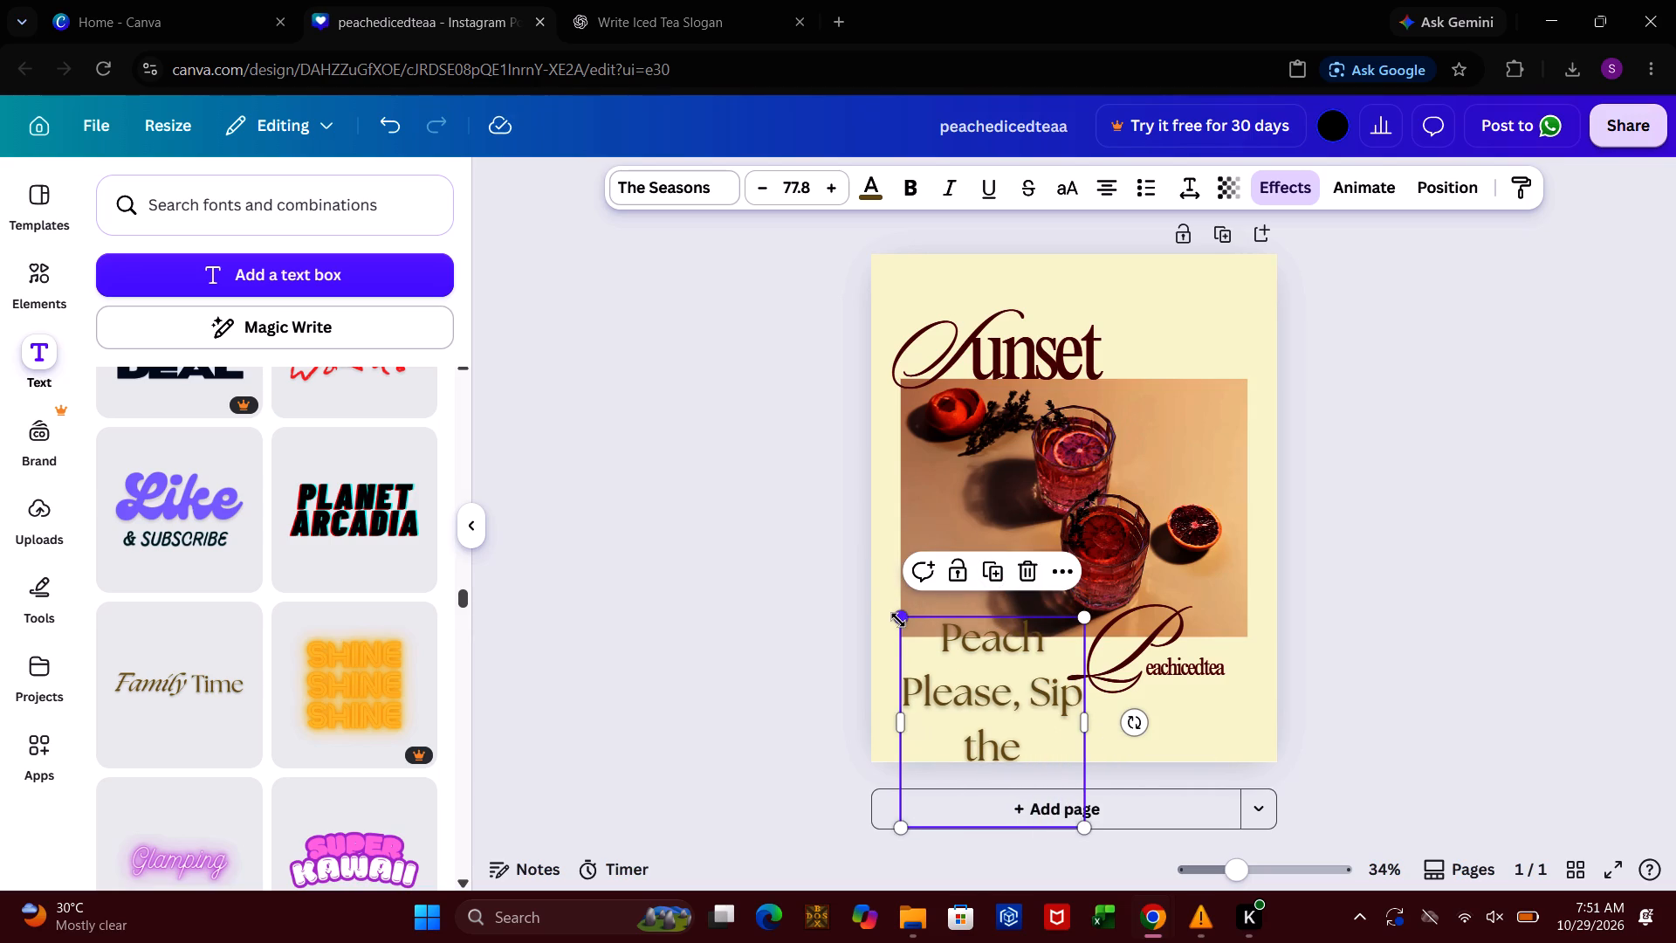
drag(898, 620, 960, 720)
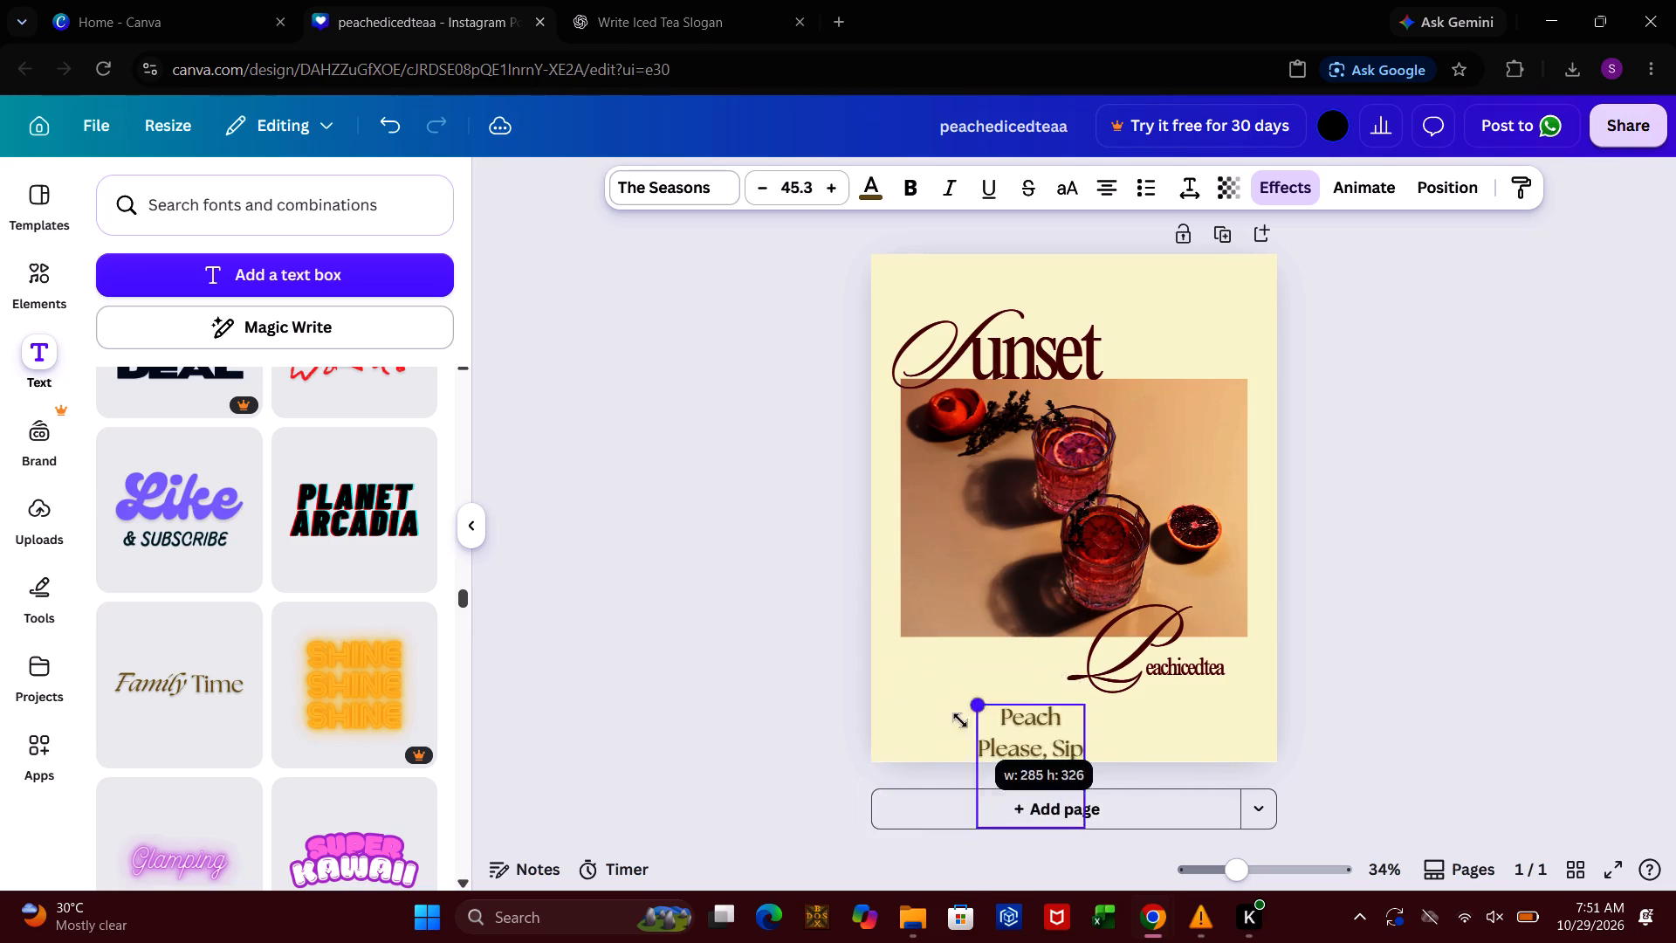
drag(960, 720, 1001, 671)
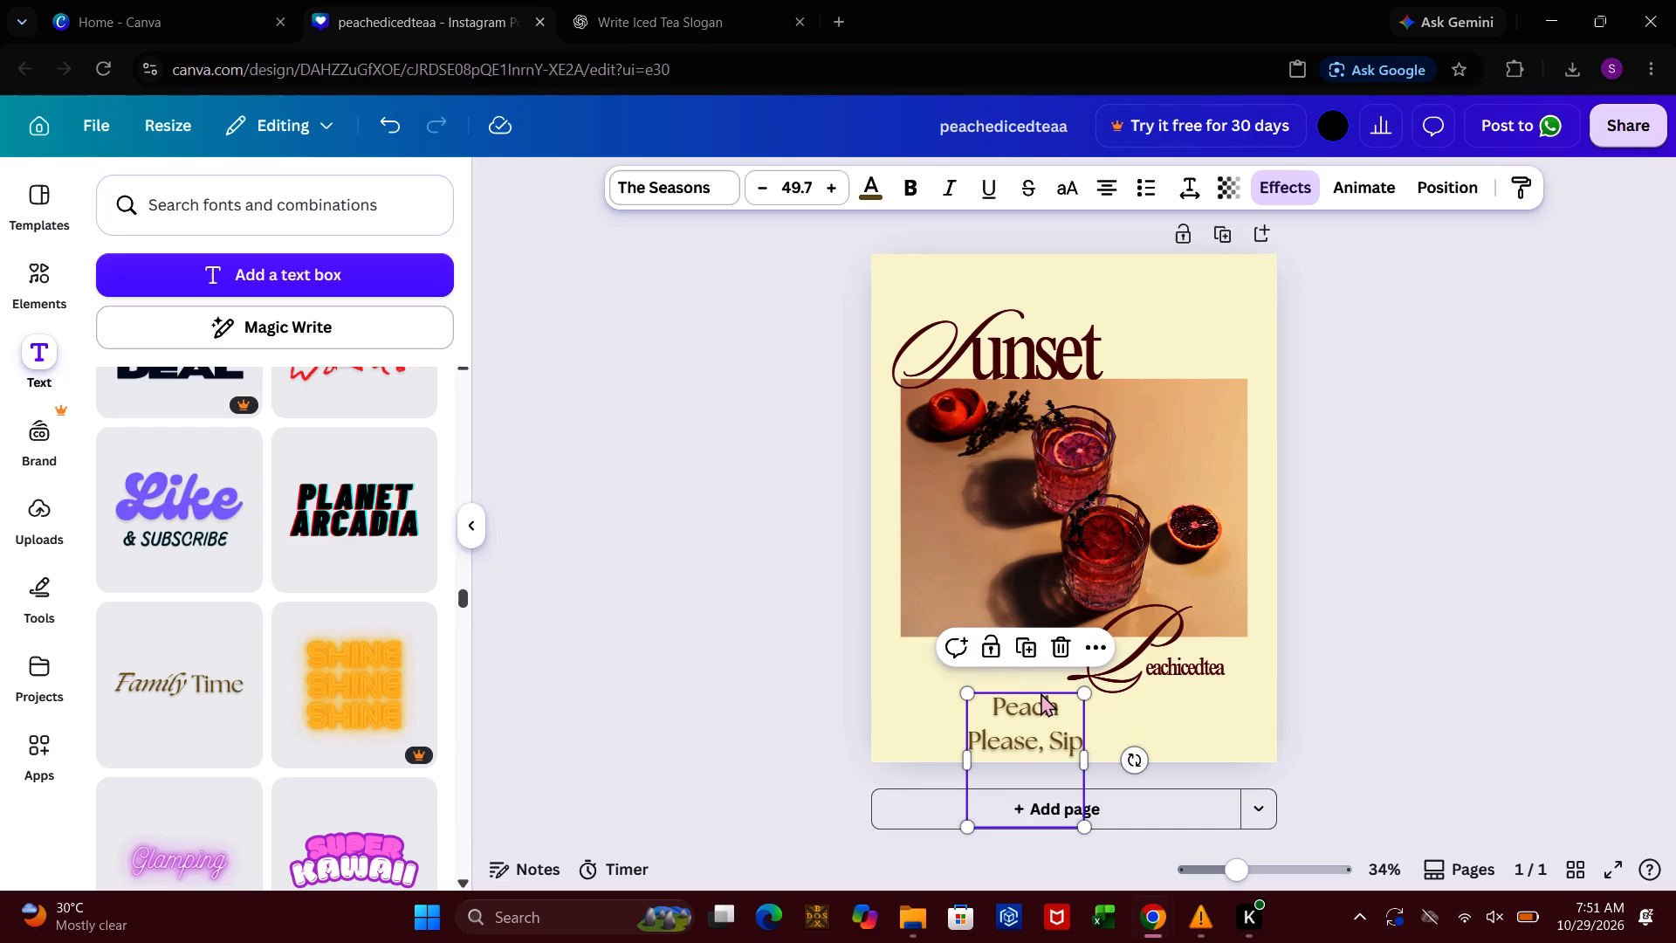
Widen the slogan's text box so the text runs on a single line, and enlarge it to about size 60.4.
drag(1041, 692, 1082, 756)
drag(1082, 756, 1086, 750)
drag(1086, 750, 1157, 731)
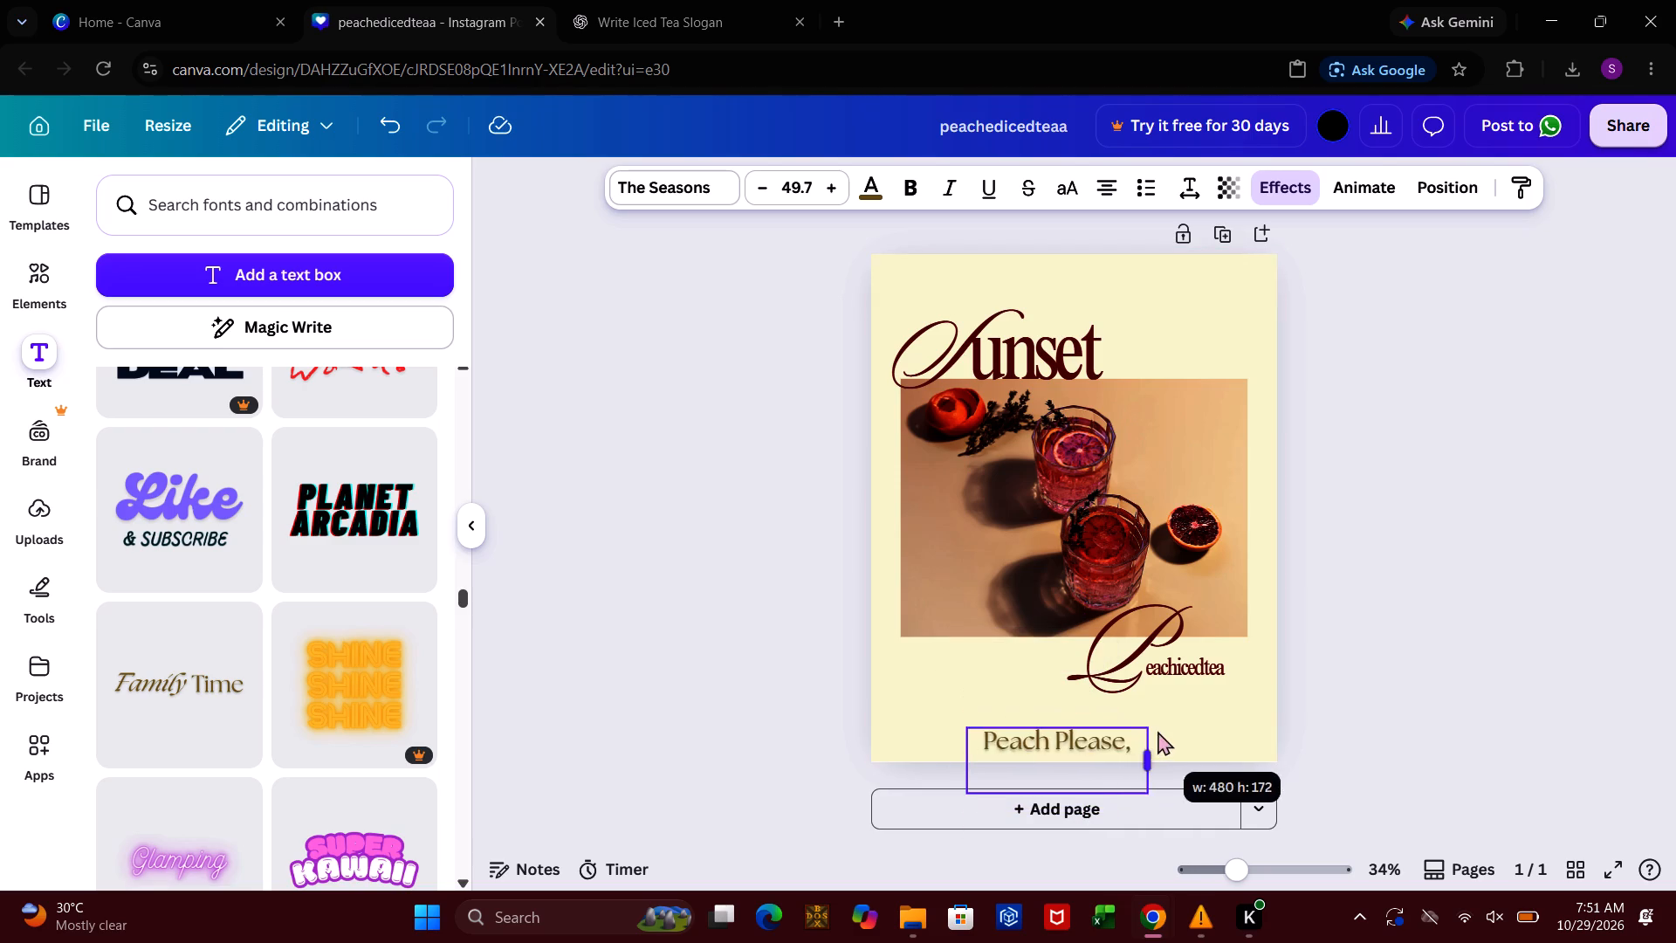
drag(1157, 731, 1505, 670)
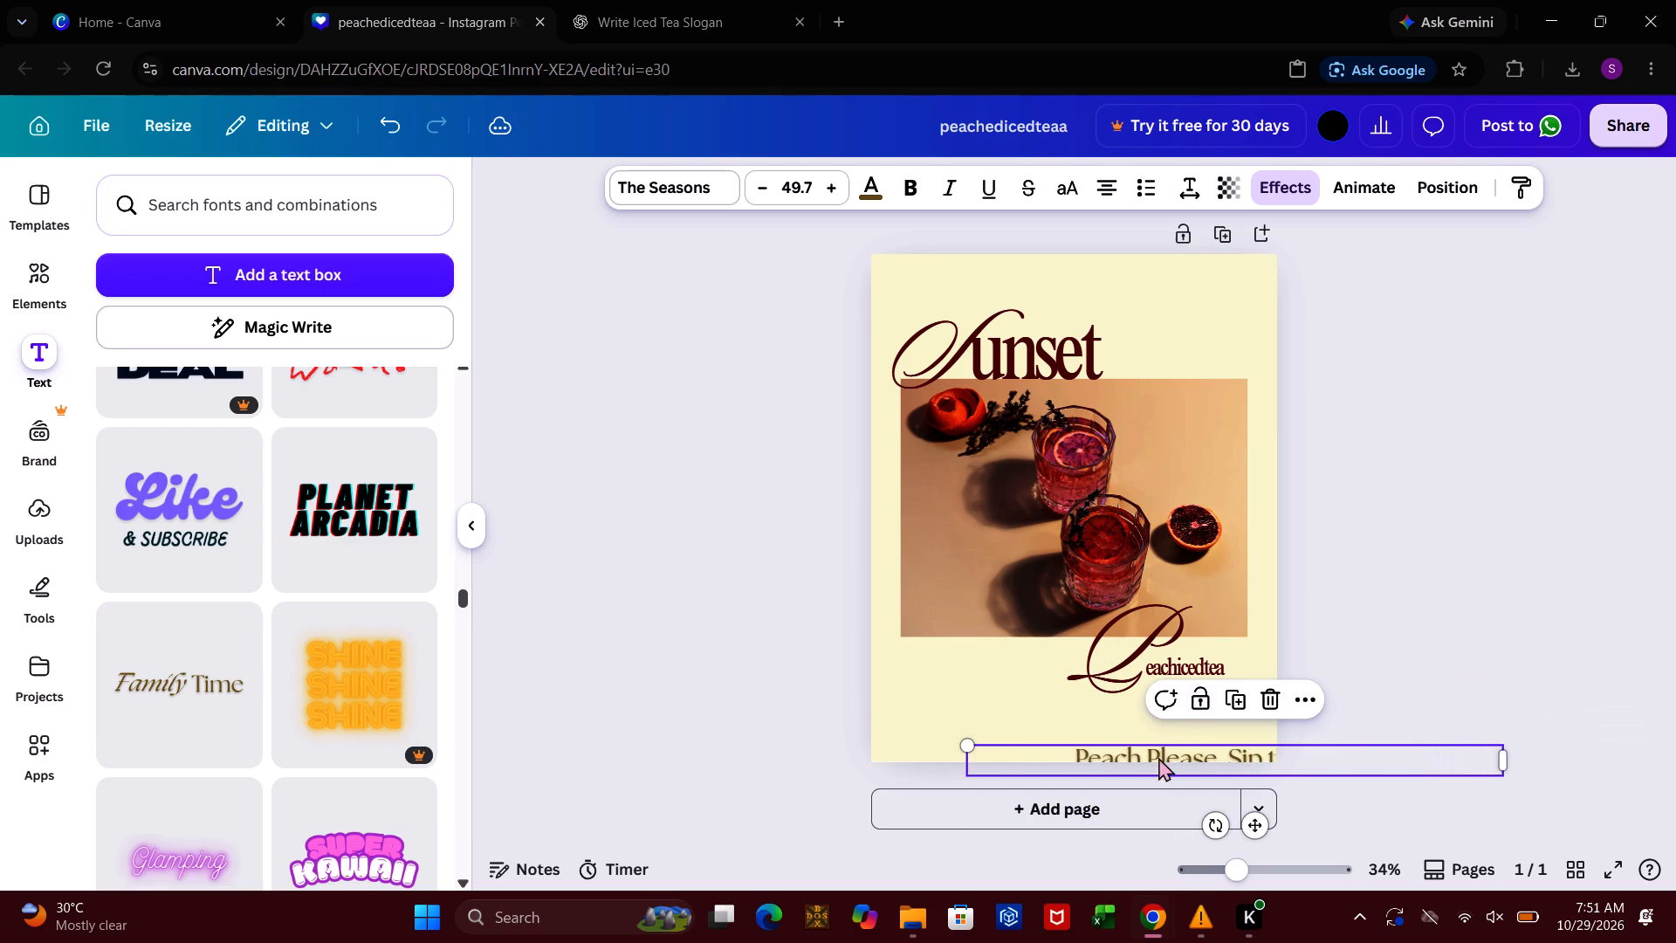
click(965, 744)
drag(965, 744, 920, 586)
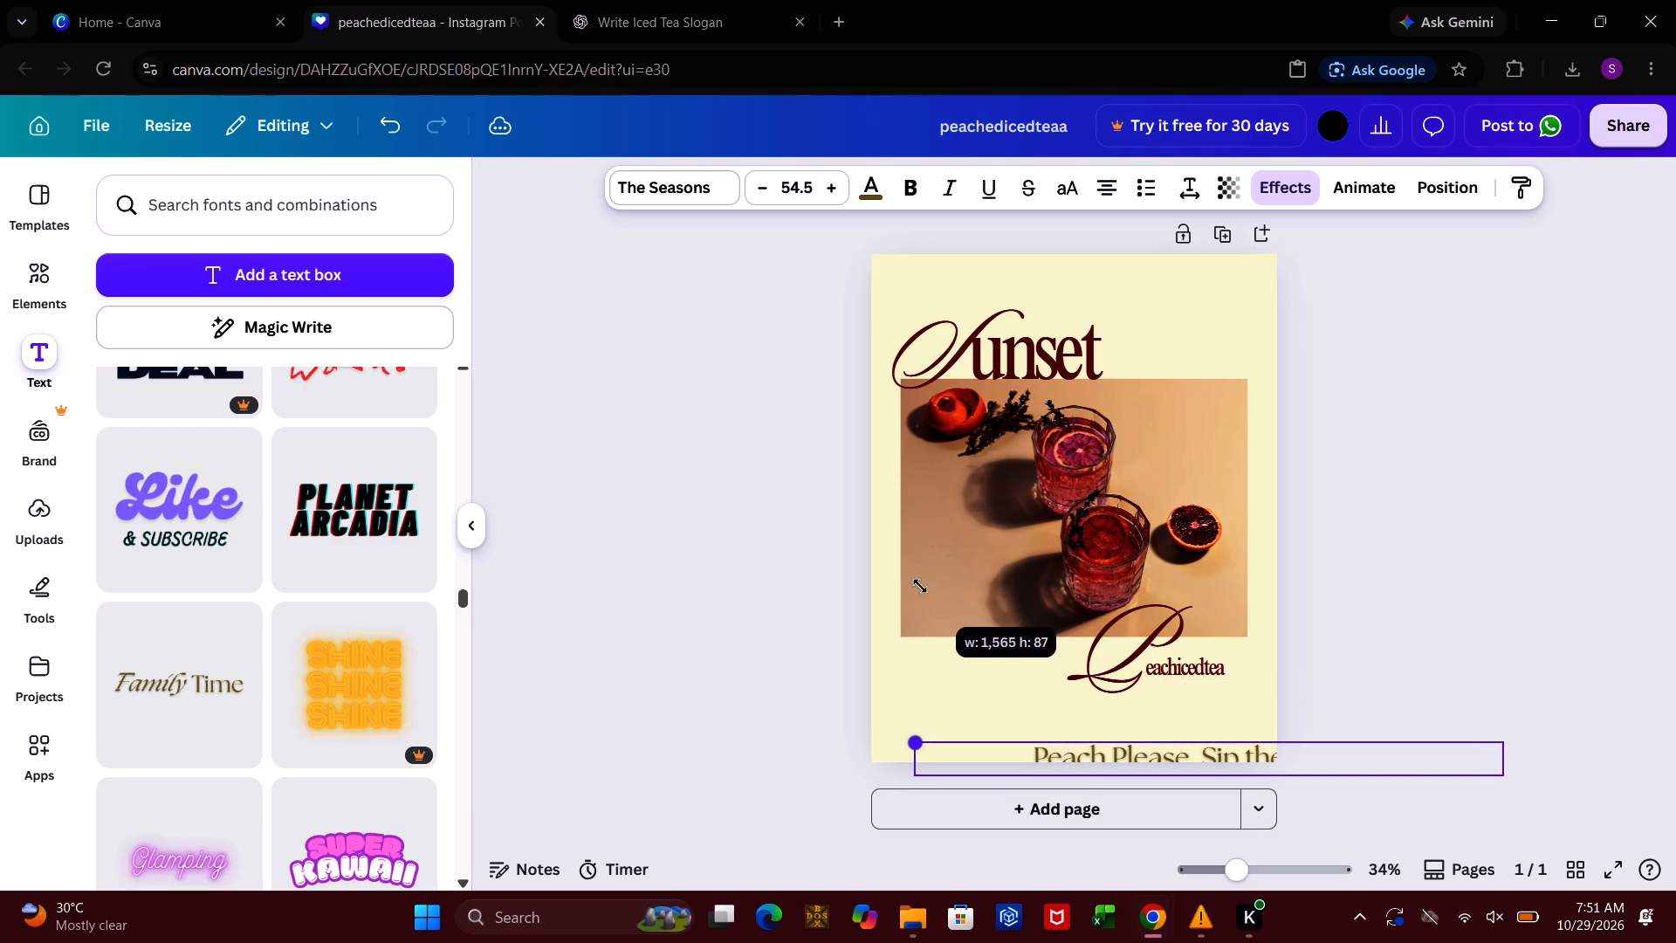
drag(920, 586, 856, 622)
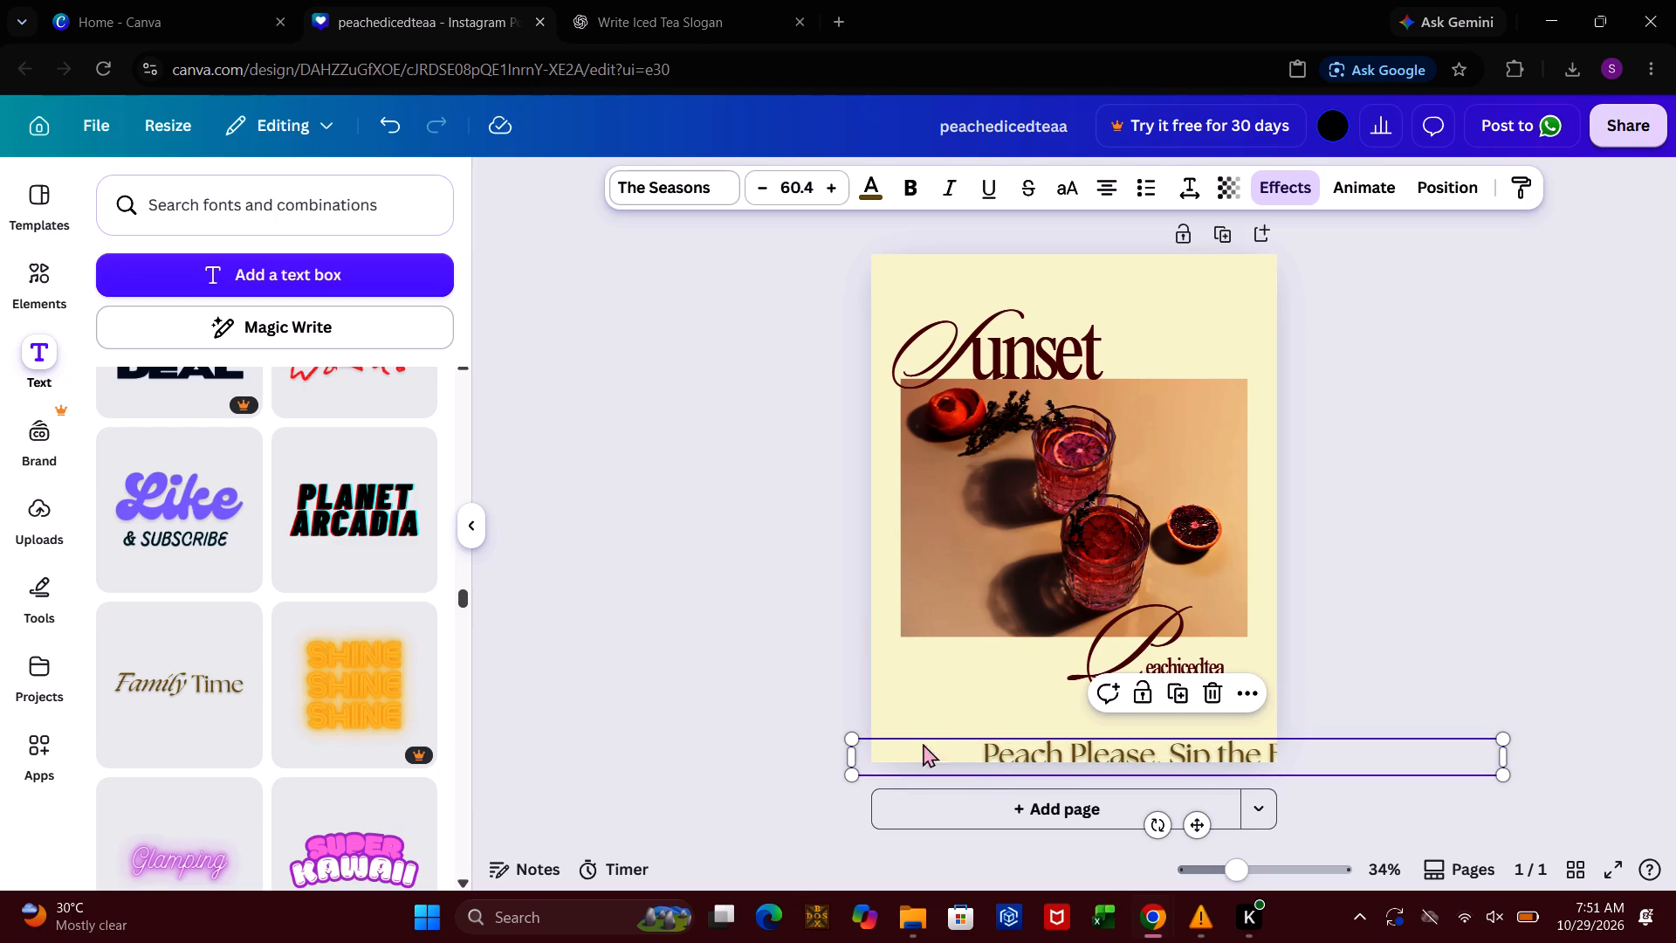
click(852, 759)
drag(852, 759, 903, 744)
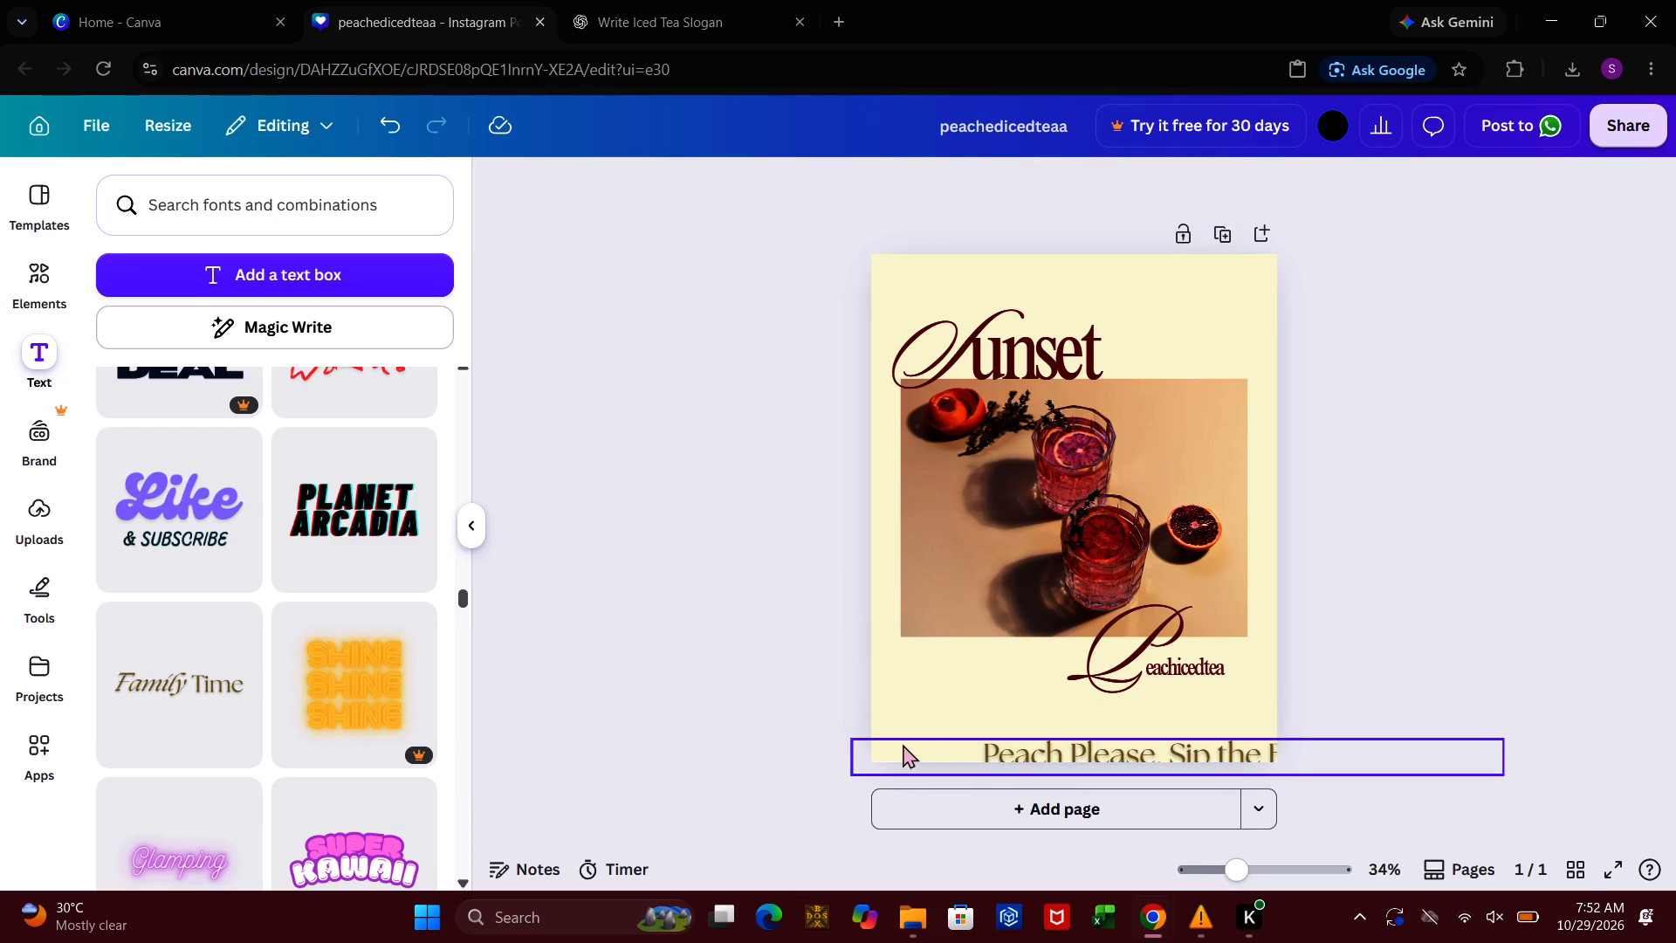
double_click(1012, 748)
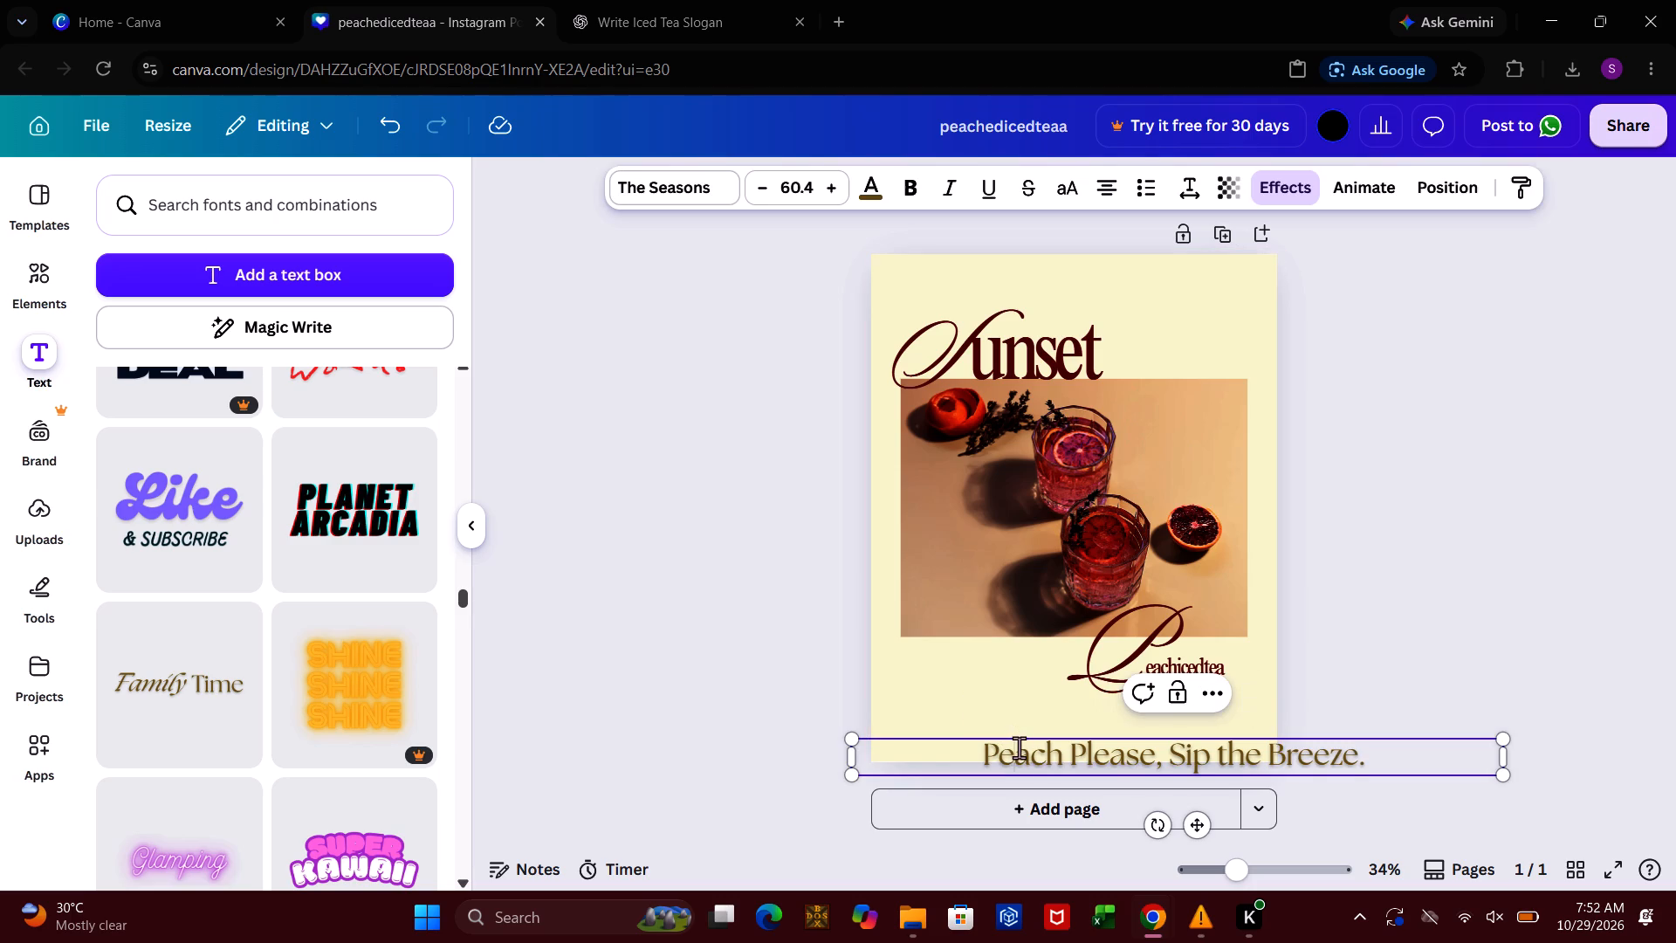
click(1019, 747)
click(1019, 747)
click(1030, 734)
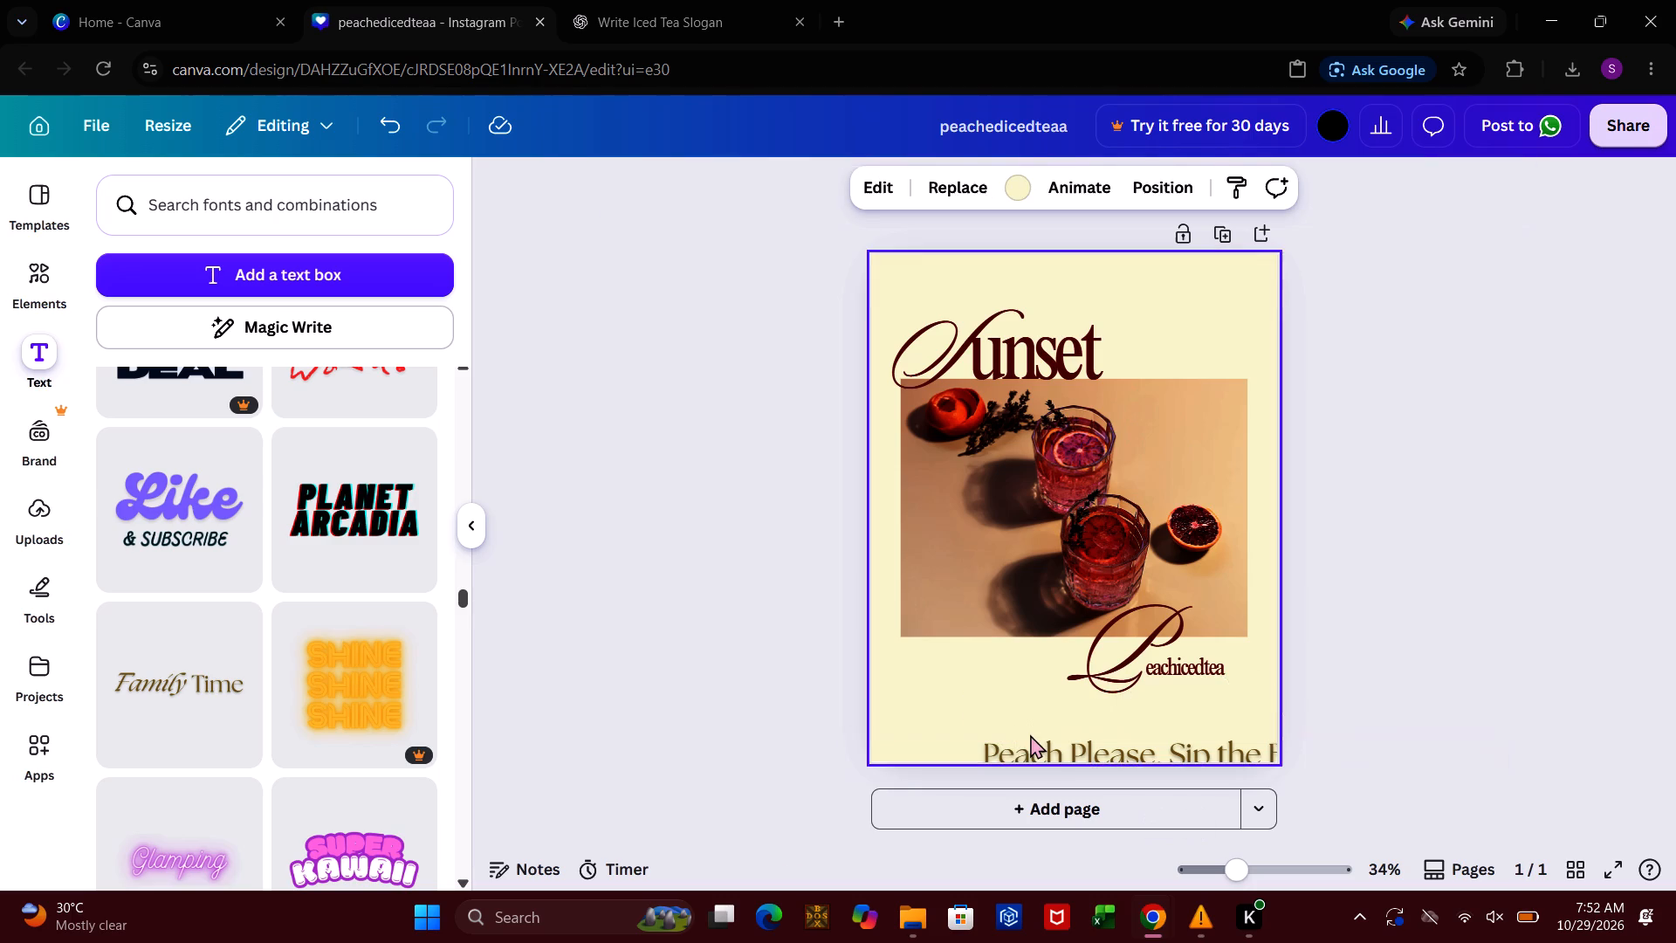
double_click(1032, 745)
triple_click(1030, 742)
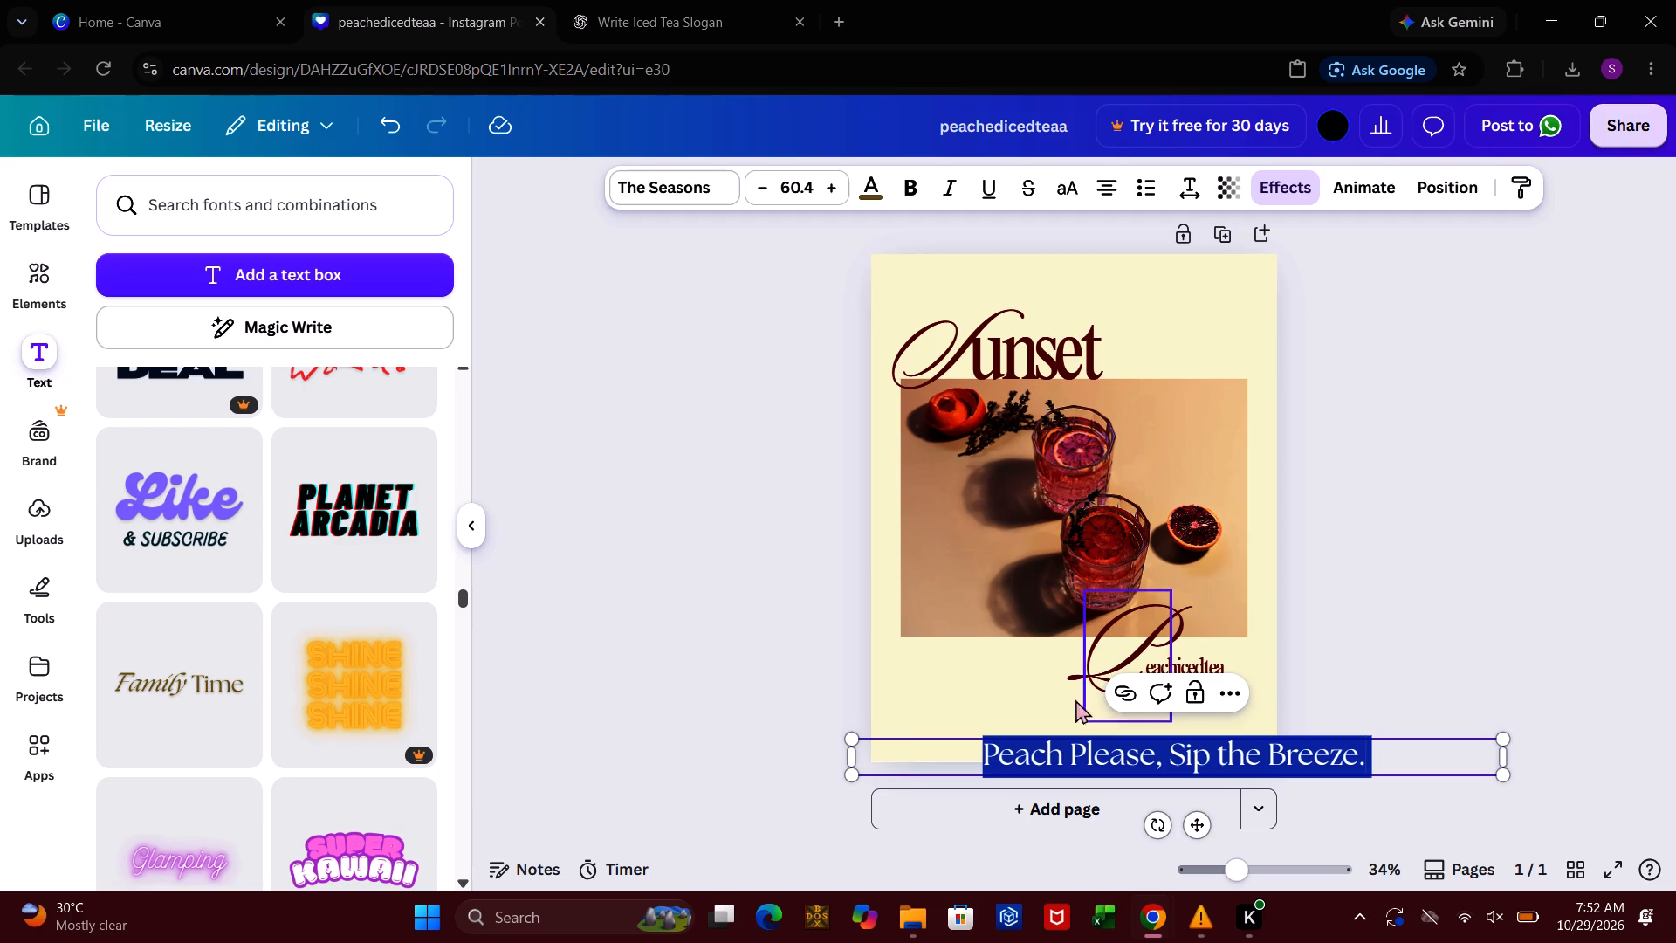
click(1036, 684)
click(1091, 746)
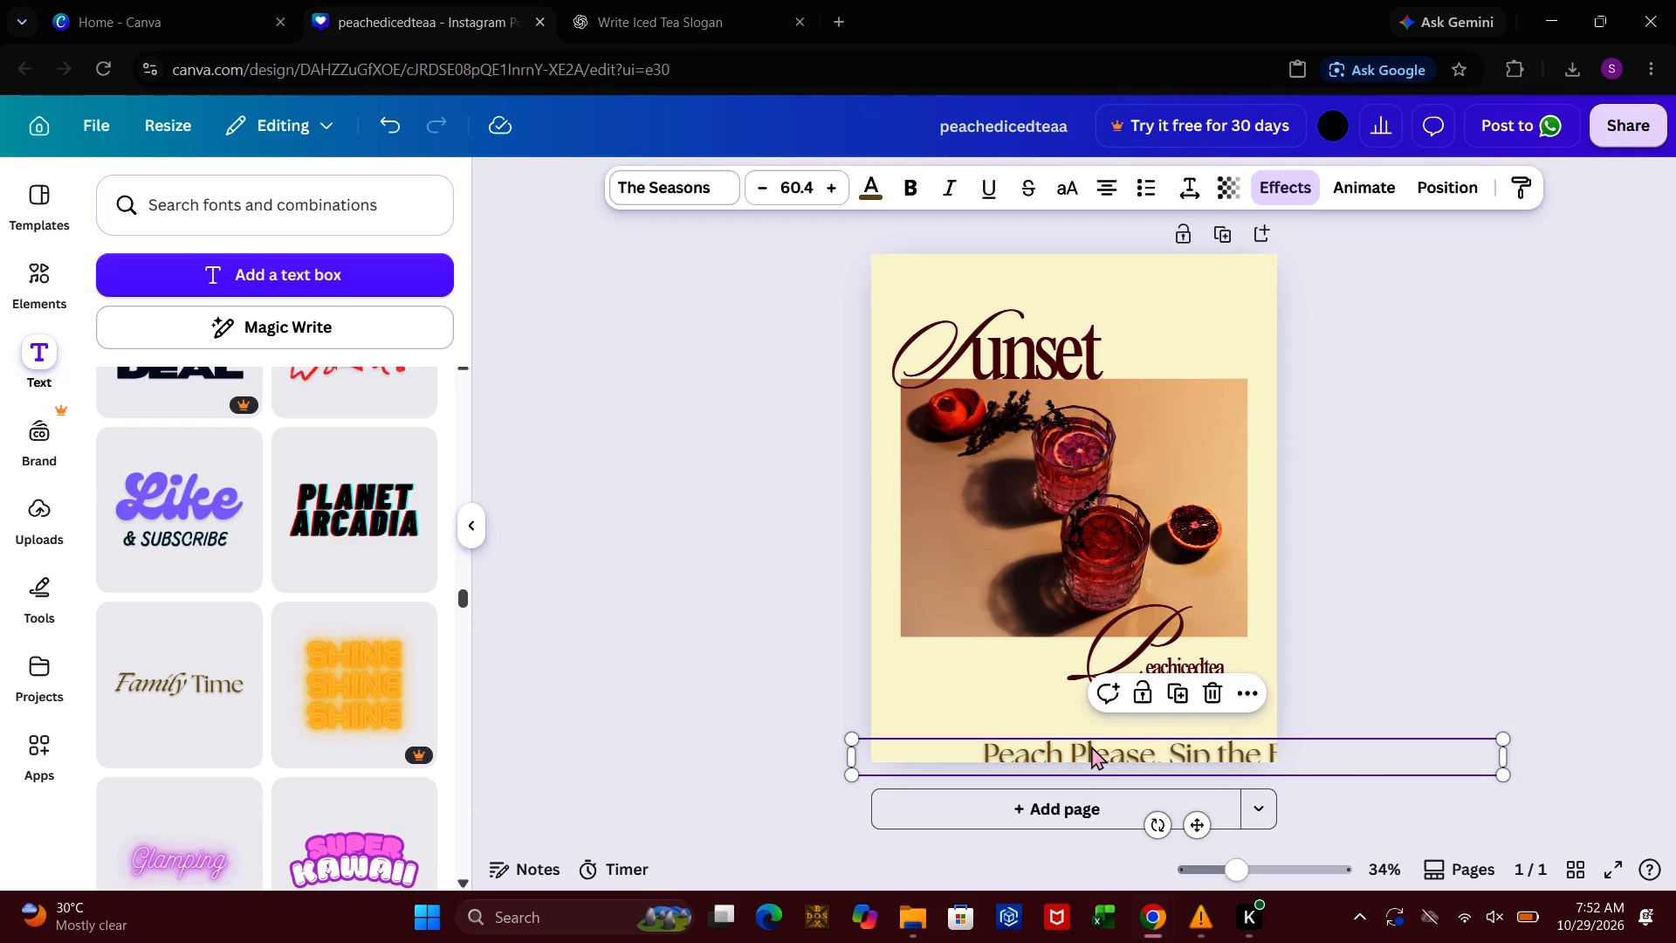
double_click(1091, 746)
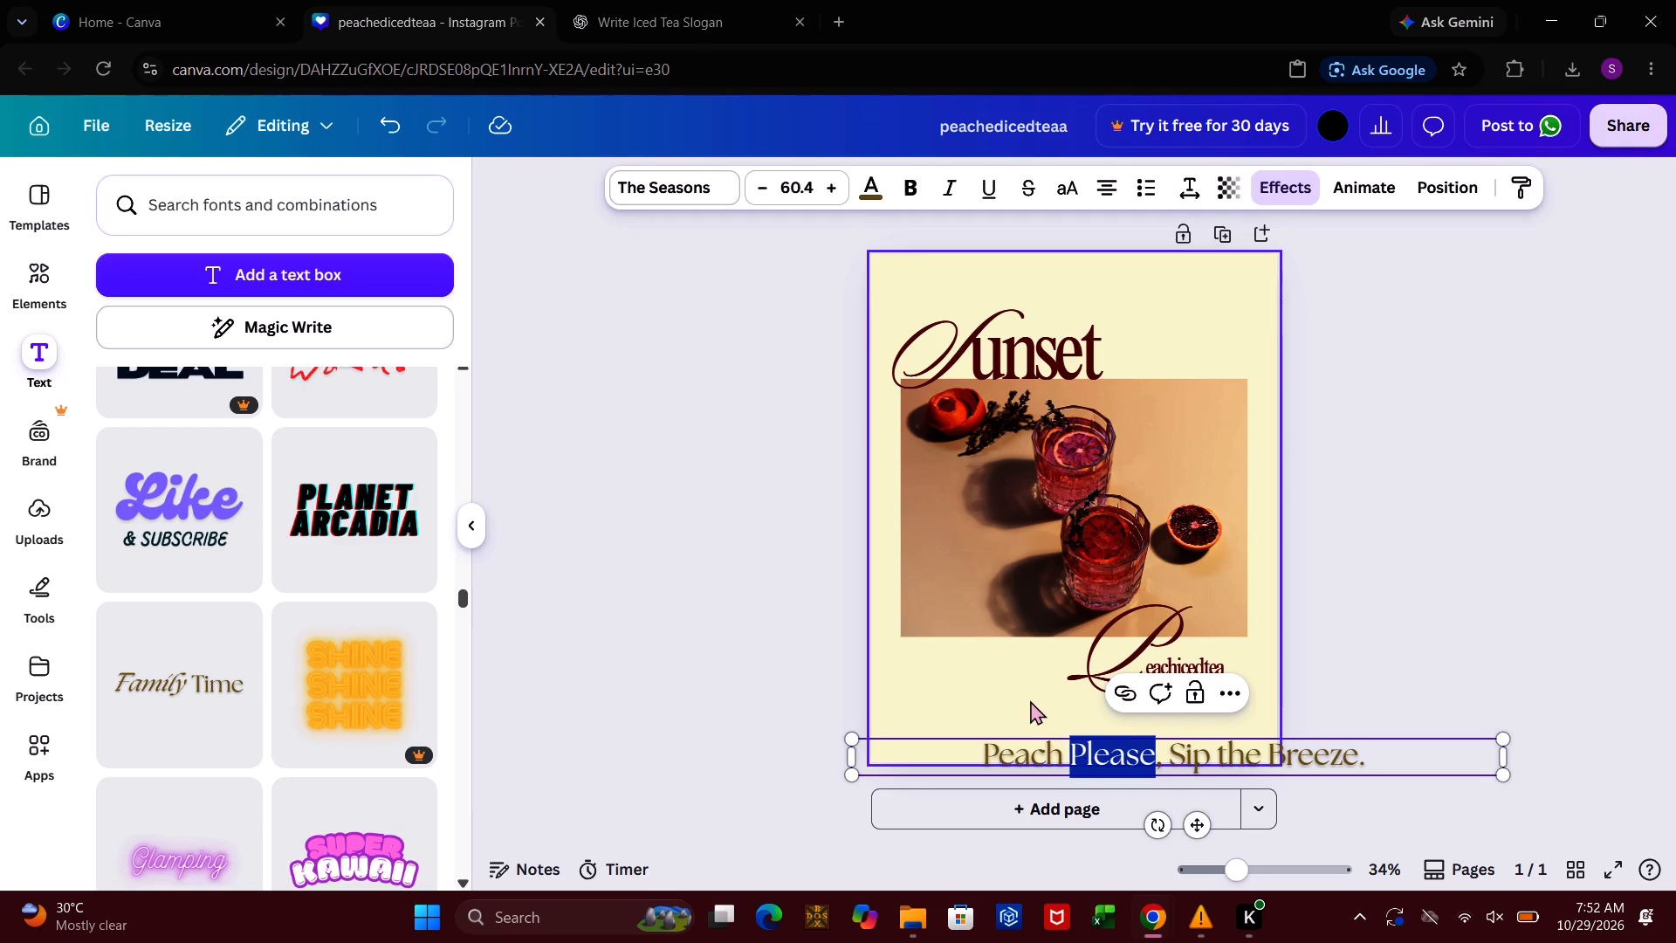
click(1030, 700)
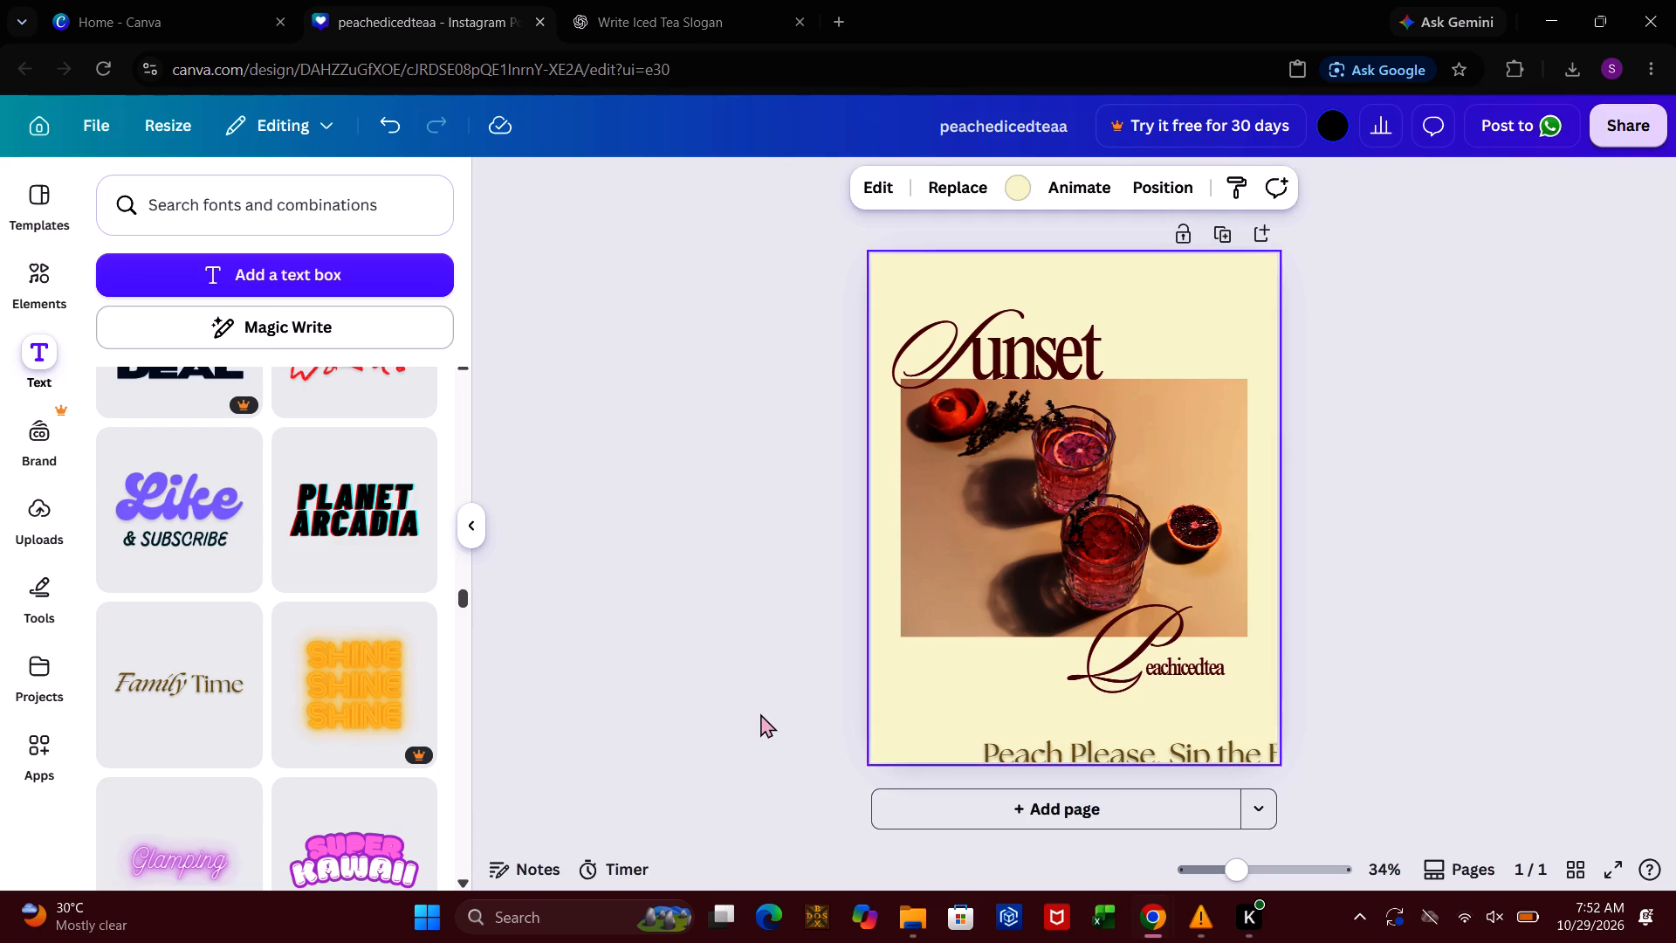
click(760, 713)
Move the one-line peach slogan up fully onto the page, just beneath the photo.
drag(1046, 745, 975, 664)
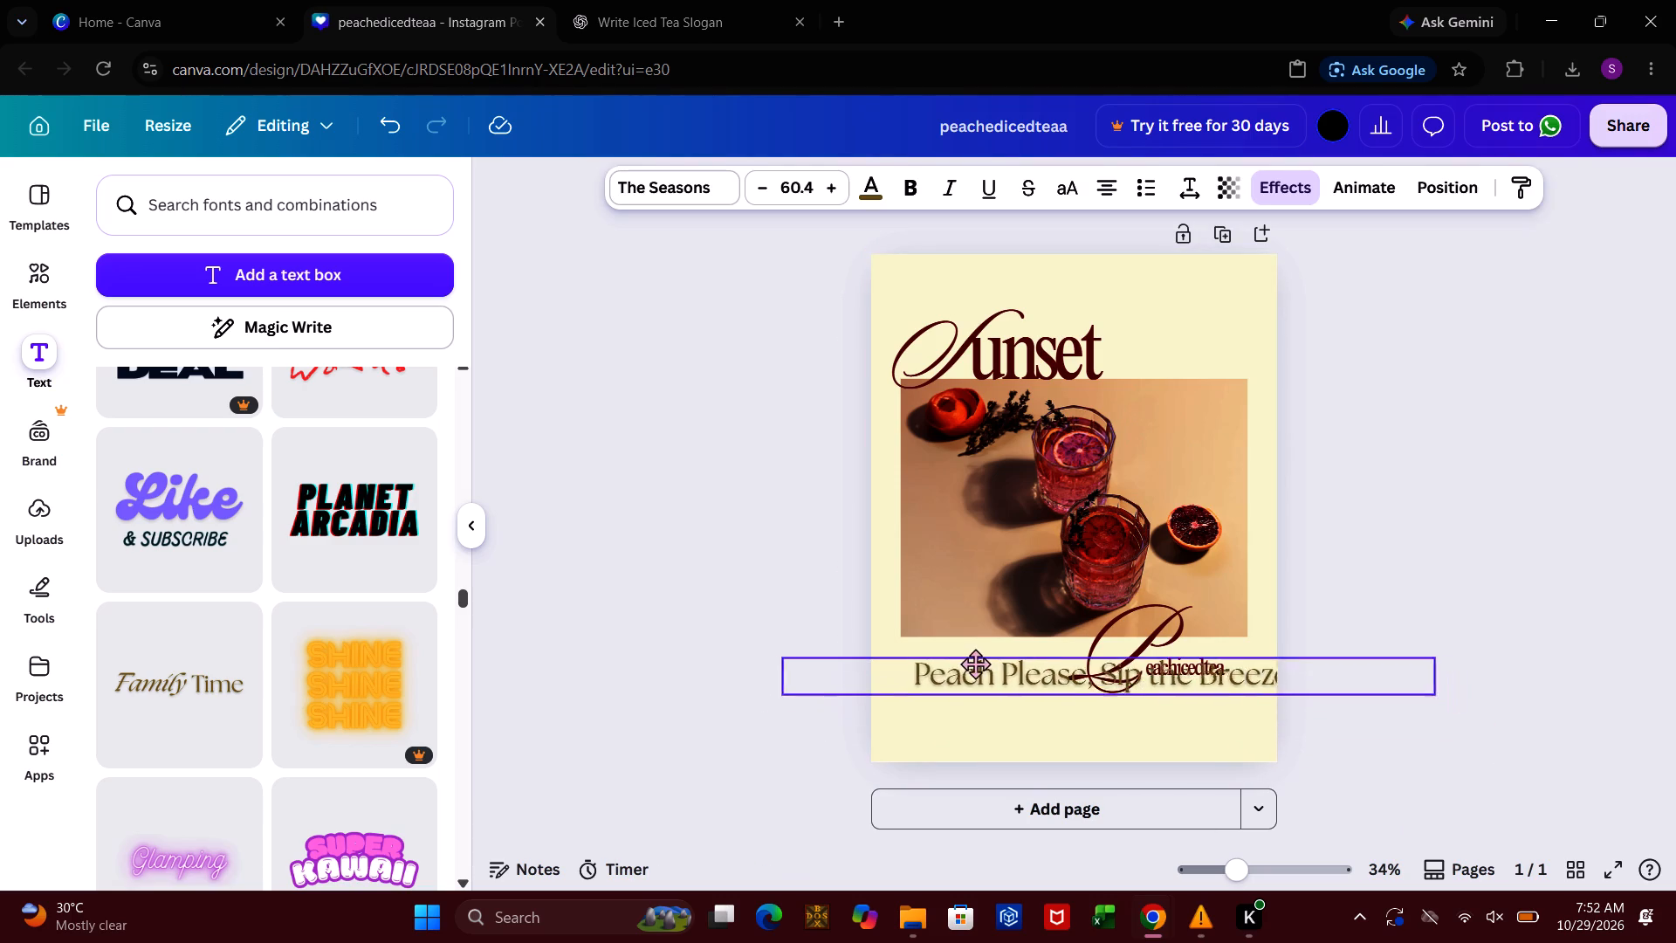
drag(975, 664, 948, 654)
click(948, 654)
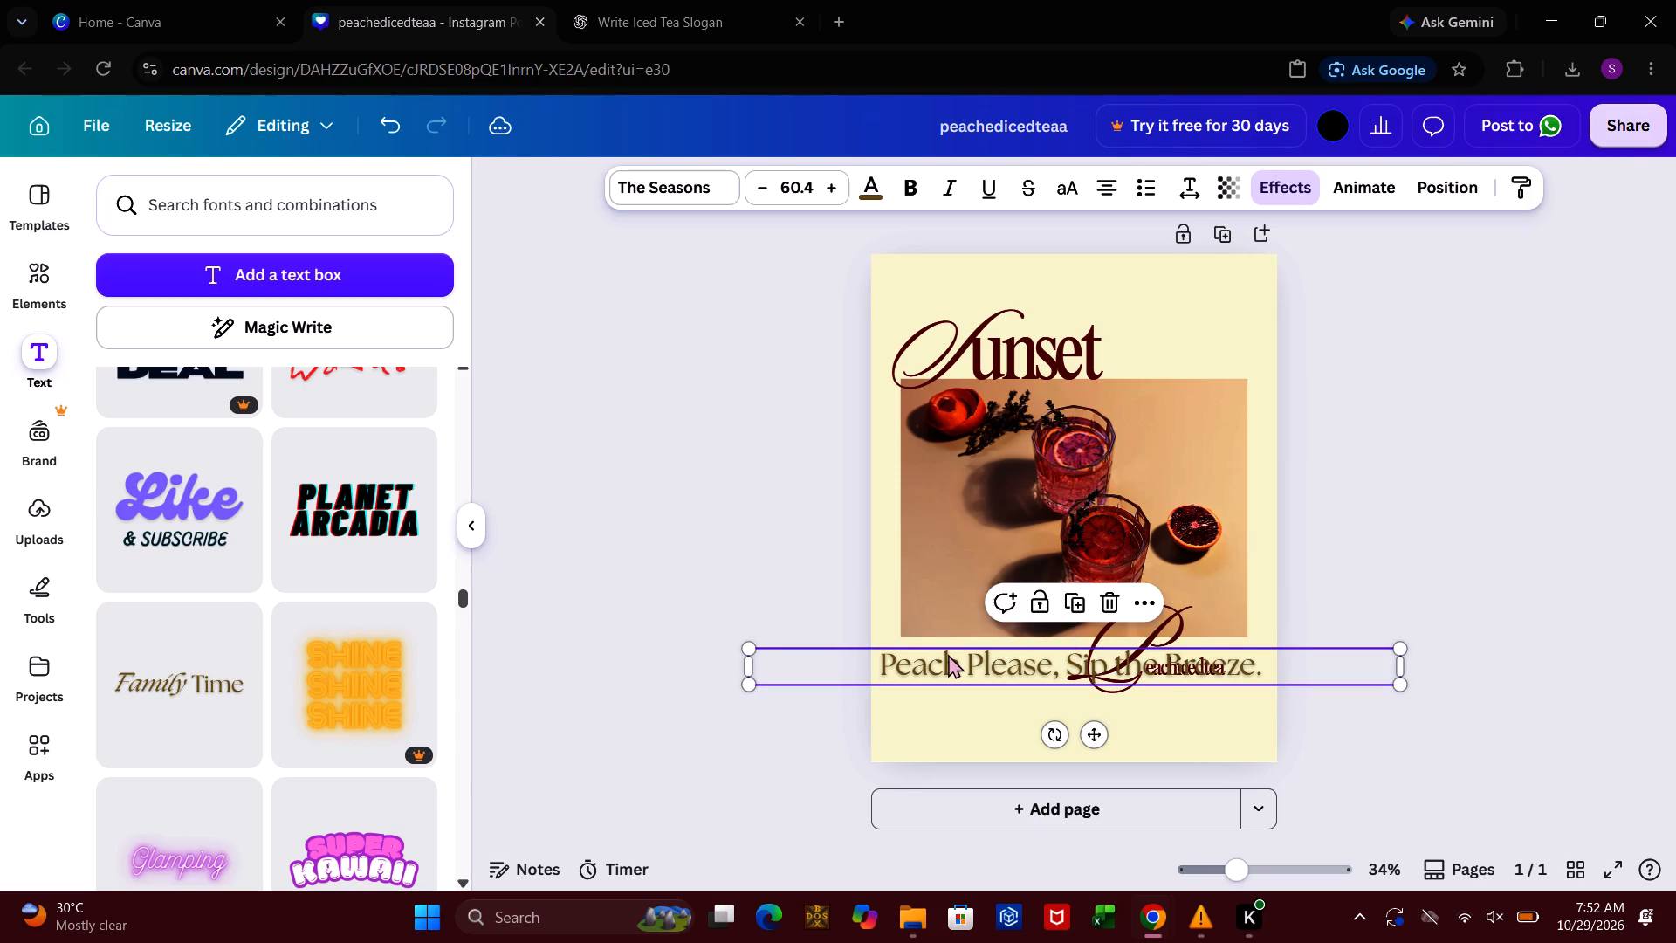
click(1331, 711)
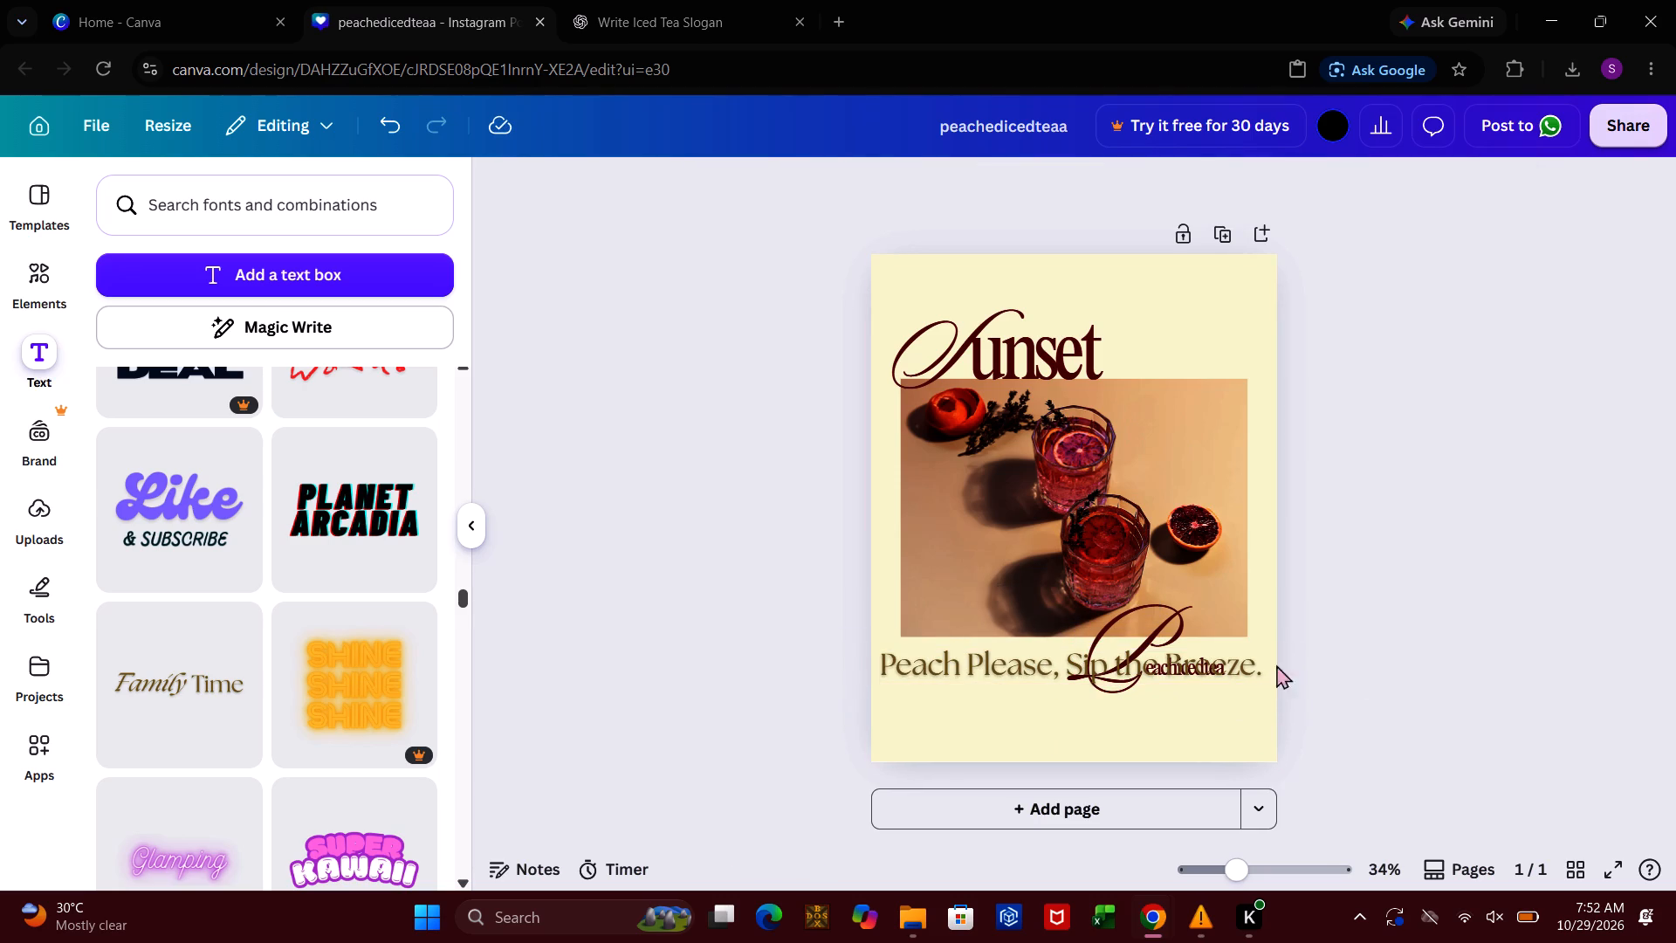
Narrow the slogan's text box from both sides so it wraps onto four lines beside the Peachicedtea label.
click(1217, 661)
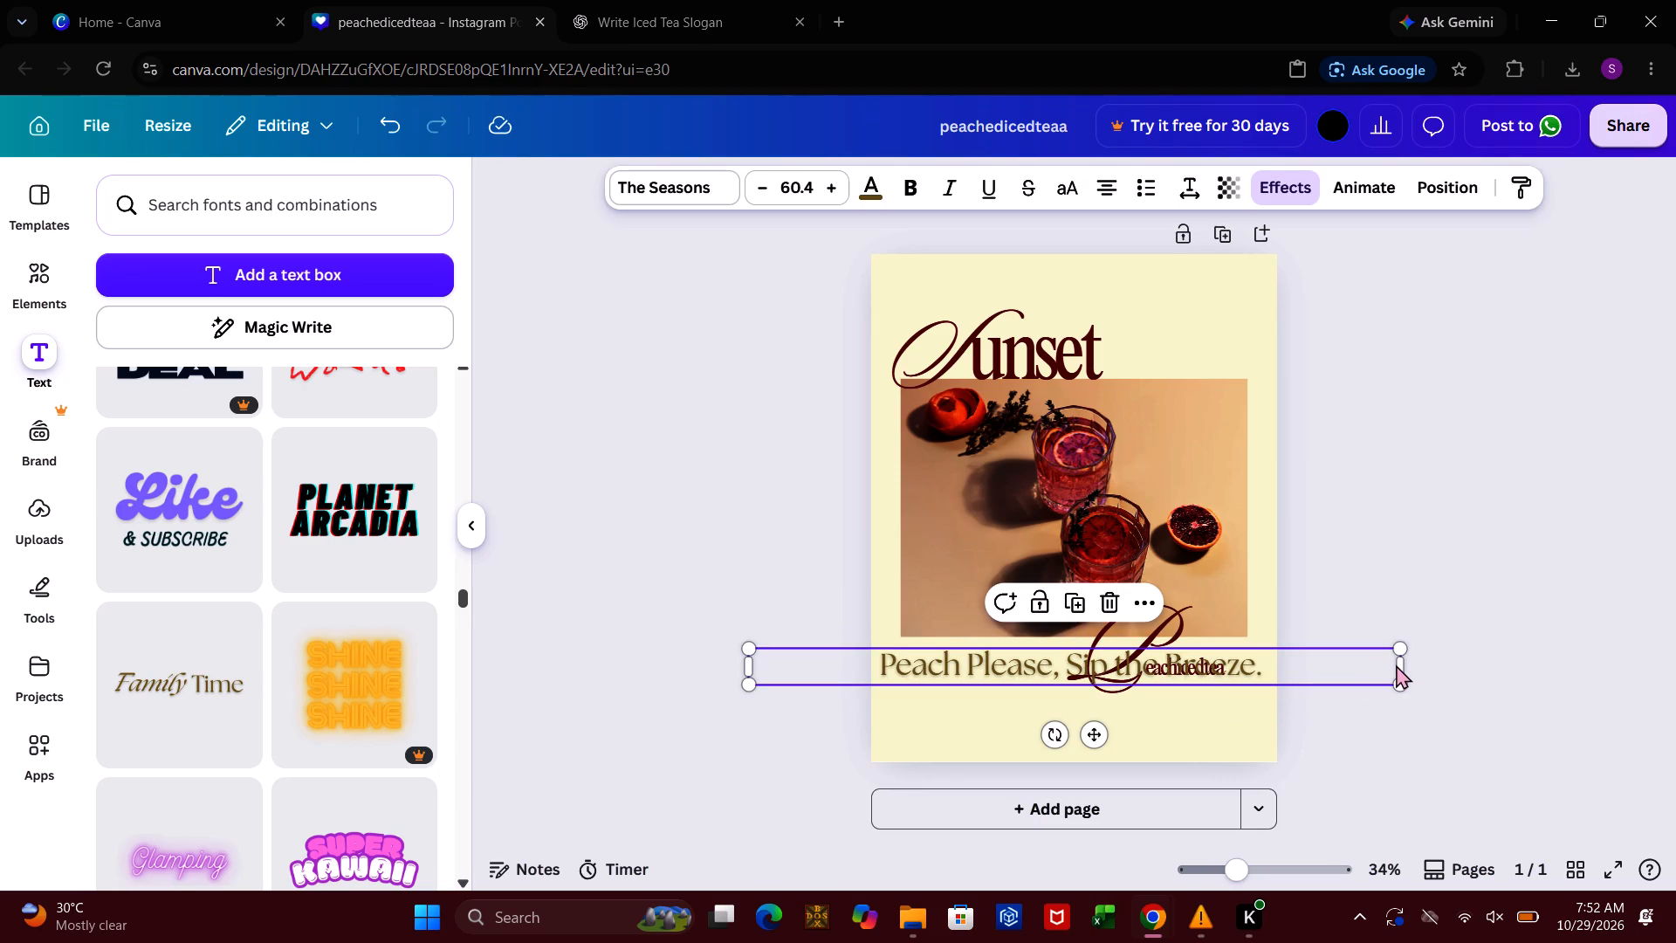
drag(1403, 675, 1210, 678)
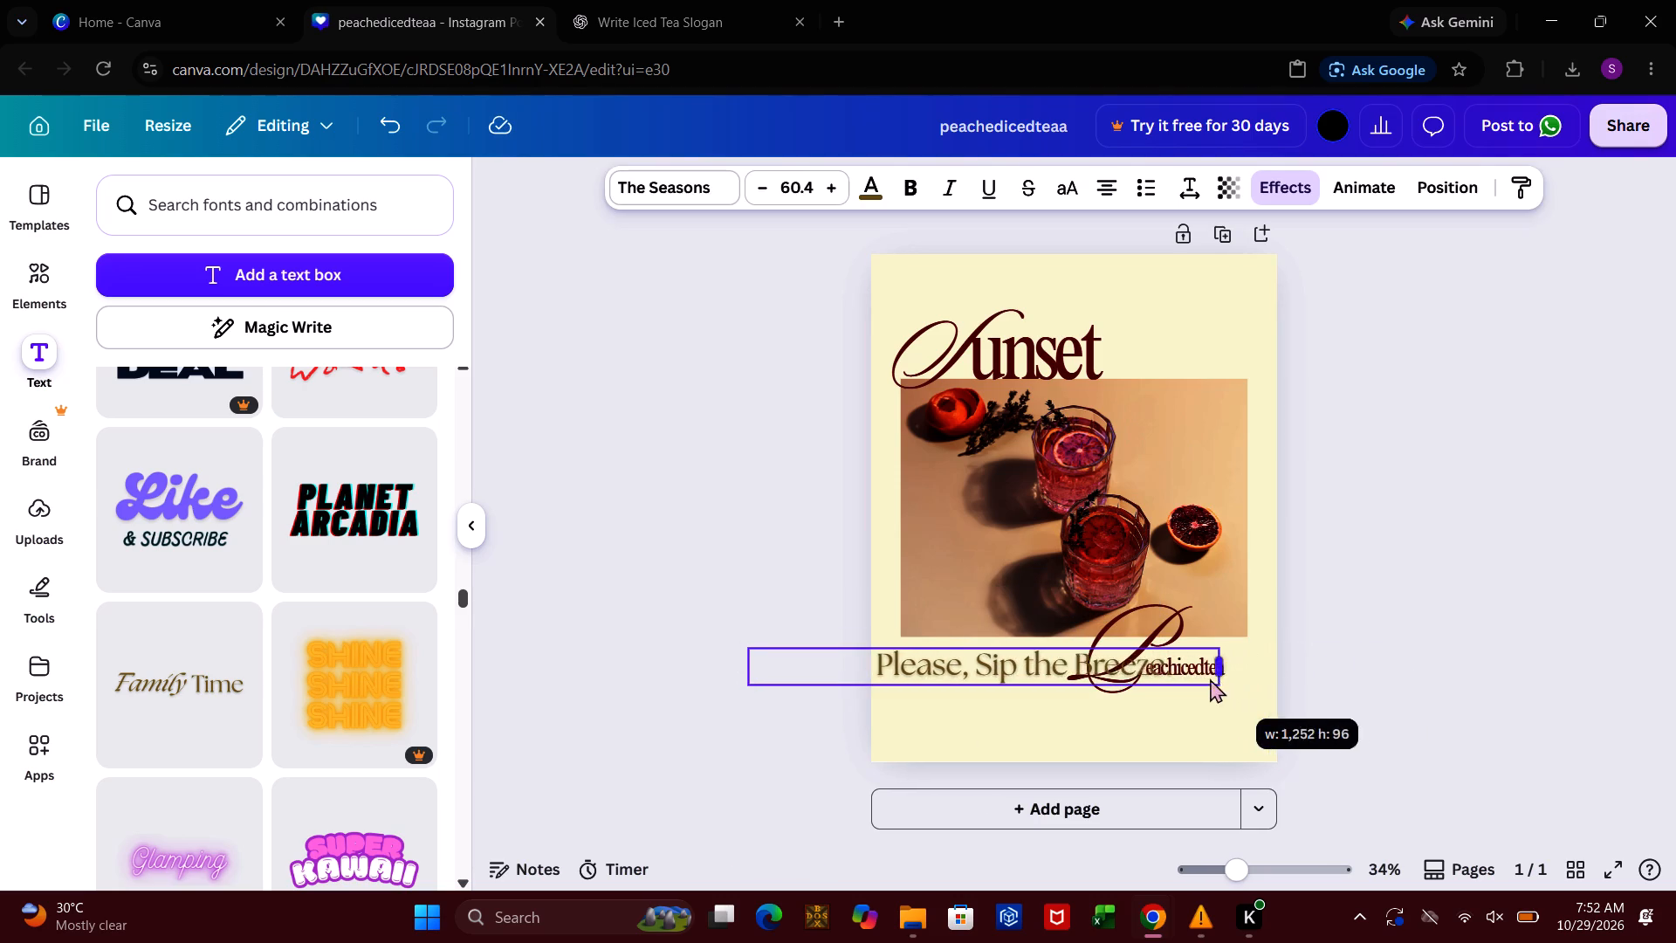
drag(1210, 678, 1047, 695)
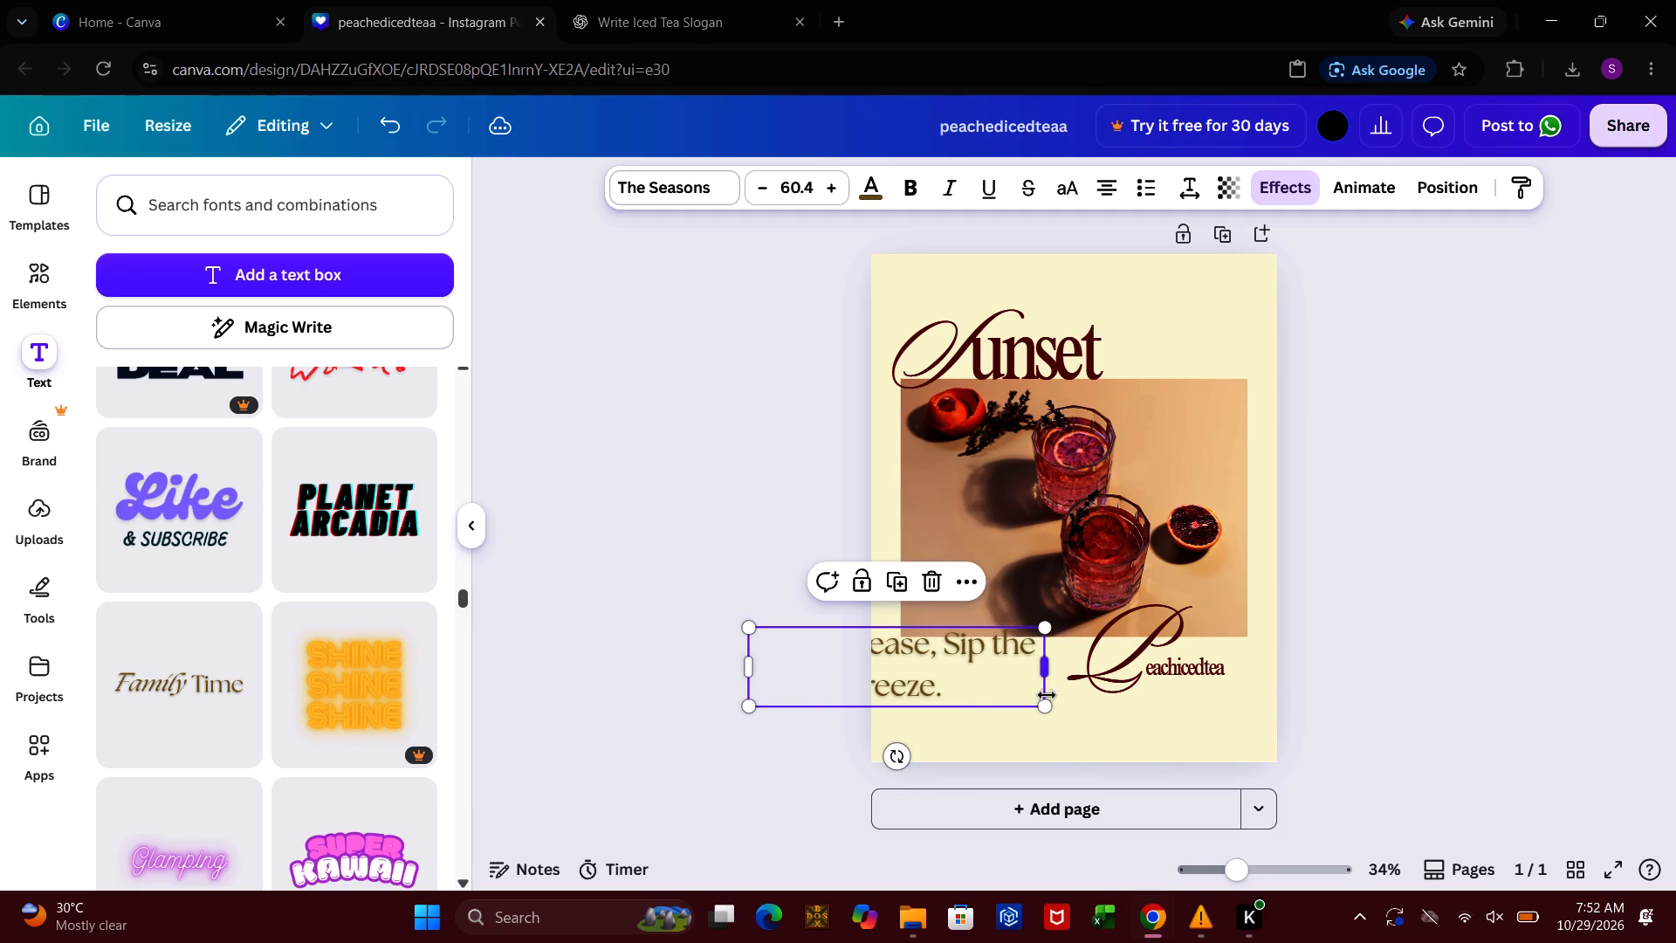
drag(745, 662, 910, 670)
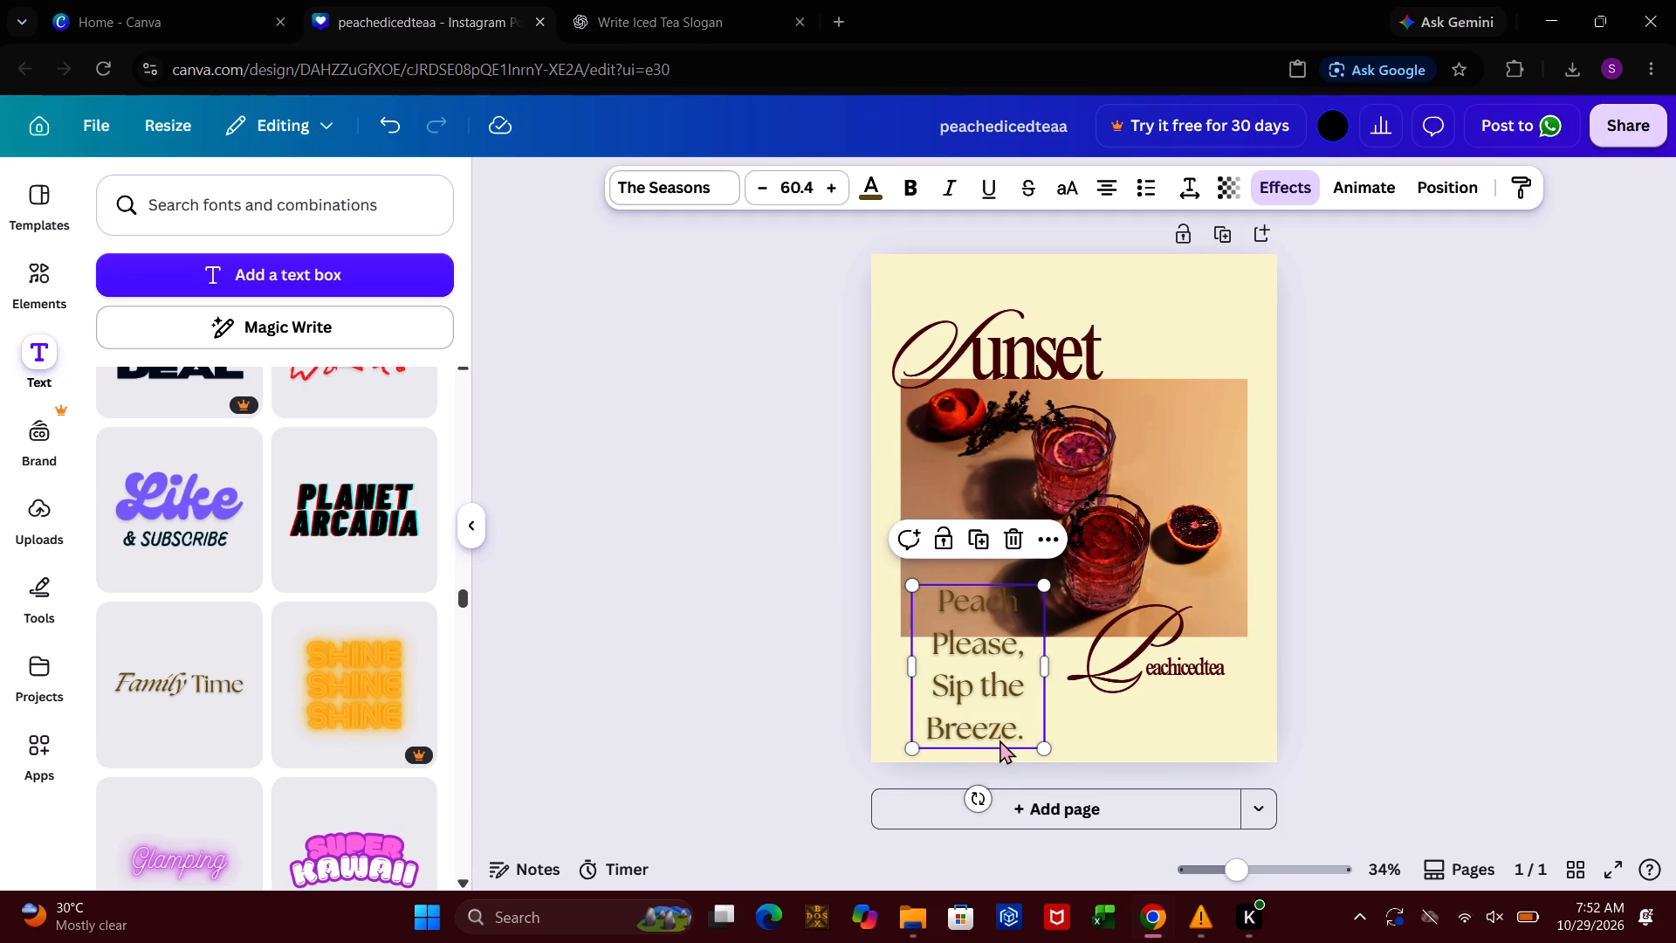
click(1042, 747)
drag(1042, 747, 1012, 692)
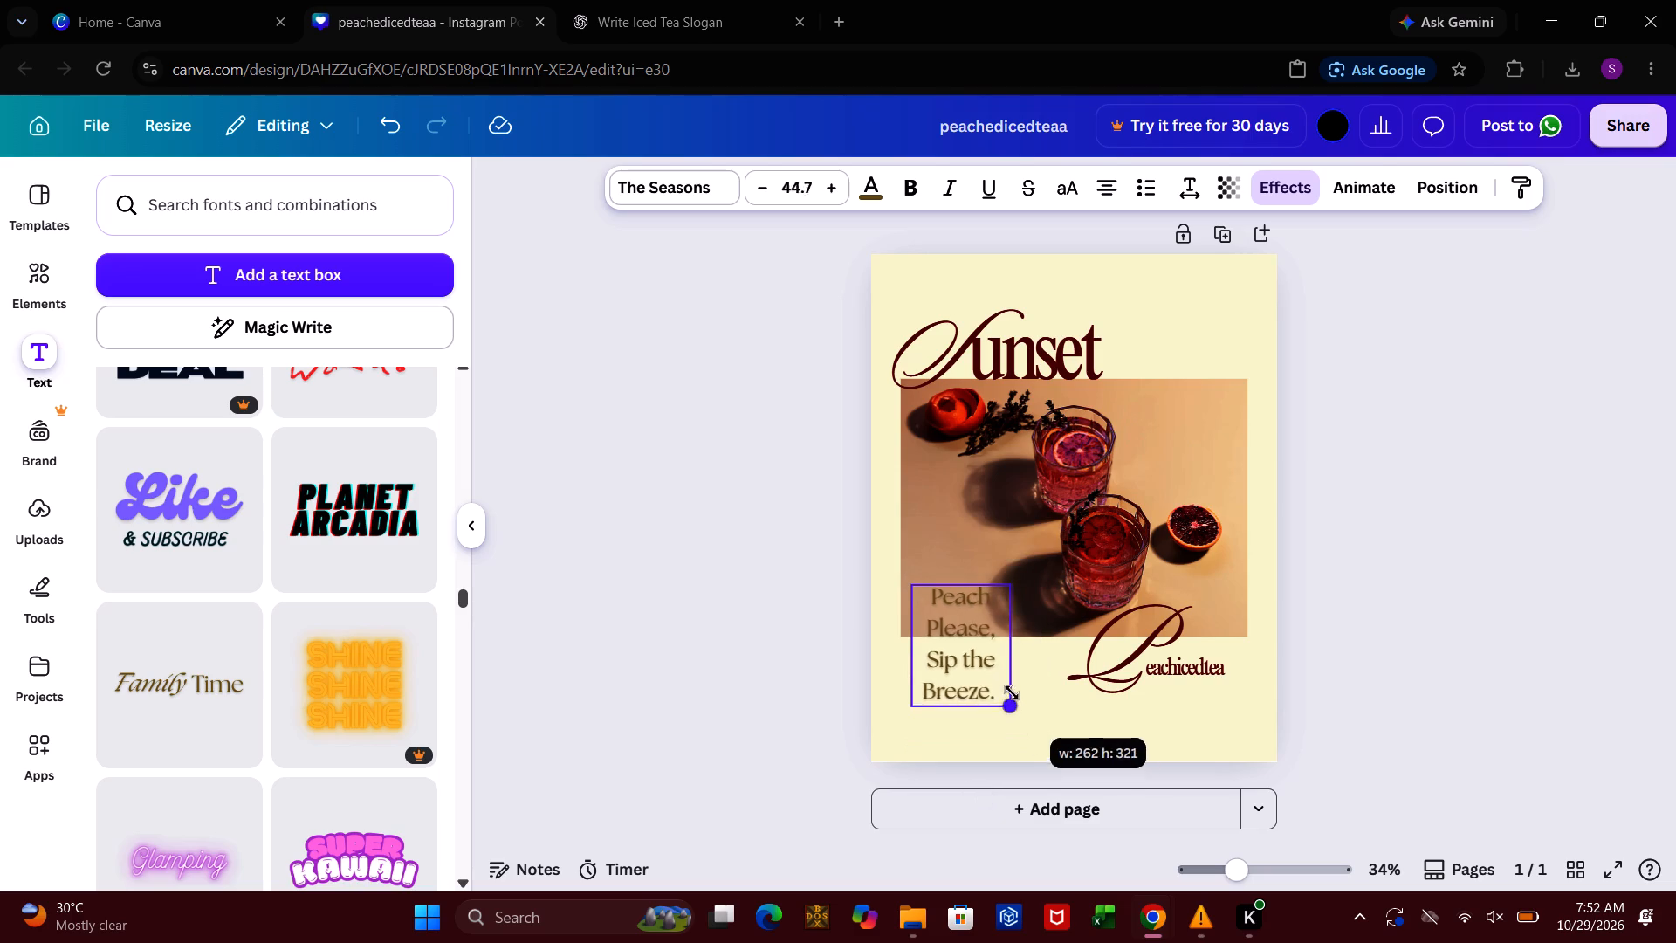
drag(1012, 692, 1005, 677)
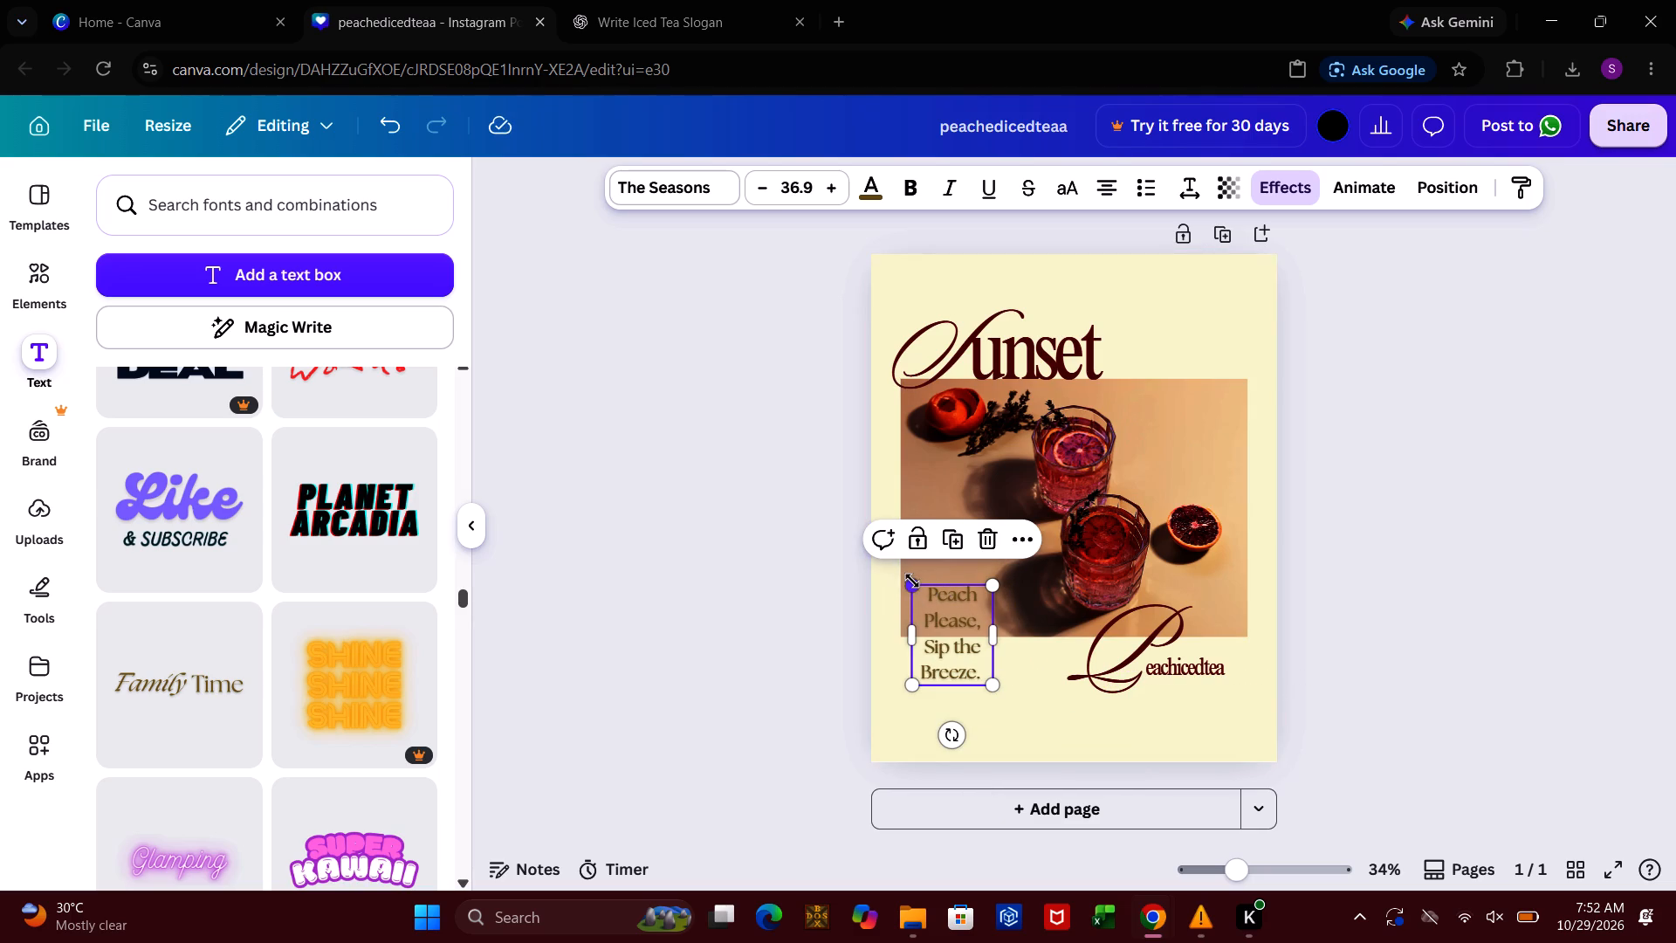
drag(912, 581, 917, 598)
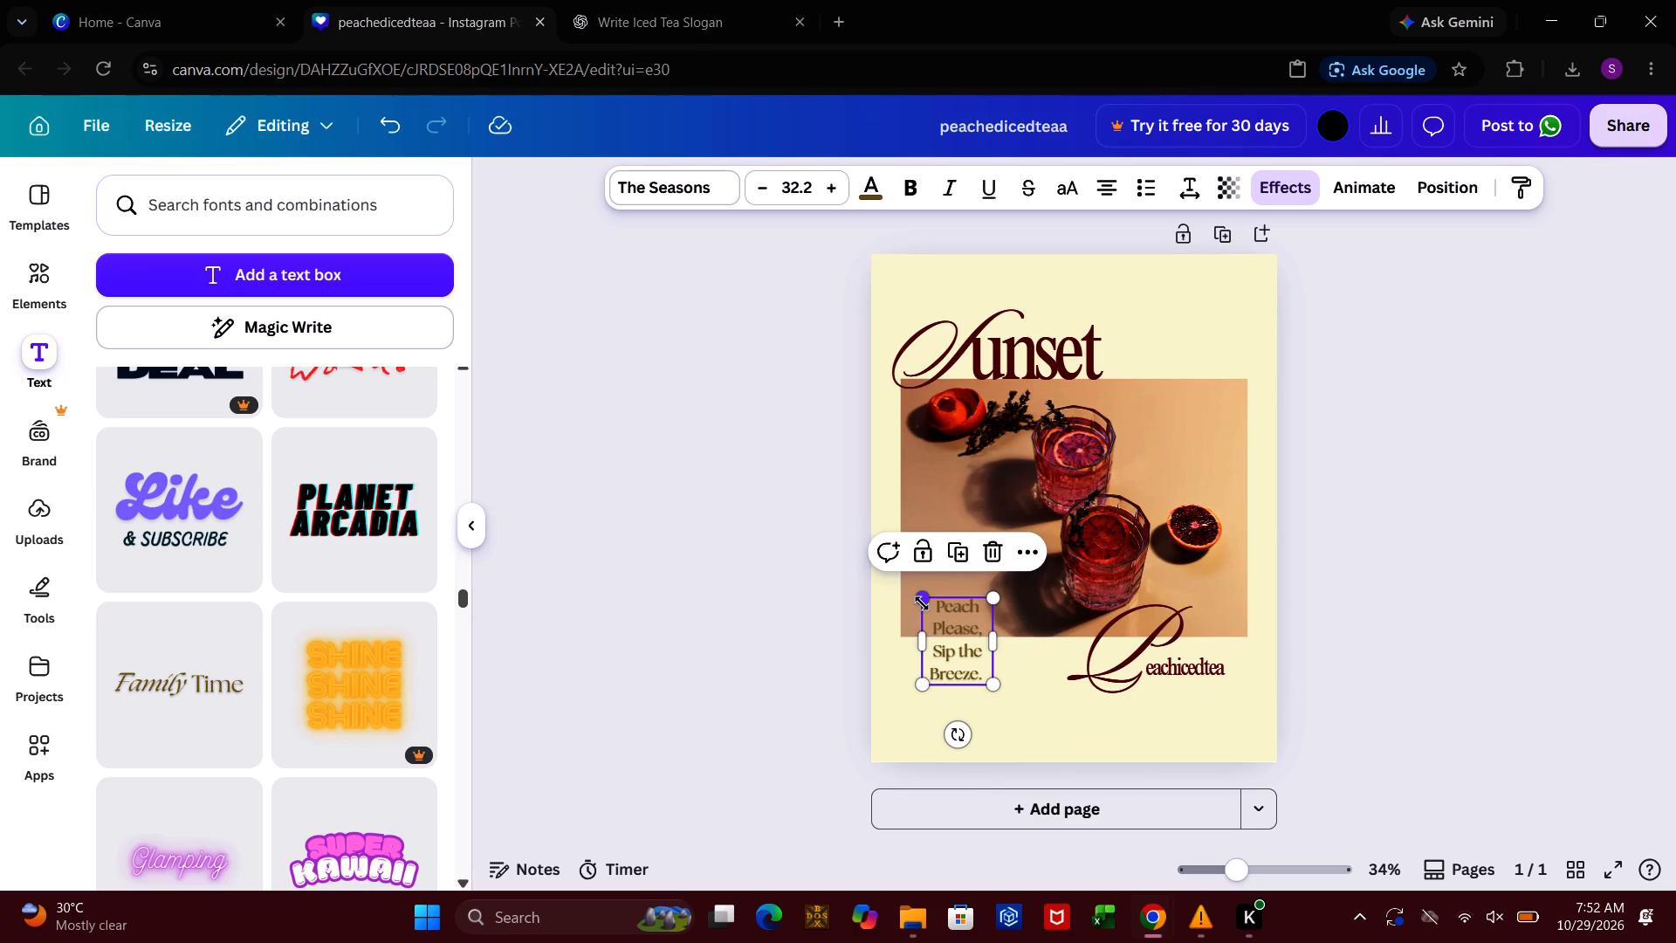
drag(922, 603, 890, 573)
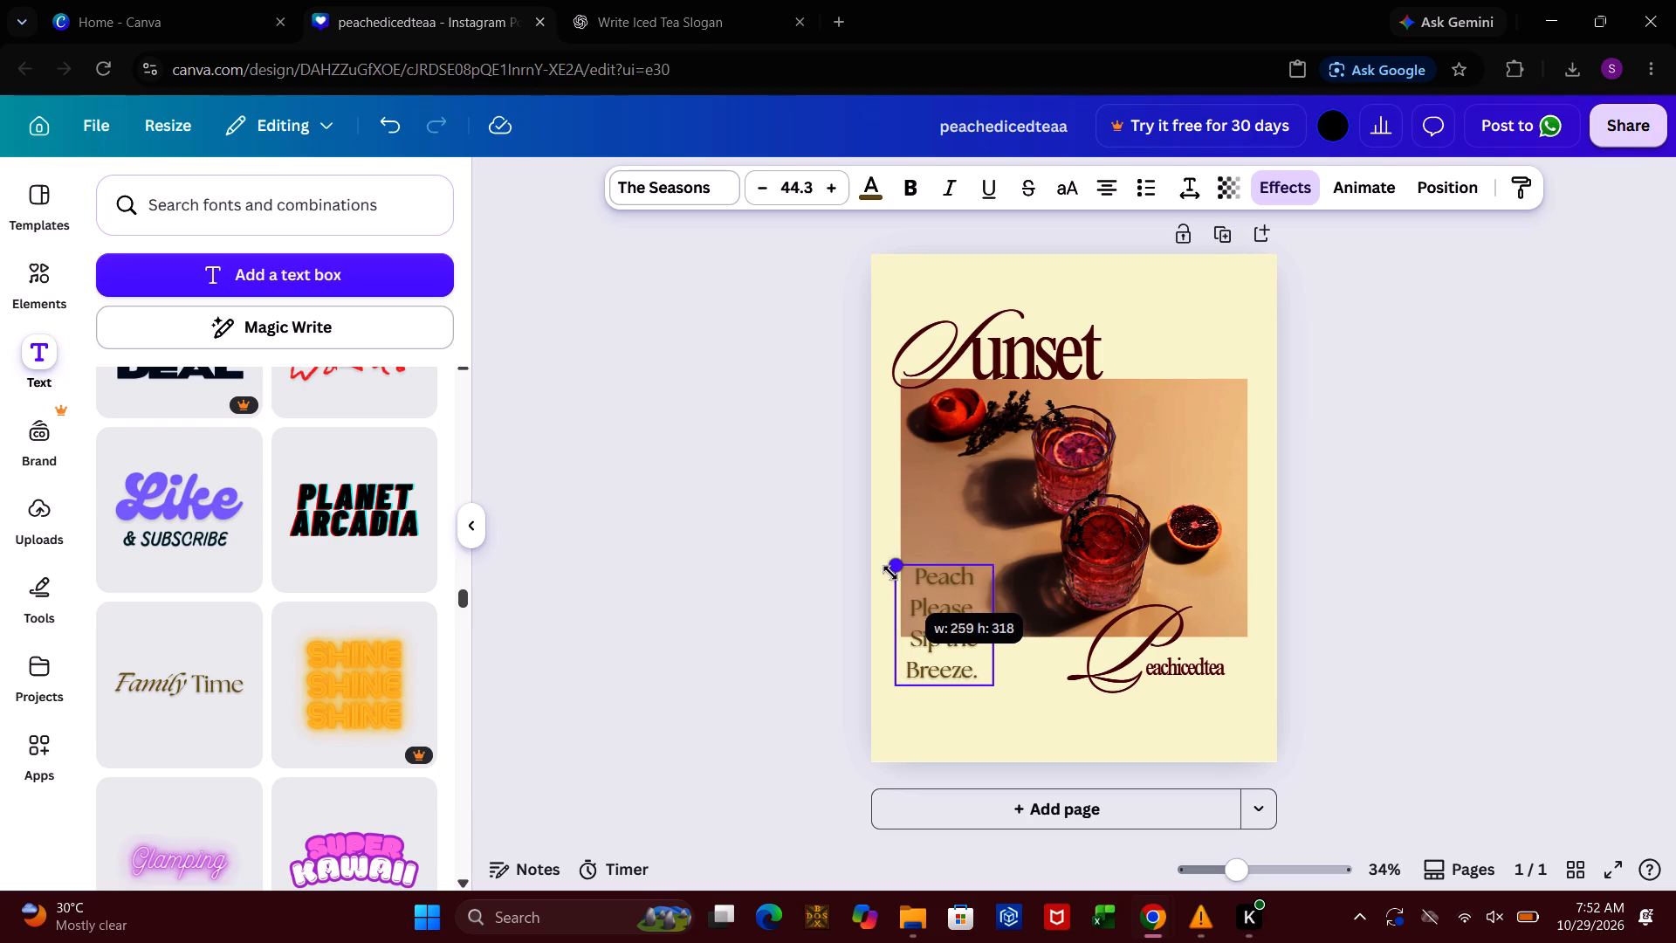
drag(890, 573, 883, 570)
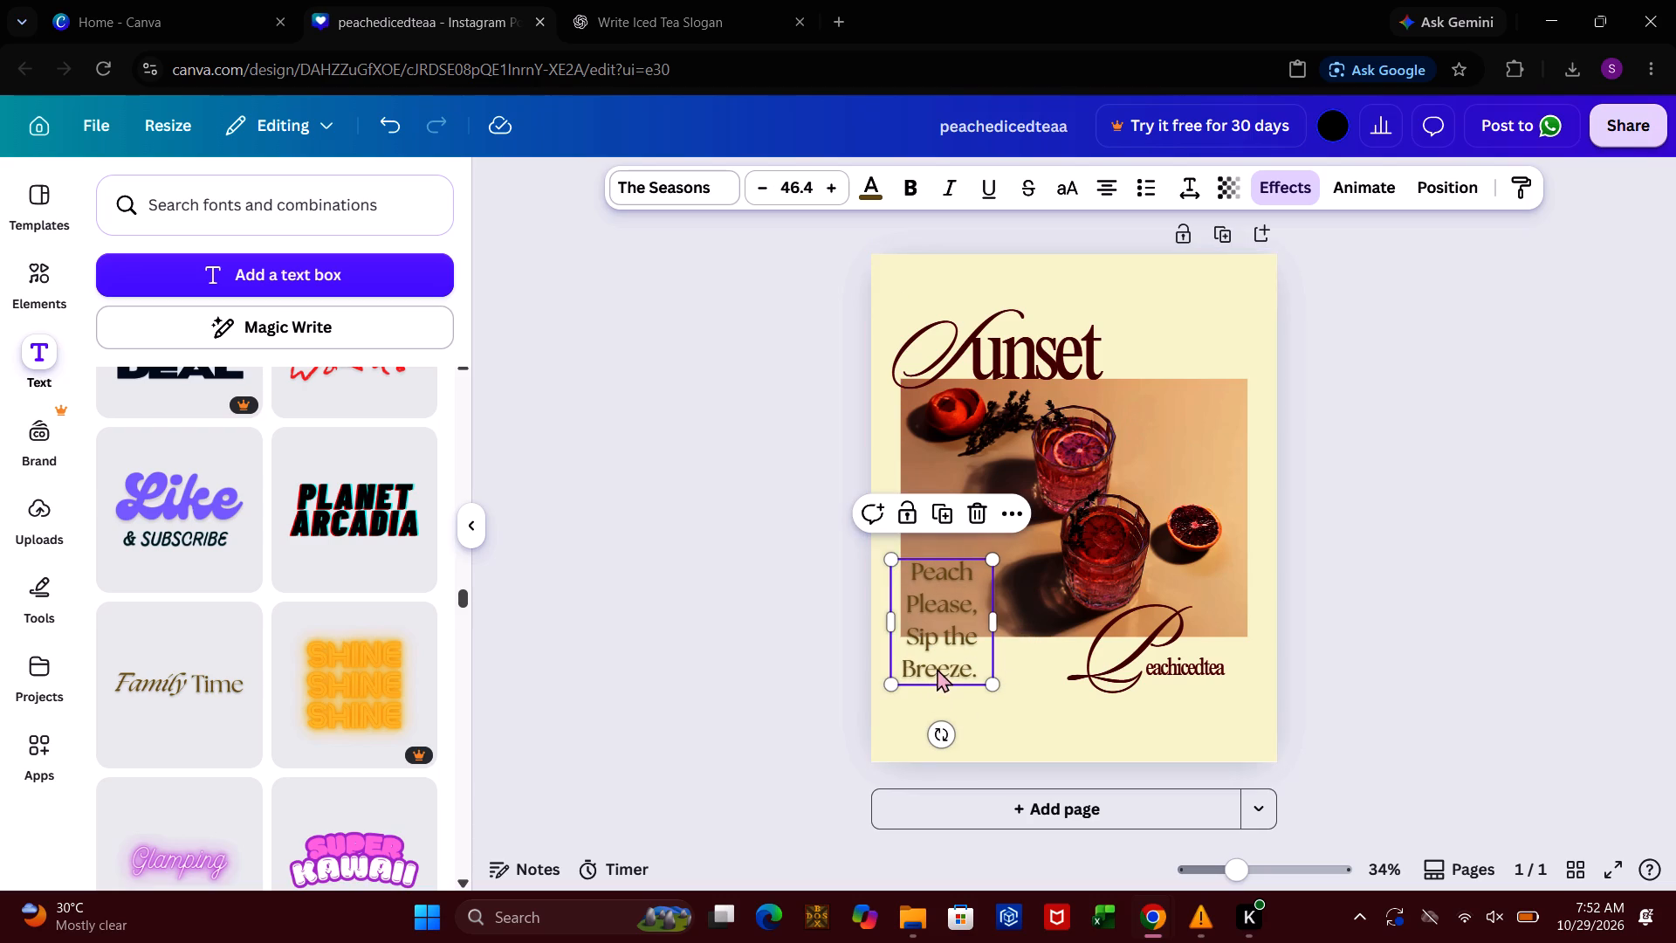
click(895, 685)
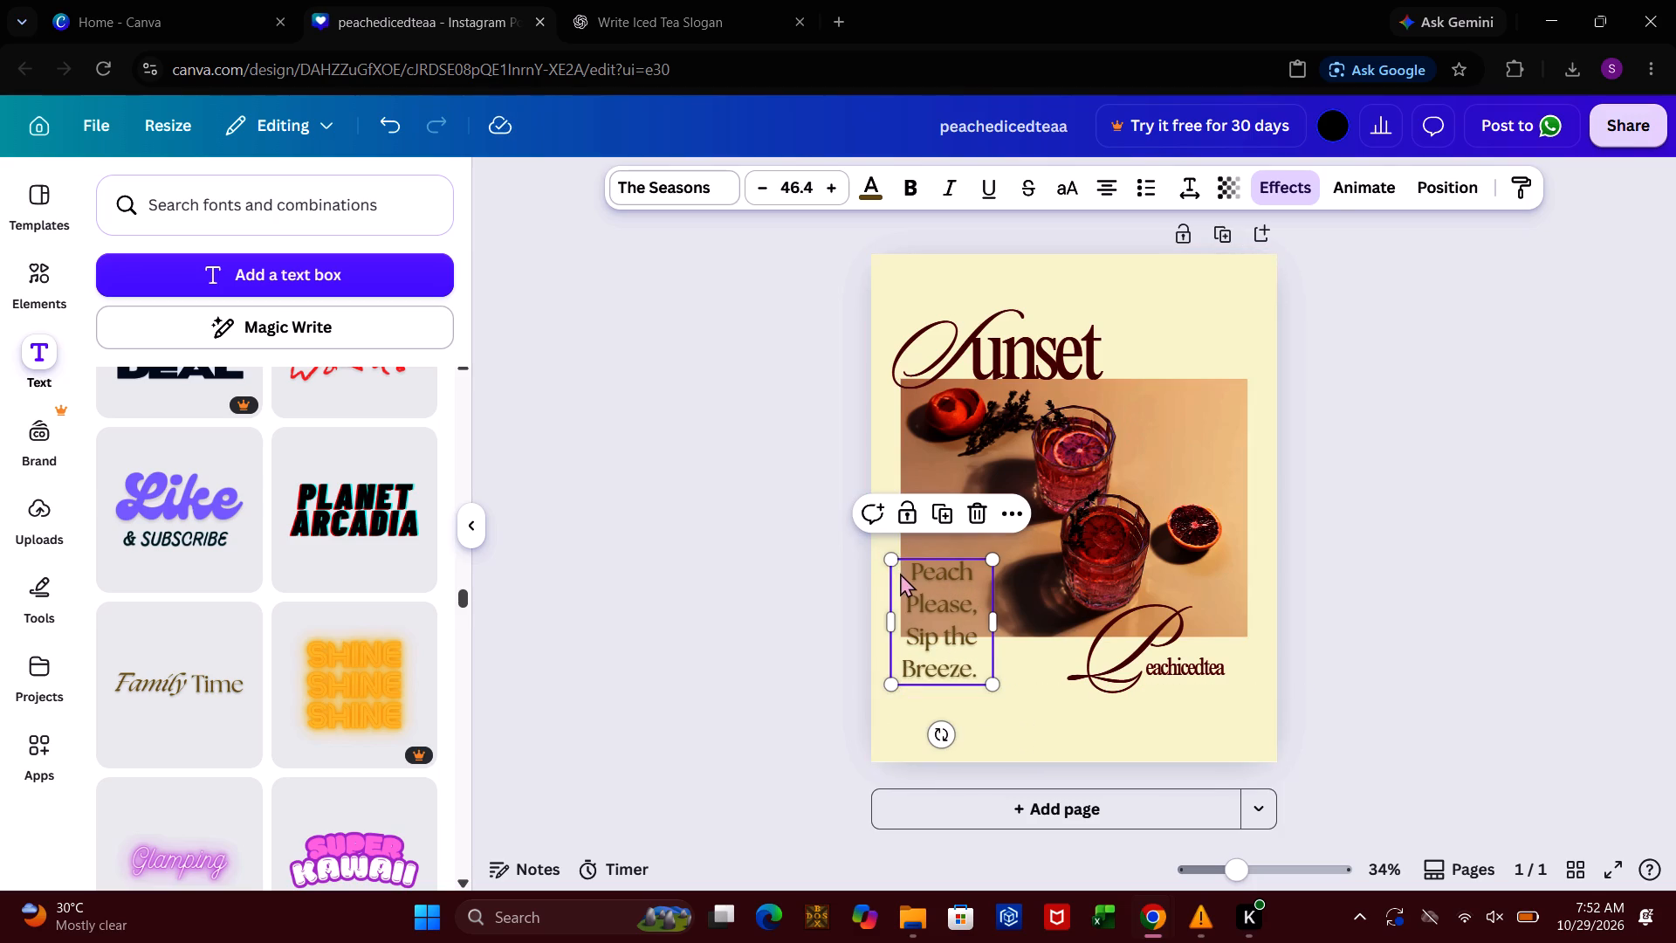
click(888, 560)
drag(888, 560, 897, 568)
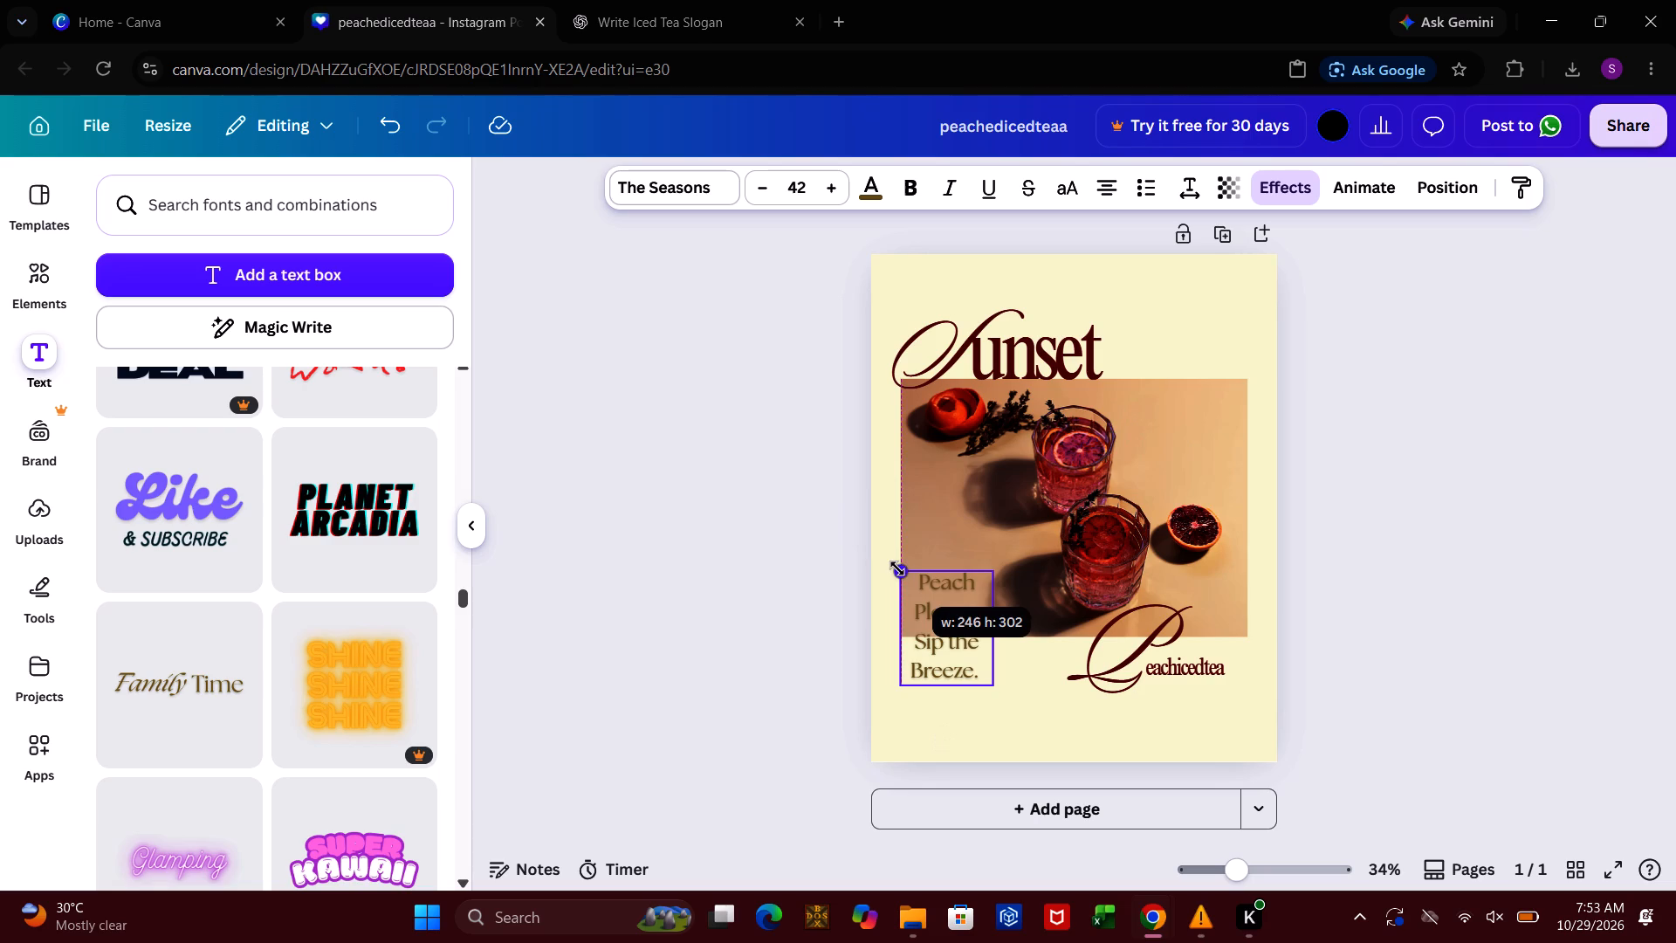
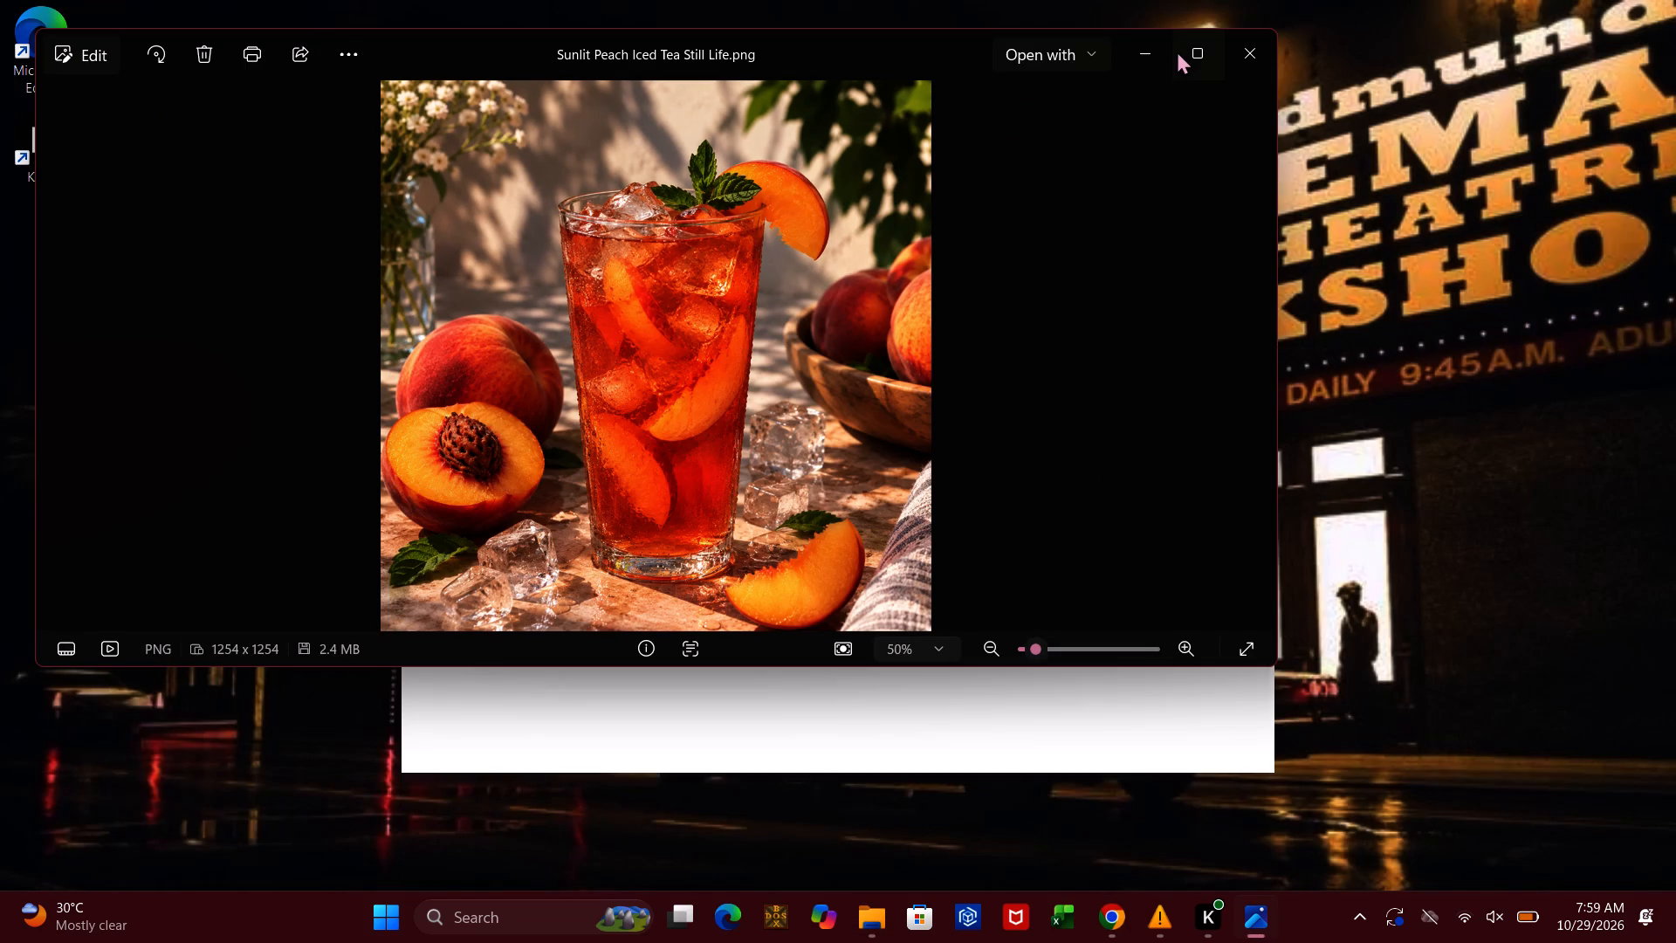
Maximize the Photos window to view the "Sunlit Peach Iced Tea Still Life" image at a larger size.
click(1178, 52)
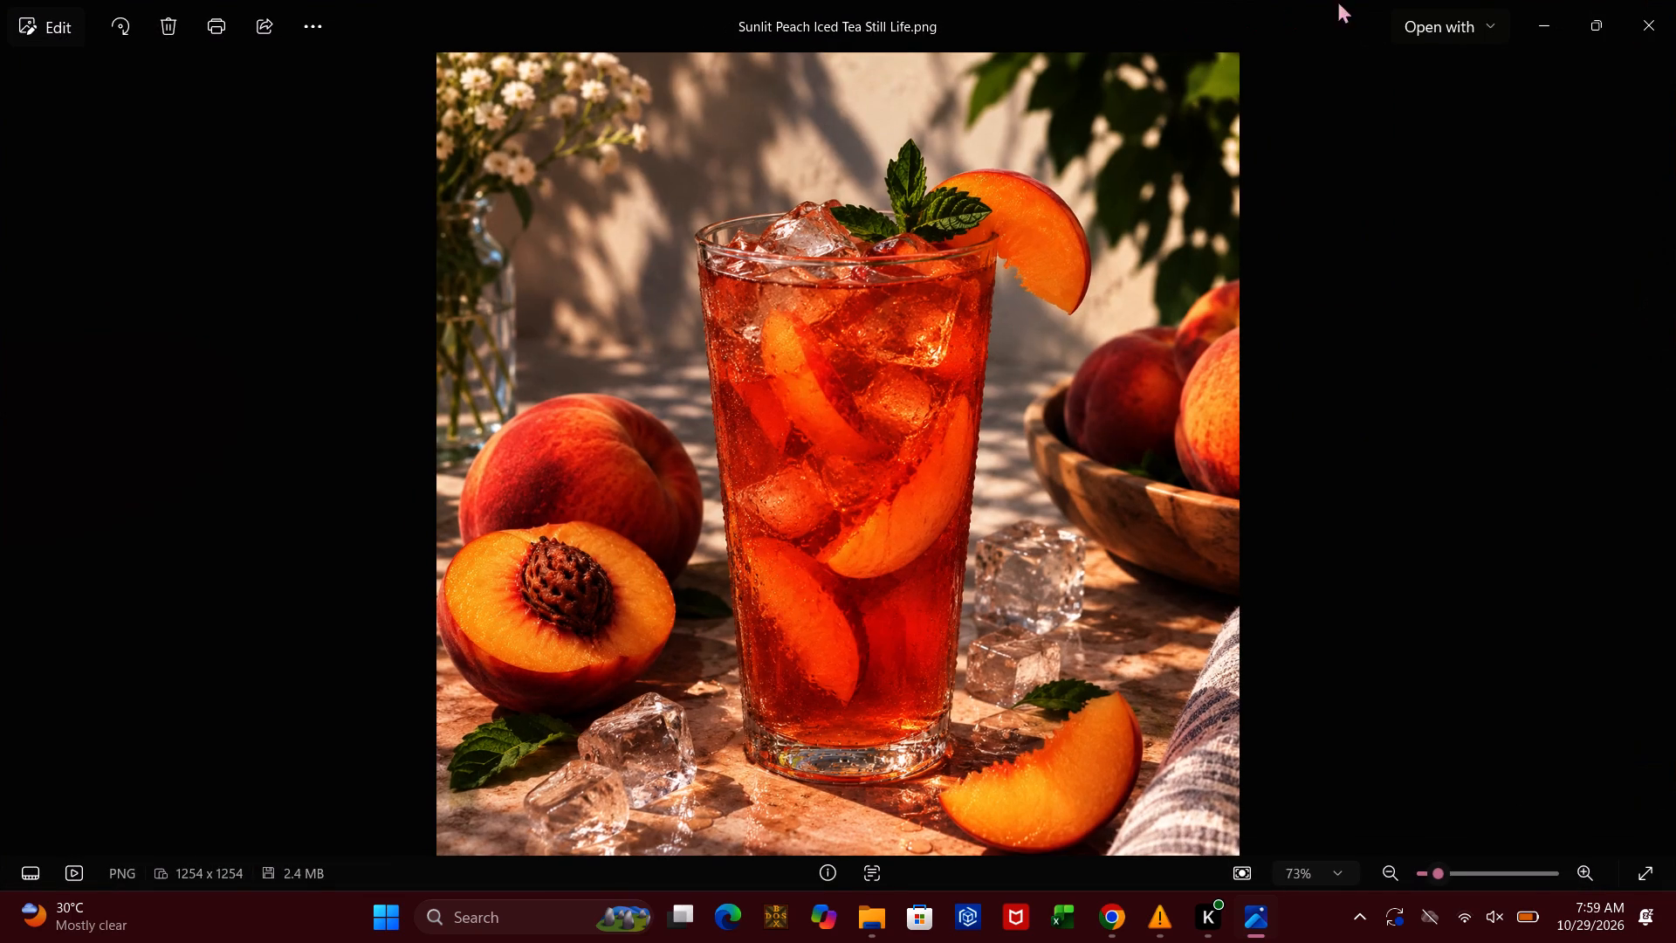
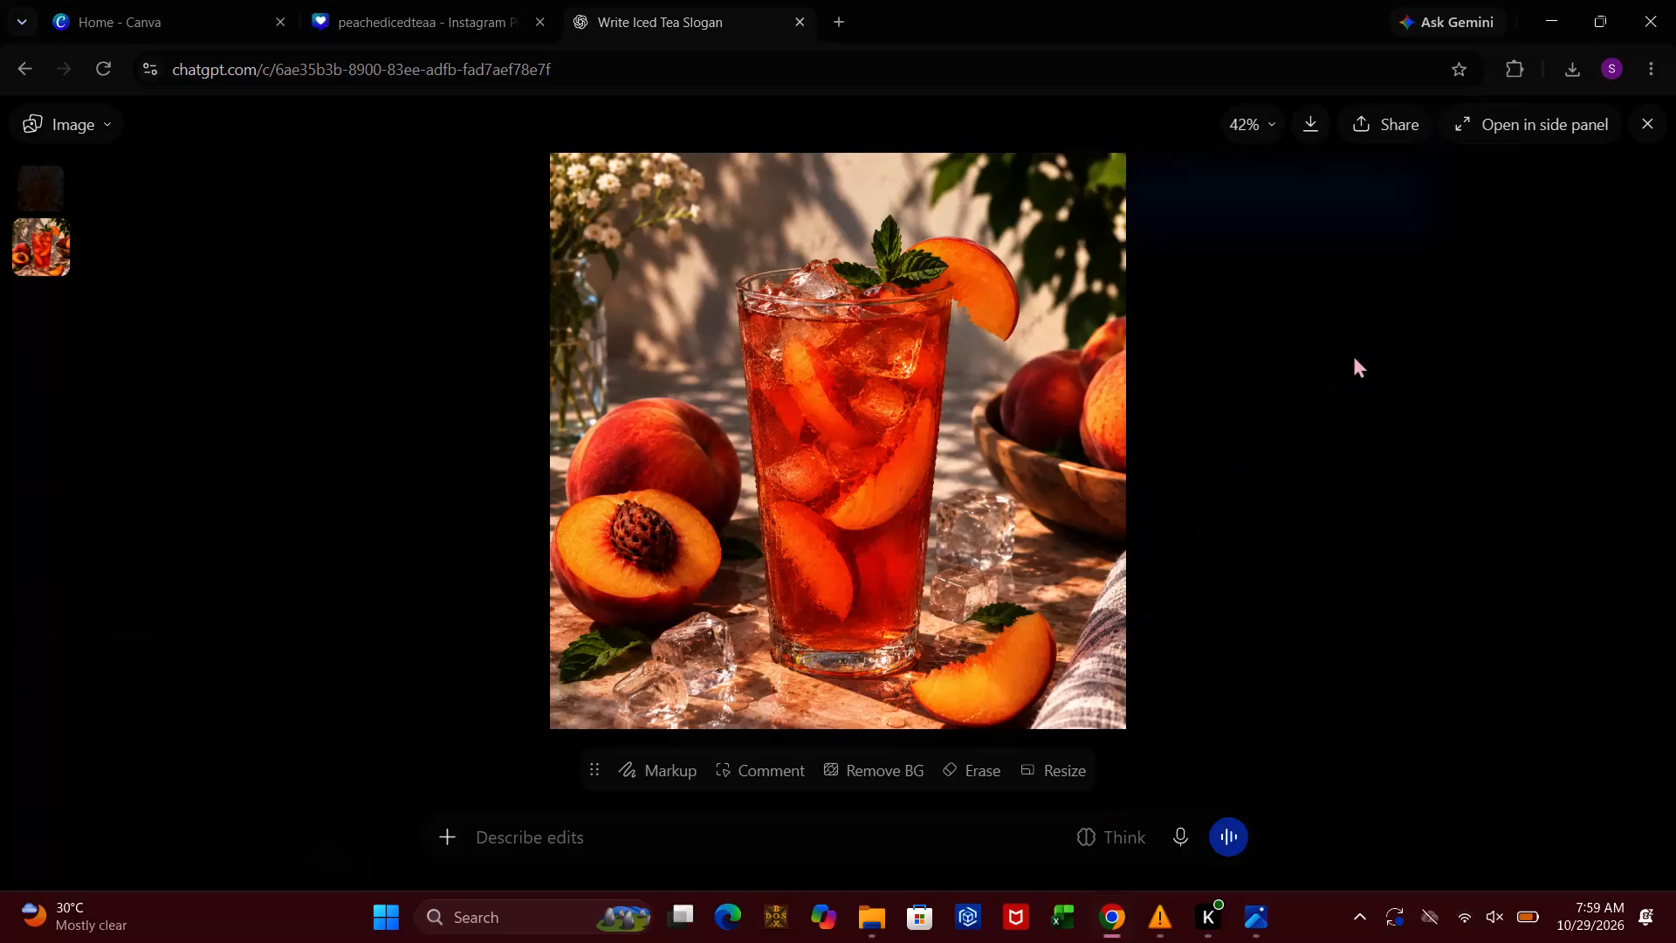
Switch to the peachedicedteaa design in Canva and try to upload the image file "ice" from the Downloads folder.
click(539, 4)
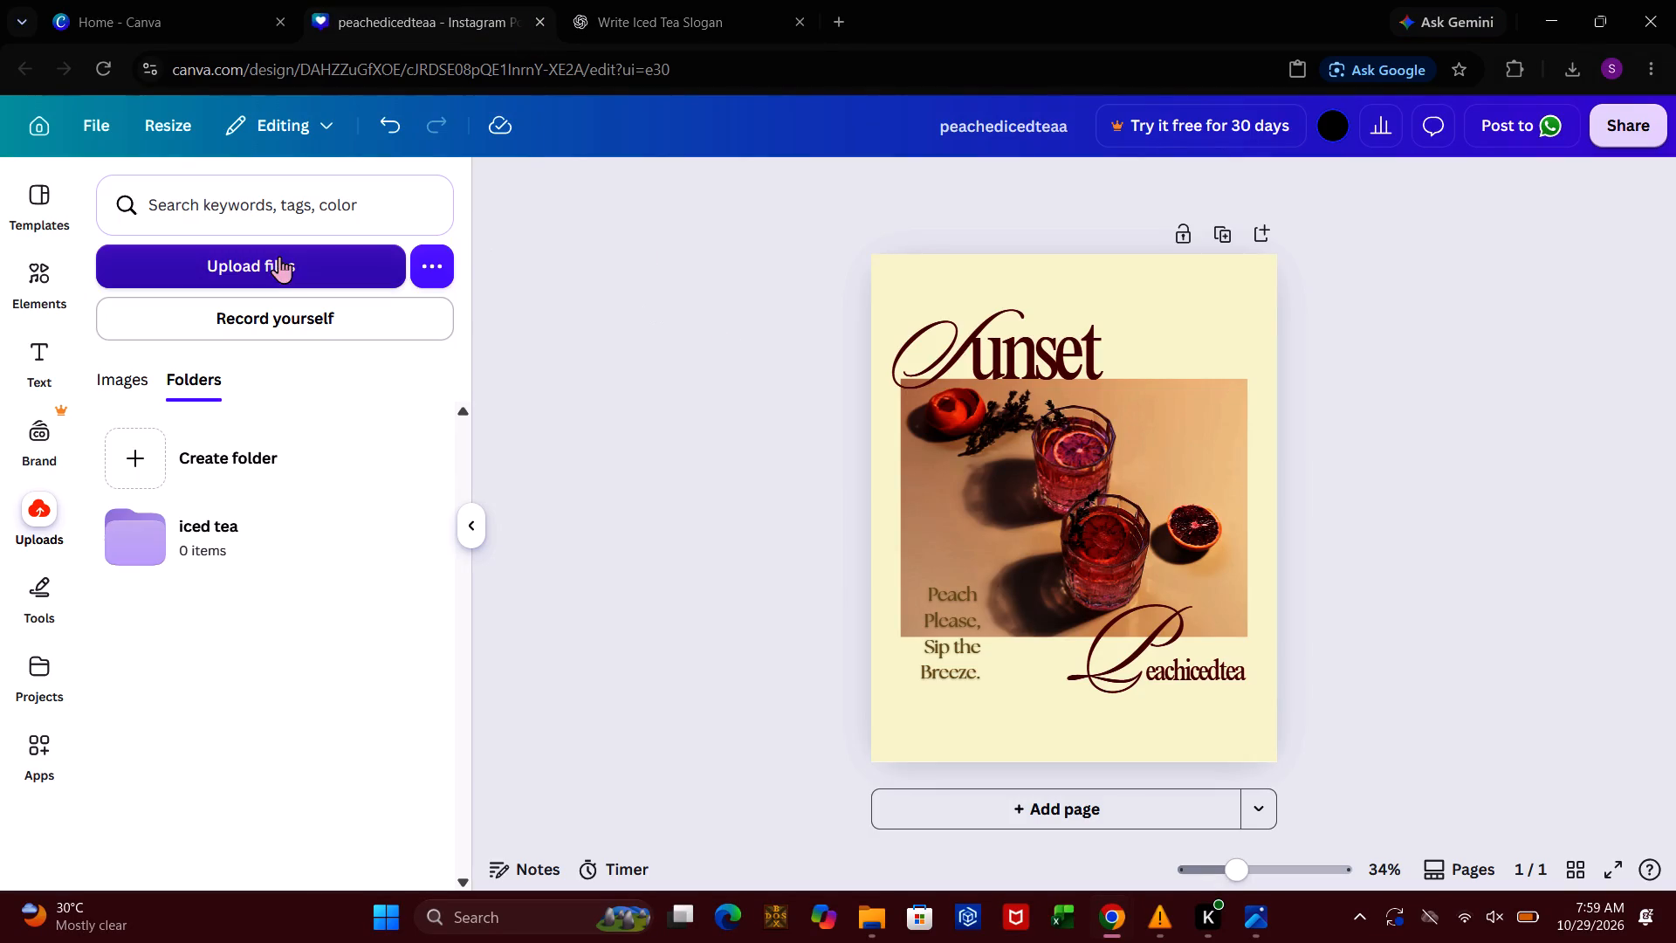
click(279, 256)
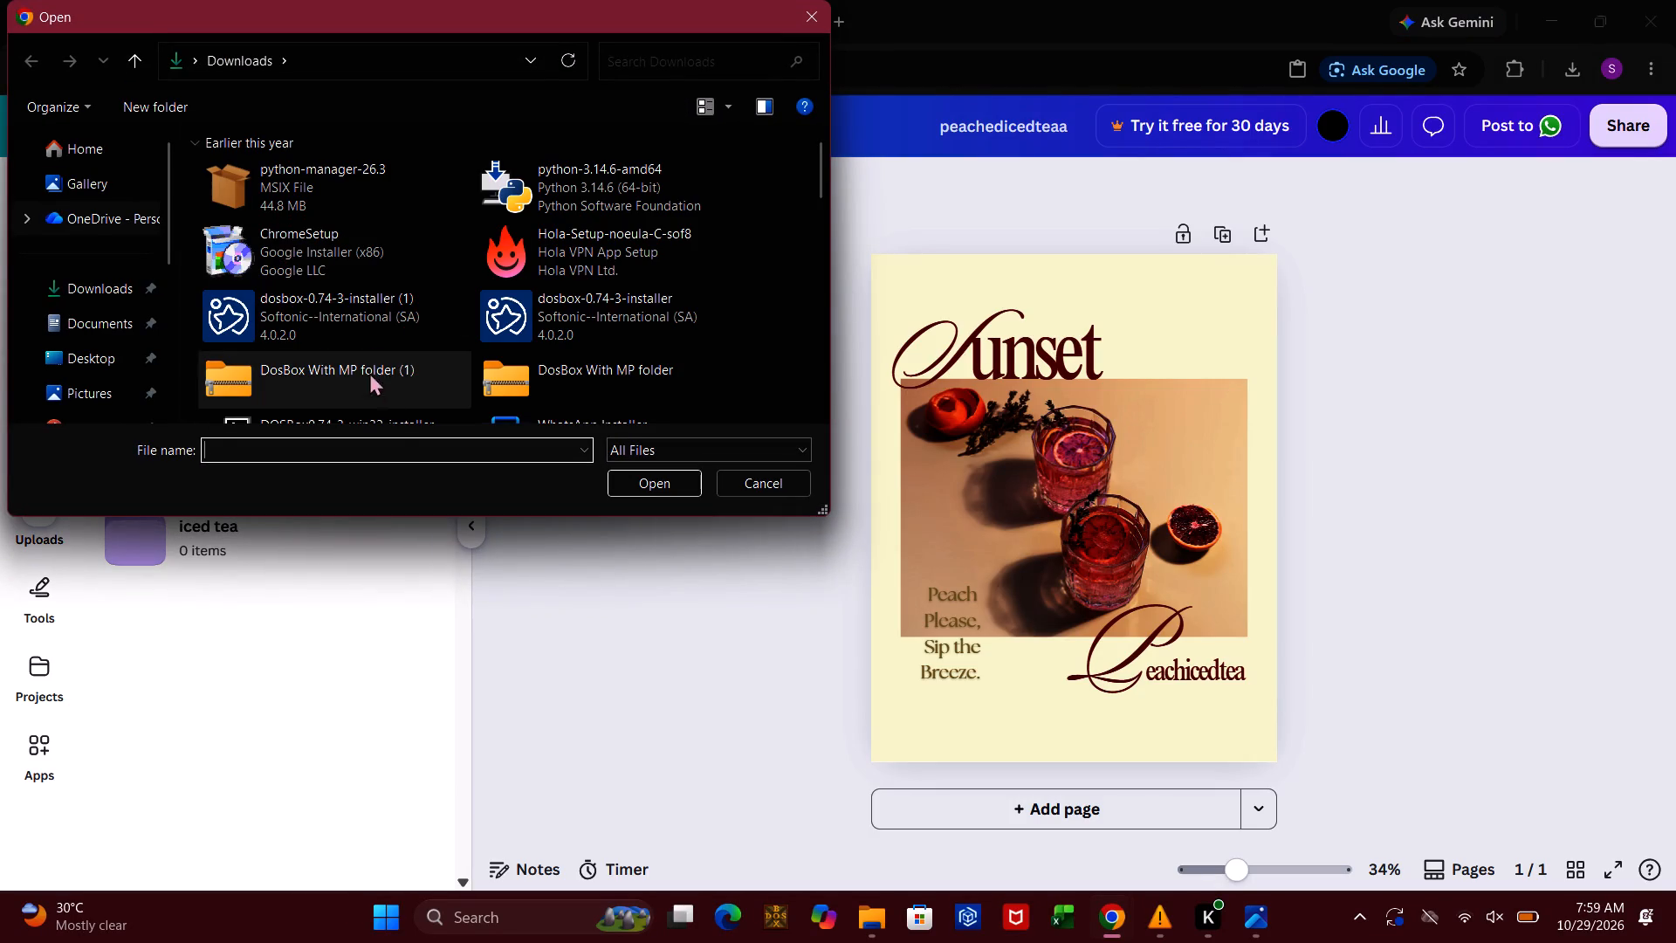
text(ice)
click(638, 474)
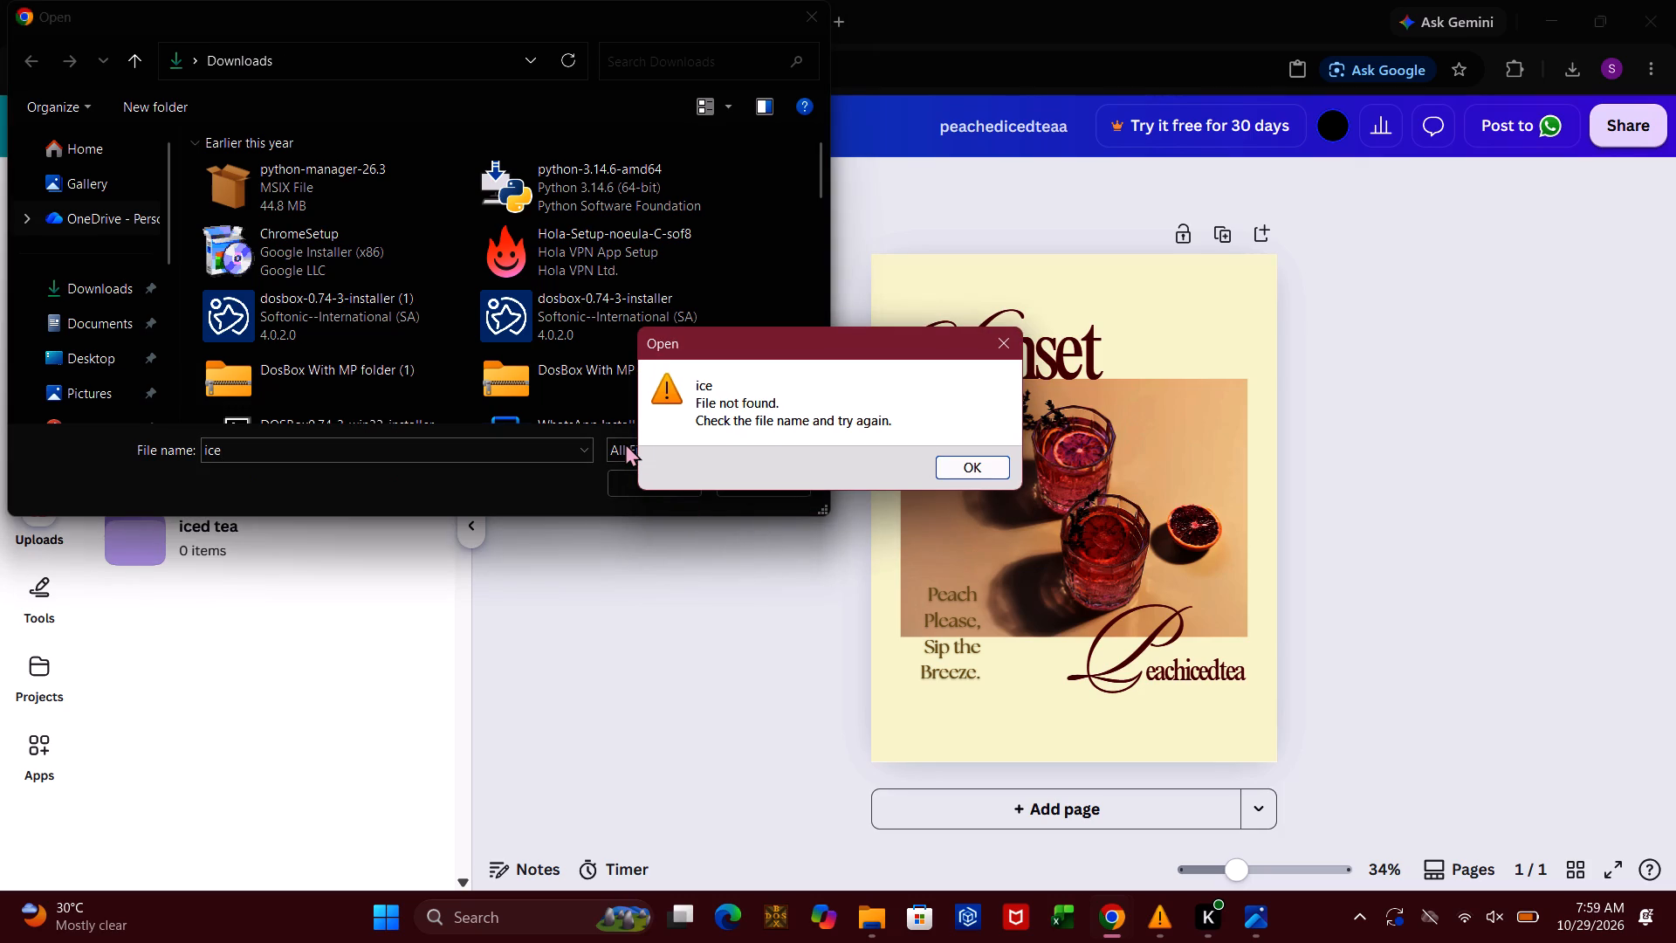
Upload the "ice" image from the Gallery folder and add it to the Instagram post.
click(378, 519)
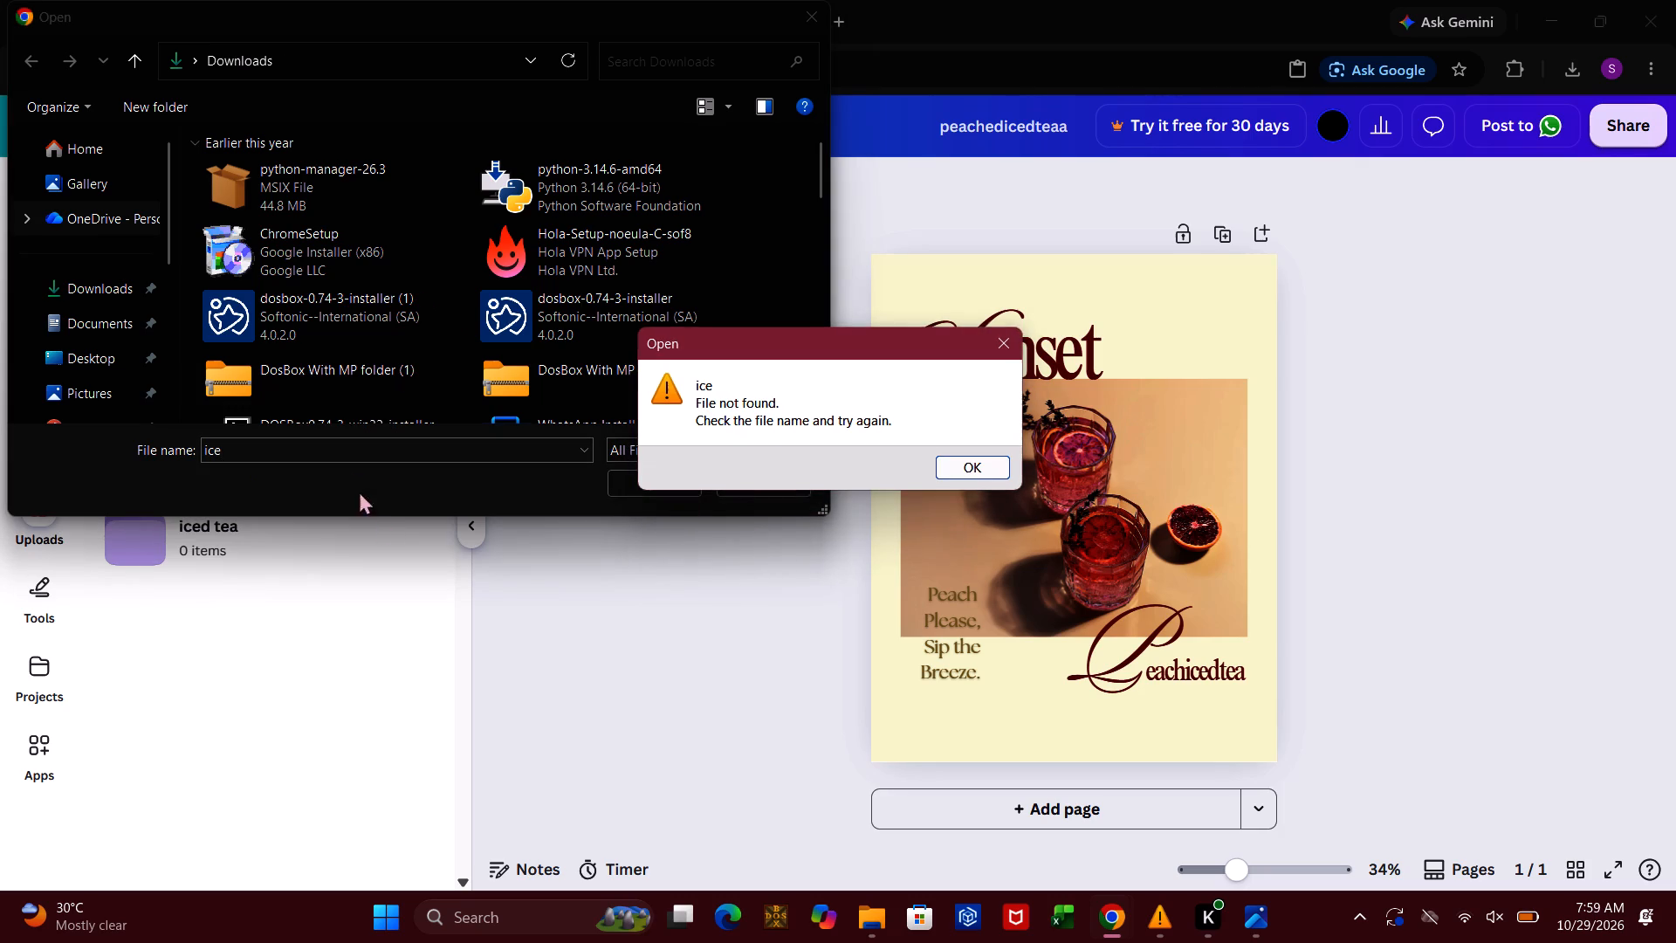
click(948, 465)
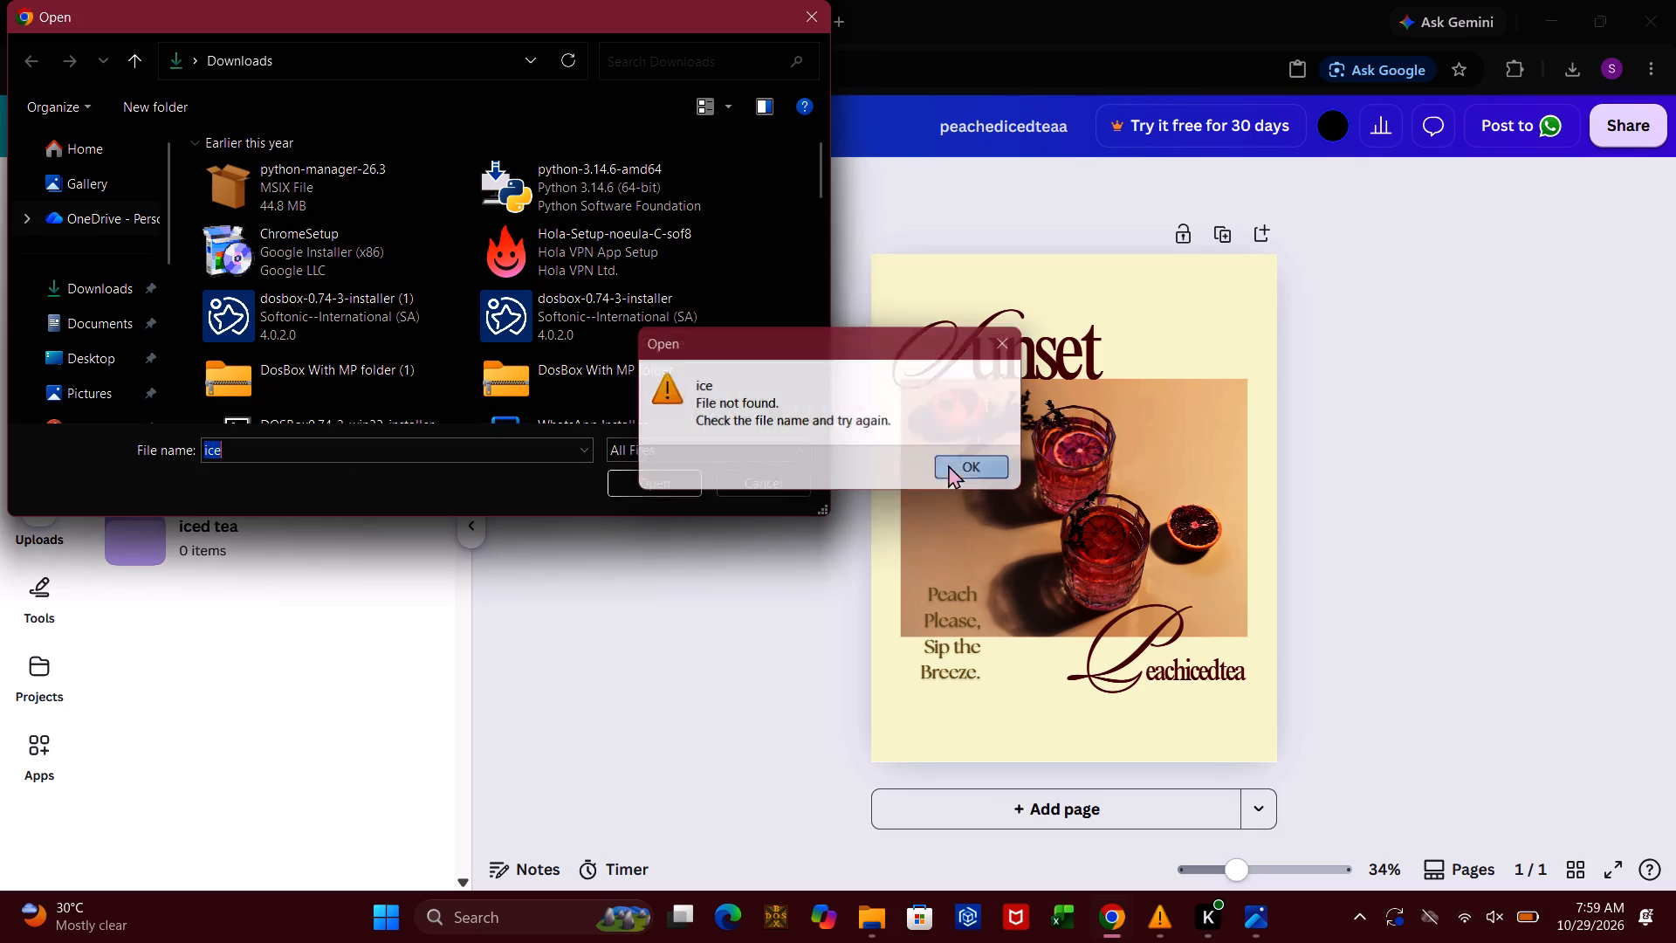
click(92, 314)
click(105, 166)
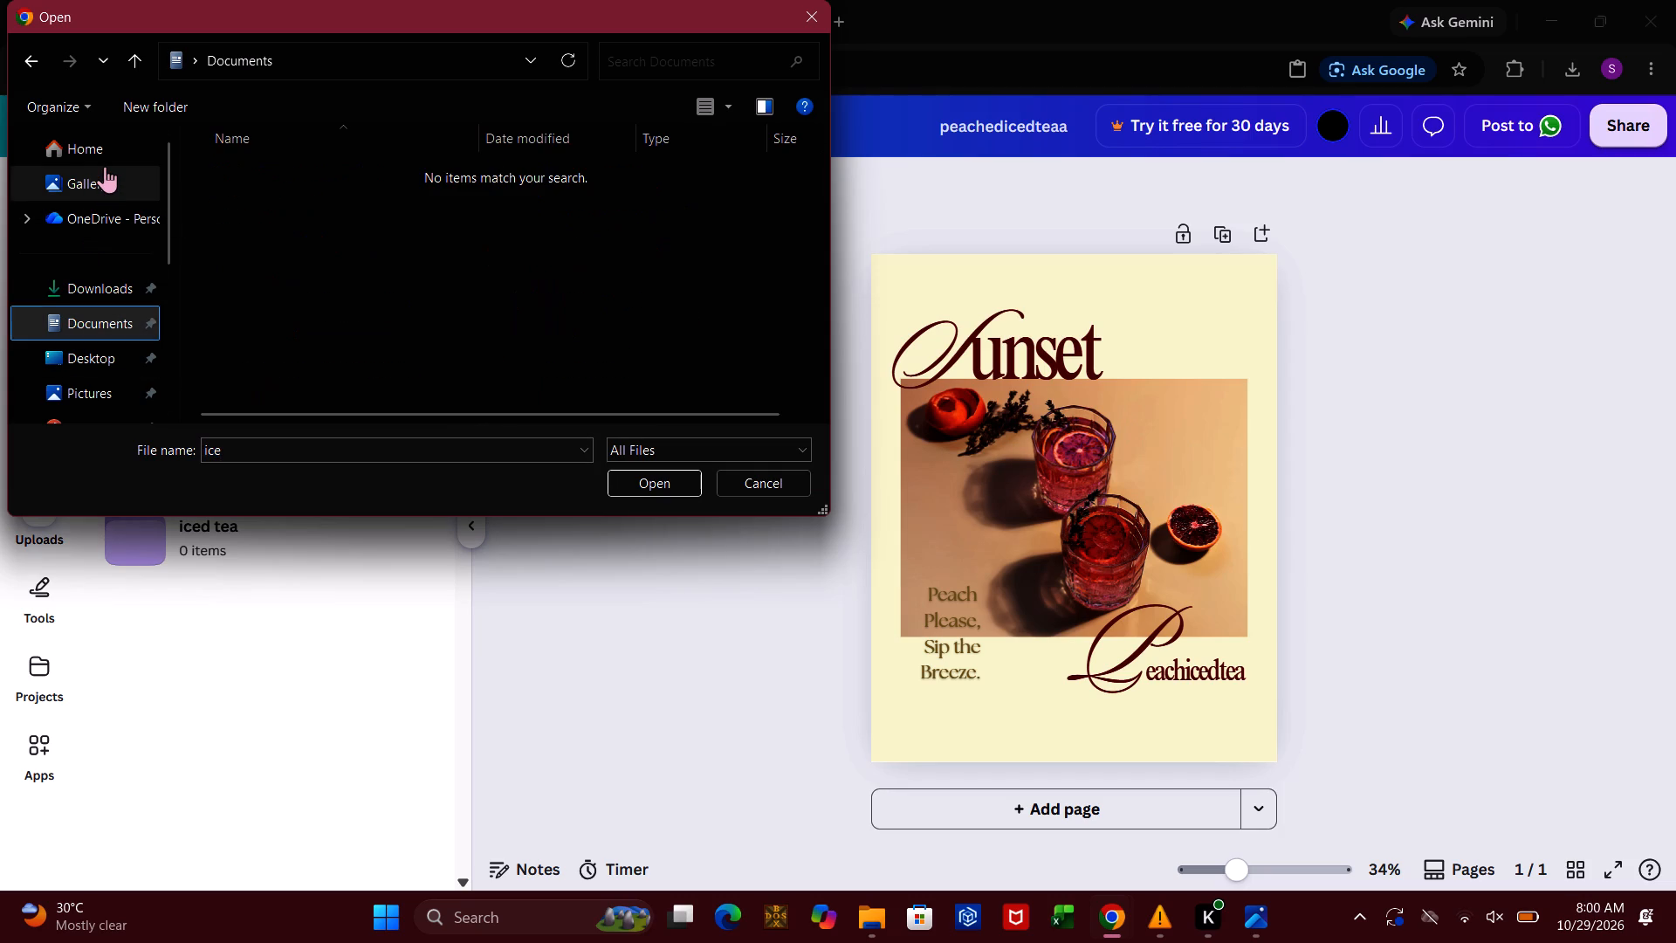
click(237, 157)
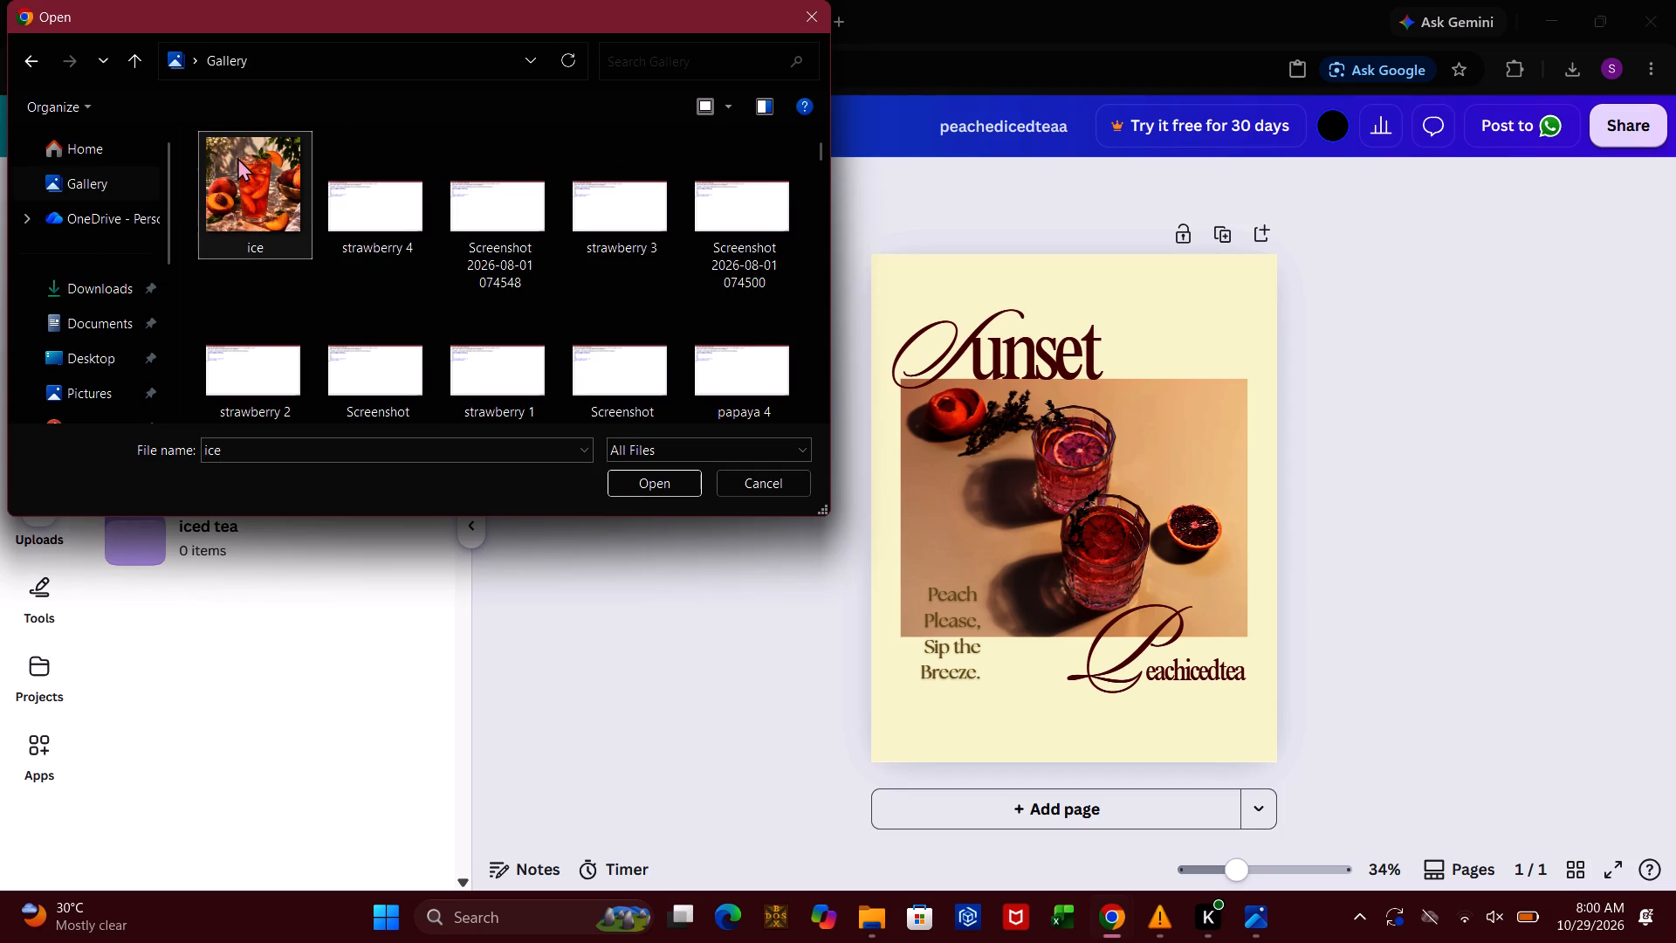
double_click(237, 157)
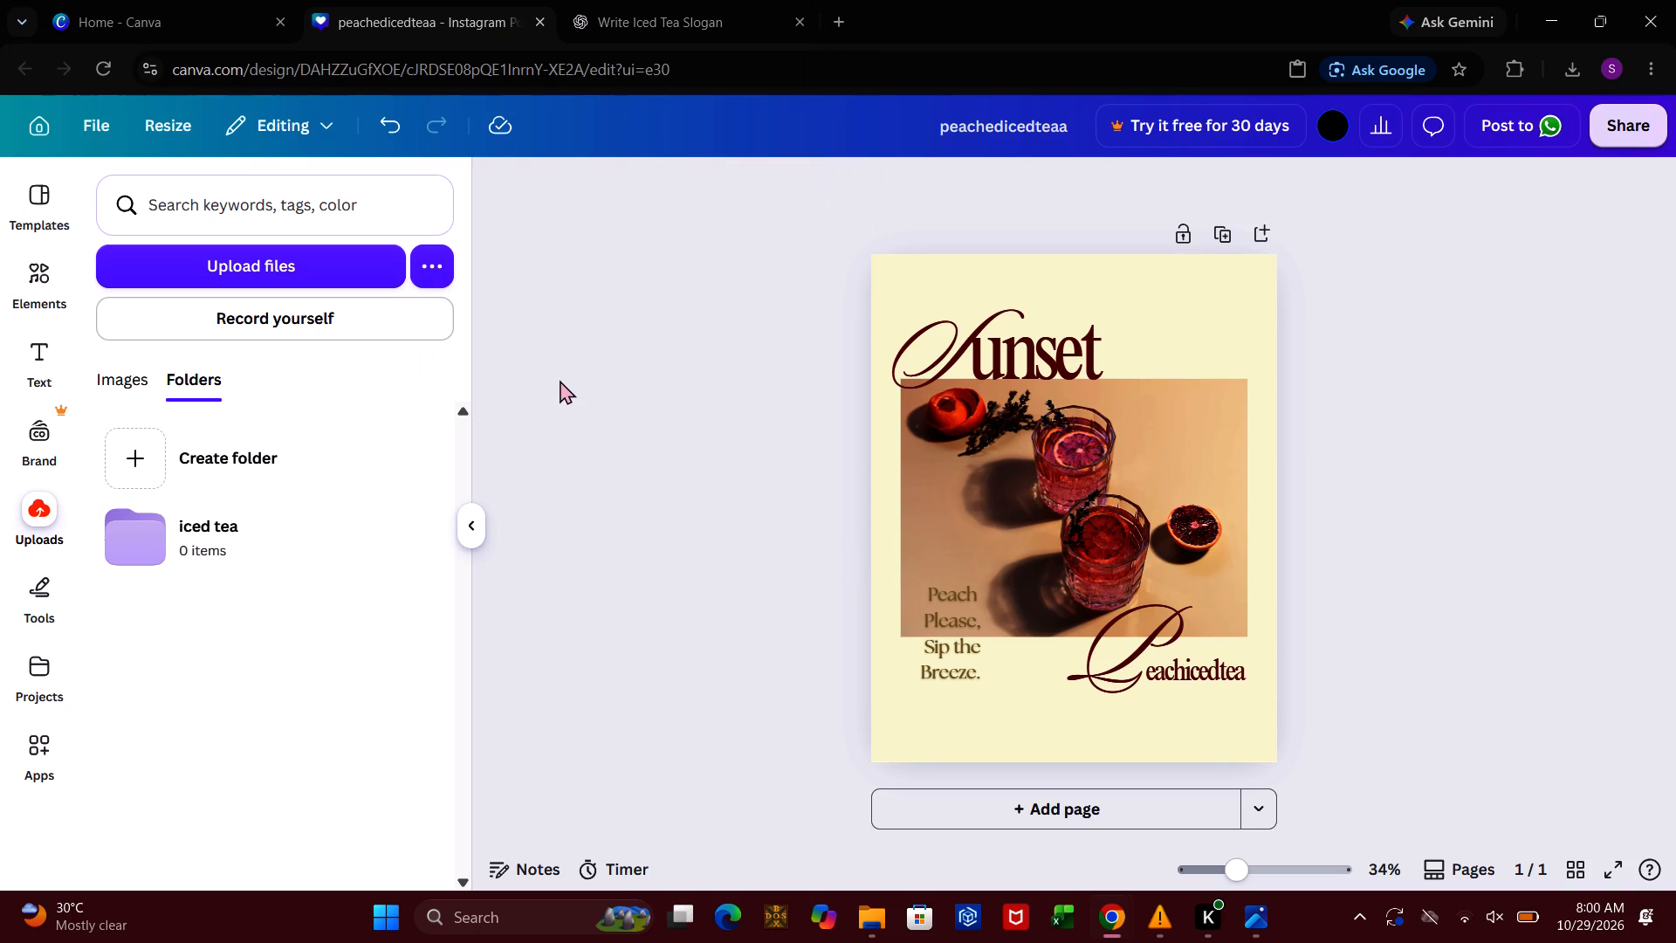
click(215, 653)
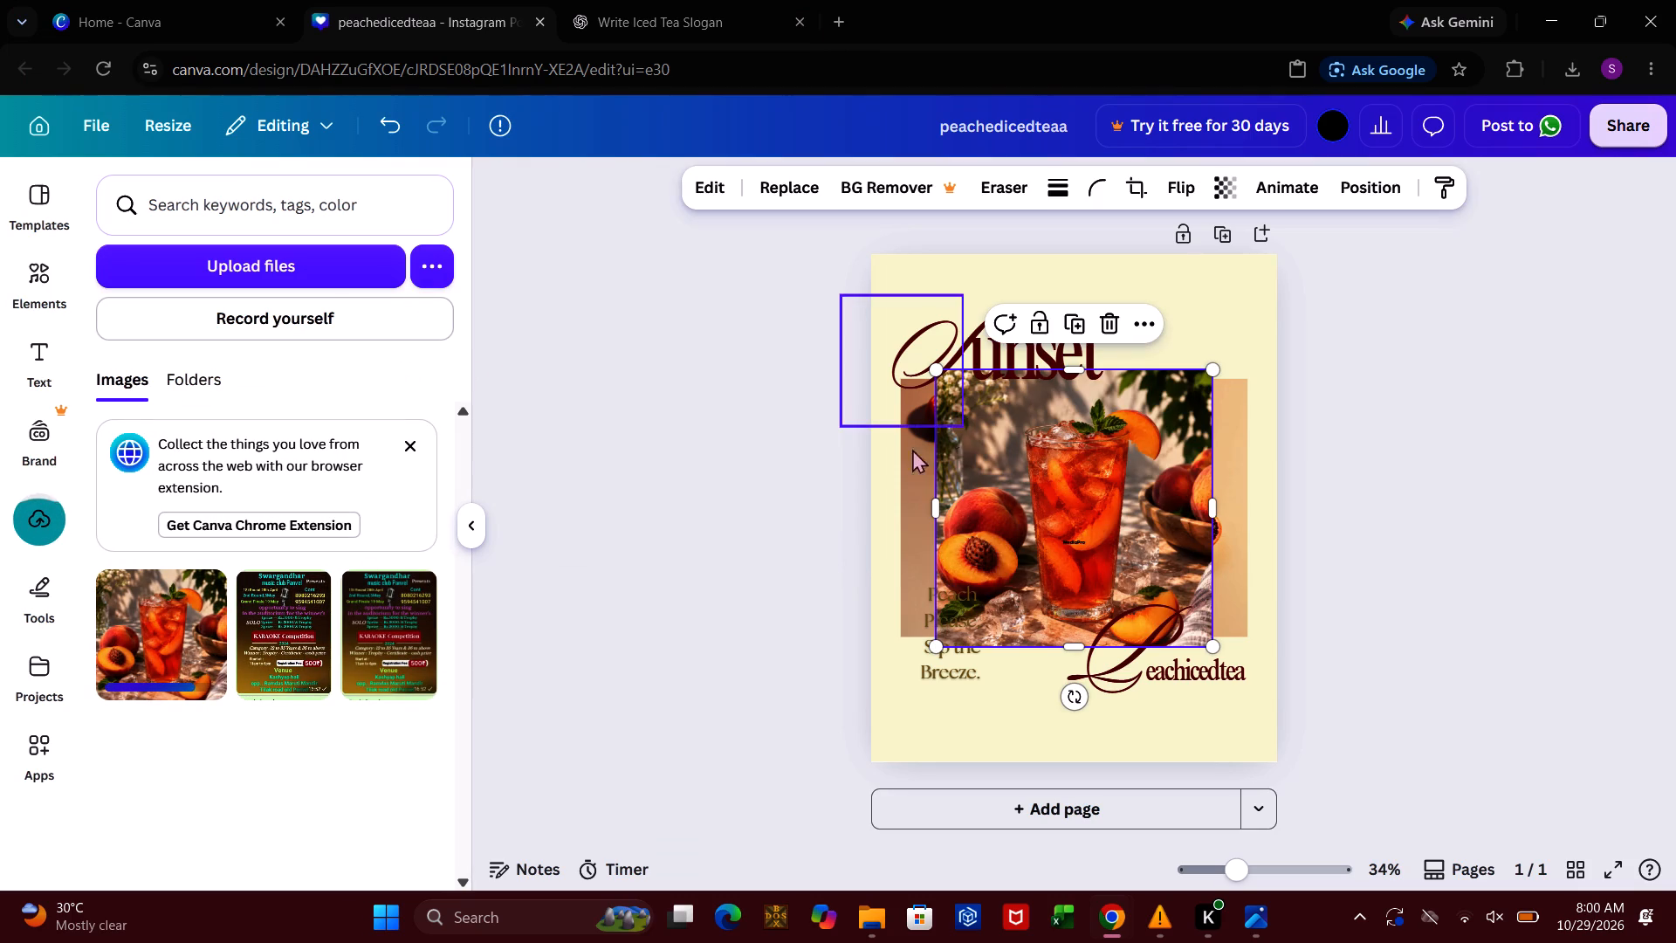
Delete the old drink photo from the frame behind the new peach iced tea image, keeping the frame.
click(923, 479)
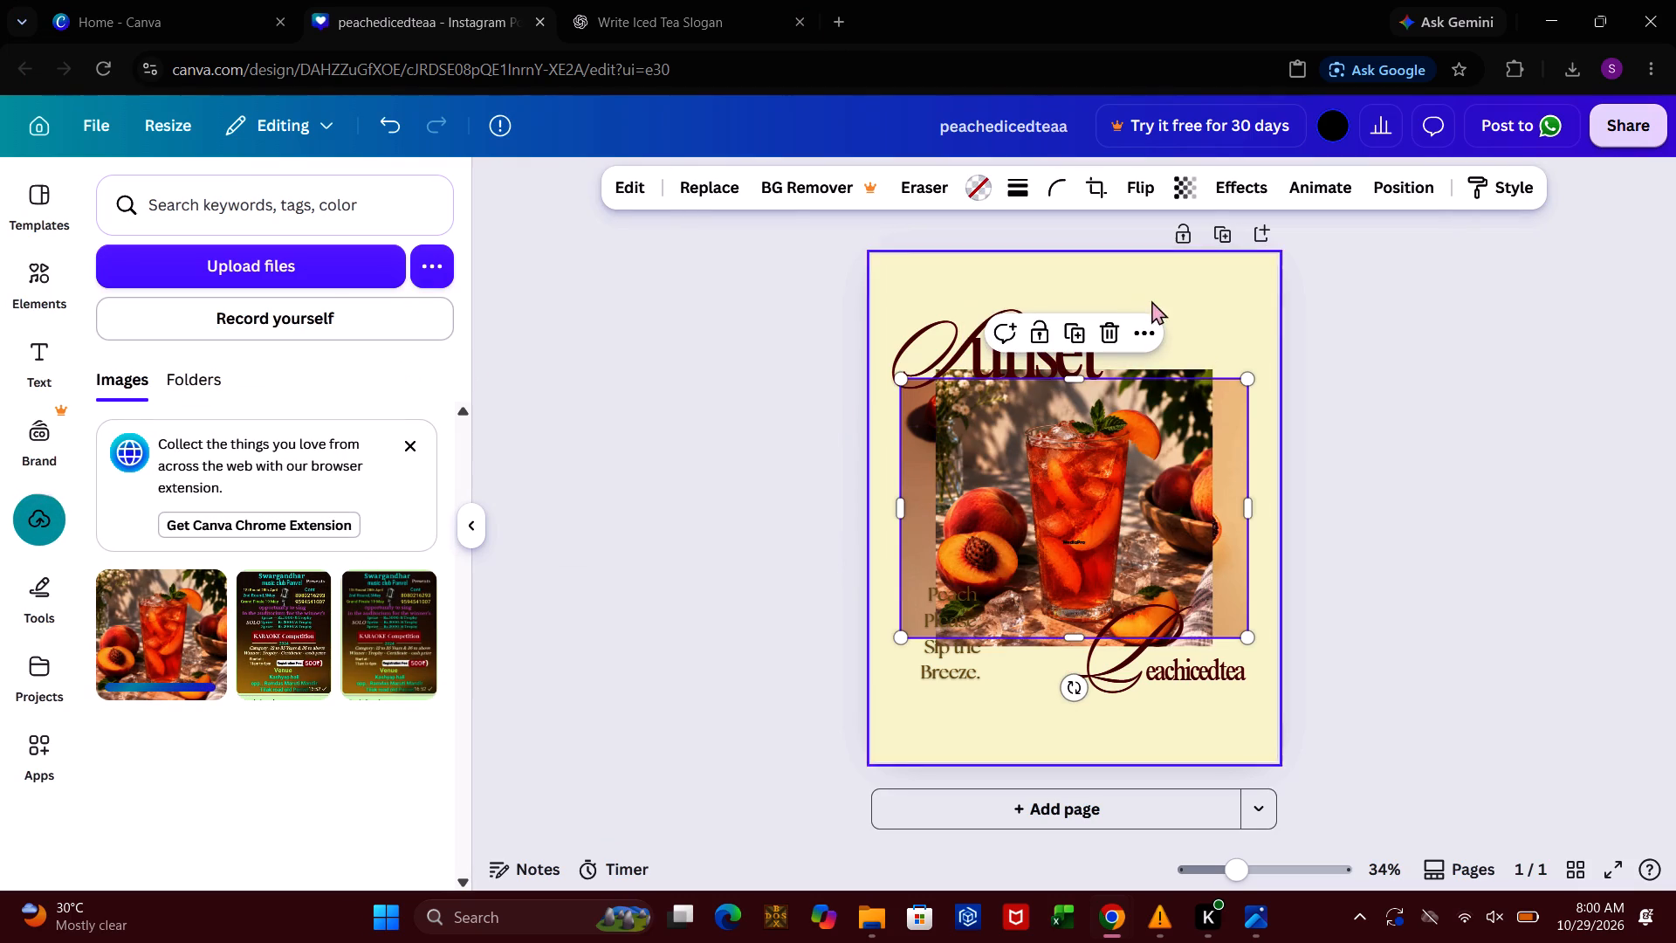
click(1112, 338)
click(1112, 338)
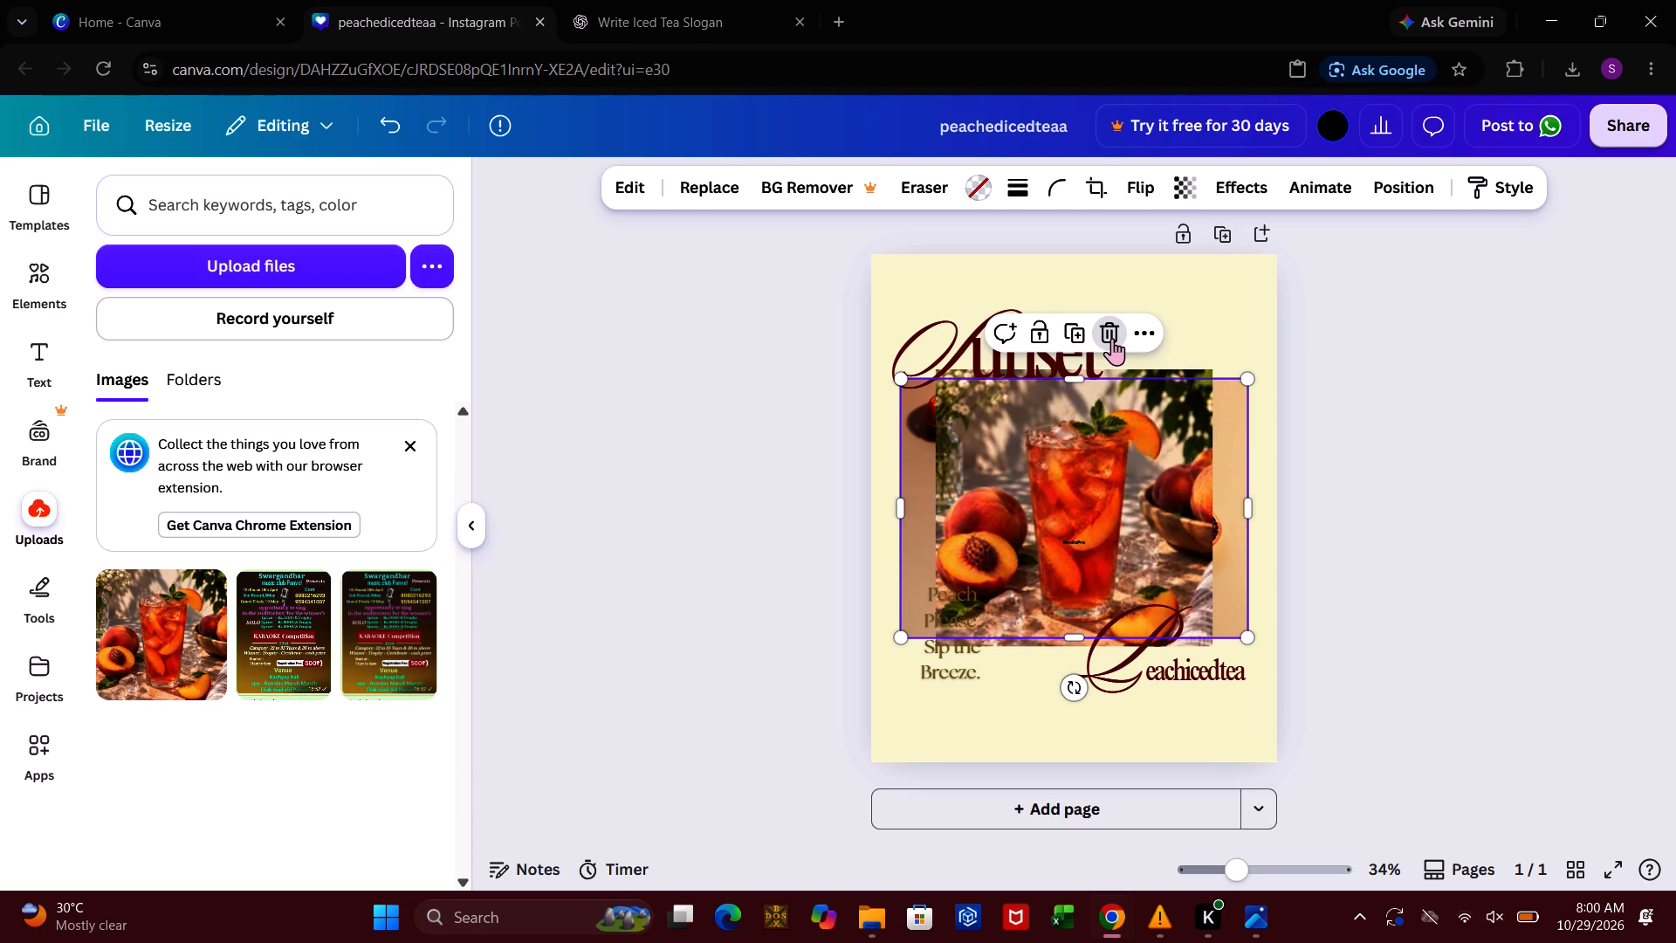
click(1112, 338)
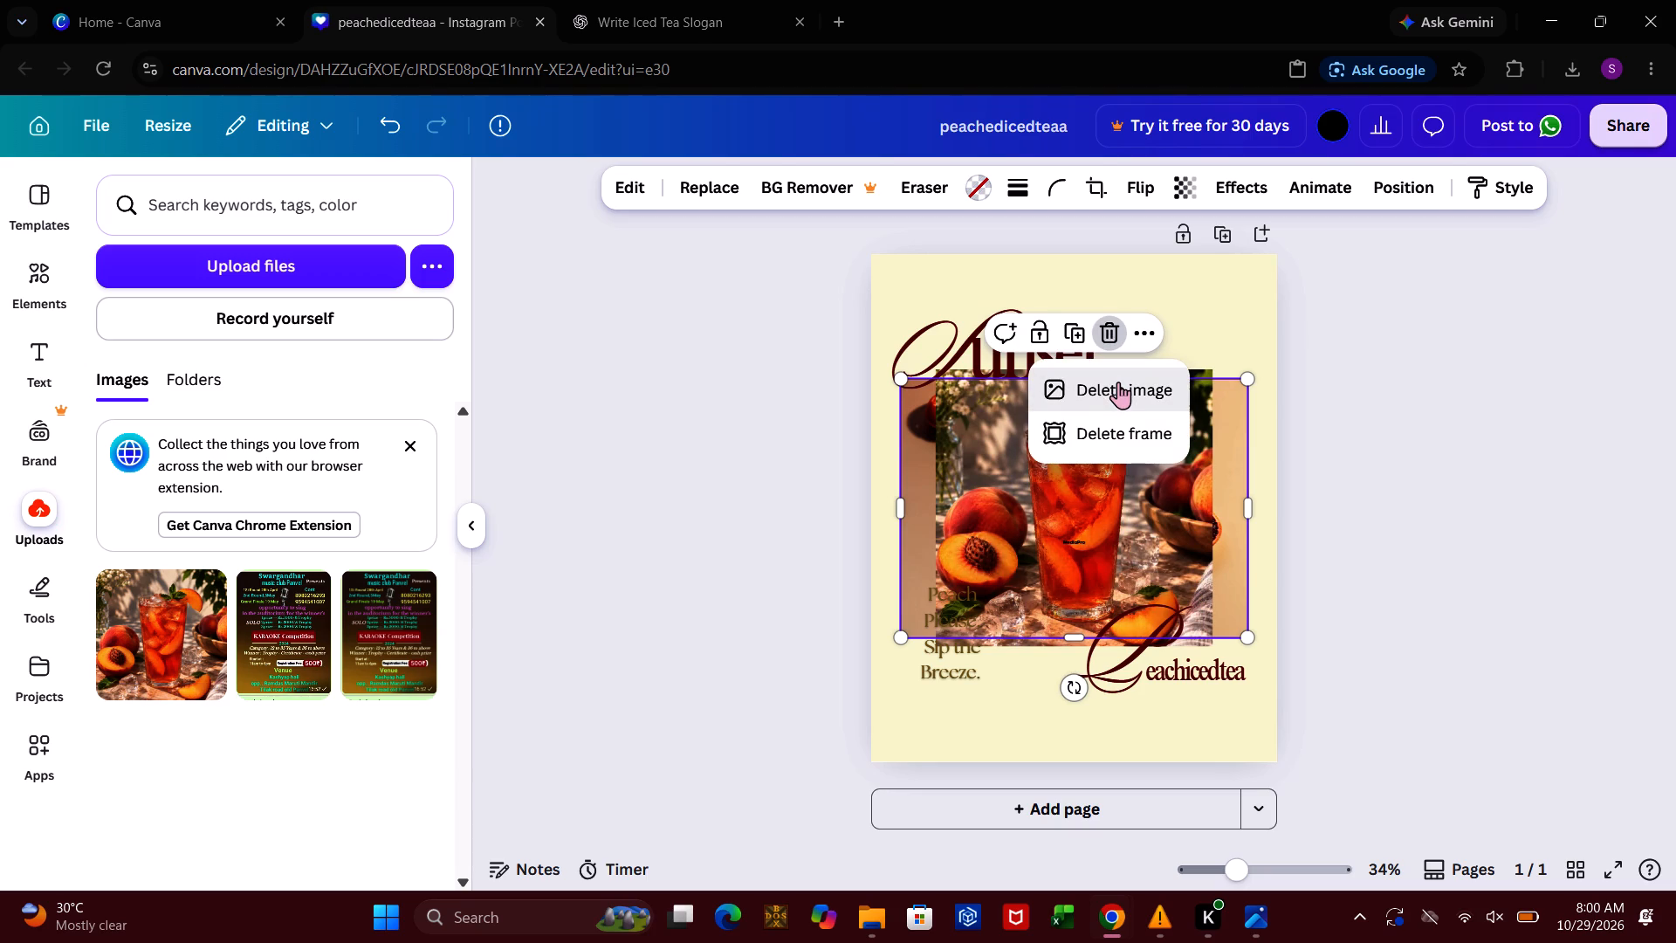
click(1118, 382)
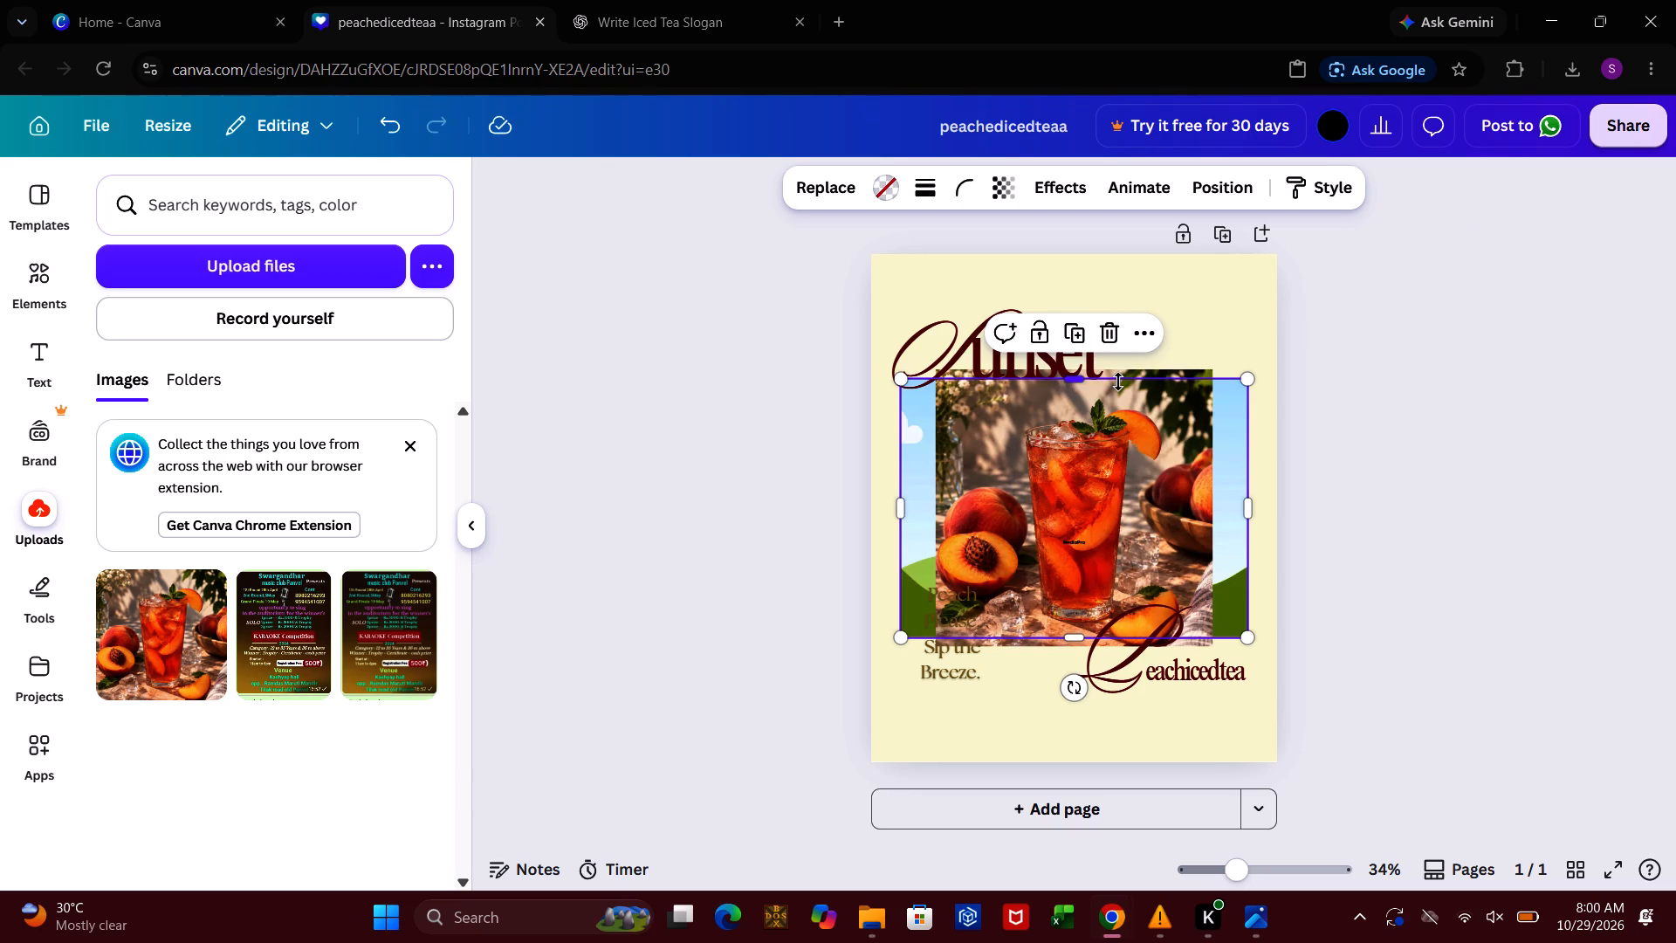
Widen the peach iced tea photo on both sides to about 947 px so it spans the frame.
click(1037, 530)
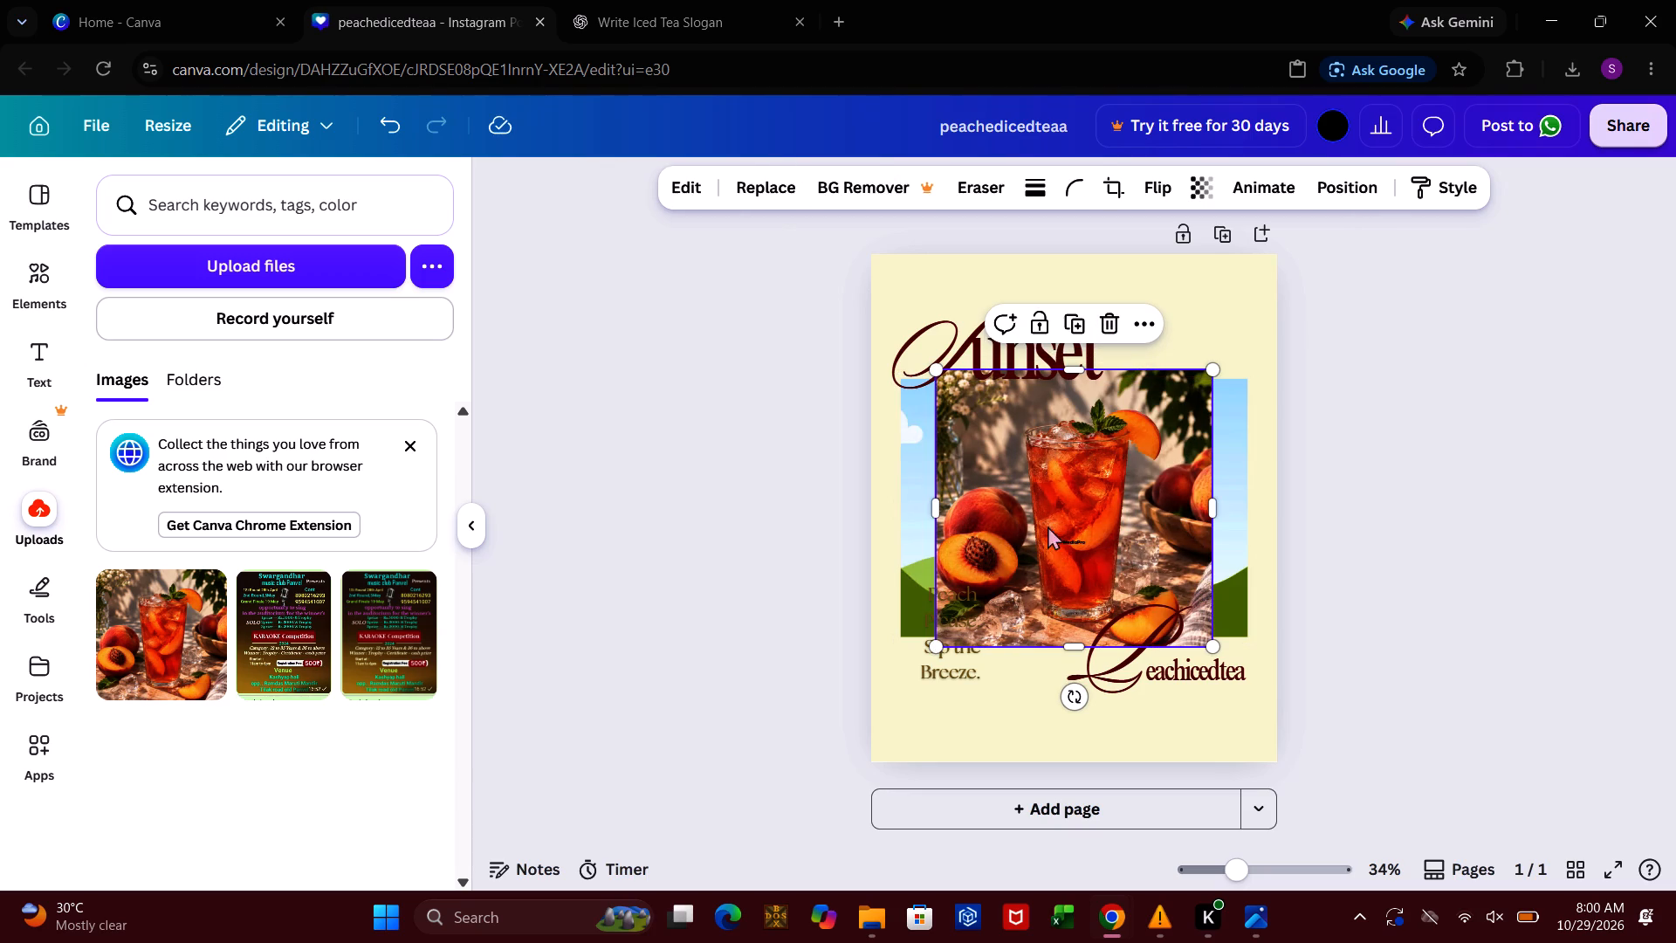
double_click(1209, 508)
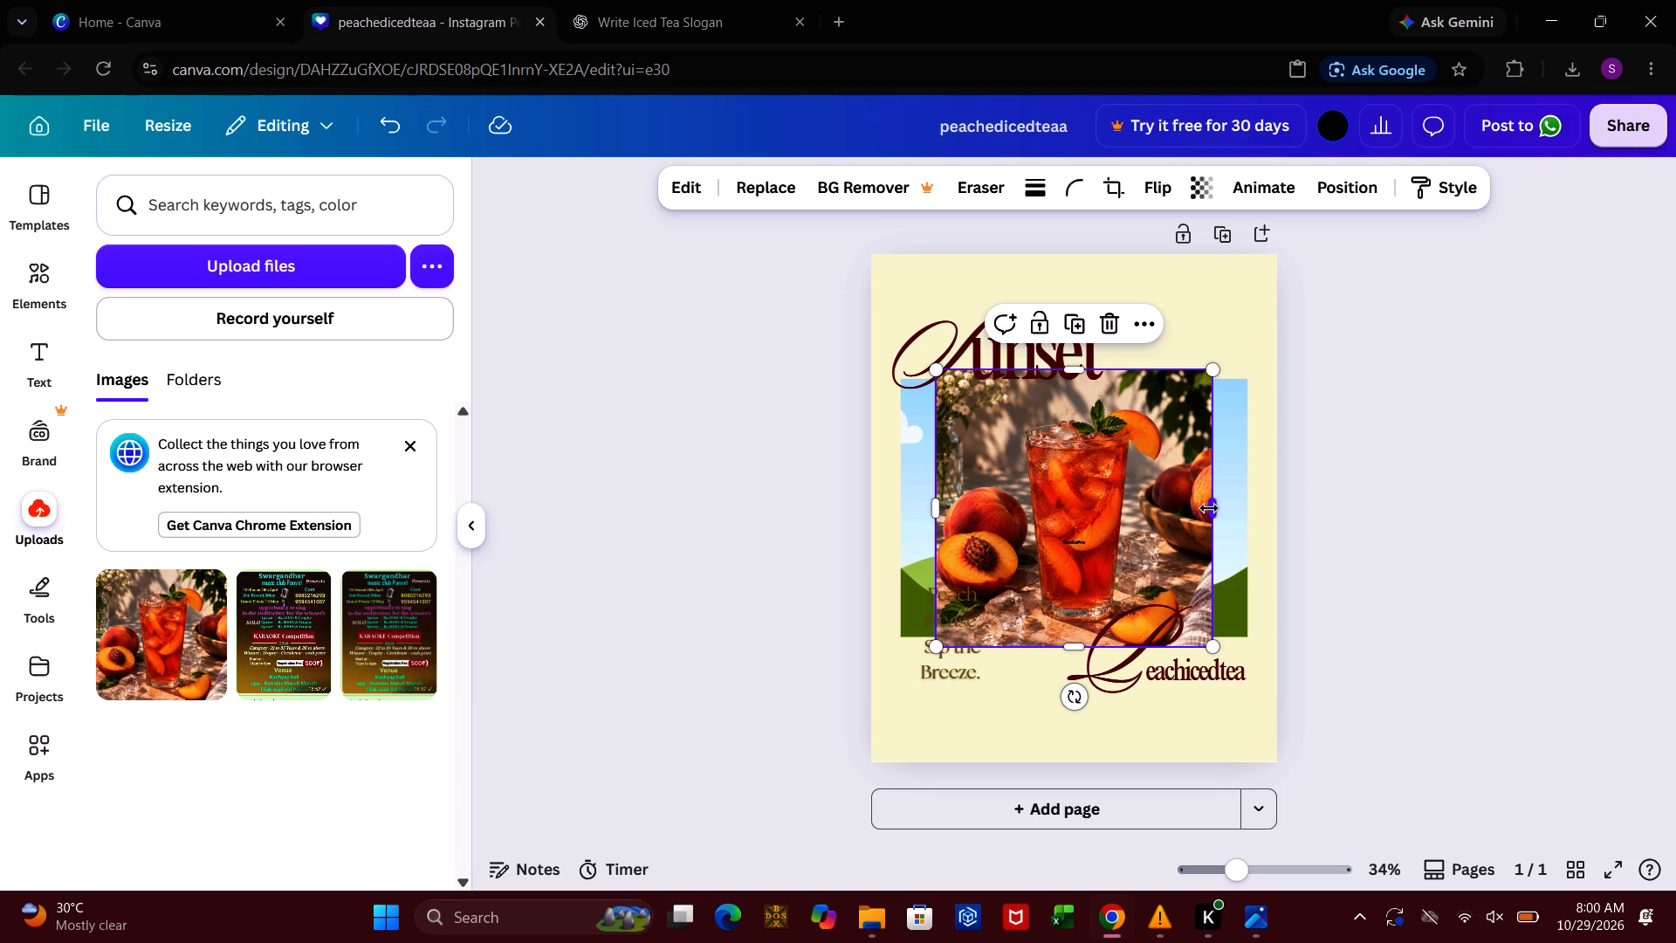
click(1213, 506)
drag(1213, 506, 1217, 506)
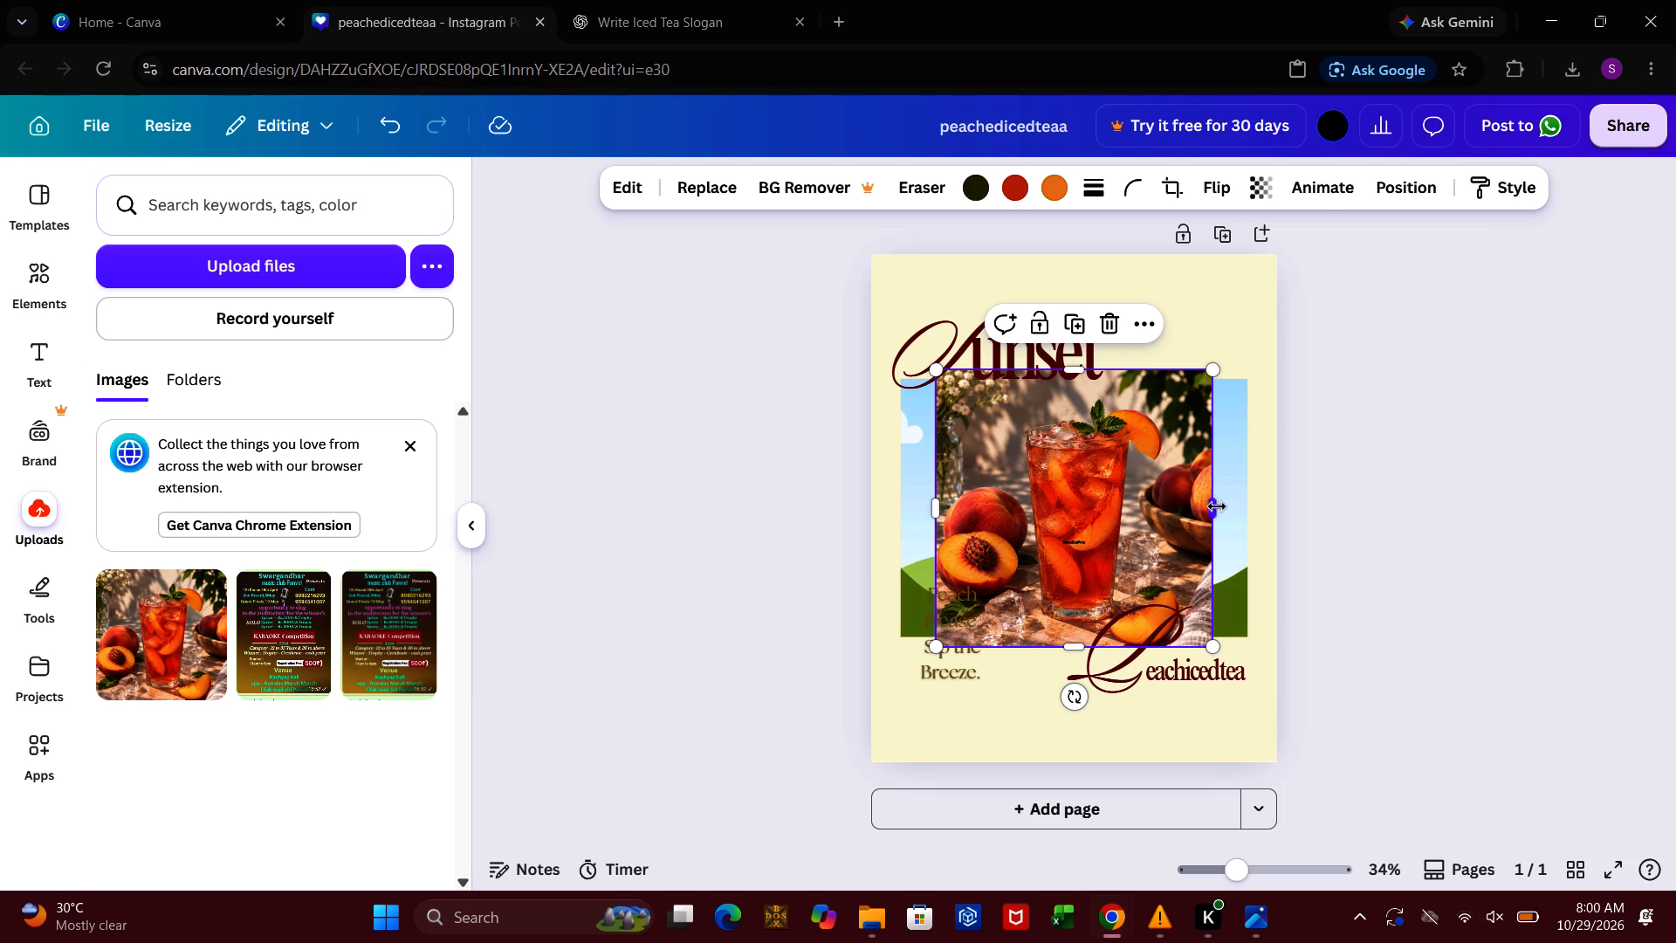
drag(1217, 506, 1247, 506)
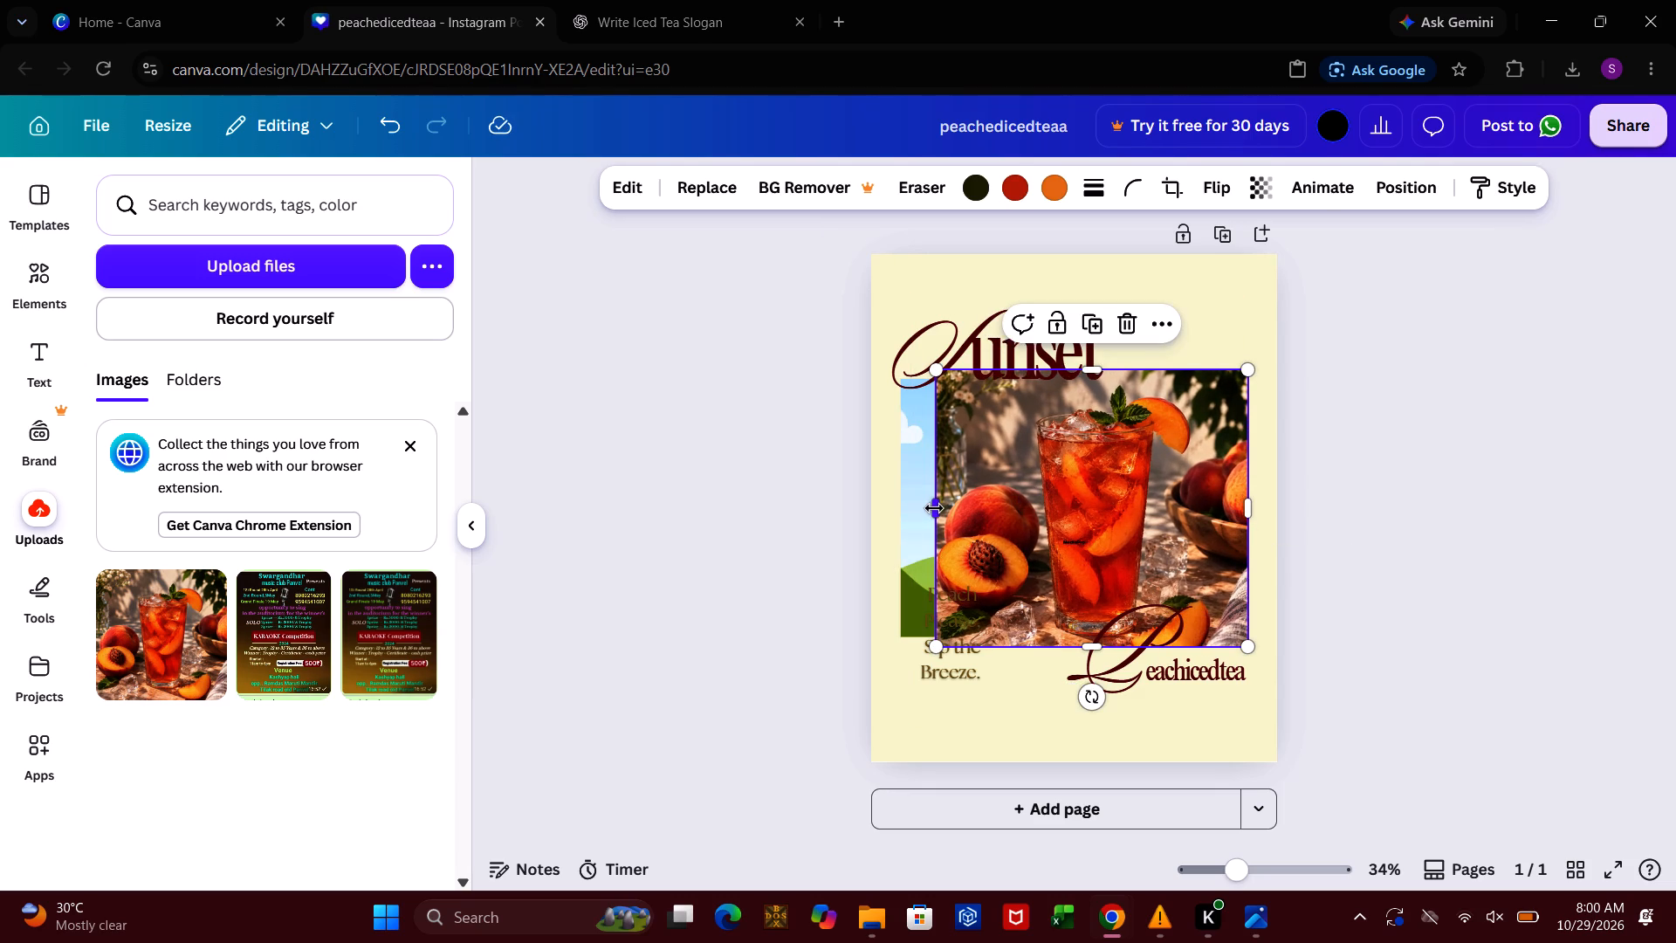
double_click(934, 508)
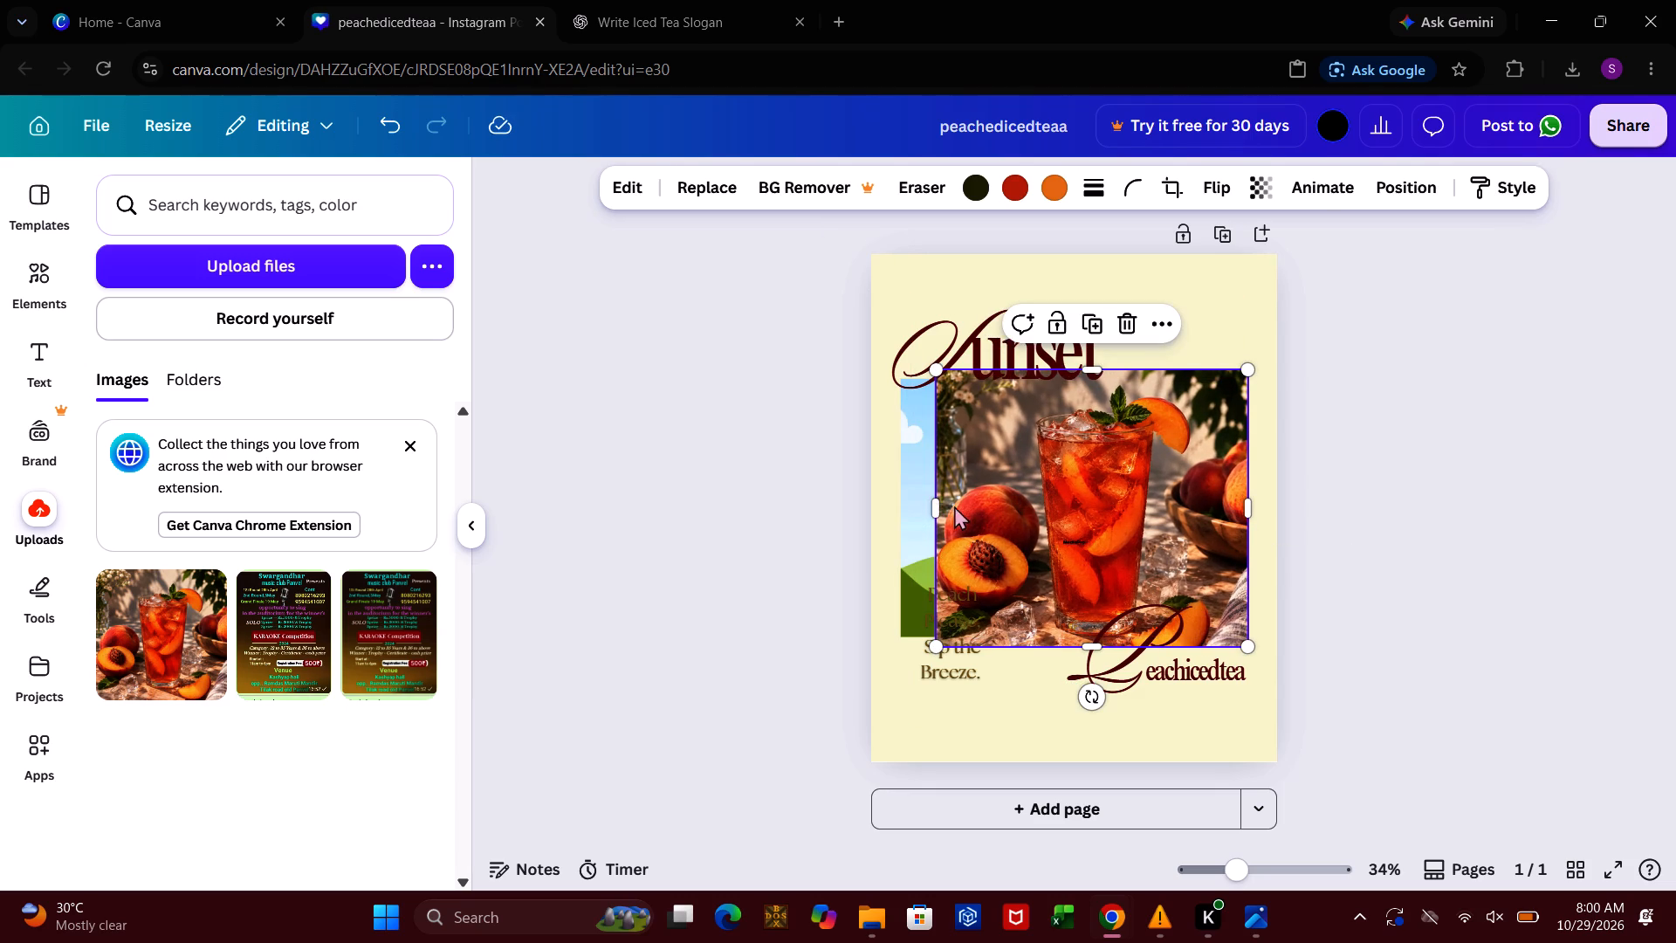
double_click(941, 506)
double_click(932, 506)
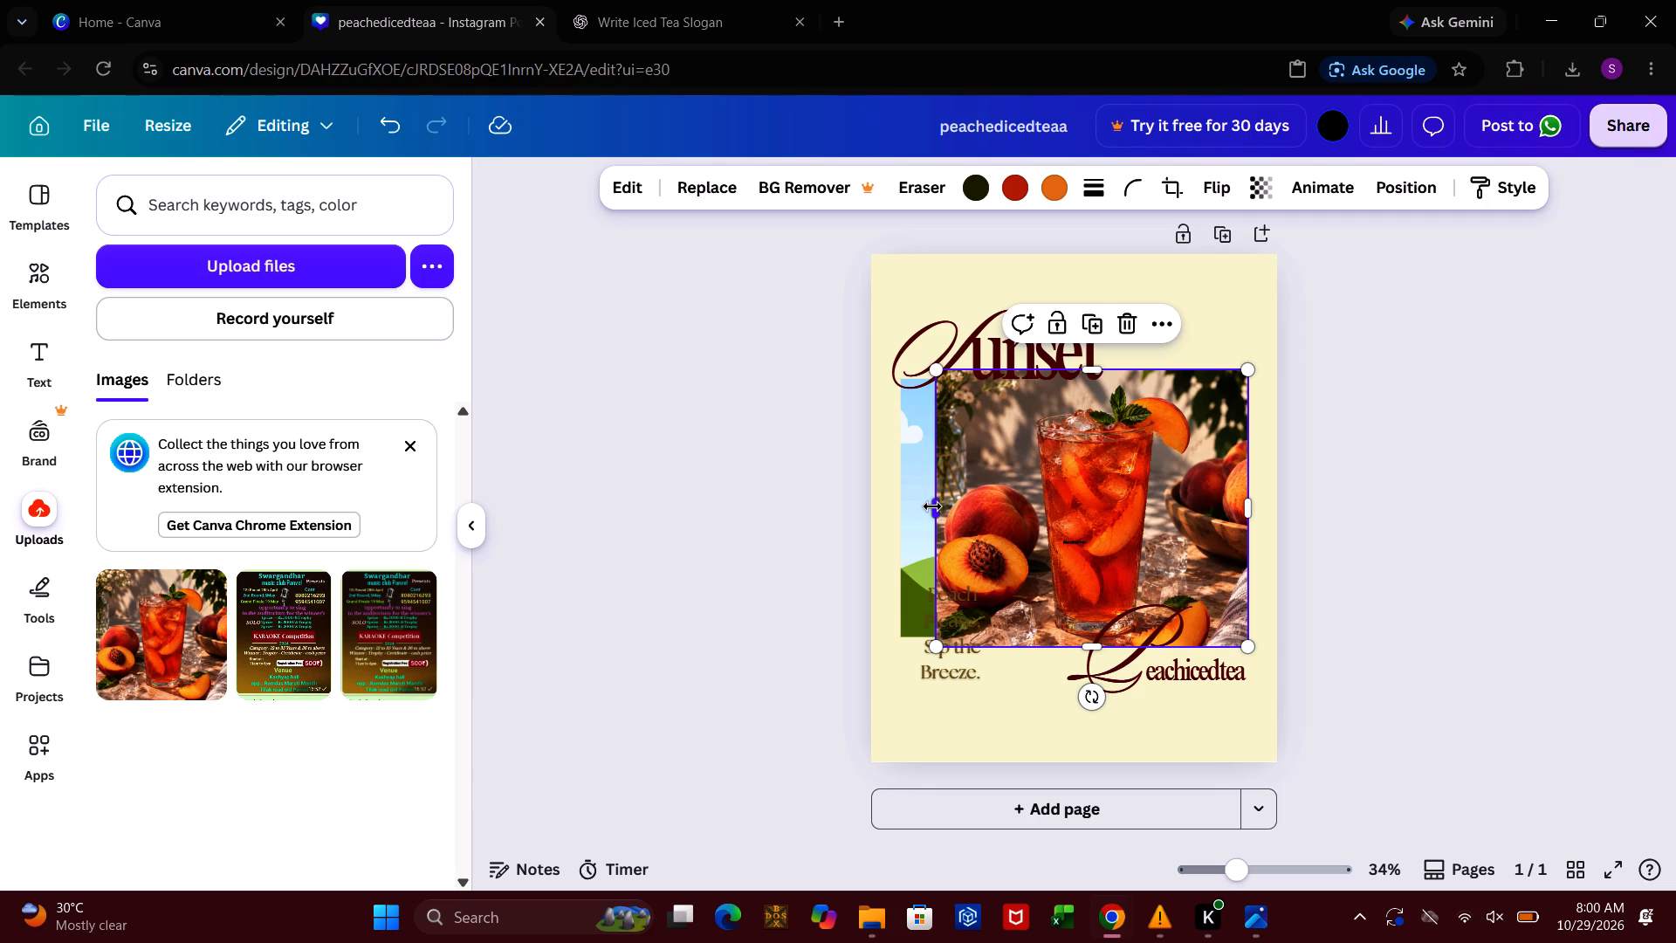
click(934, 508)
drag(934, 508, 916, 511)
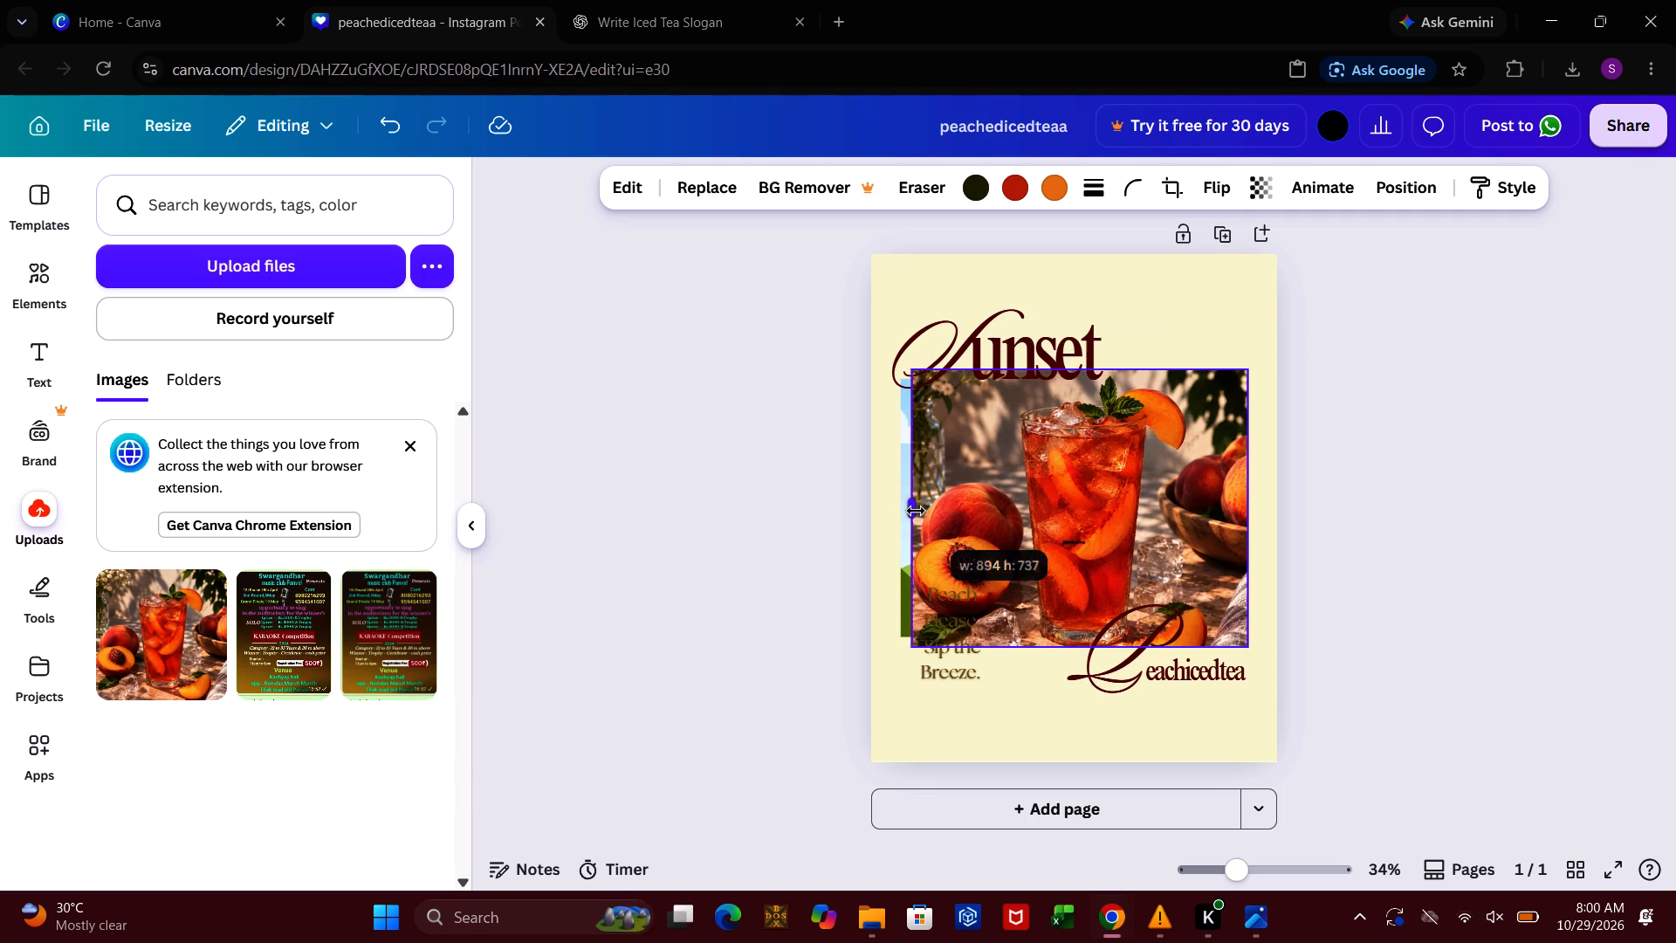
drag(916, 511, 890, 506)
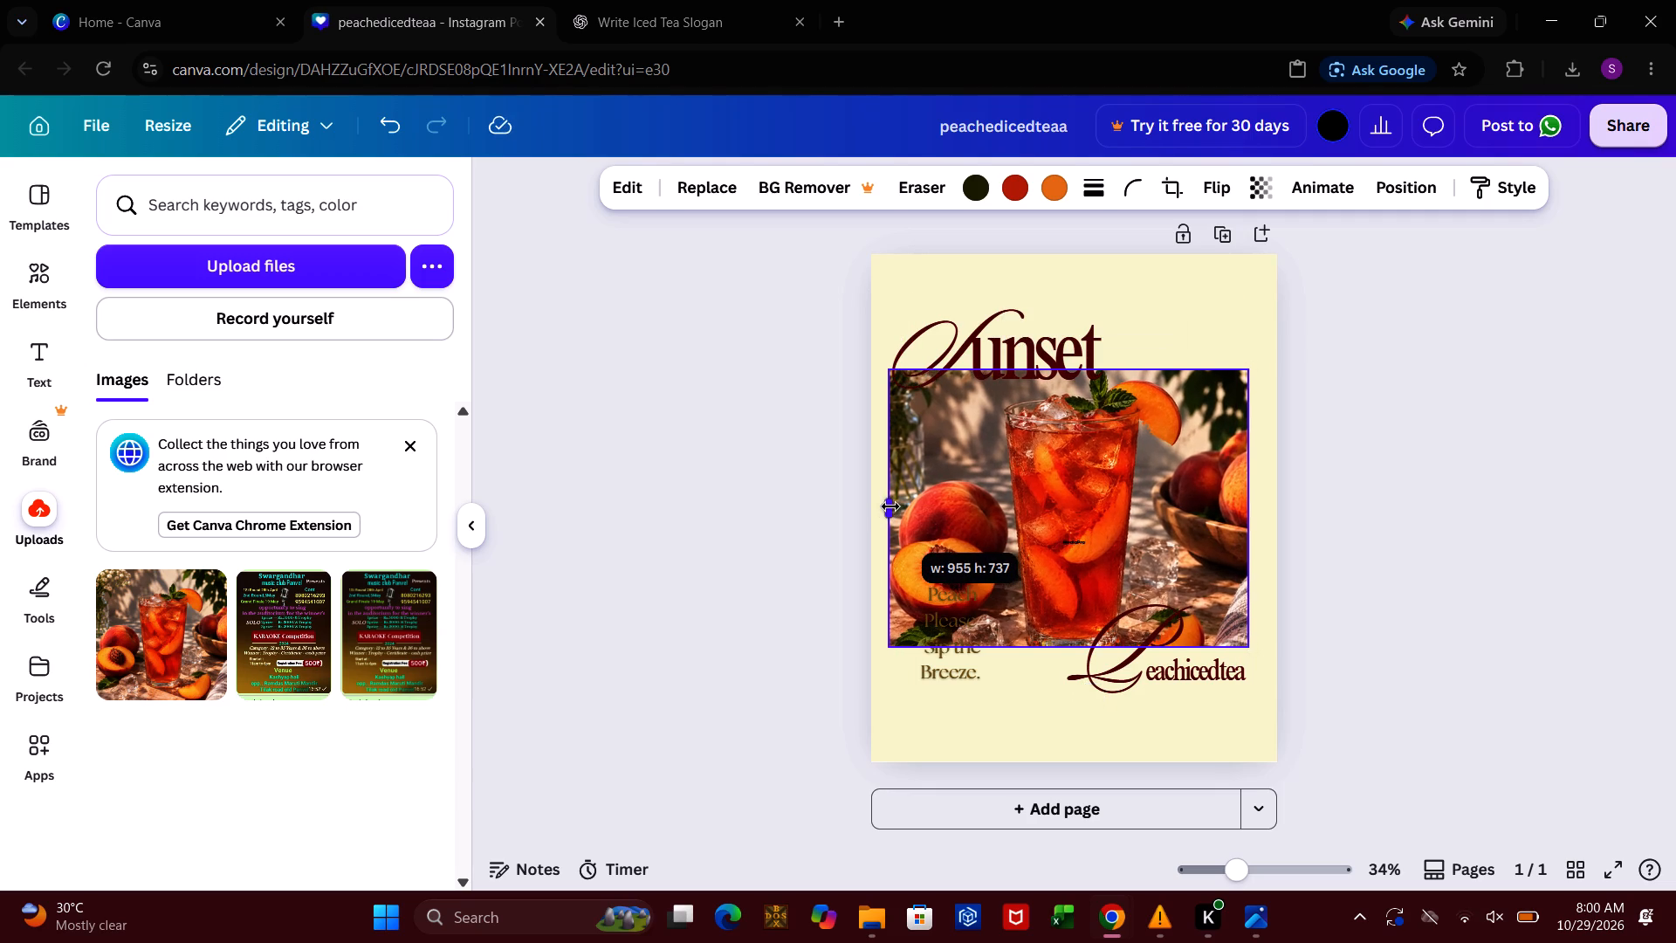
drag(890, 506, 891, 506)
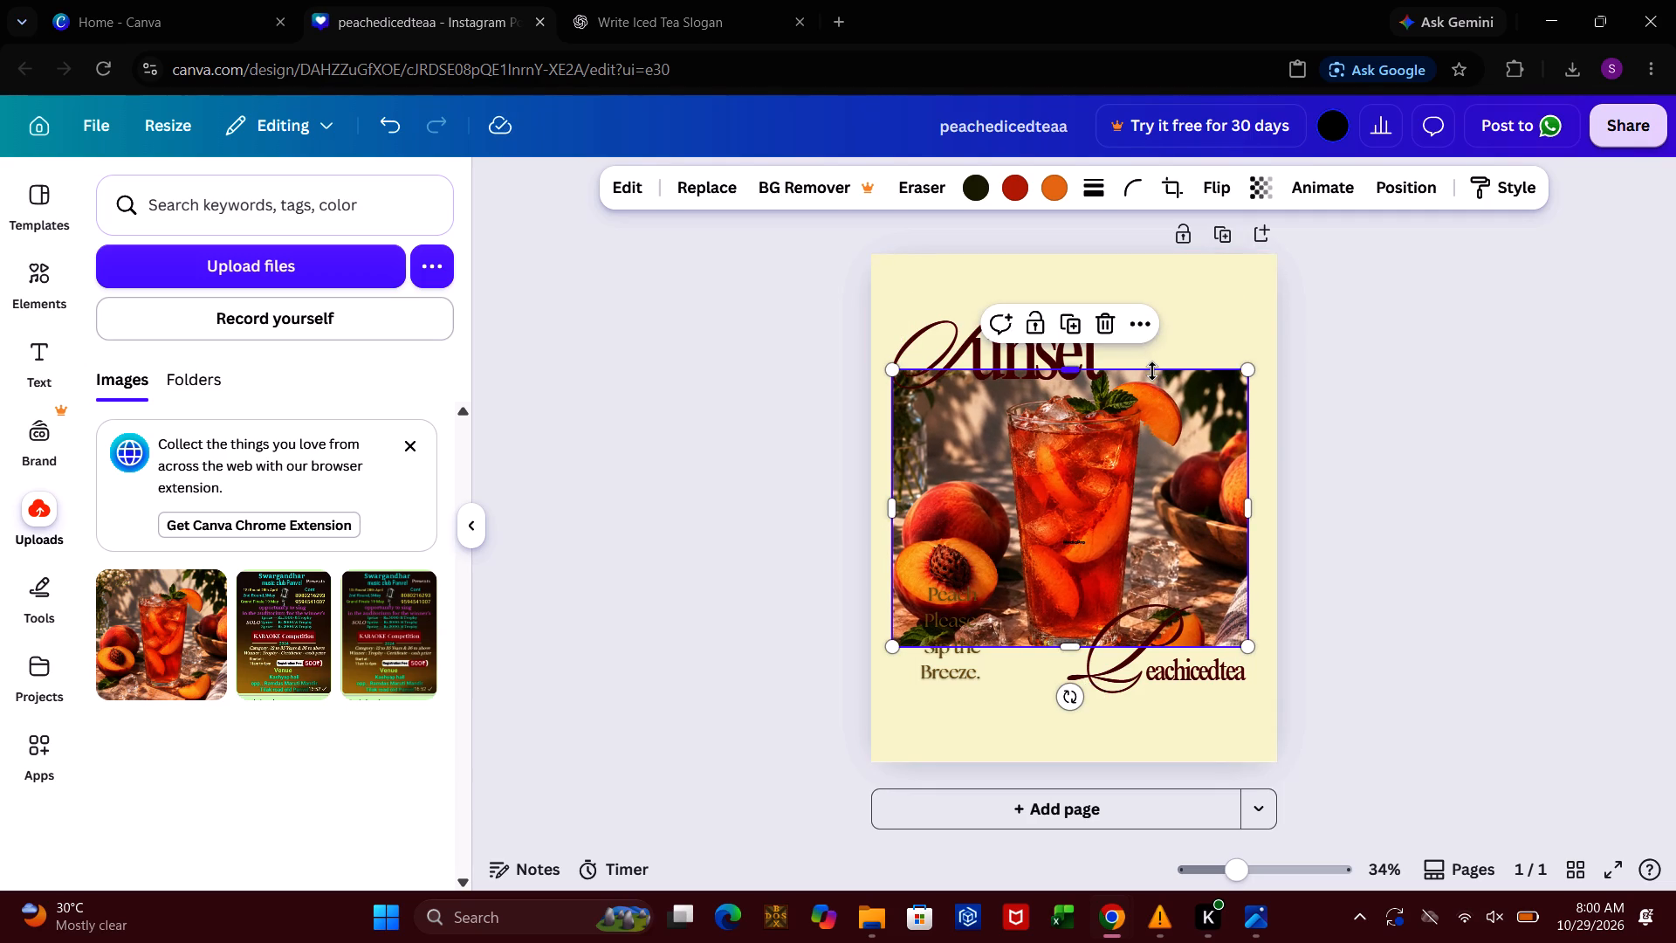
click(1152, 371)
drag(1152, 371, 1151, 386)
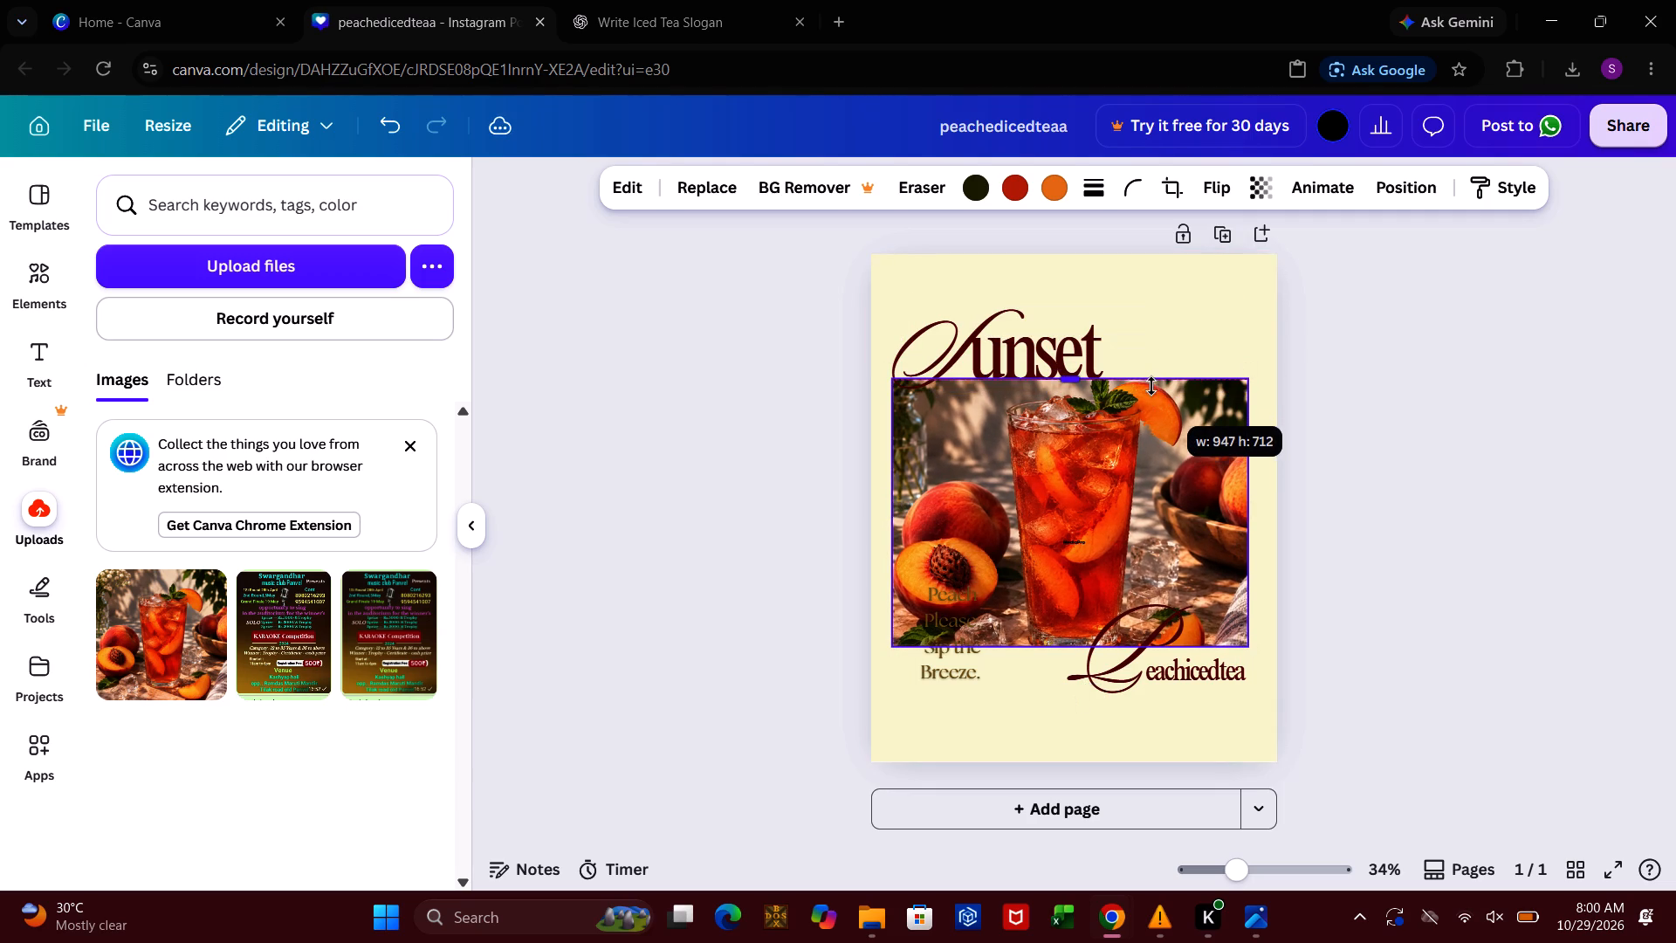
drag(1151, 386, 1151, 380)
click(1183, 353)
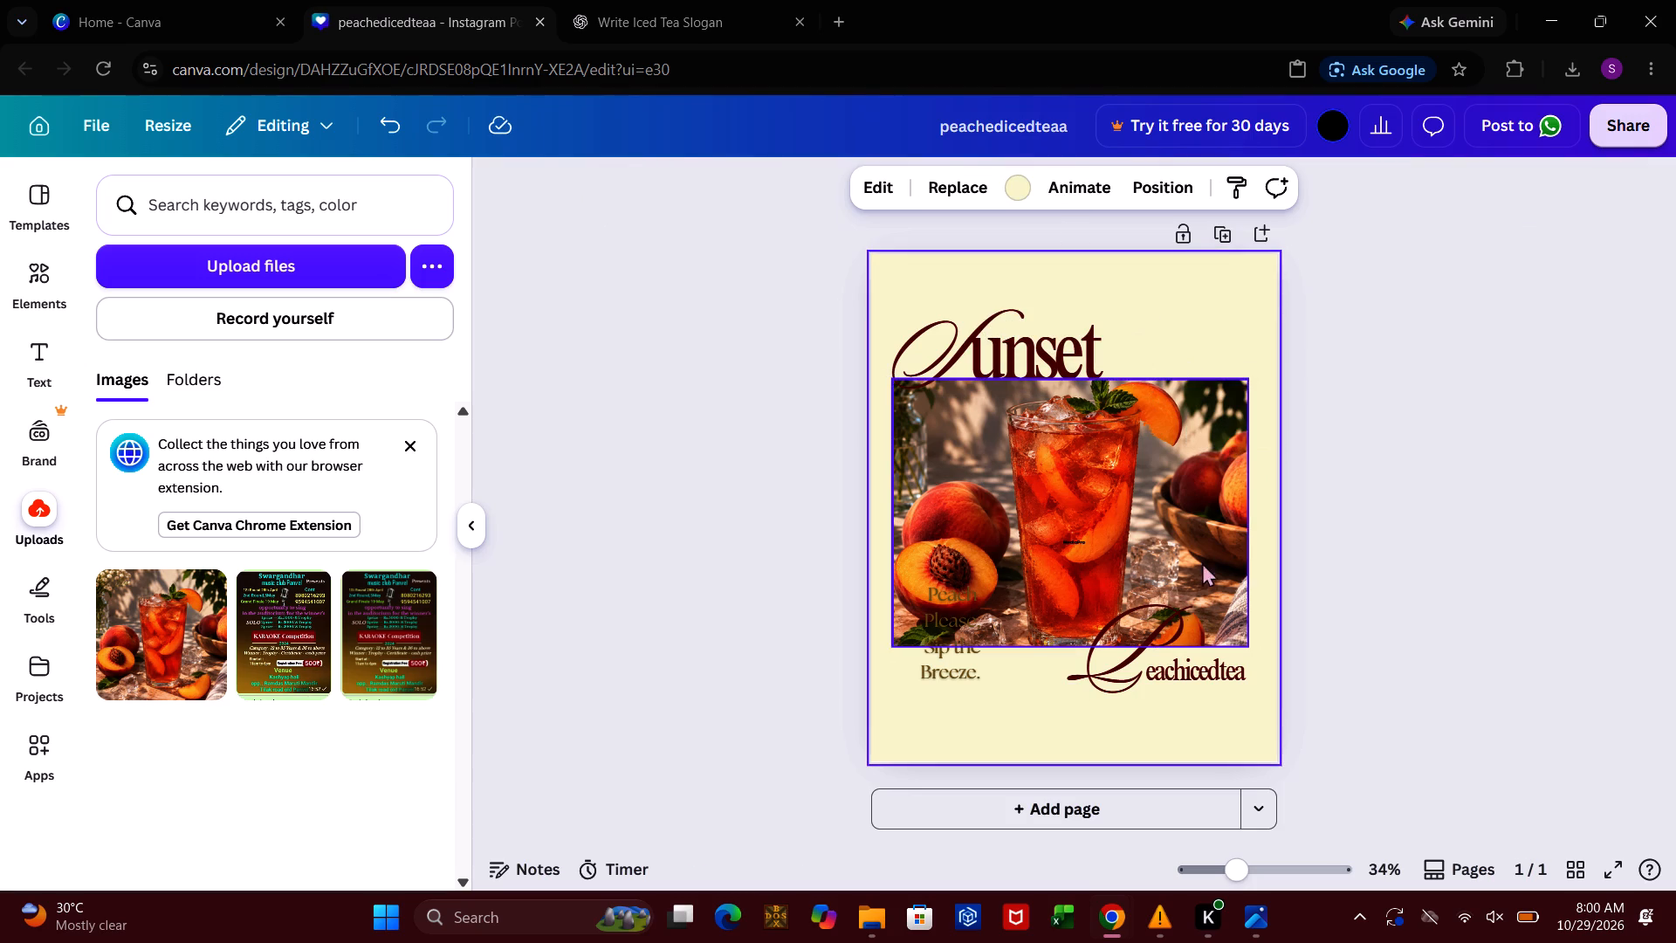
triple_click(1068, 644)
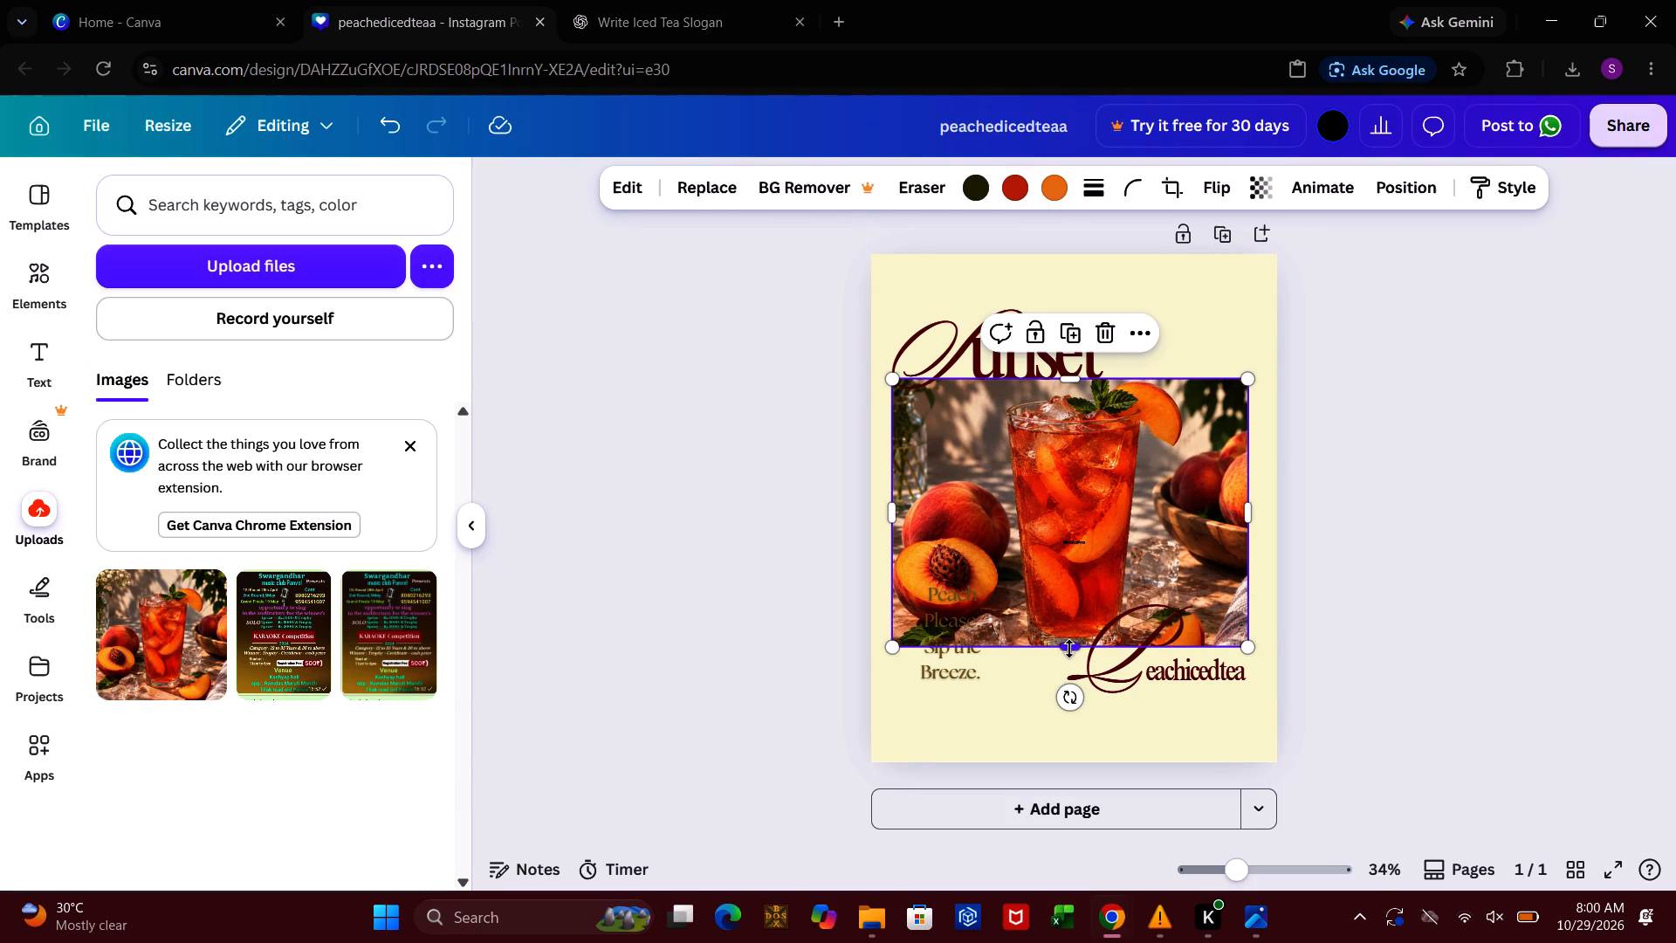
click(1069, 649)
drag(1069, 649, 1069, 638)
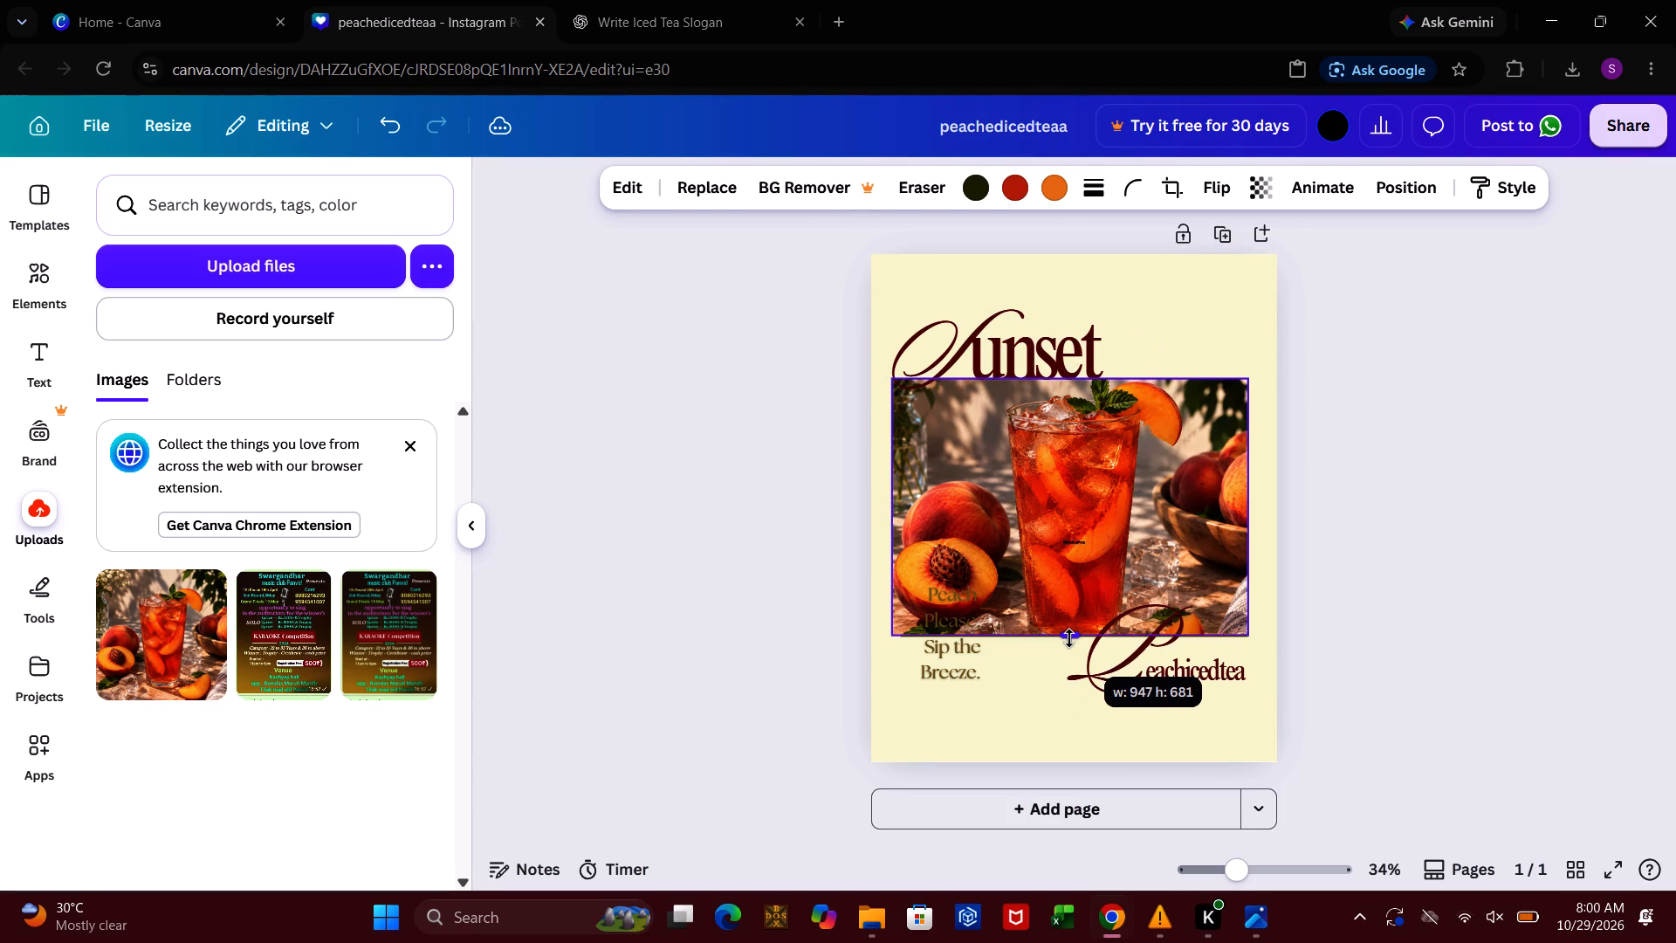
drag(1069, 638, 1070, 637)
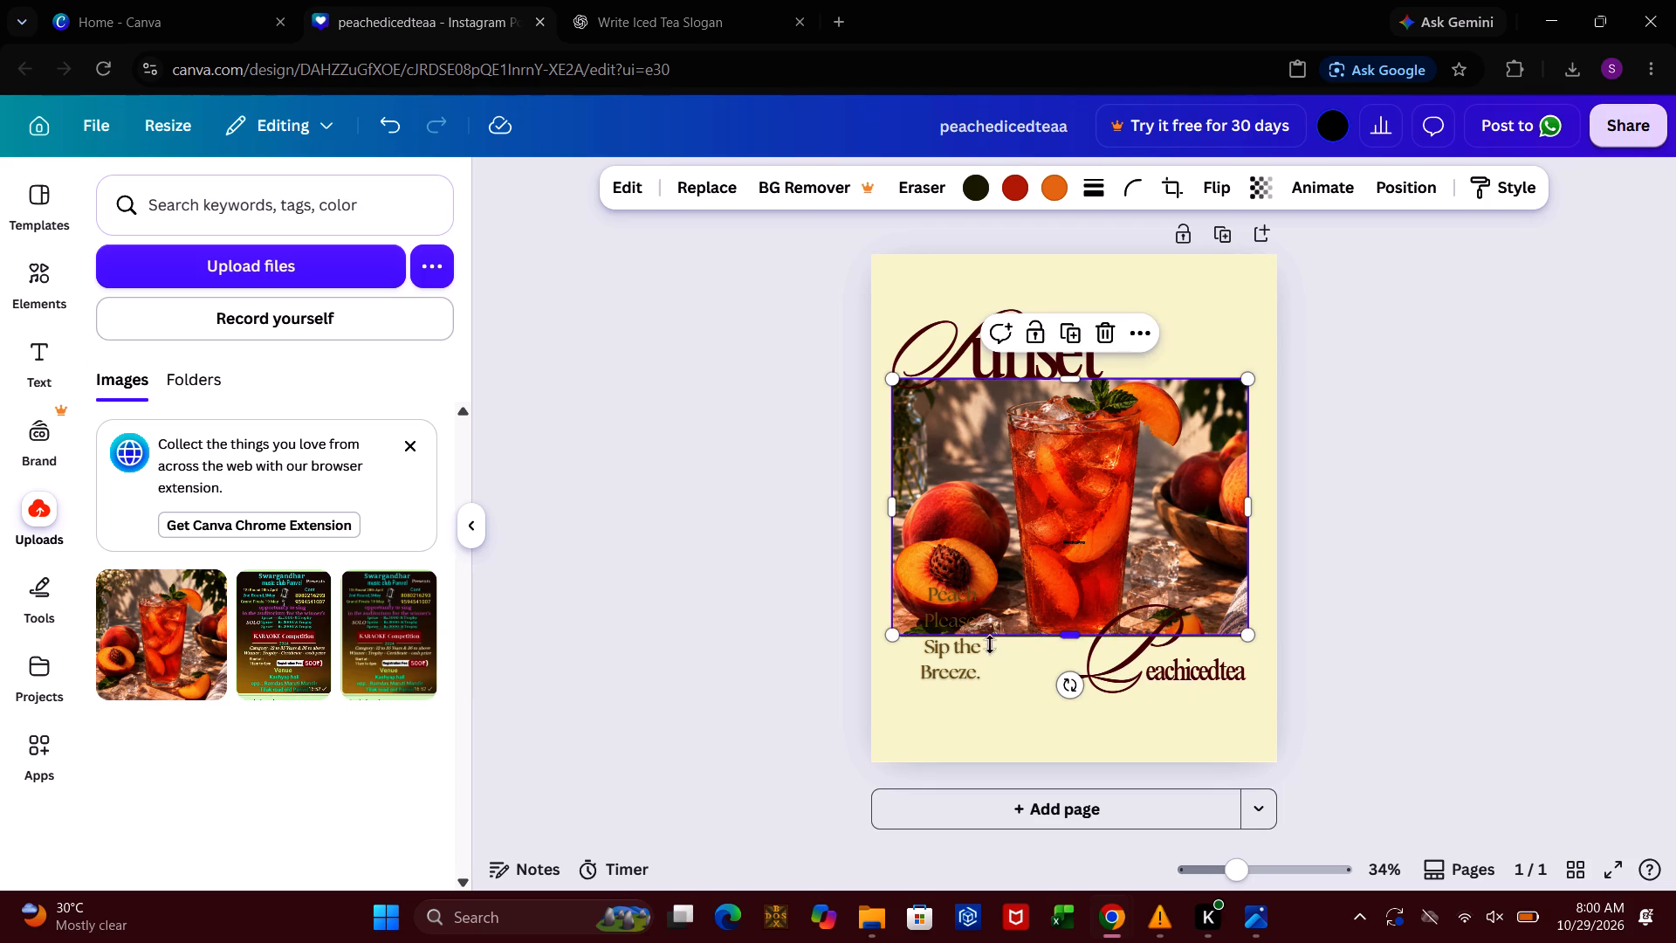
double_click(891, 544)
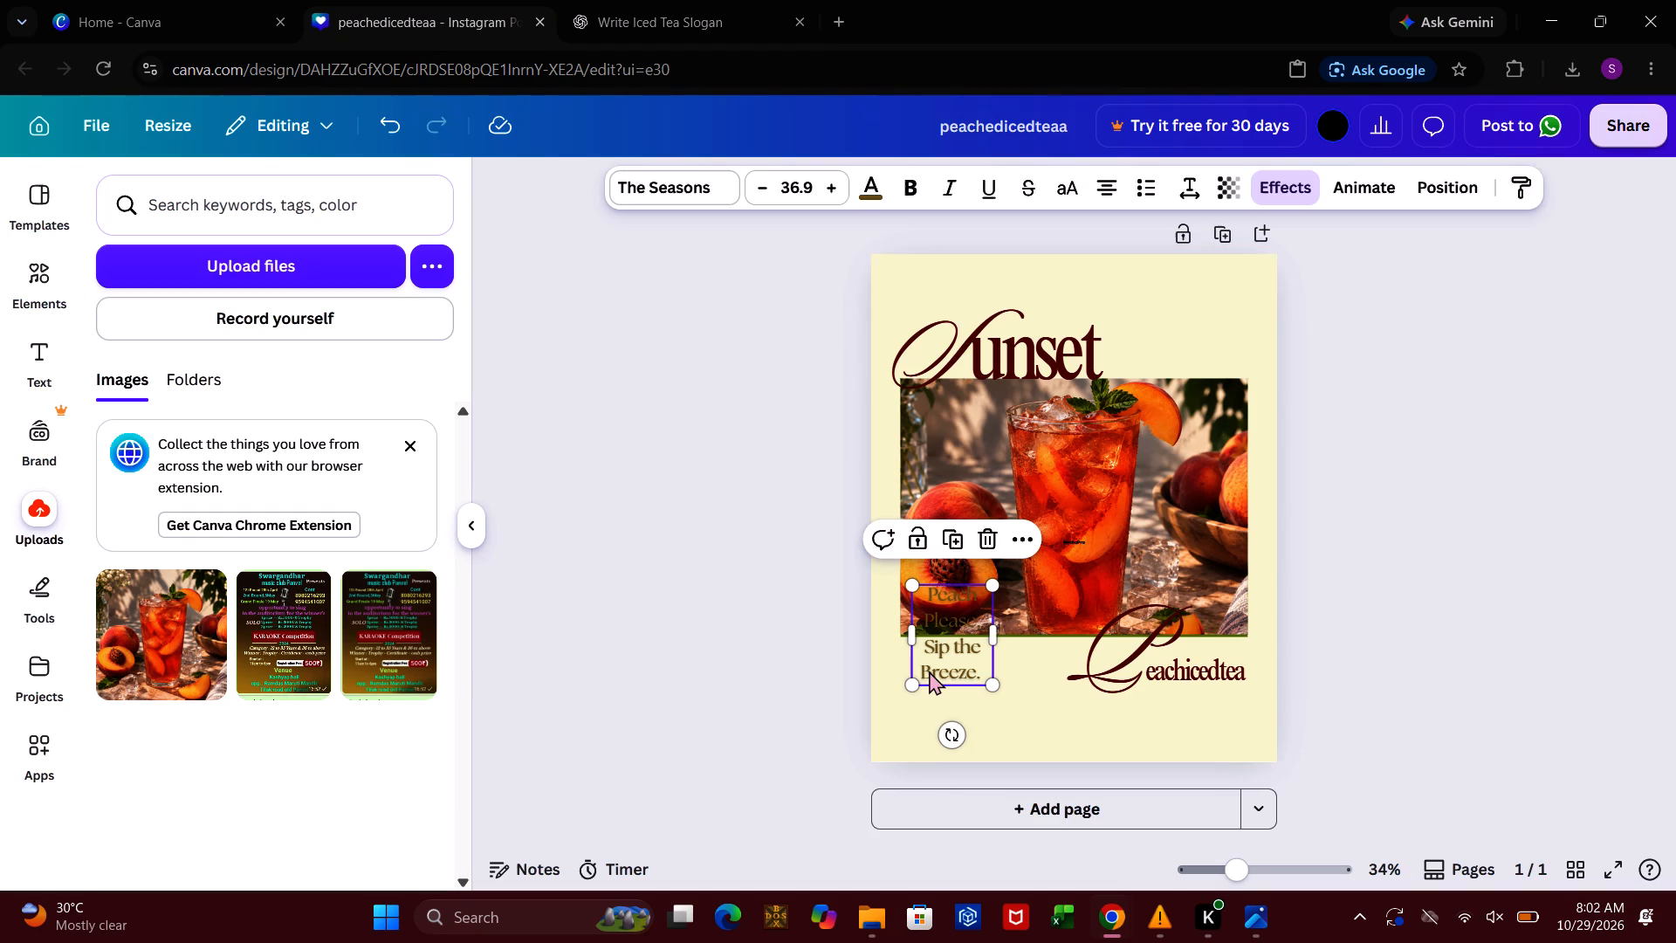
Deselect the slogan text and browse the ready-made font combinations for a text style for the post.
click(900, 684)
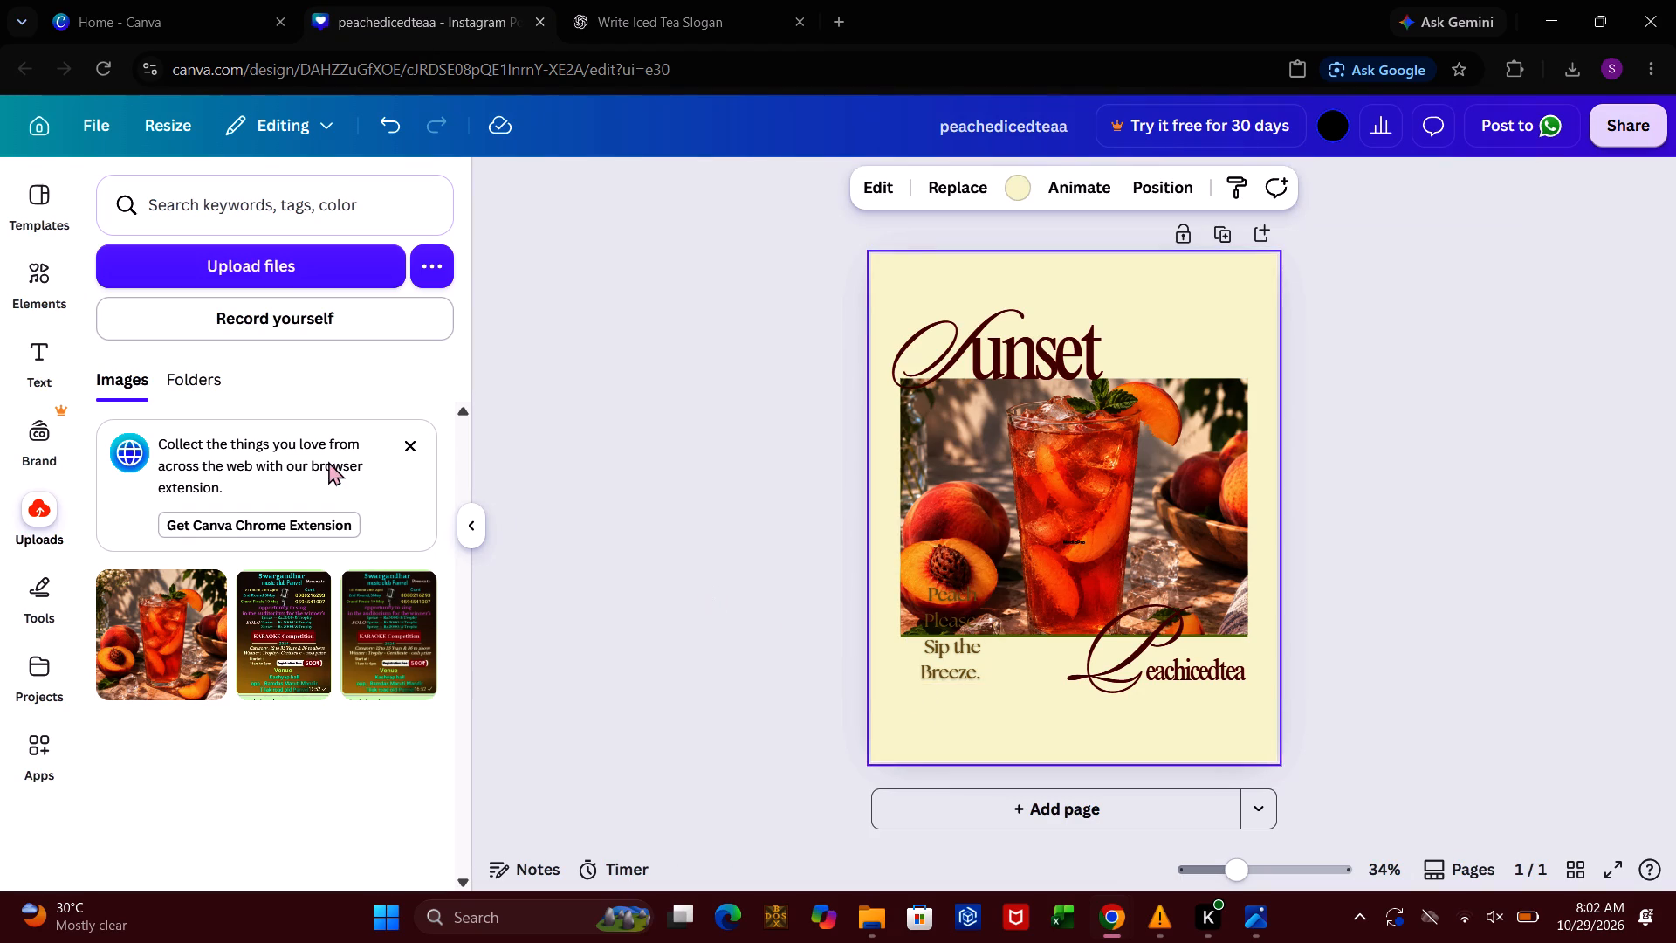
click(35, 349)
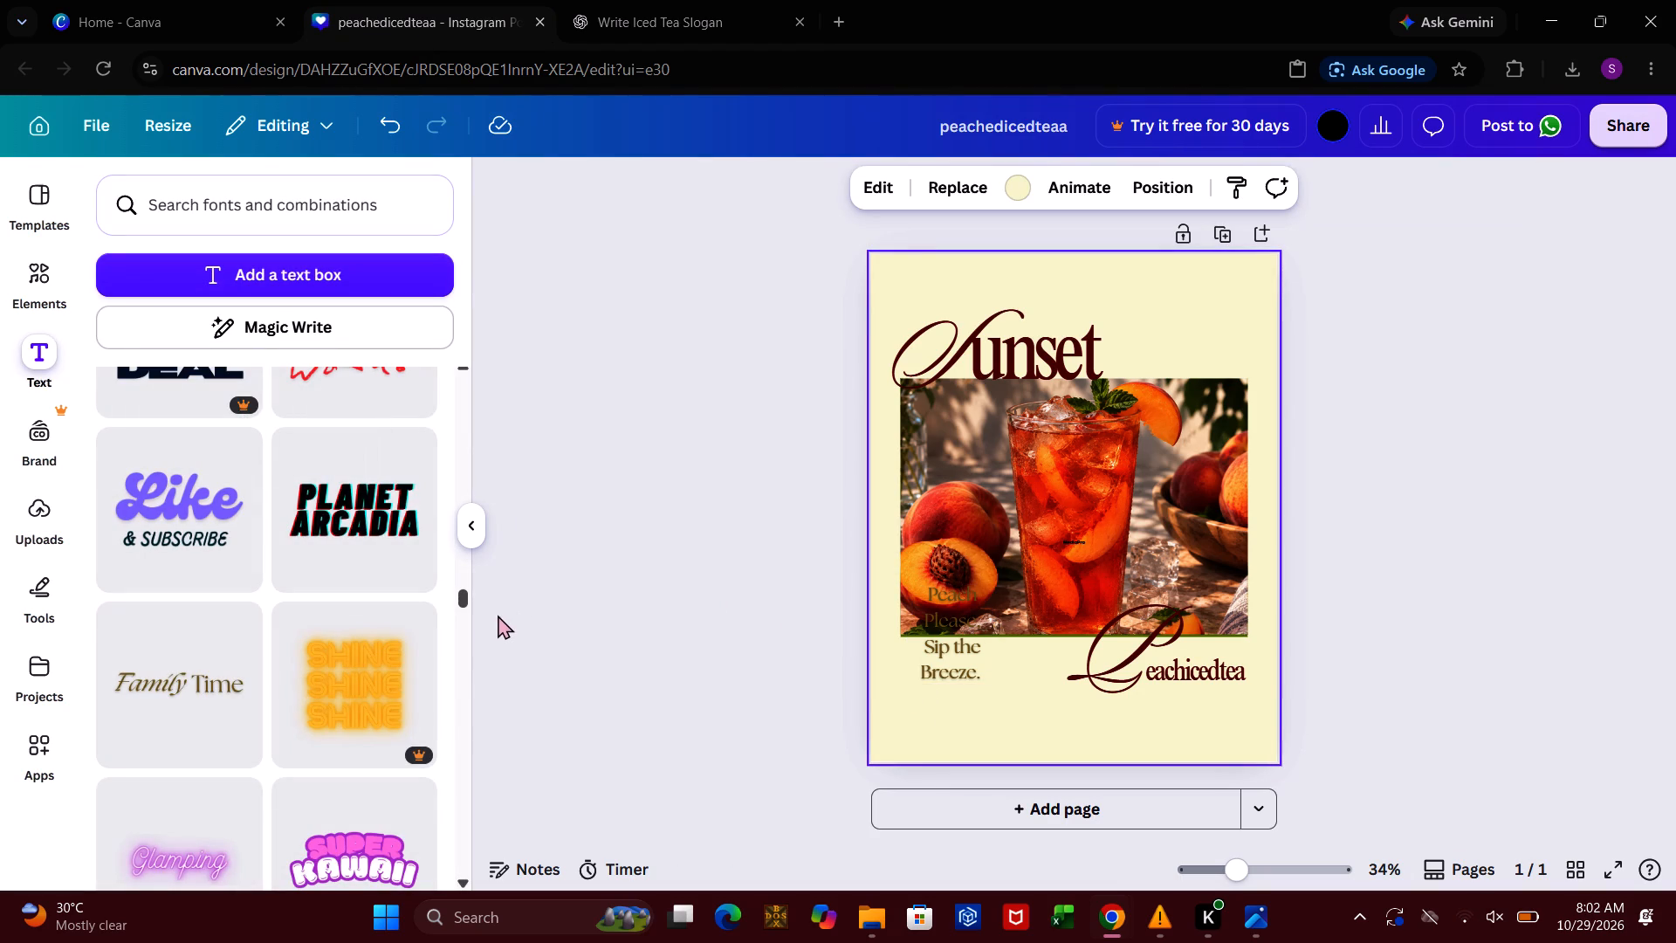
click(471, 652)
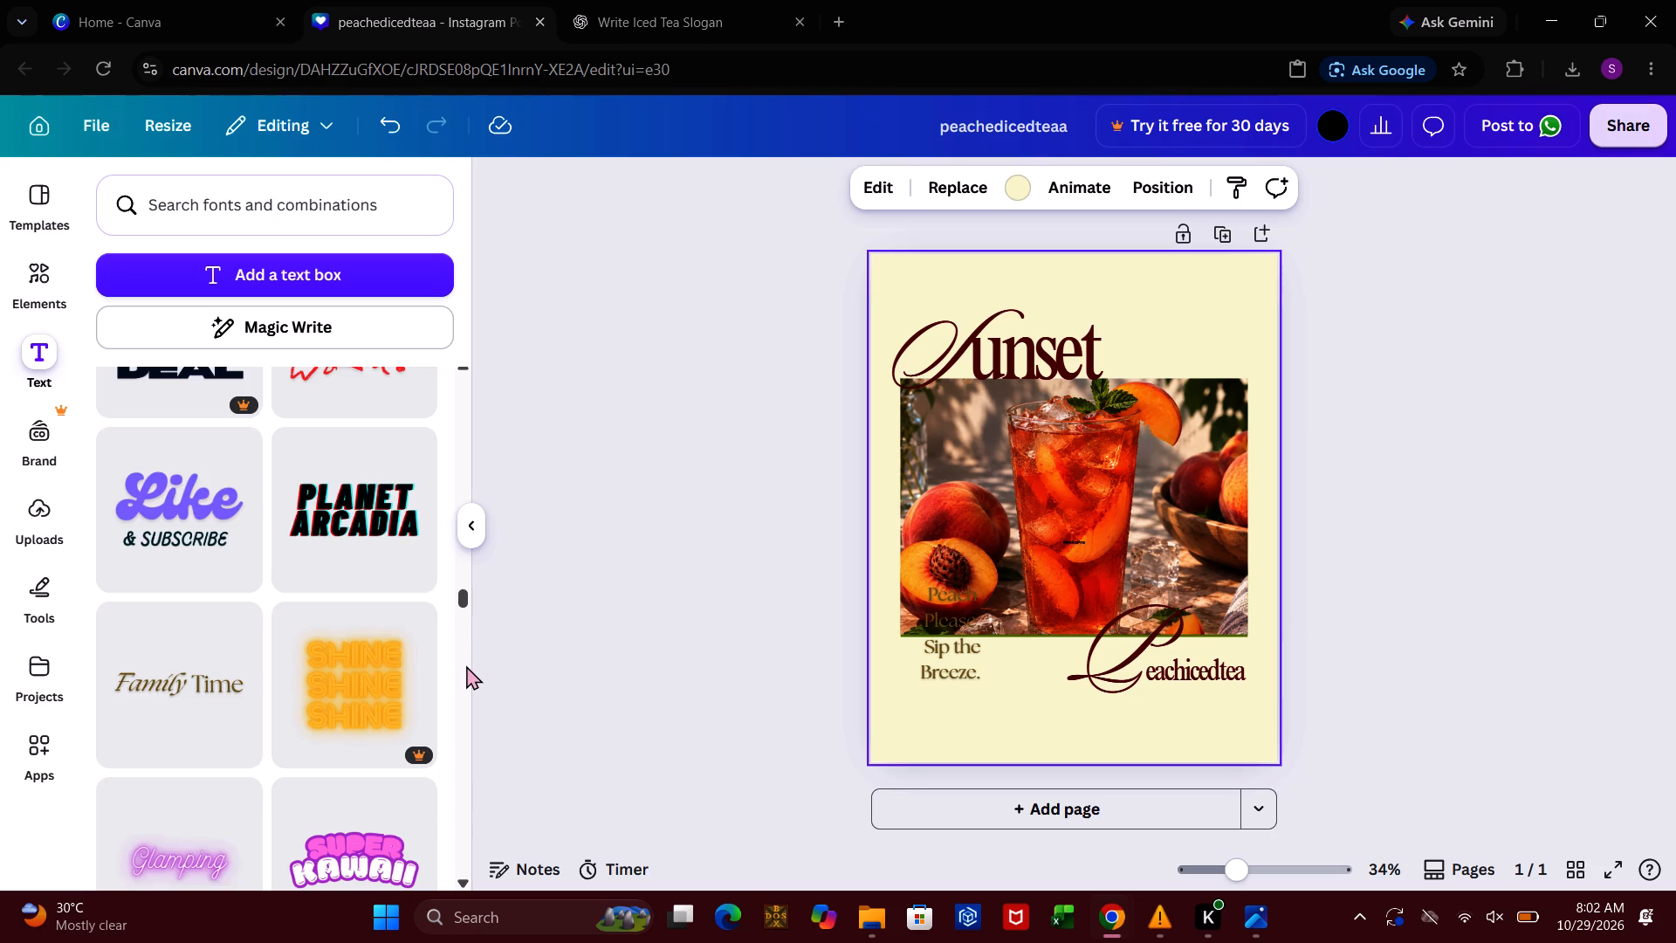
click(466, 665)
click(458, 725)
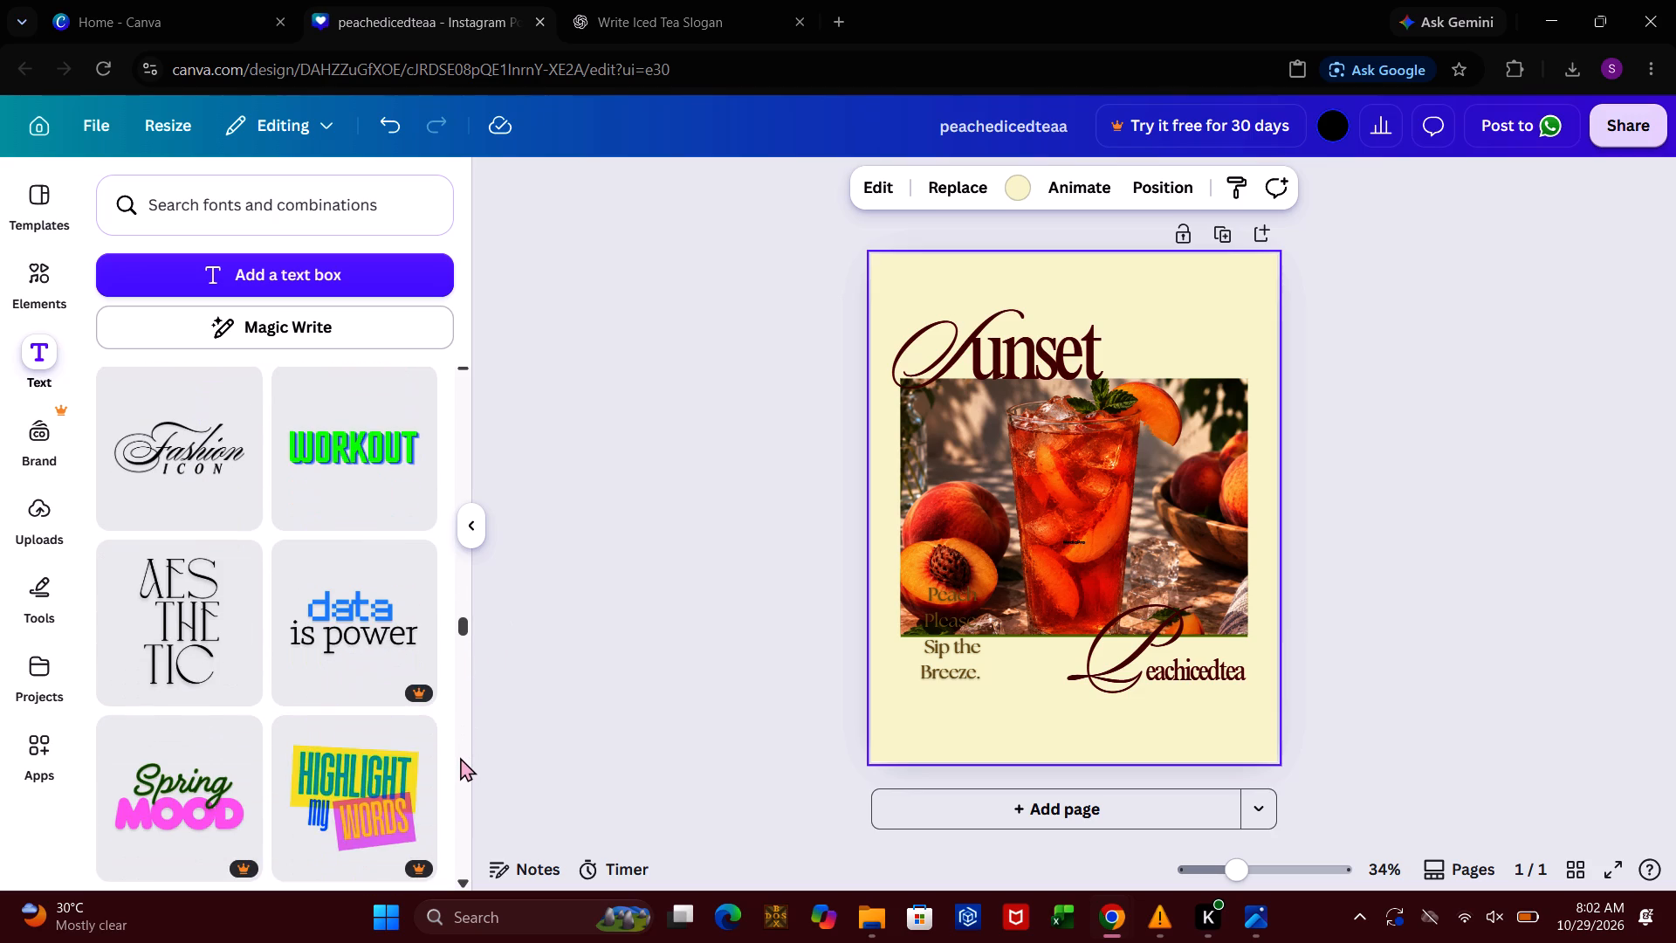
In the Canva post, browse the font combinations and add the sunburst "Online Sale" text combination twice.
click(465, 776)
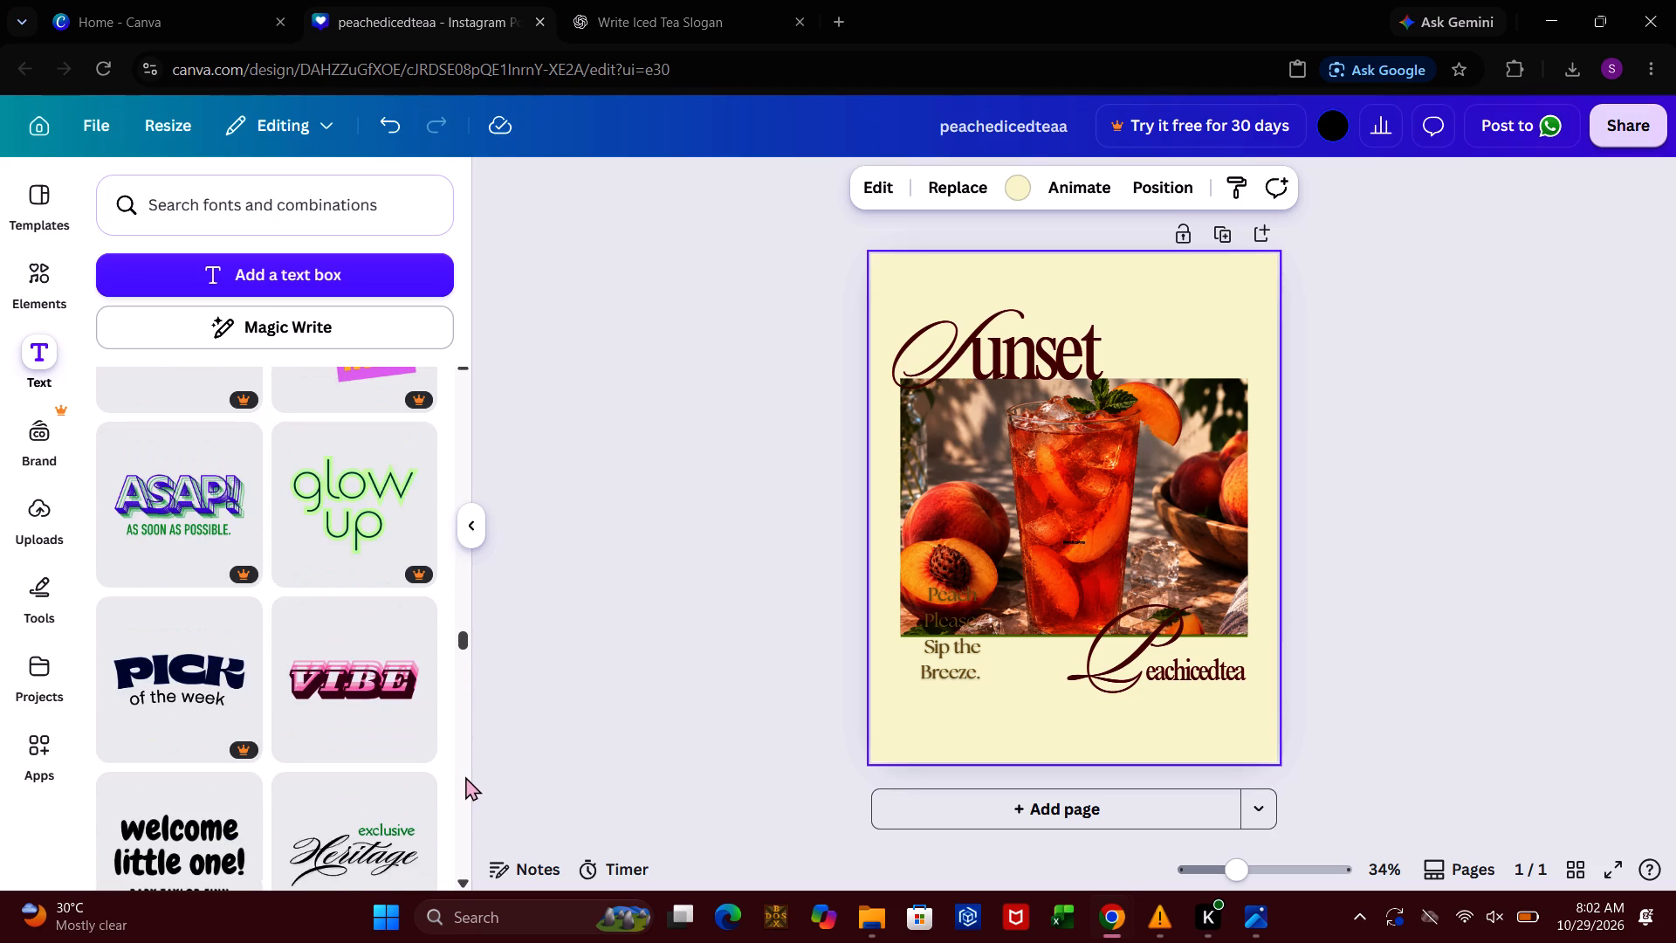
click(465, 798)
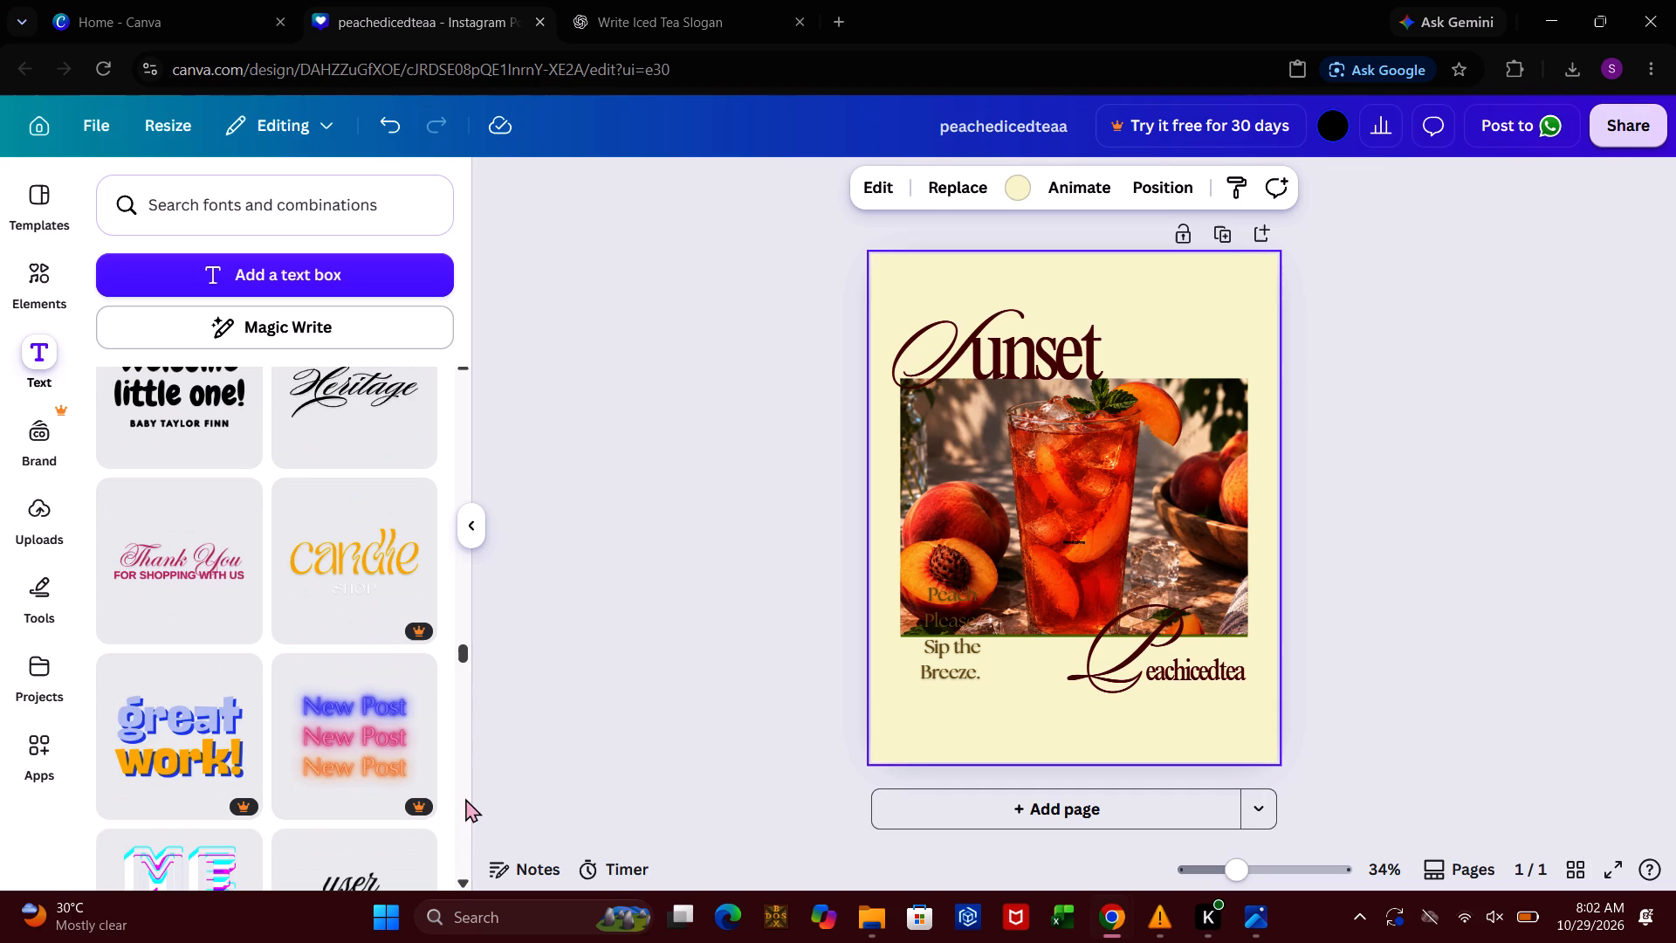
click(459, 797)
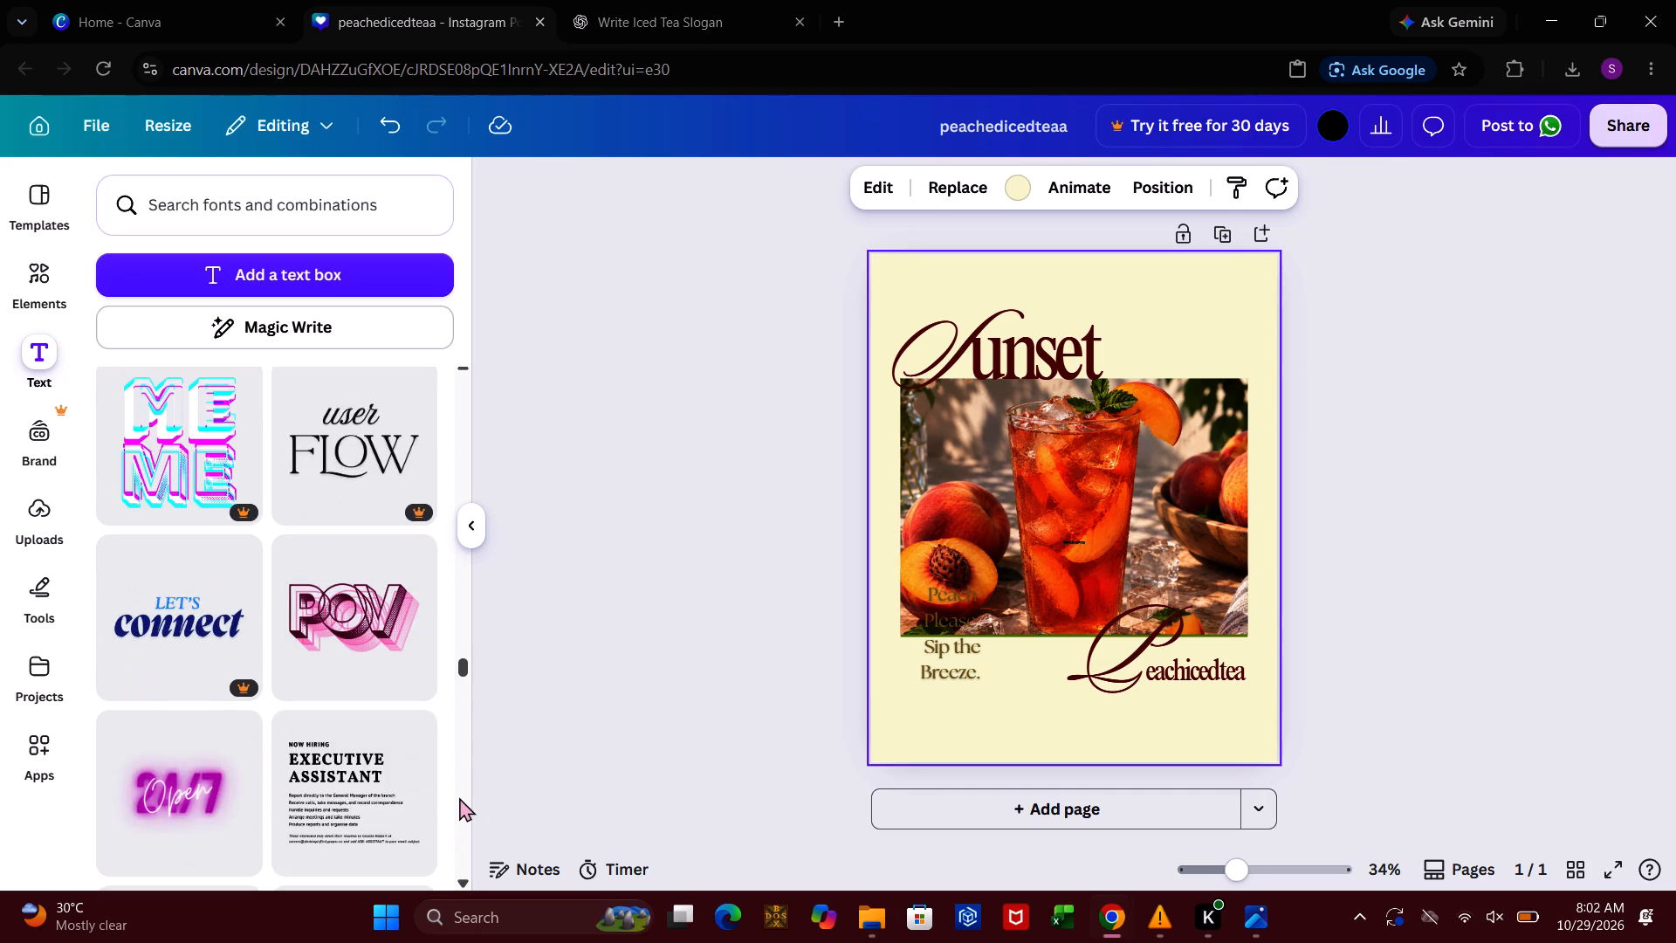
click(459, 797)
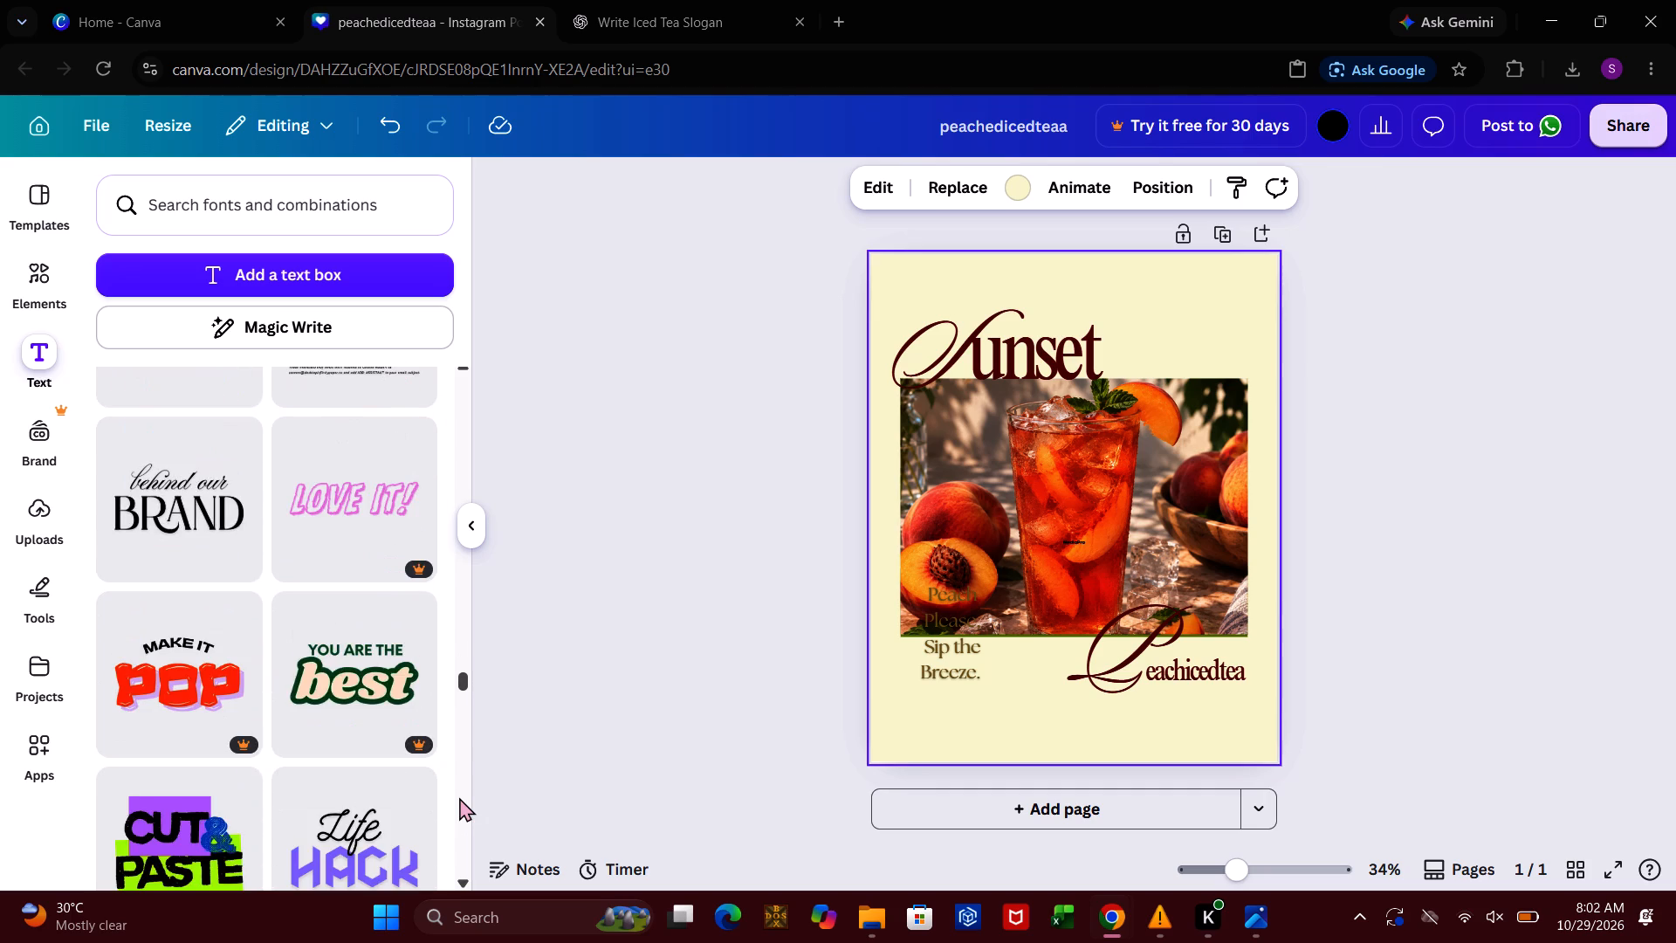
click(459, 797)
double_click(459, 797)
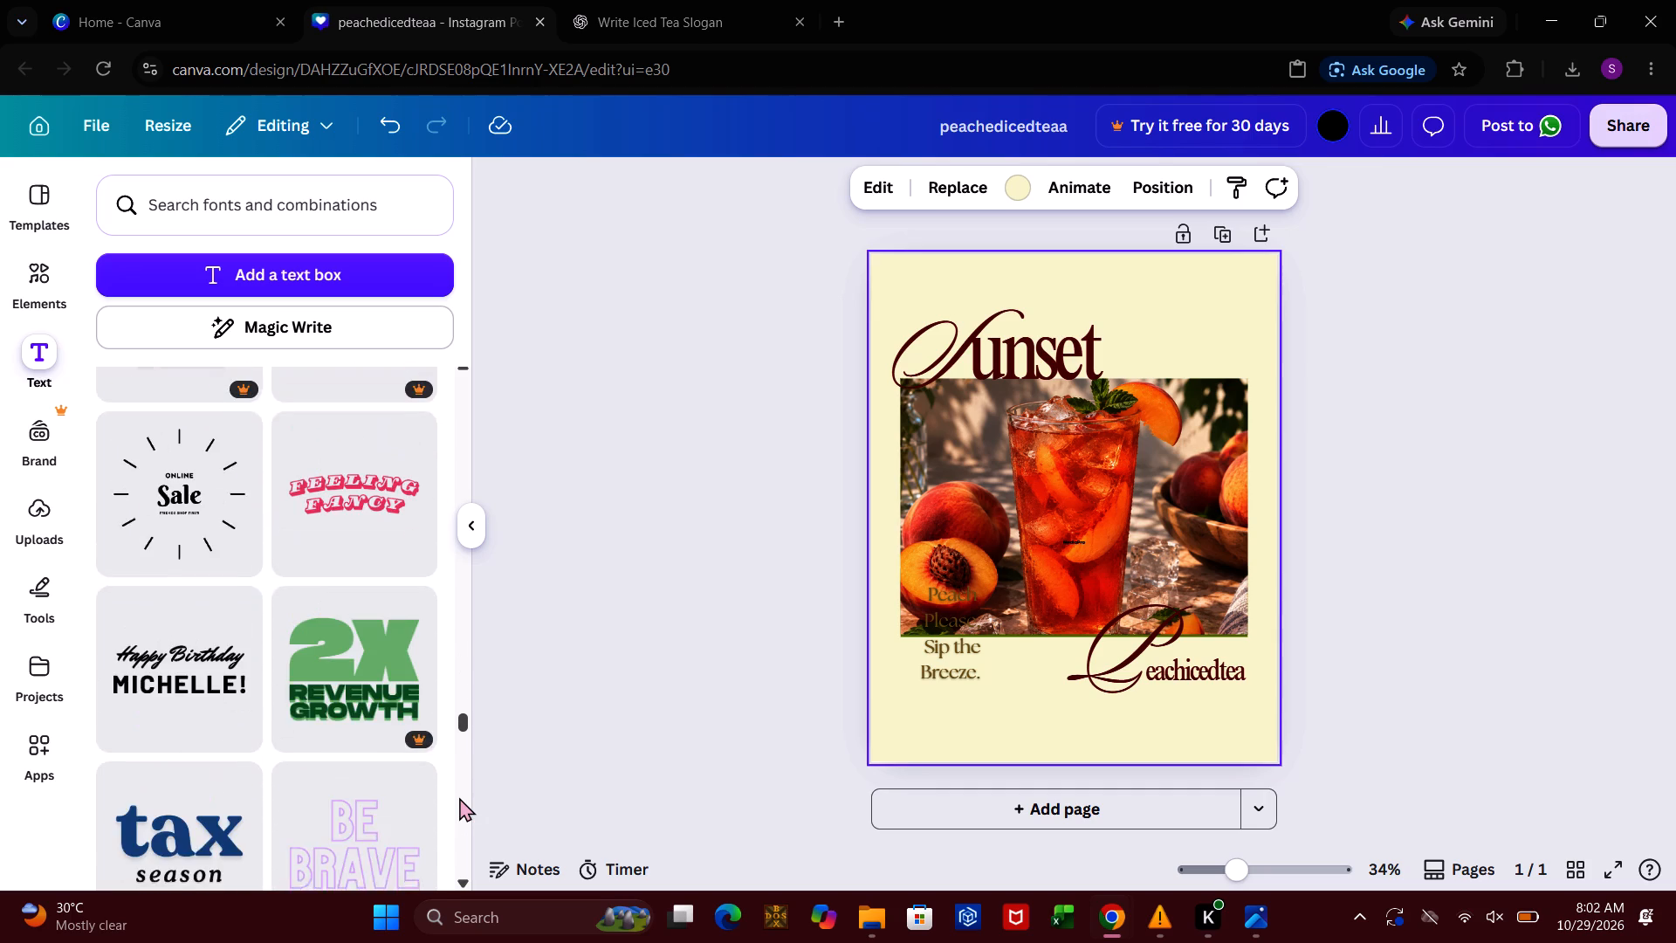
click(459, 797)
click(459, 797)
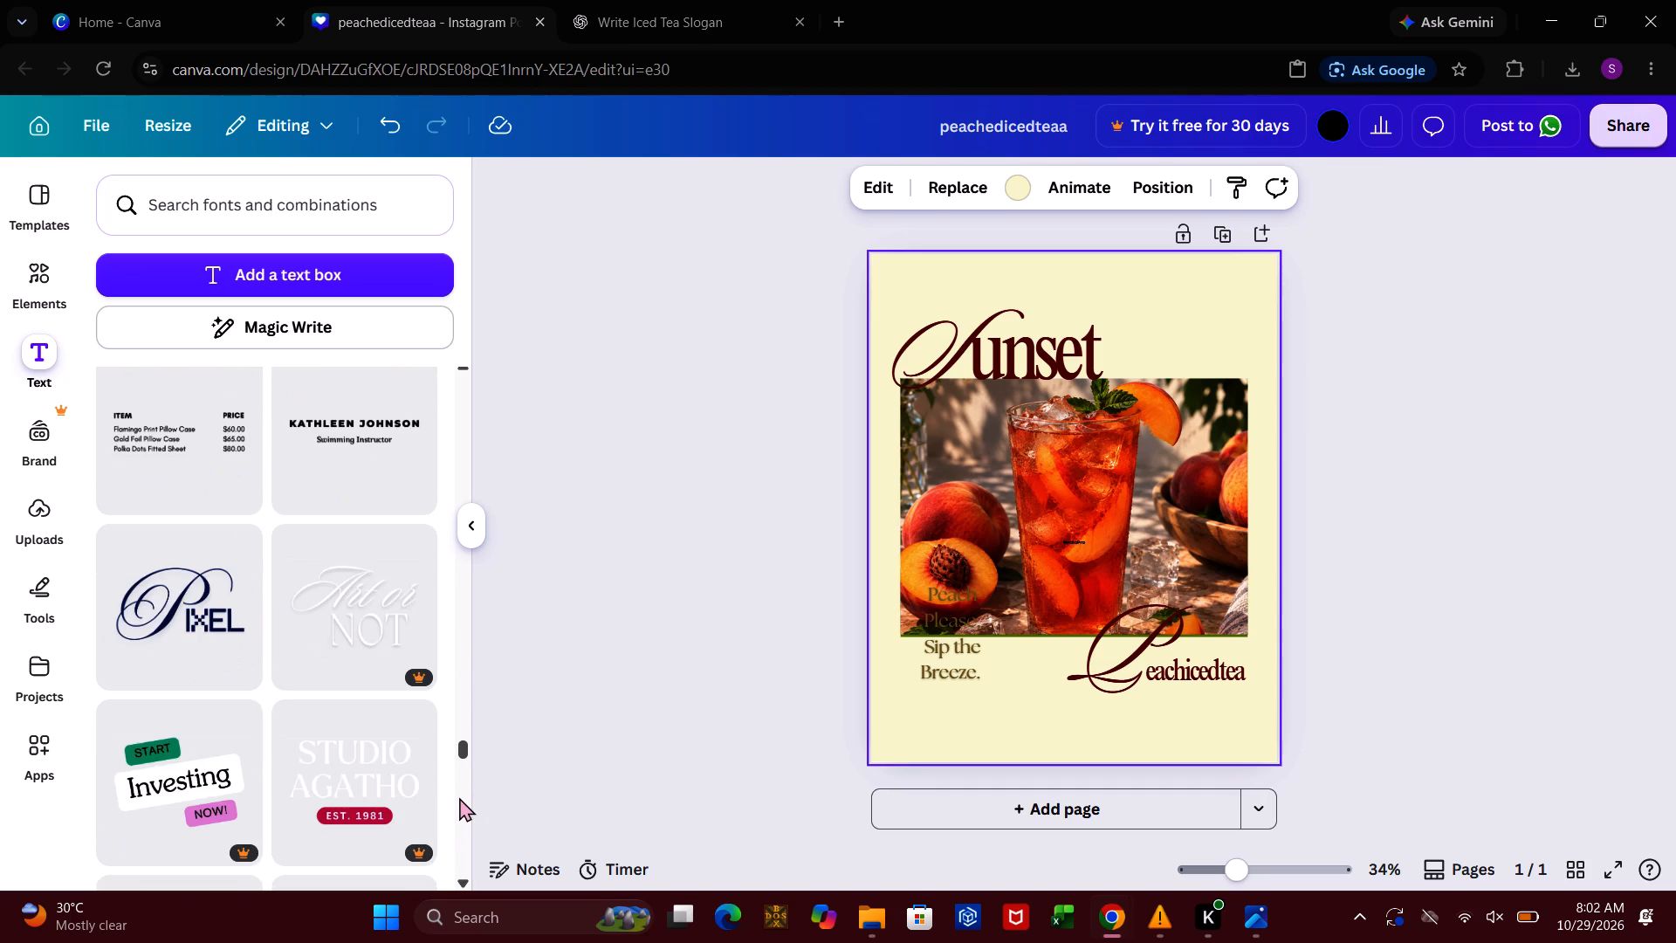
click(463, 707)
click(463, 699)
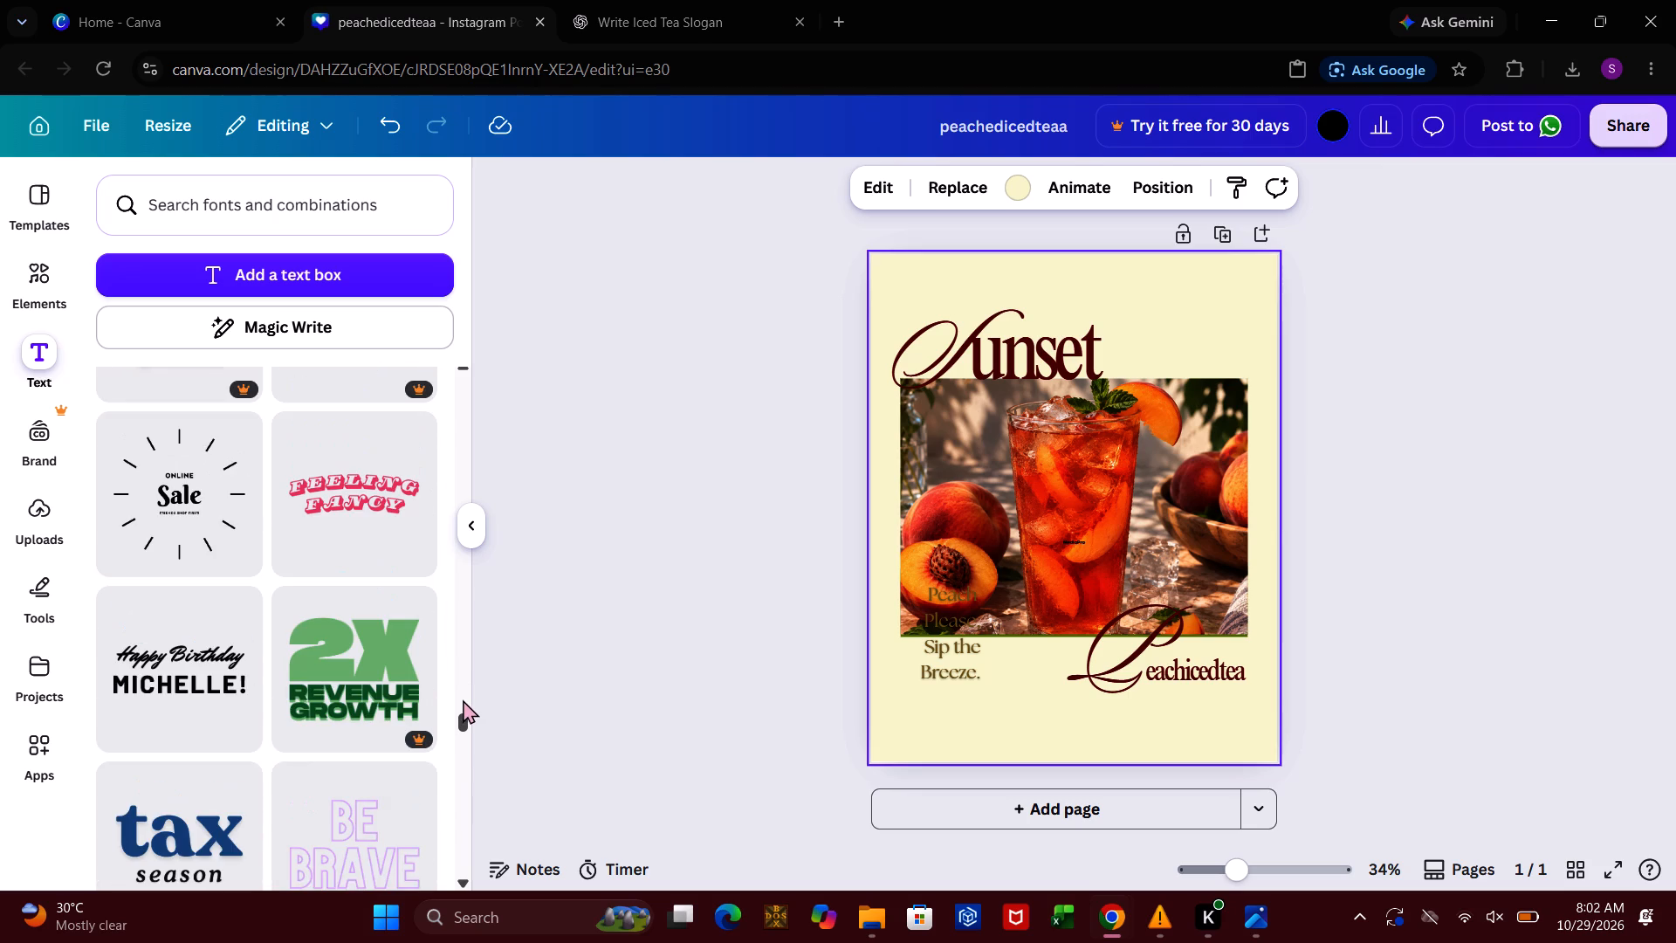
double_click(177, 456)
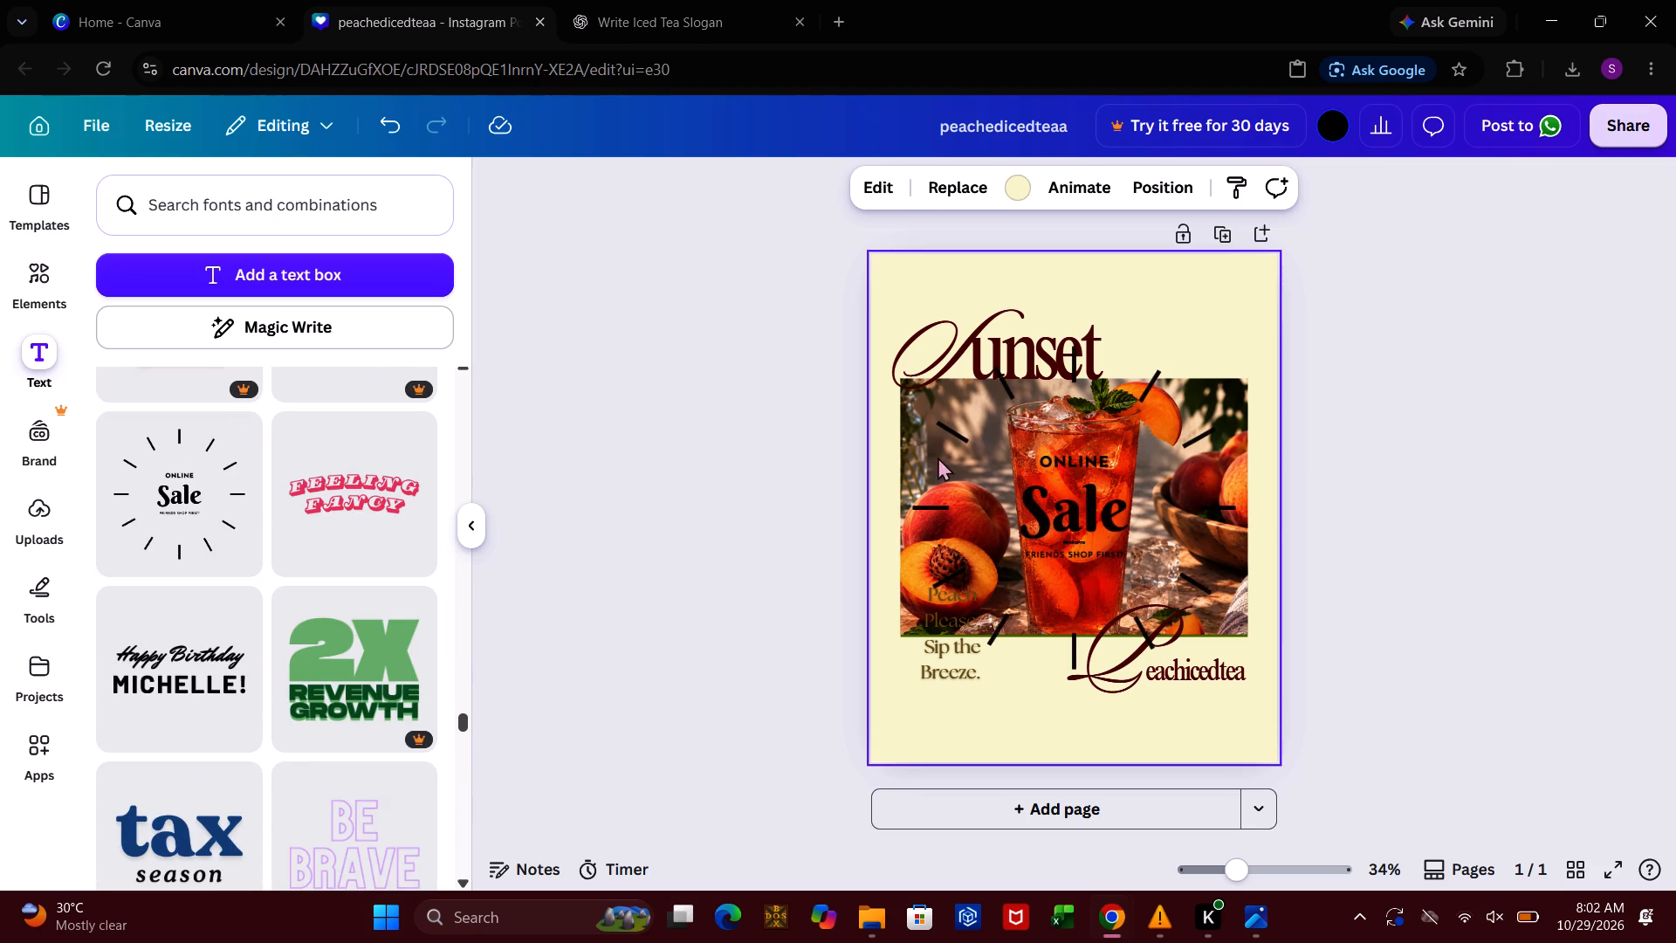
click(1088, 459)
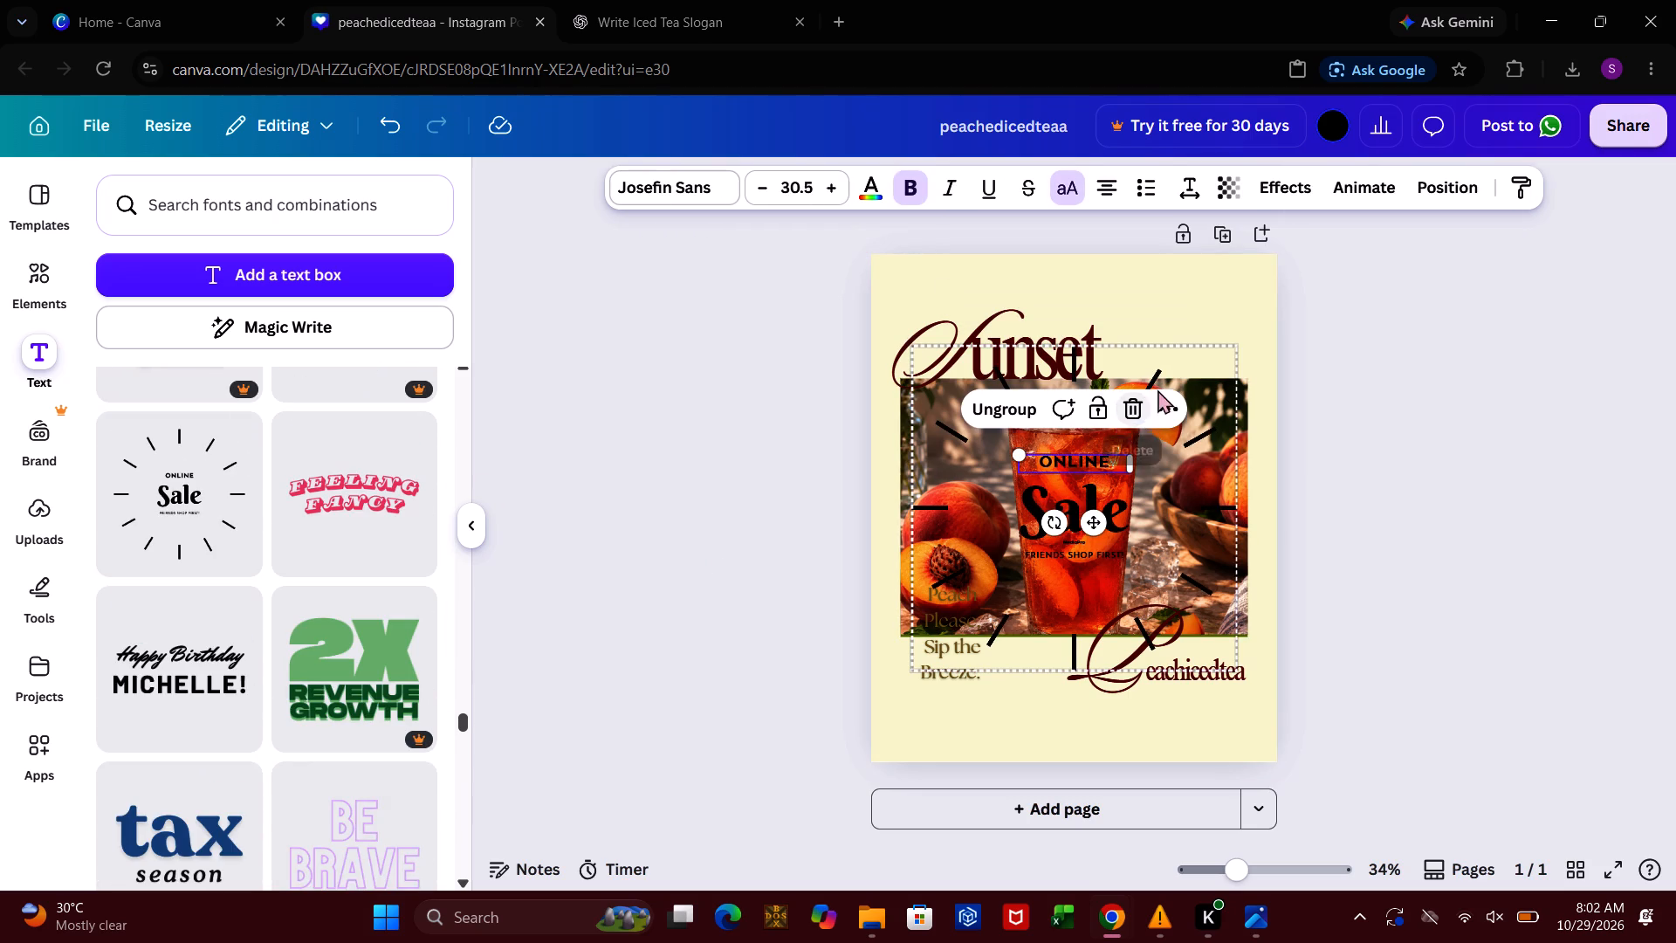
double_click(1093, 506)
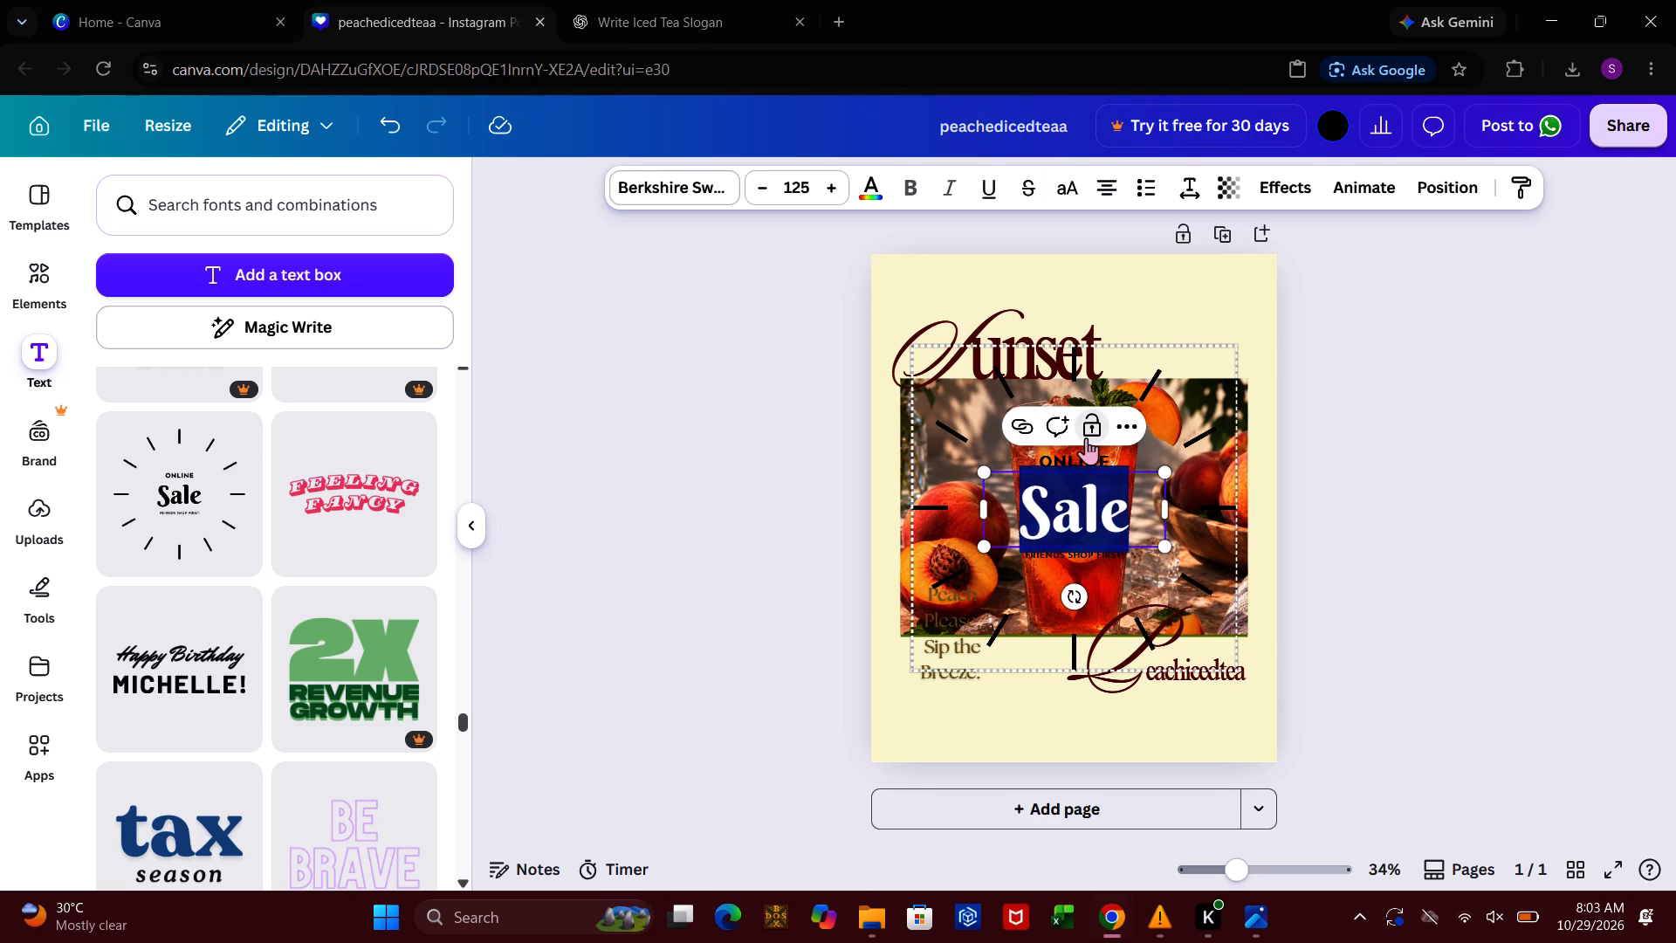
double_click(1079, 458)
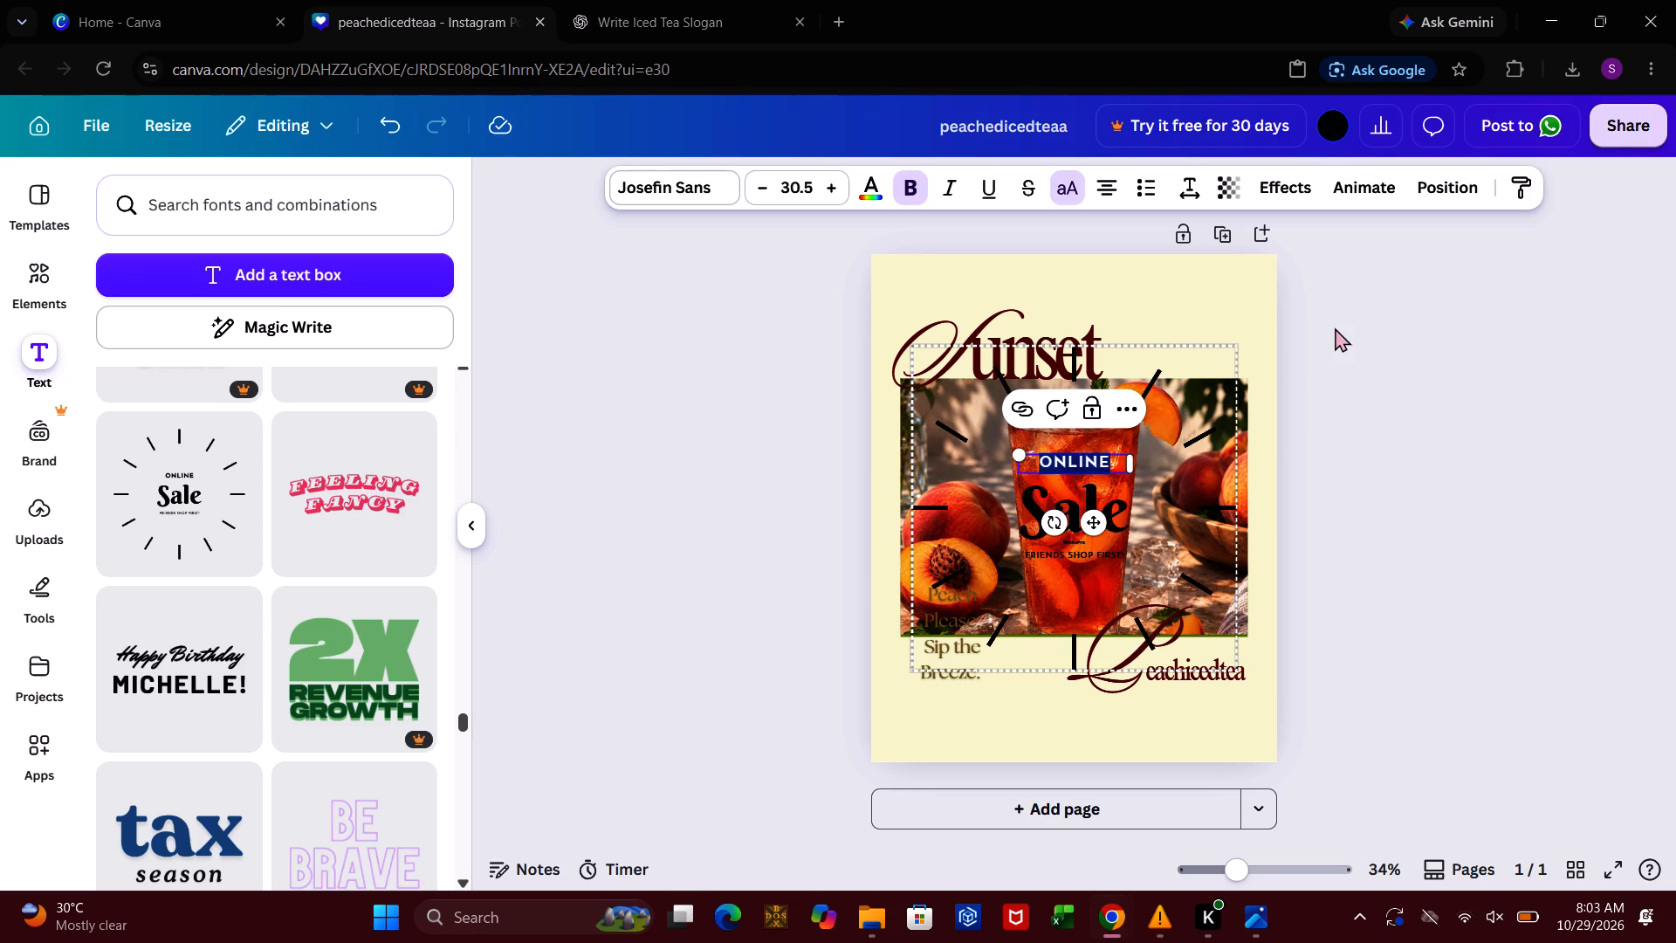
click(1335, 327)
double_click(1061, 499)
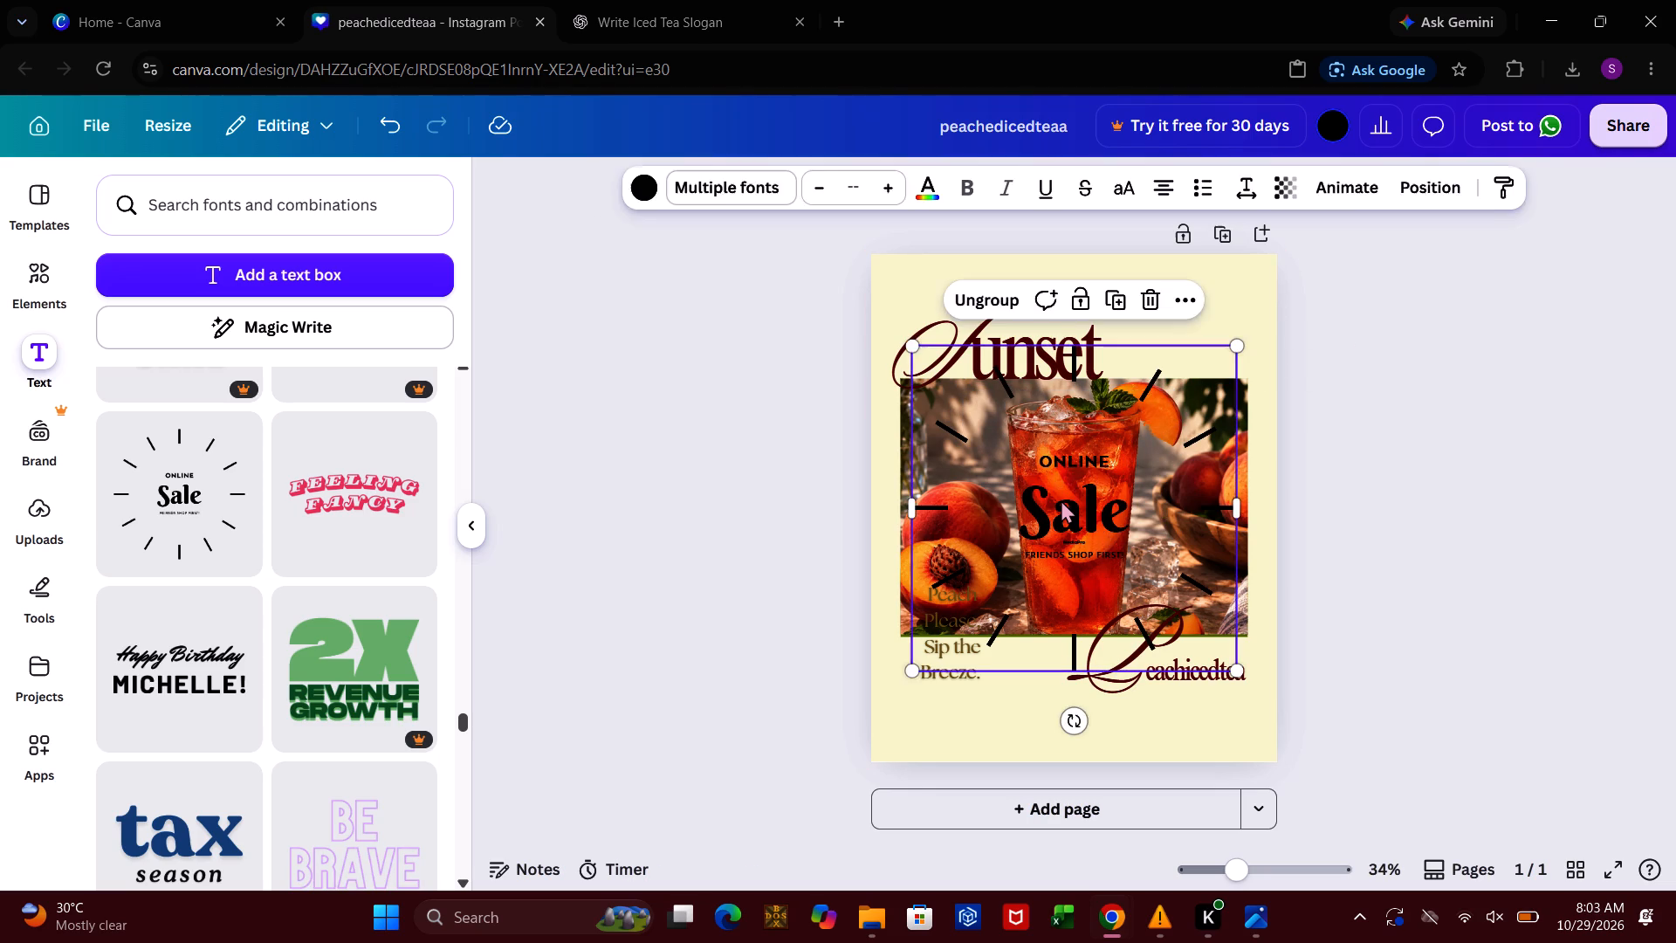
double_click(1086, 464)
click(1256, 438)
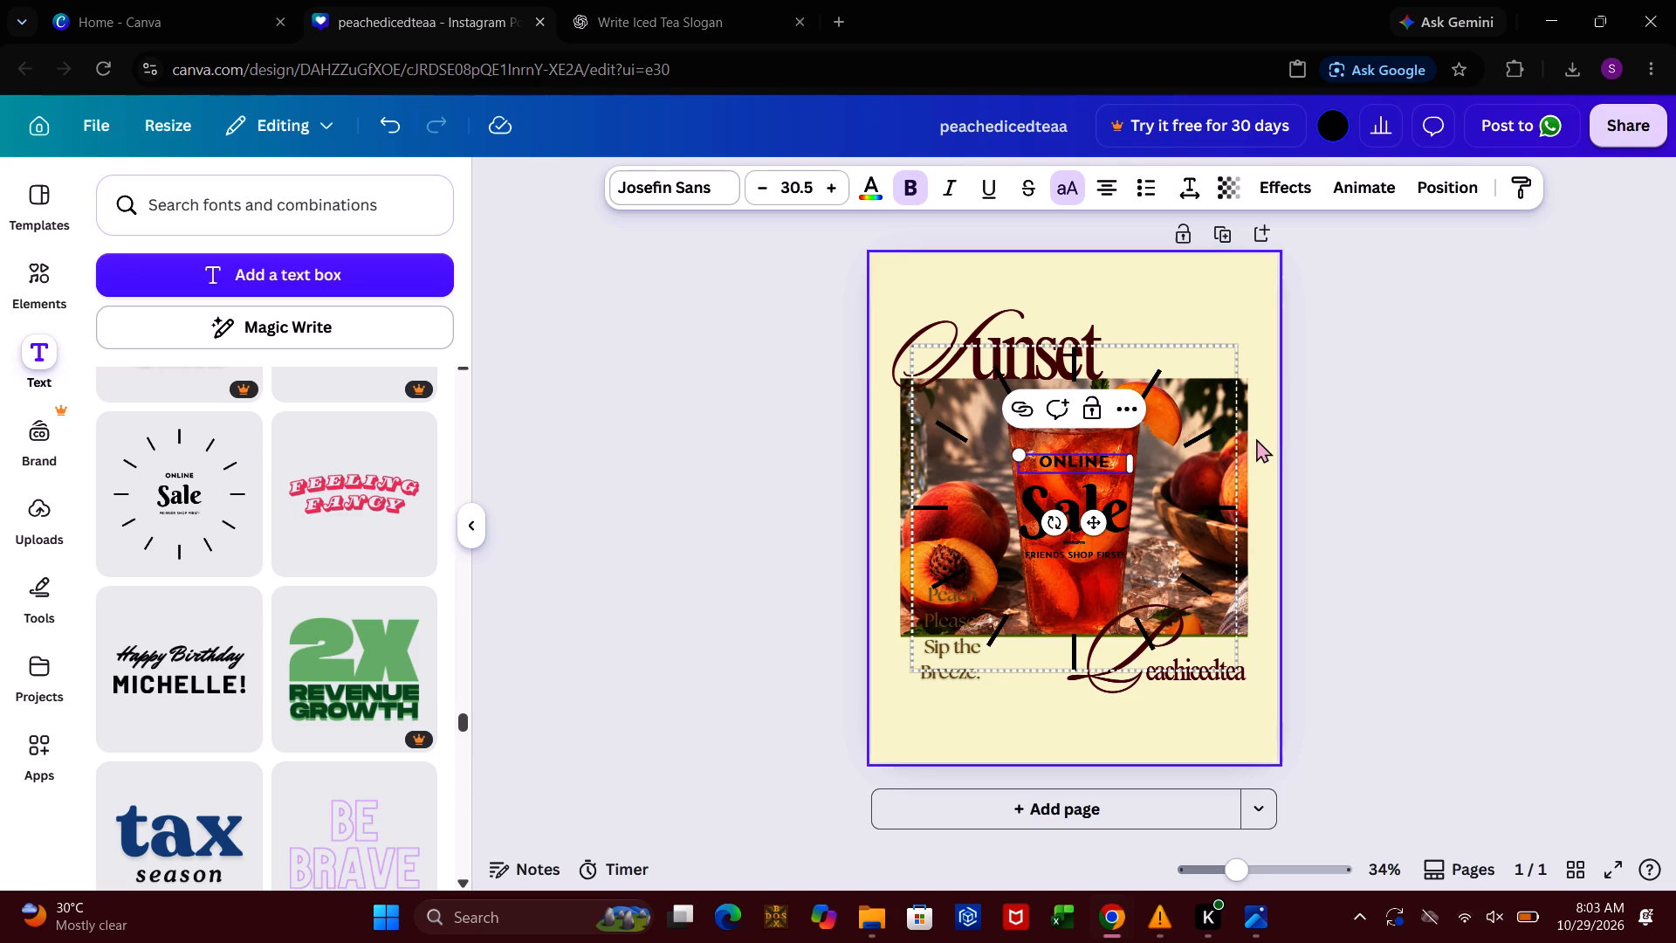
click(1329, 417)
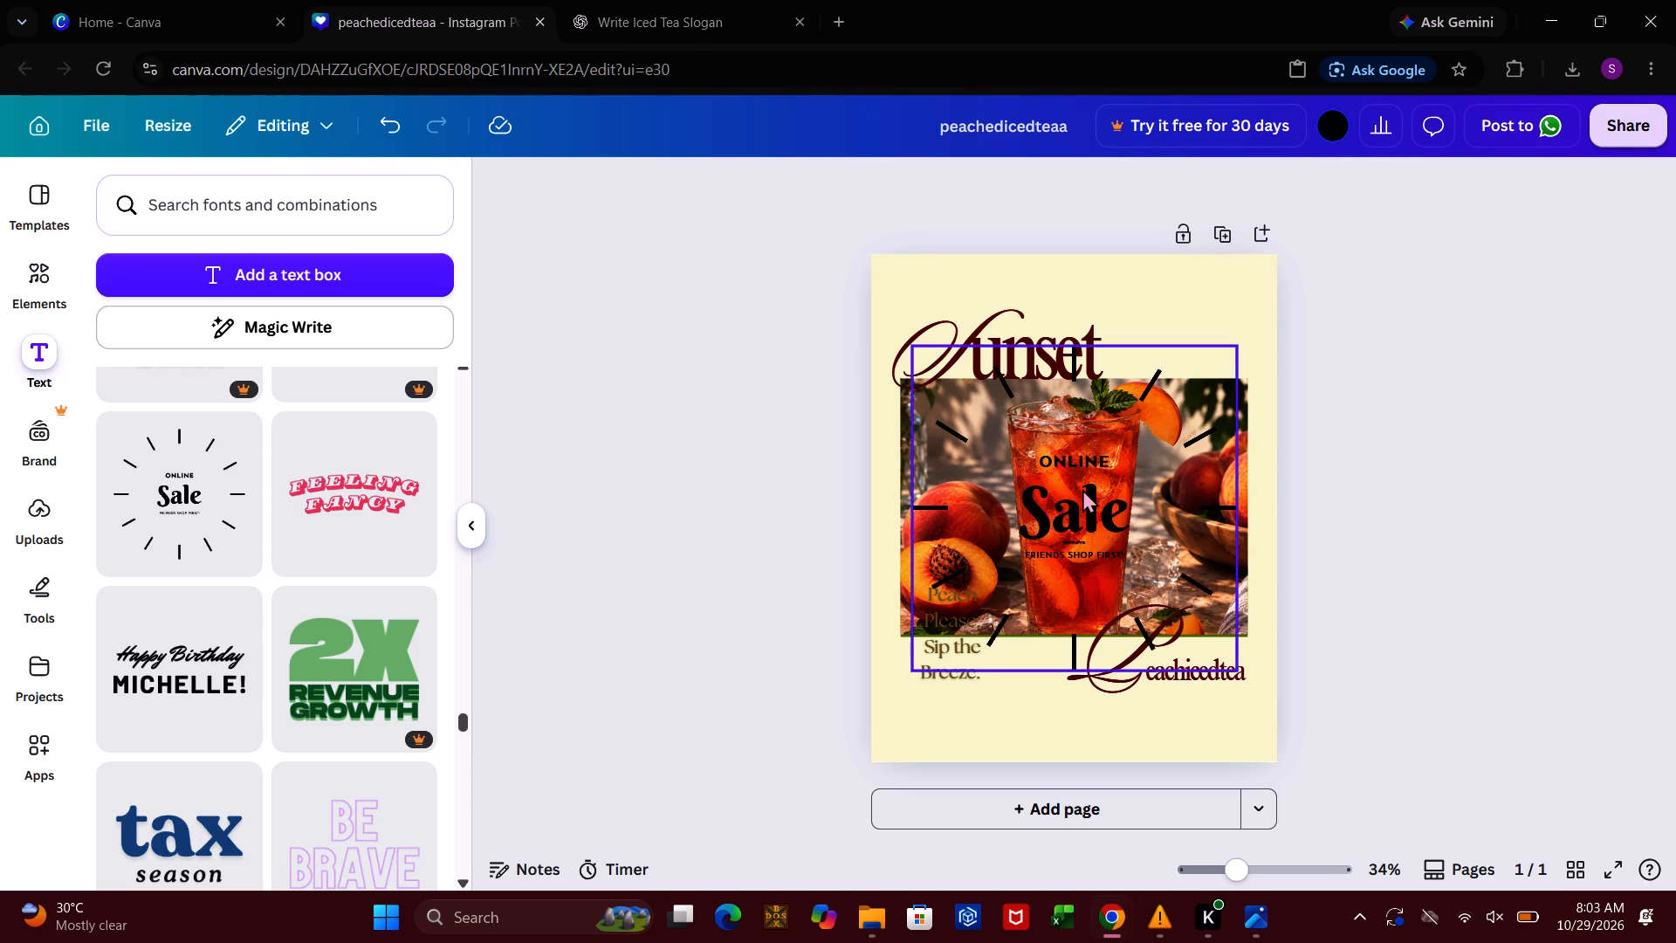
Move one copy of the Sale text group from over the photo up to the post's top edge.
drag(1082, 489, 842, 474)
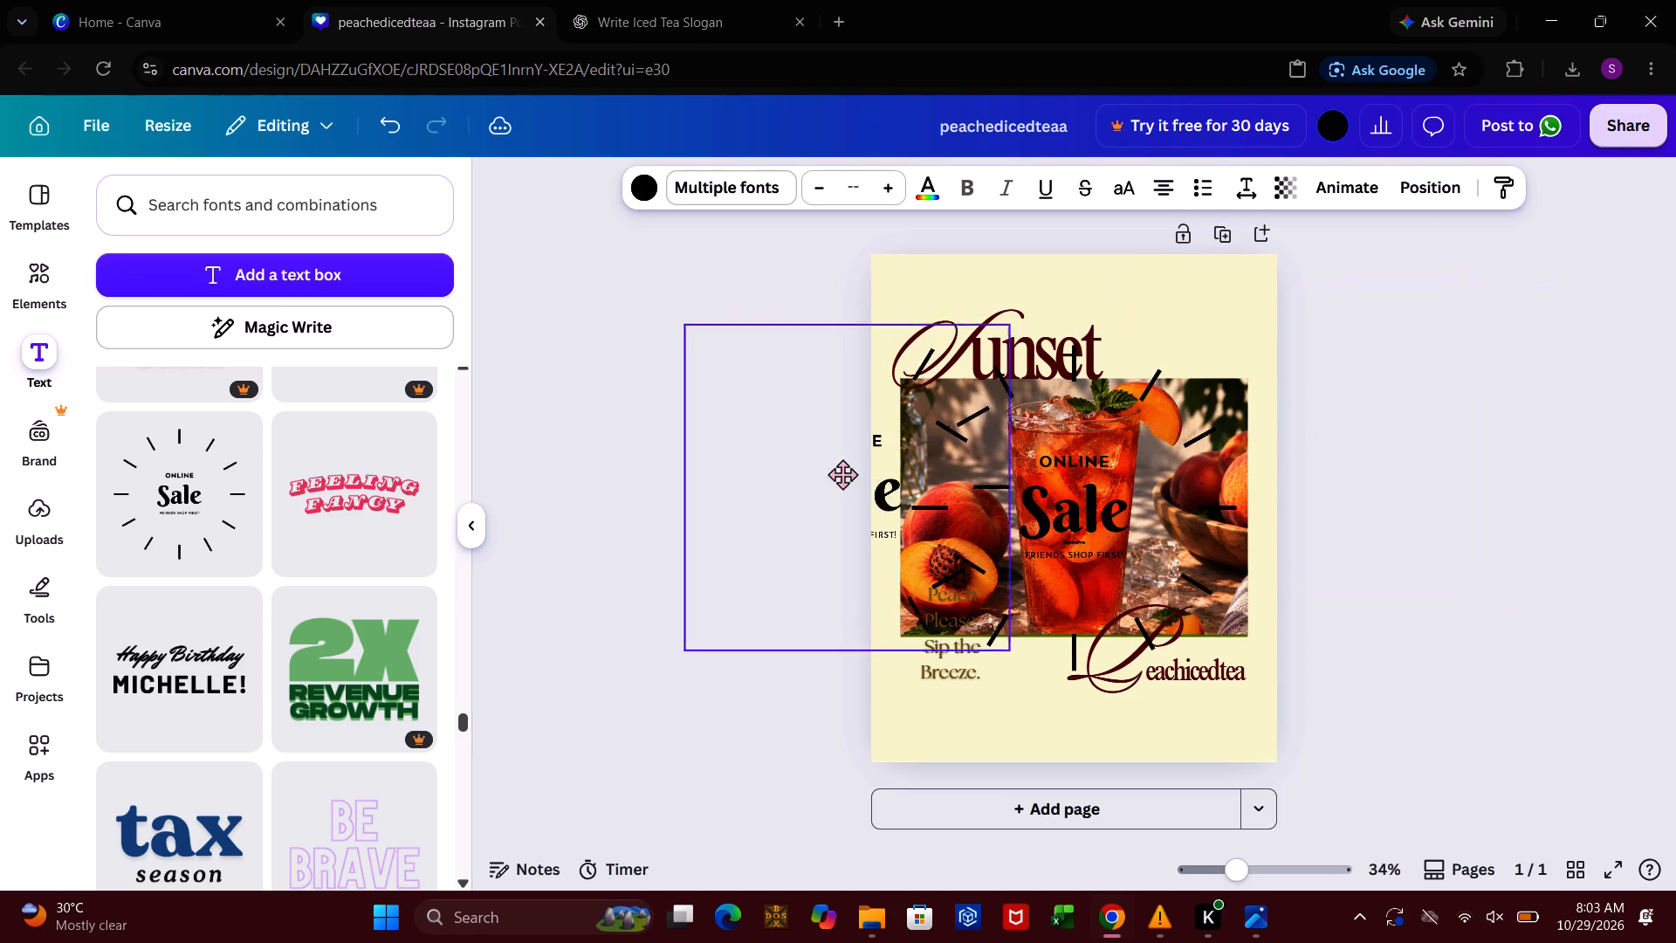
drag(842, 474, 1028, 239)
click(1028, 239)
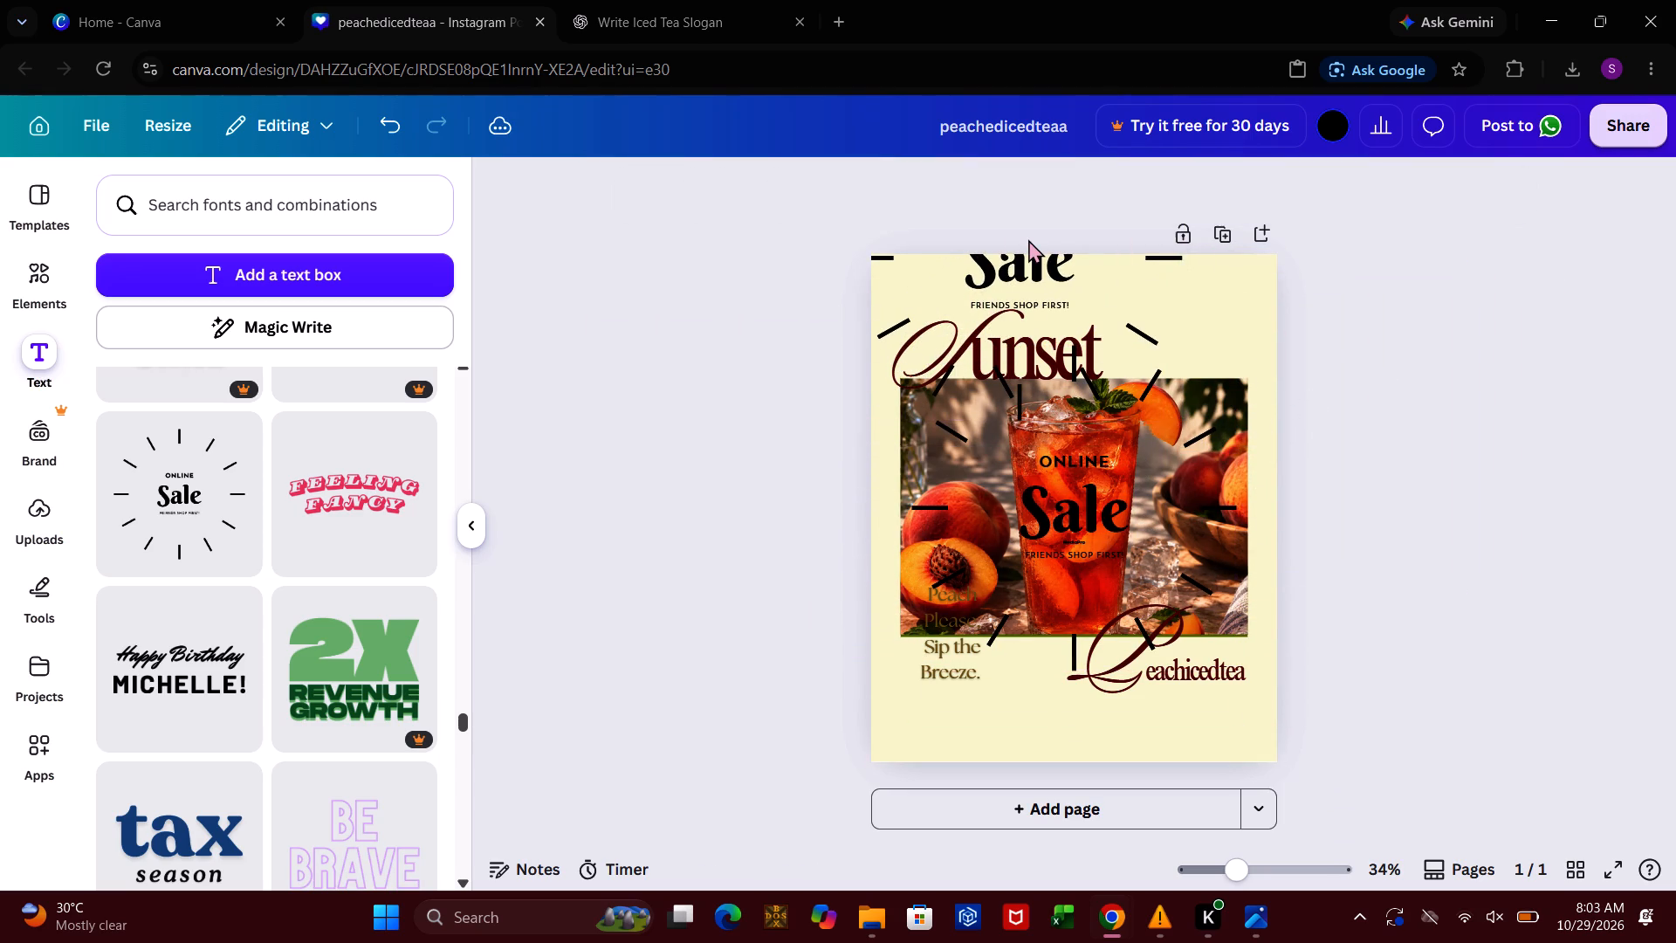
Copy the style of the upper Sale group and apply it to the "Peach Please. Sip the Breeze." slogan.
click(1096, 284)
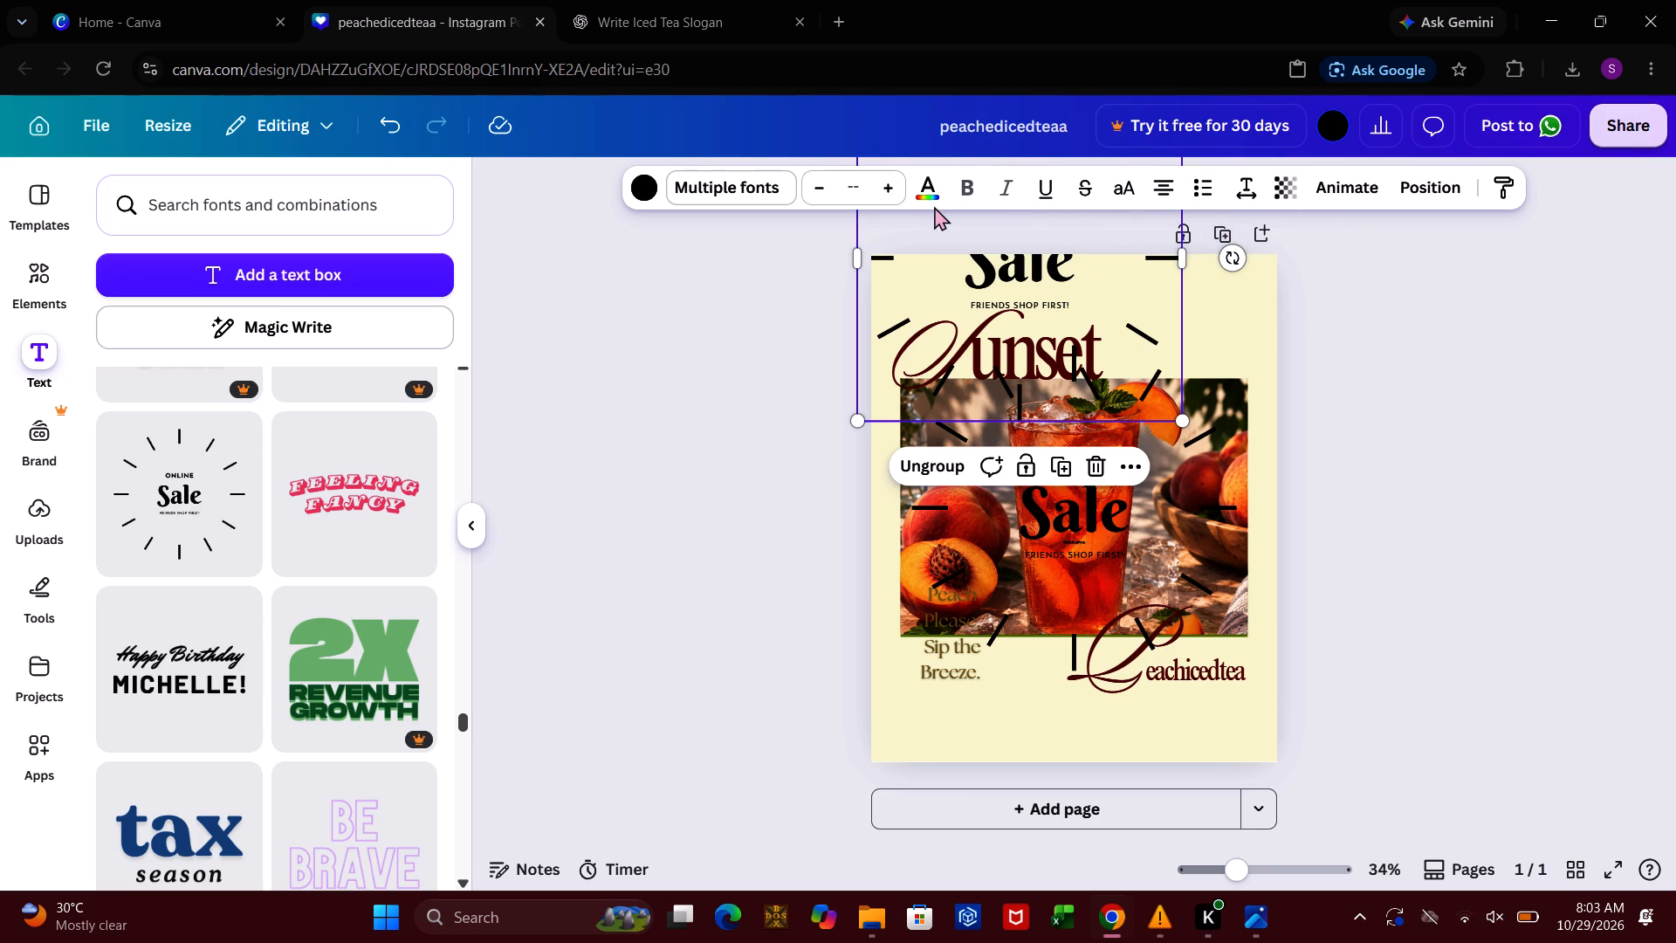
click(739, 305)
click(994, 300)
click(1500, 182)
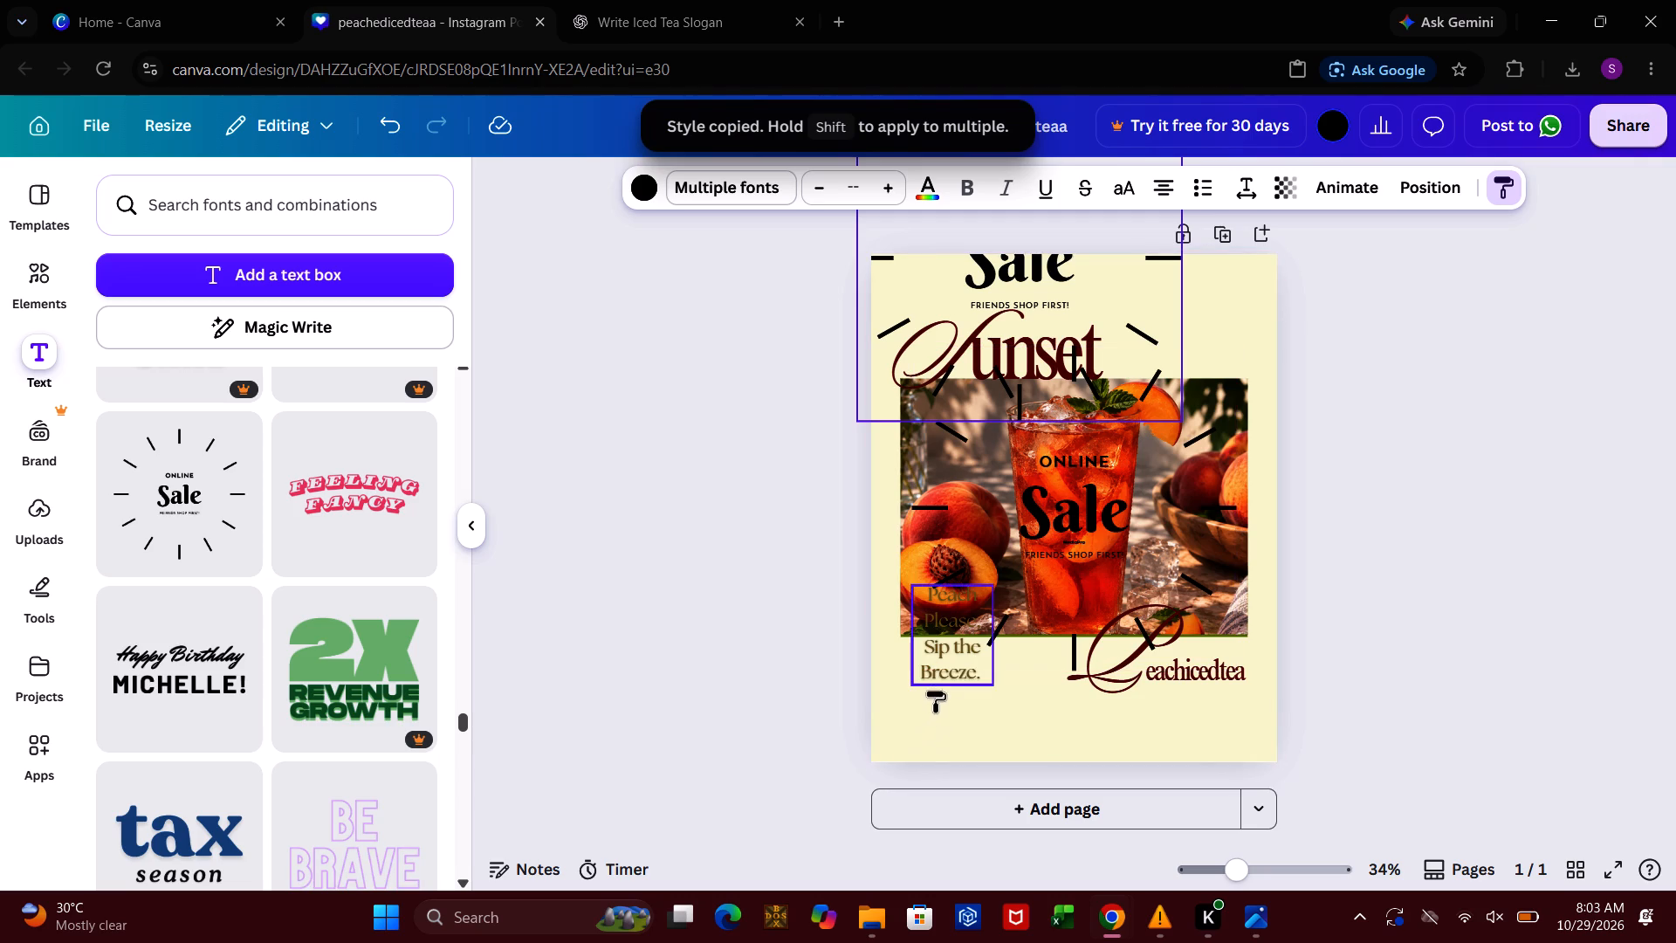
double_click(940, 676)
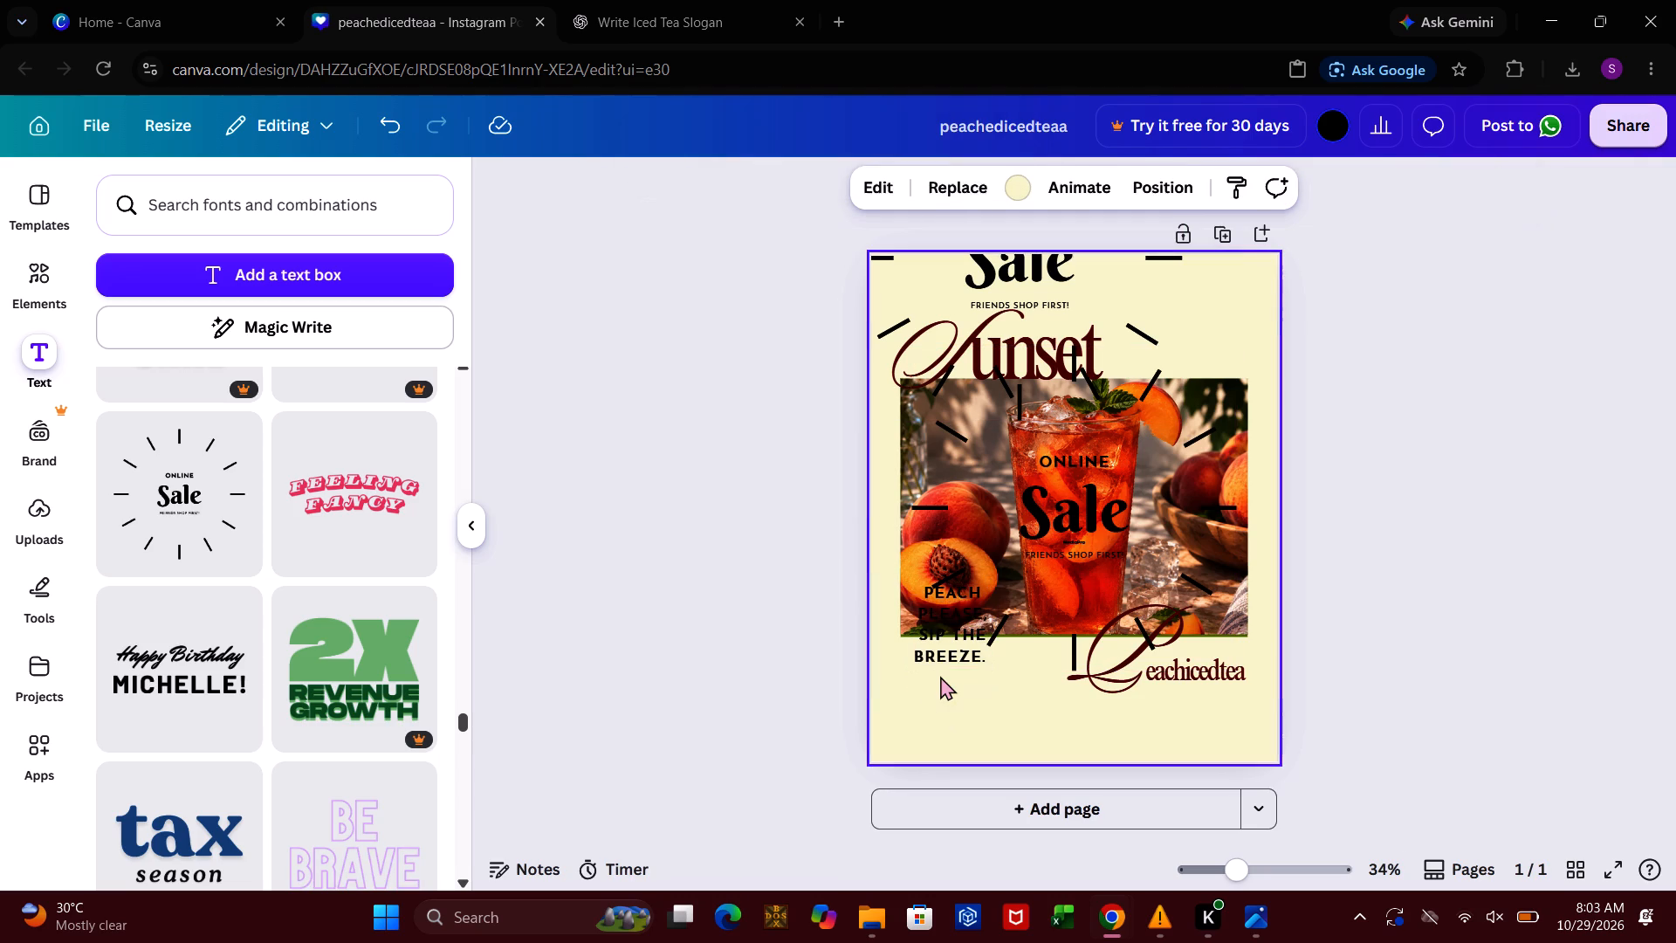
Reduce the font sizes of the upper Sale text group by four increments.
click(1055, 294)
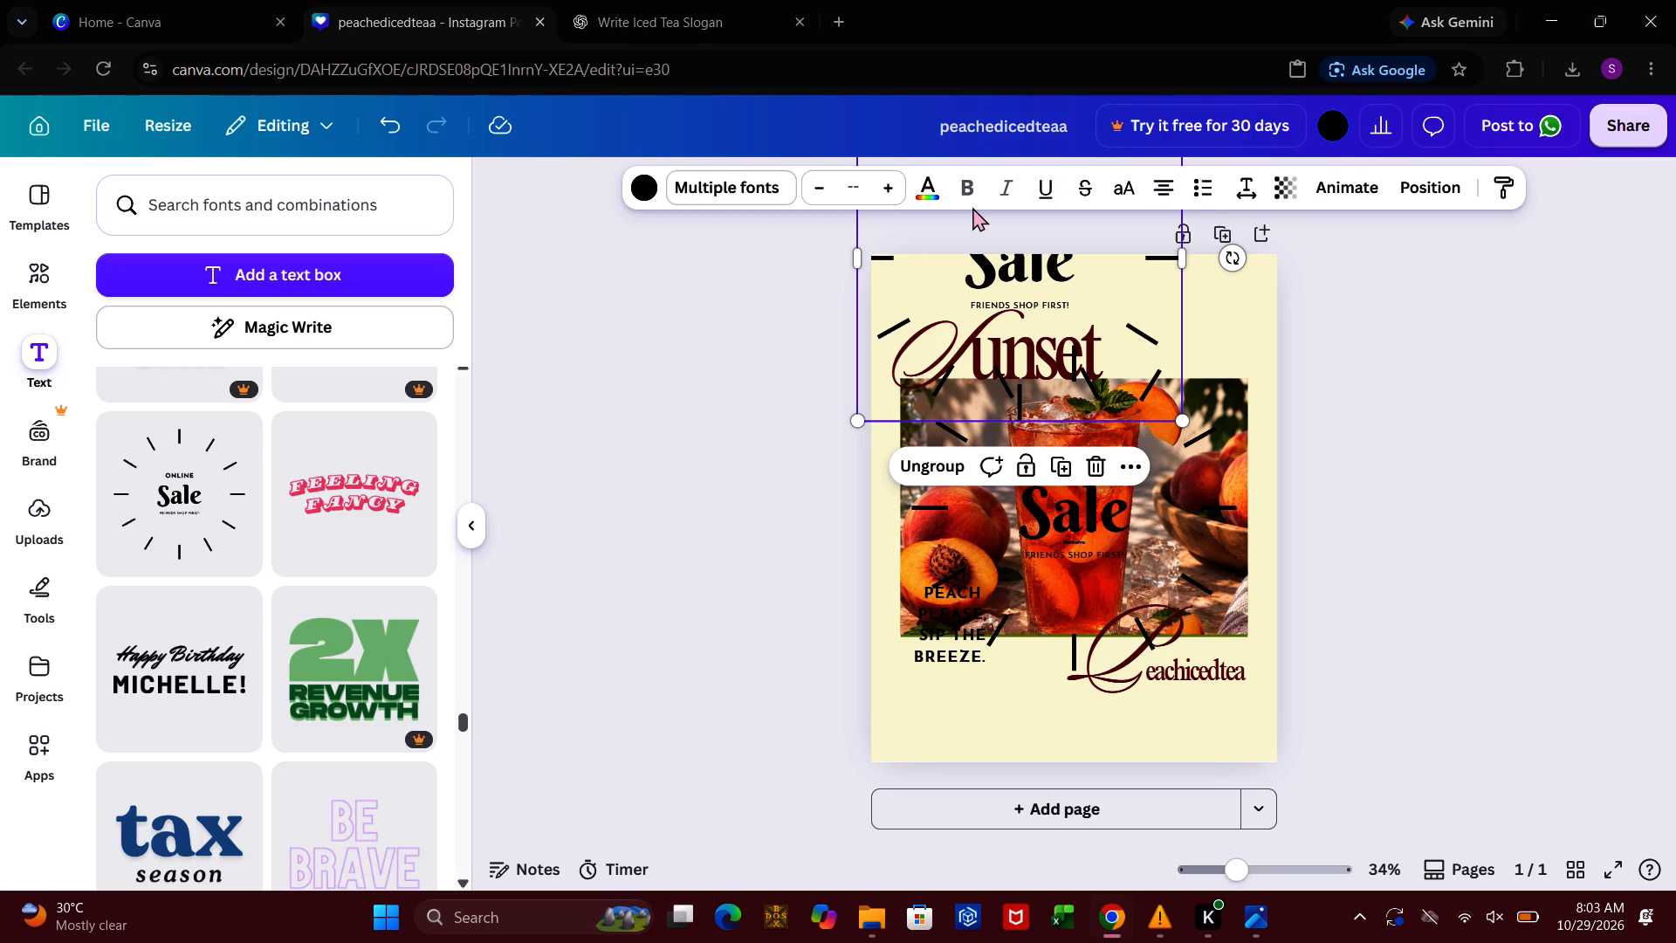
click(821, 188)
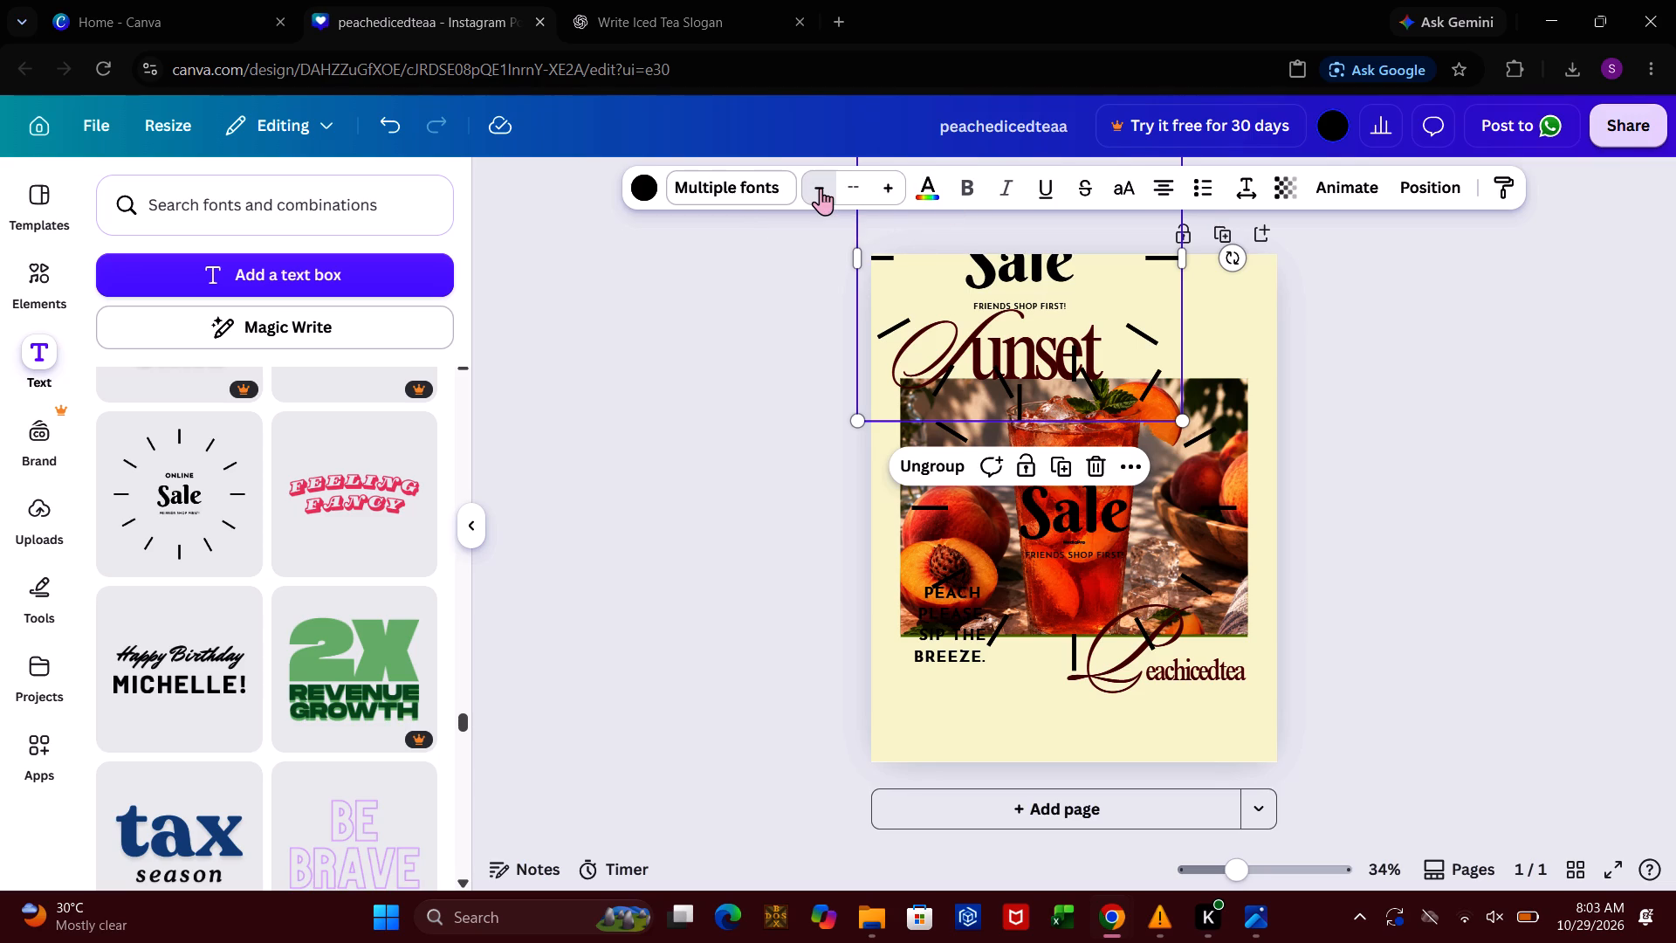
click(821, 188)
double_click(821, 188)
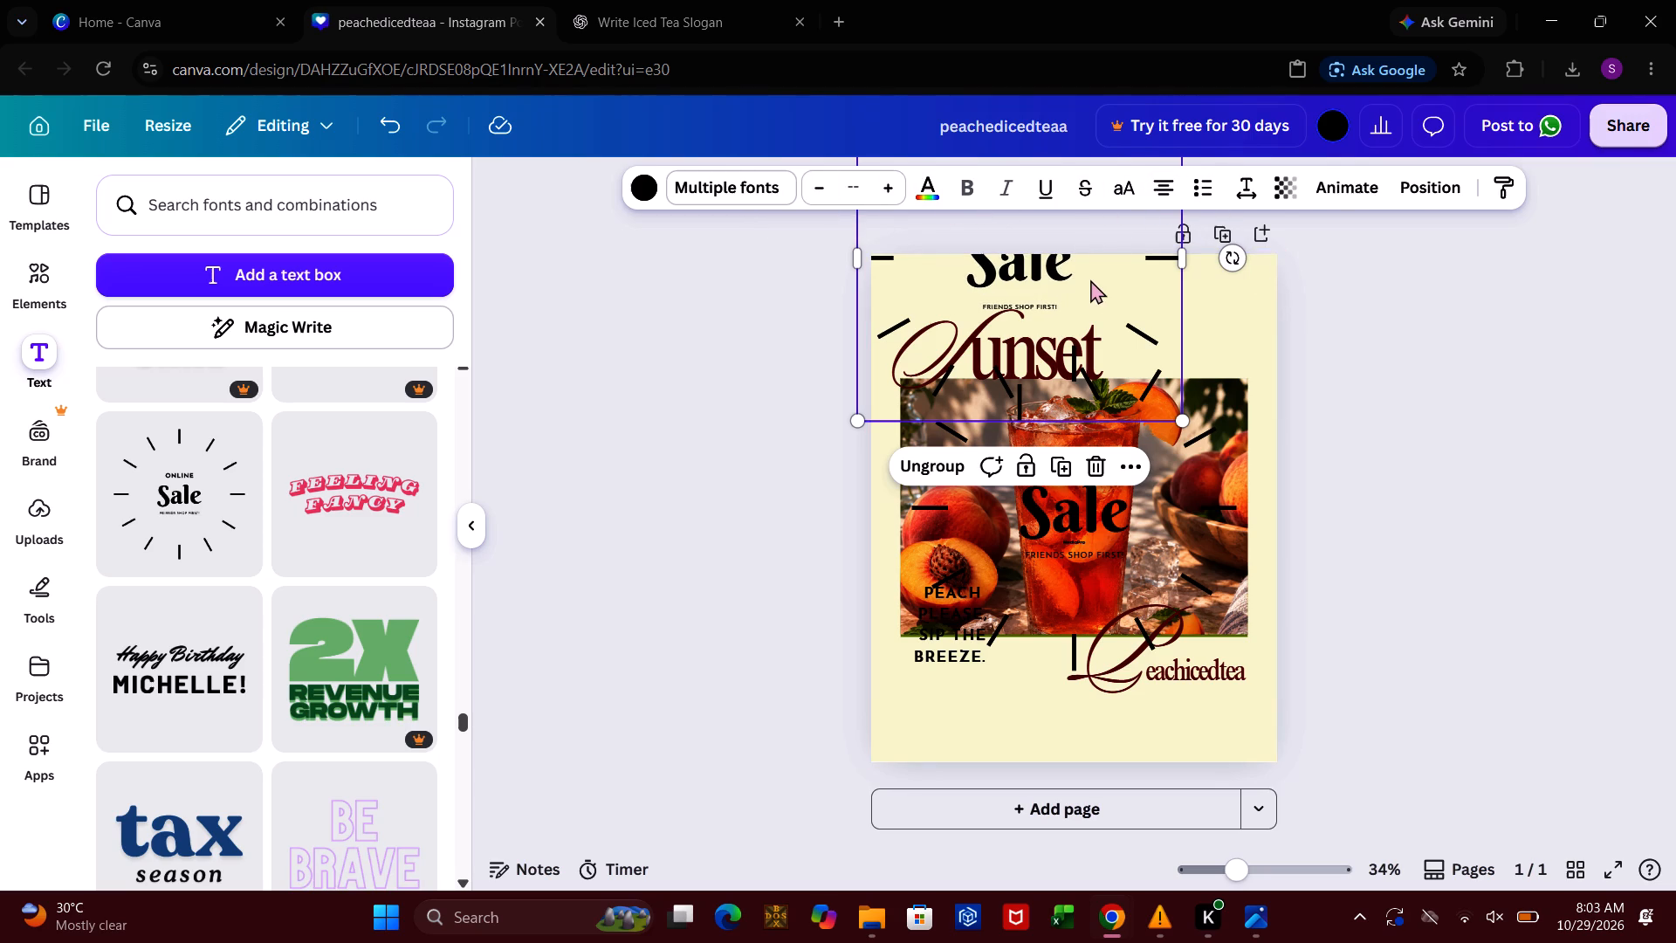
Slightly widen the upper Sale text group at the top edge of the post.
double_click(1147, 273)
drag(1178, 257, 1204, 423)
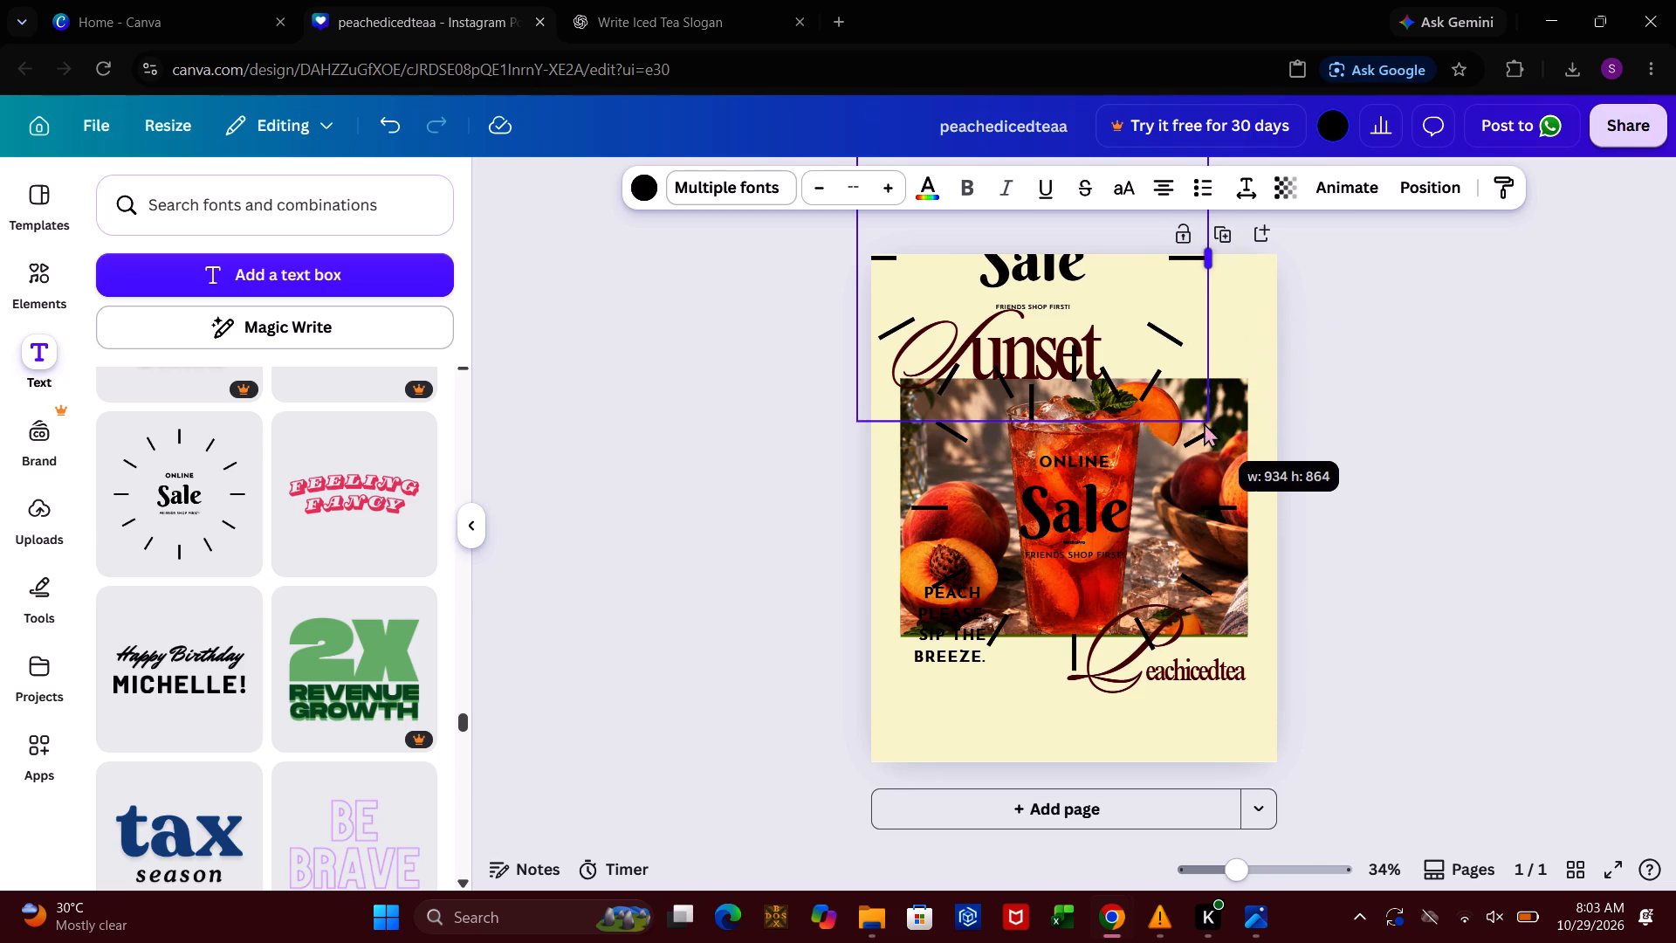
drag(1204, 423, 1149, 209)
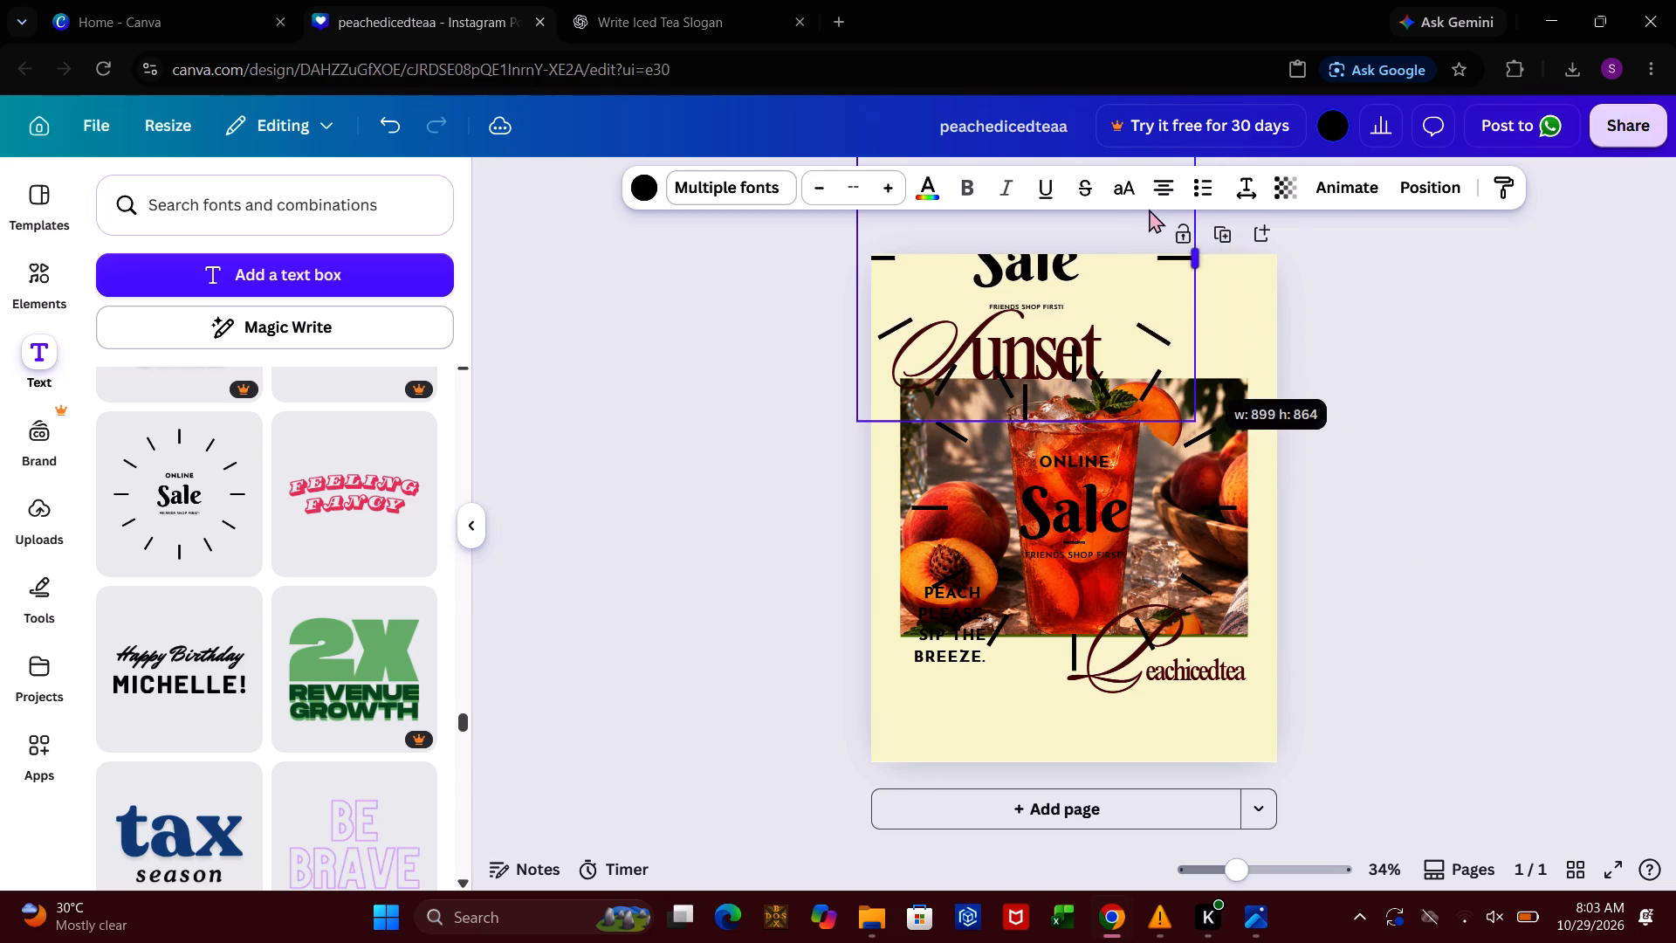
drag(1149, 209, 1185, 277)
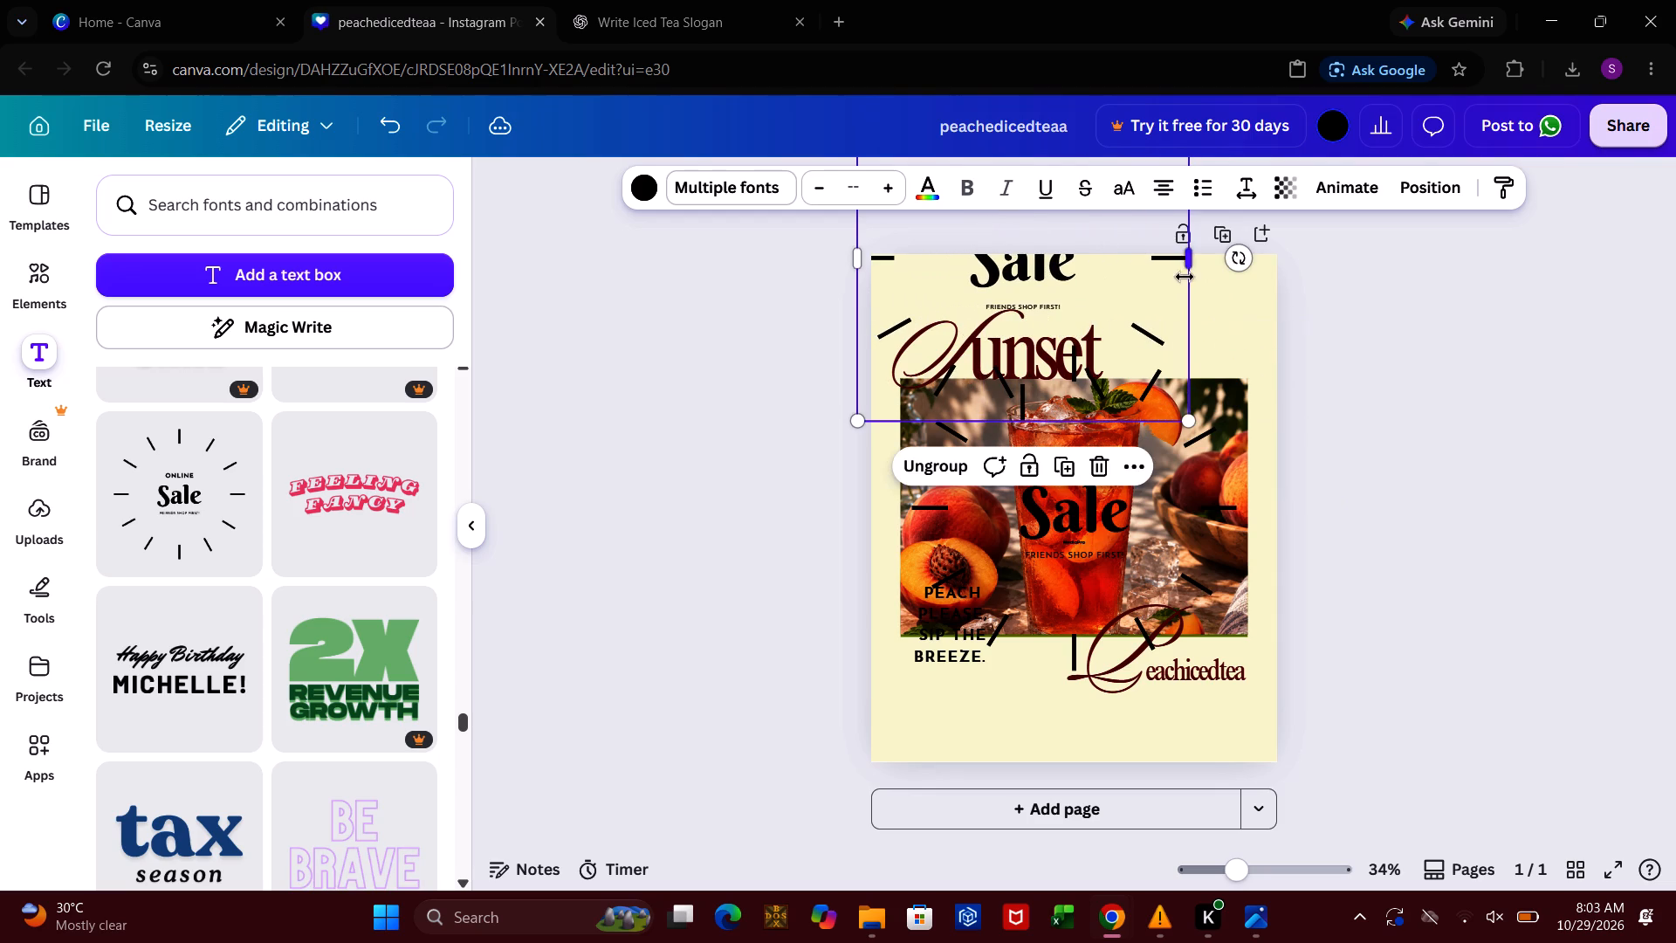
Delete both sunburst Sale text groups from the post, the upper one and the one over the photo.
click(1091, 471)
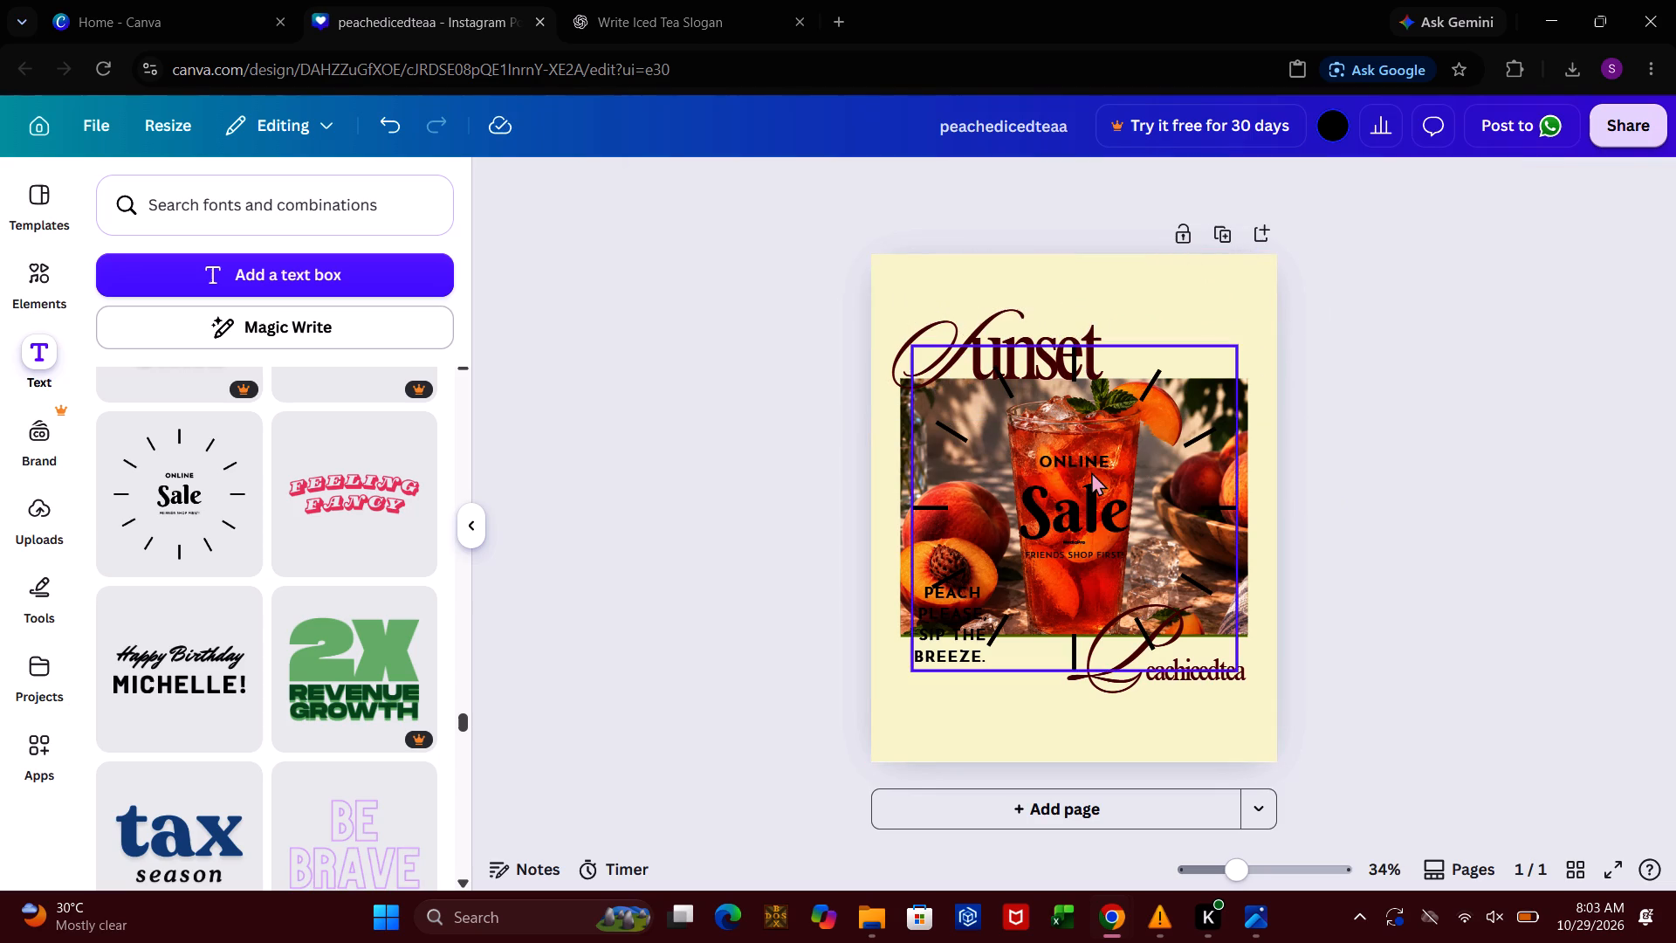
click(1087, 485)
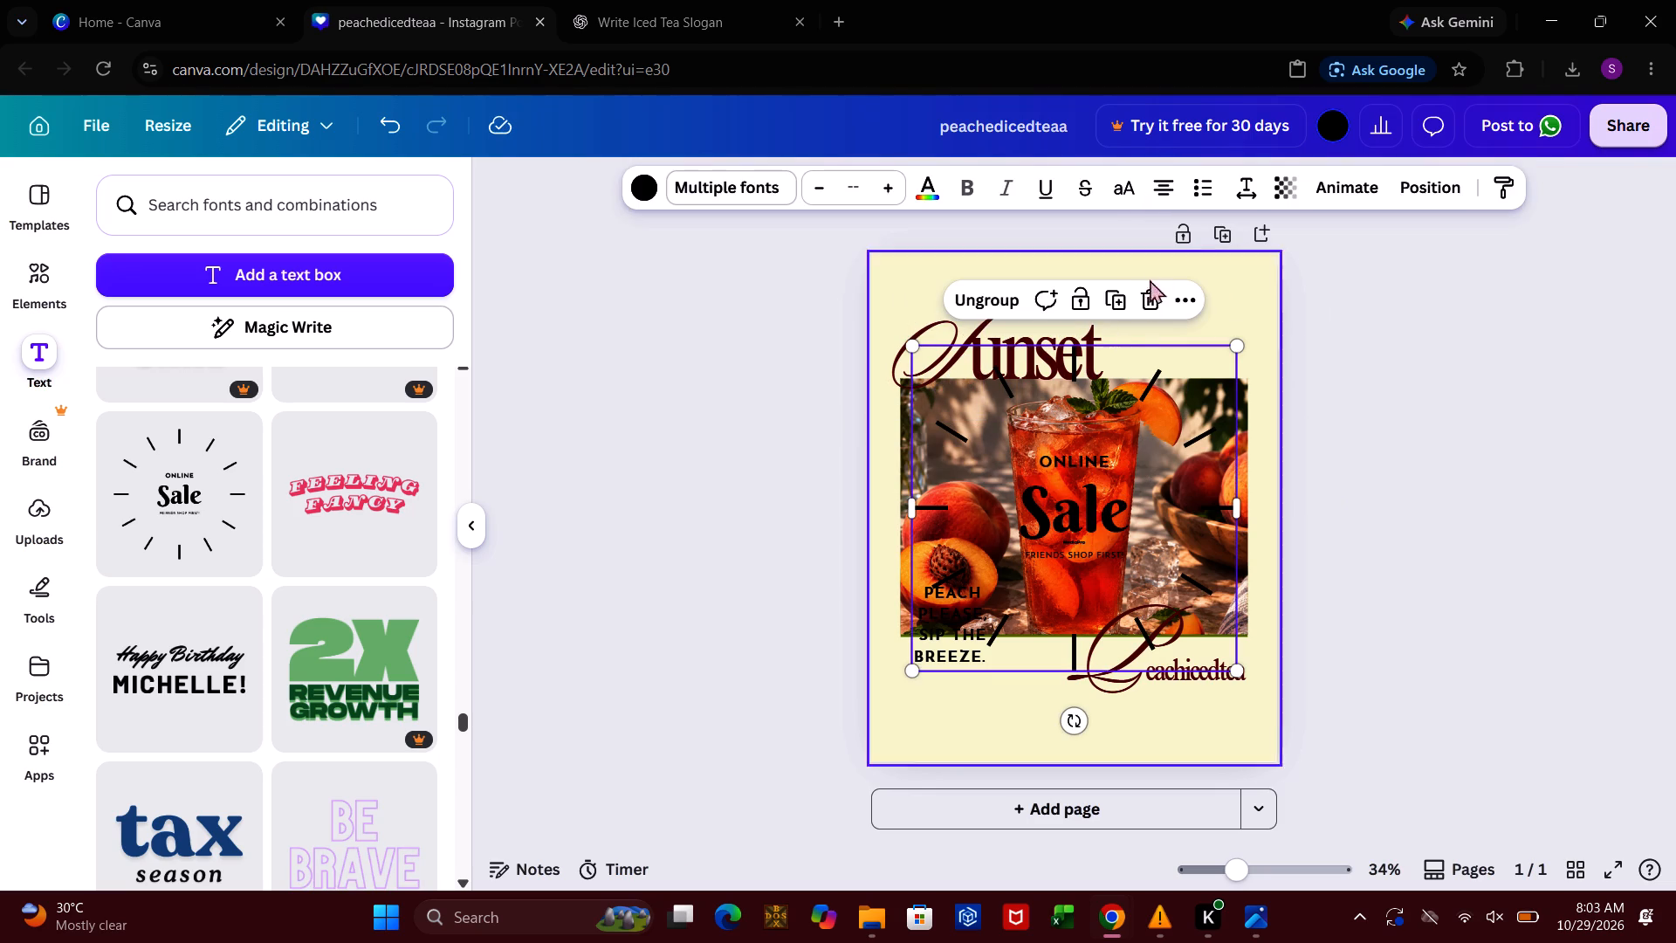
click(1147, 292)
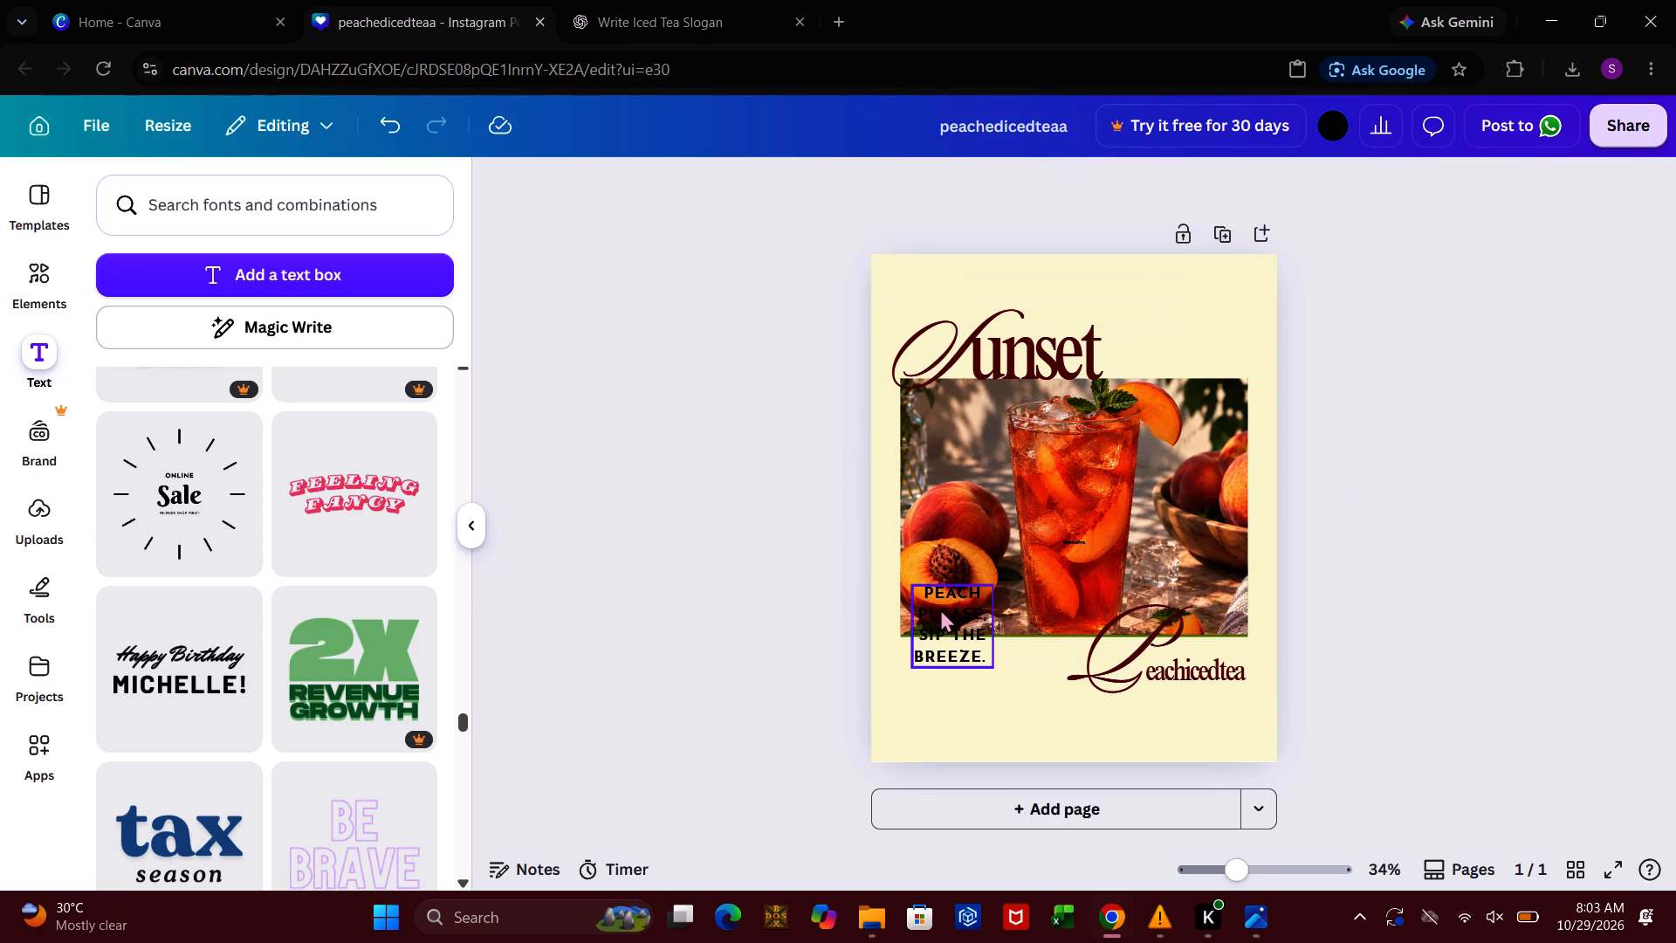
Move the "Peach Please, Sip the Breeze." slogan slightly down so it straddles the photo's lower edge.
click(940, 609)
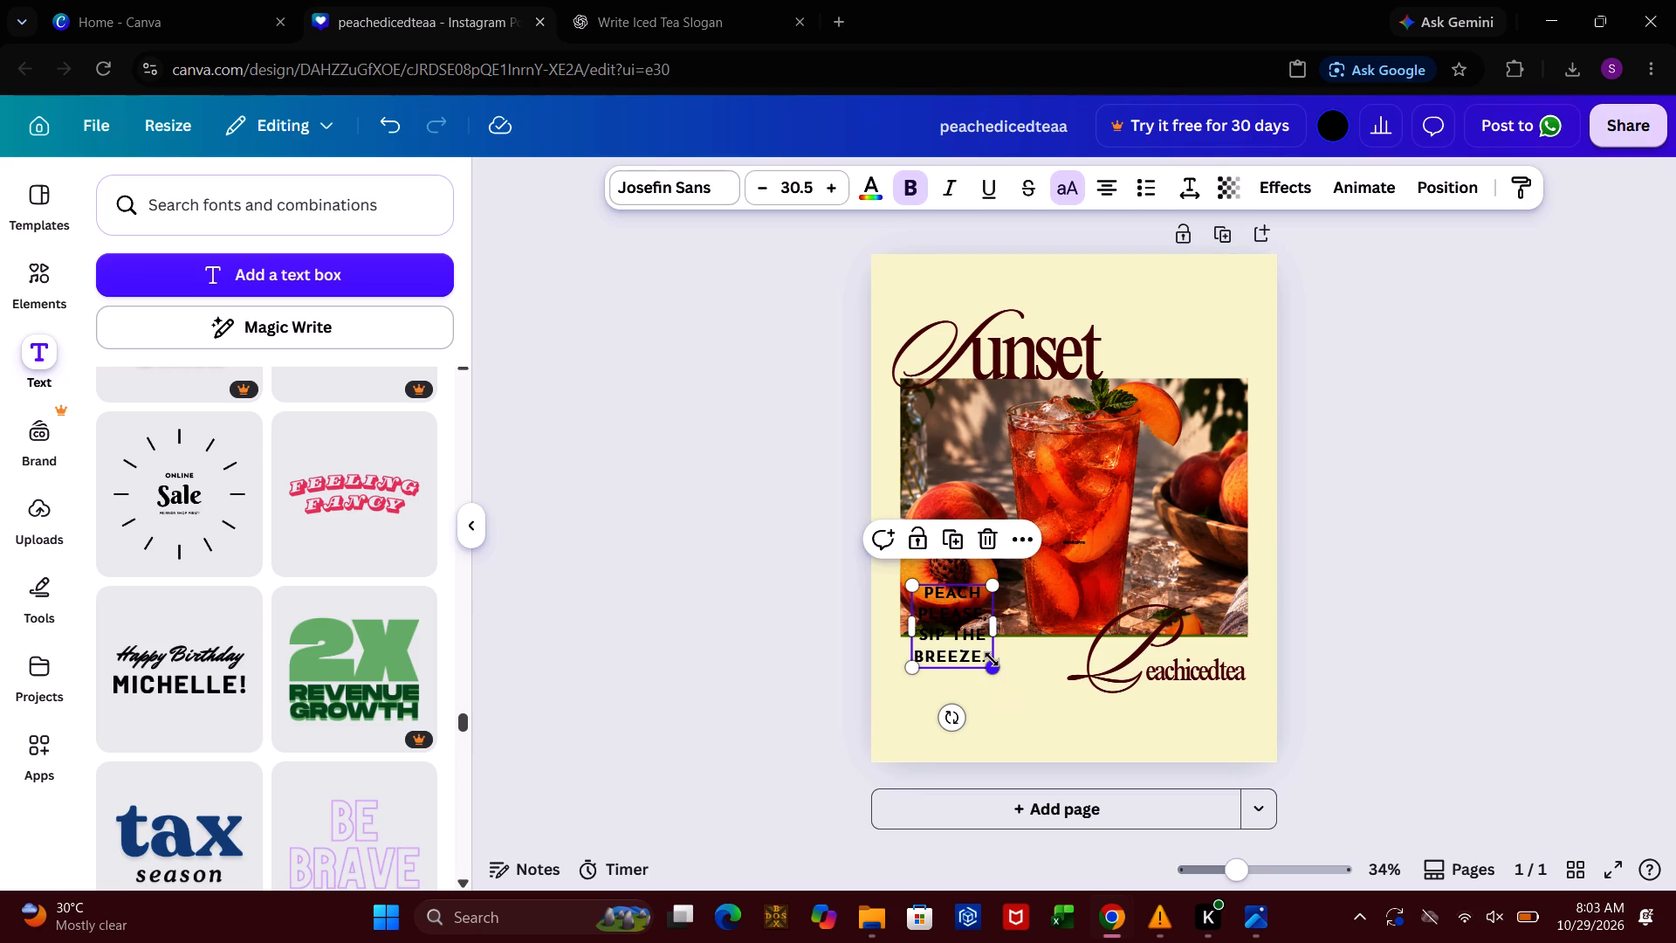
drag(992, 659, 988, 735)
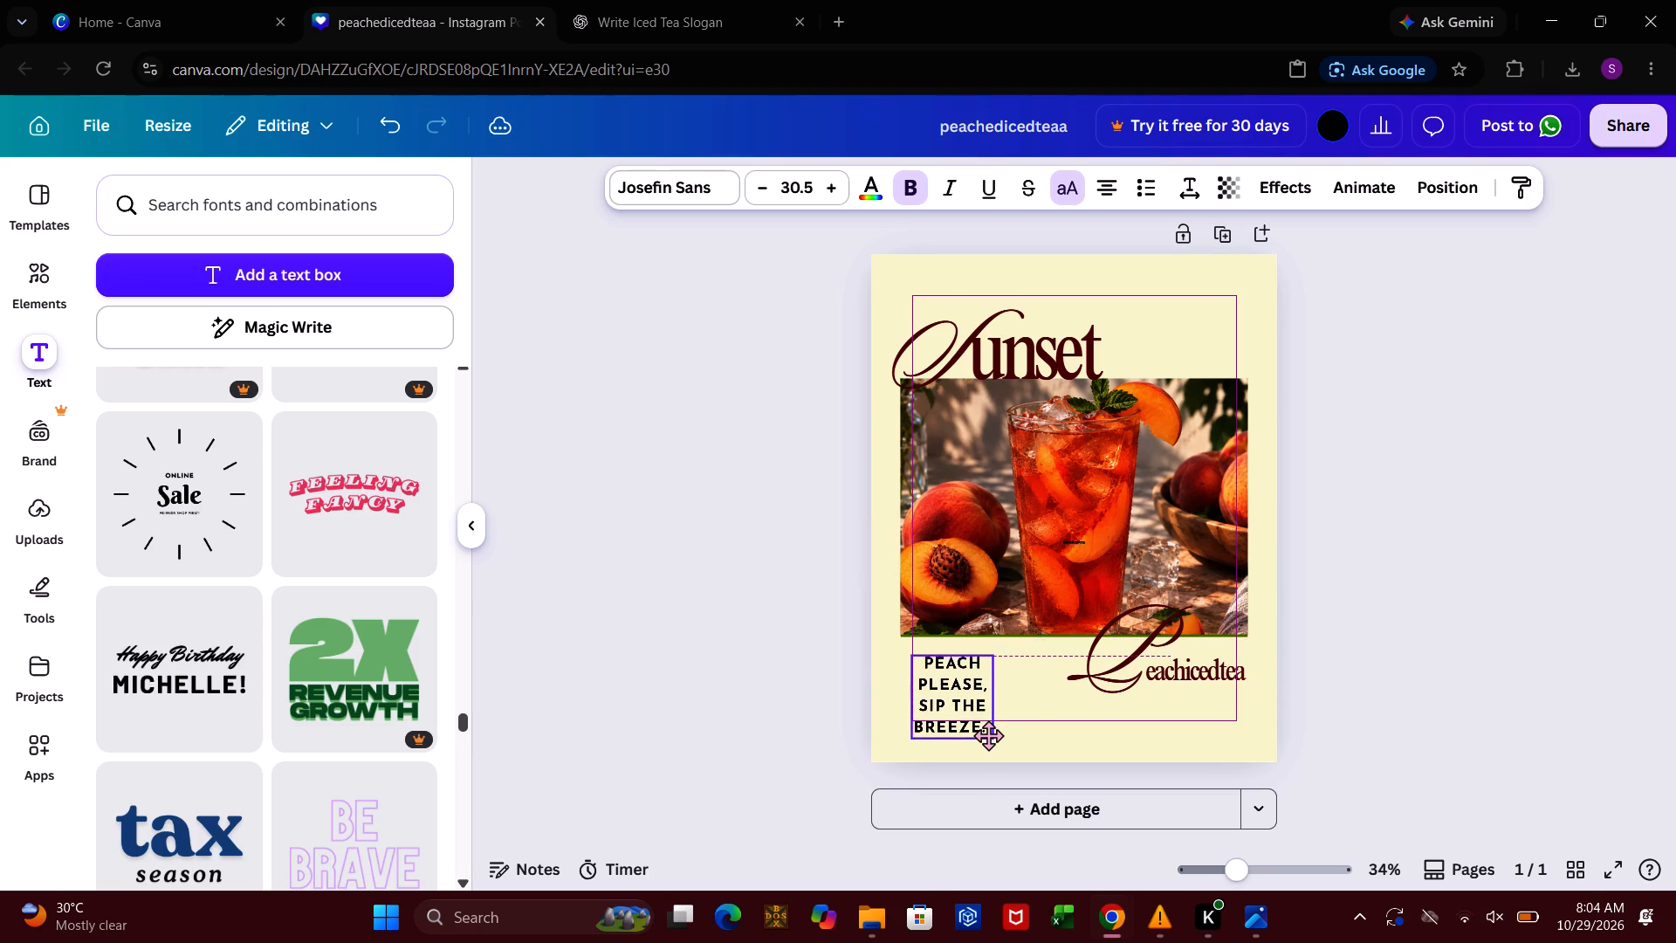
drag(988, 735, 988, 671)
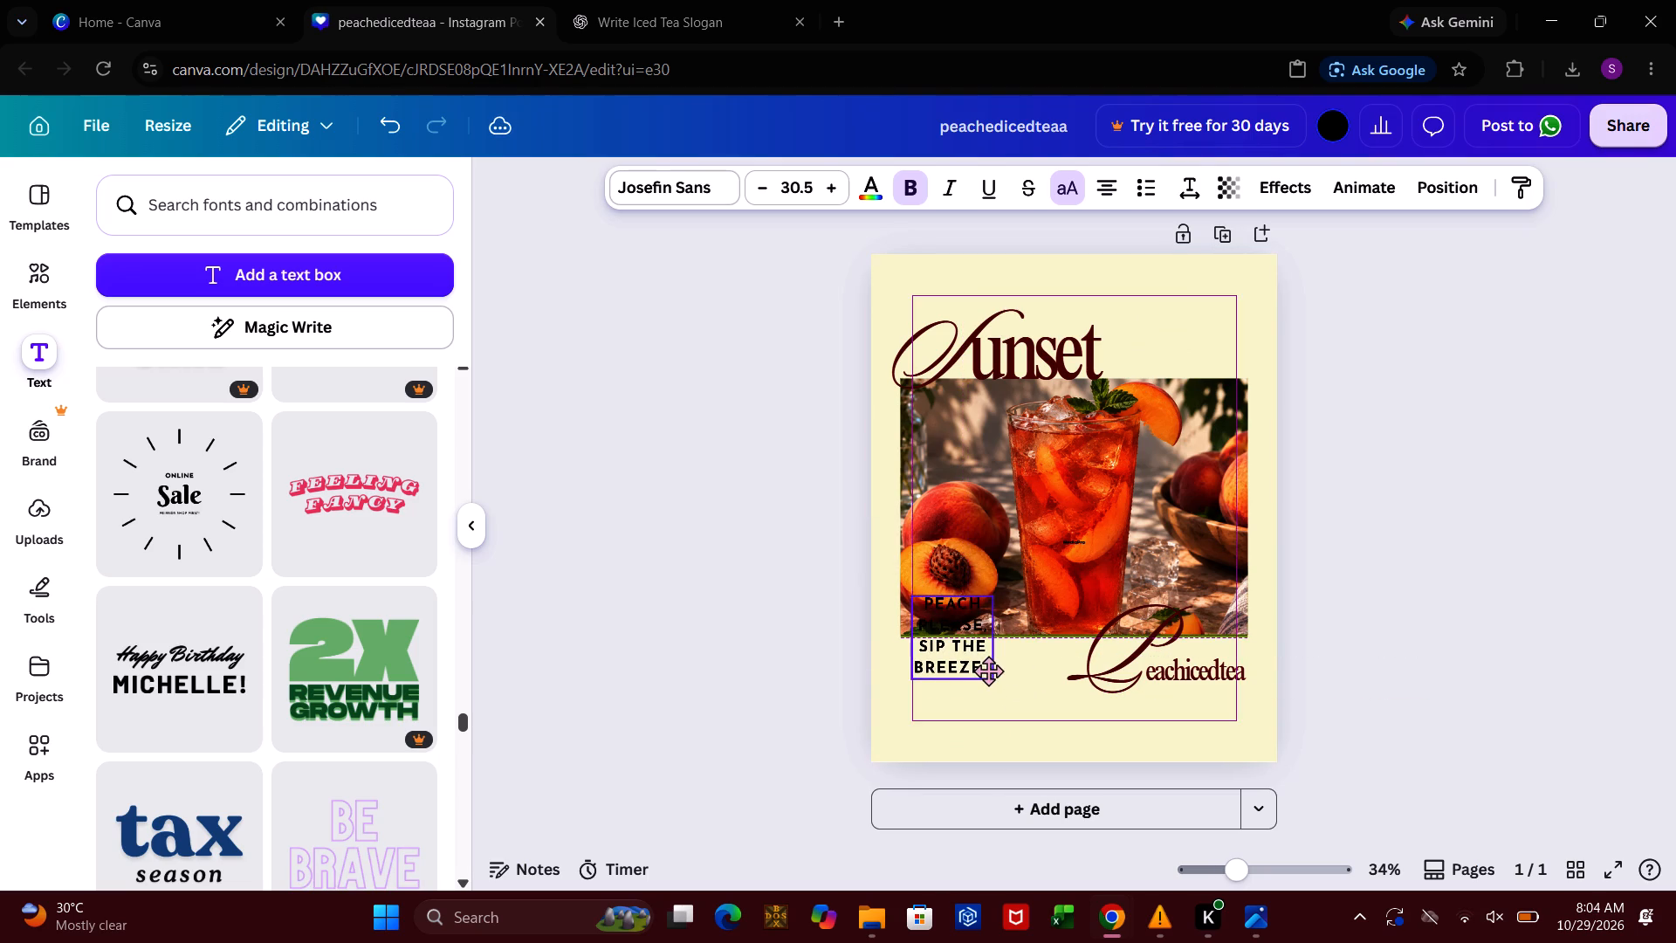
drag(988, 671, 988, 680)
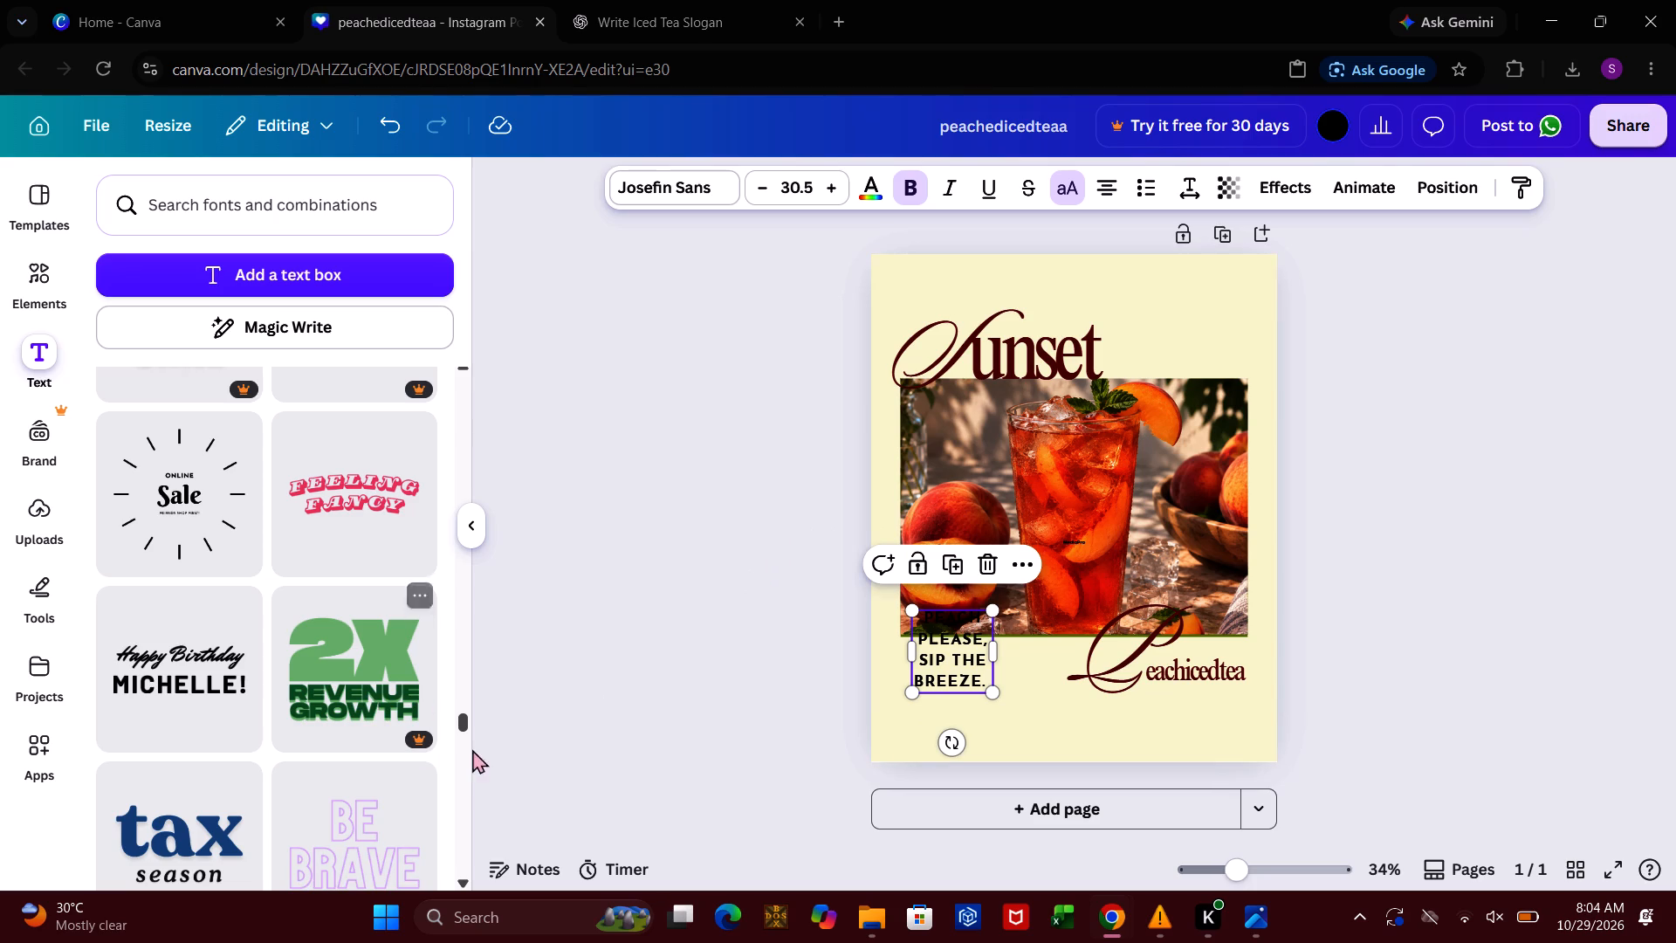
click(464, 777)
click(464, 777)
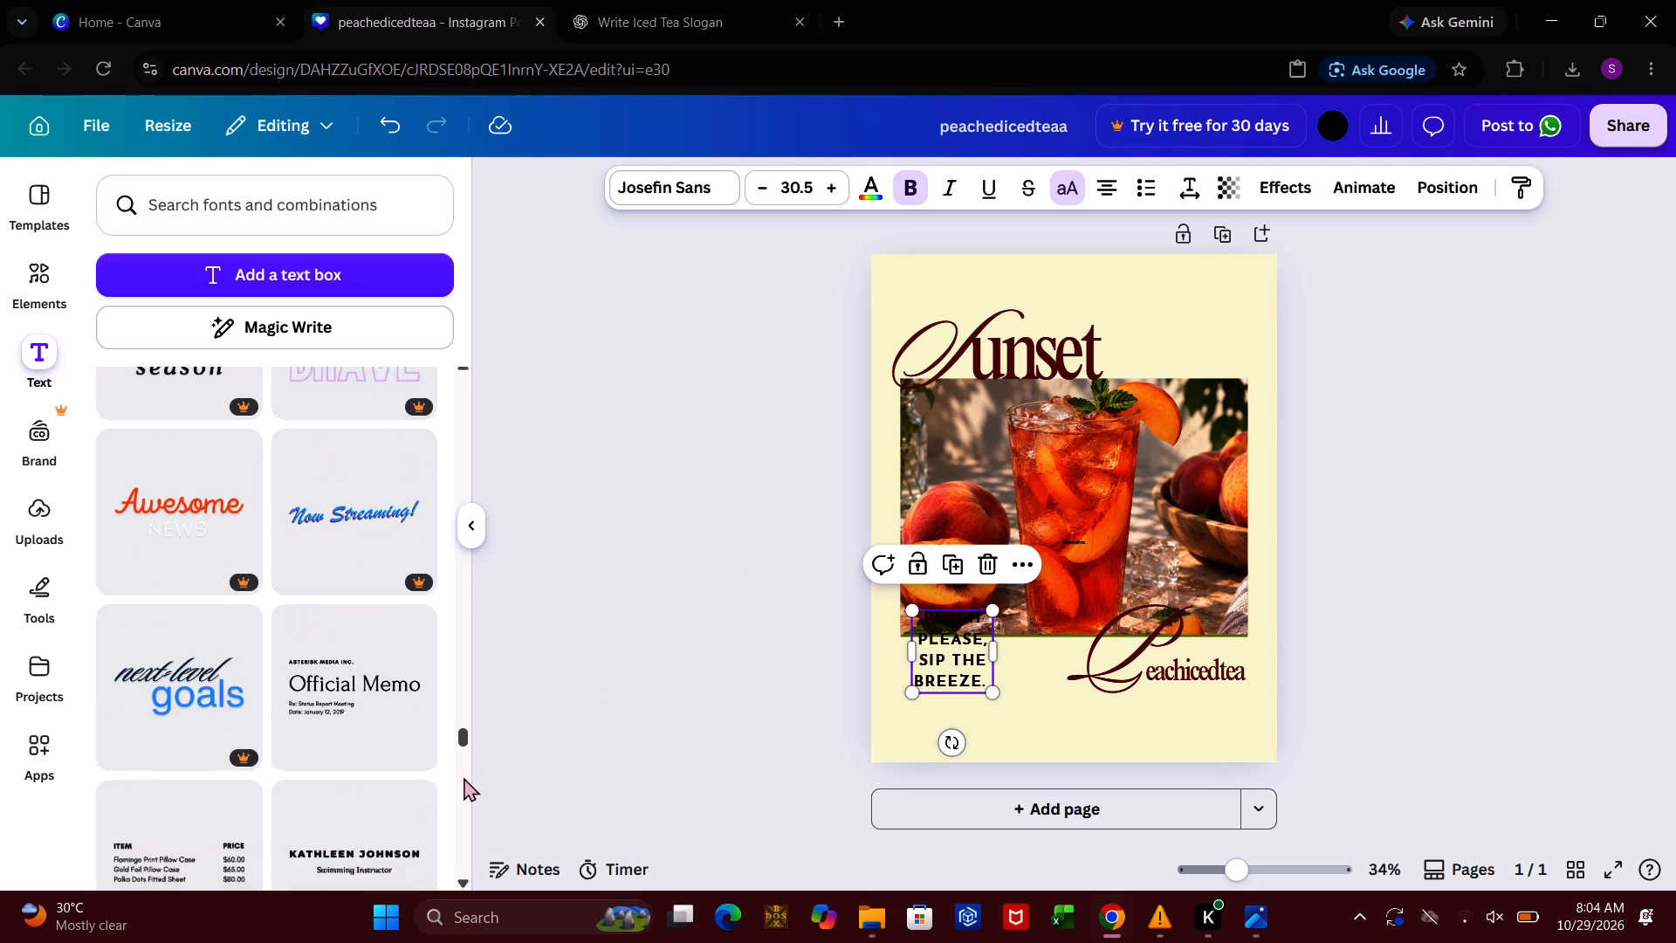
click(464, 777)
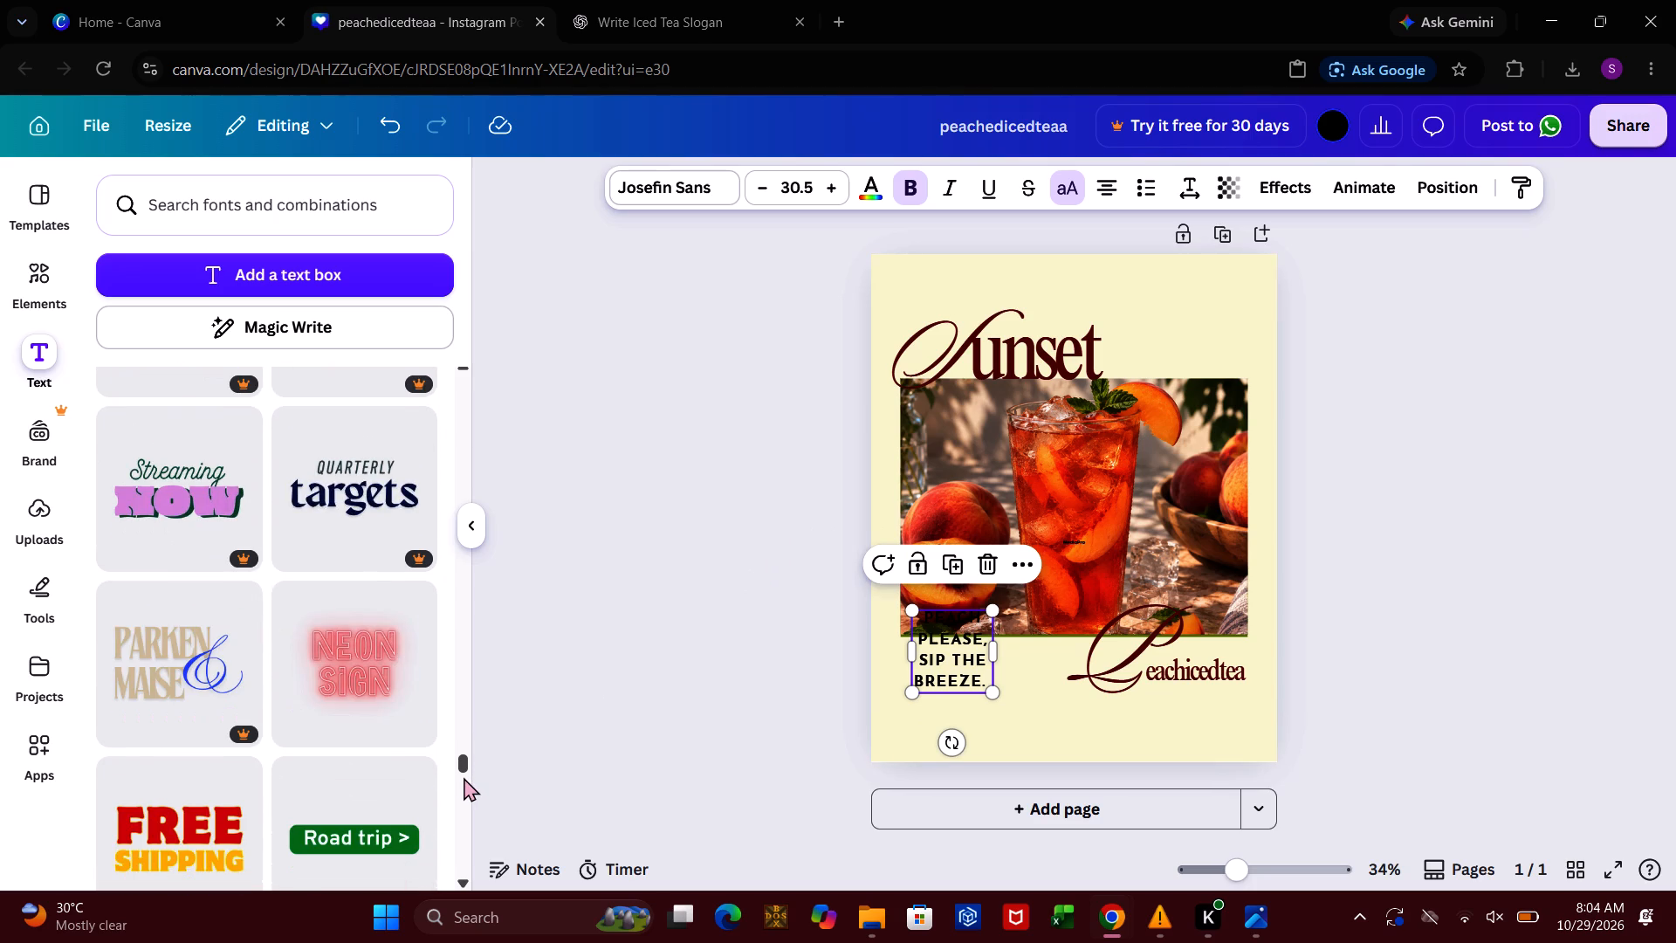
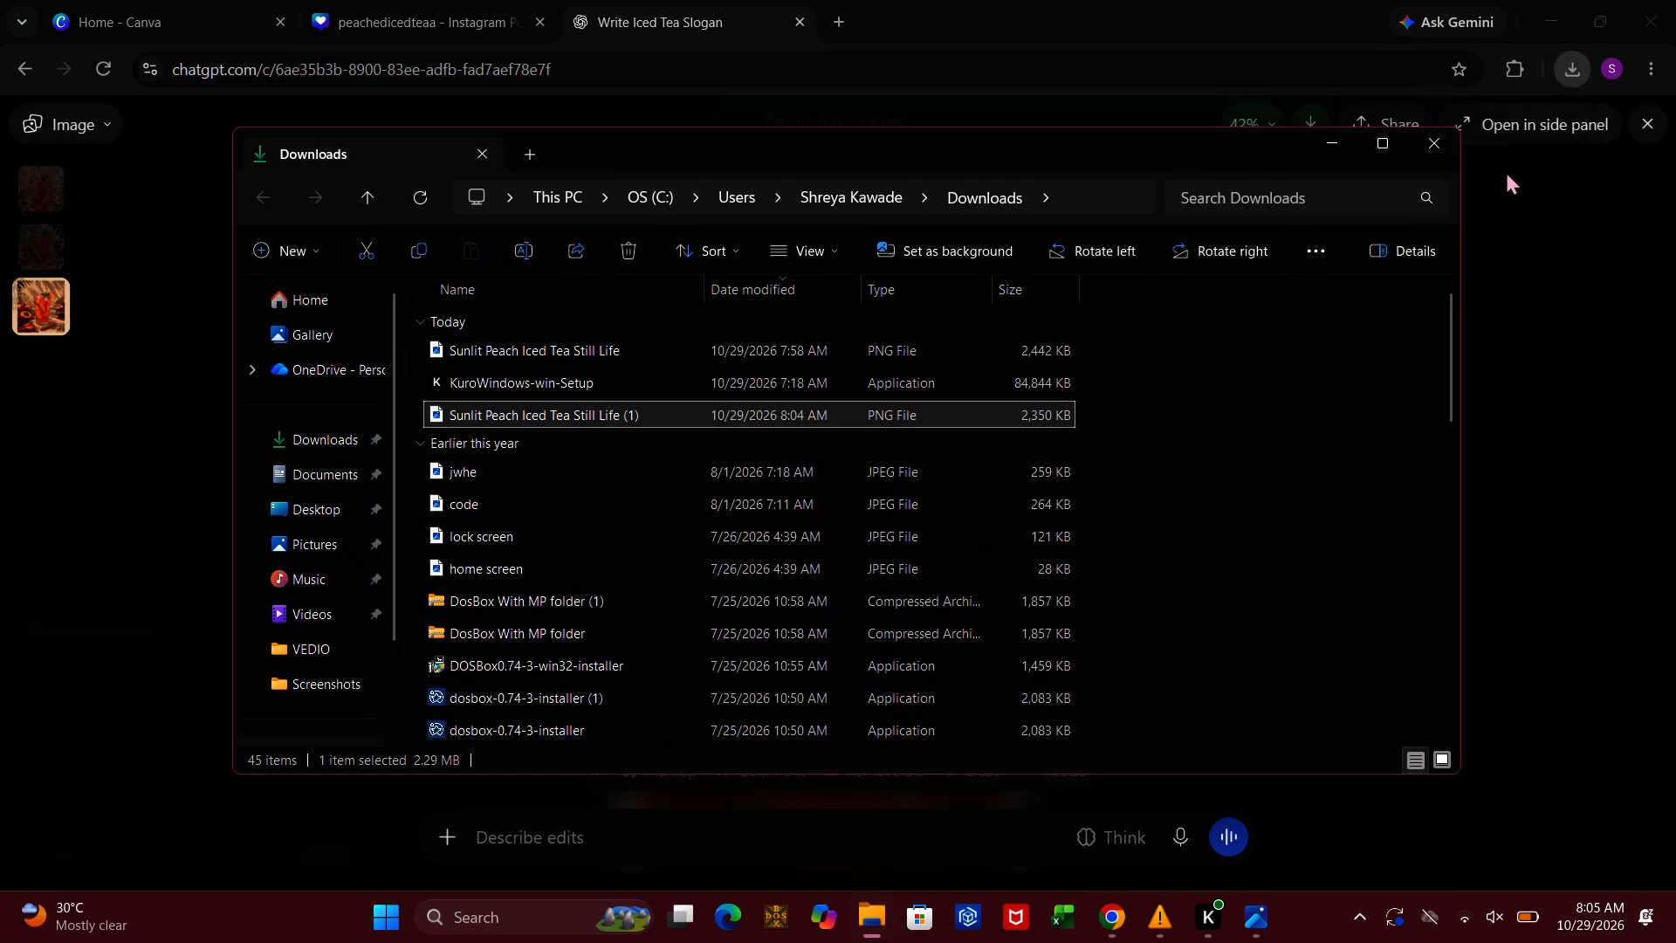
click(716, 396)
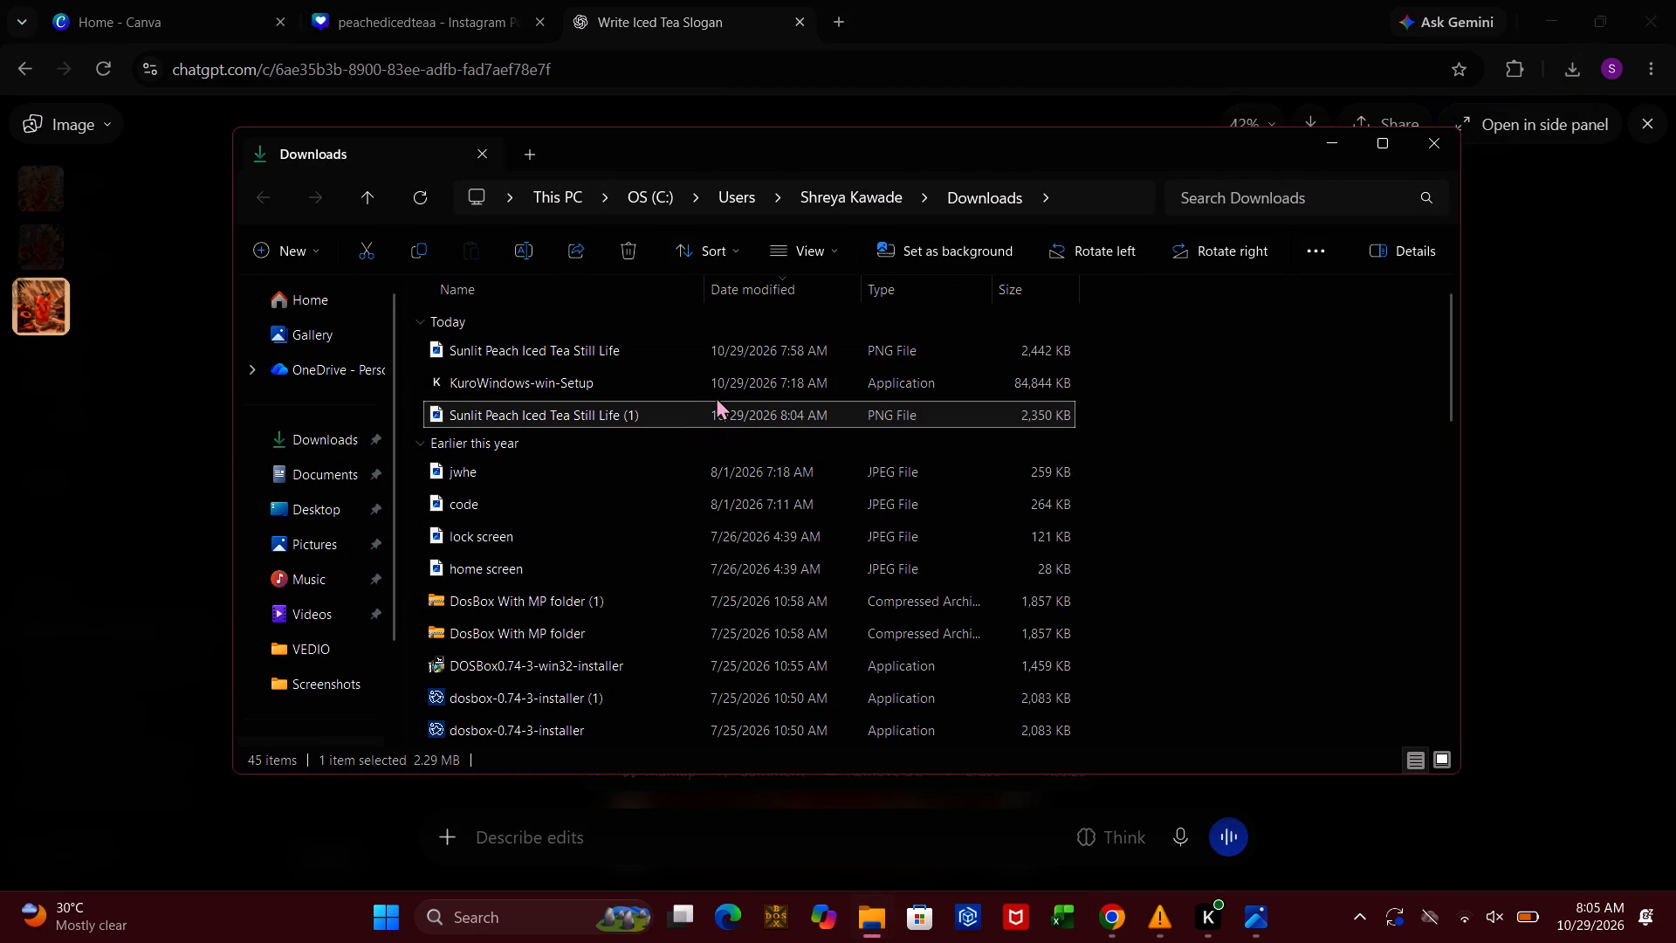
click(716, 396)
double_click(716, 410)
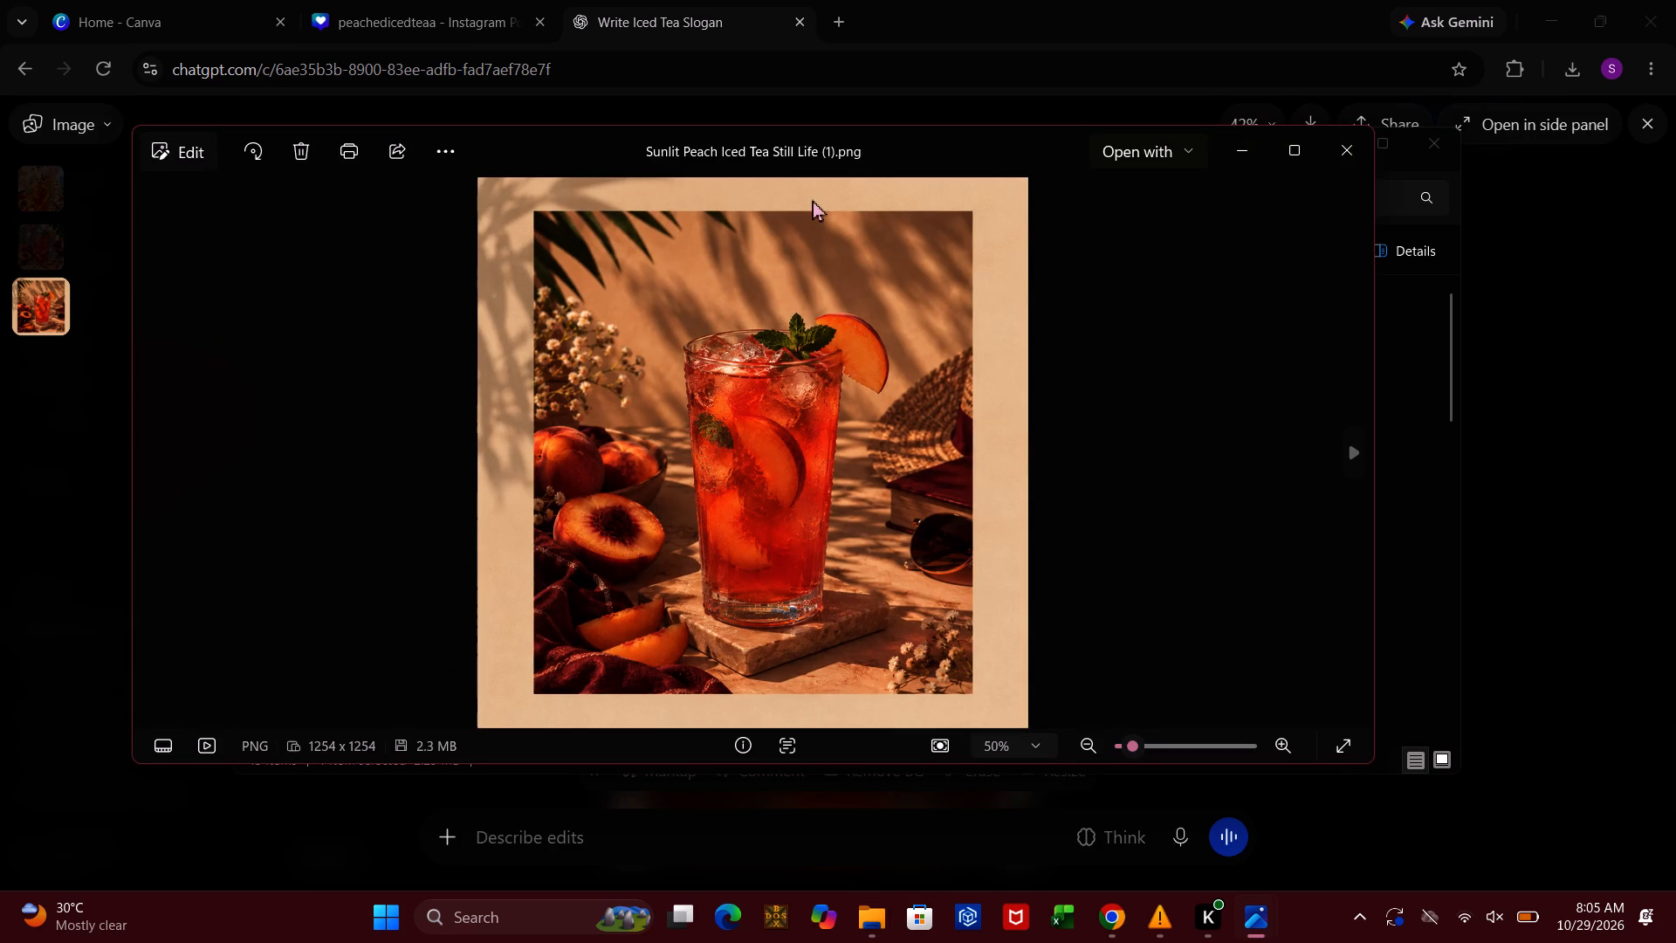
click(423, 145)
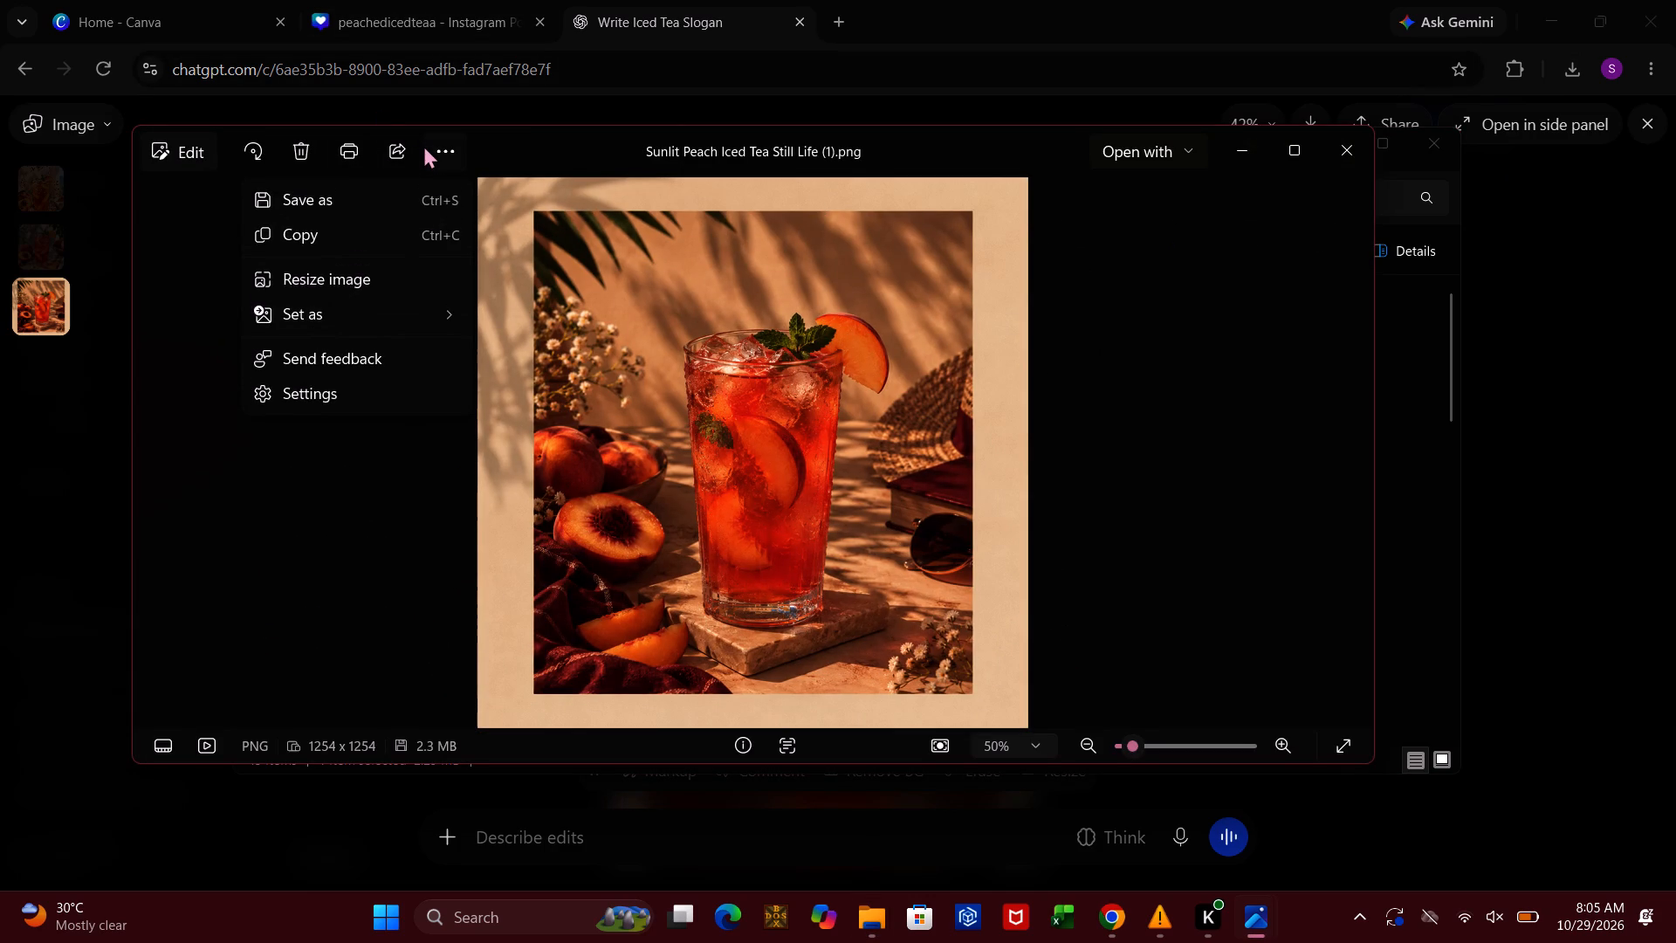
click(402, 194)
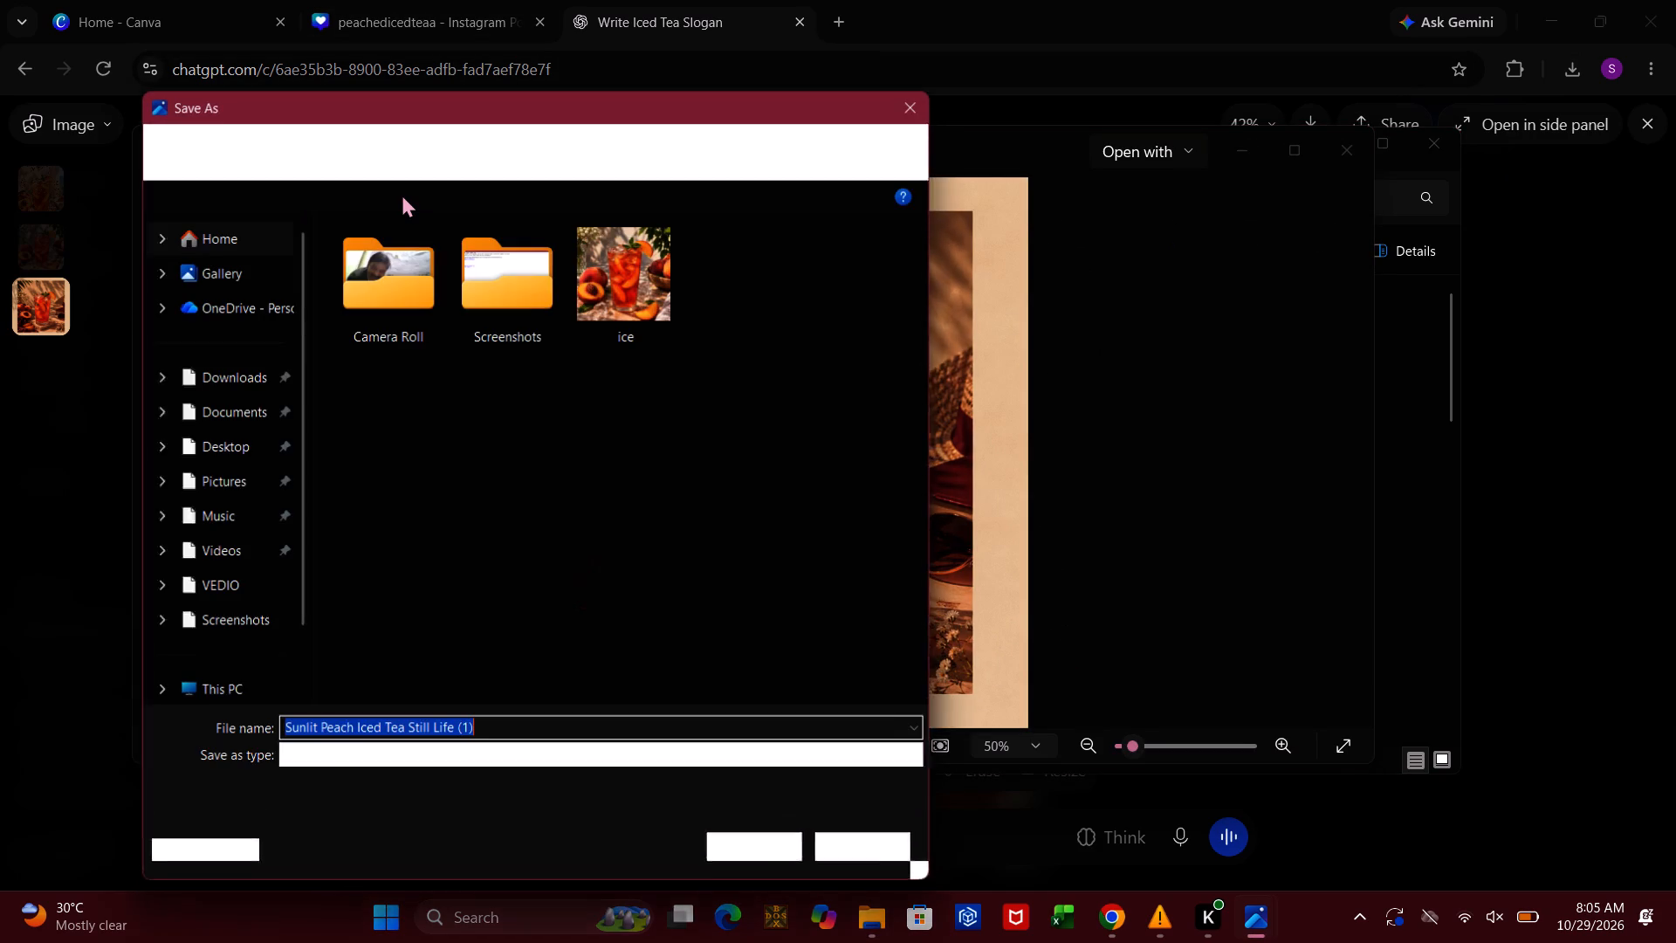
key(BackSpace)
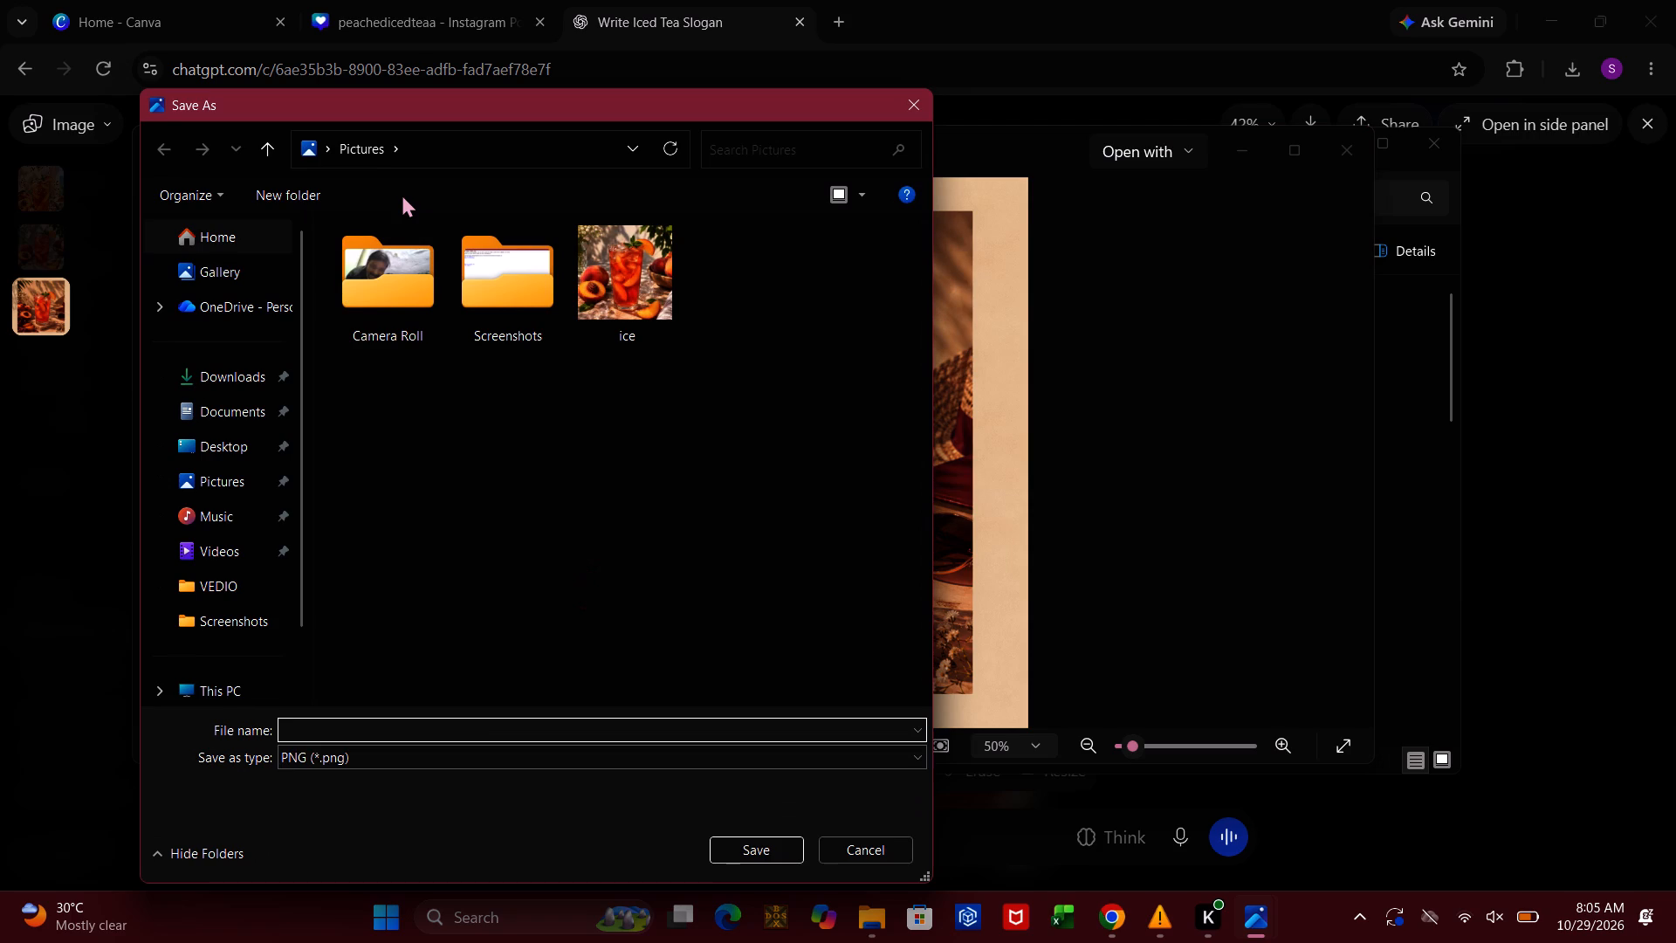
text(tea)
key(Return)
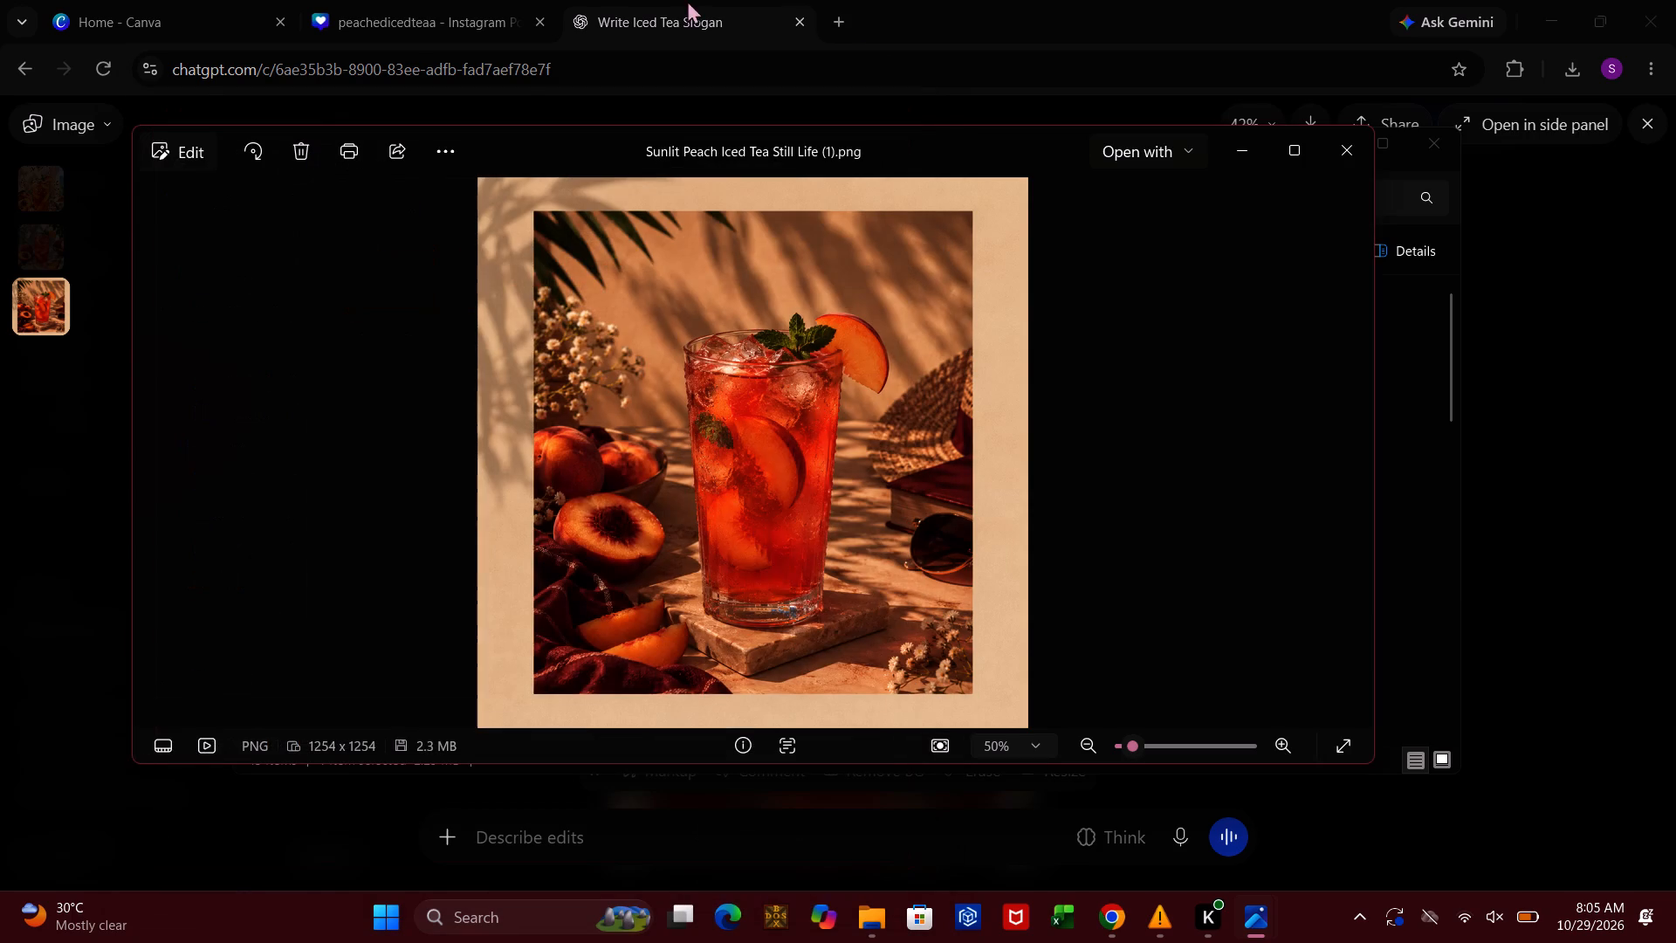
click(492, 18)
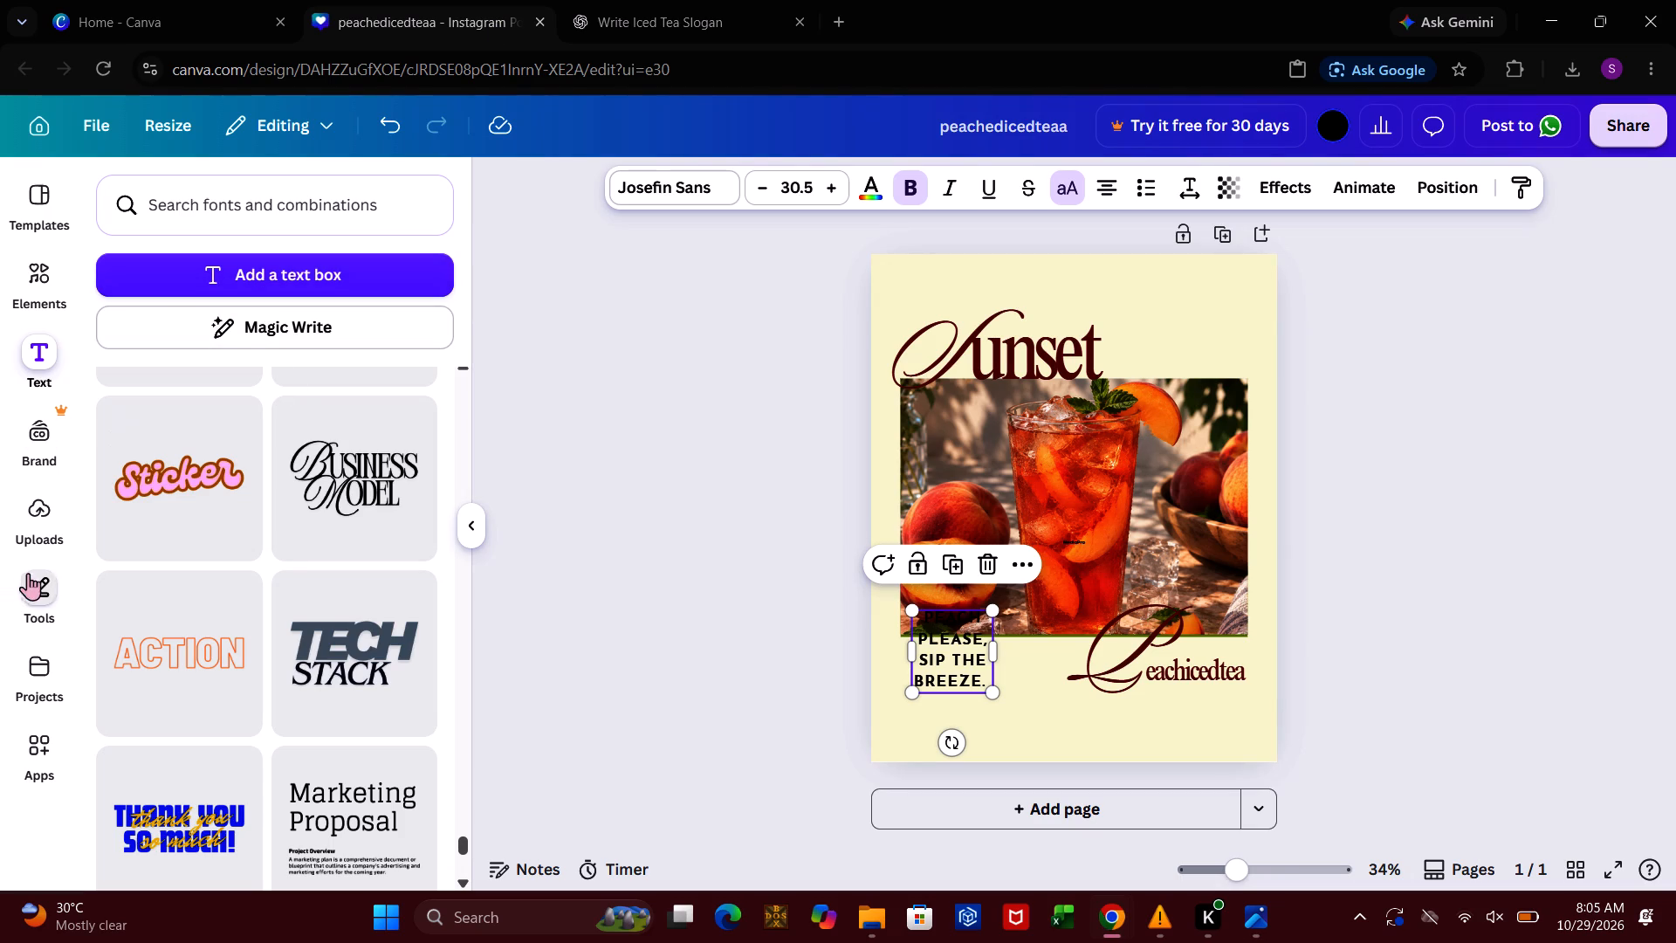
click(52, 696)
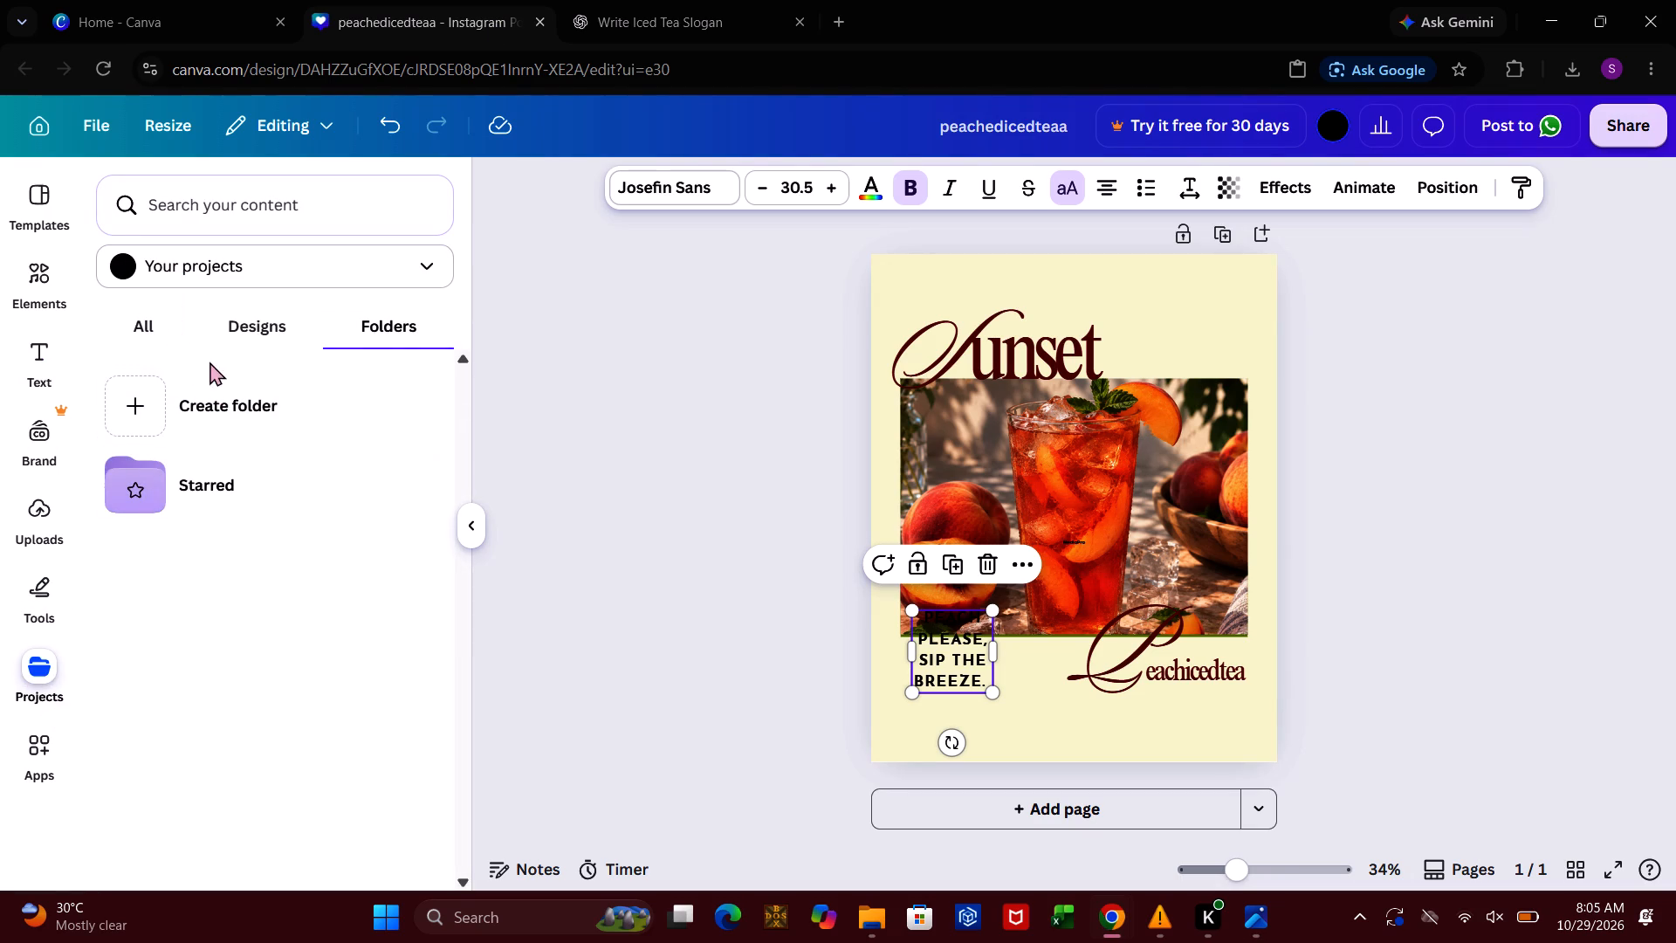
click(228, 389)
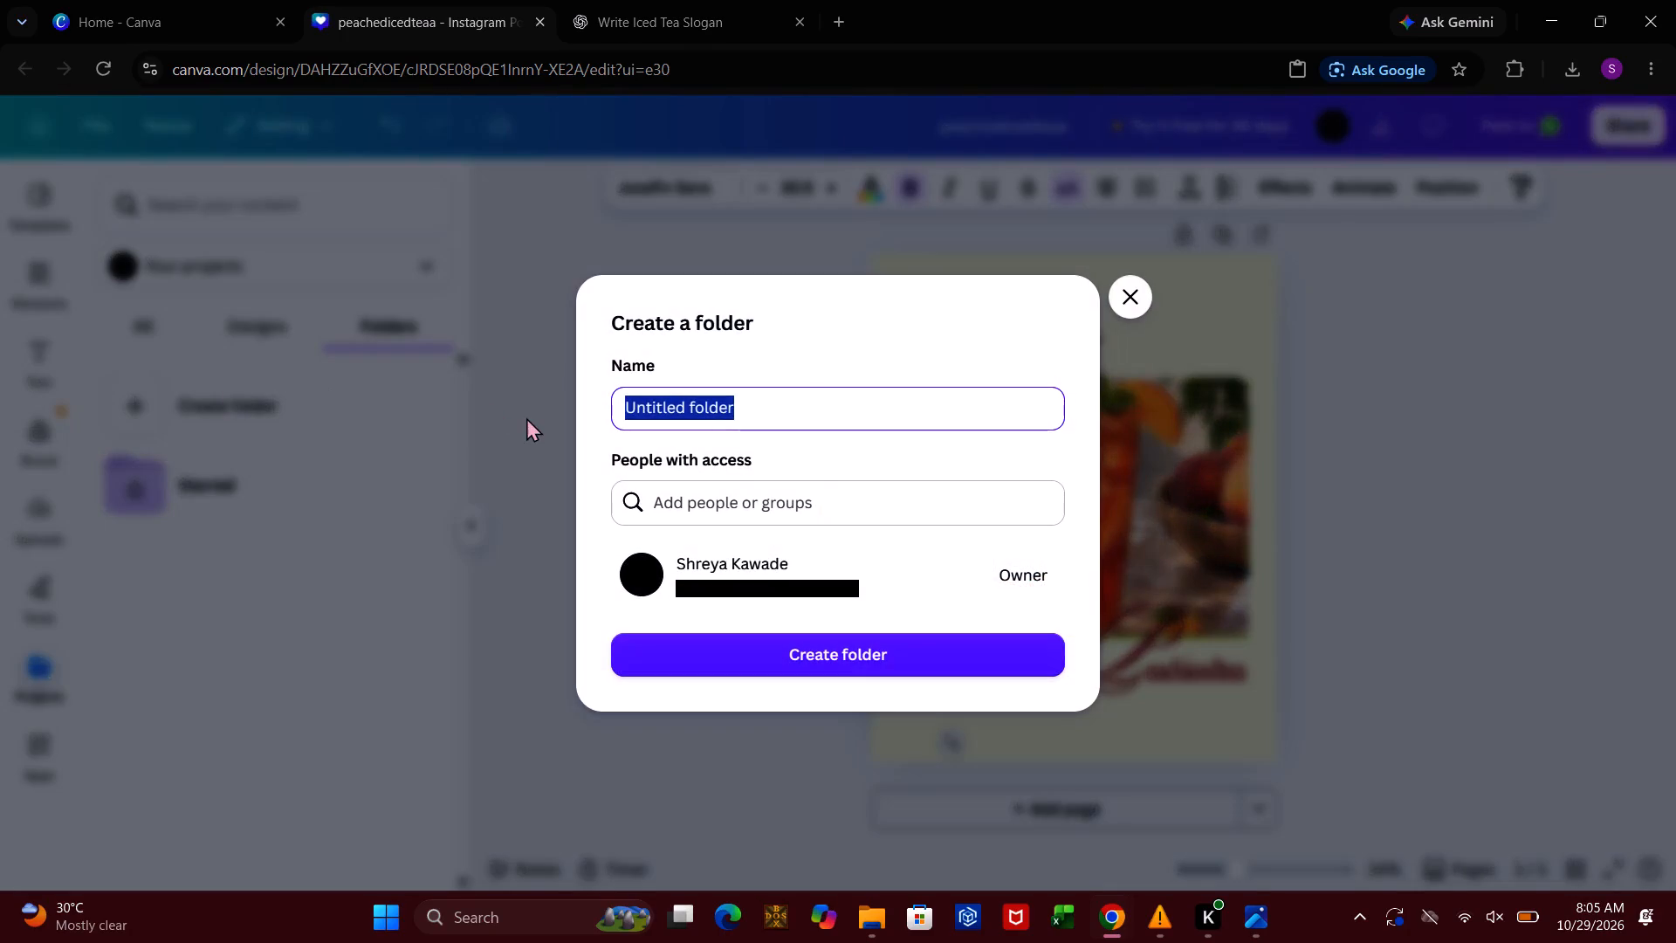
click(1117, 281)
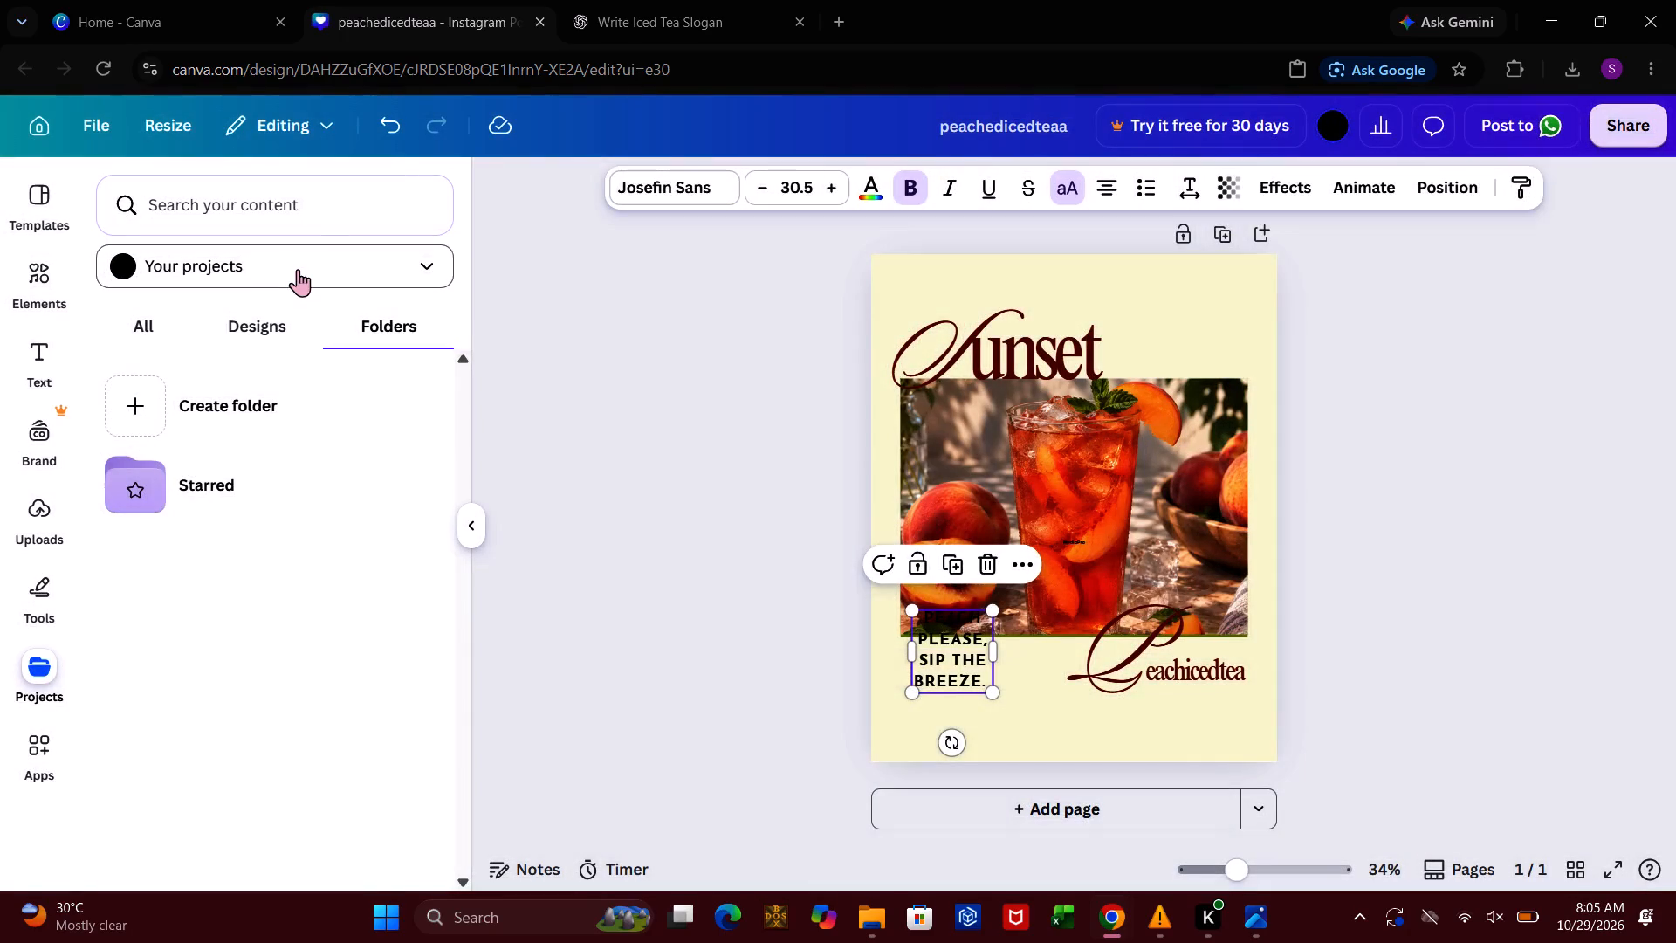
click(241, 326)
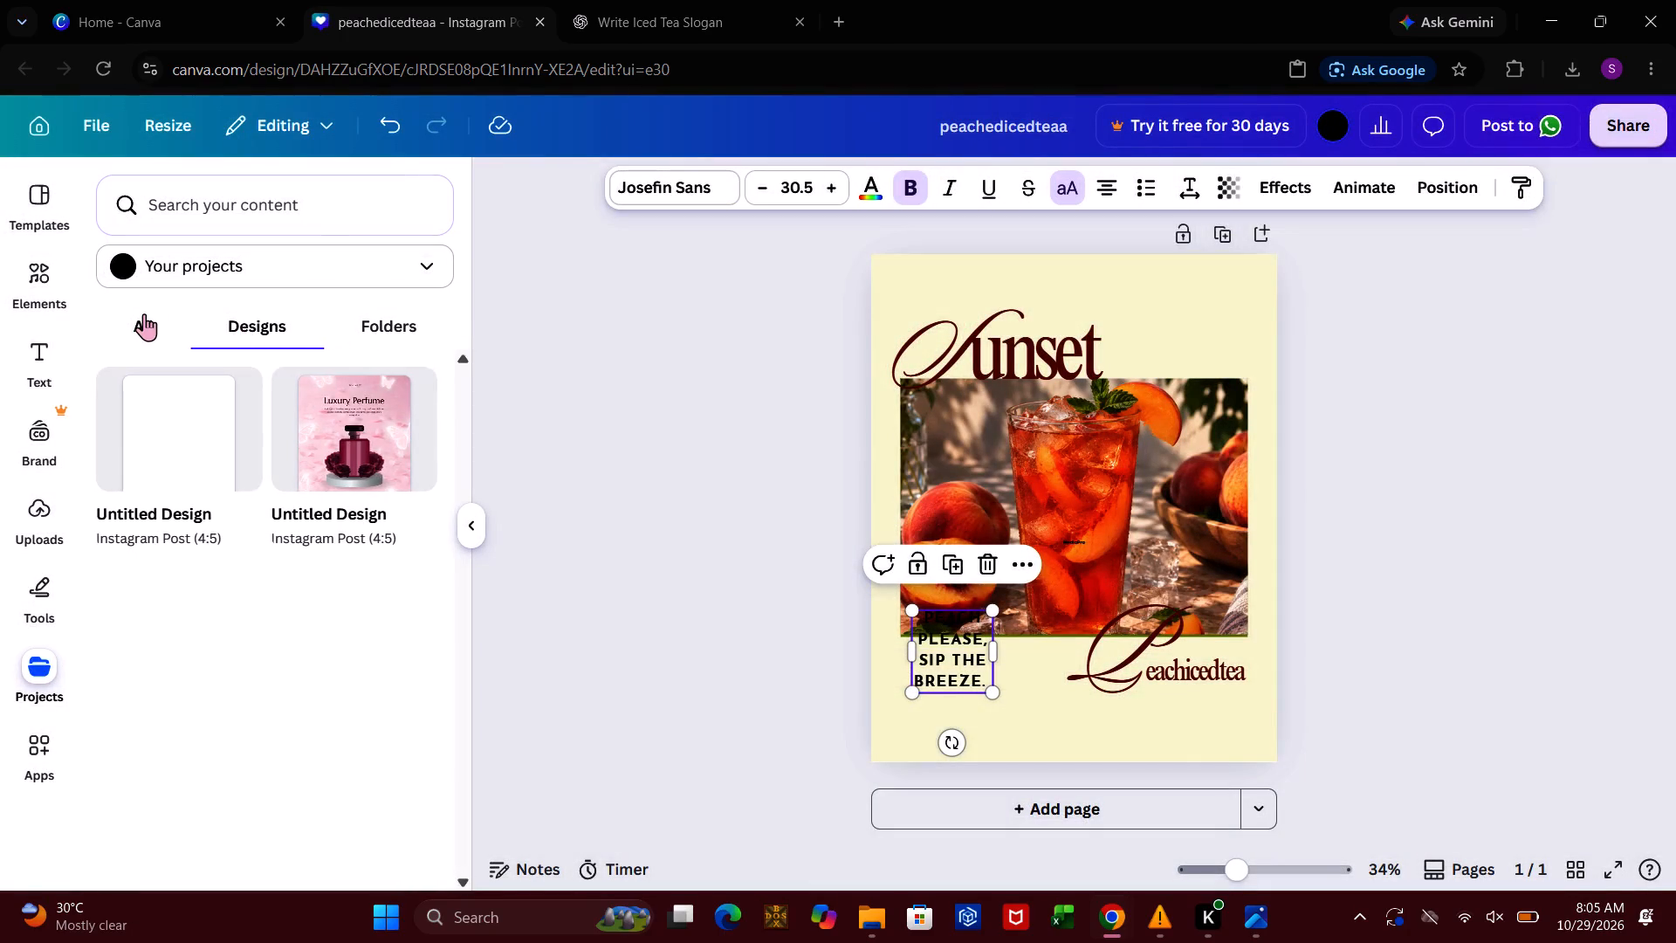
click(144, 313)
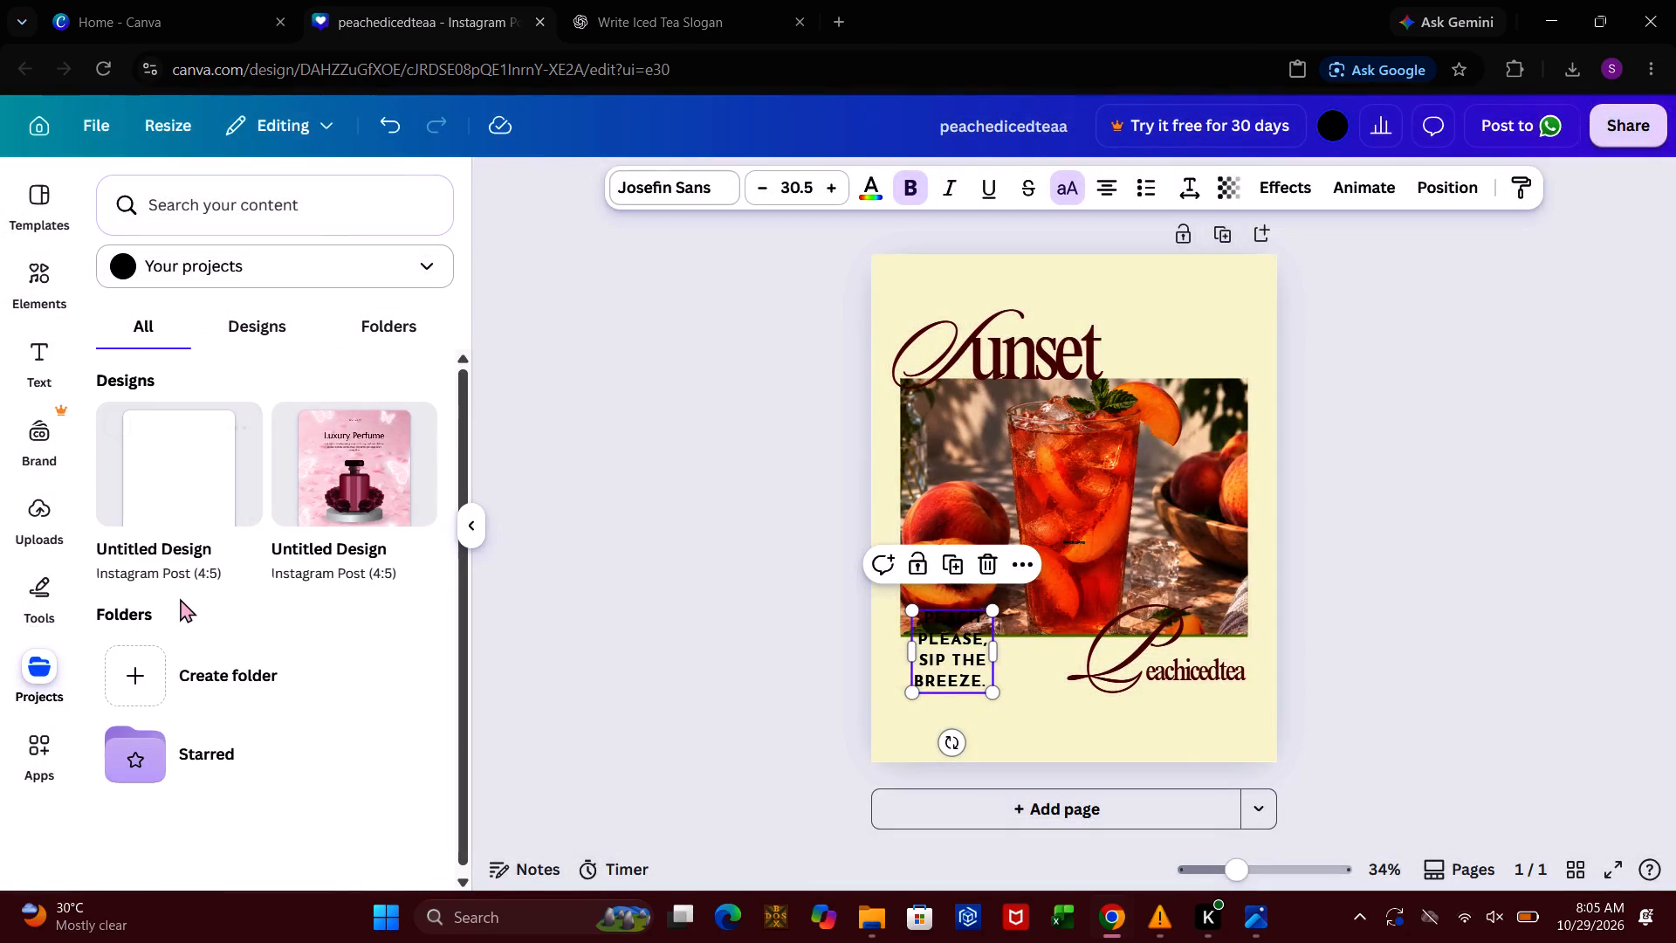
click(53, 579)
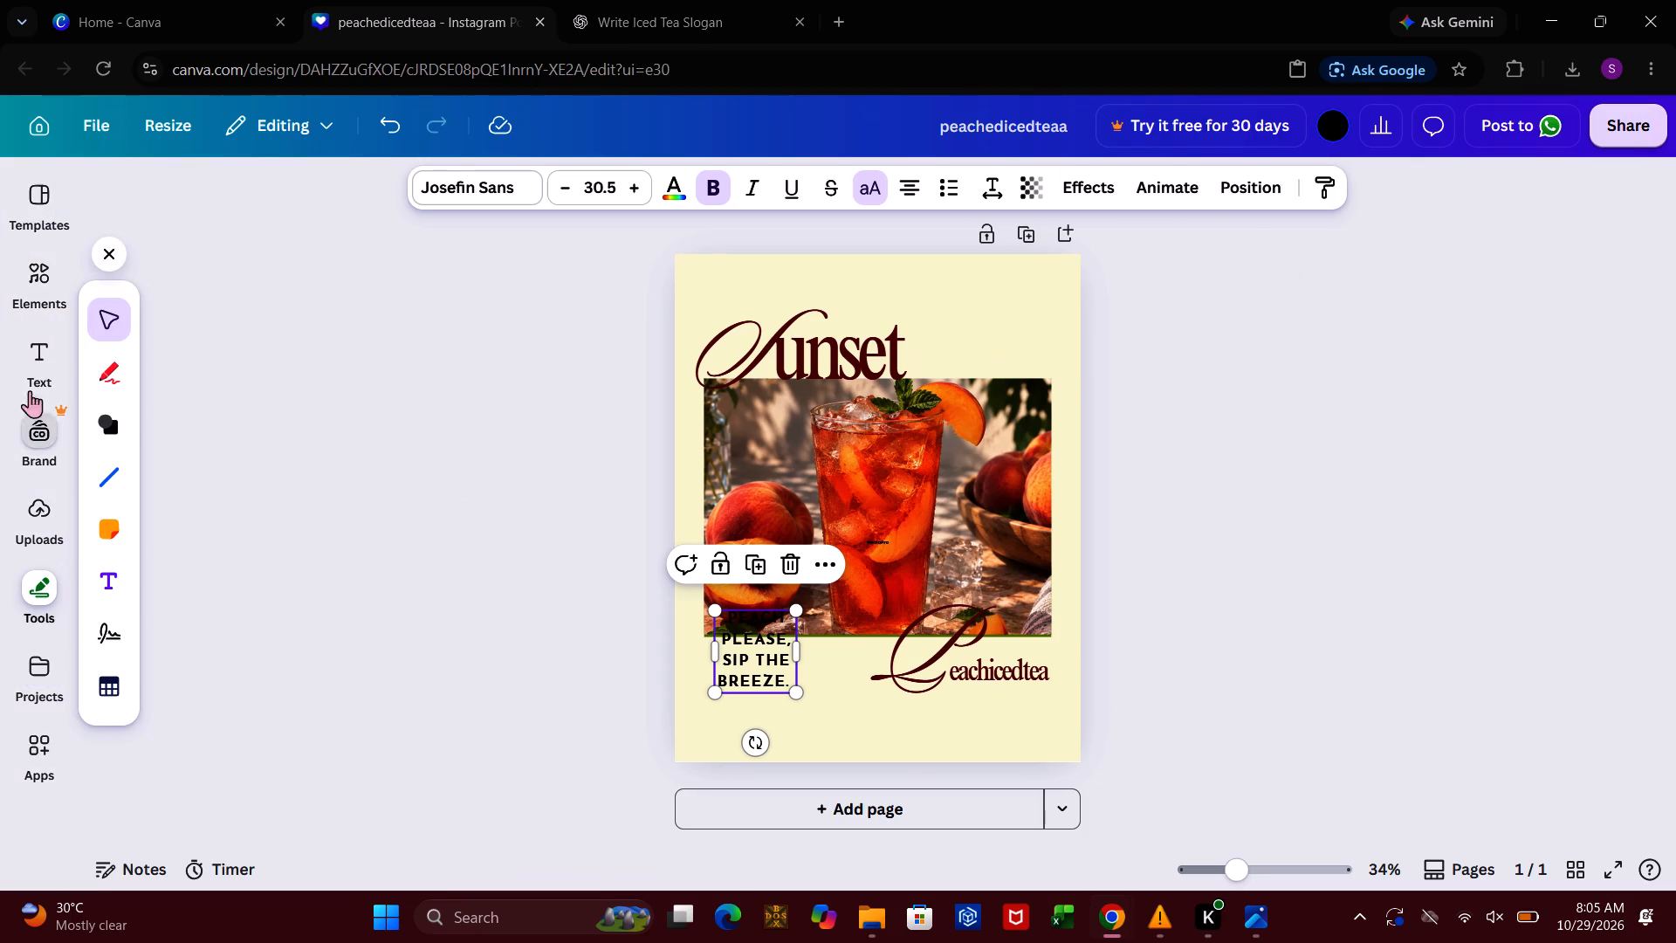
click(43, 302)
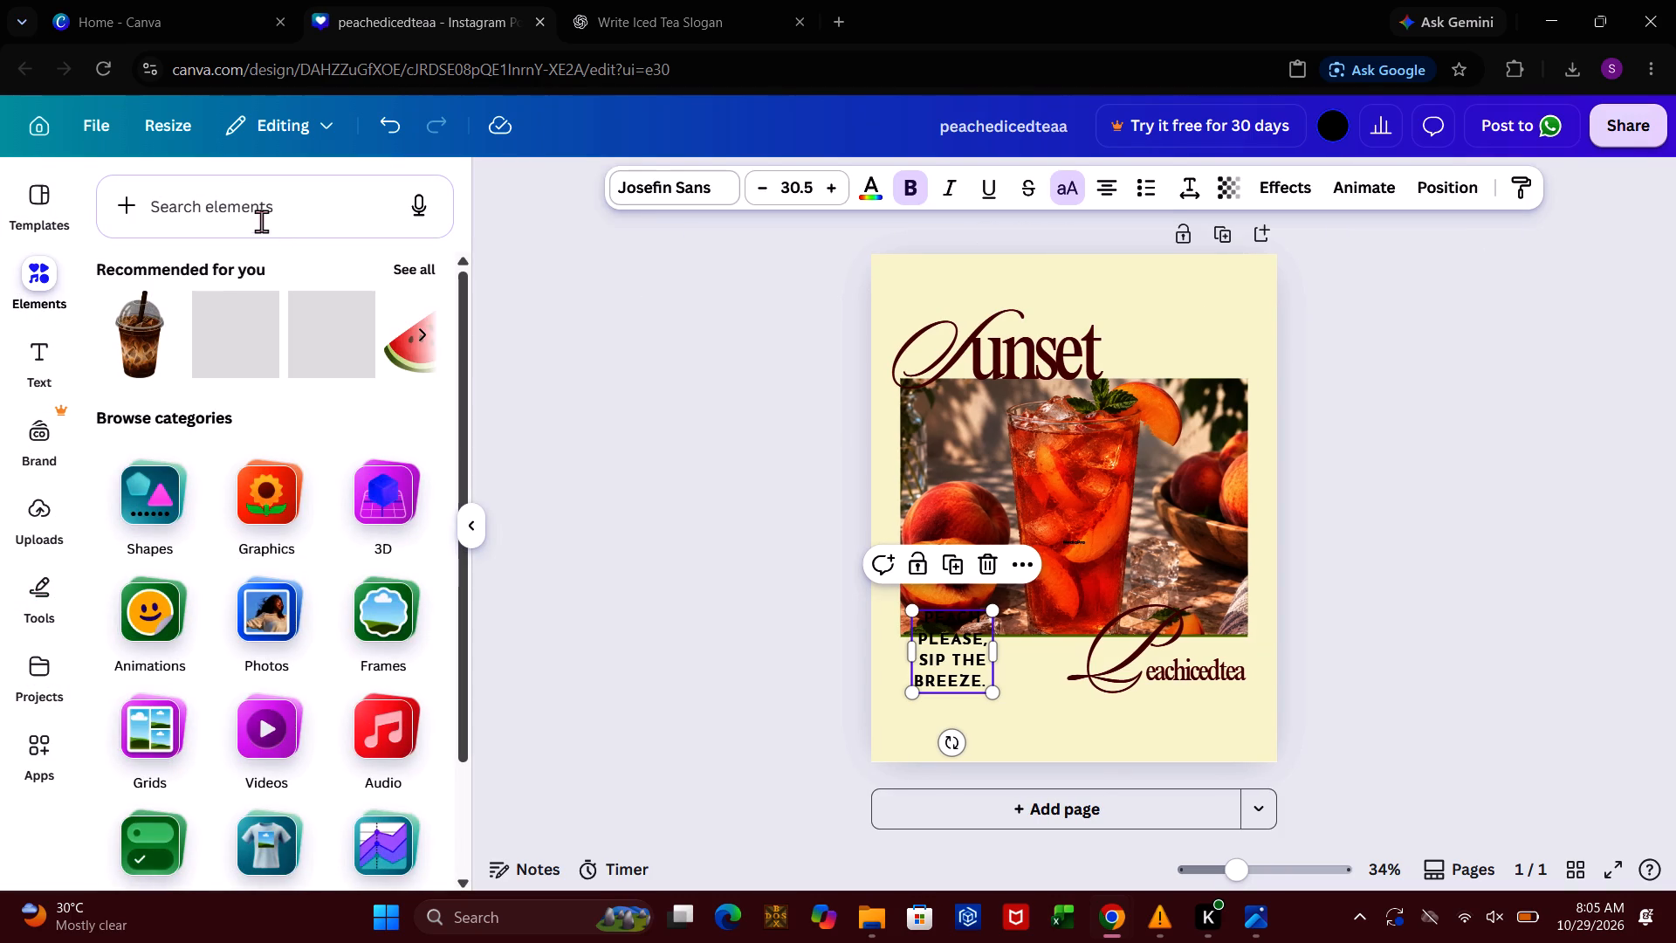
click(72, 226)
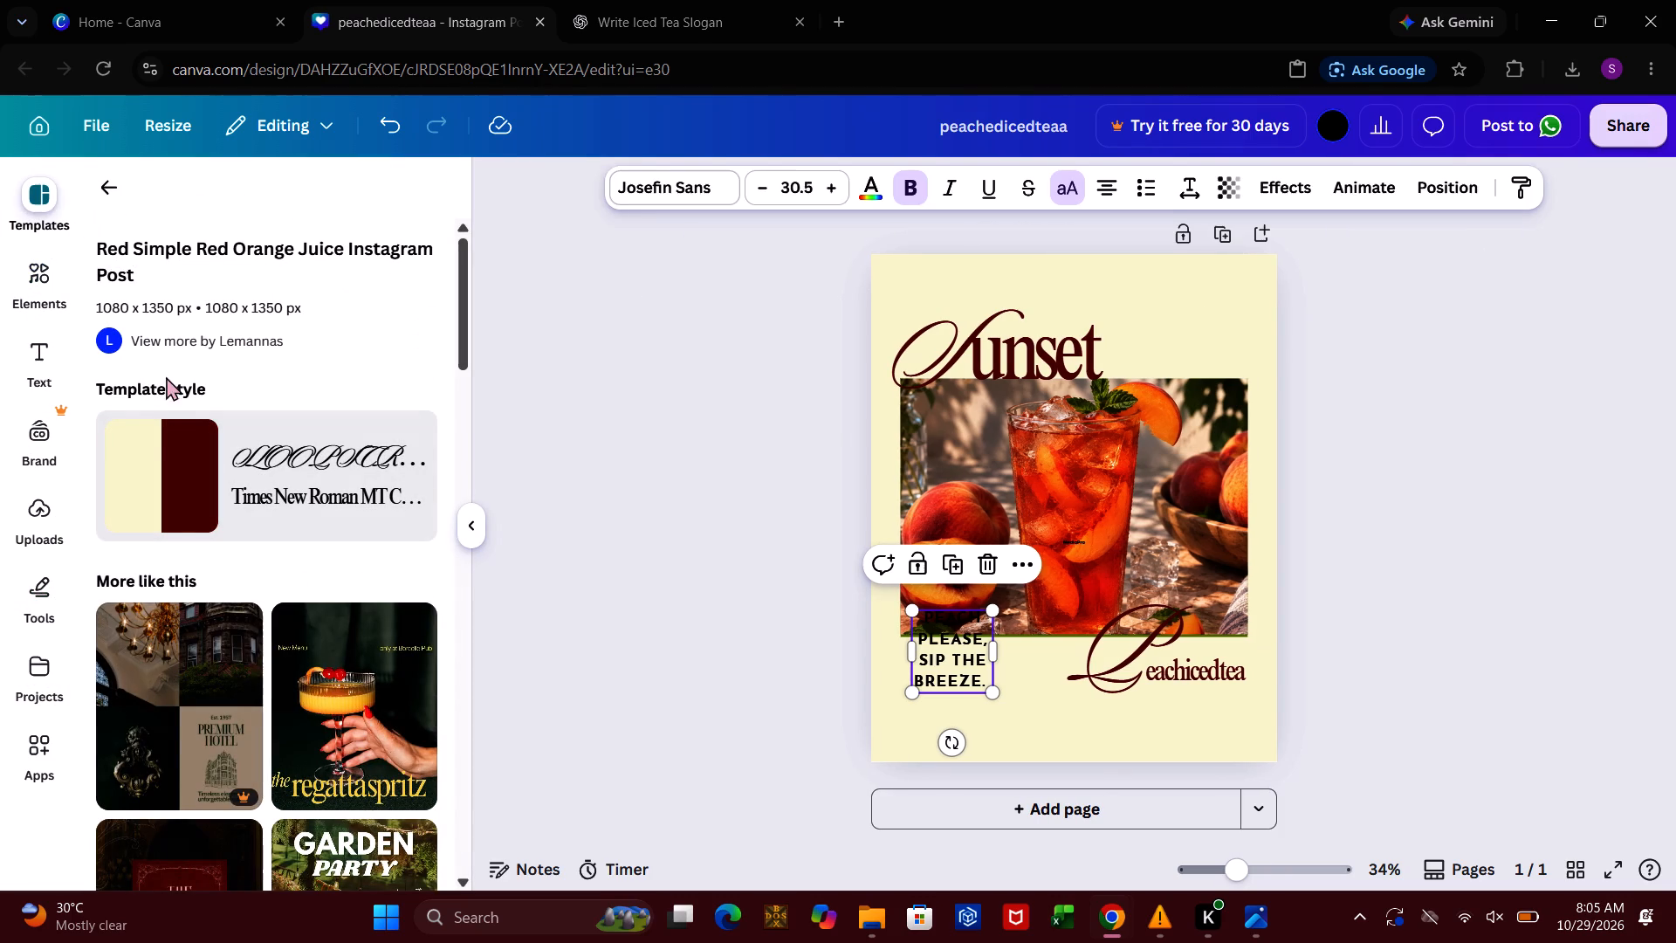
click(39, 366)
click(39, 296)
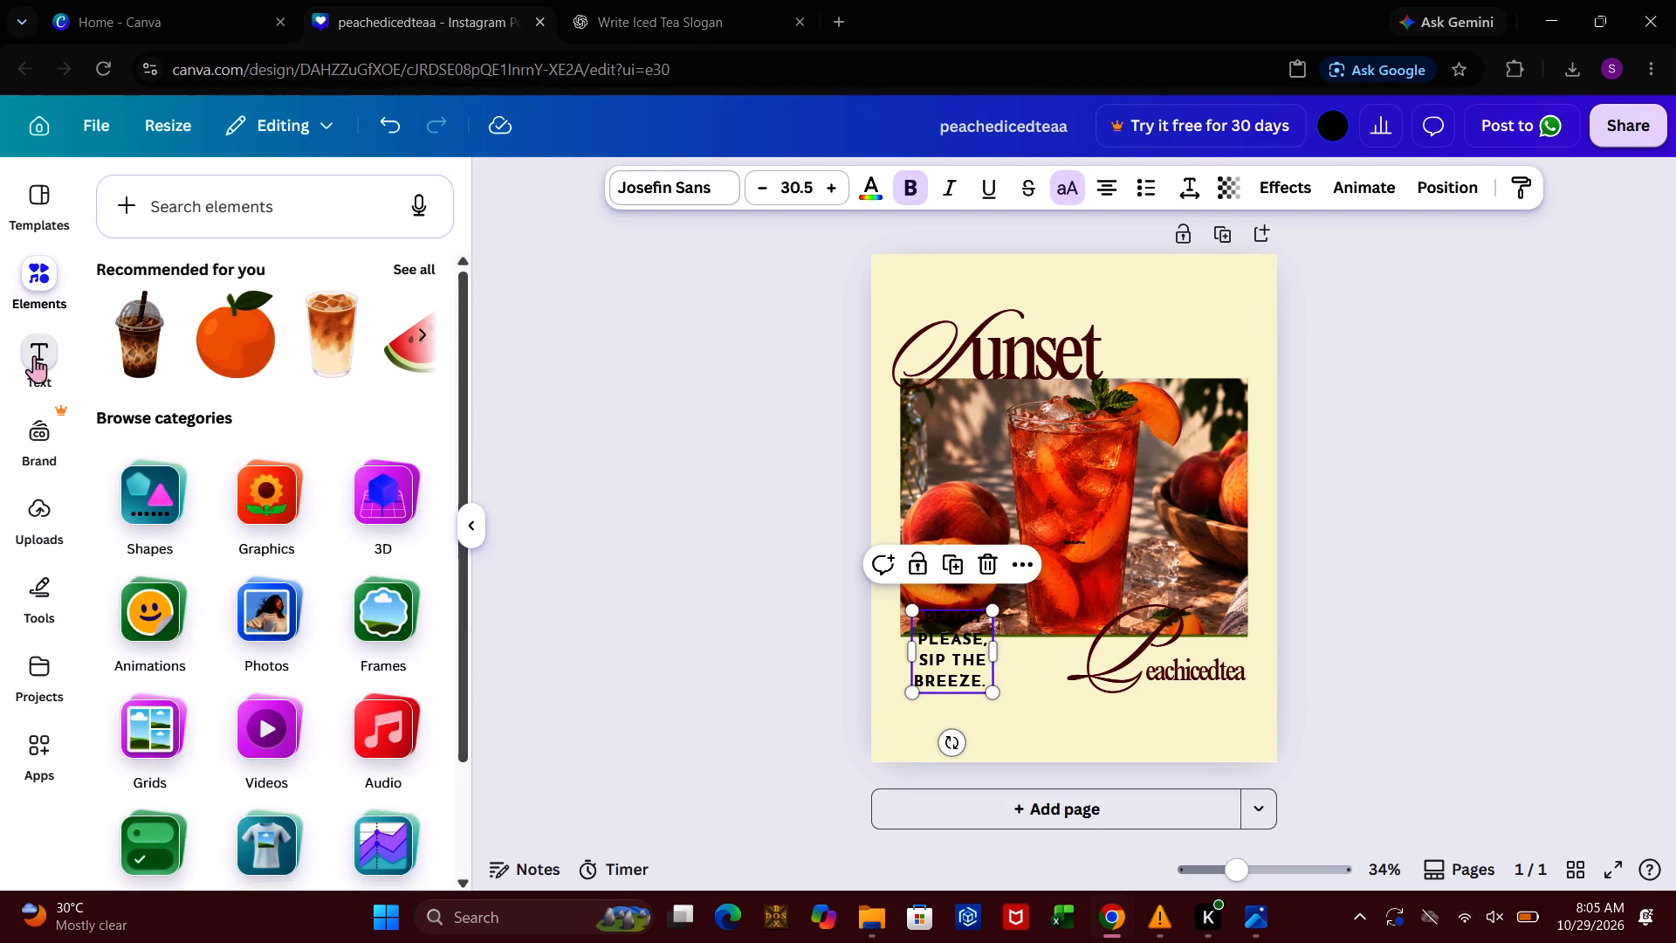
click(34, 355)
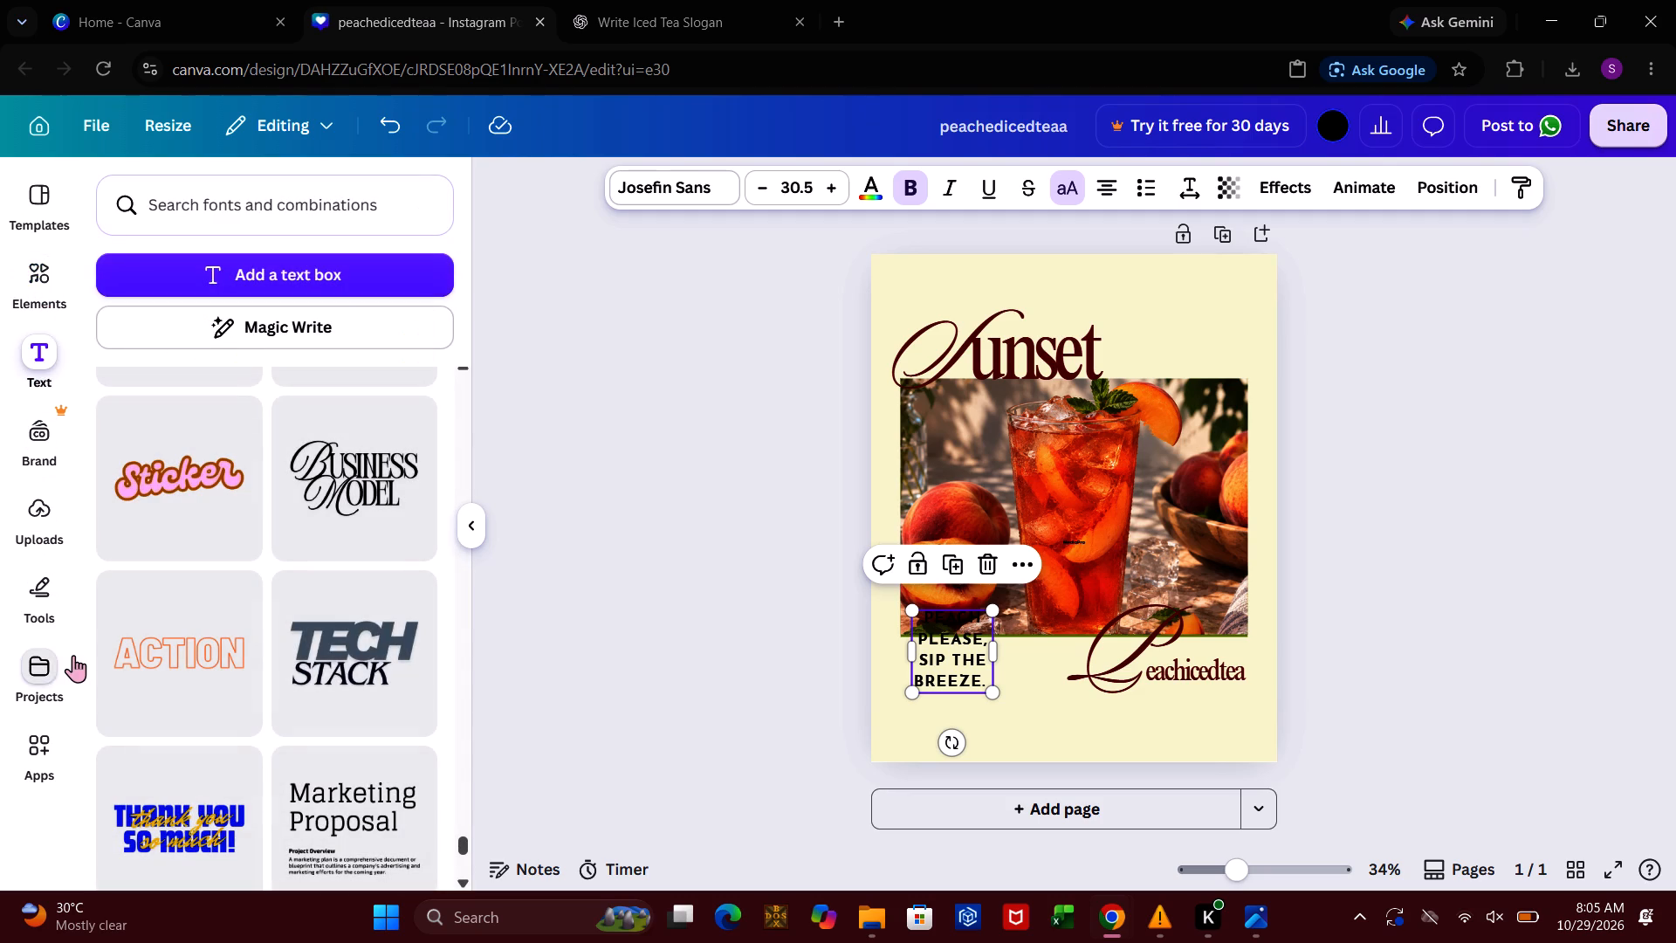
Switch the project view to All projects and look through its designs, images and Starred folder for the saved tea image.
click(73, 655)
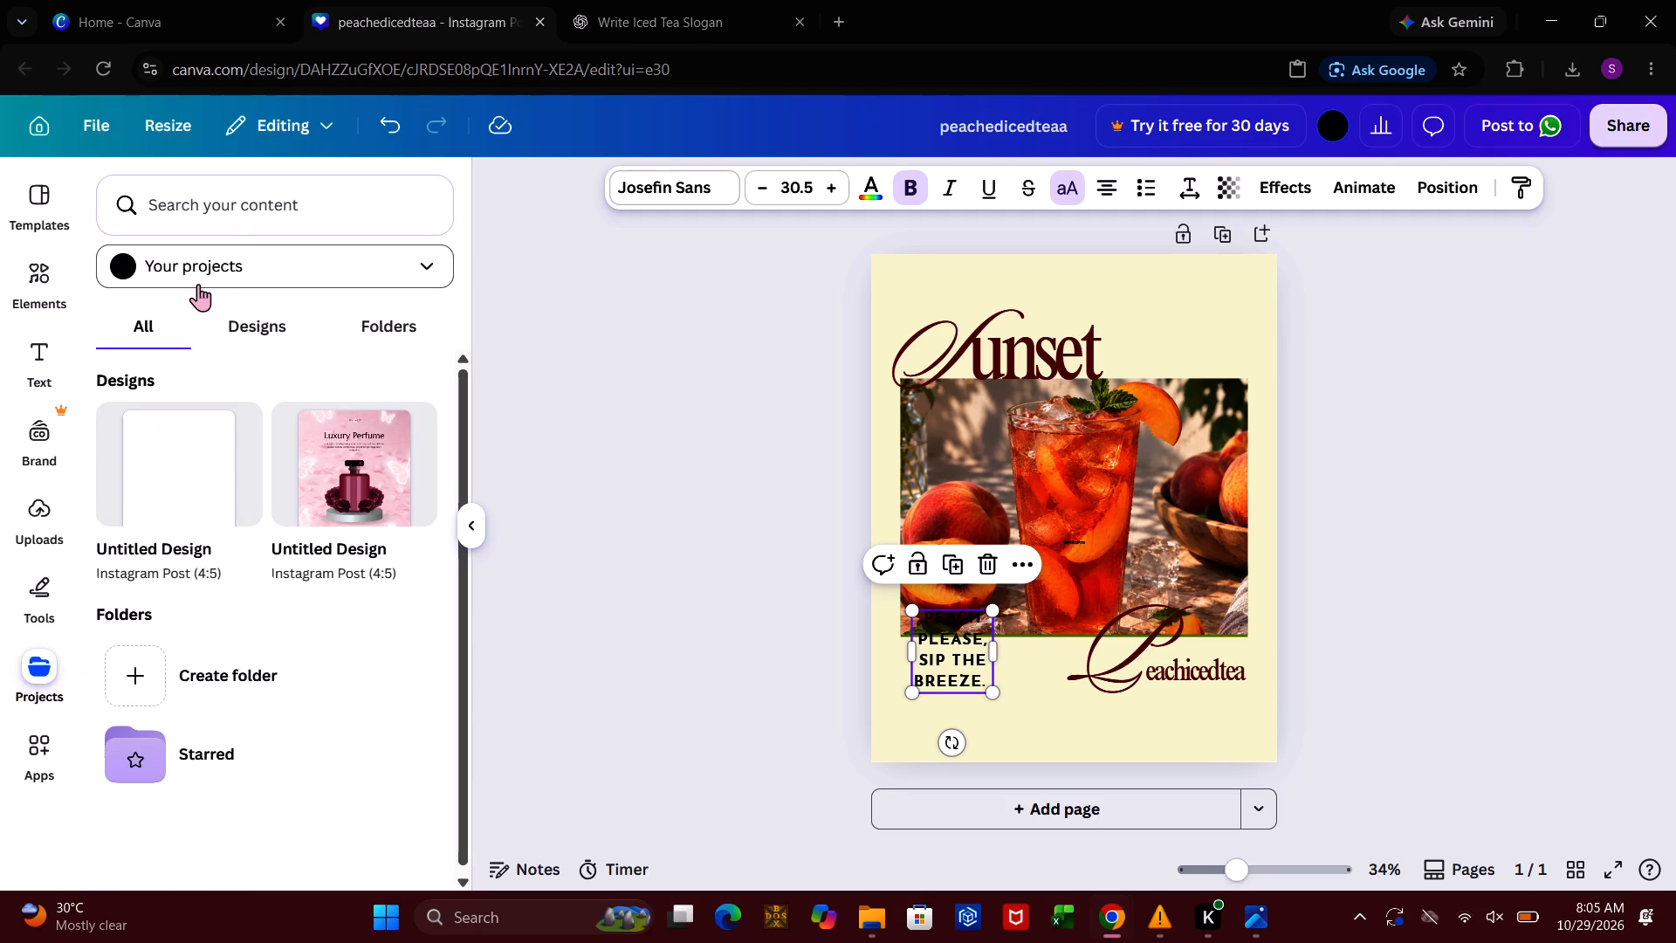
click(242, 243)
click(241, 245)
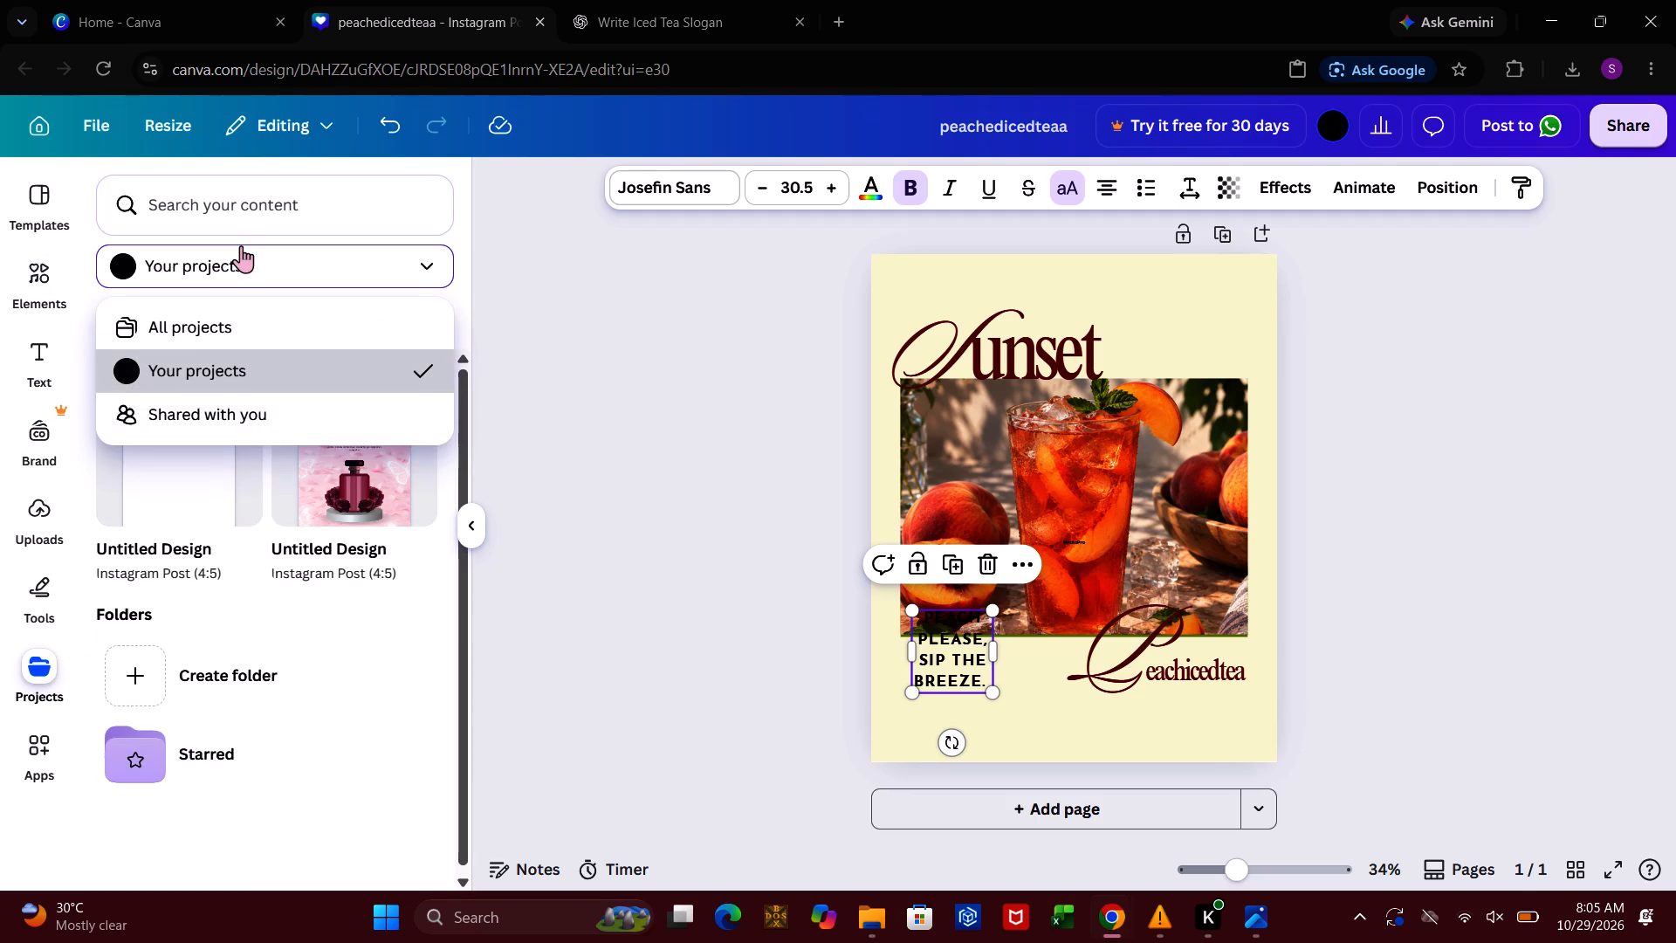
click(222, 318)
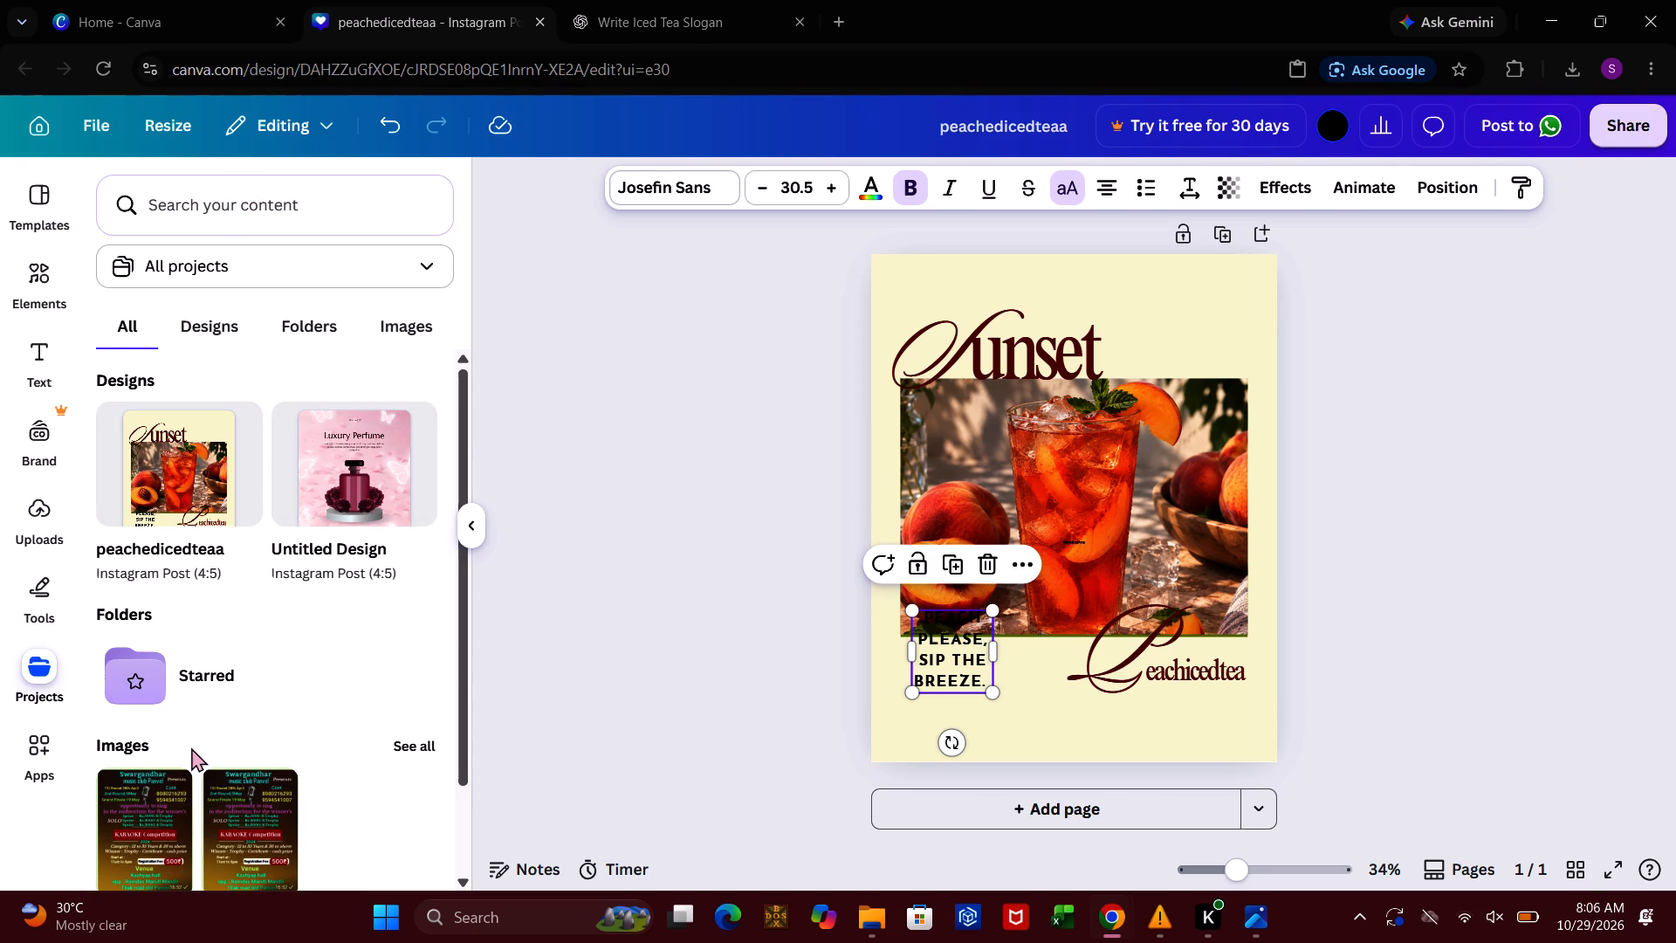
click(410, 750)
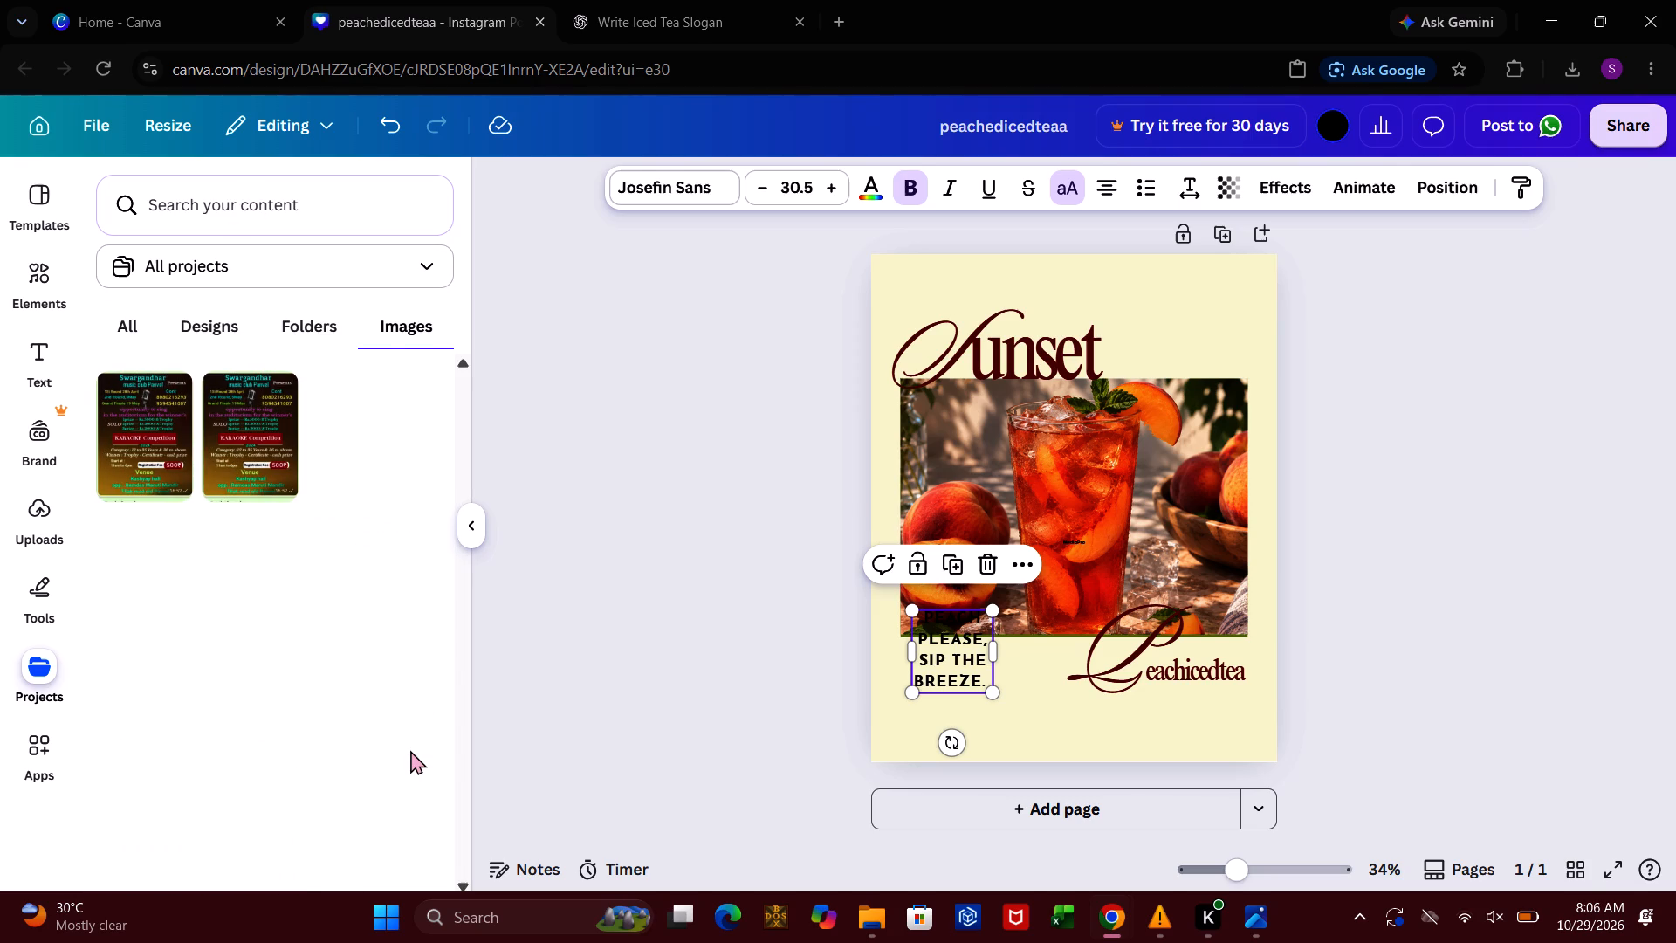
click(207, 320)
click(302, 315)
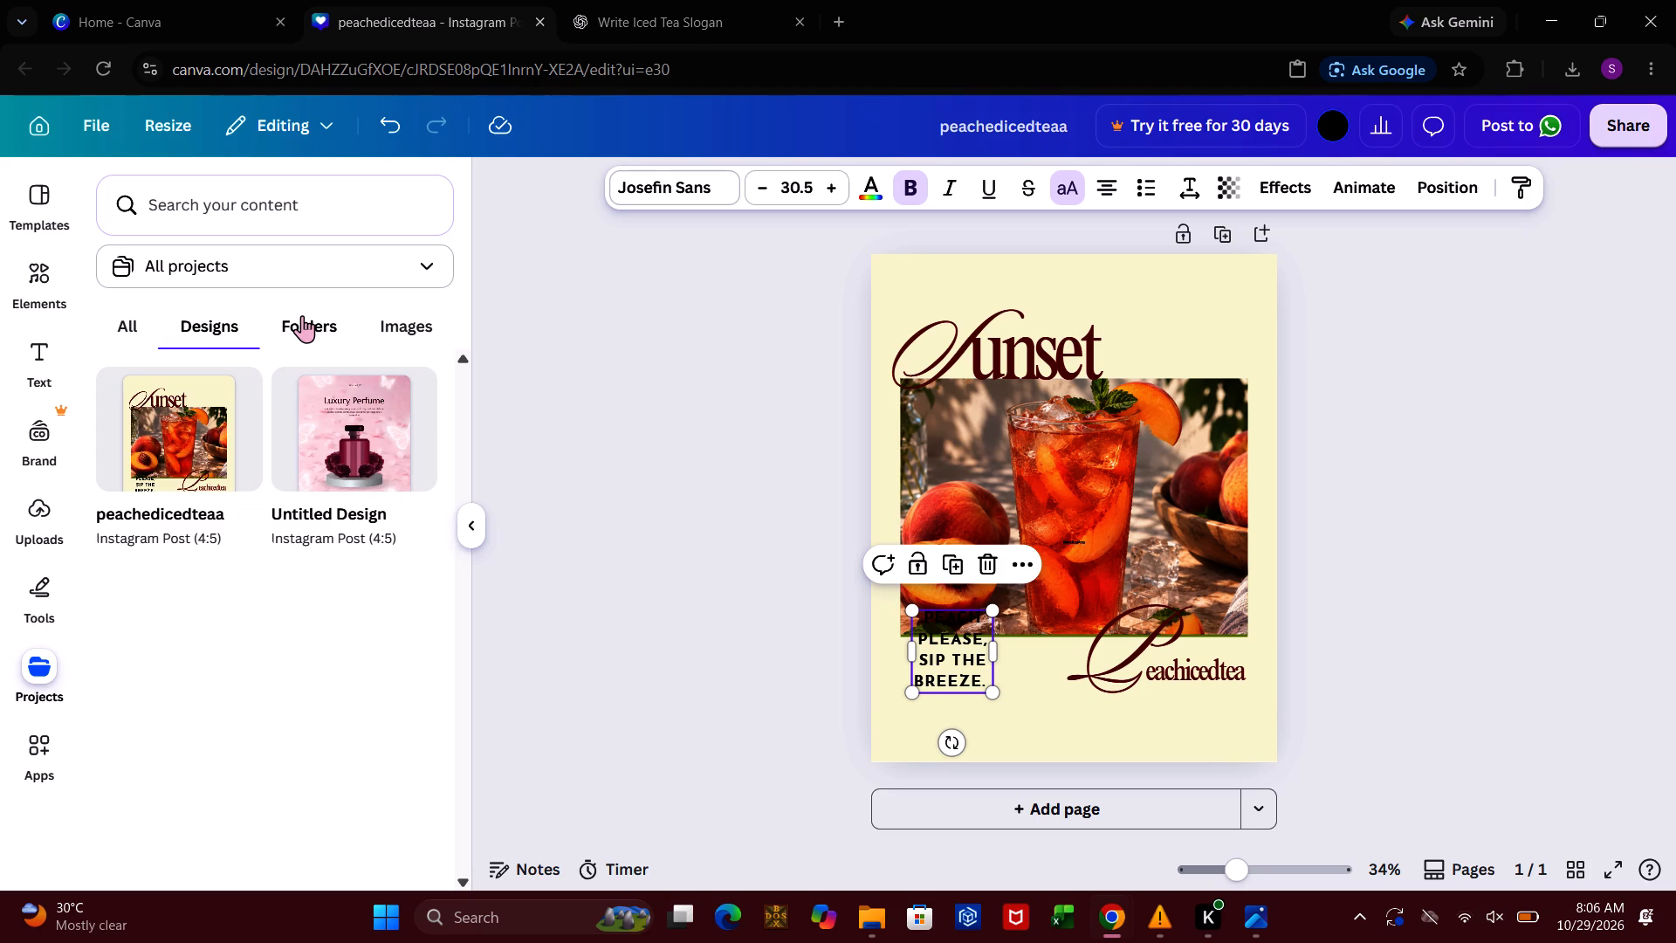
click(136, 327)
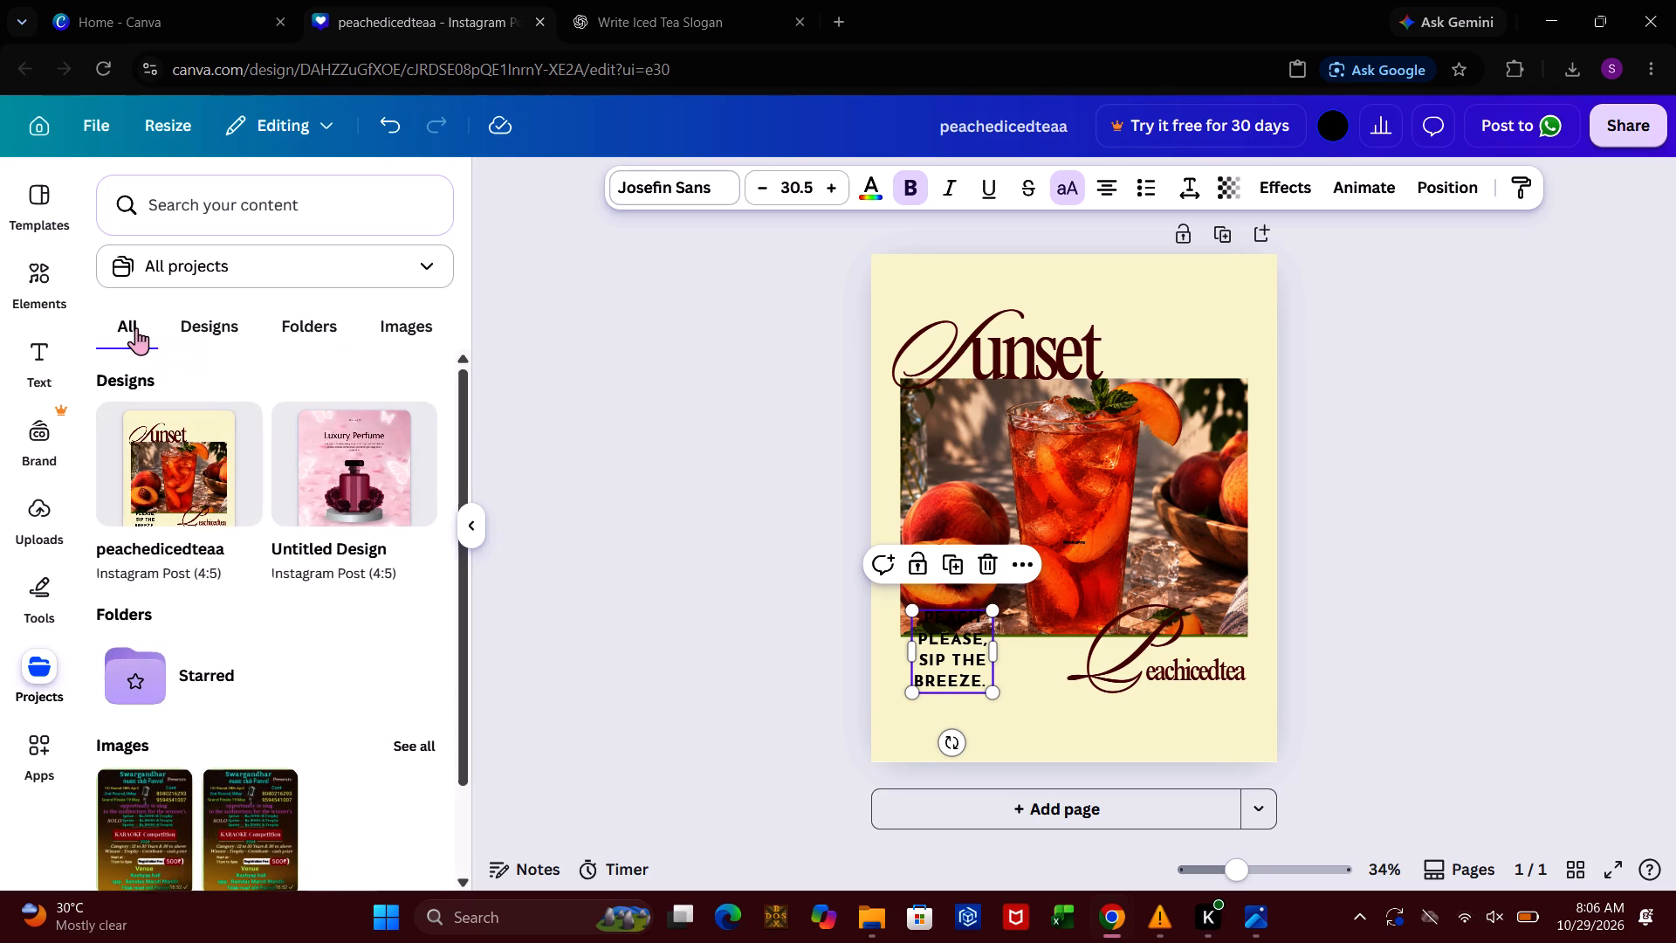
click(192, 671)
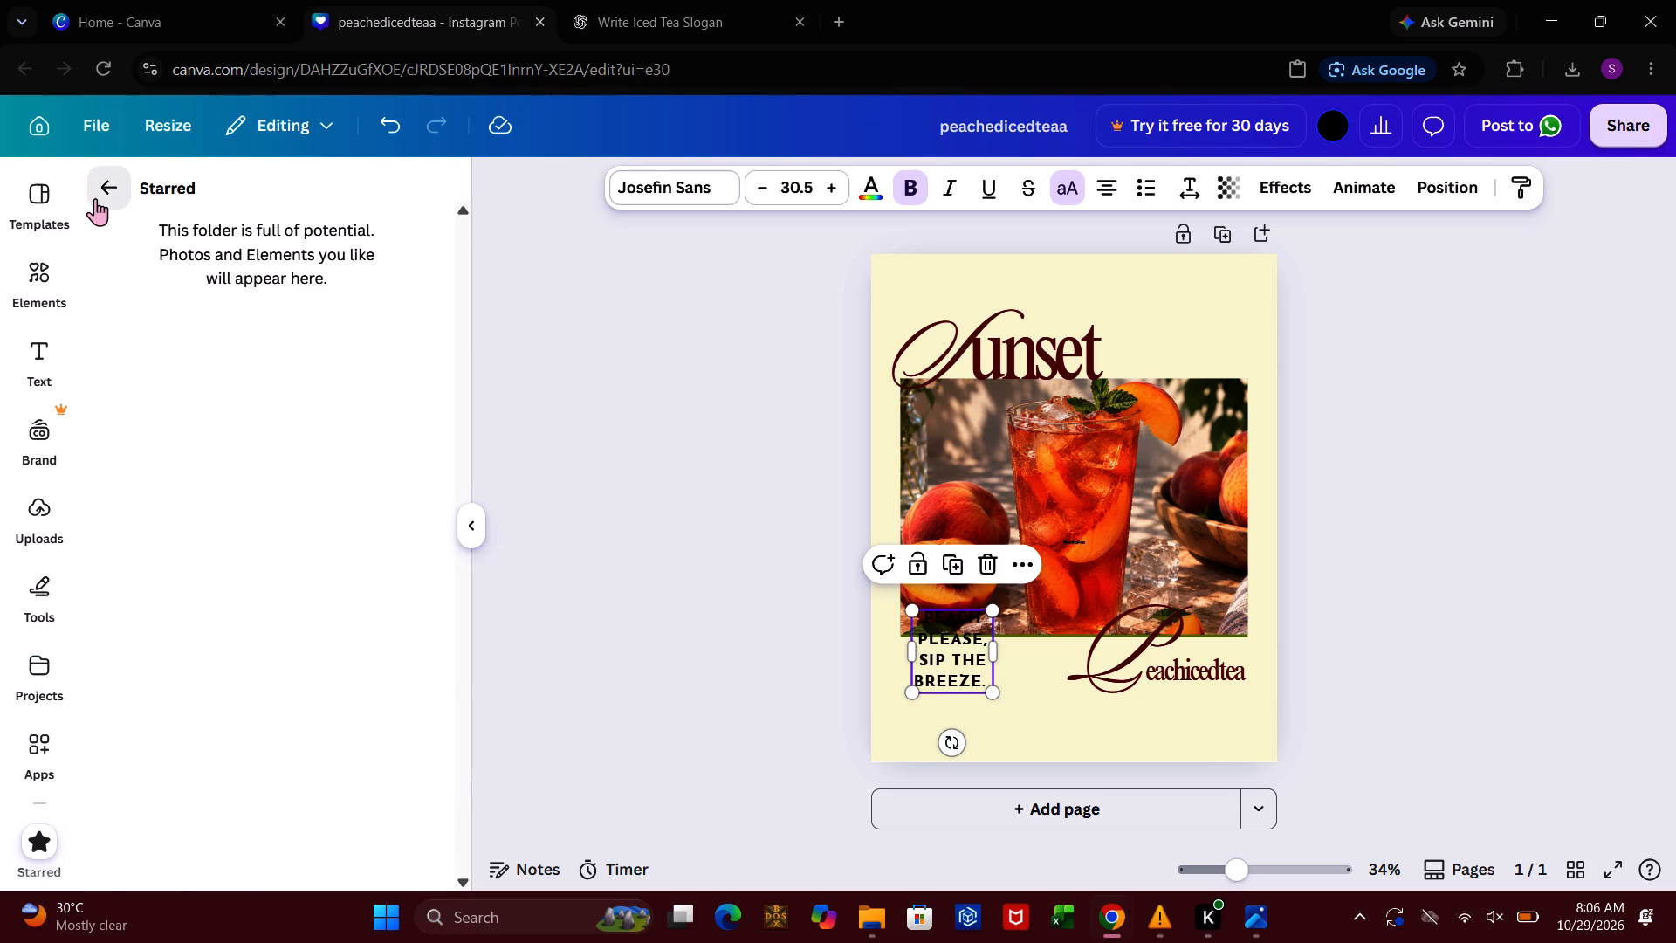
click(95, 198)
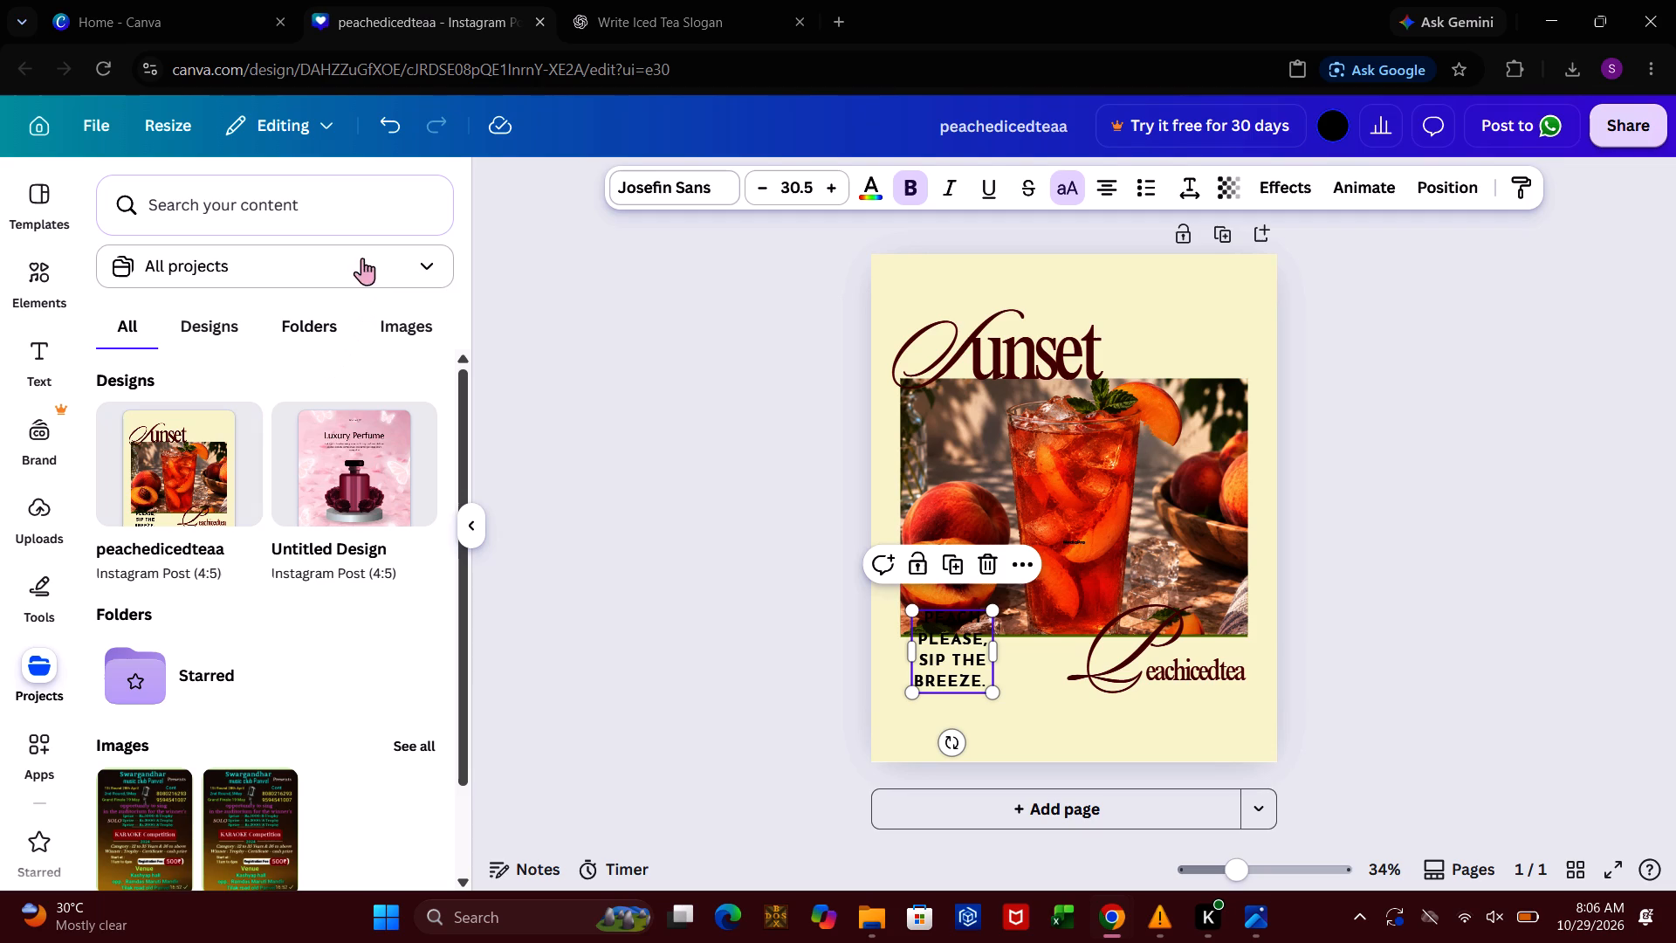
click(321, 191)
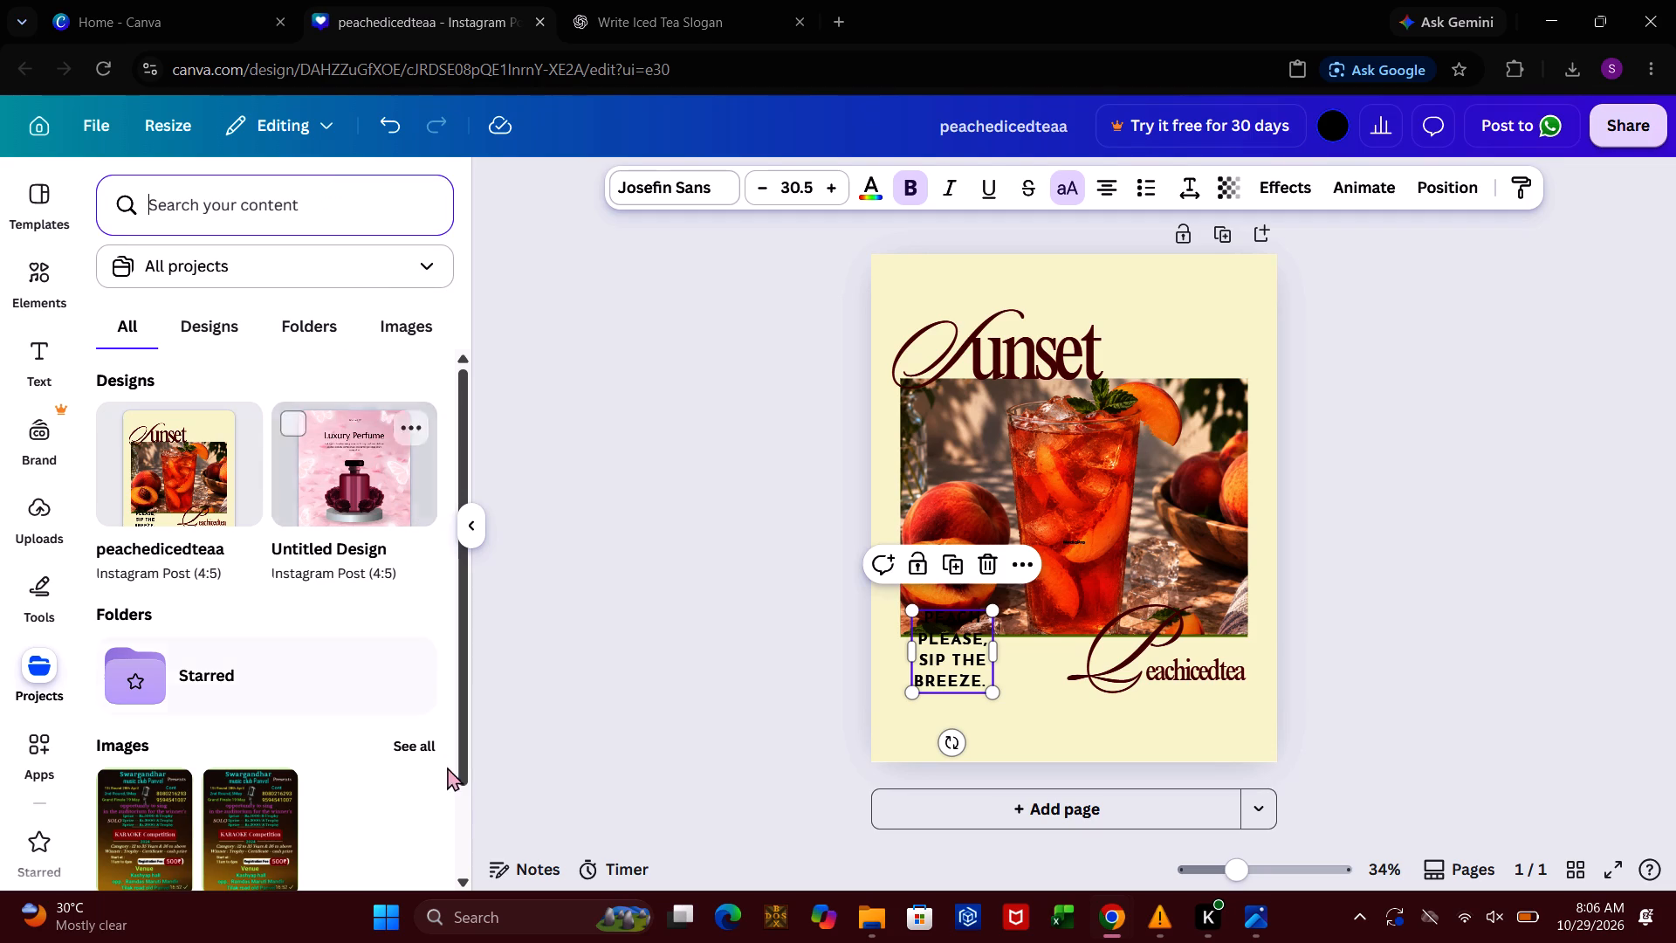
click(468, 804)
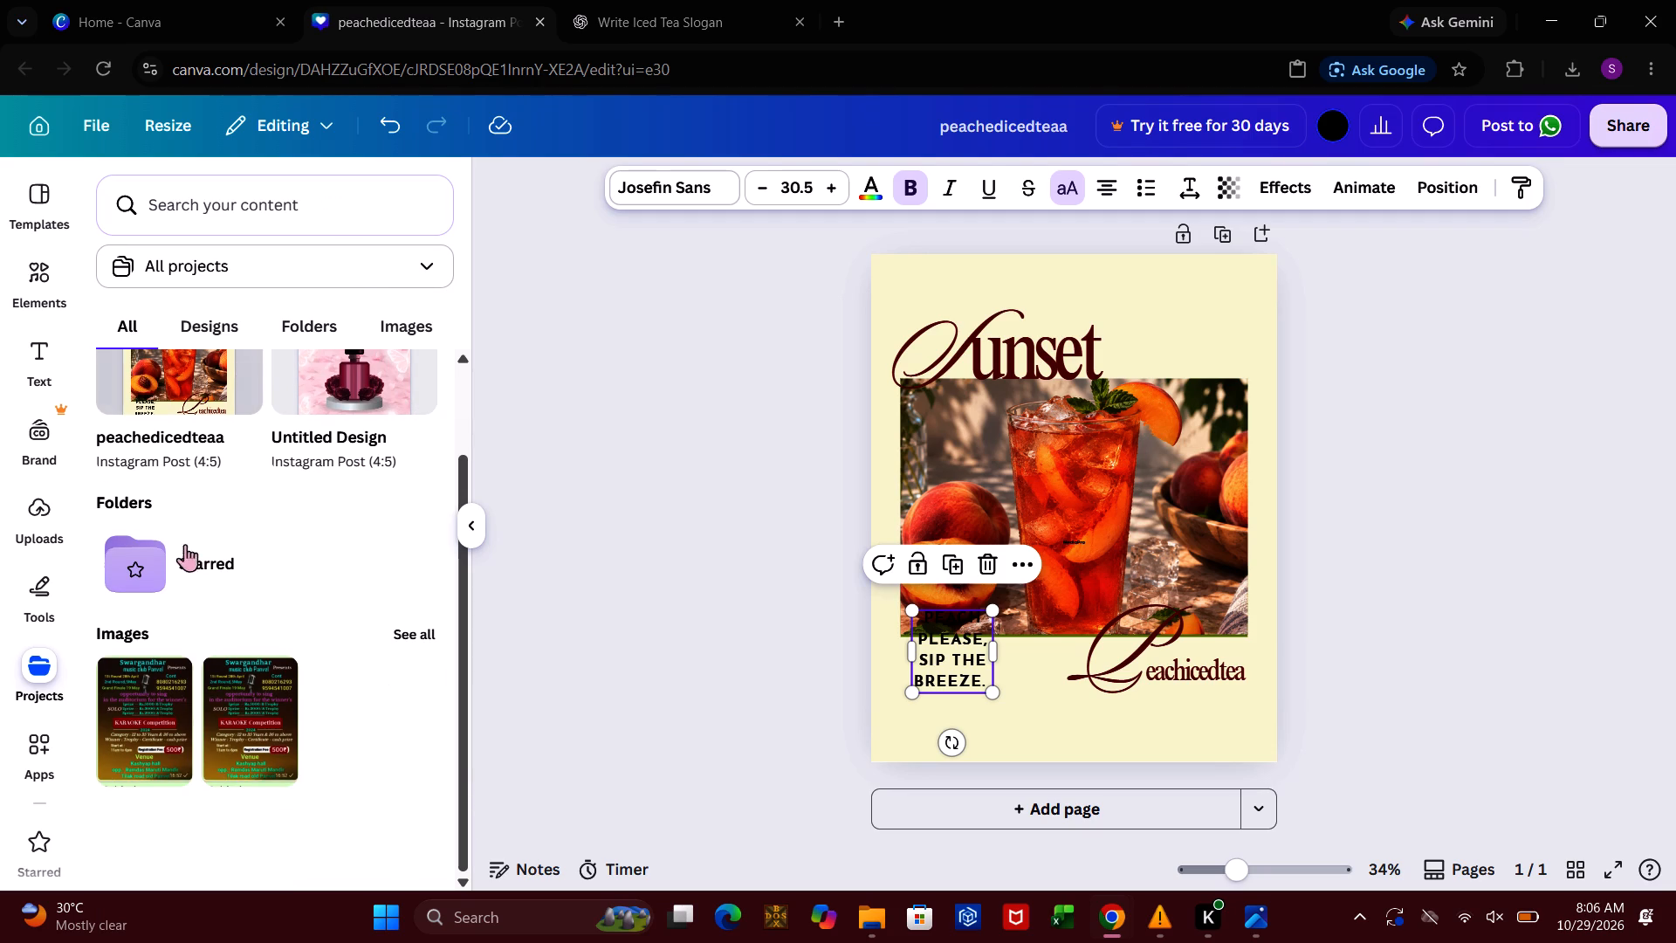
Check the all-projects listing again for the new tea photo, going through its images, folders and designs.
click(227, 267)
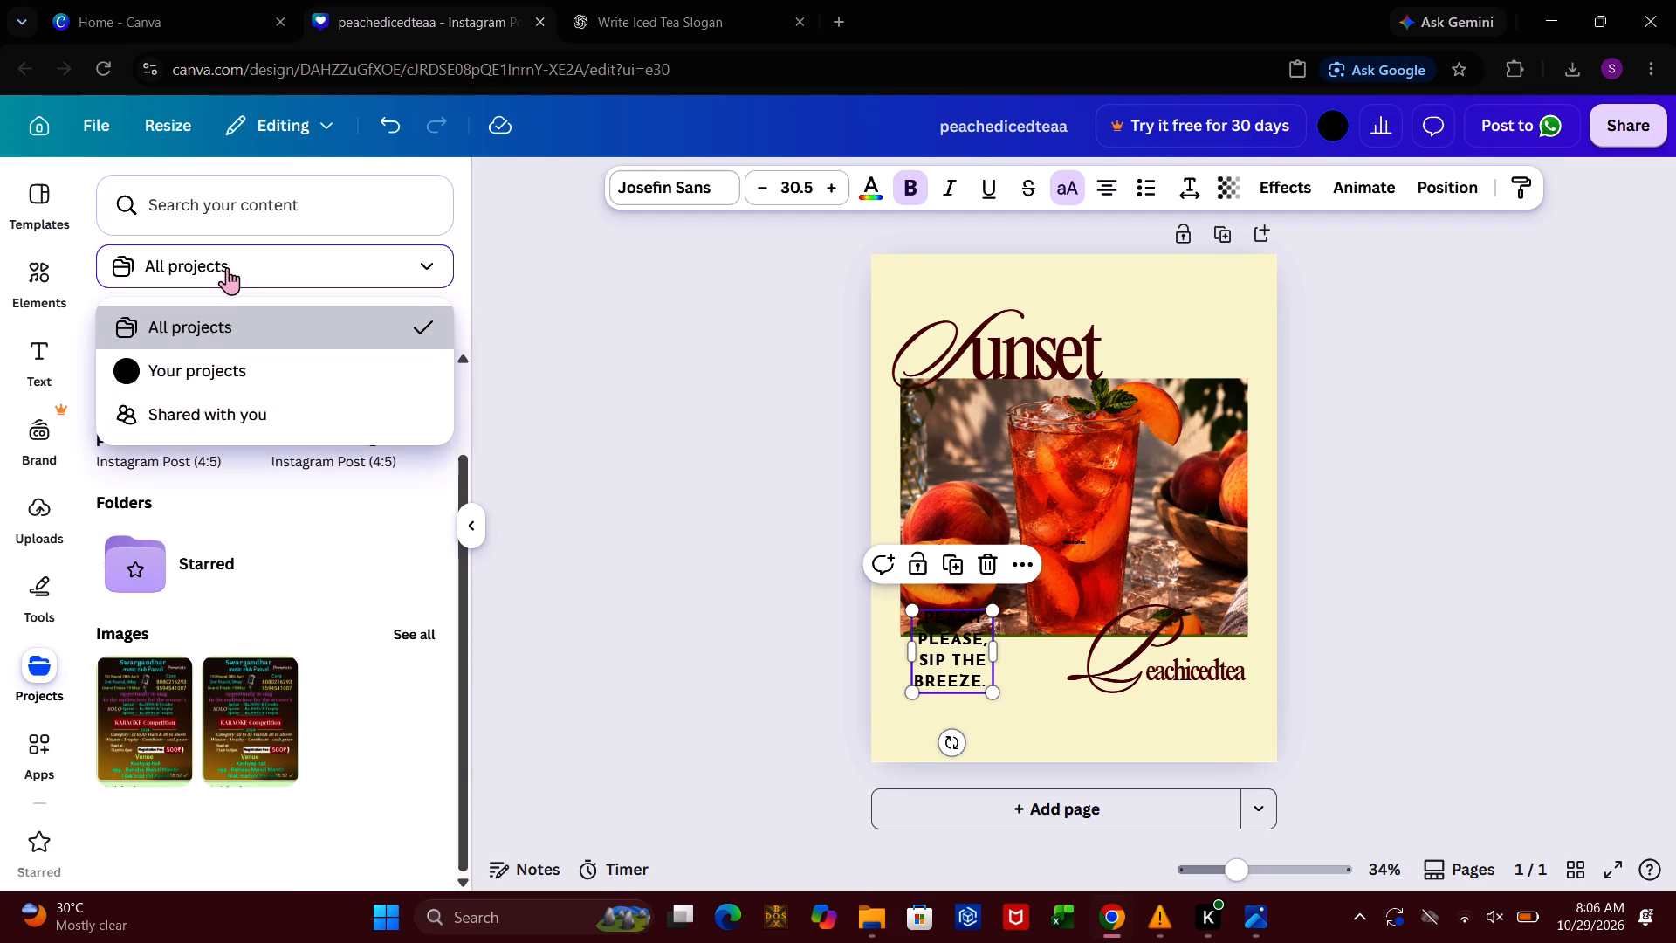
click(237, 344)
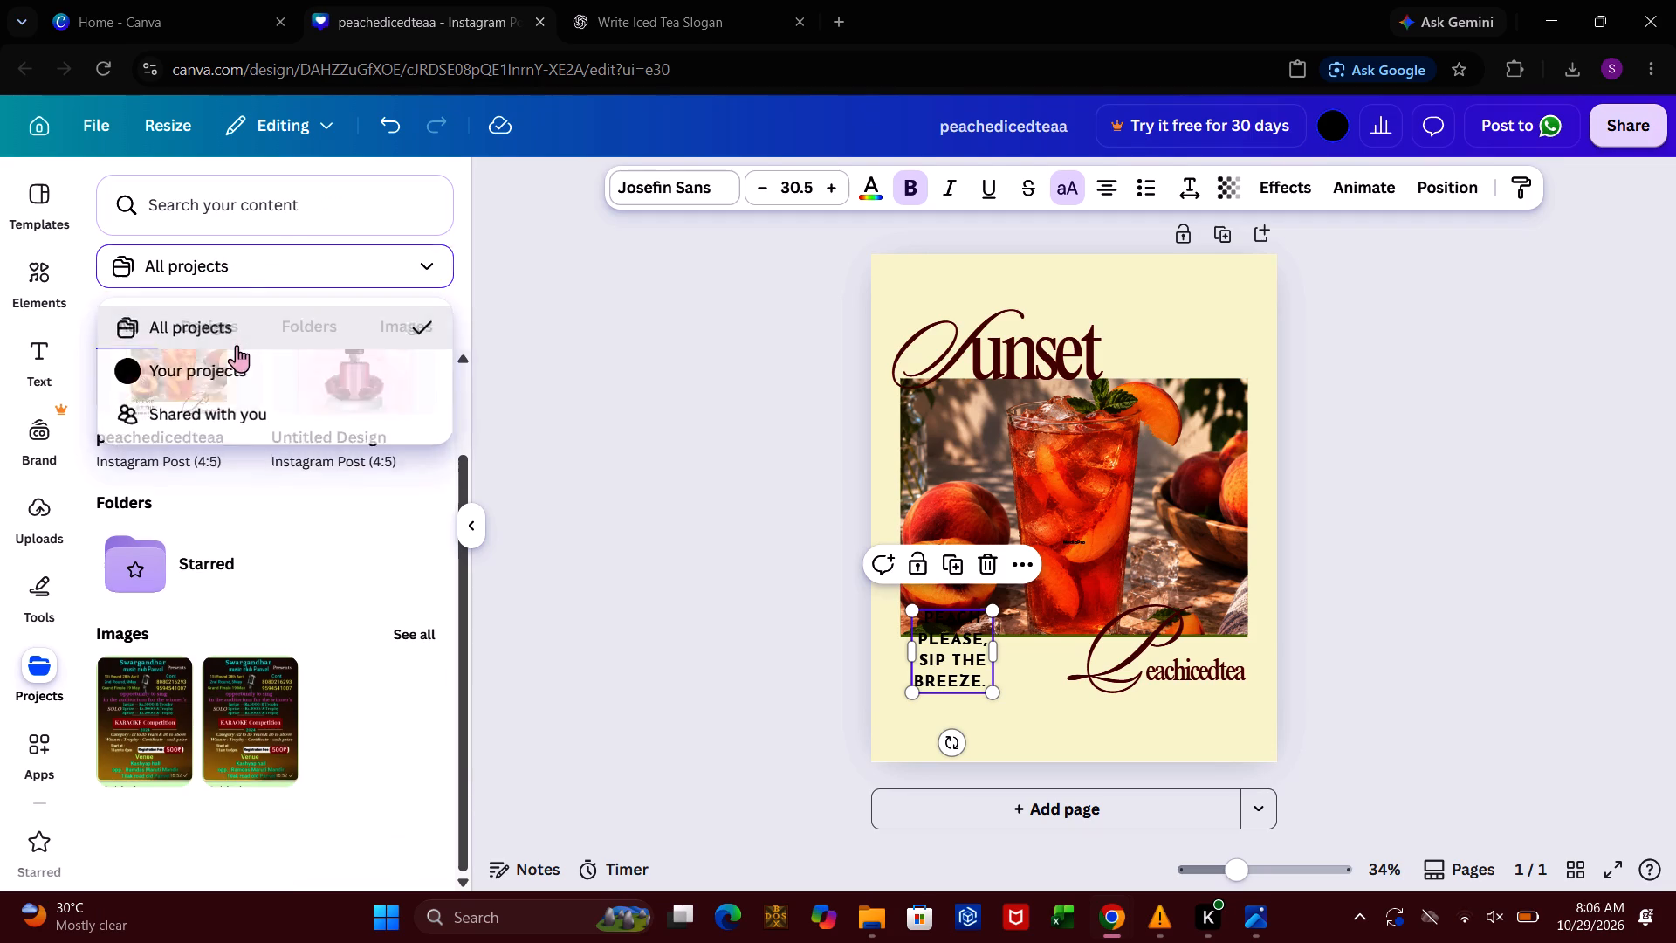
click(237, 355)
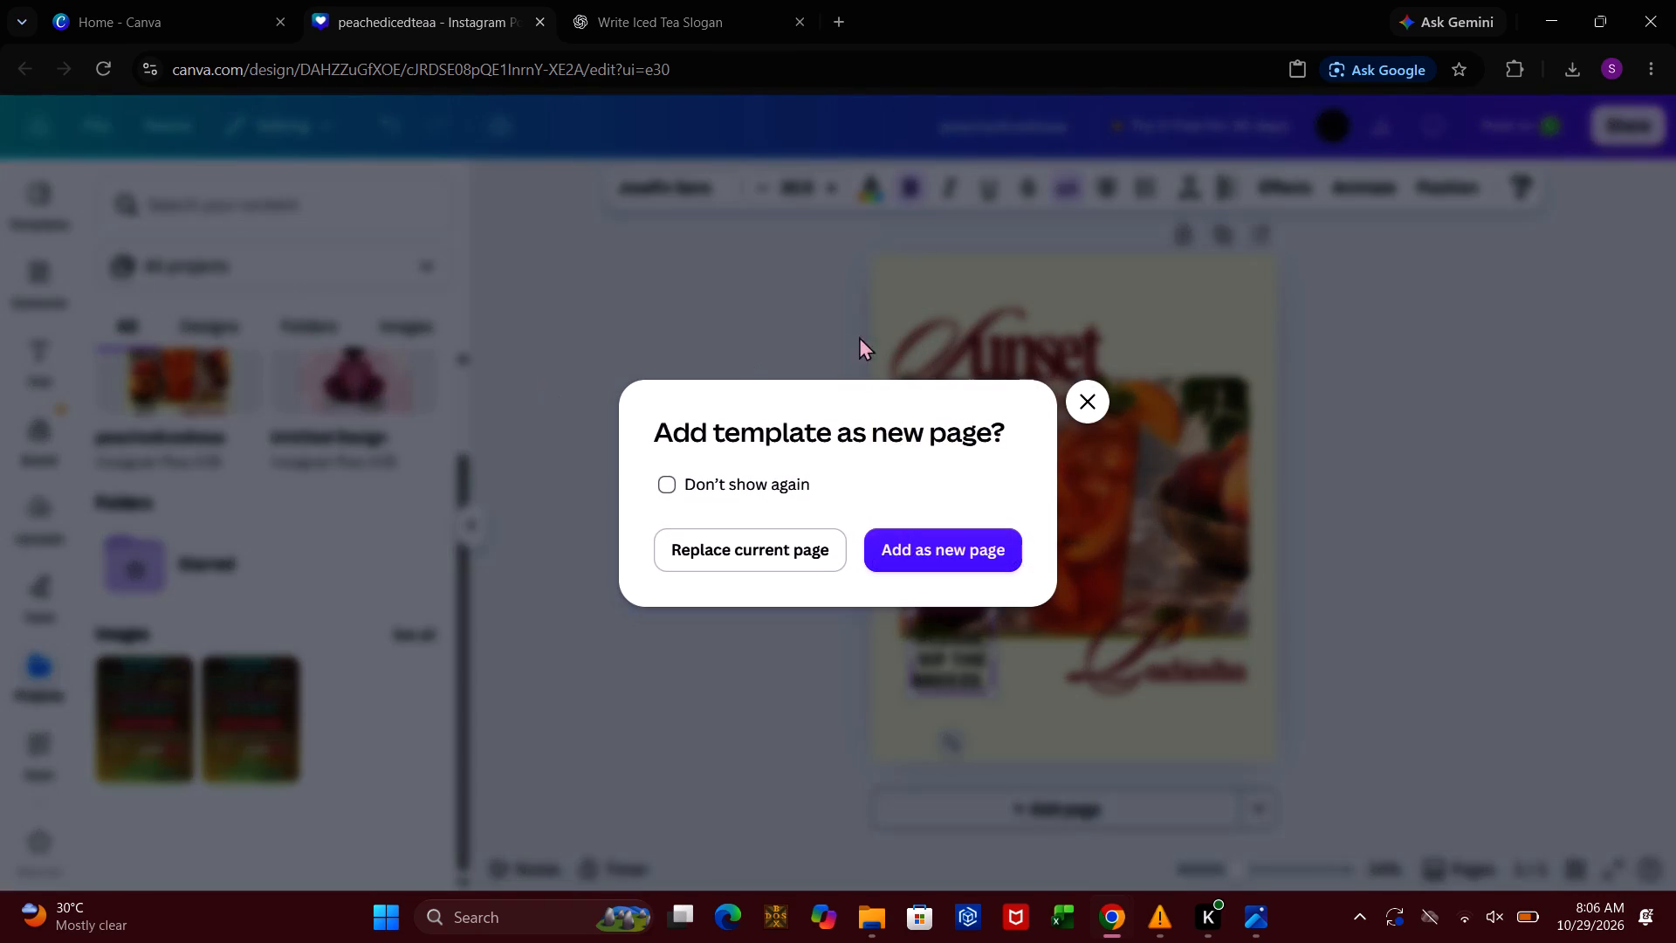
click(1082, 402)
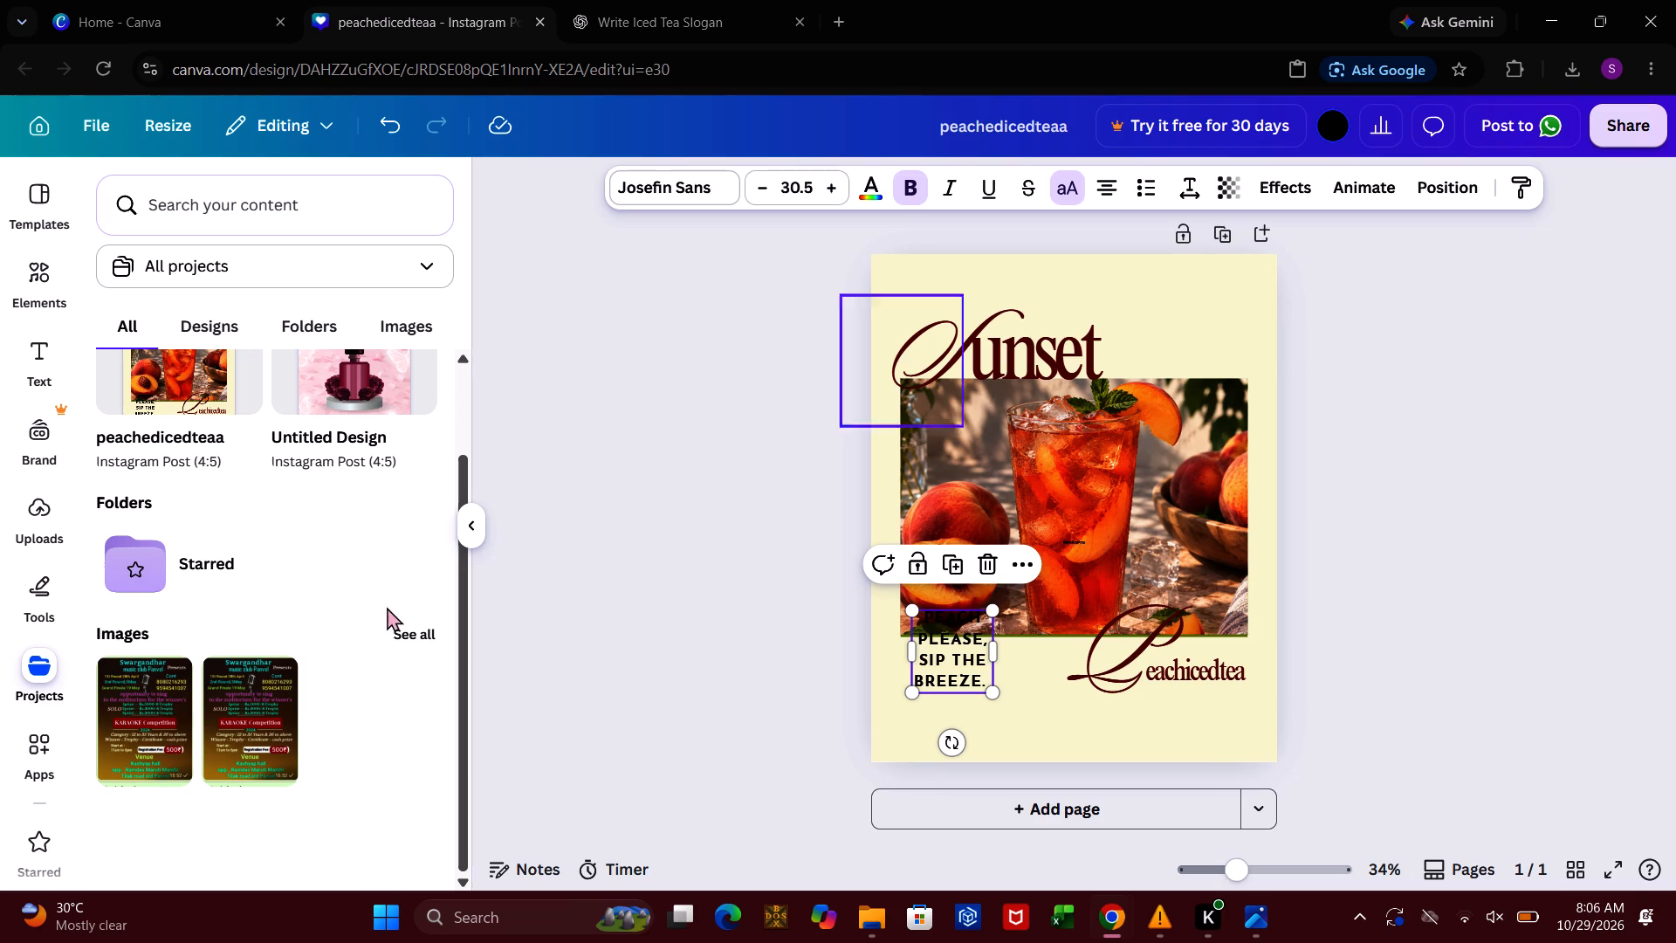
click(431, 327)
click(293, 327)
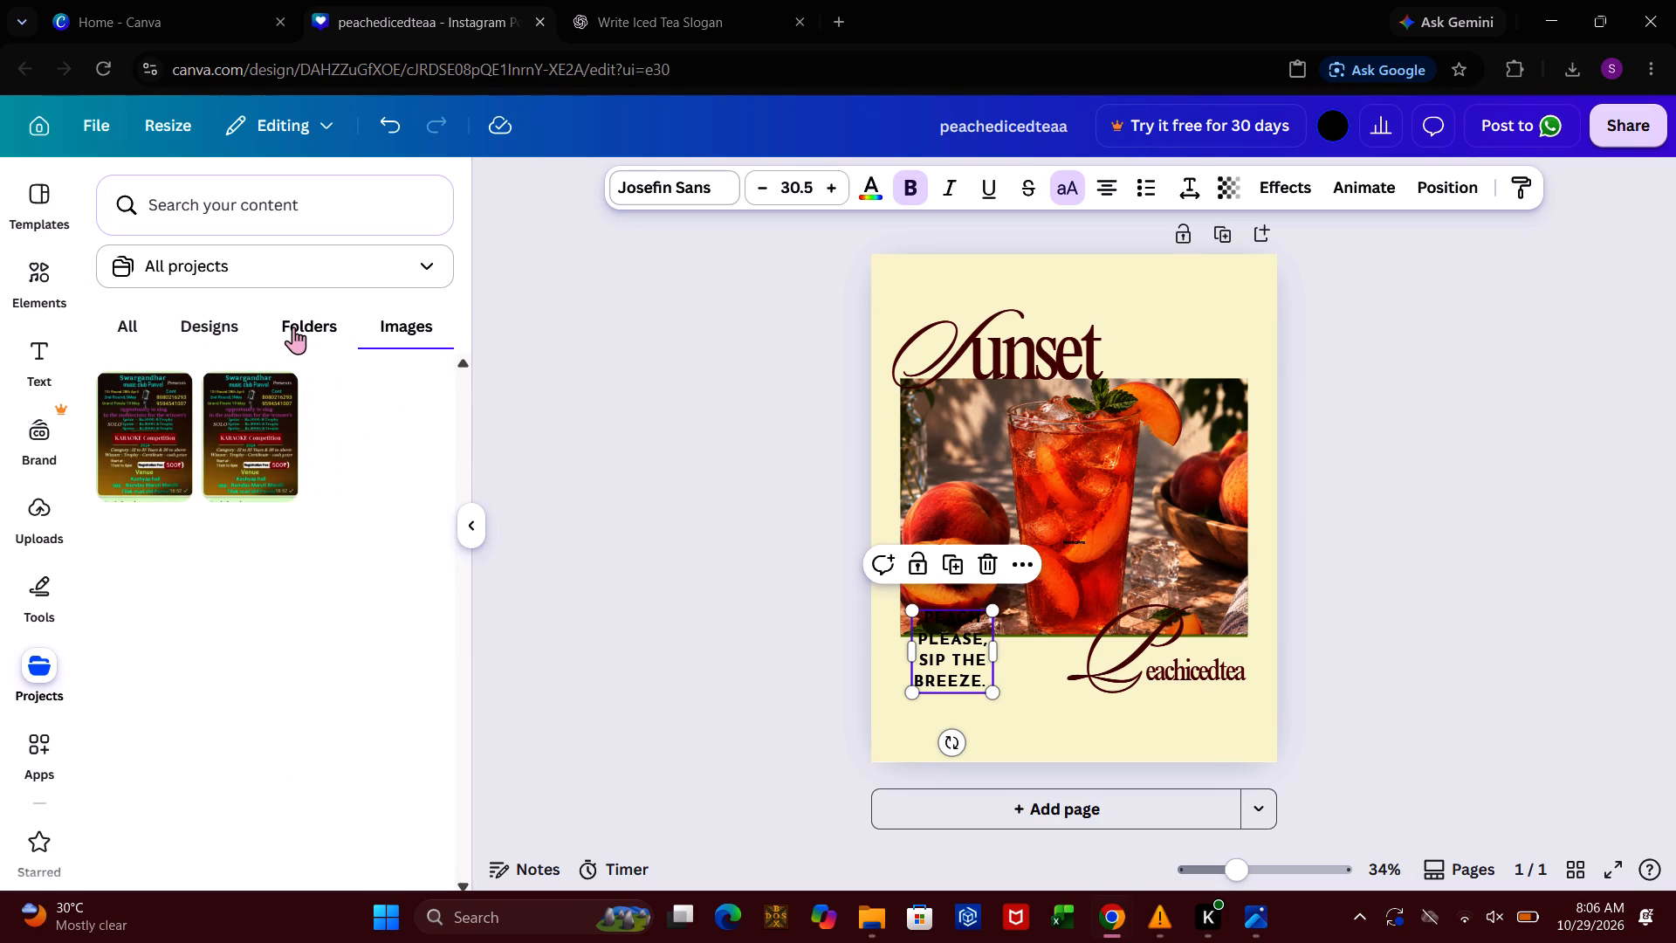
click(203, 320)
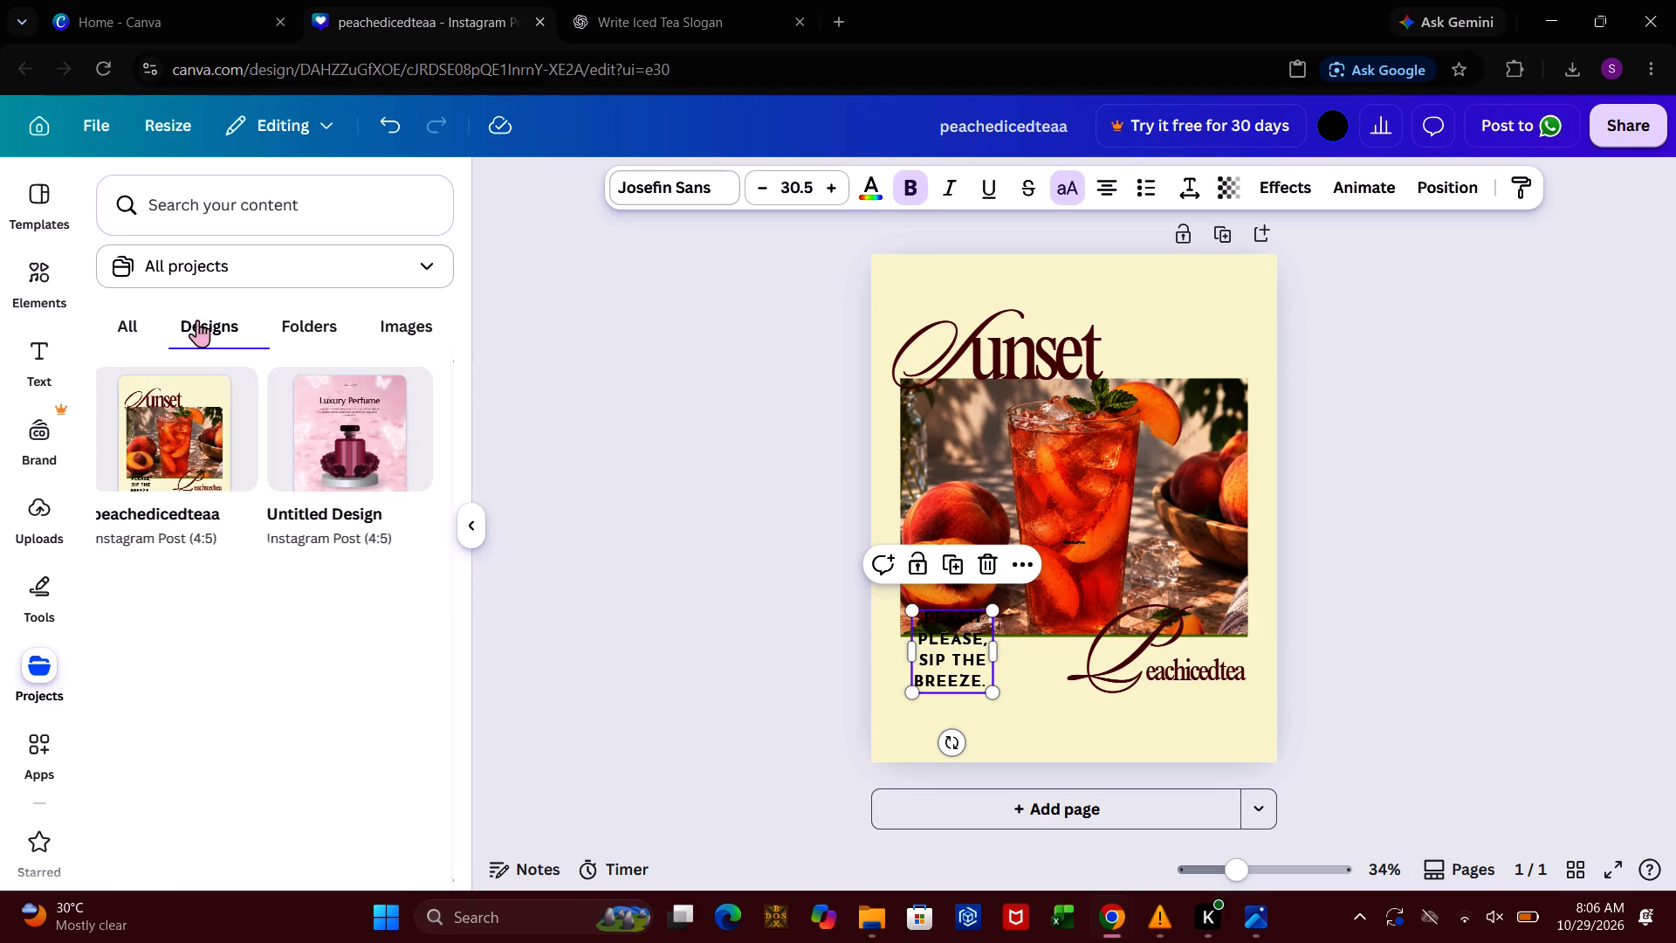
click(136, 333)
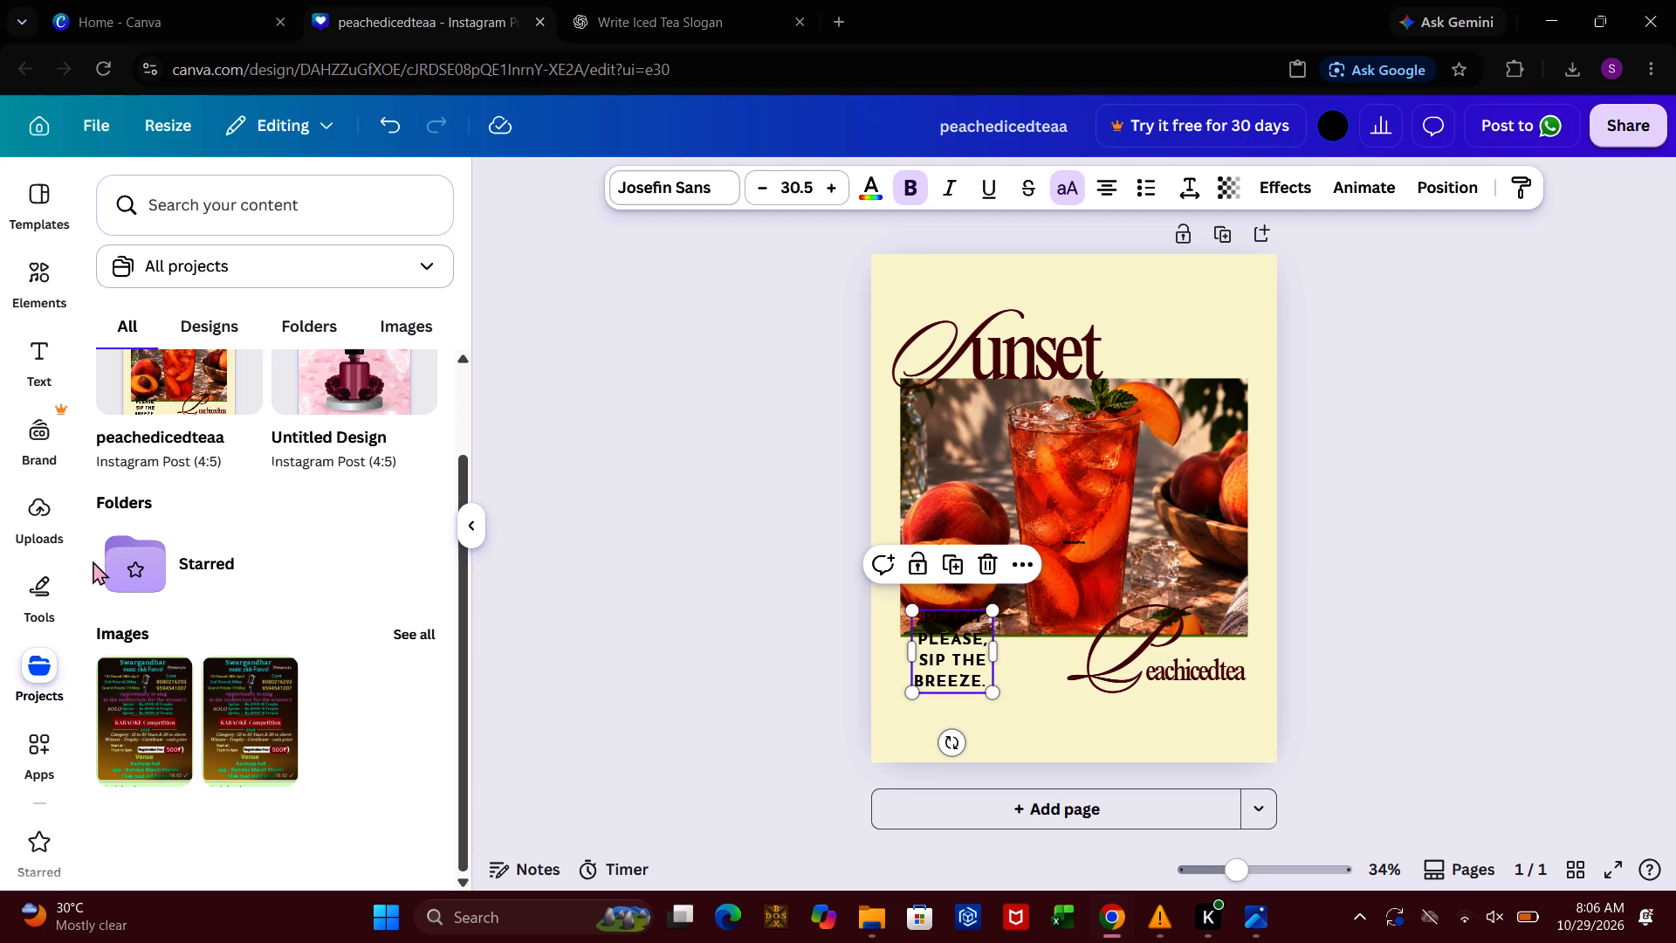
Upload the tea image from the Pictures folder and add it to the post.
click(51, 546)
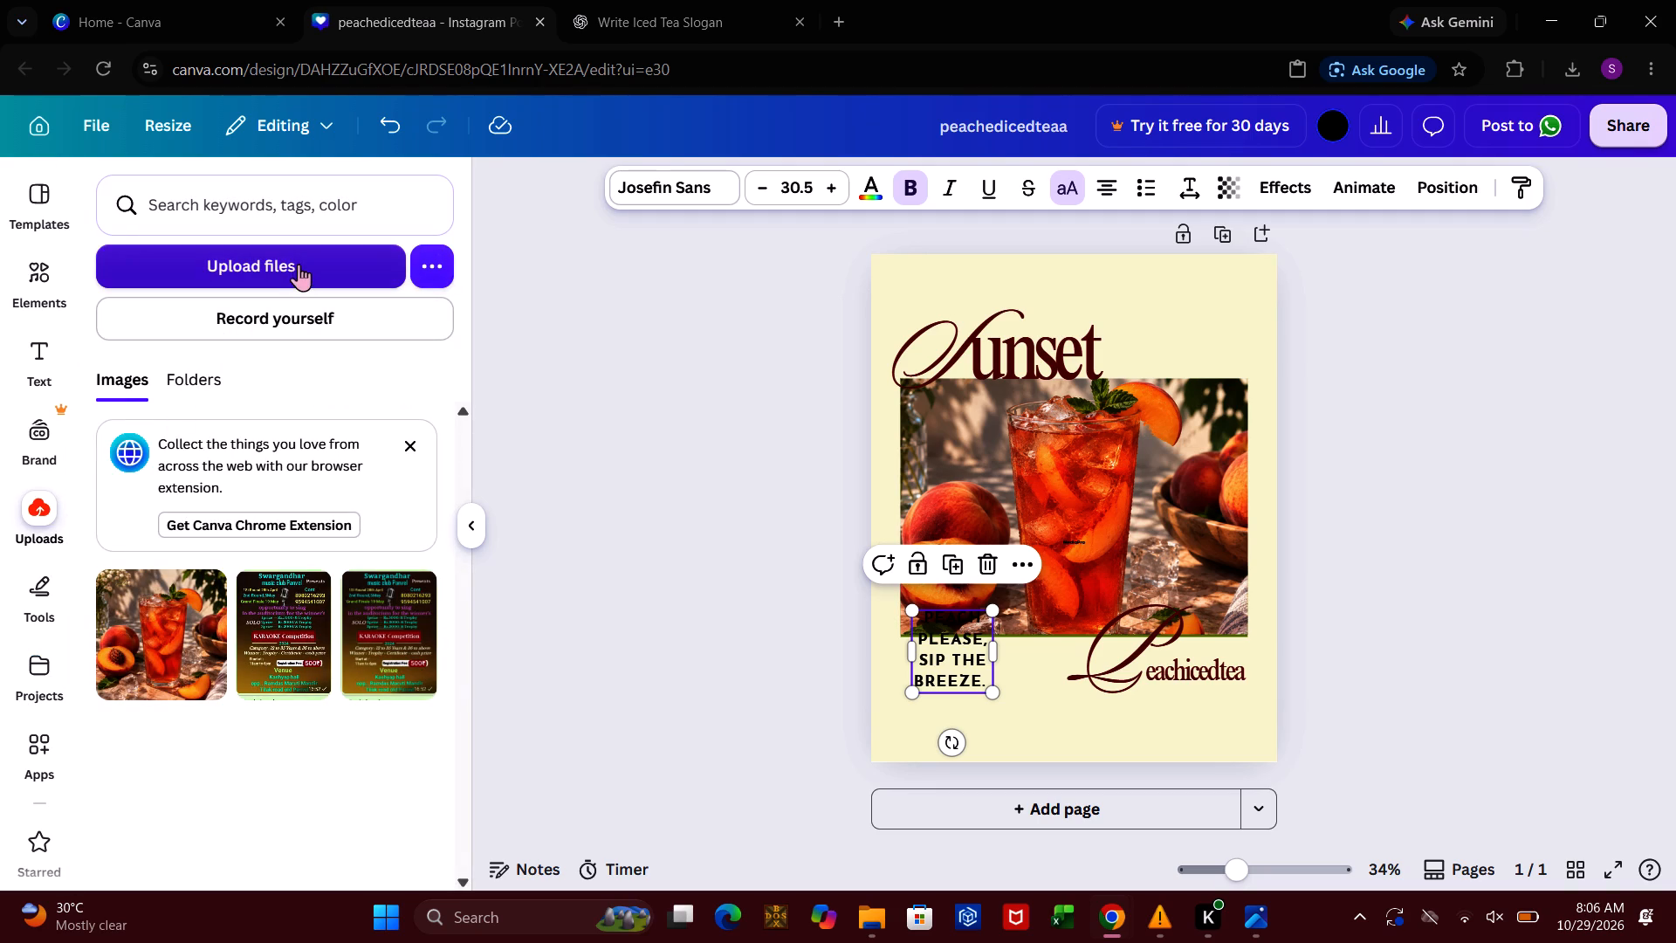
click(299, 264)
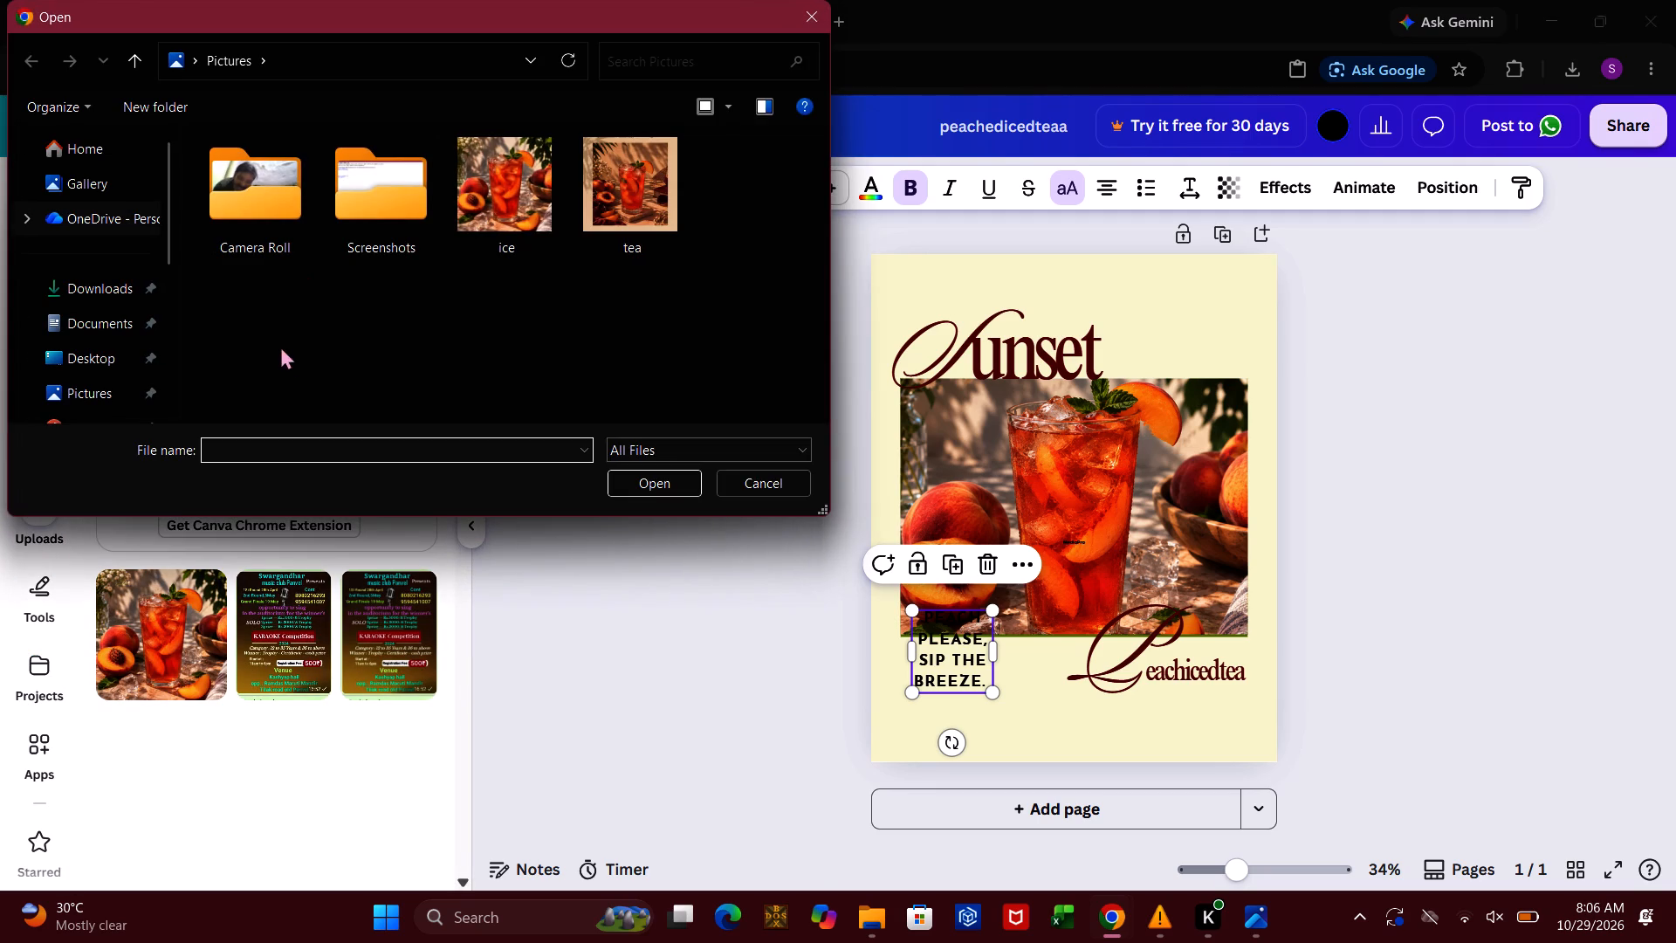
click(625, 223)
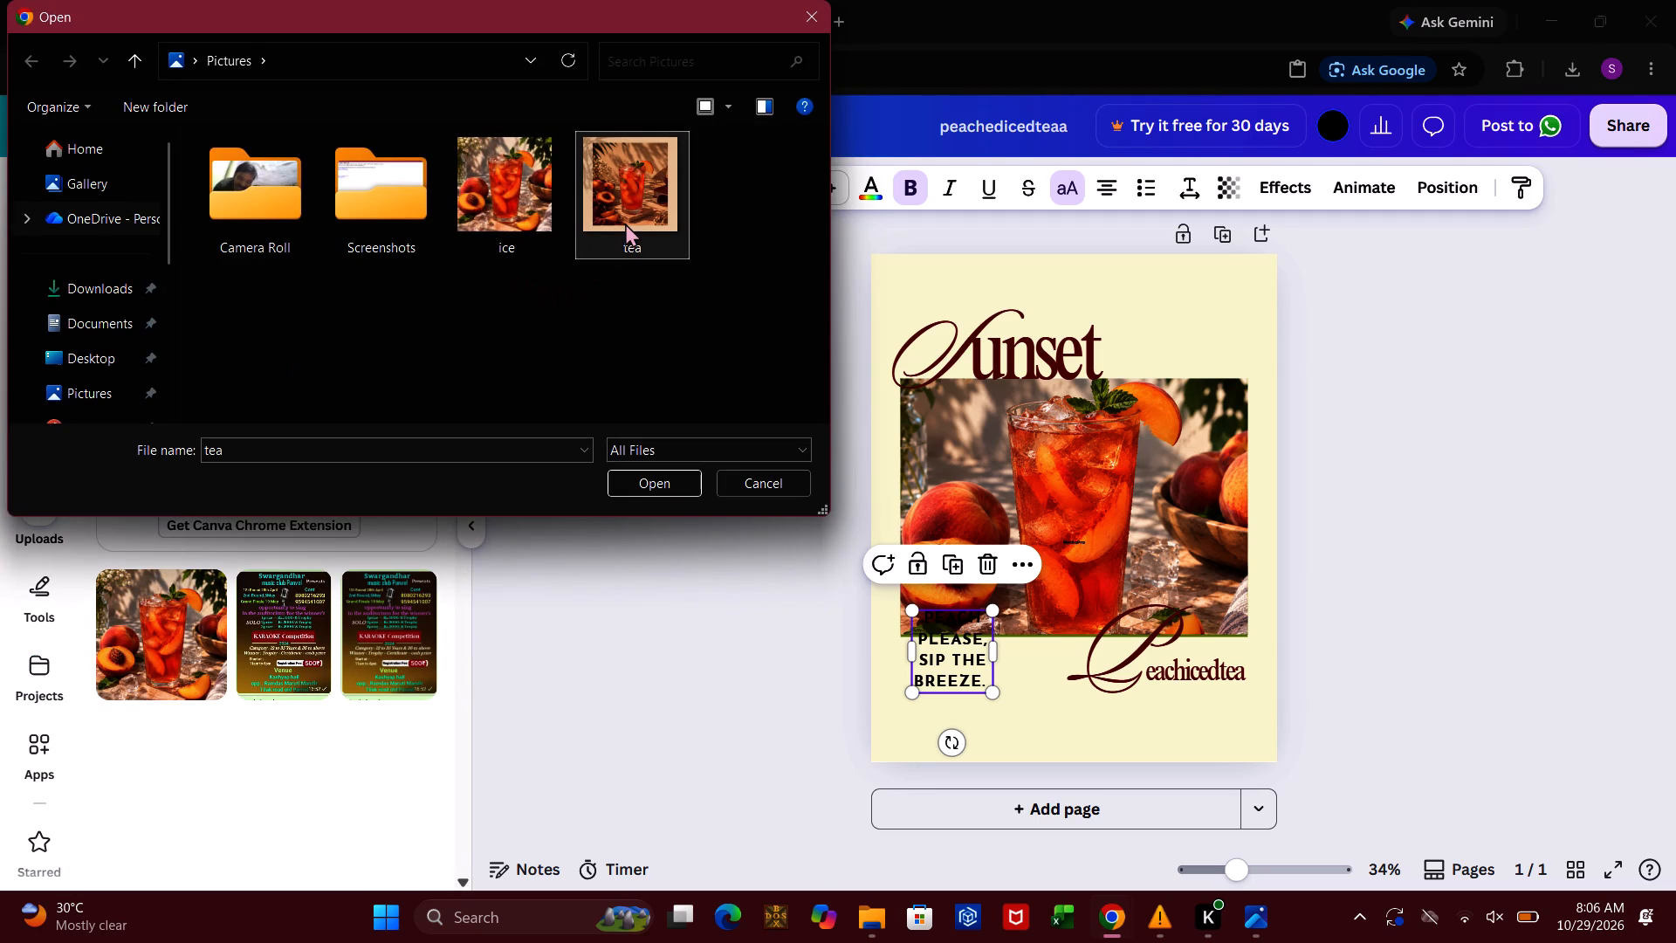
double_click(667, 199)
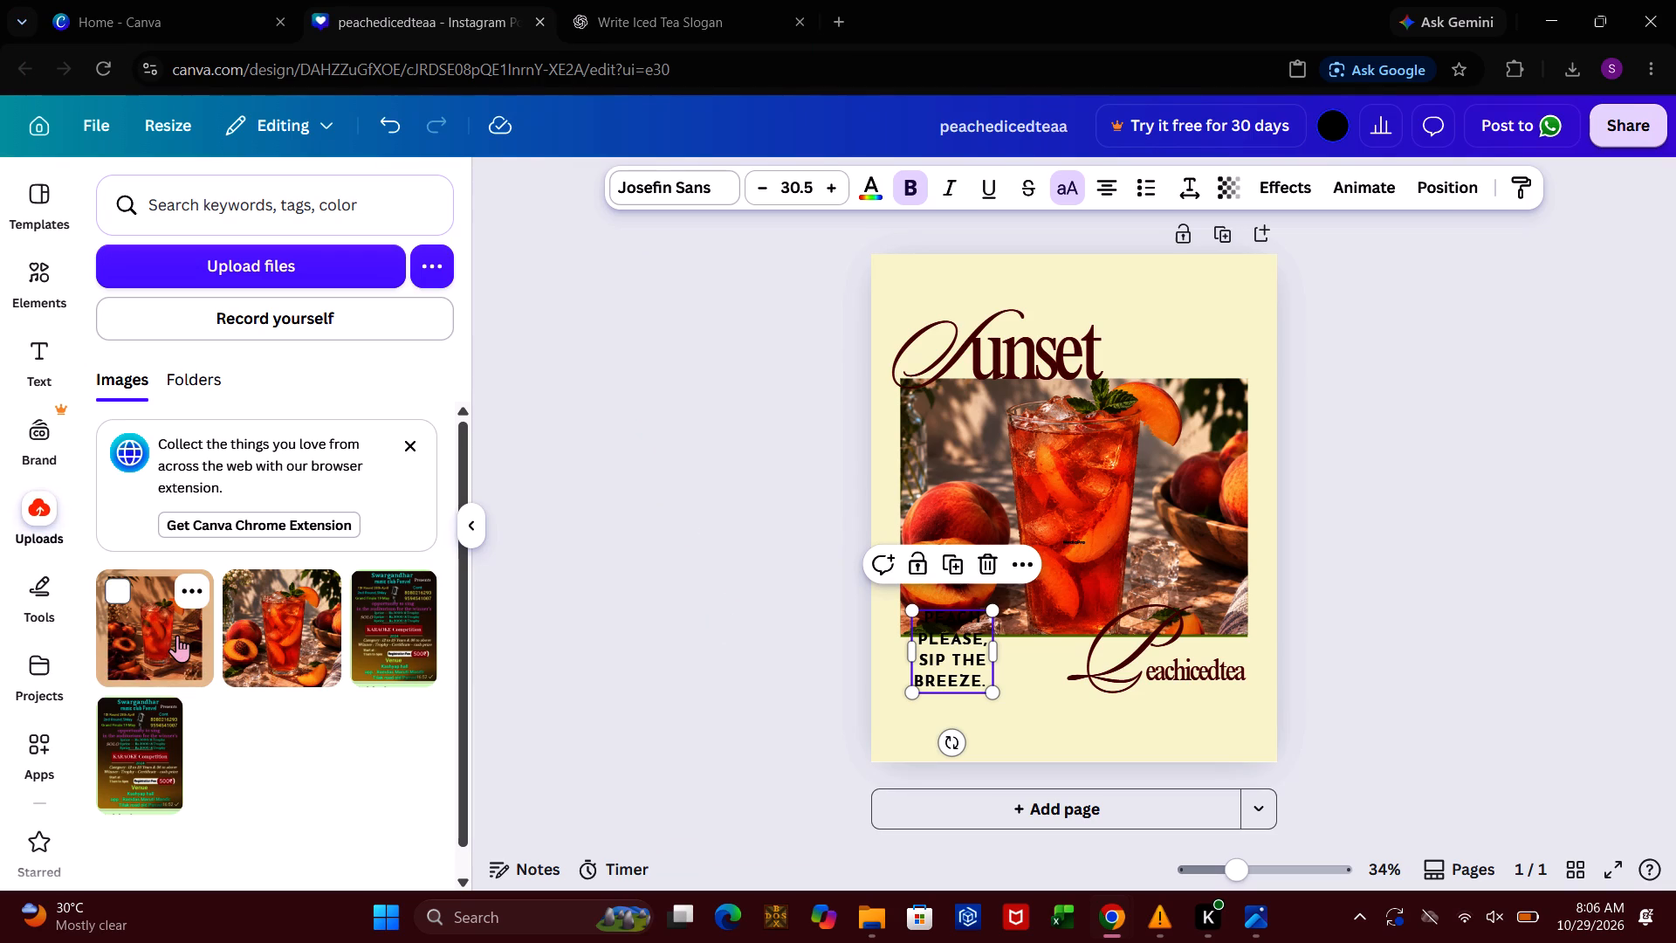
click(177, 635)
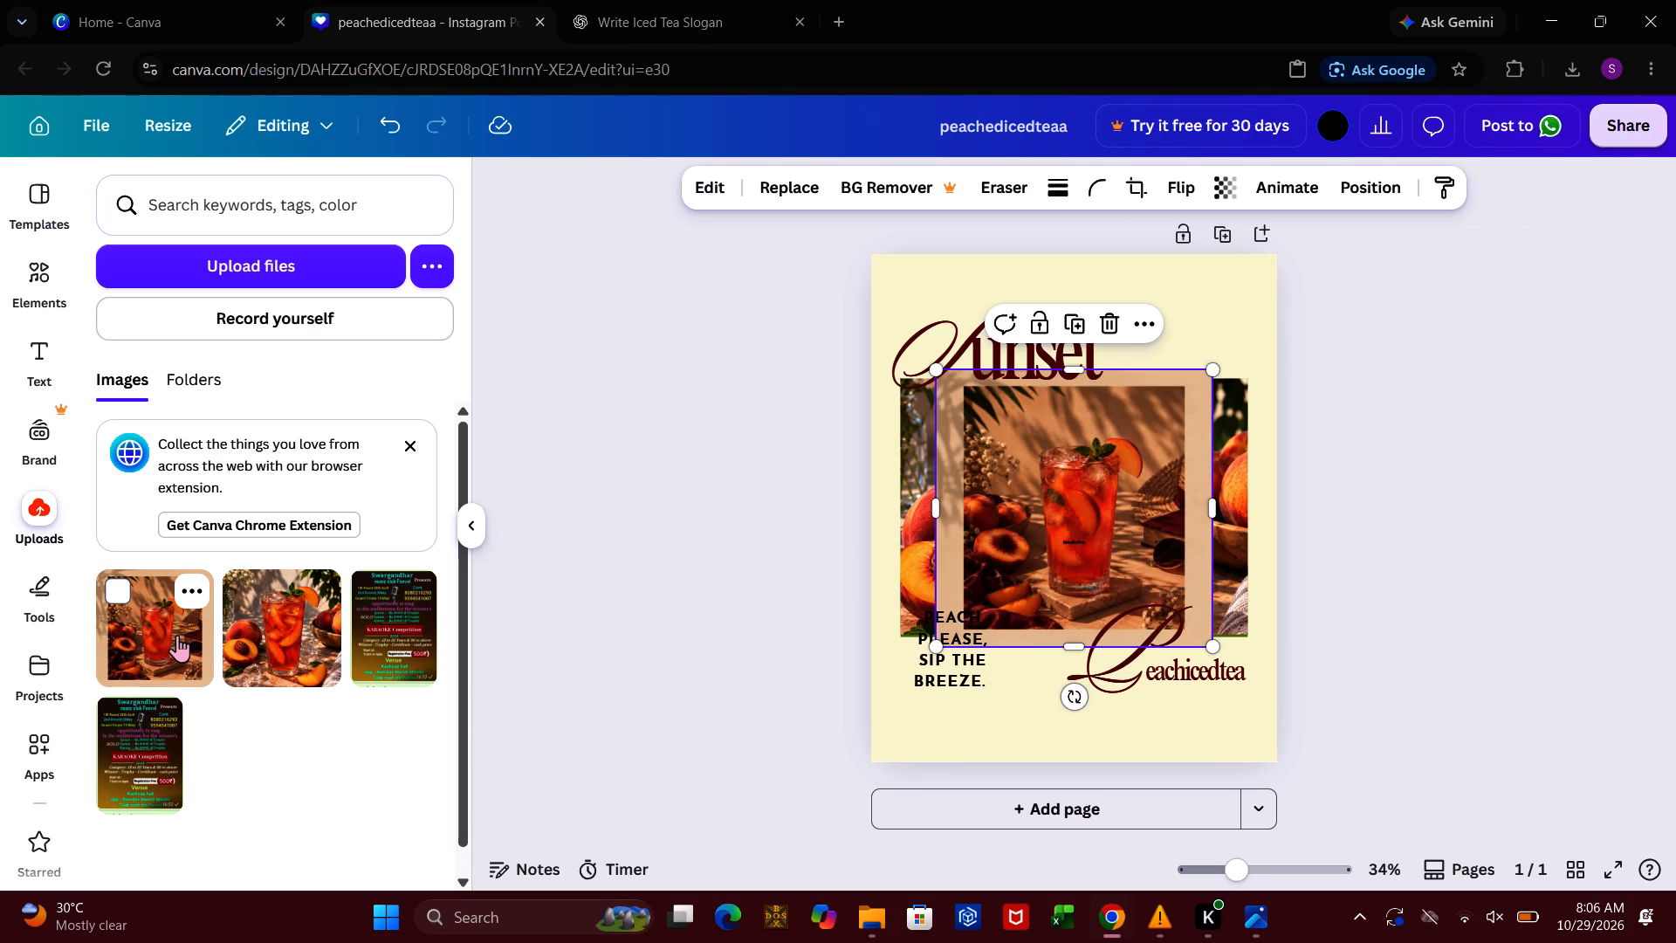
Delete the old peach iced tea photo behind the new tea image.
click(920, 527)
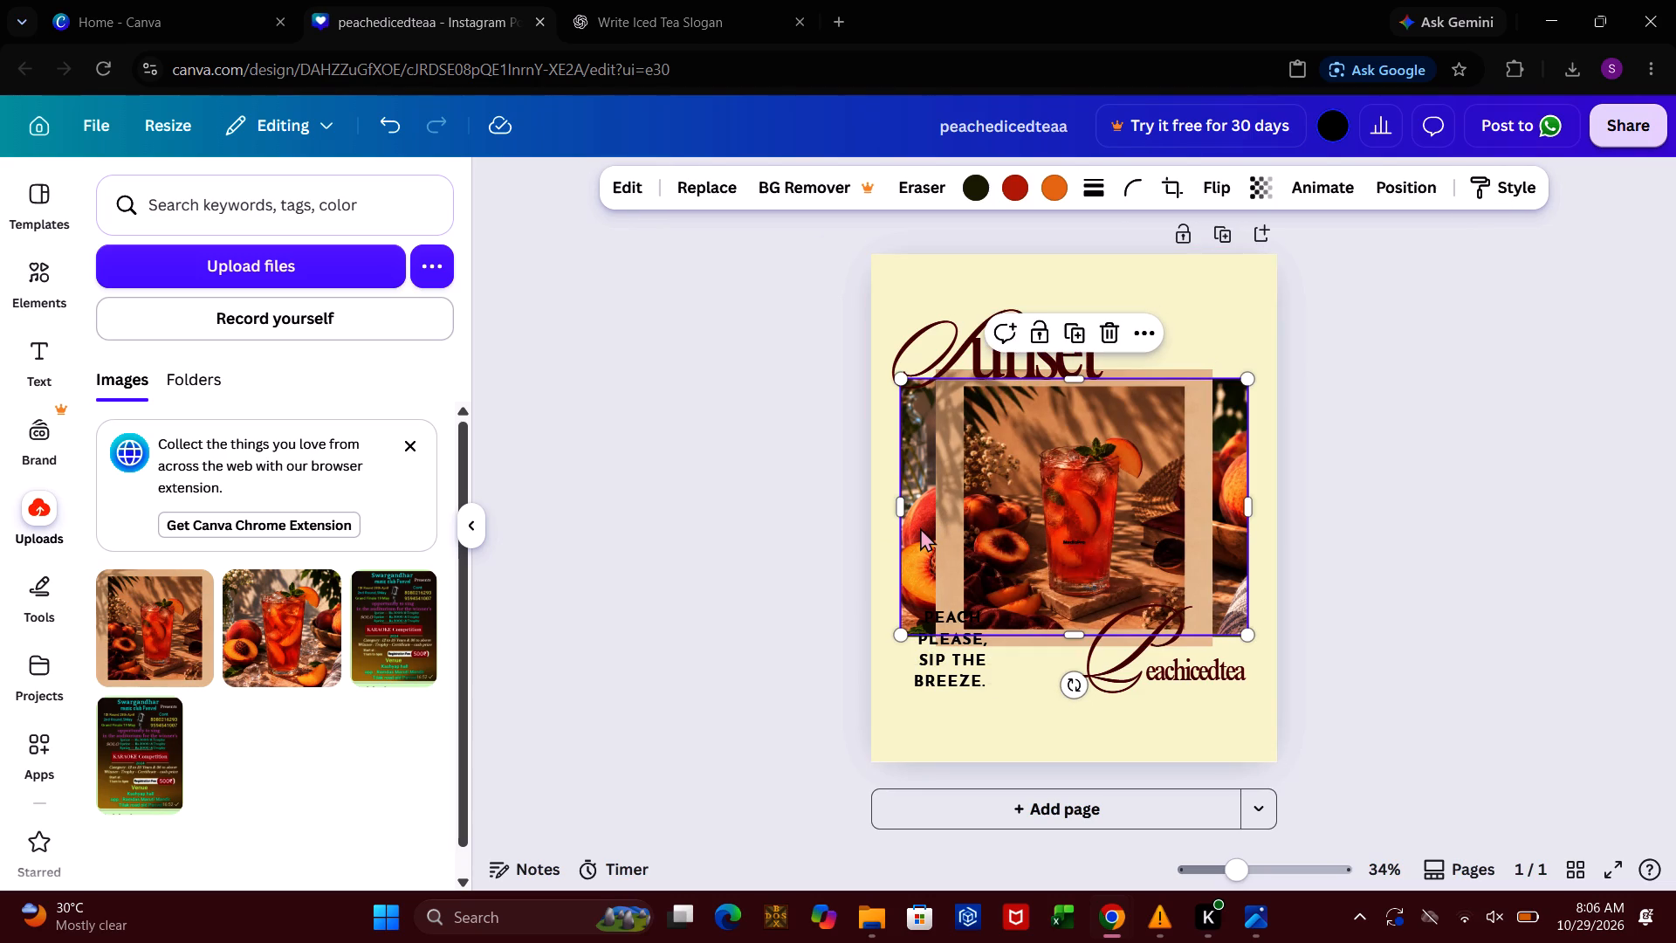
click(1114, 331)
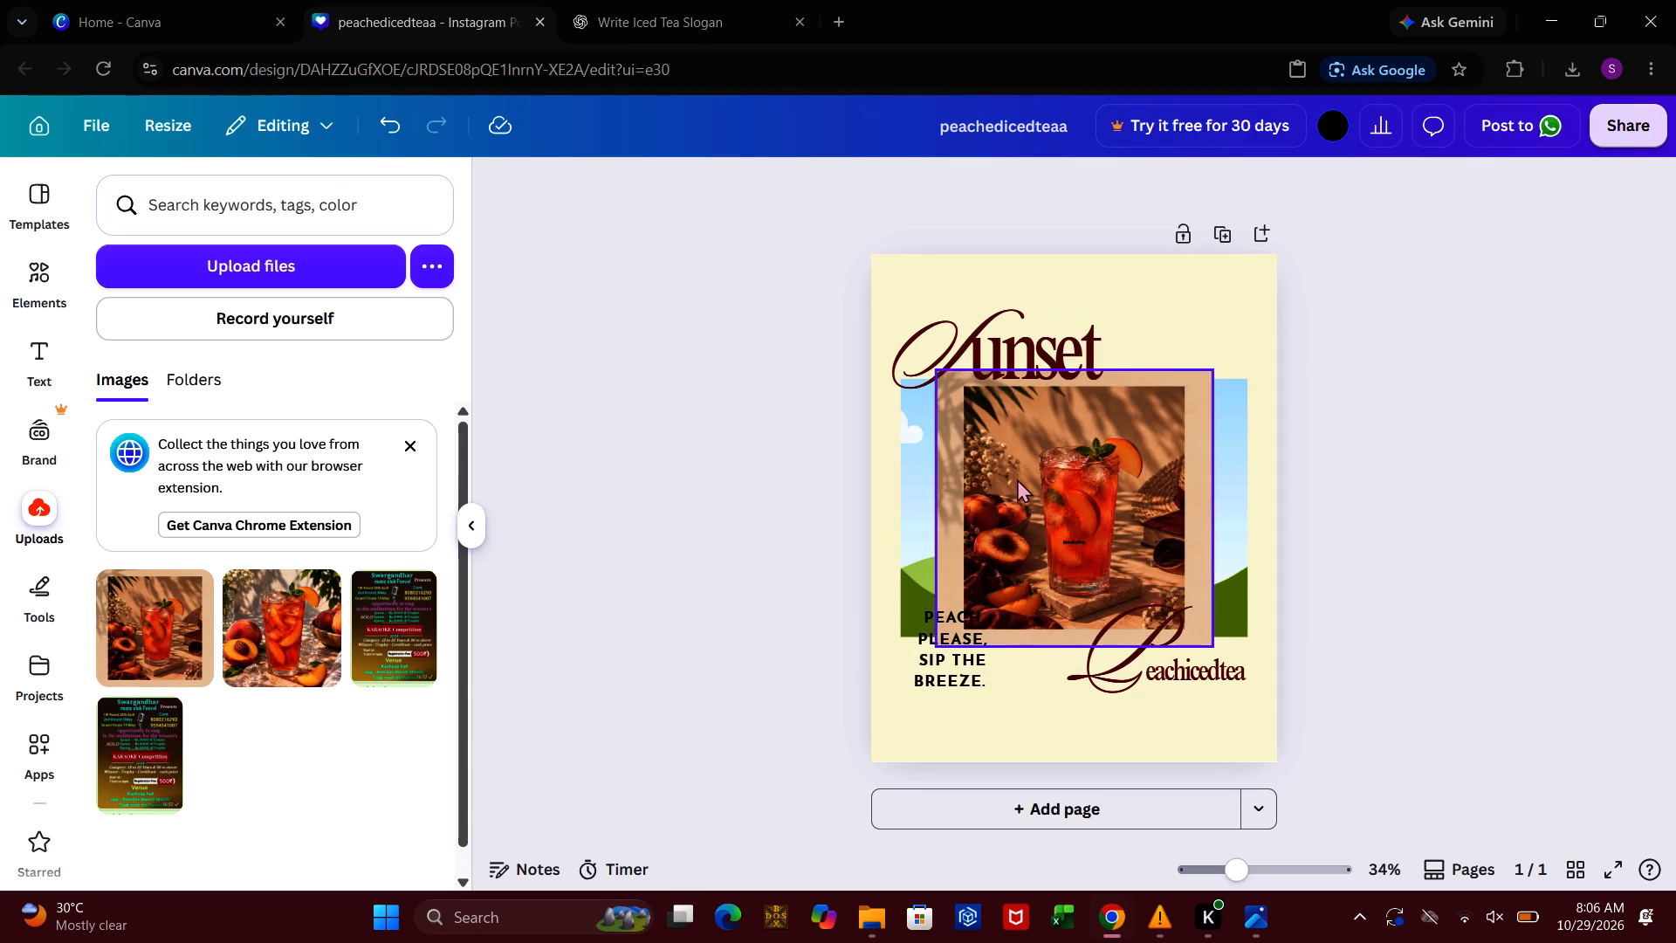
Resize the tea image to about 924 by 688 so it covers the old photo's frame between Sunset and Peachicedtea.
click(1211, 505)
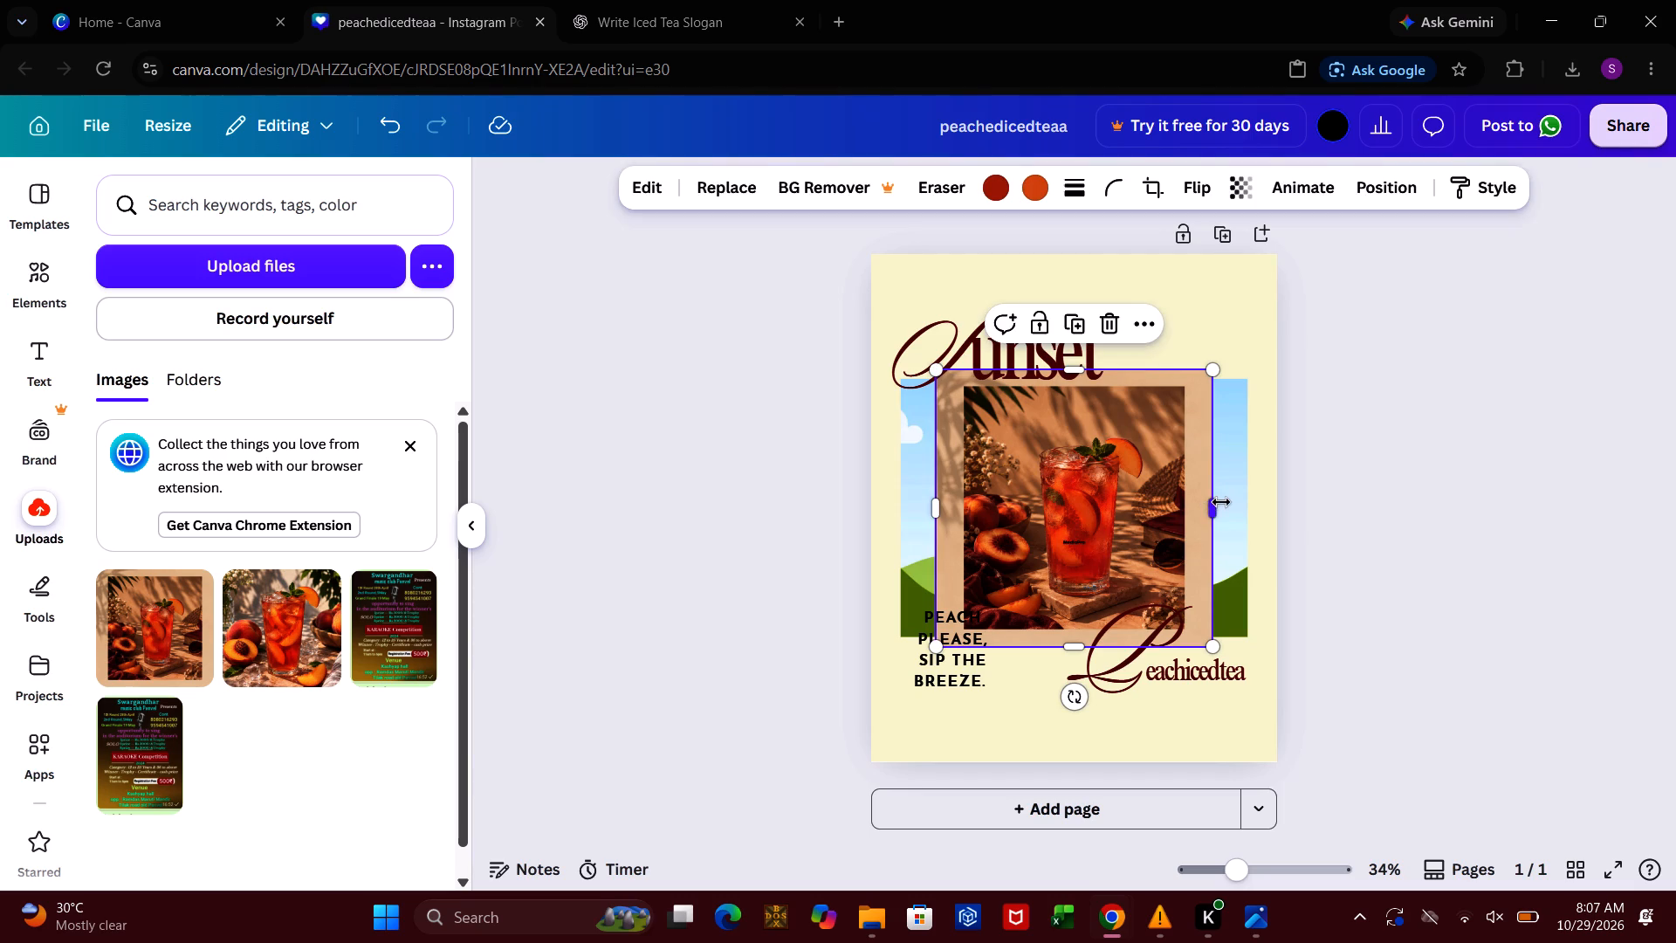
drag(1215, 507, 1246, 518)
double_click(941, 494)
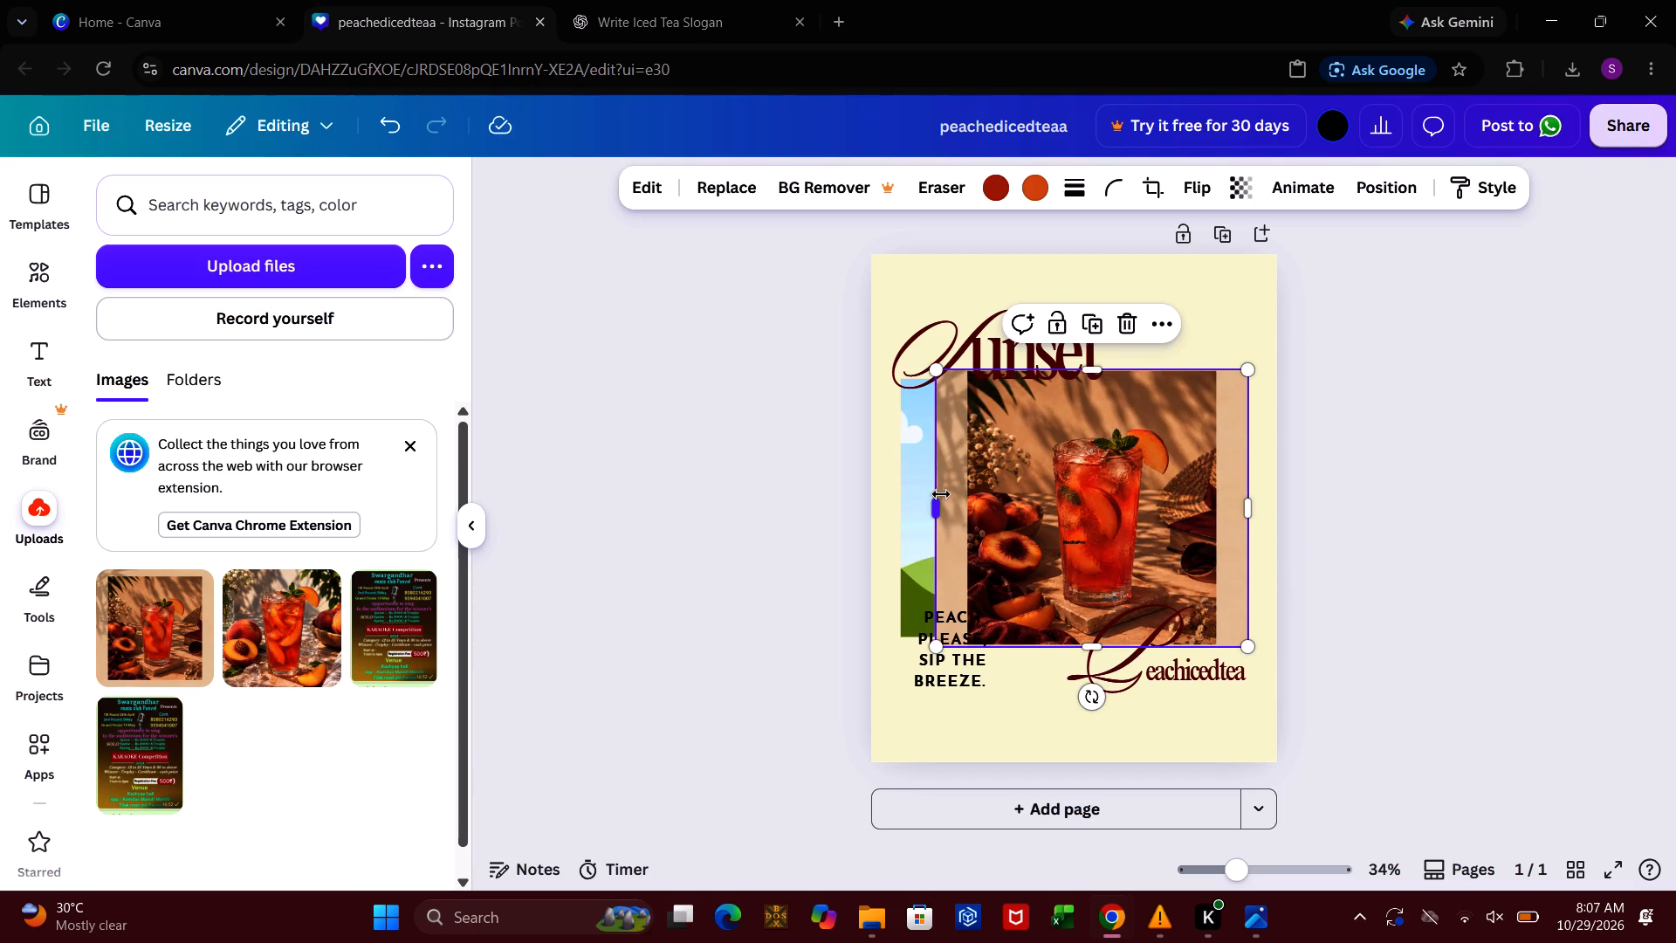
click(939, 497)
drag(939, 497, 916, 499)
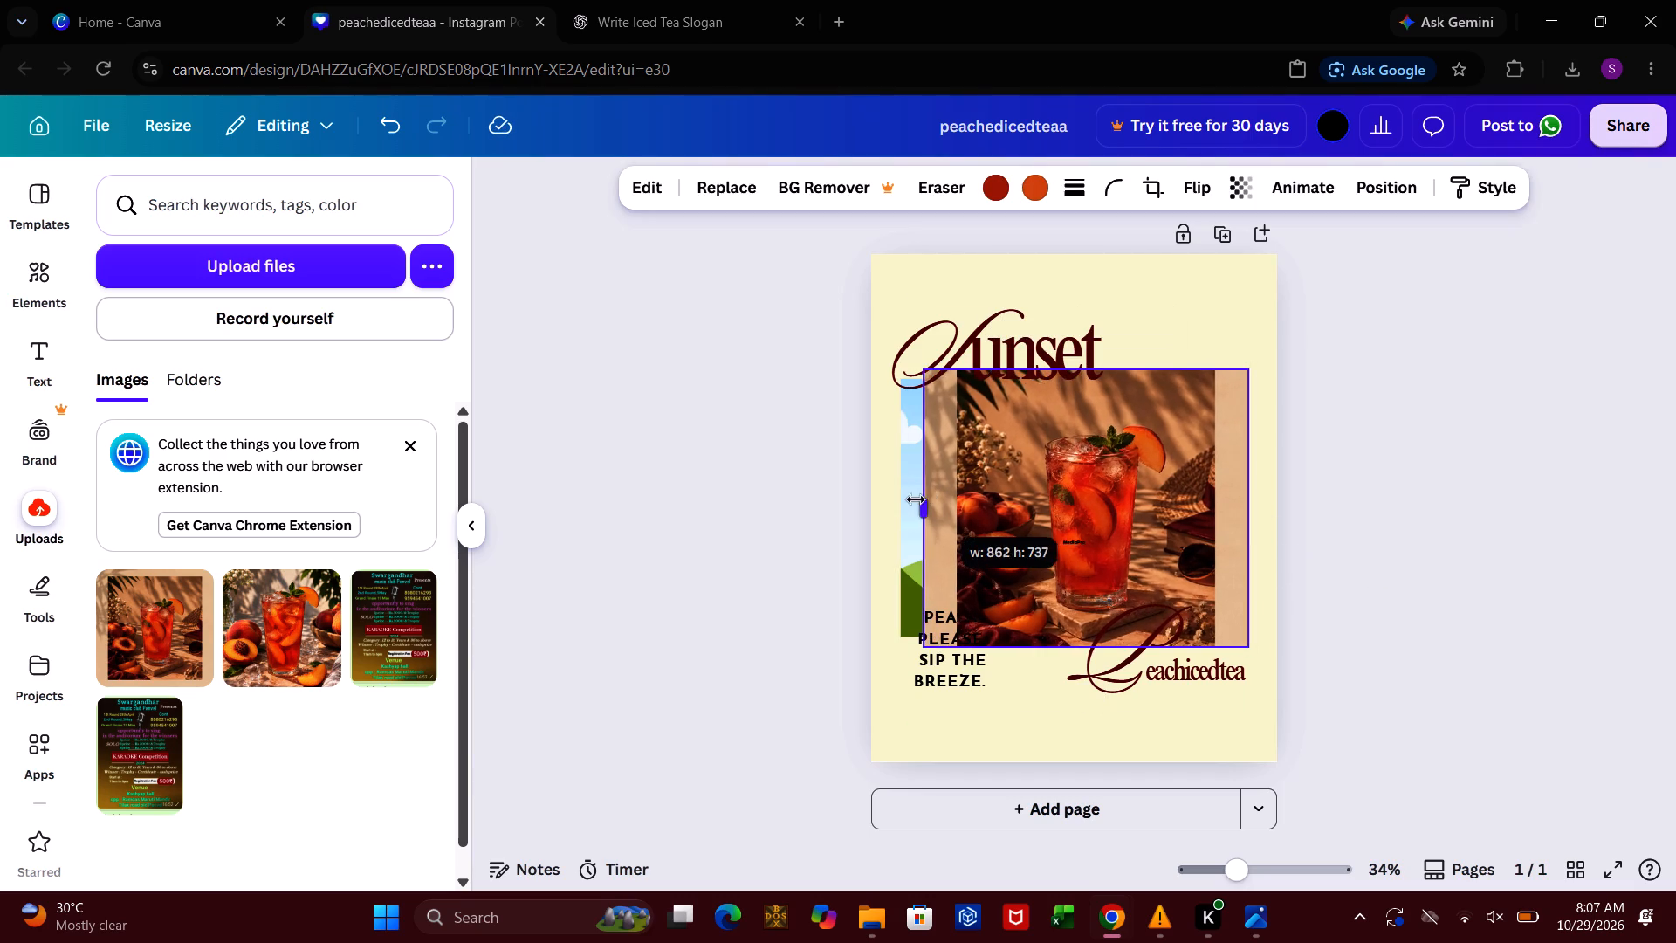
drag(916, 499, 902, 500)
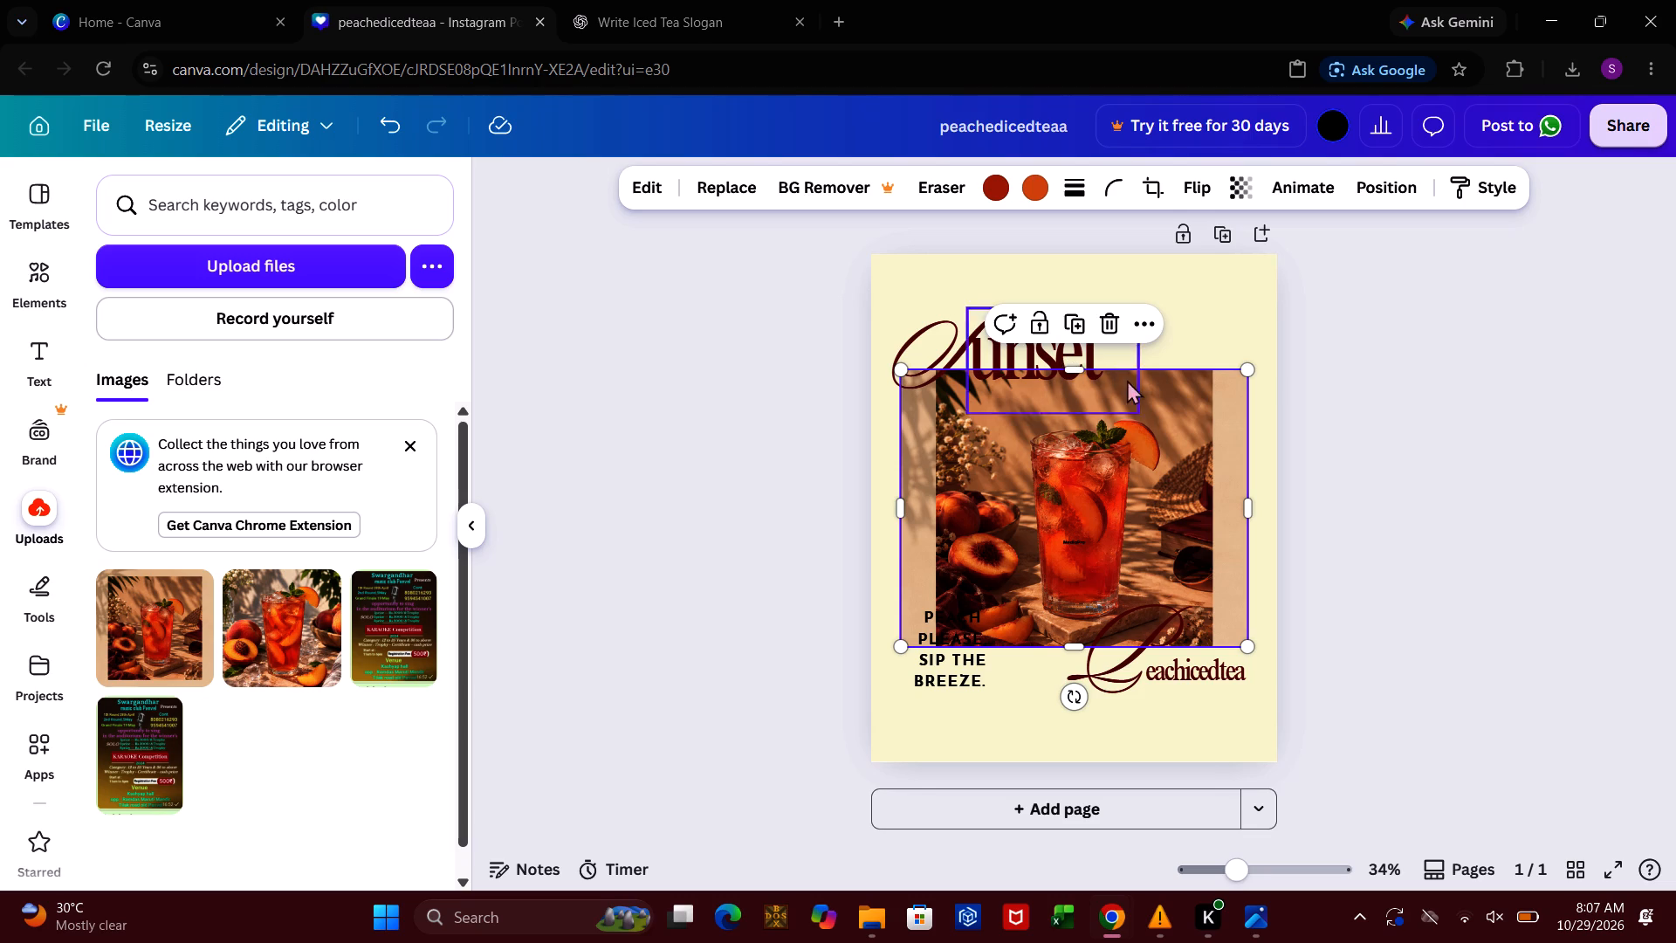
click(1127, 365)
drag(1127, 365, 1126, 394)
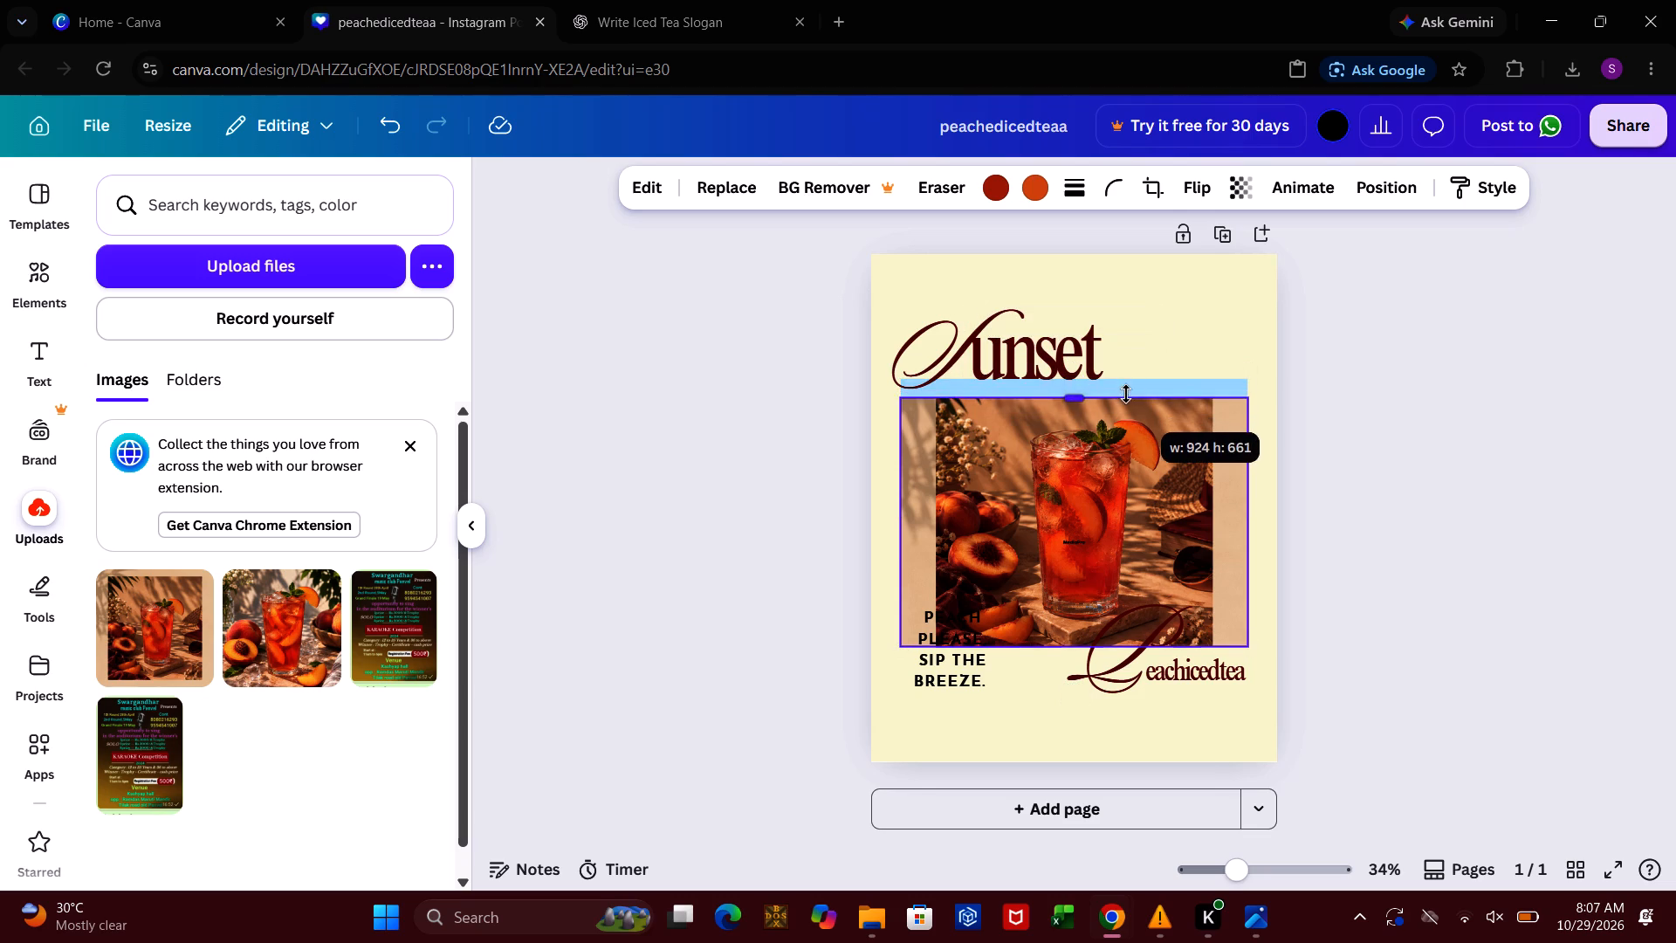
drag(1126, 394, 1124, 377)
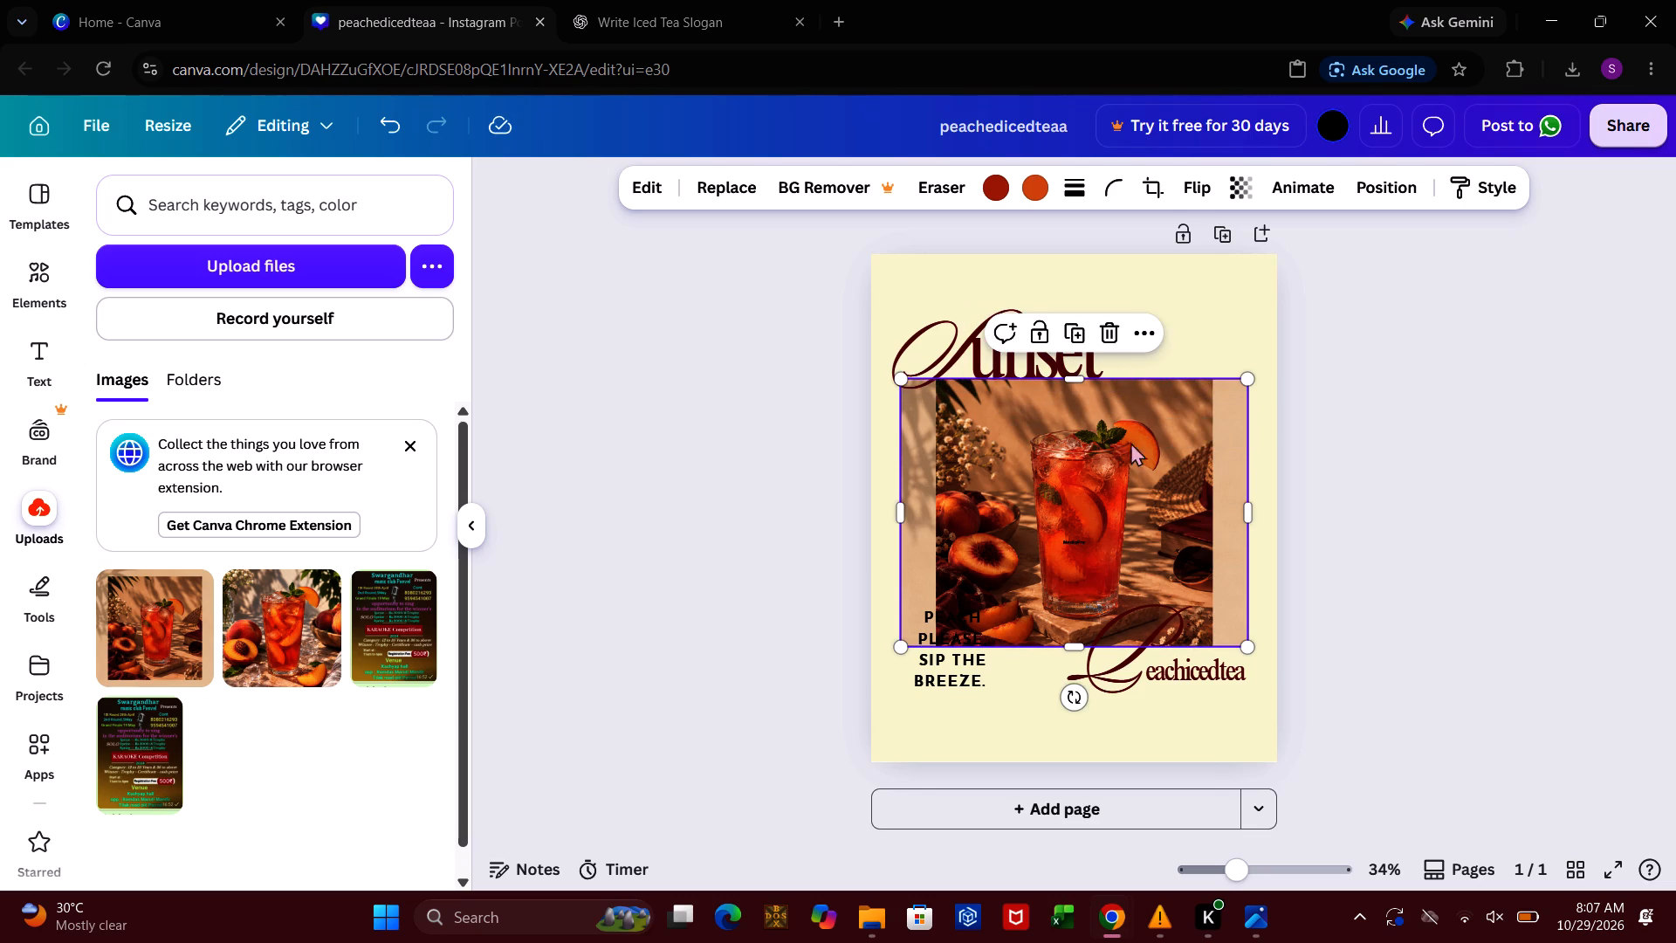
click(1043, 645)
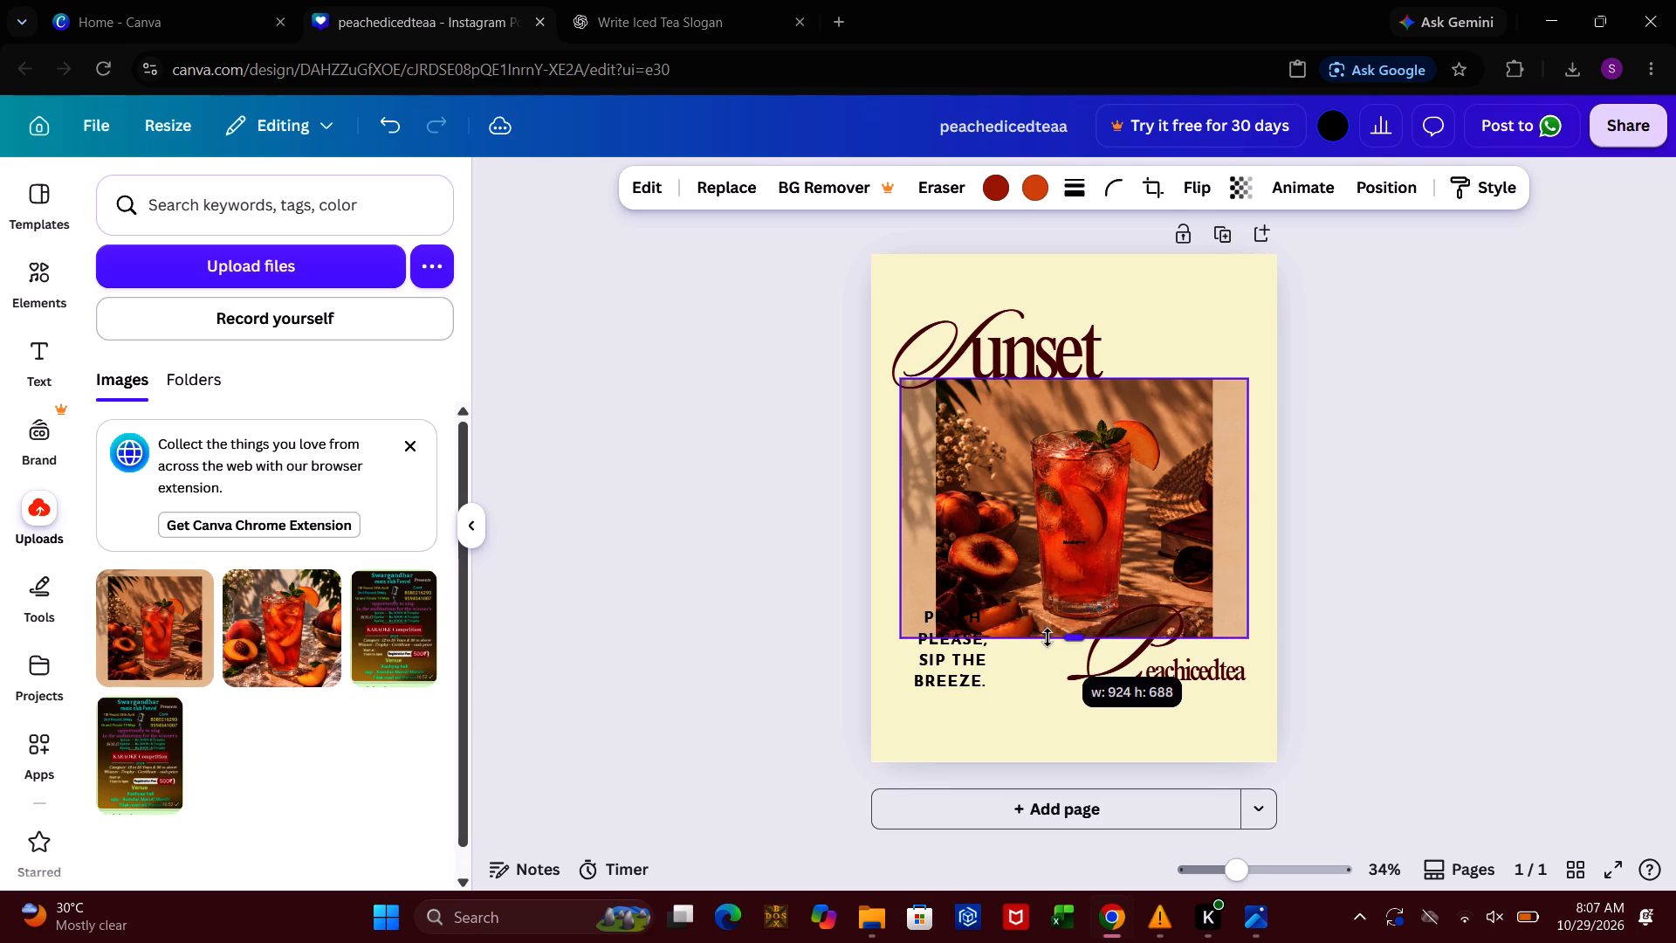
click(1041, 698)
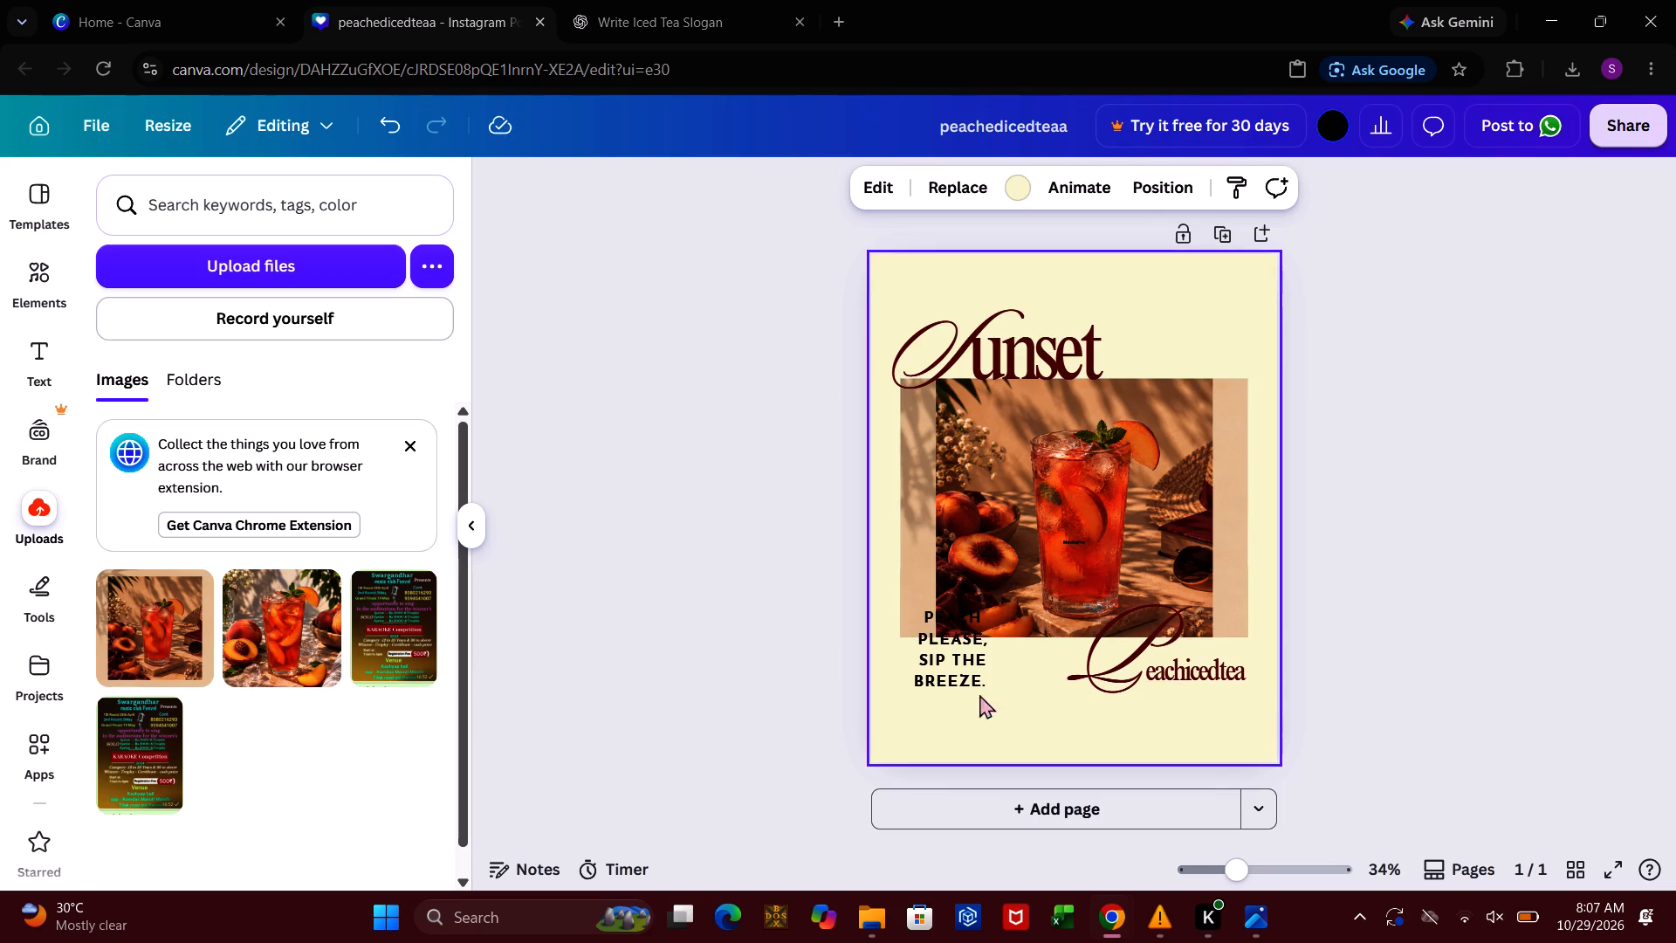
Select the peach slogan and look through the font combinations for a new text style.
click(956, 655)
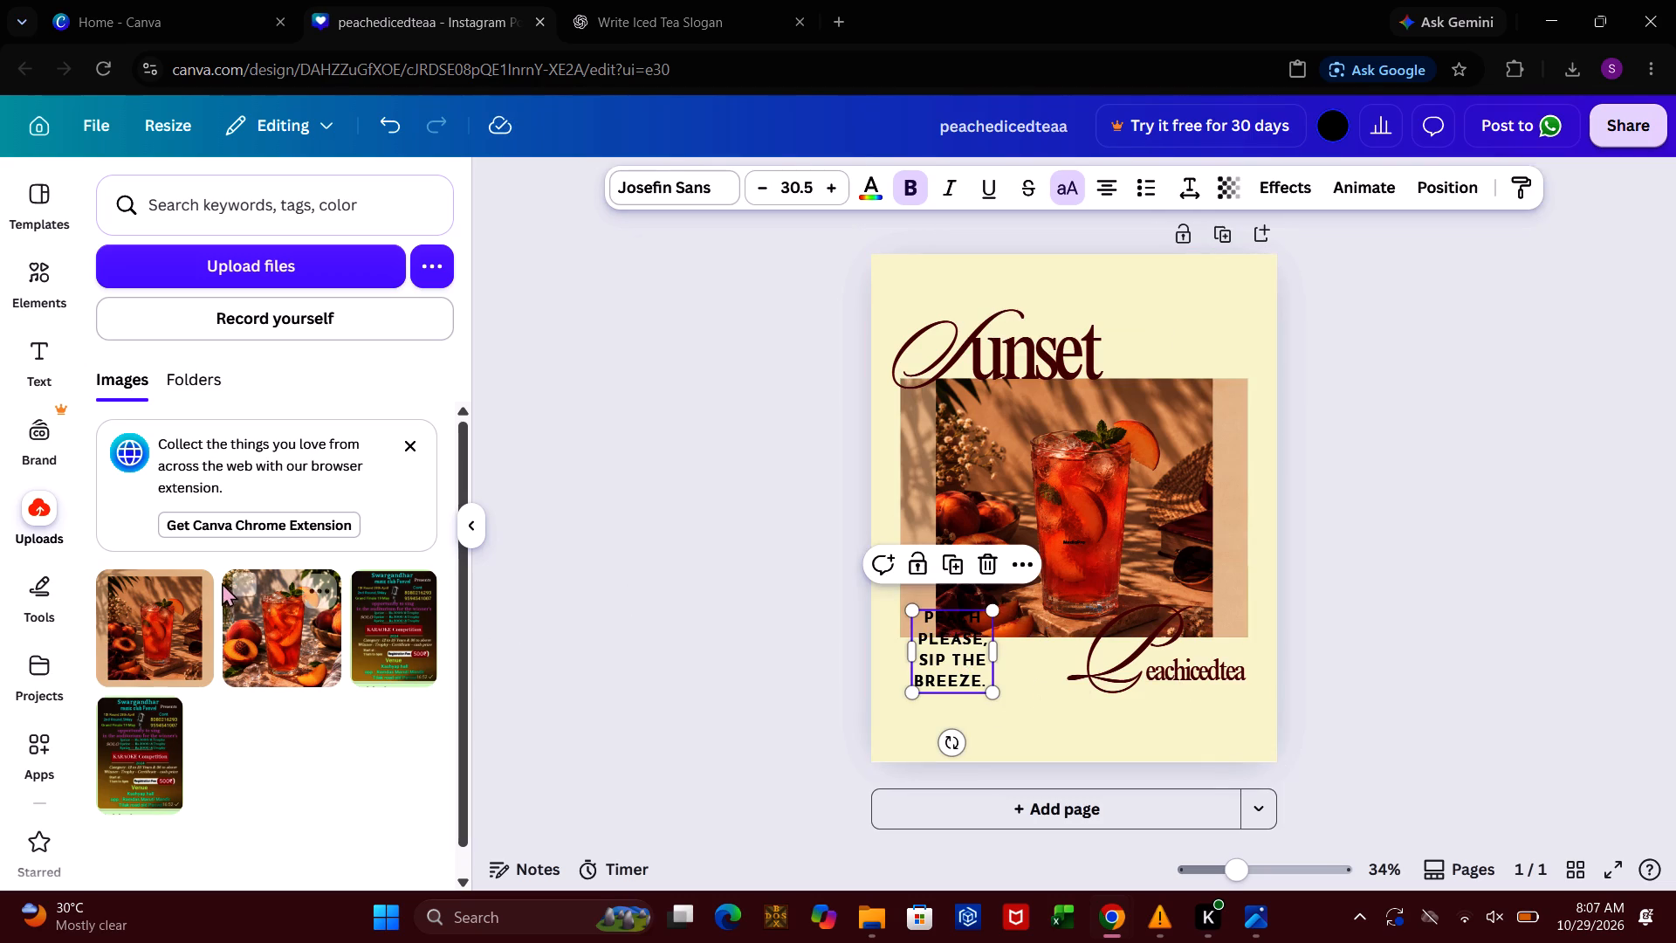
click(20, 371)
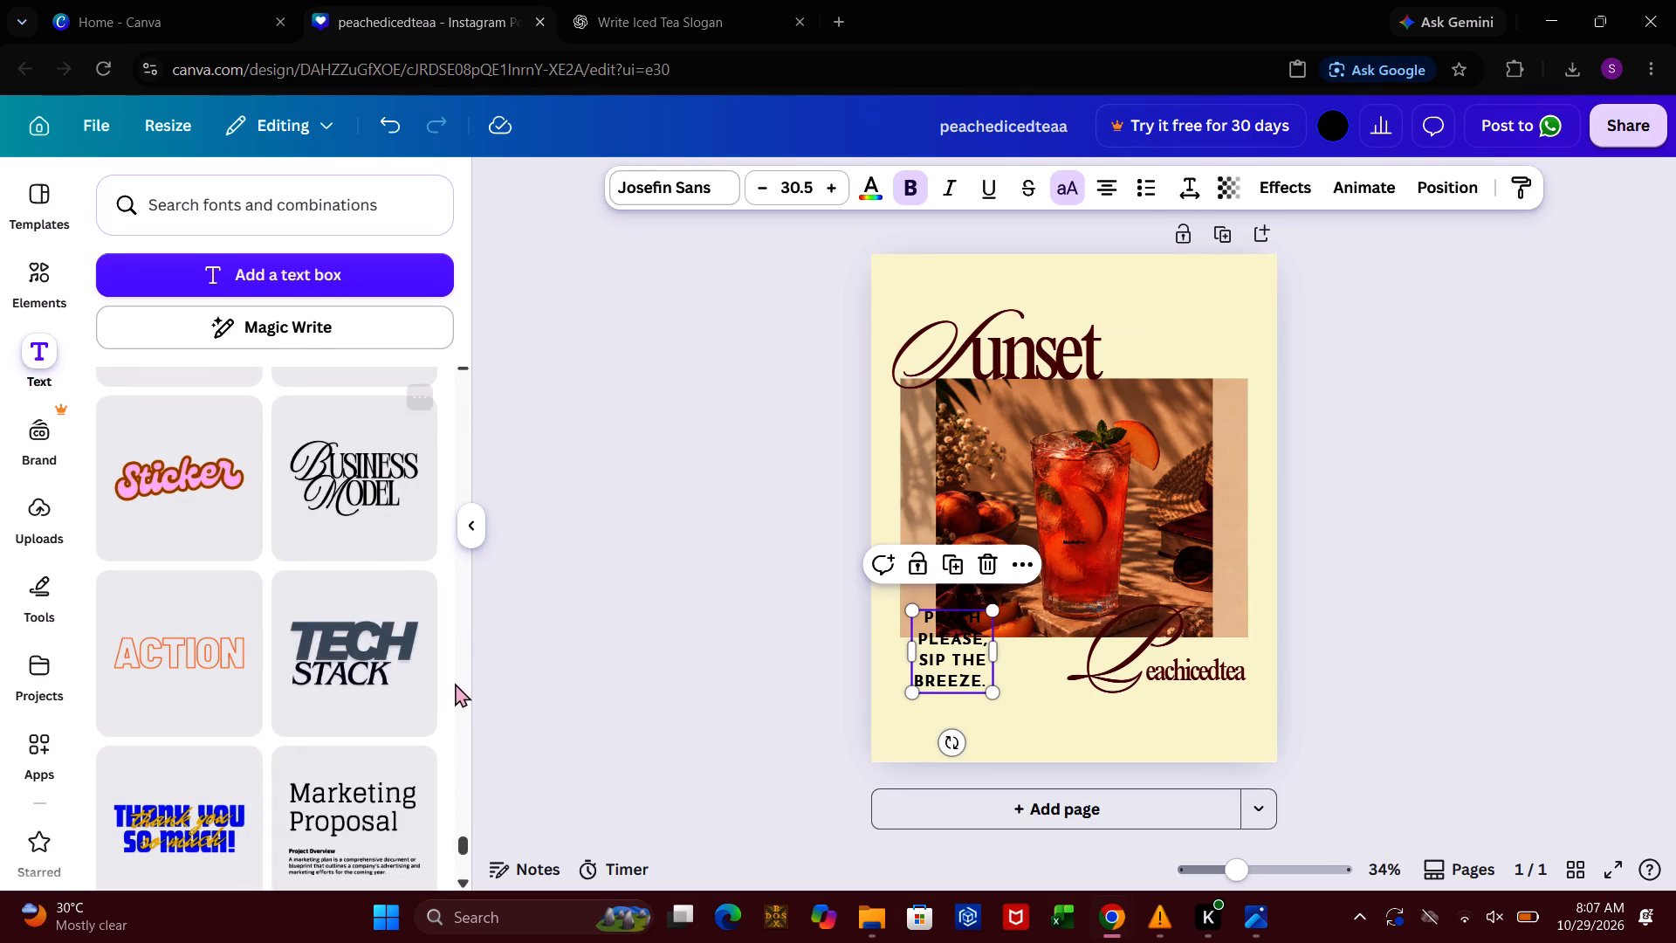
click(455, 683)
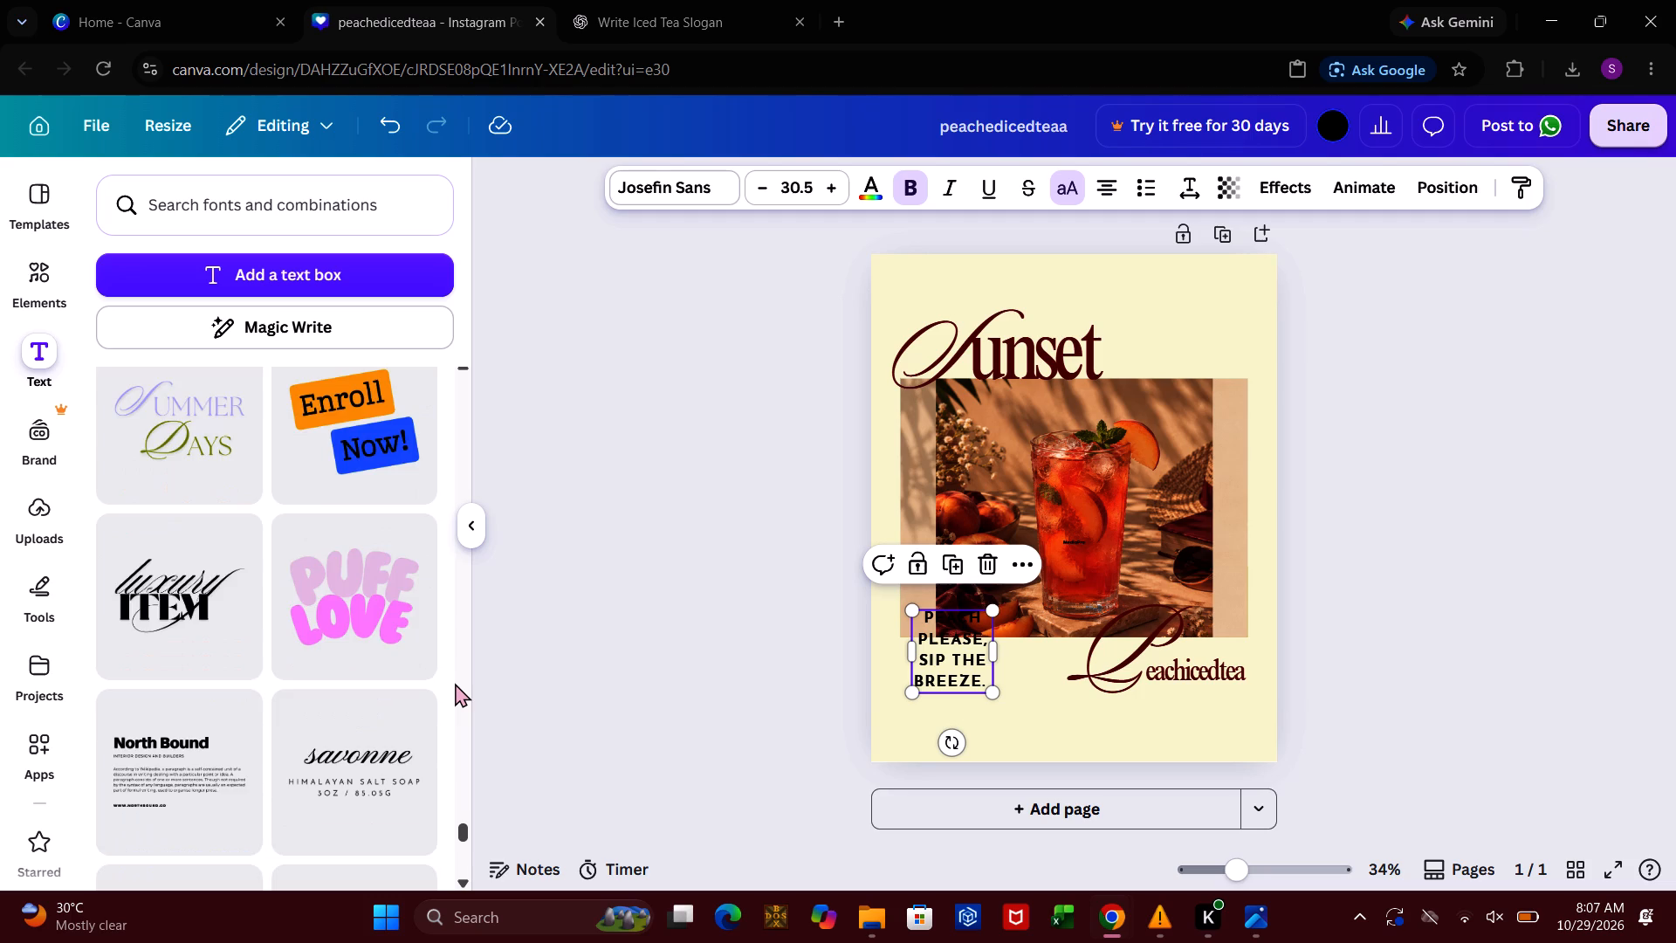
click(455, 683)
click(455, 683)
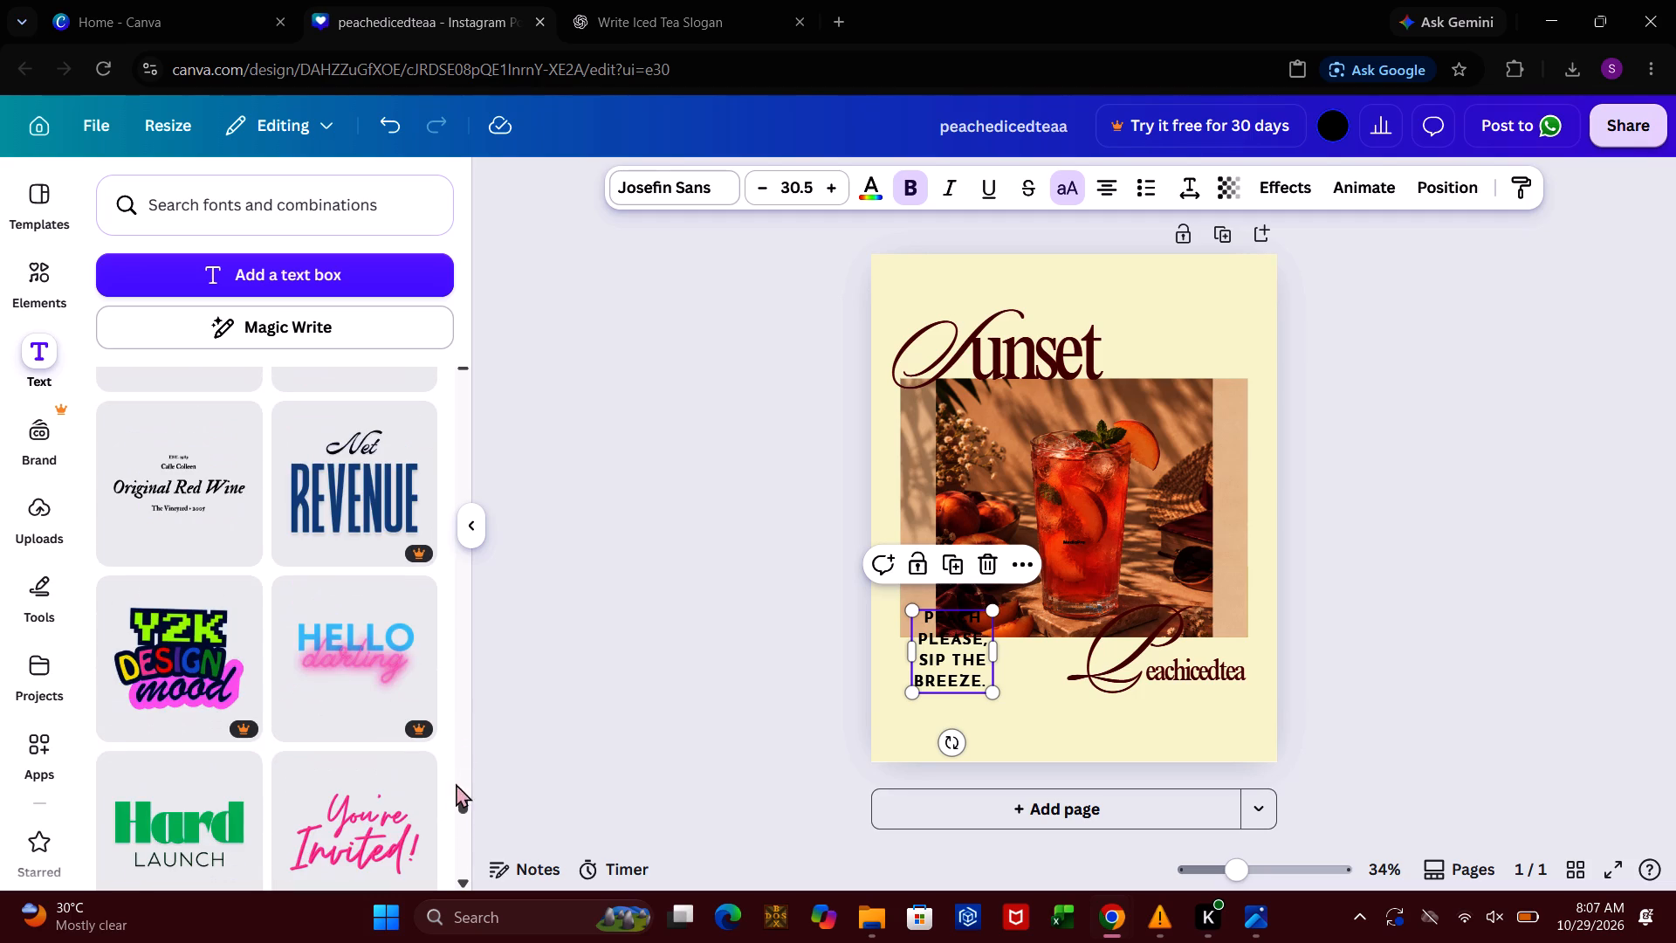
click(463, 832)
click(463, 832)
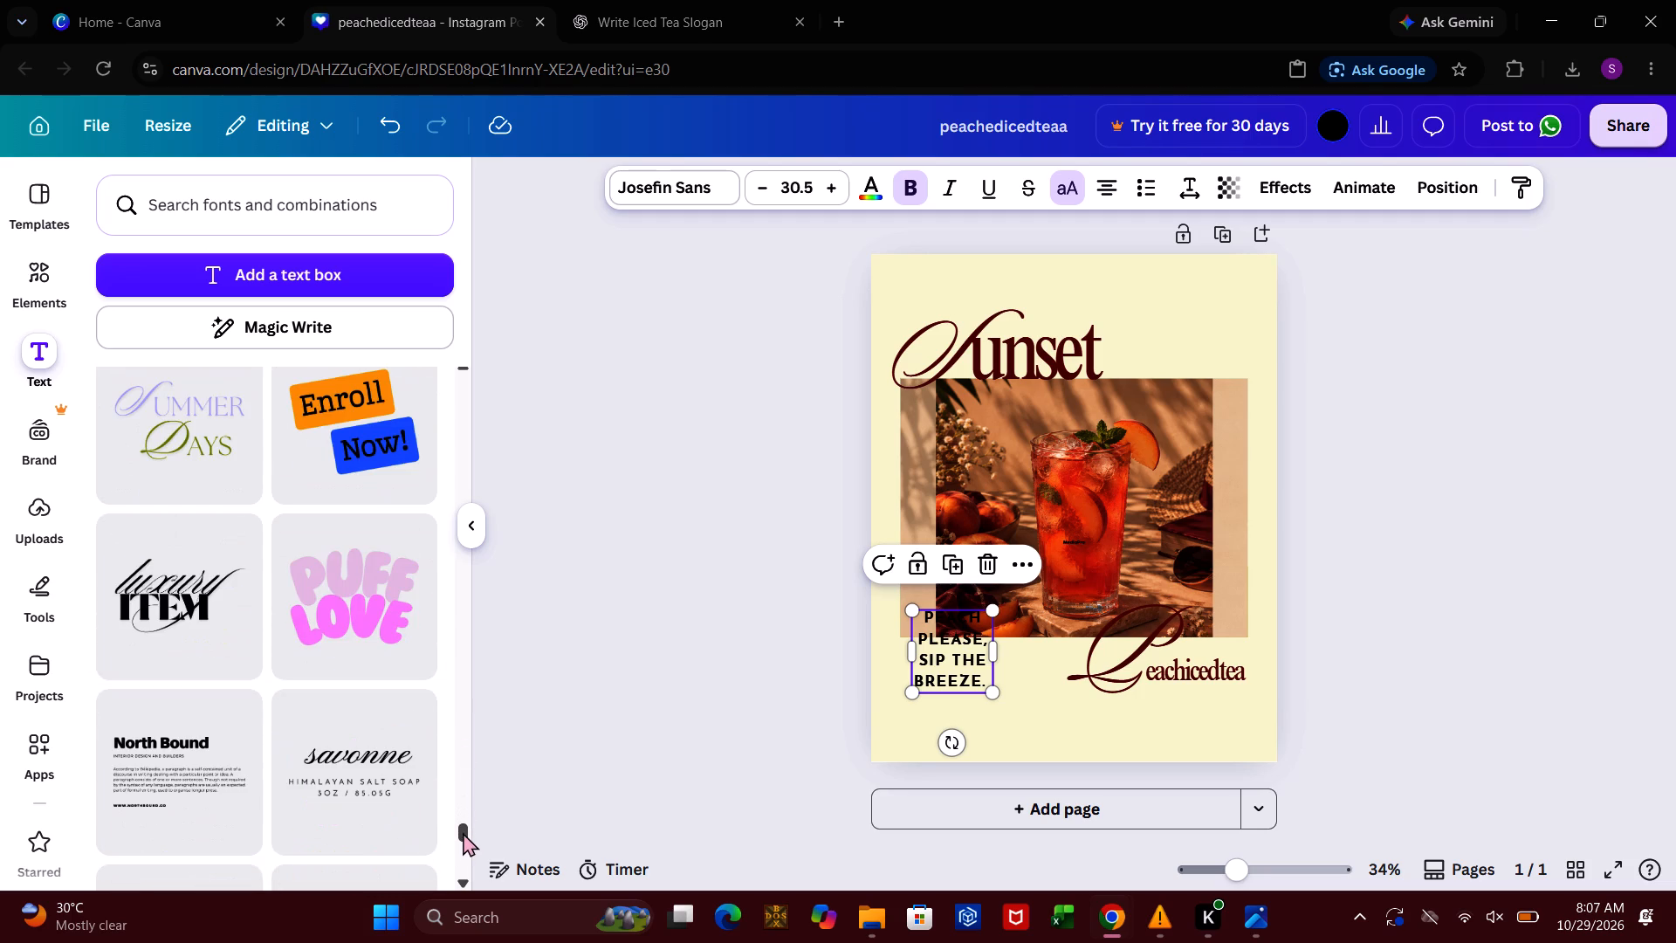
click(464, 850)
click(464, 850)
click(464, 850)
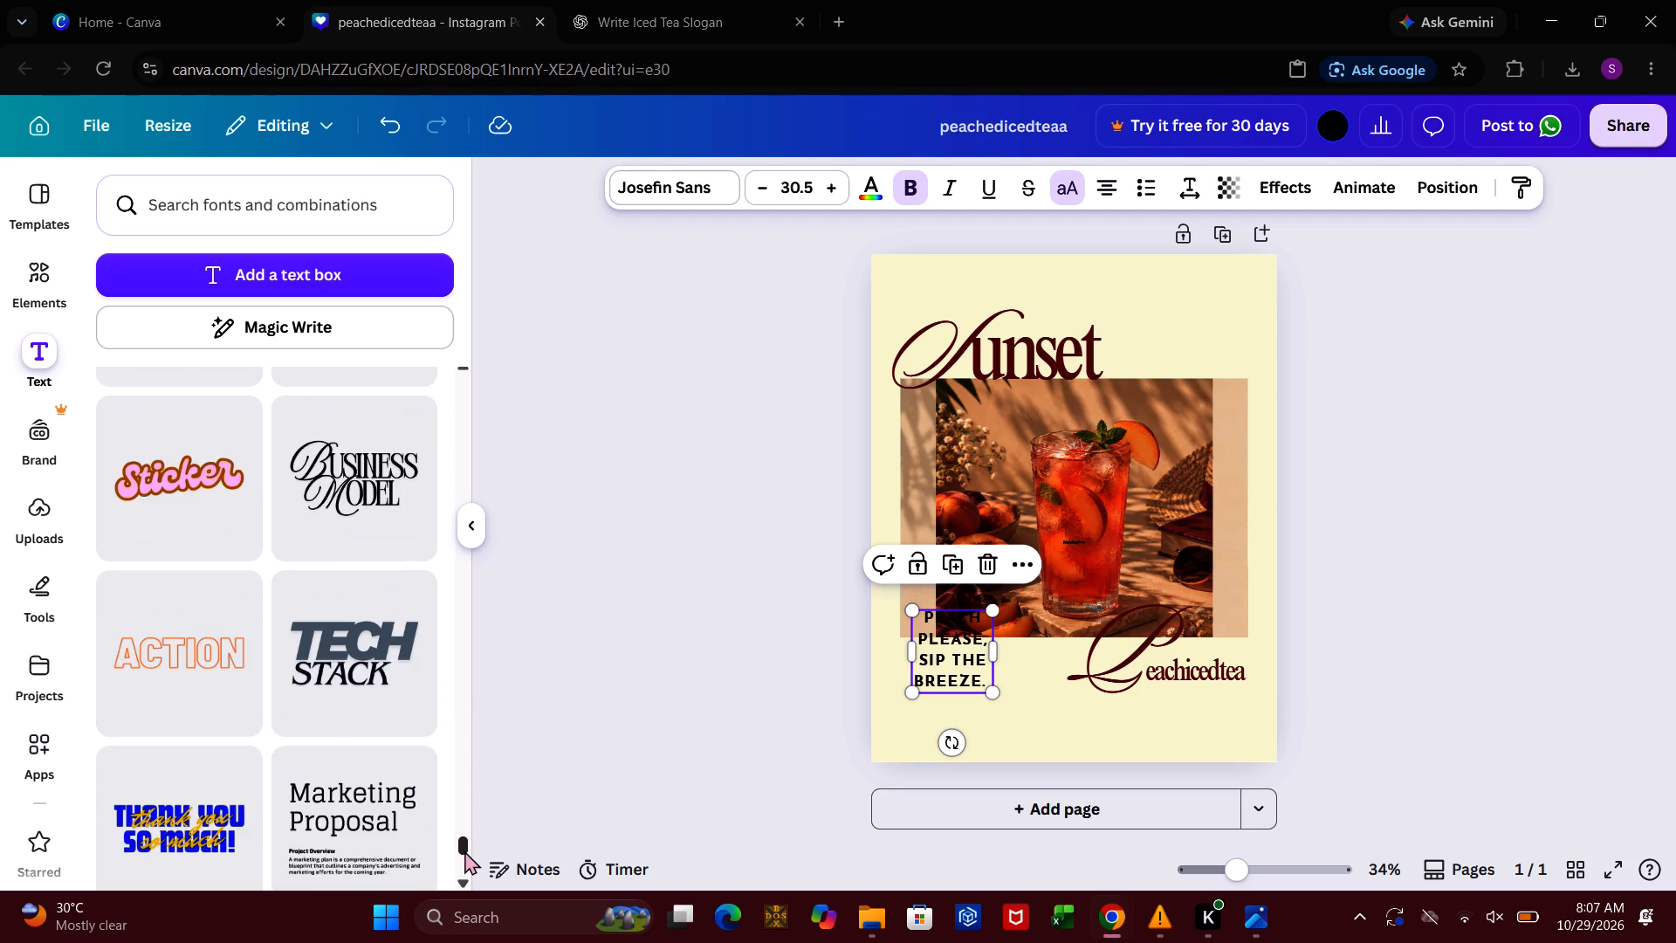
click(460, 859)
click(460, 859)
click(460, 859)
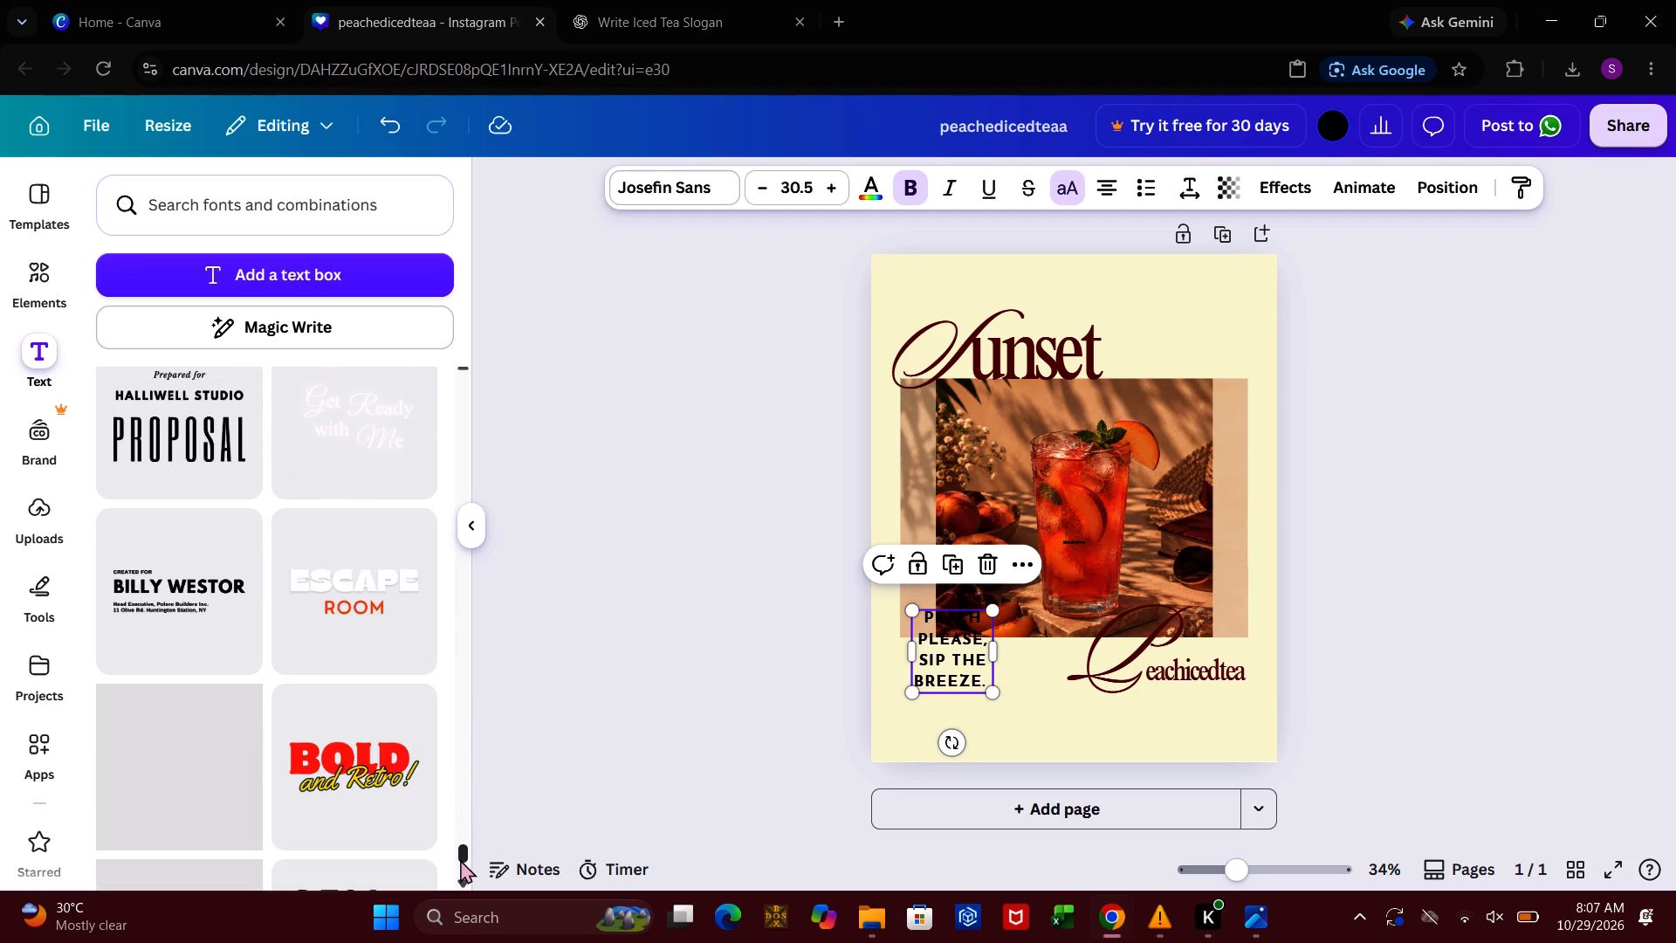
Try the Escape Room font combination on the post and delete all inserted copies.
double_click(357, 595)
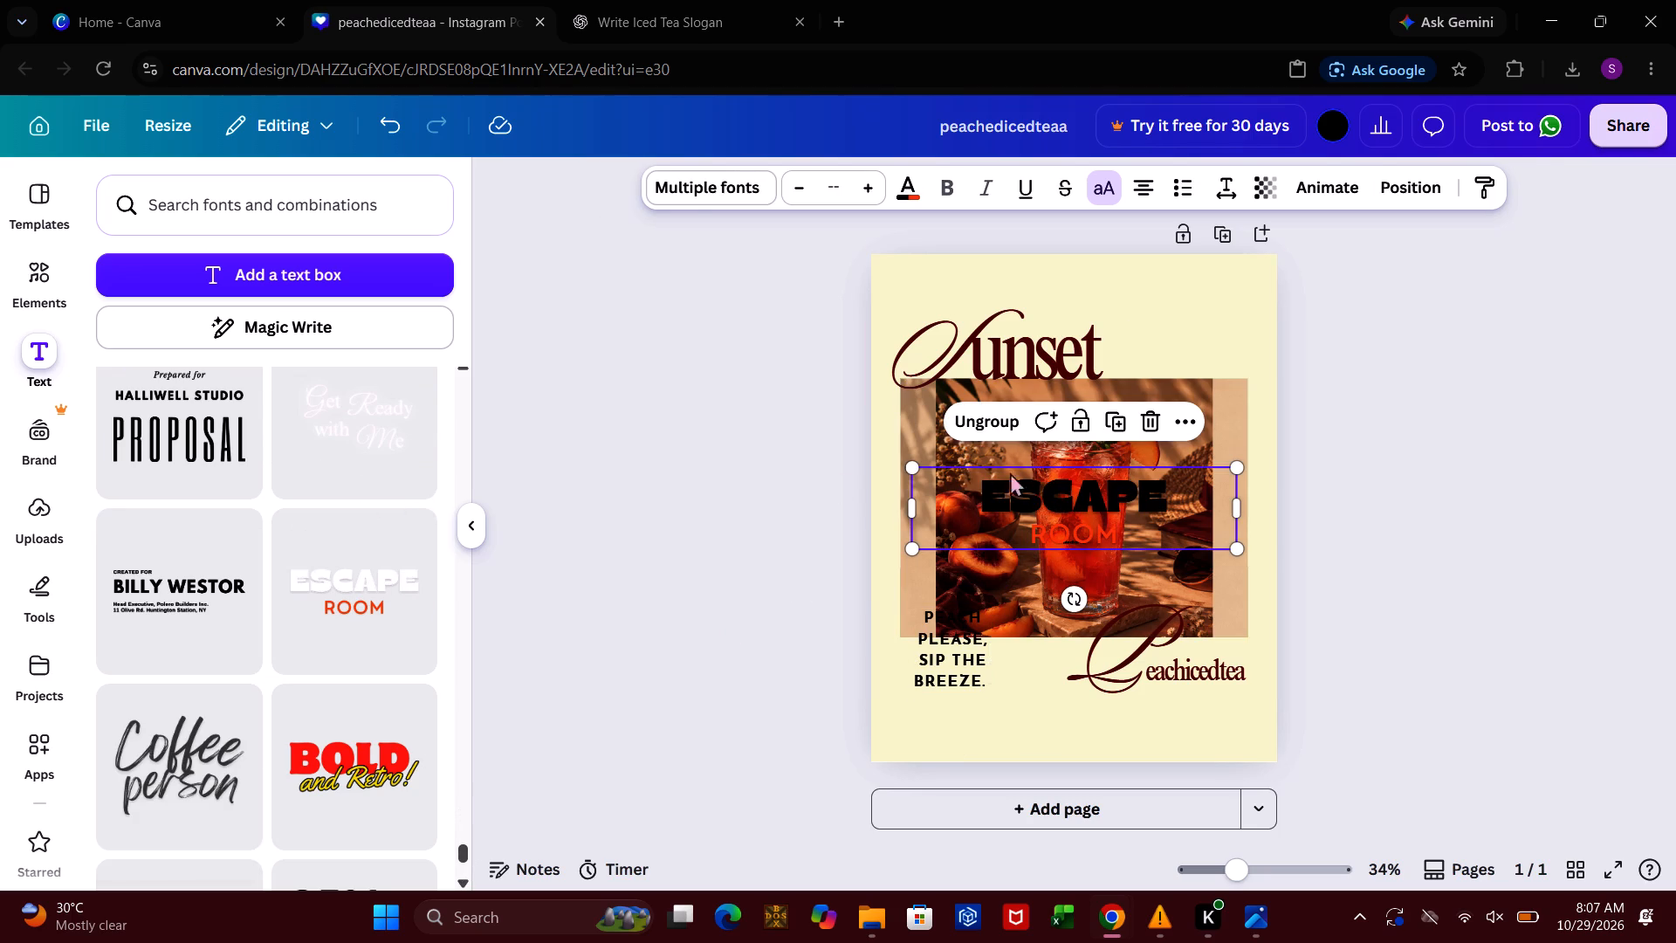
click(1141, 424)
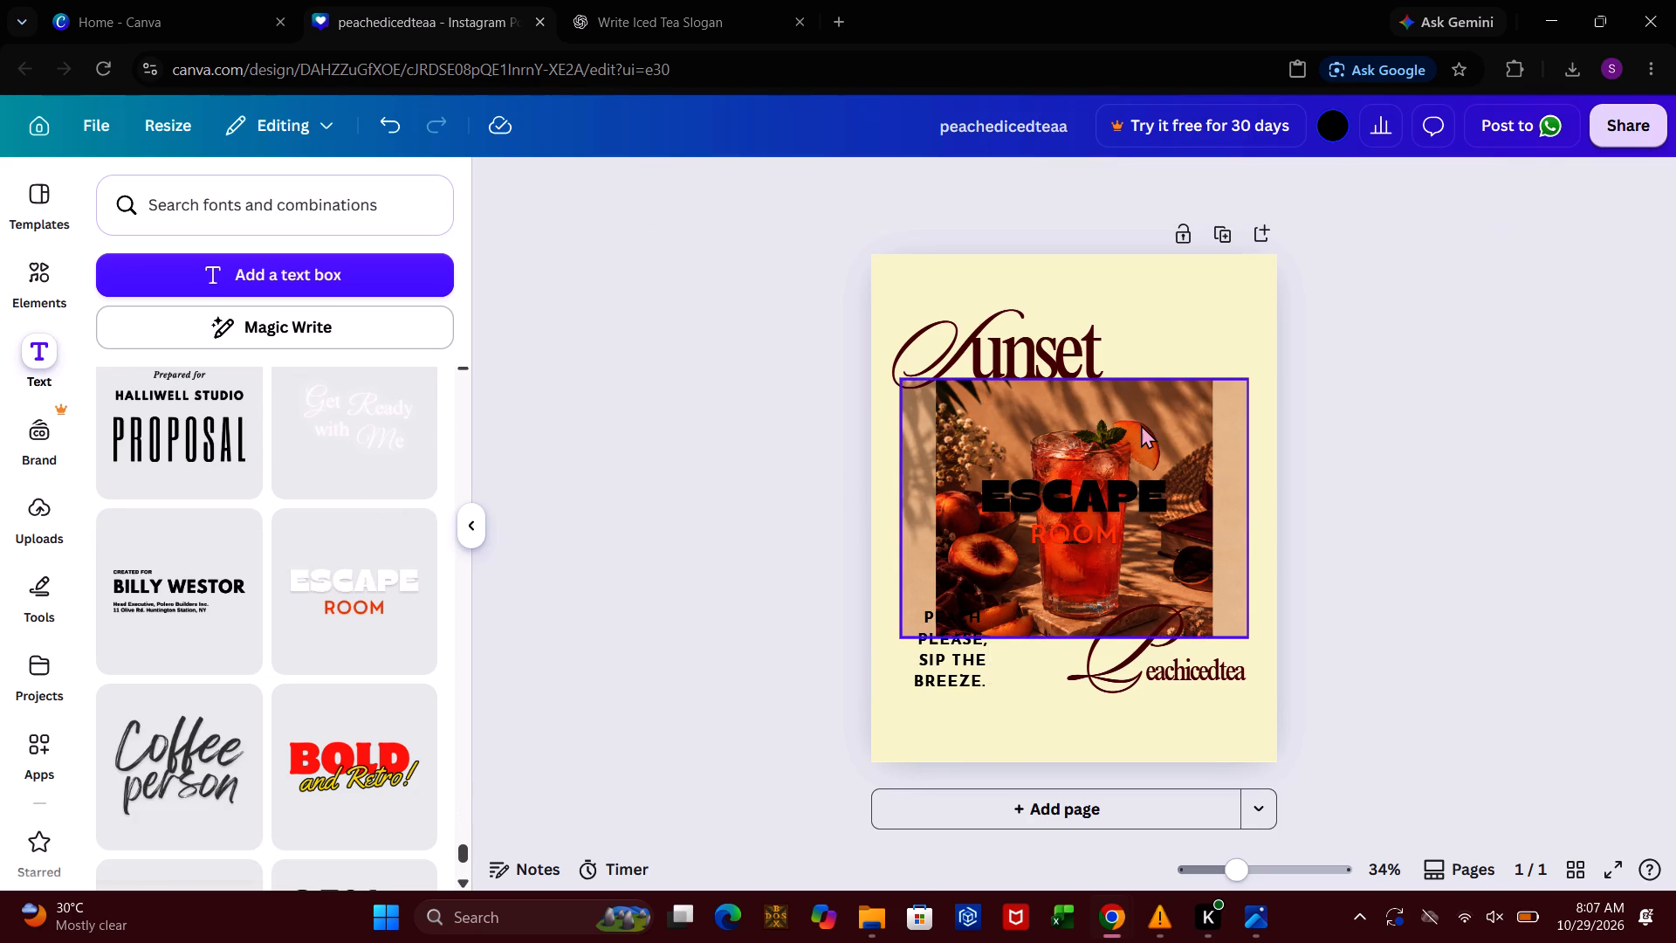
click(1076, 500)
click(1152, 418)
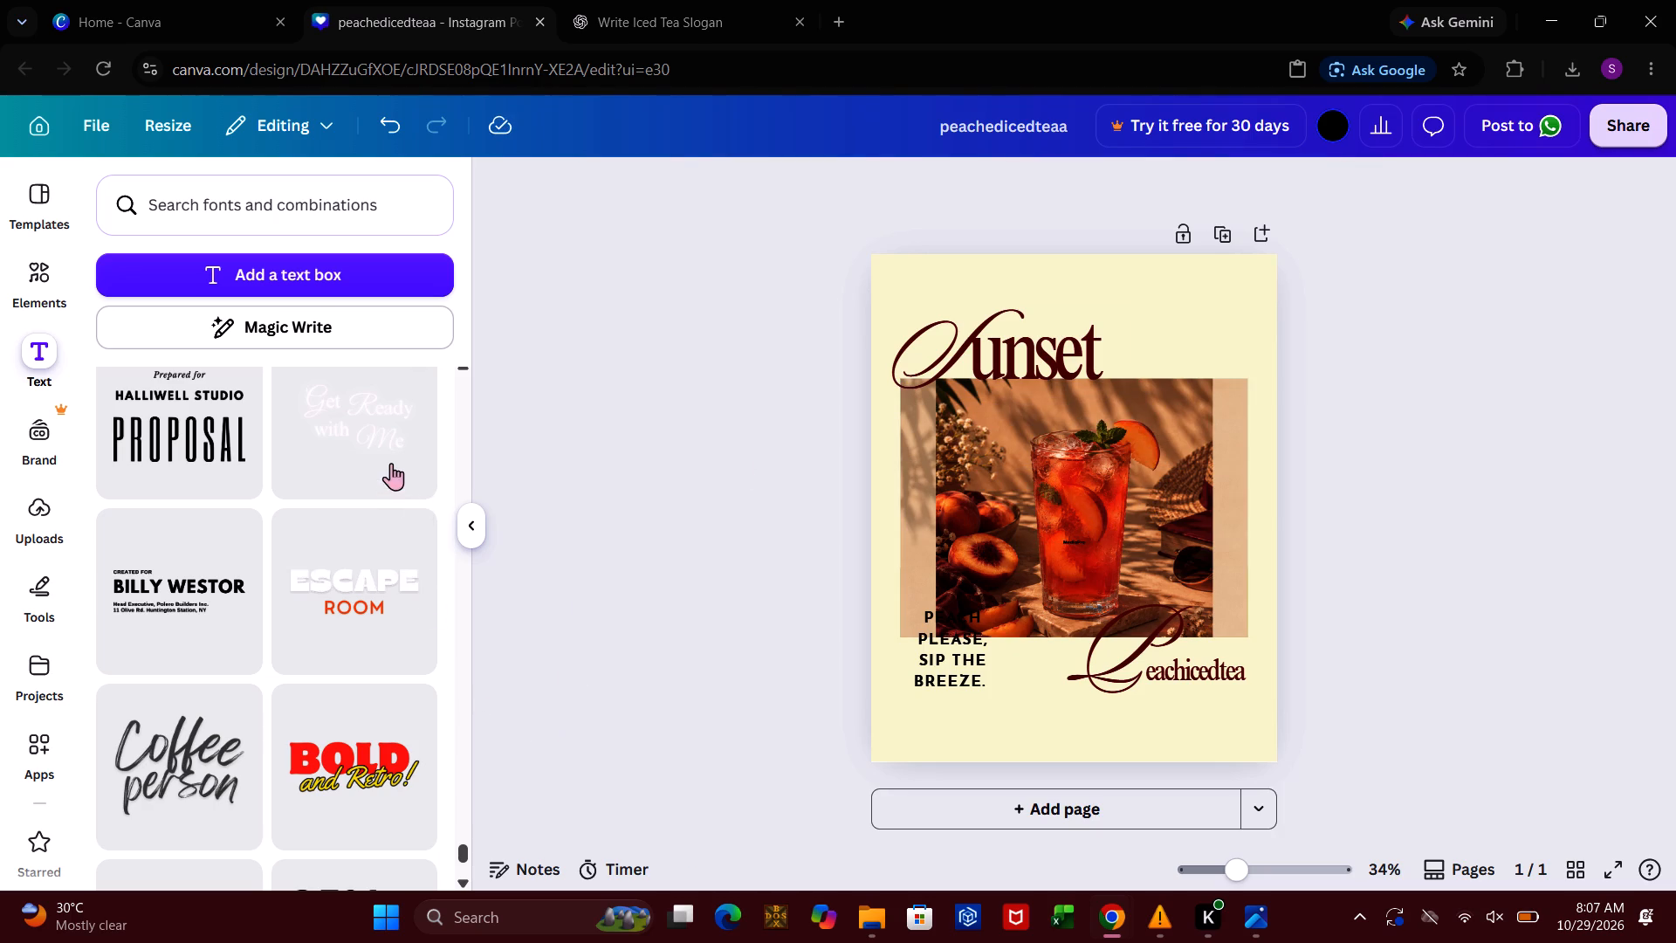
Insert the Get Ready with Me font combination and copy its style onto the peach slogan.
double_click(361, 409)
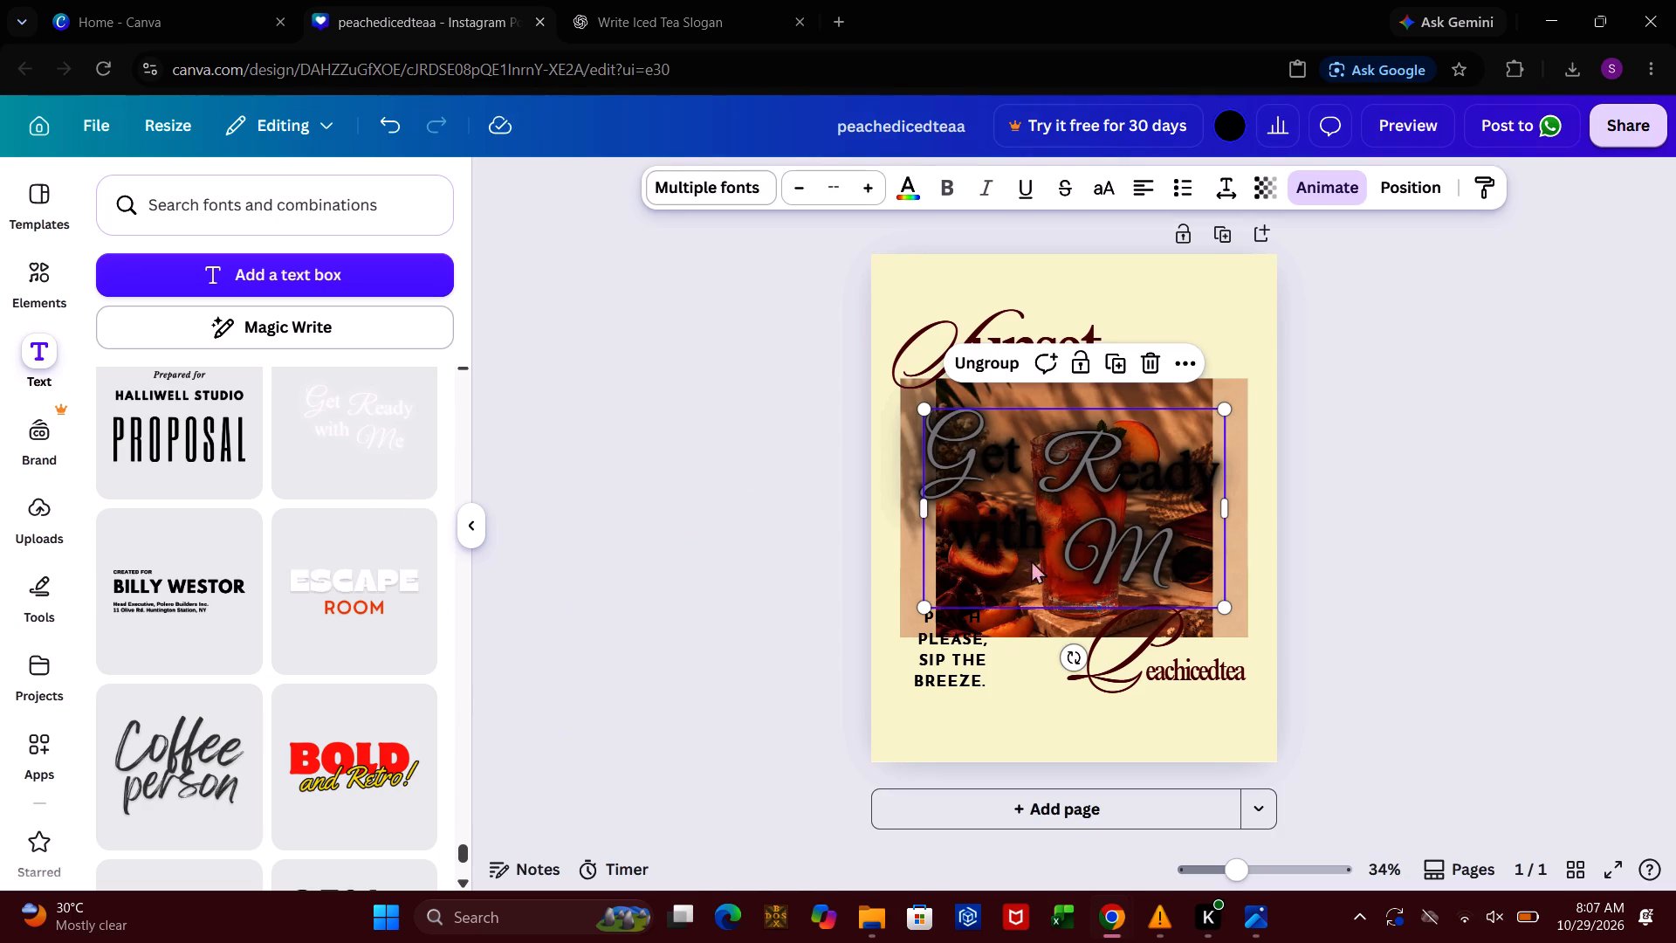
click(977, 363)
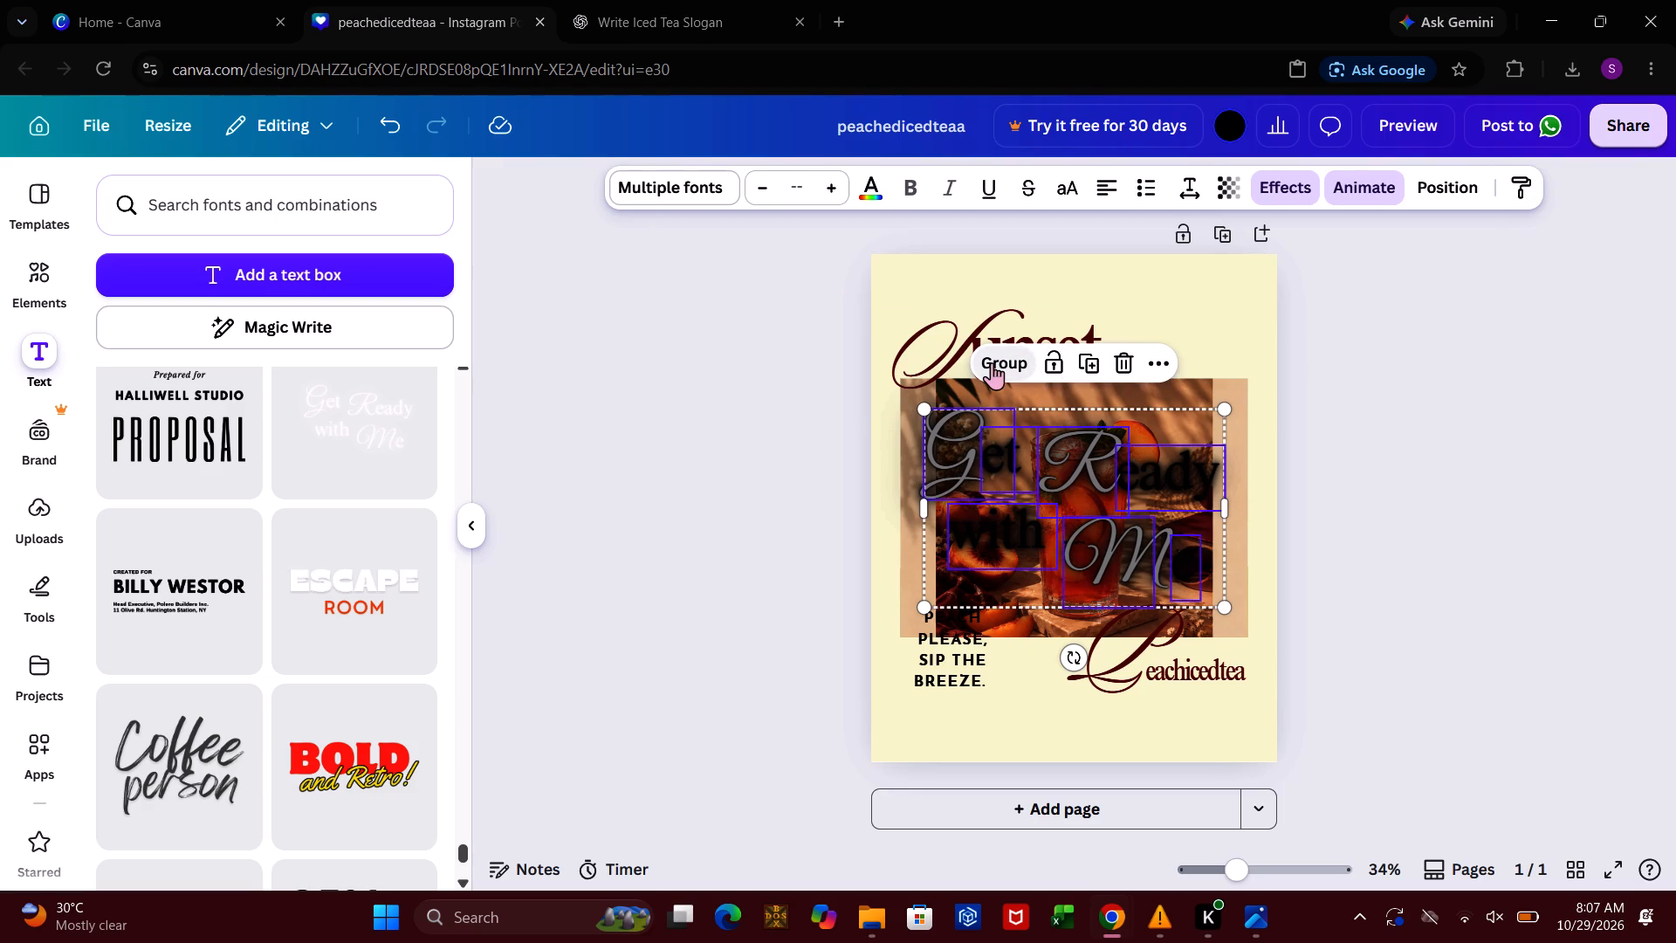
click(992, 362)
click(1183, 363)
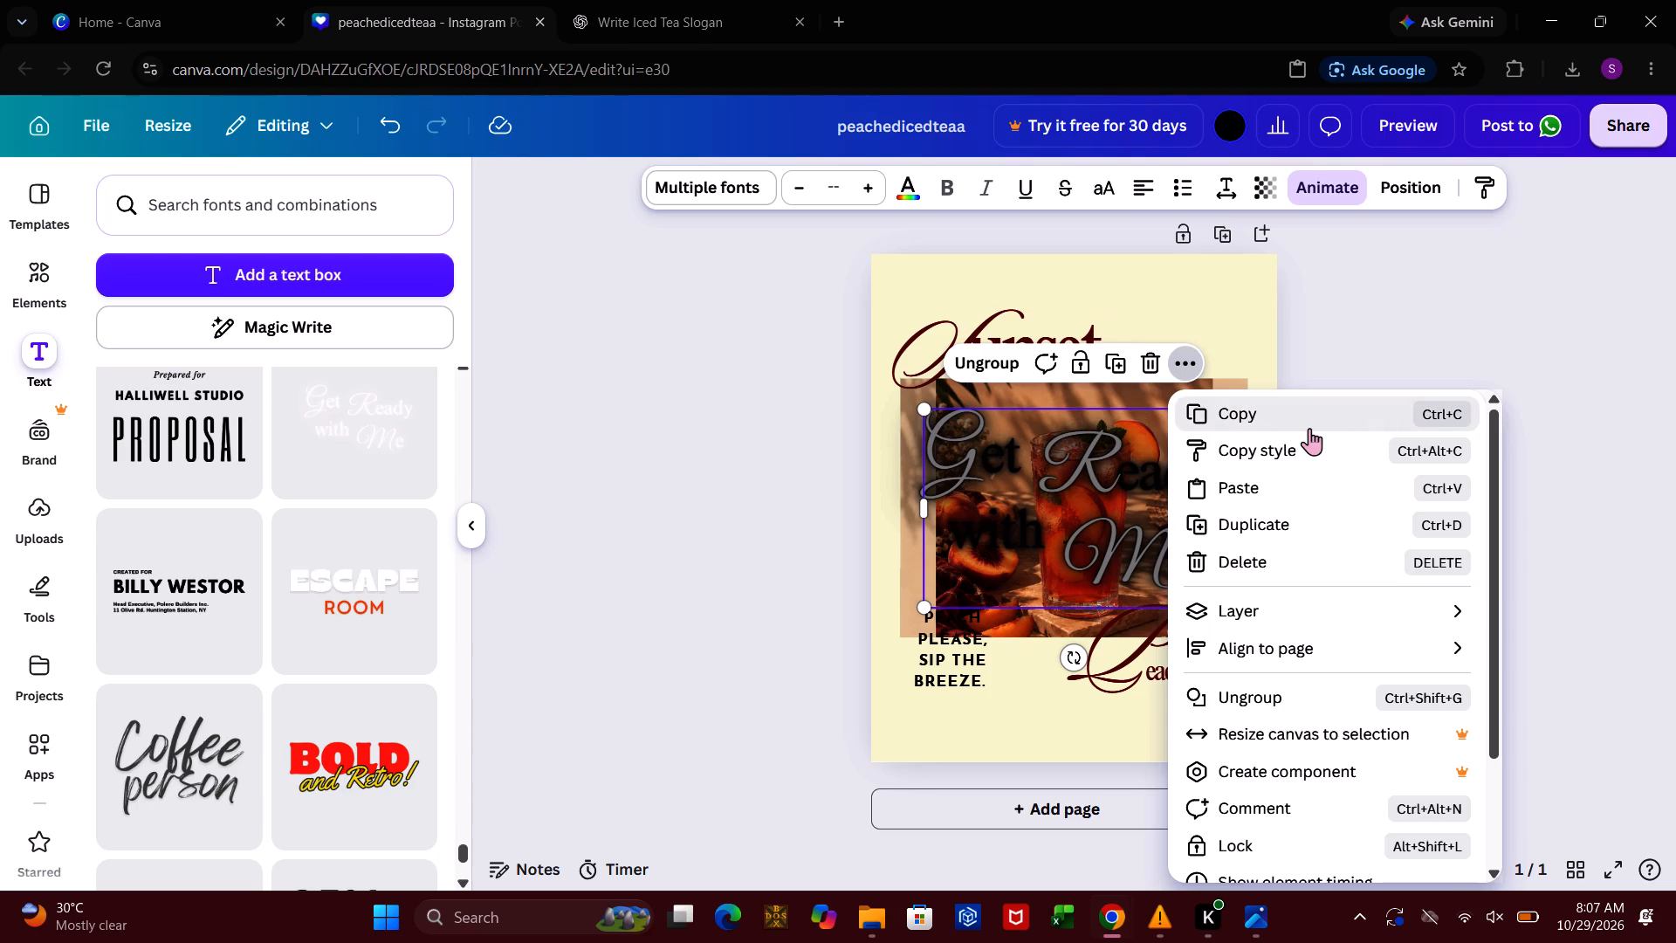
click(1297, 446)
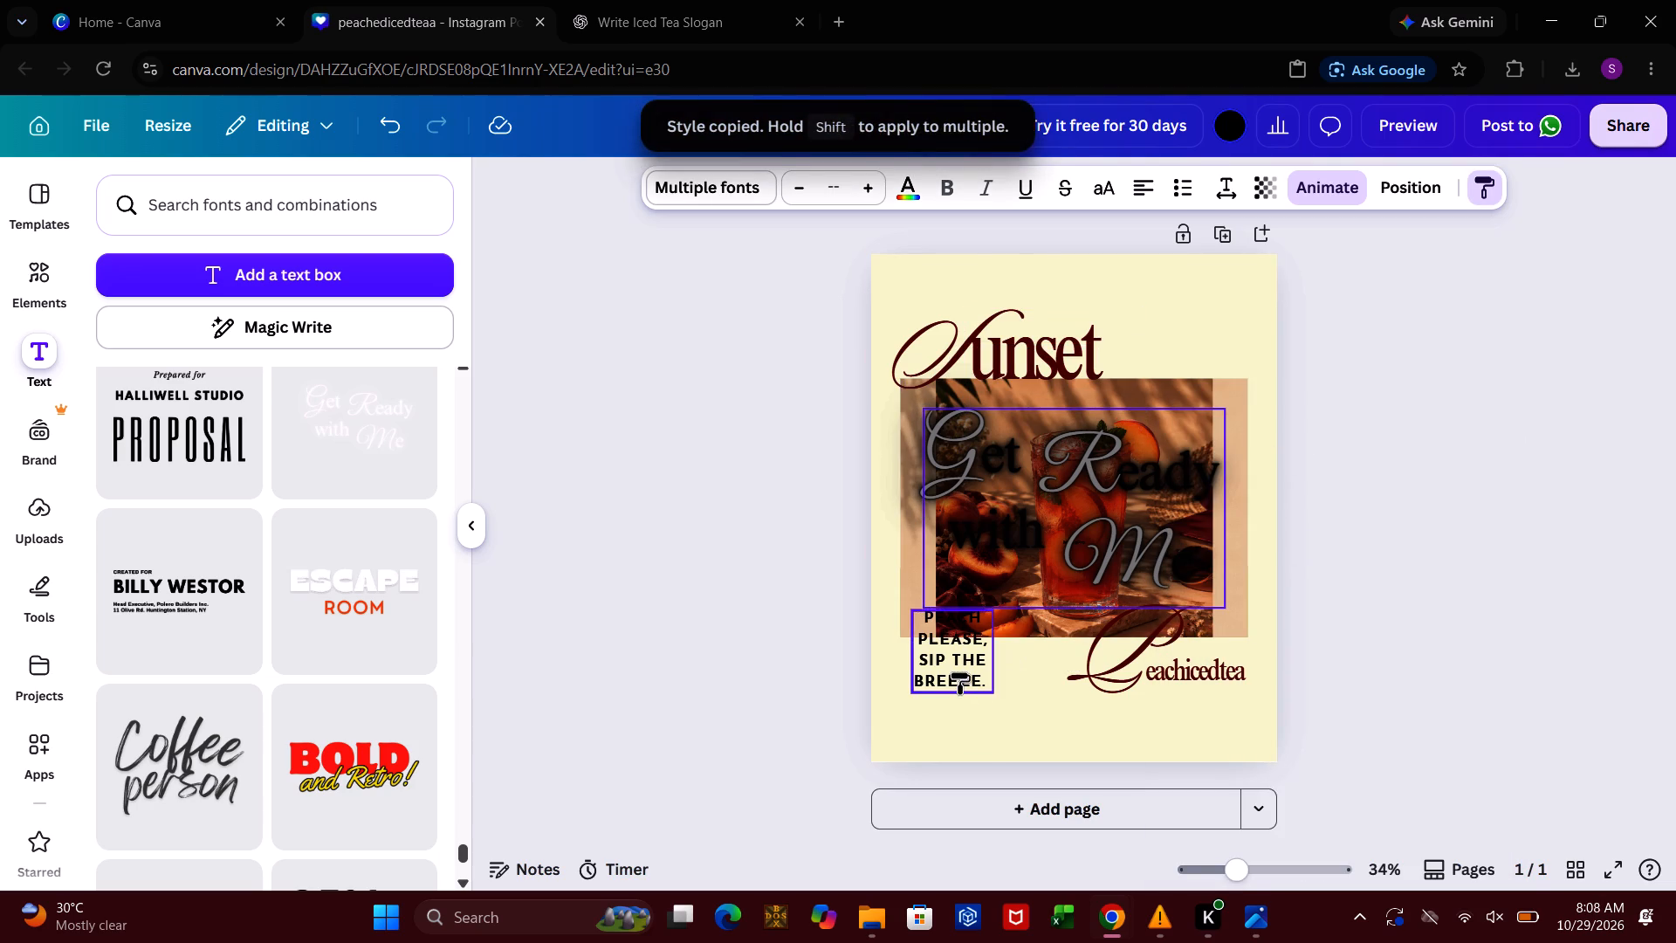
double_click(959, 672)
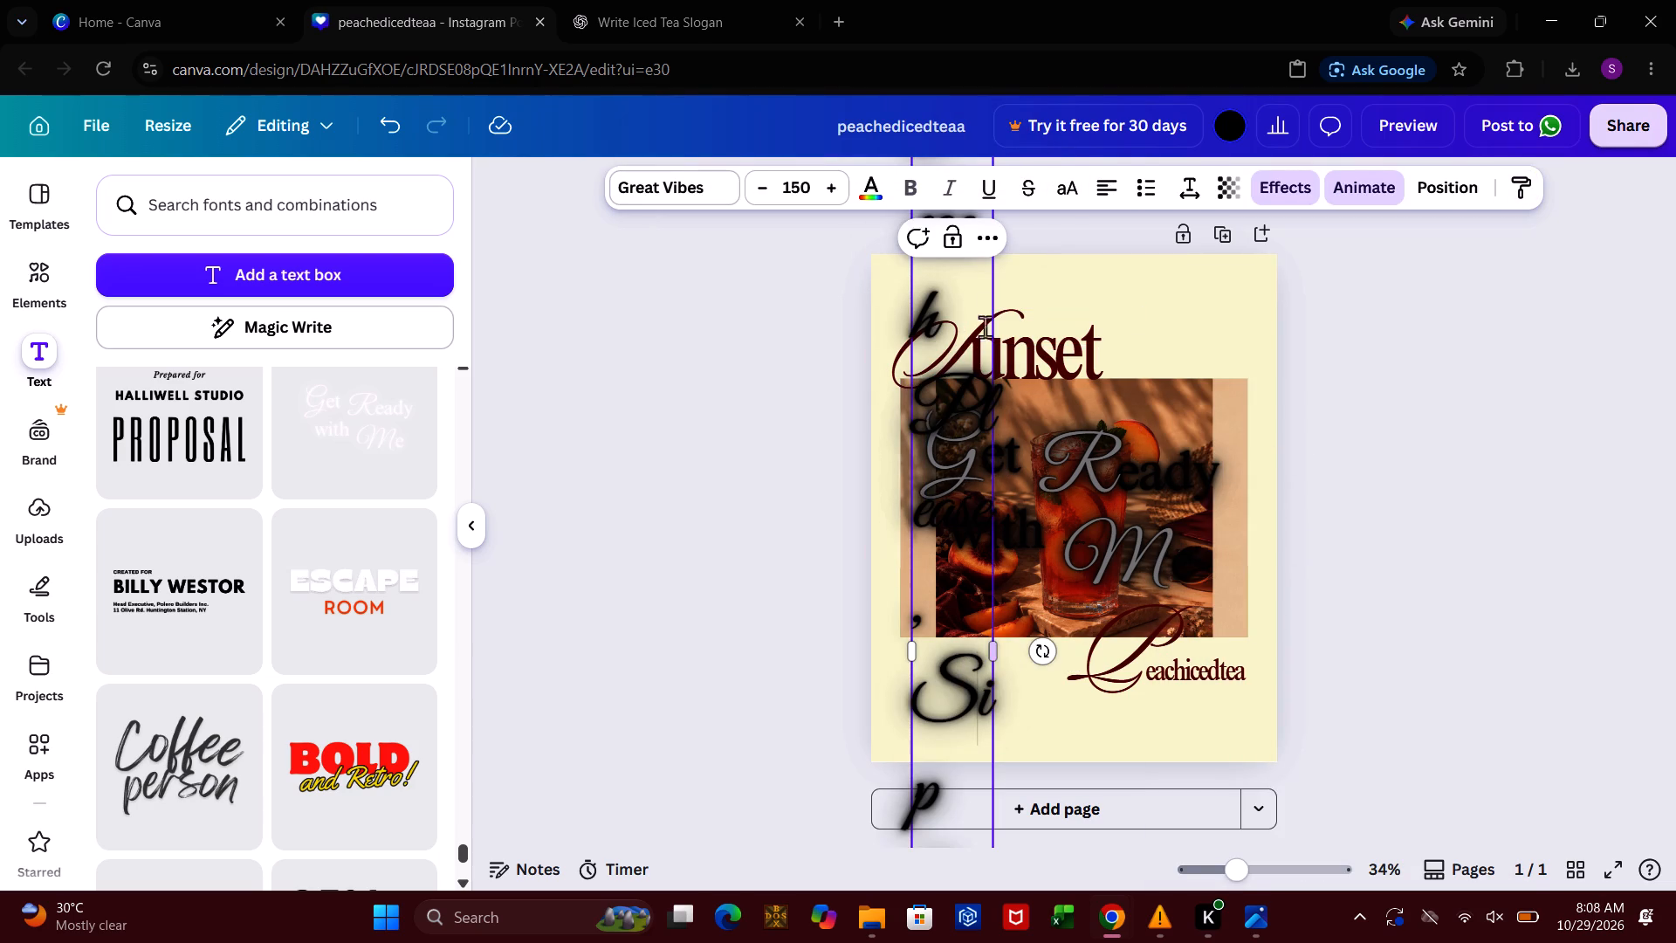
double_click(967, 341)
double_click(971, 393)
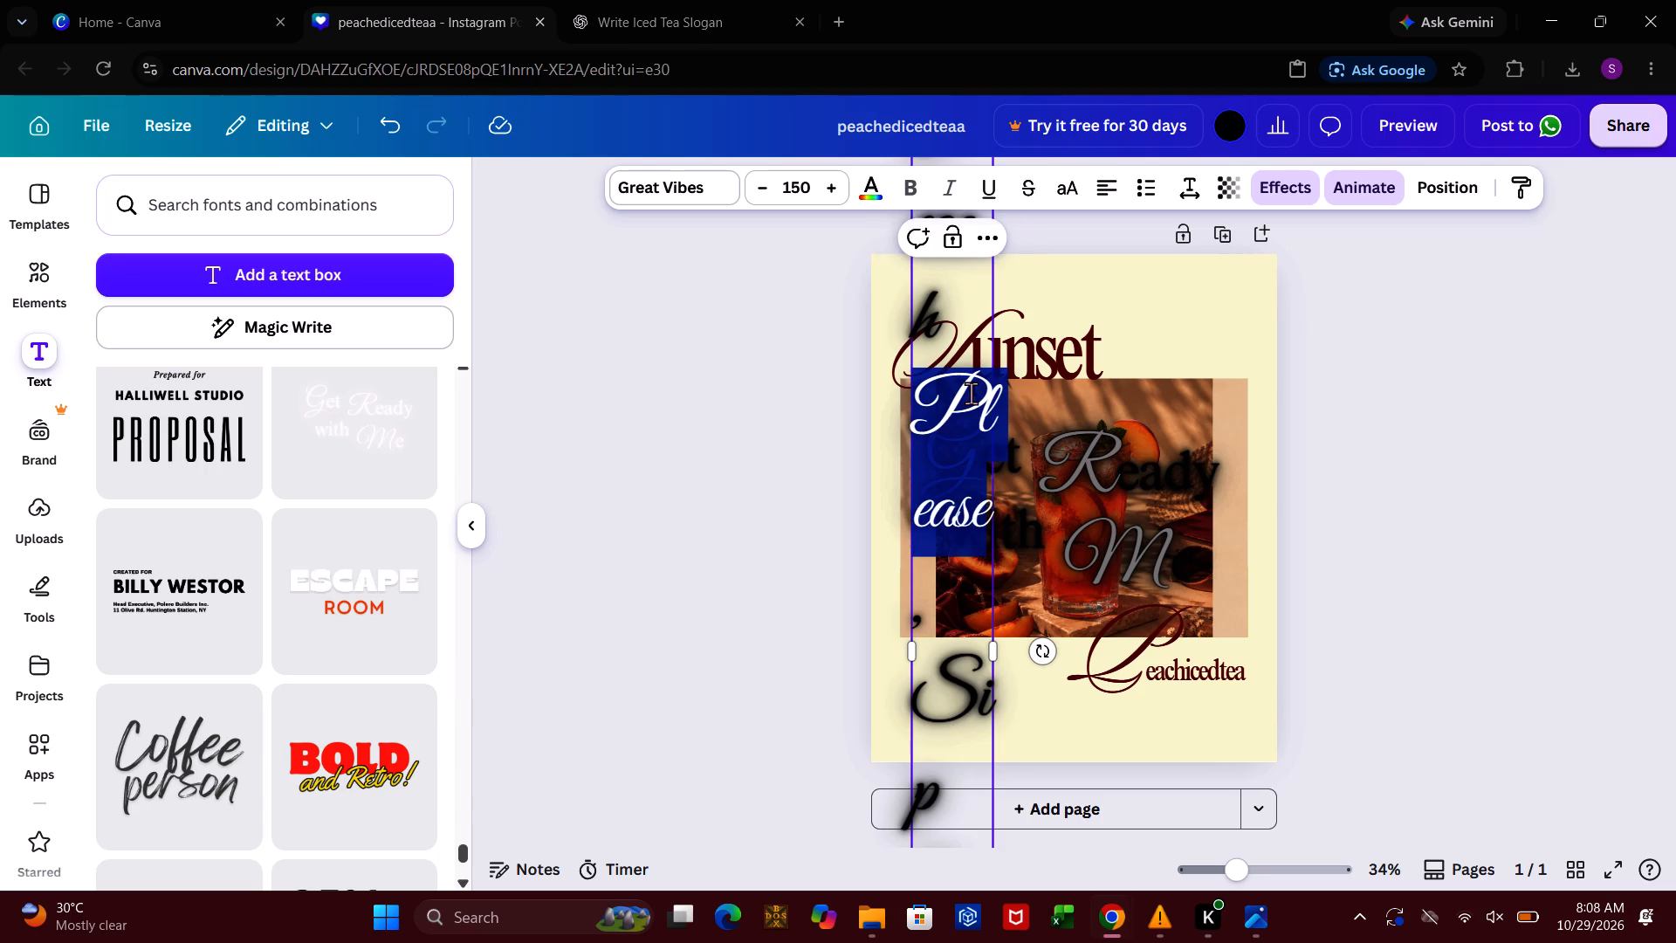
click(1151, 272)
Delete the Get Ready with Me text group from over the photo.
double_click(1145, 454)
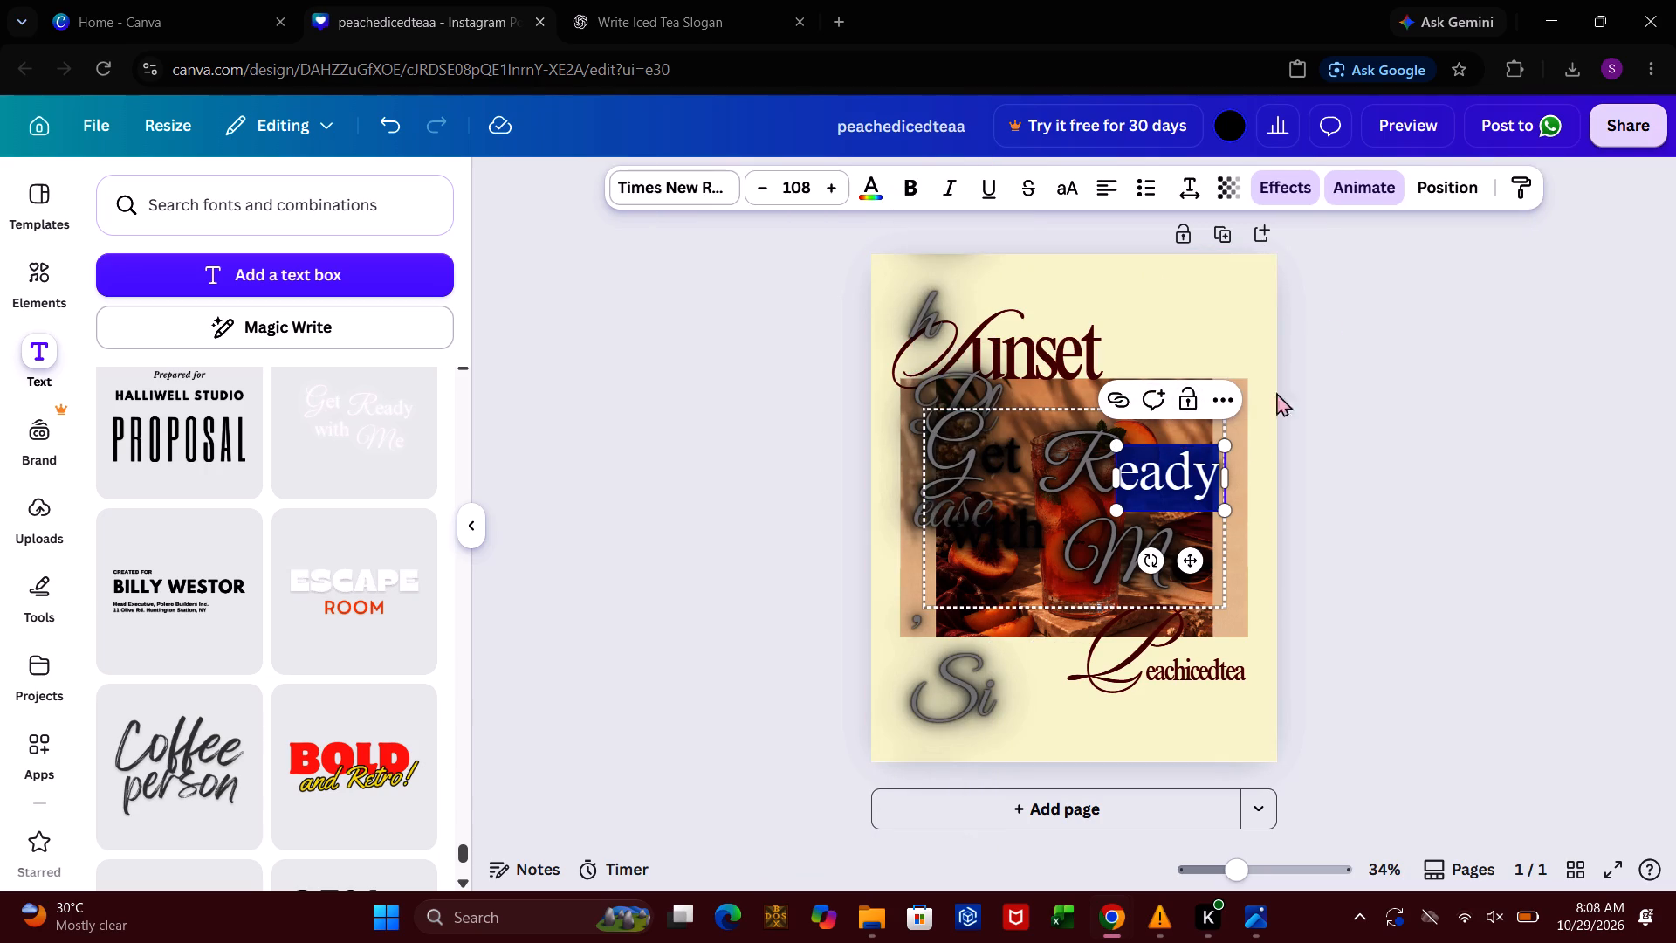
drag(1338, 314, 1416, 307)
click(1416, 307)
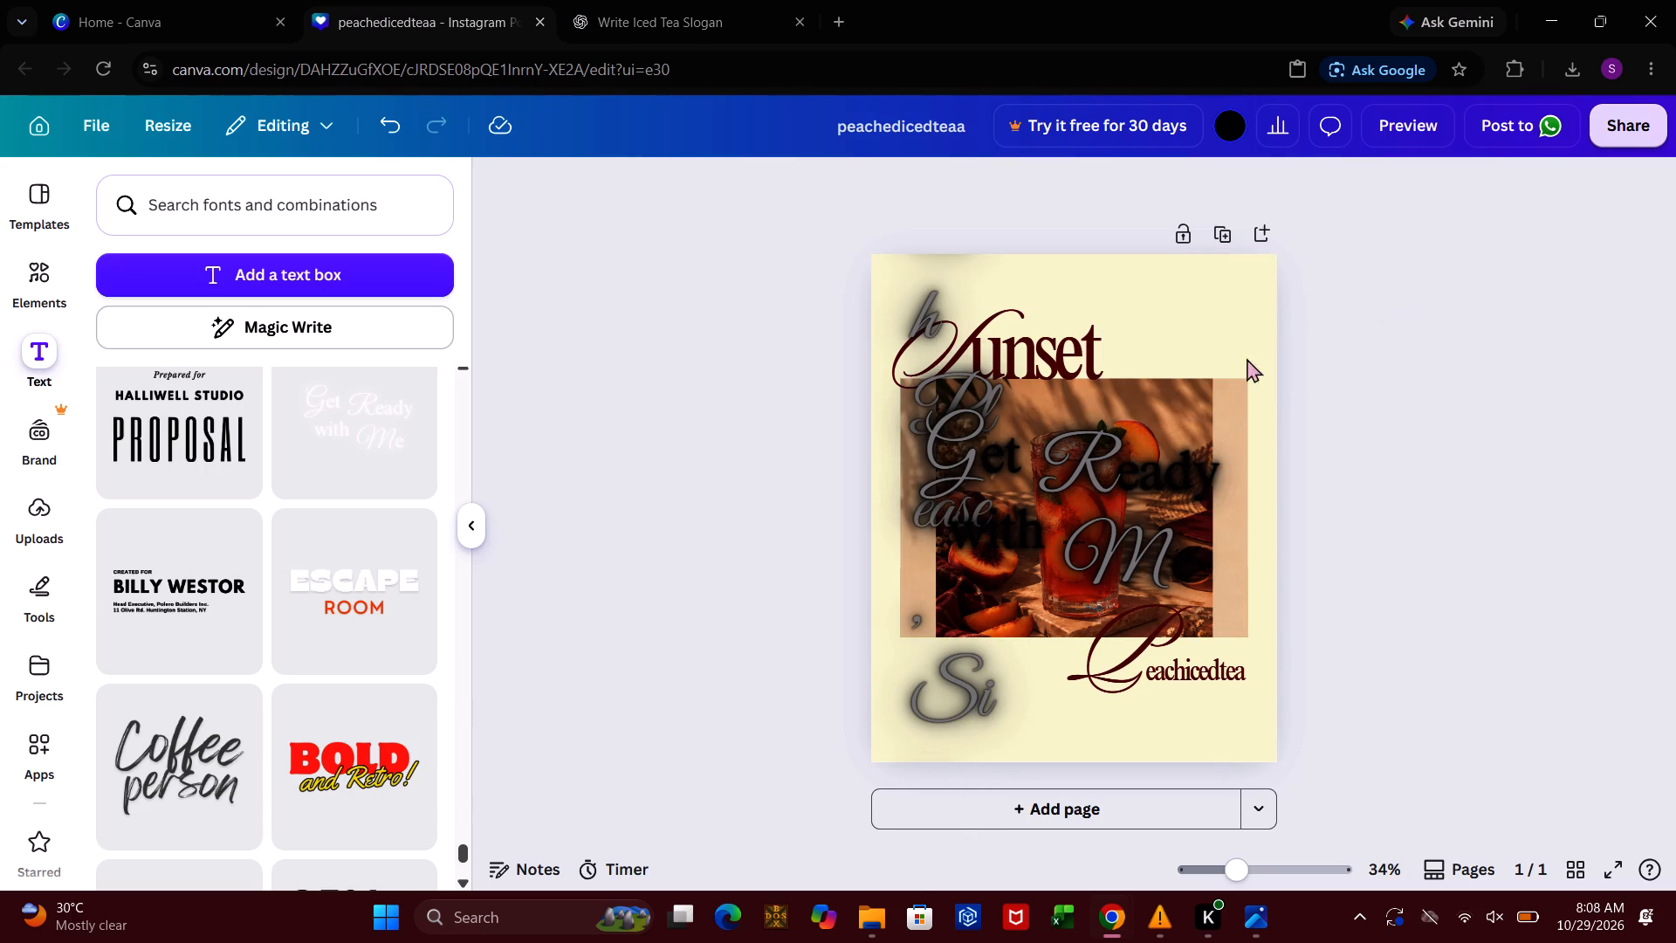
click(1146, 493)
click(1145, 360)
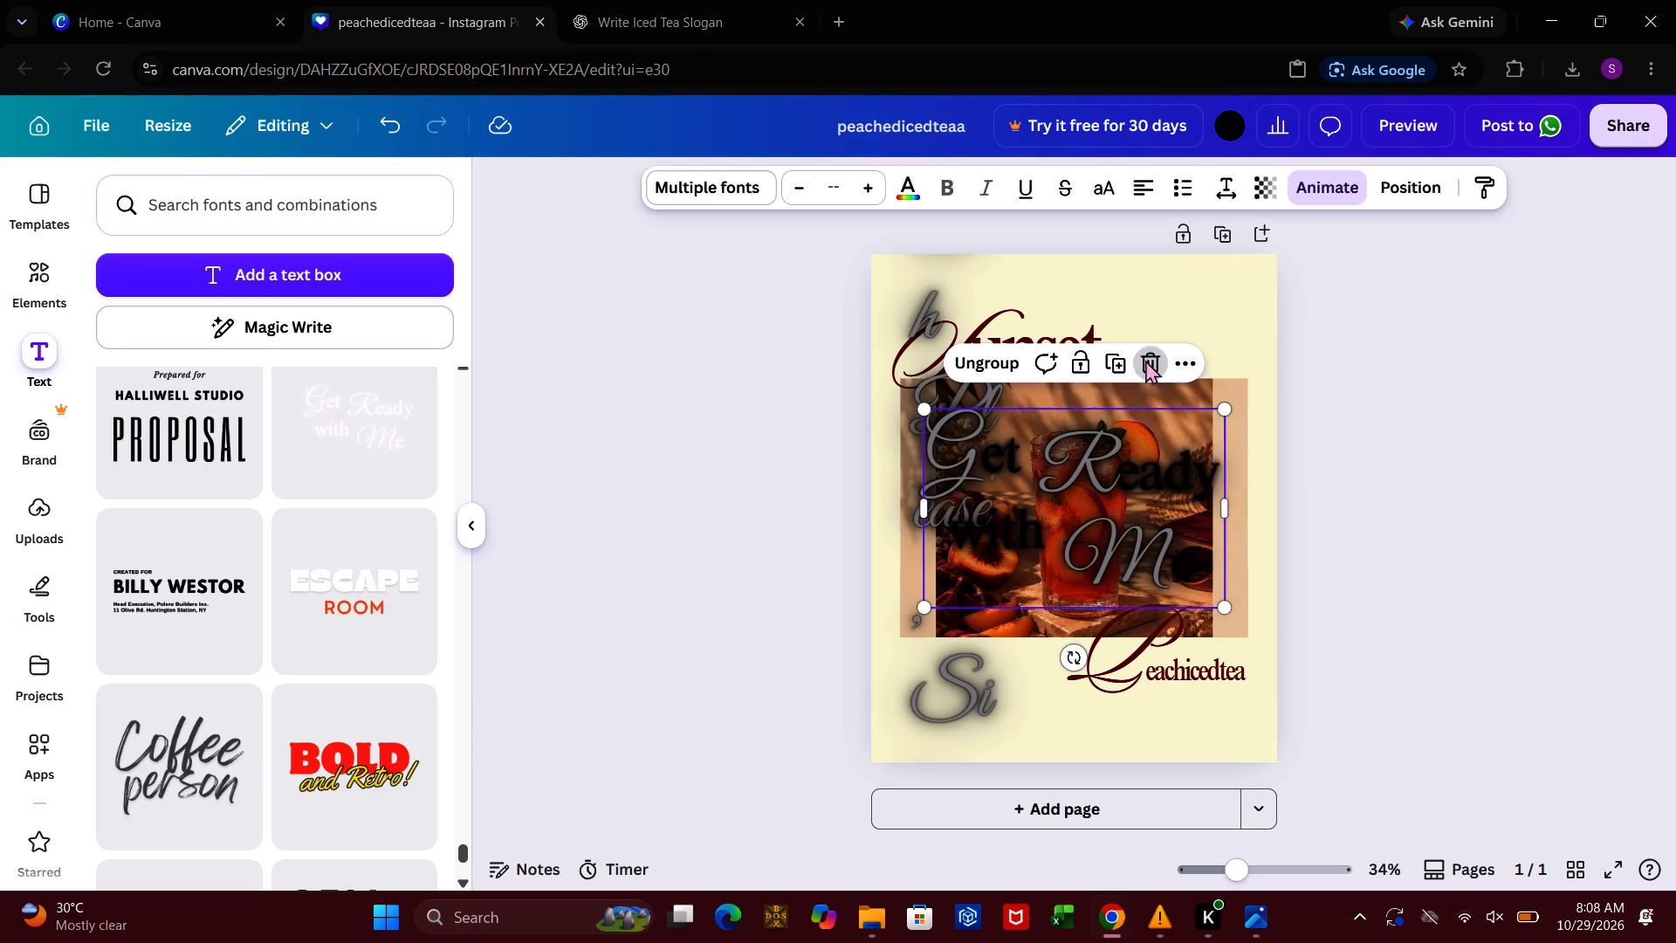
Clear the selection on the post and look through the further font combinations for a style suited to the peach slogan.
click(930, 482)
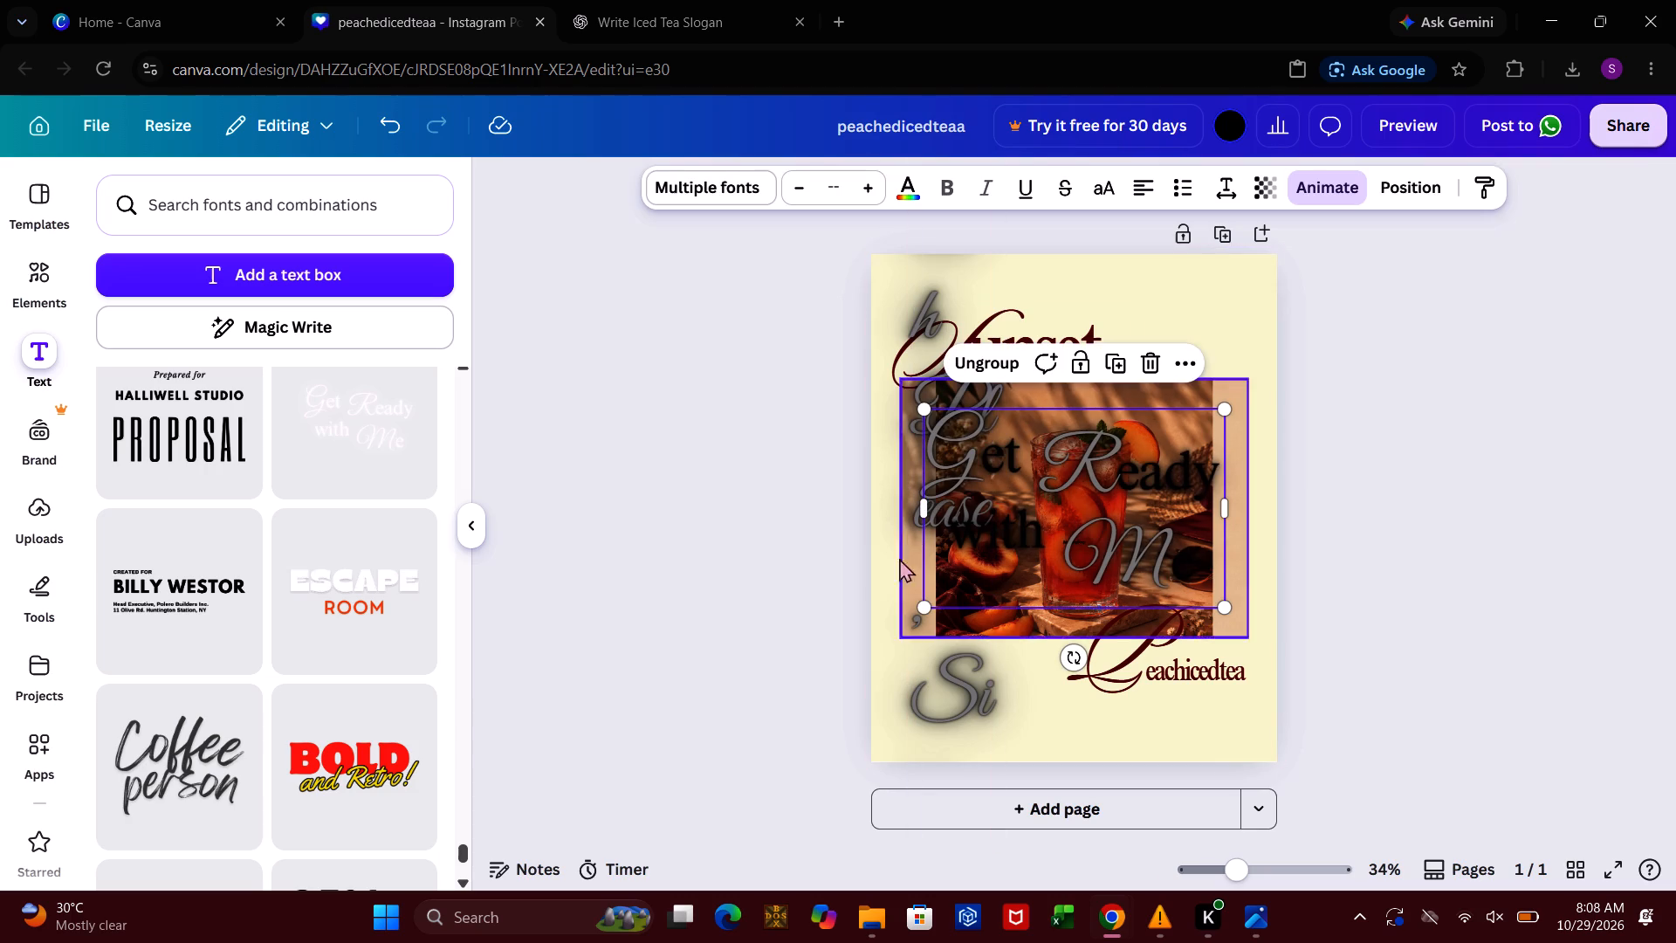
click(831, 543)
click(831, 543)
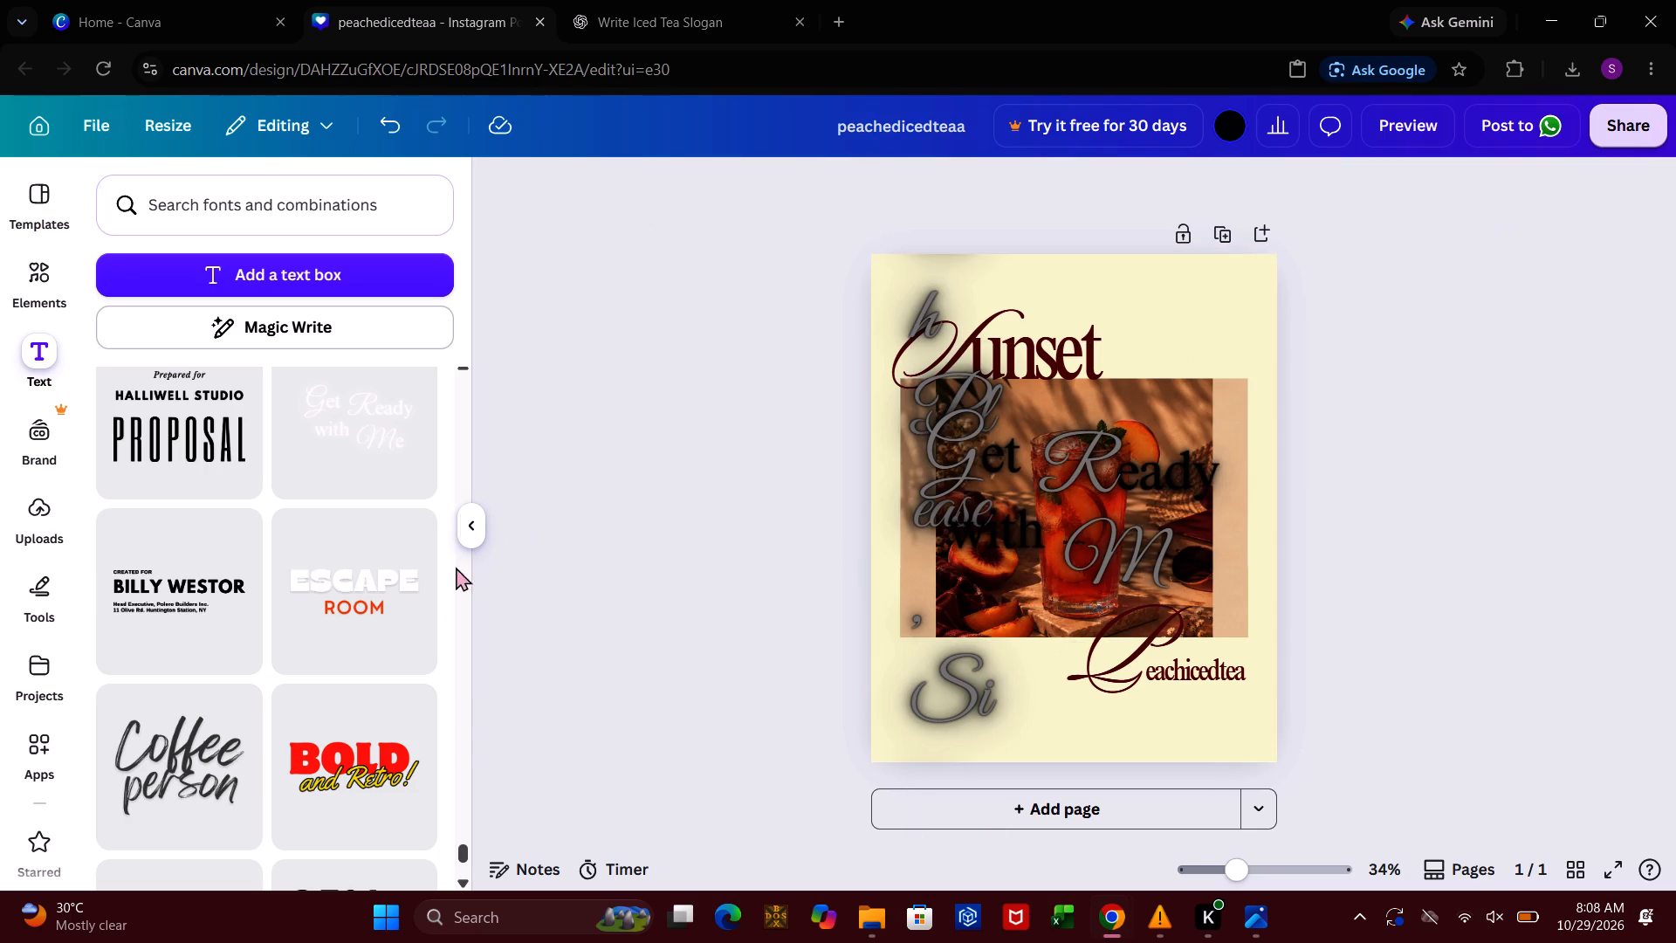
click(461, 748)
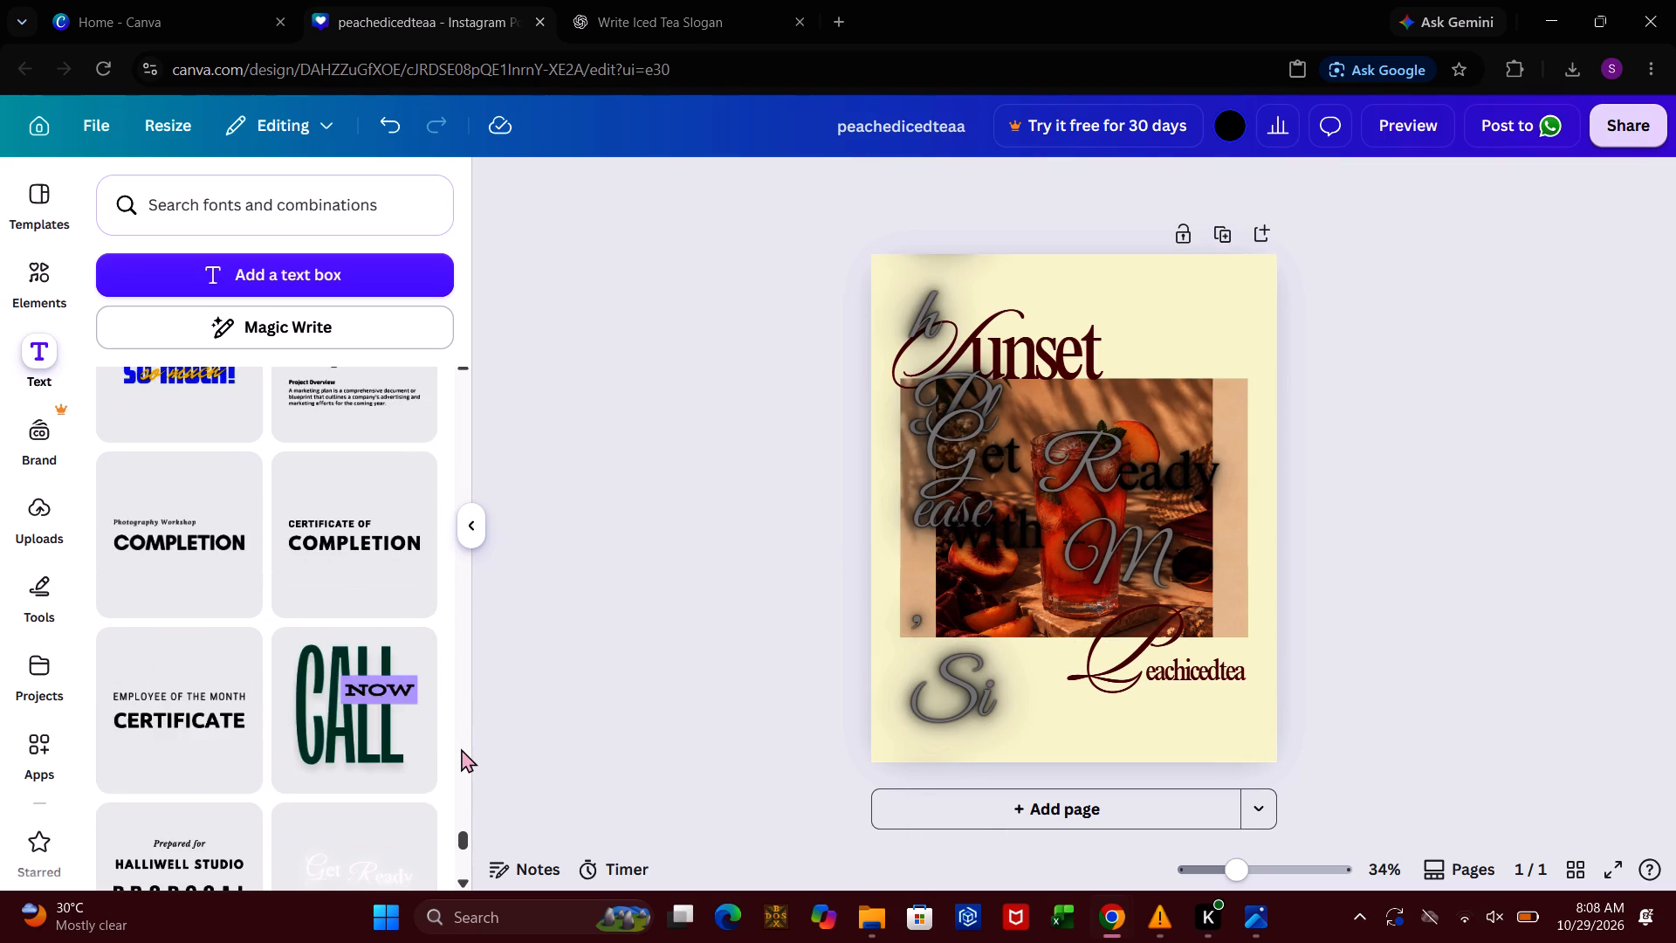
click(461, 748)
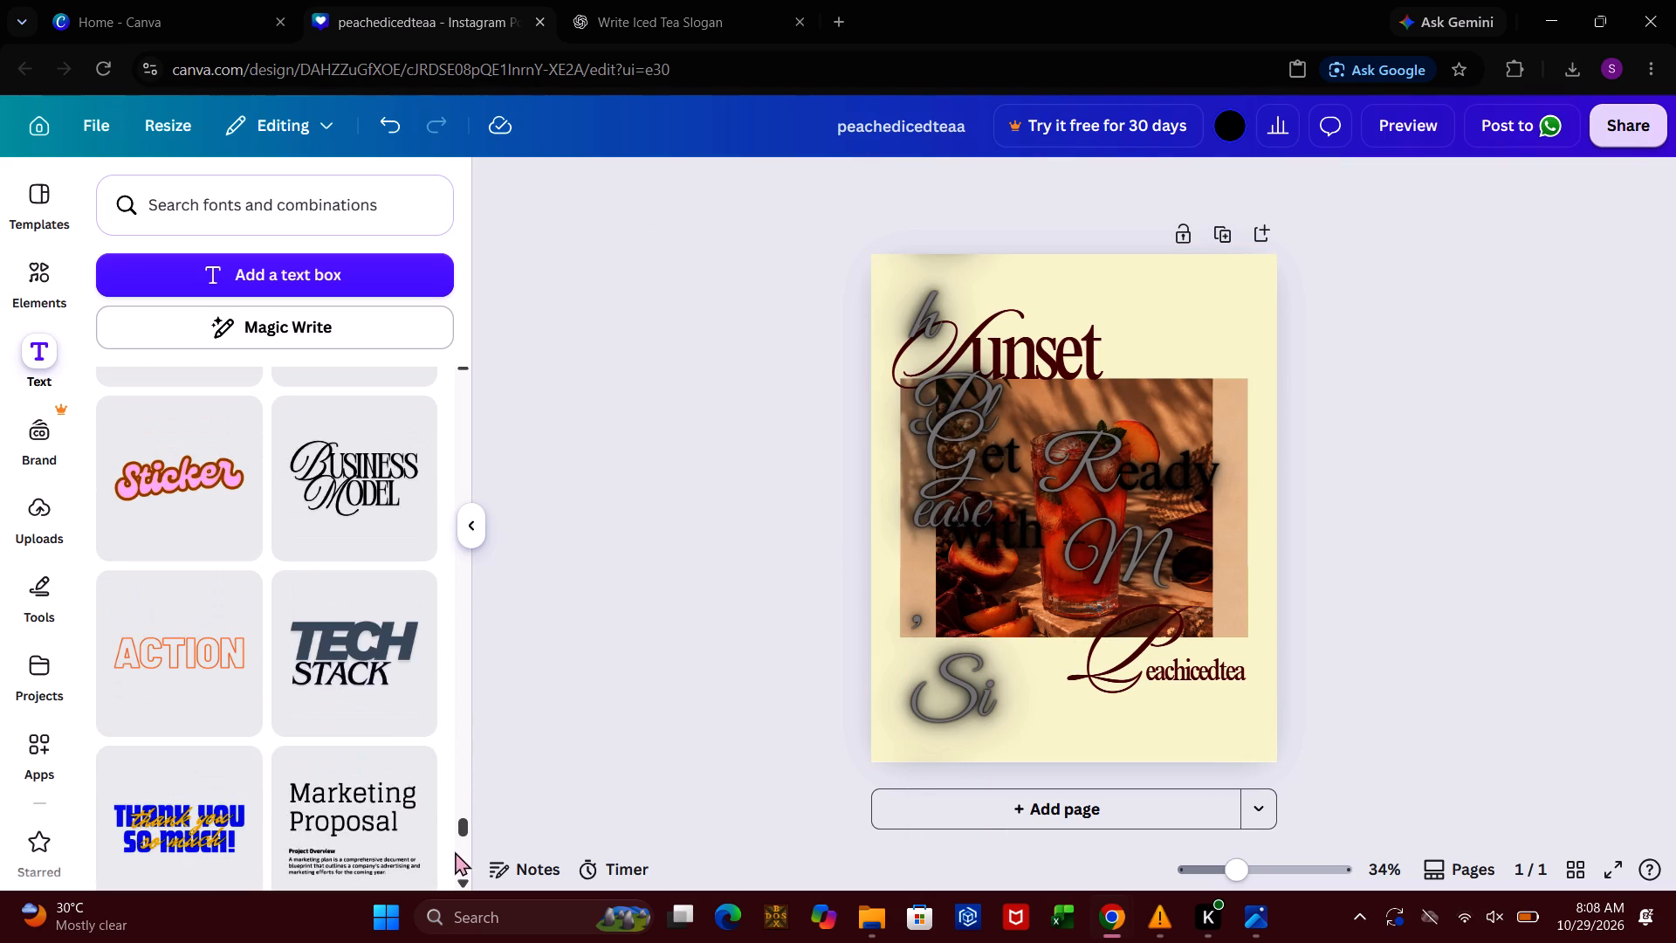
click(467, 846)
double_click(467, 846)
drag(467, 846, 460, 859)
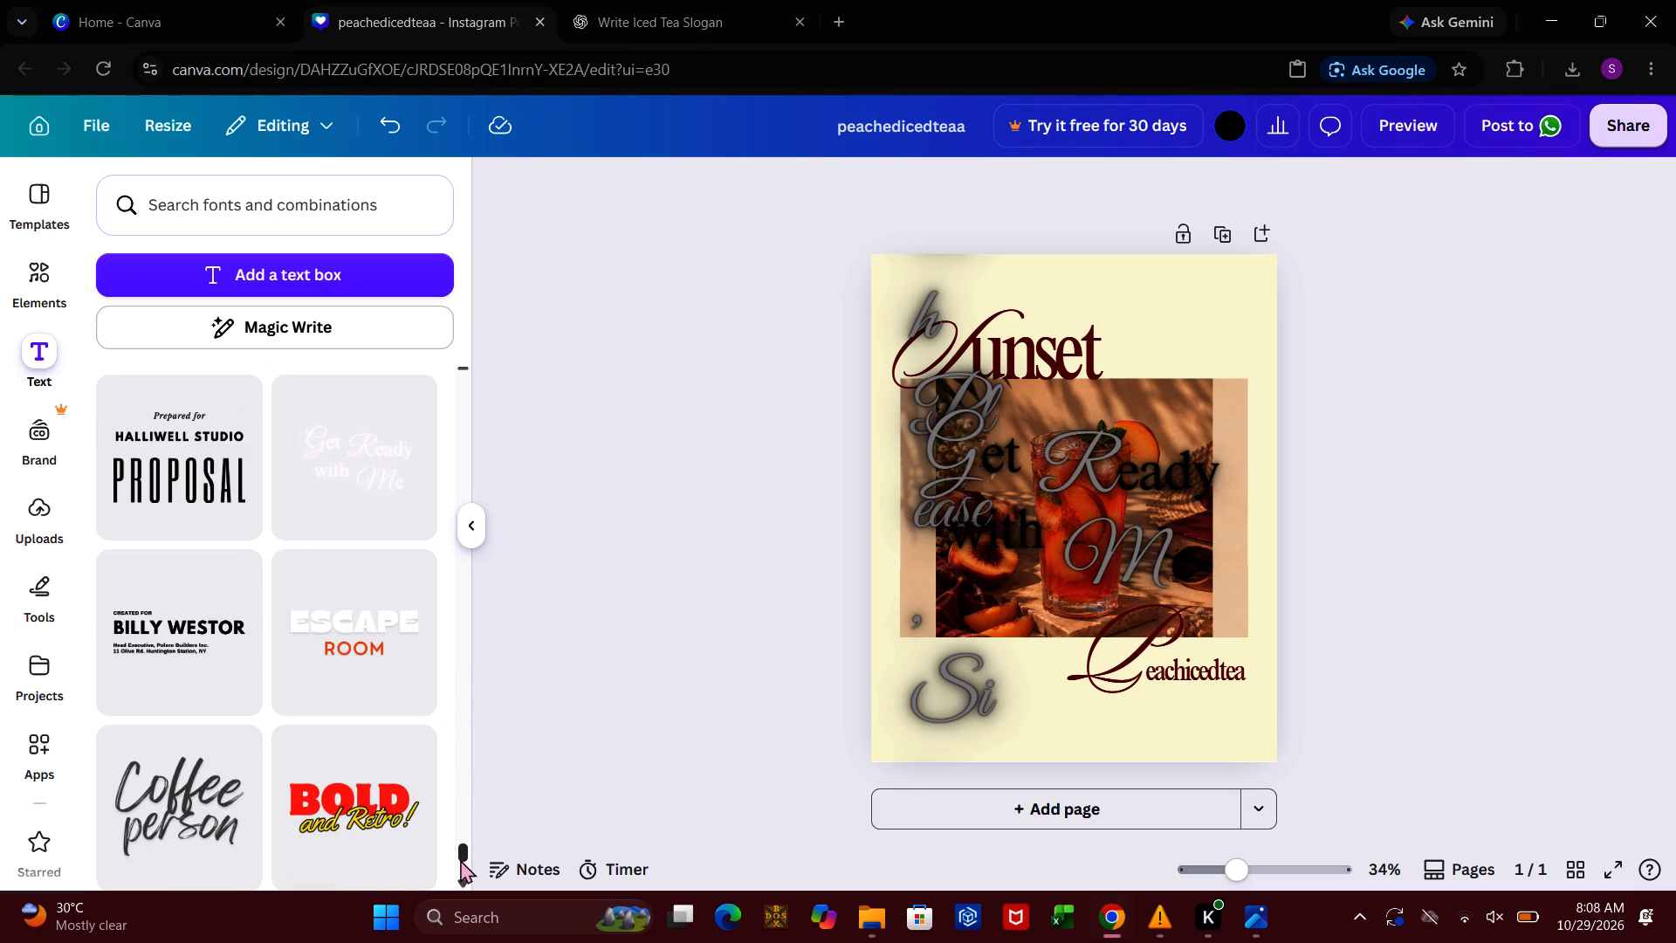
click(460, 859)
drag(460, 859, 457, 881)
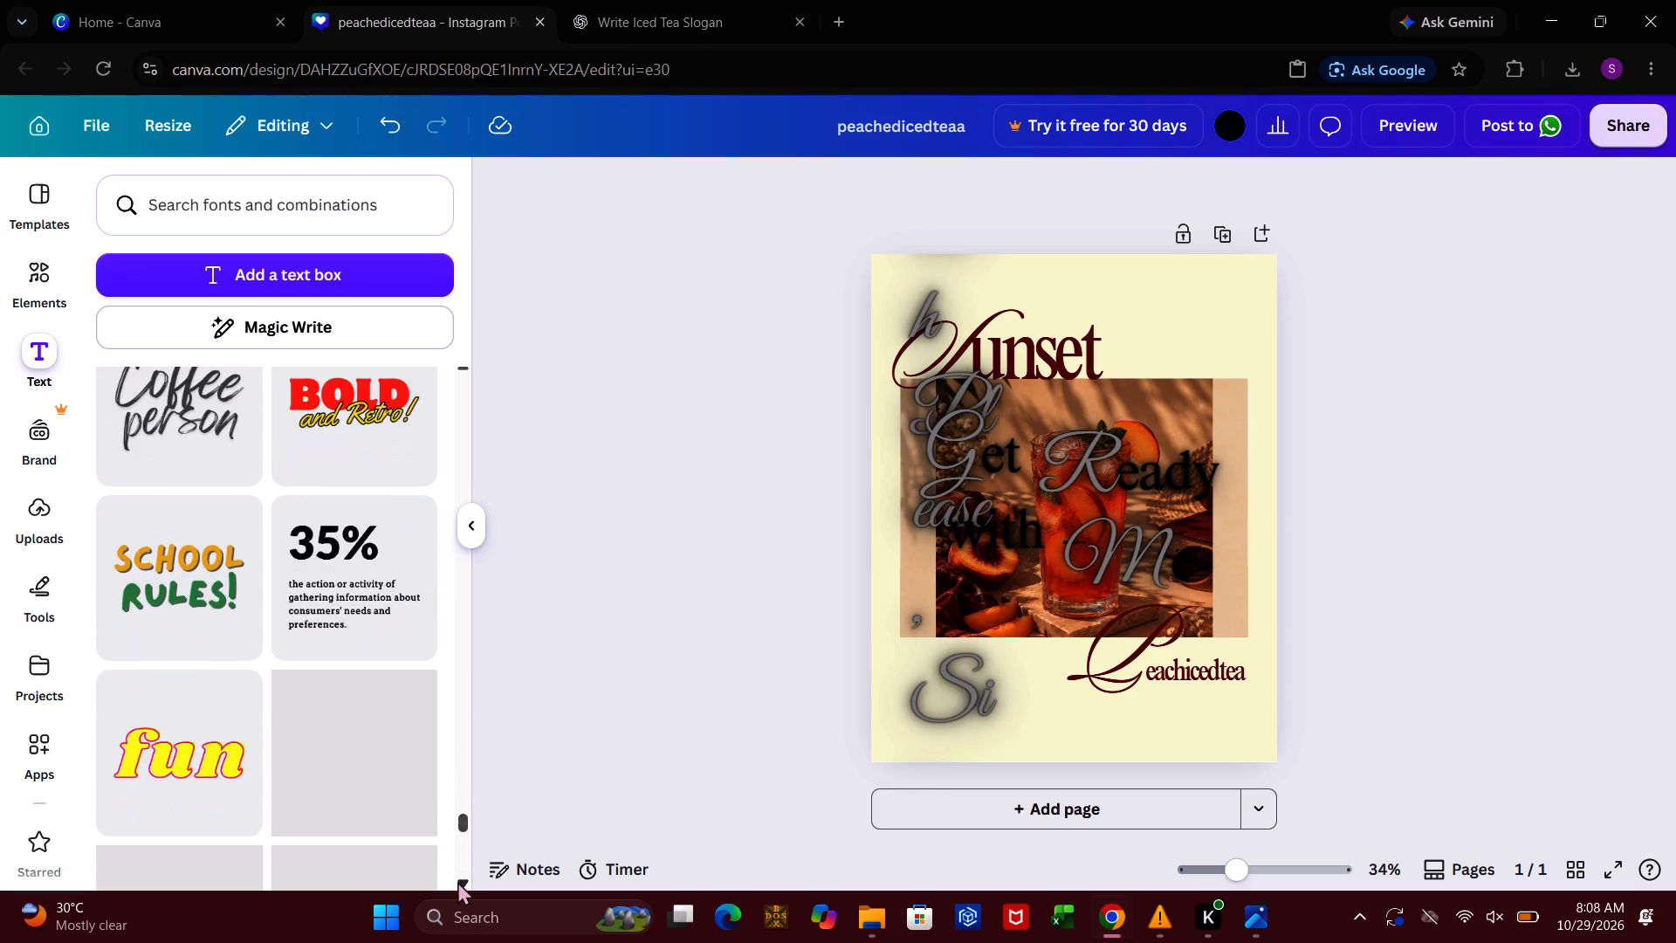
click(457, 881)
click(457, 881)
triple_click(457, 881)
triple_click(457, 881)
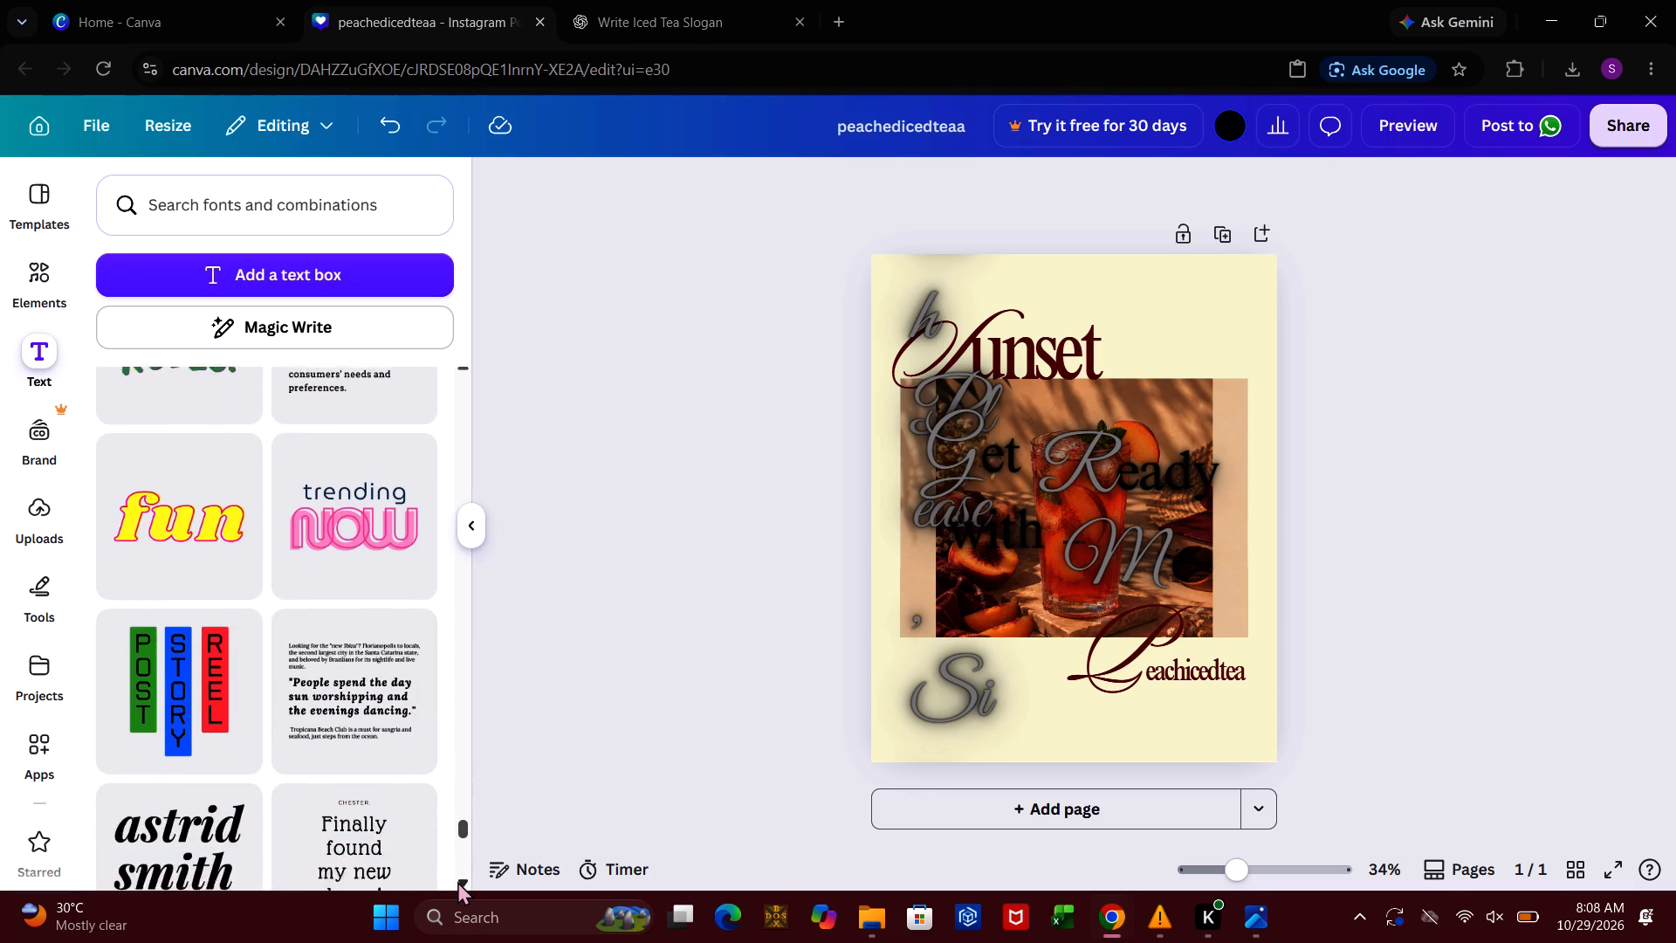
triple_click(457, 881)
click(457, 881)
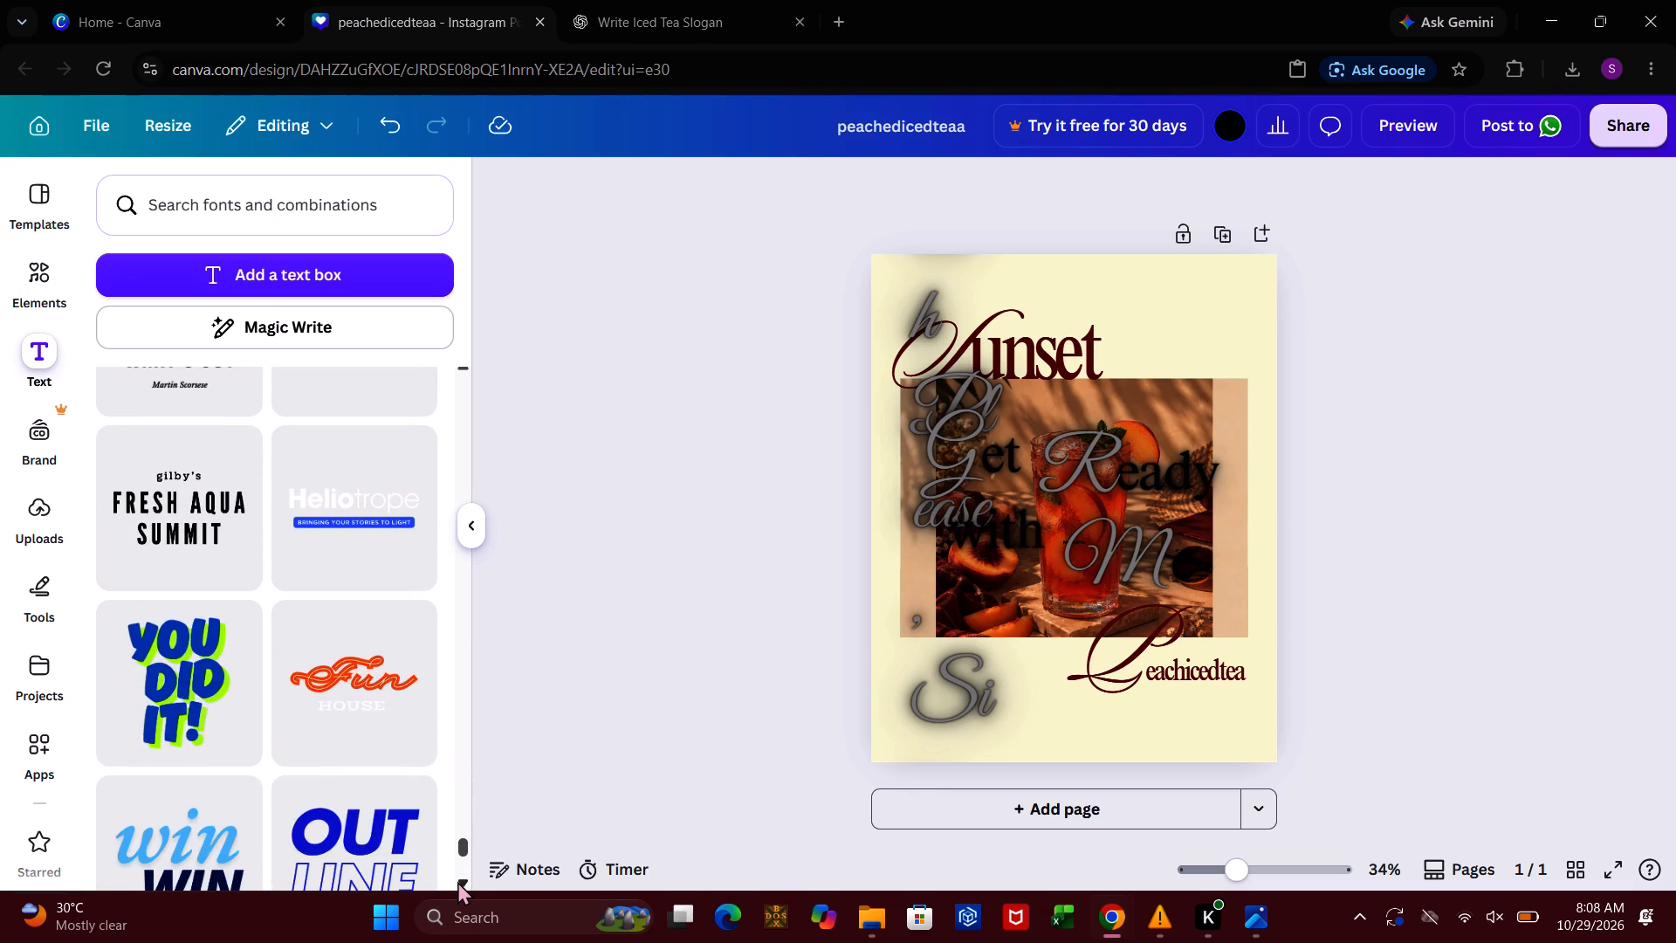
triple_click(457, 881)
triple_click(457, 881)
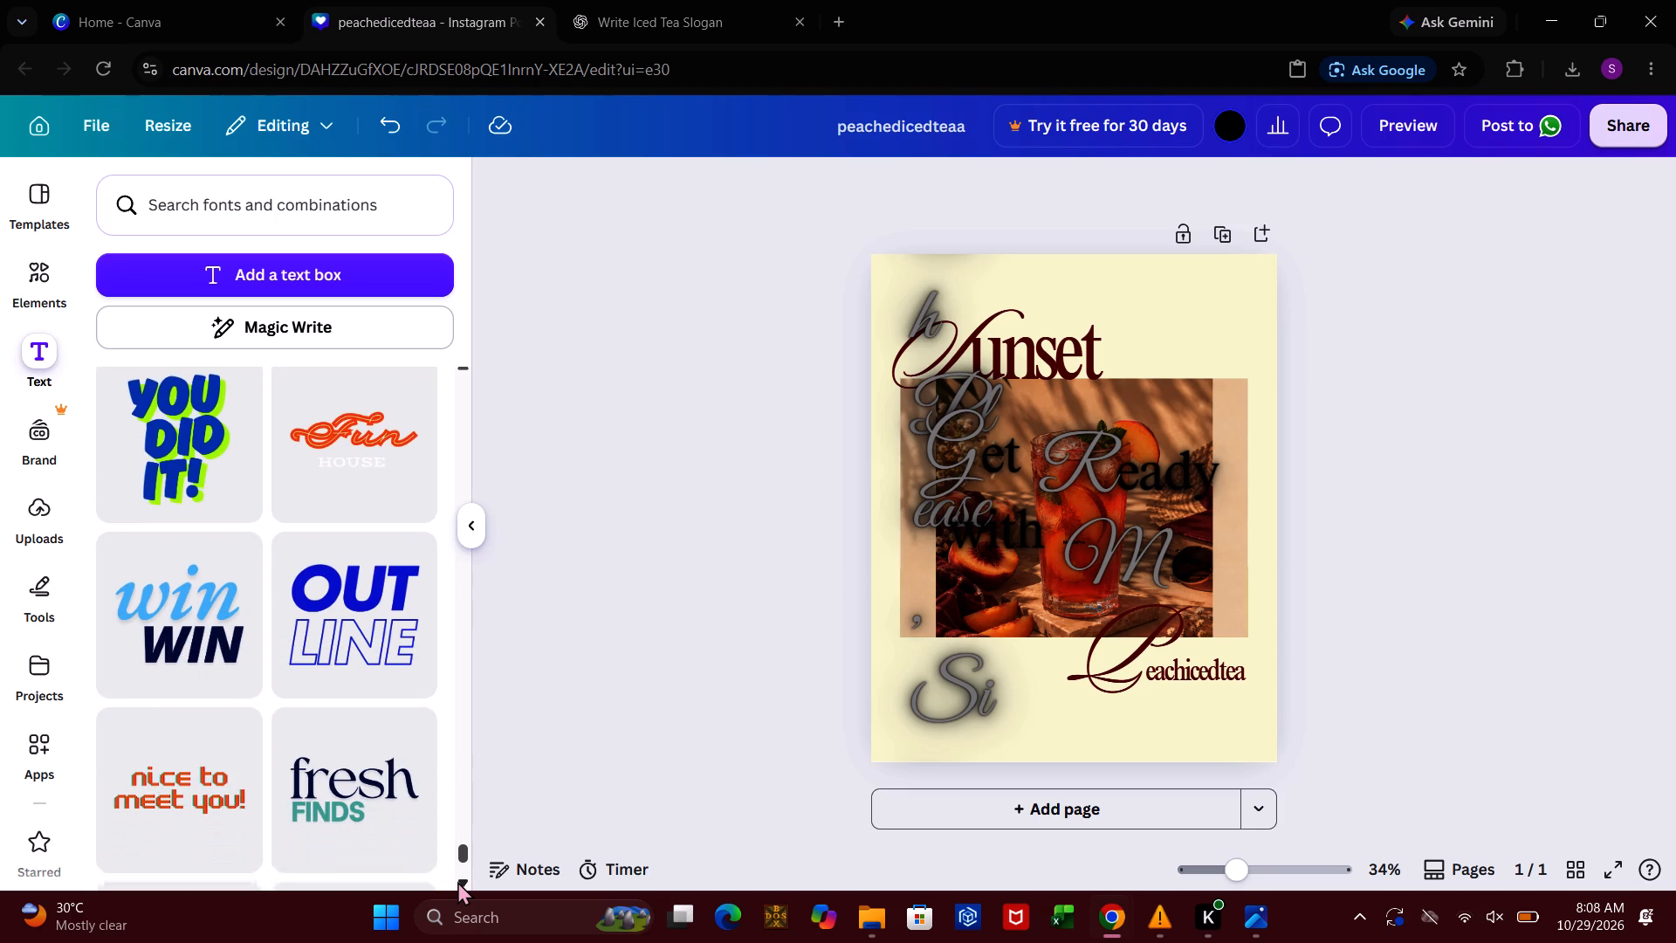
triple_click(457, 881)
double_click(457, 881)
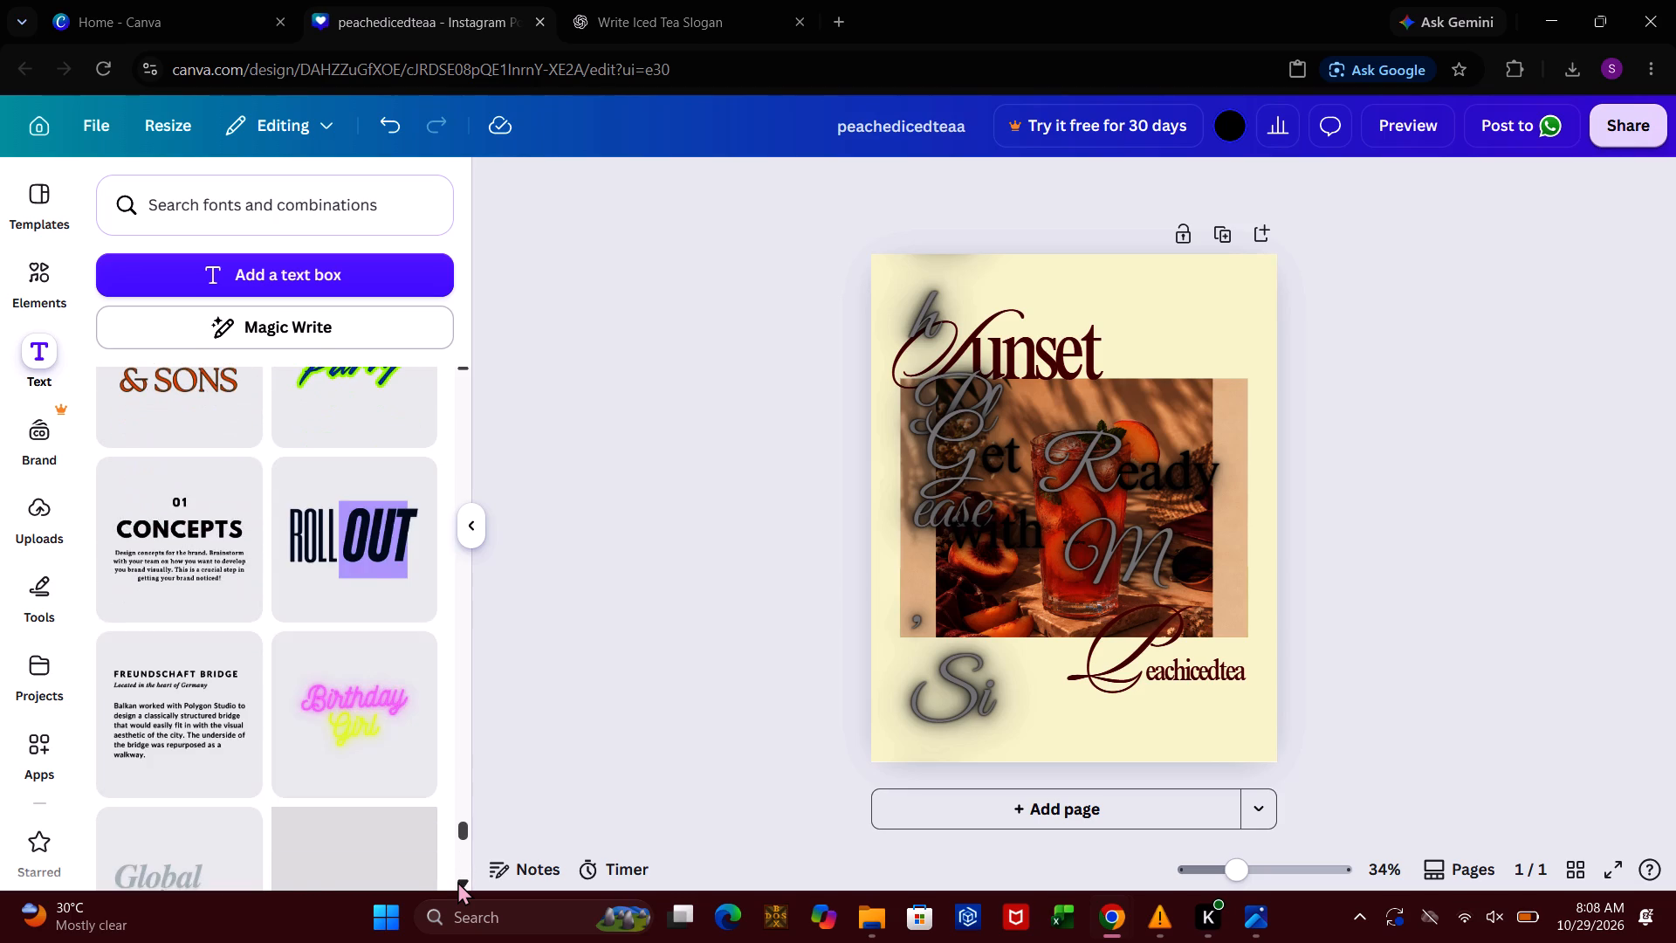
triple_click(457, 881)
triple_click(457, 881)
double_click(457, 881)
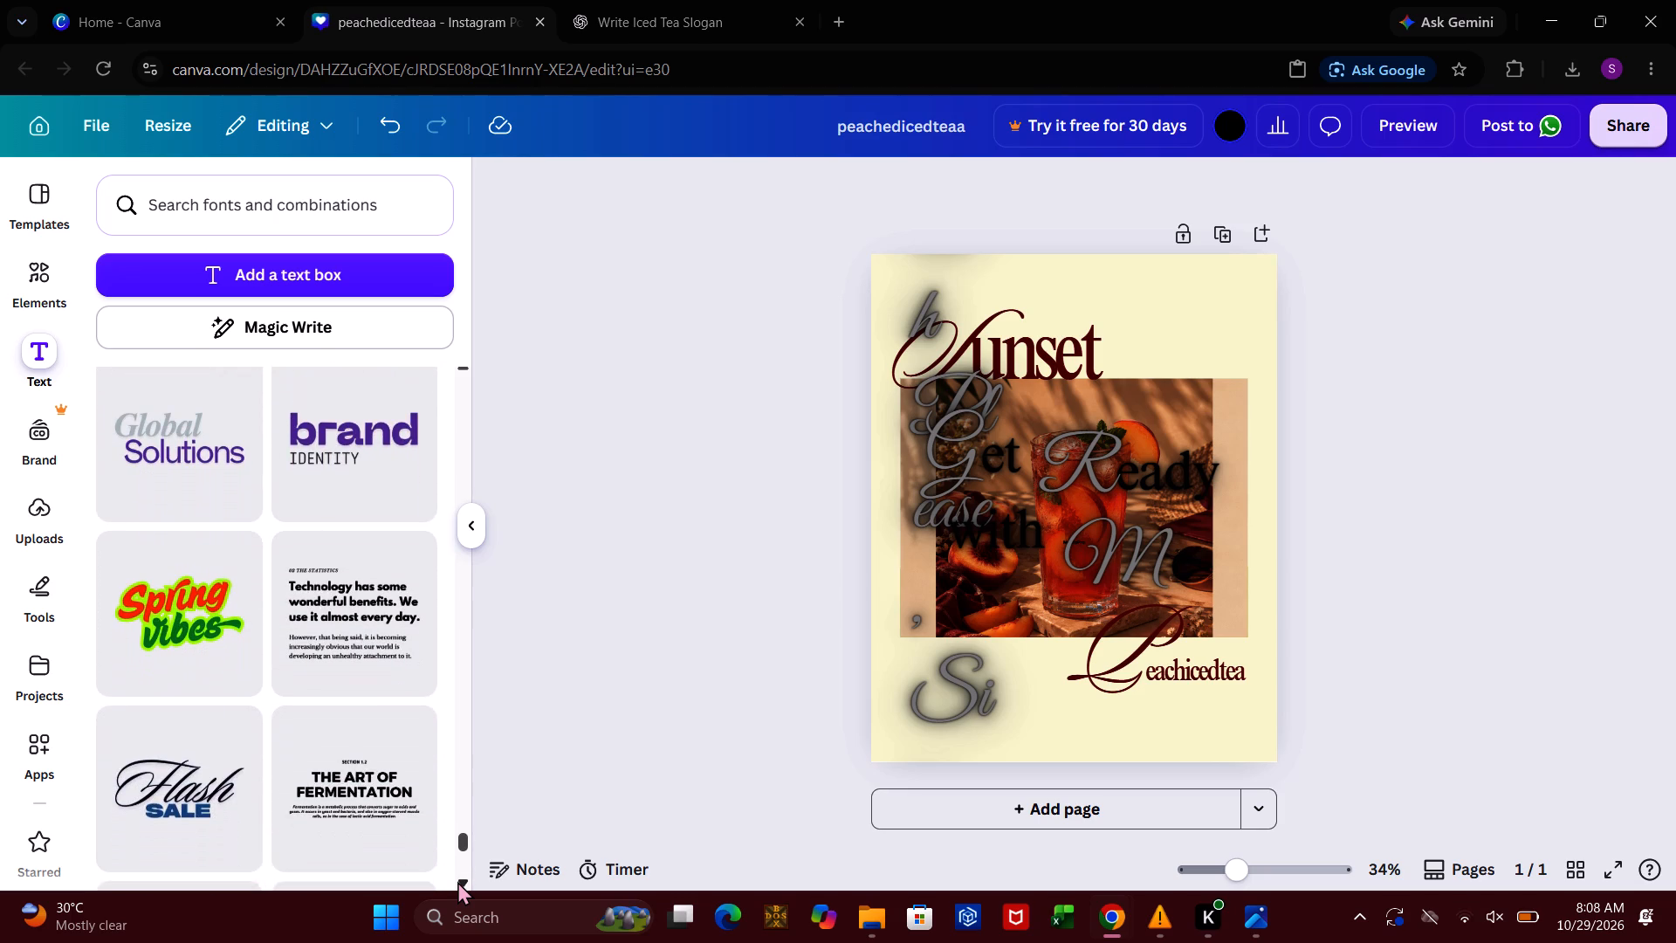
click(457, 881)
triple_click(457, 881)
triple_click(457, 881)
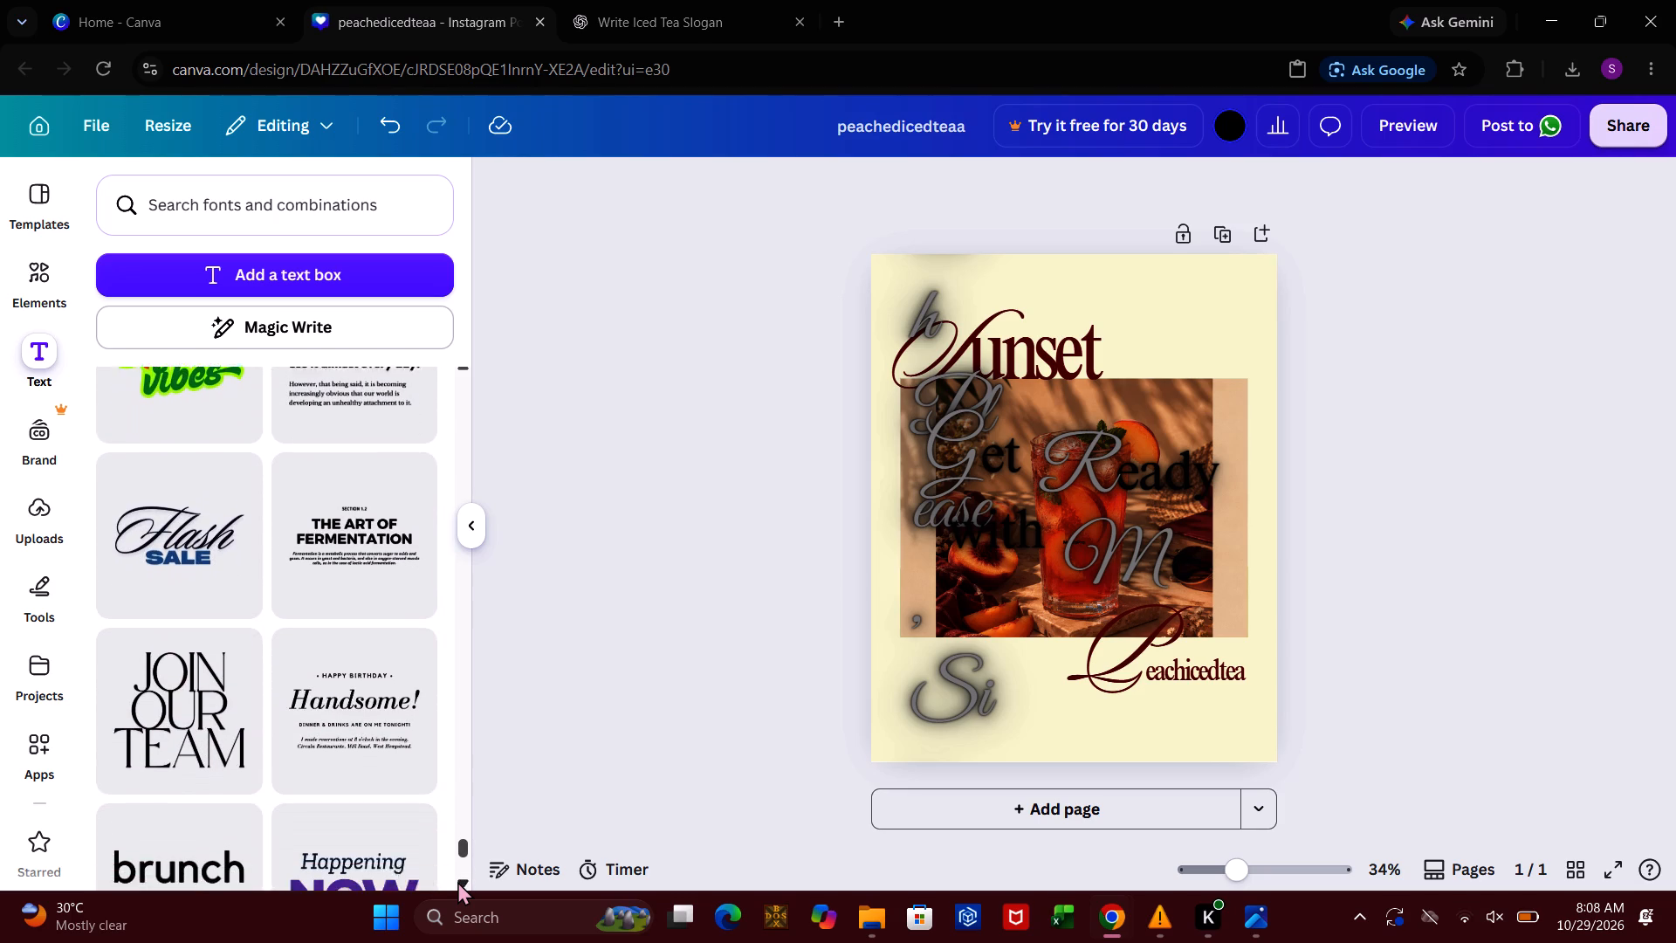
triple_click(457, 881)
triple_click(457, 881)
click(457, 881)
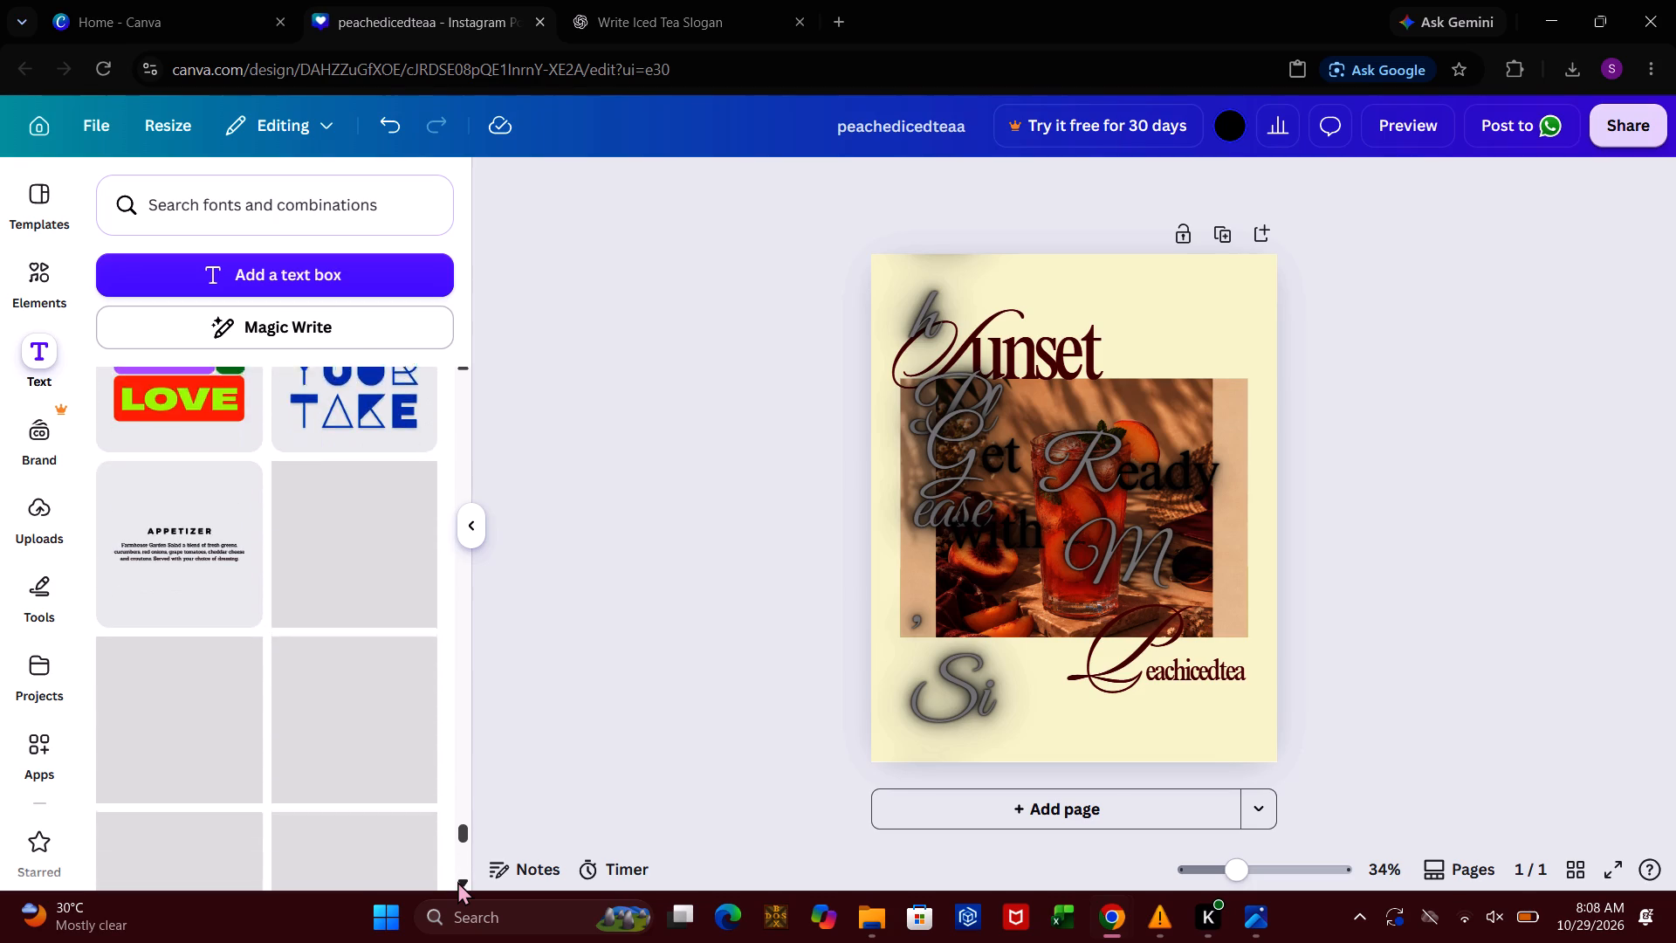
triple_click(457, 881)
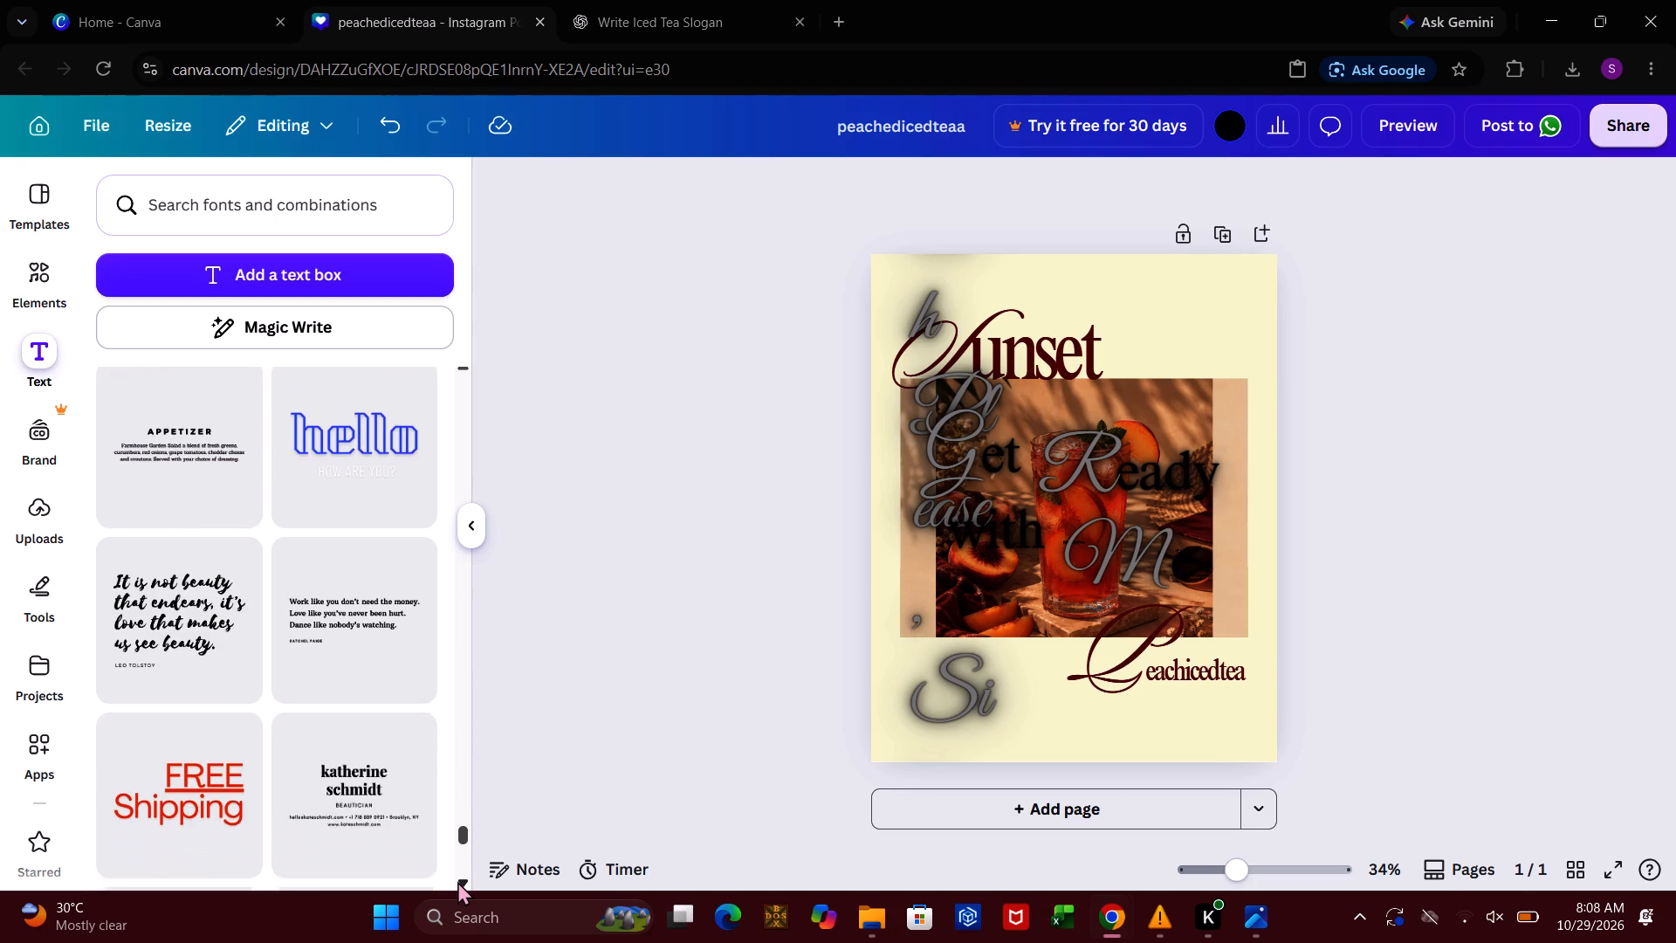
triple_click(457, 881)
triple_click(457, 881)
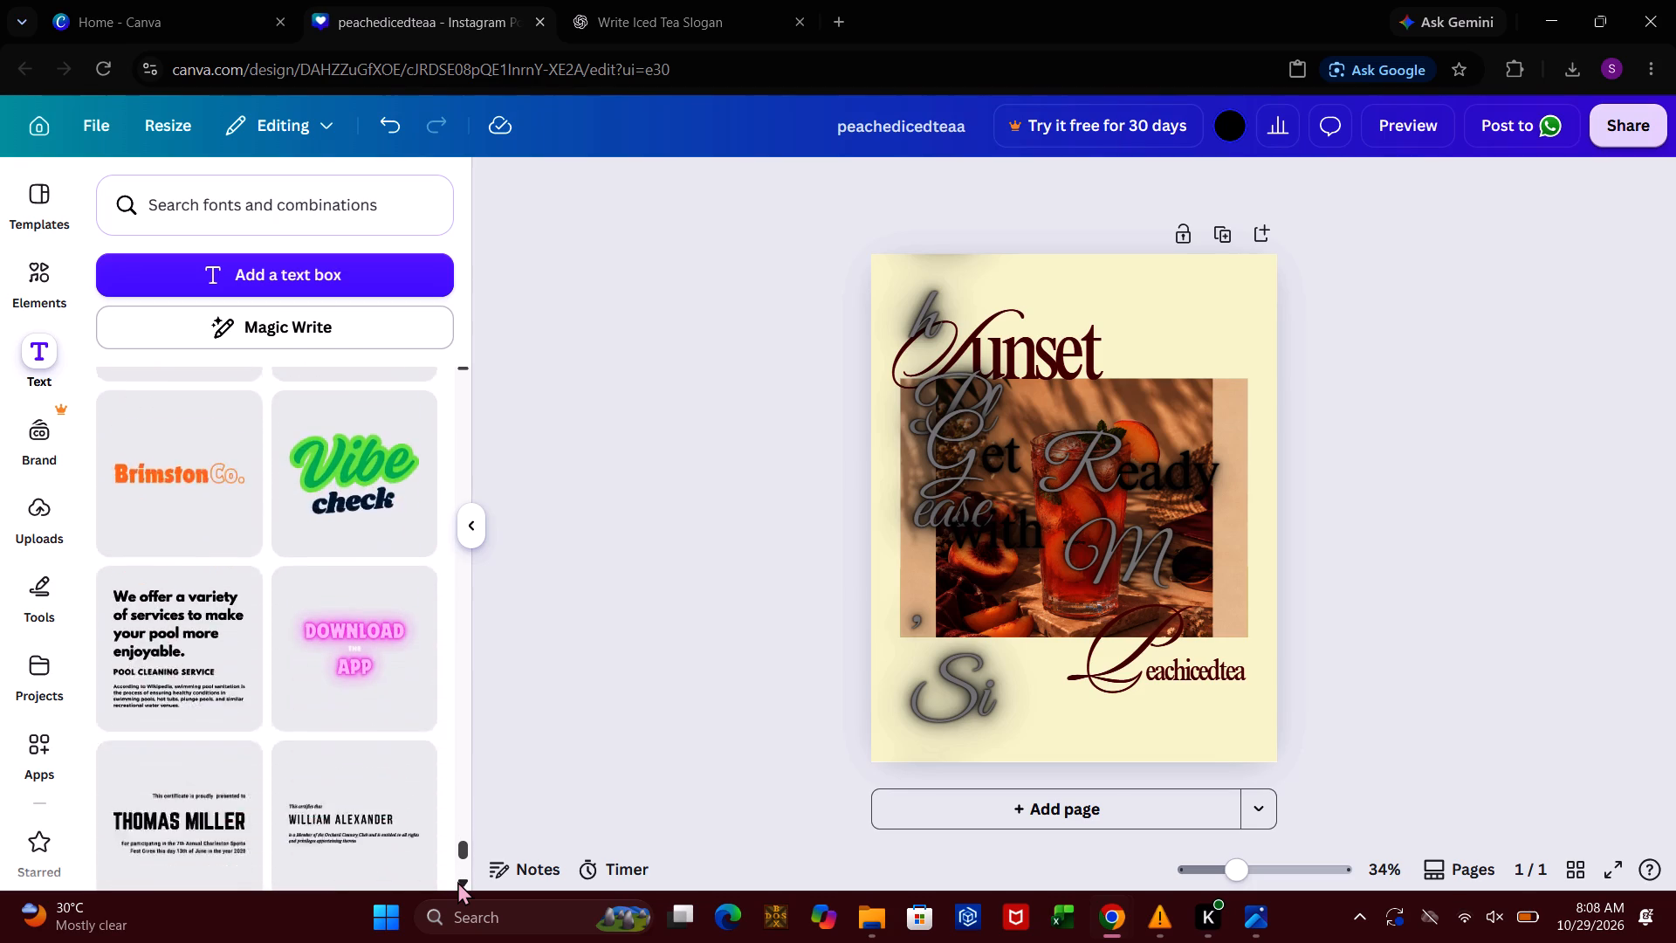
triple_click(457, 881)
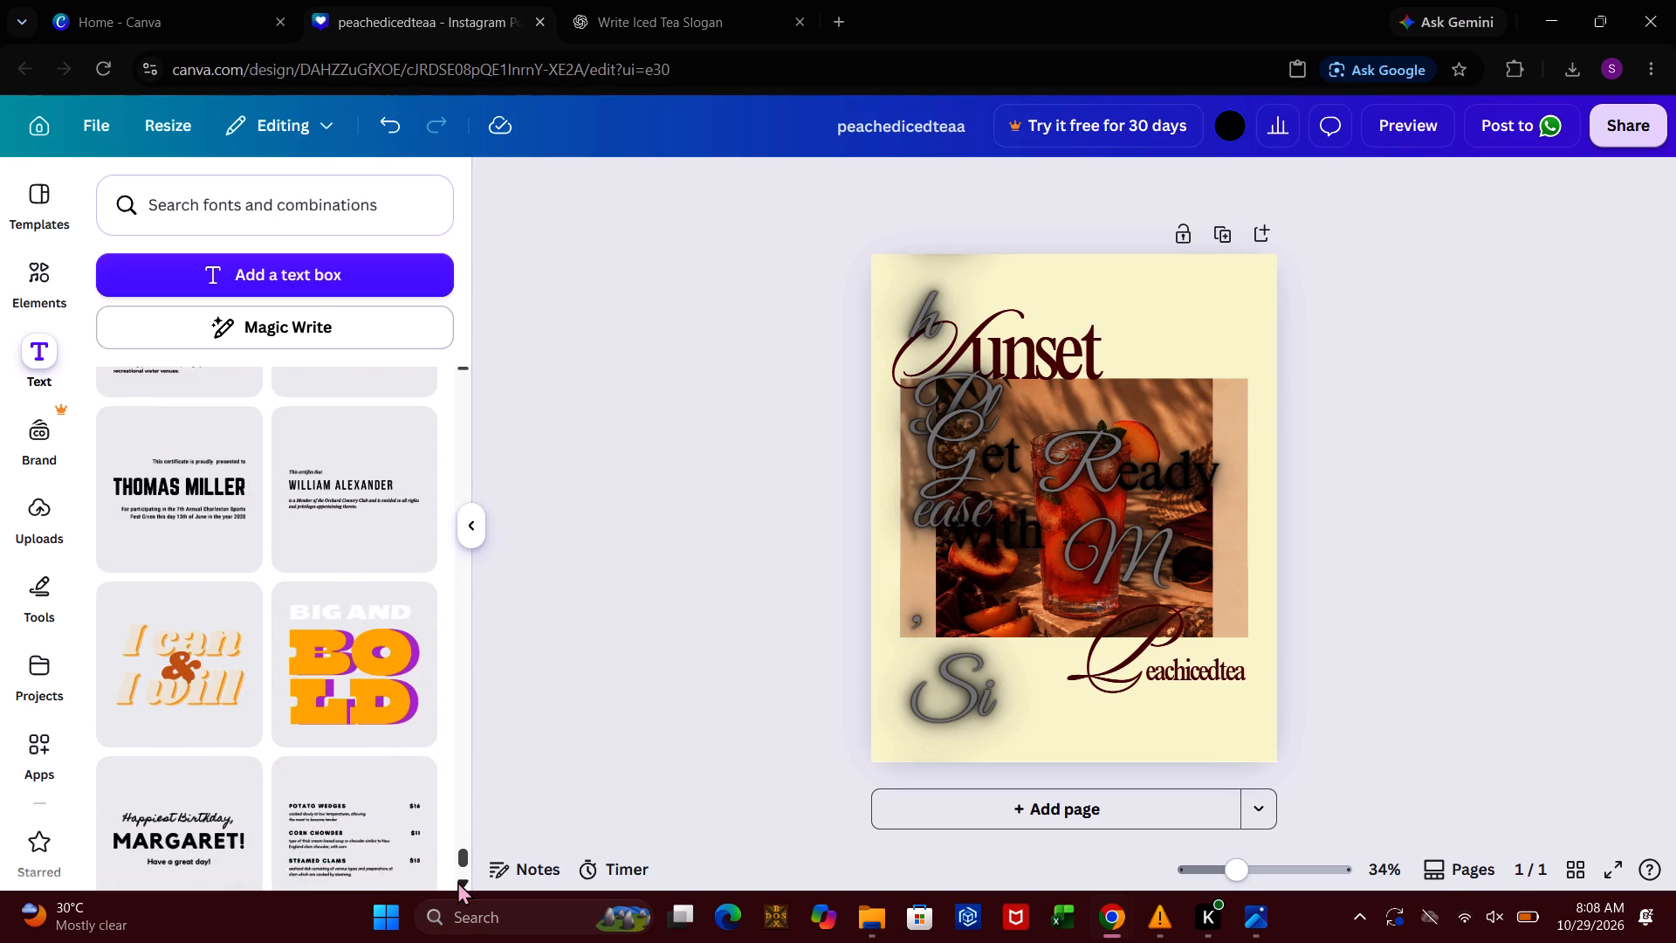
click(457, 881)
triple_click(457, 881)
triple_click(457, 881)
triple_click(457, 881)
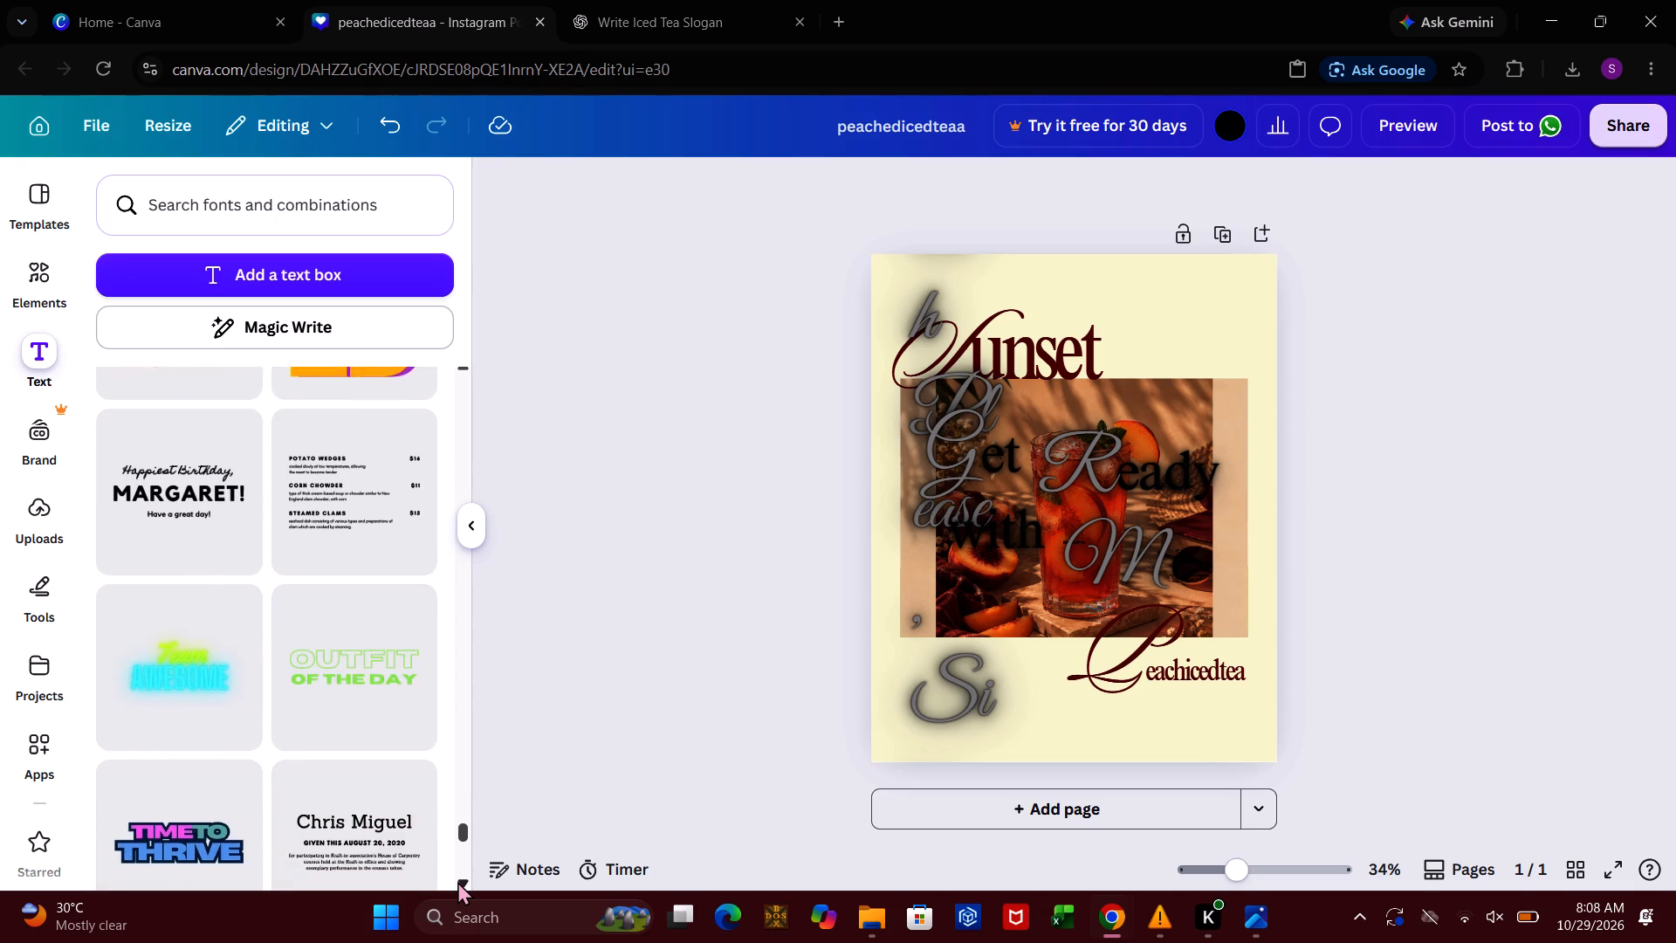
triple_click(457, 881)
double_click(457, 881)
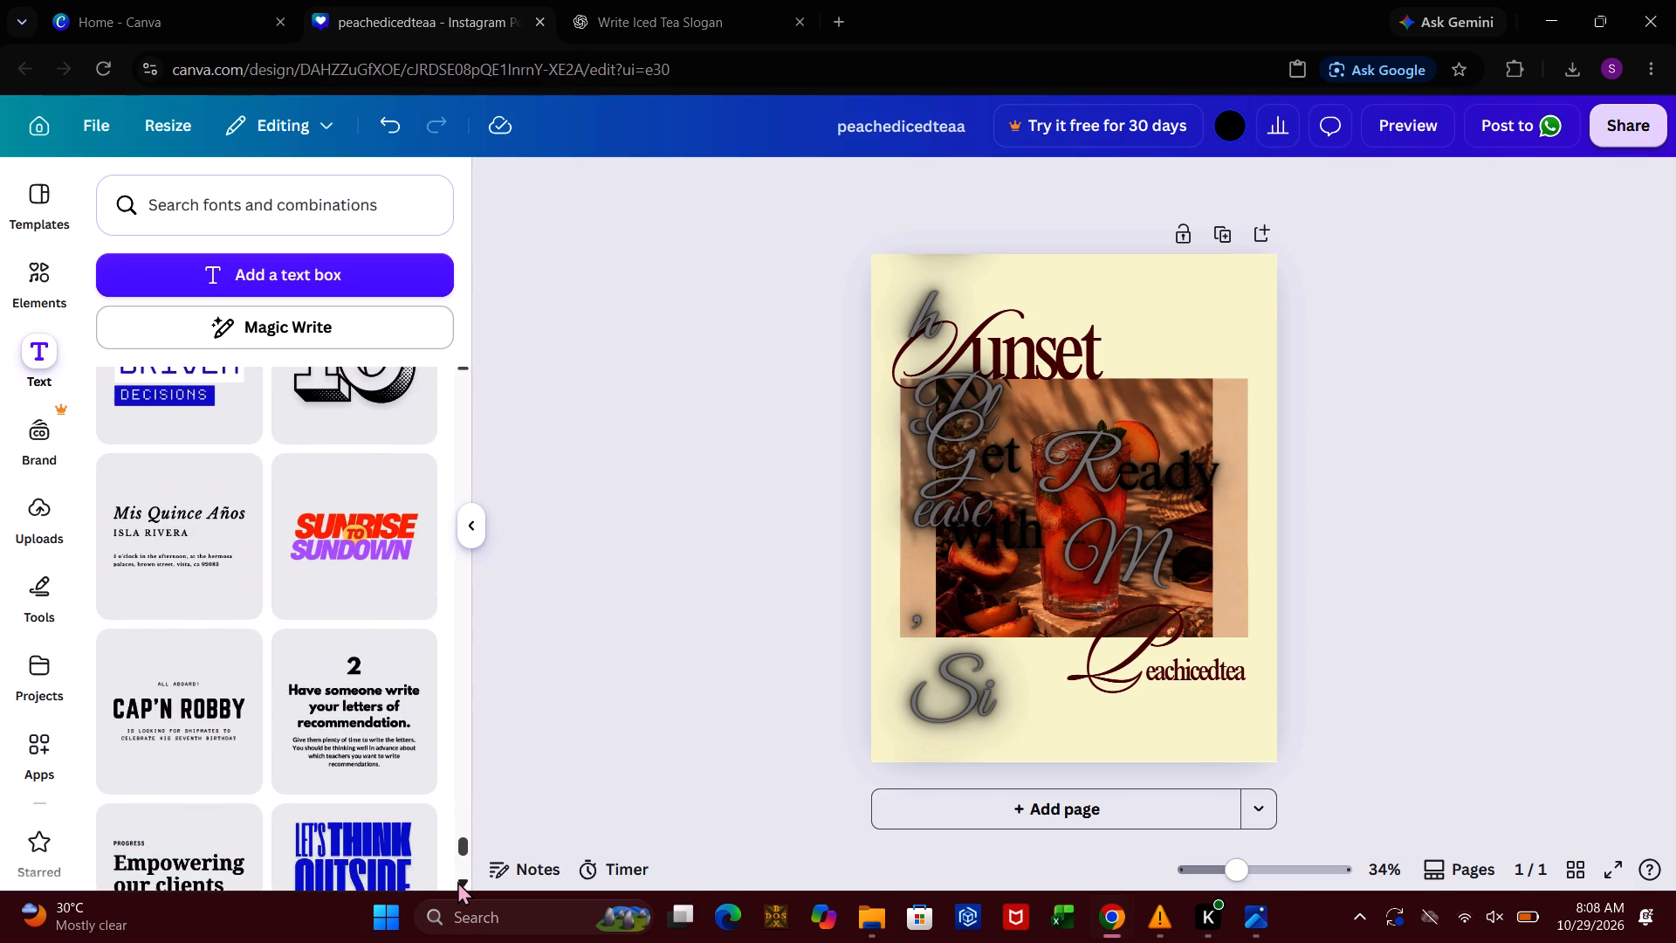
triple_click(457, 881)
triple_click(457, 881)
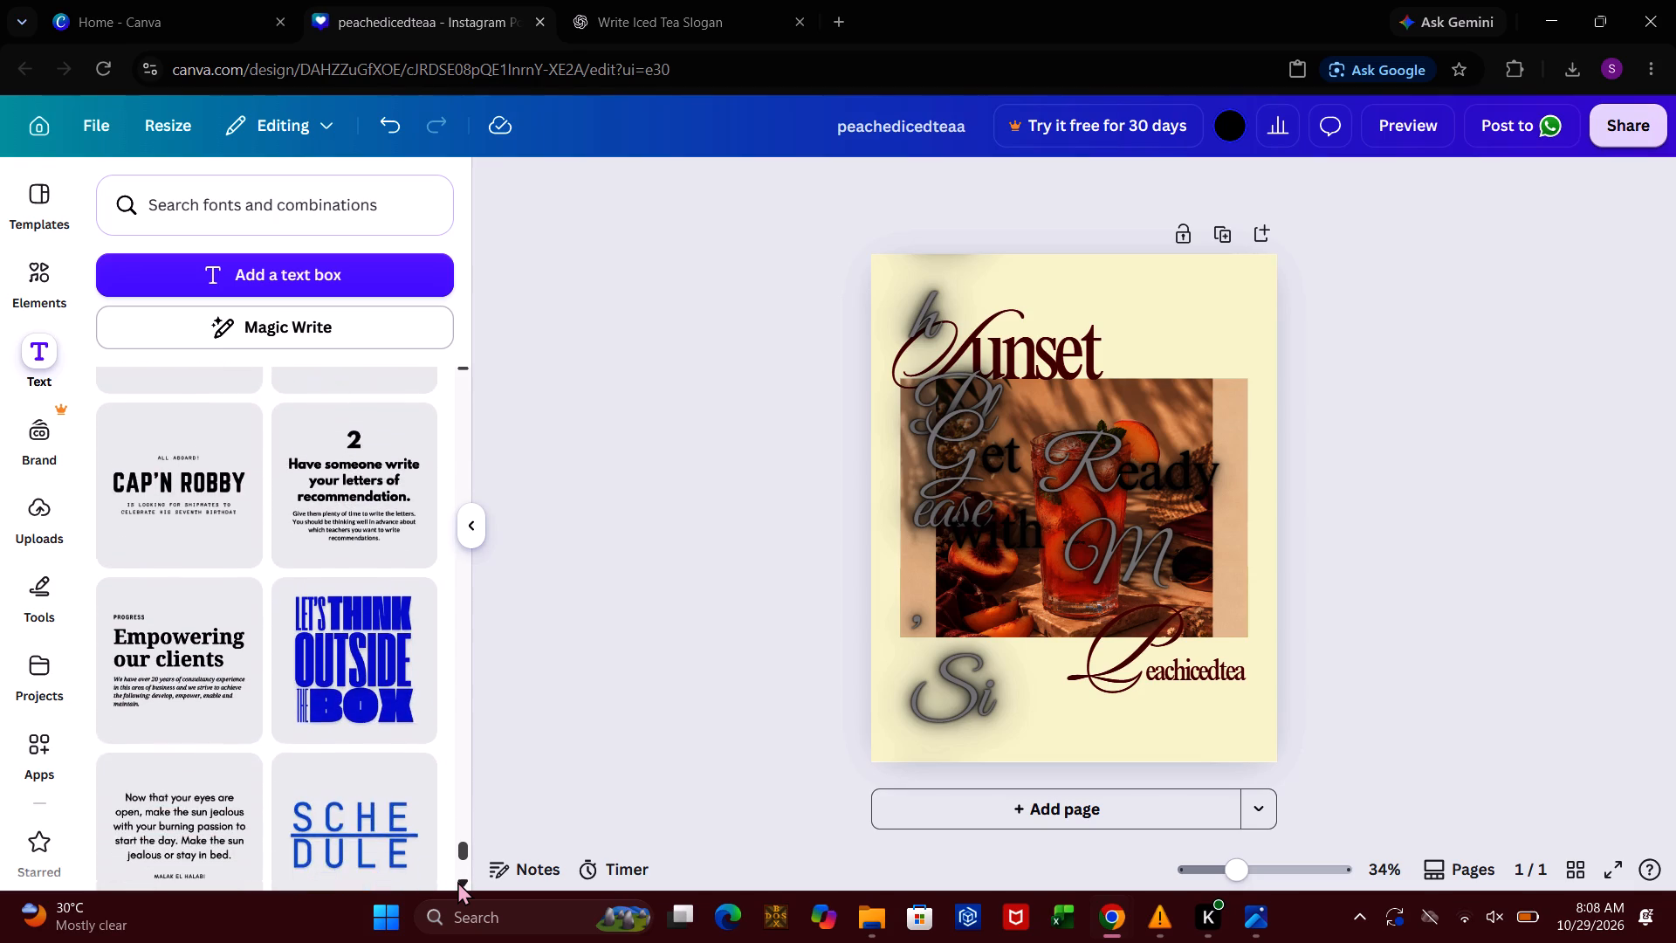
triple_click(457, 881)
triple_click(457, 881)
triple_click(457, 881)
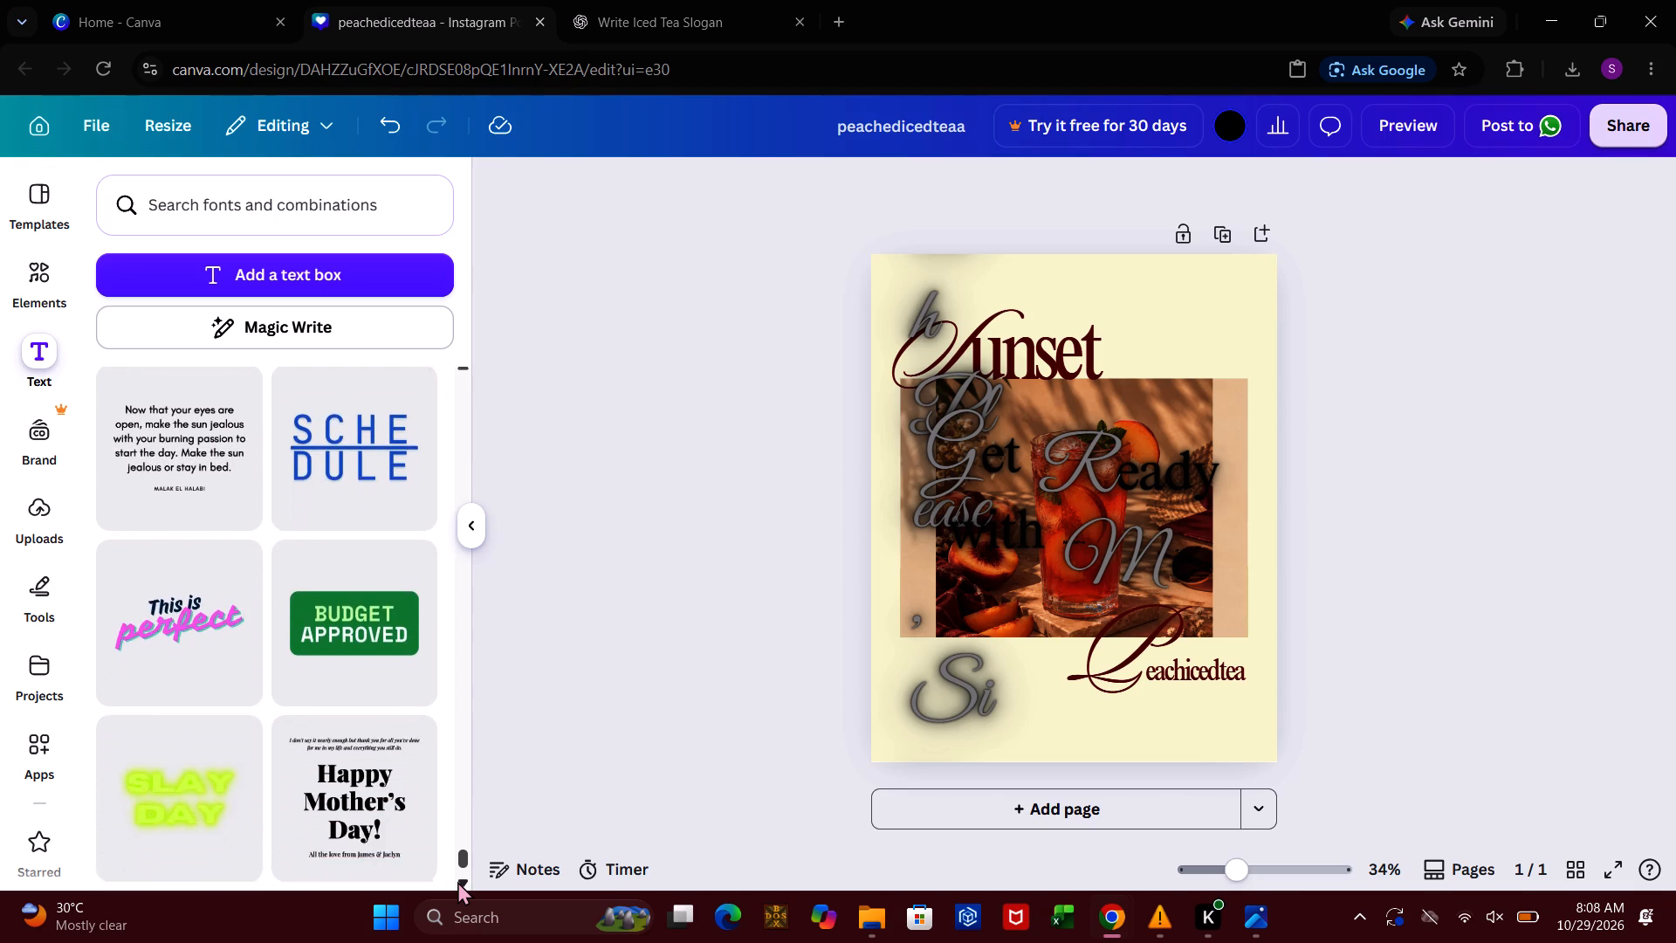
triple_click(457, 881)
triple_click(457, 881)
triple_click(457, 881)
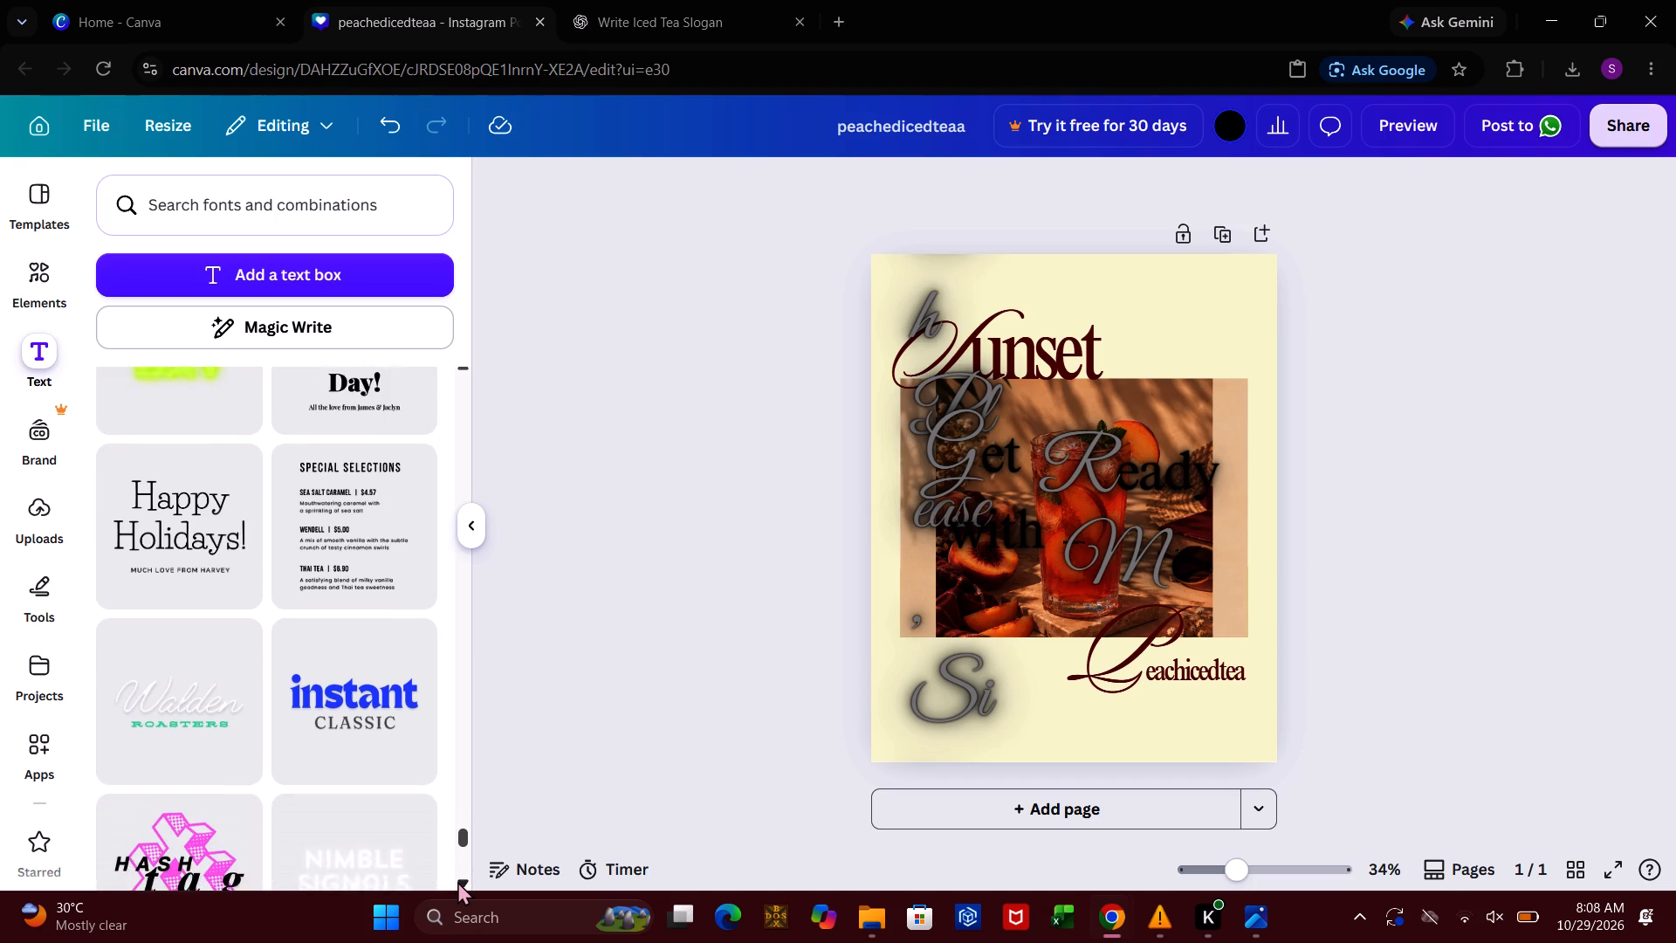
triple_click(457, 881)
triple_click(457, 881)
triple_click(457, 881)
triple_click(457, 881)
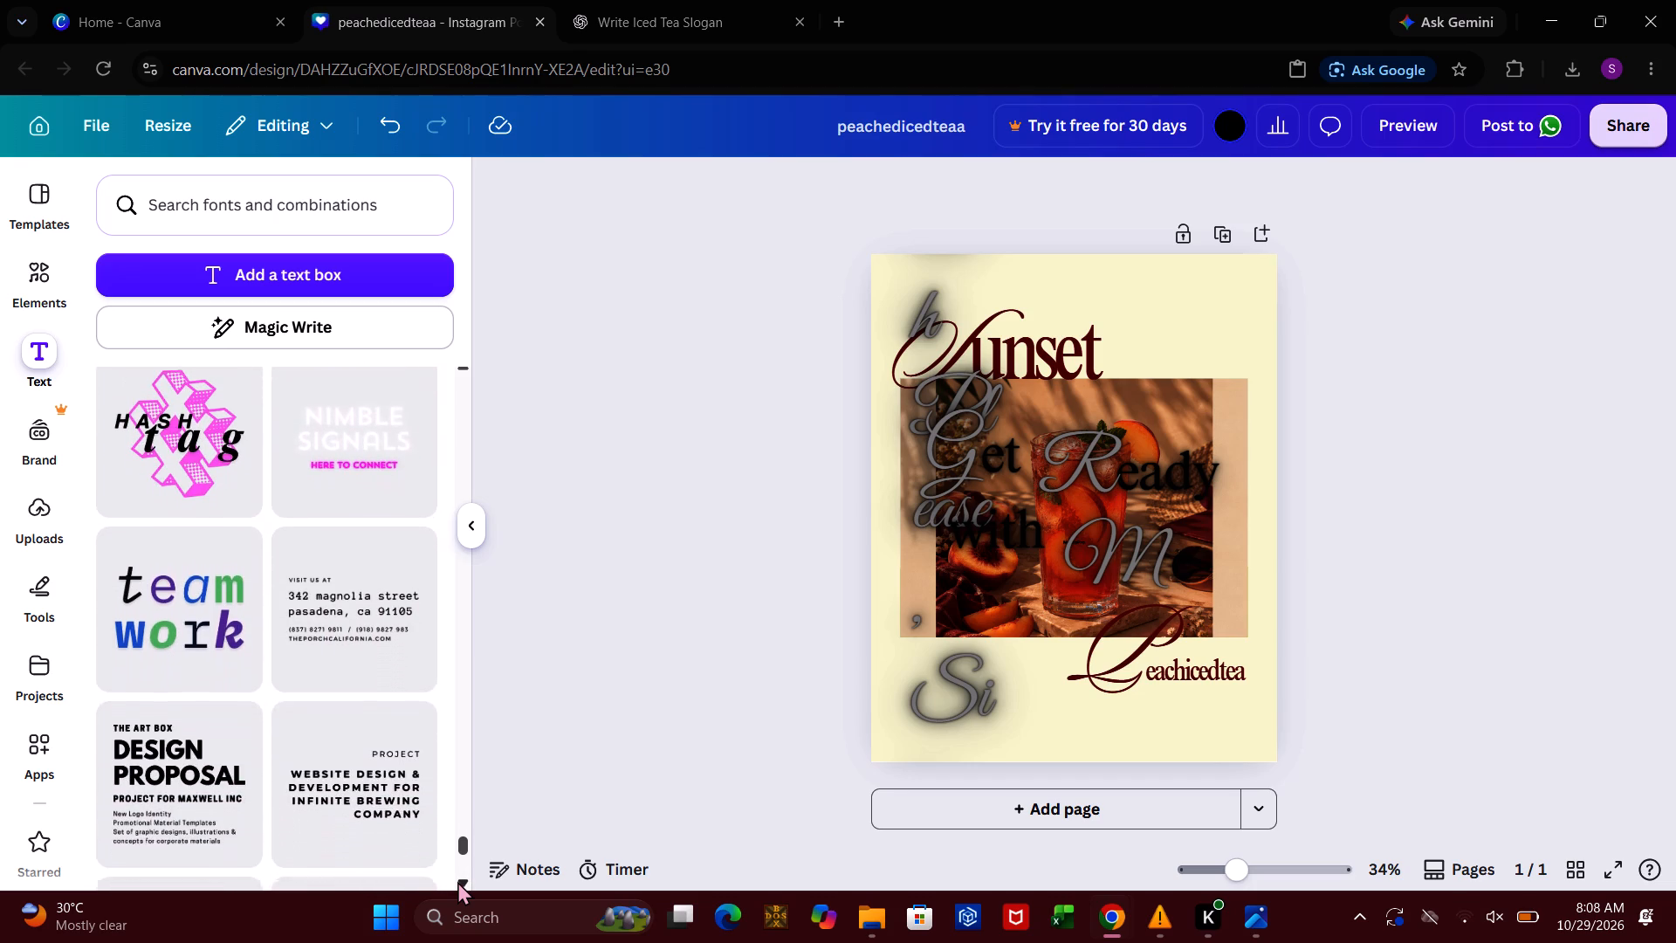
triple_click(457, 881)
triple_click(457, 881)
triple_click(457, 881)
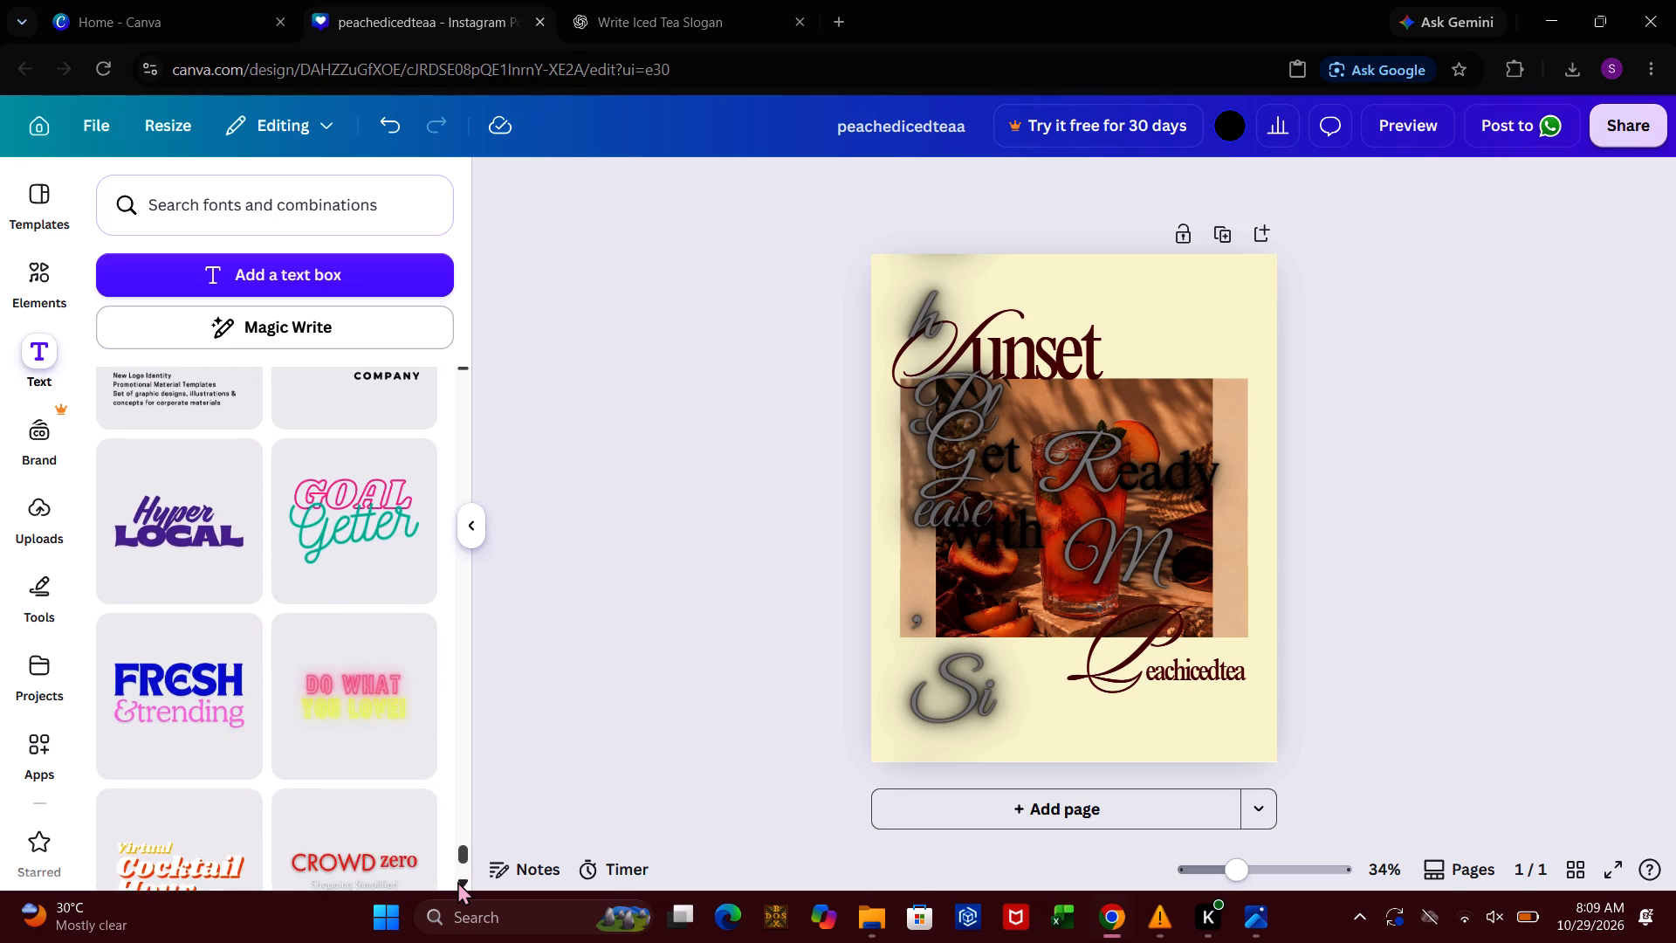
triple_click(457, 881)
triple_click(457, 881)
triple_click(457, 881)
triple_click(457, 881)
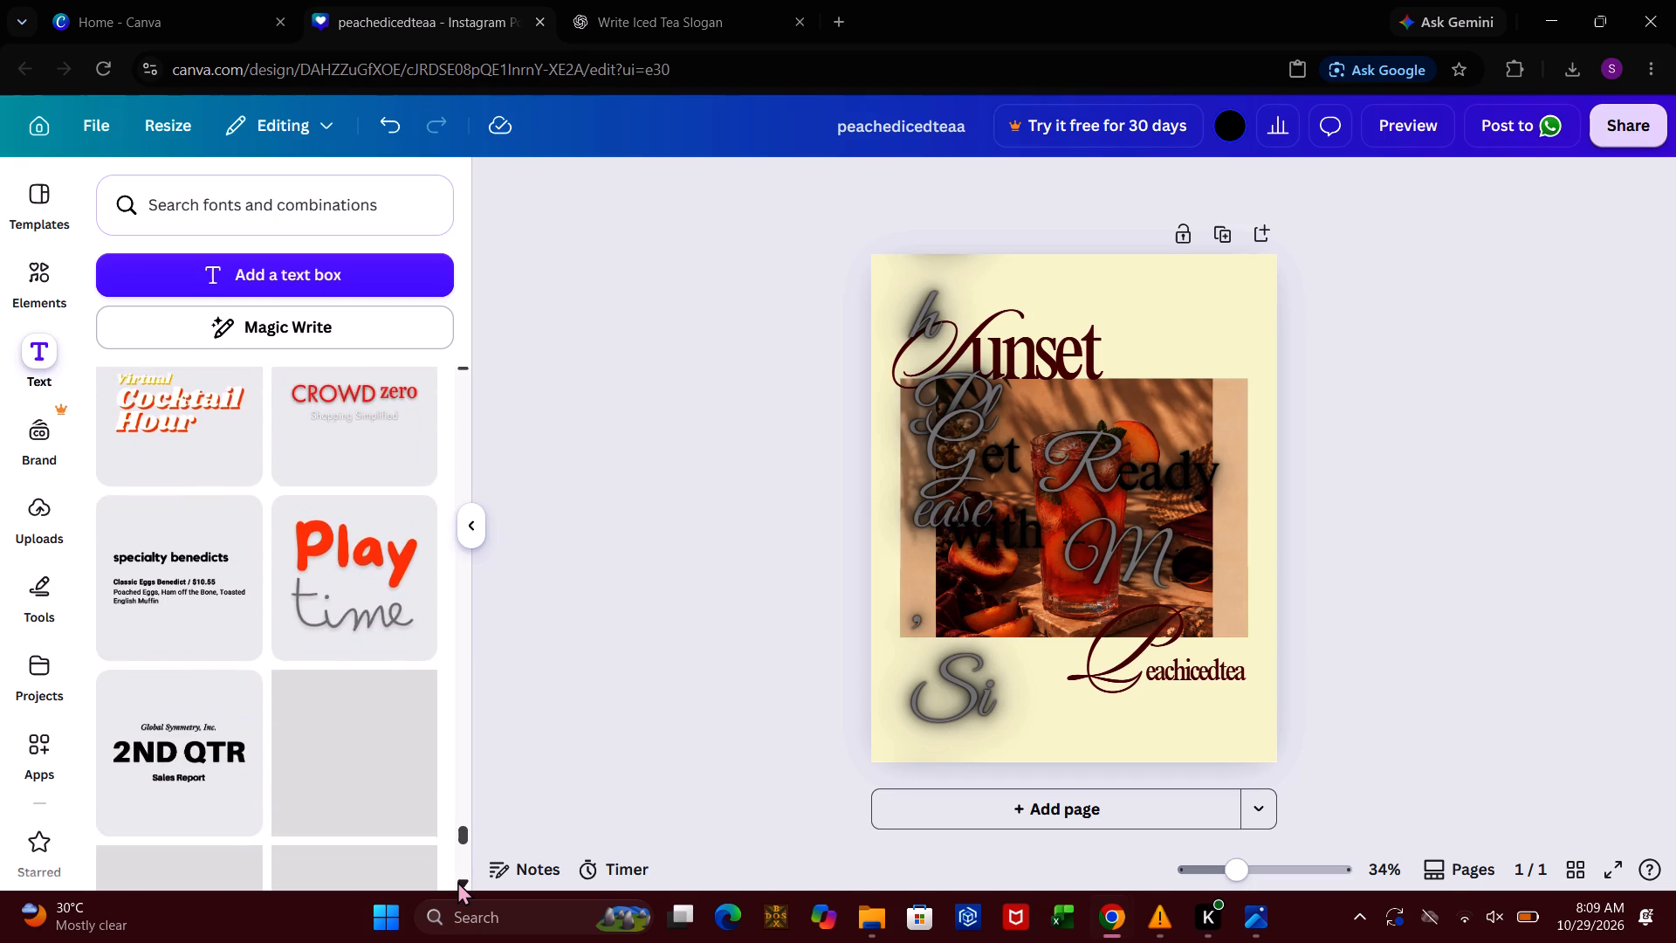
triple_click(457, 881)
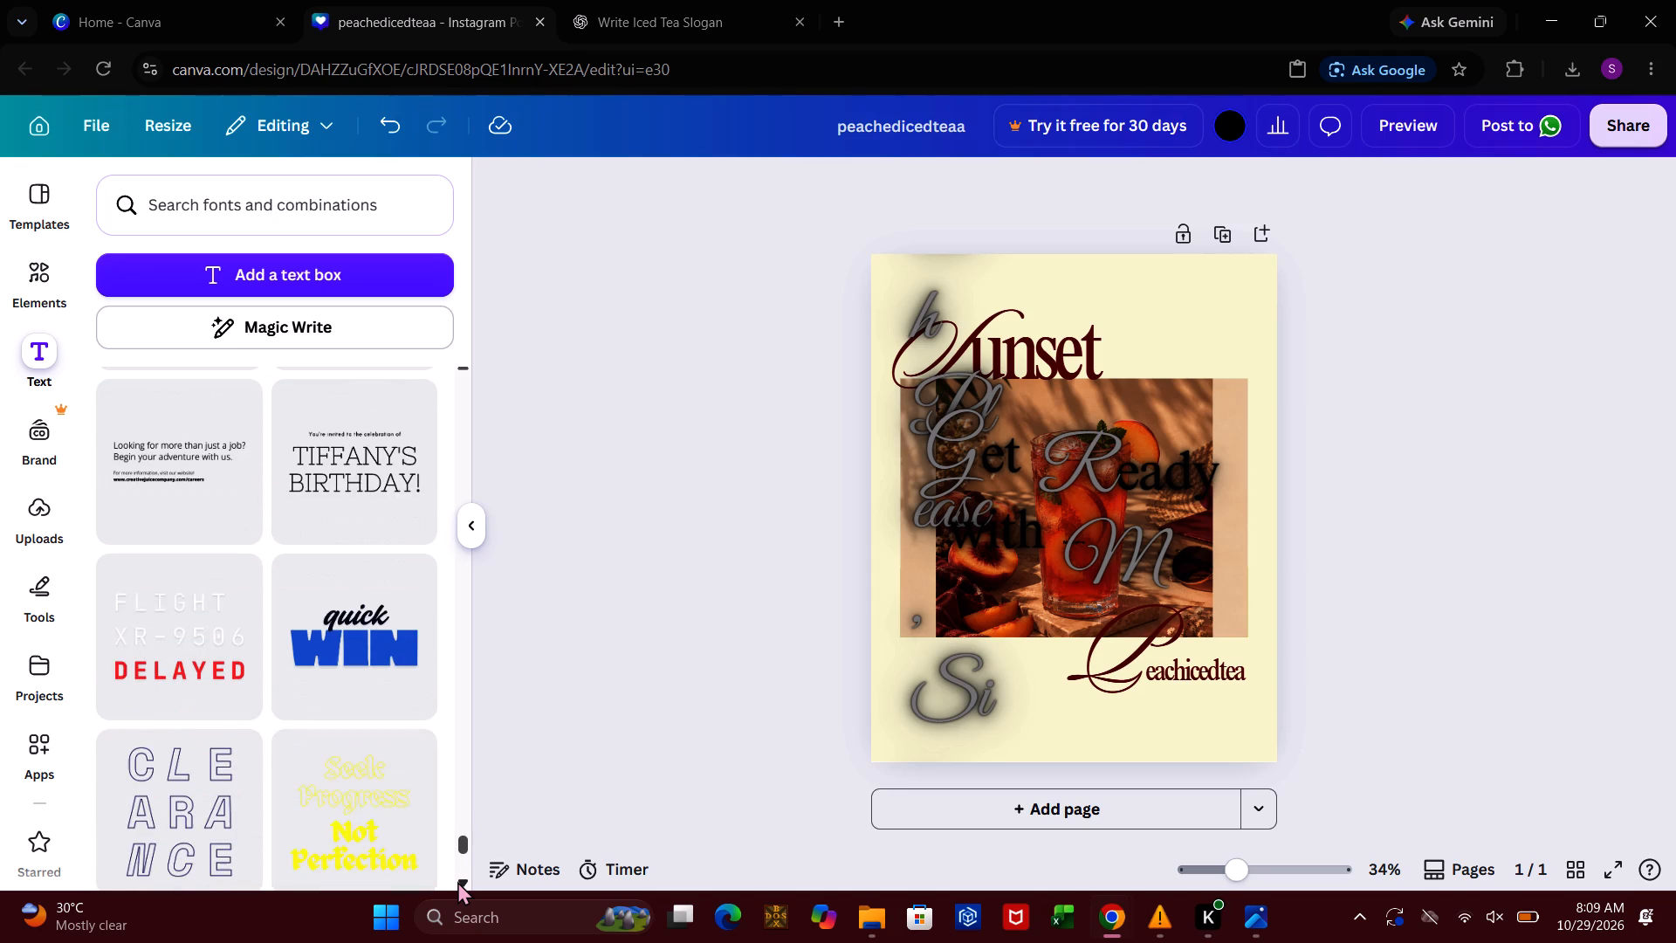
triple_click(457, 881)
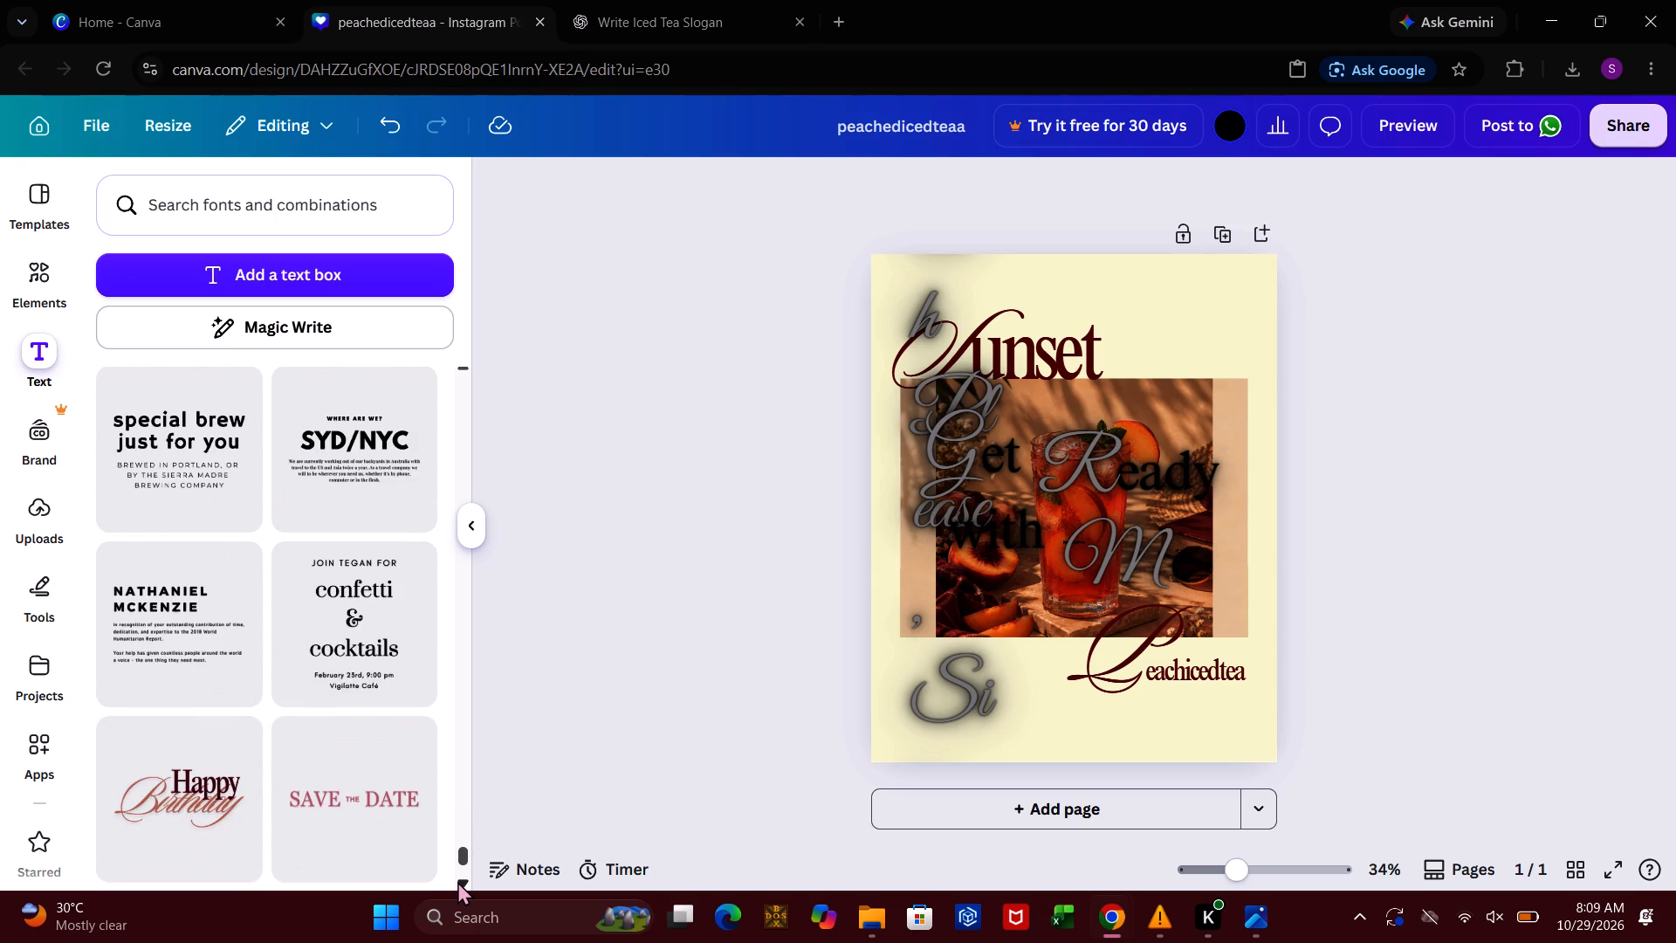
triple_click(457, 881)
click(457, 881)
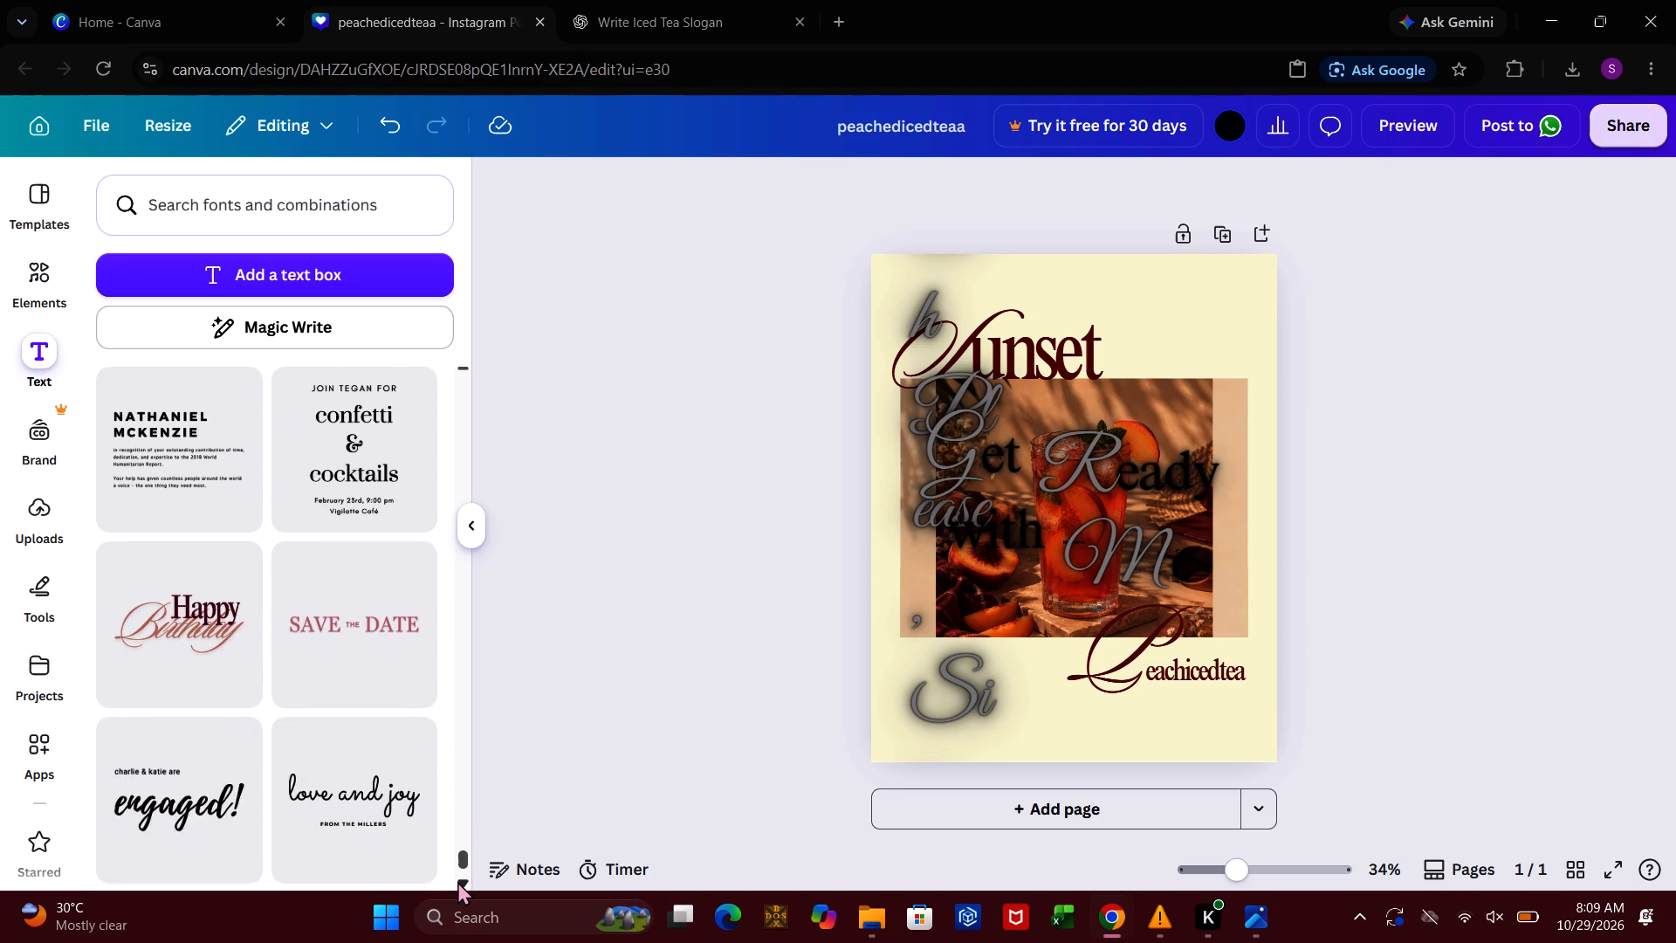
triple_click(457, 881)
double_click(457, 881)
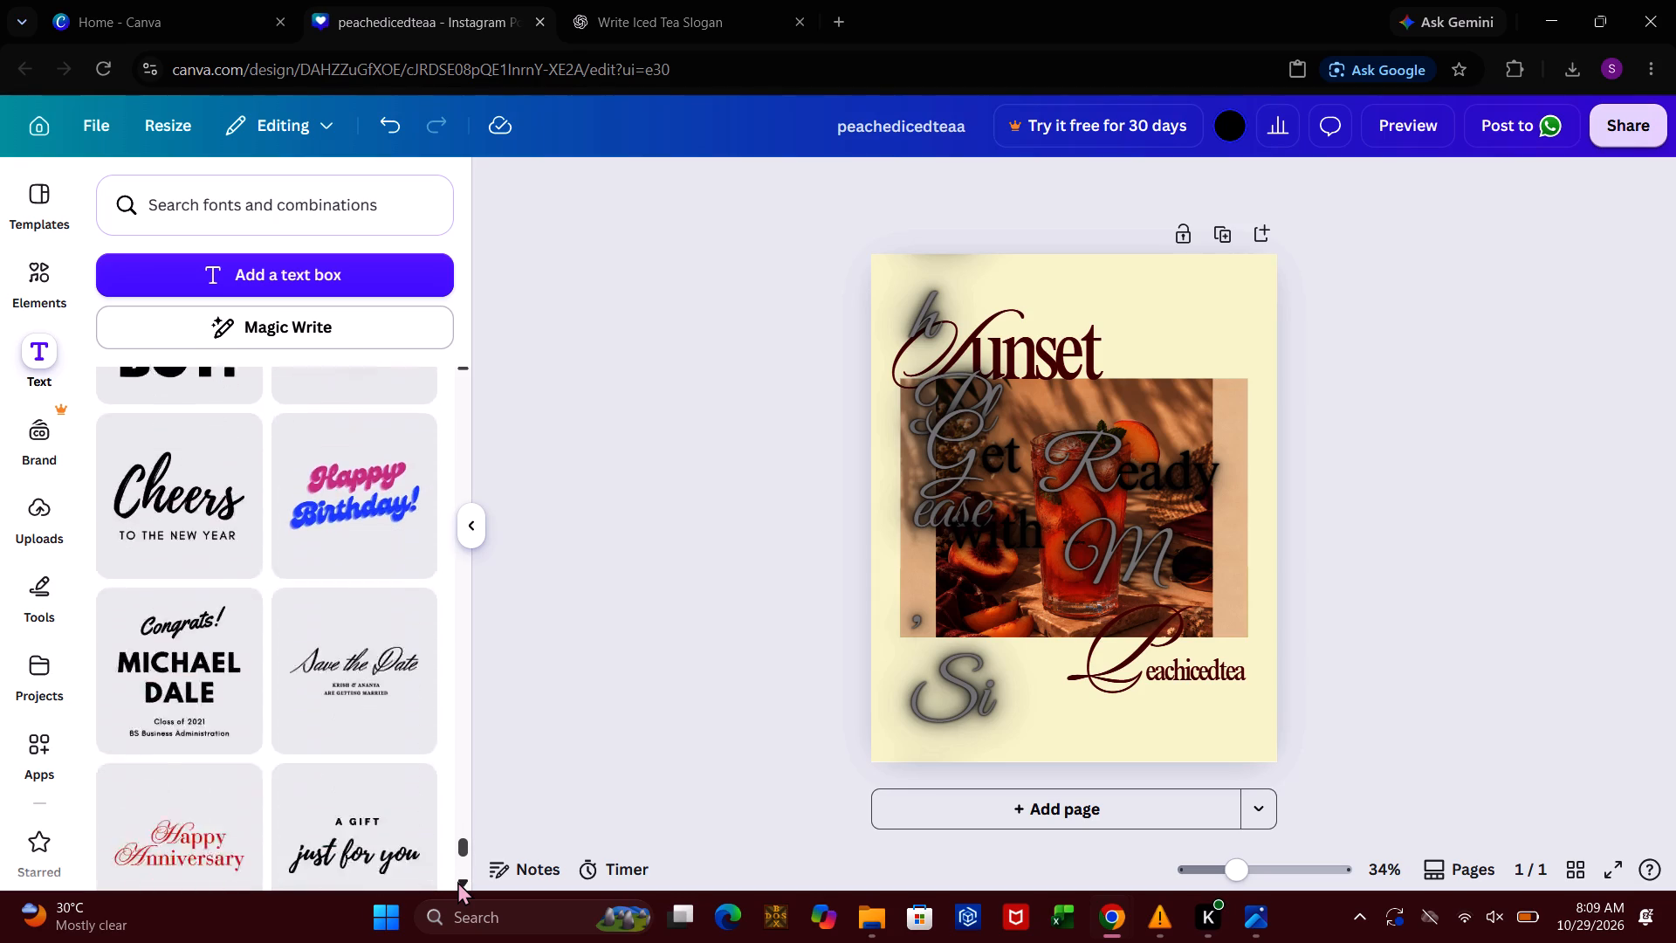
click(458, 791)
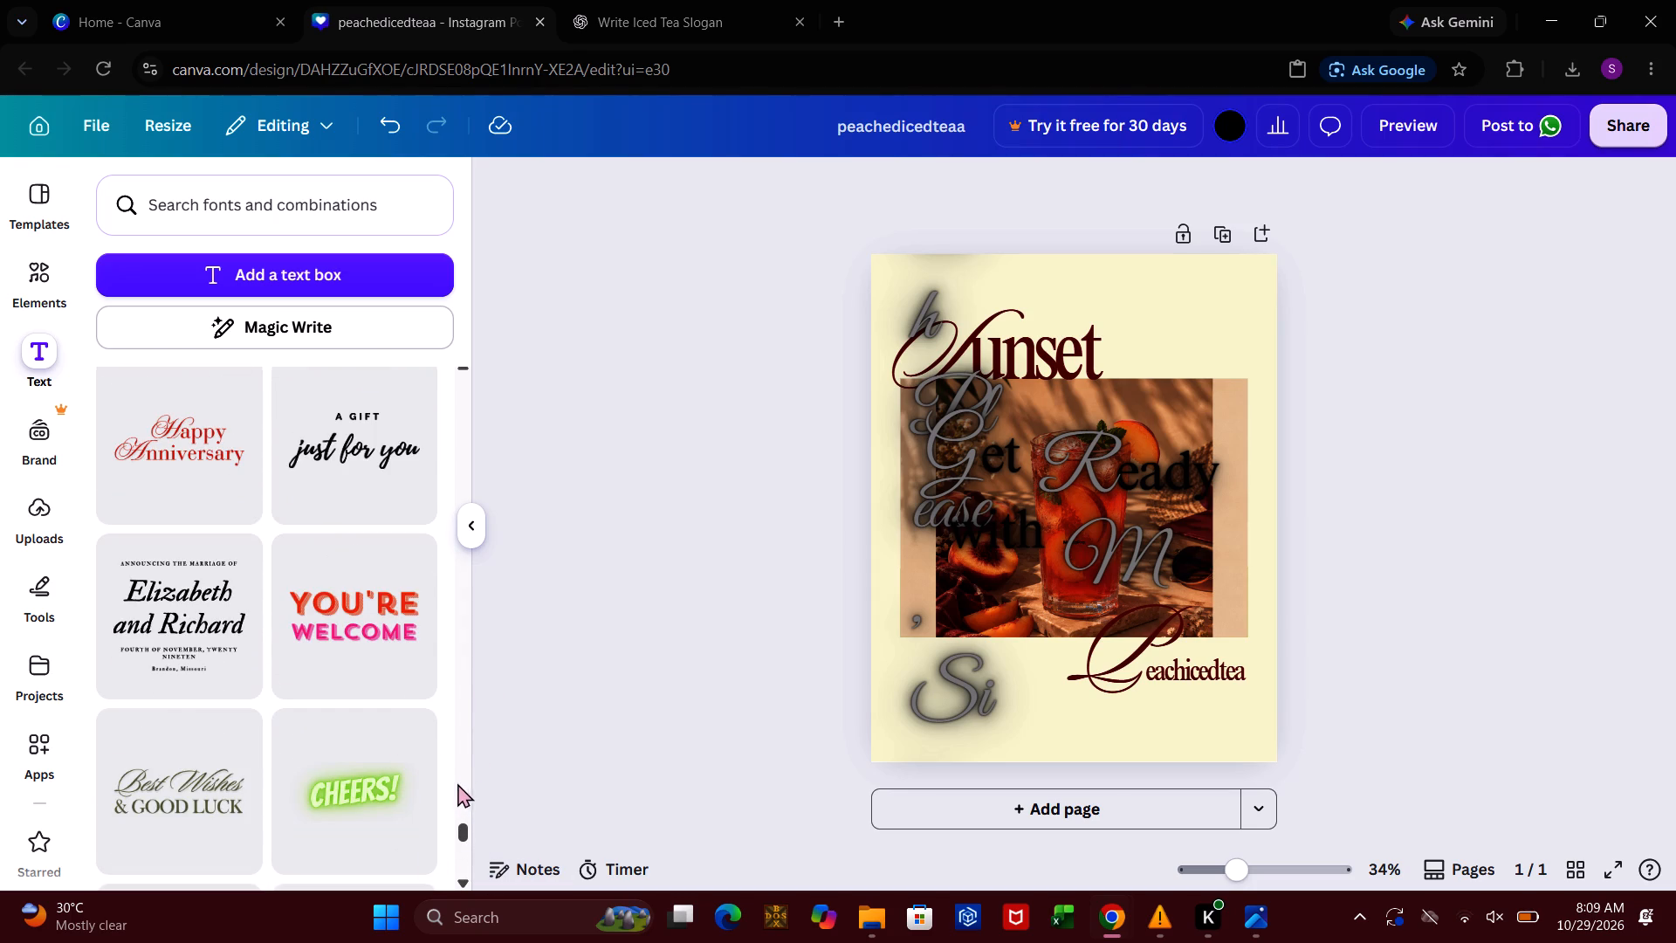
triple_click(463, 857)
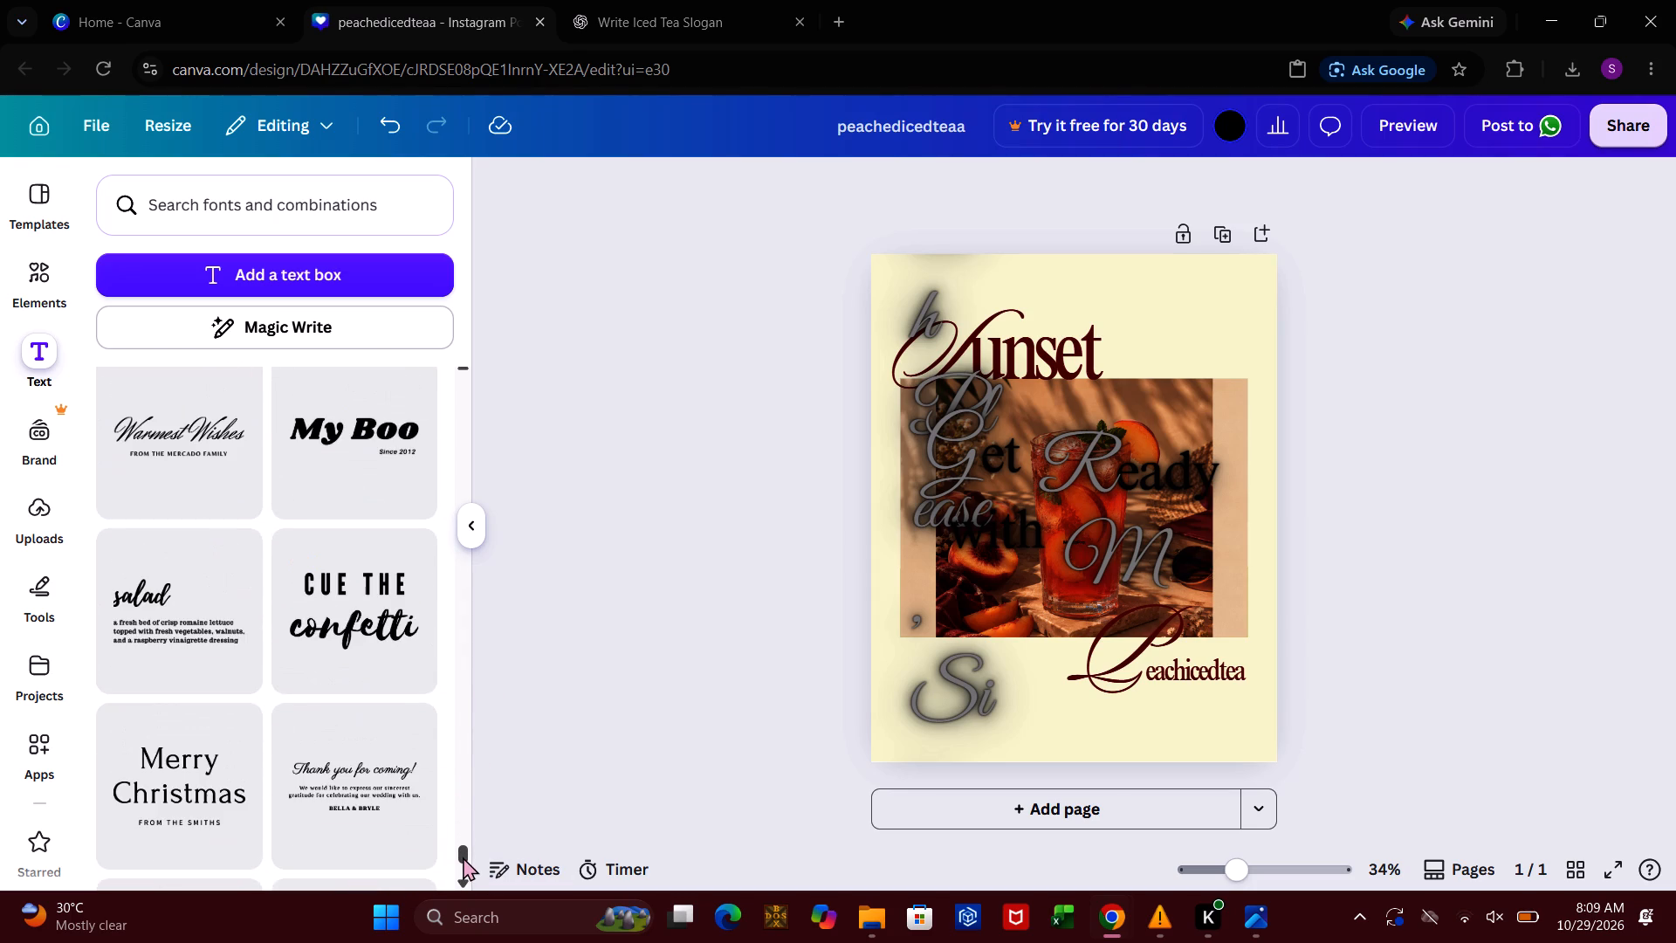
triple_click(463, 857)
drag(463, 857, 461, 864)
triple_click(461, 864)
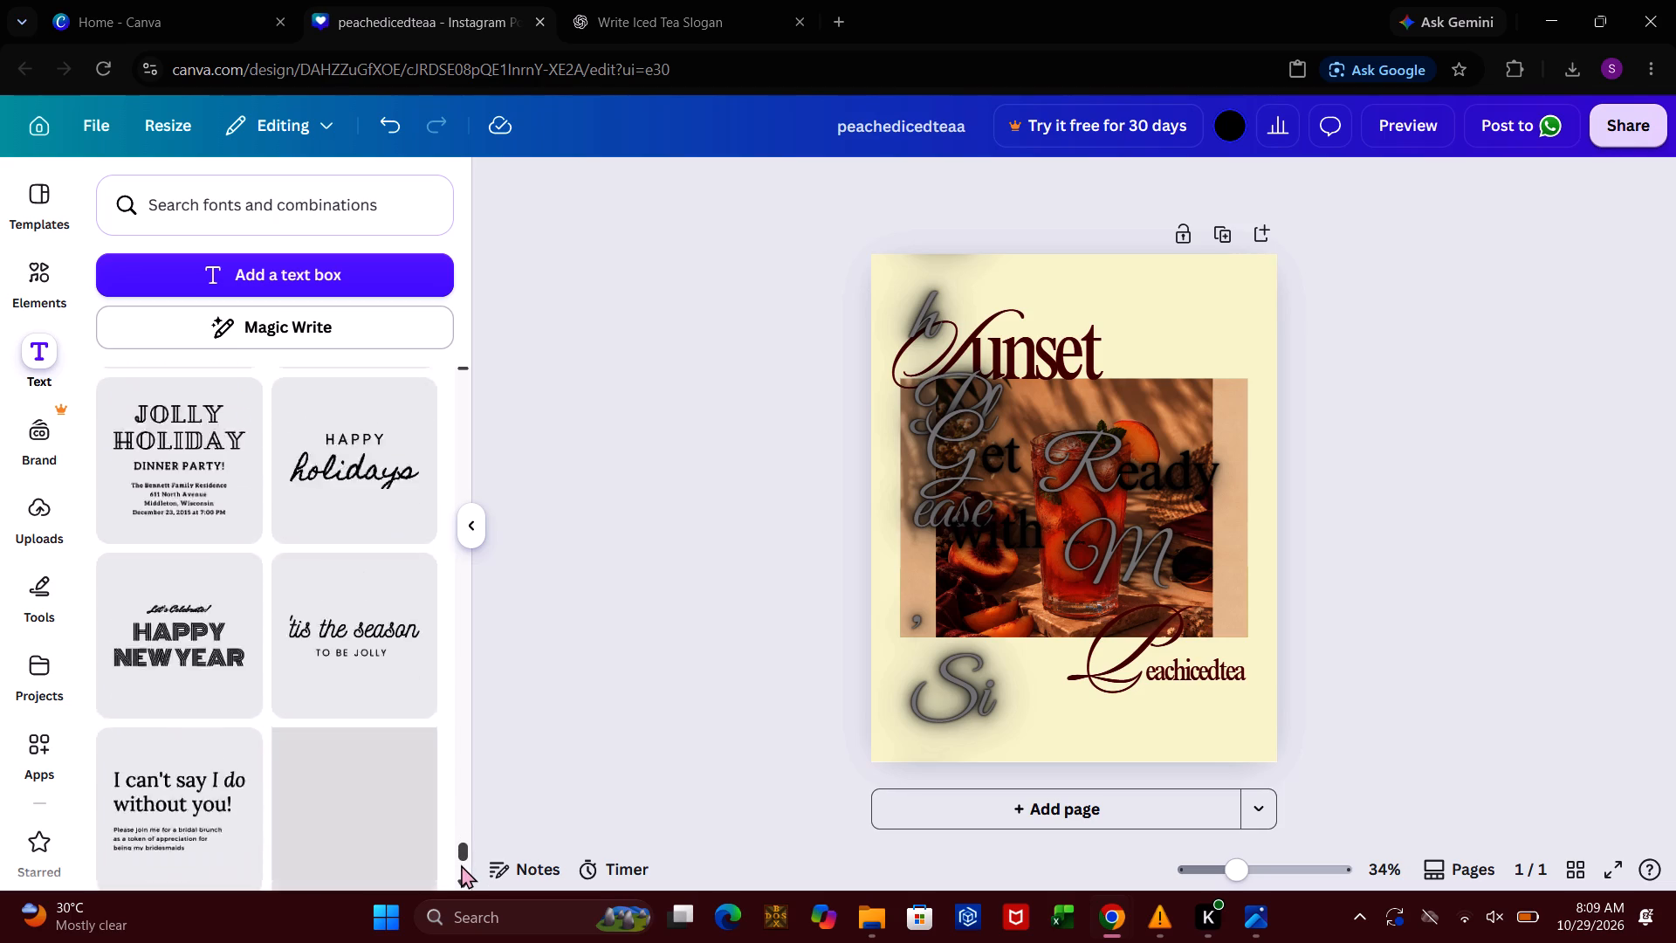
click(461, 864)
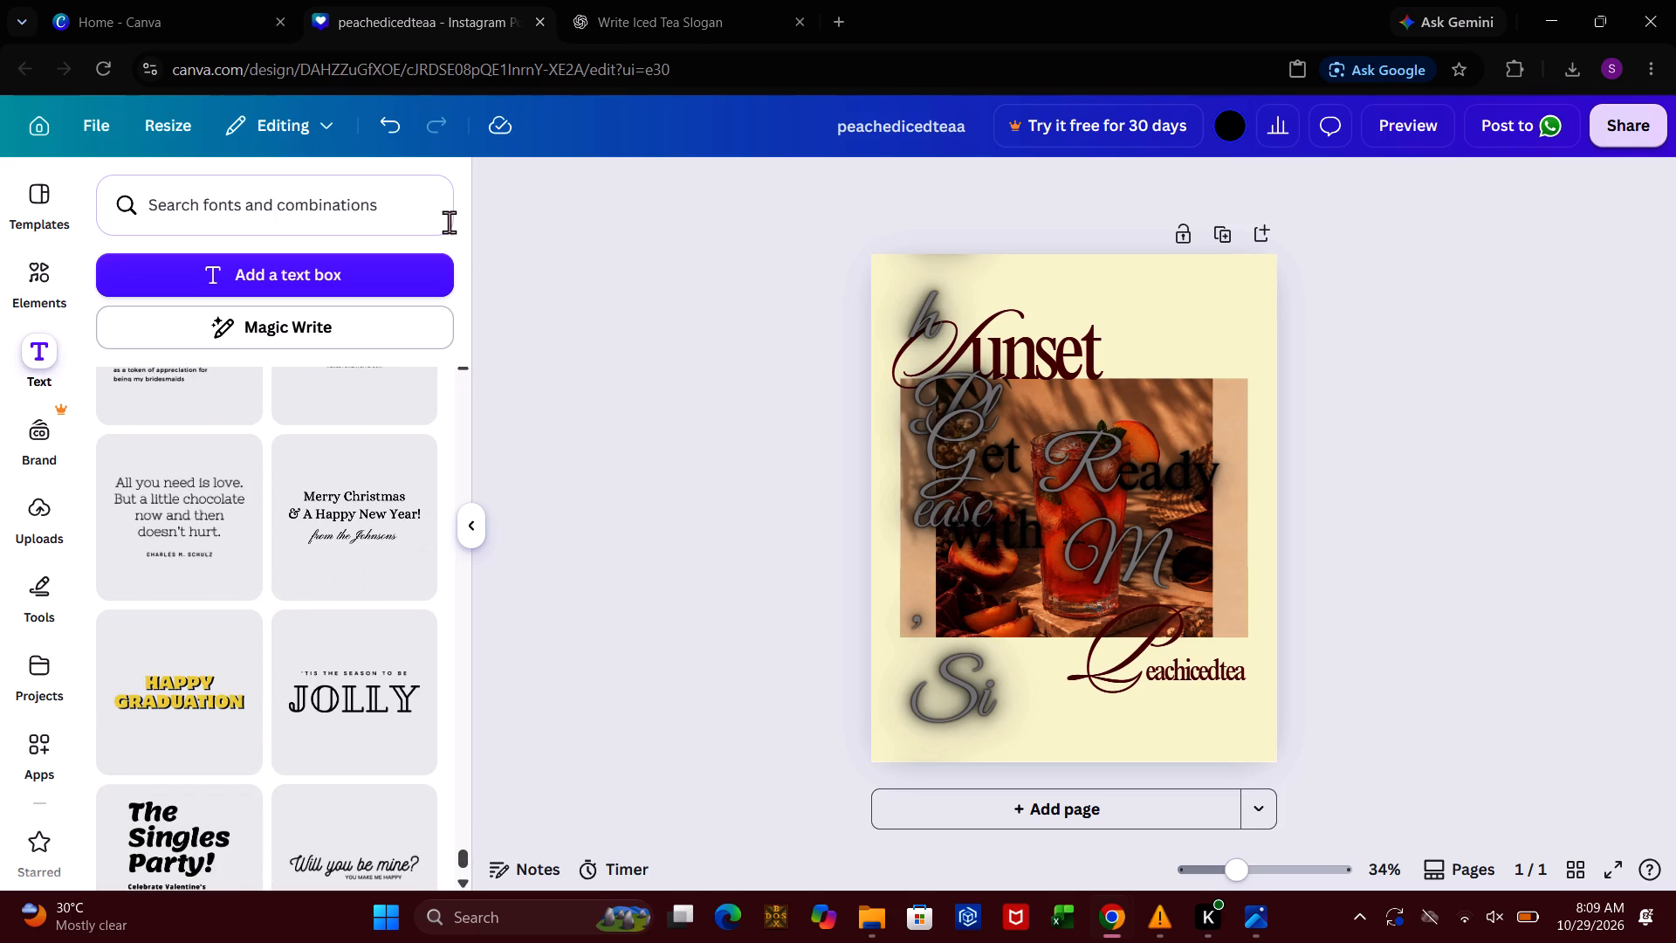
Undo the recent text edits back through the Get Ready with Me style copied onto the peach slogan.
click(396, 128)
click(396, 128)
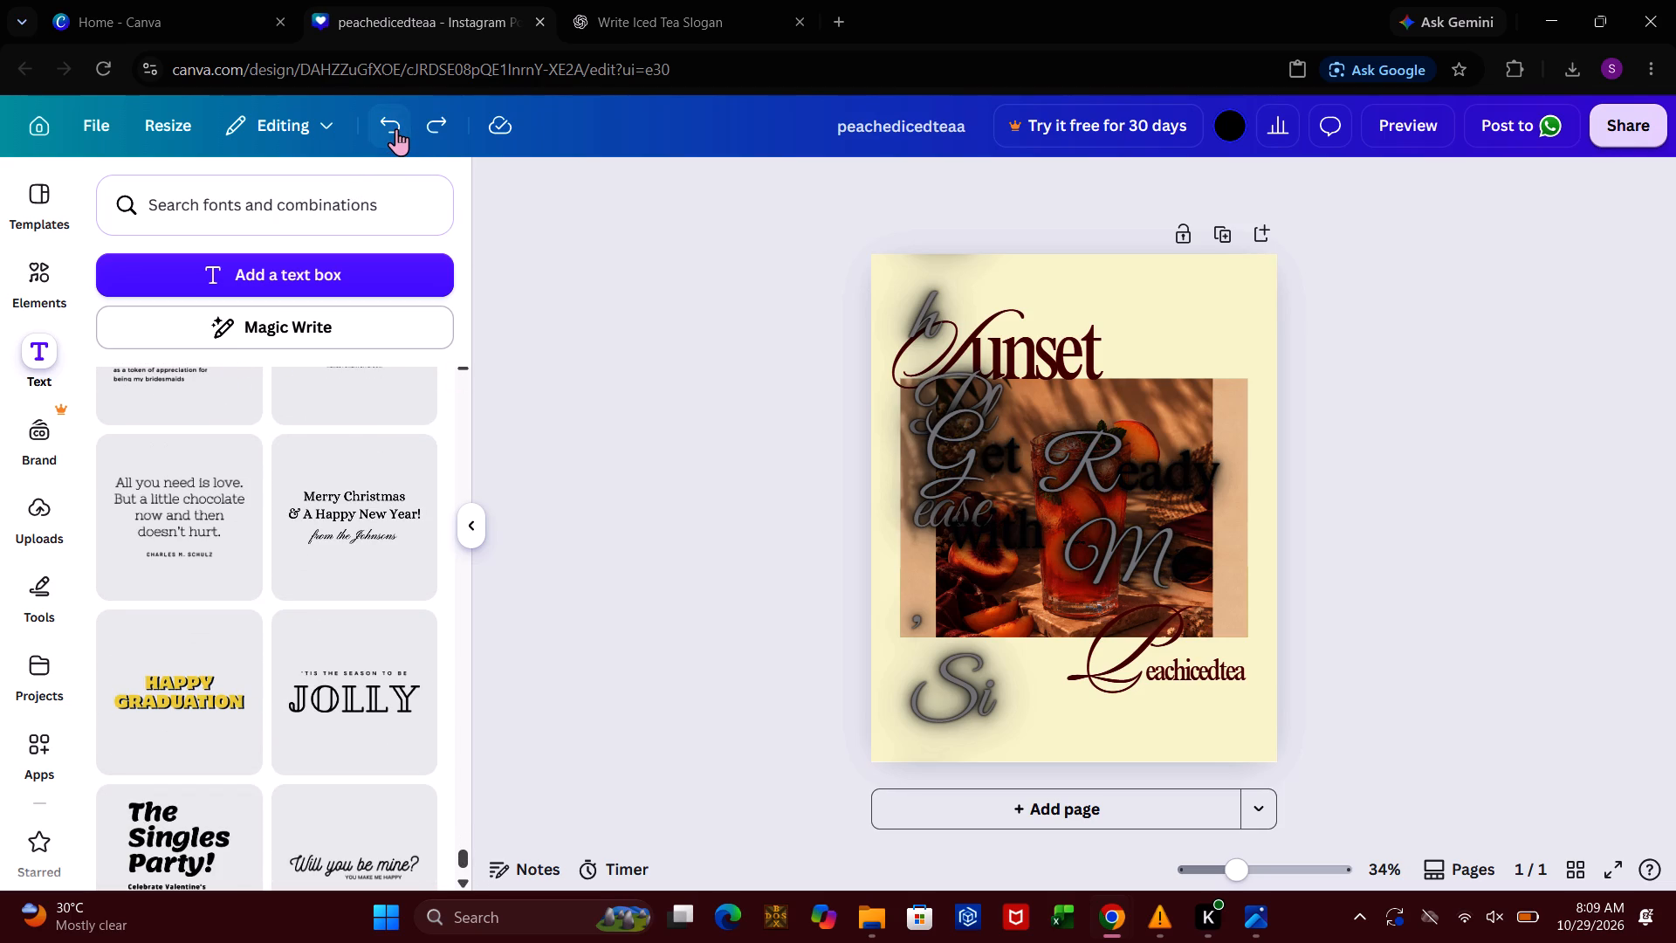
click(396, 128)
click(396, 128)
click(396, 128)
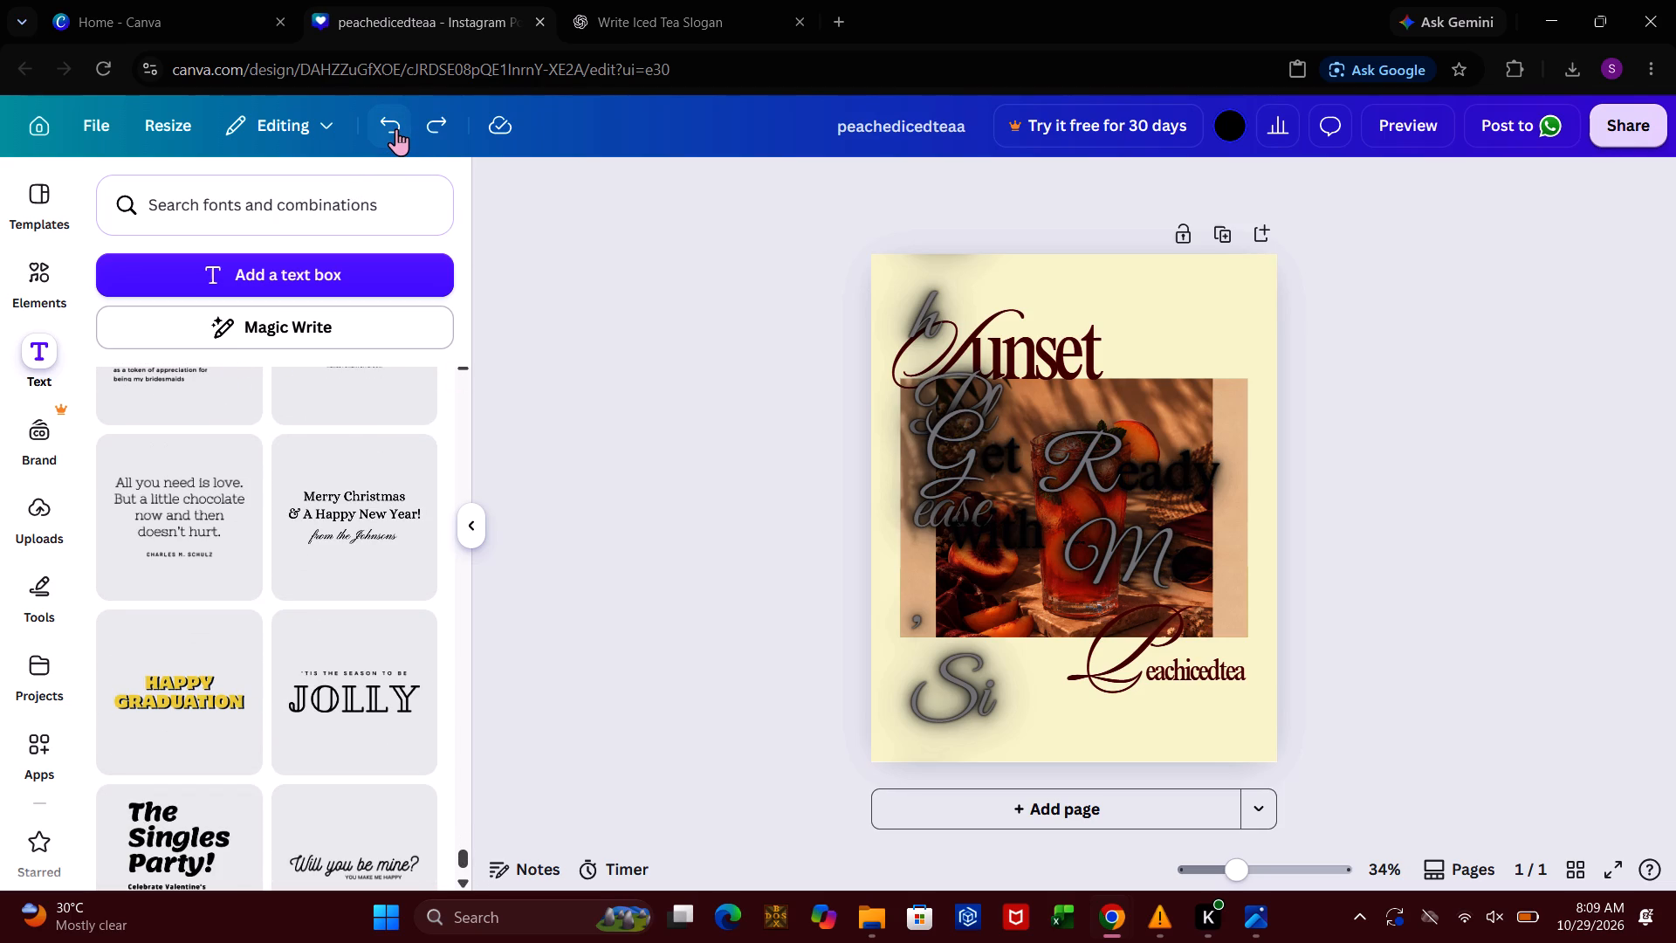
click(396, 128)
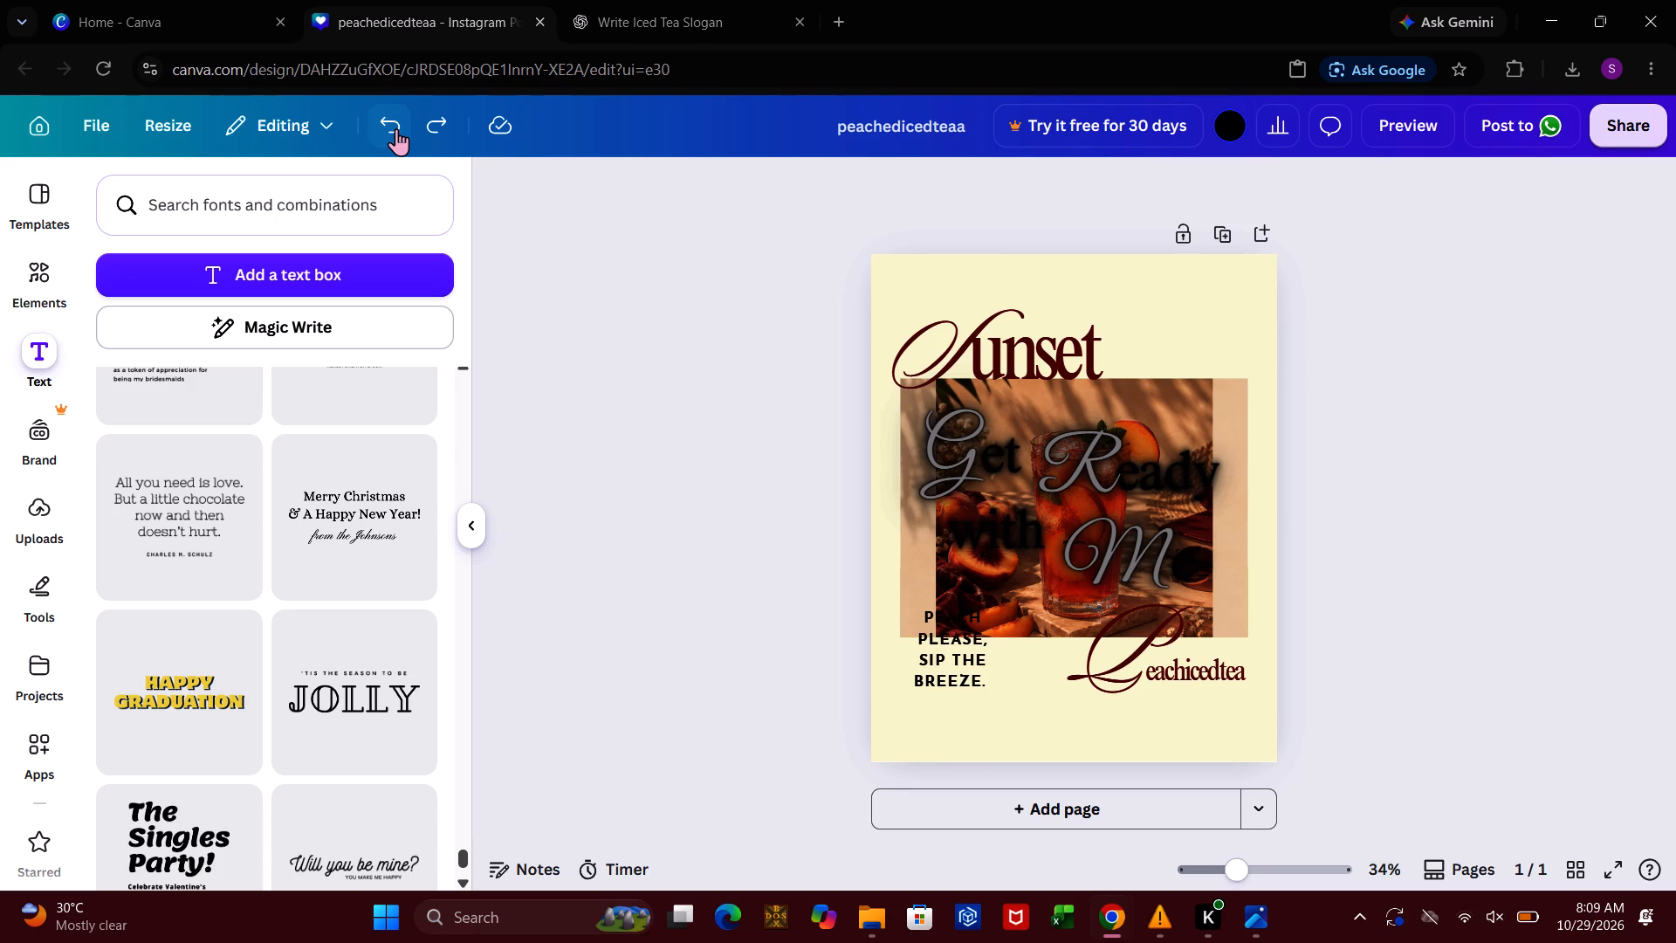
Undo one more recent edit and clear the selection on the post.
click(396, 128)
click(964, 469)
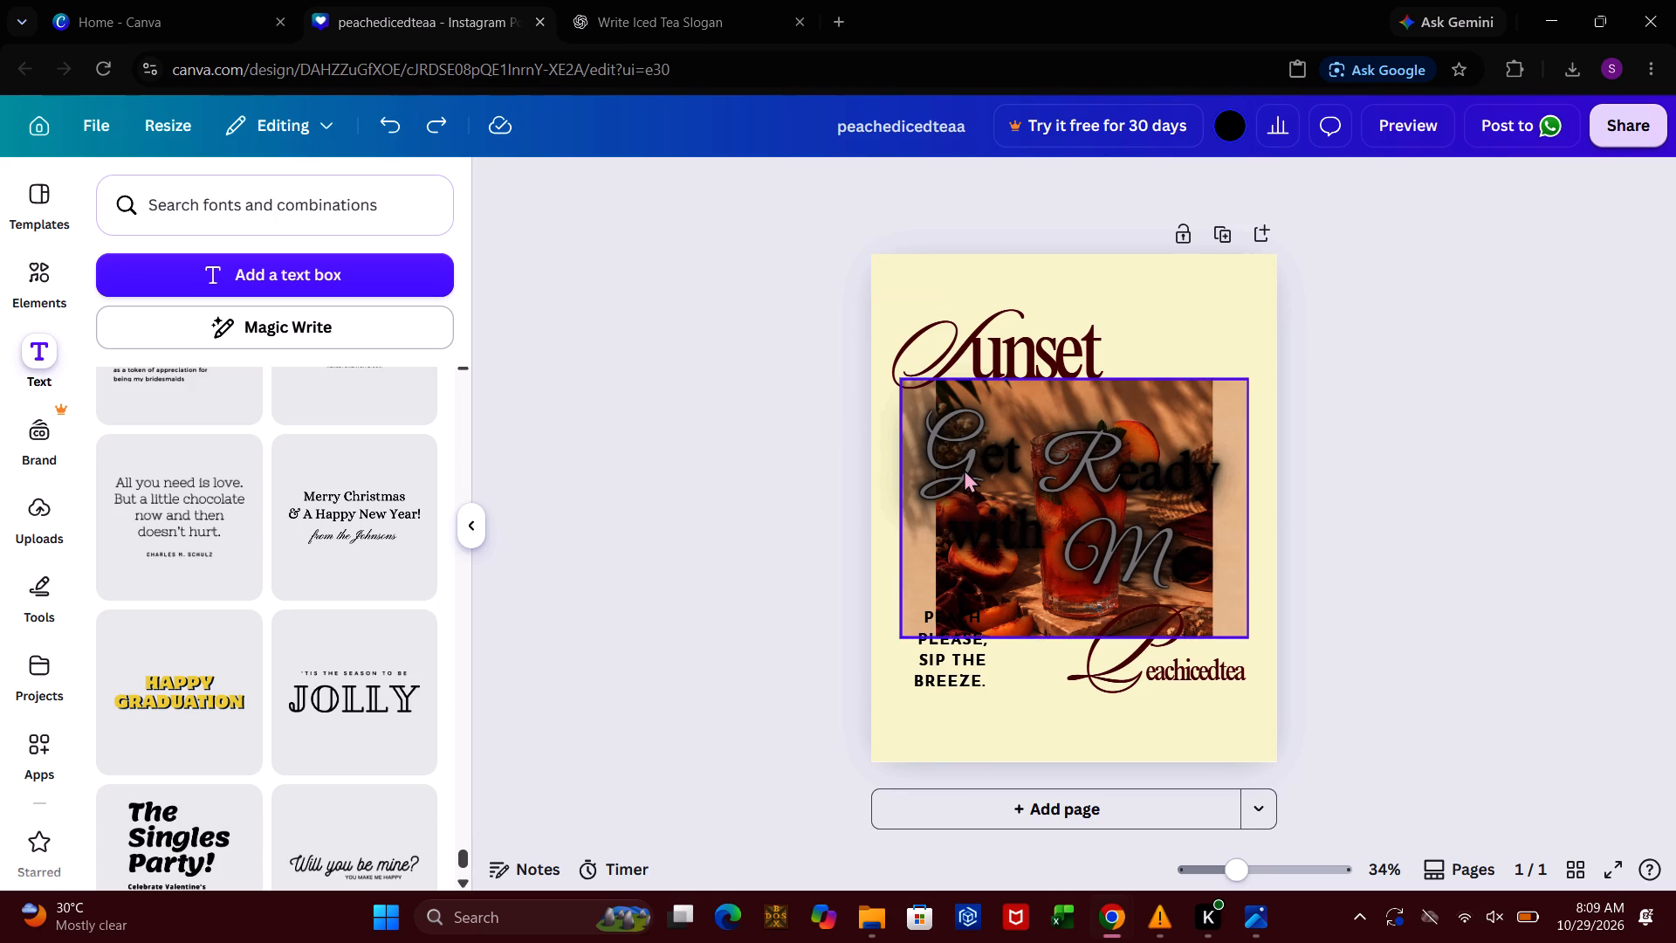
click(1157, 358)
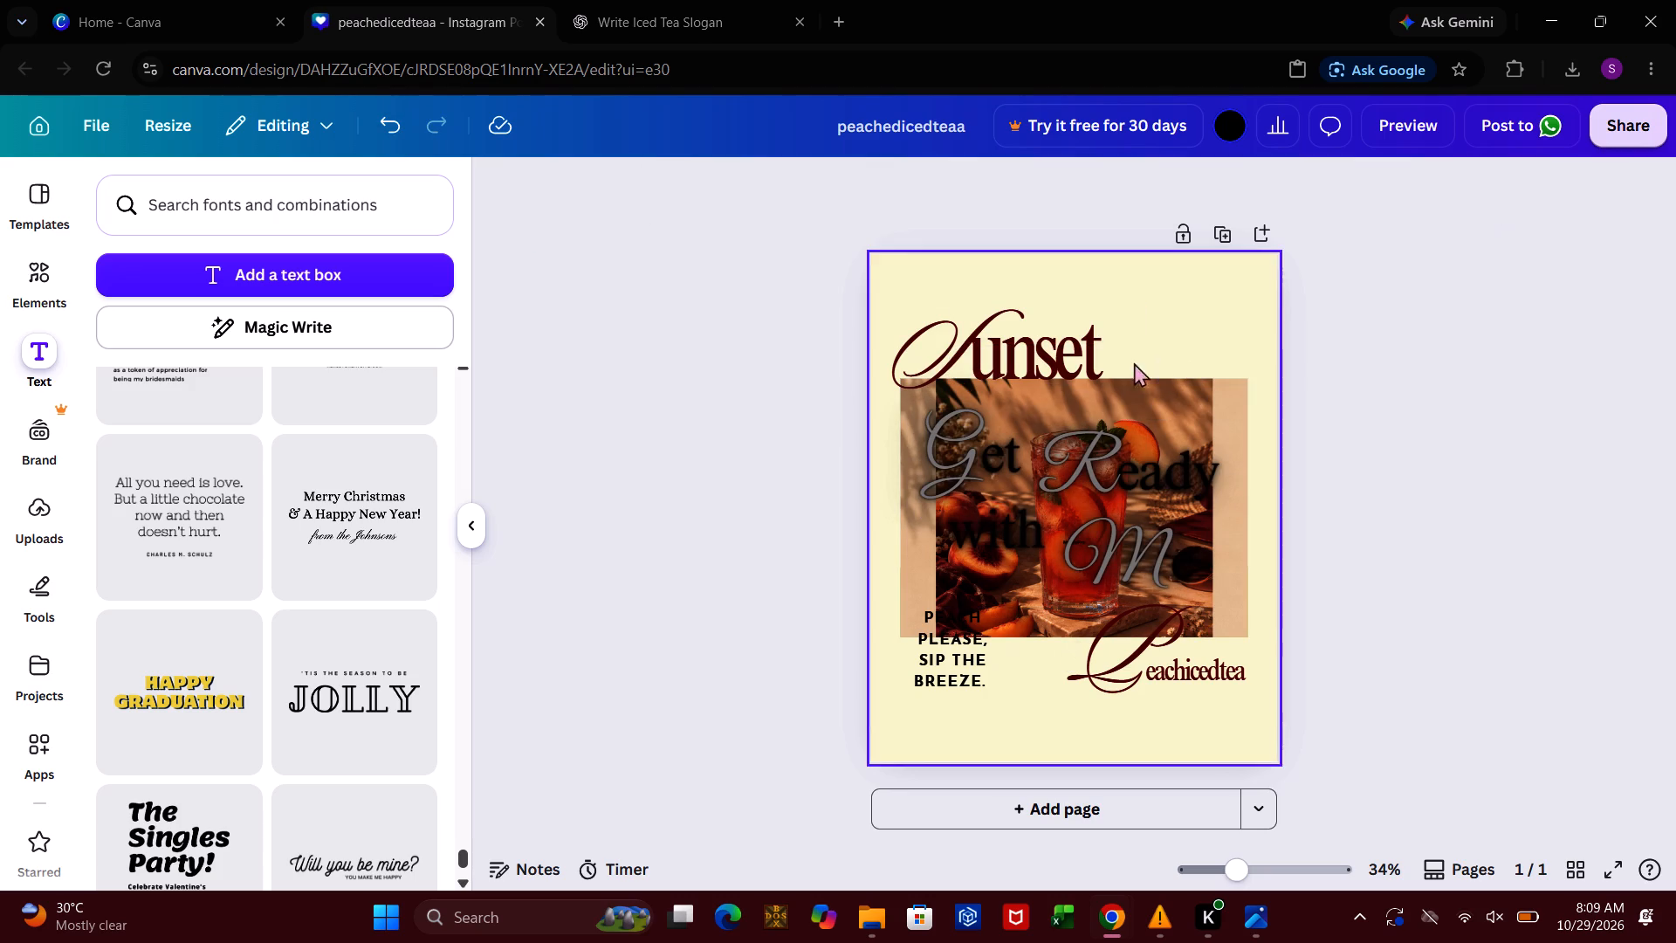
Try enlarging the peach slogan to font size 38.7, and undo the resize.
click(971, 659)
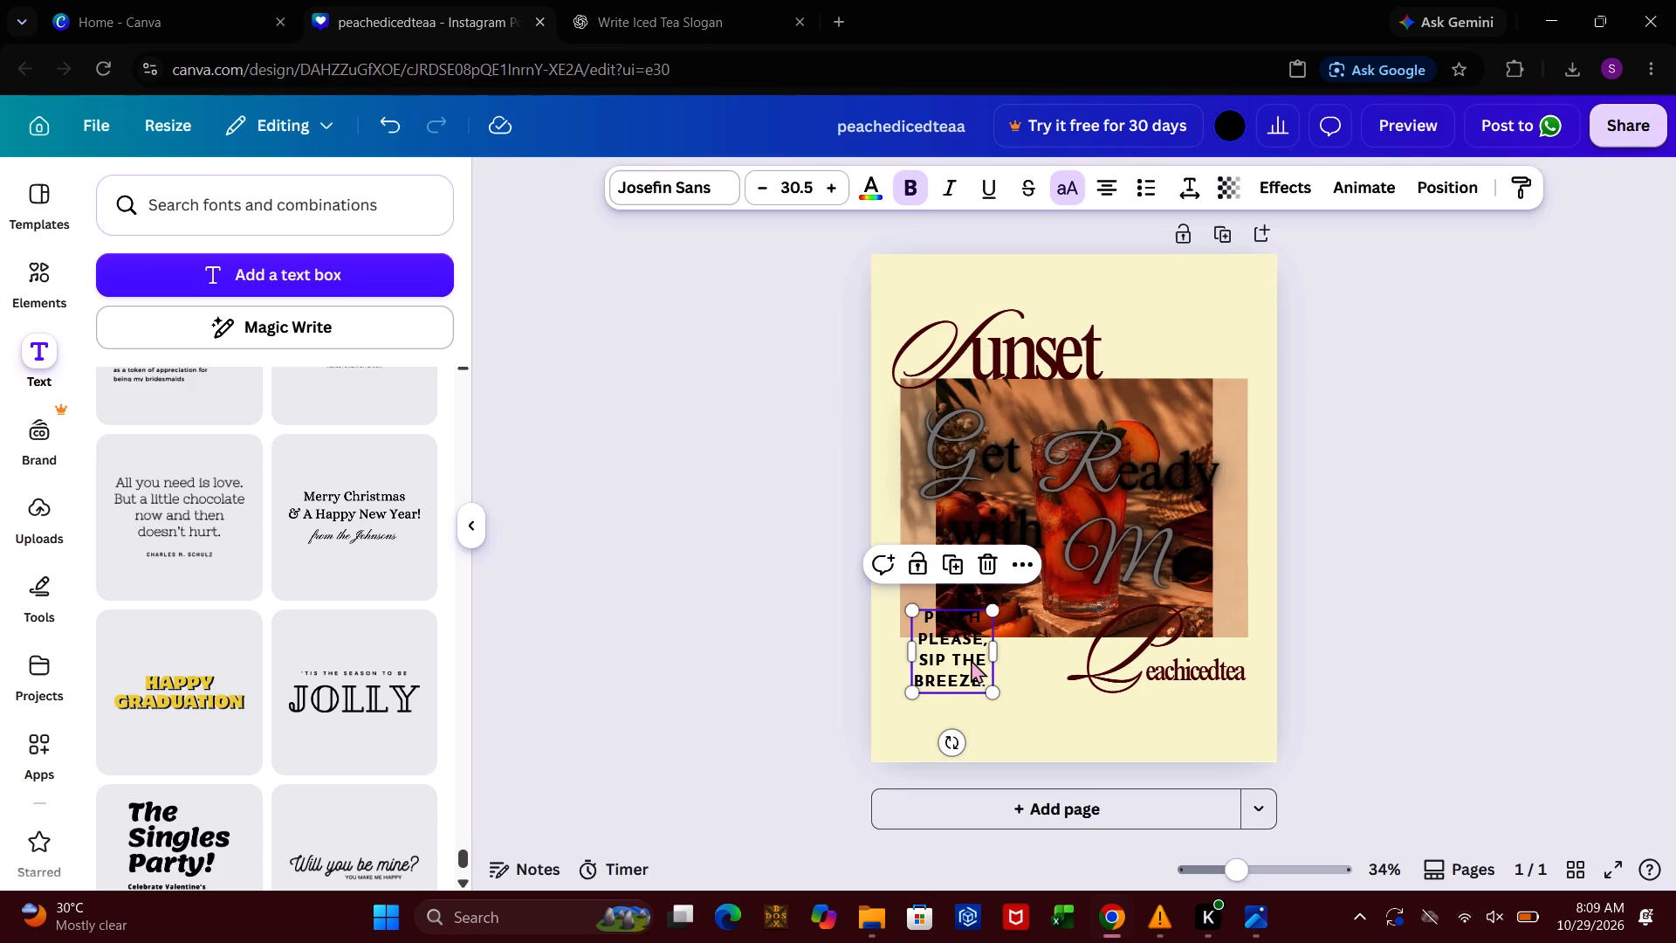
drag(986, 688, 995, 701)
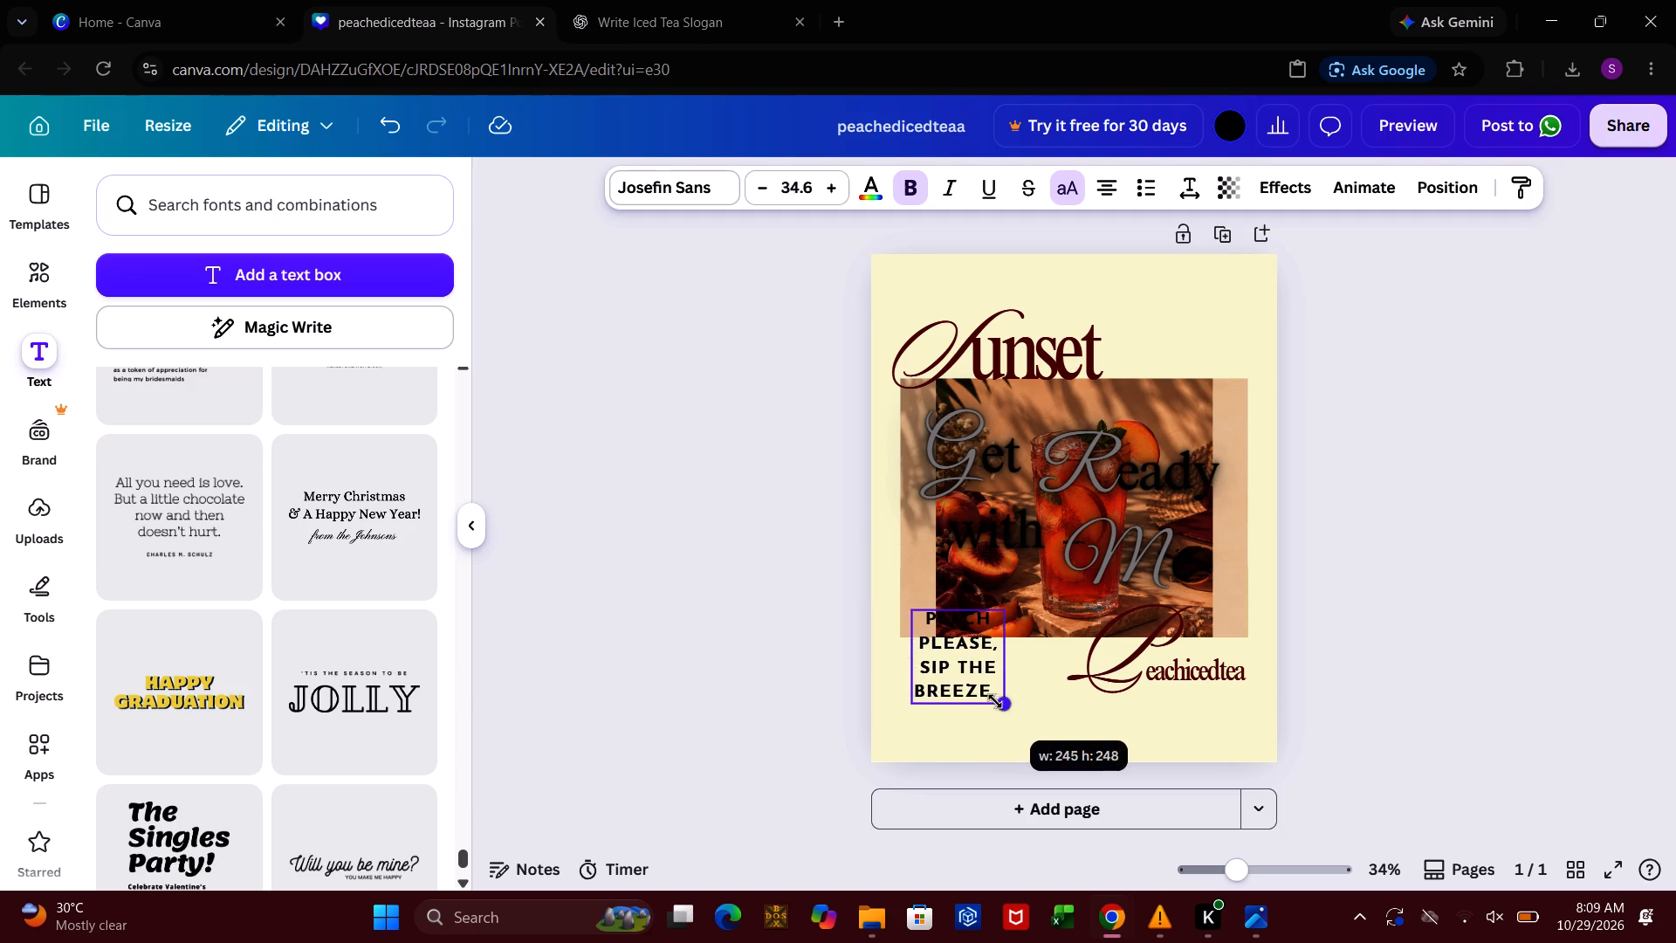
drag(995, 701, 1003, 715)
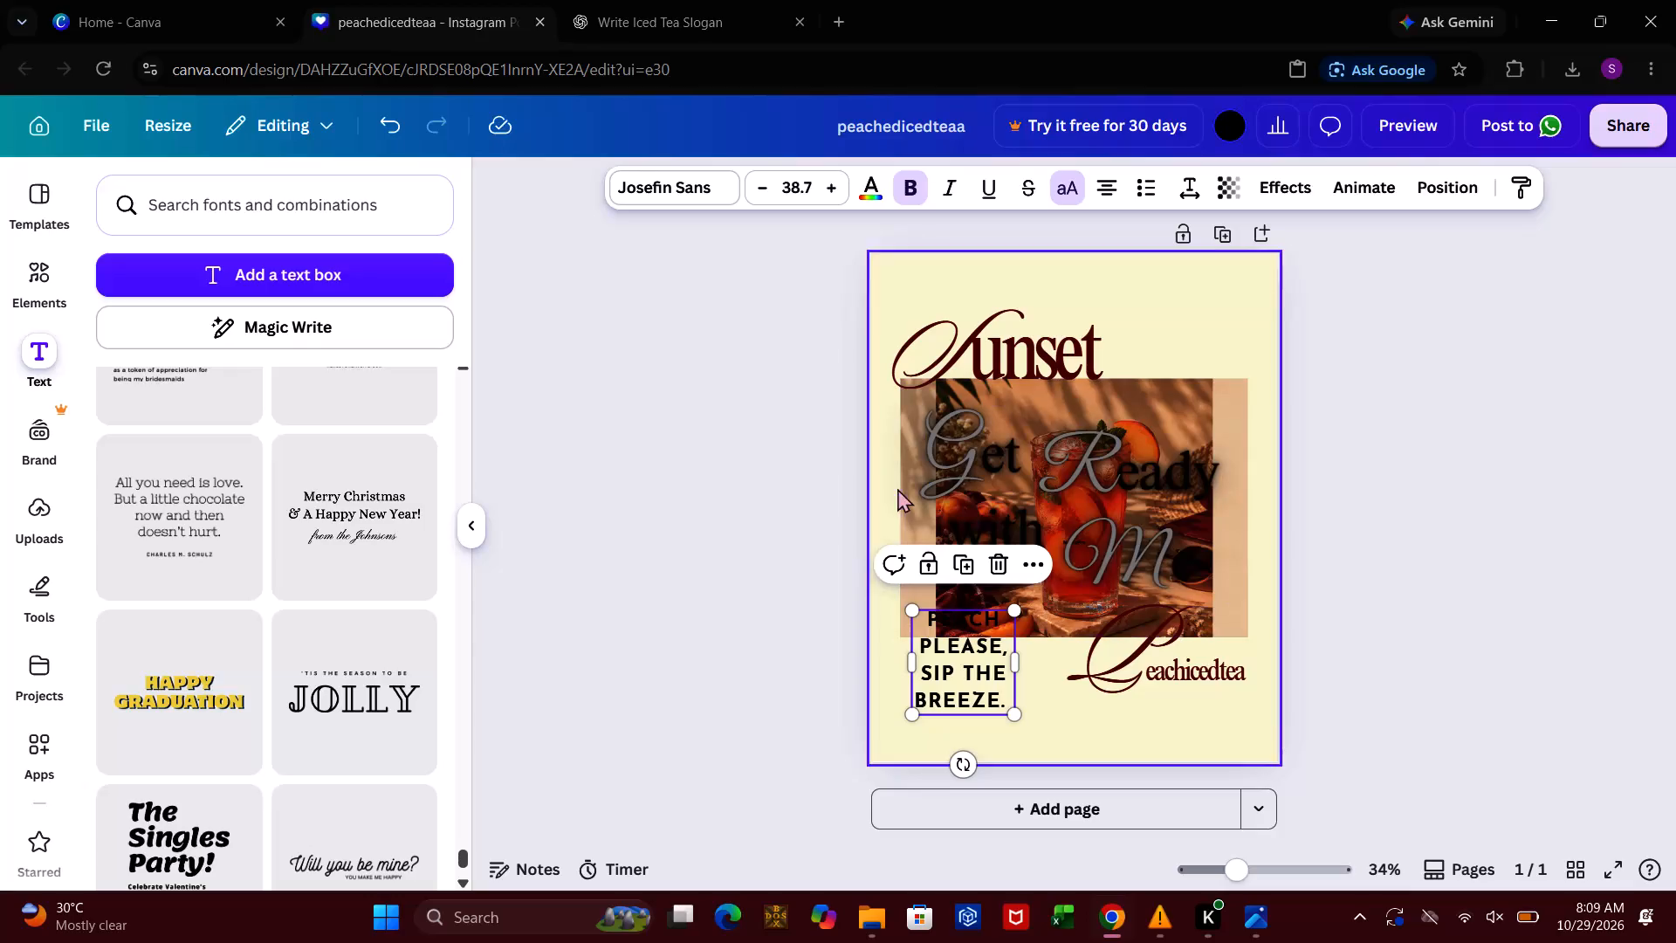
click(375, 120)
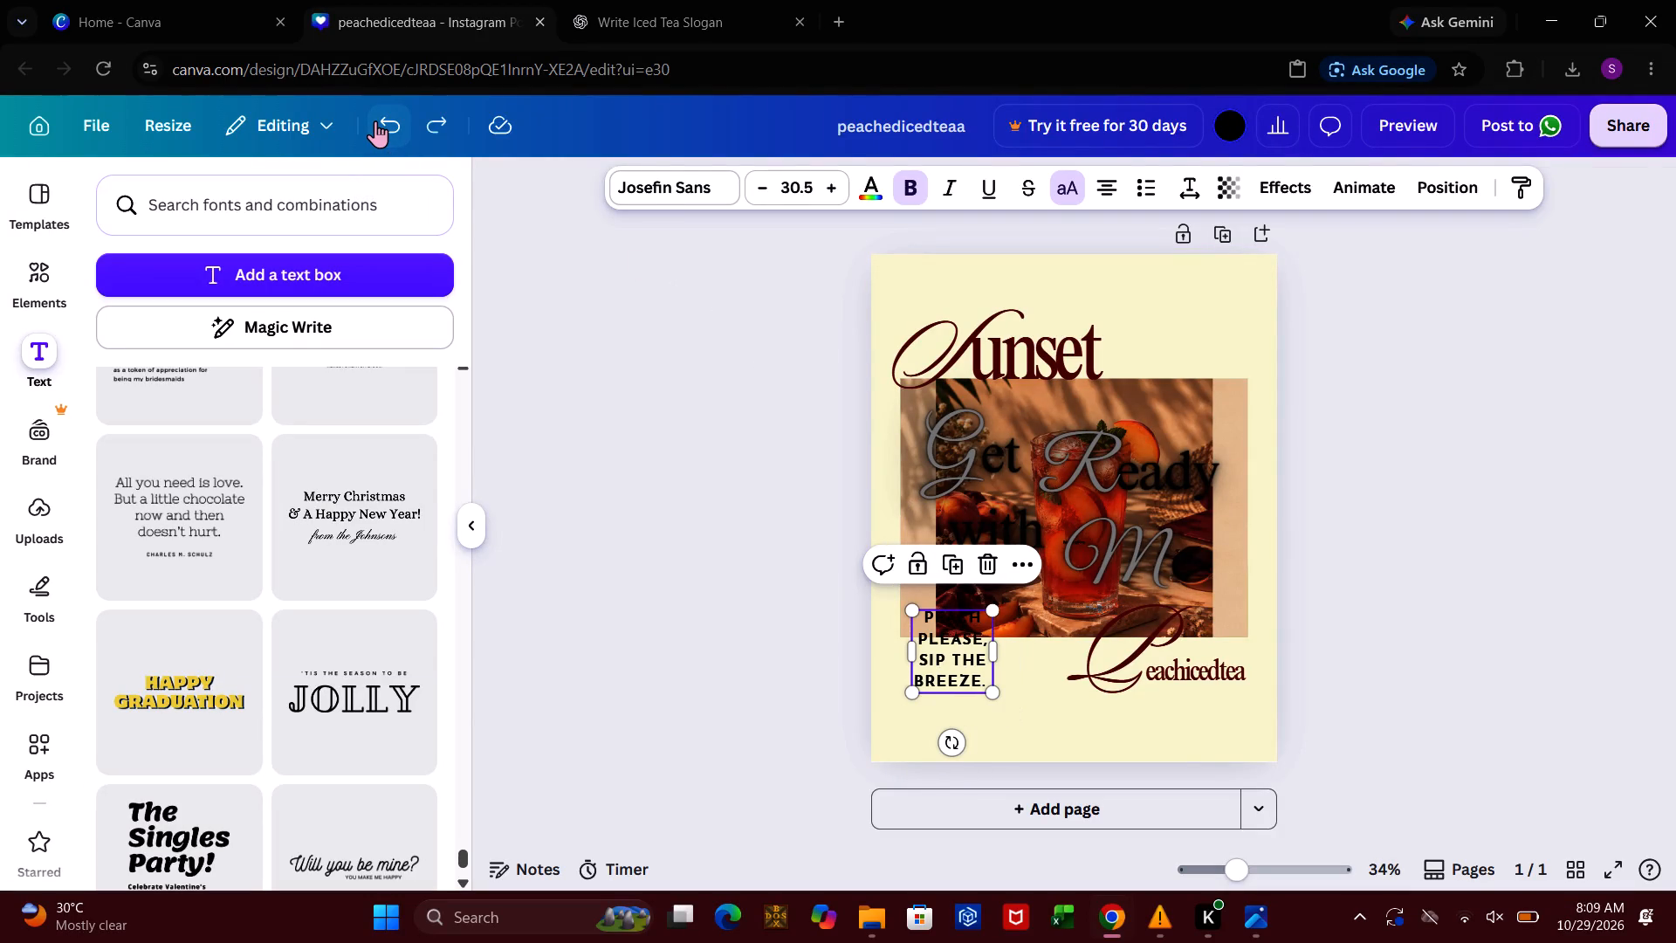
Undo the insertion of the Get Ready with Me text group over the photo.
click(375, 120)
click(375, 120)
click(375, 120)
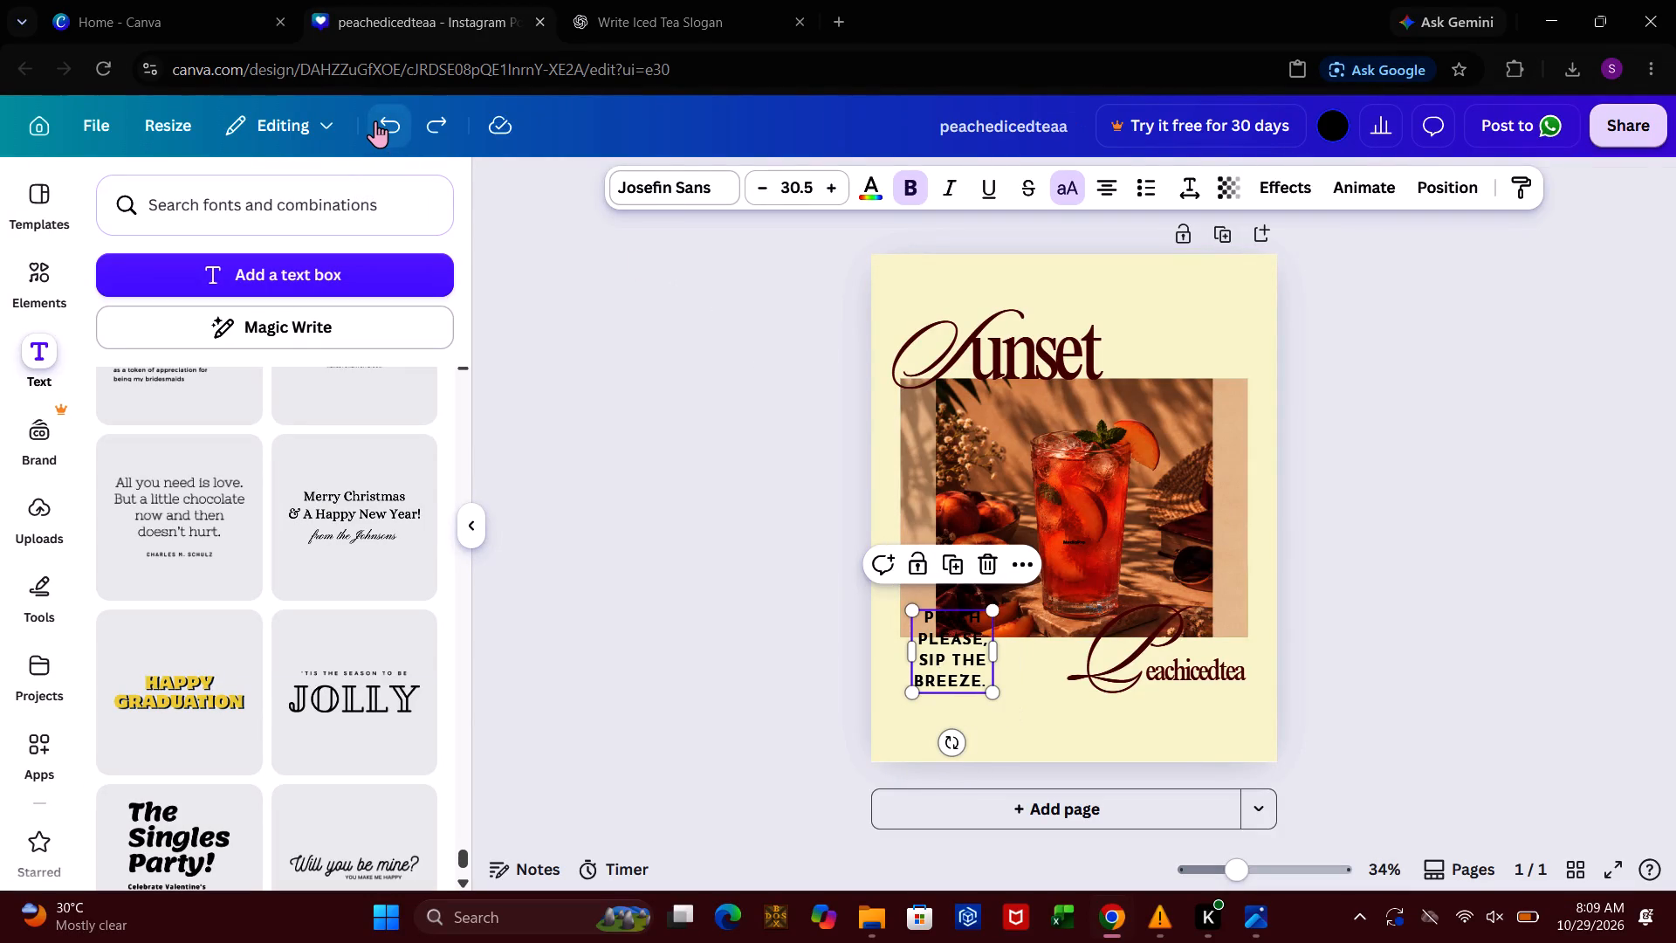
click(375, 120)
click(375, 120)
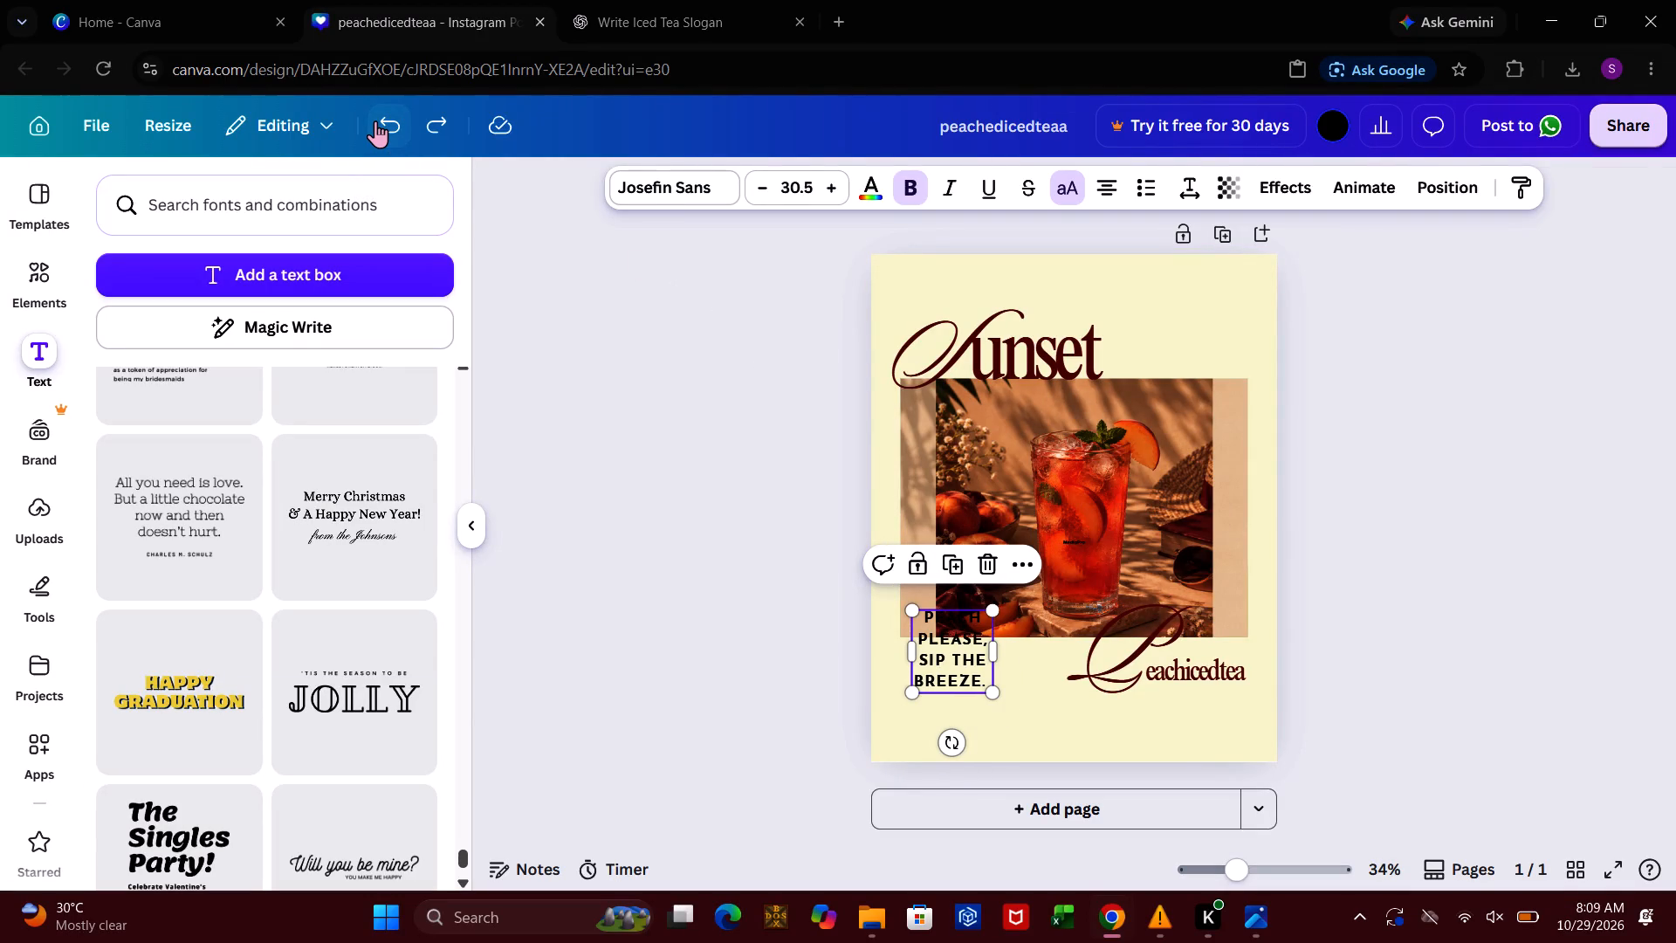
Undo the new beige-framed tea photo's placement and the slogan's move, back to the earlier peach tea photo.
click(375, 120)
click(375, 120)
click(375, 120)
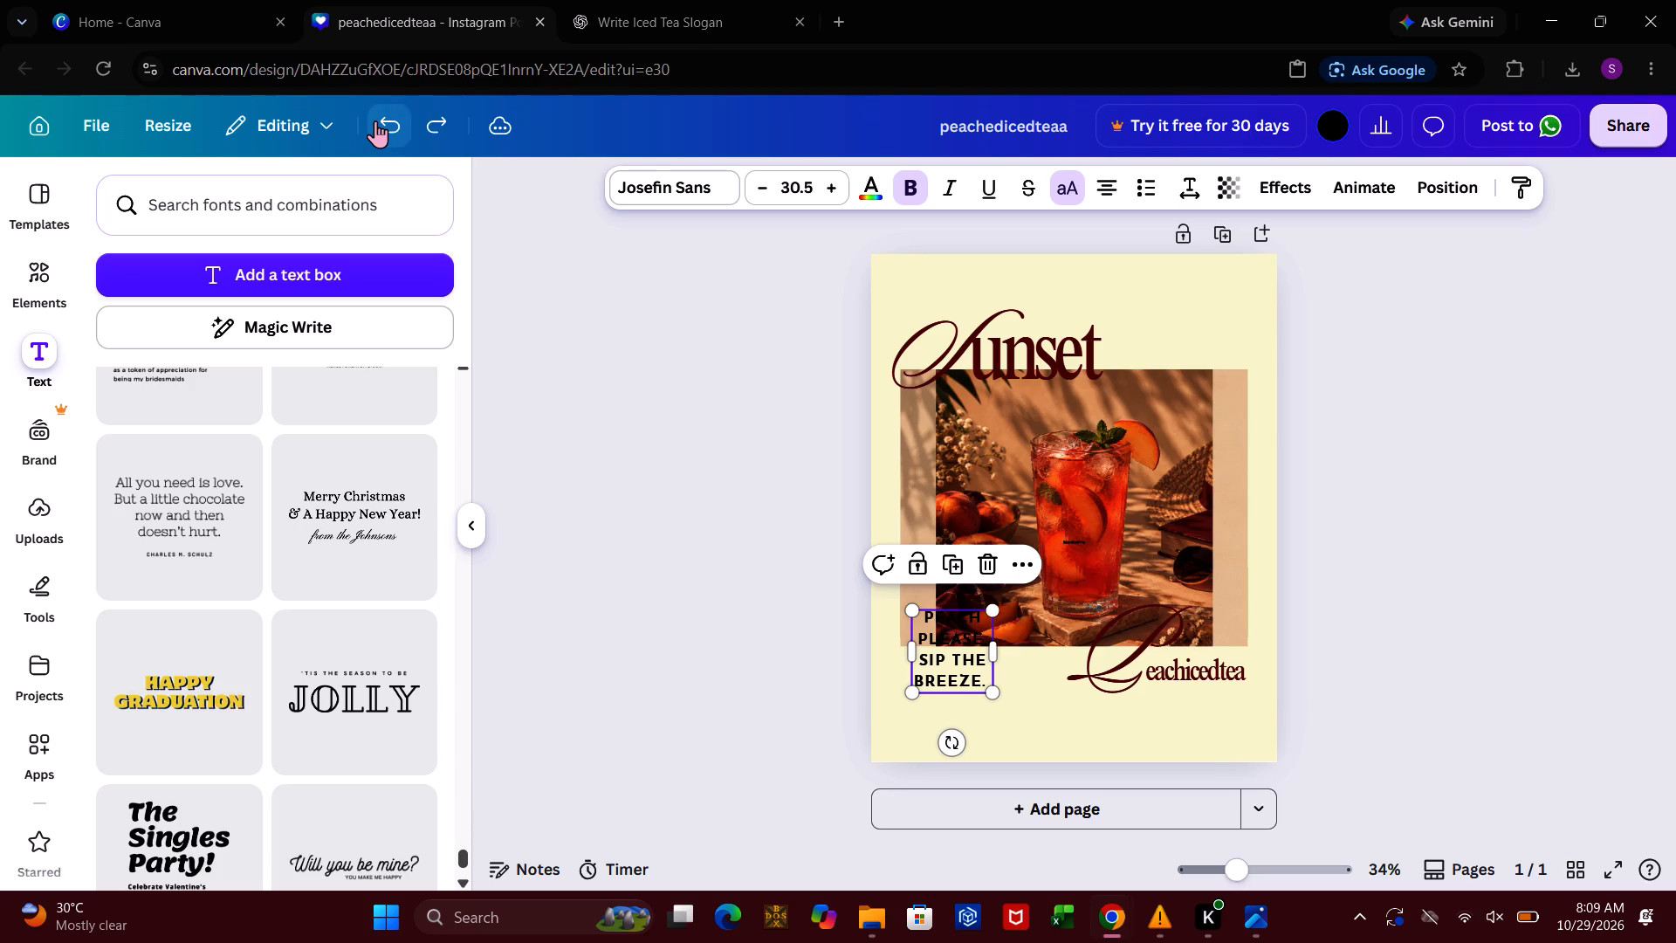
click(375, 120)
click(375, 120)
click(375, 120)
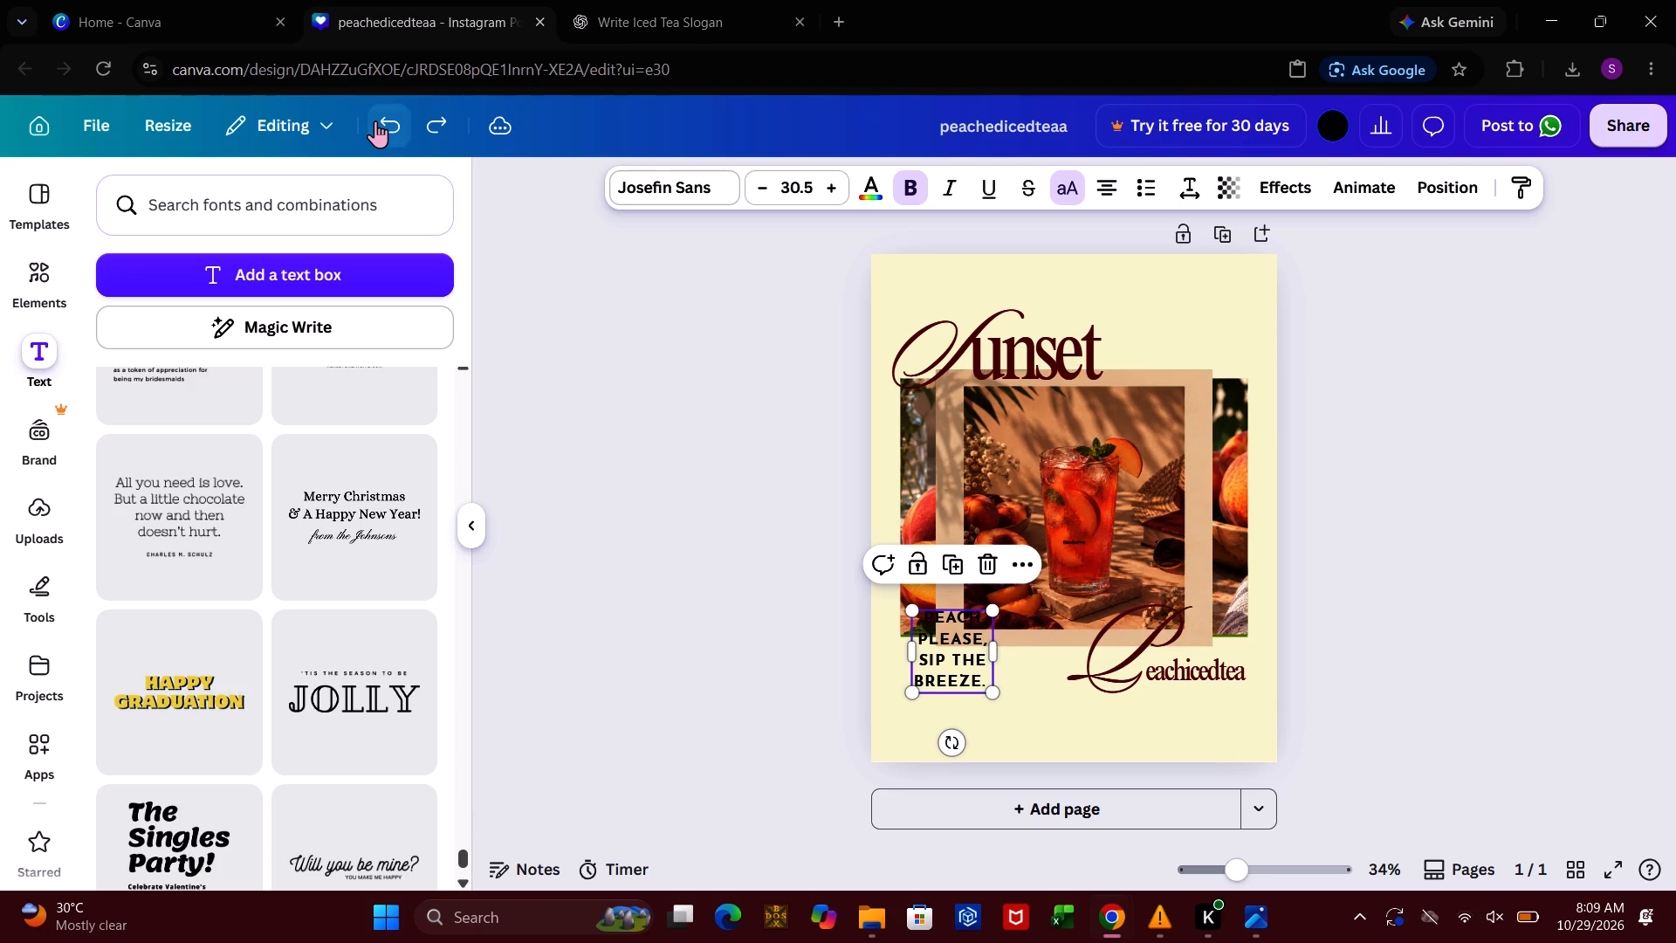
click(375, 120)
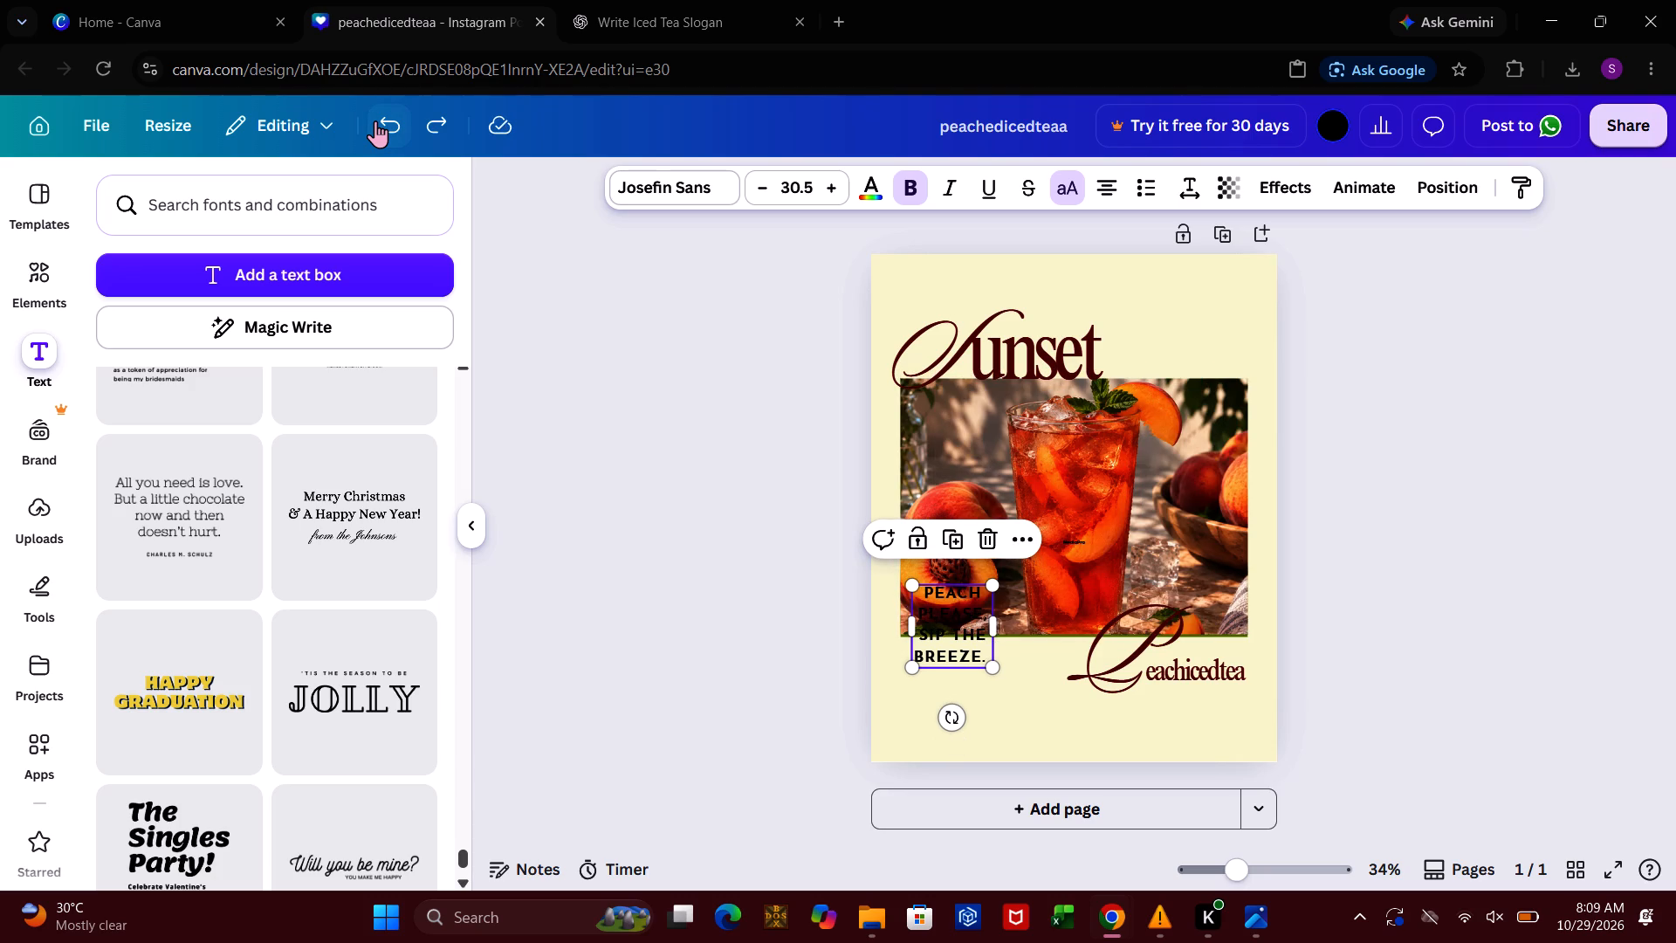
Undo the removal of the Online Sale text groups and the Josefin Sans style copied onto the peach slogan.
click(375, 120)
click(375, 120)
click(375, 120)
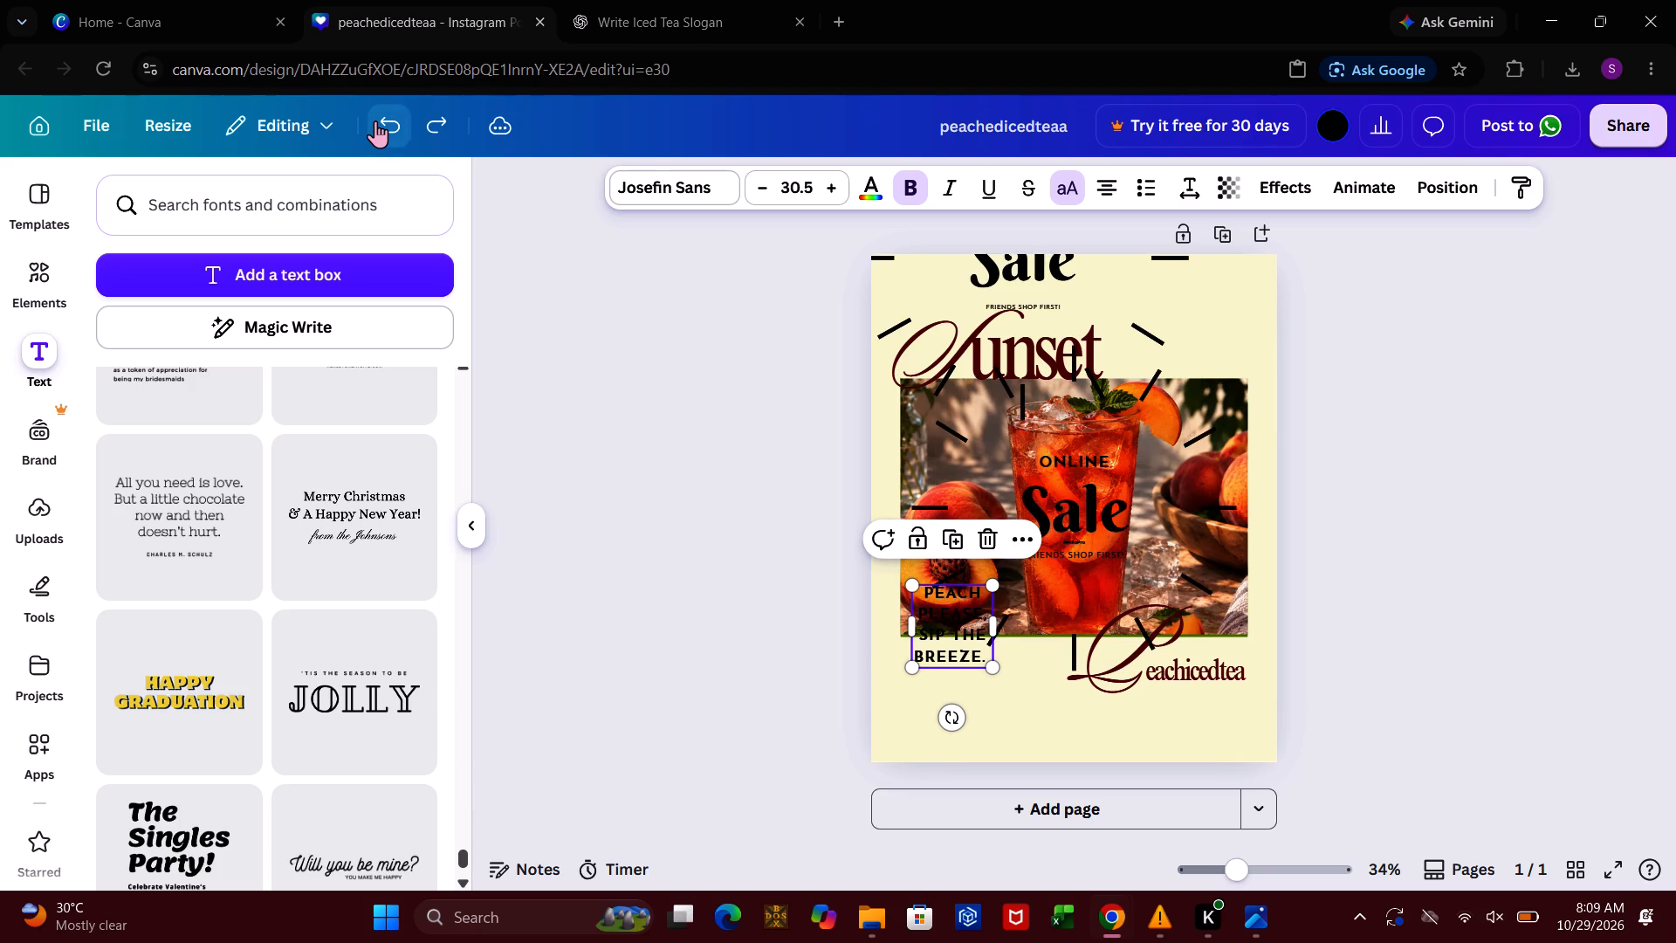
click(375, 120)
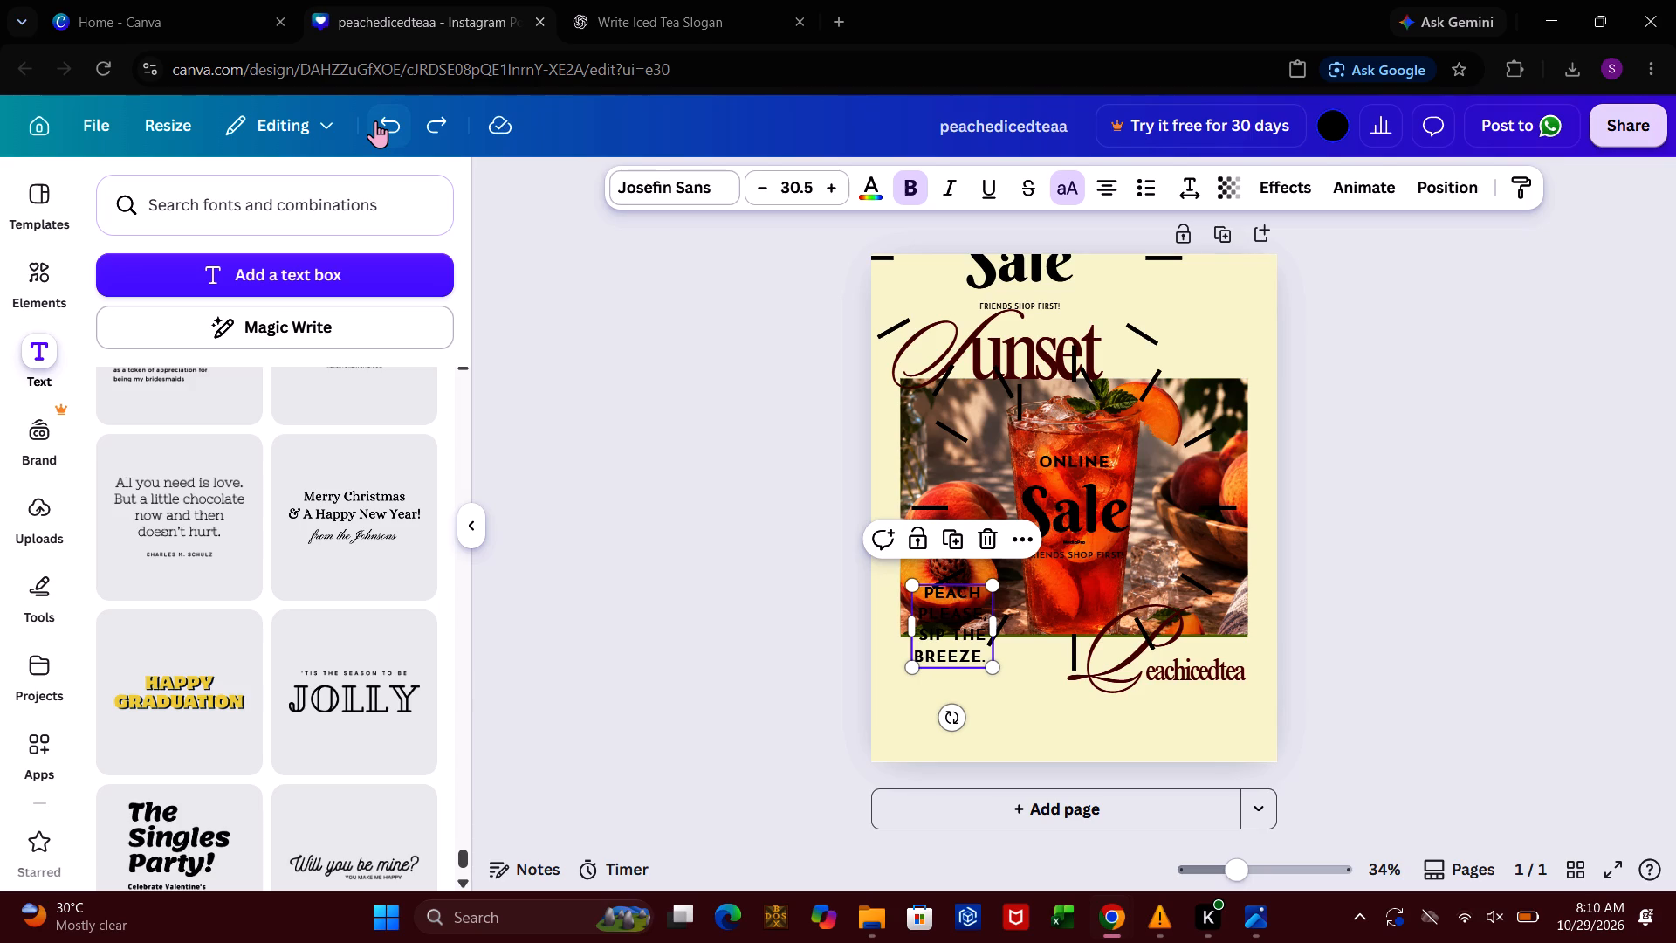
click(375, 120)
click(375, 120)
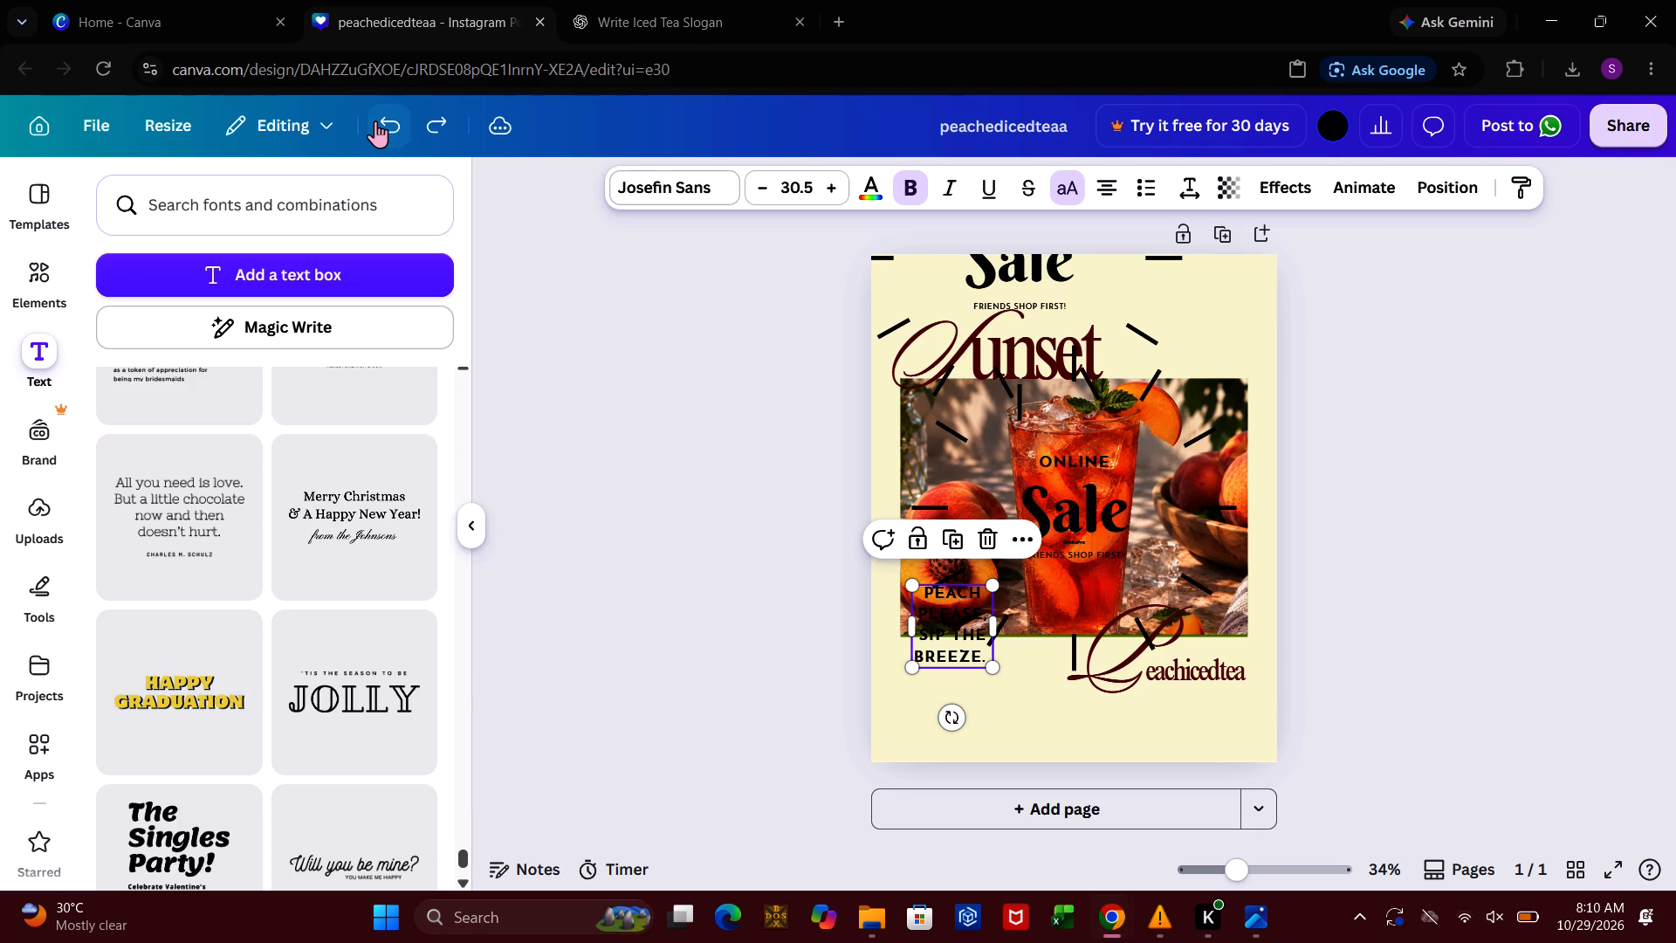
click(375, 120)
click(375, 120)
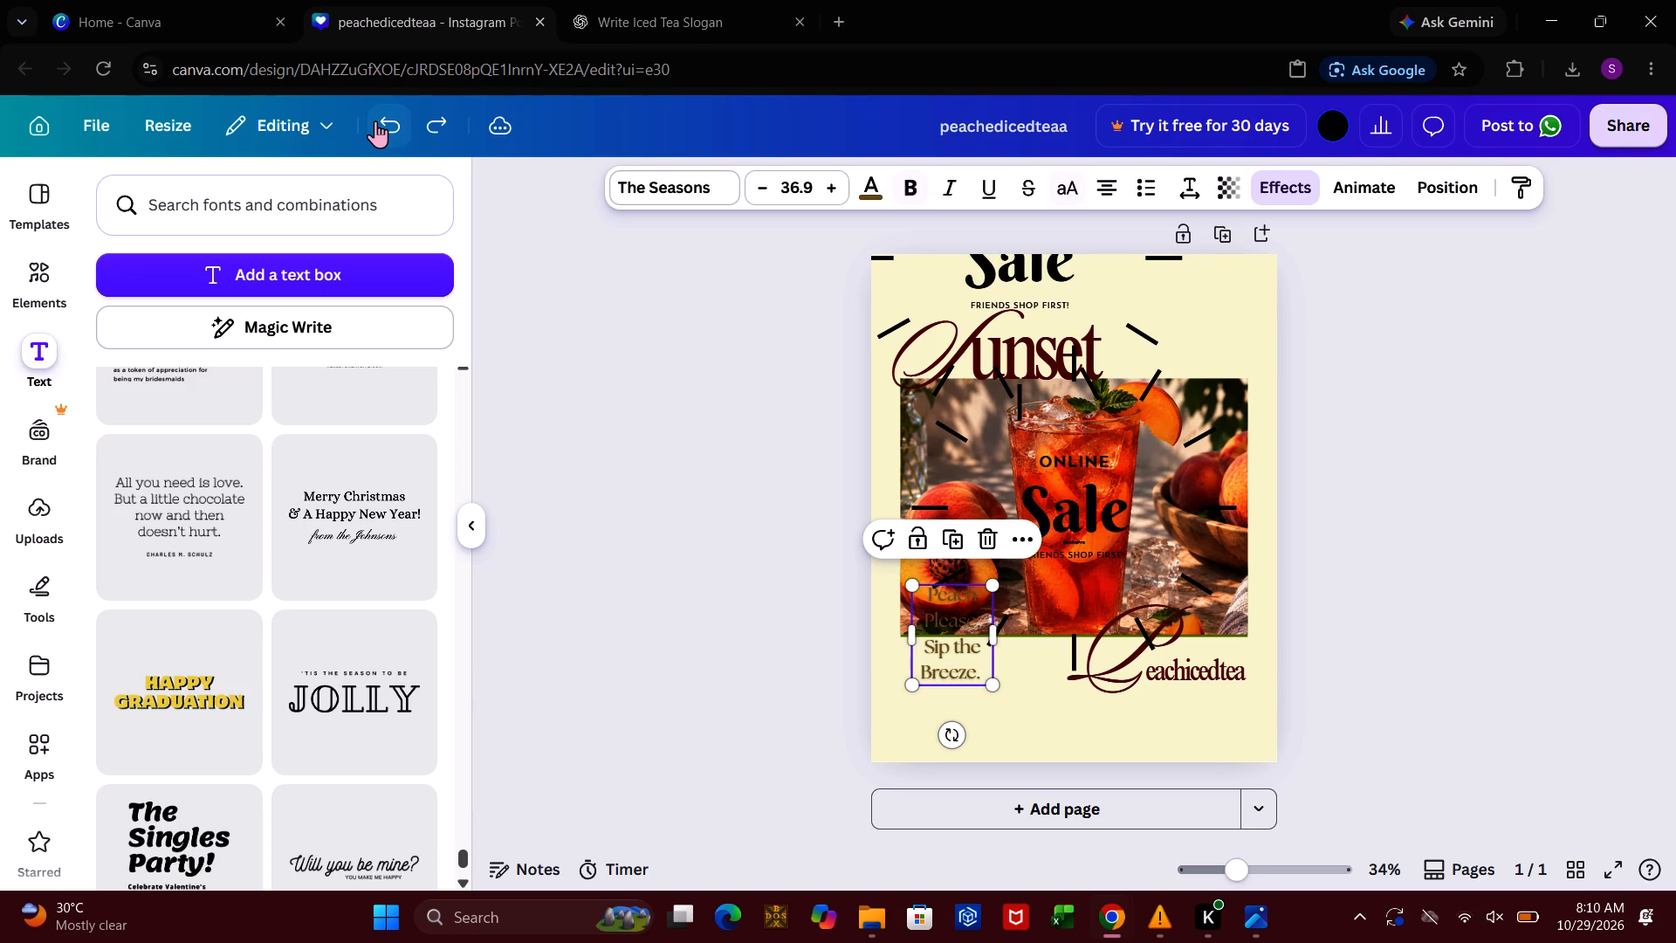
click(375, 120)
click(378, 120)
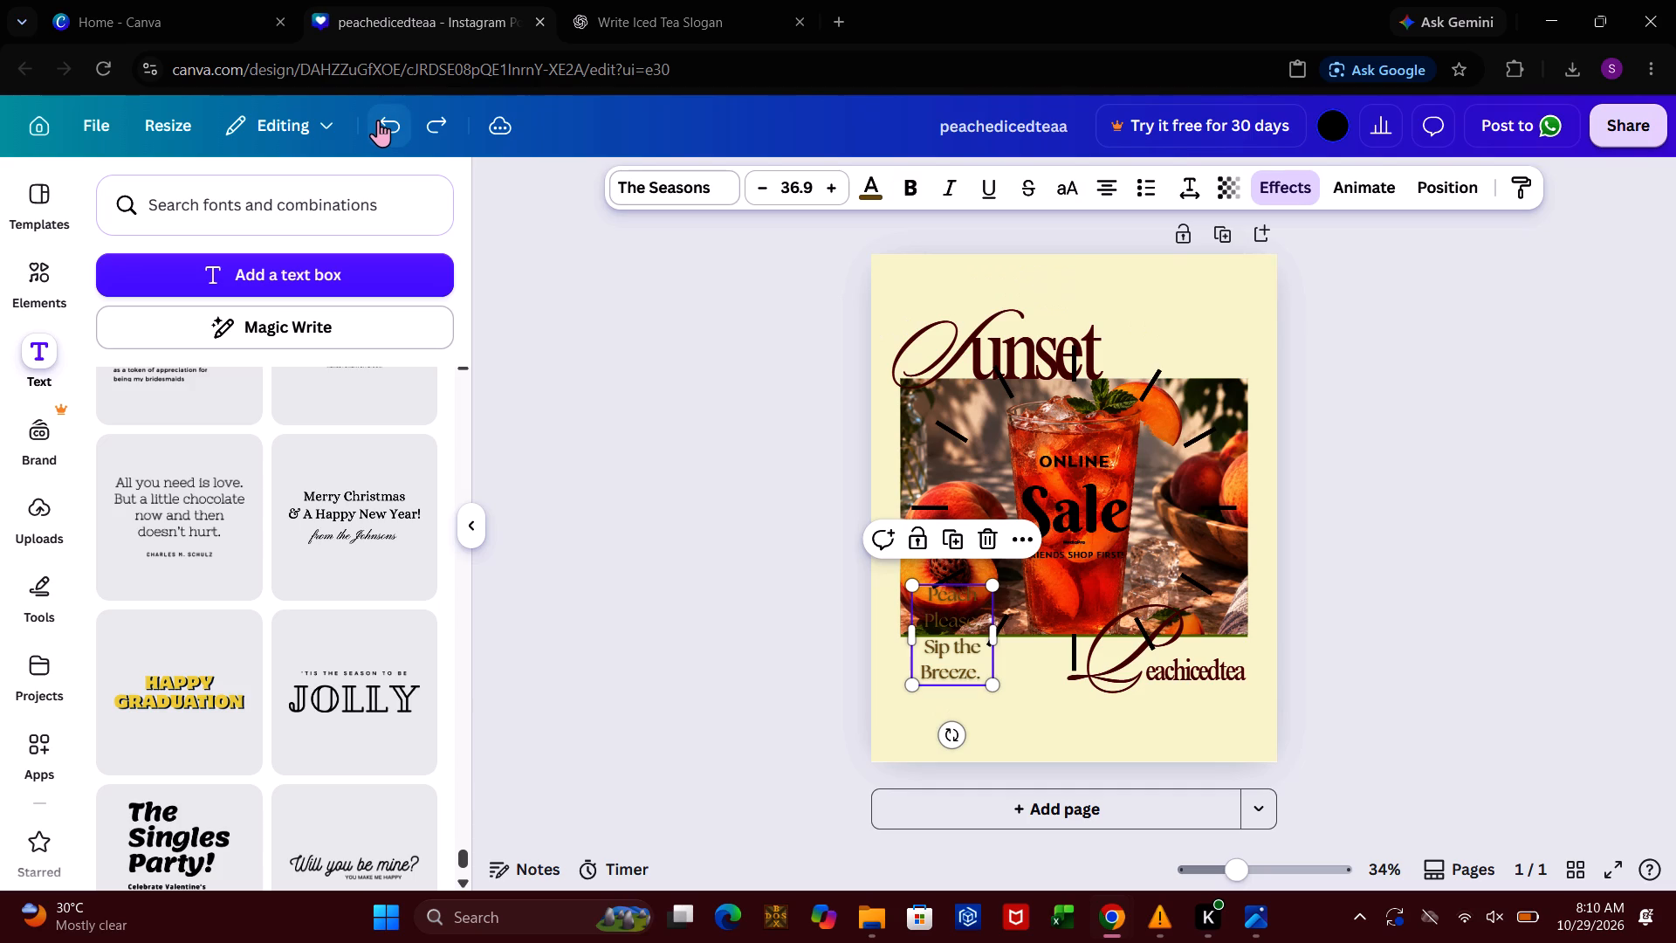
click(378, 120)
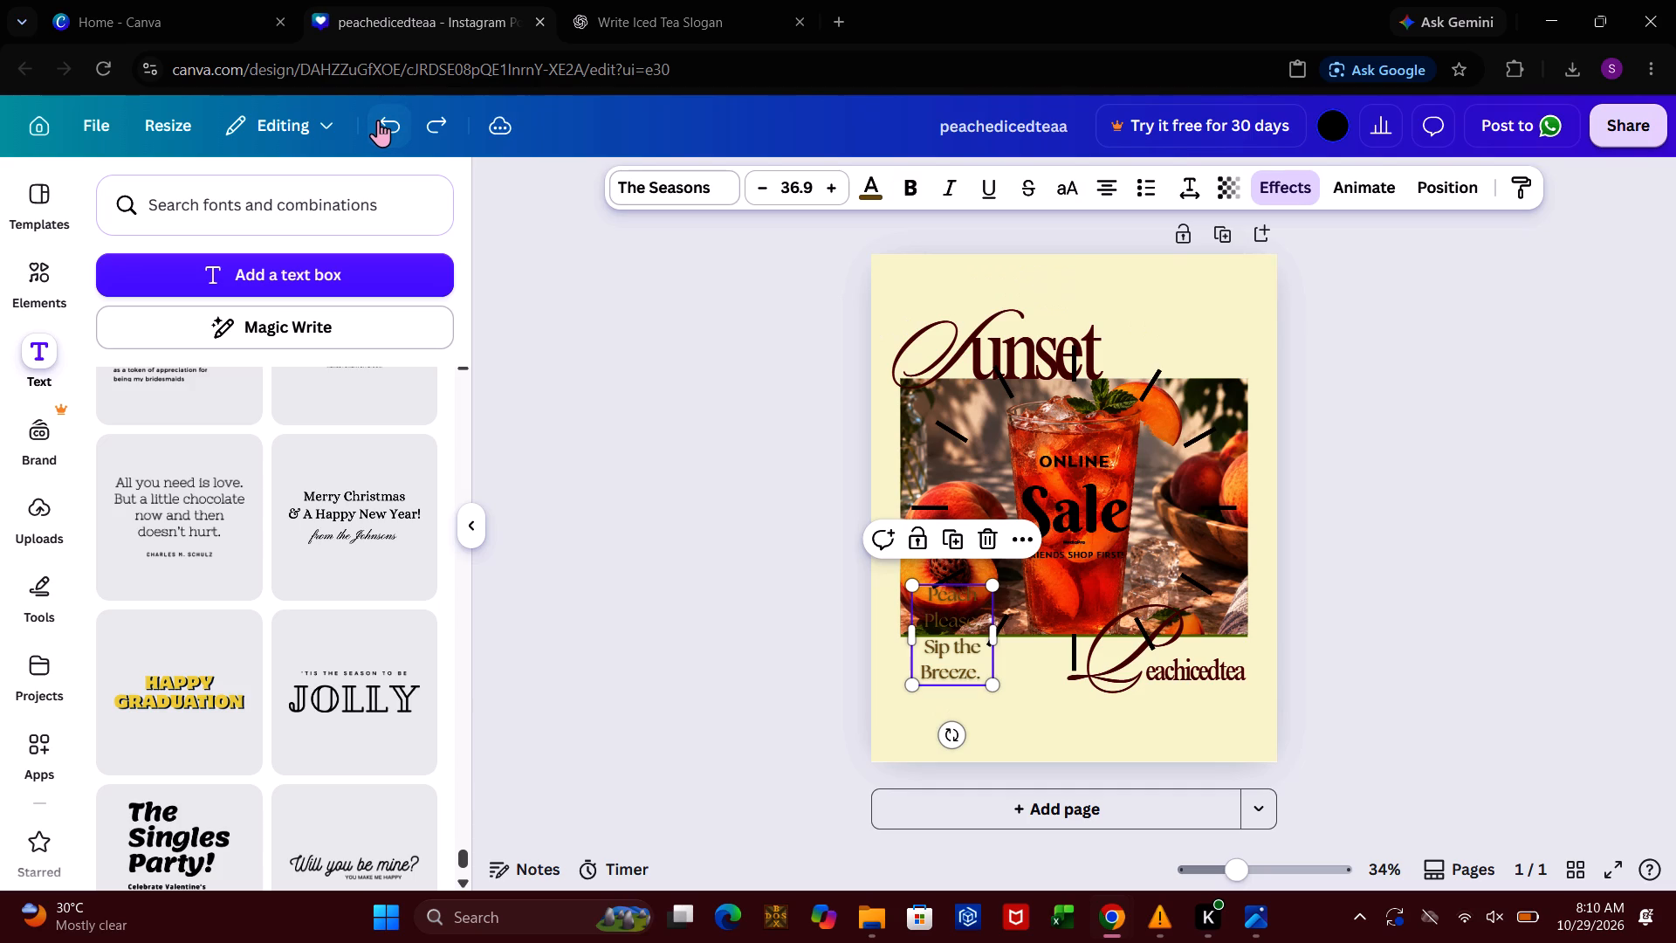
click(378, 120)
click(378, 120)
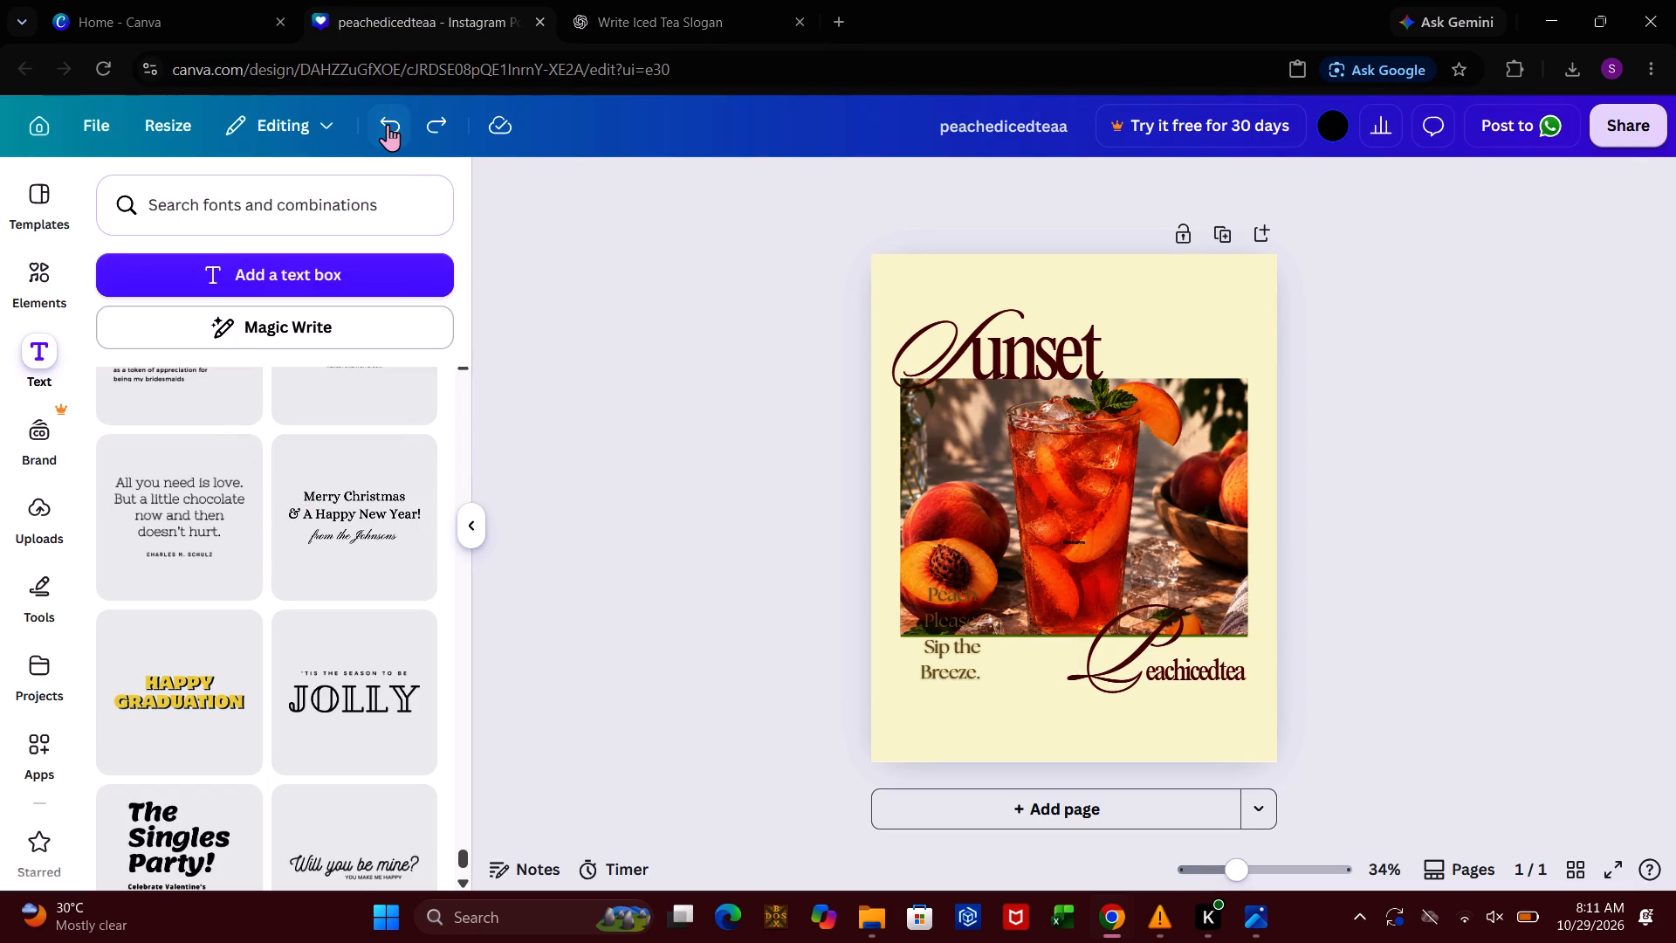
Undo the peach iced tea photo's placement and resizing edits back to the two-glass cocktail photo.
click(388, 124)
click(388, 124)
click(388, 124)
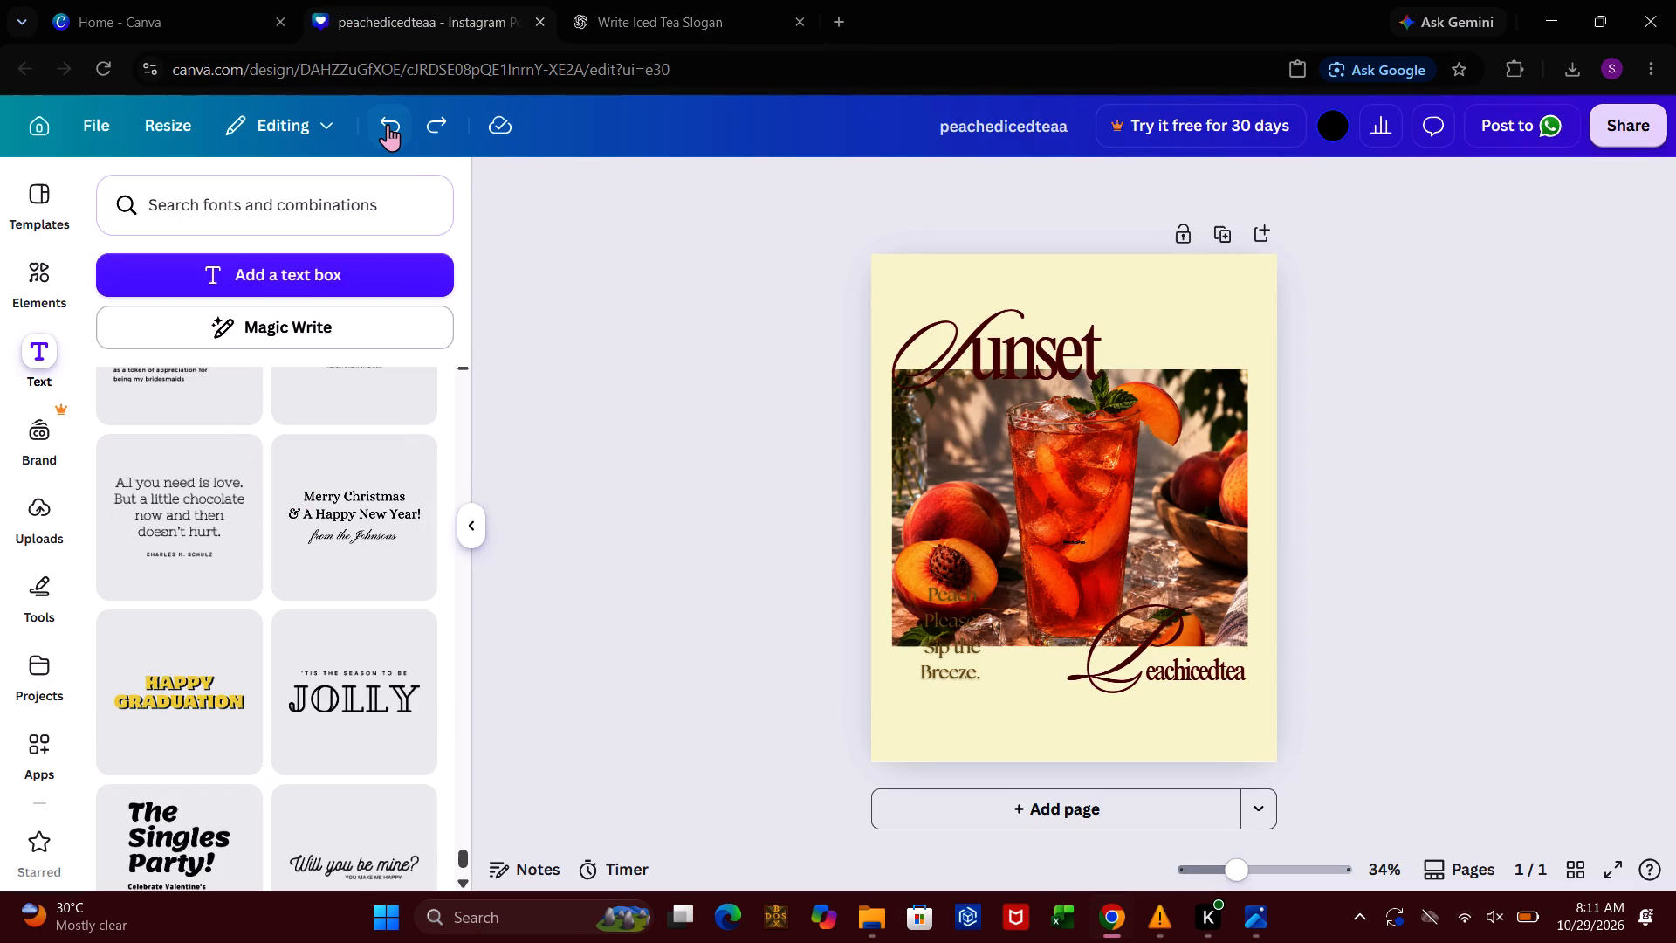
click(388, 124)
click(388, 124)
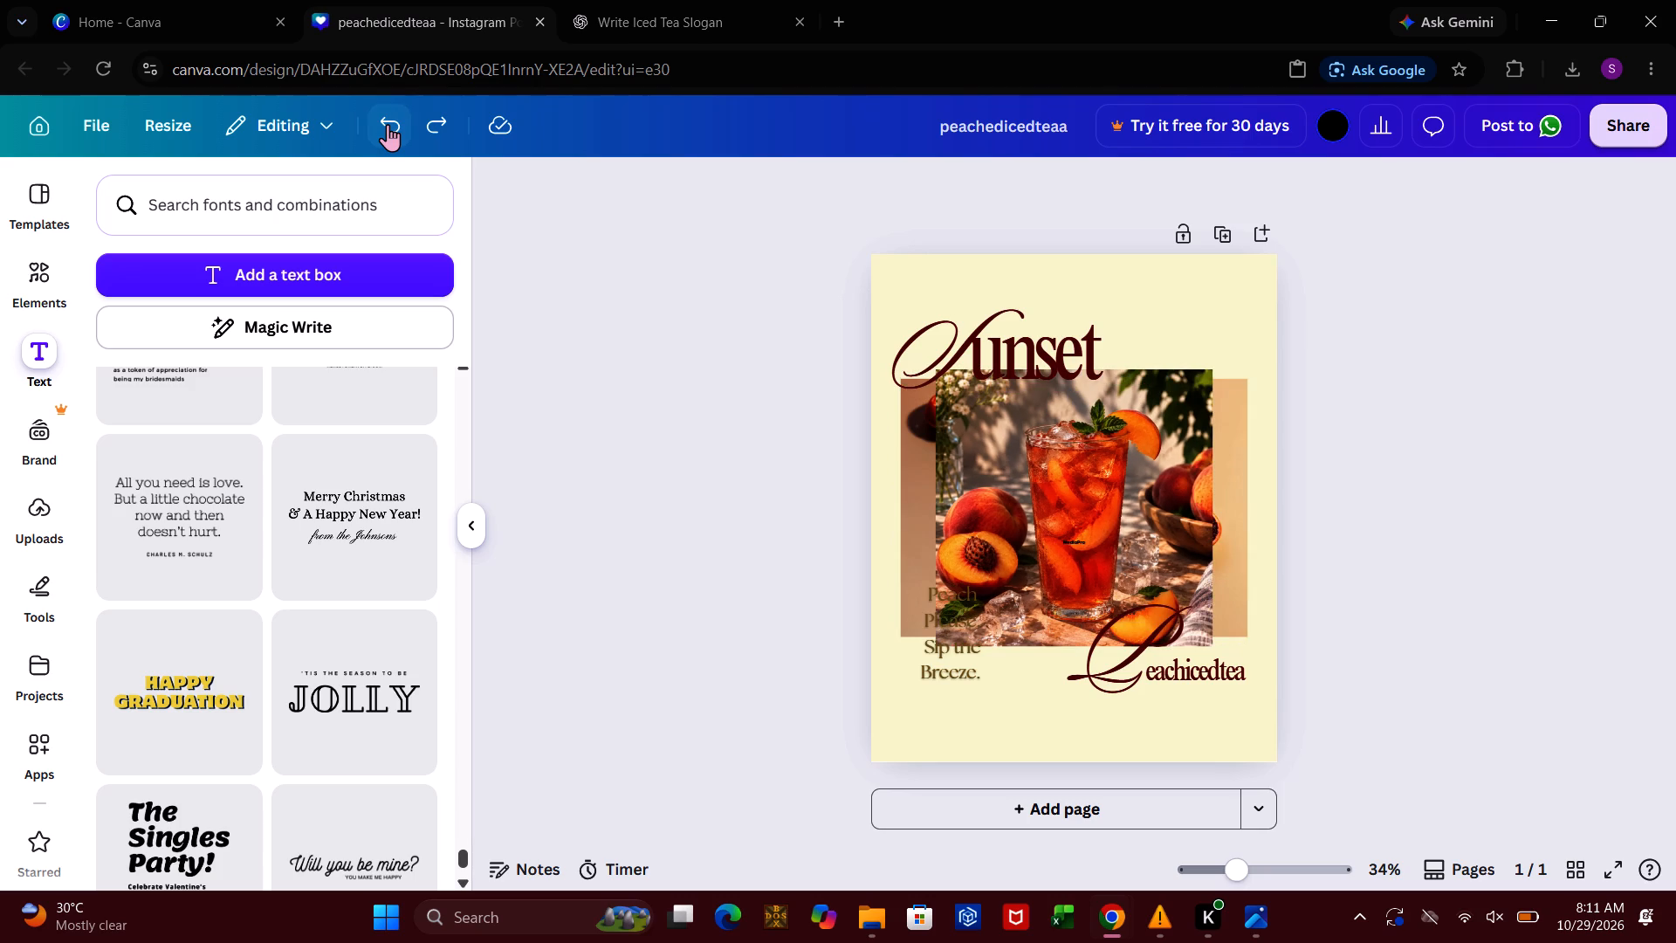
click(388, 124)
Duplicate the framed two-glass cocktail photo below the Sunset heading.
click(940, 454)
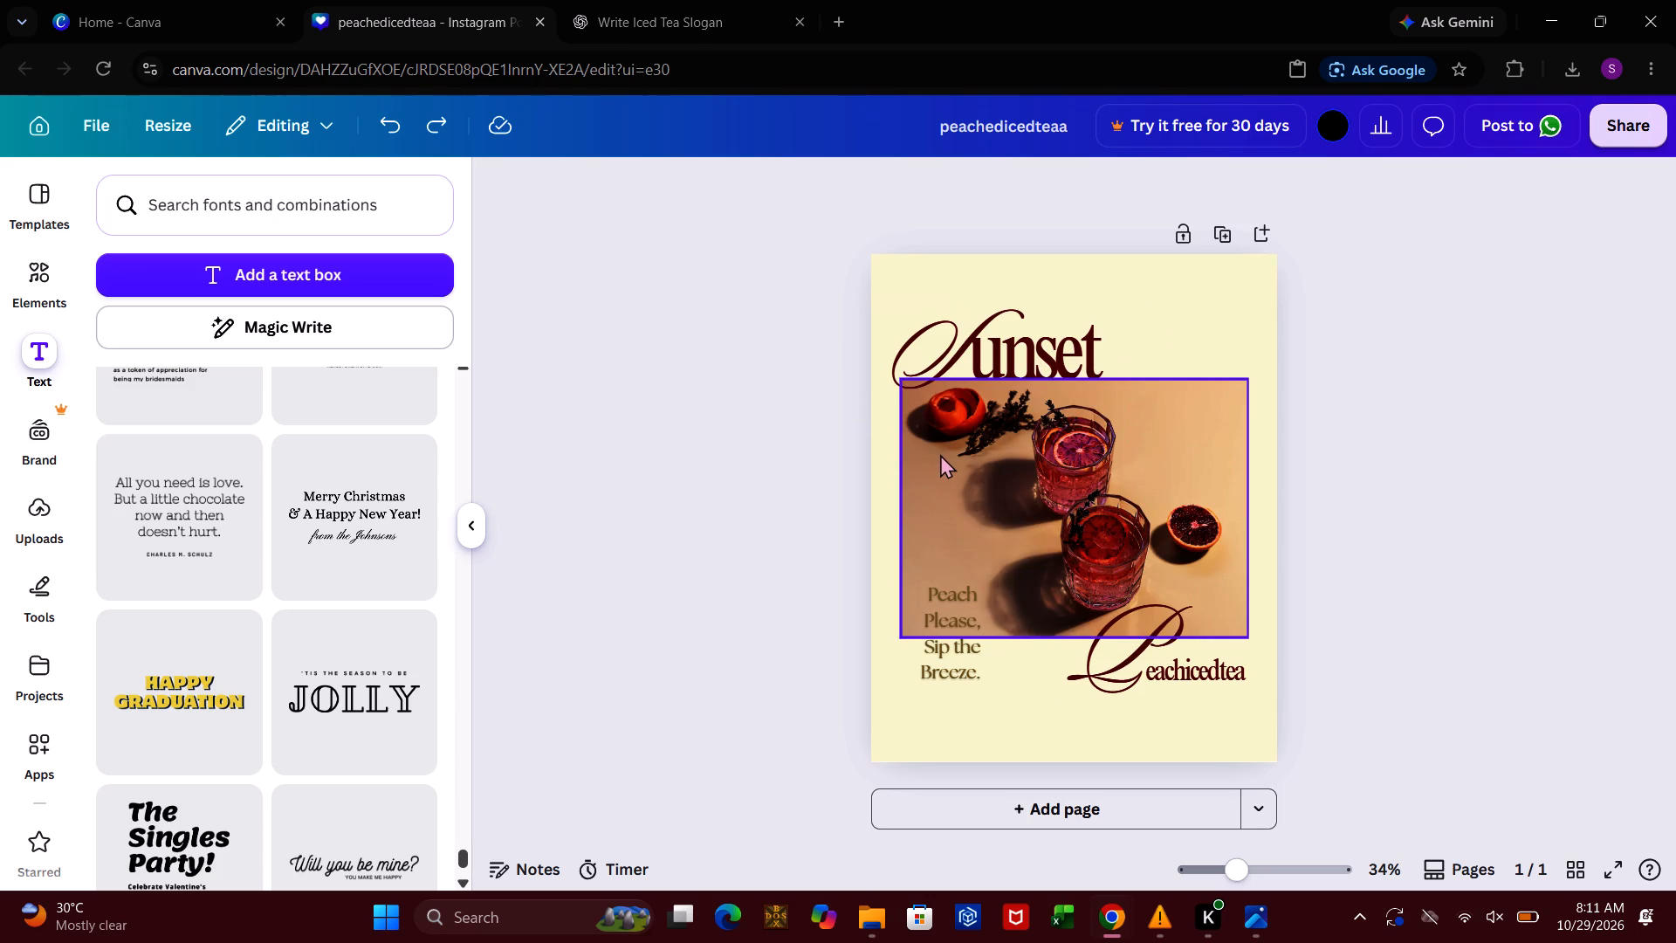
click(1133, 327)
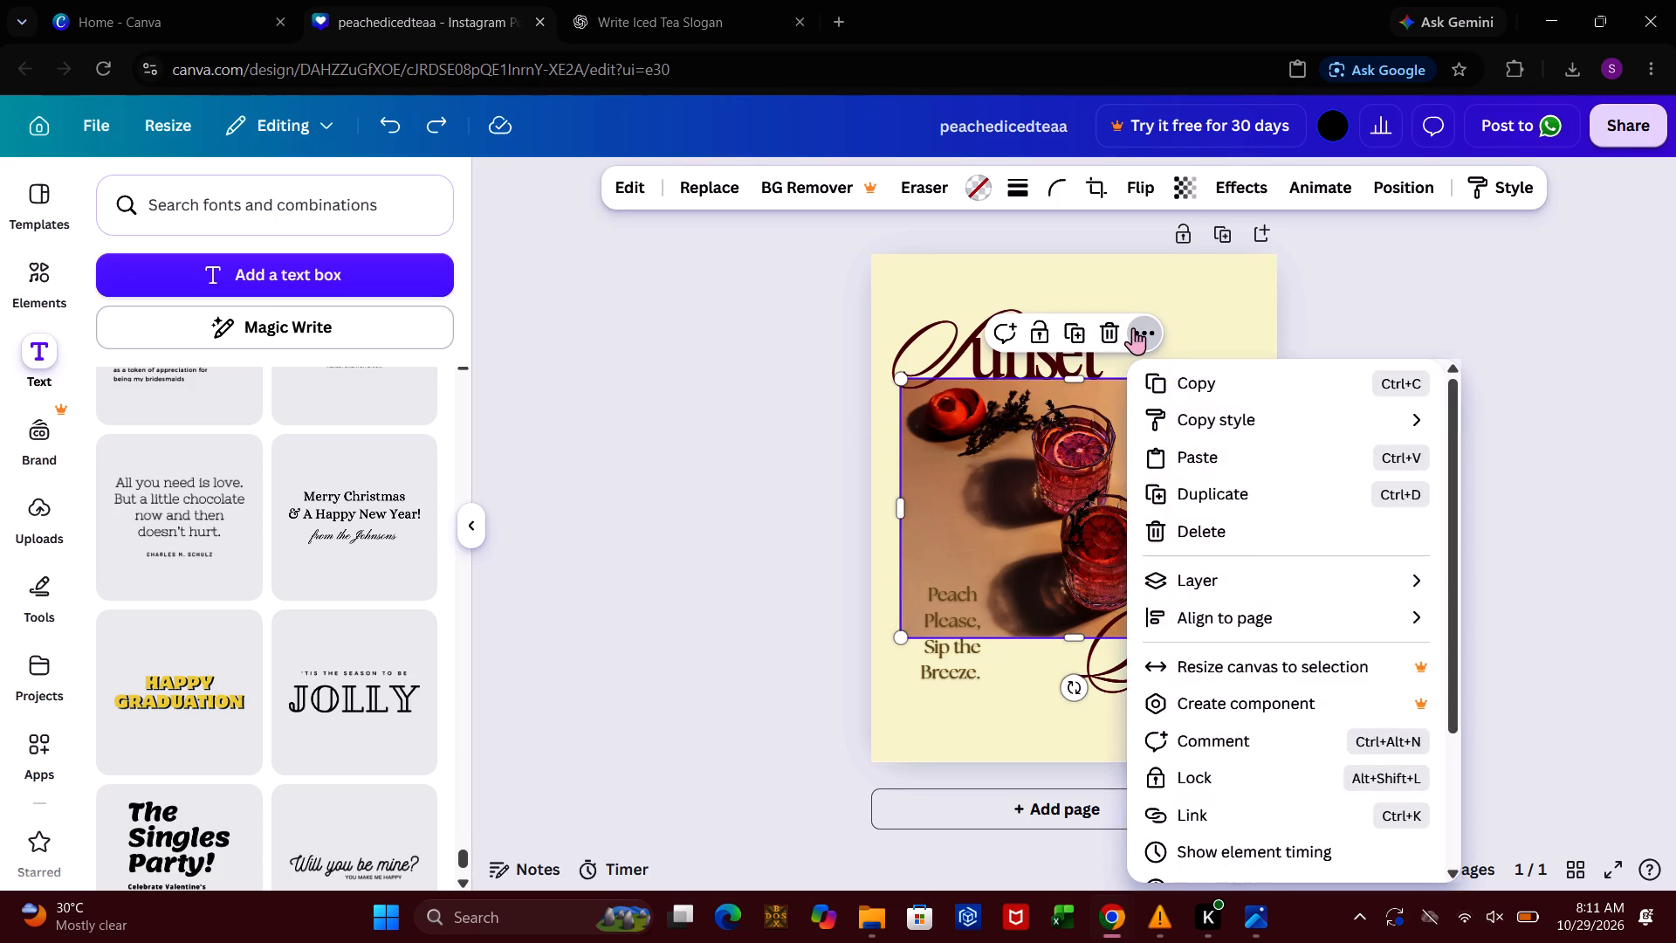
click(1300, 492)
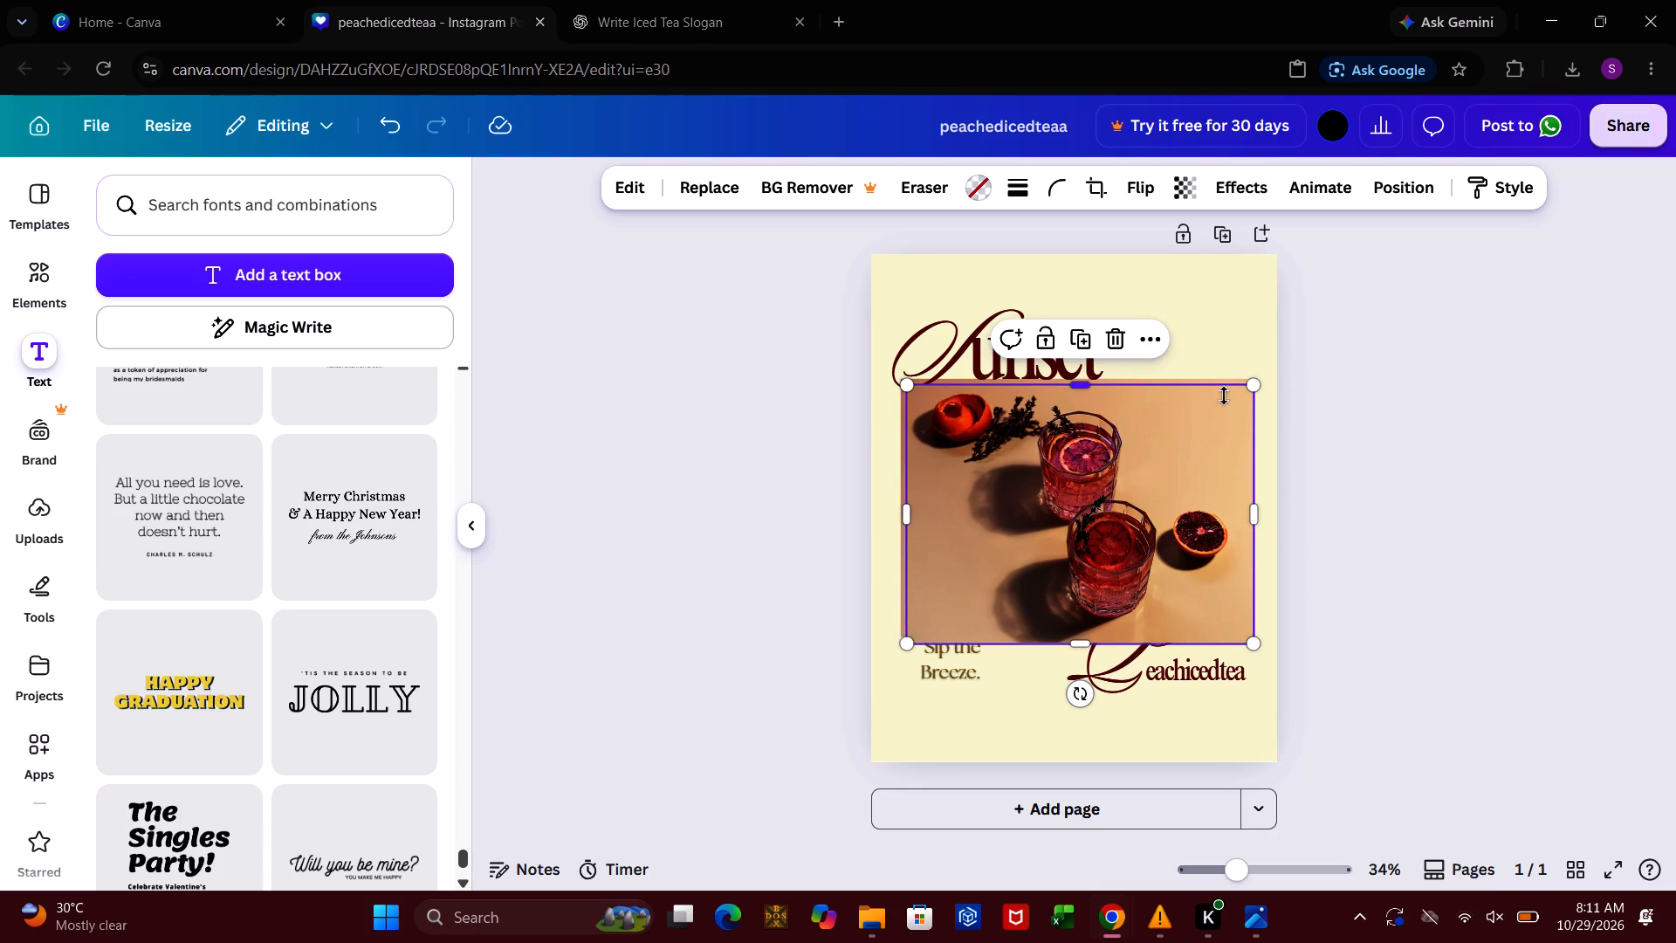
Delete only the image from the duplicated photo frame, keeping the empty frame, and clear the selection.
click(1127, 335)
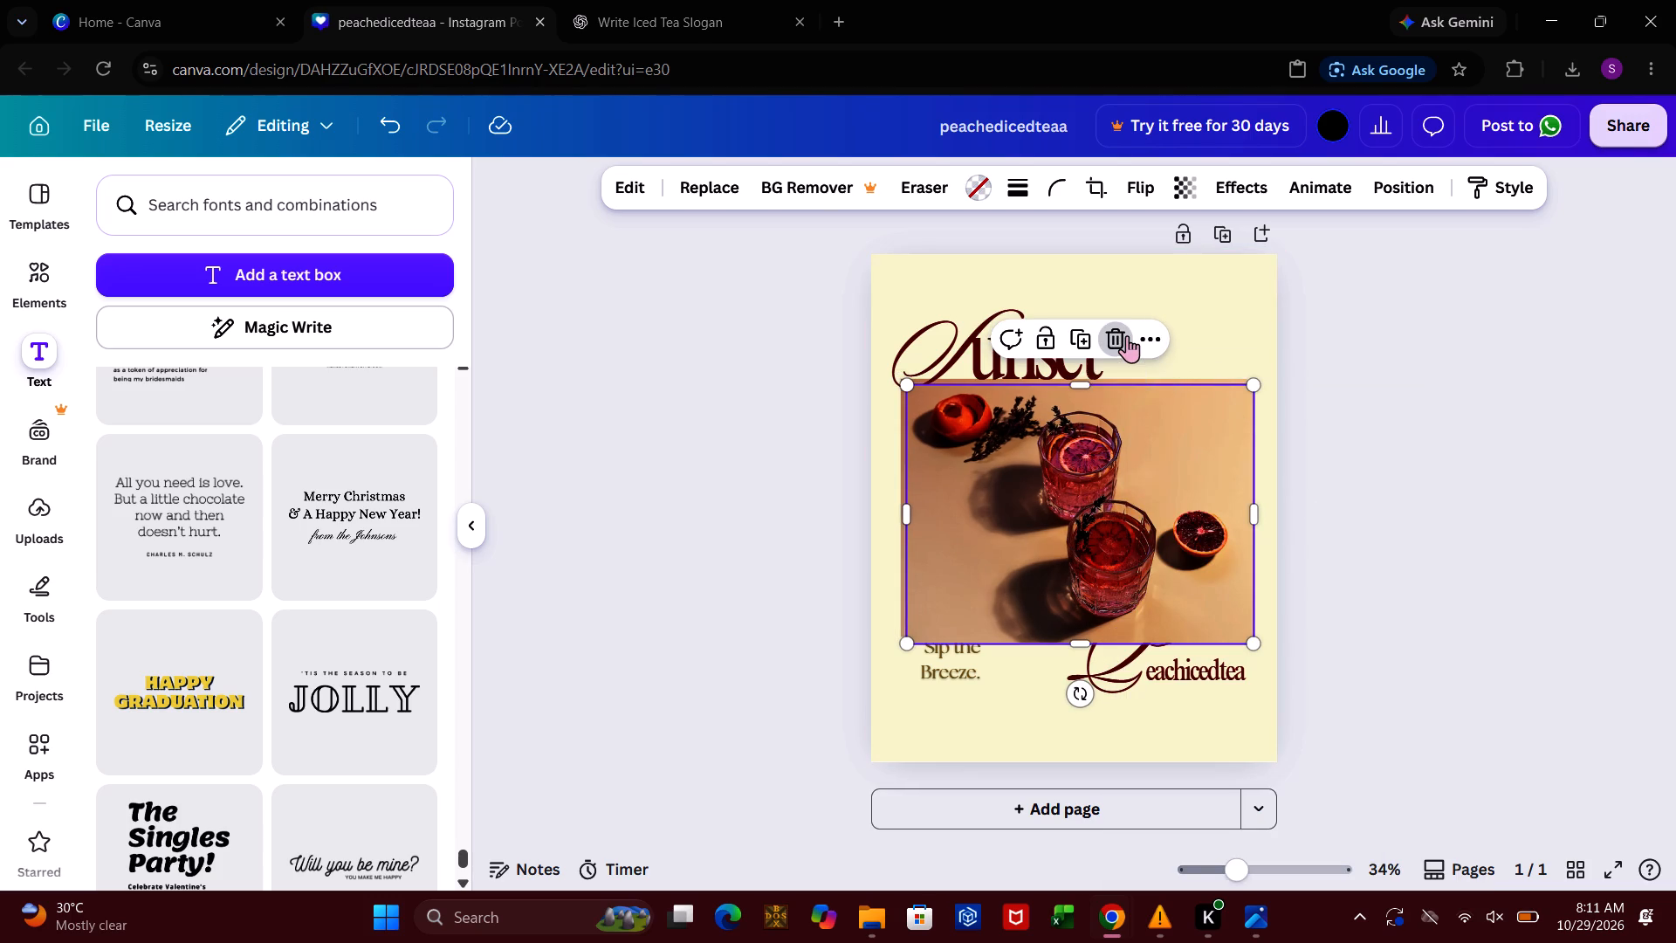
click(1116, 343)
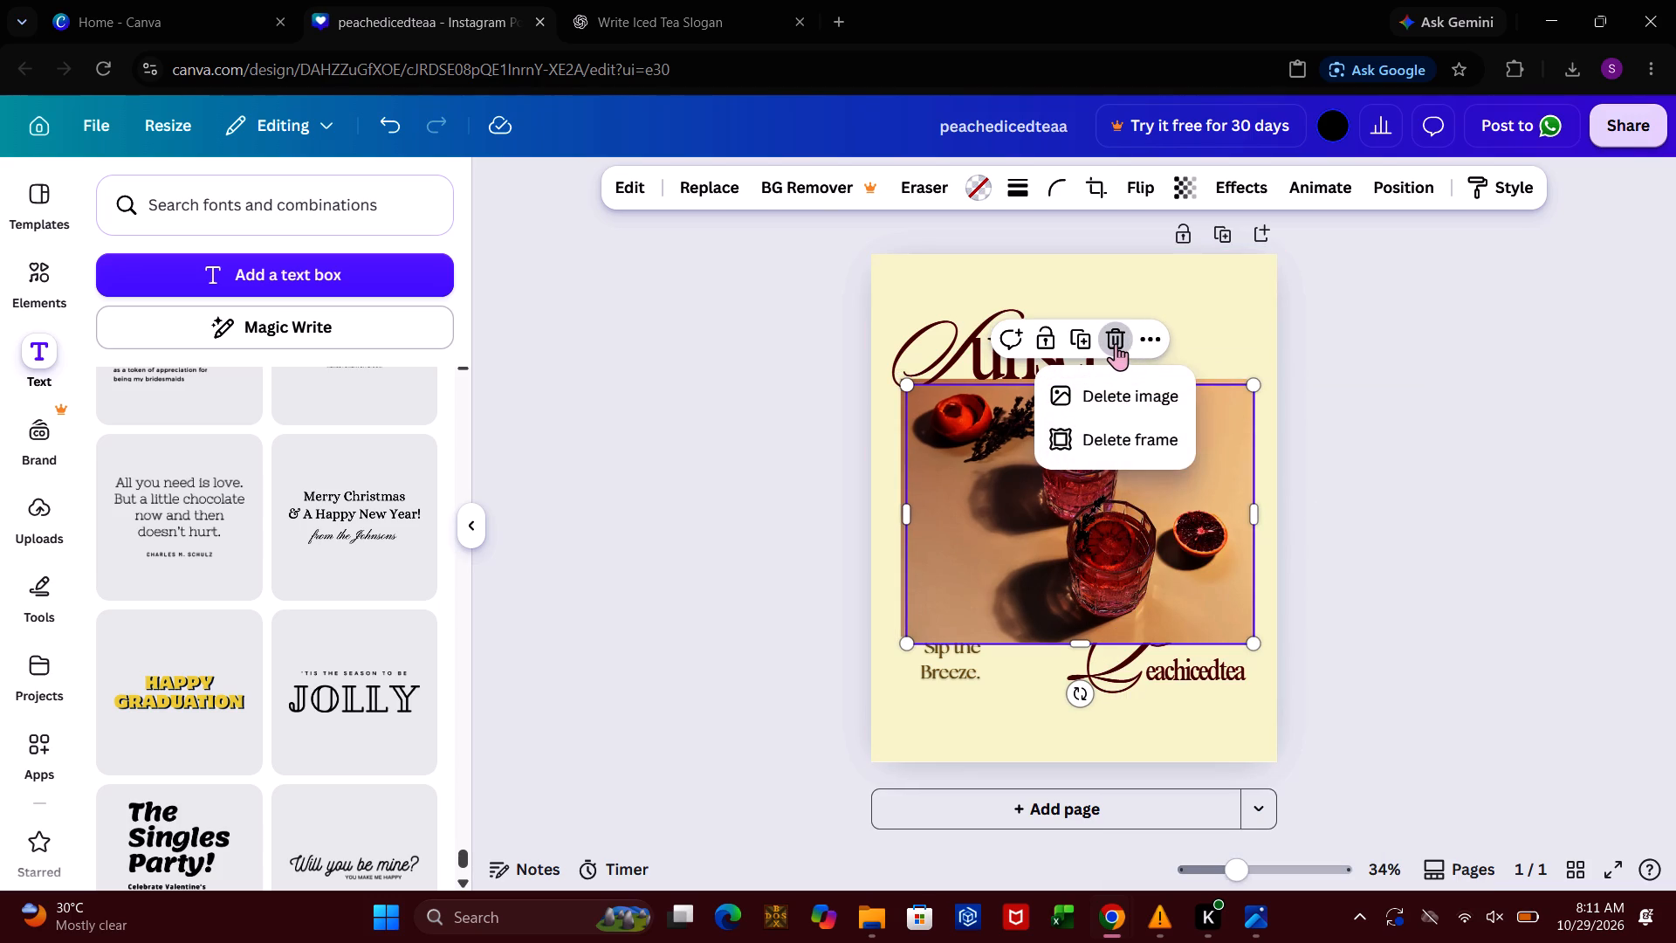
click(1116, 348)
click(1124, 395)
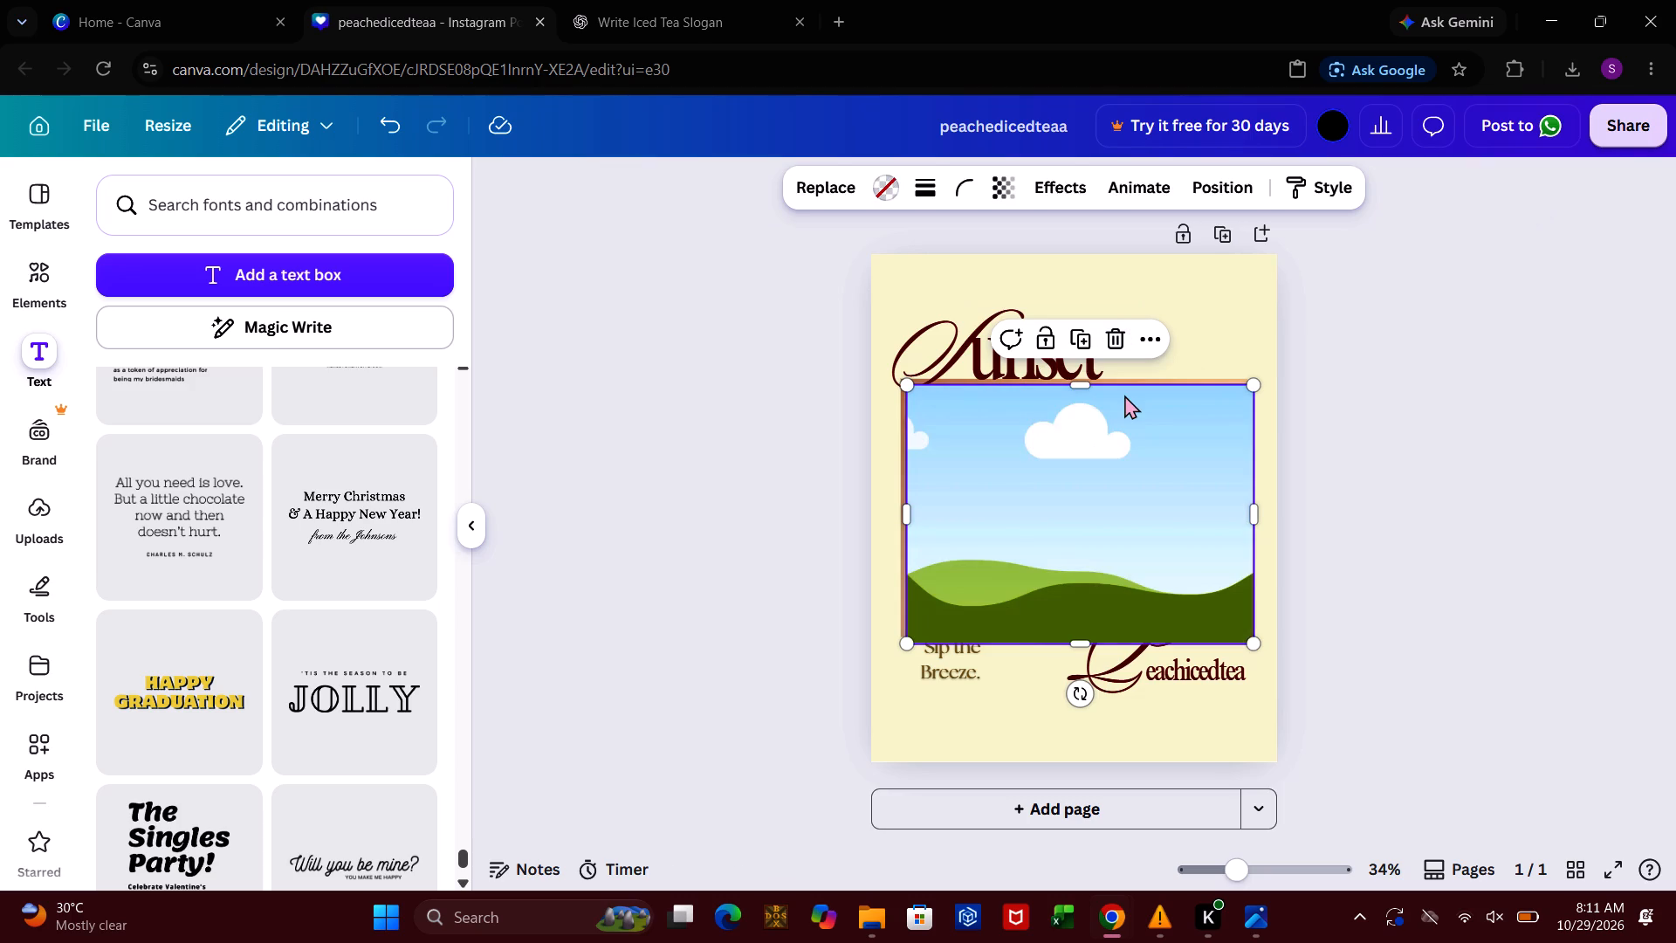
click(1081, 415)
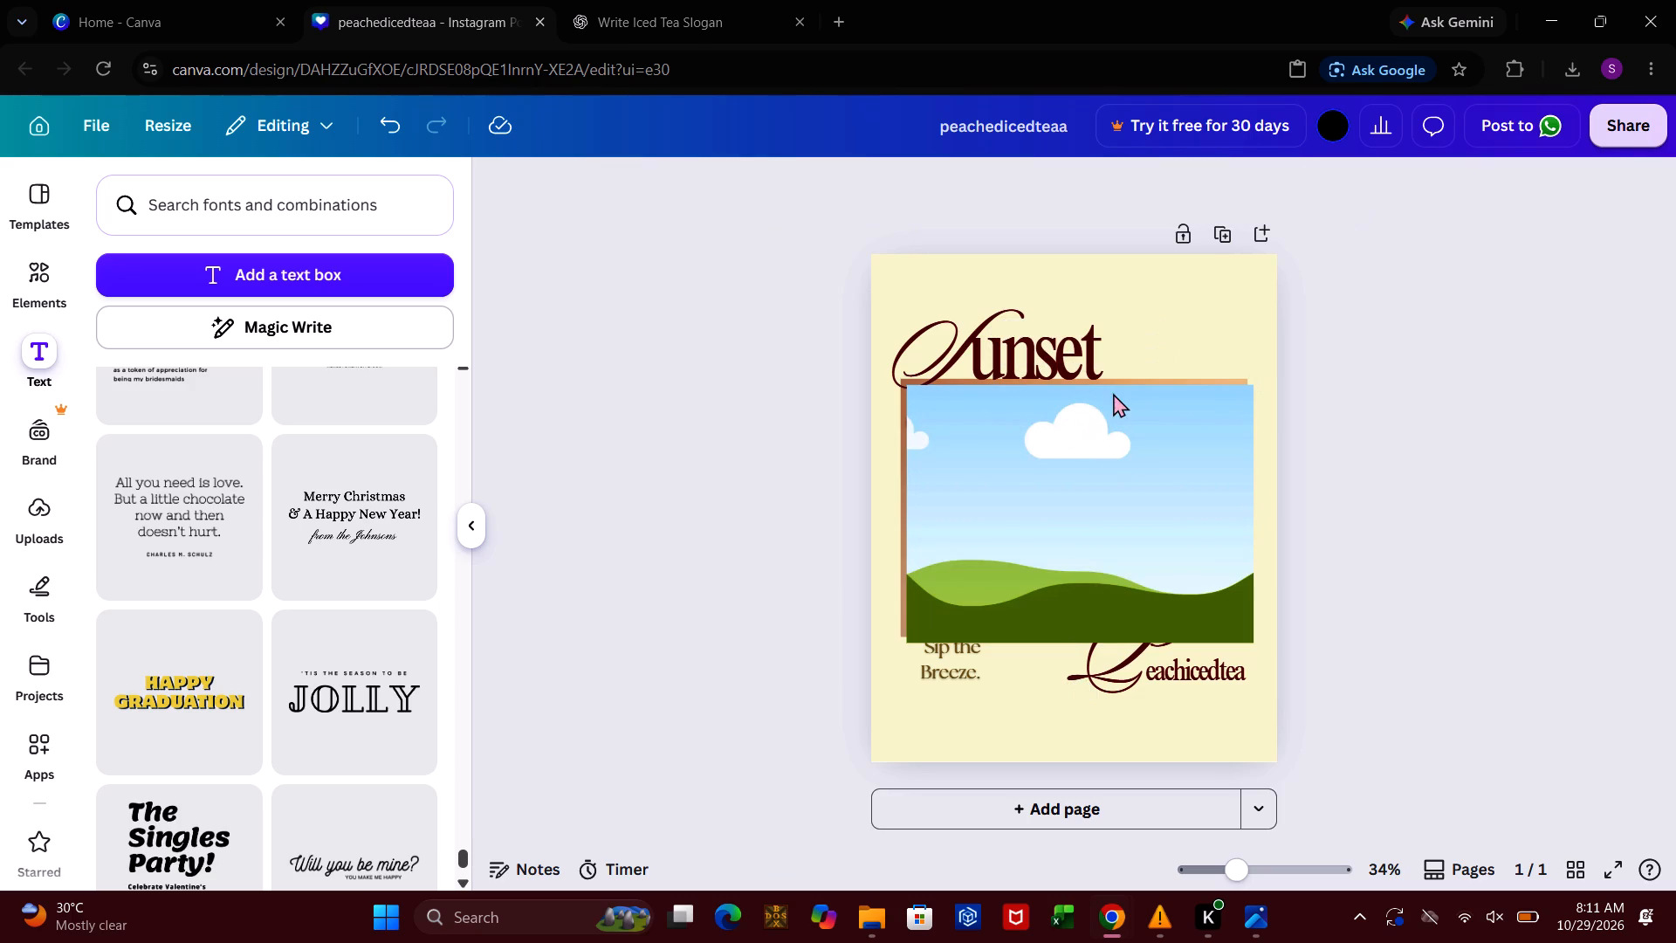
Reposition the "unset" text so it lines up beside the decorative S of the Sunset heading.
drag(1127, 374, 1138, 381)
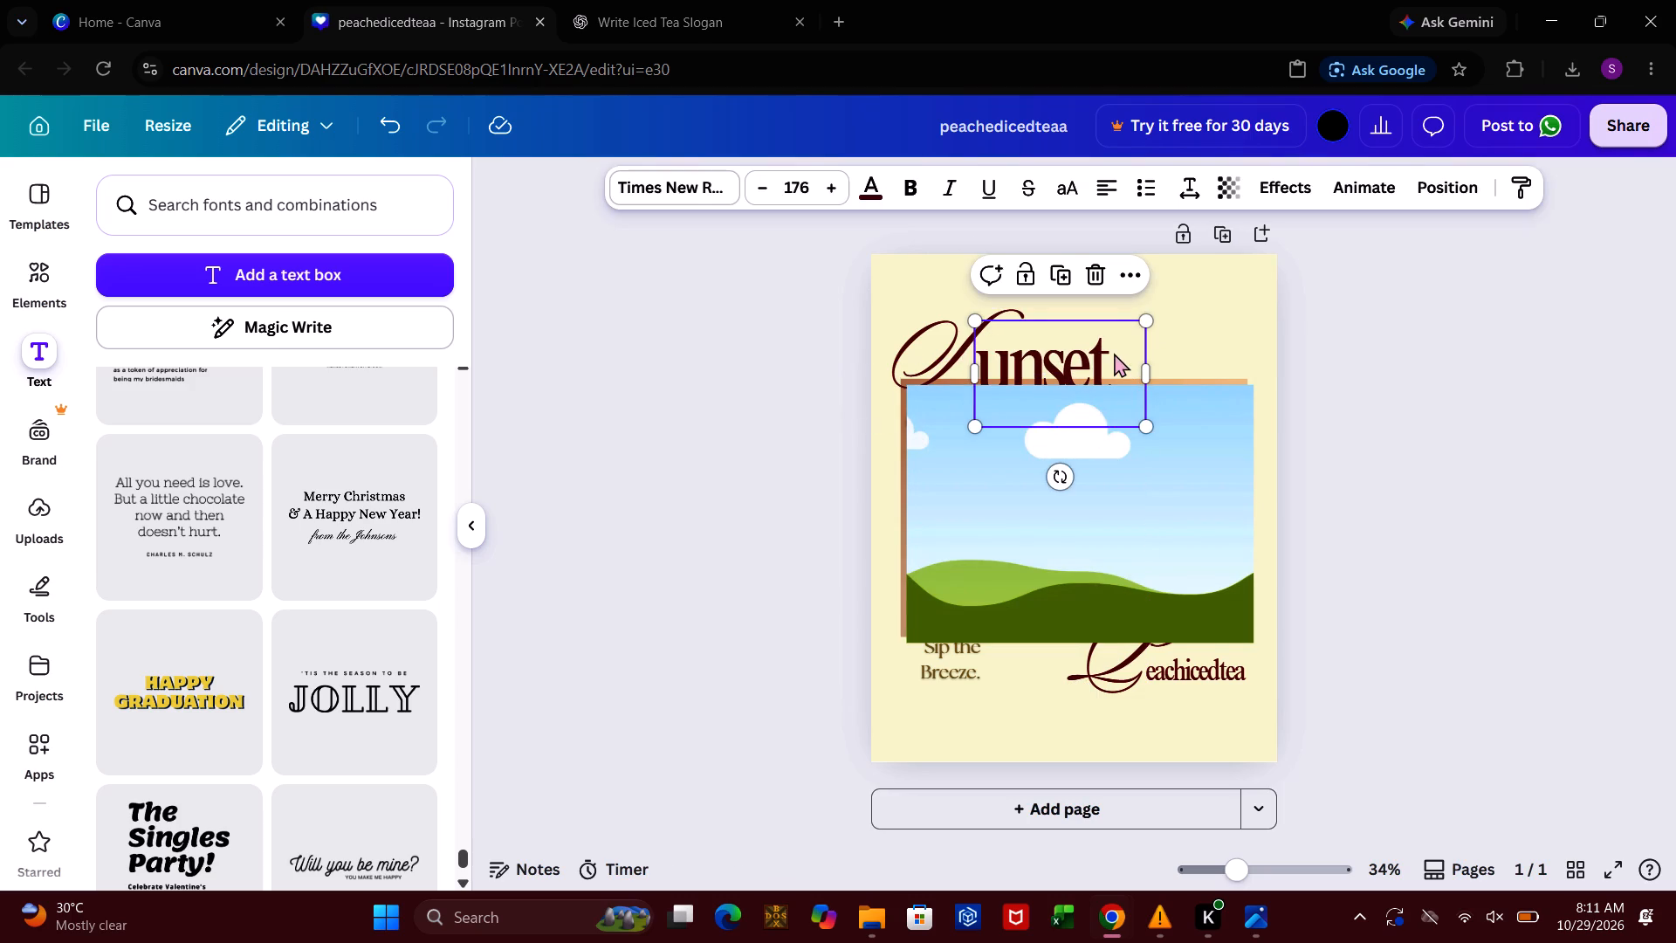
click(1114, 353)
drag(1114, 353, 1089, 341)
click(1177, 320)
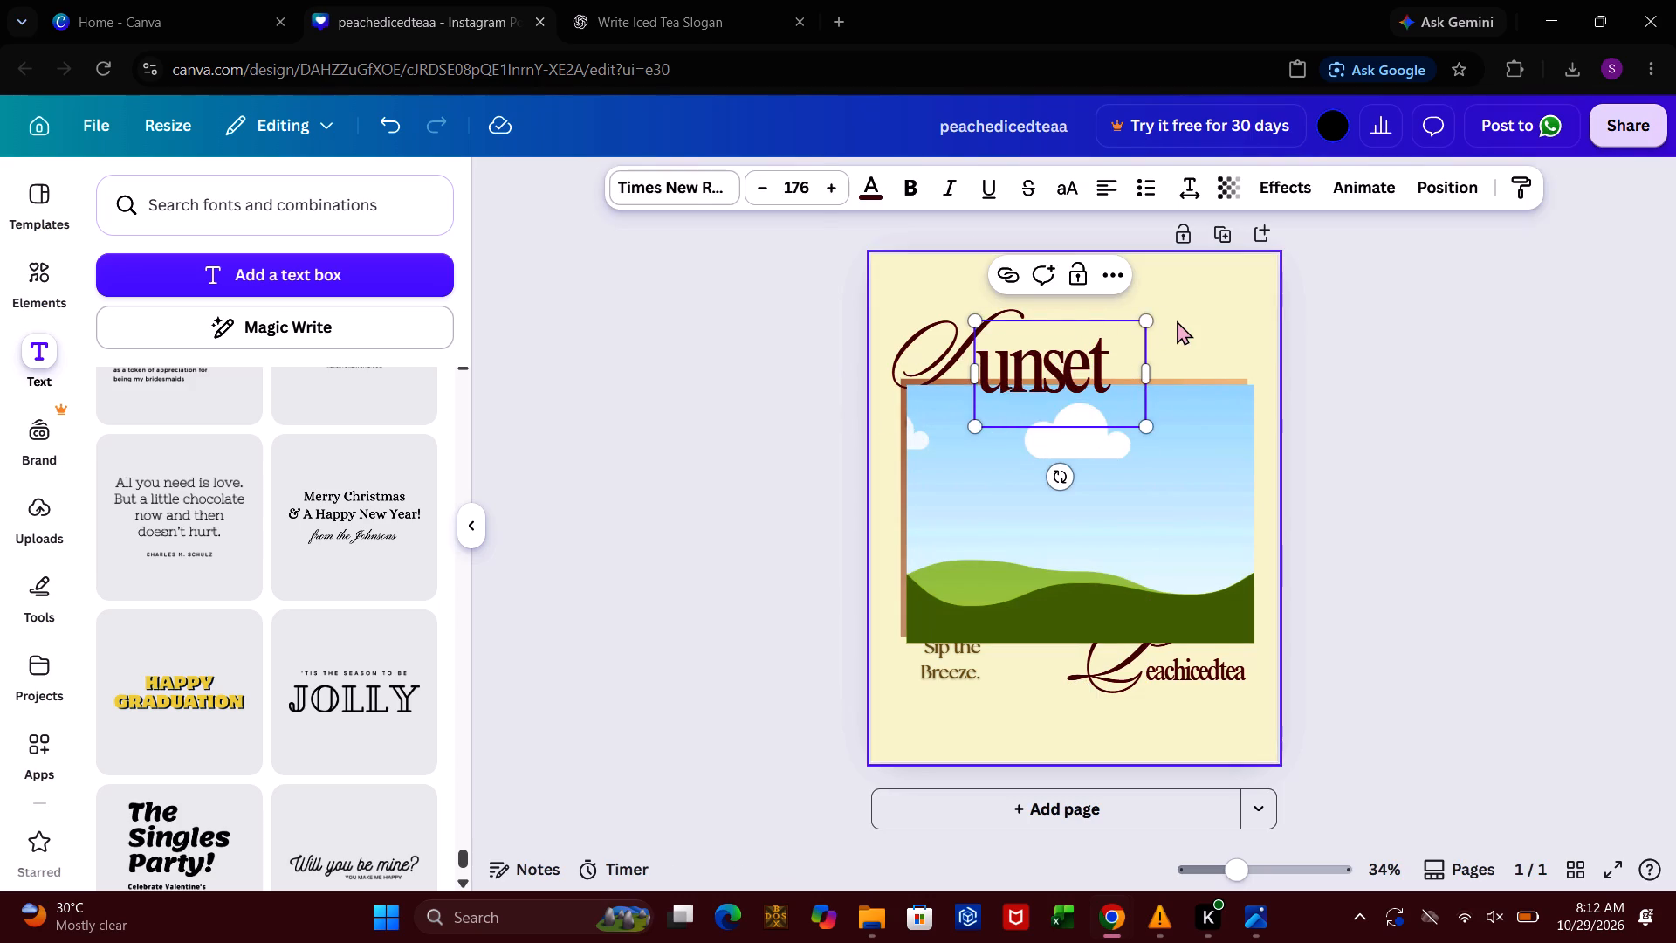
click(1083, 347)
drag(1083, 347, 1077, 333)
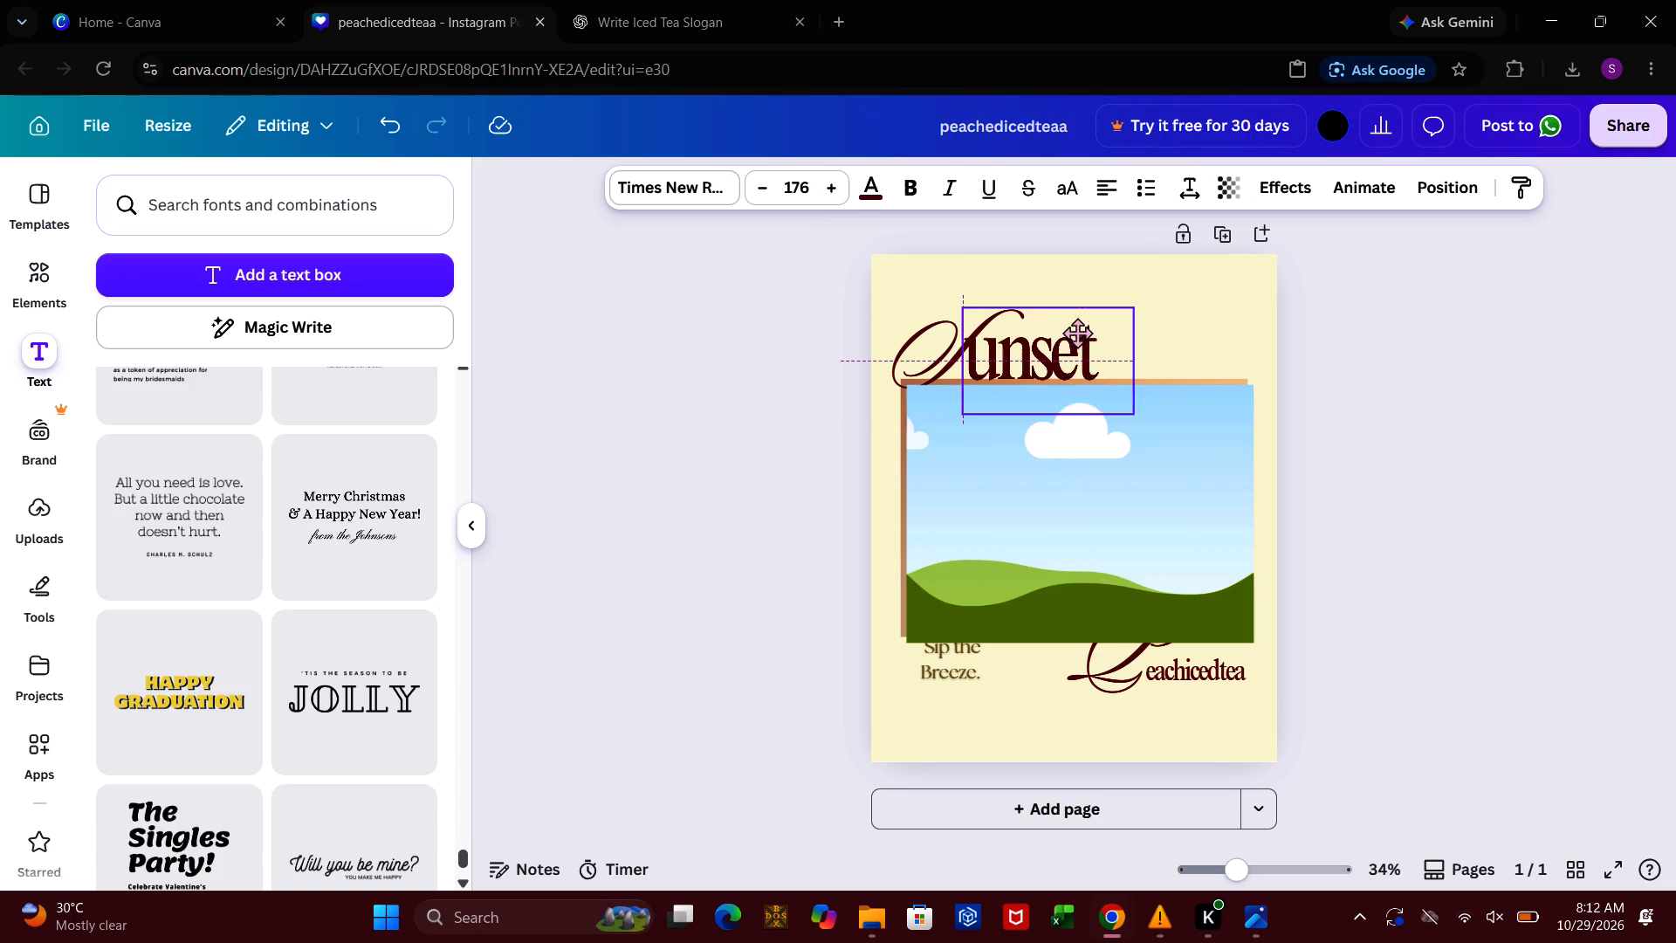
In the Canva design, nudge the "unset" heading text slightly to the right of the decorative S and deselect it.
drag(1077, 333, 1081, 338)
click(1238, 329)
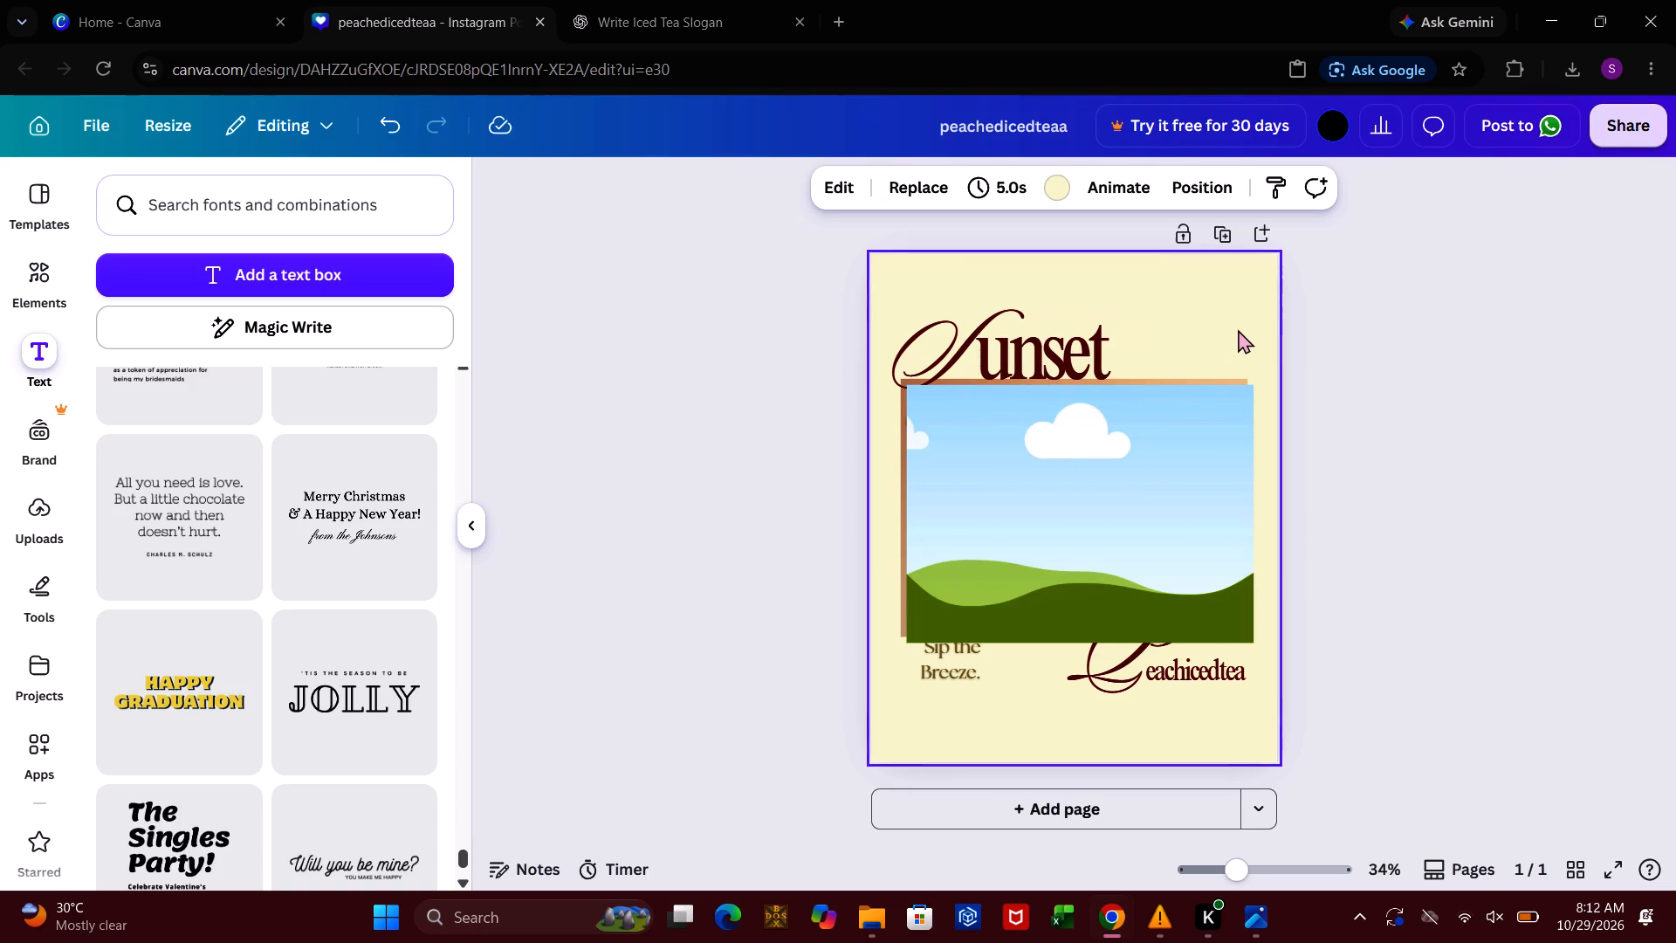
Delete the landscape placeholder frame covering the drinks photo.
double_click(1196, 421)
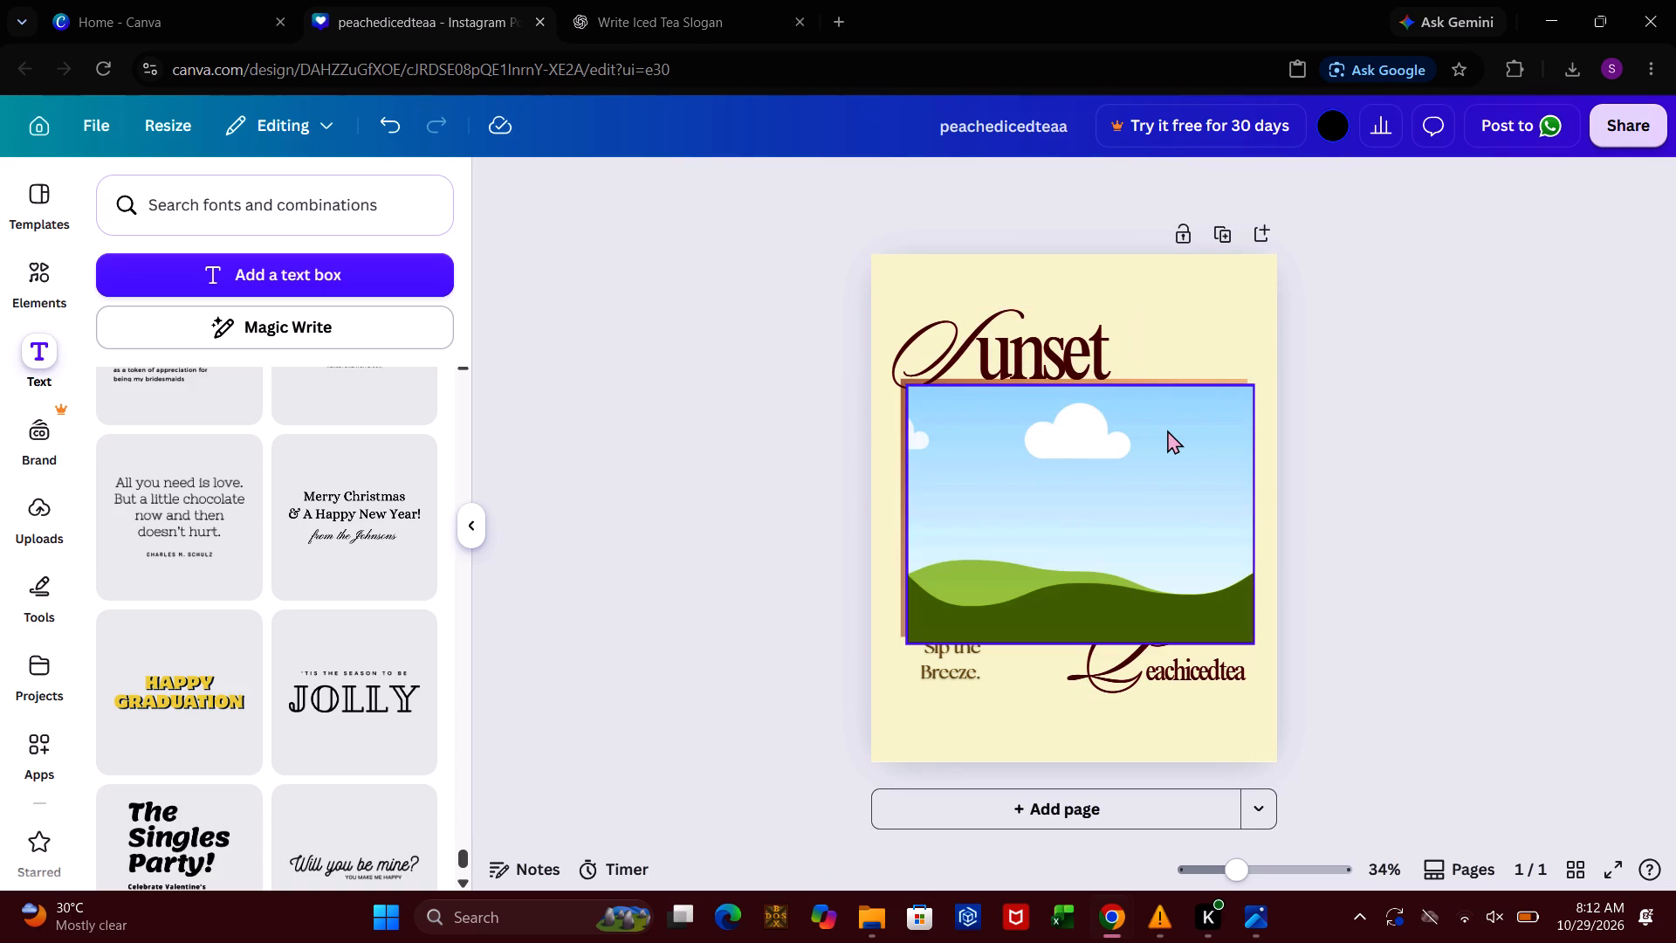
click(1168, 430)
click(1118, 345)
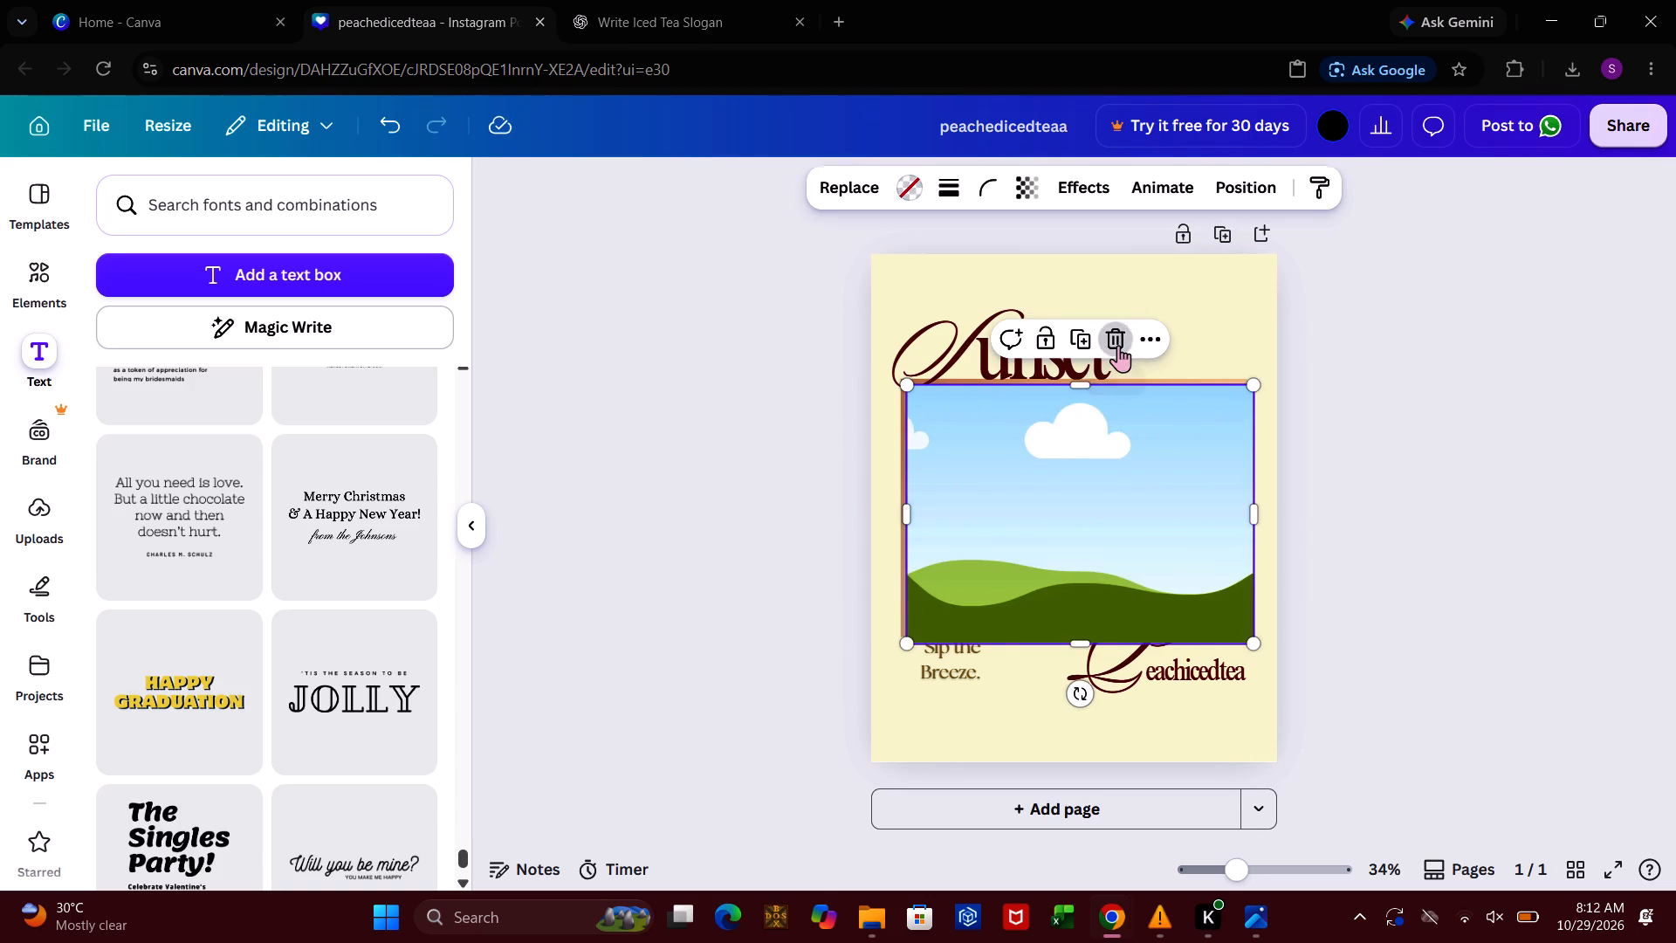
Find more images similar to the photo of the two red citrus drinks.
click(1145, 437)
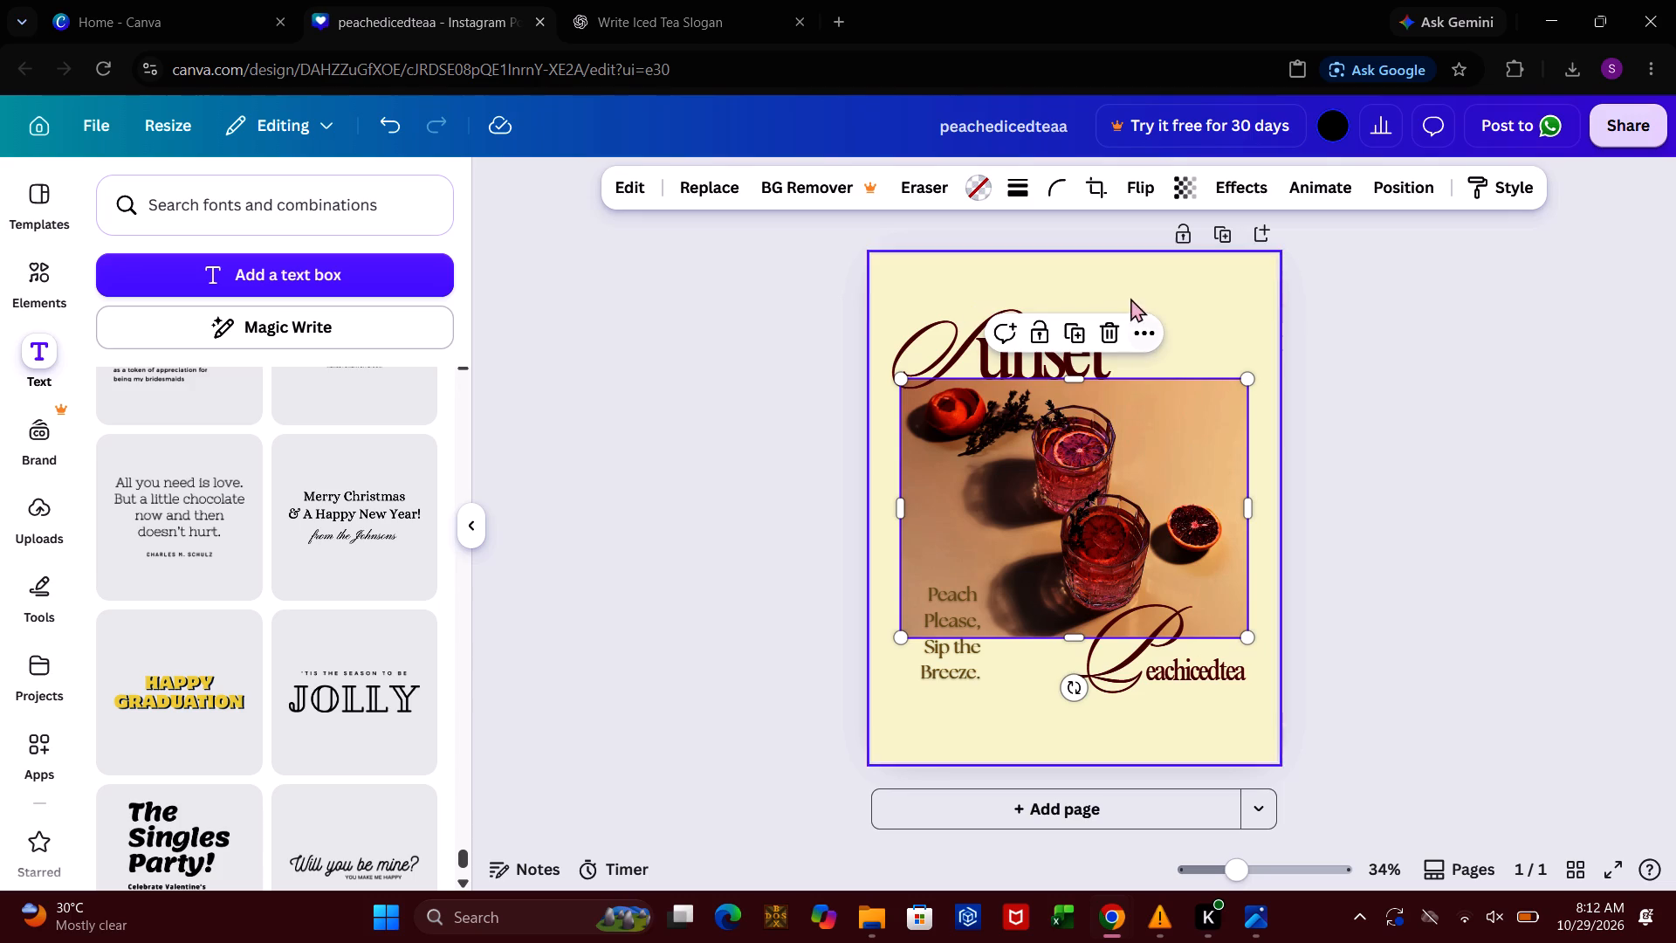
click(1148, 320)
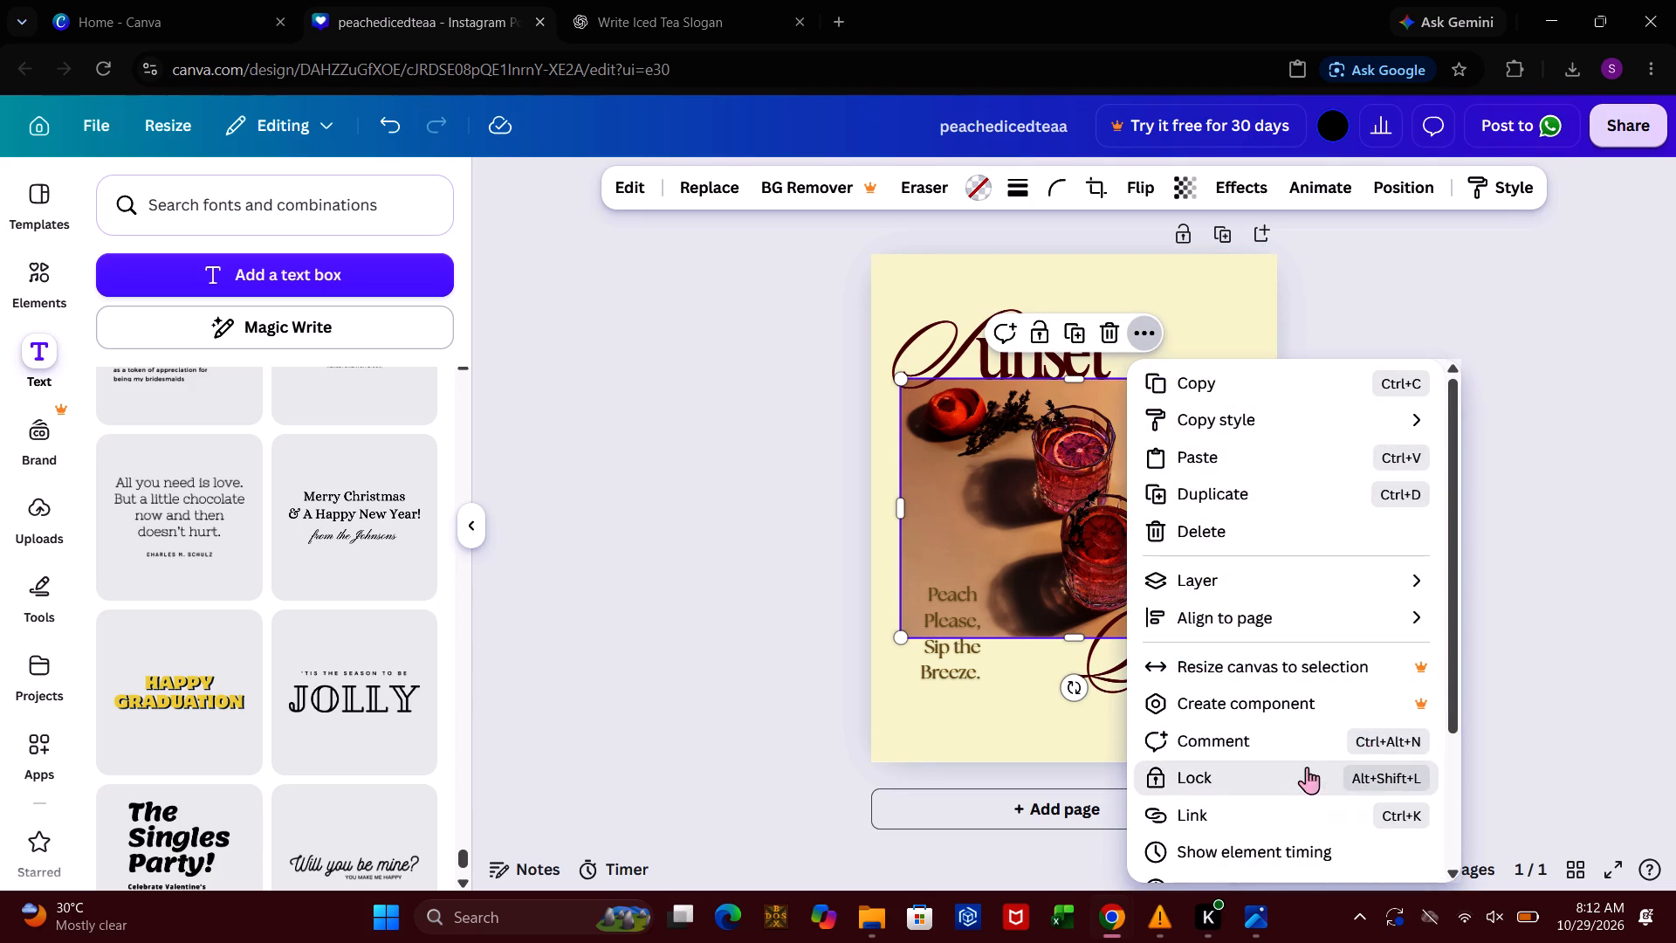
click(1455, 798)
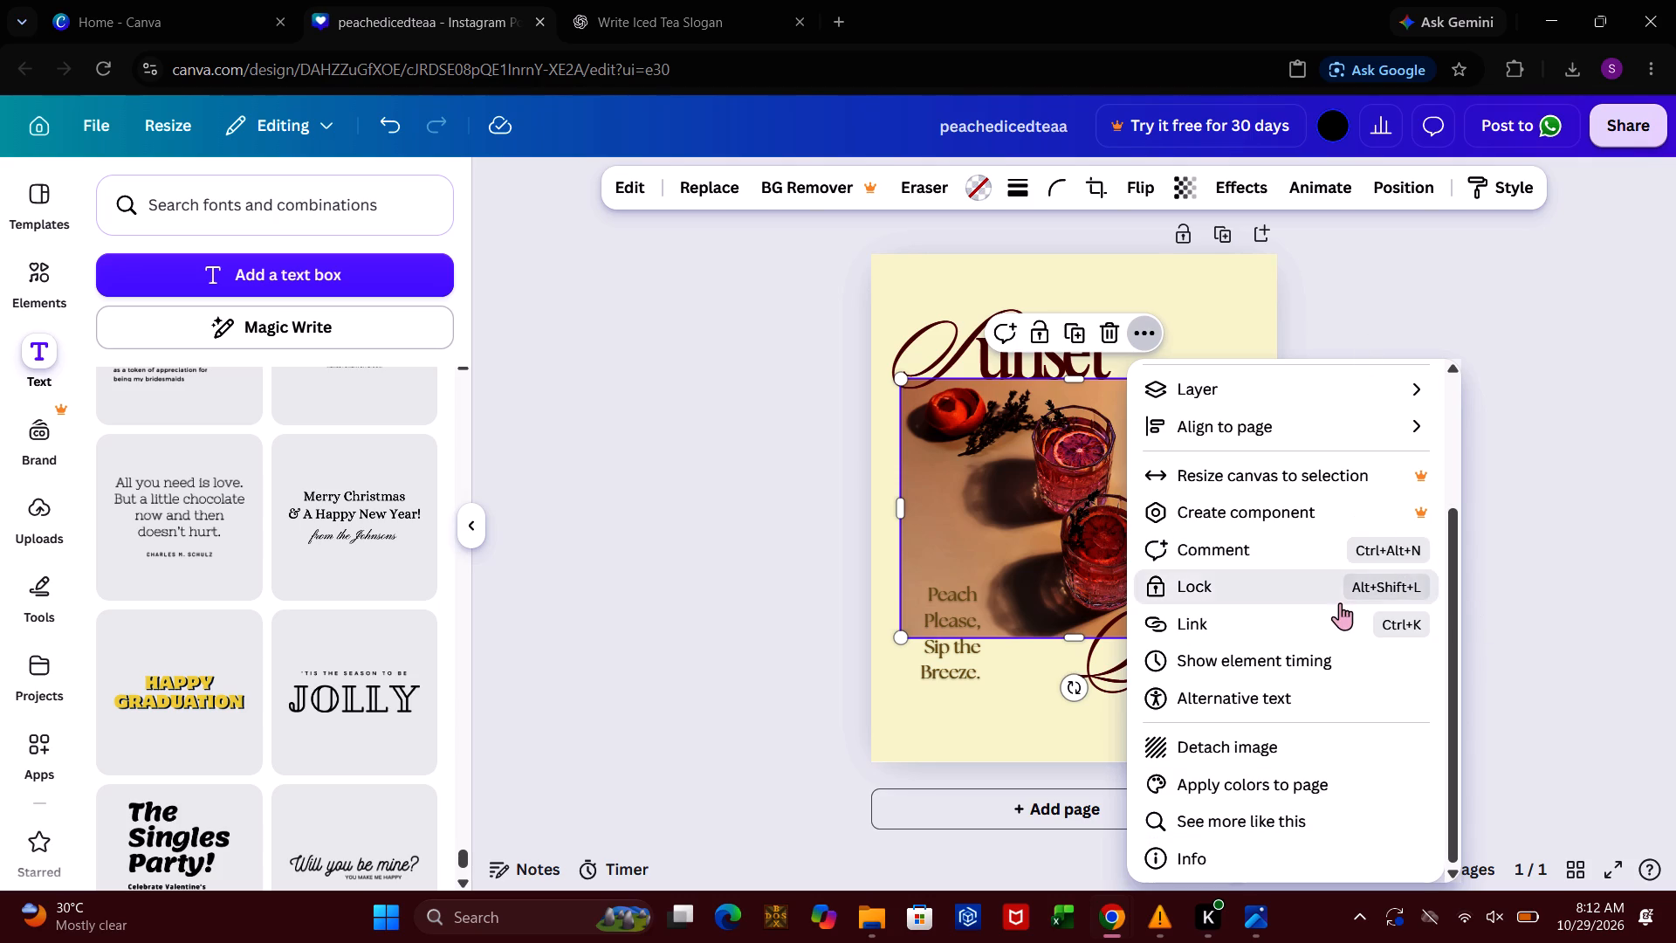
click(1219, 810)
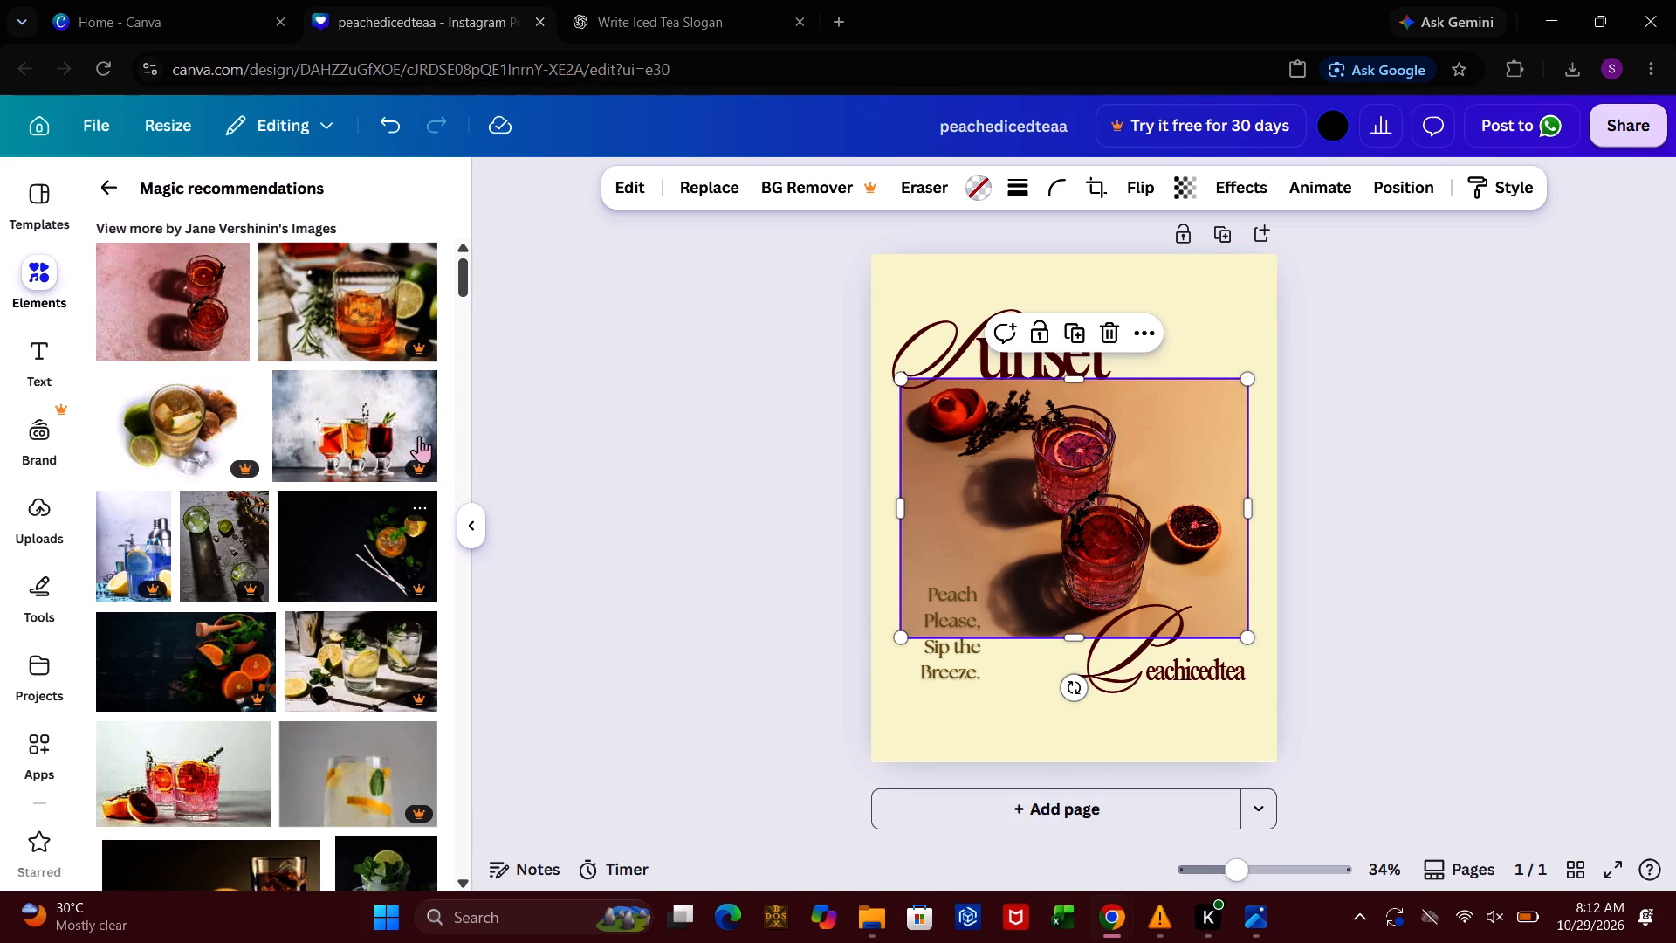
Browse the similar-image recommendations through to the end for a suitable drink photo.
click(453, 568)
click(459, 325)
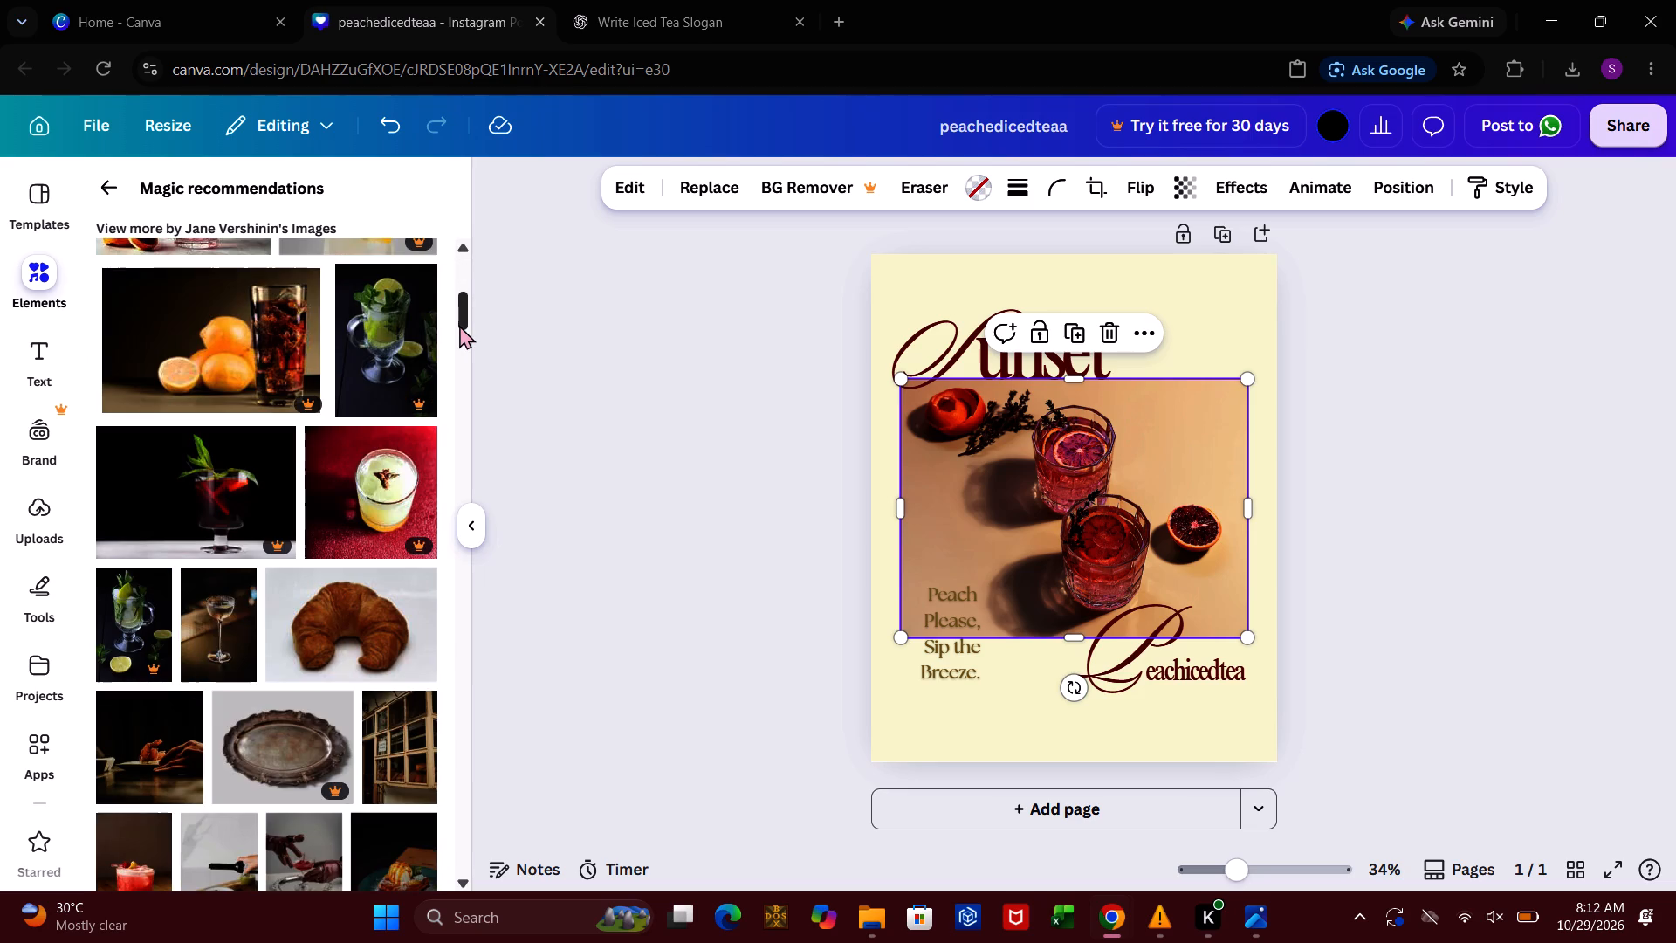
click(466, 360)
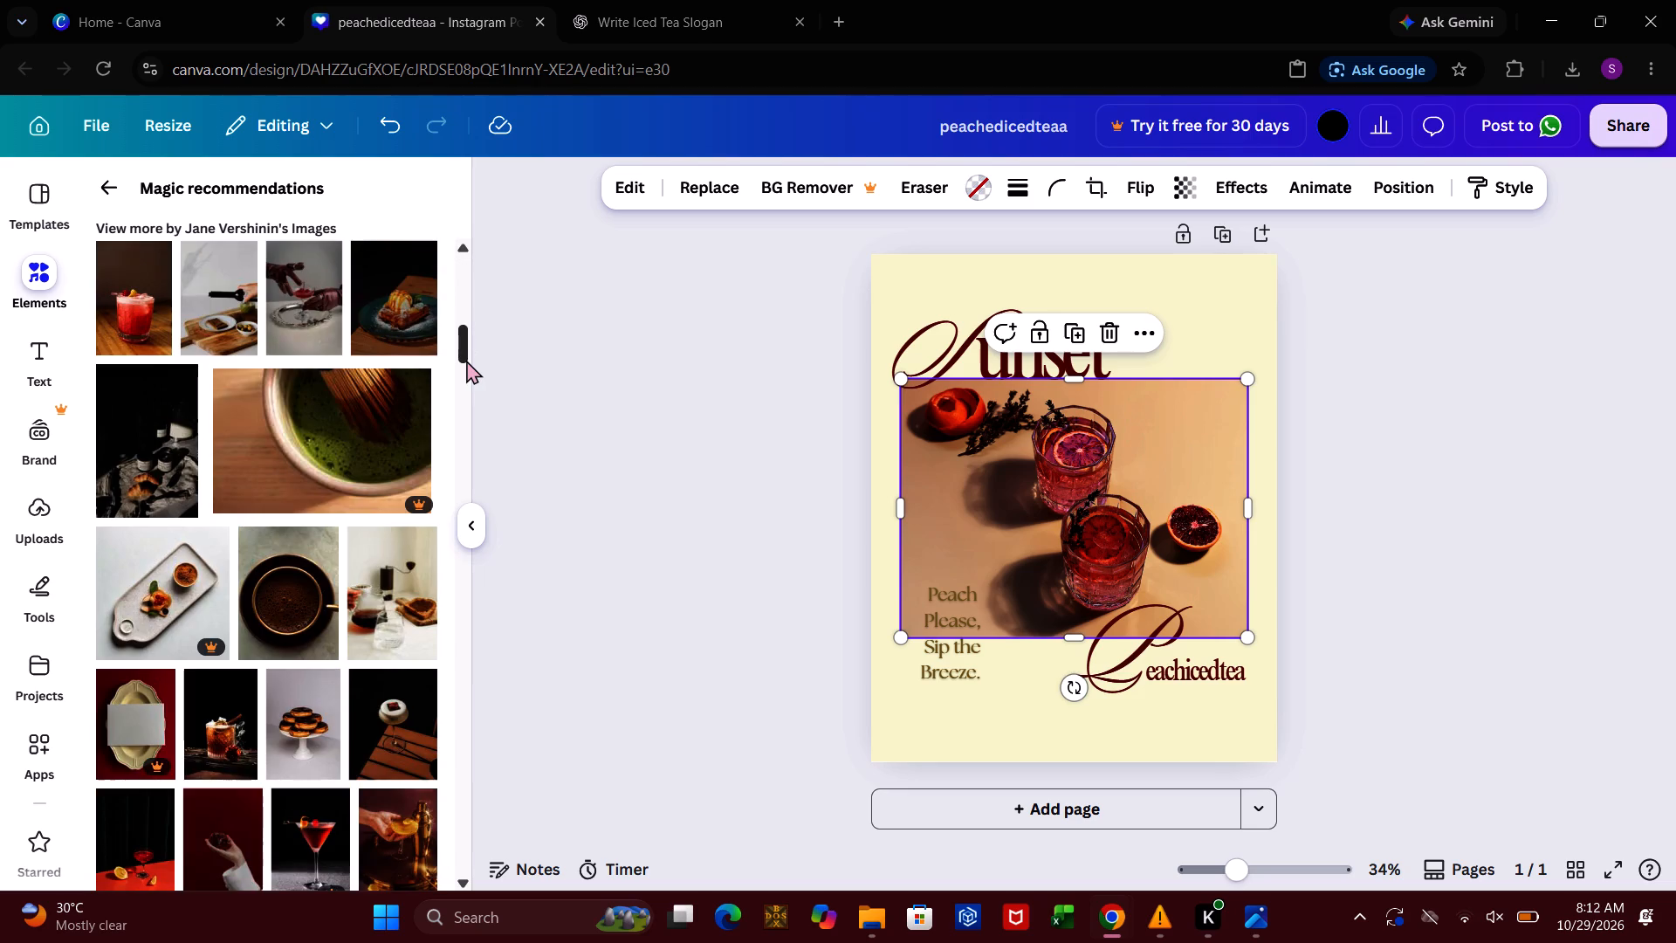
click(464, 394)
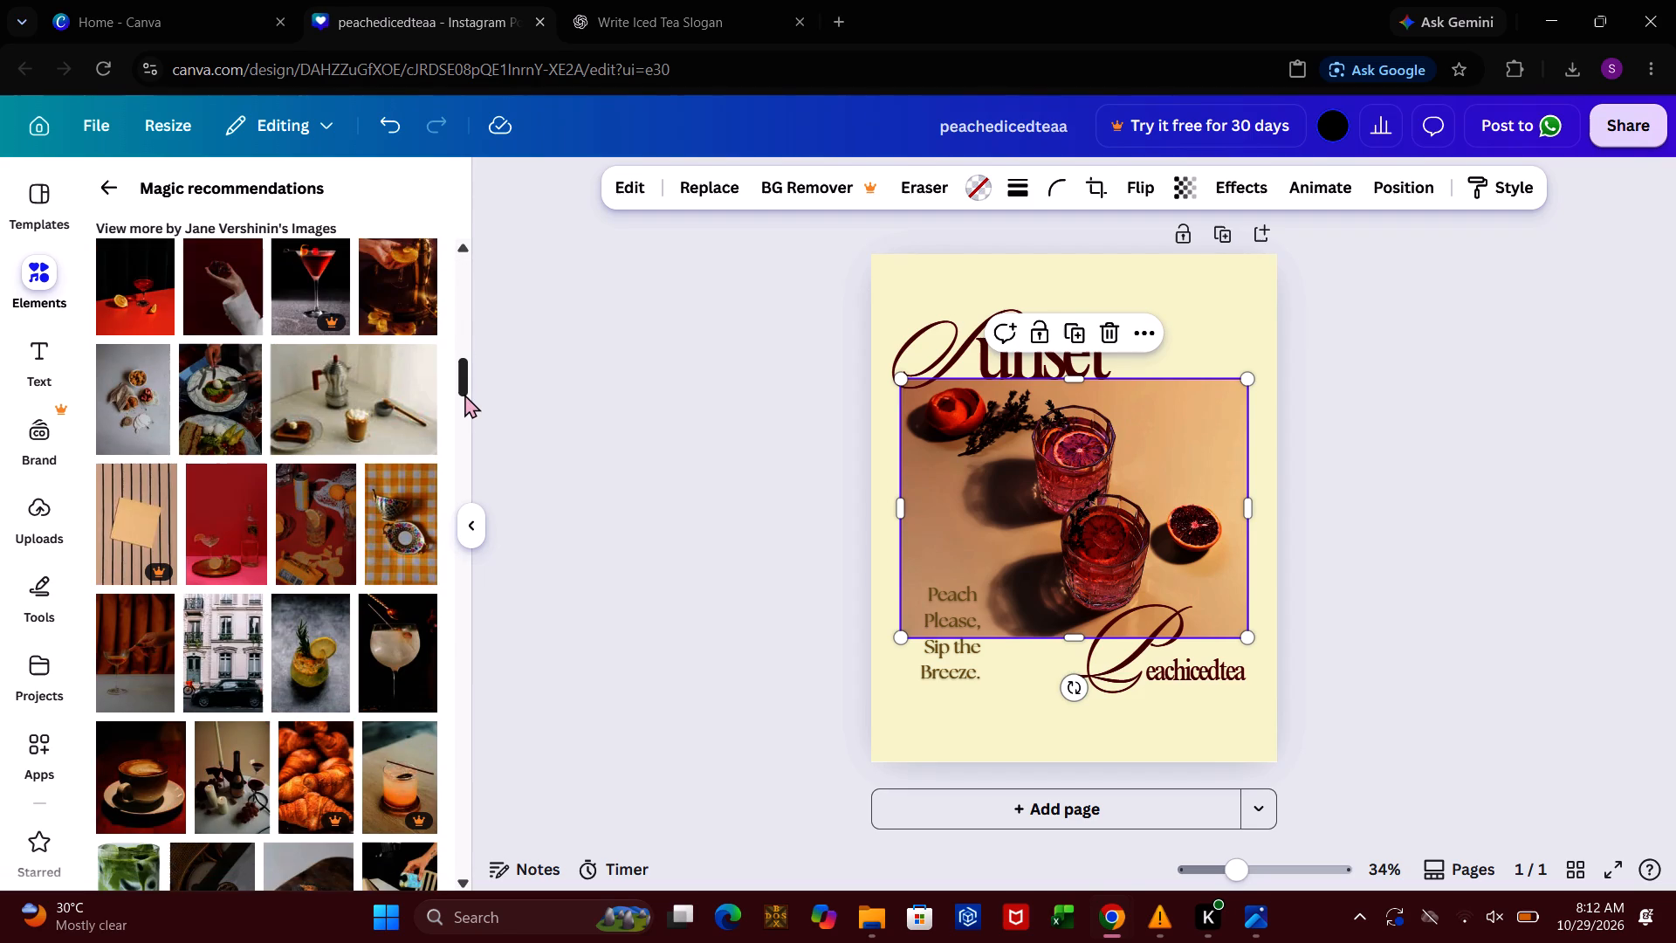
click(469, 439)
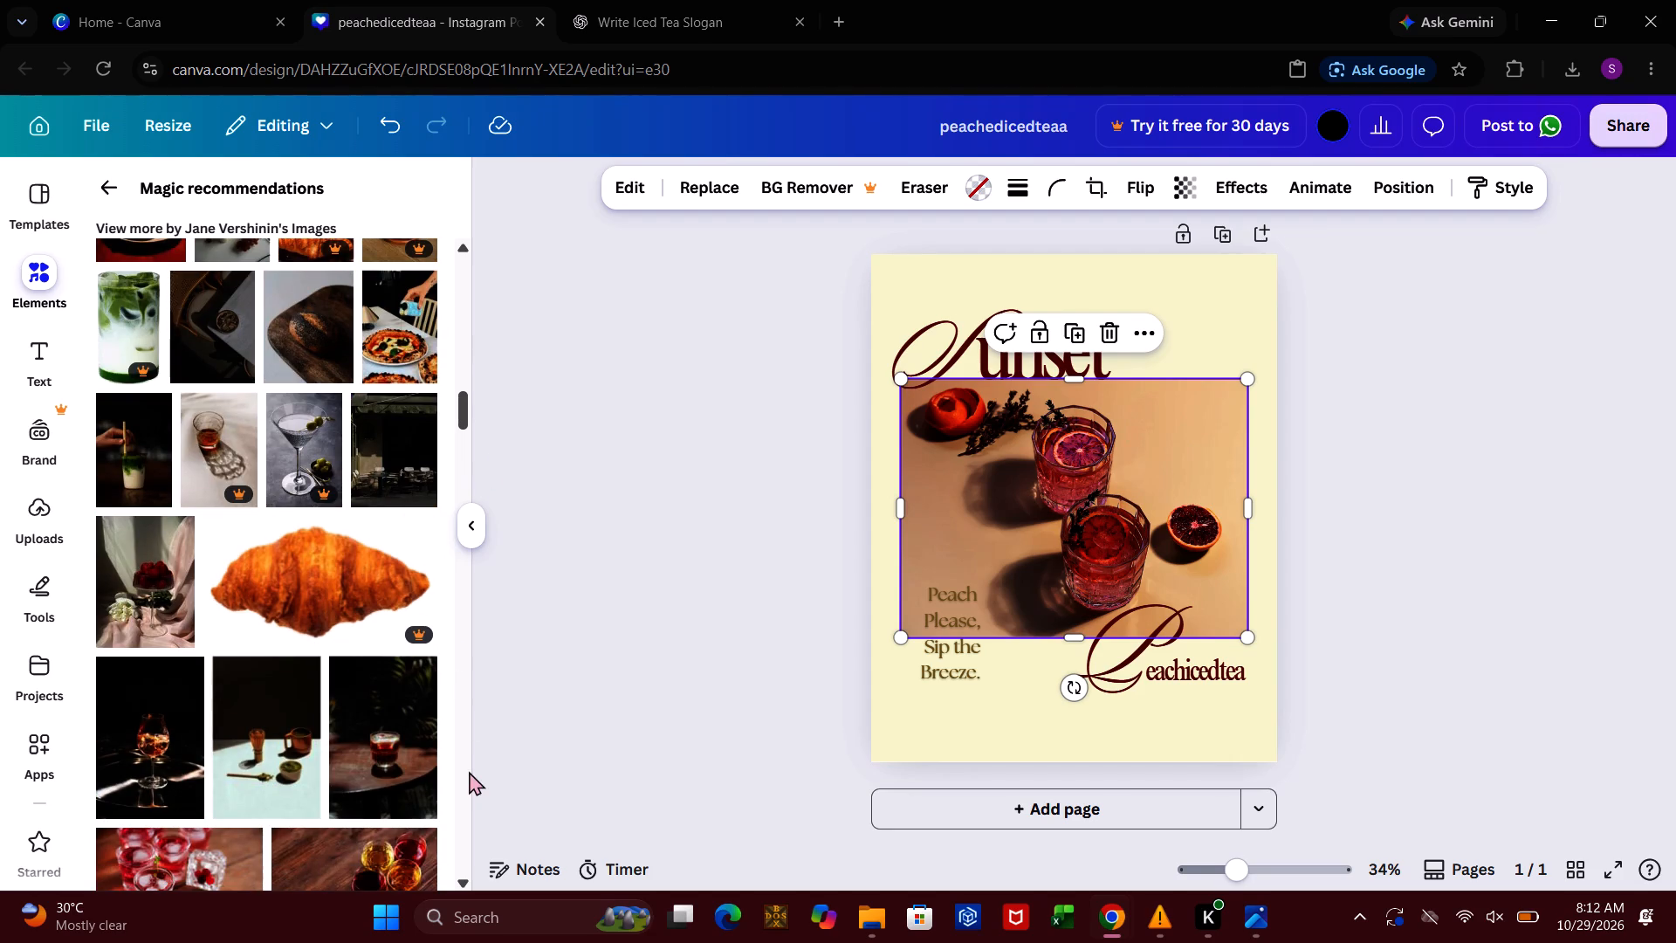
click(466, 876)
triple_click(466, 876)
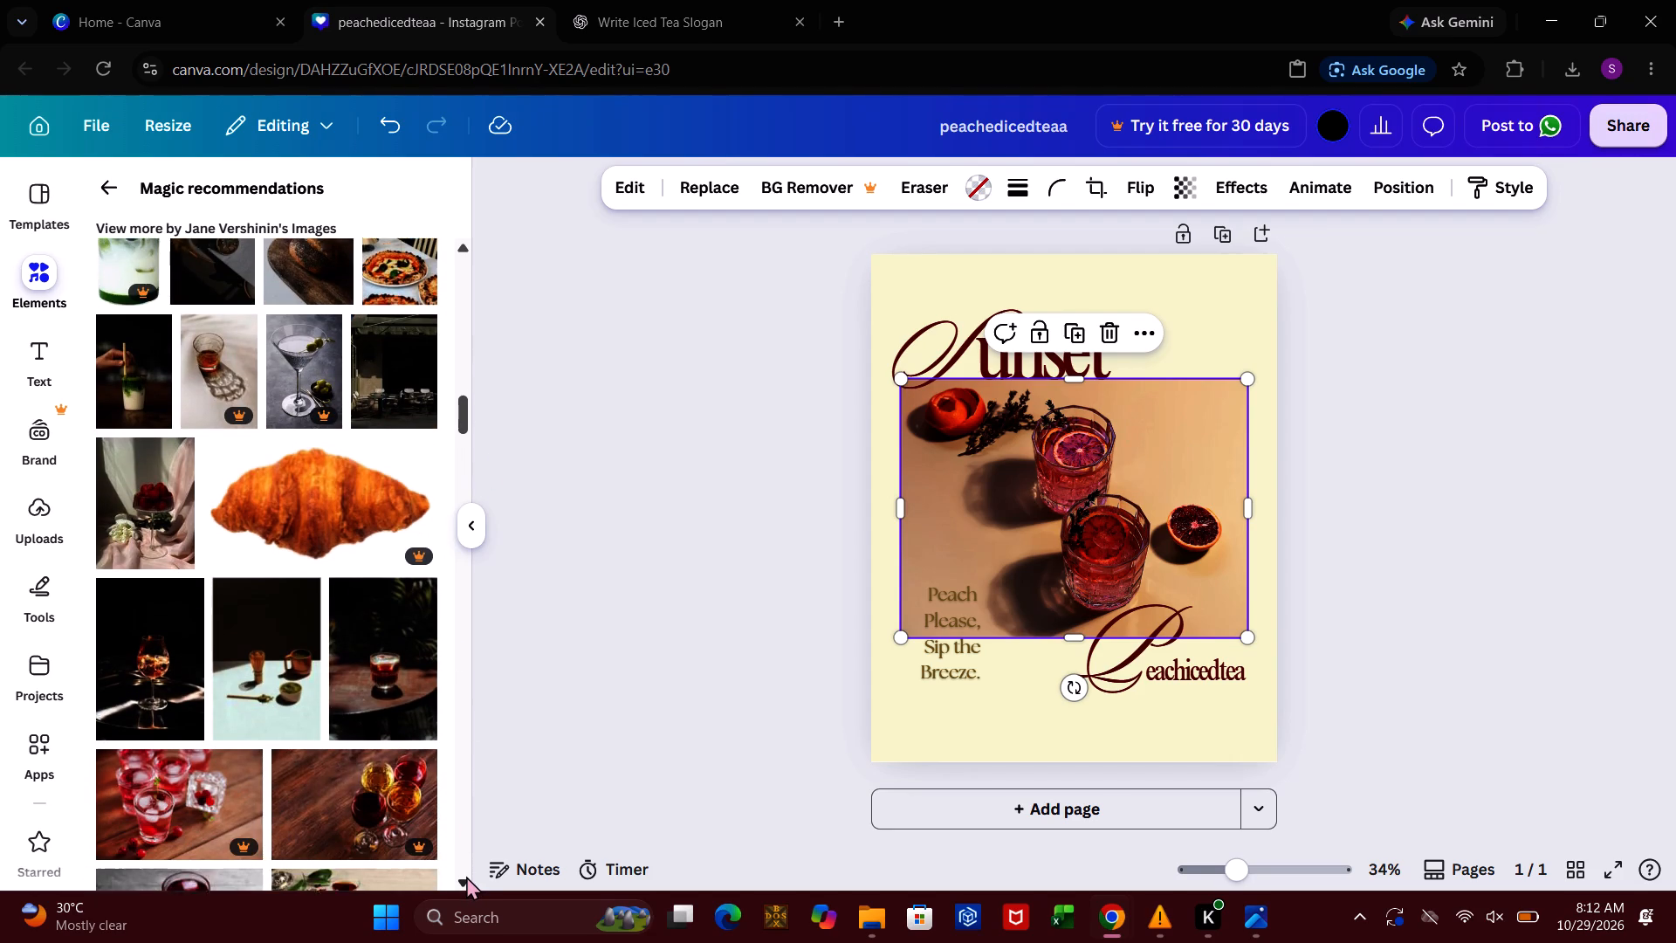
triple_click(466, 876)
triple_click(466, 876)
triple_click(466, 876)
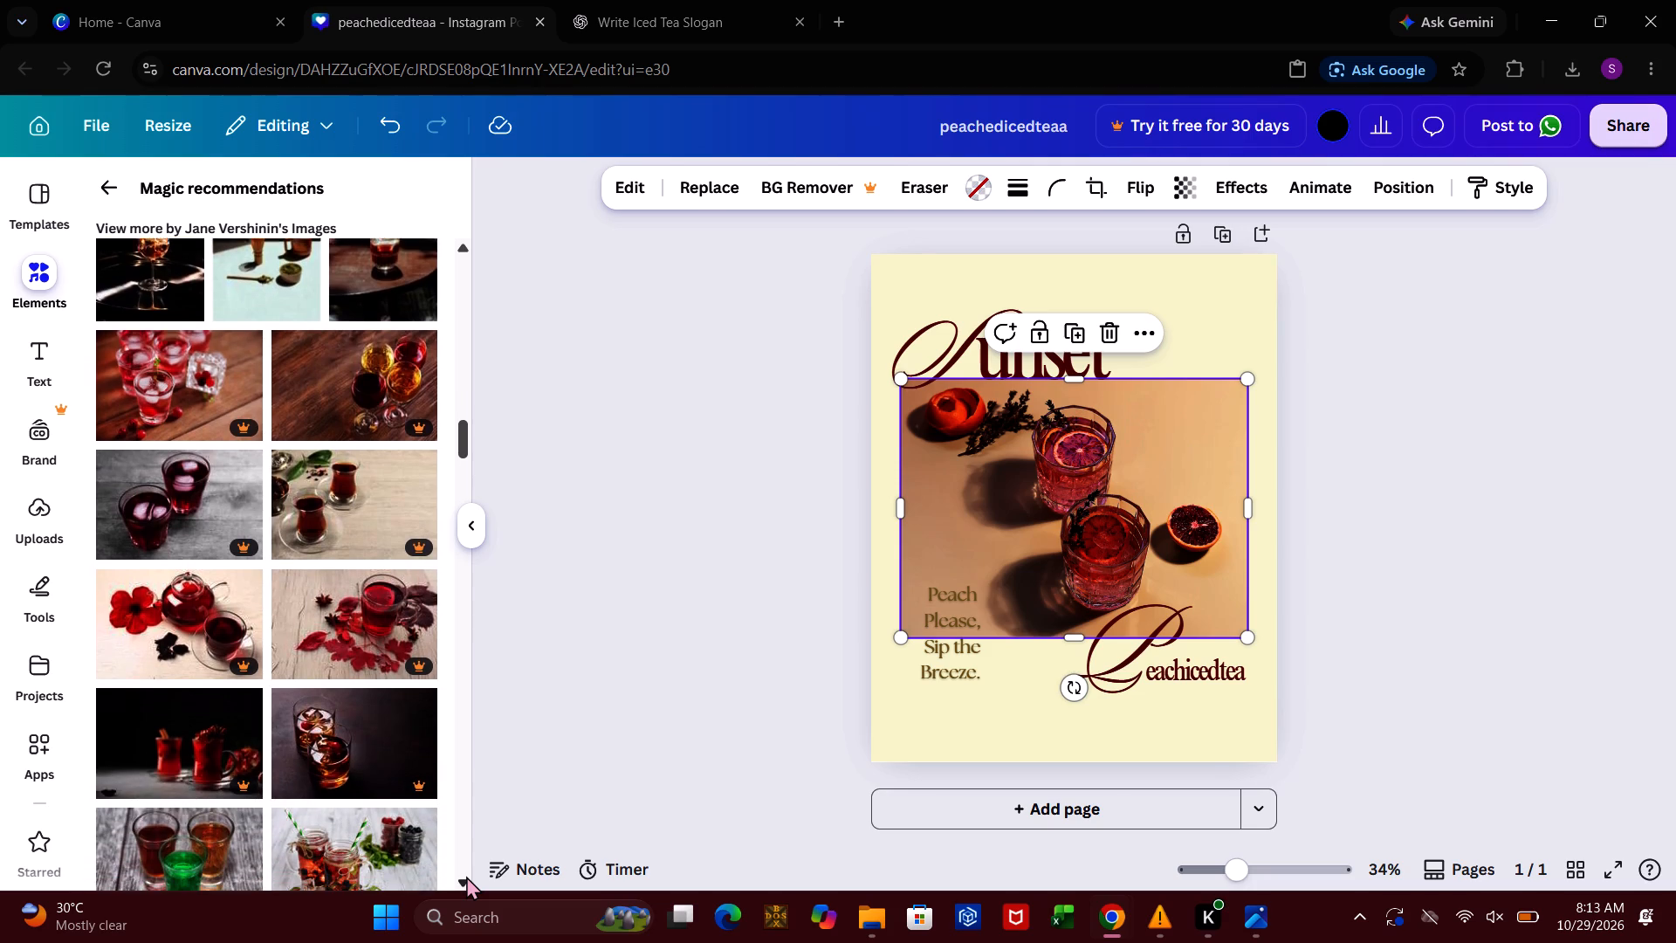
triple_click(466, 876)
triple_click(466, 876)
triple_click(466, 876)
triple_click(466, 876)
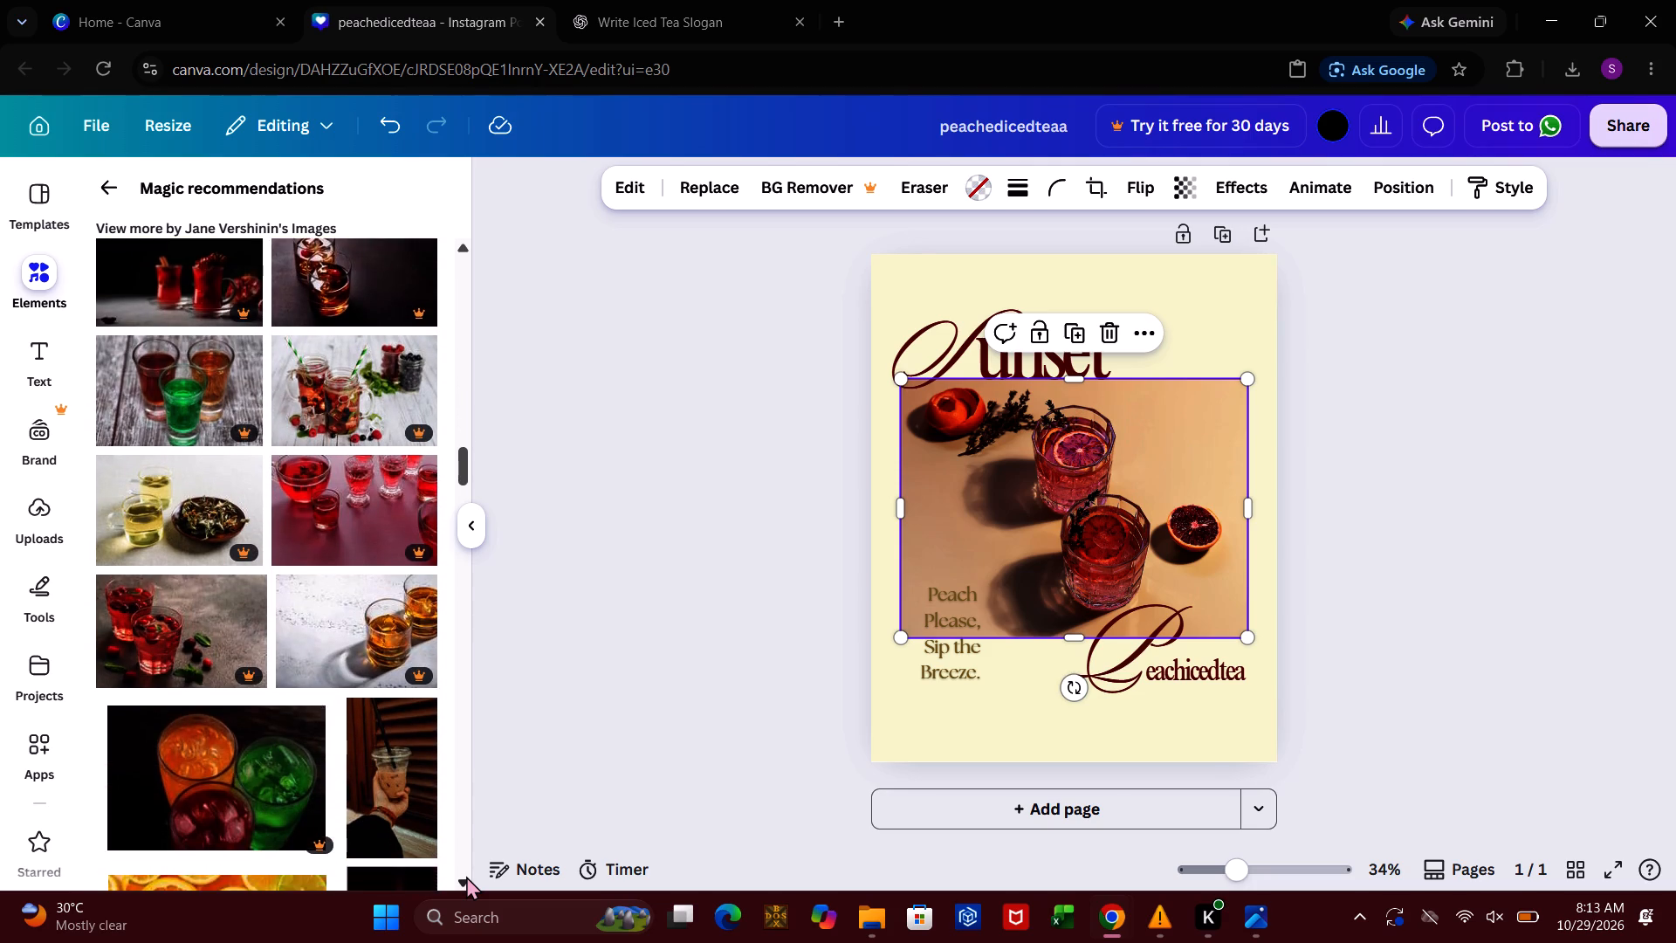
triple_click(466, 876)
triple_click(466, 876)
triple_click(466, 876)
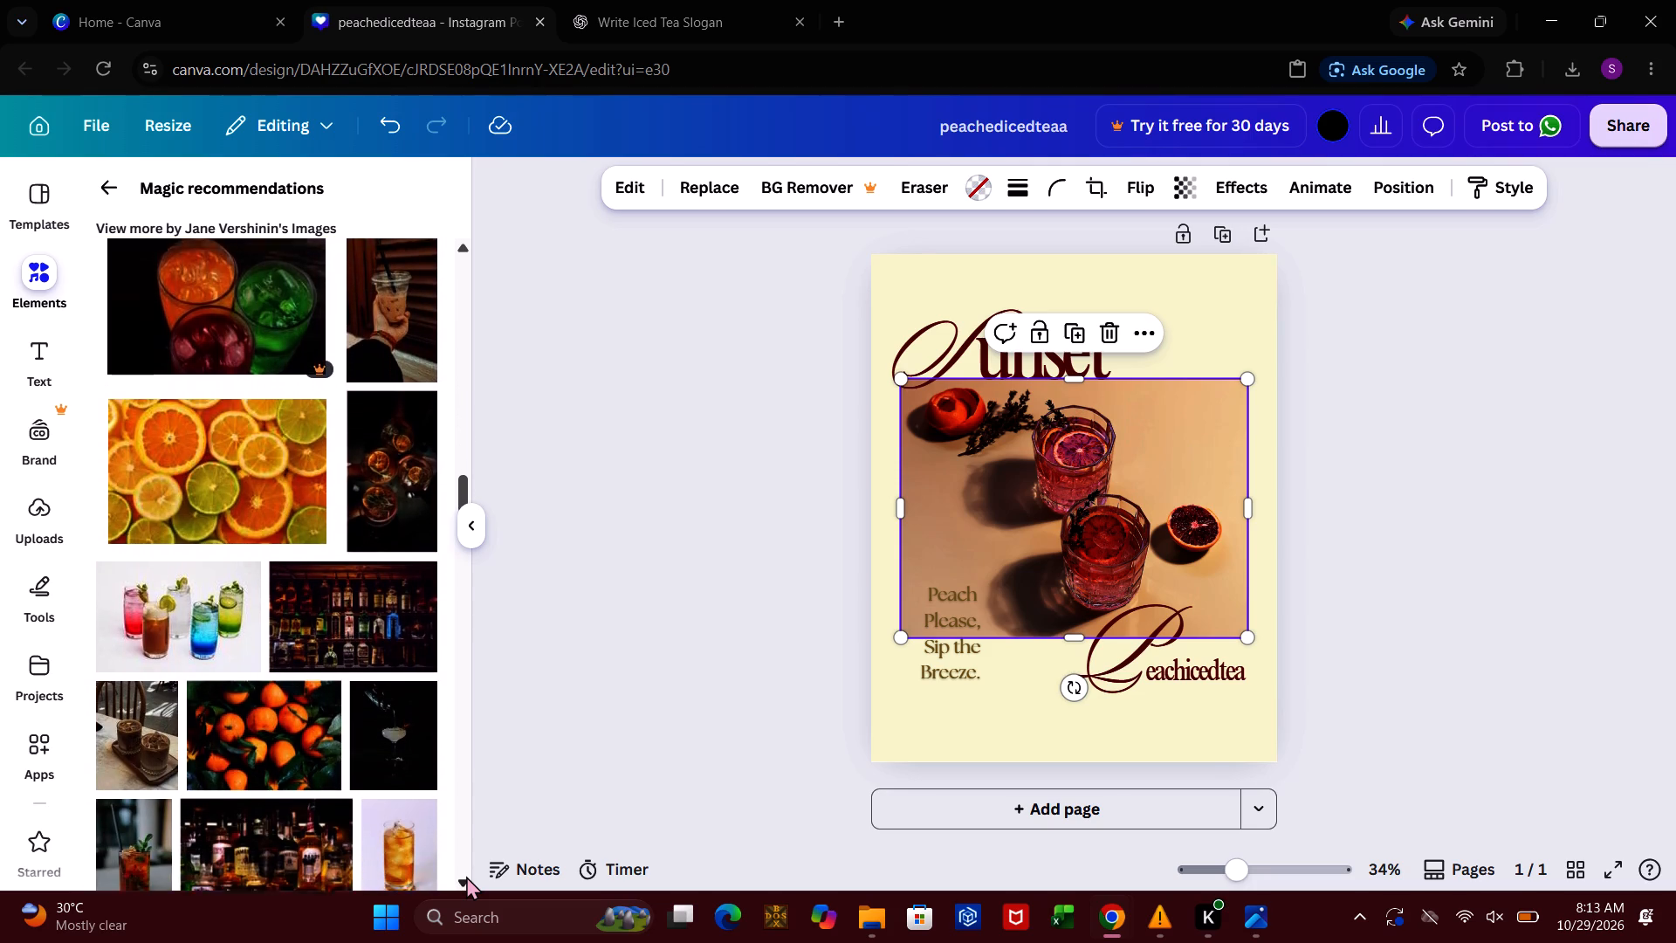
triple_click(466, 876)
triple_click(466, 876)
double_click(466, 876)
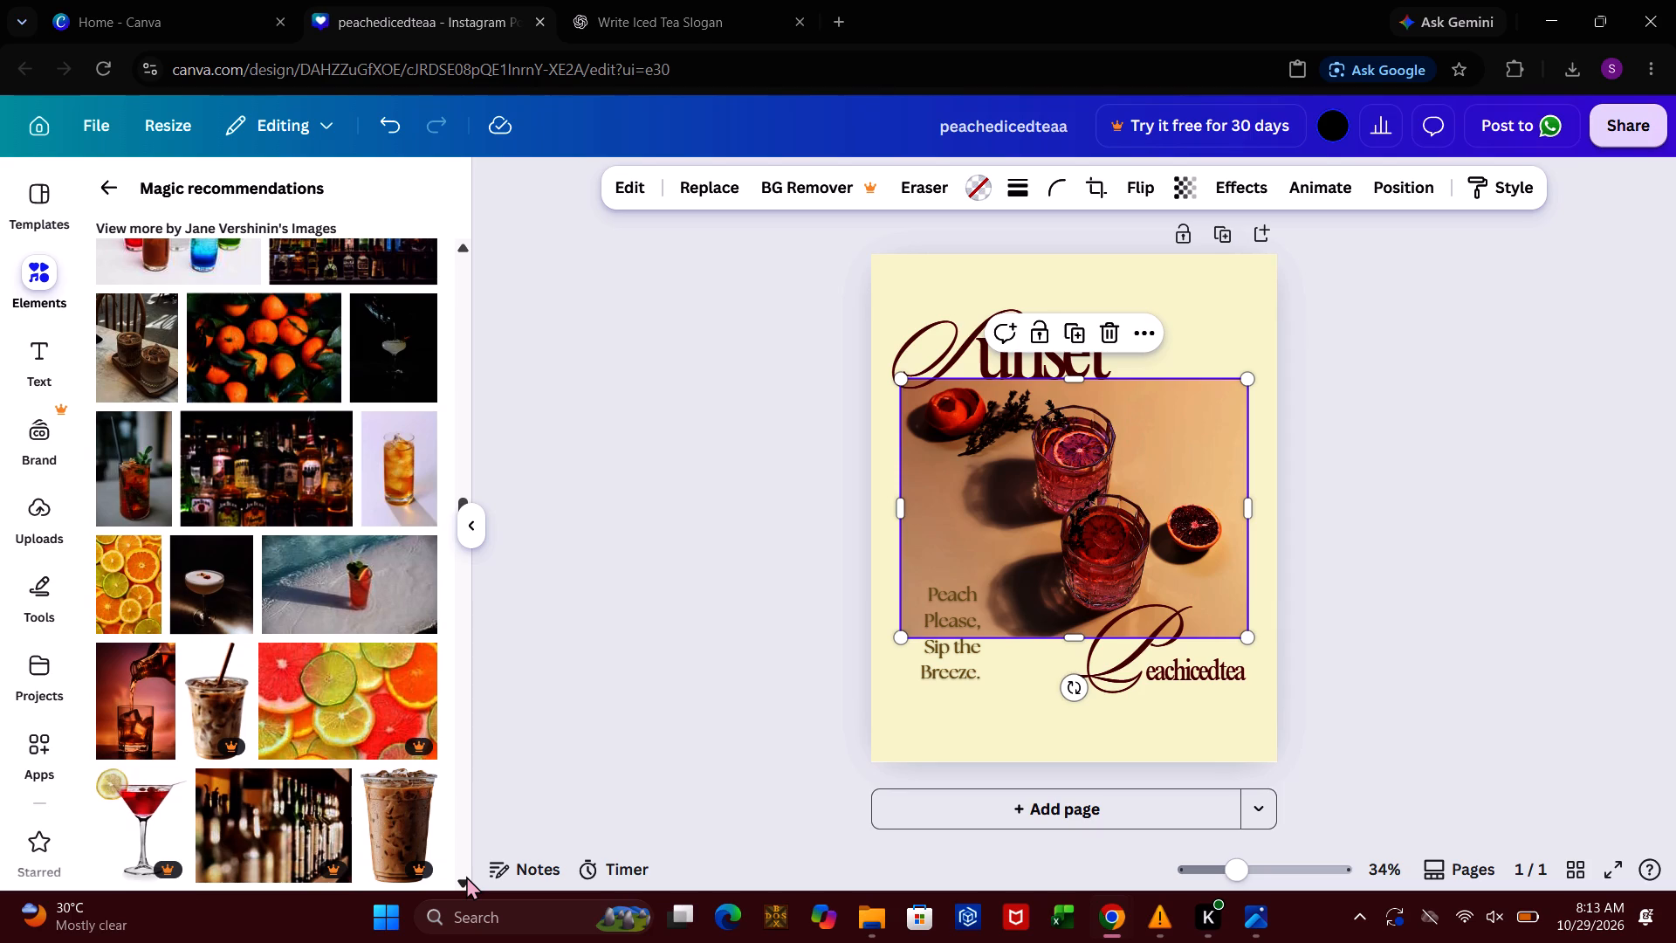
click(466, 876)
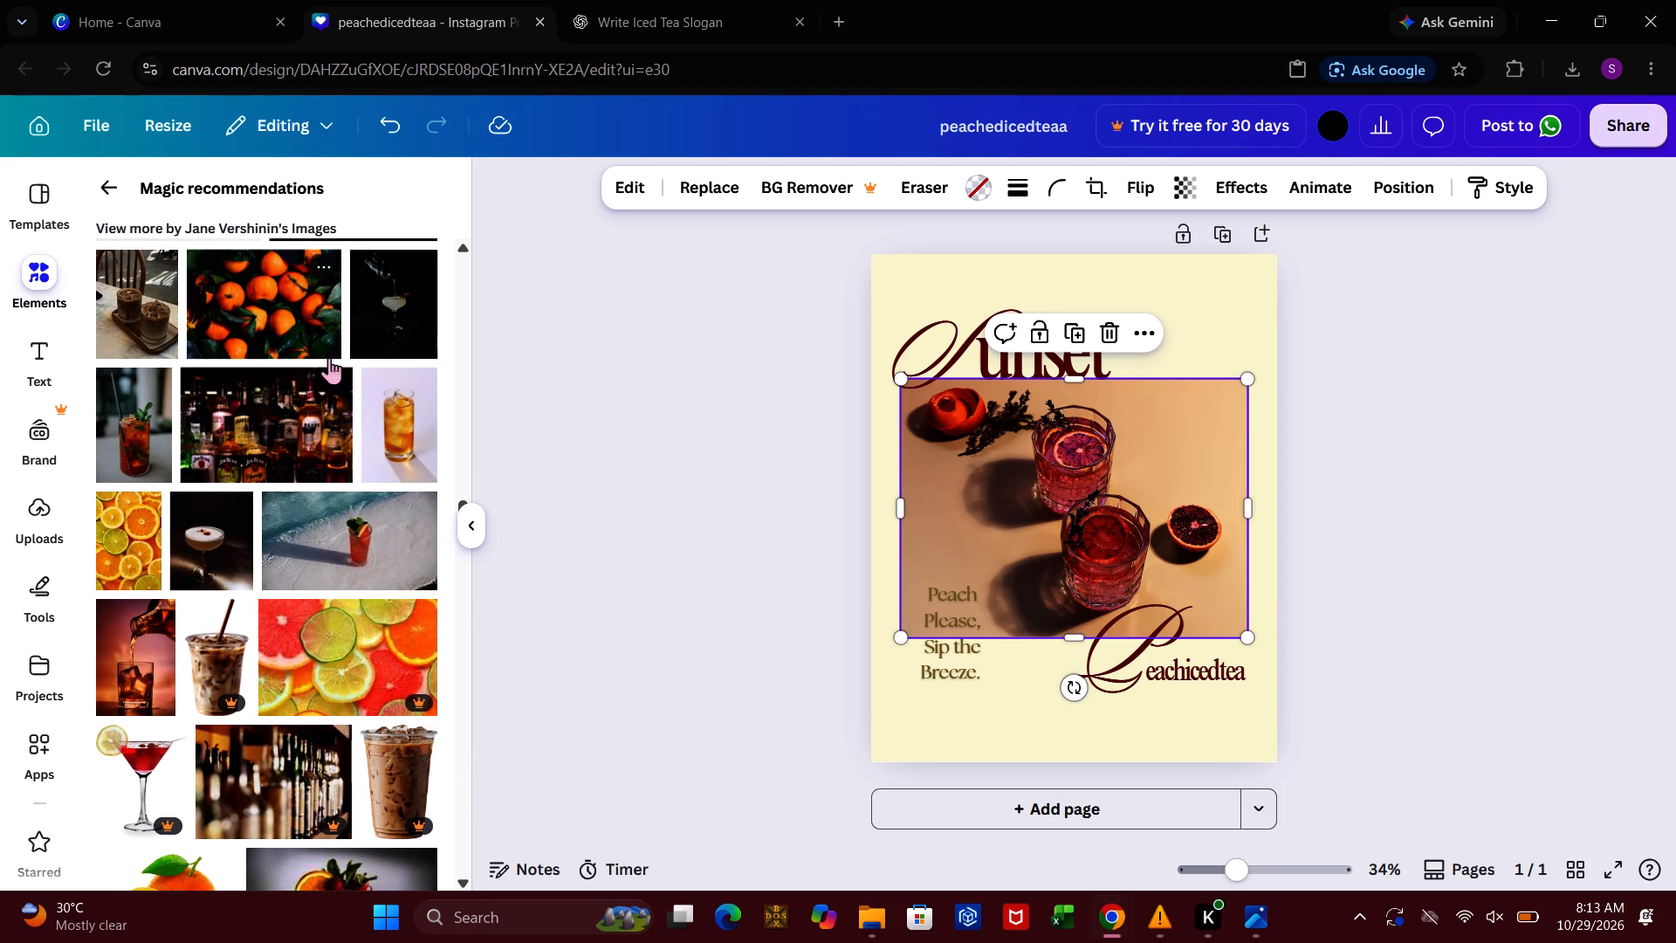
click(461, 818)
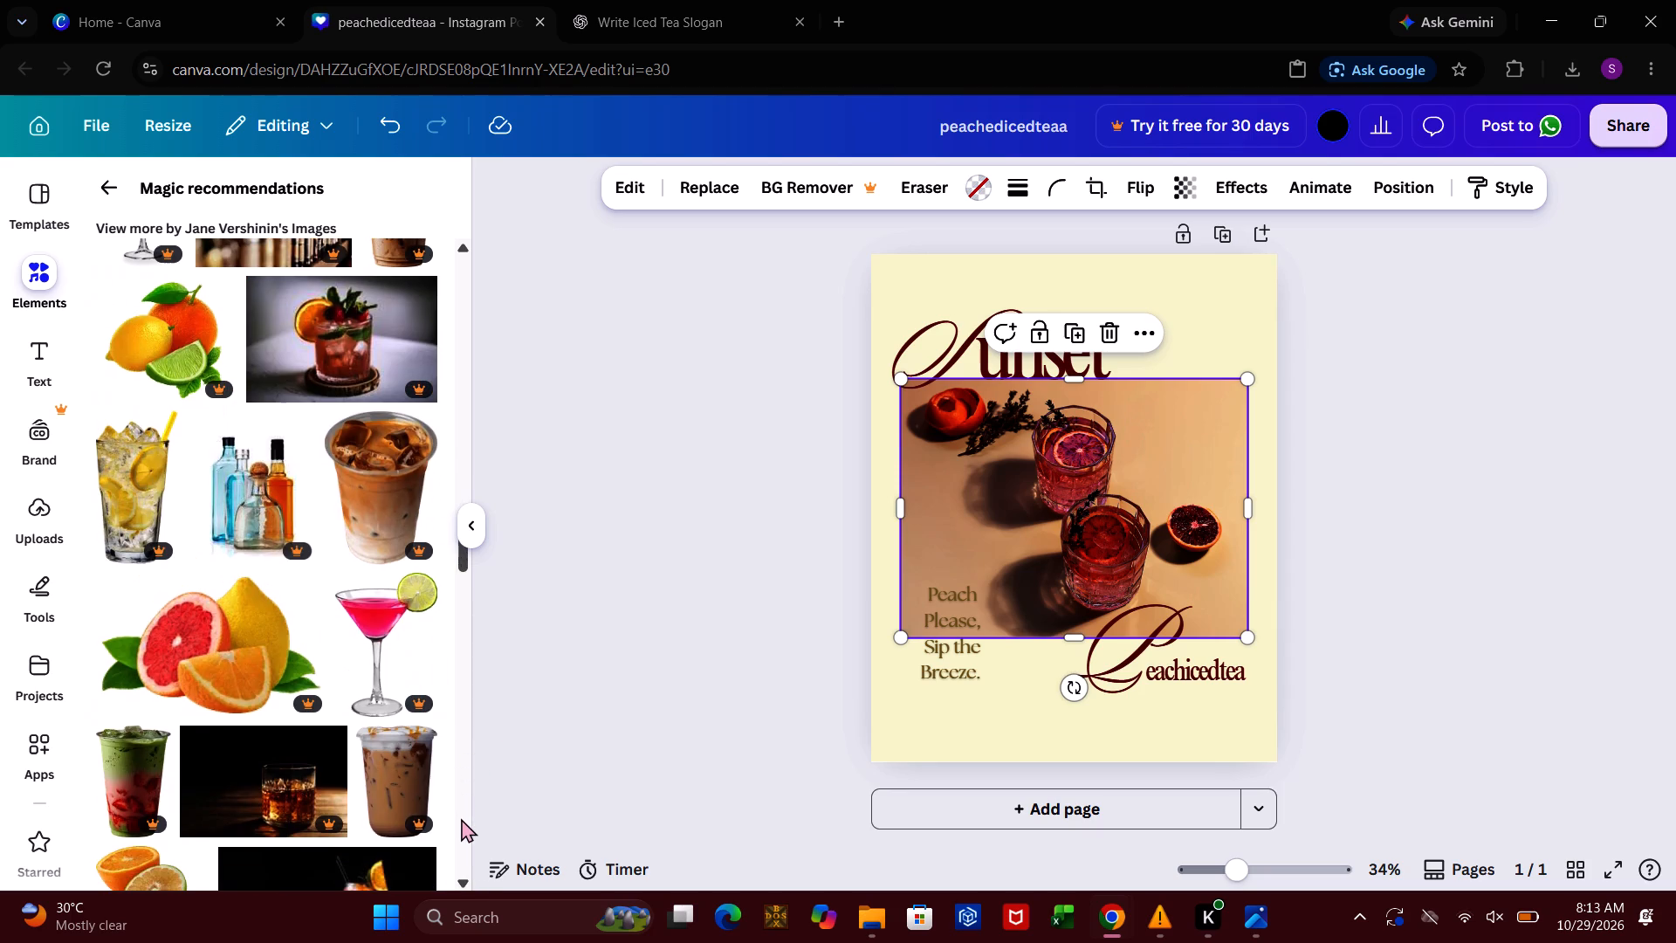
click(464, 858)
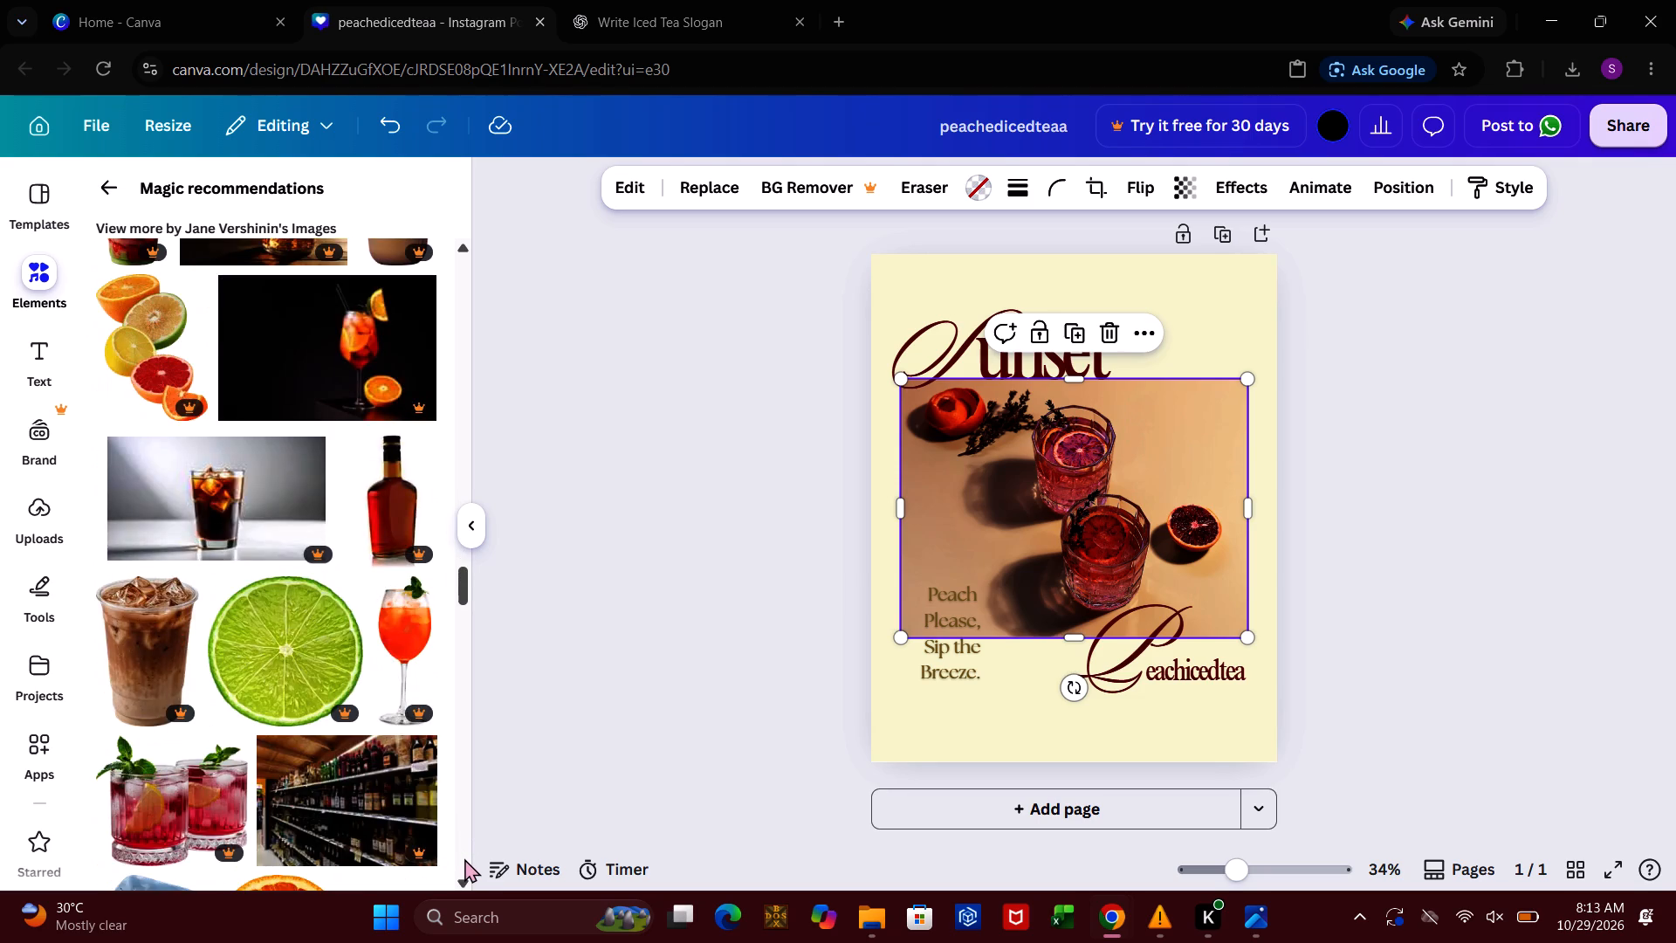
click(464, 858)
click(464, 858)
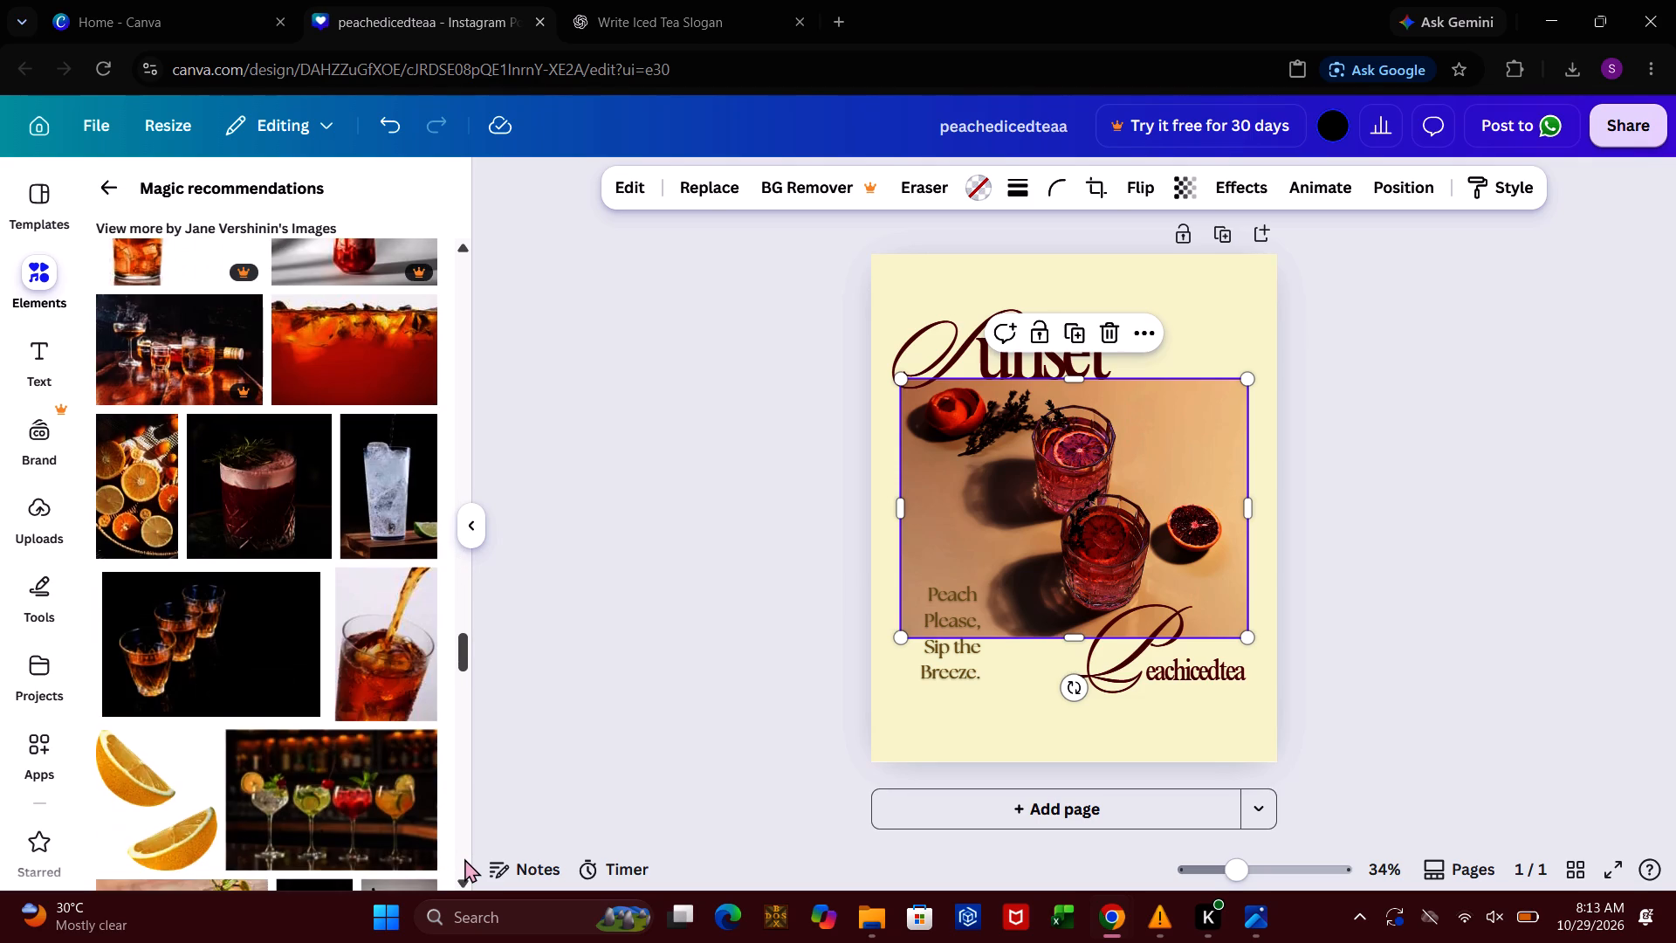
click(464, 858)
triple_click(464, 878)
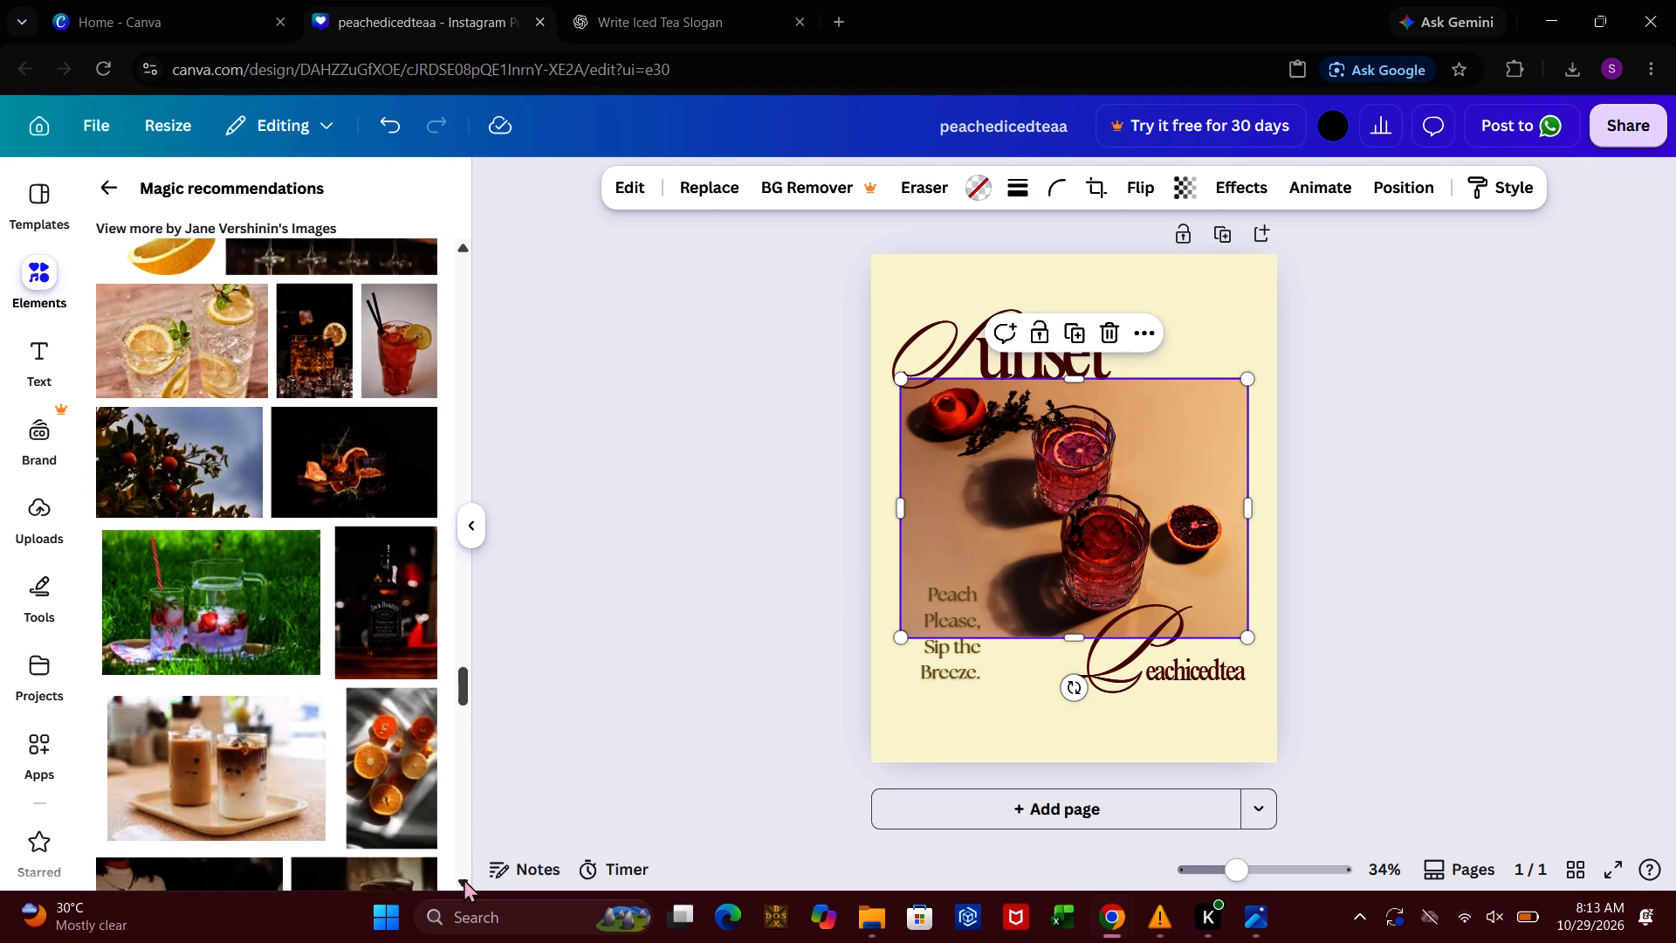
triple_click(464, 878)
triple_click(464, 878)
triple_click(464, 878)
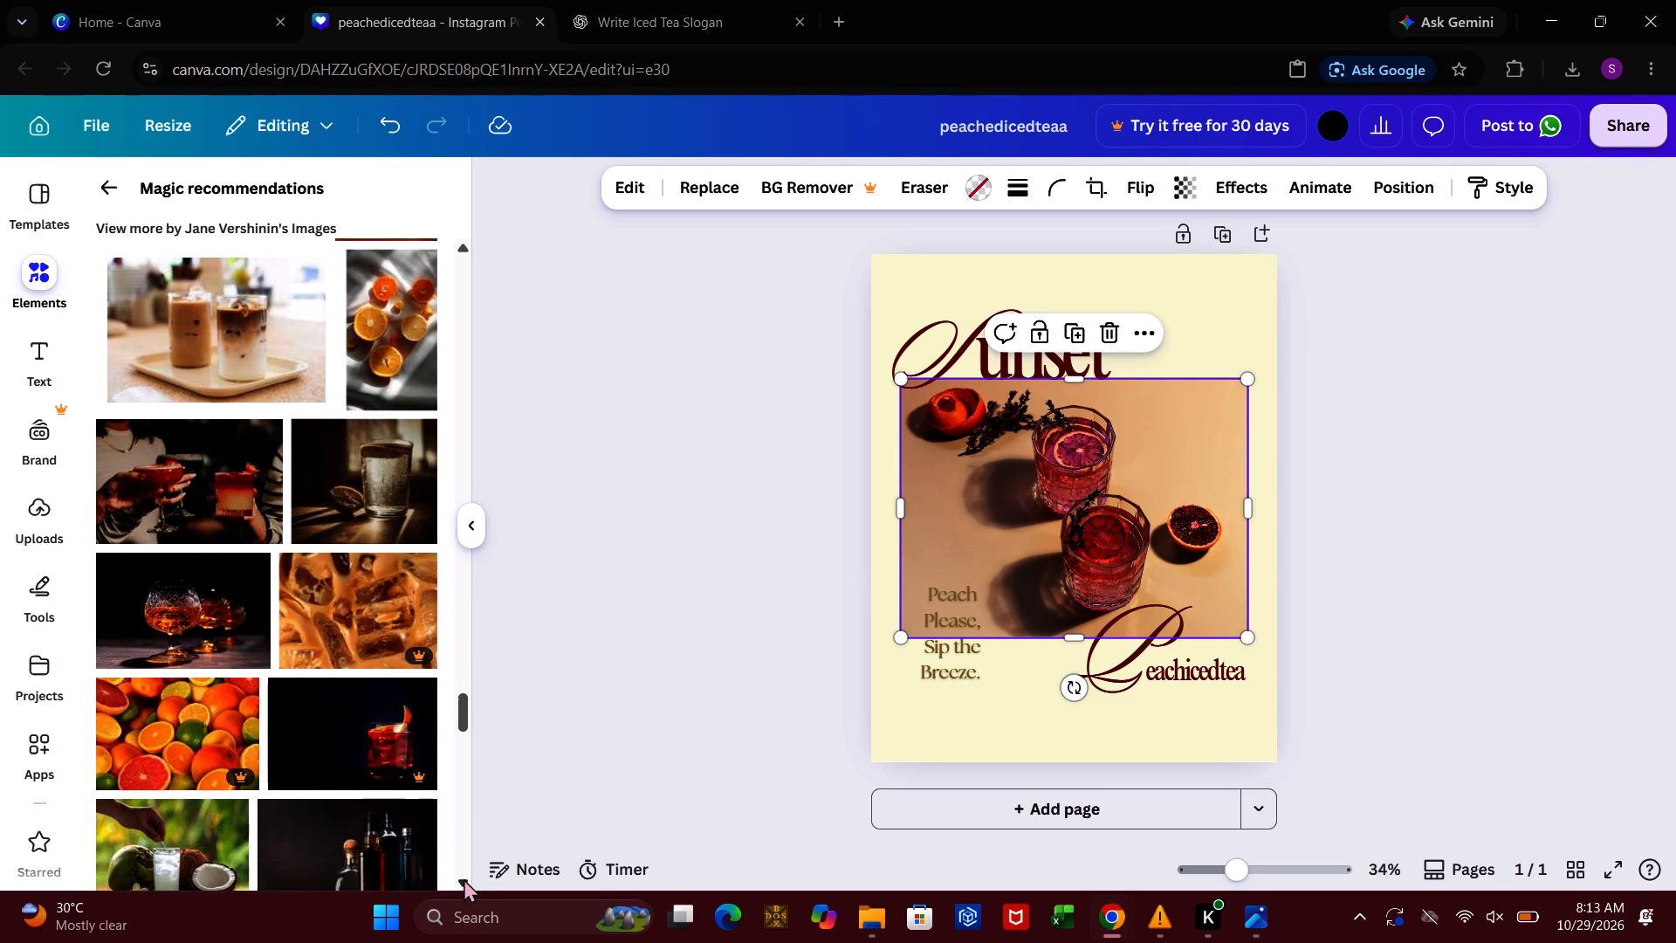
triple_click(464, 878)
triple_click(464, 878)
triple_click(464, 878)
click(464, 878)
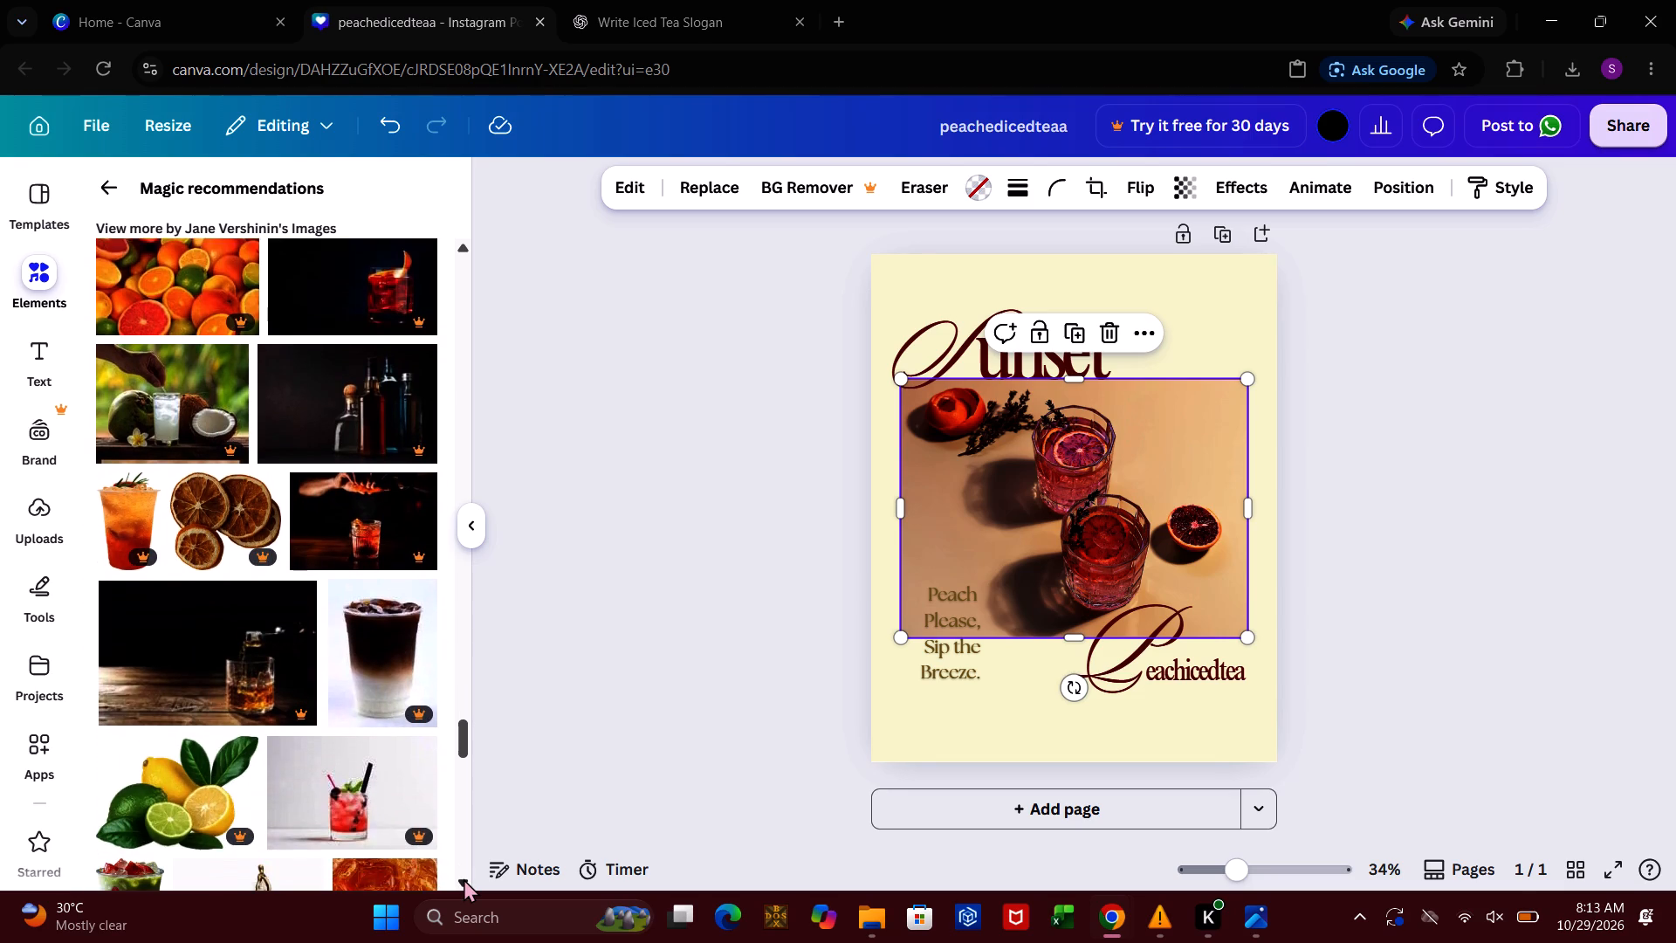
triple_click(464, 878)
double_click(464, 878)
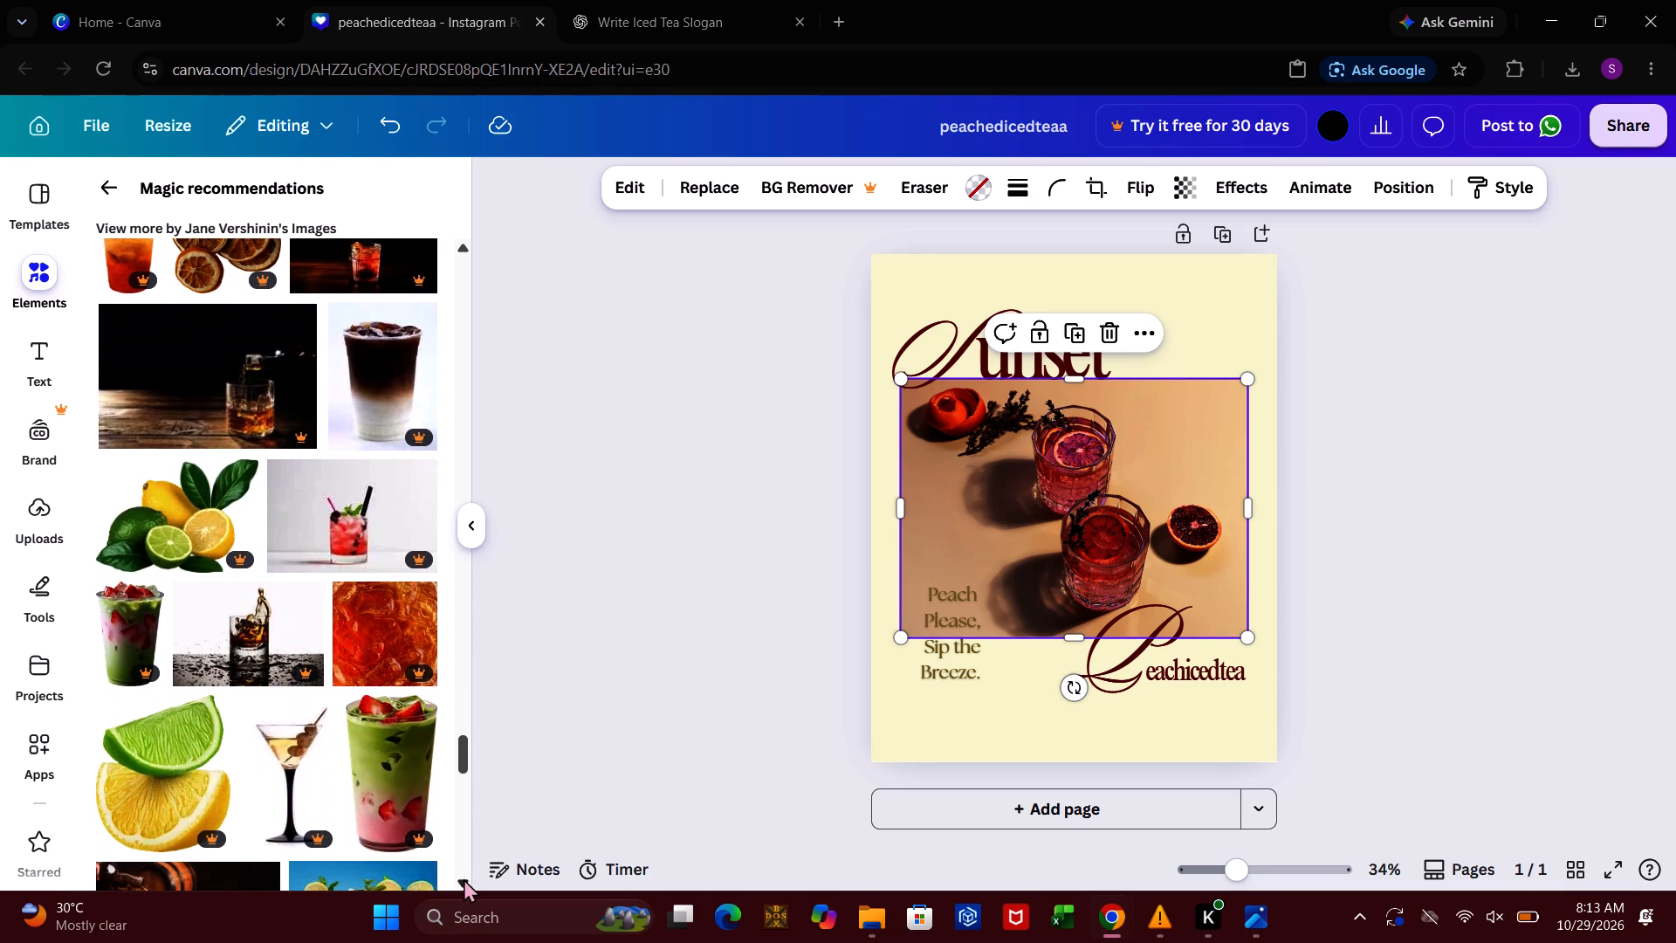
triple_click(464, 878)
triple_click(464, 878)
triple_click(464, 878)
triple_click(464, 878)
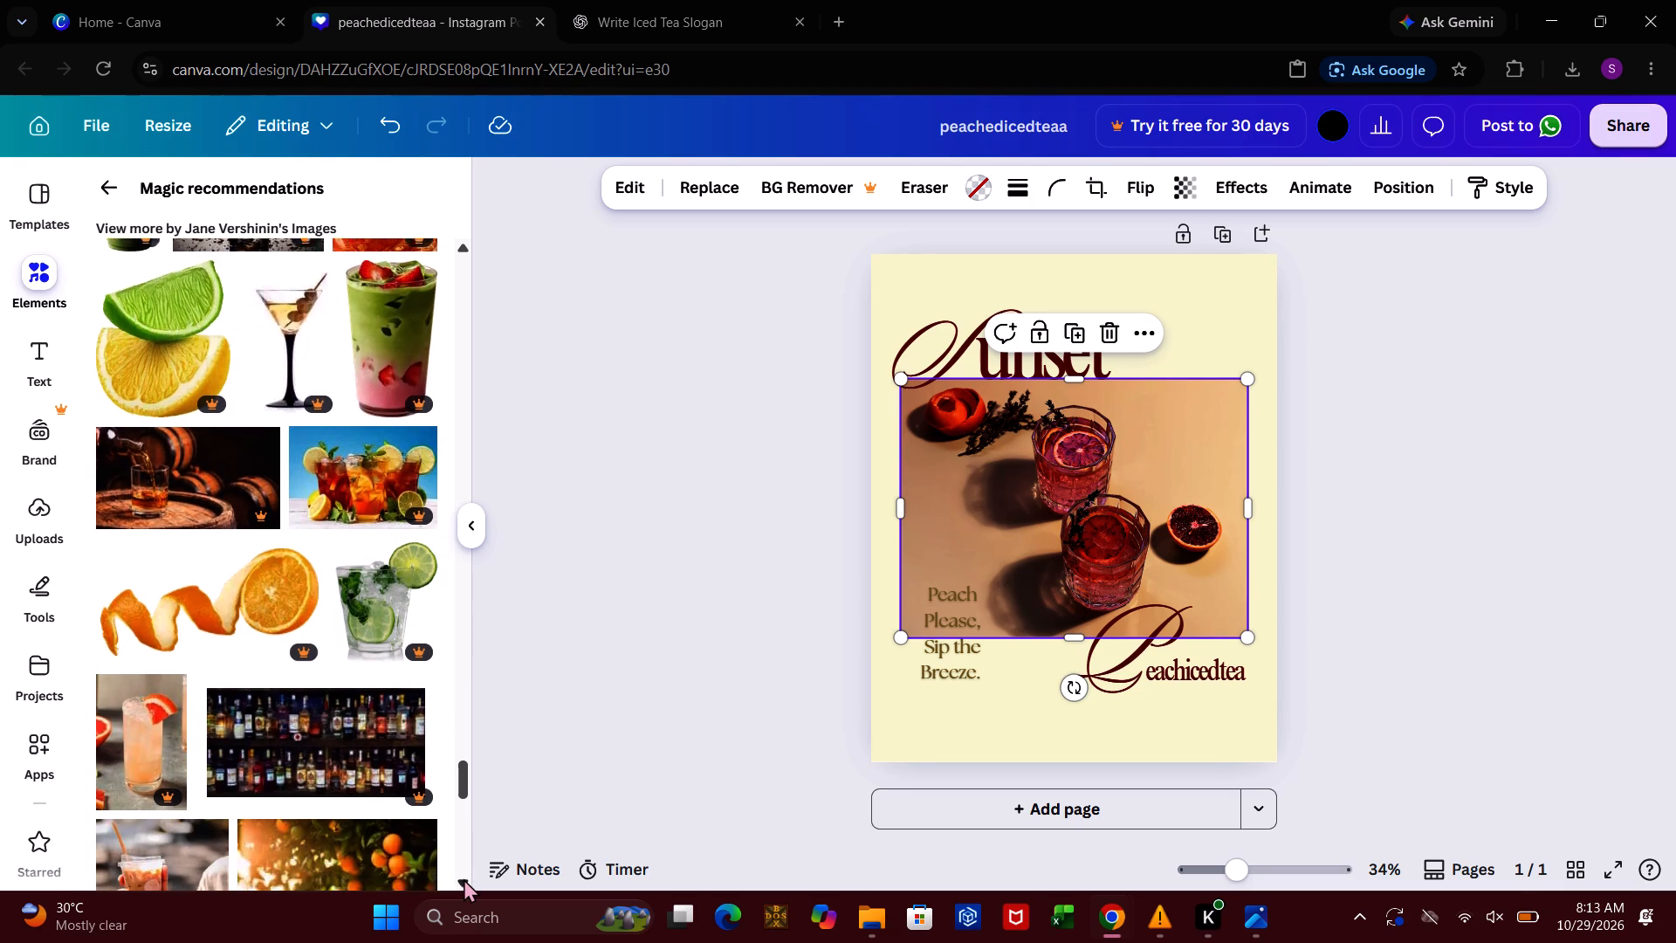
triple_click(464, 878)
triple_click(464, 878)
triple_click(464, 878)
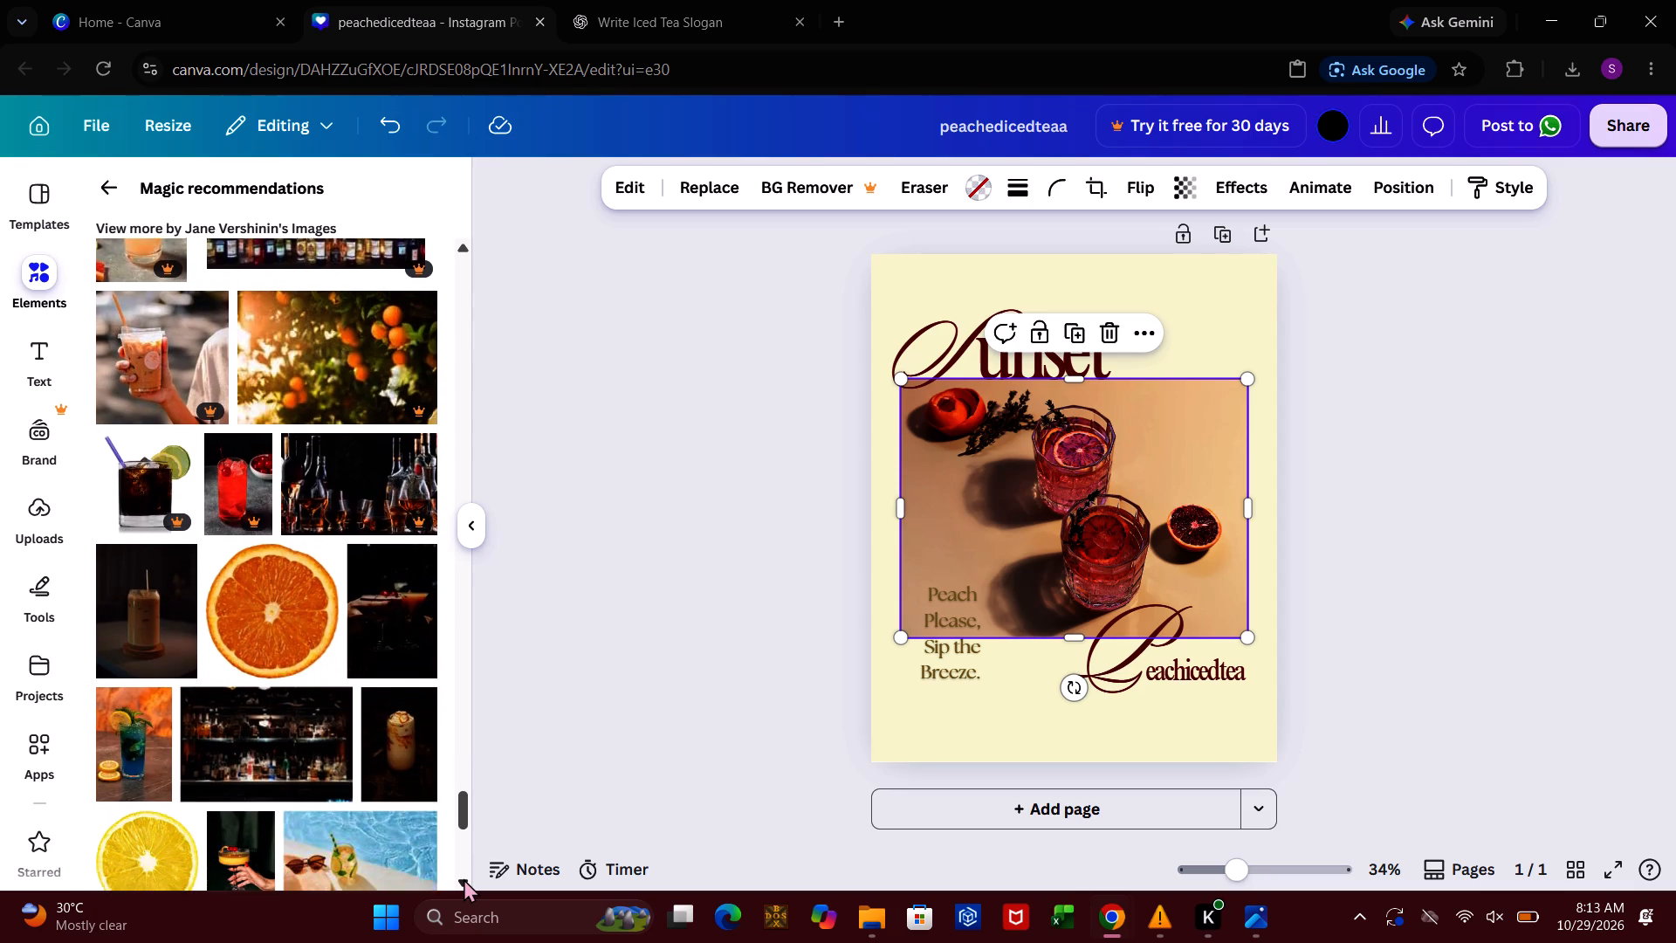
triple_click(464, 878)
triple_click(464, 878)
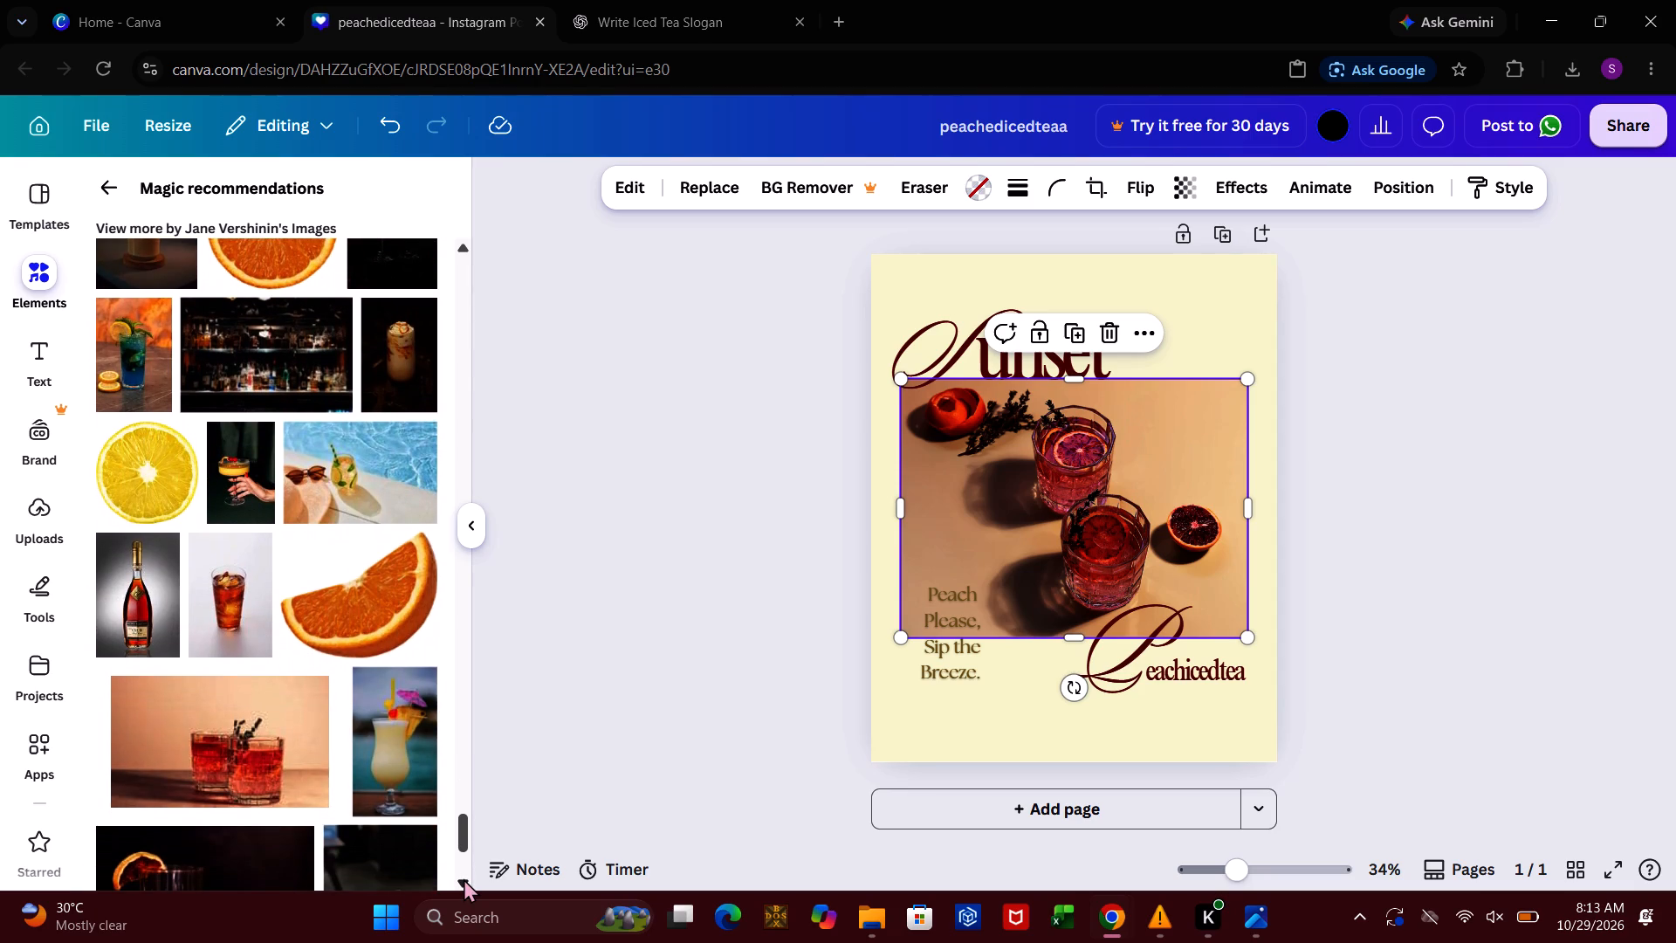
triple_click(464, 878)
triple_click(464, 878)
double_click(464, 878)
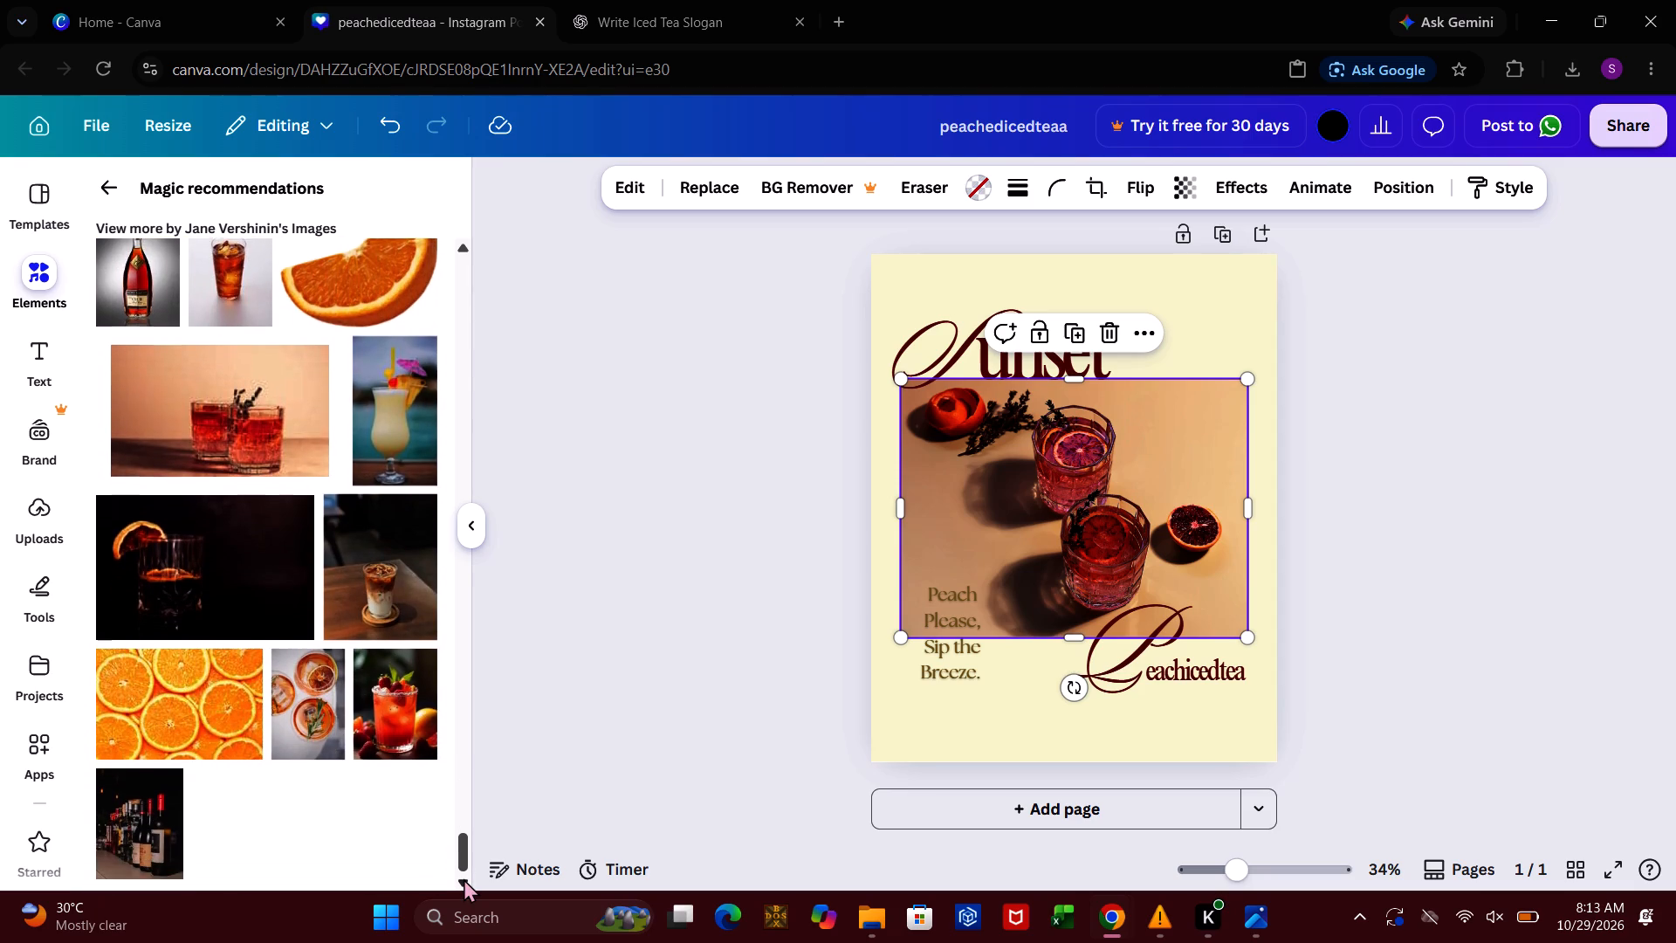
triple_click(464, 878)
click(464, 878)
Review the similar-image recommendations again from the end back to the beginning for a suitable drink photo.
drag(464, 878, 461, 459)
double_click(453, 289)
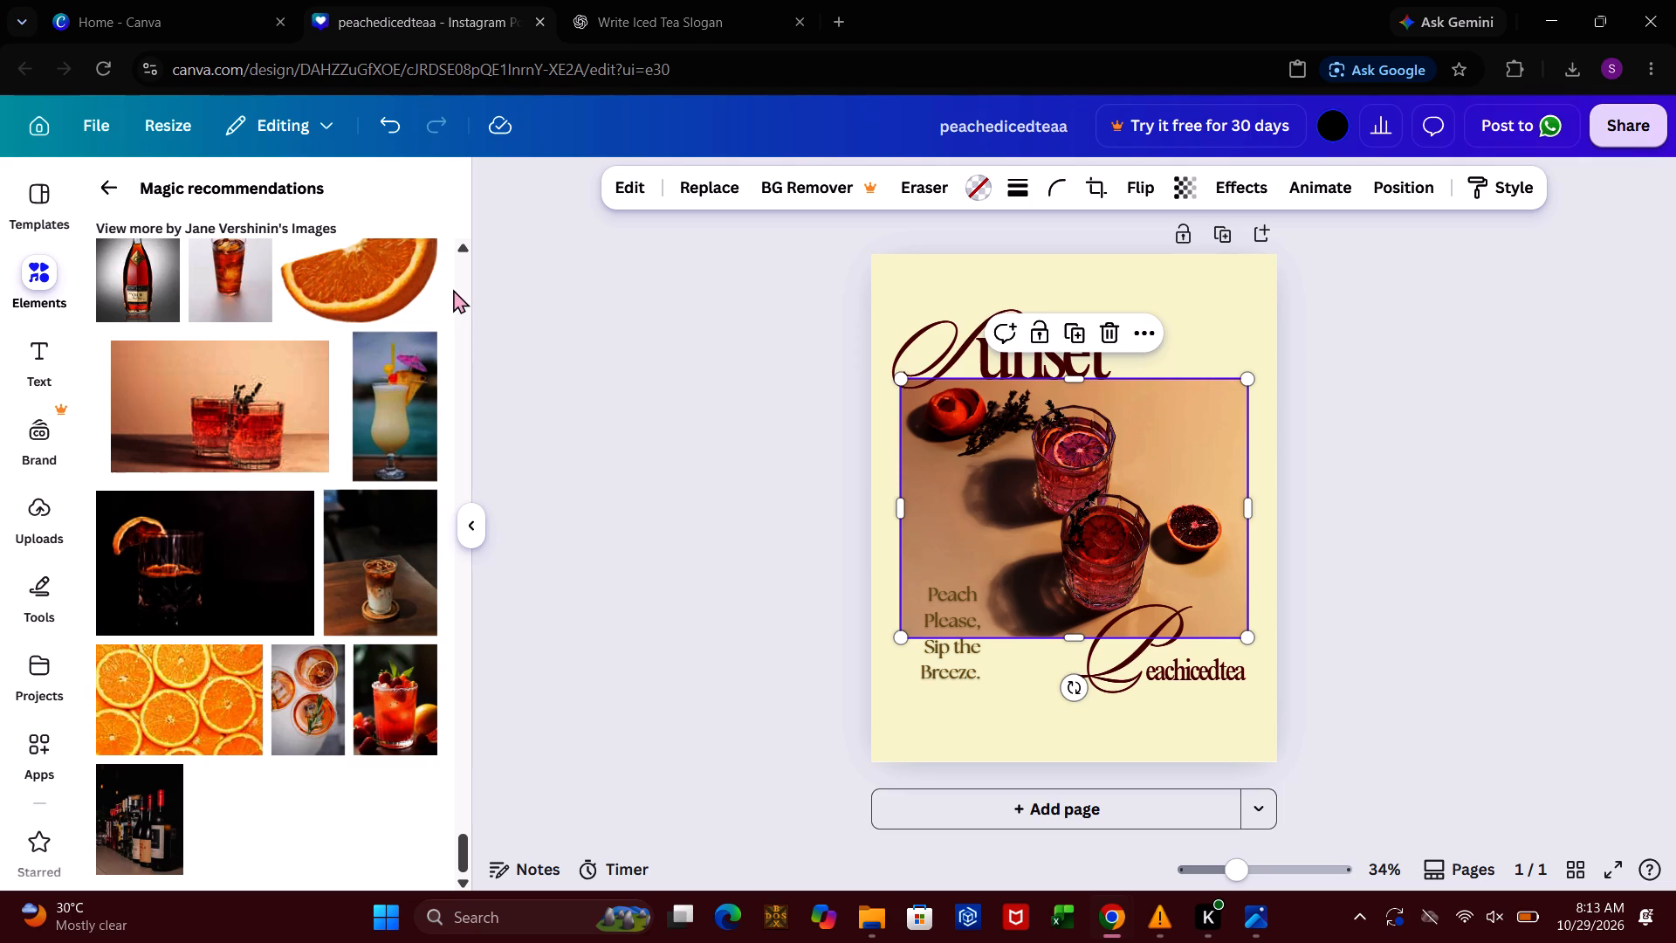
drag(453, 289, 463, 275)
triple_click(463, 275)
click(463, 275)
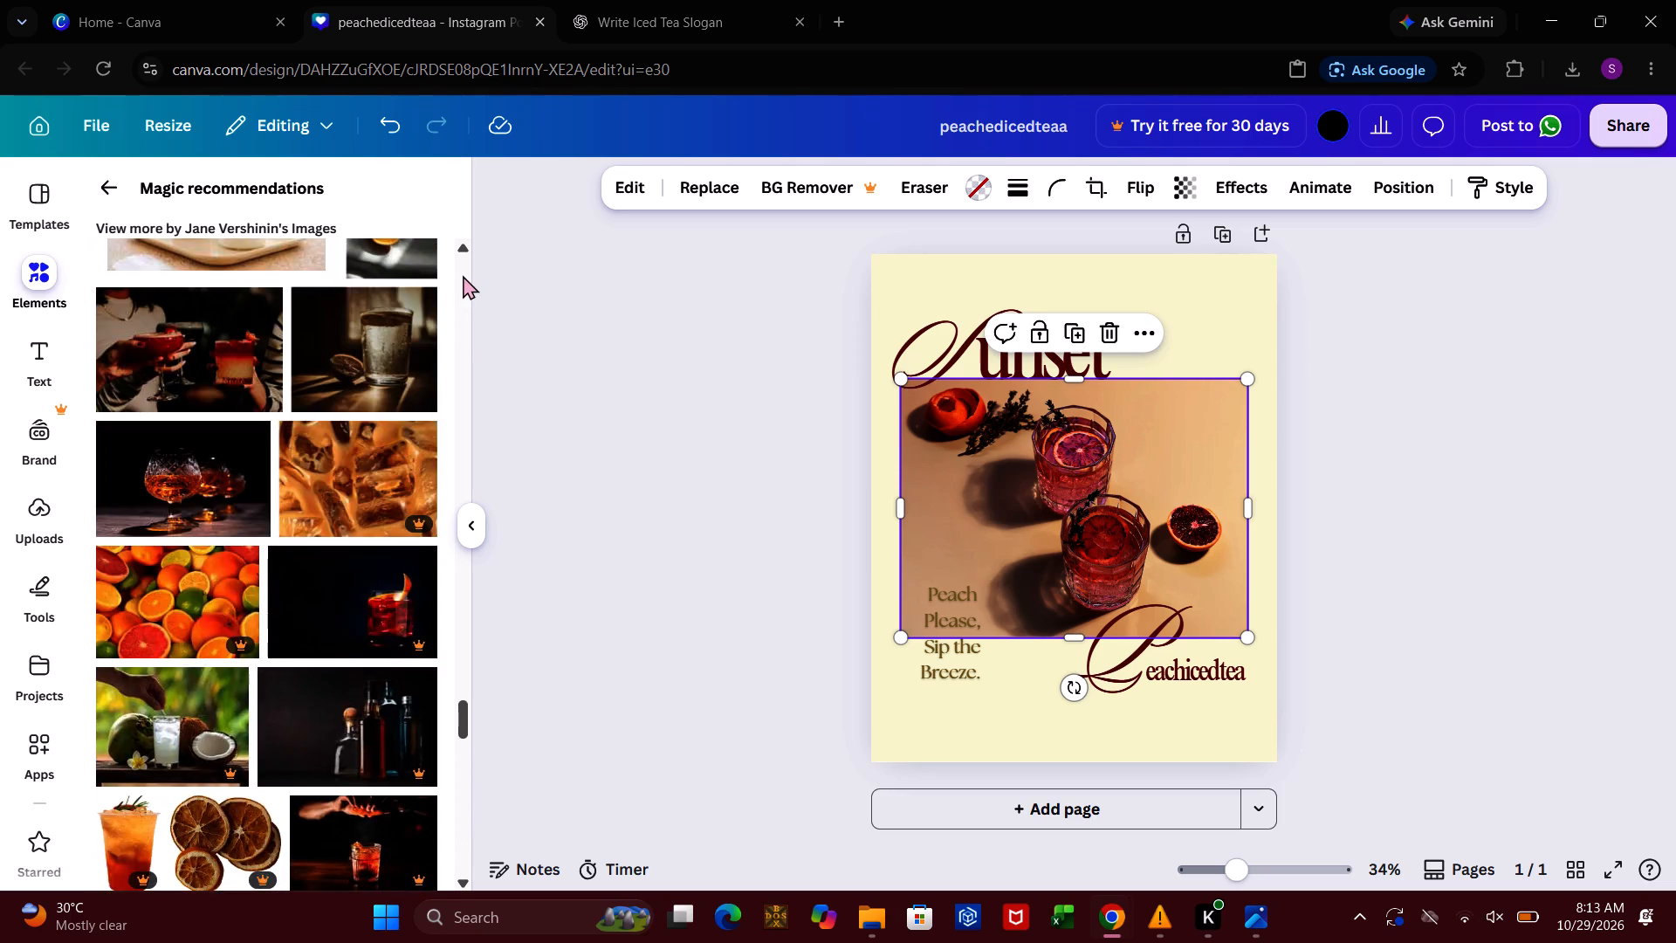
click(463, 275)
click(463, 275)
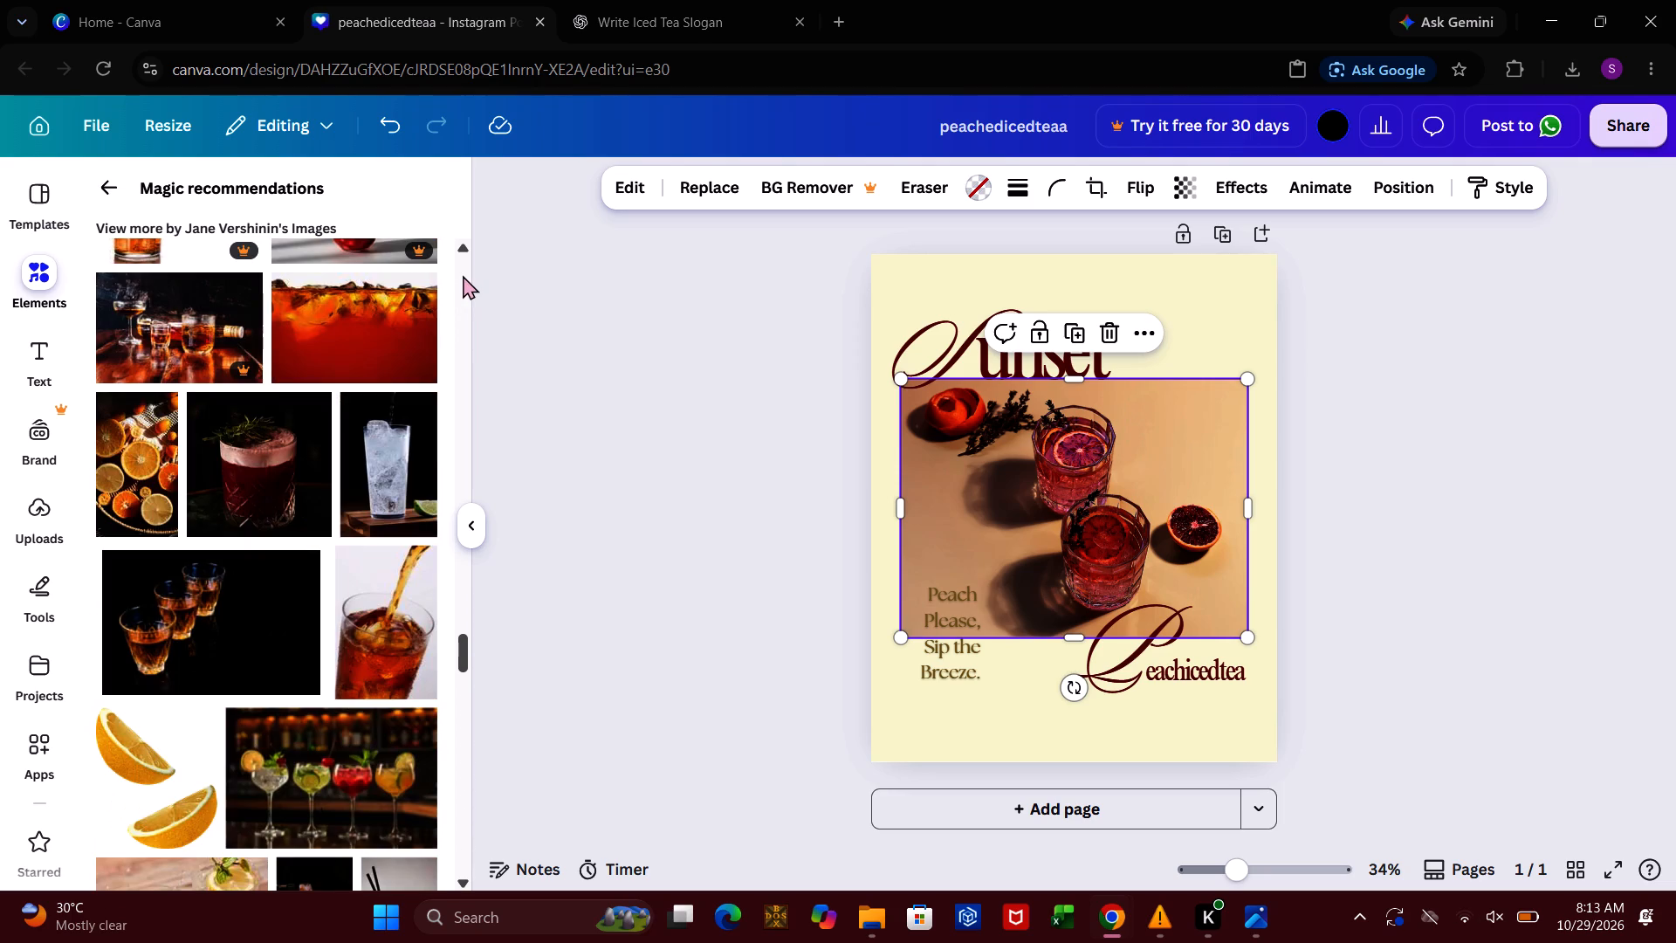
click(463, 275)
click(463, 275)
click(463, 275)
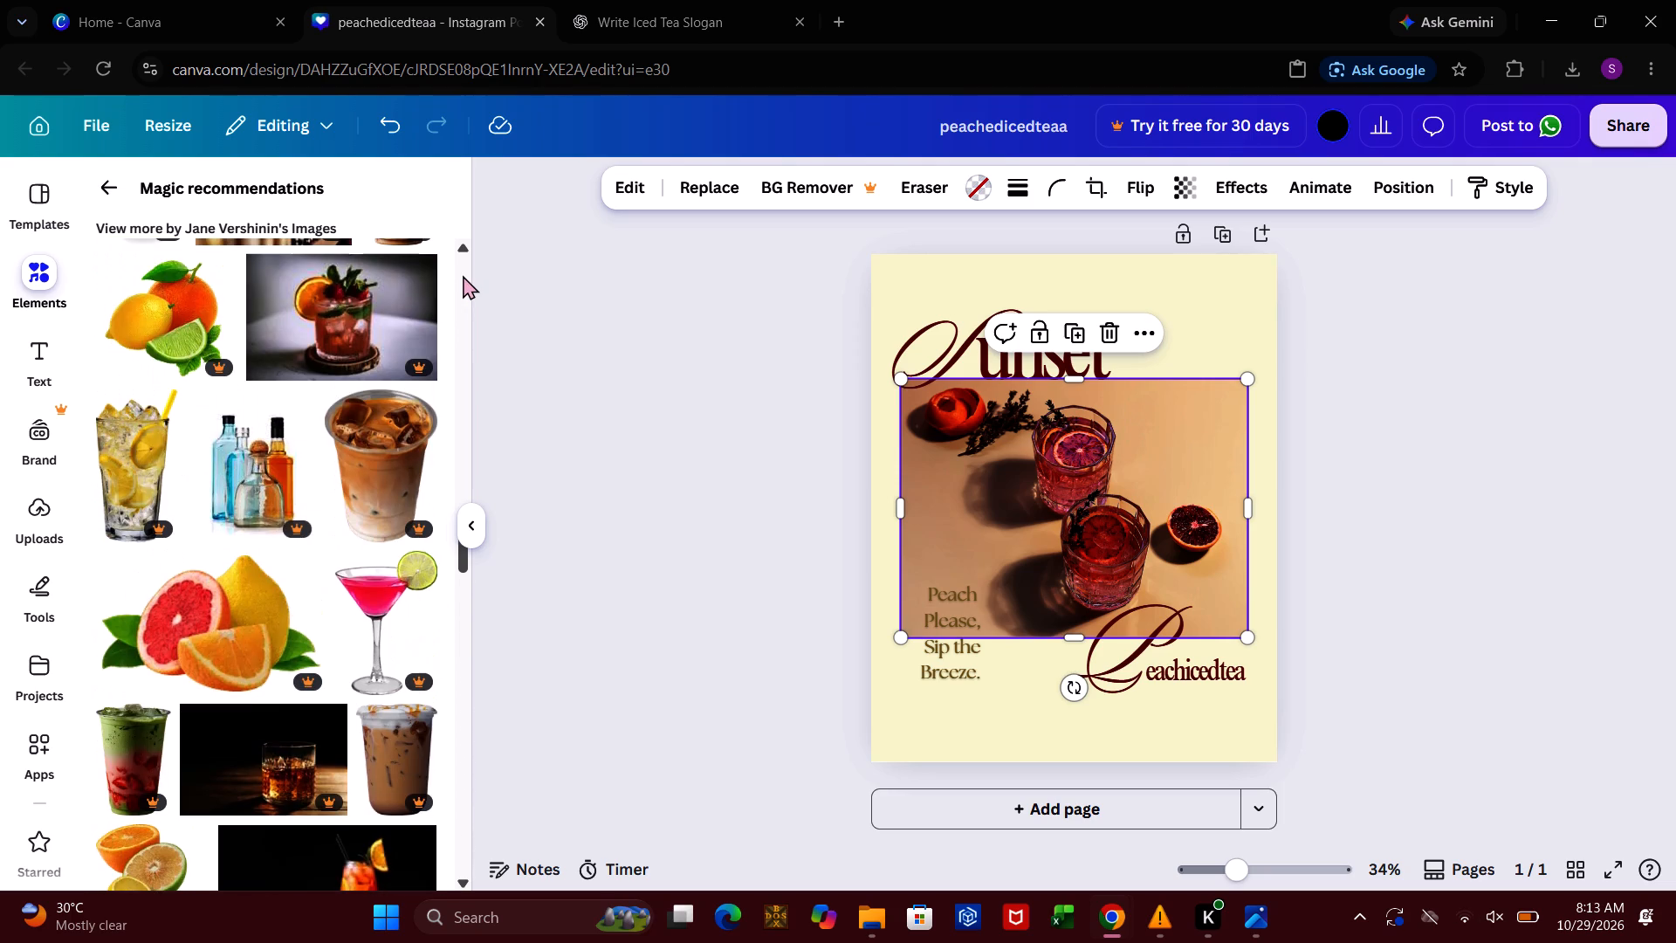
click(463, 275)
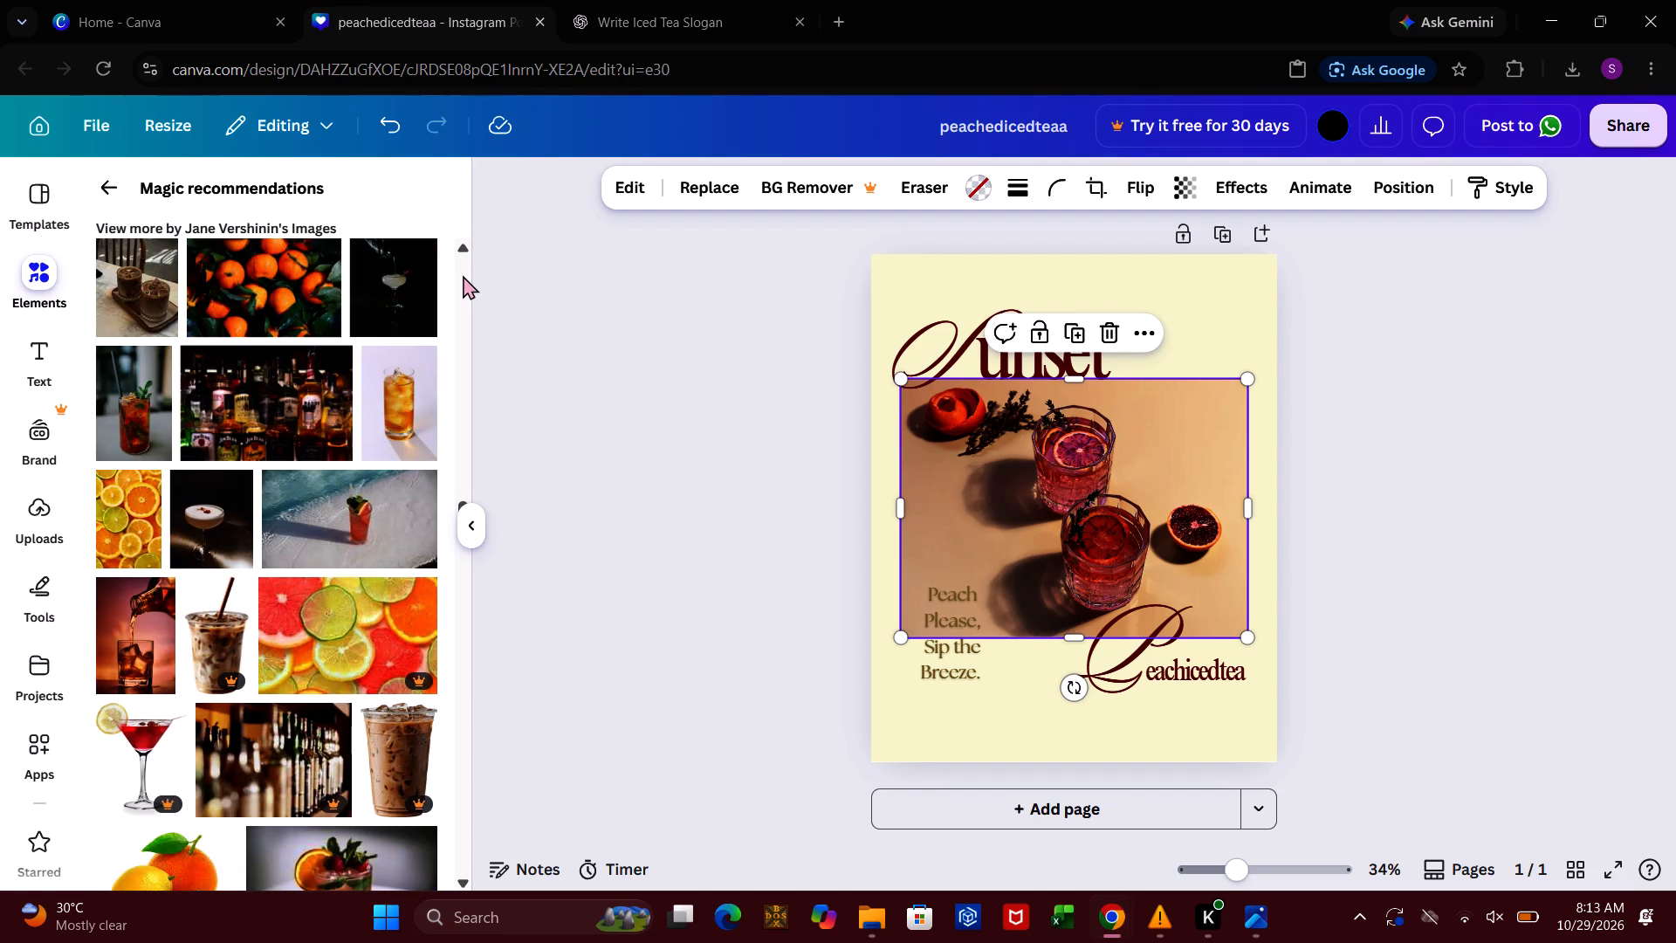
click(463, 275)
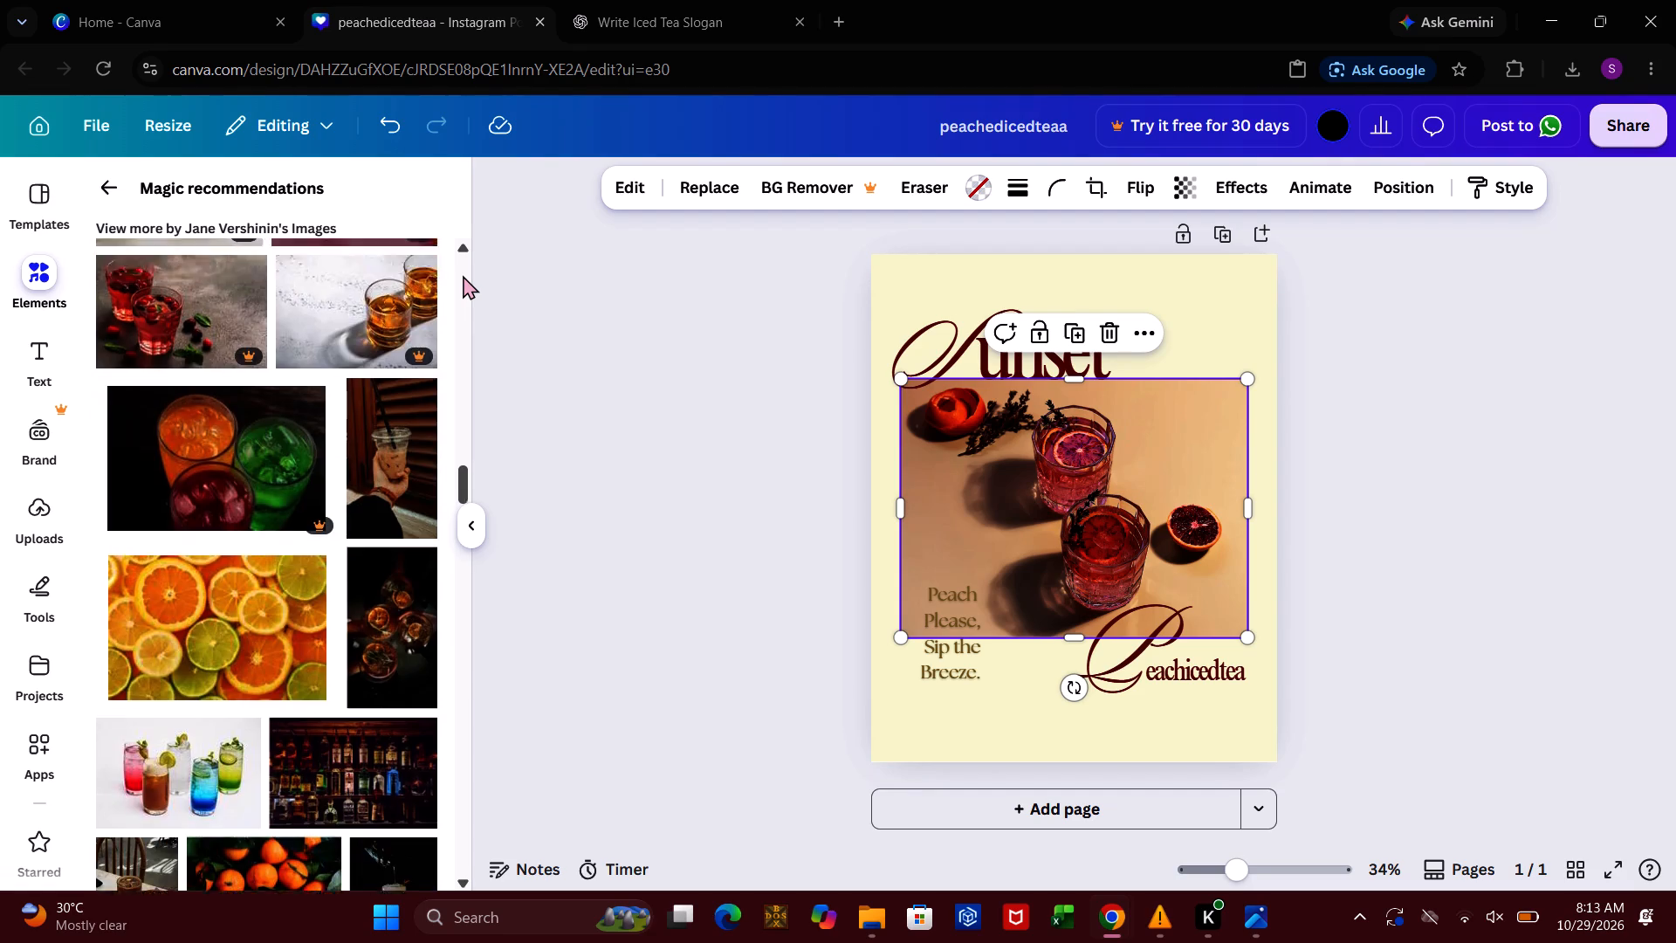
click(463, 275)
click(463, 275)
click(463, 275)
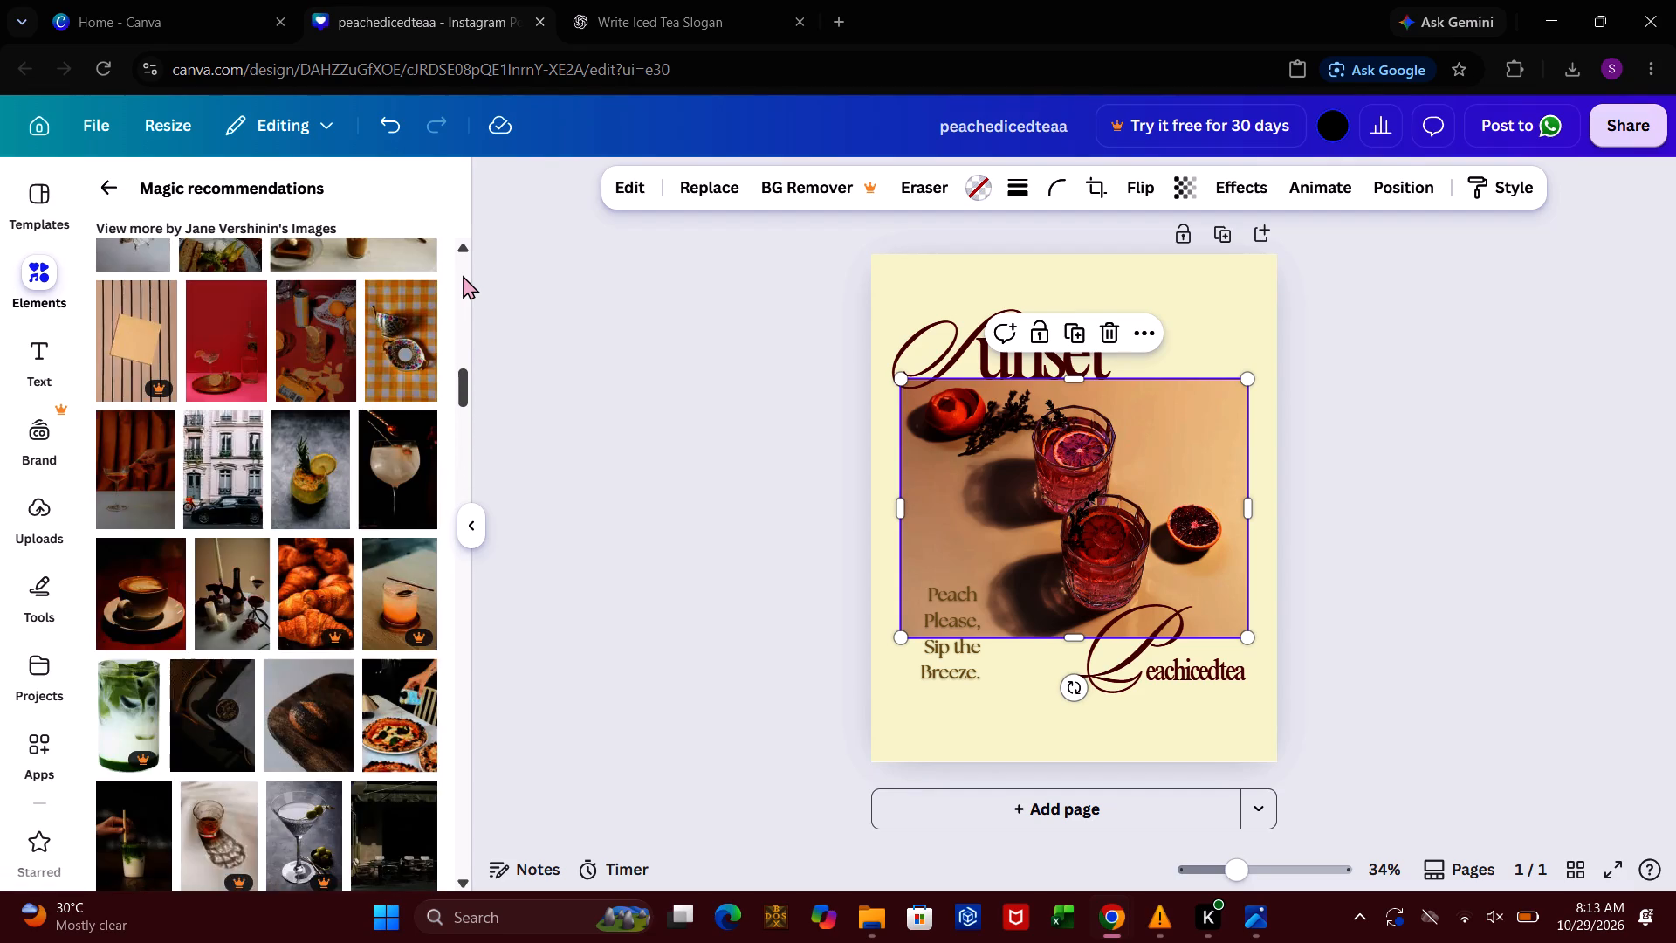
click(463, 275)
click(463, 275)
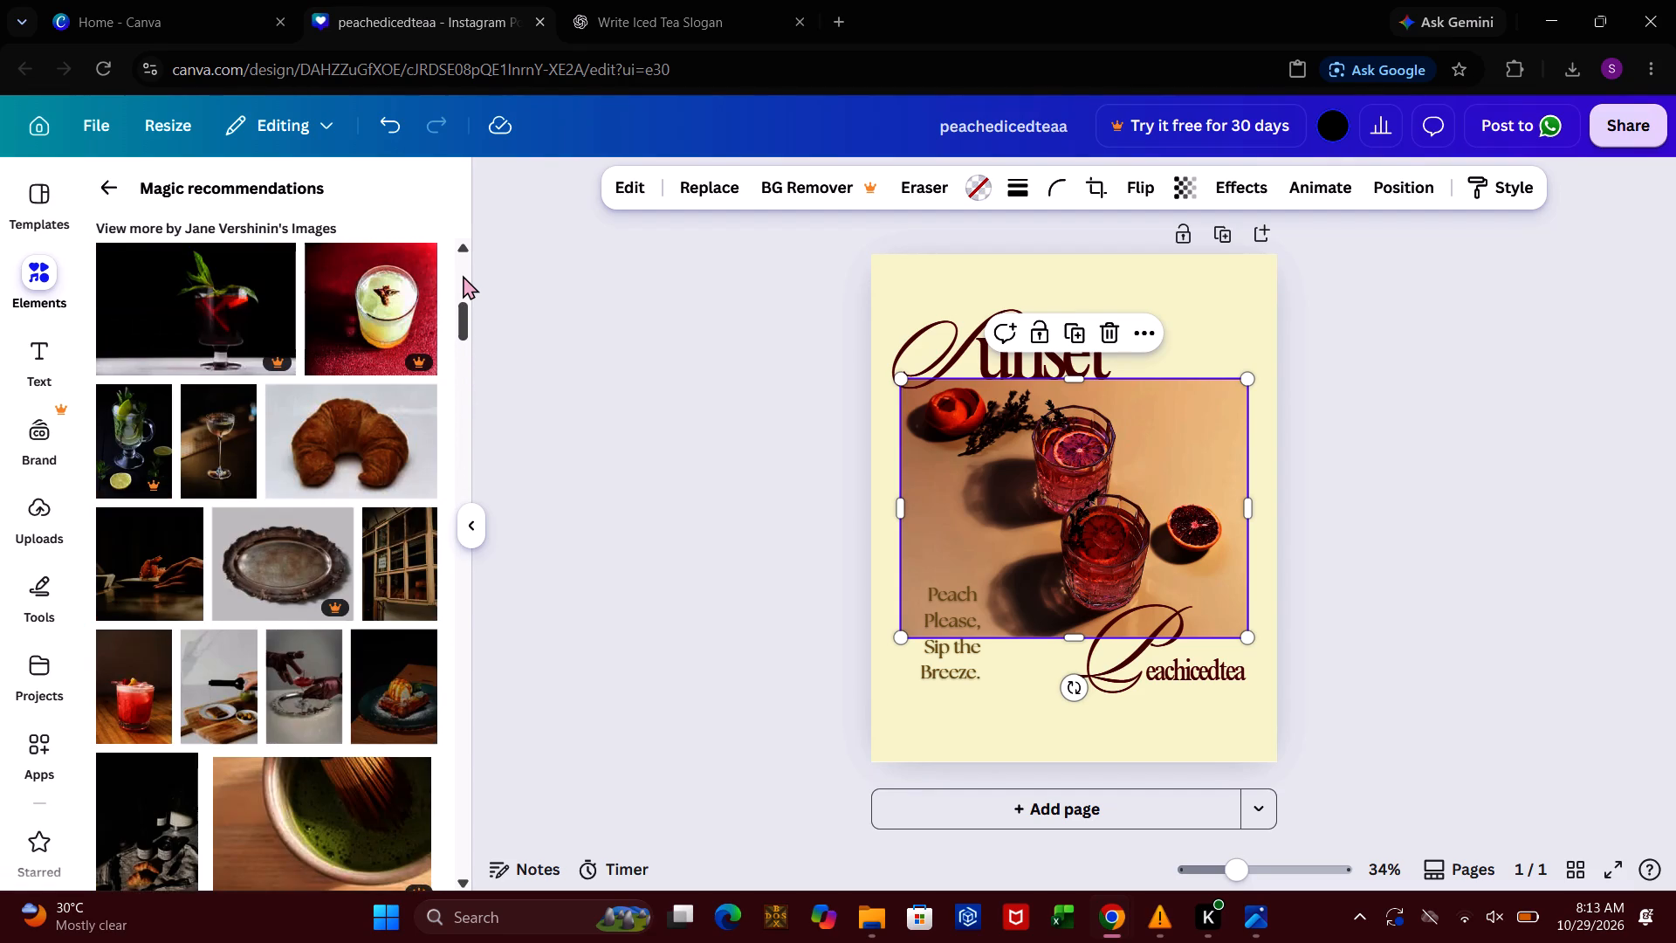
click(463, 275)
click(463, 275)
click(464, 257)
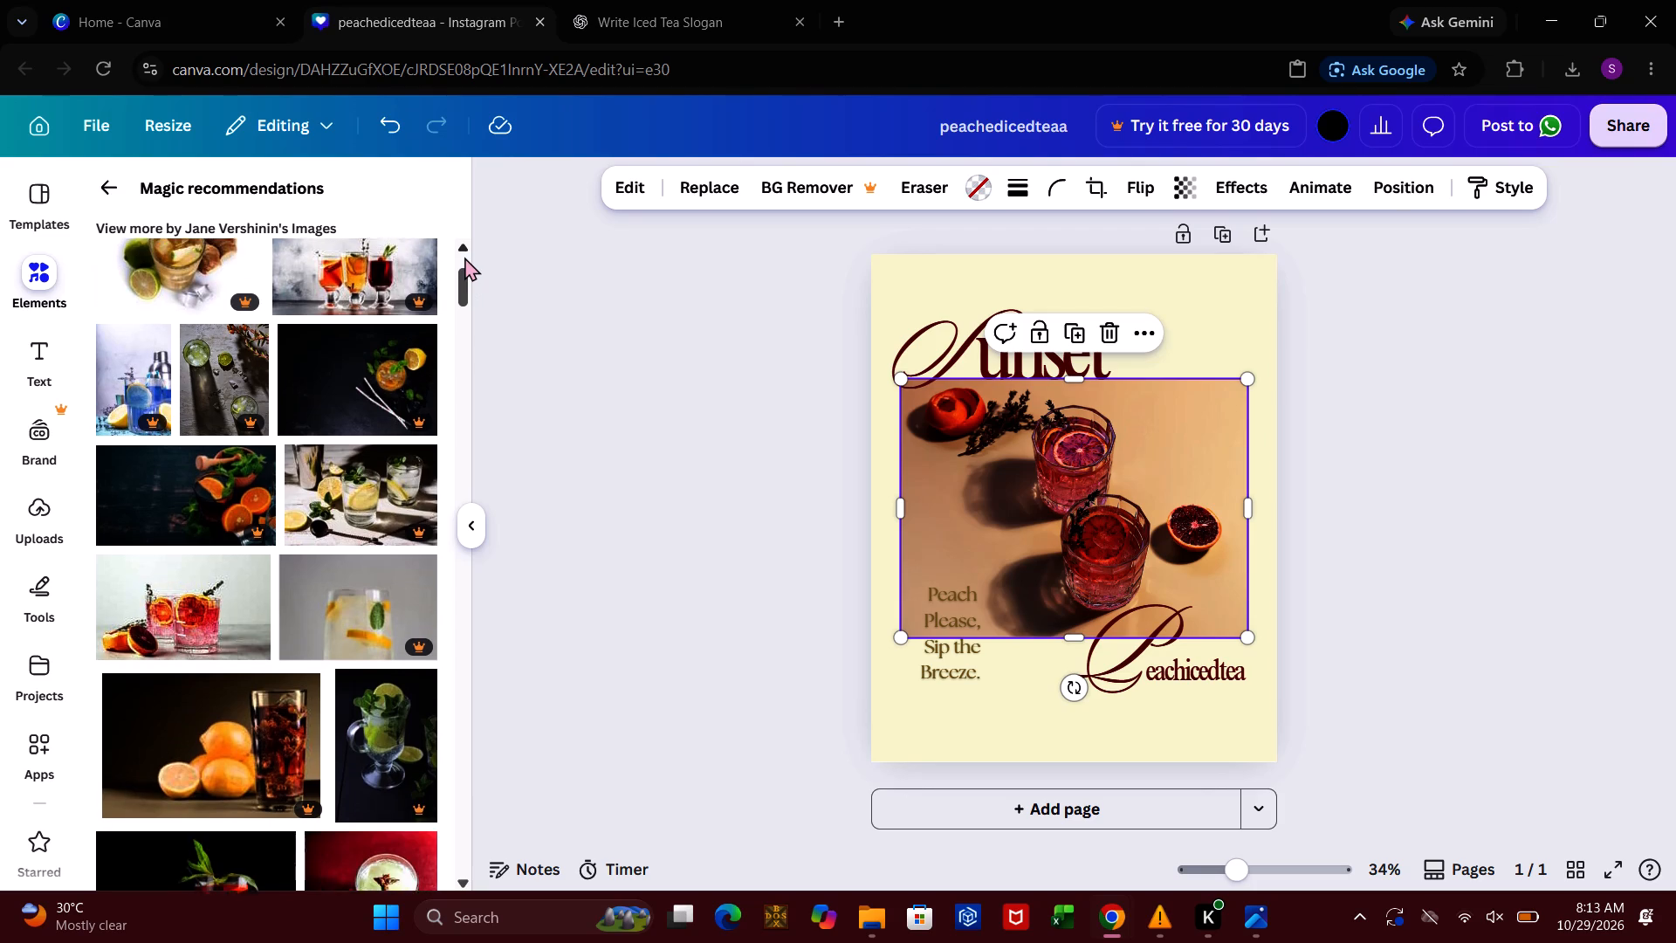
Examine the similar-image recommendations once more from the beginning onward, comparing the drink and citrus photos for the post.
click(465, 364)
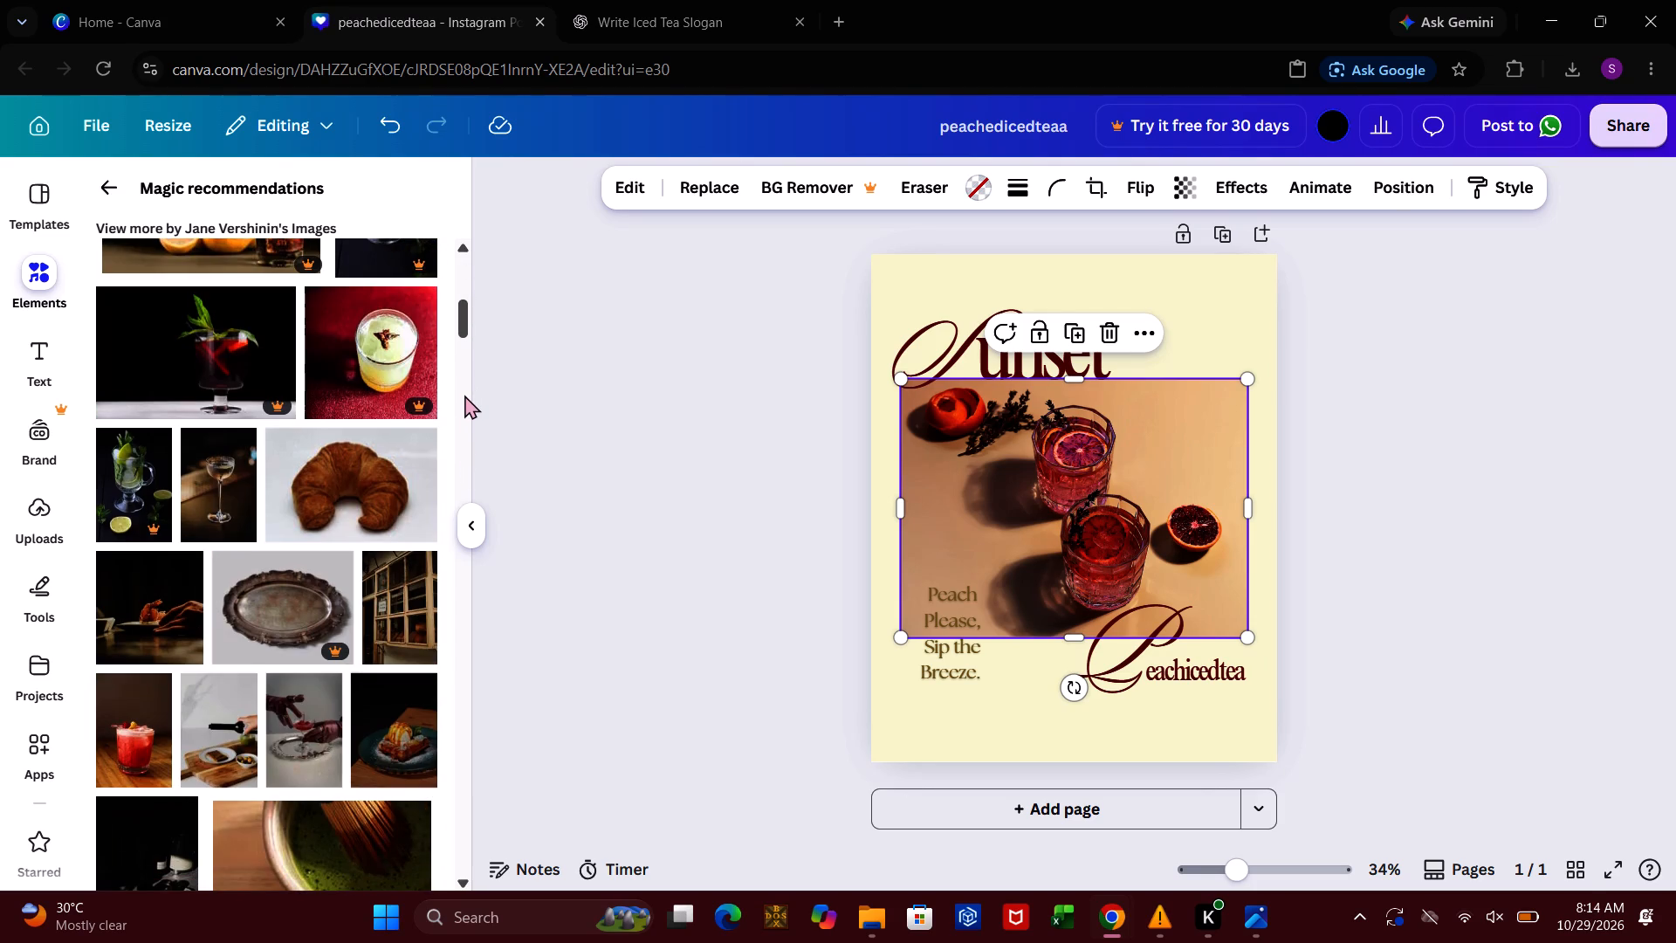
click(464, 395)
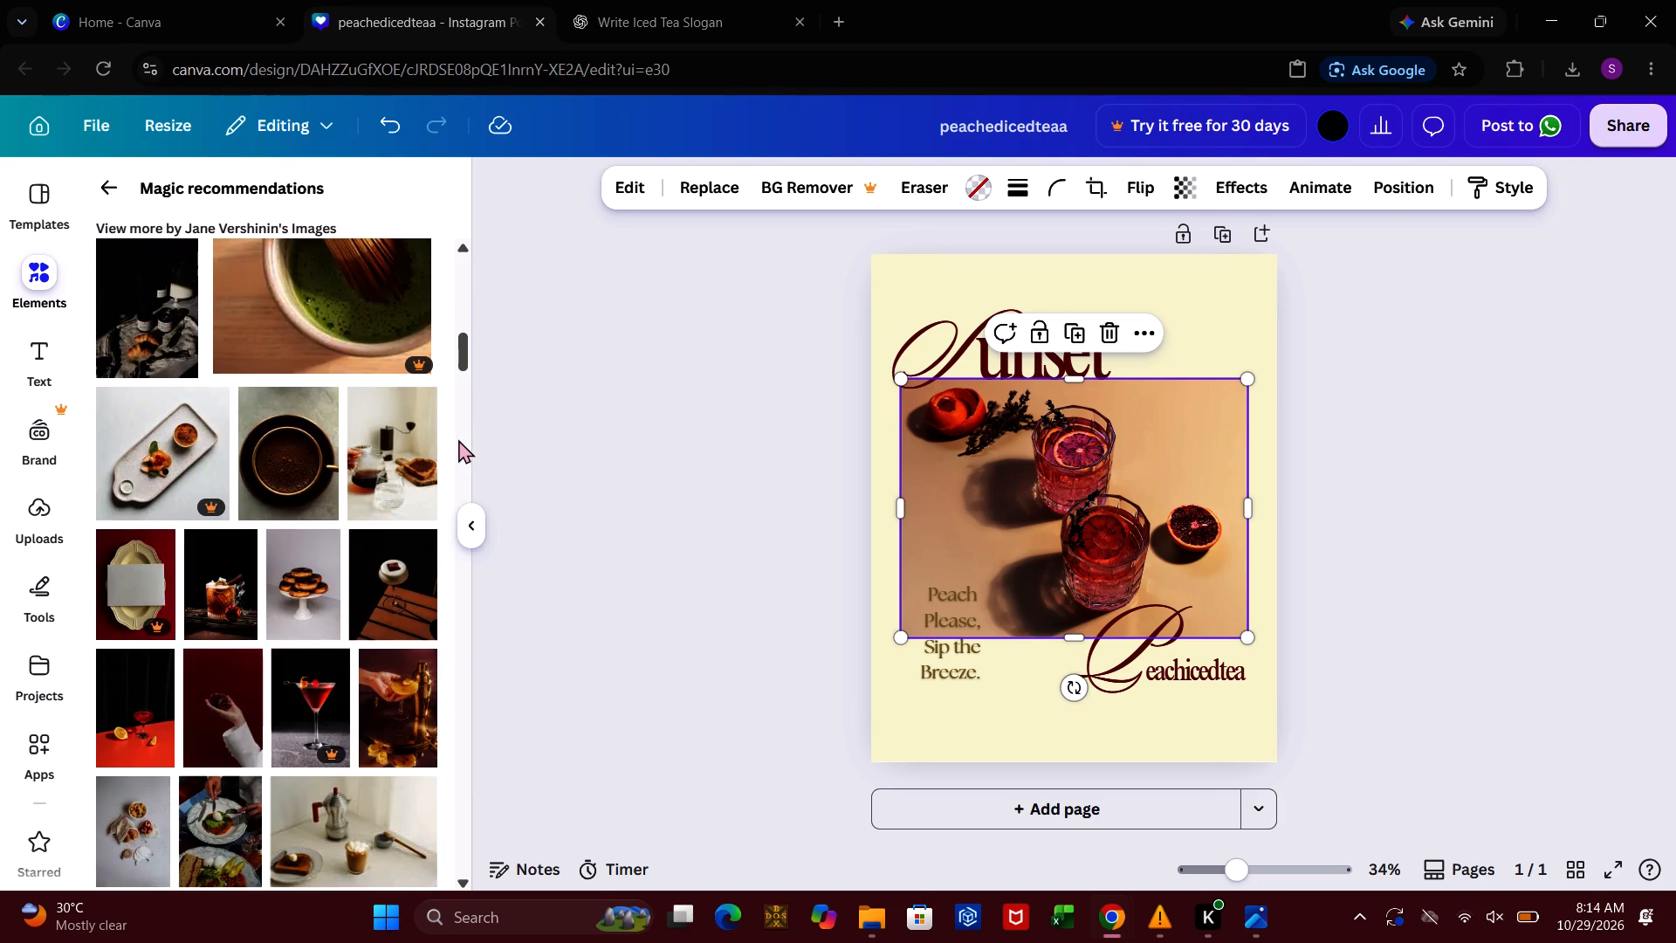
click(461, 440)
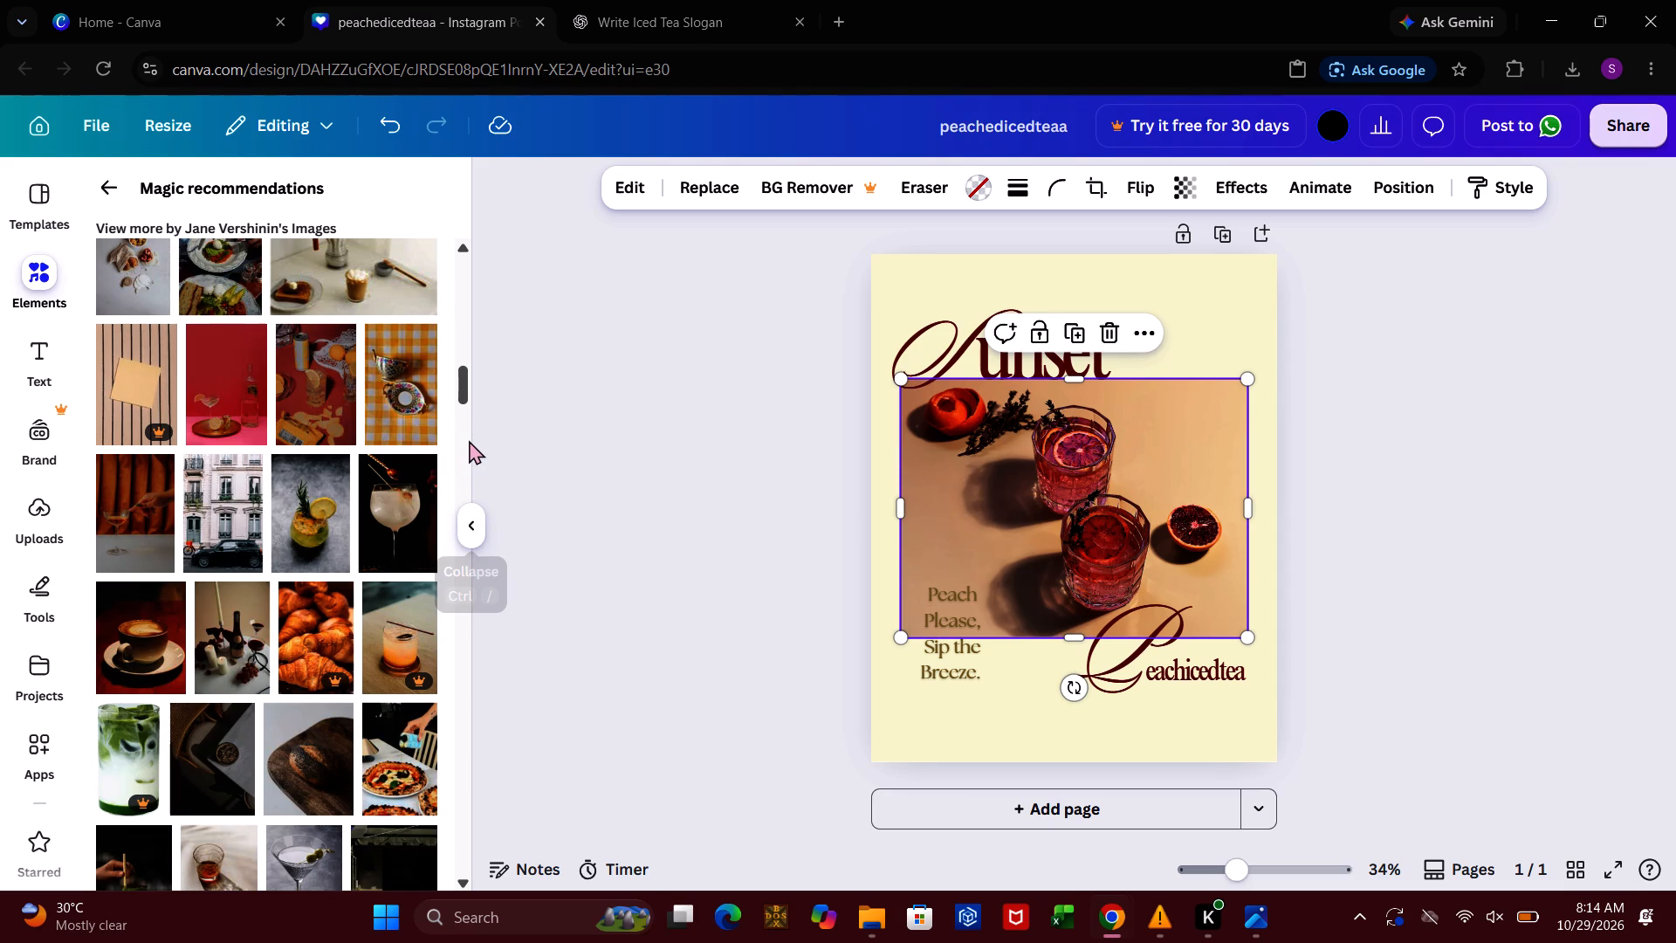
click(467, 440)
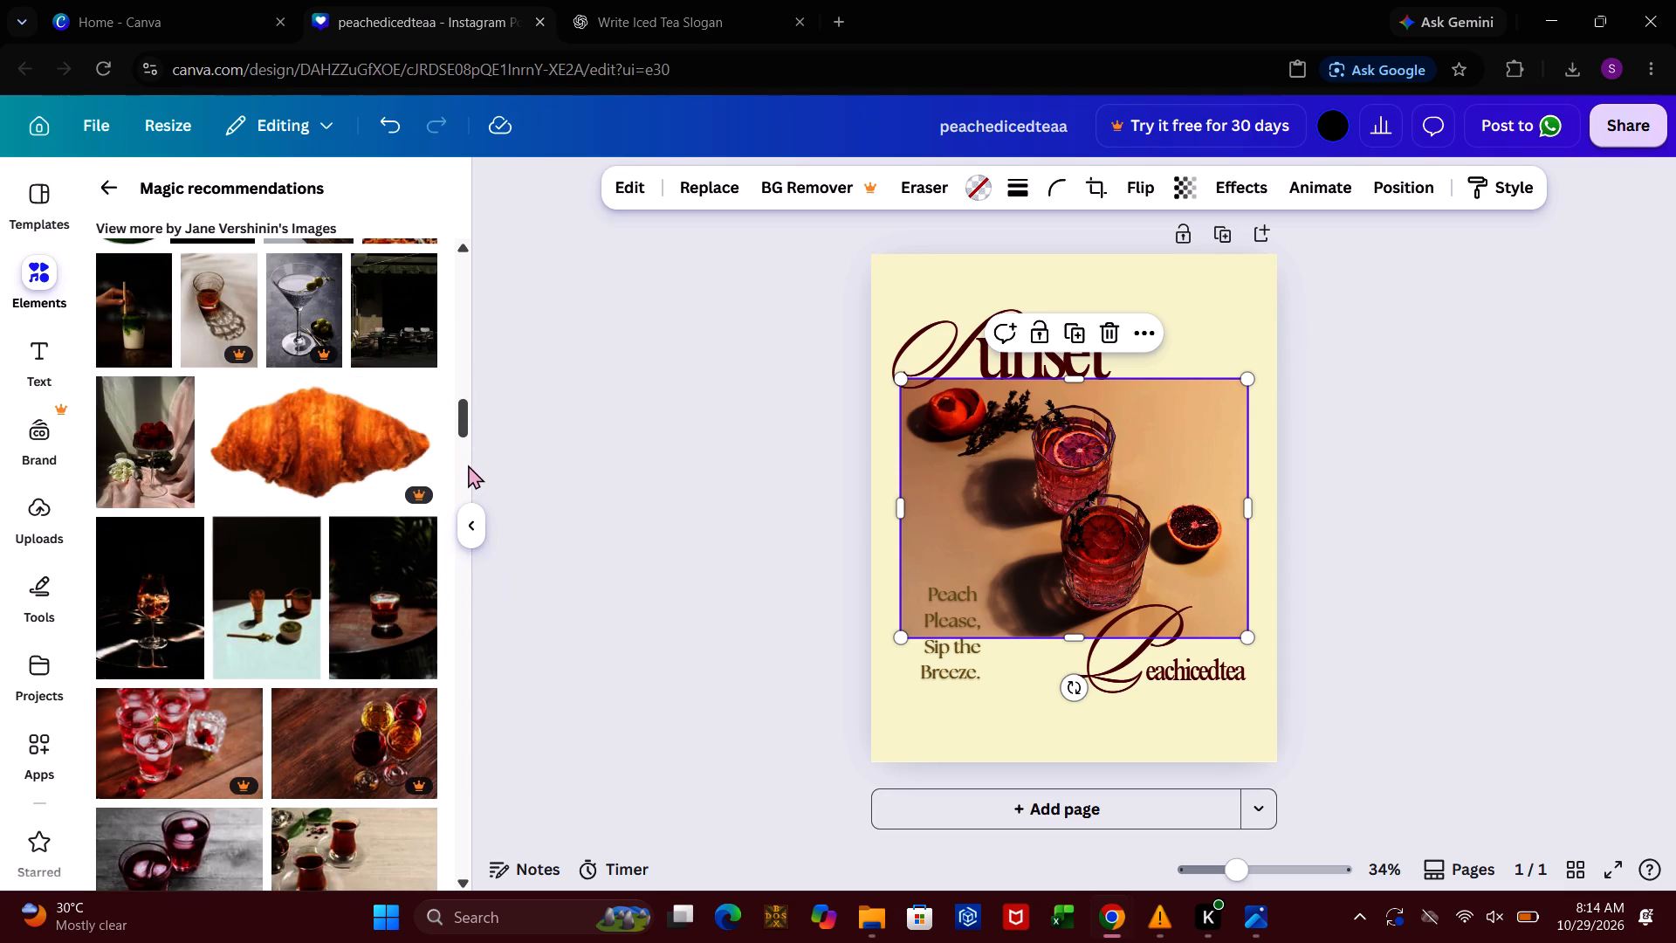
click(468, 465)
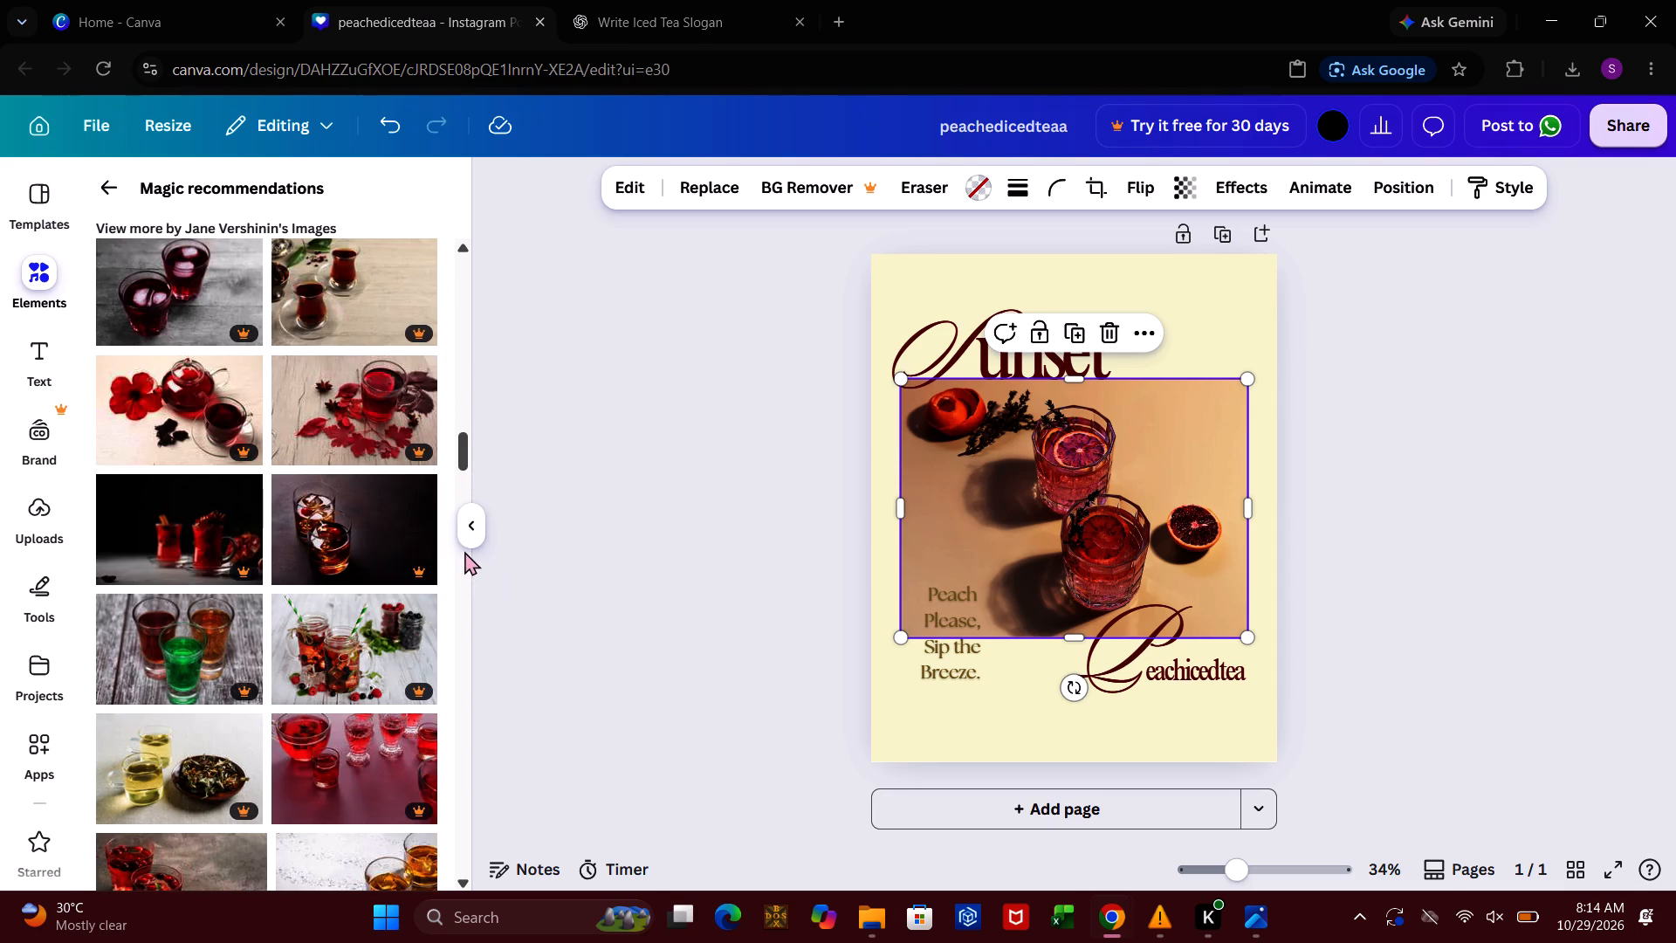
click(464, 551)
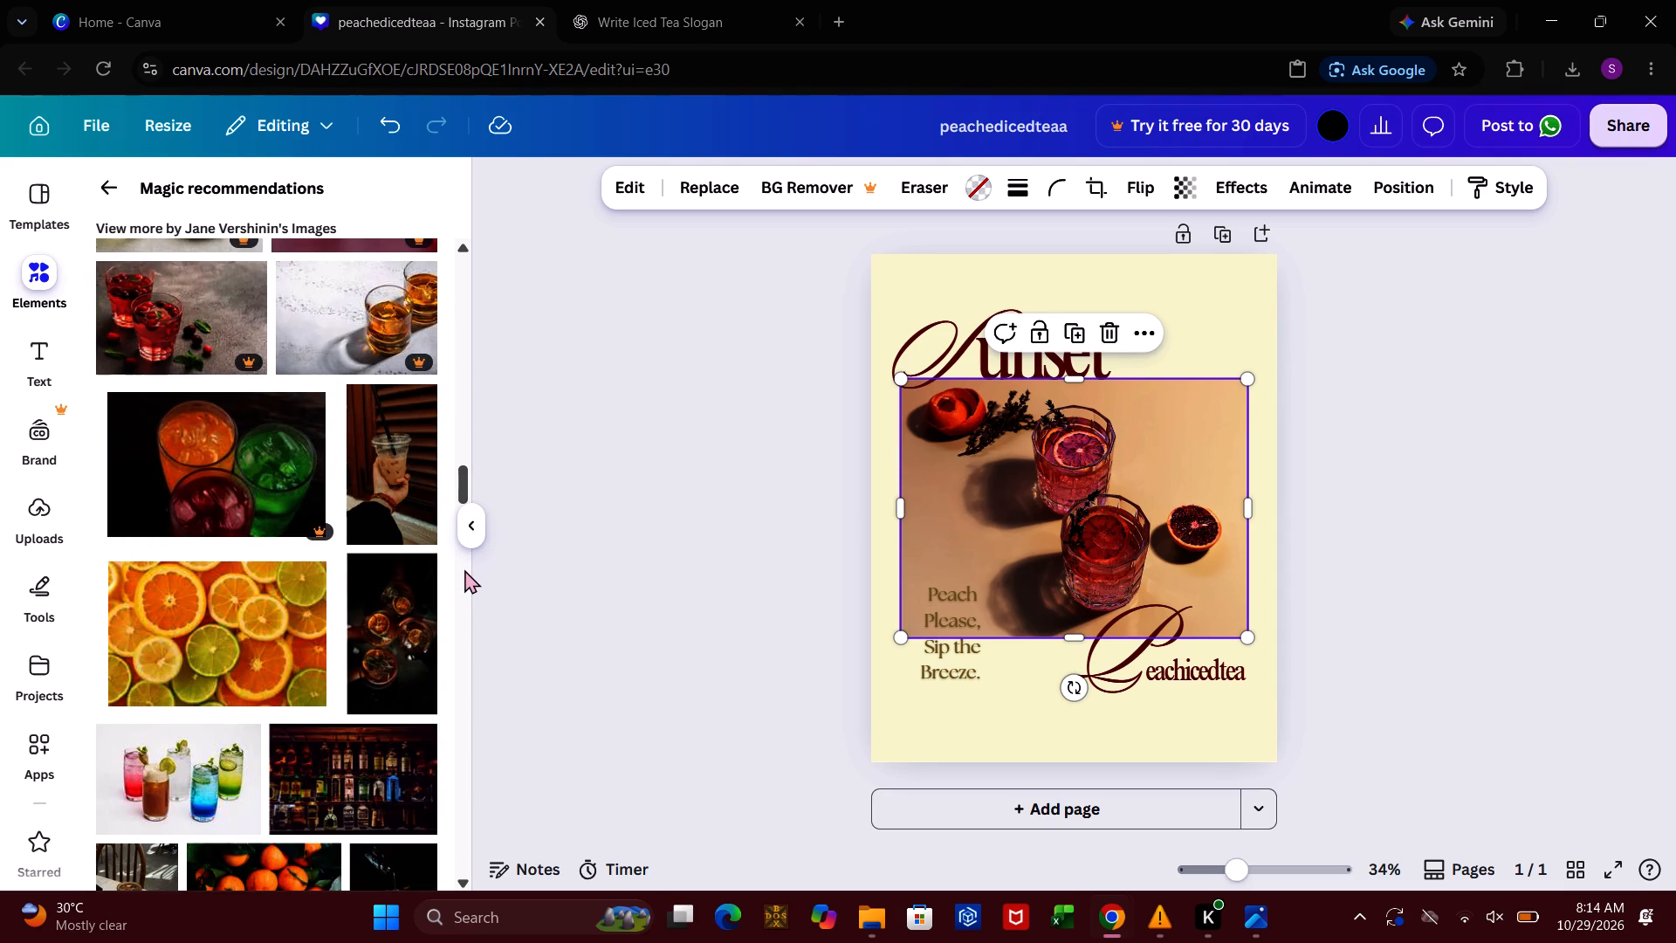
click(463, 582)
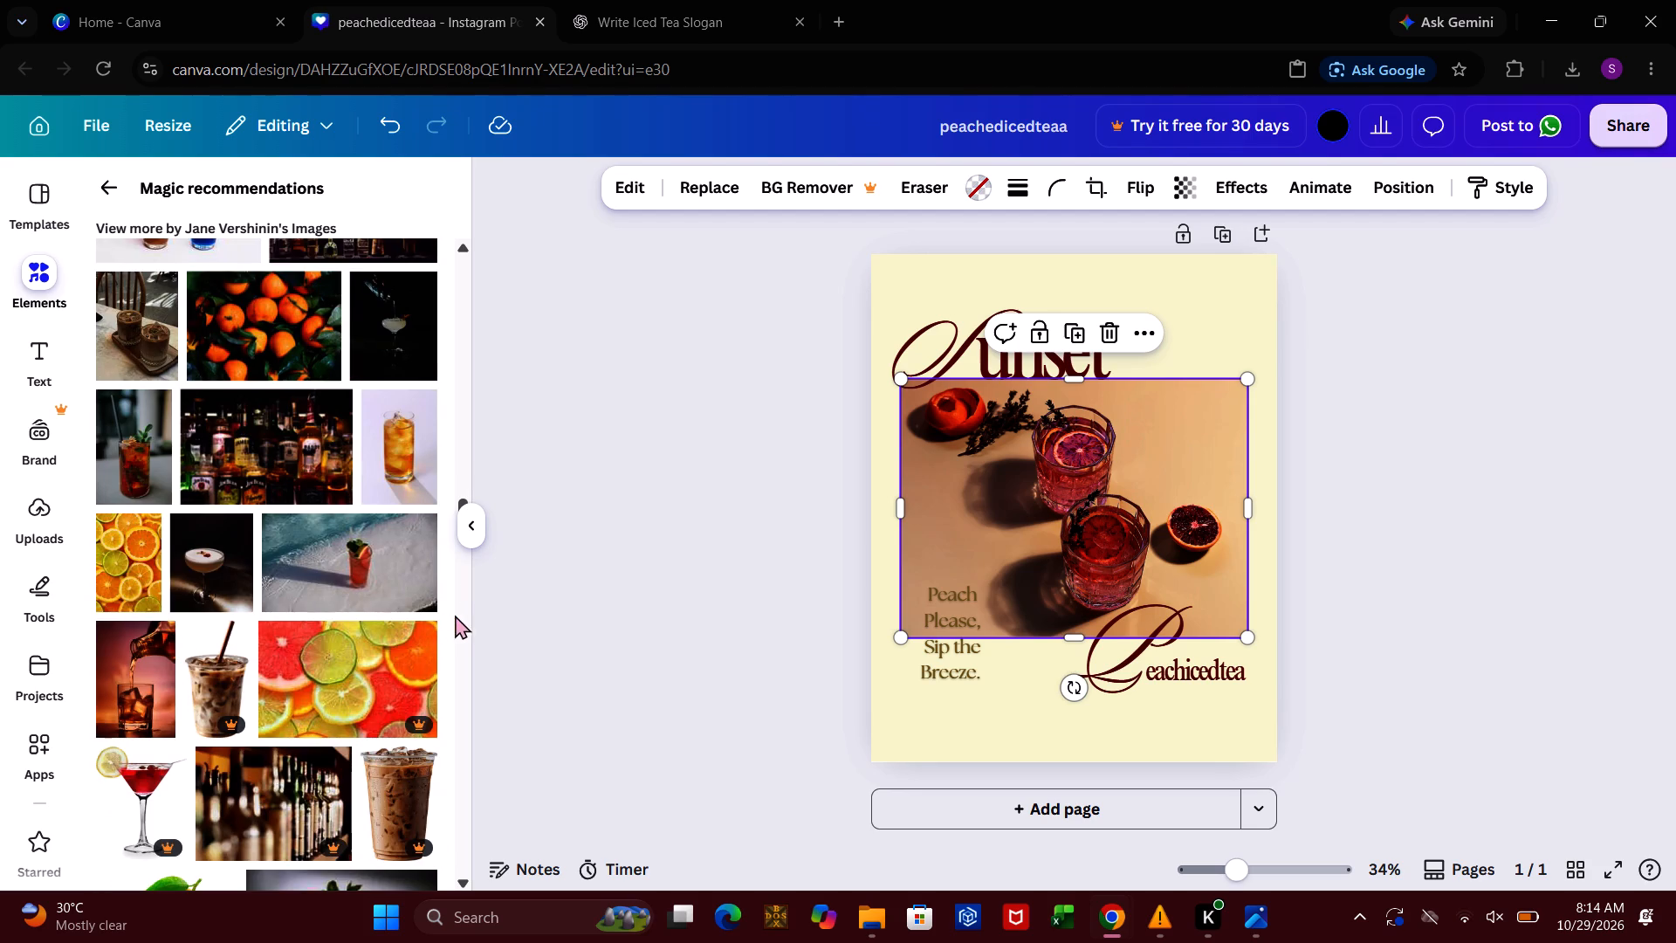
click(472, 581)
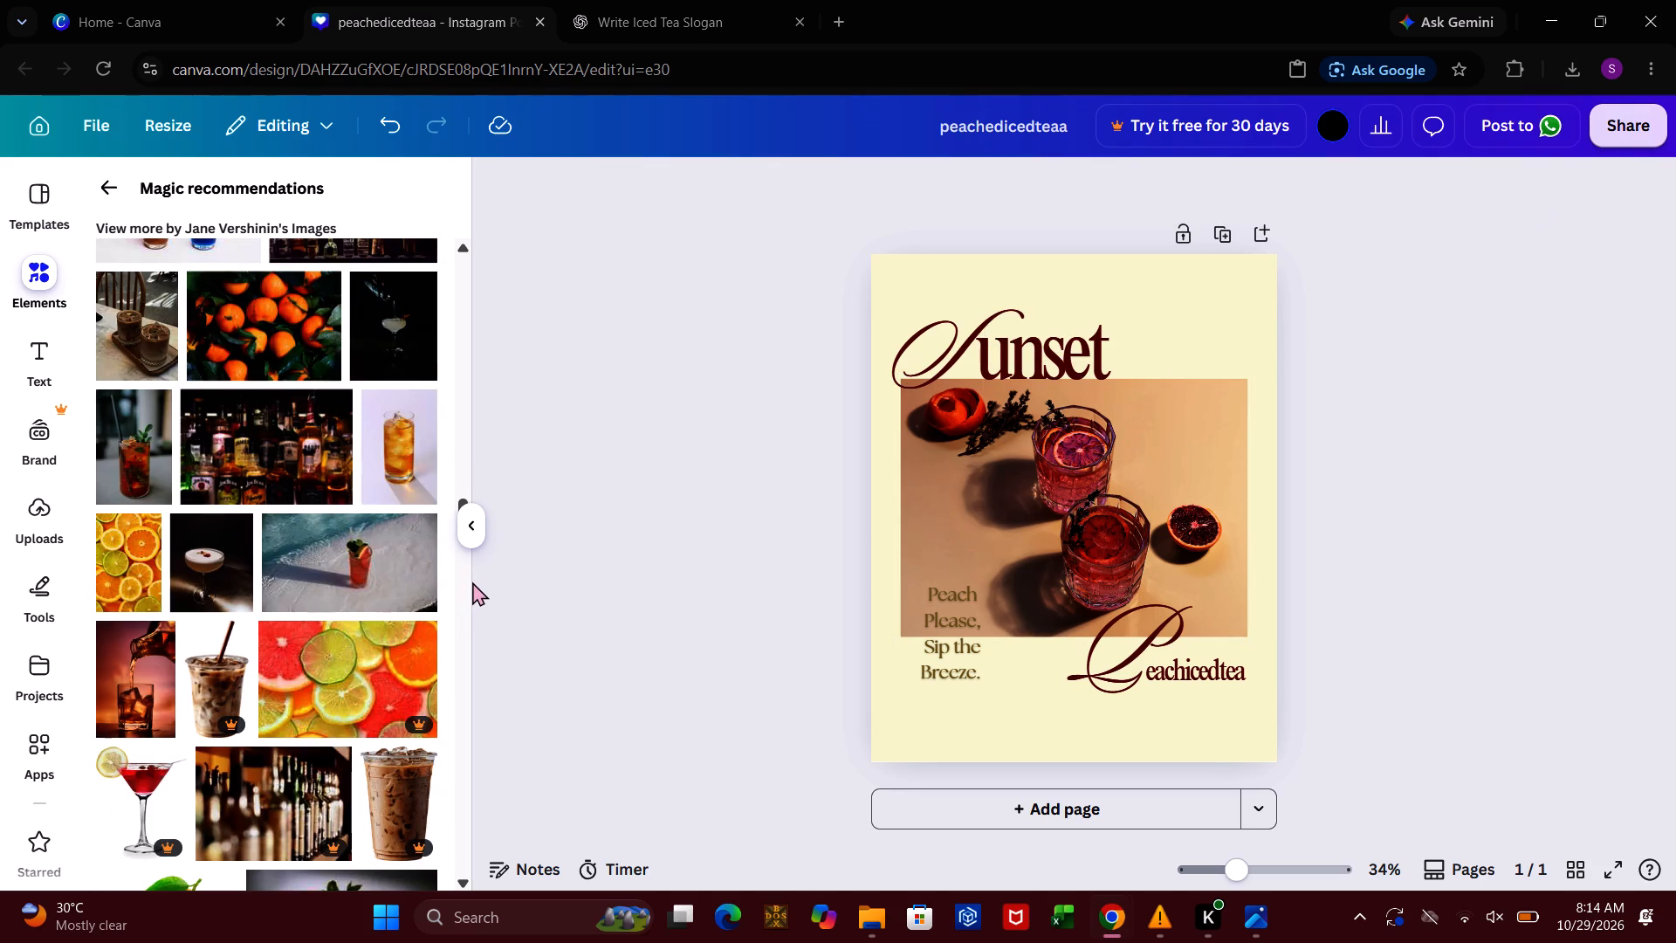
click(464, 572)
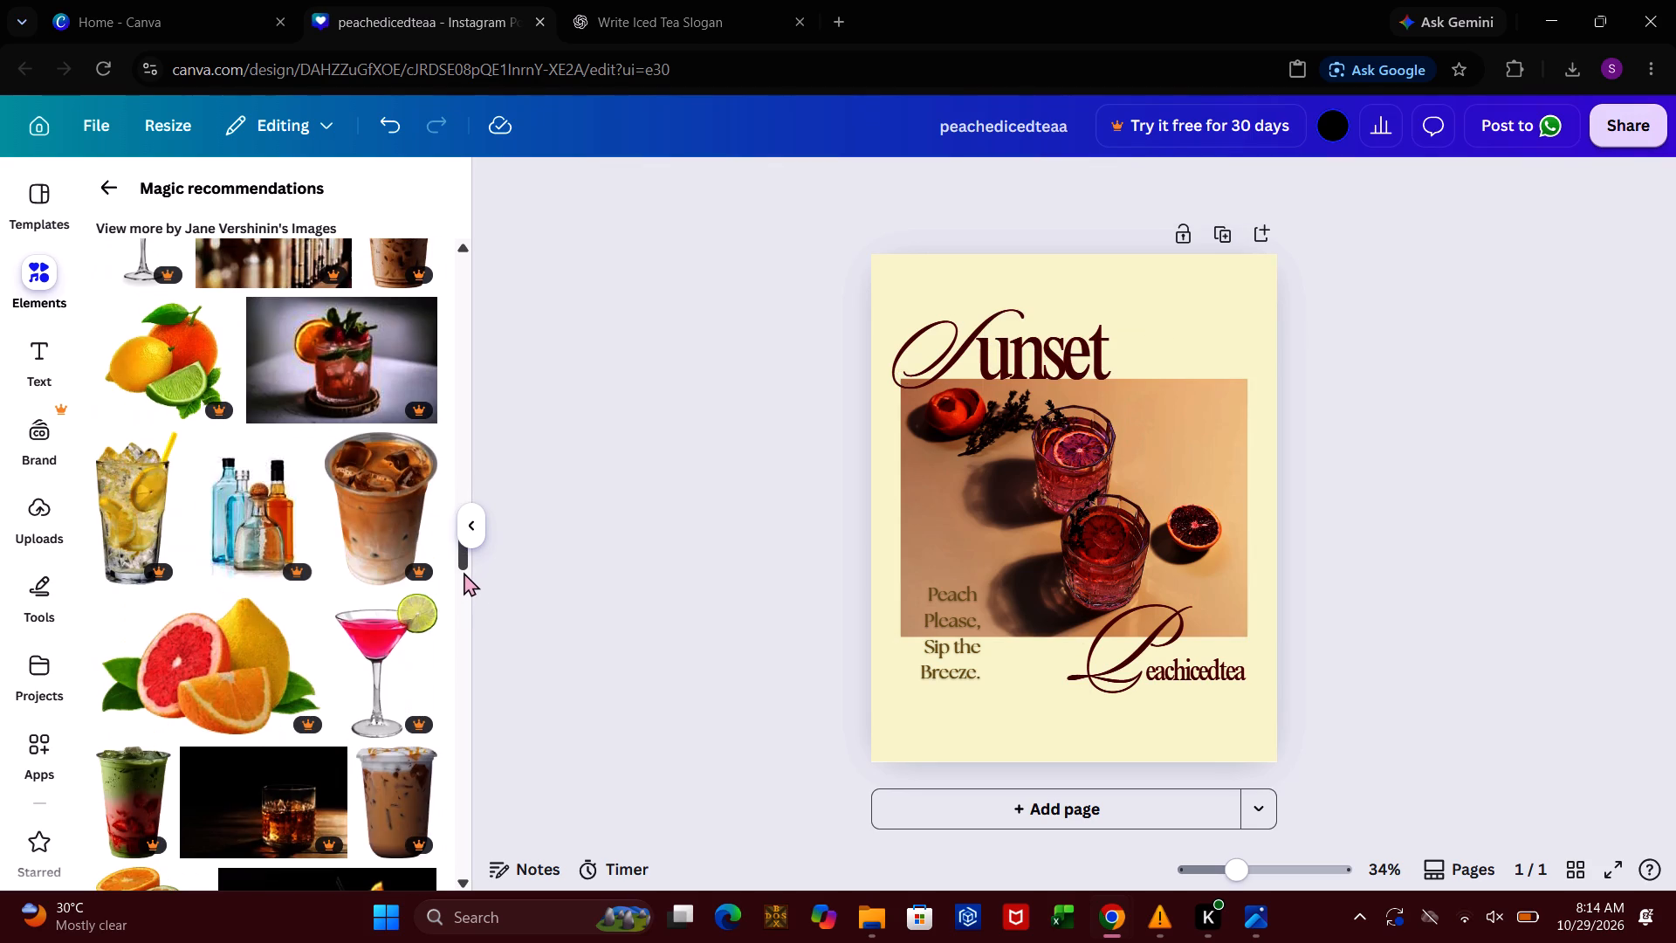
click(464, 593)
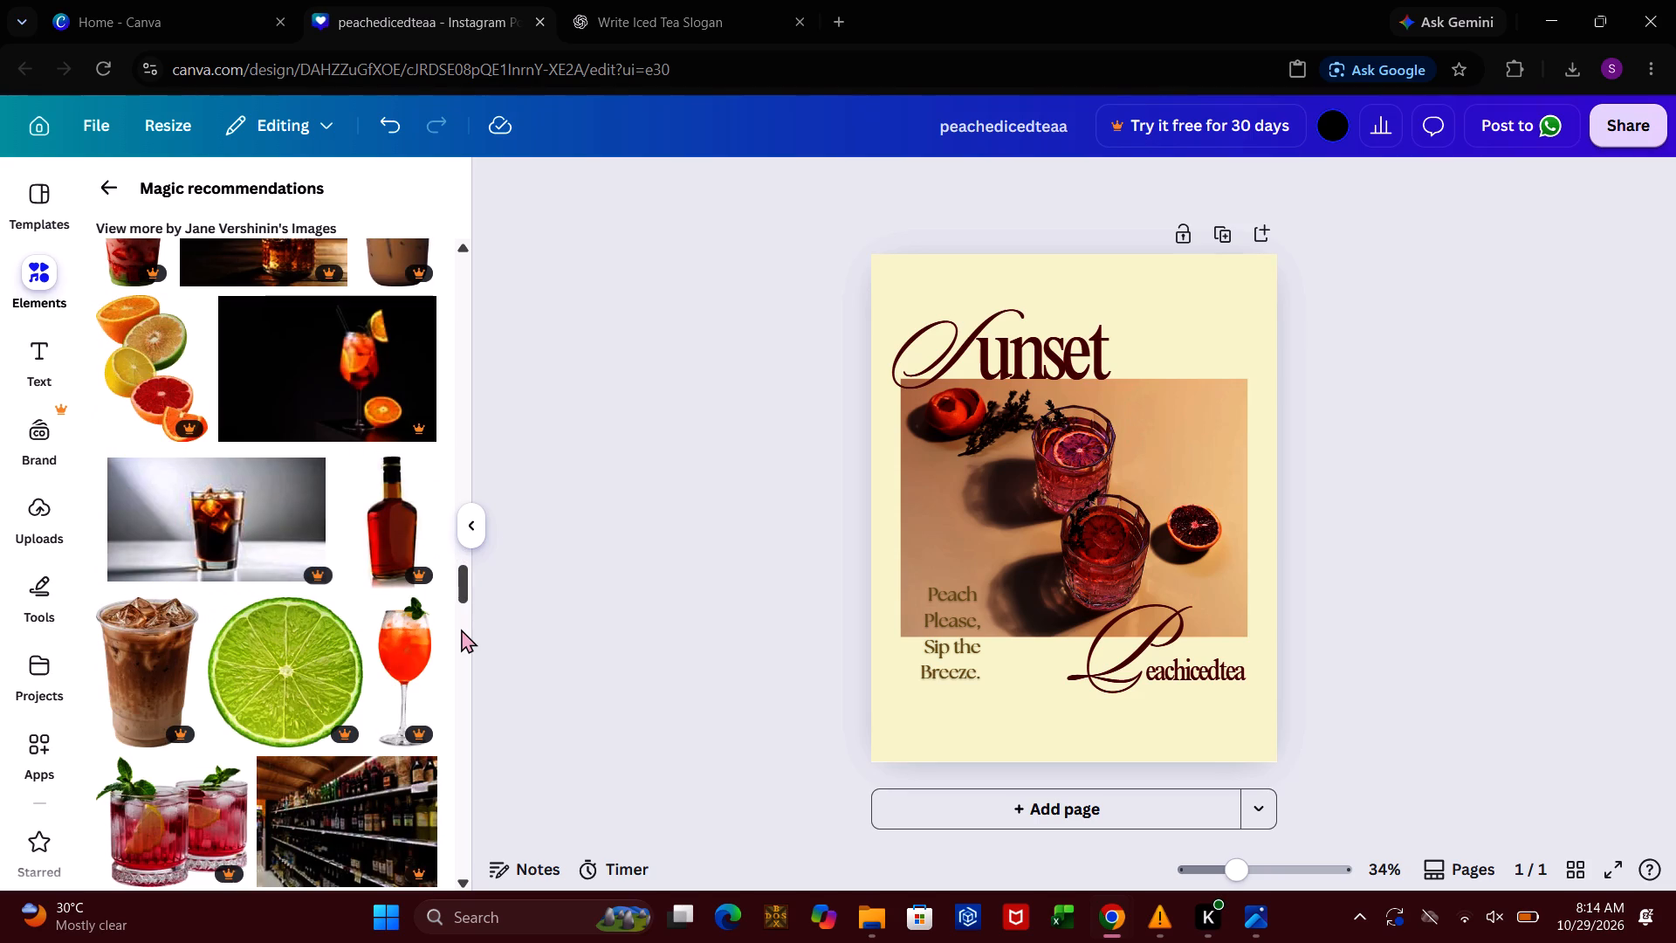
click(461, 629)
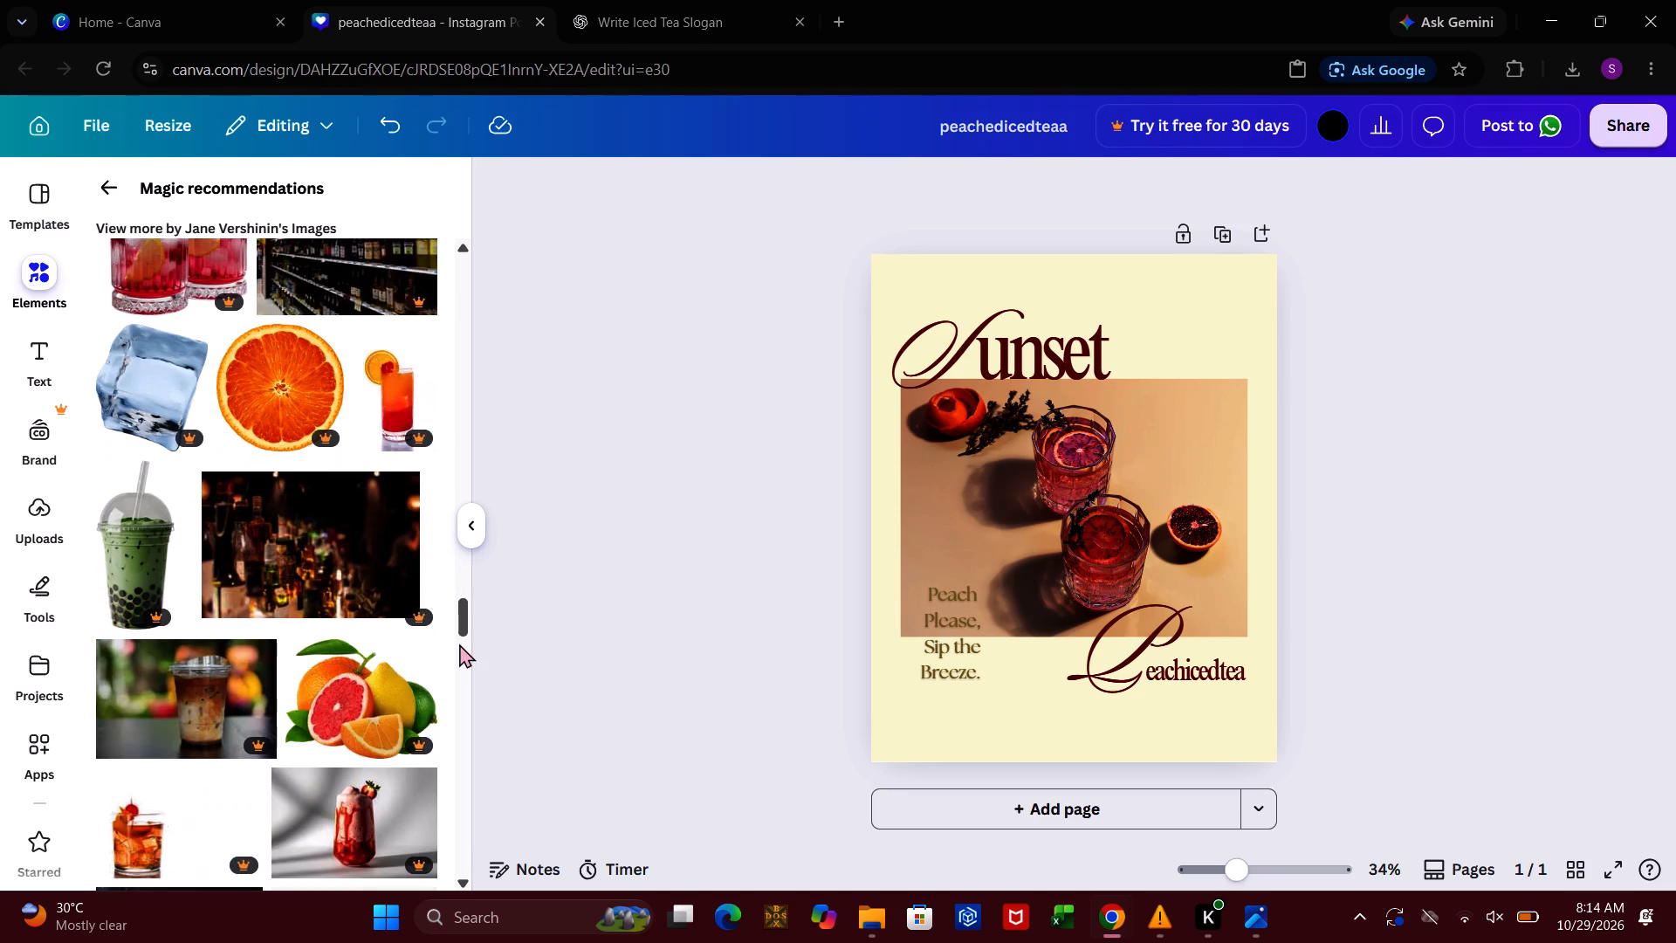
click(459, 648)
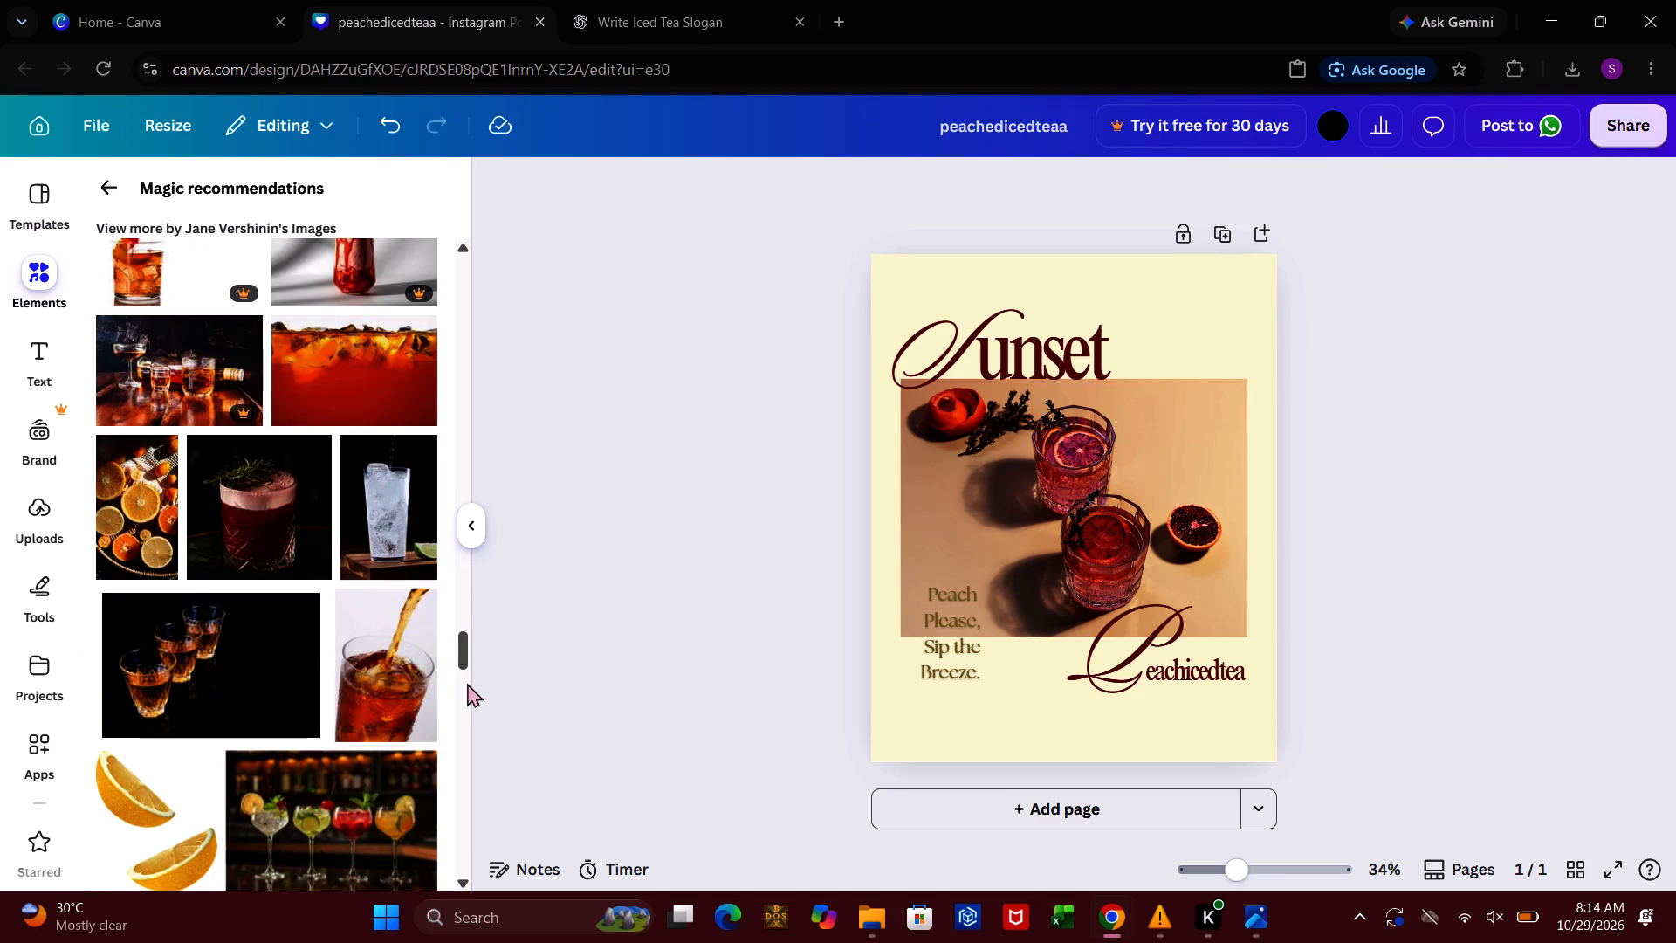
click(467, 683)
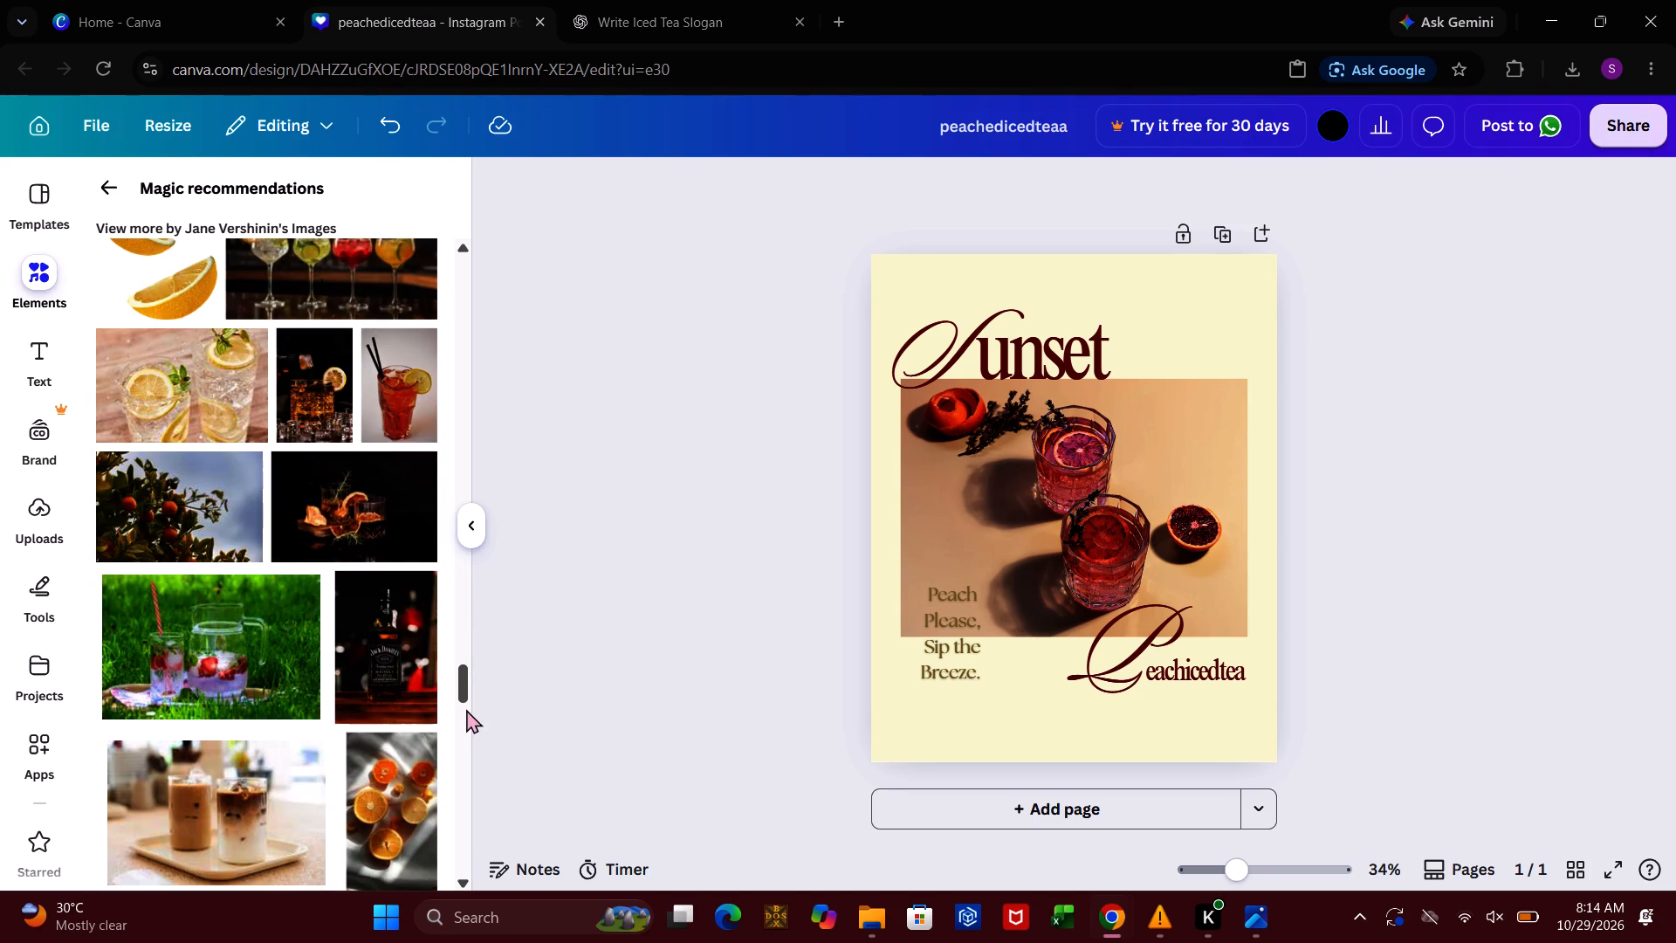
click(466, 709)
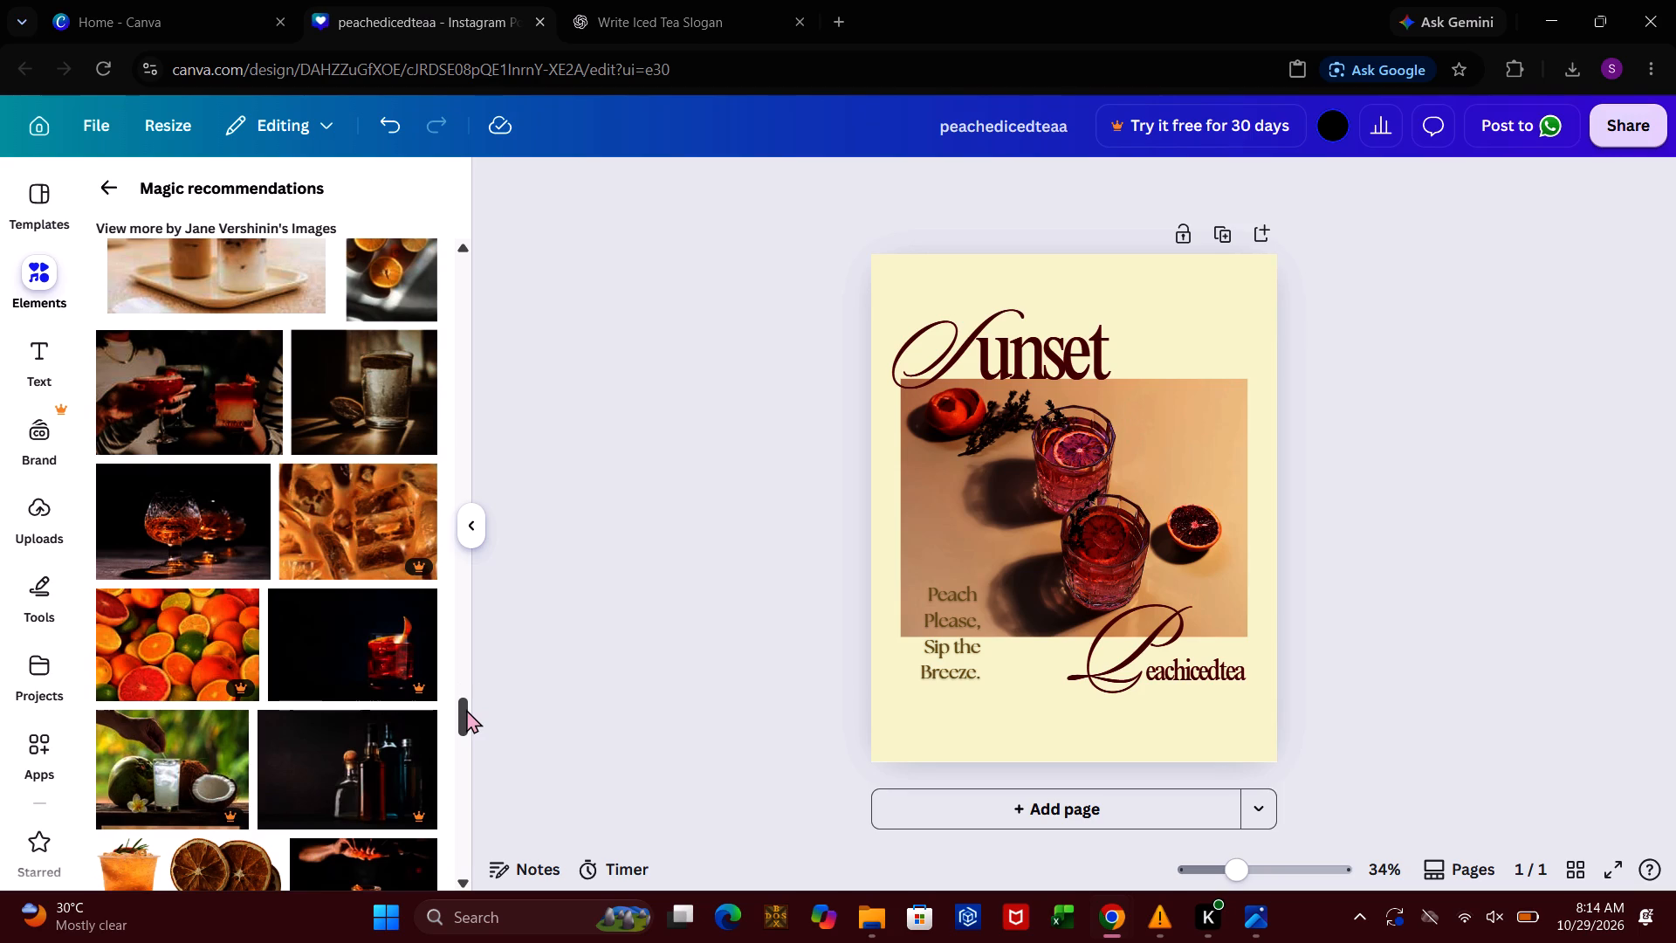
Leave the recommendations, search the elements library for "i wanta peached iced tea", and show only photos.
click(112, 182)
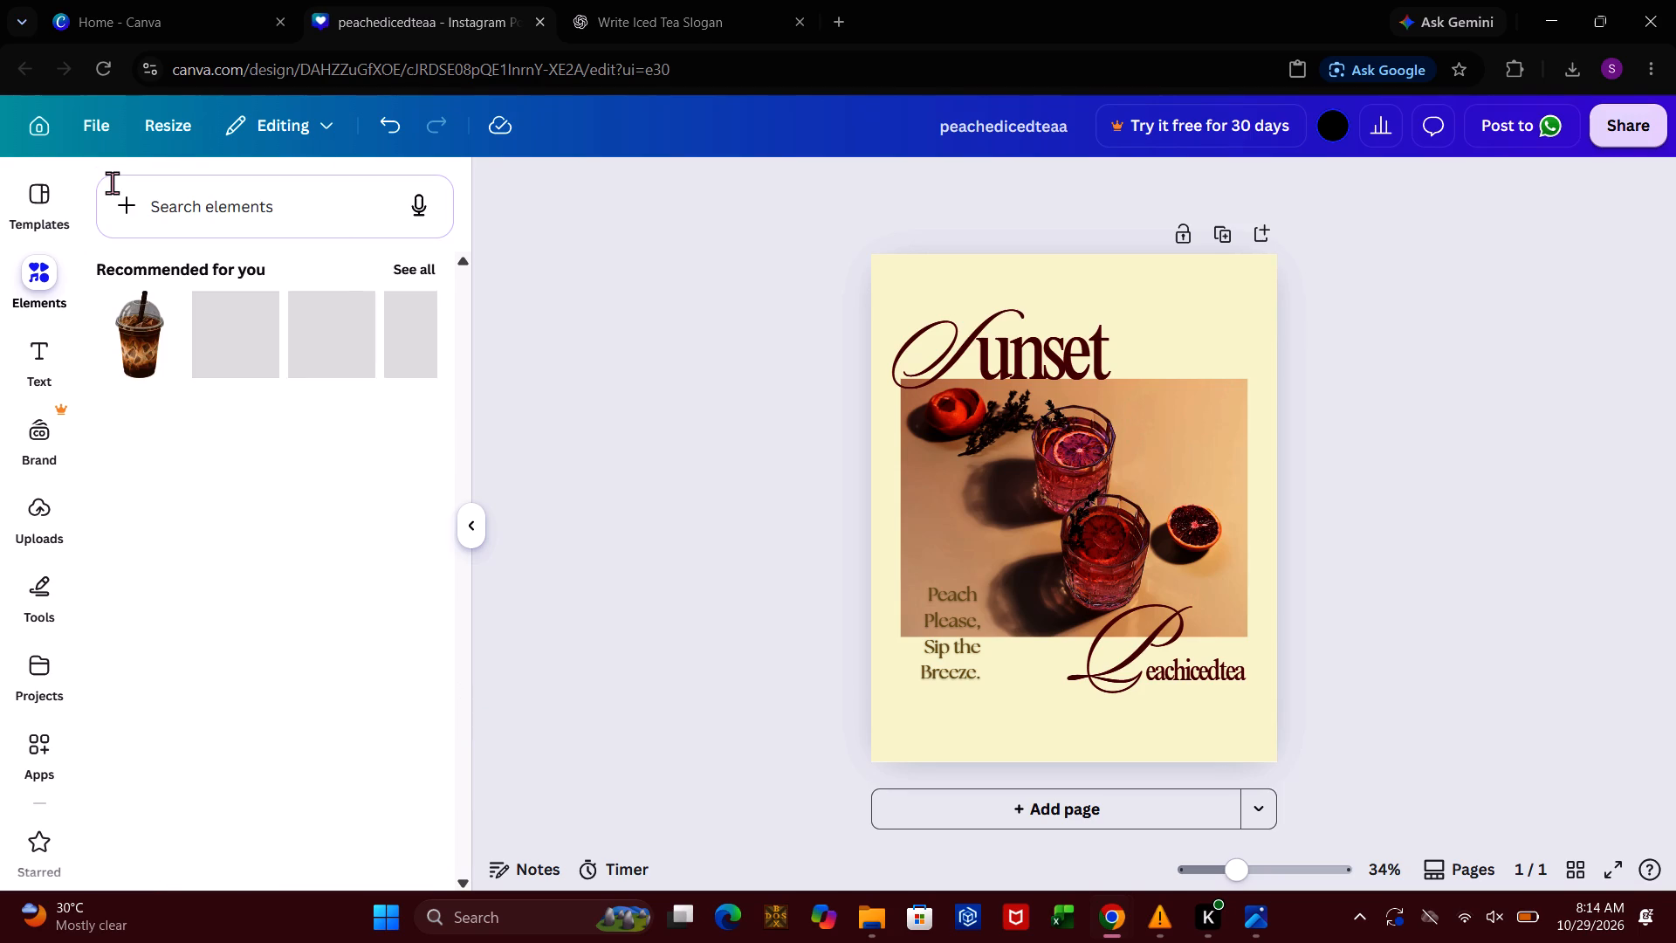
click(240, 200)
text(i want)
text(a)
key(space)
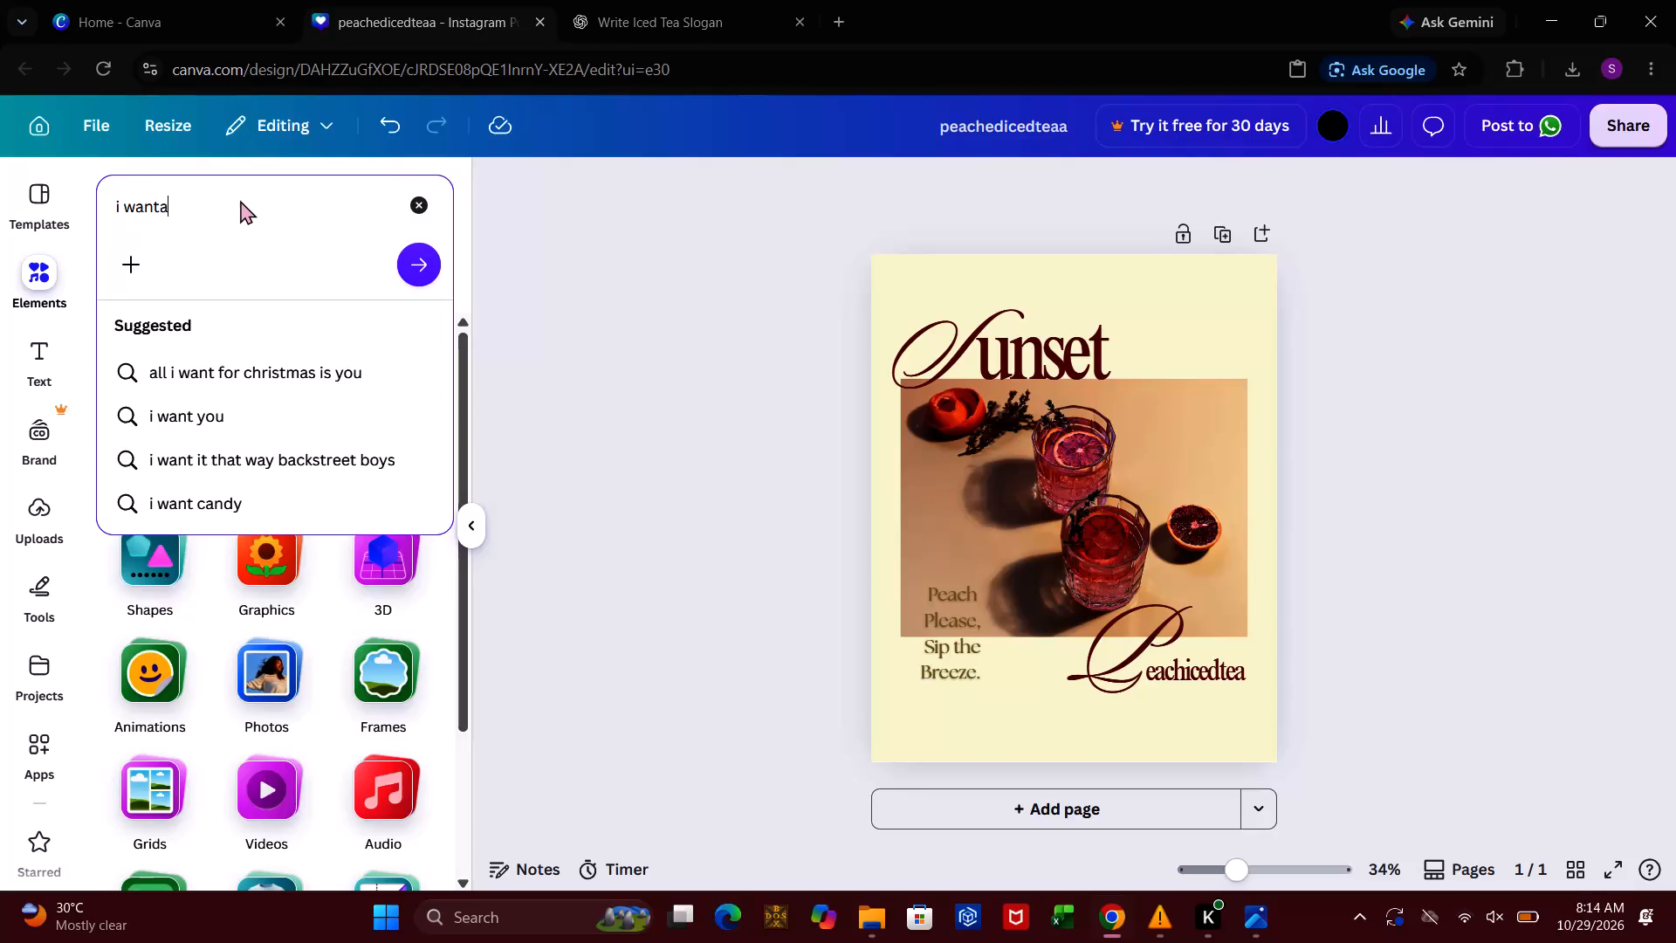
text(peached)
key(space)
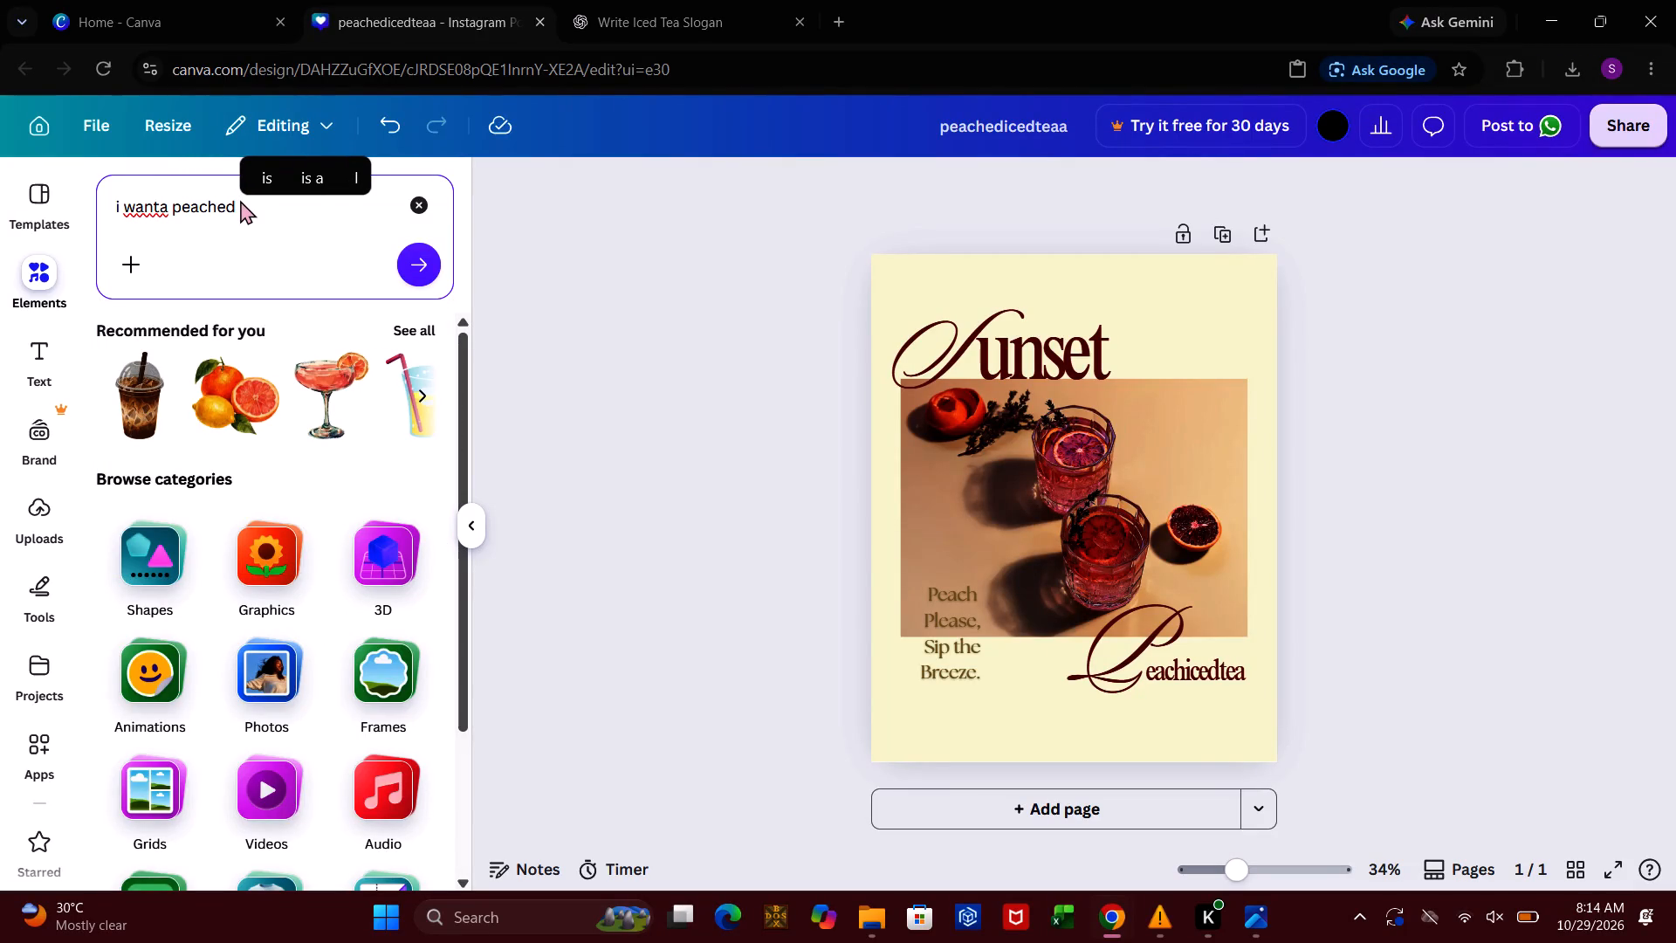
text(iced tea)
key(Return)
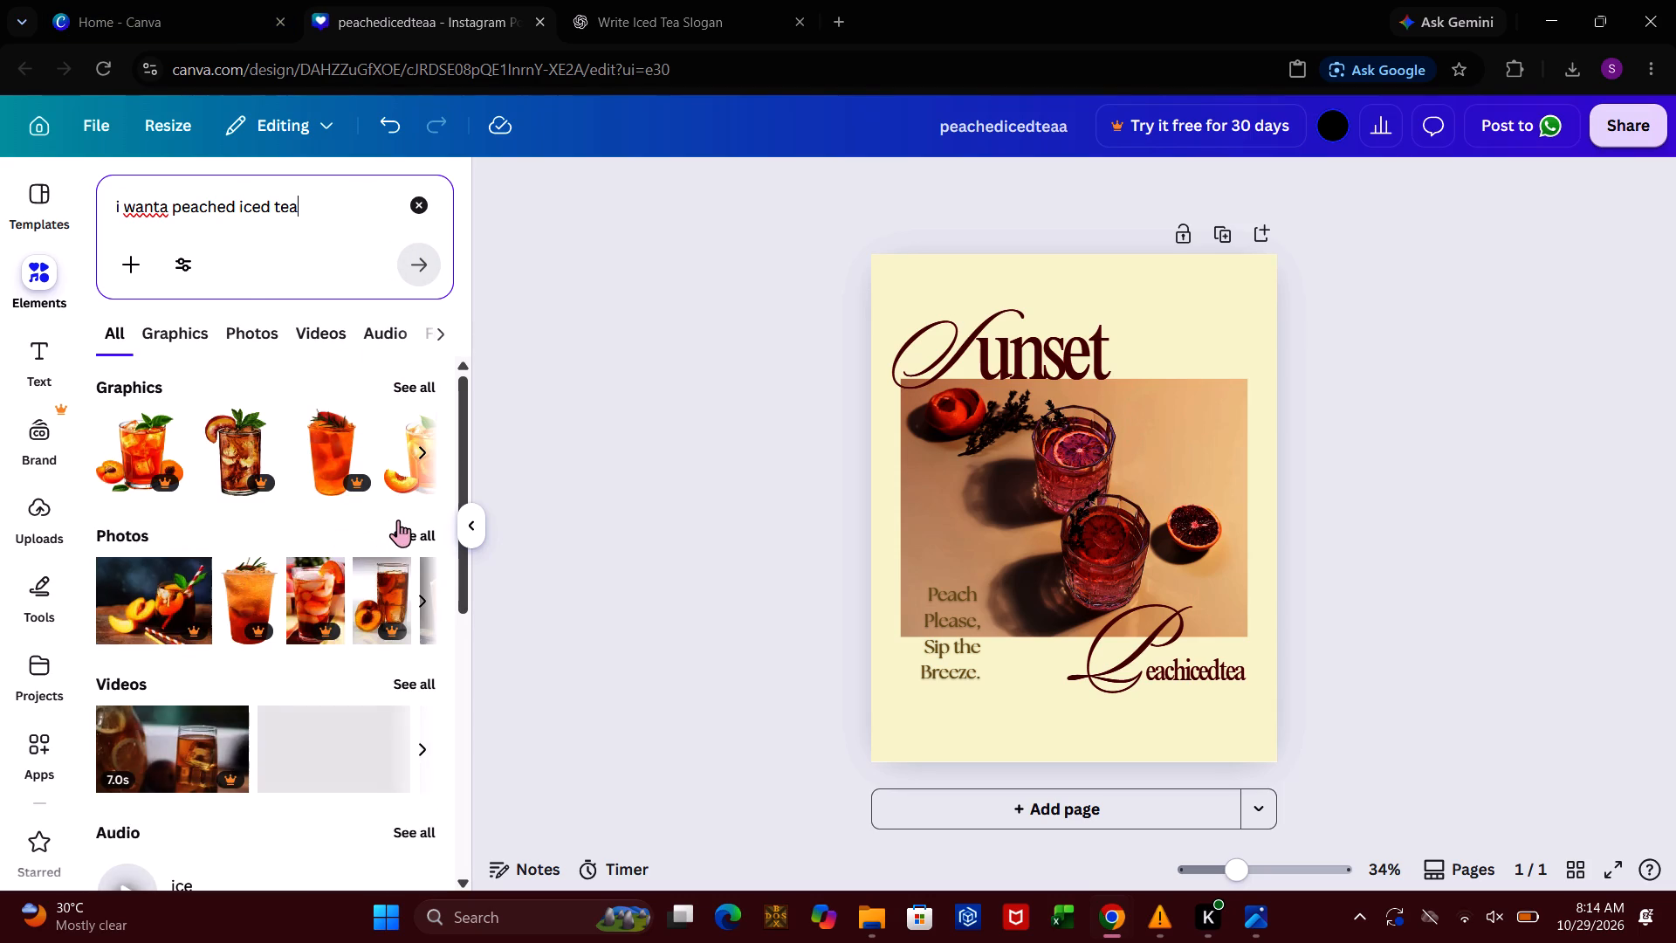
click(470, 641)
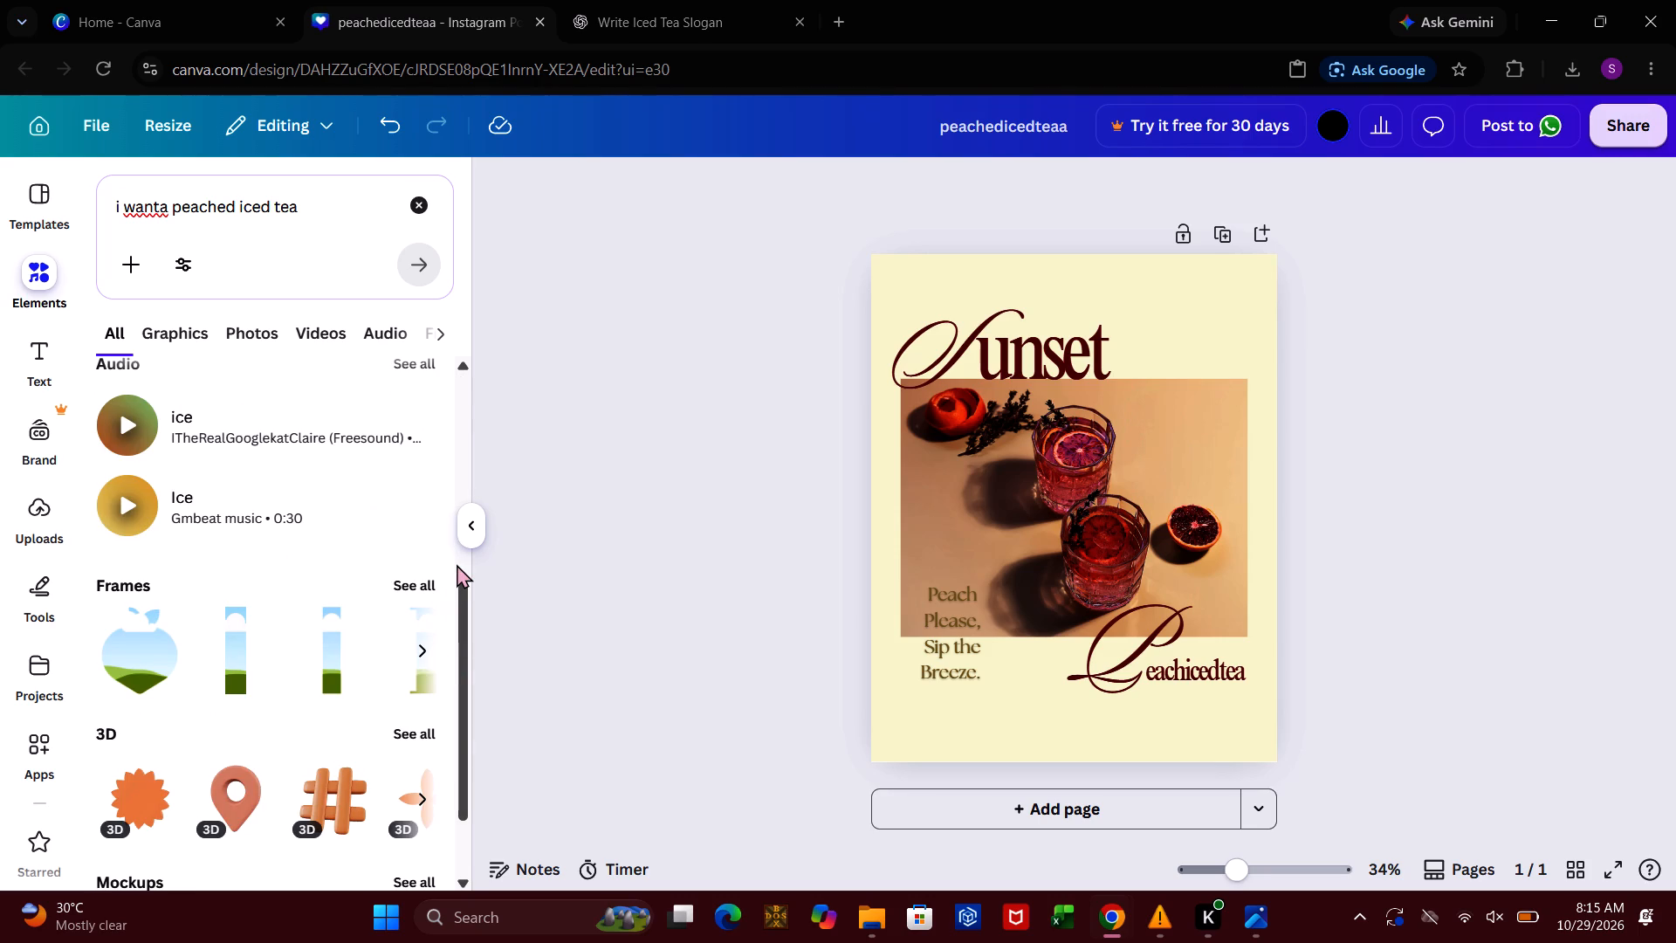
click(457, 564)
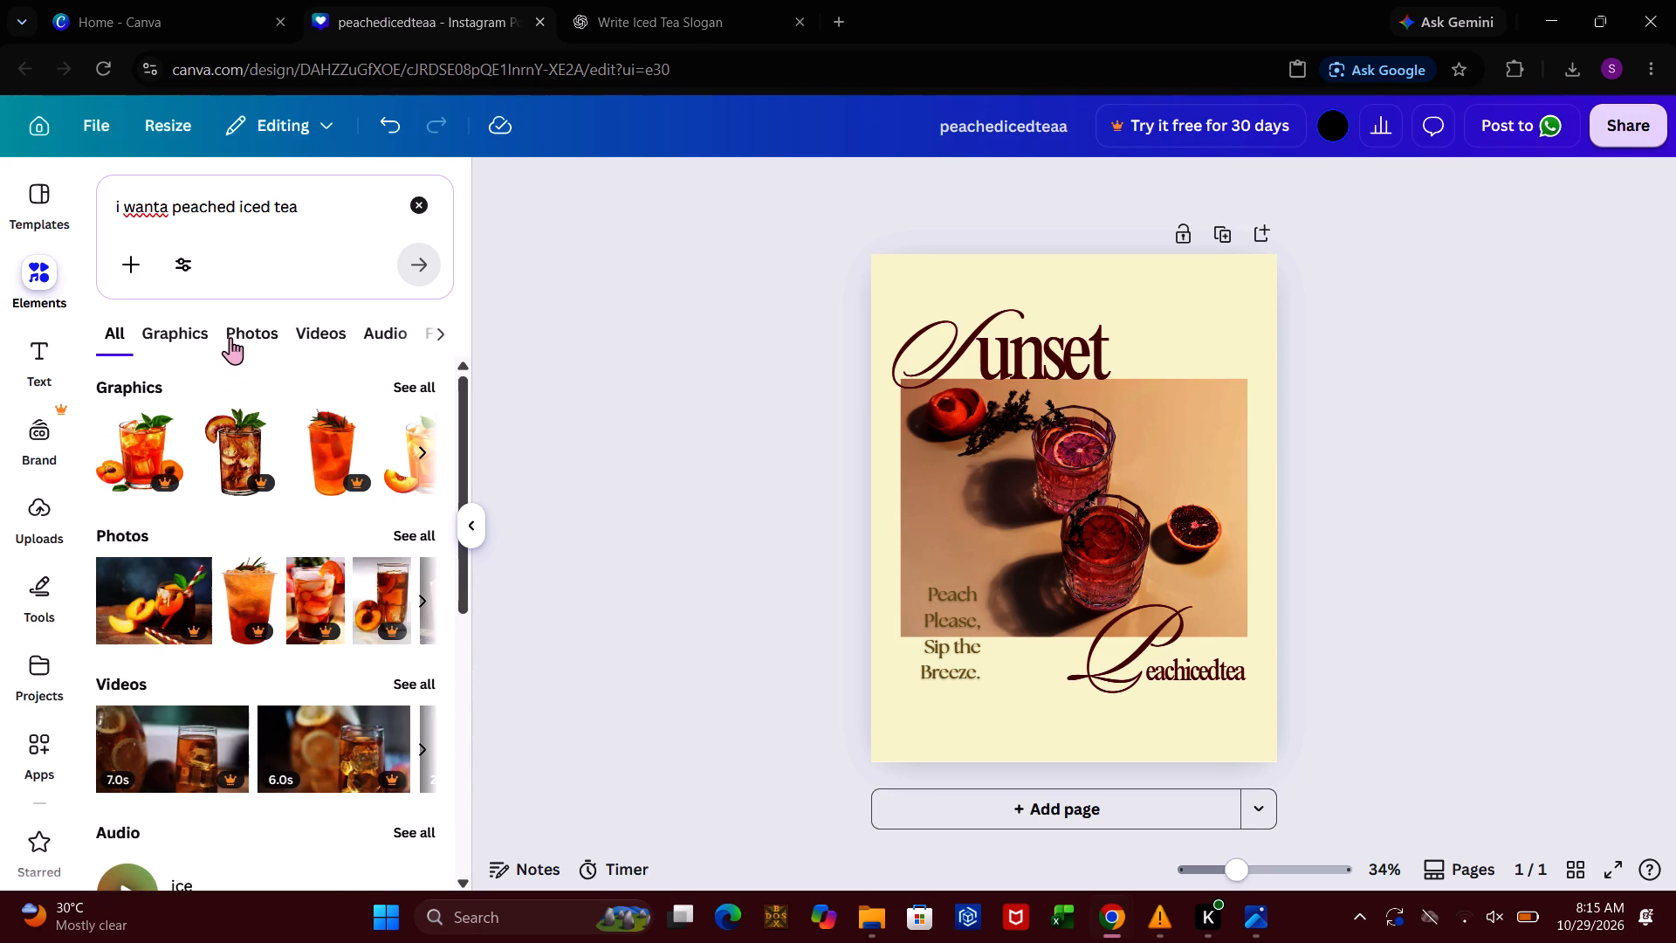
click(244, 334)
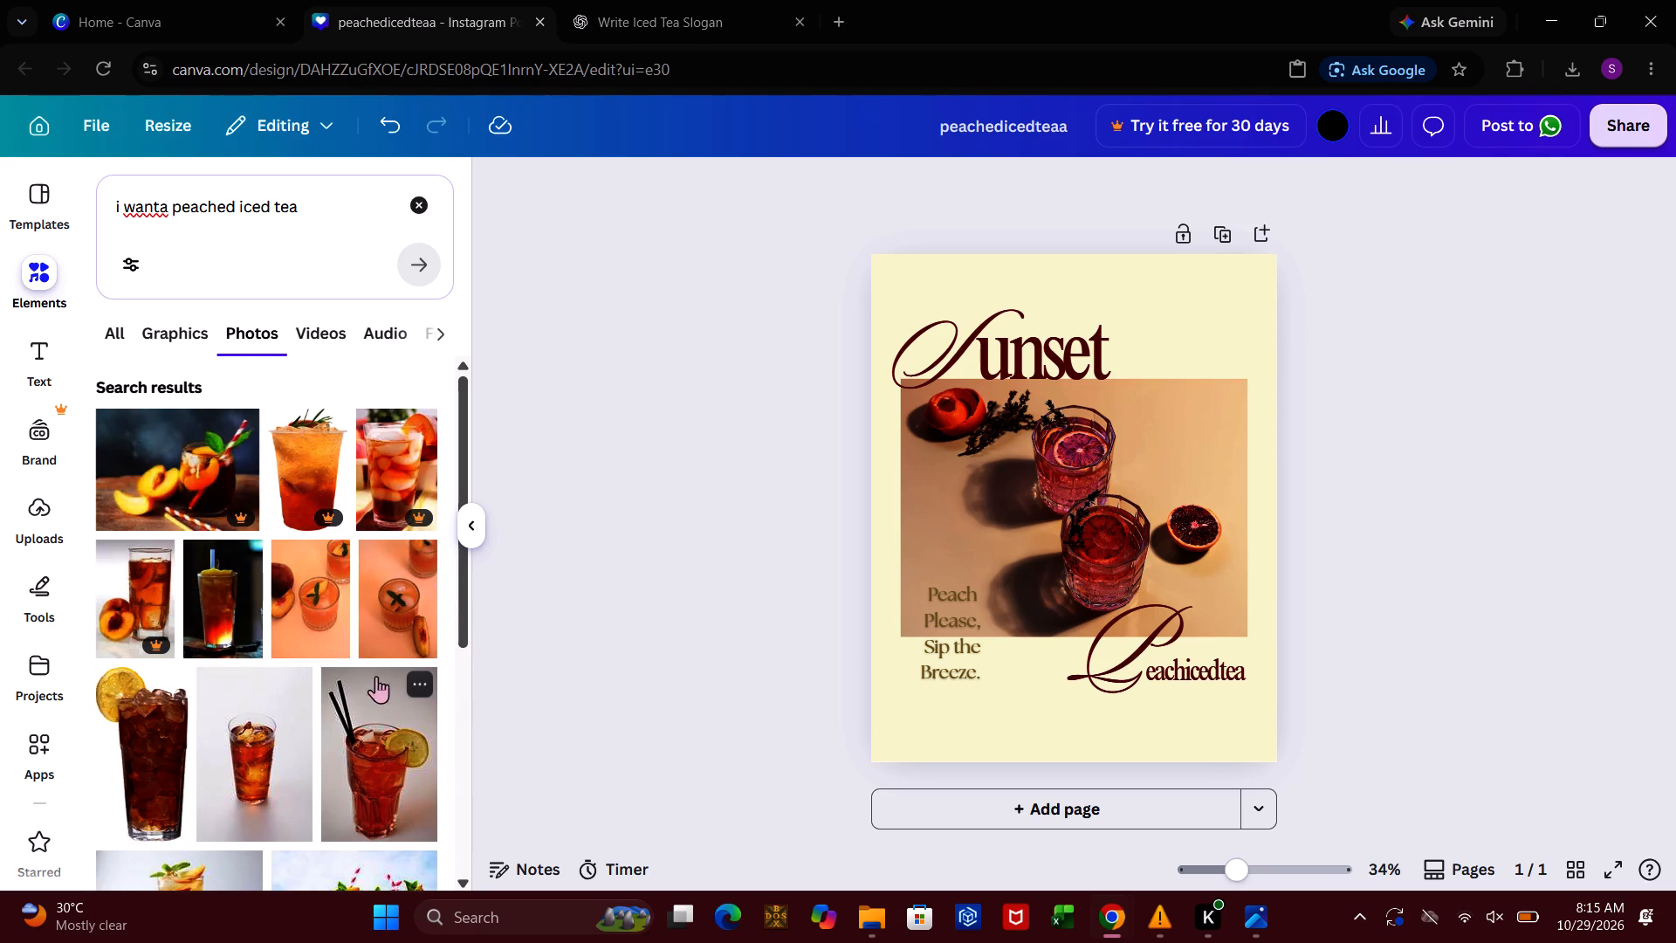
Look through the photo results and add the close-up photo of red iced tea with floating ice cubes to the page.
click(456, 656)
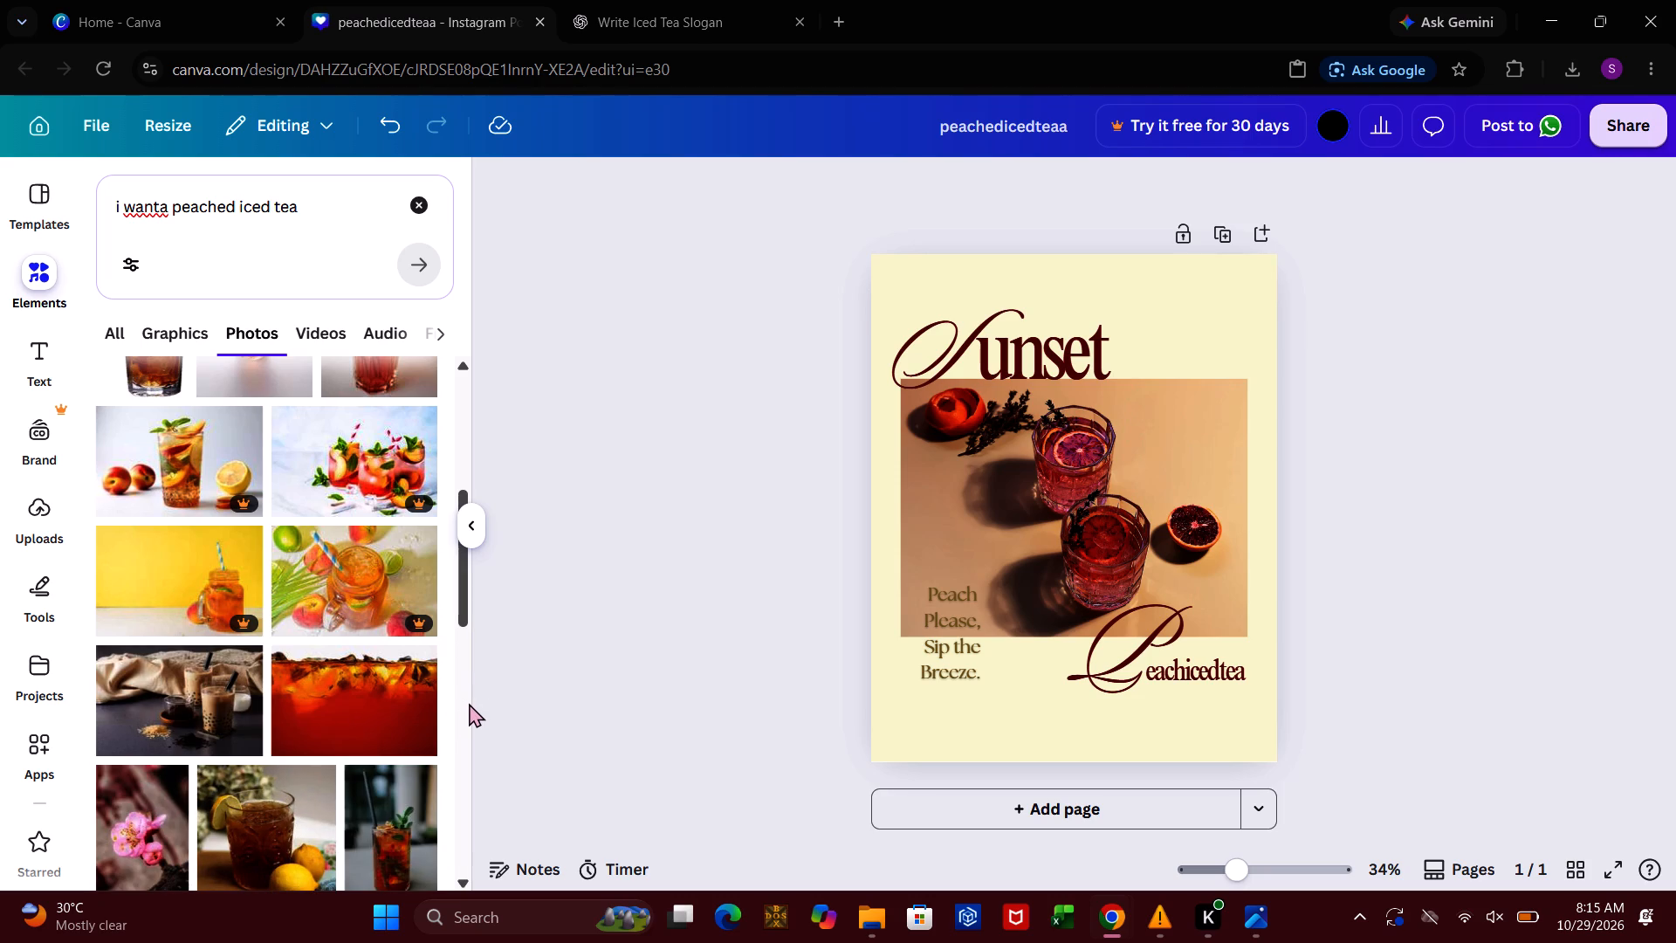
click(464, 663)
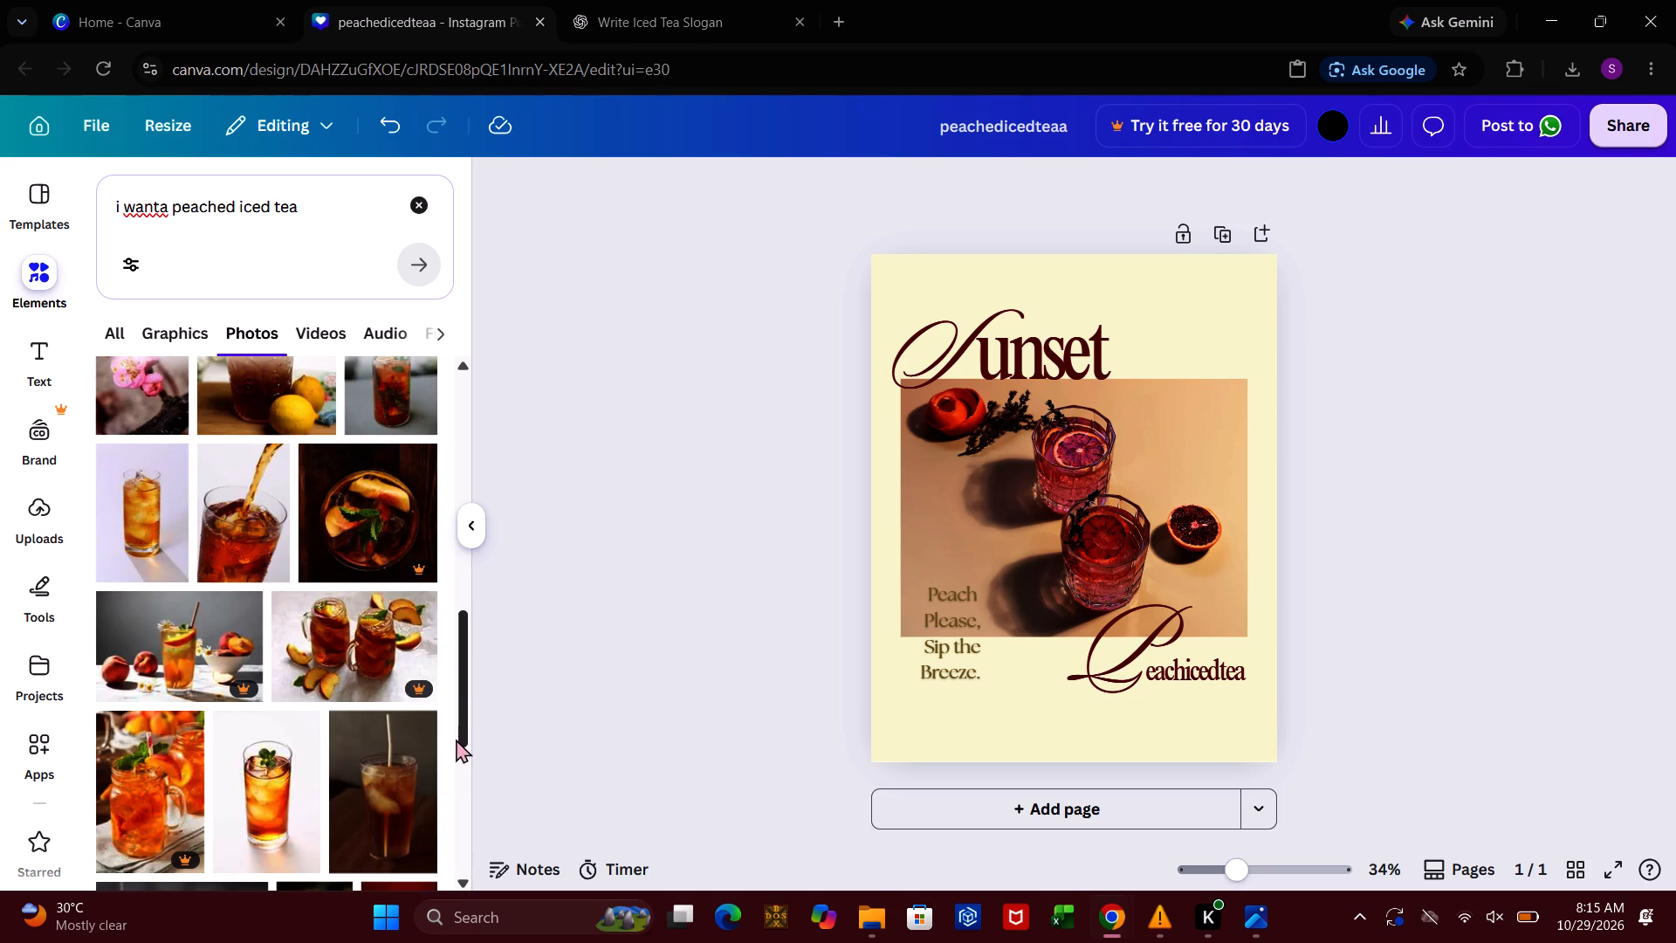
click(465, 750)
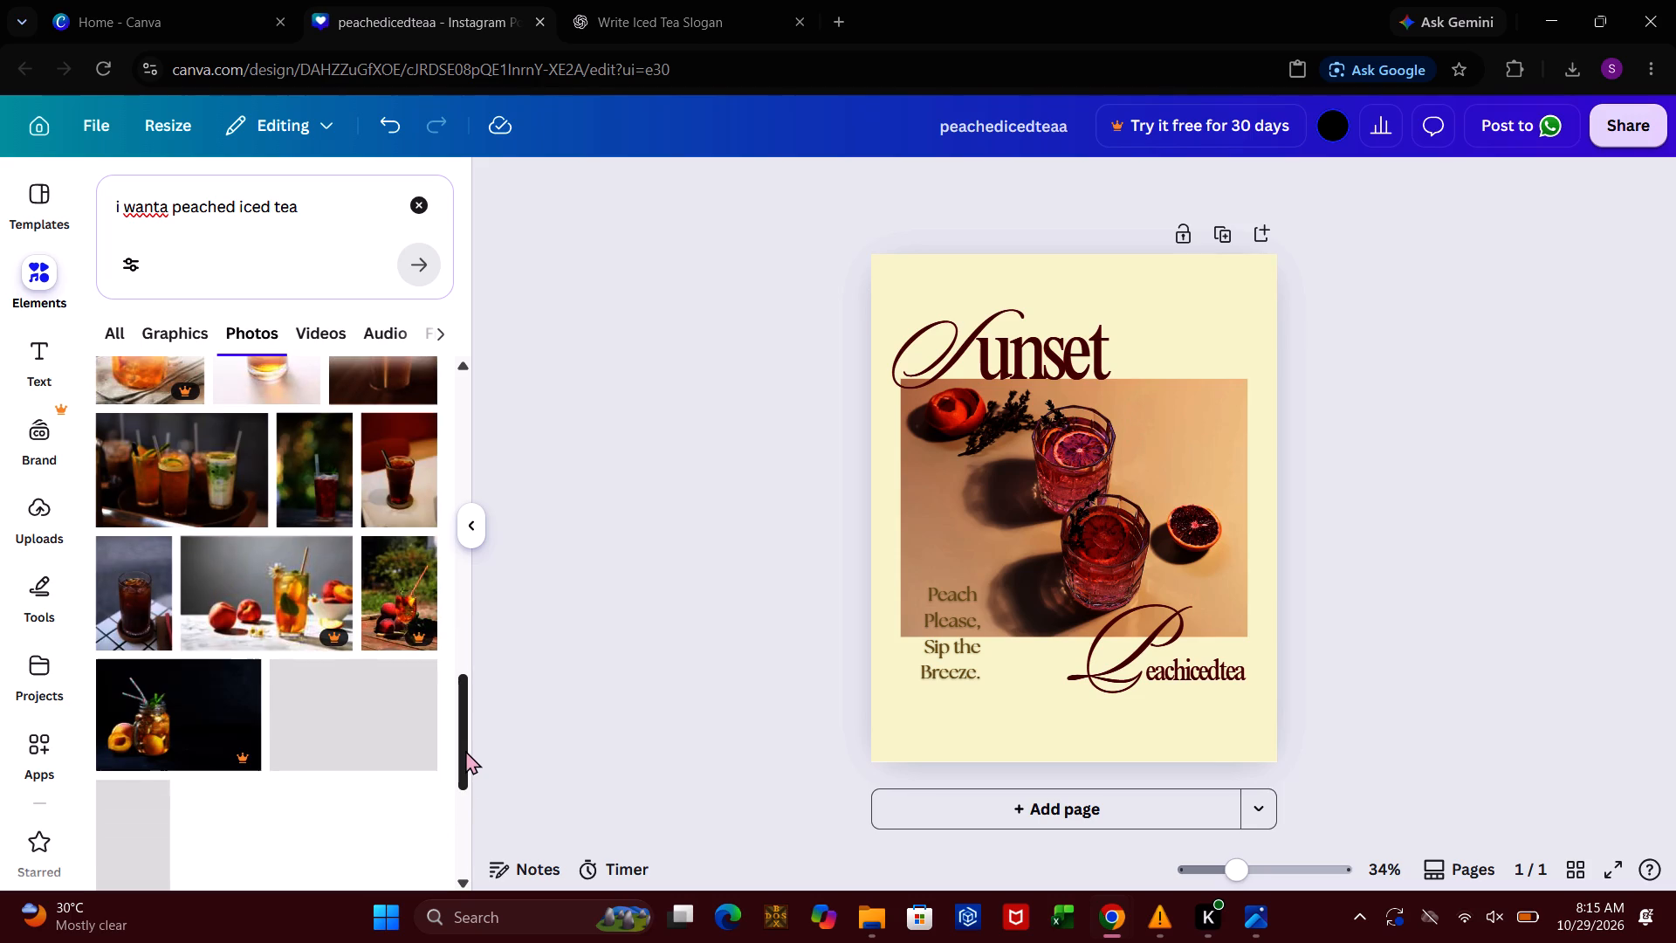
click(467, 809)
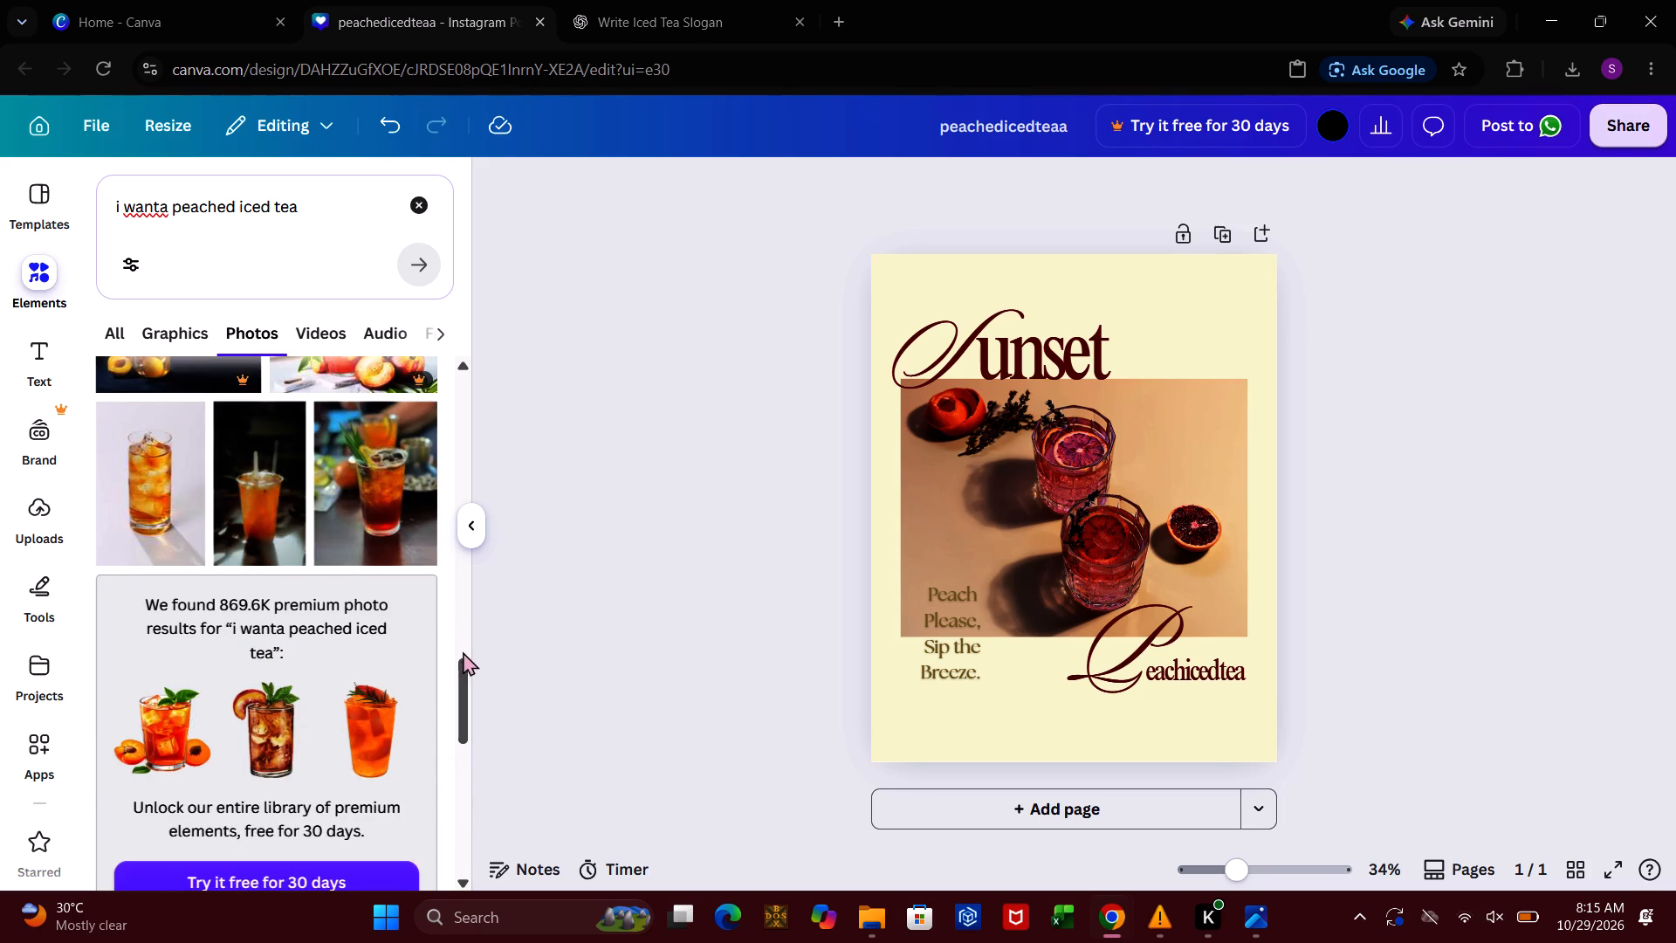
click(459, 628)
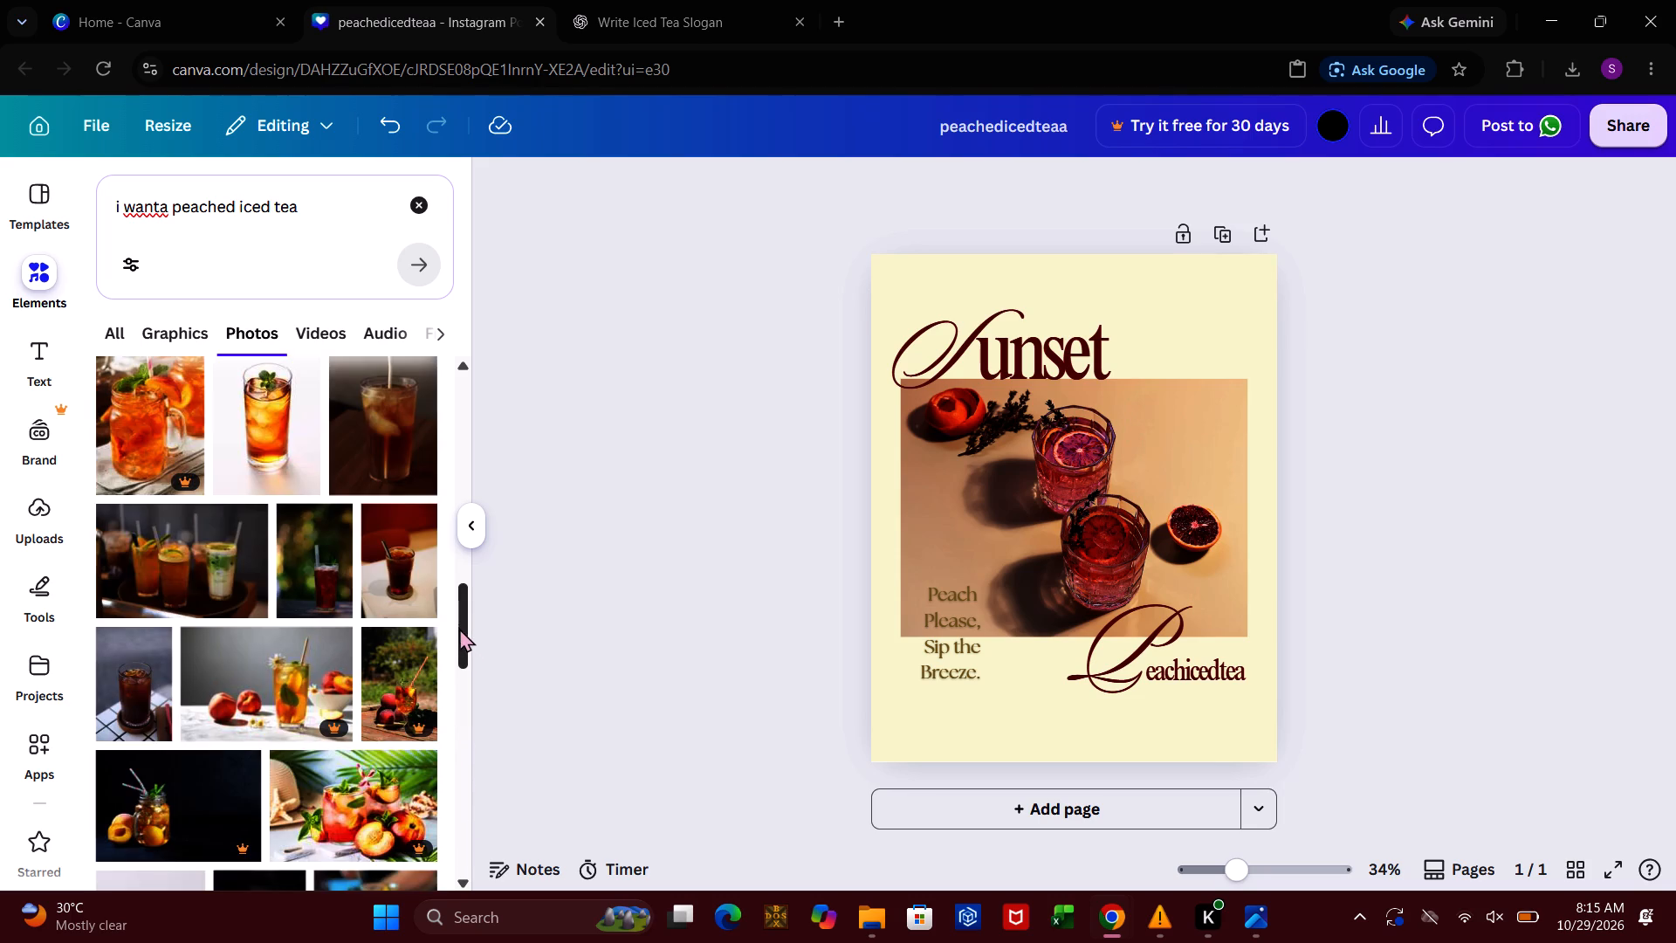
click(461, 552)
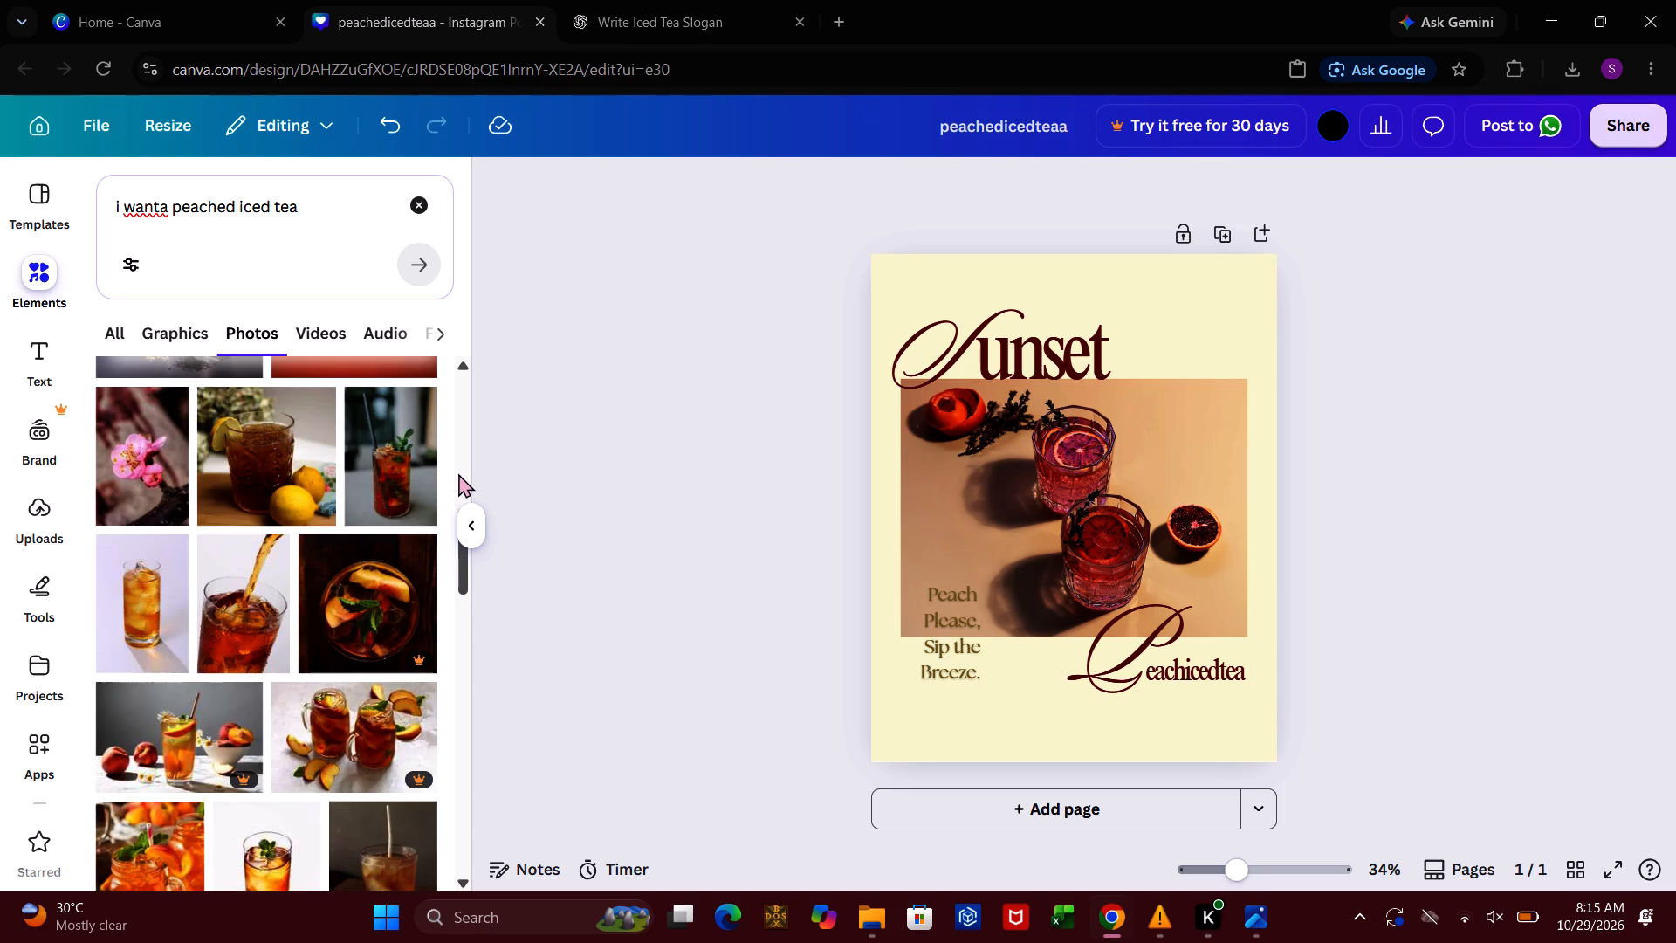
click(458, 473)
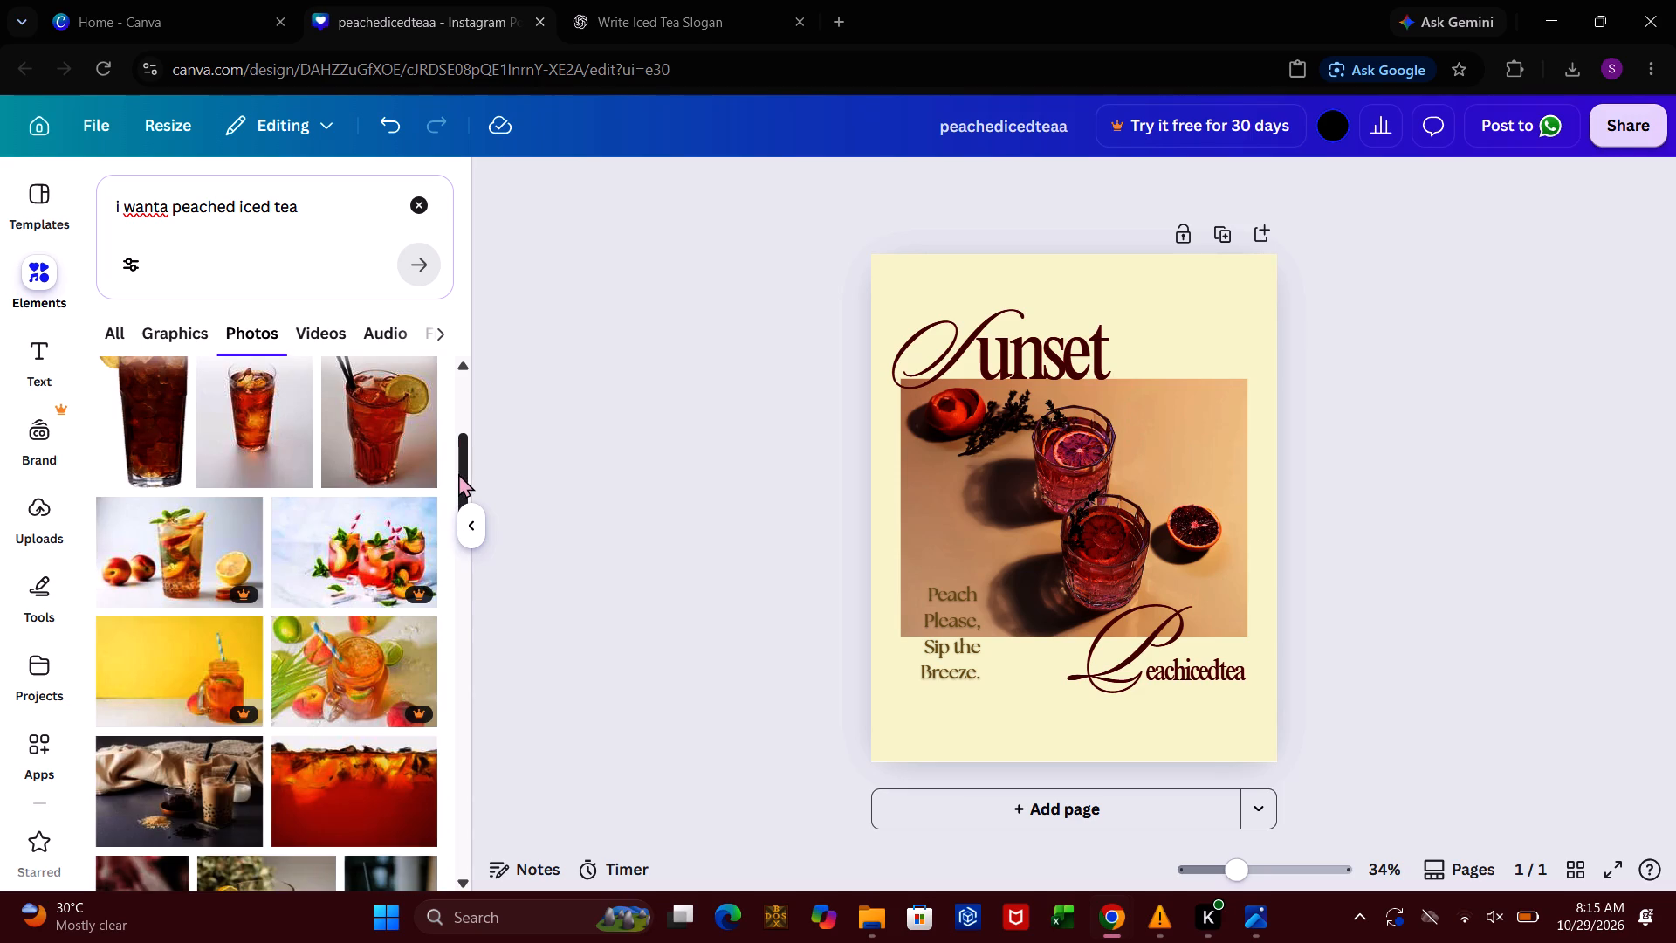
double_click(336, 744)
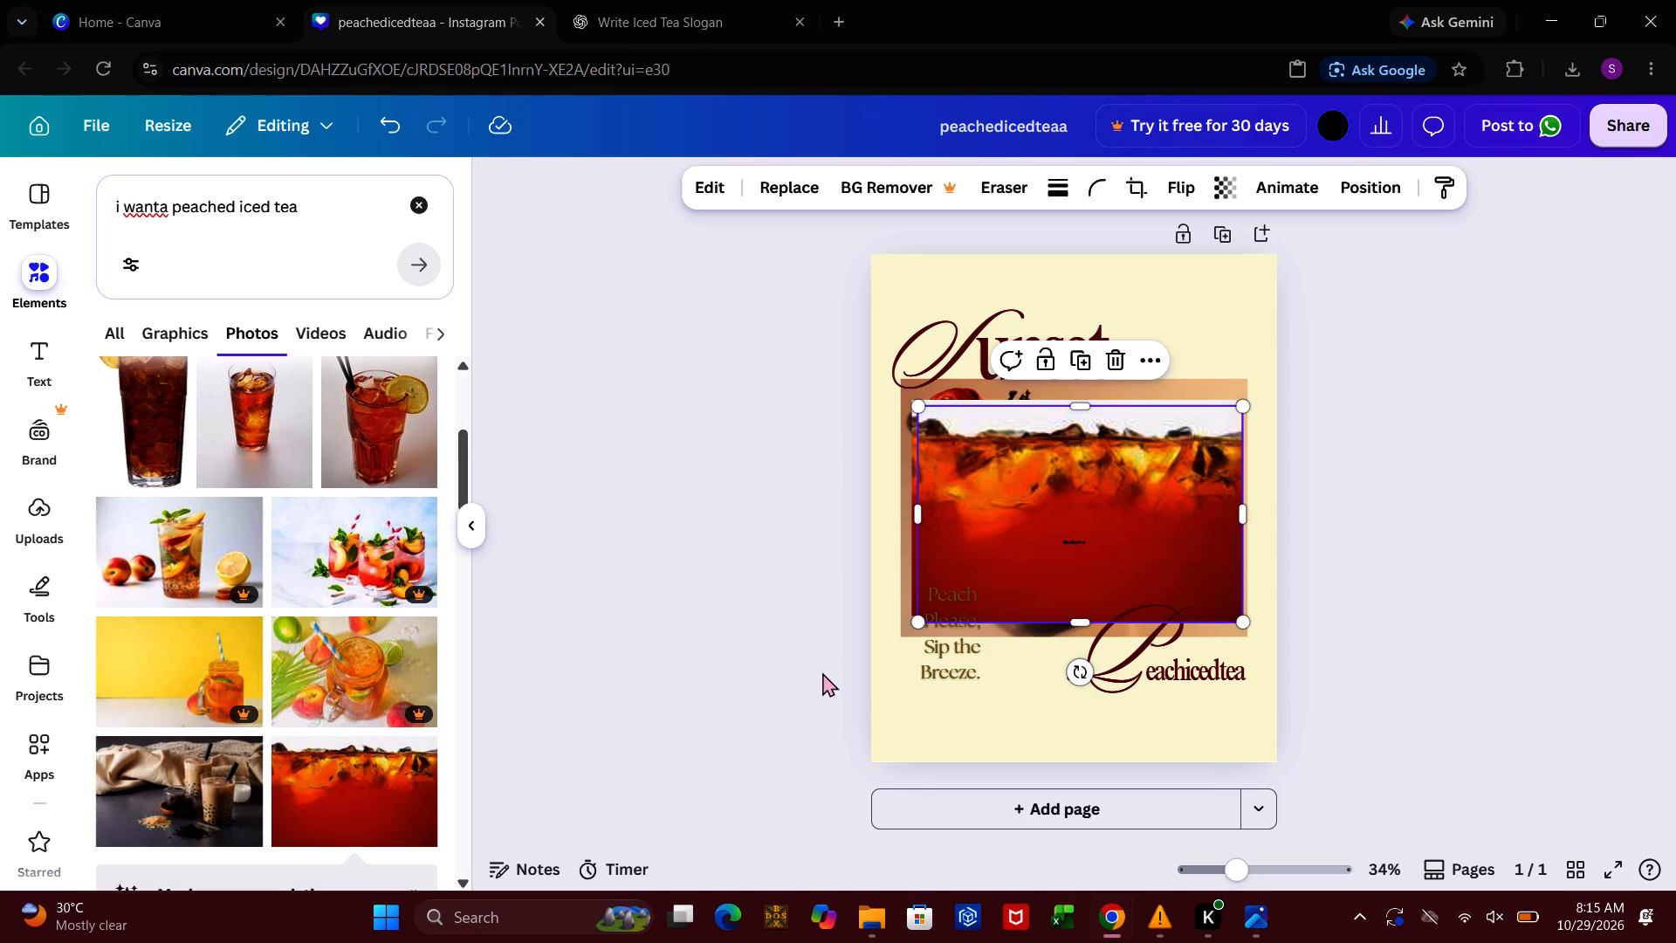
Delete the tiny line of text lying across the middle of the photo area.
click(1073, 541)
click(1111, 492)
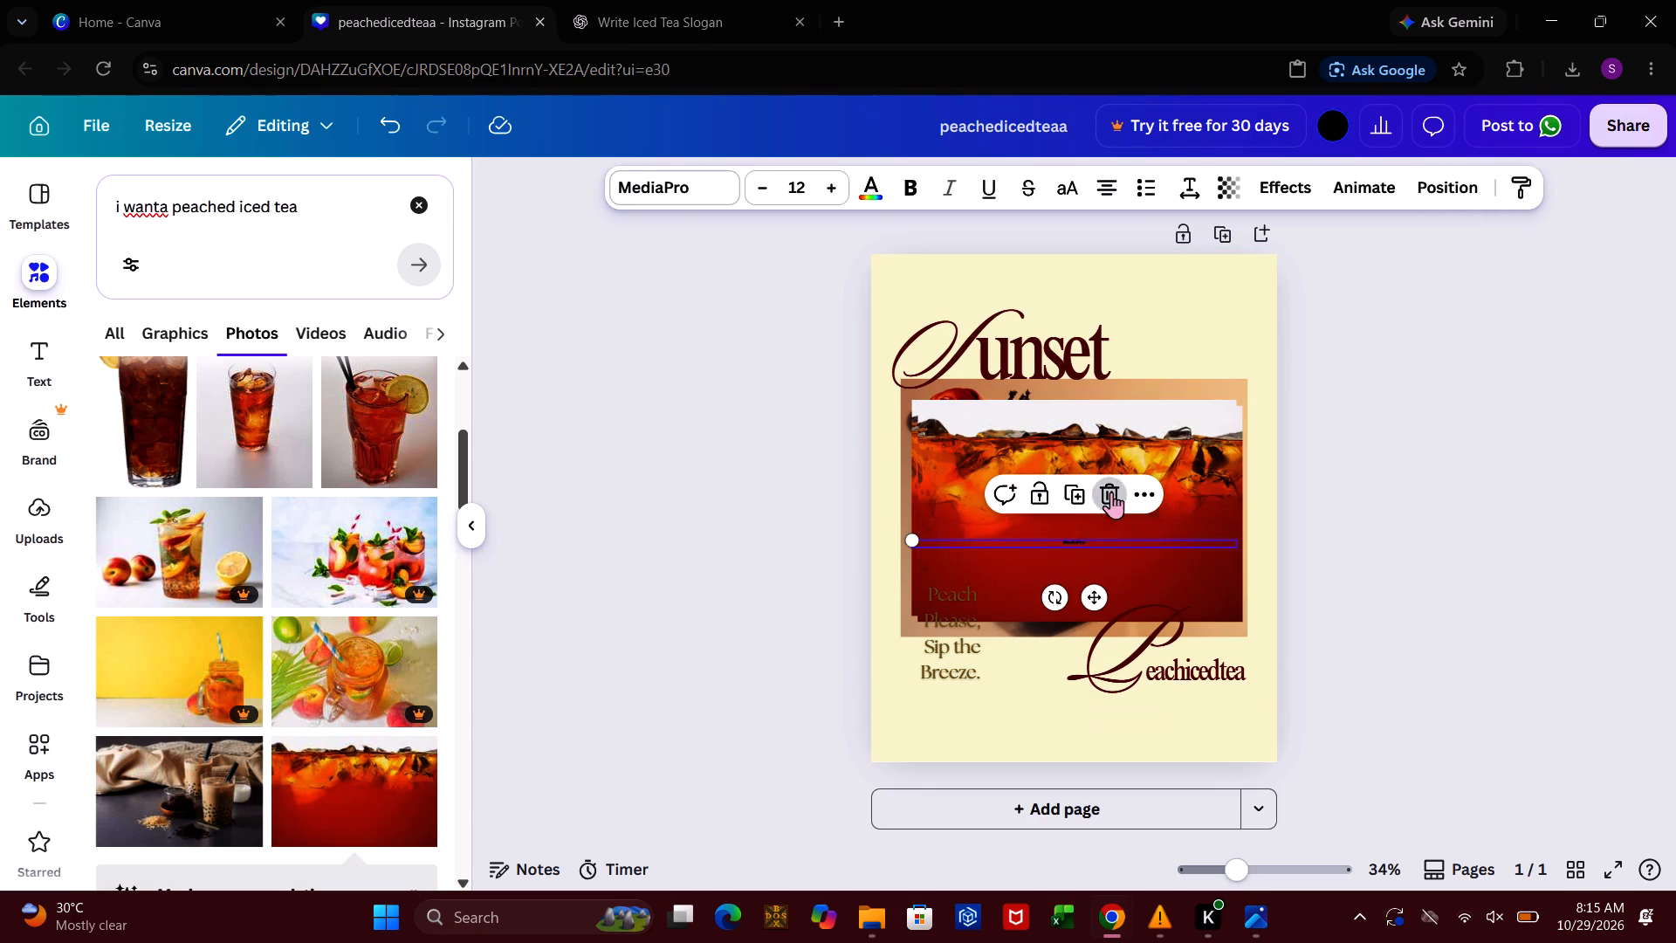
Delete the original drinks image from the frame behind the iced tea photo, keeping the frame itself.
click(1222, 379)
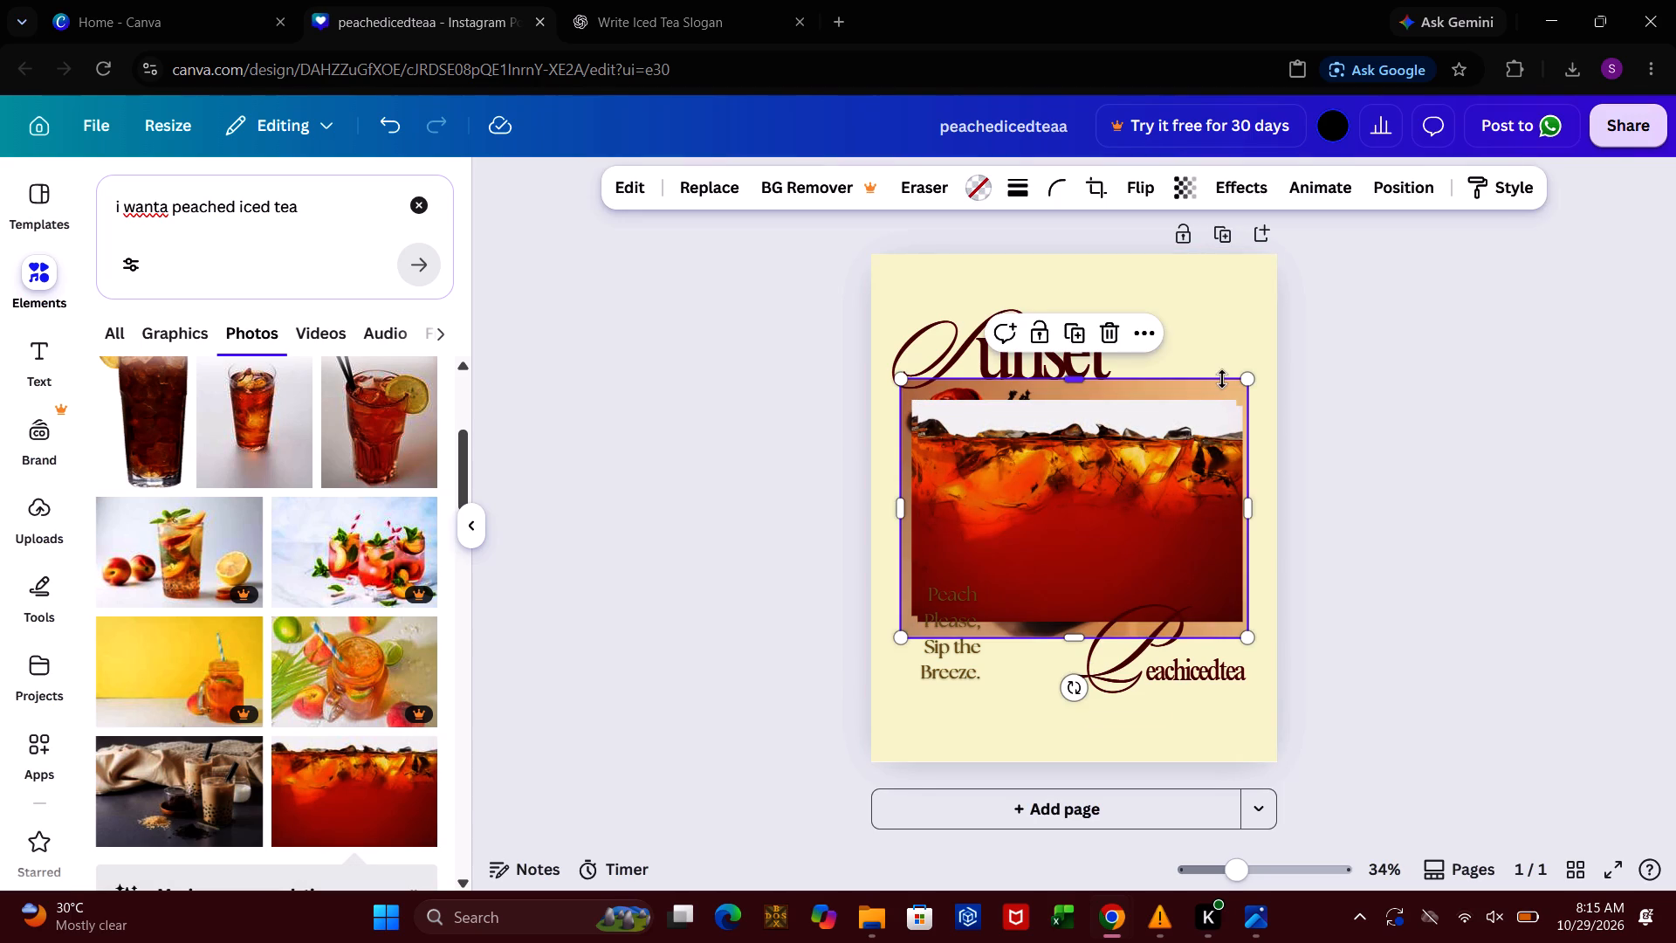
click(1116, 328)
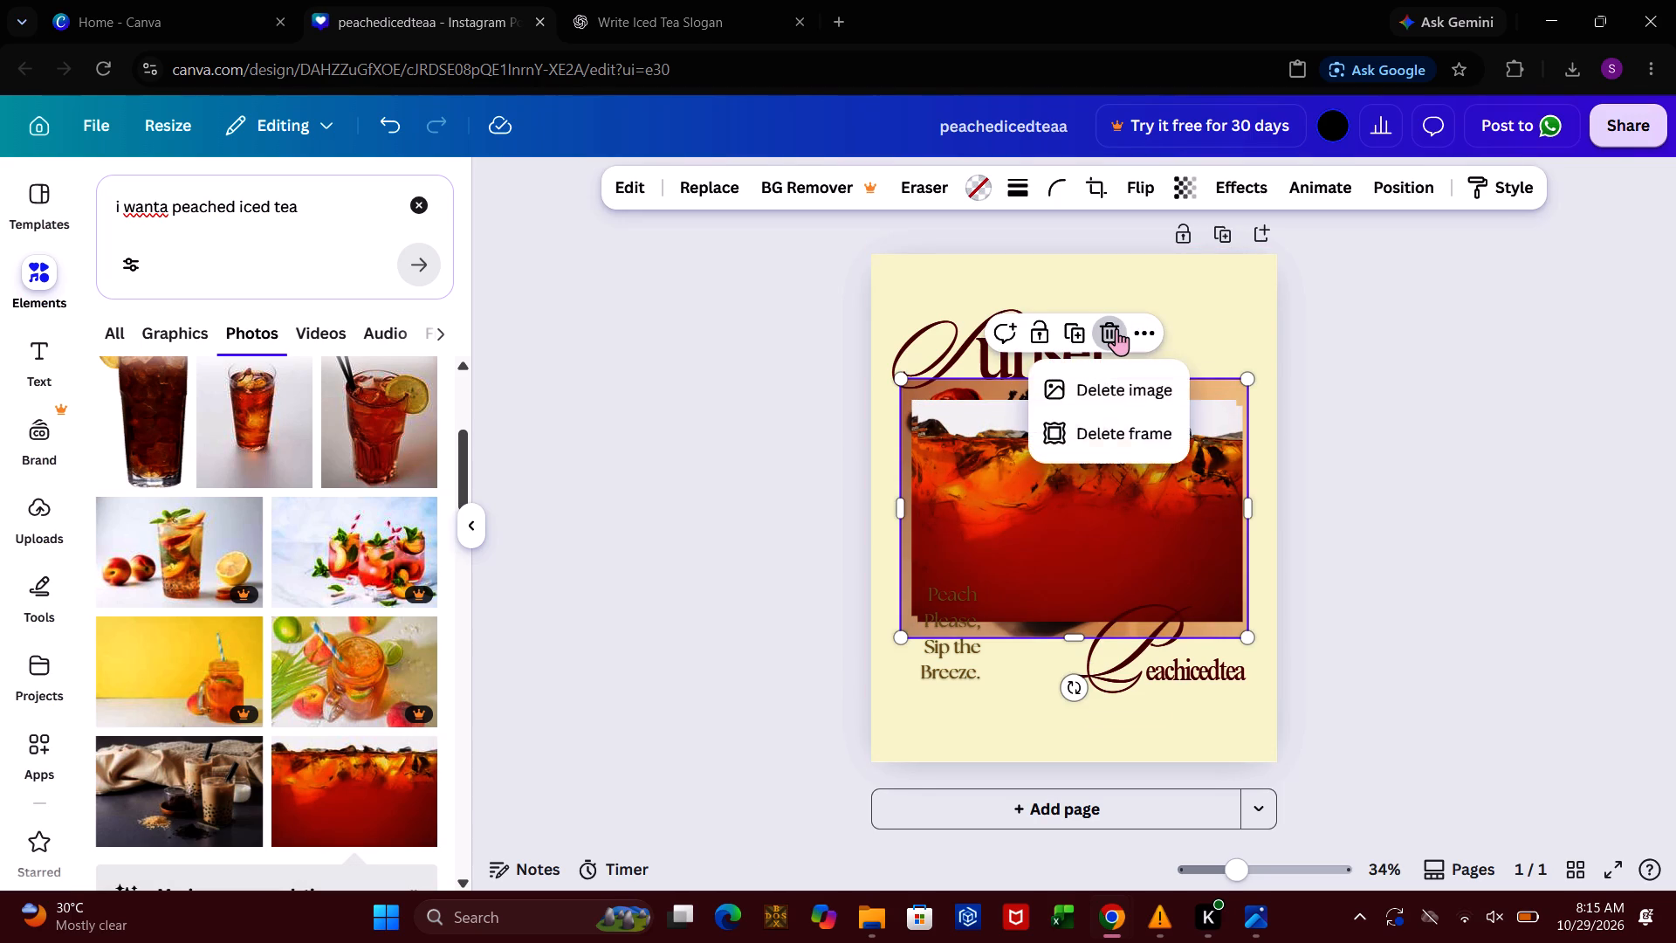
click(1116, 328)
click(1116, 328)
click(1113, 383)
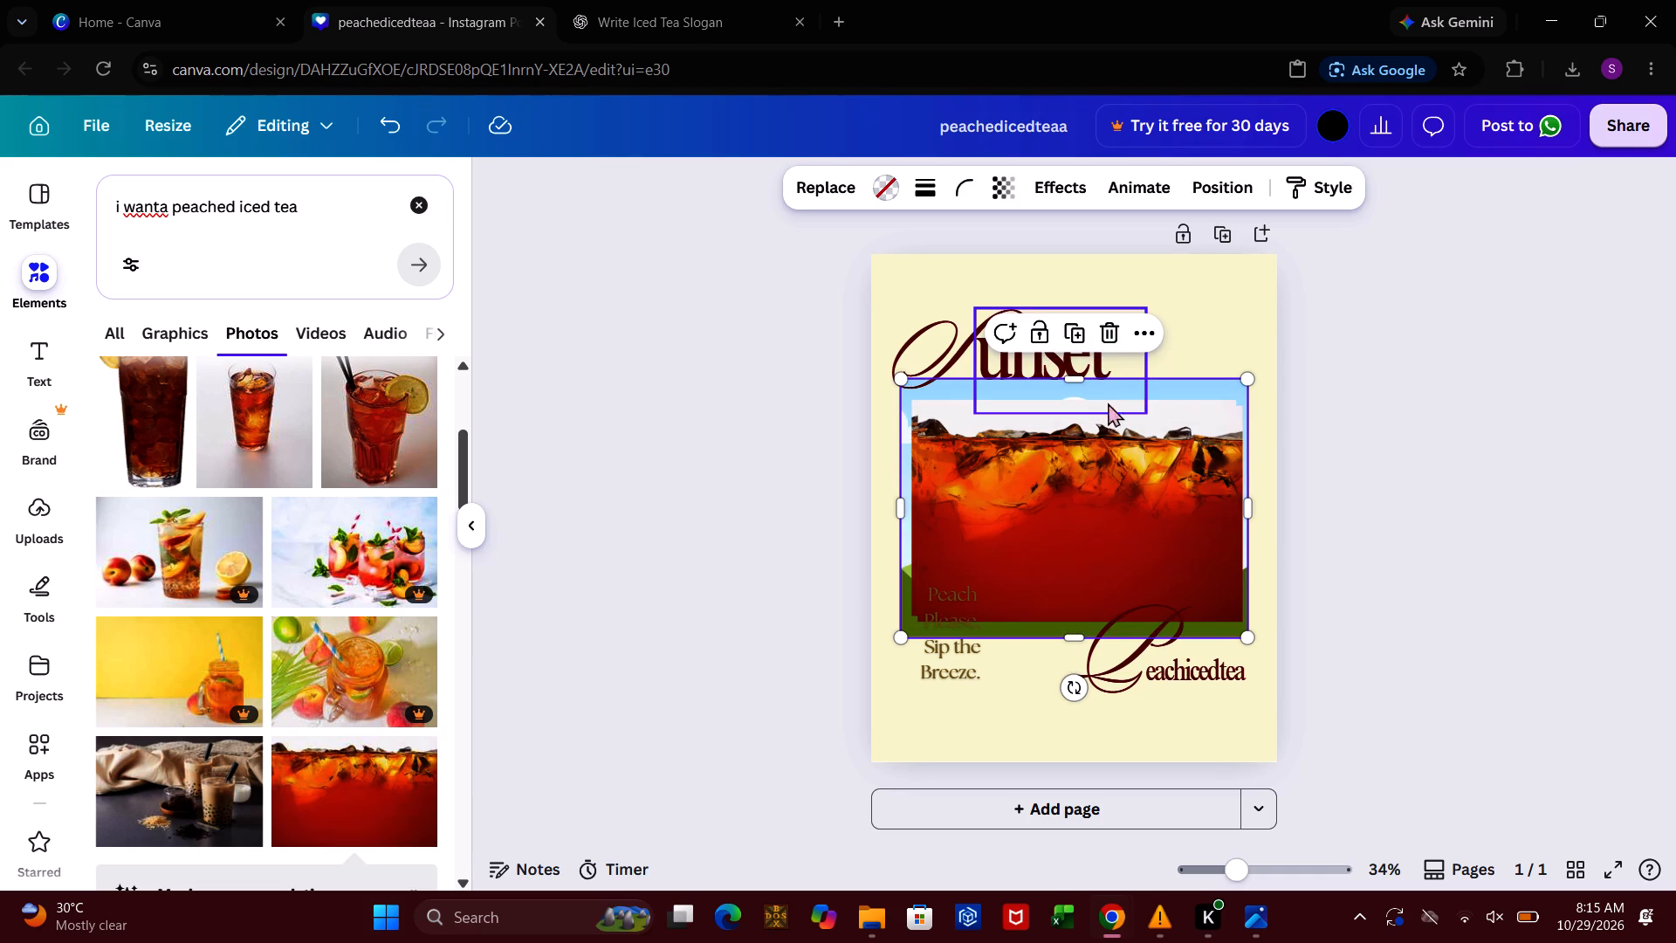
Extend the rear copy of the iced tea photo upward to the frame's top edge.
click(1206, 404)
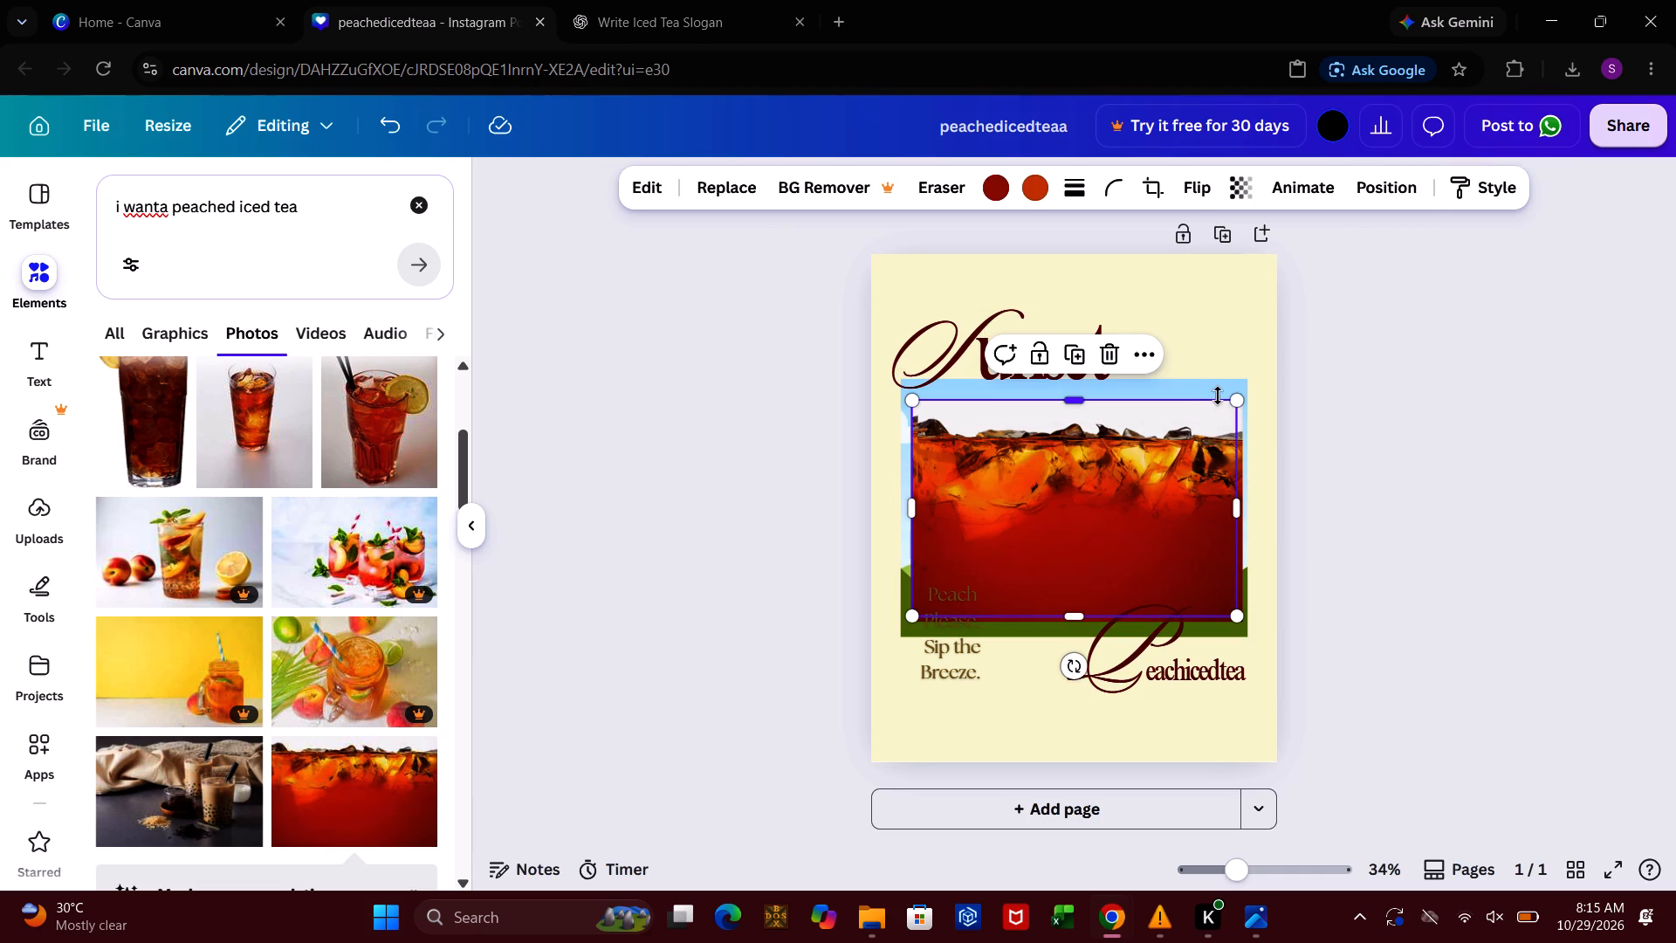
drag(1221, 397, 1224, 375)
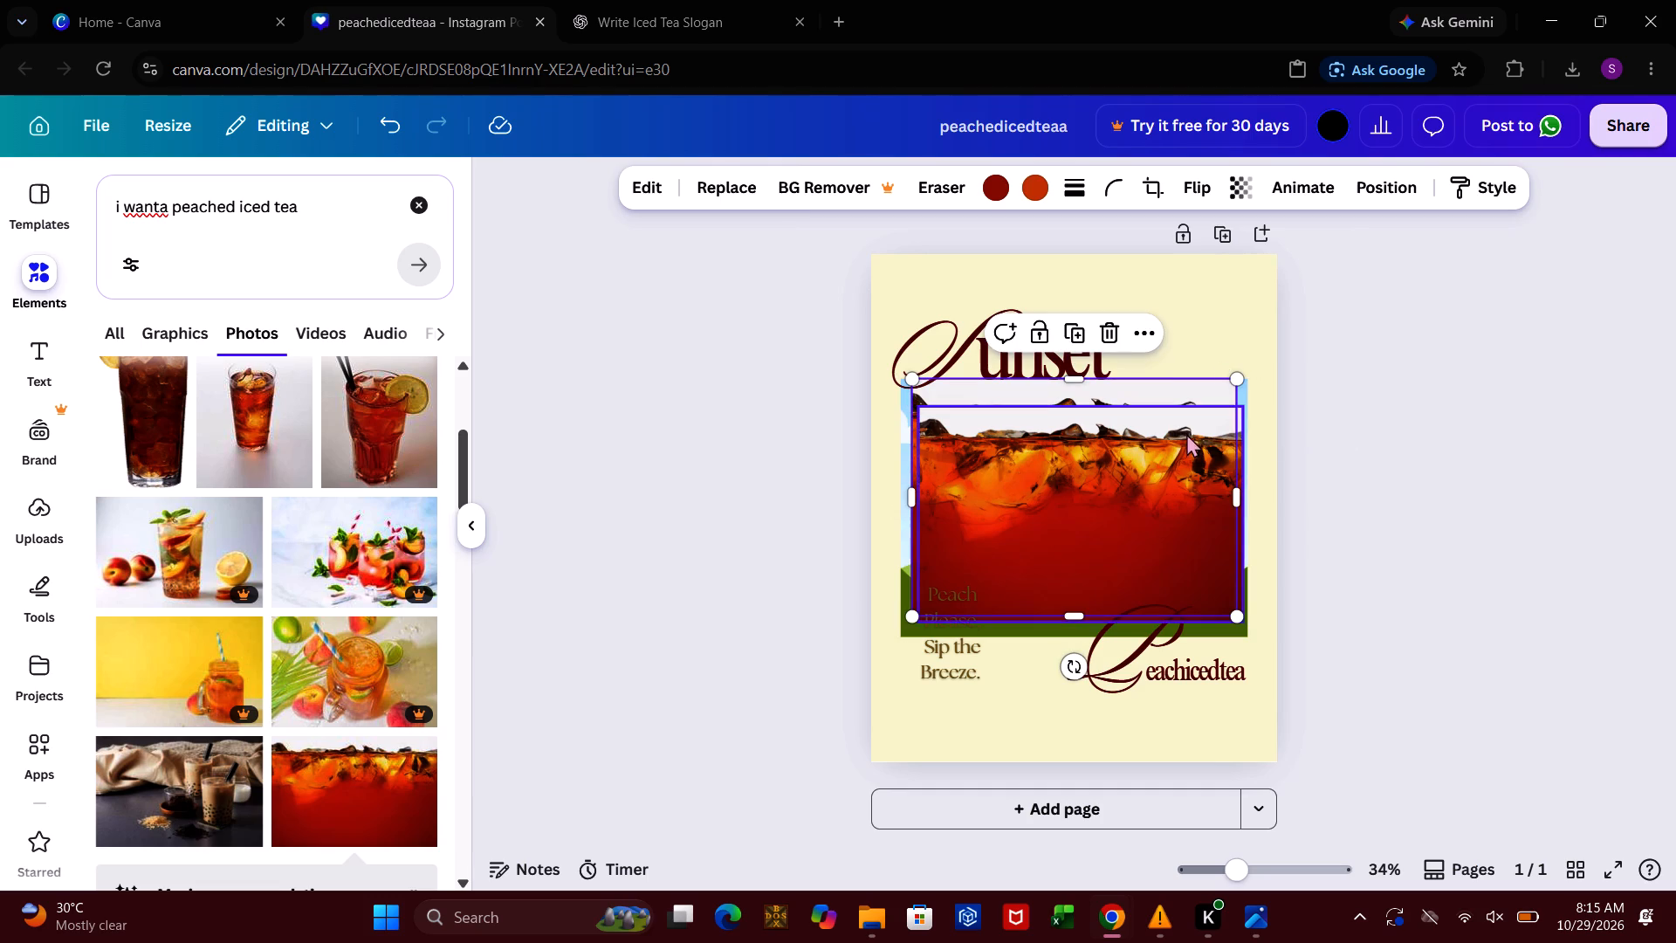
Delete the duplicate copy of the iced tea photo lying in front.
double_click(1204, 421)
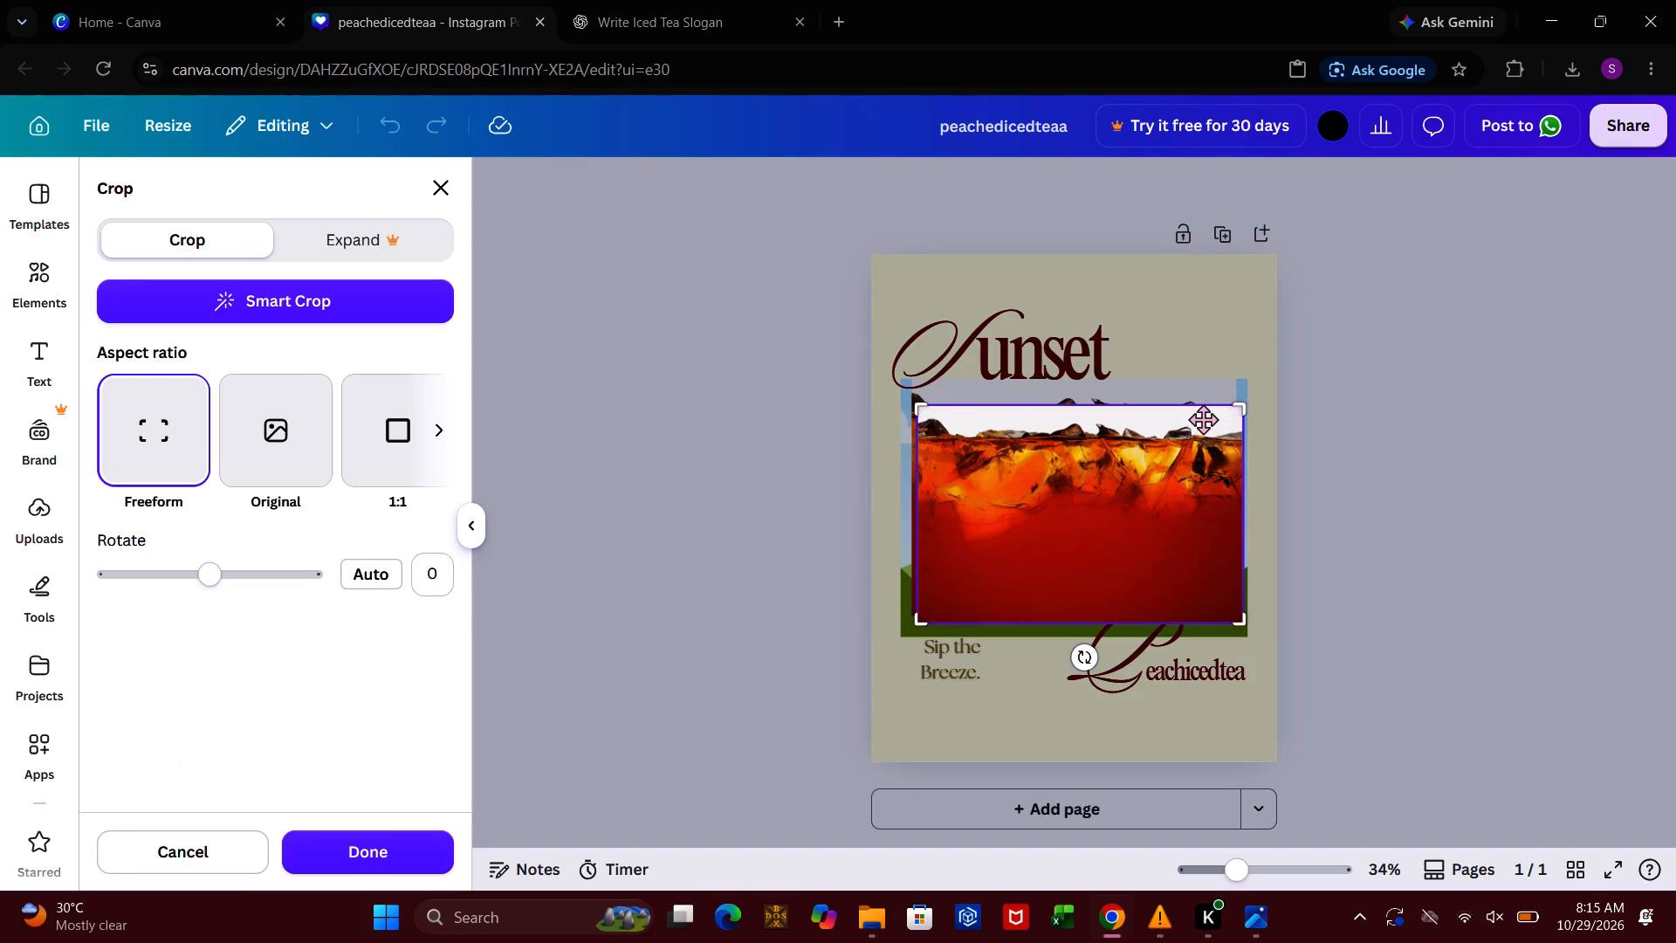
click(1352, 293)
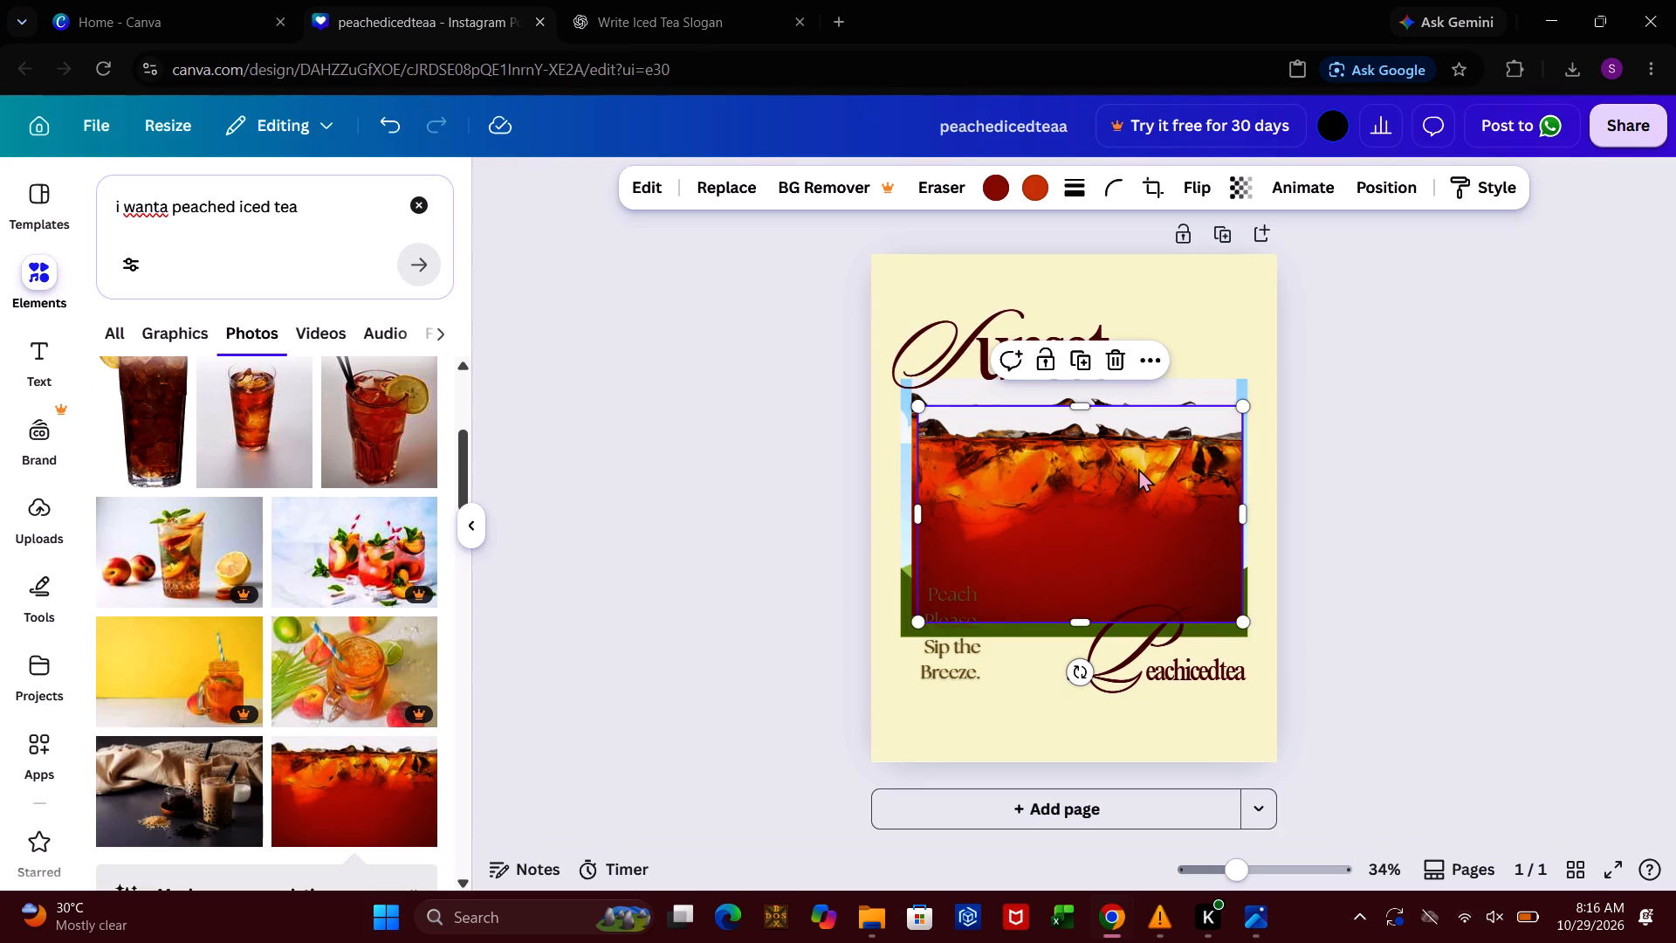
click(1138, 468)
click(1127, 460)
click(1116, 368)
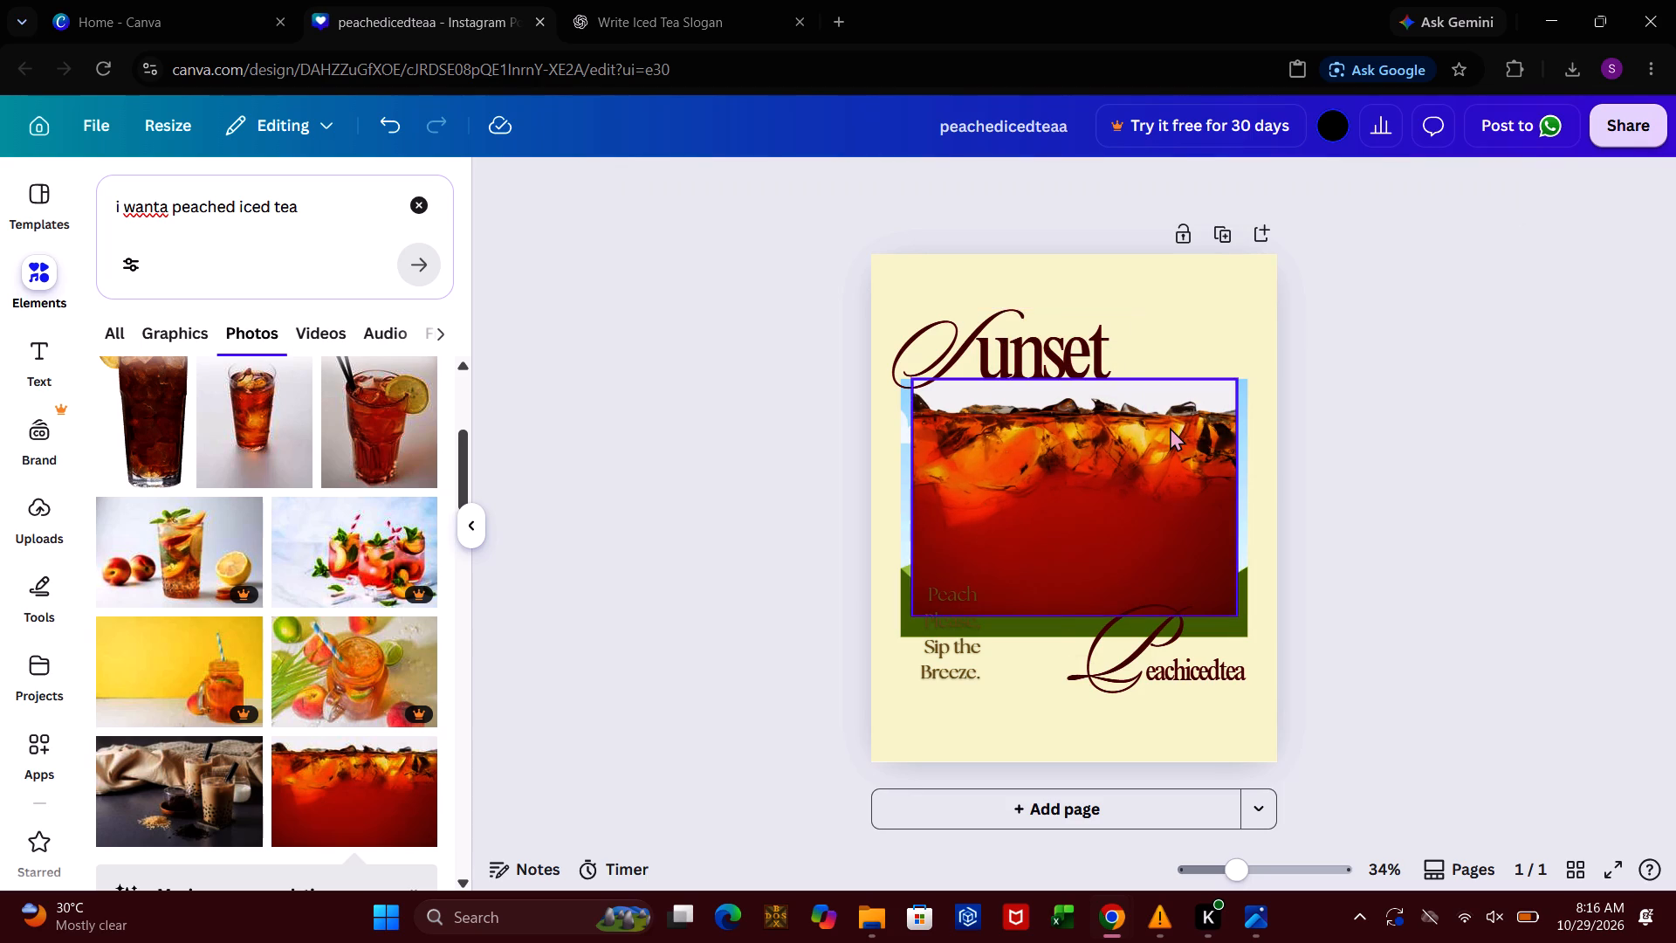
Stretch the remaining iced tea photo's sides and bottom edge to cover the empty frame, at about 924 by 681.
click(1170, 427)
click(1239, 492)
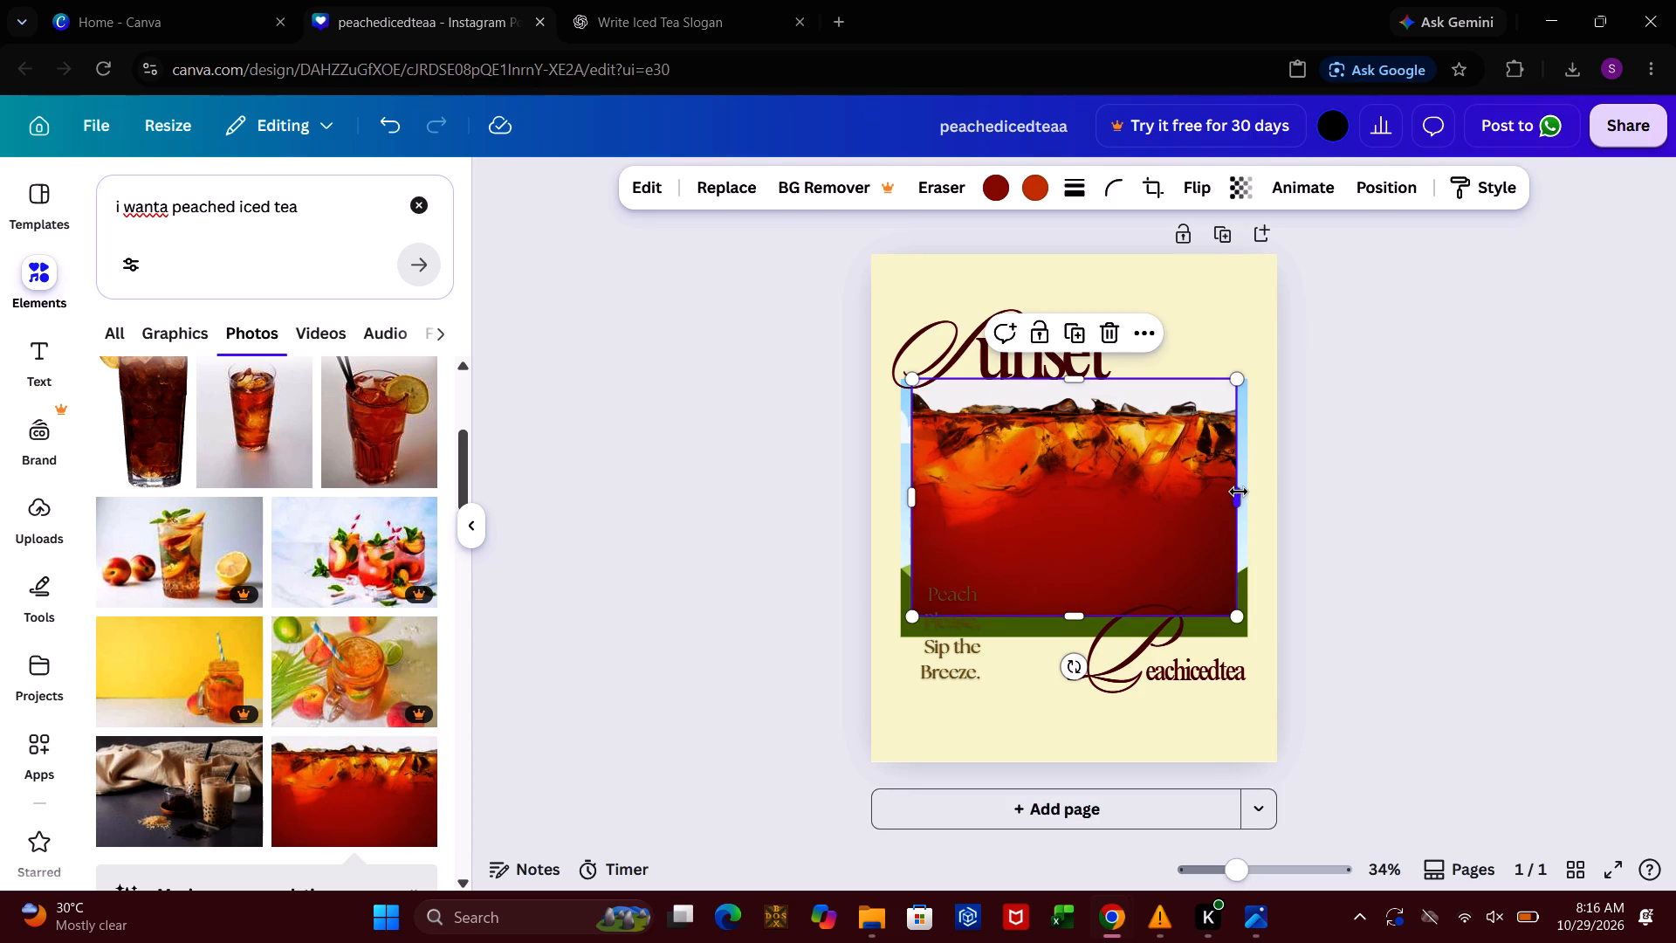
drag(1239, 492, 1251, 496)
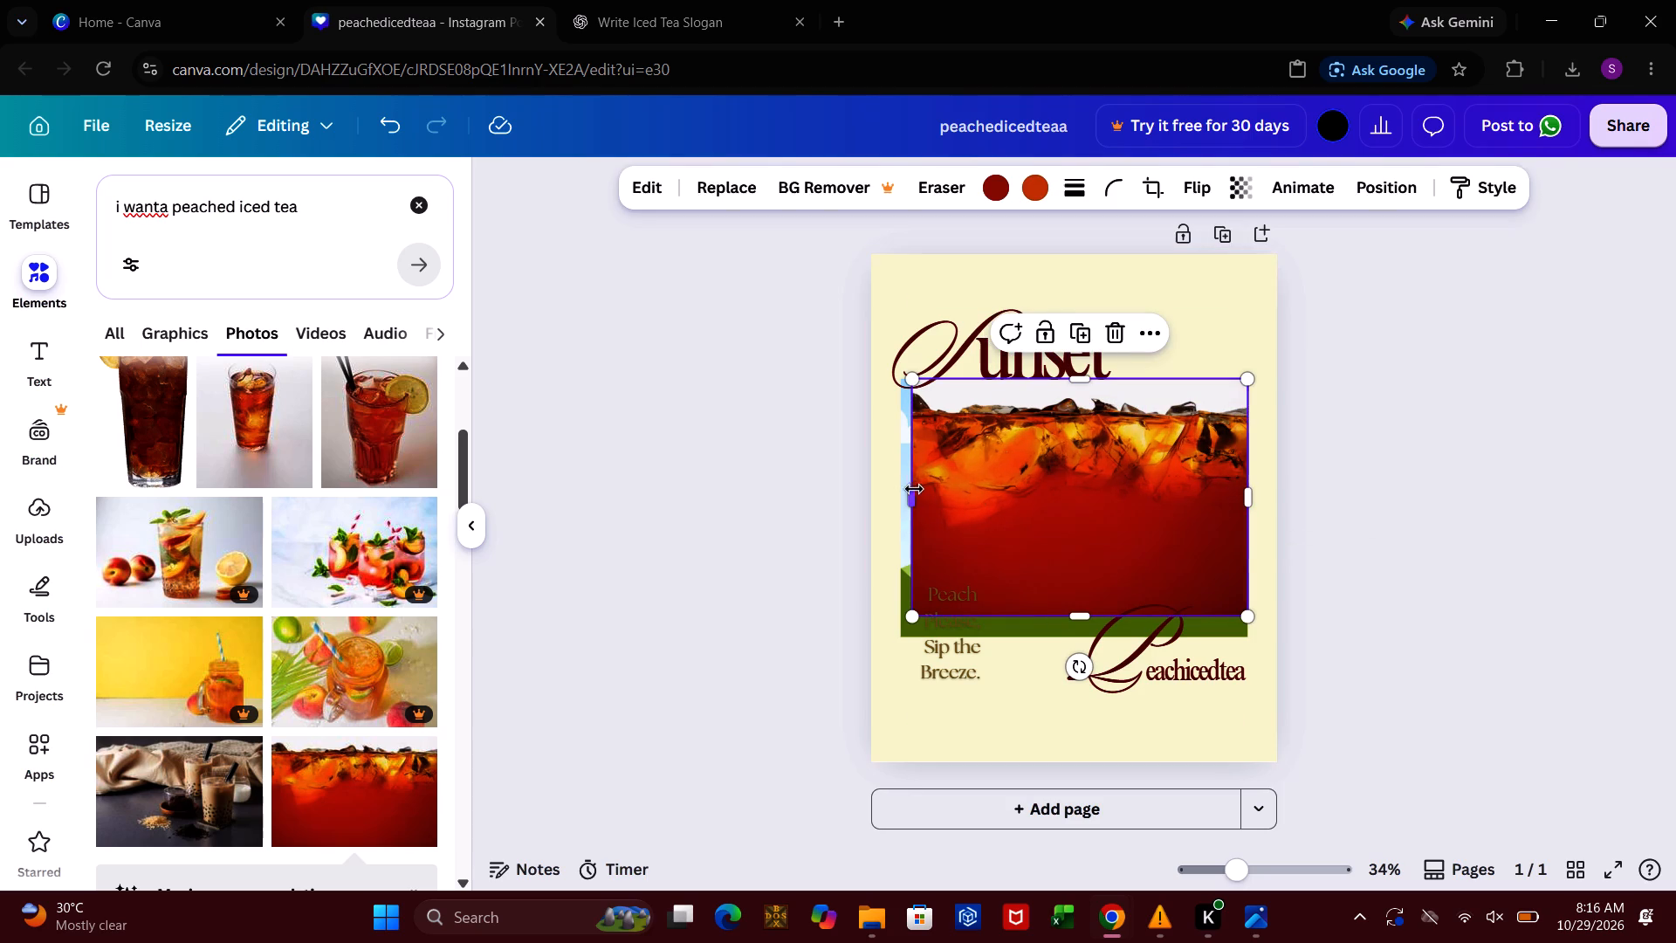
click(920, 491)
click(904, 488)
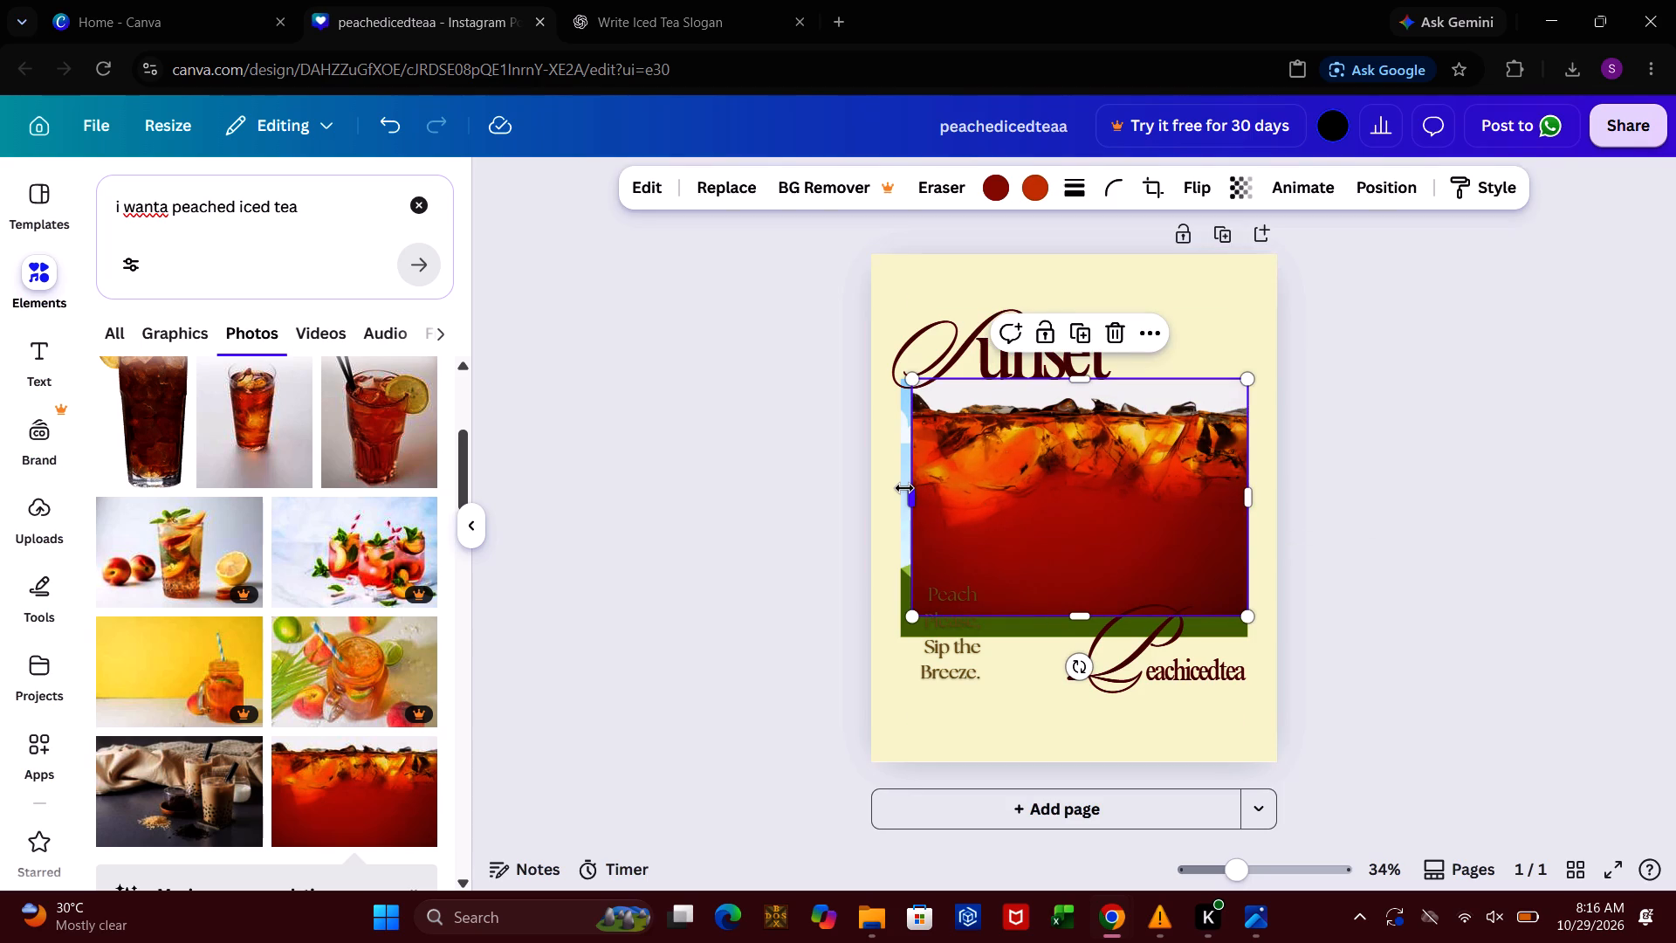
click(909, 490)
drag(909, 490, 895, 493)
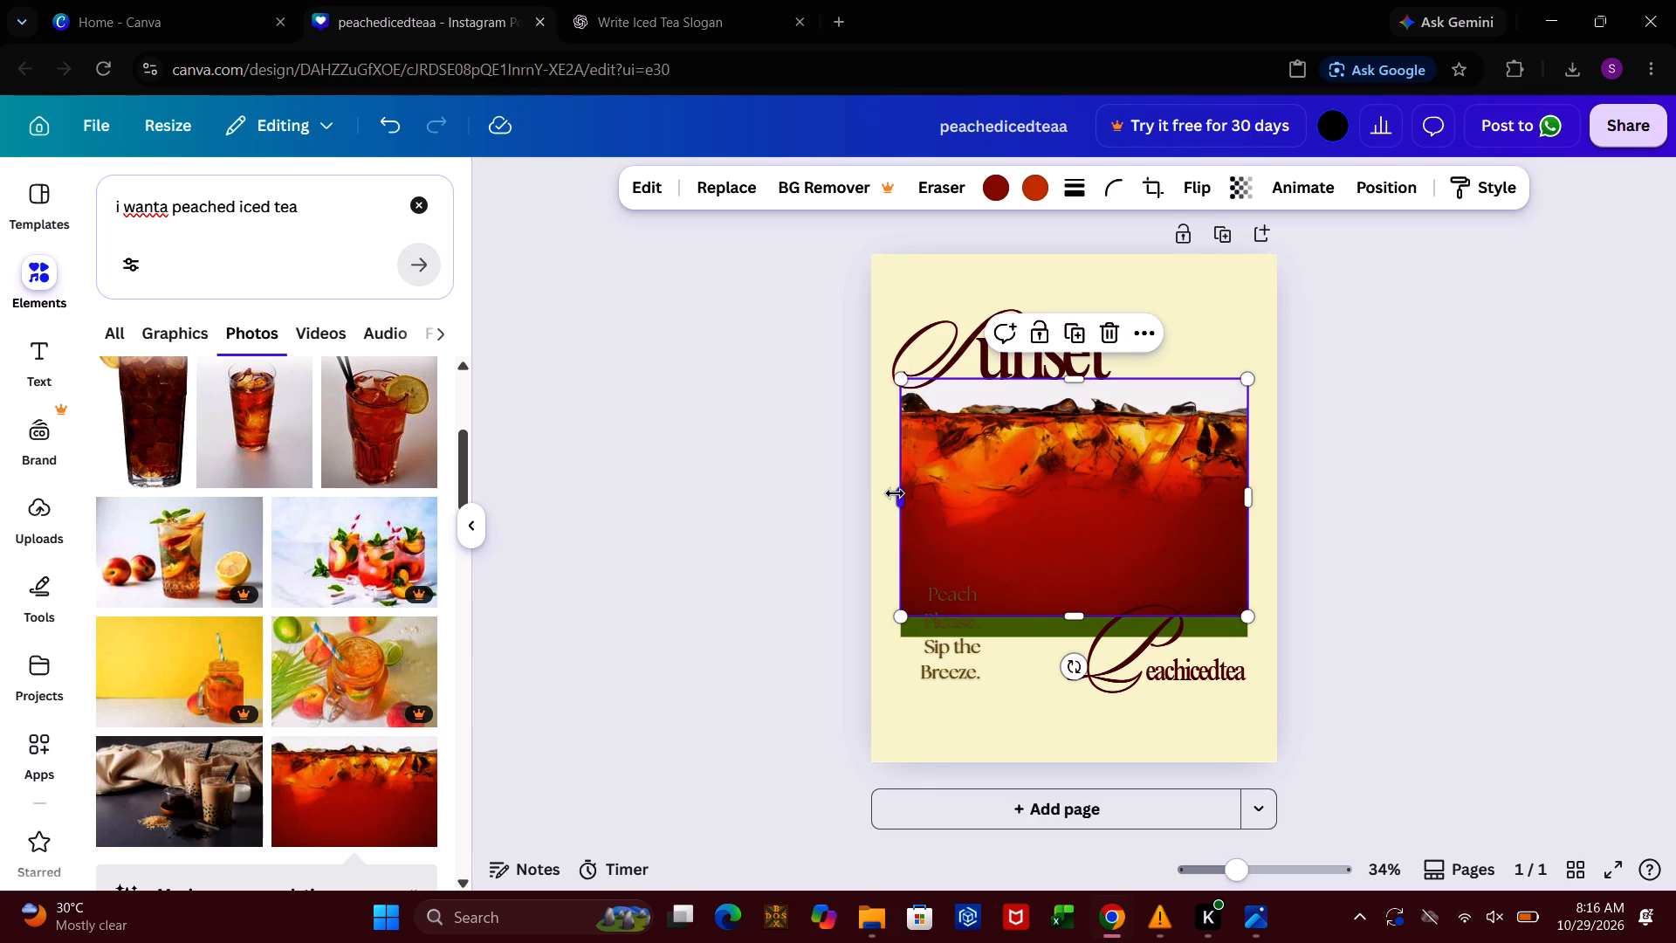
click(1030, 617)
drag(1030, 617, 1033, 645)
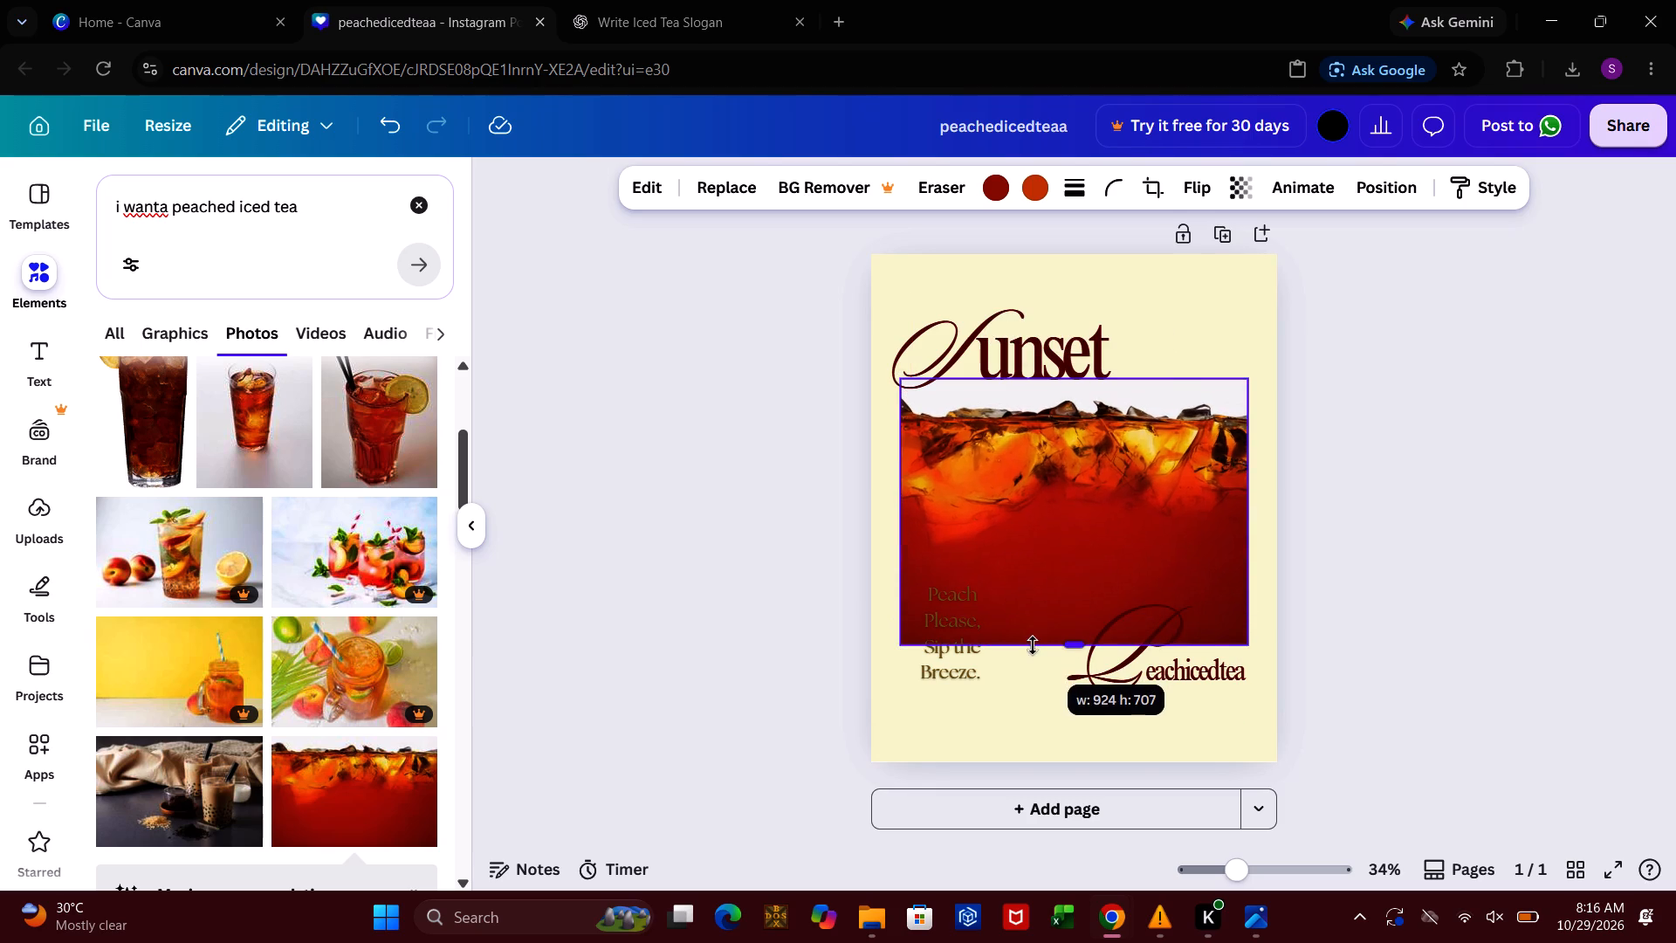
drag(1033, 645, 1040, 633)
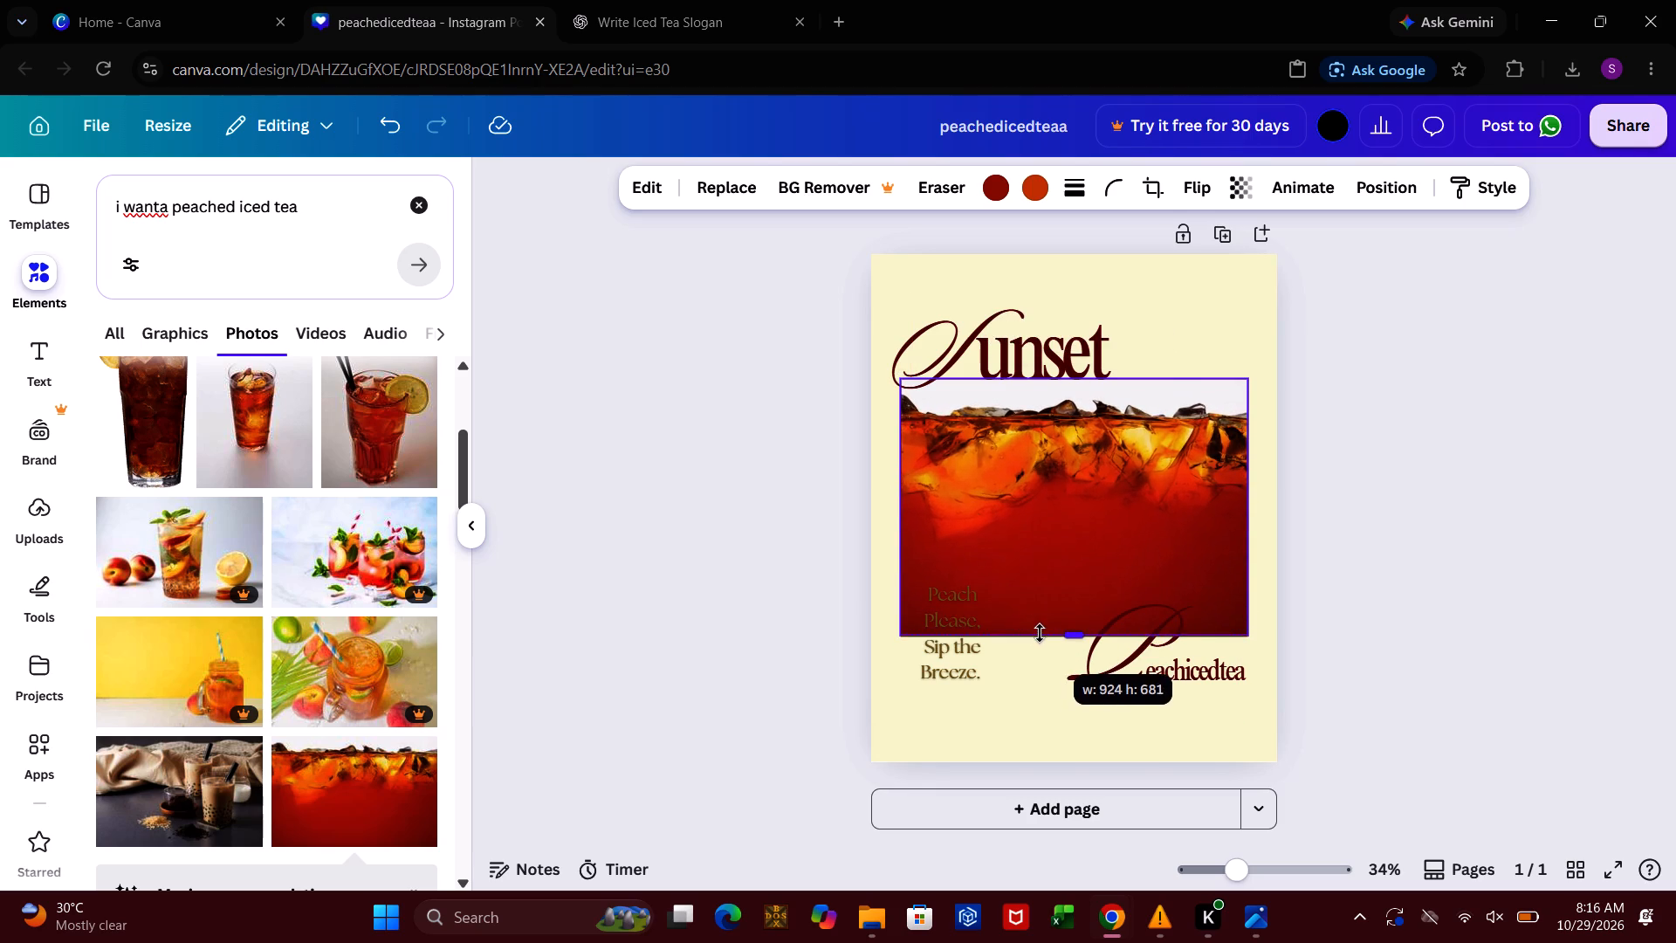
click(1038, 687)
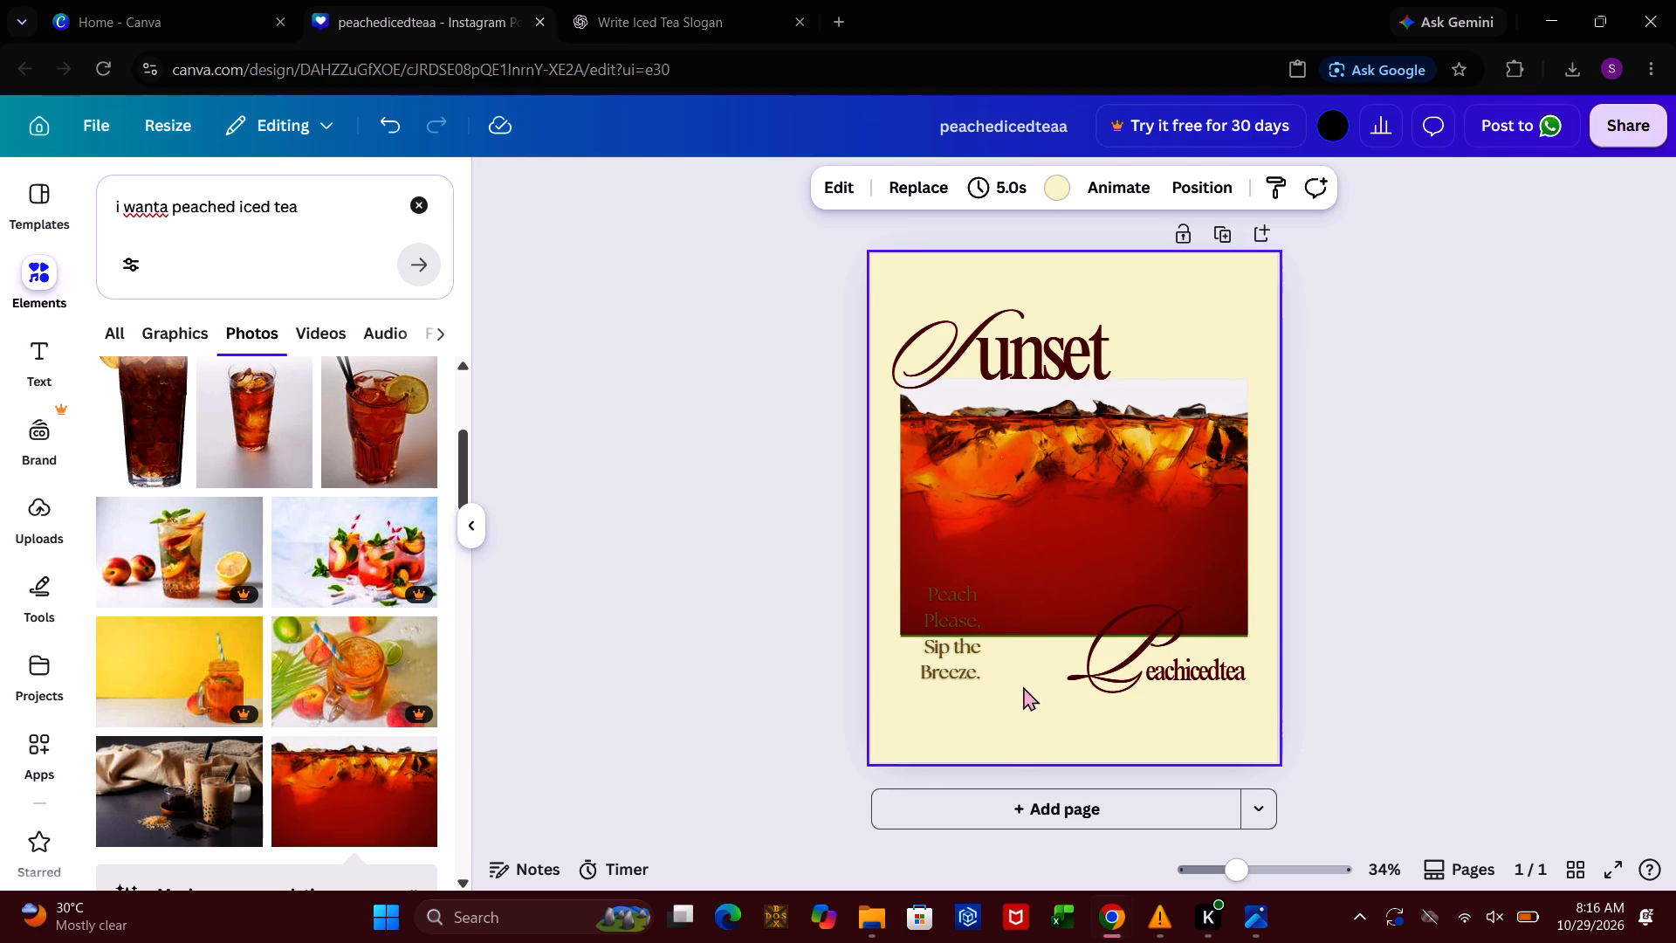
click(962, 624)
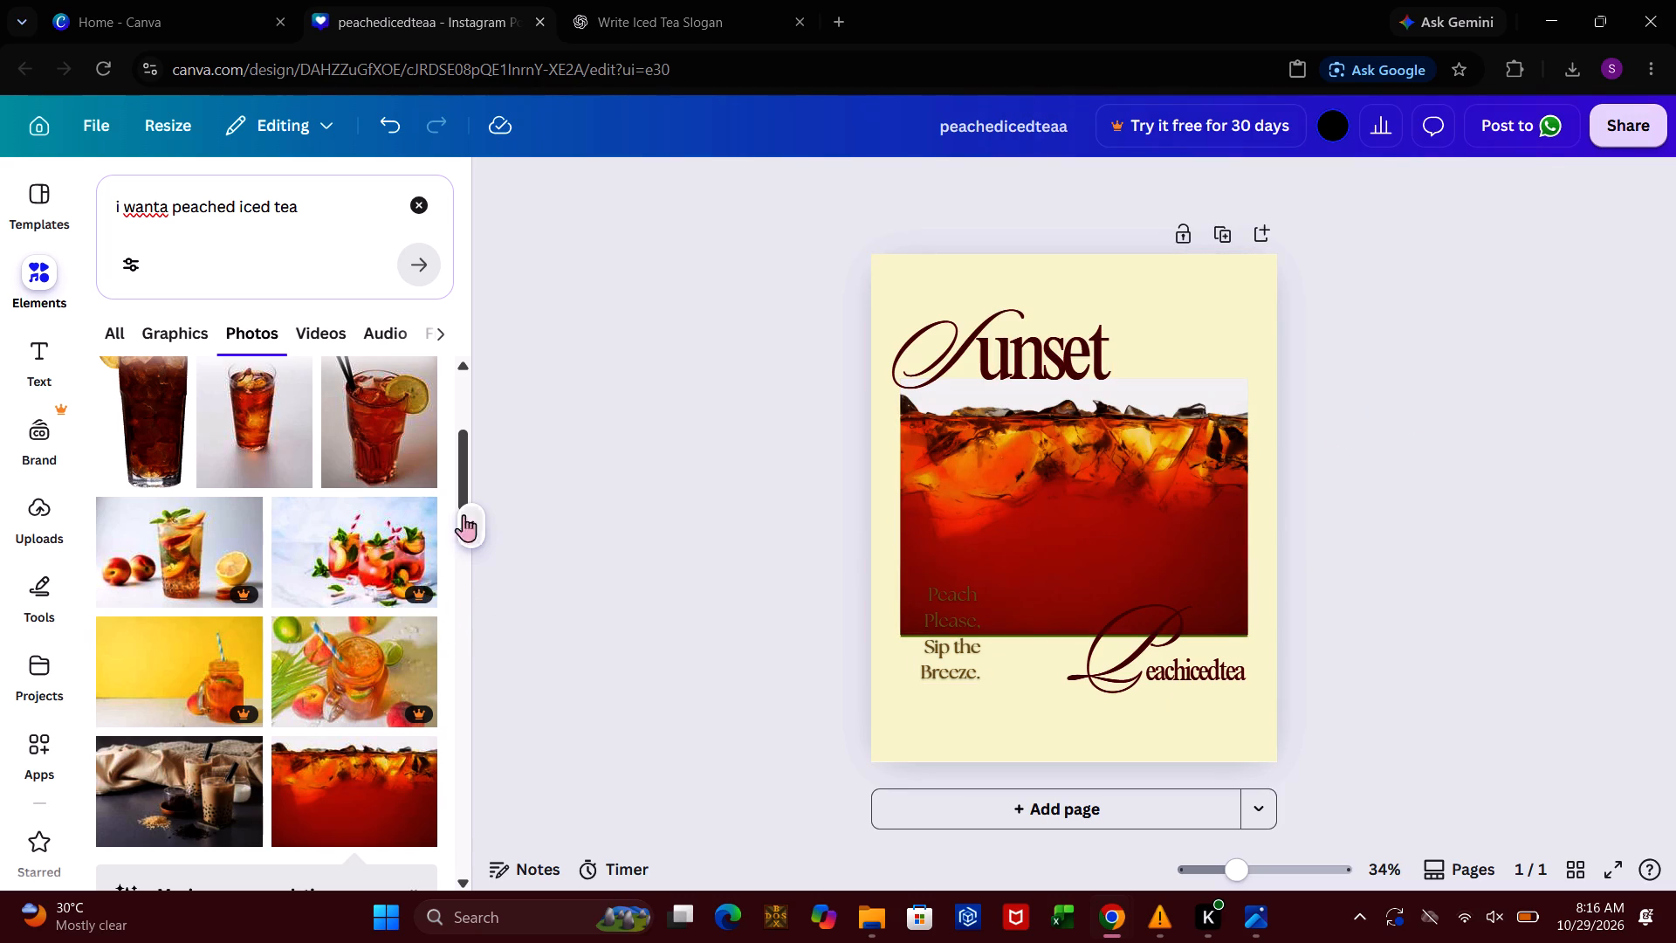
Browse the graphics results for peached iced tea to find a suitable drink illustration.
click(461, 399)
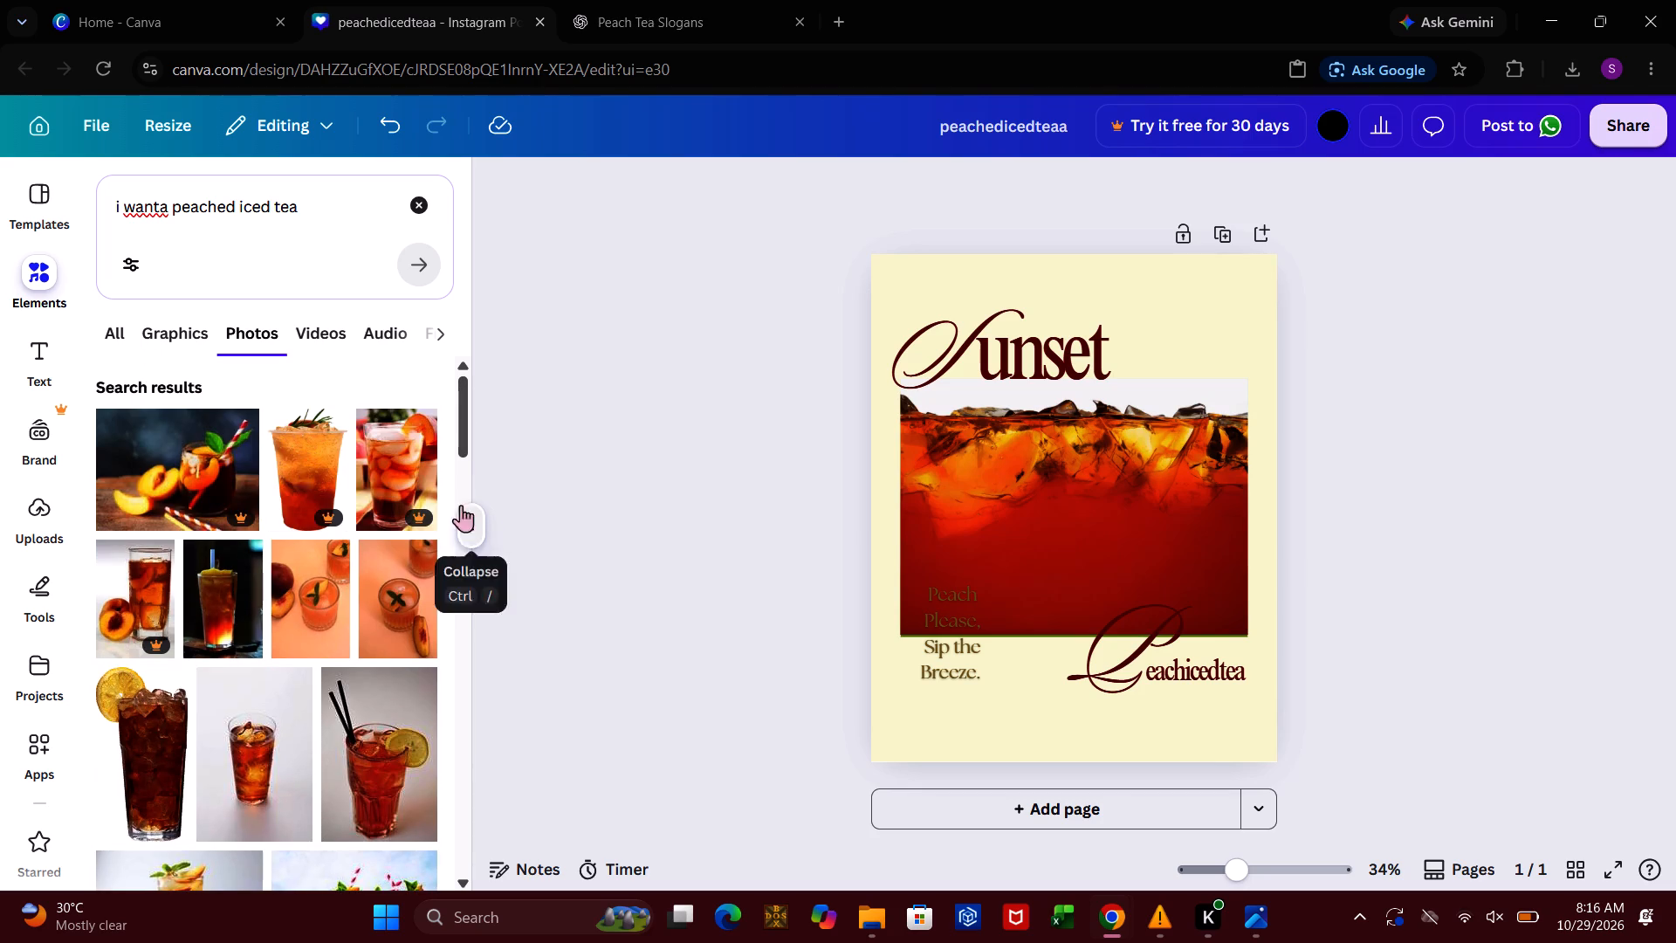
click(197, 327)
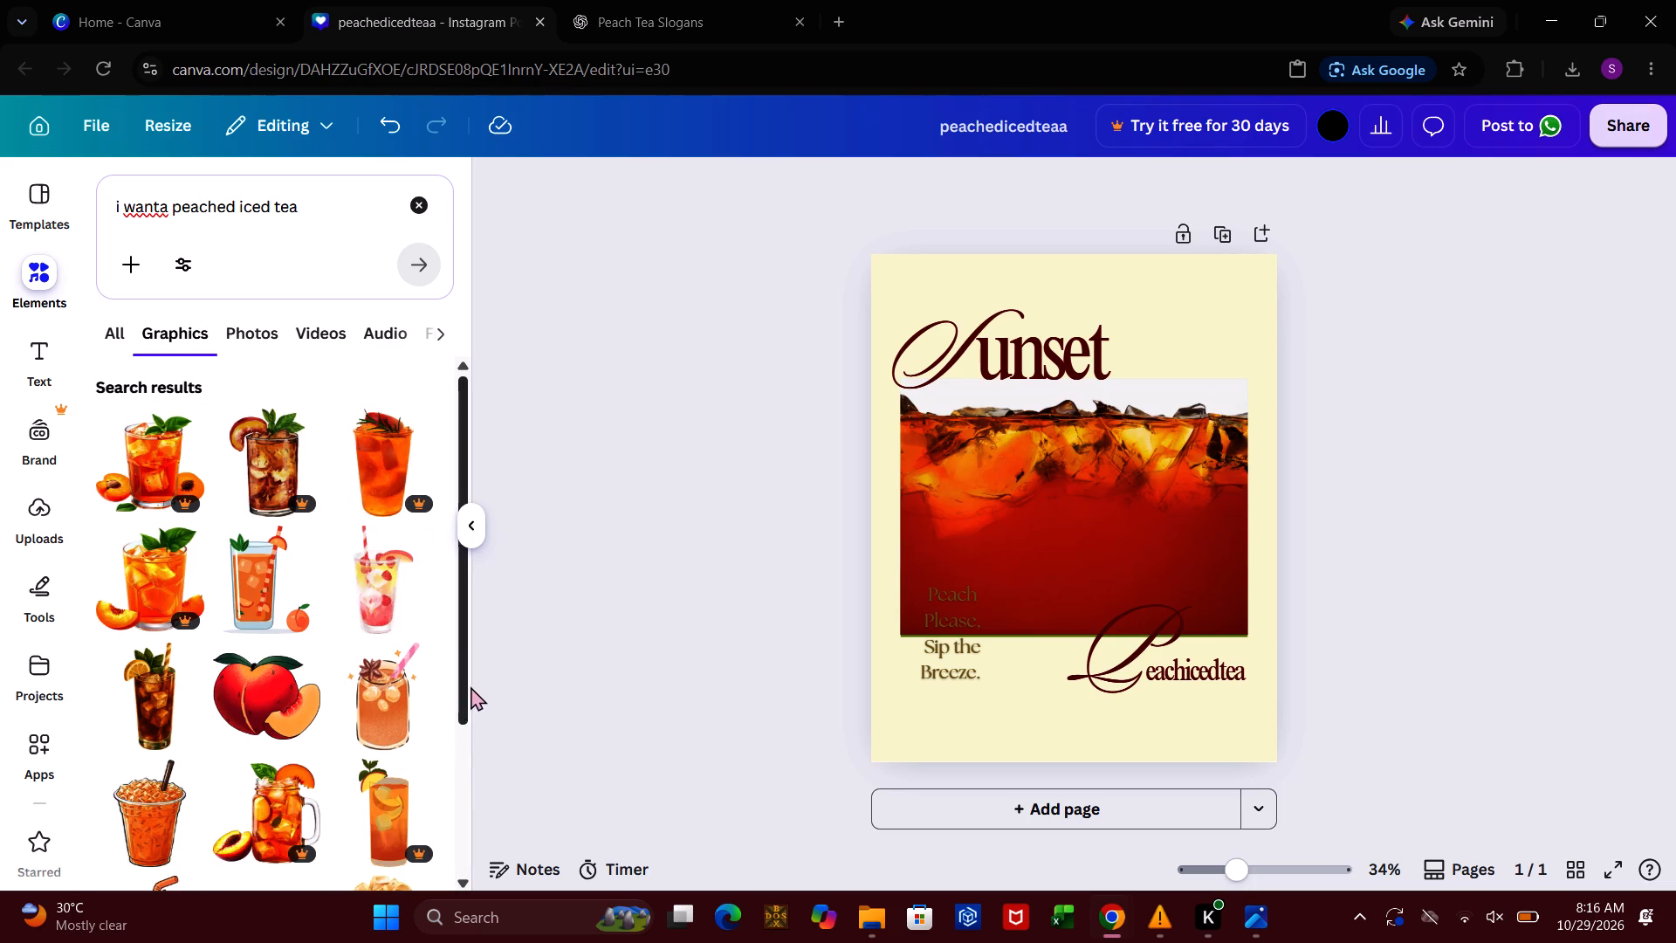
click(468, 736)
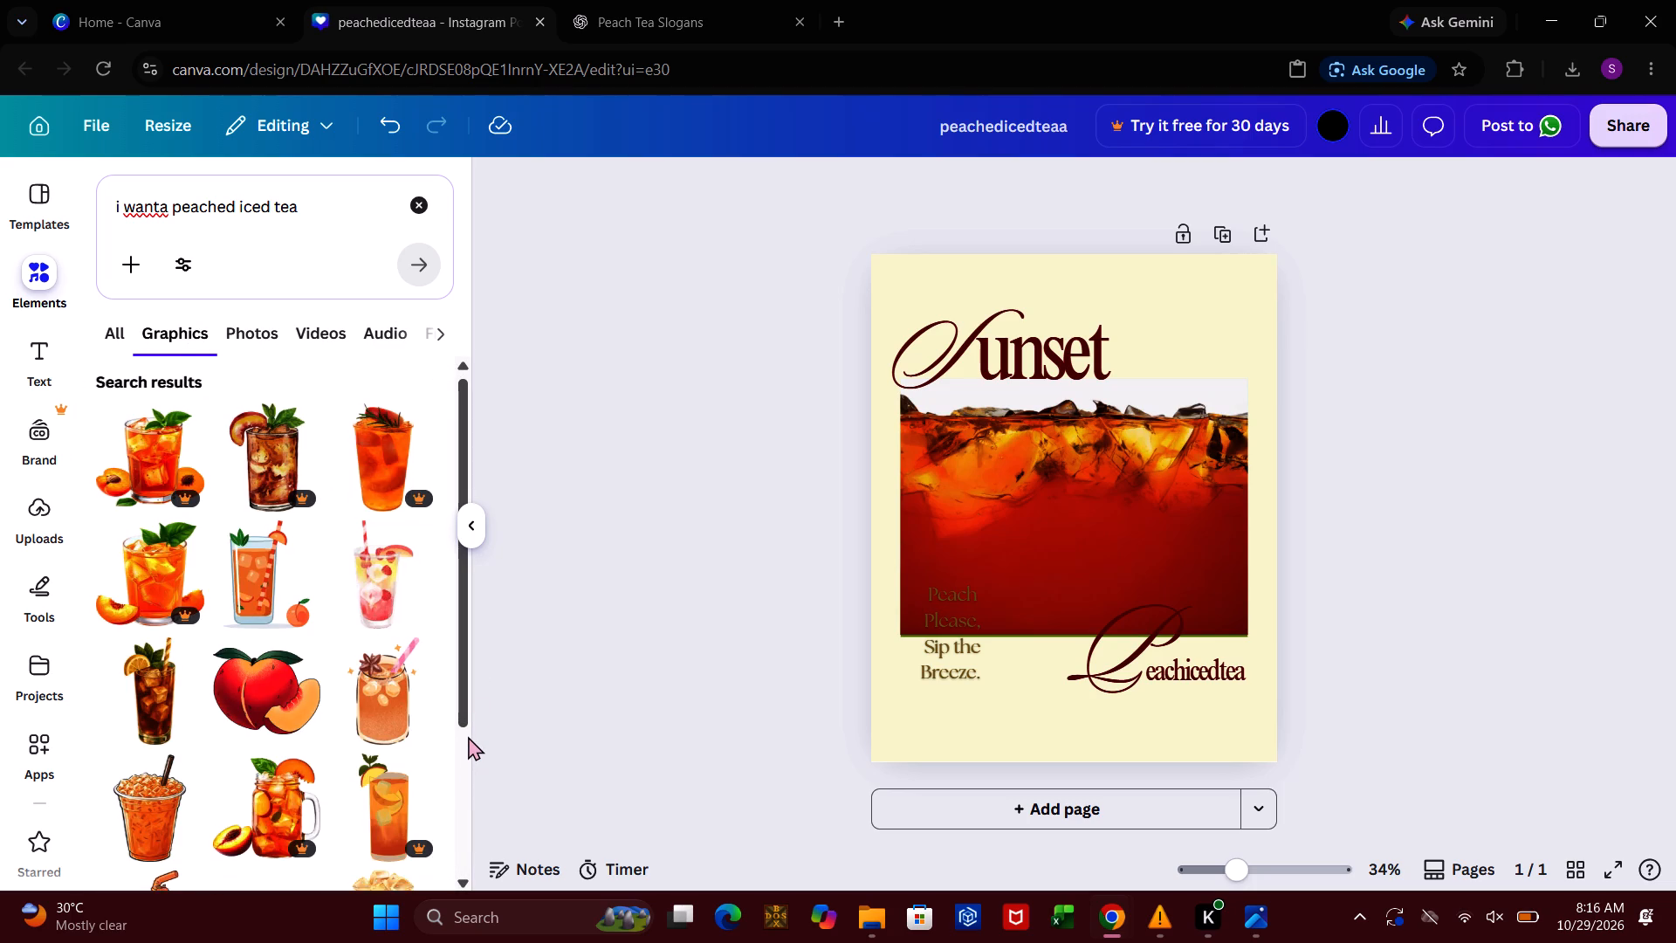
click(461, 644)
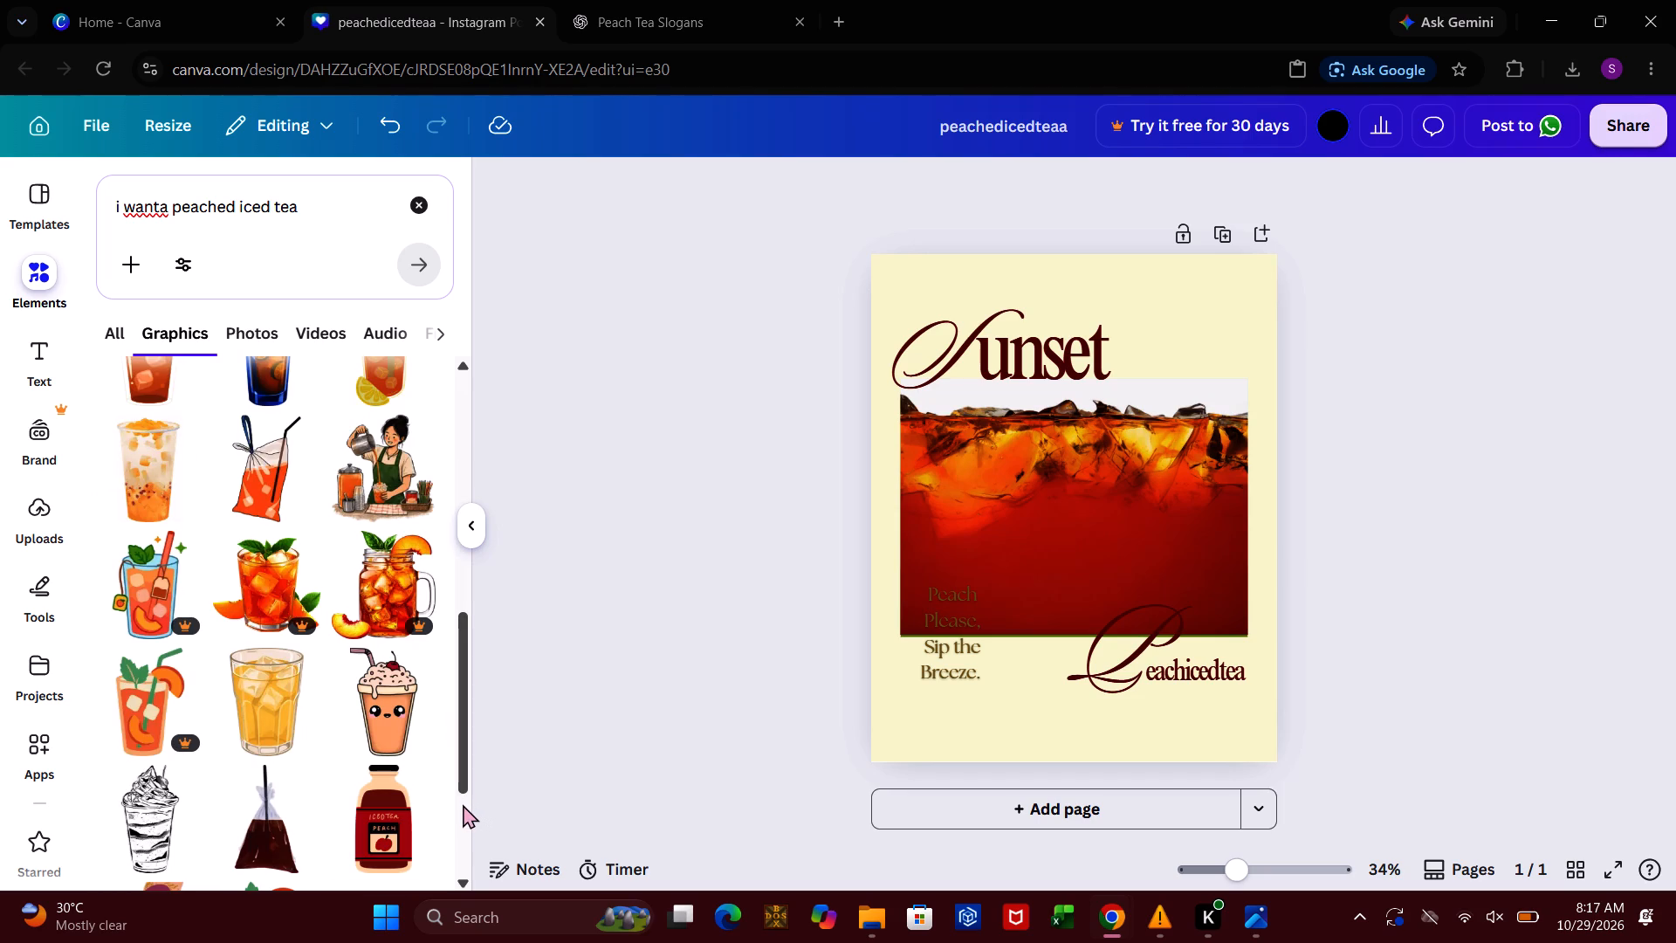
click(463, 804)
click(465, 672)
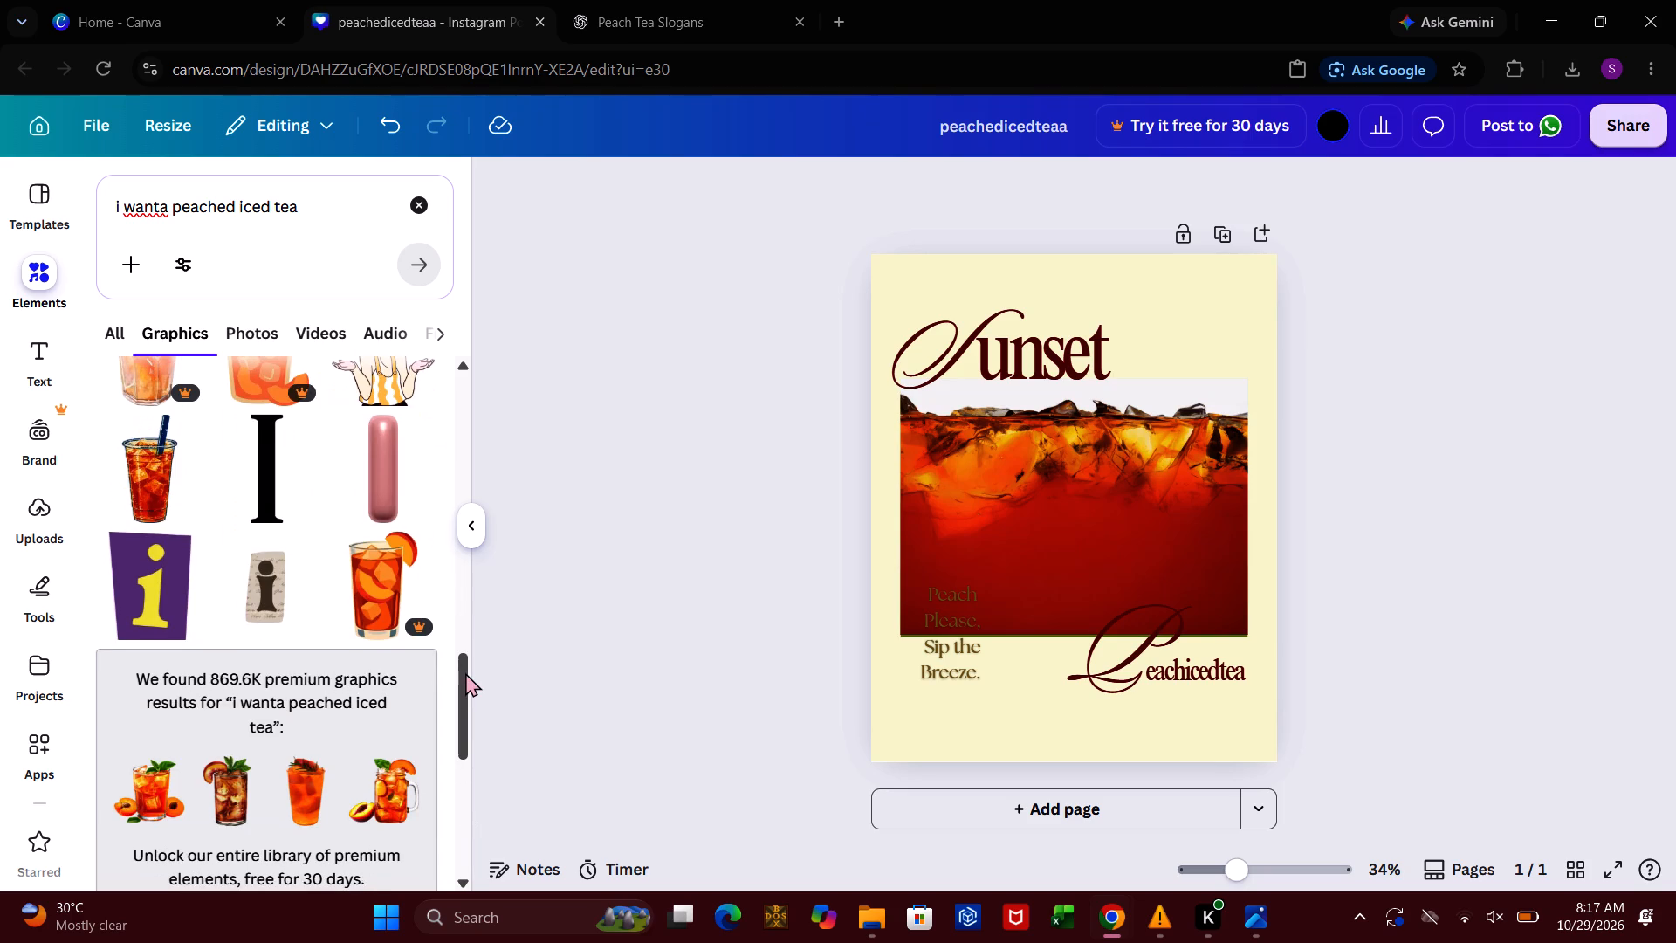
click(460, 766)
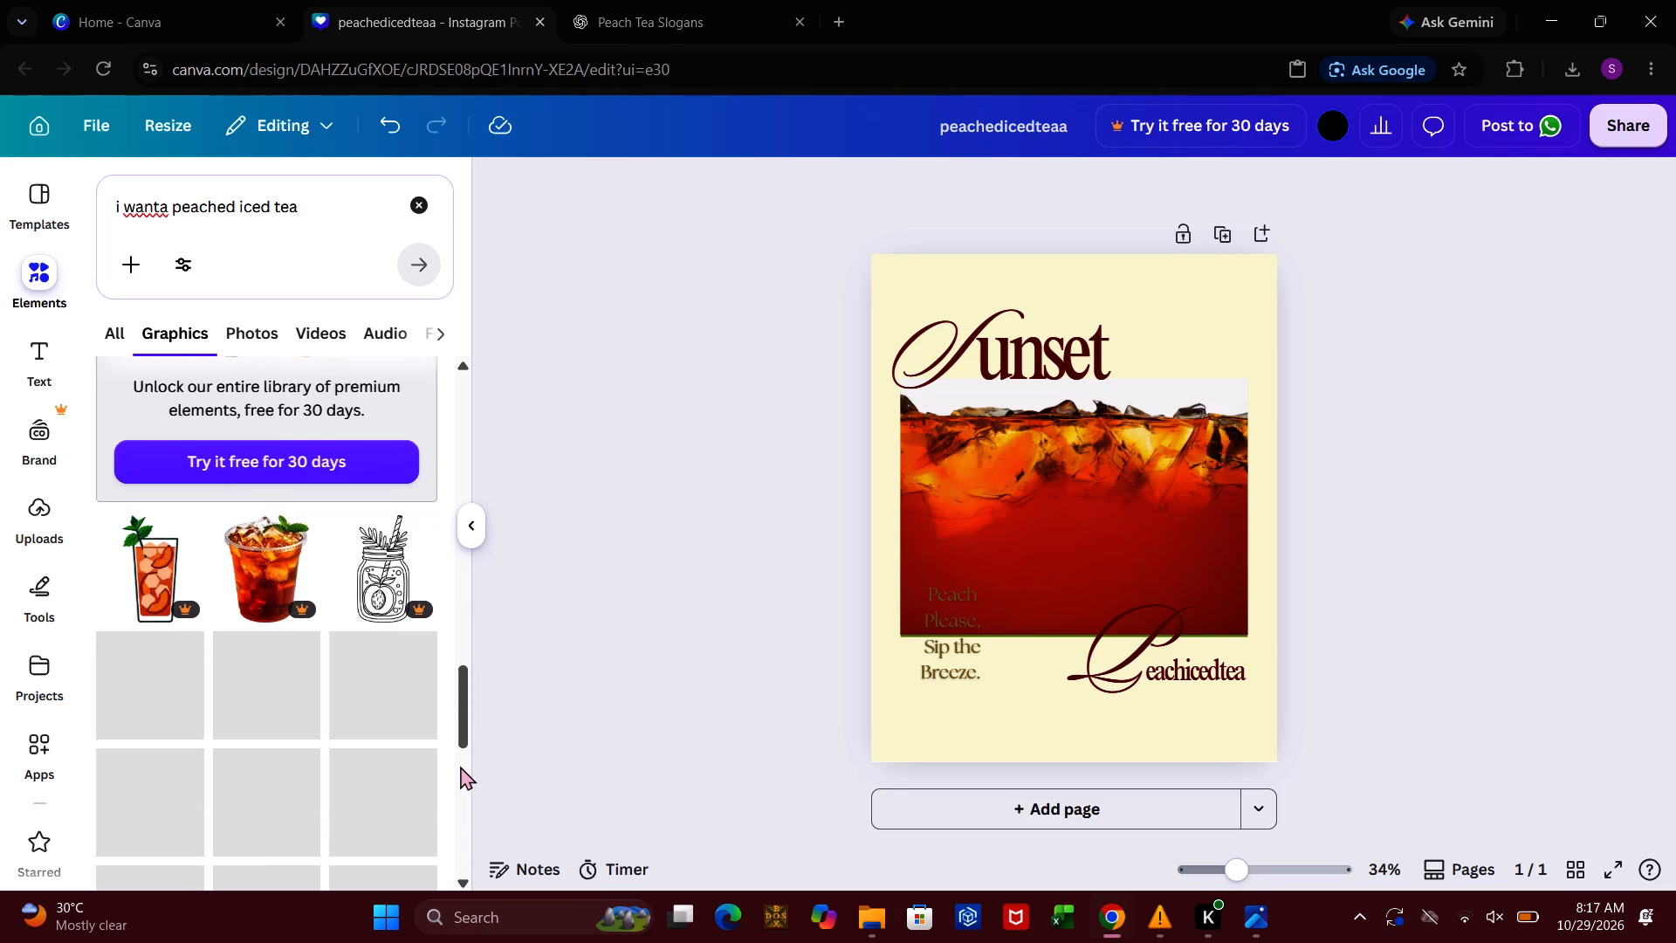
click(462, 761)
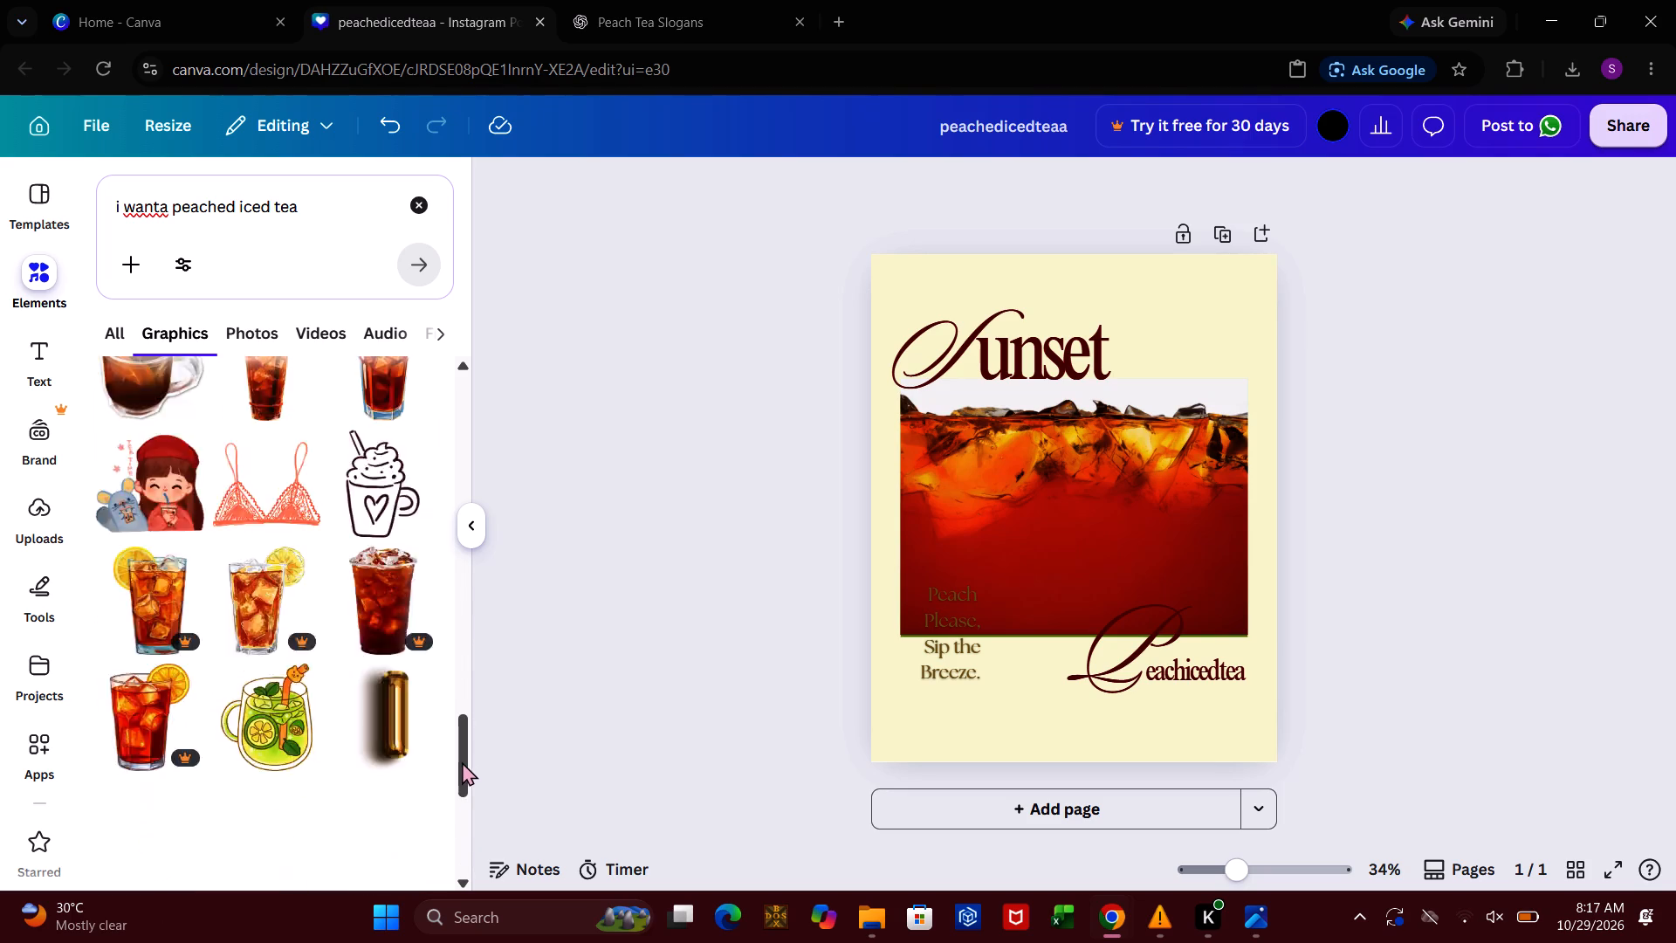
click(467, 669)
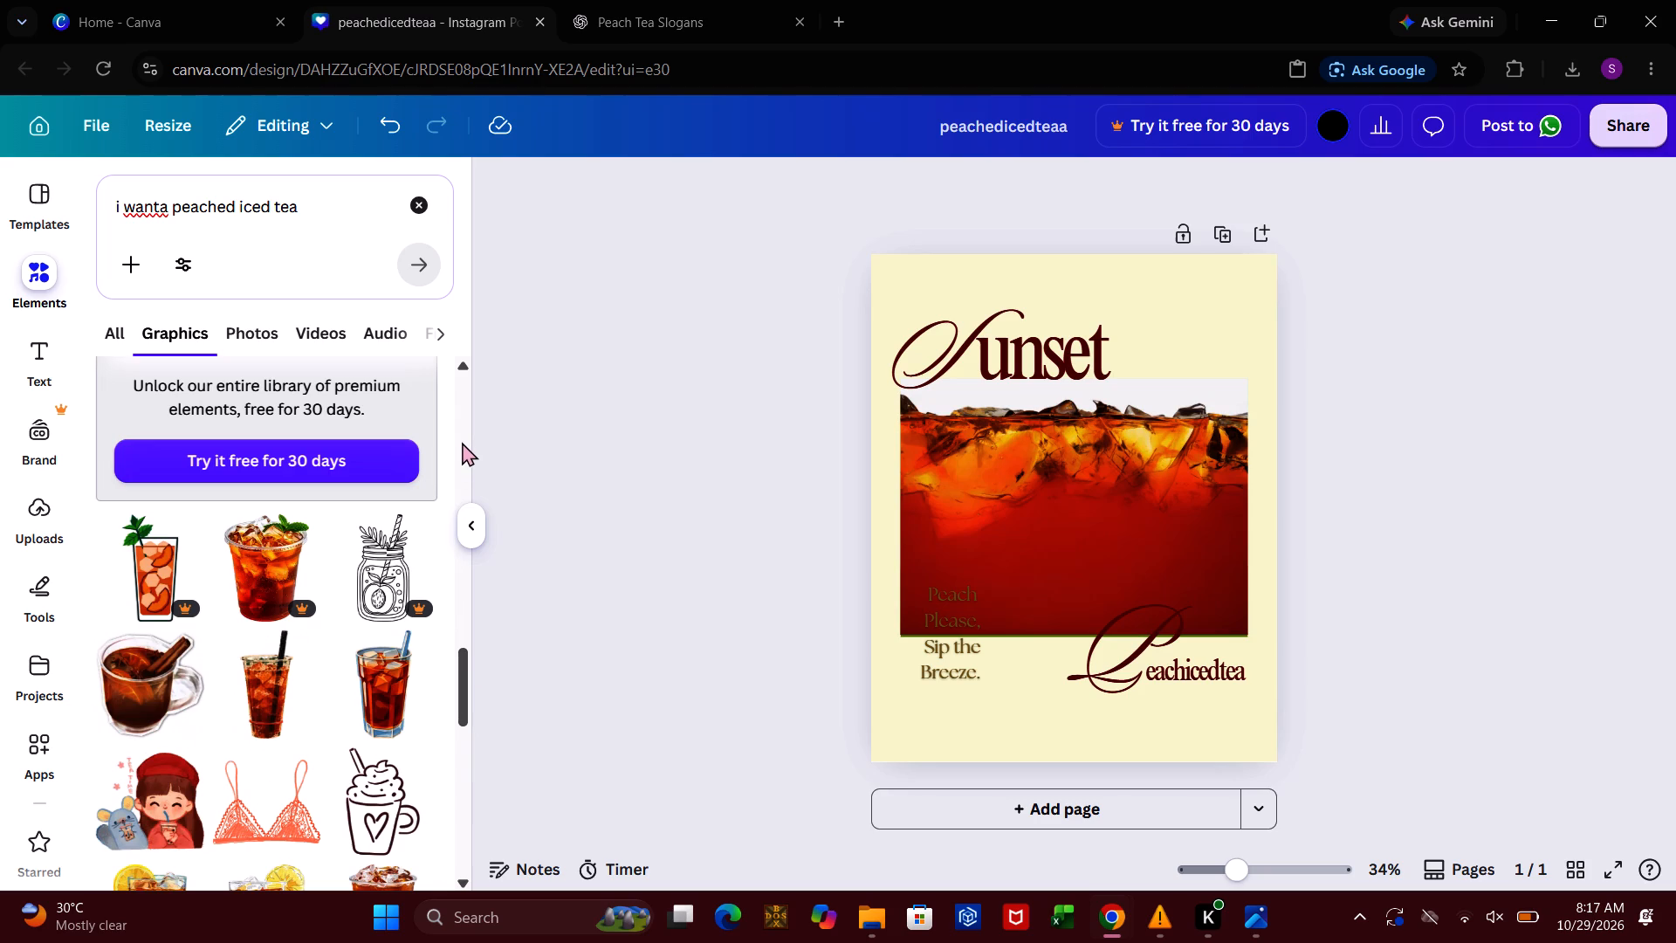
click(462, 442)
click(468, 415)
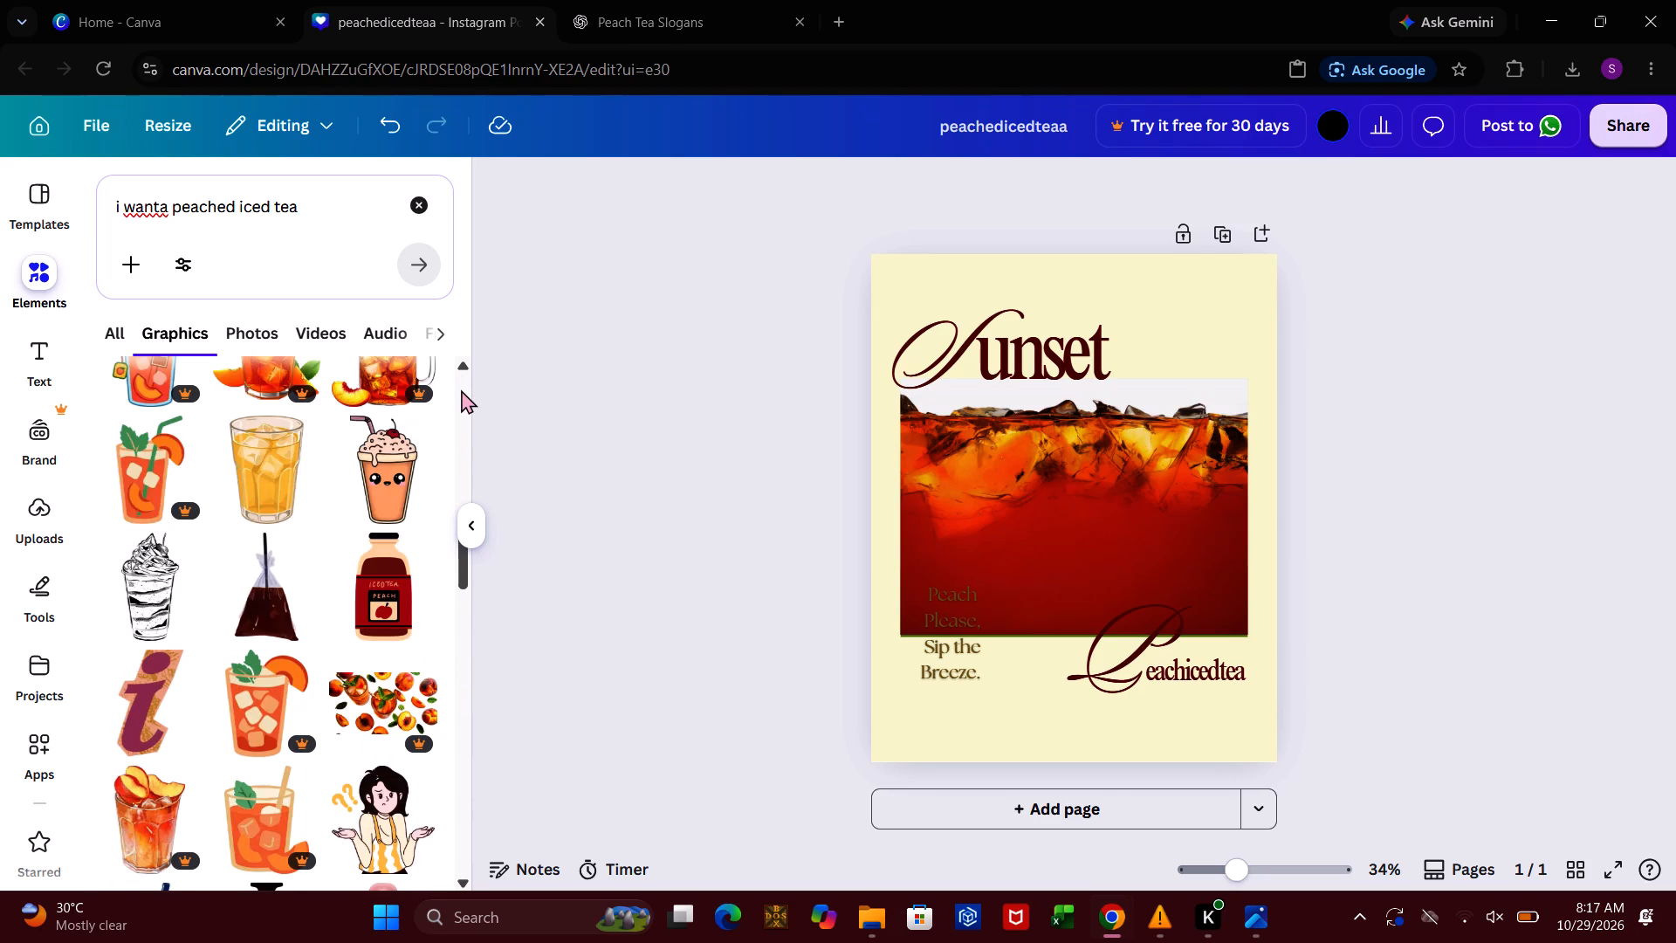
click(461, 389)
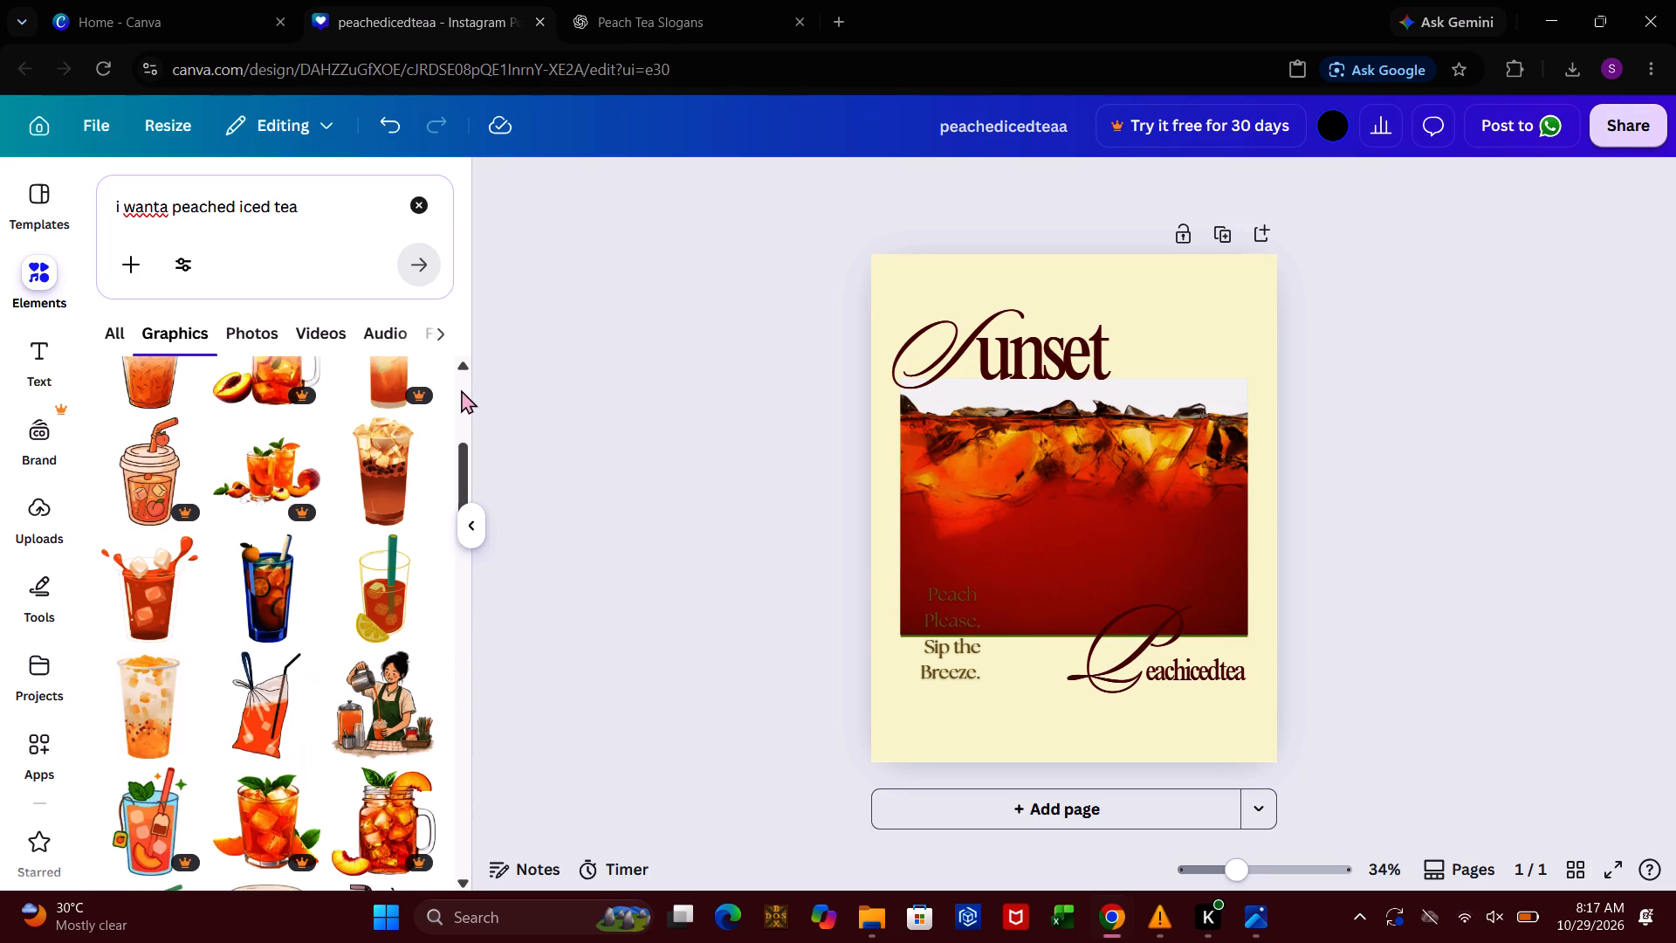
click(461, 409)
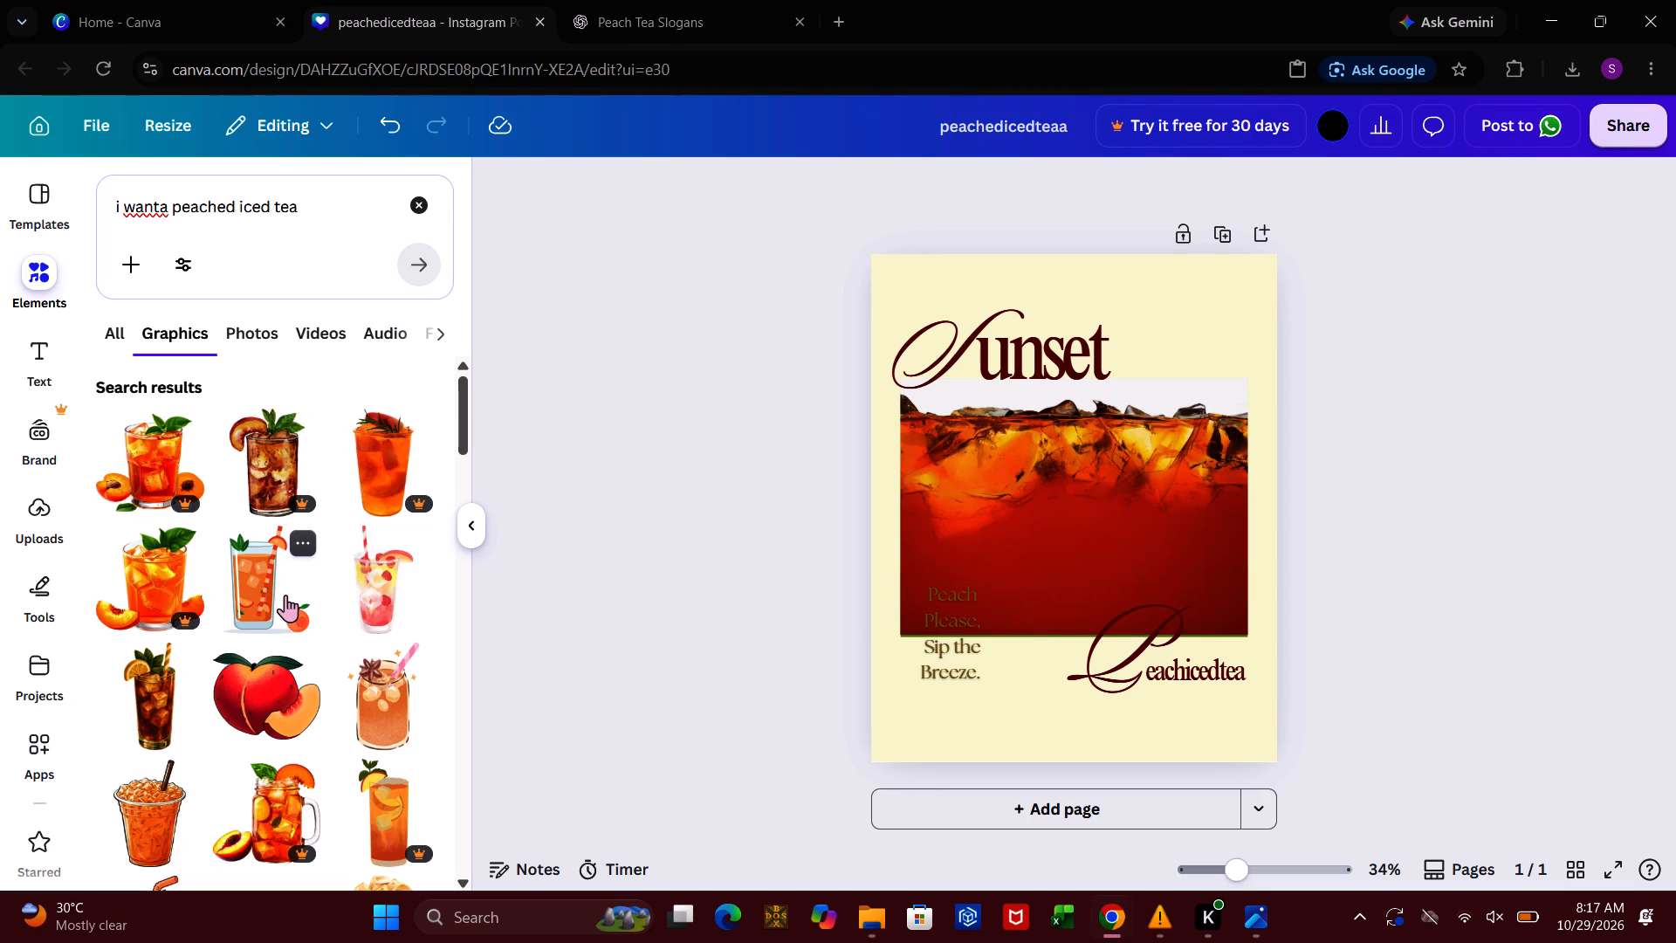
Add two copies of the iced tea glass with peach graphic, shrink one, and place it just below the photo.
double_click(285, 595)
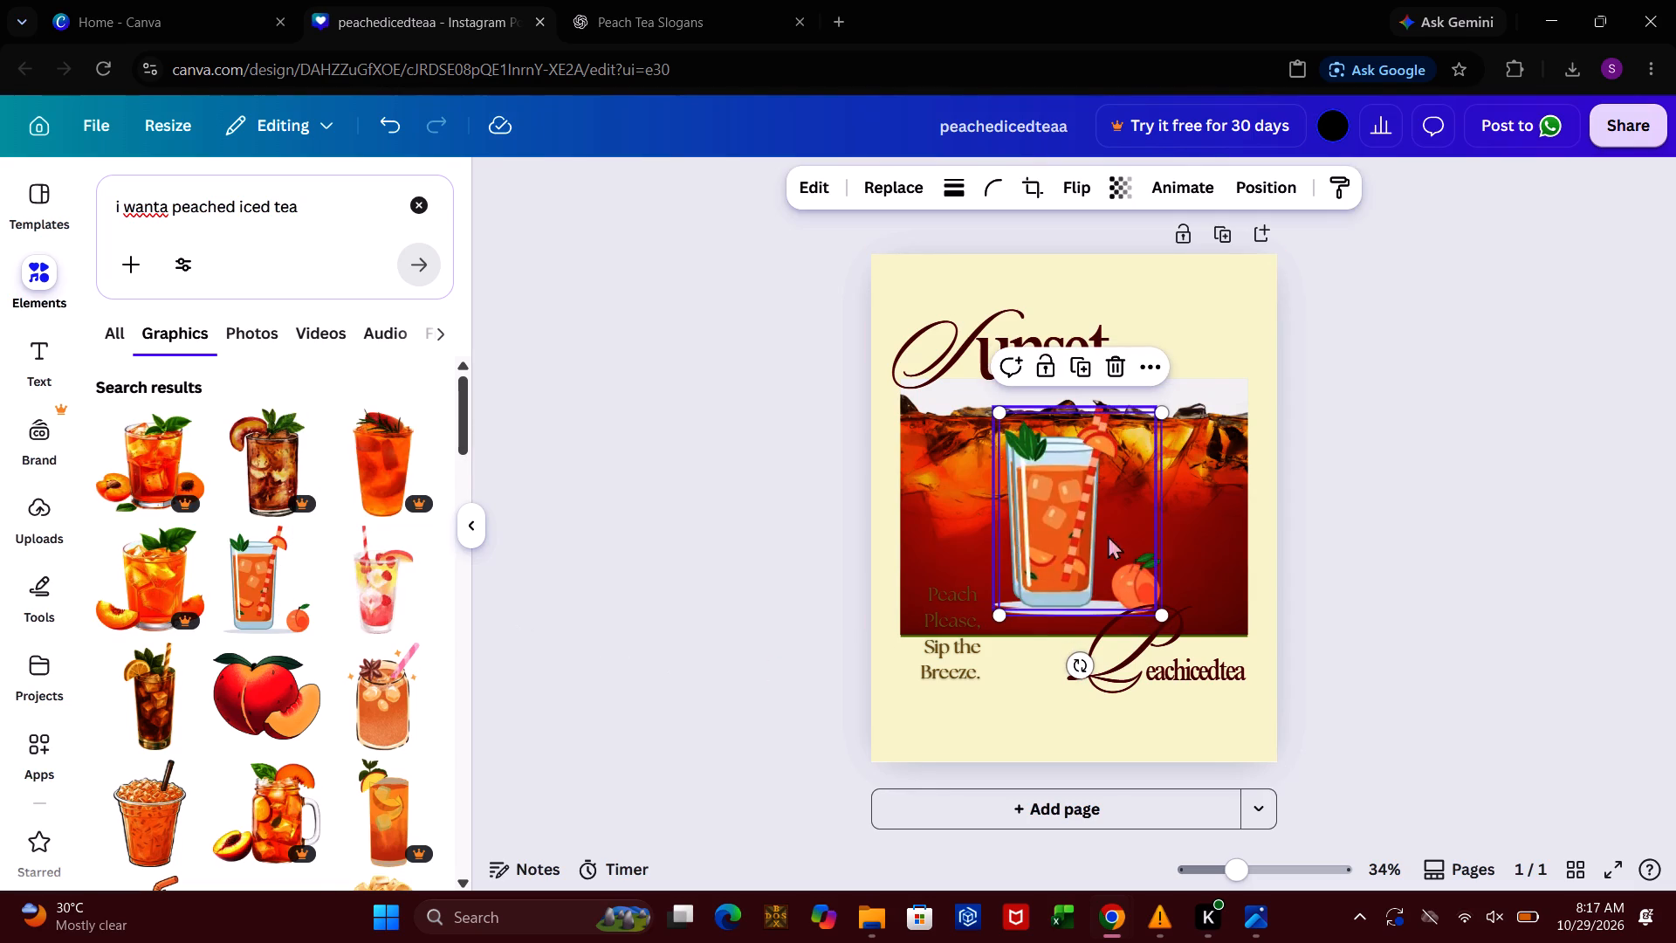
click(1164, 616)
drag(1164, 616, 1139, 580)
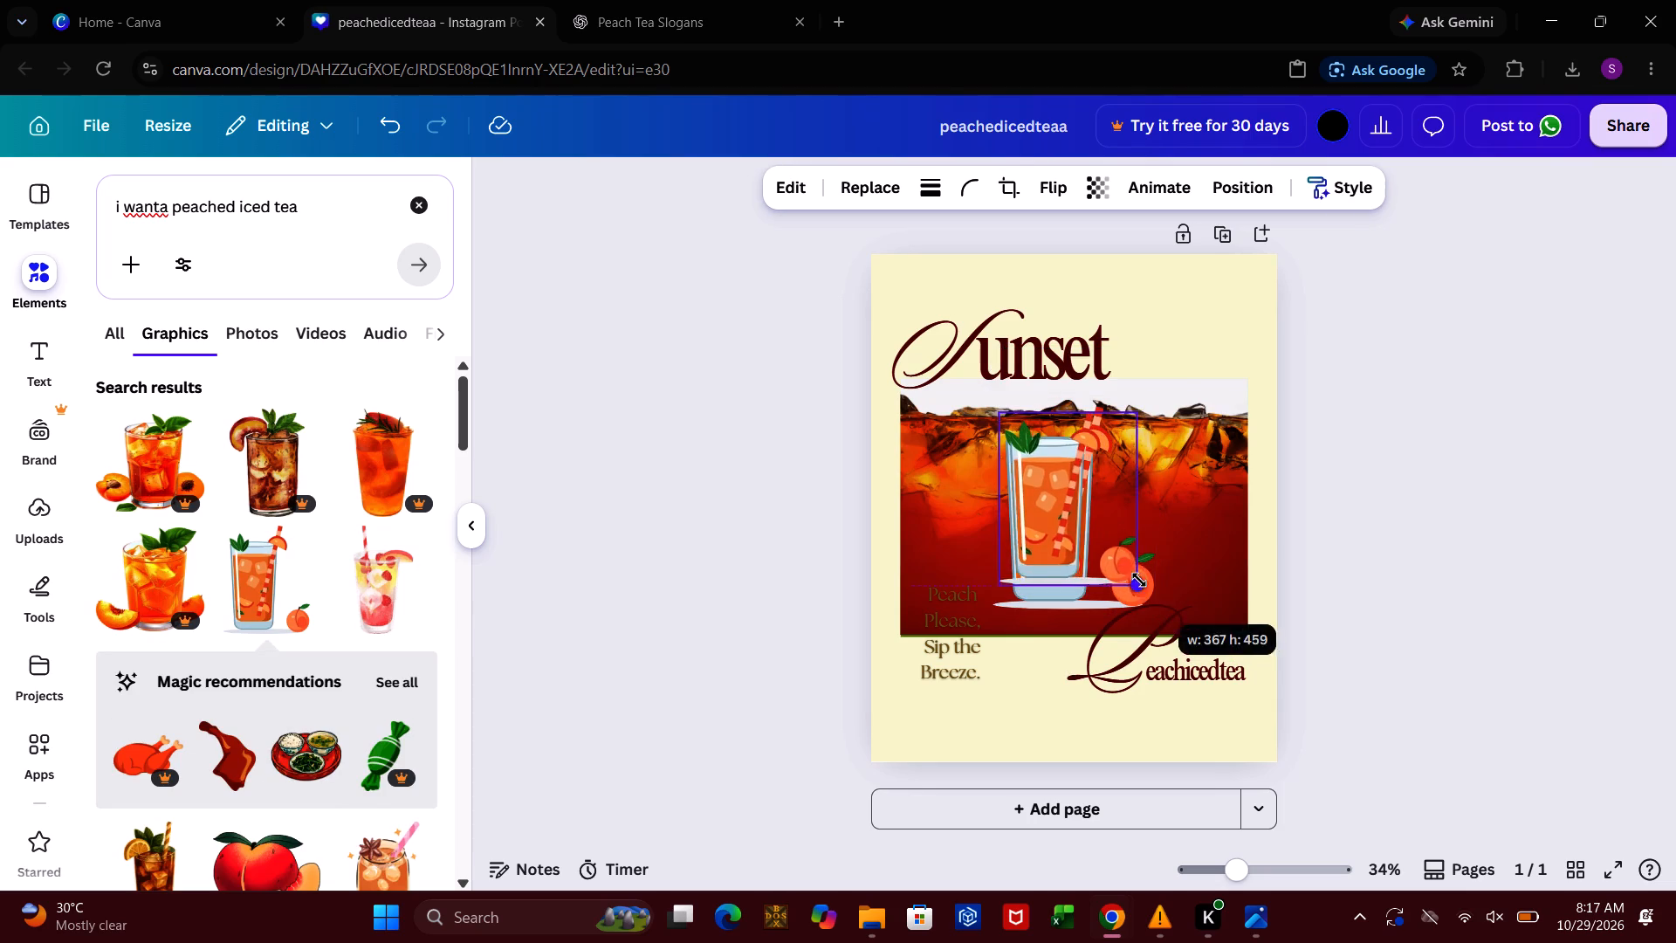
drag(1139, 580, 1093, 507)
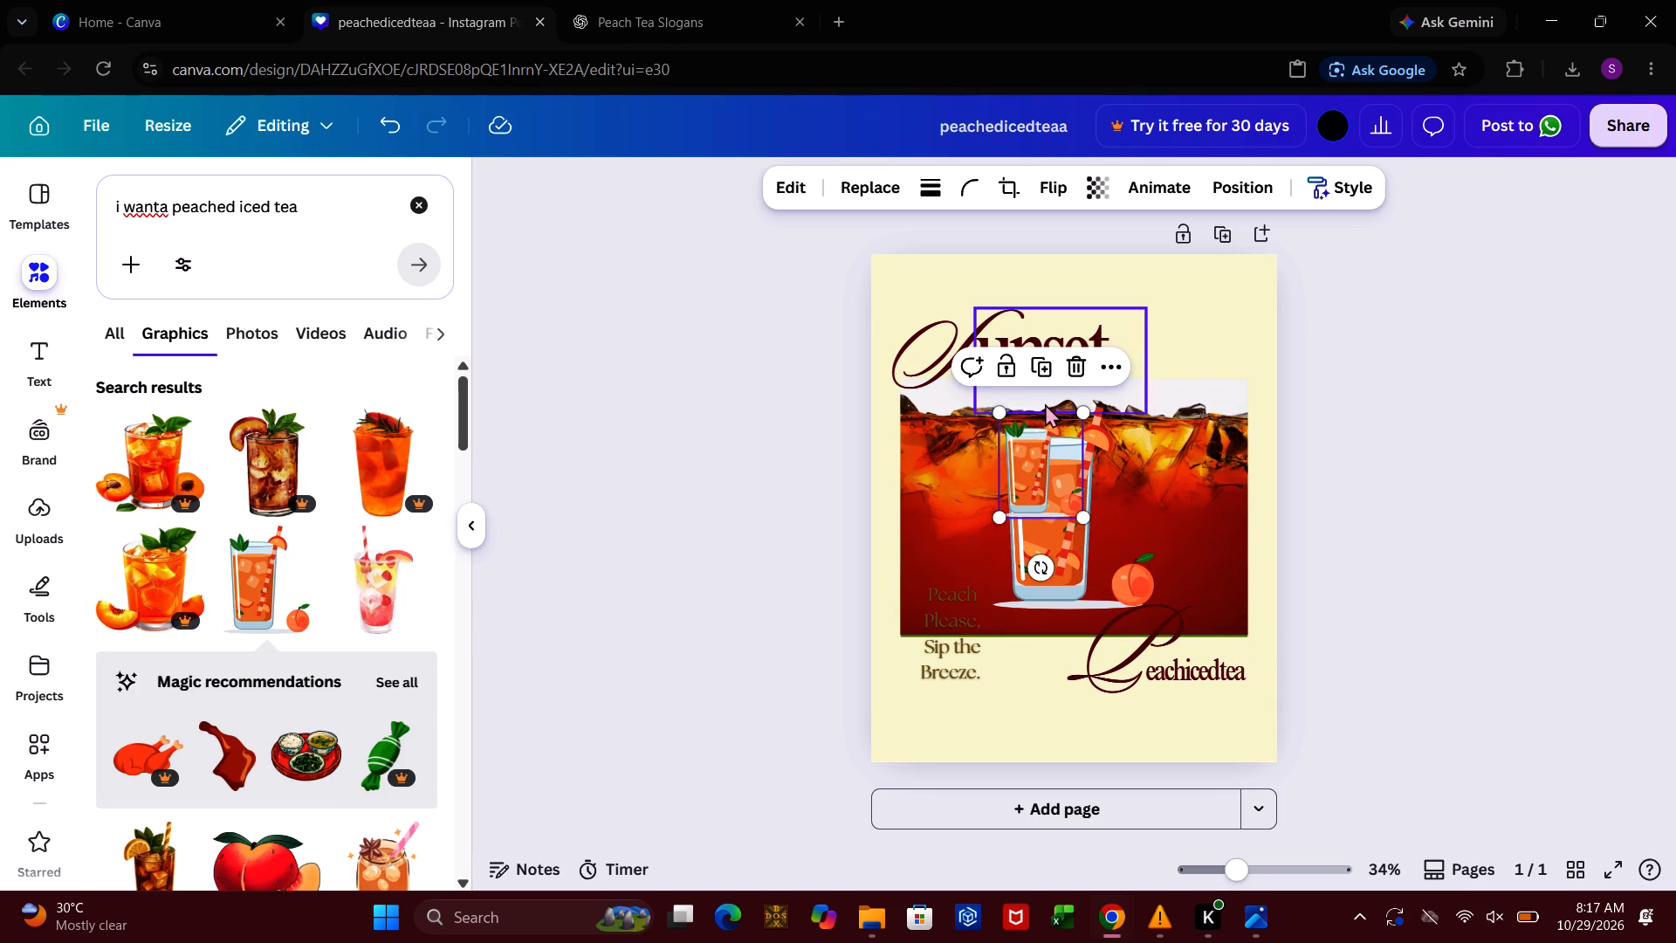
drag(1036, 431, 1032, 658)
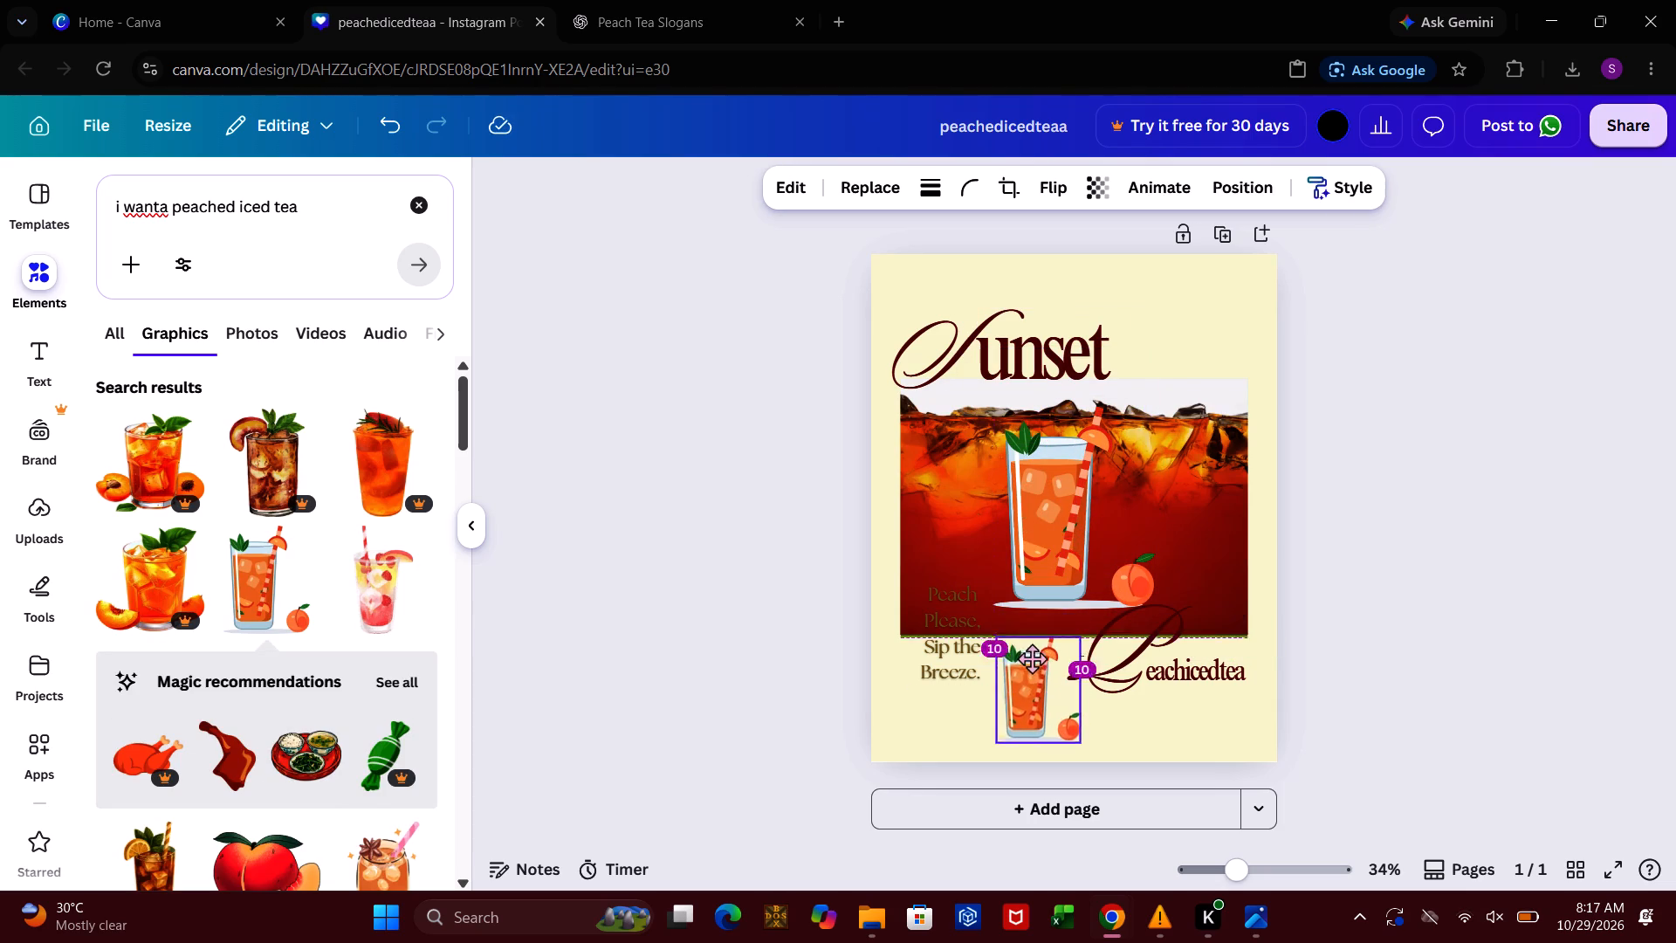
drag(1032, 658, 1032, 650)
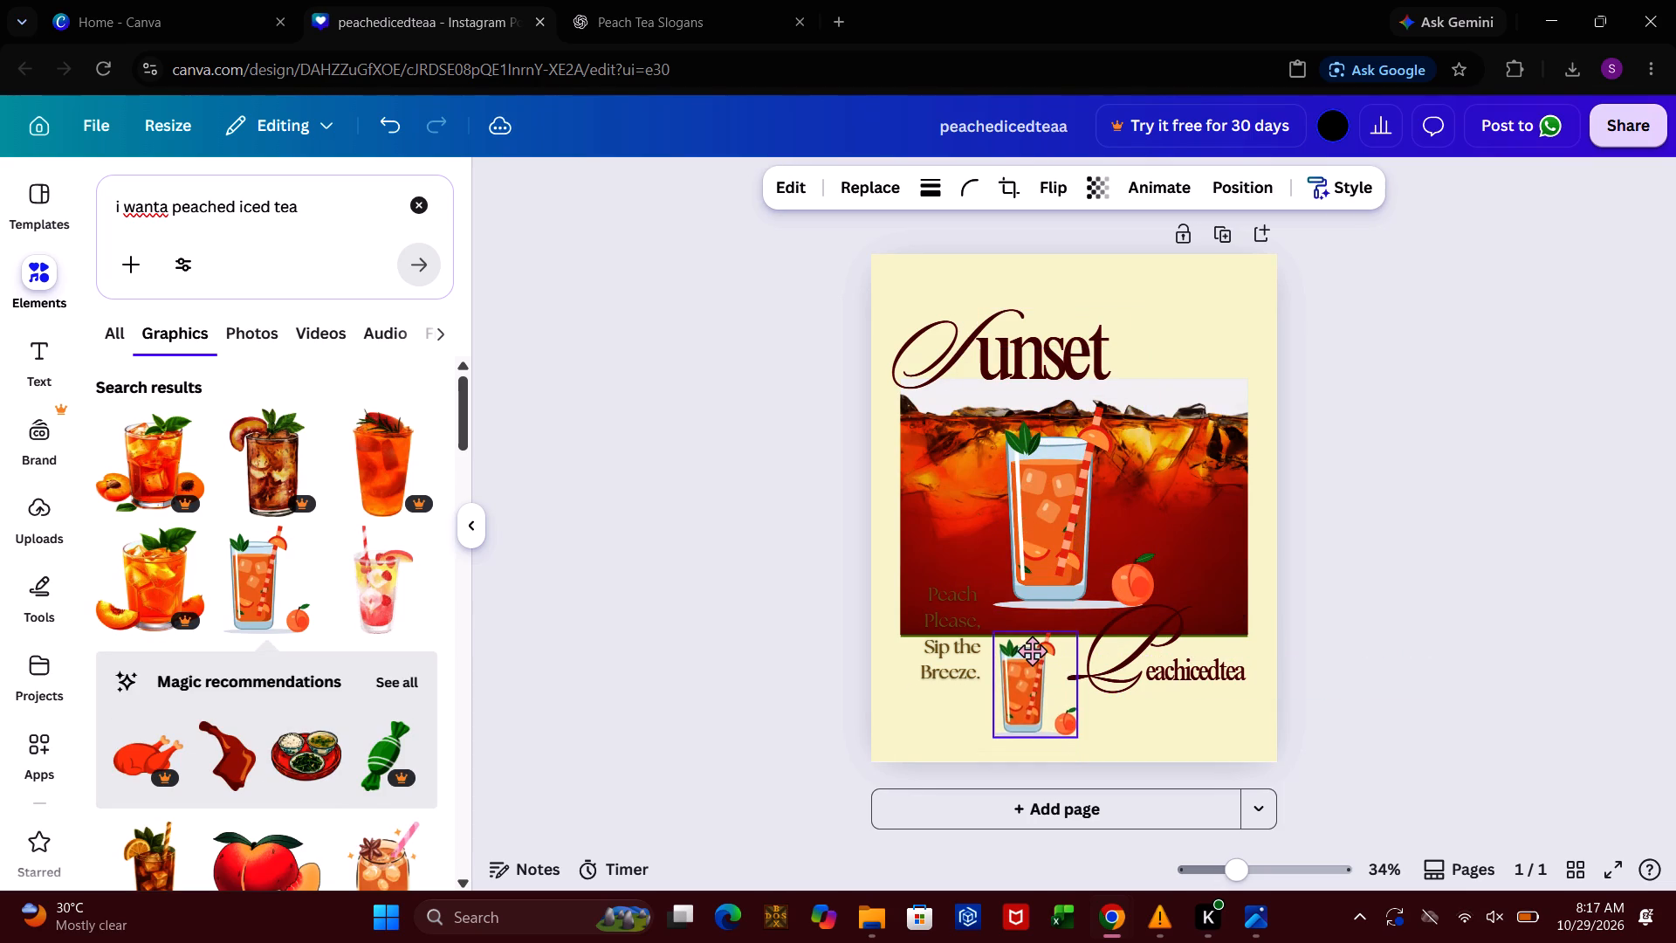
drag(1032, 650, 1031, 652)
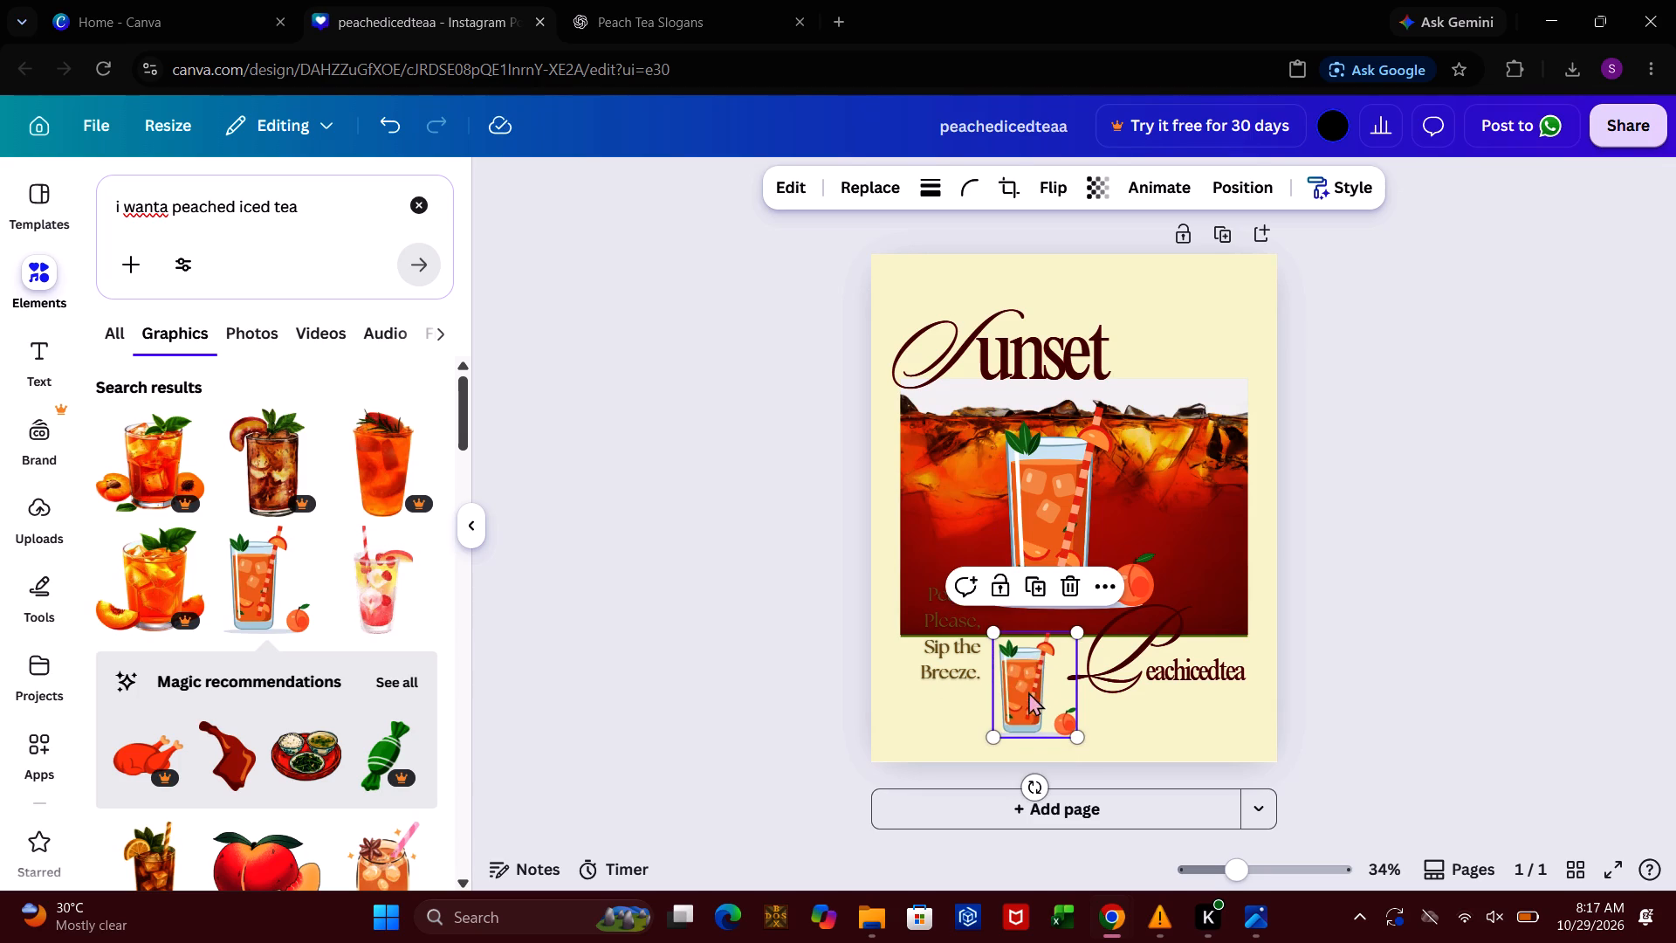
Delete the larger duplicate glass graphic covering the iced tea photo.
click(1073, 443)
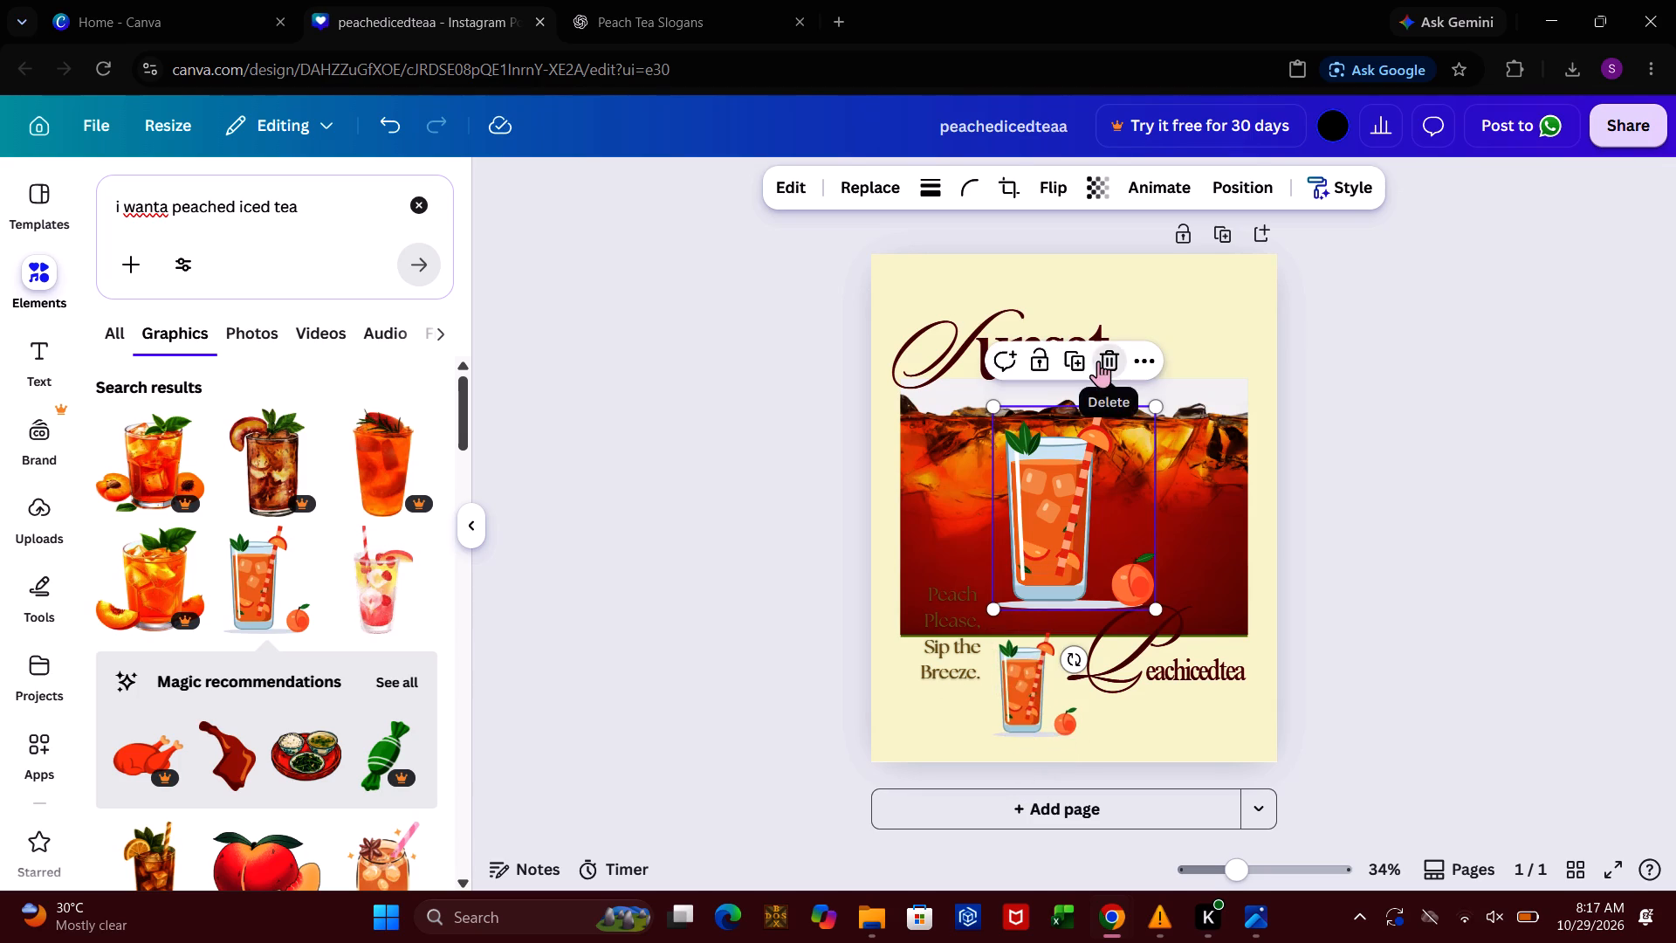
click(1098, 361)
Move the small glass graphic beside the end of the Sunset title, above the photo, and resize it to match the lettering.
click(1028, 664)
drag(1028, 664, 1207, 299)
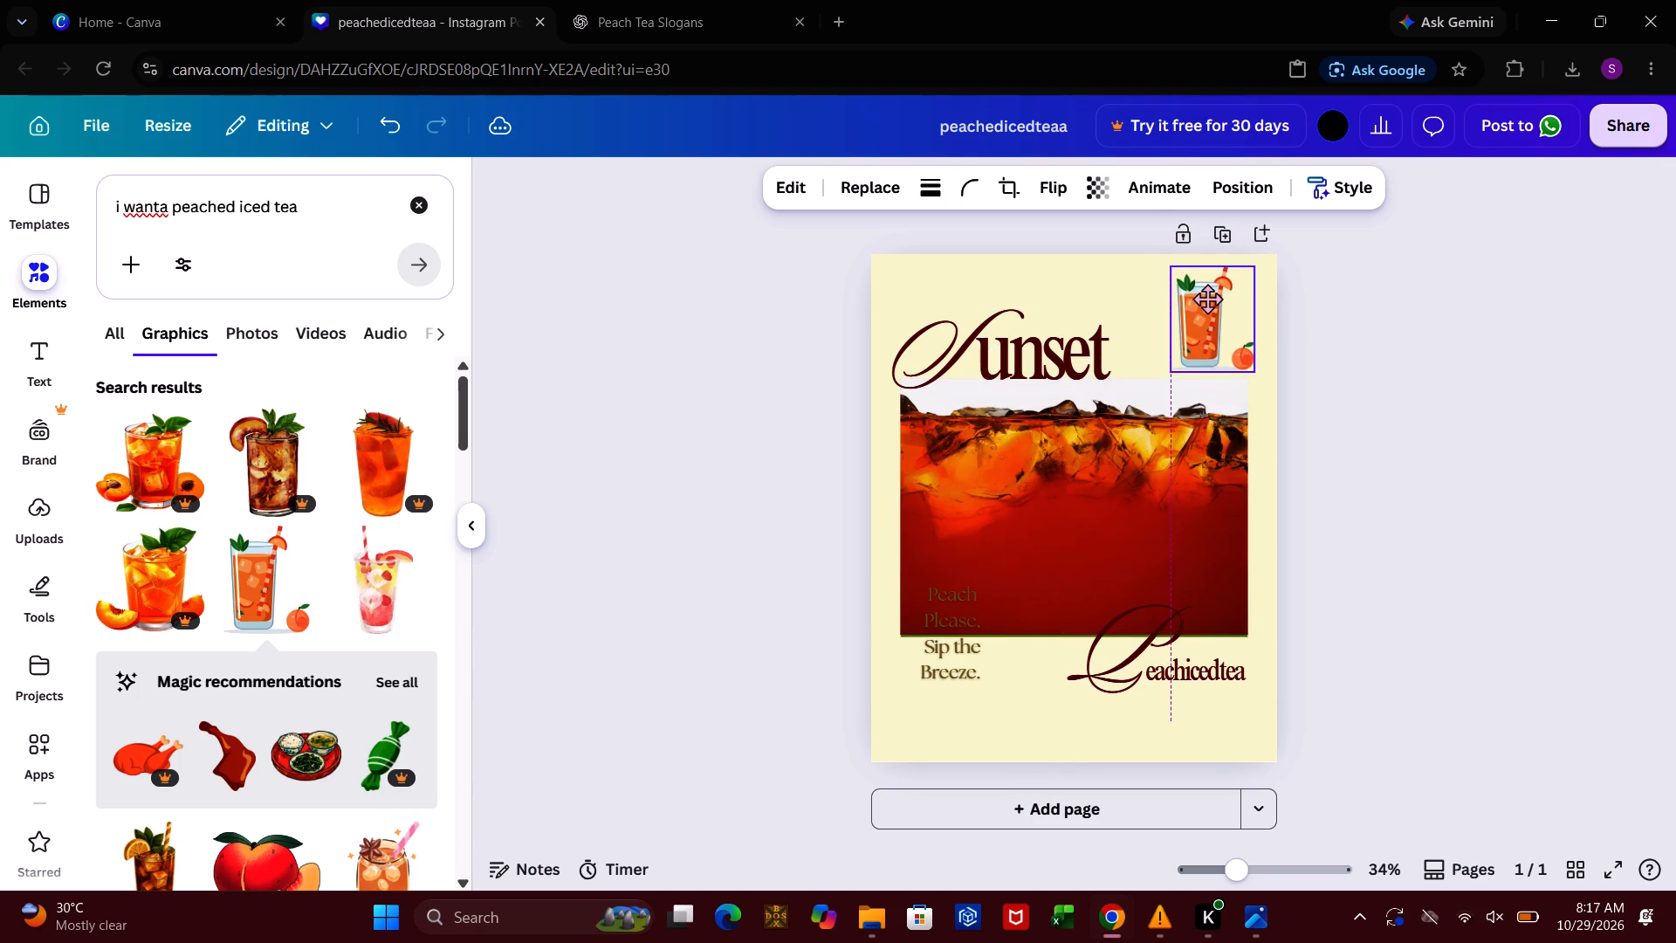
drag(1207, 299, 1208, 299)
drag(1253, 373, 1224, 315)
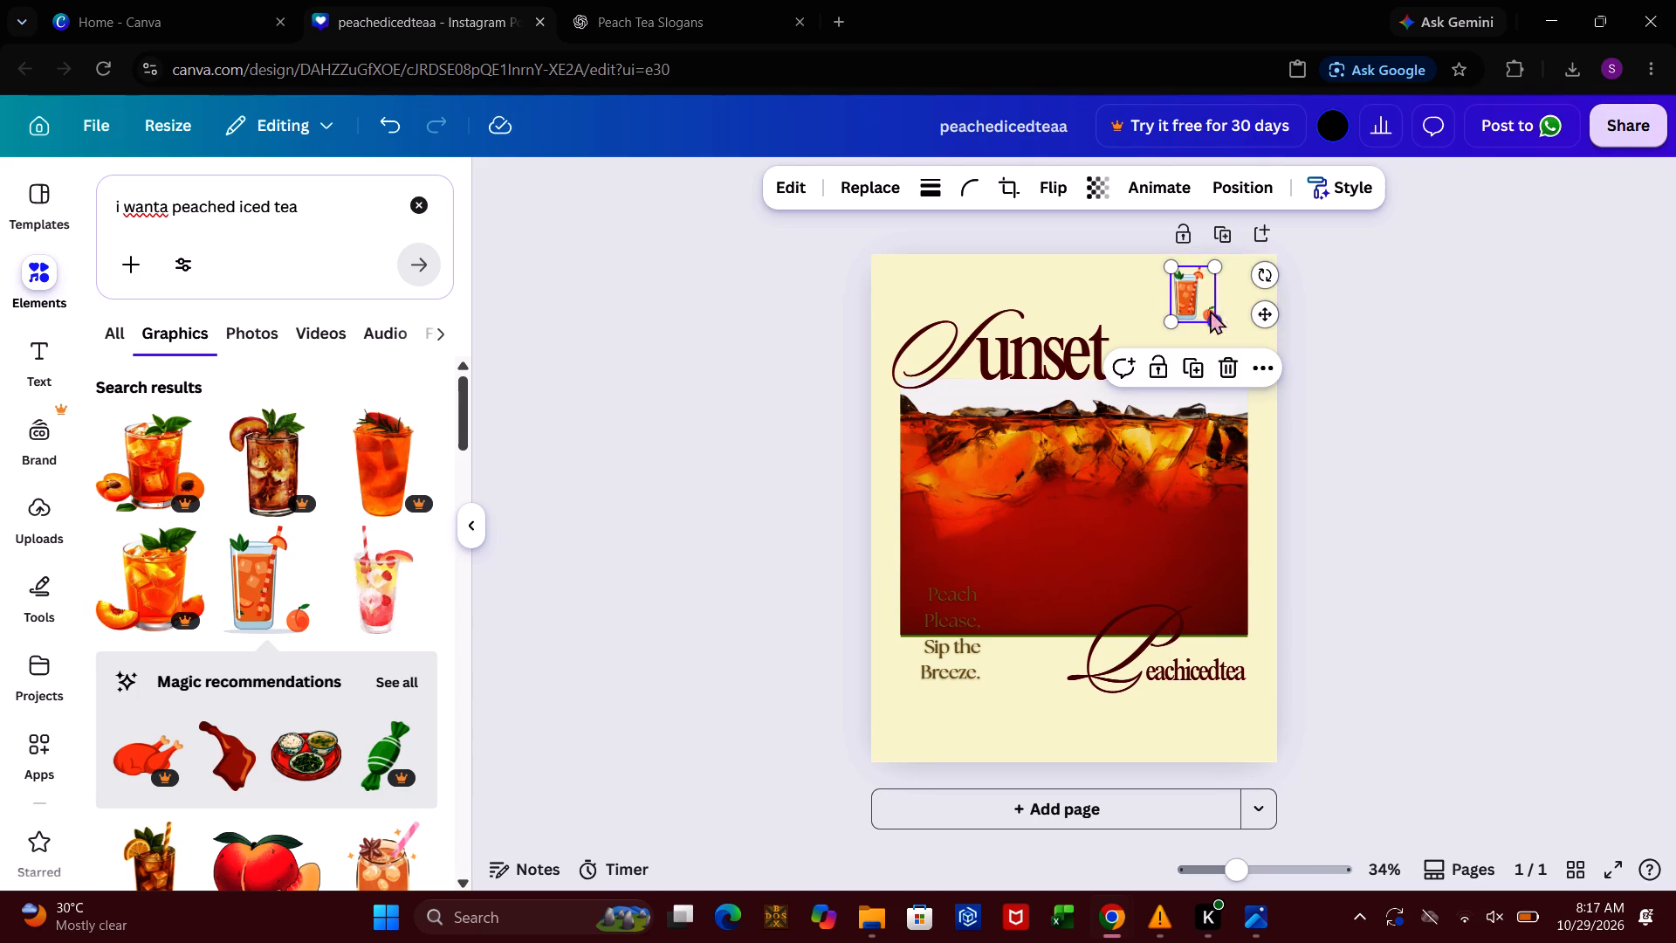
drag(1193, 298, 1154, 351)
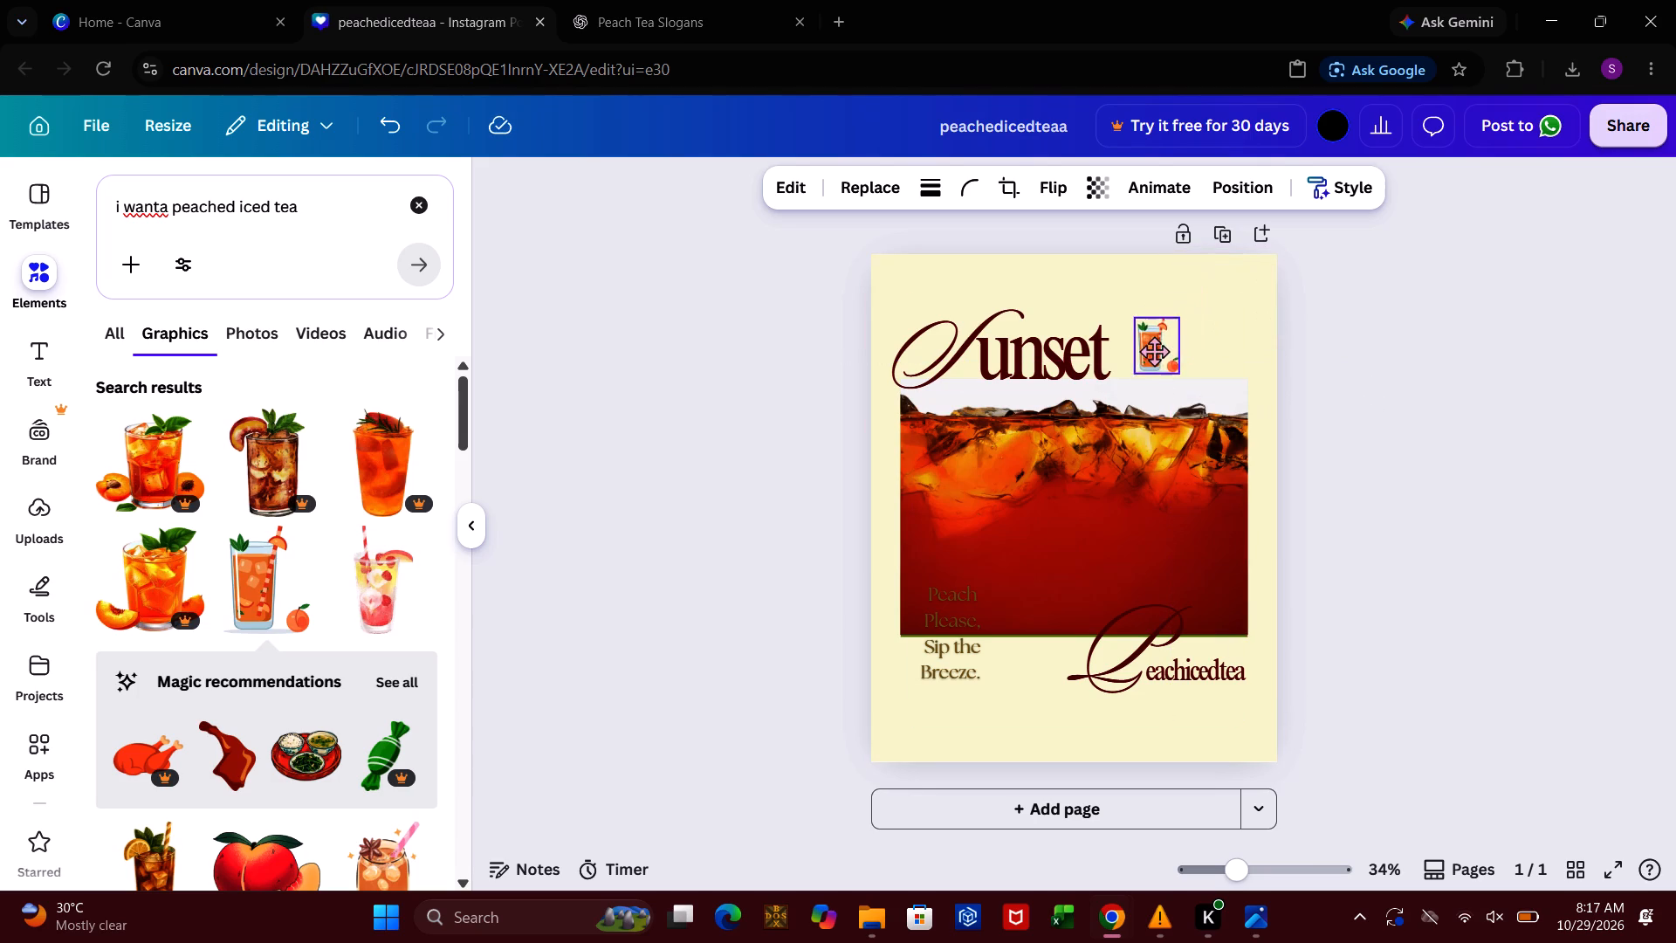
drag(1154, 351, 1184, 332)
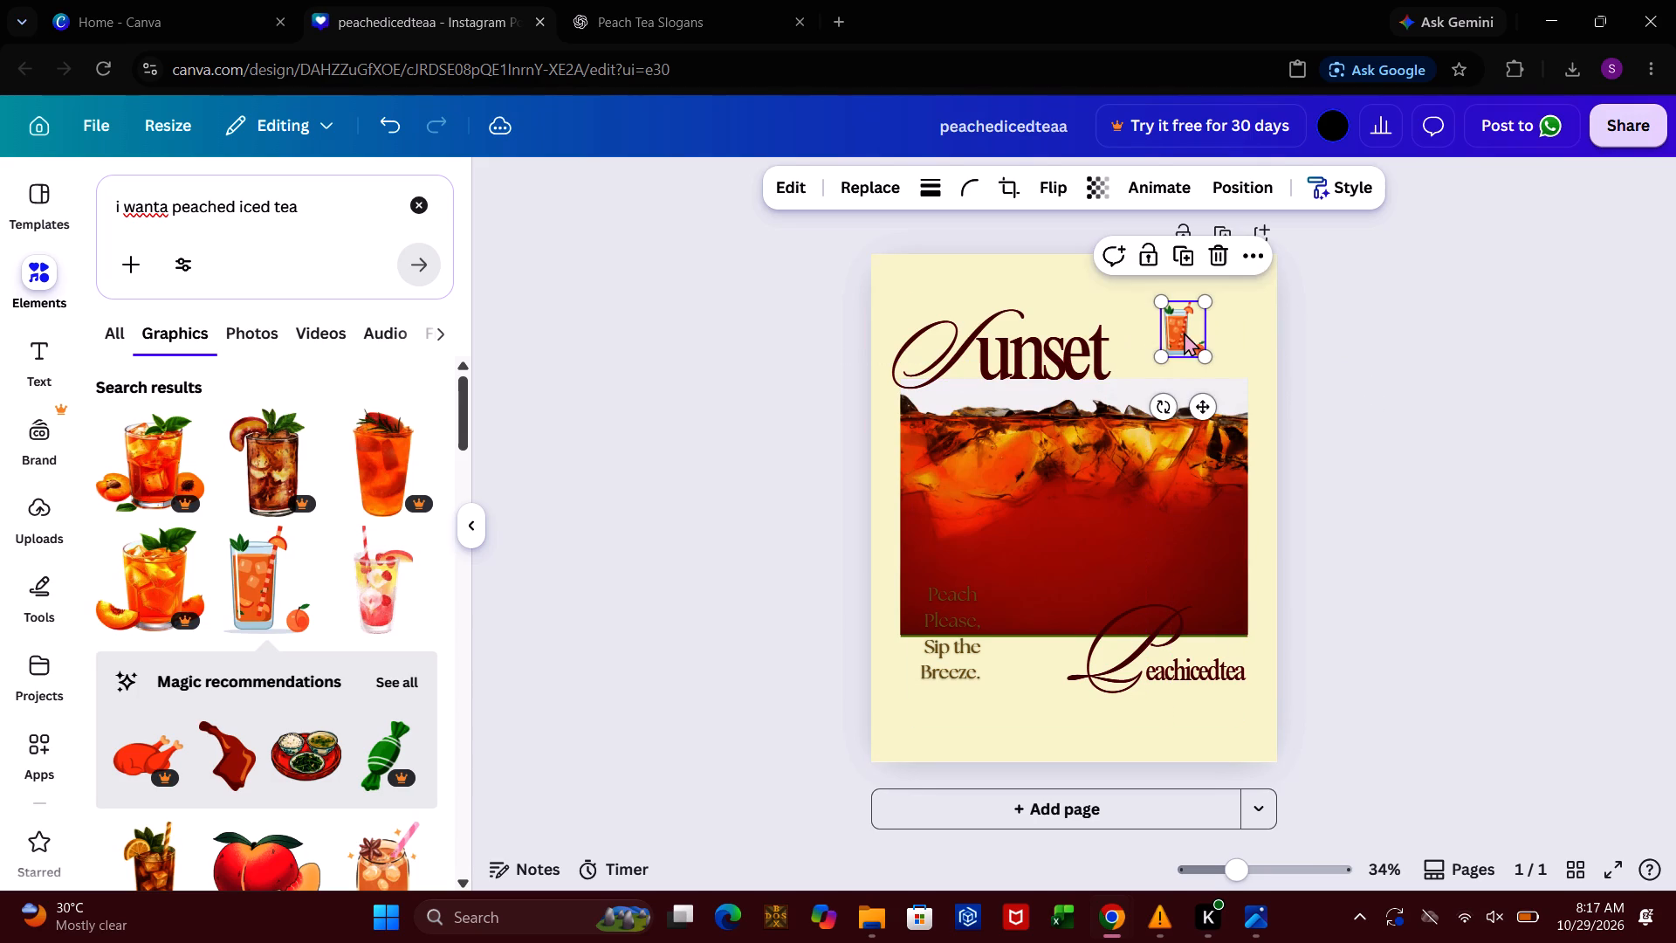
drag(1182, 338, 1144, 361)
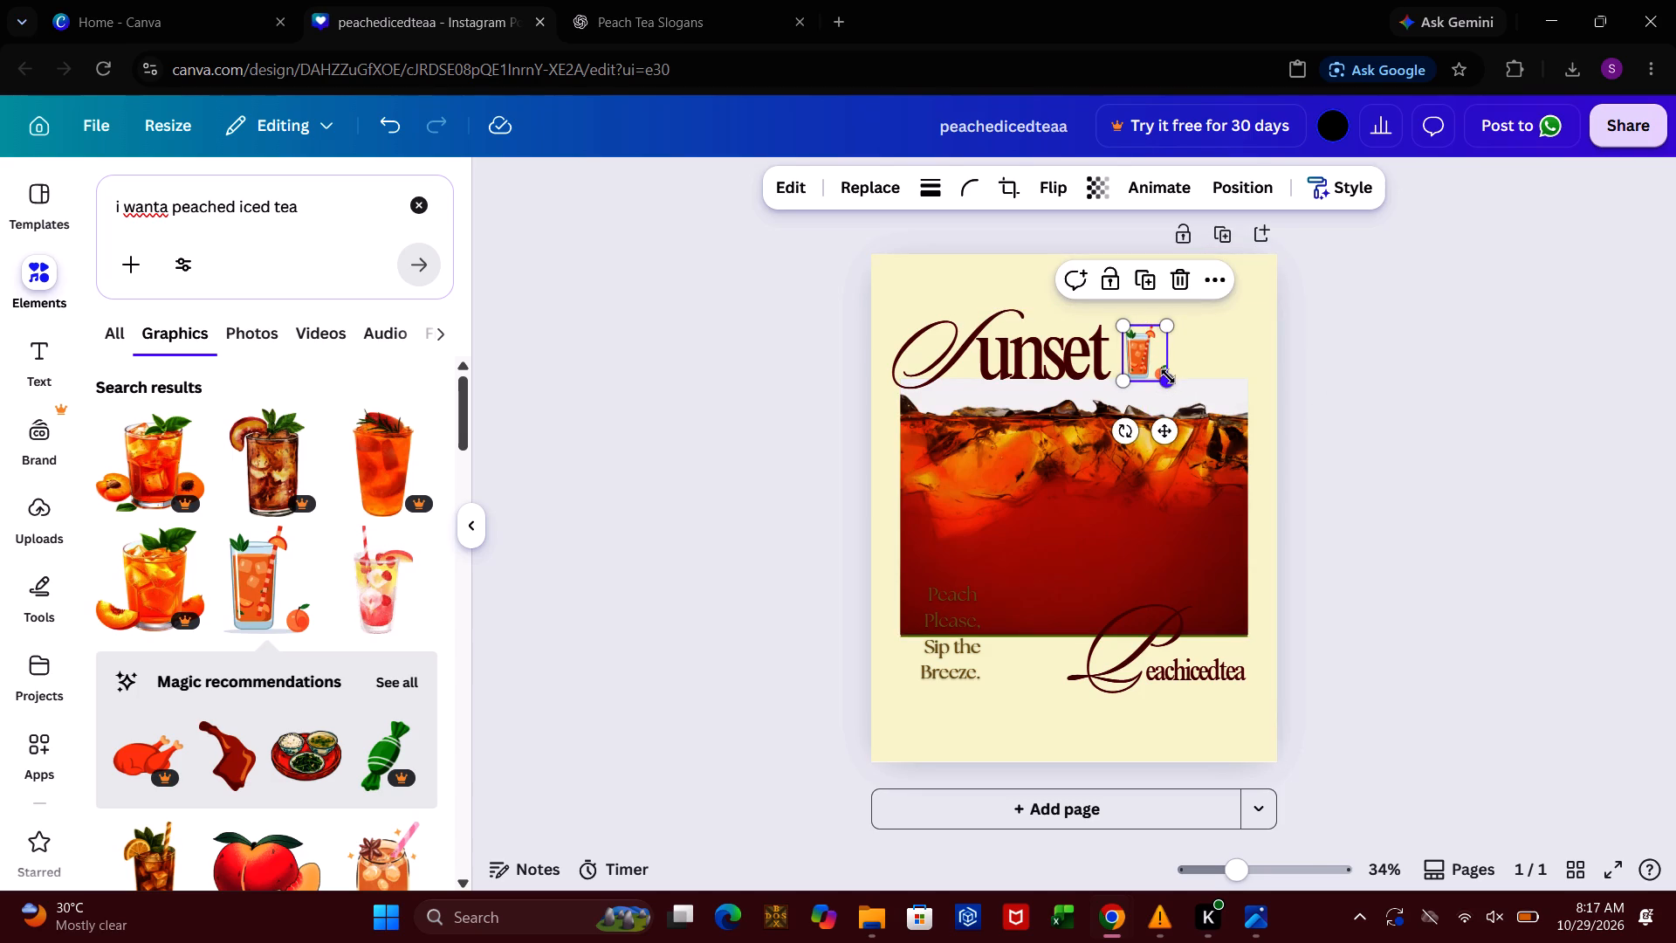
drag(1166, 377, 1174, 396)
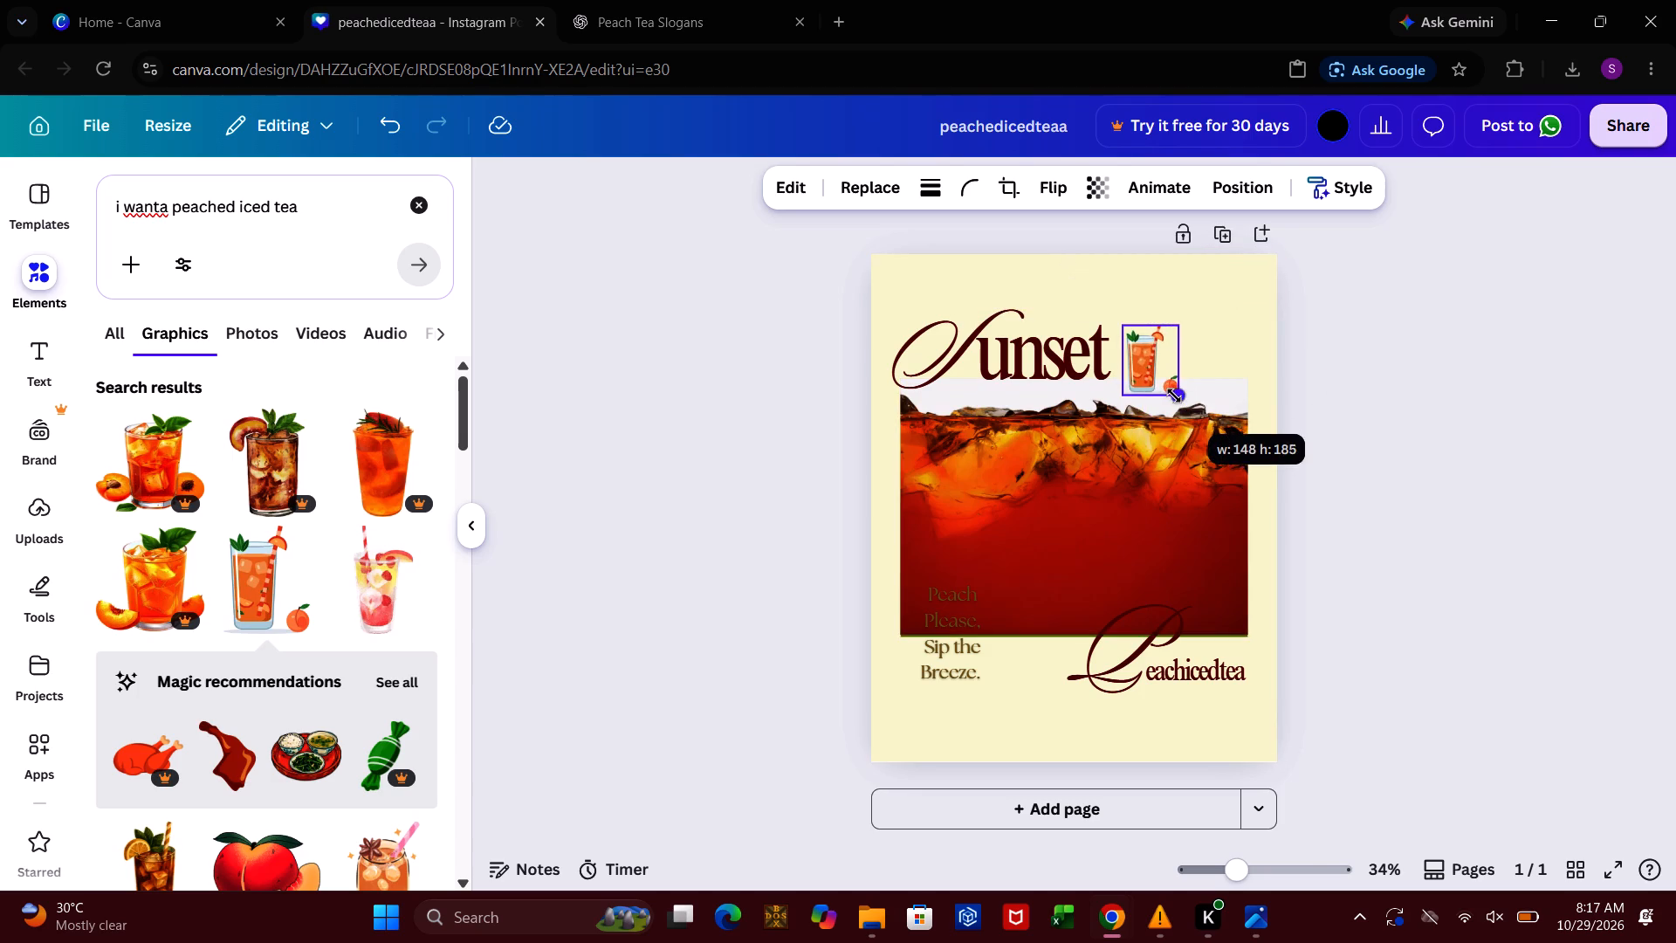
drag(1174, 396, 1178, 399)
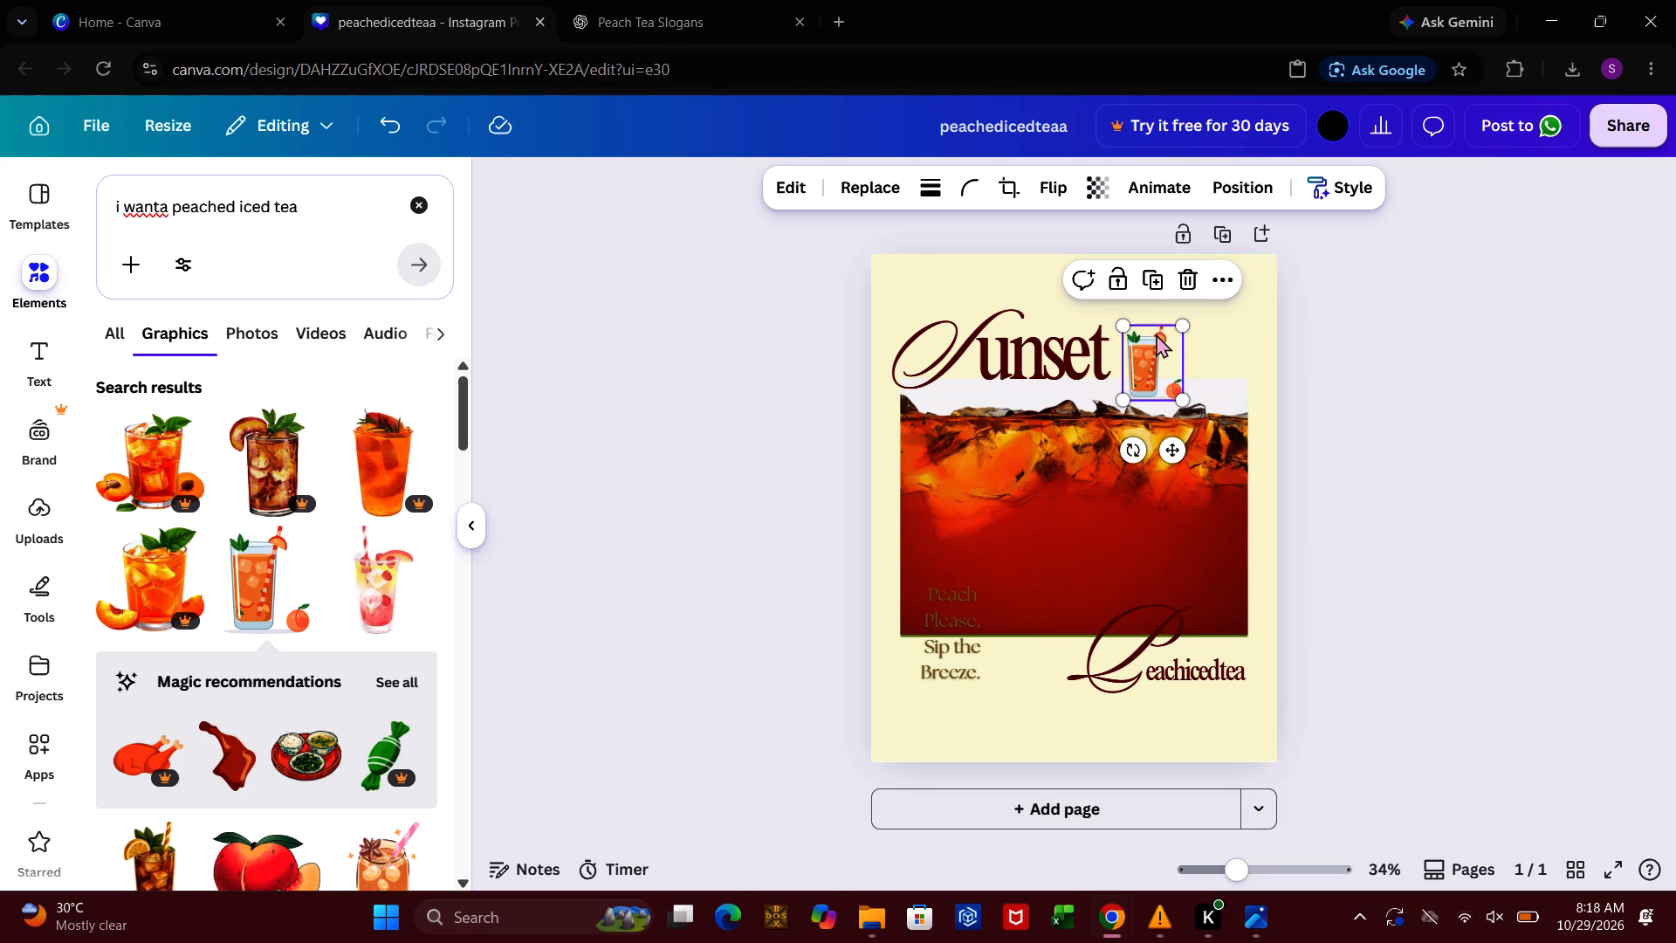
drag(1156, 334, 1147, 313)
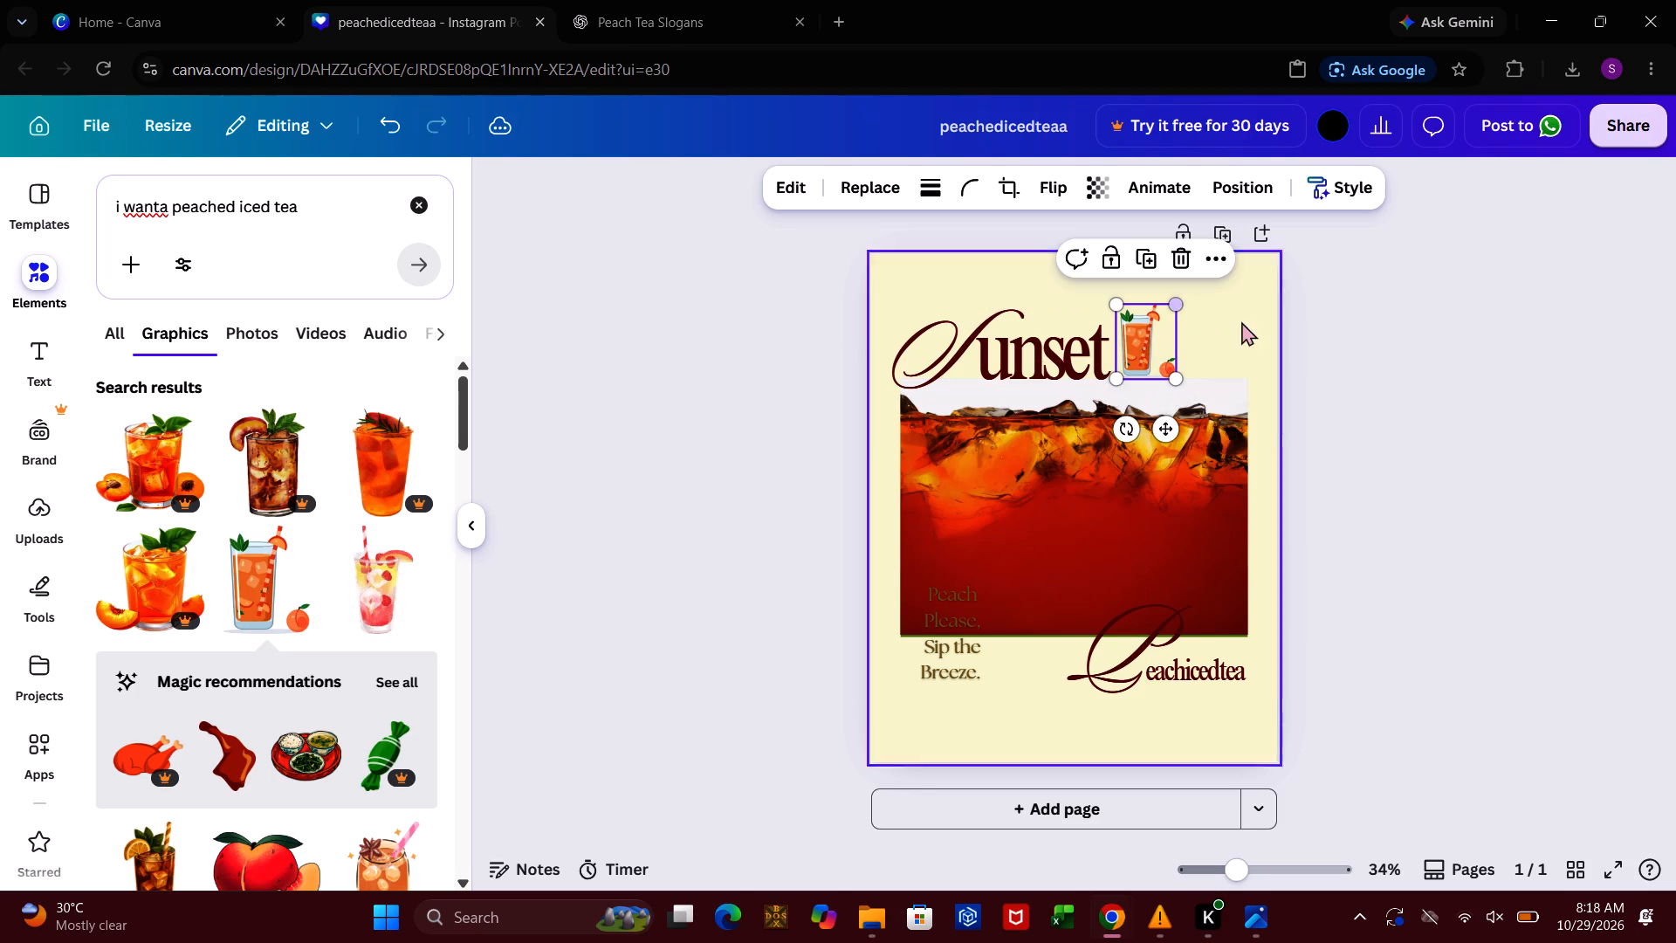
click(1324, 338)
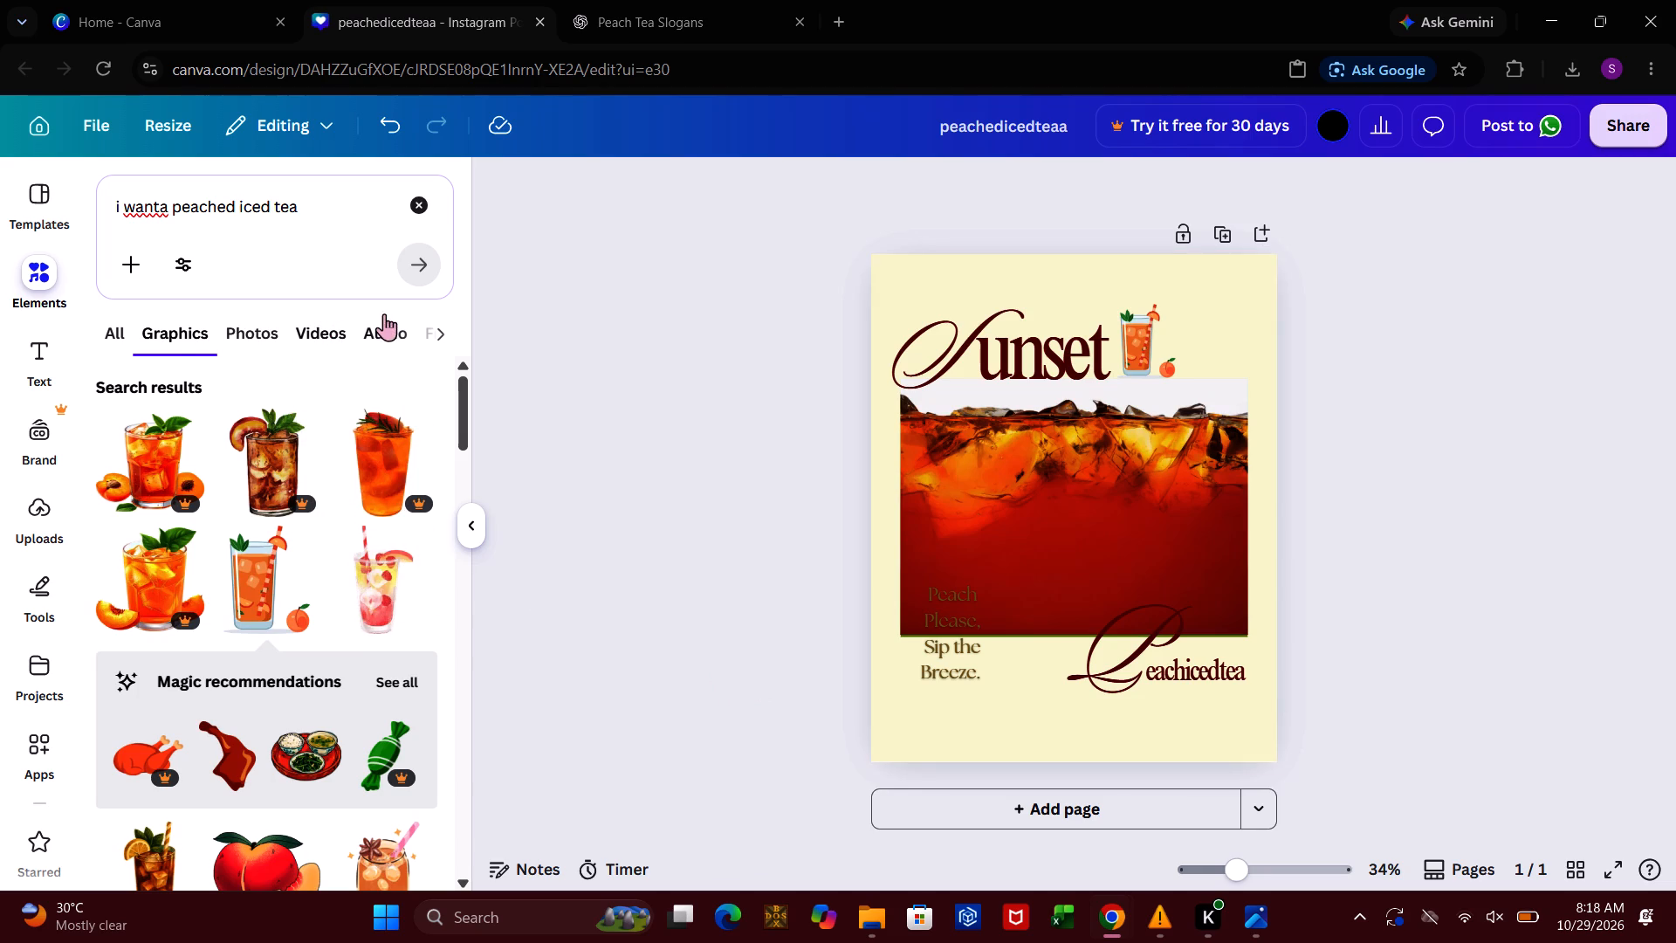
click(244, 327)
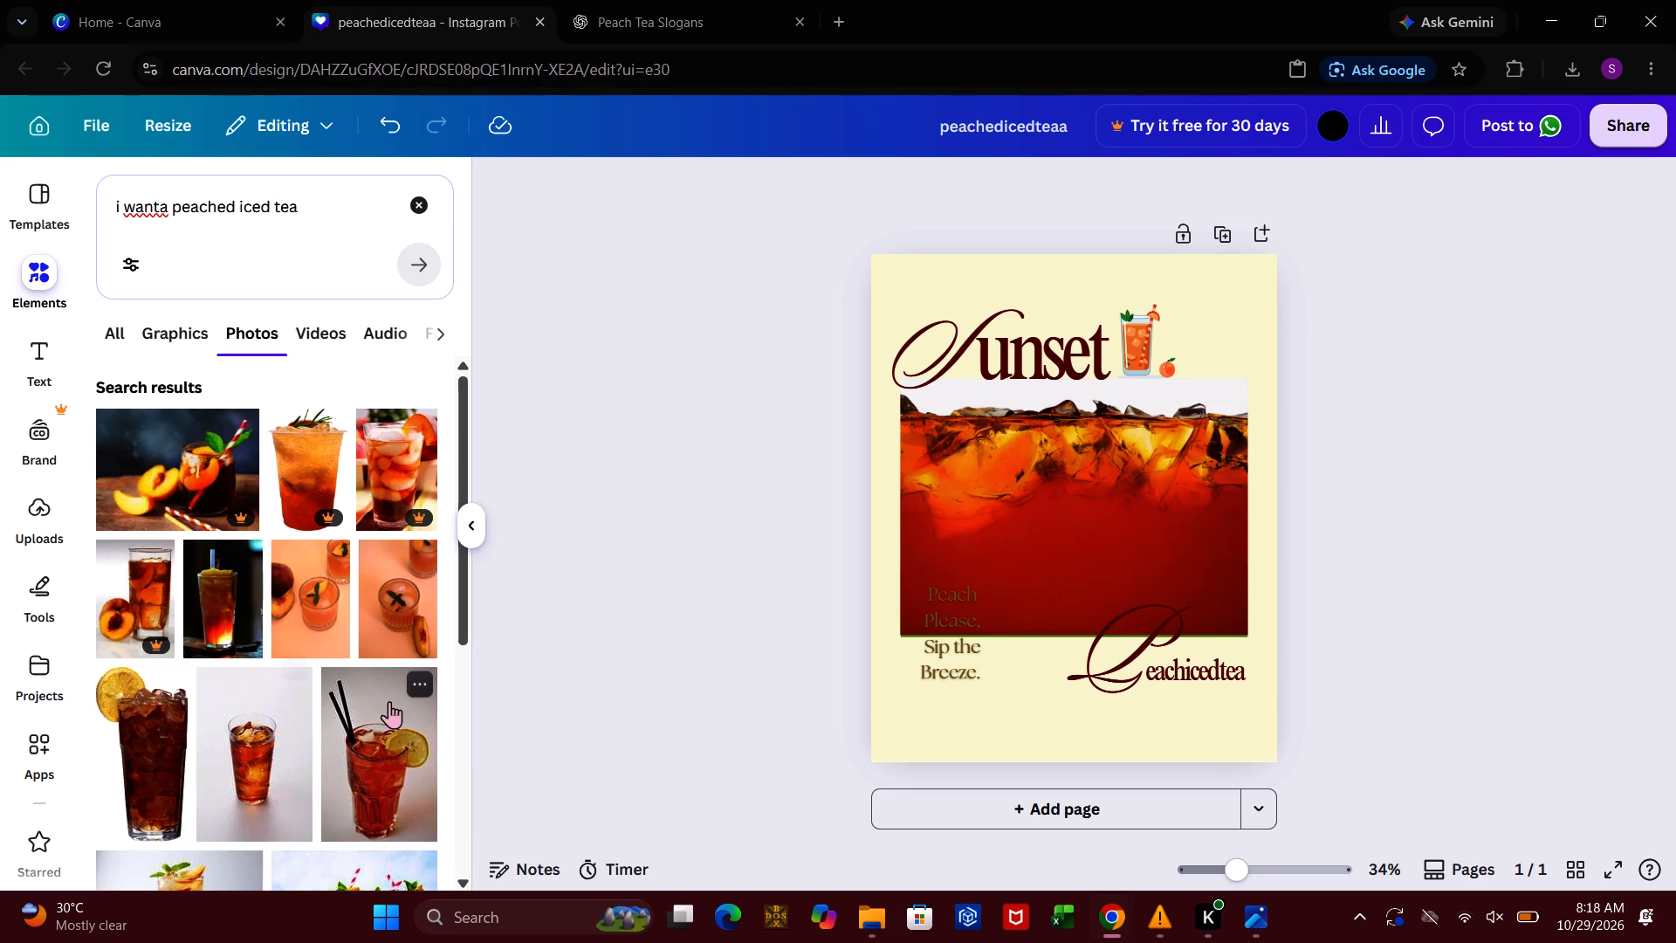
click(465, 646)
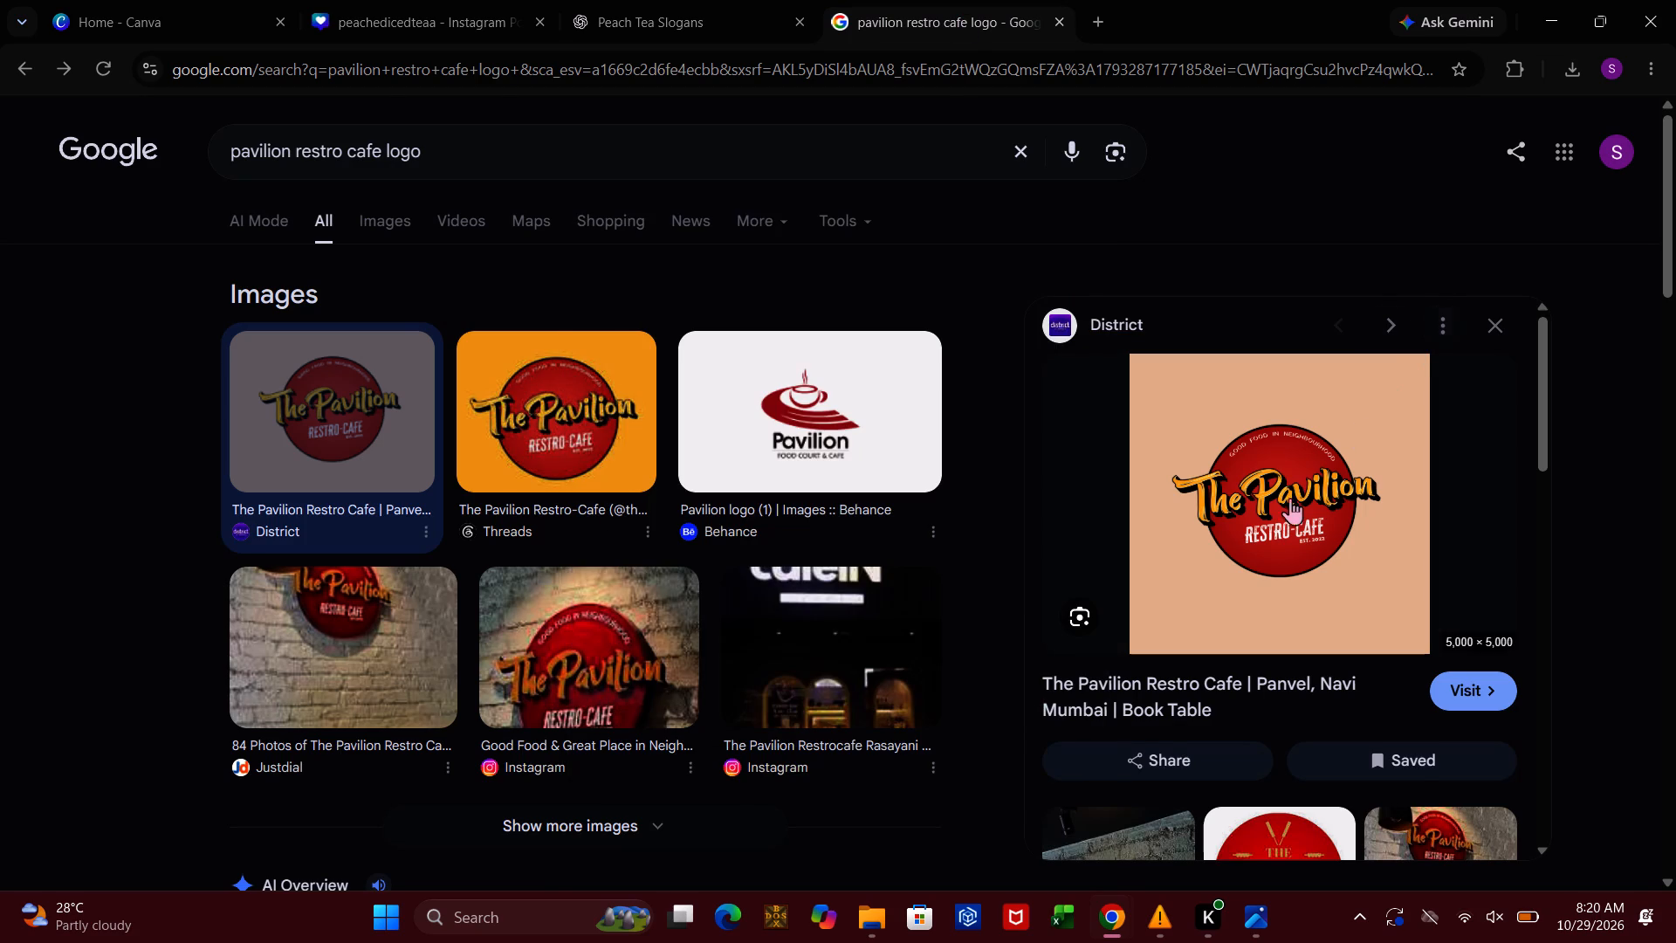
Check the District page behind the logo preview, close it, and run an image search on the previewed logo.
click(1288, 497)
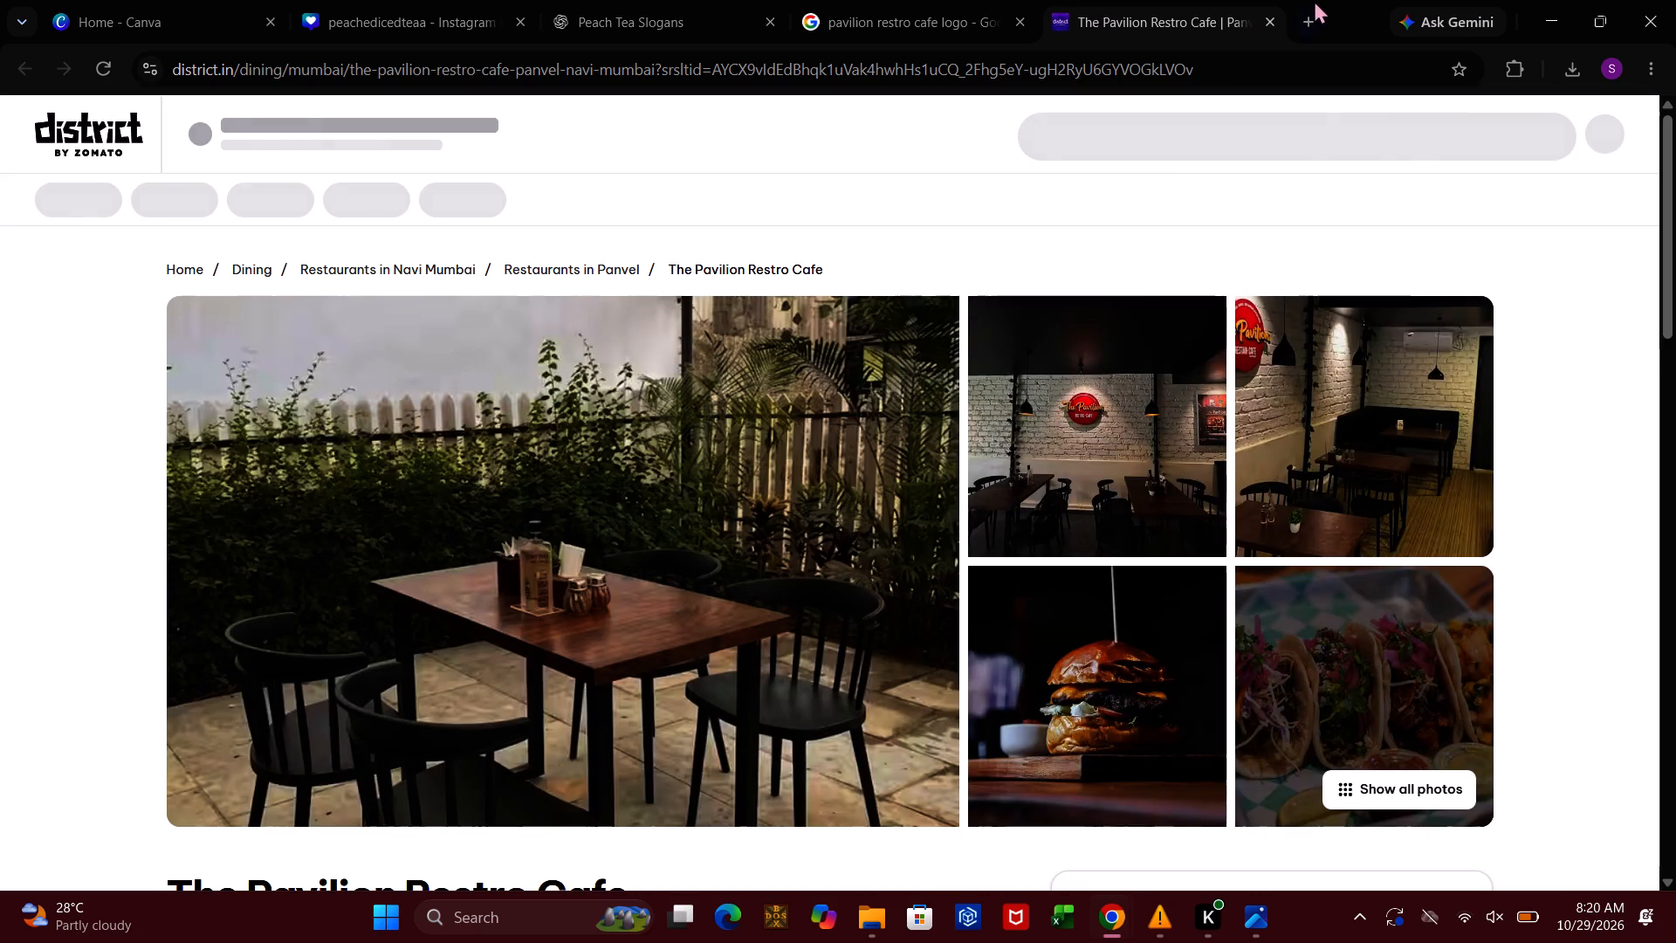
click(1269, 21)
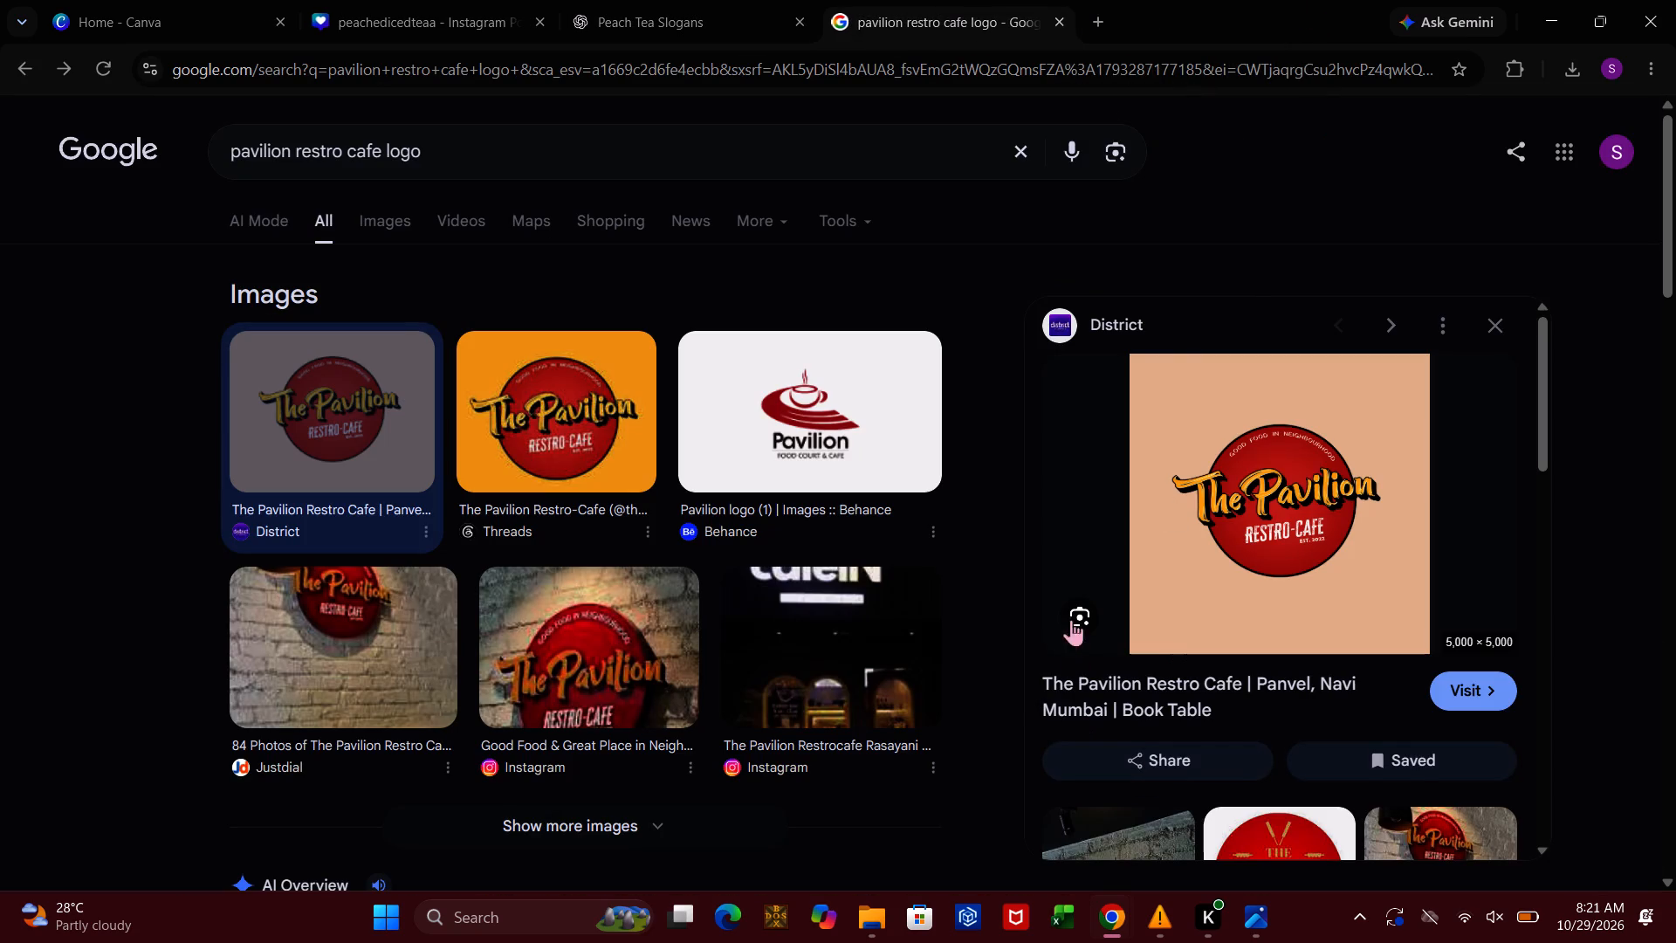
click(1076, 602)
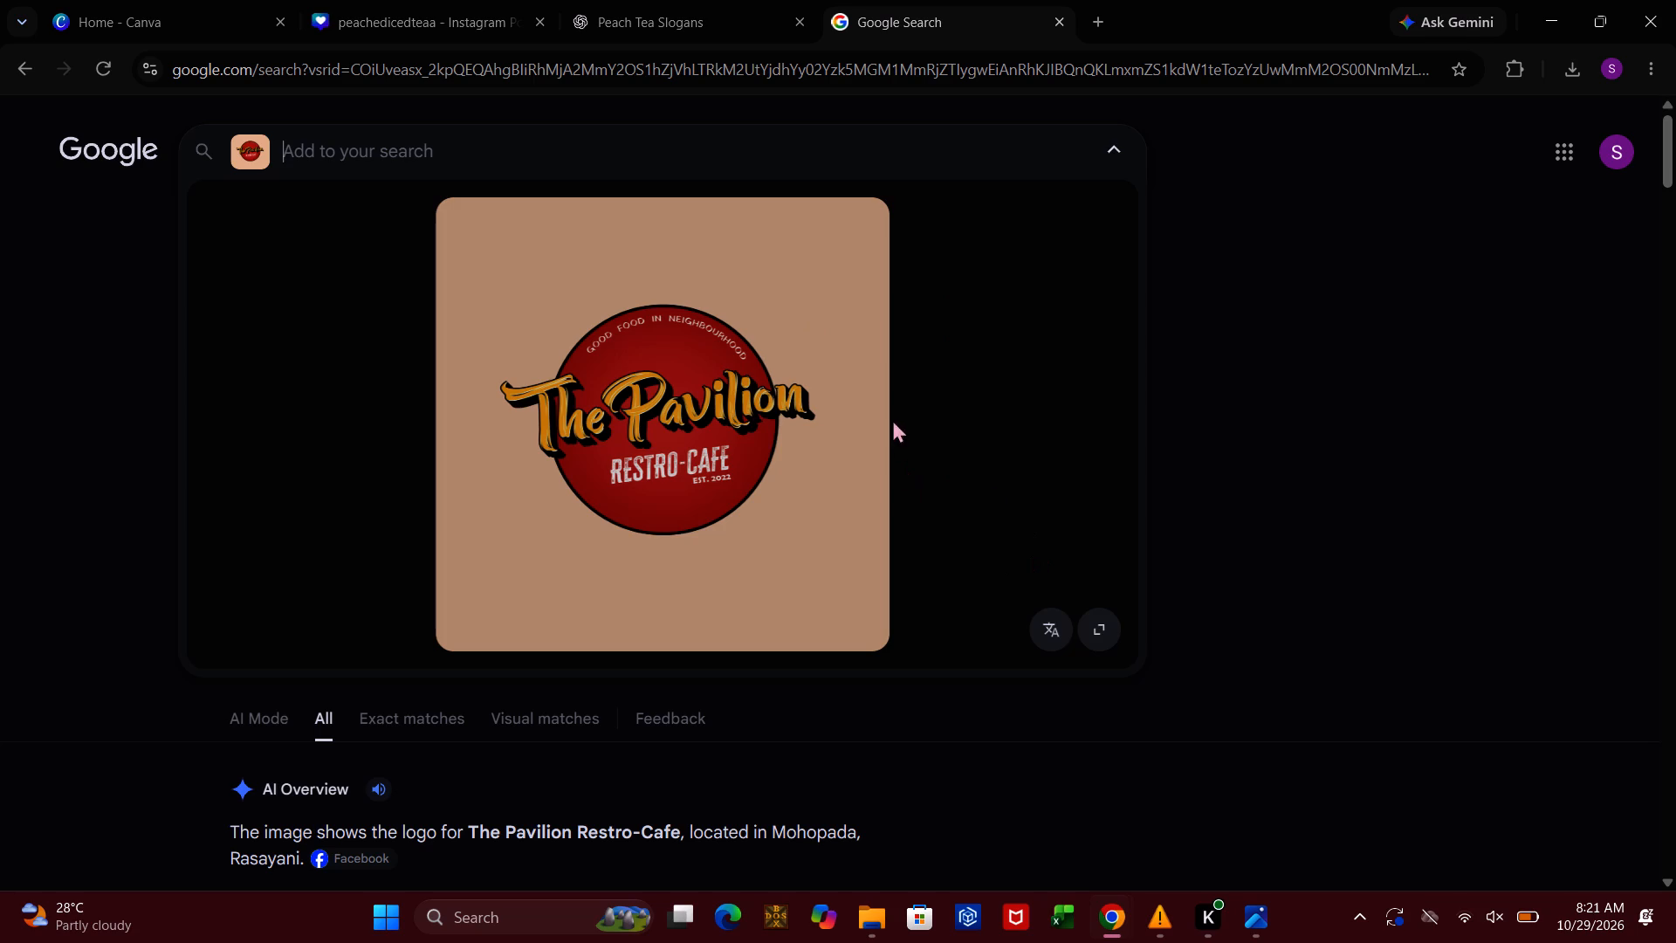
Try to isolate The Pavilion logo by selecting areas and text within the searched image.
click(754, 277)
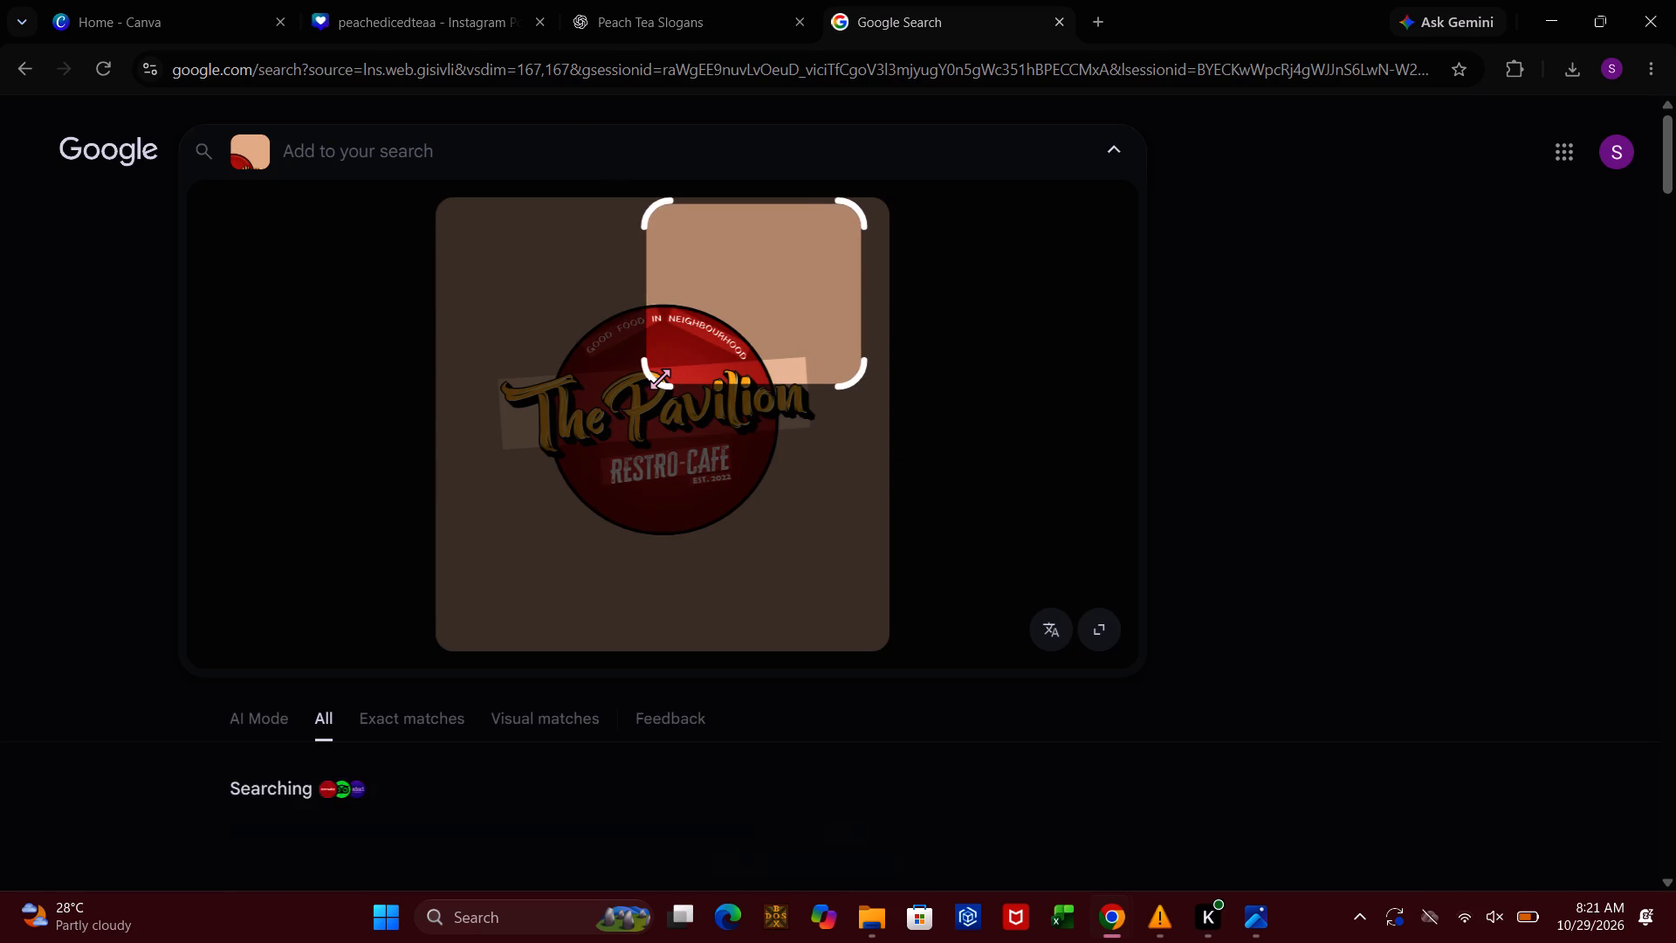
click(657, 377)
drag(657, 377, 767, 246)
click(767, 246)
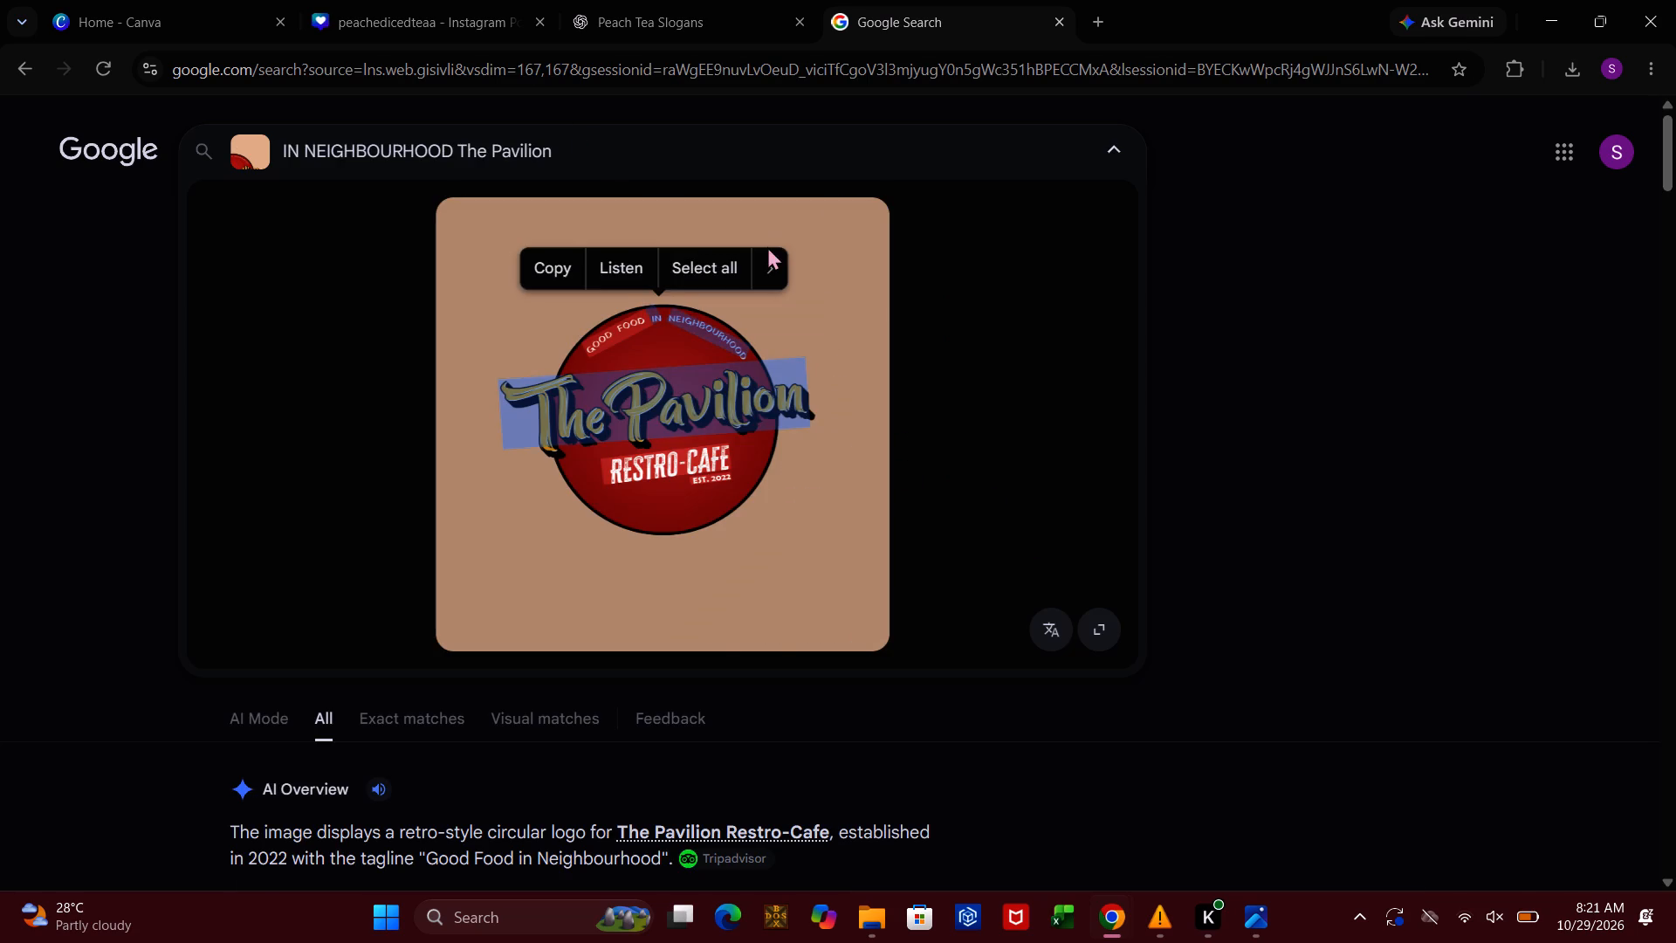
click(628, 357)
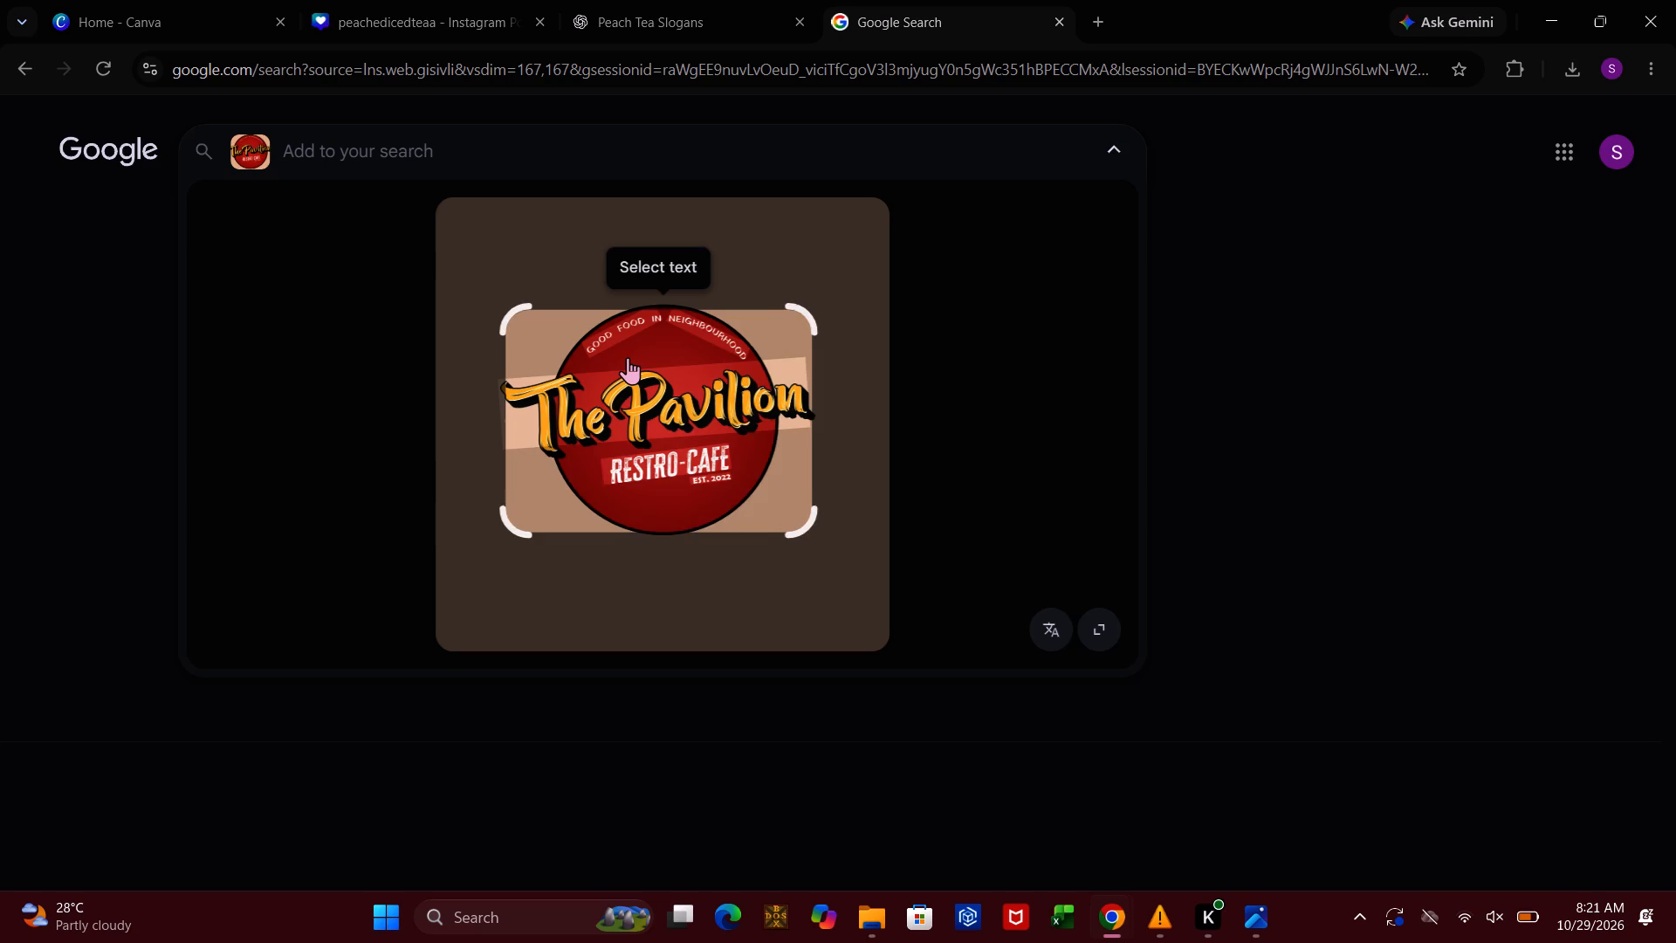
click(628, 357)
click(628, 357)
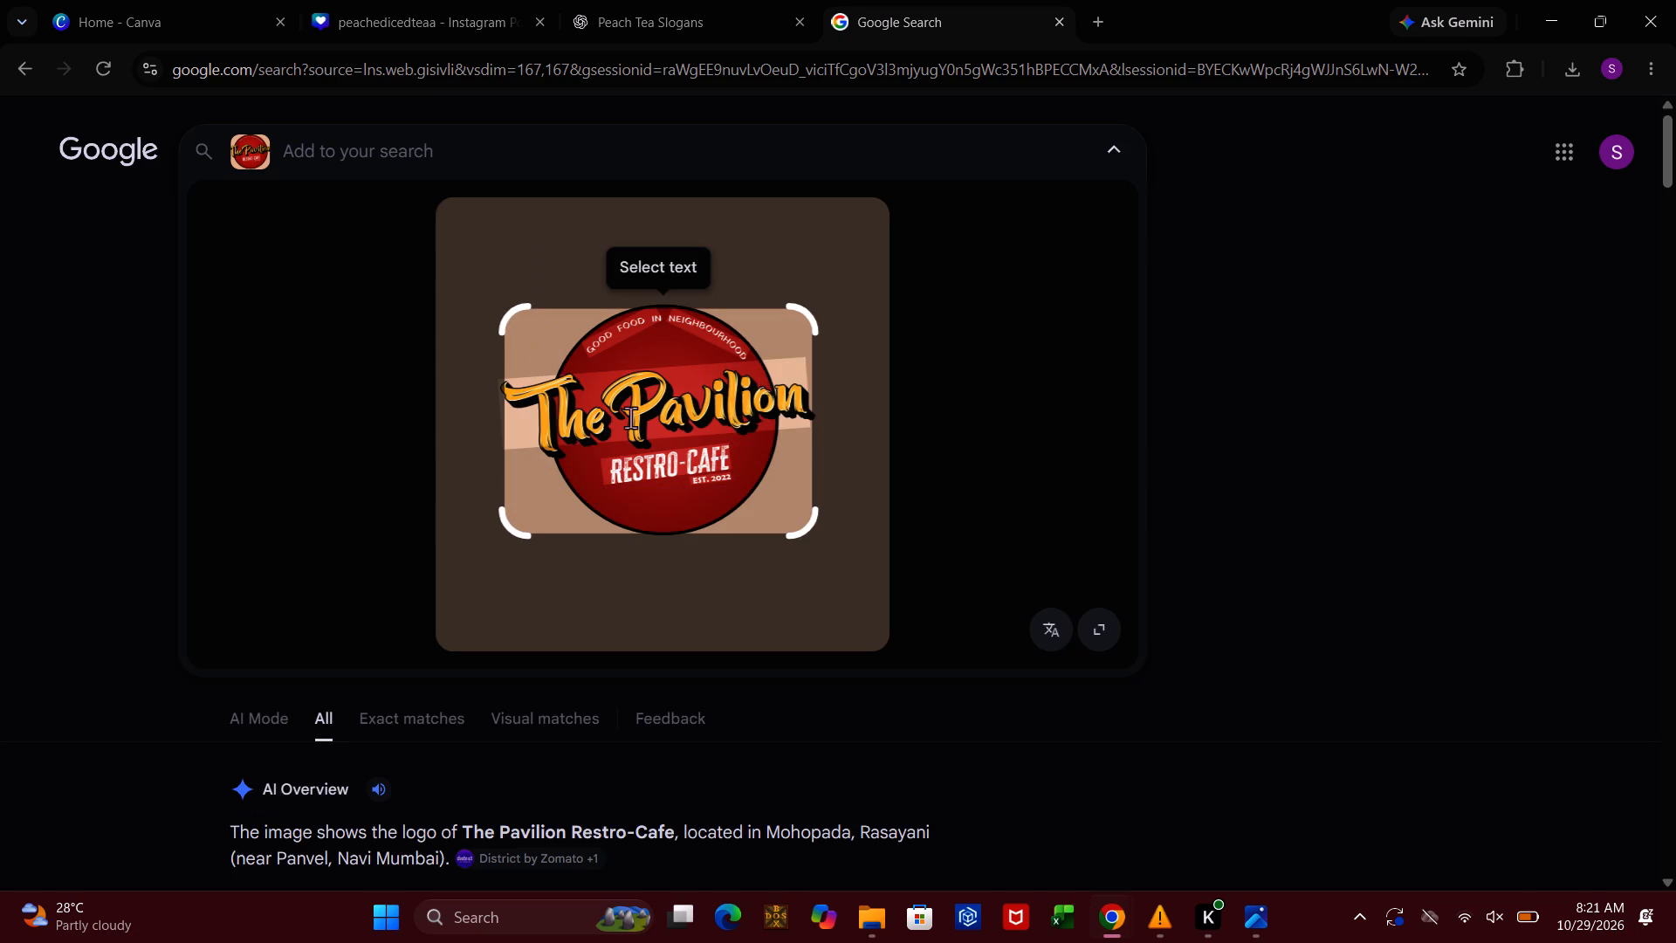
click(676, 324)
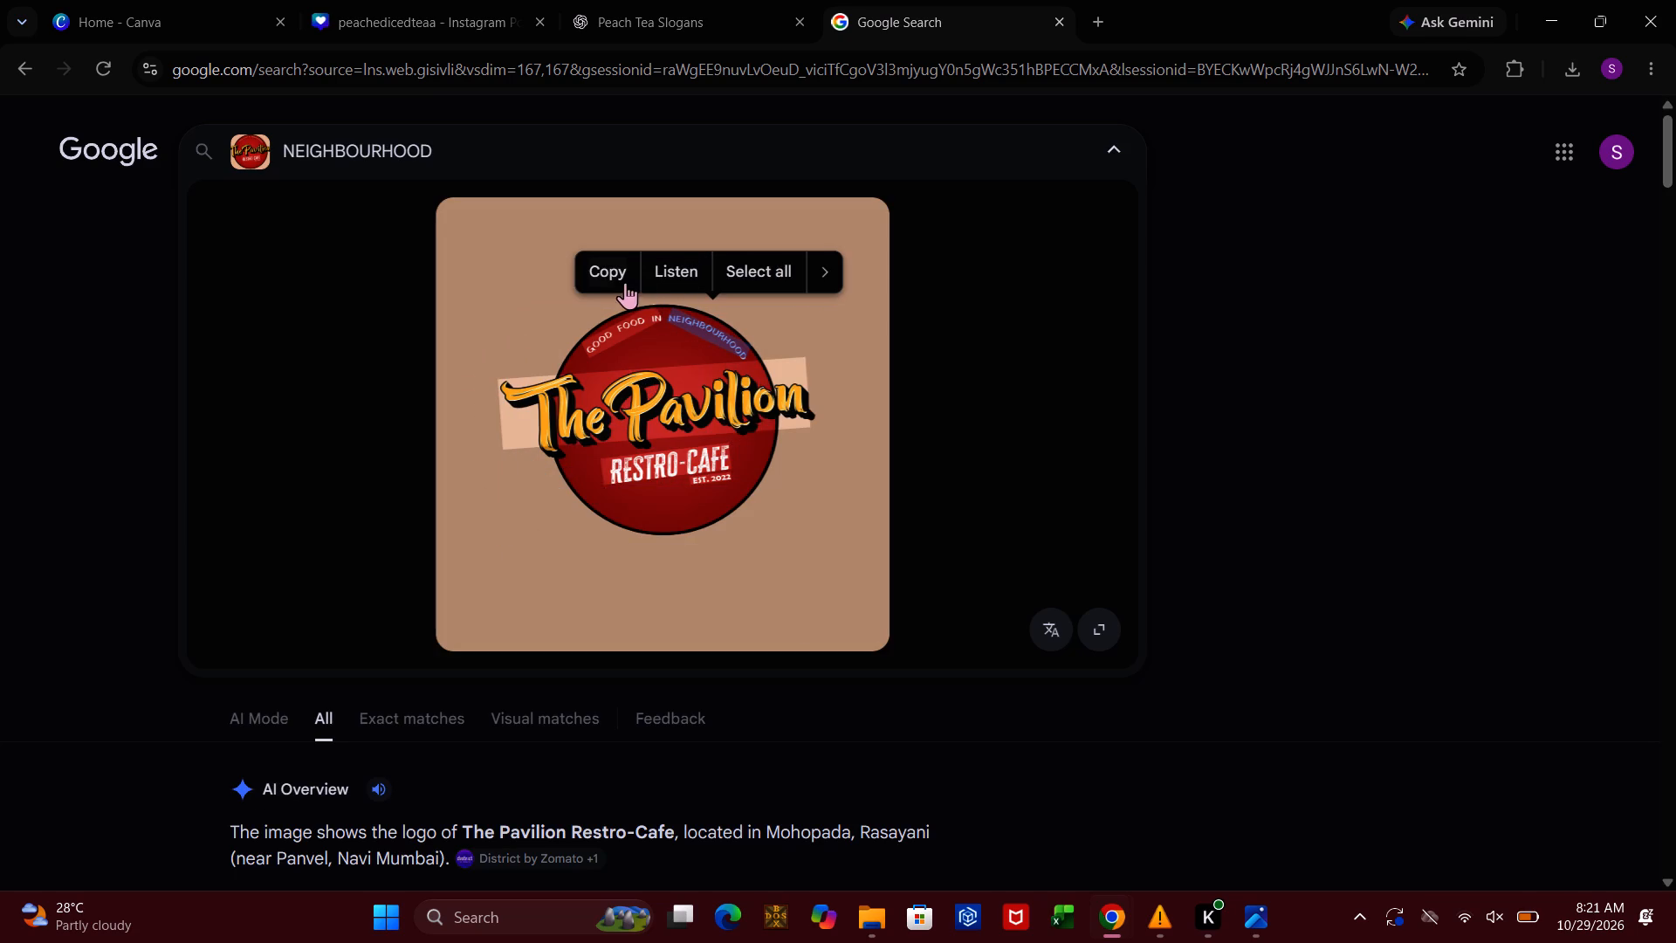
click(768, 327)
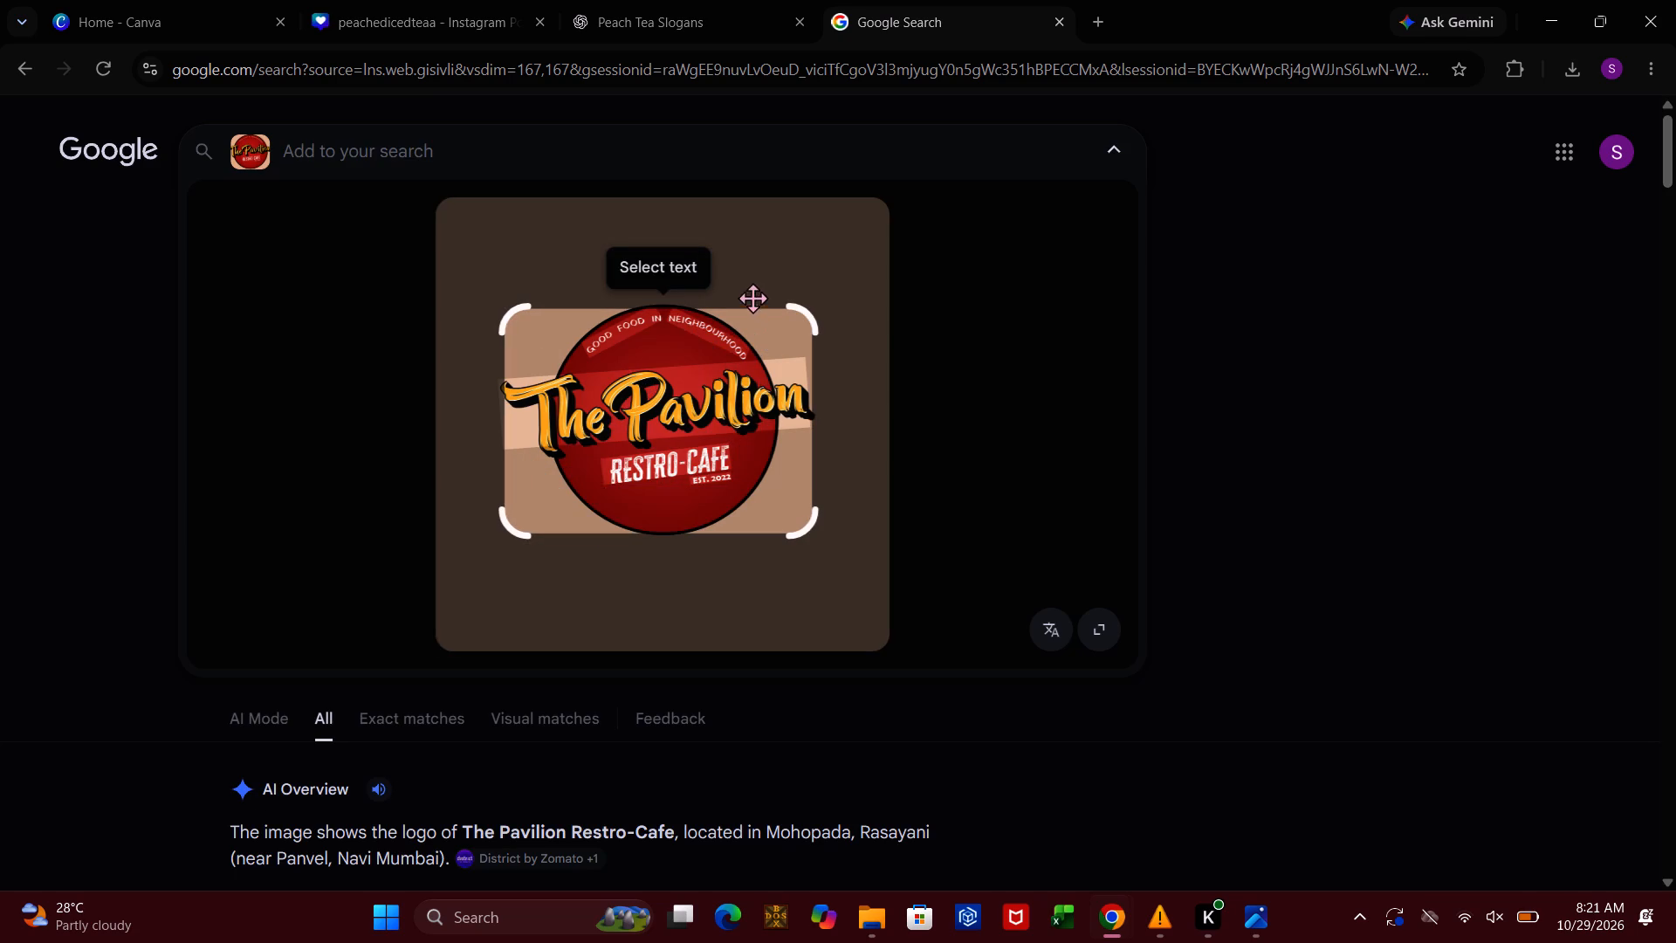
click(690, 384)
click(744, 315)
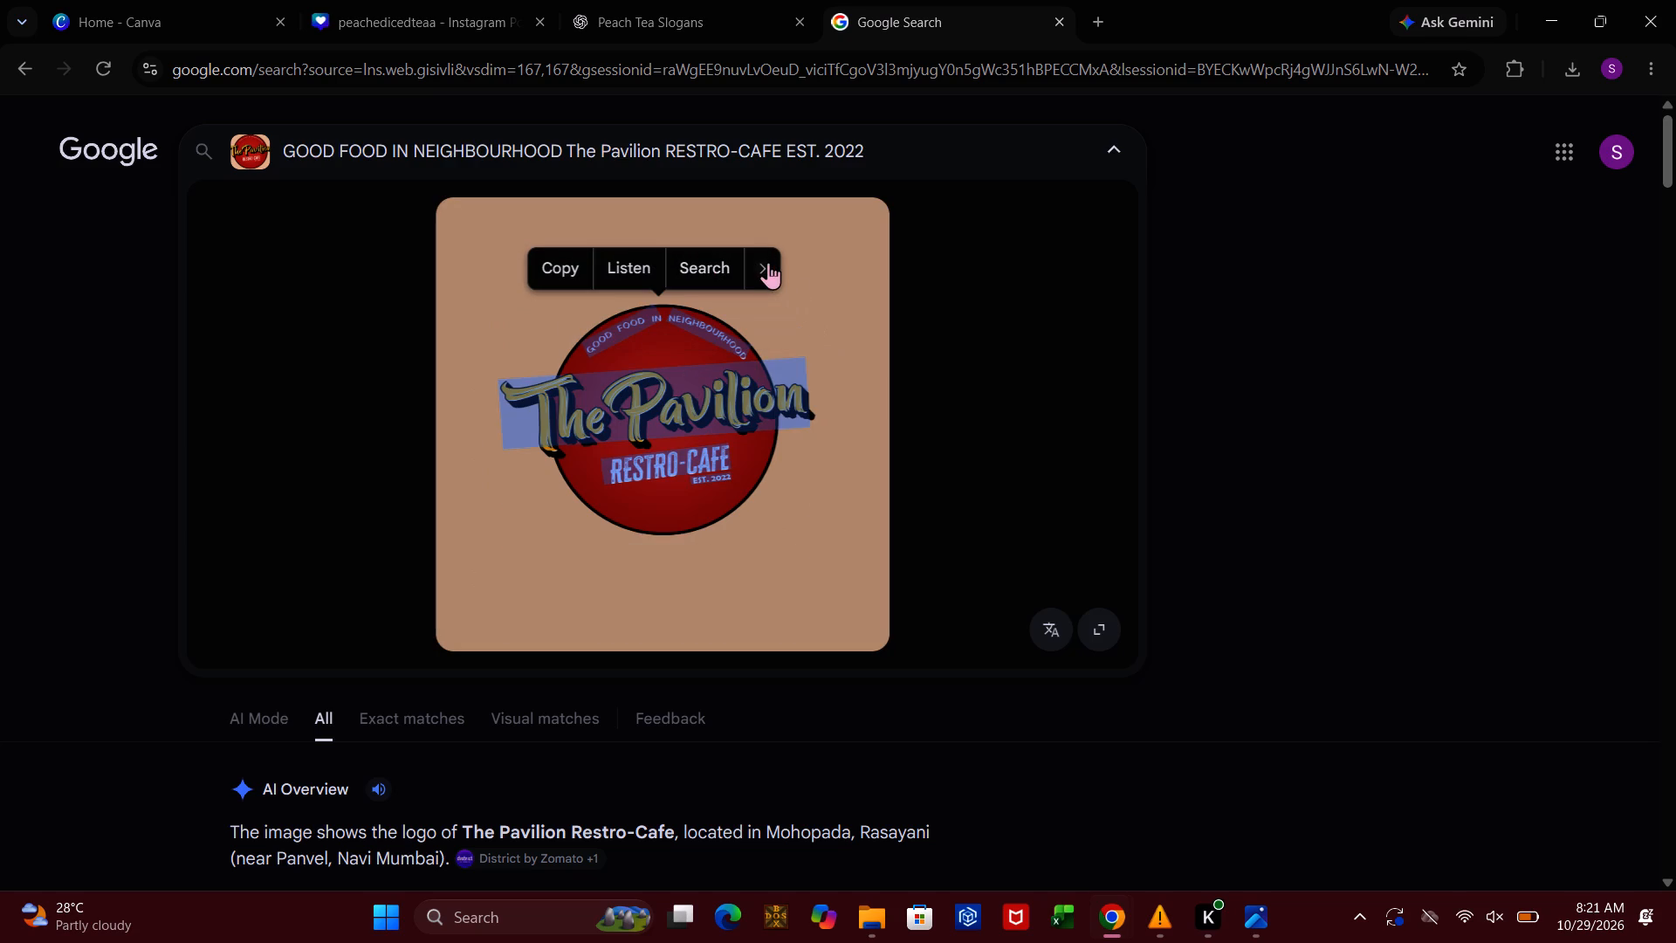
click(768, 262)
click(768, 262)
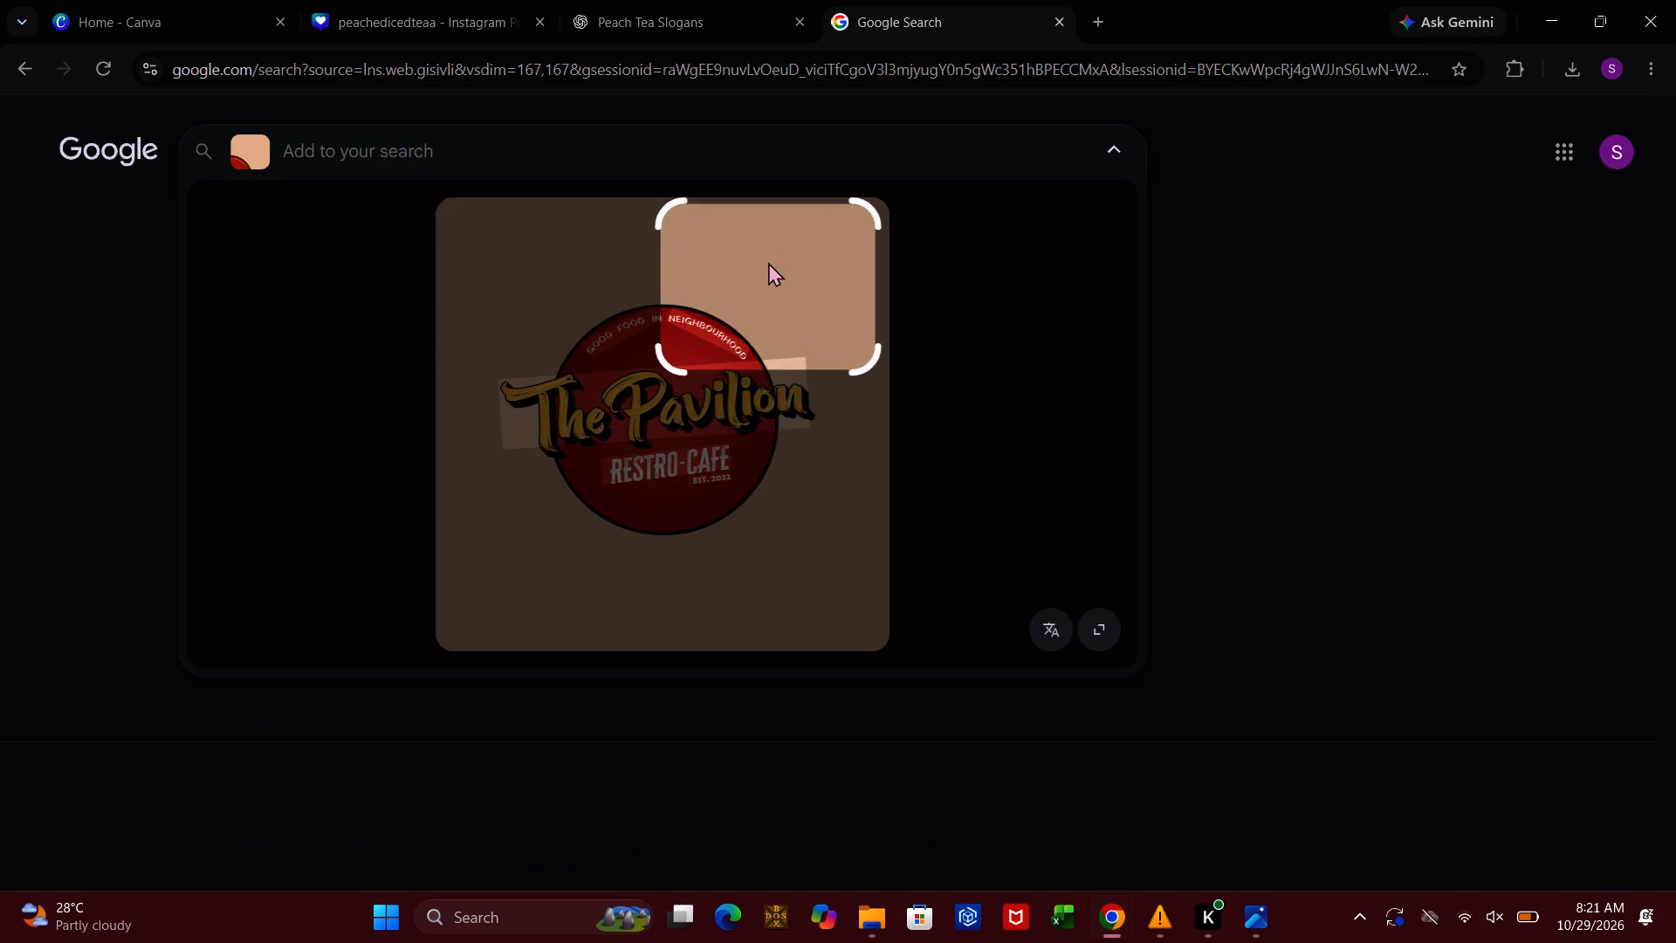
Enlarge the image search area to cover the whole Pavilion logo and collapse the image to see the results.
double_click(503, 282)
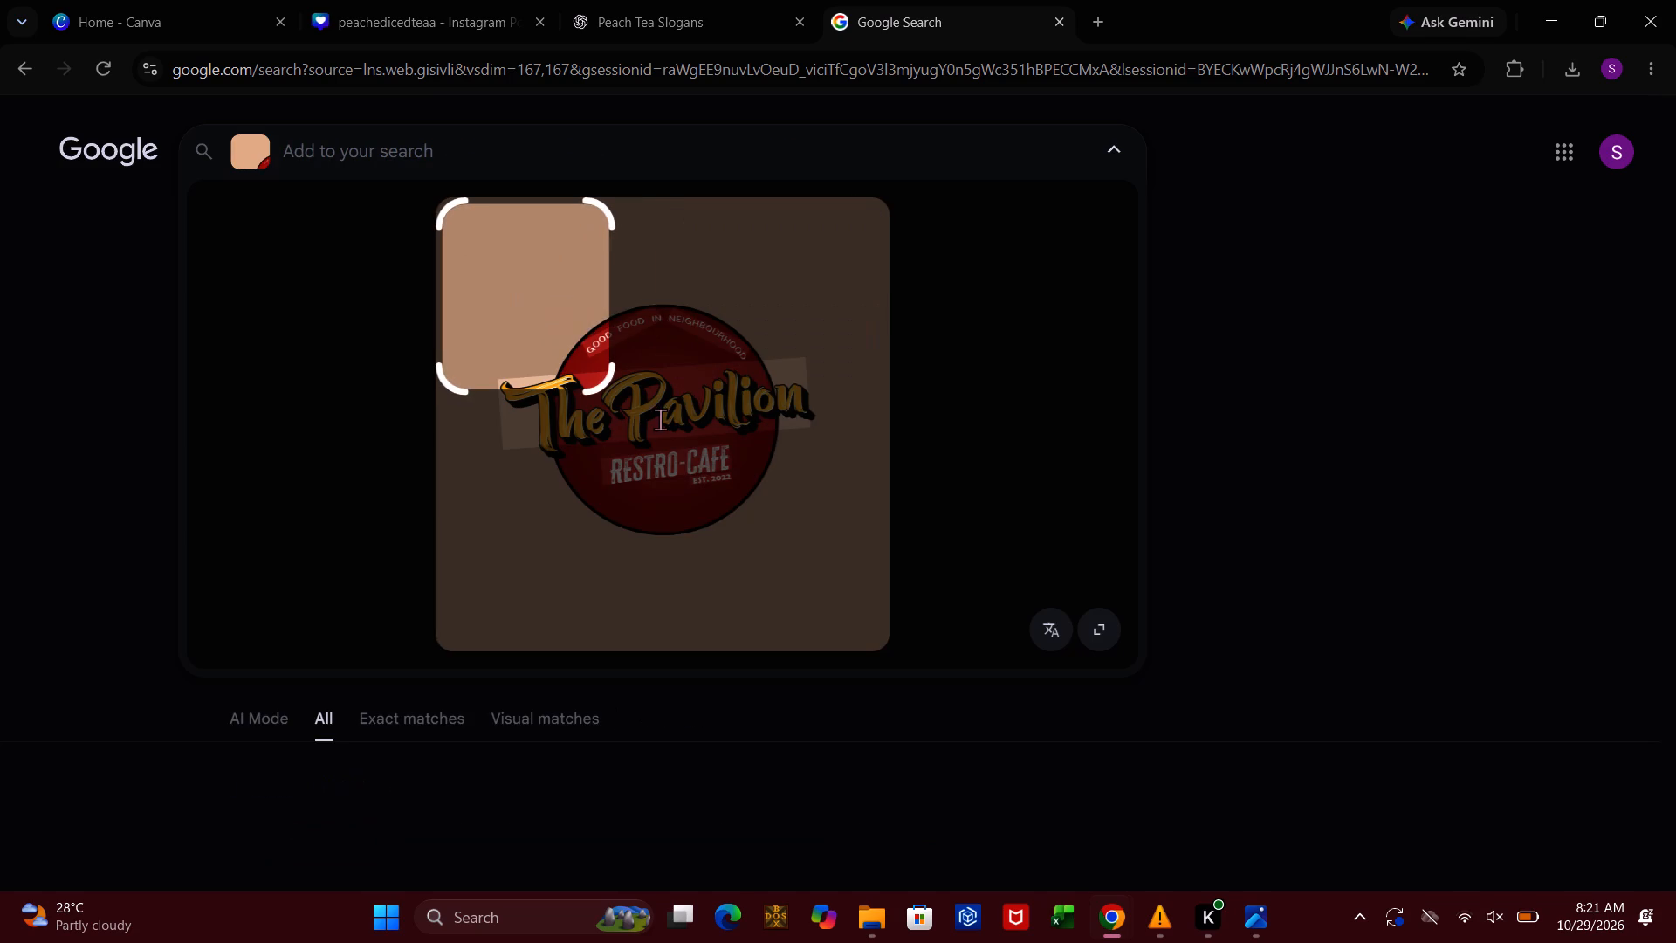
drag(602, 391, 786, 534)
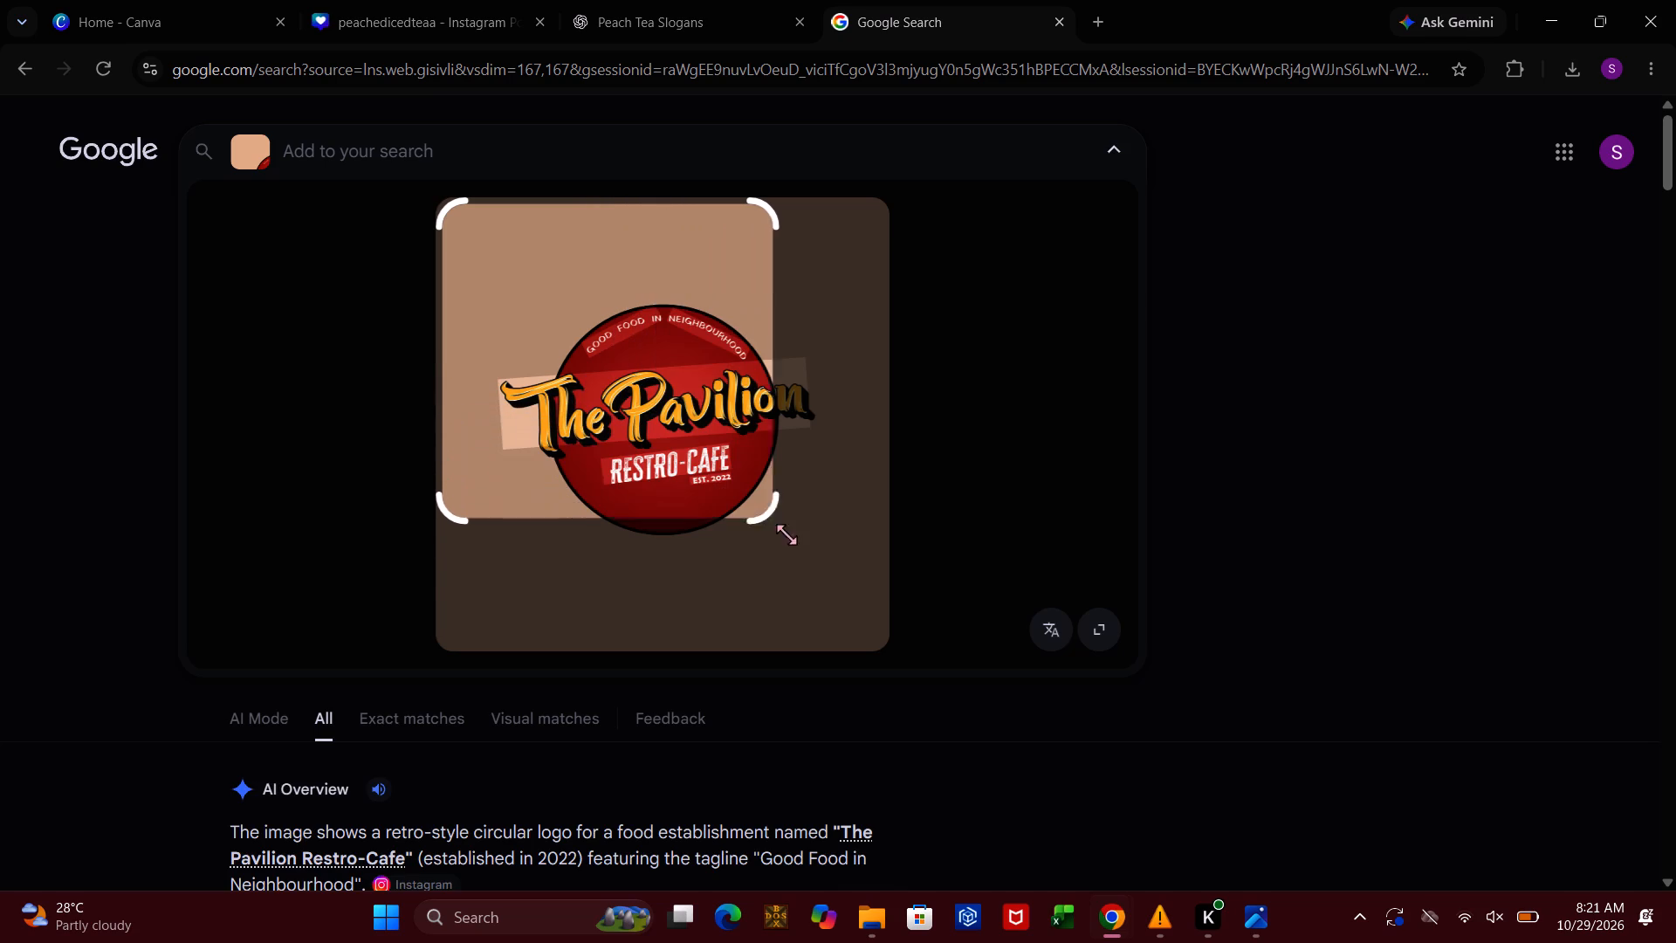
drag(786, 534, 882, 591)
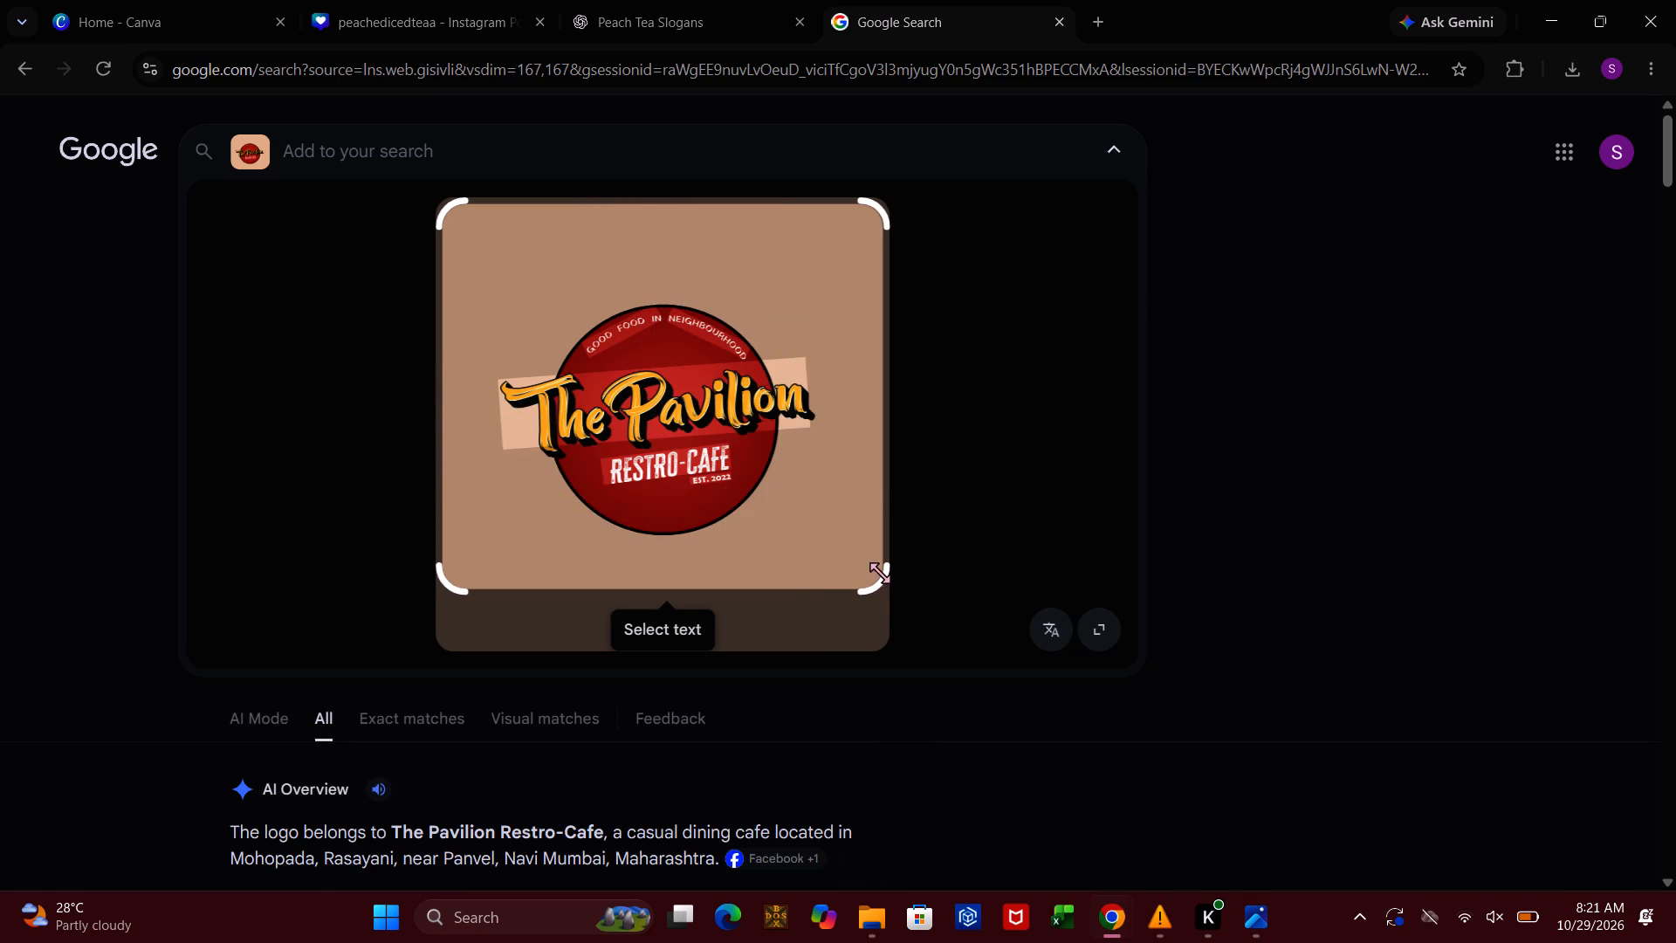
drag(885, 590, 817, 525)
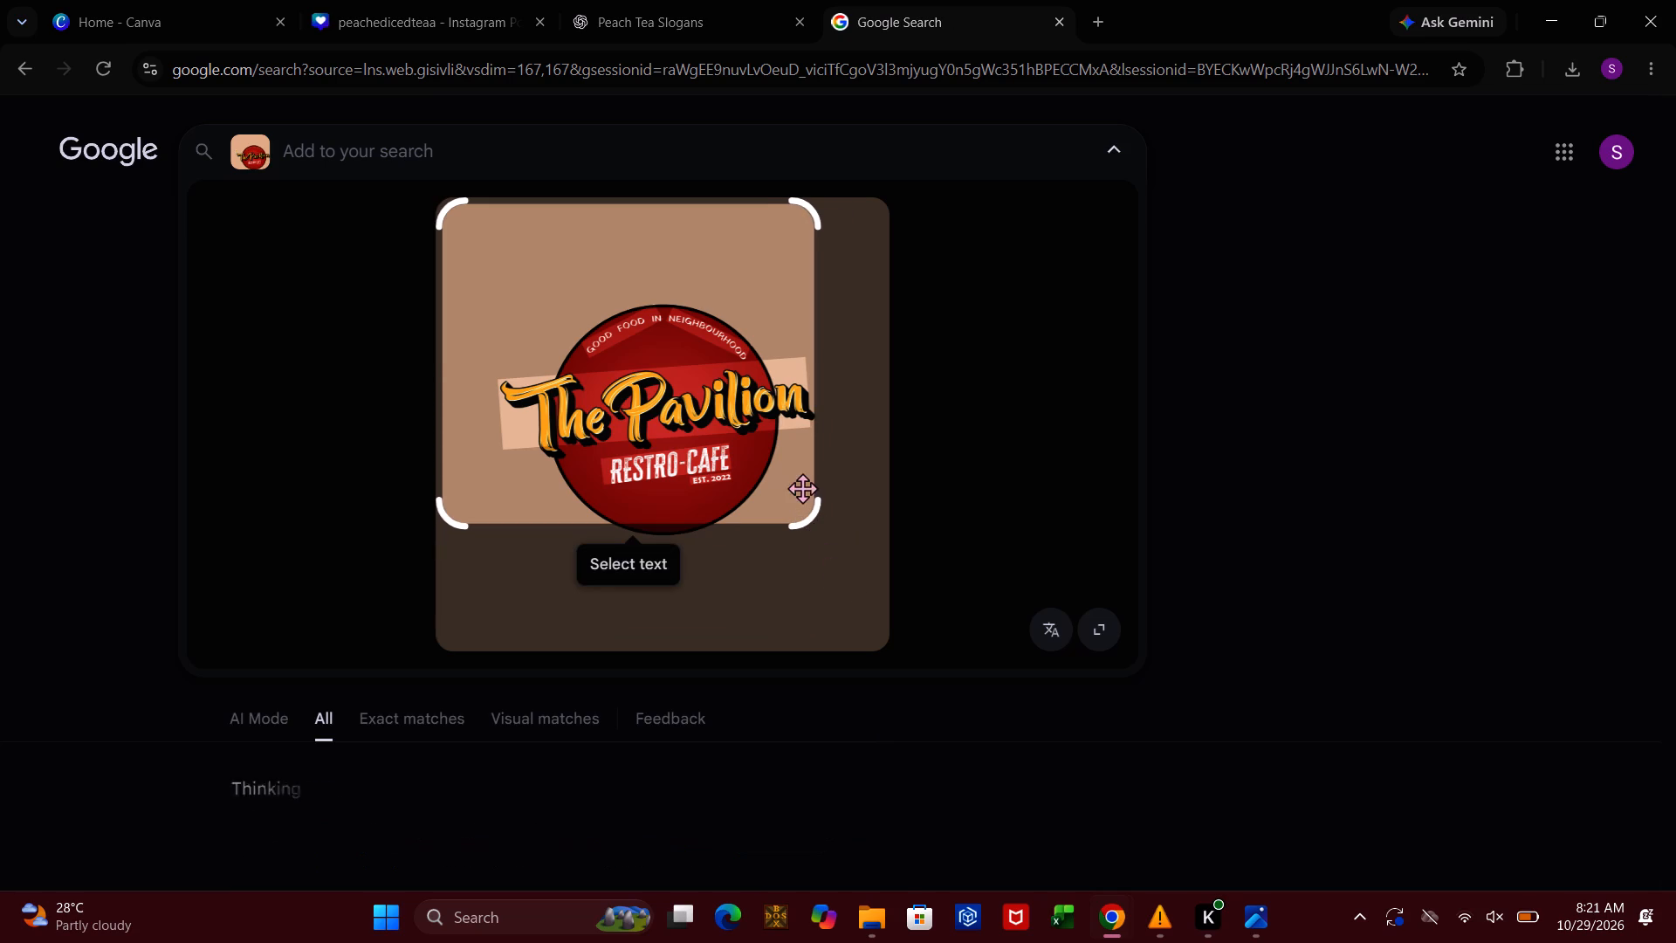
drag(814, 514, 844, 555)
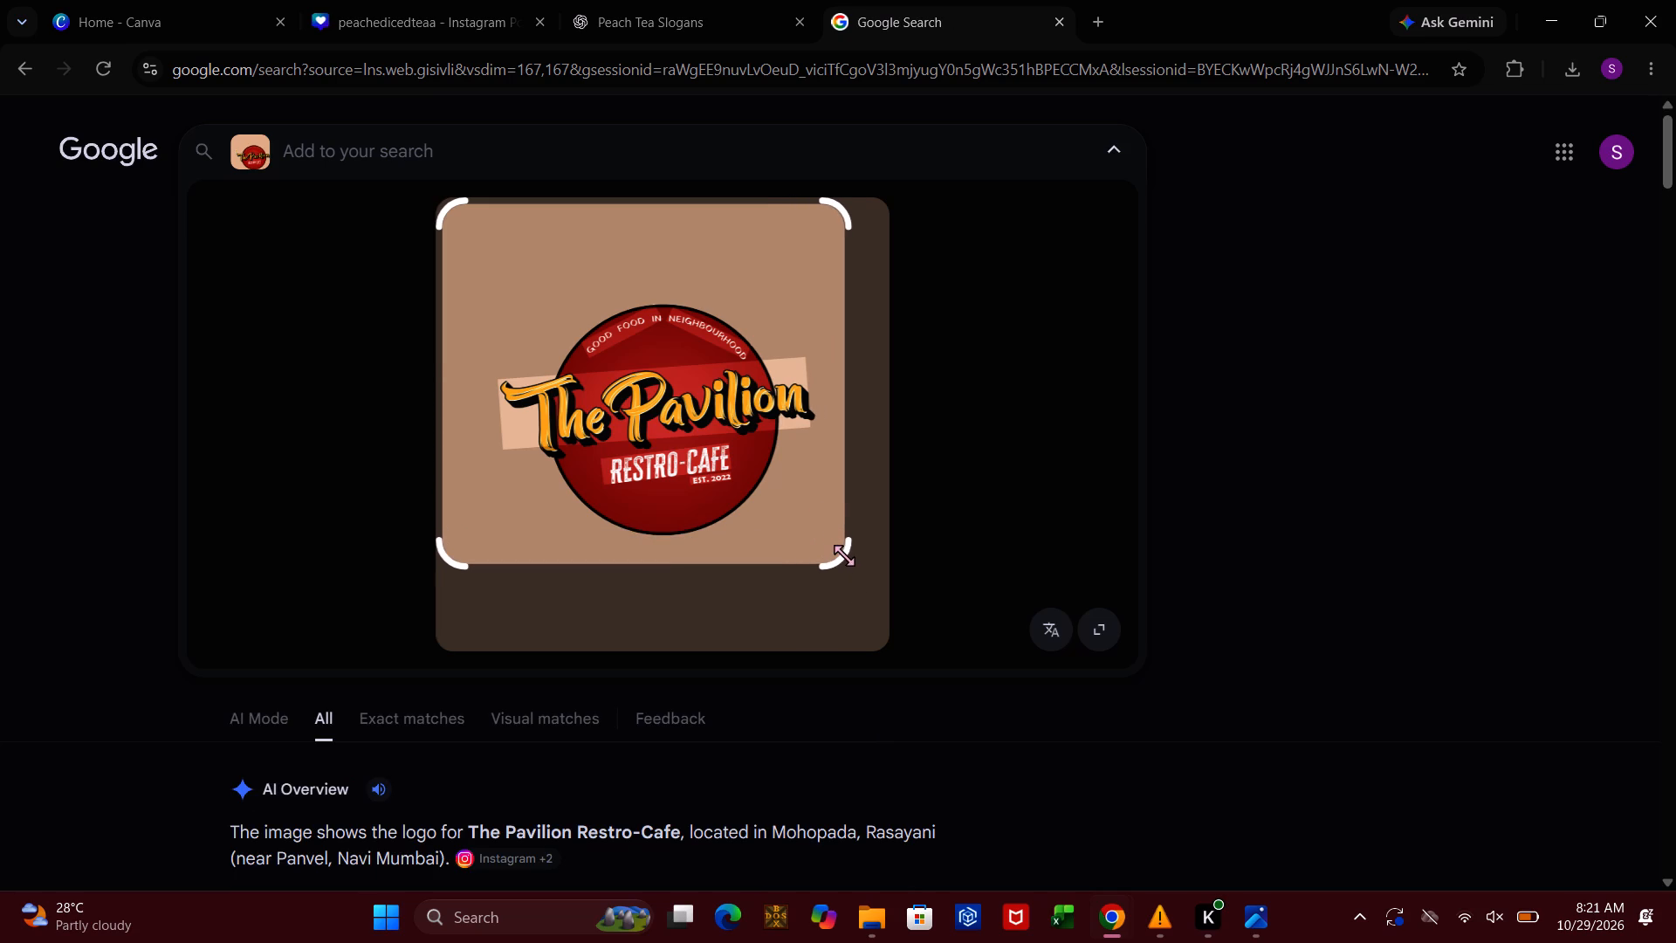
click(1107, 148)
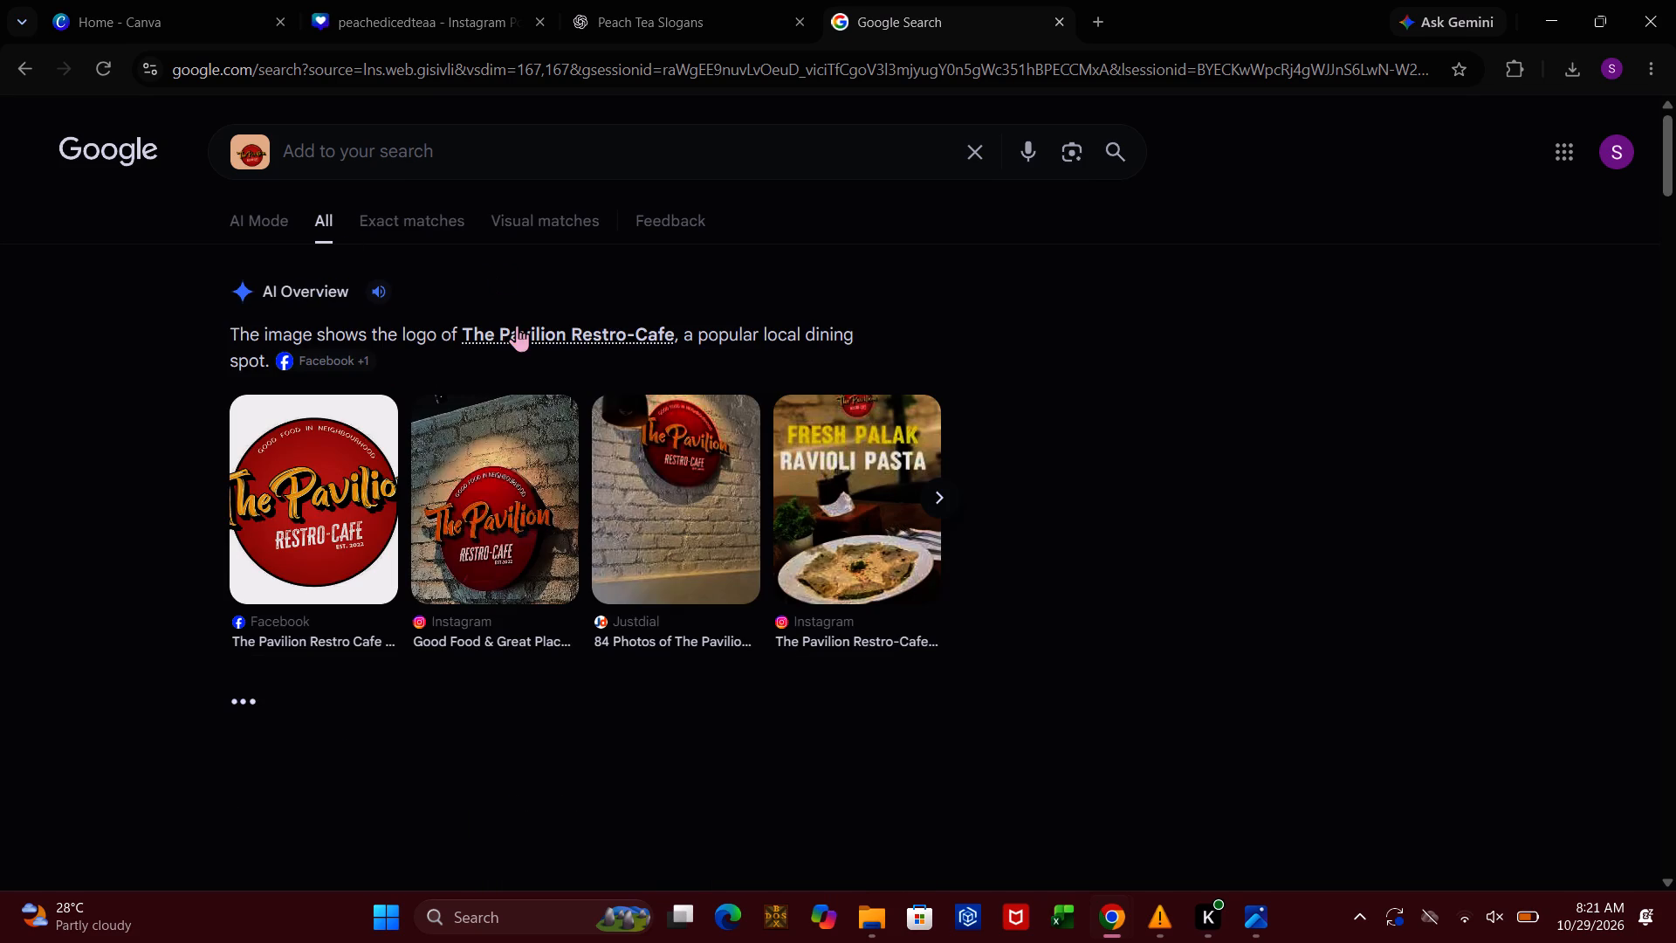
Preview the Facebook image of The Pavilion Restro Cafe logo on white and save it to the Google saved items.
click(301, 499)
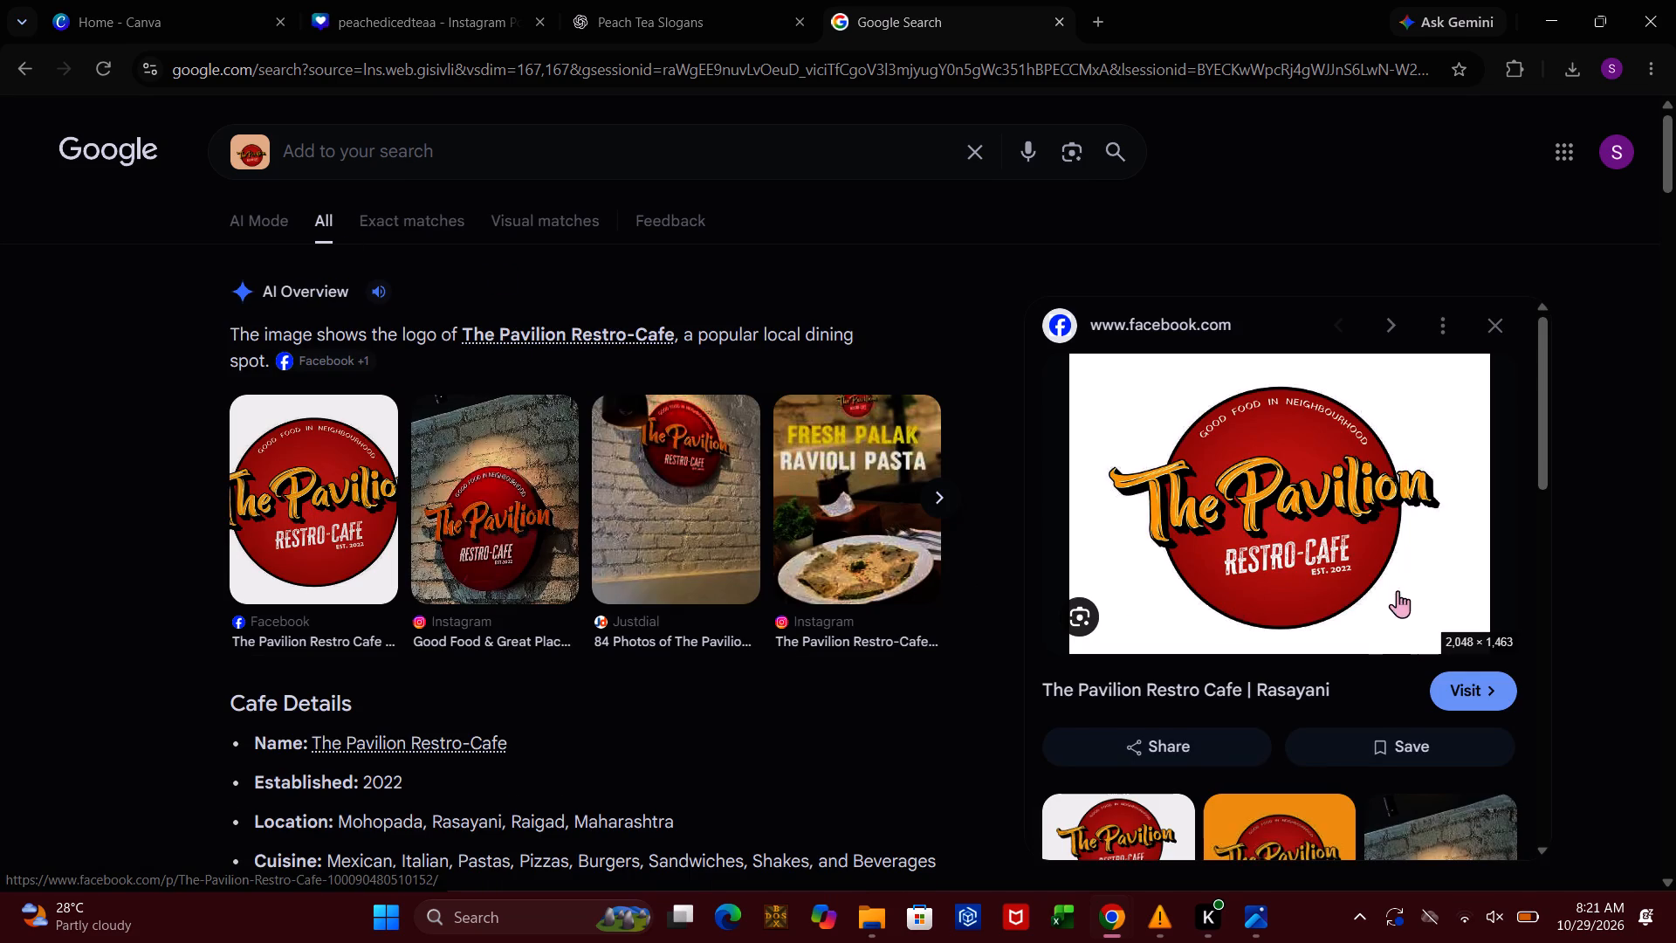
click(1392, 744)
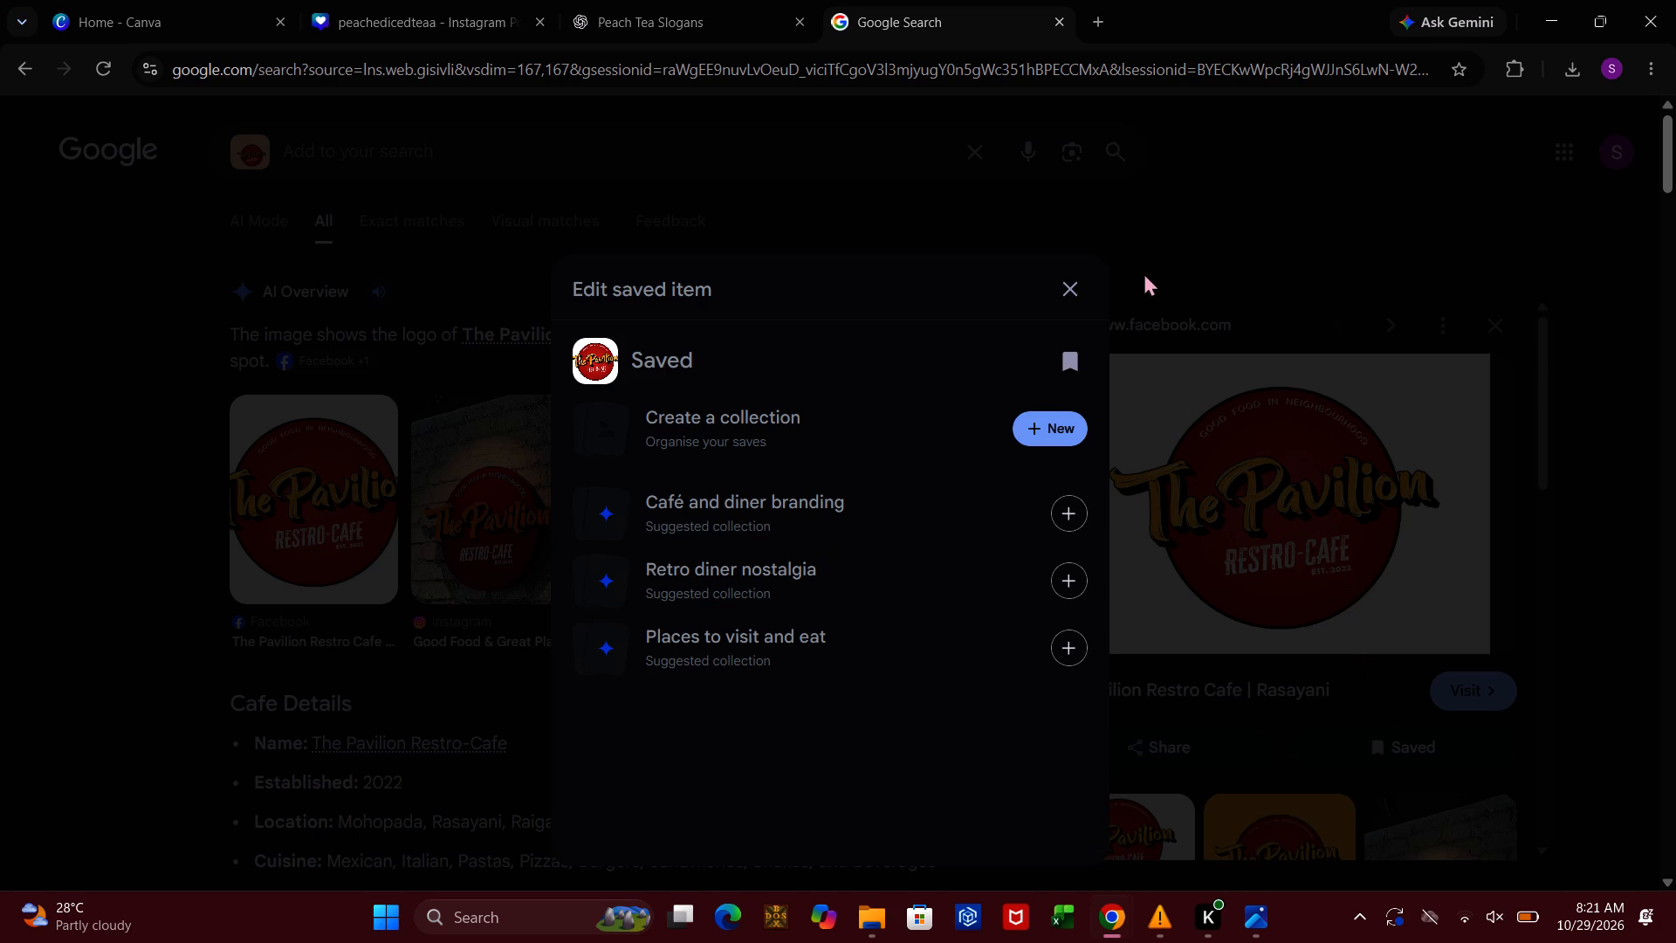
click(888, 355)
click(1053, 350)
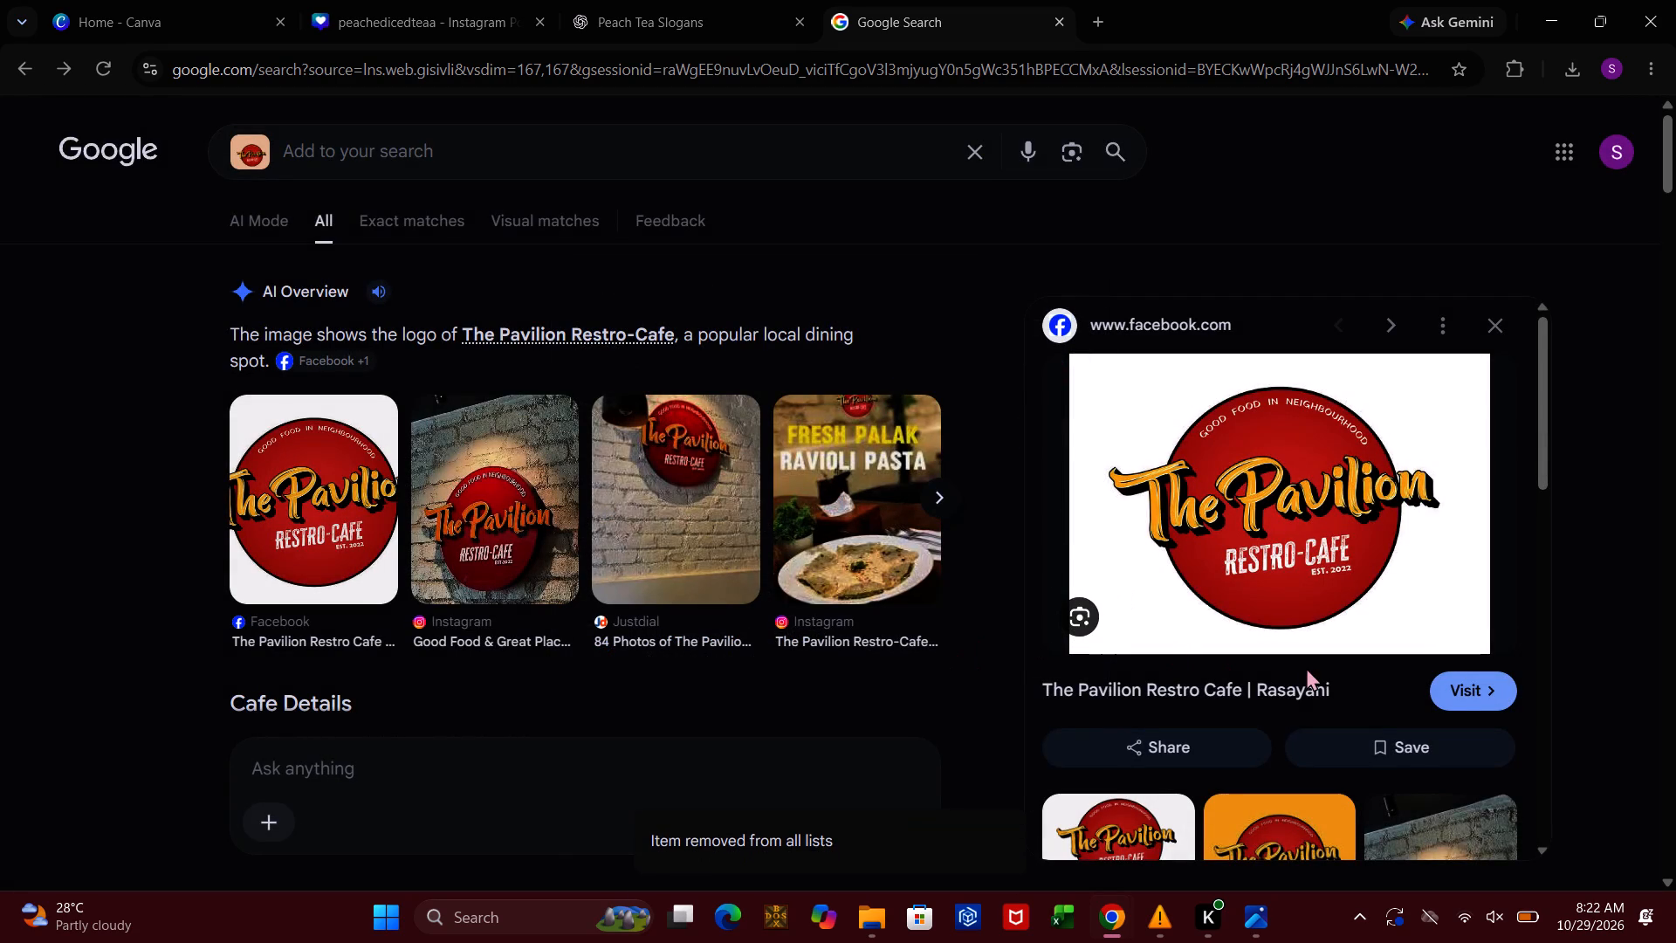
click(1377, 757)
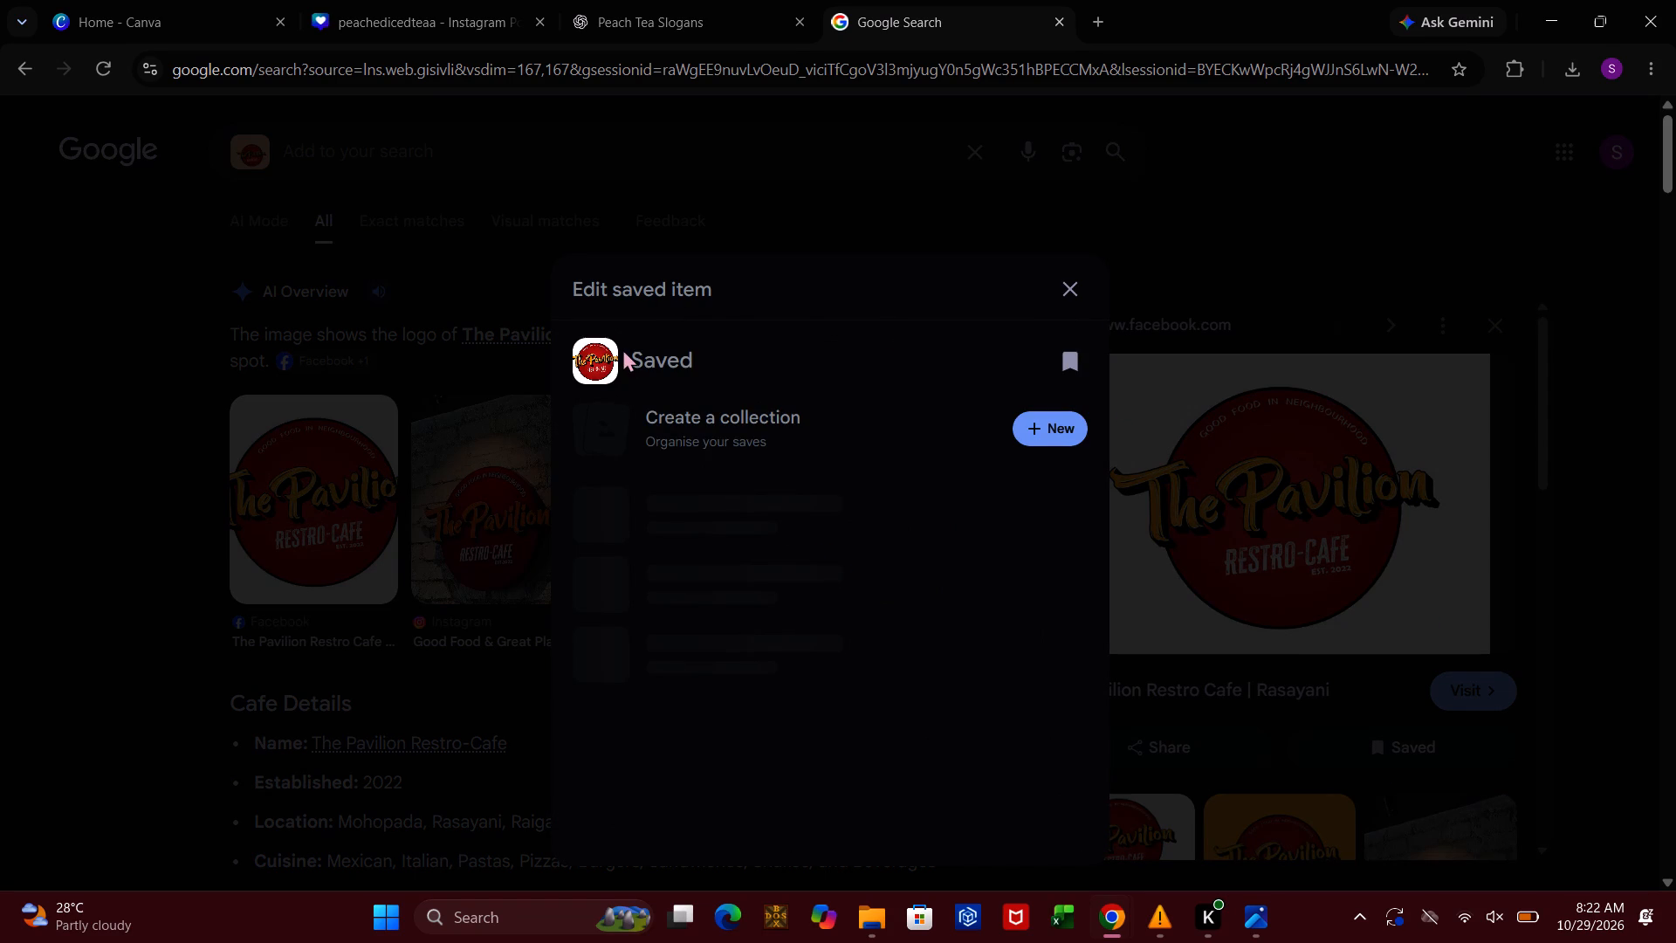
click(622, 348)
double_click(608, 348)
click(608, 348)
click(1064, 286)
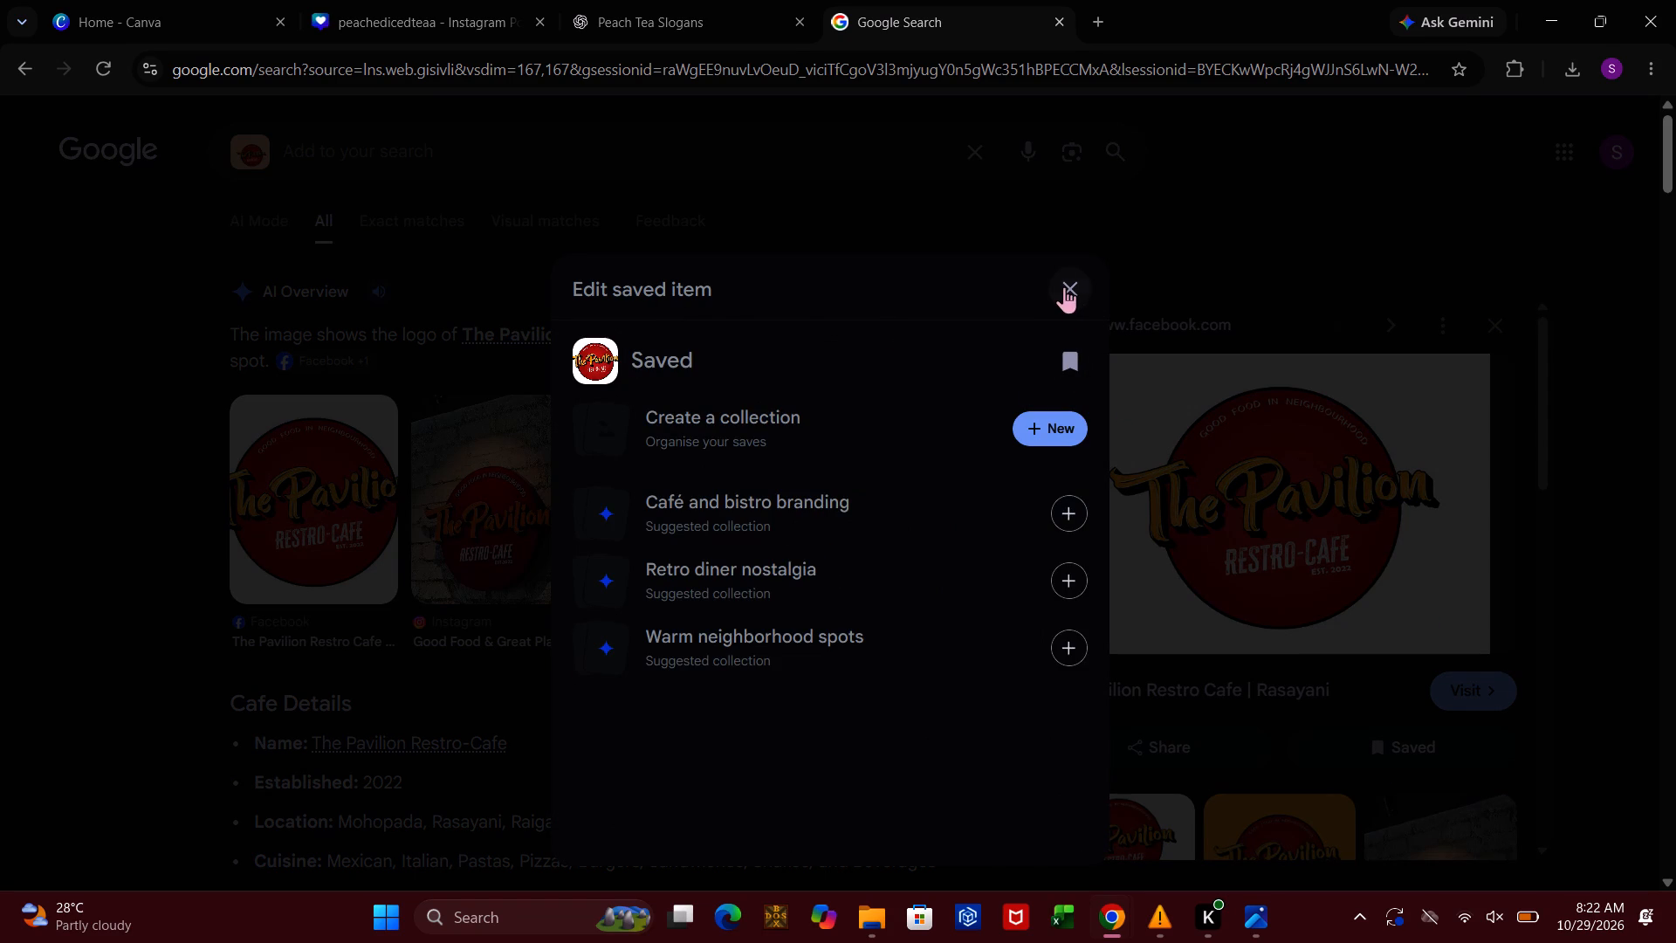
click(1436, 335)
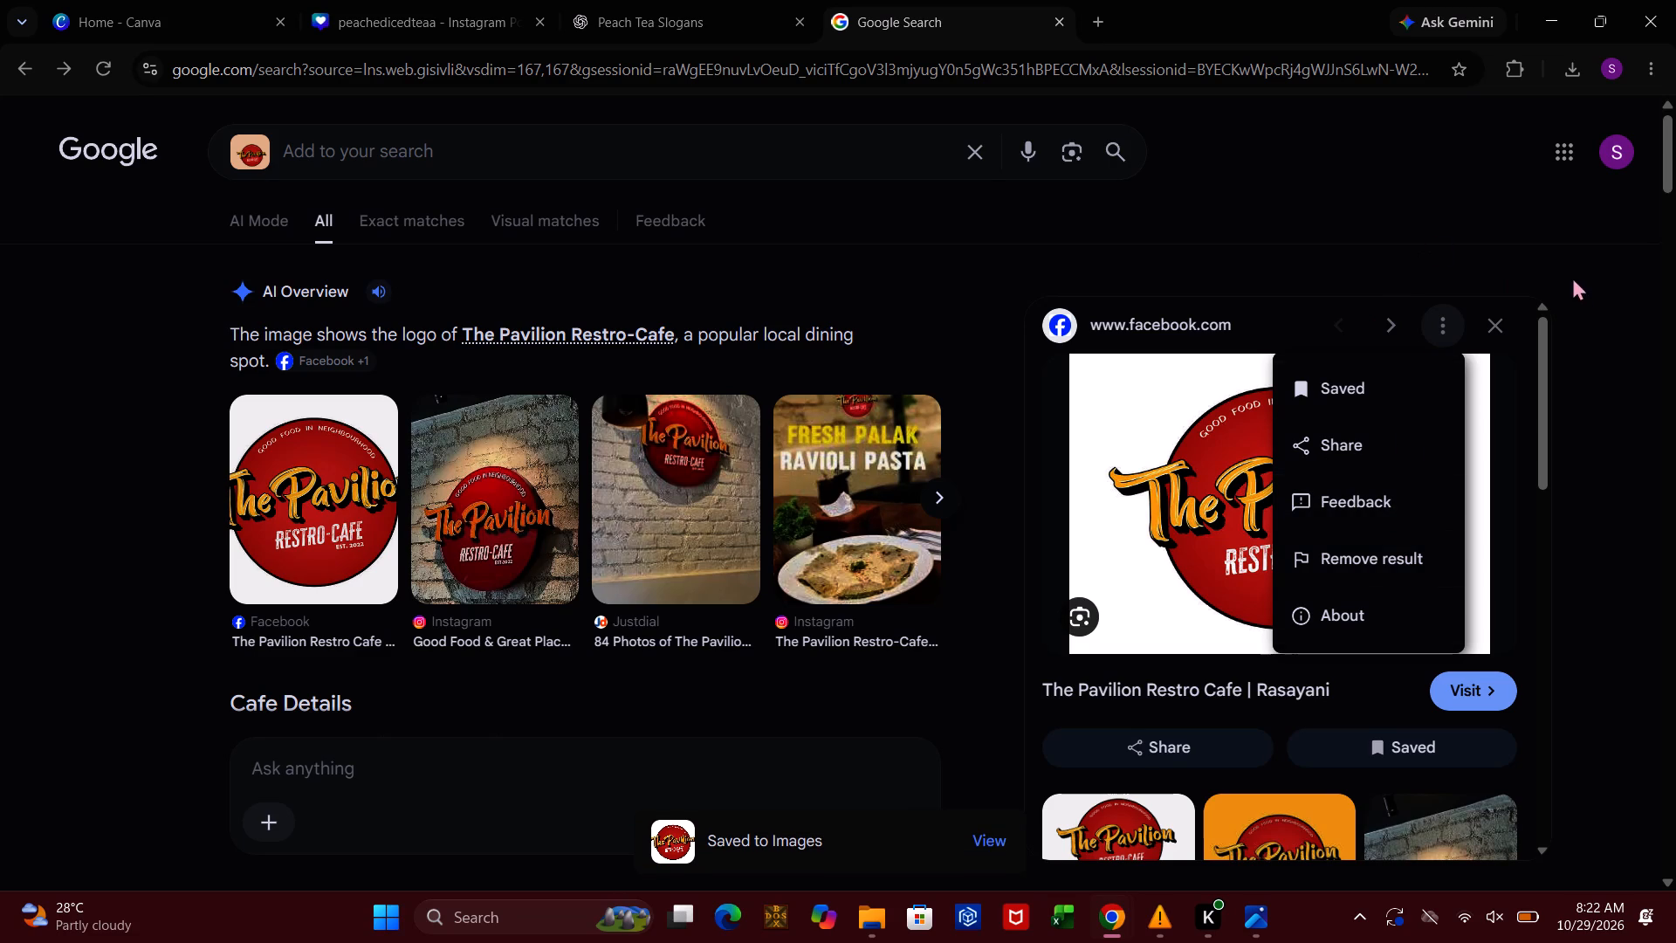
click(980, 843)
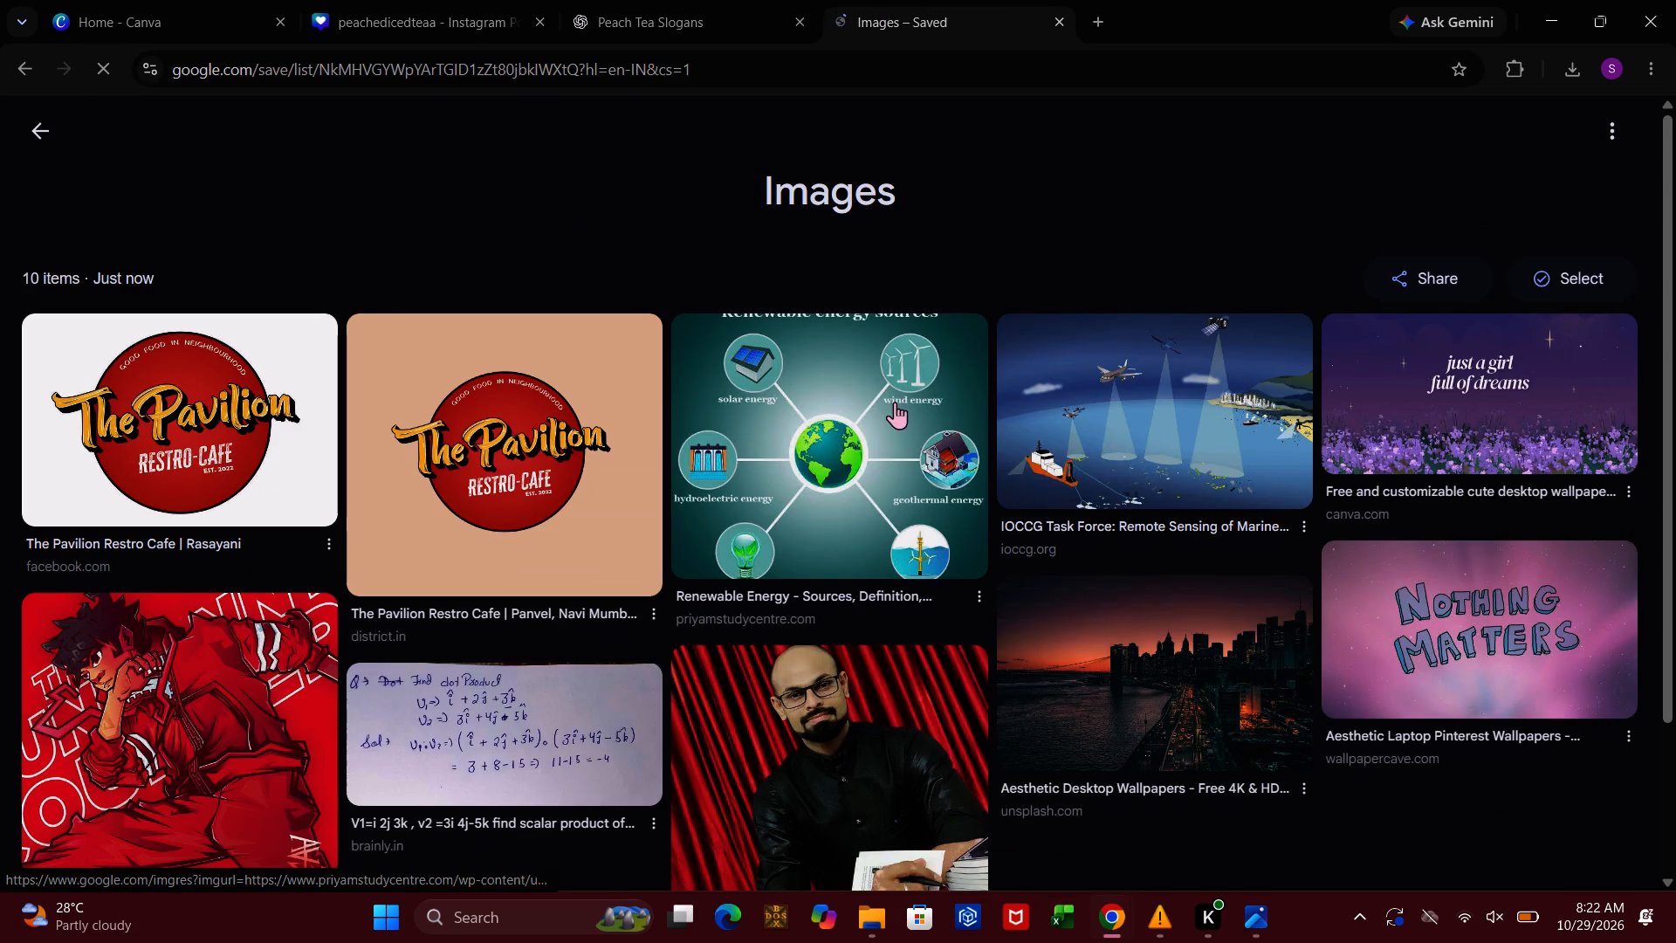
click(242, 432)
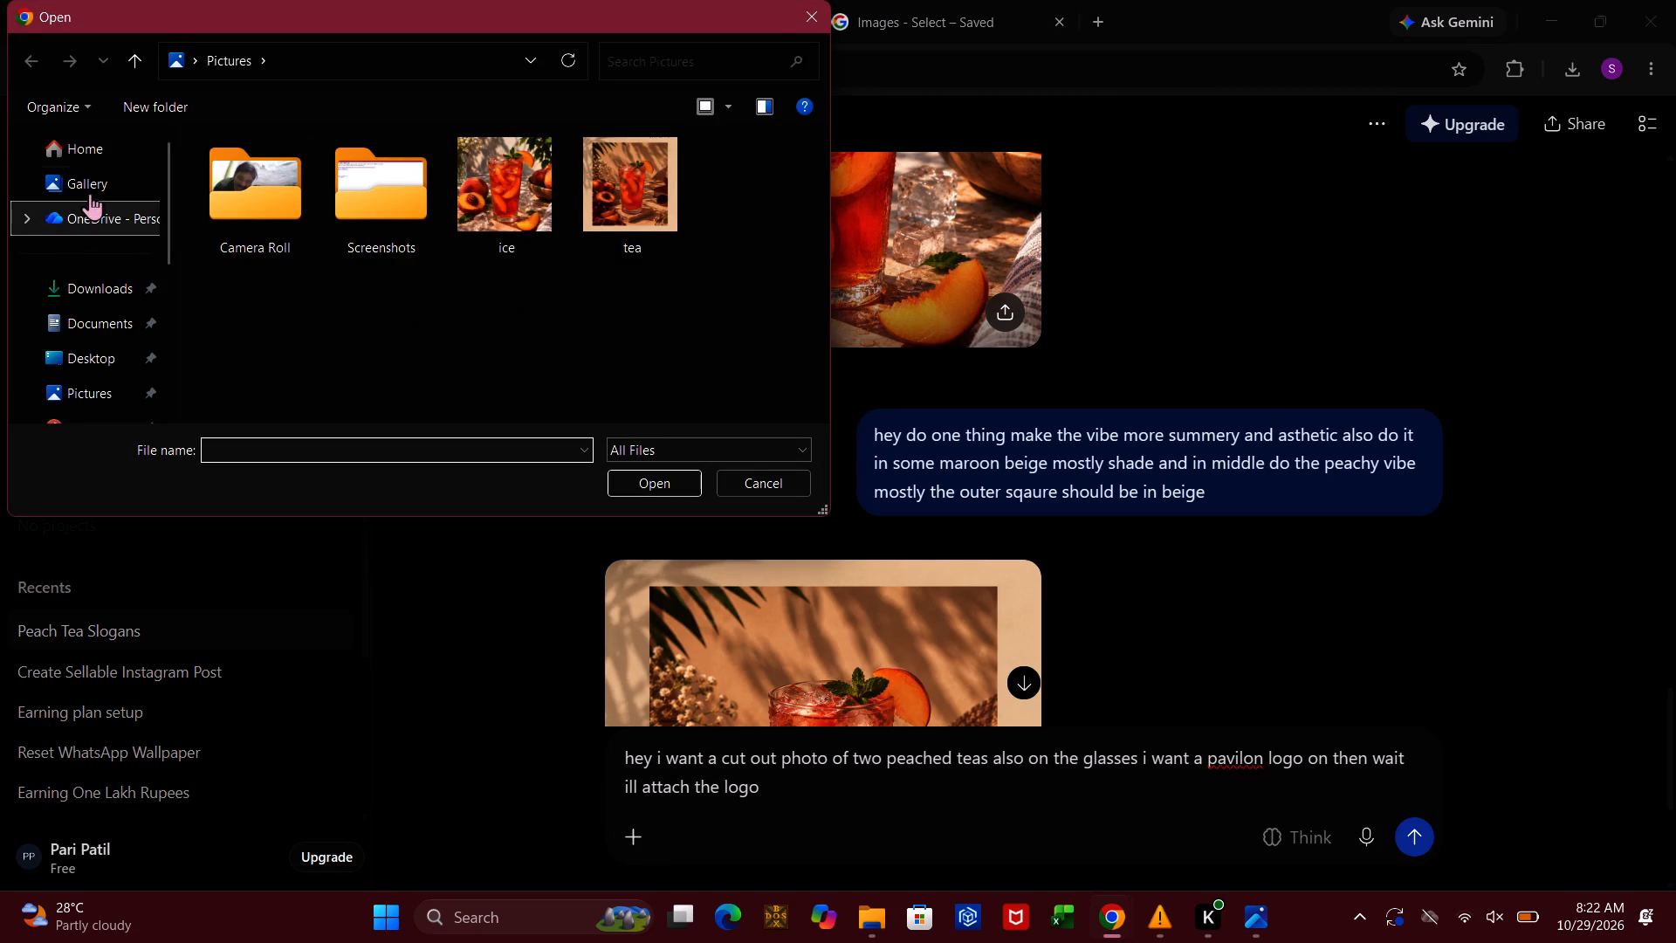
click(95, 187)
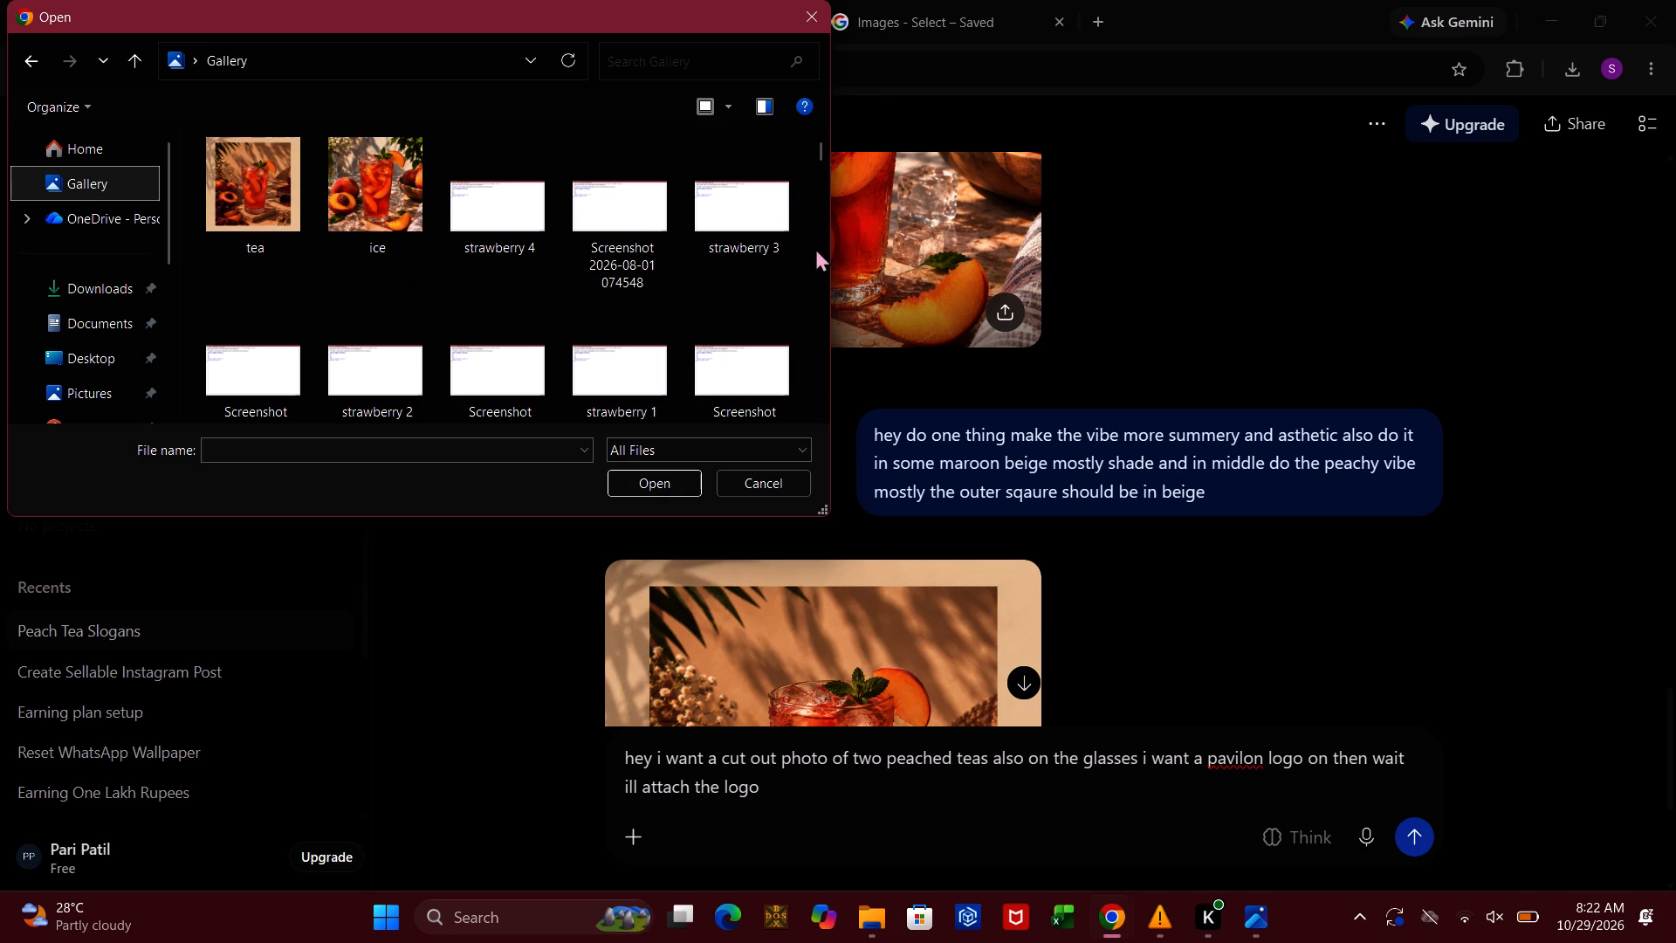
click(826, 267)
click(826, 267)
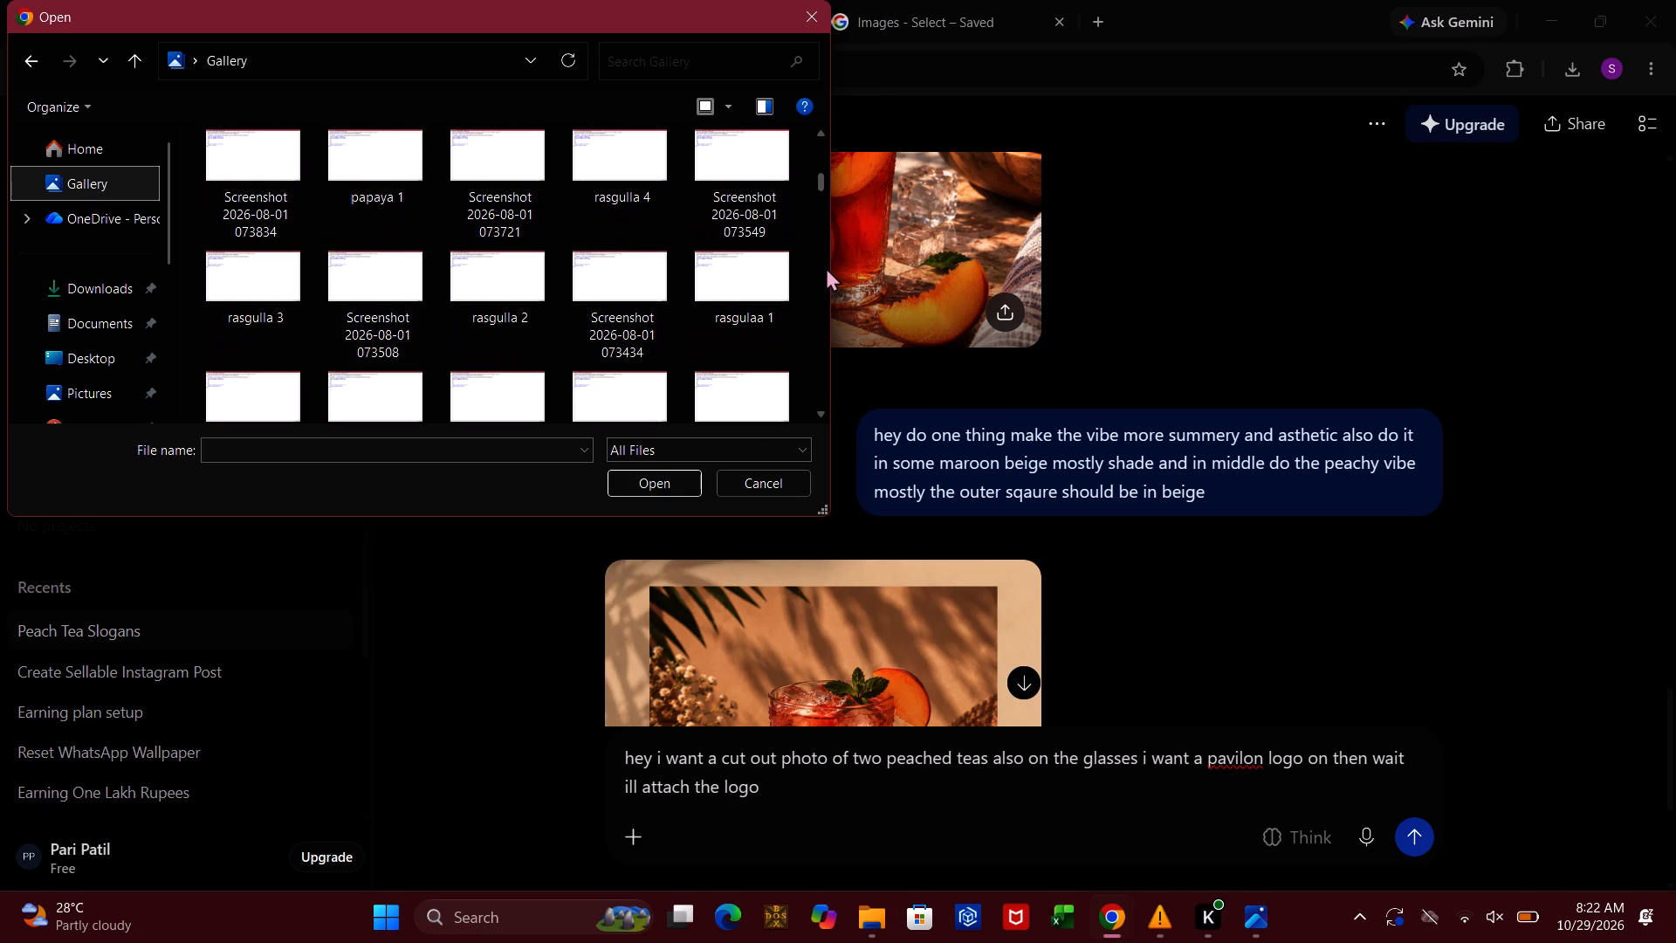
click(824, 315)
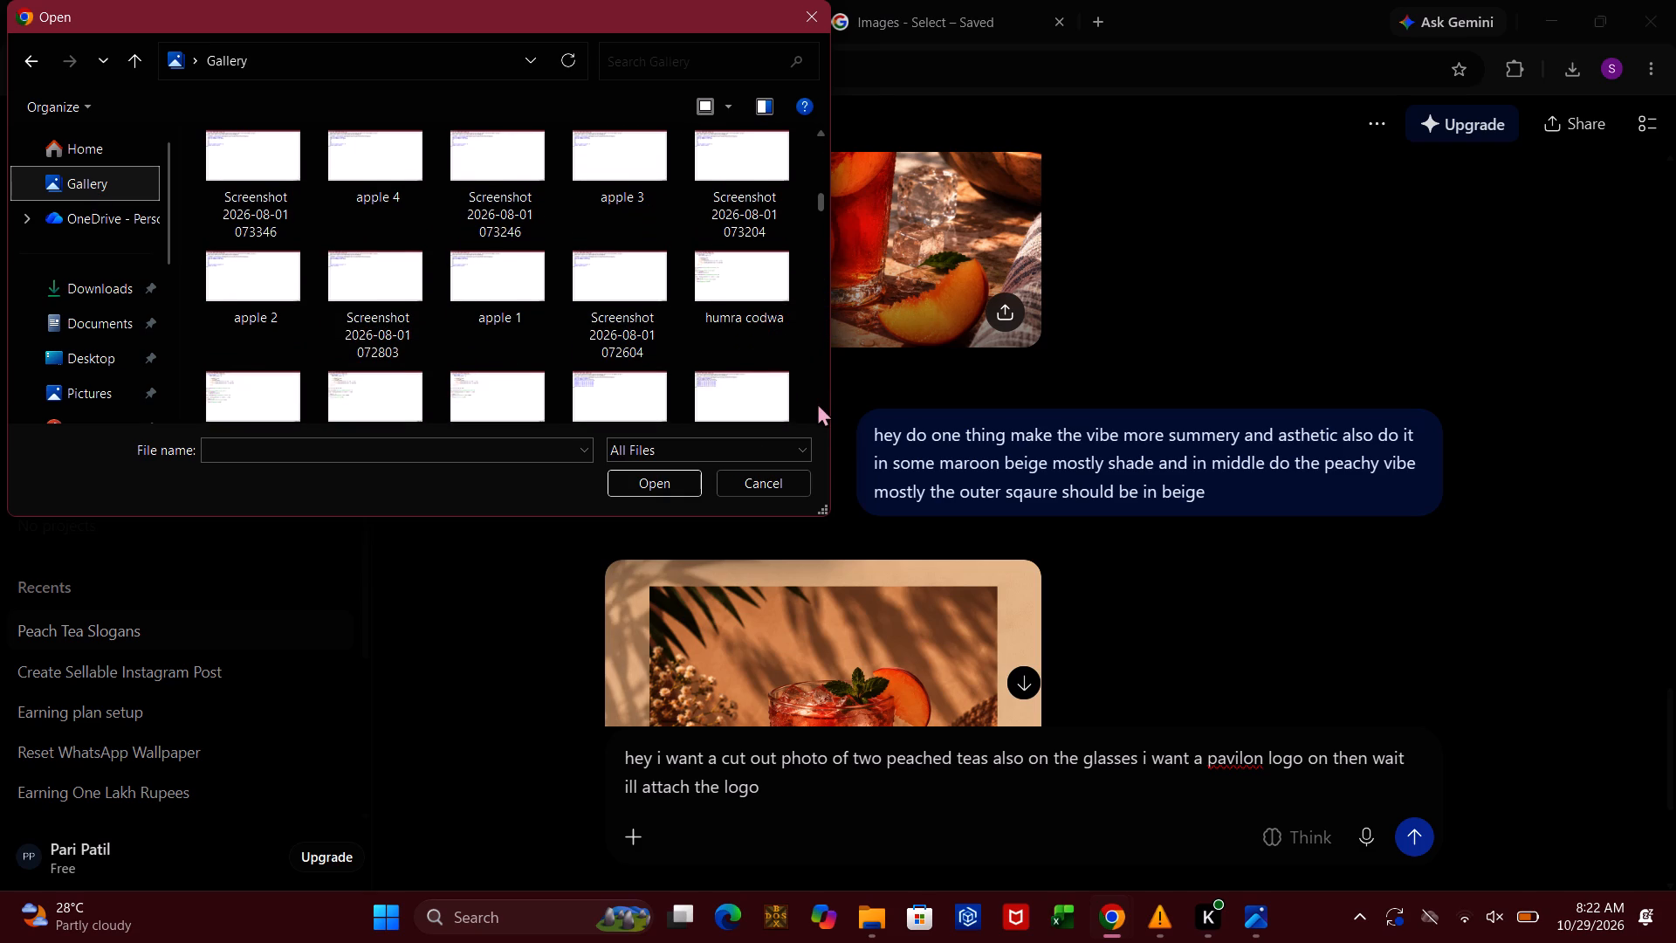
triple_click(817, 404)
triple_click(817, 404)
triple_click(817, 404)
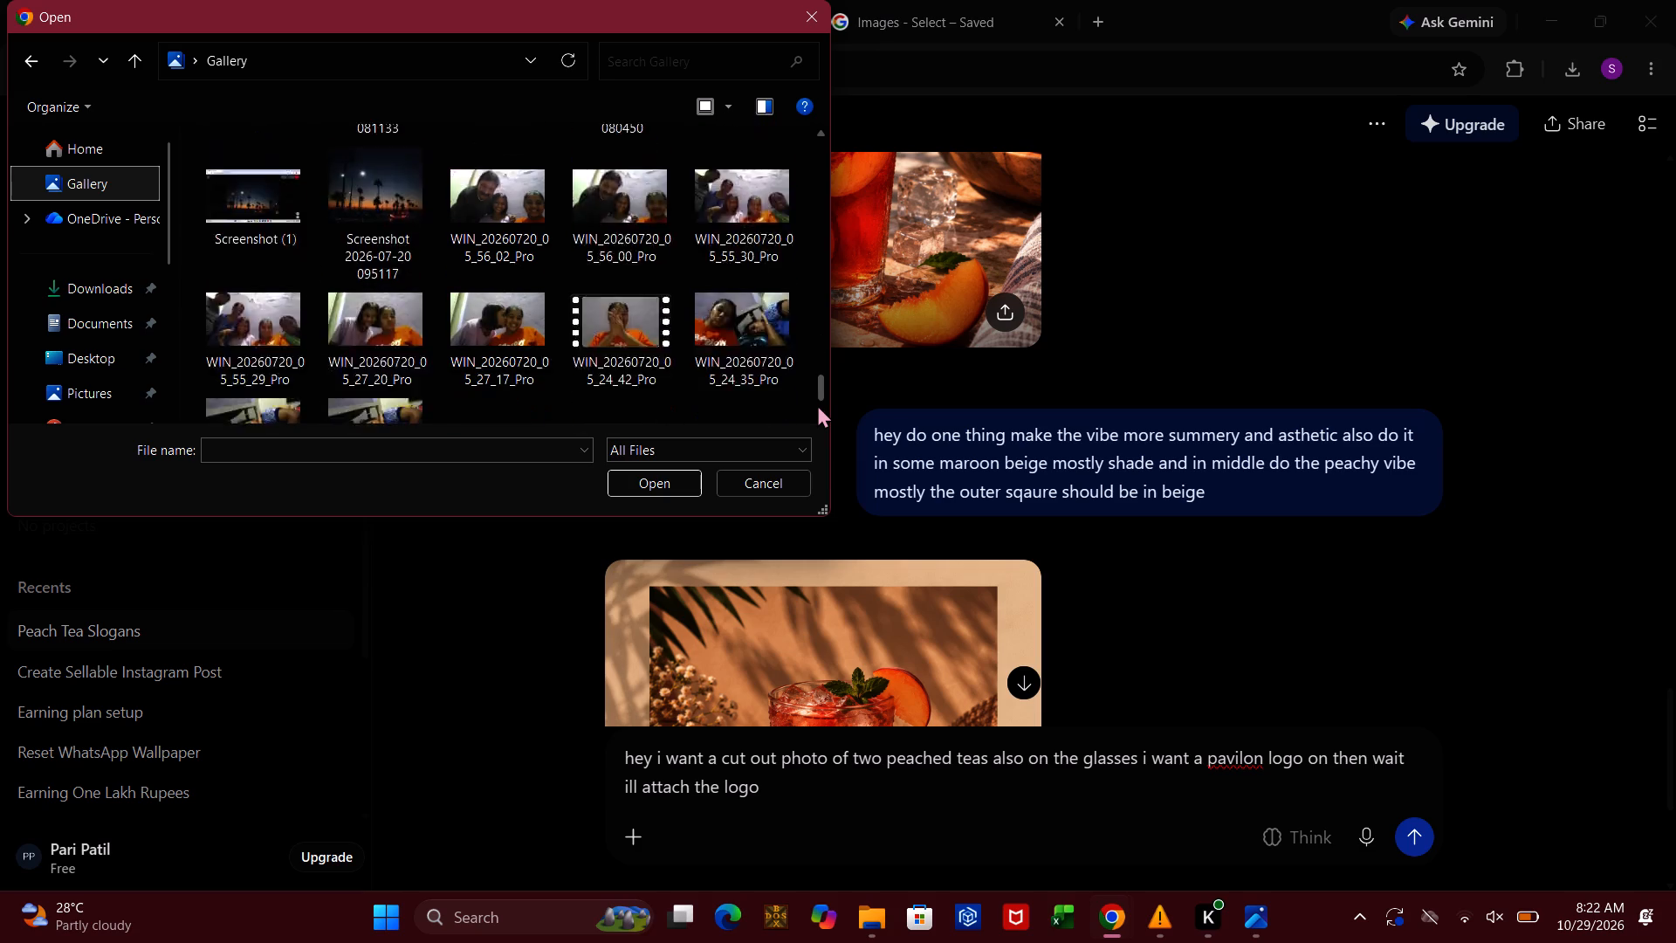
double_click(817, 404)
click(827, 296)
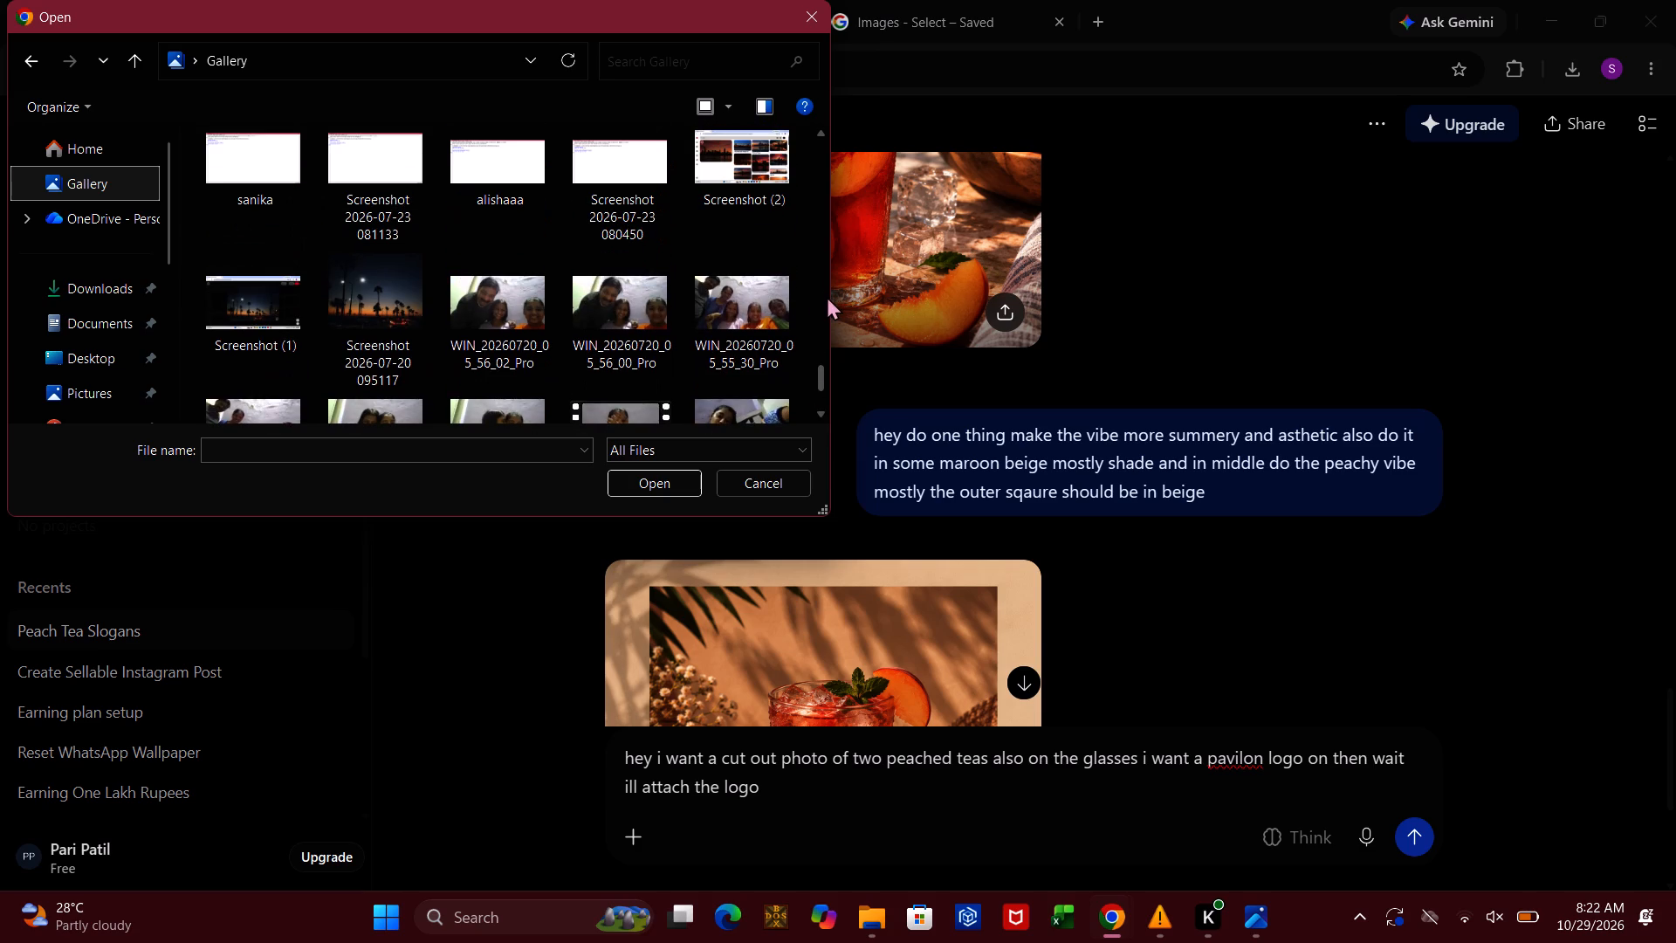
click(819, 281)
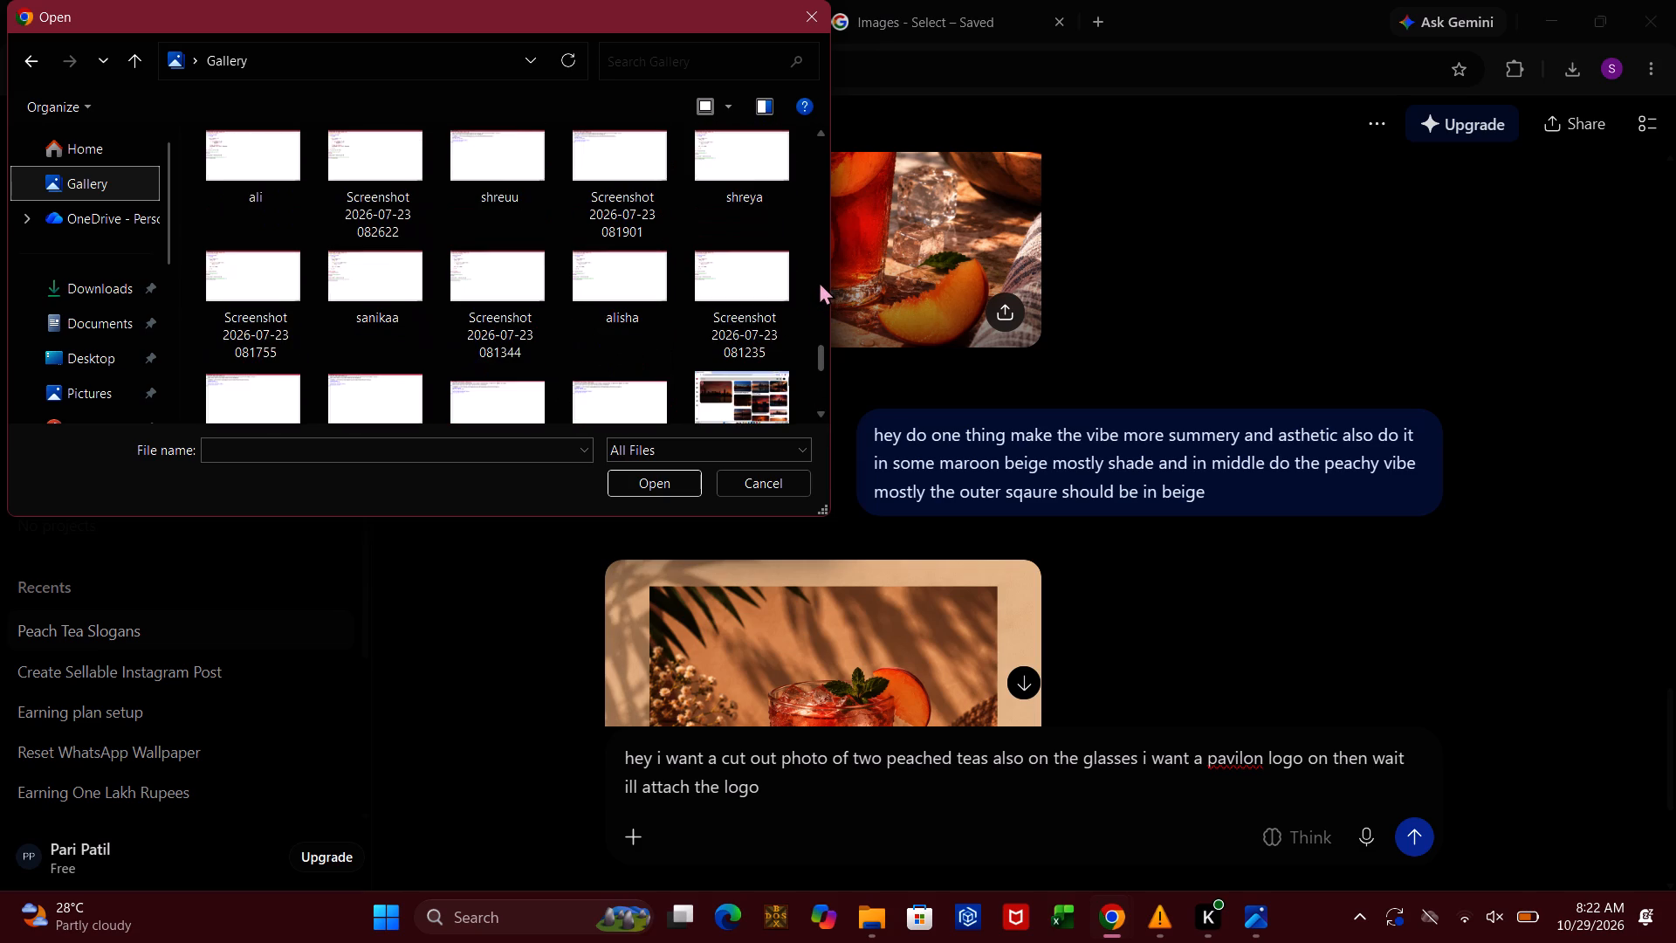
click(820, 251)
click(812, 189)
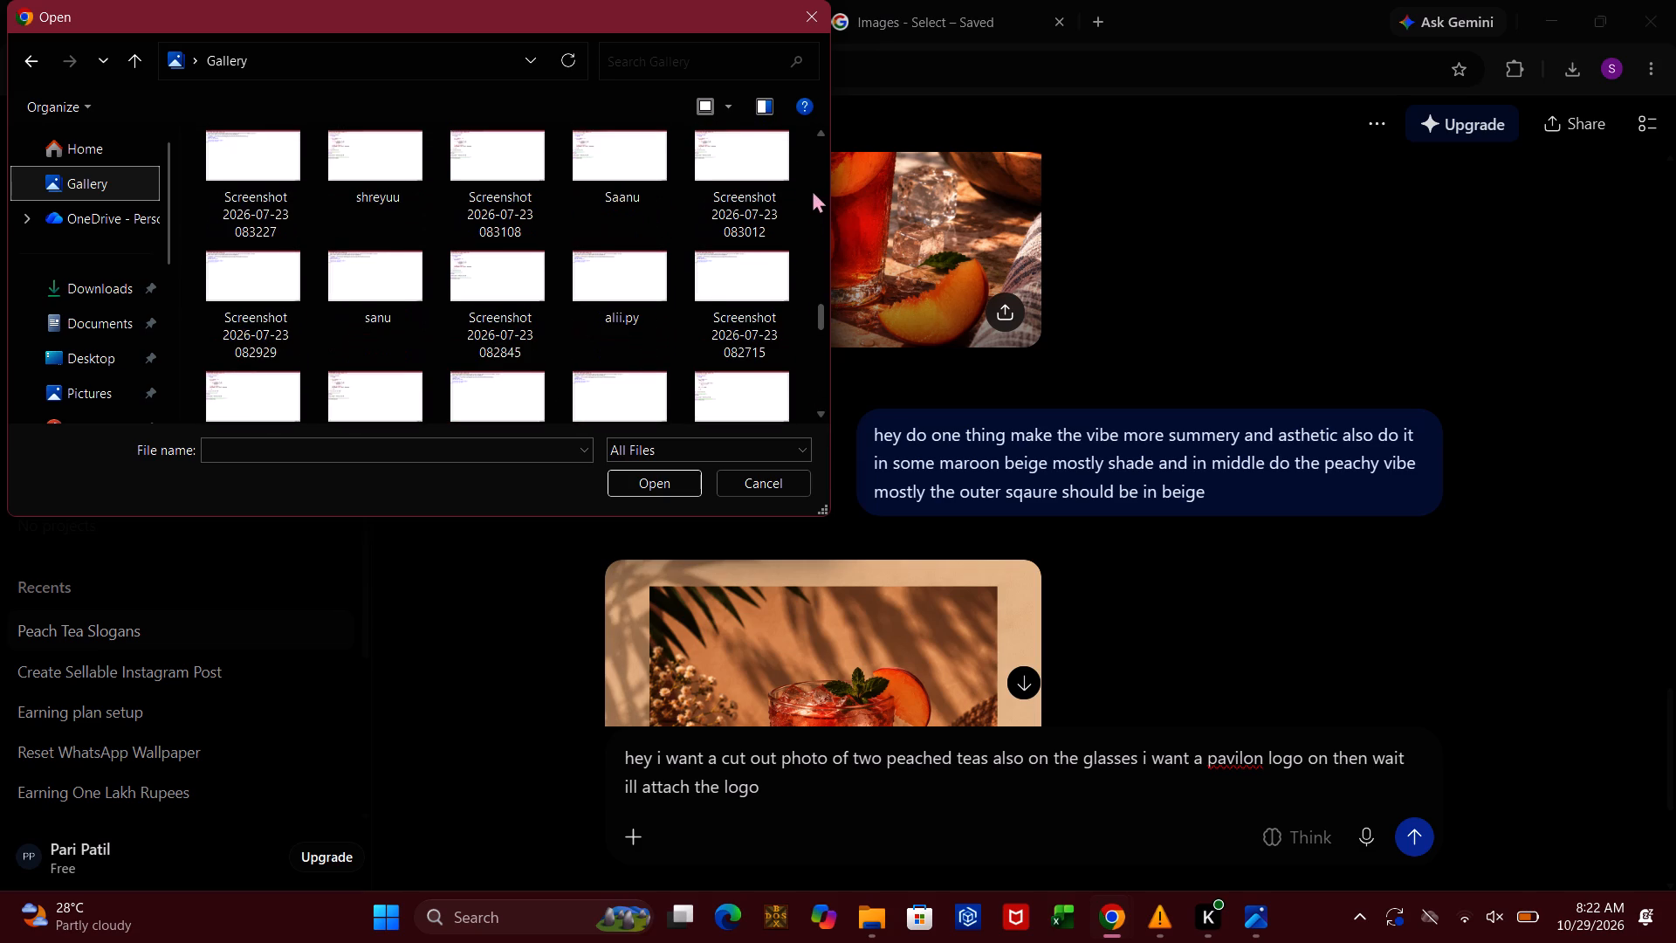
triple_click(815, 162)
double_click(815, 162)
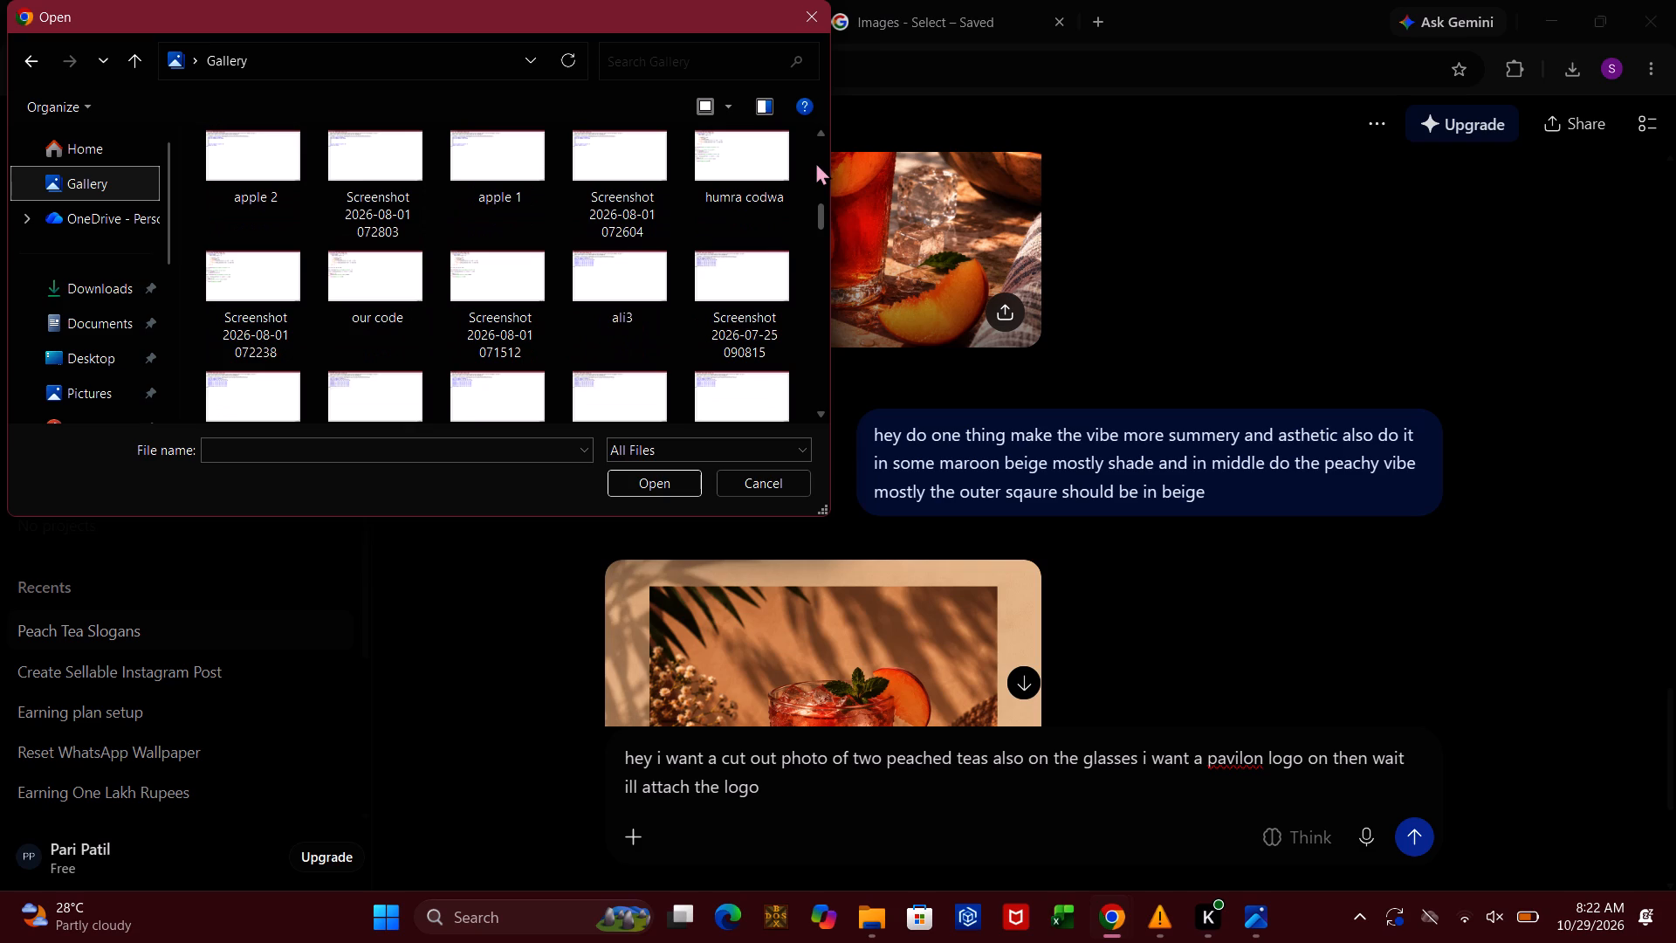
triple_click(828, 147)
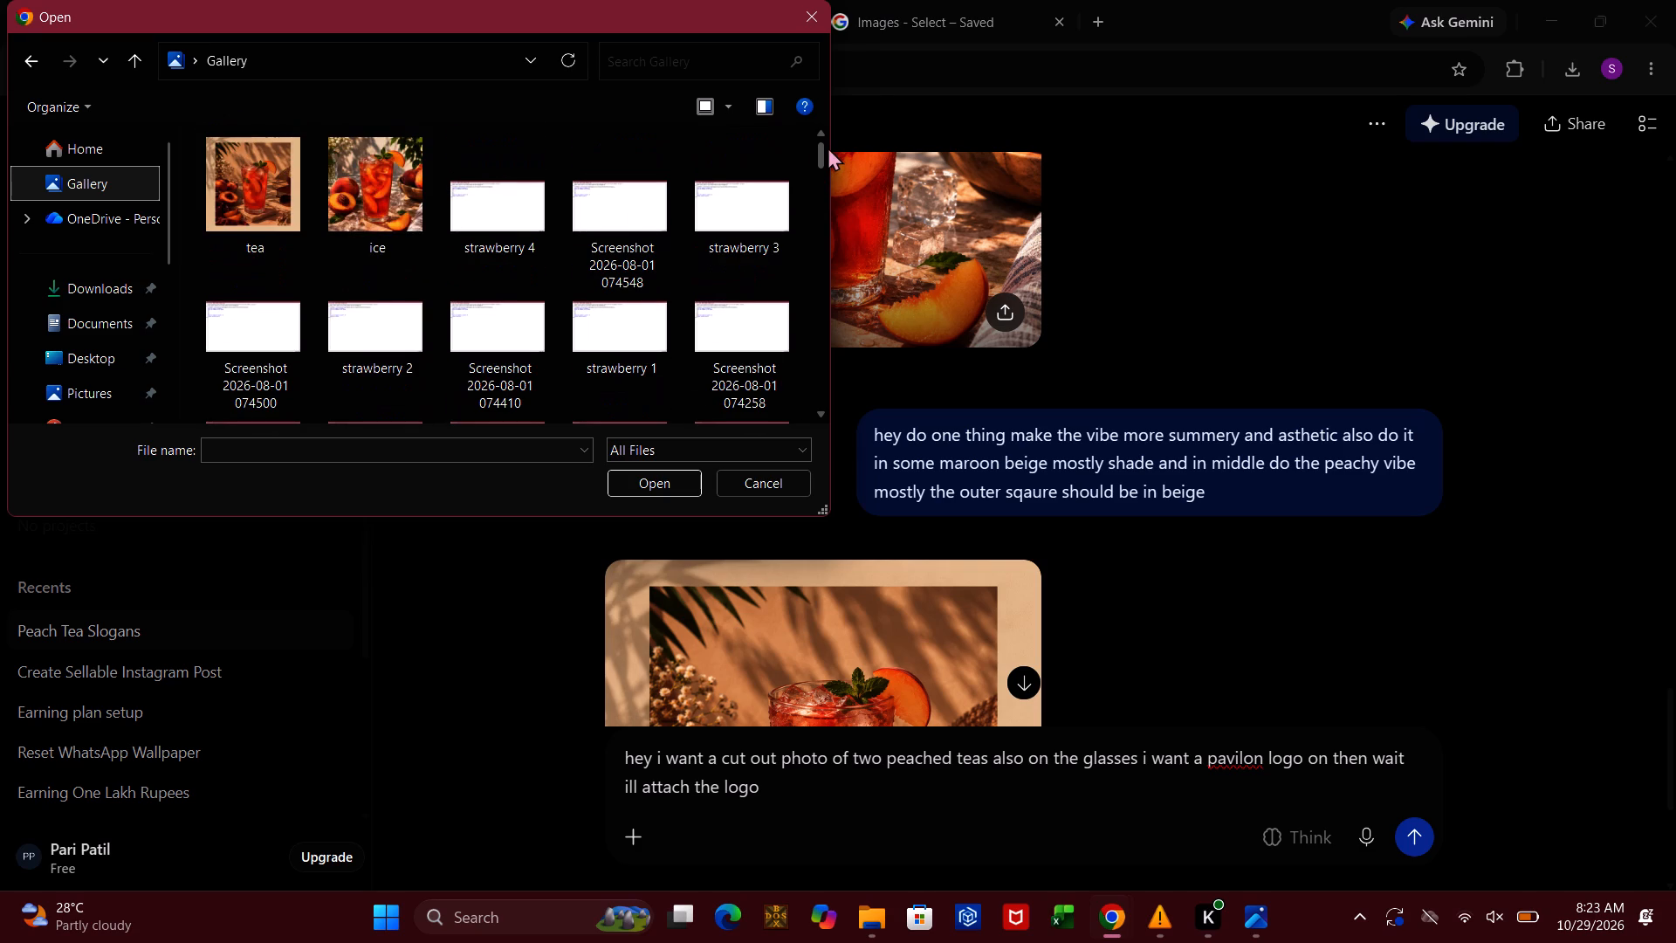
Look through the Pictures and Downloads folders for the Pavilion logo, and leave the file picker without attaching anything.
click(126, 378)
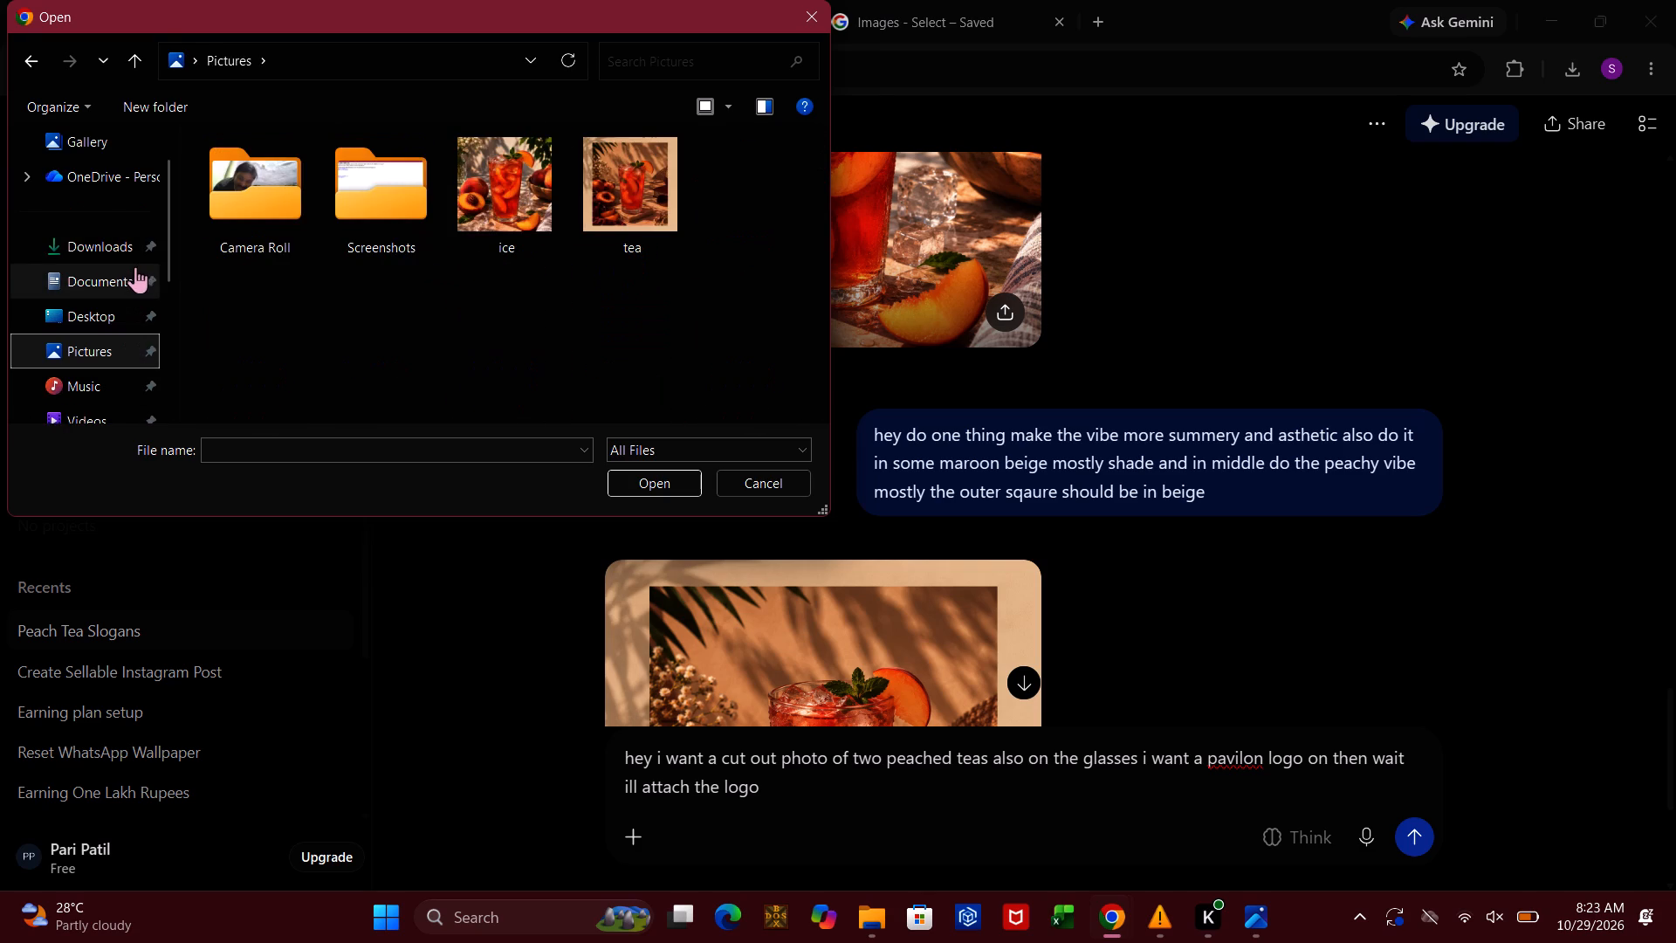
click(130, 254)
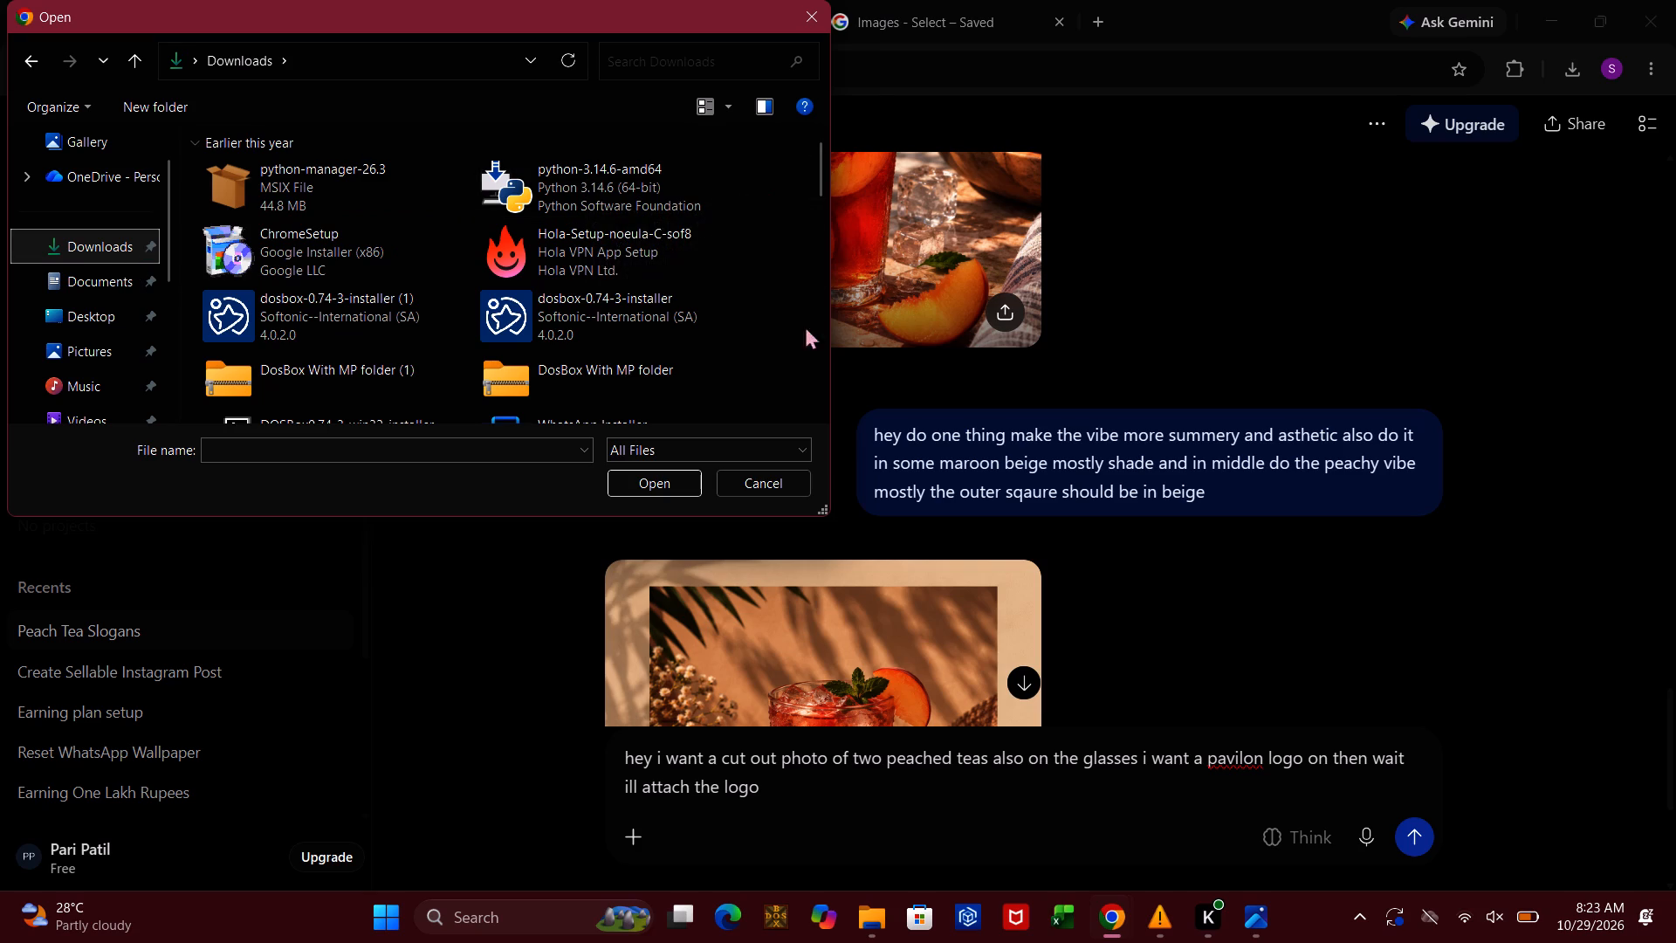
click(821, 307)
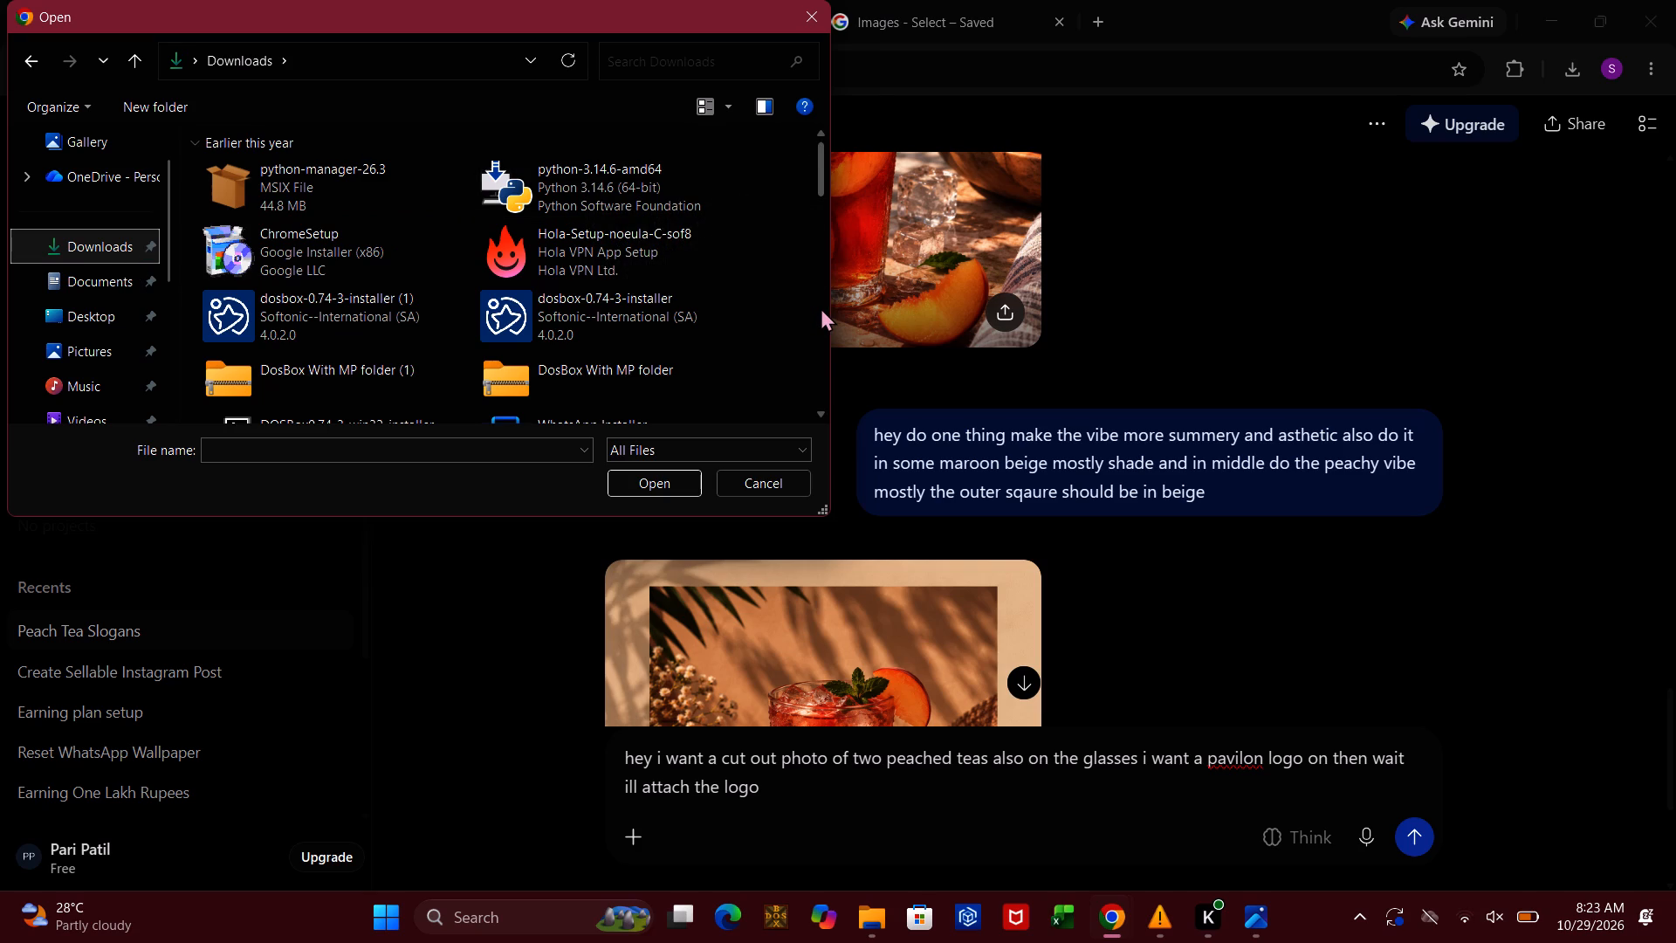
click(823, 320)
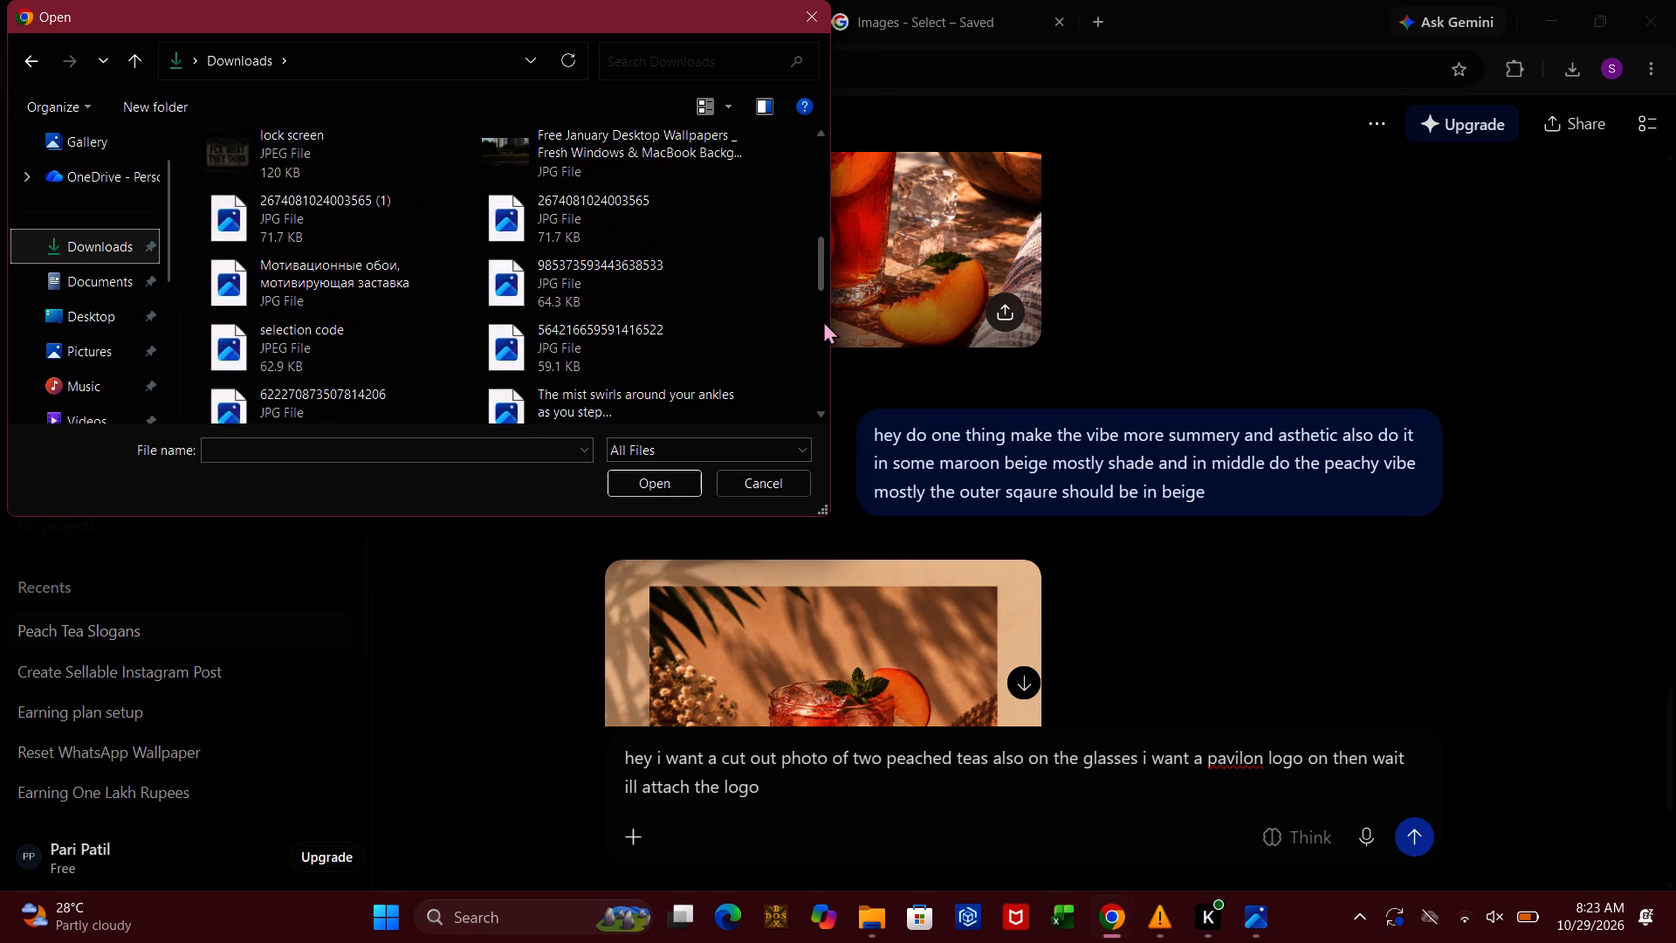
click(818, 354)
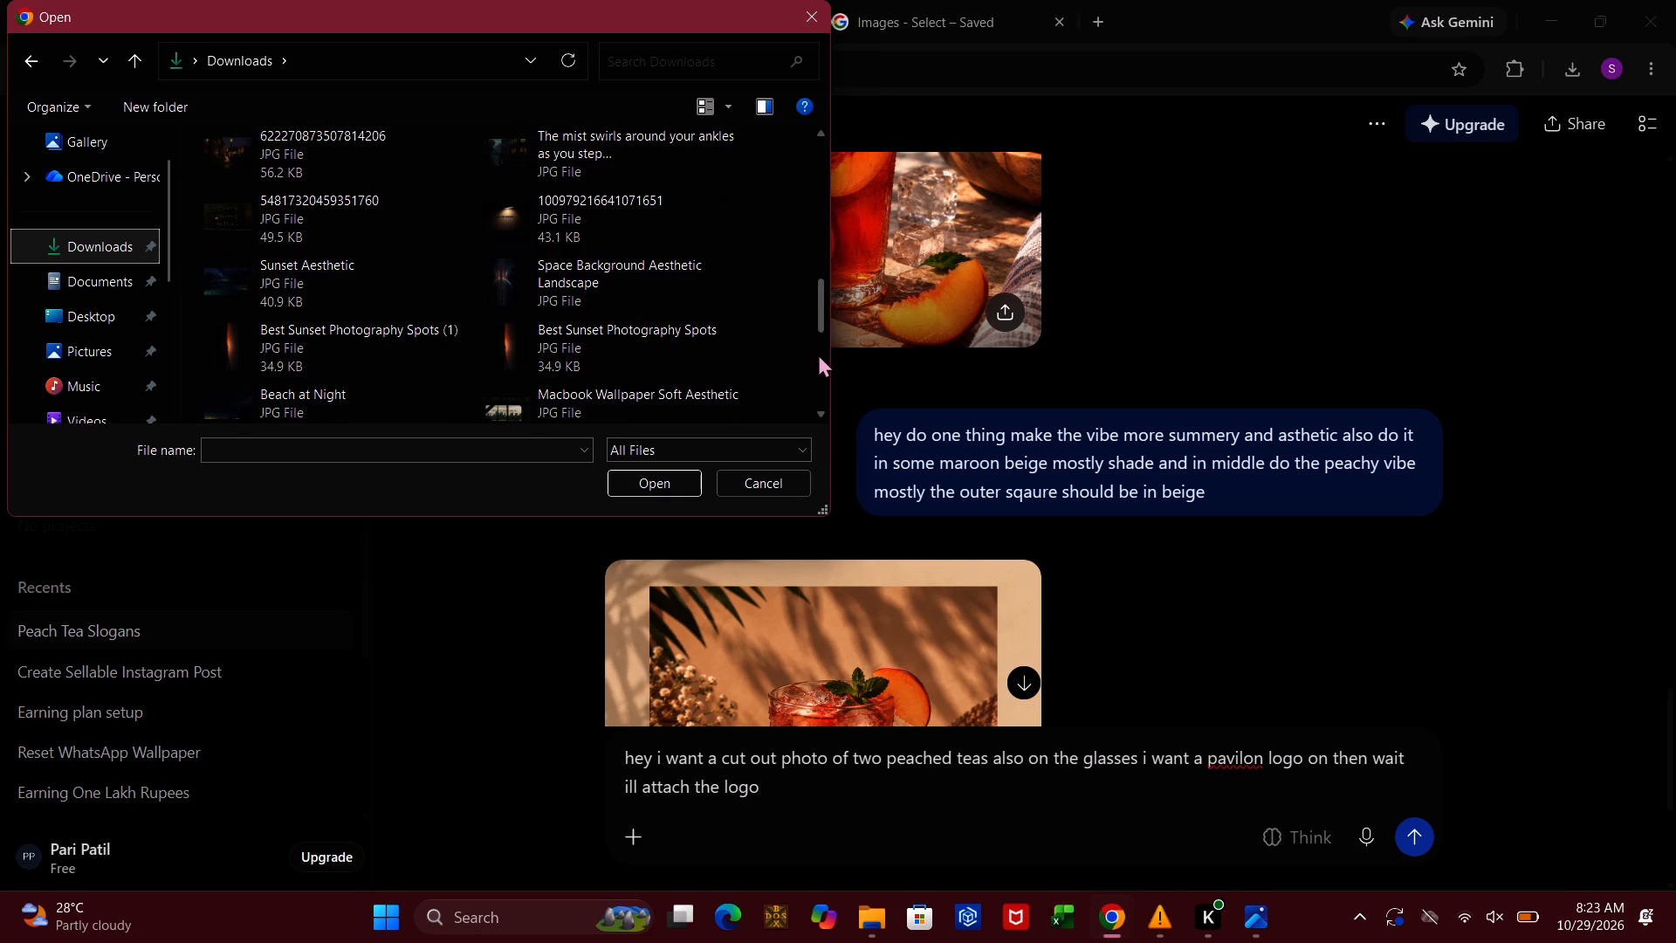
click(820, 365)
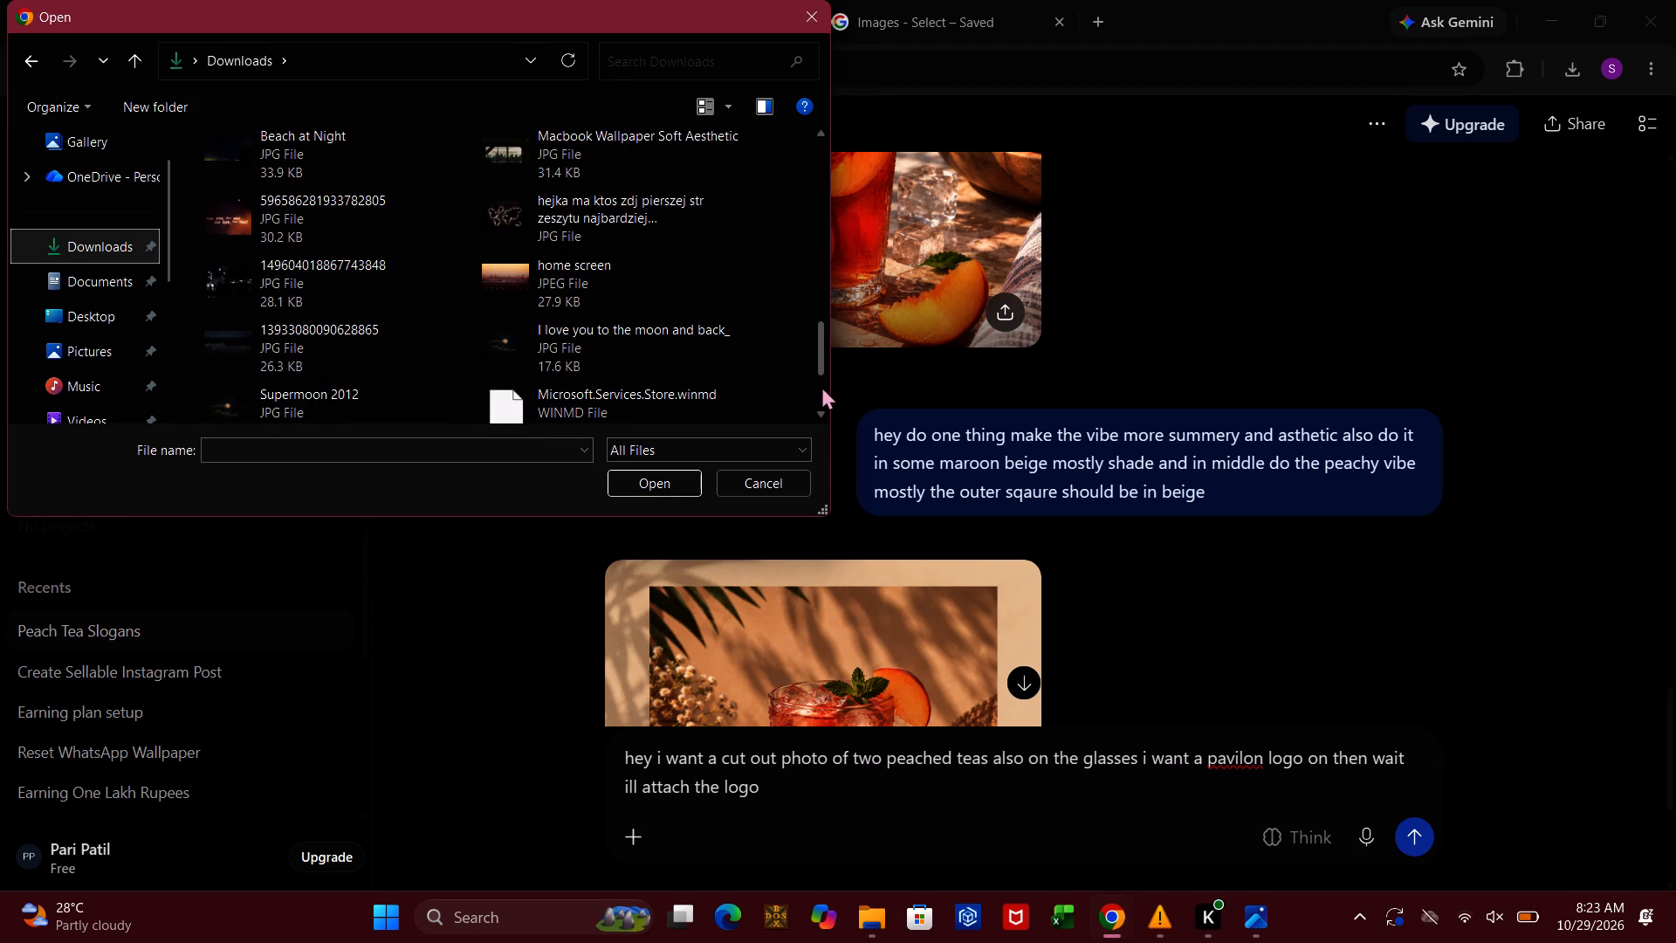
click(821, 386)
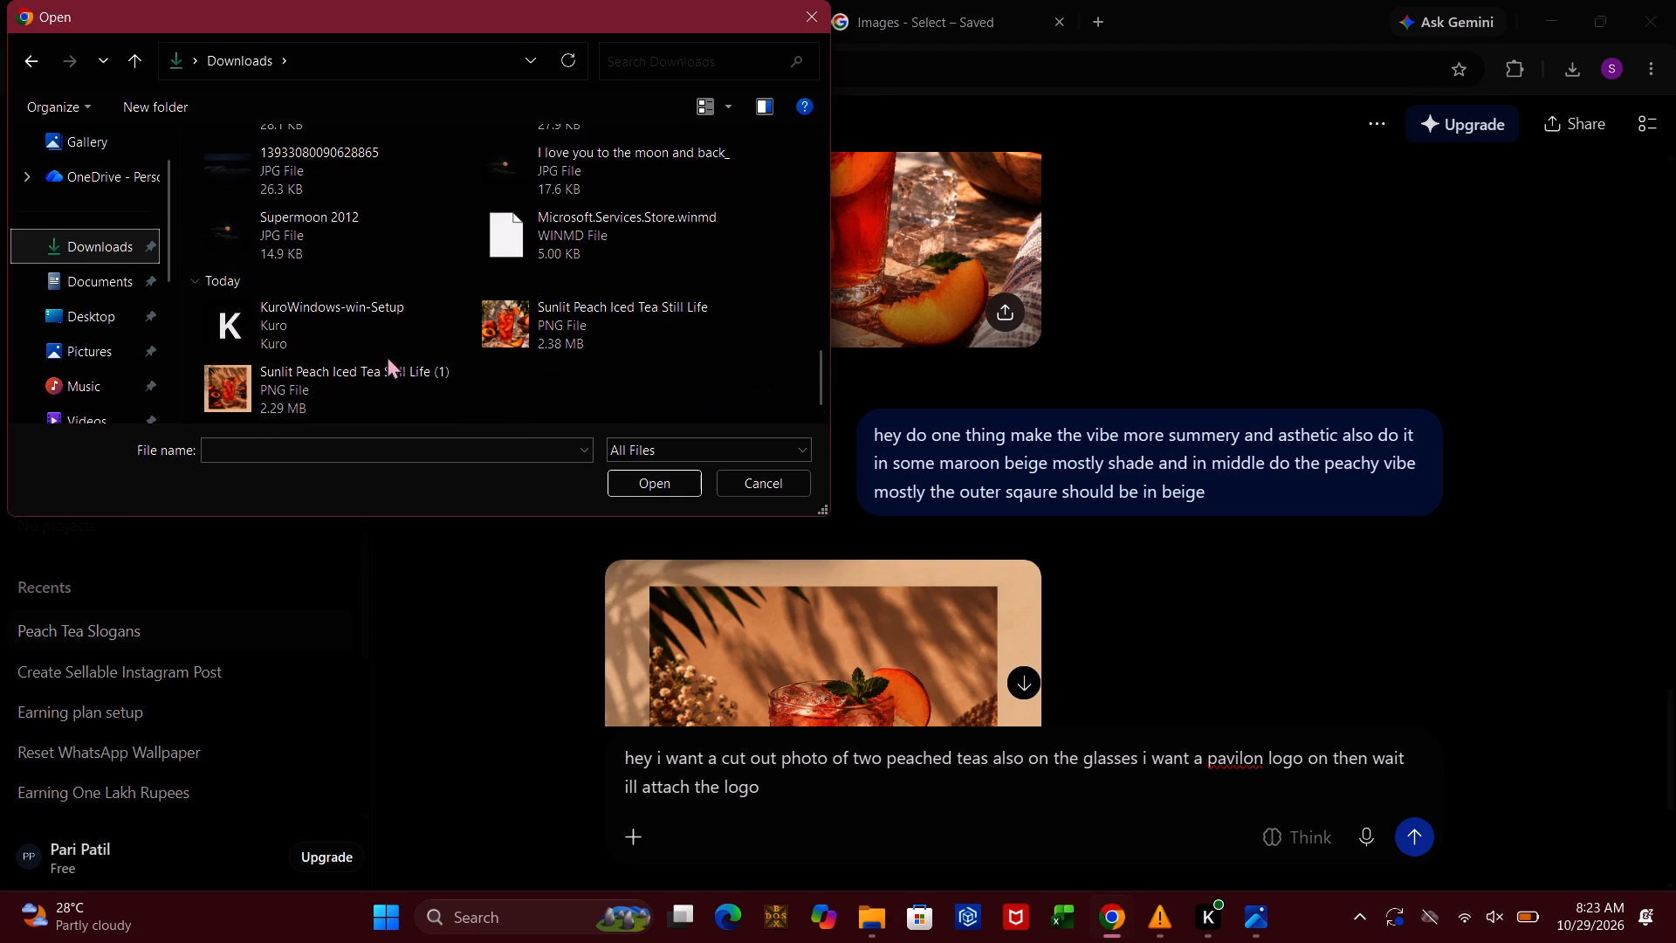
click(176, 347)
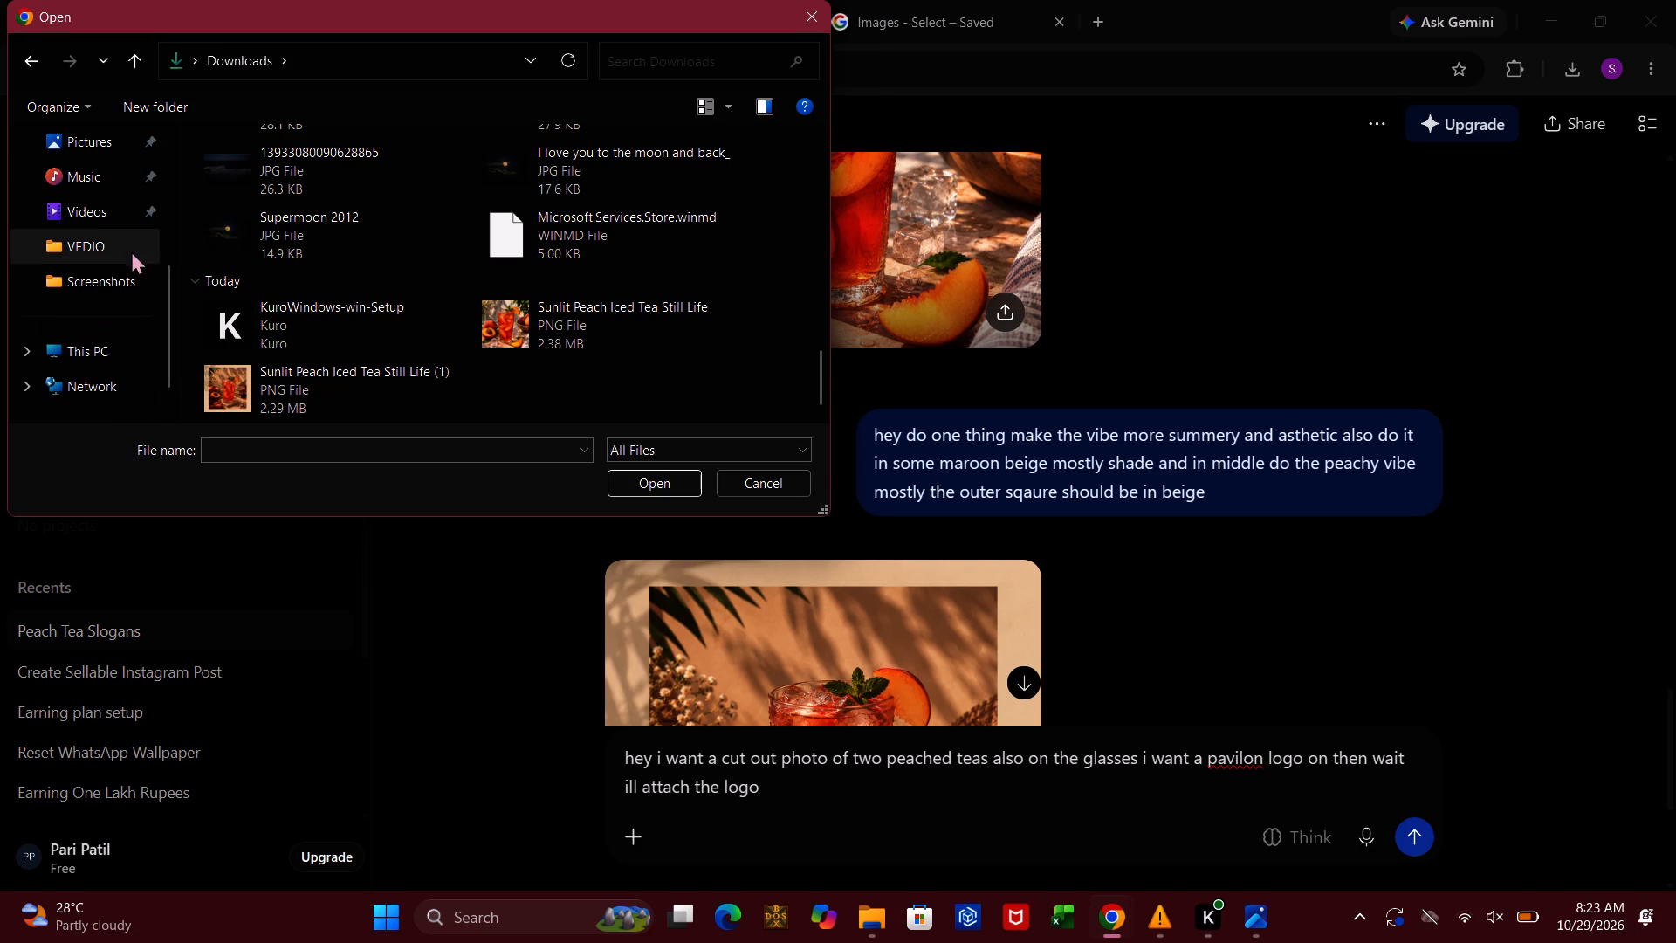
click(84, 155)
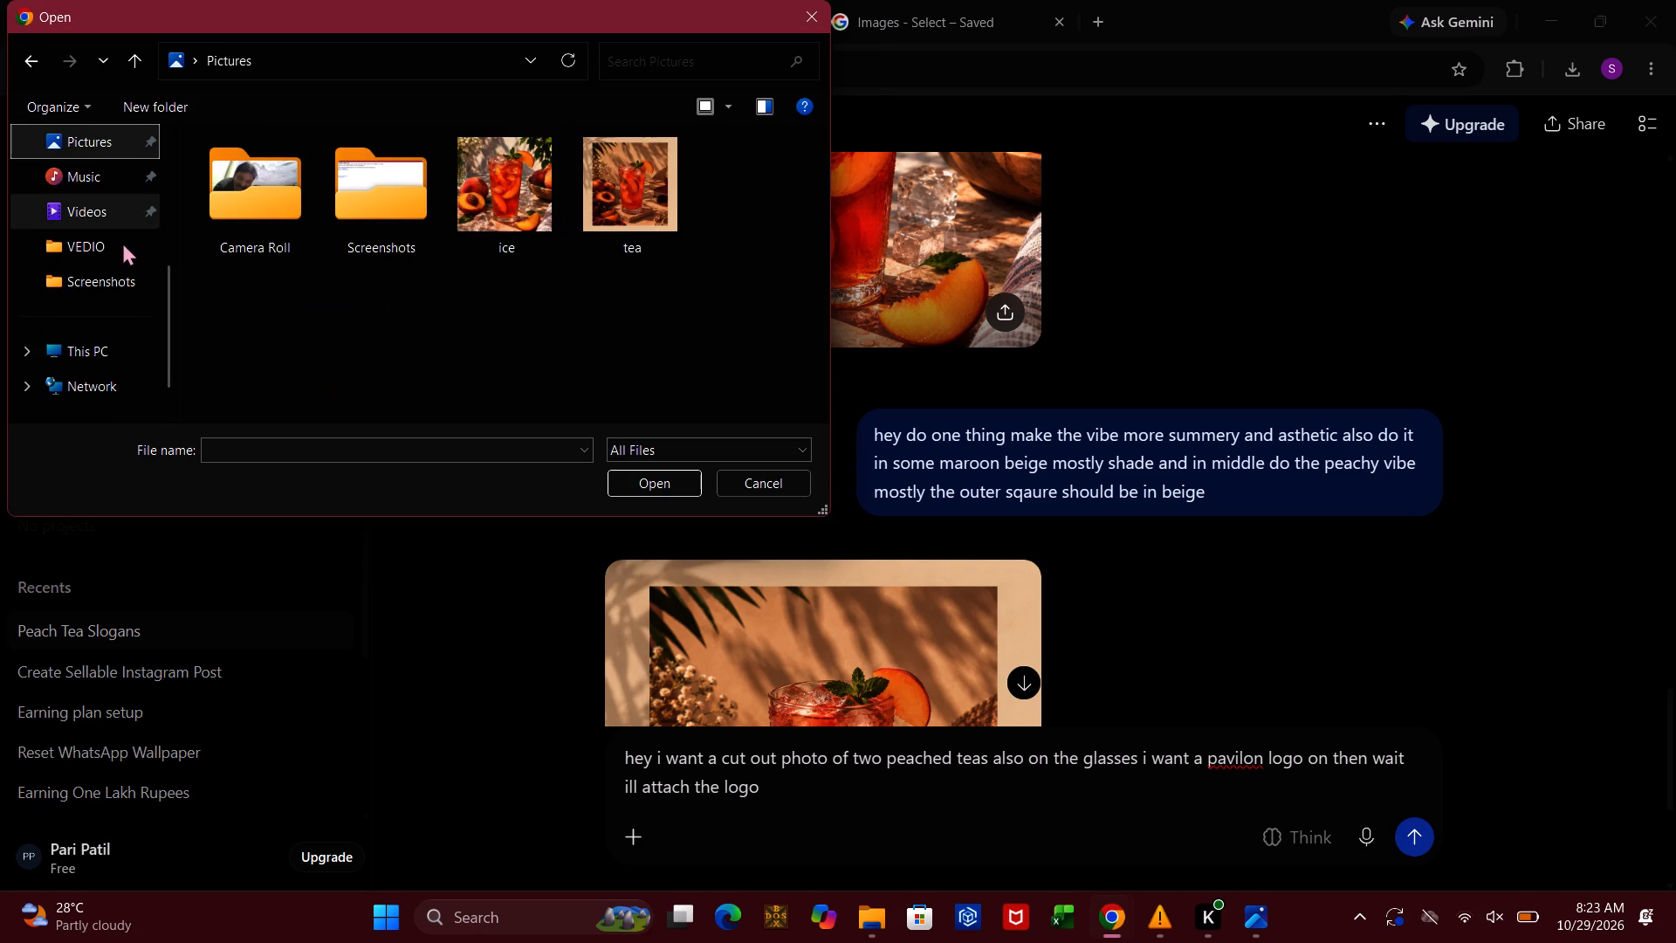
click(820, 17)
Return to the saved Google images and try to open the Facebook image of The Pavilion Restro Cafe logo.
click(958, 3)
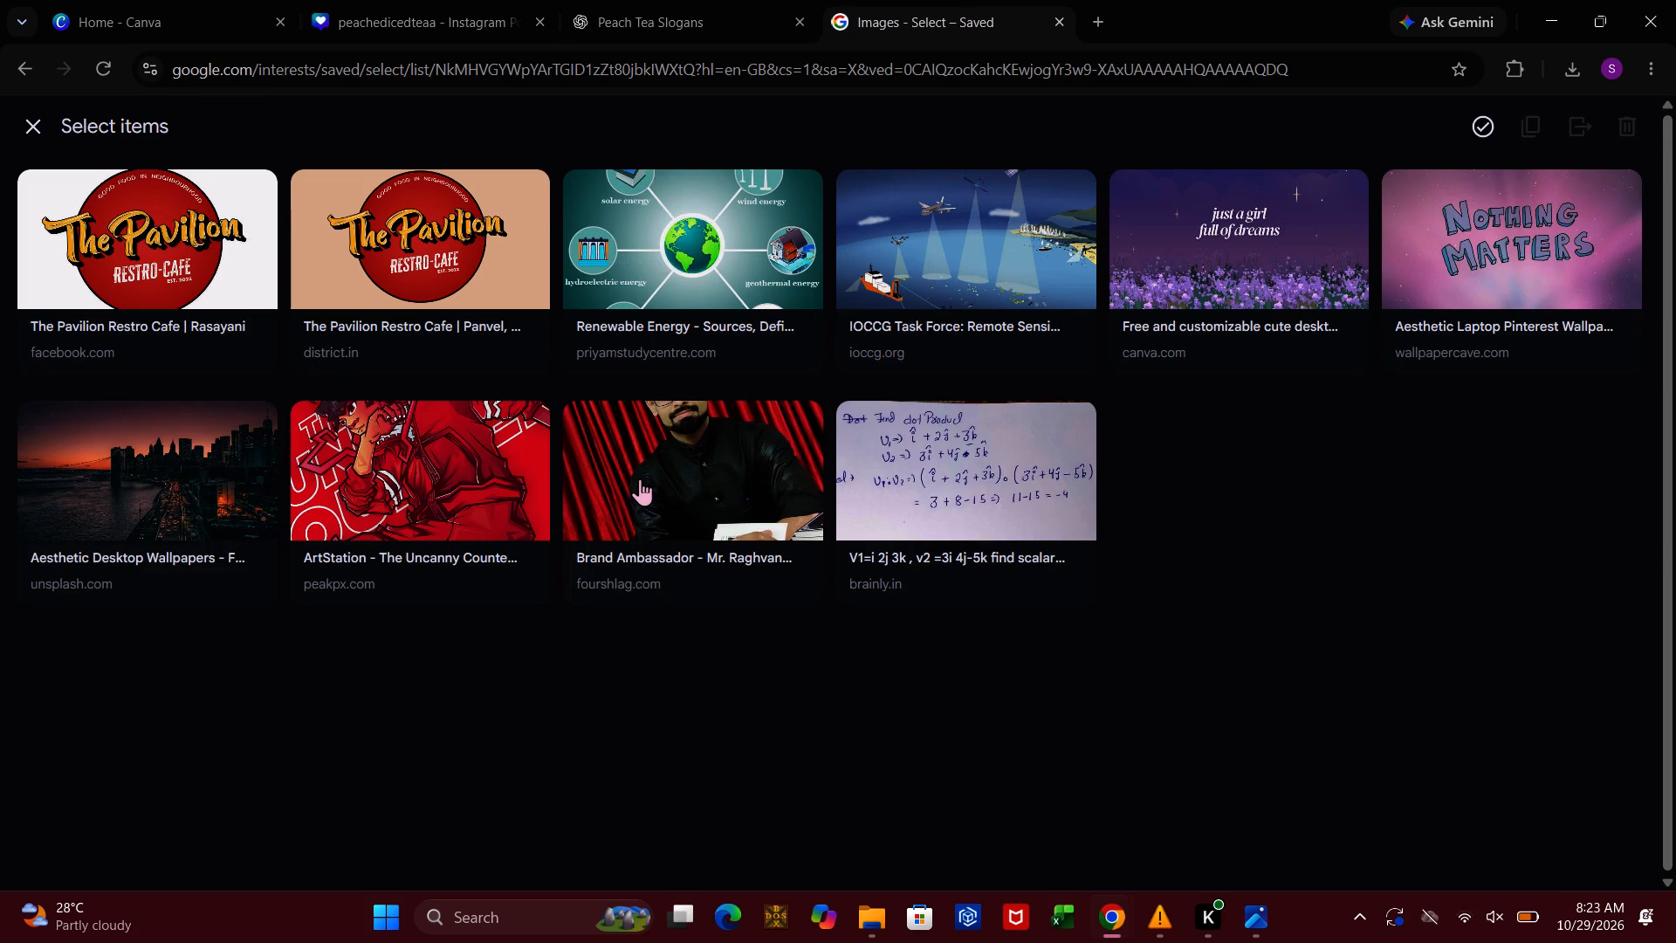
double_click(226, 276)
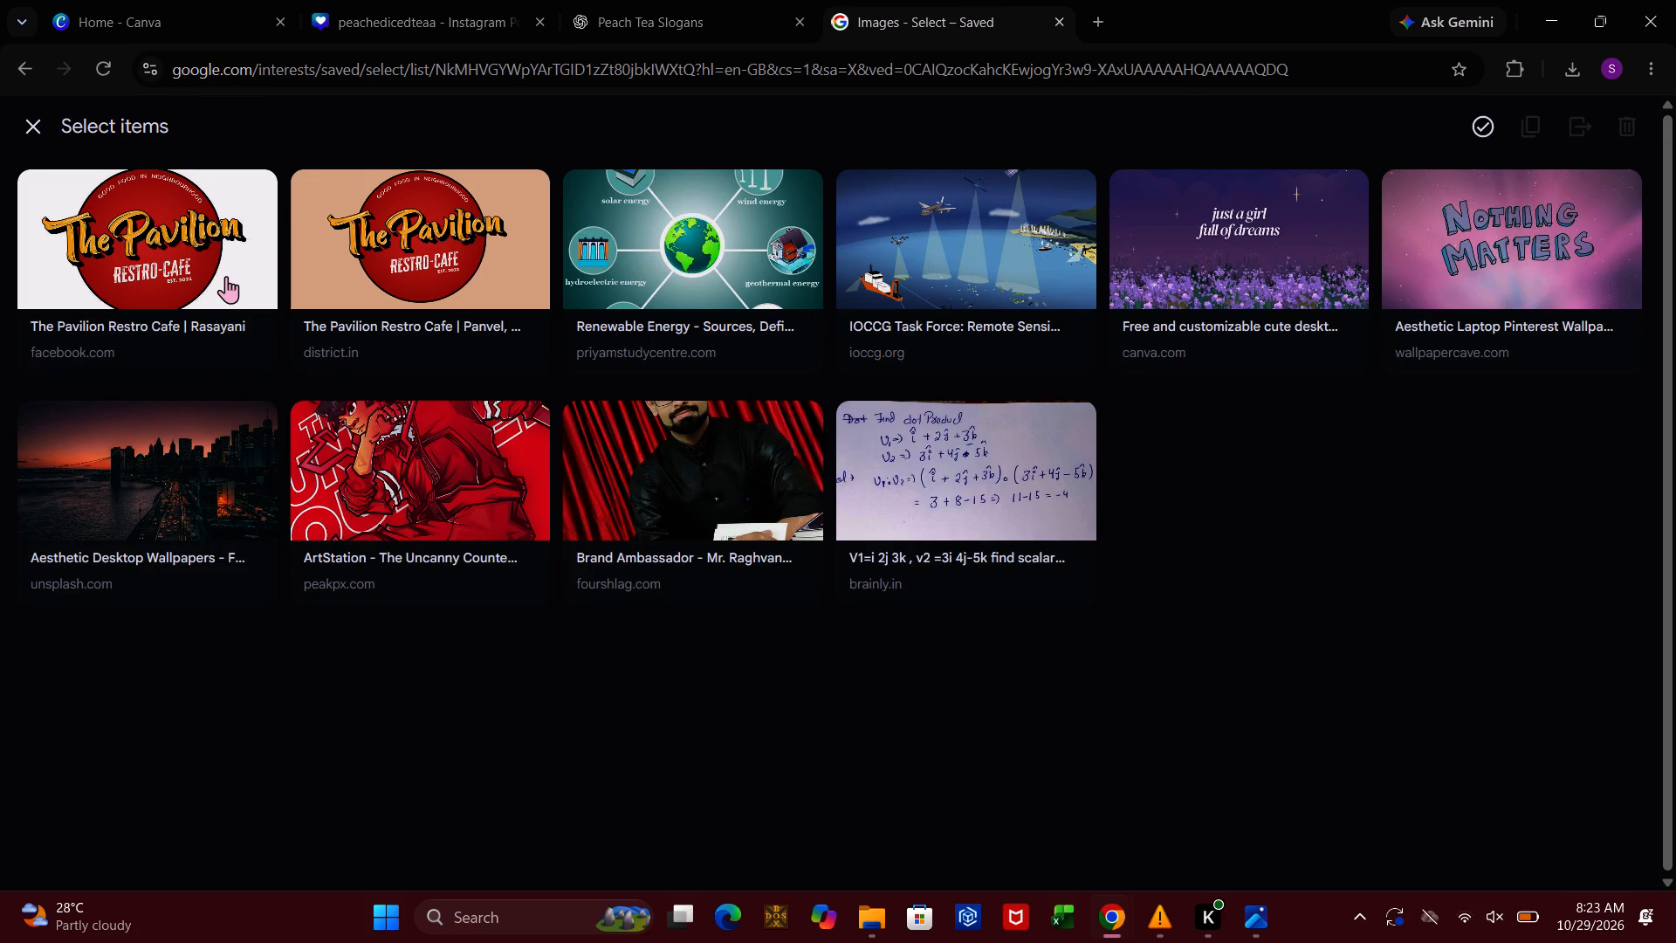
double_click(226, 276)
Check the browser's recent download history for the Pavilion logo file.
click(1572, 62)
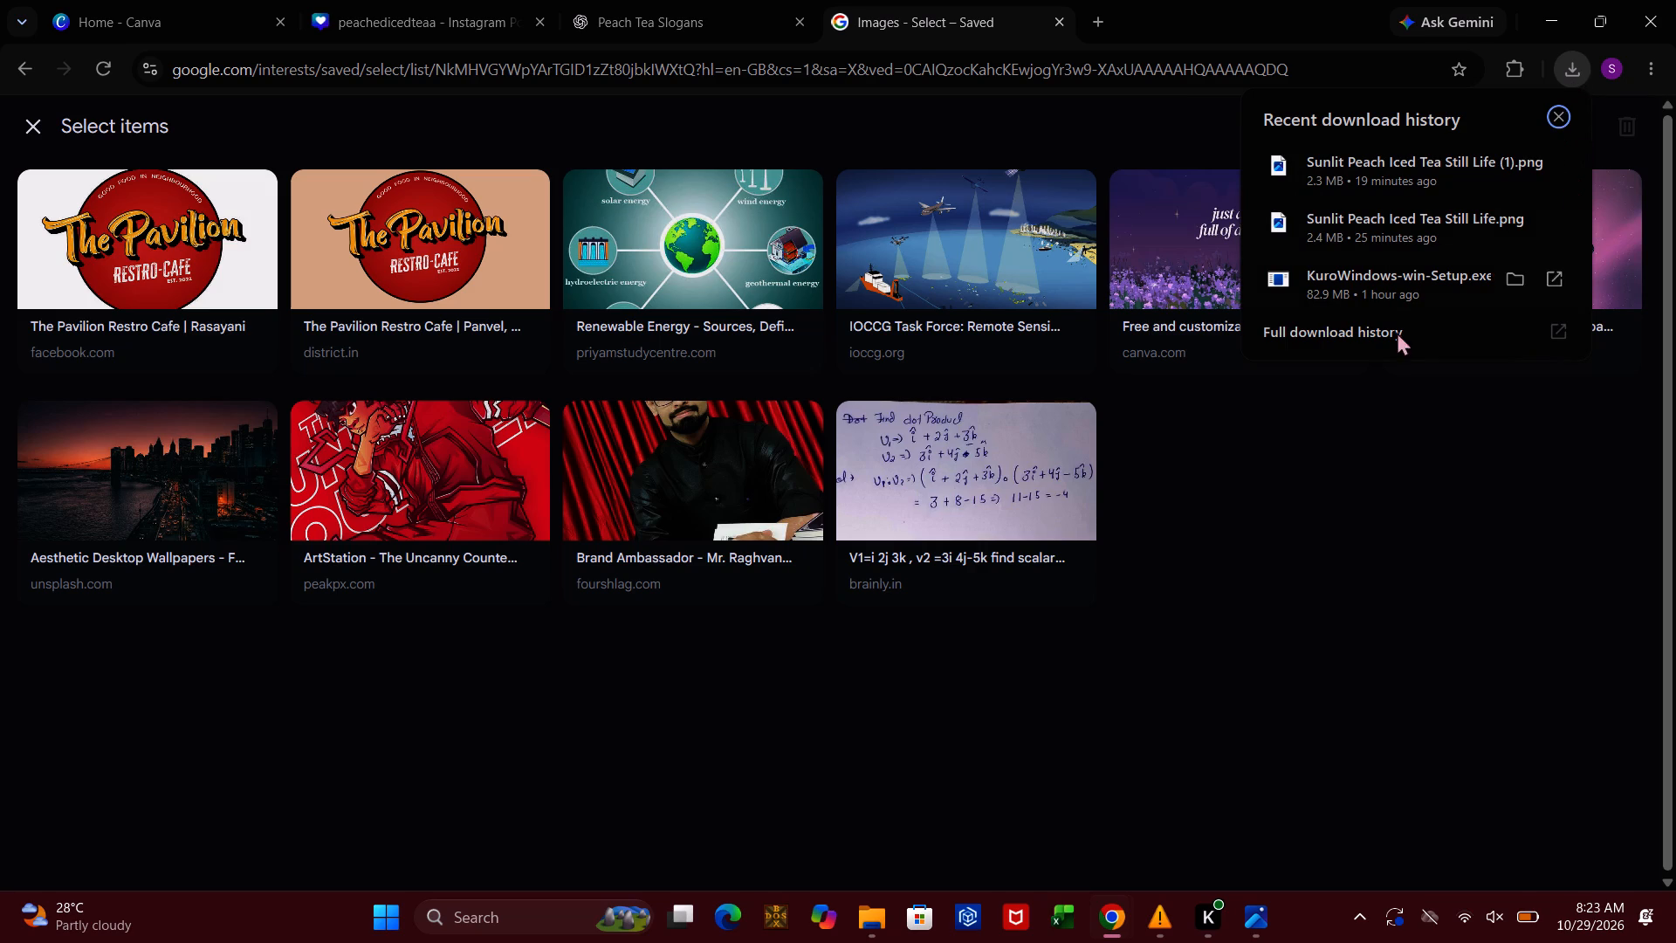
click(1370, 382)
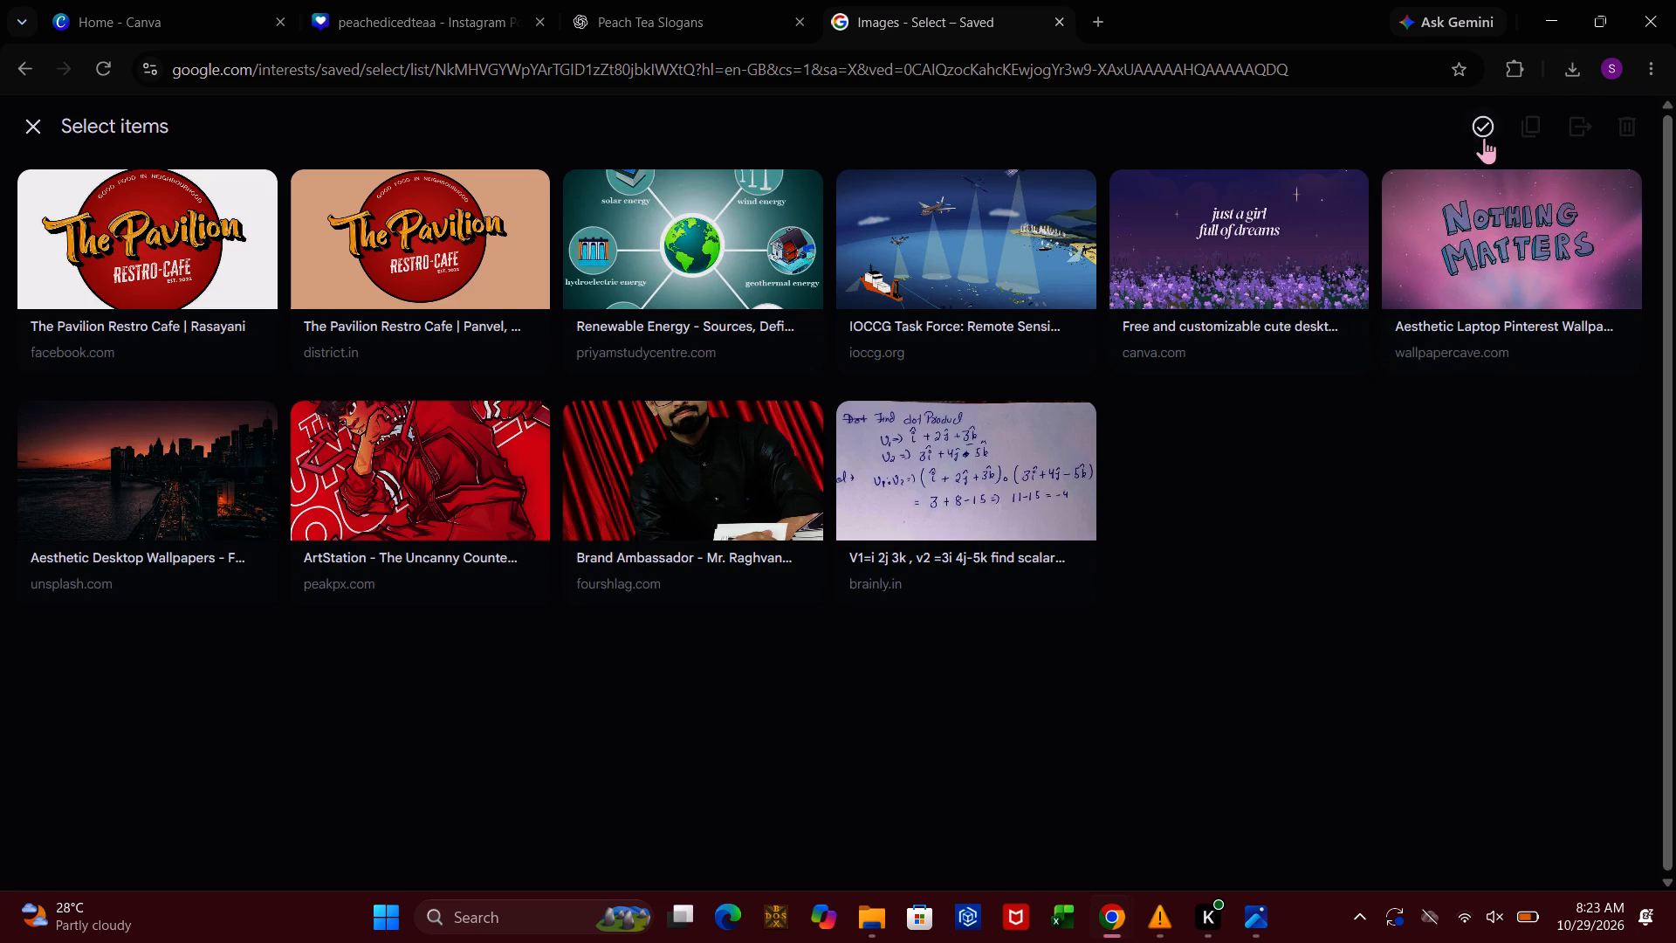
Select all the saved images and deselect every one except the Facebook image of The Pavilion Restro Cafe logo.
click(1484, 137)
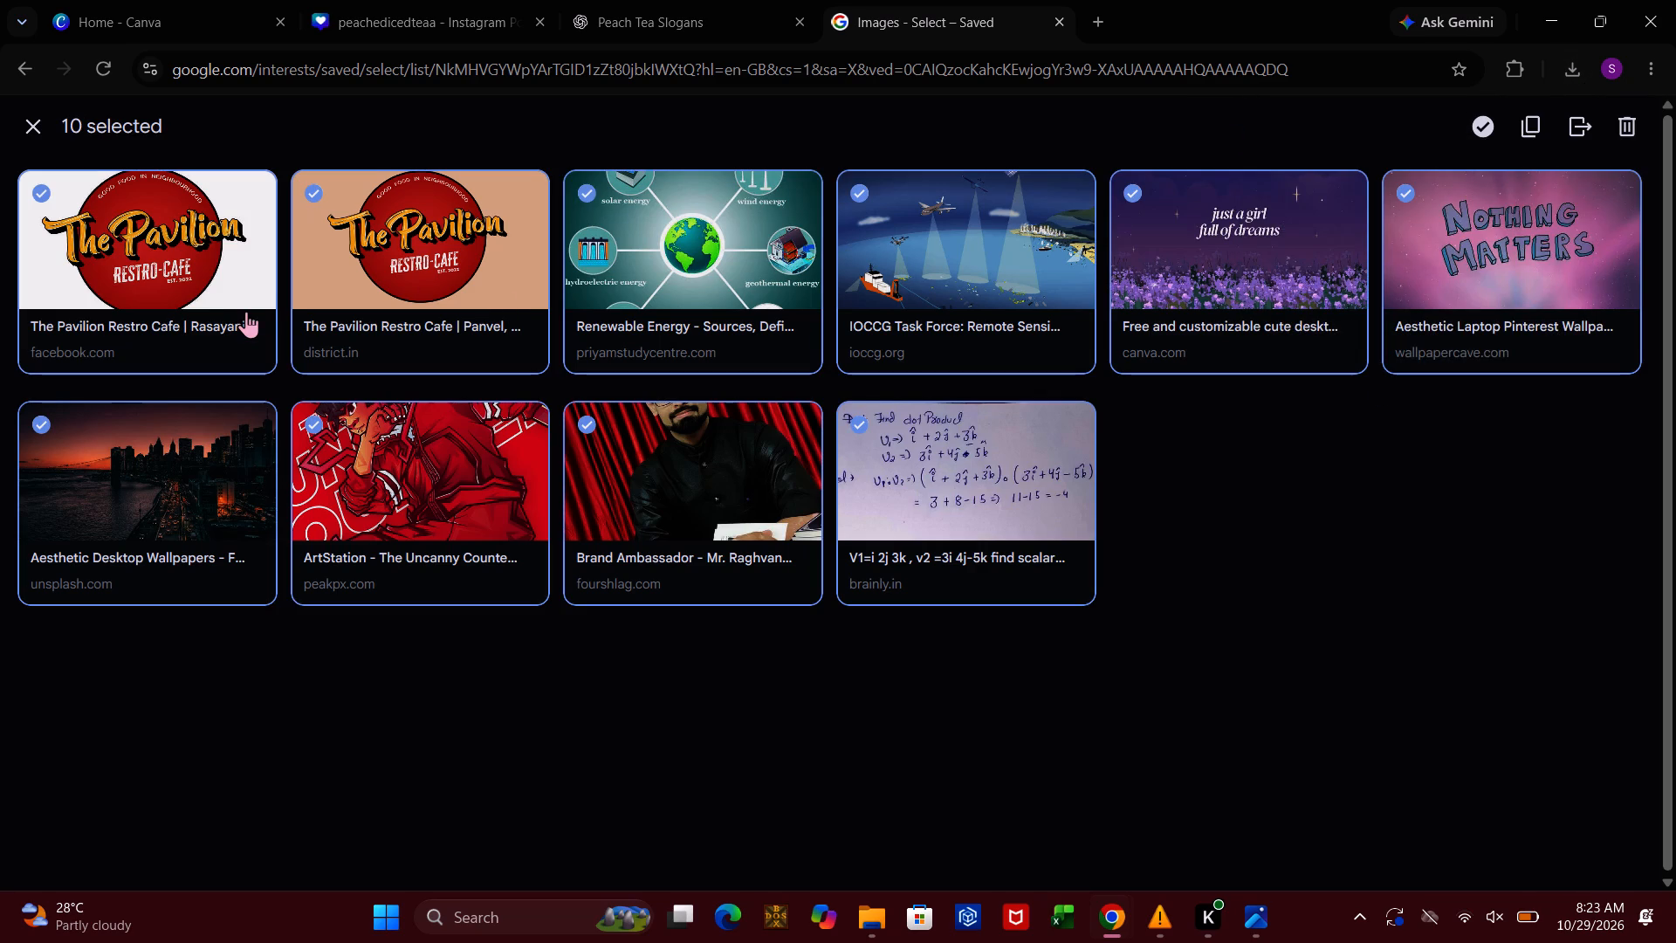
click(245, 308)
click(245, 308)
click(352, 279)
click(615, 226)
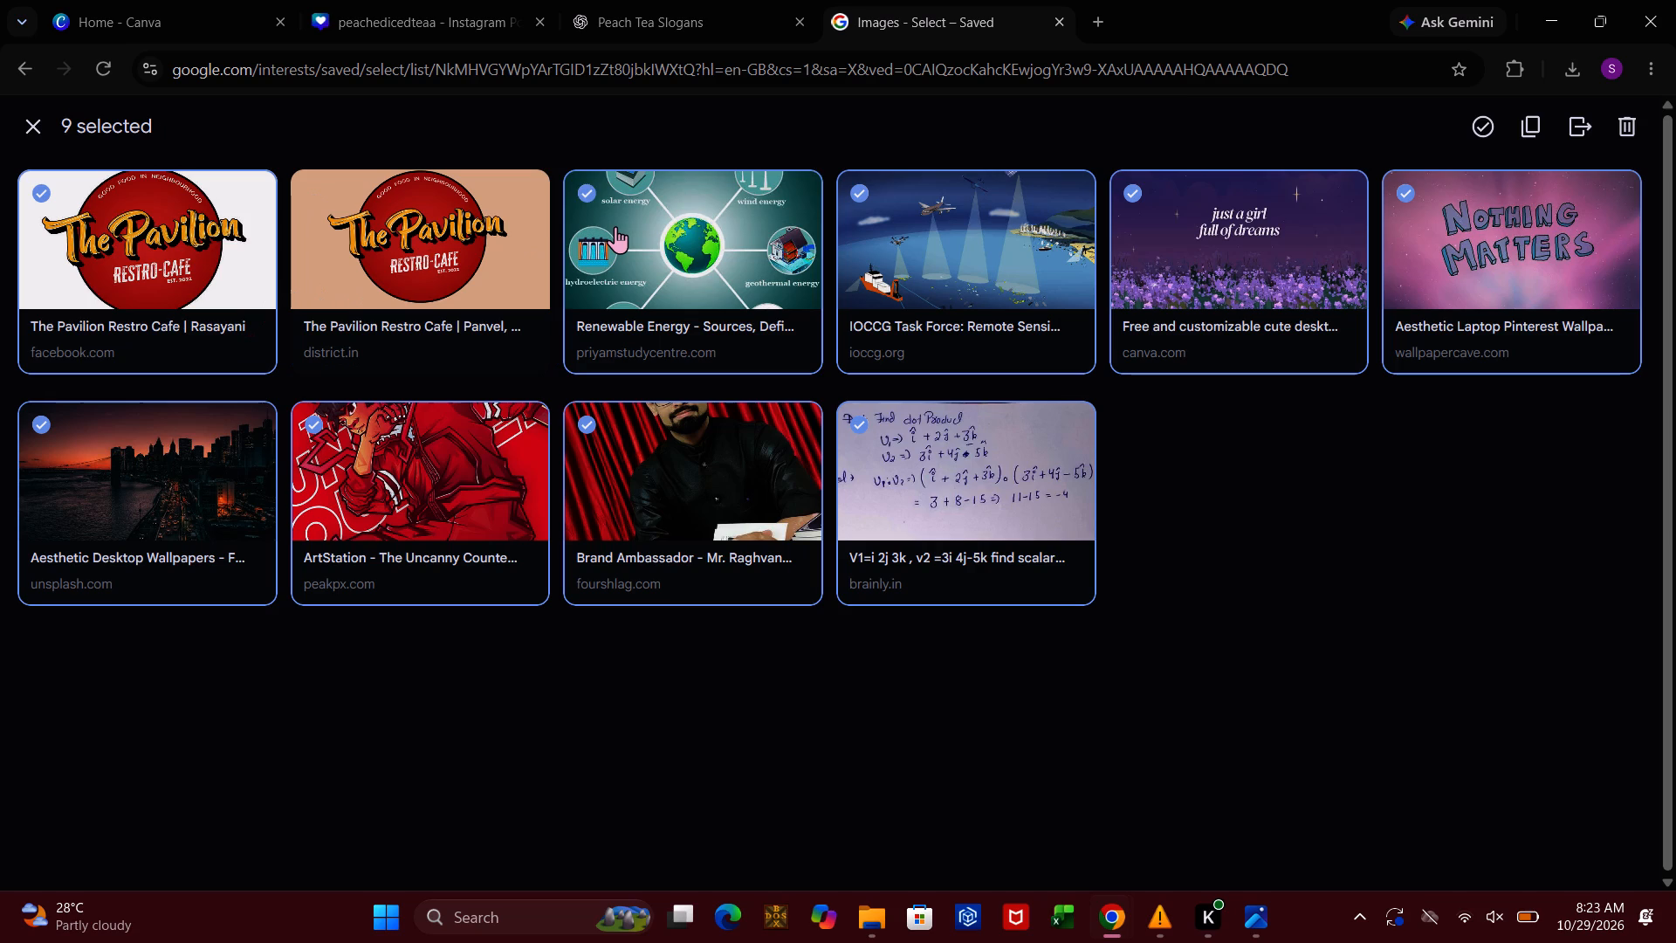
click(851, 204)
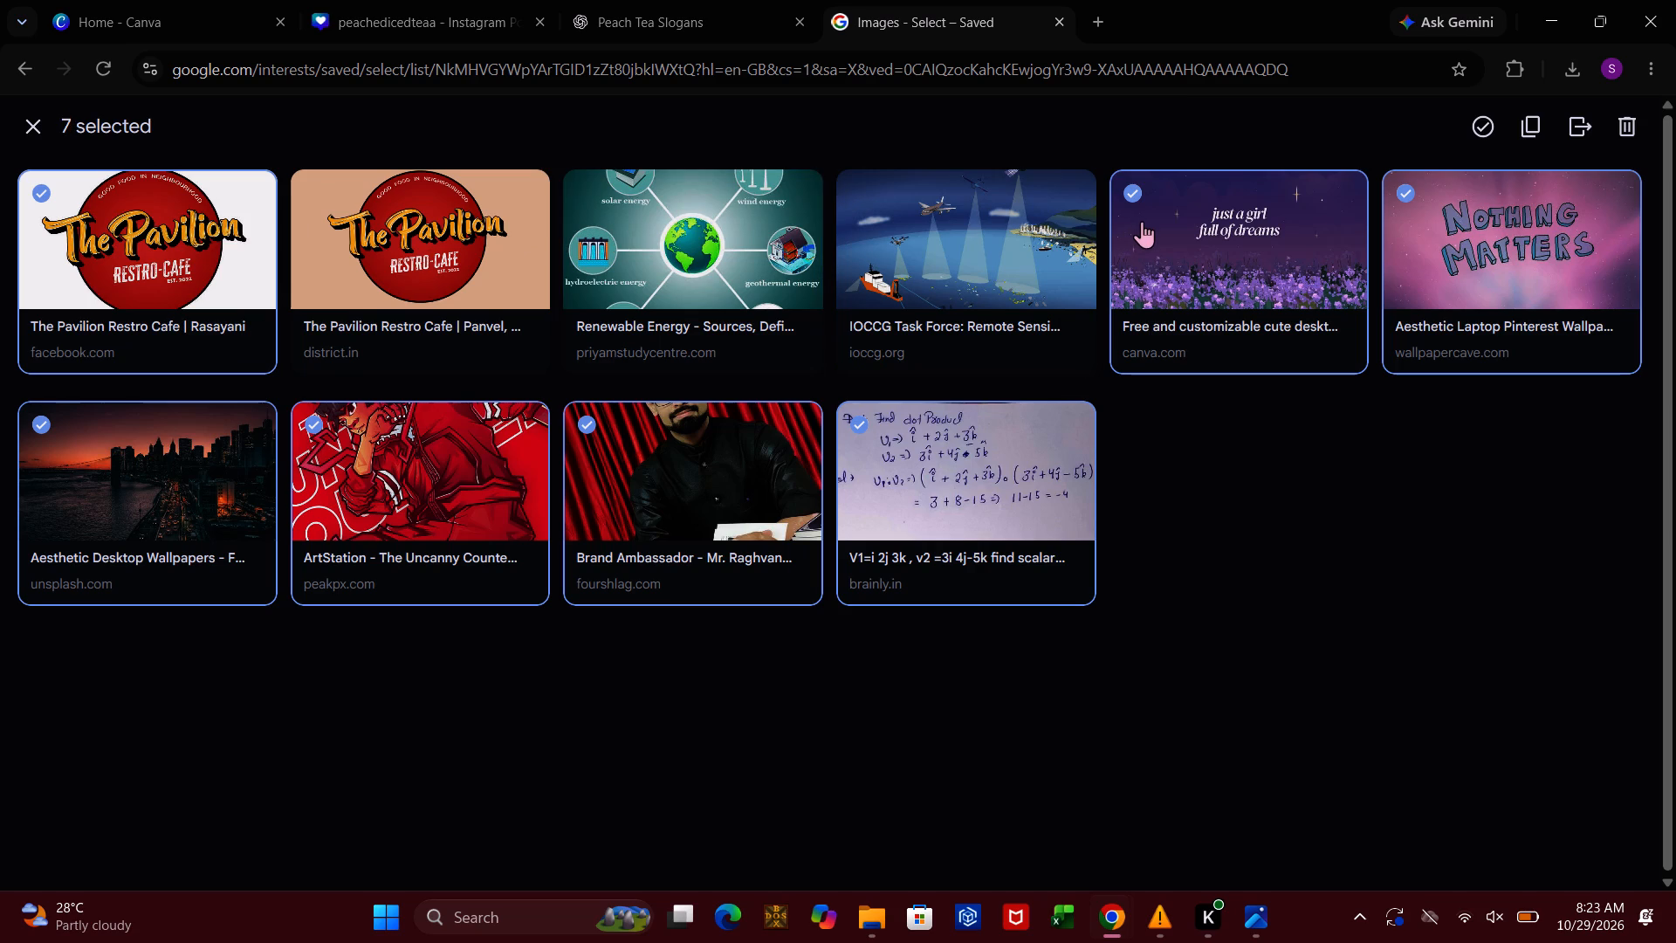
click(1142, 221)
click(1610, 265)
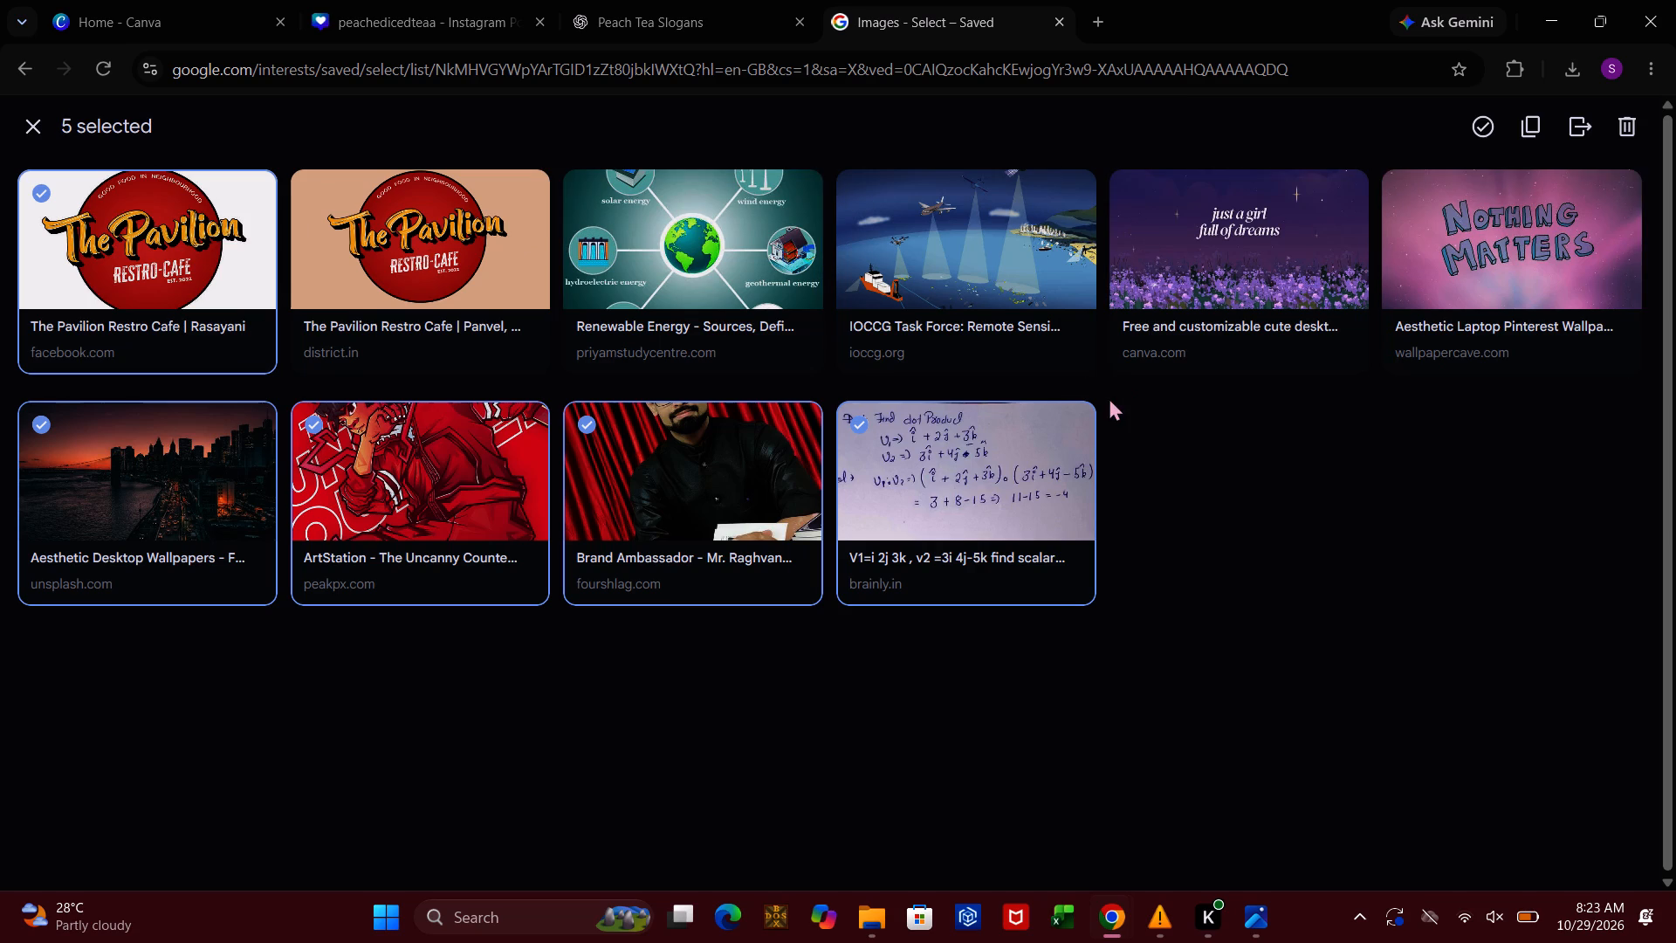
click(1024, 424)
click(687, 469)
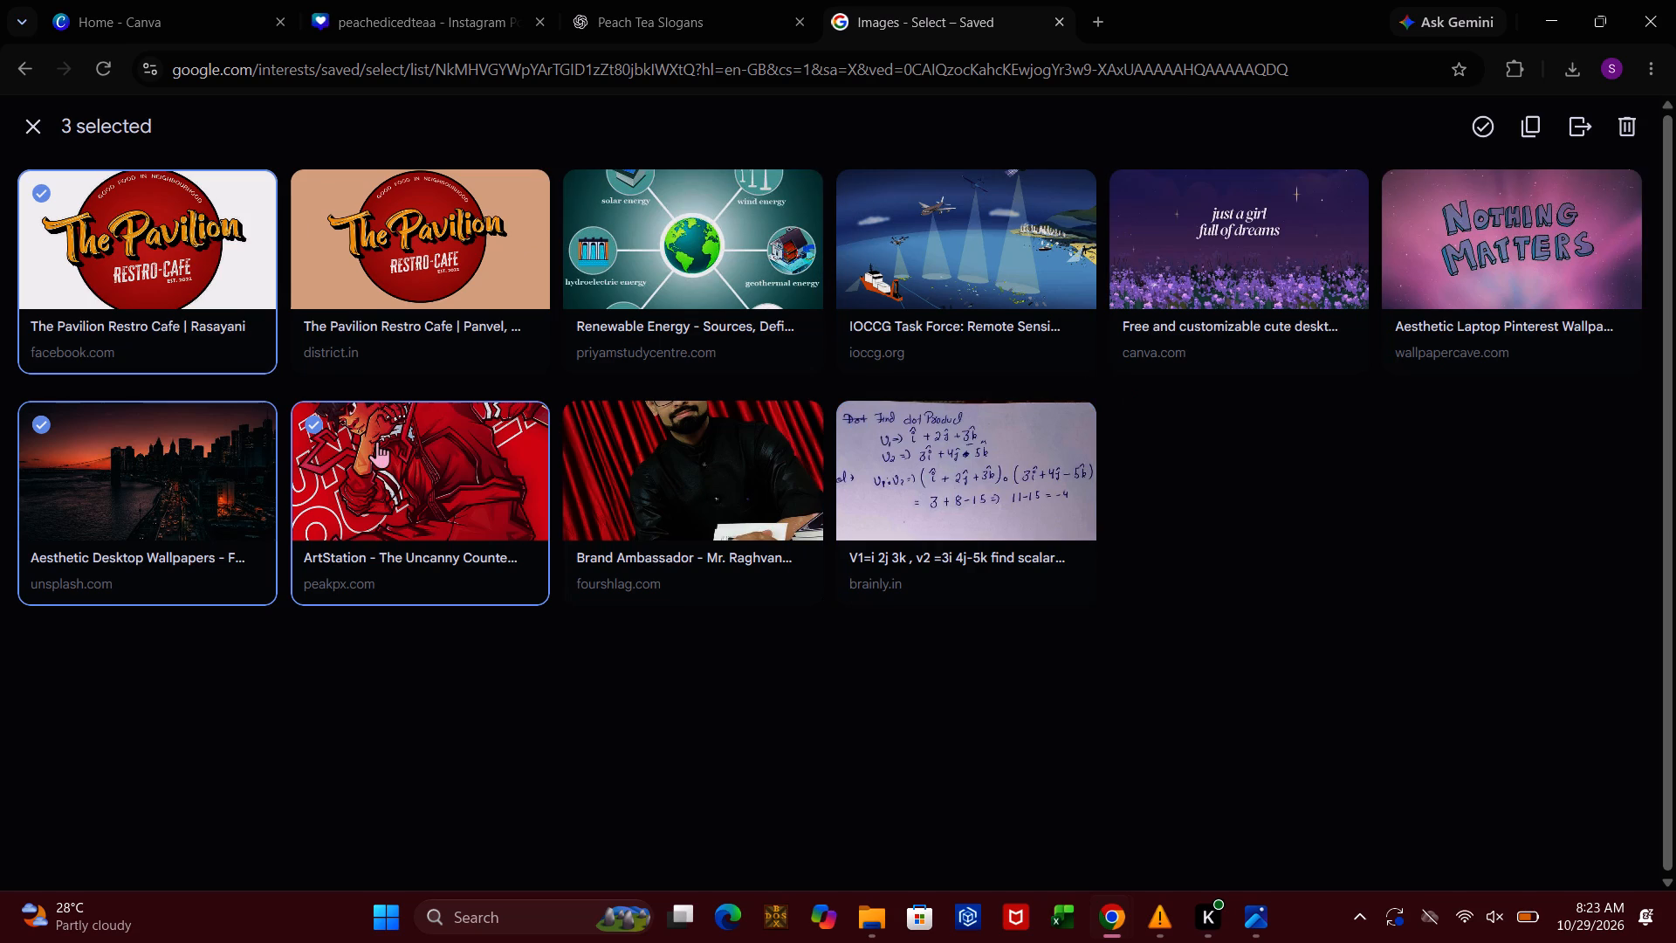
click(377, 441)
click(173, 460)
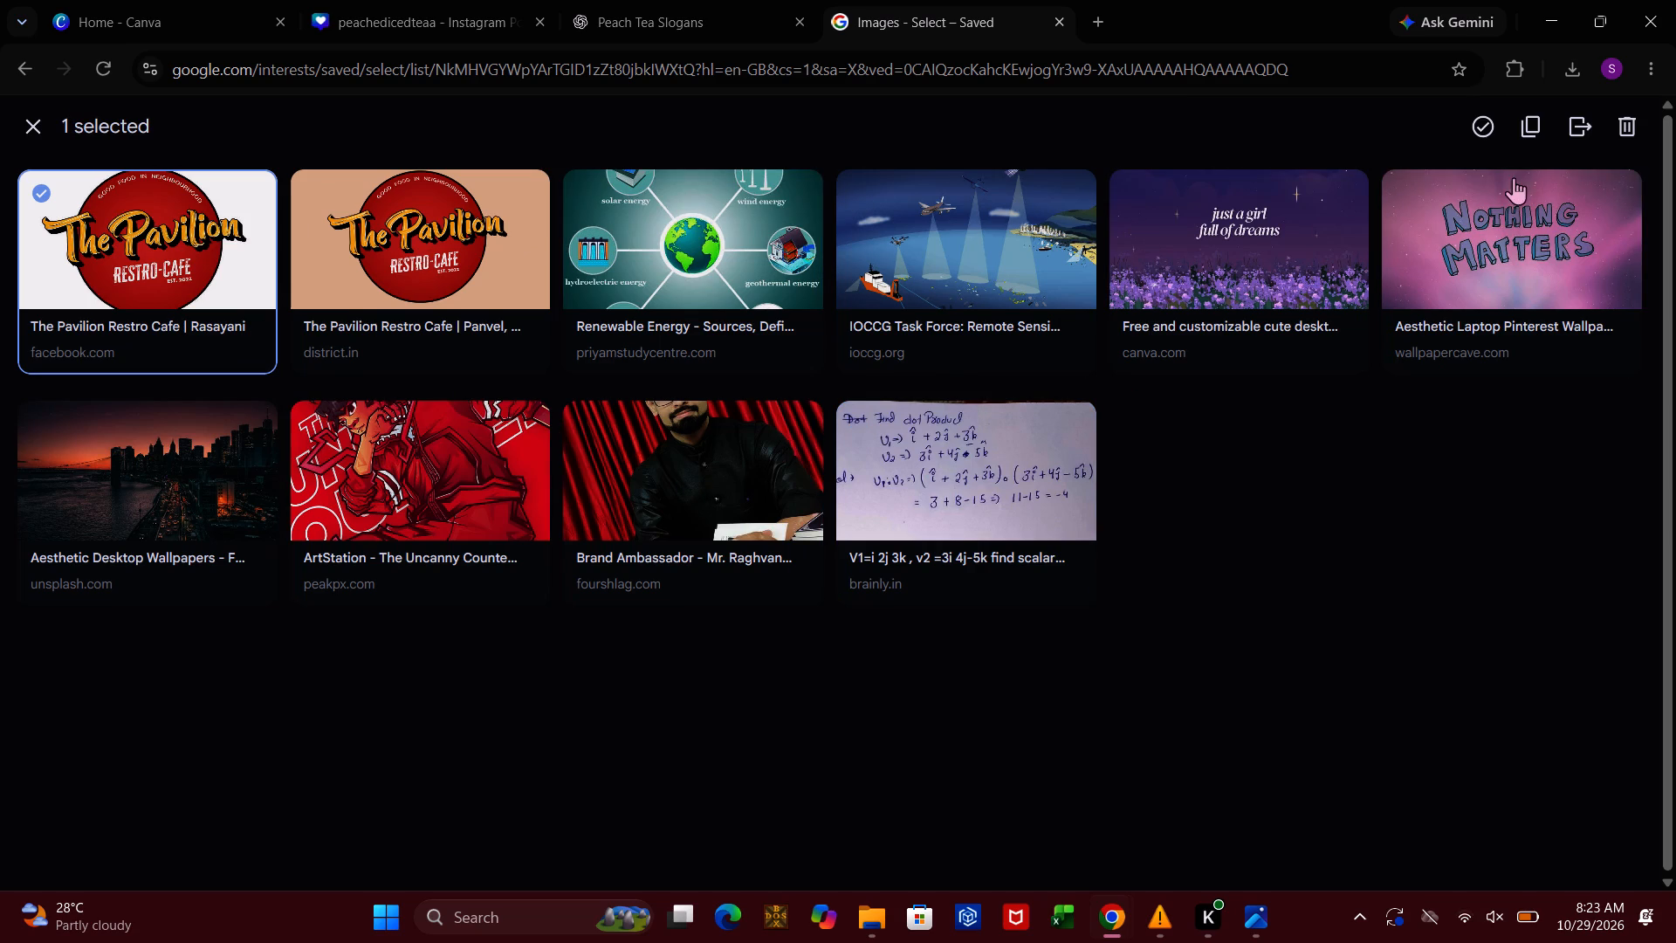
View the options for moving the selected Pavilion logo to a collection, and dismiss them without moving it.
click(1587, 126)
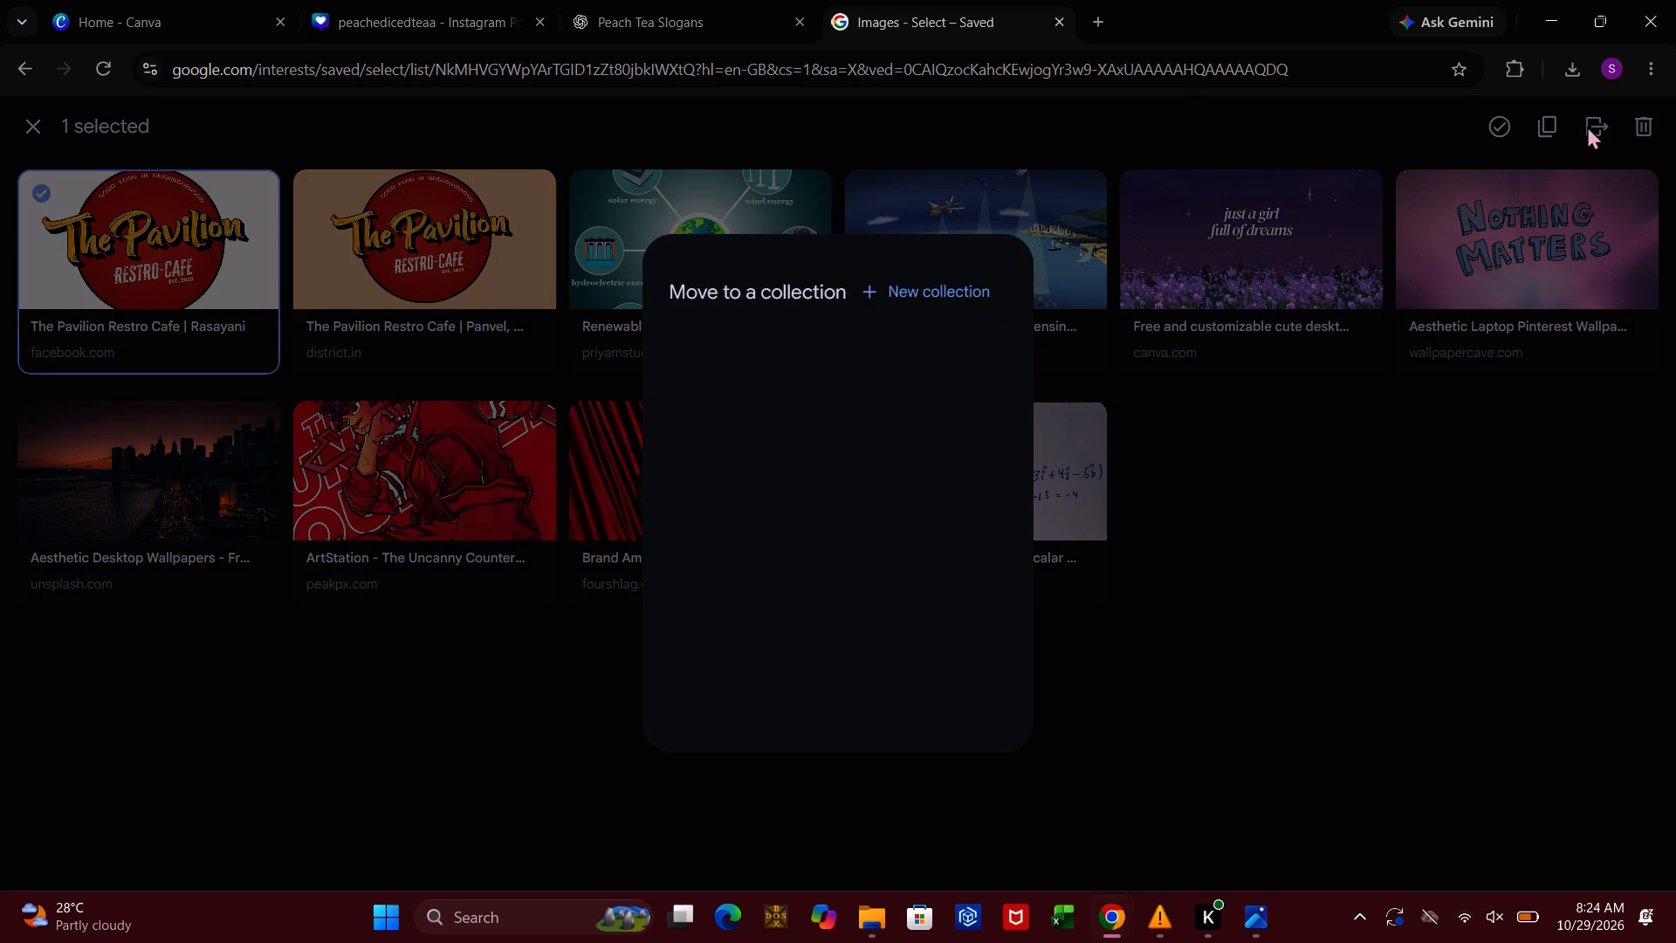
click(1187, 378)
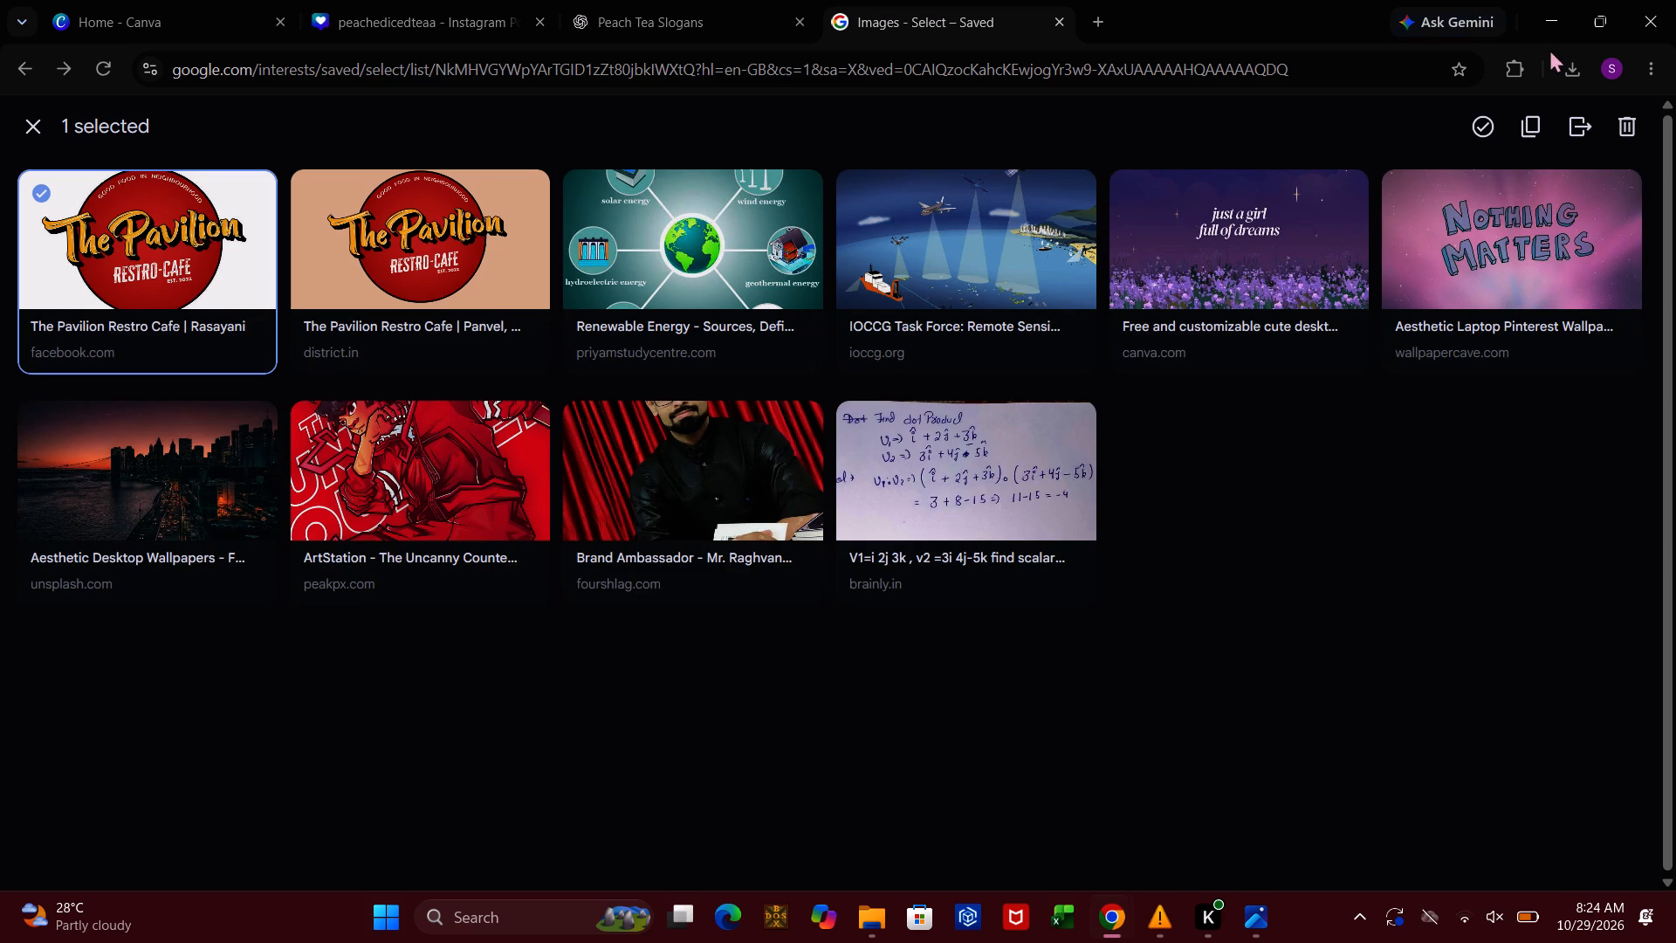
Check the recent download history and open the full downloads list to look for the Pavilion logo file.
click(1563, 66)
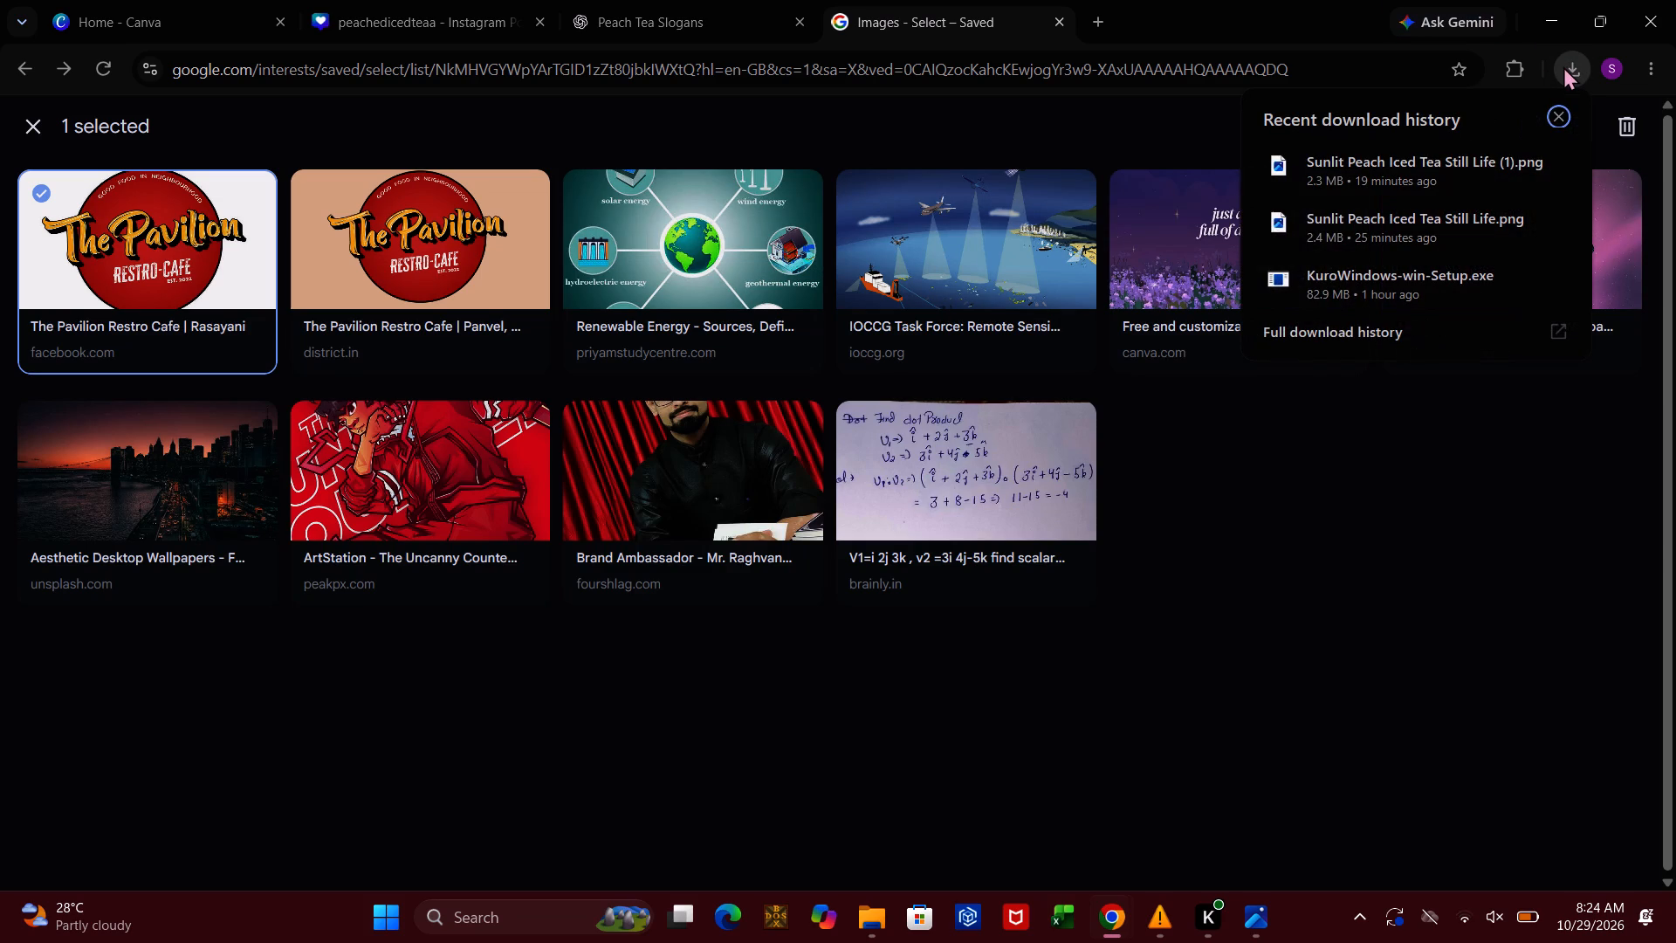
click(1319, 494)
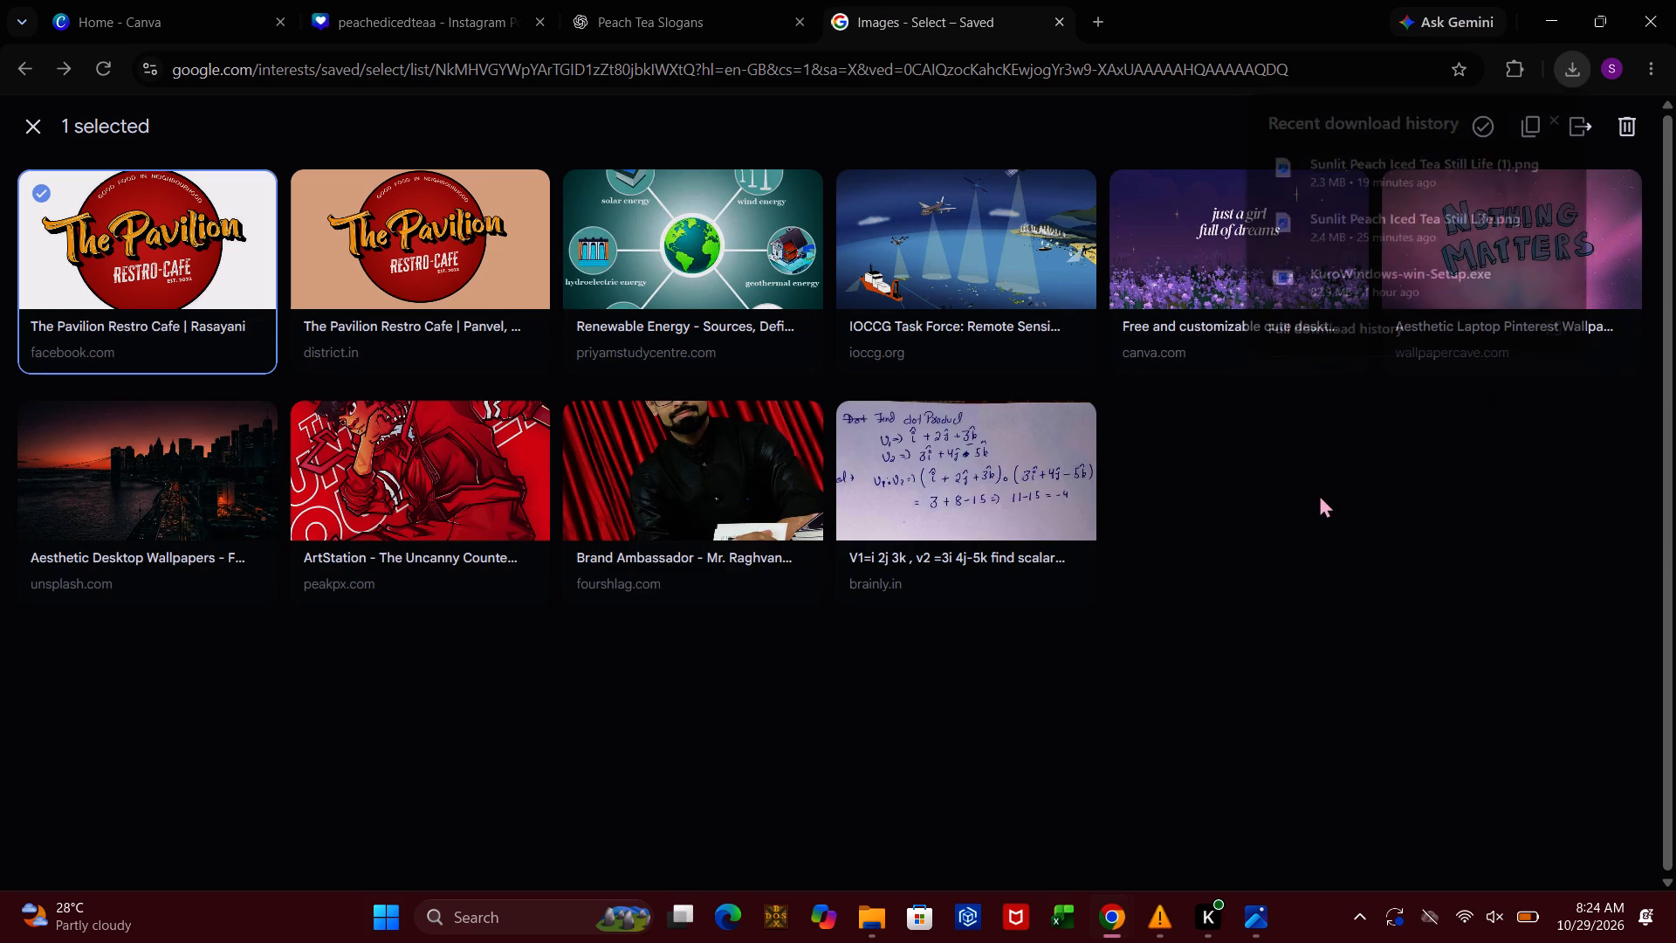
click(1645, 80)
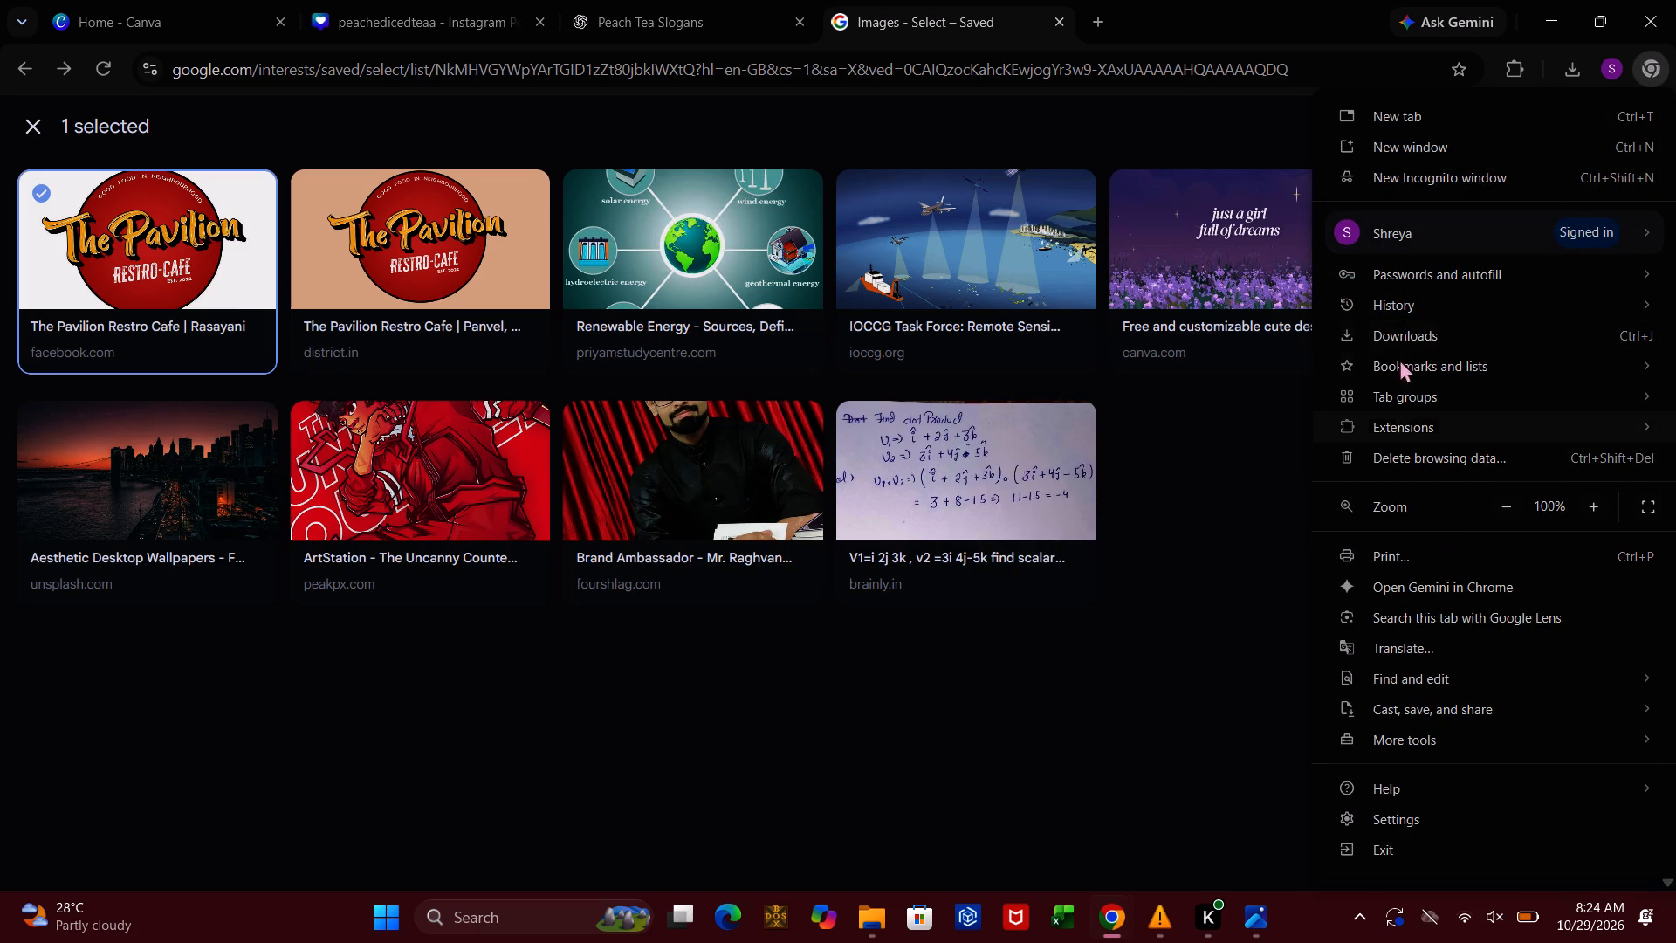
click(1409, 338)
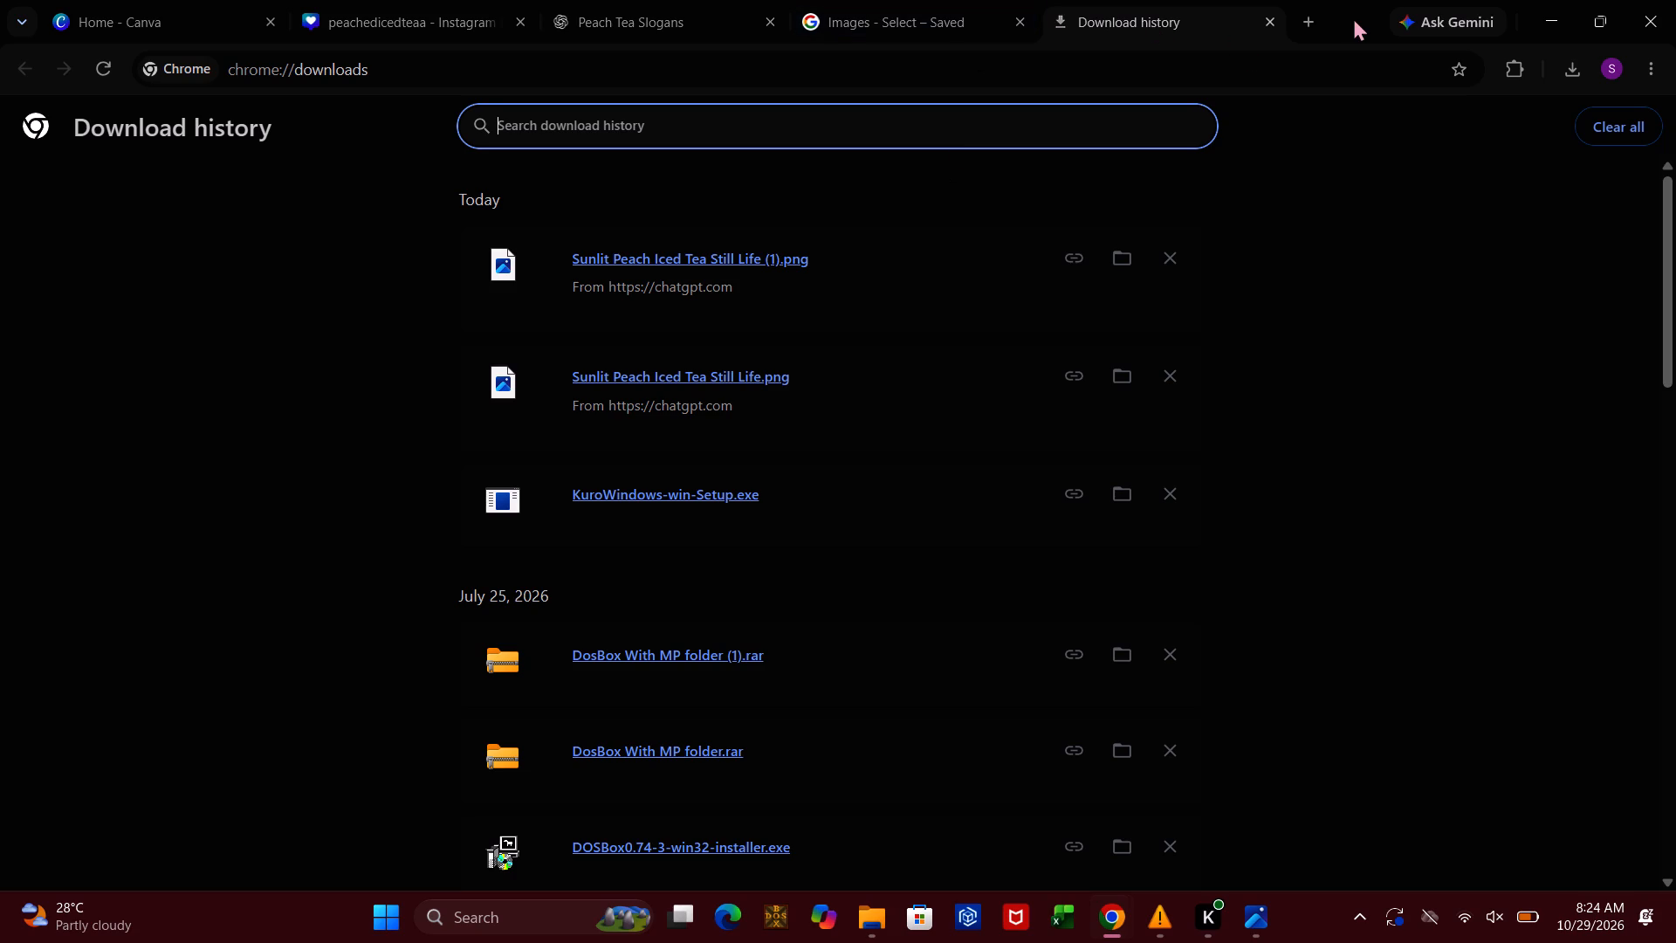
Close the download history, leave selection mode in the saved images, and open the Facebook image of The Pavilion Restro Cafe logo.
click(1269, 17)
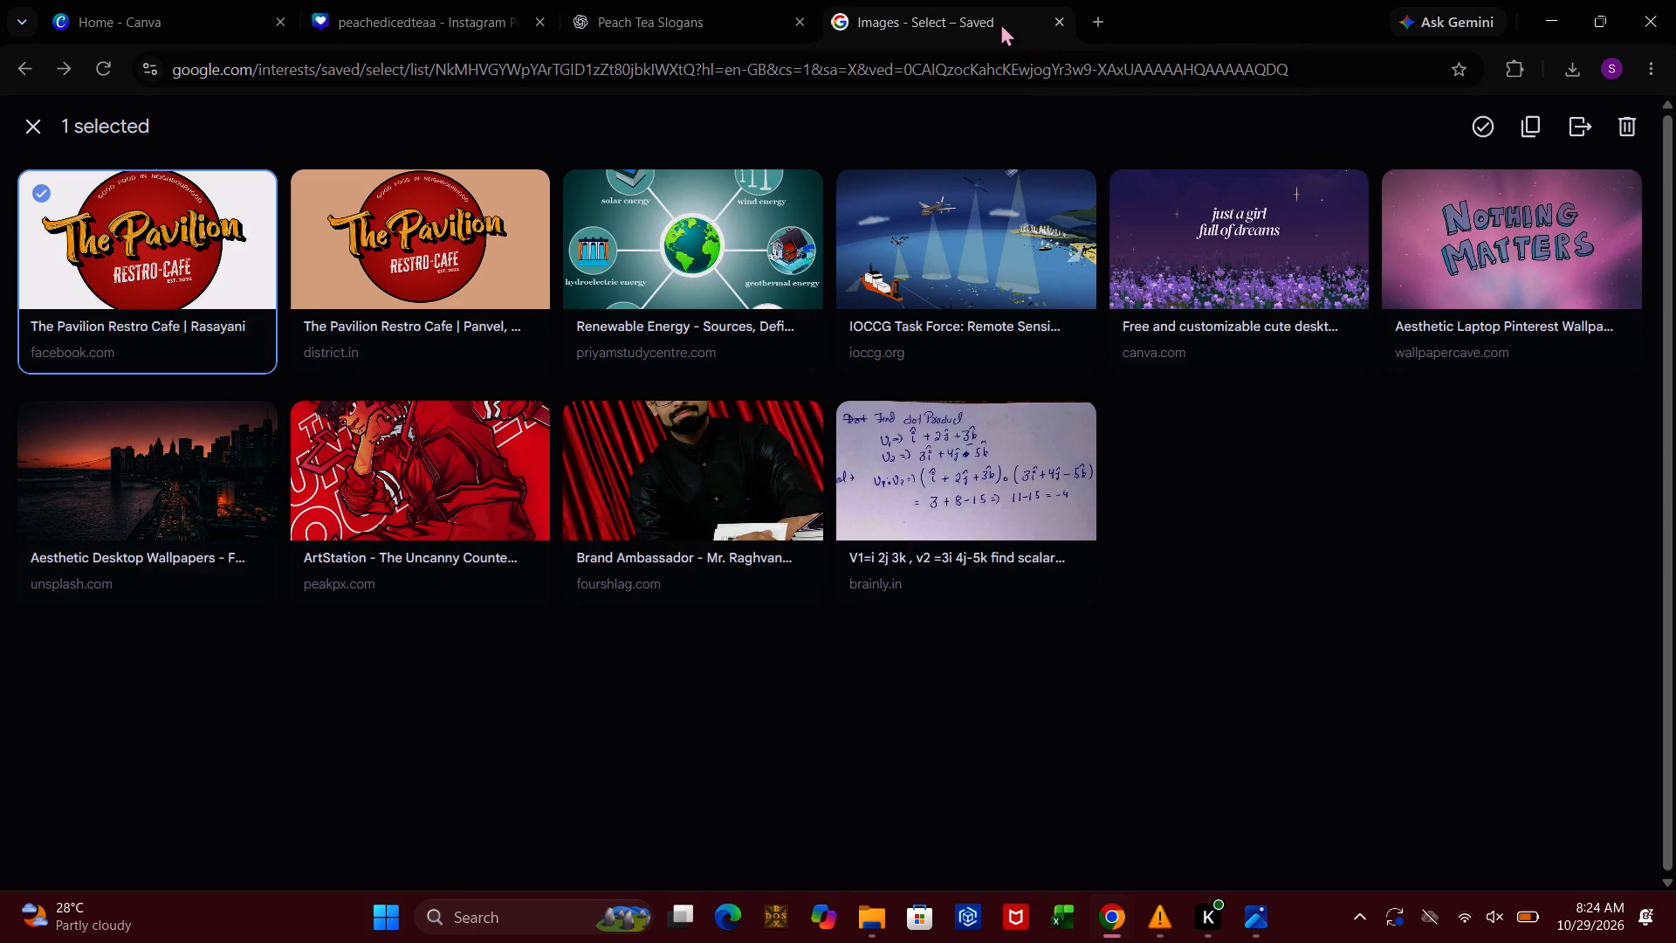
click(999, 18)
double_click(232, 279)
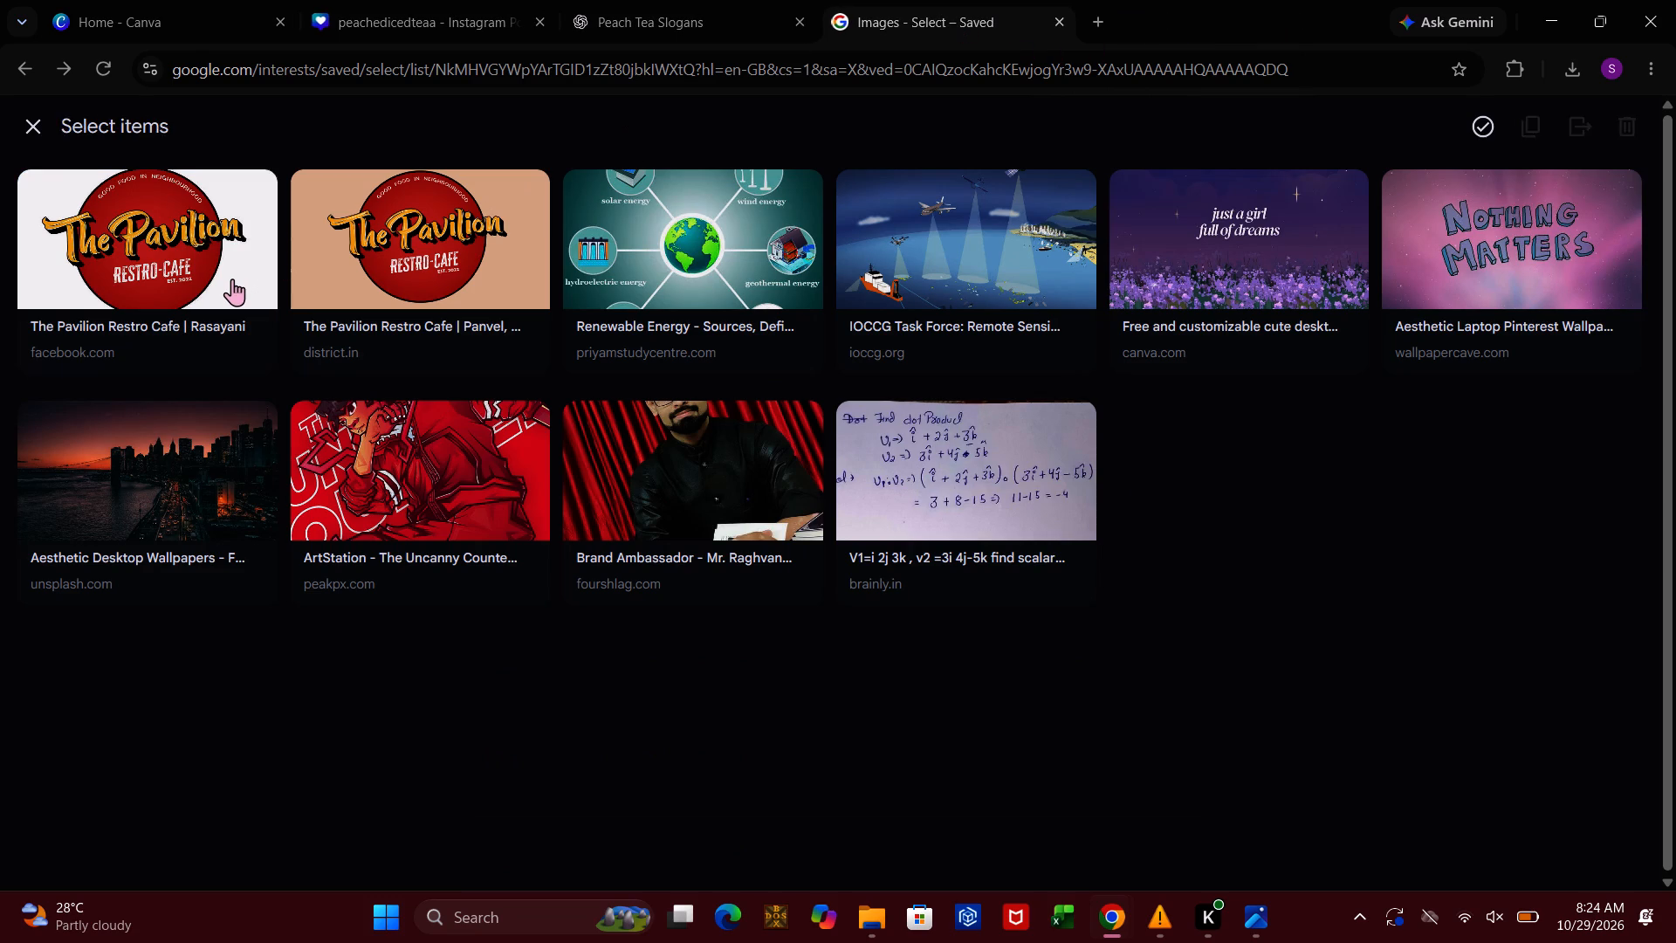
click(232, 279)
click(232, 279)
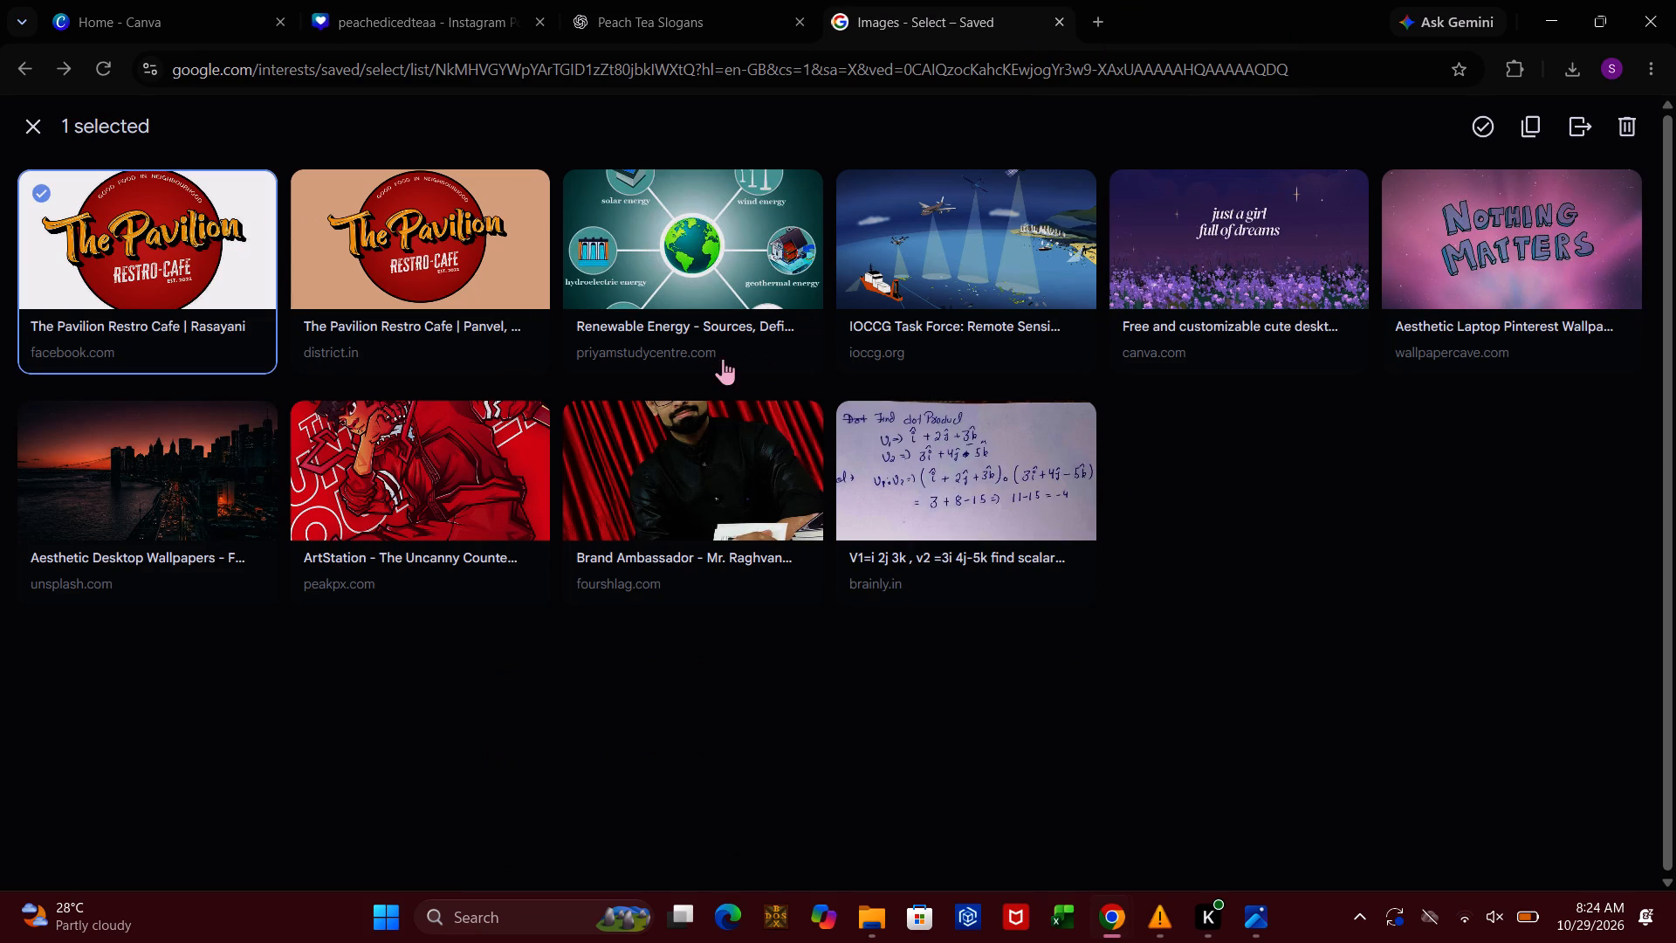
click(16, 134)
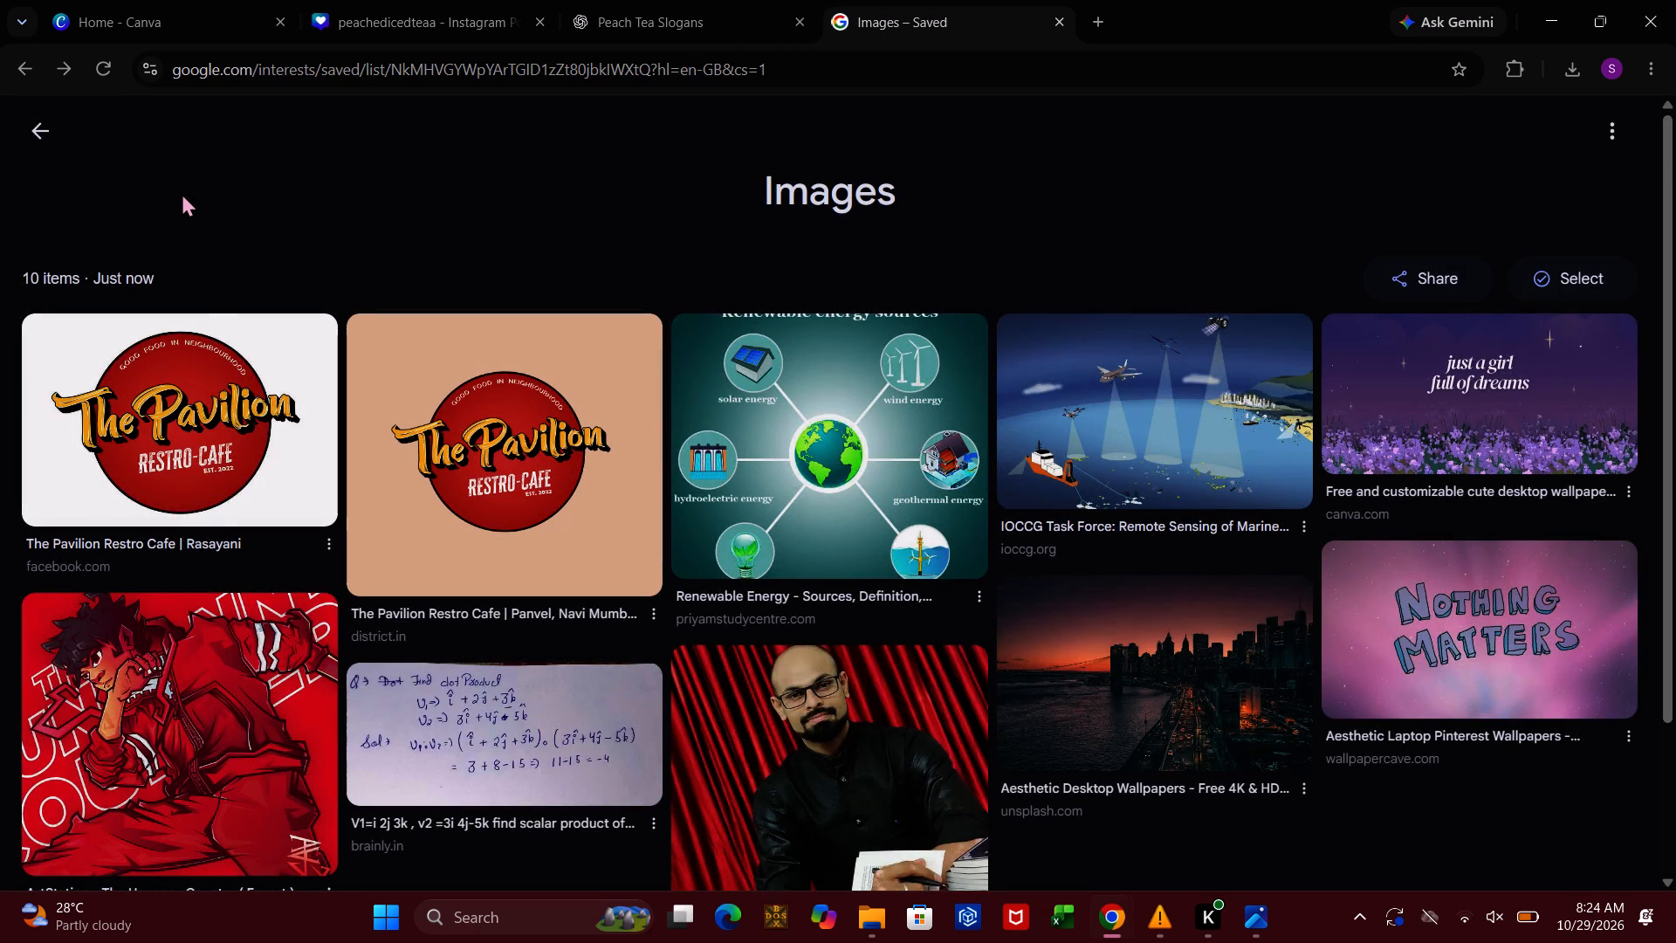
click(196, 333)
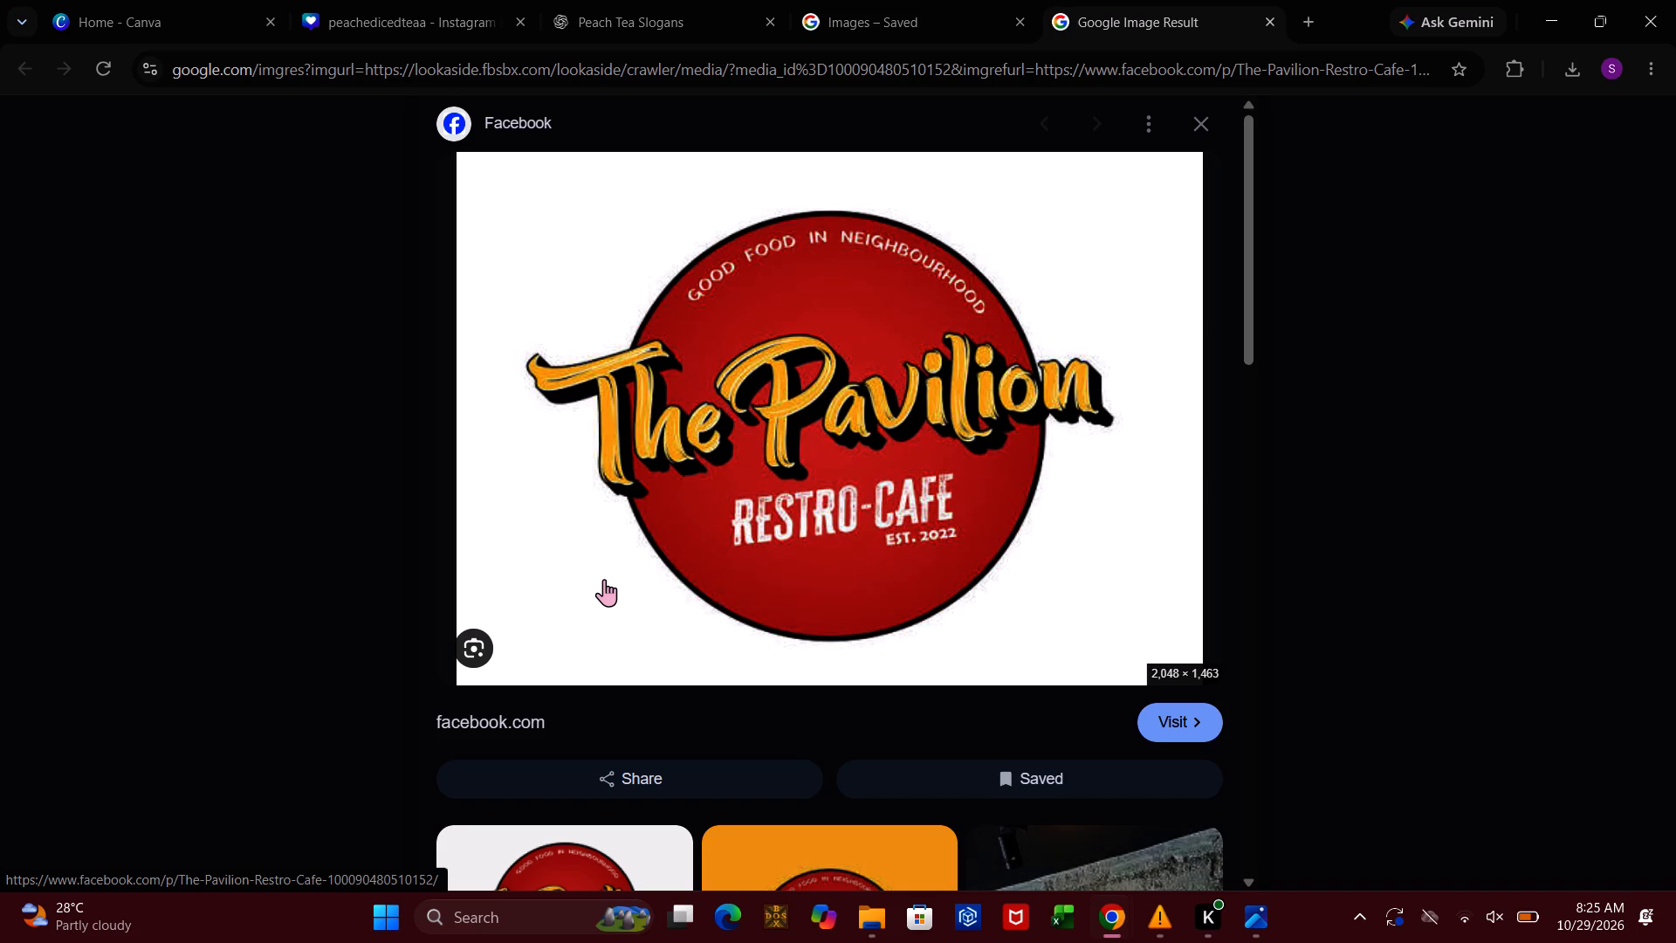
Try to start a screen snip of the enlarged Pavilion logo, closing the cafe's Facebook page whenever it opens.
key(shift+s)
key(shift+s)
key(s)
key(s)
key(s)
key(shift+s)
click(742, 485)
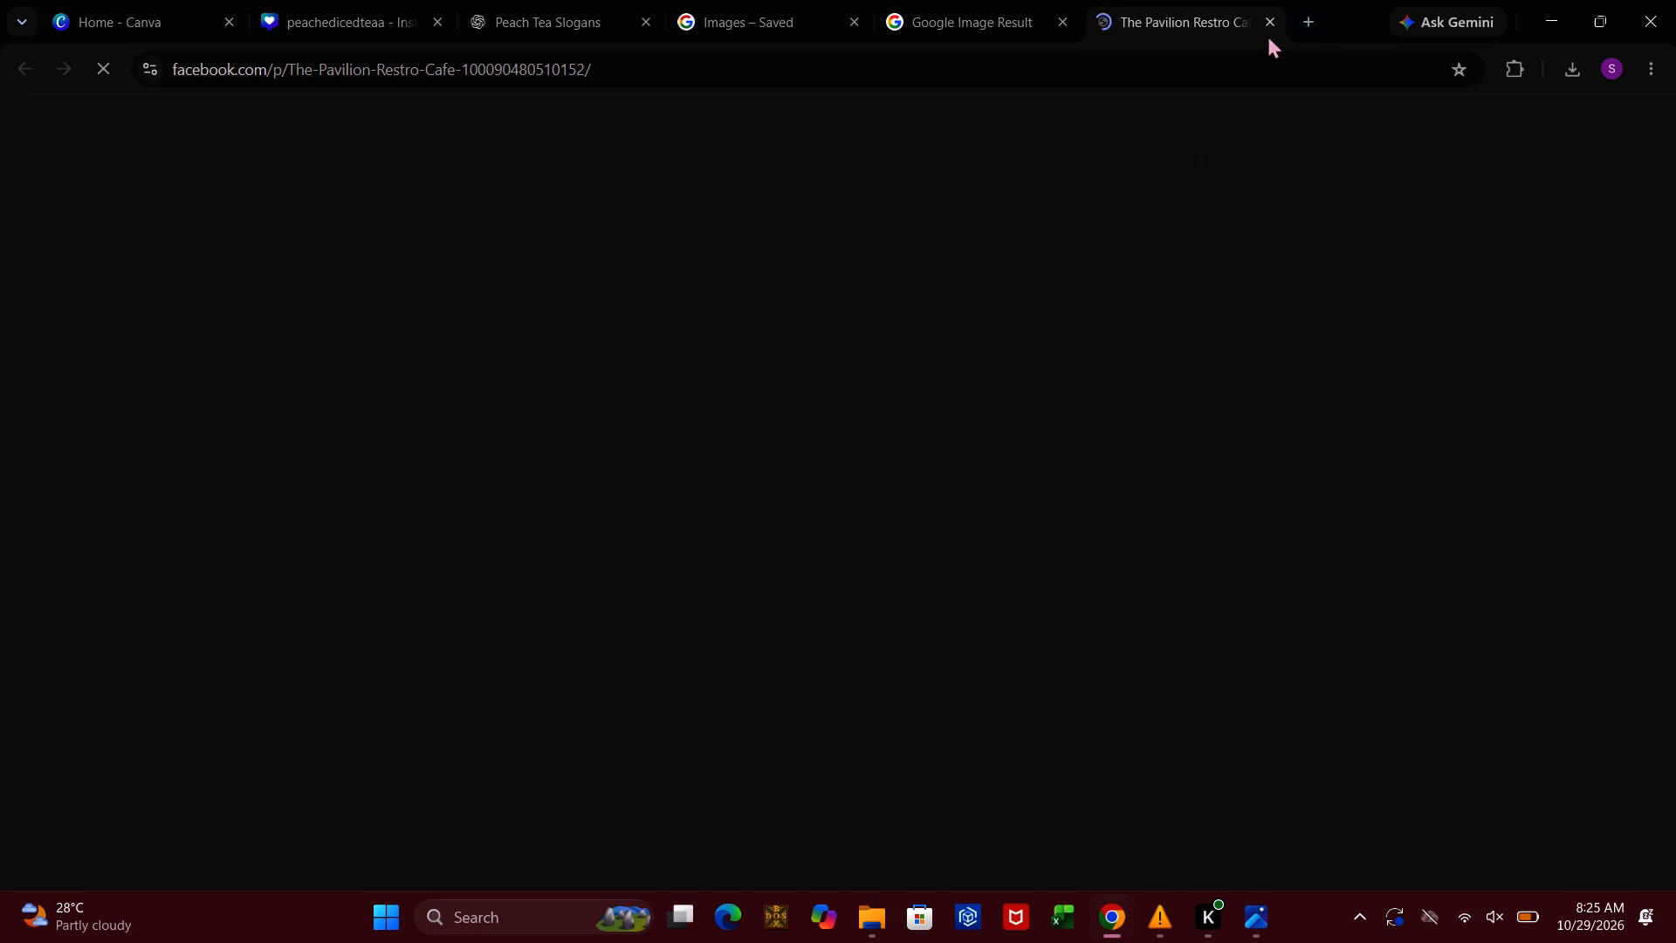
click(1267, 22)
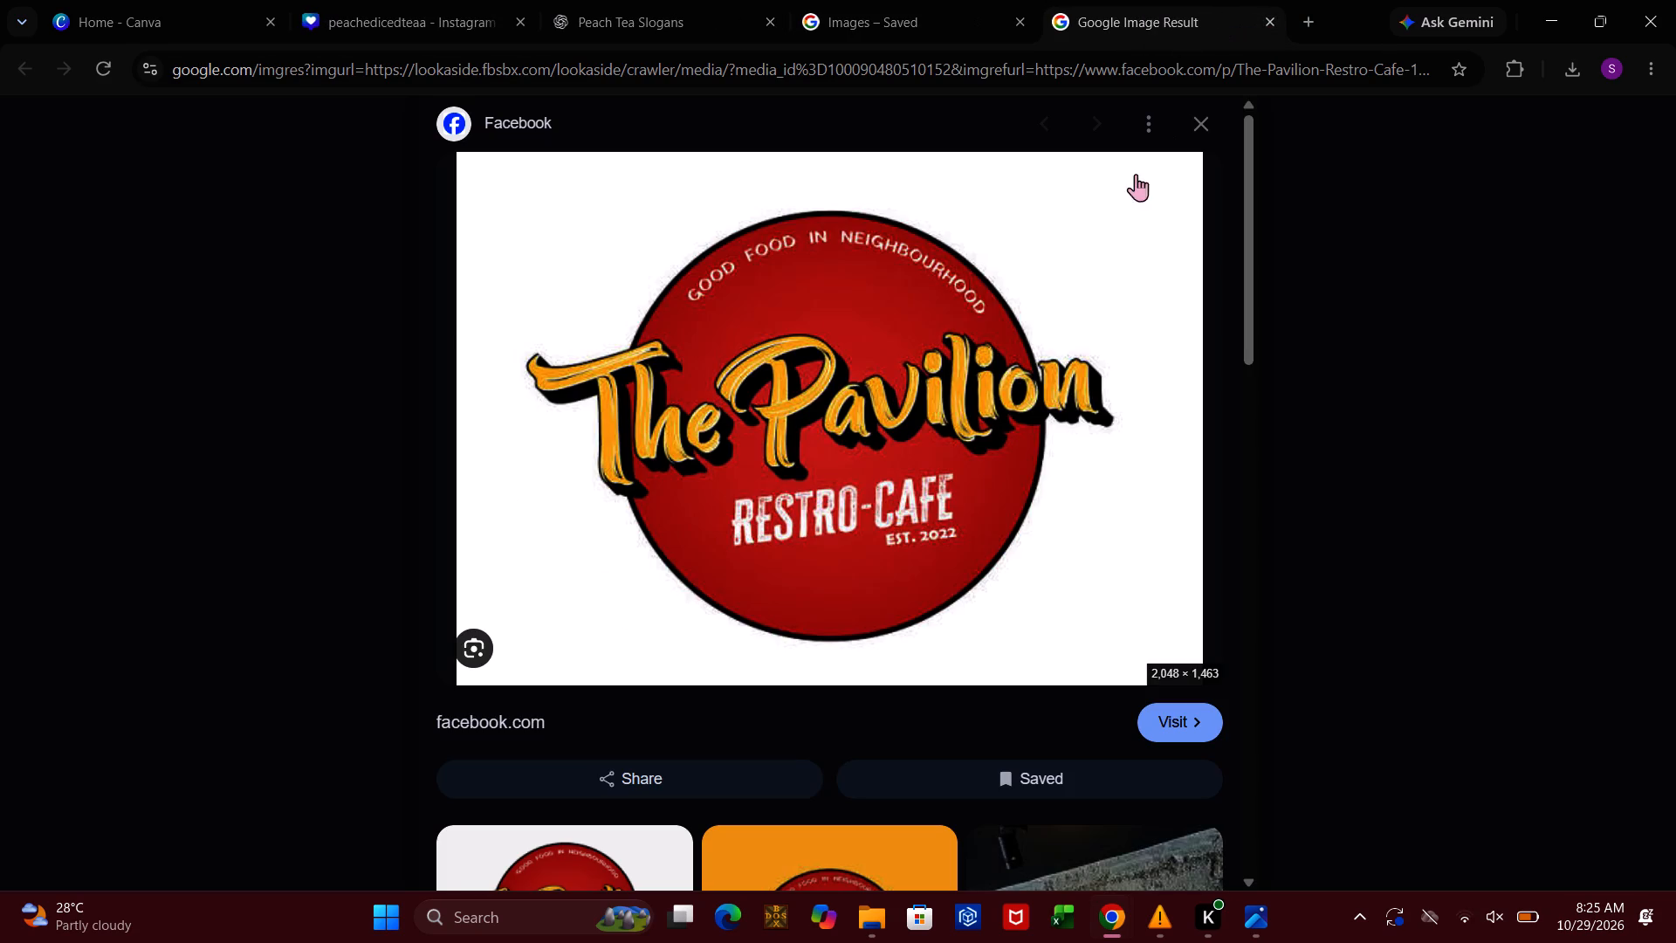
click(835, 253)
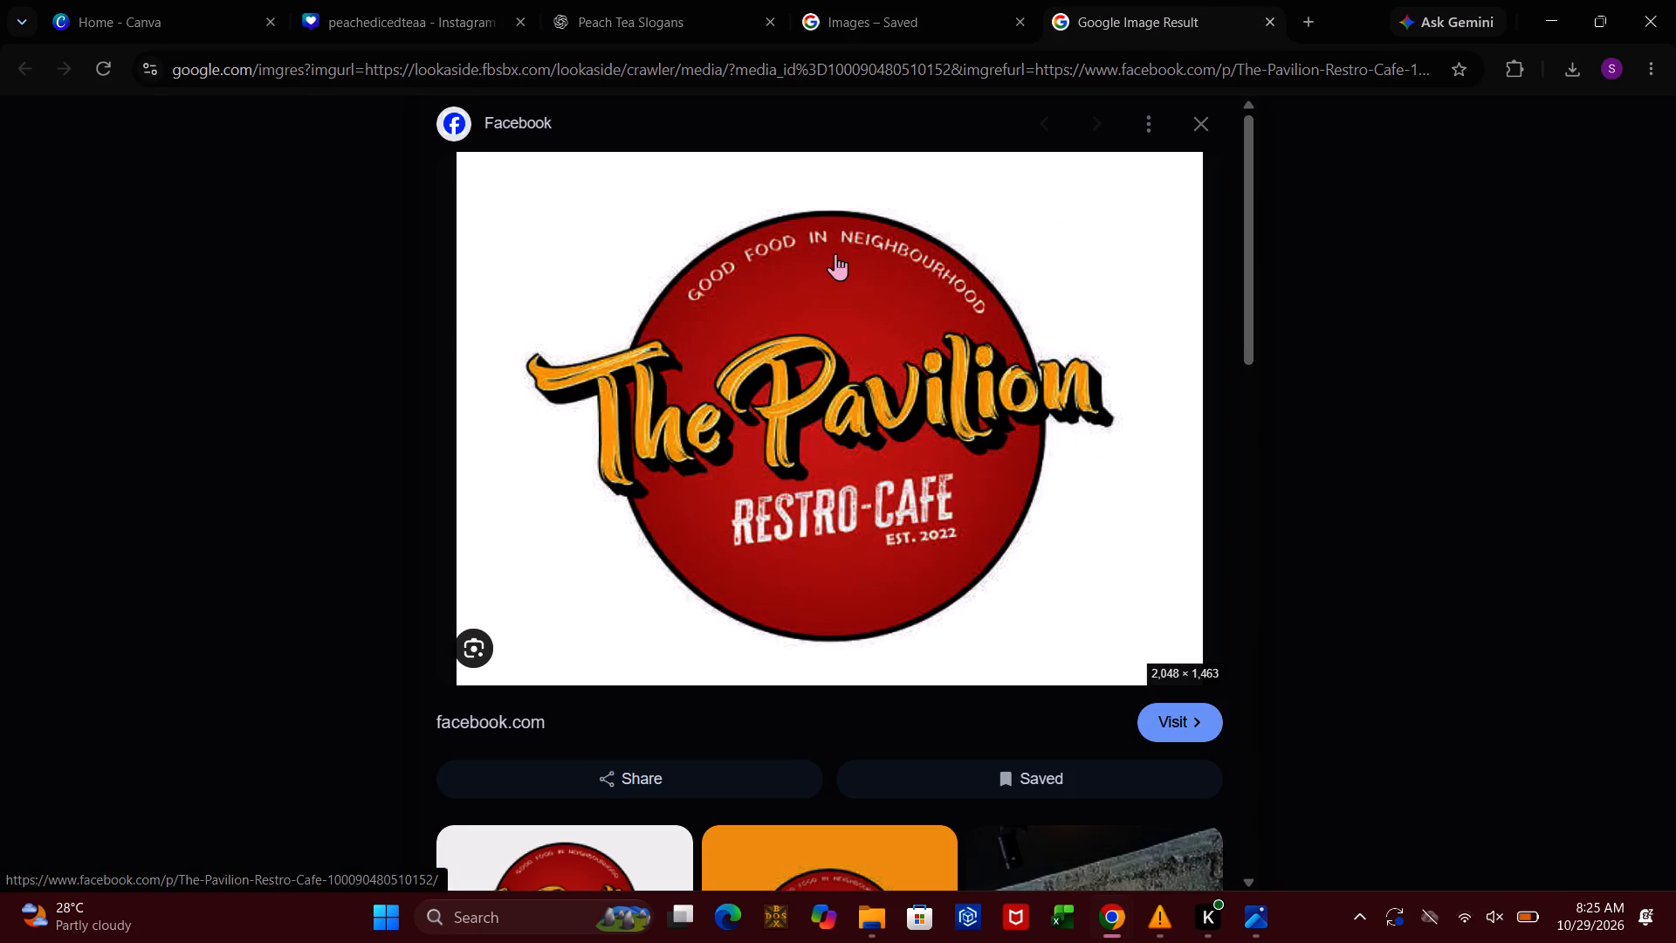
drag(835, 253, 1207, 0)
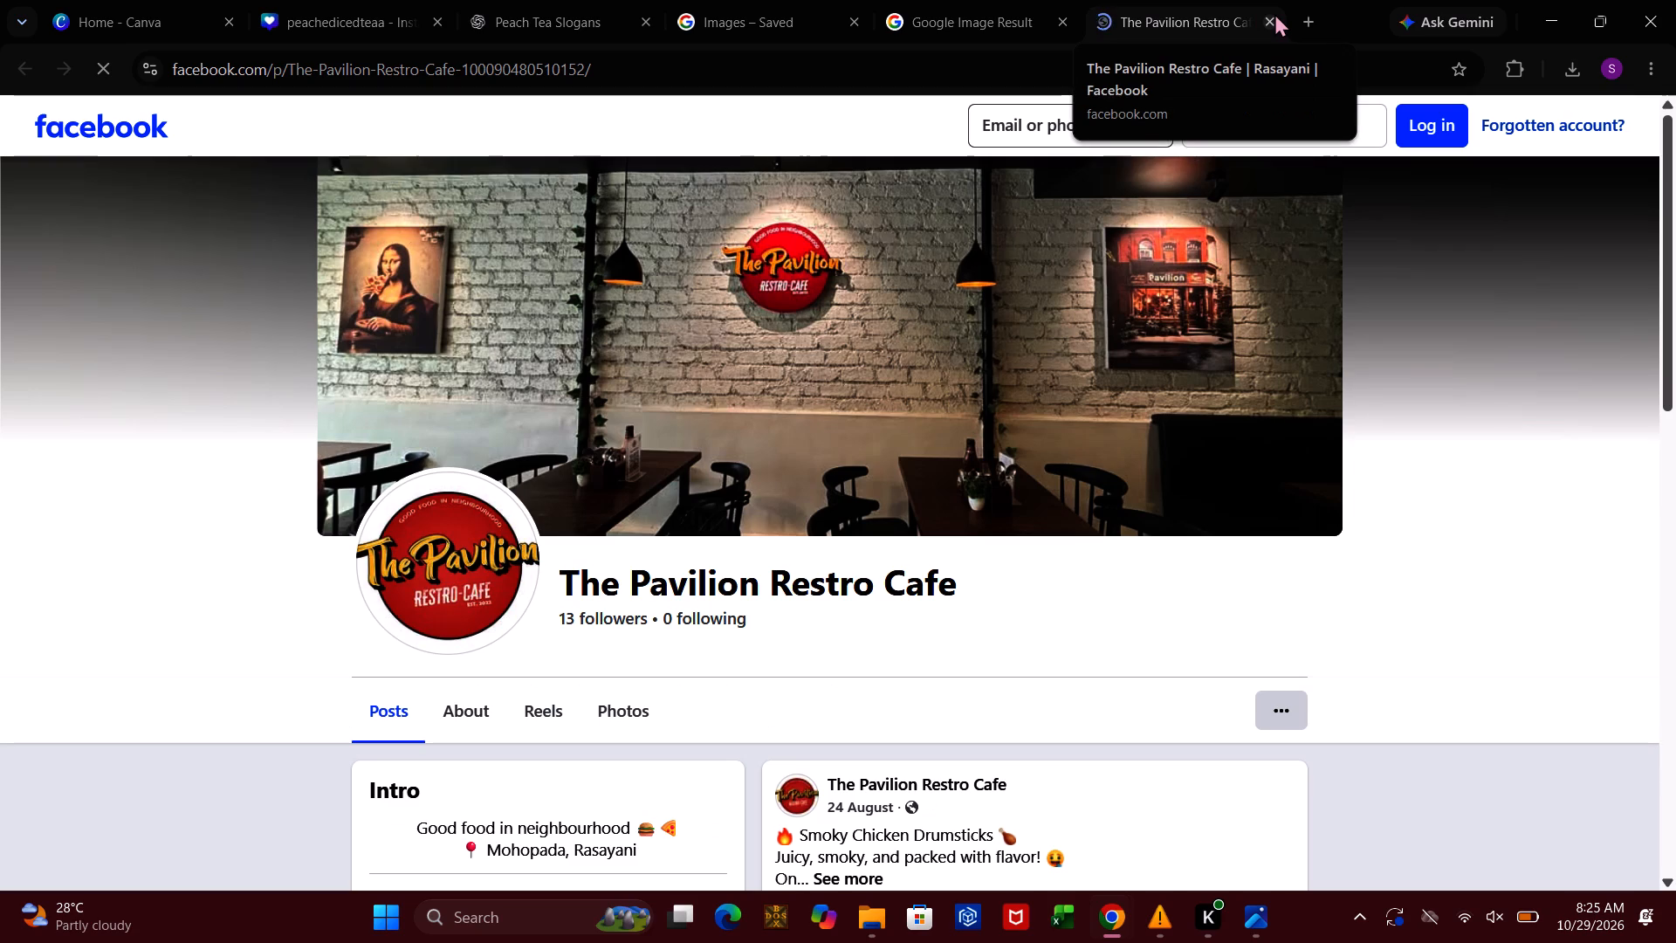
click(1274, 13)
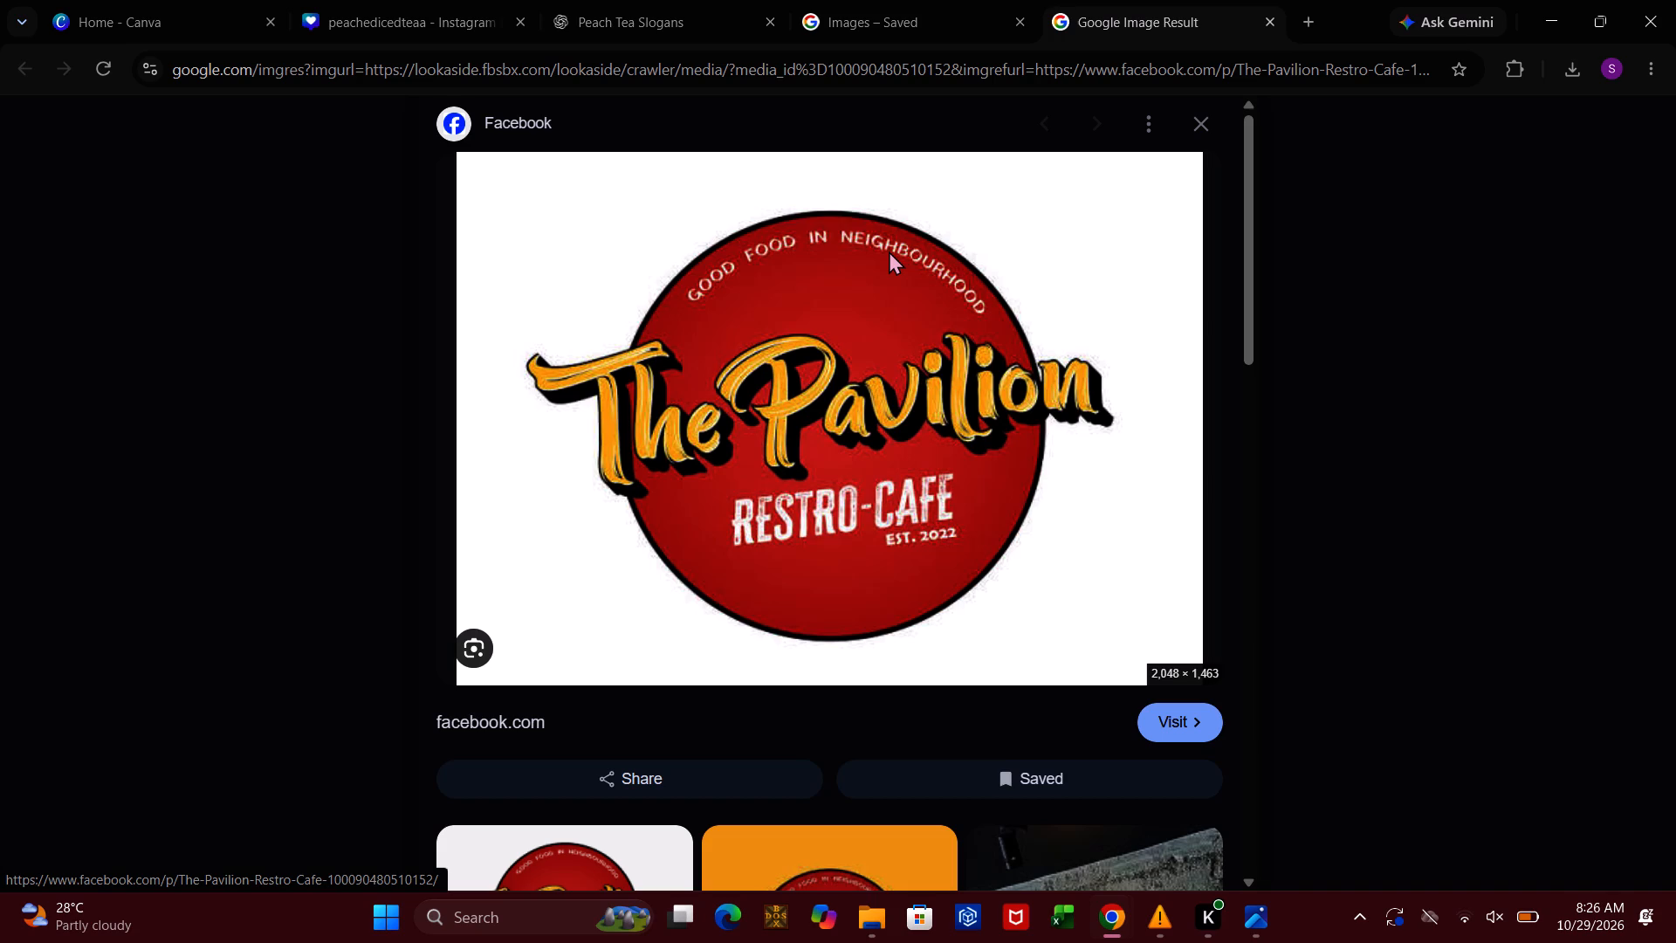
Capture the browser window showing the enlarged Pavilion logo with a Window-mode snip, and open the capture in Snipping Tool for markup.
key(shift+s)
key(shift+super+s)
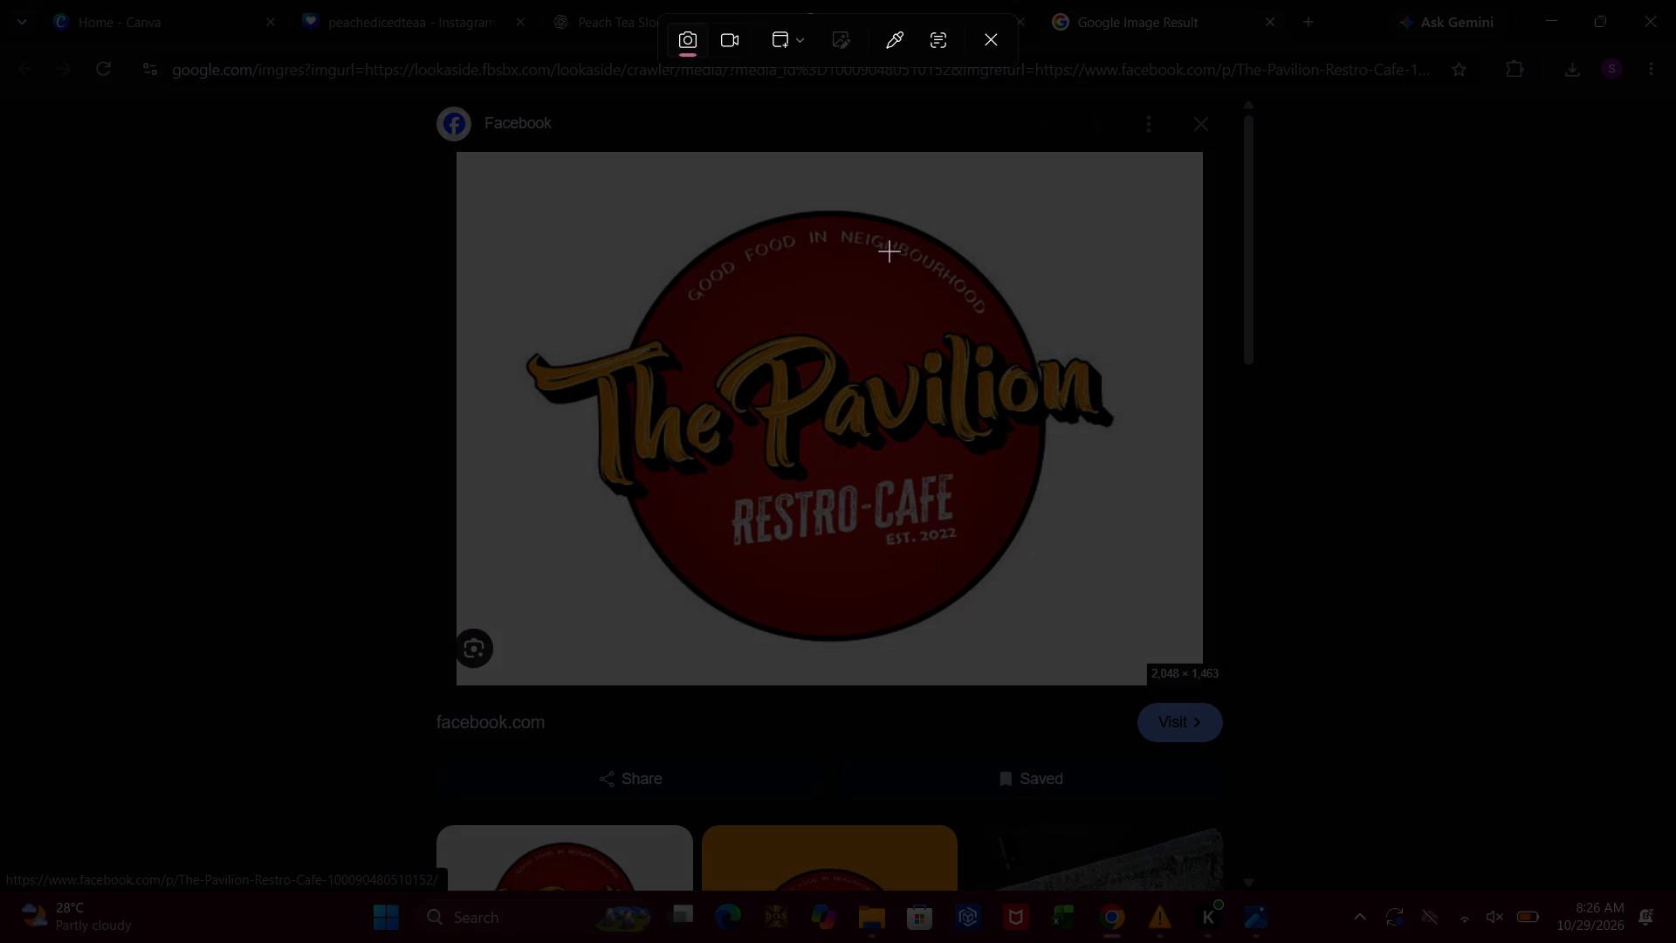
click(802, 48)
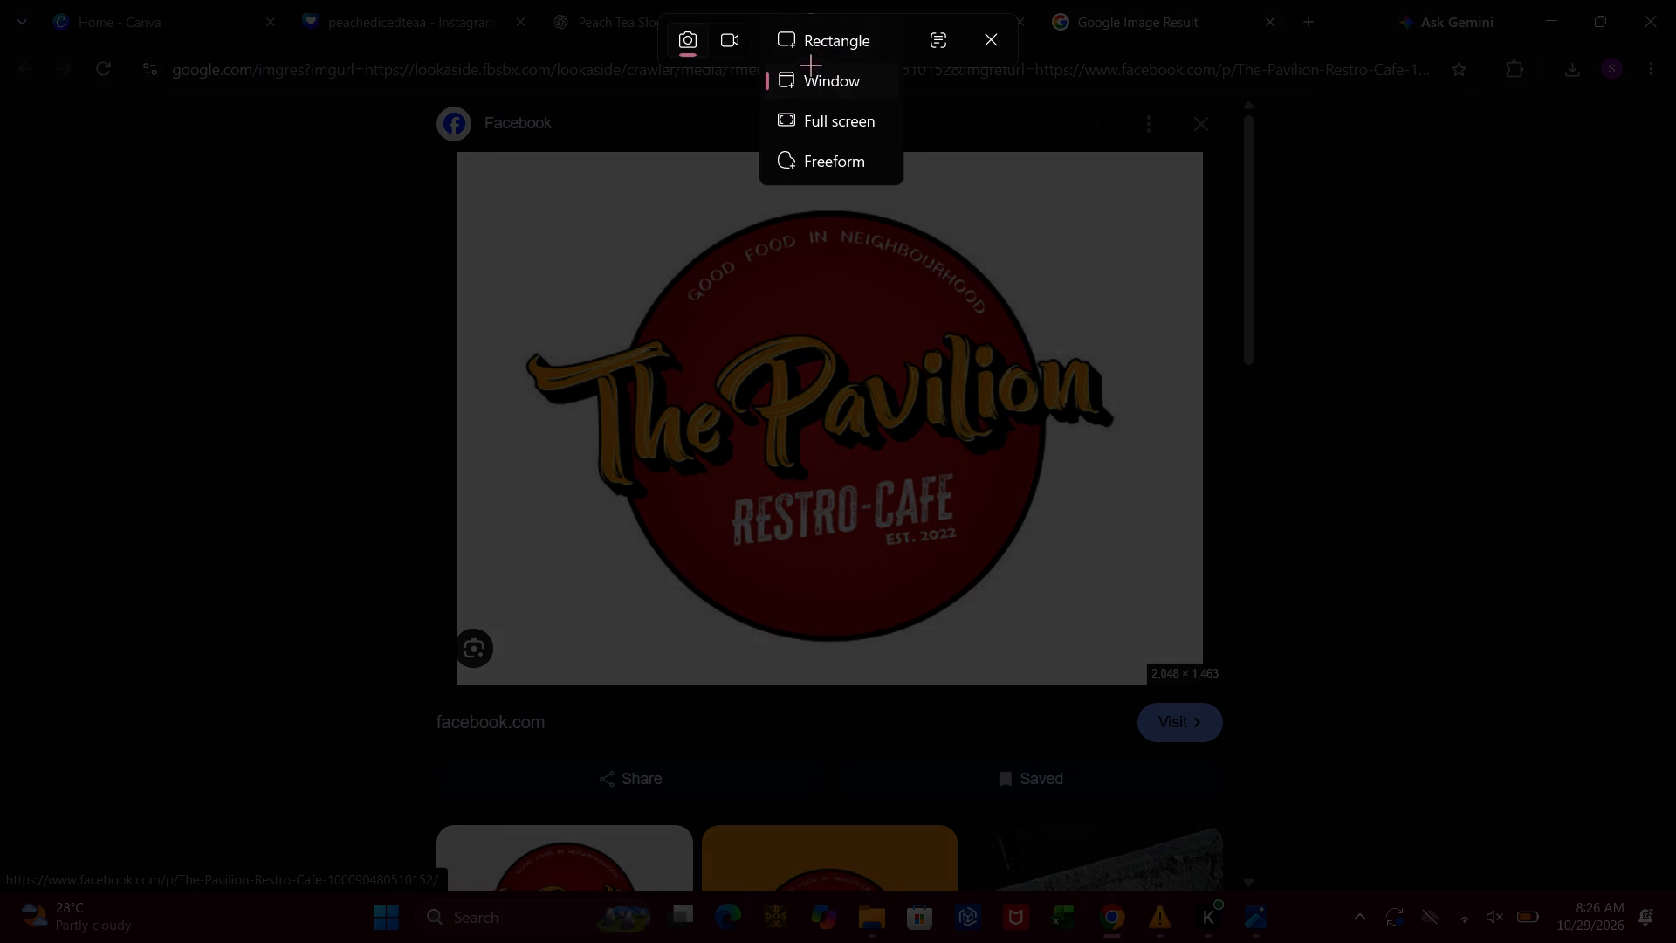
click(814, 51)
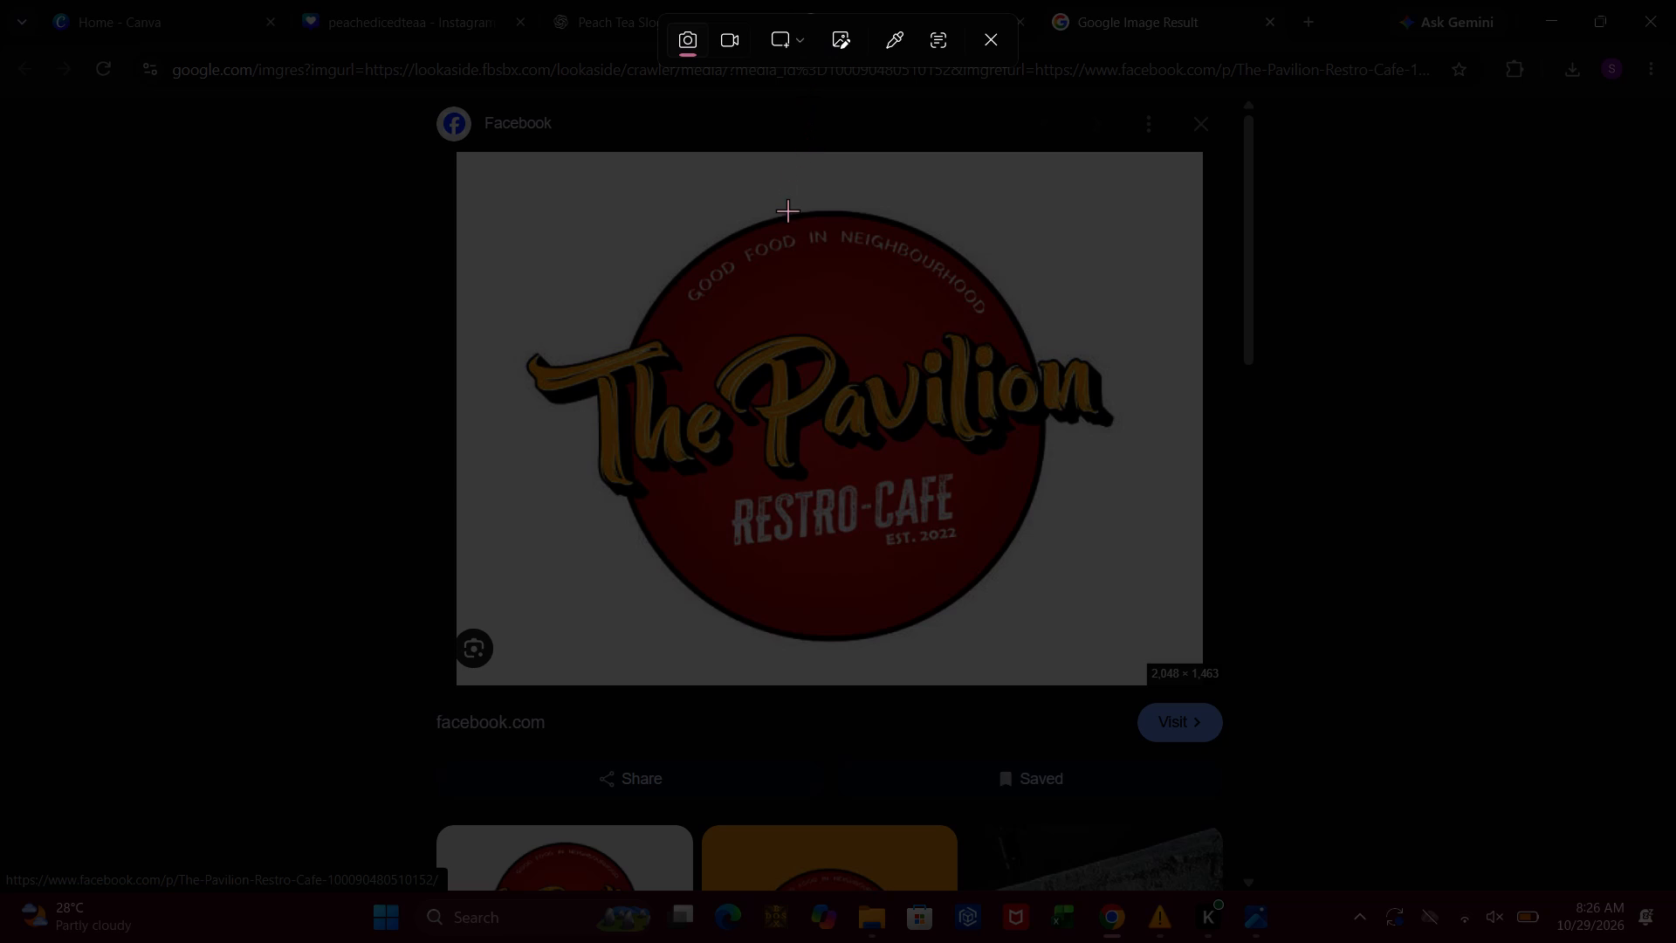
click(786, 210)
click(788, 270)
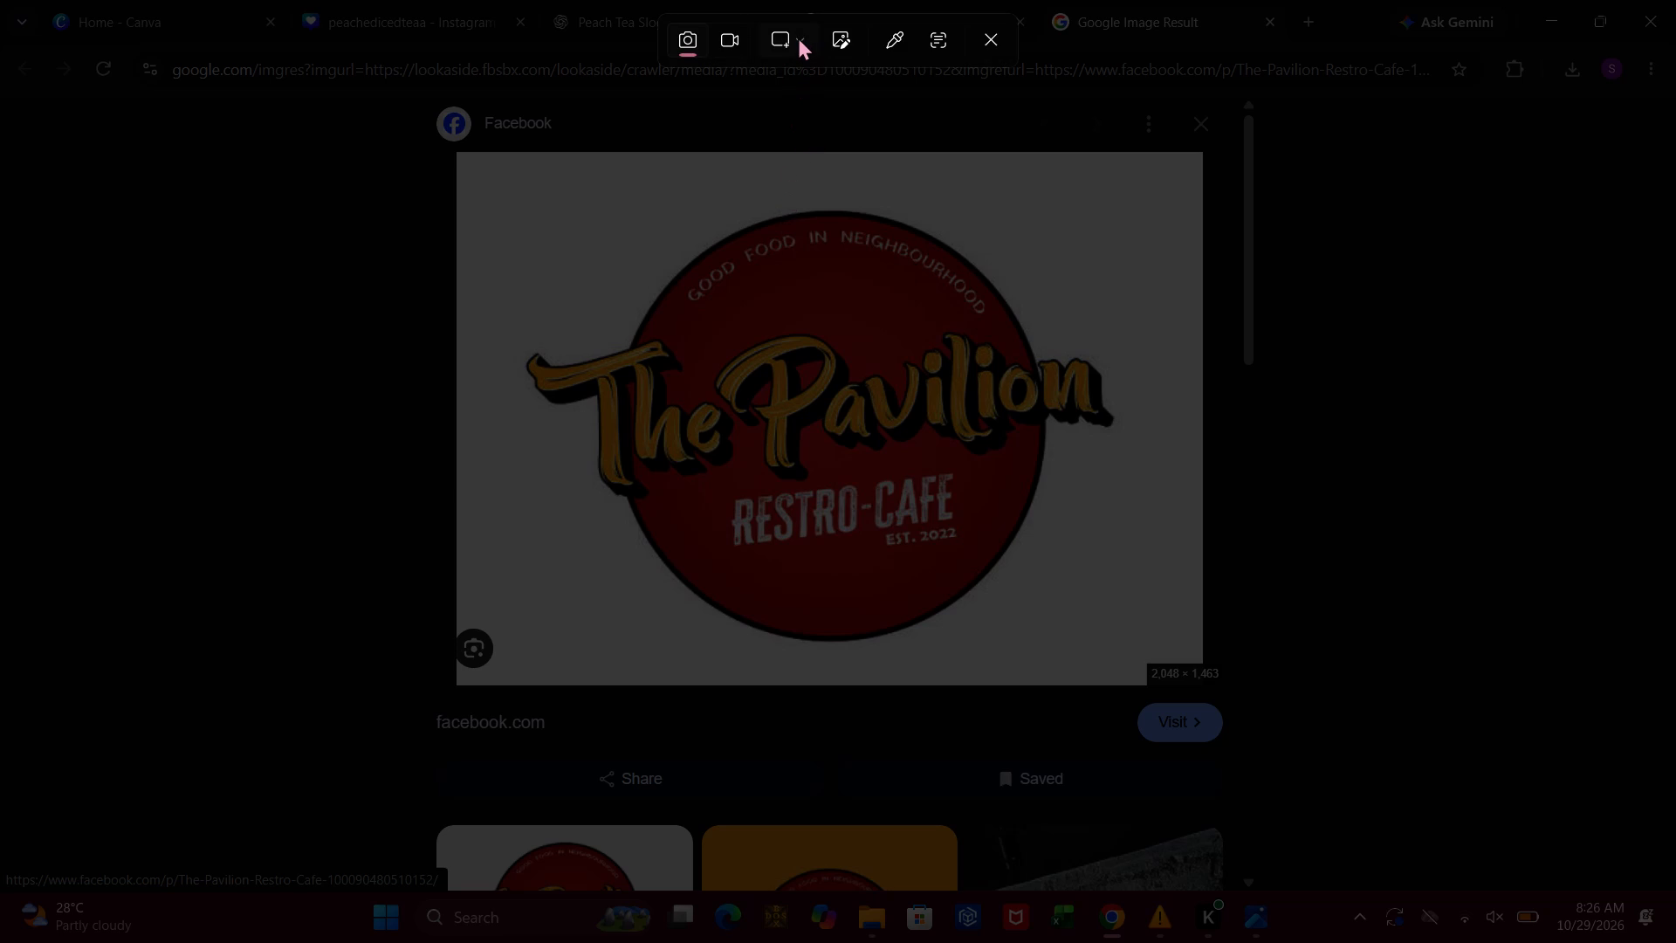
click(798, 37)
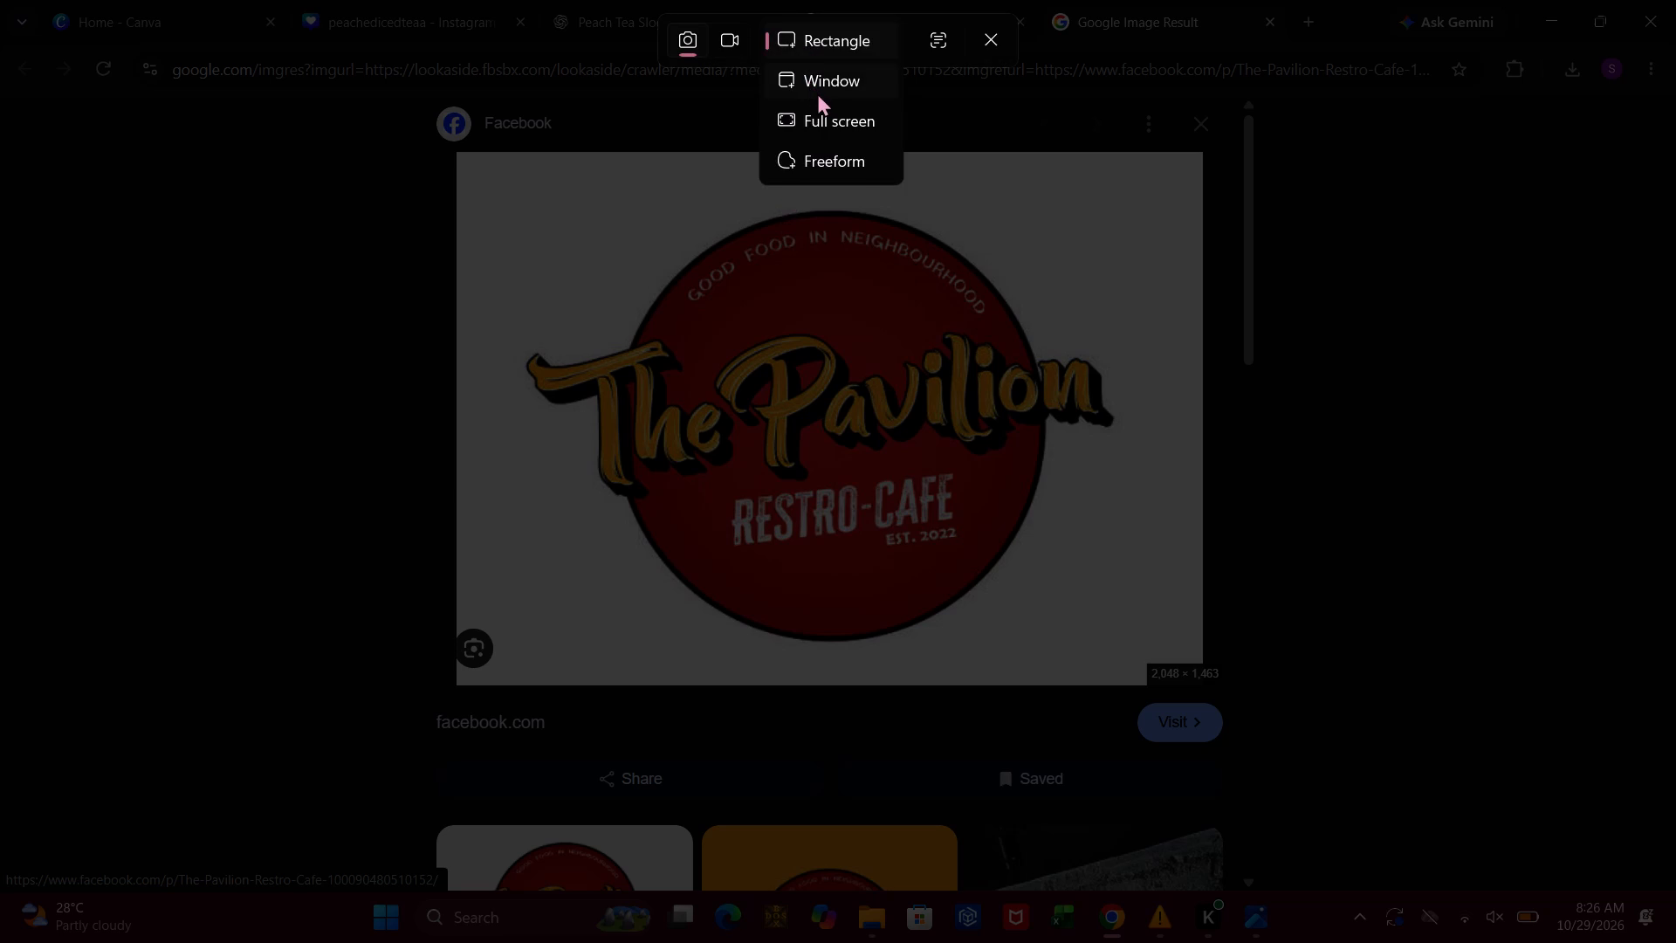
click(817, 93)
click(805, 242)
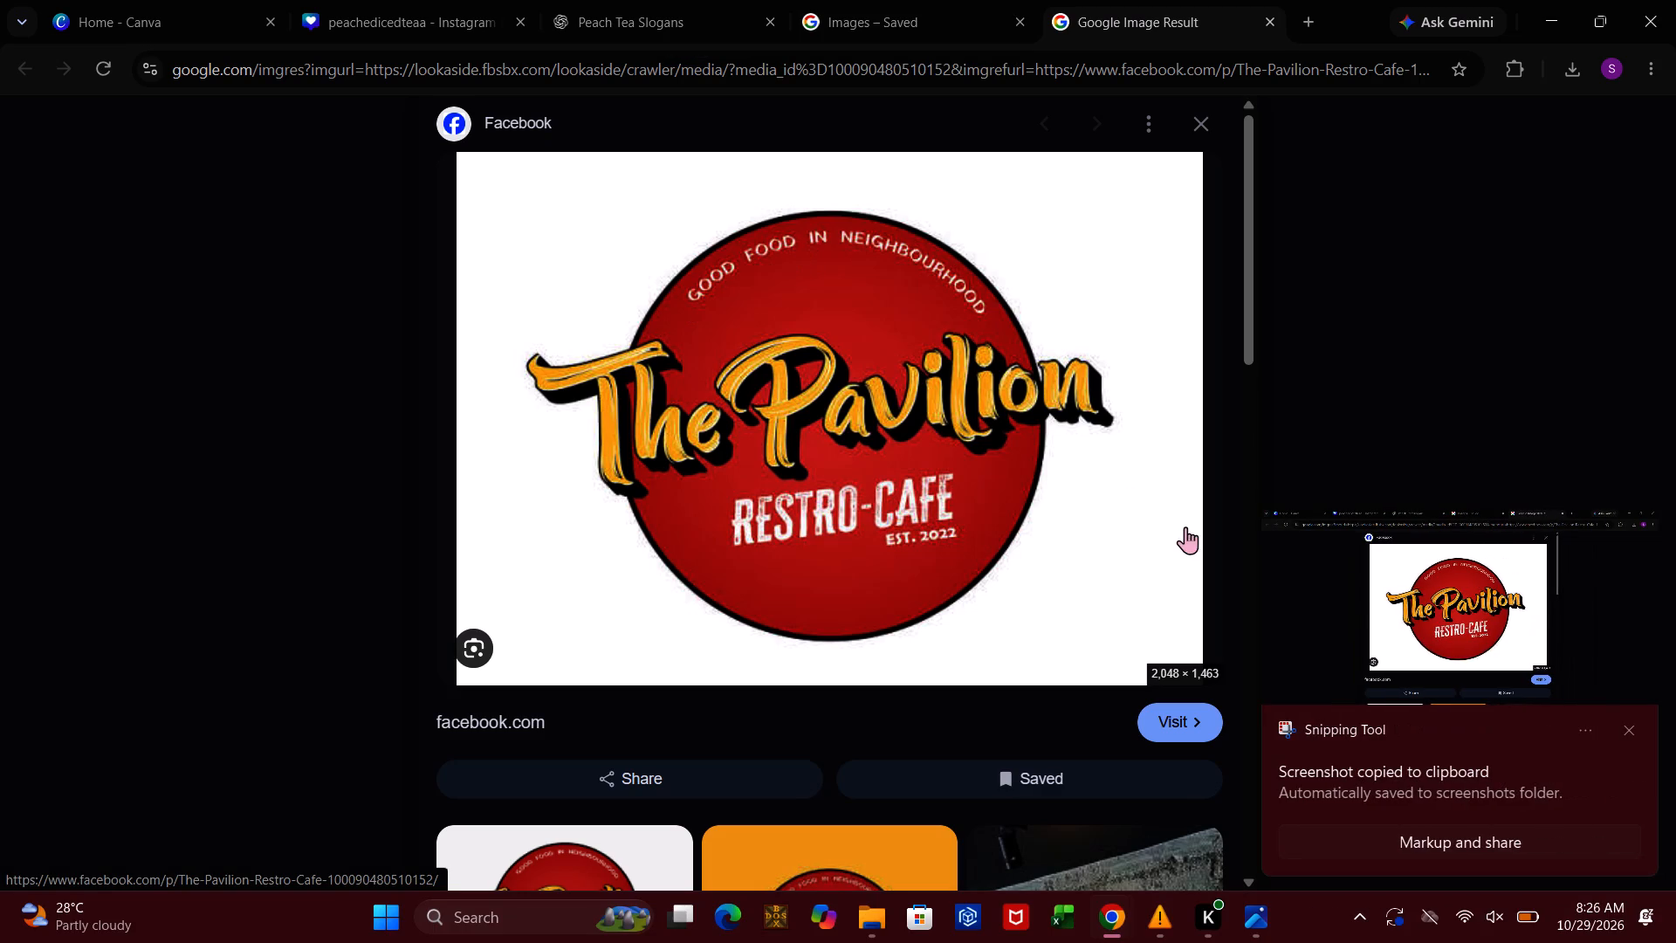
click(1333, 843)
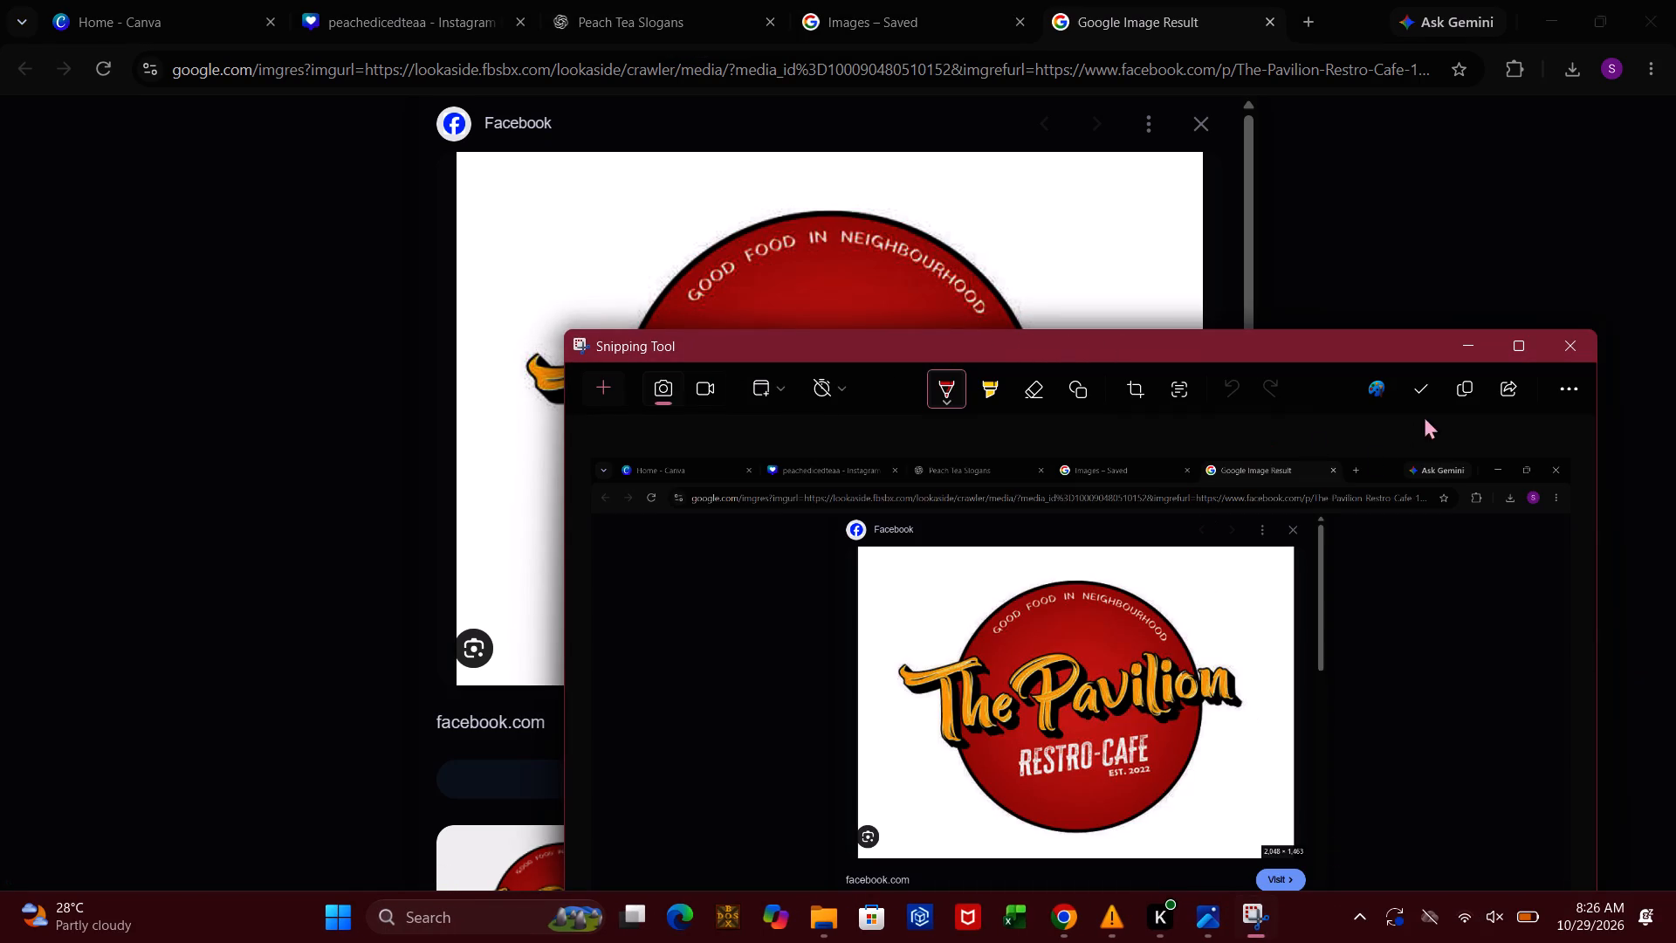
Save the screen snip of The Pavilion Restro Cafe logo as a PNG named pavilion in the Screenshots folder.
click(1417, 385)
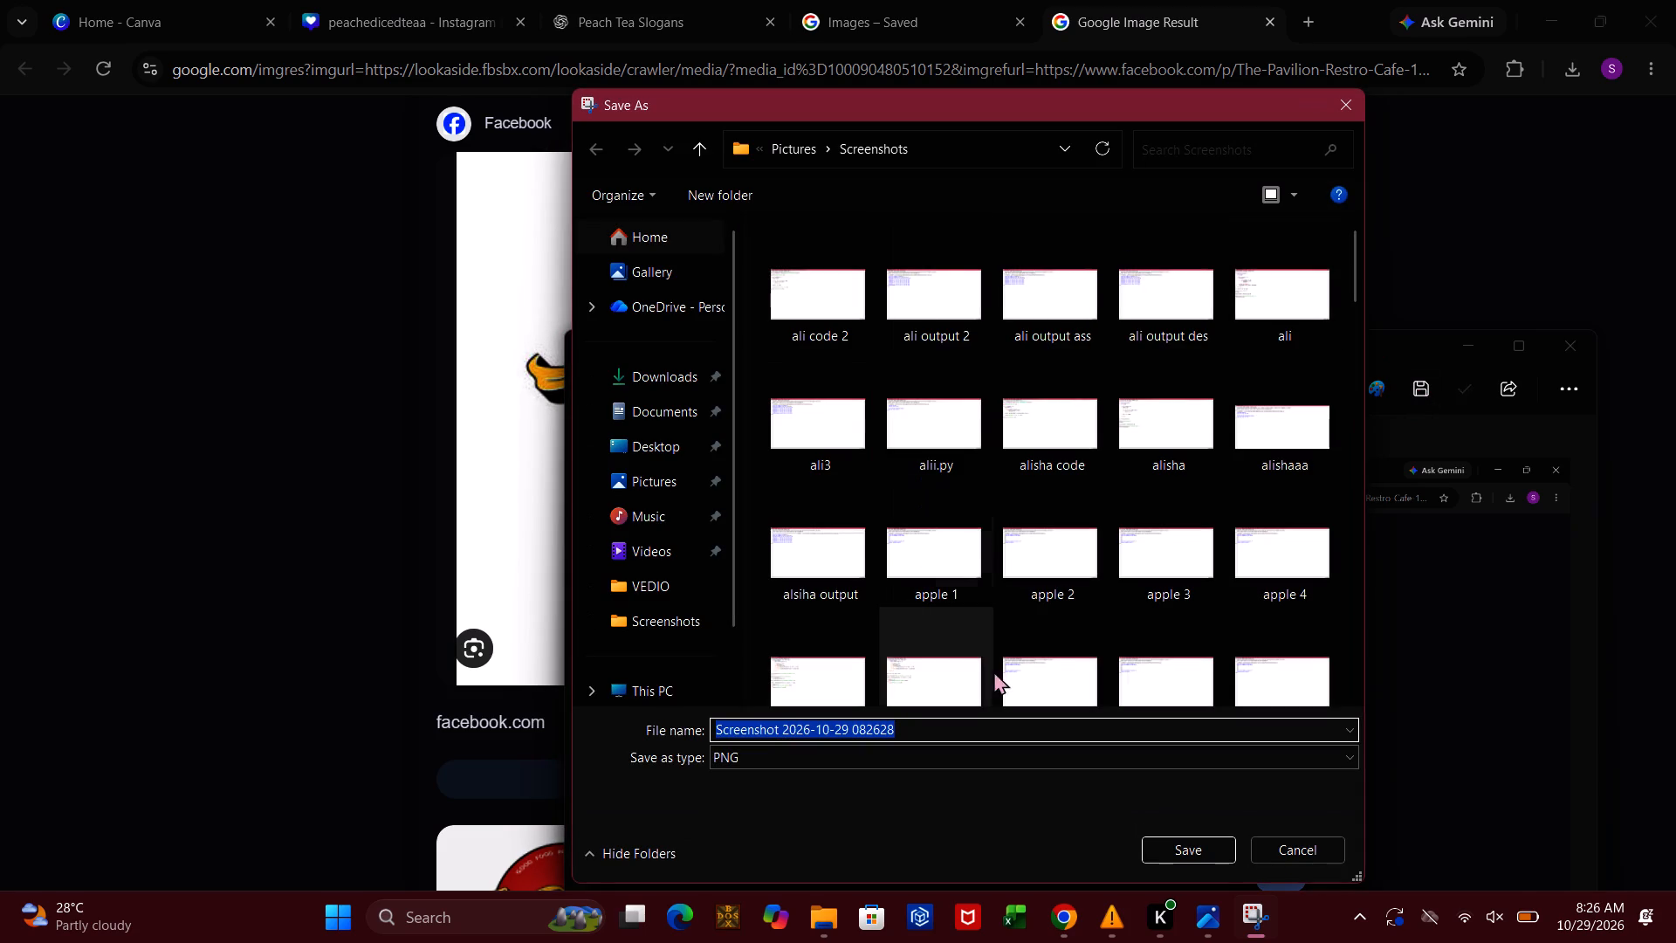
key(BackSpace)
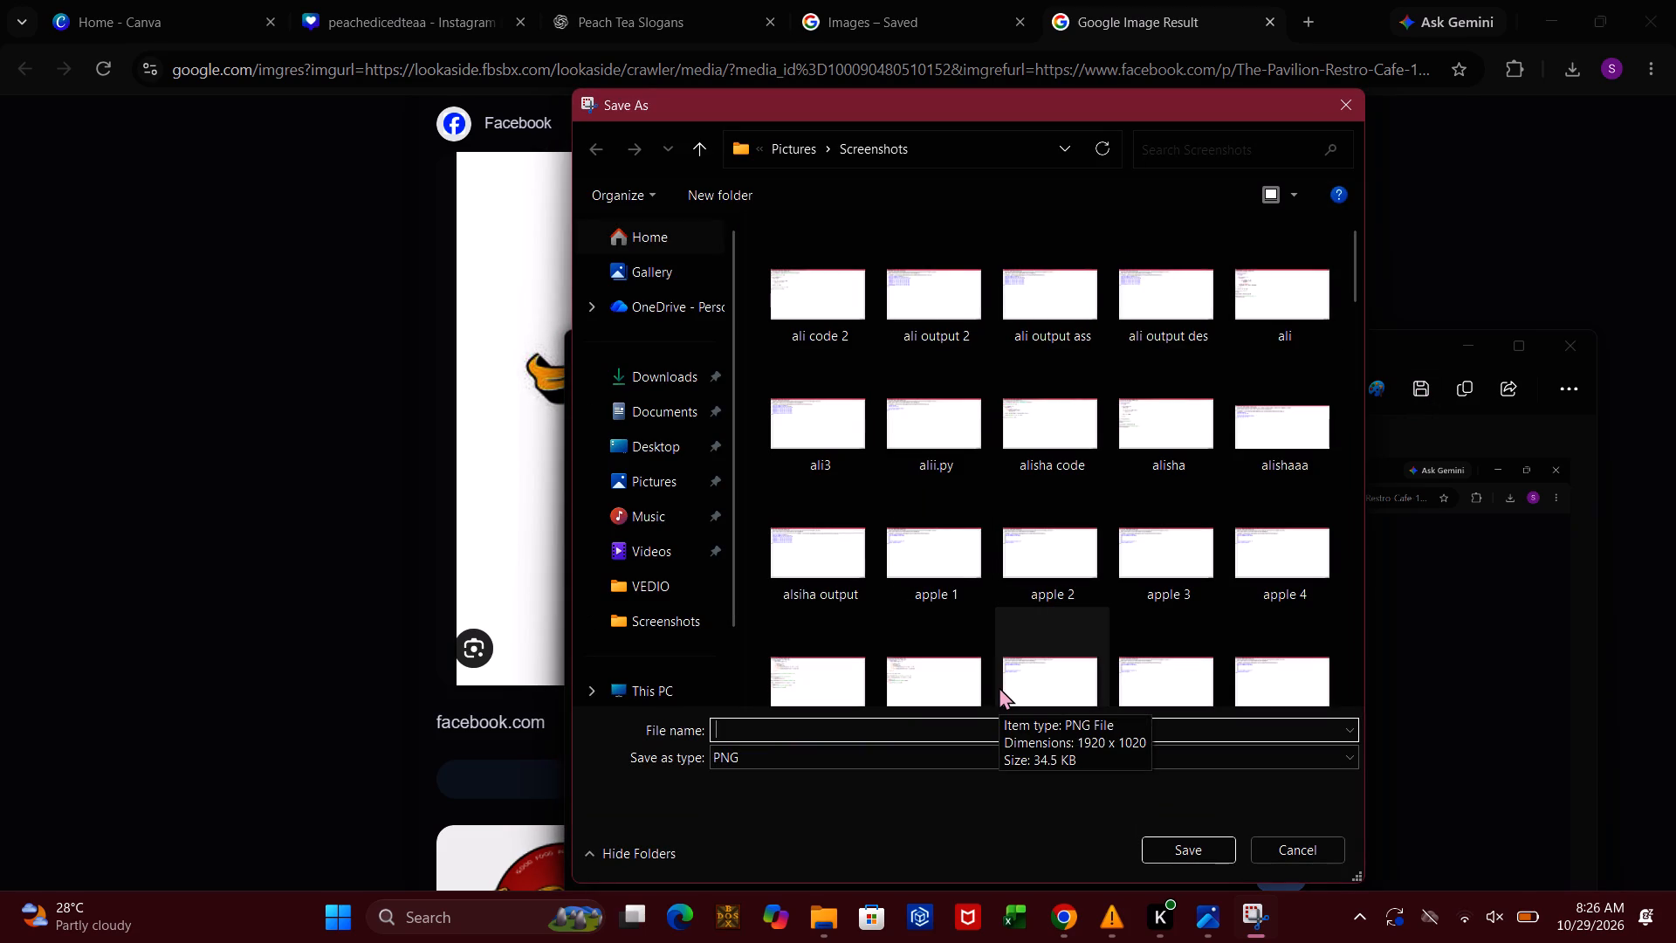
text(ss)
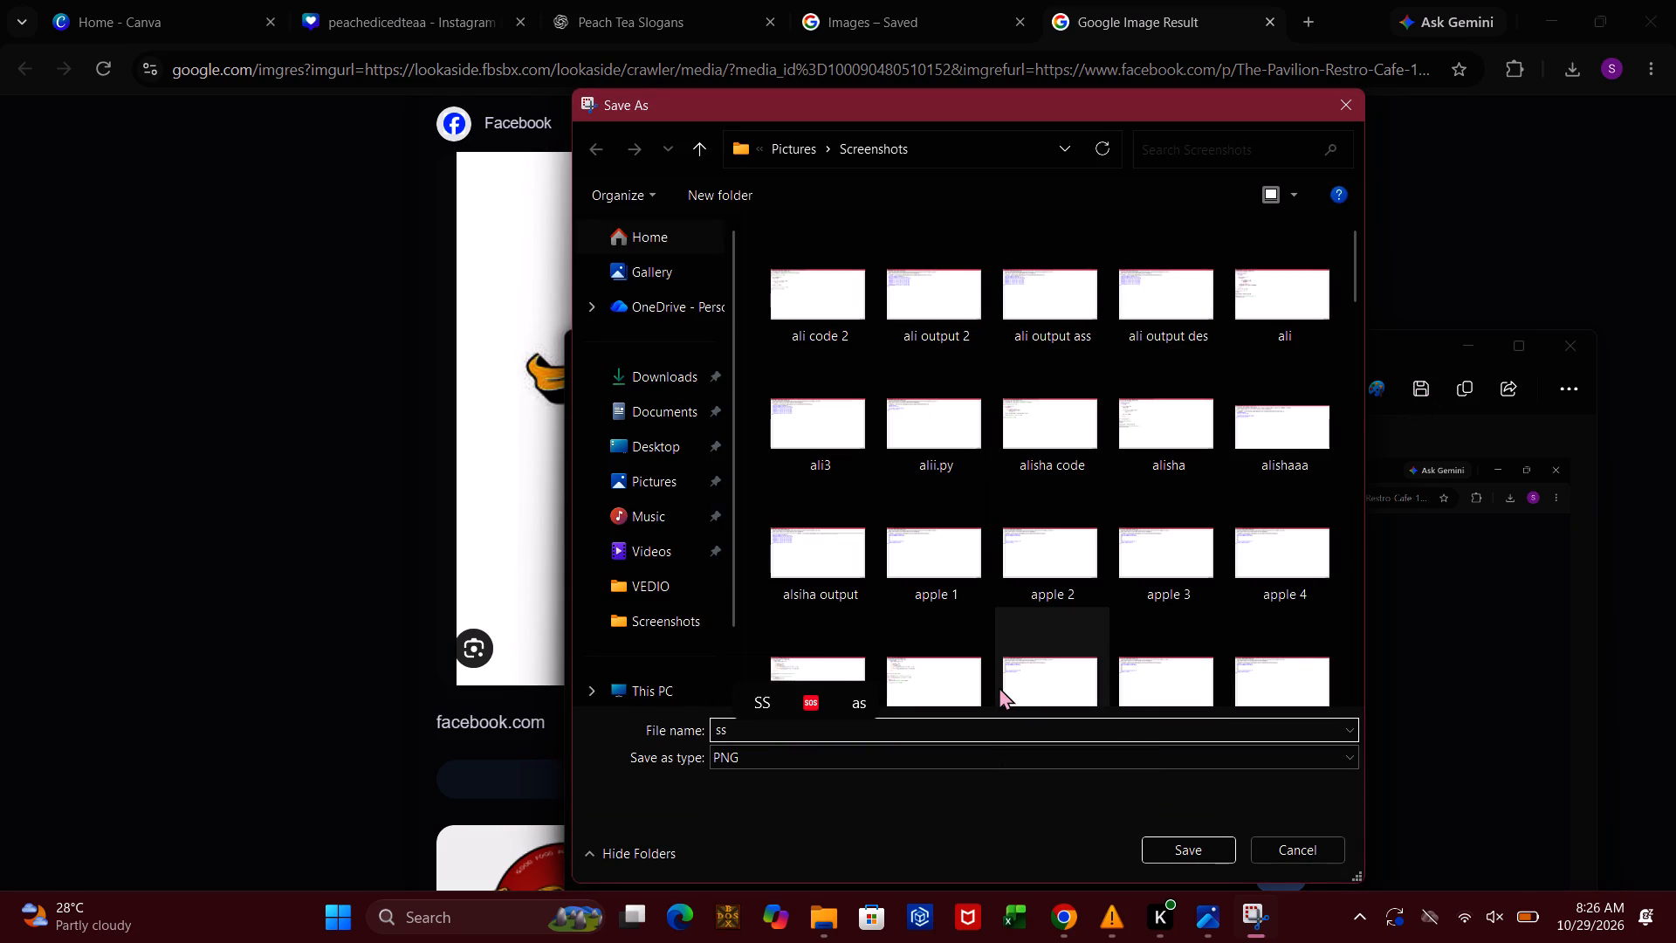
key(BackSpace)
key(BackSpace)
text(pavilion)
key(space)
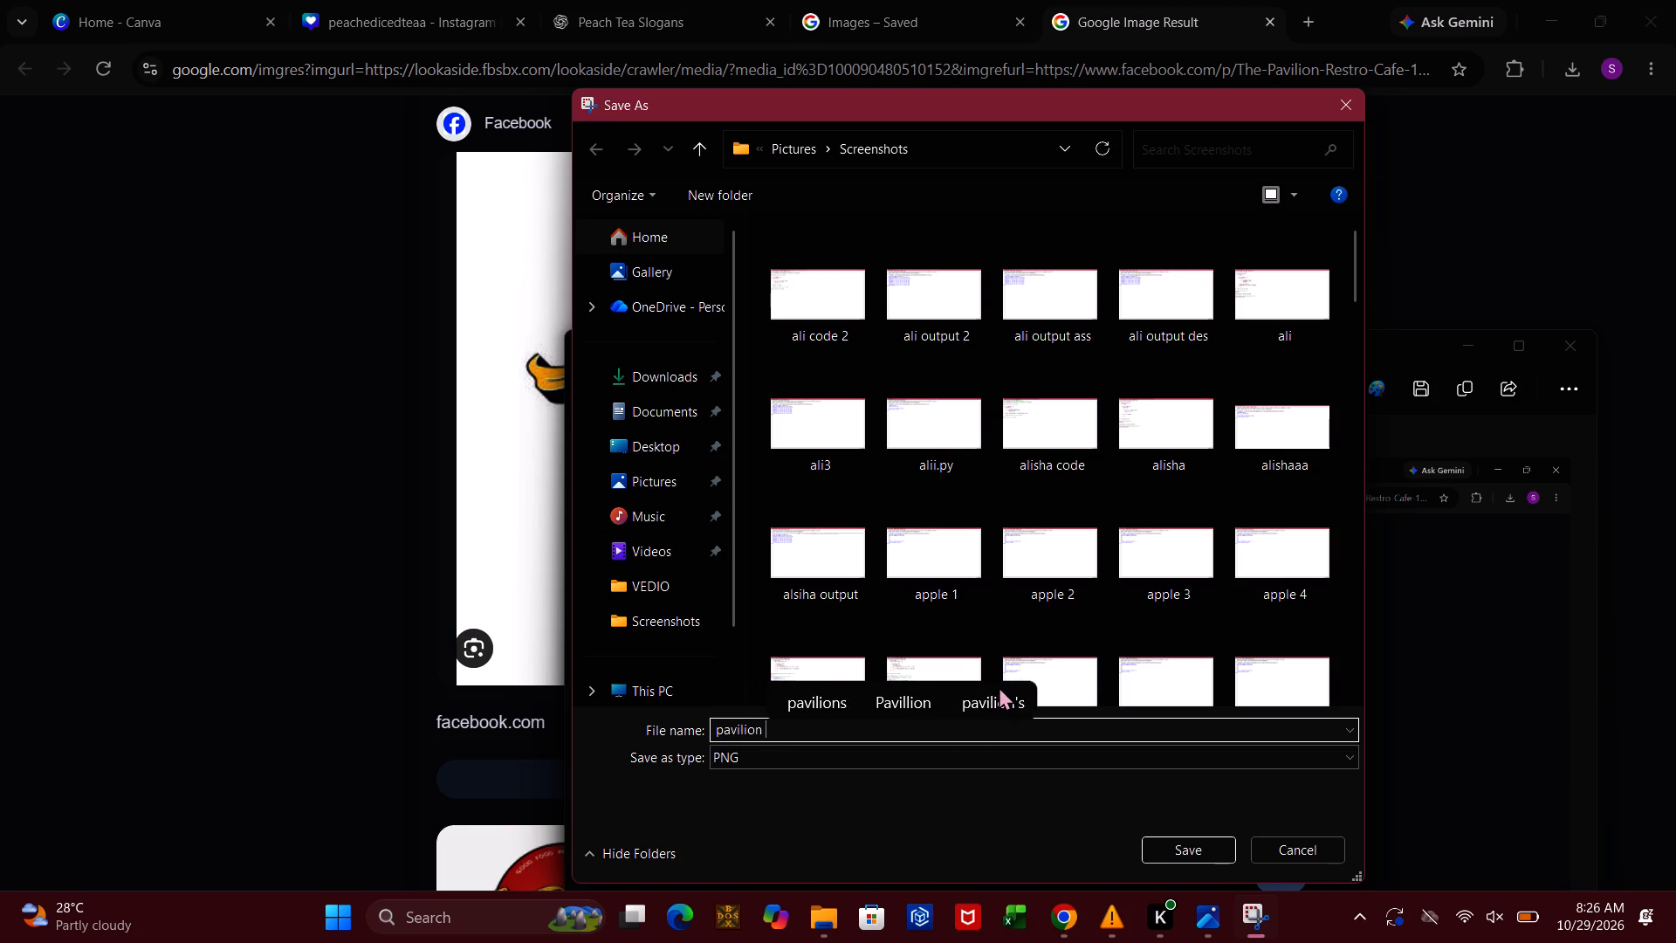
click(1194, 837)
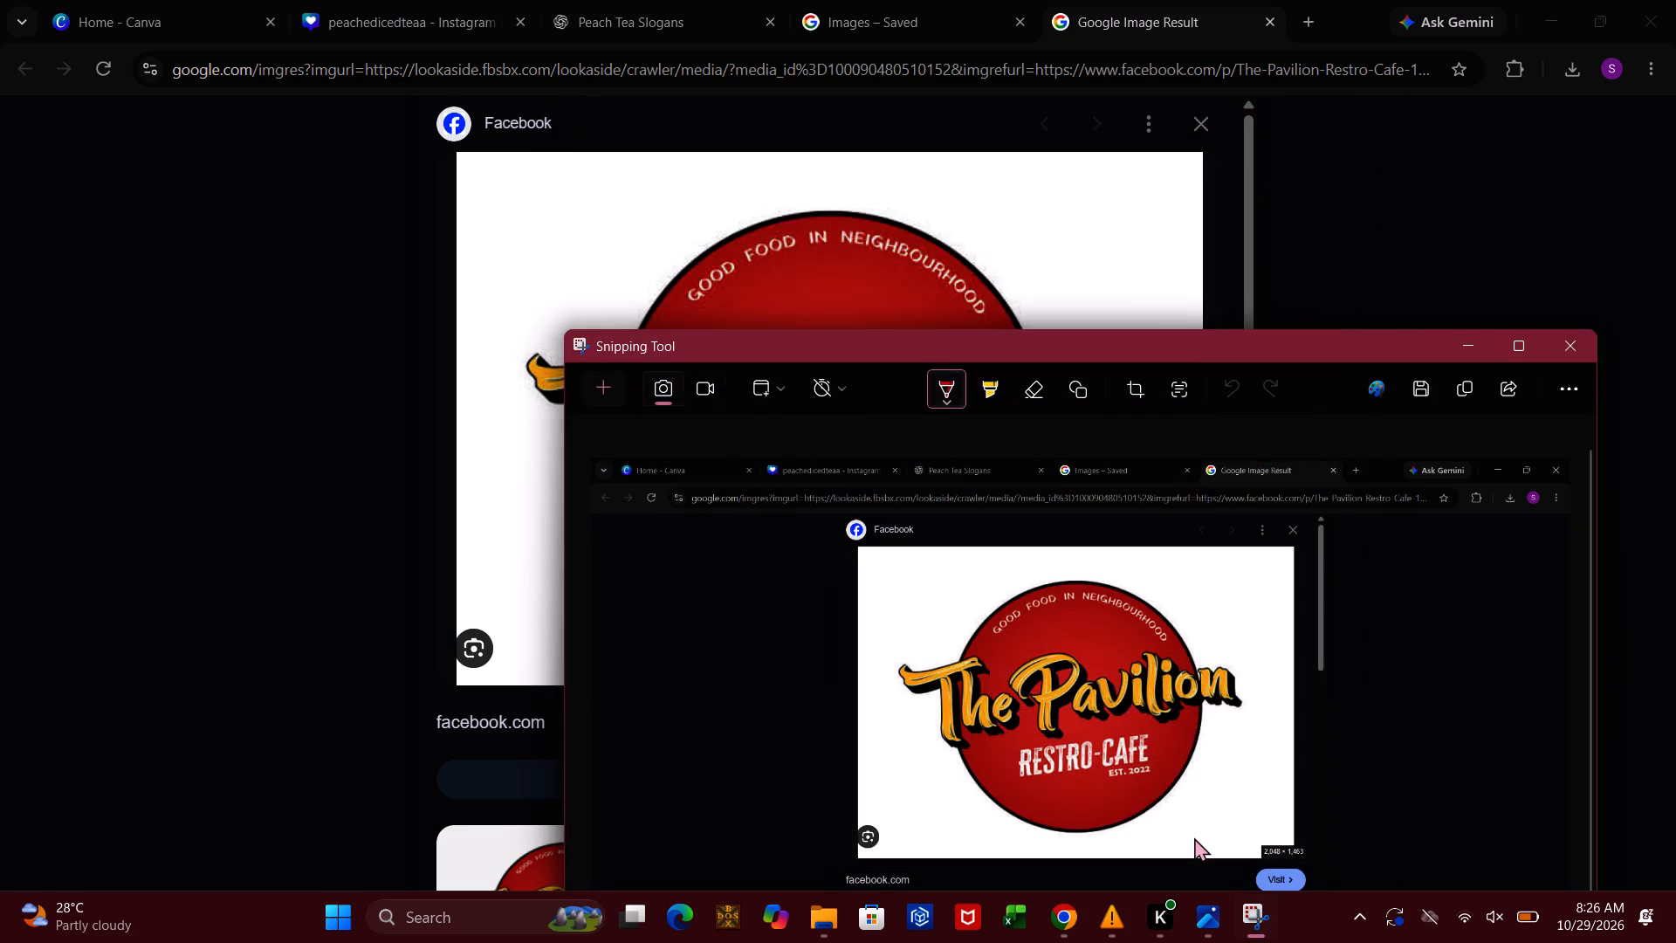
drag(1568, 340, 1109, 100)
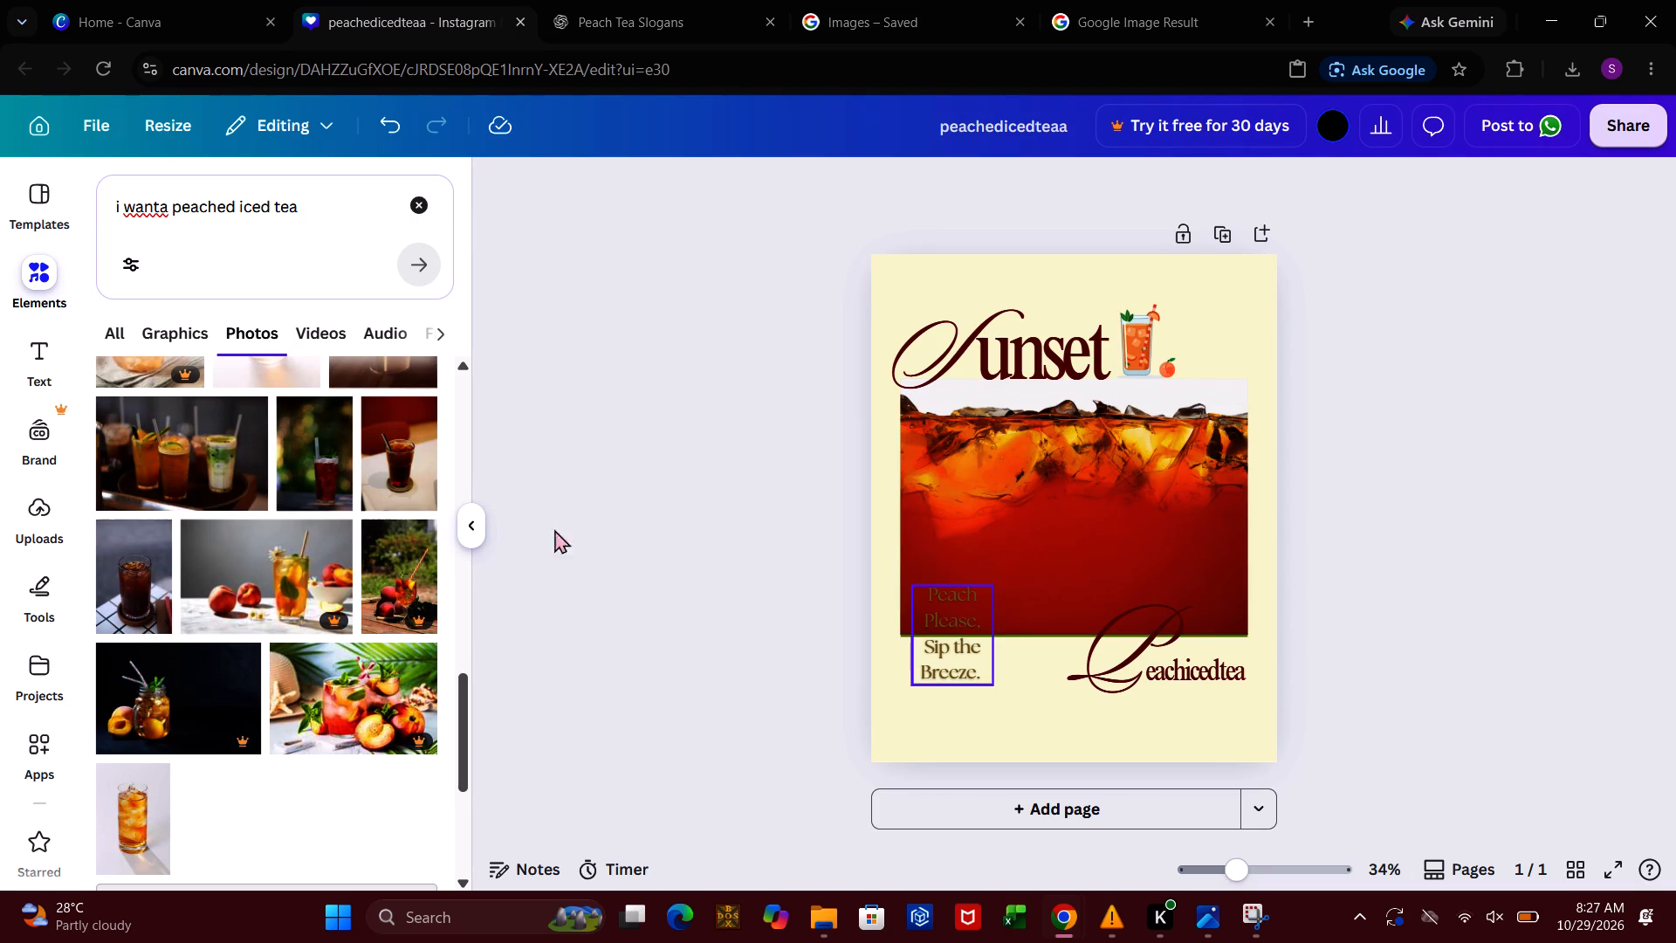
click(57, 341)
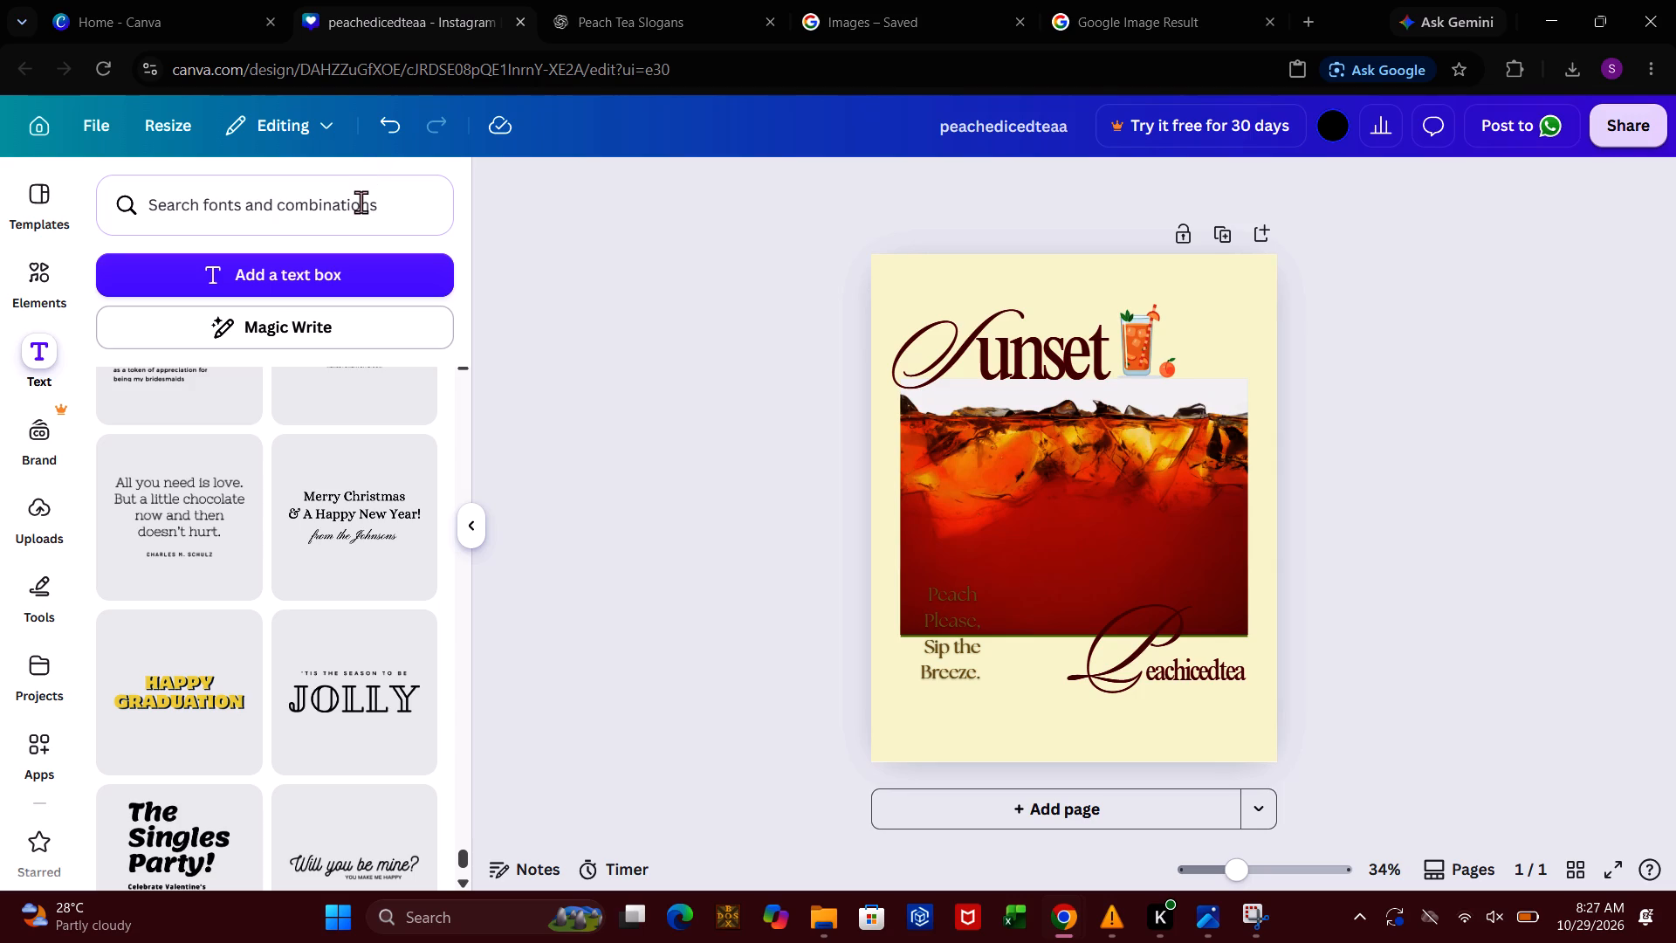
click(361, 203)
text(gi)
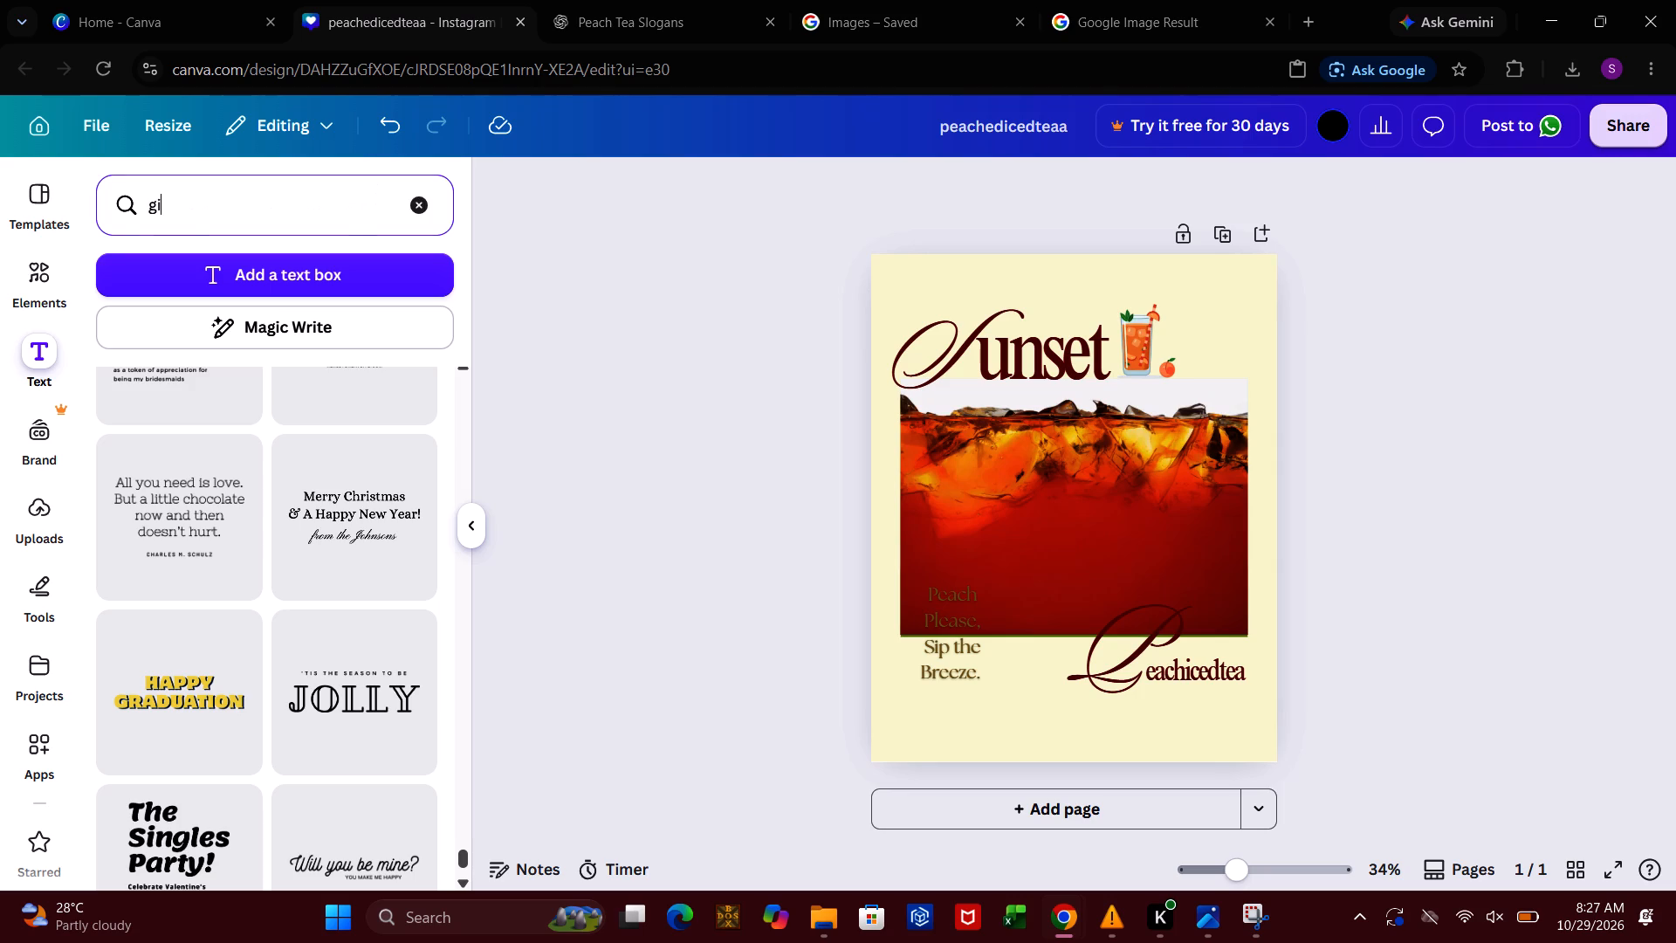
text(ve me something in white)
key(space)
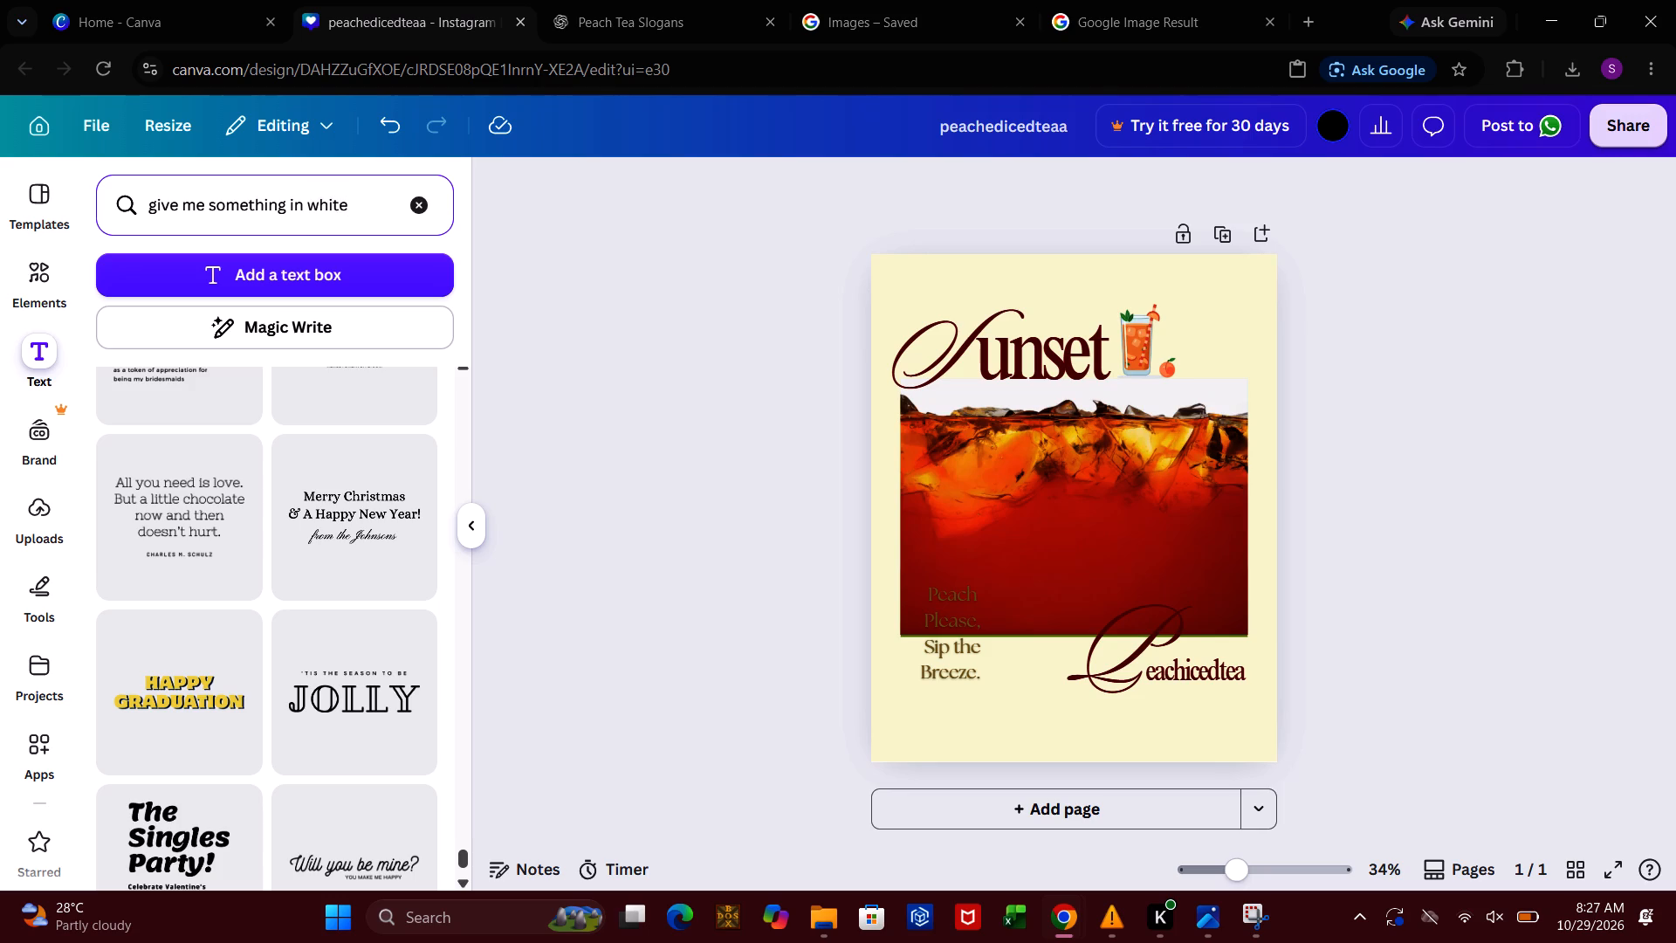
key(Return)
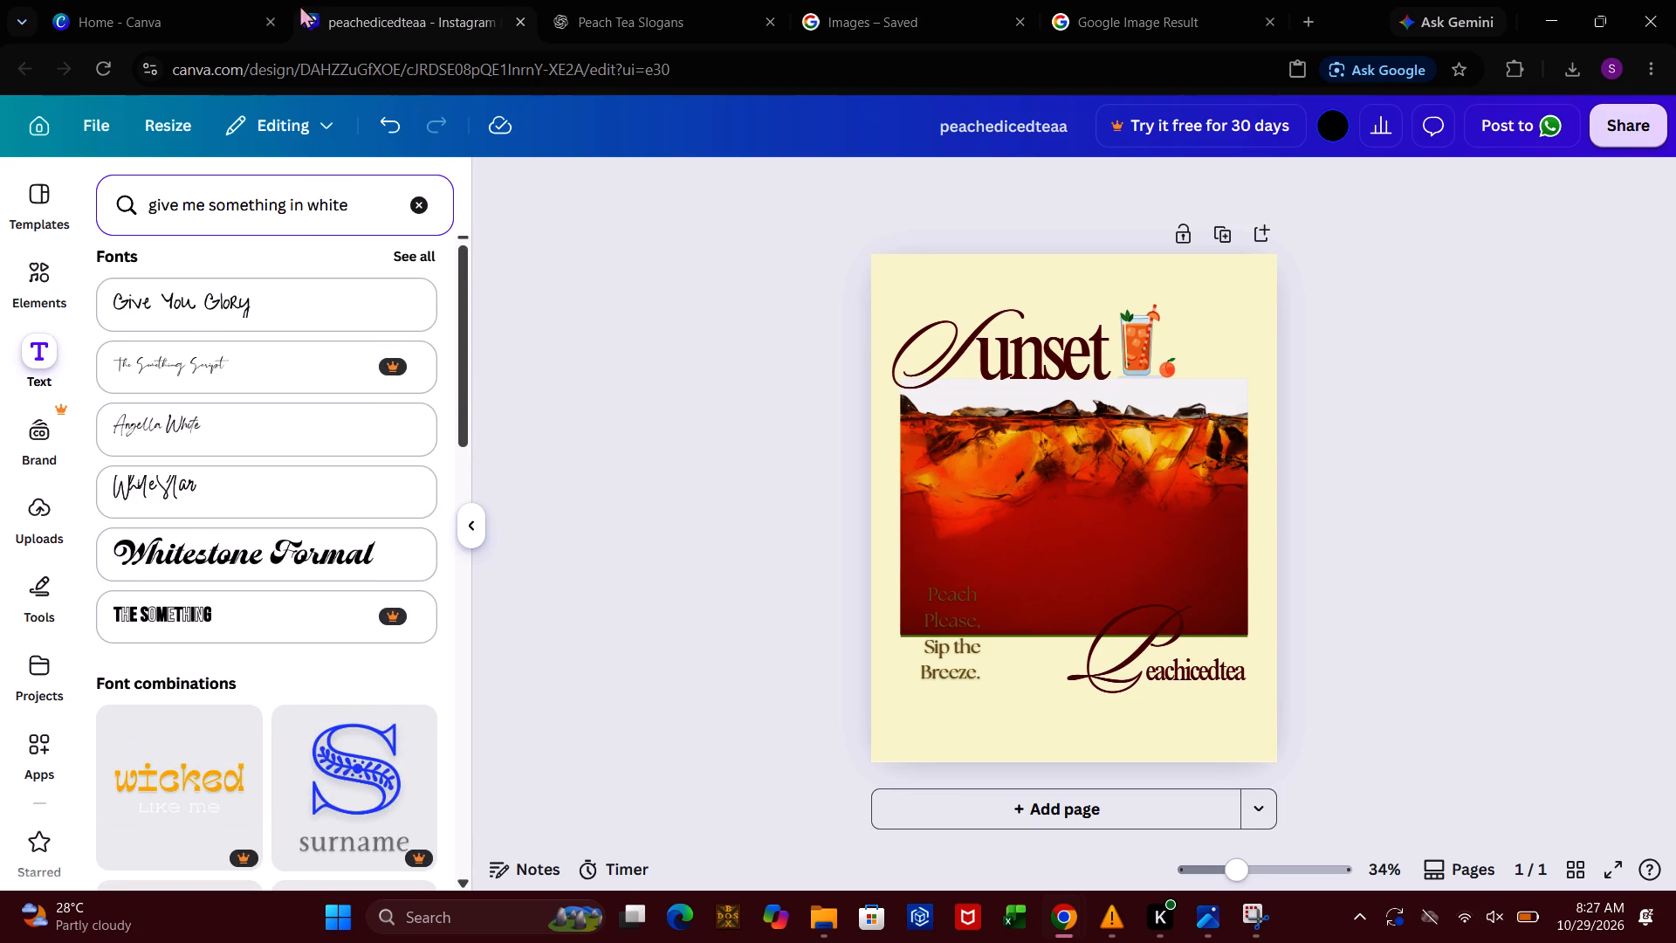
Browse the white text search results and add the "FLIGHT XR-9506 DELAYED" font combination to the page.
click(464, 468)
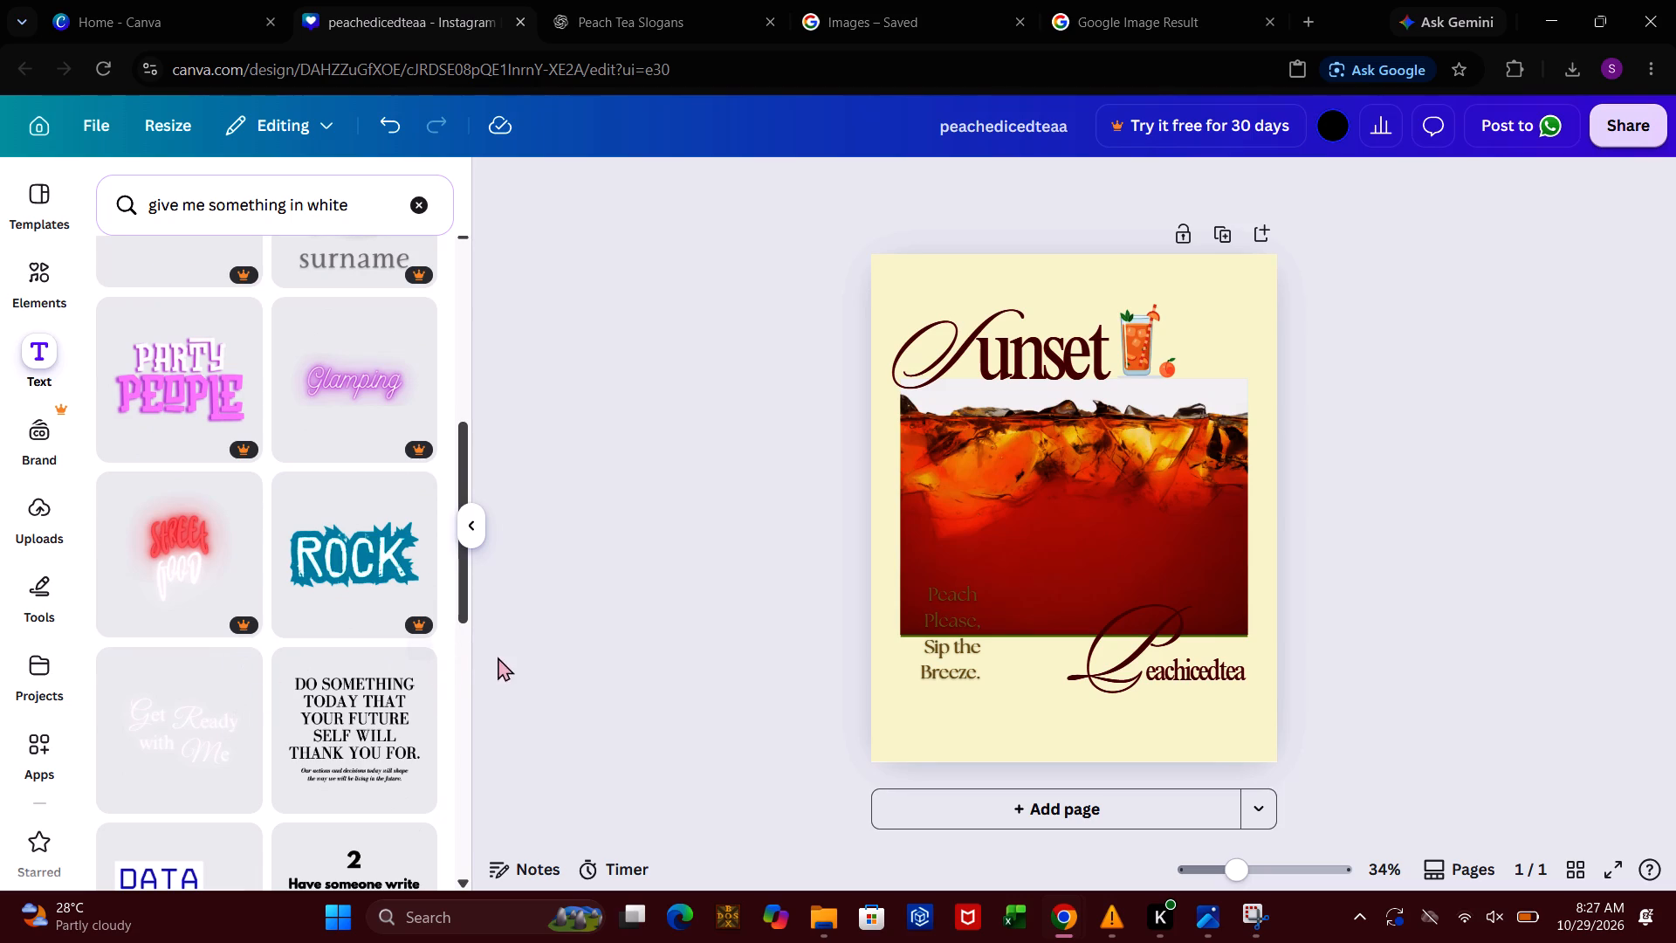
click(454, 647)
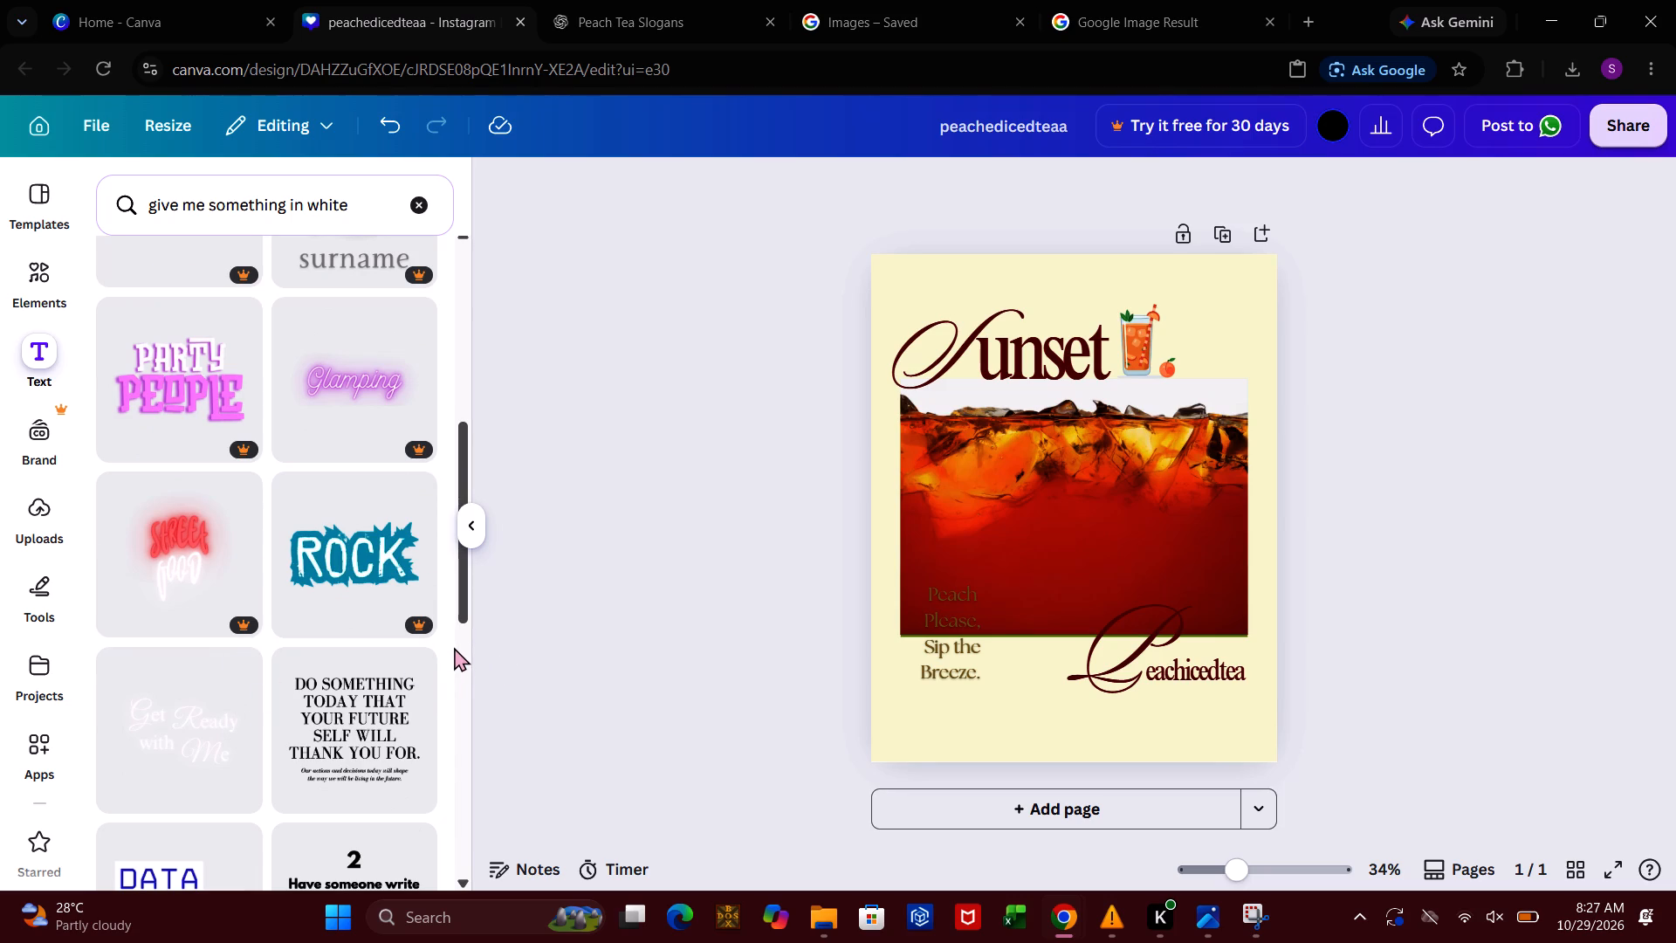
click(459, 661)
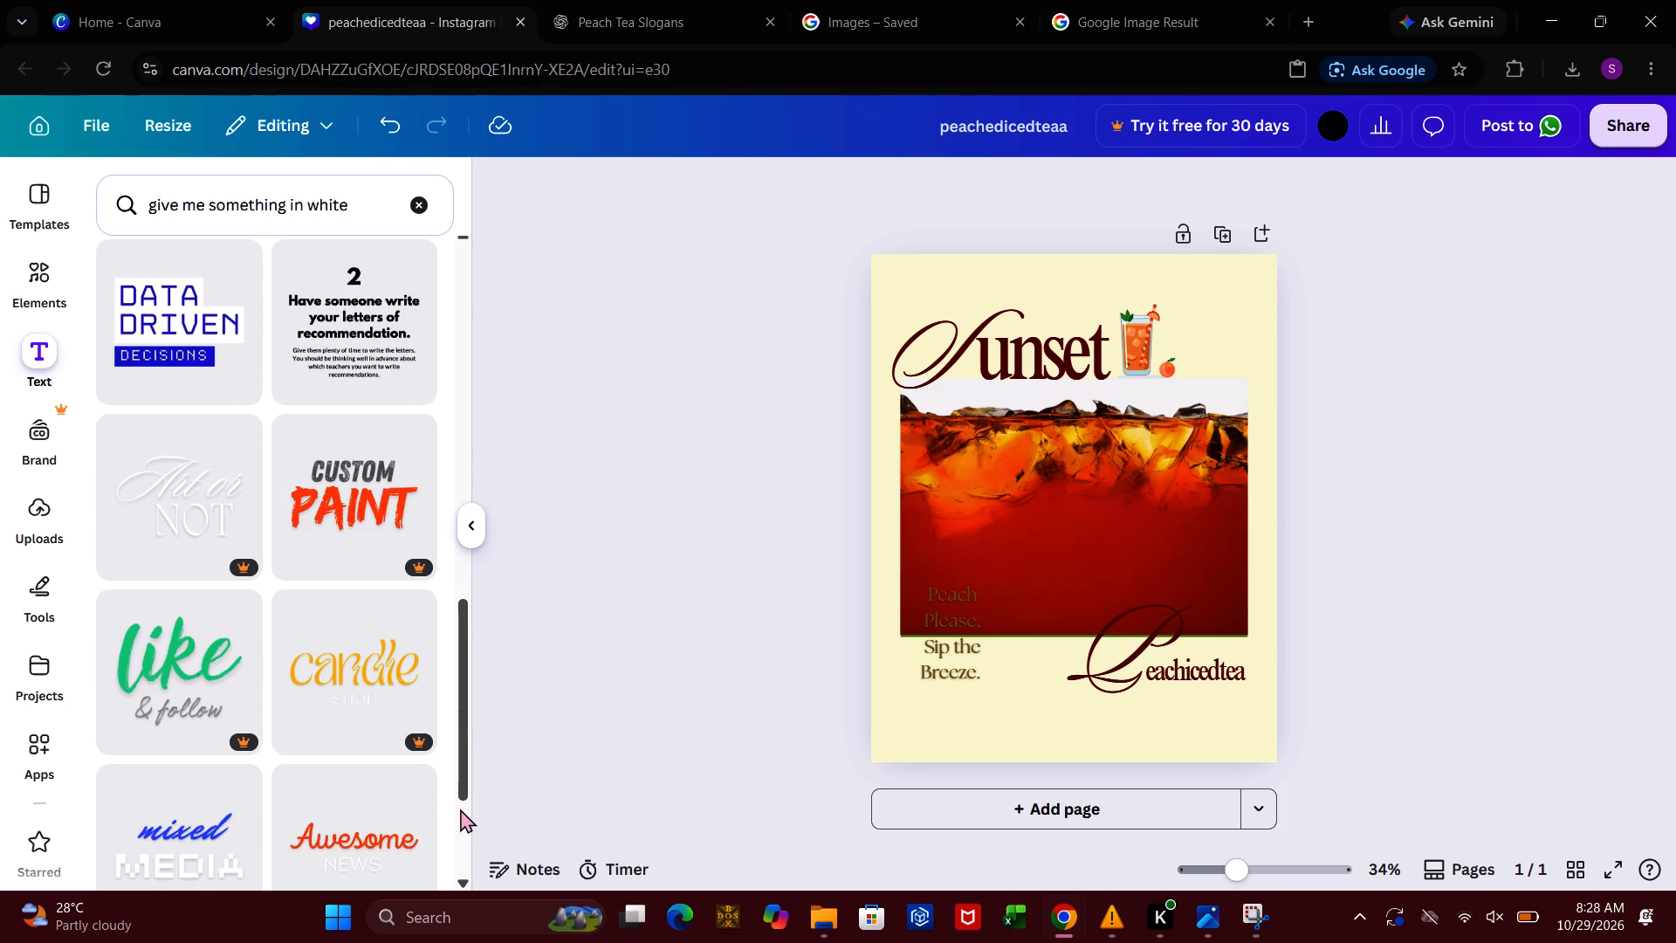
click(464, 816)
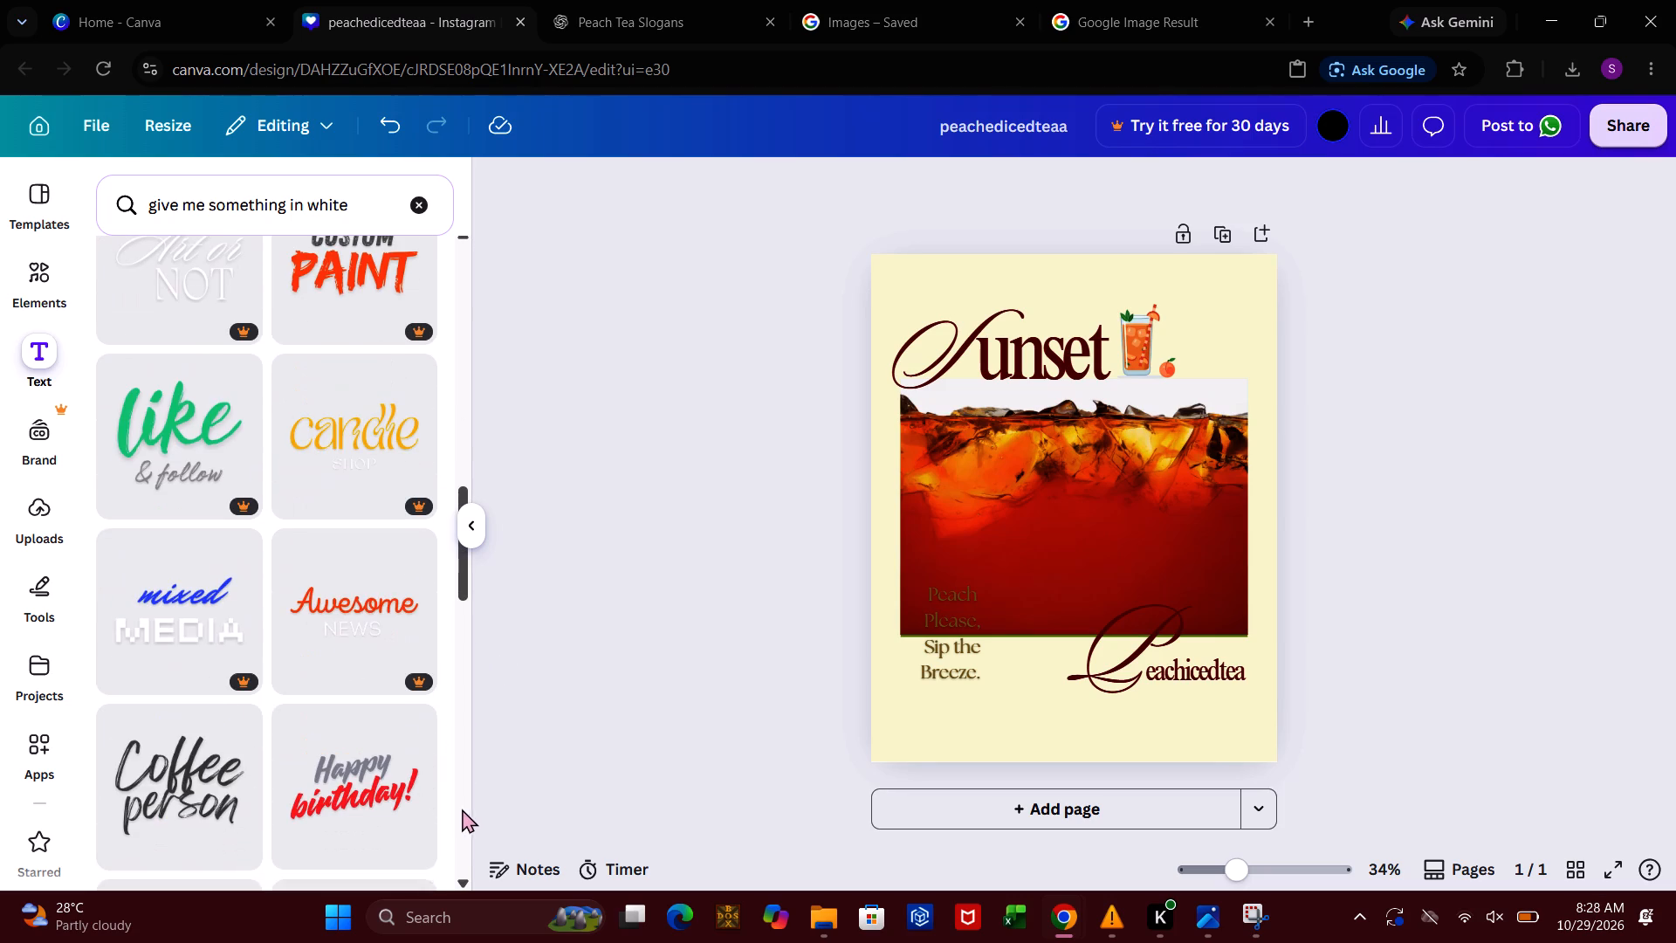
click(460, 675)
click(467, 743)
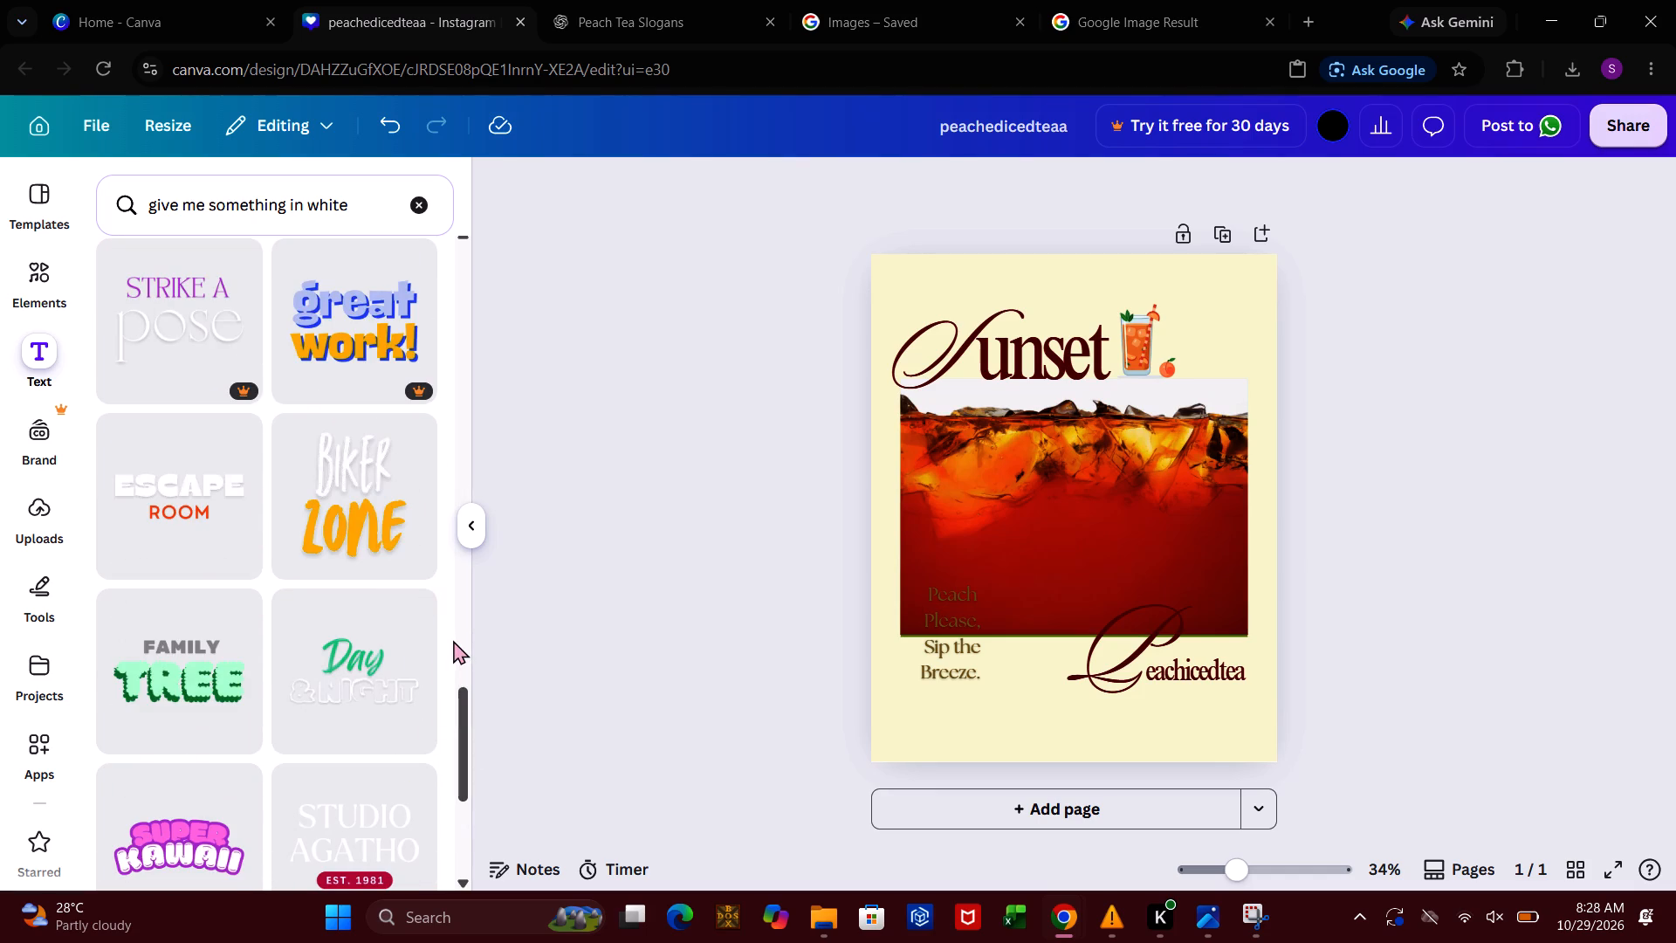
click(466, 823)
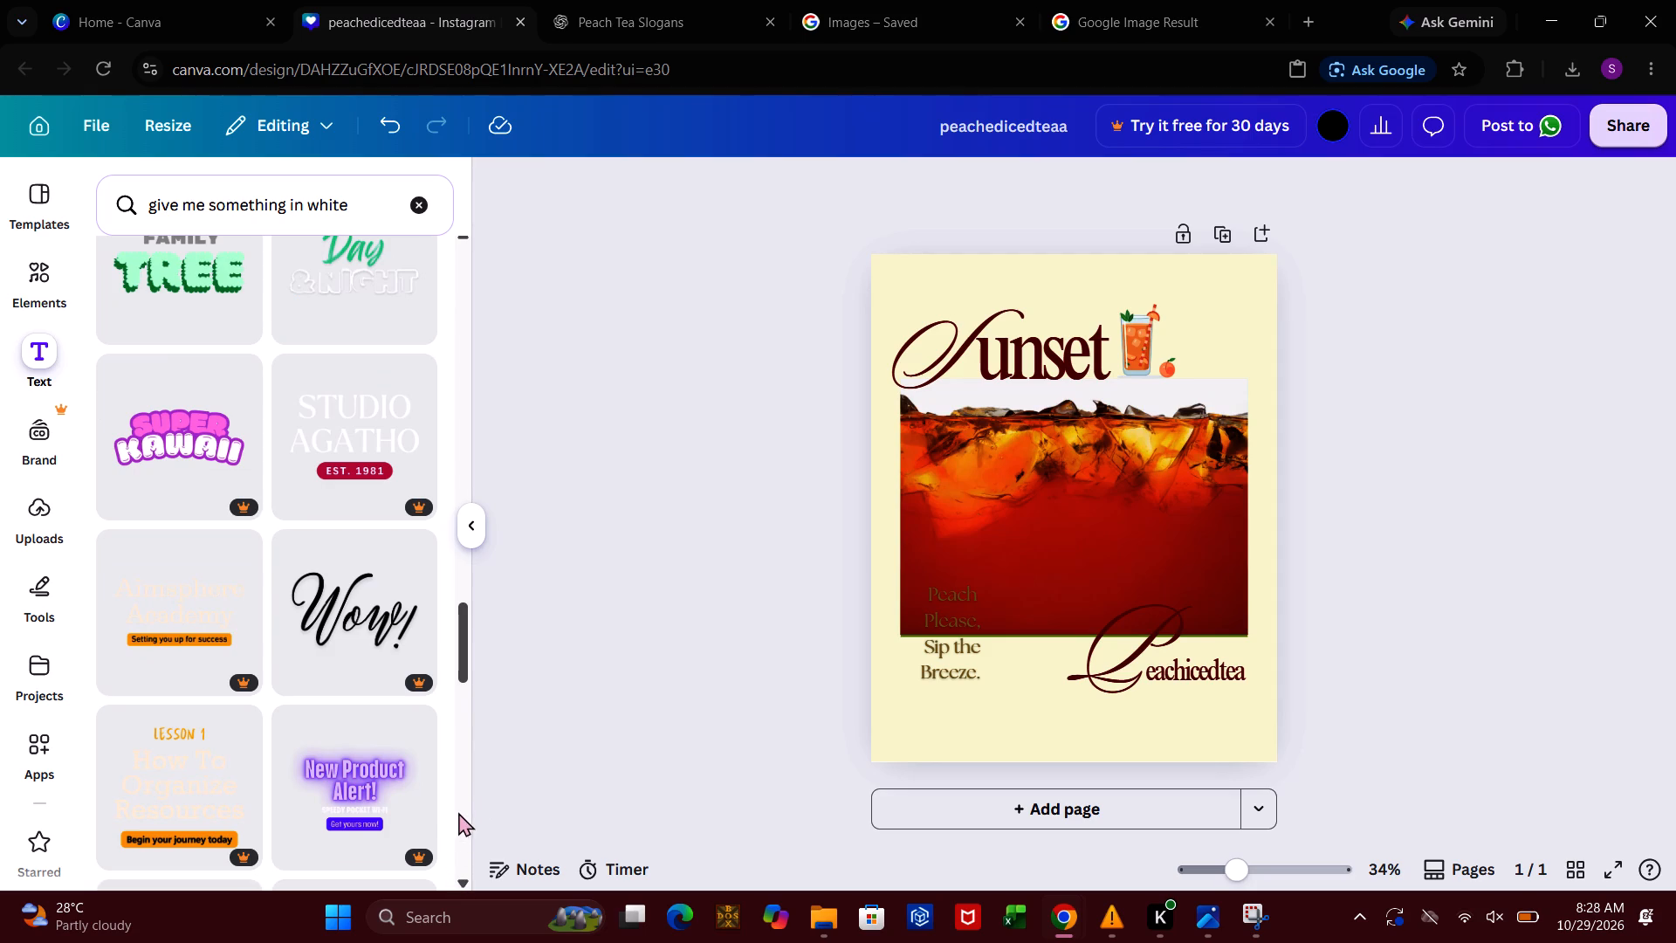
click(464, 792)
click(464, 792)
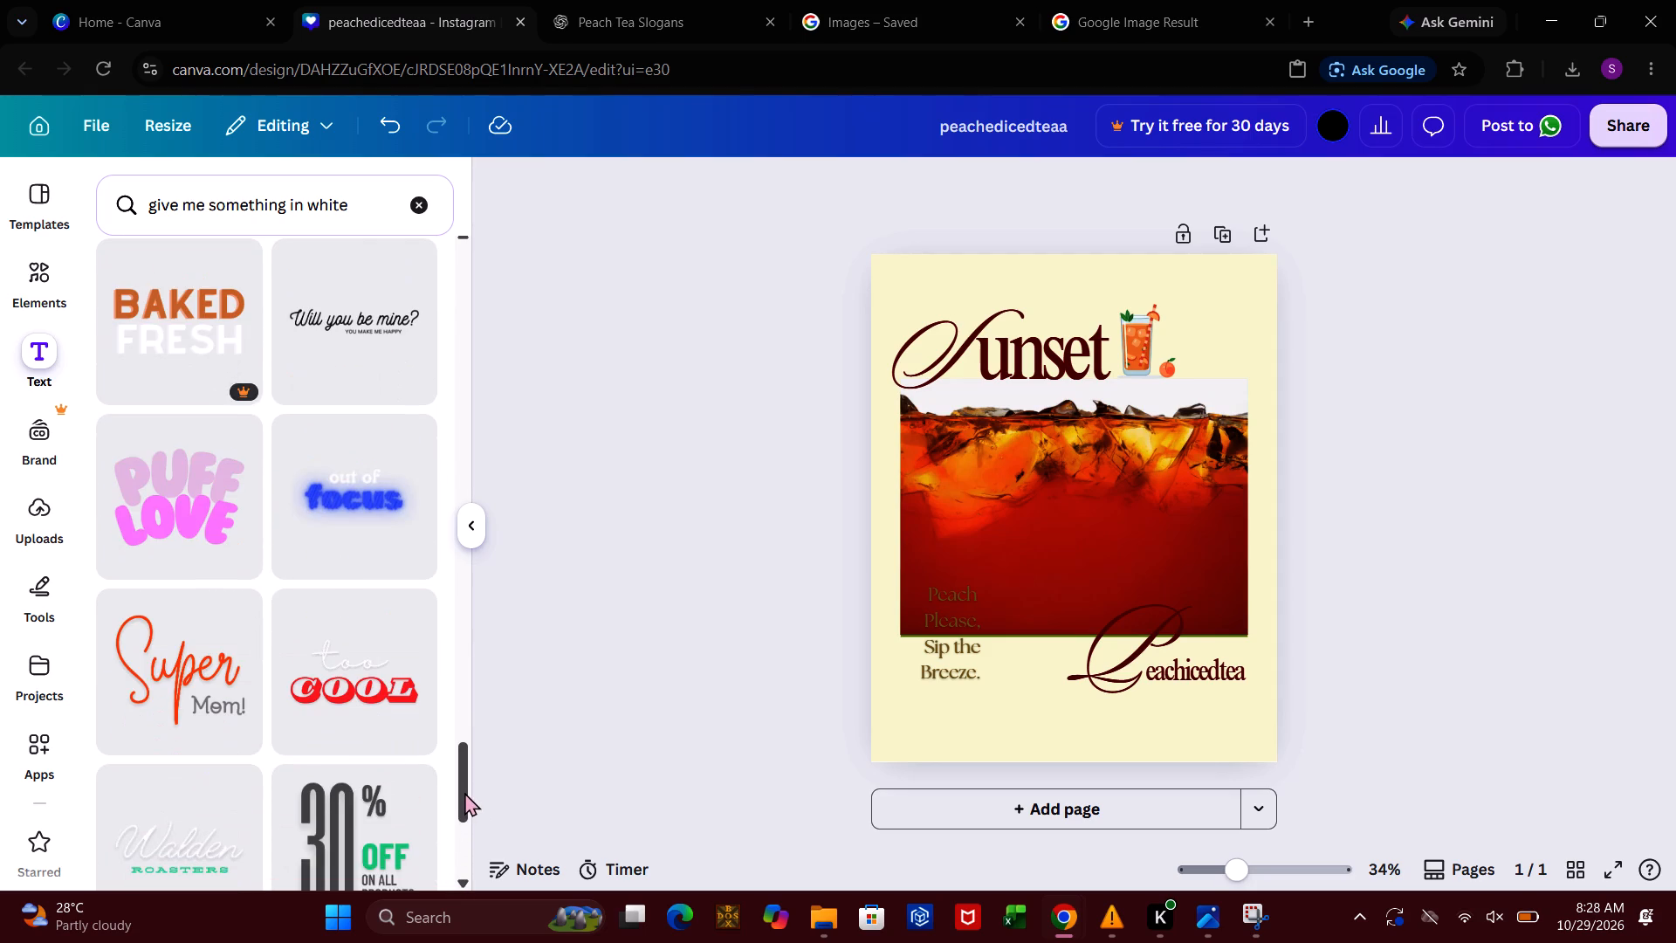
click(464, 843)
click(464, 843)
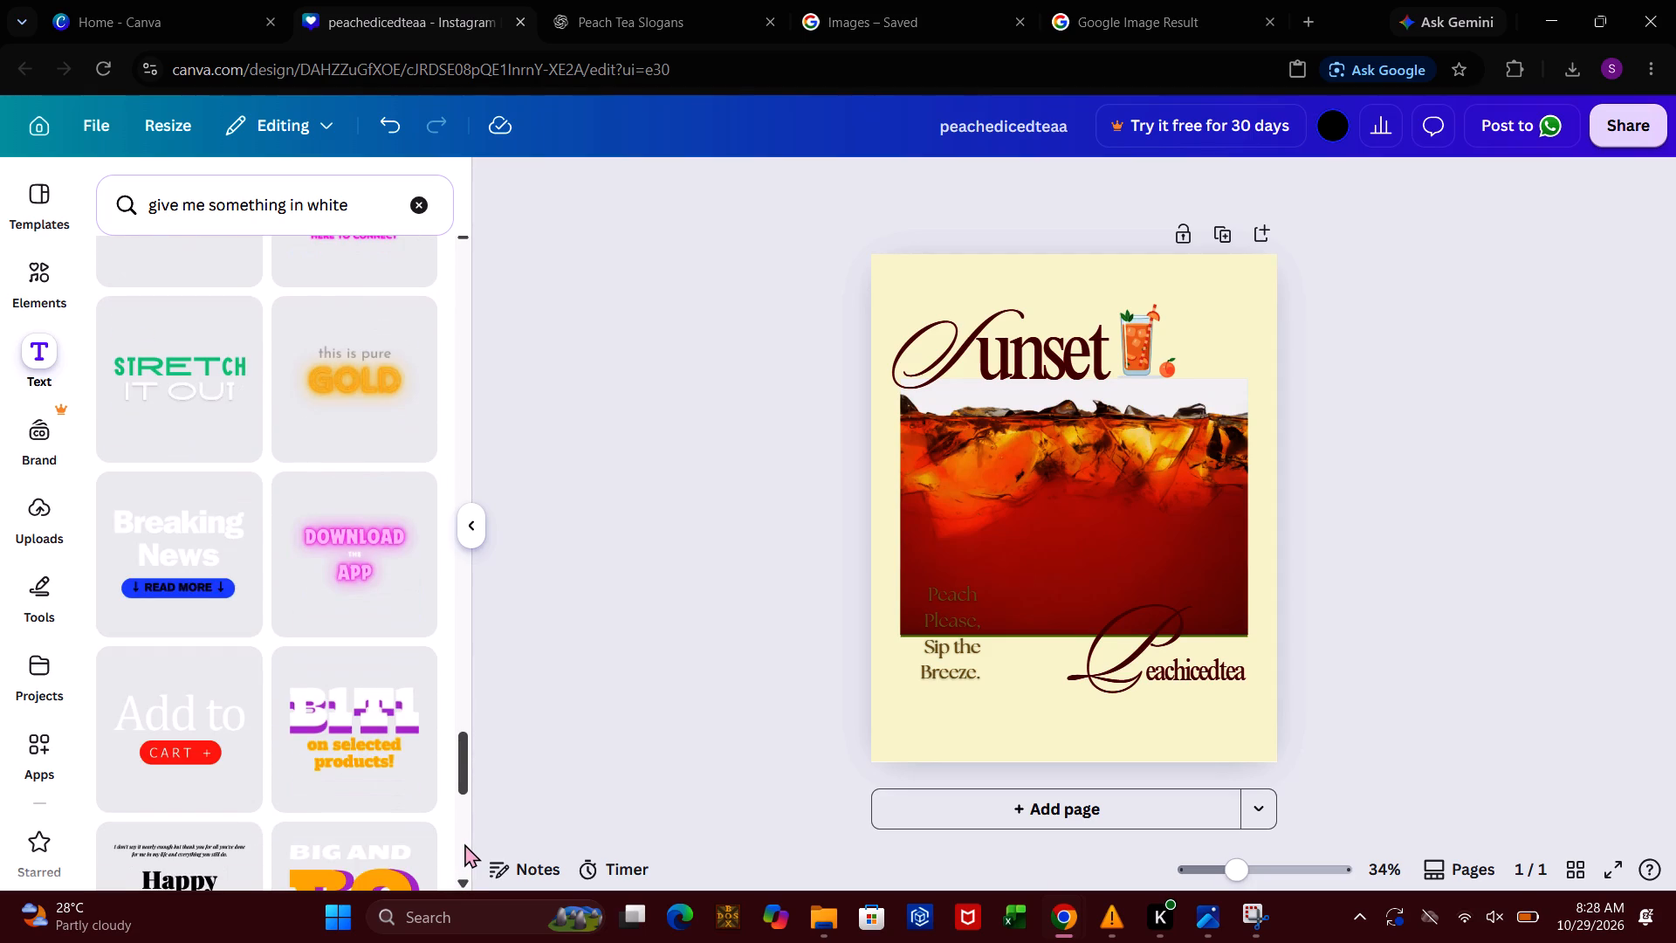
click(464, 843)
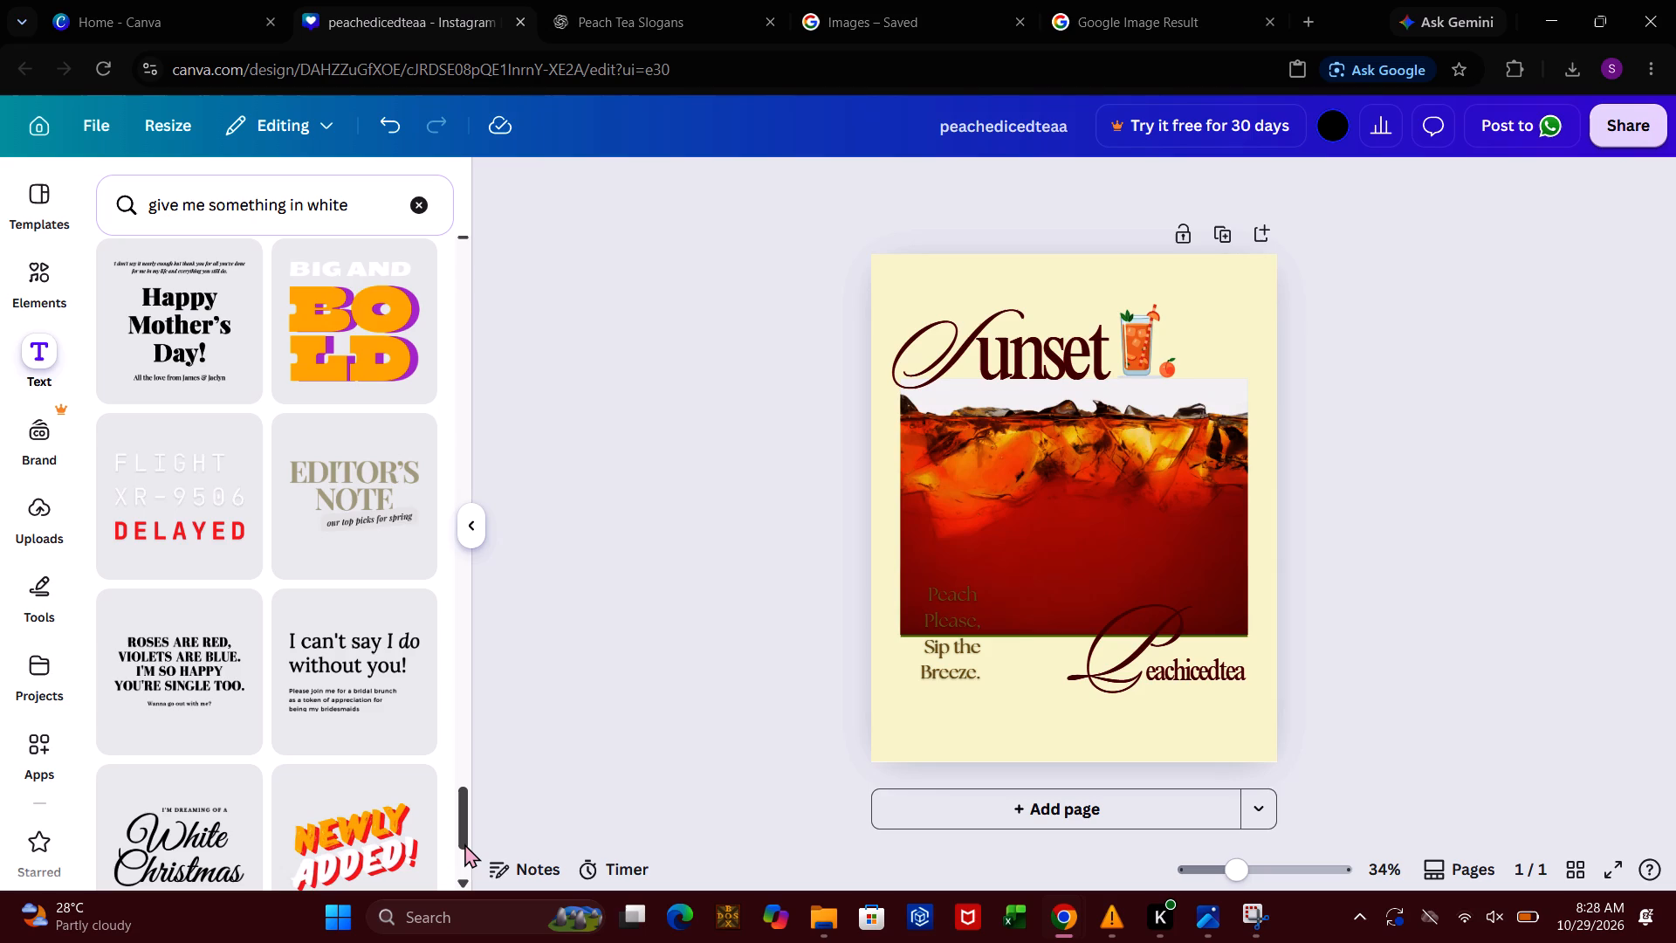
click(464, 843)
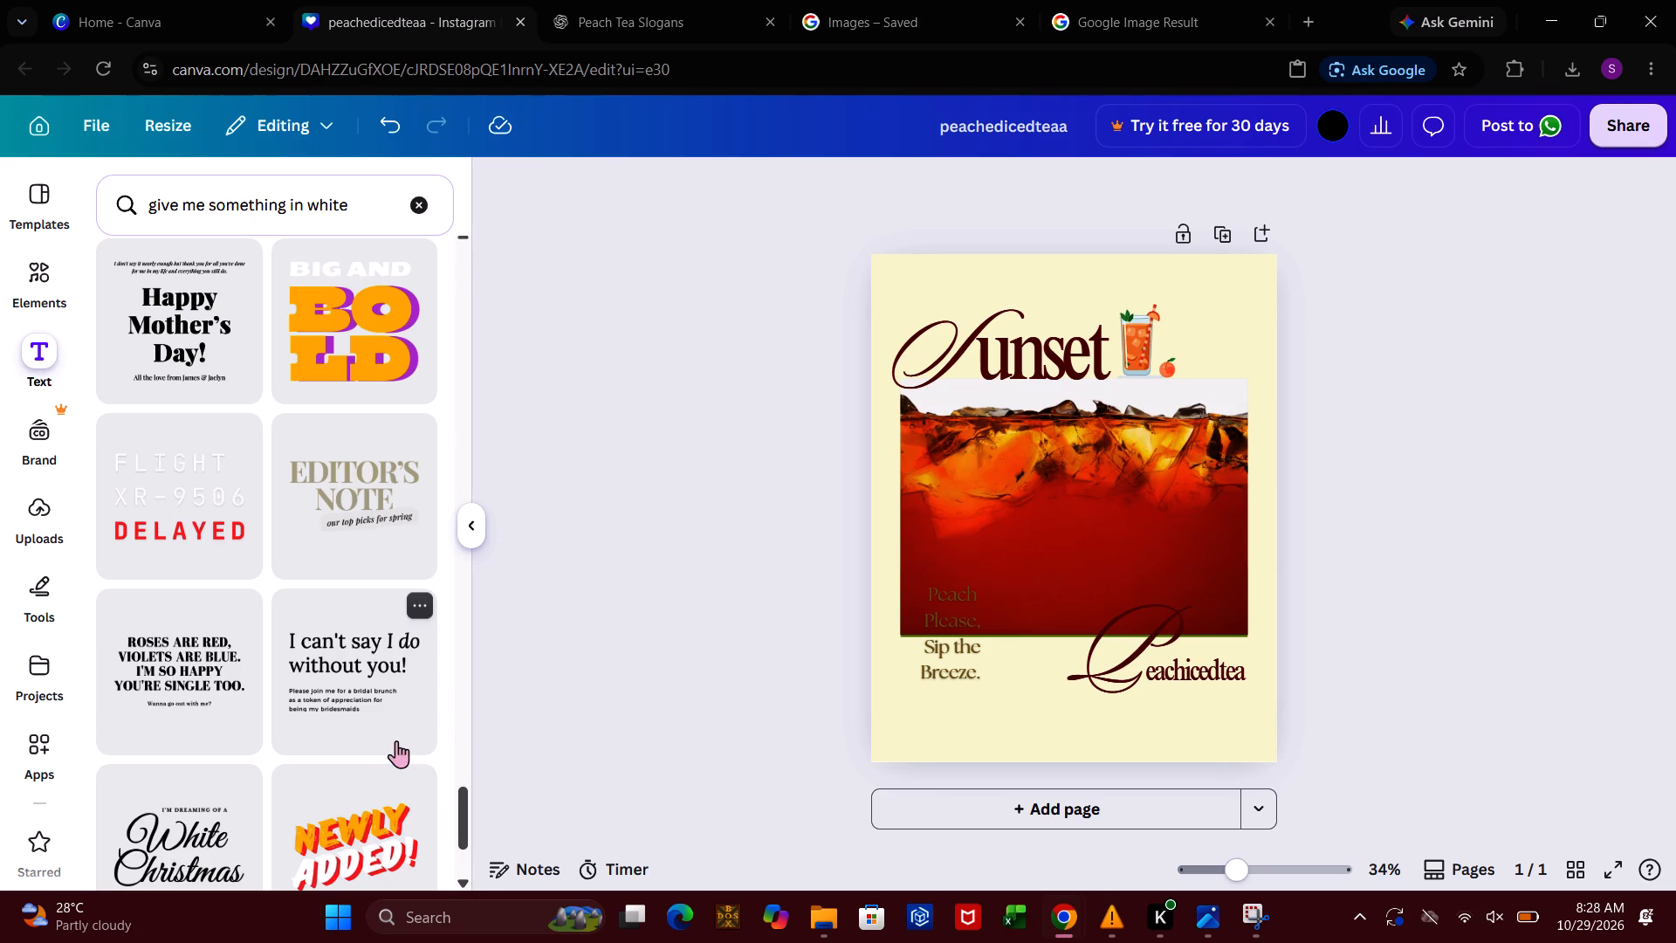
double_click(230, 543)
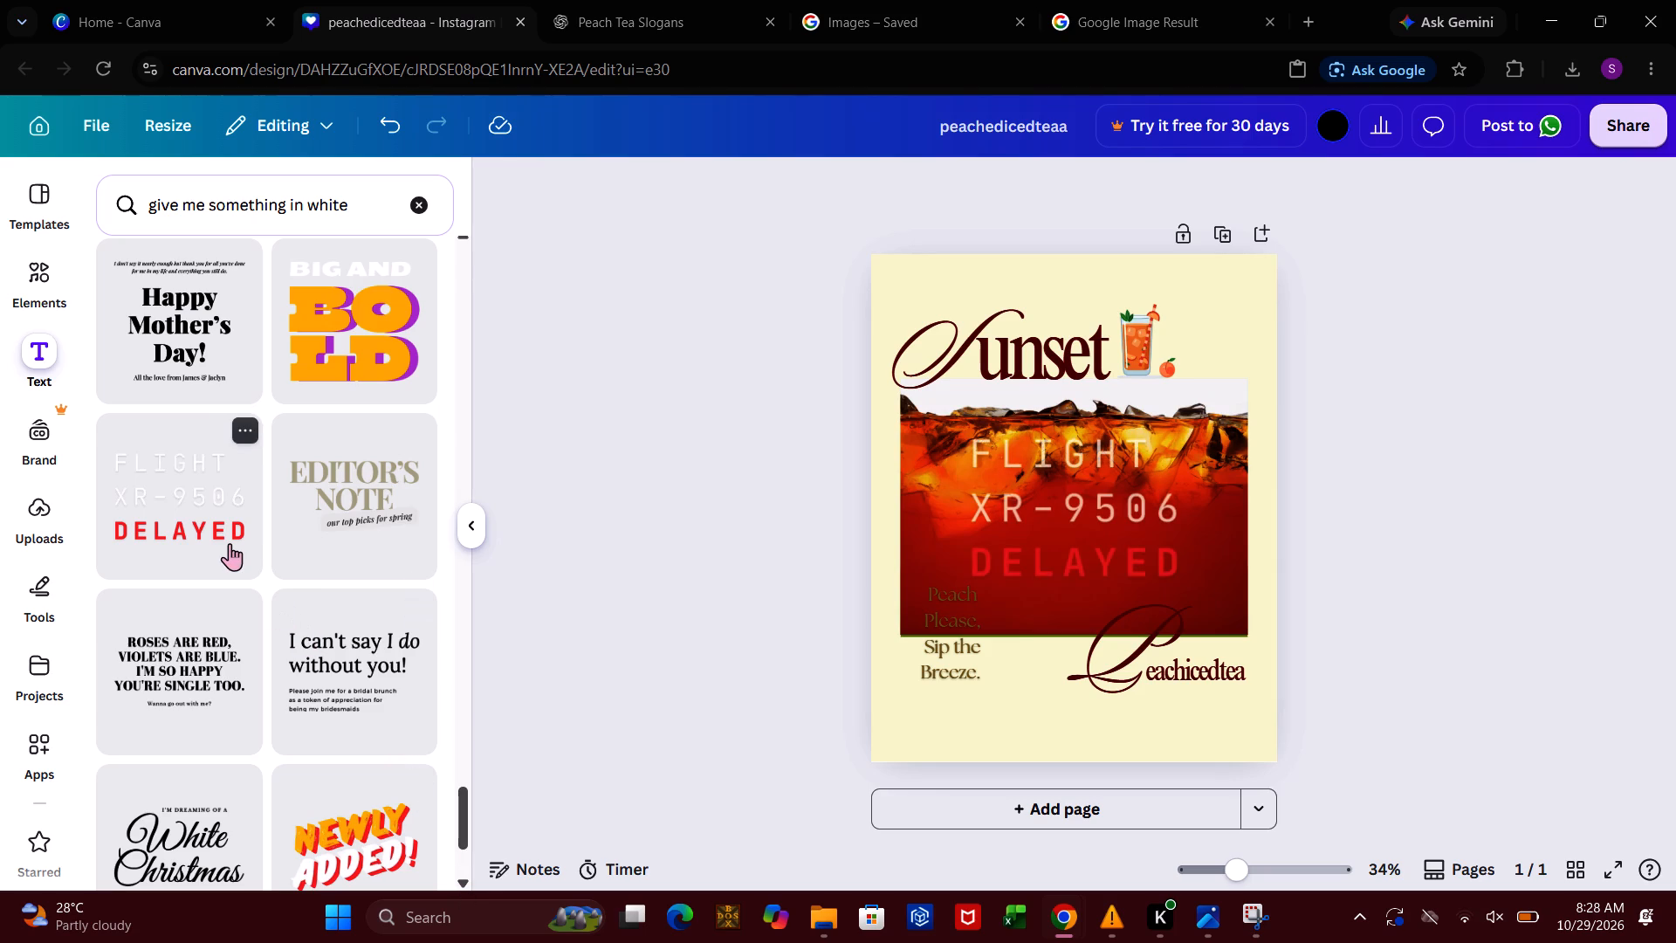
Copy the style of the "FLIGHT XR-9506 DELAYED" text onto the "Peach Please, Sip the Breeze." slogan.
click(1035, 488)
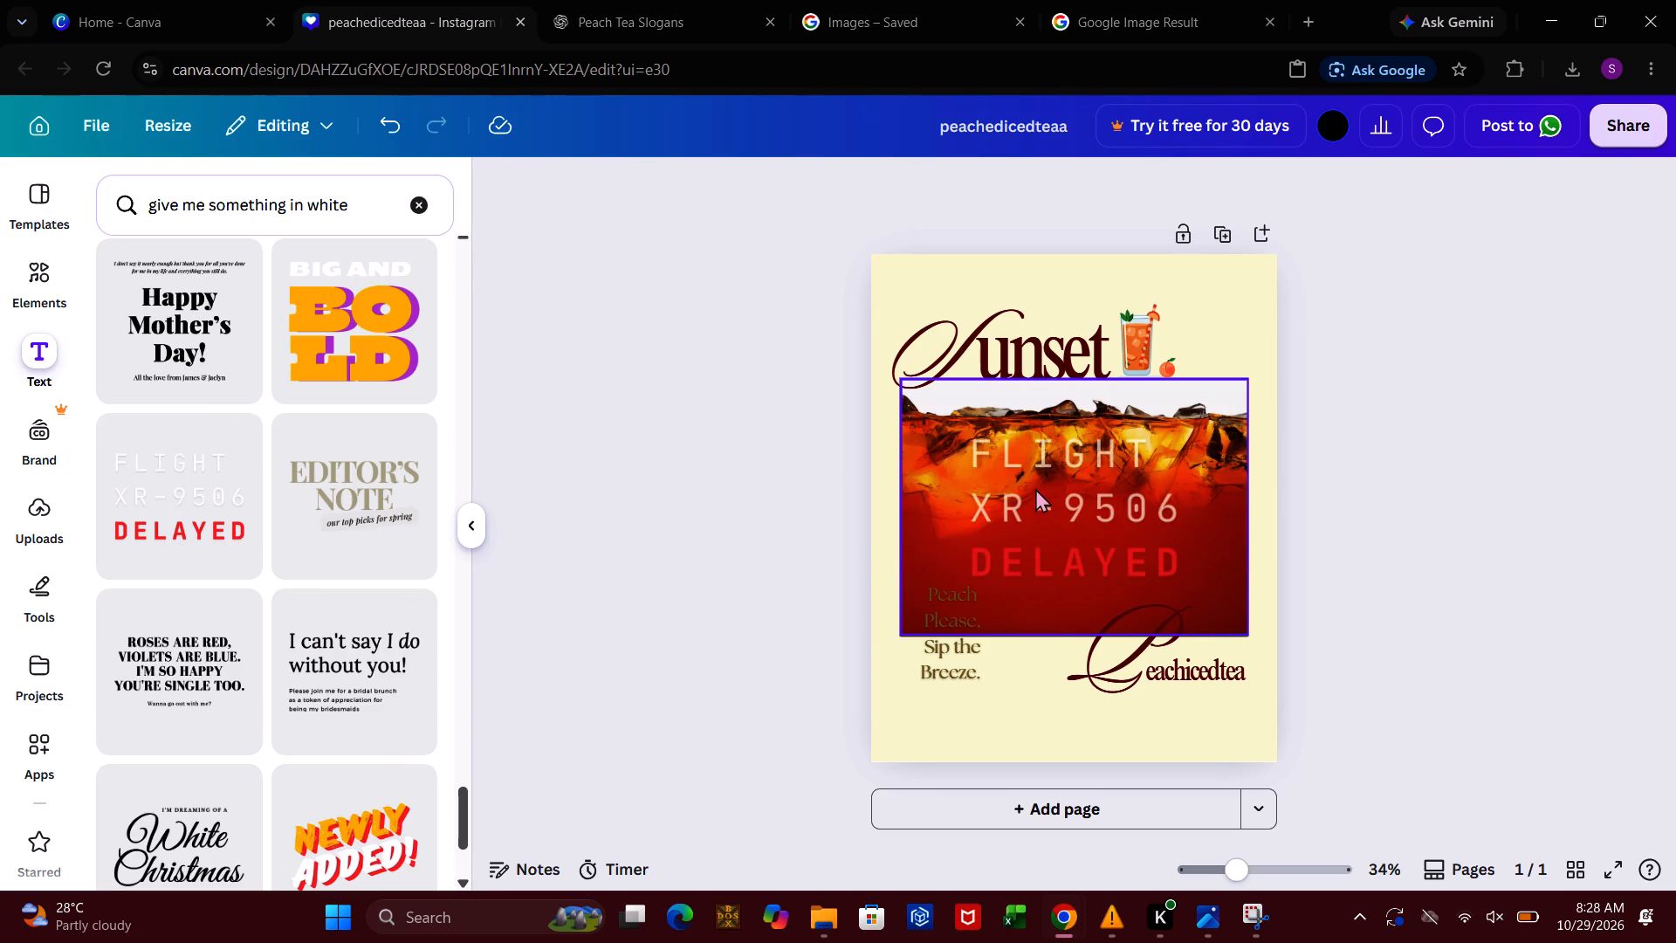
click(1123, 394)
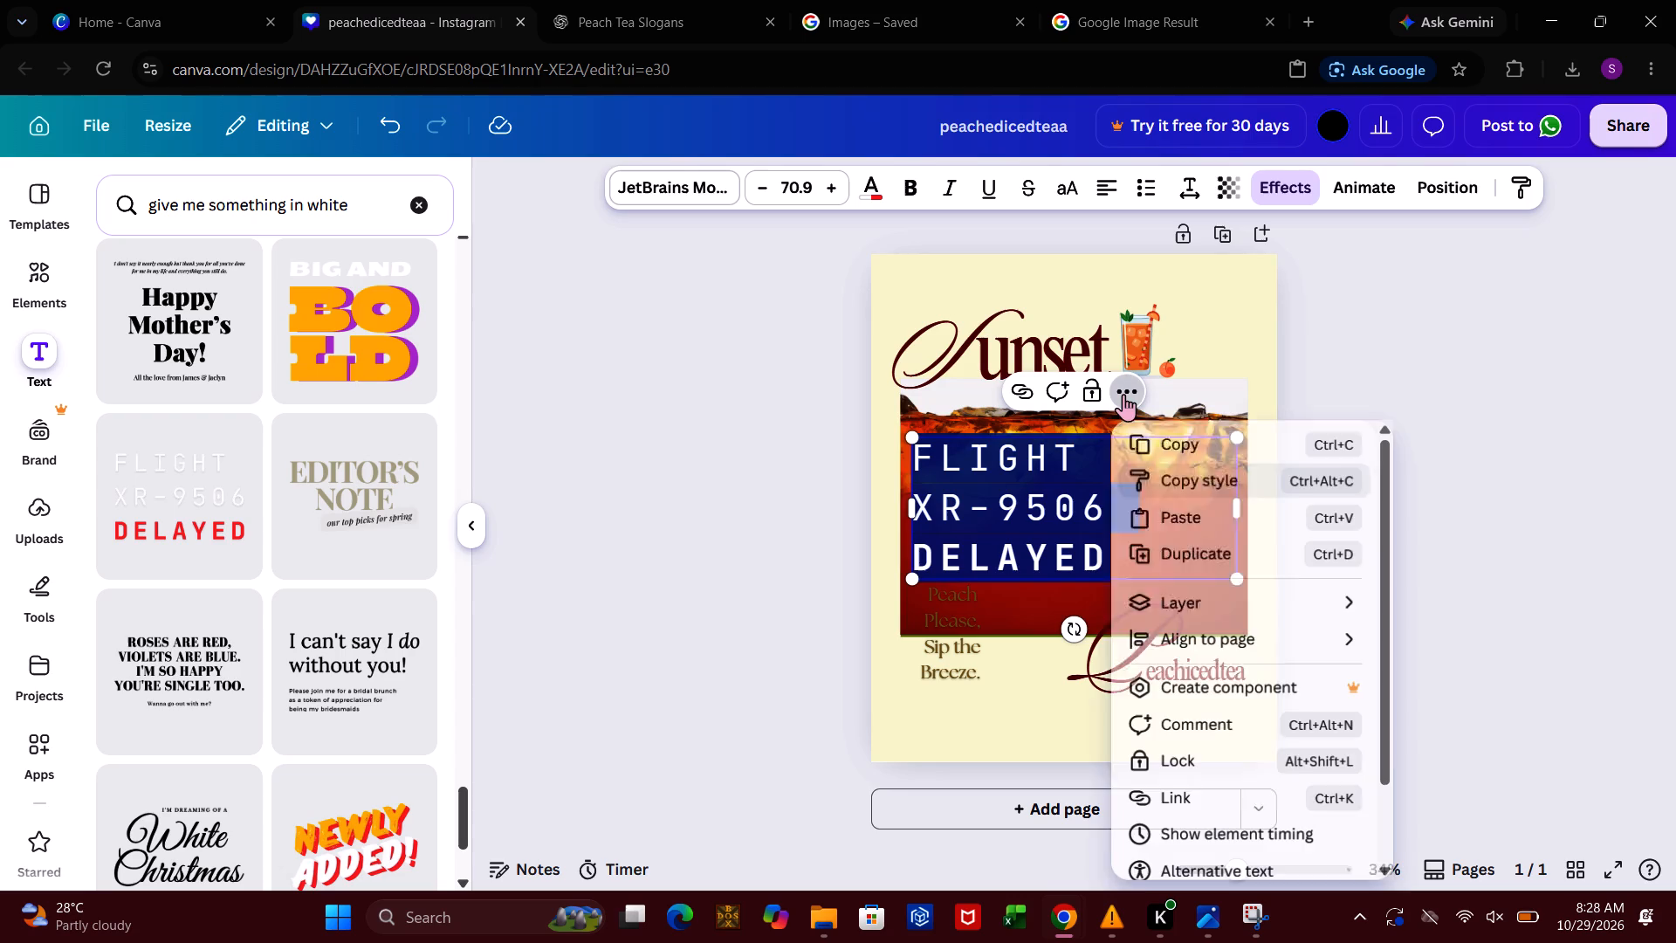
click(1189, 469)
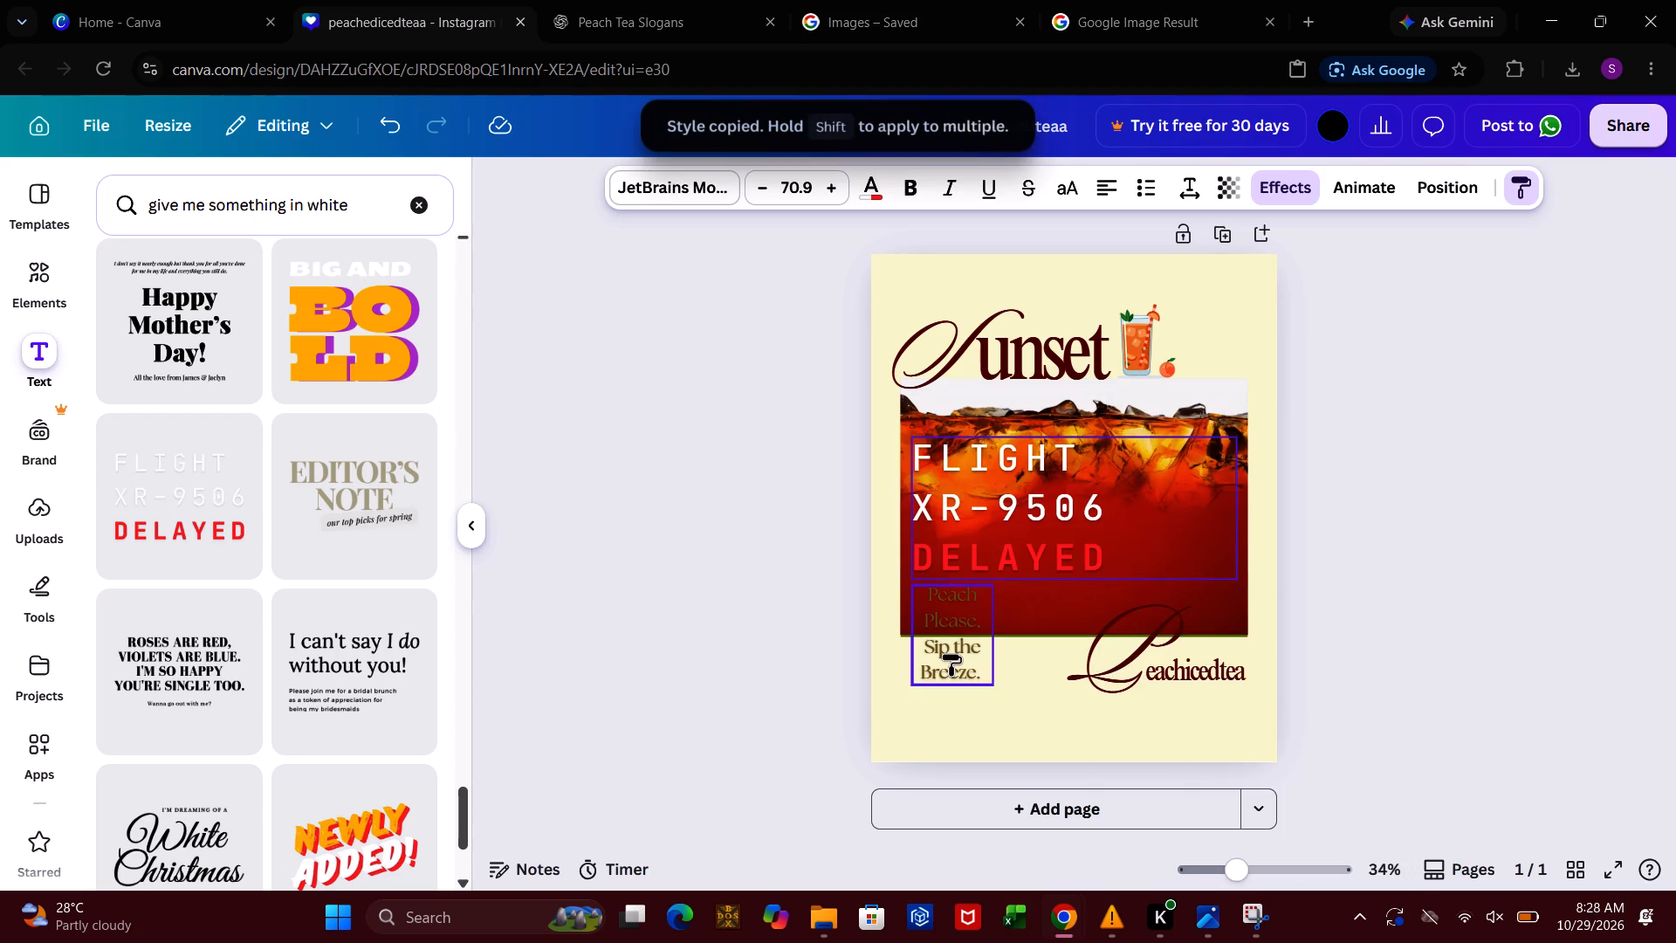
click(951, 653)
Delete the "FLIGHT XR-9506 DELAYED" text from the page.
double_click(1042, 471)
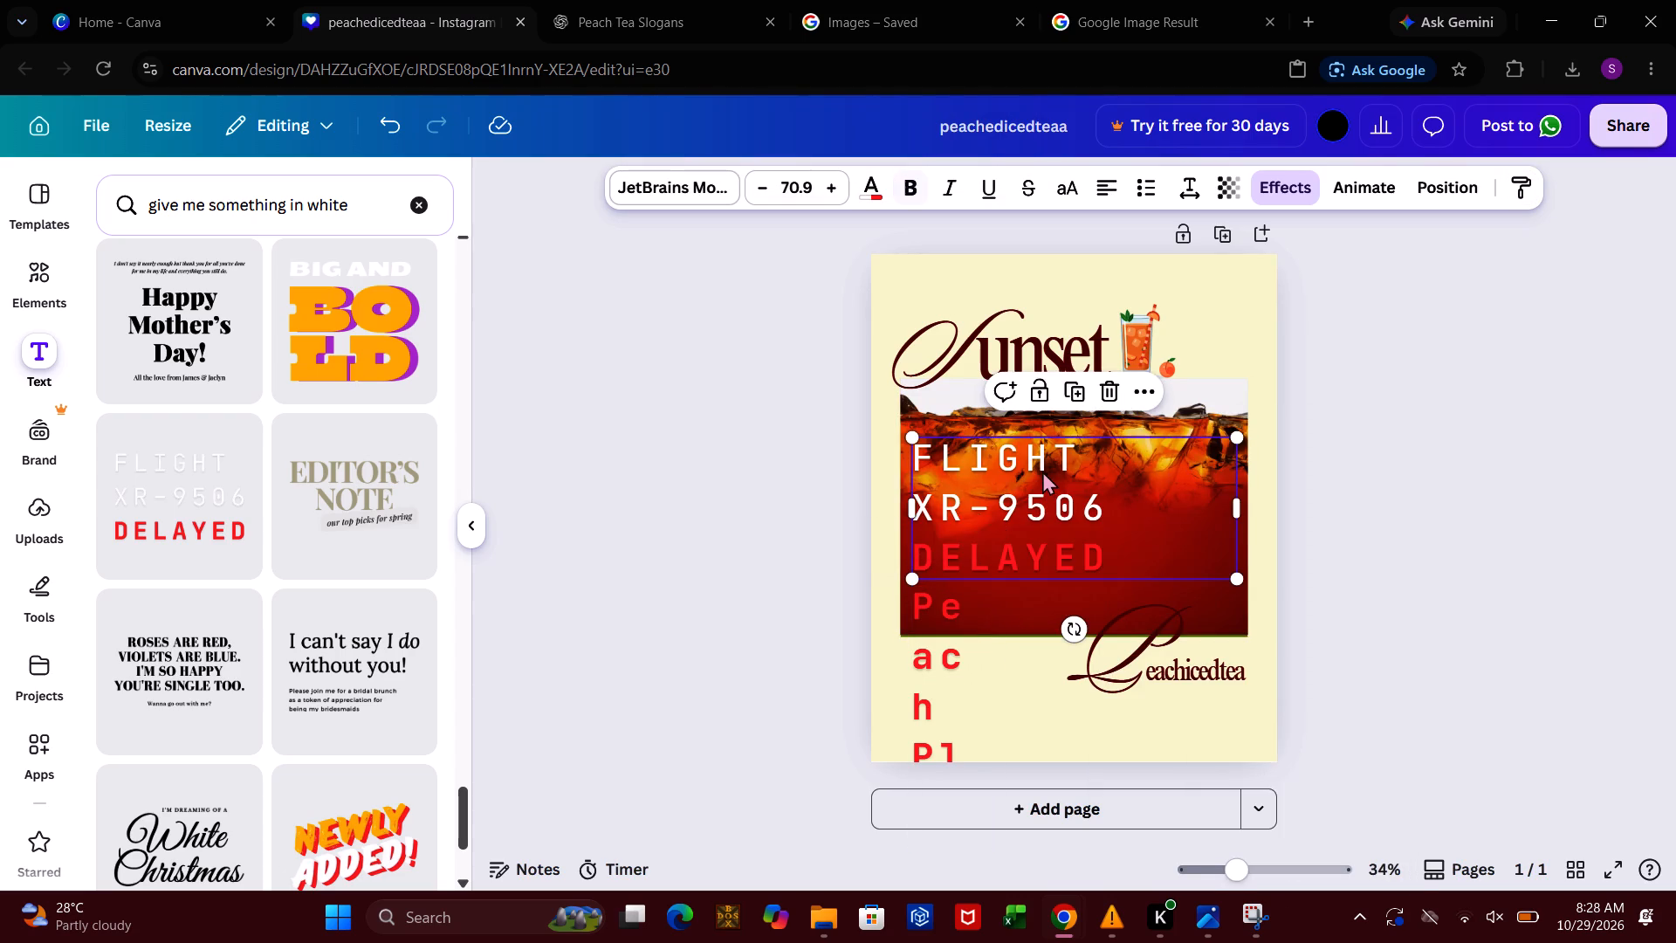
click(1067, 476)
click(1067, 476)
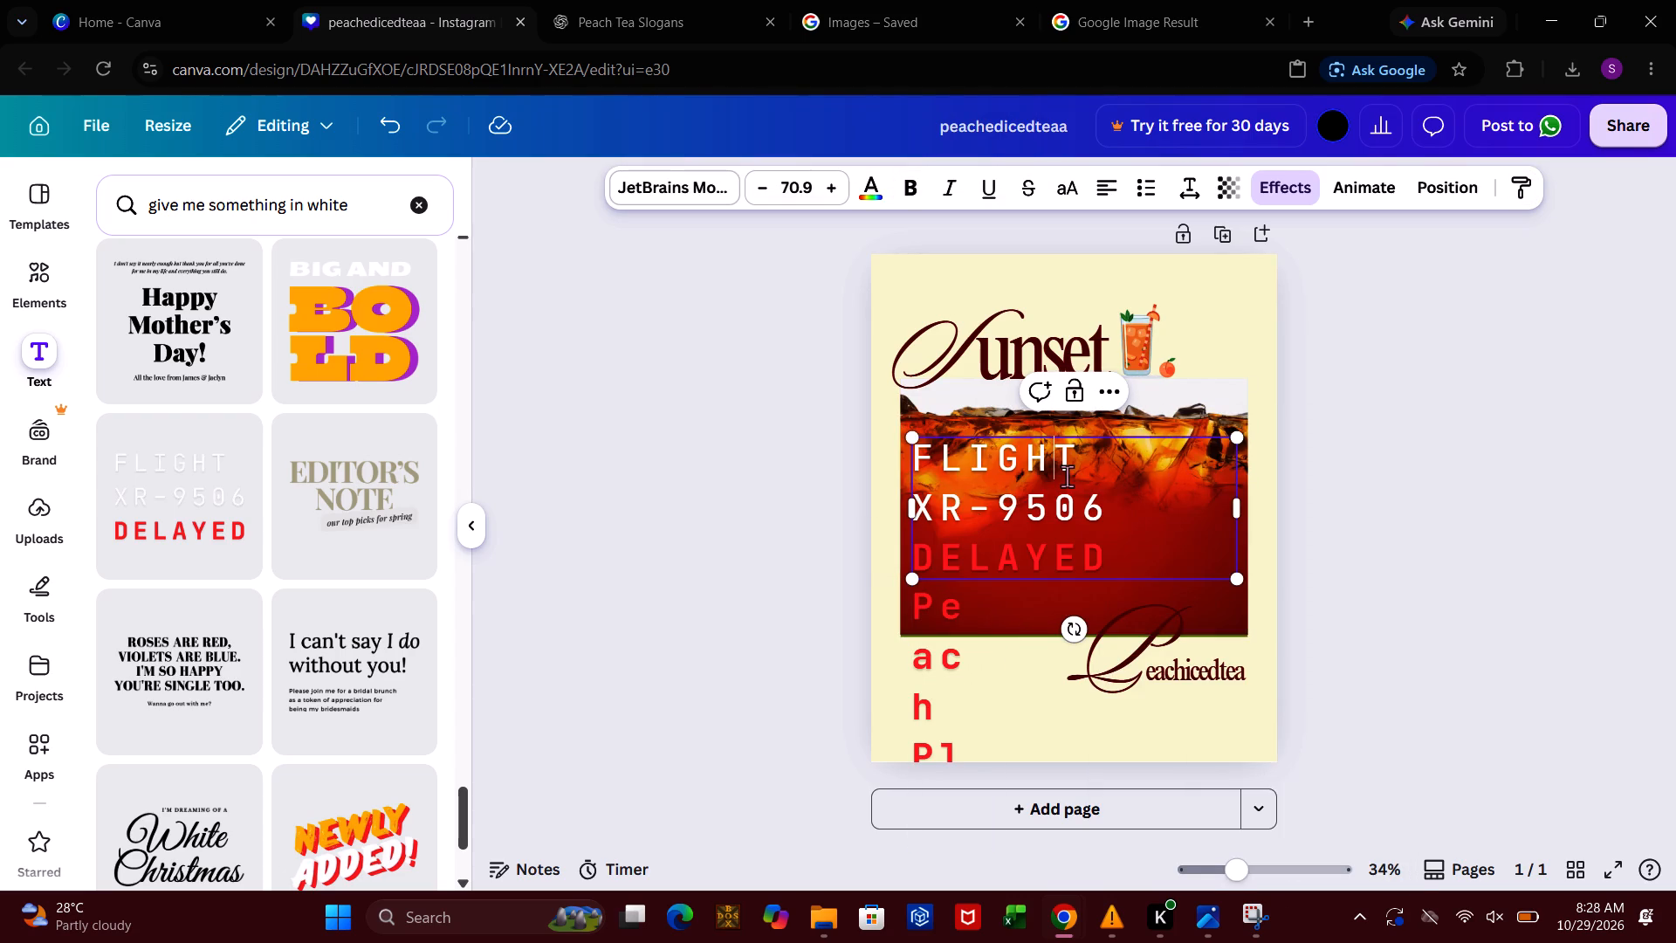
click(1067, 476)
click(973, 460)
click(1433, 293)
click(1050, 491)
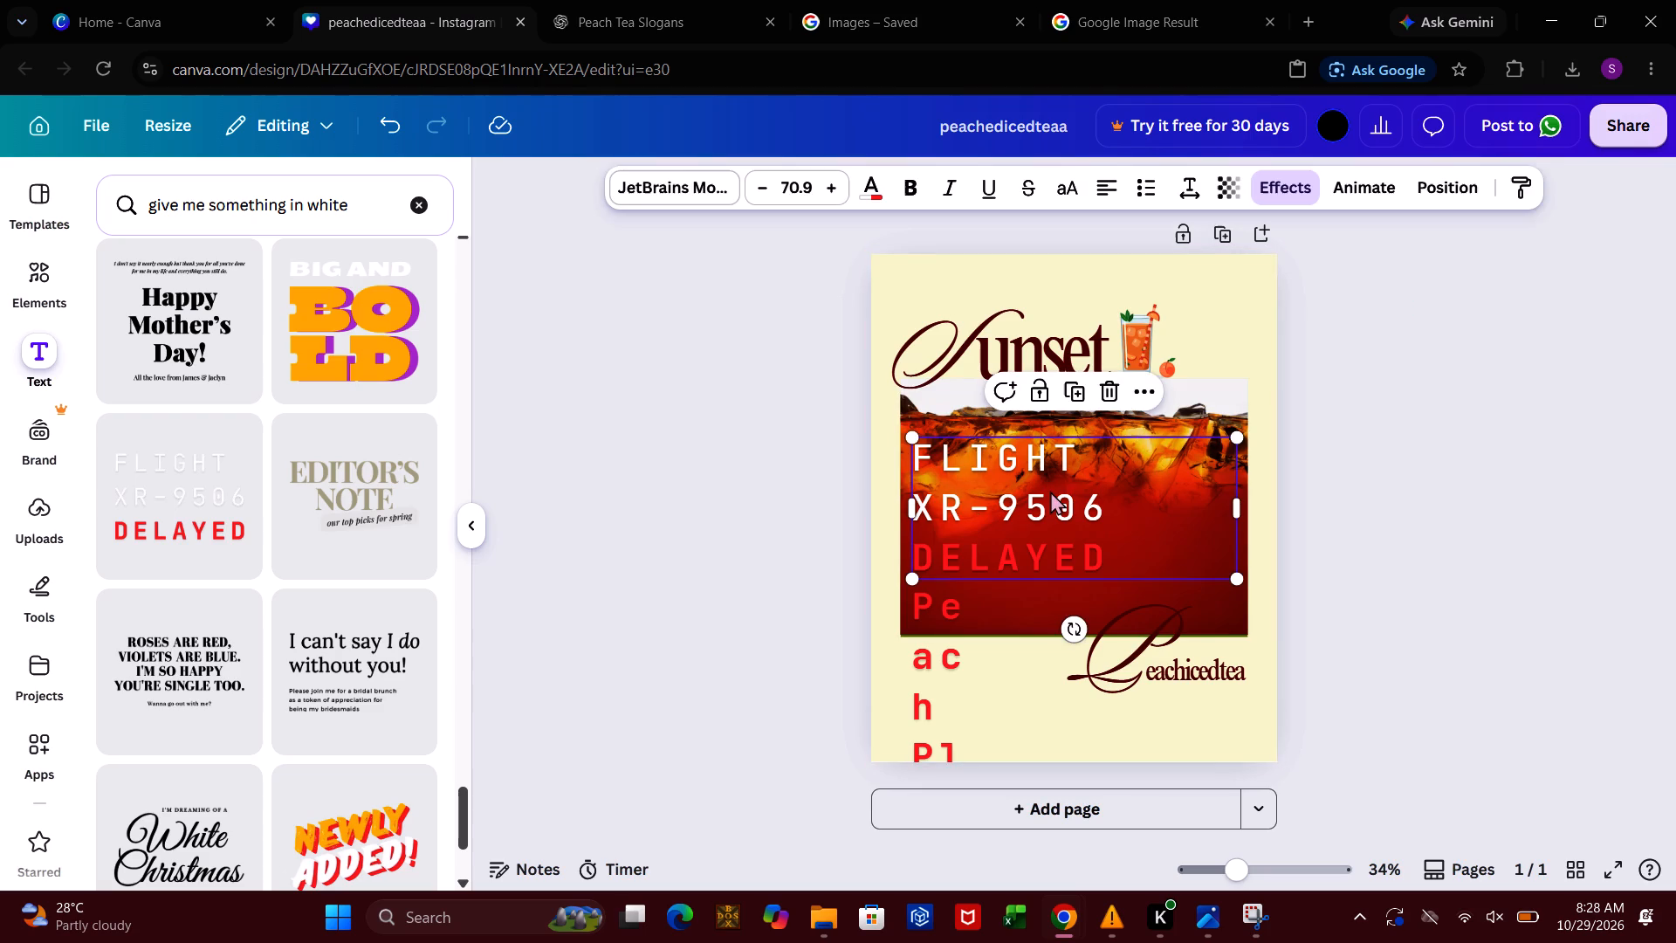
click(1109, 396)
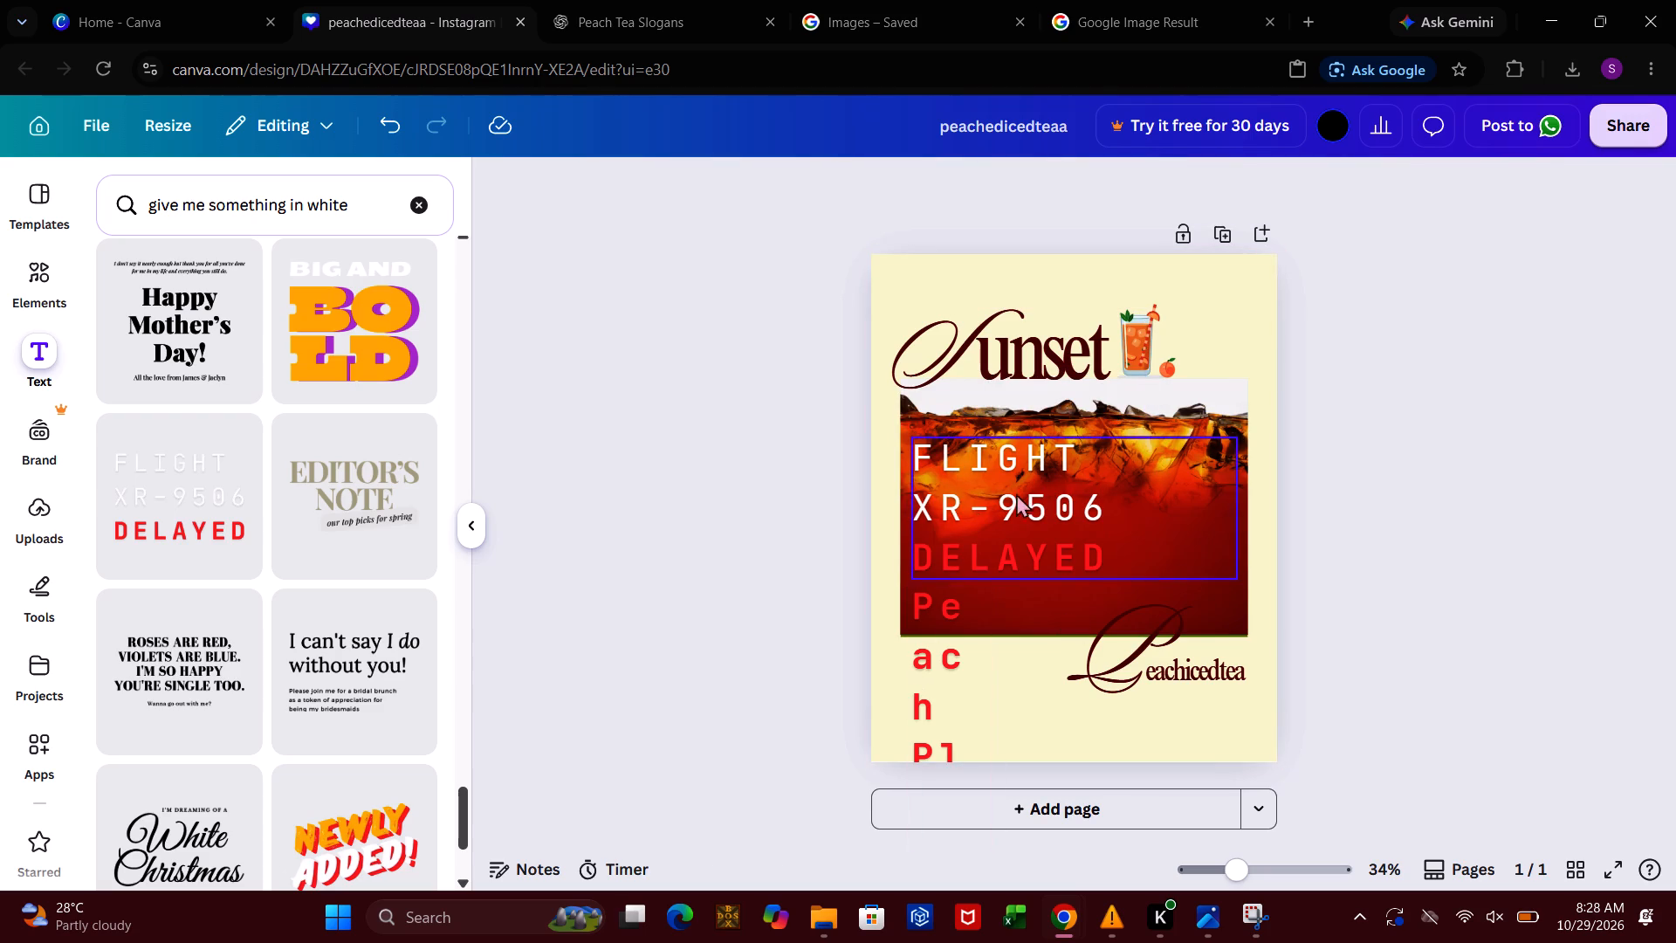
click(1027, 473)
click(1109, 390)
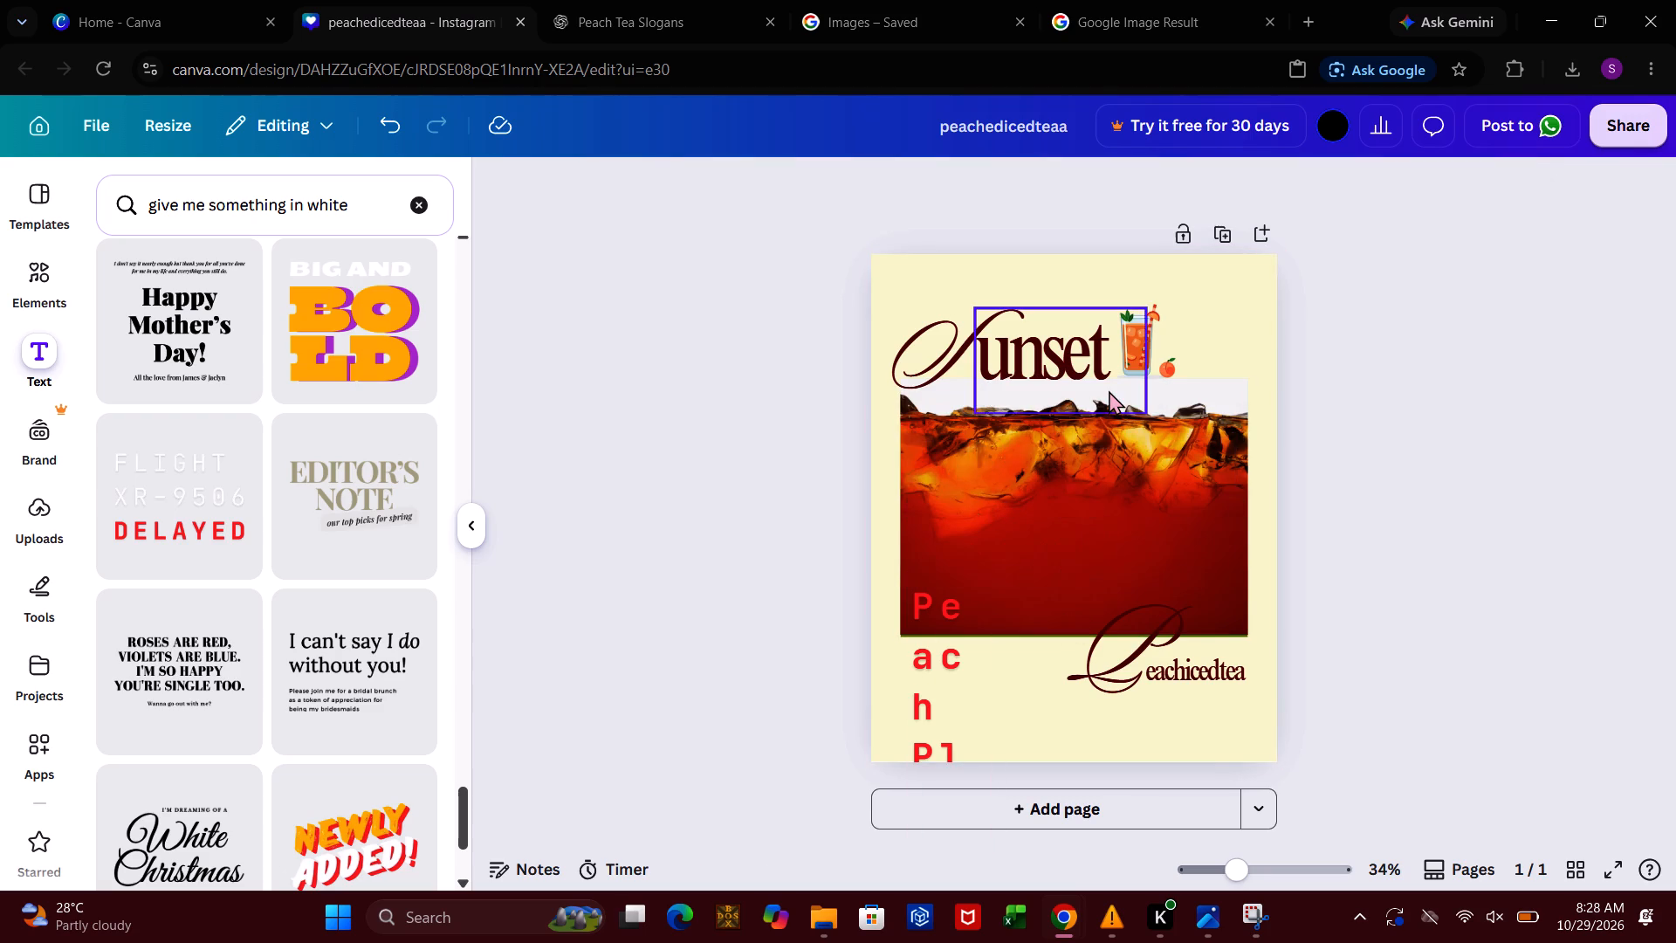
Scale the "Peach Please, Sip the Breeze." slogan to about size 66.9 and widen its text box so it wraps onto four lines.
click(914, 665)
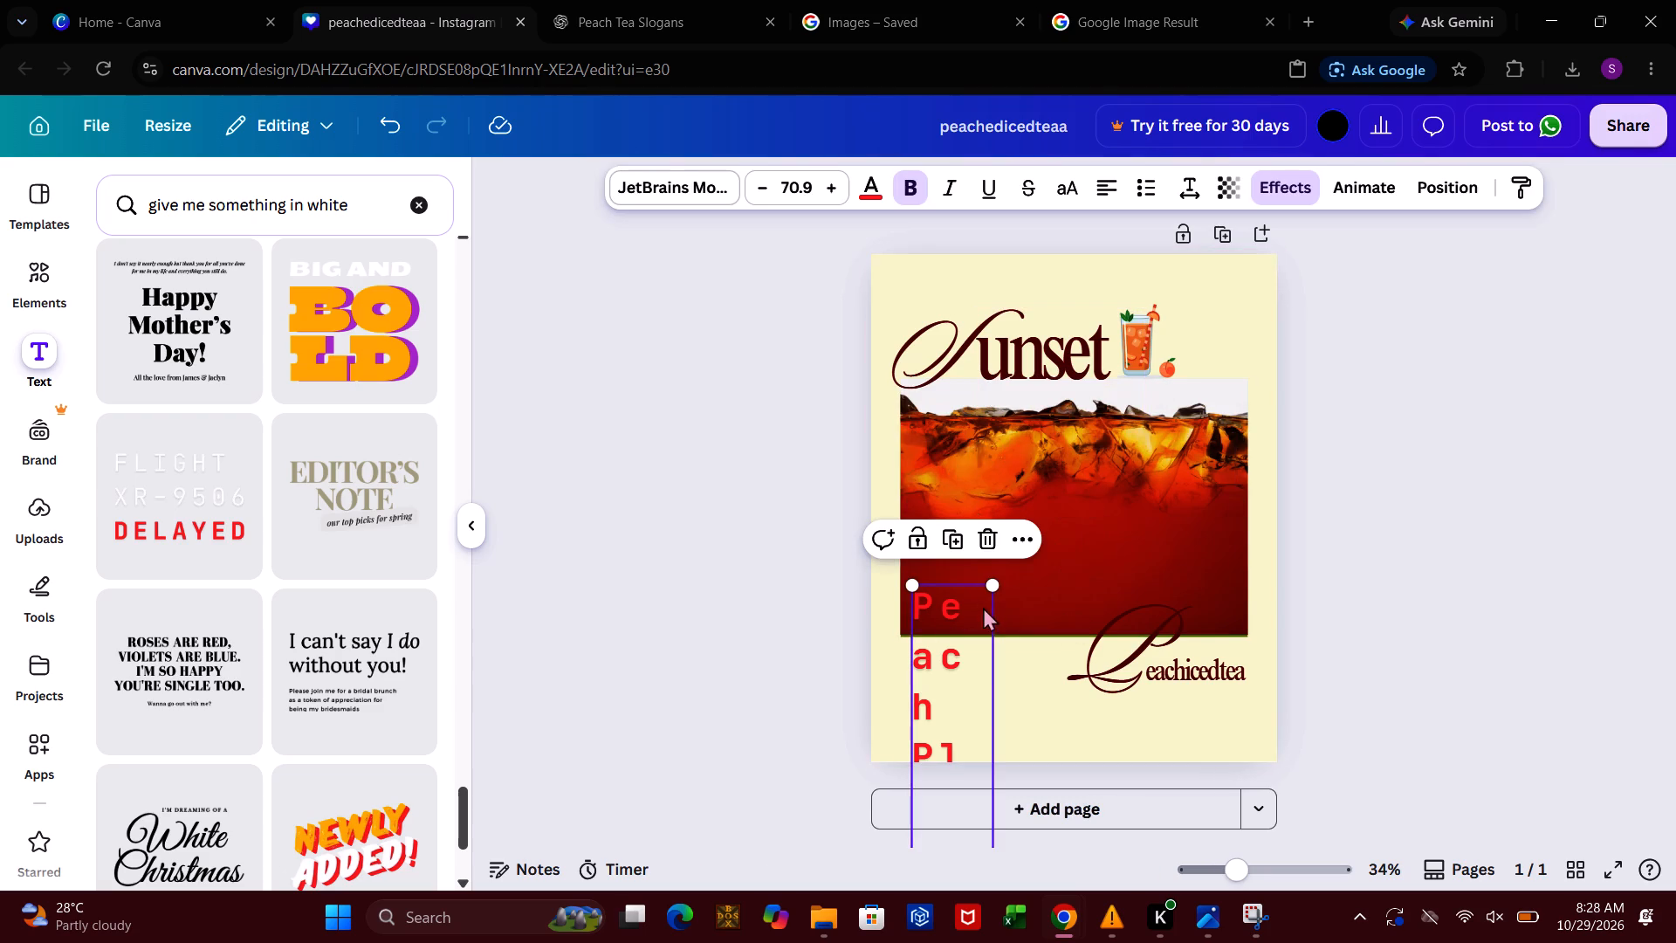
click(992, 589)
drag(992, 589, 992, 588)
drag(992, 588, 1335, 250)
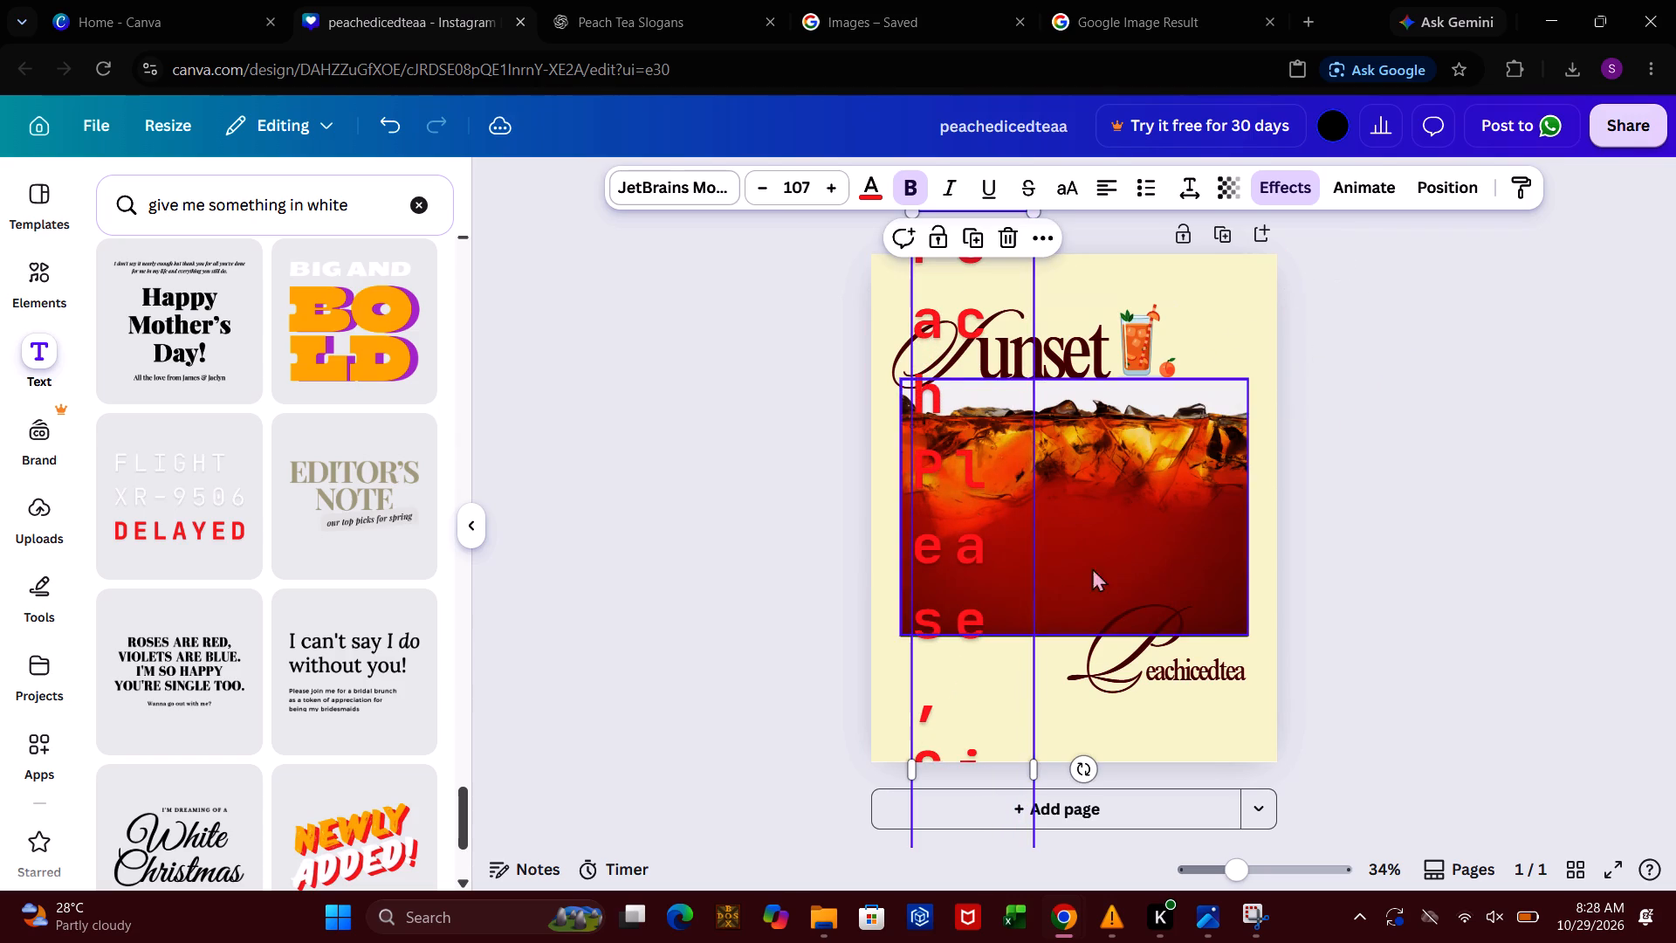
click(1040, 766)
drag(1040, 766, 1181, 548)
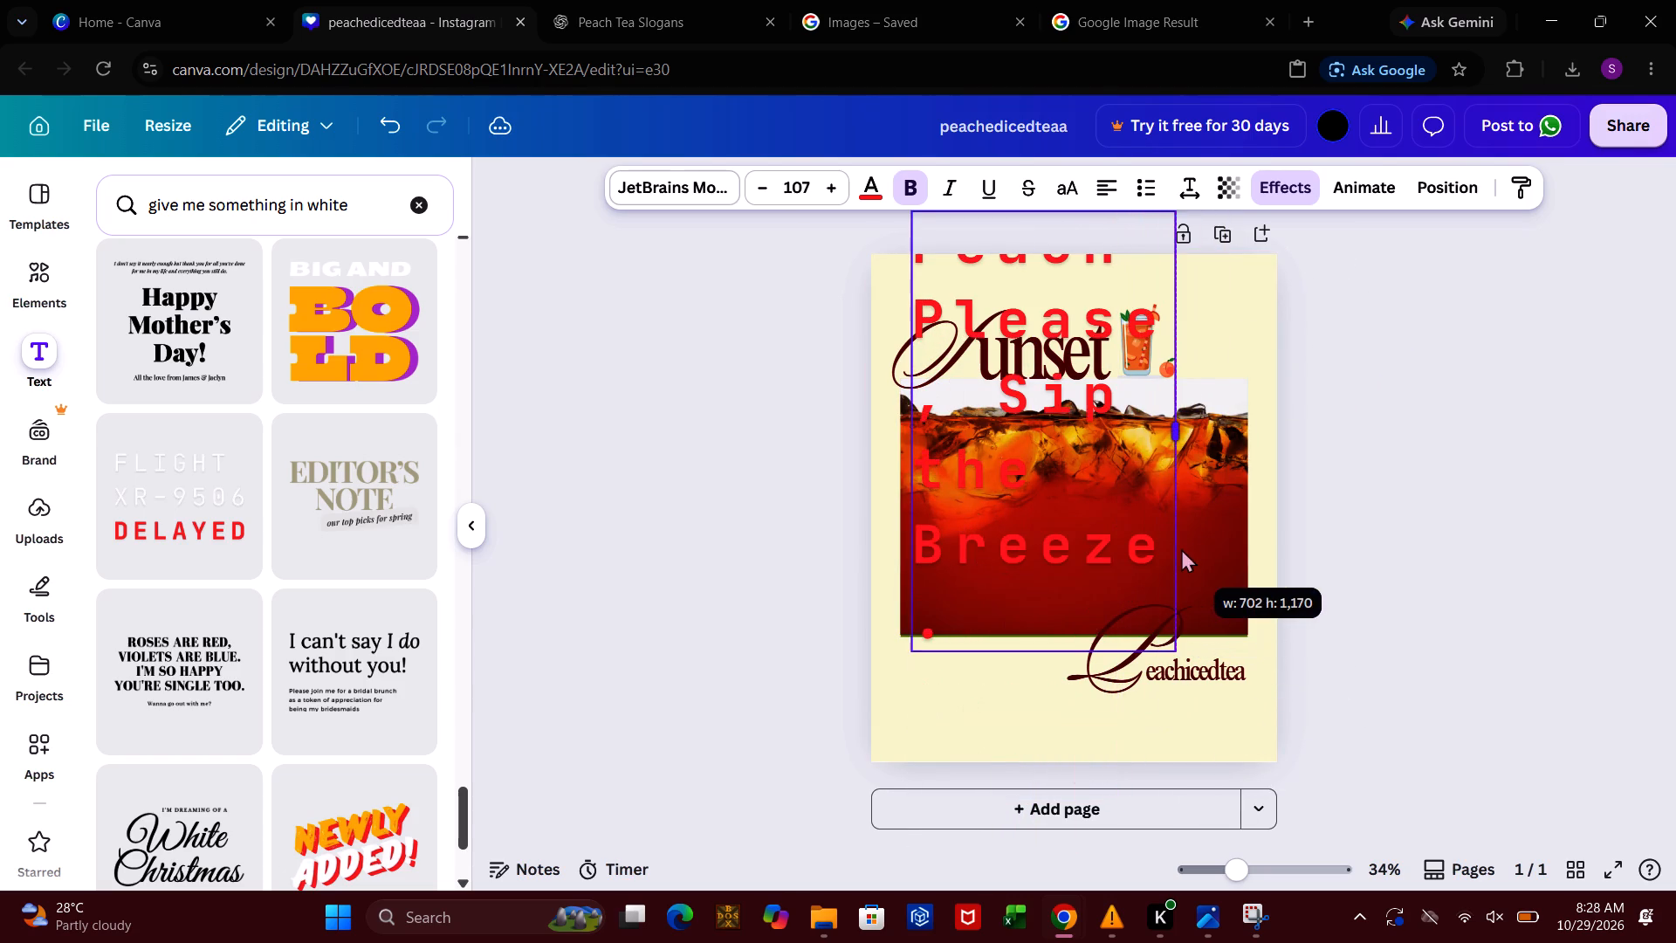
drag(1181, 548, 1181, 549)
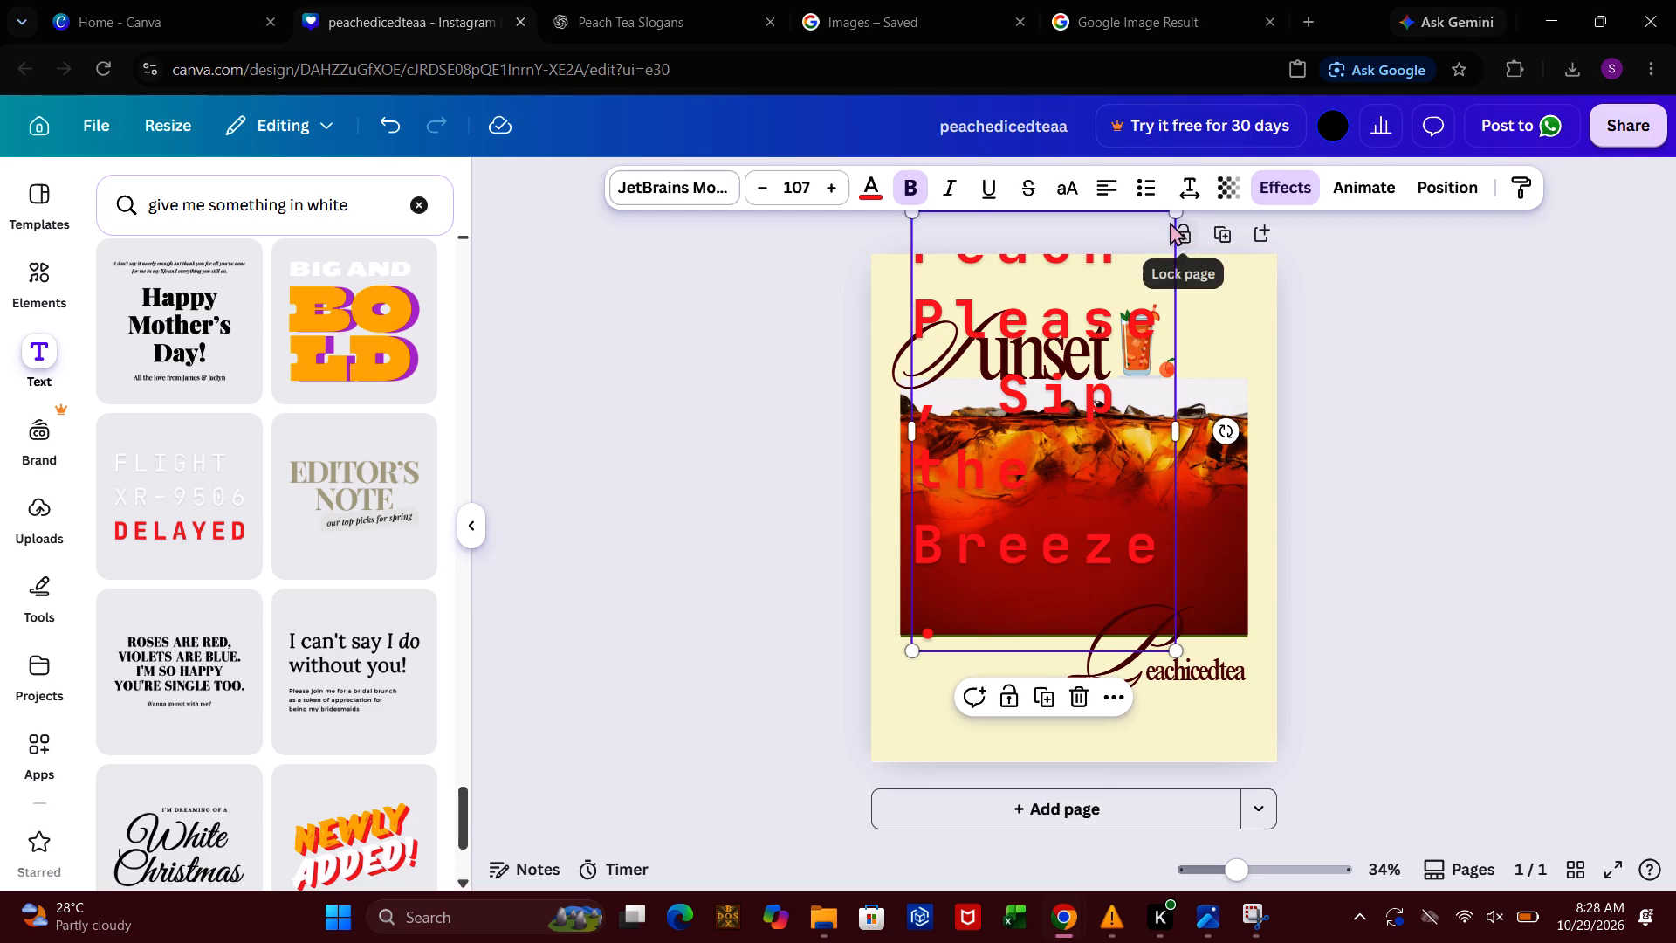
drag(1171, 211, 1096, 418)
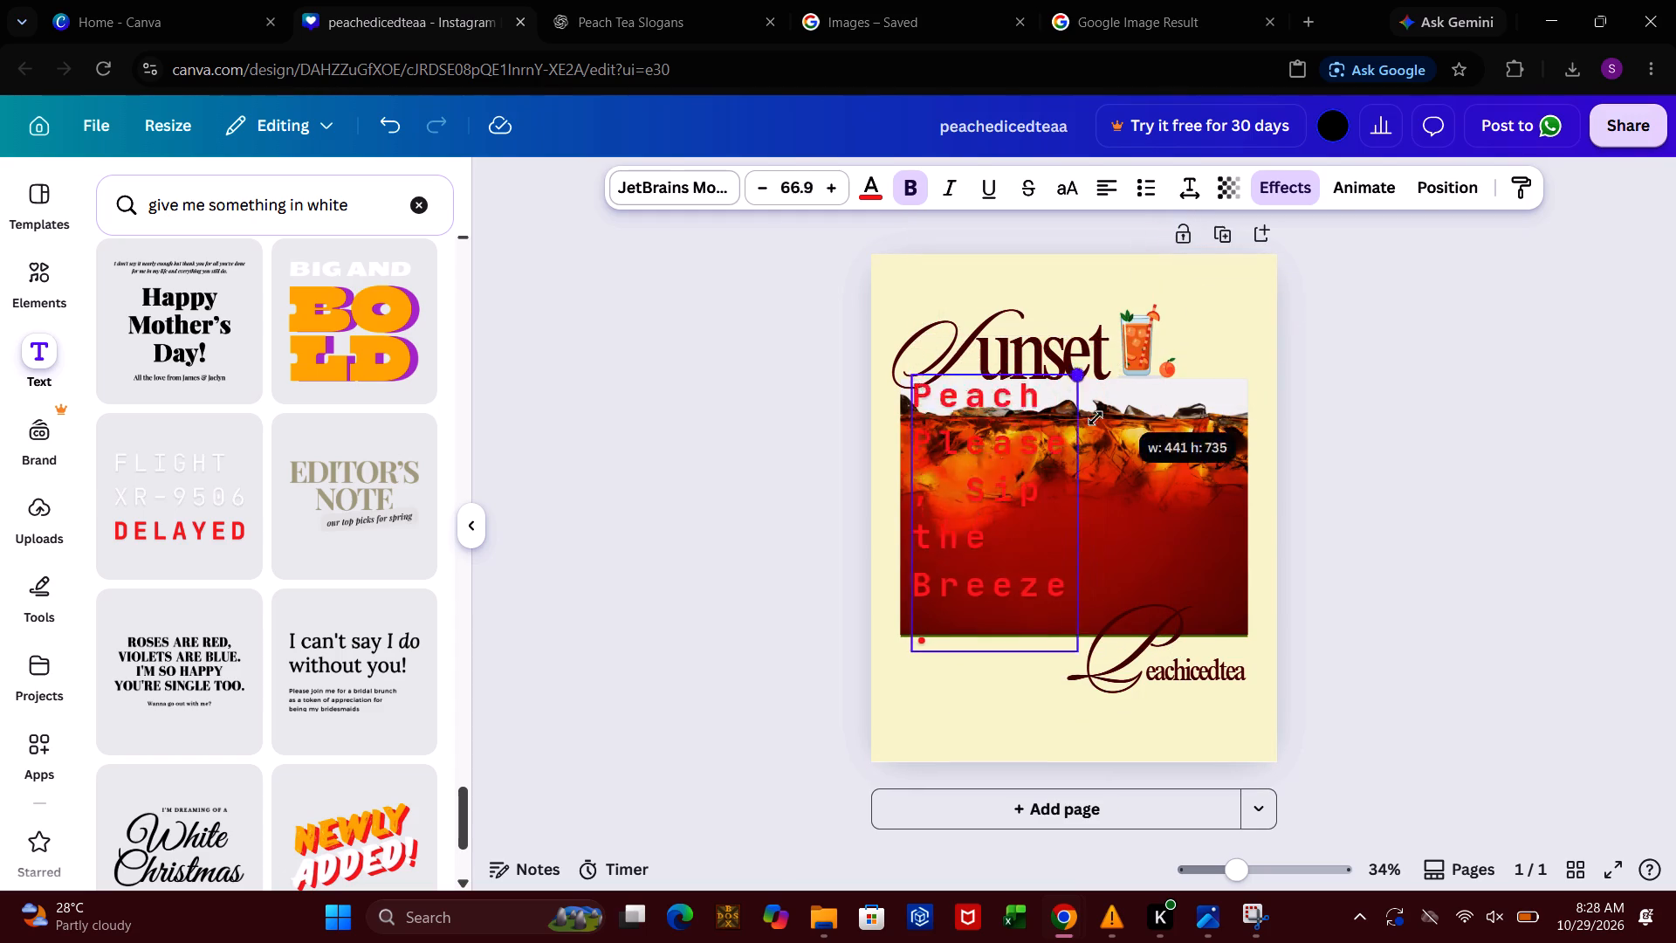
drag(1096, 418, 1077, 465)
drag(1041, 657, 1156, 674)
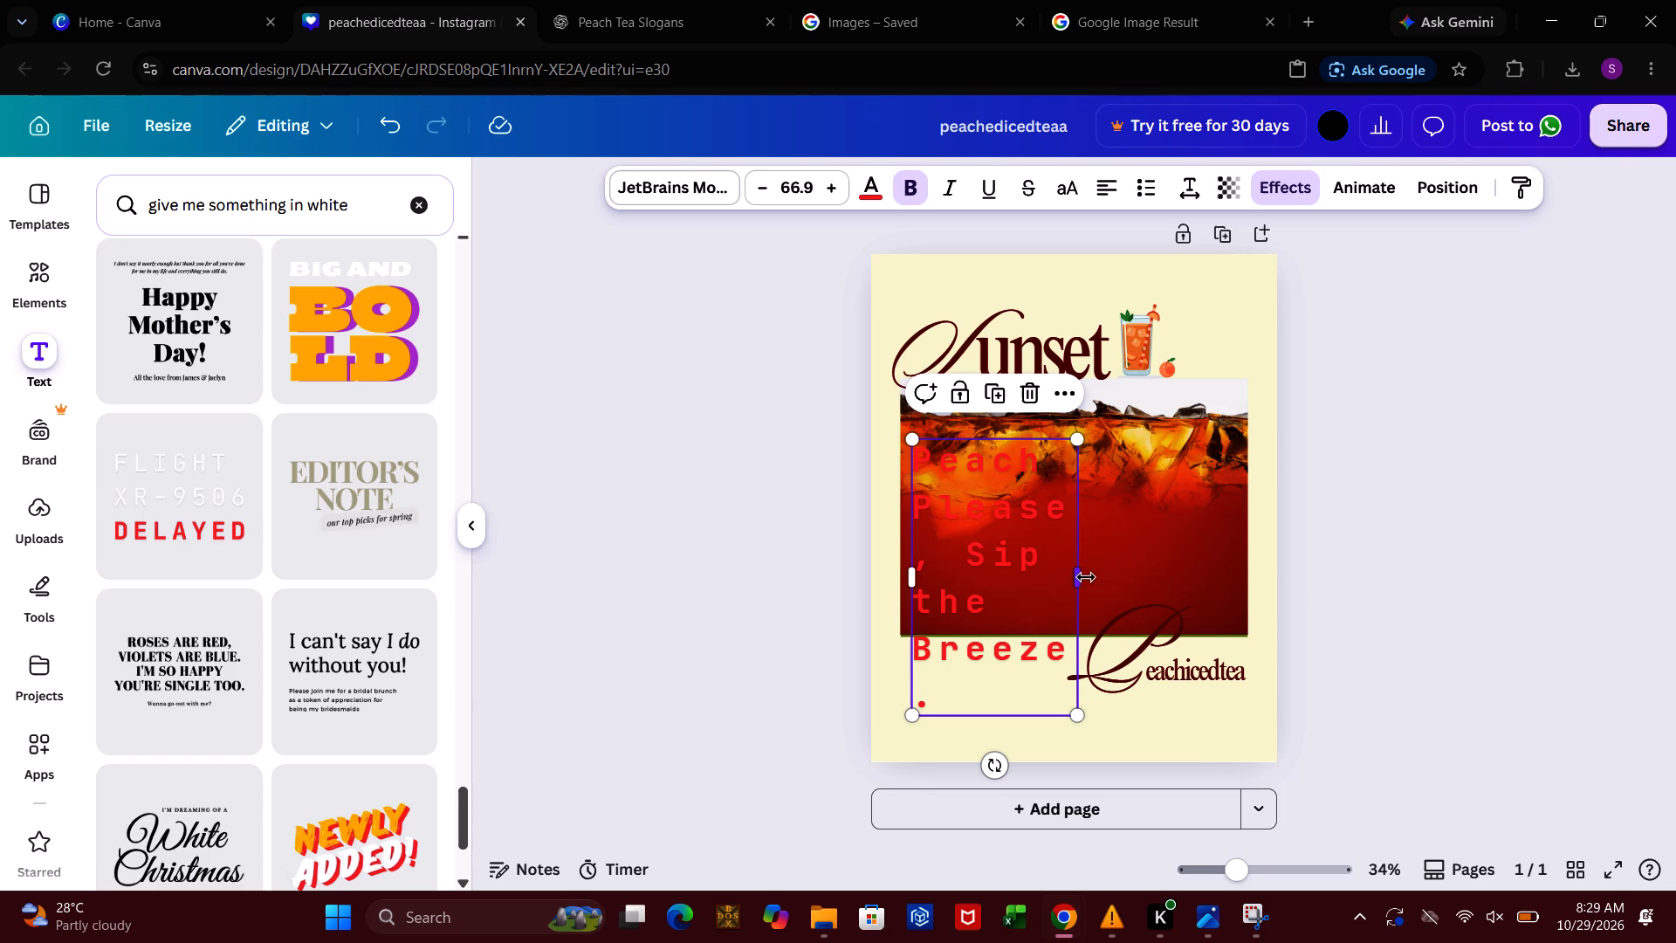
drag(1079, 563, 1164, 566)
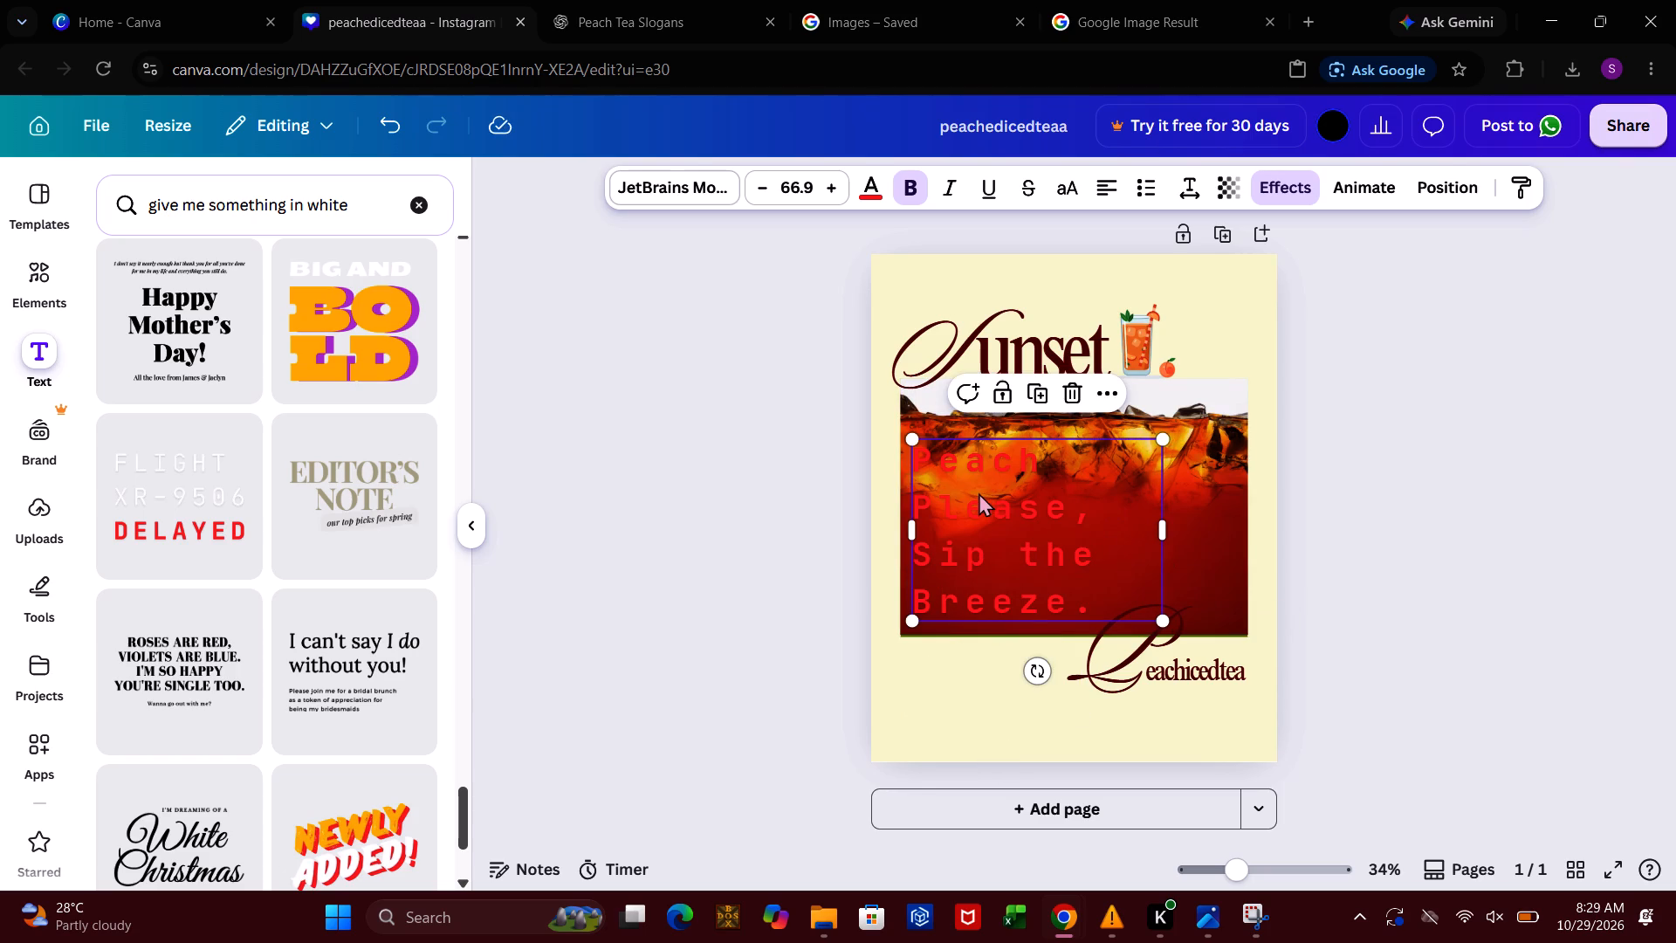
Move the slogan to the lower left of the page, overlapping the bottom edge of the iced tea photo.
drag(976, 471, 960, 632)
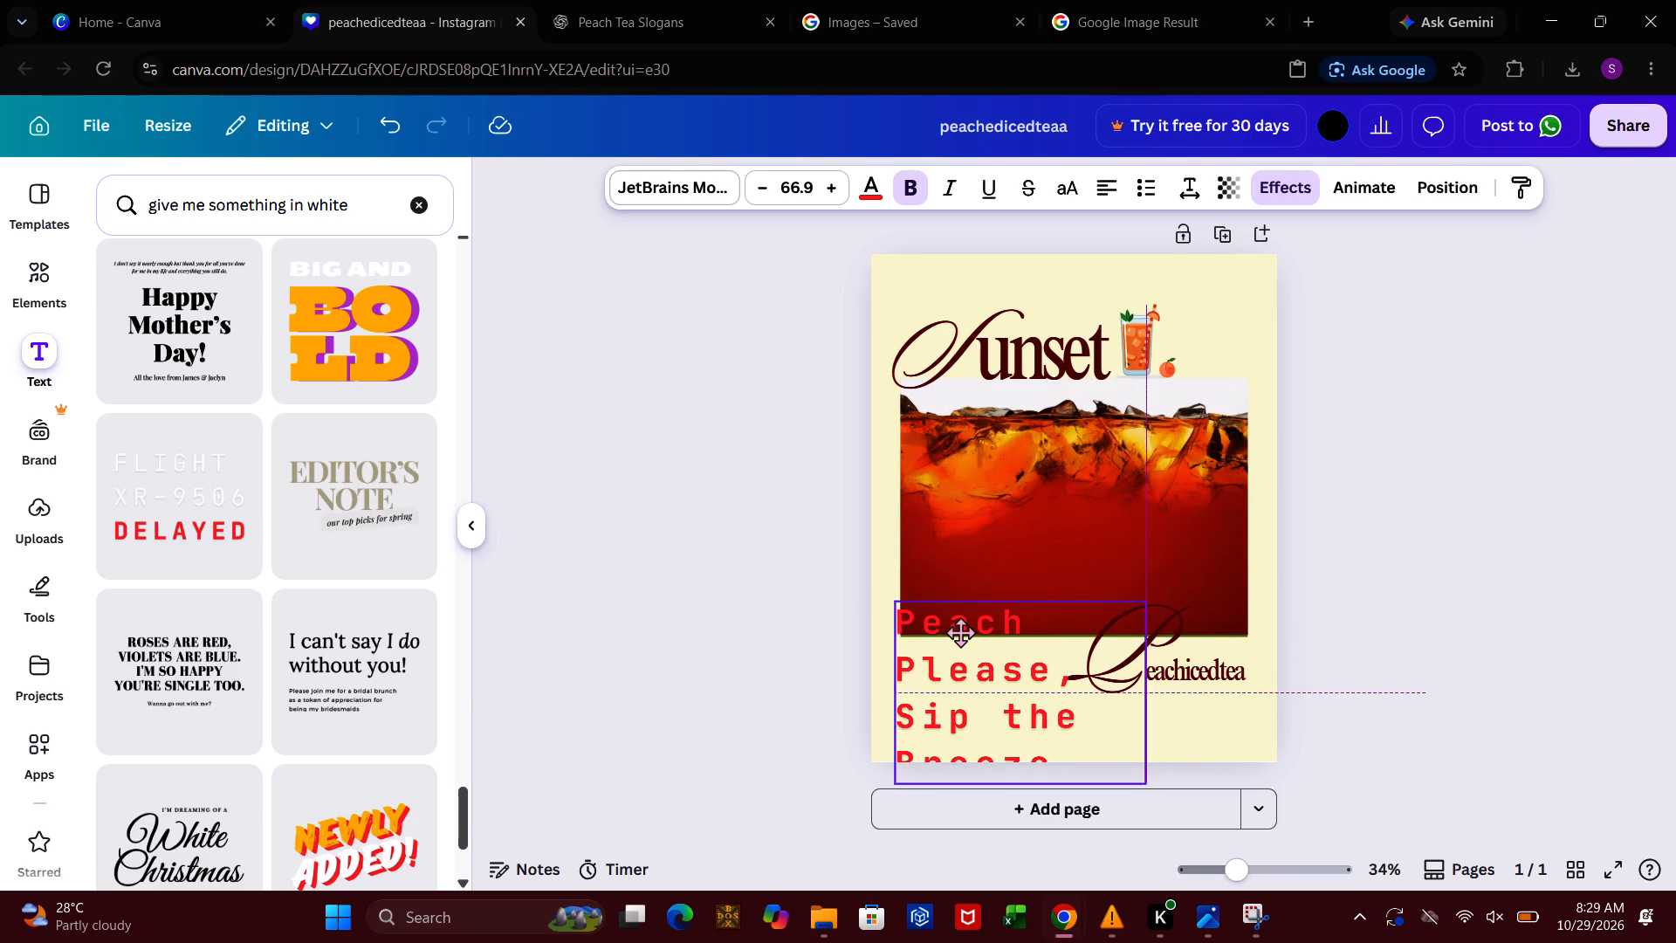
drag(960, 632, 960, 613)
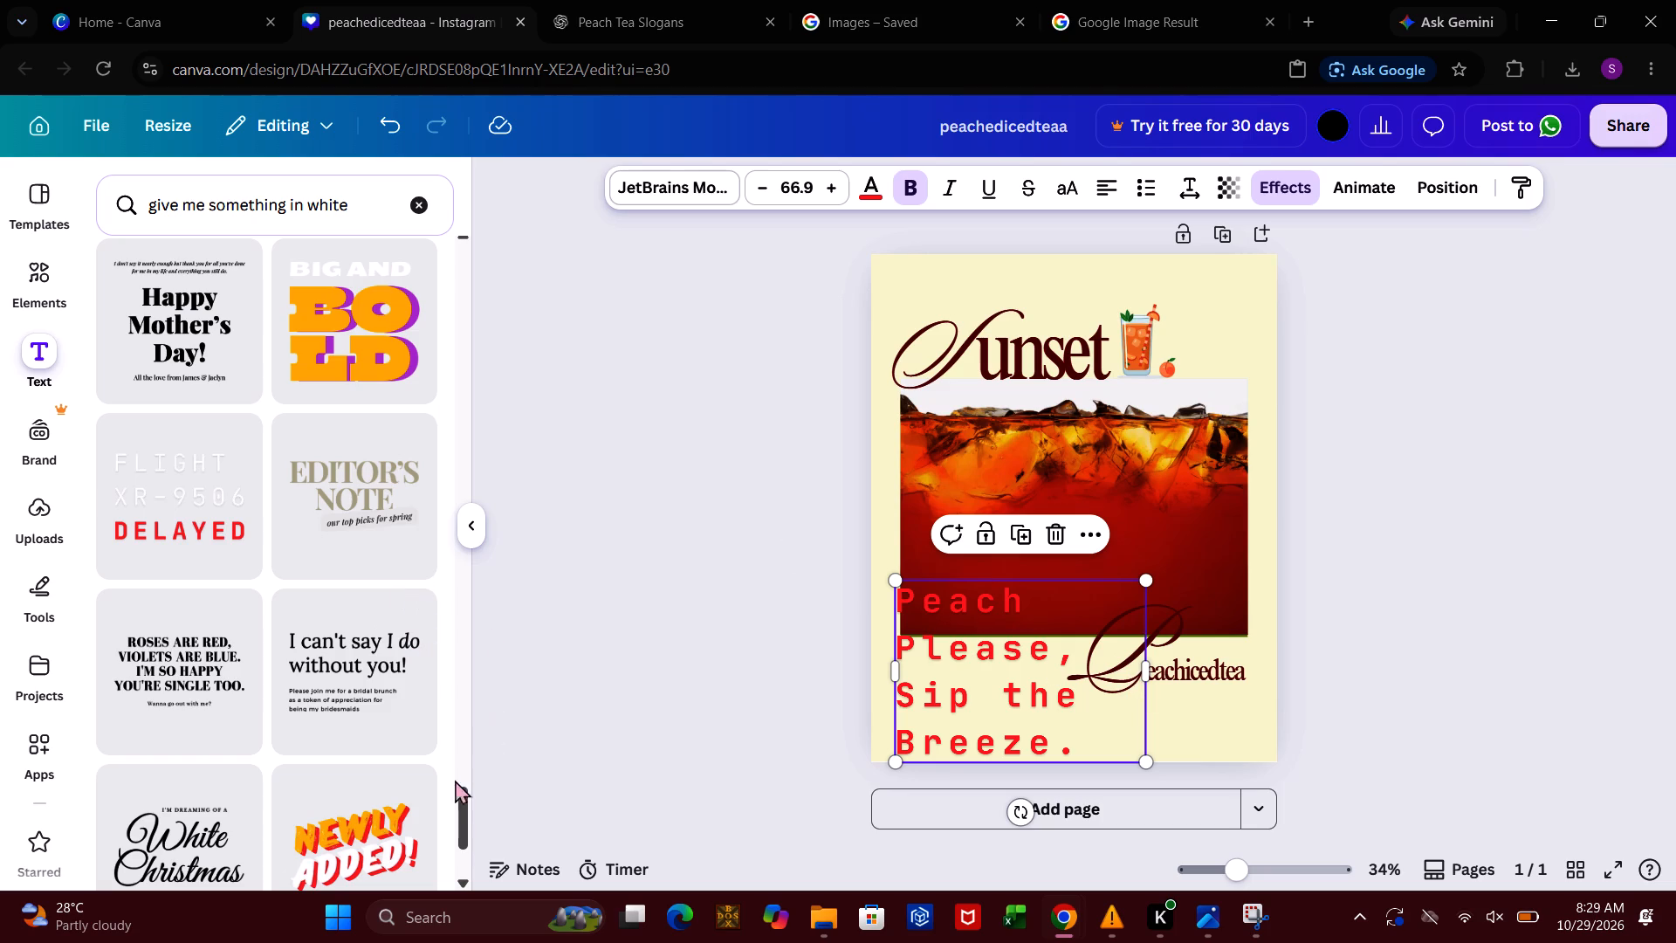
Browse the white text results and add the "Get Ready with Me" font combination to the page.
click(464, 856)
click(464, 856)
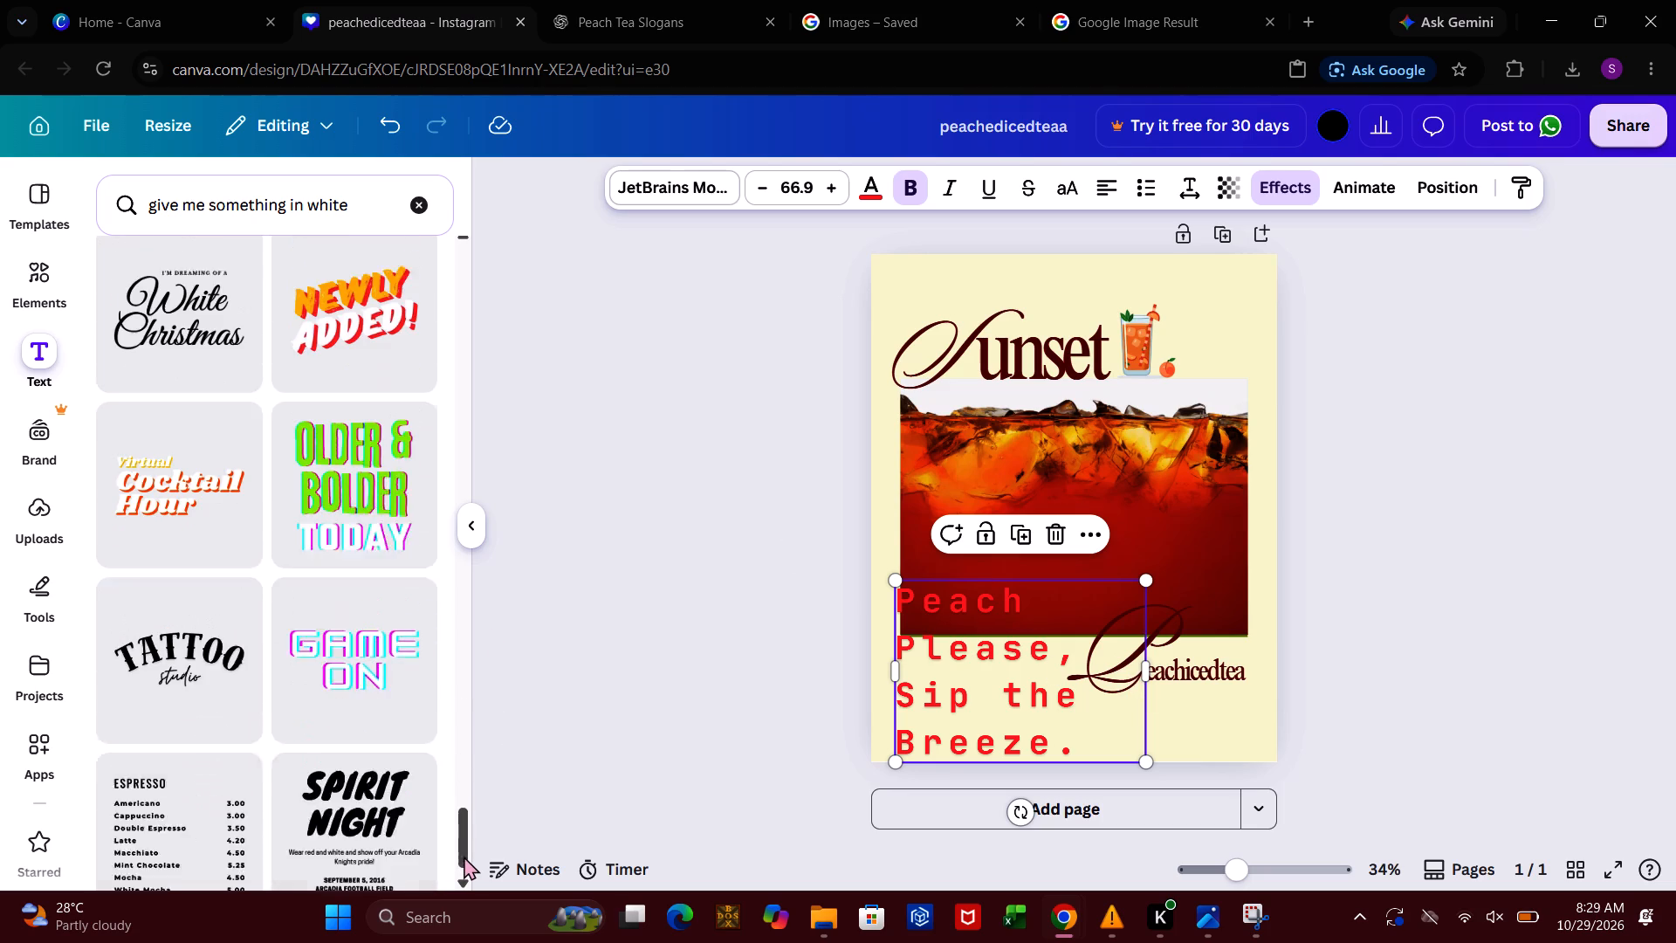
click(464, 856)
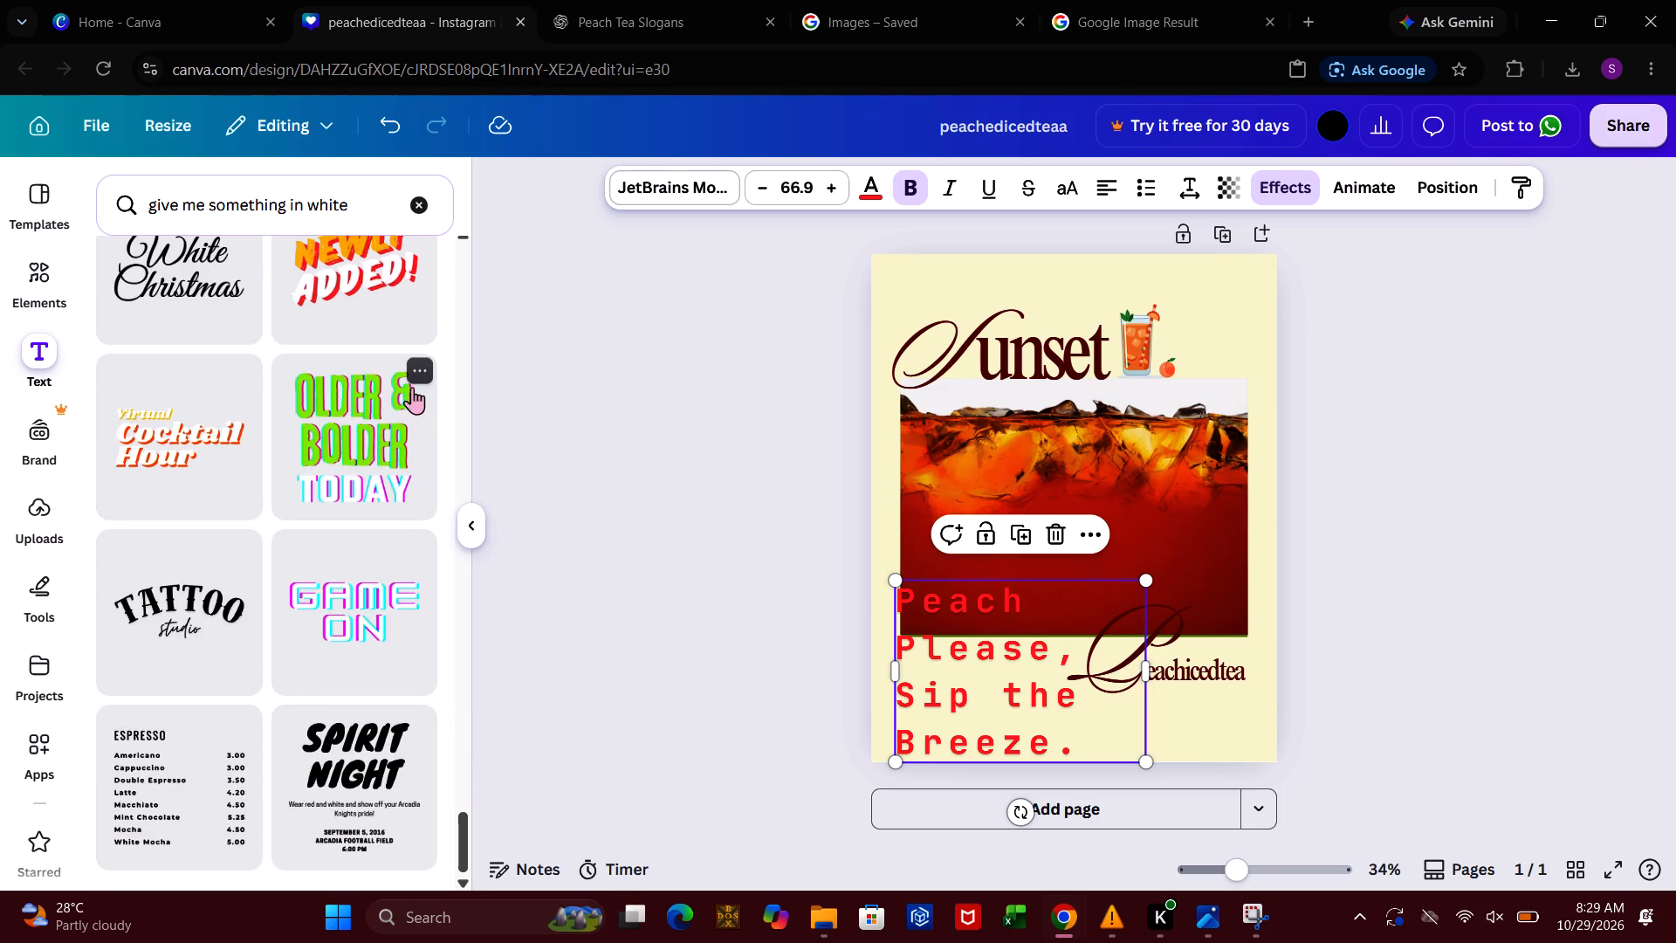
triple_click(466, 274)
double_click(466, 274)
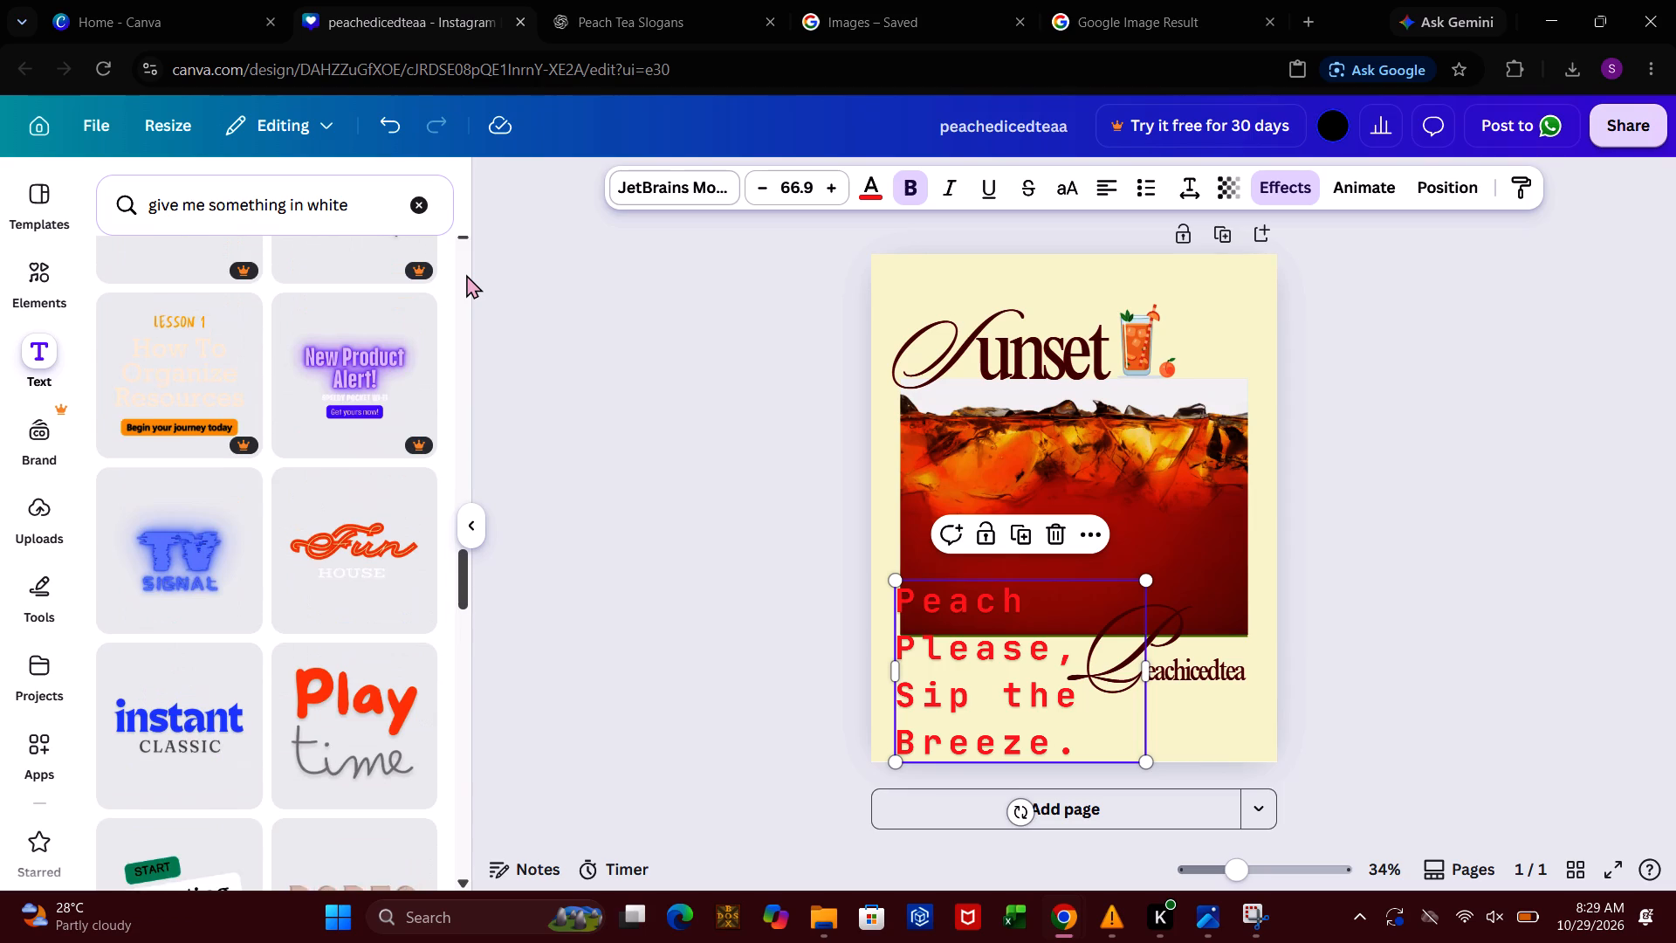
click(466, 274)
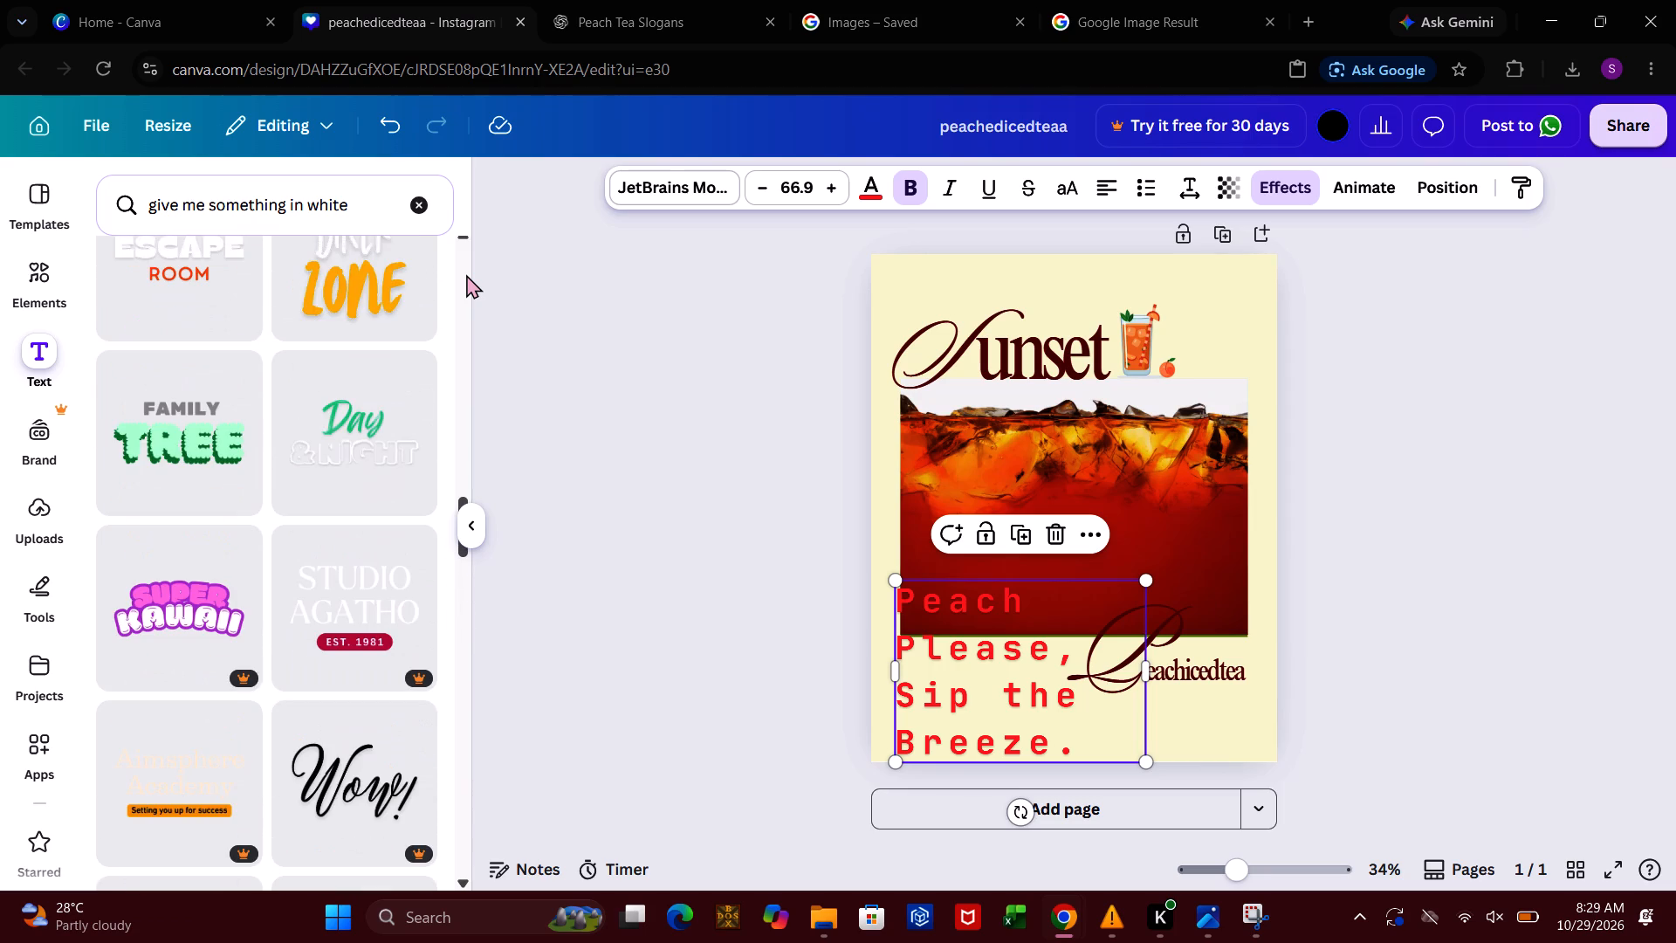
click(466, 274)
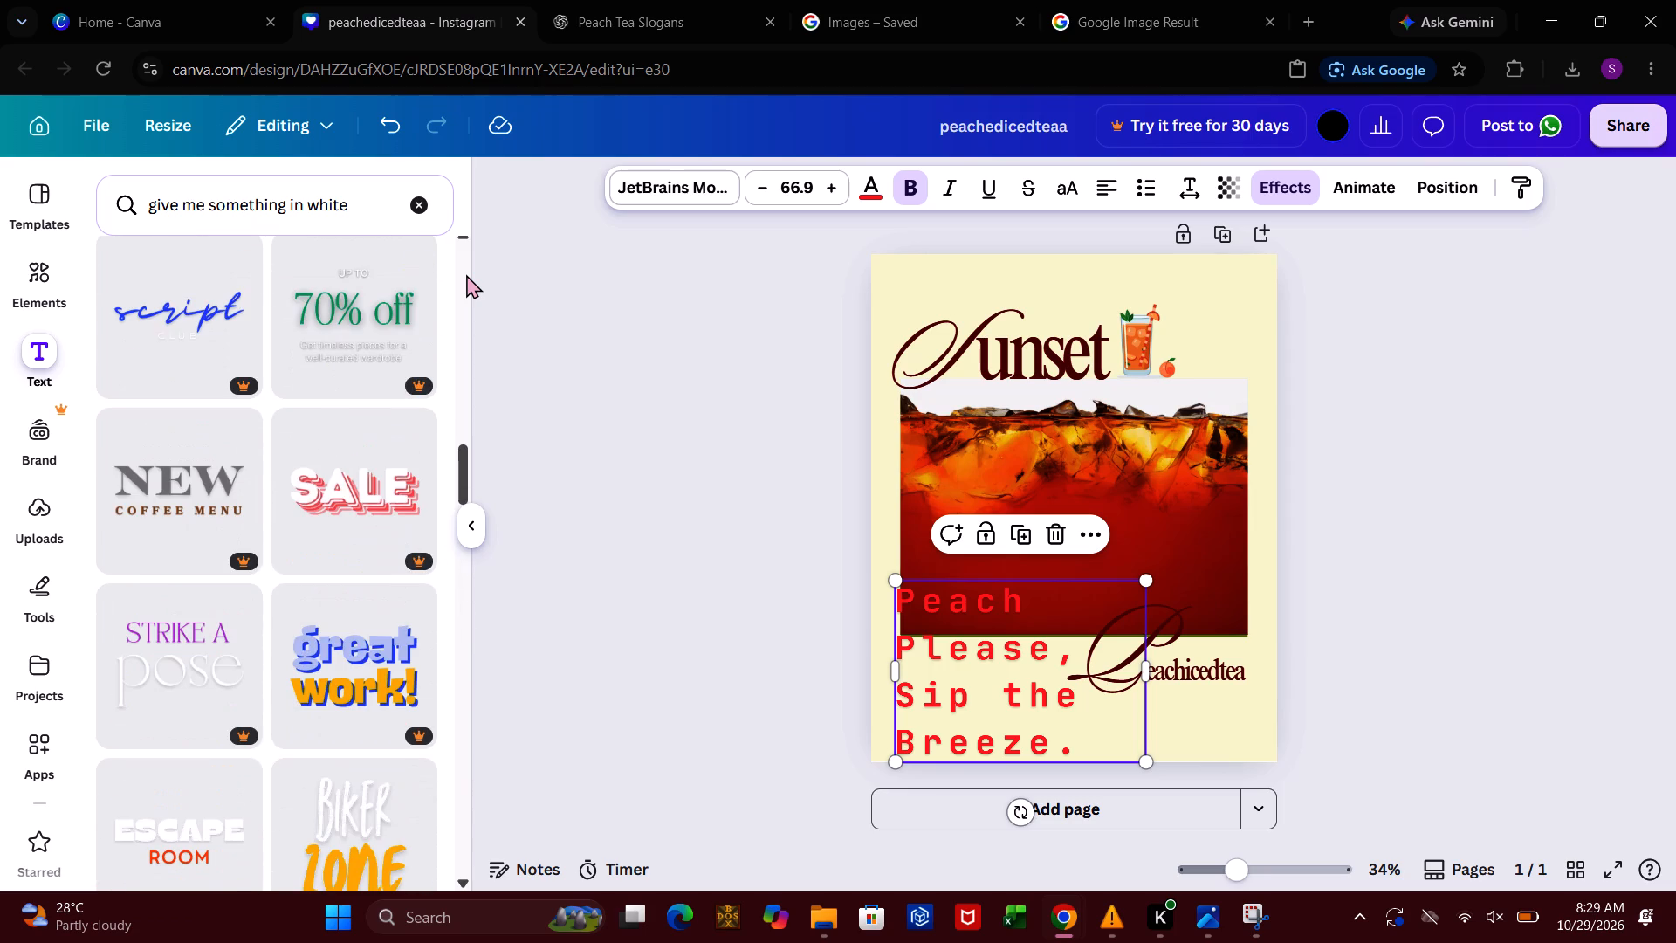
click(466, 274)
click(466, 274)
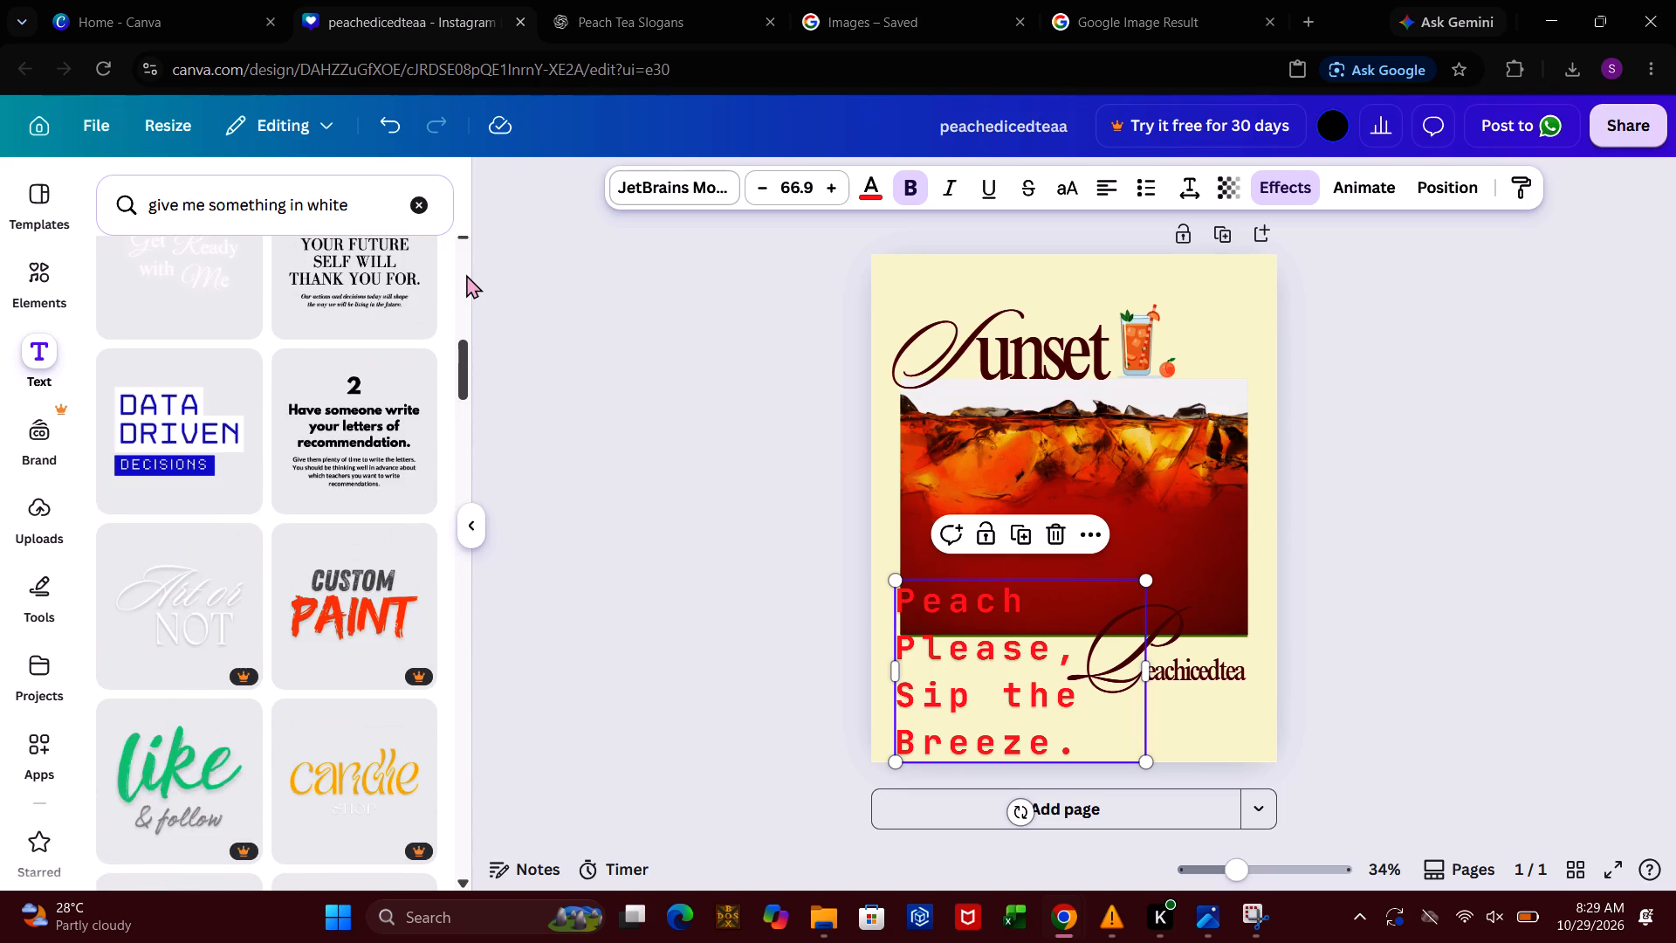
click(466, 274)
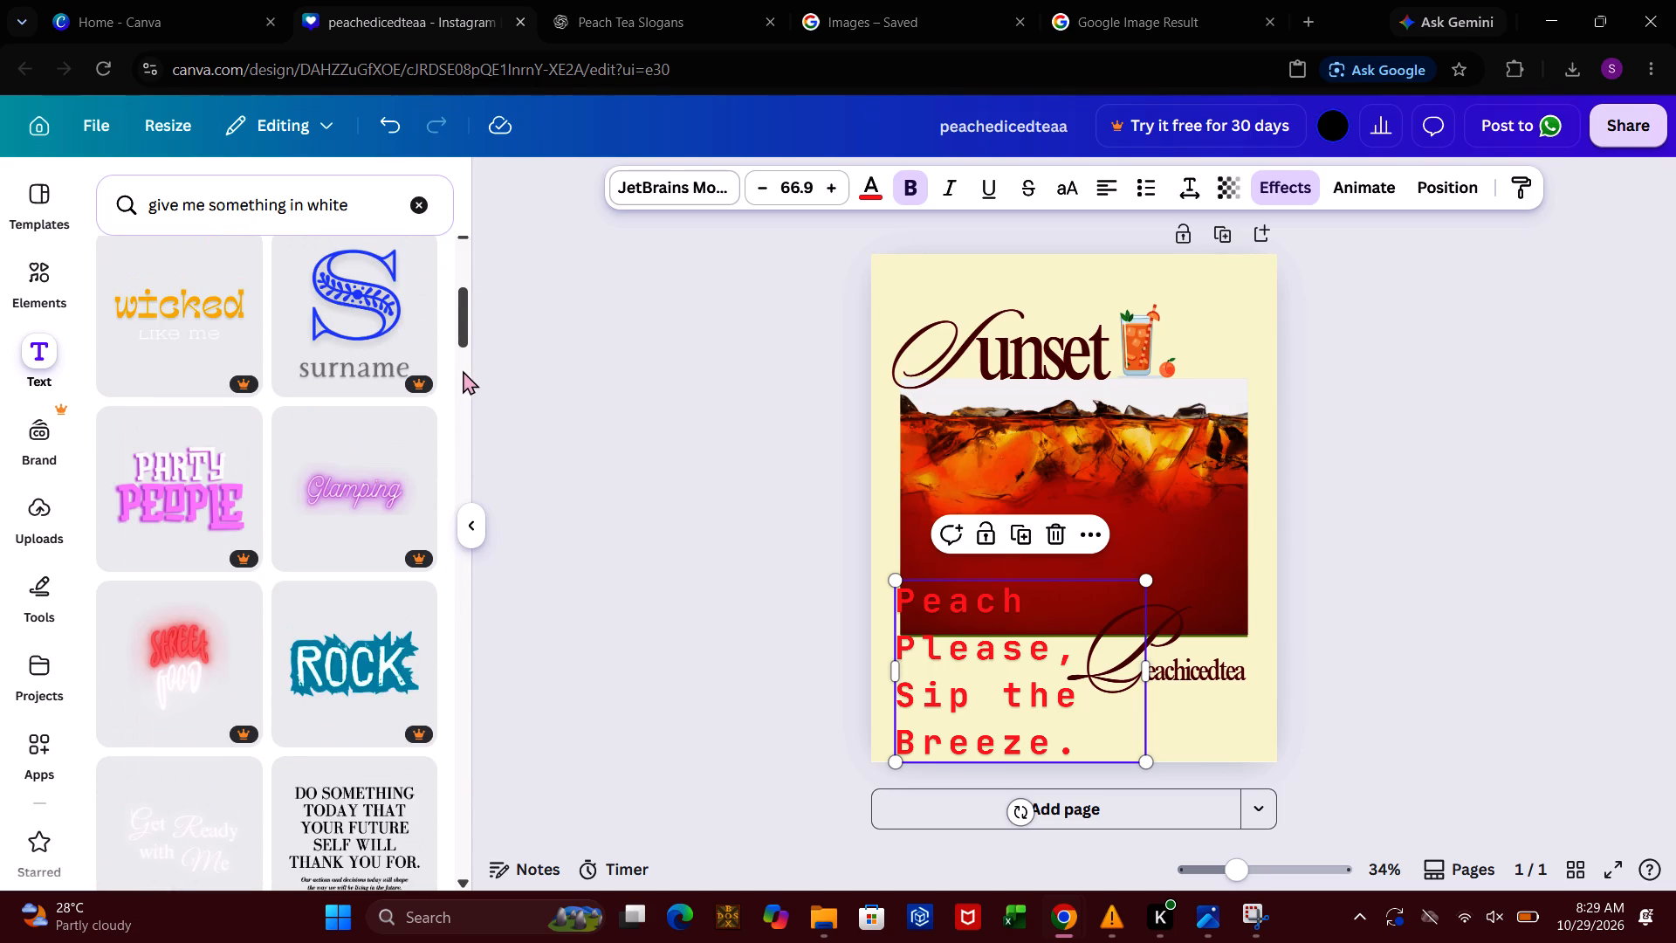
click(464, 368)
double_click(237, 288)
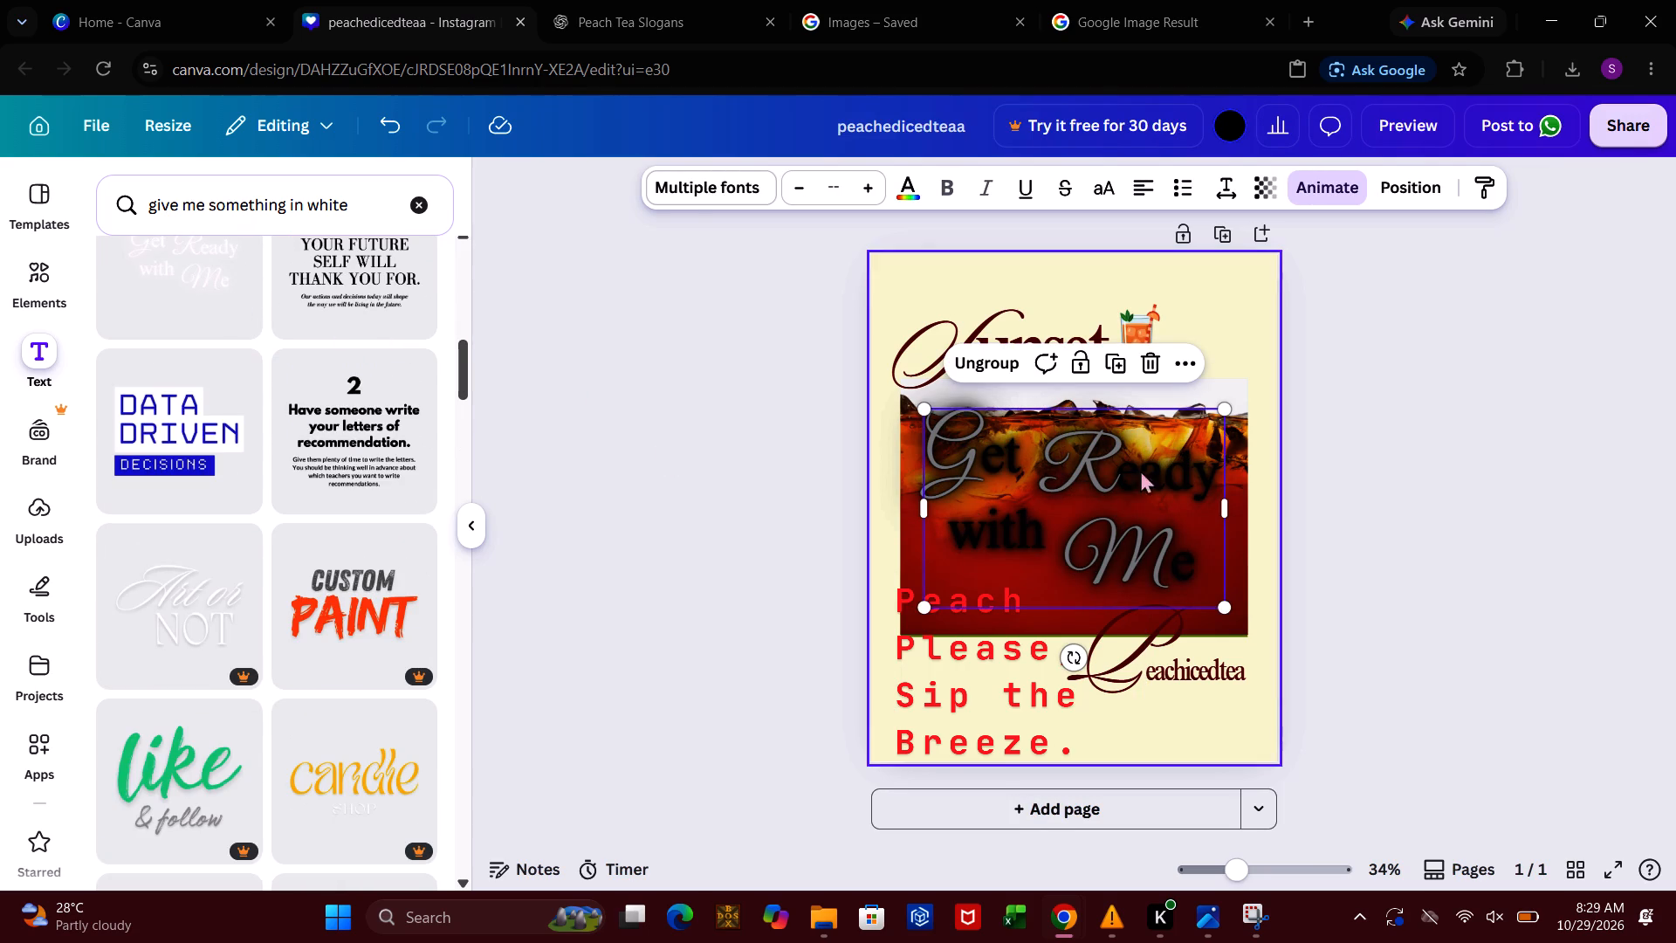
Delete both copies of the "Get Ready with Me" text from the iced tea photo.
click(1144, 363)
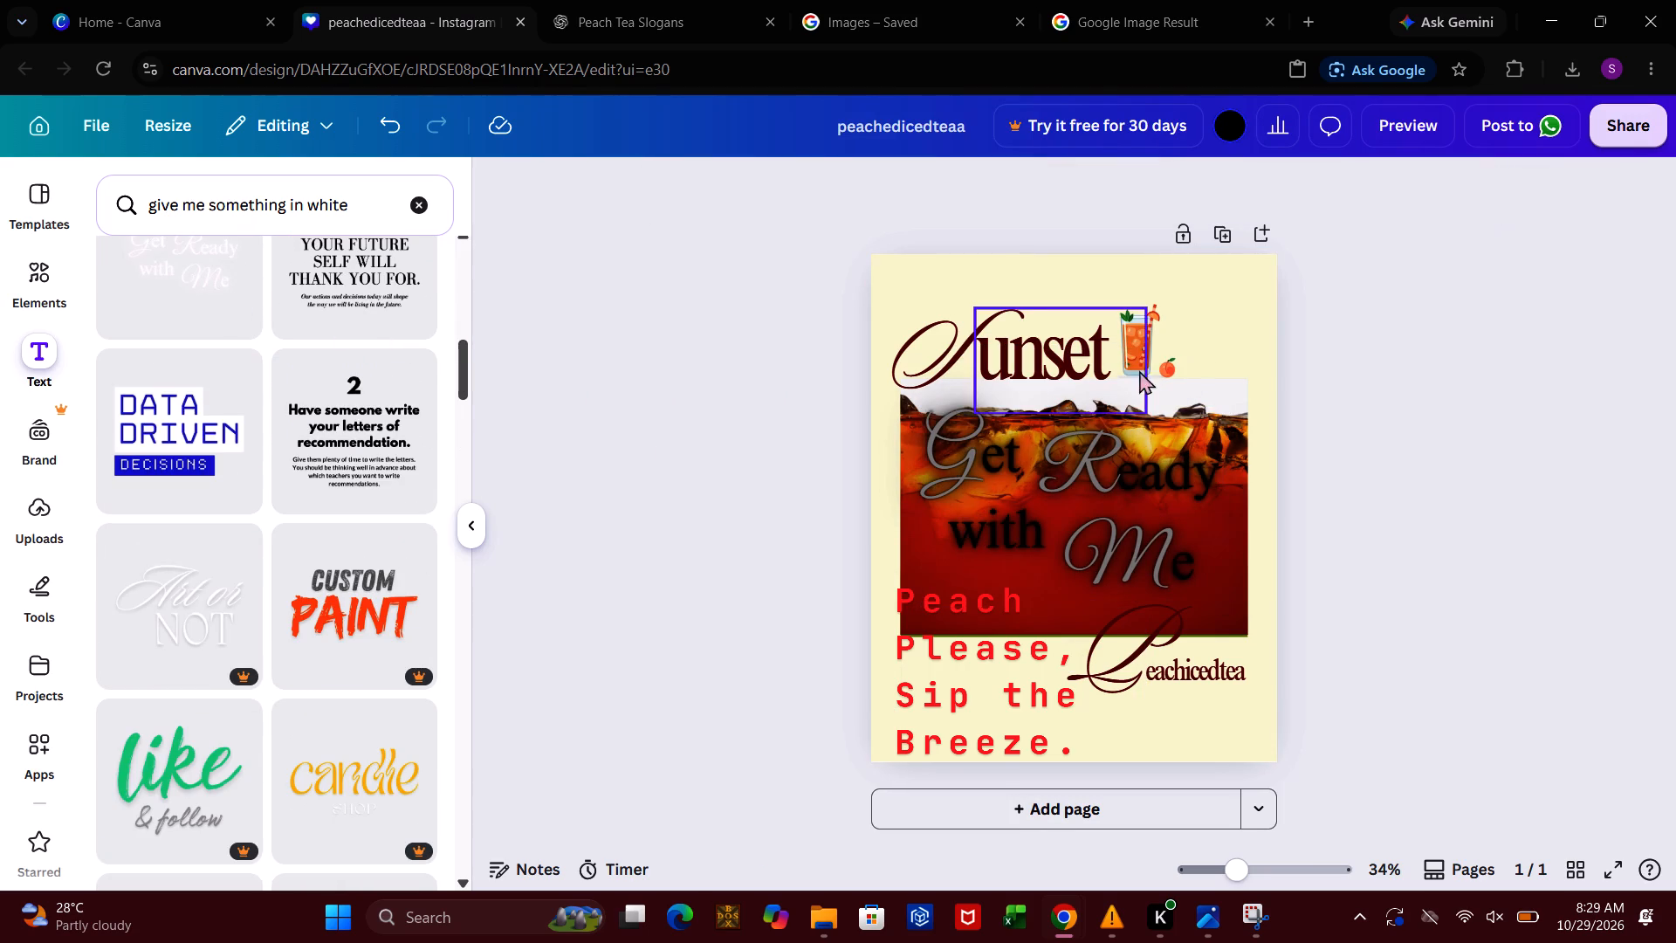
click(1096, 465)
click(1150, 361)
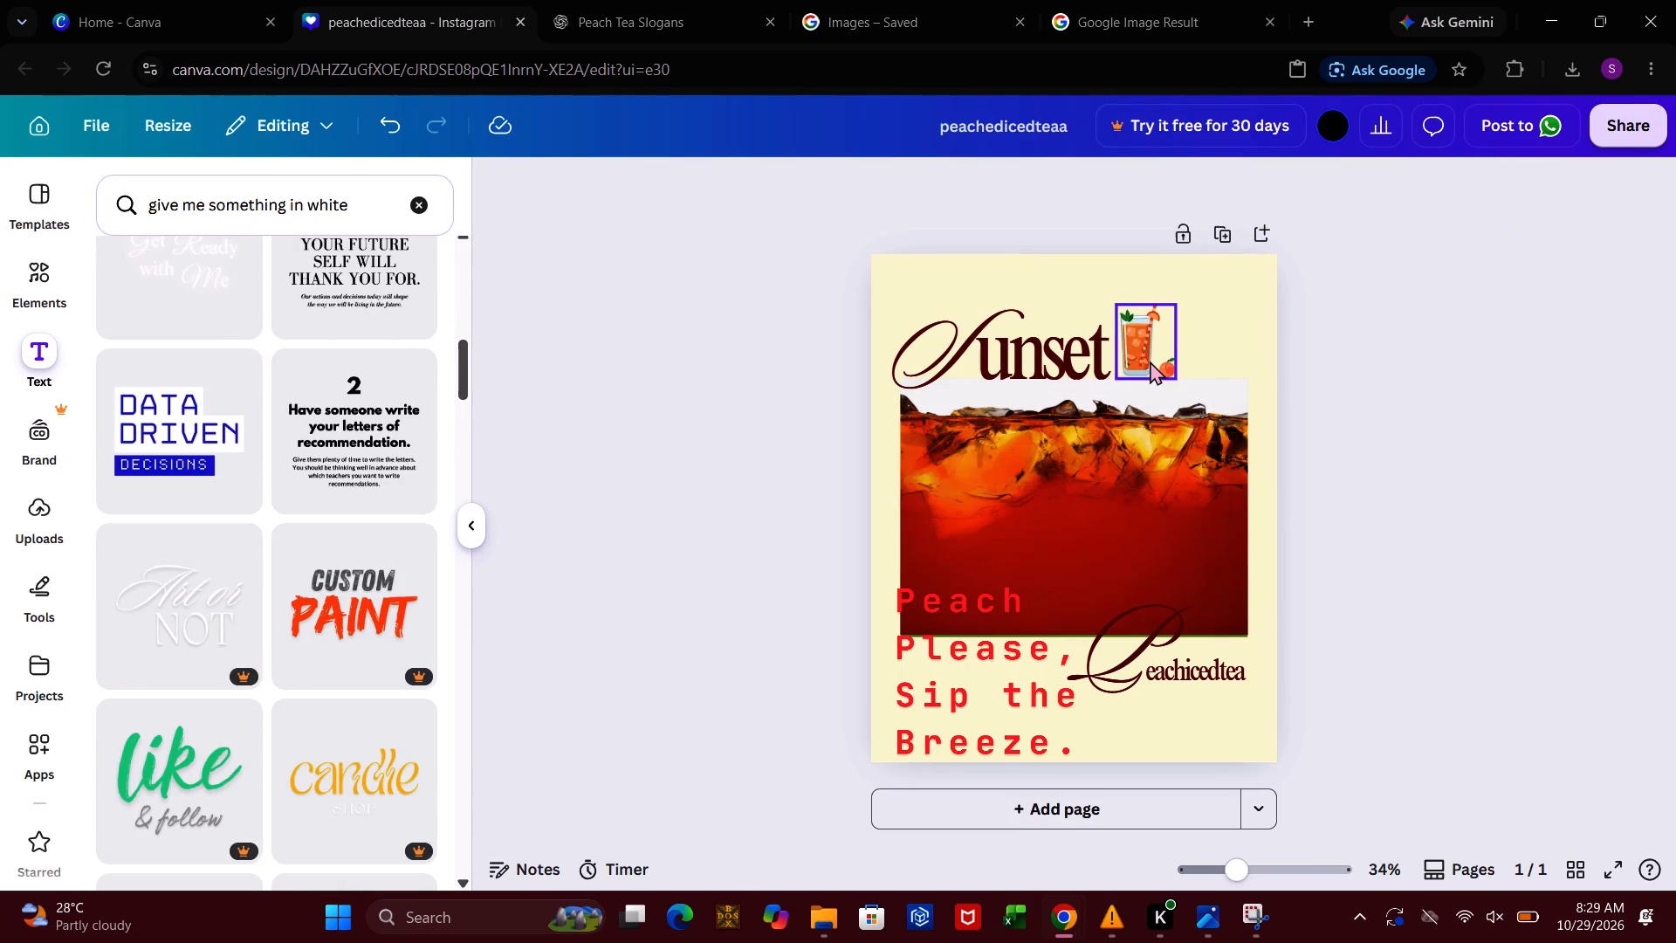
Search the text styles for "give me something in white font".
click(974, 627)
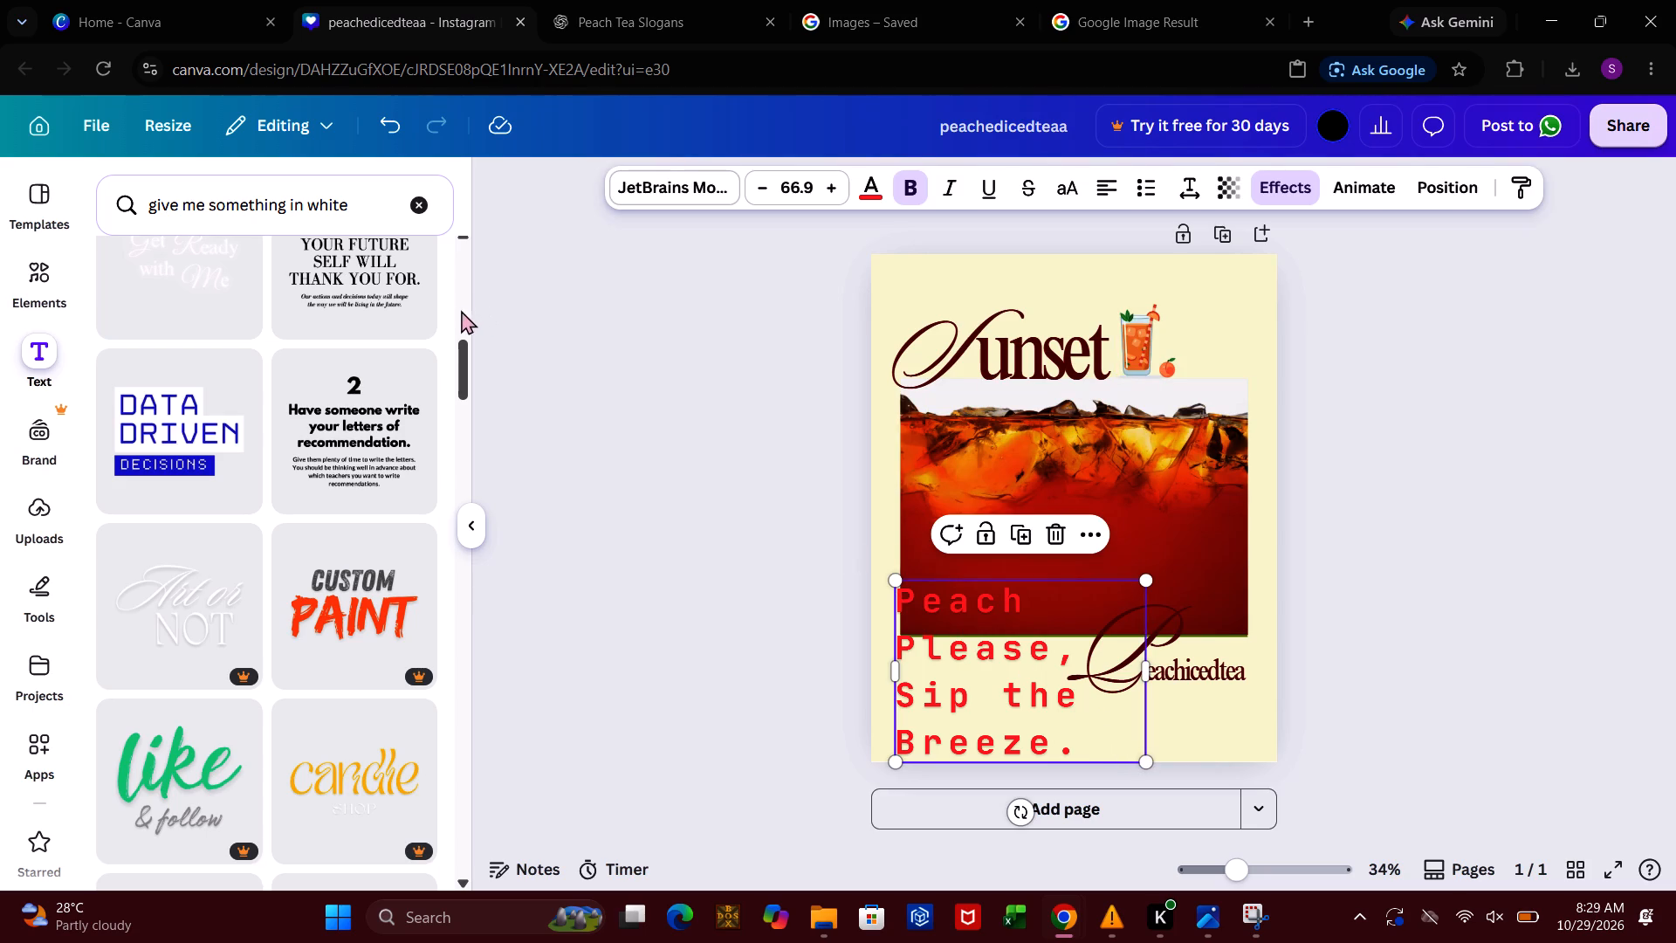
click(467, 420)
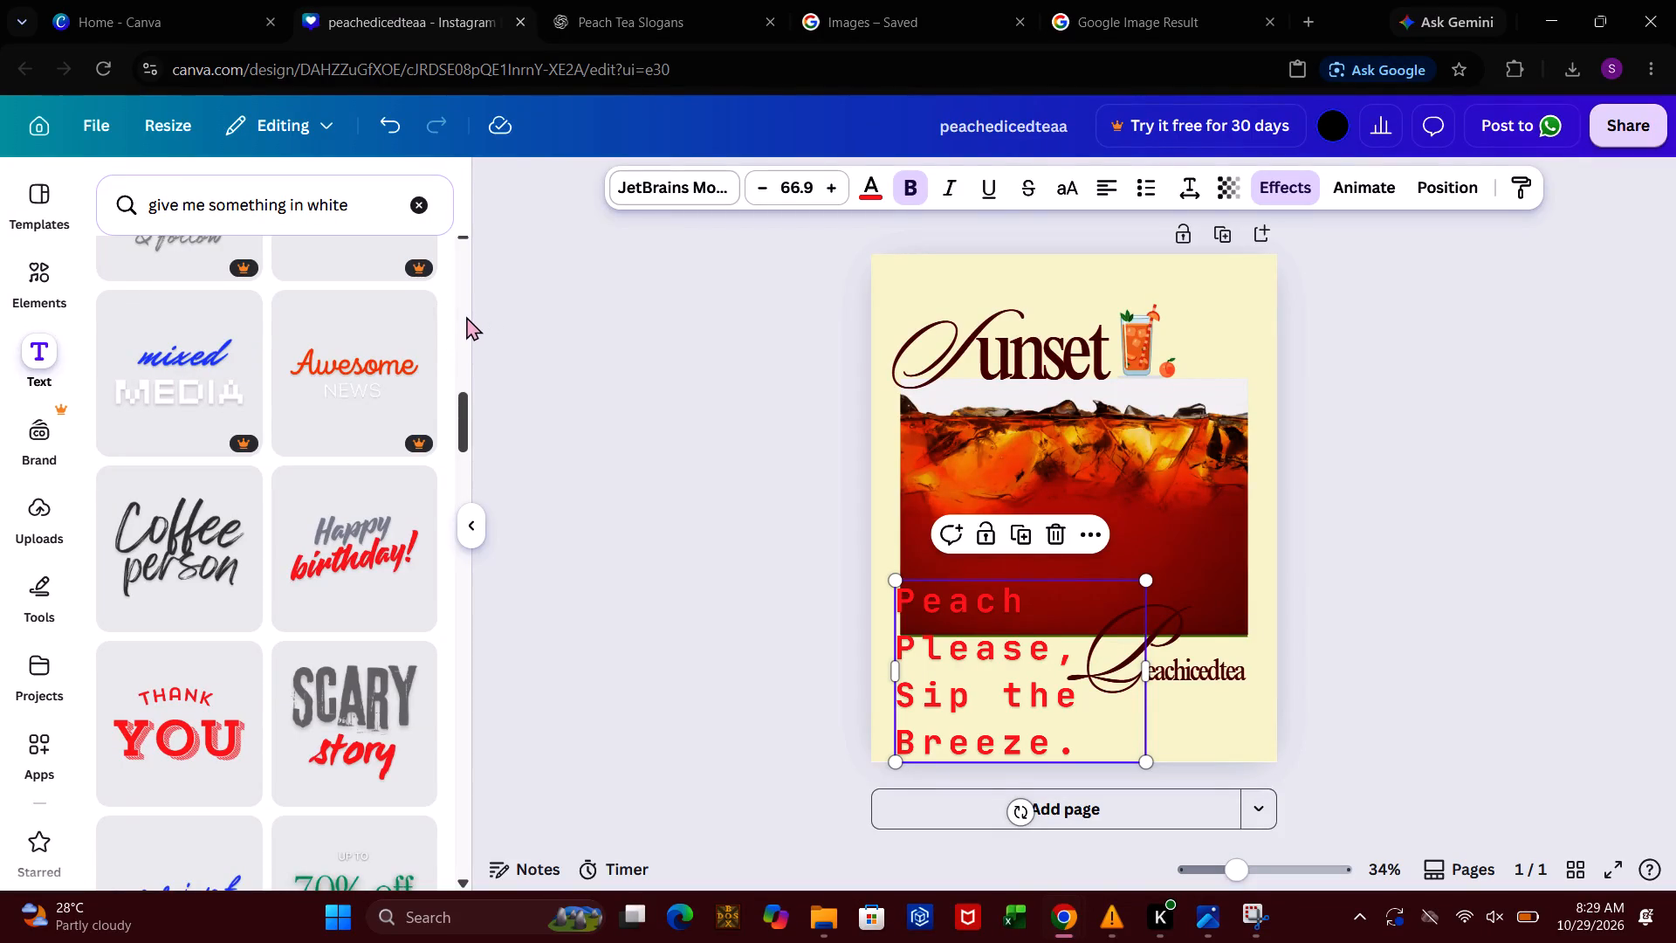
click(466, 316)
click(459, 303)
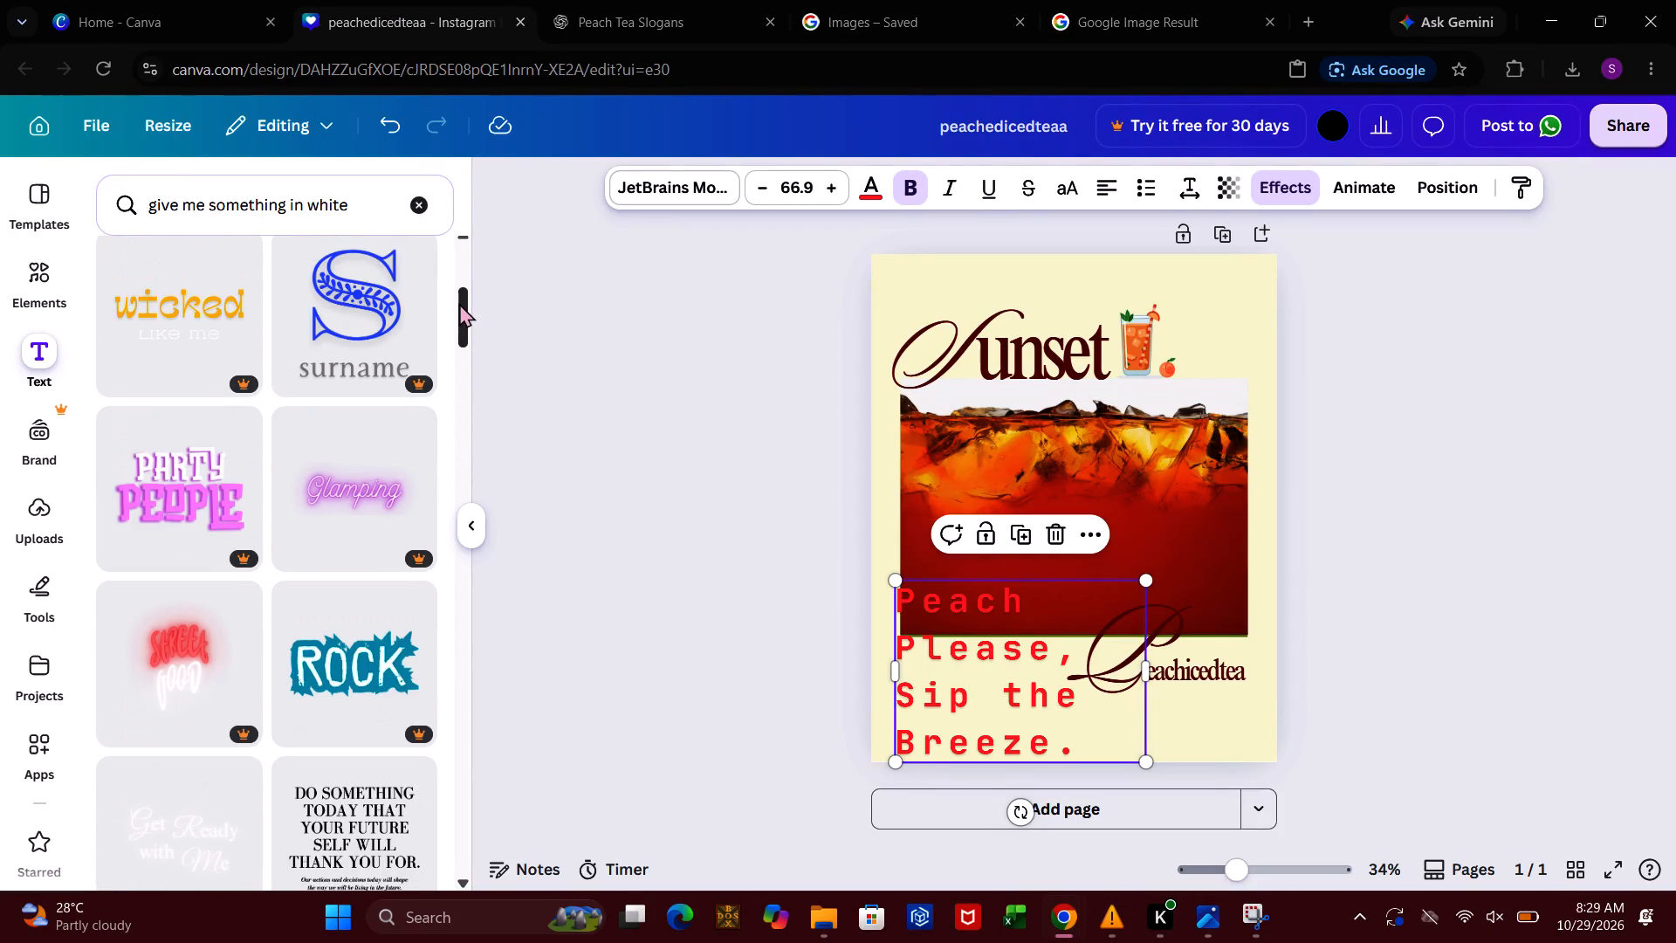
click(468, 263)
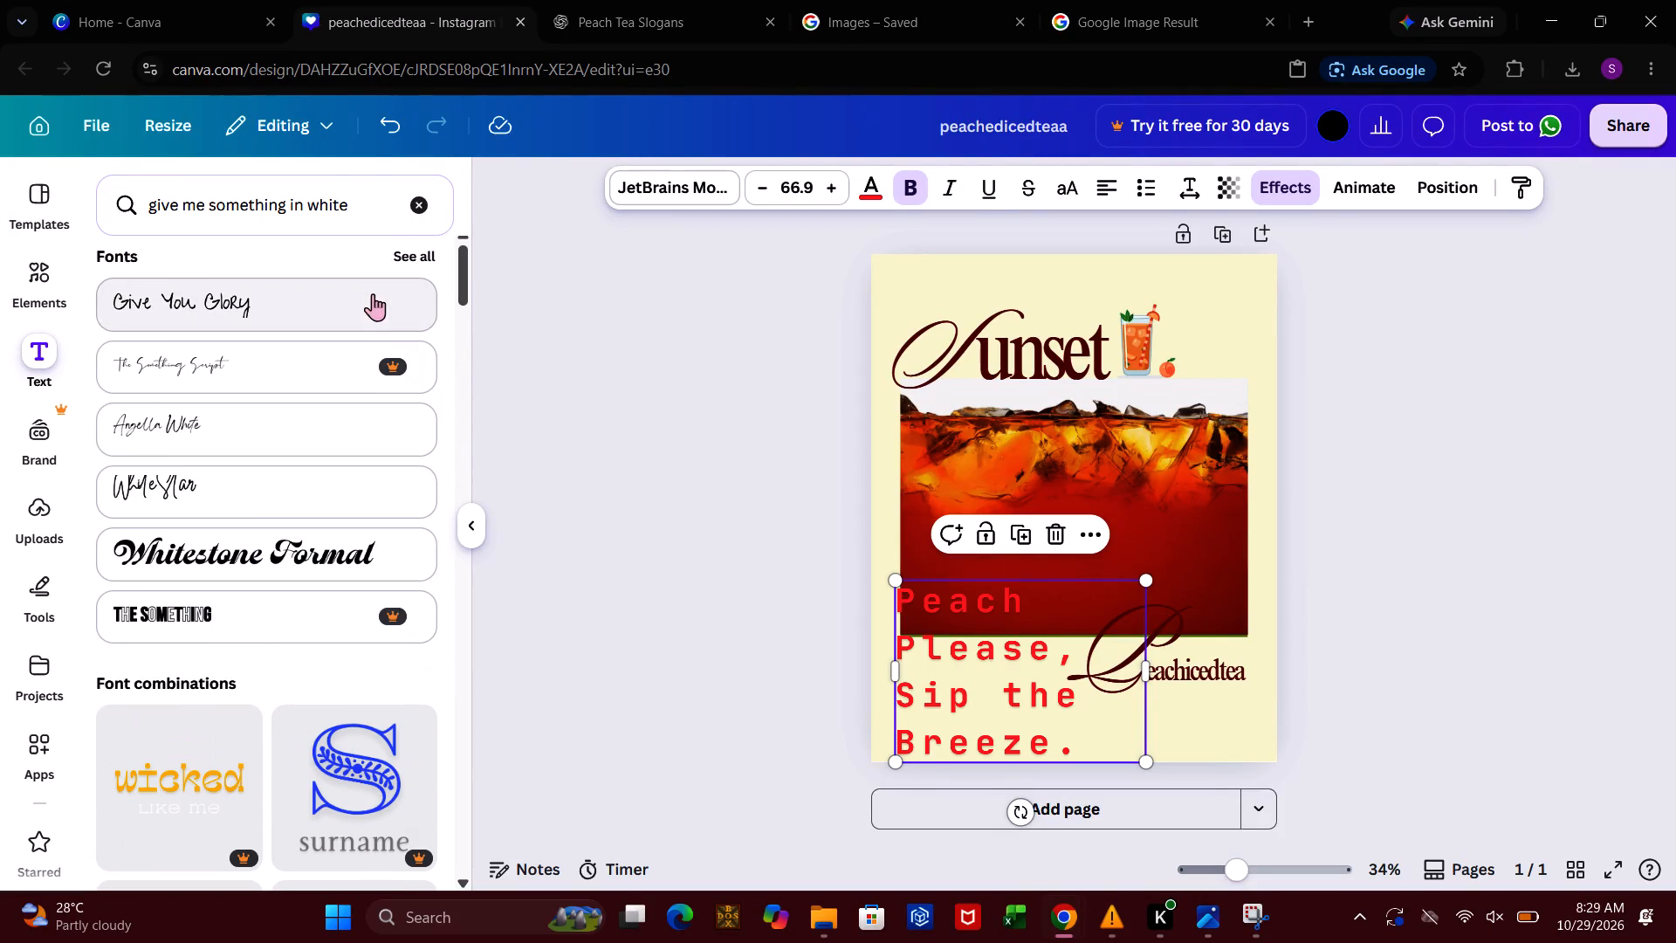
click(367, 201)
key(space)
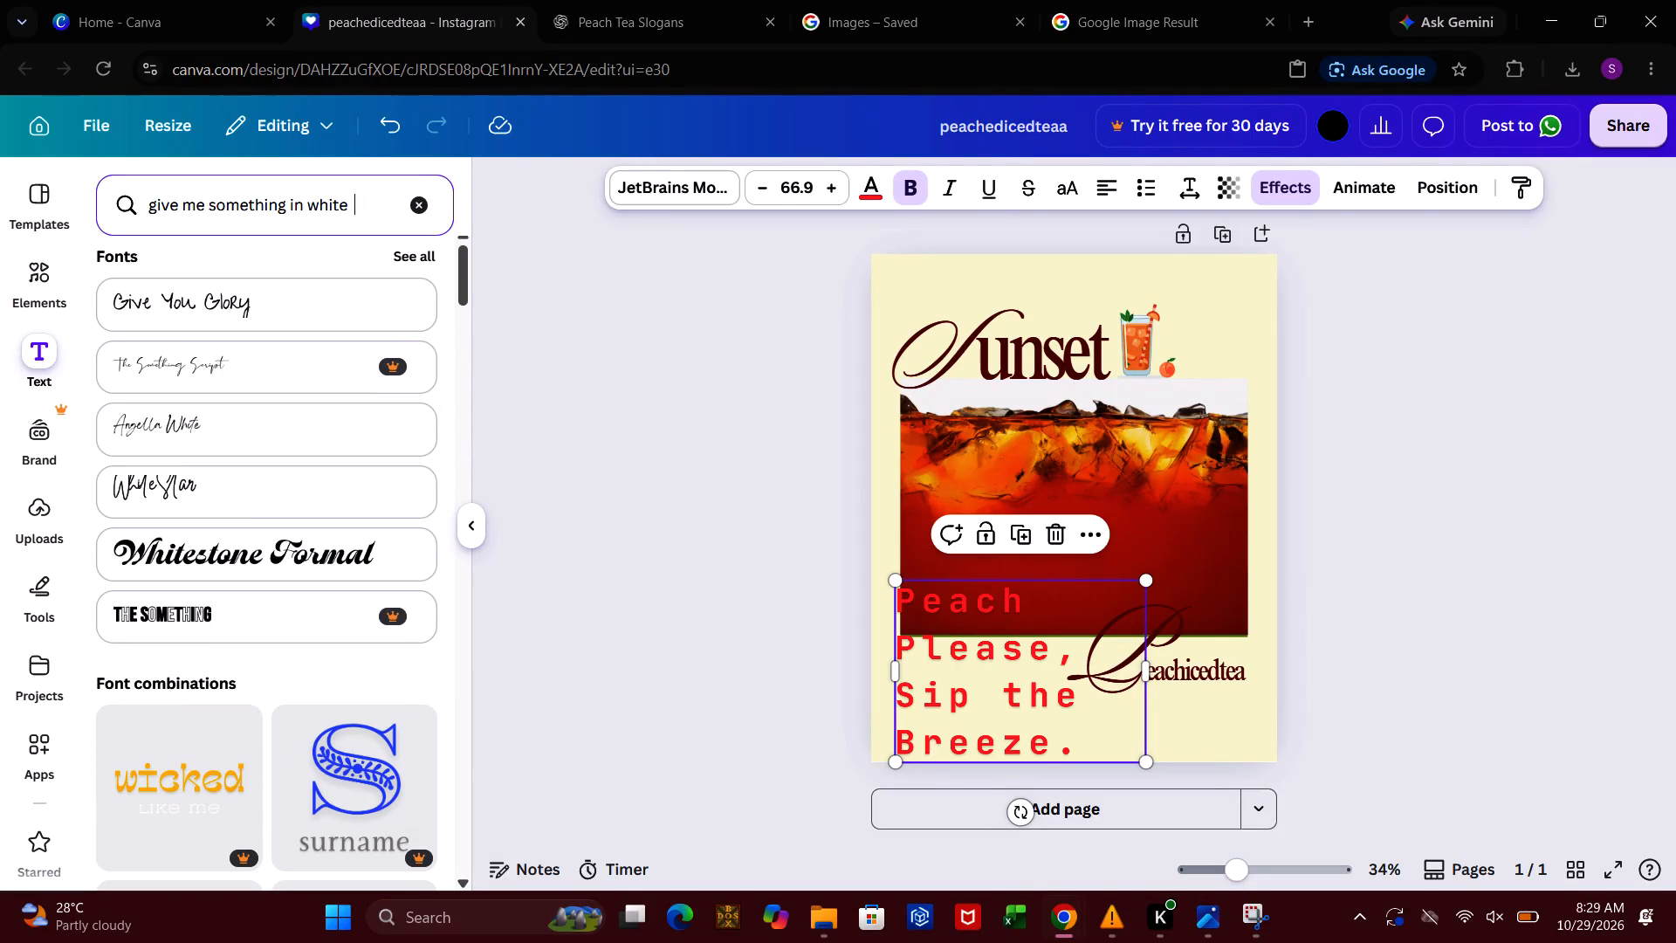
text(font)
key(space)
key(Return)
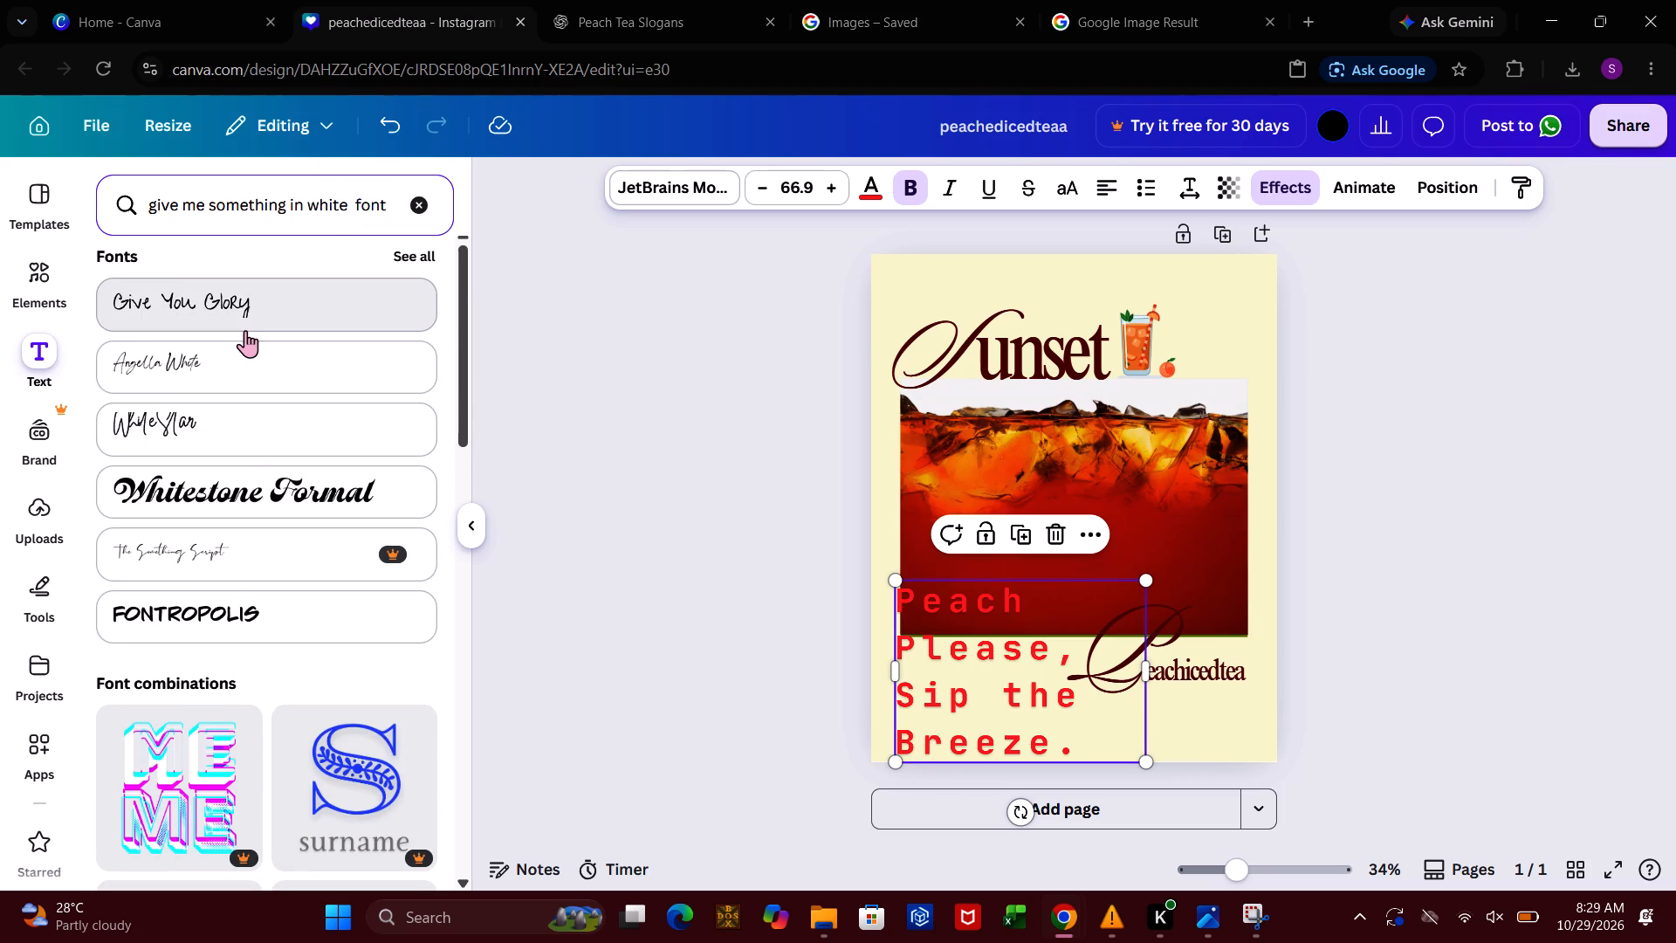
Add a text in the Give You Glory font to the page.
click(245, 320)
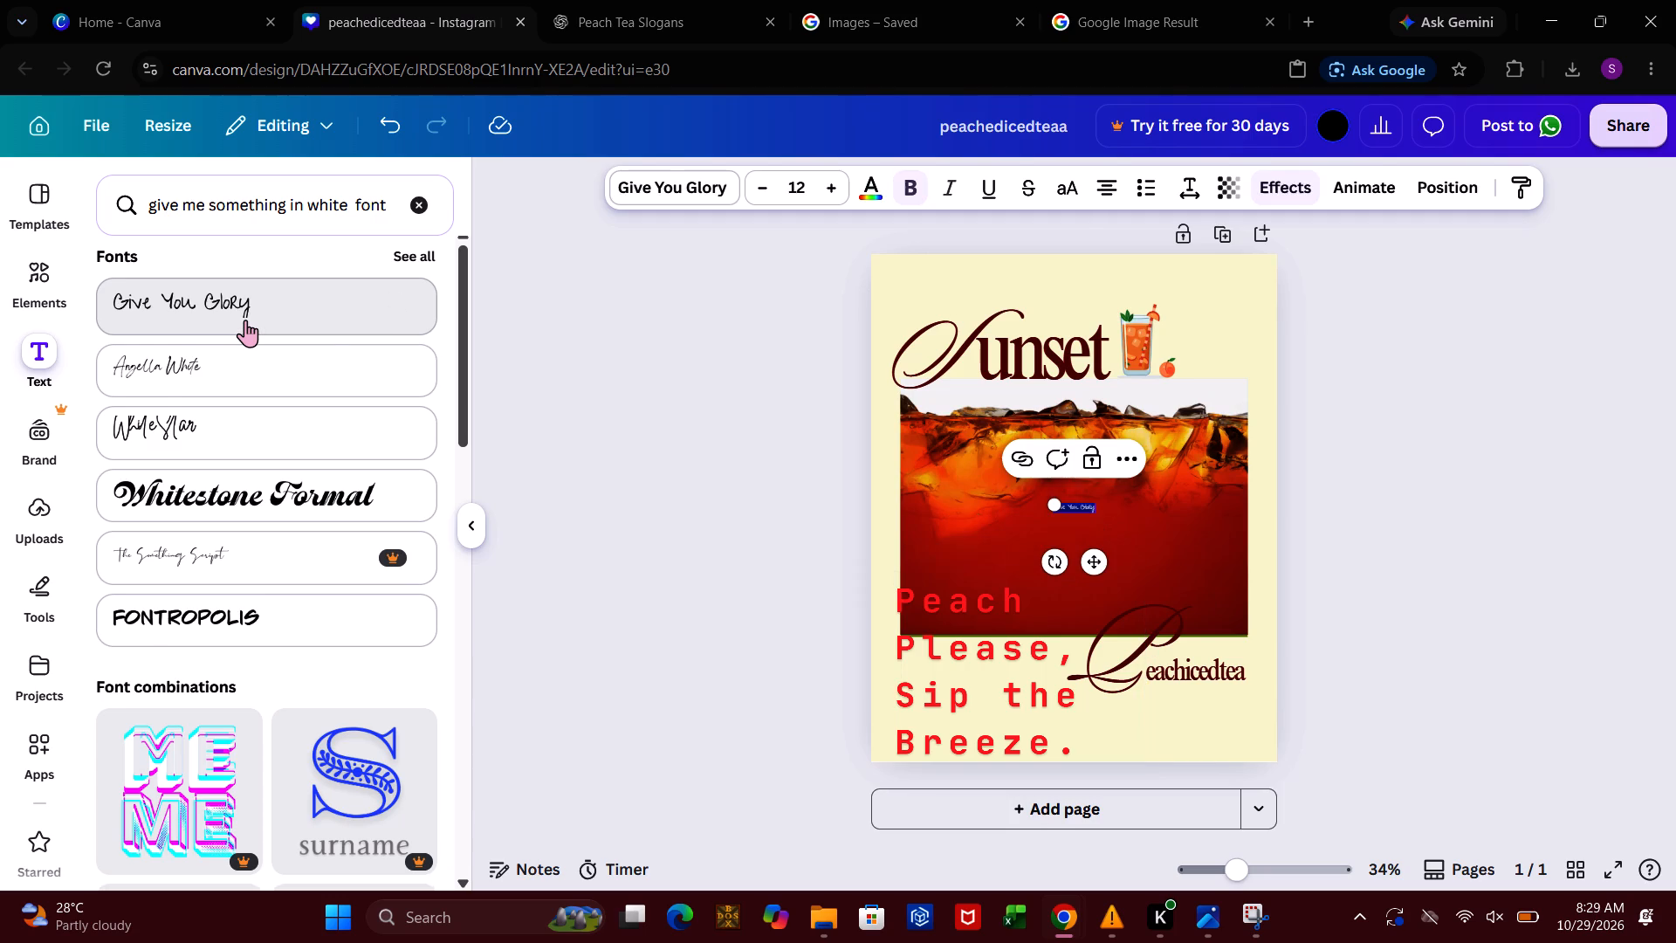
Add the "Tren DING" font combination to the page.
click(466, 583)
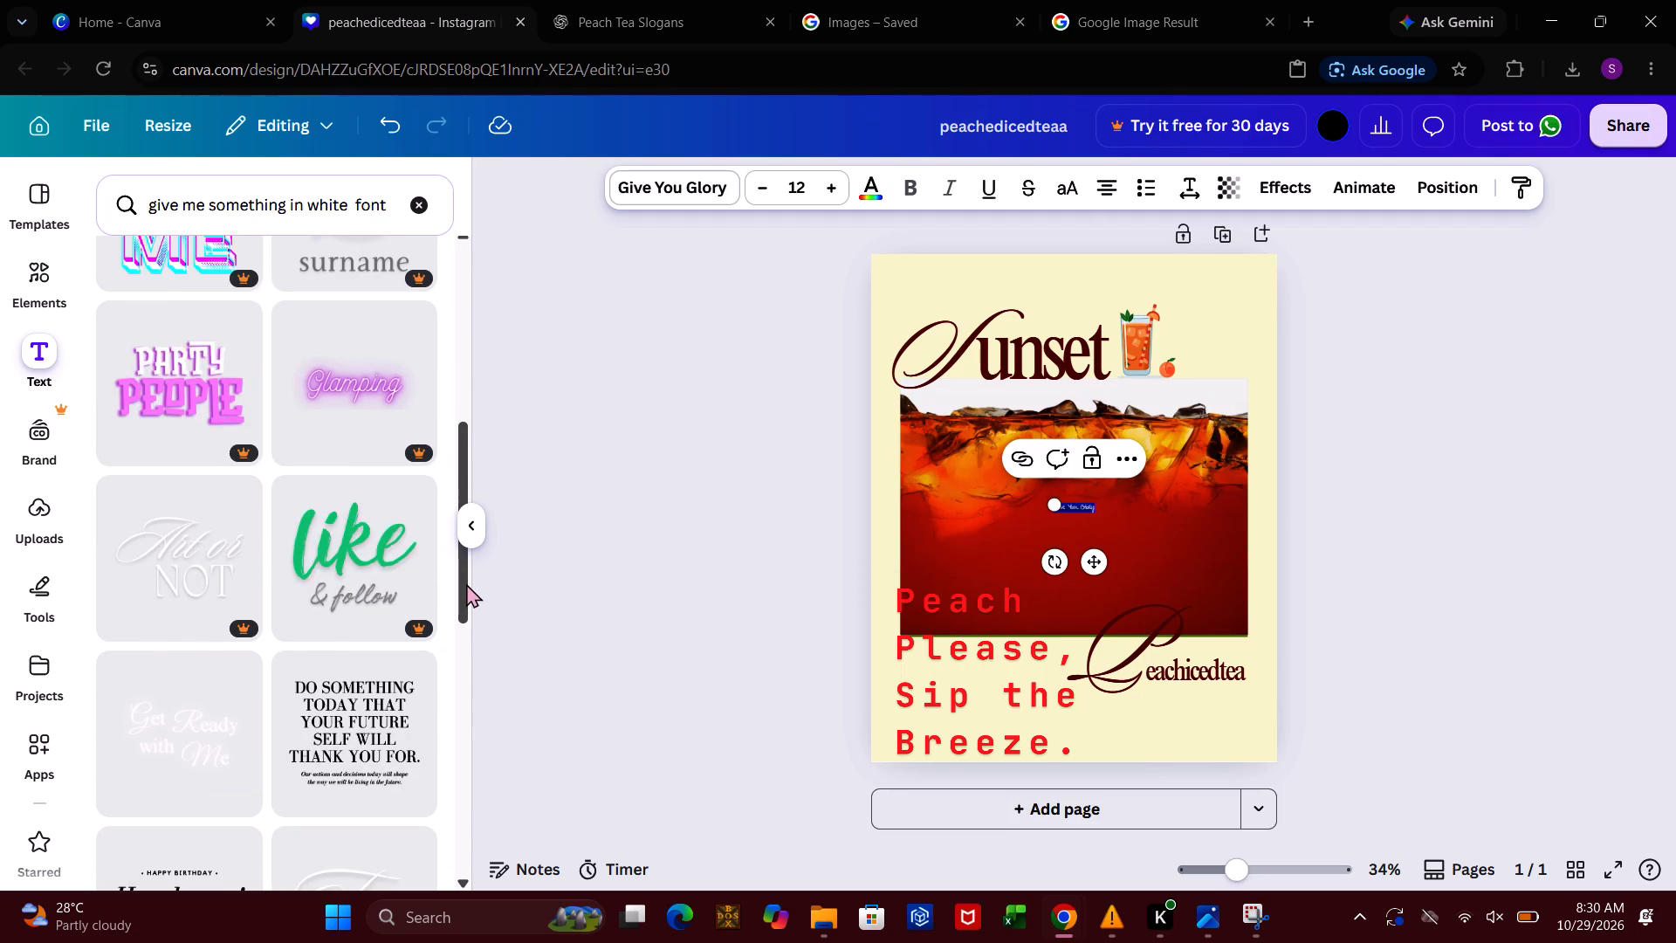
click(464, 630)
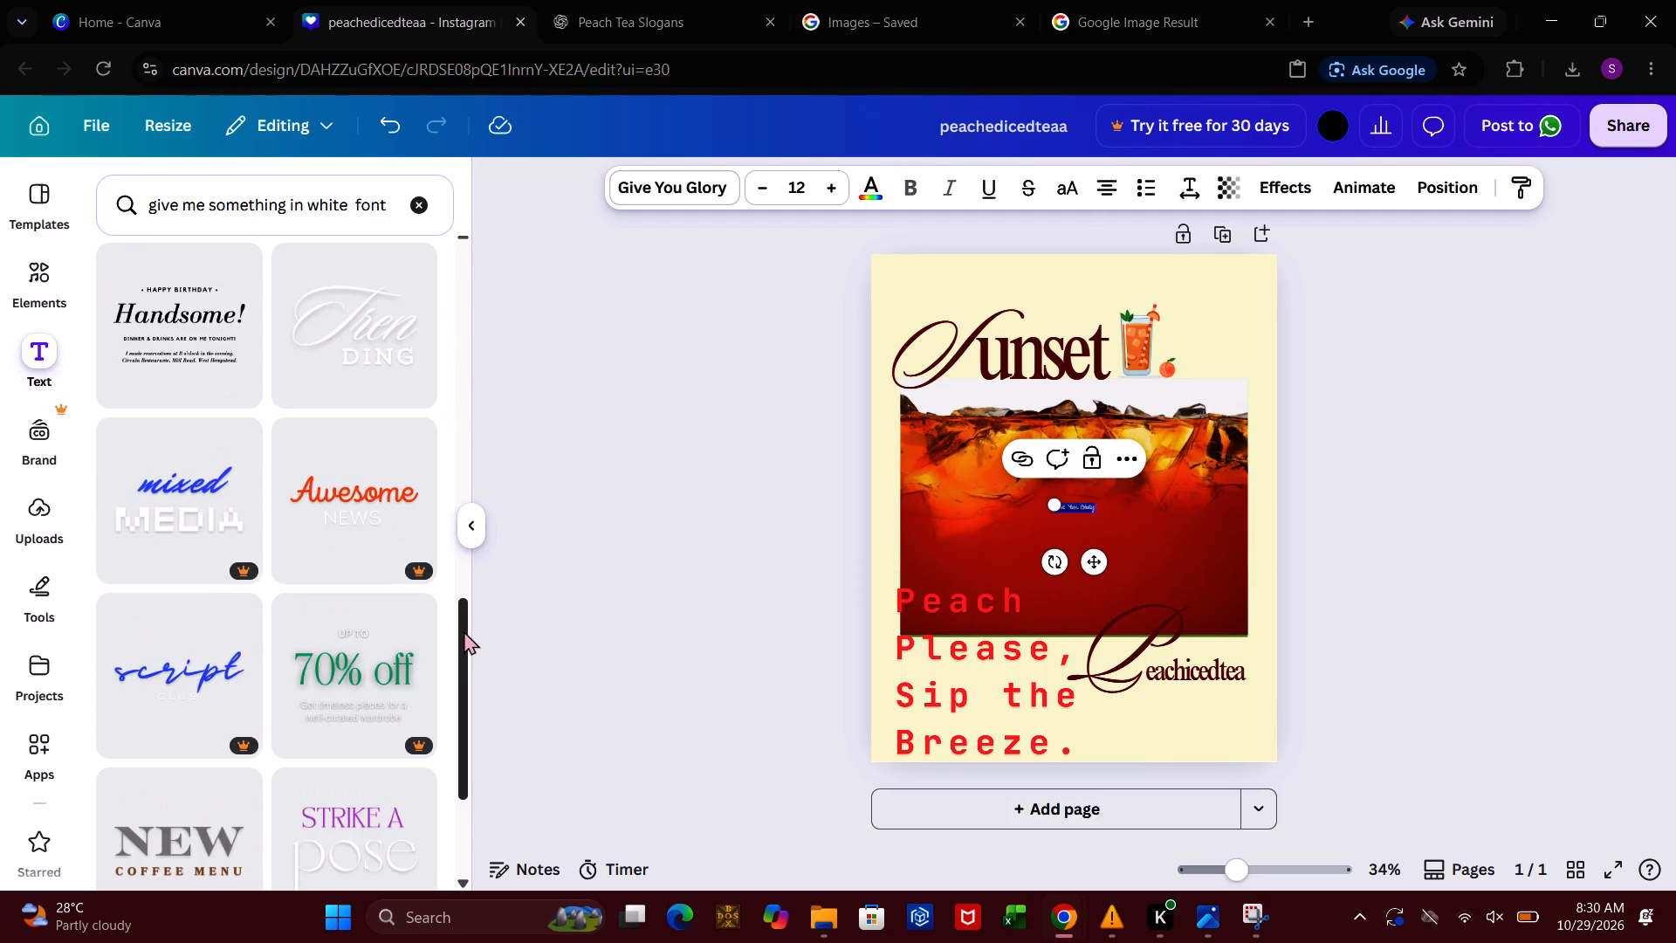
double_click(411, 362)
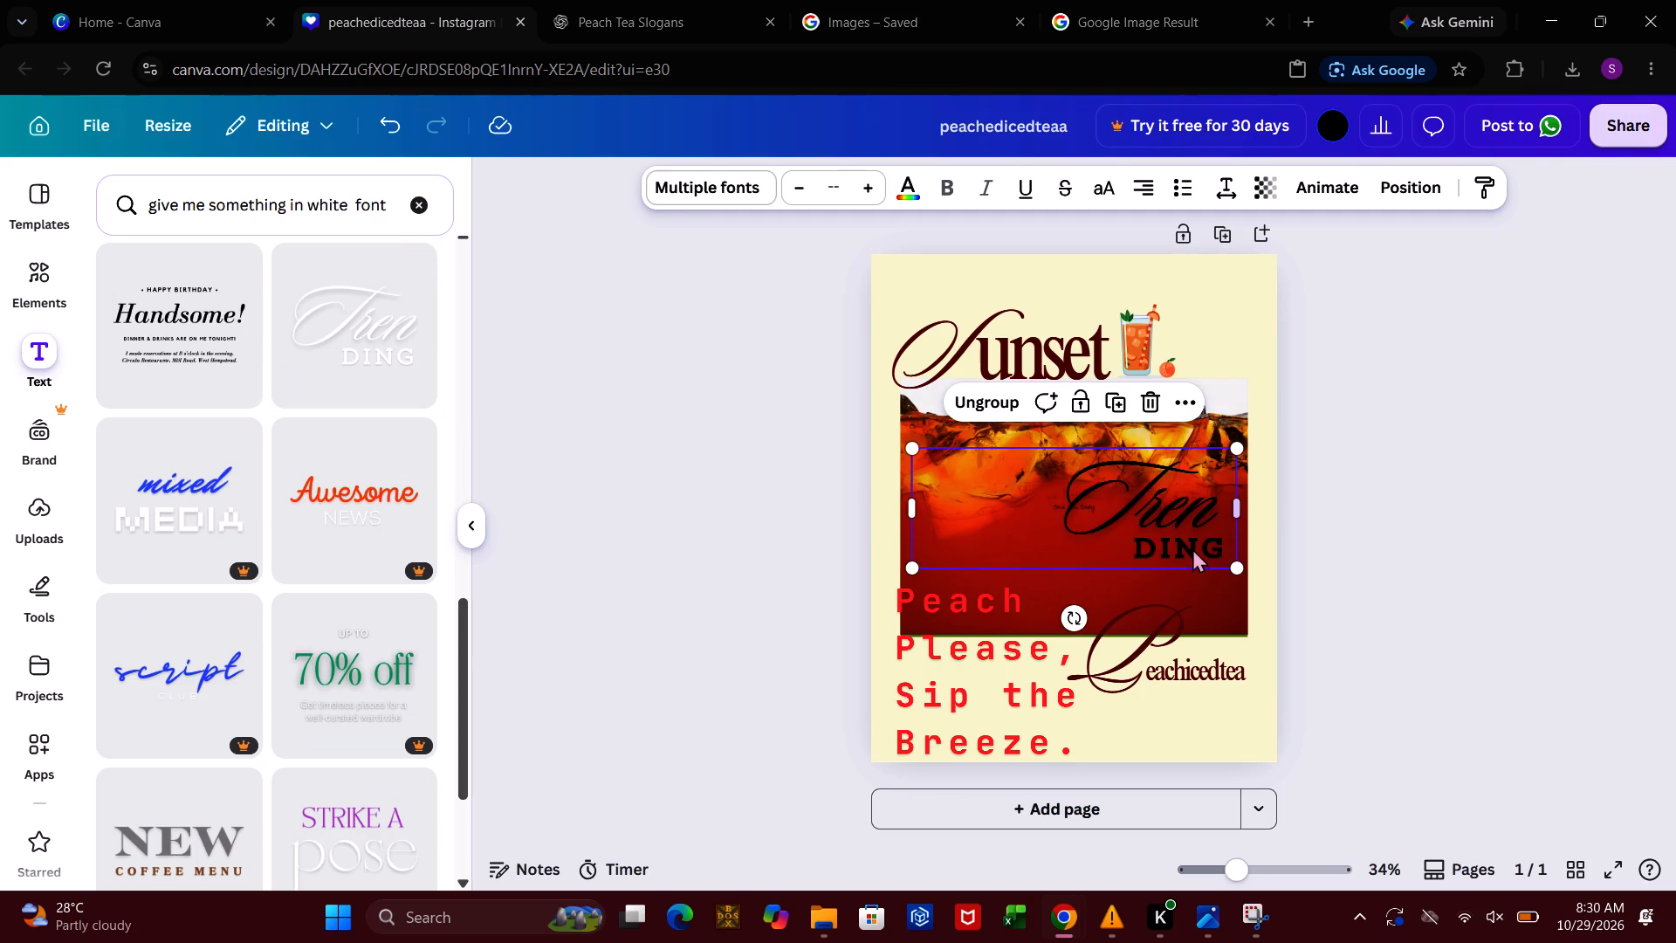
Move the top copy of the "Tren DING" text group to the bottom of the page, overlapping the slogan and "Peachicedtea".
double_click(1194, 524)
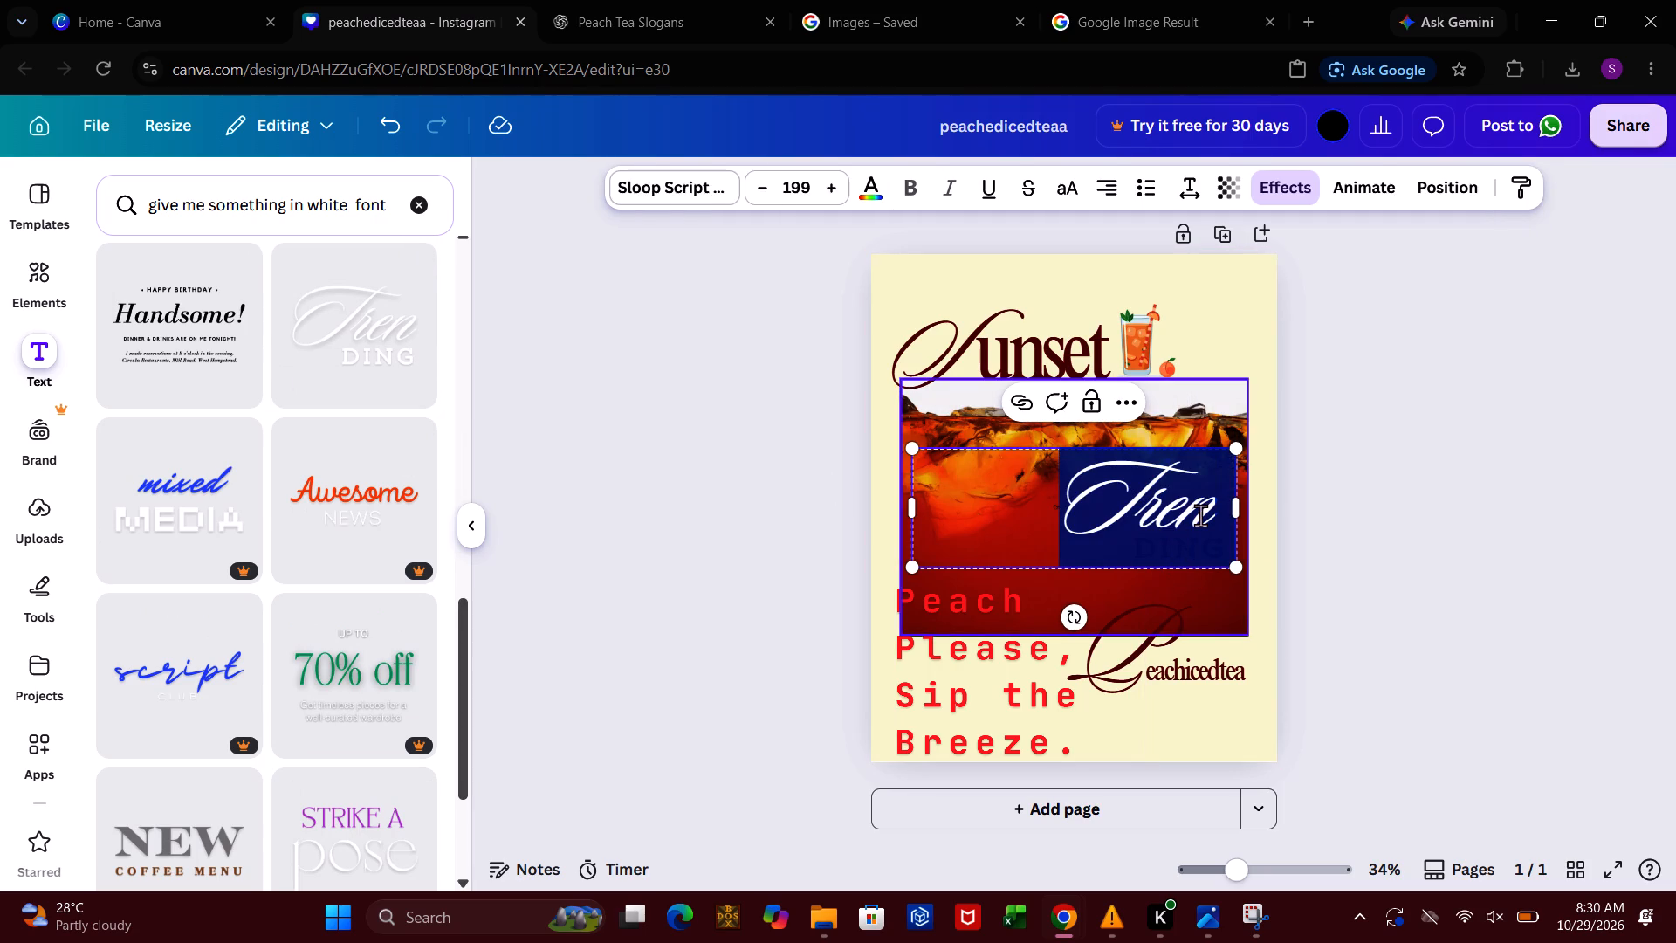
click(1201, 490)
double_click(1164, 527)
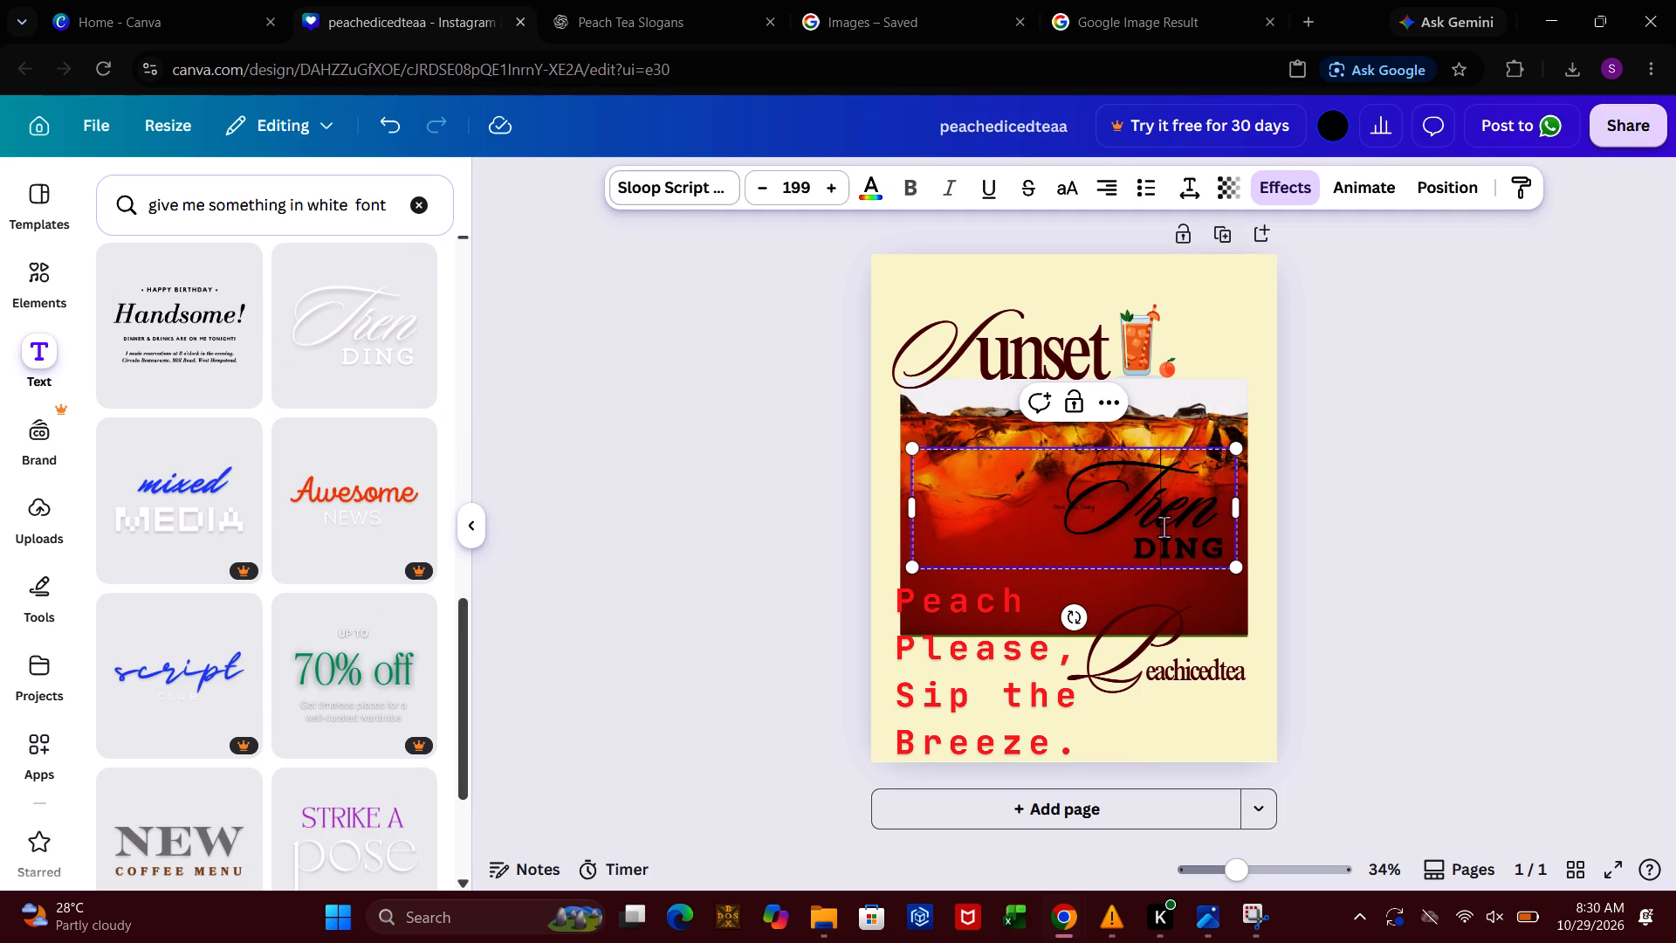
click(1051, 449)
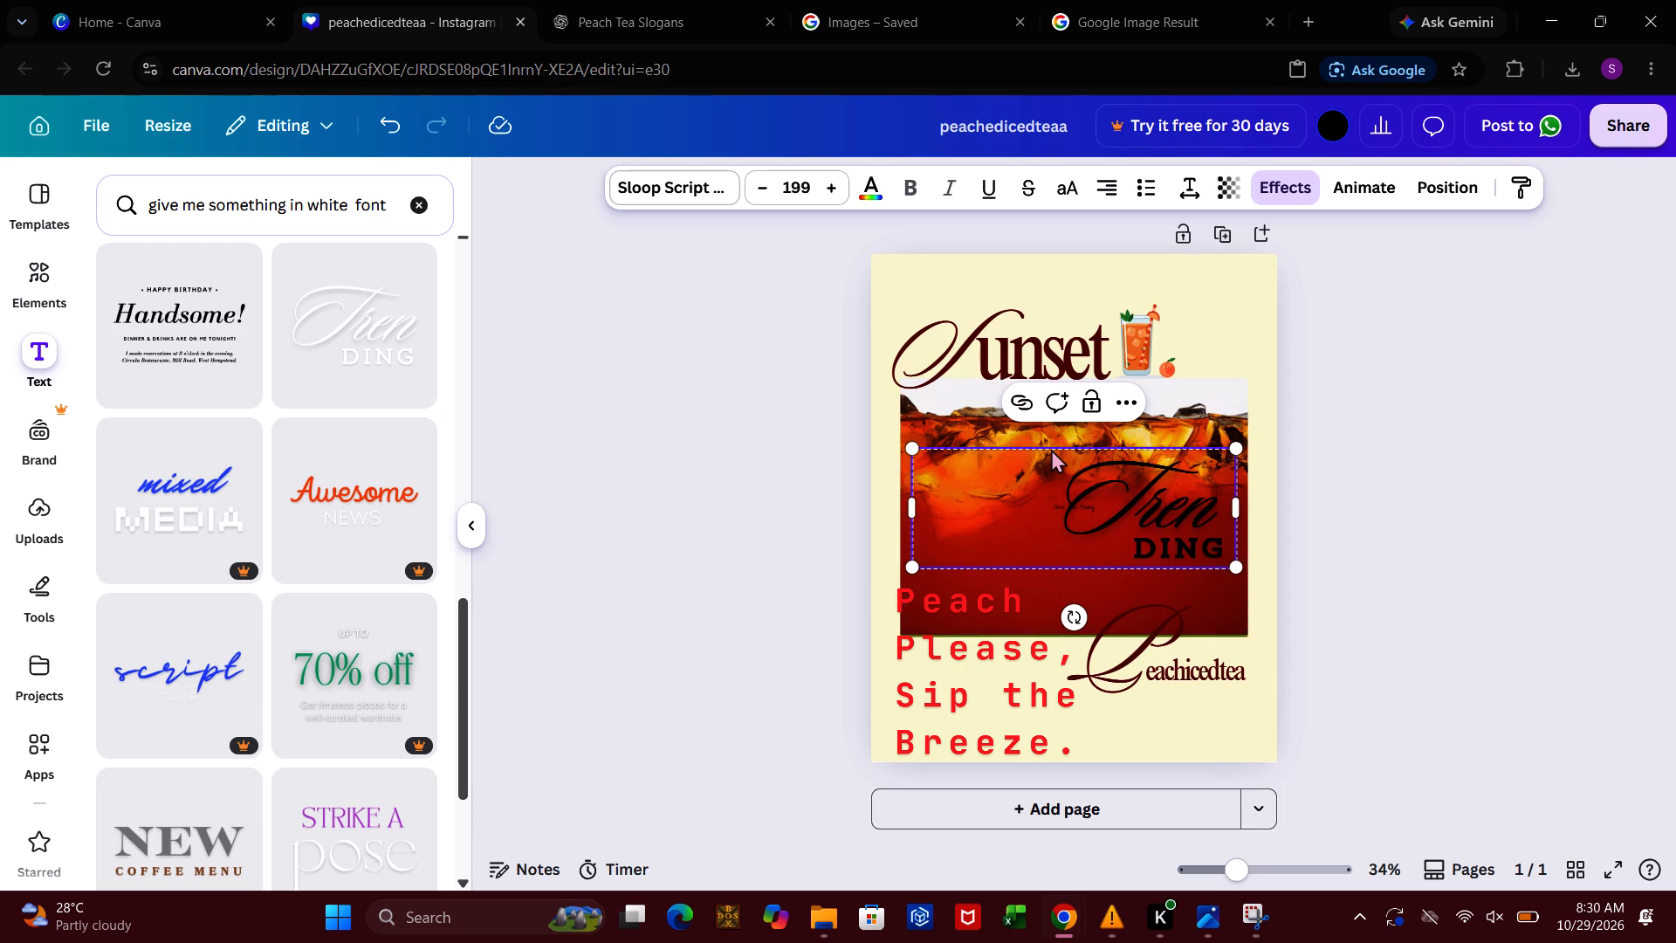
click(1058, 505)
double_click(1112, 515)
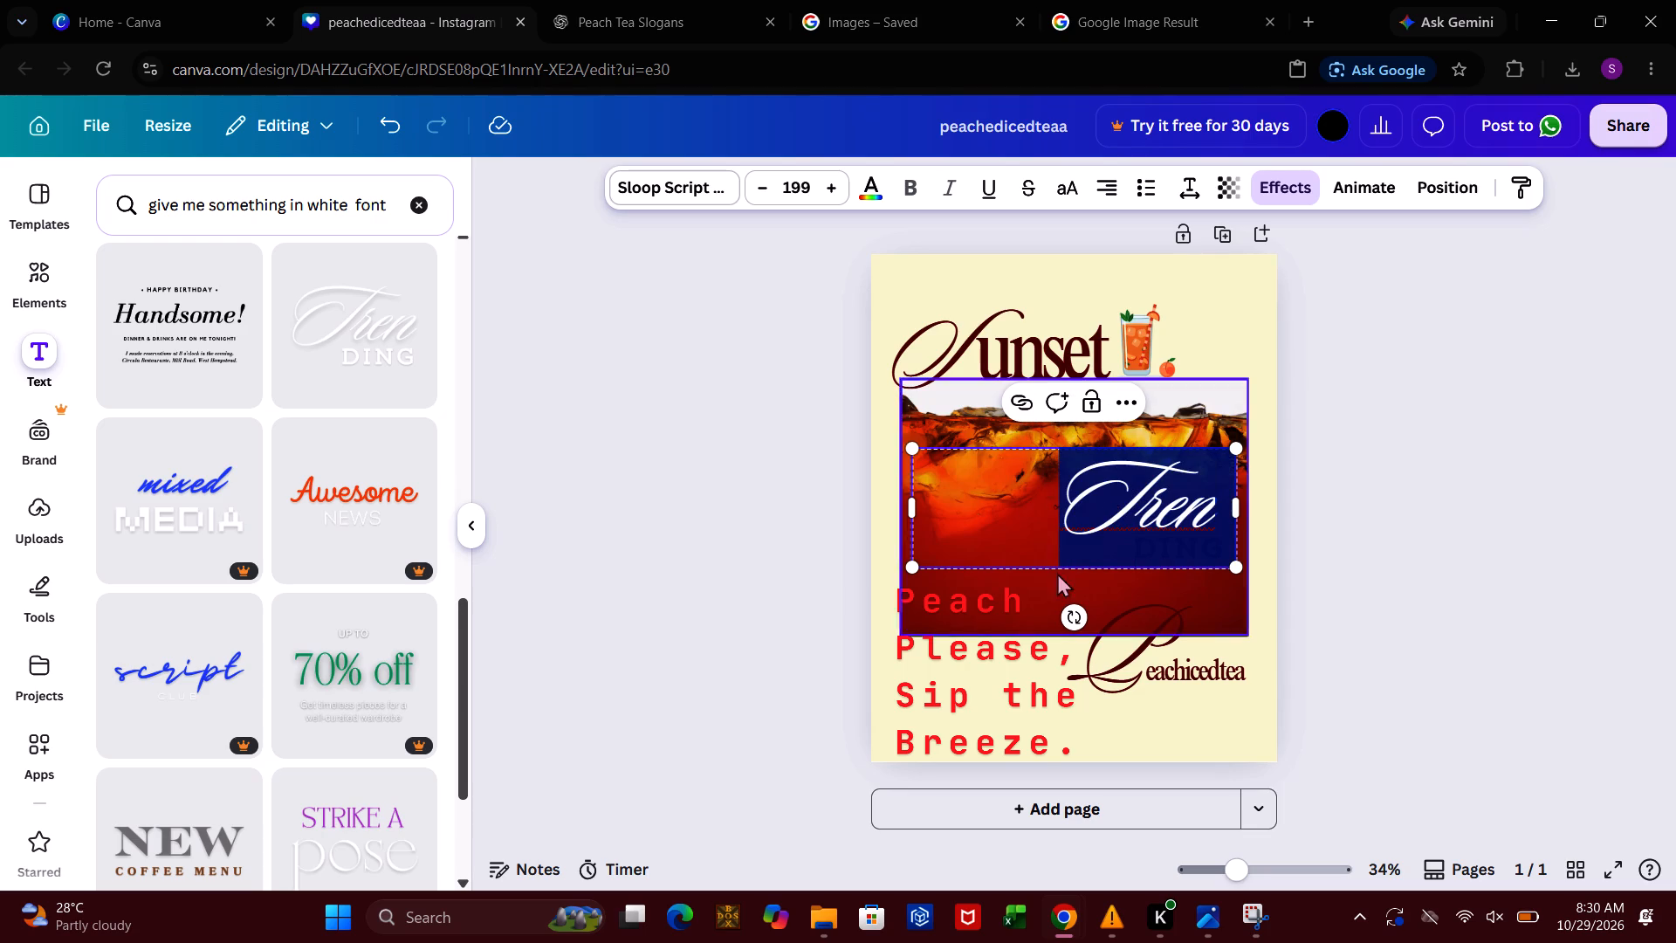
click(1116, 532)
drag(1116, 532, 983, 589)
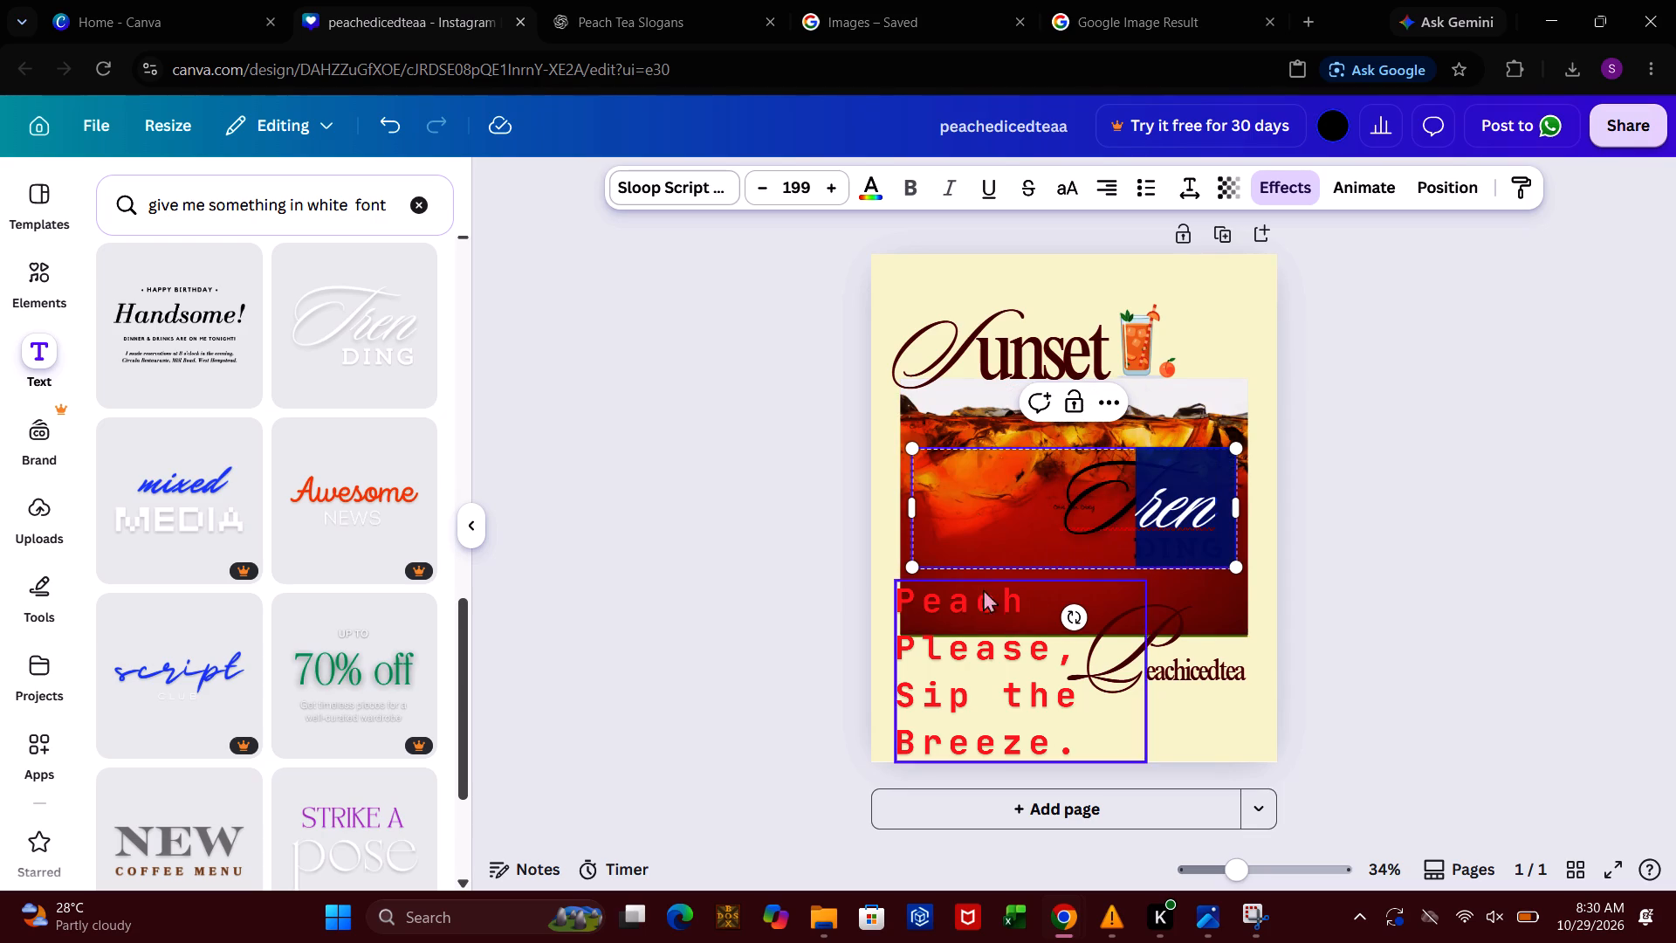
drag(983, 589, 1325, 522)
click(1325, 522)
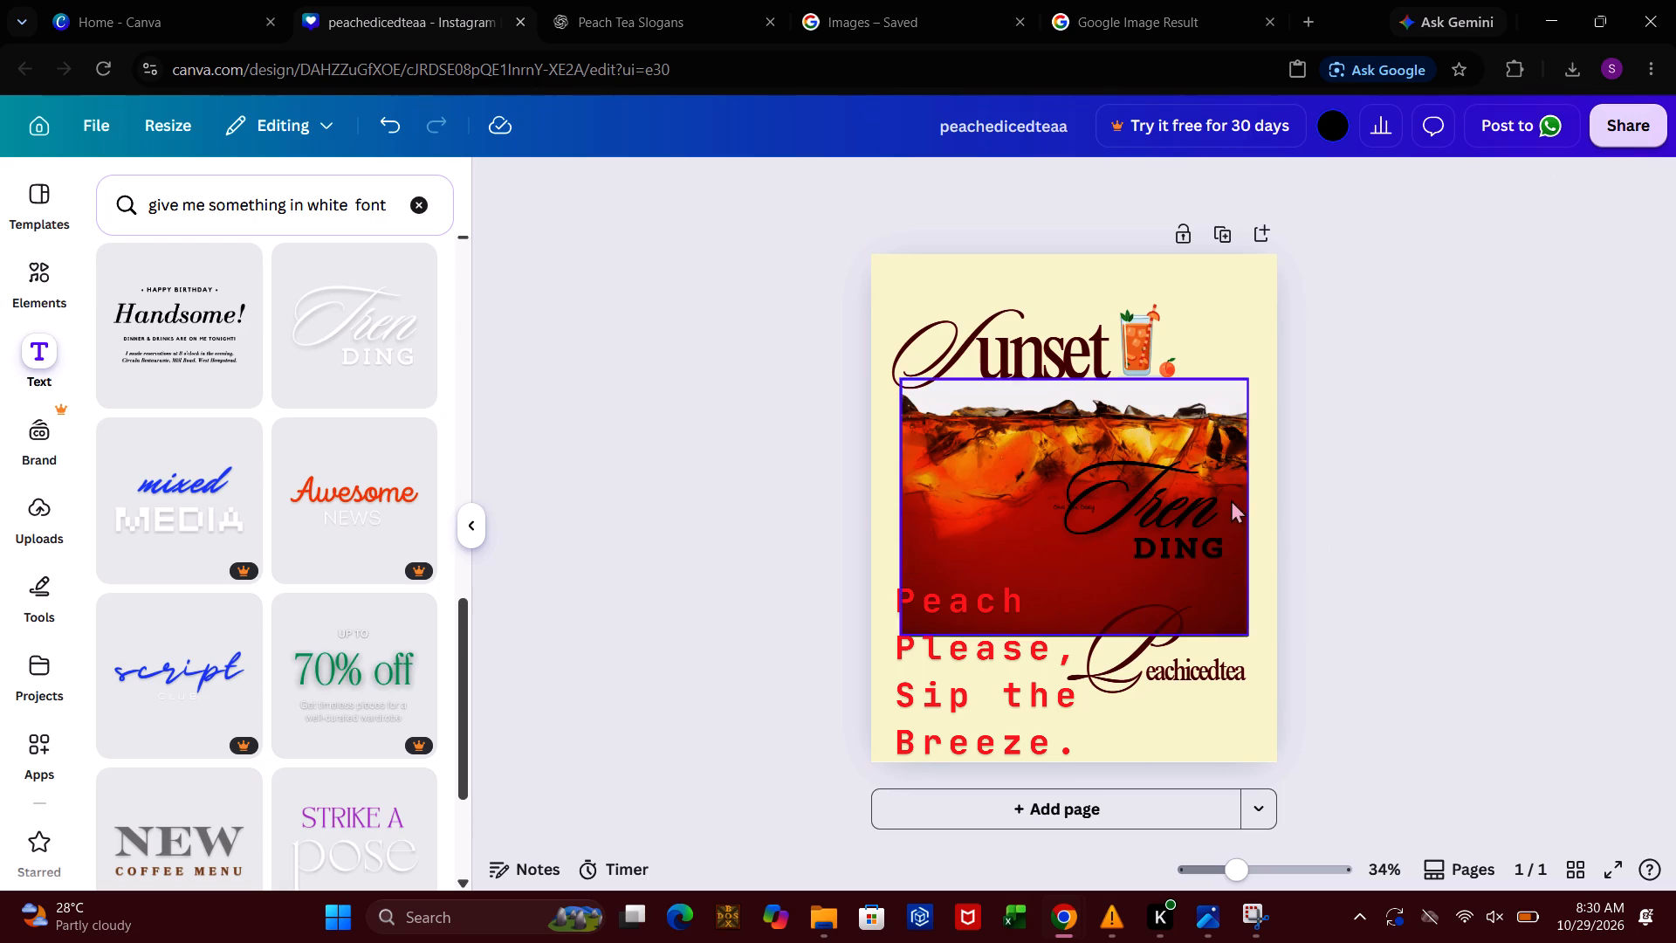
drag(1174, 514, 1033, 623)
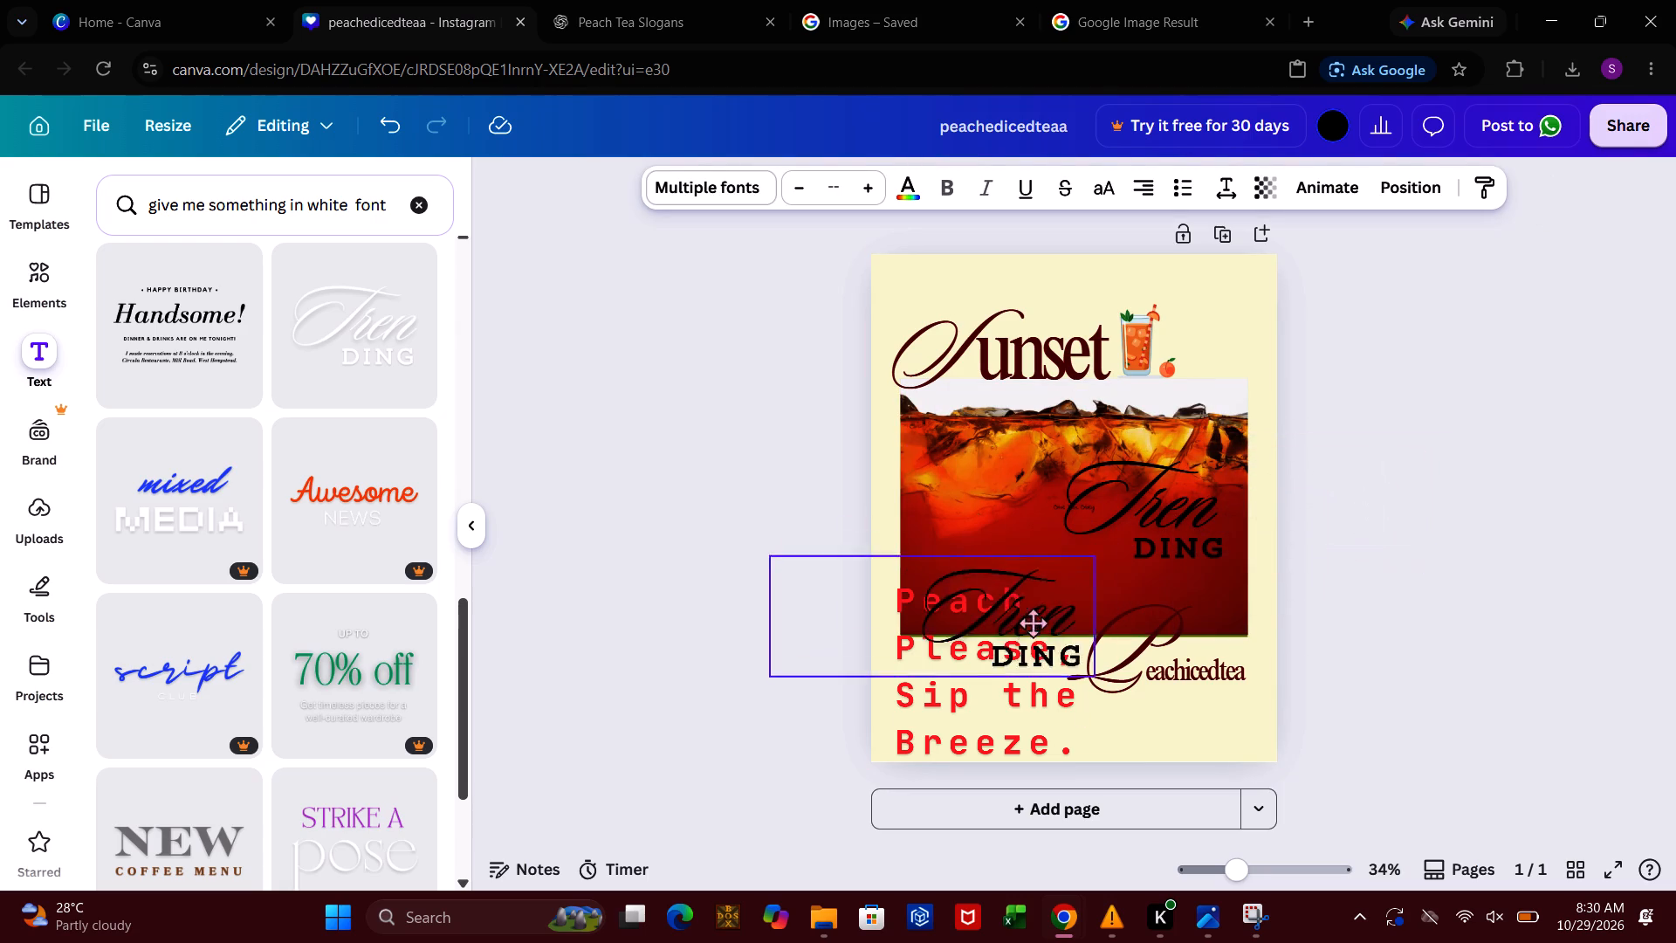
drag(1033, 623, 1145, 710)
click(1145, 710)
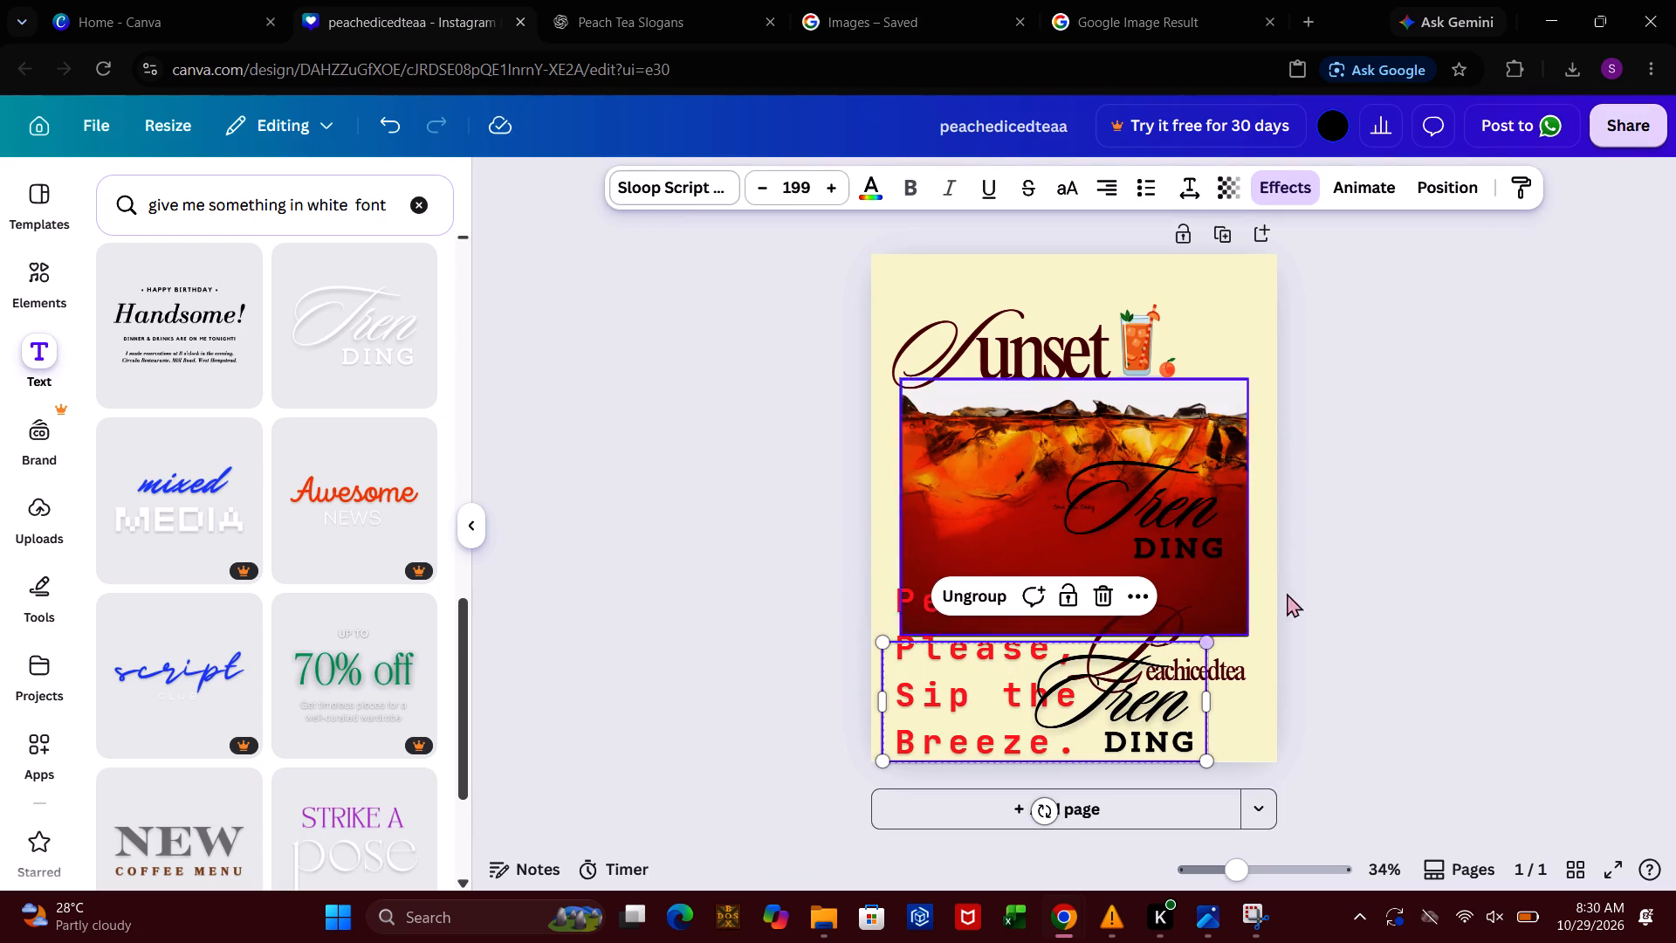
Delete the duplicate "Tren DING" text group lying over the iced tea photo.
drag(1322, 554, 1198, 515)
click(1198, 515)
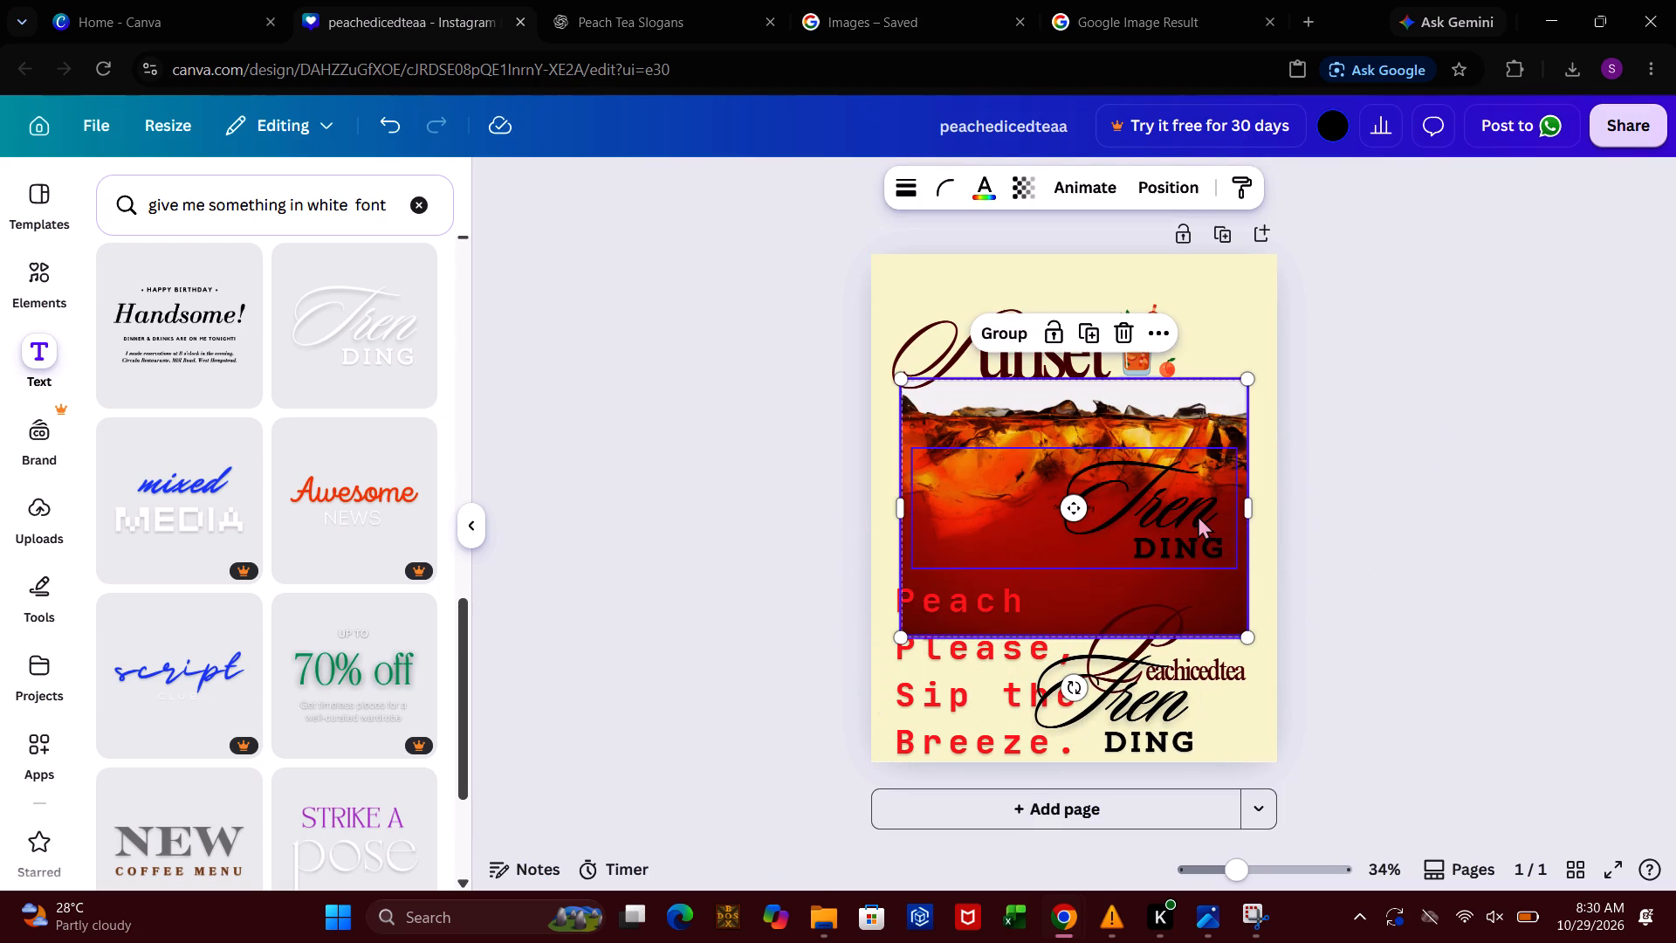
click(1189, 513)
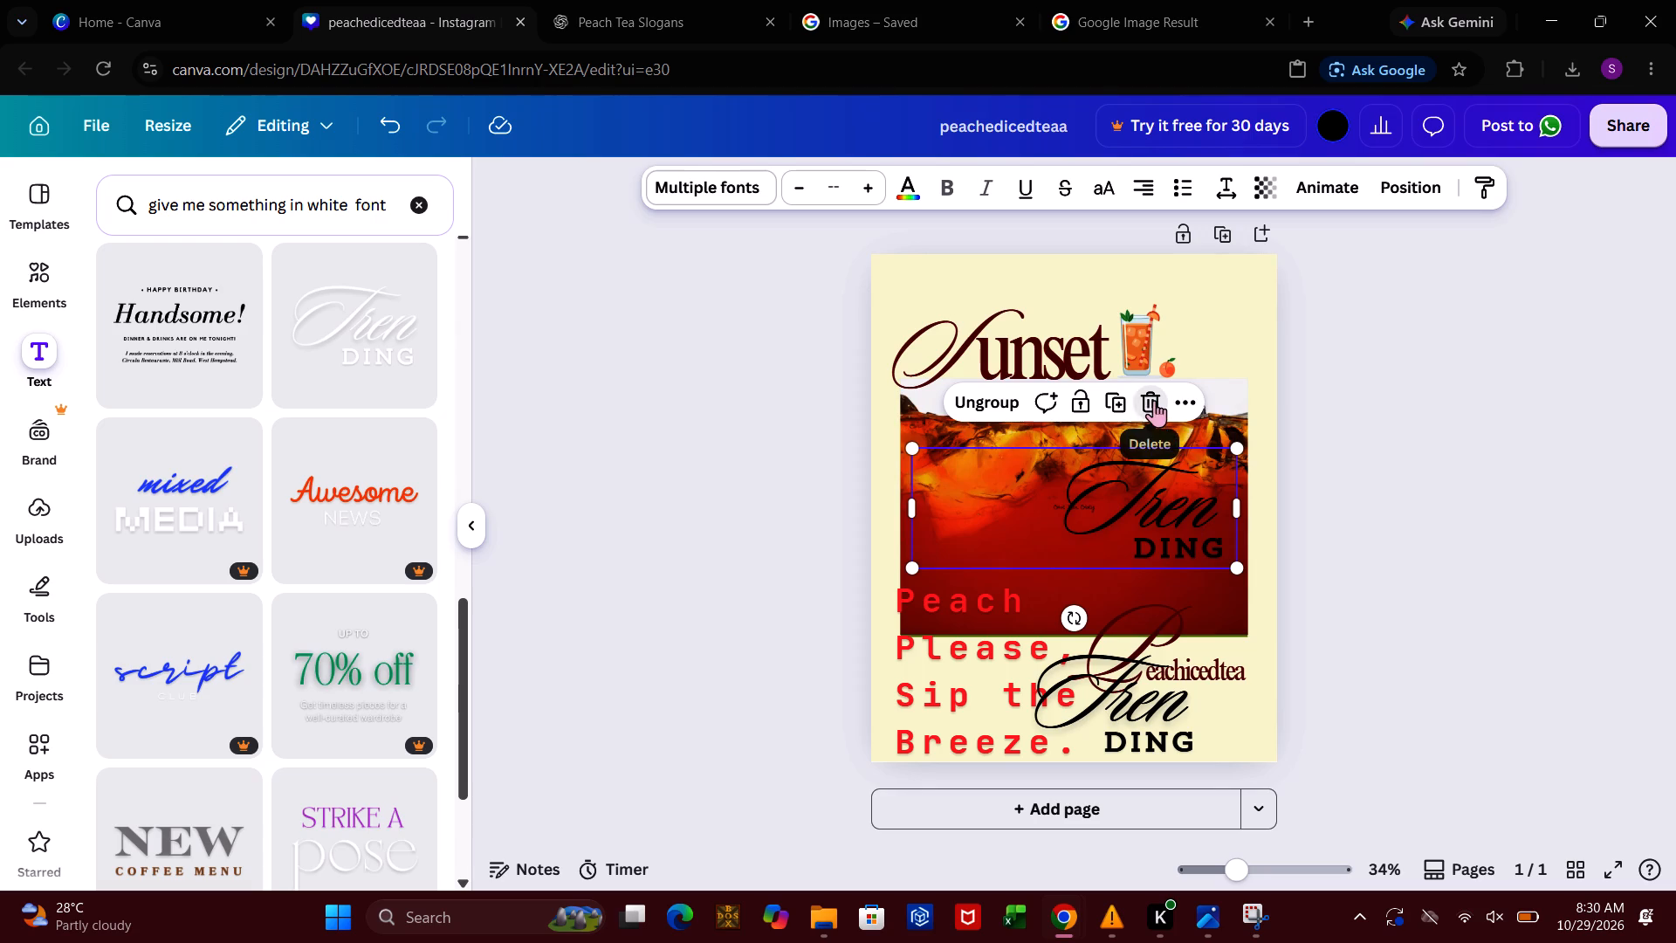
click(1154, 400)
click(1154, 400)
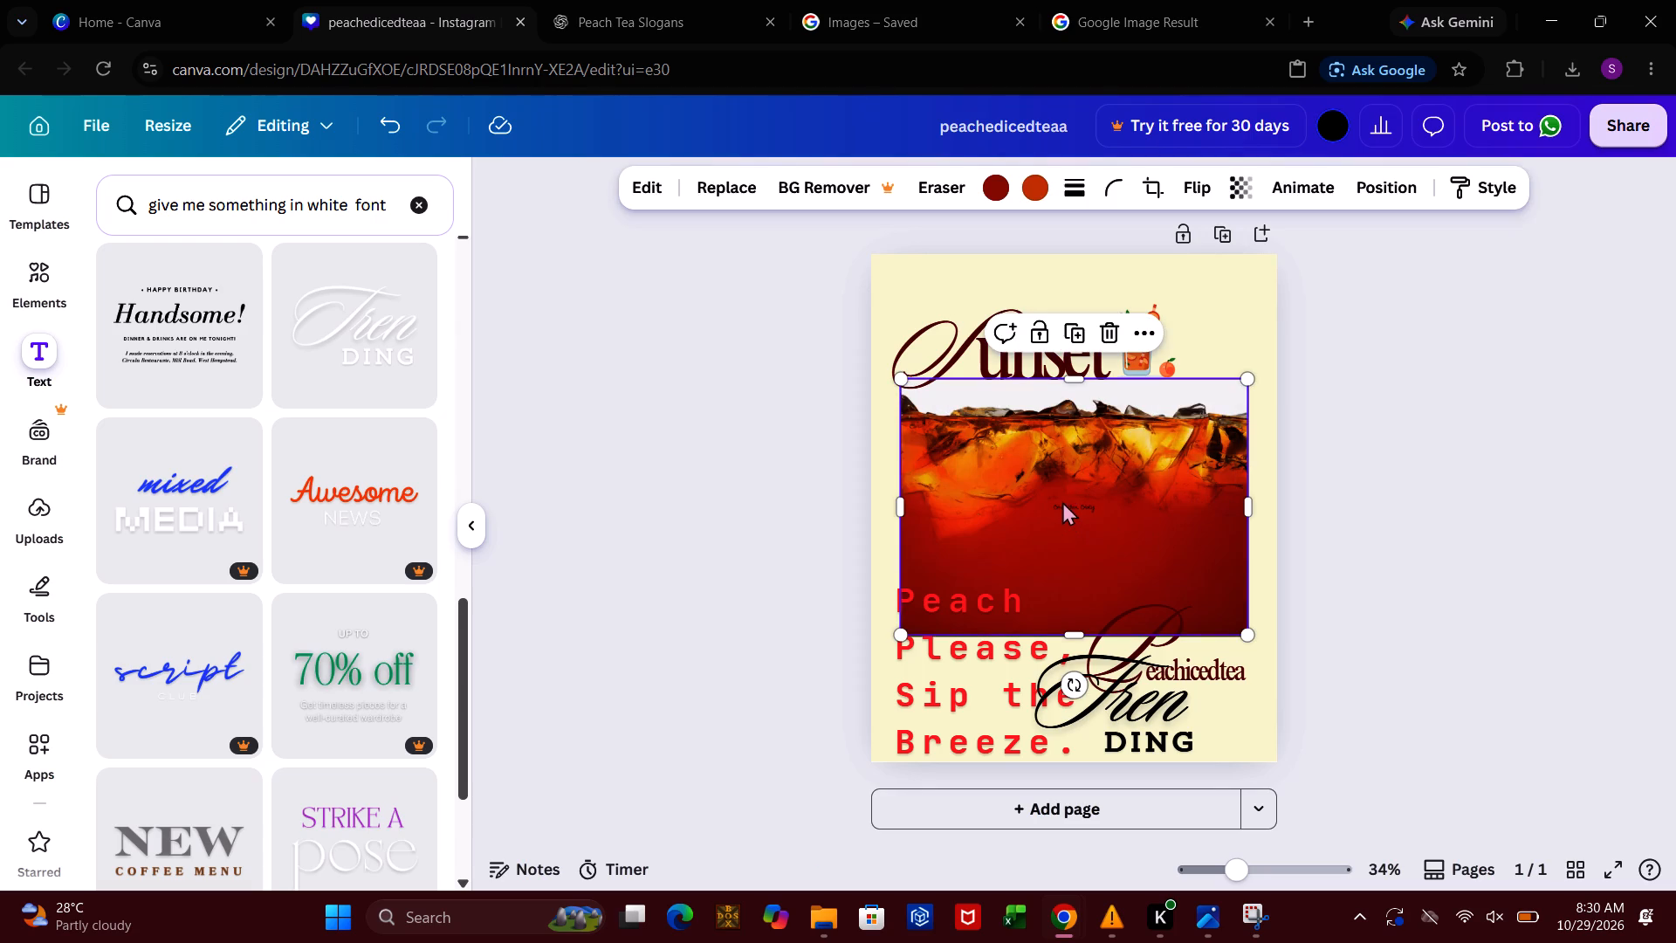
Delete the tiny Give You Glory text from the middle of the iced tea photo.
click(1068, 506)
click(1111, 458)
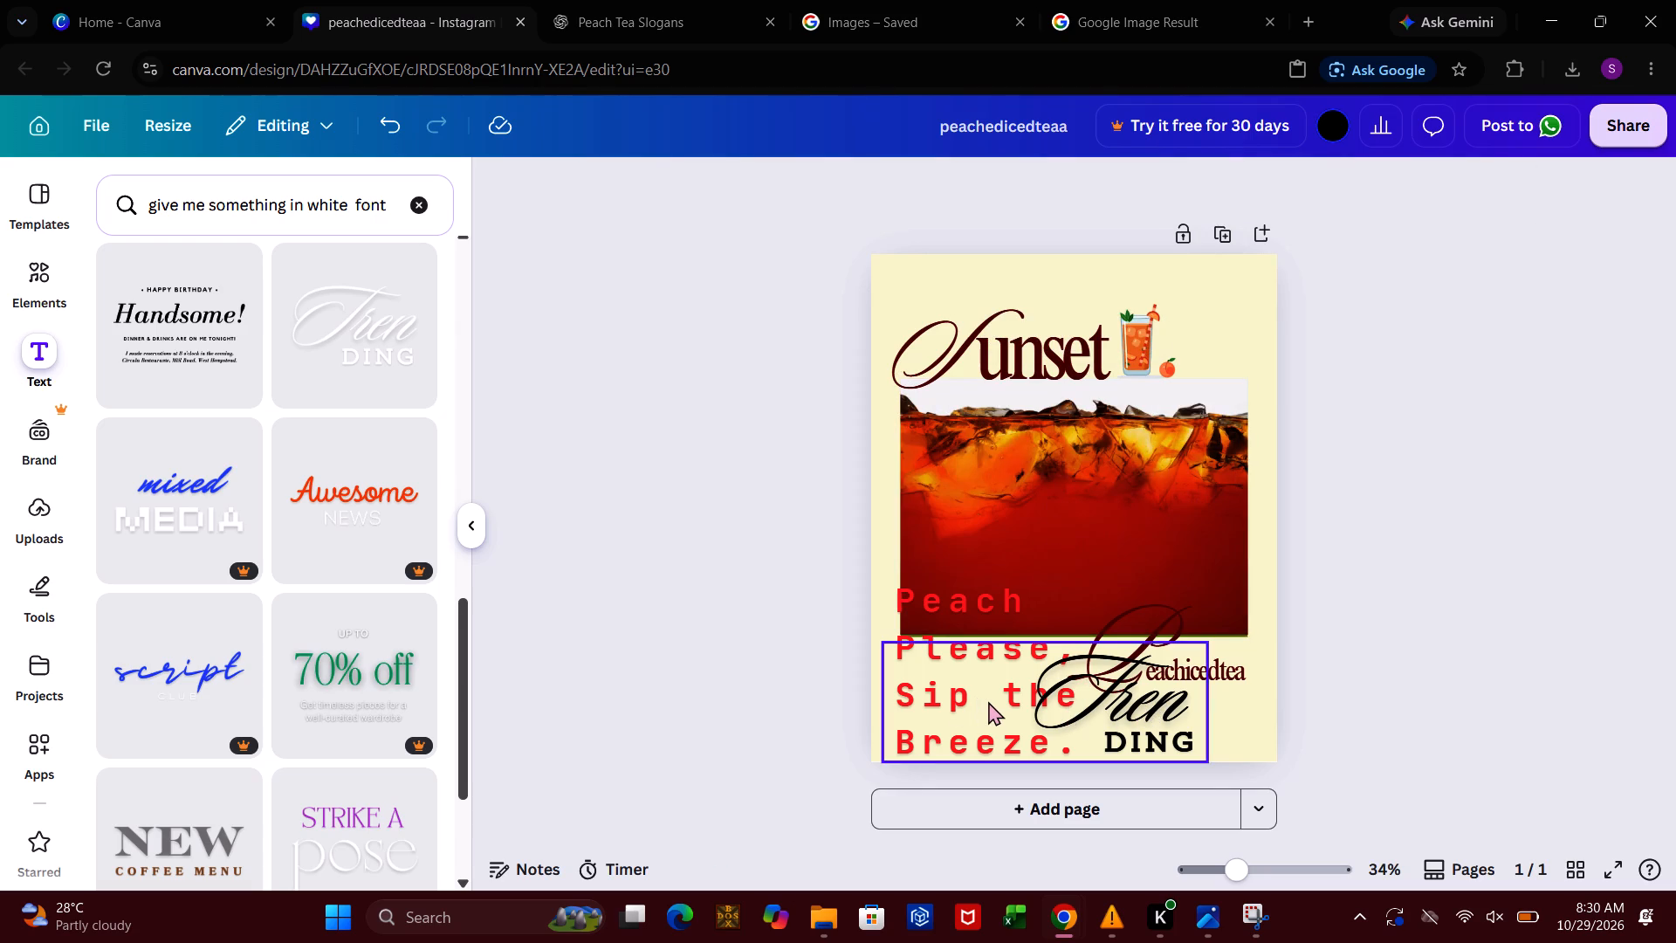
Delete the "Tren DING" text group overlapping the slogan and "Peachicedtea" at the bottom of the page.
click(1106, 658)
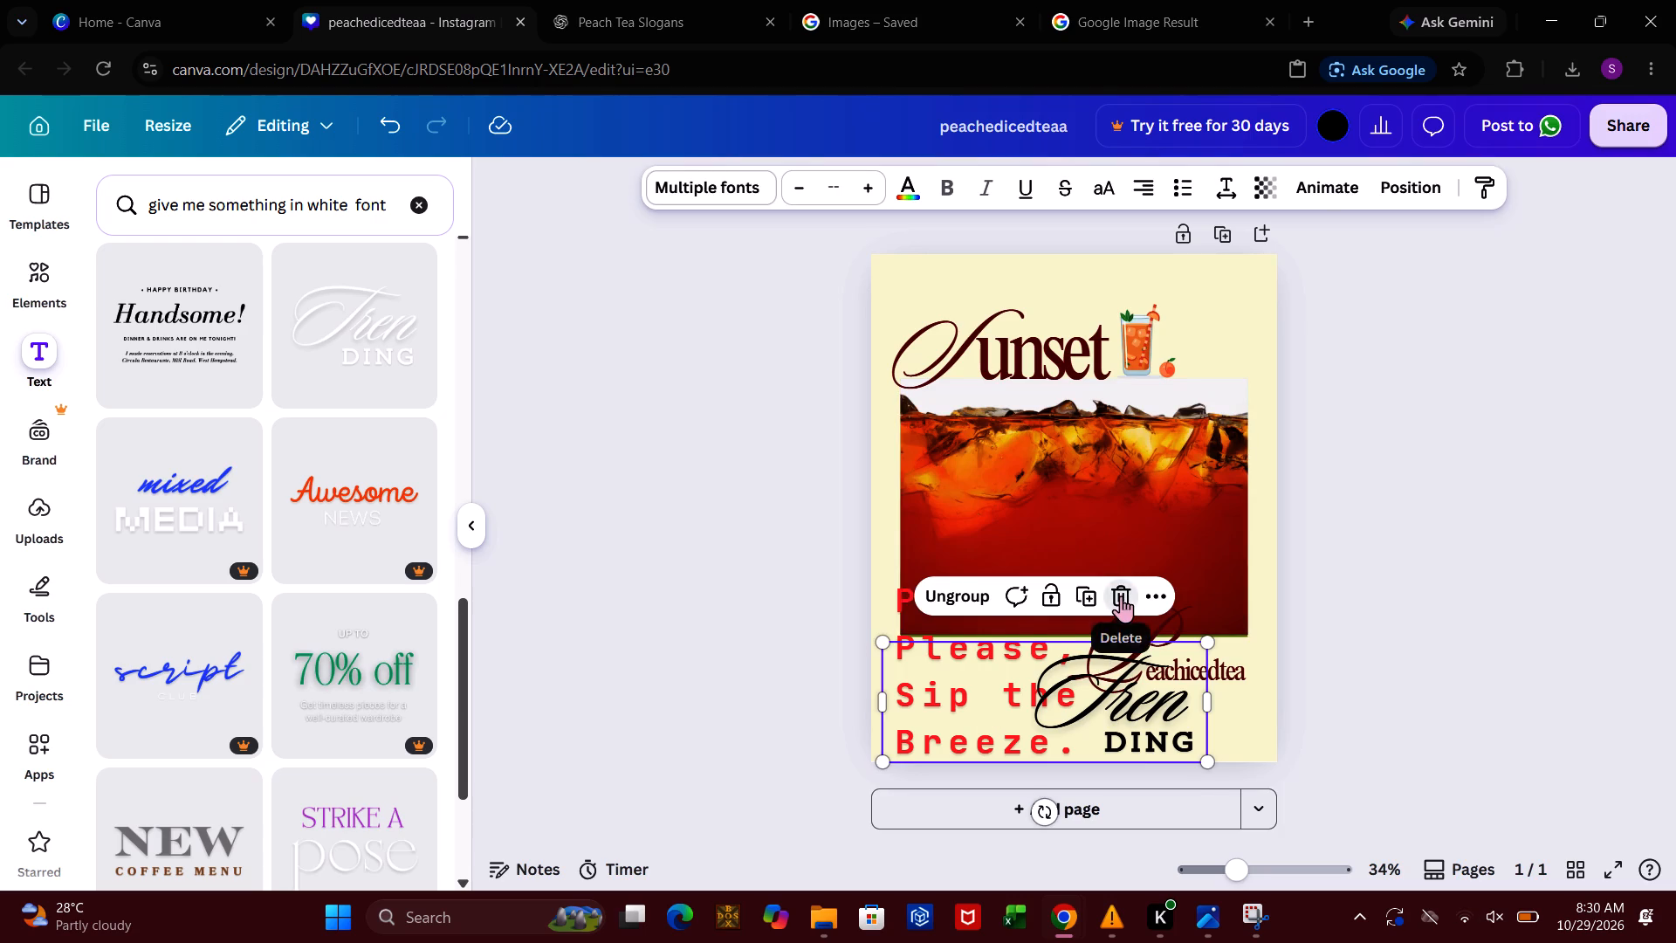
click(1121, 595)
Shrink the red "Peach Please, Sip the Breeze." slogan to a font size of about 40.8.
click(1014, 616)
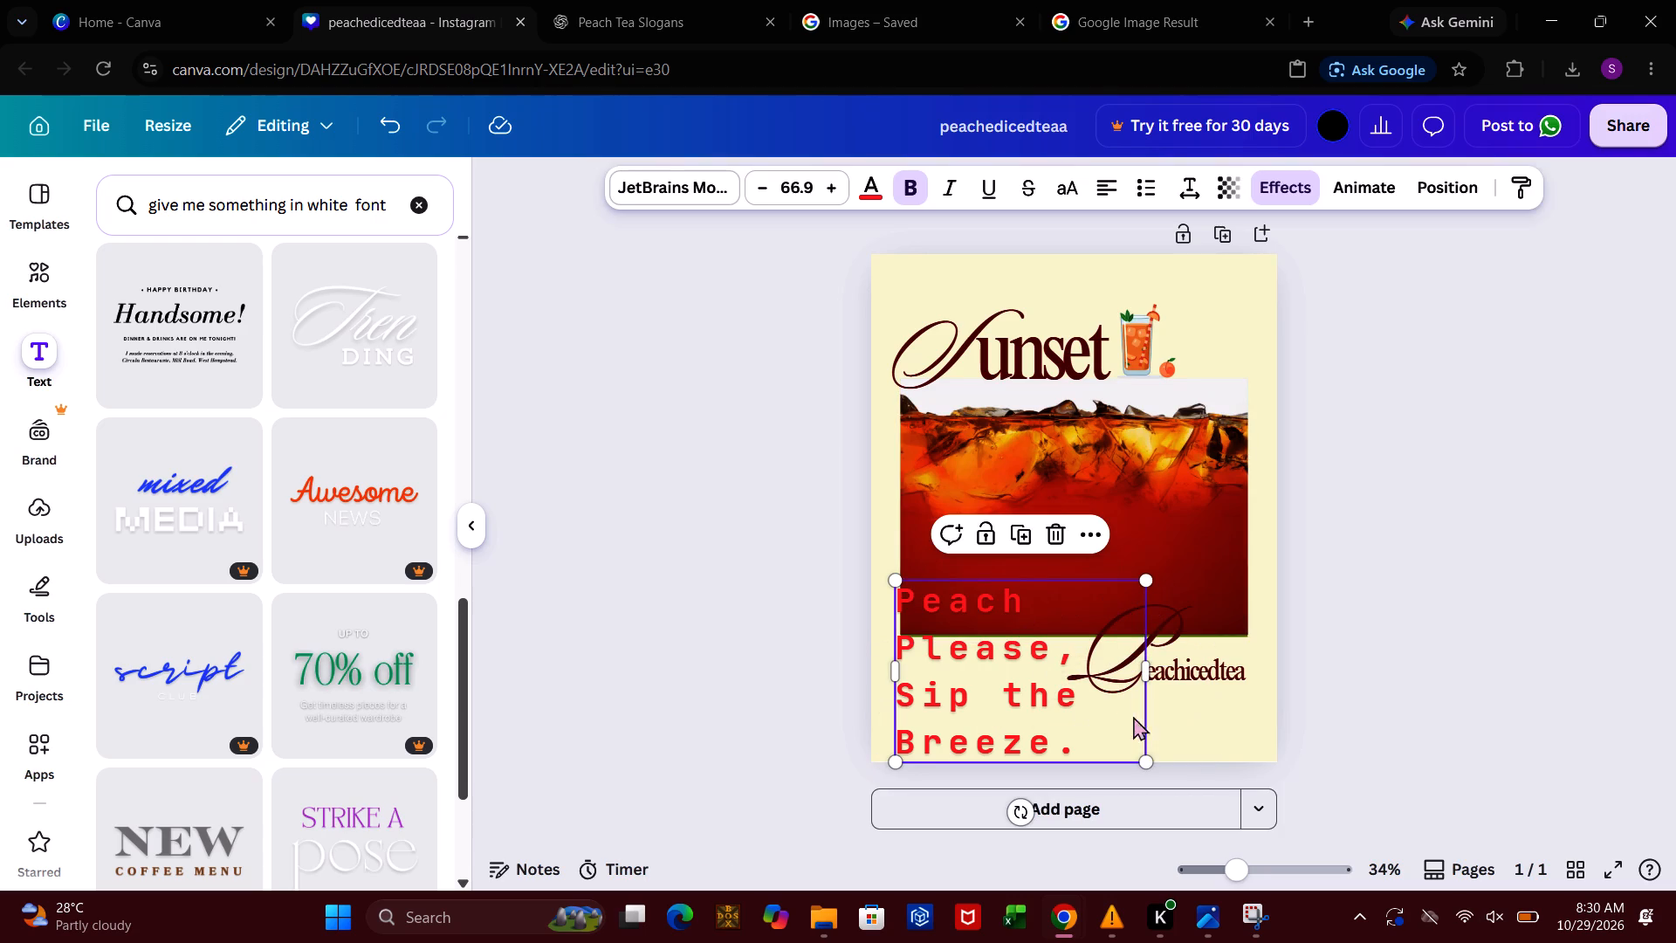
drag(1149, 766, 1041, 680)
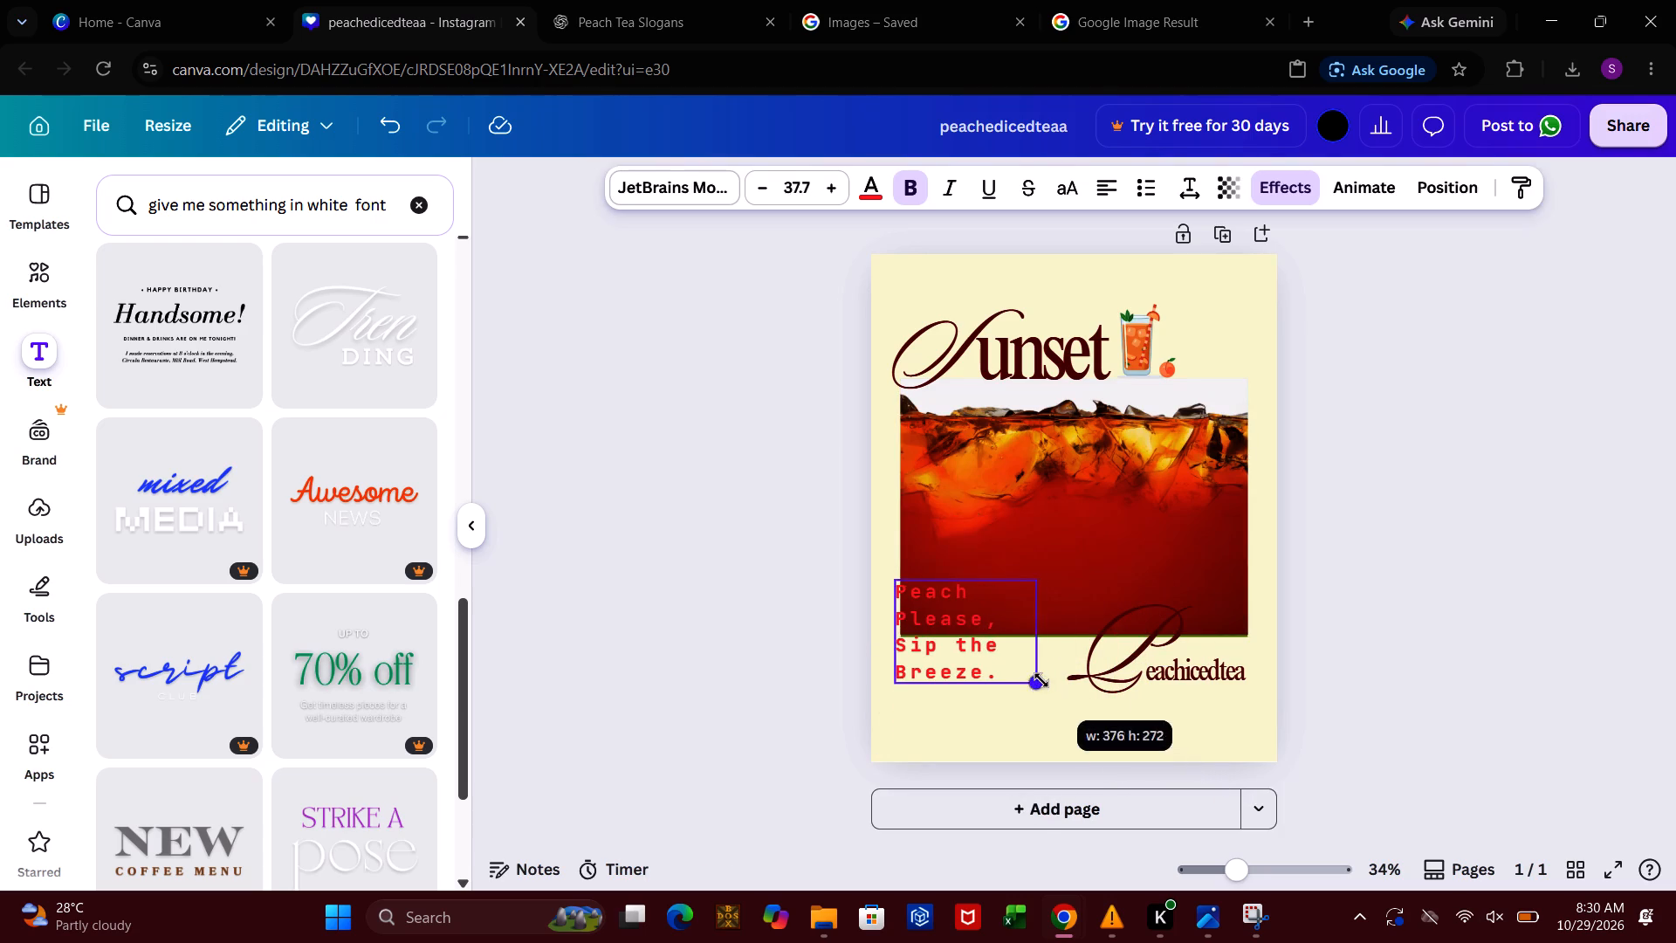
drag(1041, 680, 1040, 680)
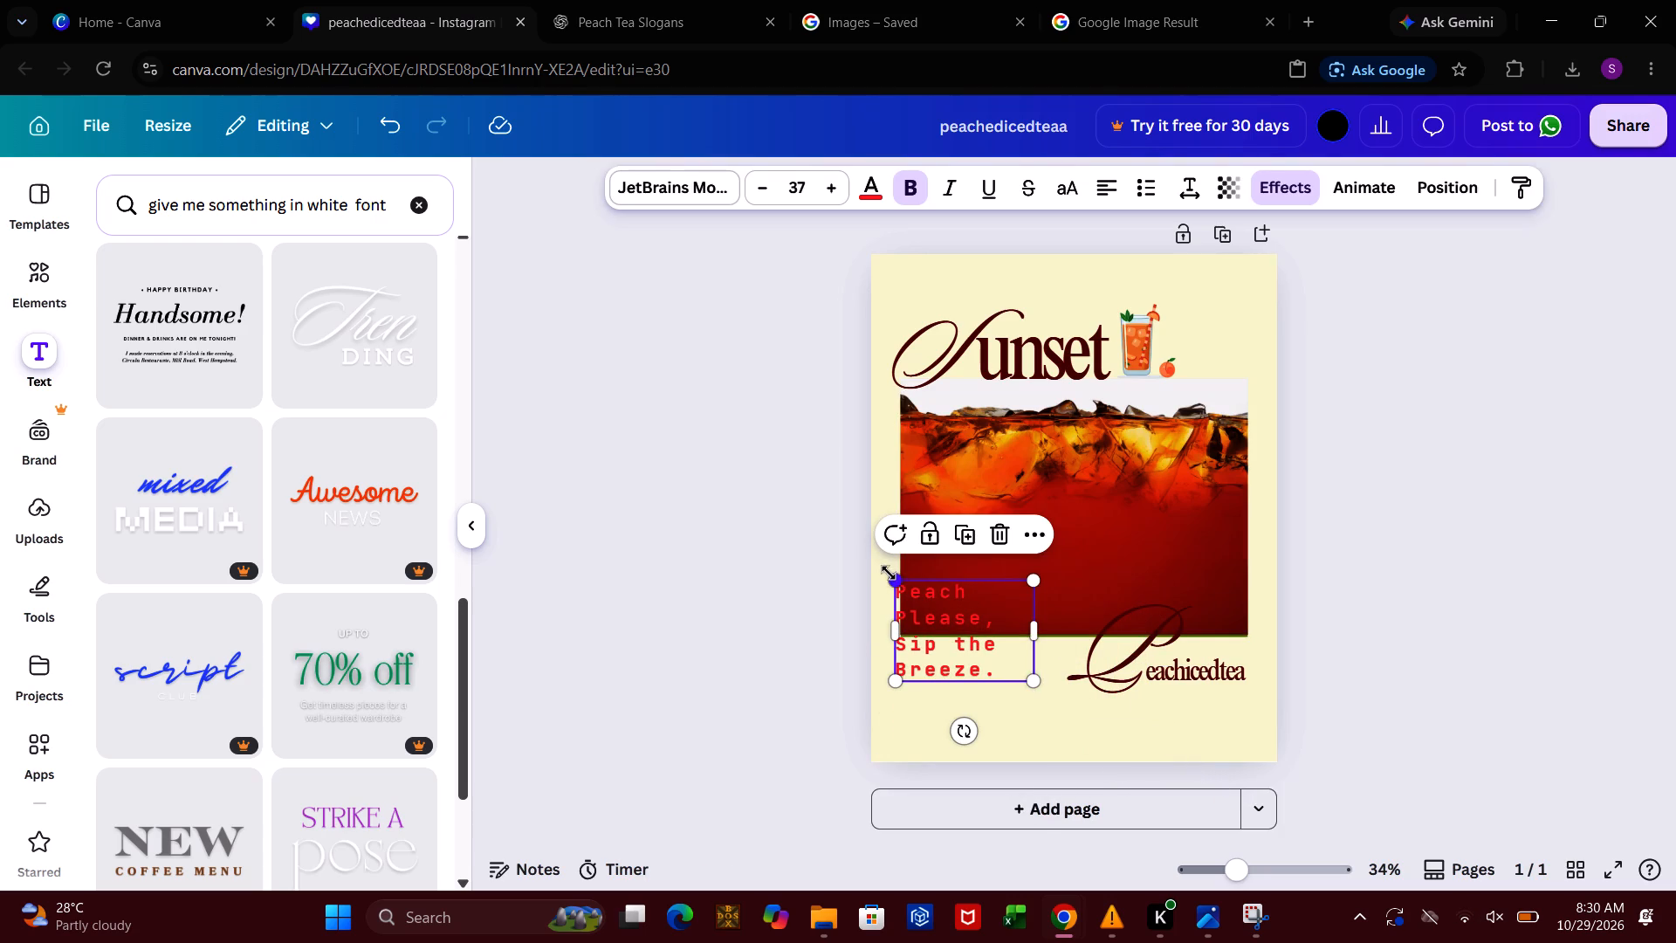
drag(893, 576, 878, 556)
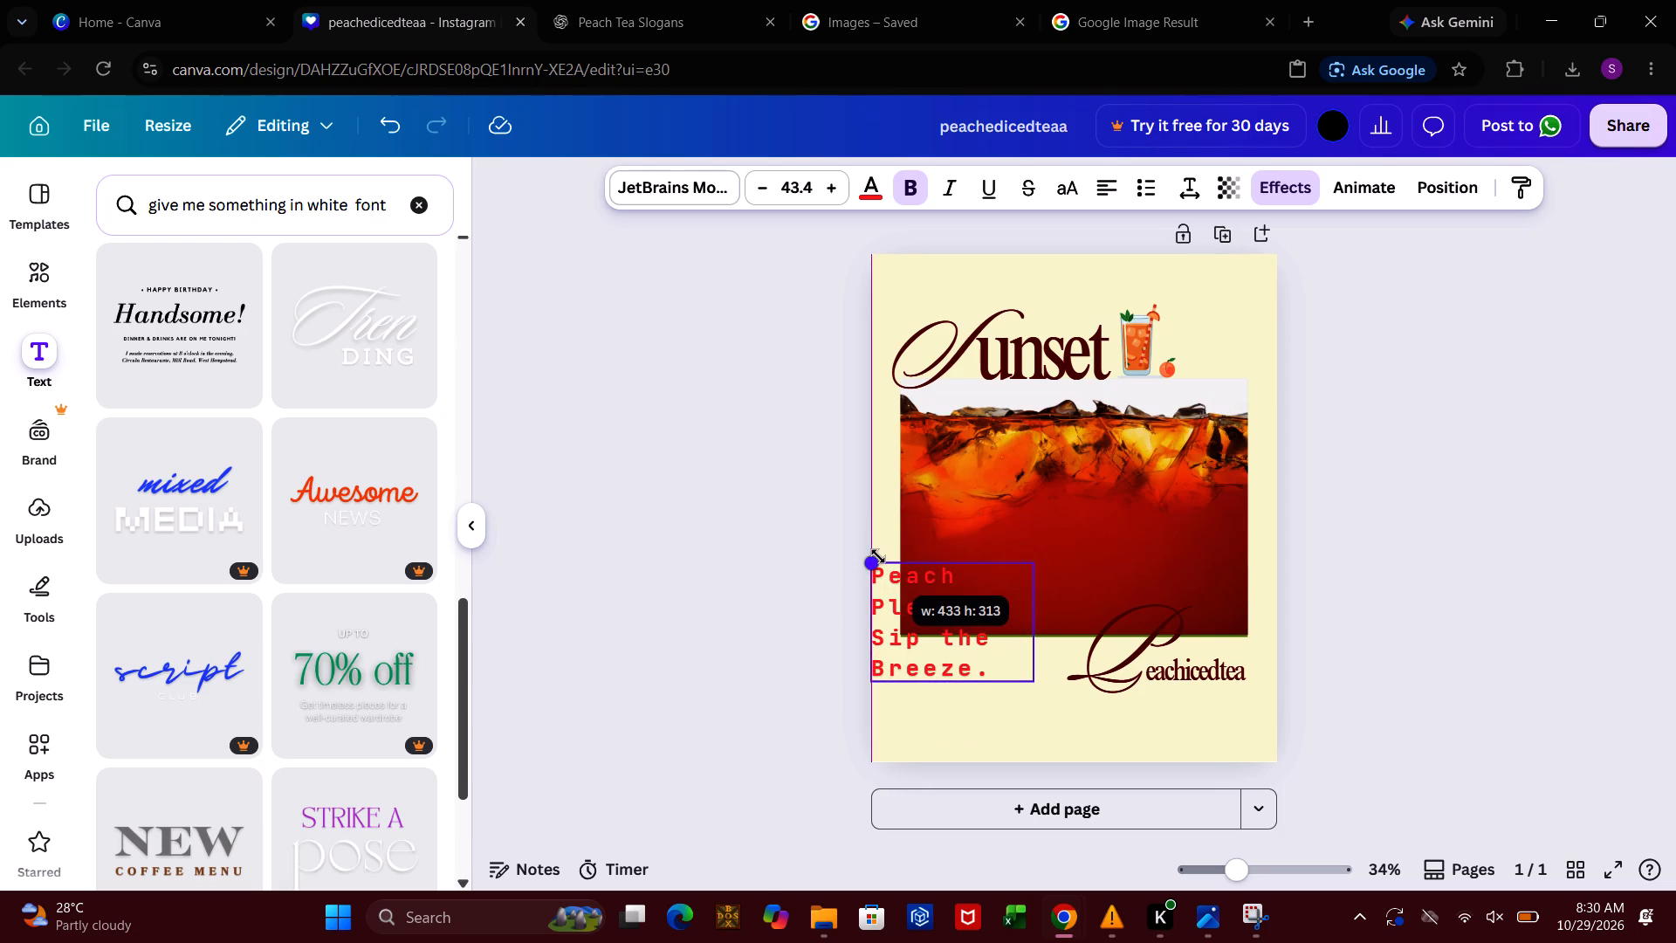
drag(878, 556, 883, 561)
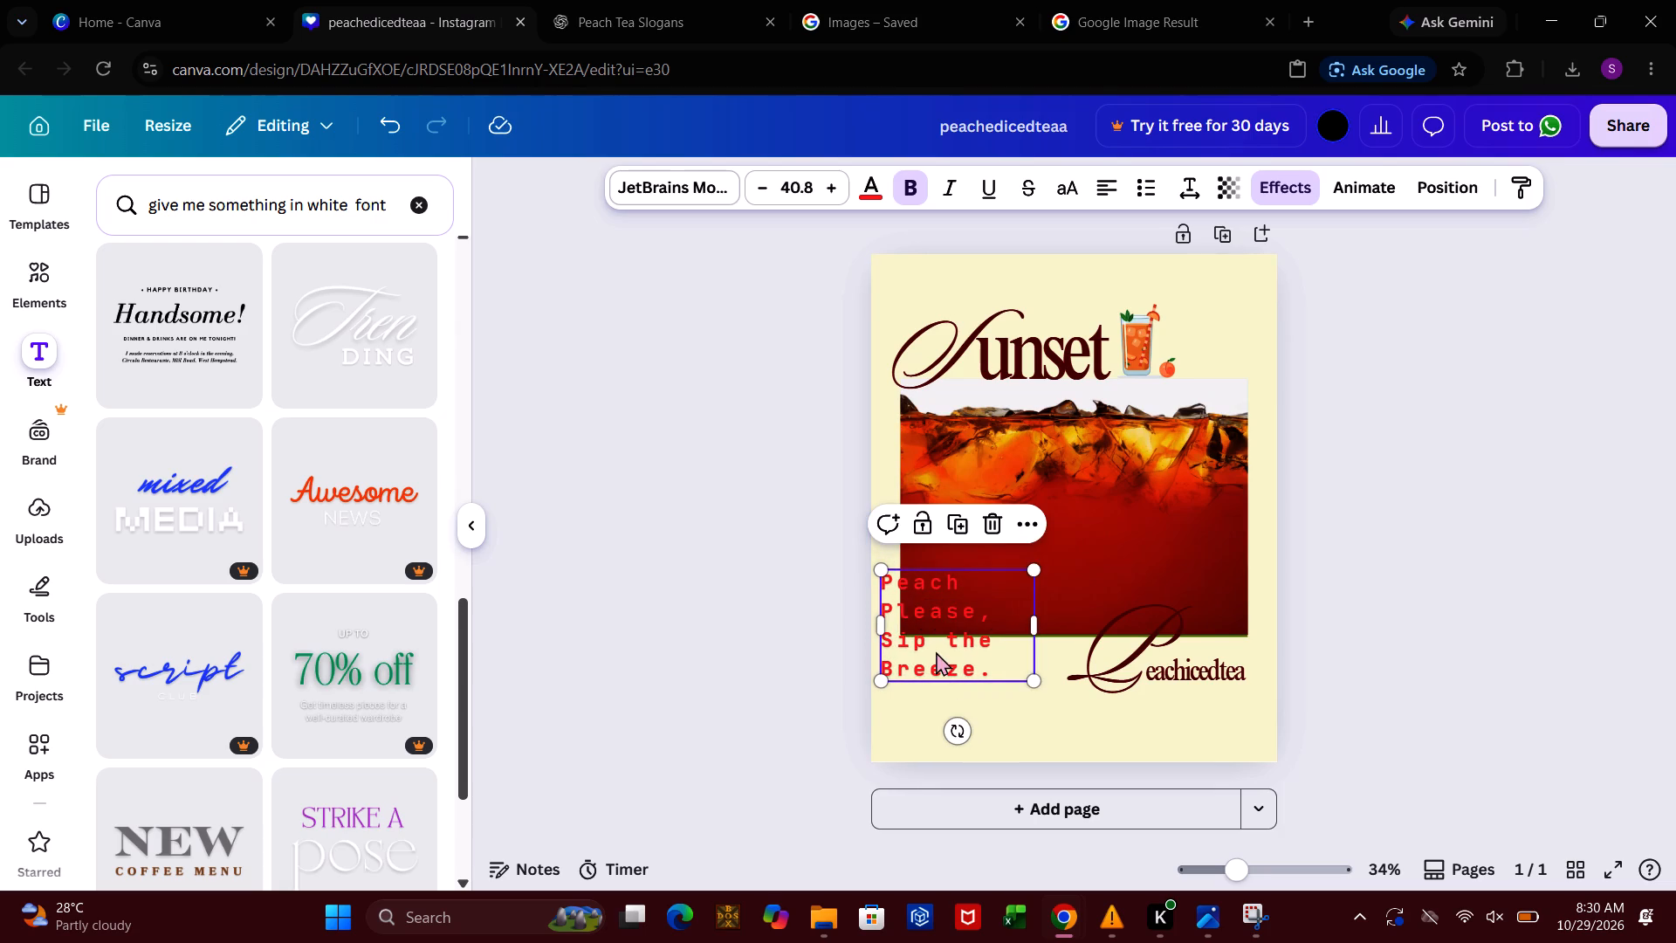
Move the slogan just below the iced tea photo, aligned with its left edge, beside "Peachicedtea".
drag(936, 651, 953, 719)
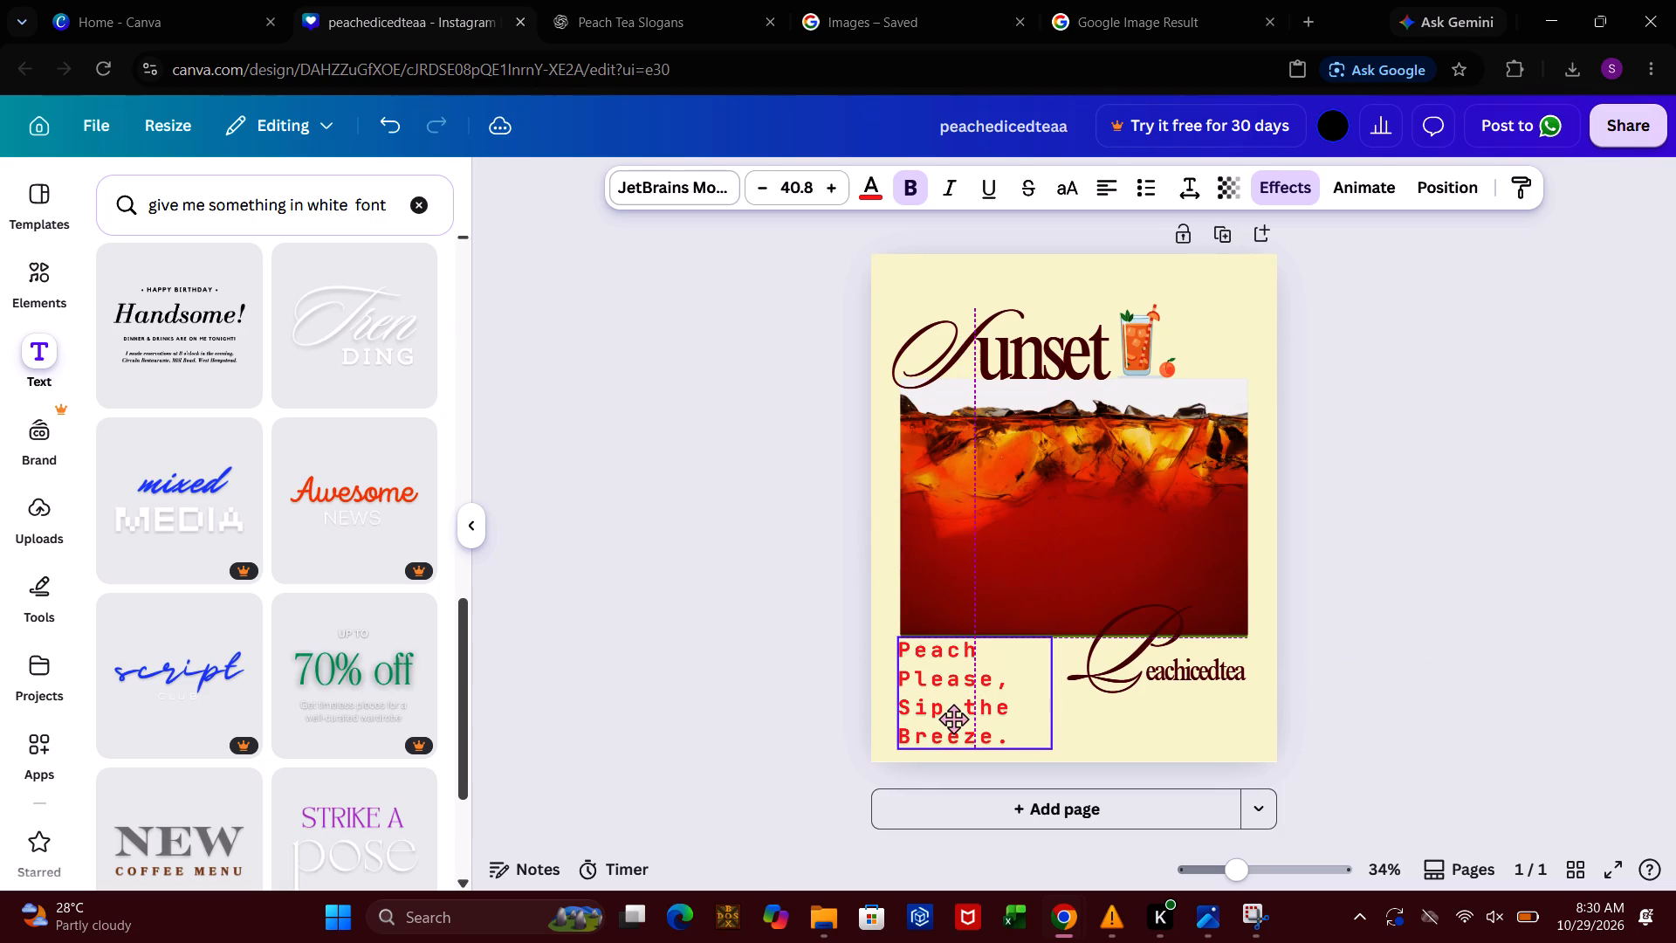
drag(953, 719, 949, 712)
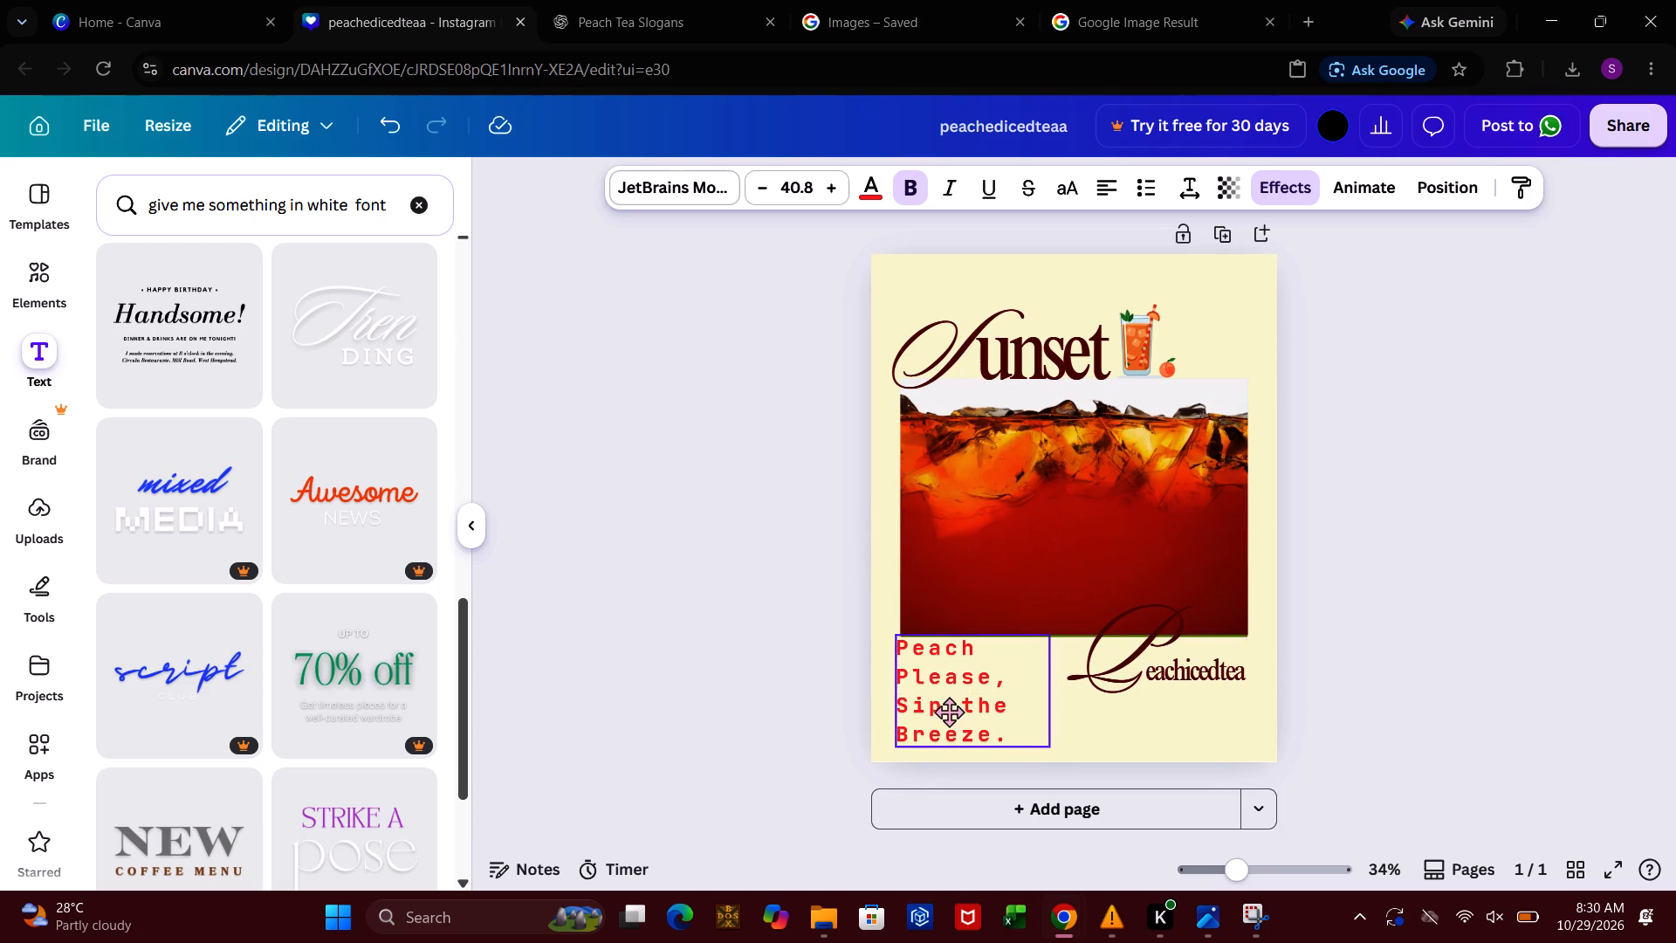
drag(949, 712, 955, 716)
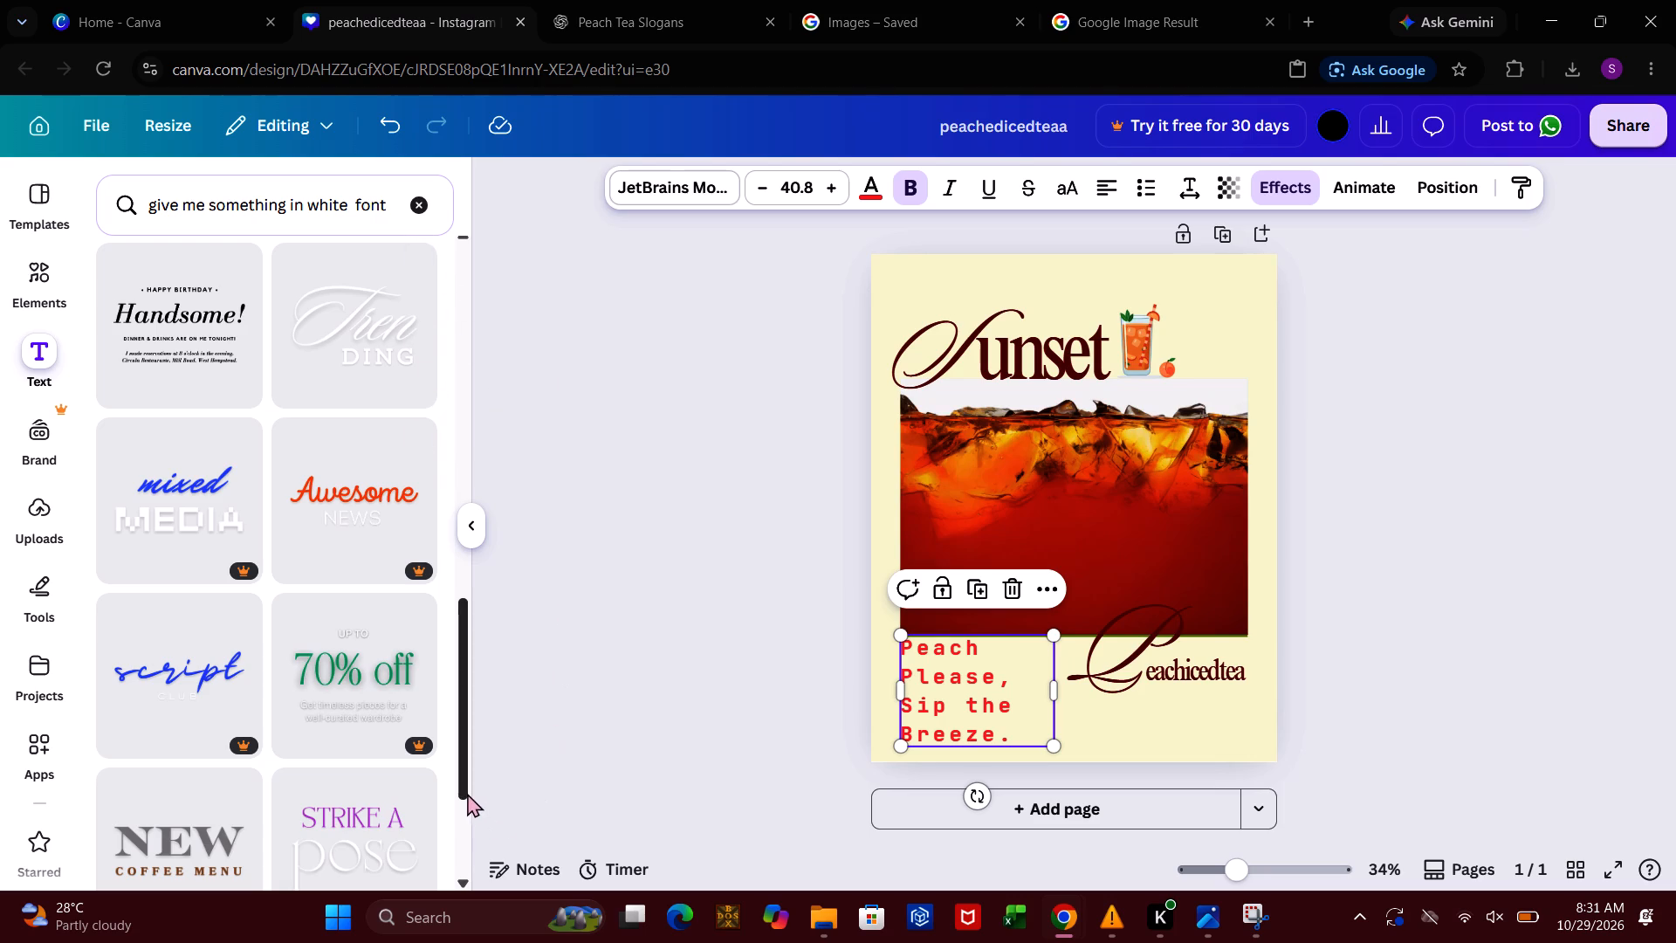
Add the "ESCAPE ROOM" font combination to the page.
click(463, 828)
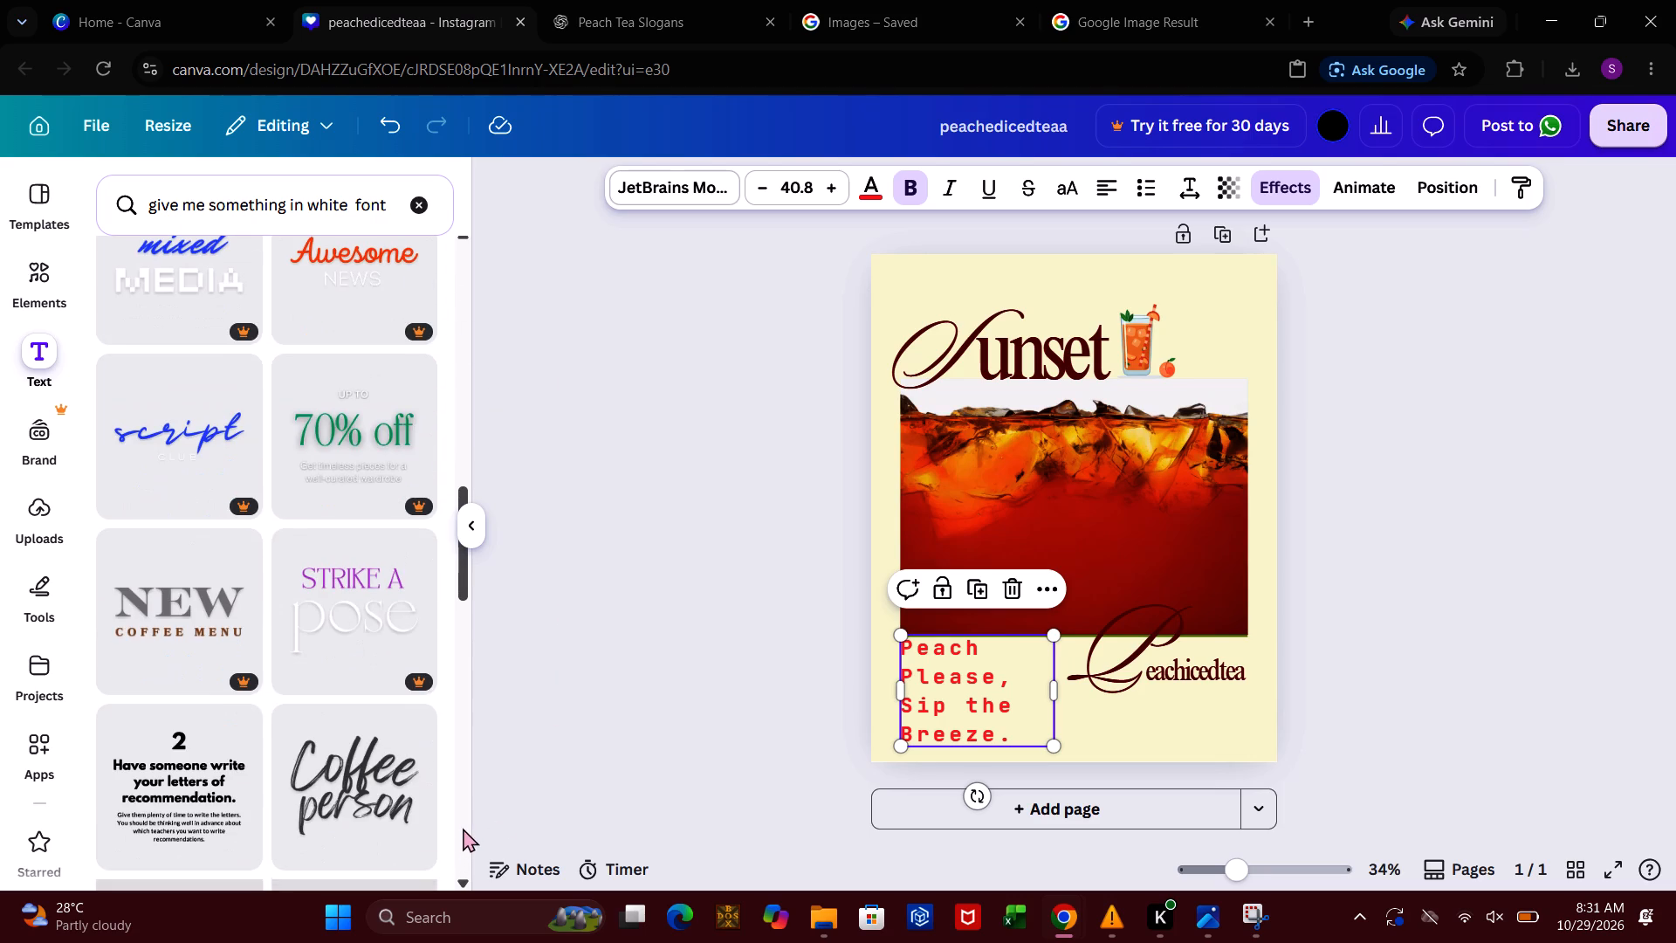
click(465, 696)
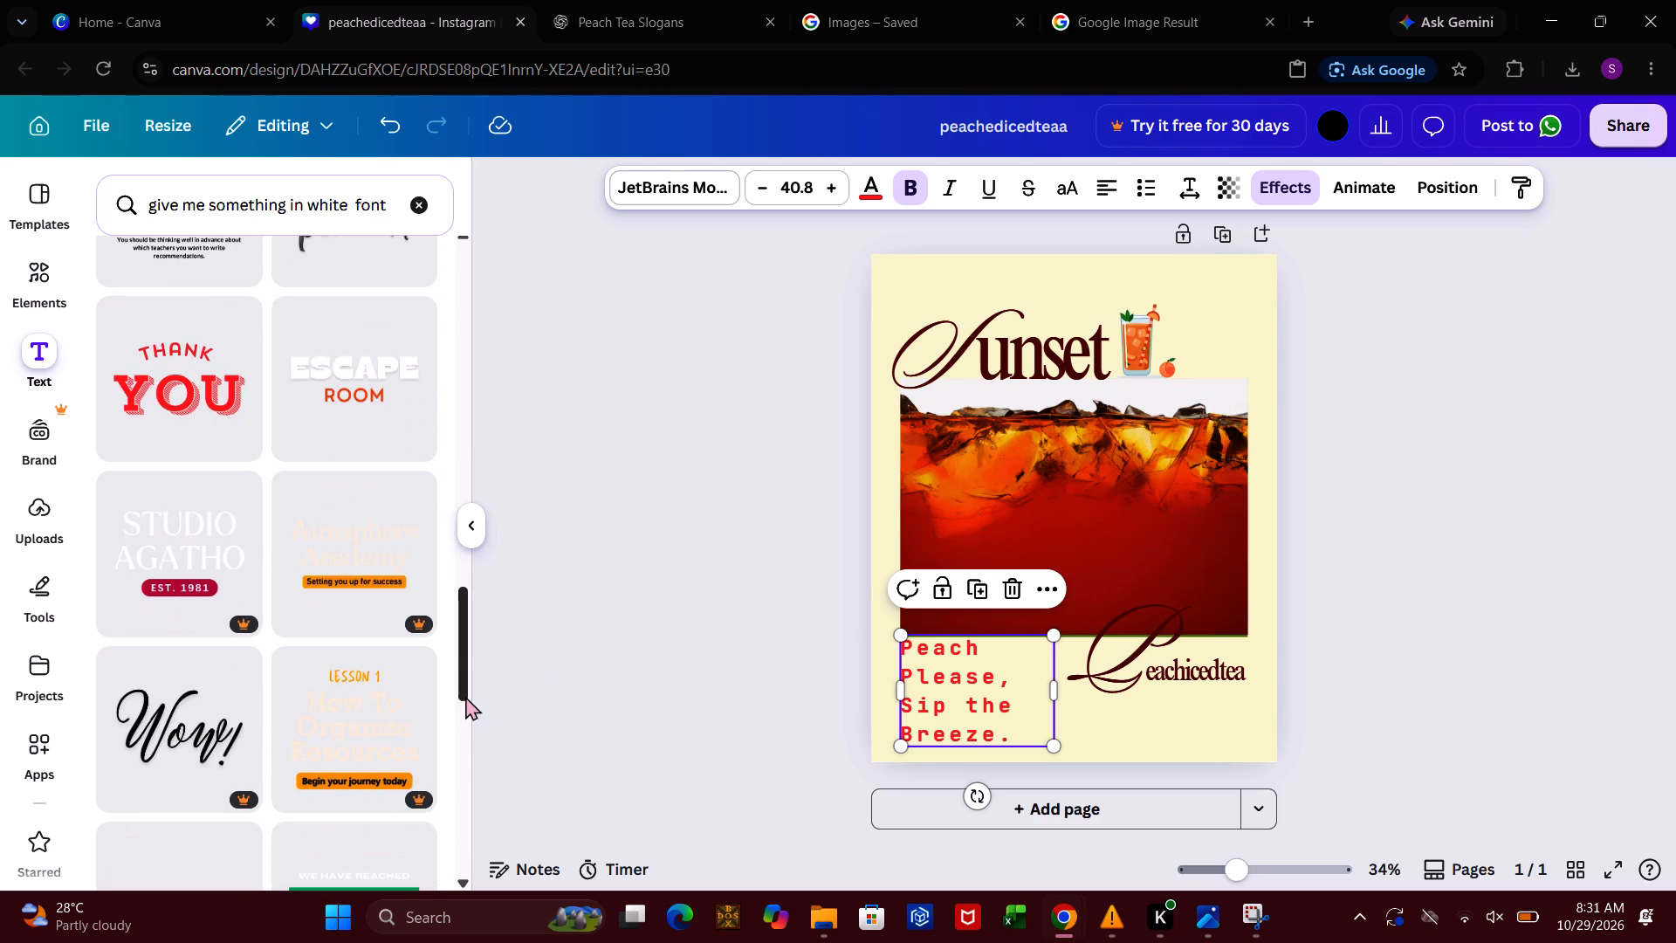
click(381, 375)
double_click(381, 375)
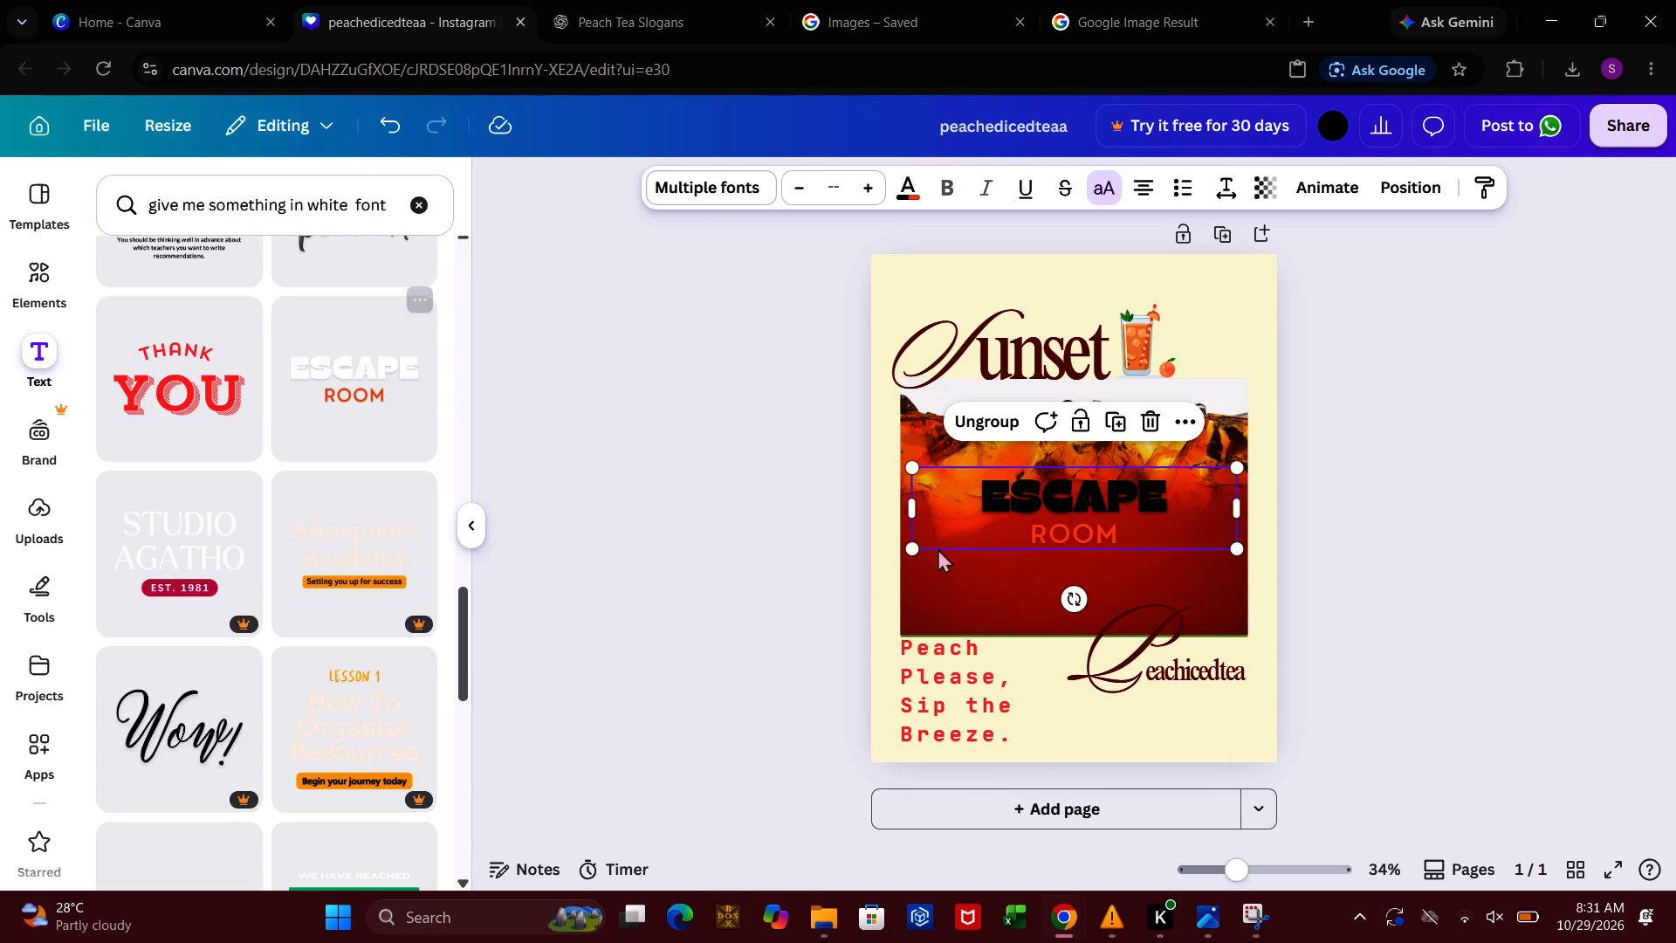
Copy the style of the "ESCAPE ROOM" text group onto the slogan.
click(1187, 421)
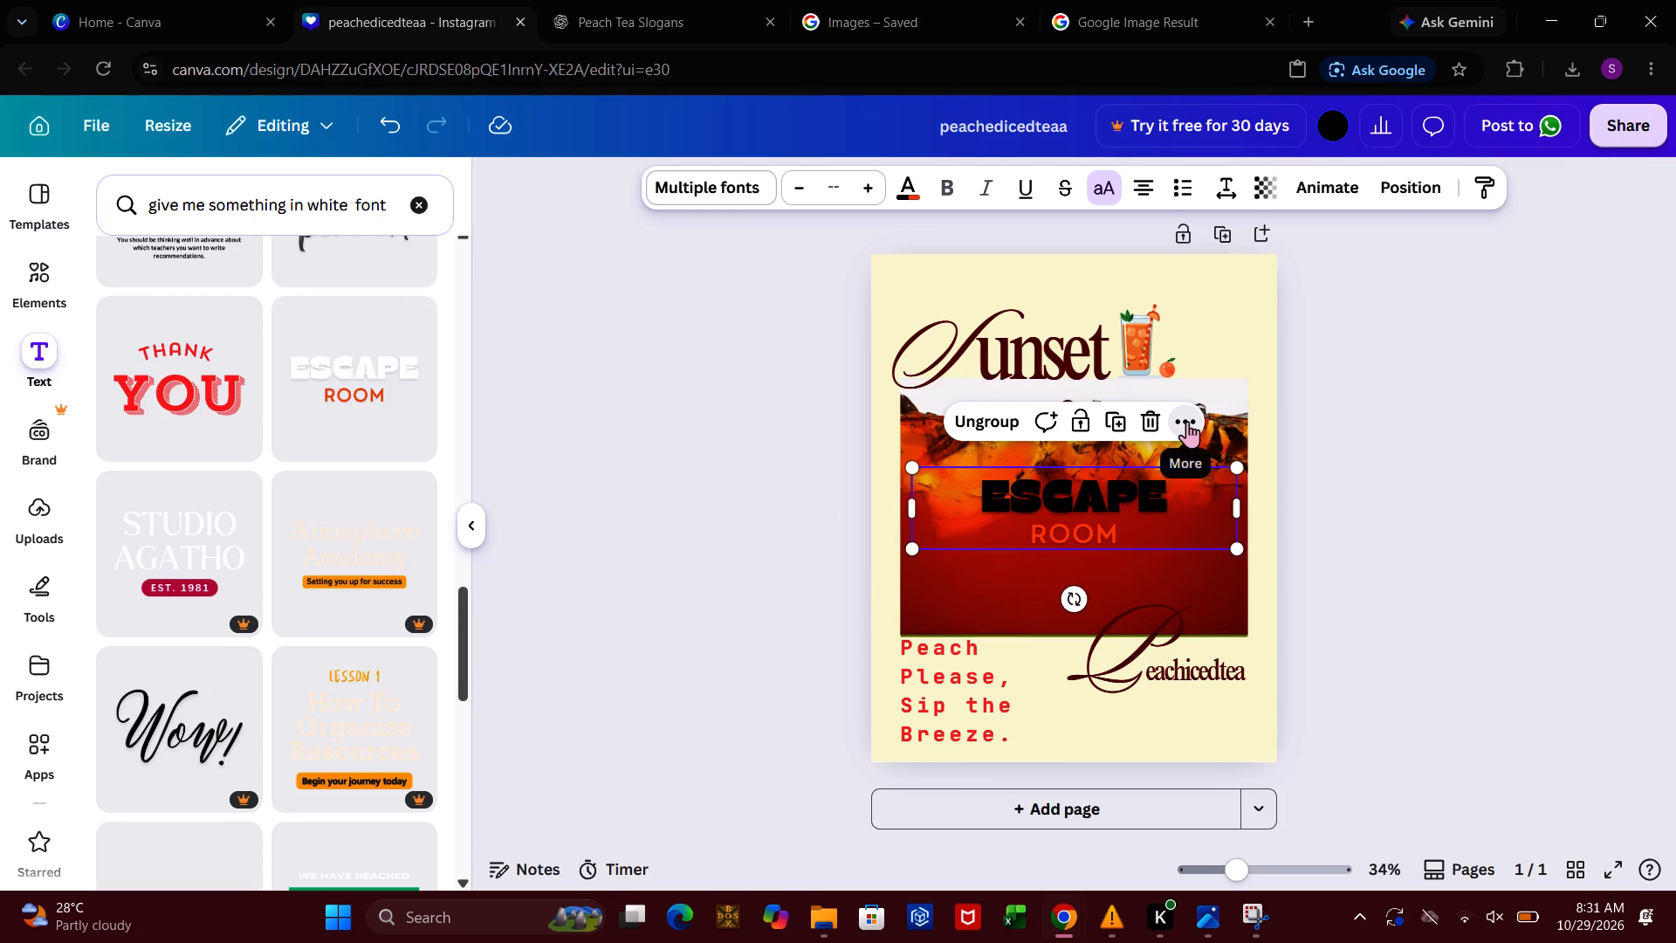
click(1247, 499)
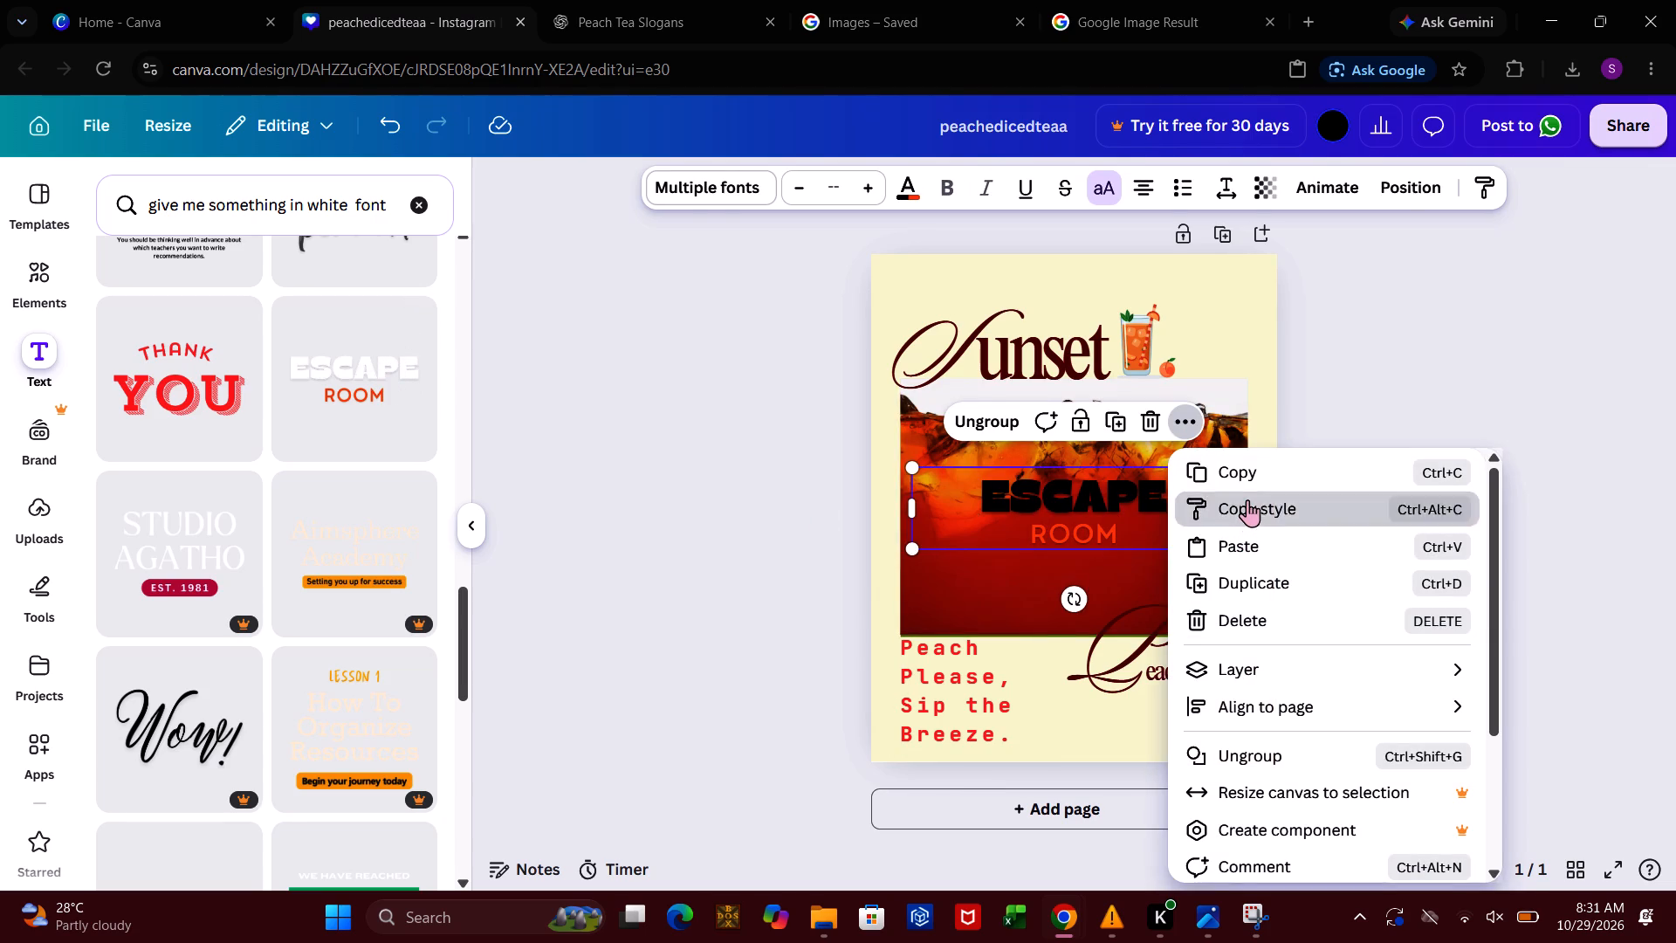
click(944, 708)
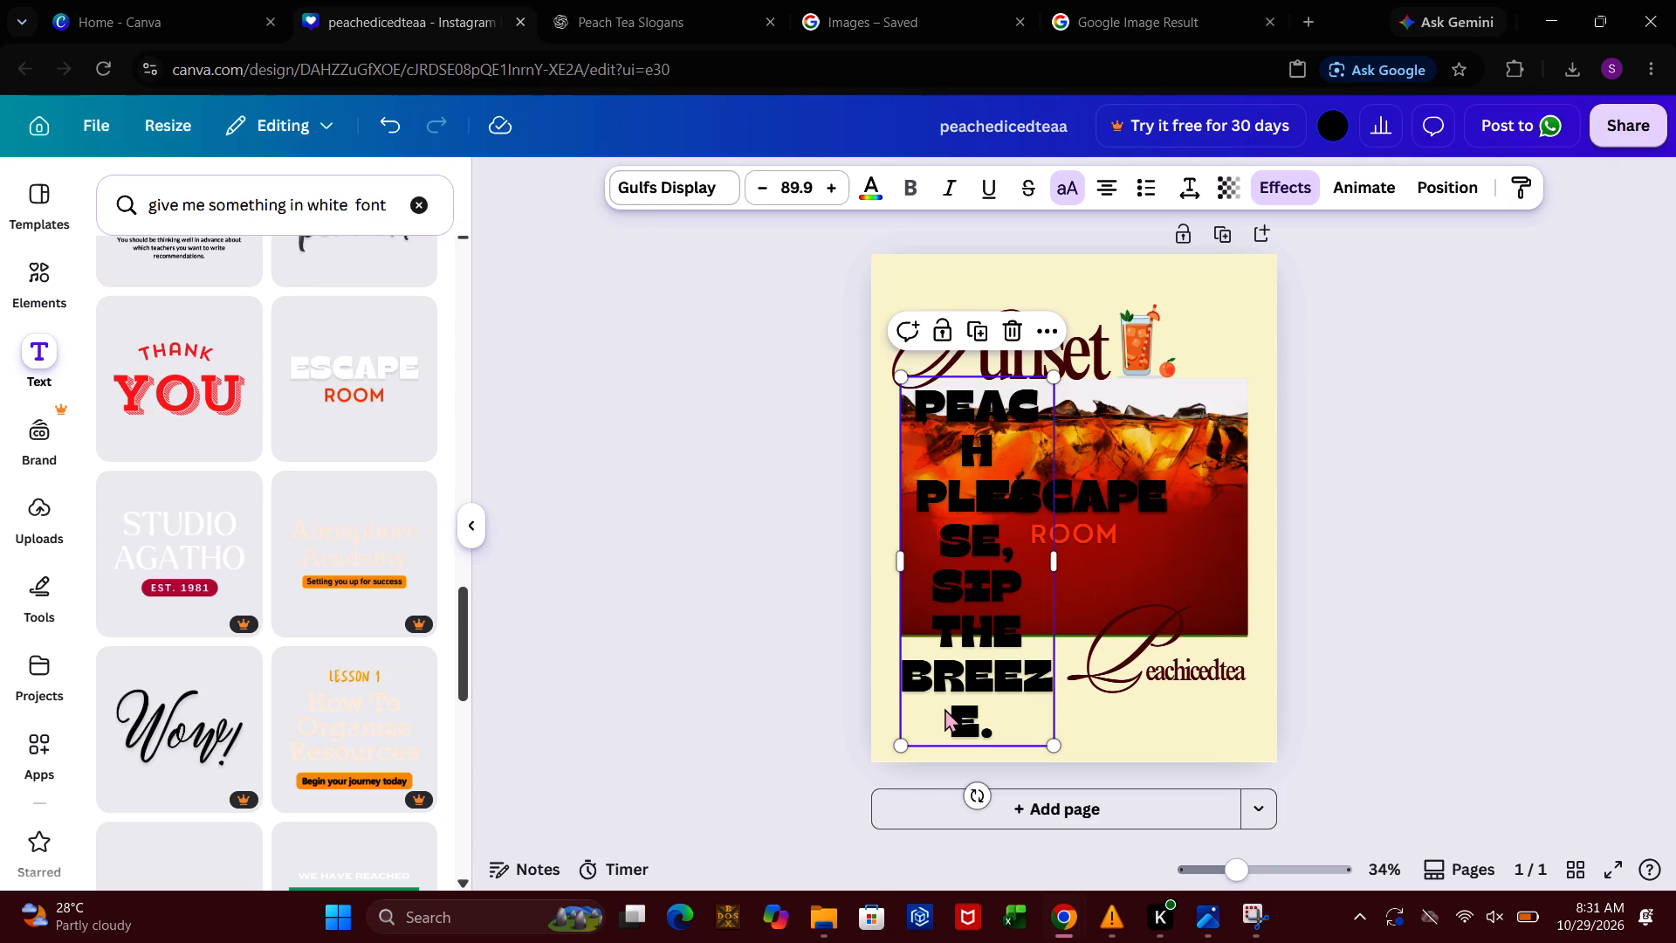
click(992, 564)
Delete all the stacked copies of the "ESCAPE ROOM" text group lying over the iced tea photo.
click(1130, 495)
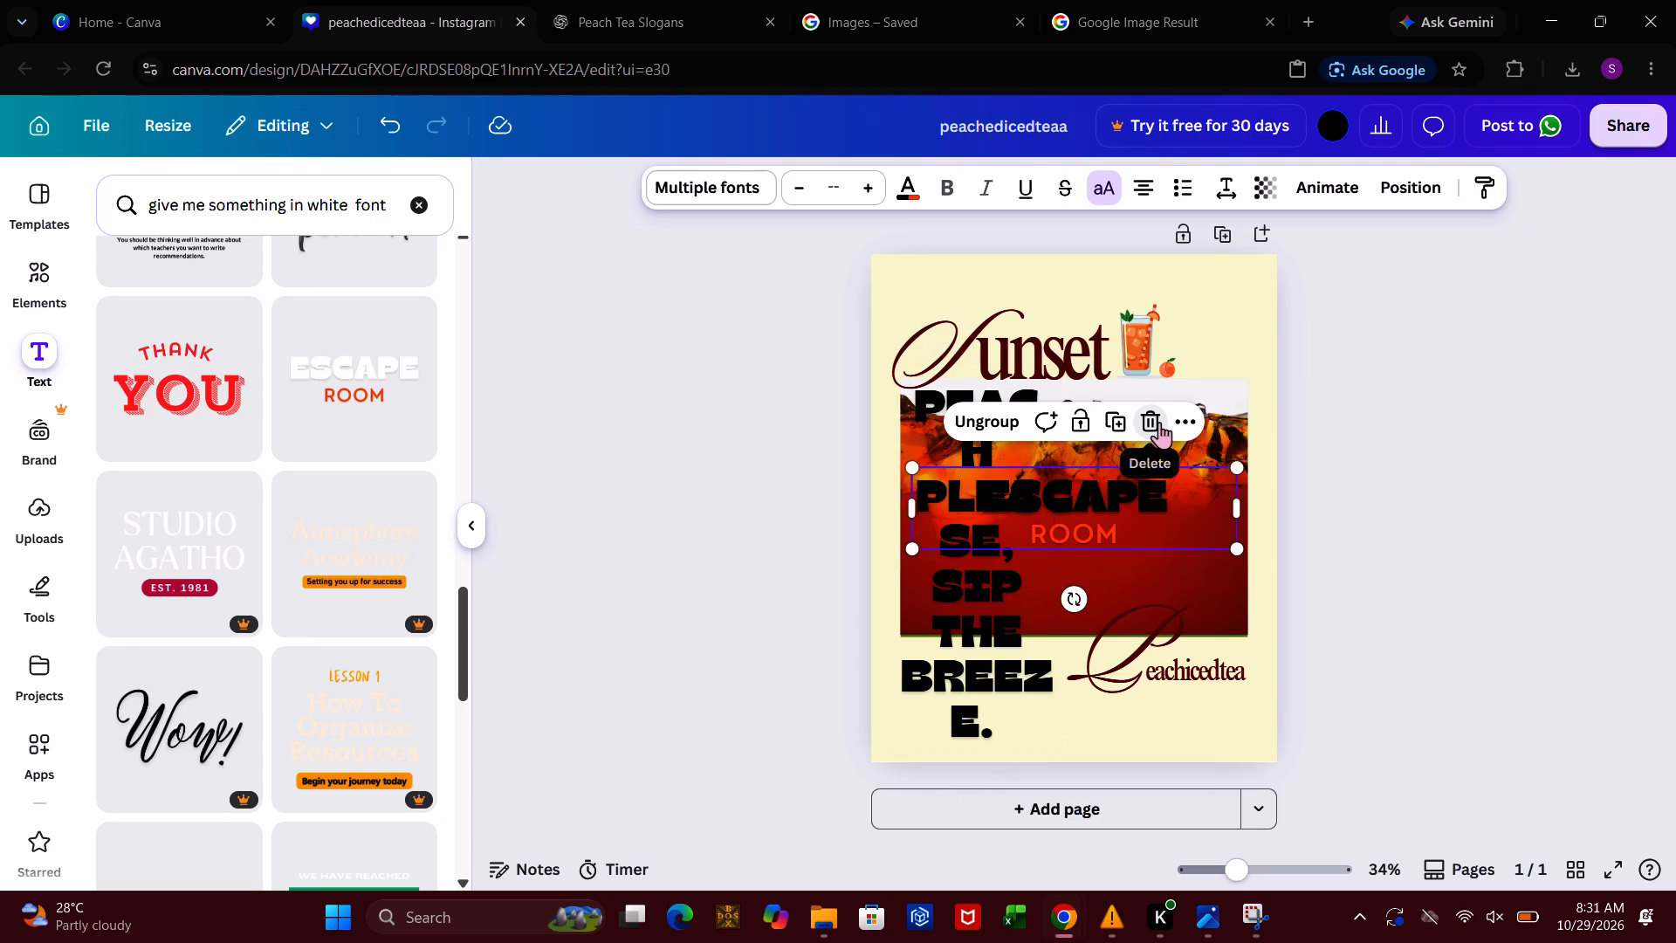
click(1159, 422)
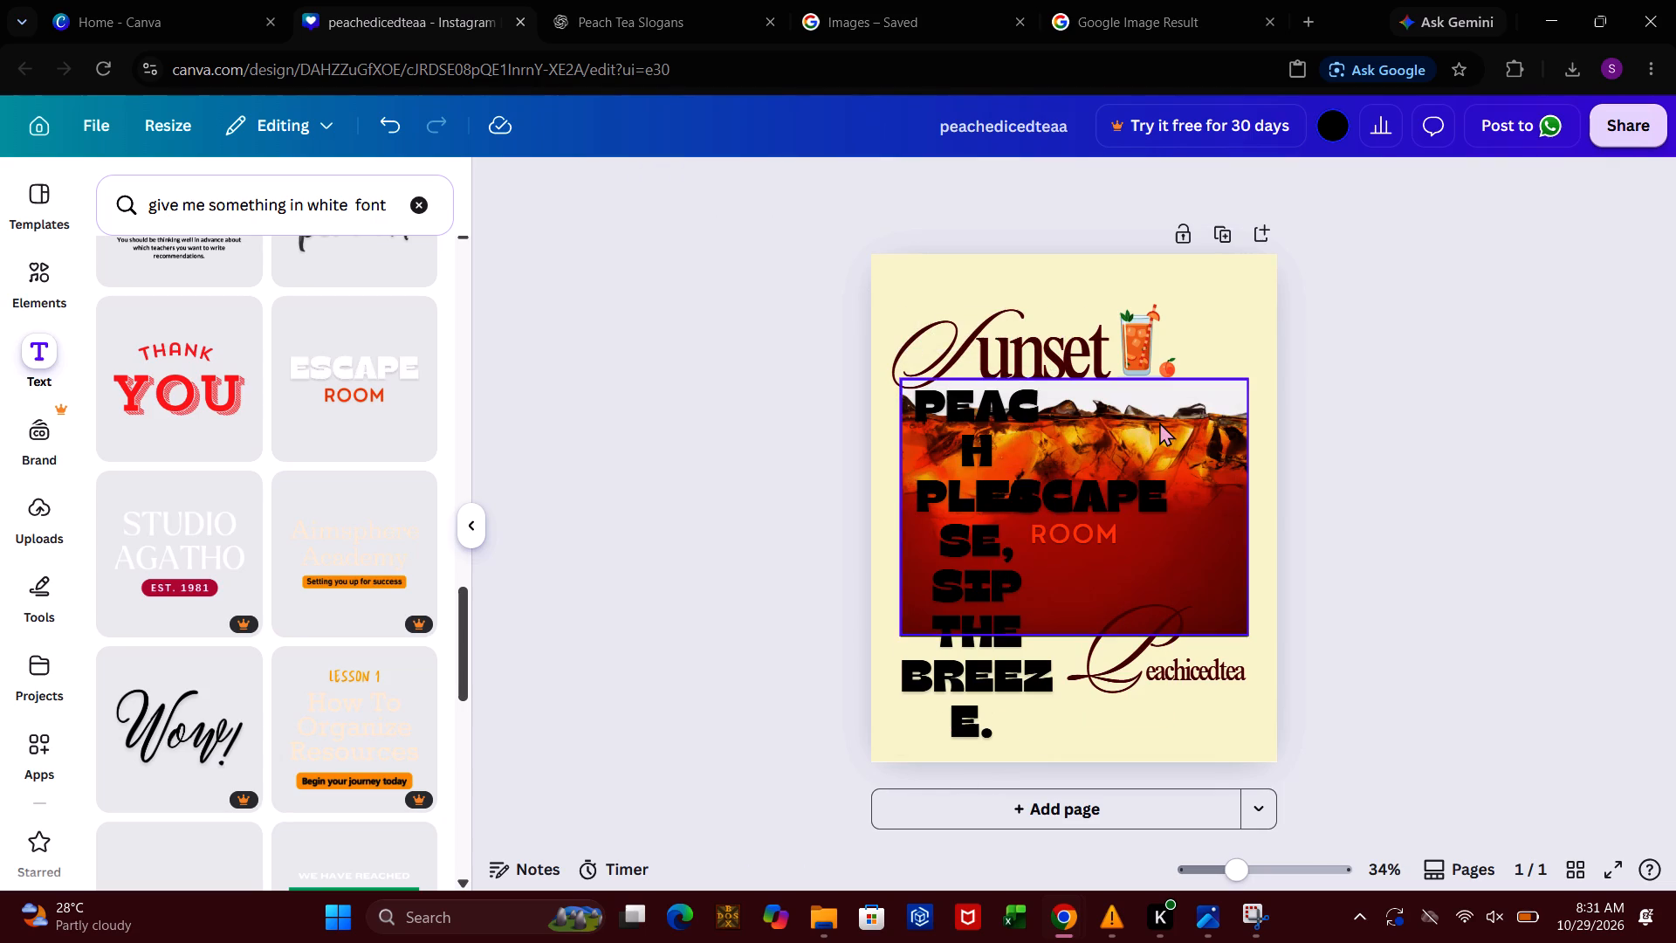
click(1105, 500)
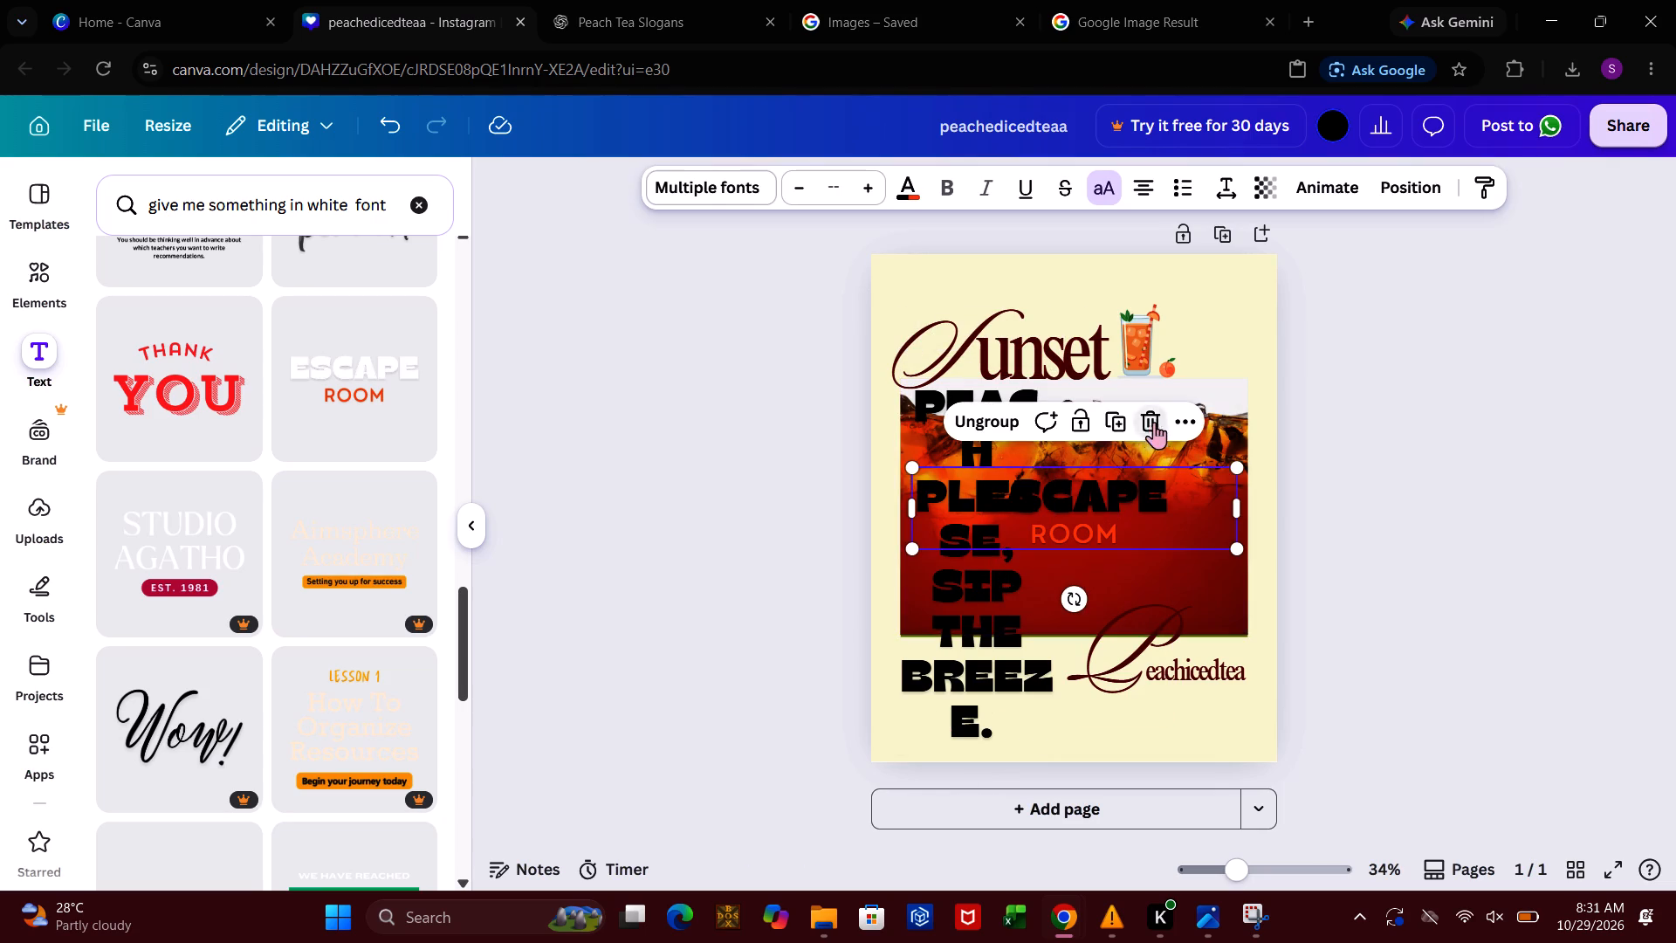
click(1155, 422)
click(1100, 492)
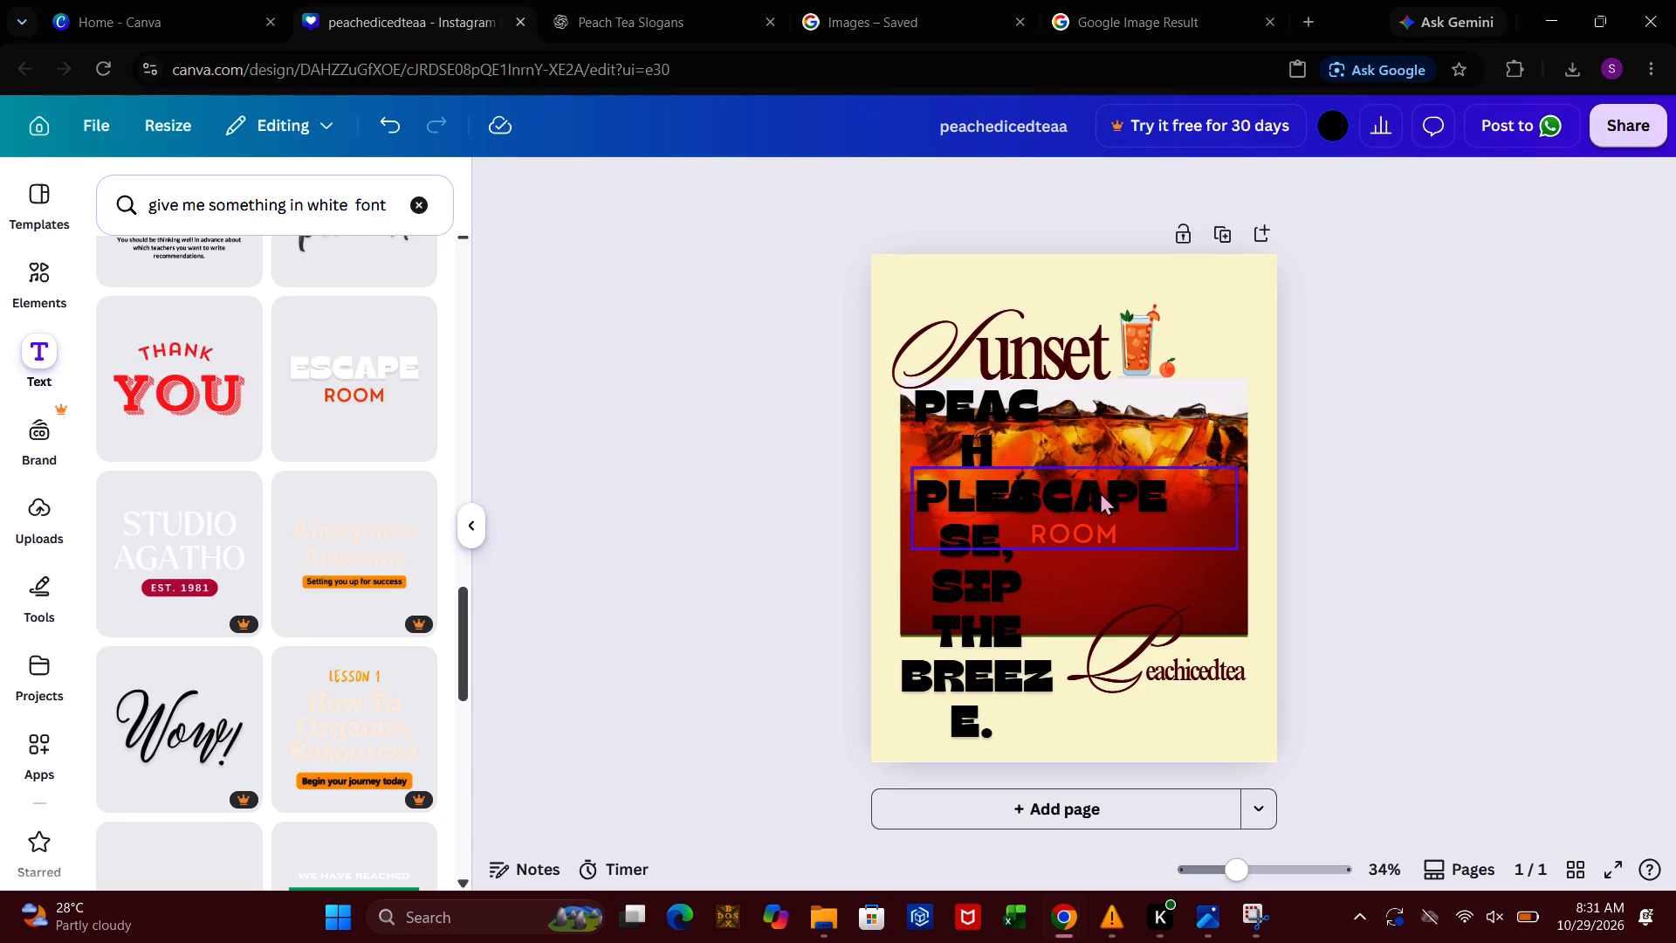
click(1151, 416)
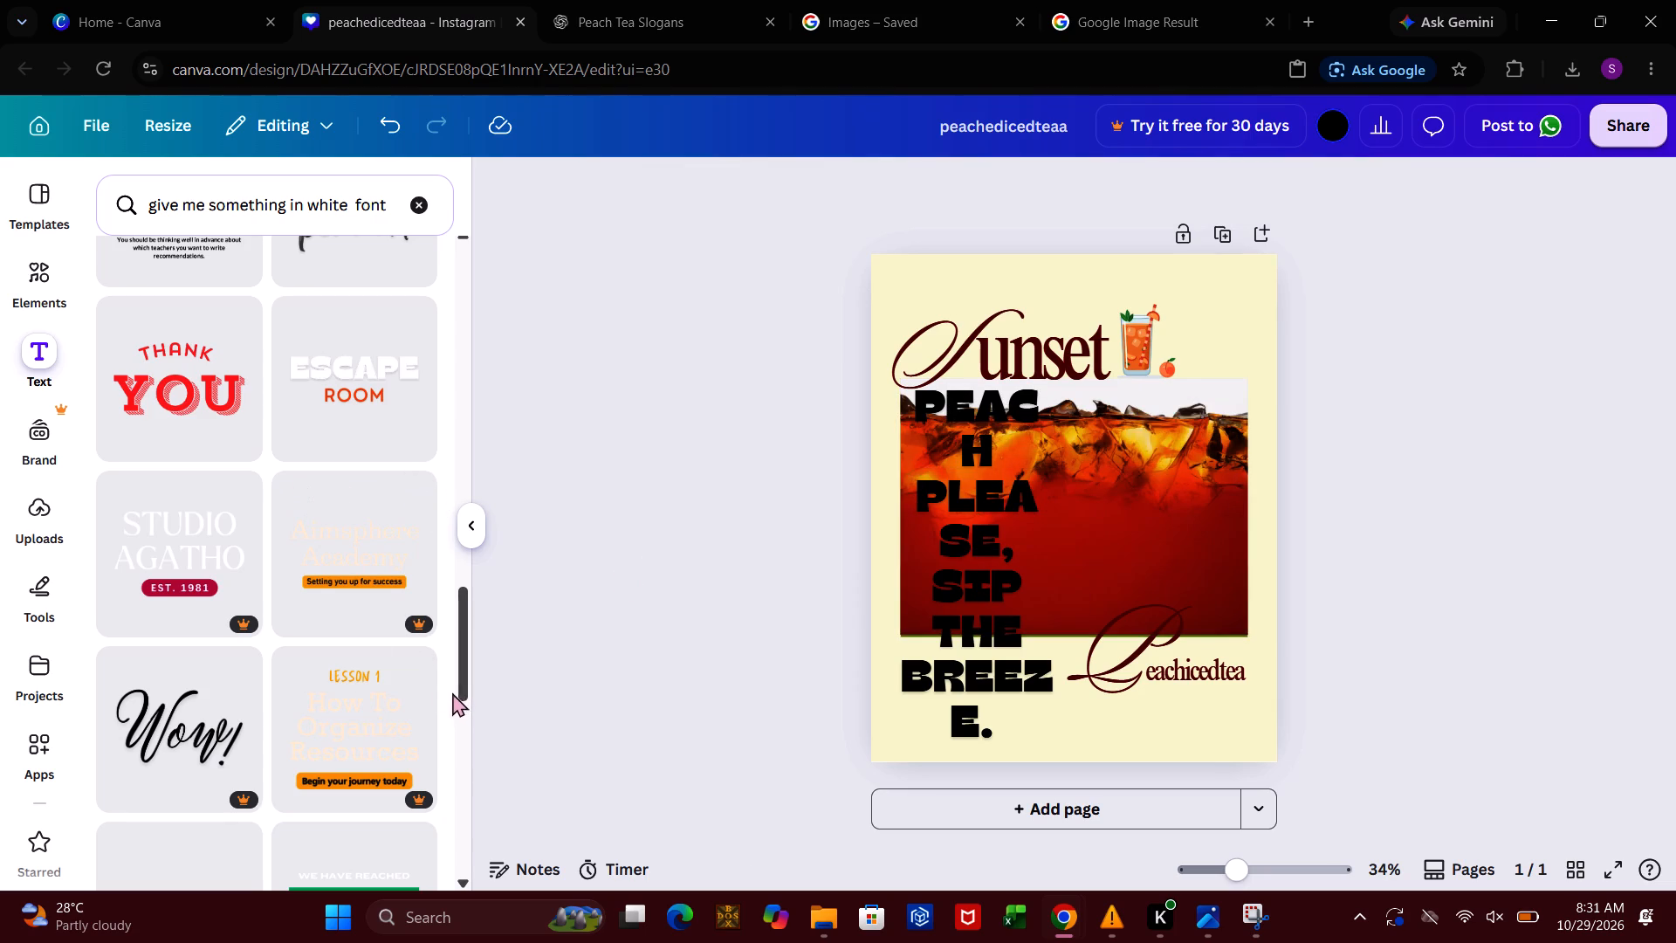
Find the "Build Legacies With Us" font combination further down the results and add it to the page.
click(464, 725)
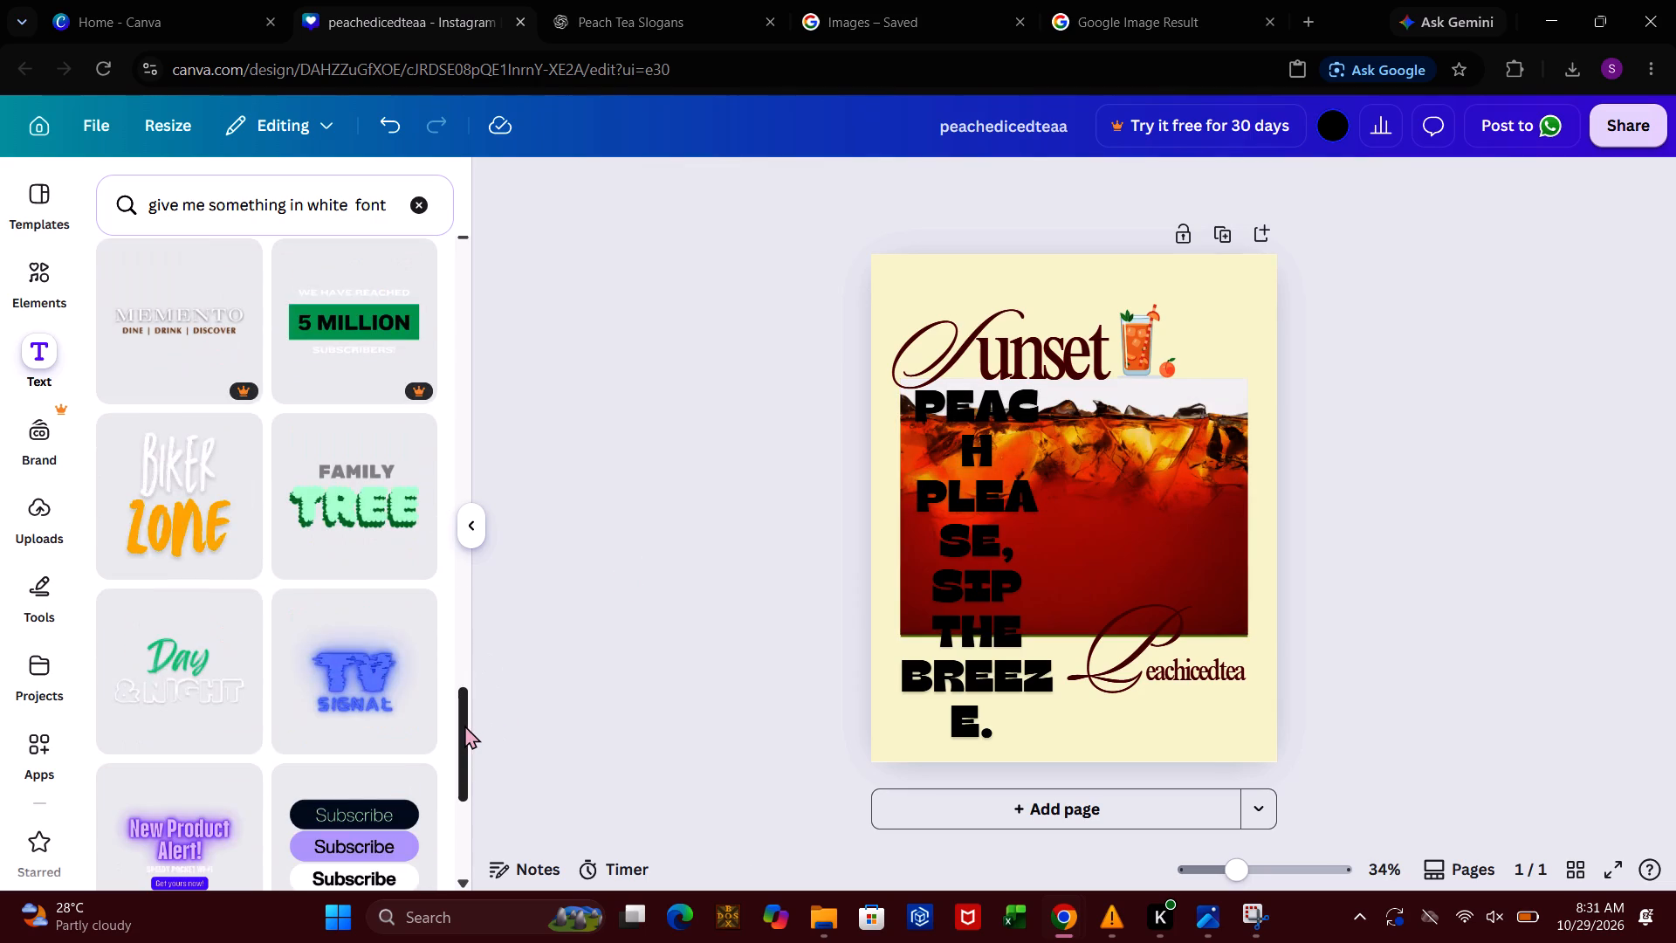
click(458, 809)
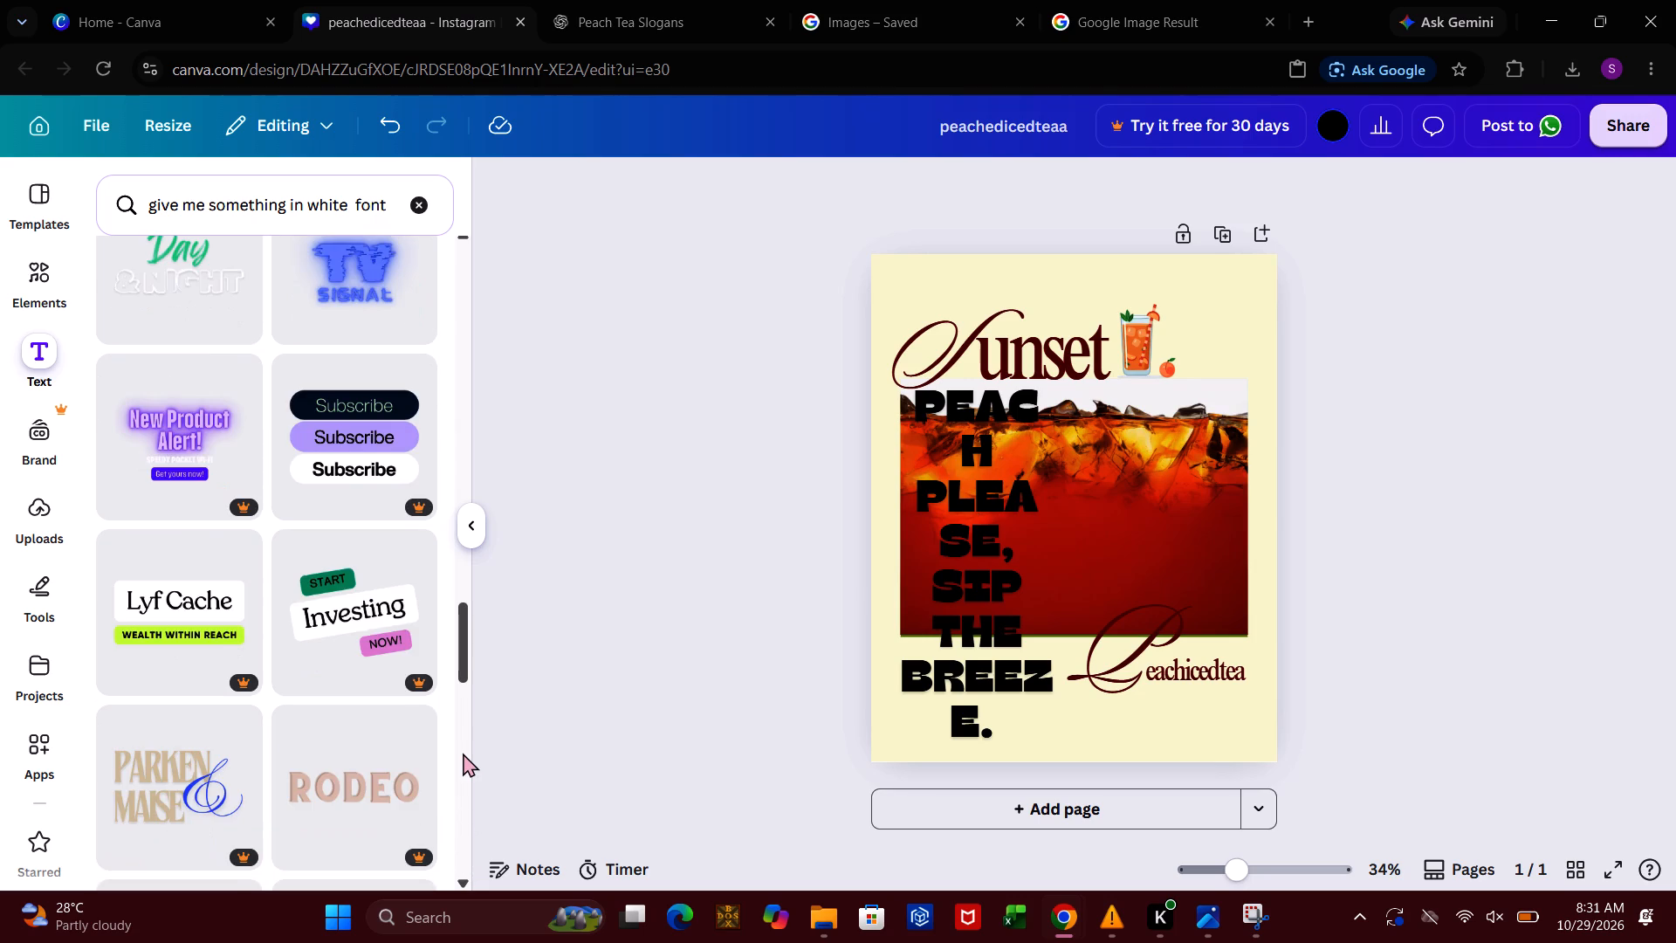
click(463, 753)
click(466, 779)
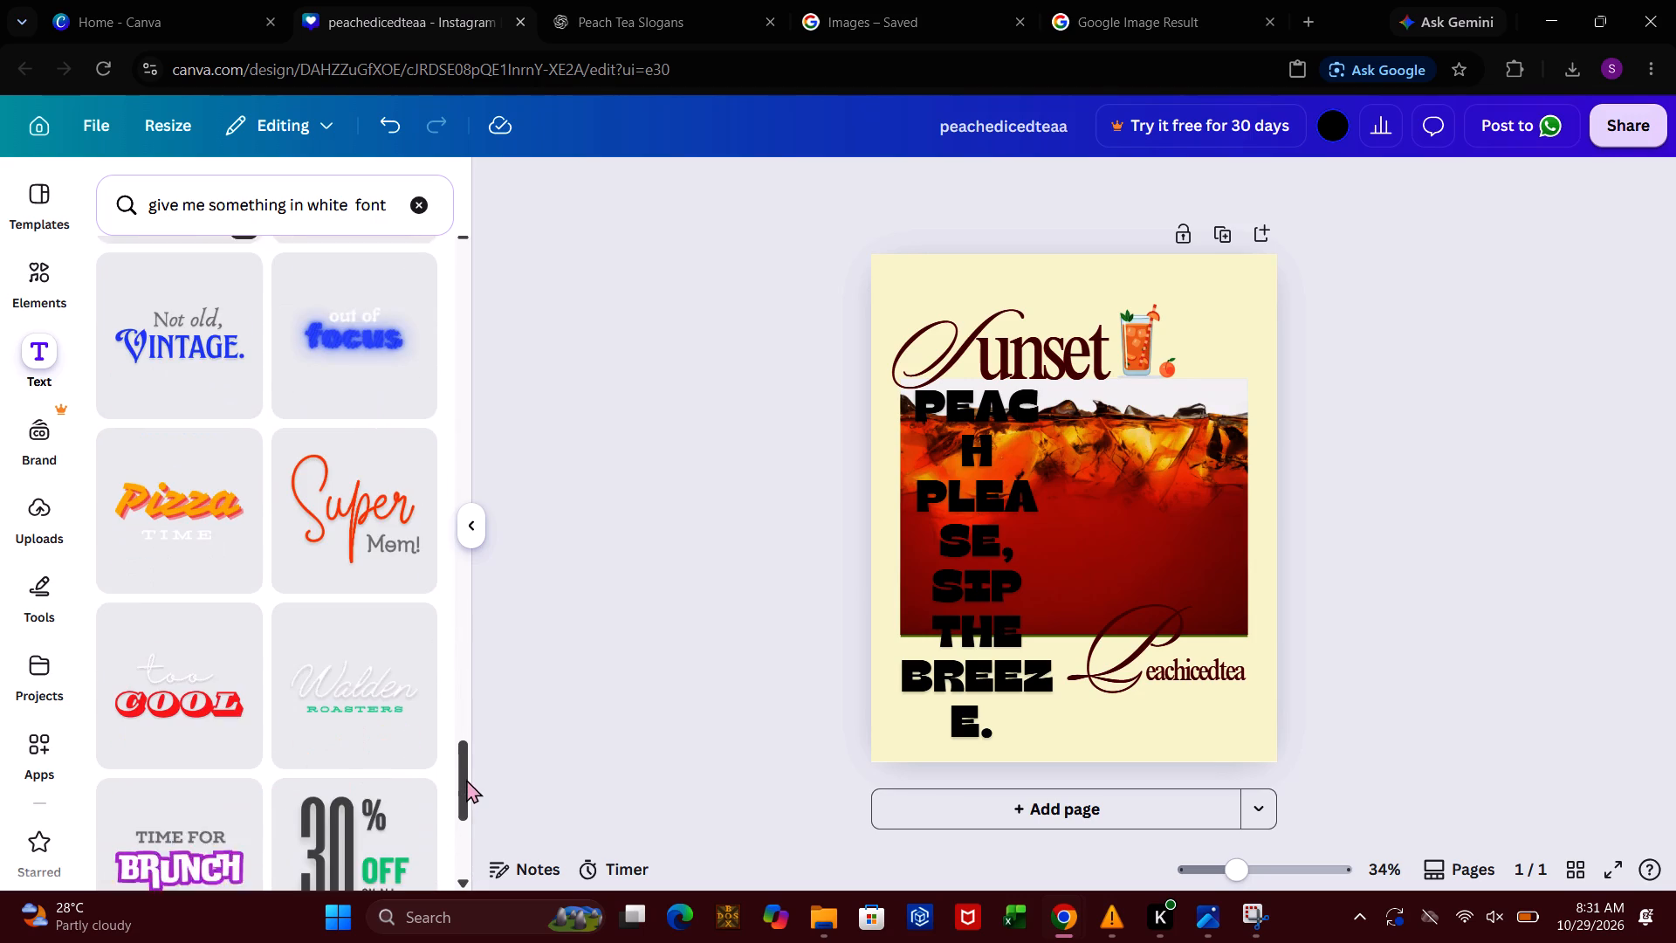
click(462, 834)
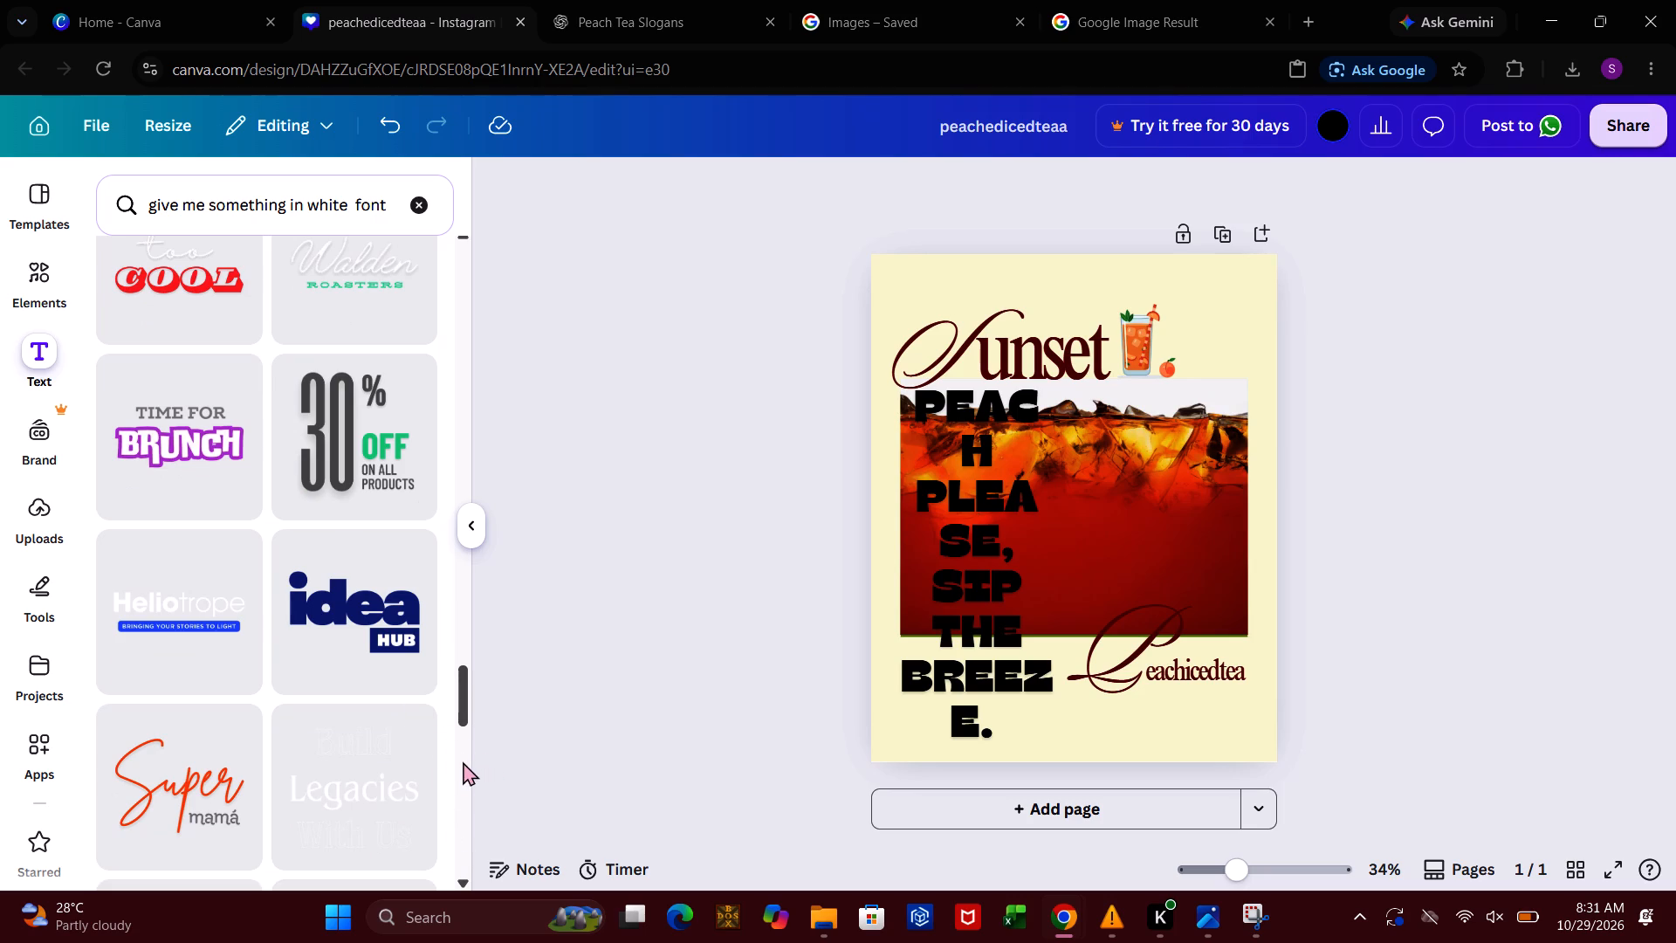
double_click(399, 775)
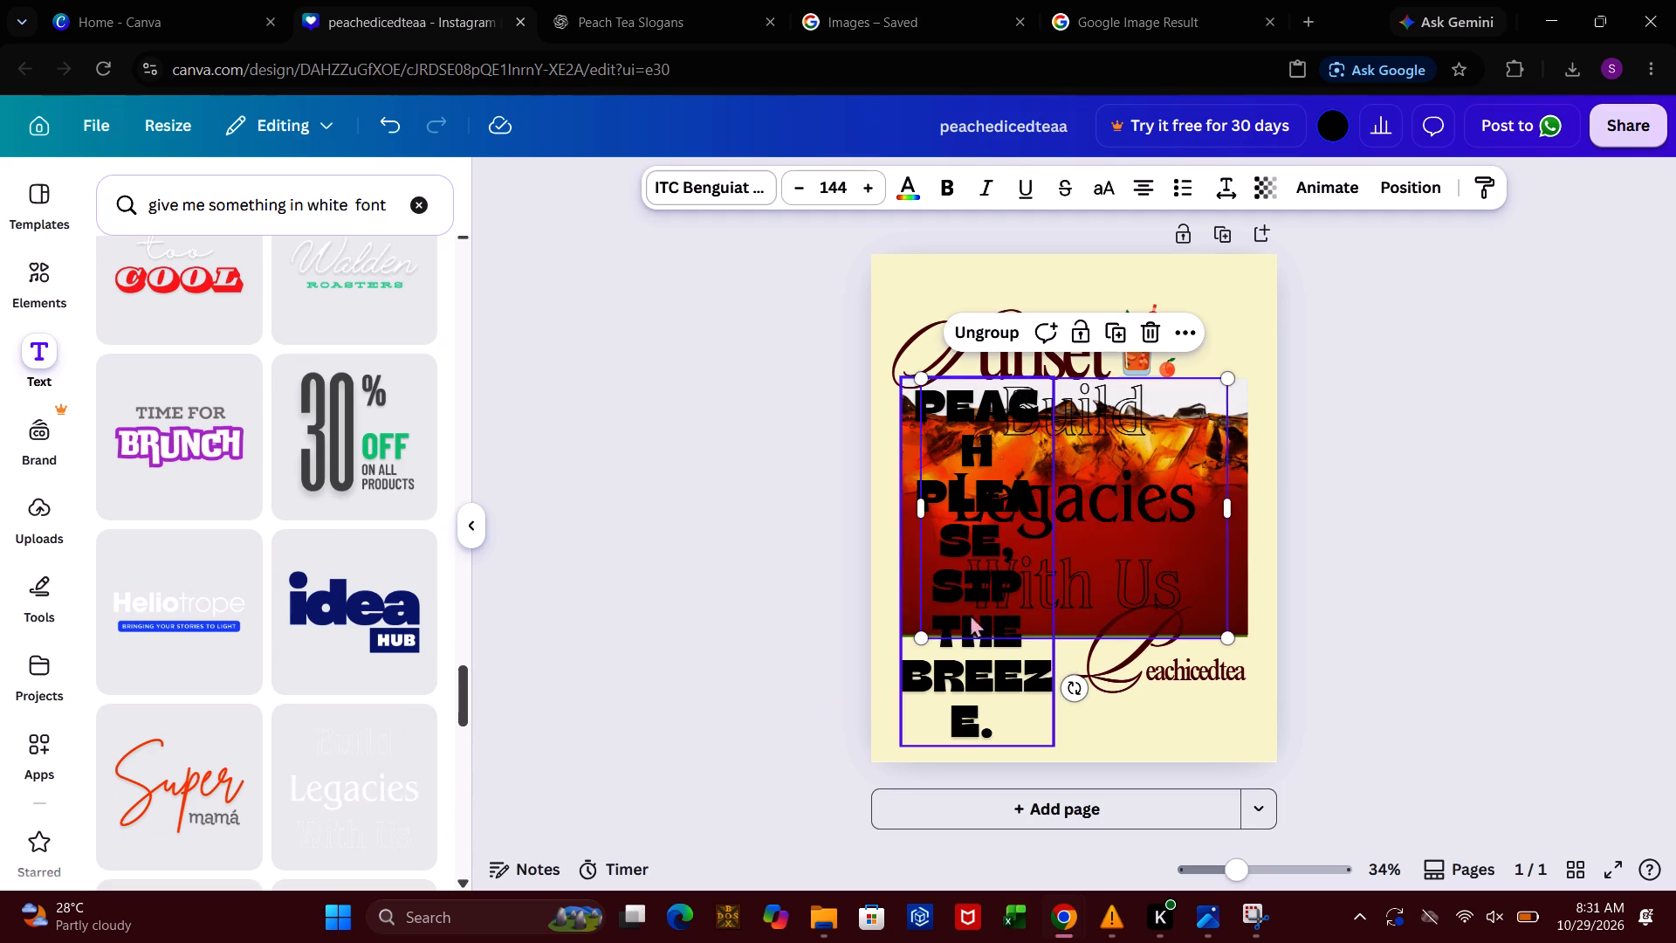
Move the top copy of the "Legacies" line out past the page's right edge and delete it.
click(1075, 485)
drag(1075, 485, 782, 568)
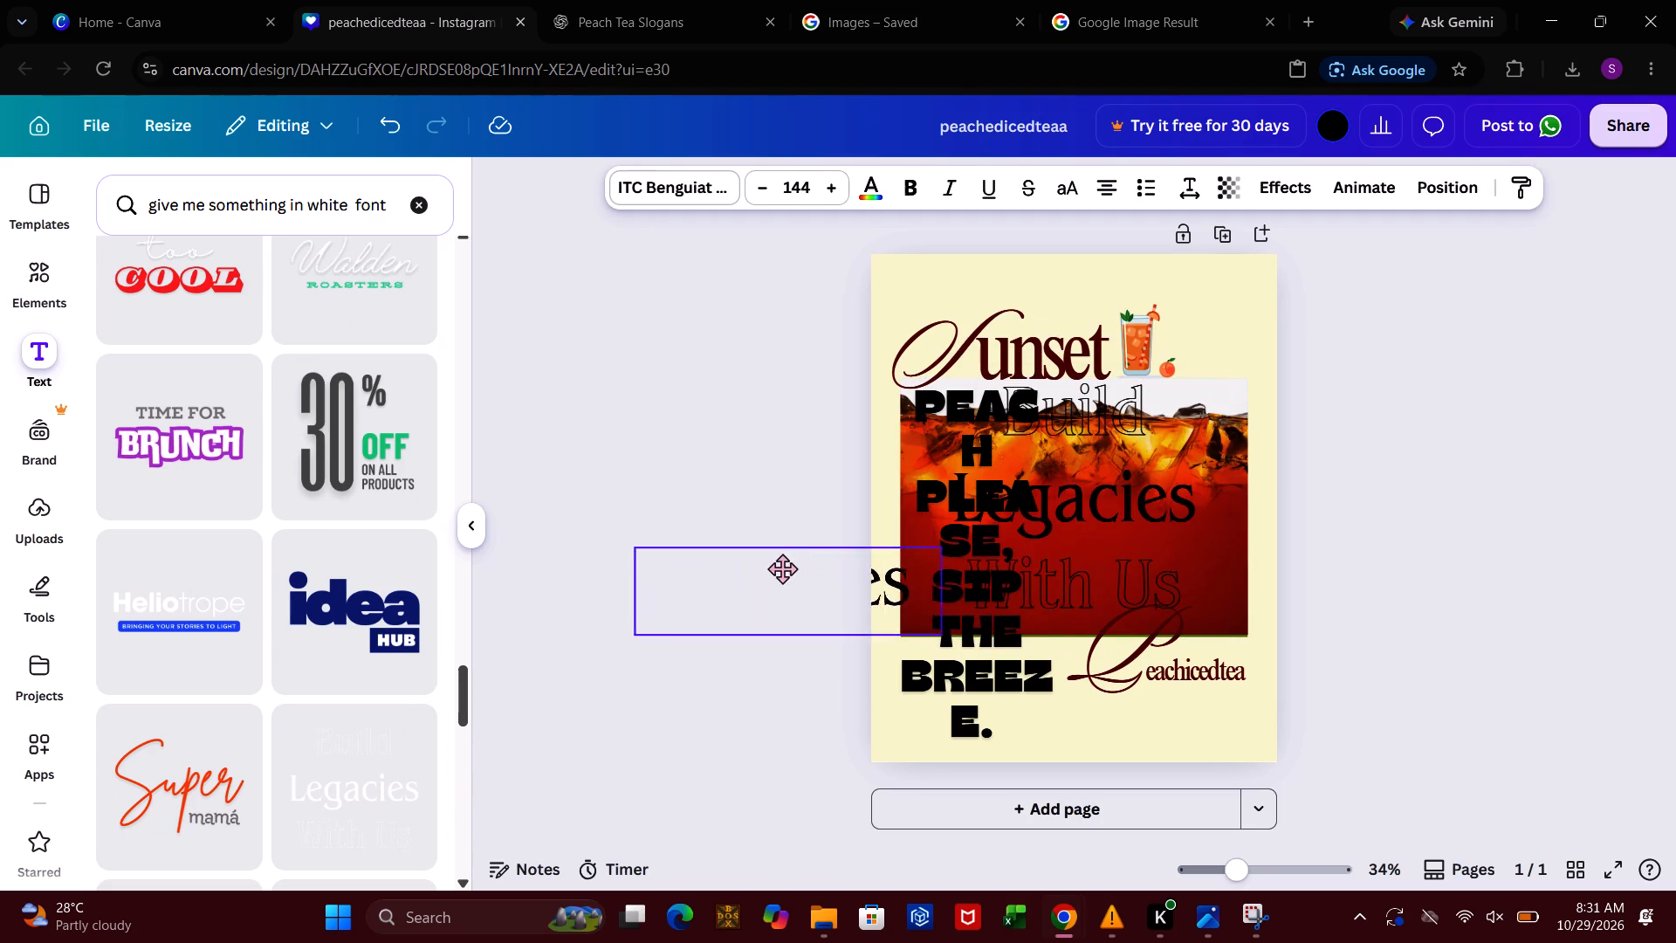
drag(782, 568, 1329, 347)
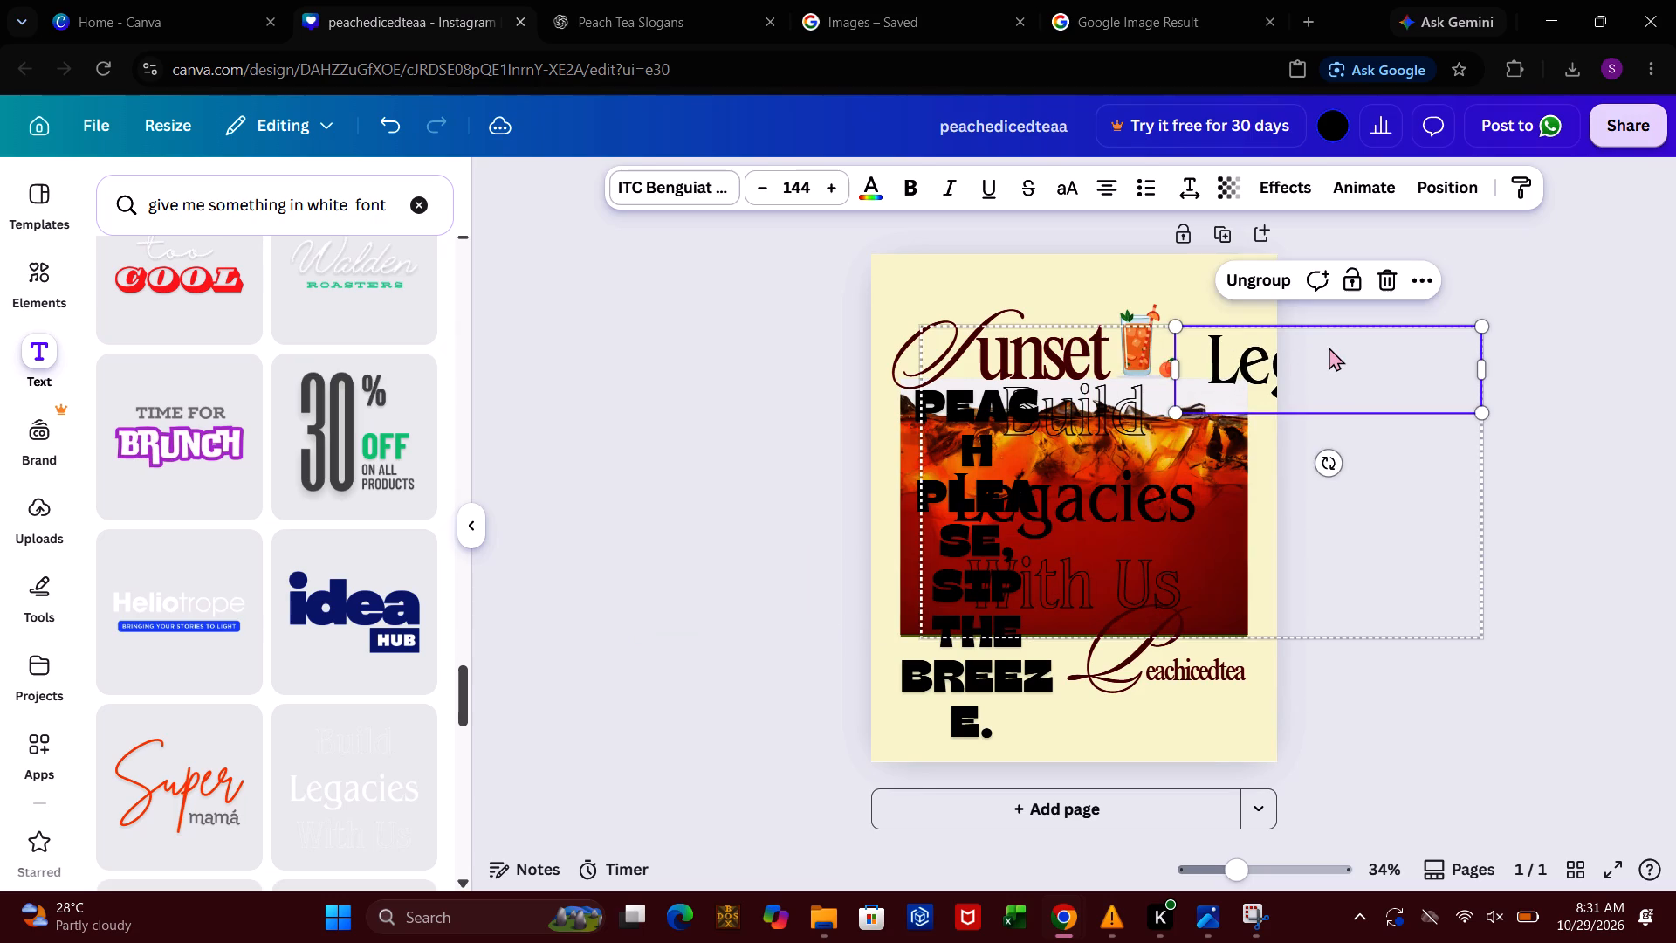
click(1395, 279)
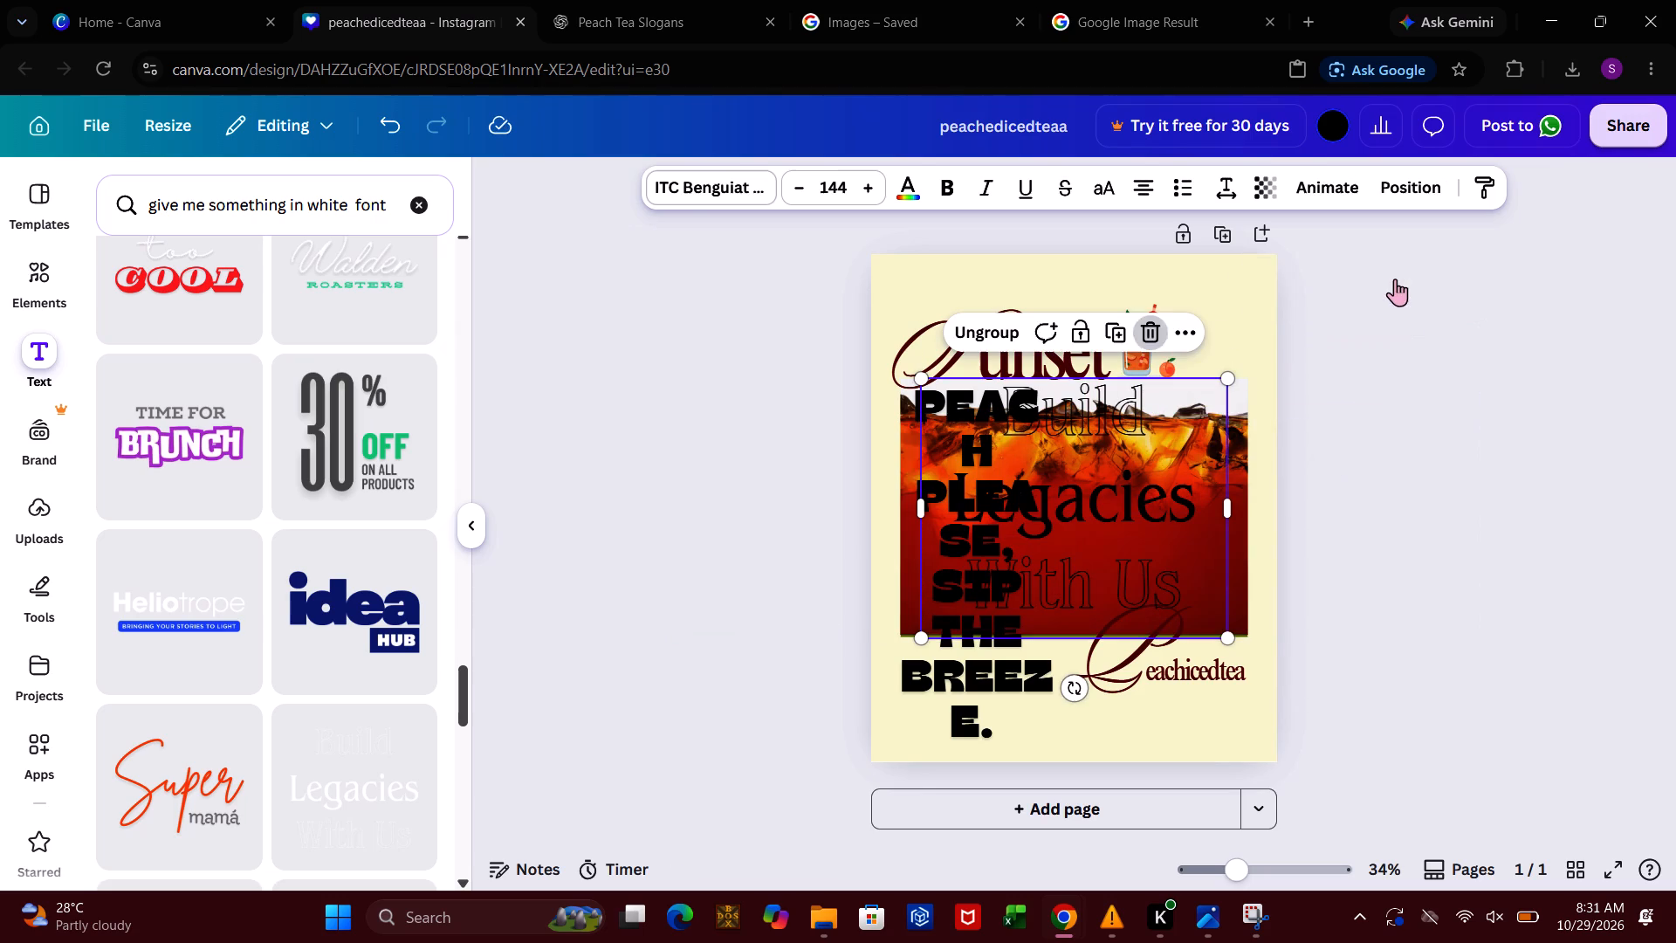
Copy the style of the "With Us" line onto the slogan, giving it the size 144 ITC Benguiat lettering.
click(1152, 577)
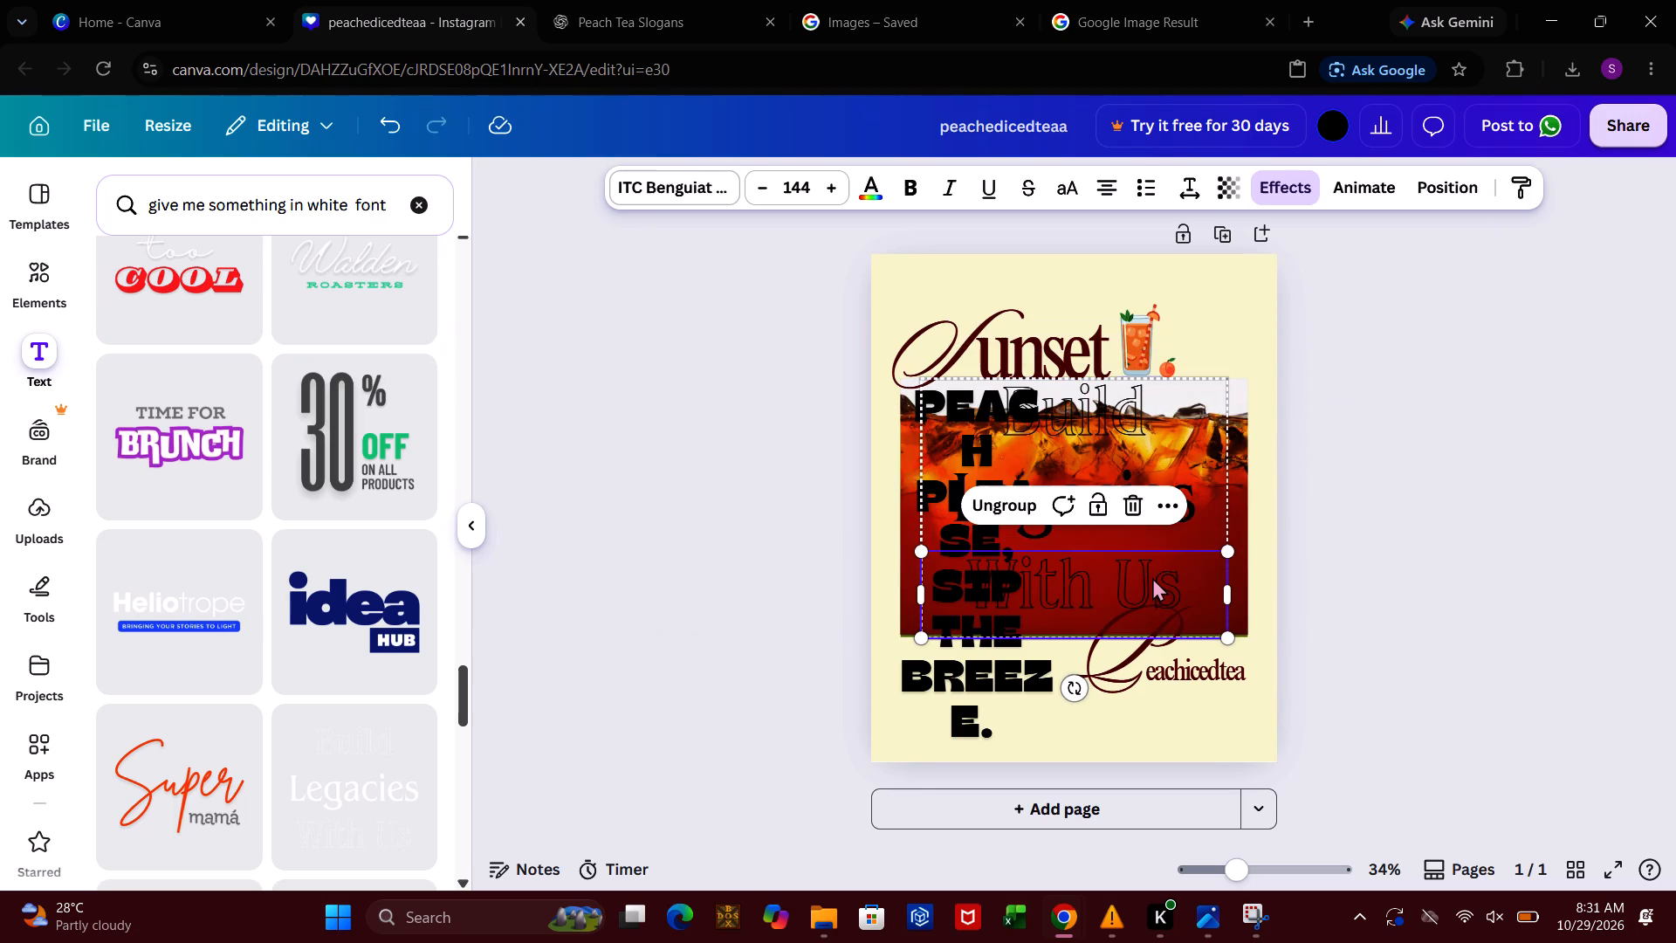
click(1157, 502)
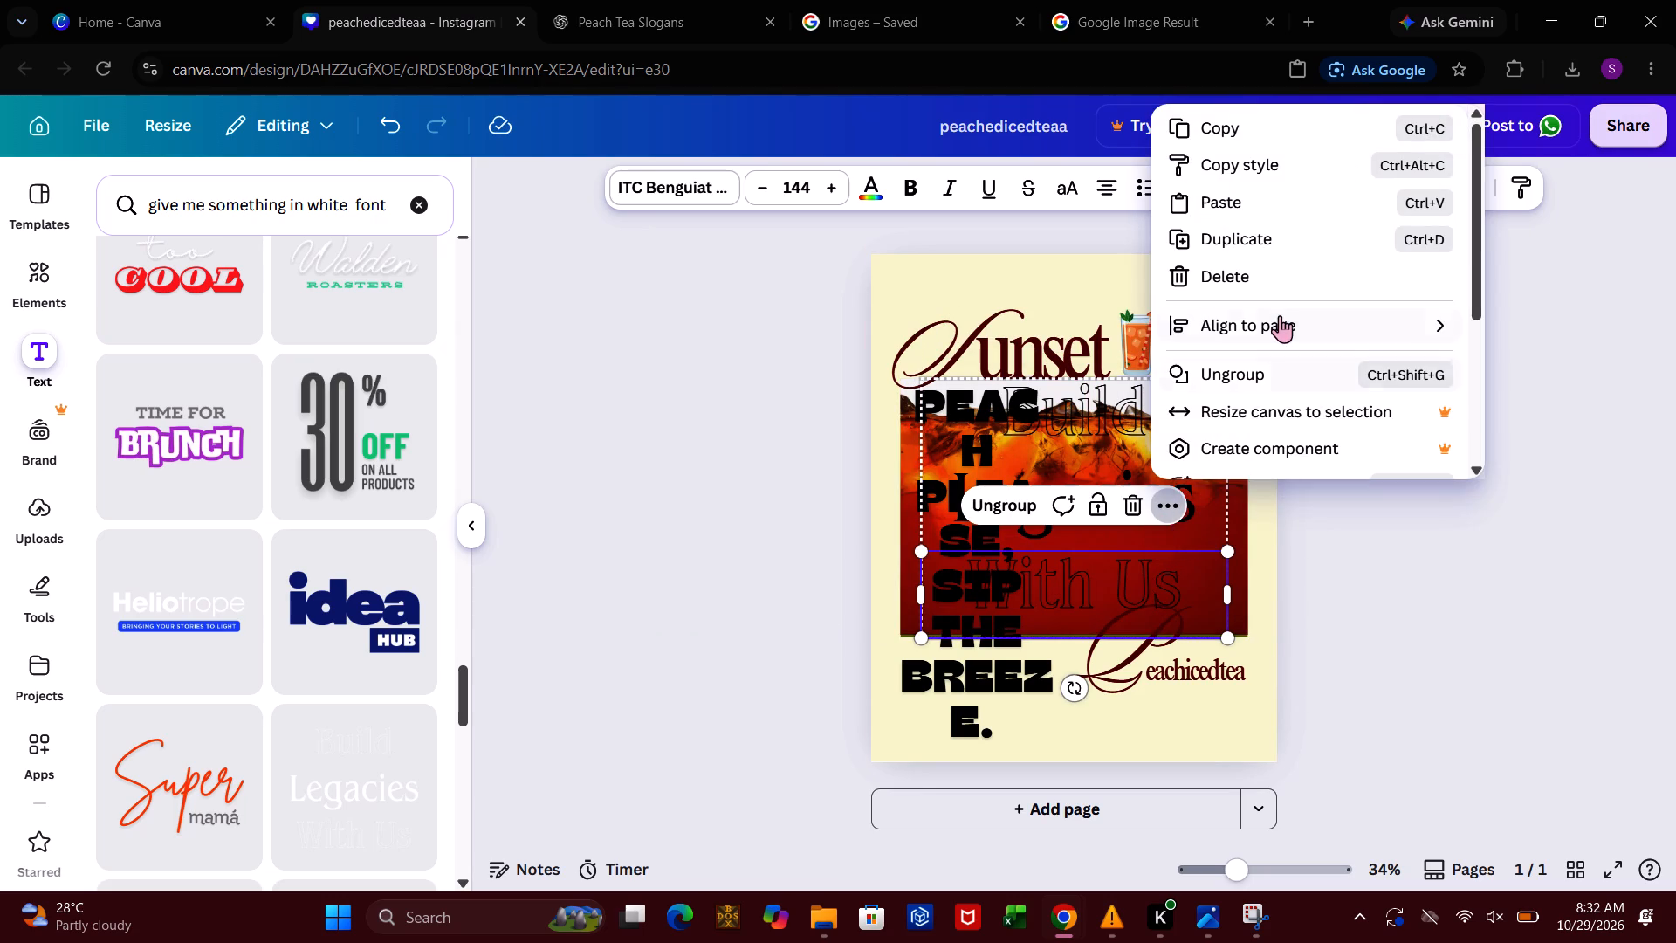
click(1331, 177)
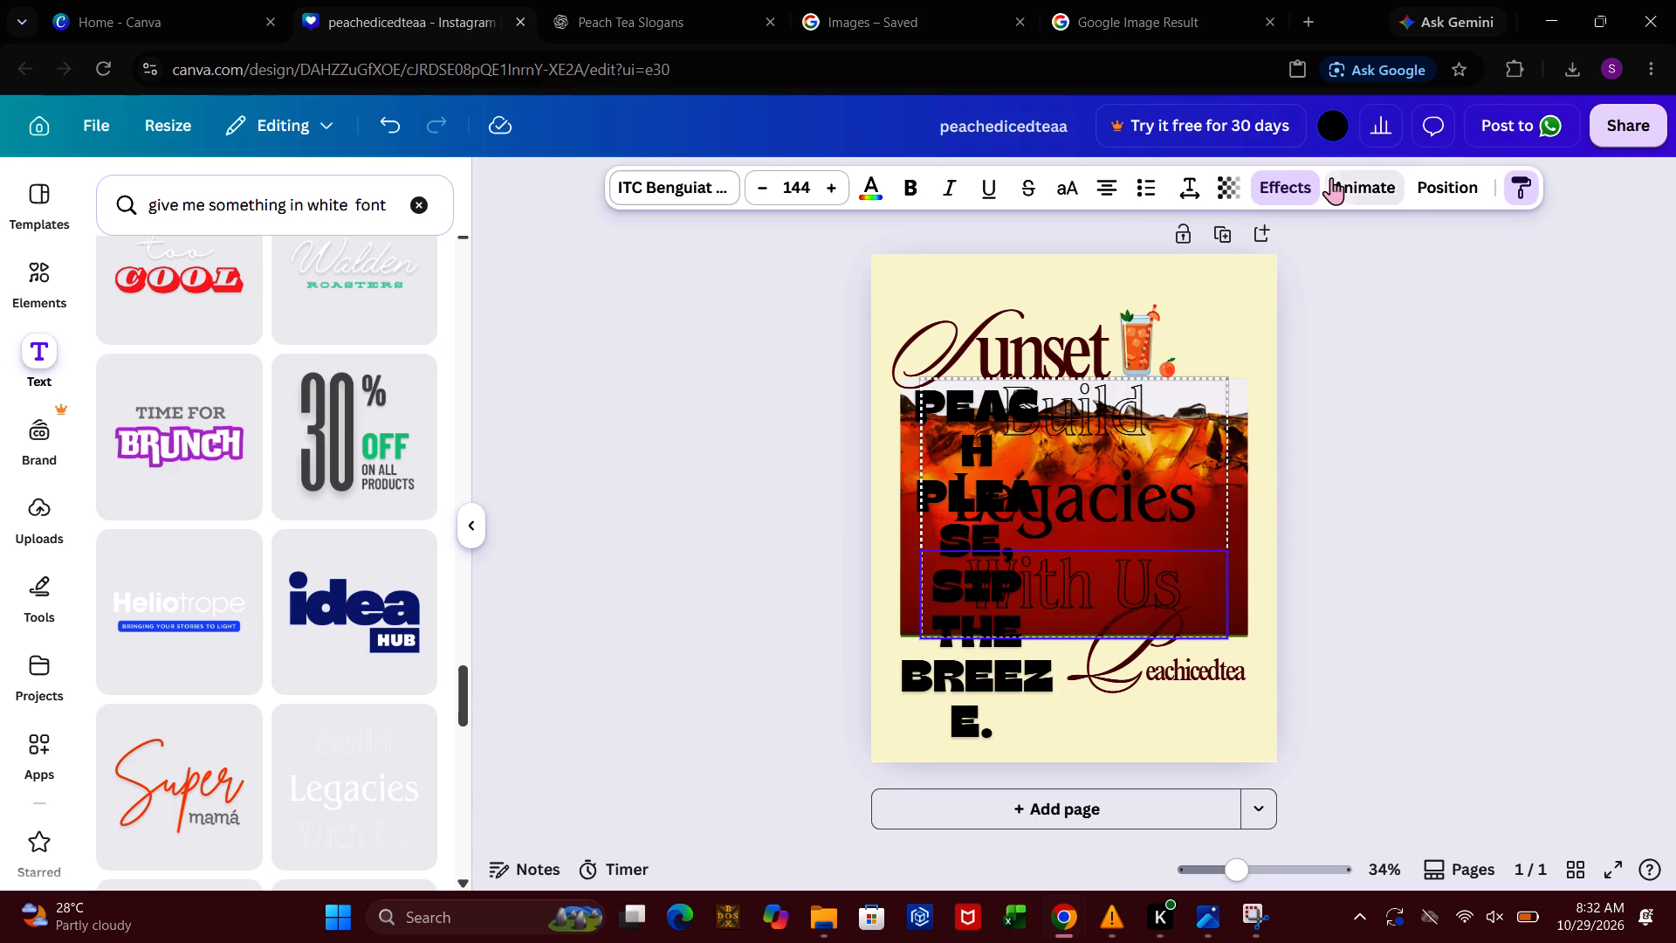
click(991, 655)
click(991, 655)
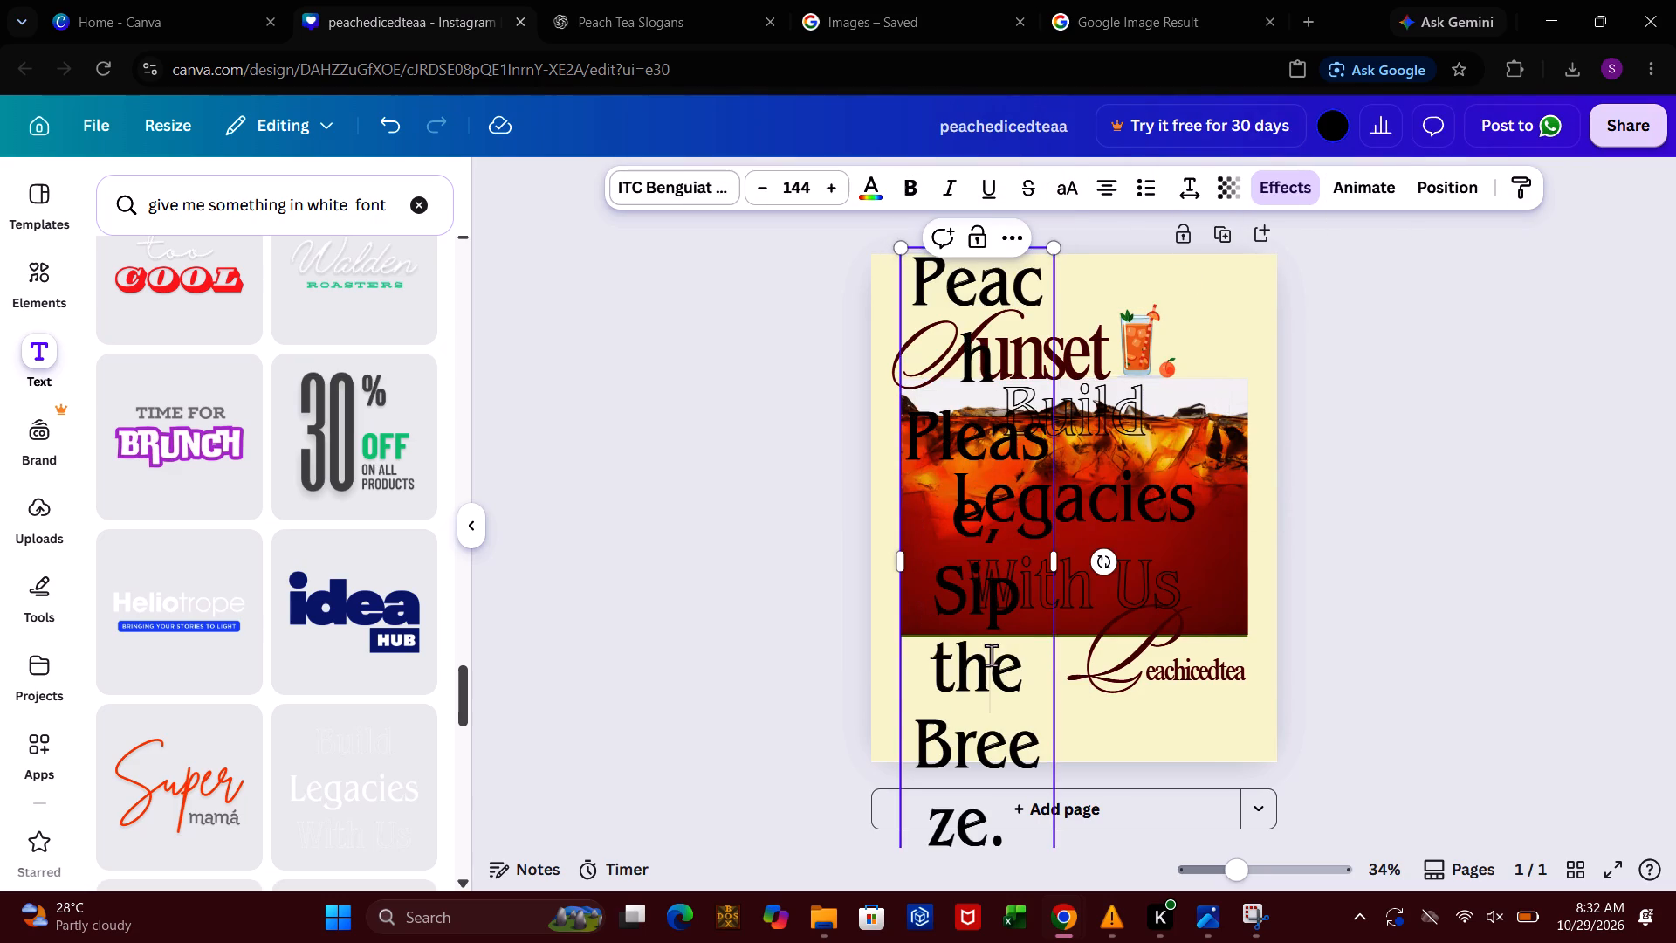
click(969, 671)
click(1006, 669)
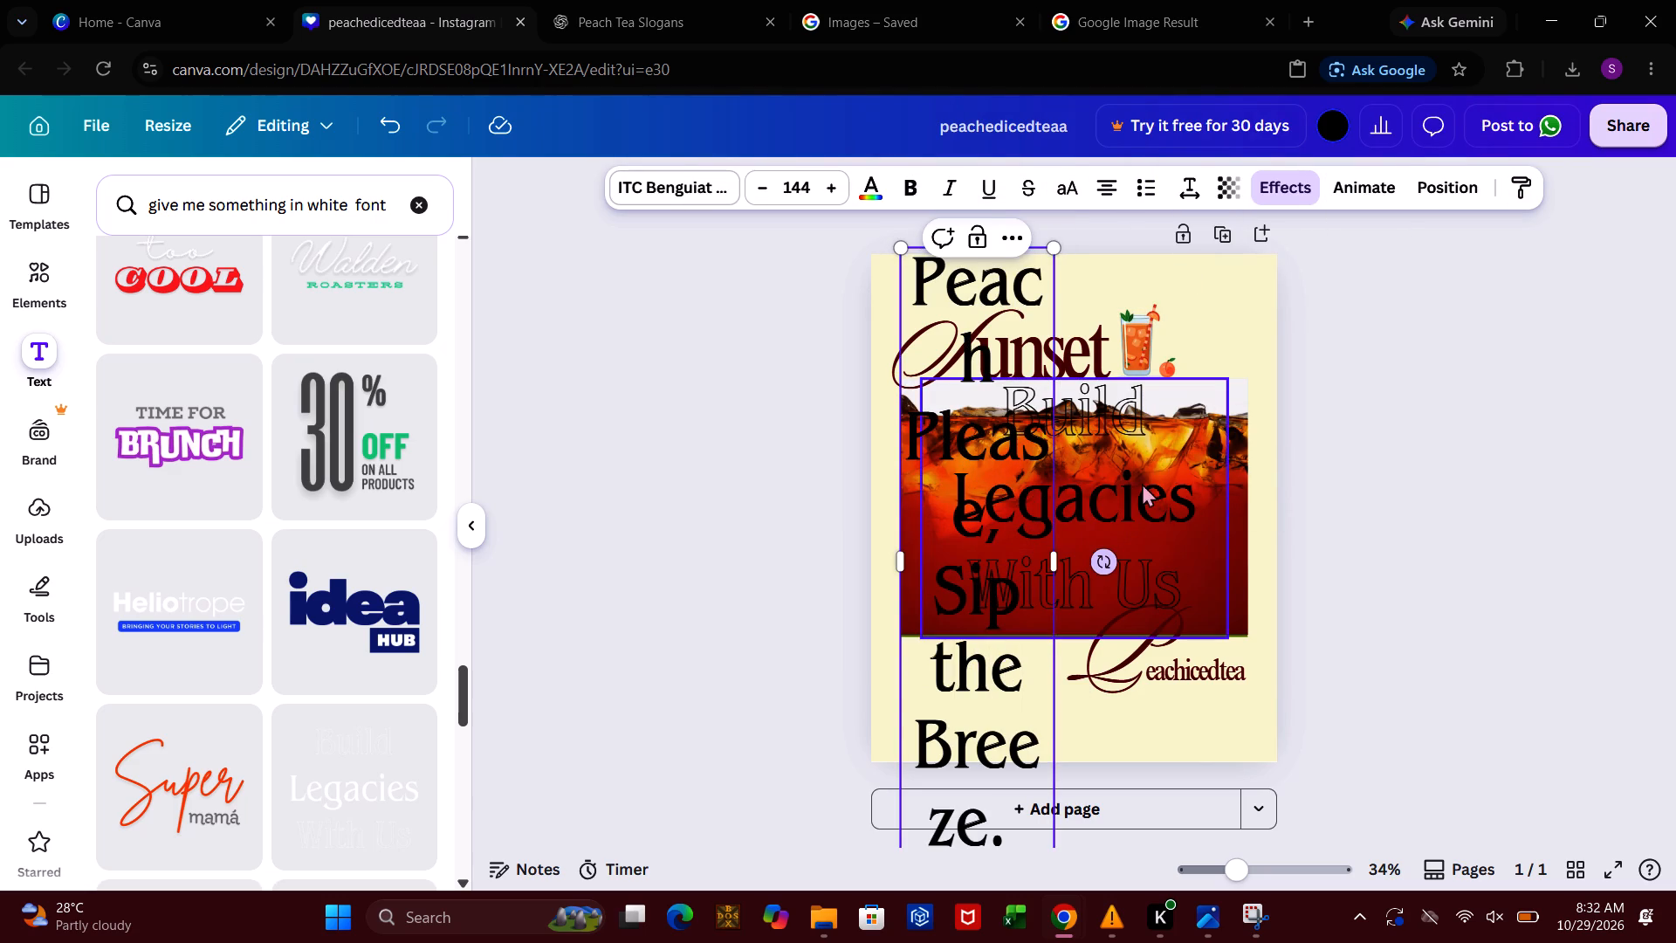
Delete the "Build Legacies With Us" text group from over the iced tea photo.
click(1143, 487)
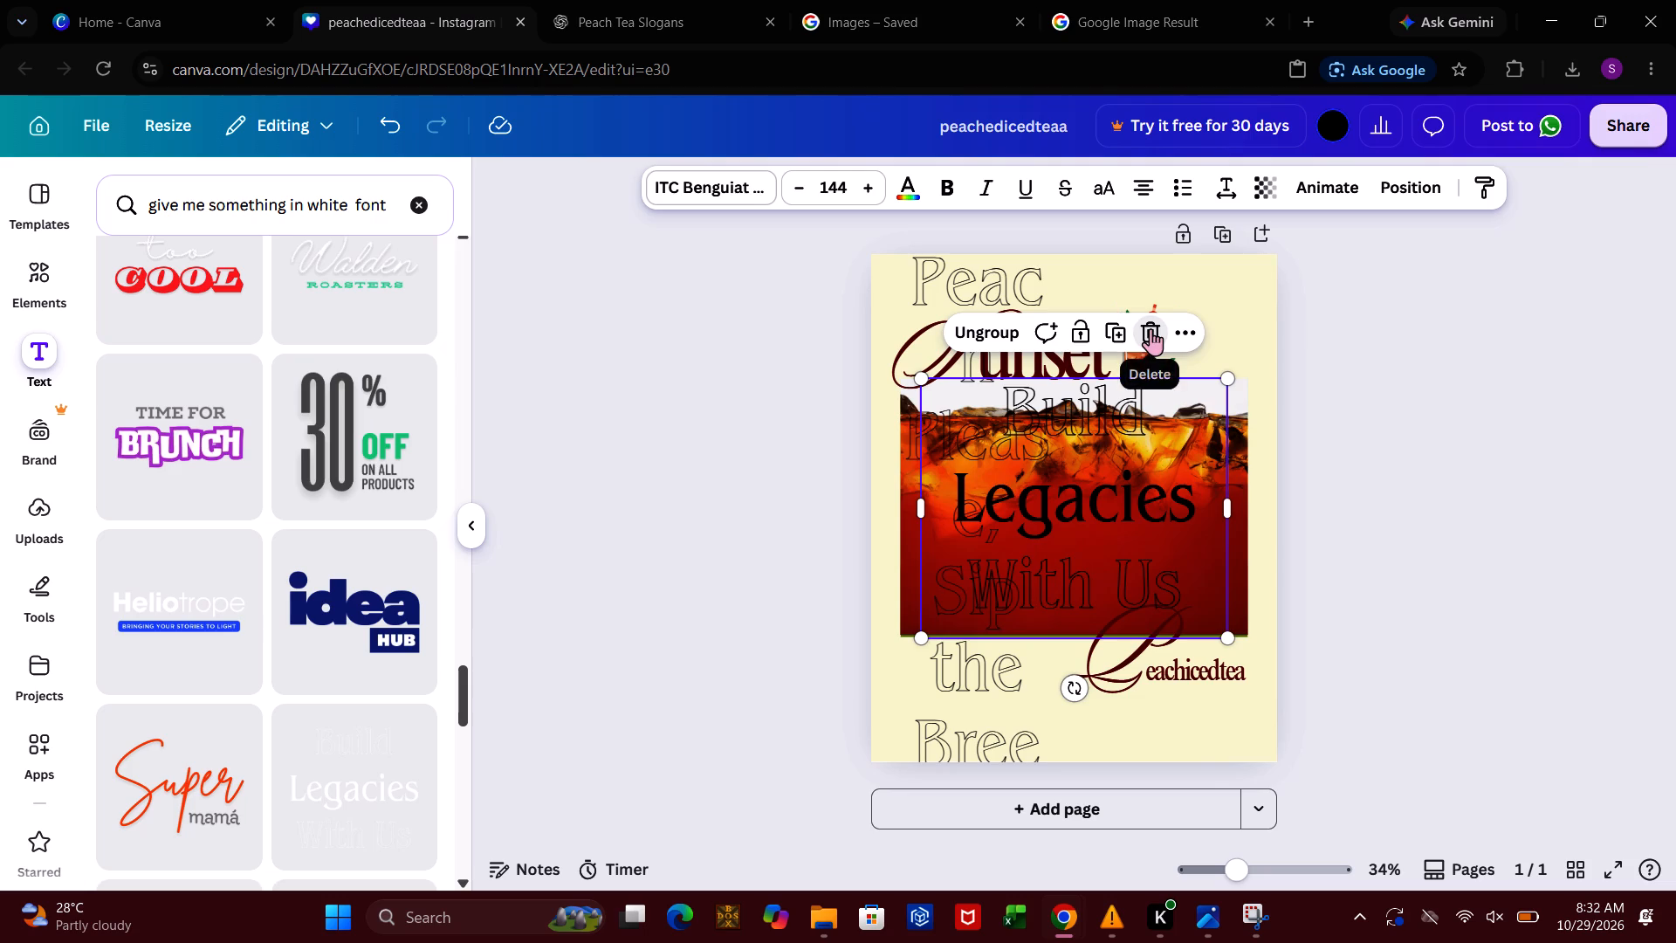
click(1151, 328)
click(1125, 488)
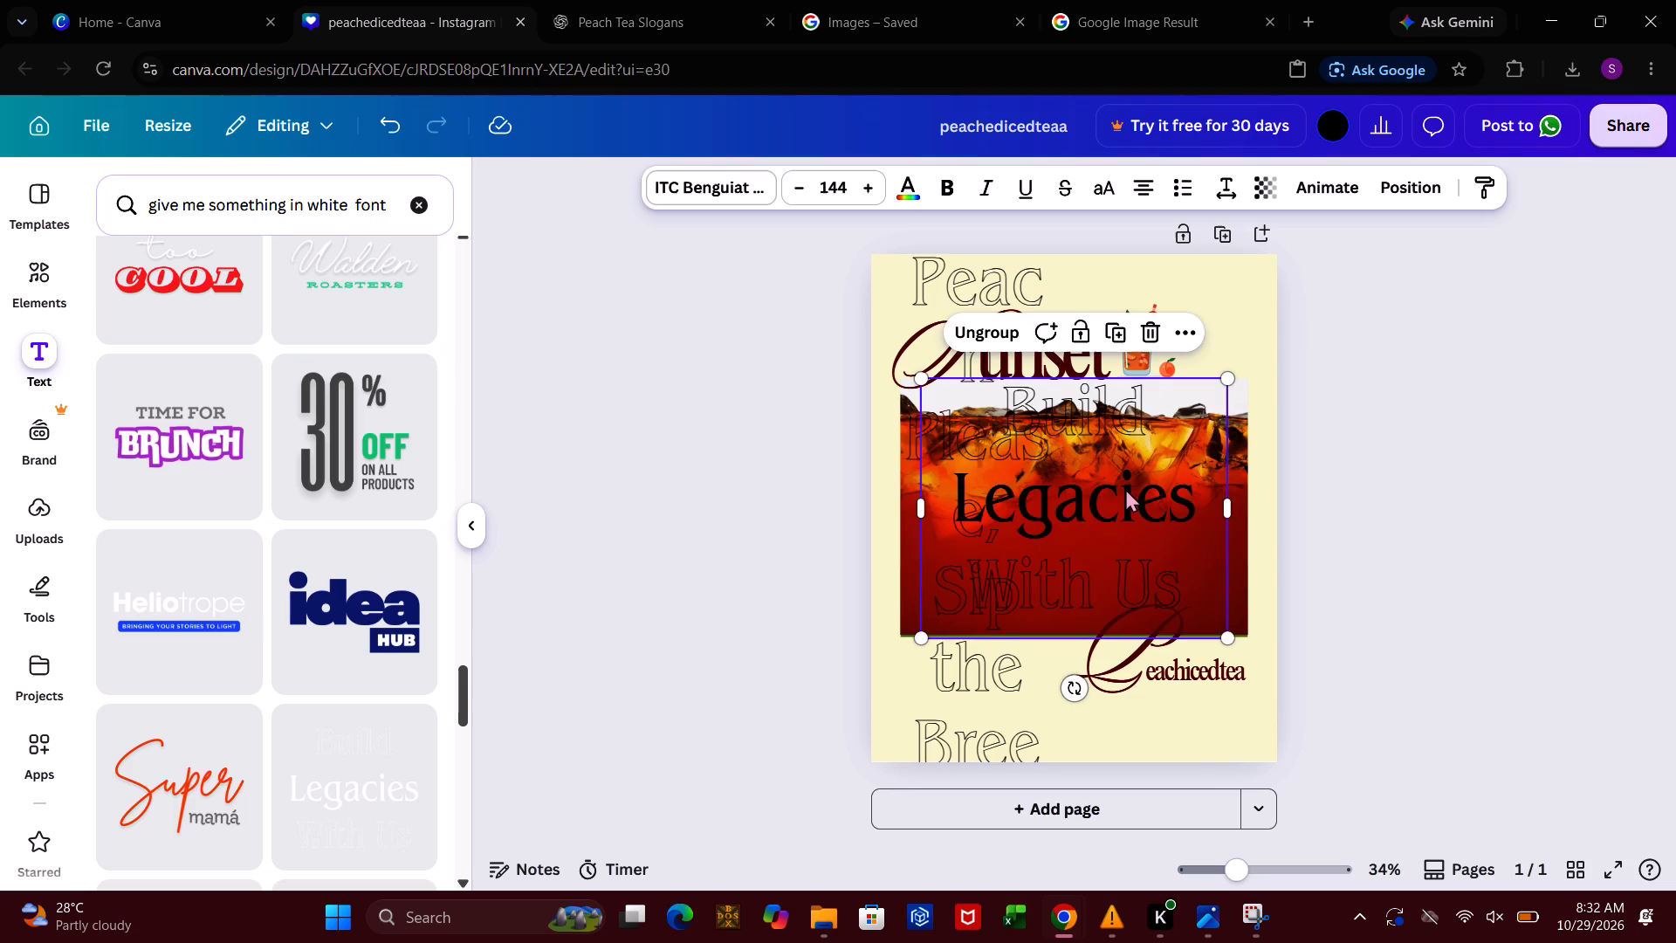
click(1150, 337)
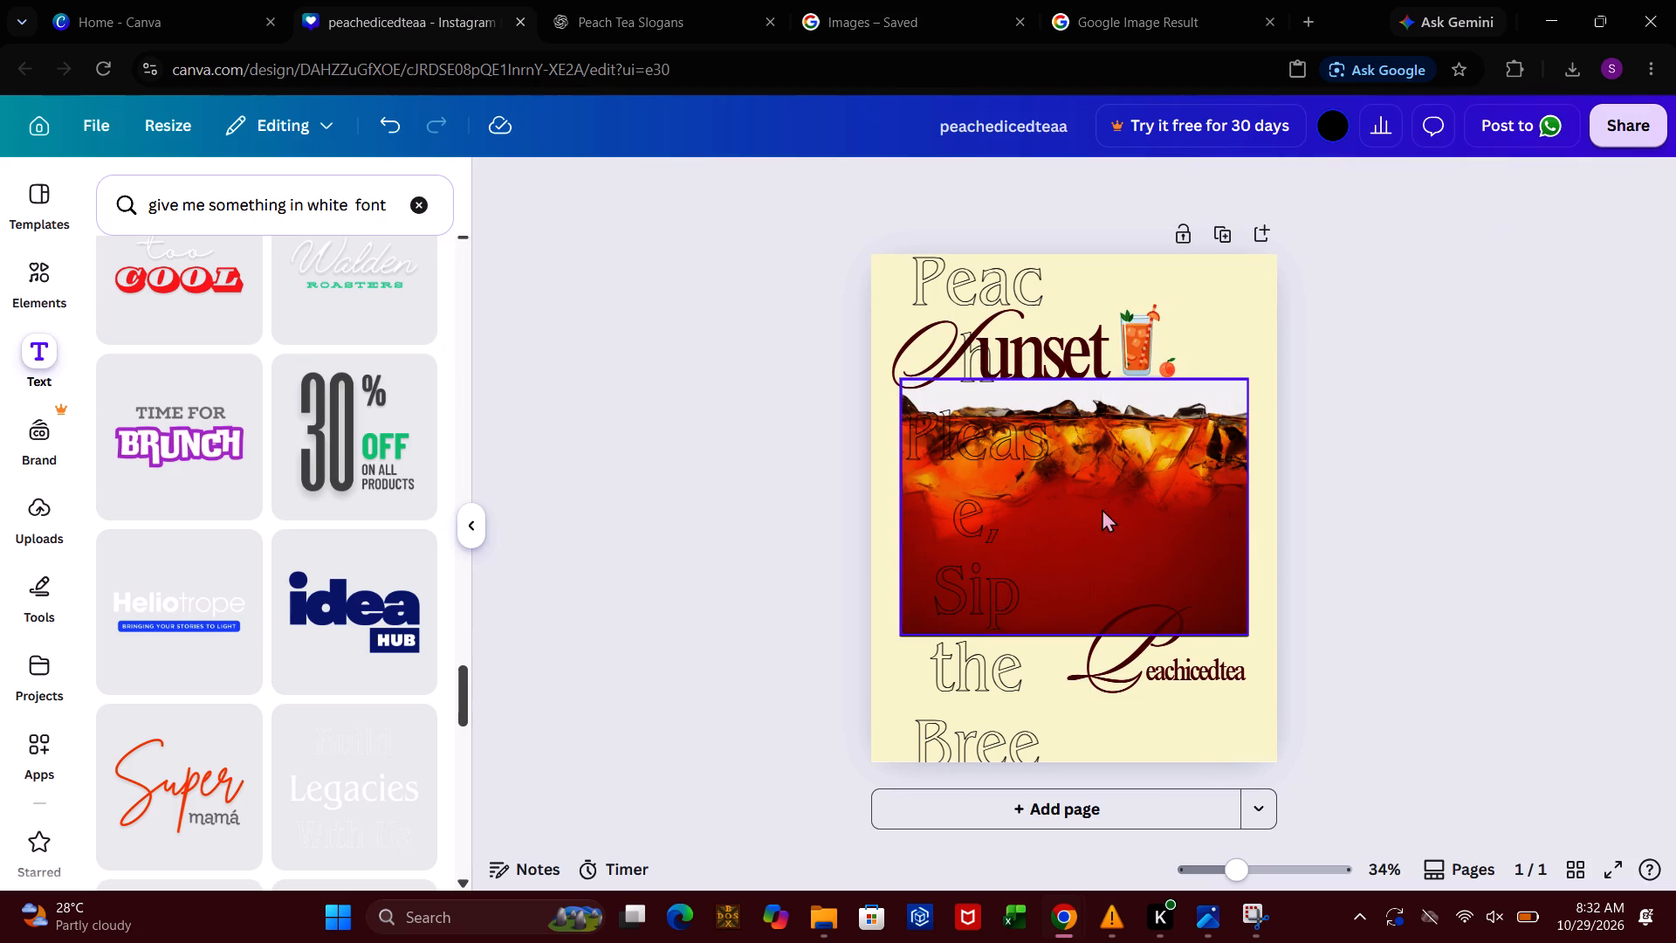
Widen the slogan's text box to about 837 so it wraps onto four lines over the photo.
click(1000, 465)
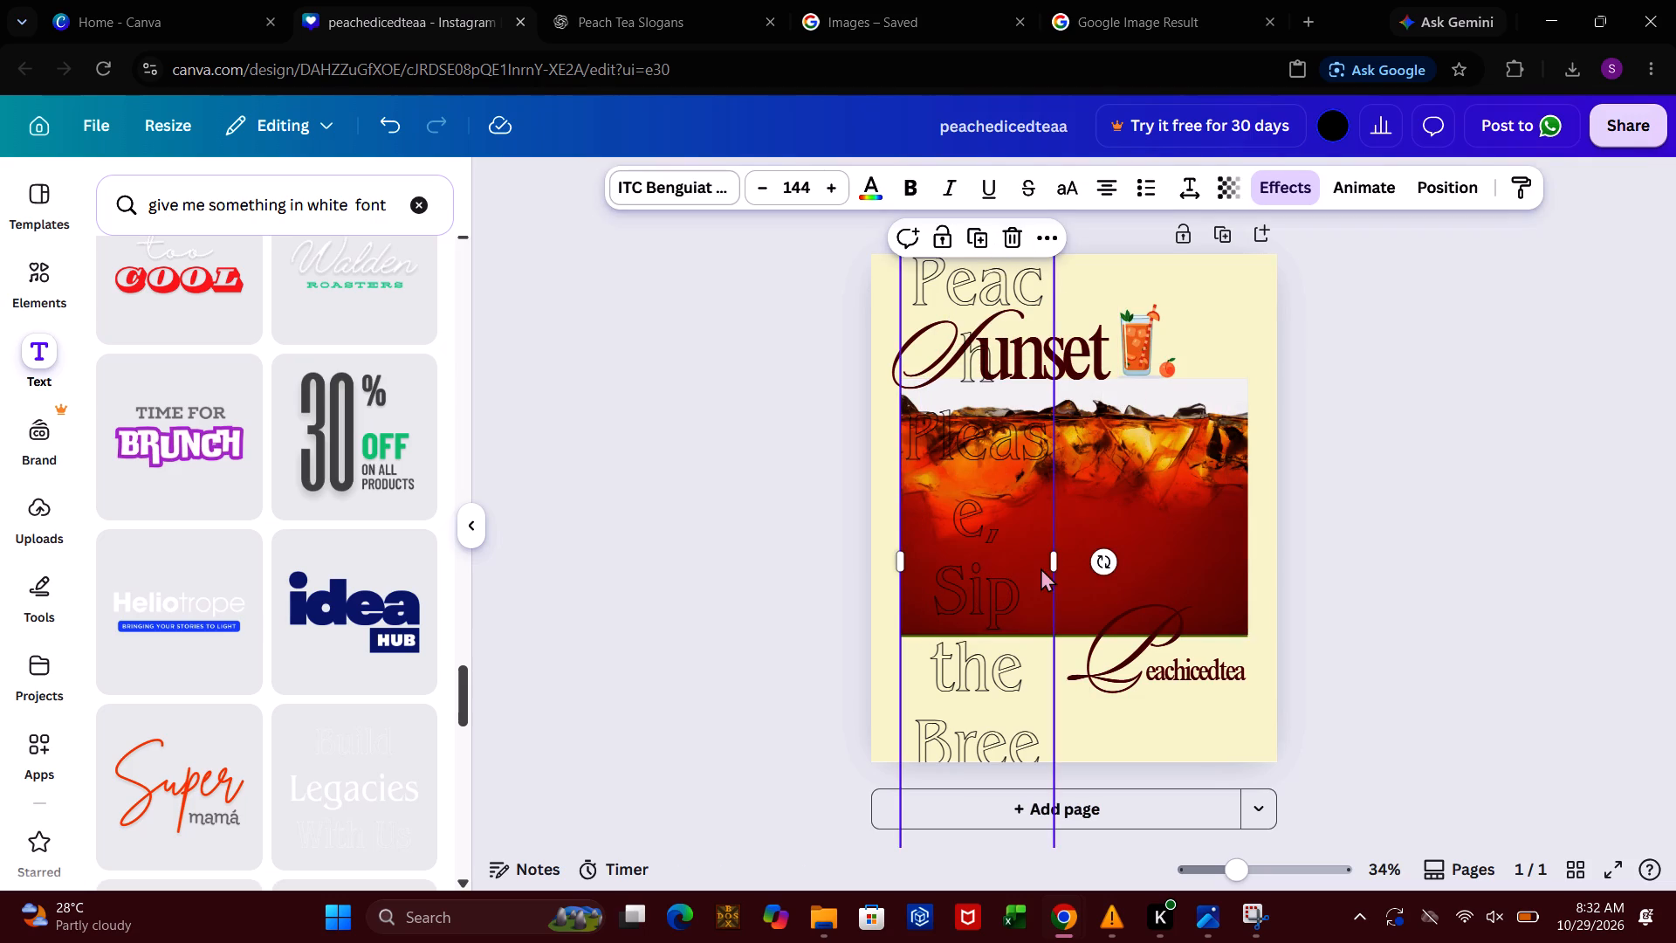
drag(1060, 557, 1092, 555)
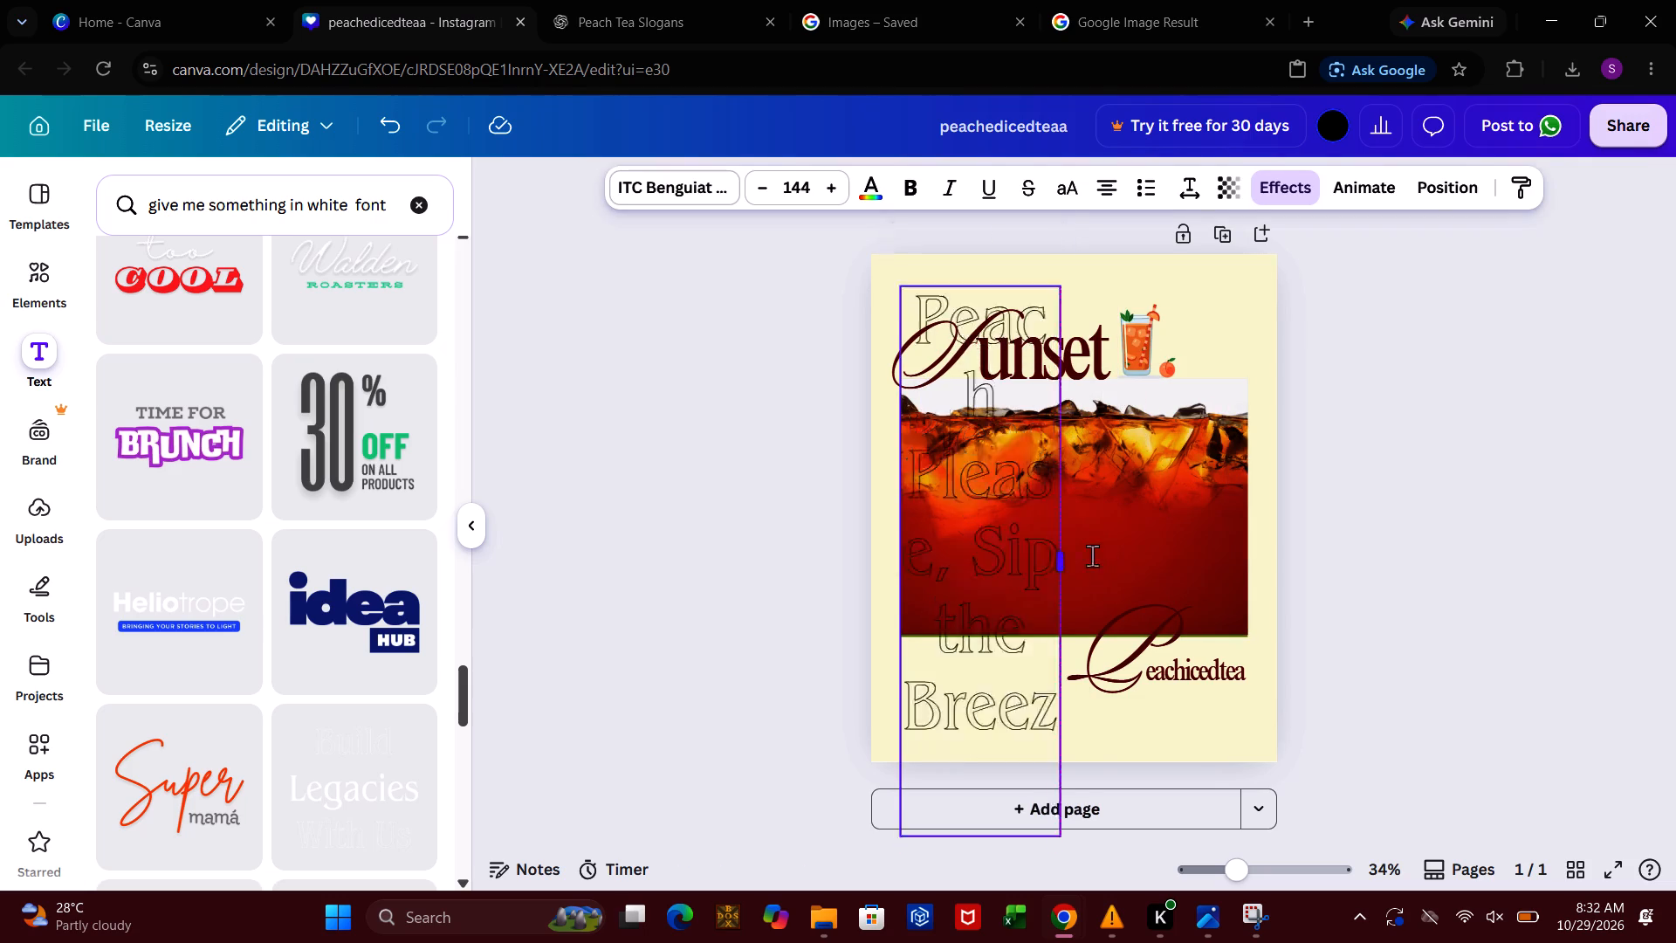
drag(1092, 555, 1429, 521)
click(1429, 521)
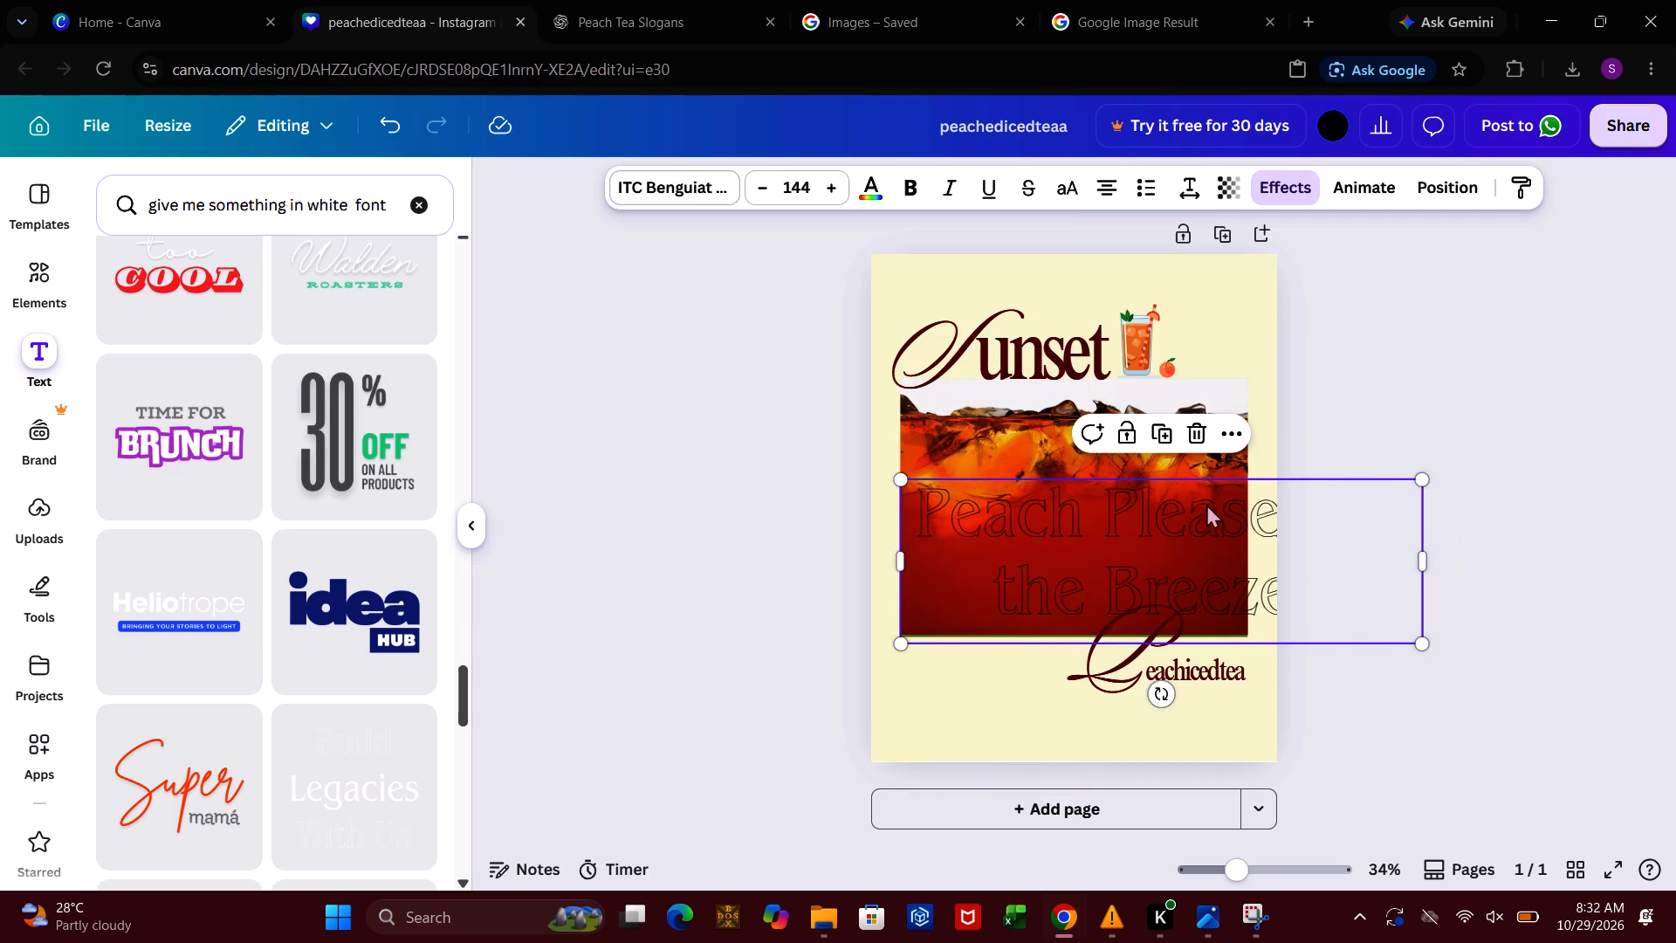
drag(1430, 568, 1334, 565)
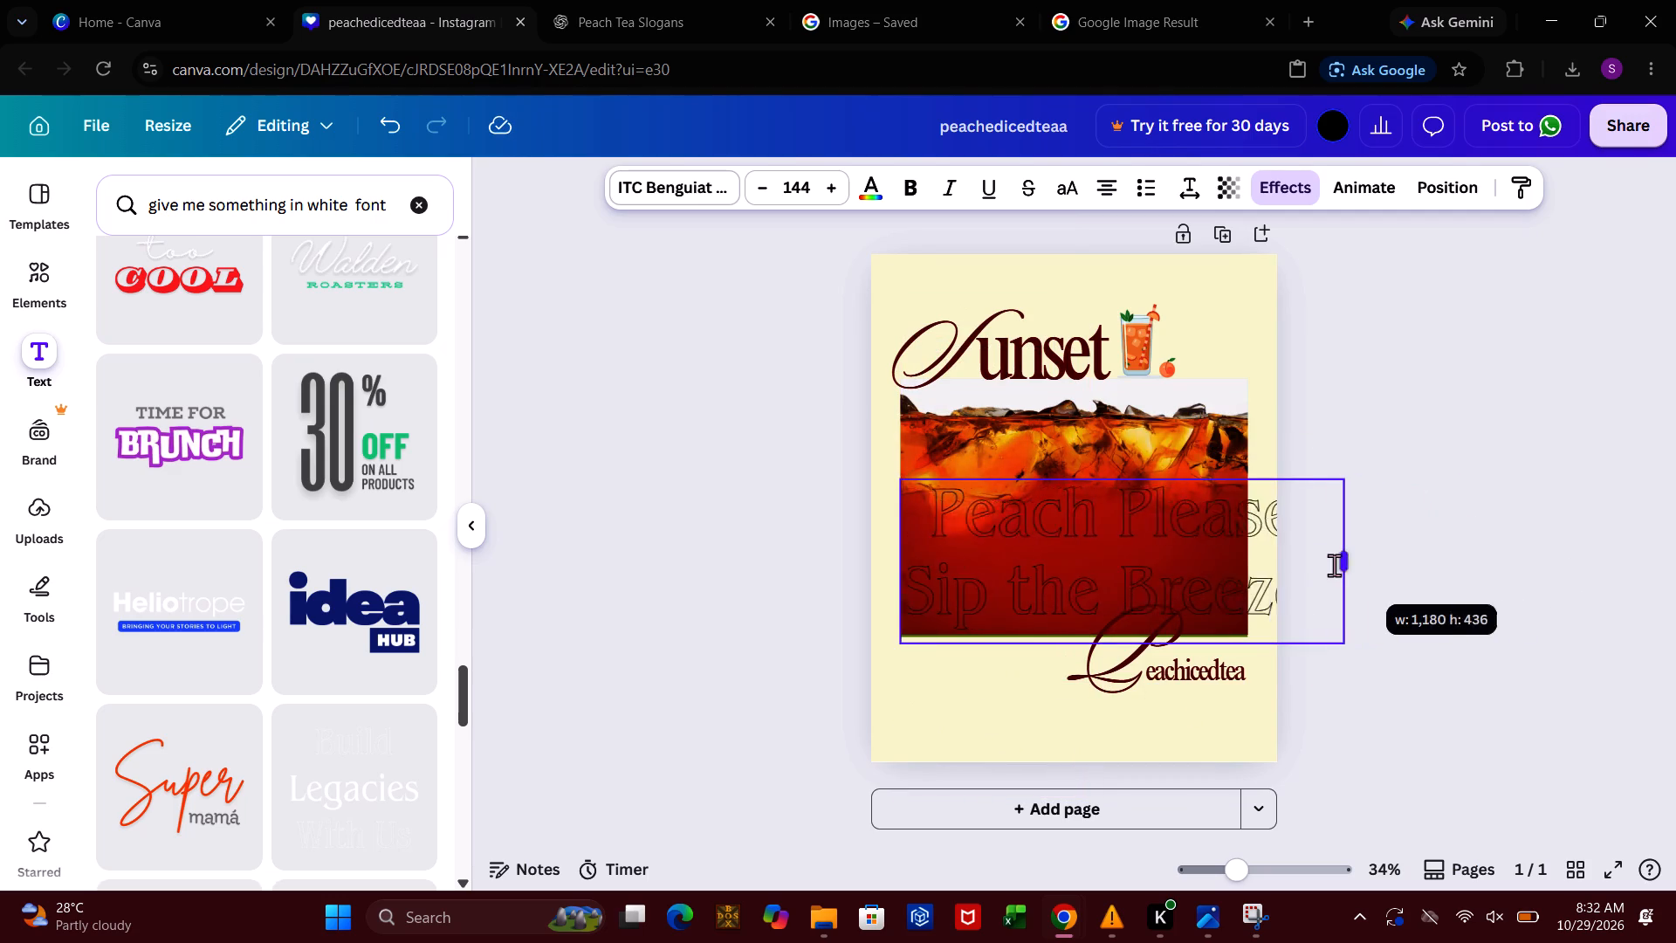
drag(1334, 565, 1223, 548)
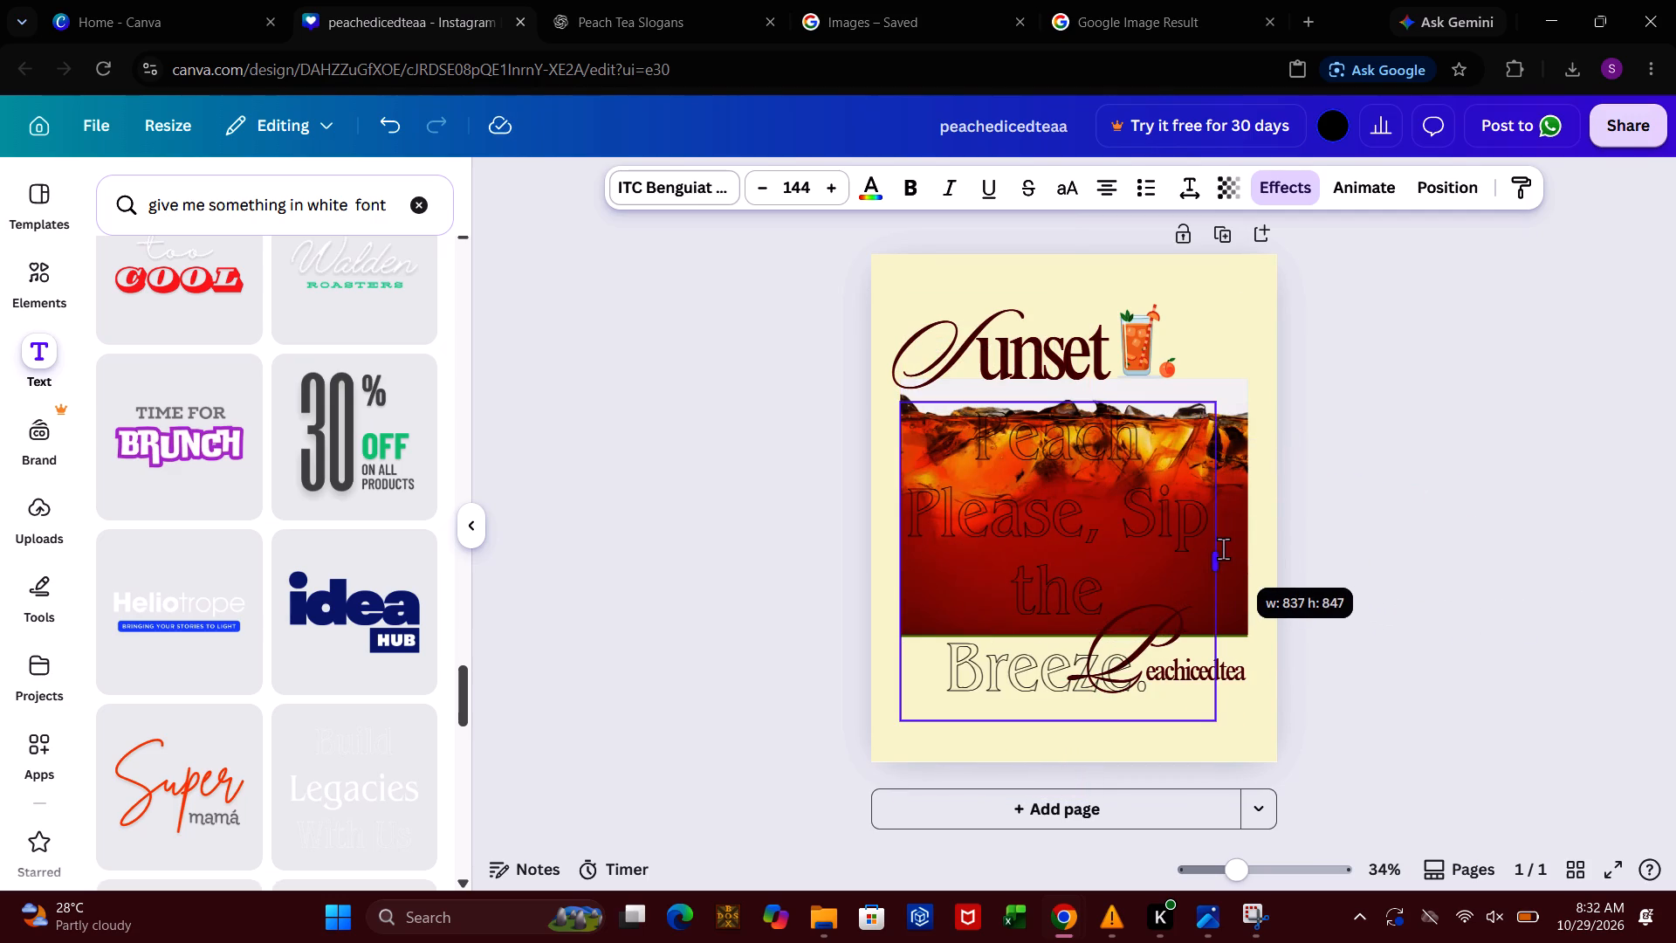
drag(1223, 548, 1222, 541)
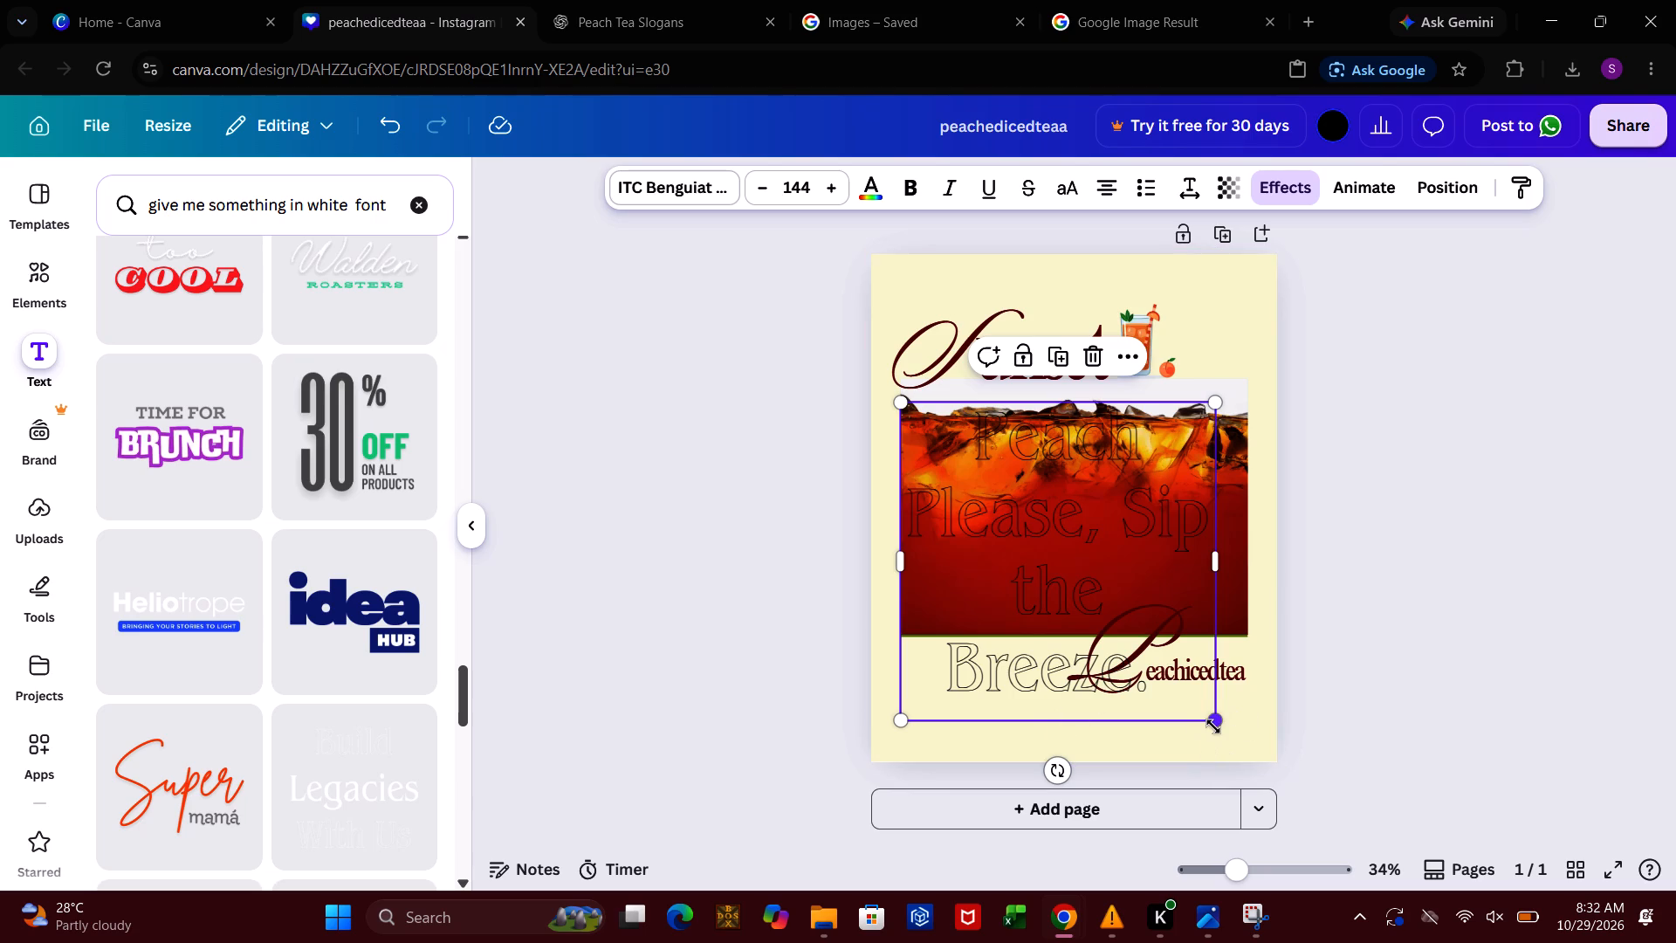
Scale the slogan text down to size 61 so it fits inside the iced tea photo.
drag(1213, 726, 1074, 600)
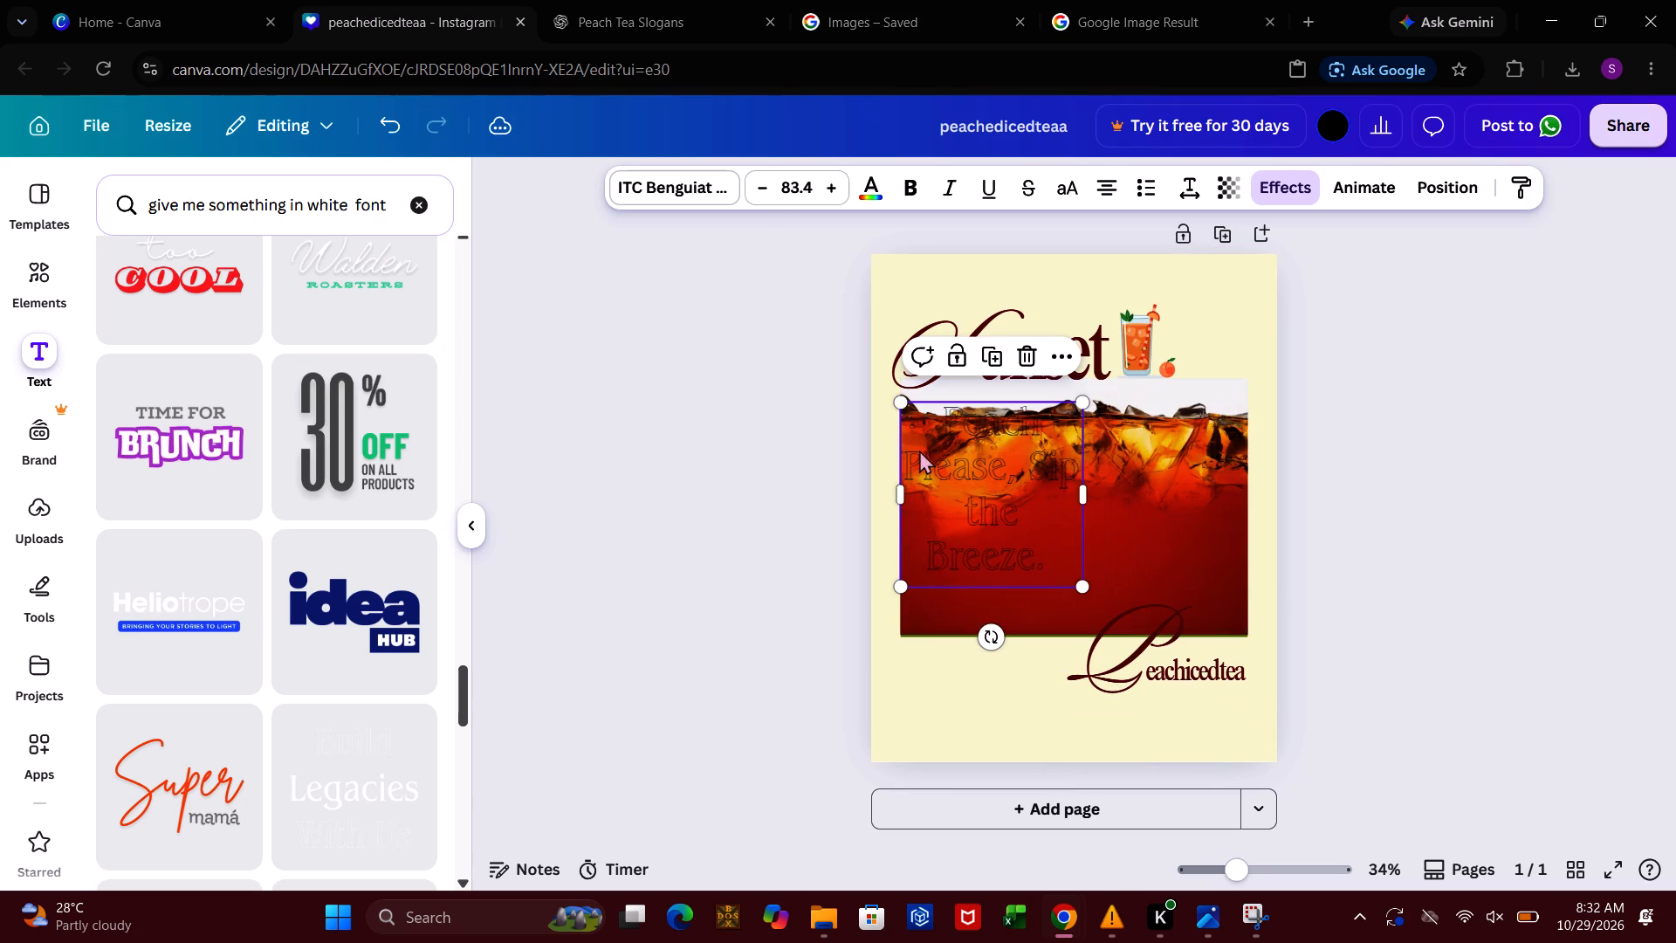
drag(900, 394, 914, 432)
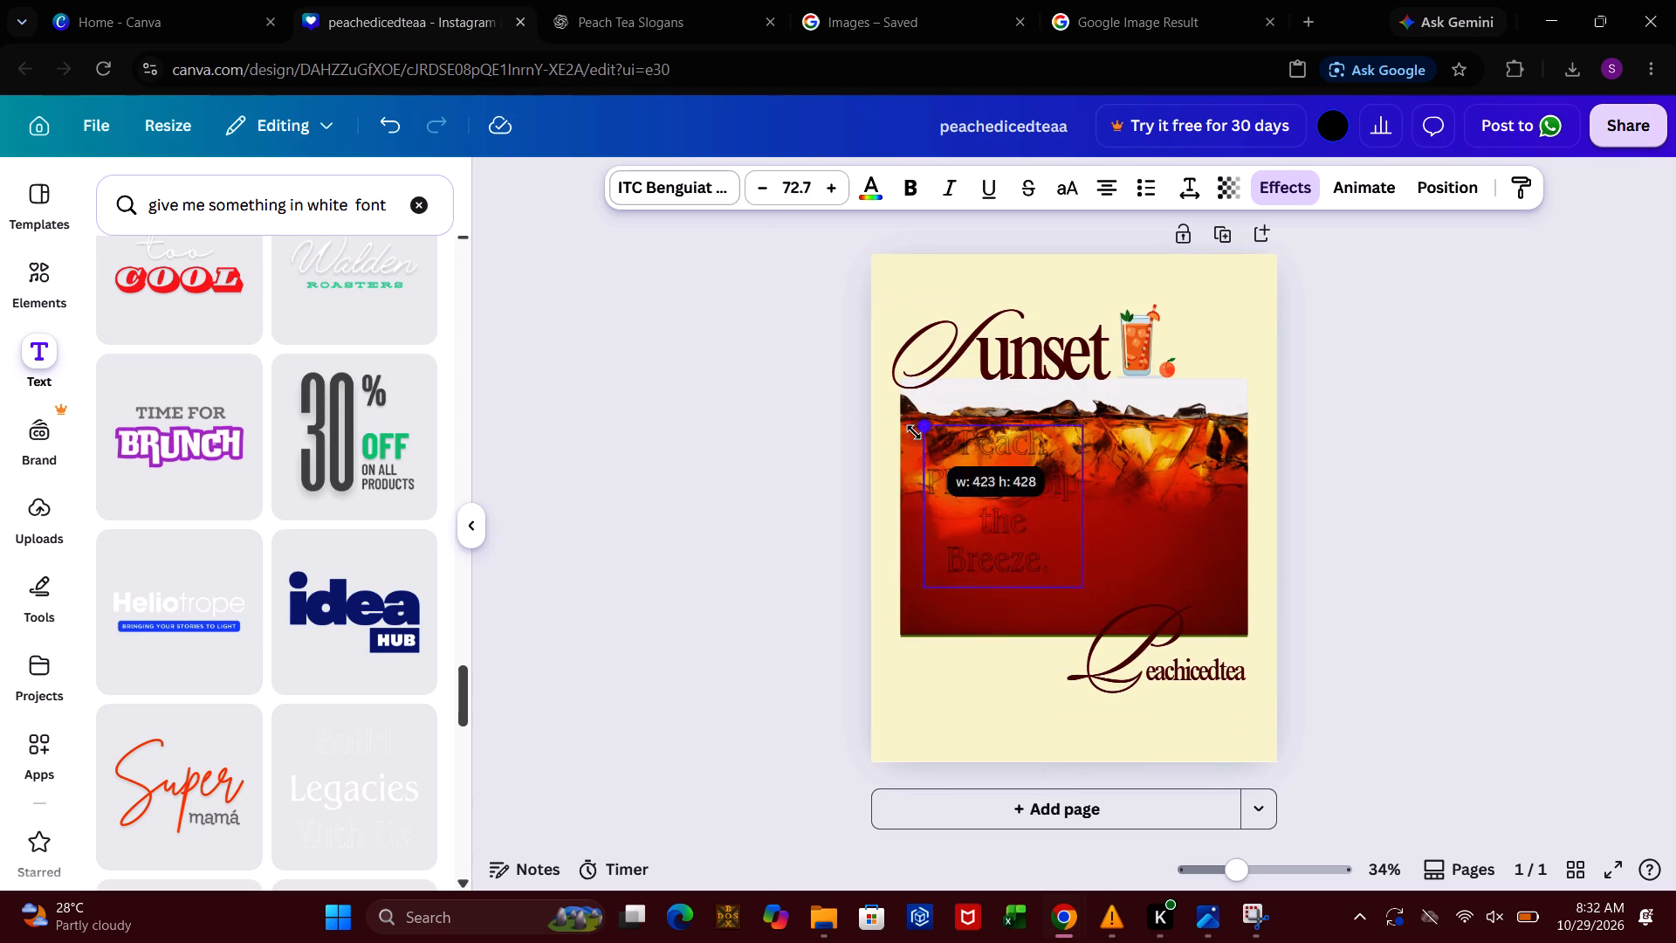
drag(914, 432, 928, 464)
click(992, 508)
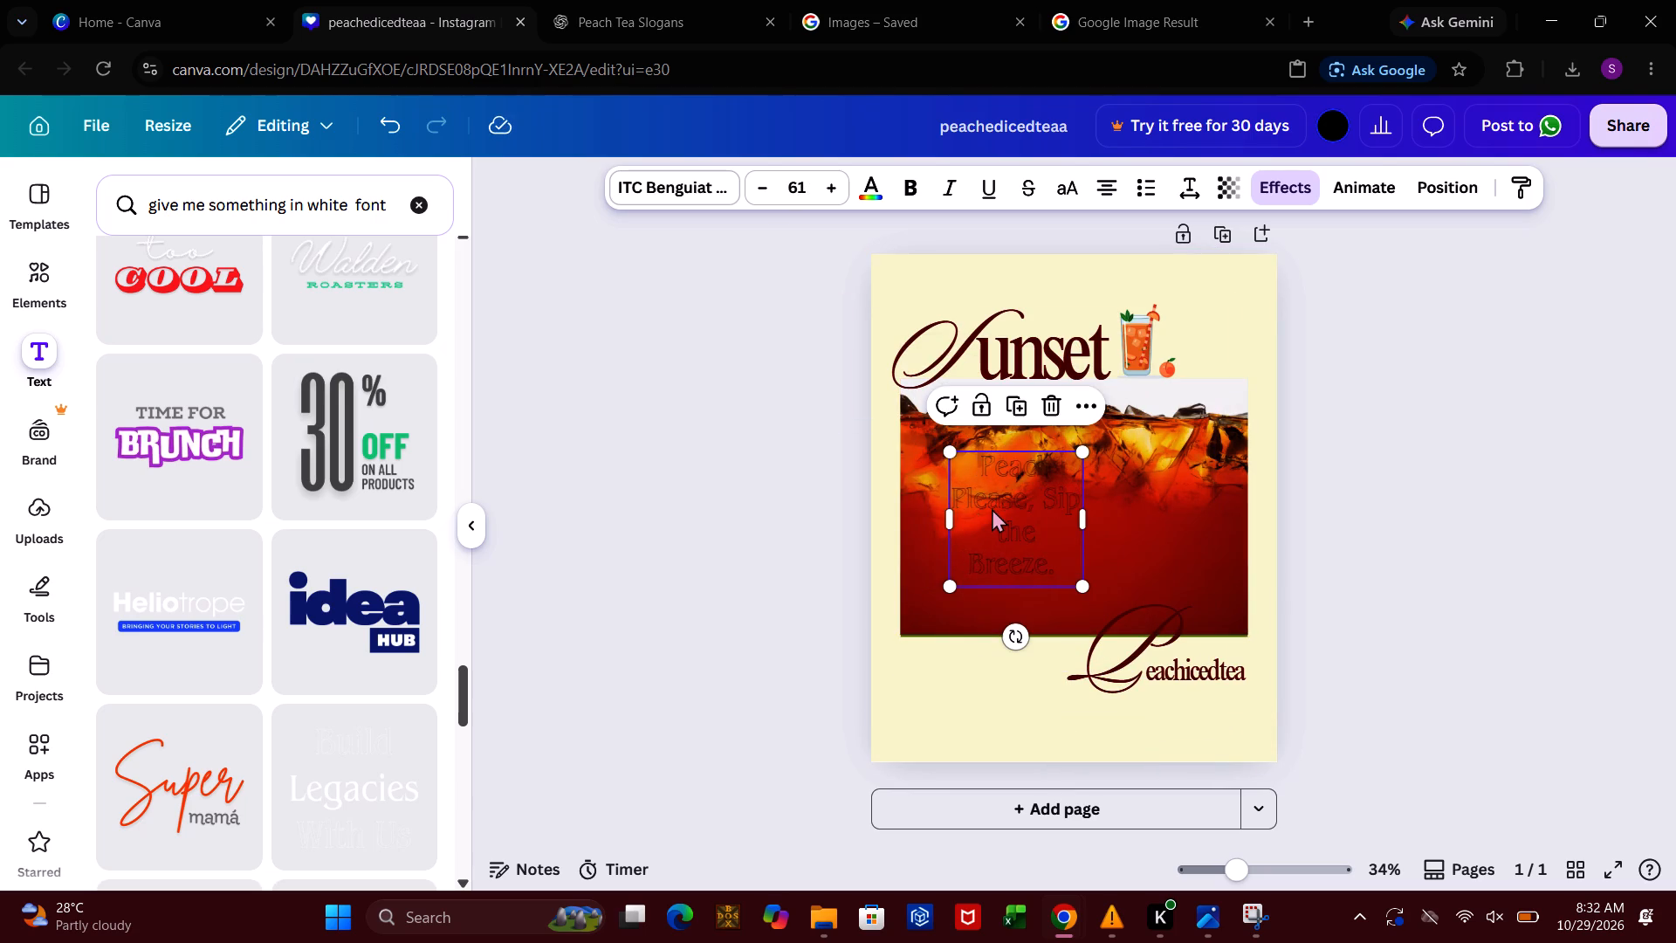
click(992, 508)
drag(992, 508, 972, 580)
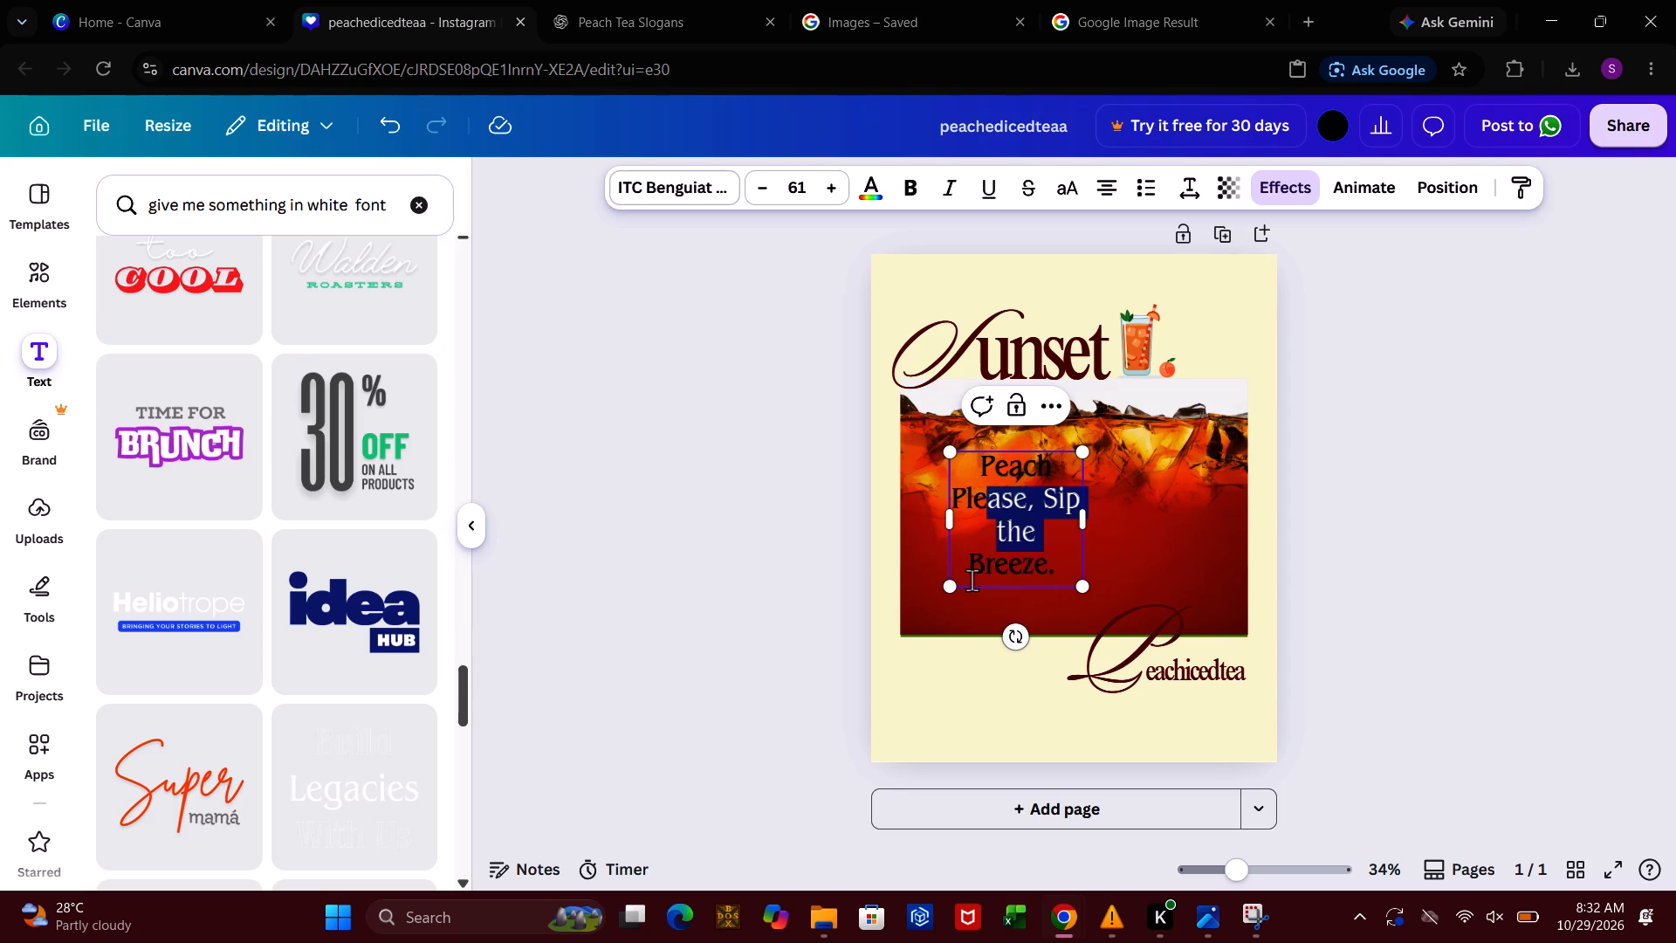
drag(972, 580, 1262, 506)
click(1412, 443)
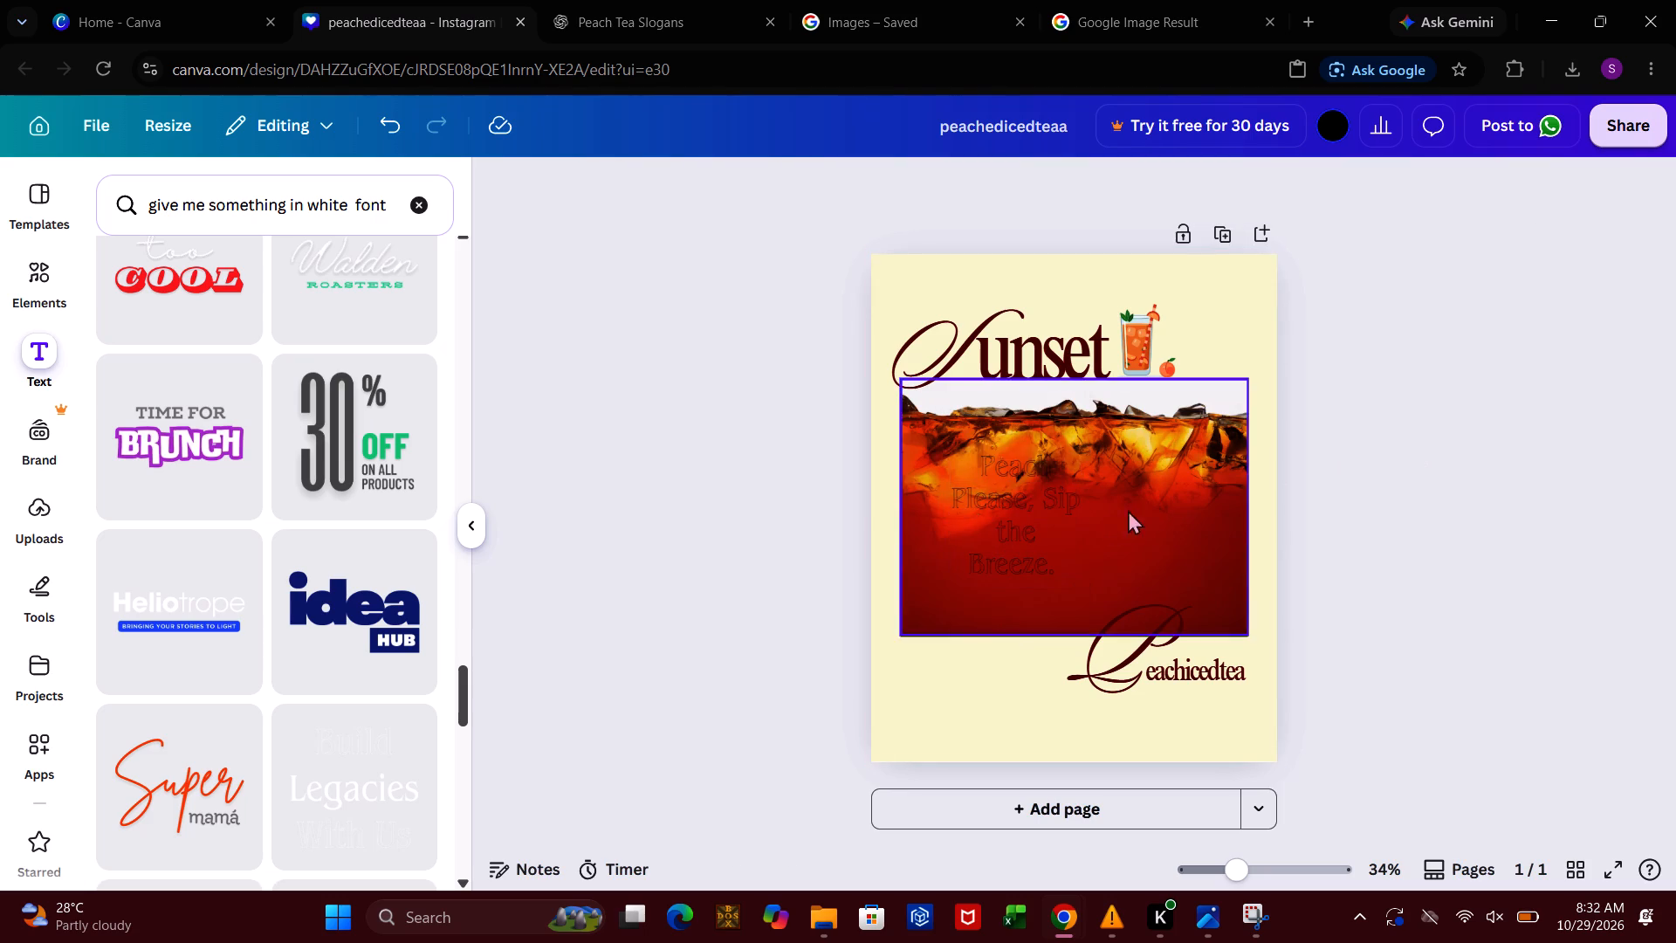
Move the slogan down so it straddles the photo's bottom edge, to the left of "Peachicedtea".
drag(1046, 520, 999, 692)
drag(981, 666, 980, 635)
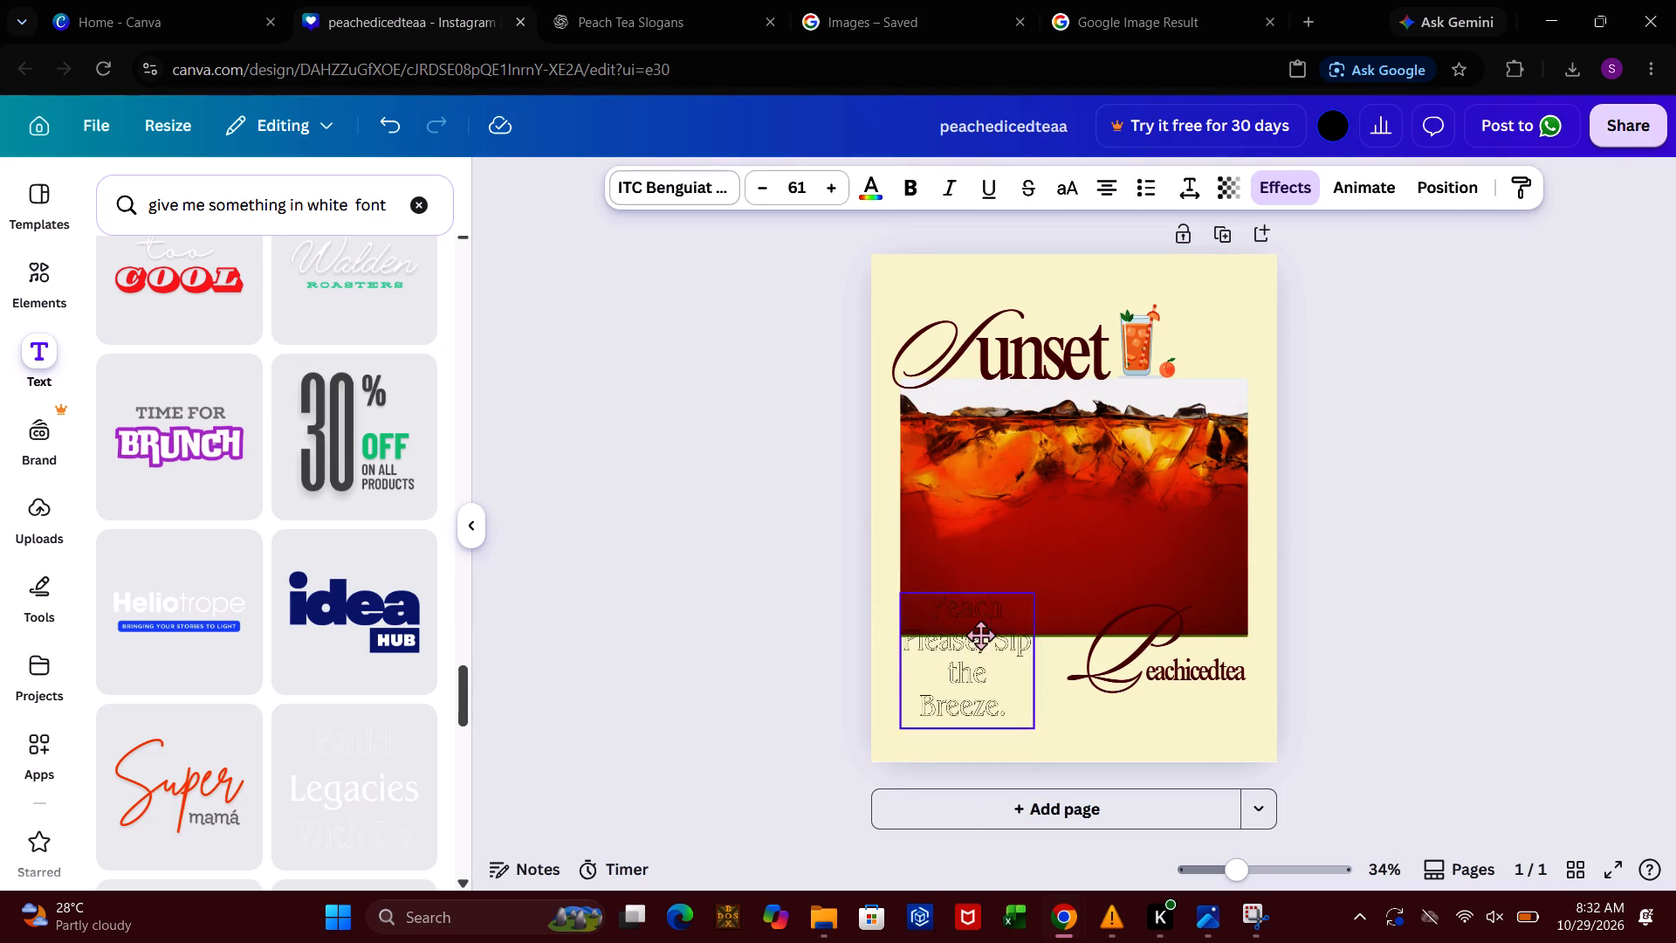
drag(980, 635, 986, 621)
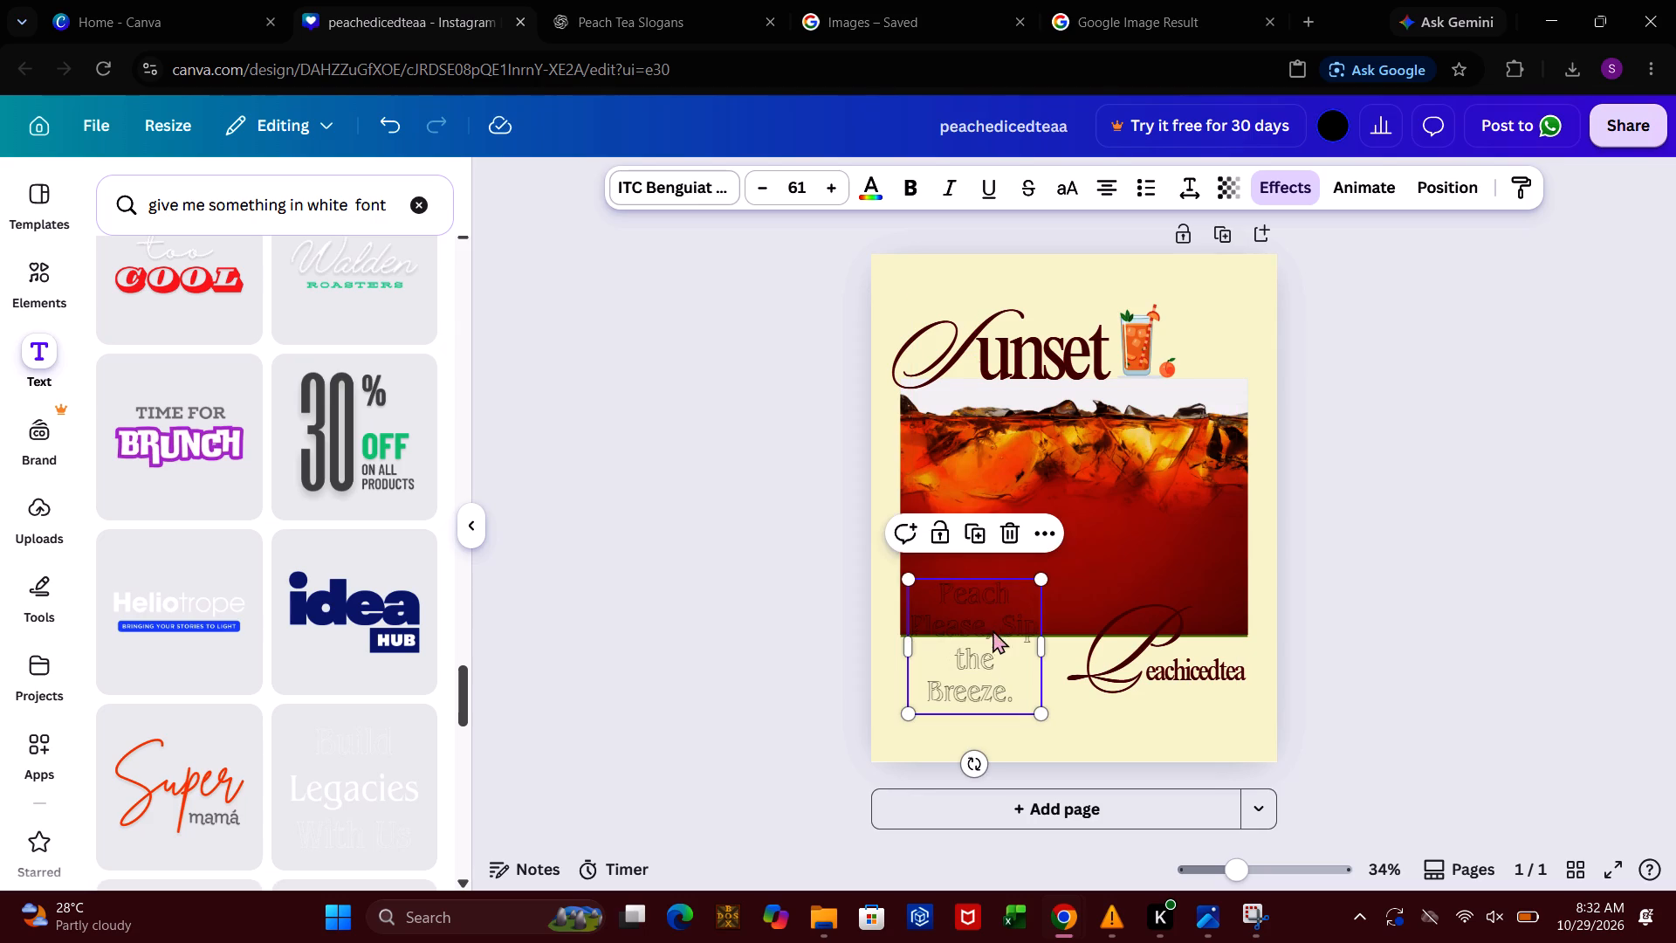
double_click(994, 640)
click(1380, 534)
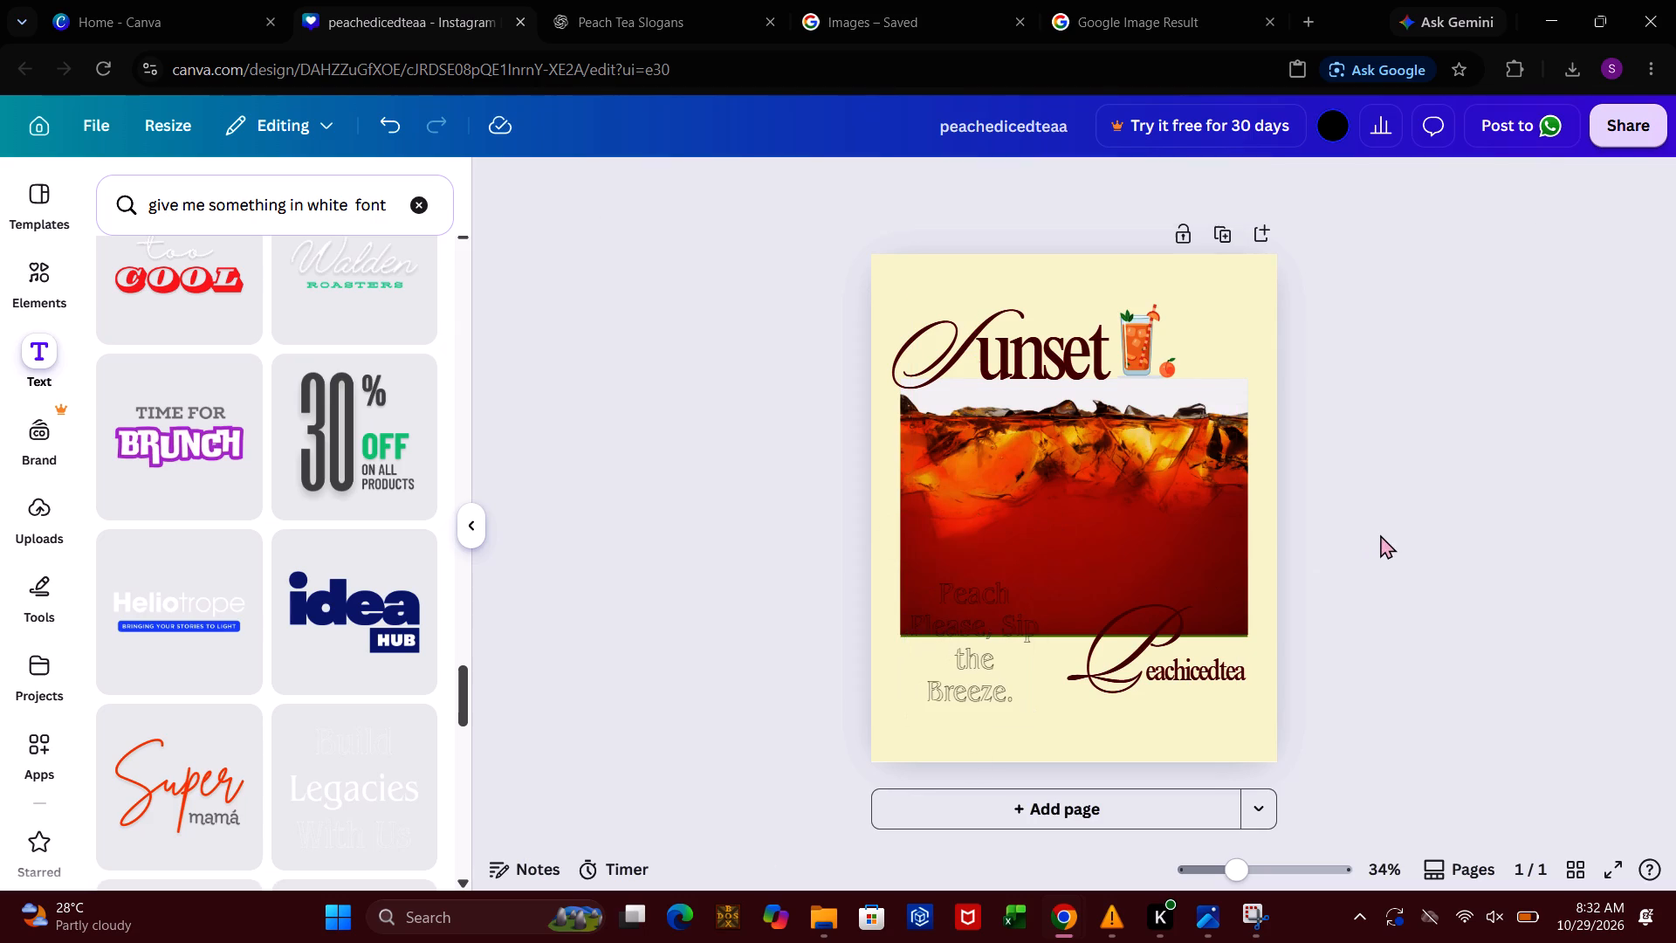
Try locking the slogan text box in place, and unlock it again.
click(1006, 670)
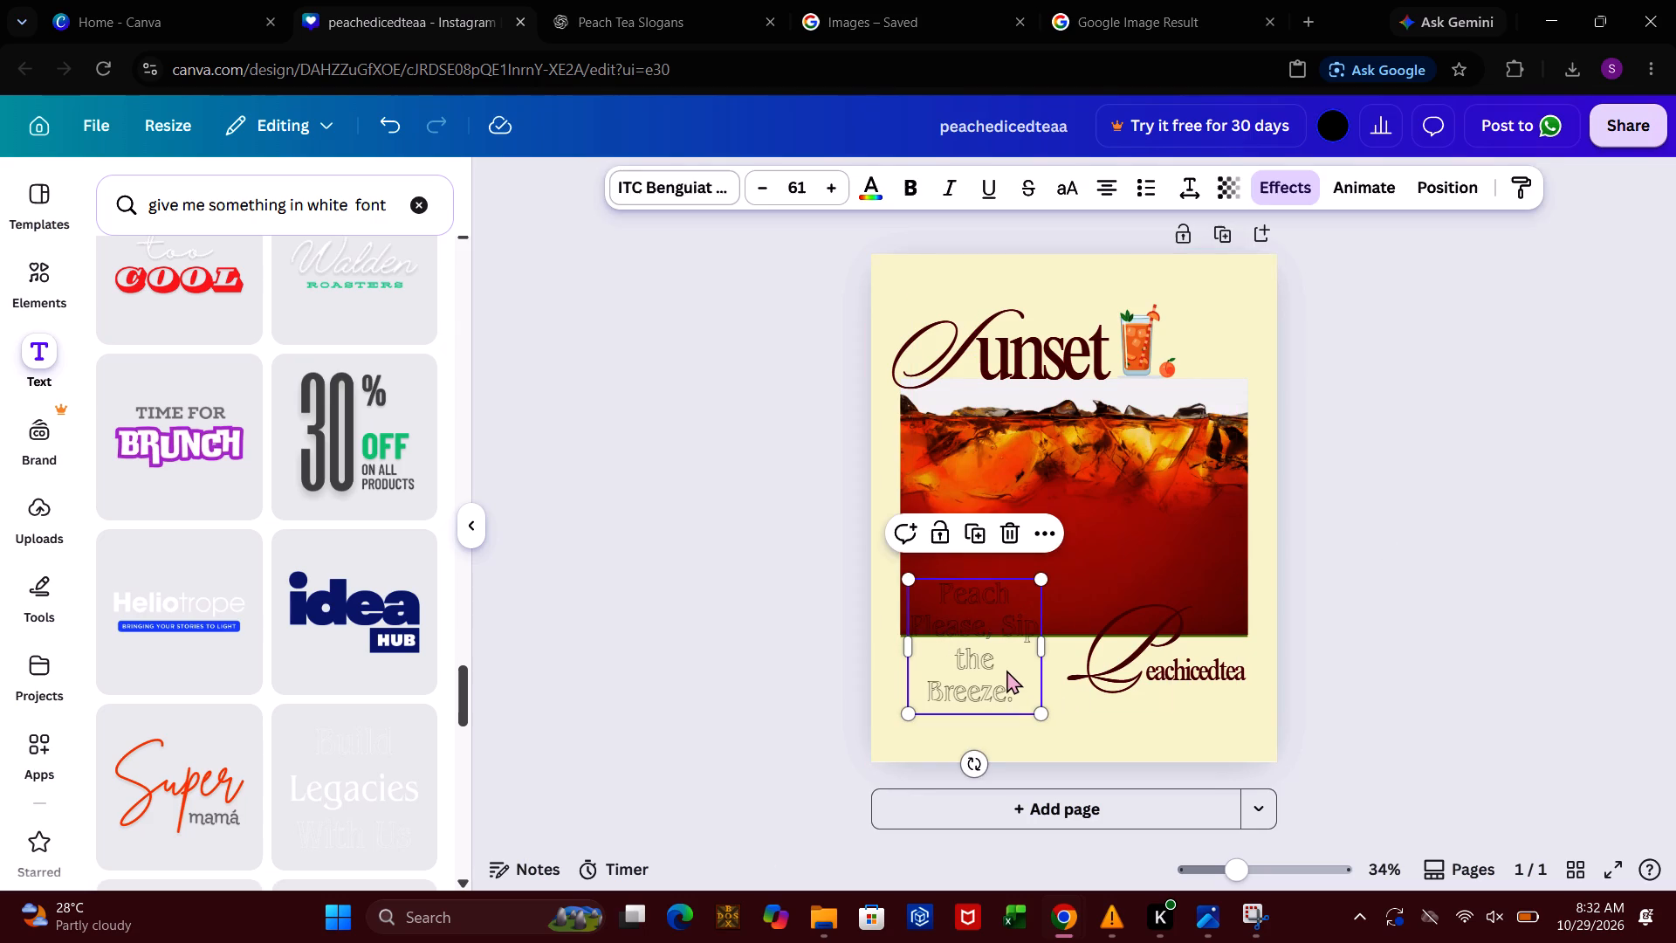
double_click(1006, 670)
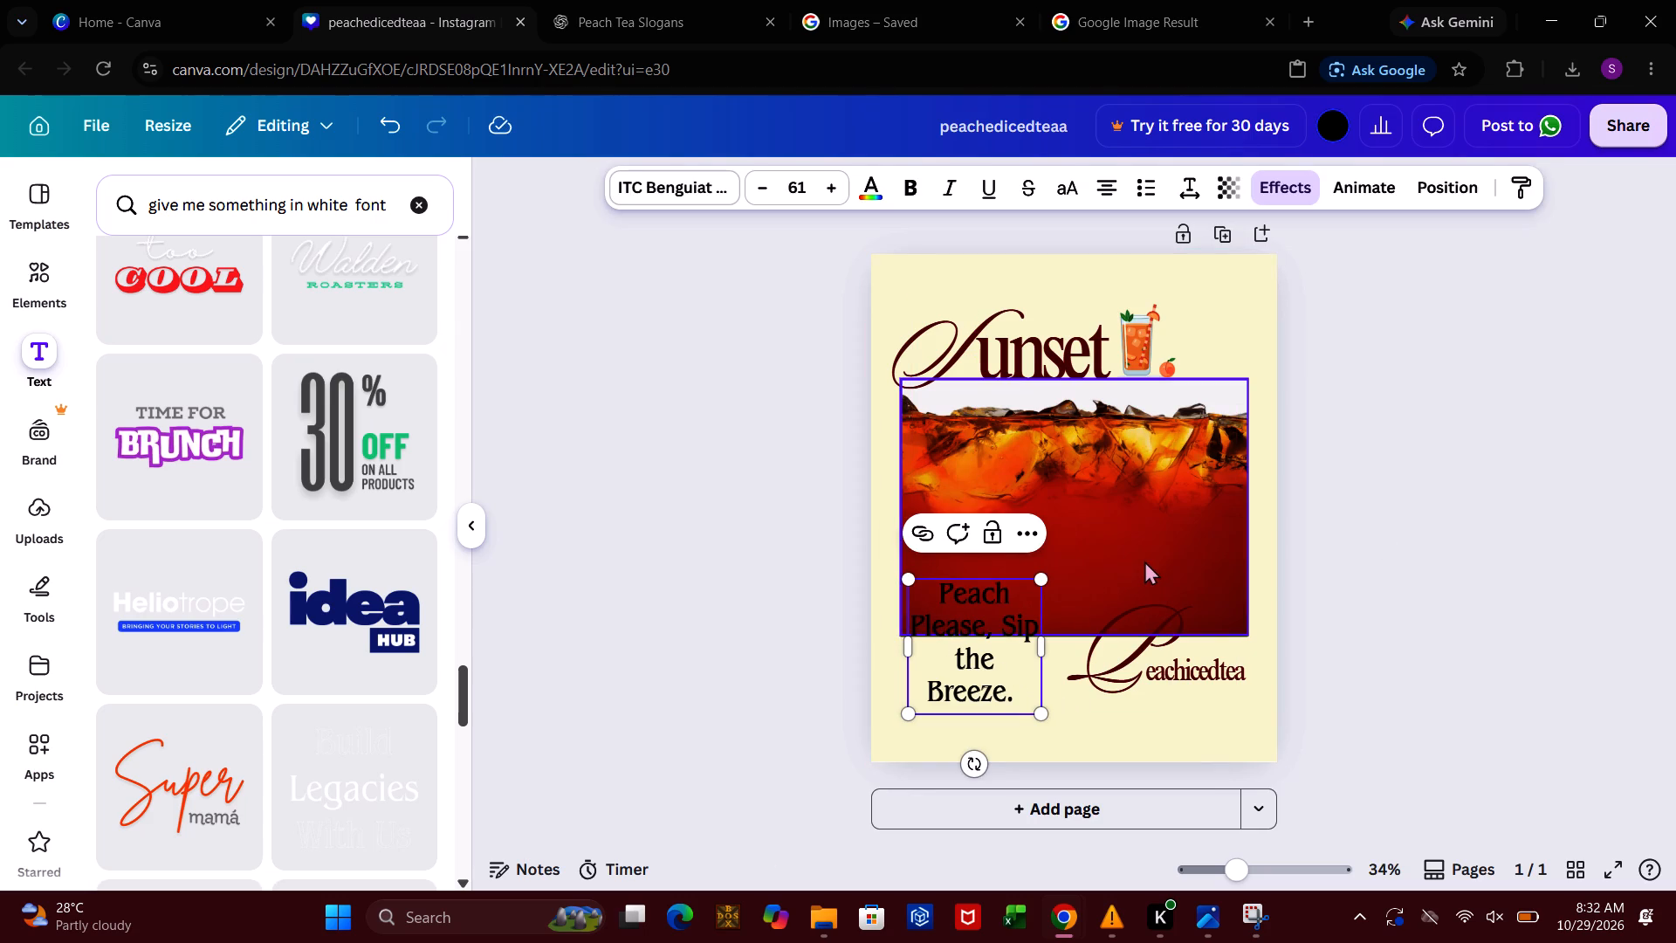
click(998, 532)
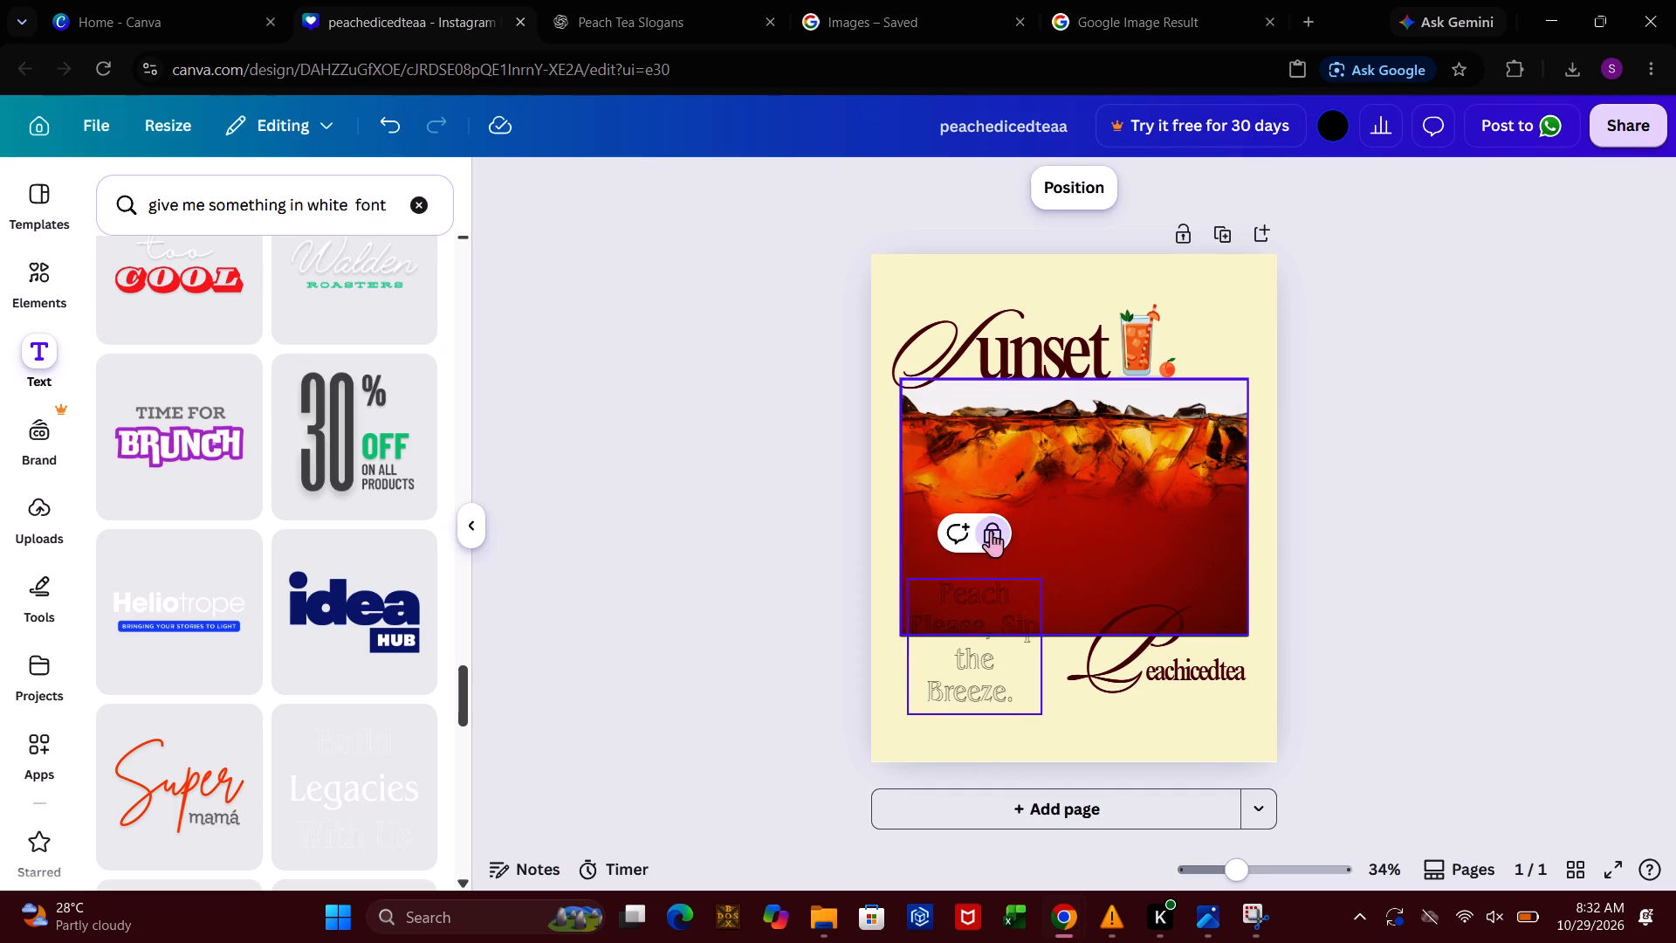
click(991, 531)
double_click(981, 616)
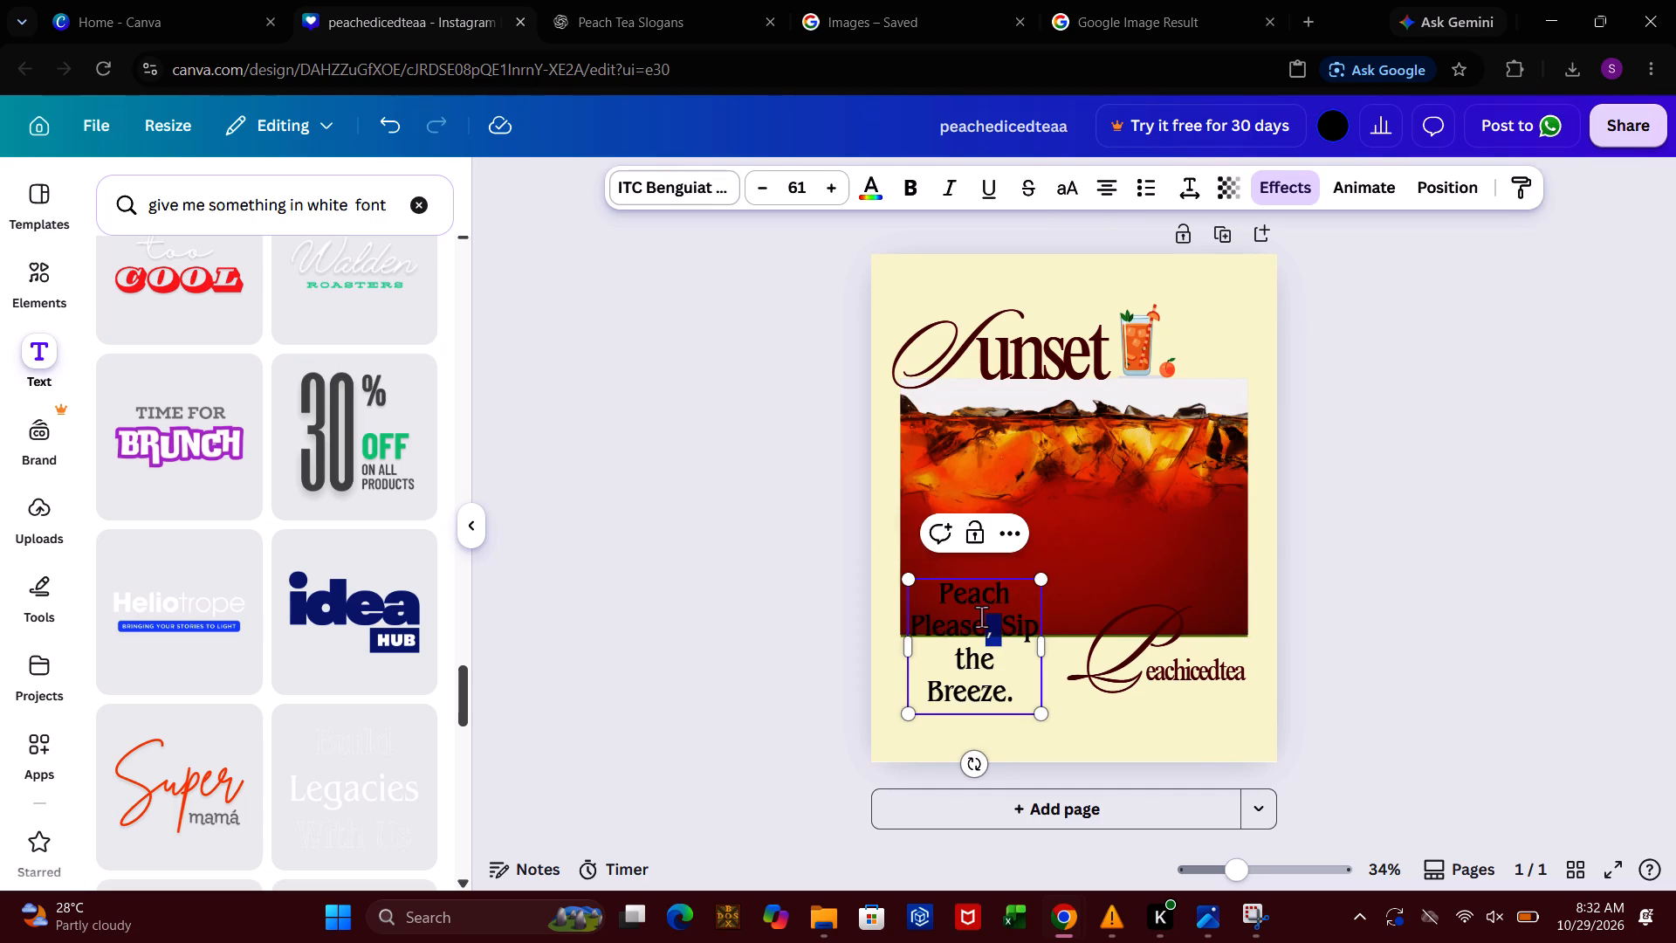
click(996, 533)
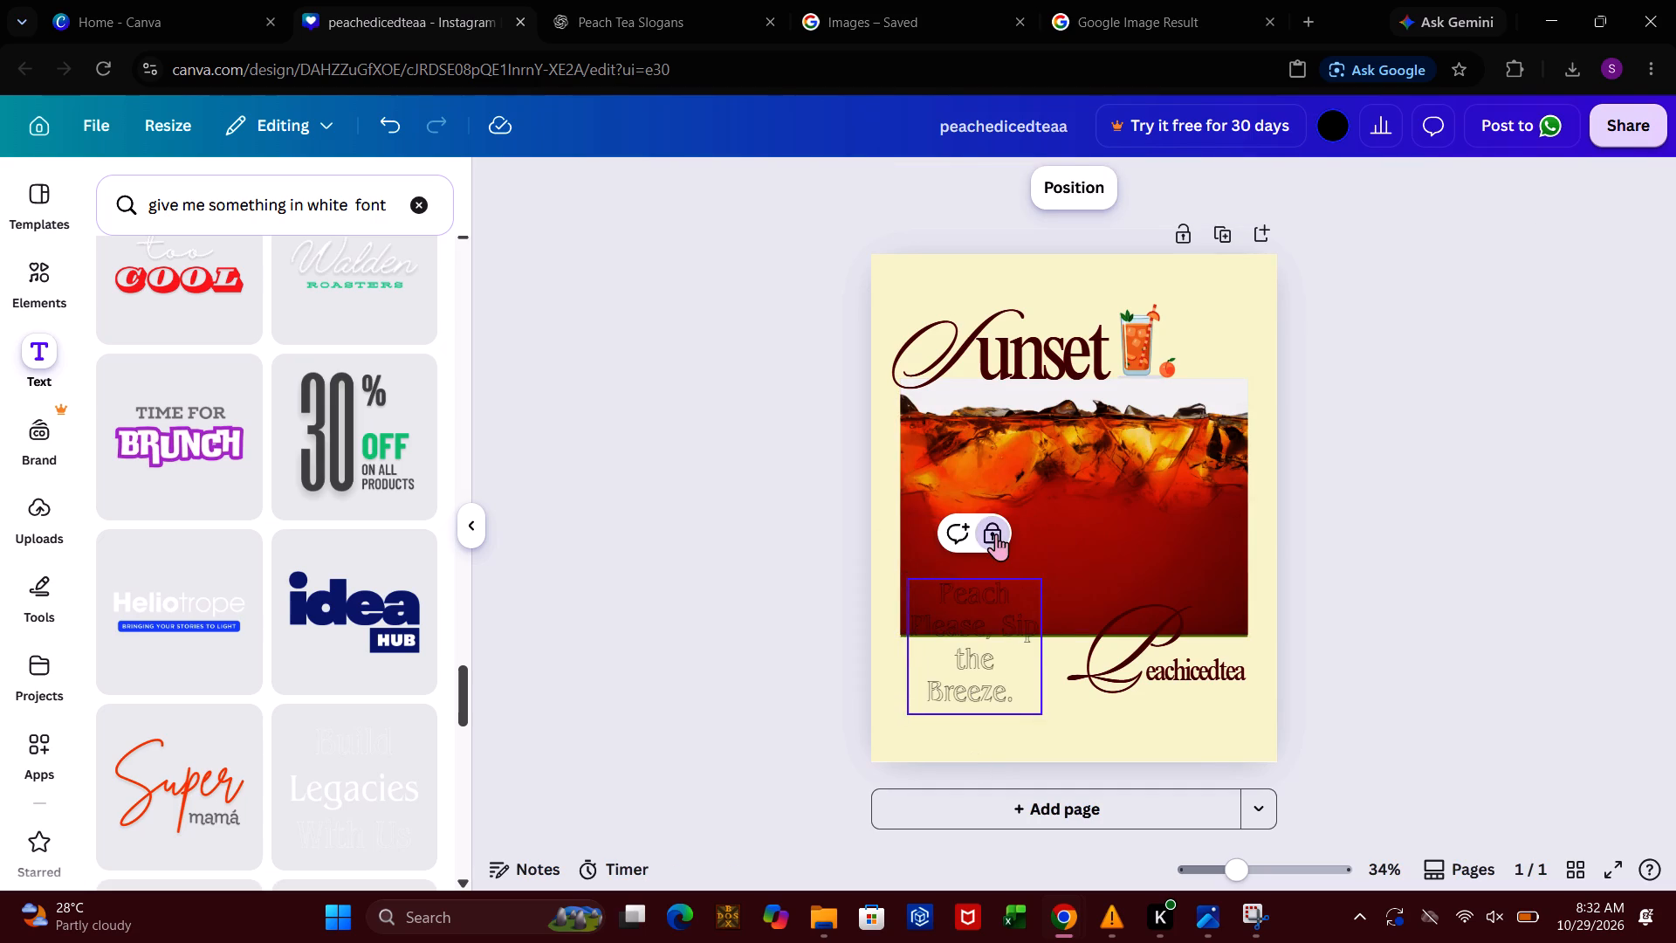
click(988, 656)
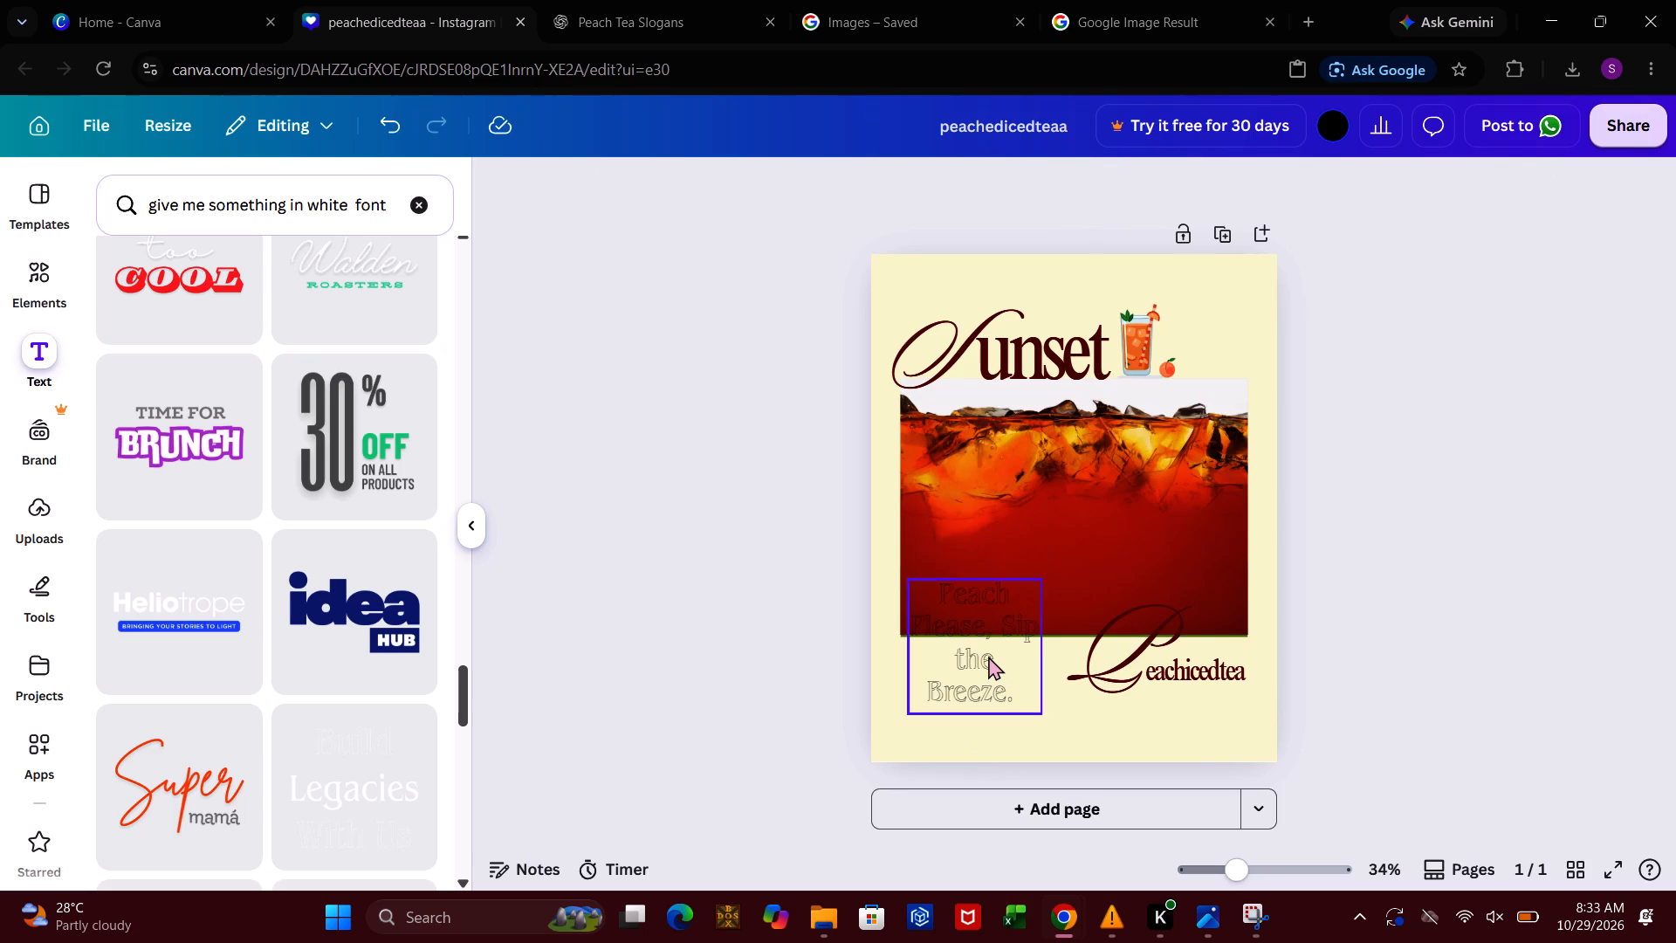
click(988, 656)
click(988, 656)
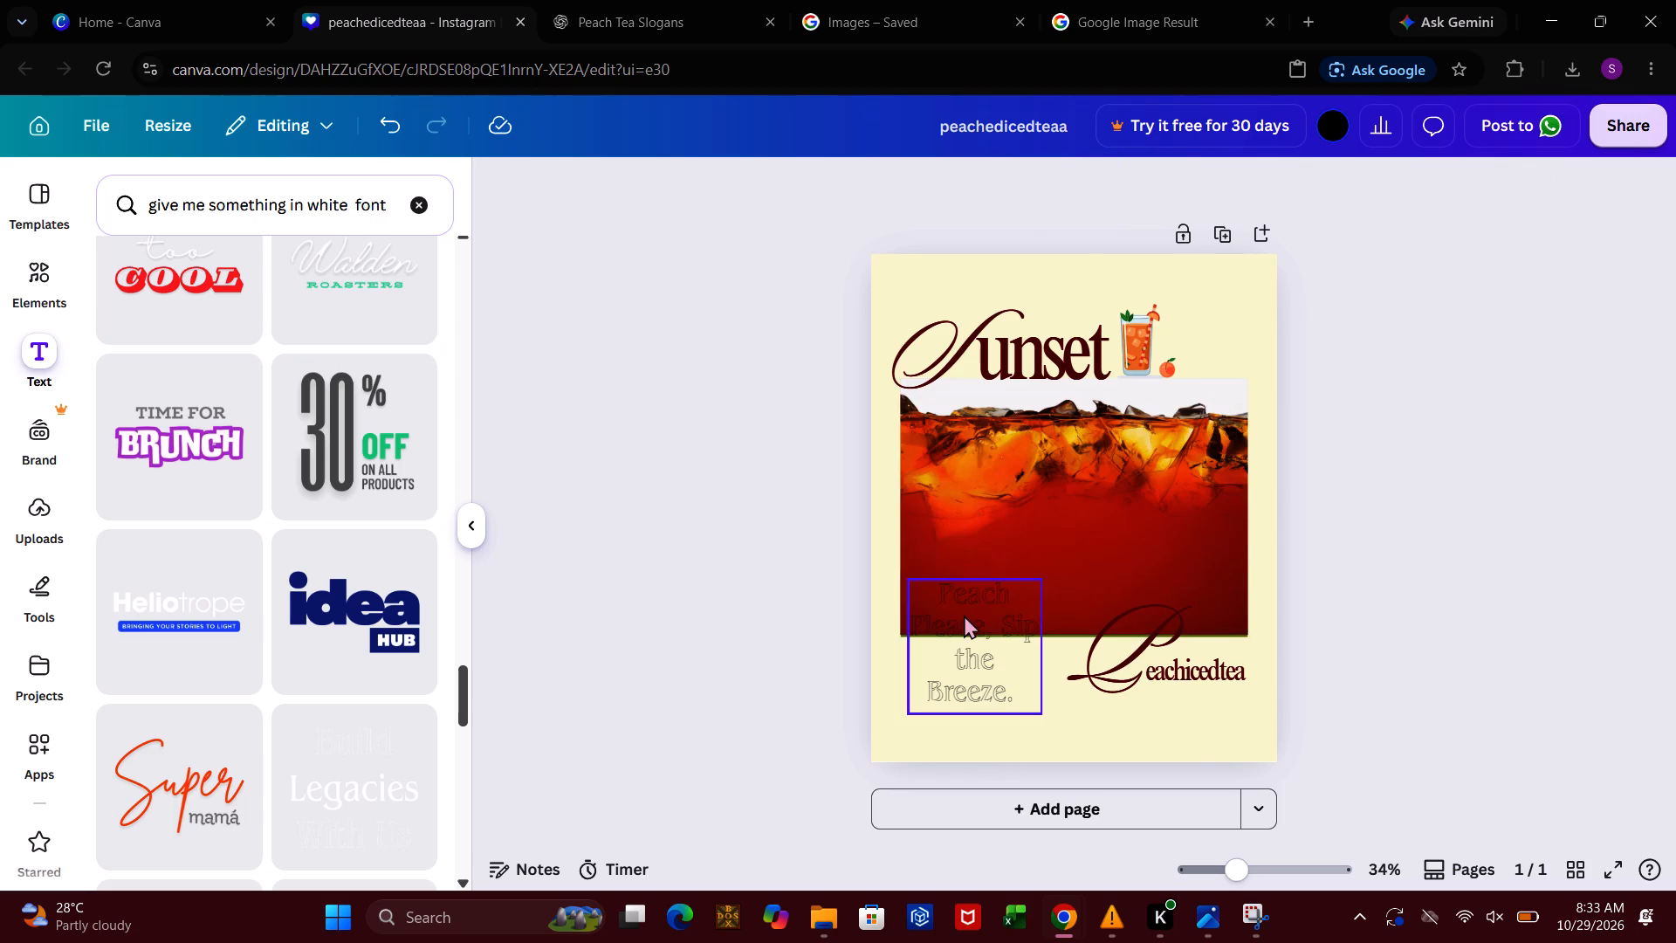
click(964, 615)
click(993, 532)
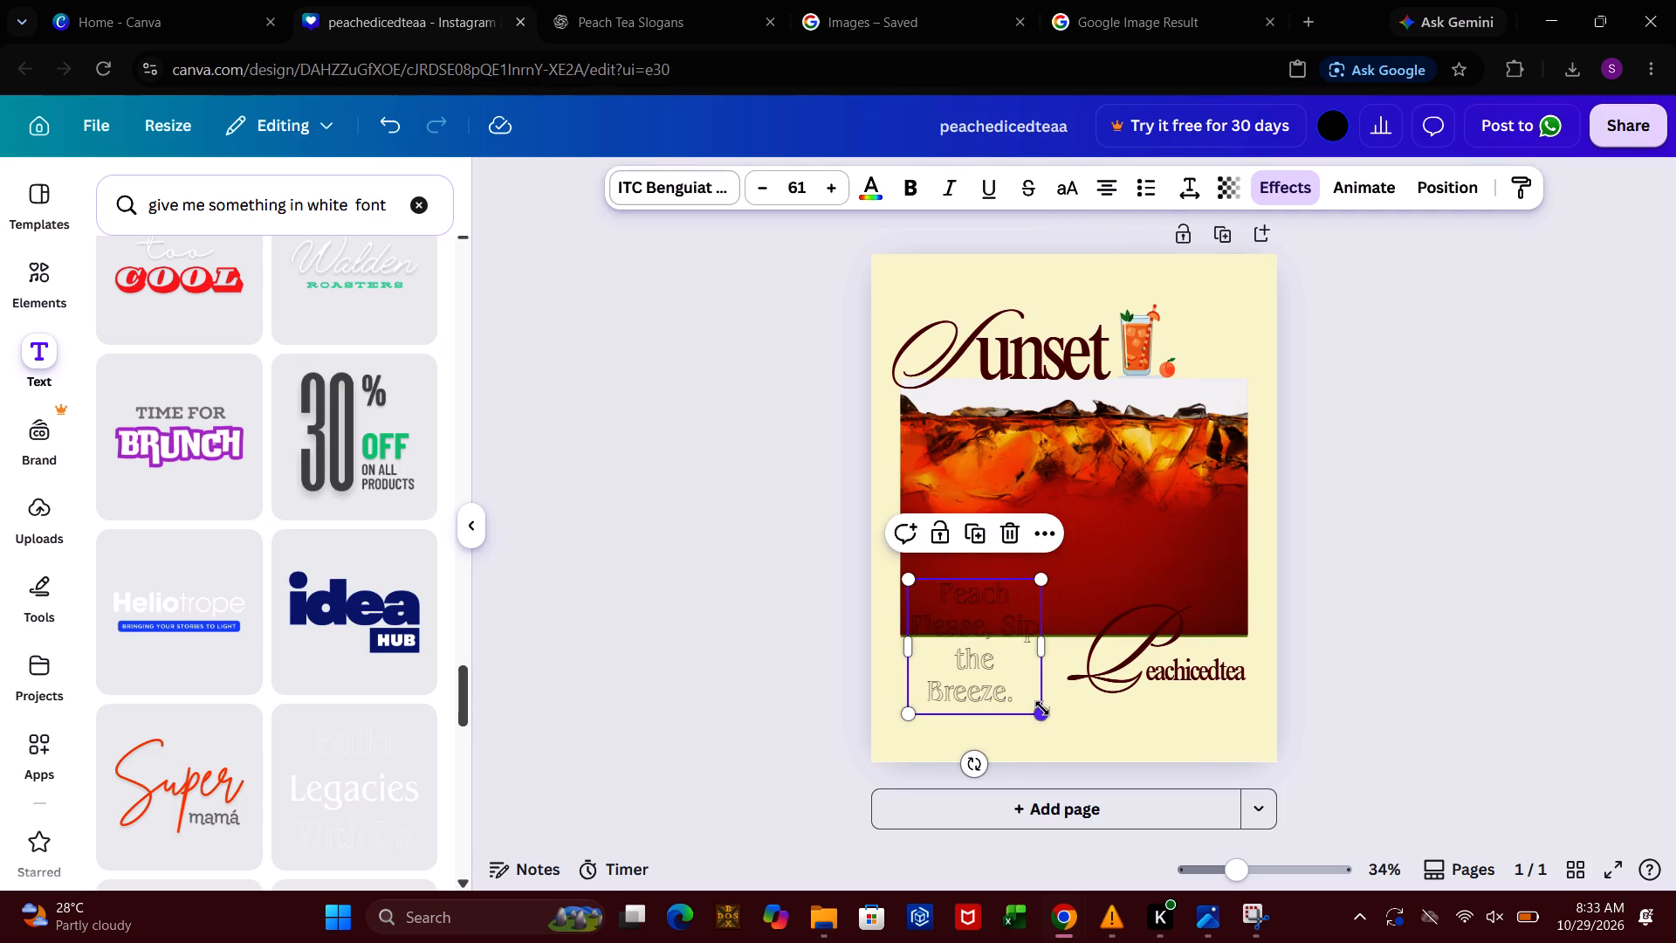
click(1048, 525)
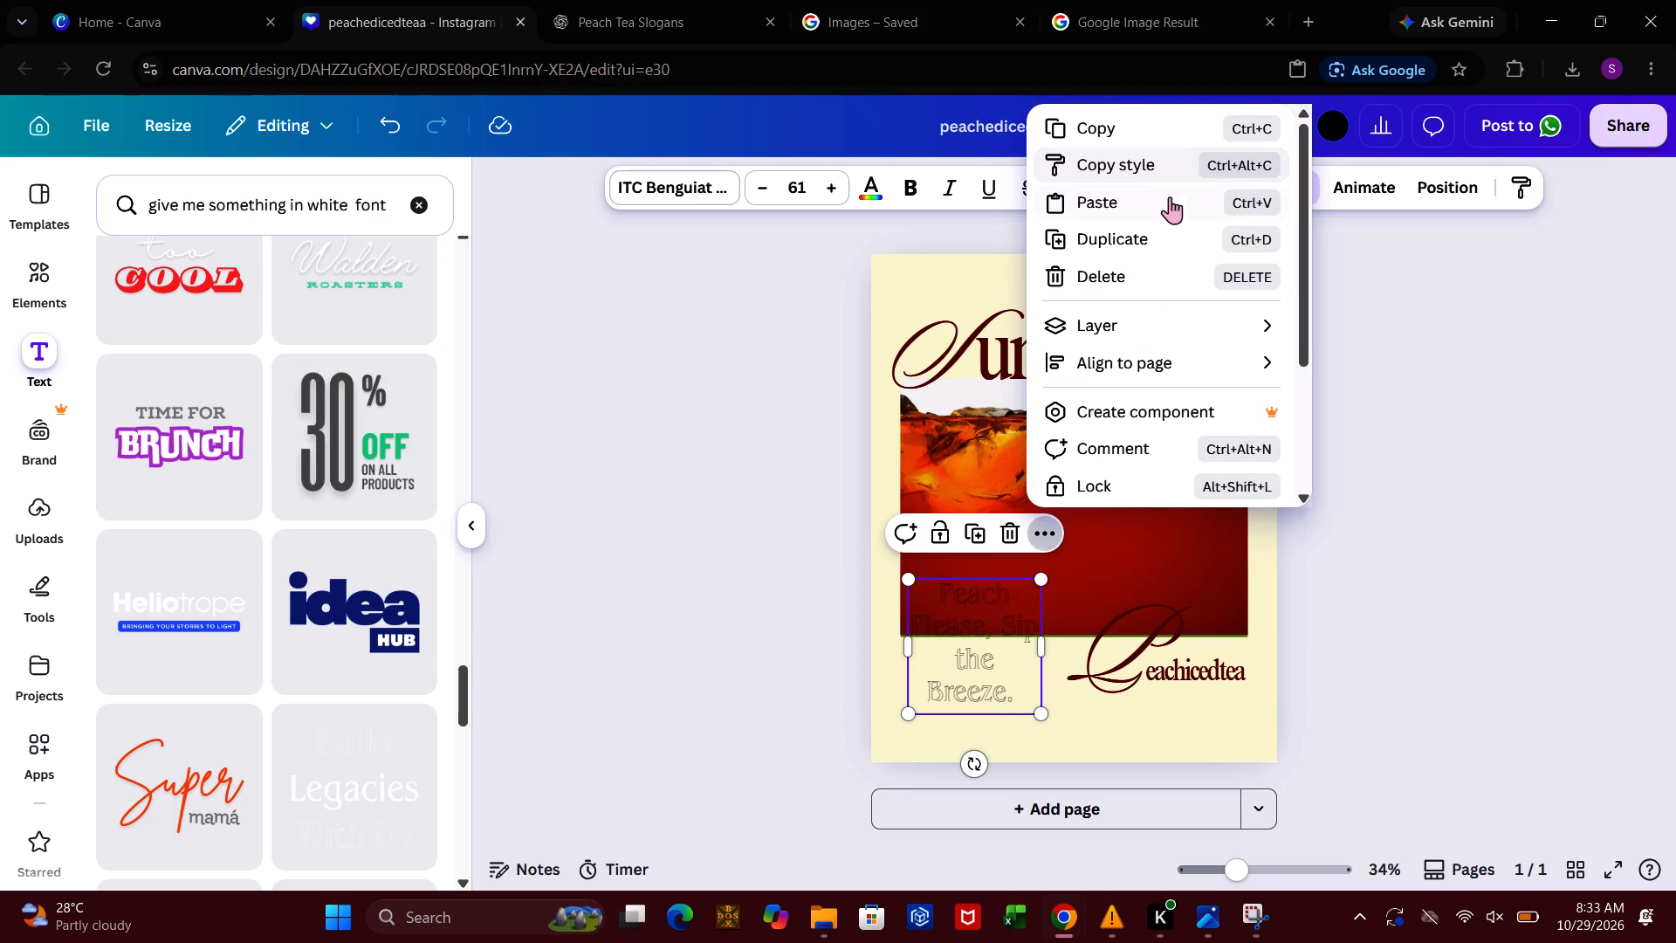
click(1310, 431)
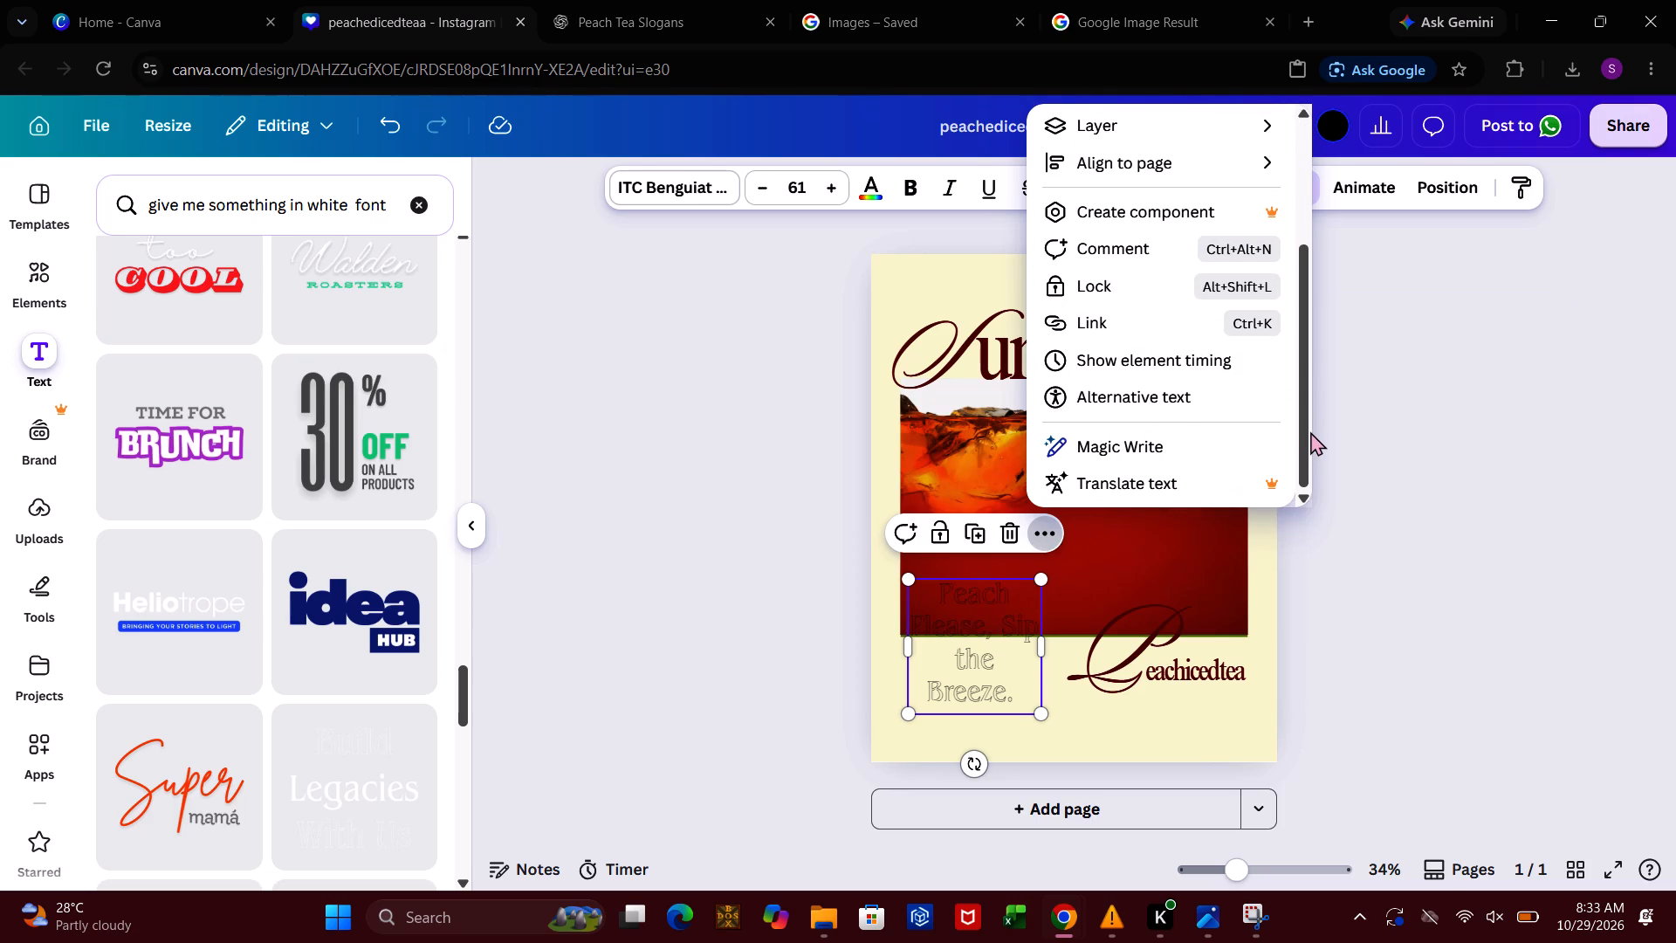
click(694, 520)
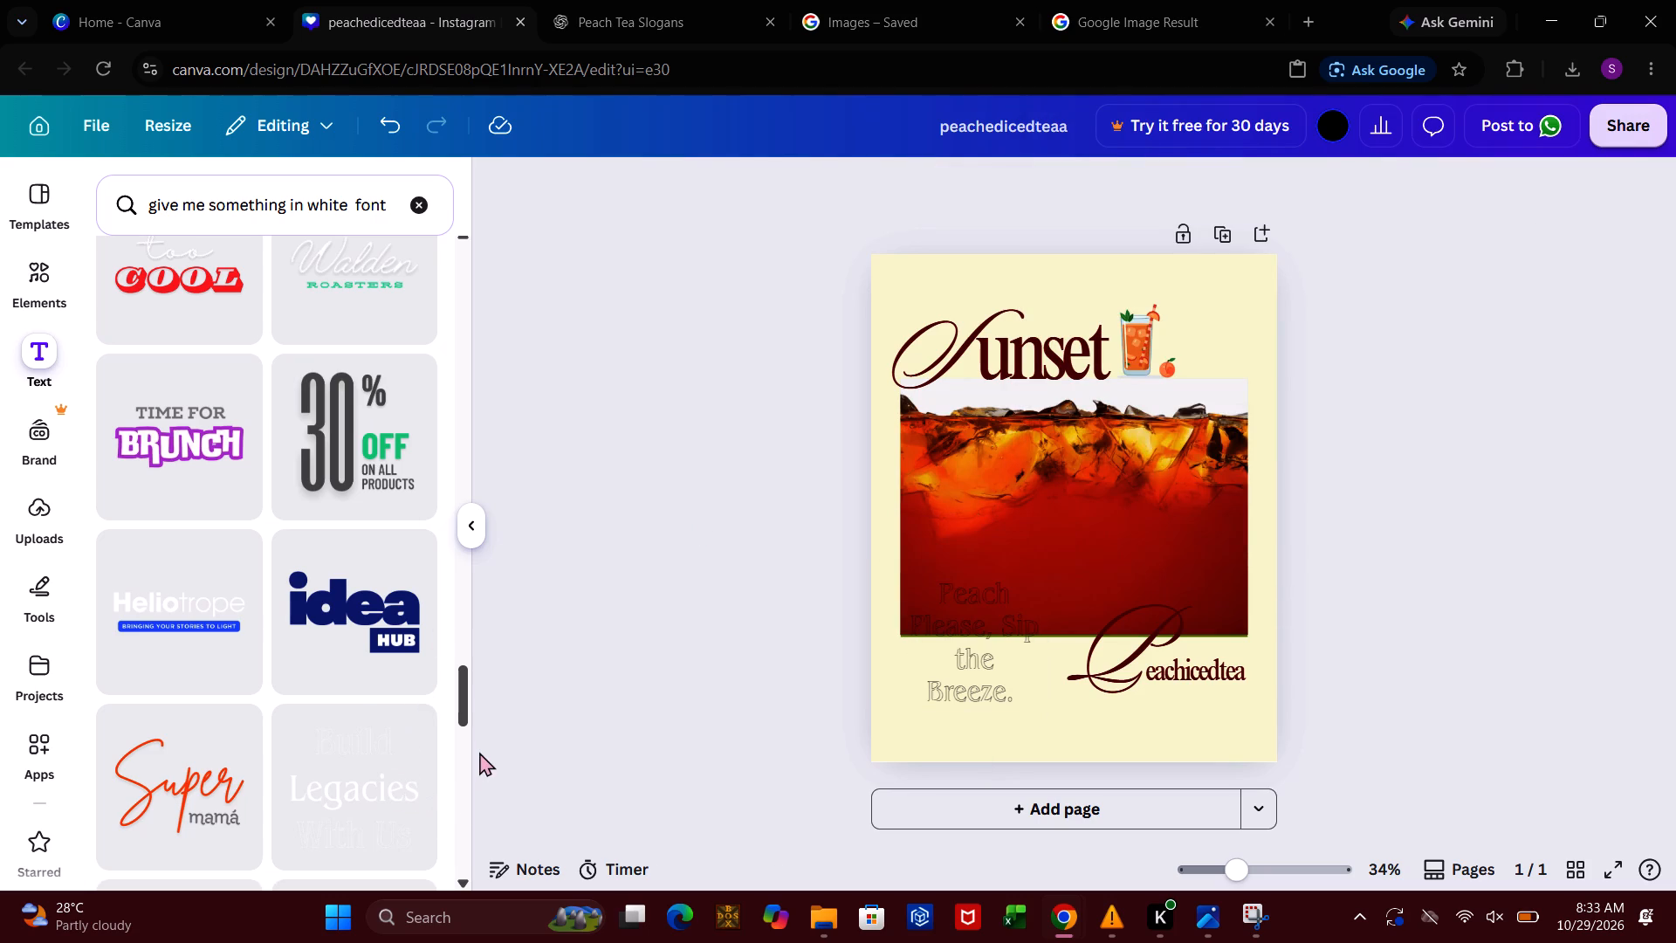
Find the "FLIGHT XR-9506 DELAYED" font combination further down the results and add it to the page.
click(464, 741)
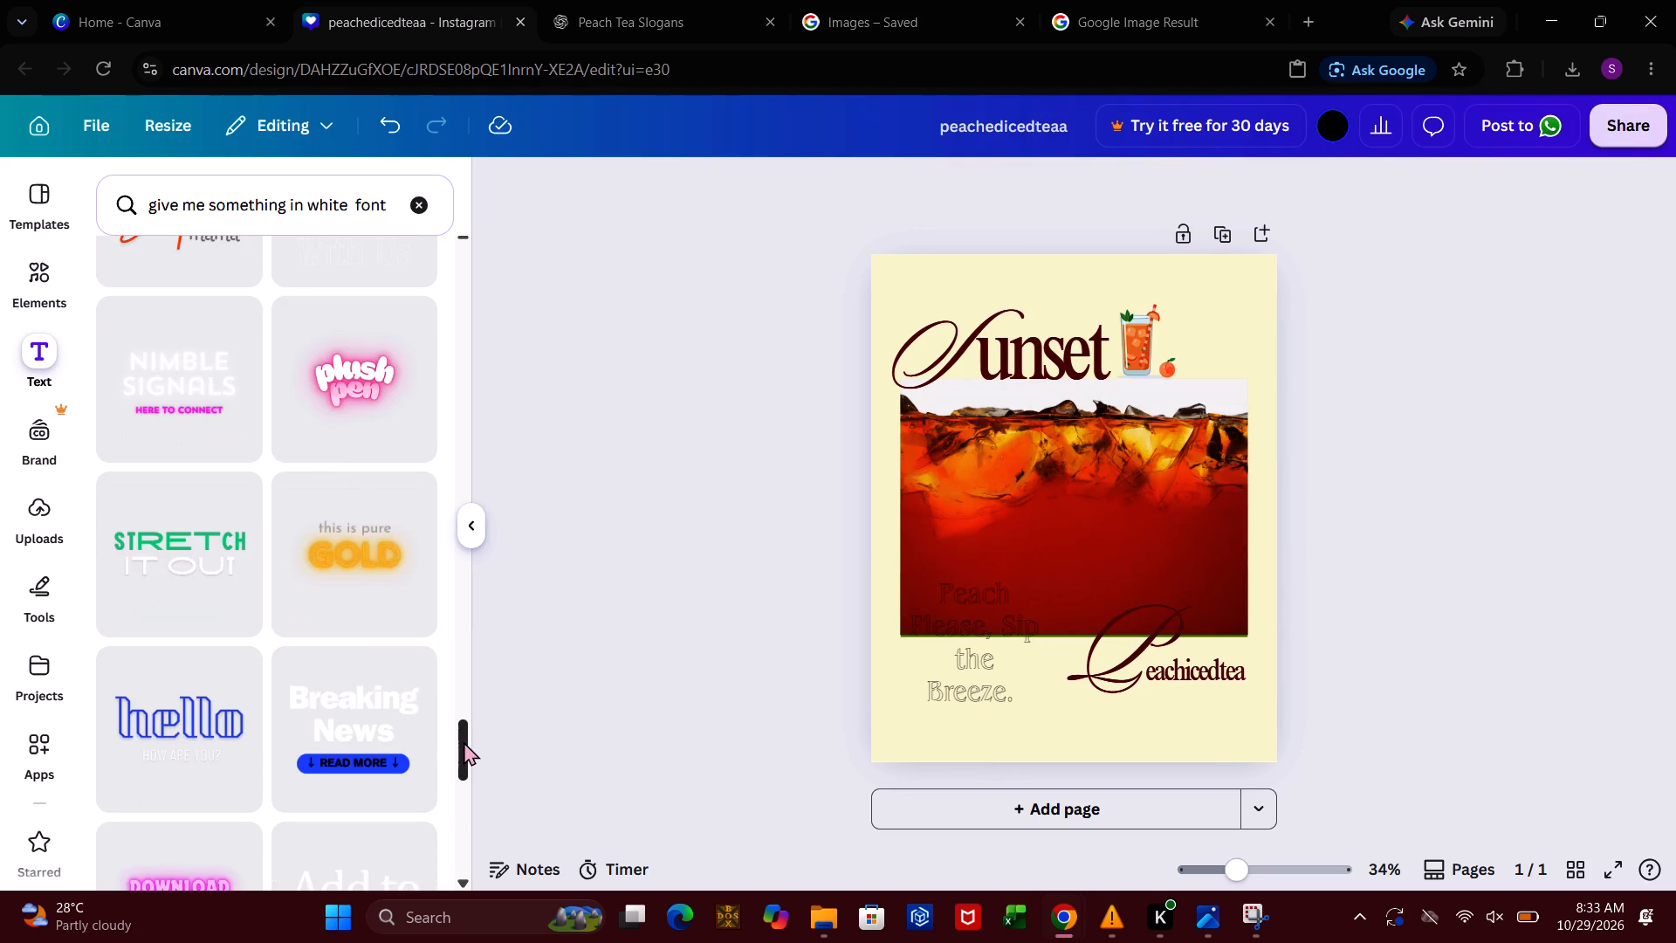
click(455, 789)
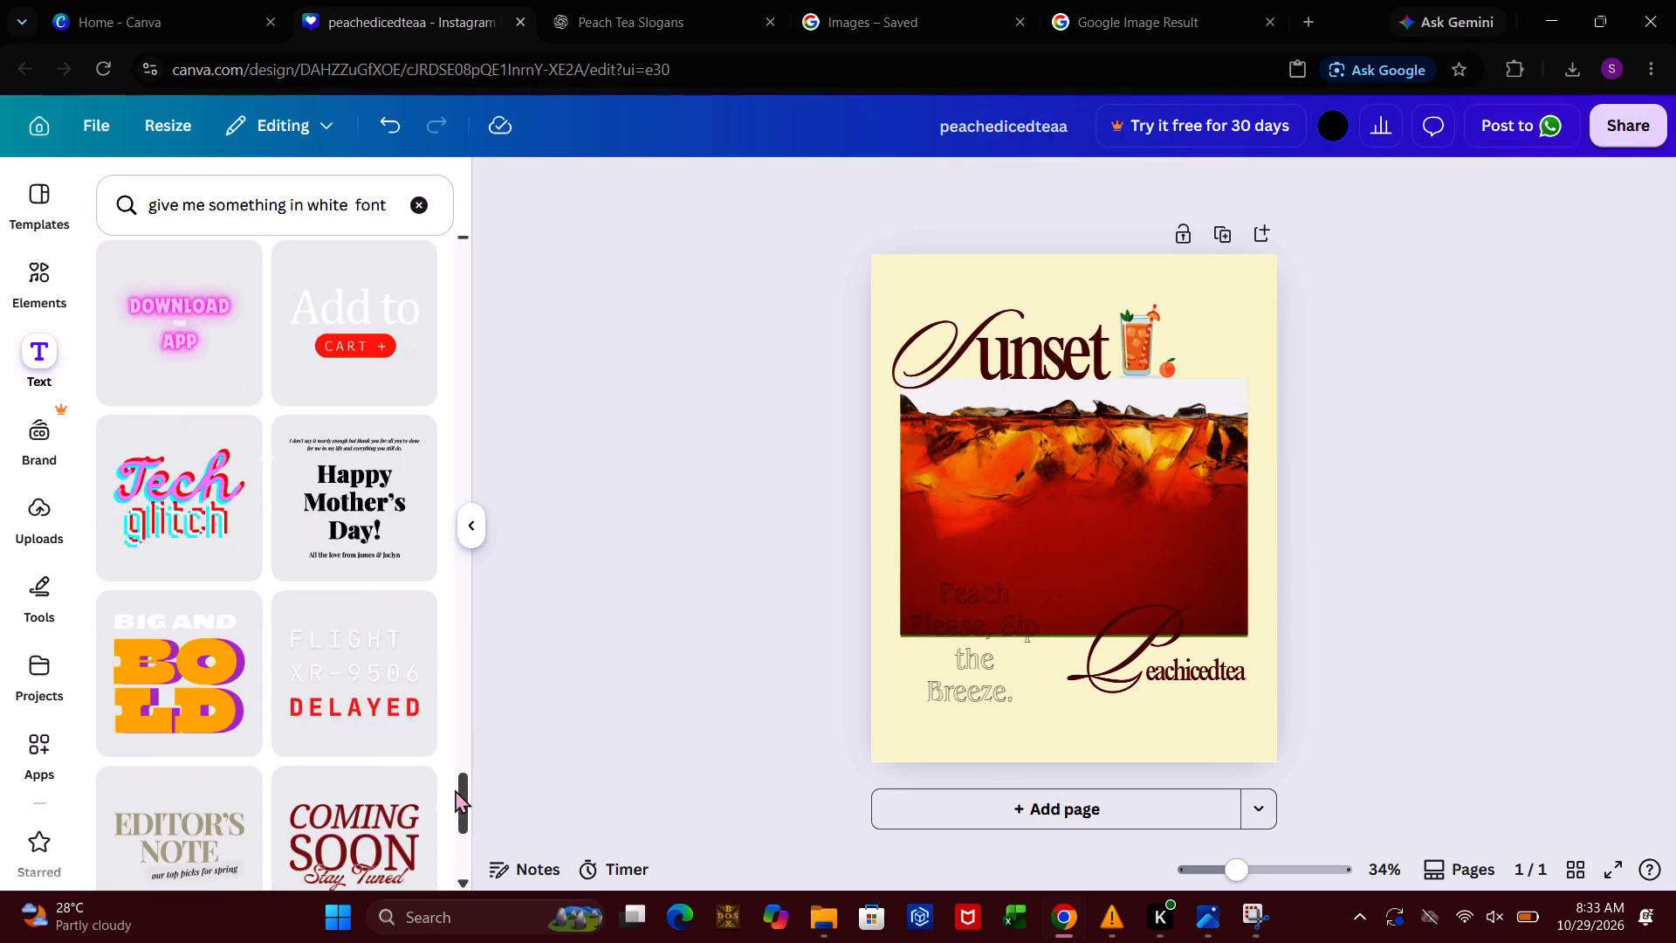
click(462, 840)
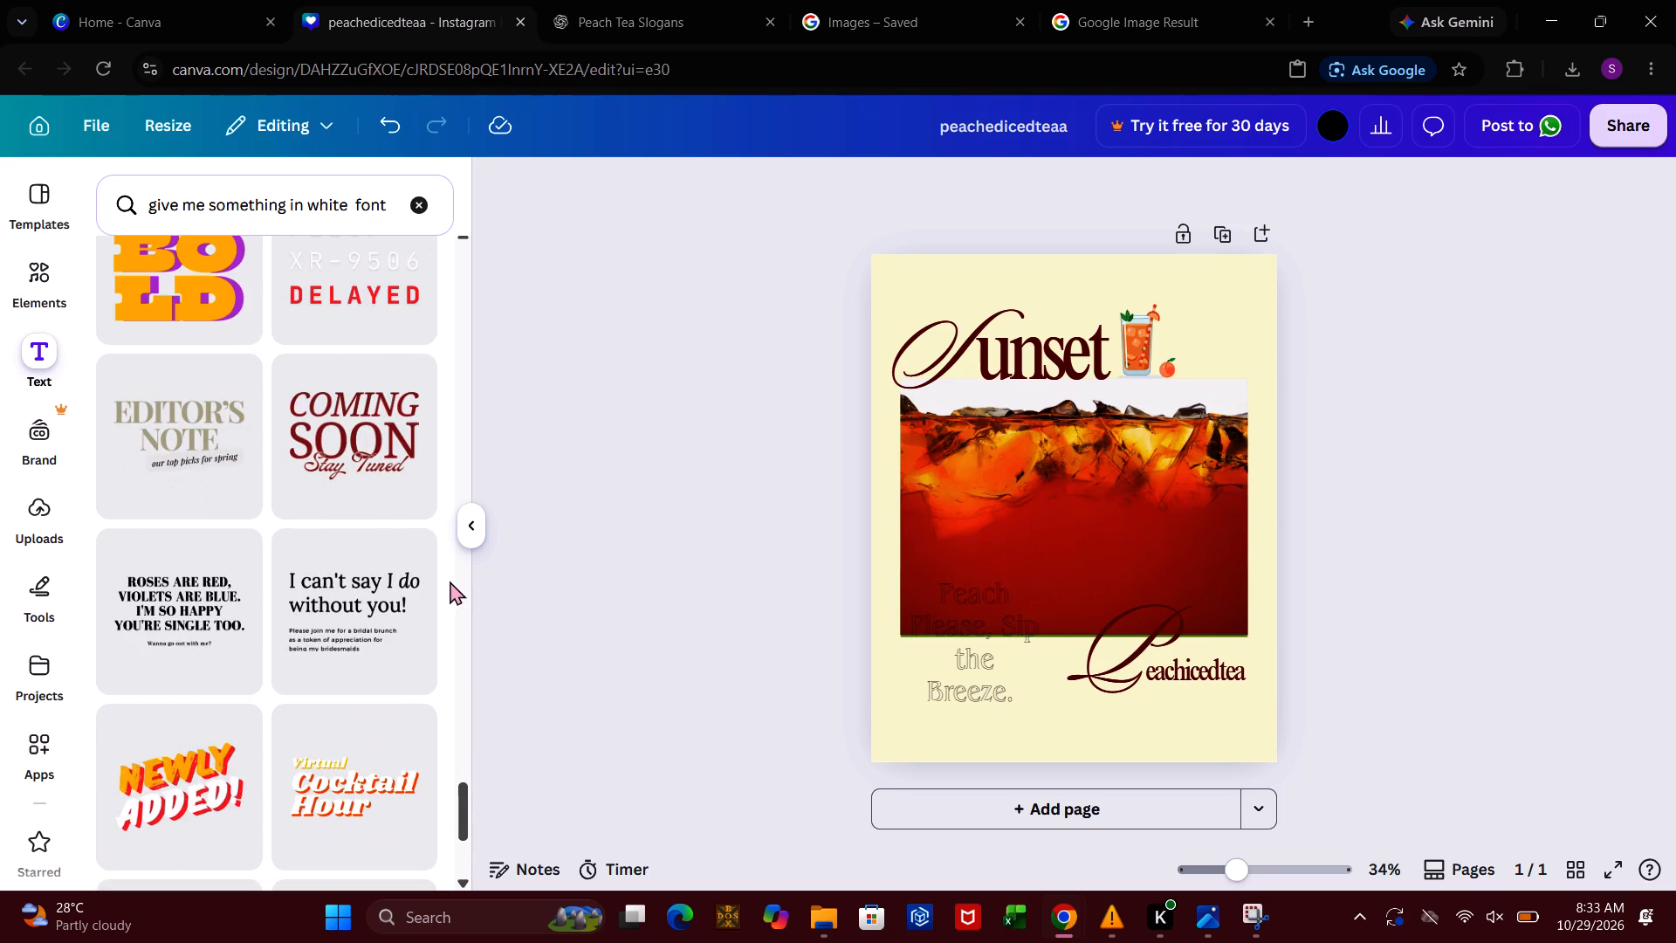
double_click(379, 286)
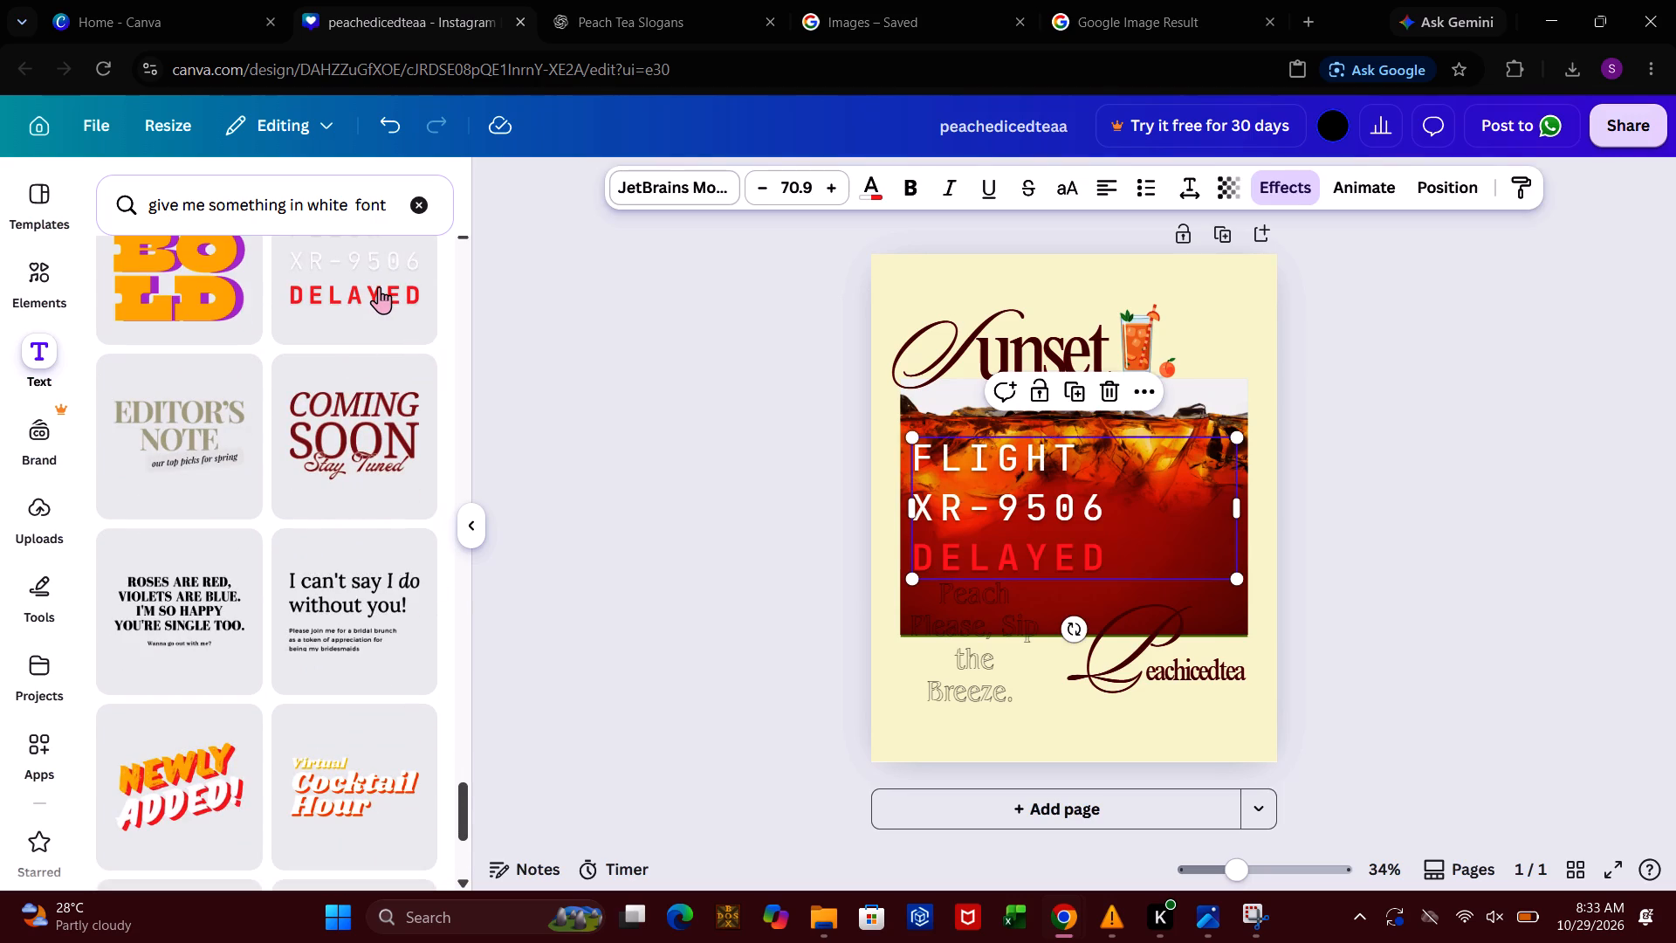
click(664, 450)
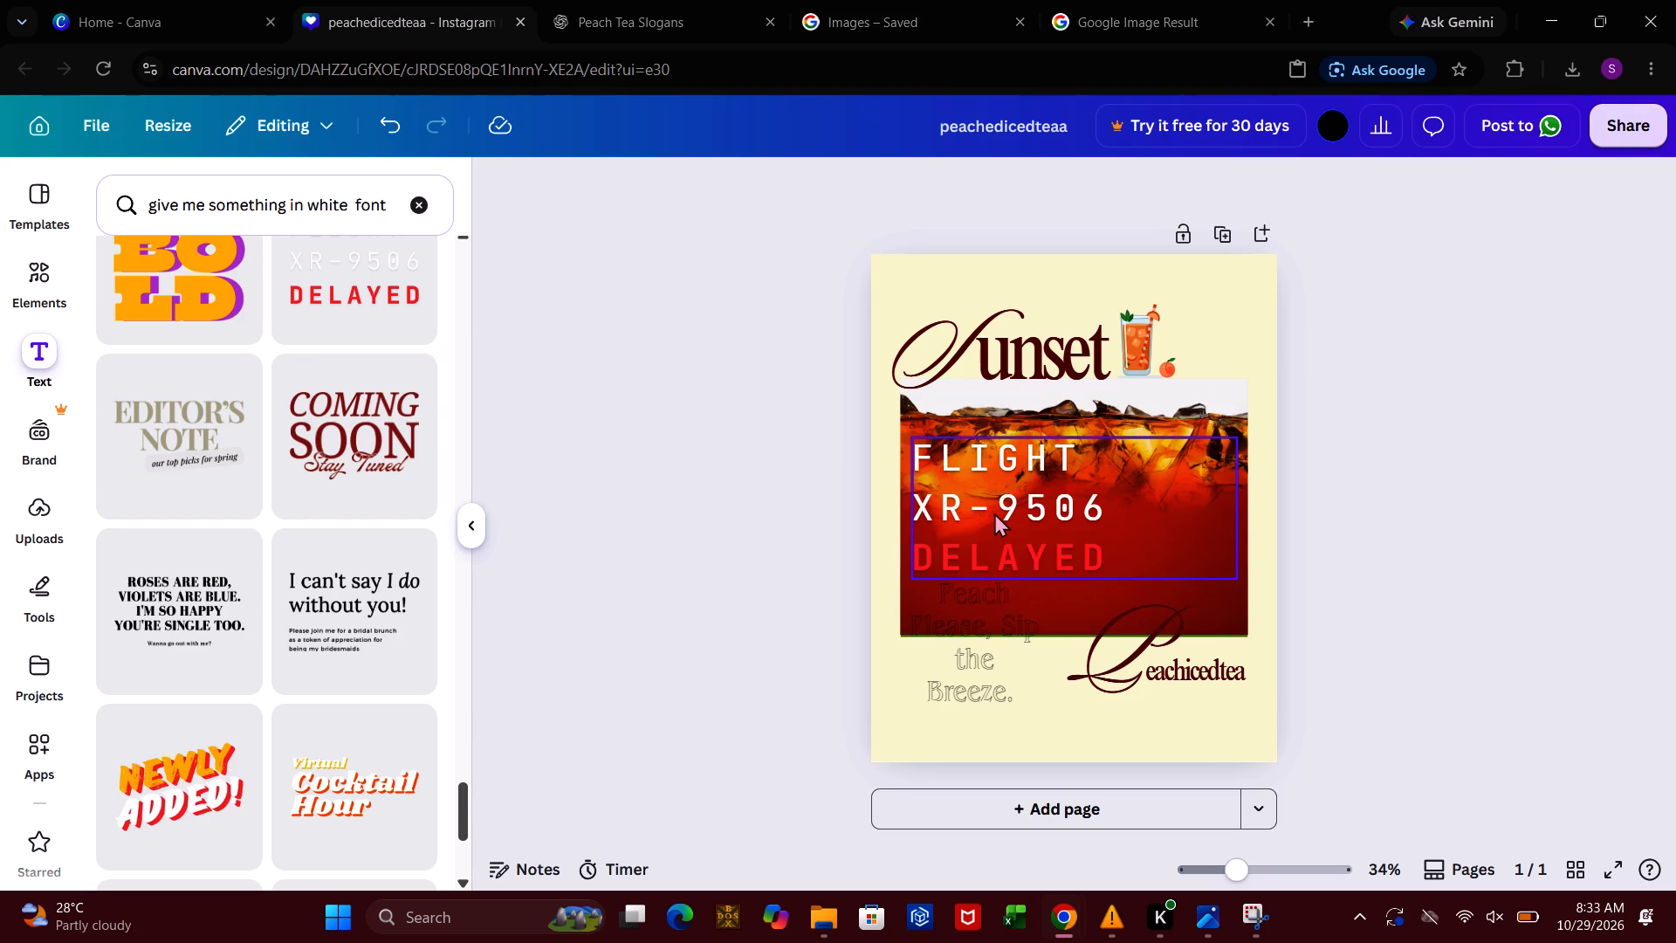
Move the slogan up onto the right half of the photo, overlapping the end of the flight text.
click(1021, 473)
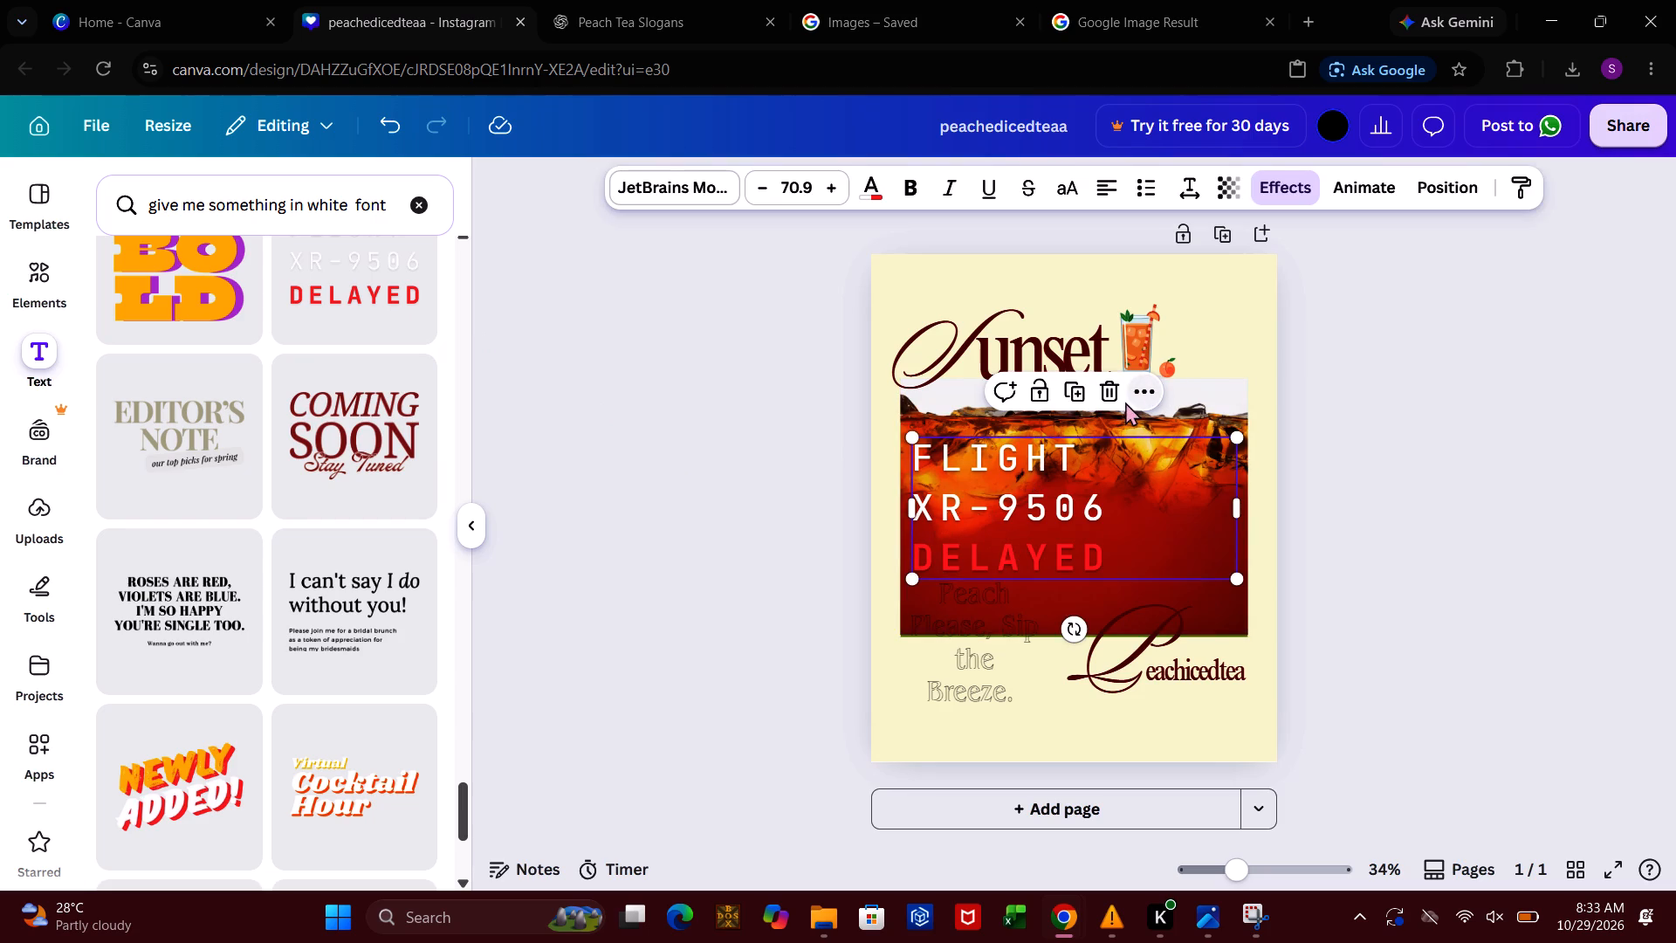
drag(990, 611, 1168, 484)
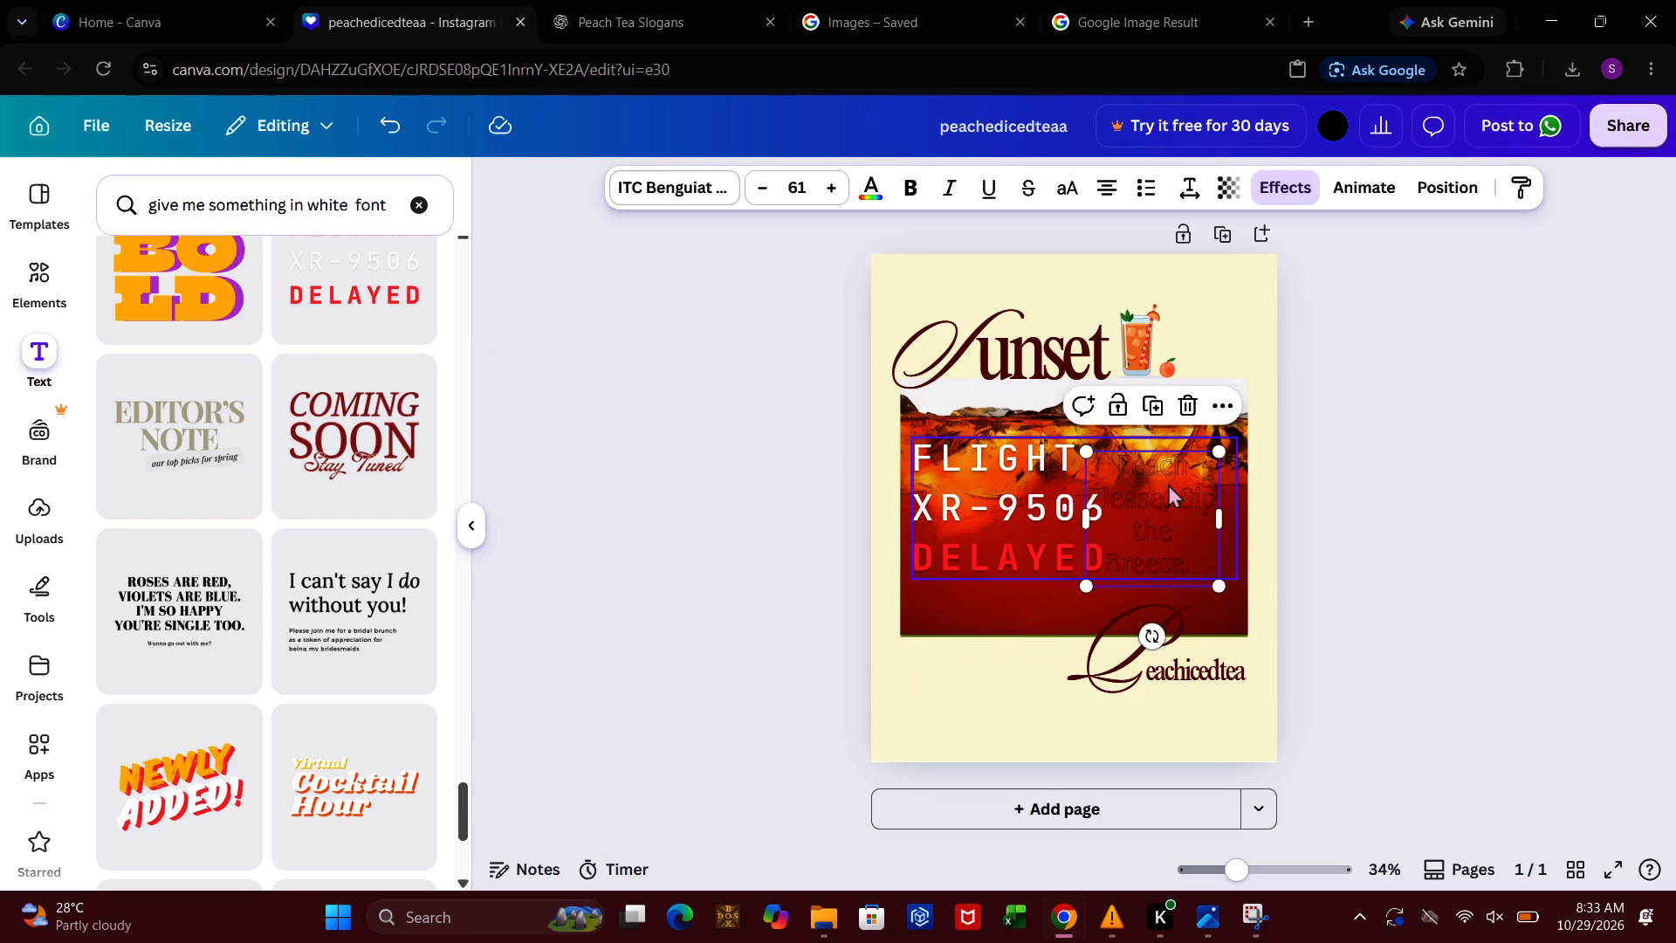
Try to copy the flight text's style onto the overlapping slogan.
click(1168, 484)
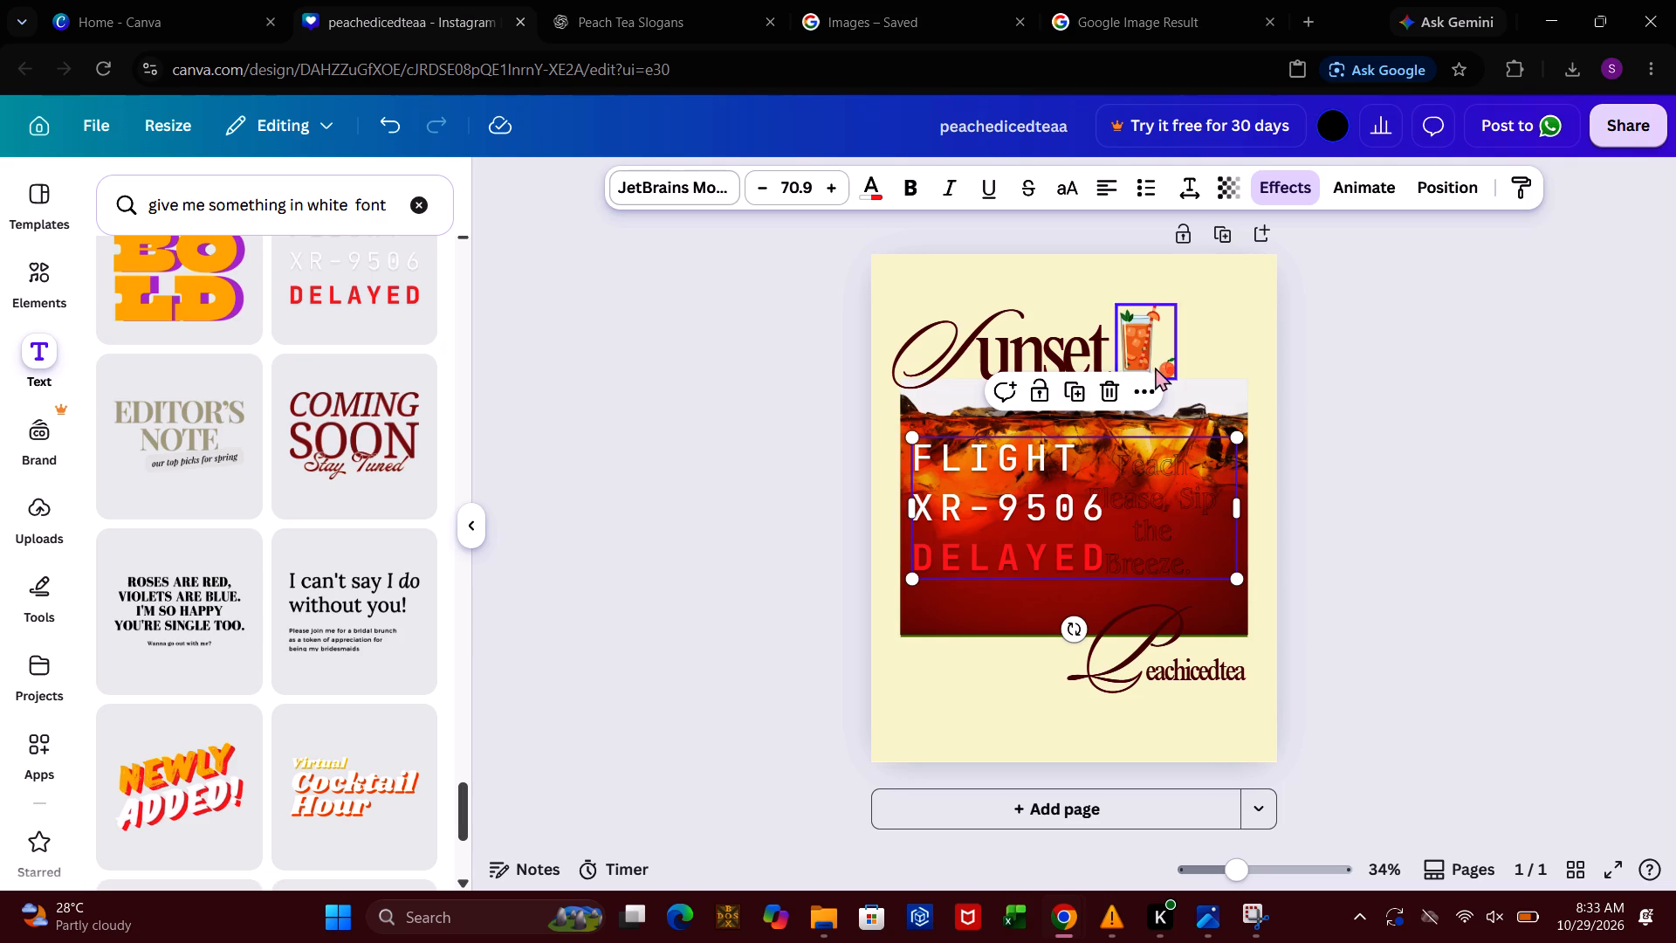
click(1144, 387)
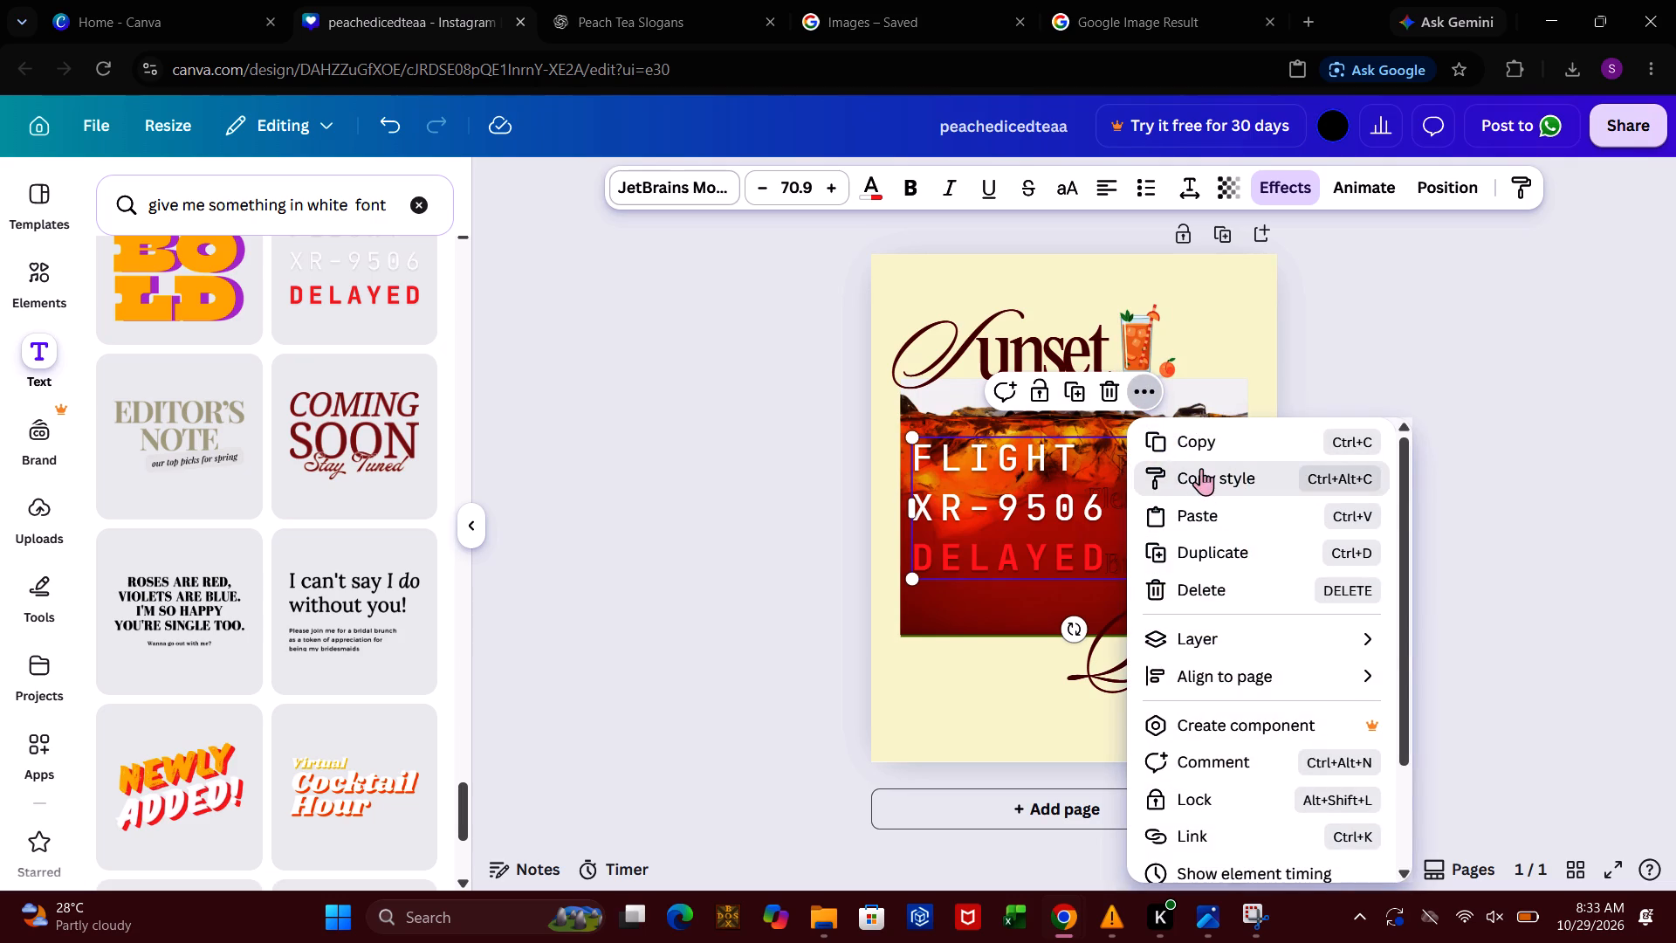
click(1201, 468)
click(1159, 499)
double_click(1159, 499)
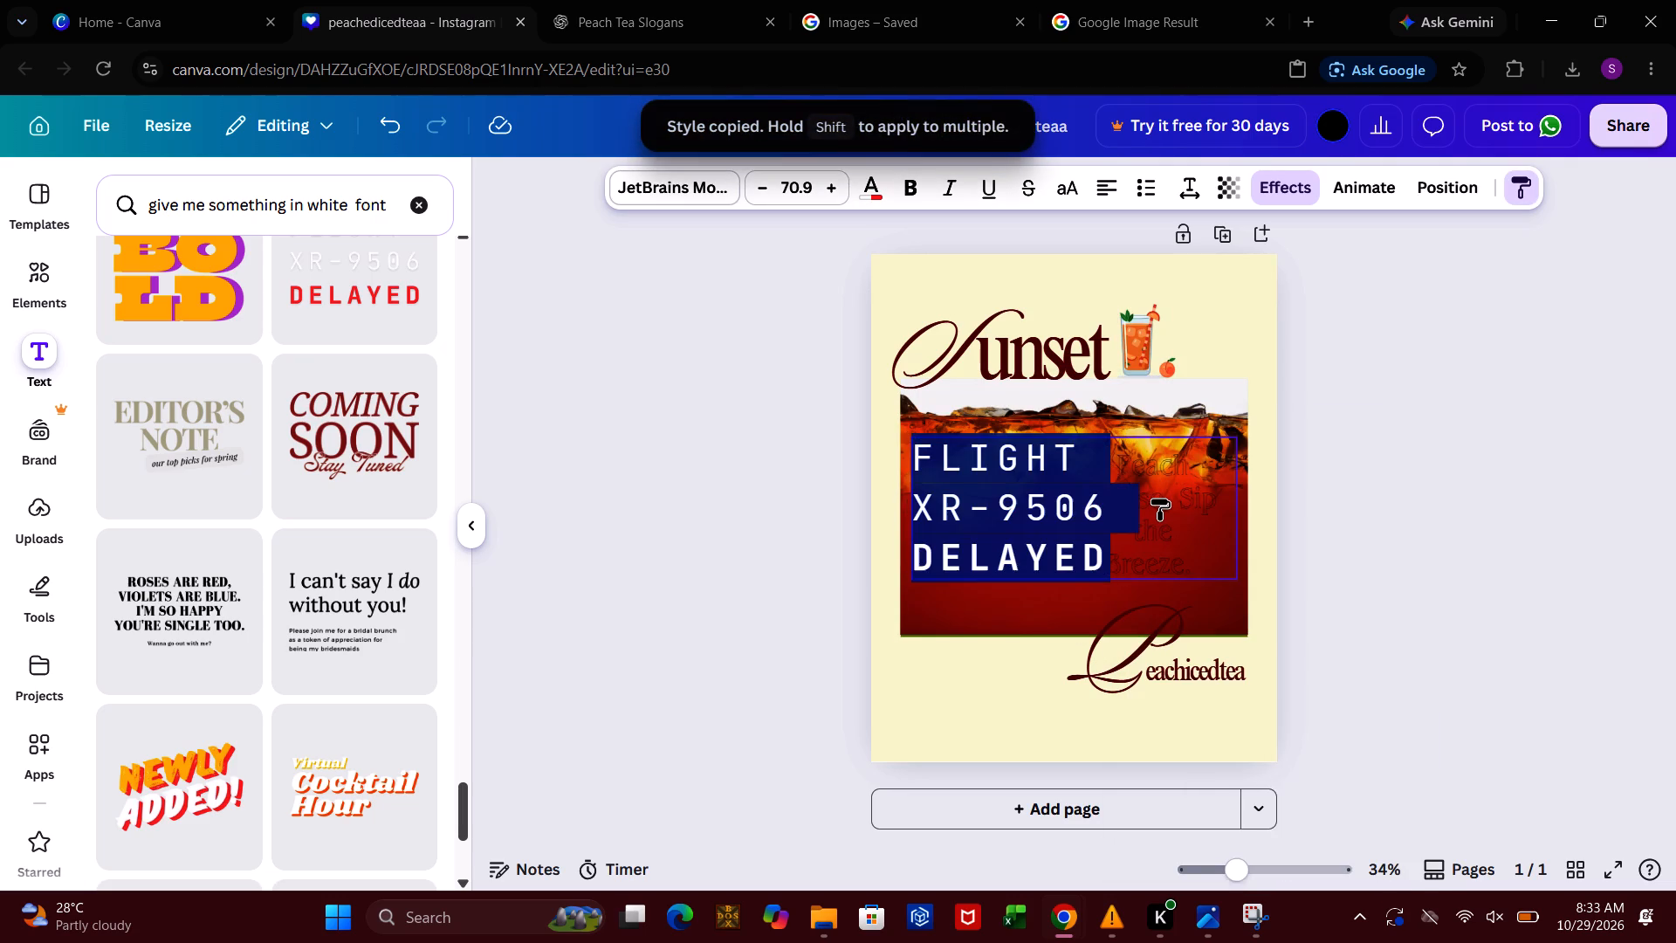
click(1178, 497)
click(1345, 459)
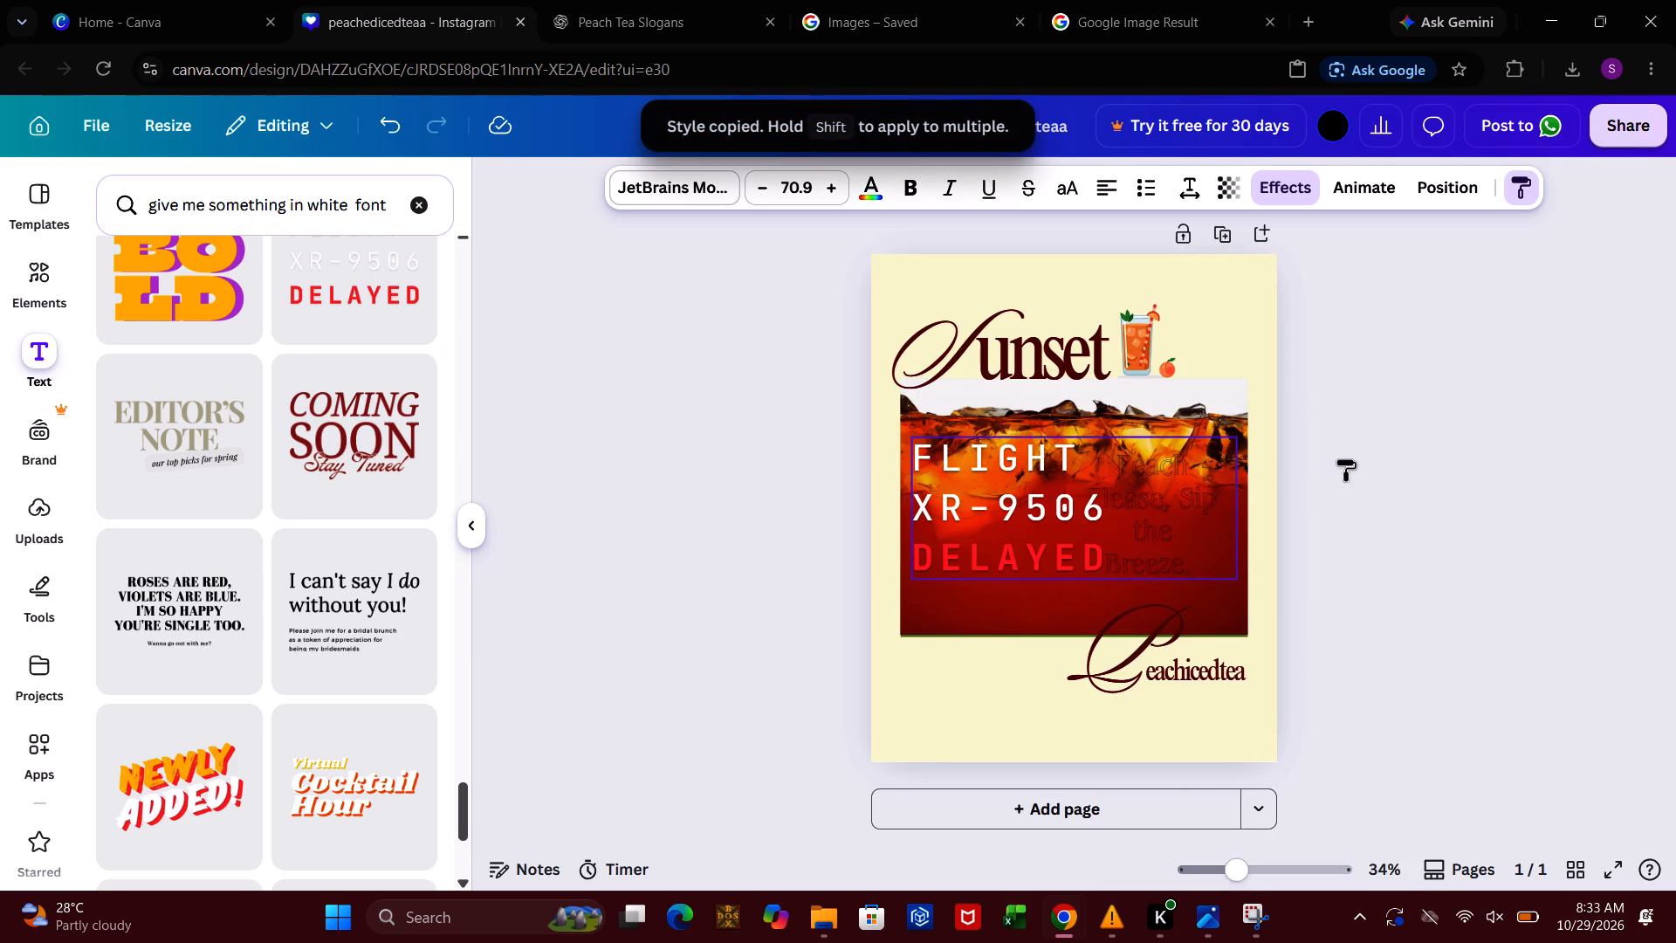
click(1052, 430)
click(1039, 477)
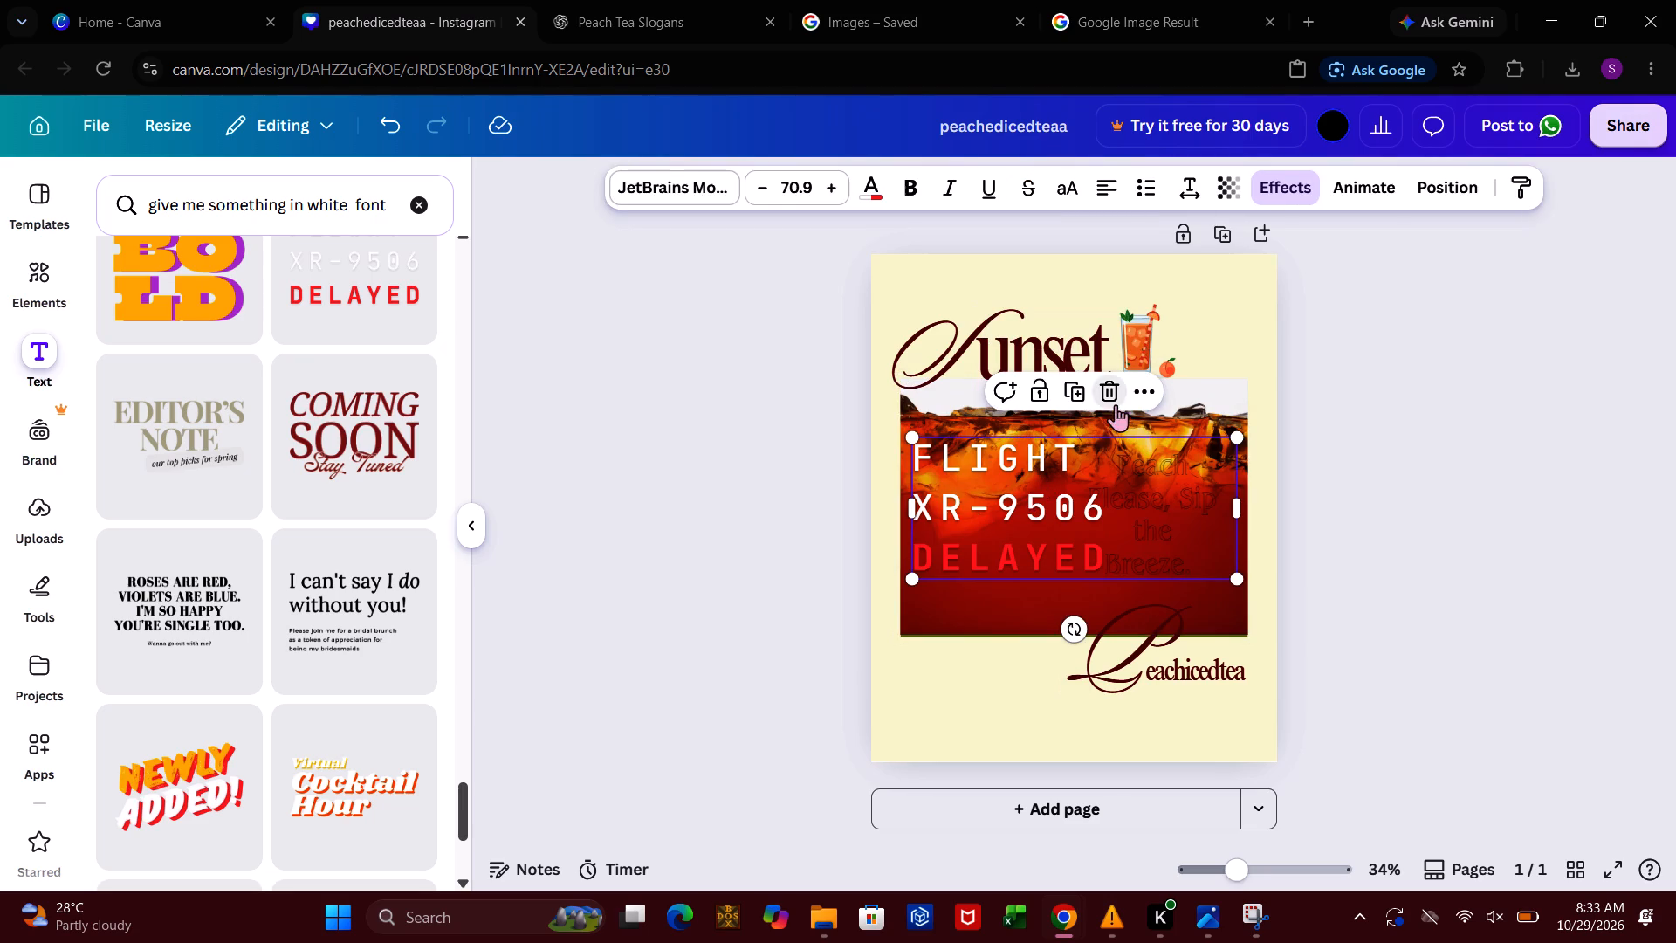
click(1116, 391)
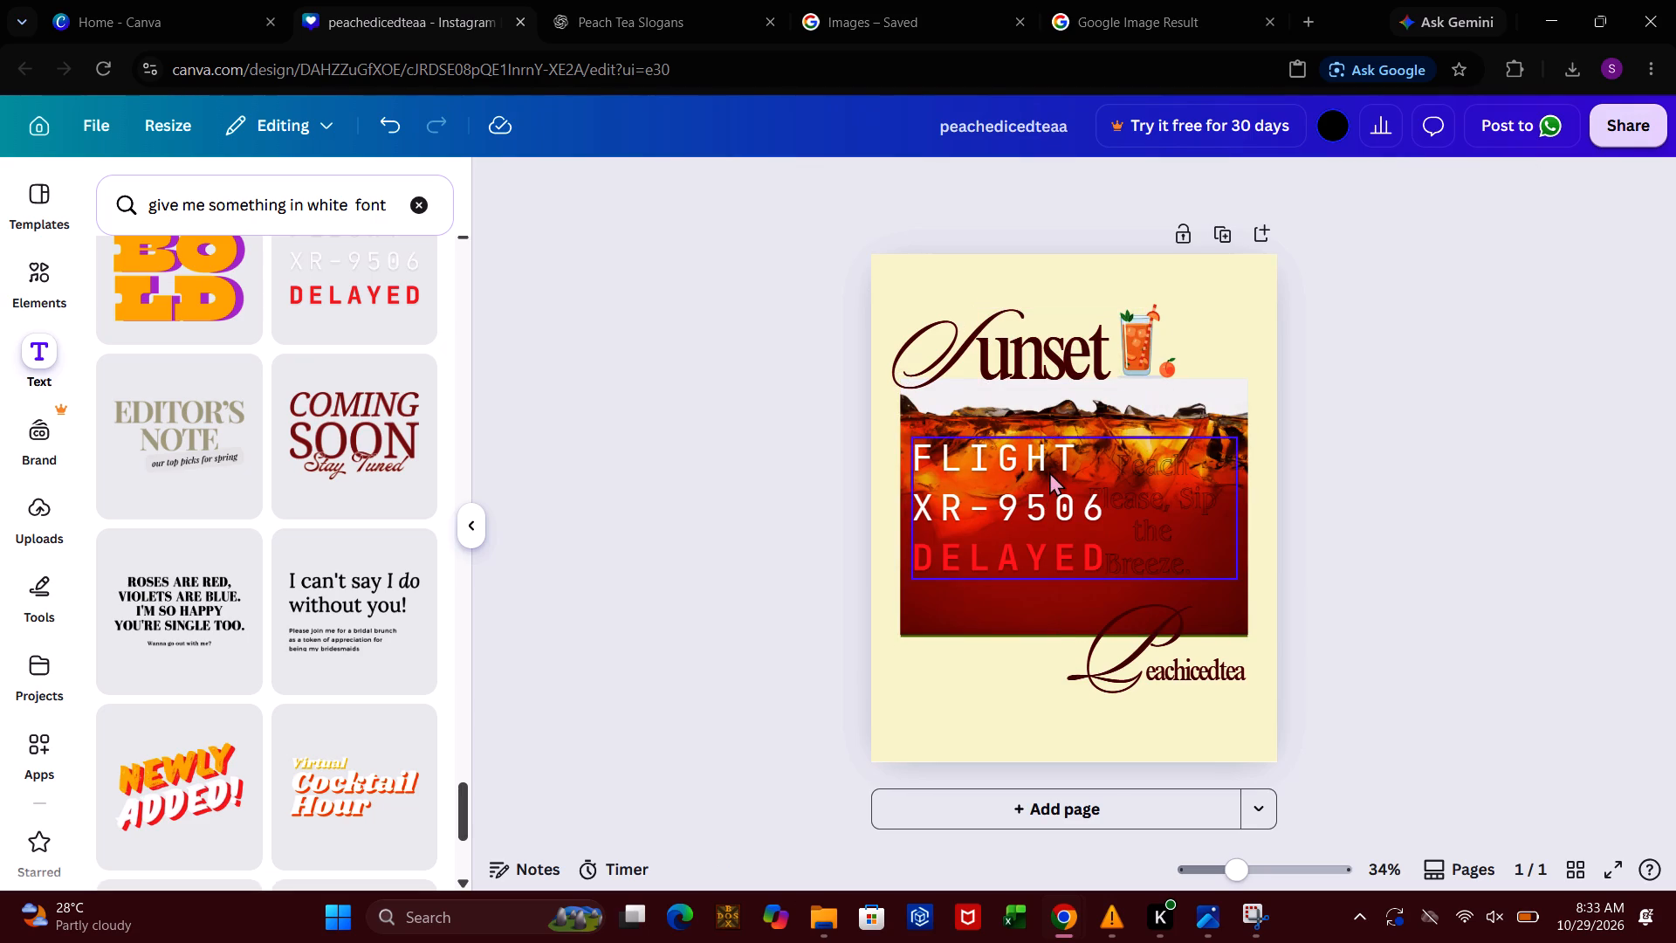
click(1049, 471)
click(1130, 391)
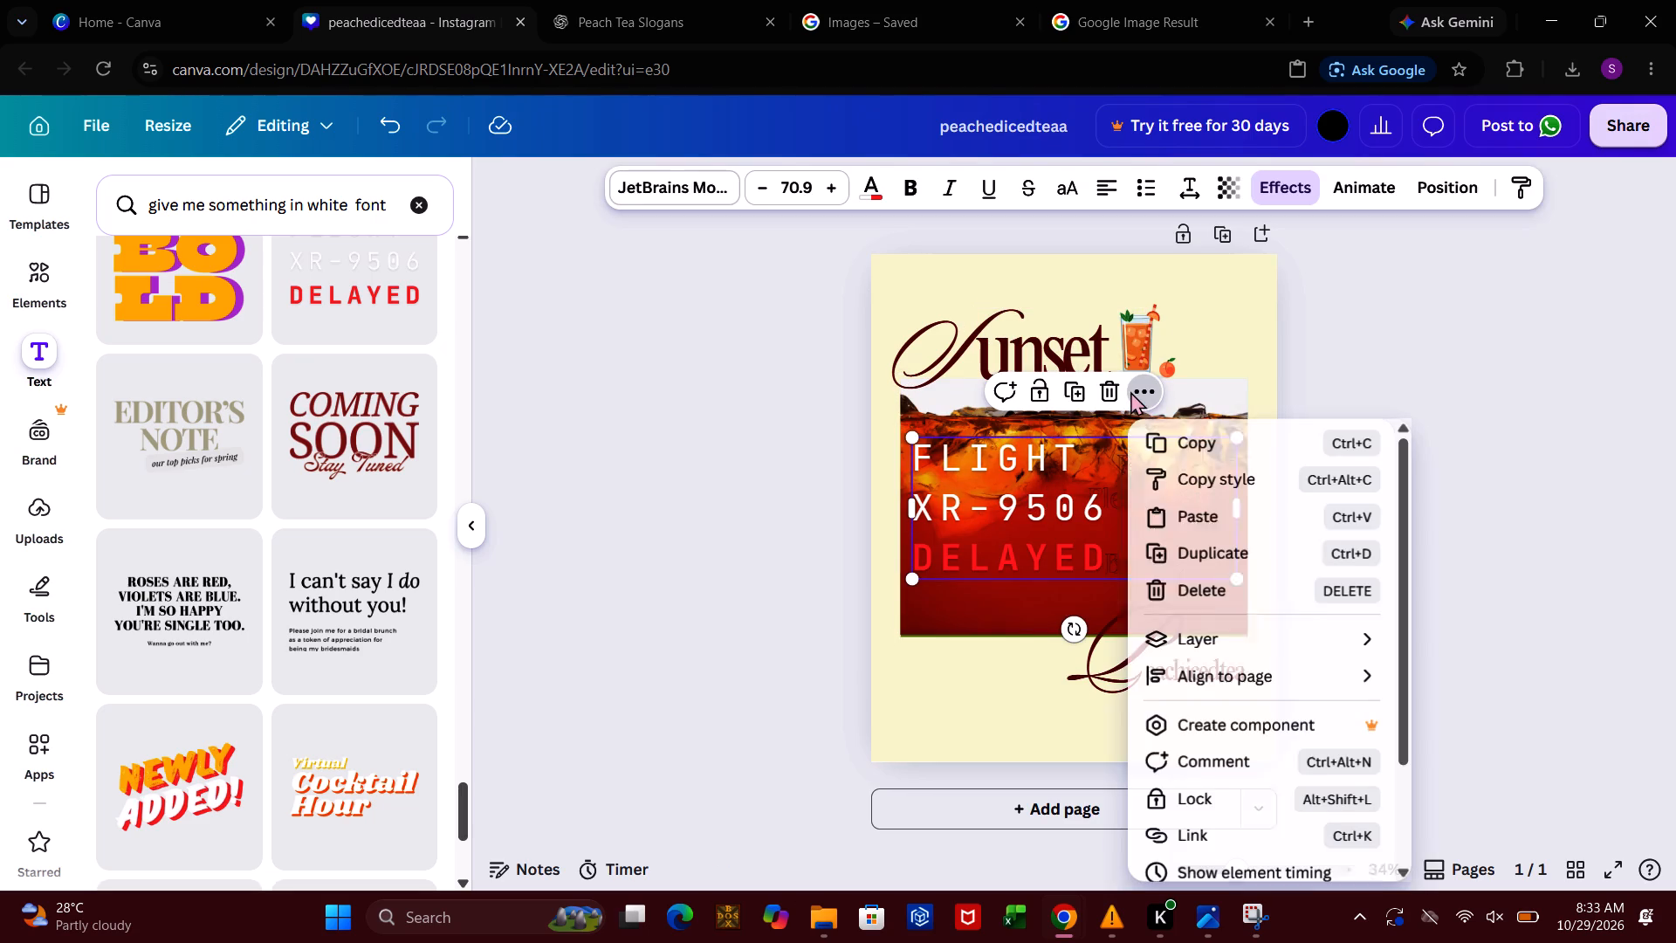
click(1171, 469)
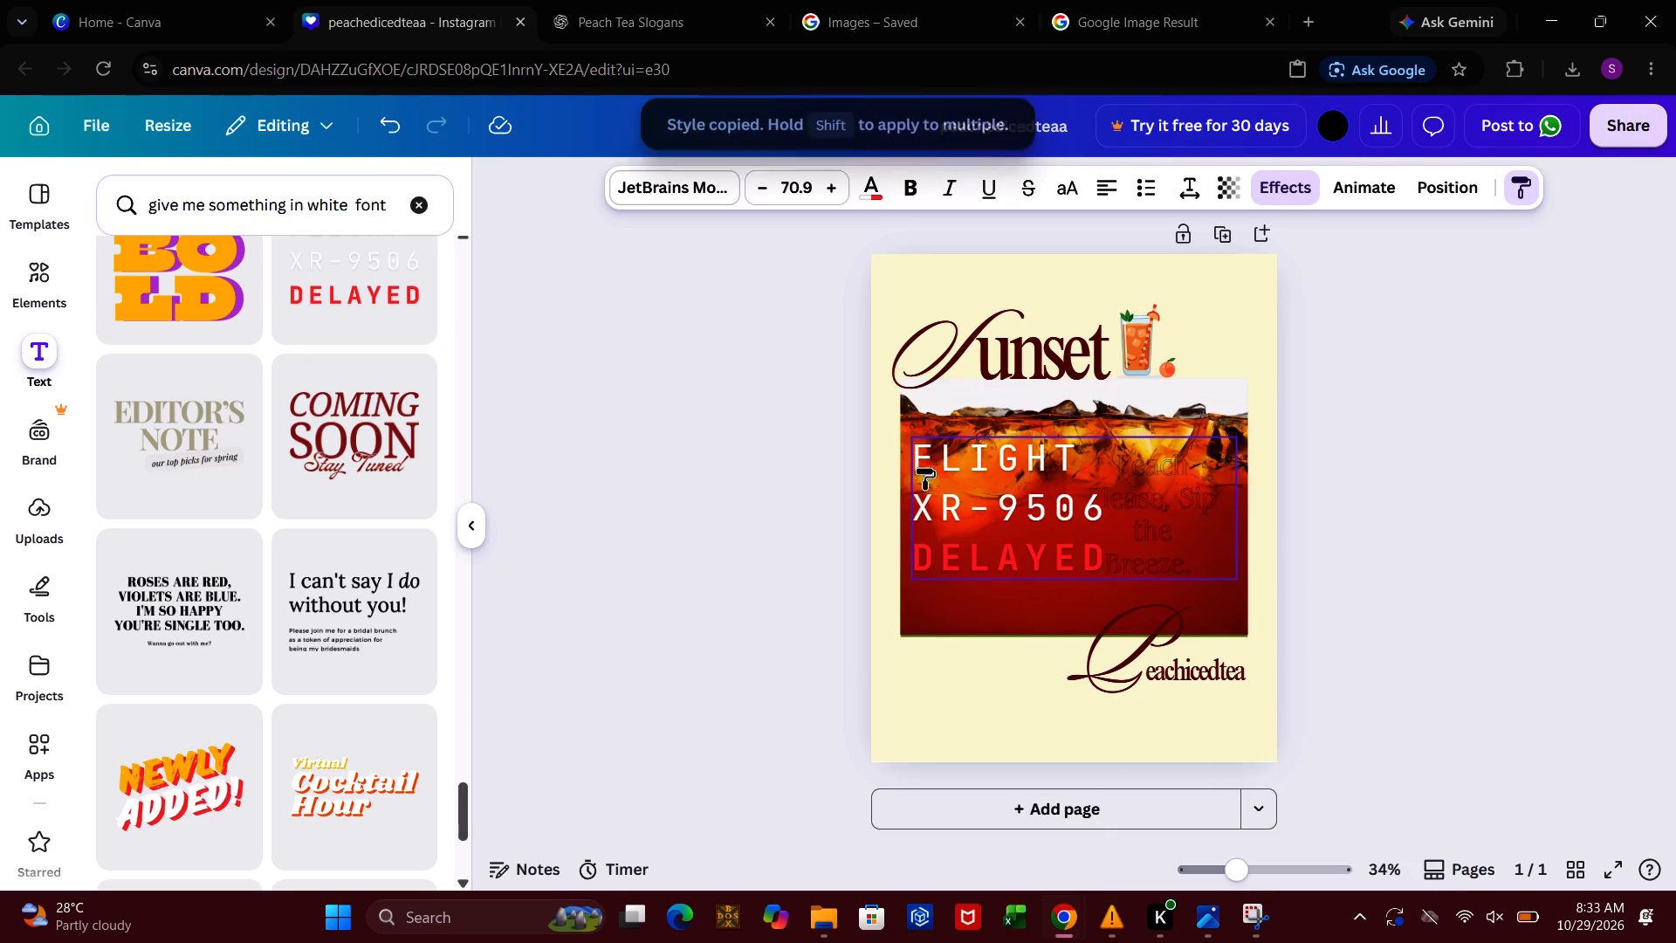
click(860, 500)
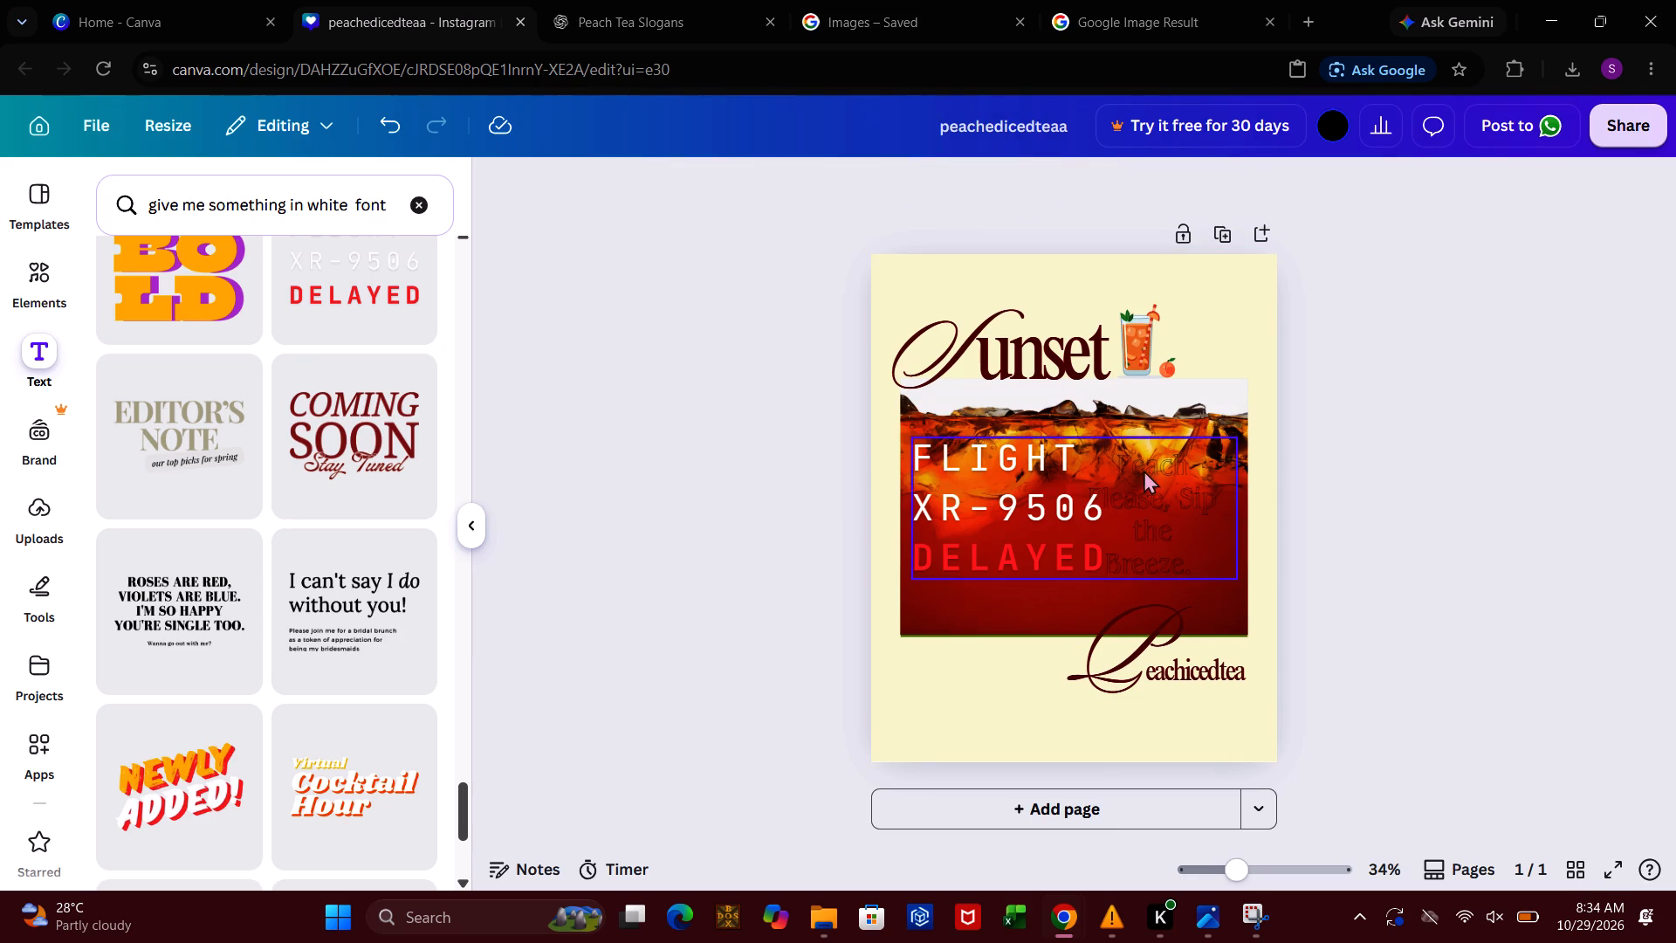
Narrow the flight text box to the left half of the photo and nudge the slogan up, clear of it.
click(1182, 522)
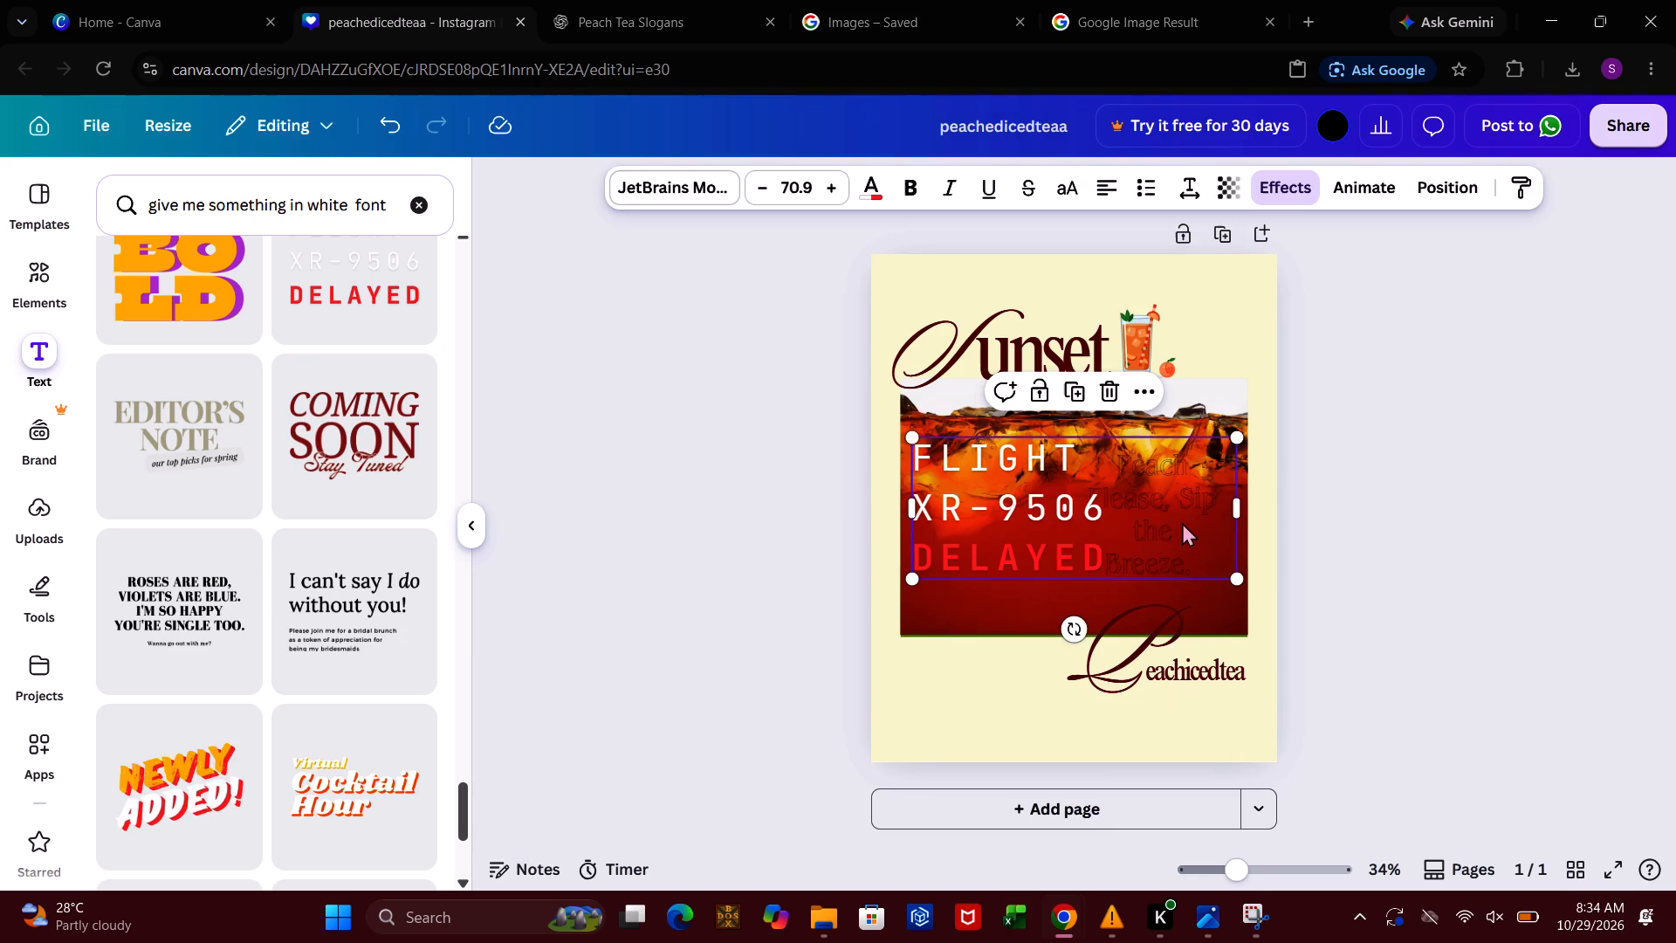
click(1182, 522)
drag(1238, 504, 1210, 505)
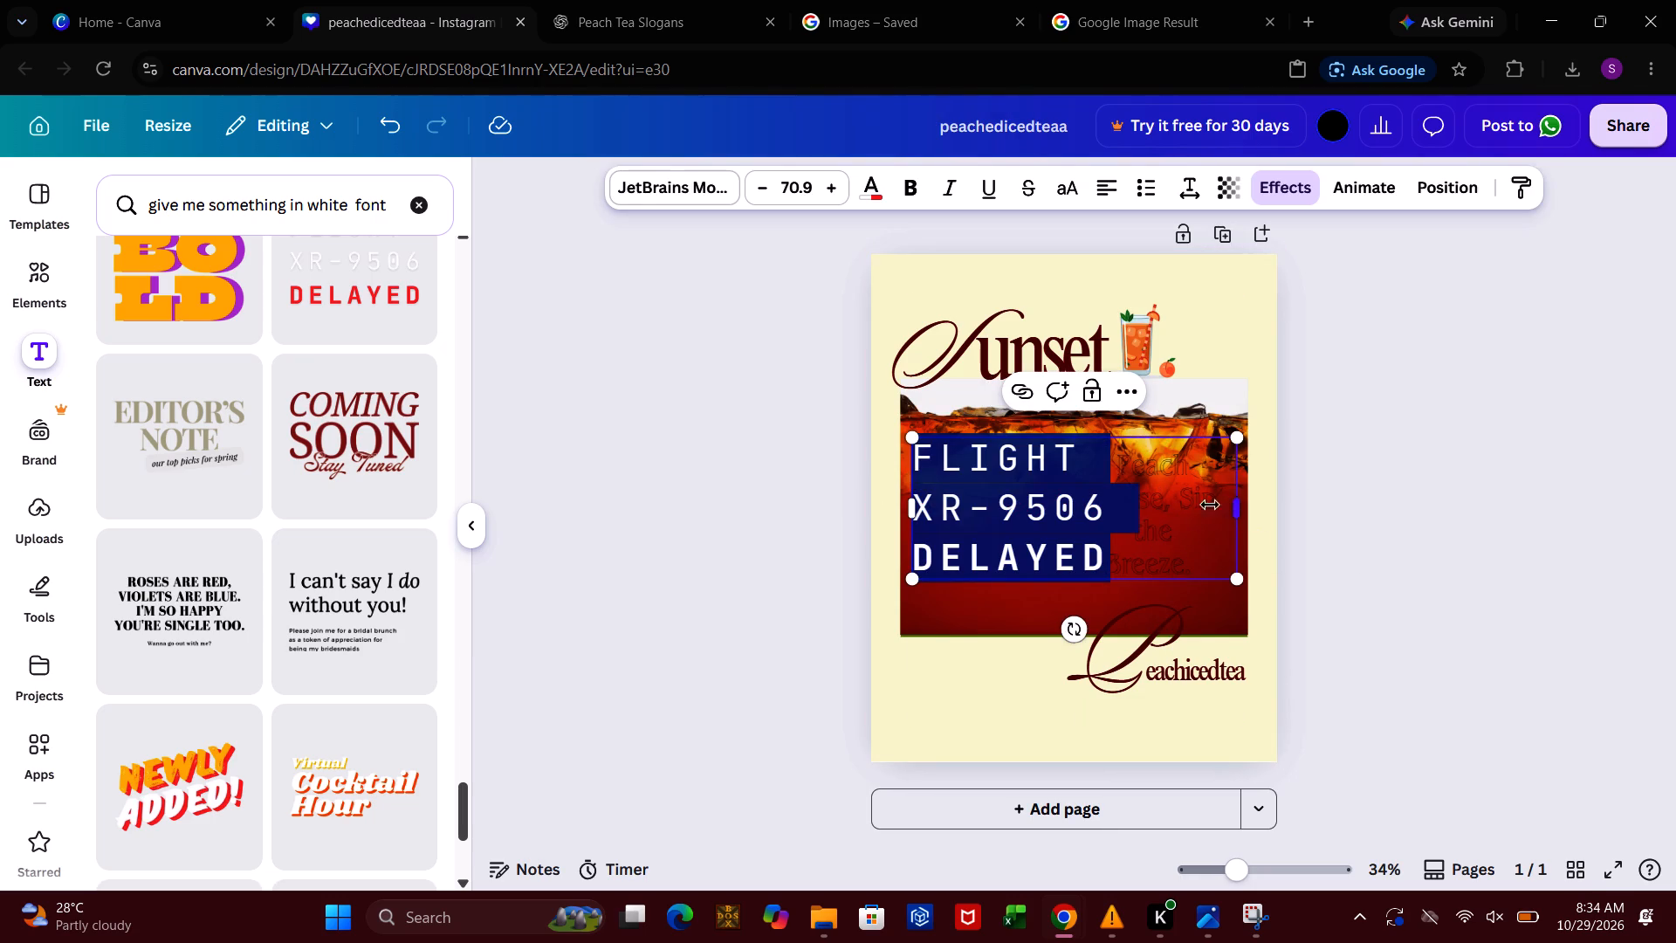
drag(1210, 505, 1100, 508)
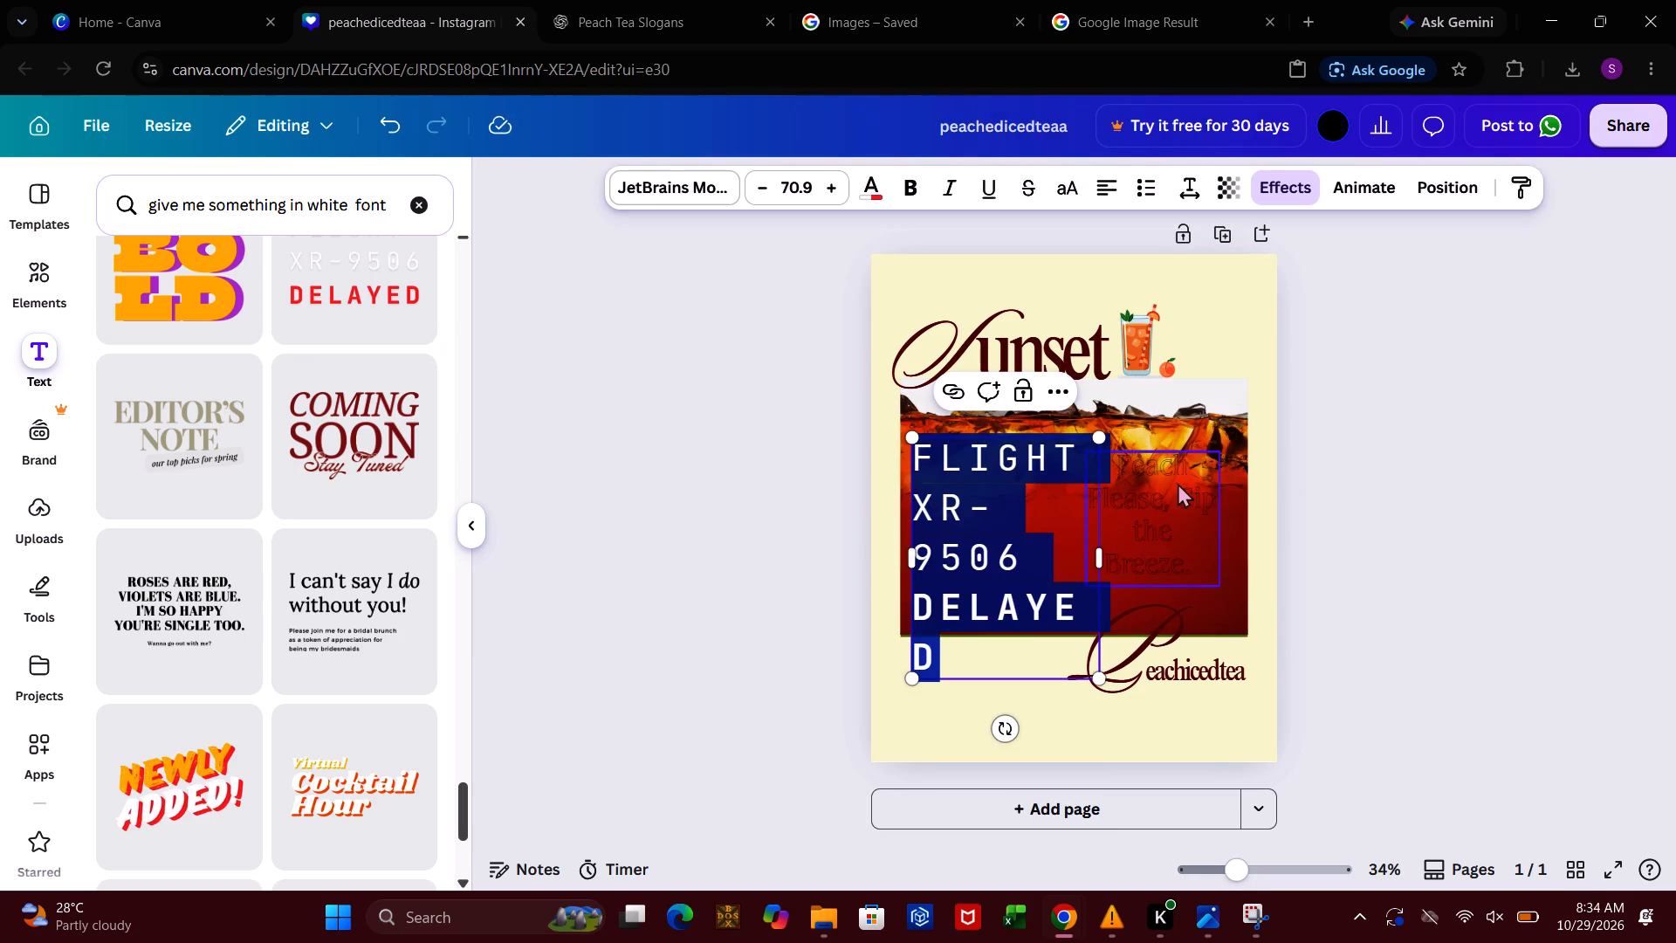
drag(1178, 483, 1184, 462)
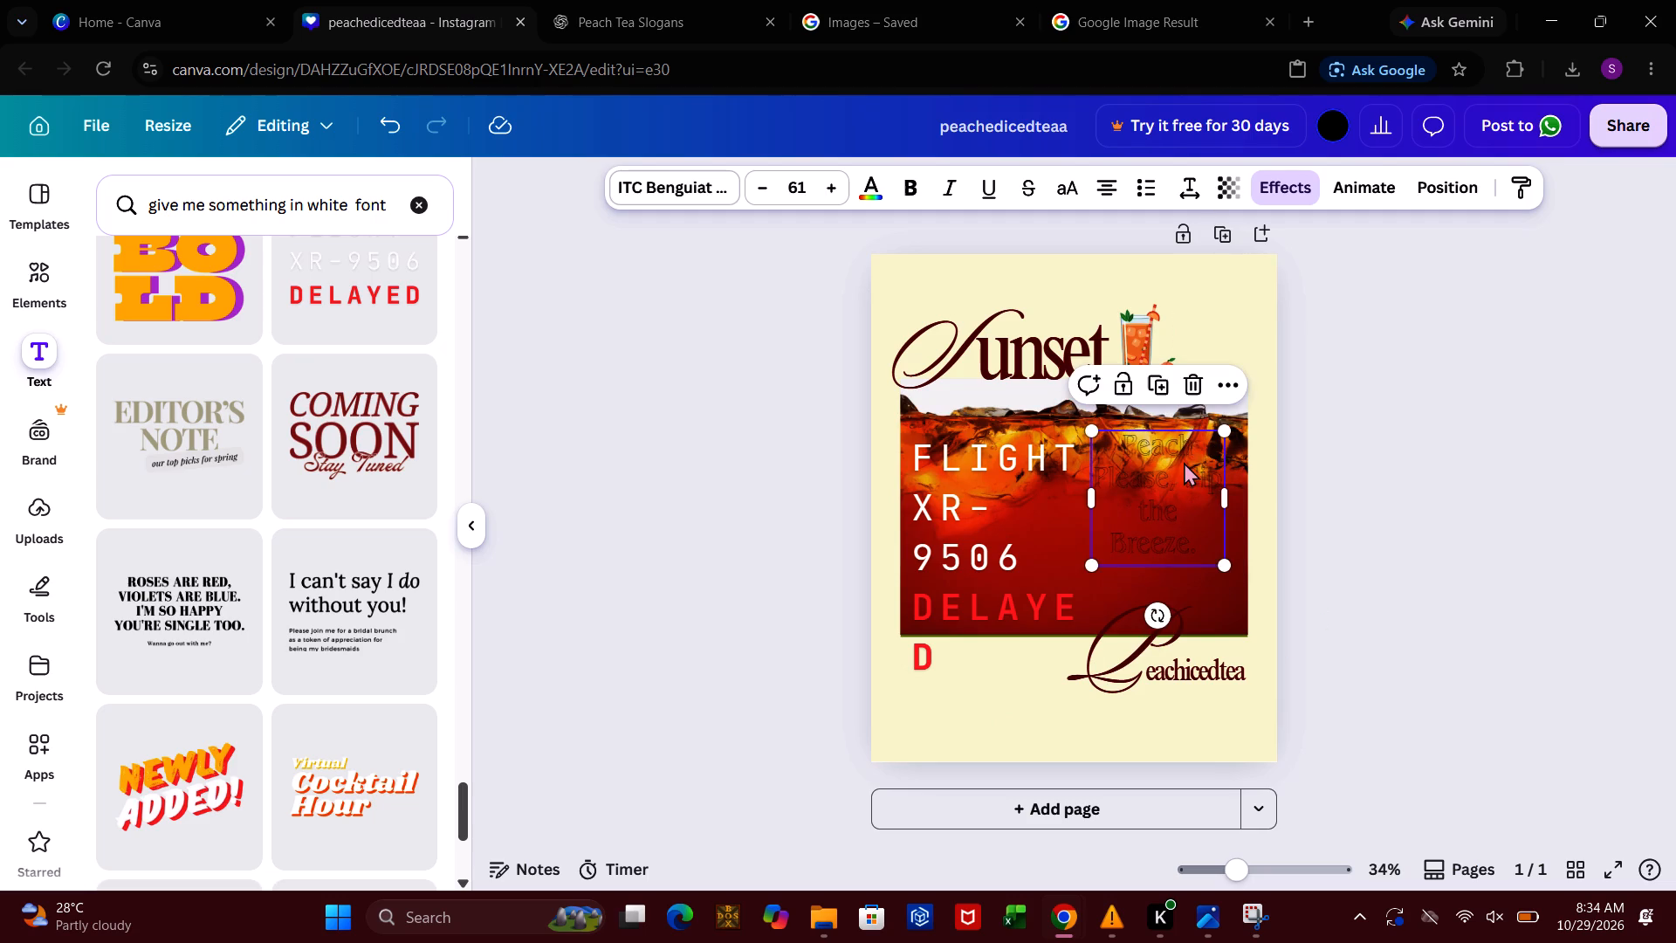
Copy the flight text's style and apply it to the "Peach Please, Sip the Breeze." slogan.
double_click(966, 471)
click(966, 471)
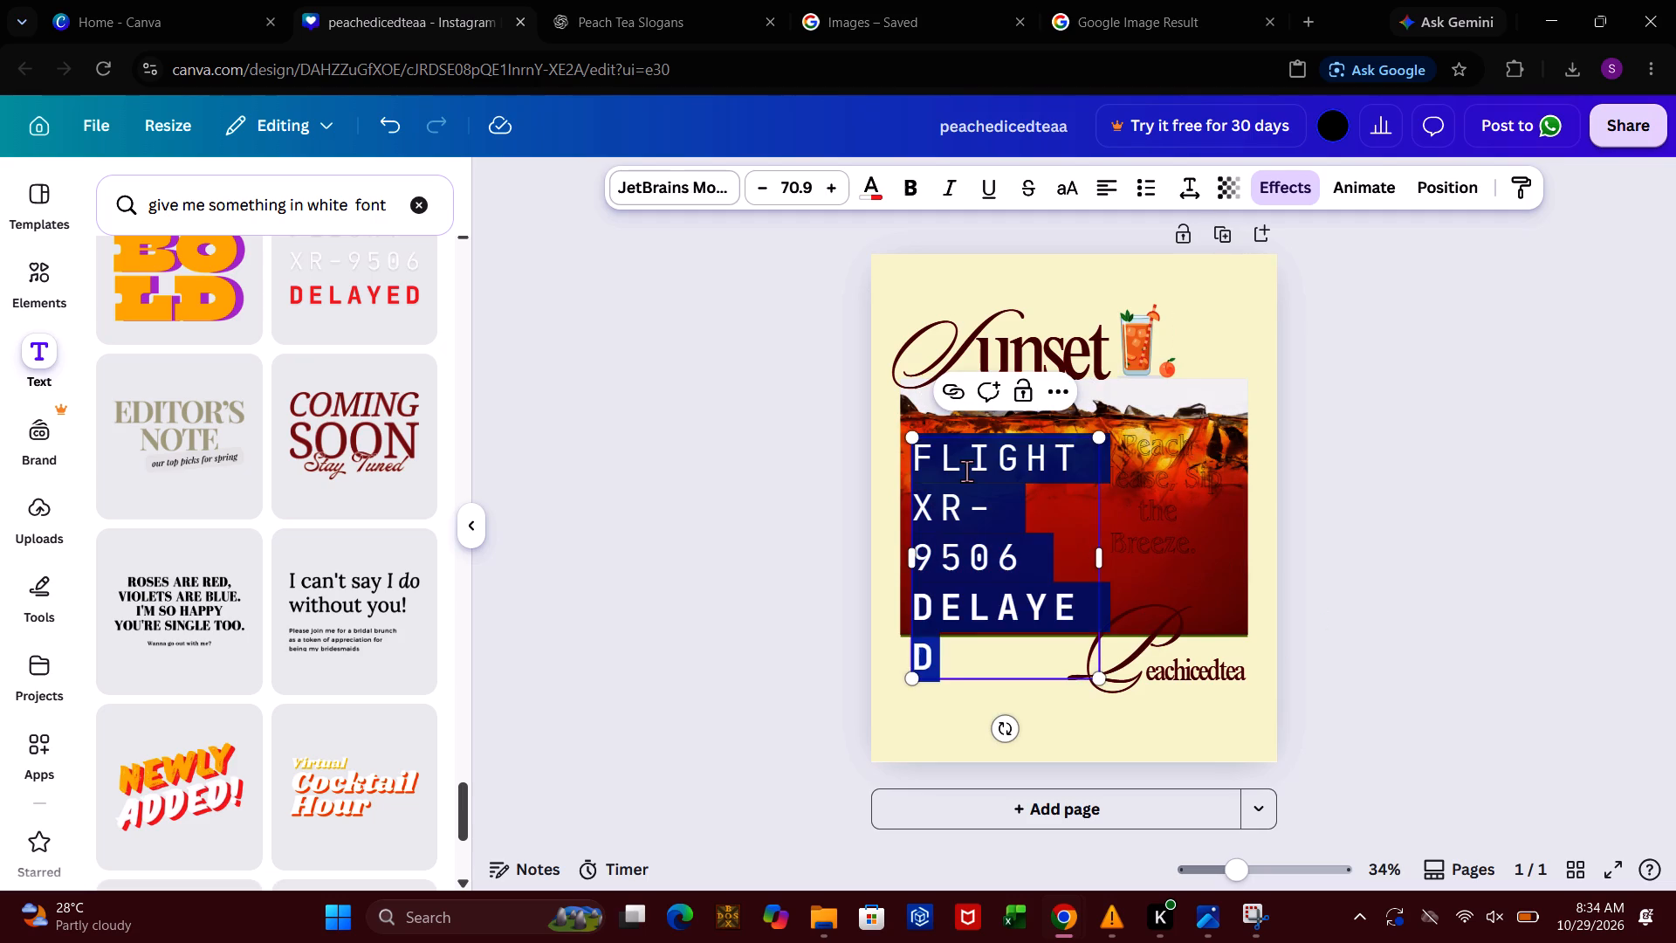
click(1043, 389)
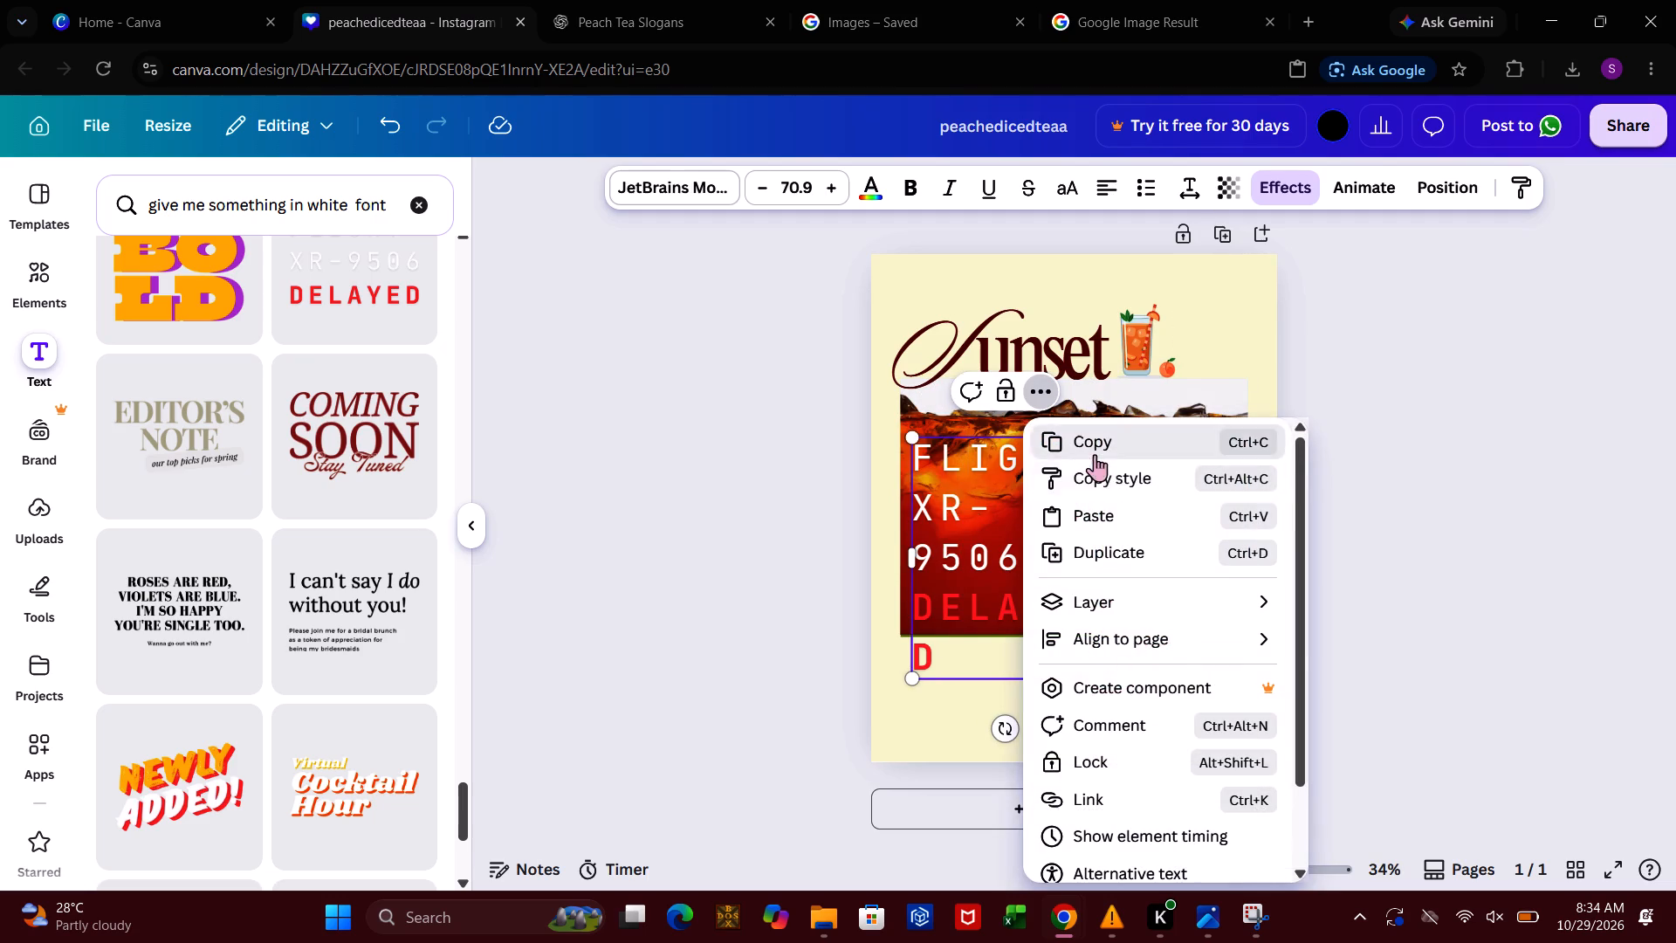
click(1112, 484)
click(1179, 472)
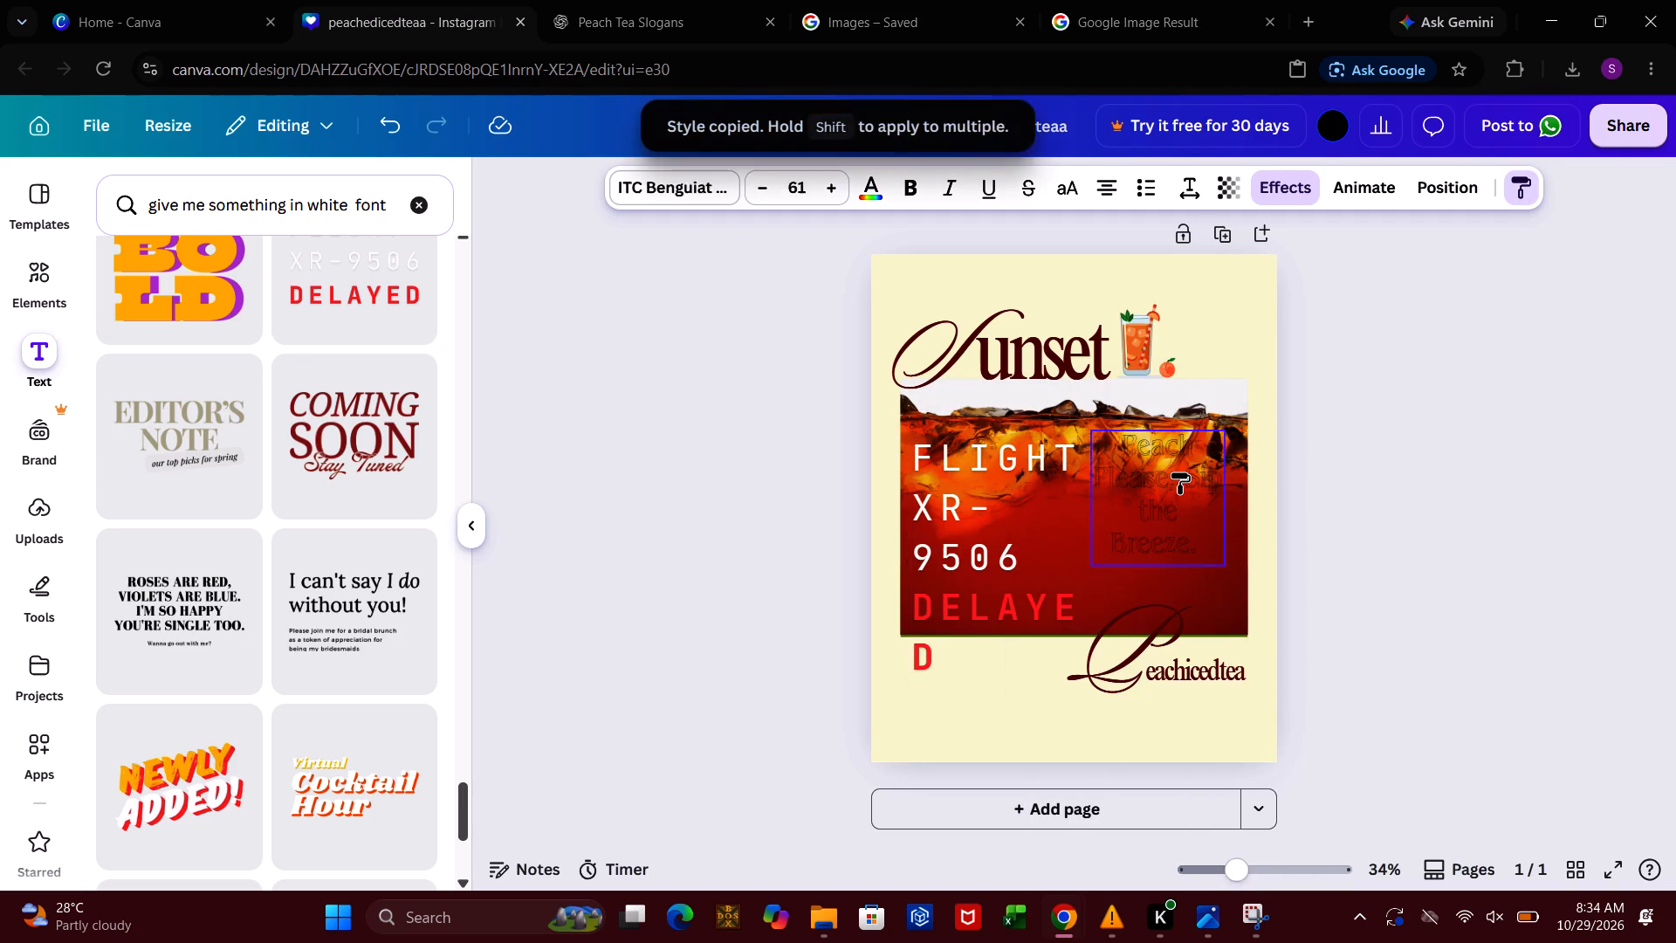
click(1179, 472)
Delete the "FLIGHT XR-9506 DELAYED" text from the page.
click(983, 453)
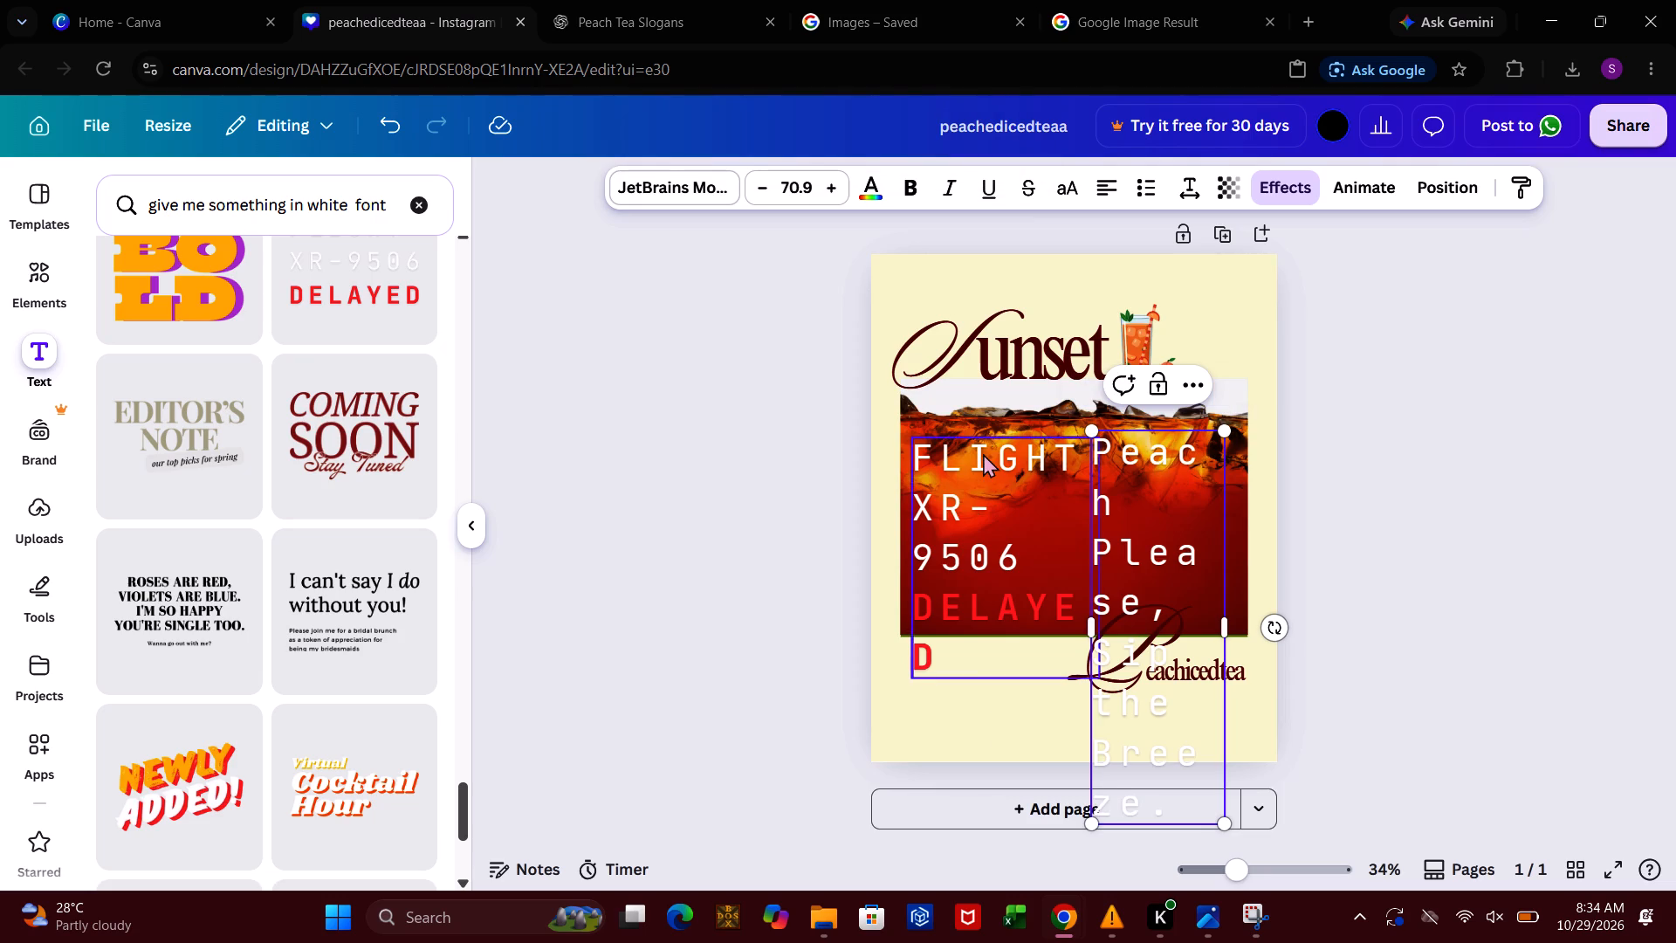
click(1039, 387)
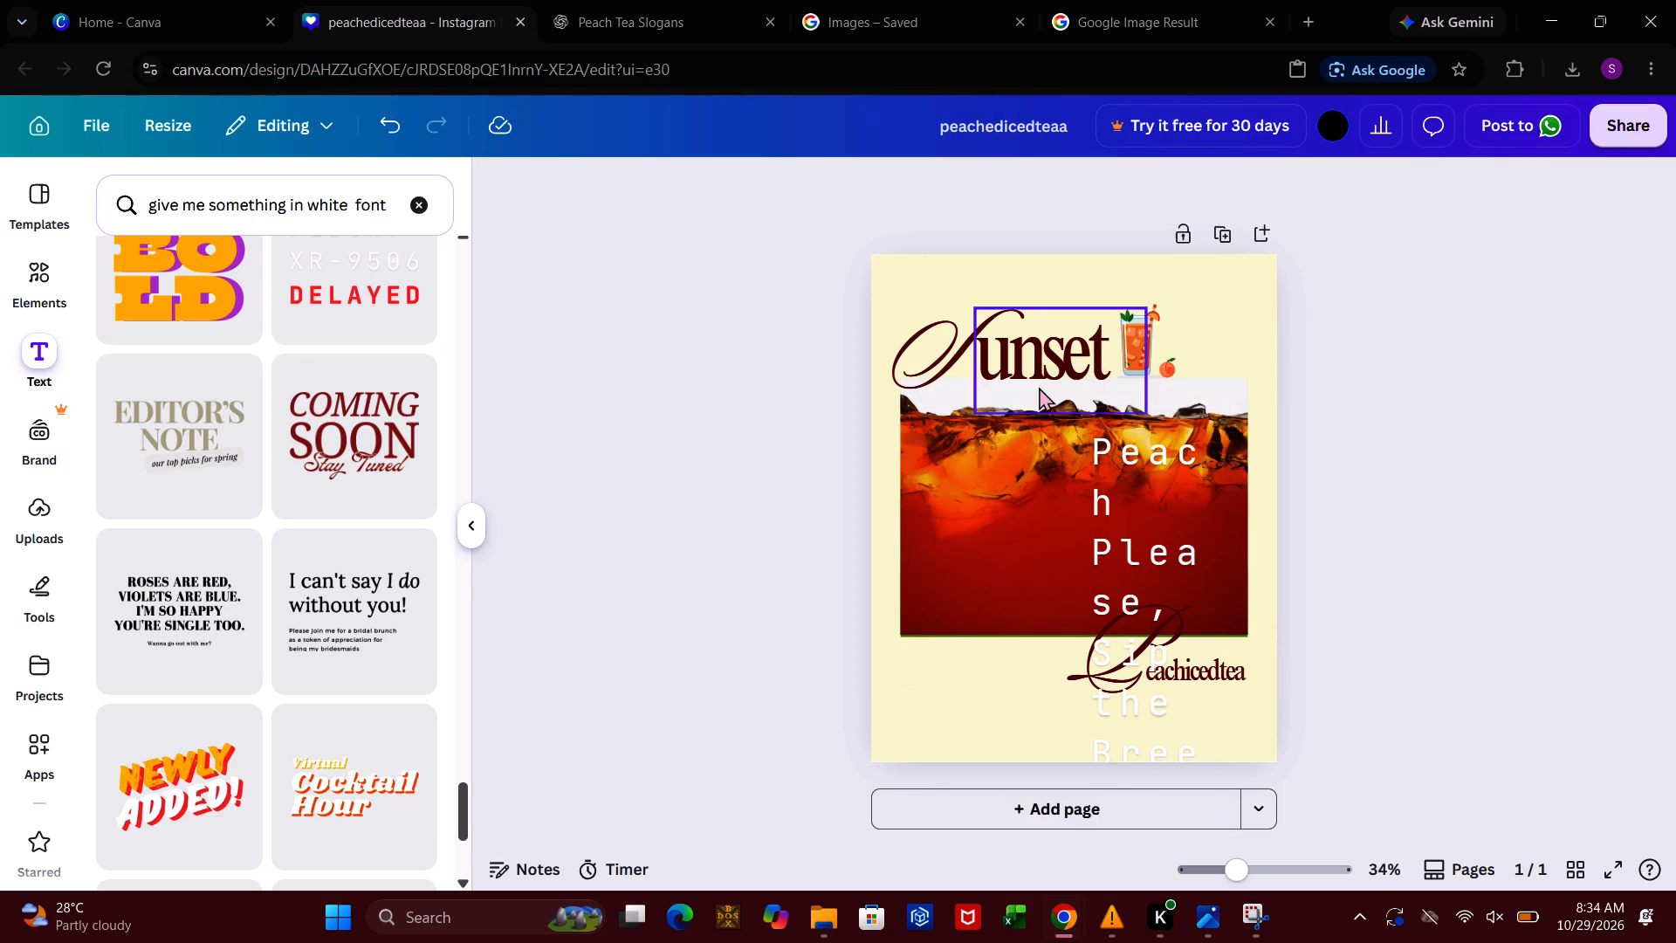
Scale the slogan down to font size 34 and widen its box toward the photo's left edge, about 646 wide, on two lines.
click(1125, 455)
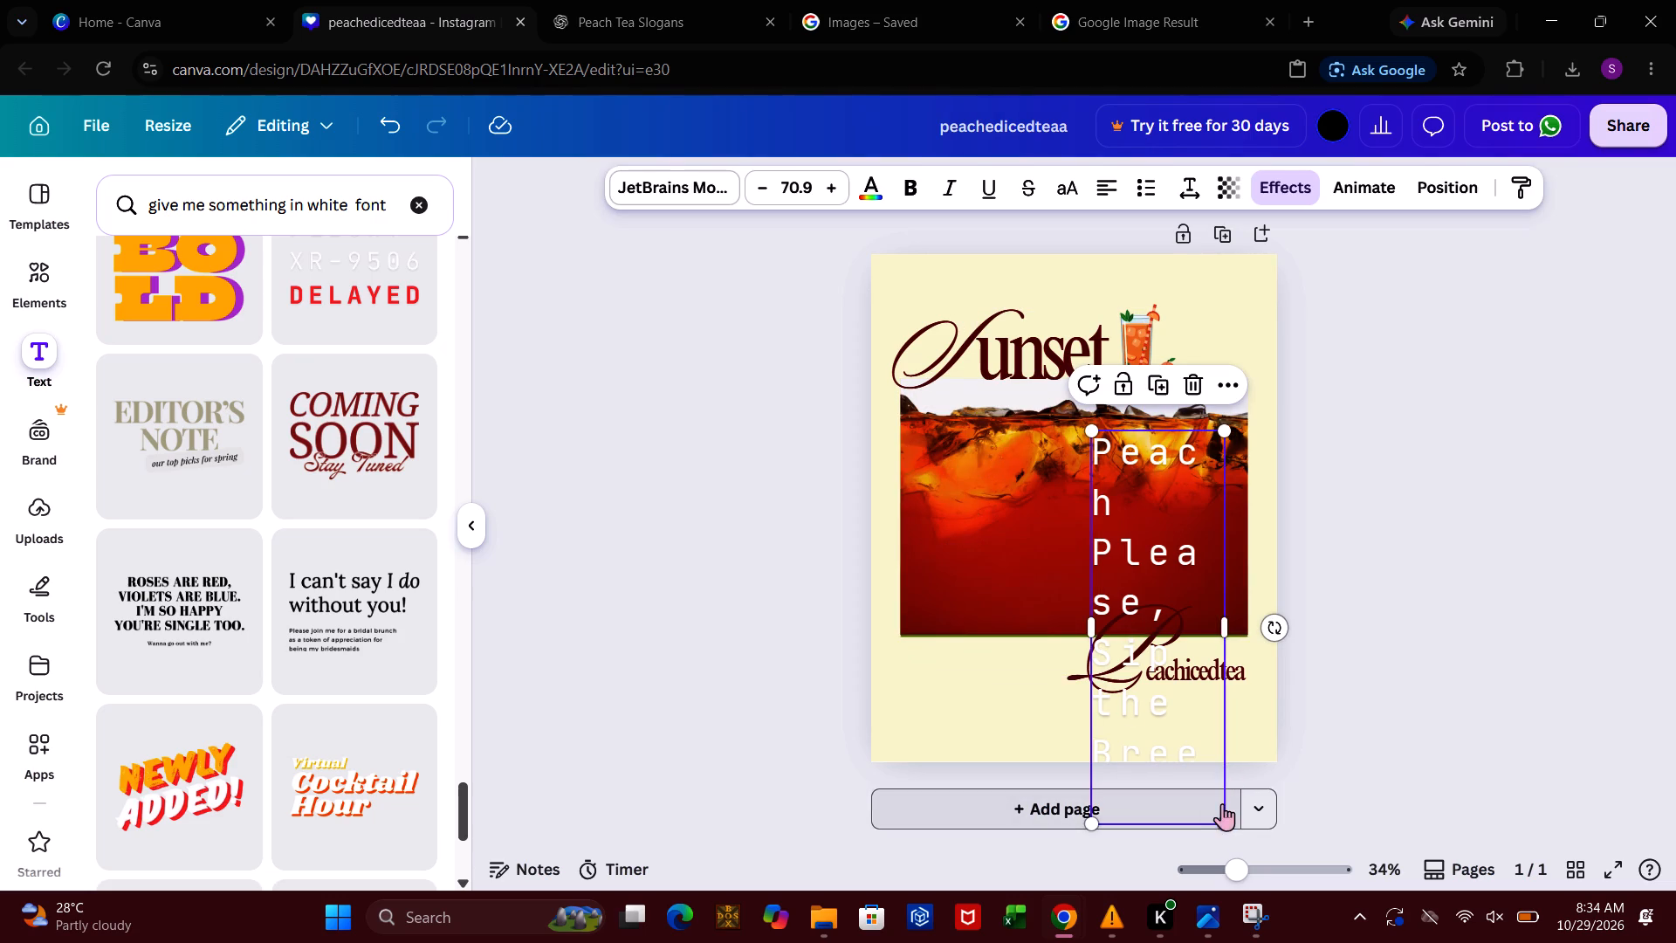
drag(1226, 821, 1181, 644)
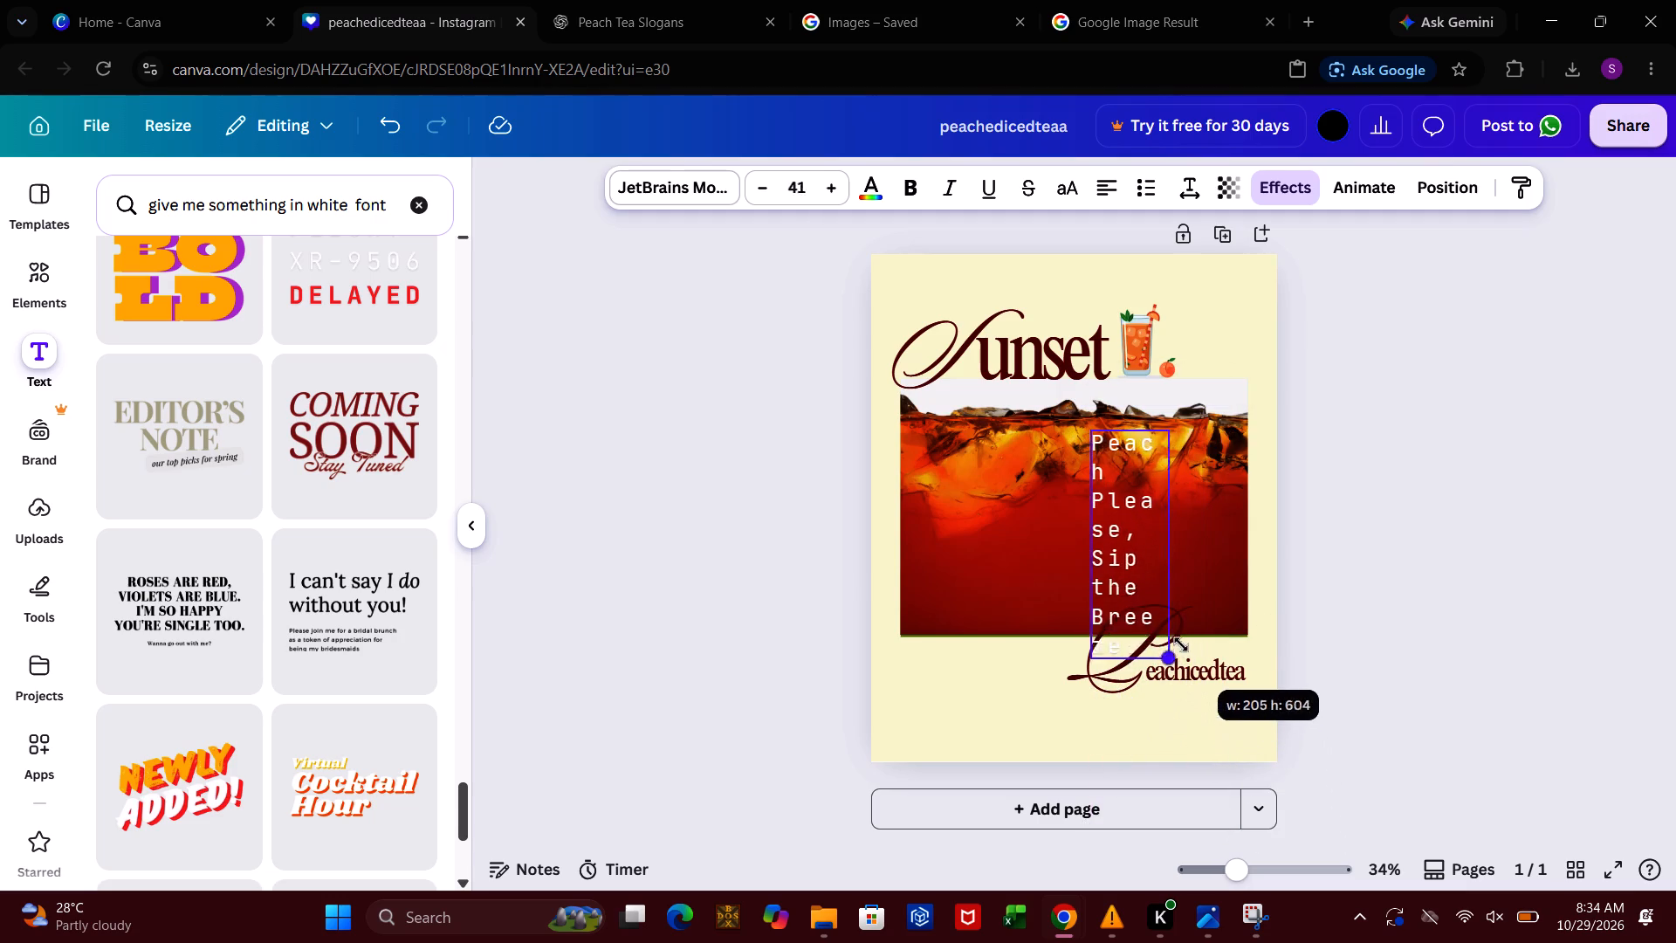
drag(1181, 644, 1172, 611)
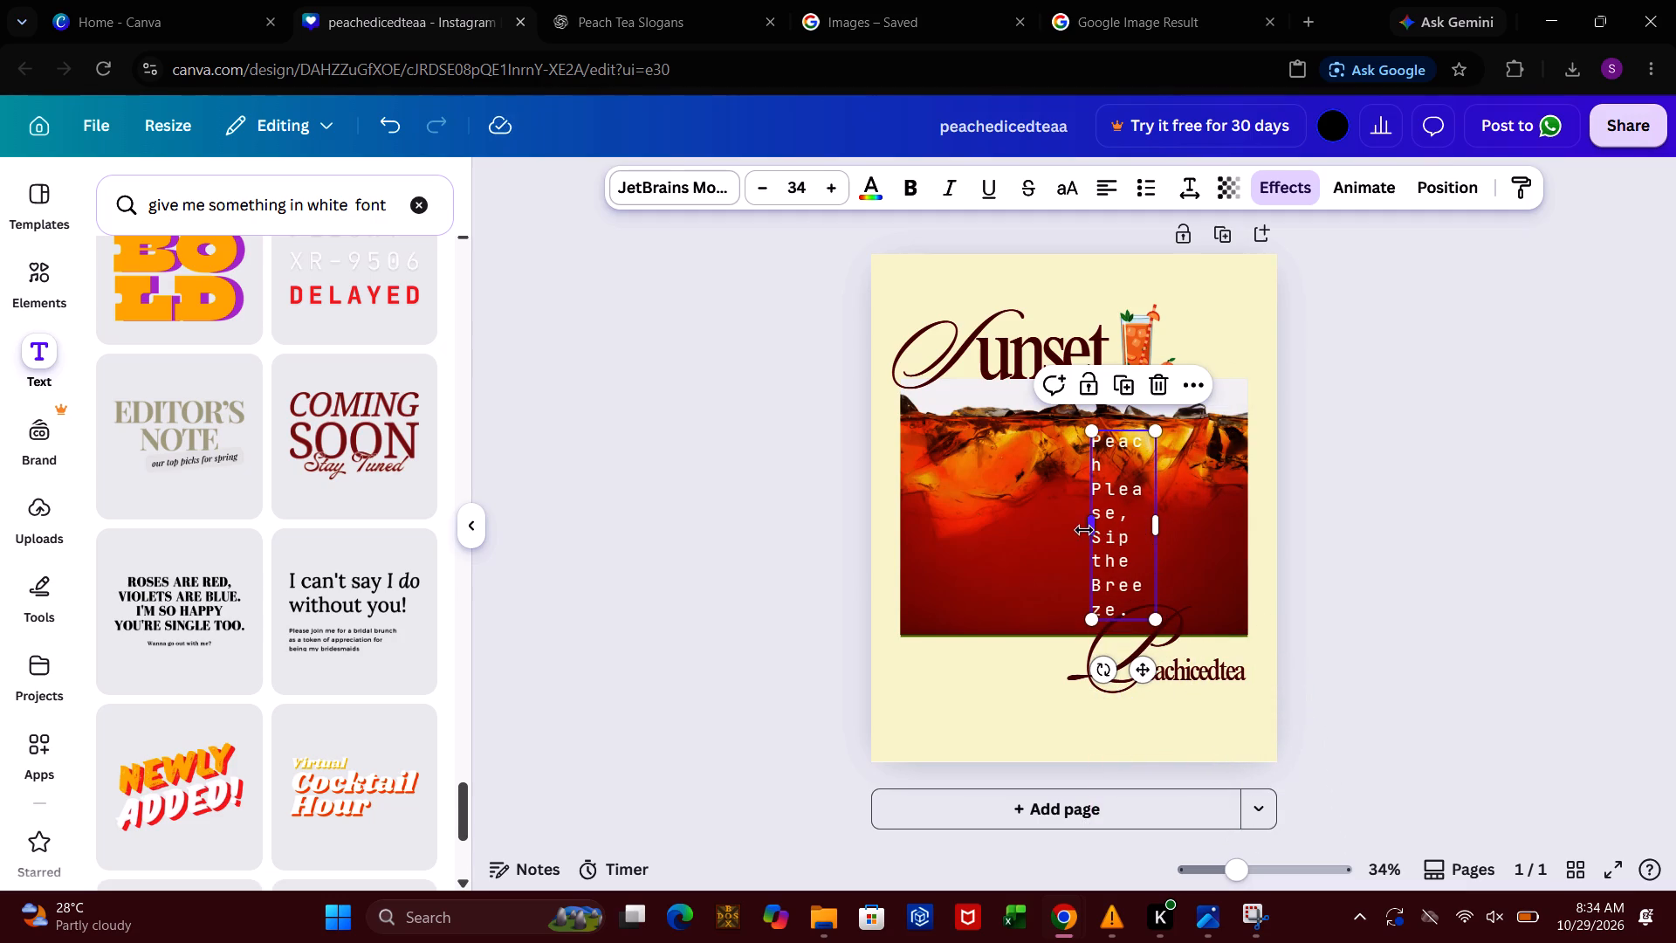
click(1092, 525)
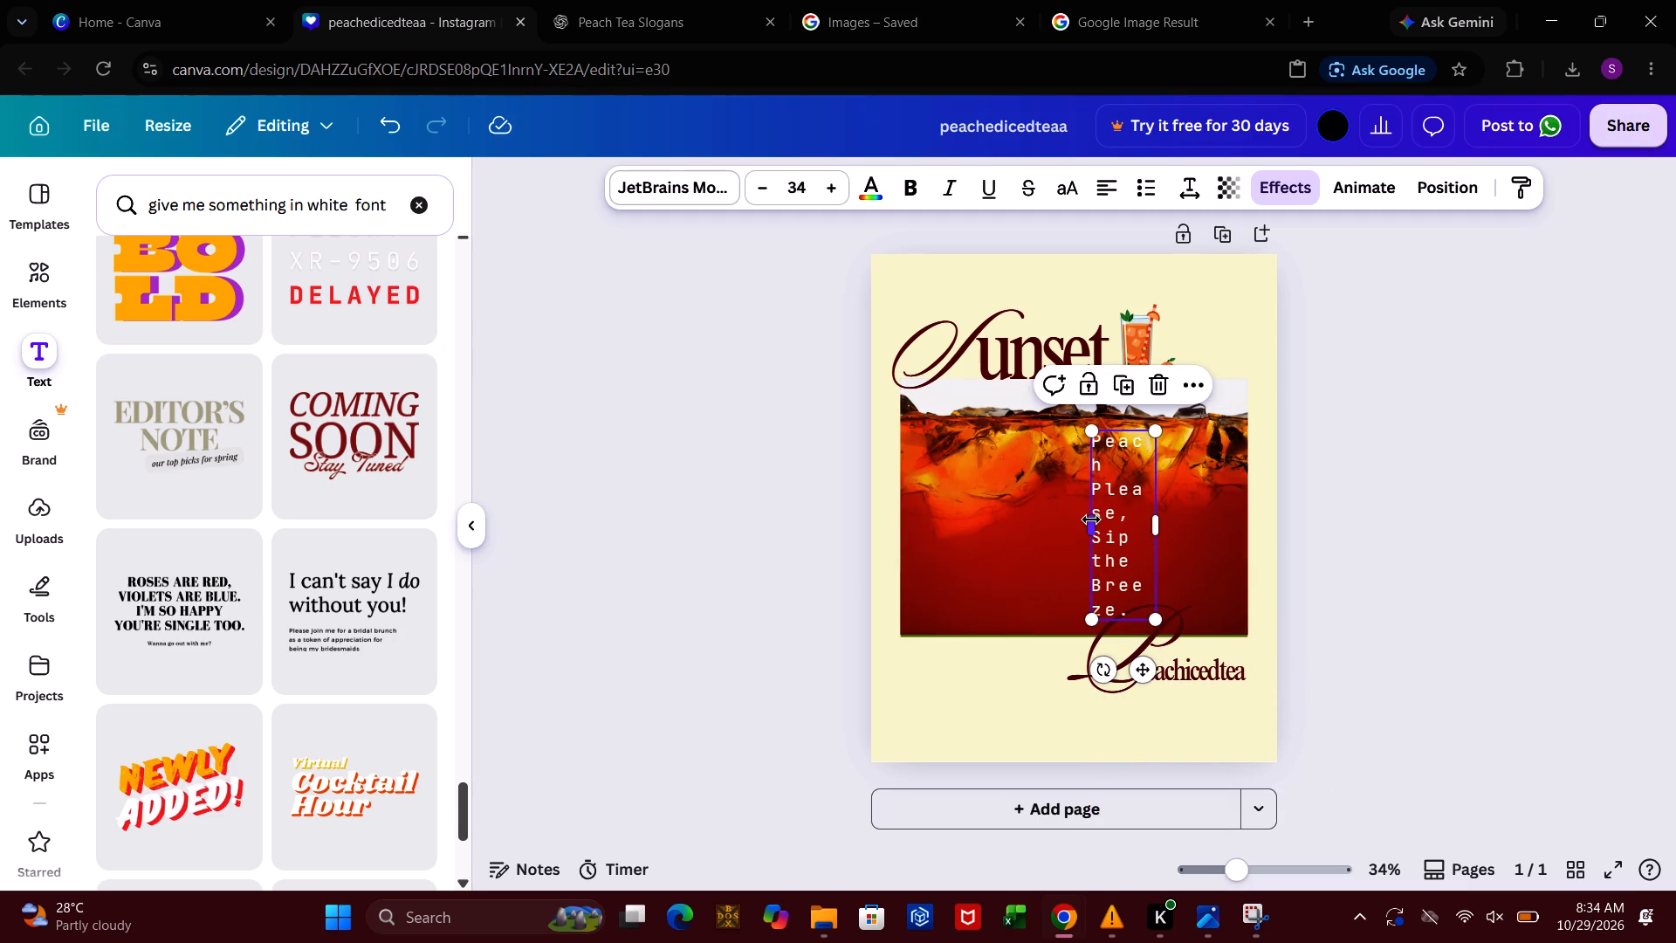
click(1091, 520)
drag(1091, 520, 903, 555)
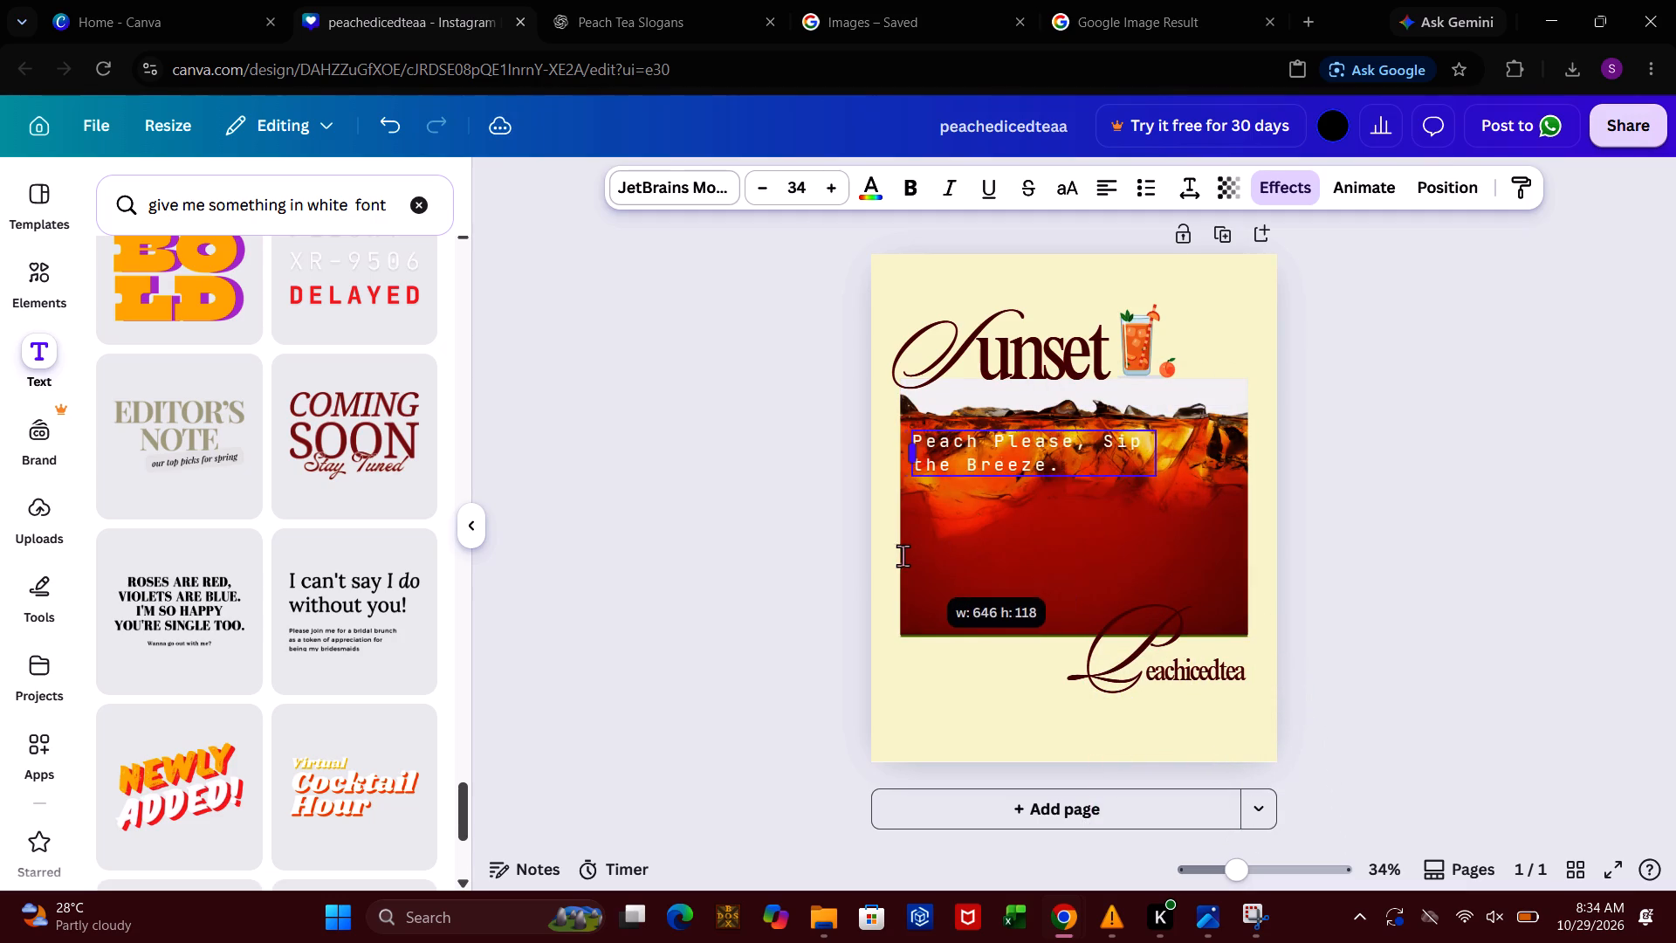
drag(903, 555, 913, 555)
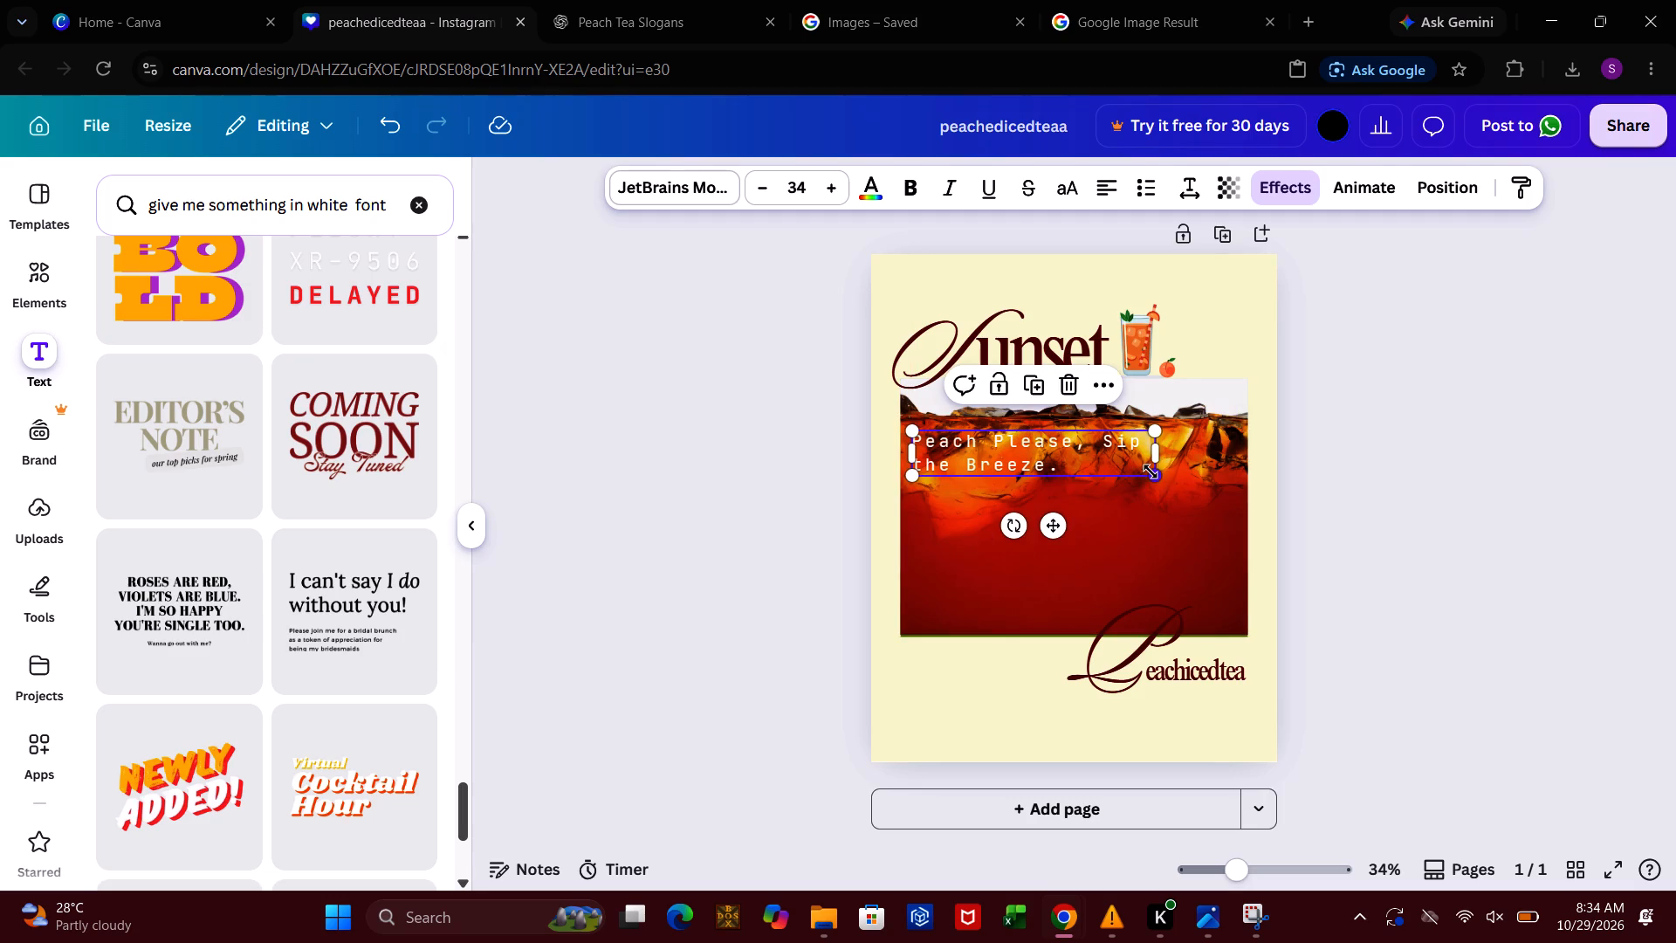
Scale the two-line slogan up to font size 69.5, extending past the photo's right edge.
drag(1151, 471, 1202, 714)
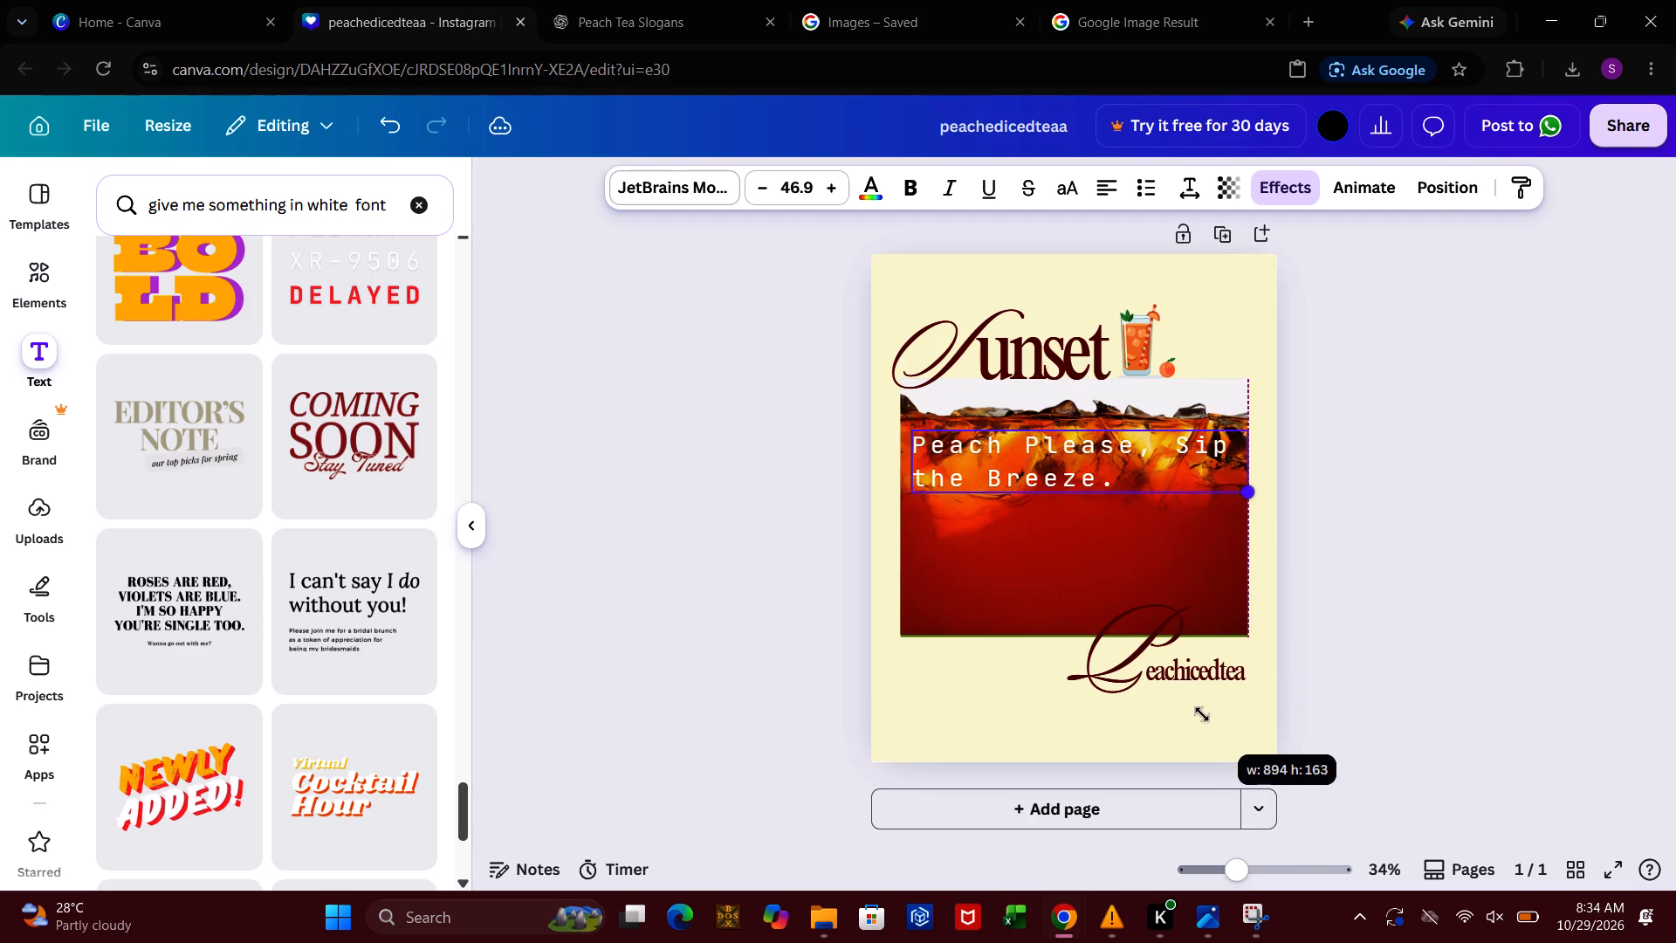
drag(1202, 714, 1202, 709)
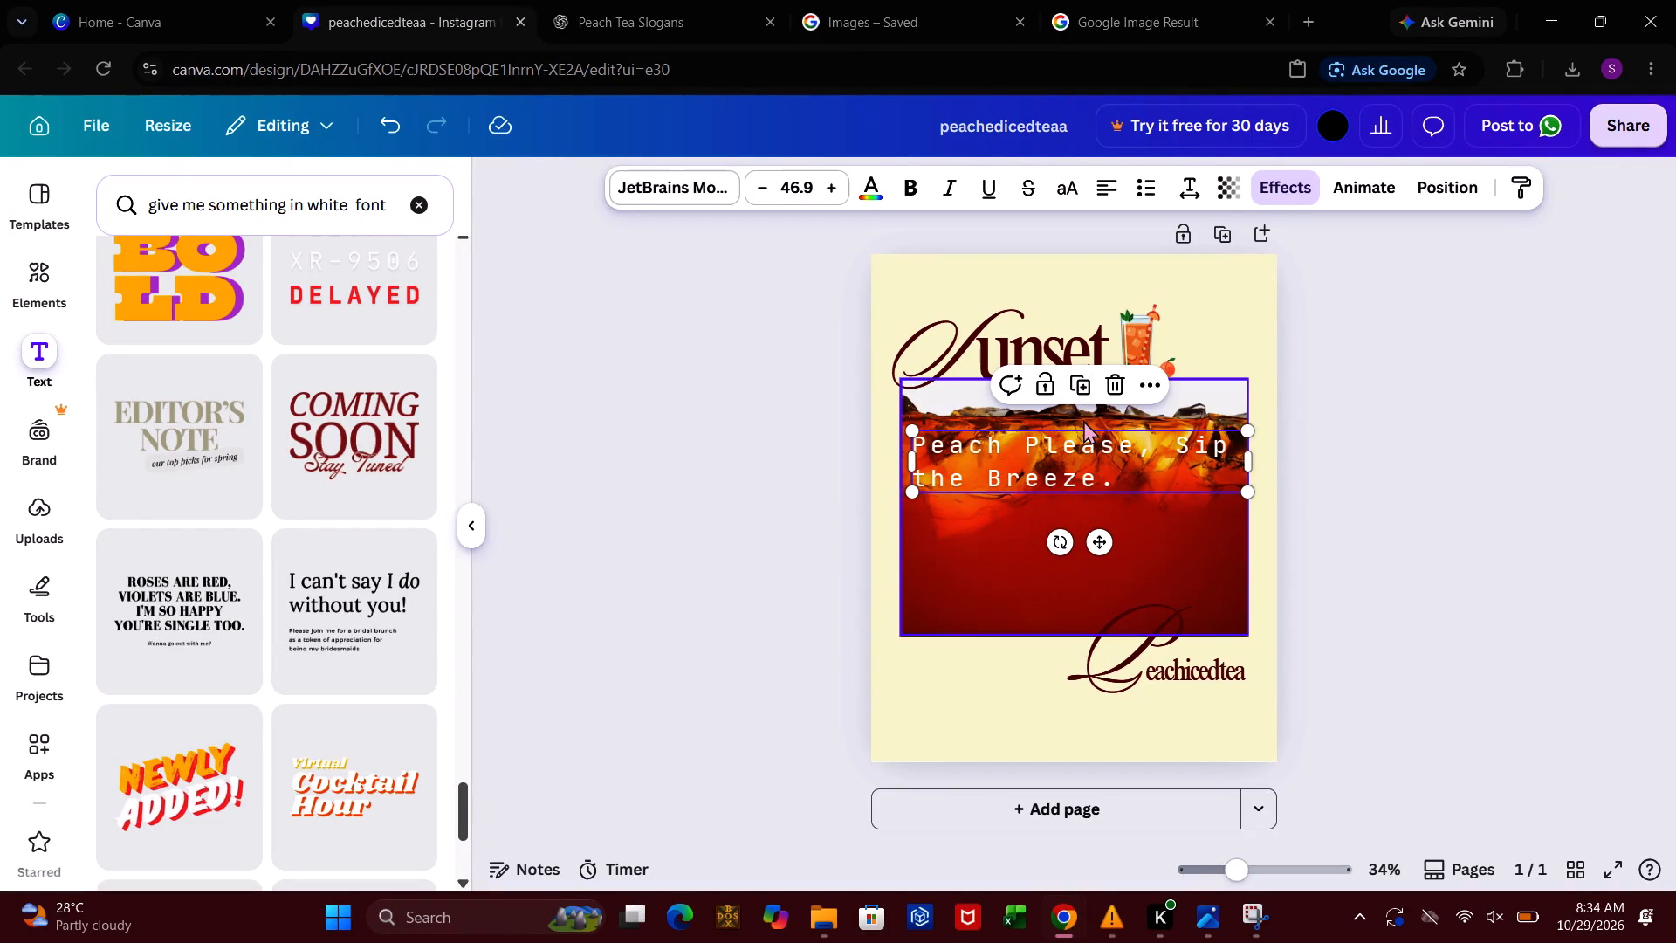
double_click(1111, 461)
click(1107, 490)
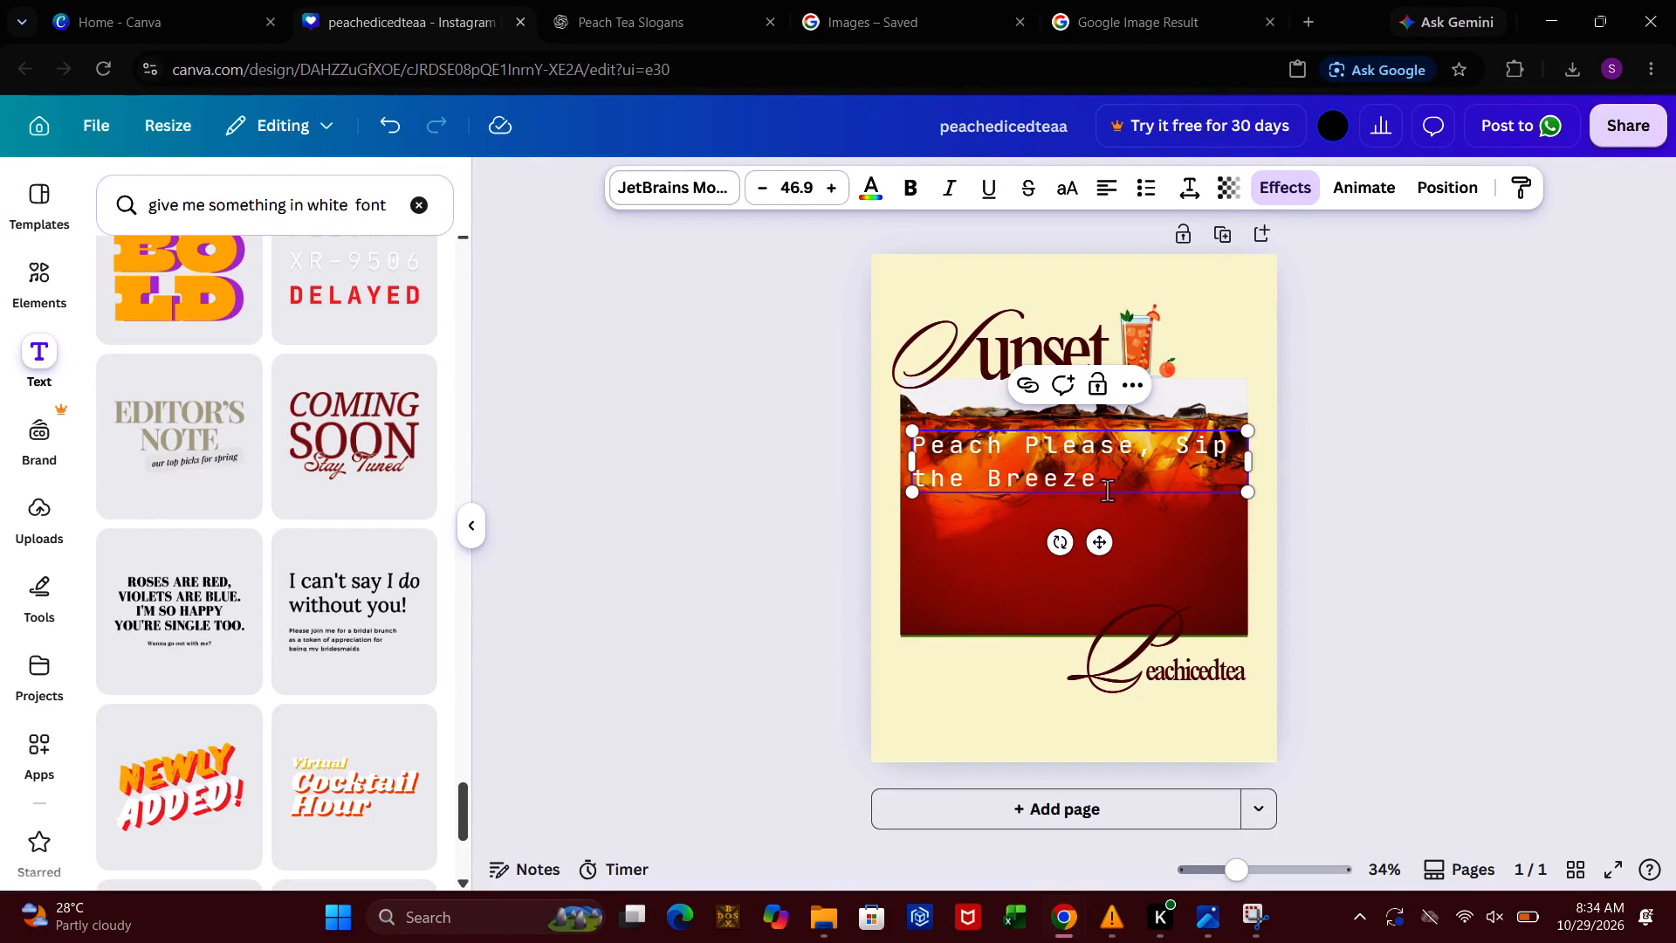
click(1107, 490)
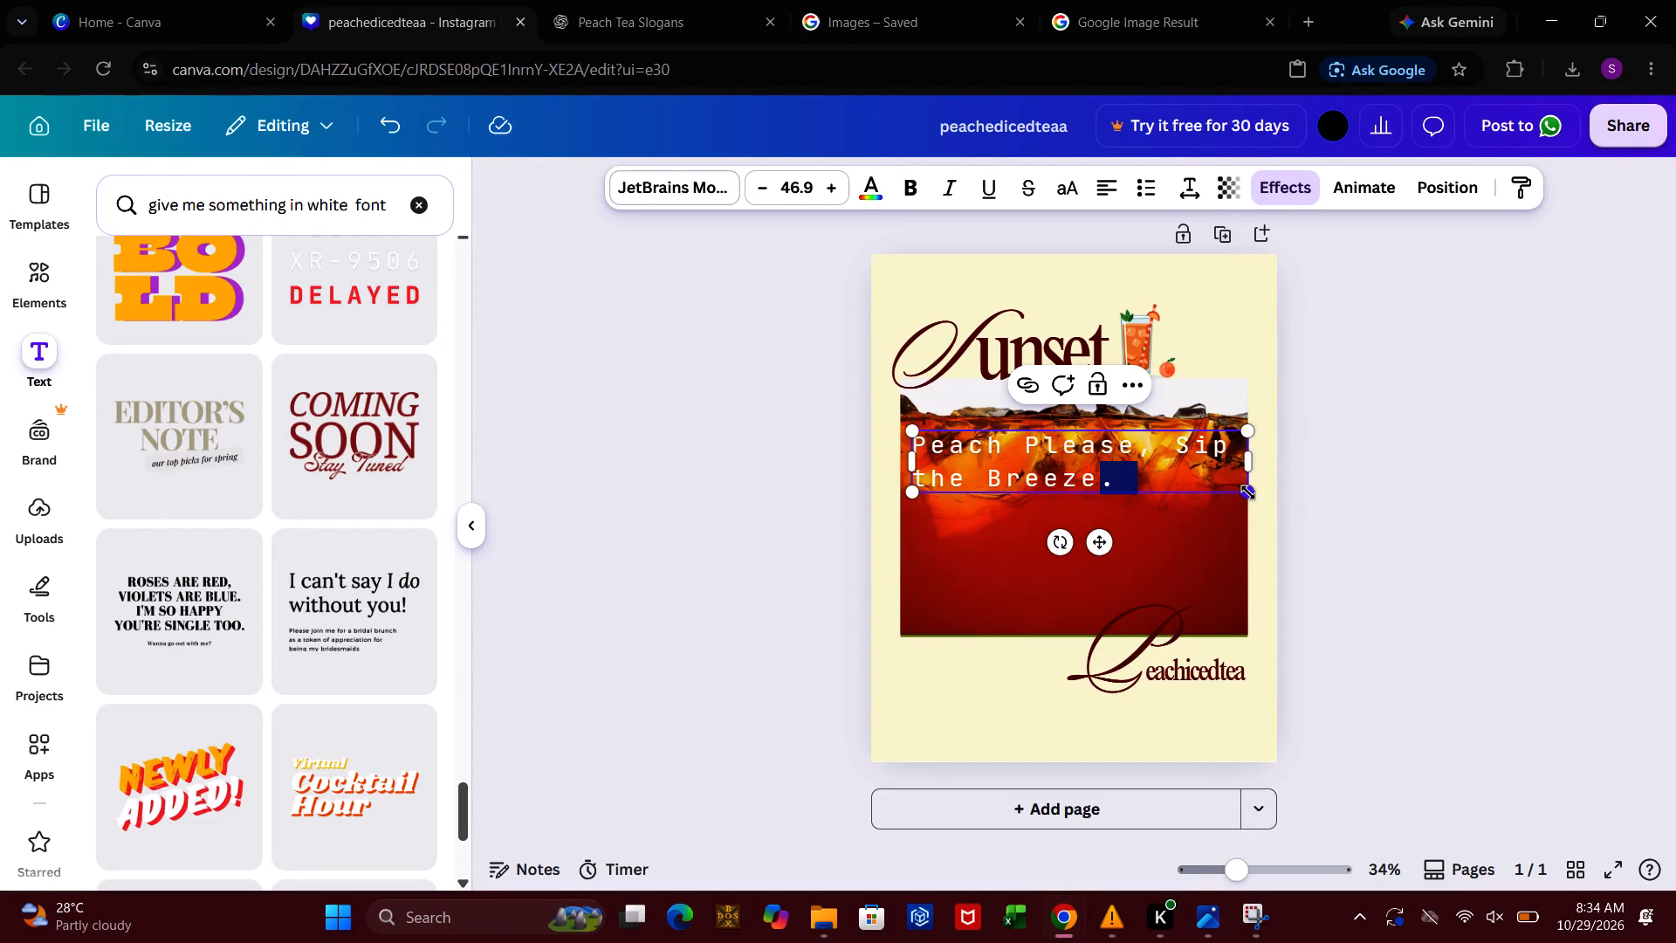
click(1248, 492)
drag(1248, 492, 1350, 855)
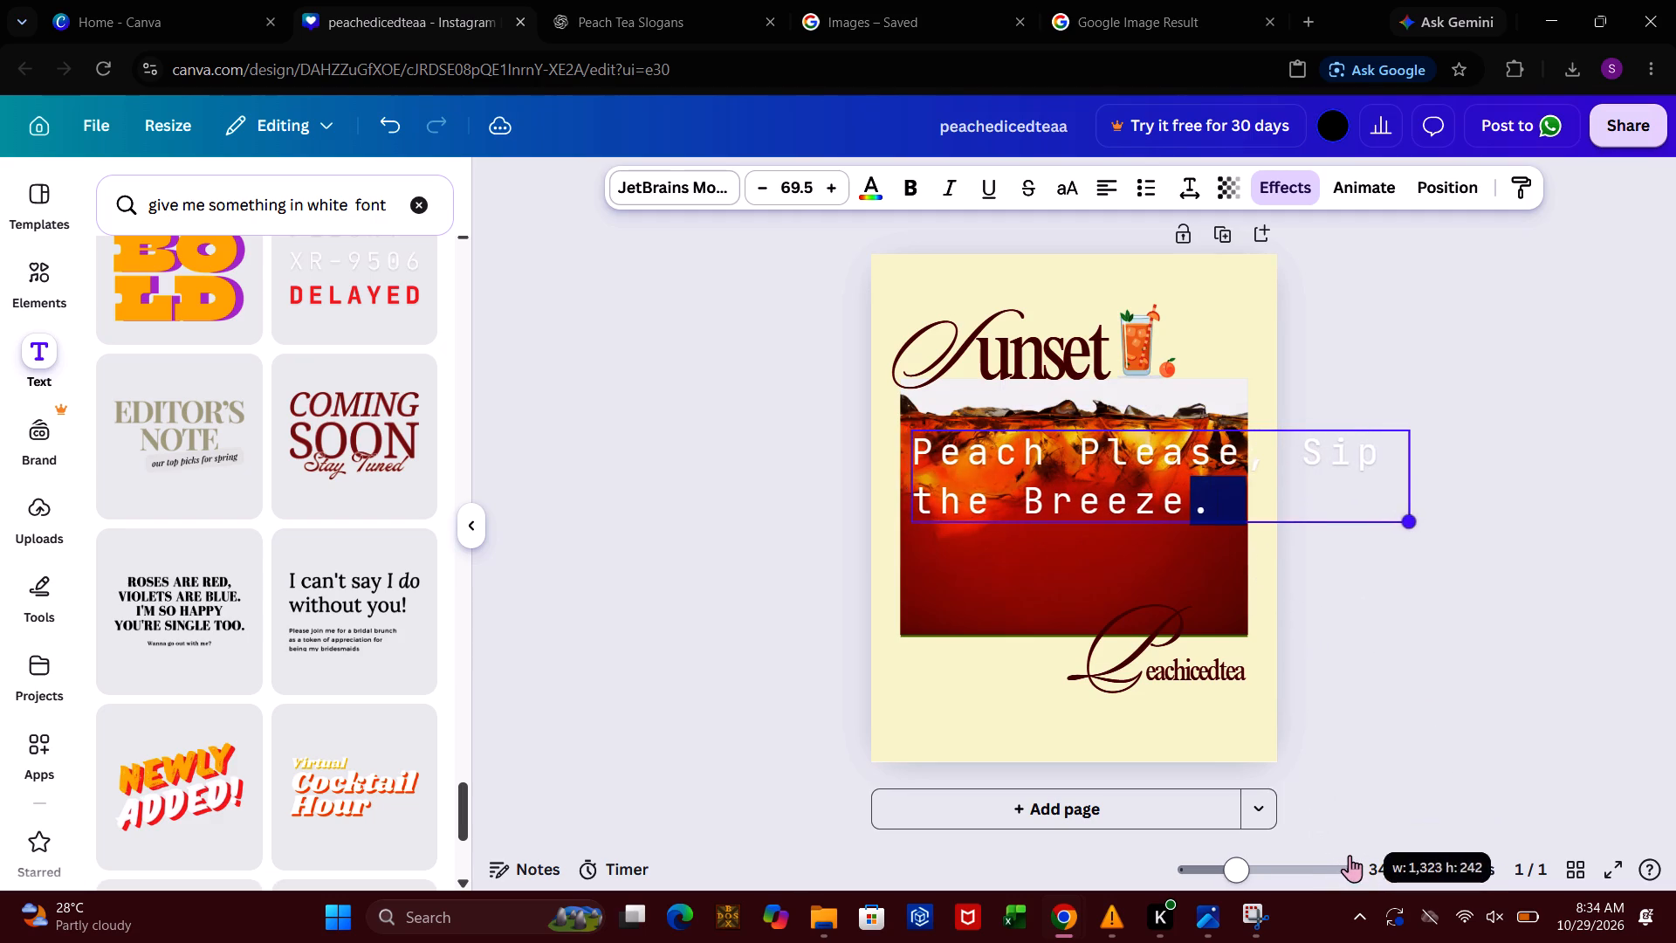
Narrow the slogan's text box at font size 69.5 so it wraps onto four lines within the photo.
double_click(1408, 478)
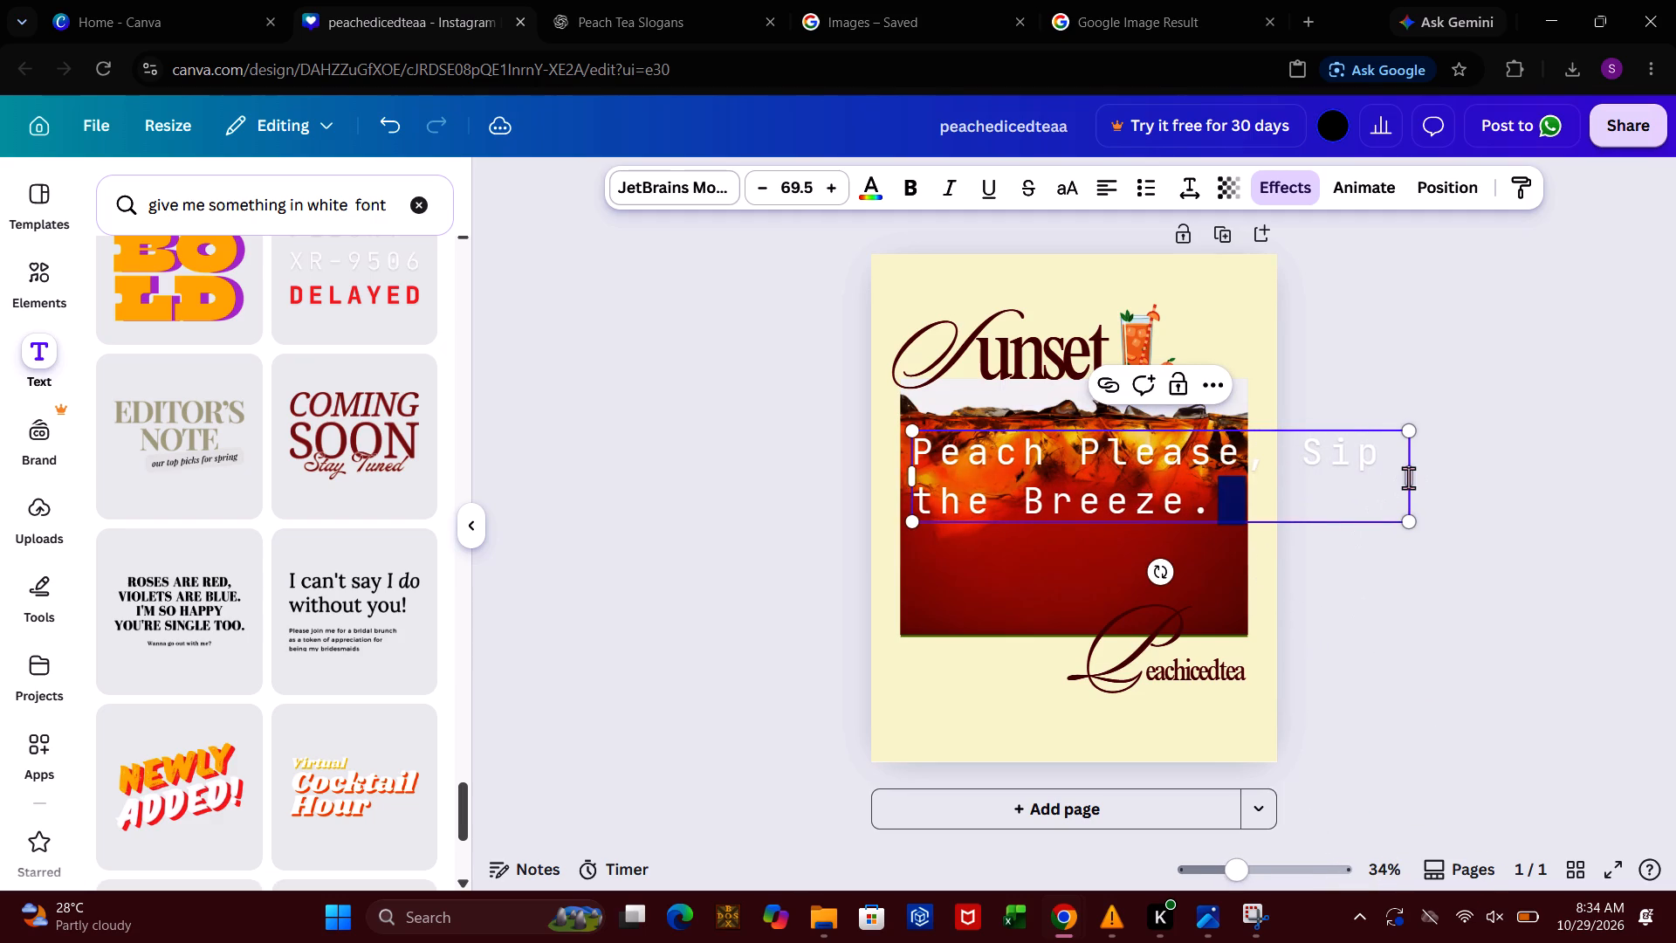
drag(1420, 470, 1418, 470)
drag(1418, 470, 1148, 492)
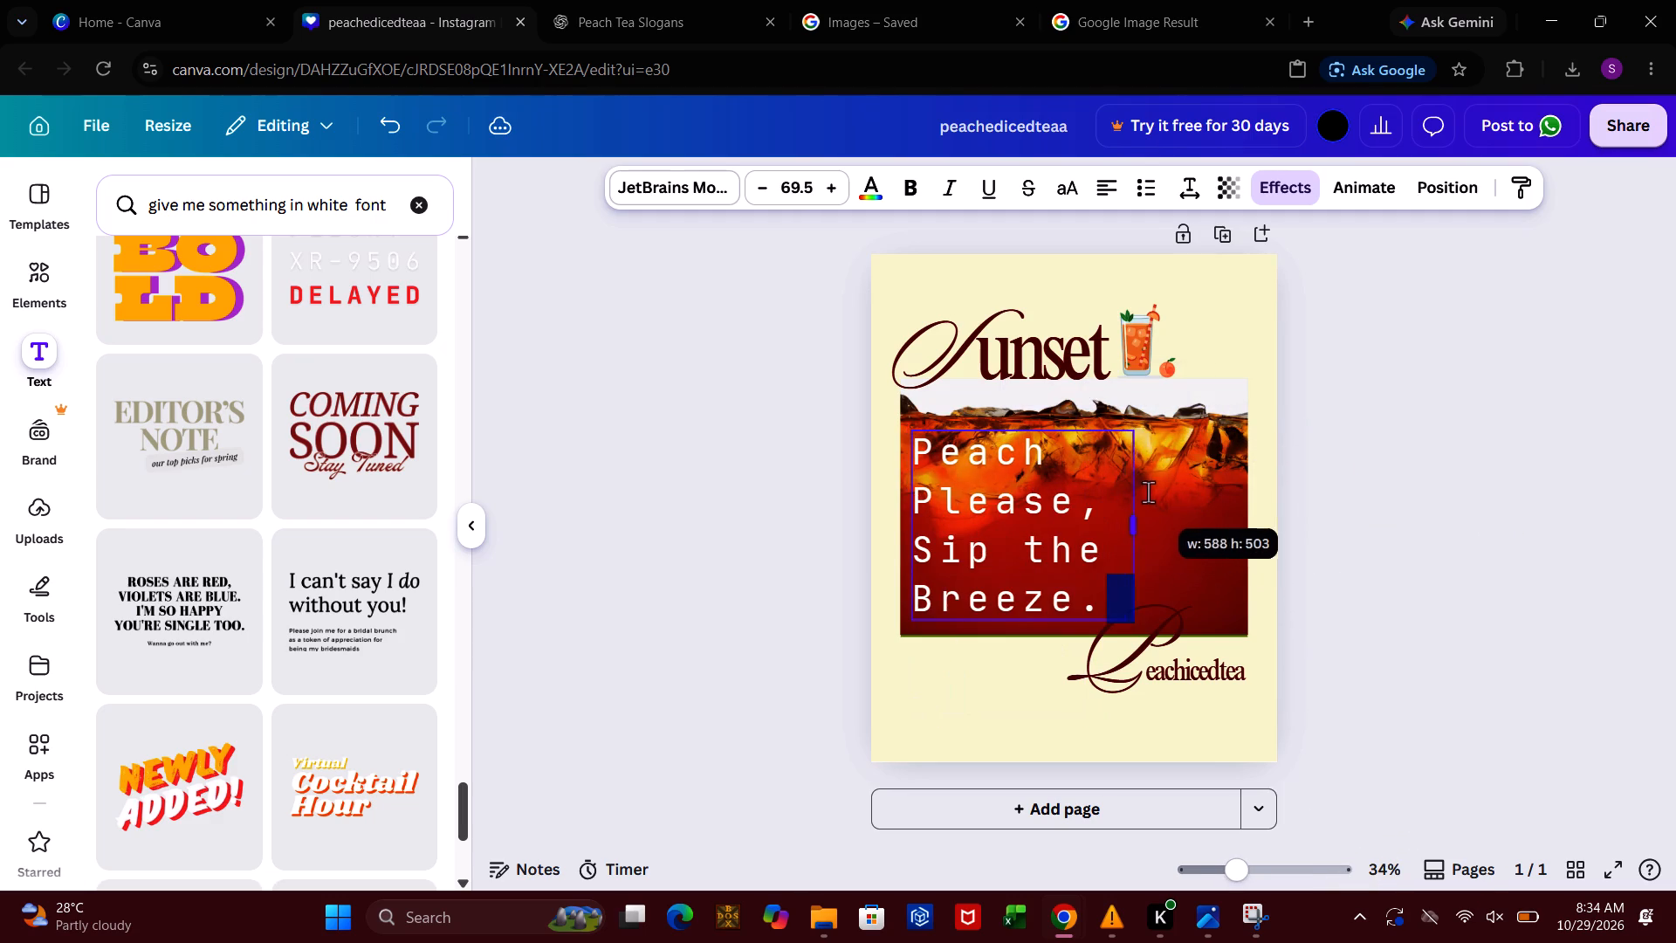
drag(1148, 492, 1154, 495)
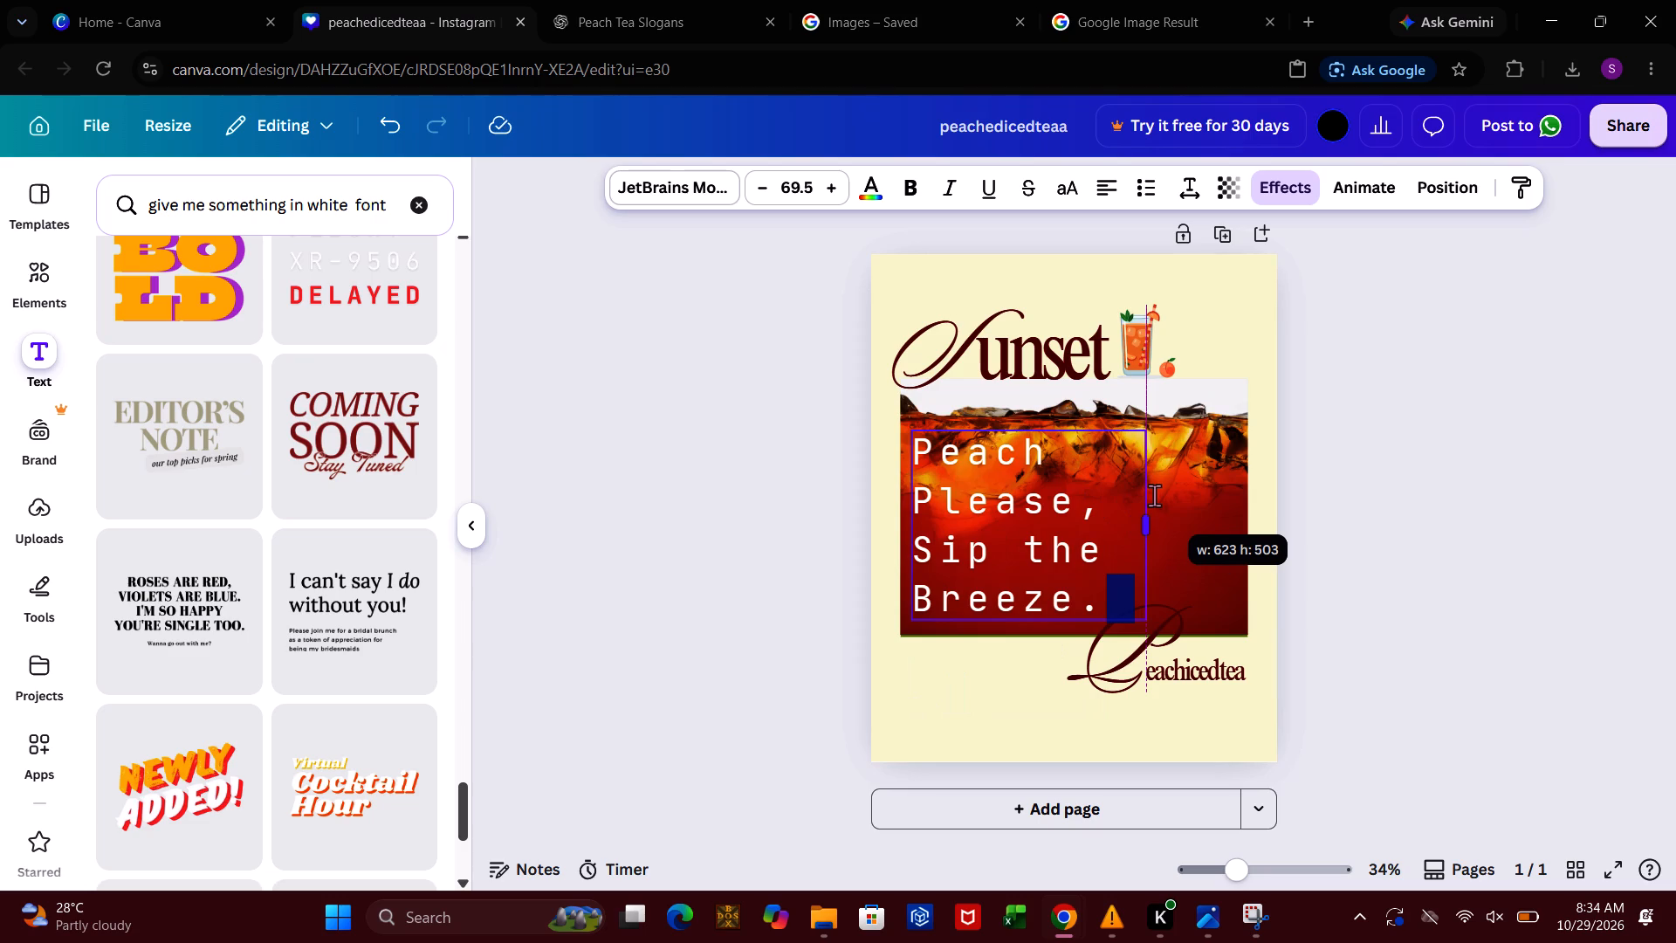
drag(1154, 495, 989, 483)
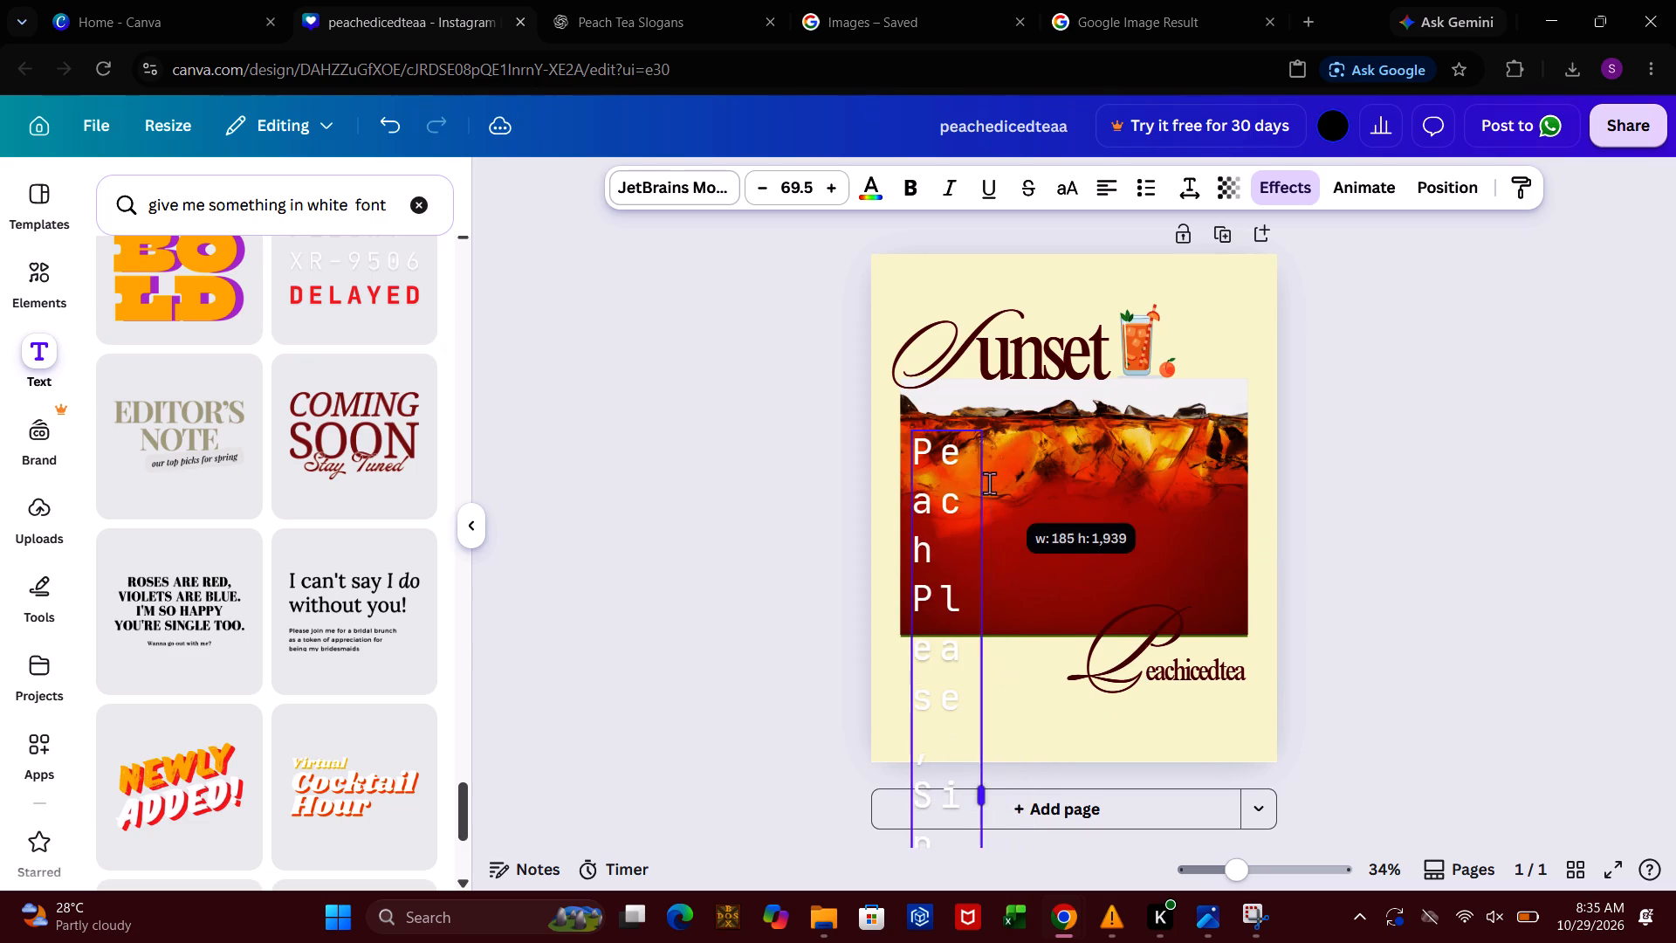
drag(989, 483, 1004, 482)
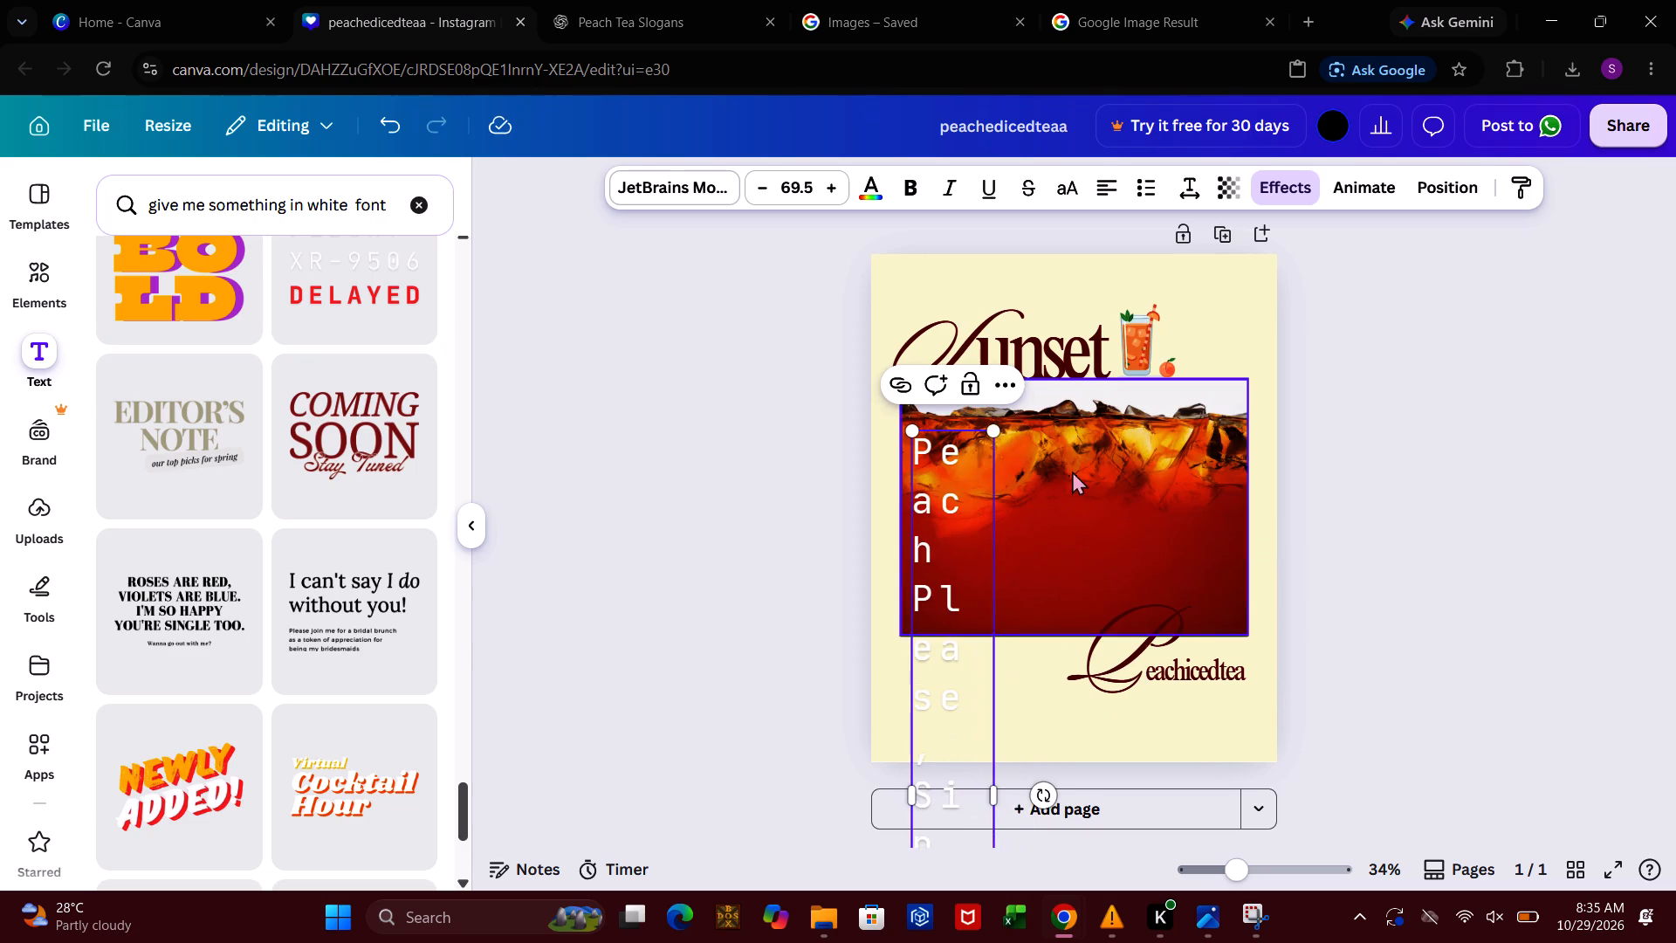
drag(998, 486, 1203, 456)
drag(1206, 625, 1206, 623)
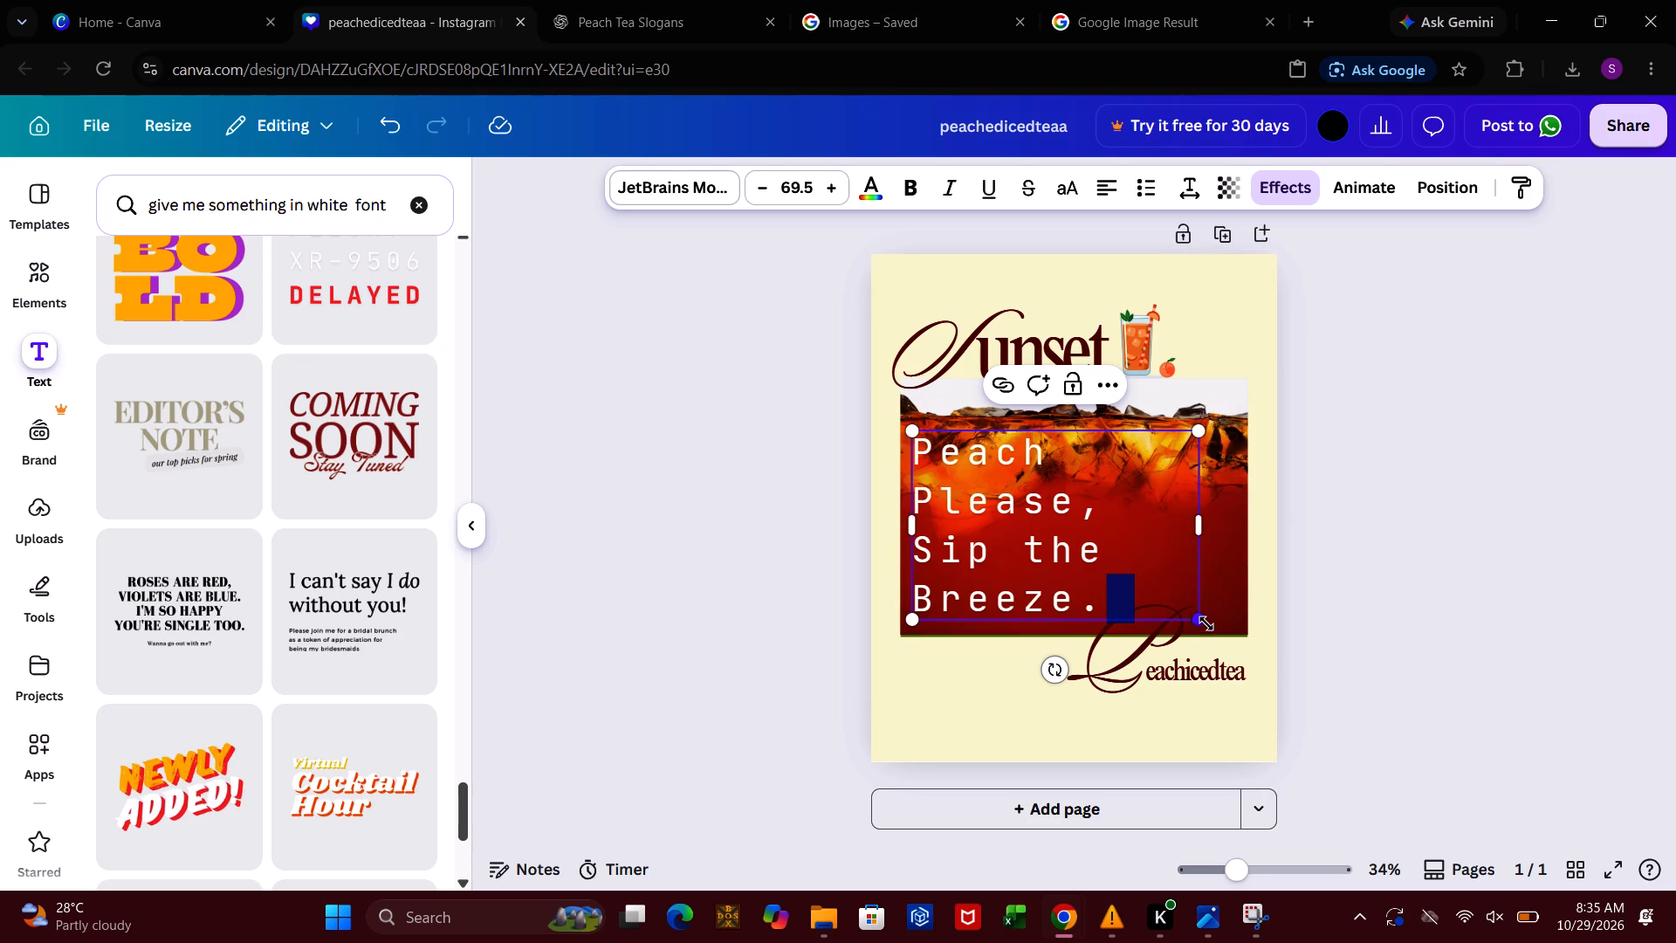
Scale the slogan down to font size 37.7 and narrow its box to fit snugly around the four lines.
drag(1206, 623, 1066, 553)
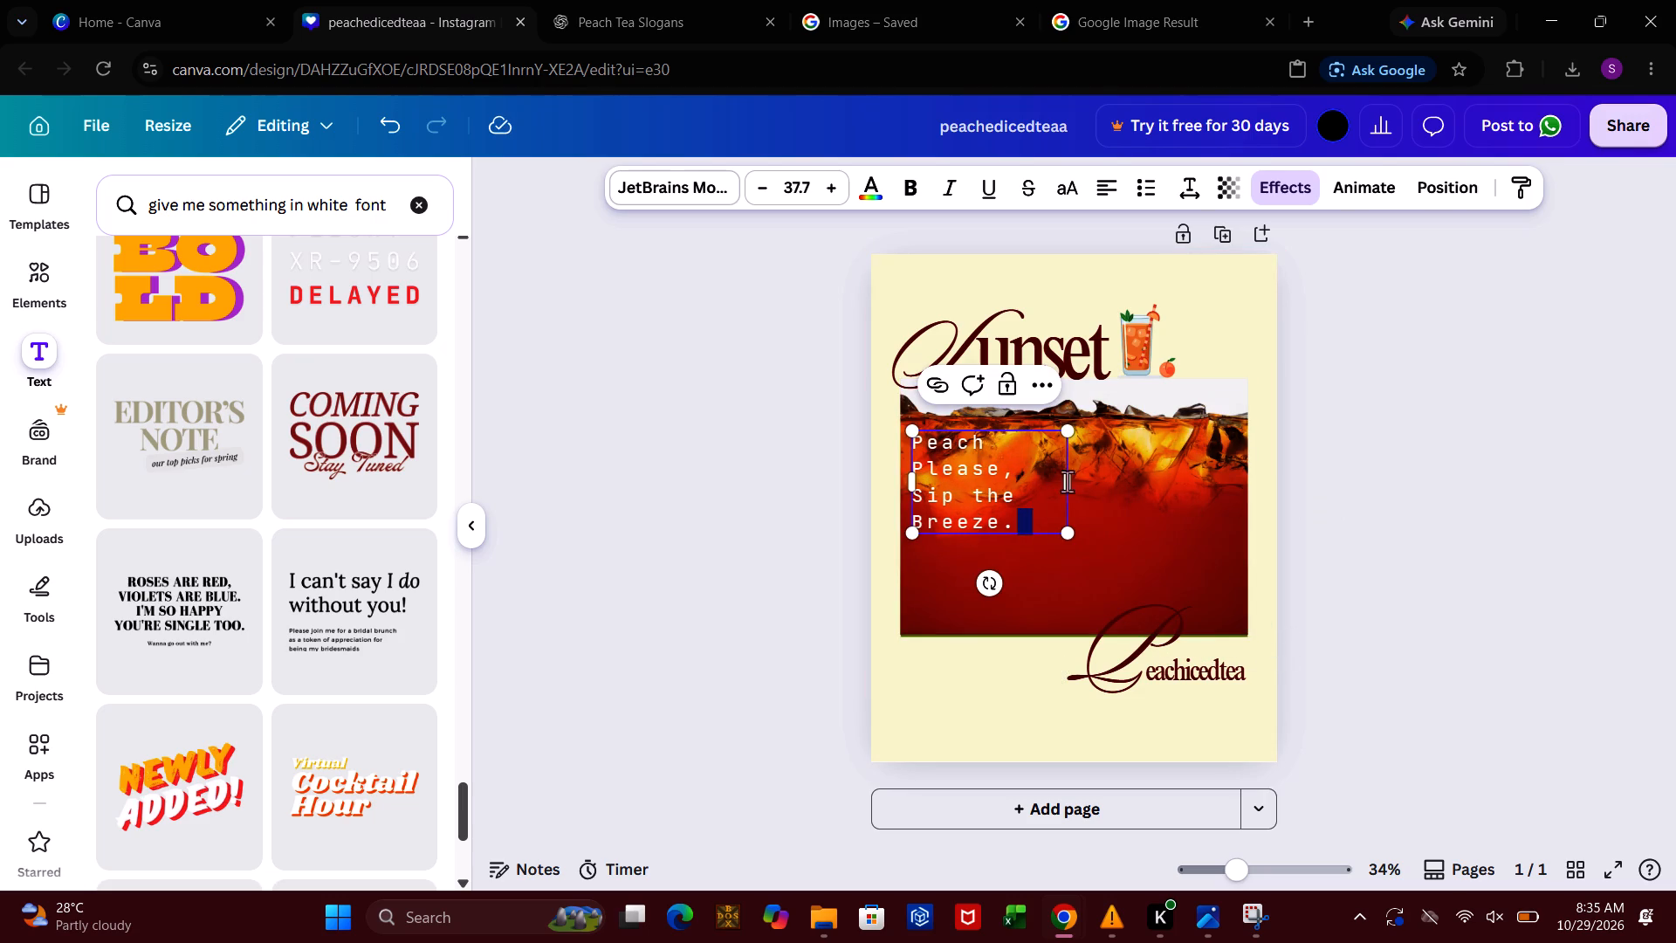
drag(1074, 481, 960, 499)
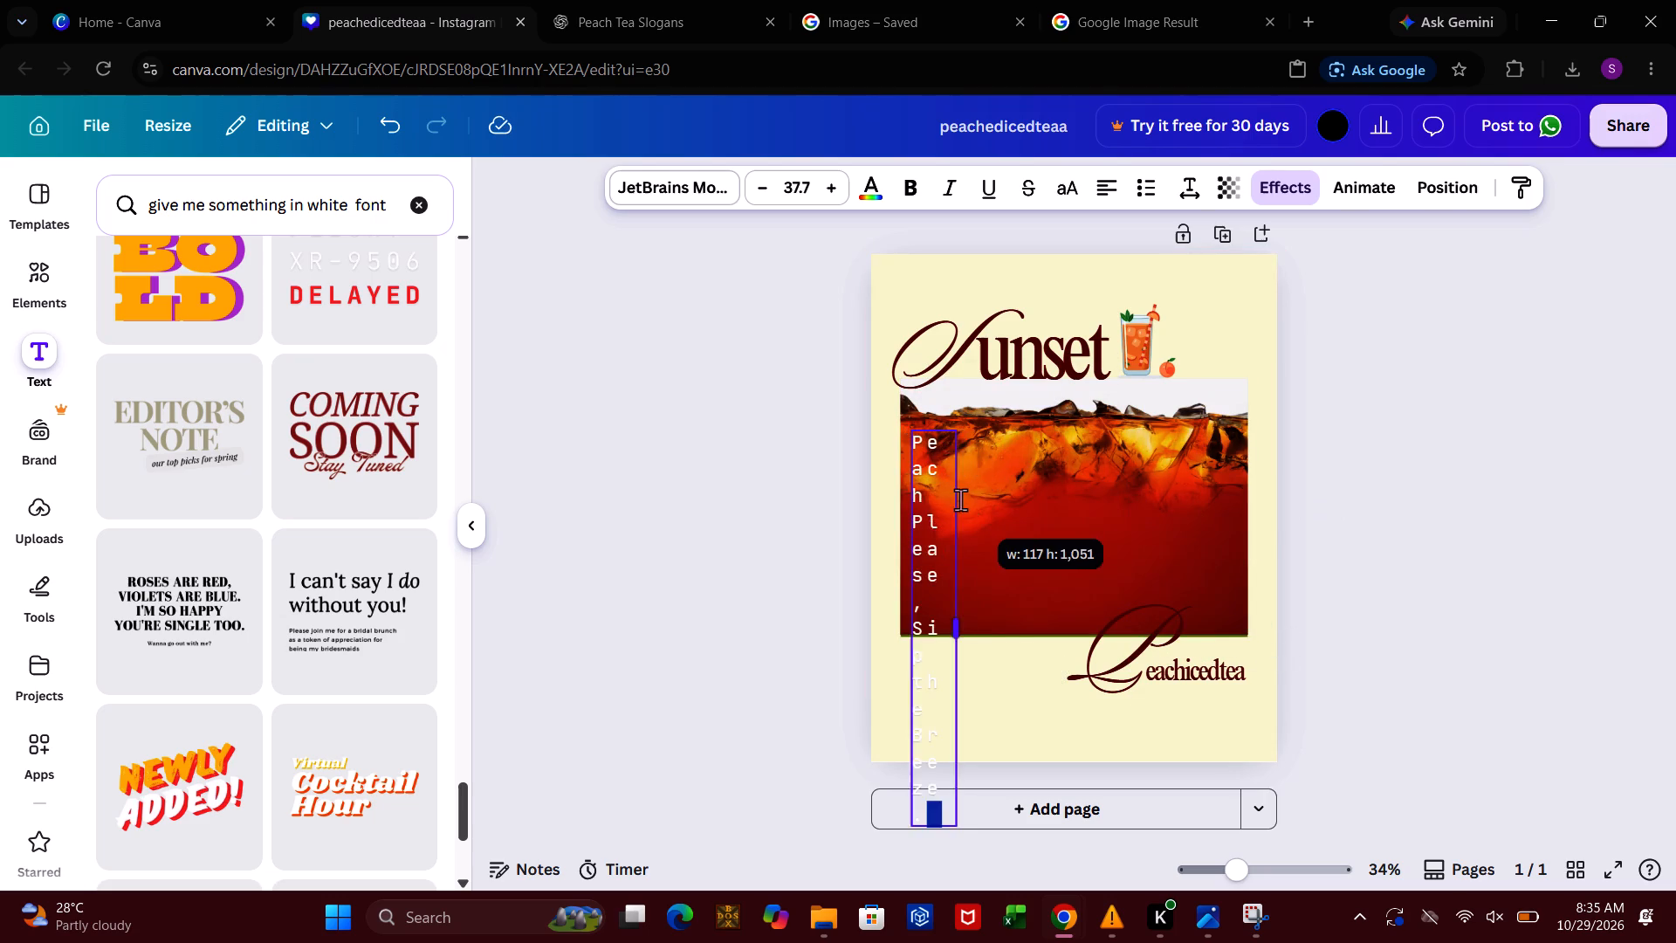
drag(960, 499, 996, 486)
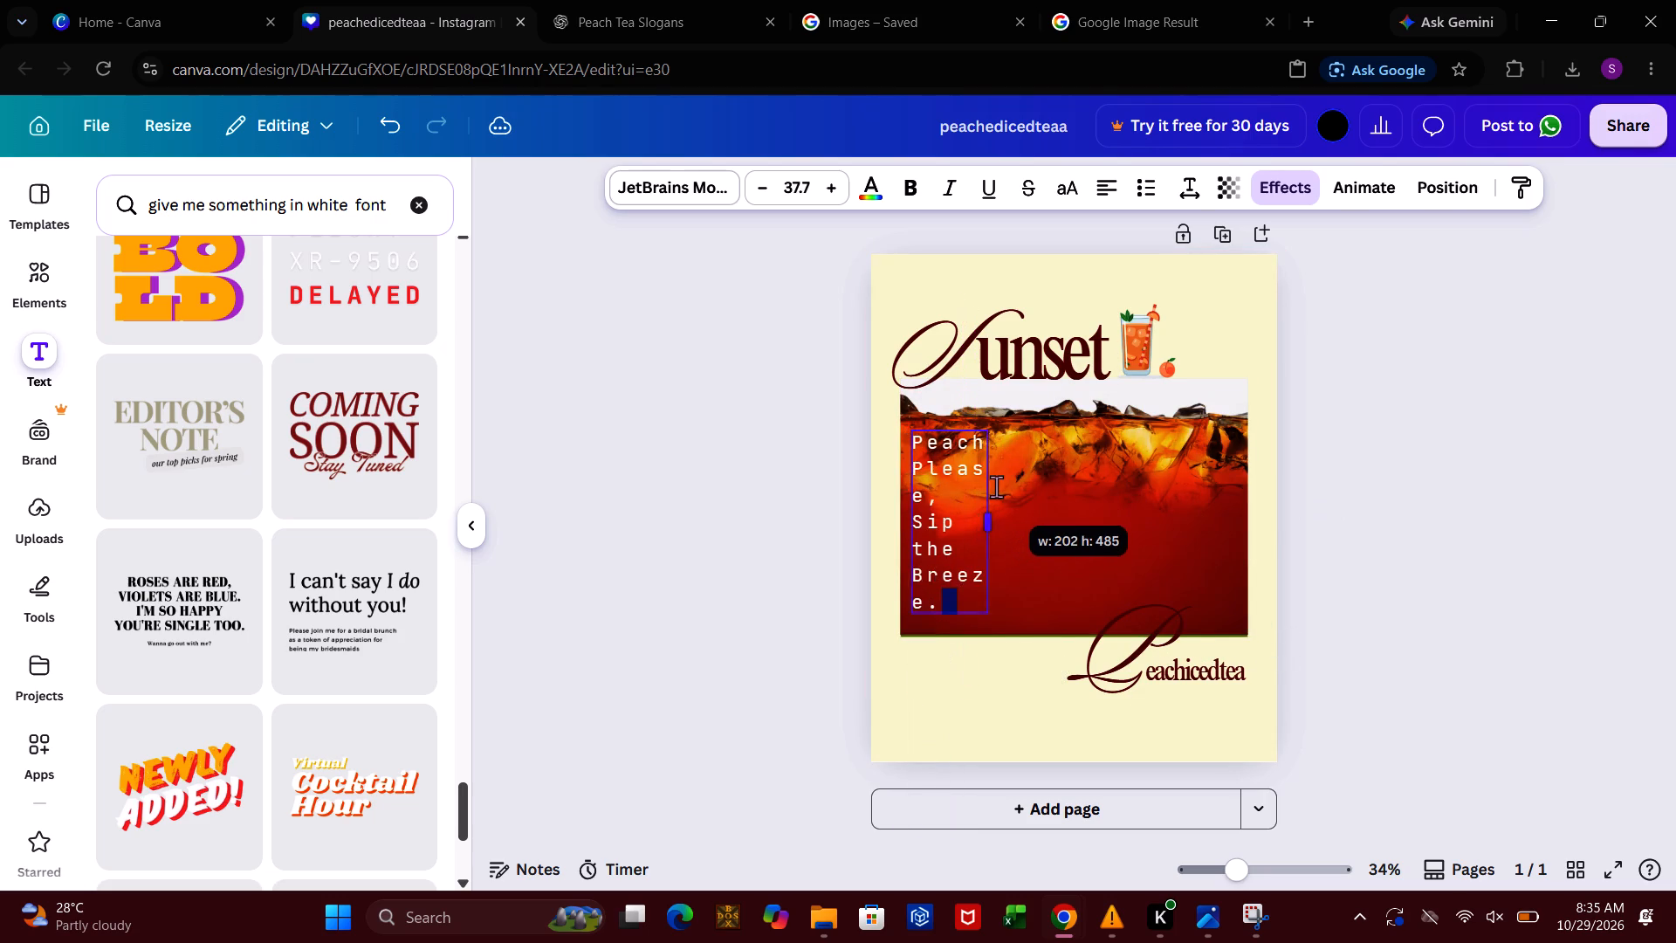
drag(996, 486, 1039, 486)
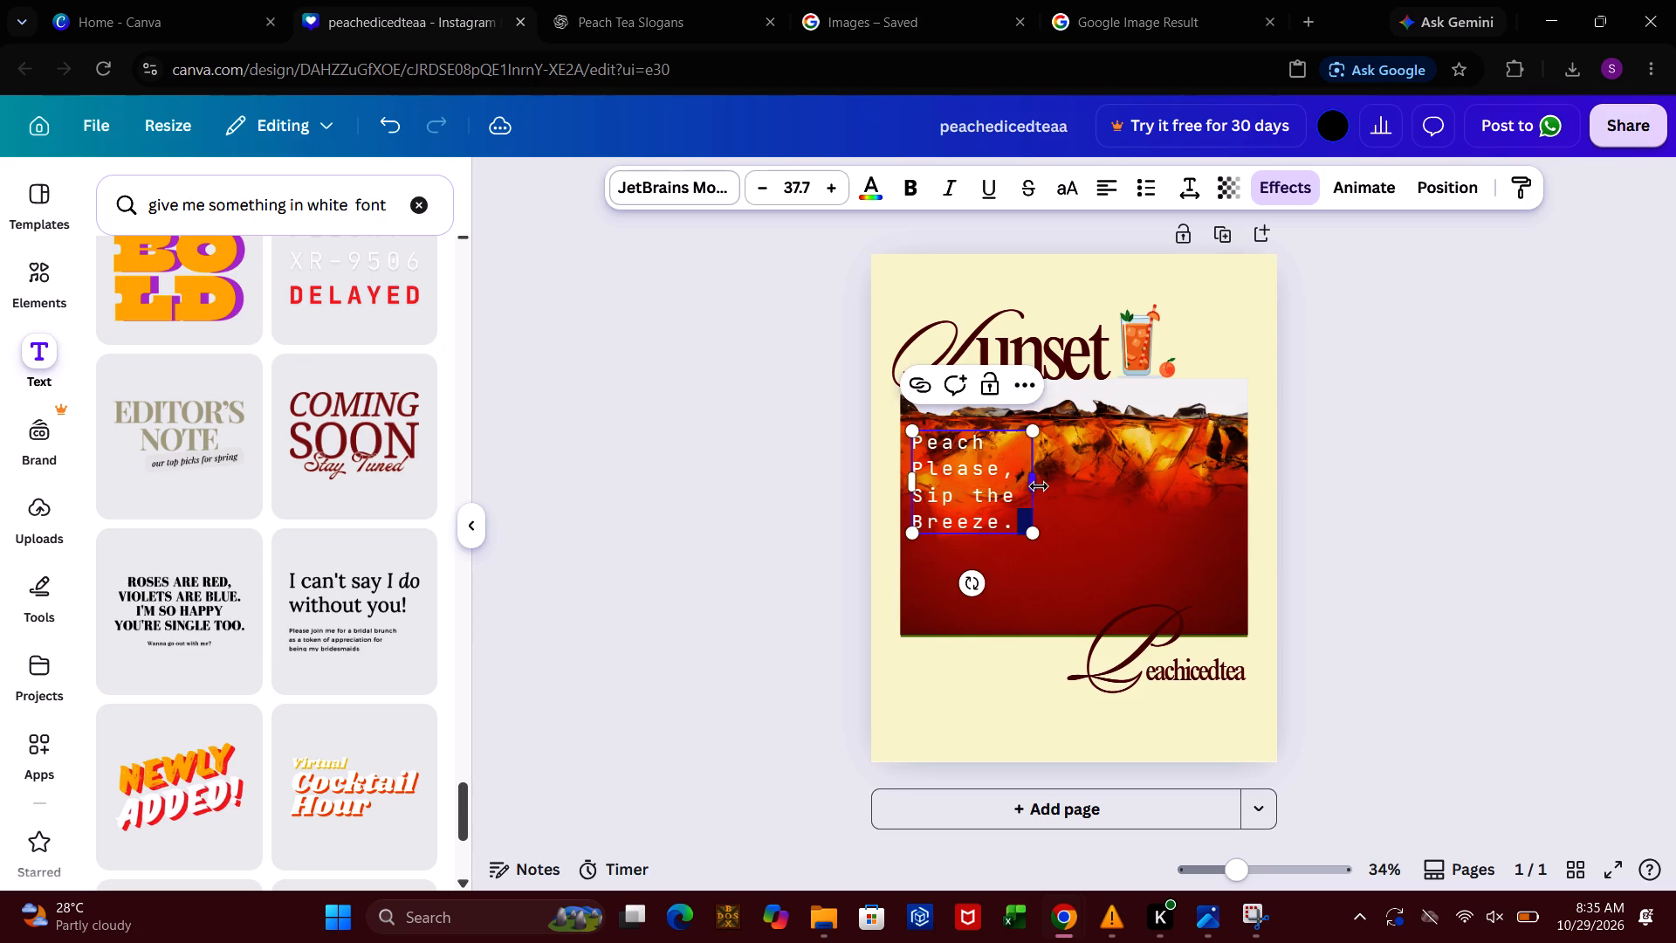
Move the four-line slogan down to the photo's lower-left corner.
drag(985, 538, 985, 554)
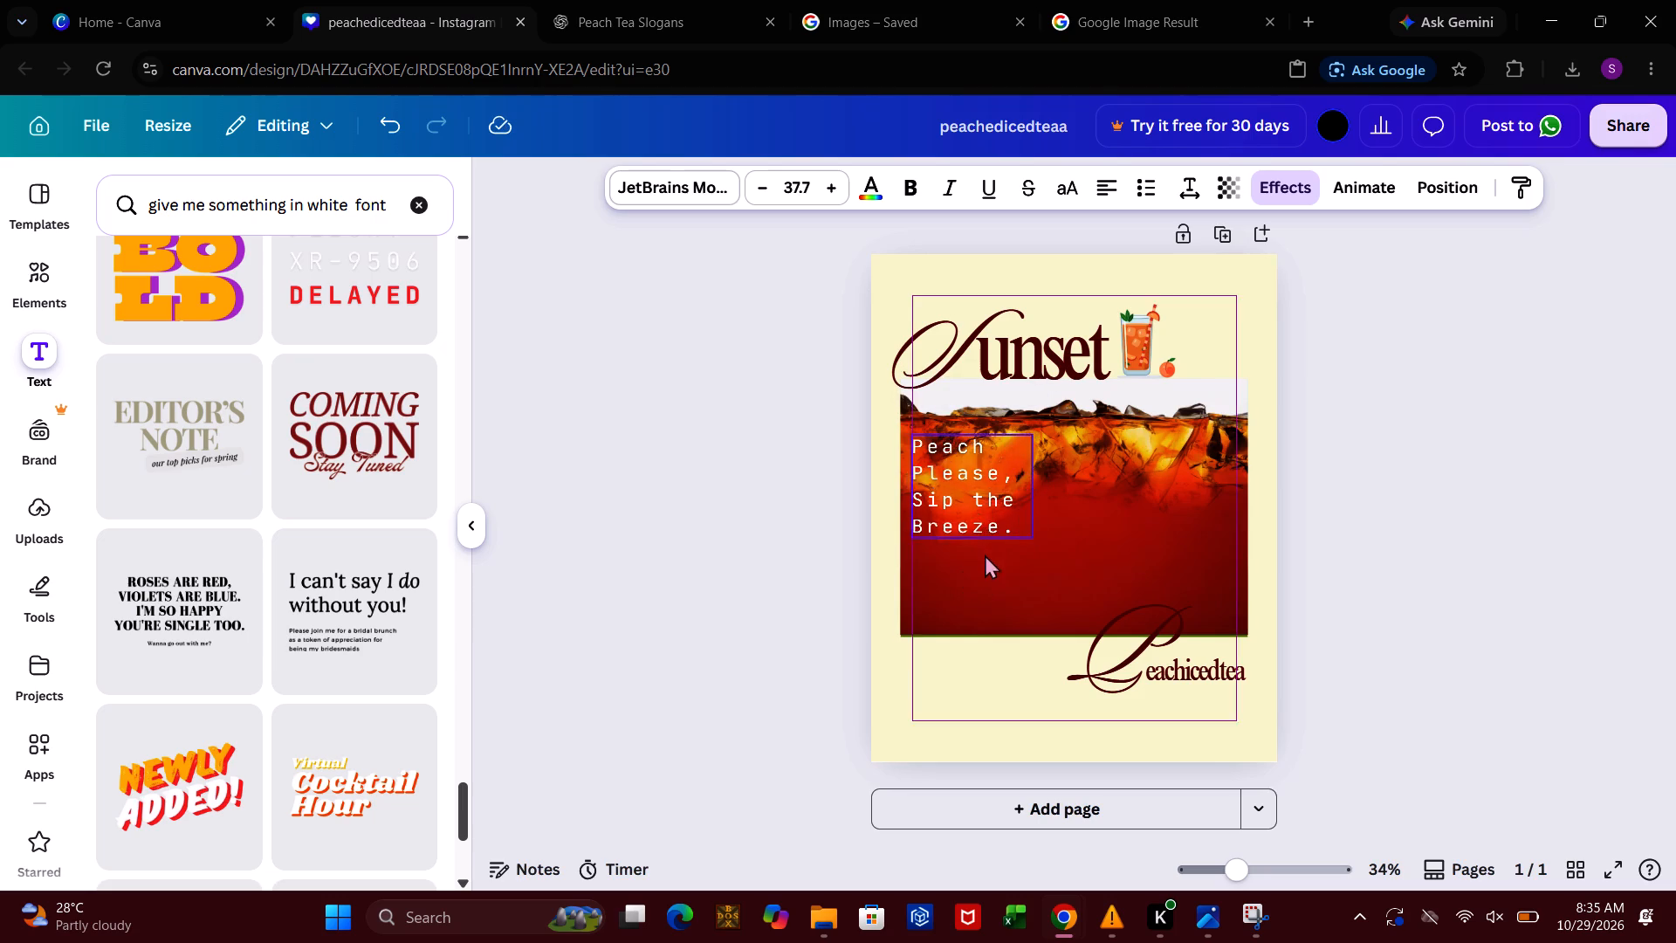
drag(985, 554, 986, 627)
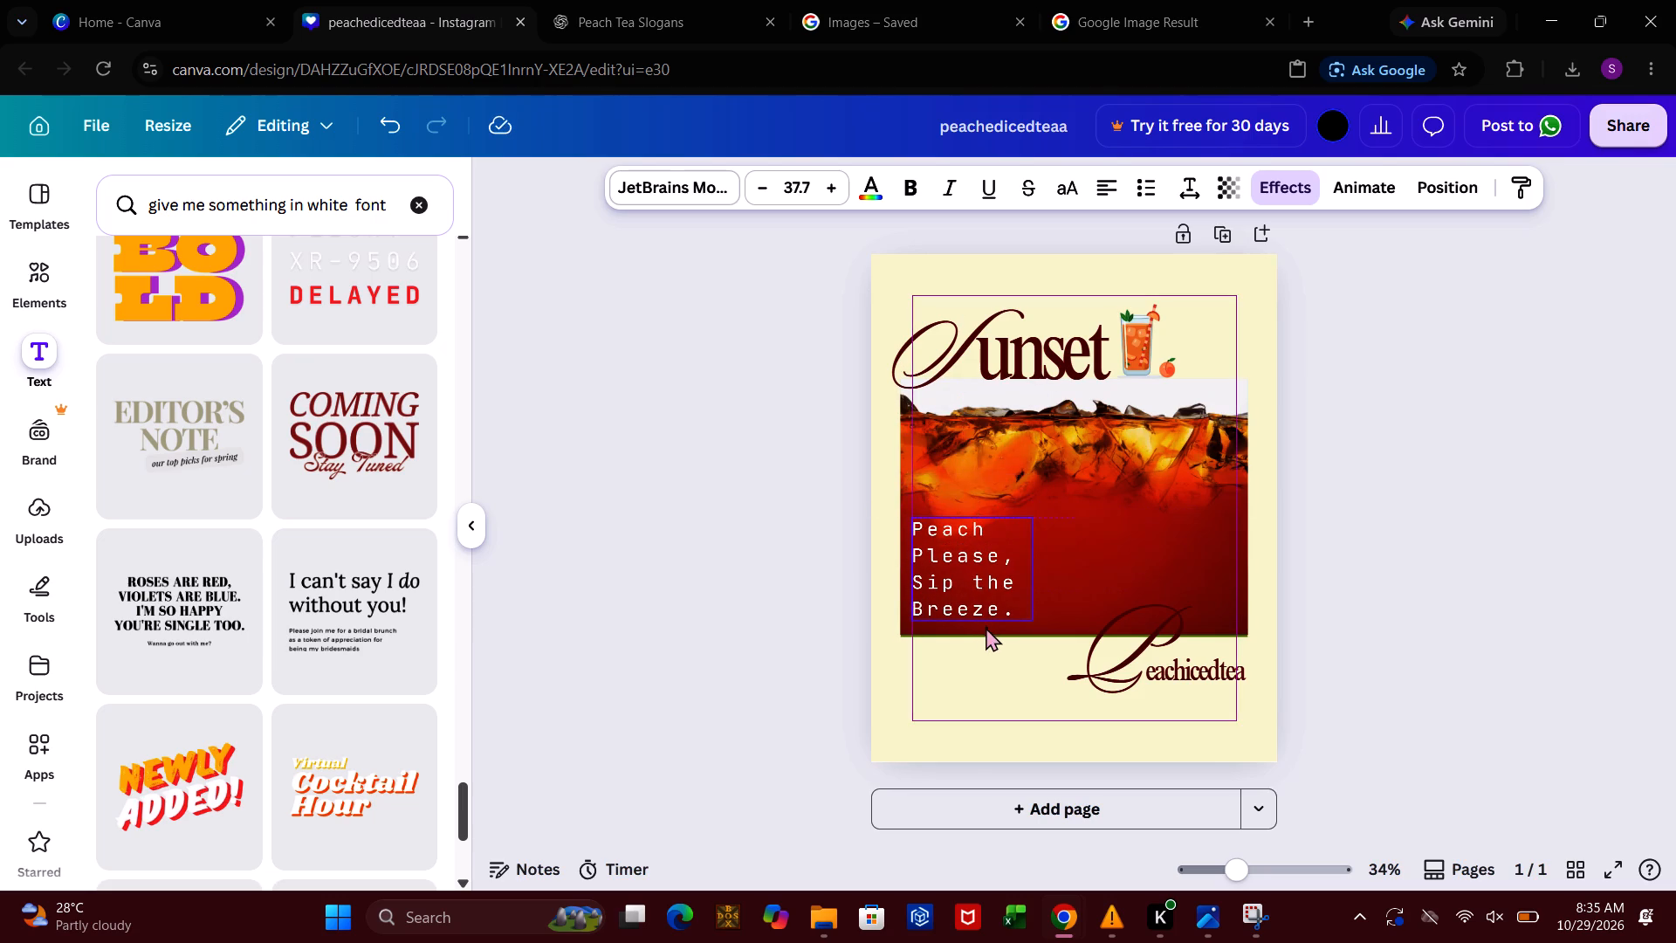
drag(986, 627, 986, 624)
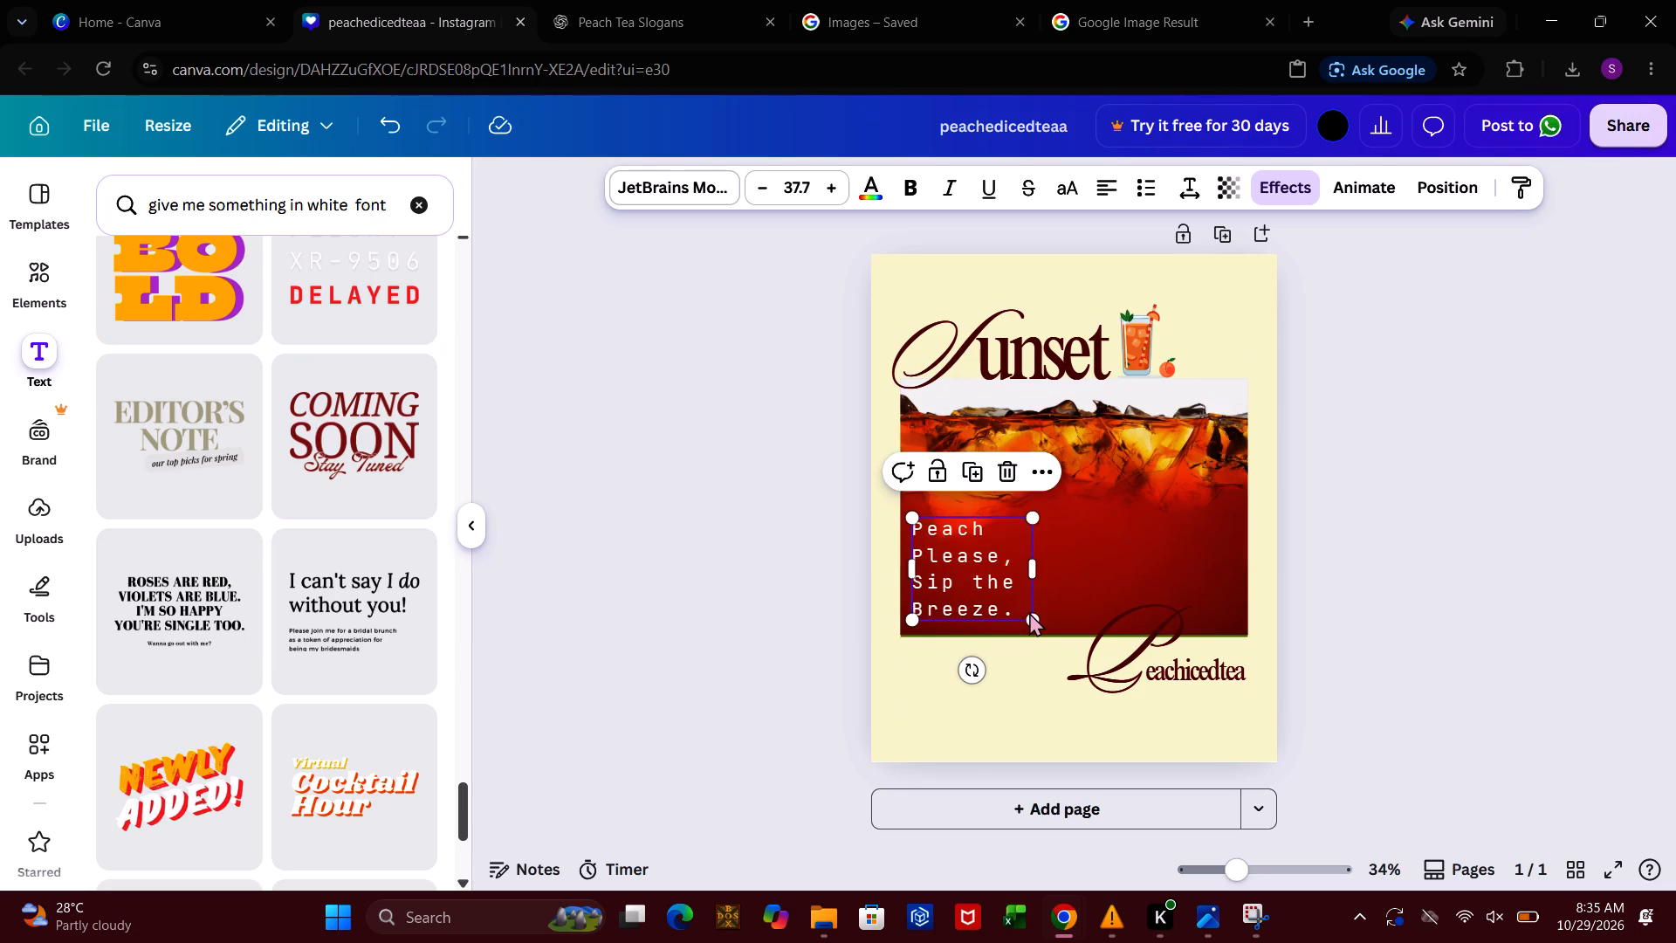
Widen the slogan's box so it wraps onto two lines, "Peach Please," and "Sip the Breeze.".
drag(1036, 568, 1007, 569)
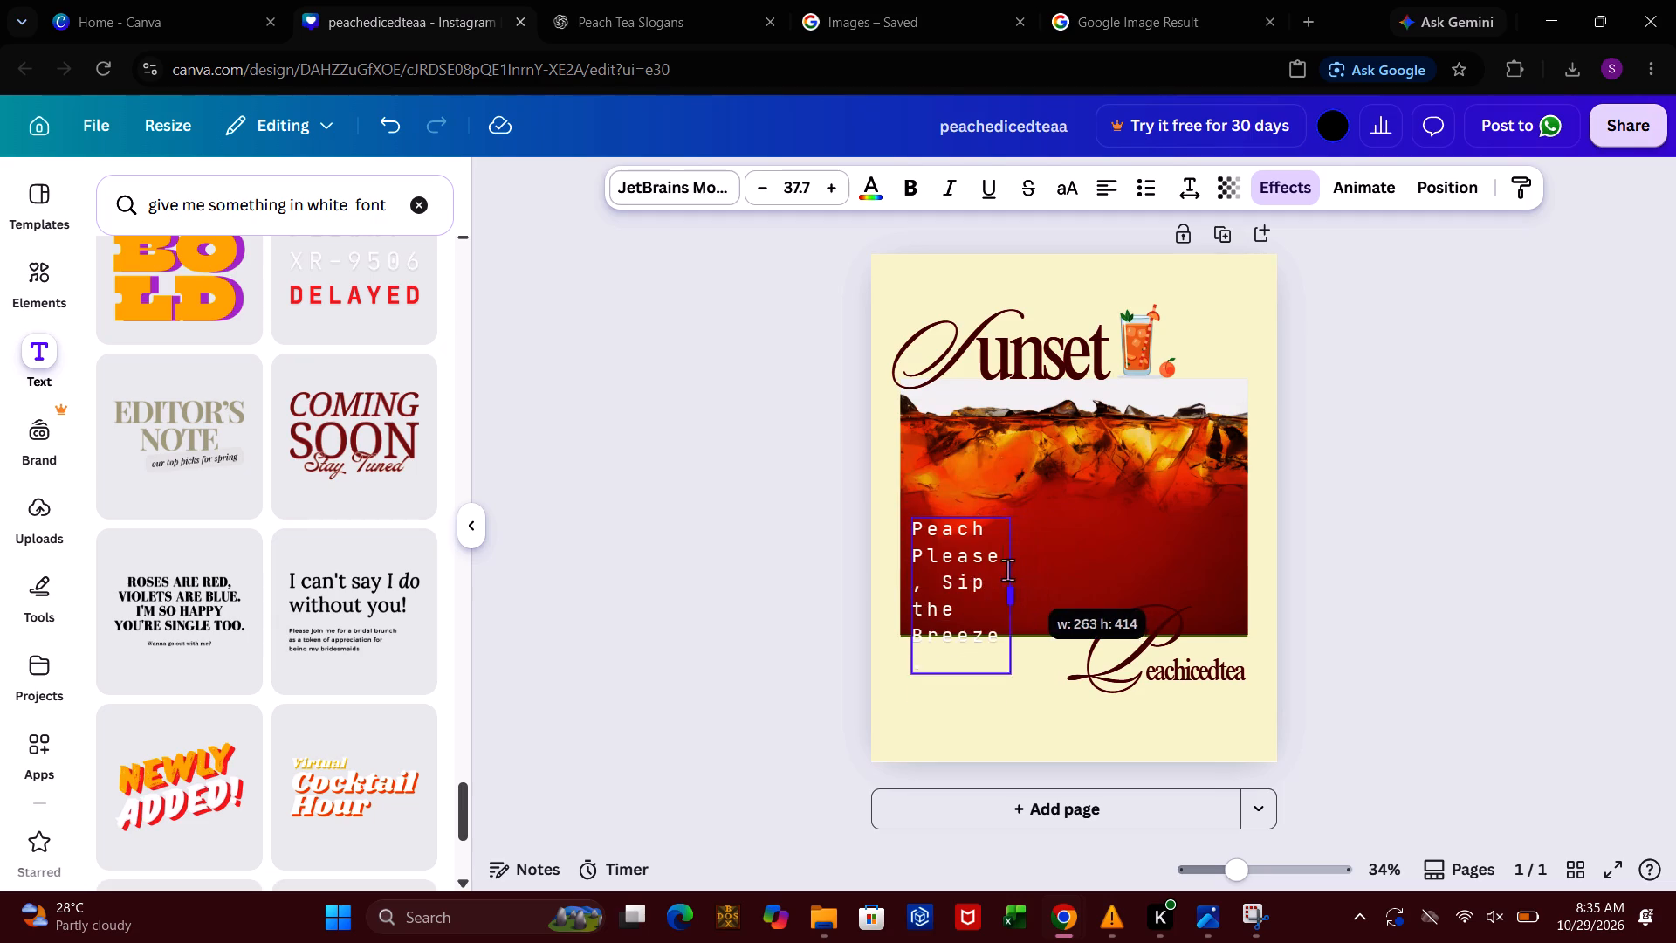
drag(1007, 569, 1099, 557)
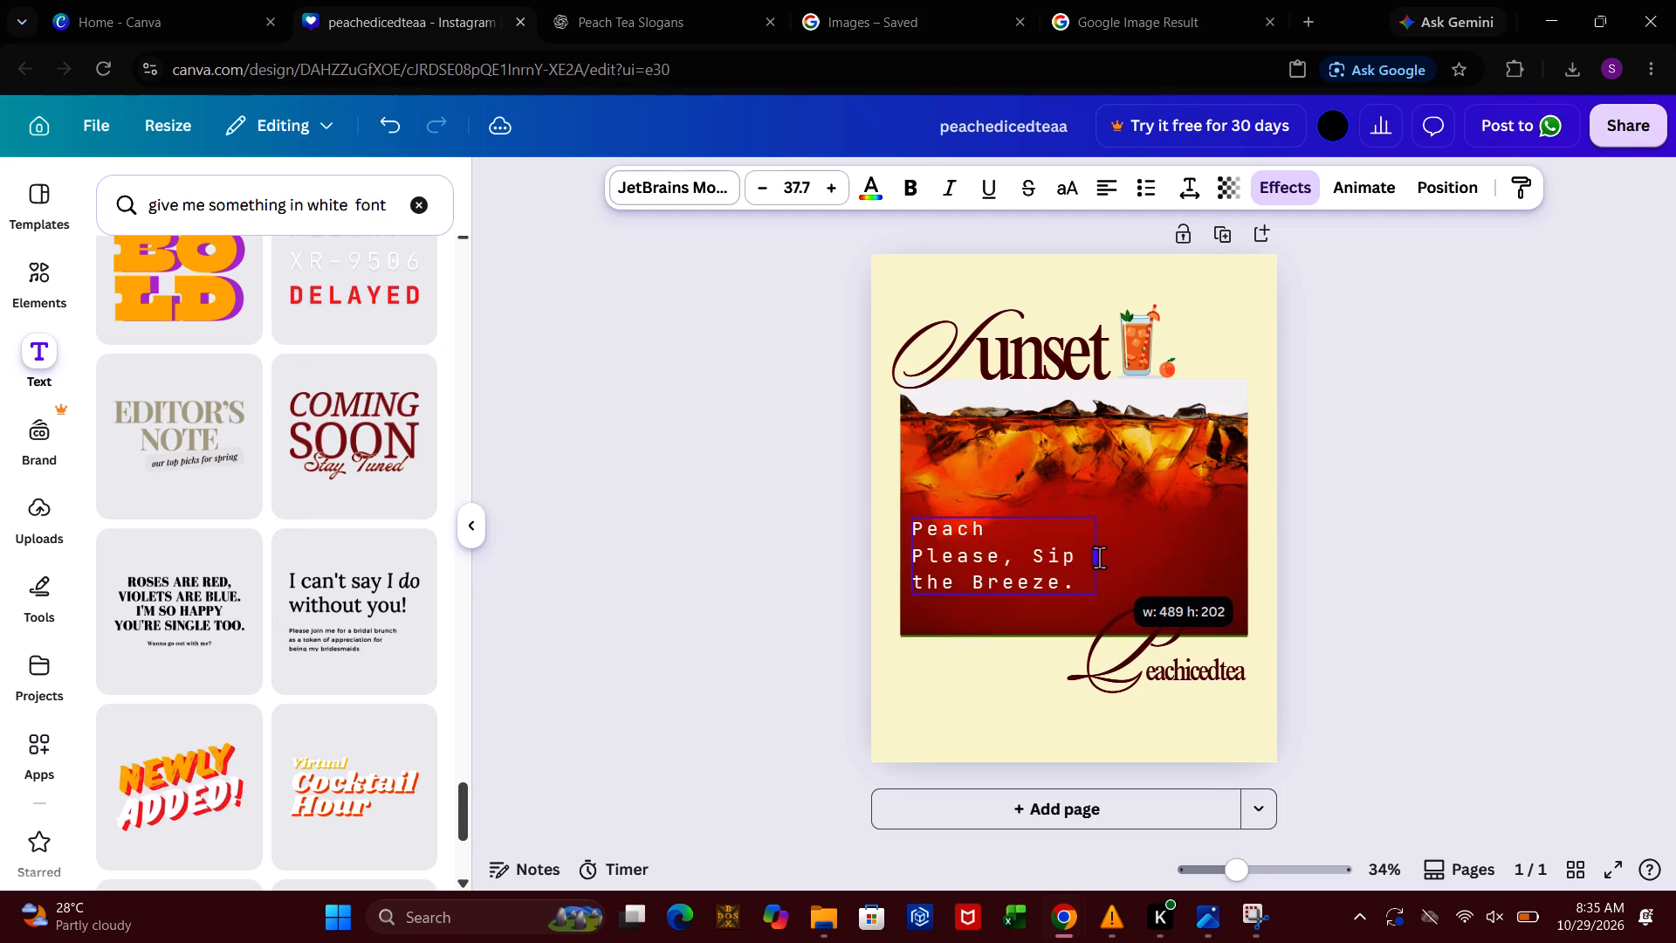
drag(1099, 557, 1232, 558)
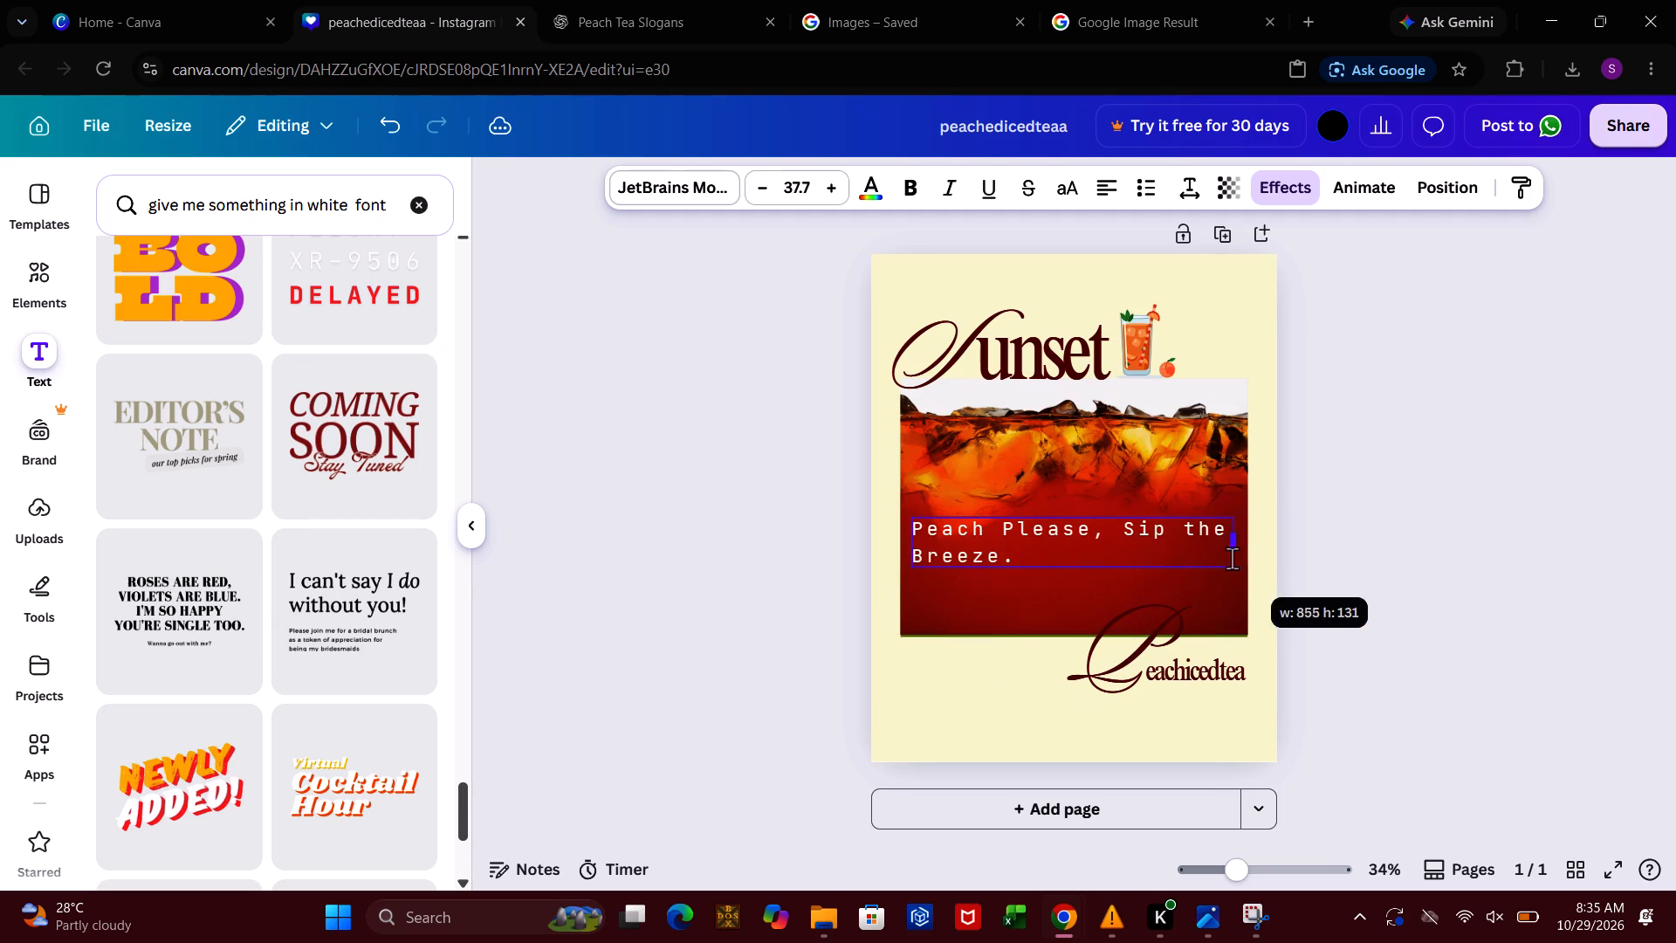
drag(1232, 558, 1144, 555)
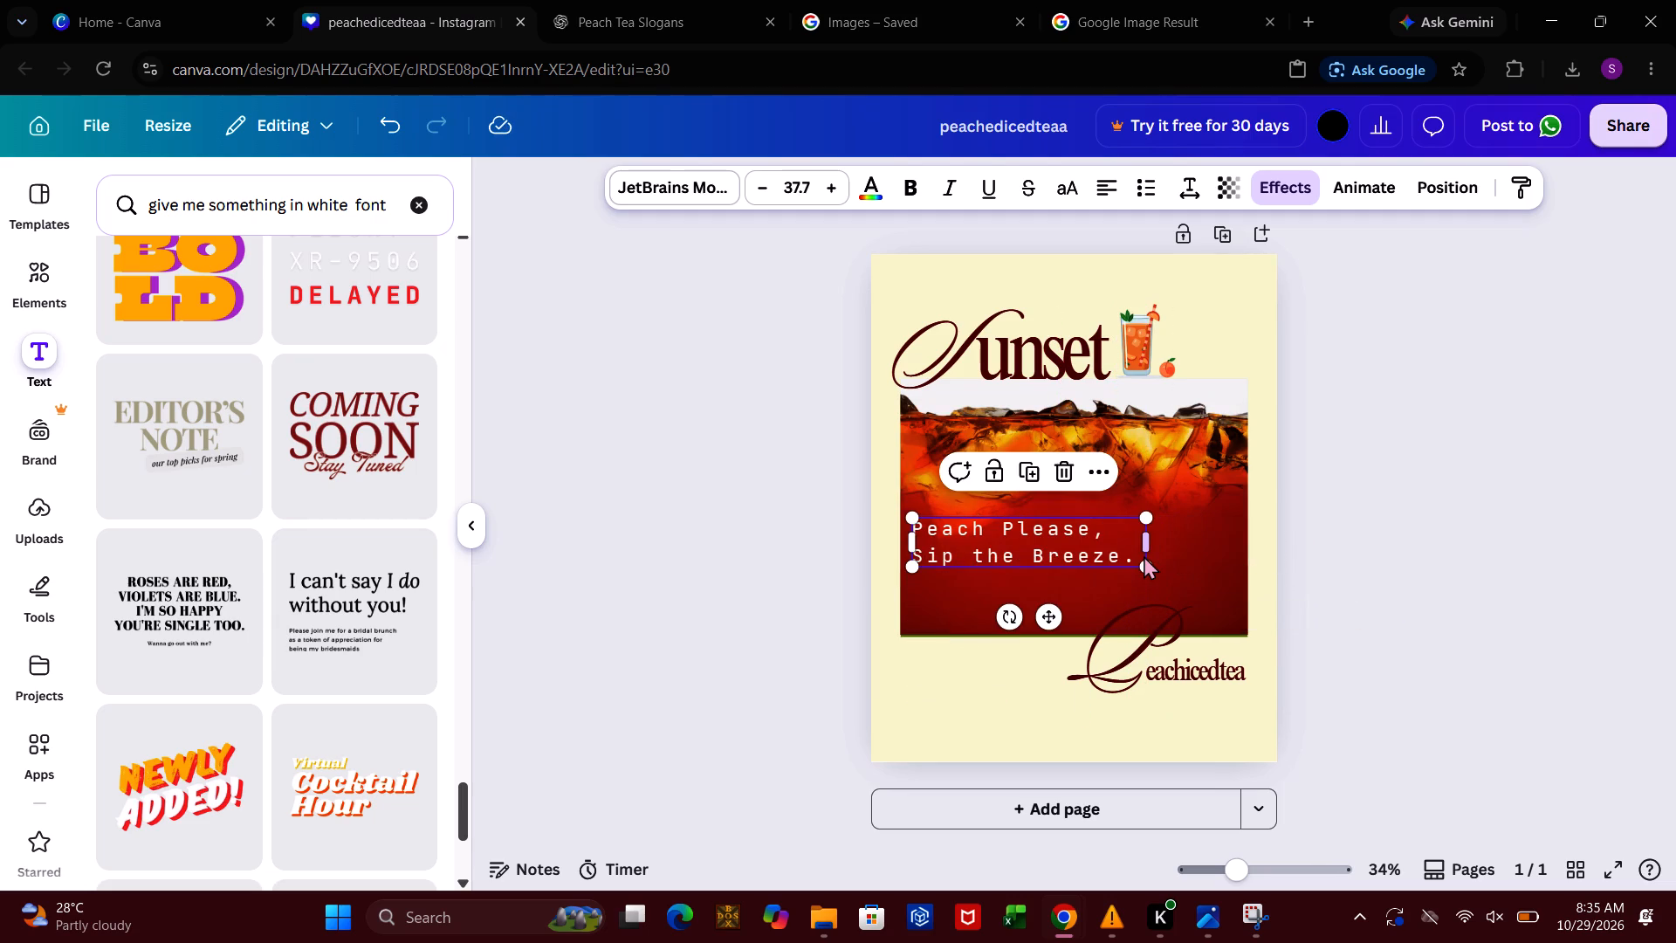
click(1146, 537)
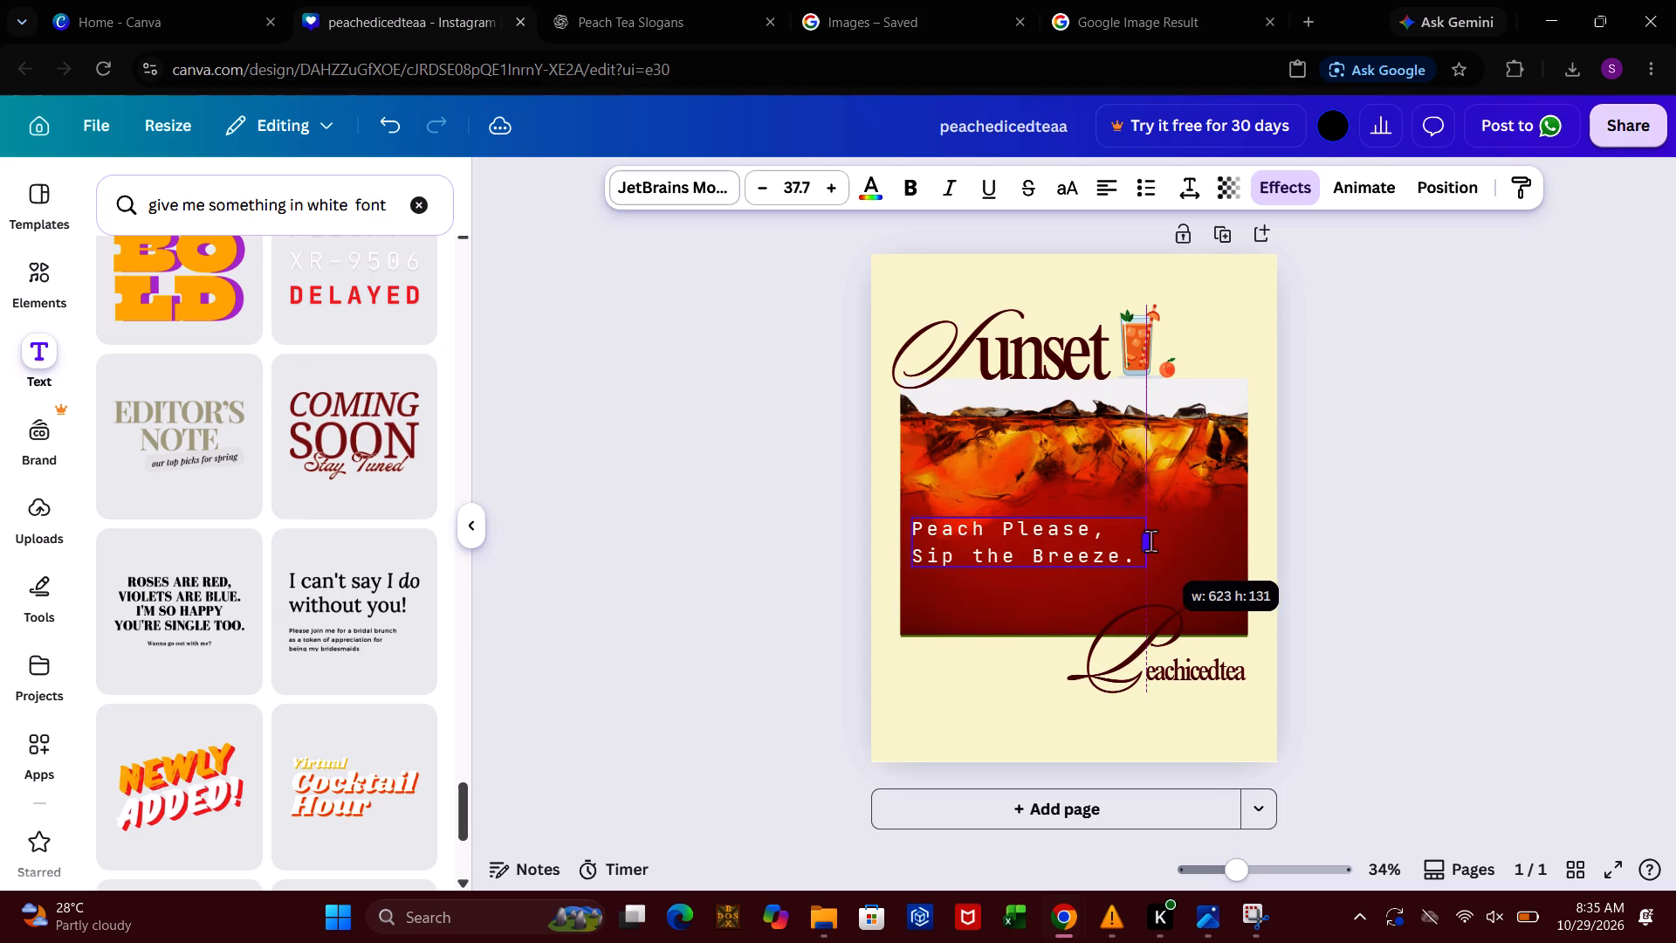
Scale the two-line slogan on the photo down to font size 27.7.
click(1335, 512)
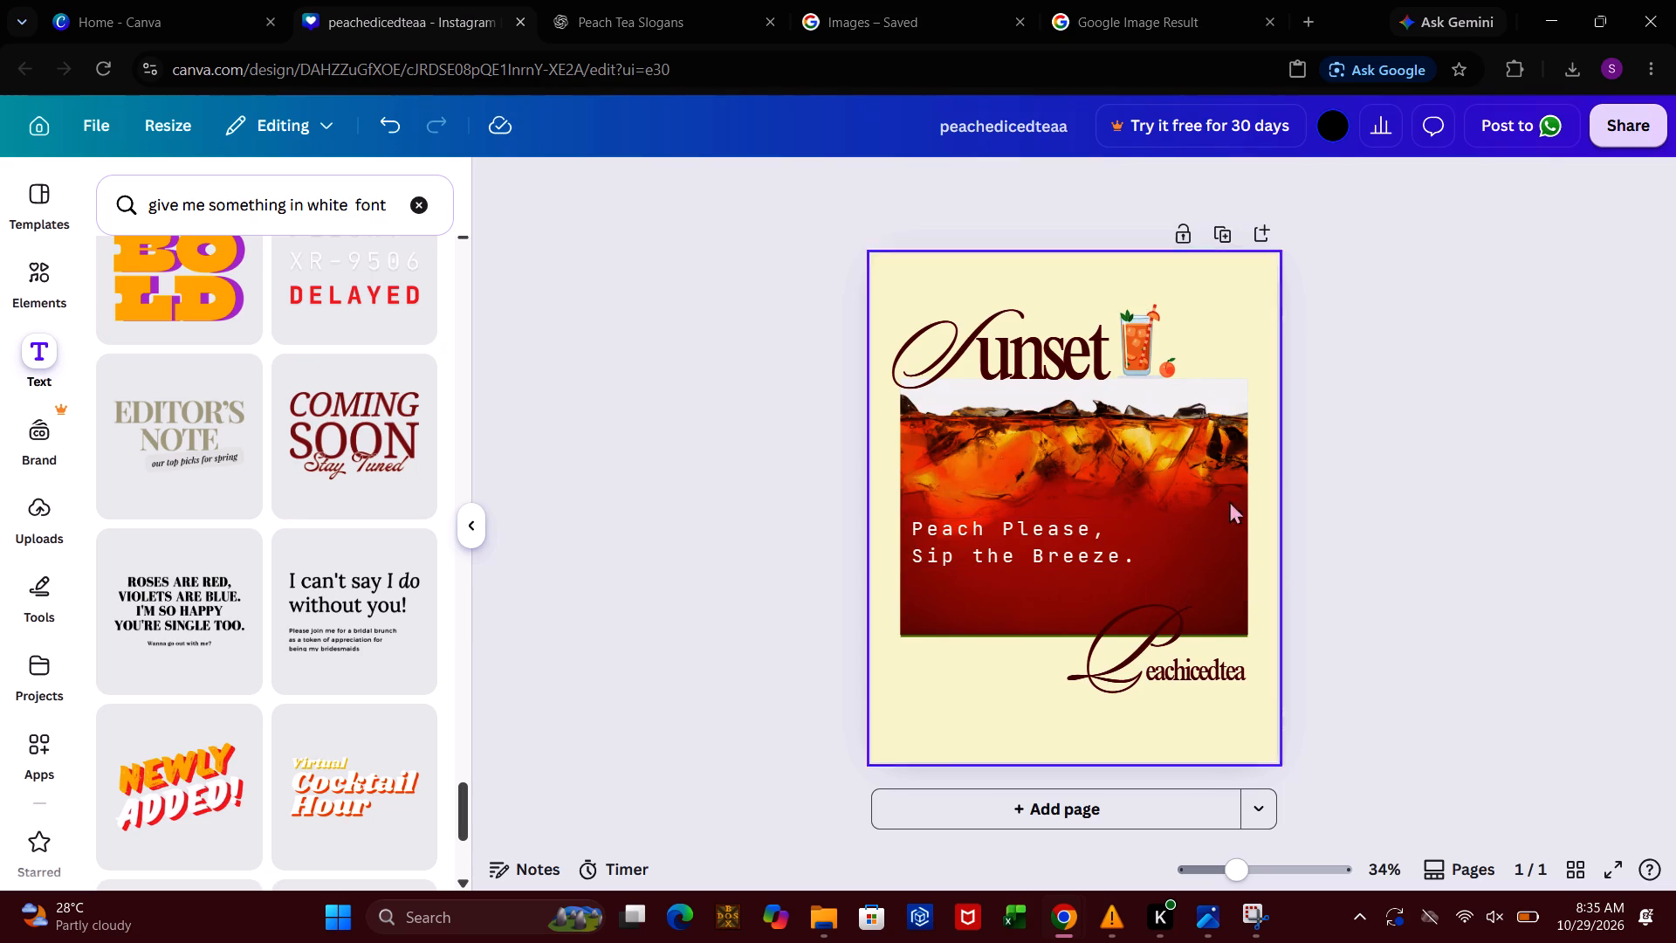
click(1094, 547)
drag(1153, 561, 1093, 545)
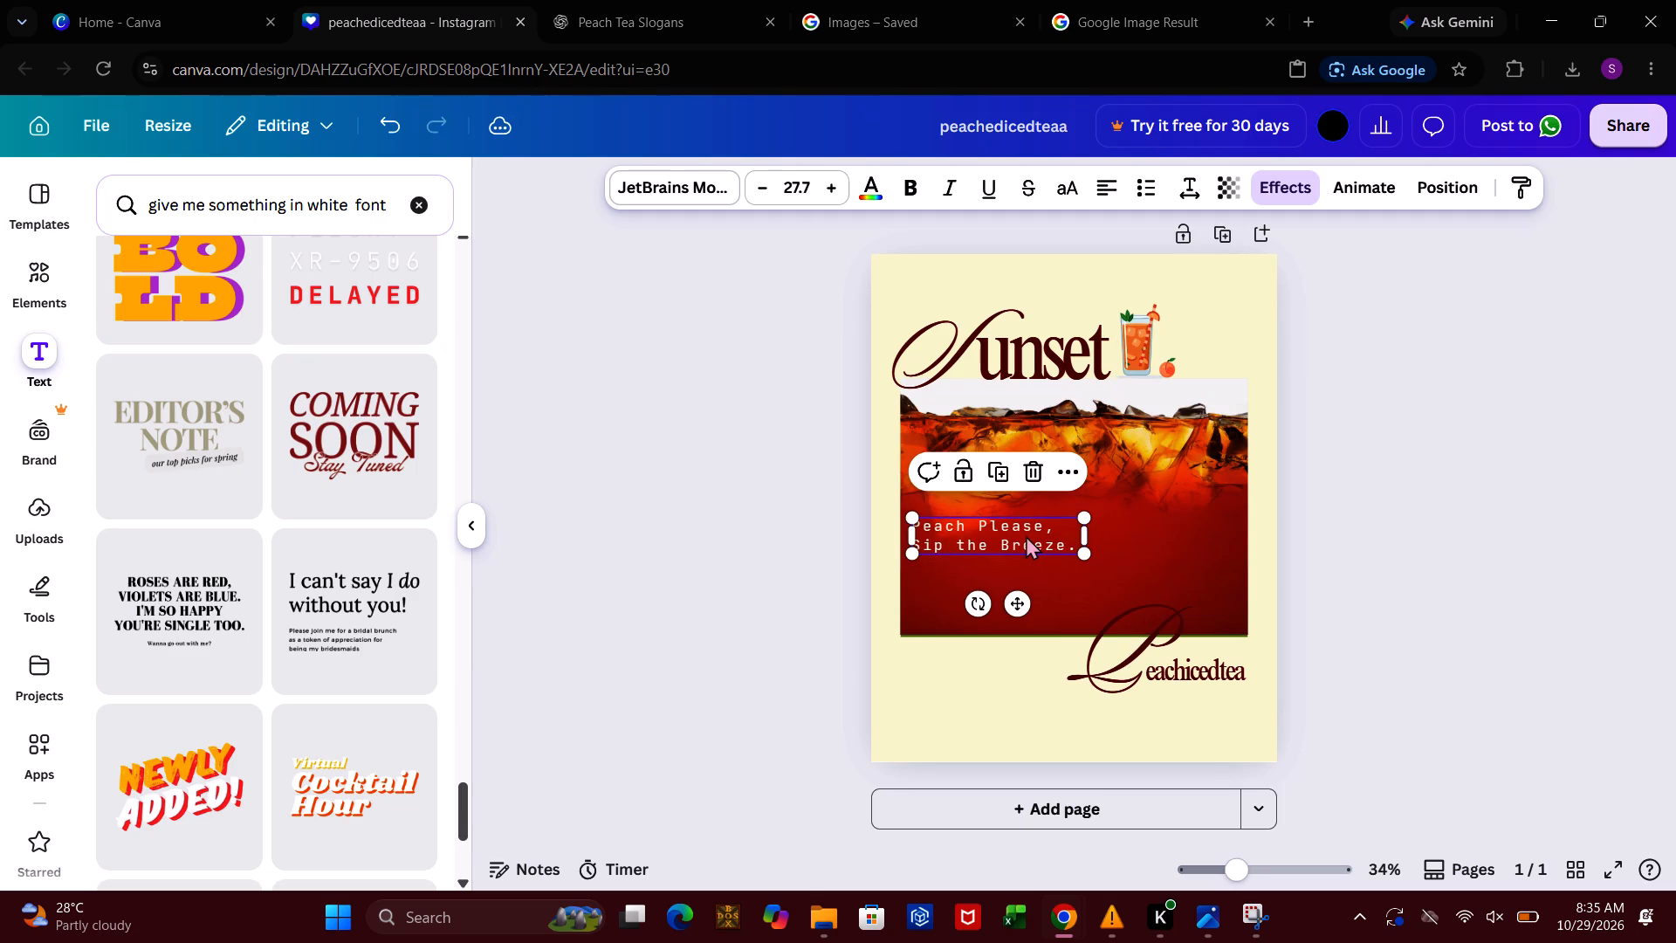
Move the two-line slogan straight down into the photo's lower-left corner, just above its bottom edge.
drag(1026, 535, 1027, 603)
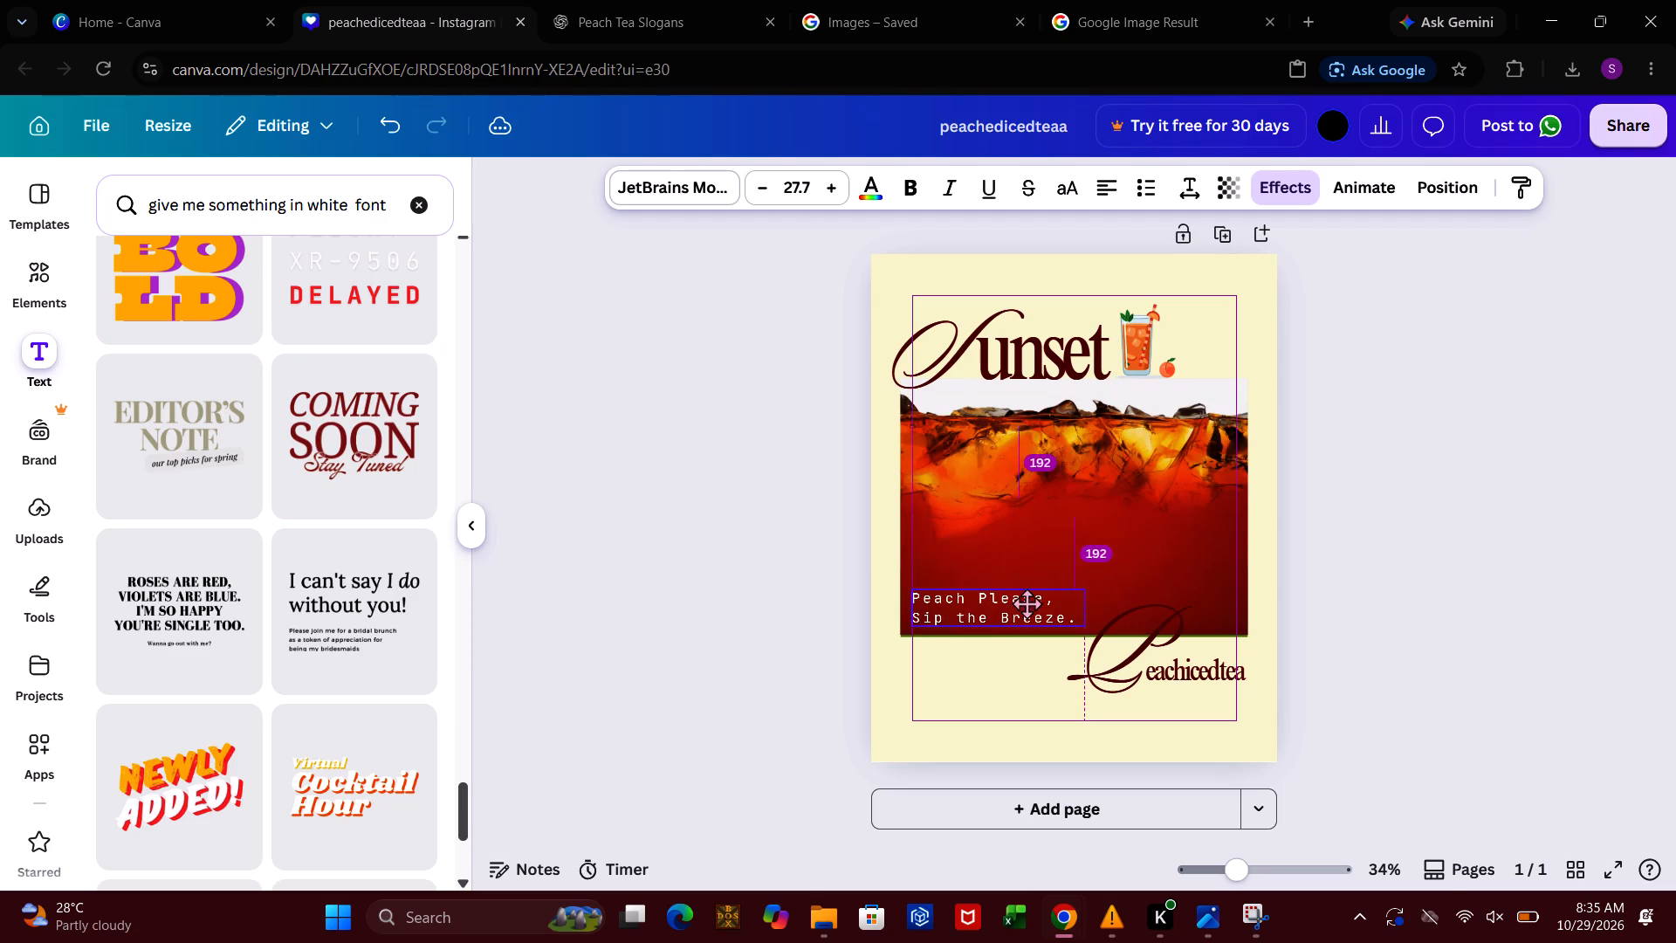
drag(1027, 603, 1026, 612)
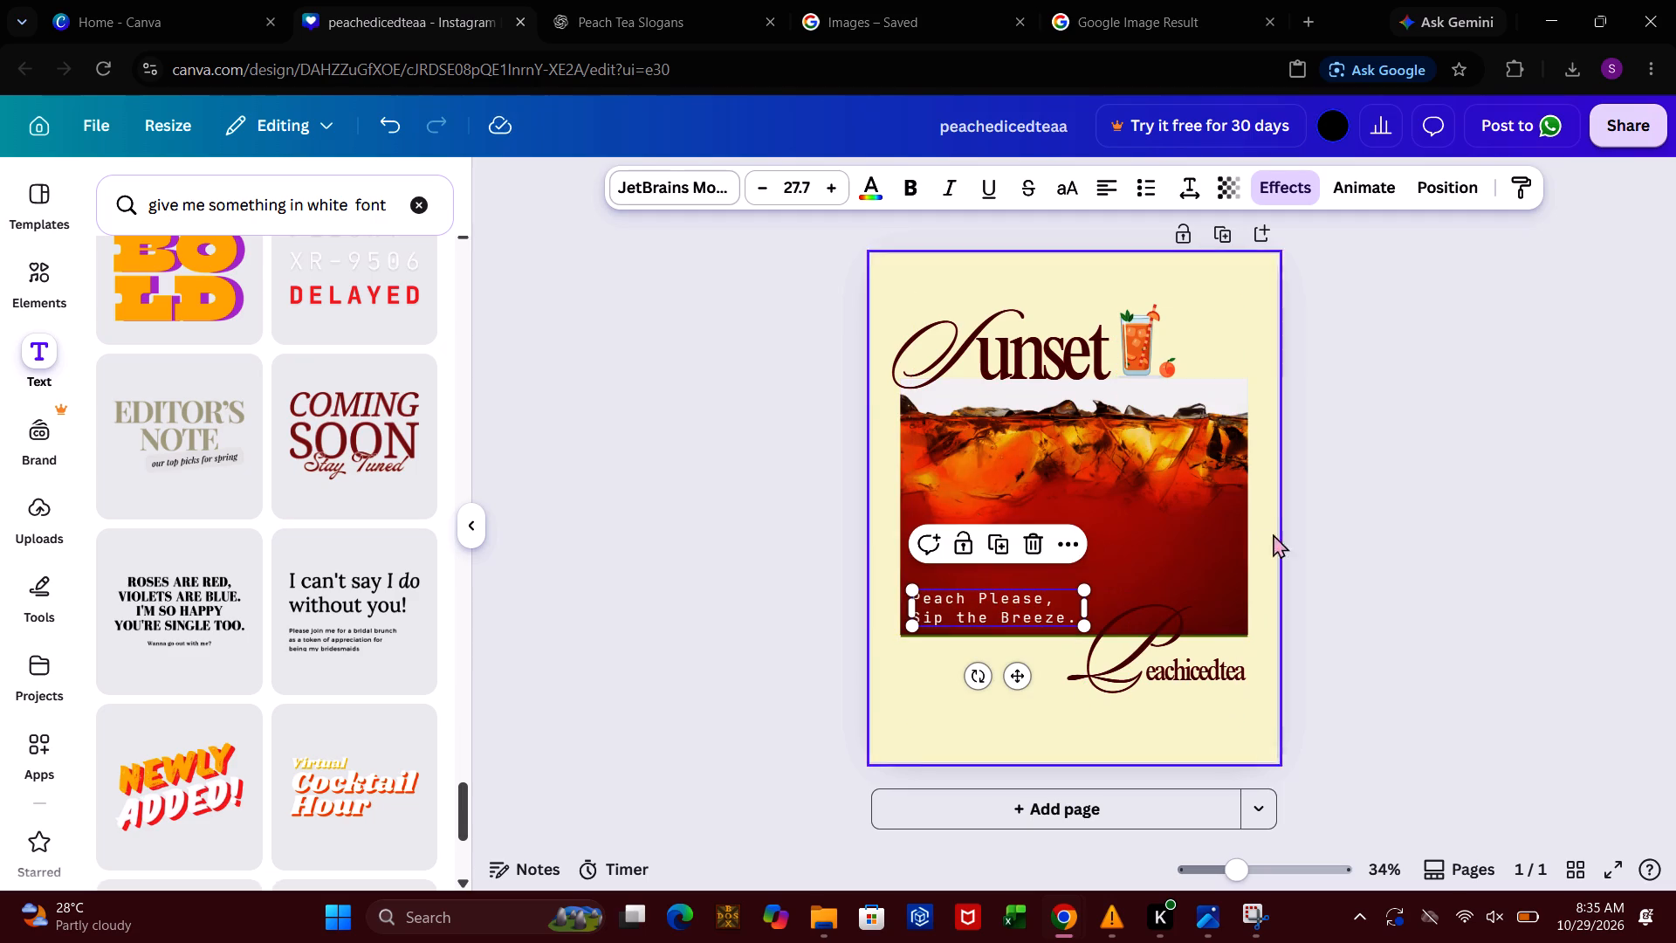
click(1292, 533)
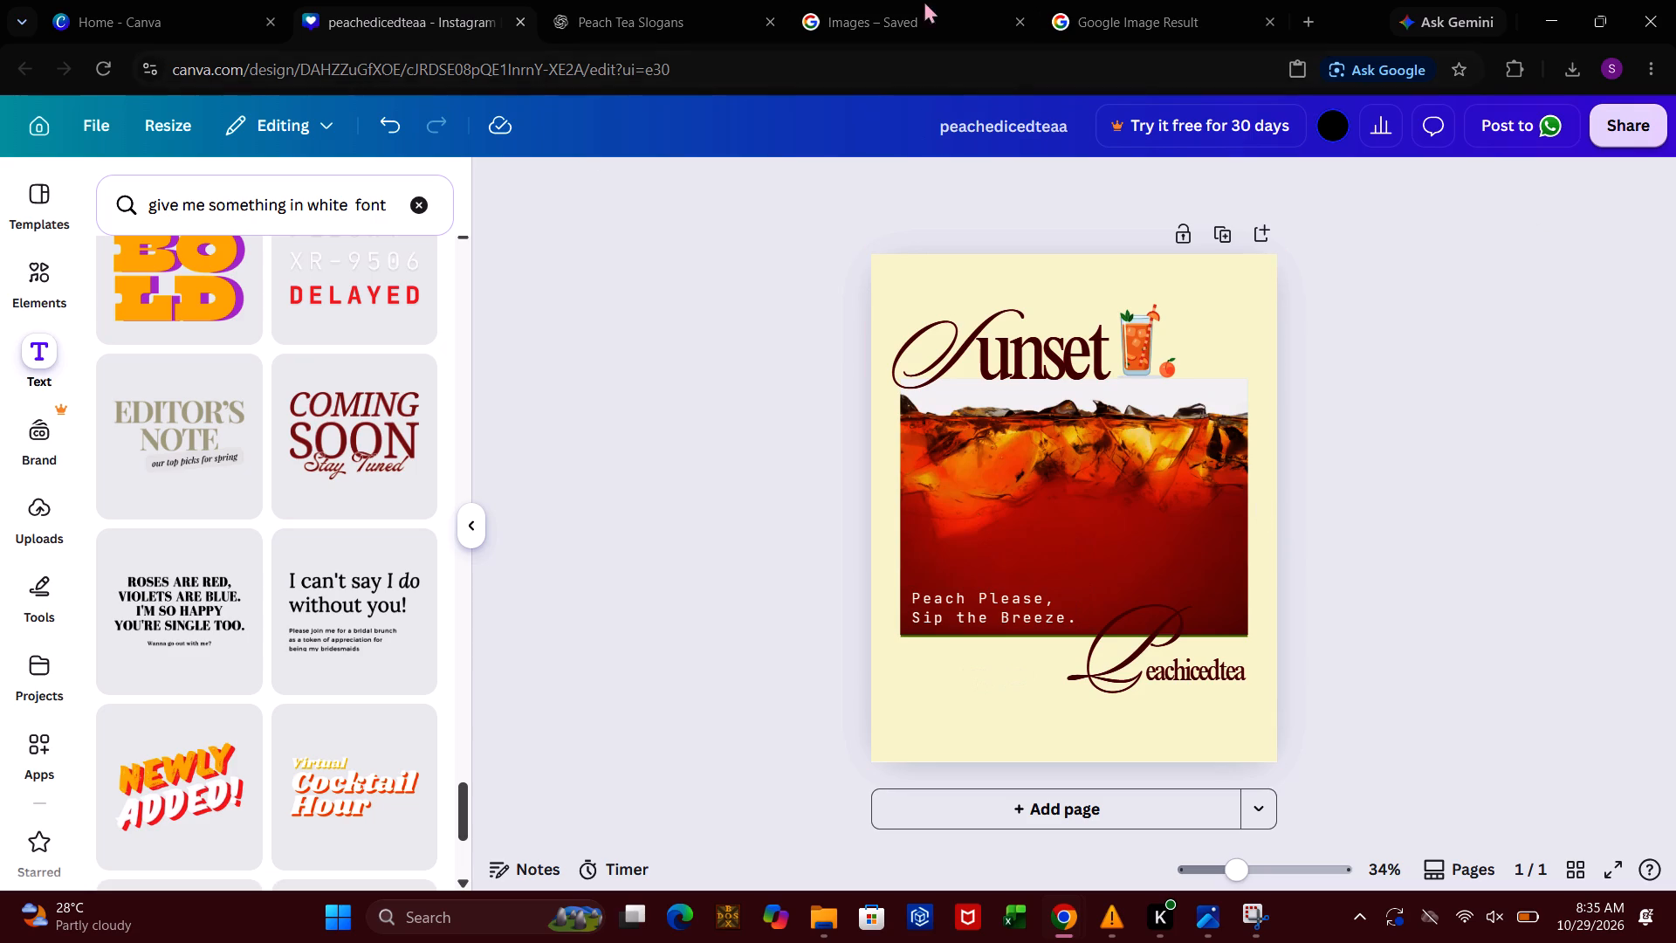
Switch to the Peach Tea Slogans chat in ChatGPT and download the image of two iced tea glasses with The Pavilion logo.
click(881, 9)
click(1132, 8)
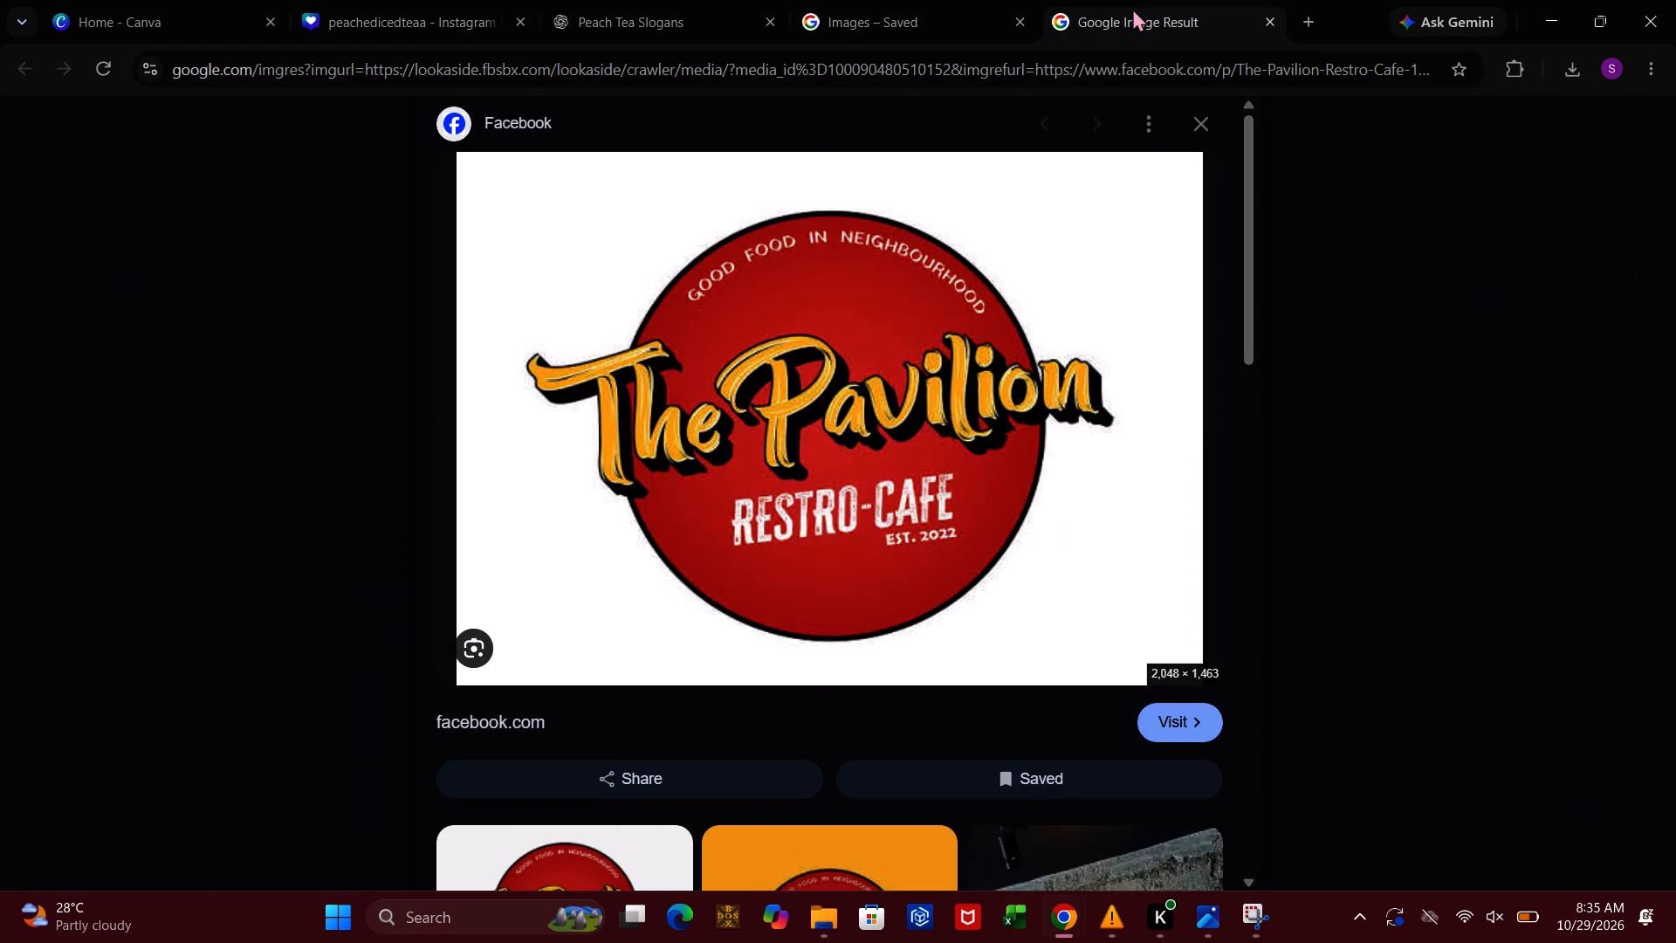
click(642, 5)
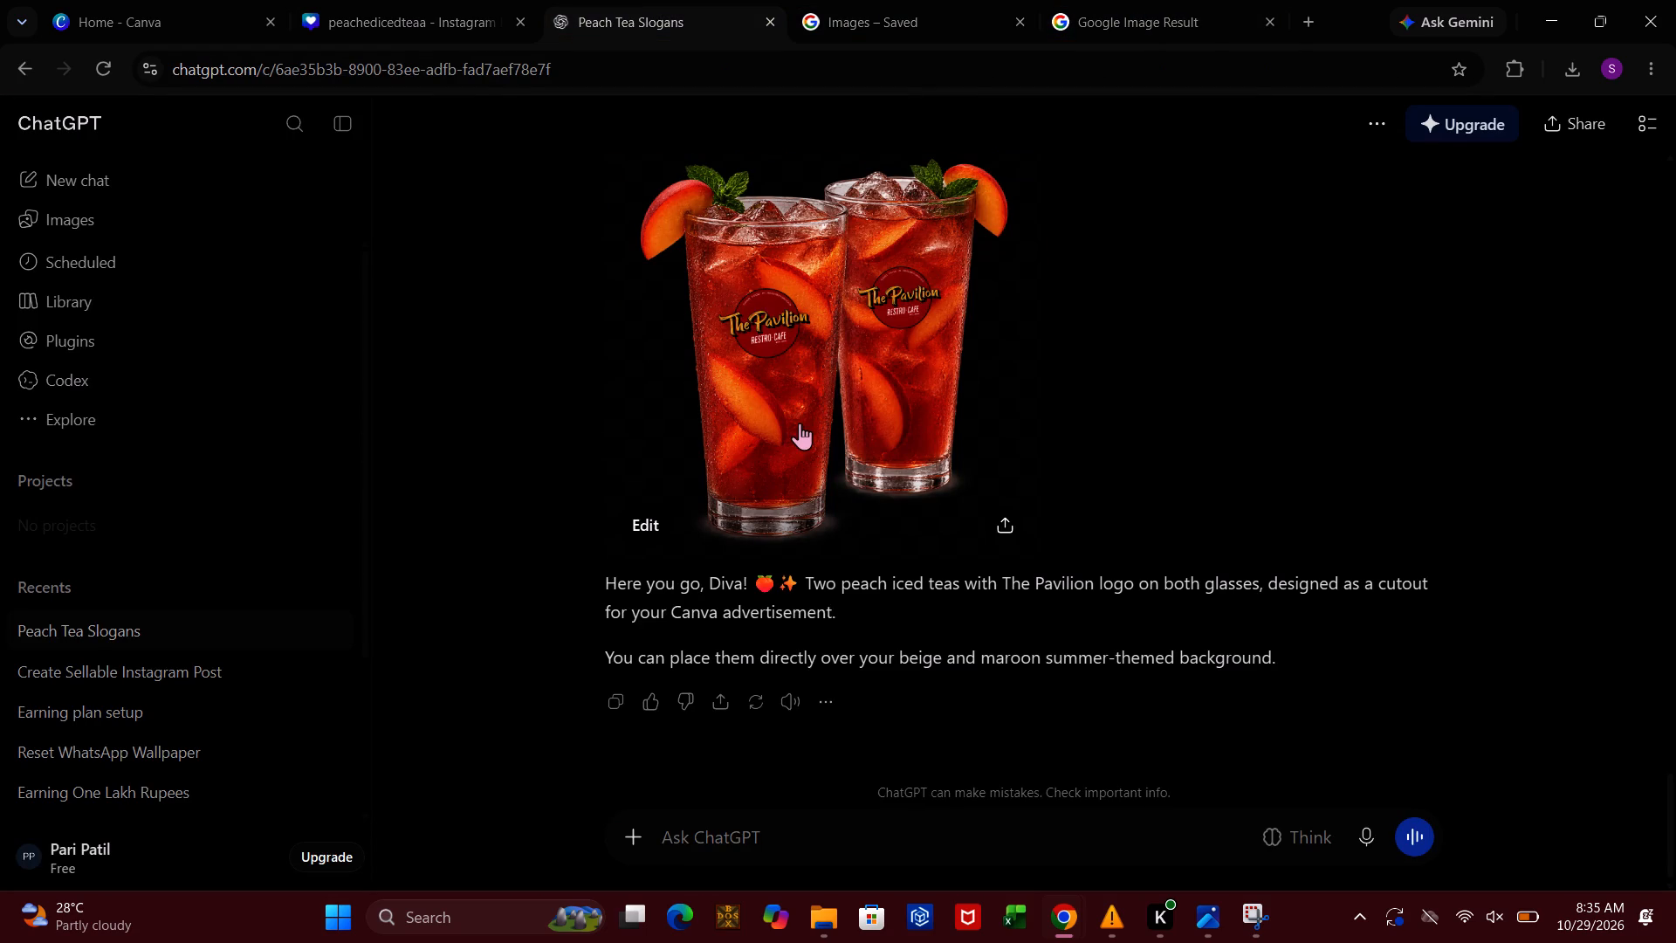
click(1011, 514)
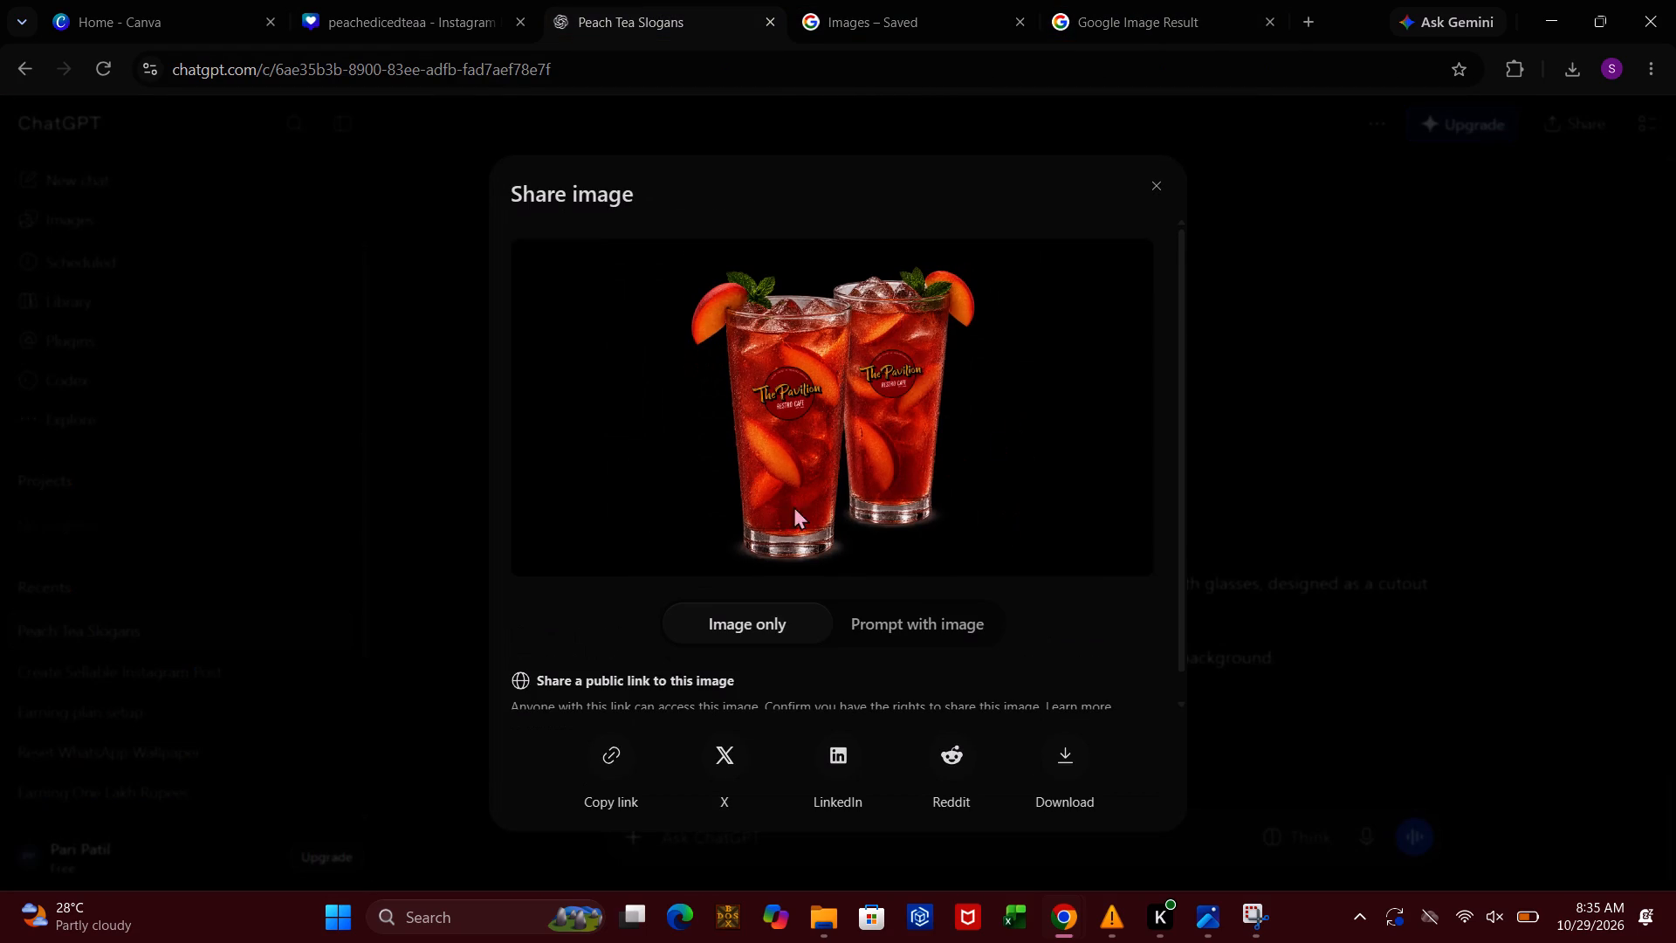
click(1068, 755)
click(1566, 79)
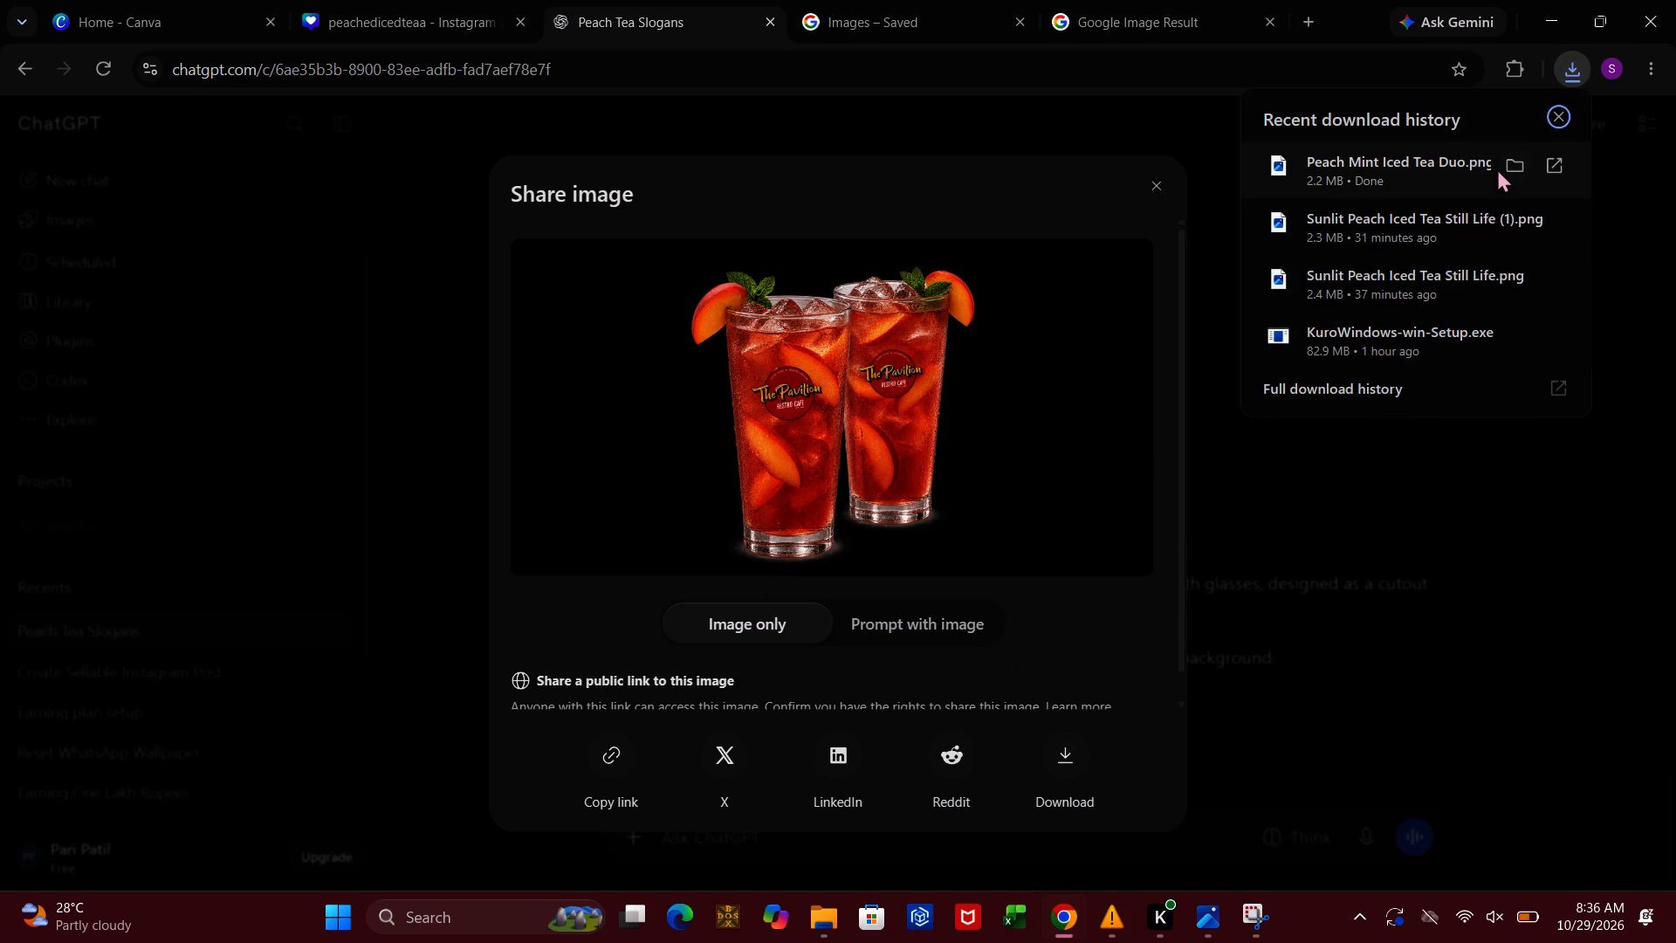
Open the downloaded Peach Mint Iced Tea Duo image and save a PNG copy named "poop" in the Pictures folder.
click(1513, 161)
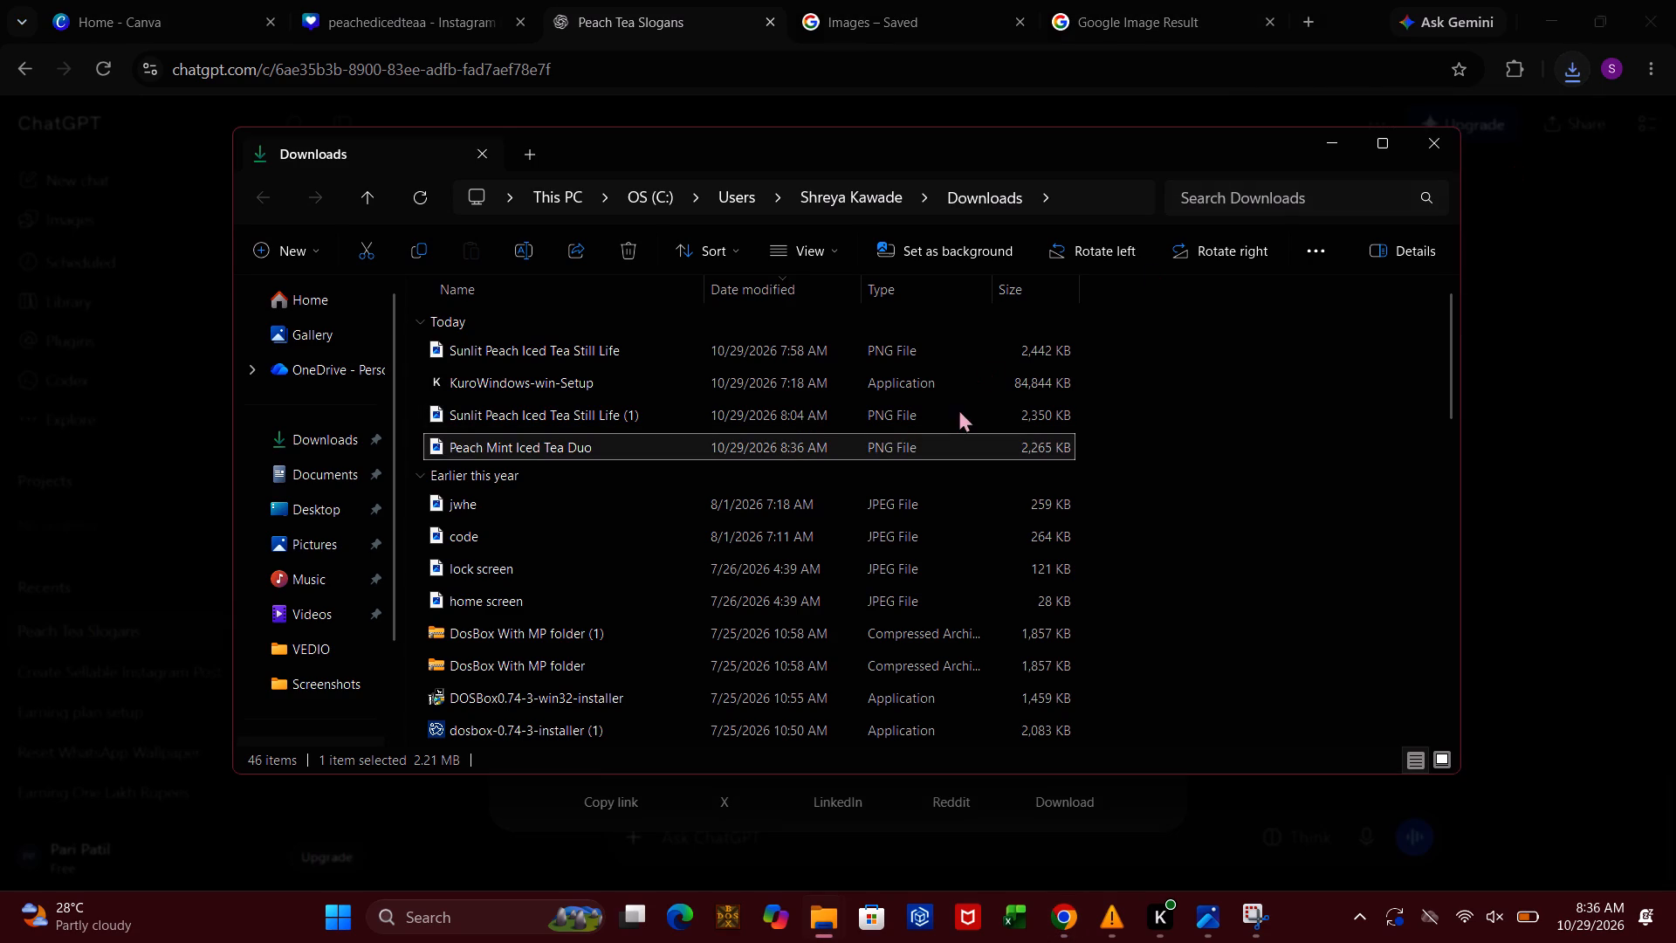
double_click(921, 452)
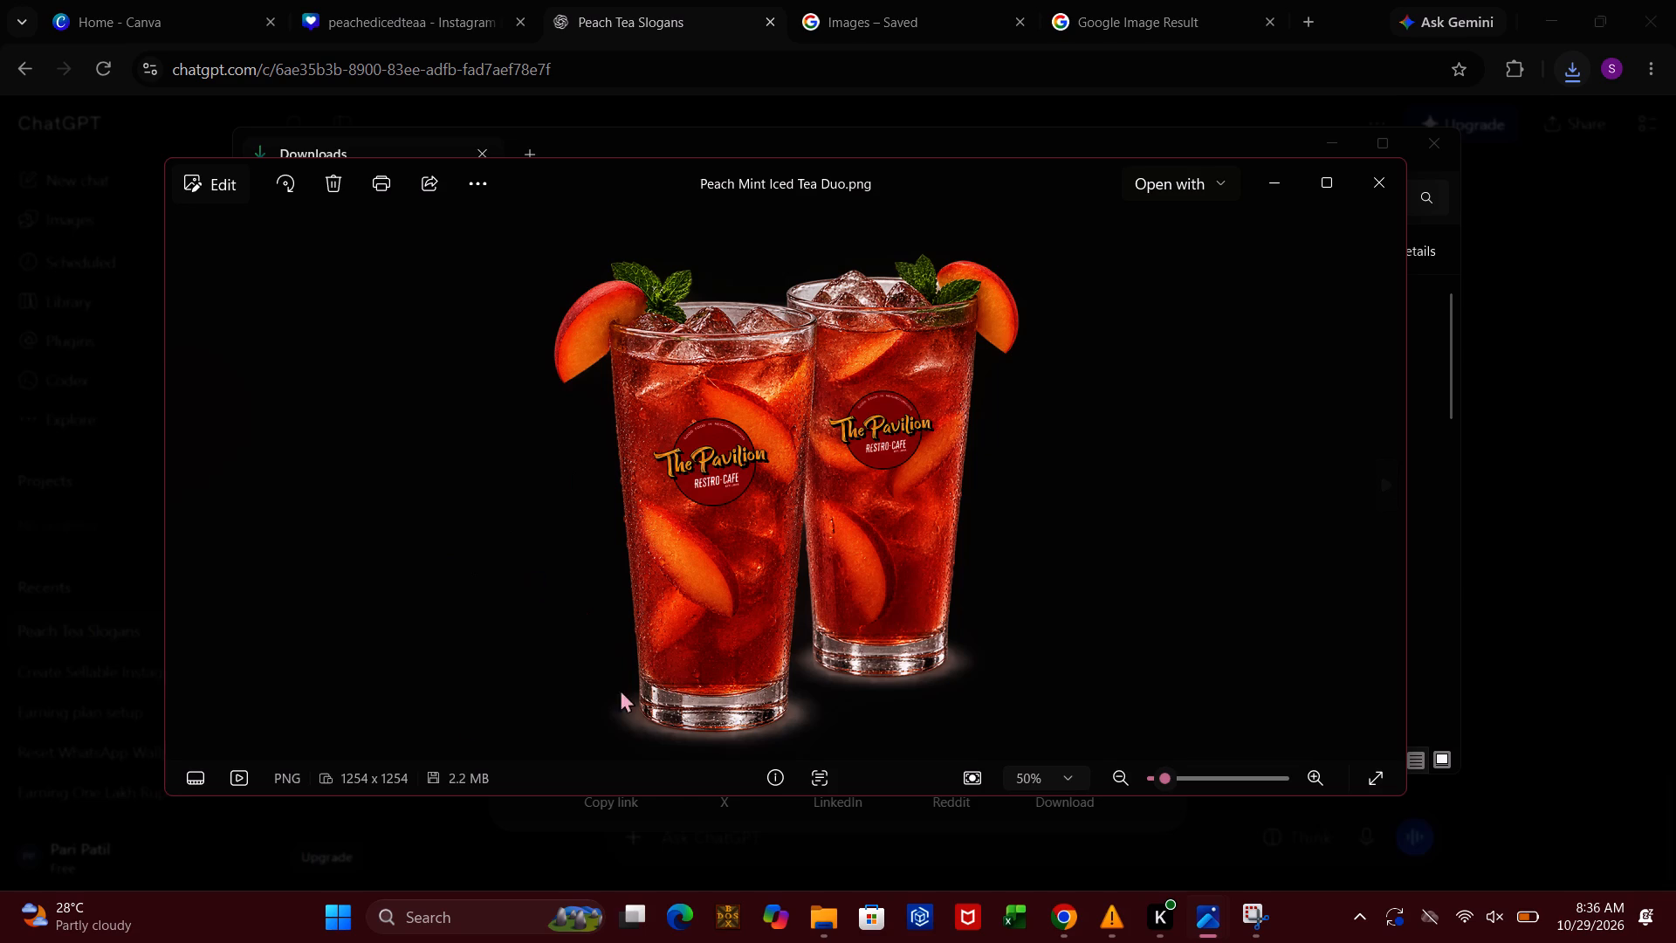
click(491, 182)
click(455, 234)
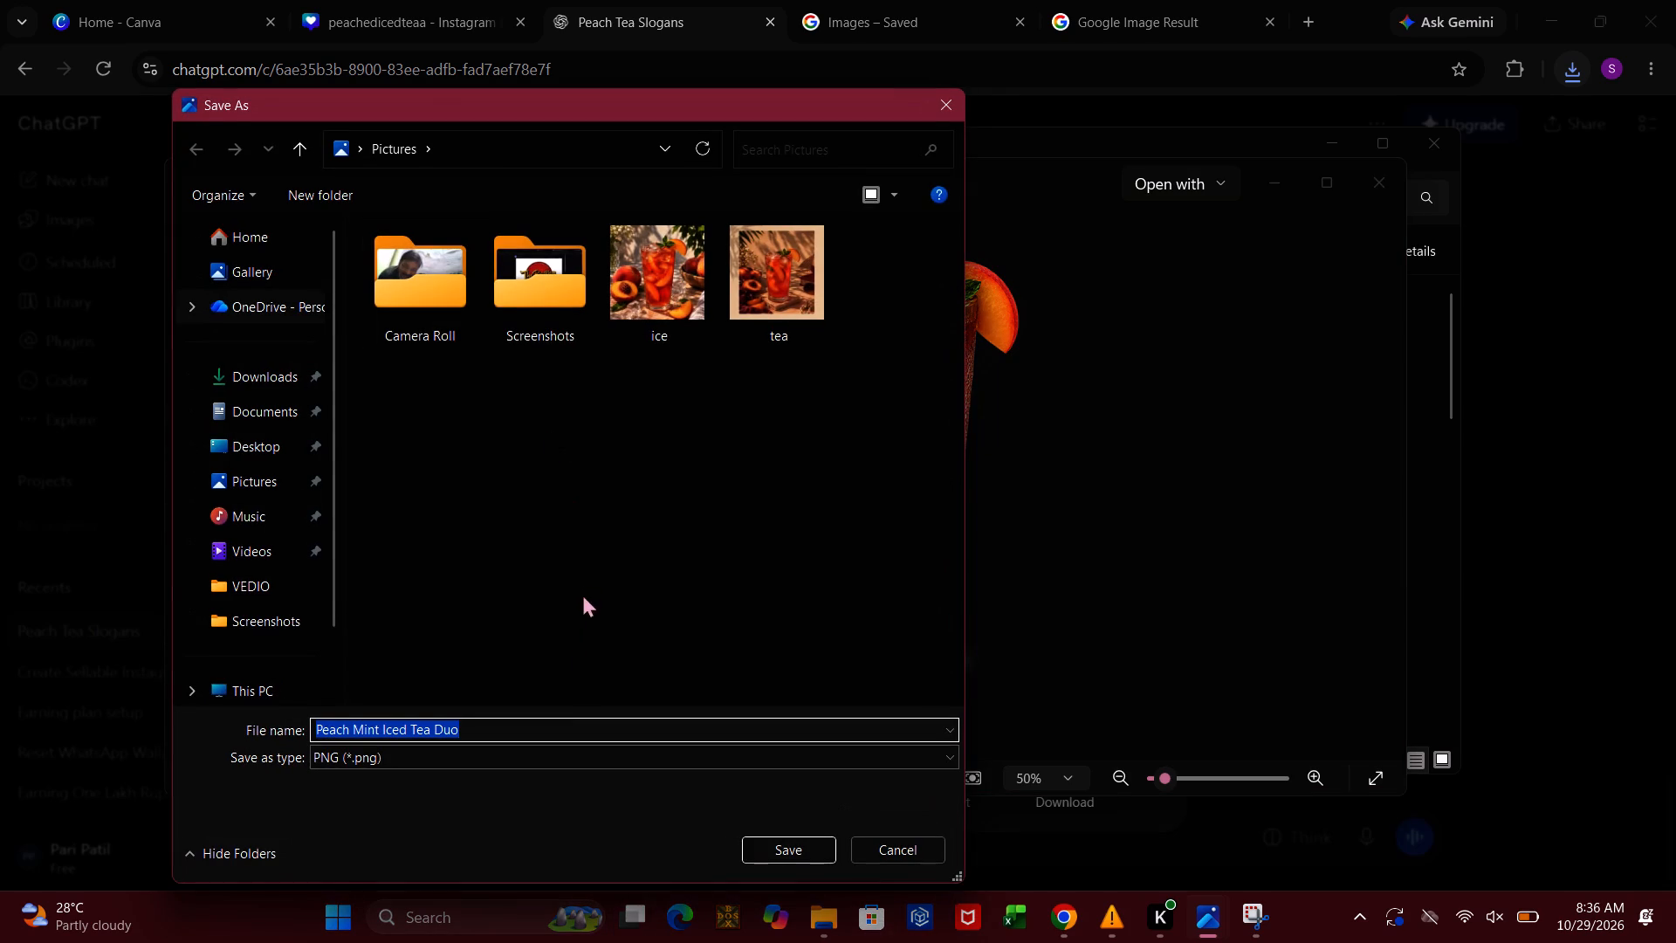
key(BackSpace)
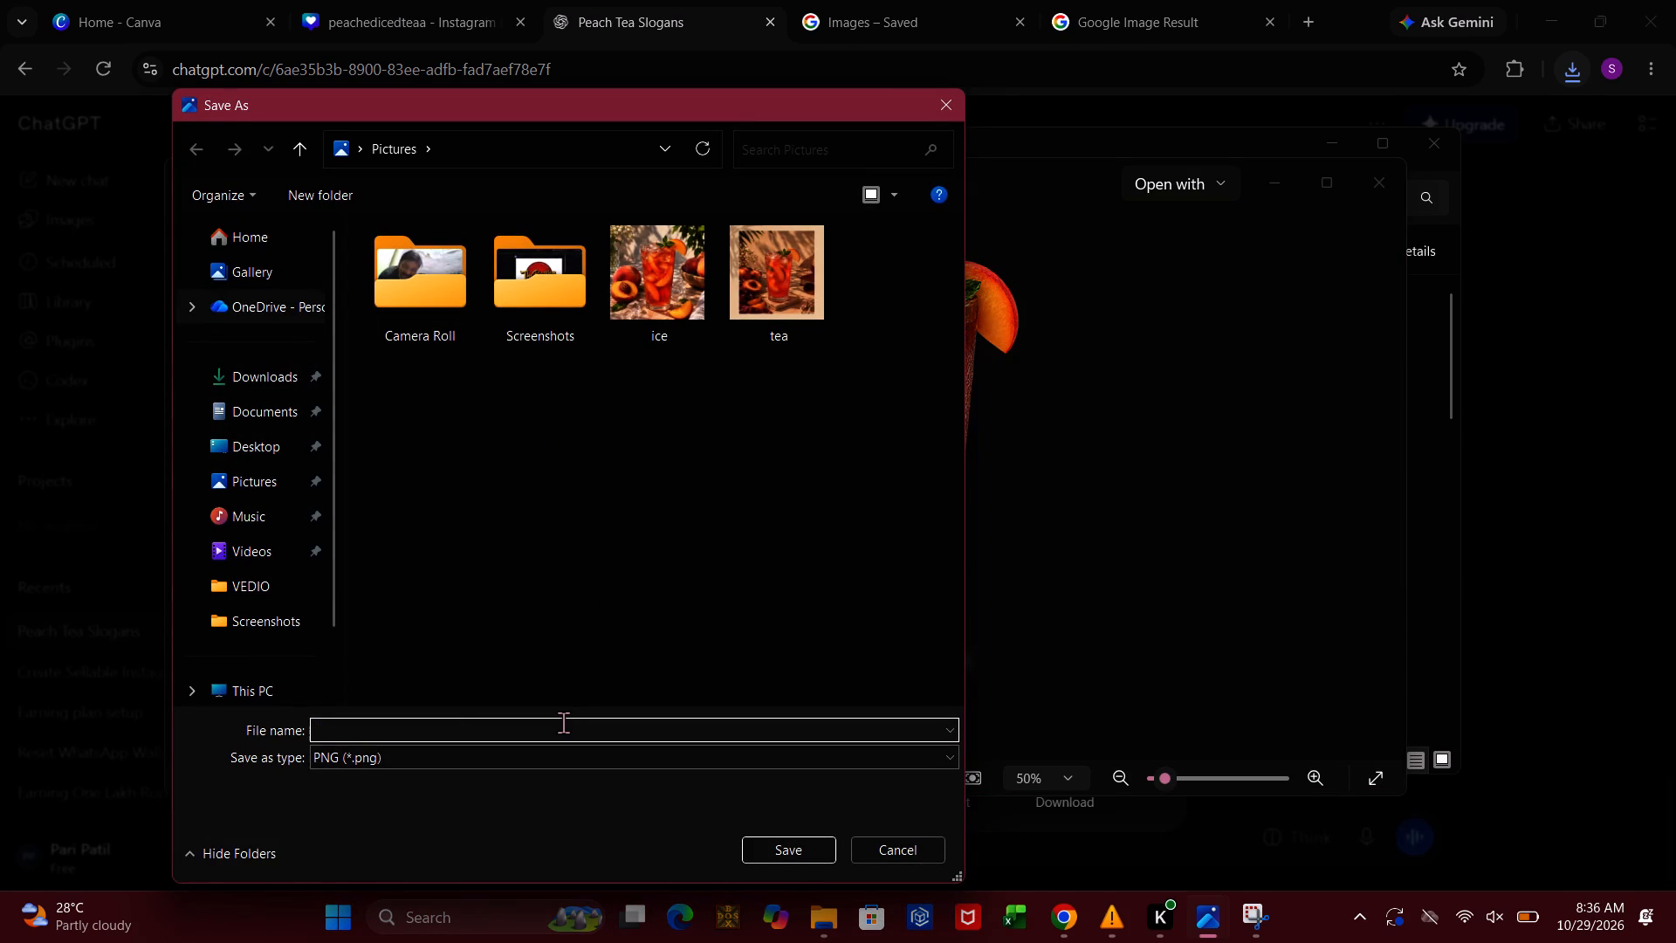
key(p)
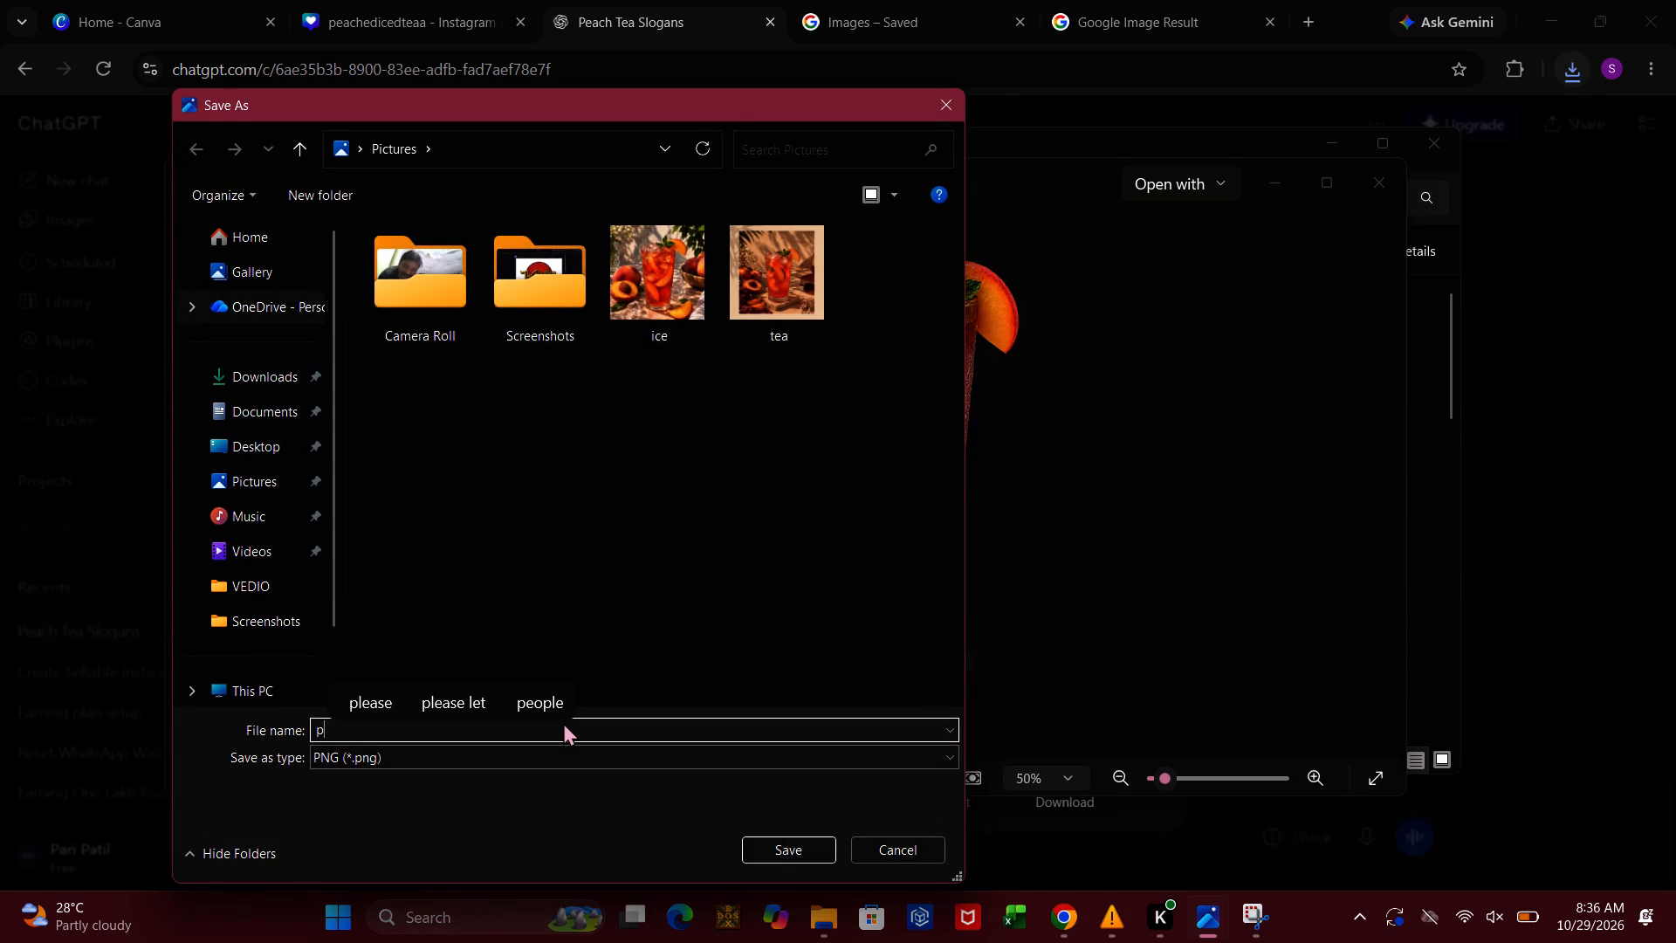
text(oop)
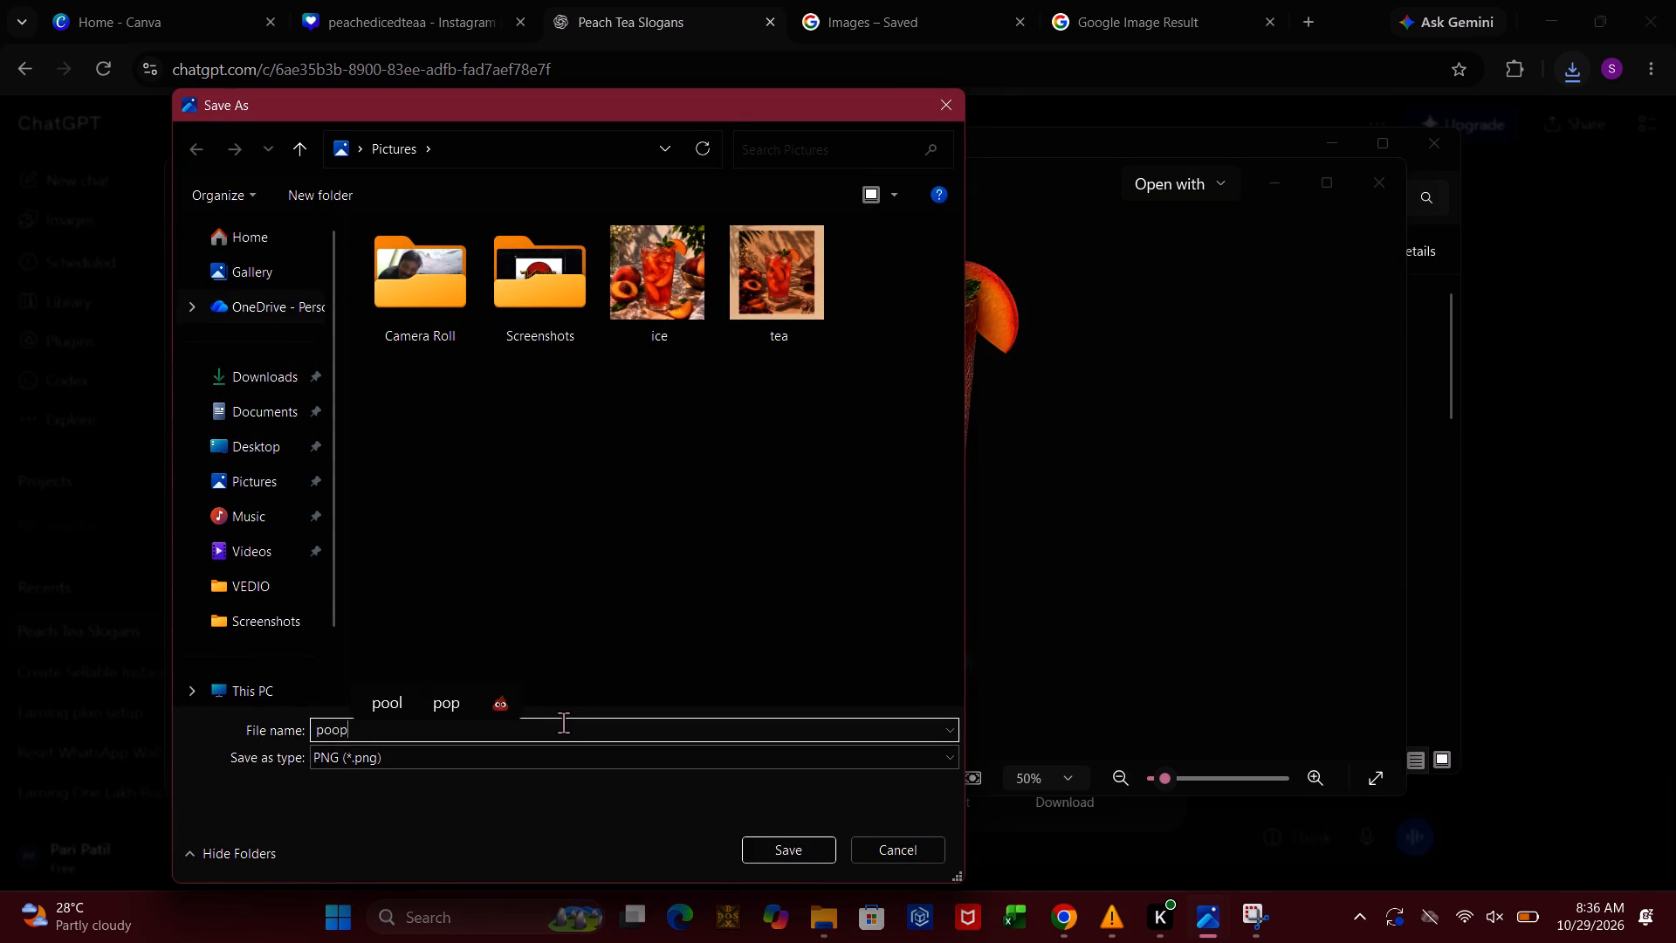
key(Return)
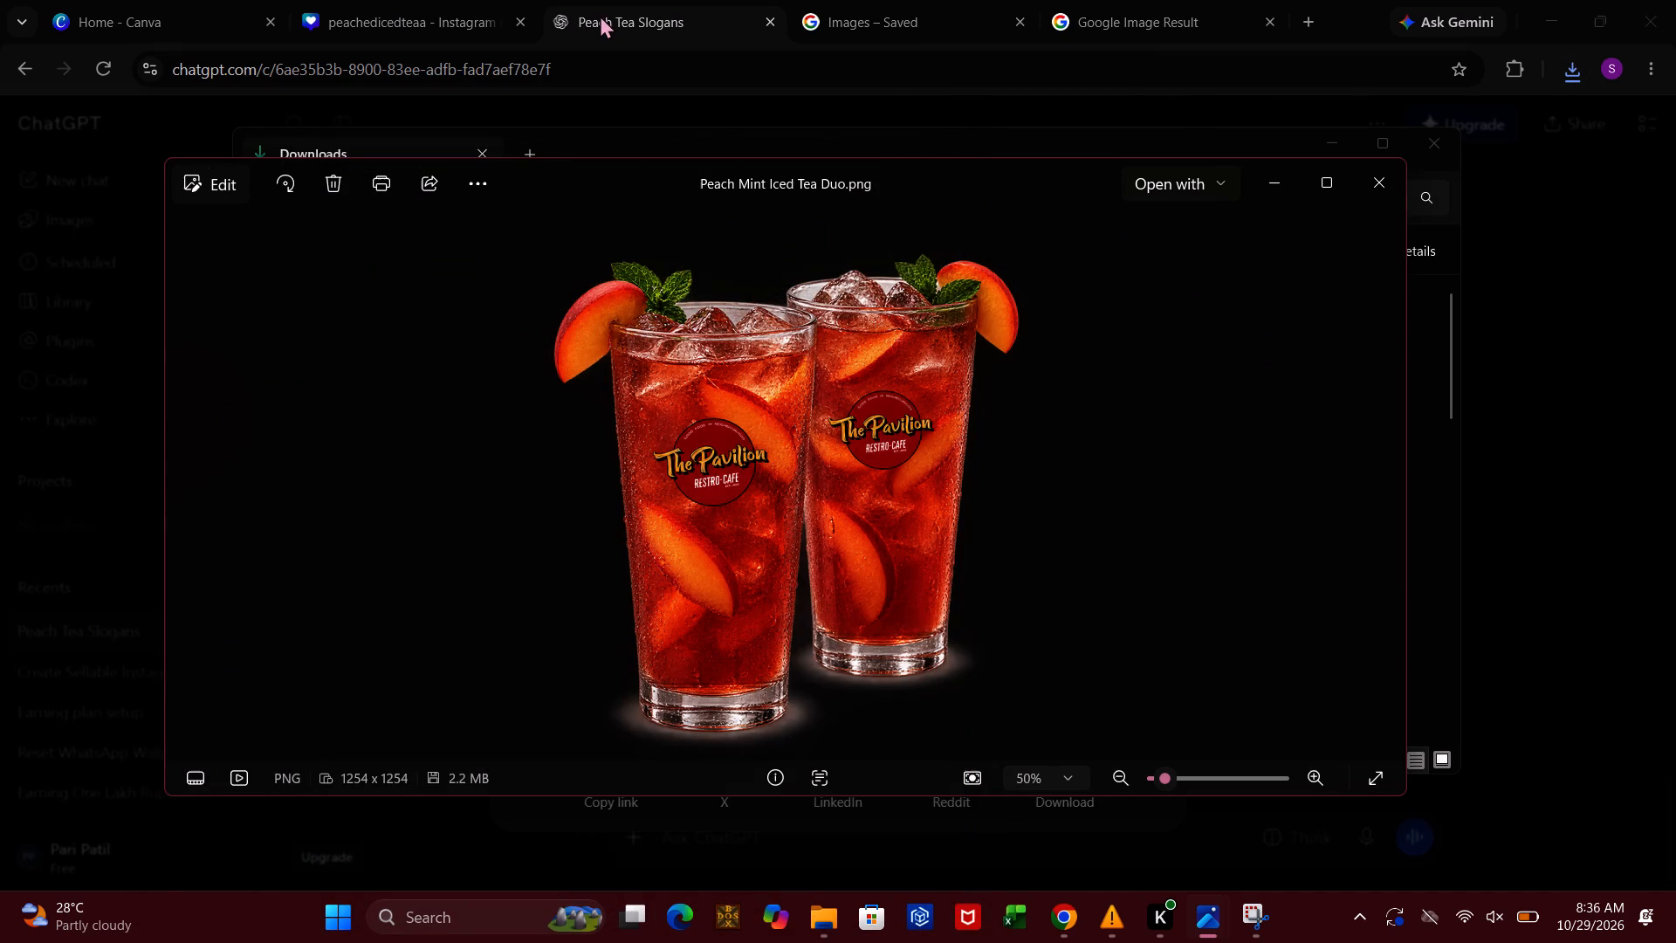
Return to the peachedicedteaa design in Canva and upload the "poop" image from the Gallery folder.
click(443, 1)
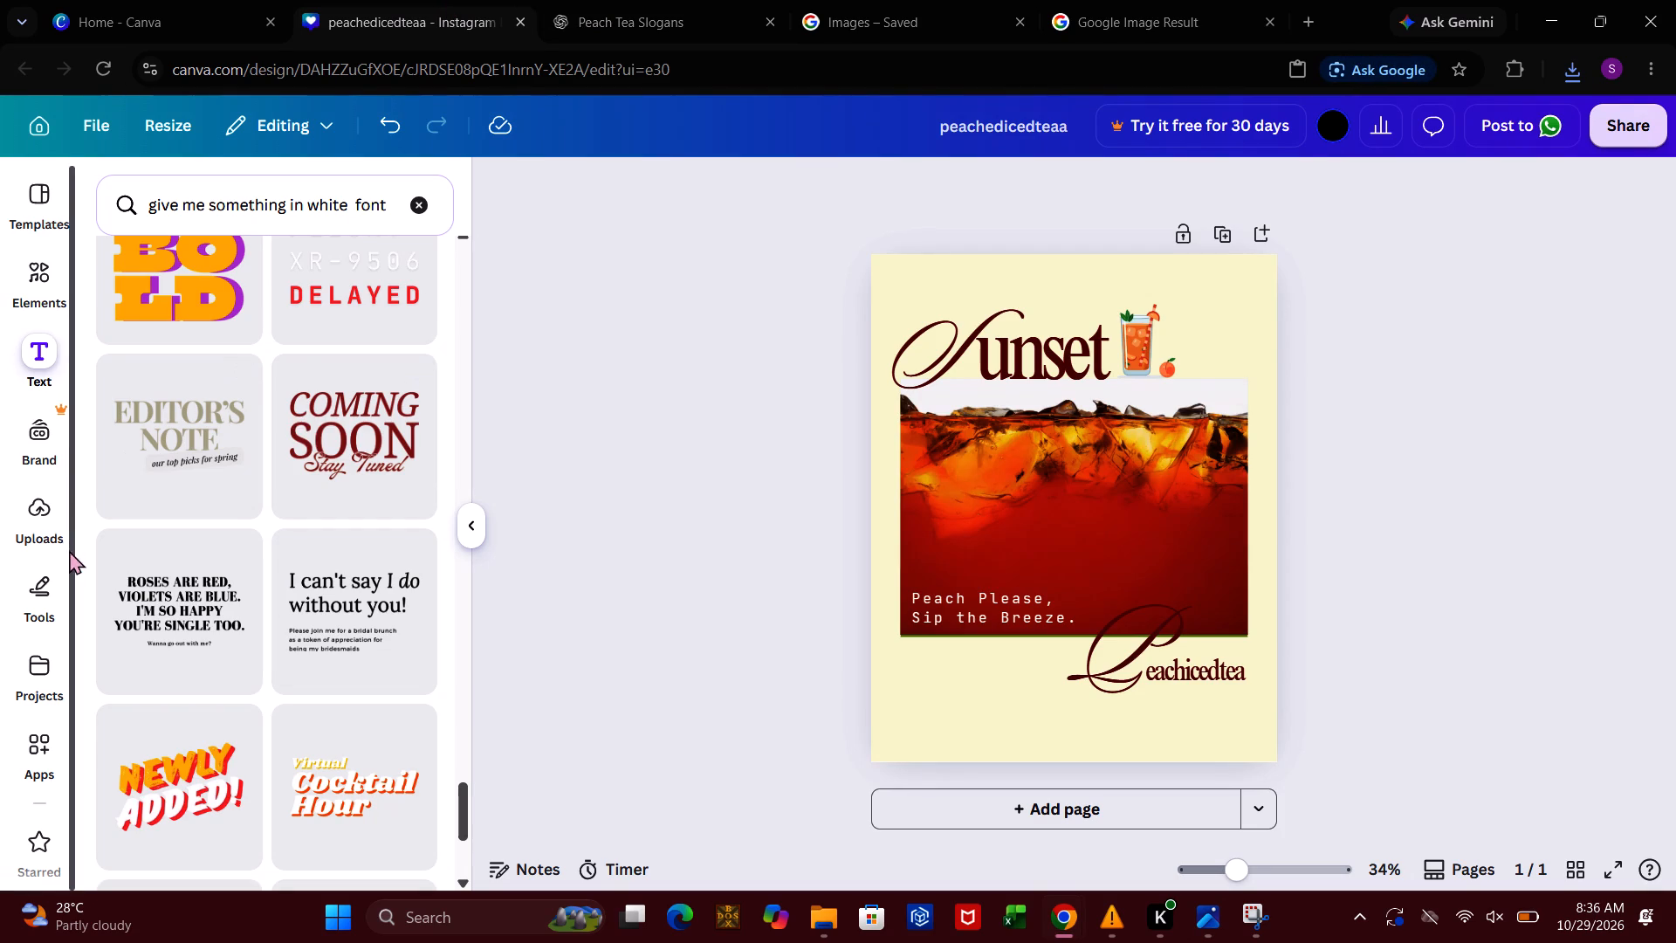
click(31, 522)
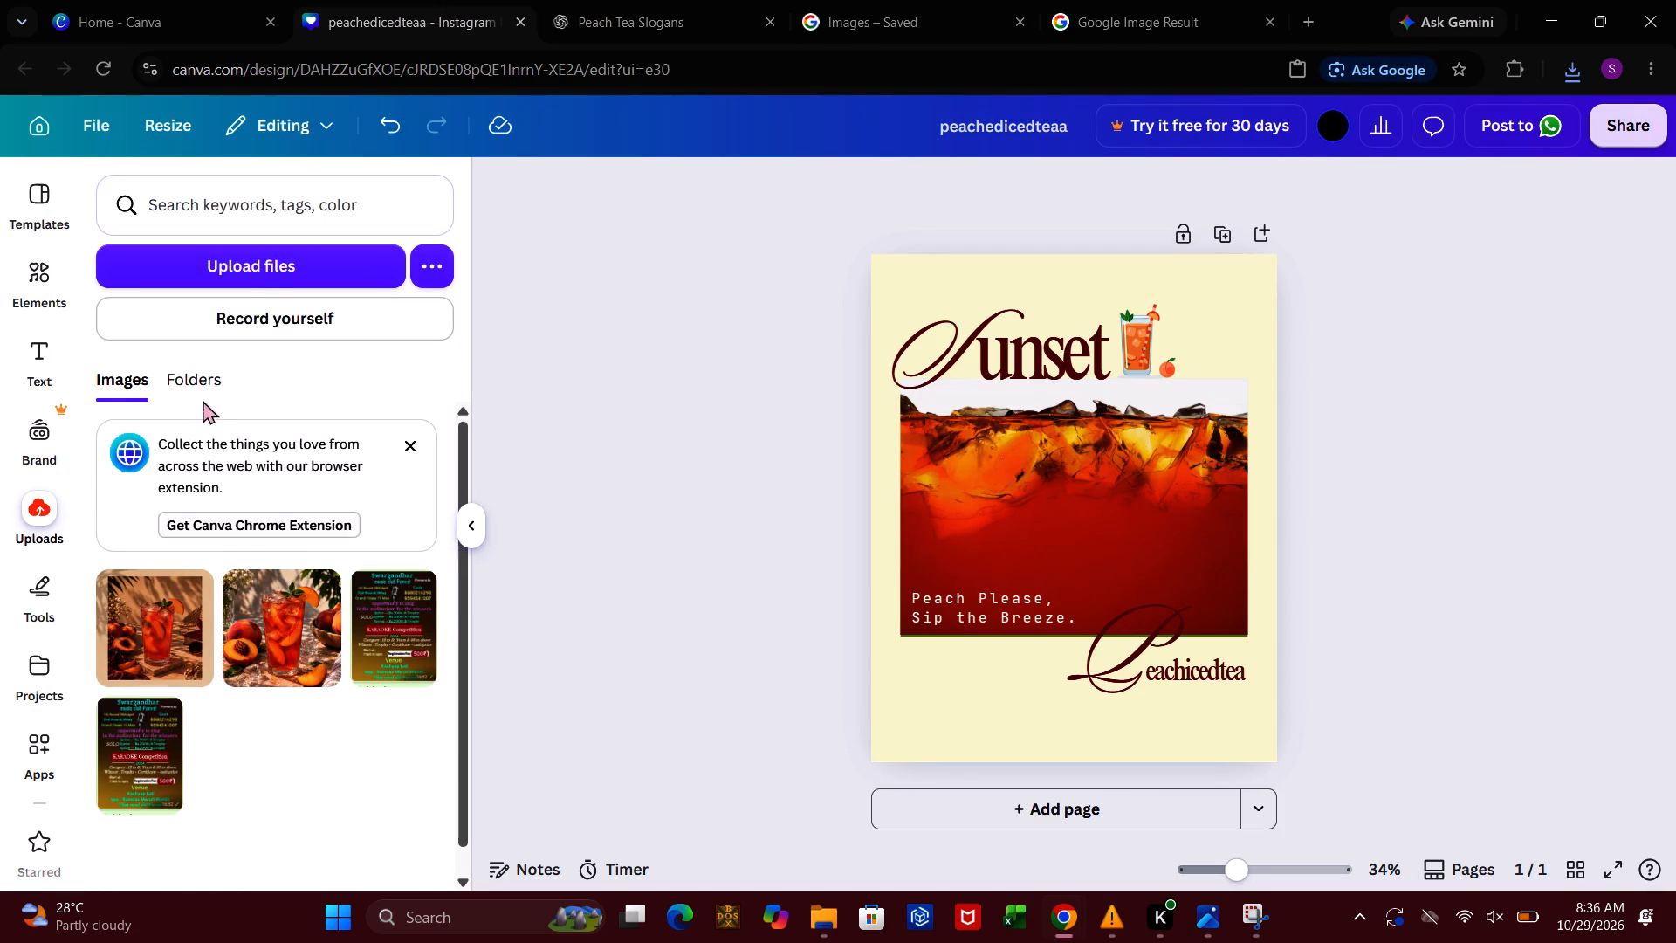
click(267, 258)
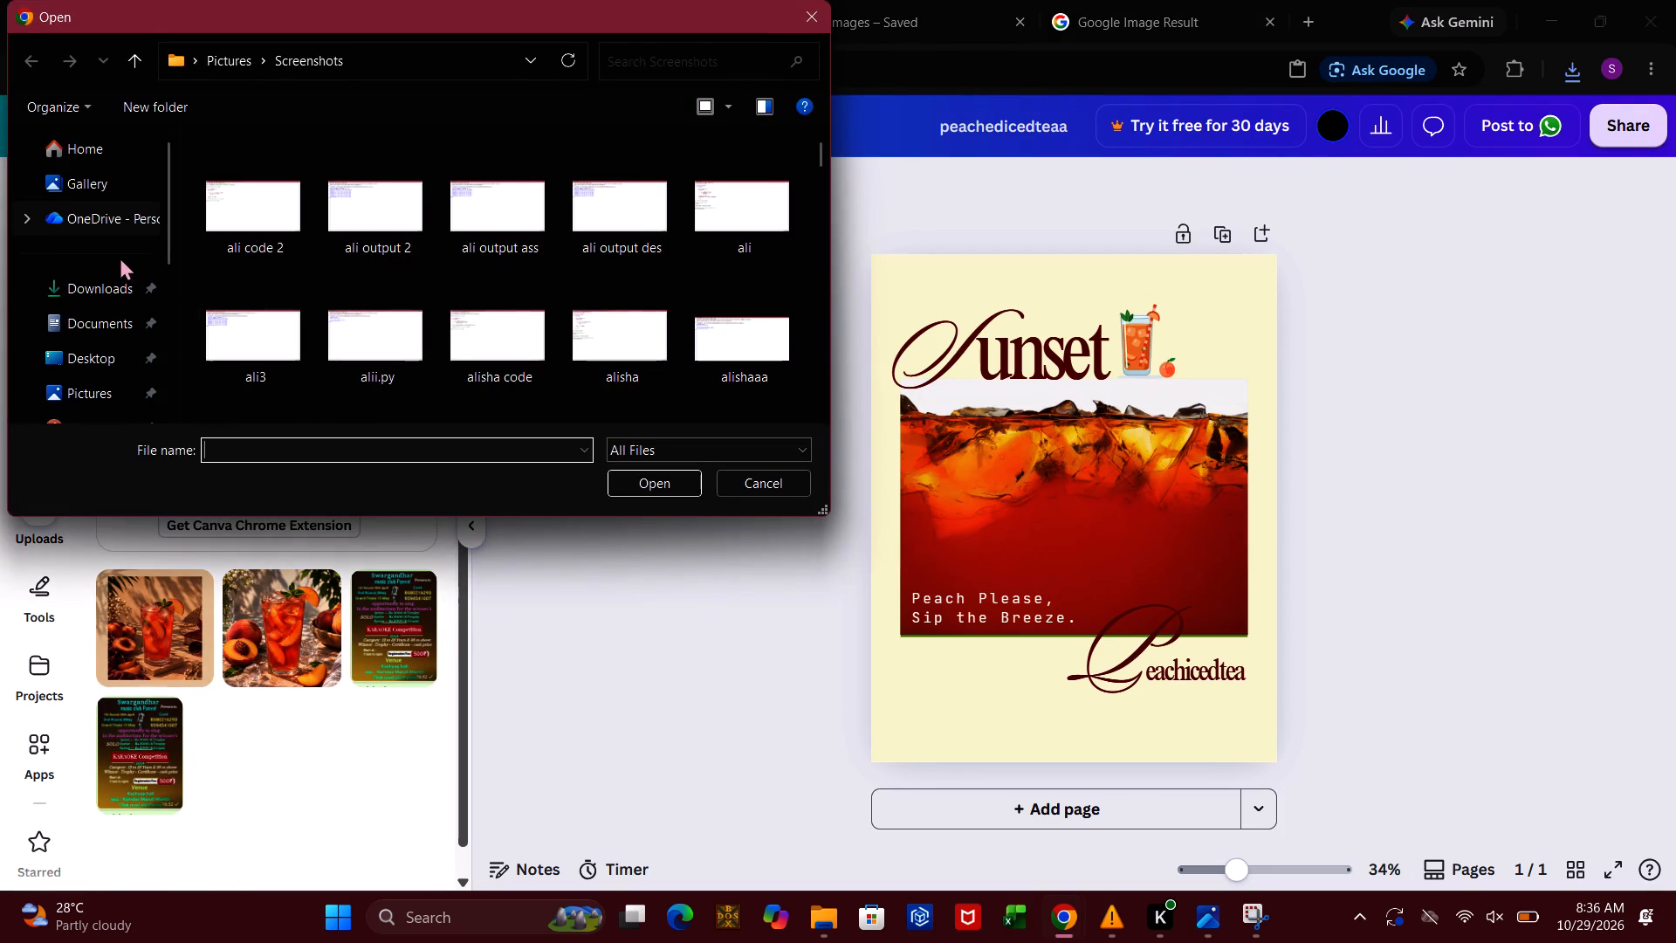
click(118, 179)
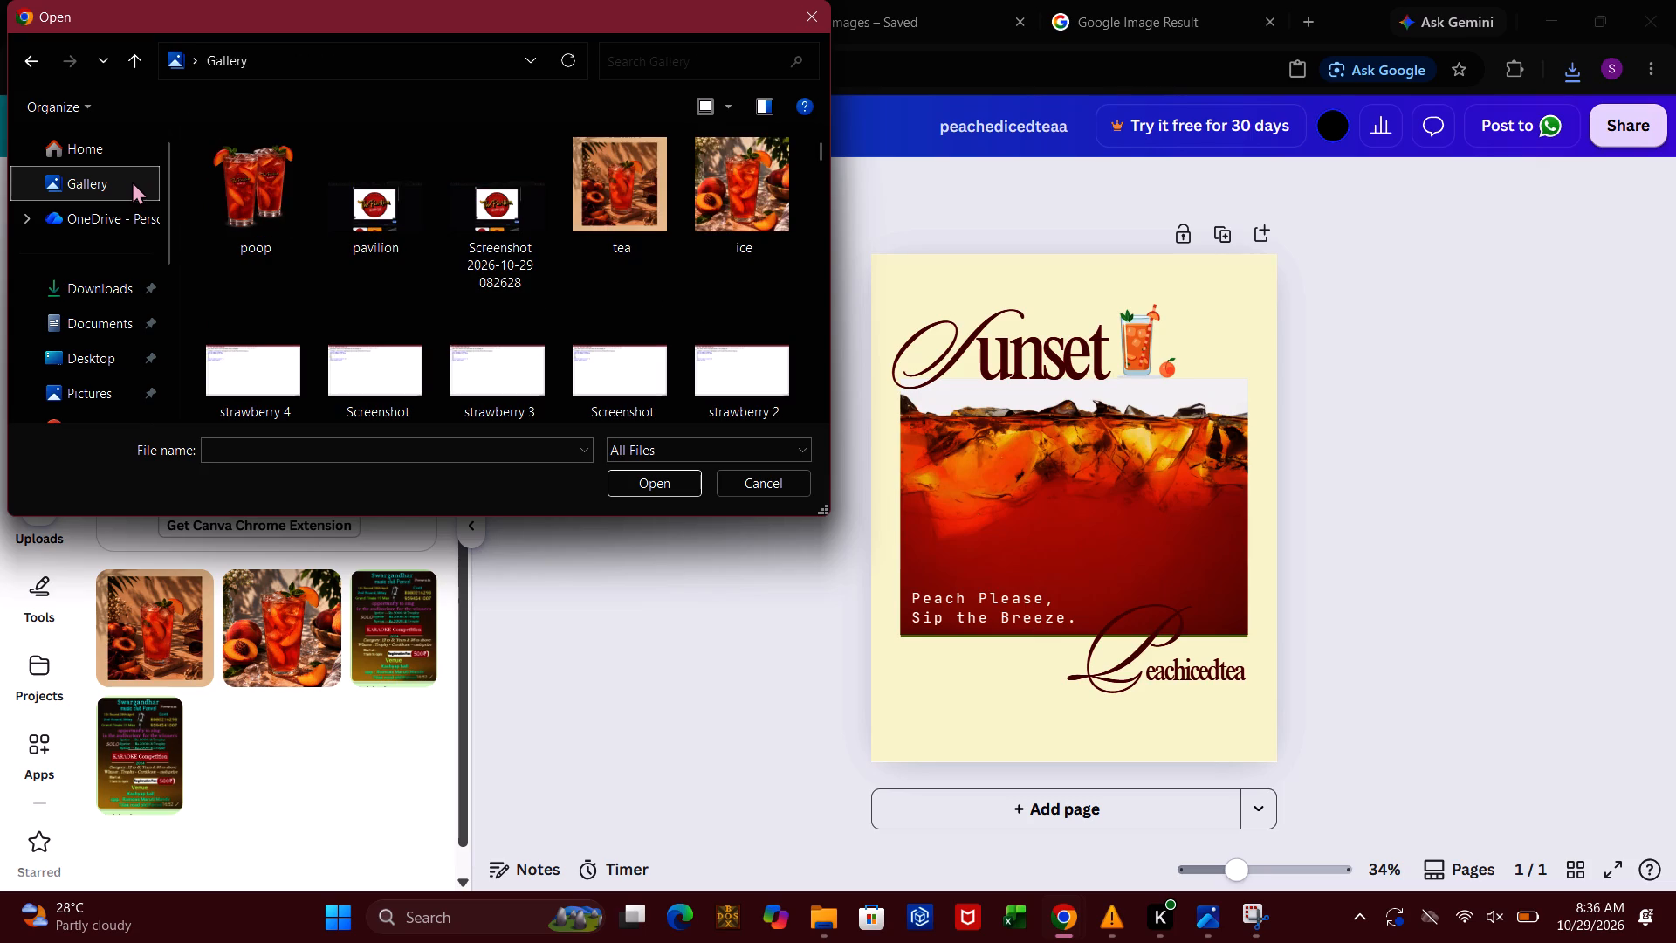
click(258, 221)
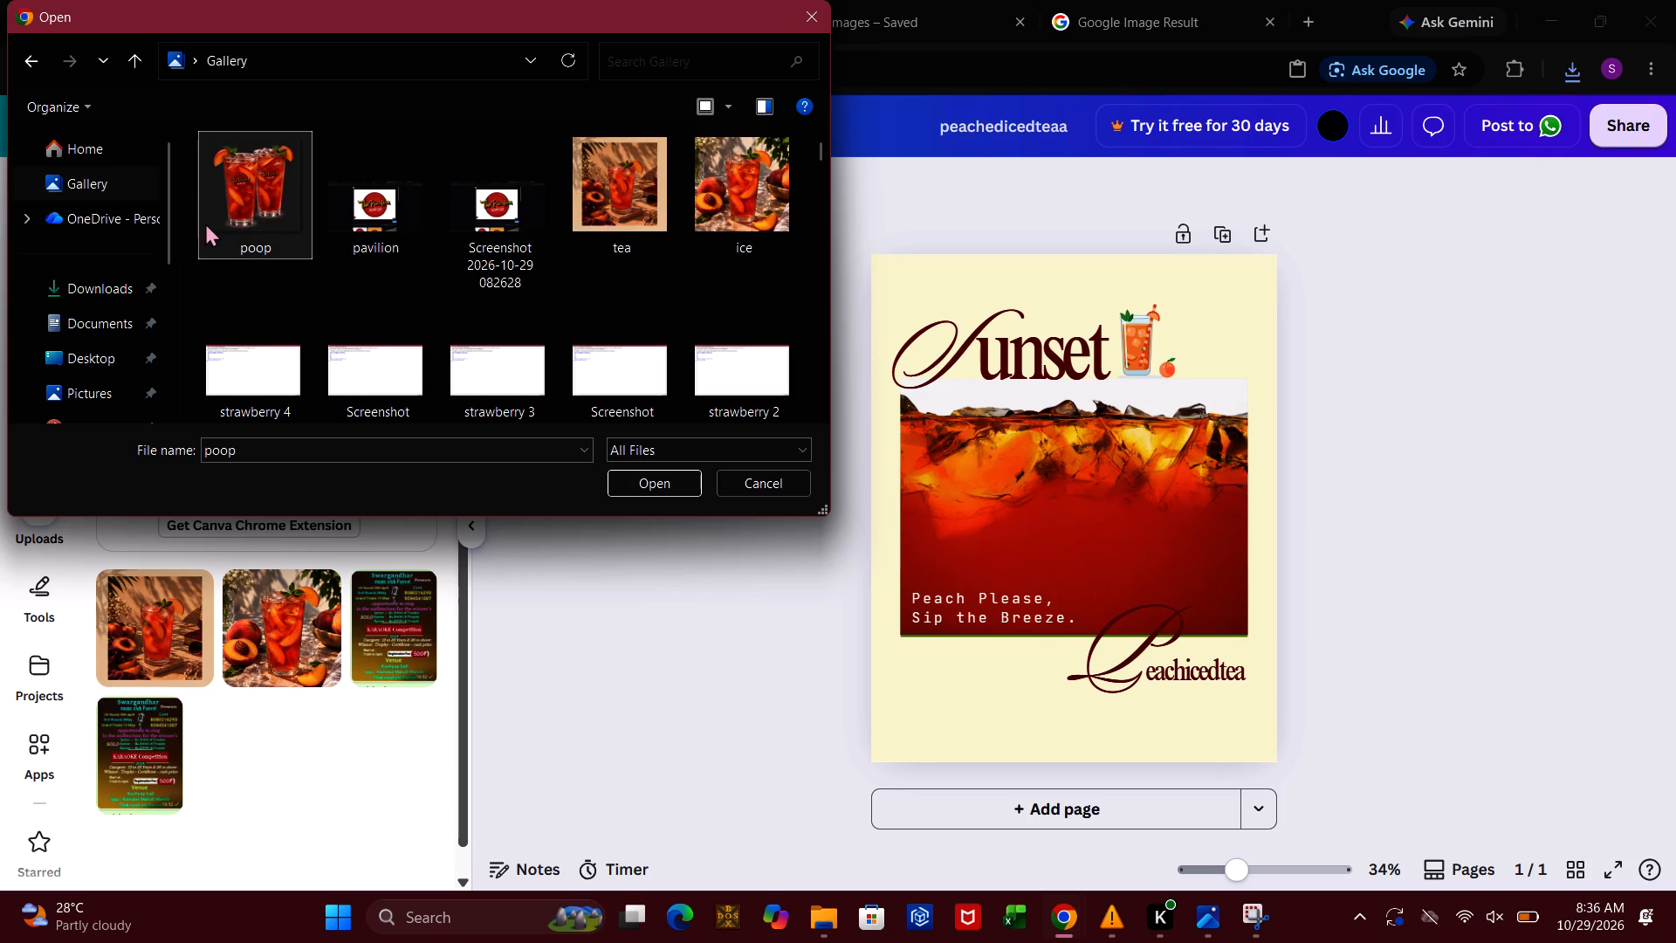
double_click(205, 223)
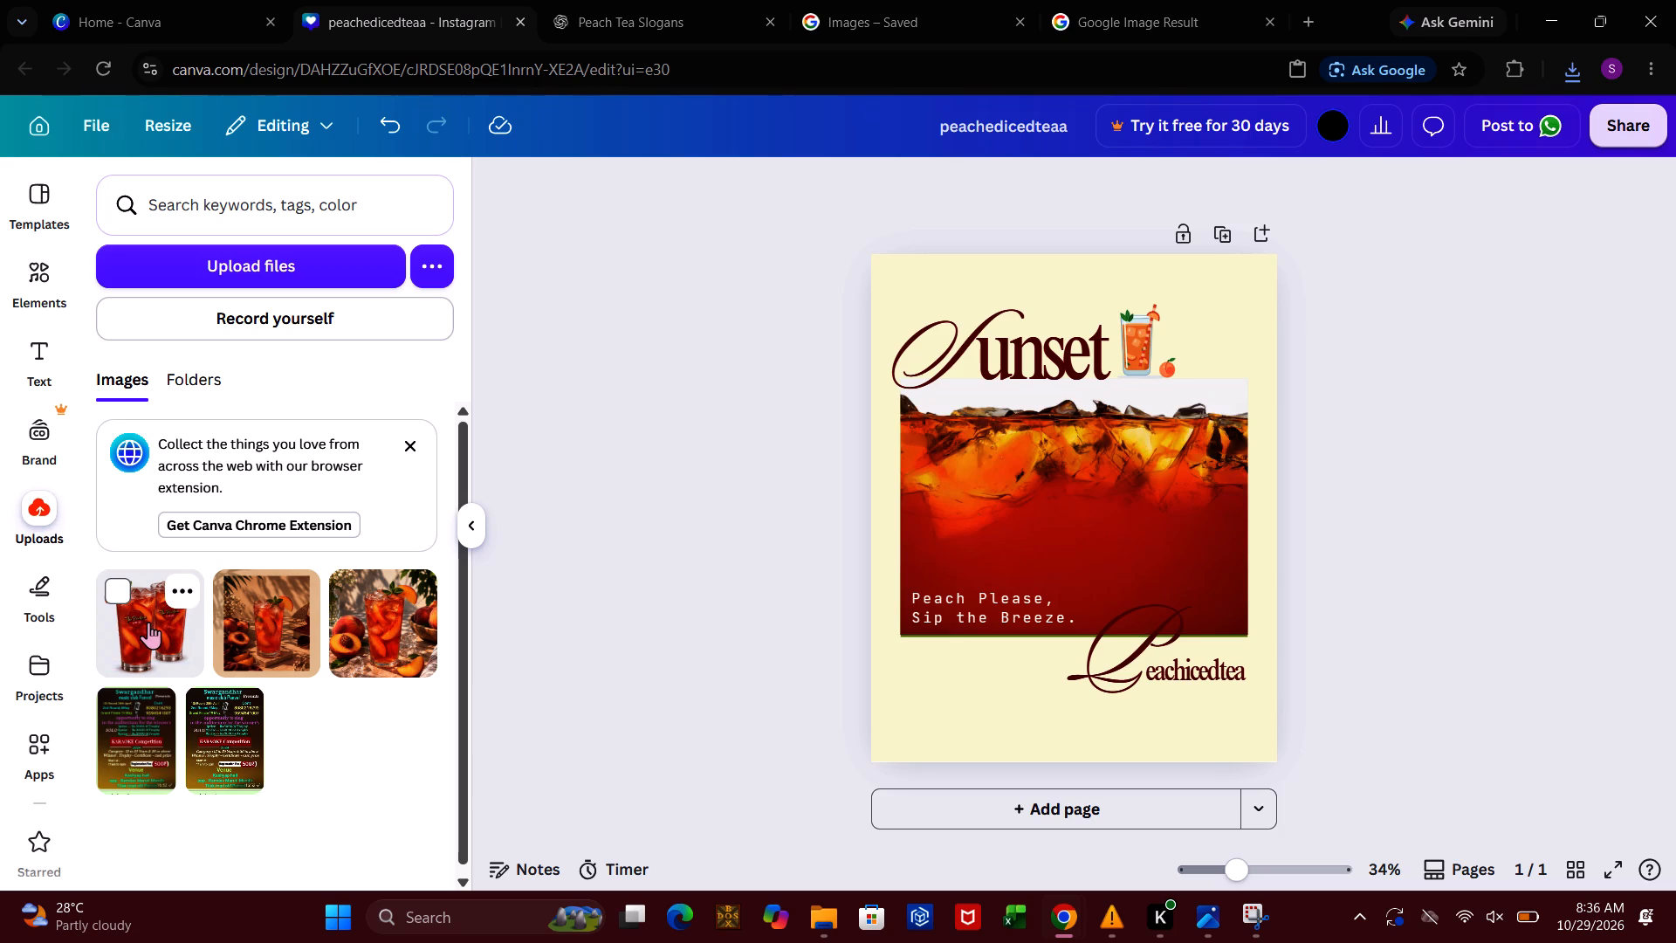
Add the uploaded two-glasses image to the page and scale it down to about two-thirds of its inserted size.
click(148, 622)
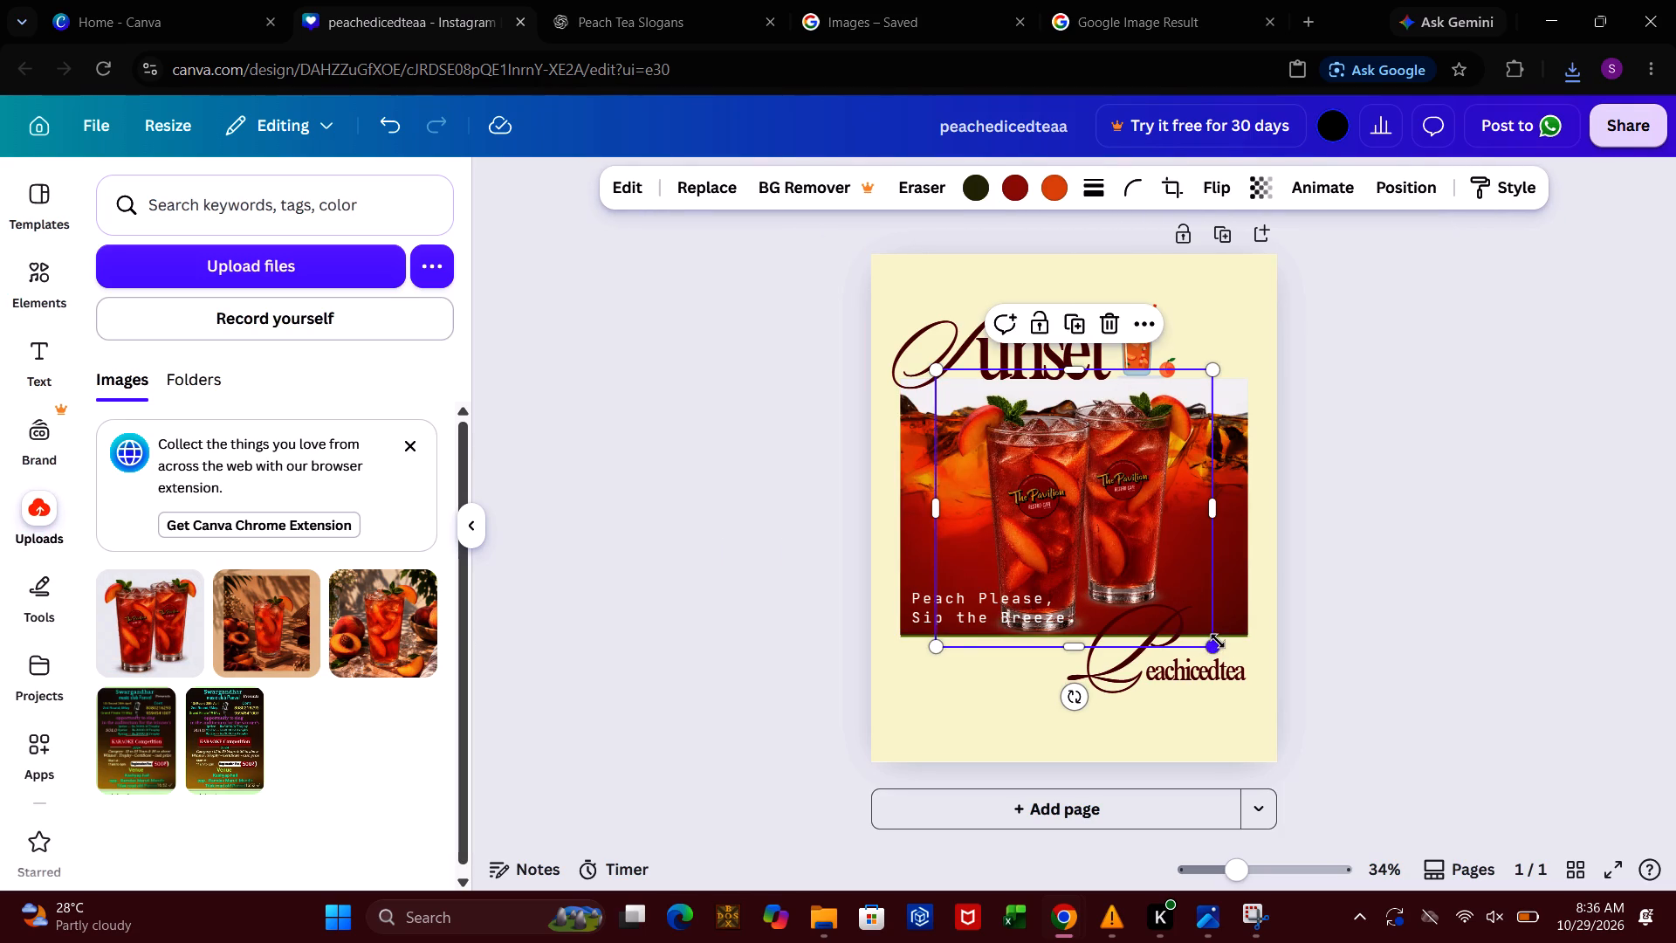
drag(1218, 641, 1085, 501)
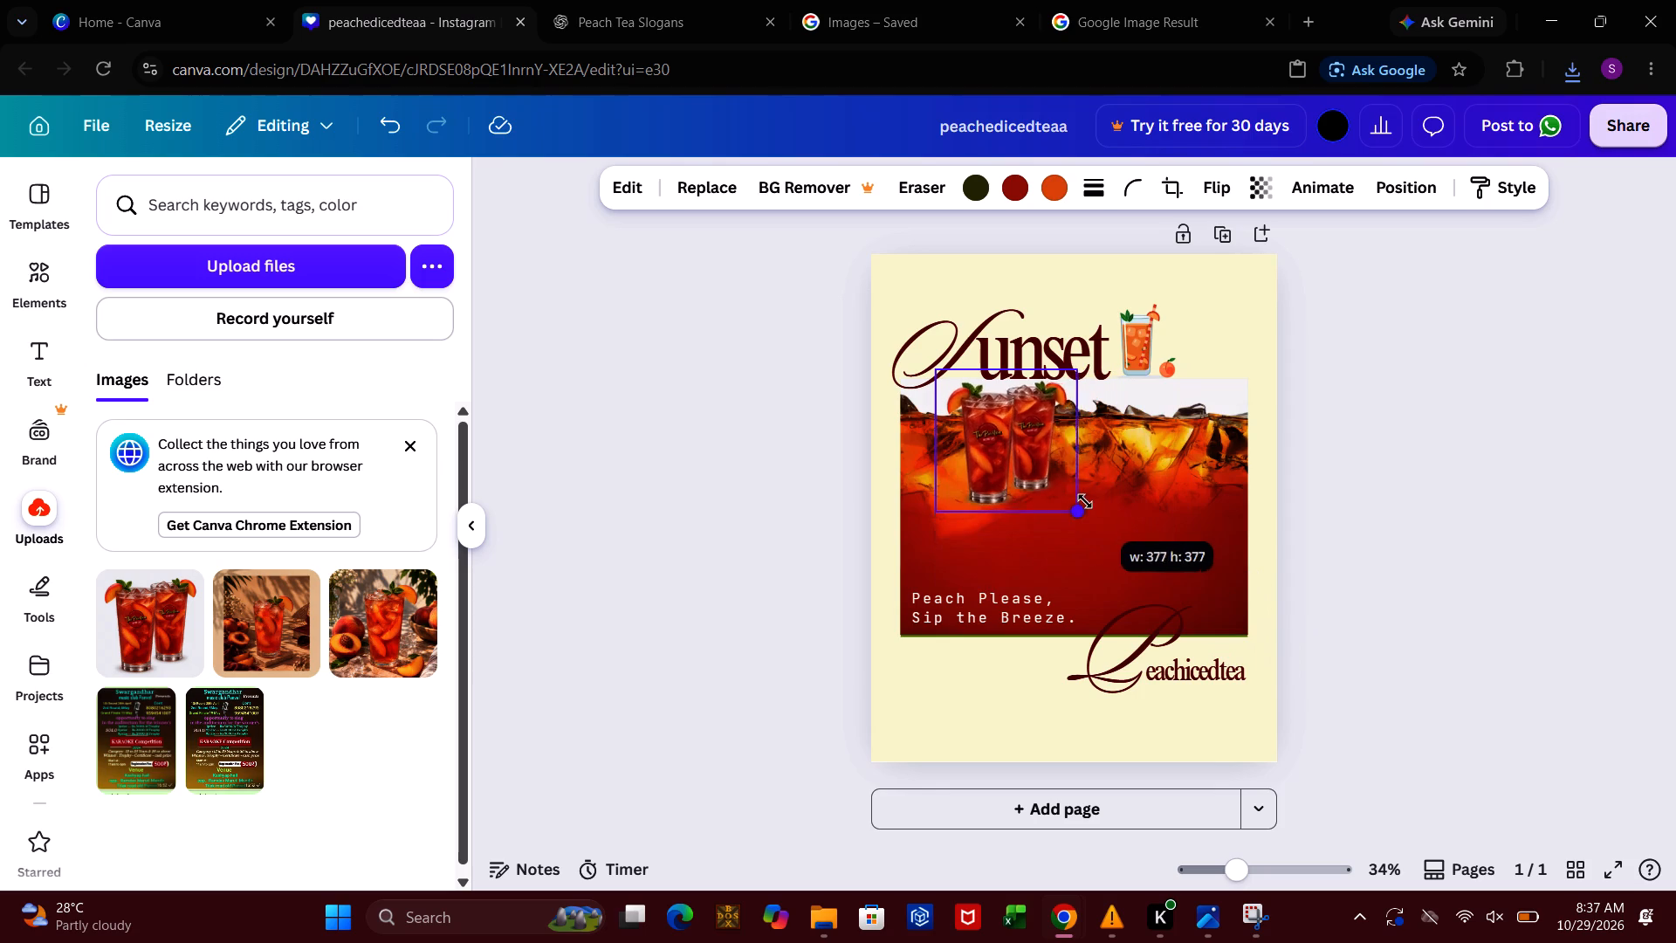
drag(1085, 501, 1141, 545)
Move the two-glasses image to the page's lower-left corner, just below the tea photo and beside the "Peachicedtea" text.
drag(1071, 495, 1001, 708)
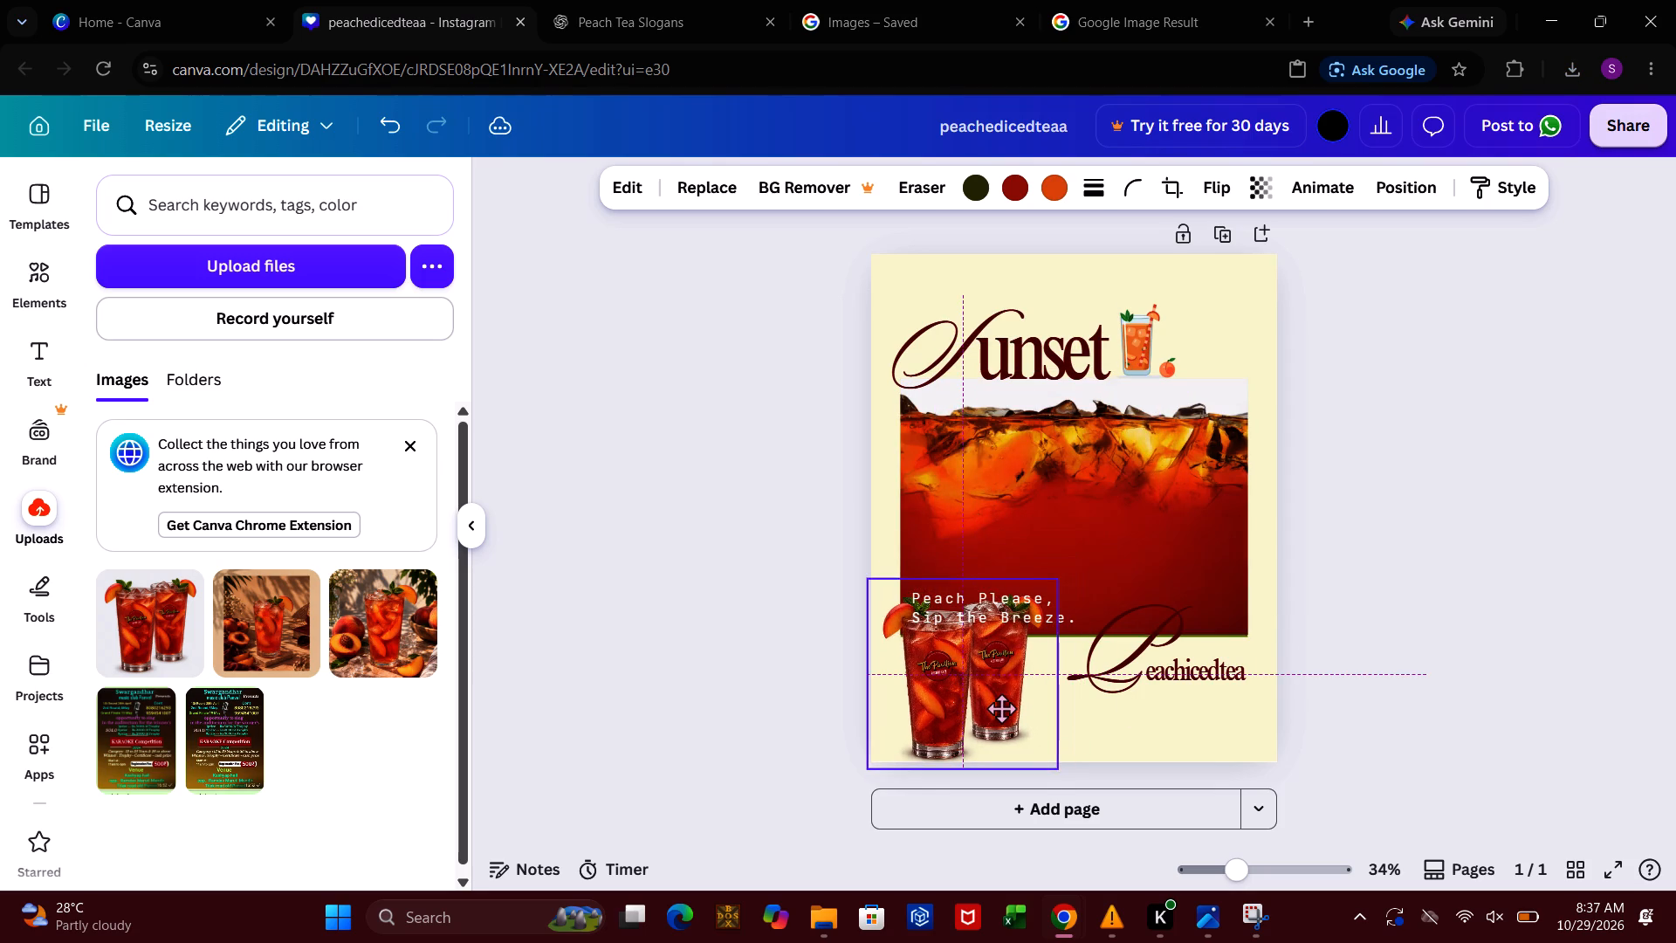
drag(1001, 708, 1018, 685)
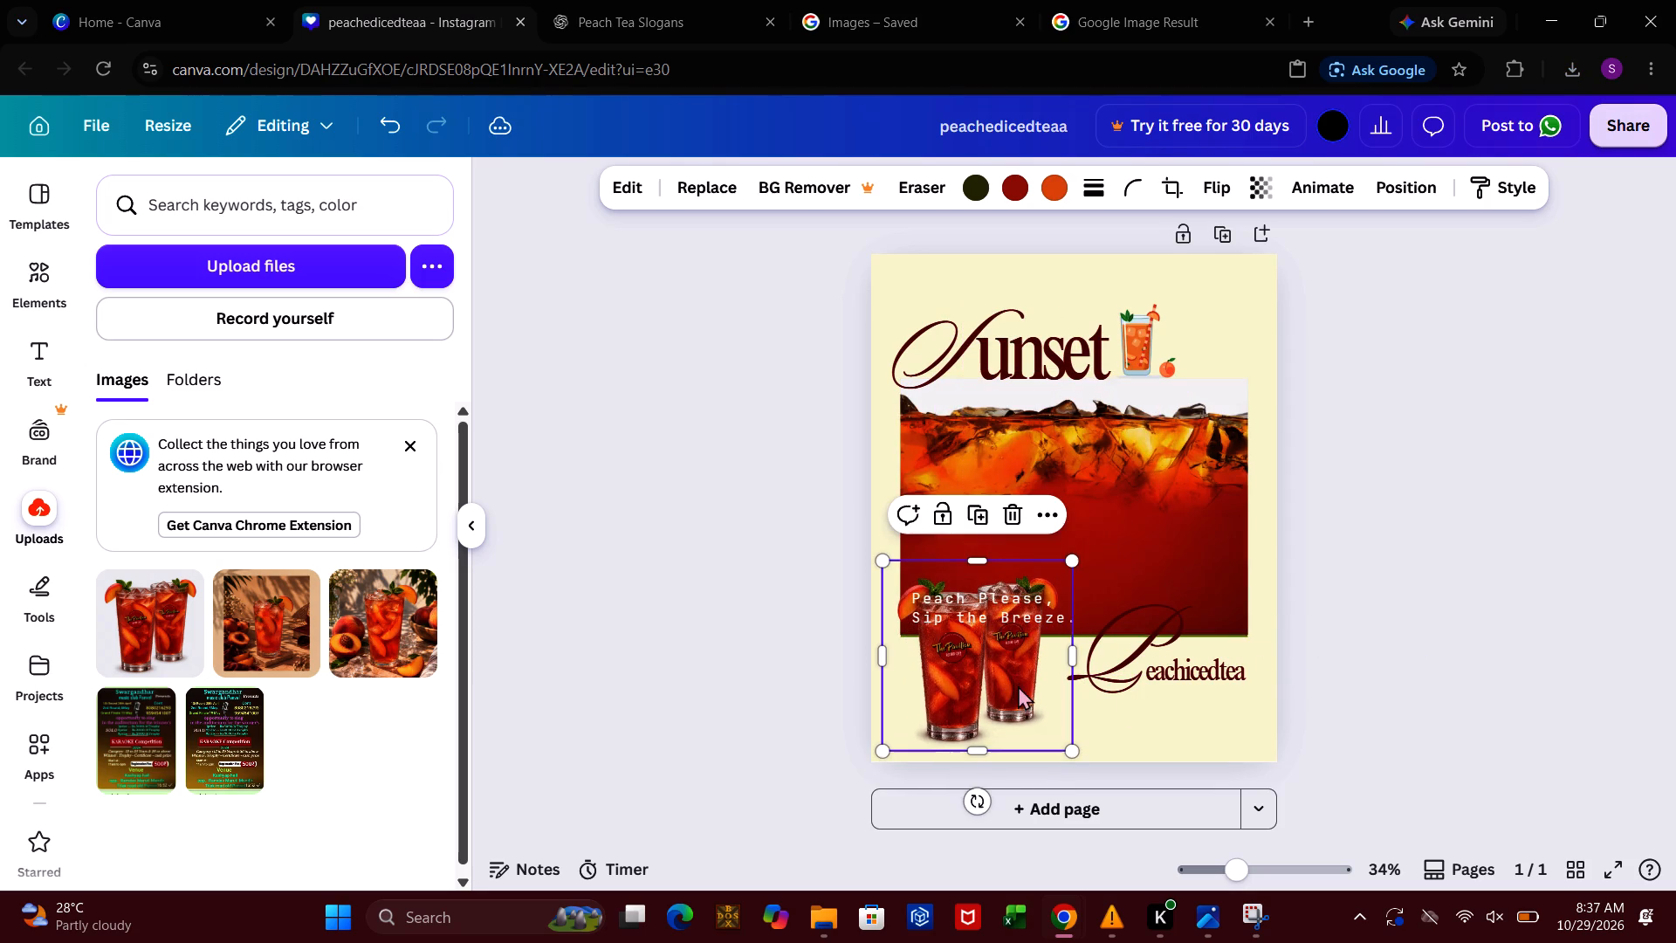
drag(1014, 605, 1021, 582)
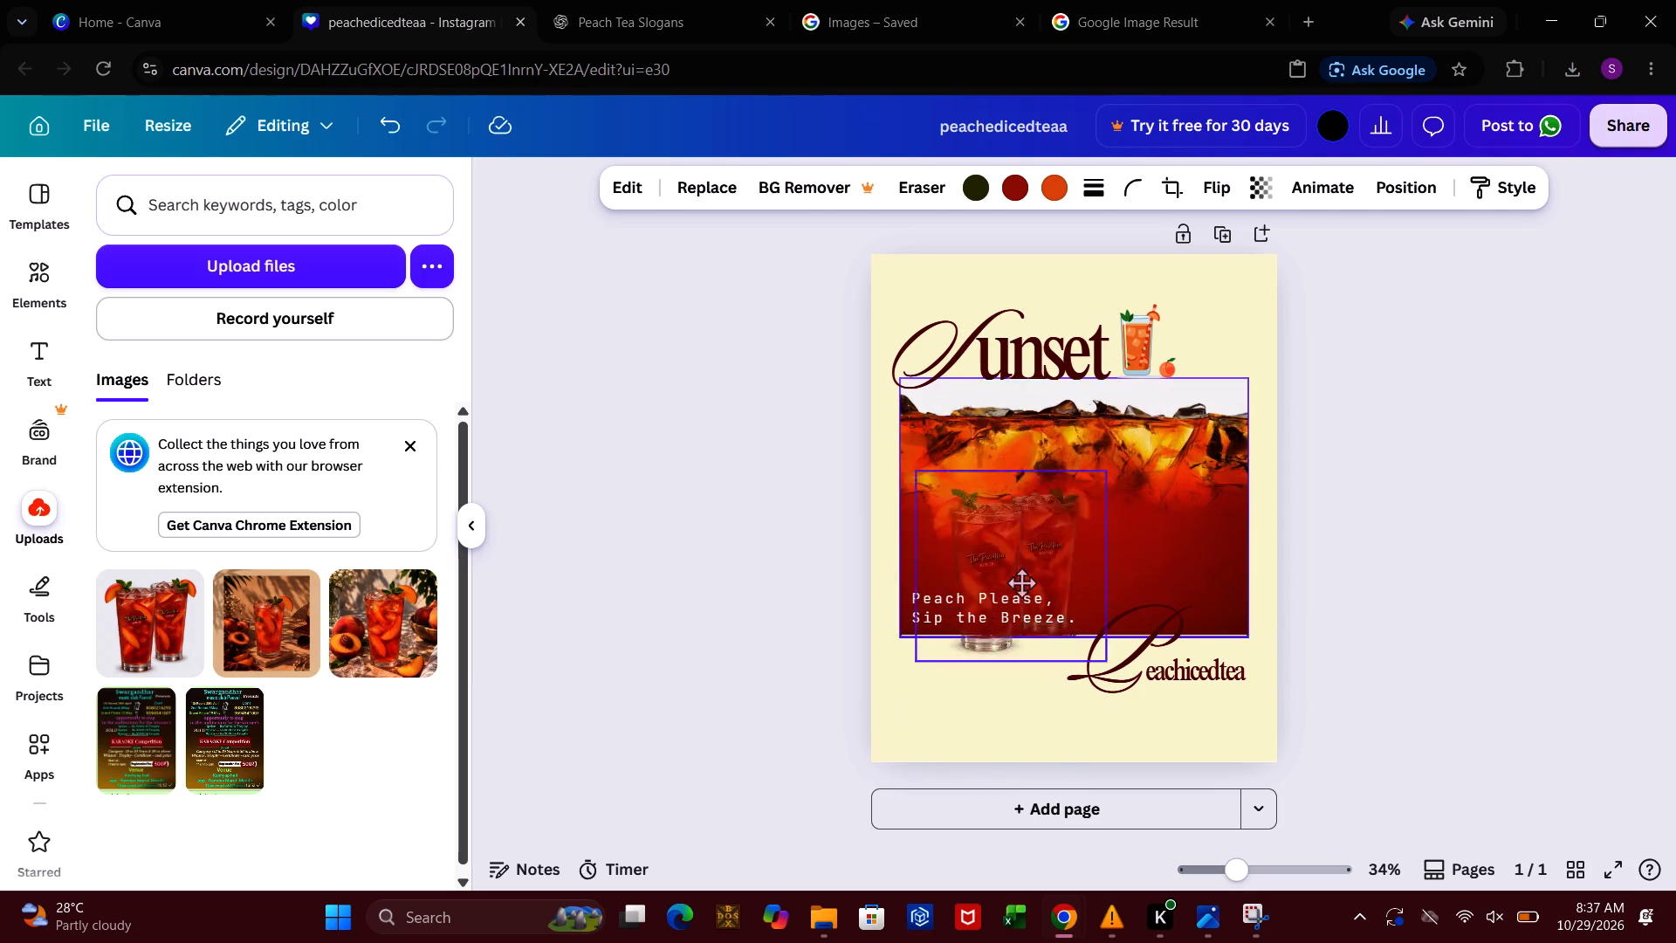
drag(1021, 582, 1002, 666)
Move the two-line slogan up over the ice in the upper part of the photo.
drag(1016, 596, 1073, 460)
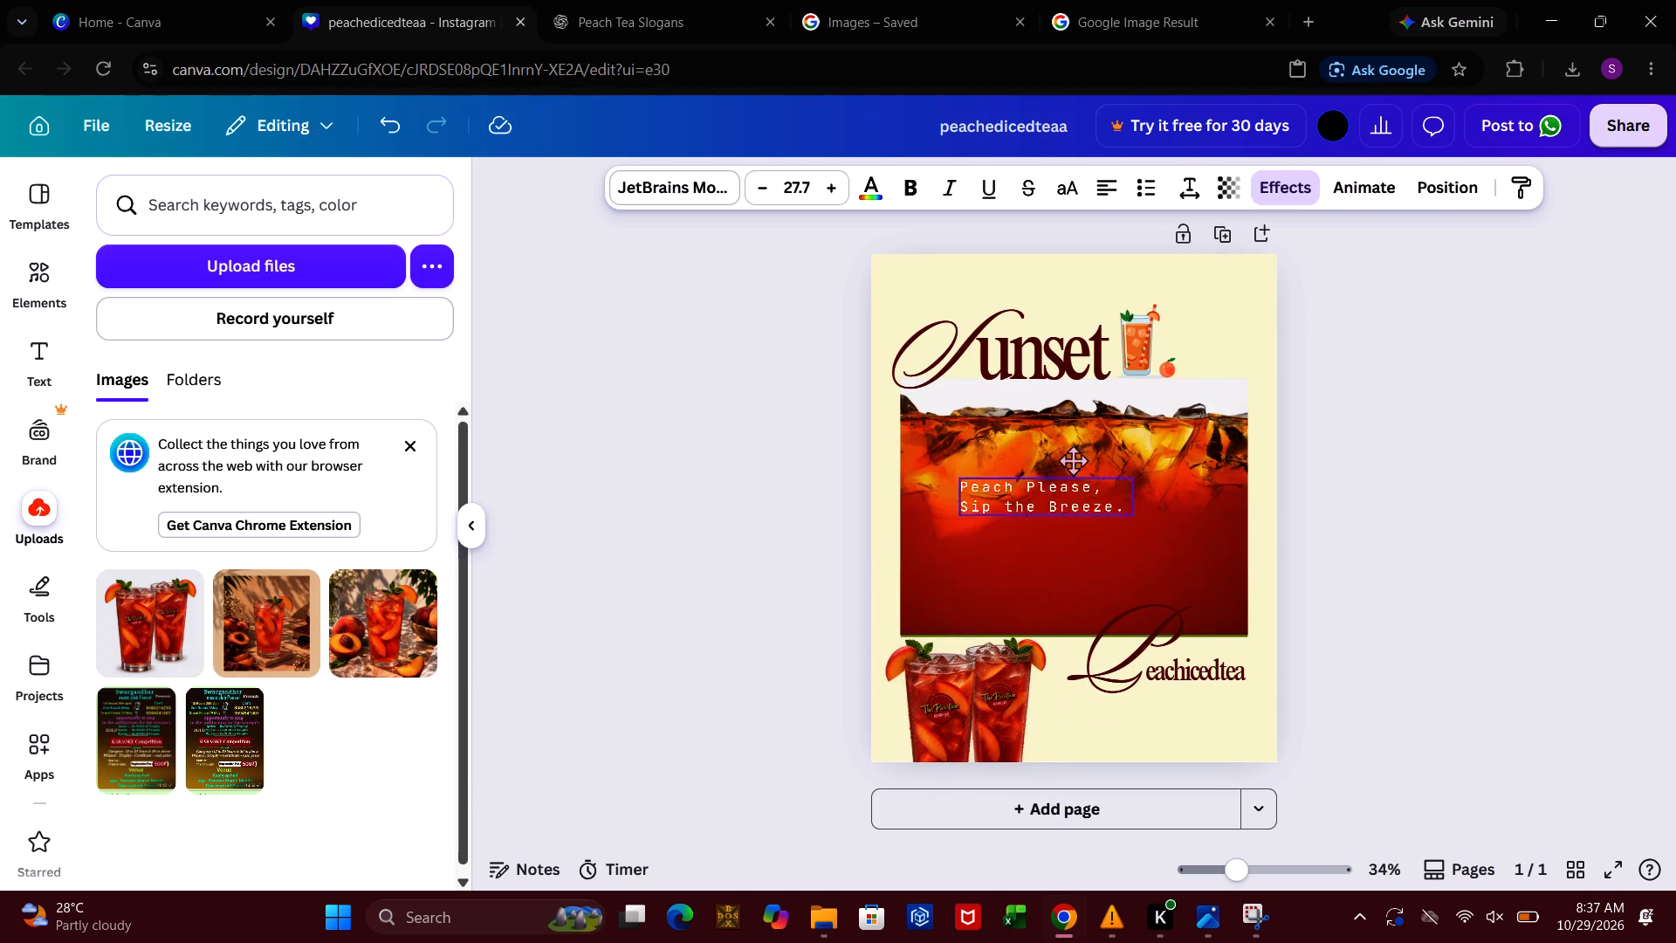
drag(1073, 460, 1075, 442)
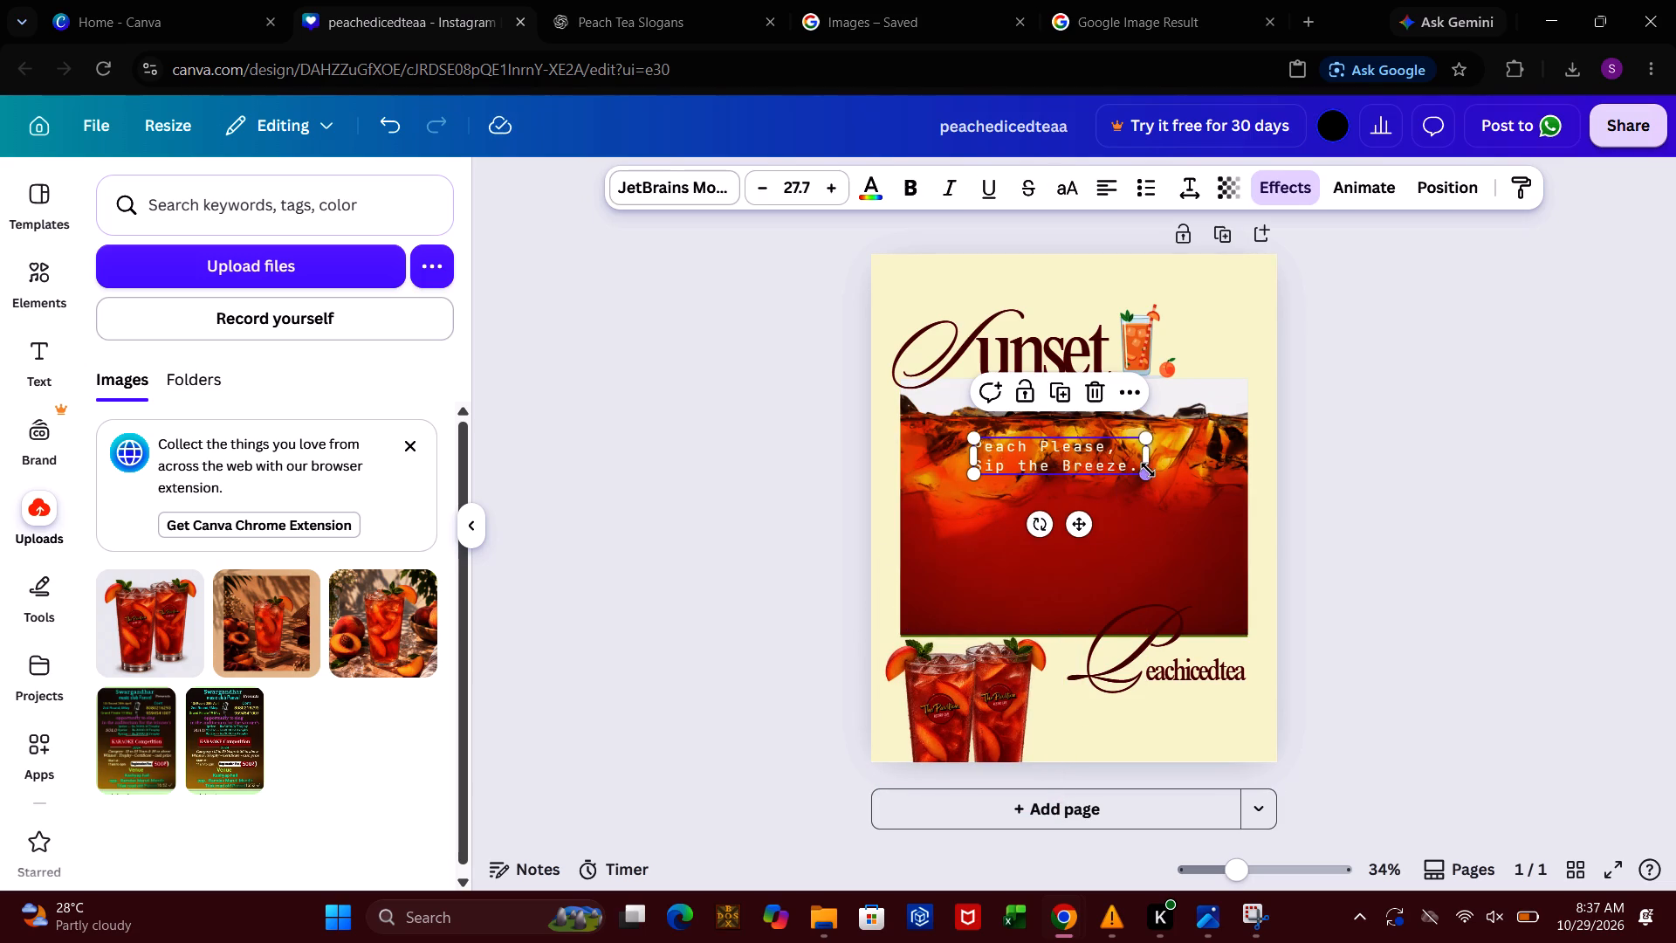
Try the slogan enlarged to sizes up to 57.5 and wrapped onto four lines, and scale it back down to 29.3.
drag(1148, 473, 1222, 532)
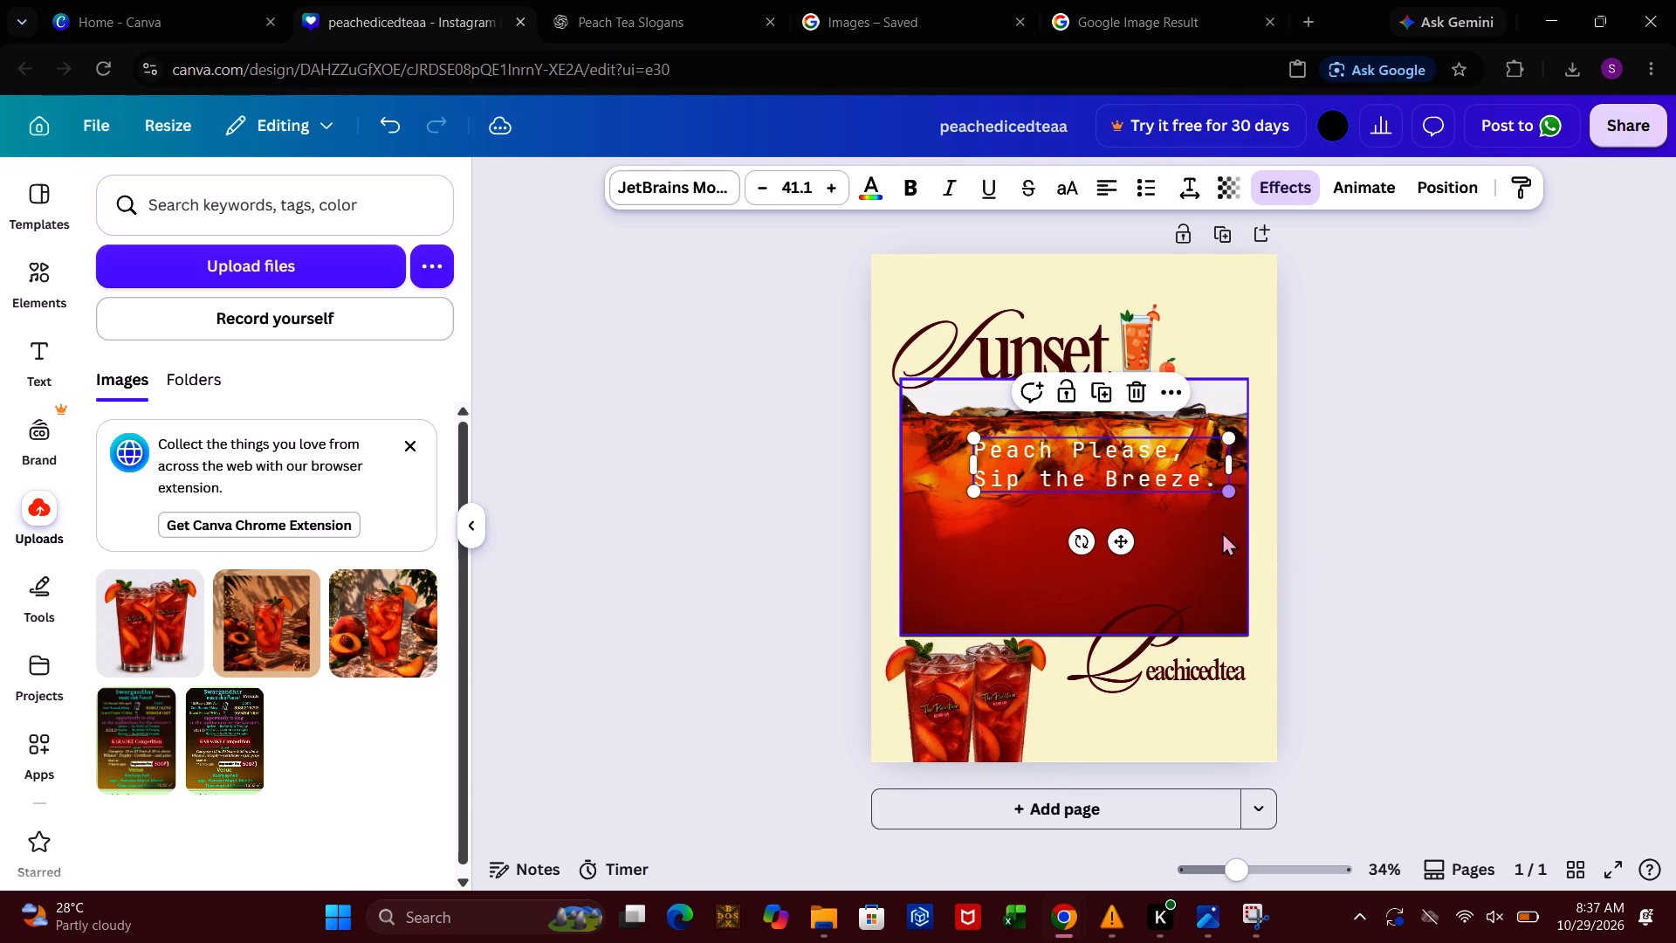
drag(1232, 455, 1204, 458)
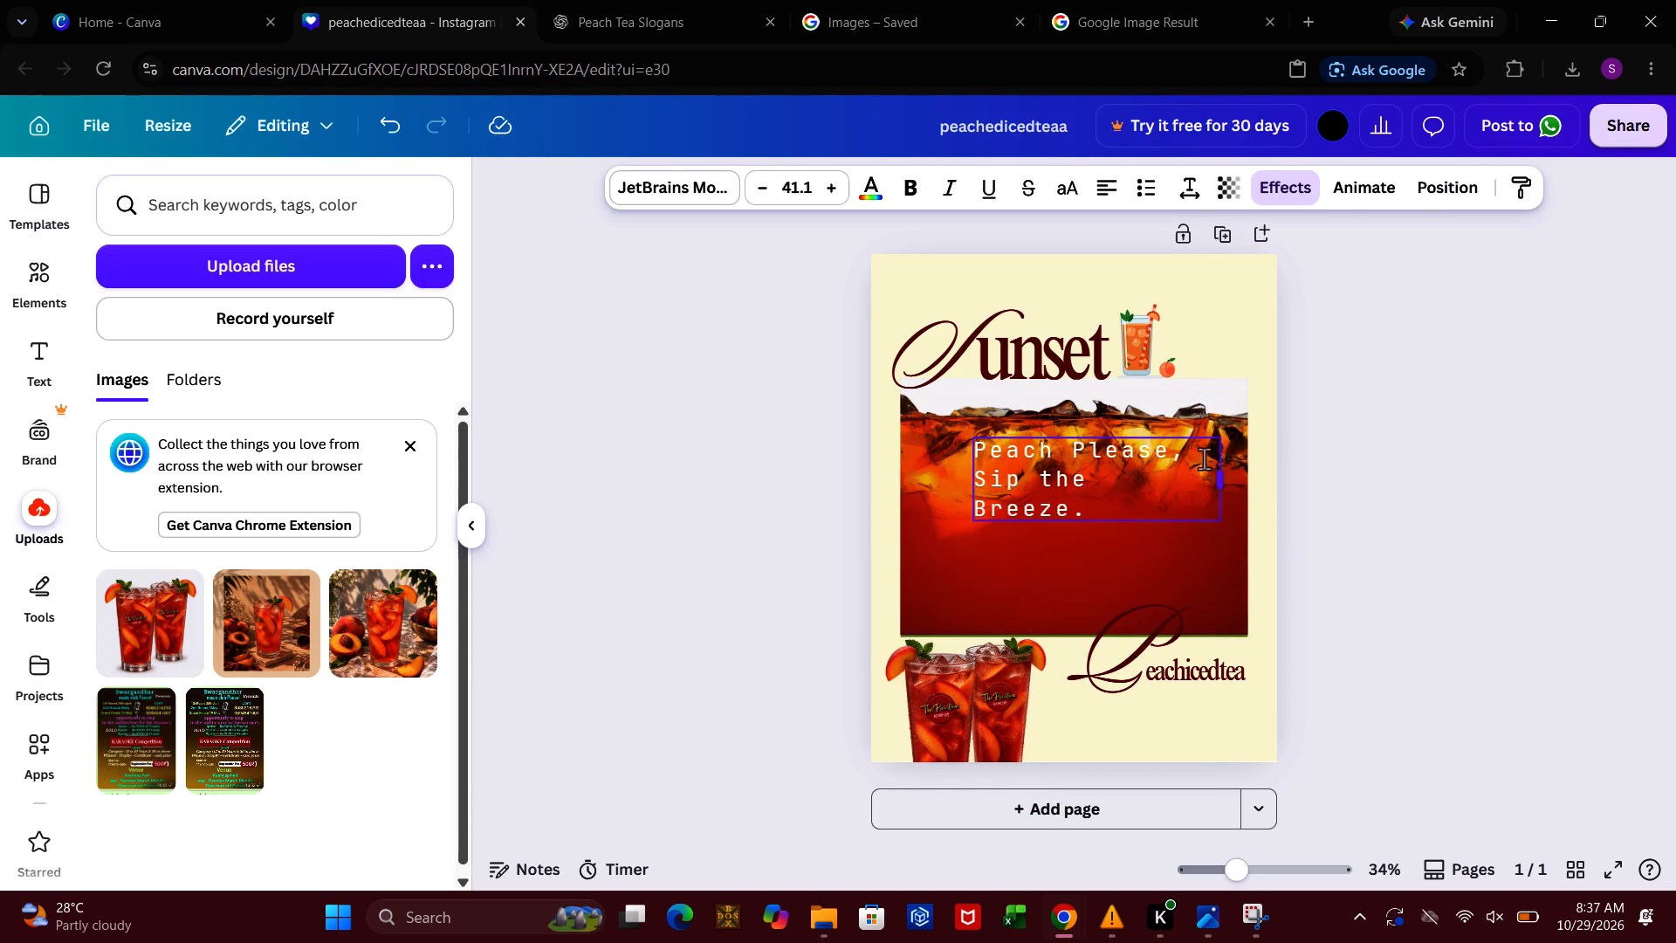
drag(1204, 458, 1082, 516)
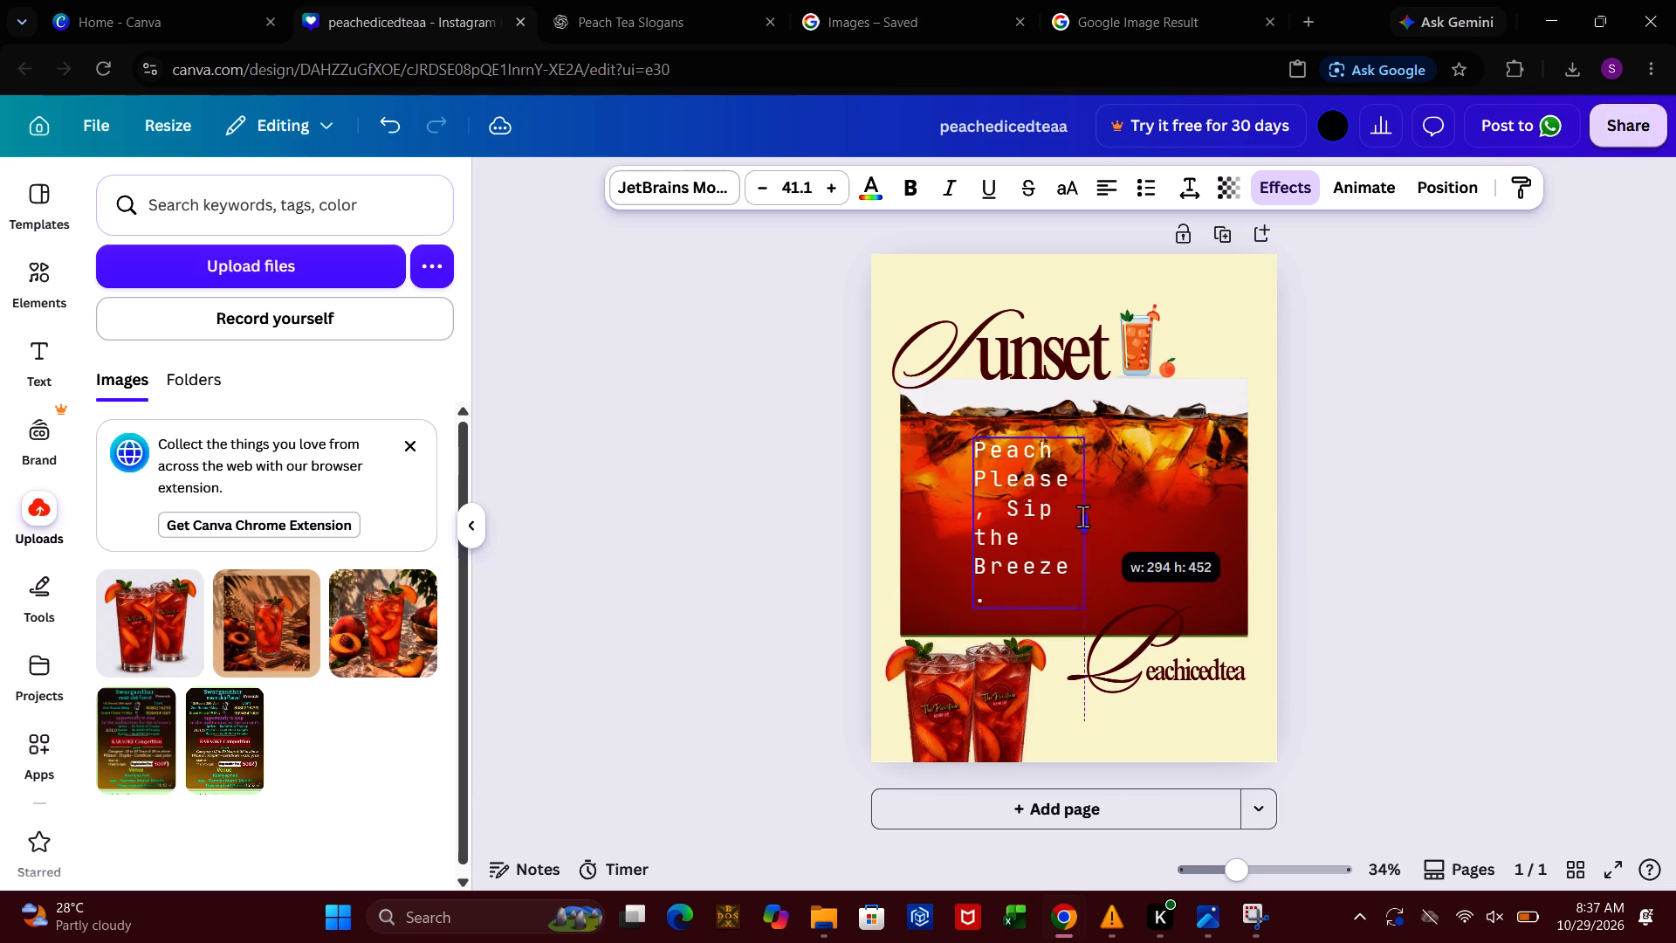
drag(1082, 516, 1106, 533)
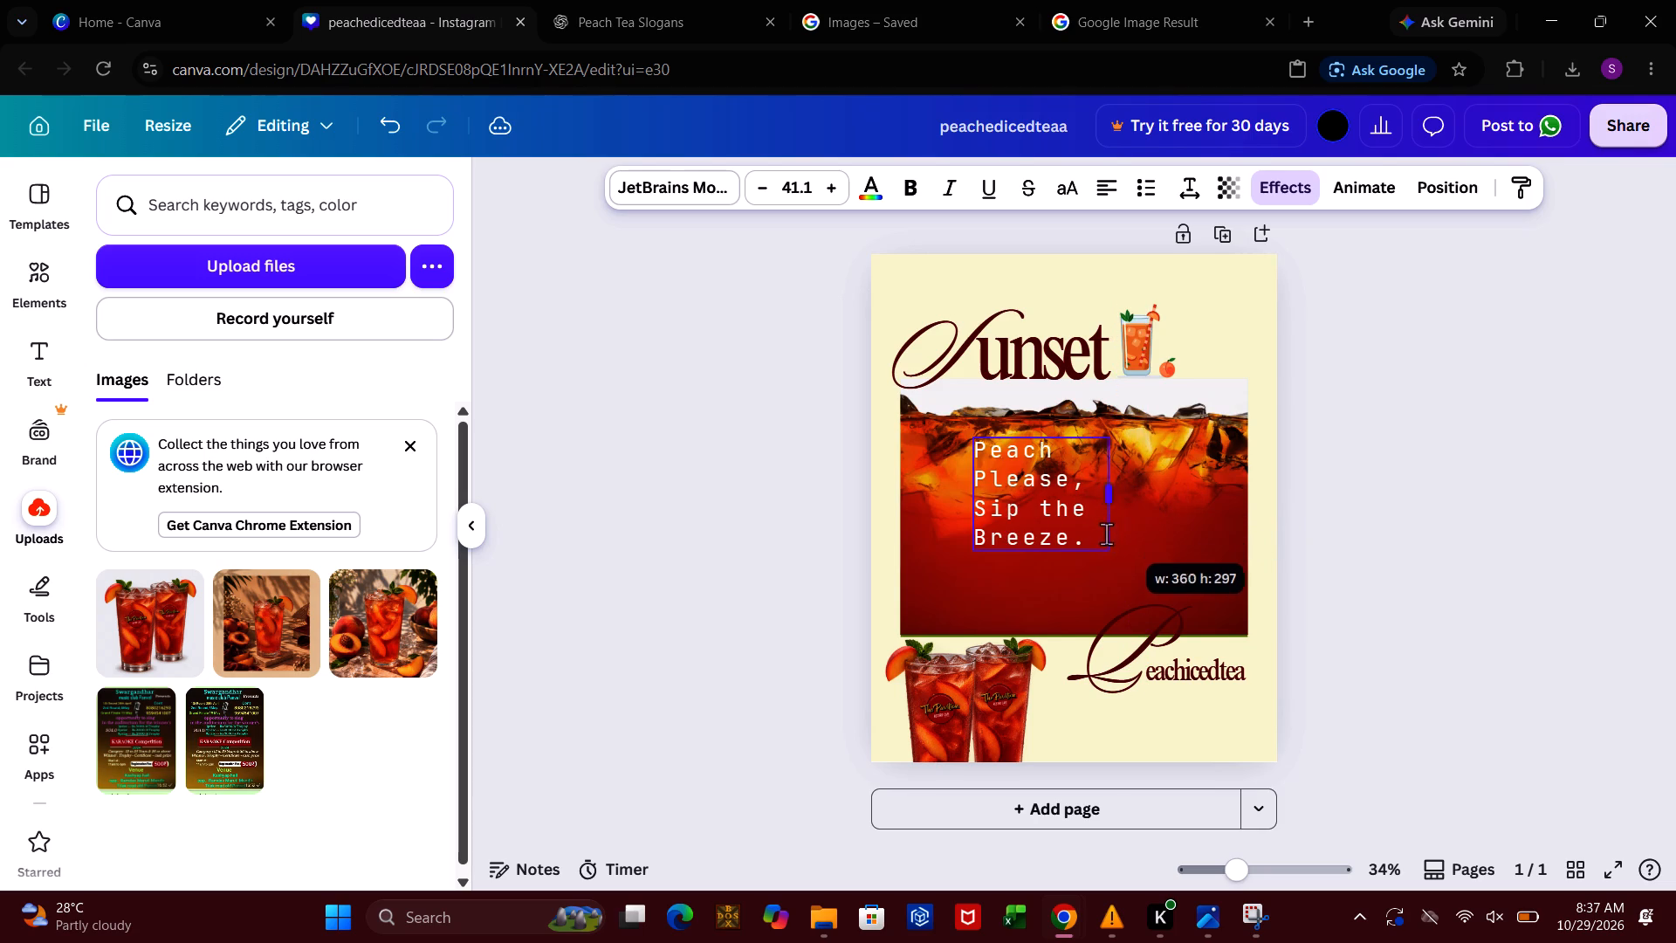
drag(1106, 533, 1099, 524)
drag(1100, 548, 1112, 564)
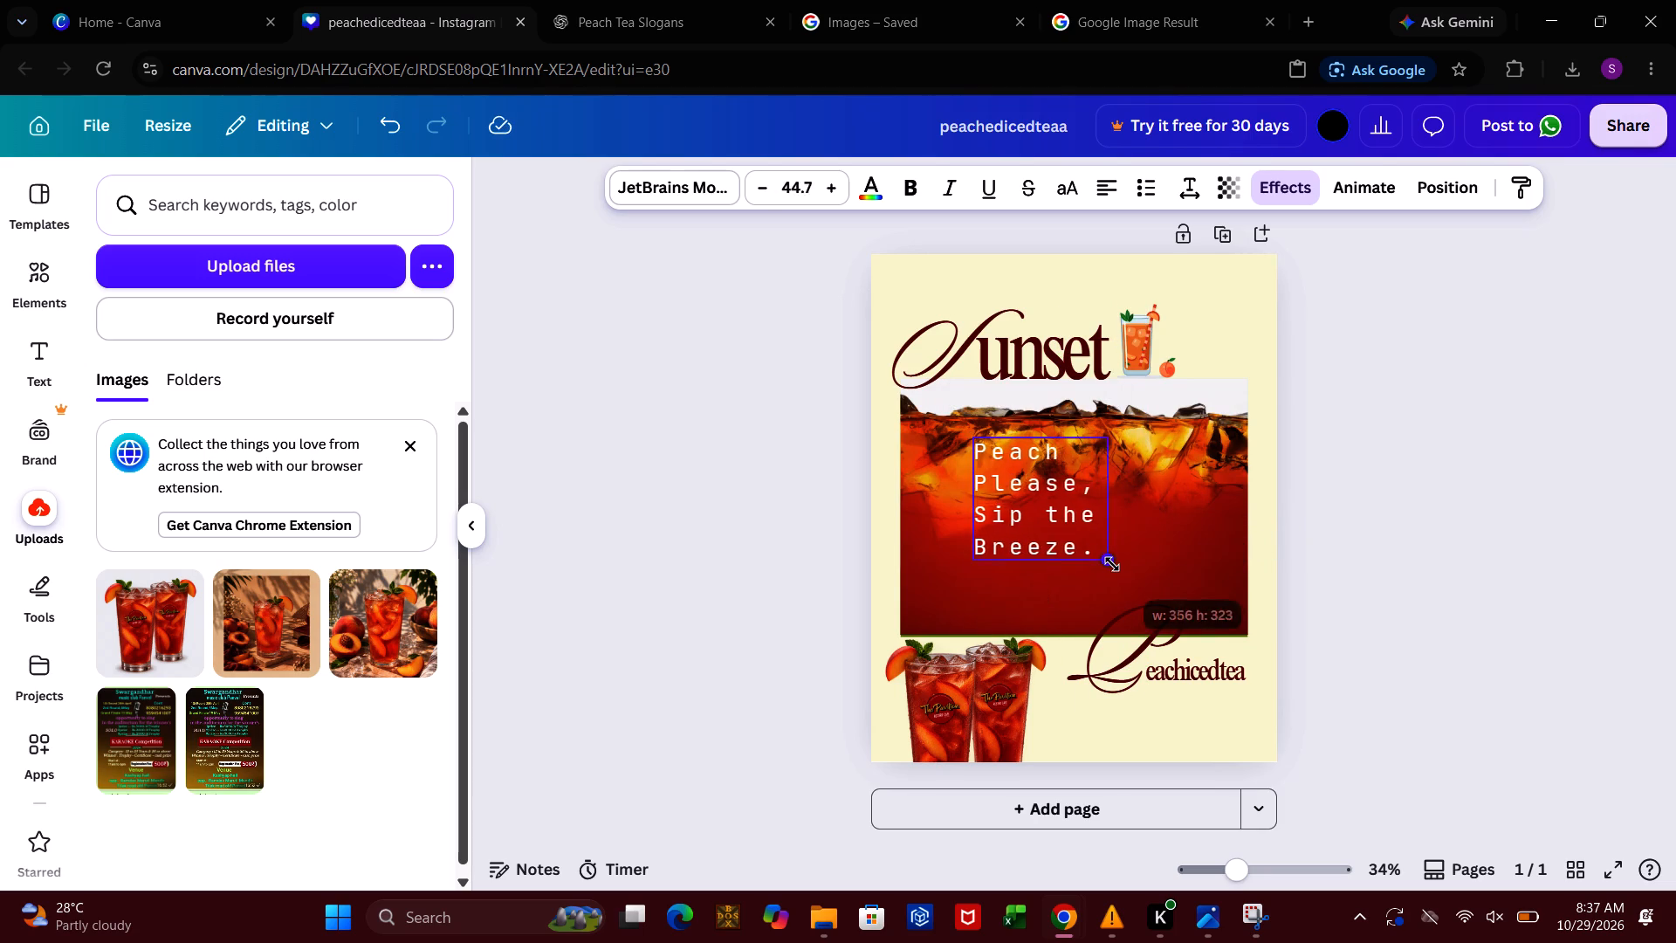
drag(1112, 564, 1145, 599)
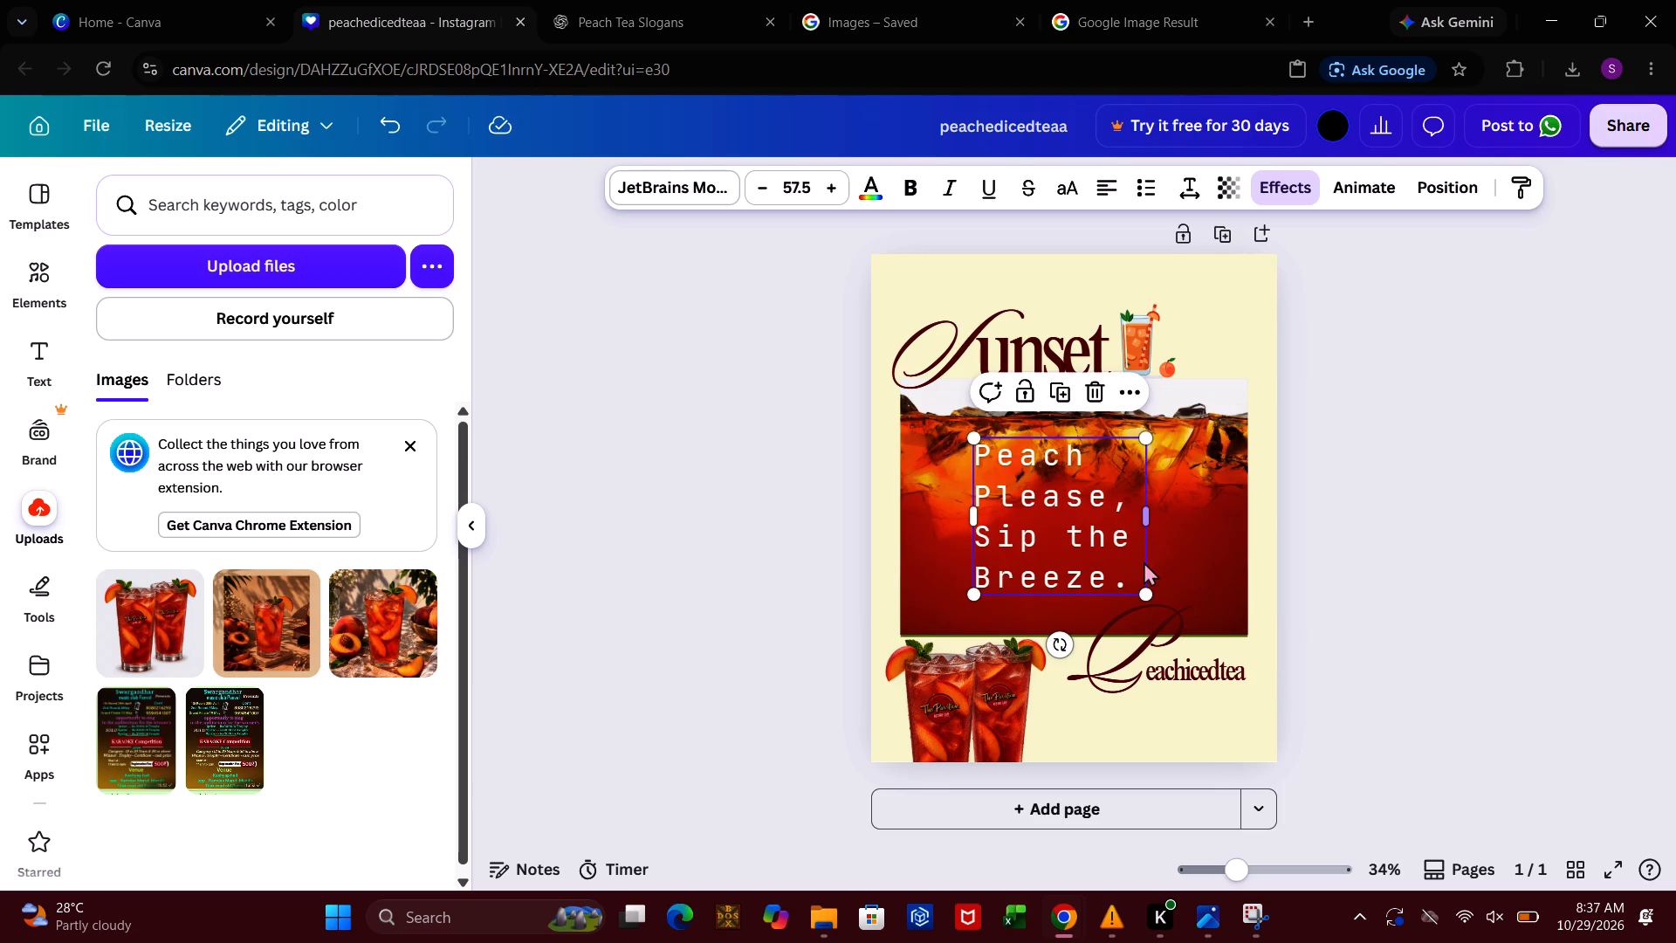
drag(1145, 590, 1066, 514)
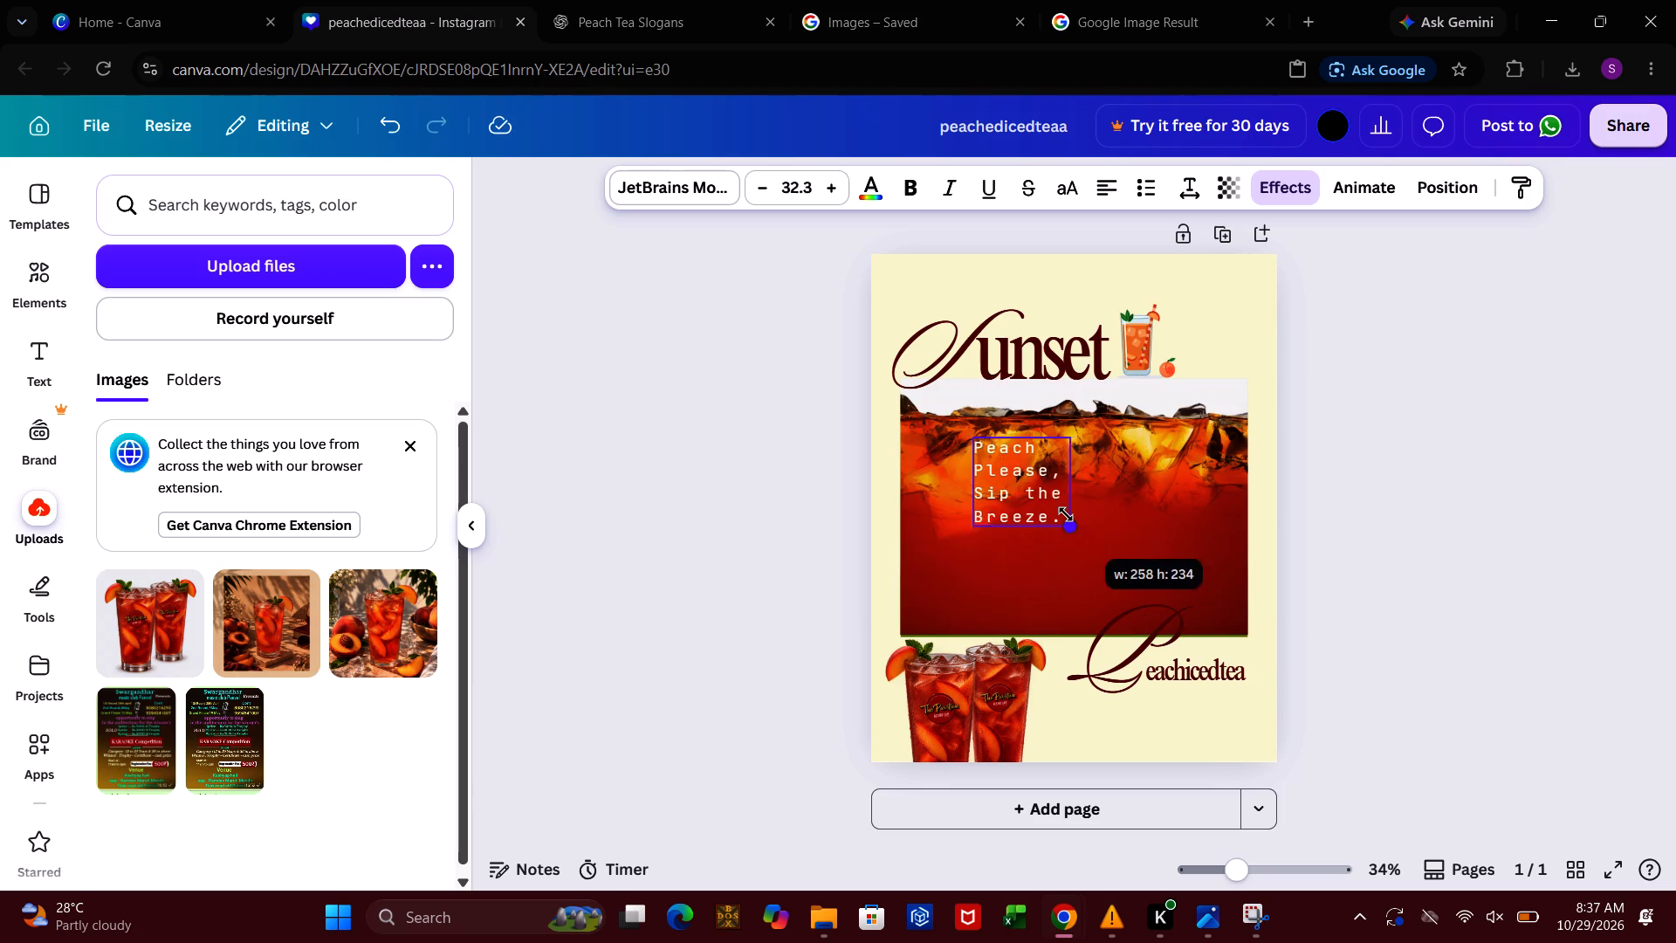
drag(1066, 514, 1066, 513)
Fit the slogan at size 35.7 in a wider box wrapping as "Peach Please," and "Sip the Breeze.", placed near the photo's middle.
drag(1066, 485, 1153, 479)
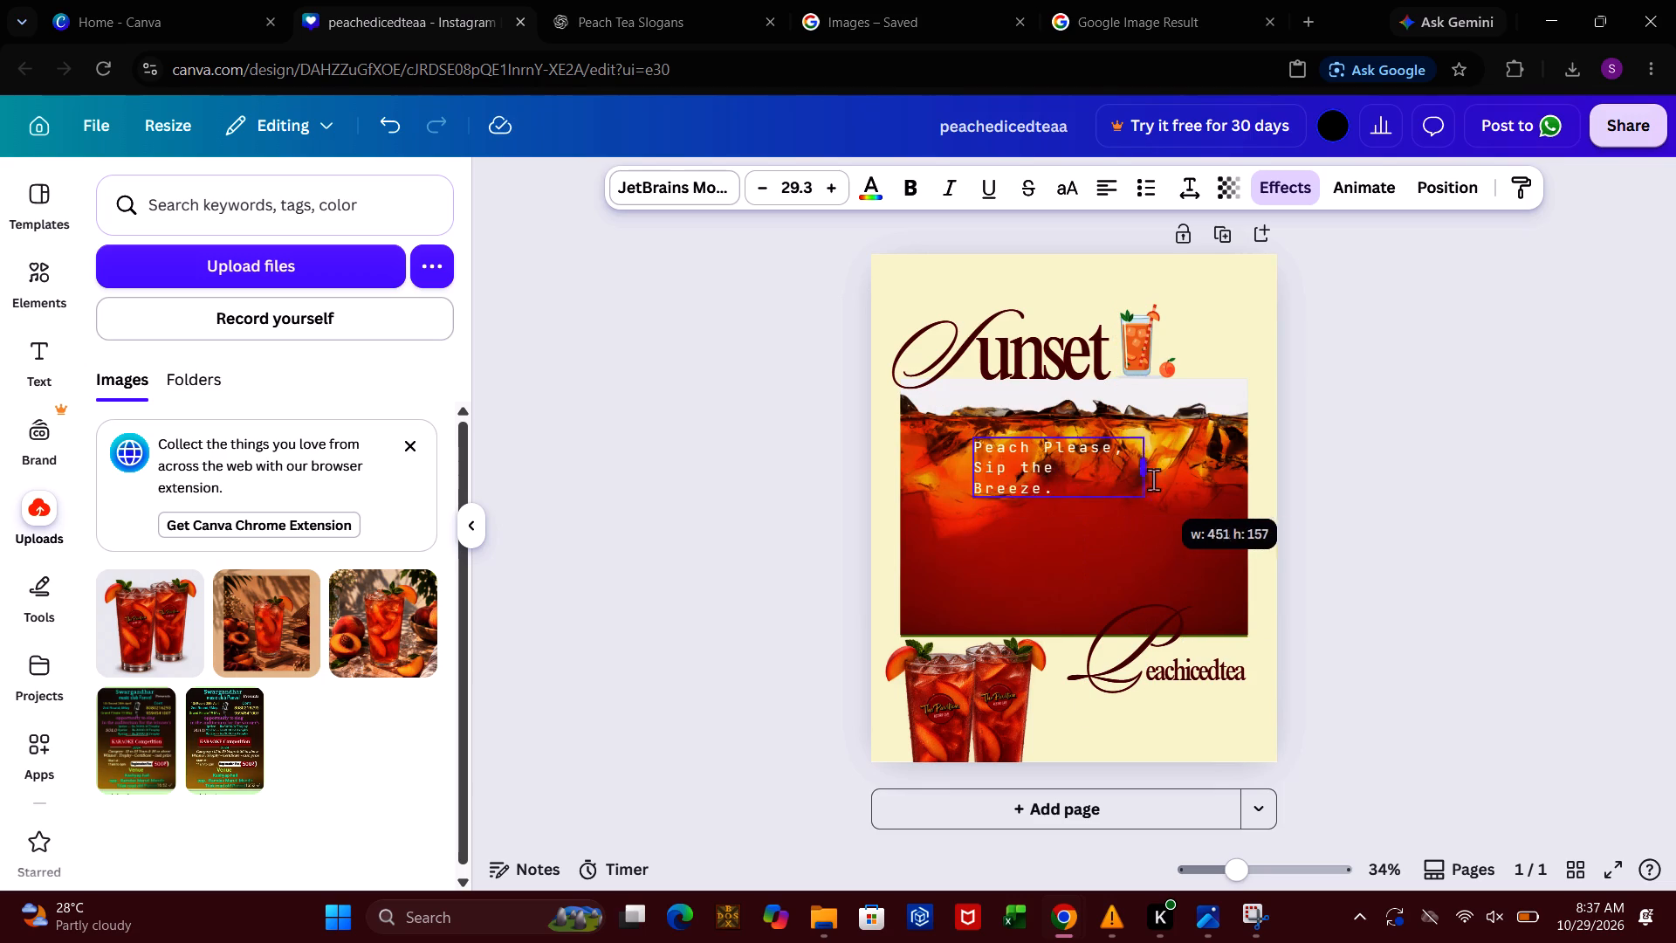
drag(1153, 479, 1144, 488)
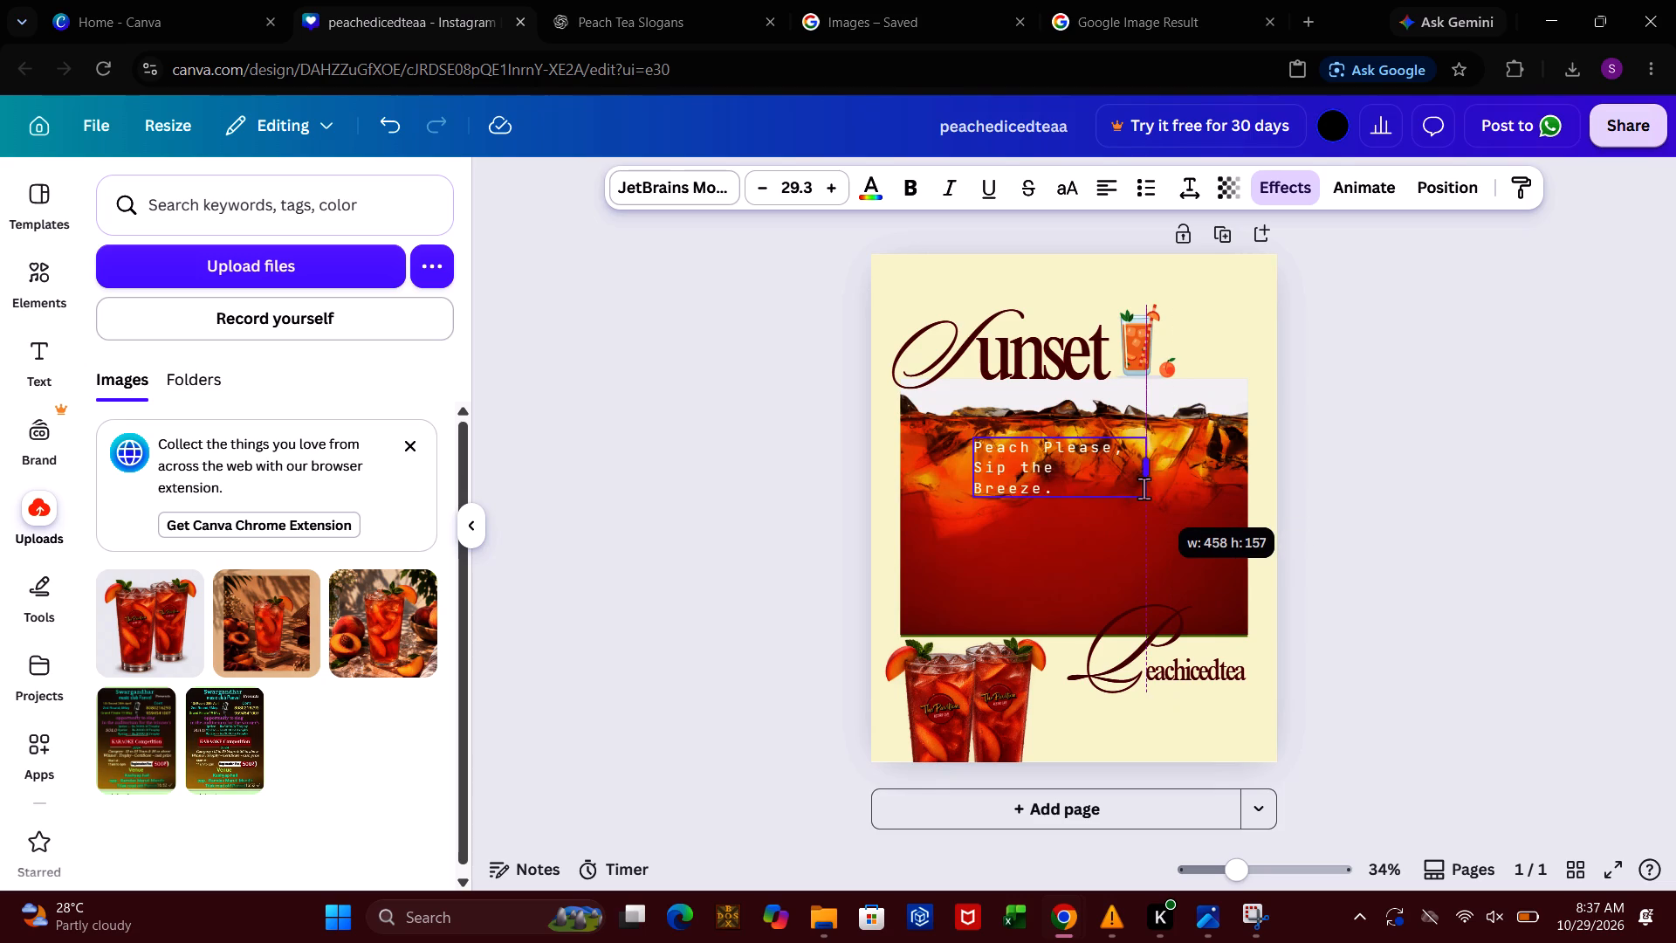
drag(1144, 488, 1205, 471)
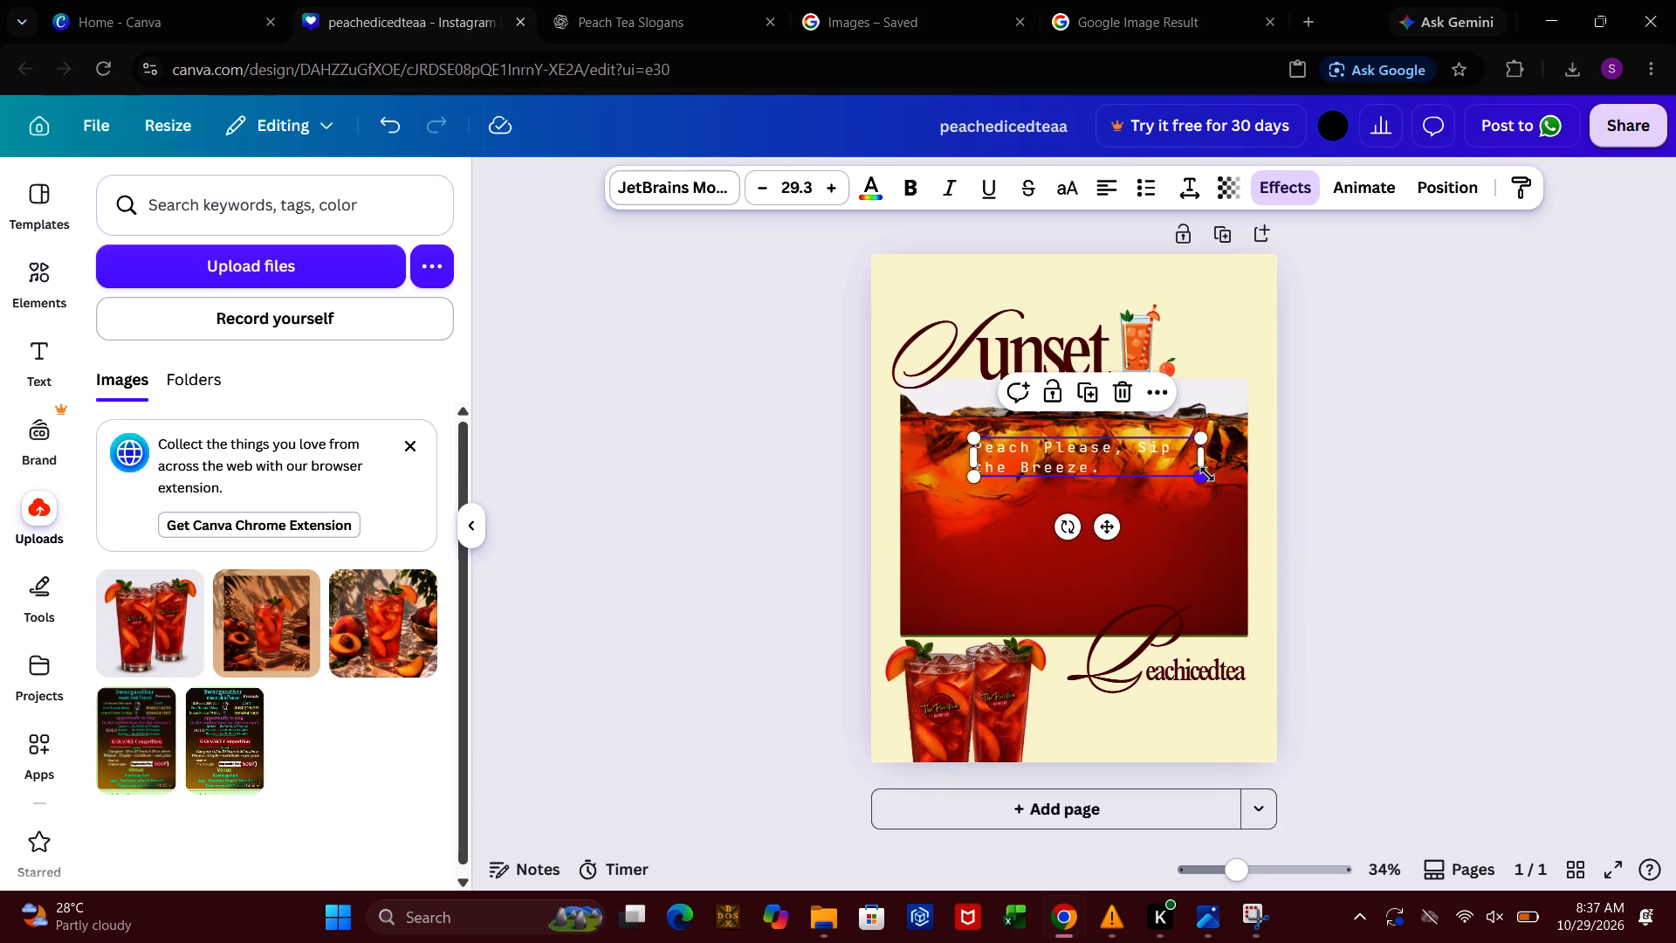
drag(1207, 474, 1254, 544)
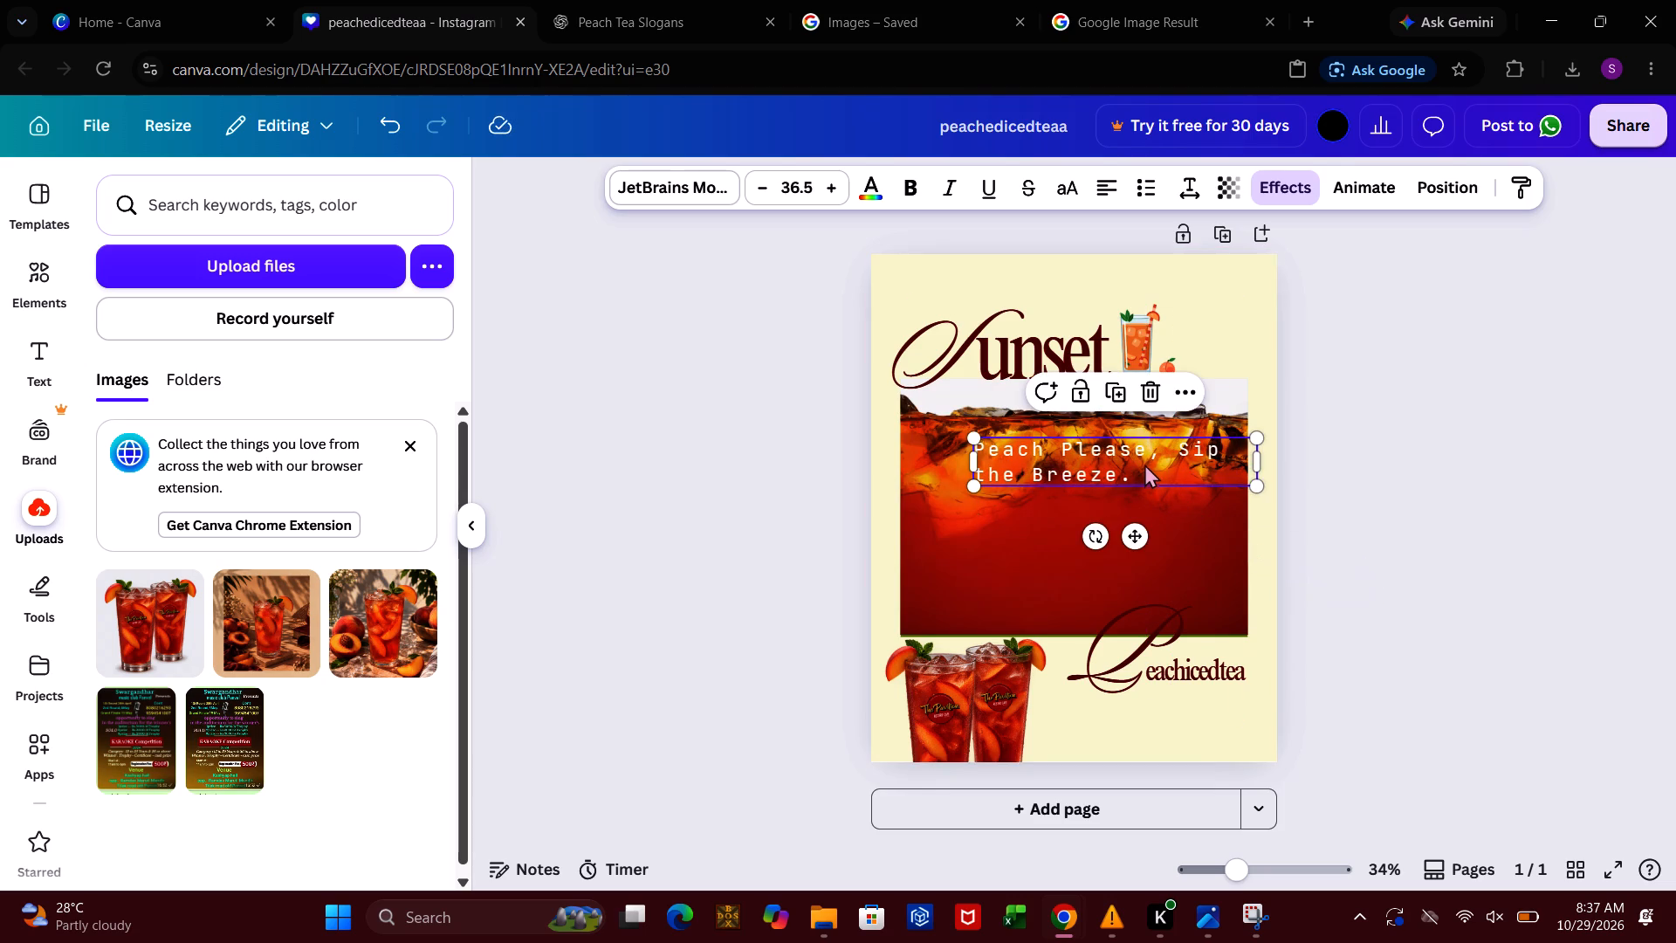
drag(1143, 463, 1118, 509)
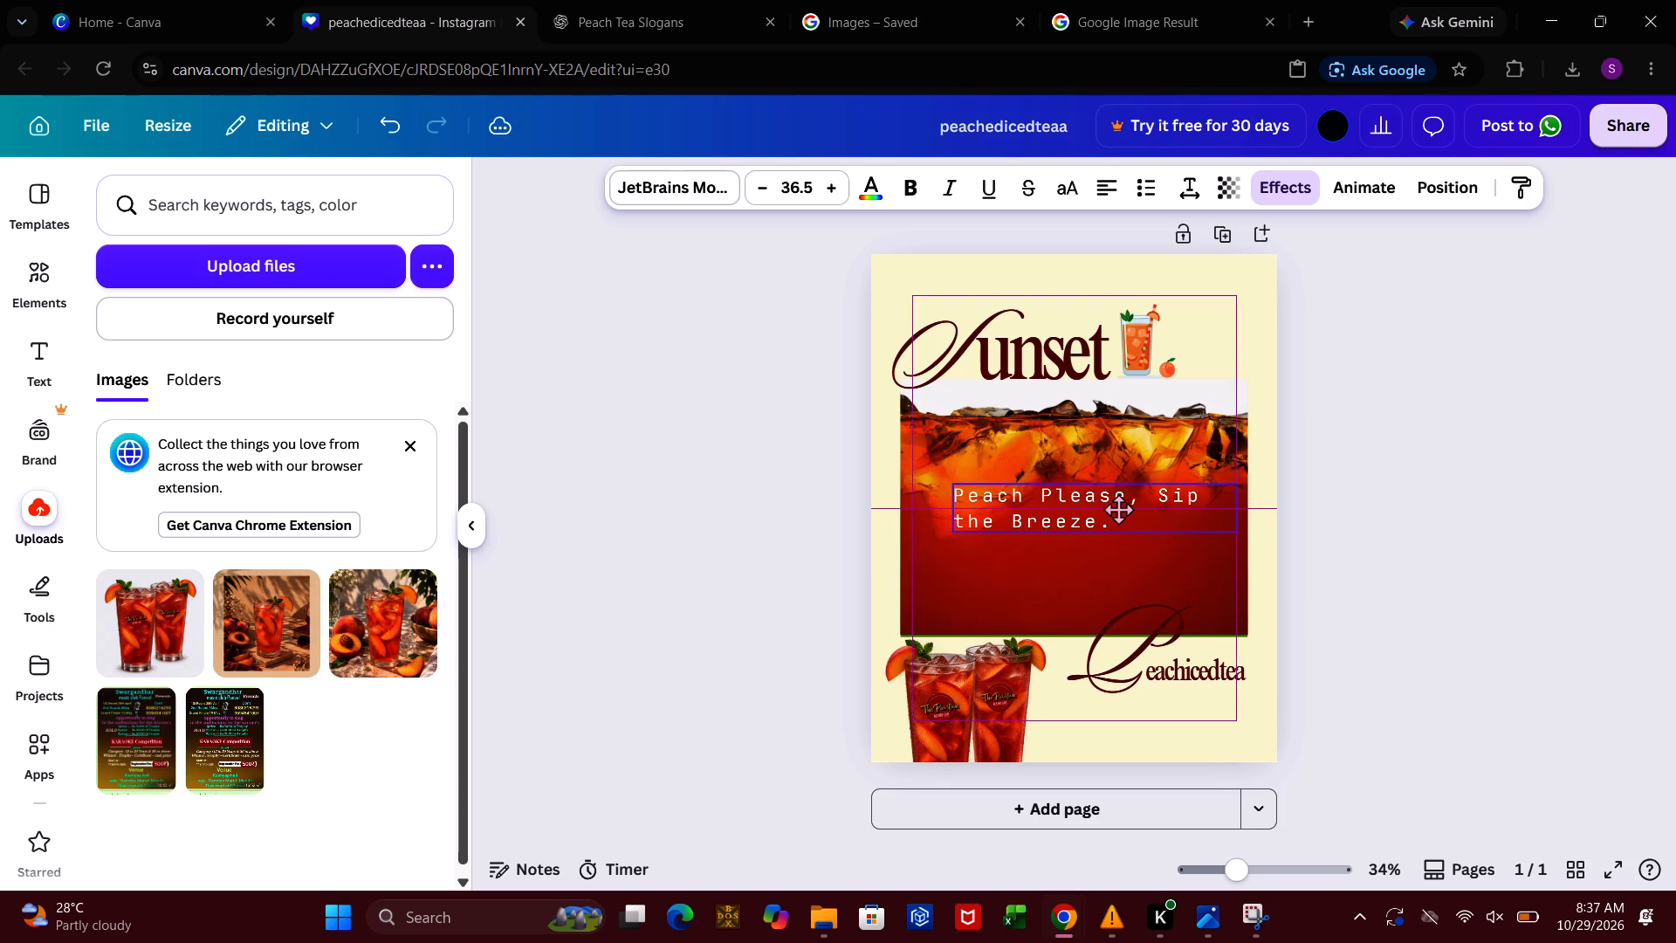
drag(1118, 509, 1109, 500)
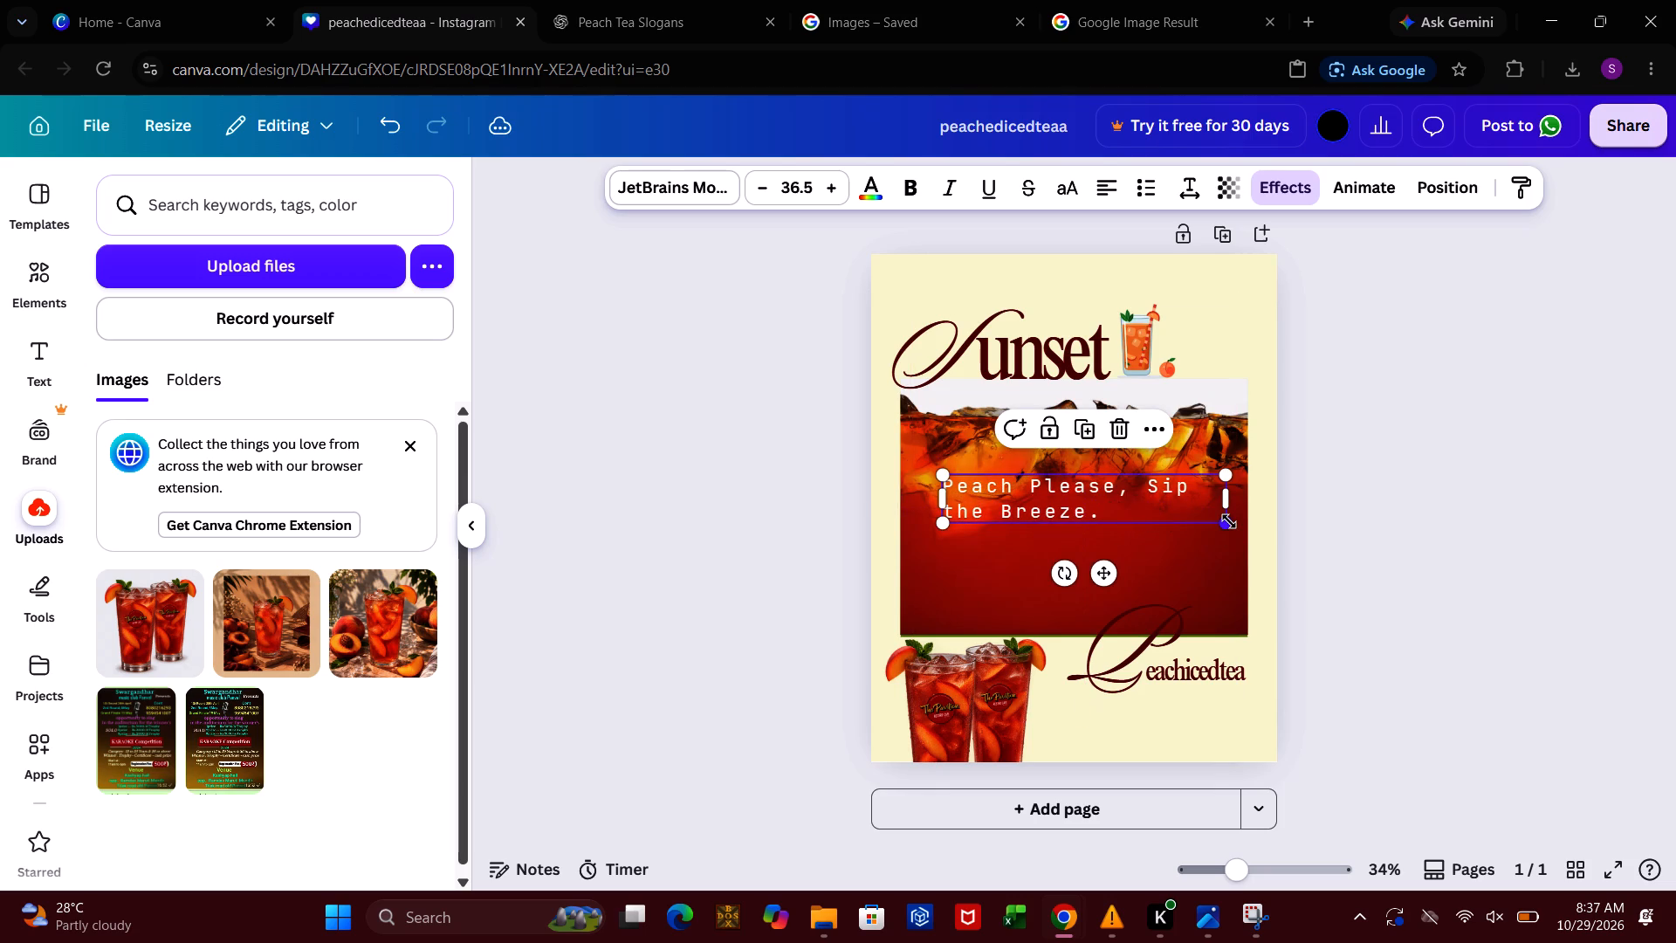
click(1229, 521)
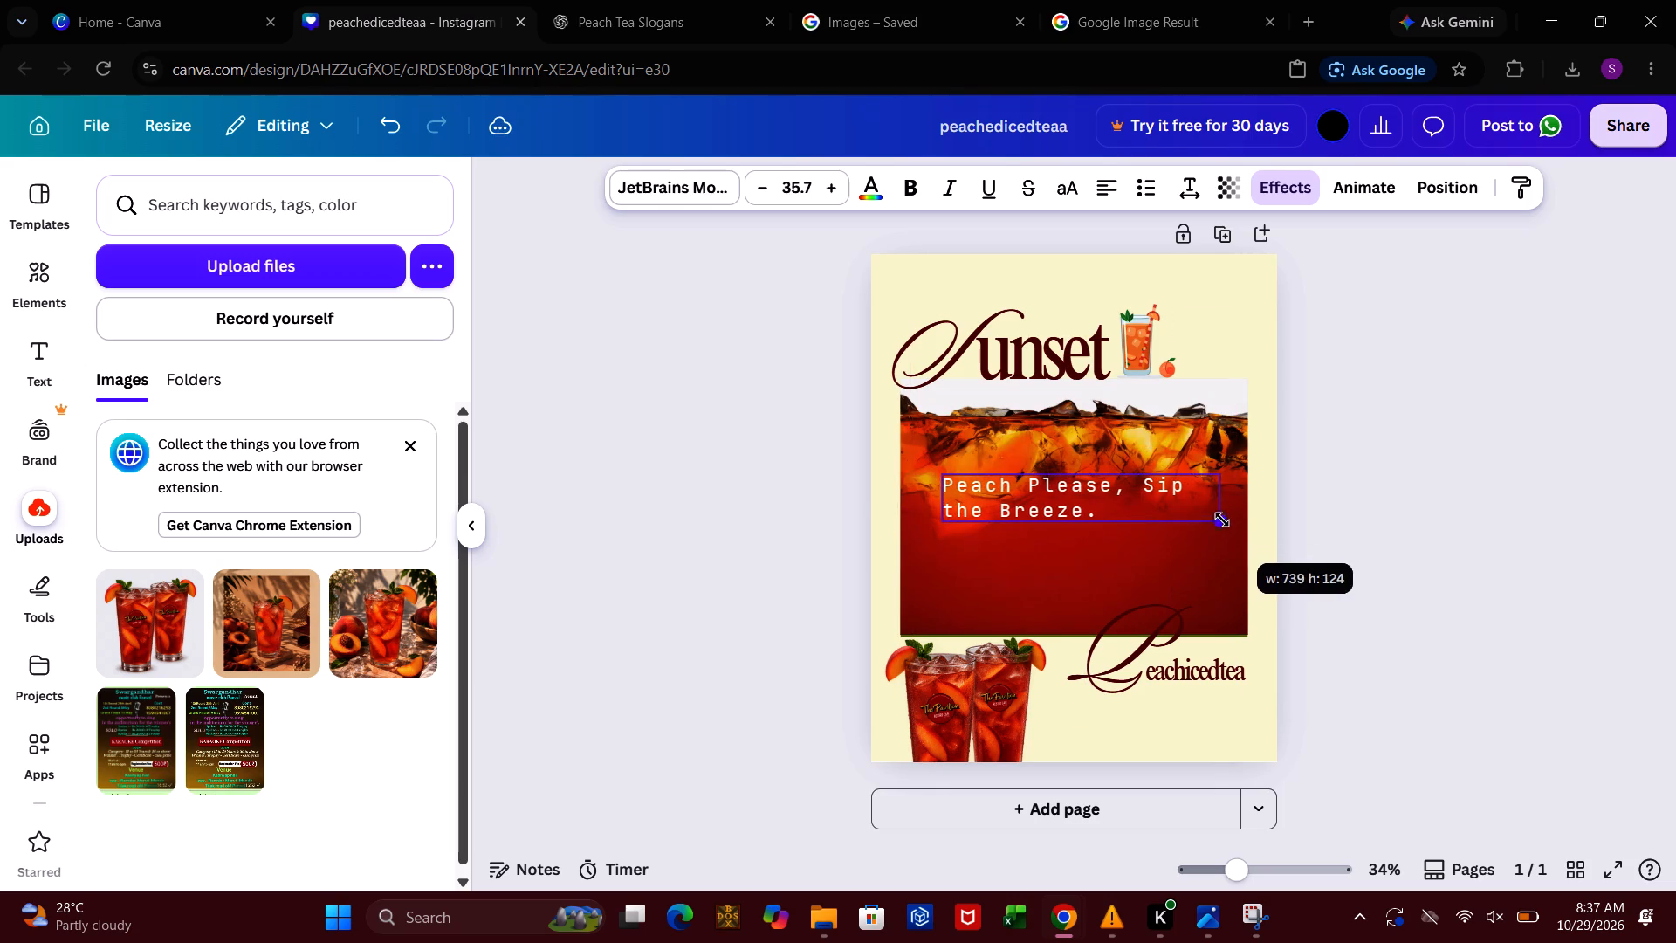
drag(1220, 498, 1176, 504)
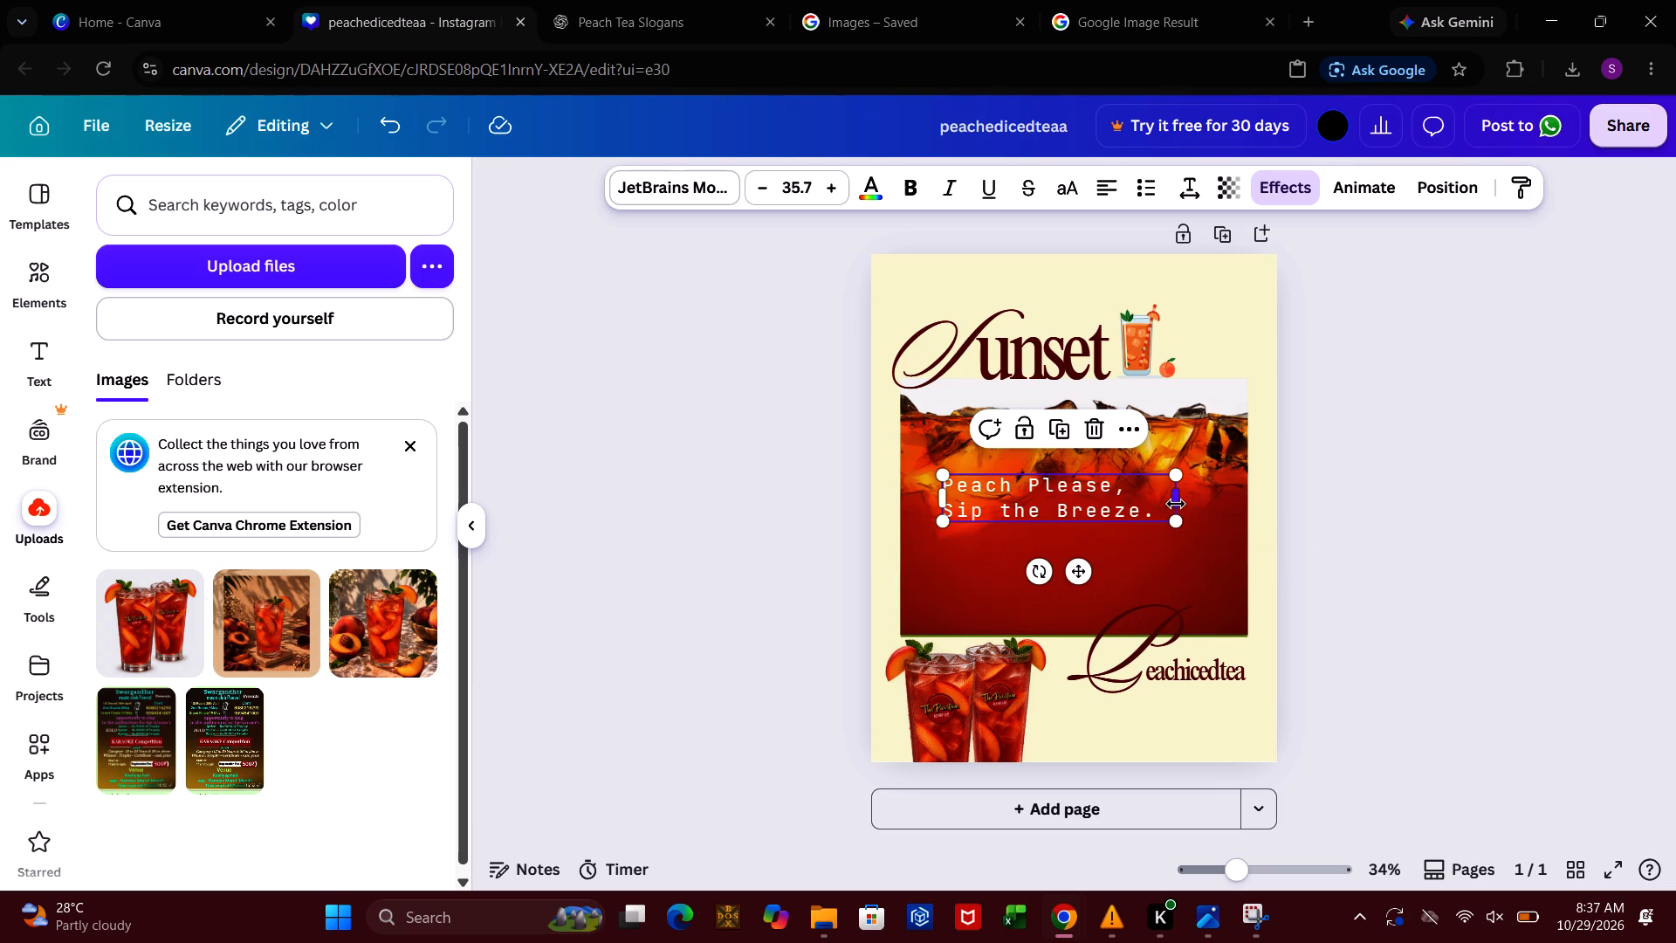
Align the slogan to the horizontal centre of the page.
click(1137, 423)
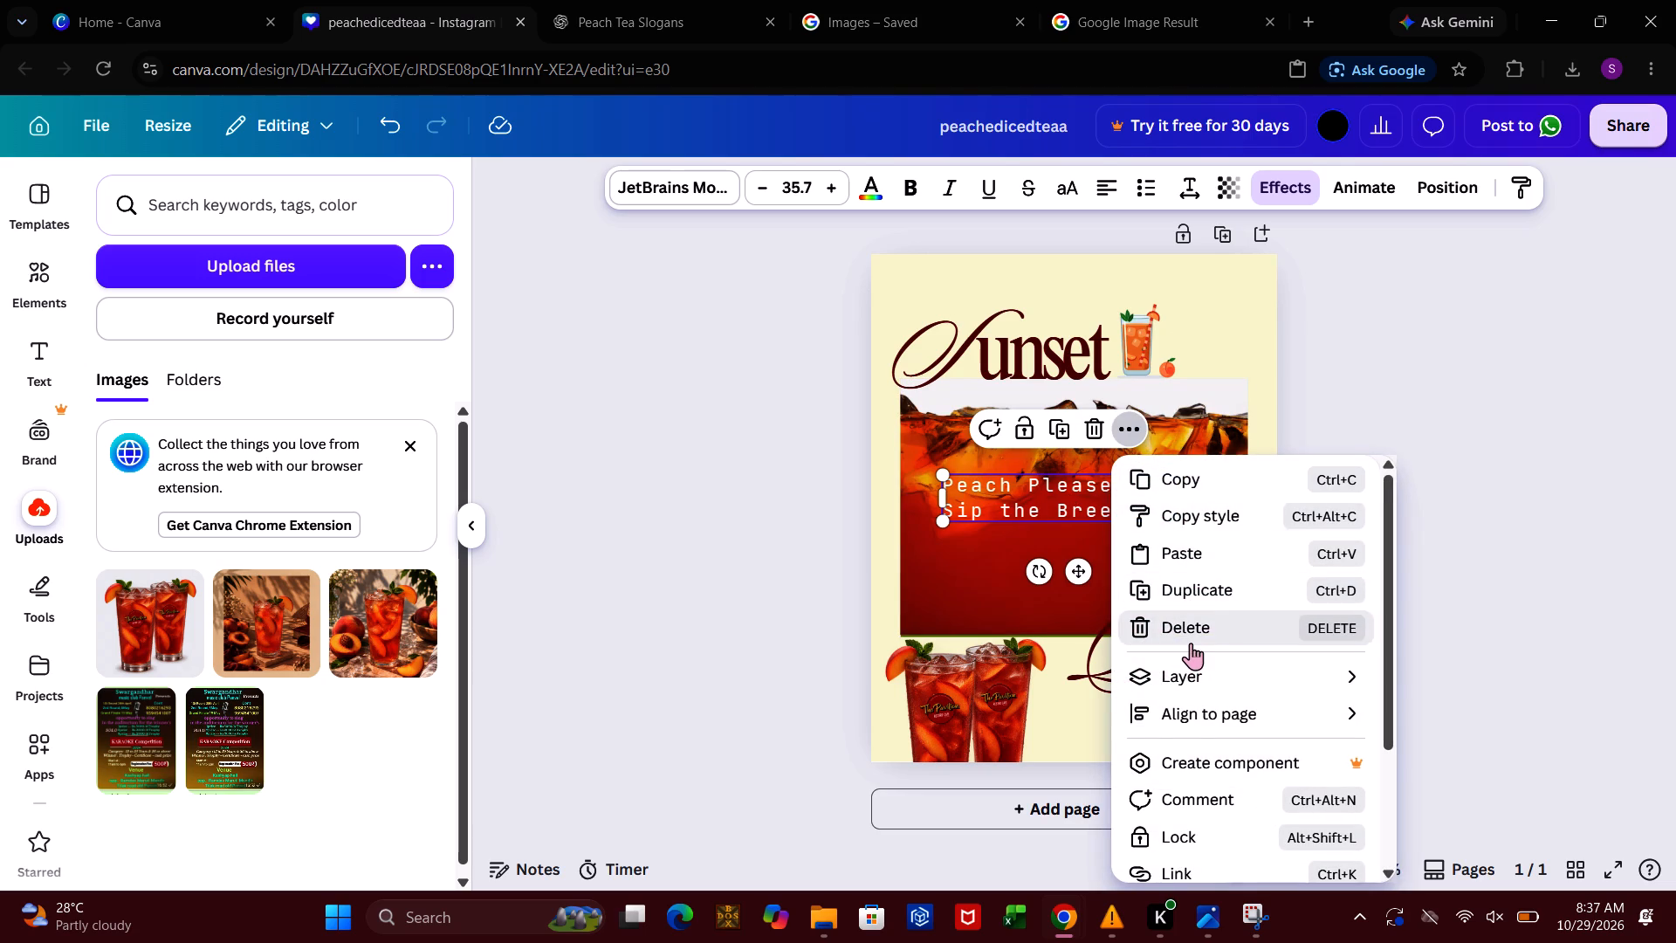
click(1204, 705)
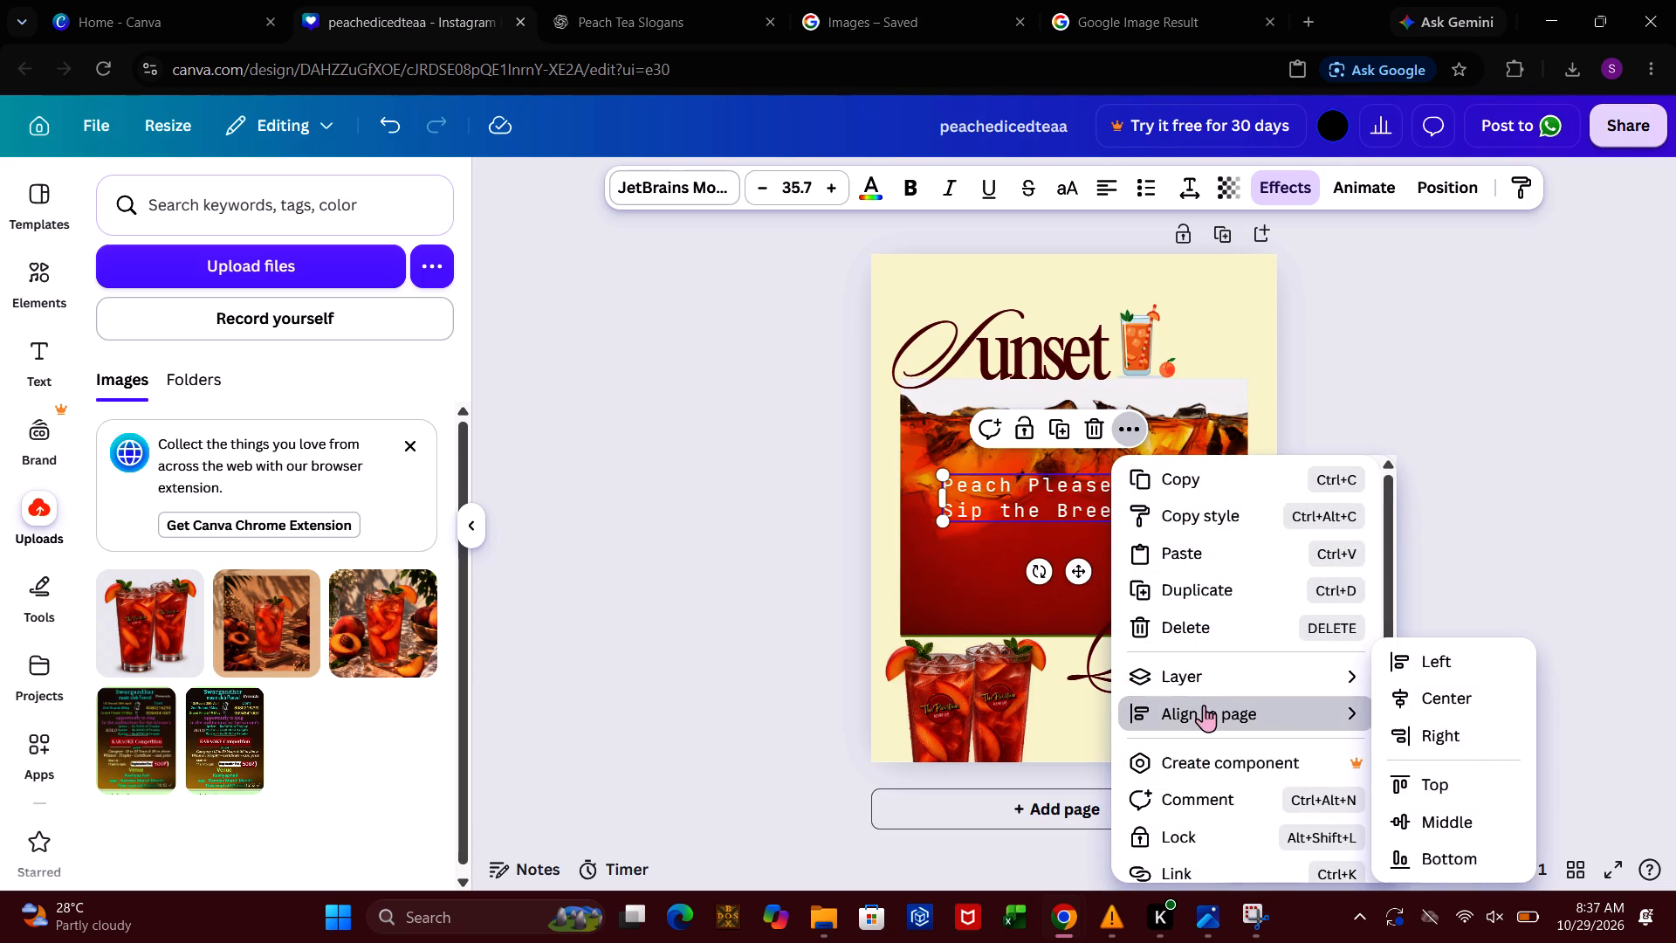
click(1443, 693)
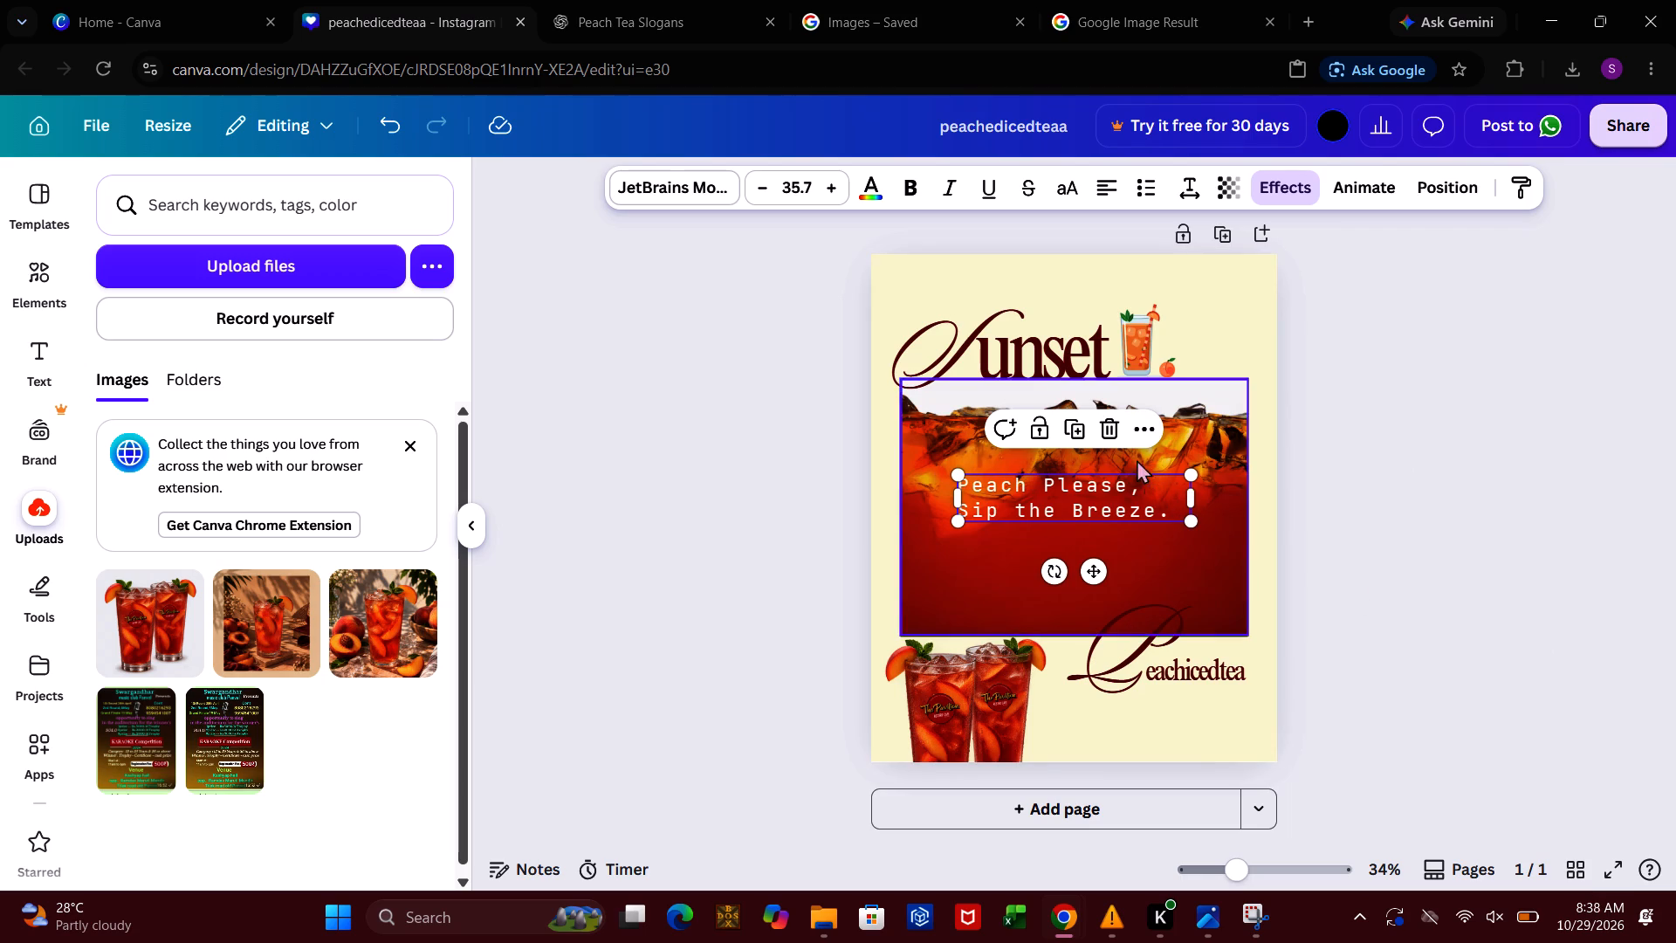
Indent the slogan's first line by adding two spaces before "Peach".
double_click(1059, 487)
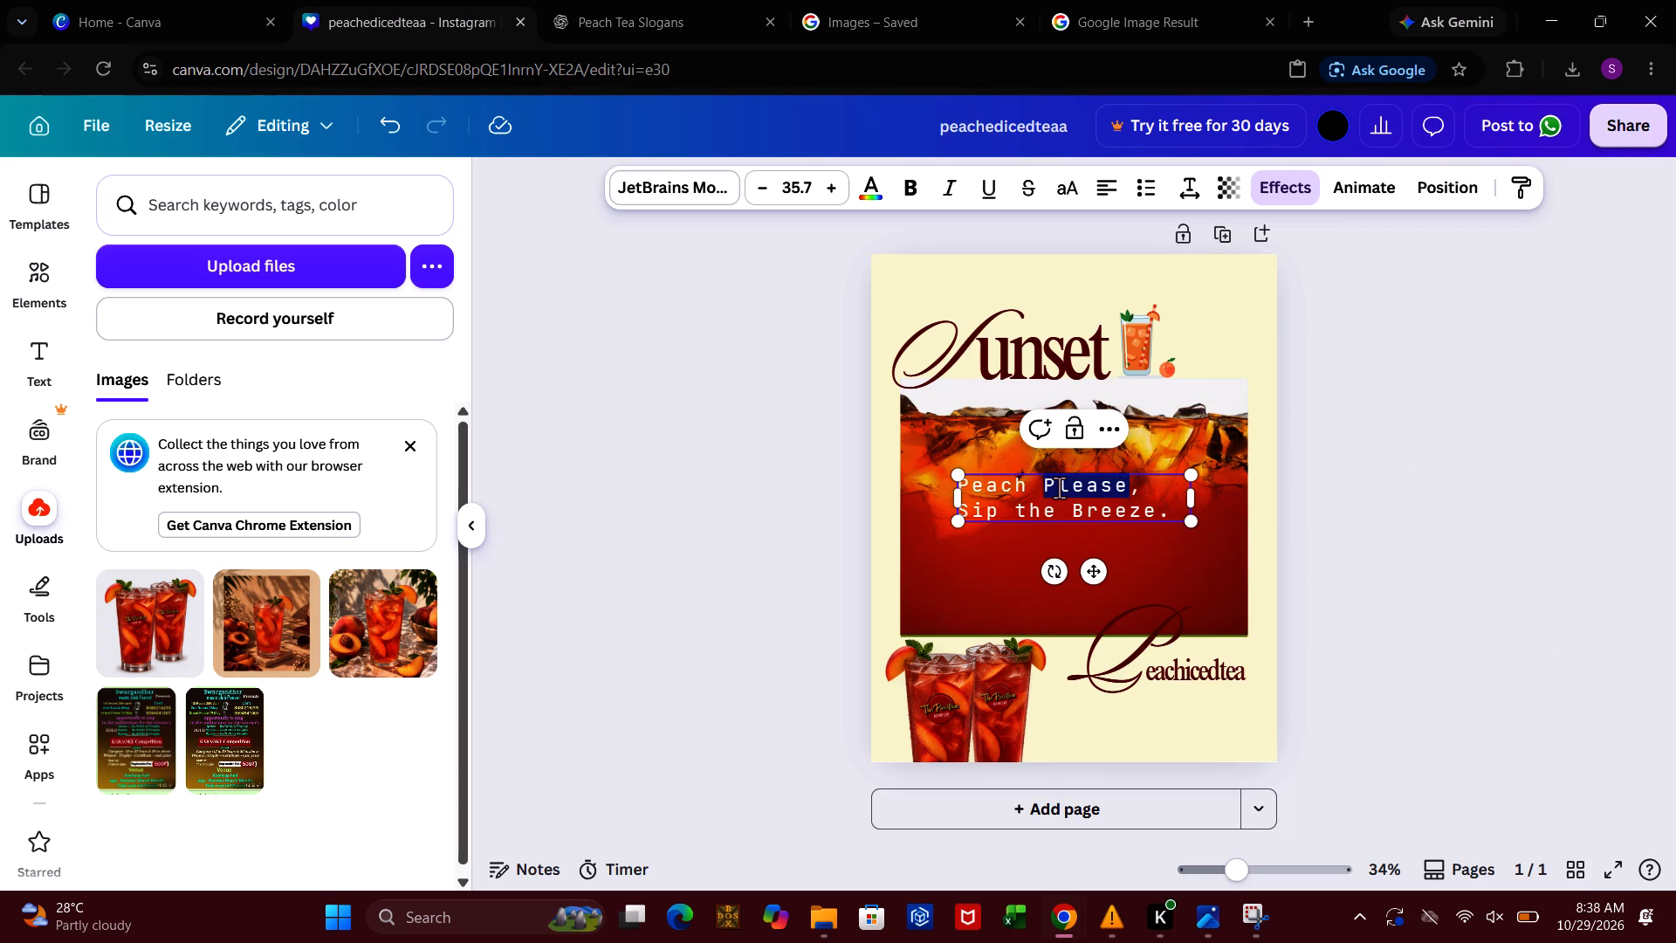
click(986, 493)
click(964, 489)
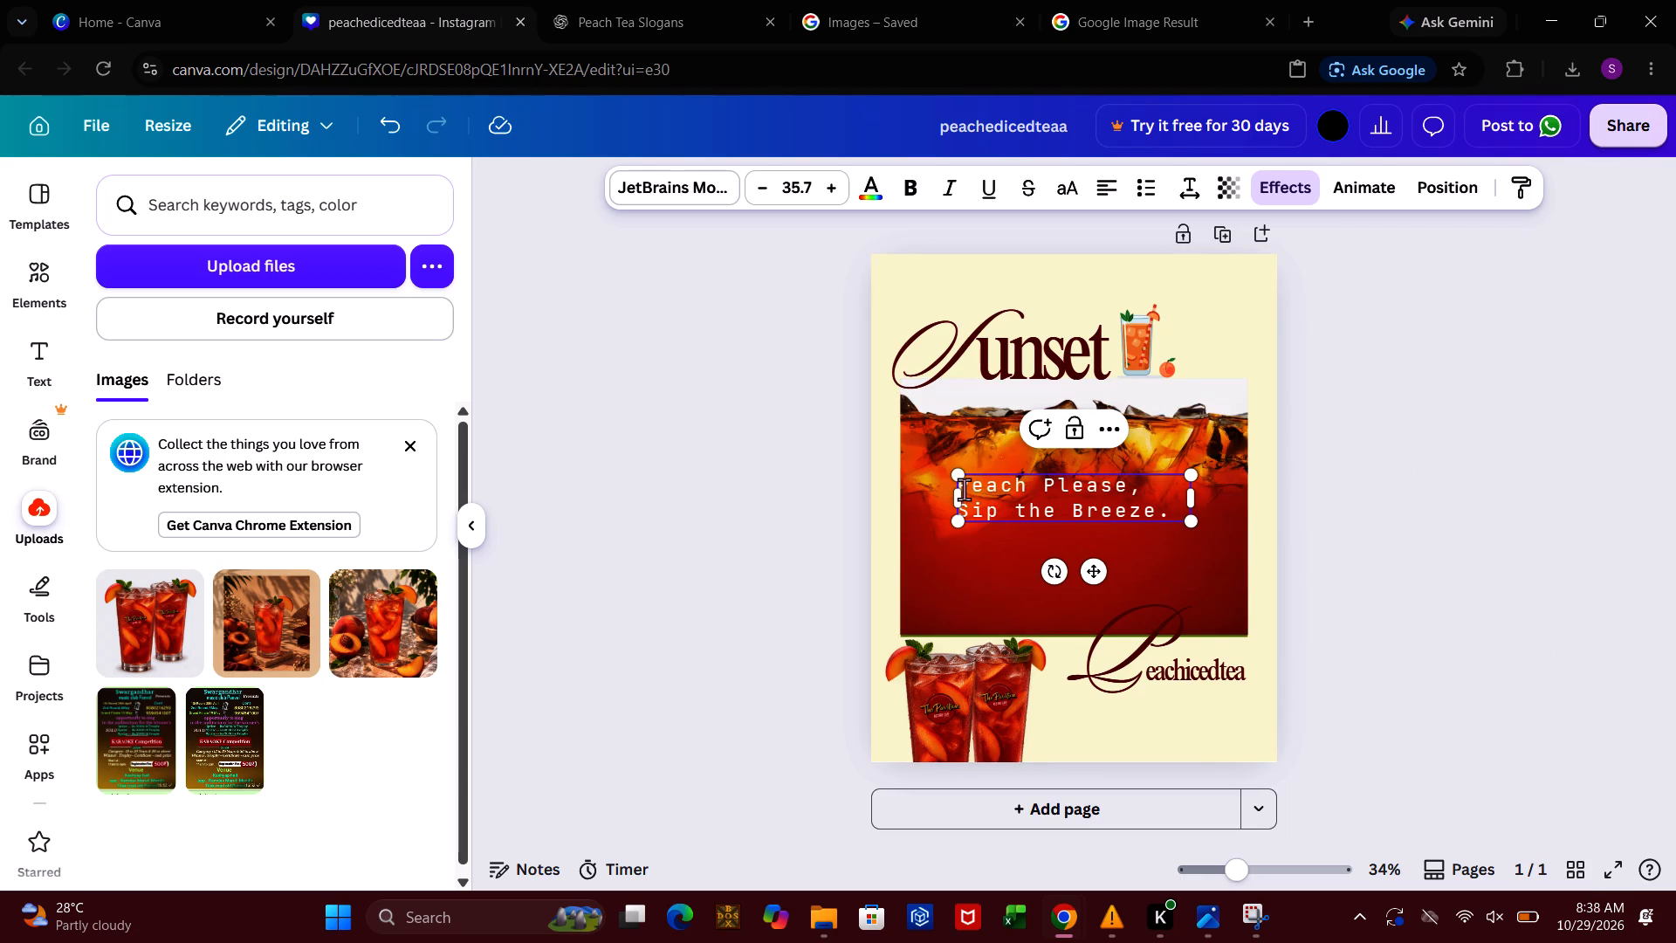
double_click(964, 489)
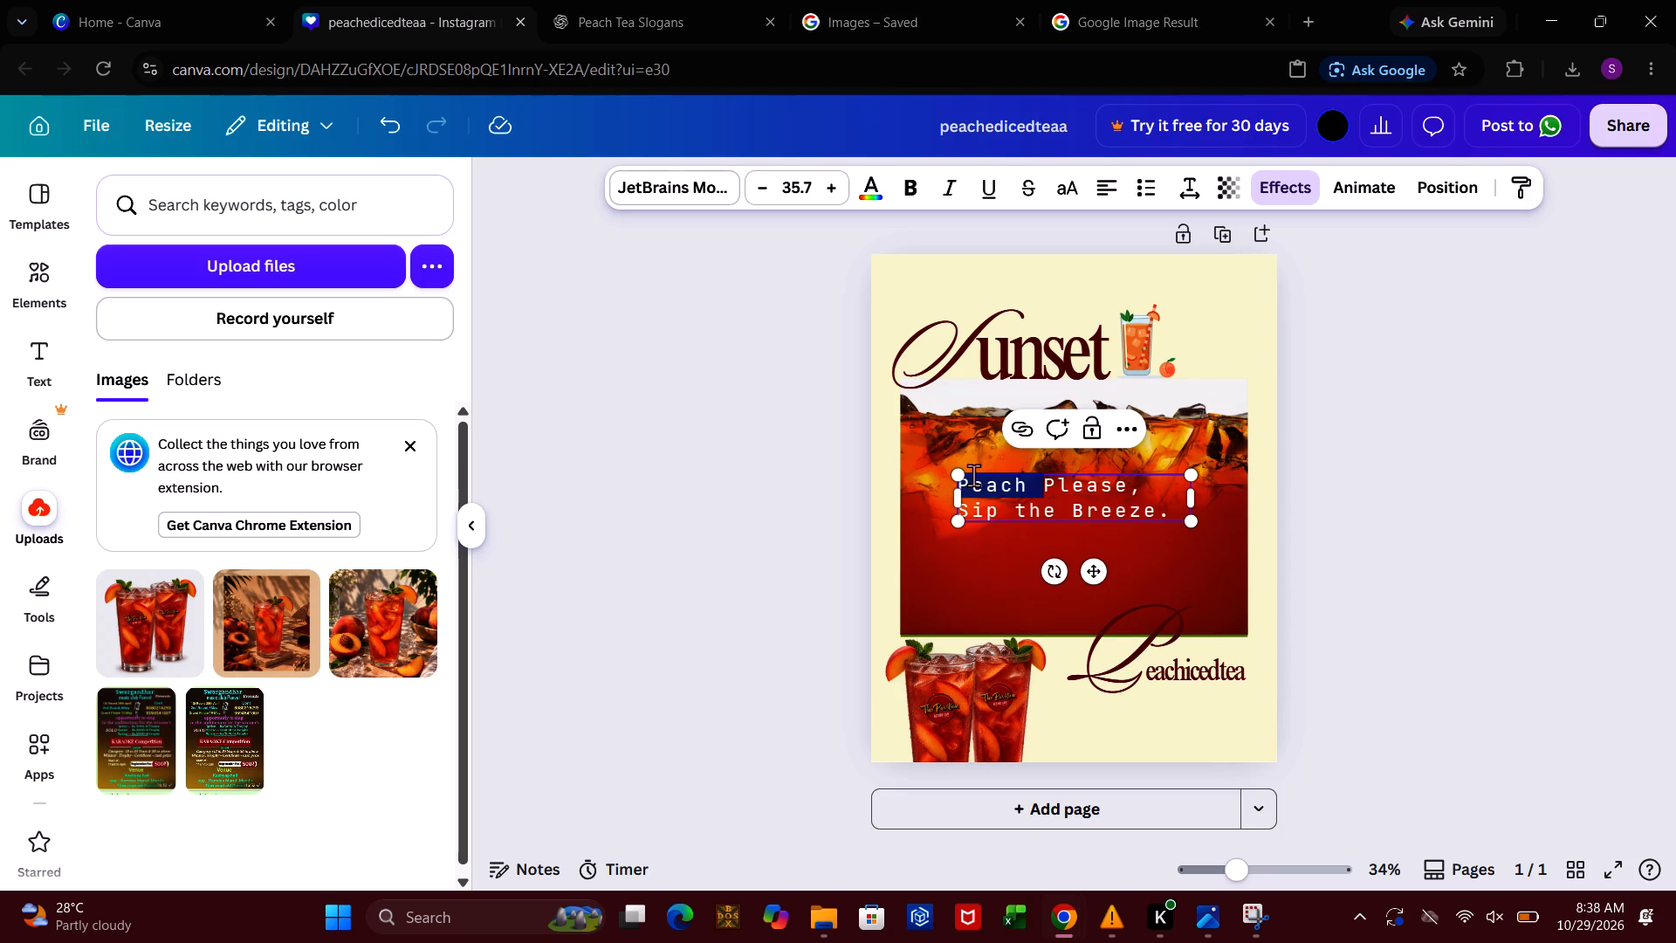
click(973, 475)
click(962, 487)
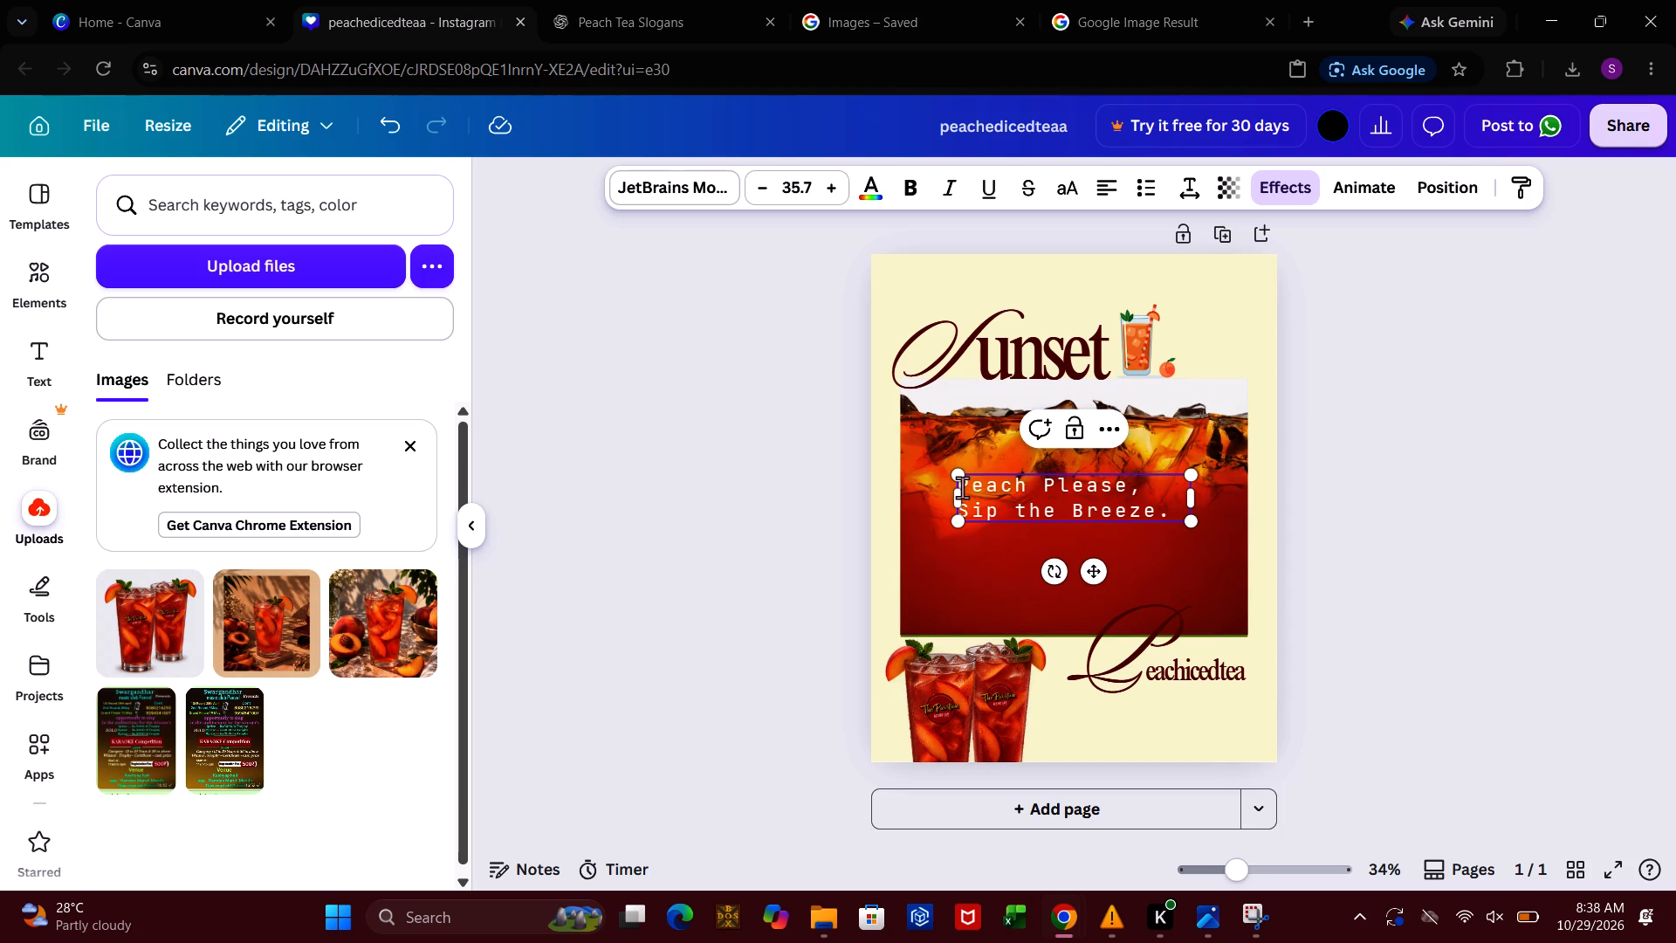
key(space)
key(space)
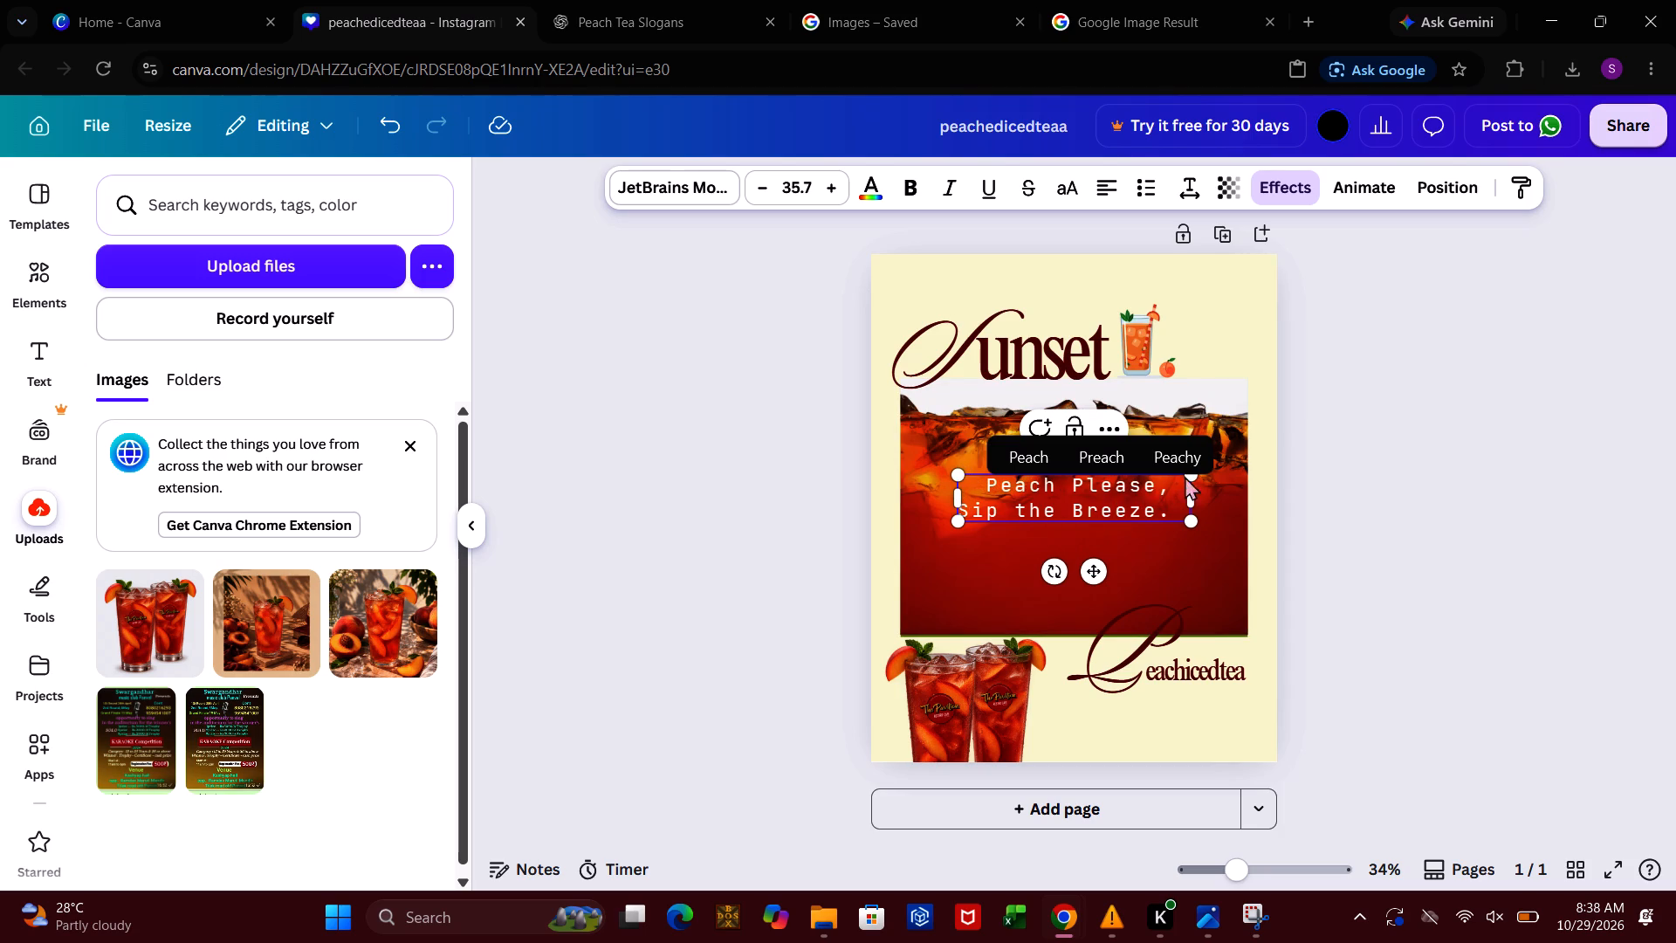
click(1165, 482)
click(1165, 482)
Try to indent the slogan's second line with a space, and retype its first word as lowercase "sip".
click(972, 517)
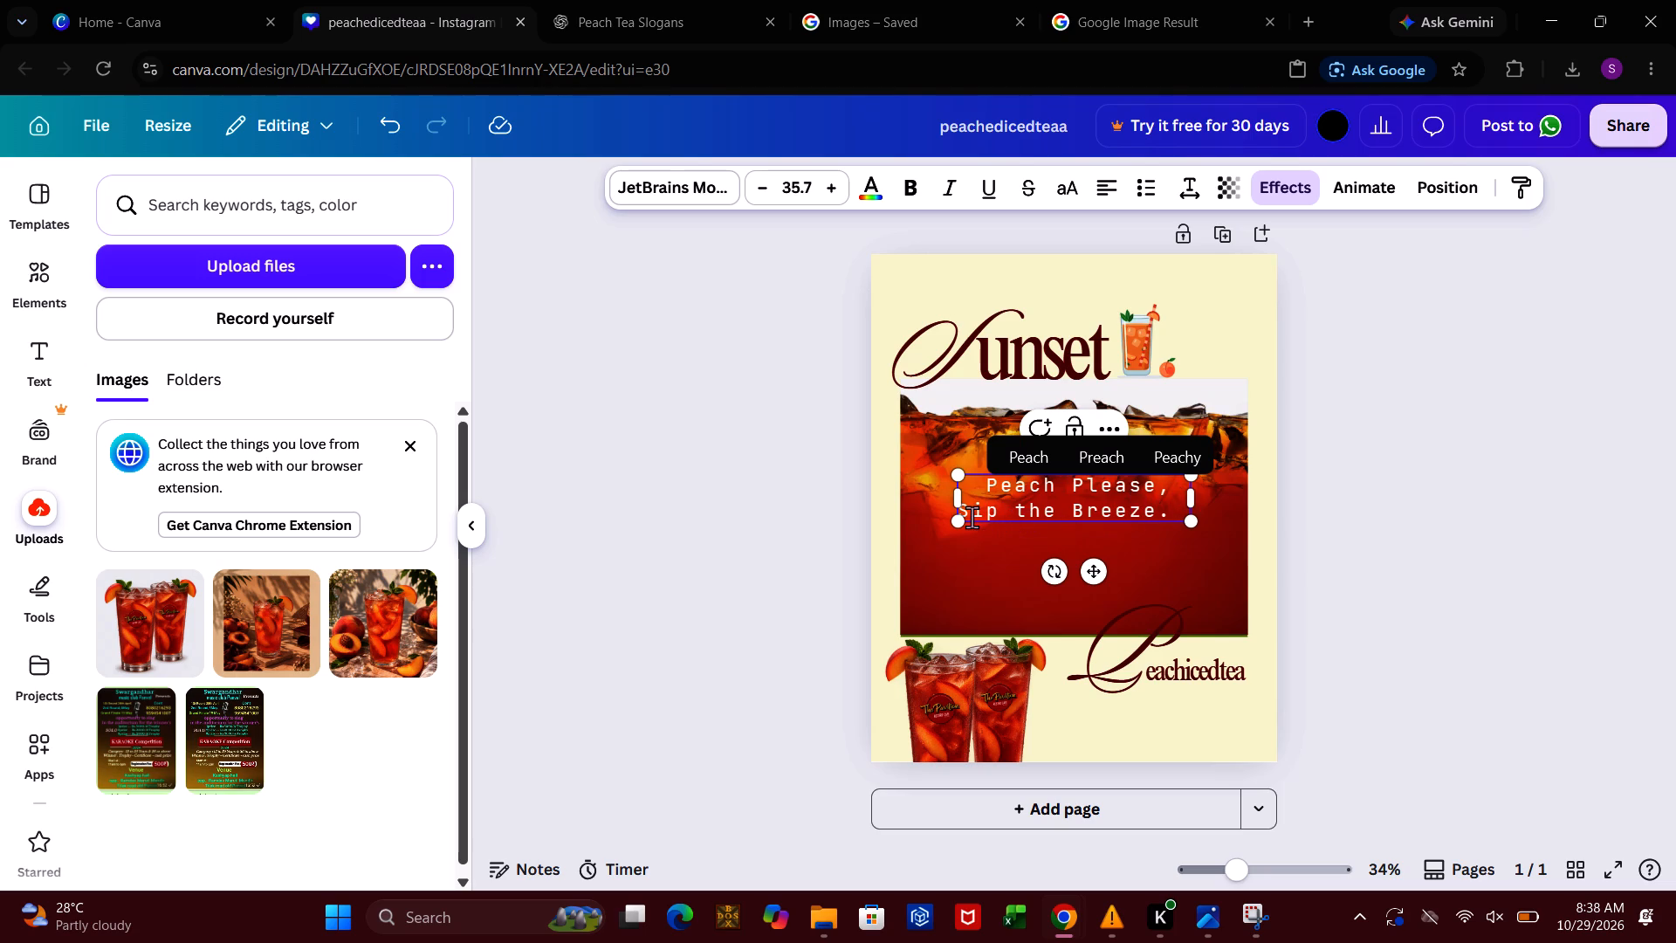
click(972, 517)
key(space)
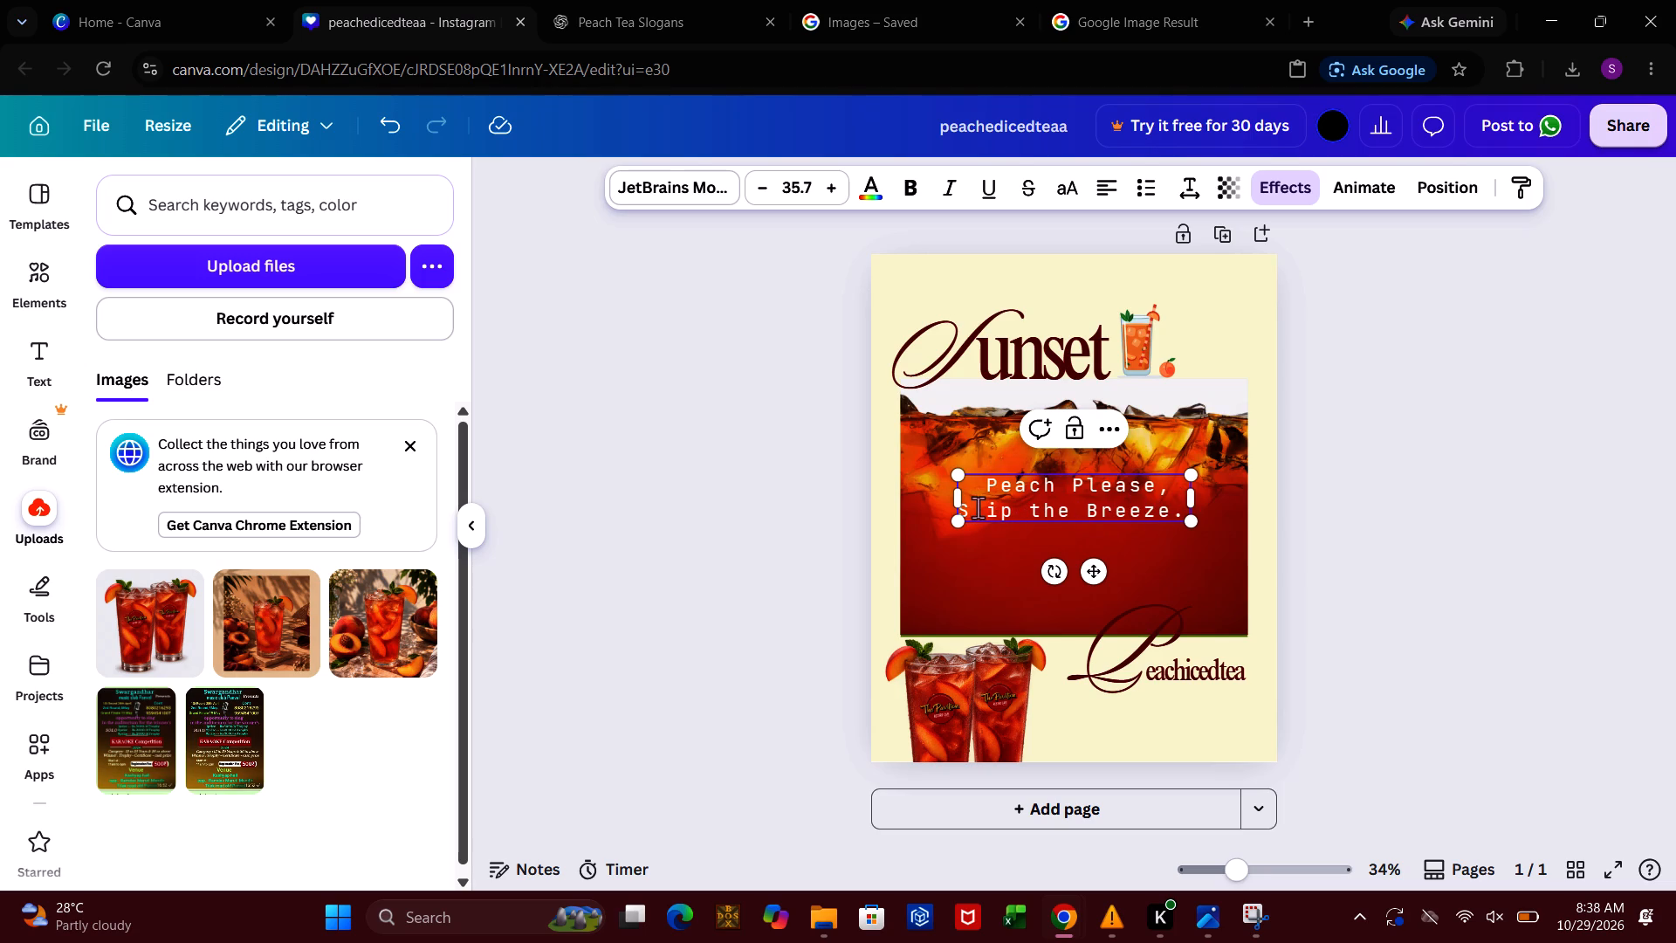
click(979, 516)
key(BackSpace)
key(s)
key(BackSpace)
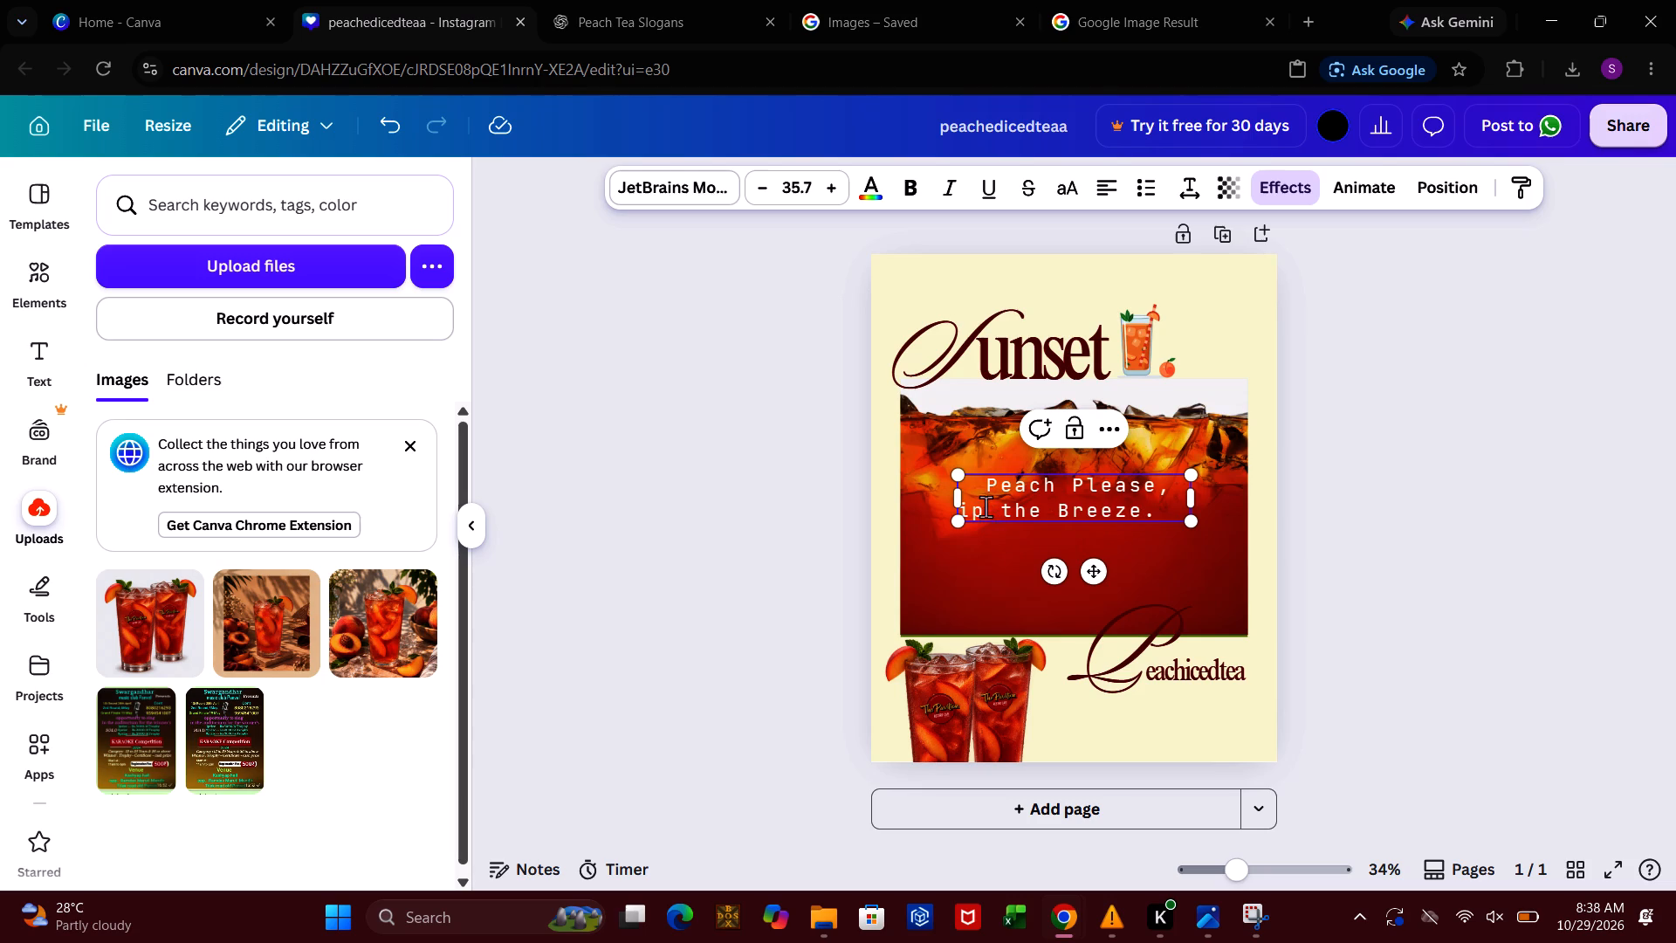
click(966, 513)
key(s)
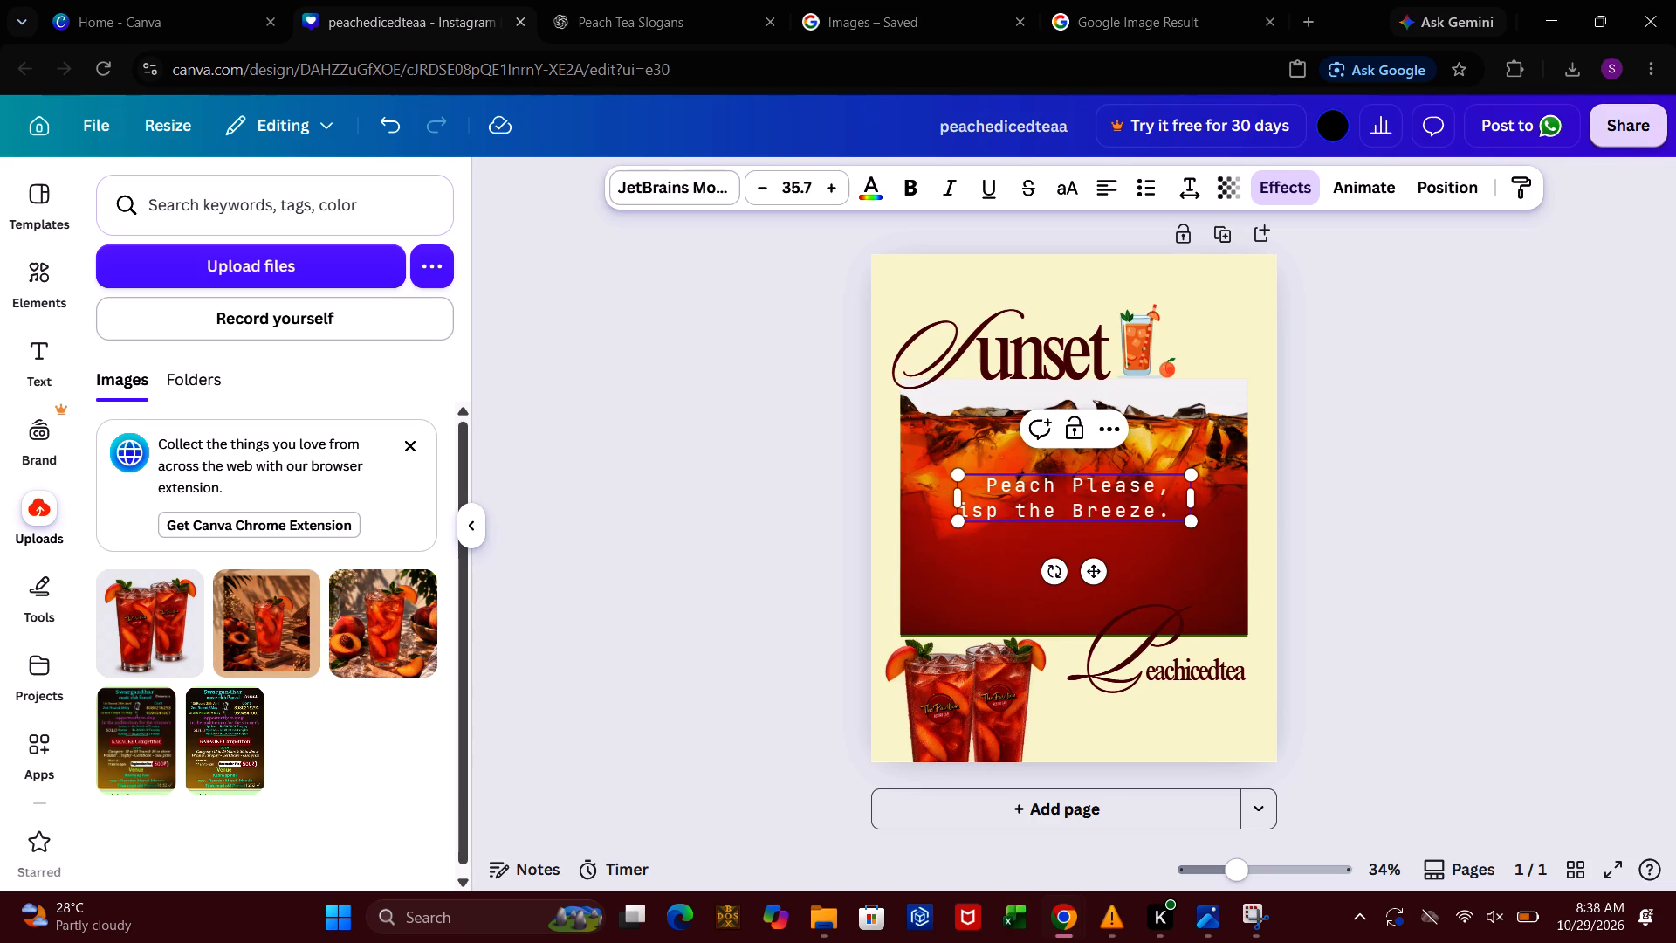
key(BackSpace)
key(BackSpace)
text(si)
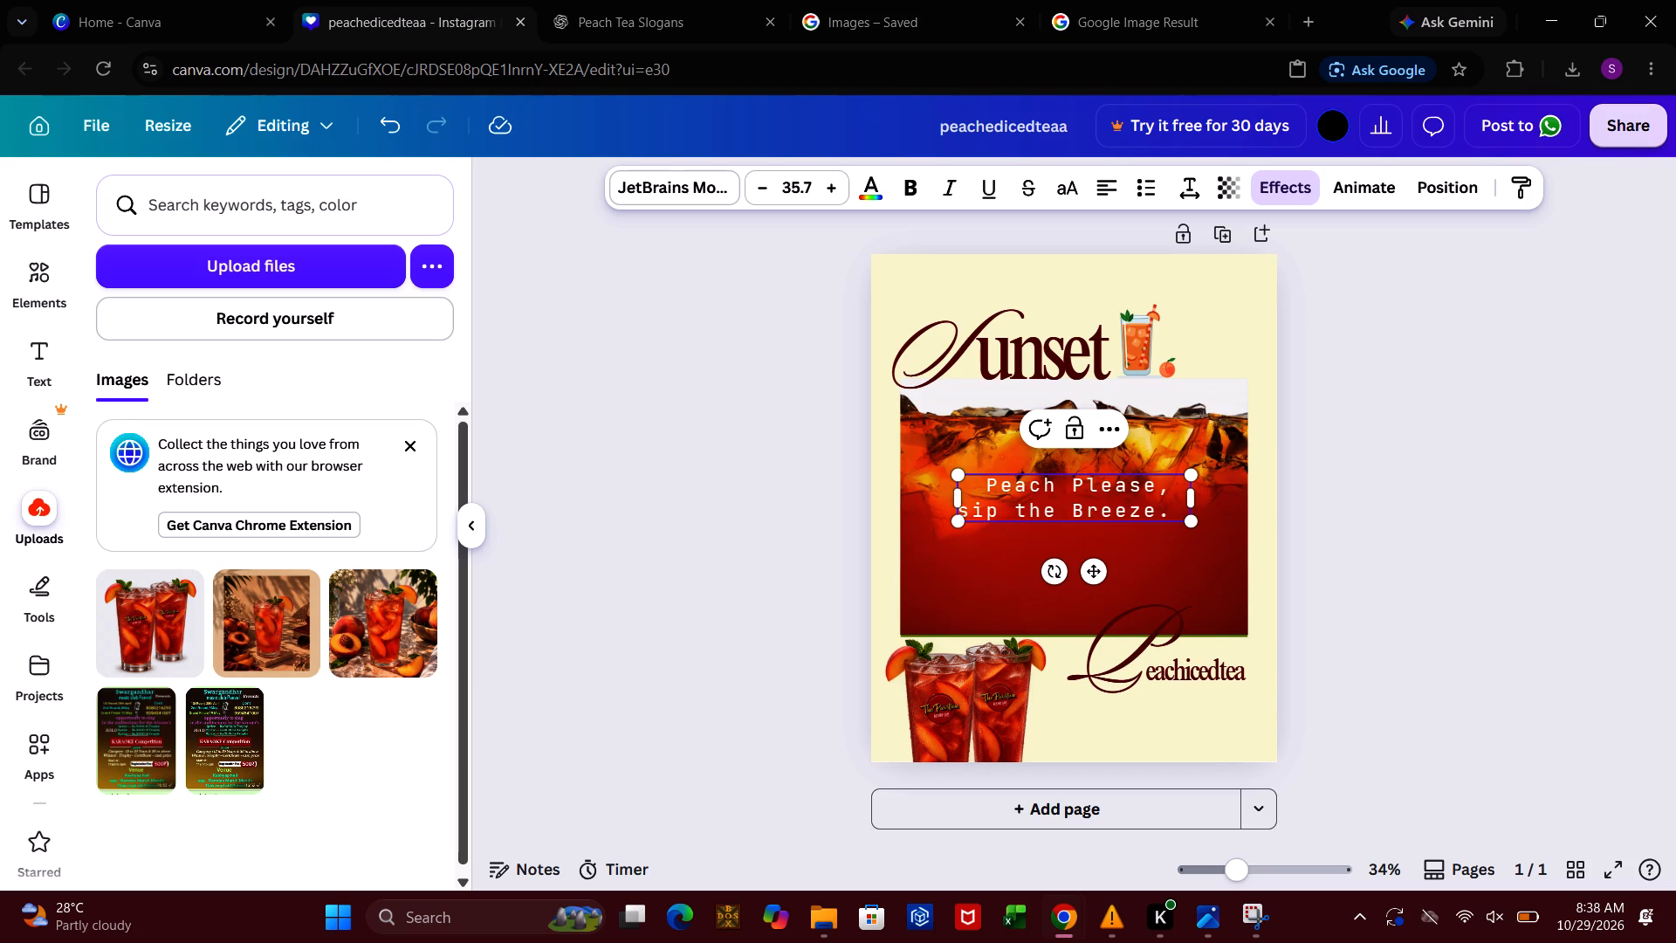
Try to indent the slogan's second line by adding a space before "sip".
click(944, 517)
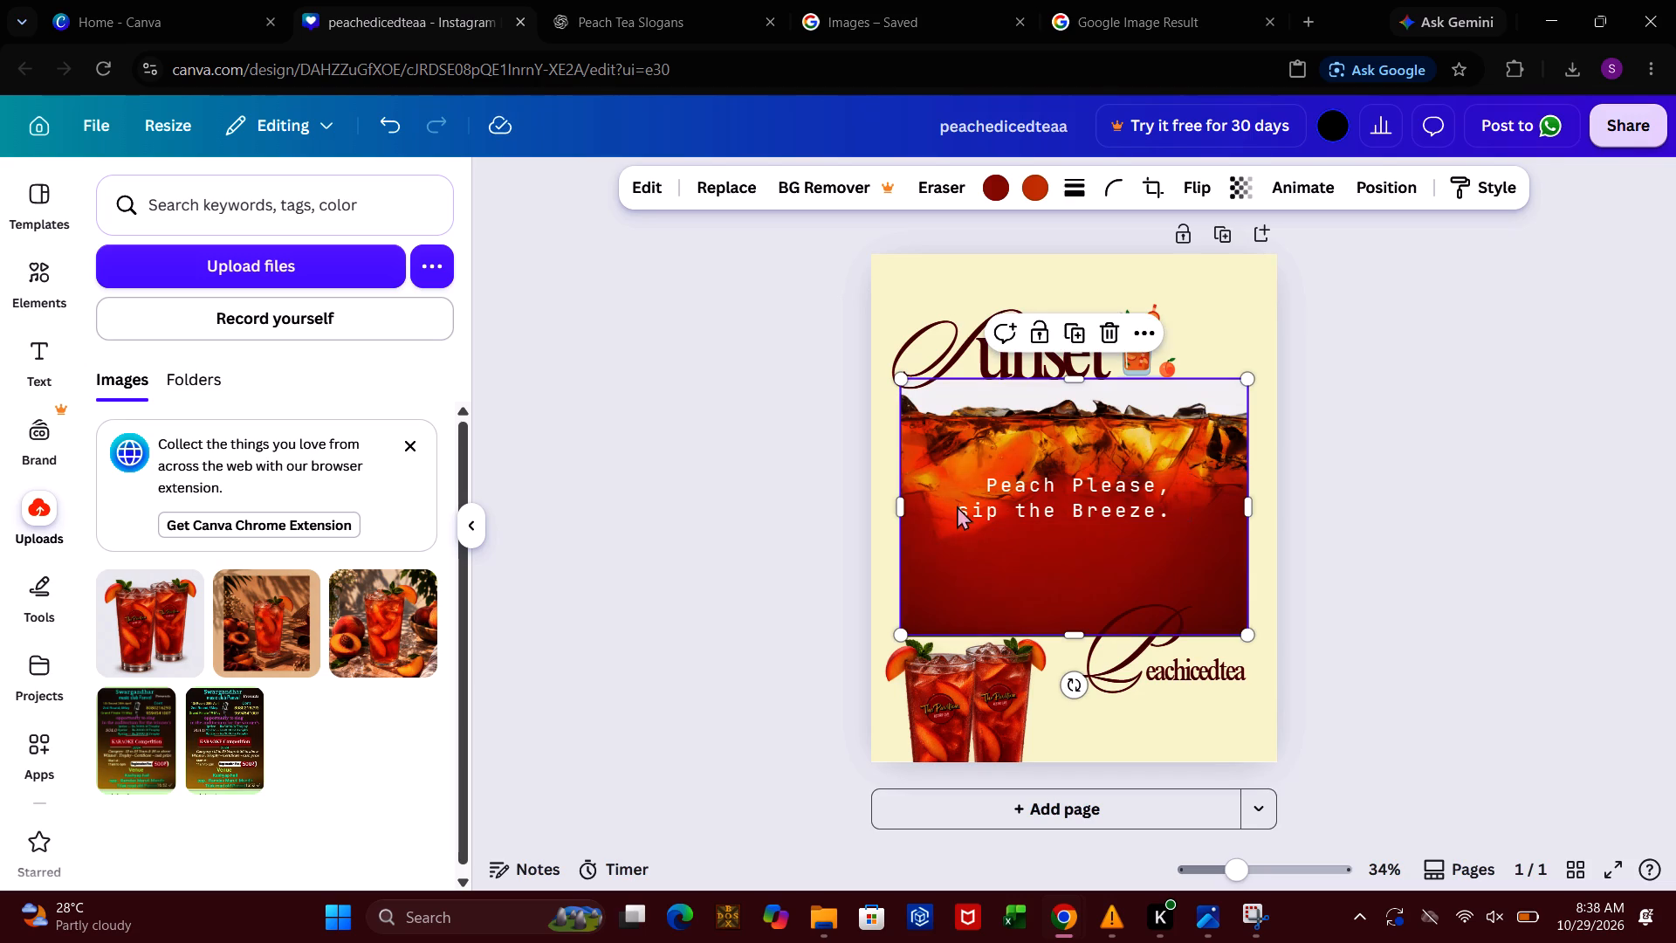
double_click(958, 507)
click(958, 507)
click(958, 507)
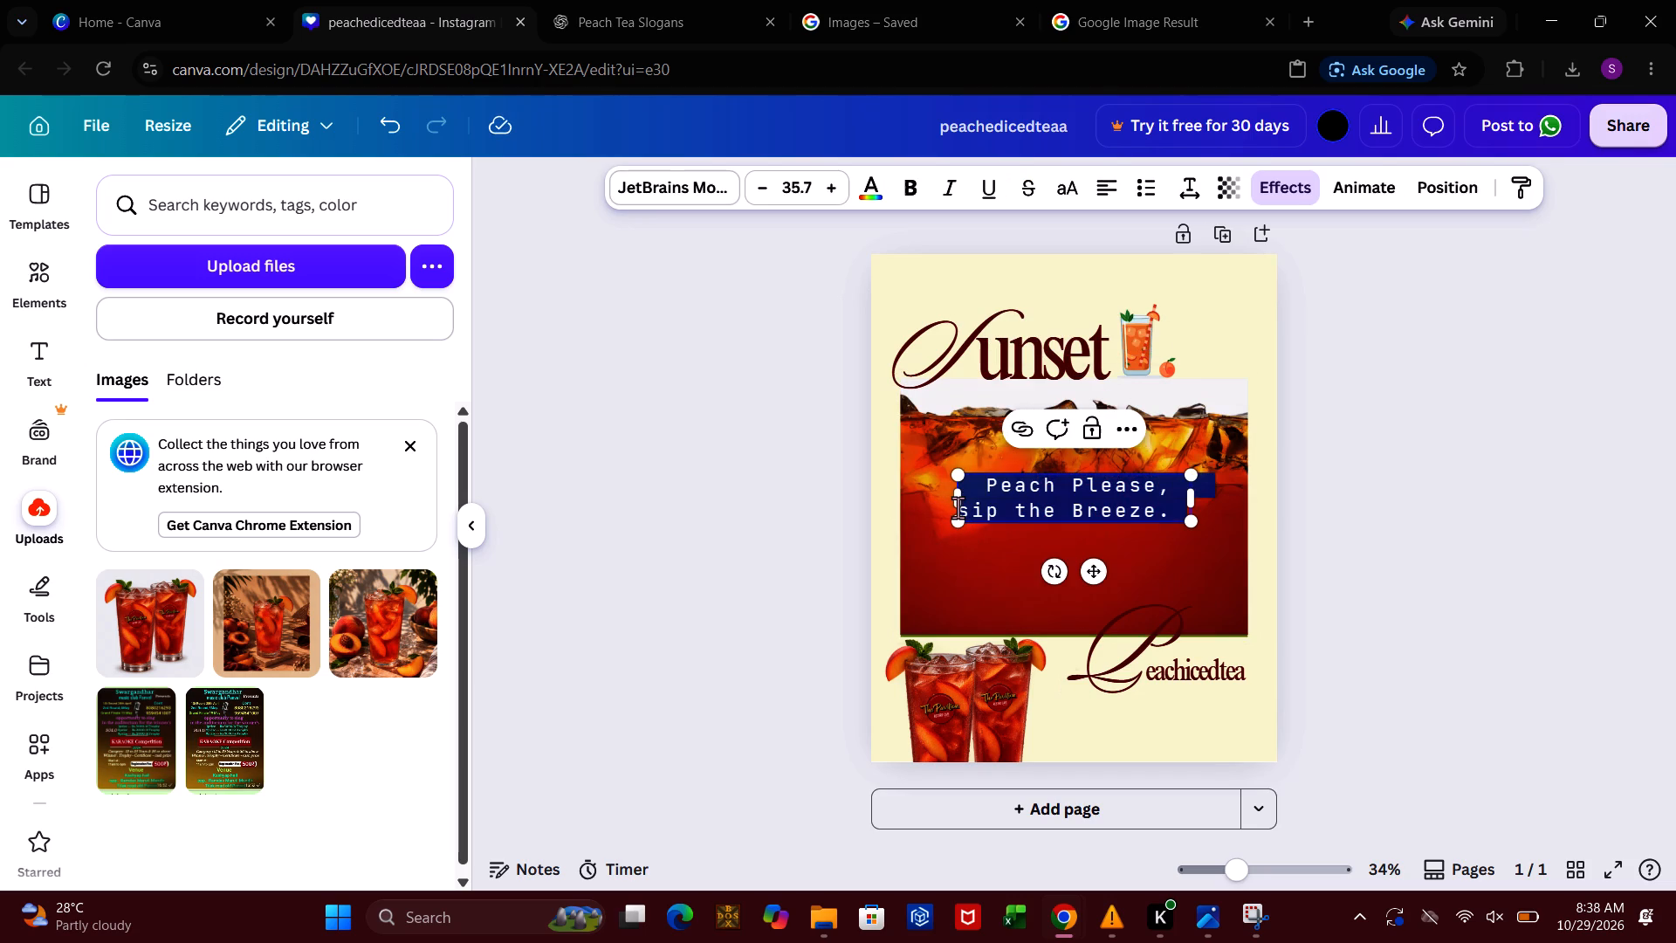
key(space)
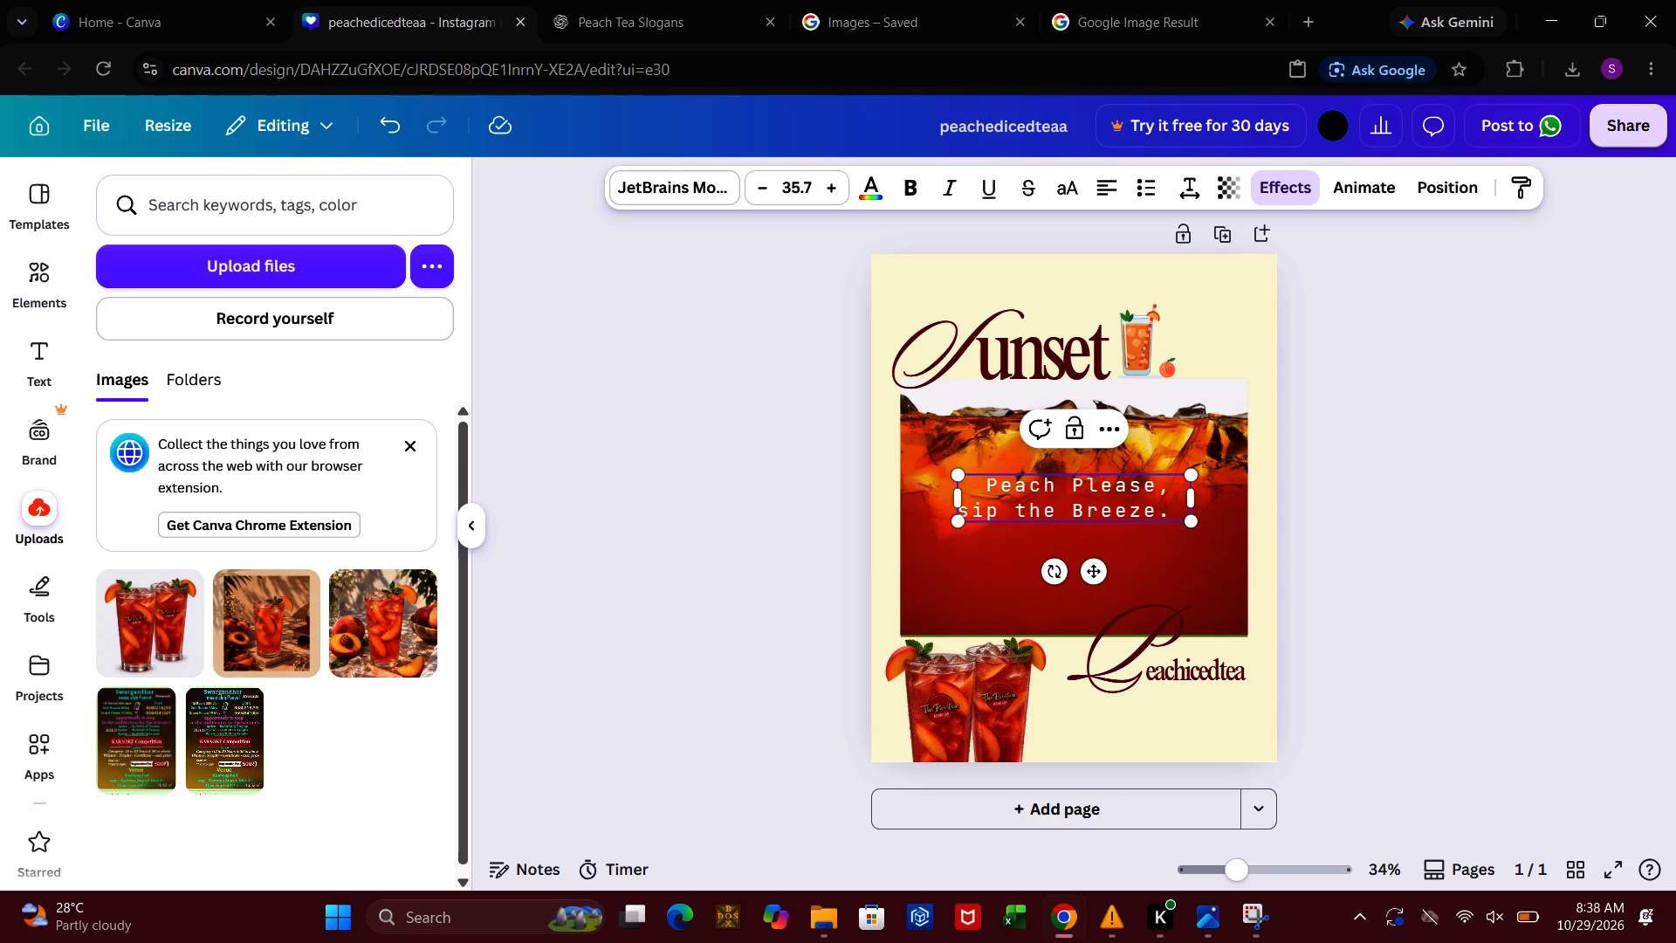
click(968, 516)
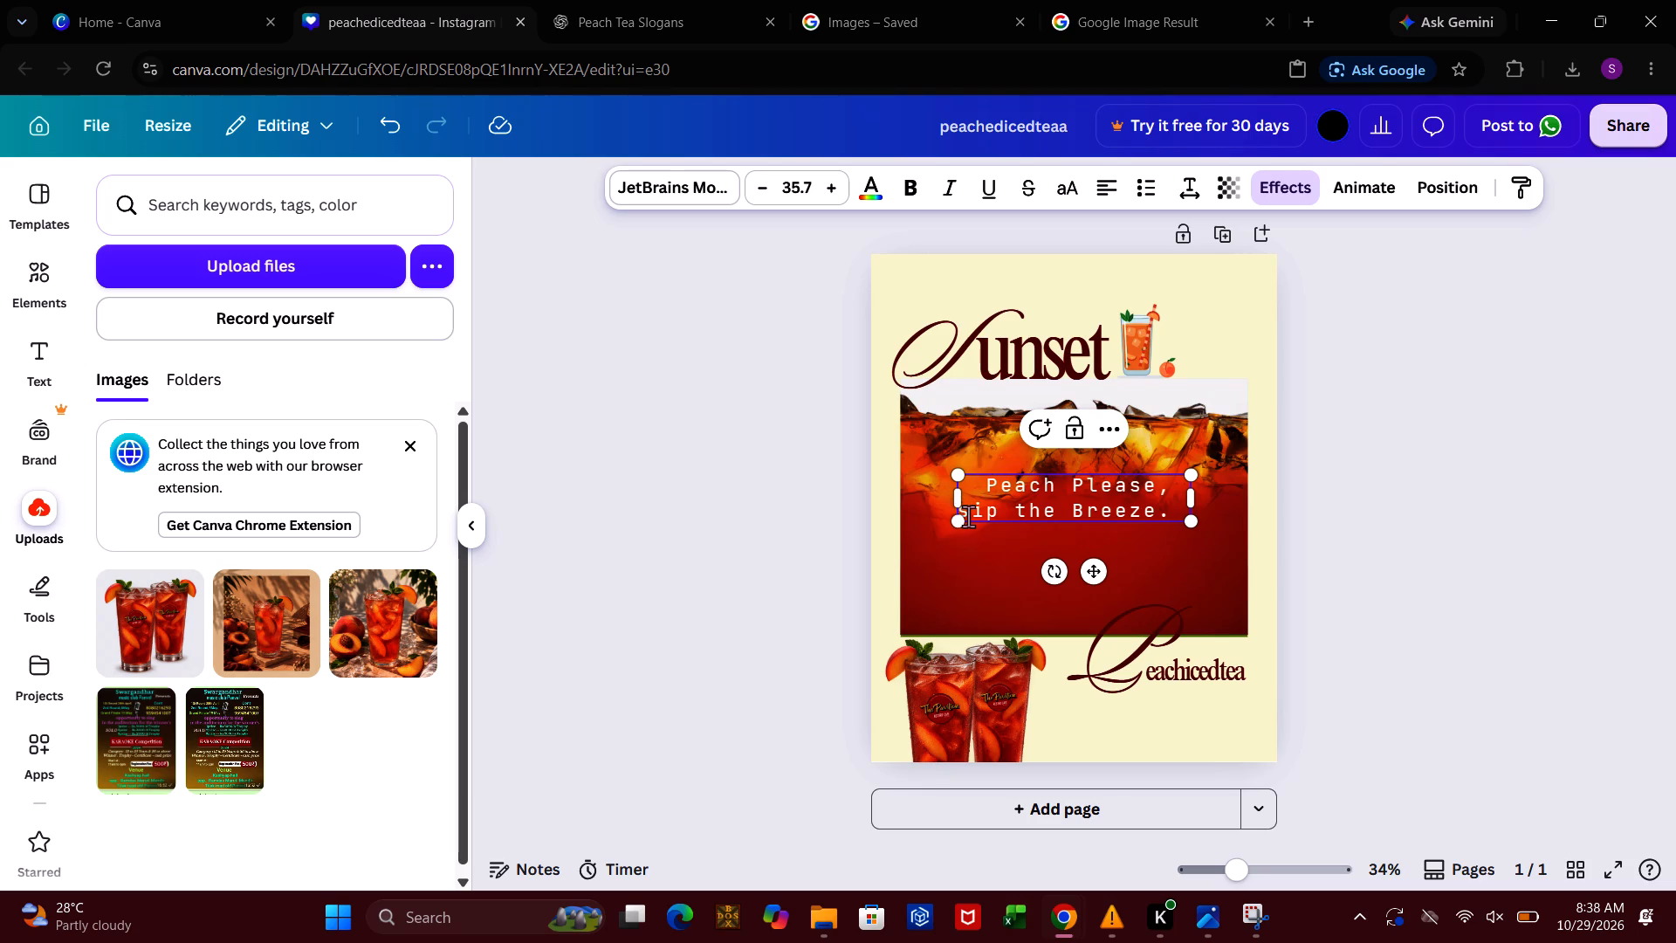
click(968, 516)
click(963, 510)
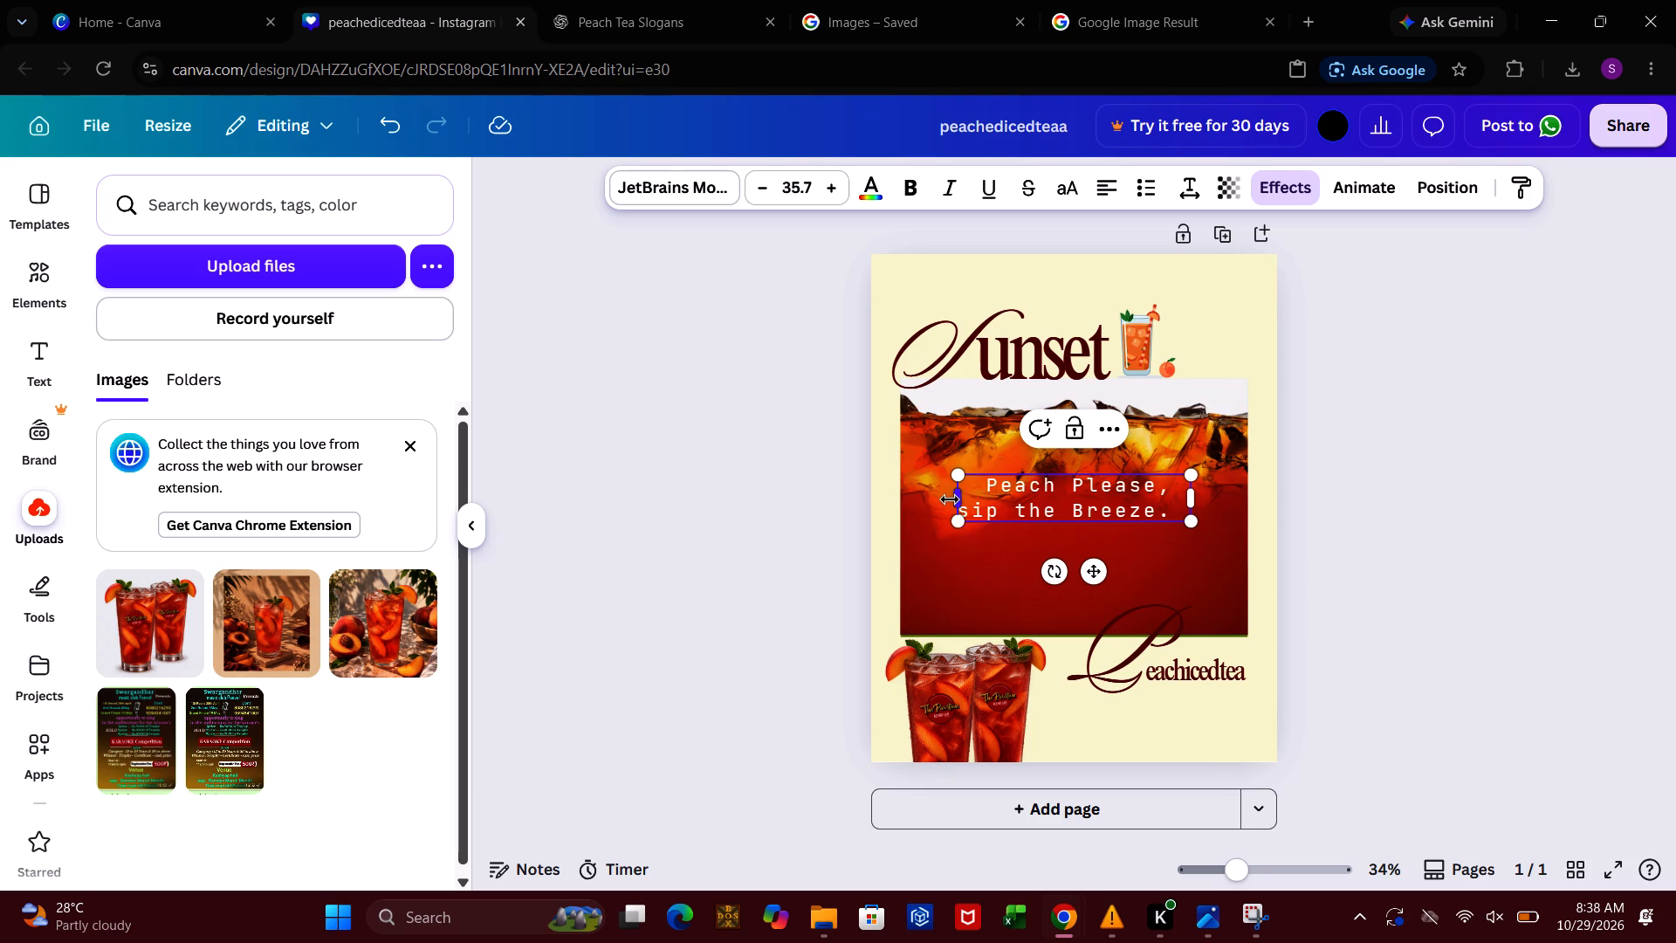
Widen the slogan's text box slightly by extending its left side.
click(950, 499)
drag(950, 497, 924, 505)
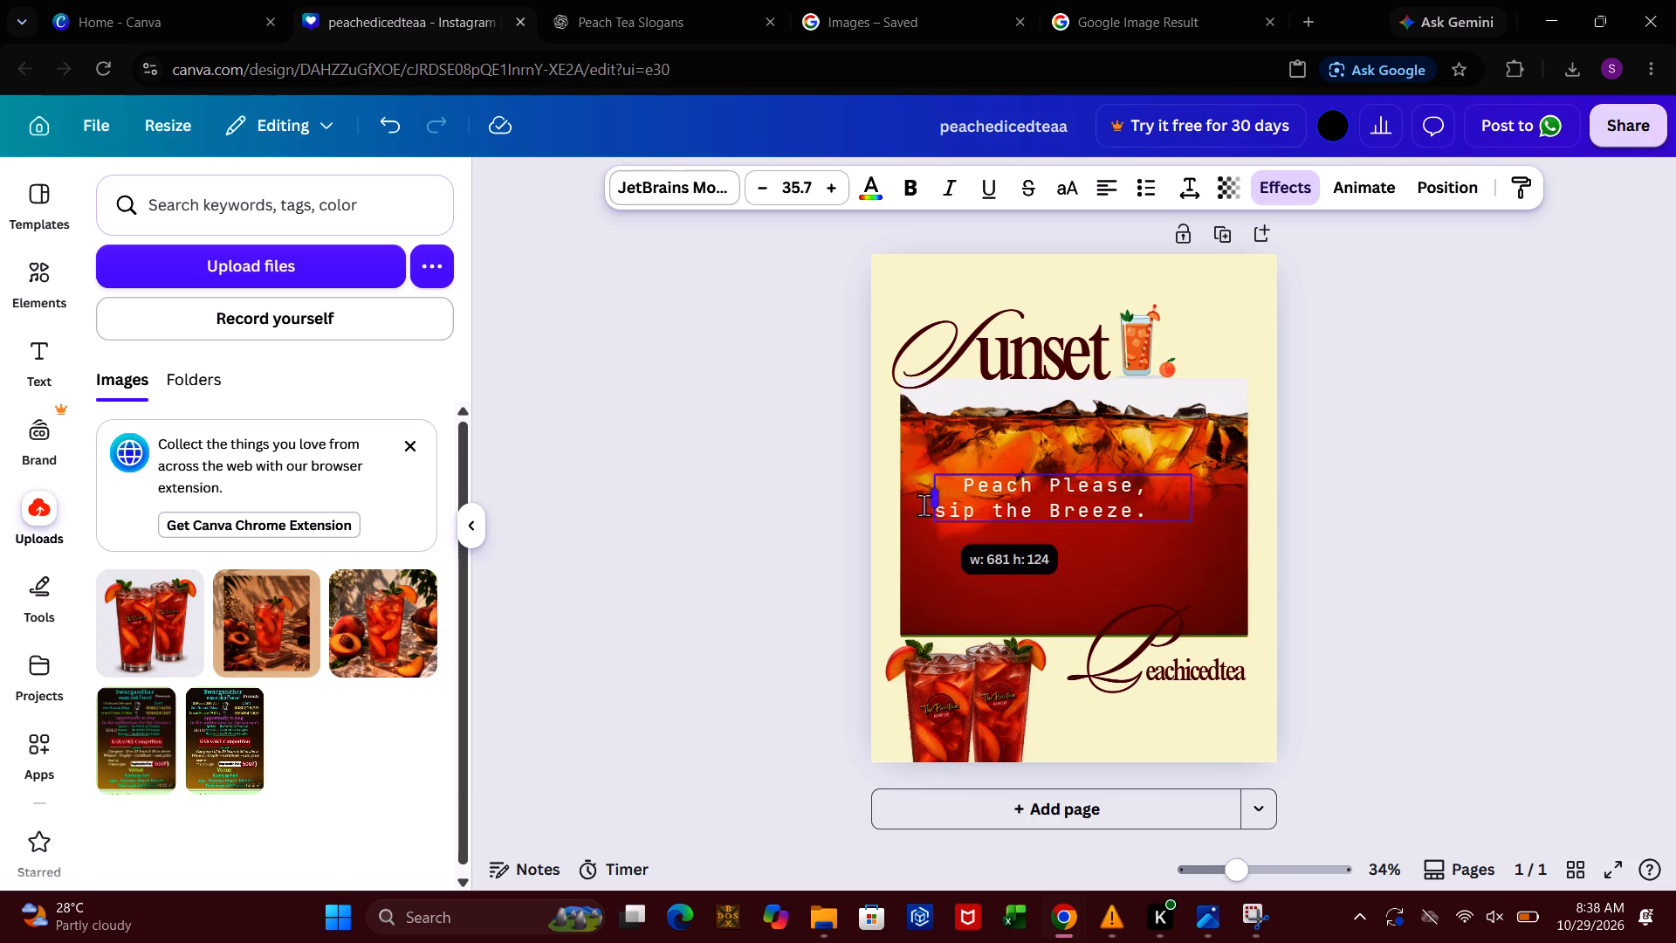
drag(924, 505, 945, 506)
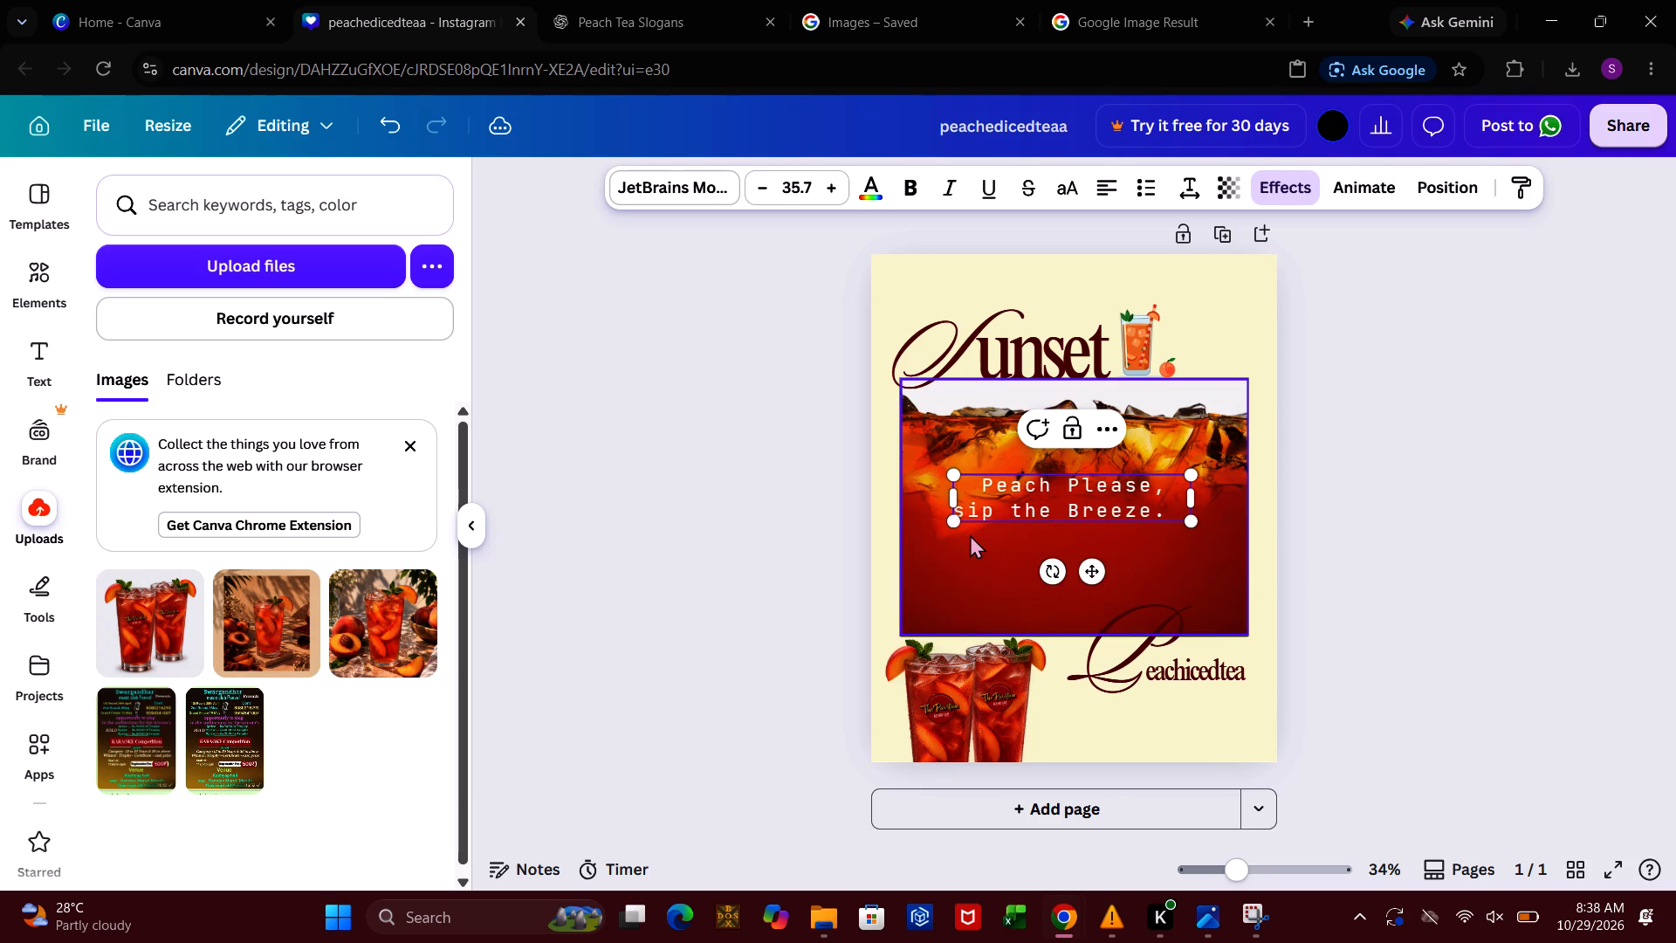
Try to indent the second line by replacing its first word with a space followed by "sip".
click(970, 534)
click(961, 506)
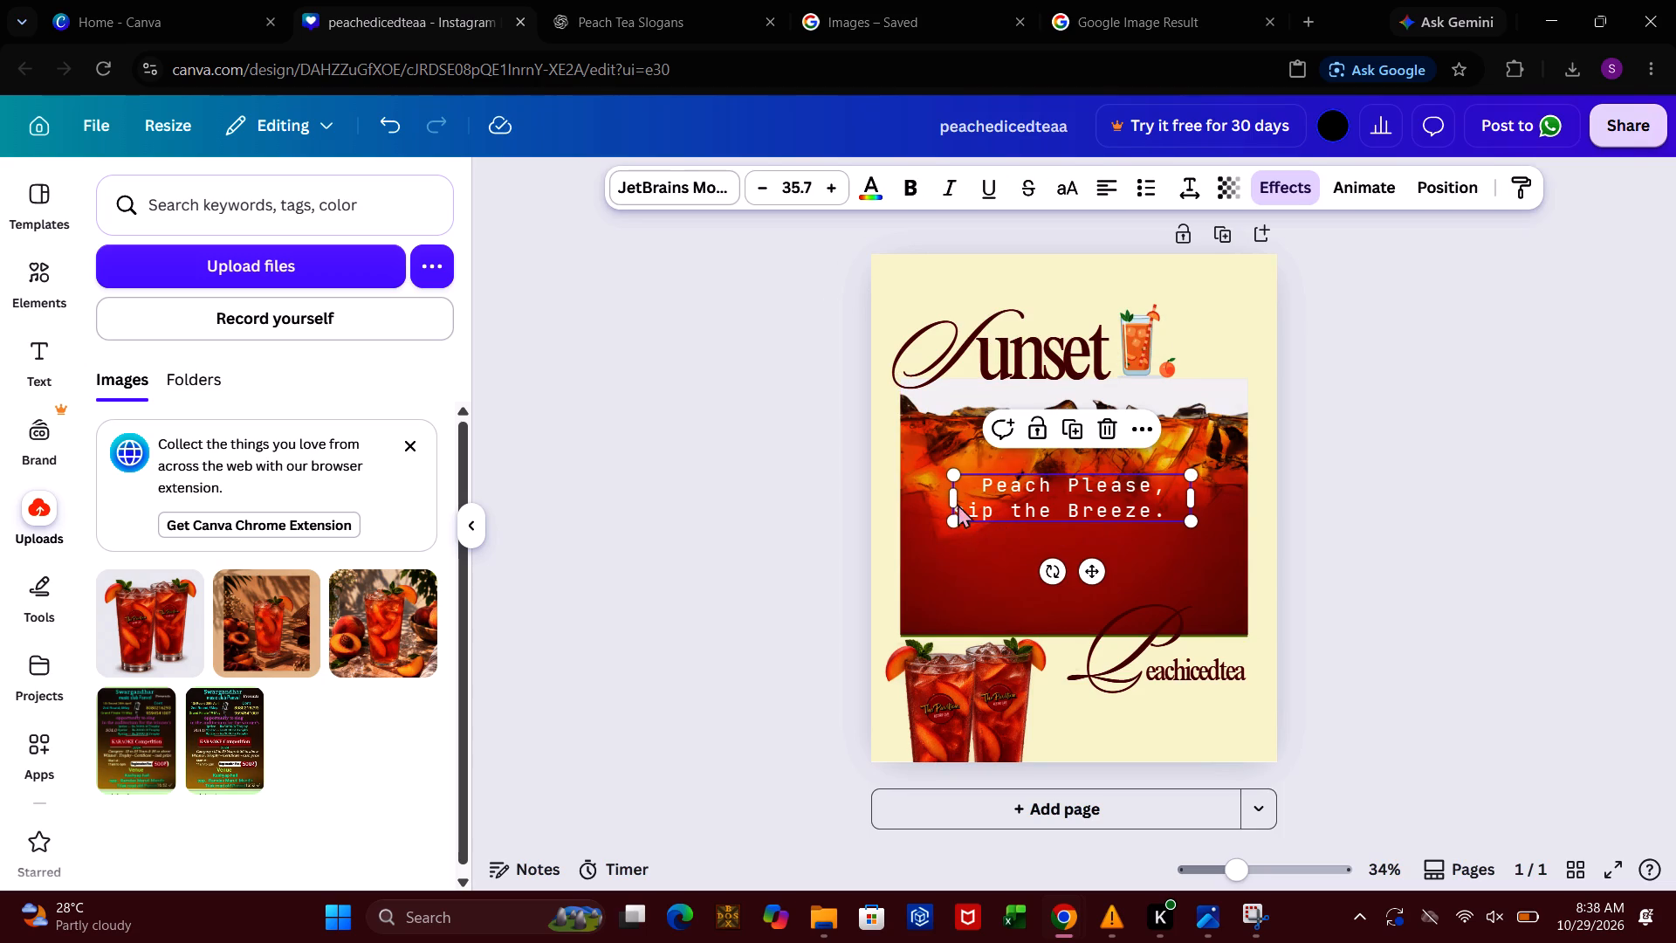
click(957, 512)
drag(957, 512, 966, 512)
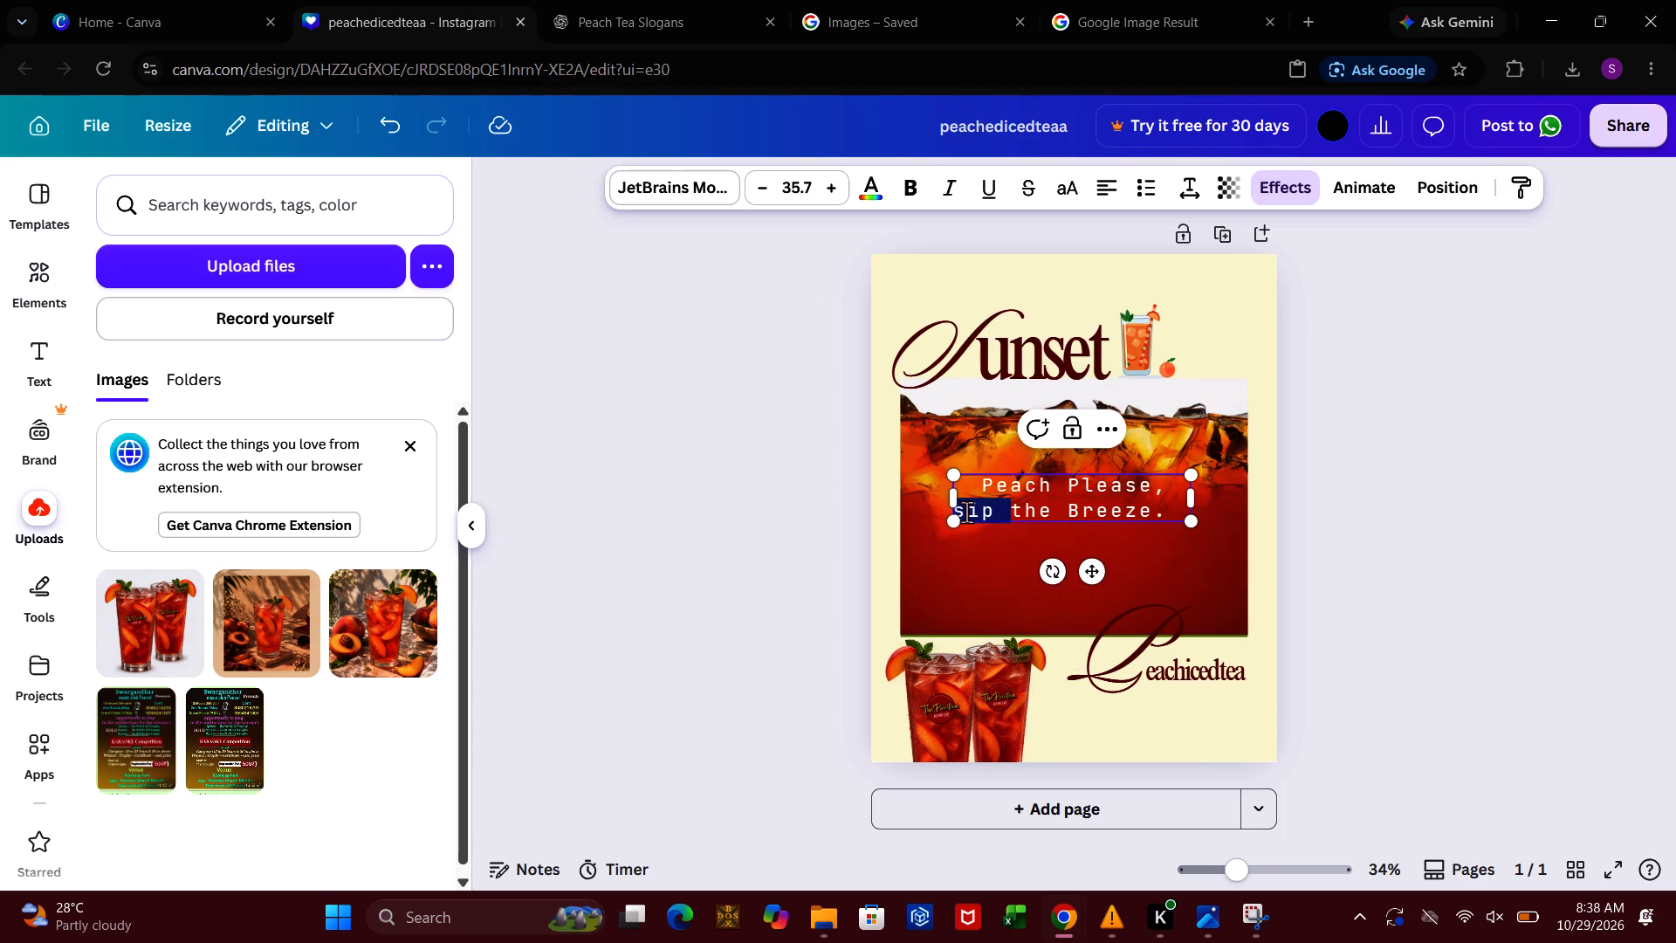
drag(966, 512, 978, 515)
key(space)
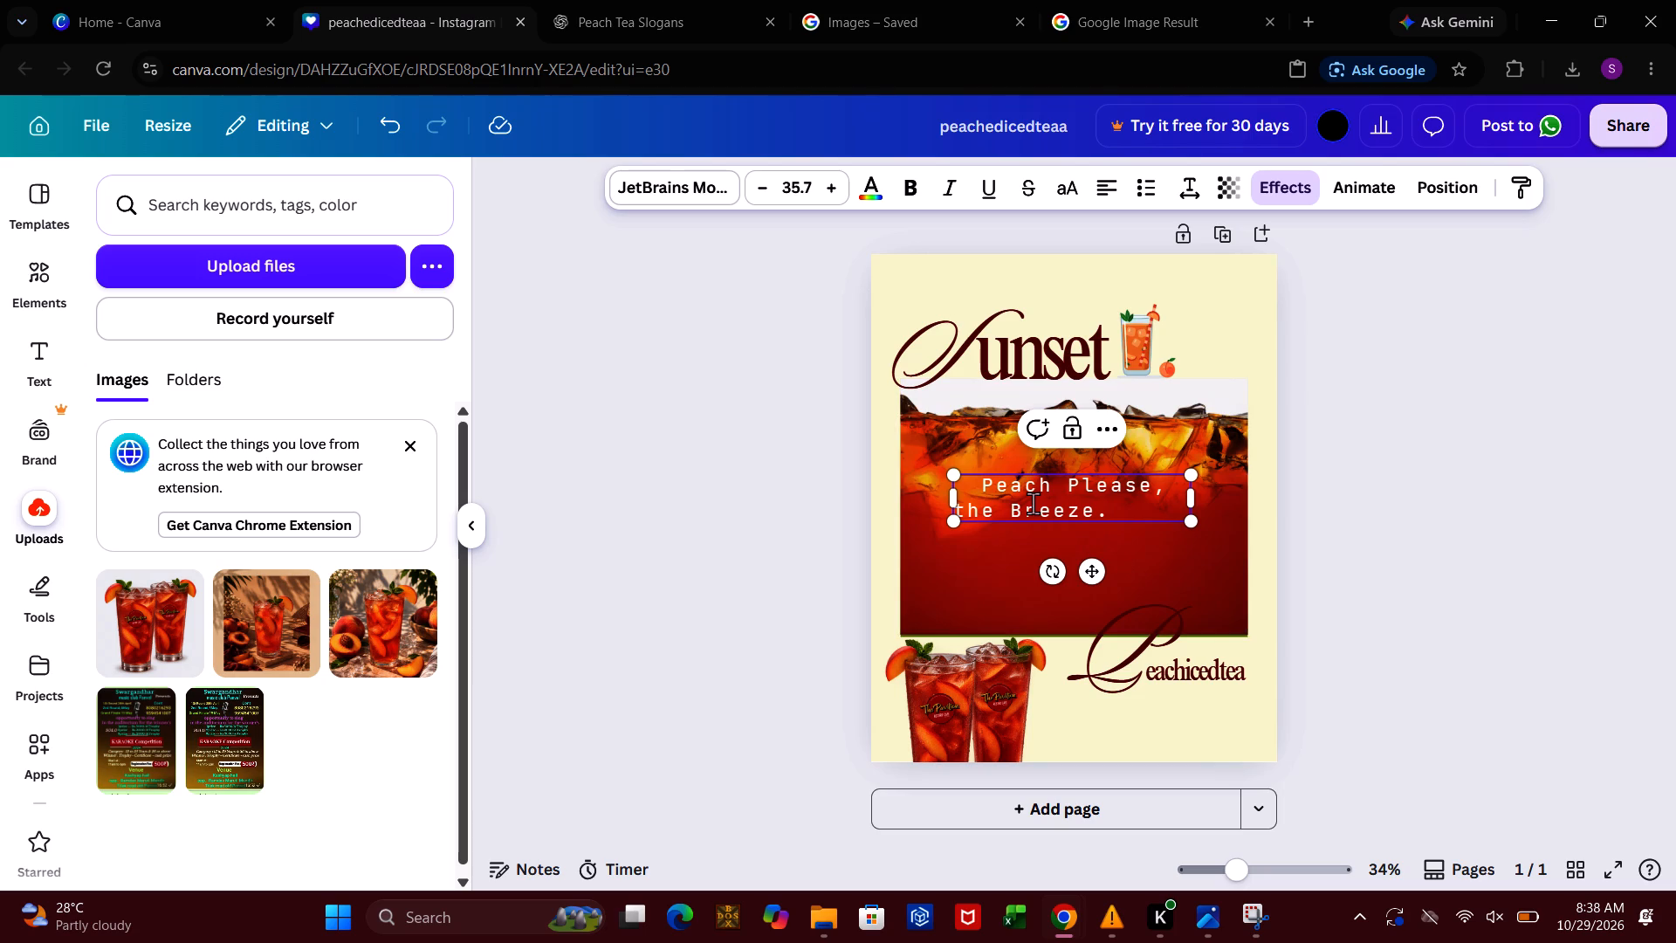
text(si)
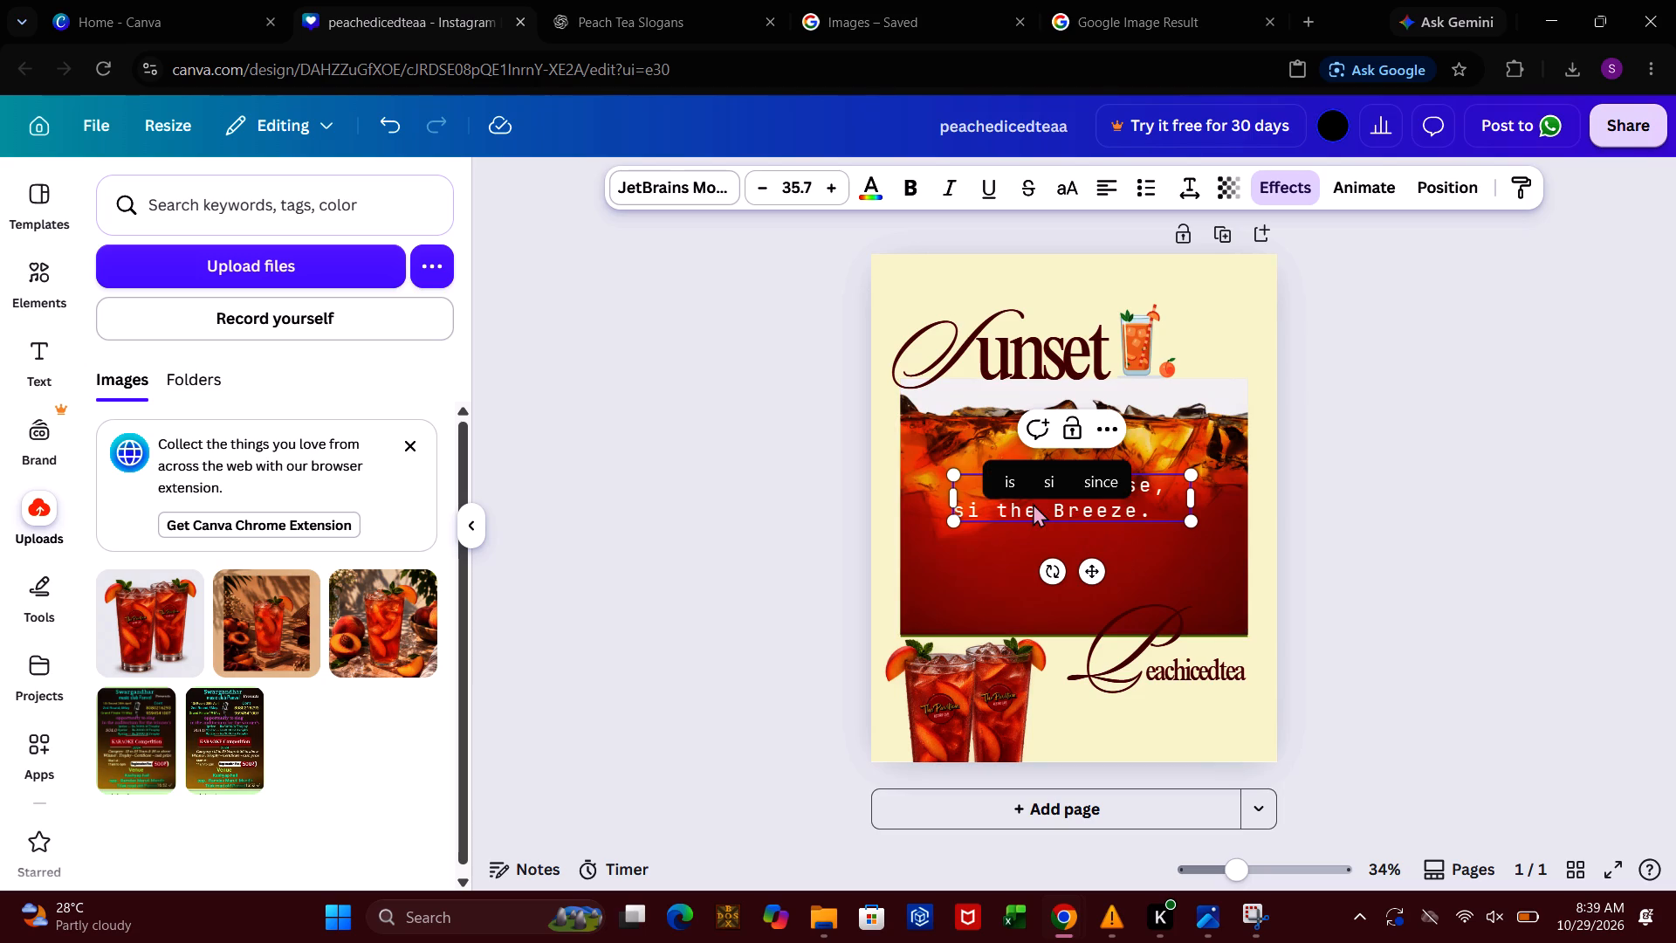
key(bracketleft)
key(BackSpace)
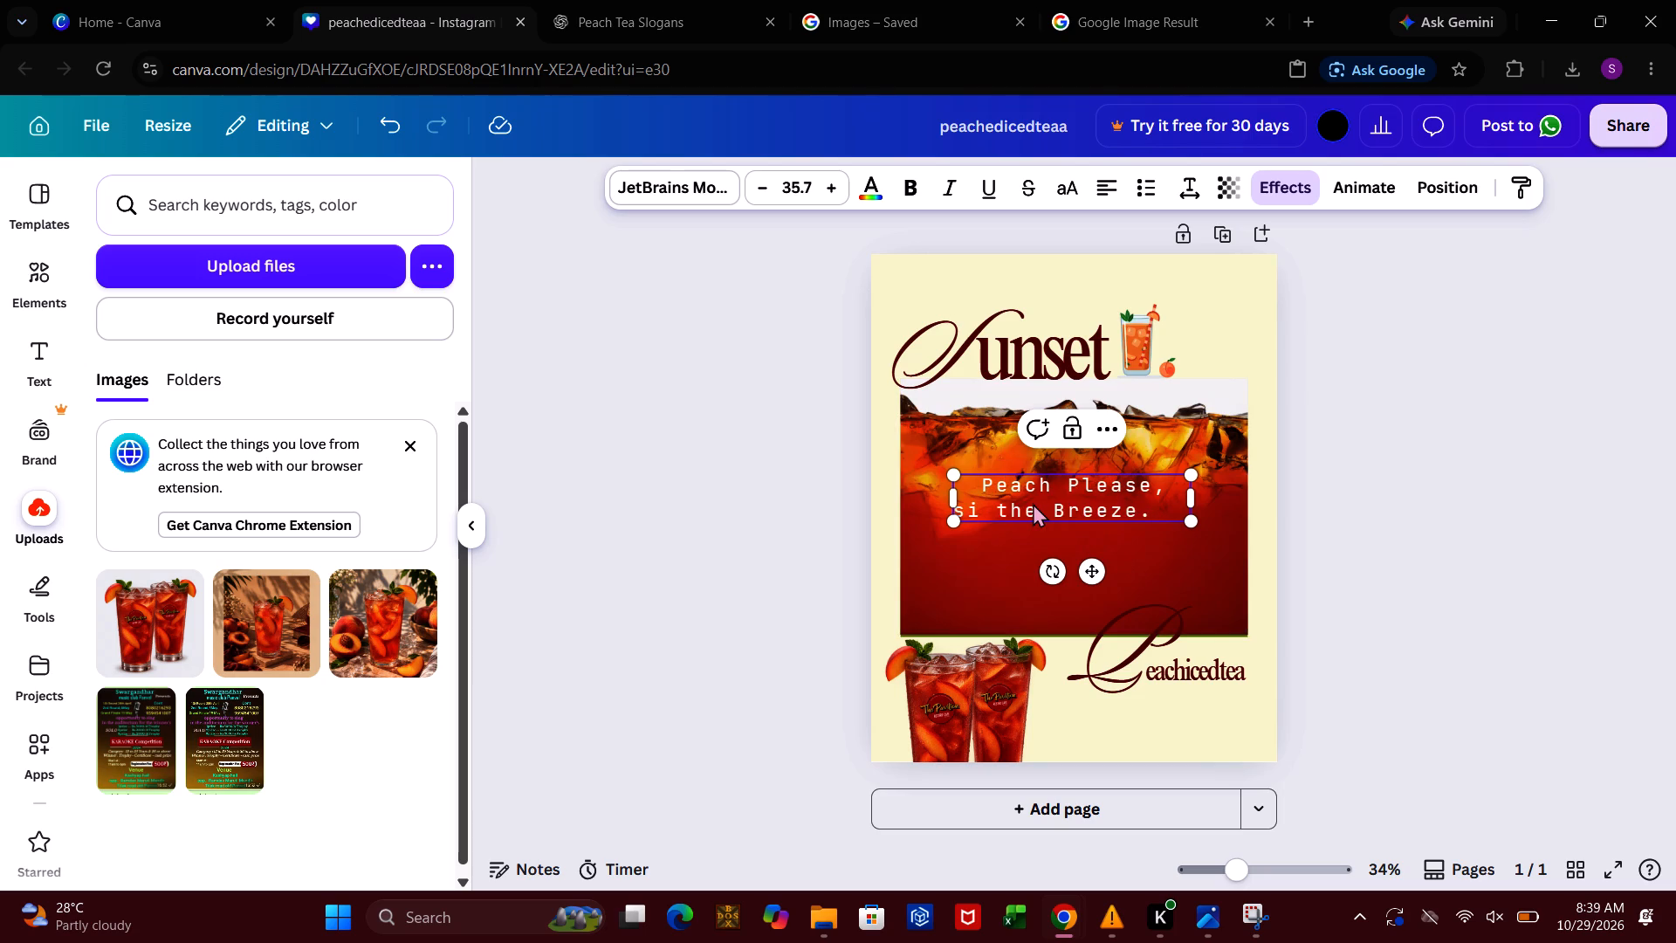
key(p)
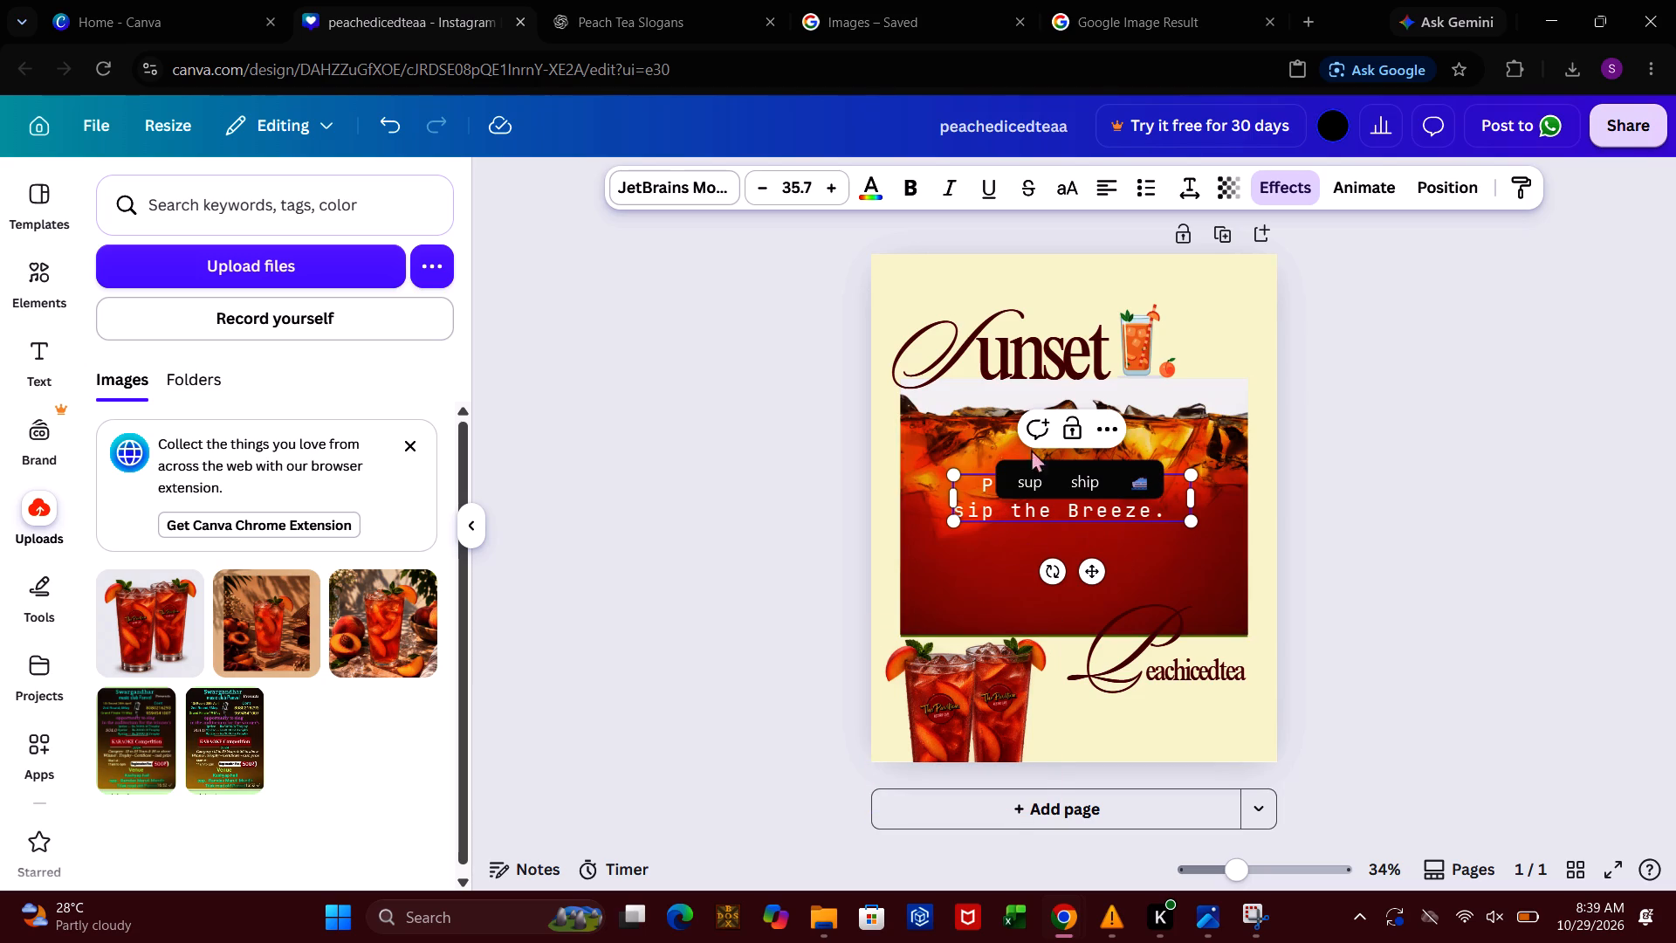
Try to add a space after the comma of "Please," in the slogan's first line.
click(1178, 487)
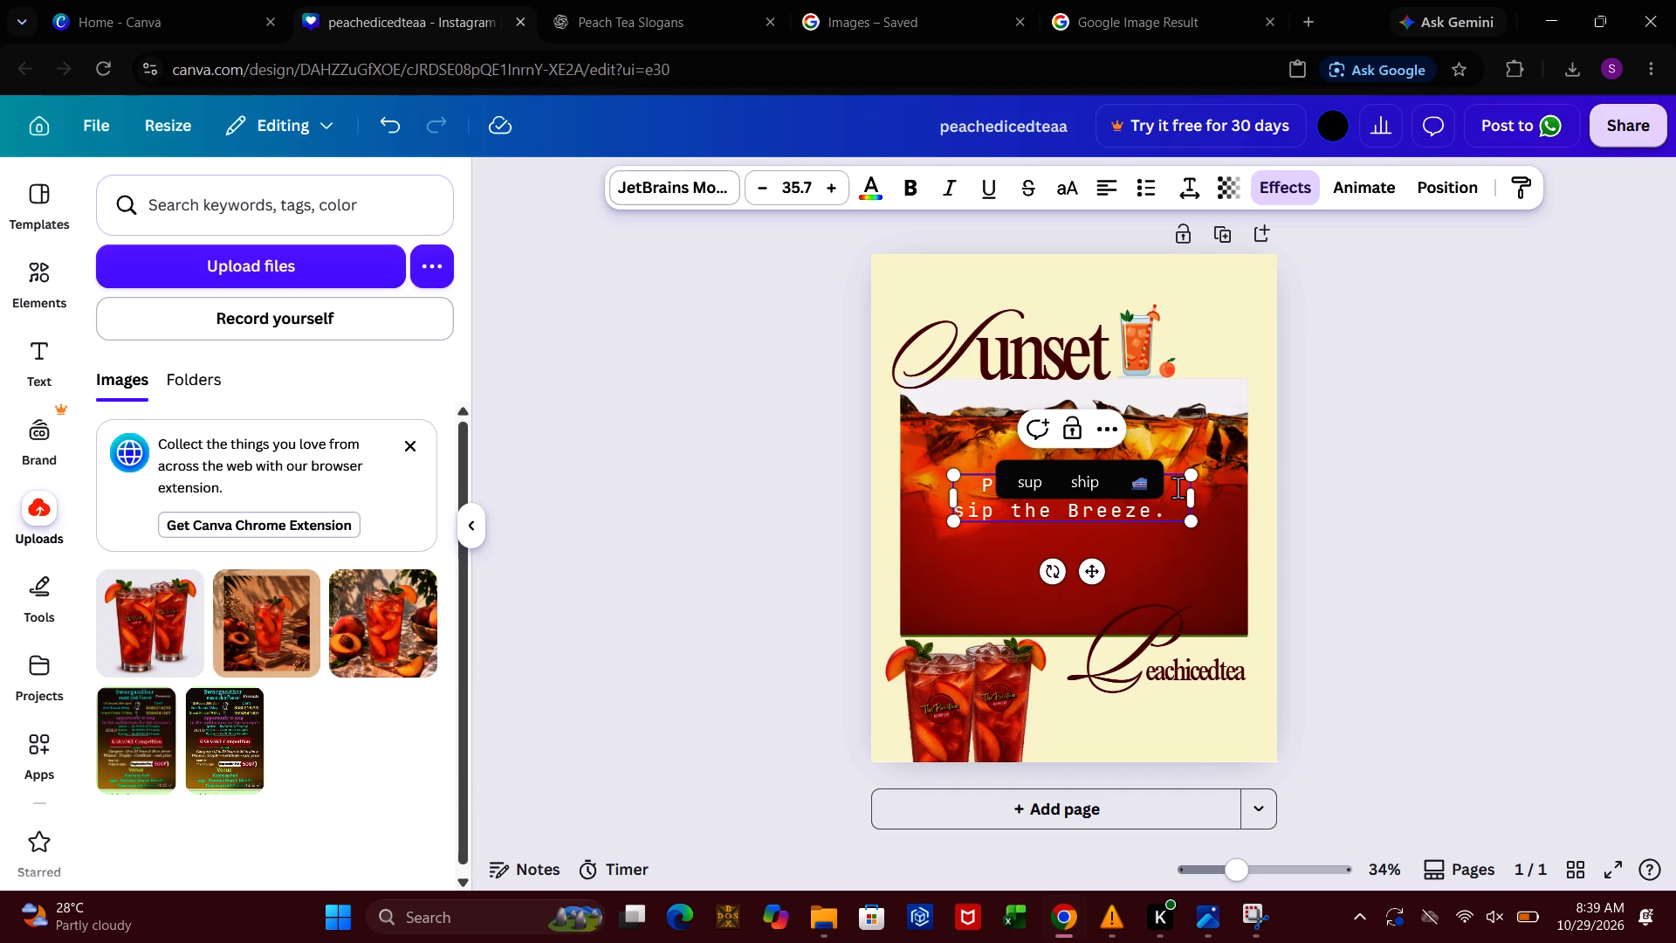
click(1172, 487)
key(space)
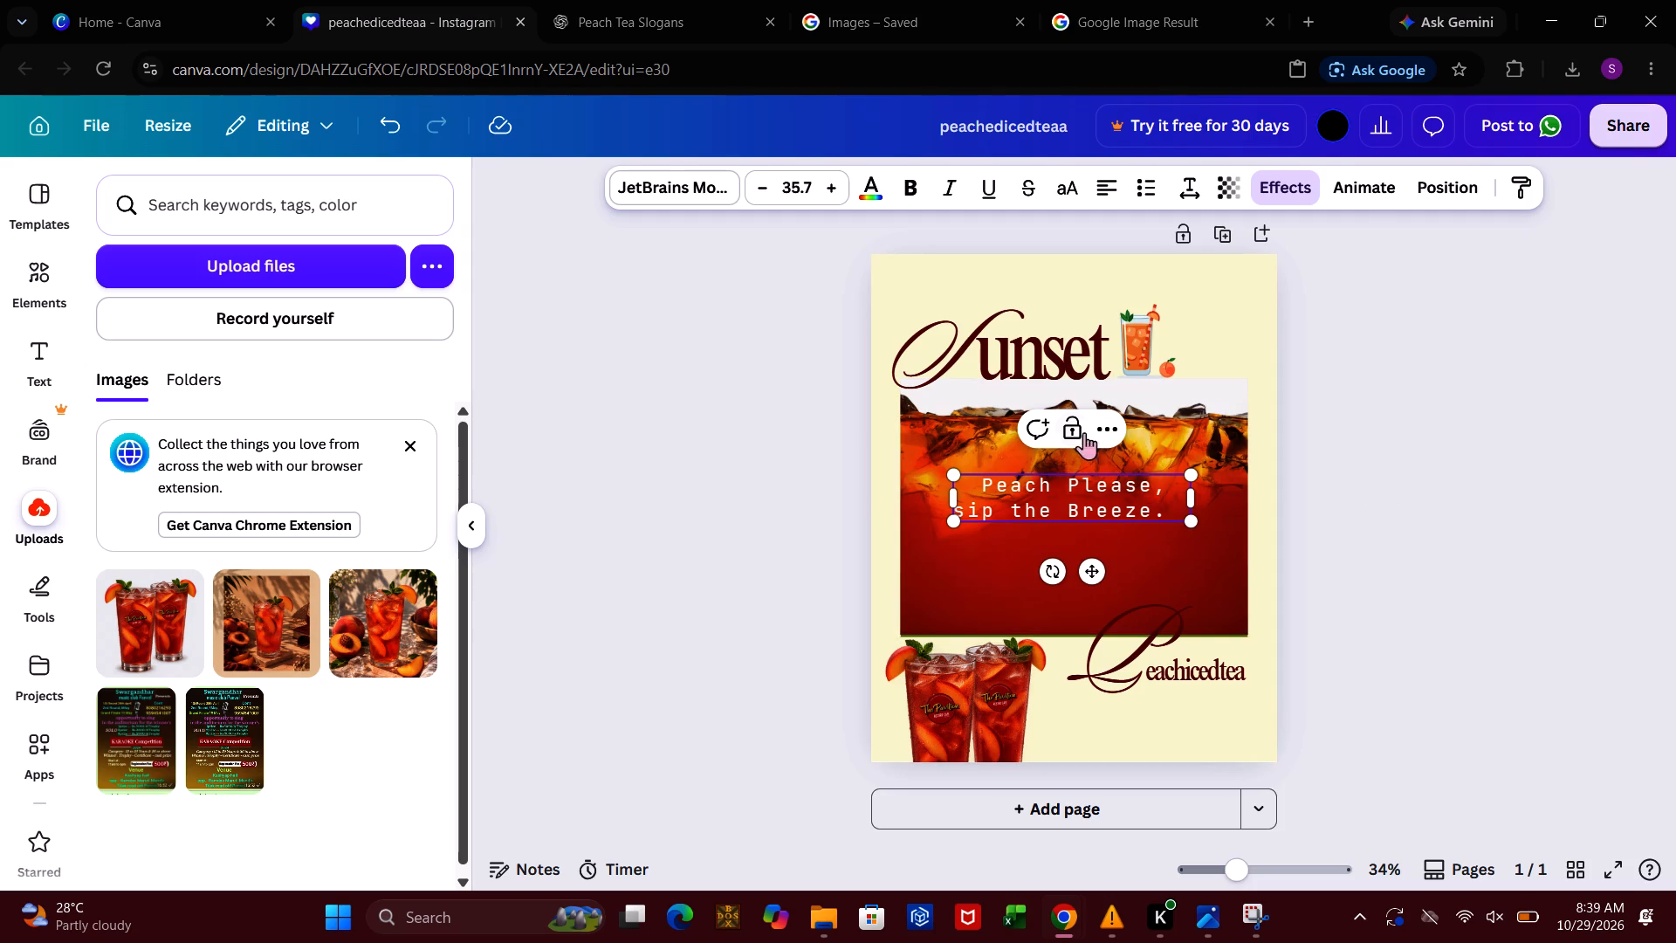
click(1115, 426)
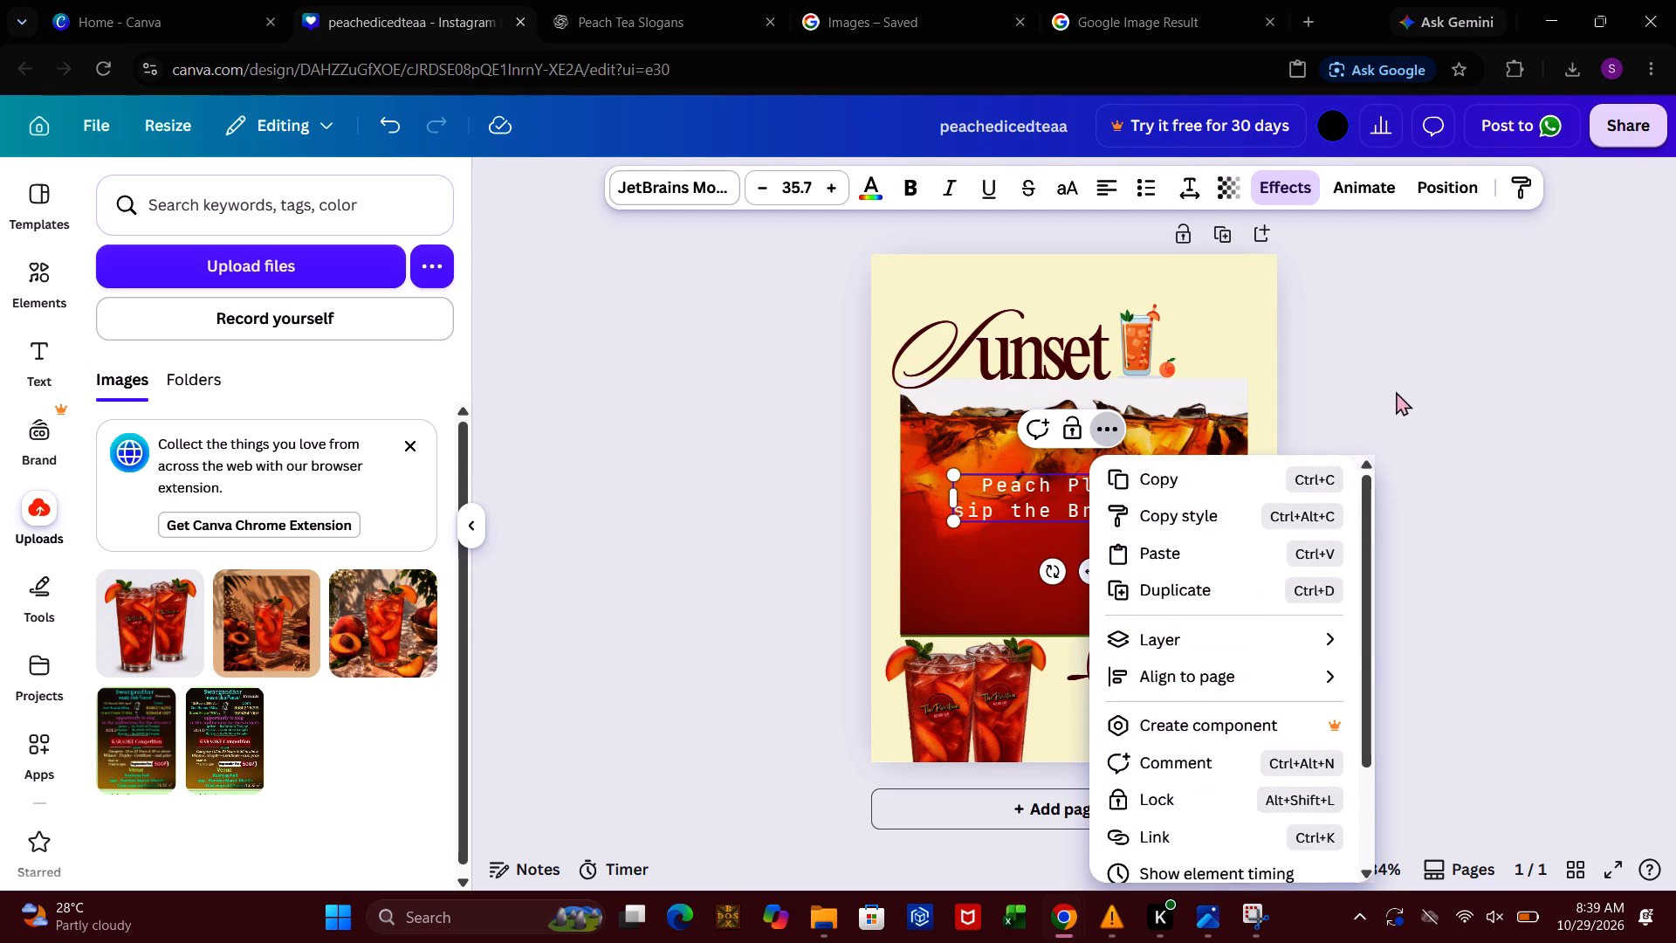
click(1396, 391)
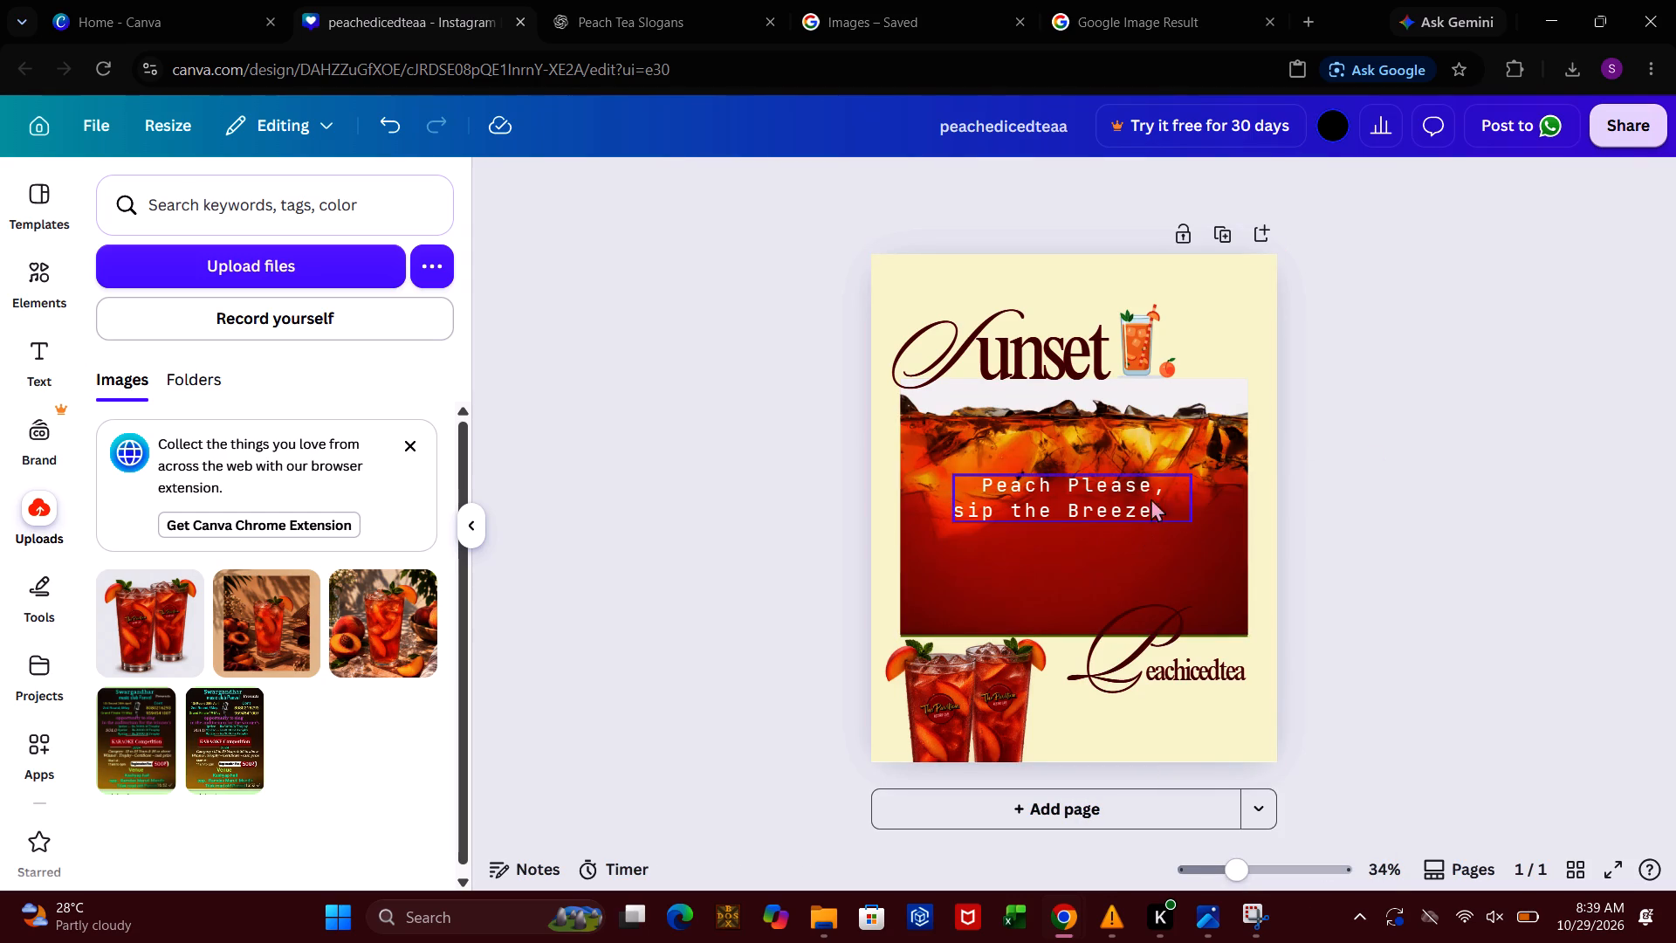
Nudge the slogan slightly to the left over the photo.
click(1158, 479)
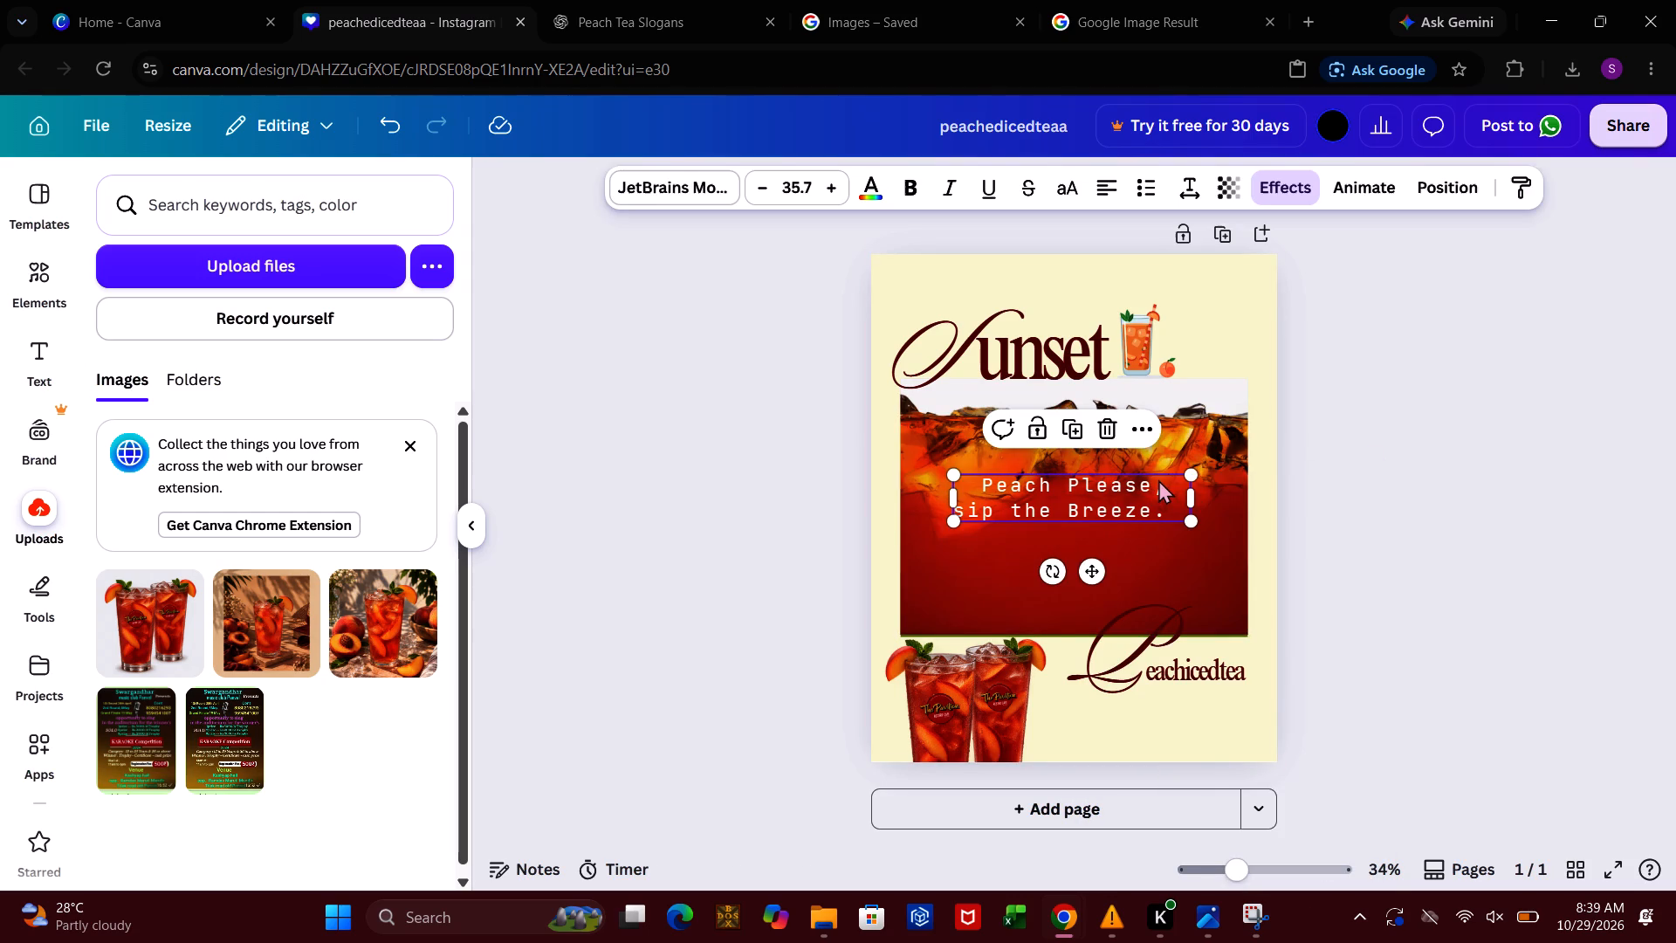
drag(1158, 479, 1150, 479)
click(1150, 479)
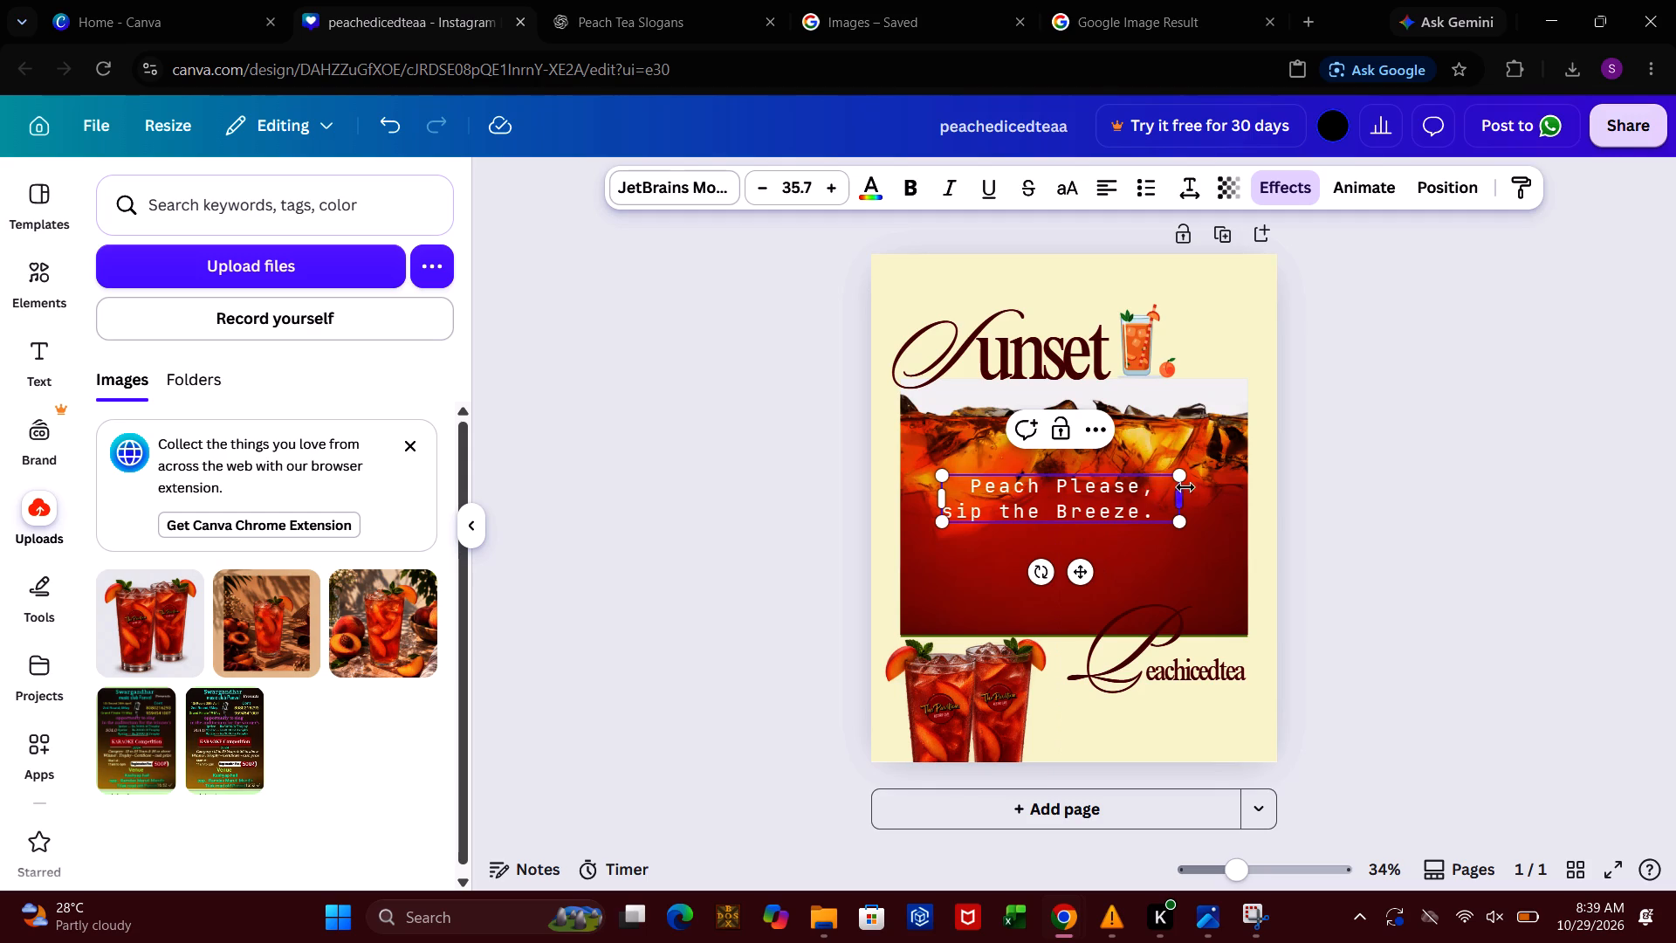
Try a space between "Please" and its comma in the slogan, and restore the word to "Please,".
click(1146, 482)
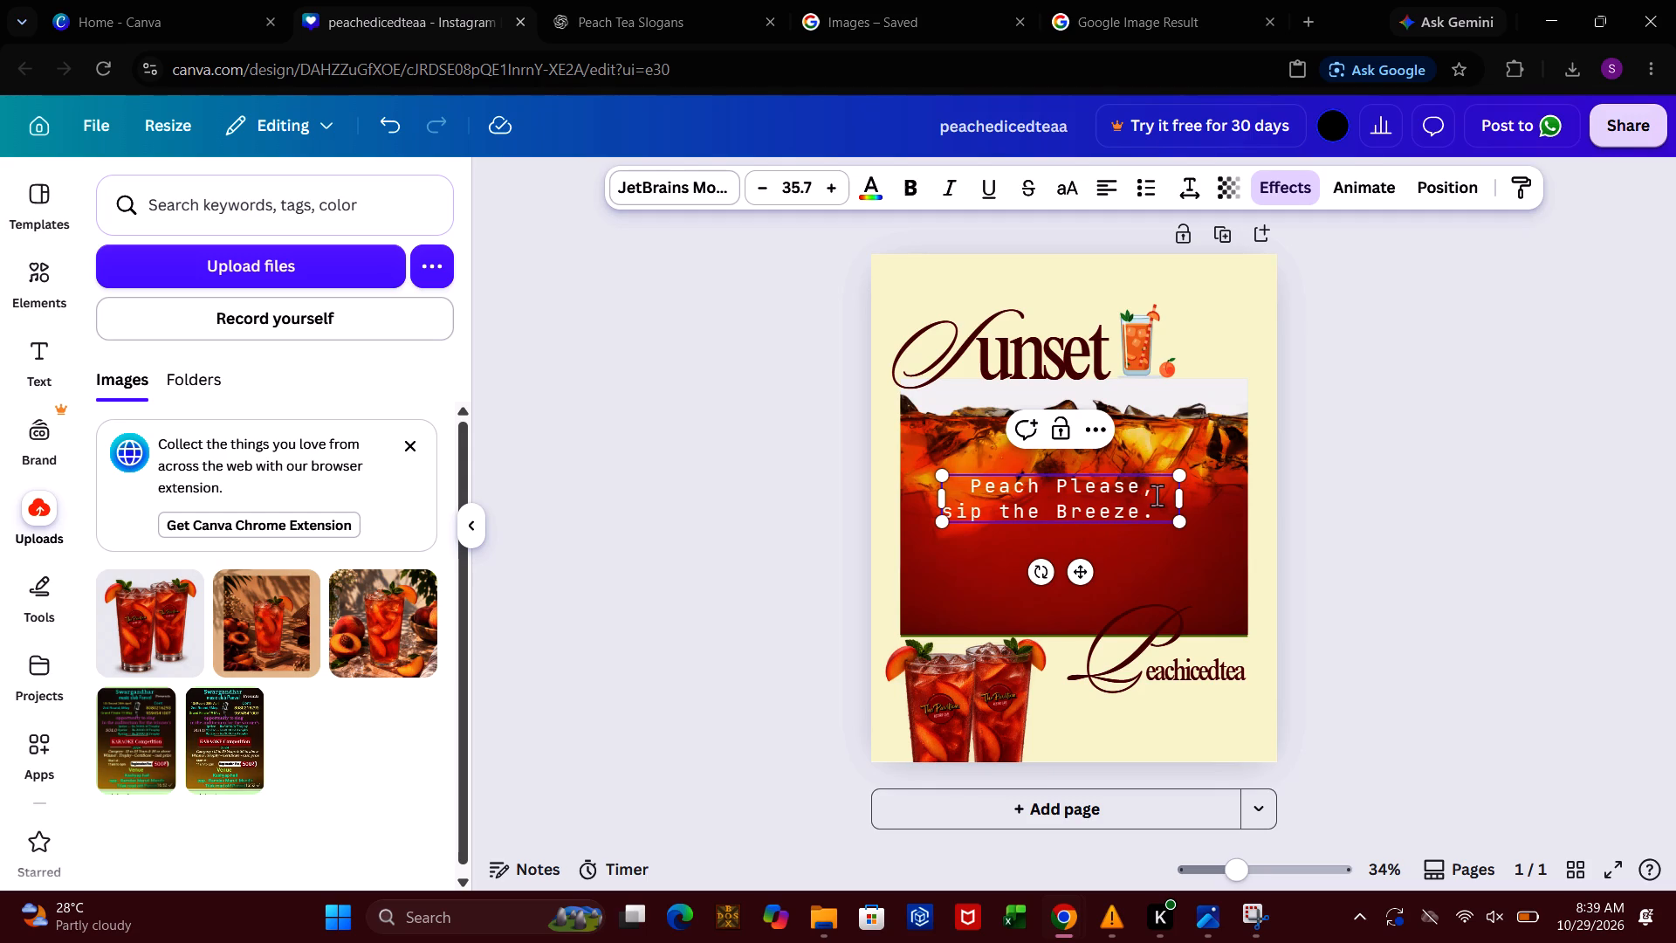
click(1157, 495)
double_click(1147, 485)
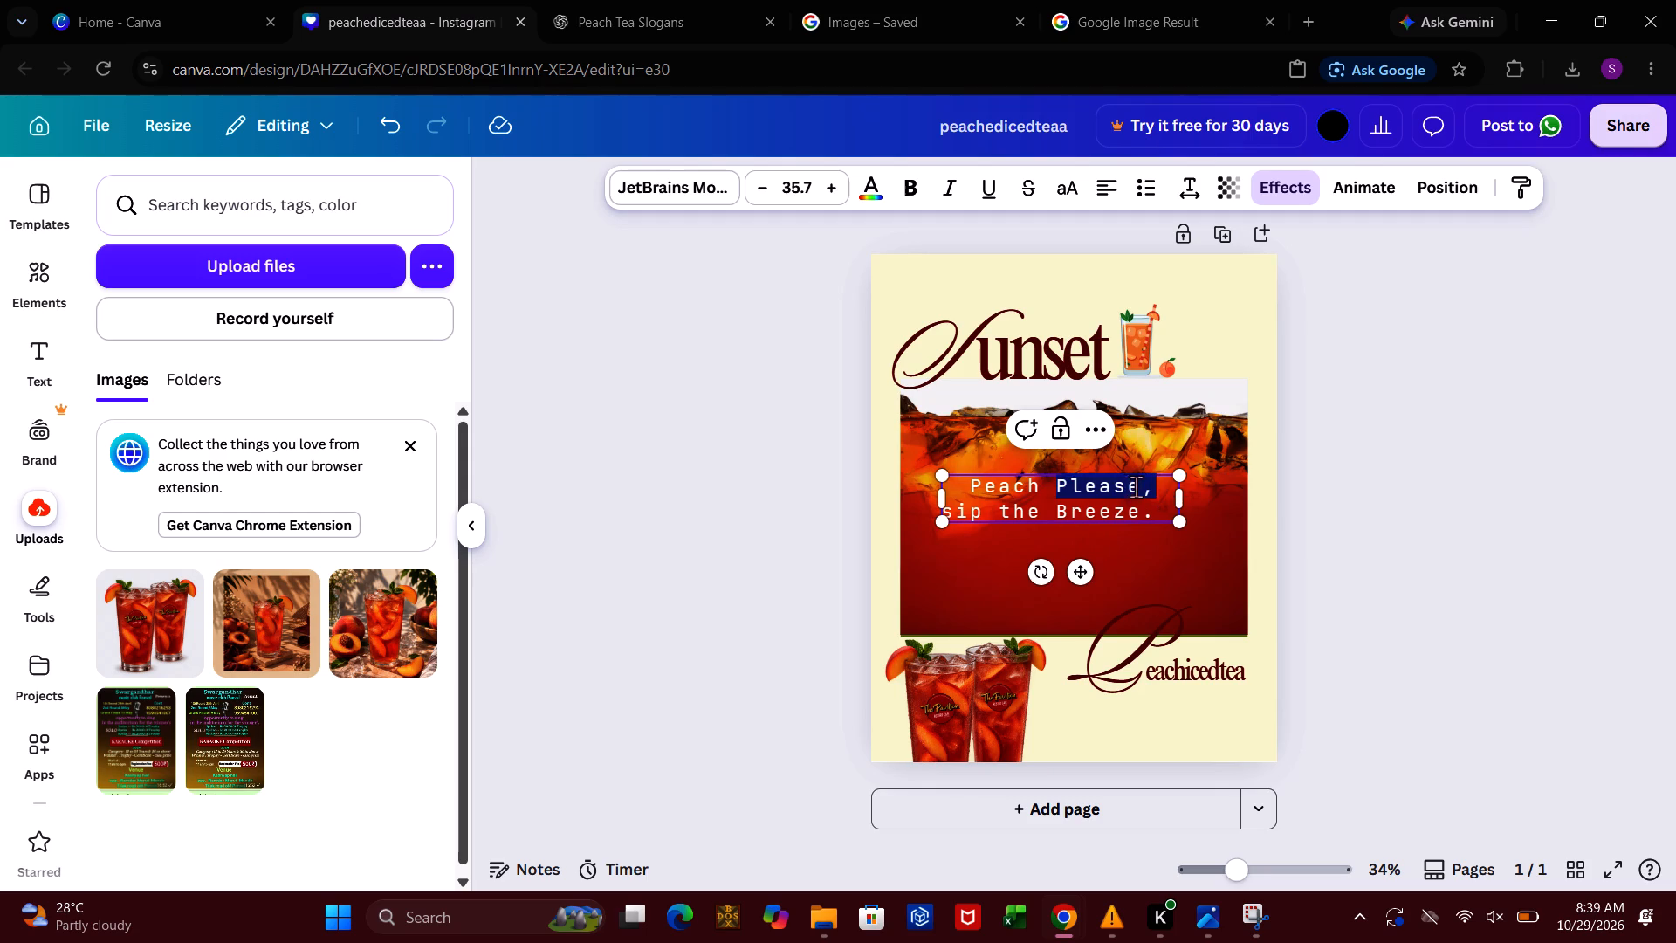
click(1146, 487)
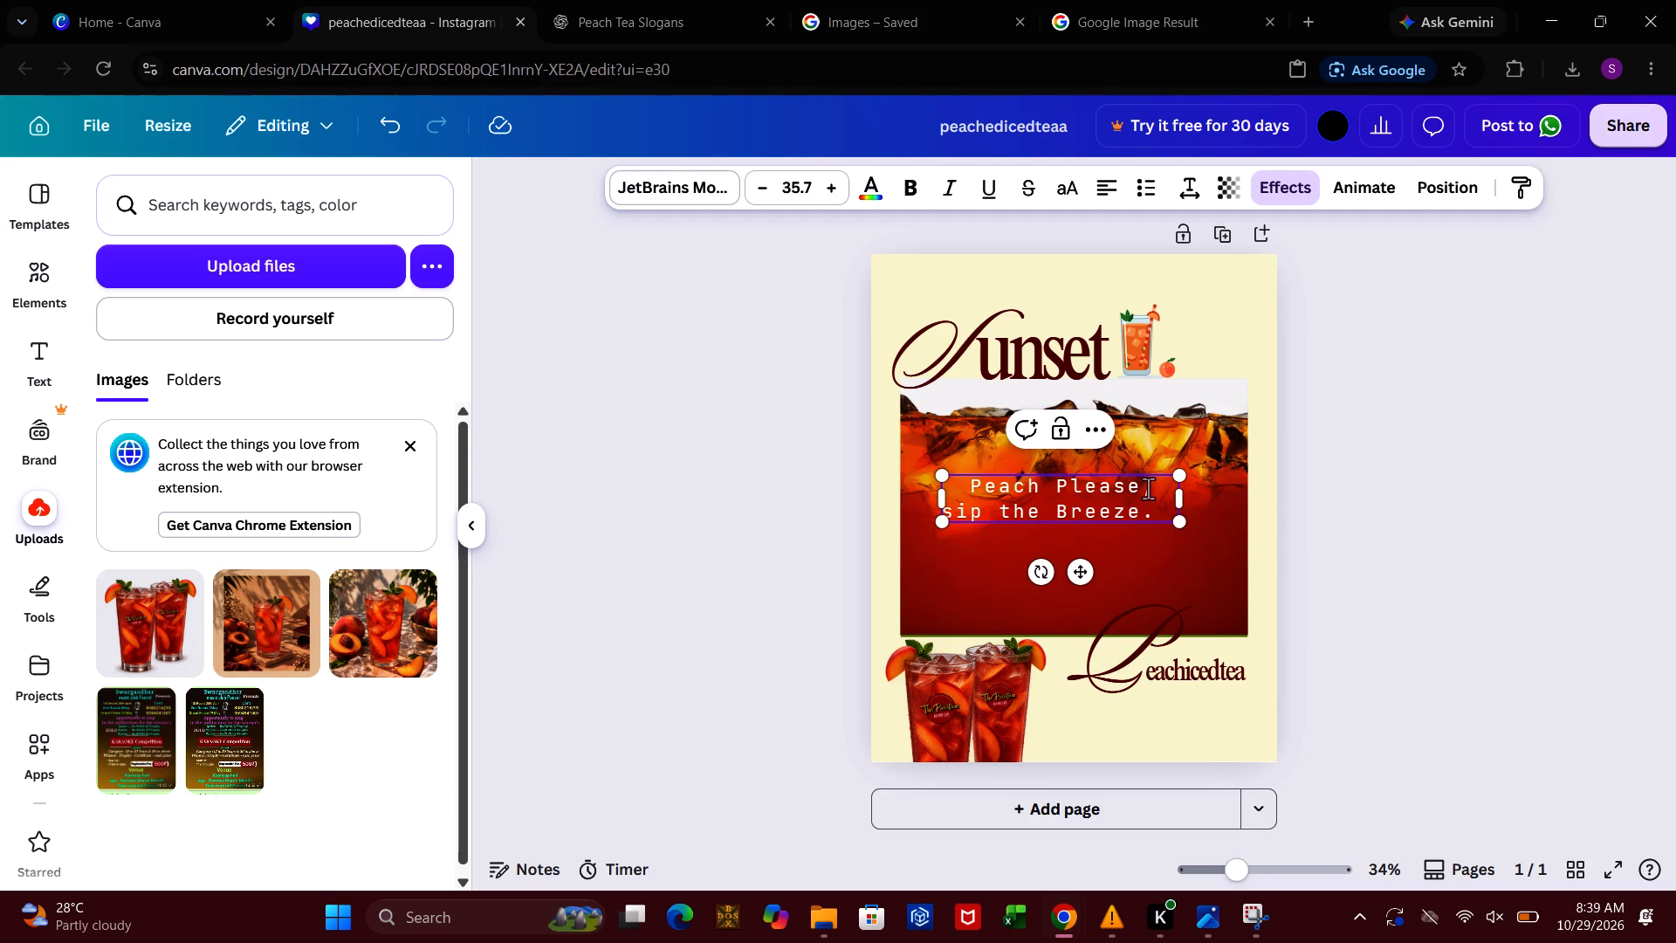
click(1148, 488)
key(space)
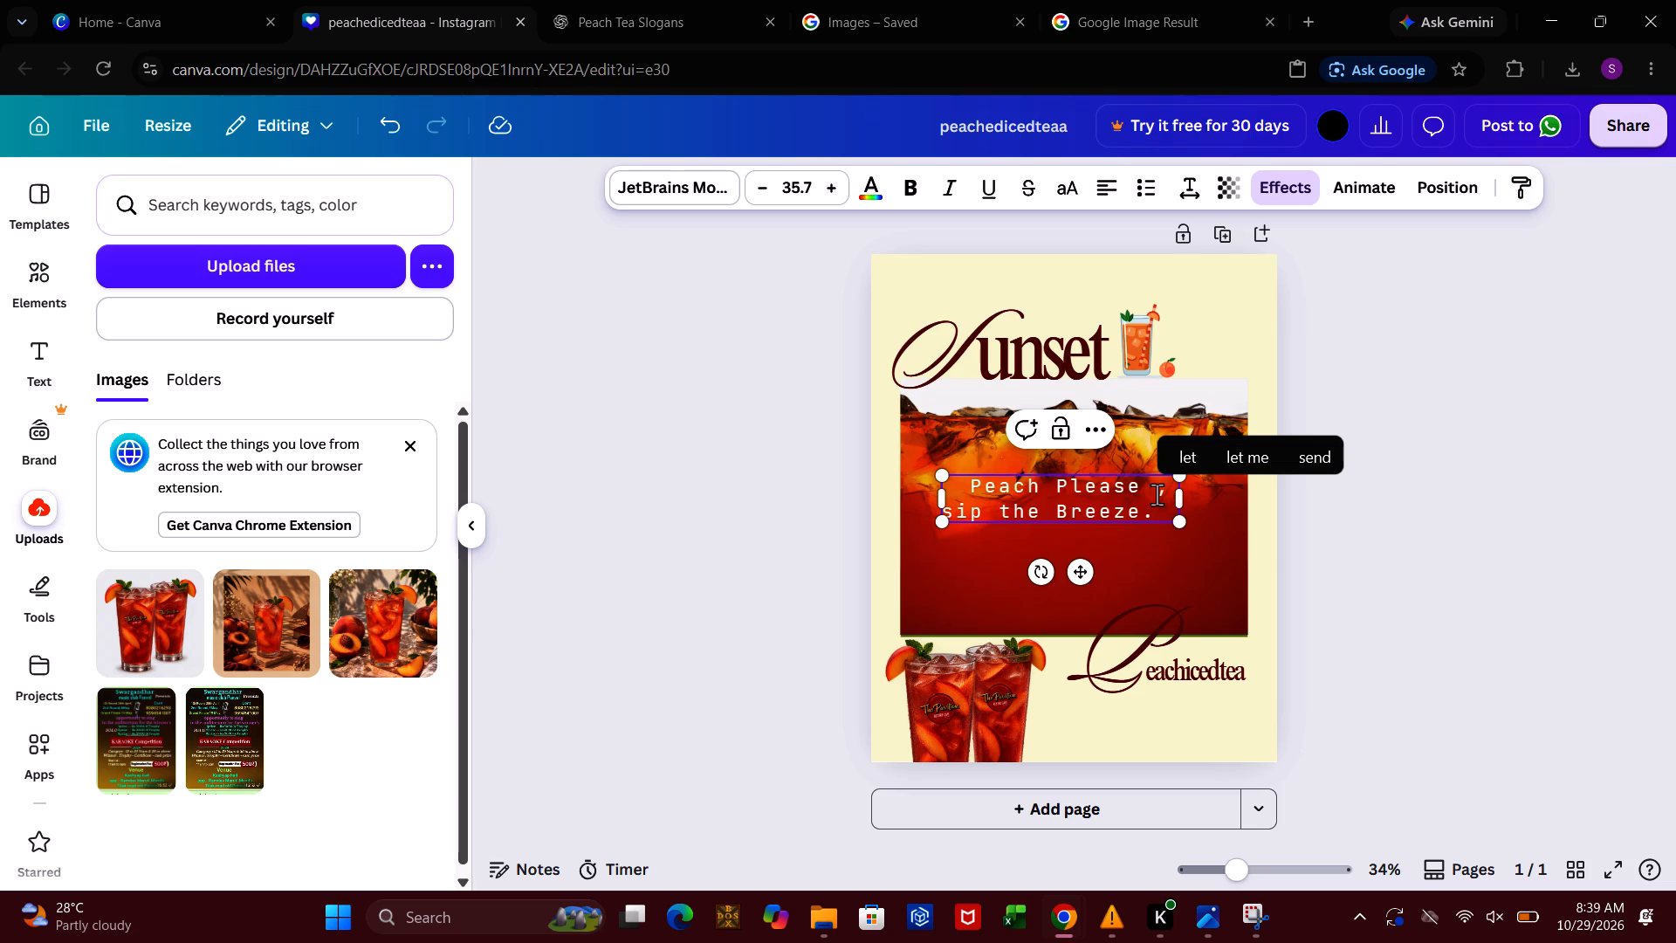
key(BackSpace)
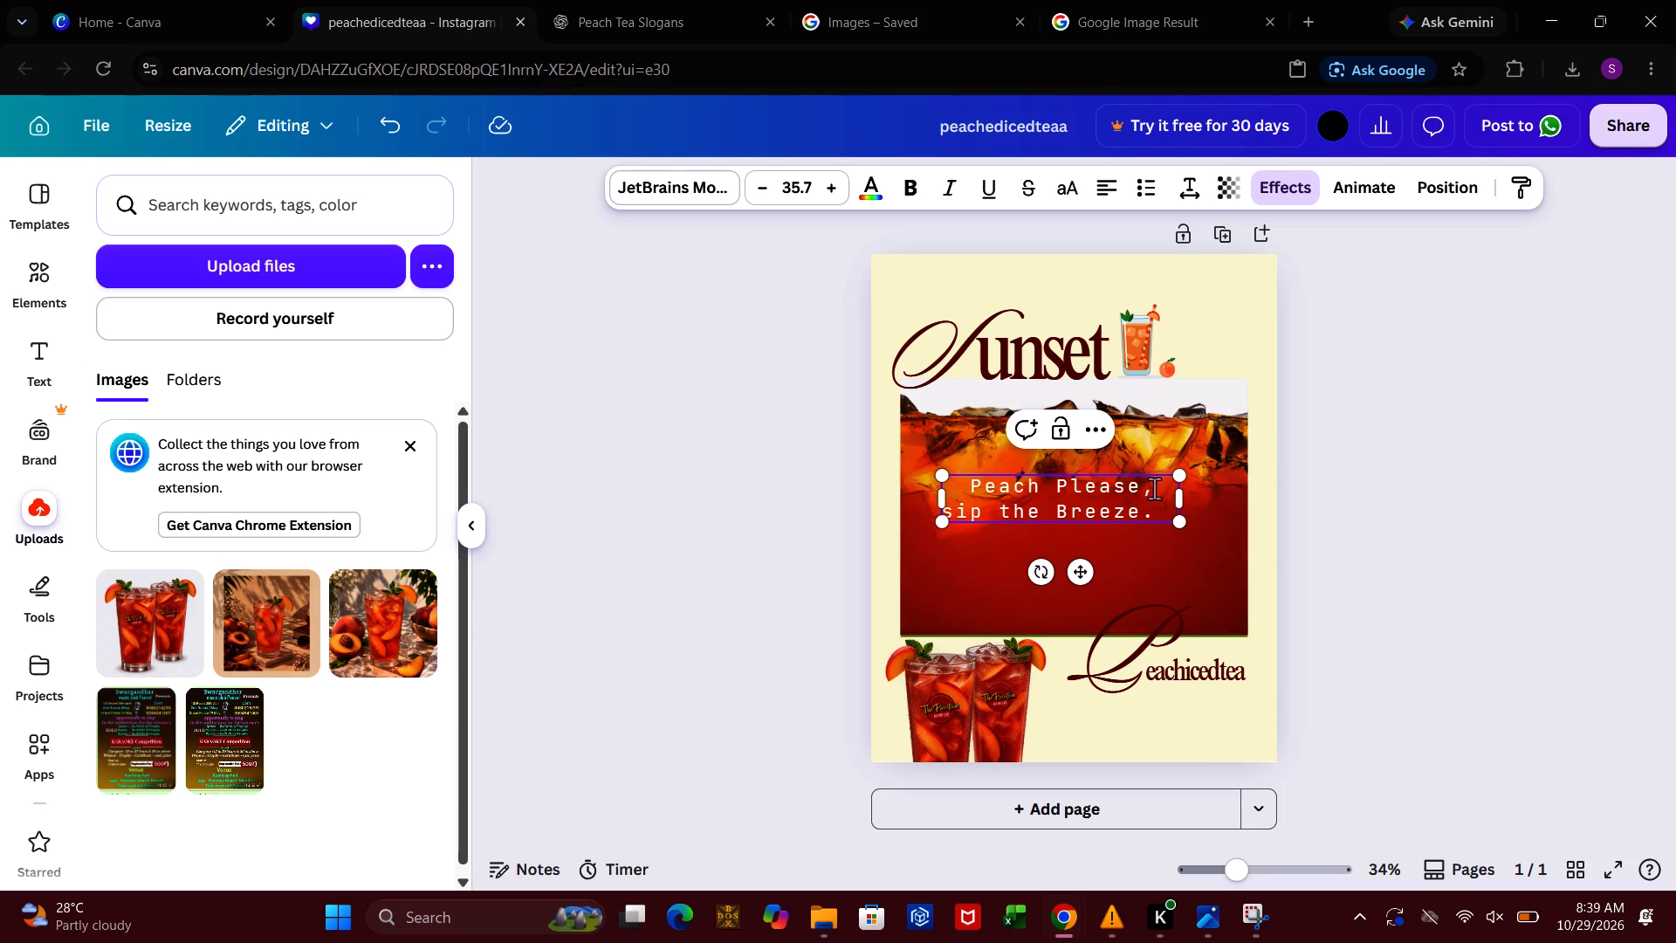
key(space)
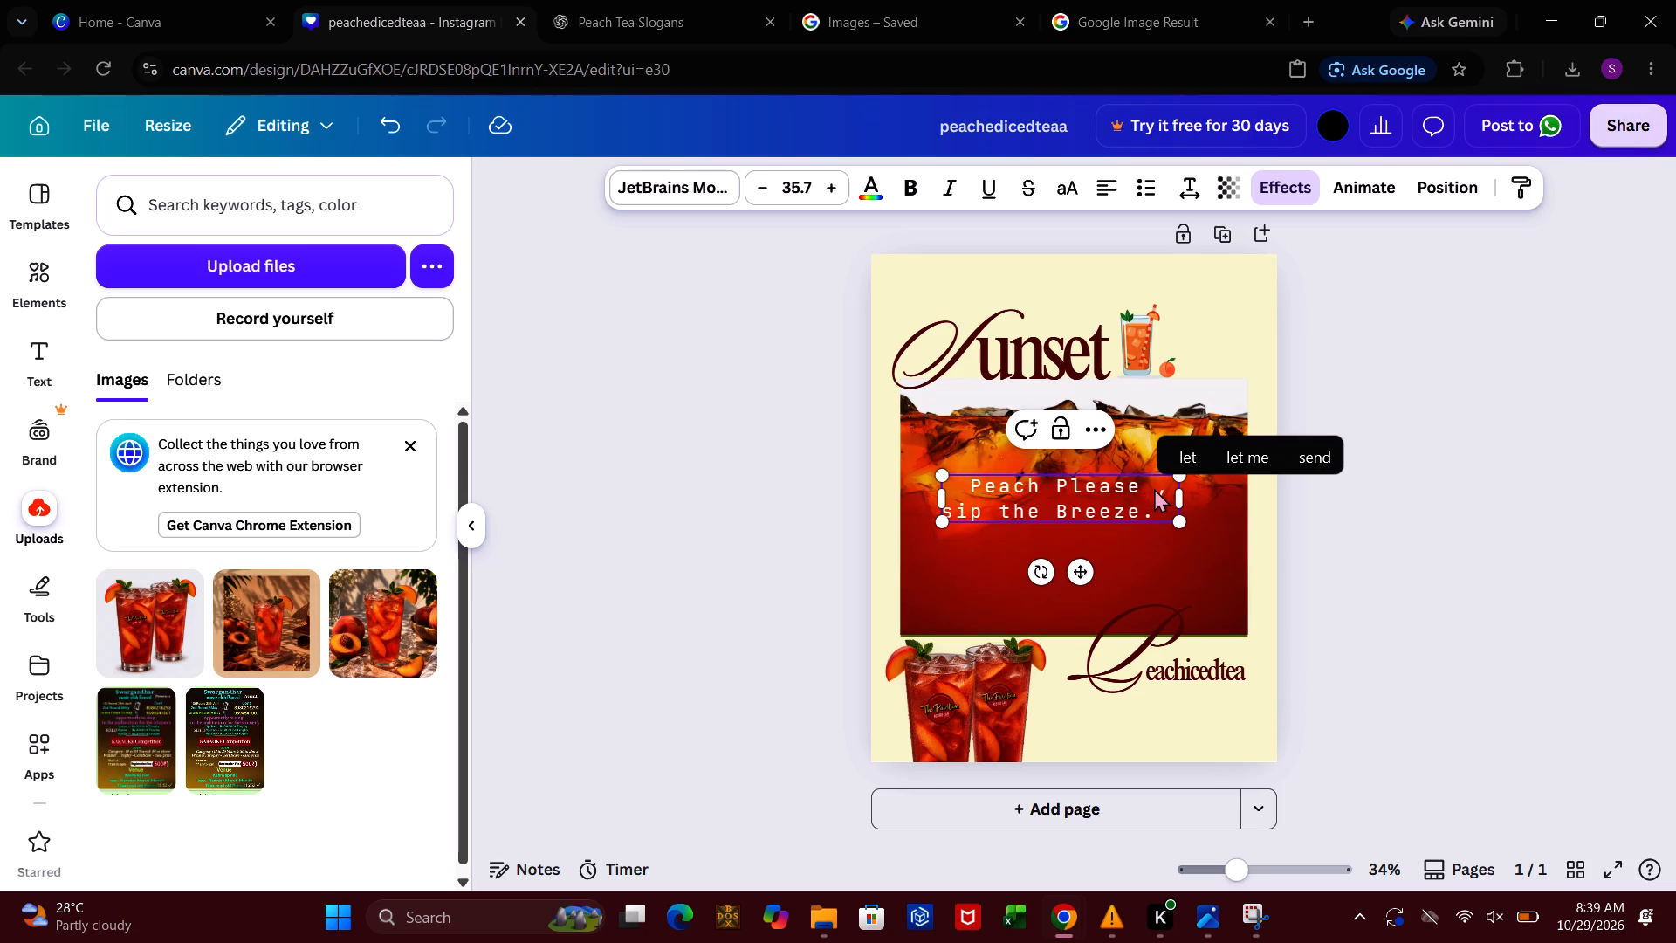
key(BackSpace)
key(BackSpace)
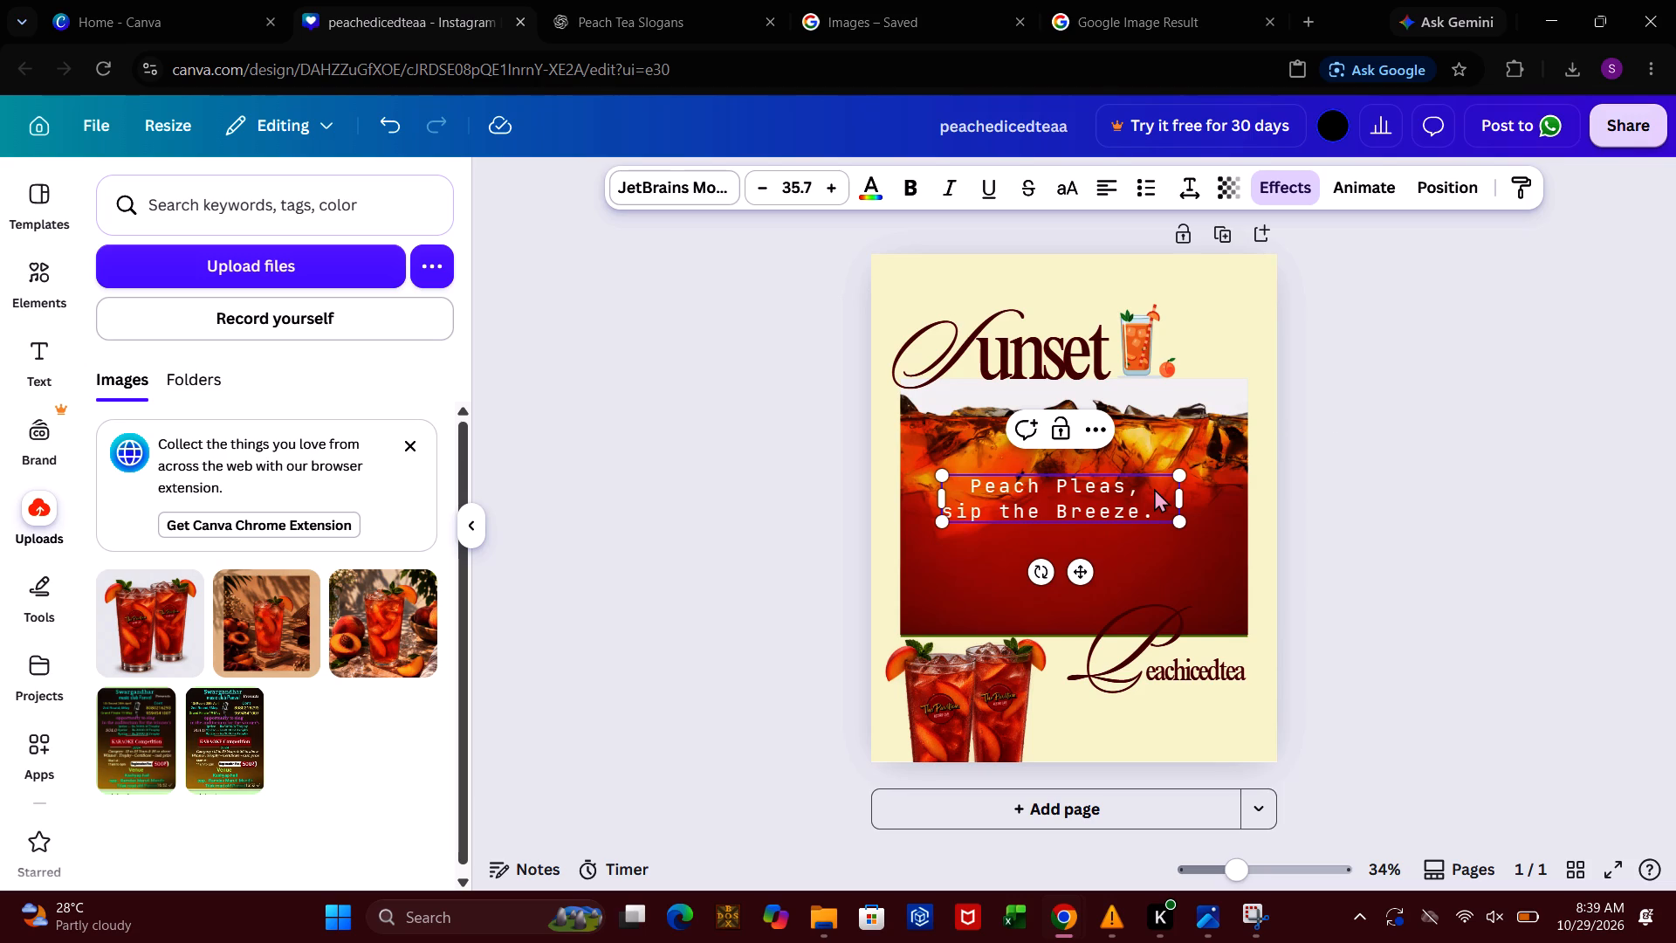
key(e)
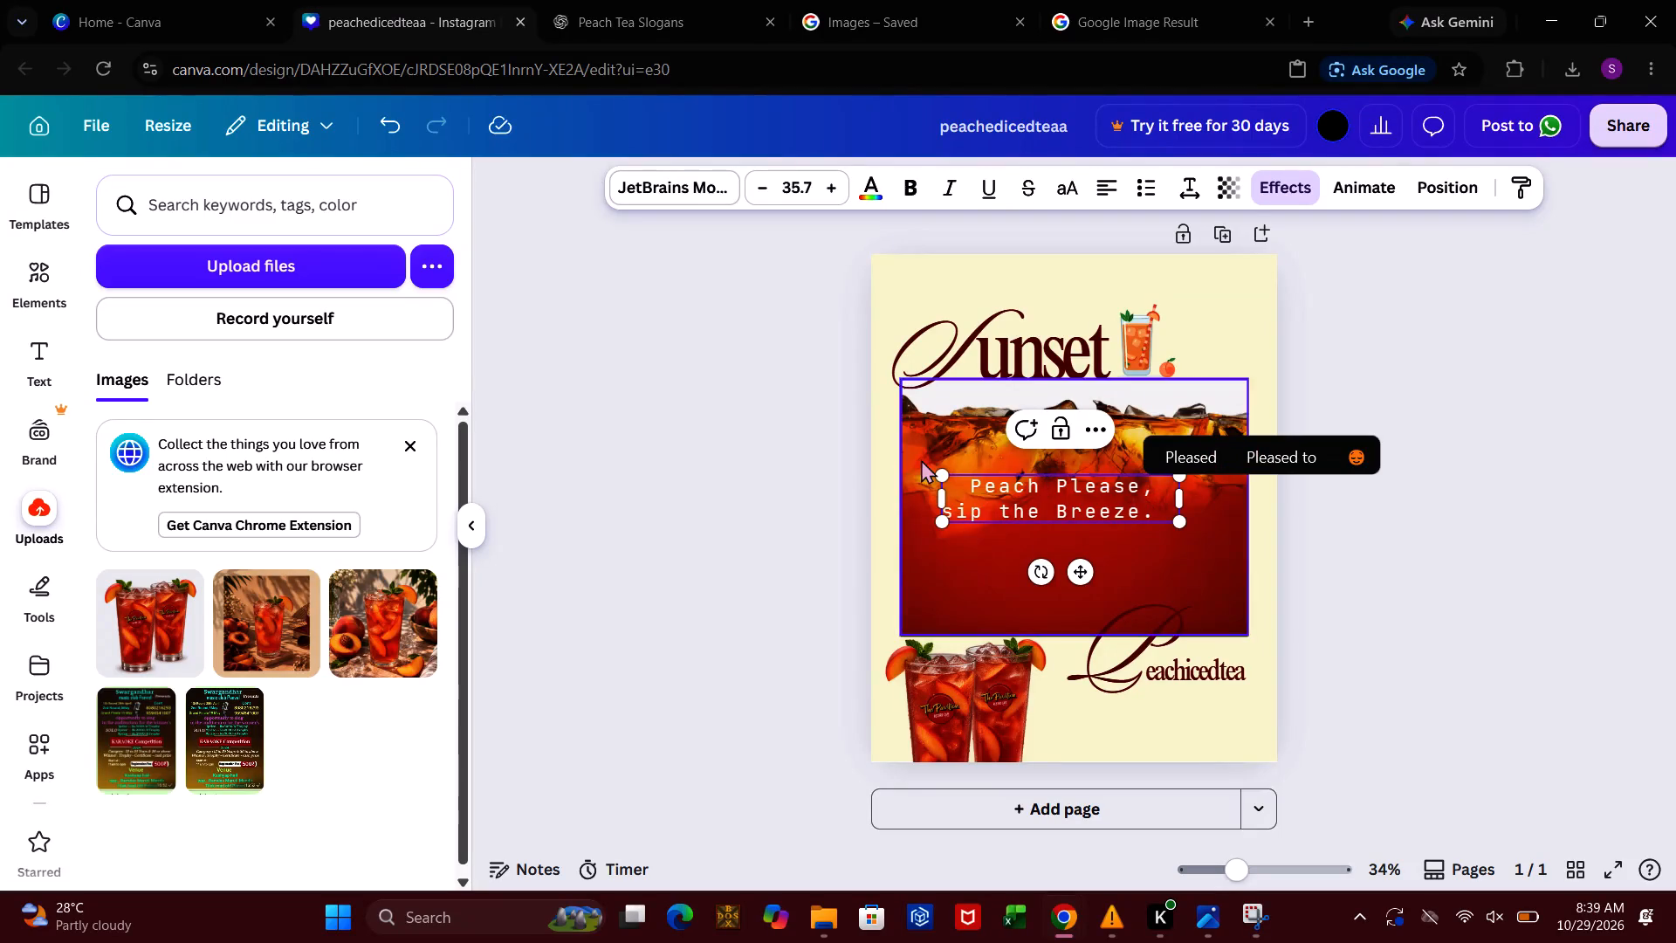
Remove one of the two leading spaces before "Peach" in the slogan's first line.
click(967, 489)
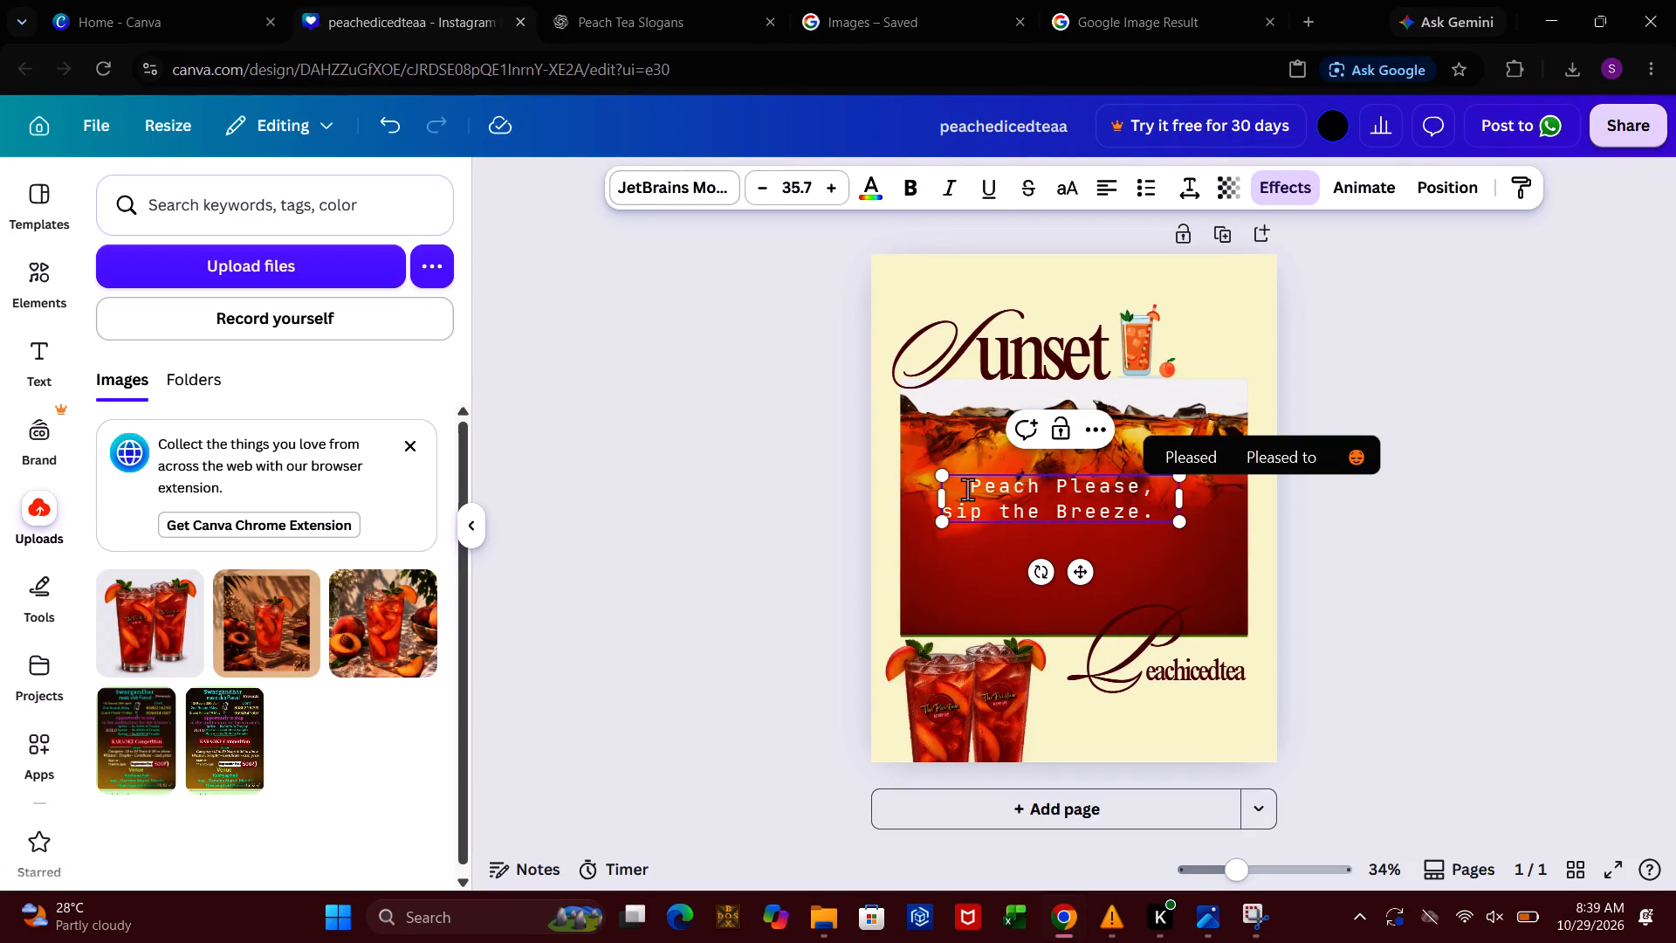
key(BackSpace)
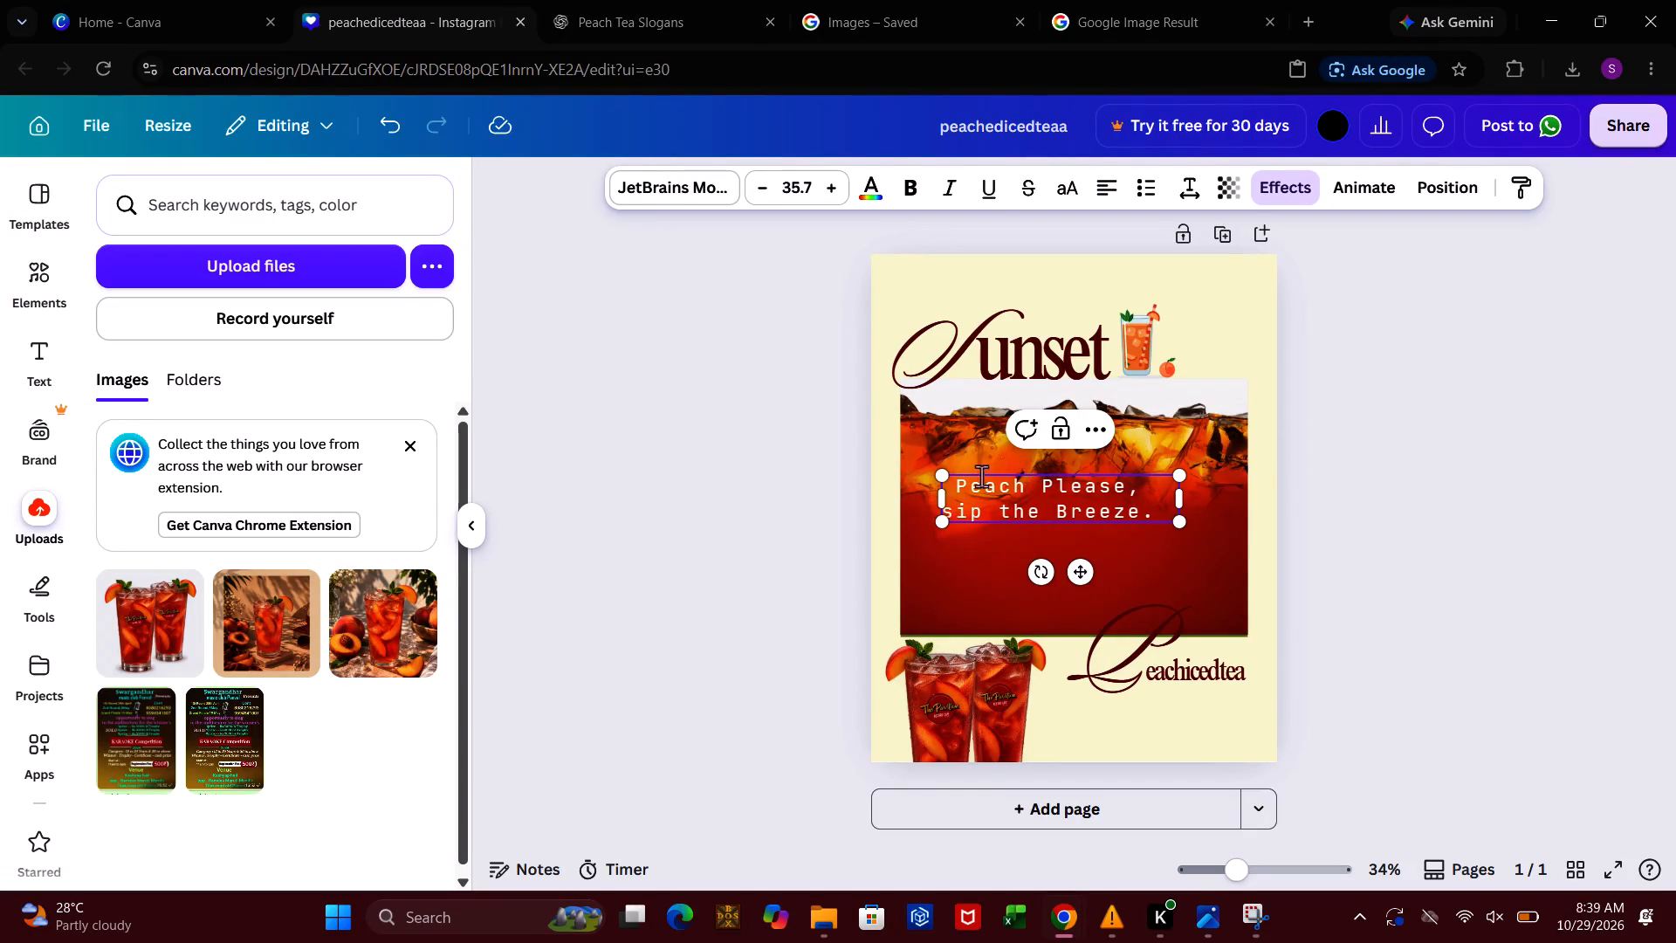
click(1302, 450)
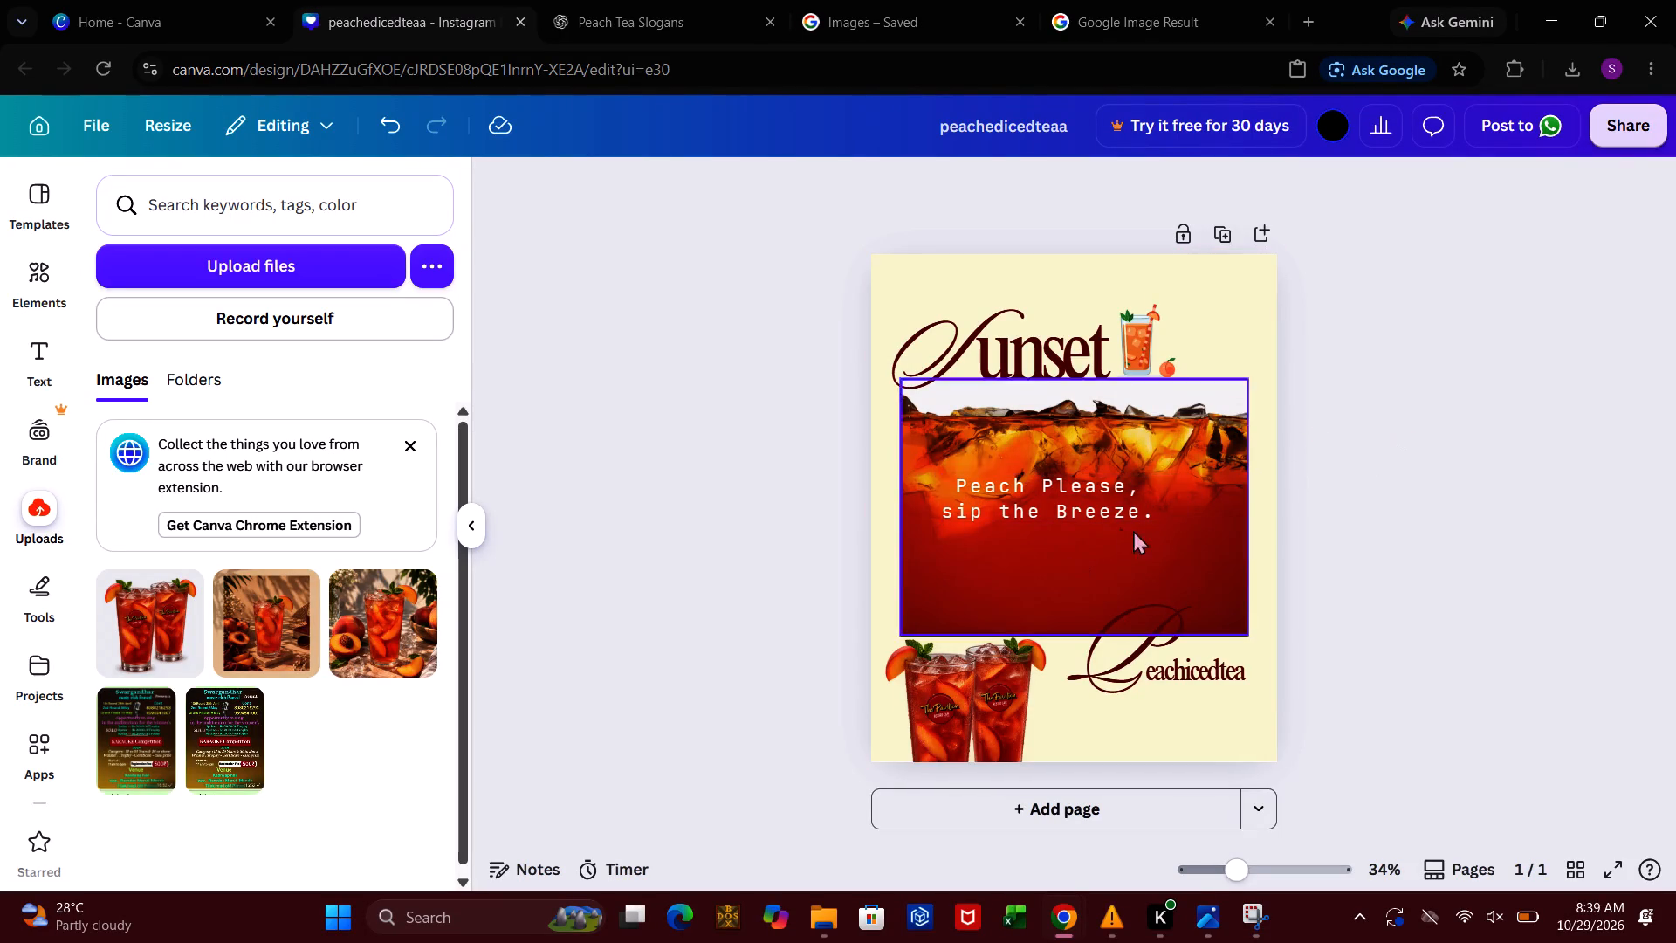
Move the slogan to the right and slightly up so its two lines sit roughly centred over the photo.
drag(1098, 509, 1116, 513)
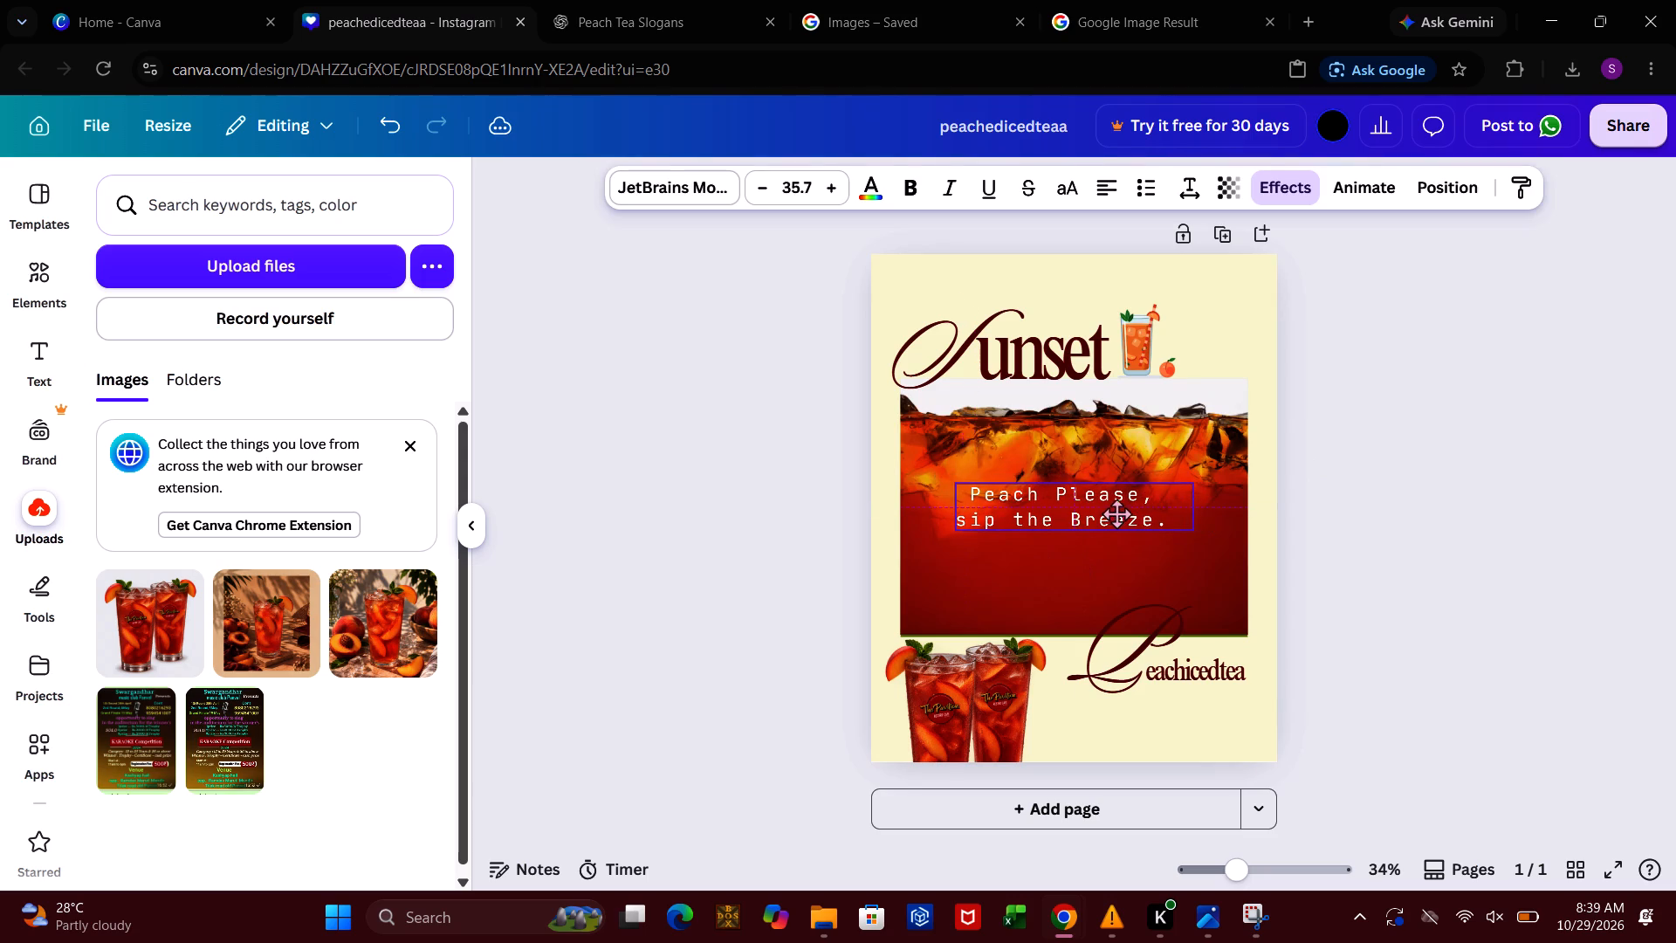
drag(1116, 513, 1126, 504)
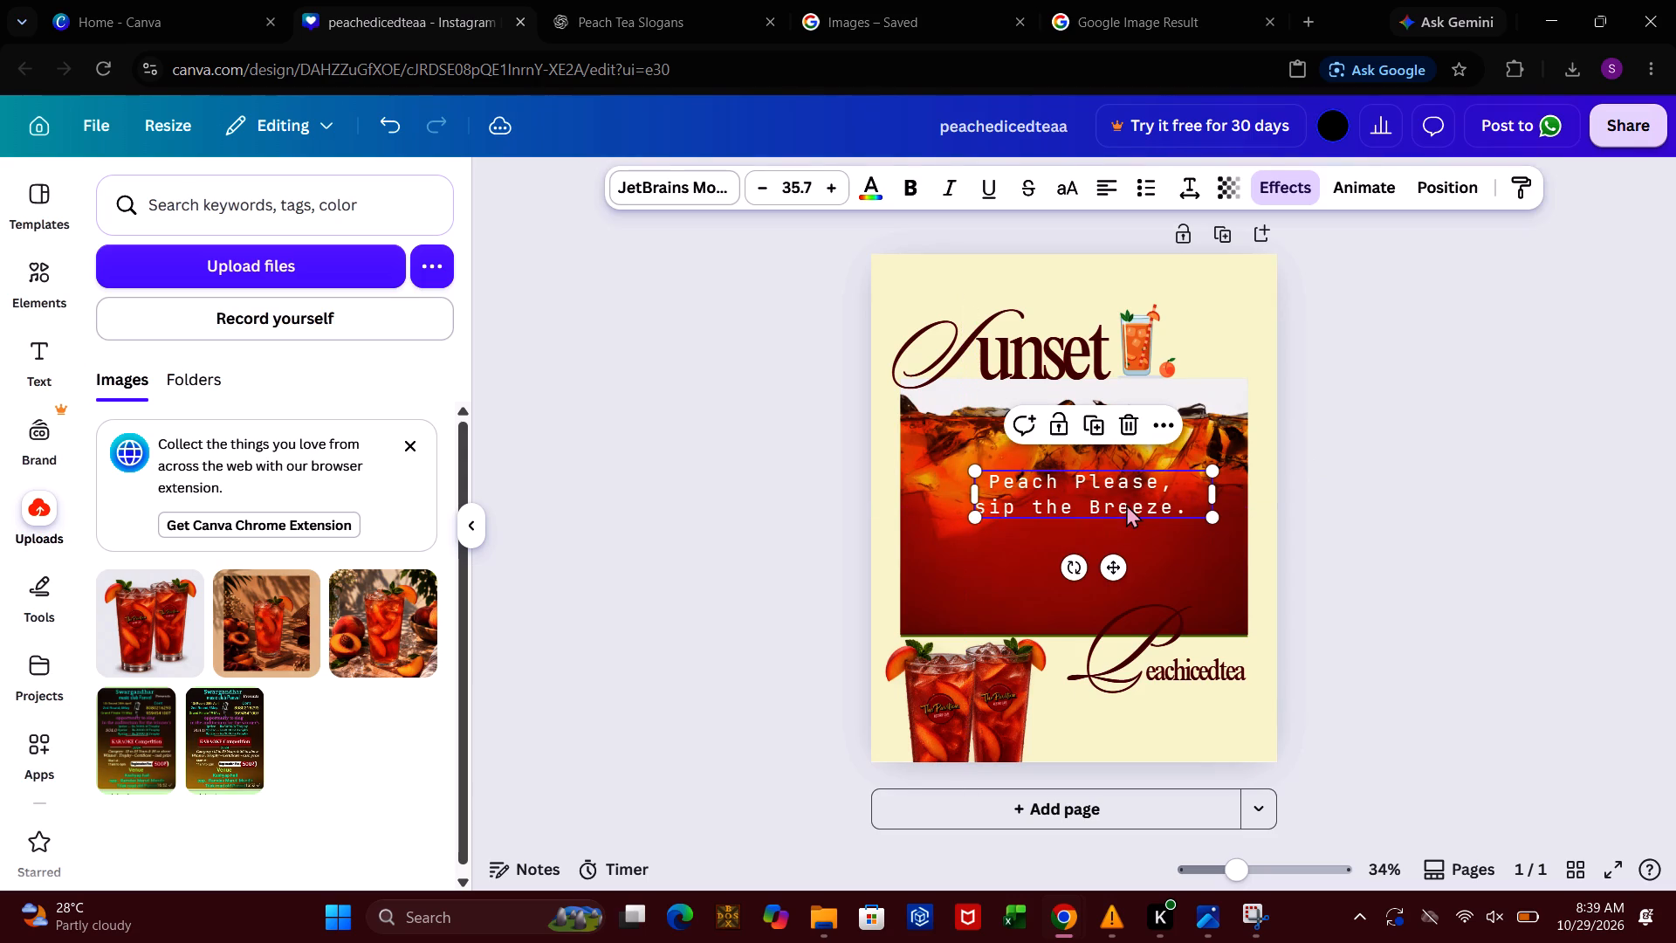
click(1386, 408)
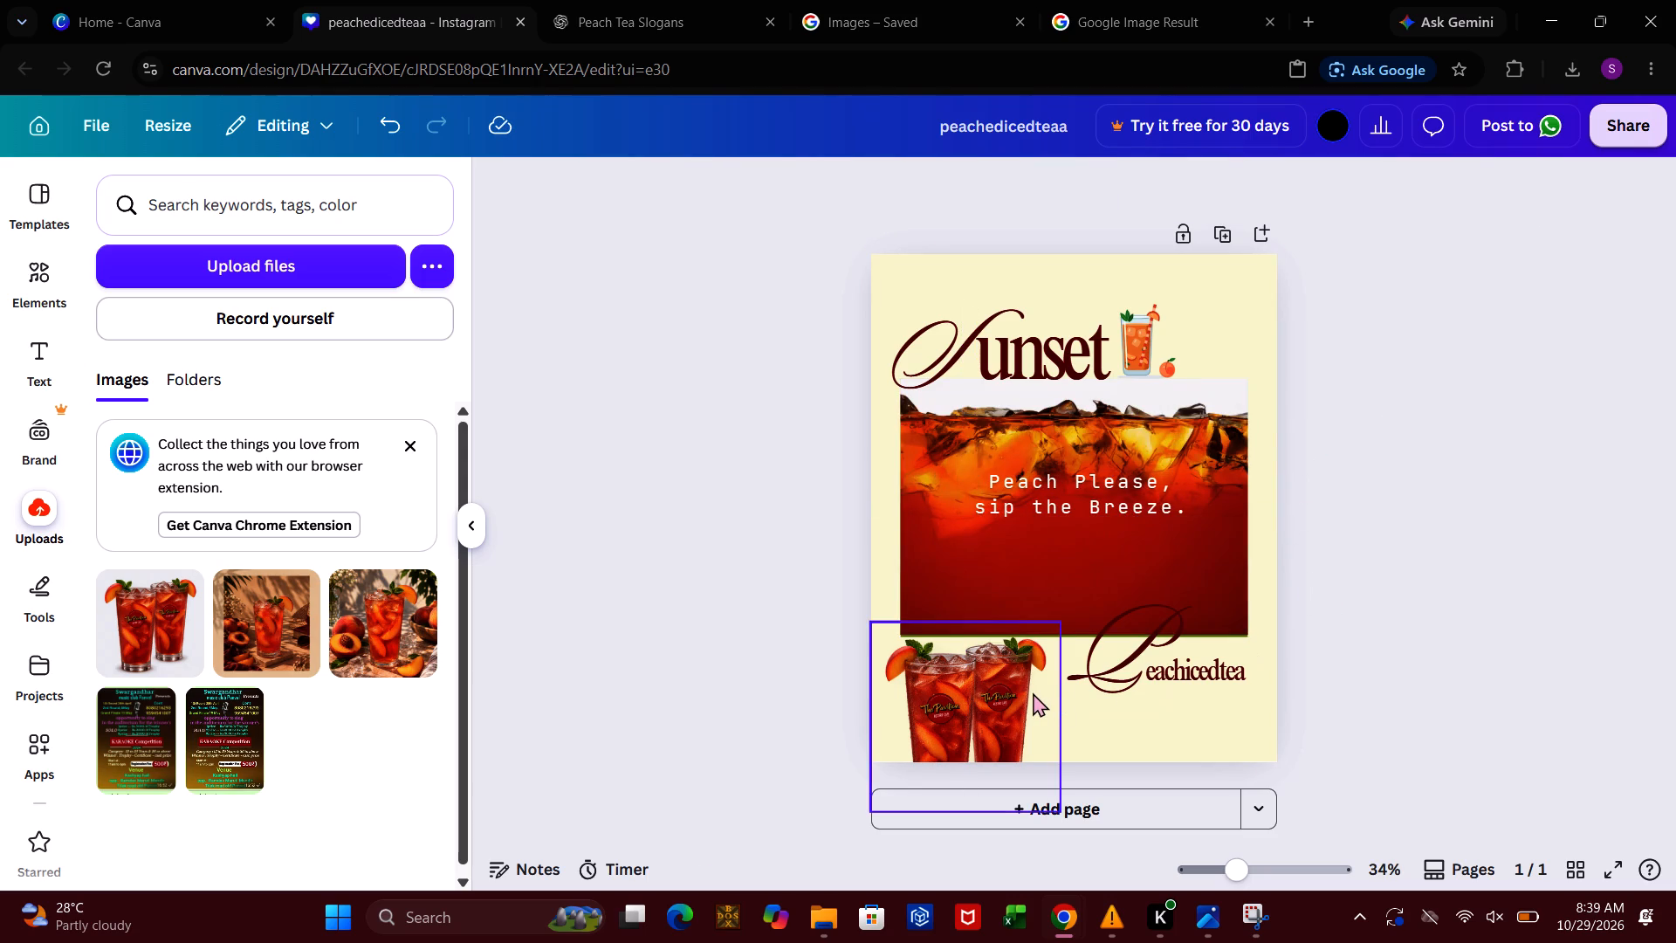
Move the two-glass peach tea cut-out up and over the photo's lower part.
drag(1033, 692, 1039, 613)
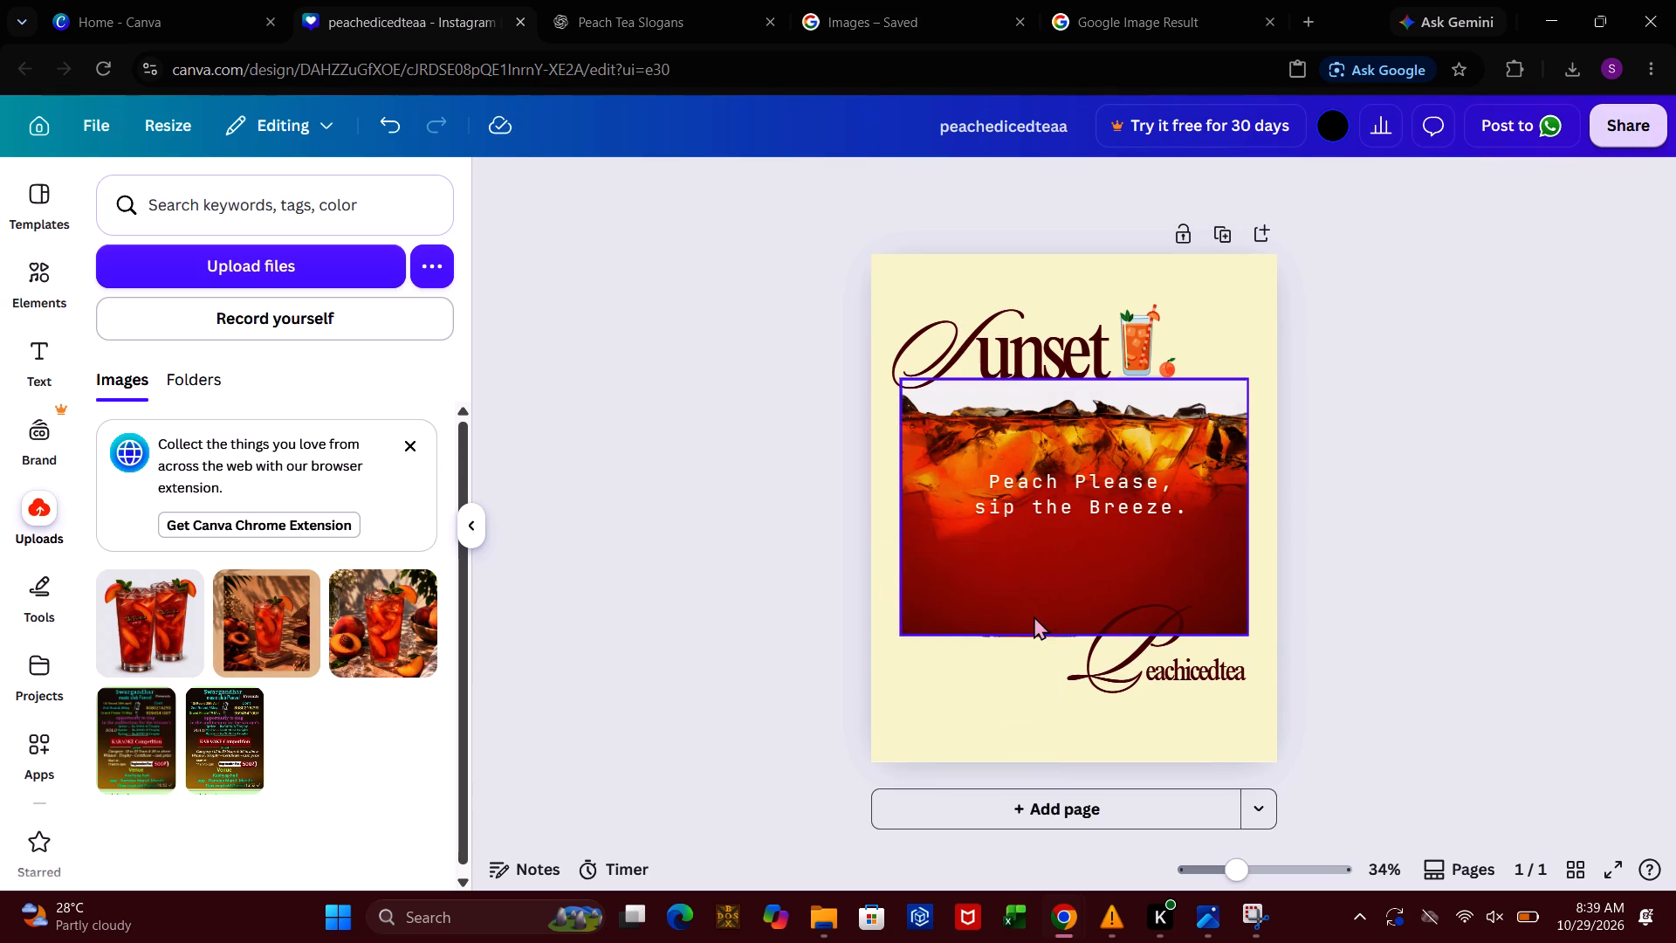
Add the two-glass peach tea image from the uploads to the page again.
double_click(166, 601)
double_click(140, 630)
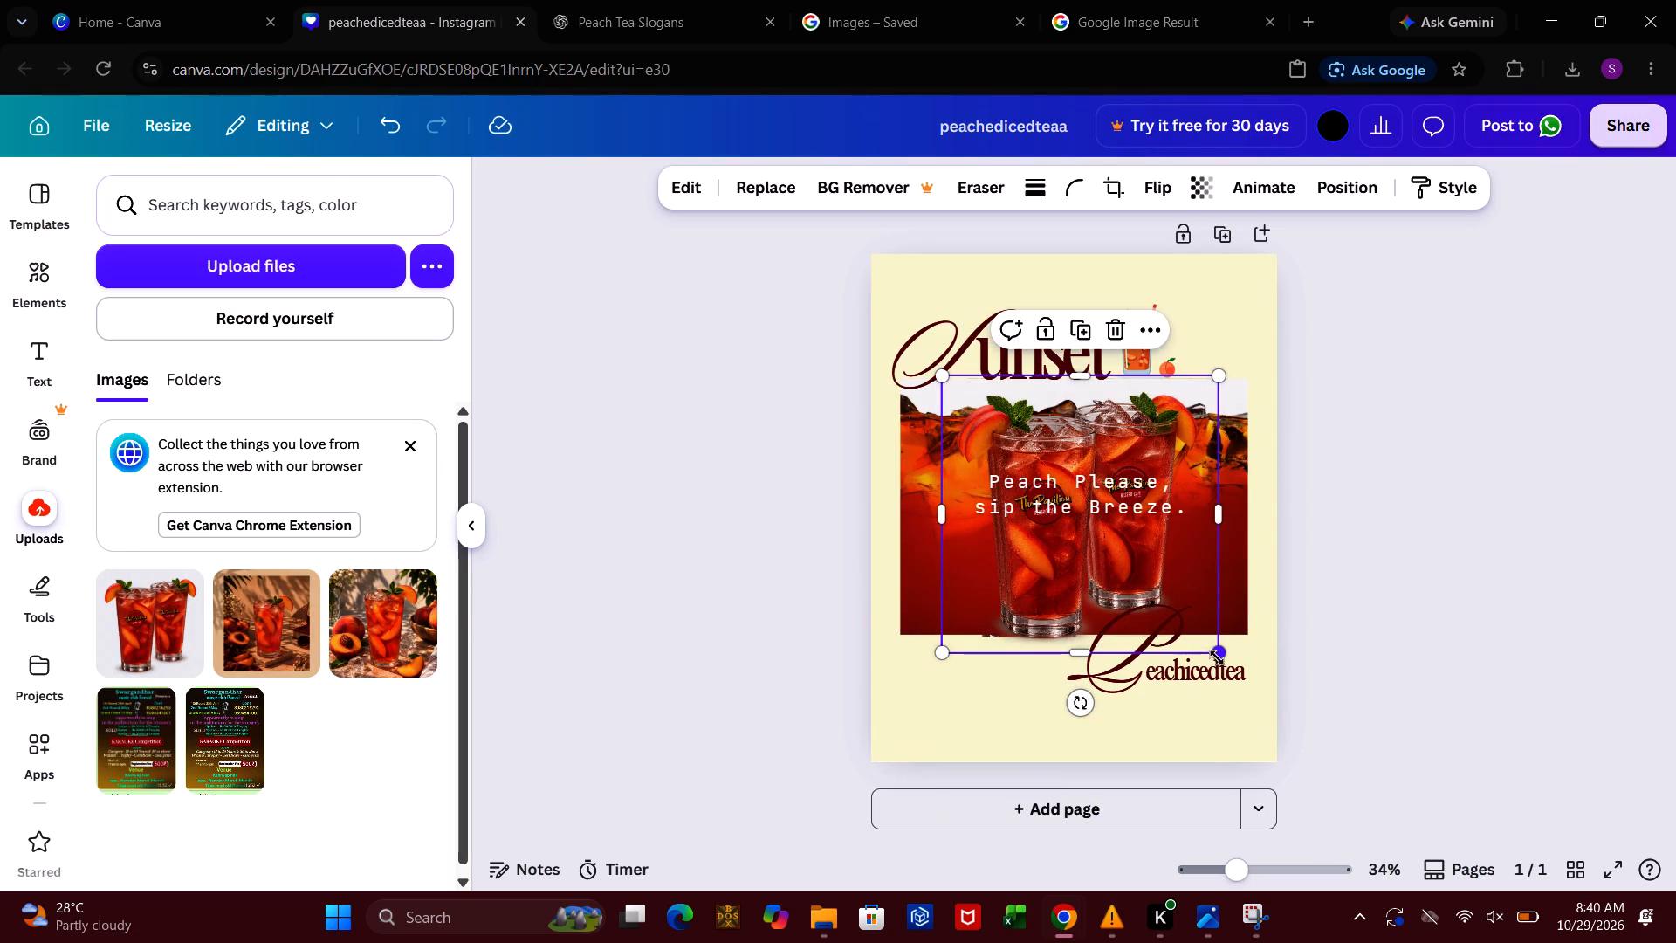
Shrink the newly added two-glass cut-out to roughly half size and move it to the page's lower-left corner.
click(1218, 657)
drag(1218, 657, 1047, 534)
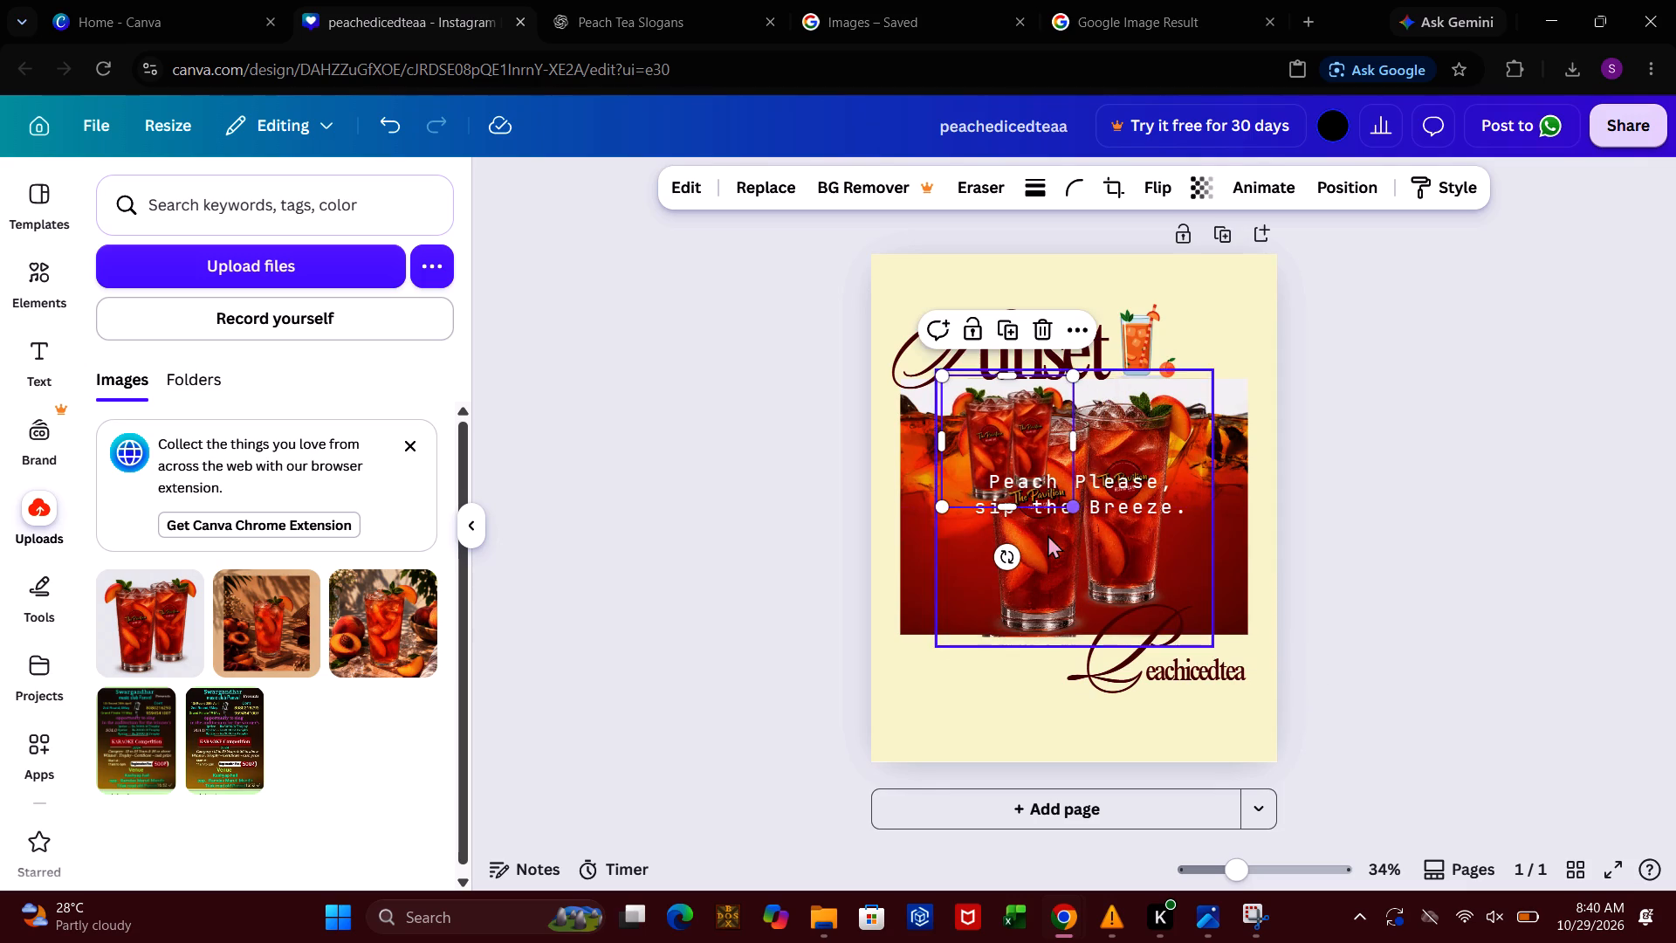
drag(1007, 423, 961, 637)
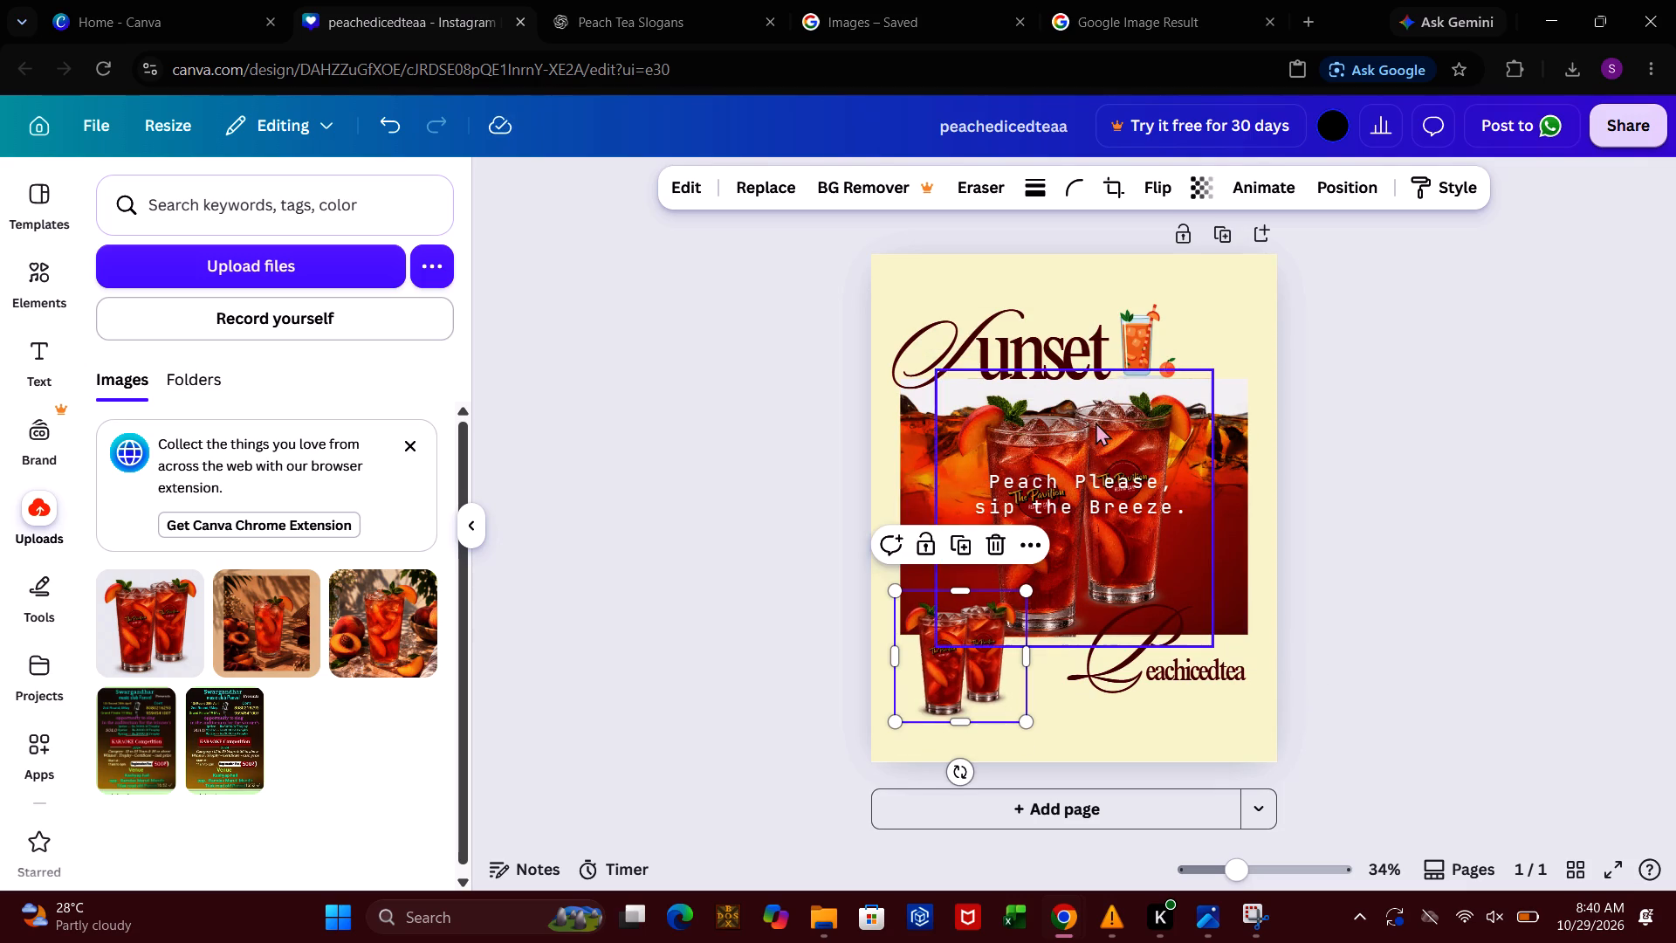
Delete the larger two-glass cut-out that covers the photo.
click(1096, 422)
click(1112, 326)
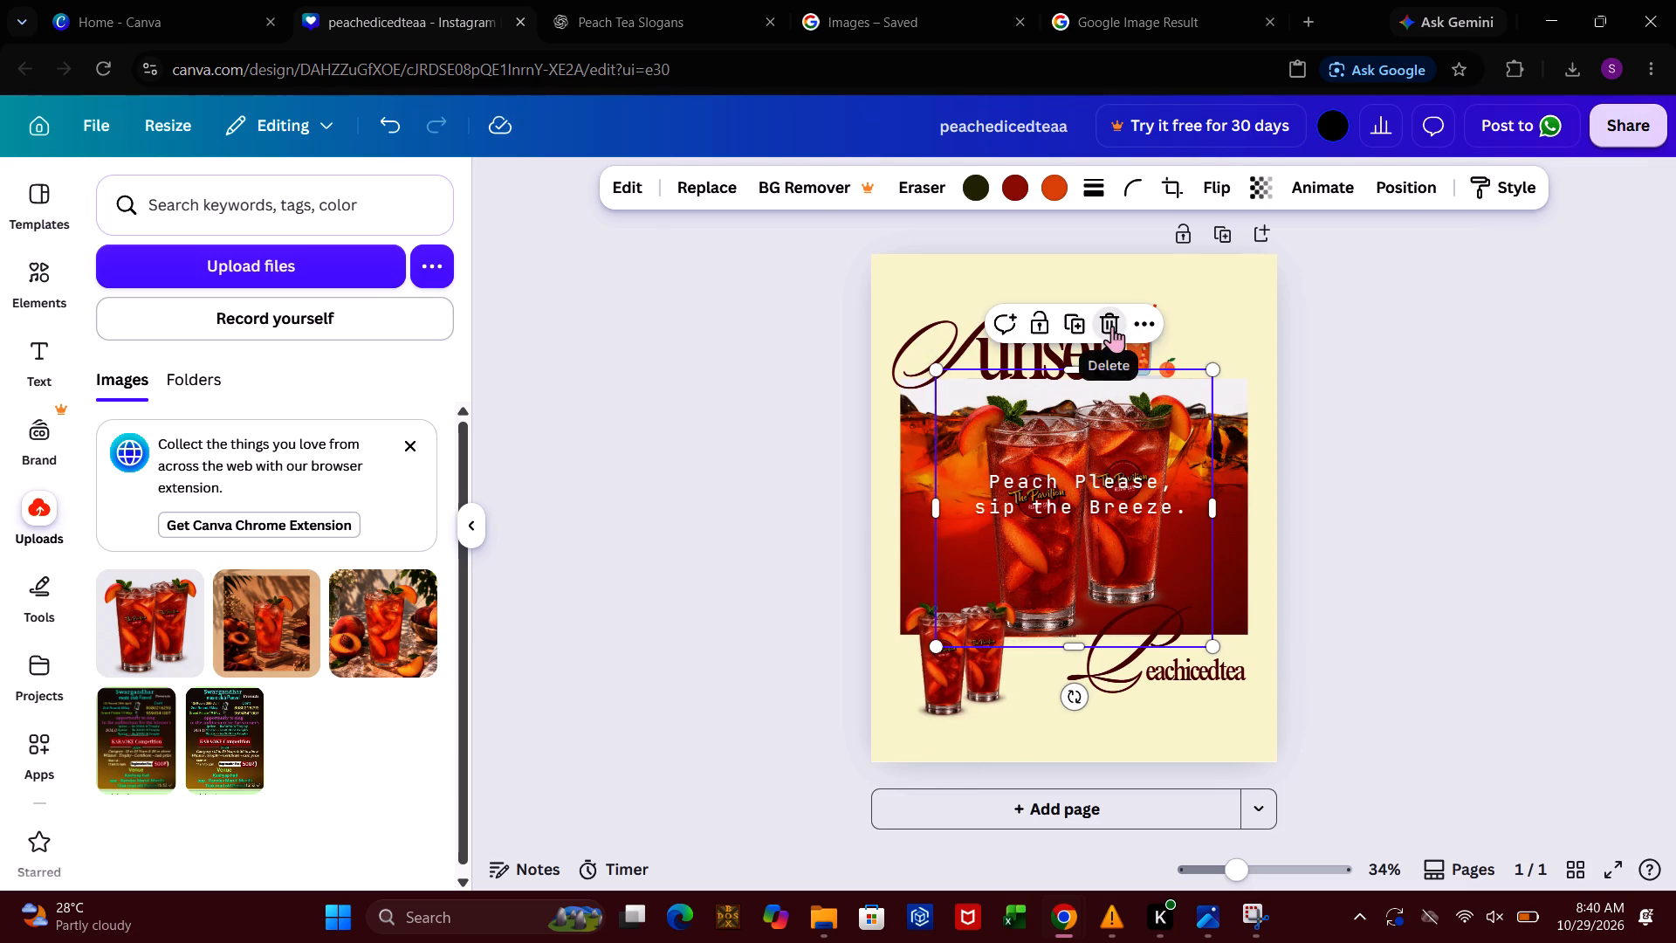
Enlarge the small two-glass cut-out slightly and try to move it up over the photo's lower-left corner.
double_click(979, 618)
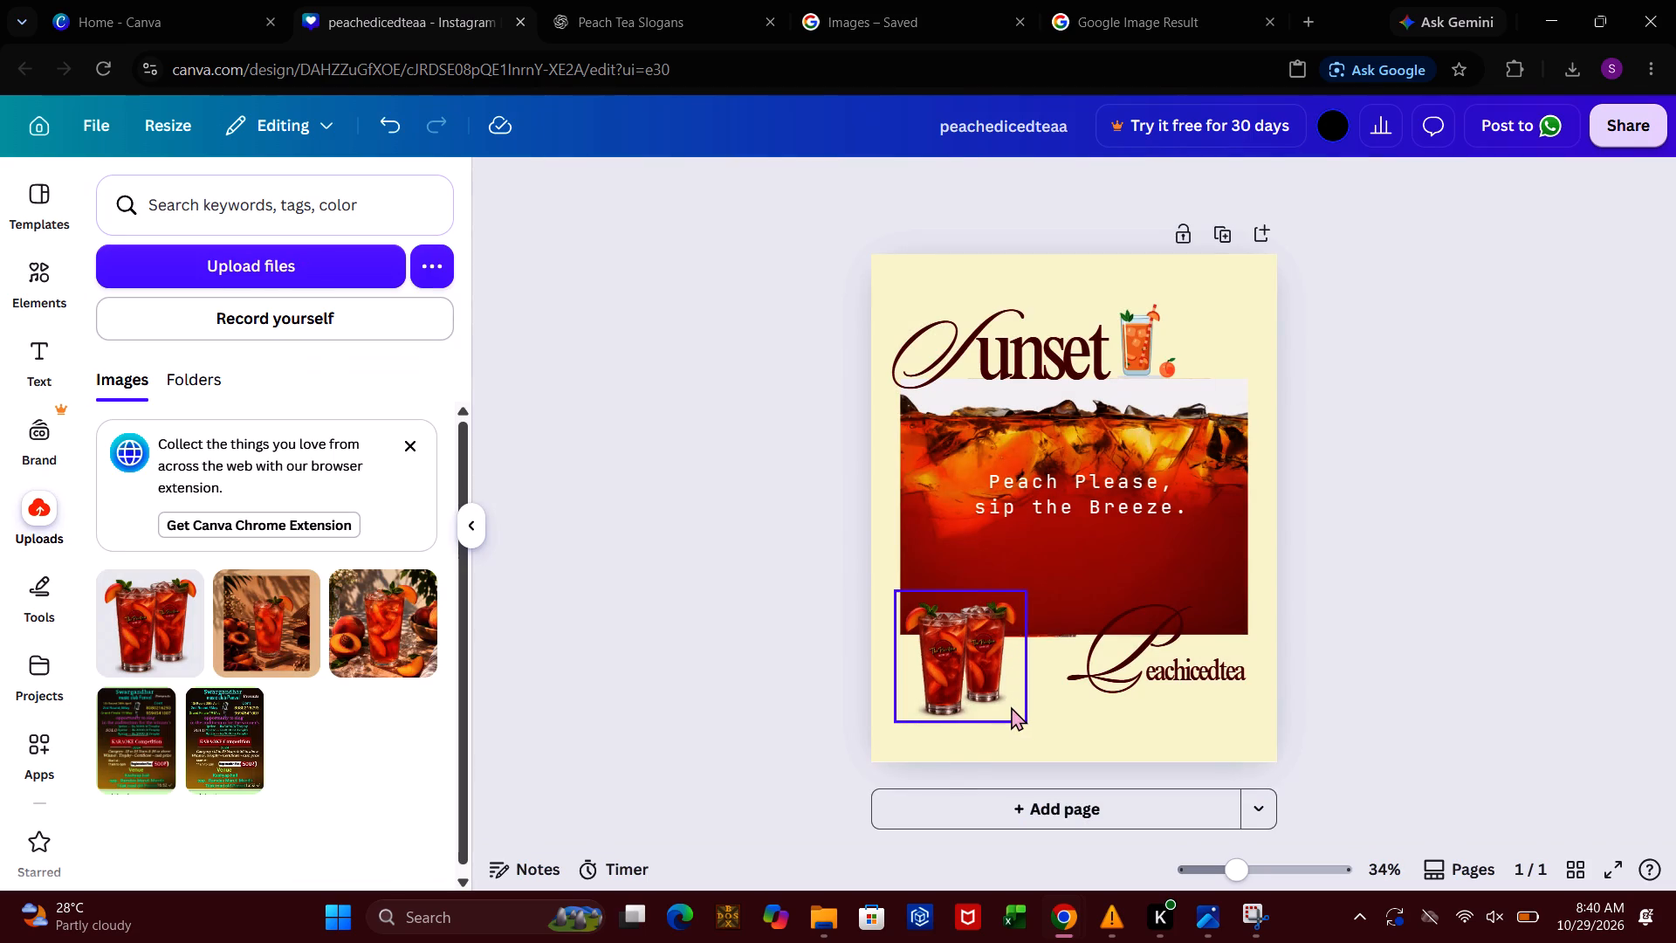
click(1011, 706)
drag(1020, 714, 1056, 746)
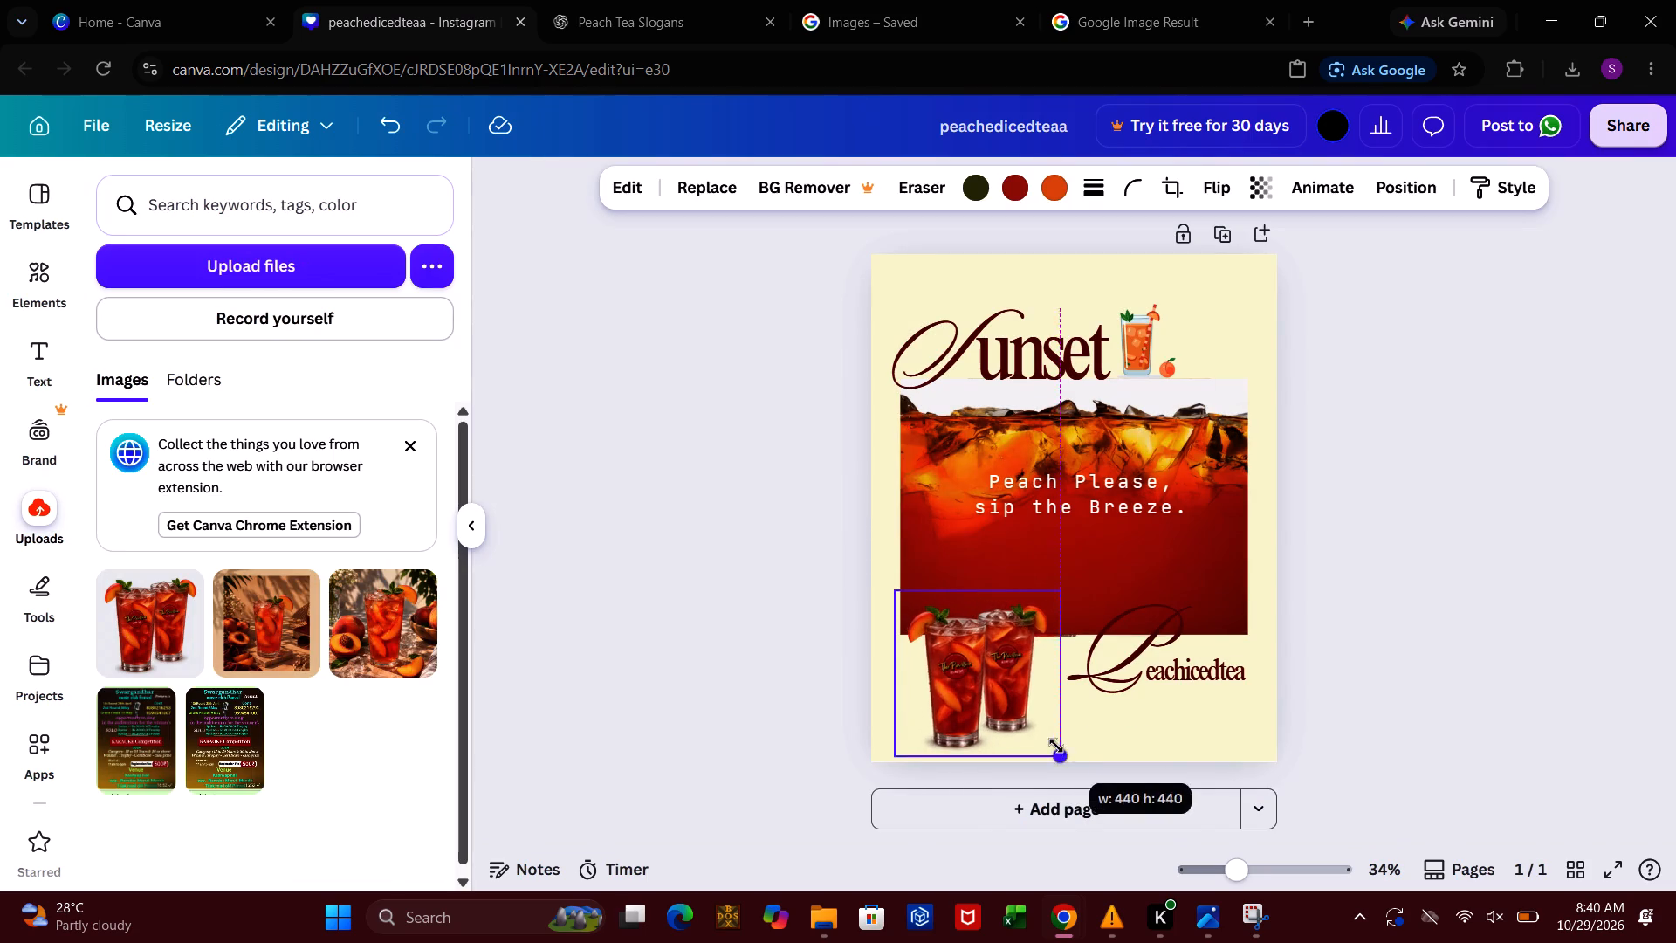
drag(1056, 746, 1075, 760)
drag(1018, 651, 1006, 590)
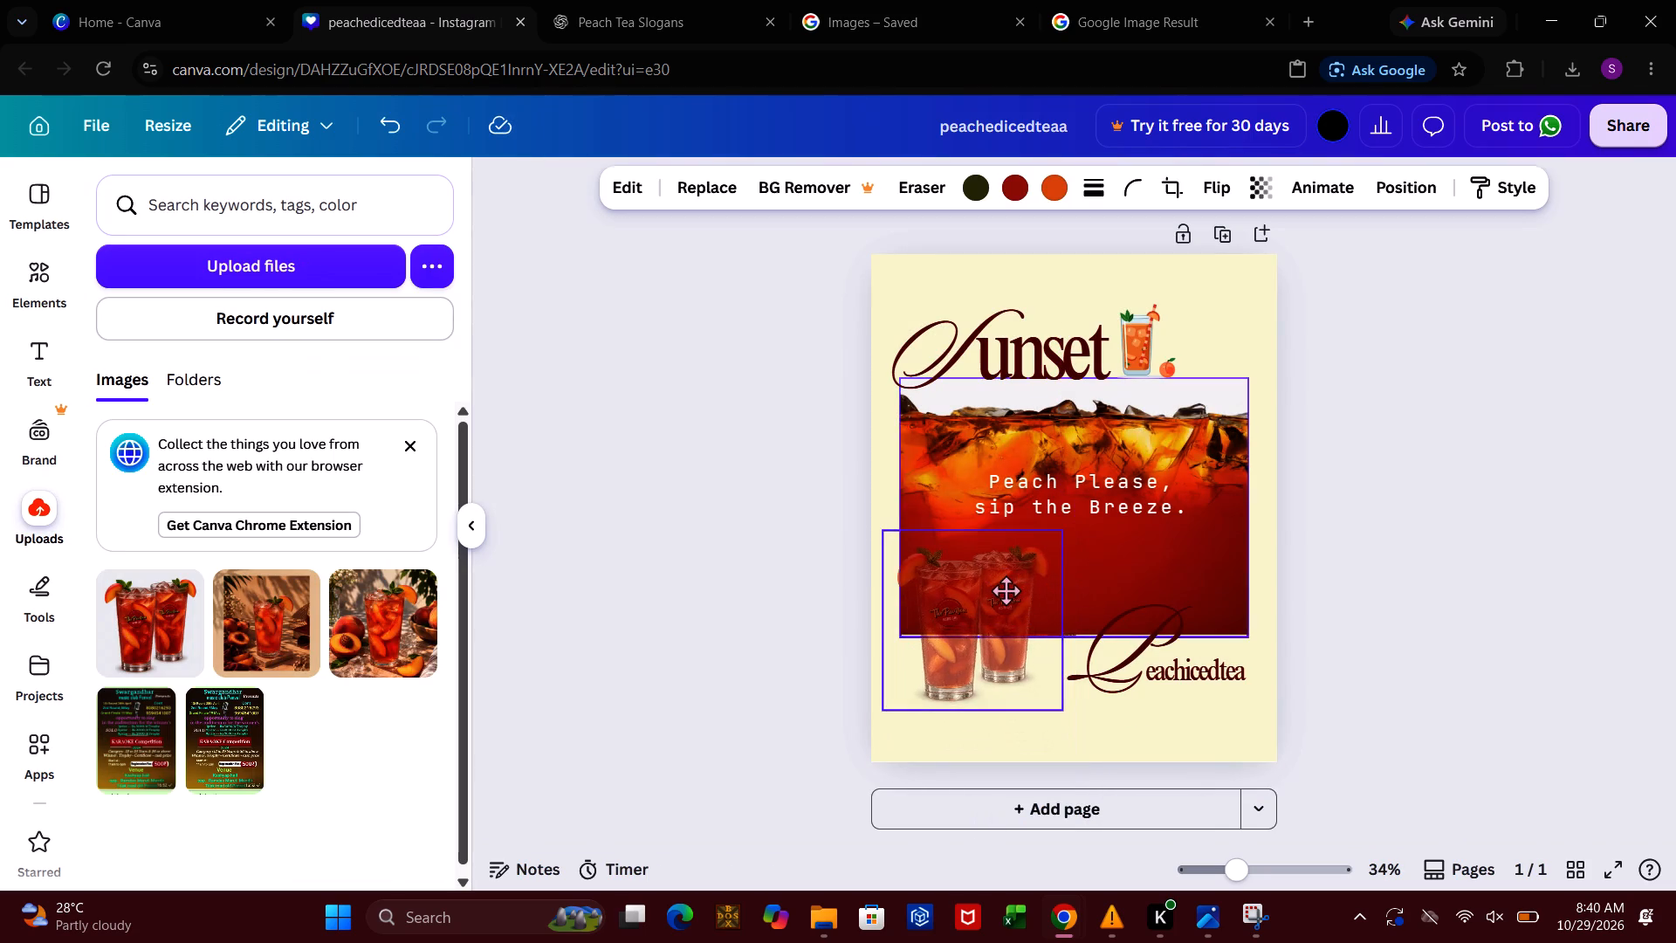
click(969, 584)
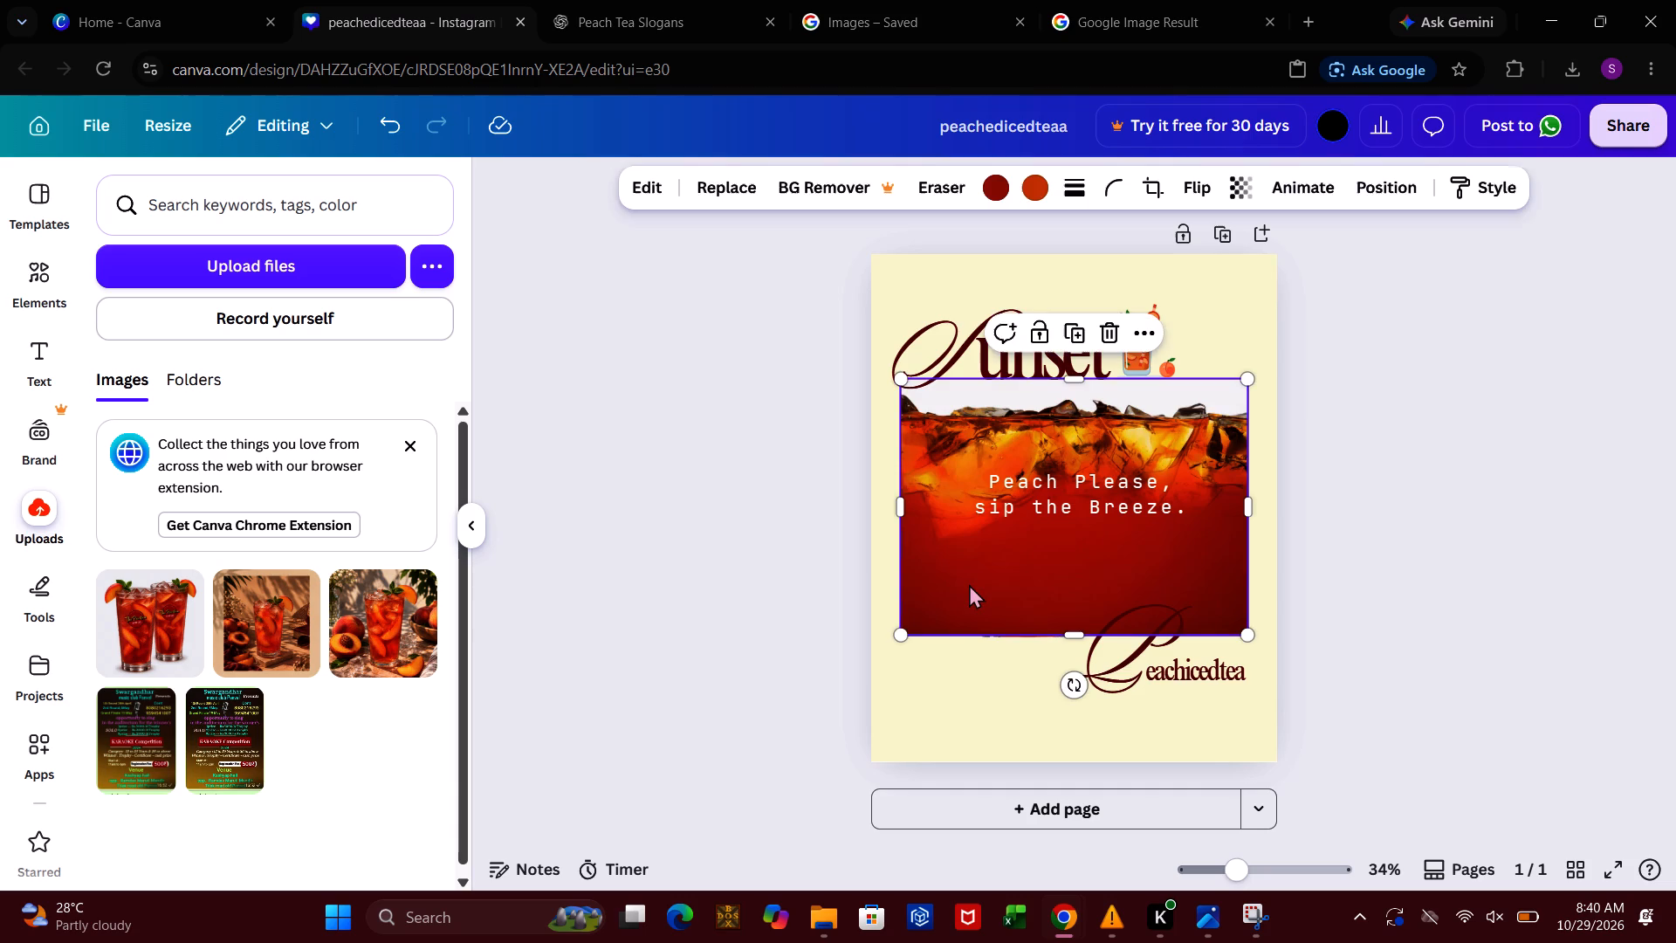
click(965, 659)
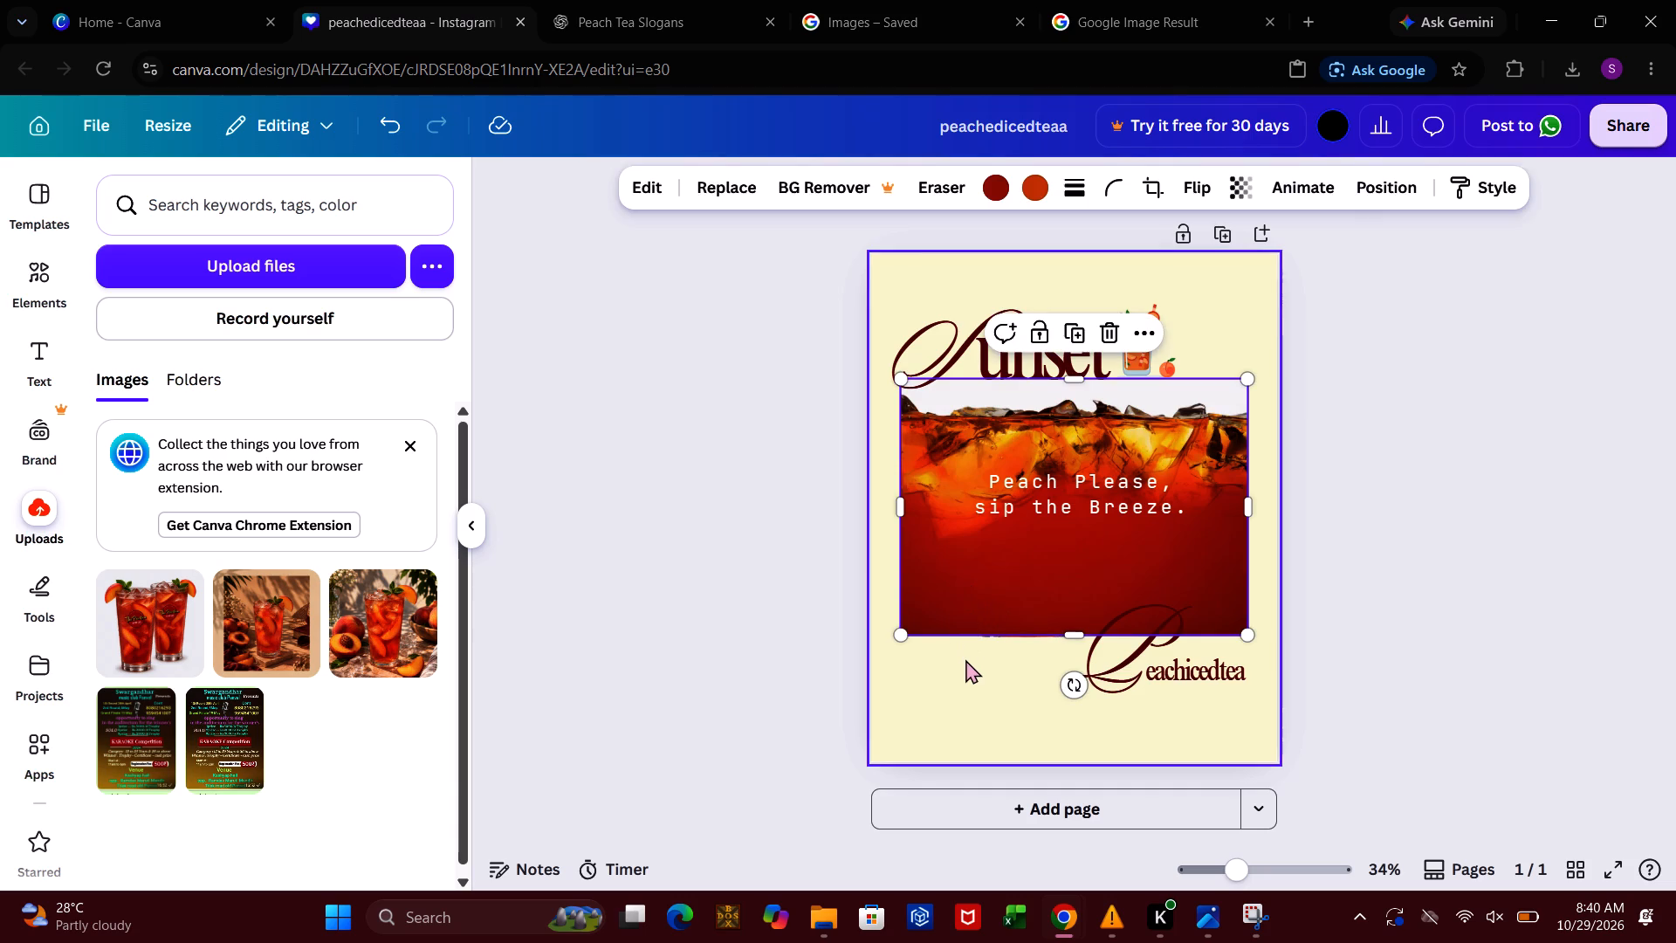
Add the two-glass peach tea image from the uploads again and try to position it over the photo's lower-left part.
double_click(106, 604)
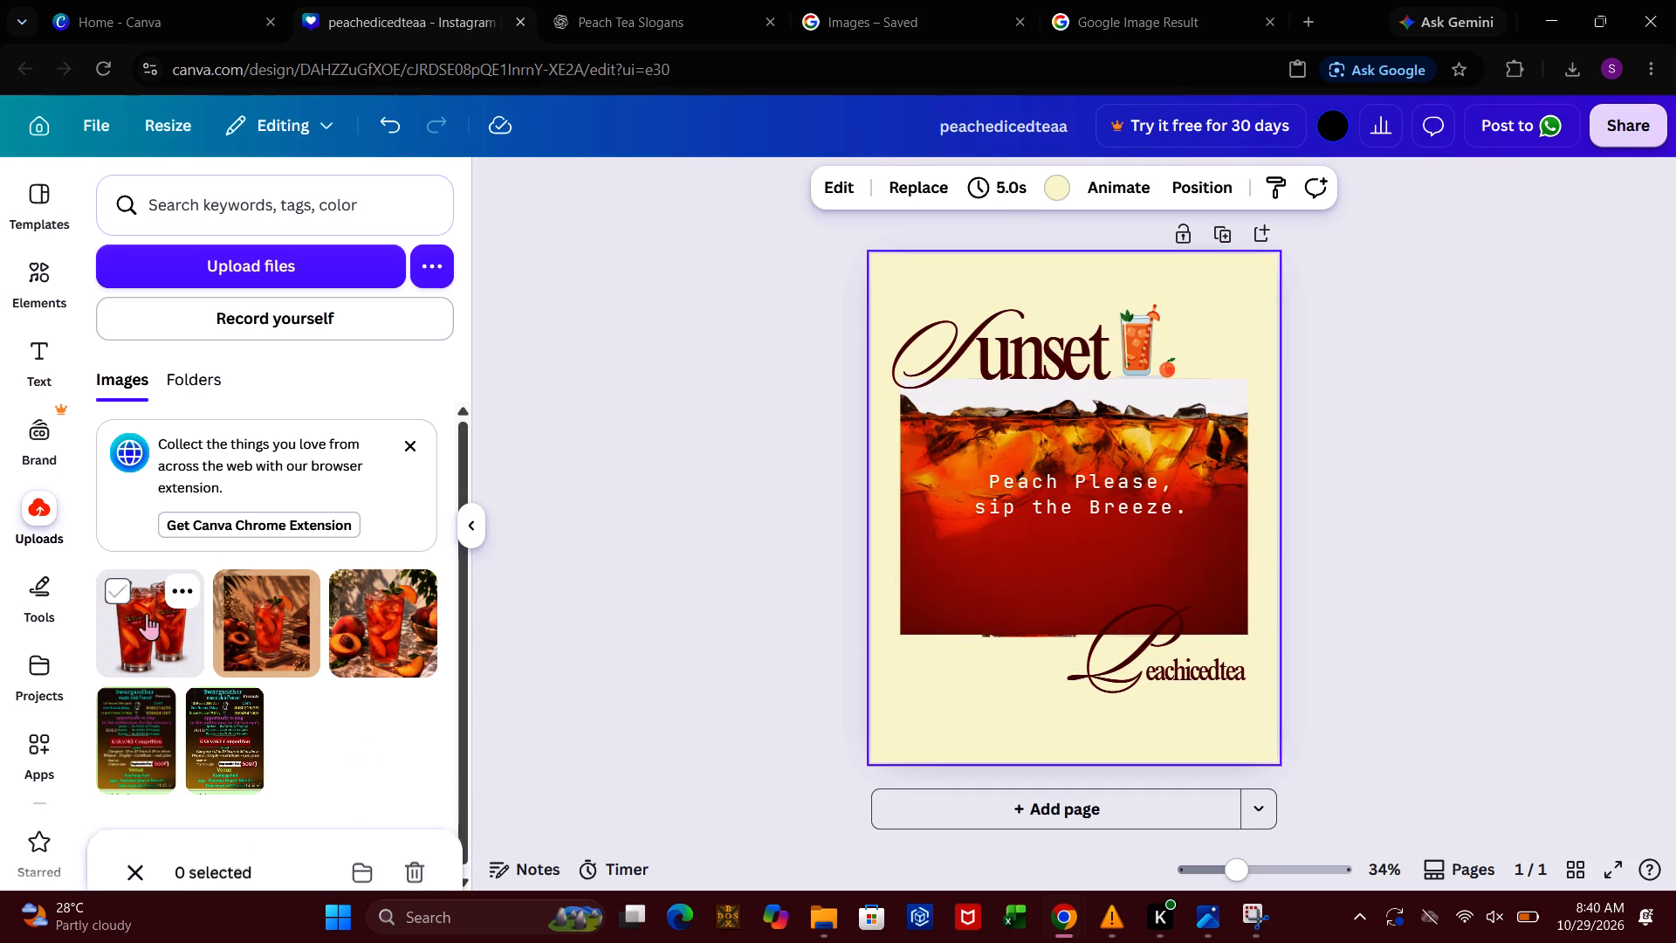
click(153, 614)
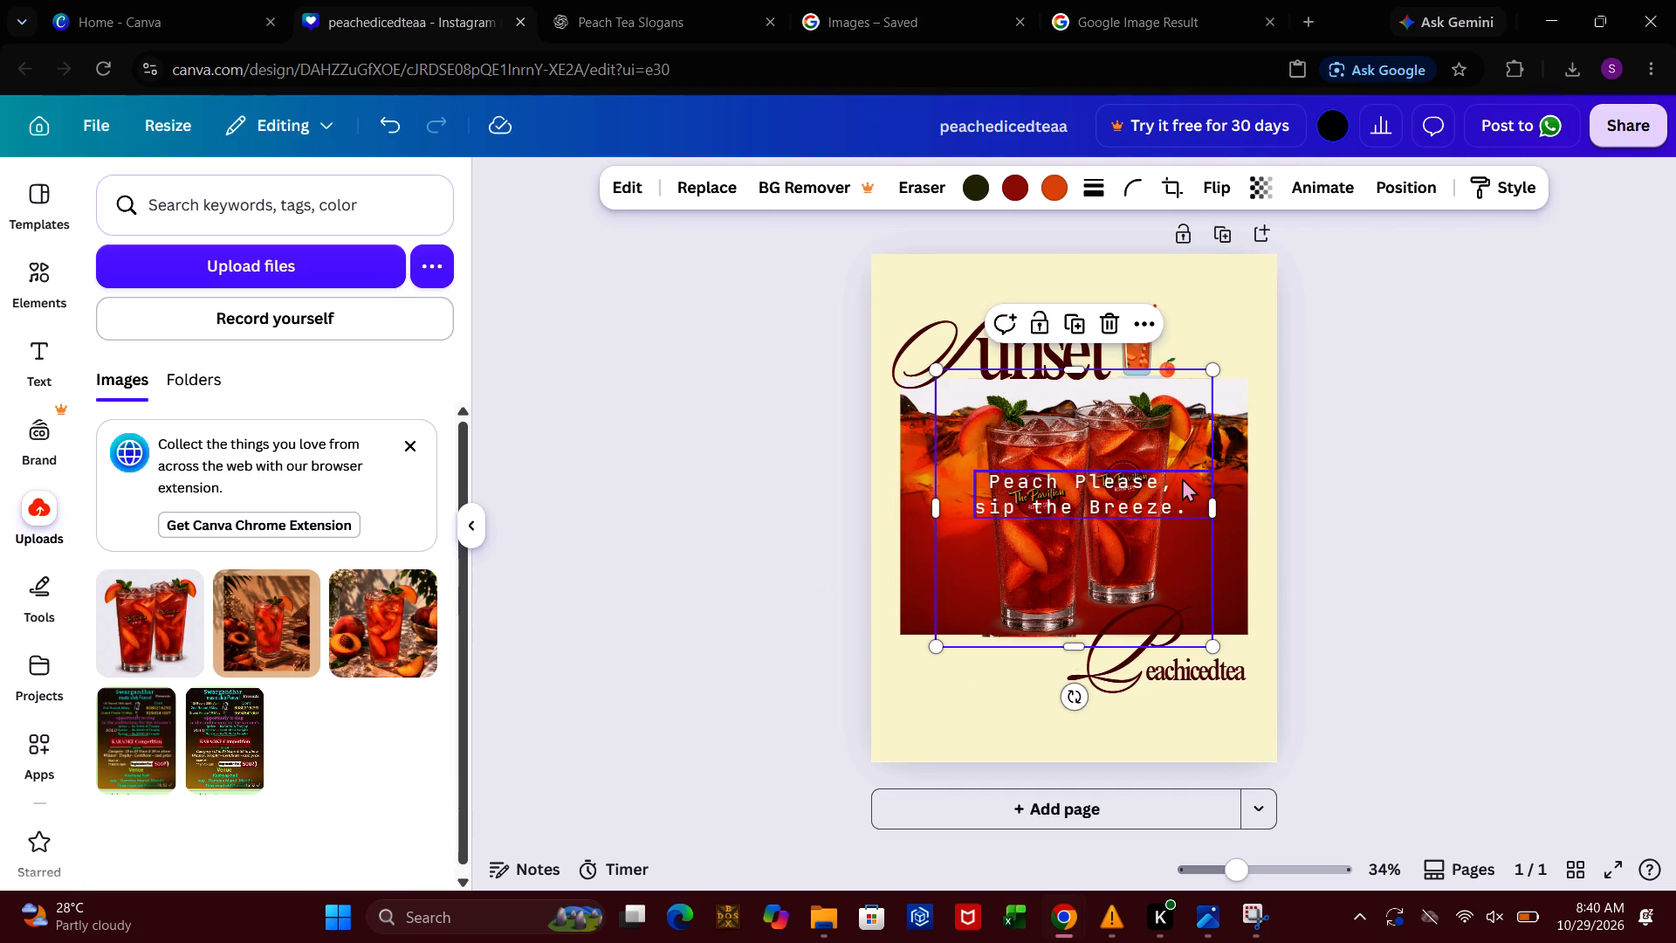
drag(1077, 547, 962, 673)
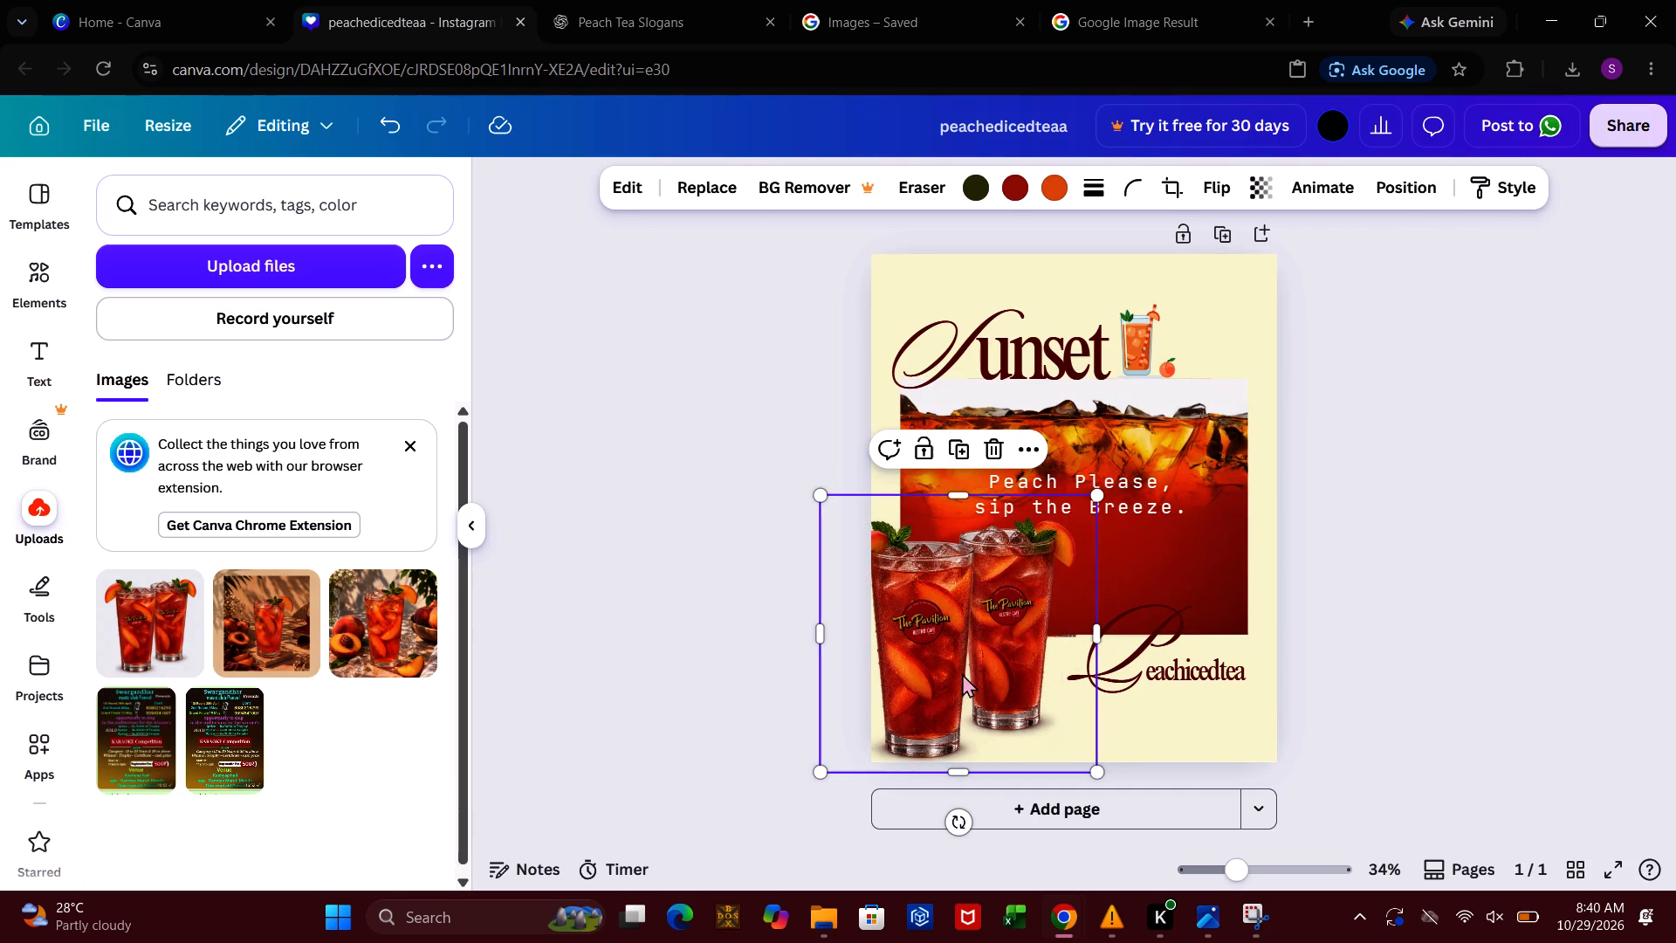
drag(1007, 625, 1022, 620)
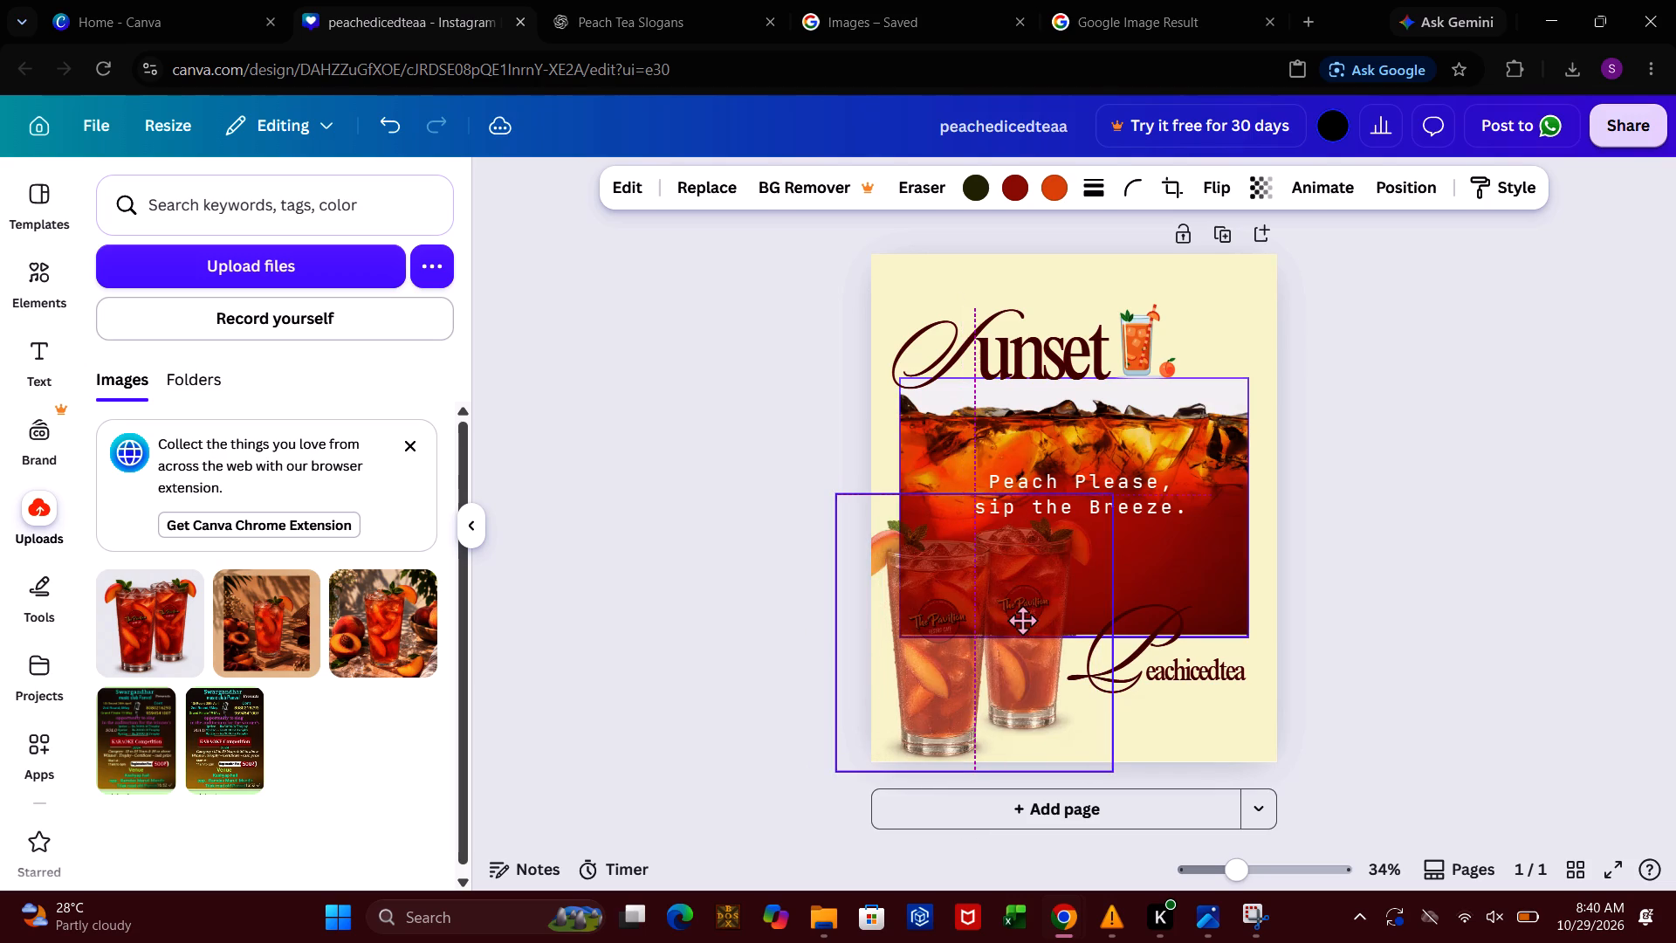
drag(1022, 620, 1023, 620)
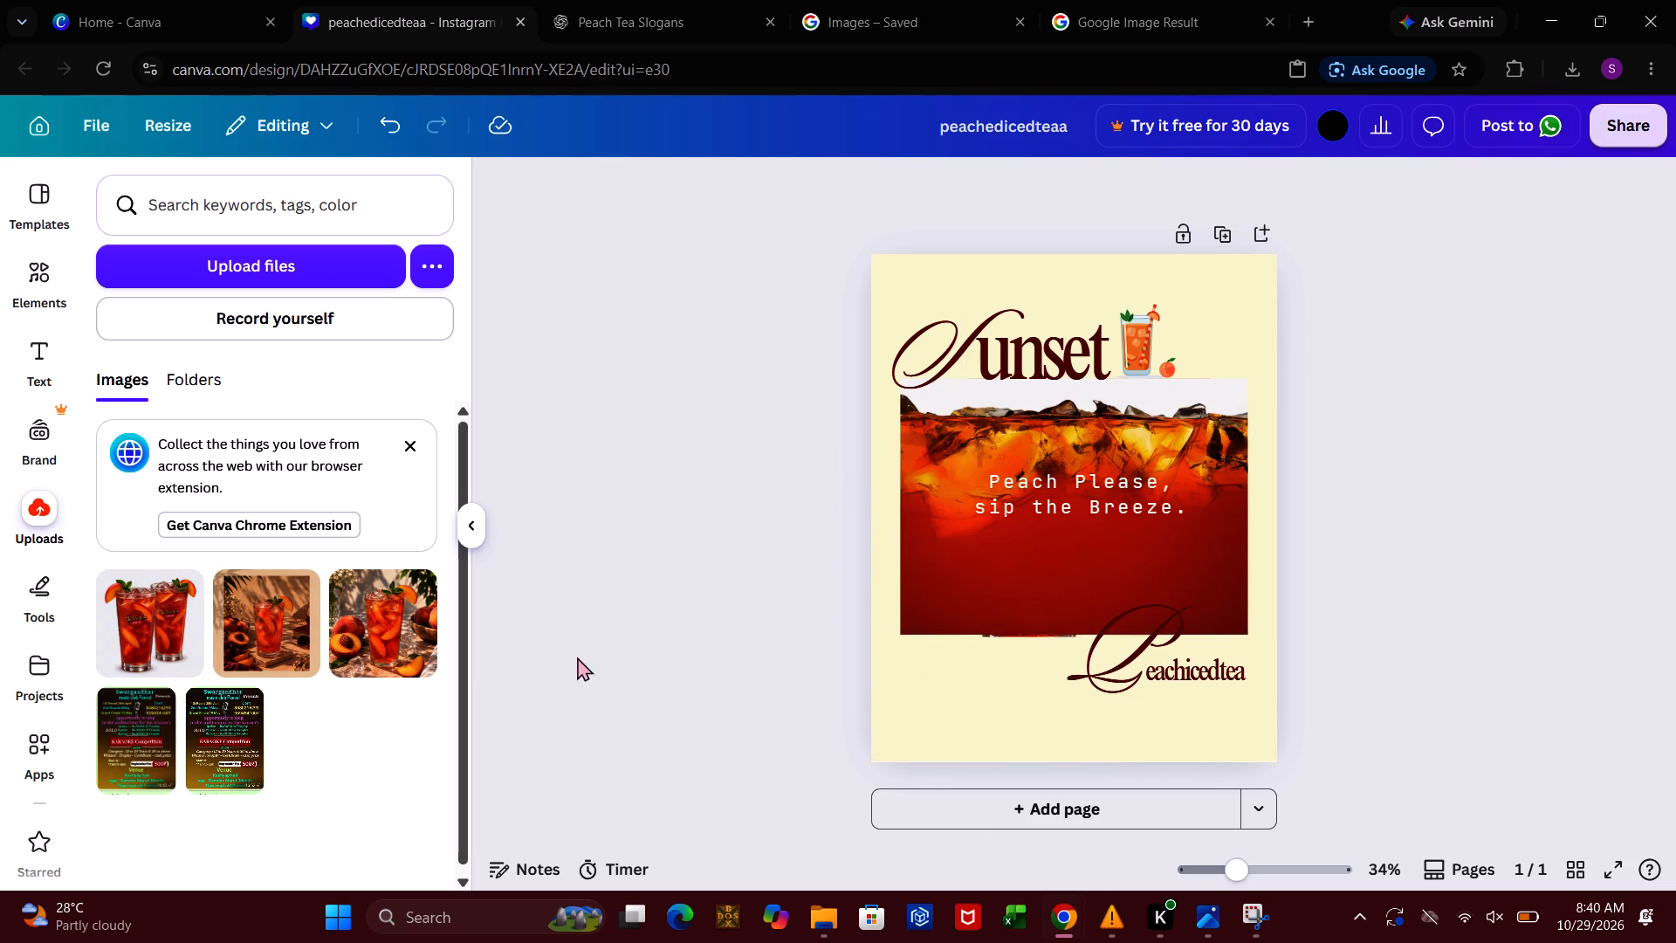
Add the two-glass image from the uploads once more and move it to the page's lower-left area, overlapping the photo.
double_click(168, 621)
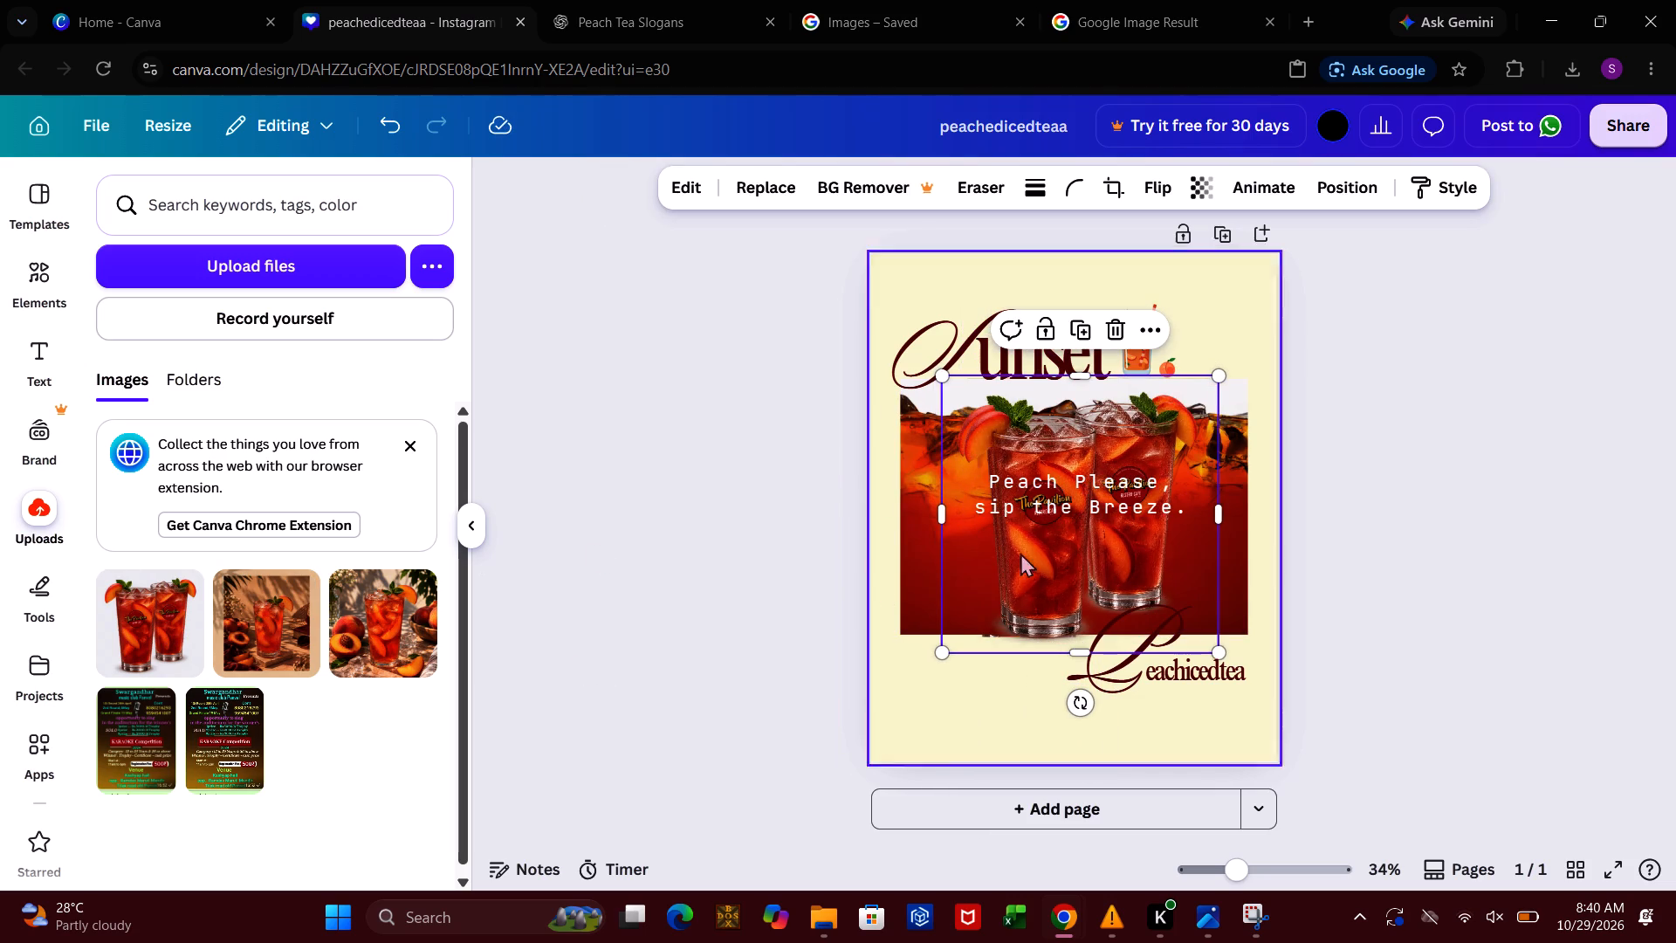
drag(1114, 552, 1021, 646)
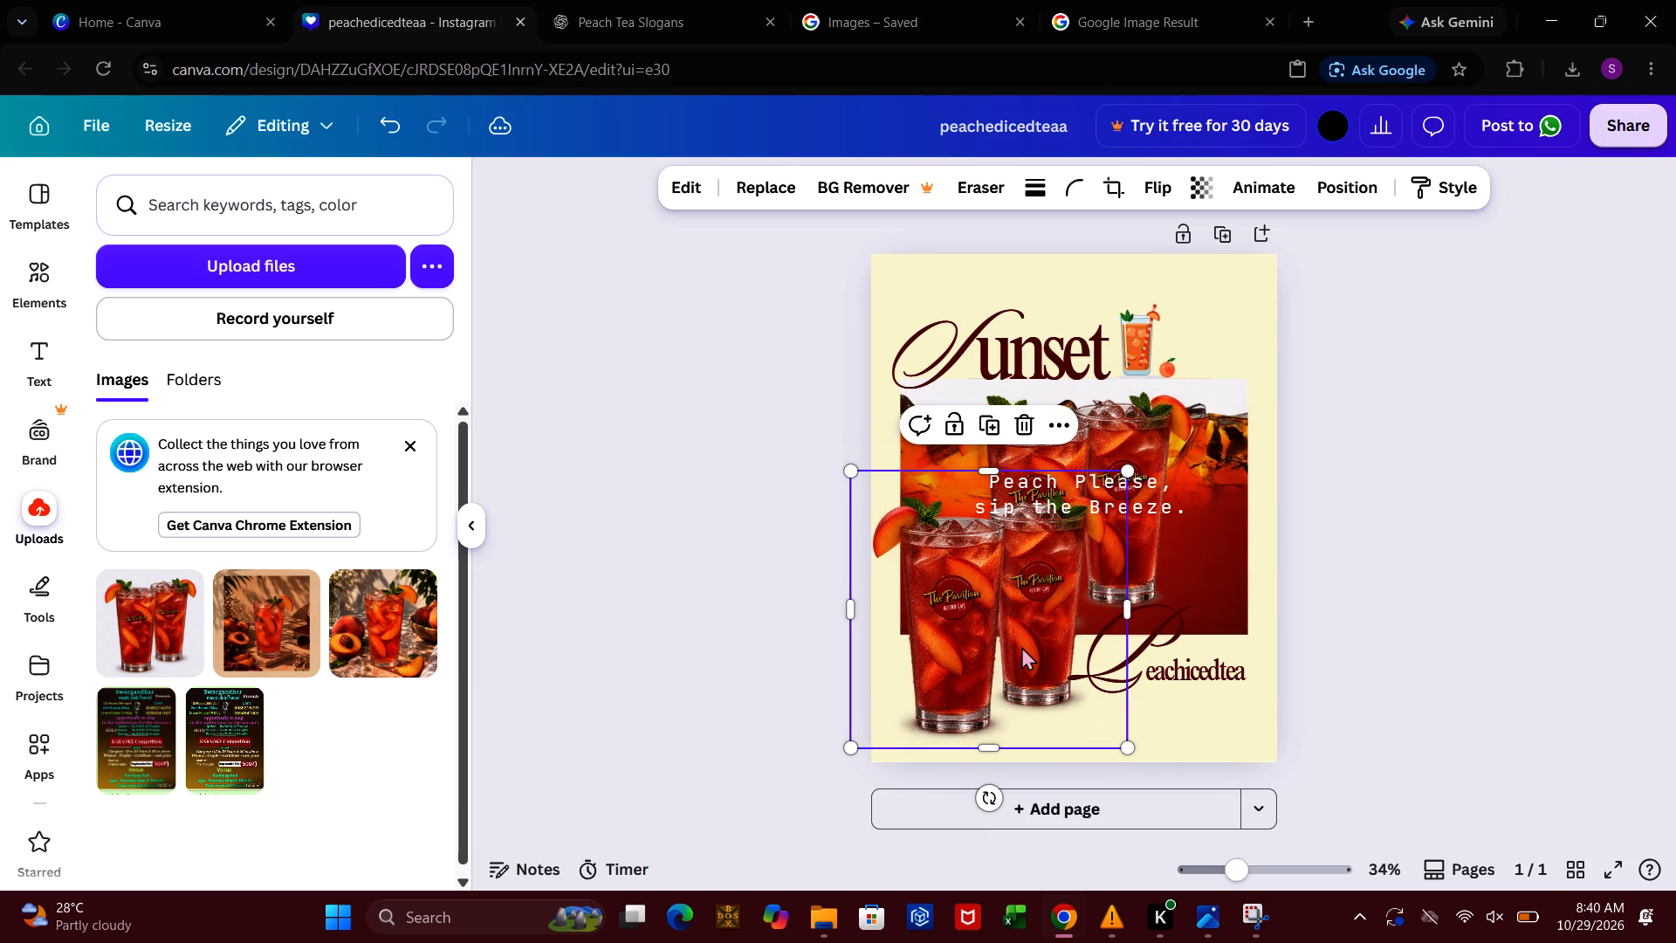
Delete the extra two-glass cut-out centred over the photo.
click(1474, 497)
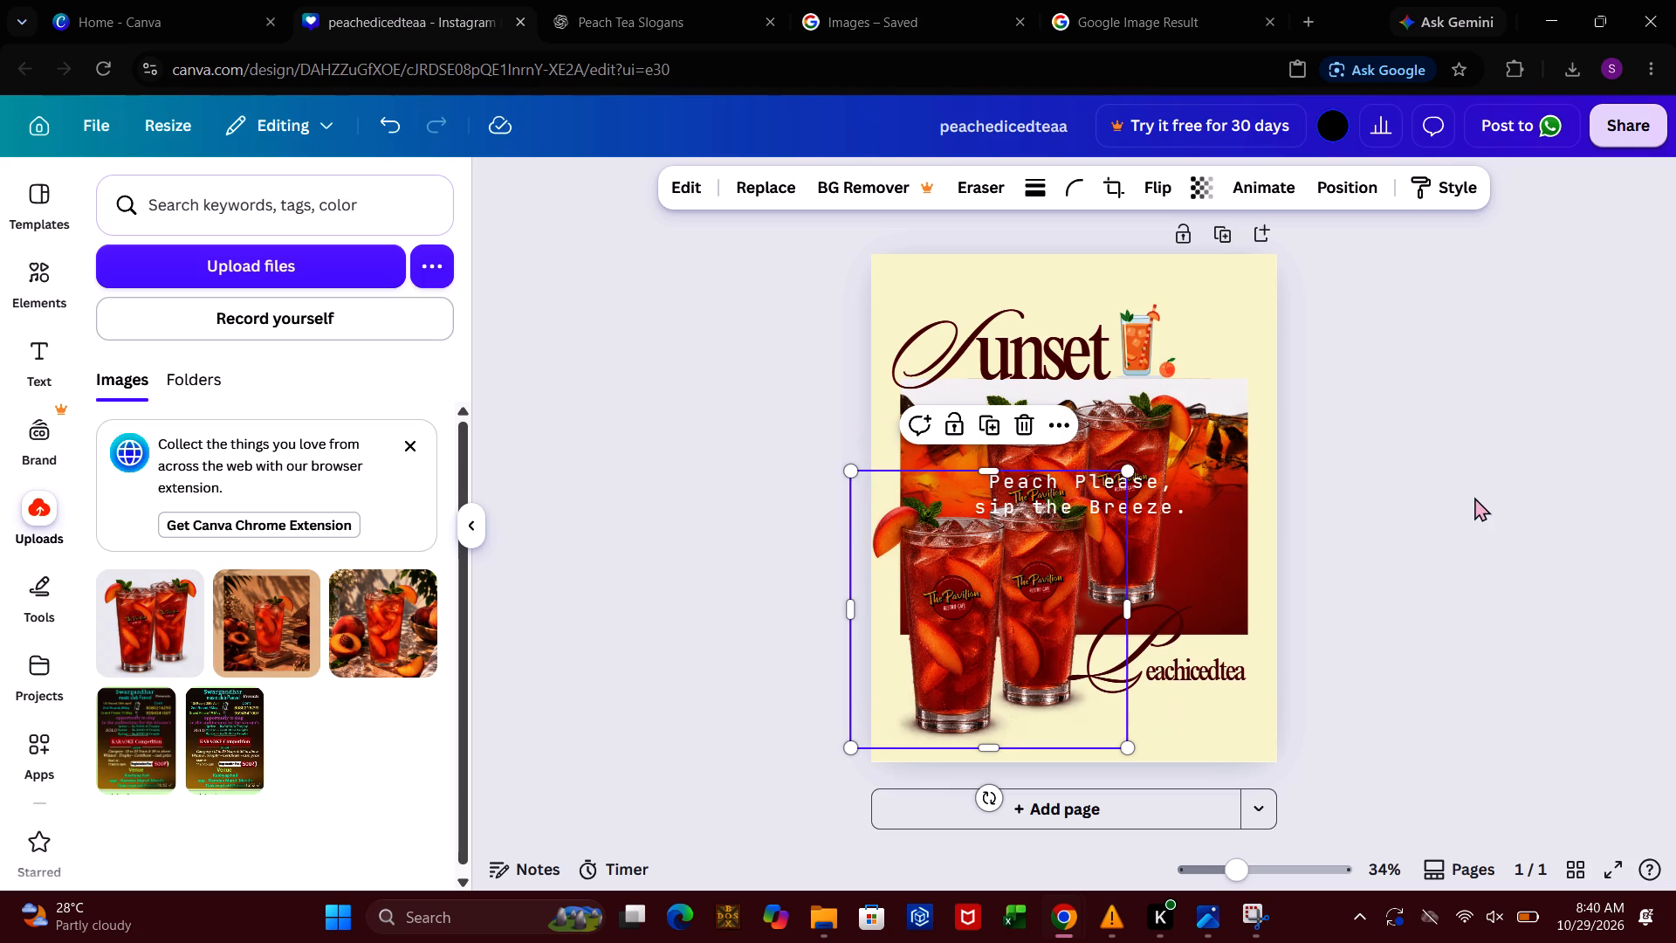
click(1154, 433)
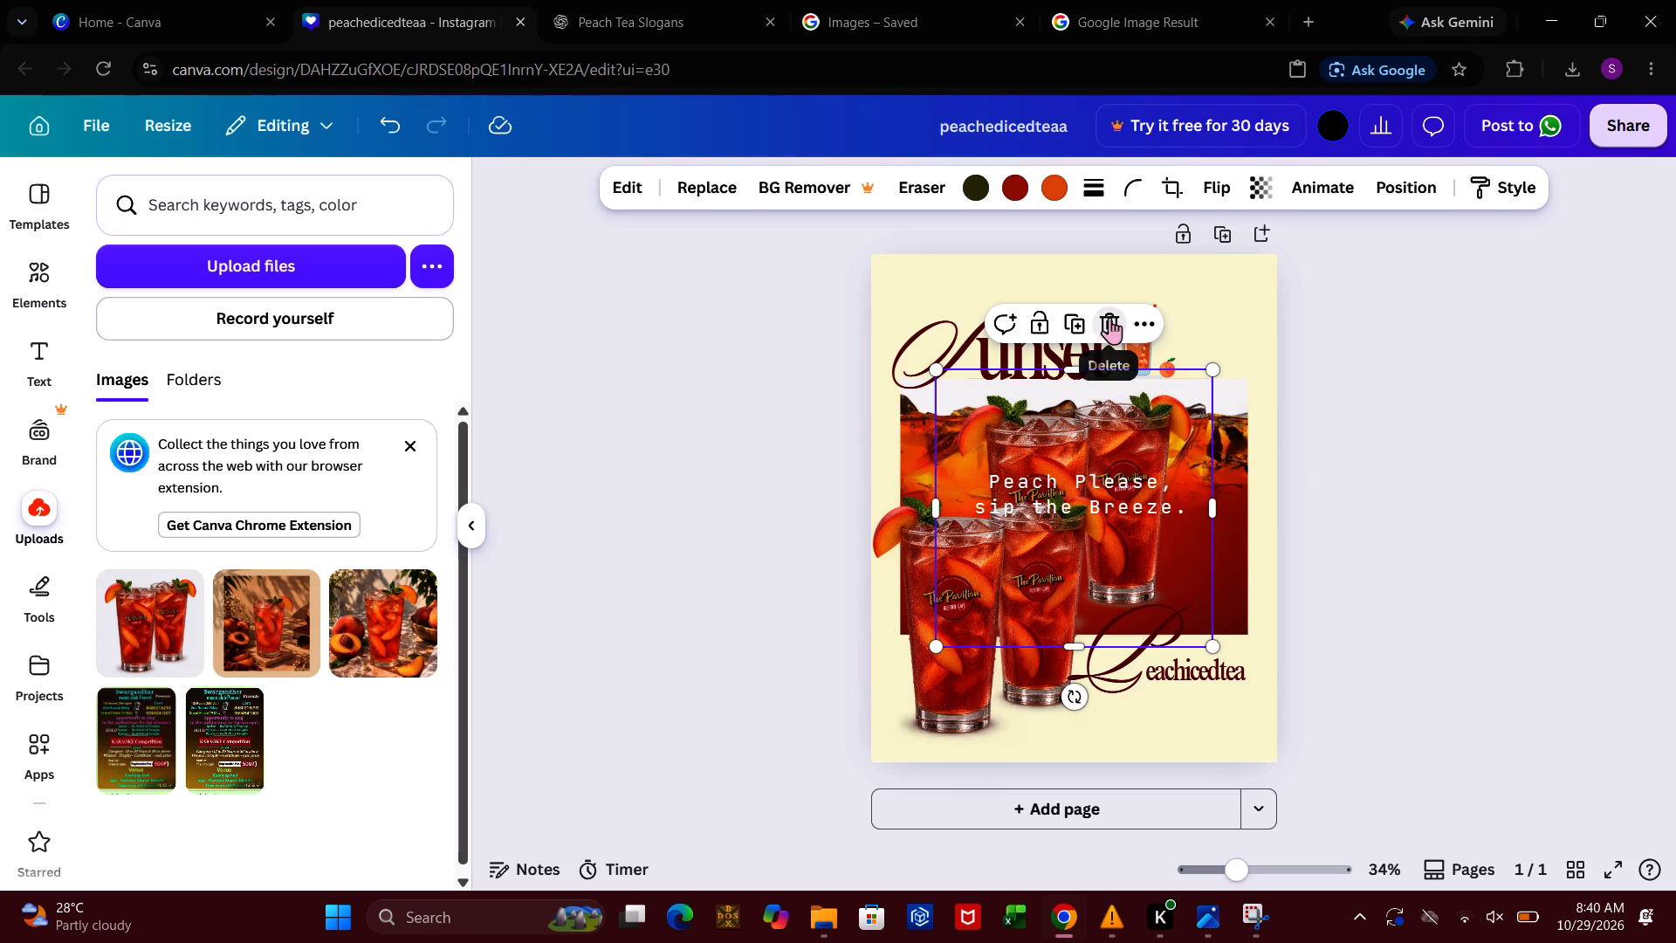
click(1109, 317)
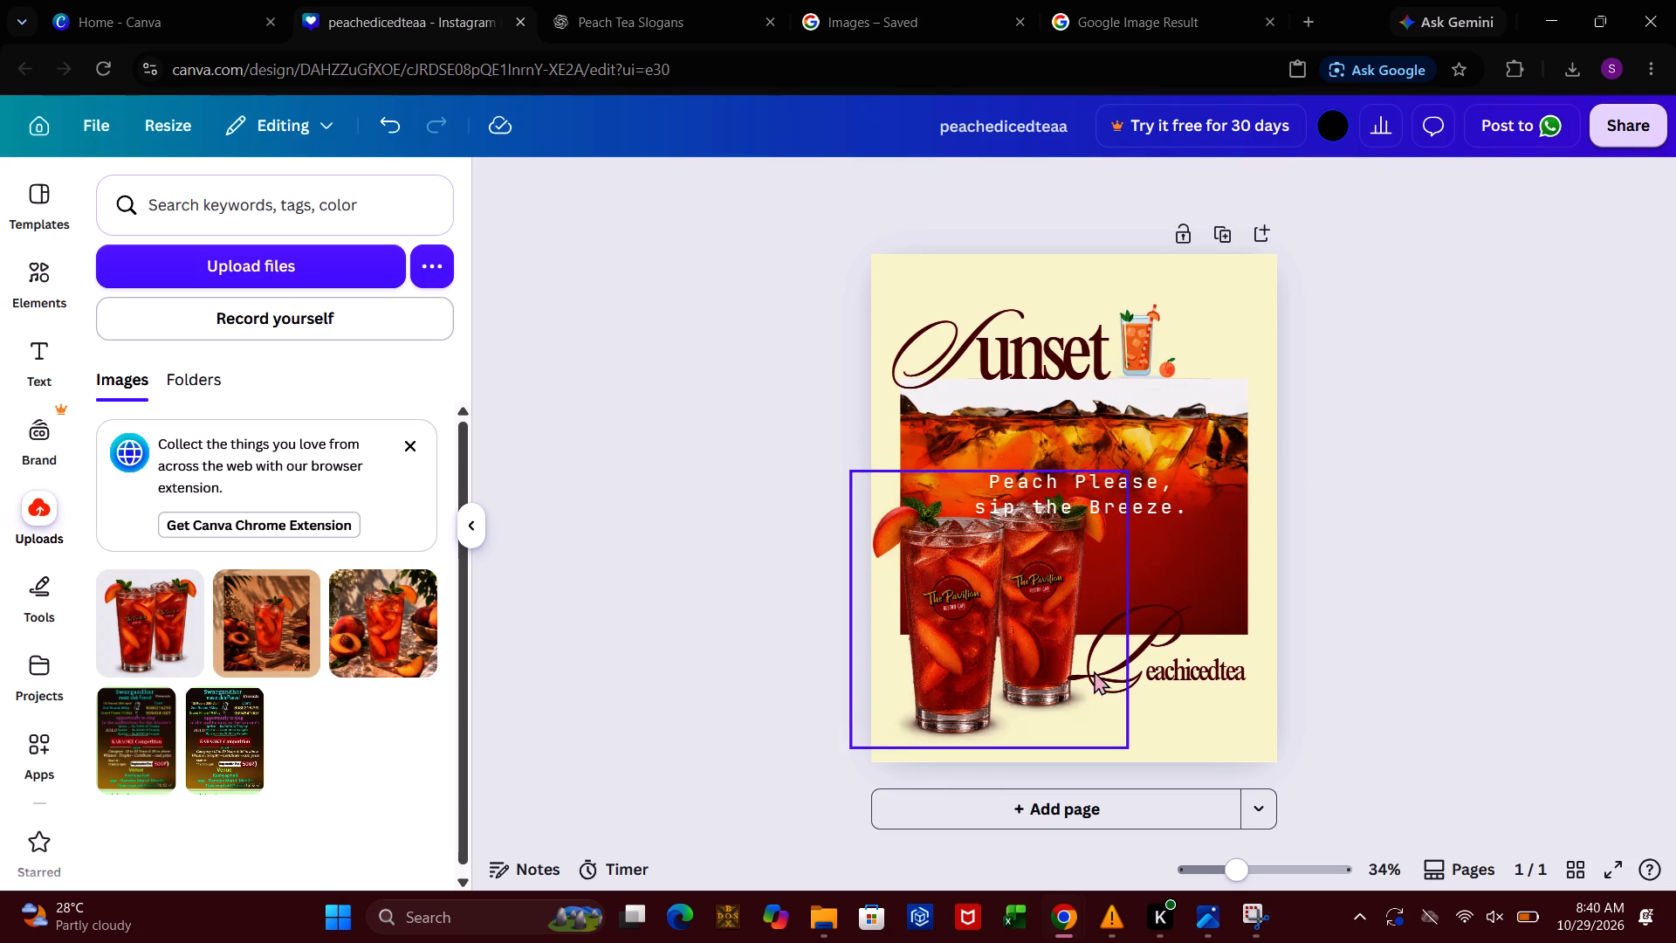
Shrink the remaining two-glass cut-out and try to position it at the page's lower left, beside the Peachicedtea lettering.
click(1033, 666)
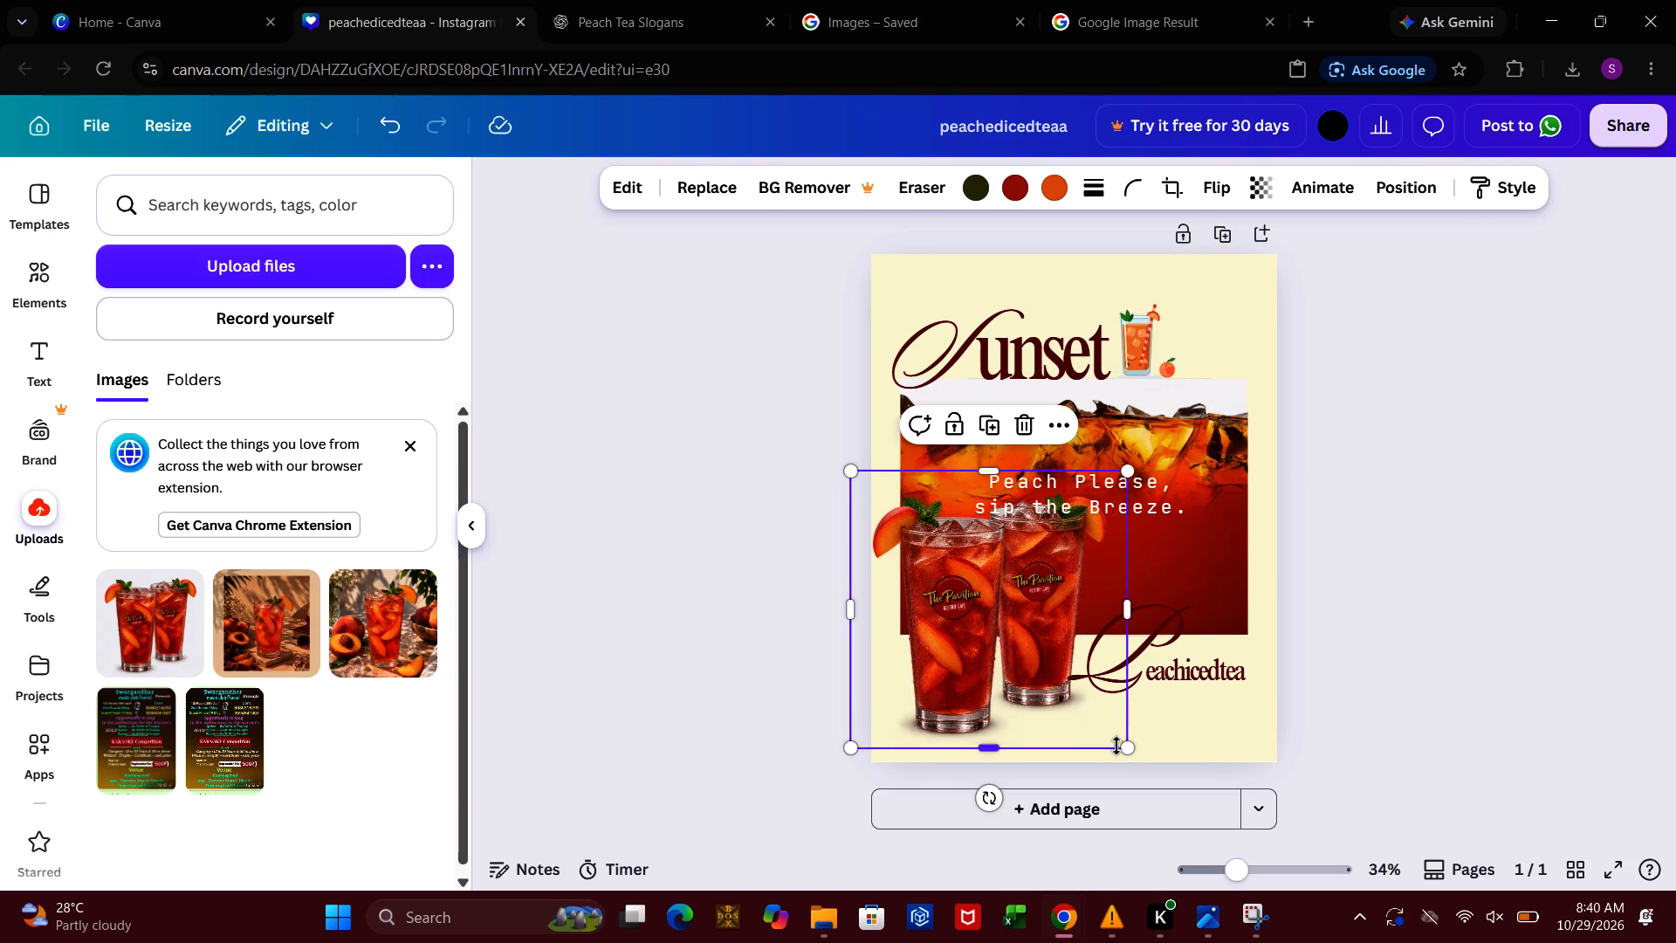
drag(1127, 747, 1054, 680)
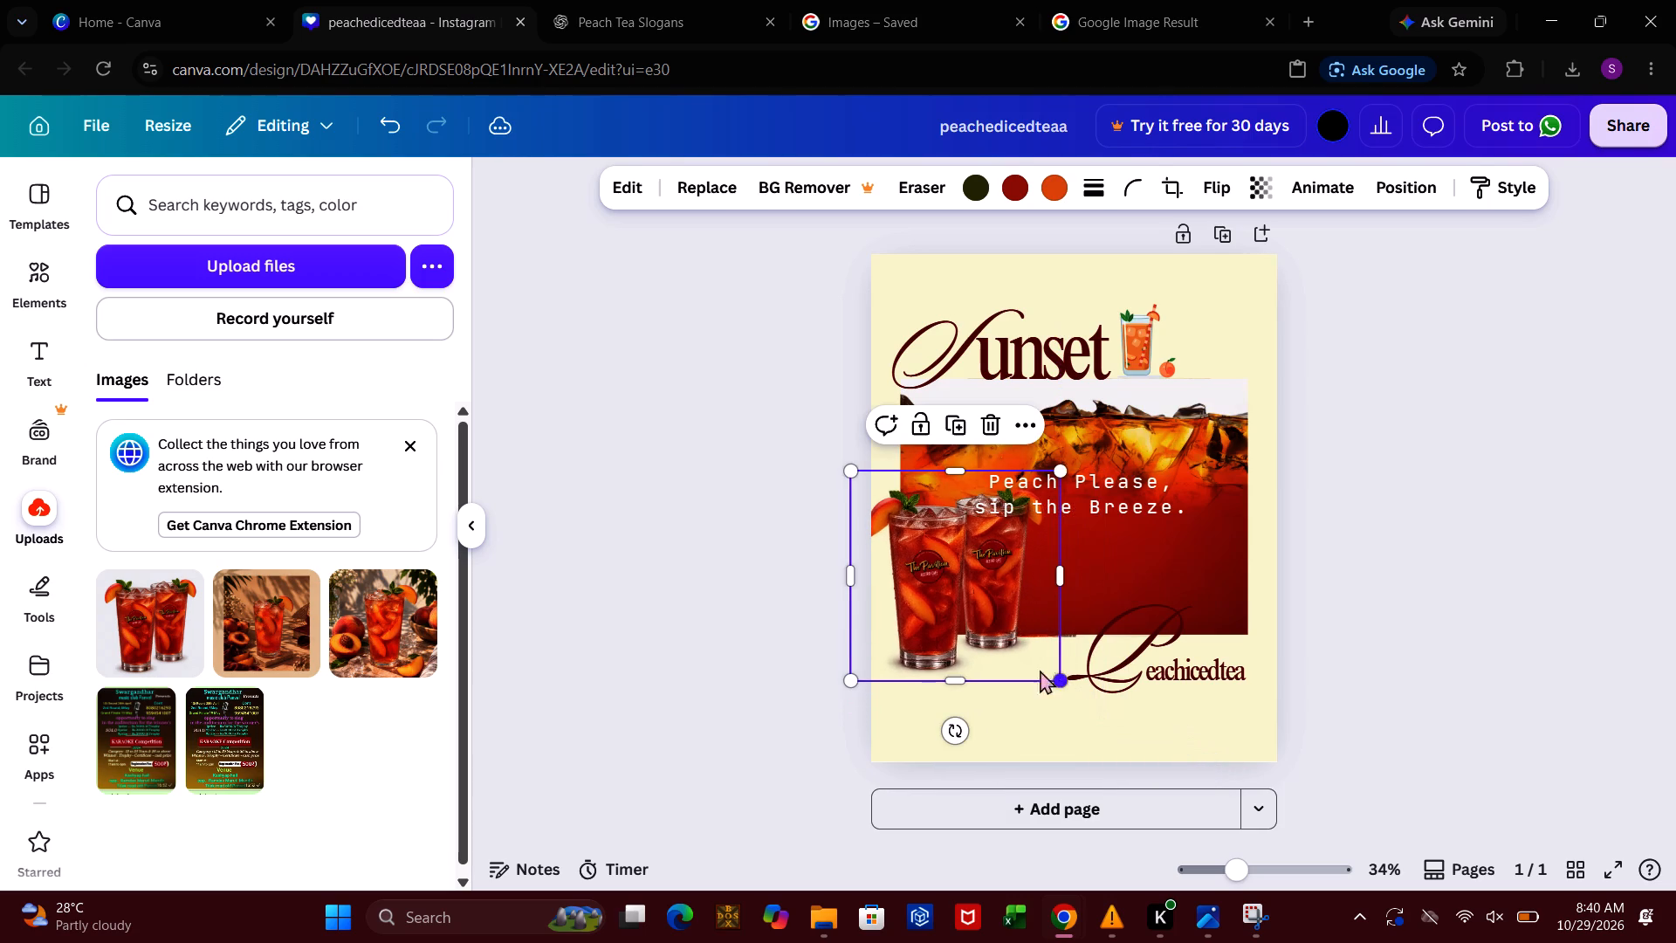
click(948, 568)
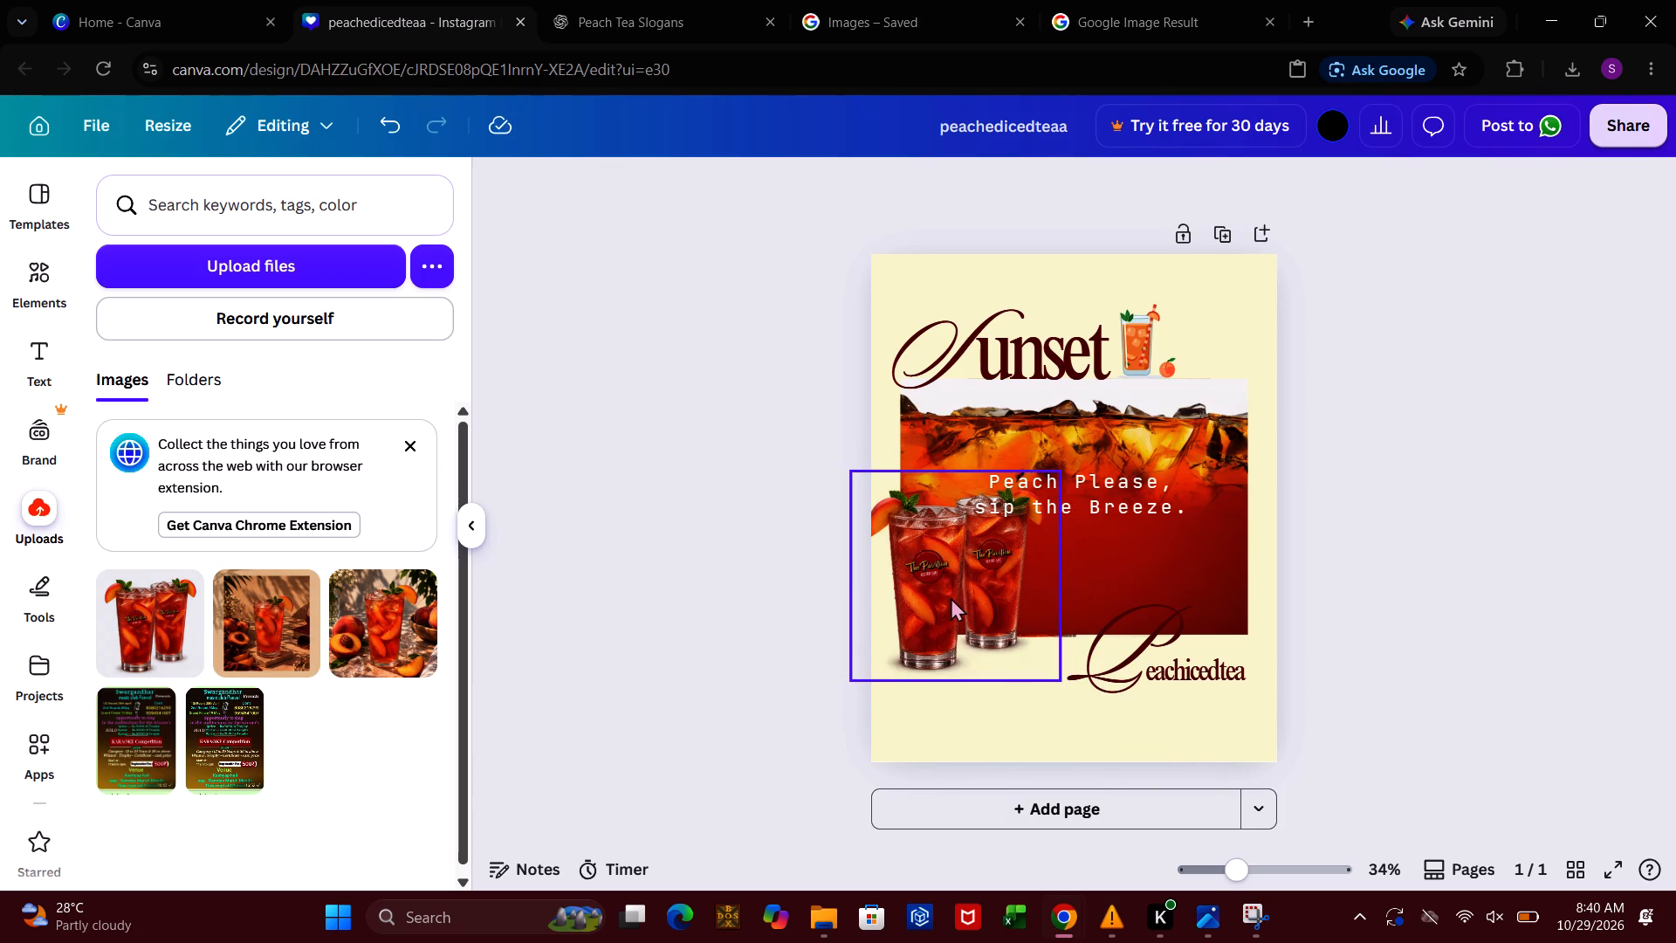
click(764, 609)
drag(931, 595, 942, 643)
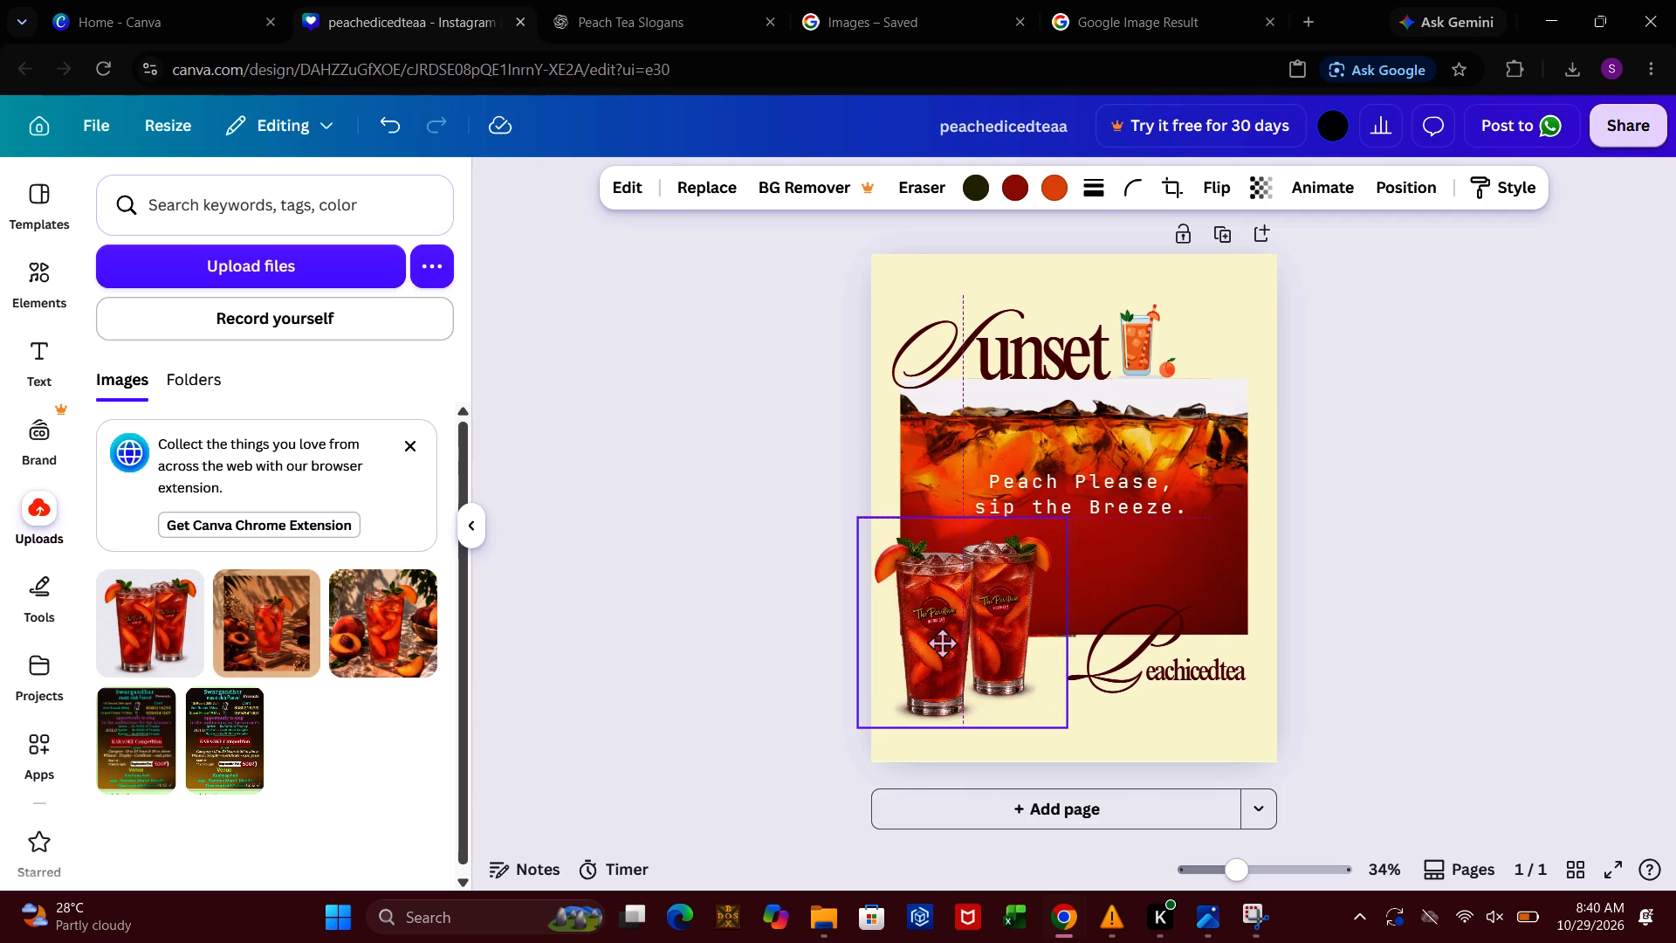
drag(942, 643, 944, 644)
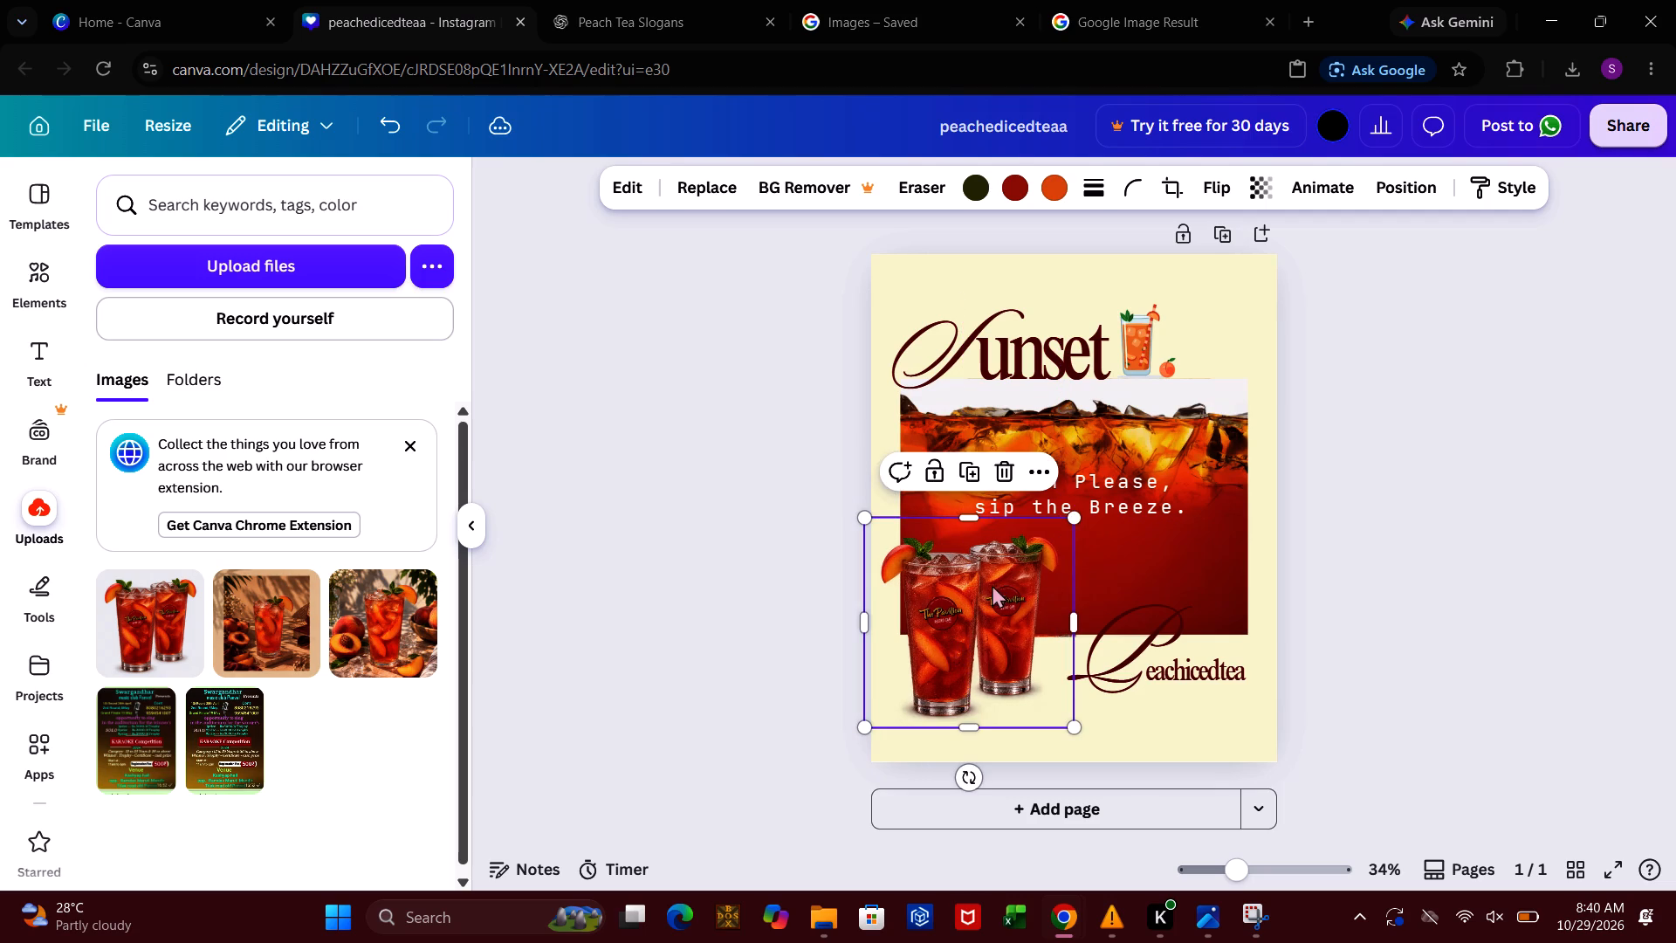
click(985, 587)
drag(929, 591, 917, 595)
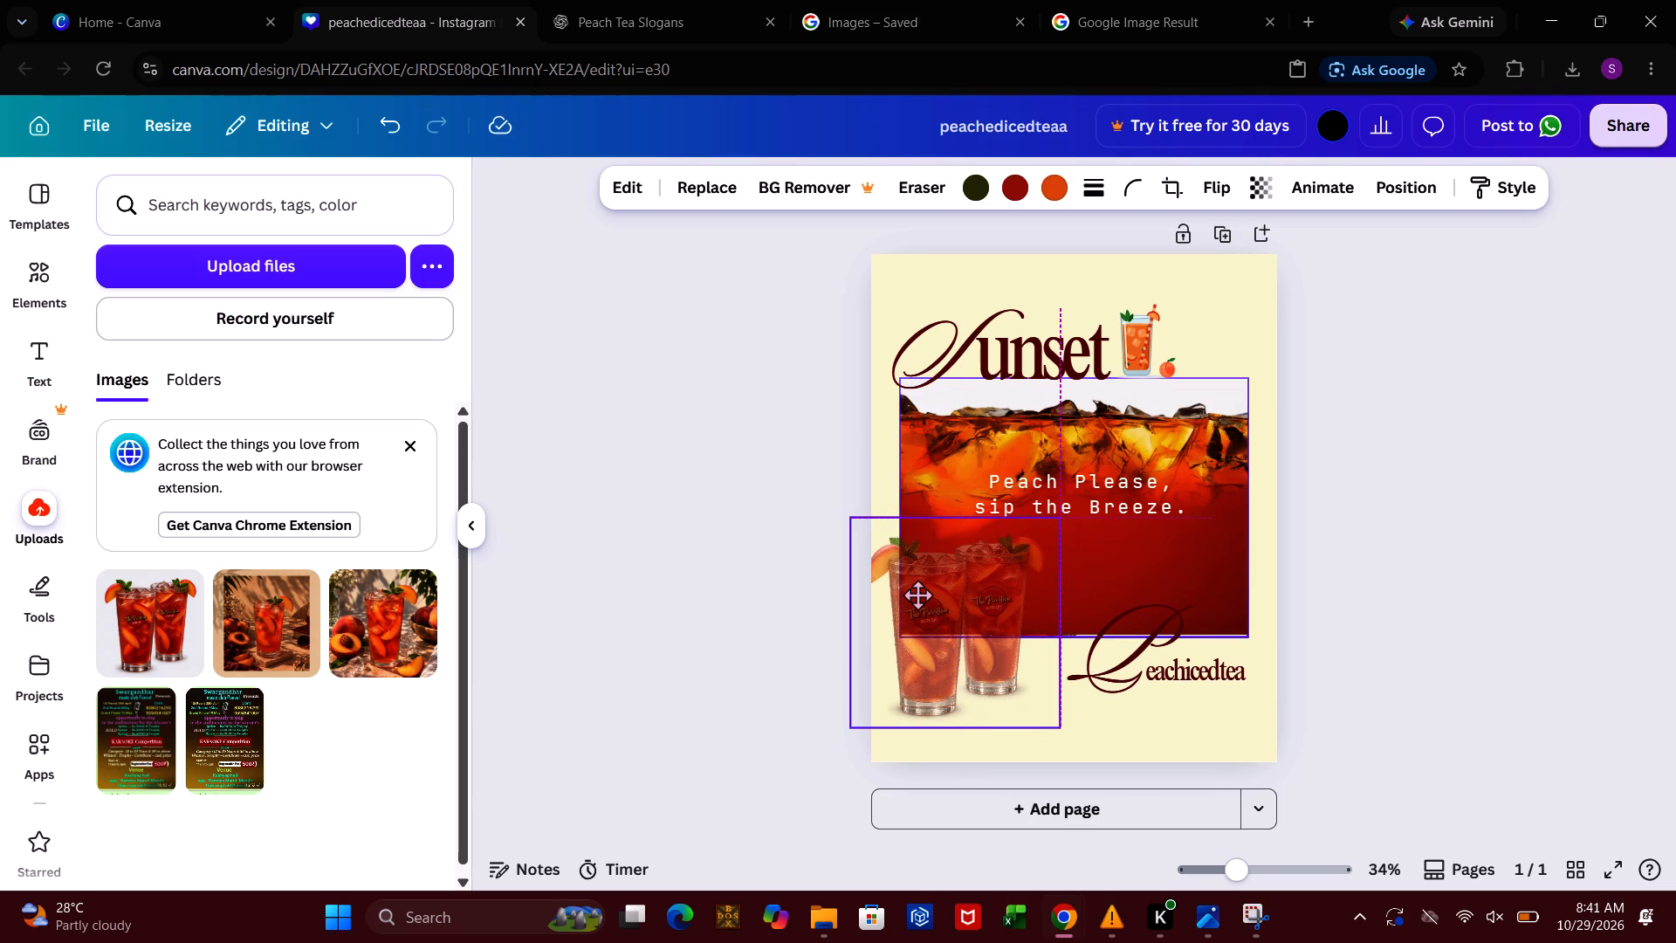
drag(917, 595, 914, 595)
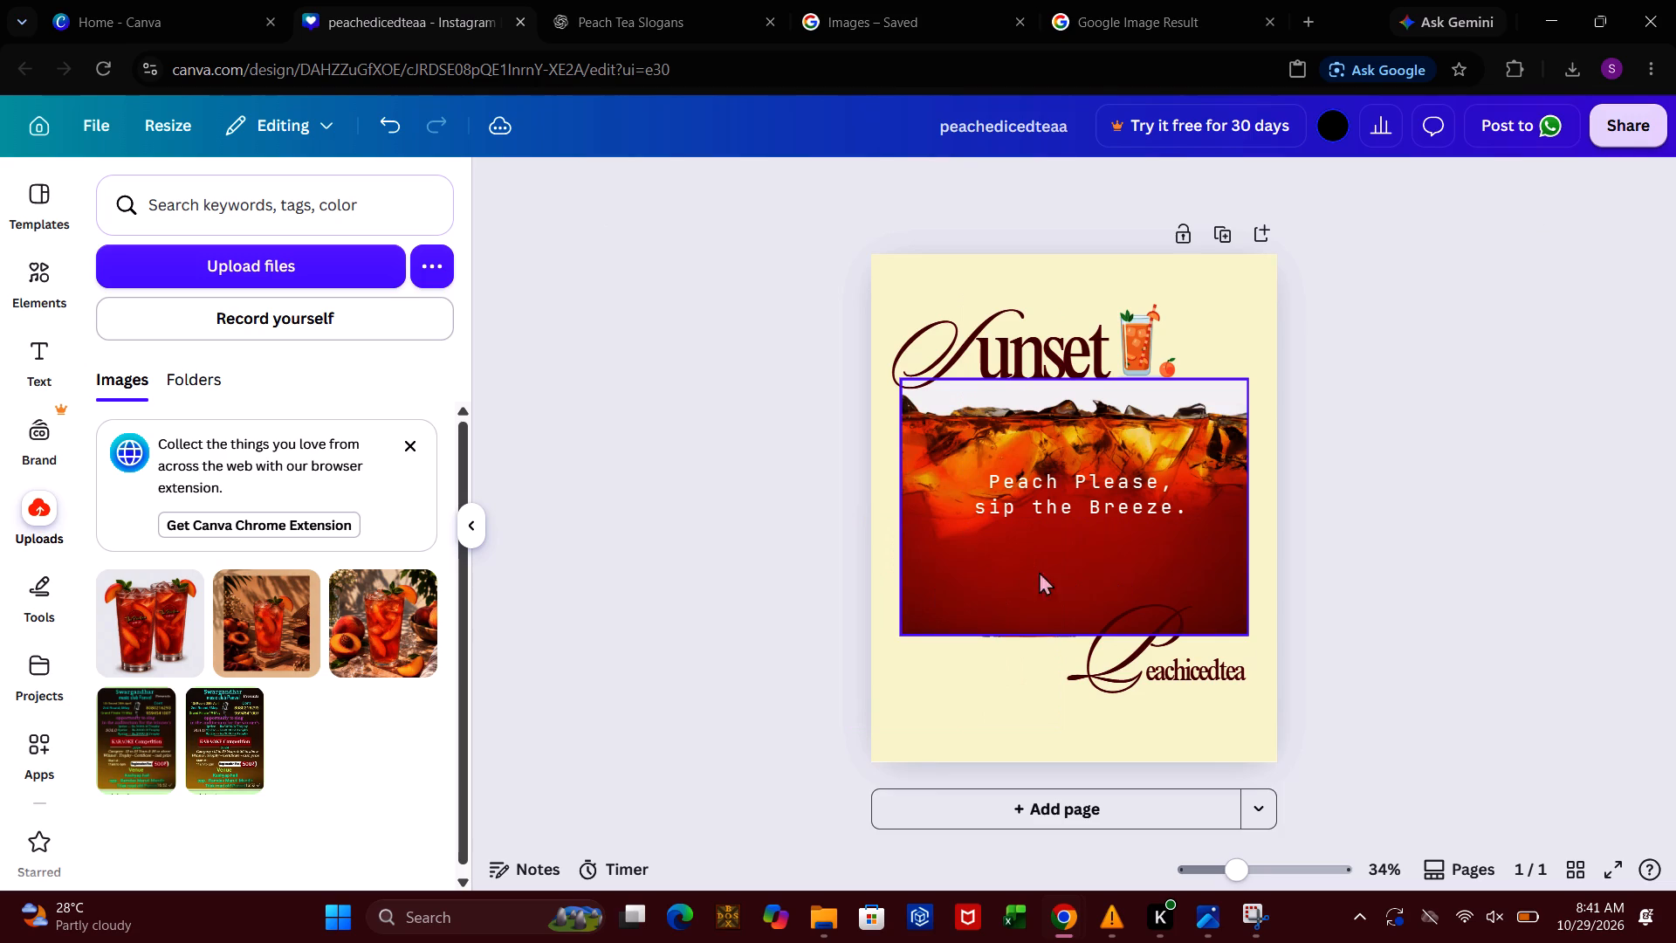
Lock the background tea photo and the white slogan in place.
click(912, 586)
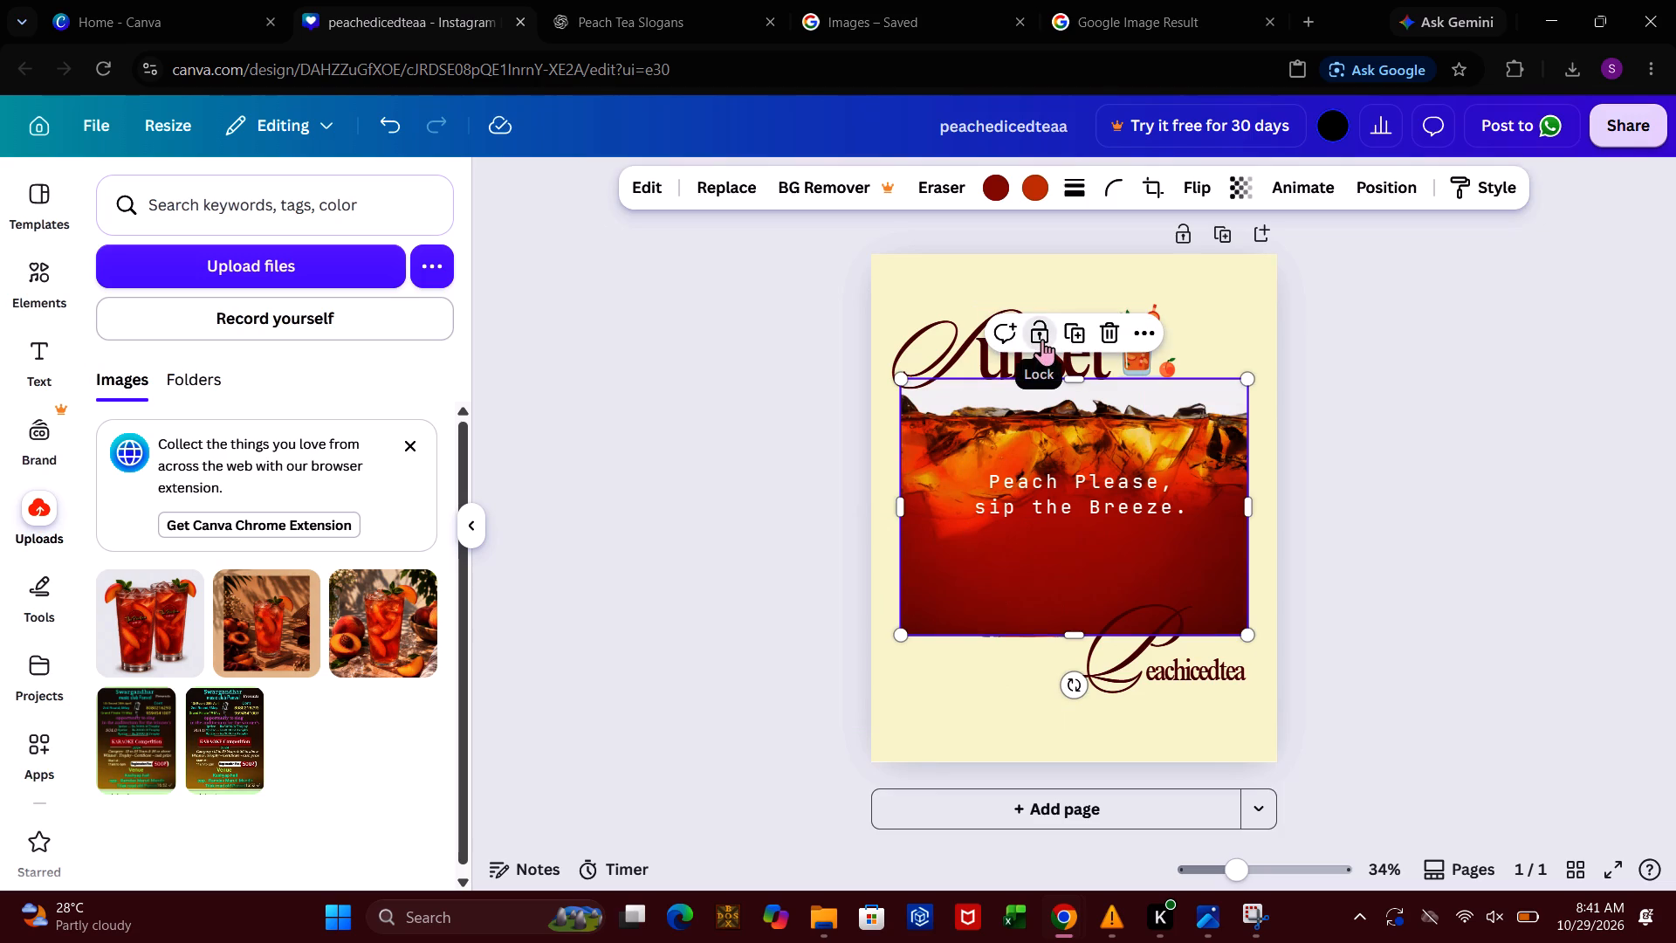
click(1042, 339)
click(1064, 474)
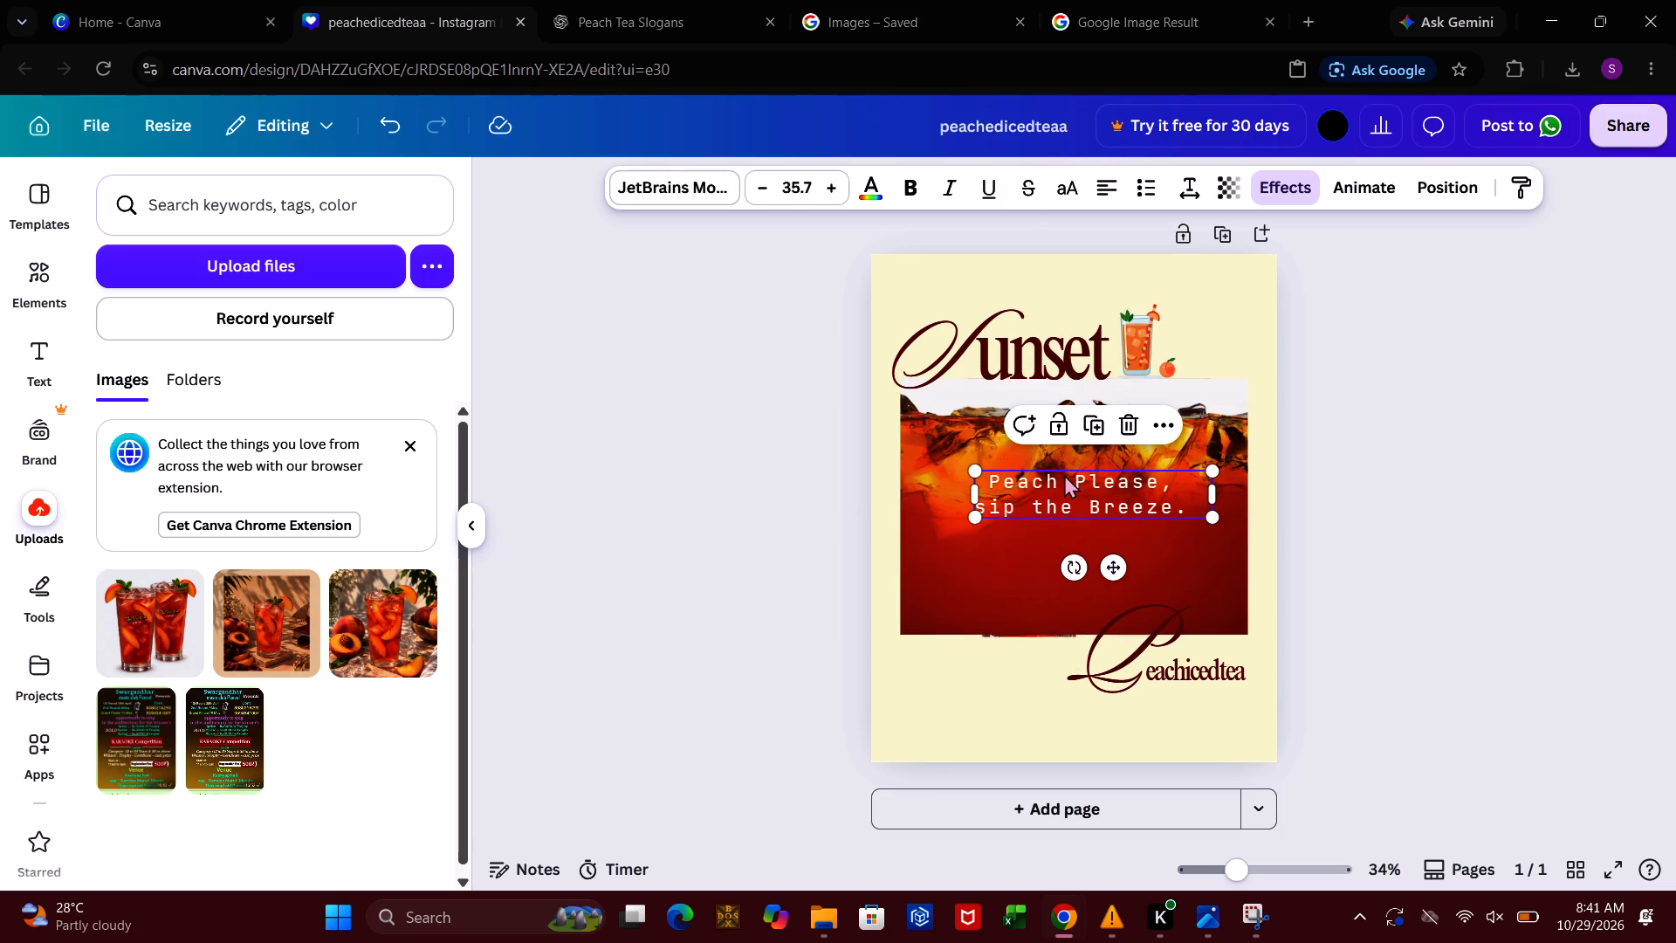
click(1064, 417)
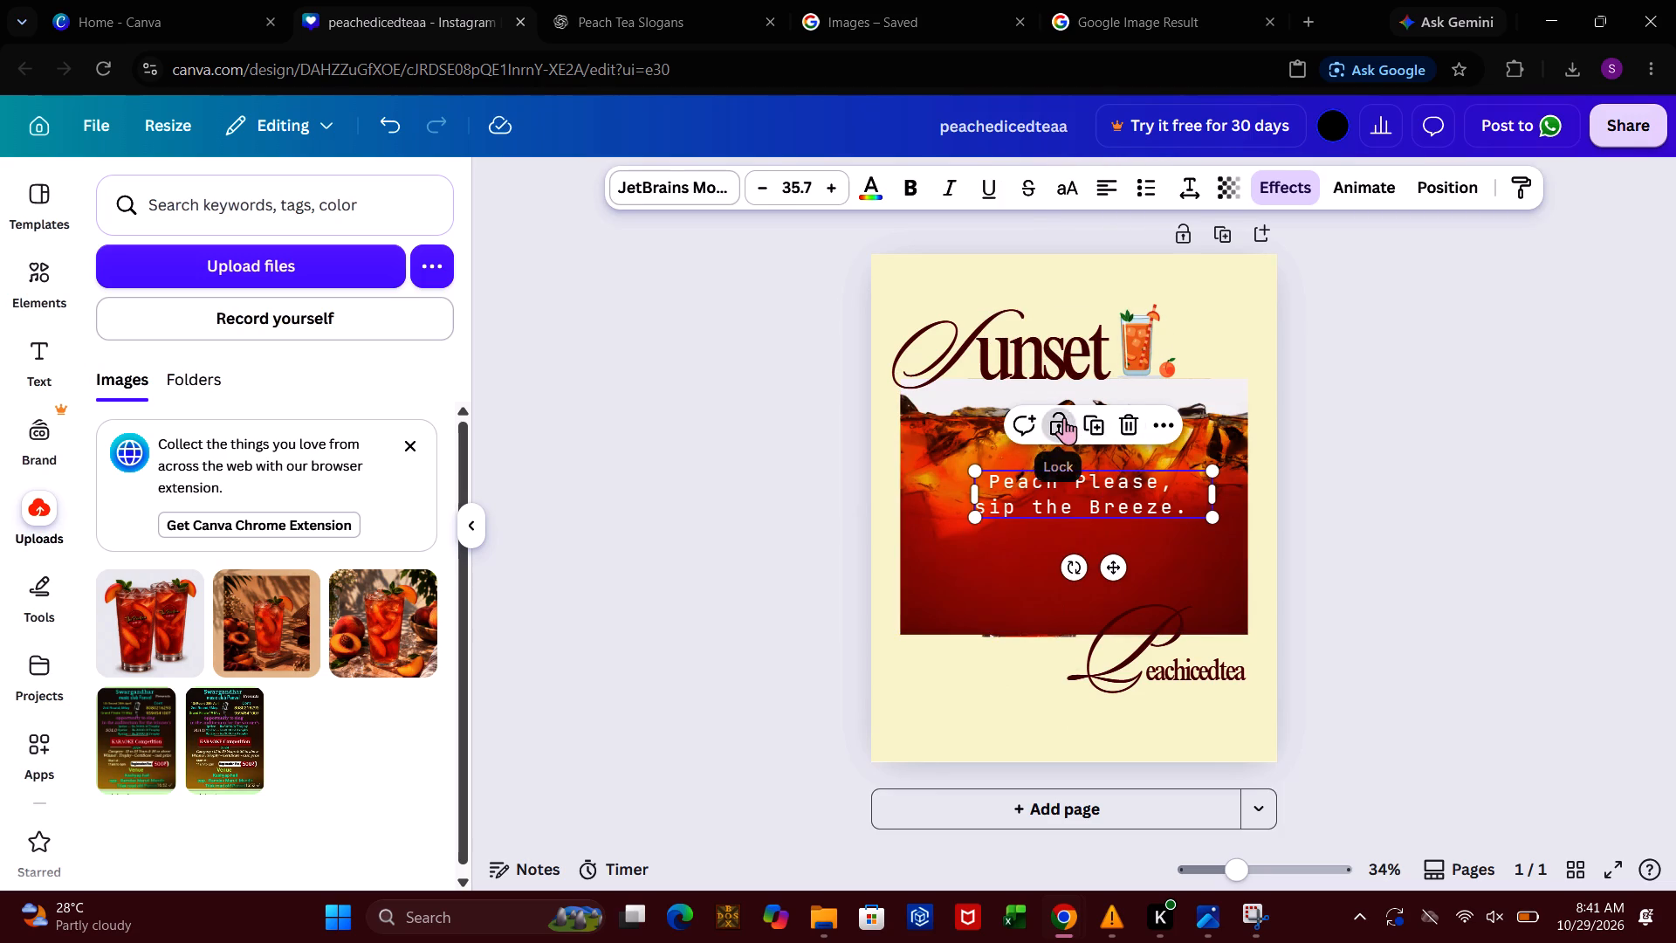
Lock the "unset" title text and the iced tea glass graphic beside it.
click(1011, 341)
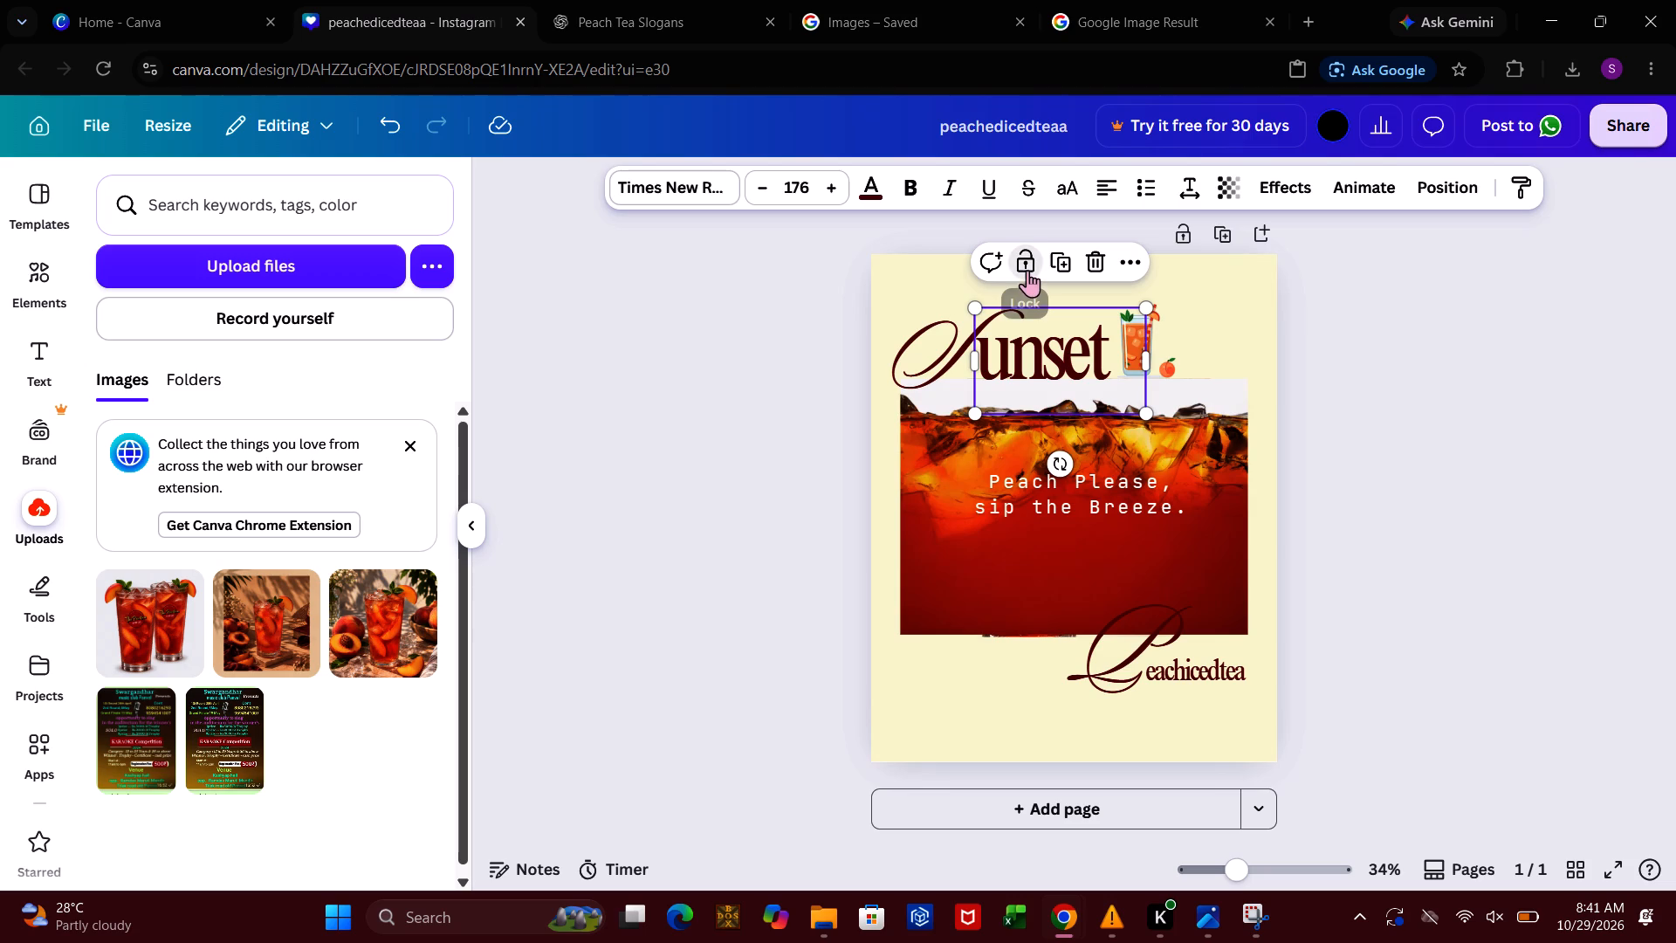
click(1027, 267)
click(1134, 352)
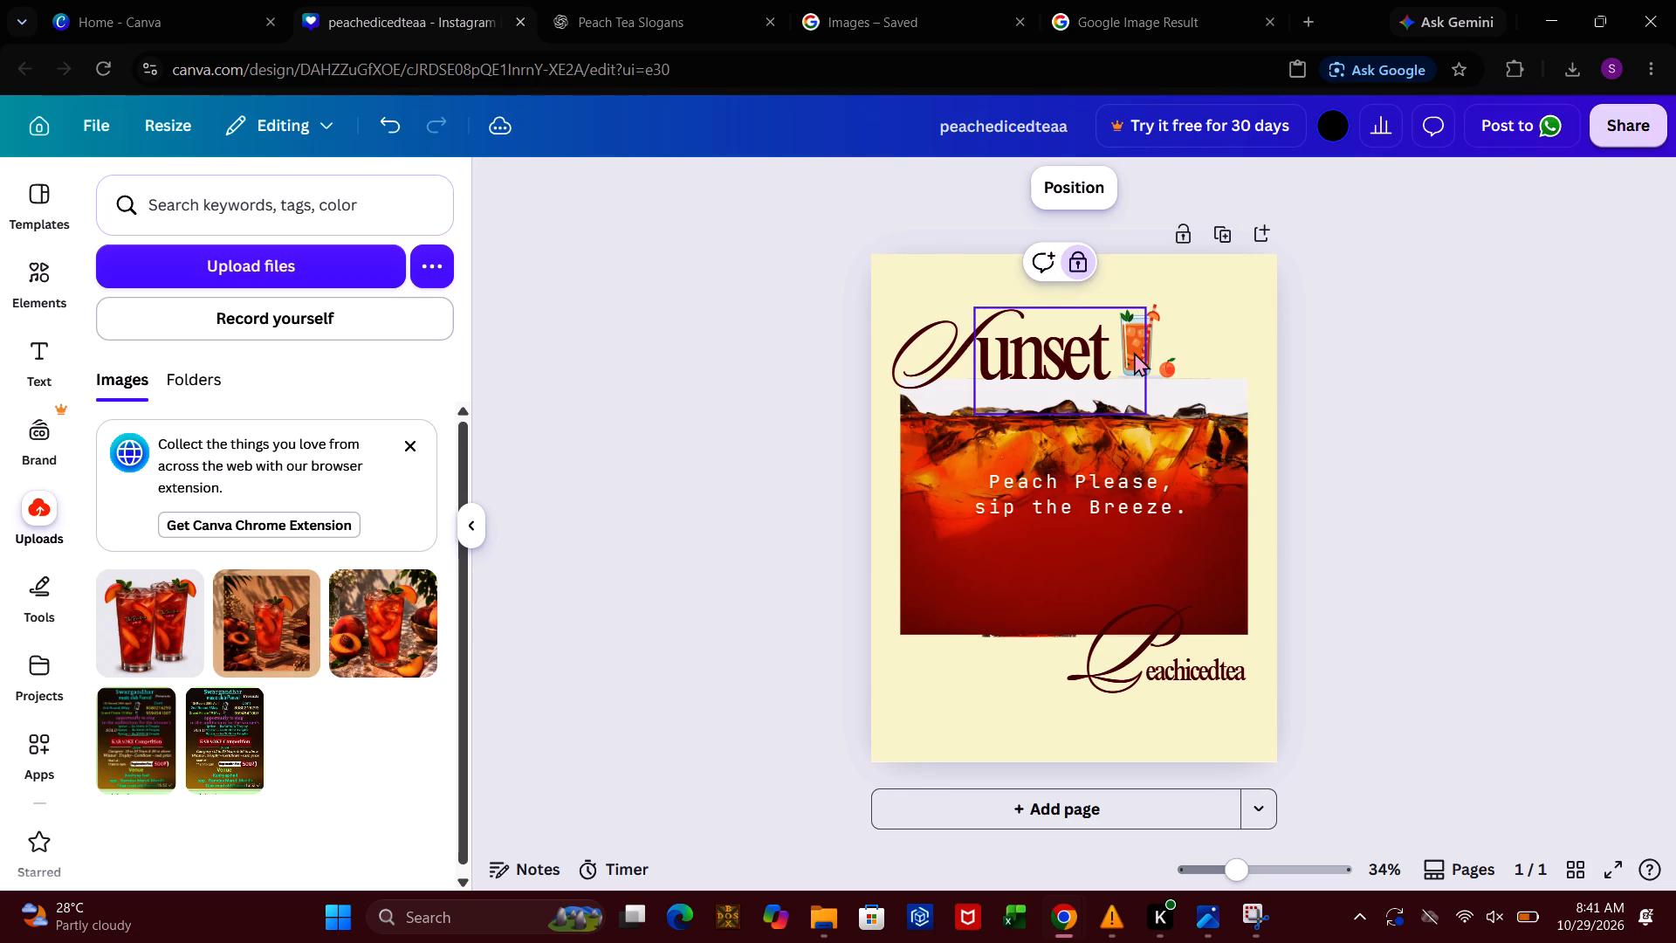
click(1171, 327)
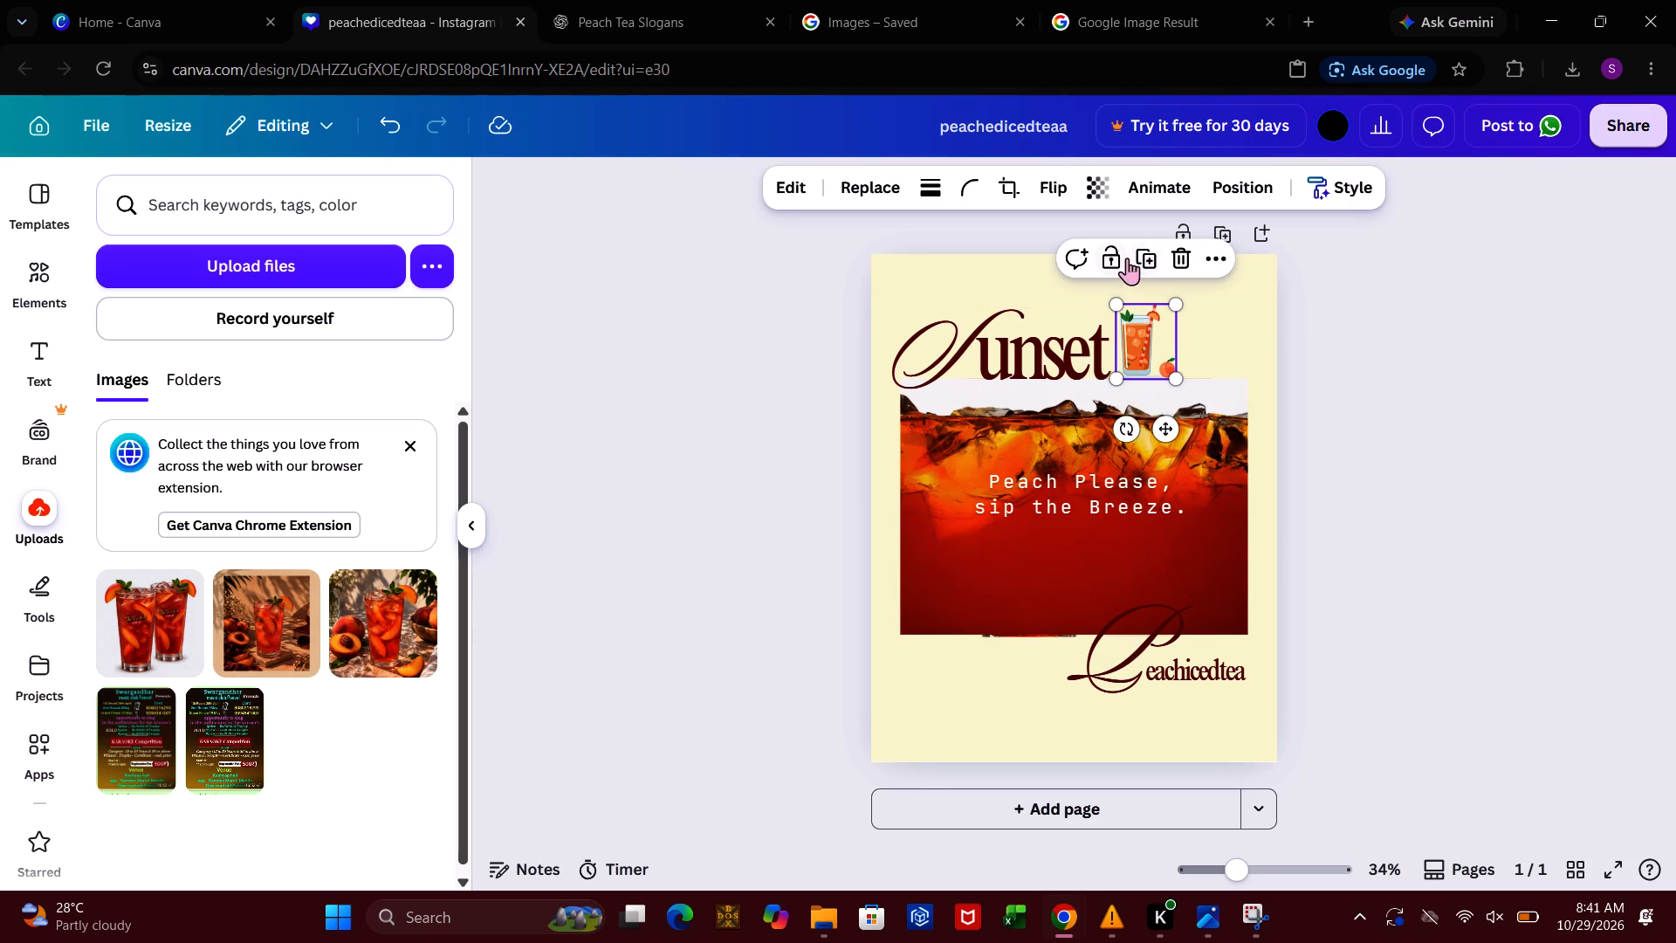
click(1116, 256)
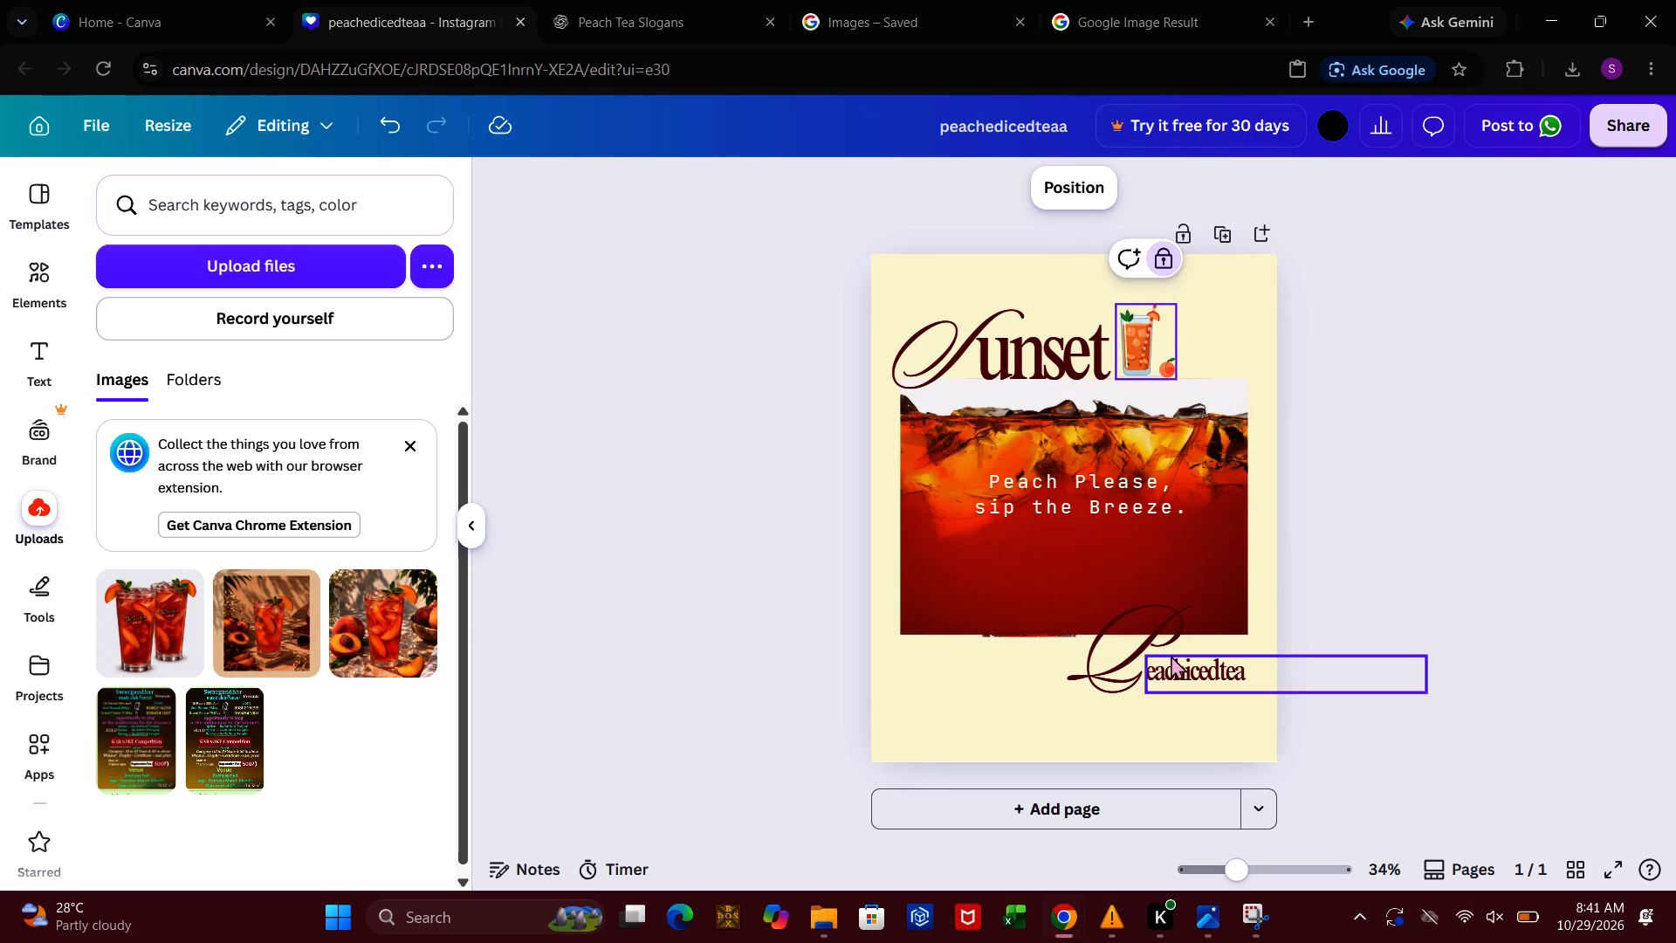
Lock the "eachicedtea" text and its large script initial "P".
click(1171, 655)
click(1245, 609)
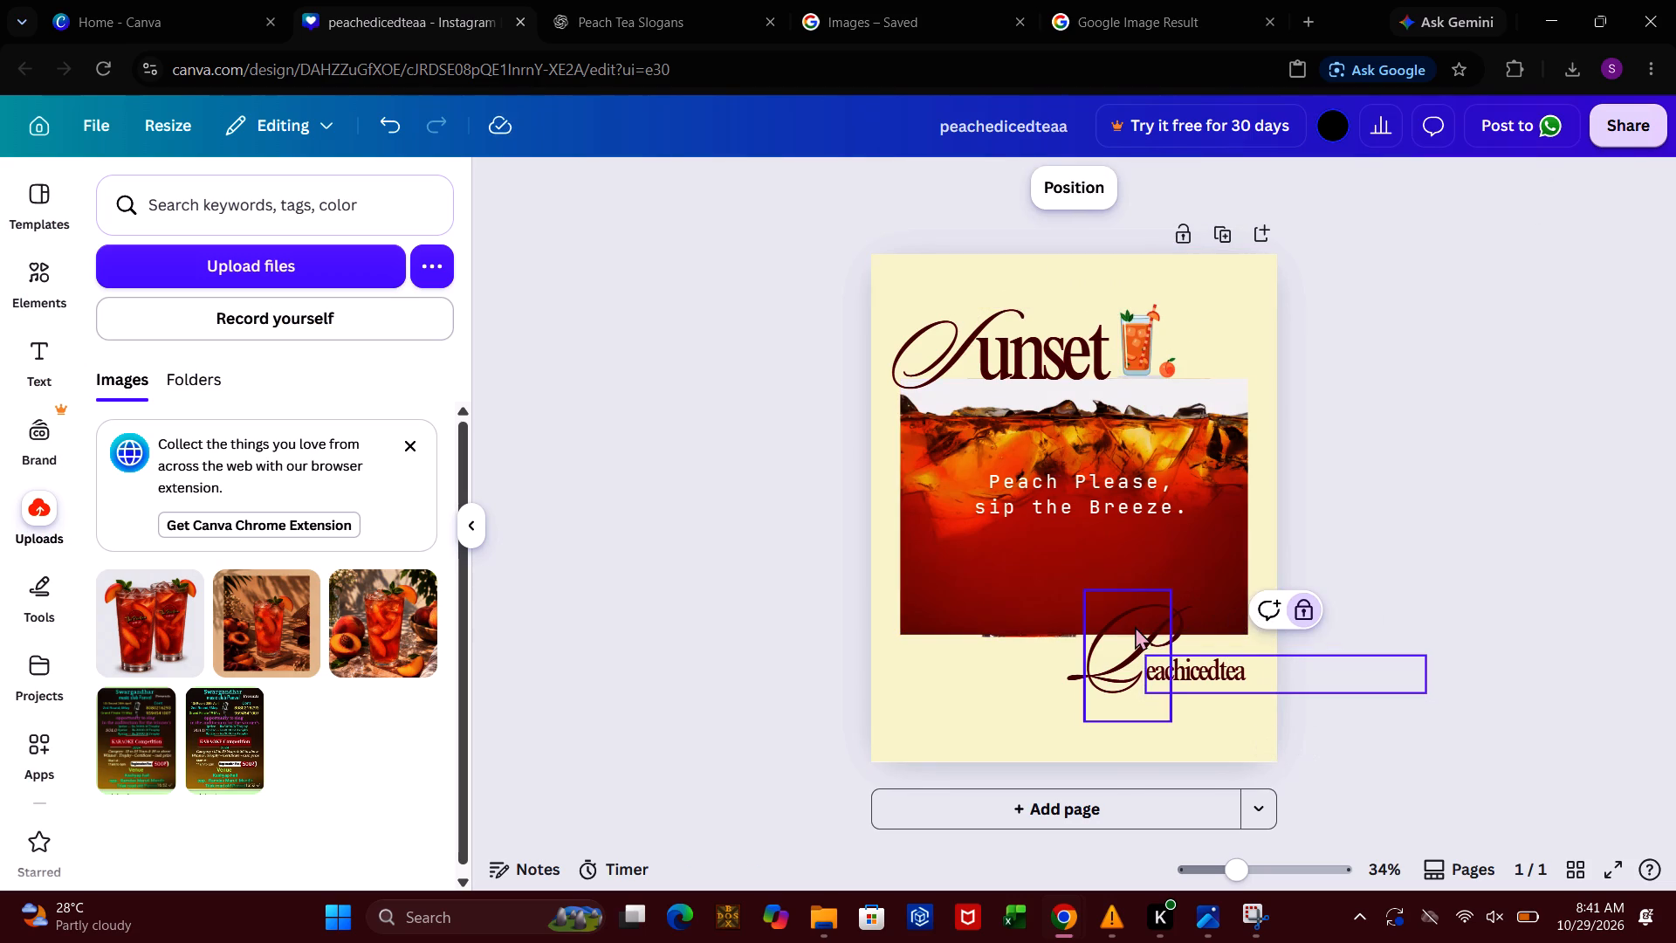
click(1134, 627)
click(1094, 545)
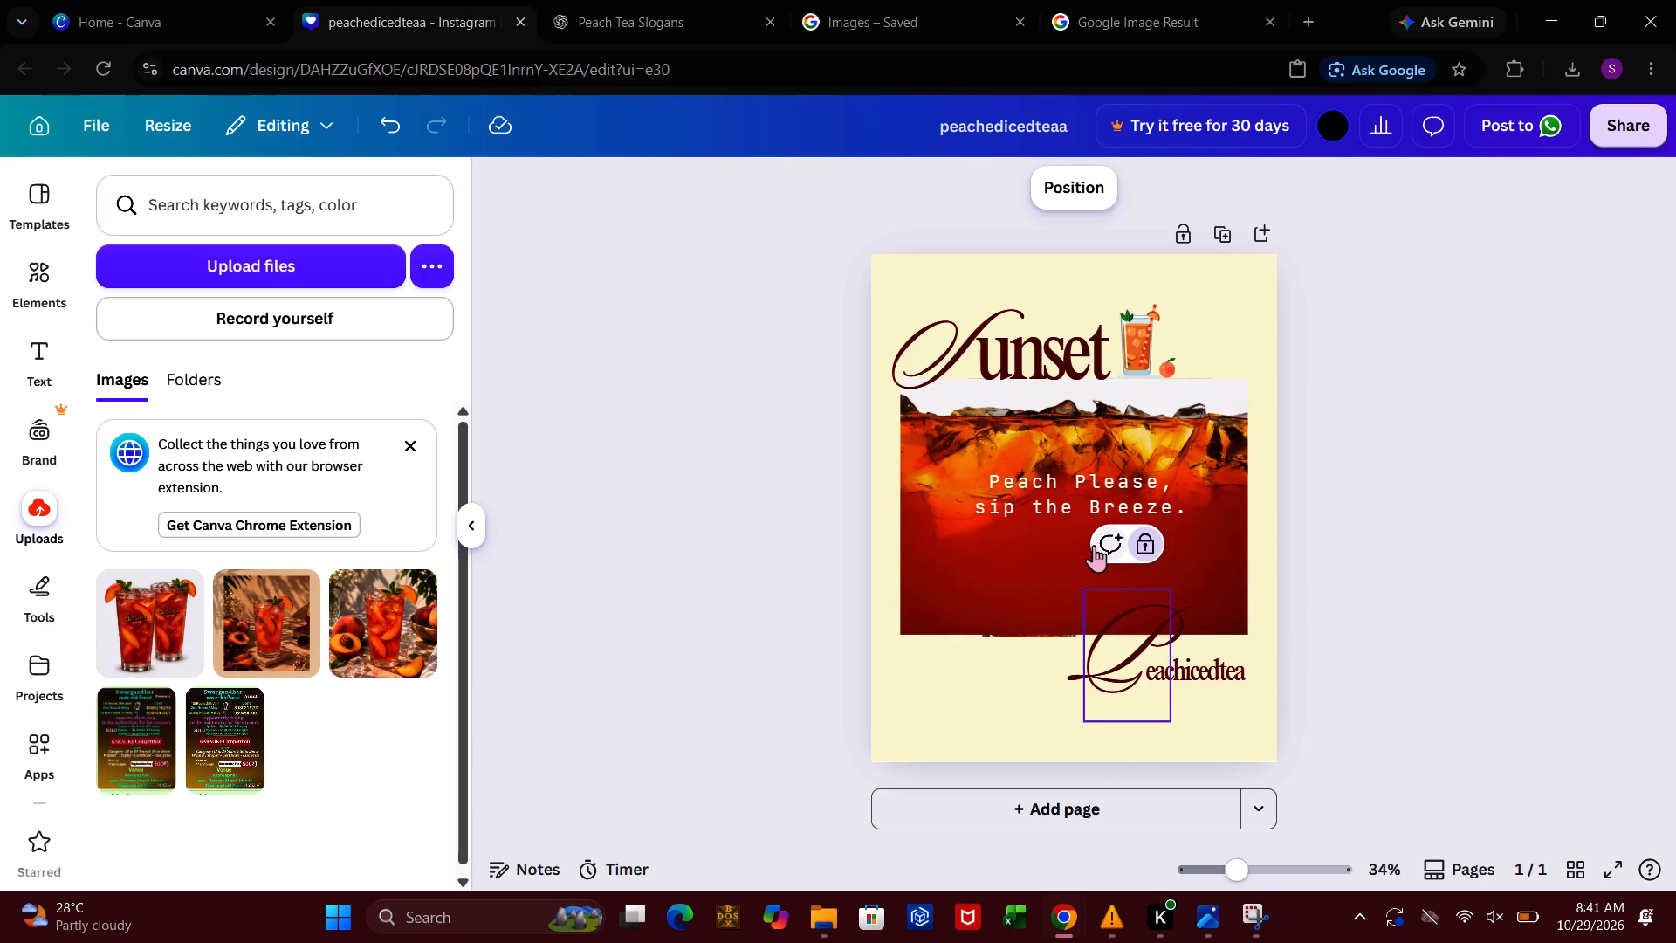
Pull the framed two-glass image out from behind the background tea photo, up toward the top of the page.
click(153, 637)
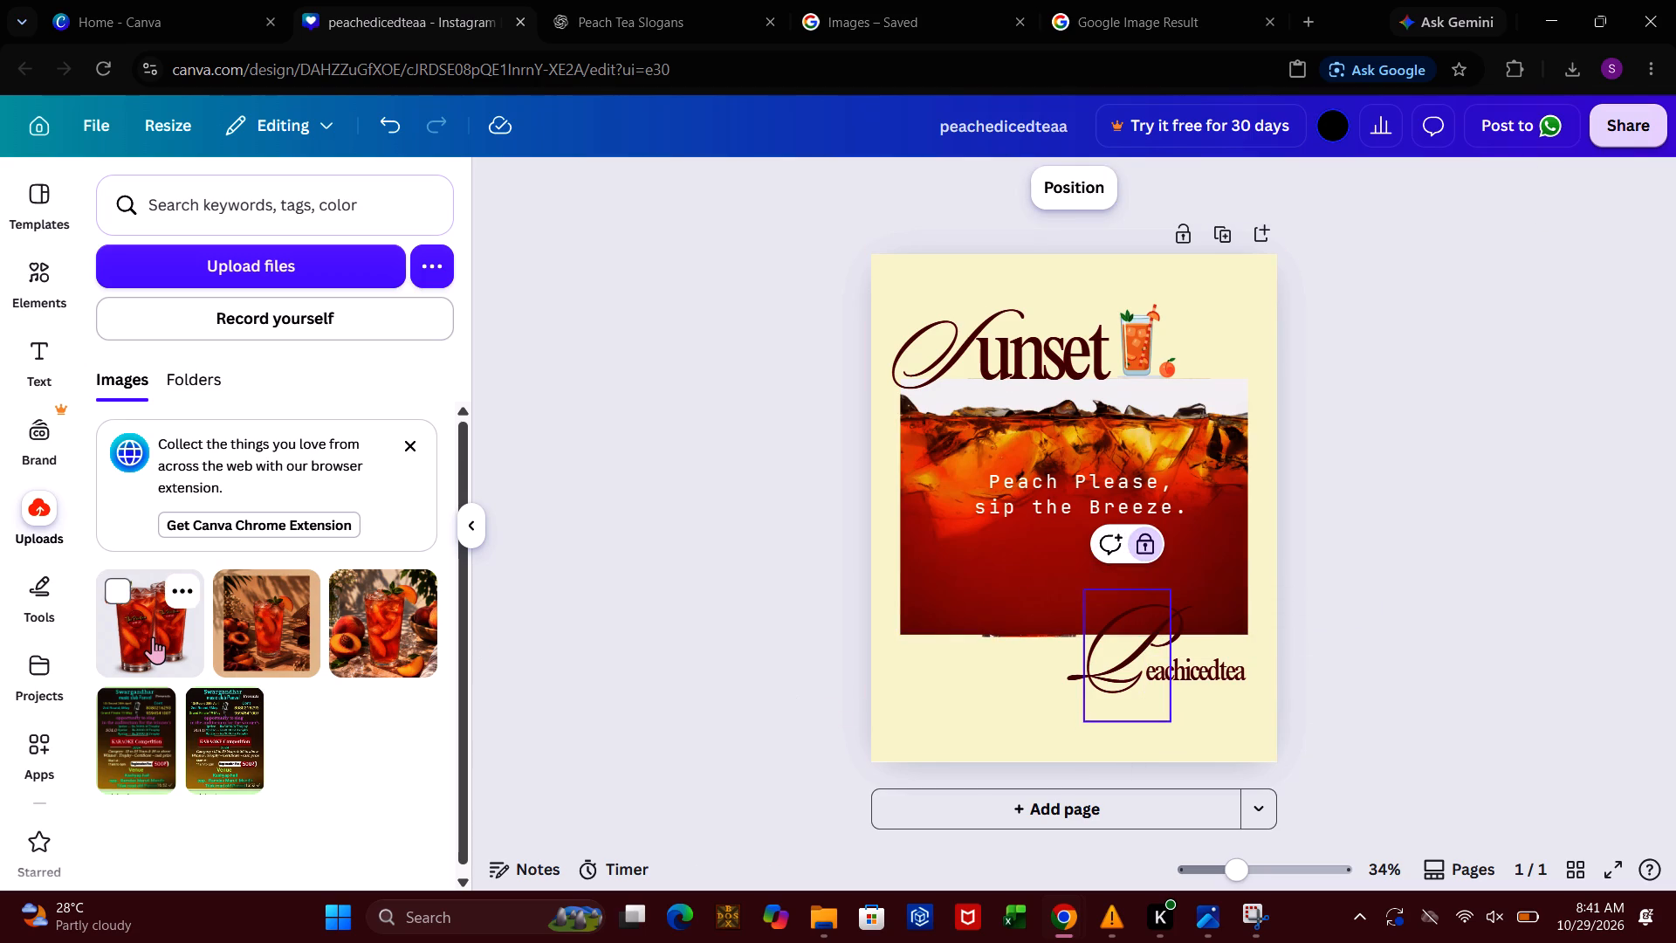
drag(1059, 547, 1021, 540)
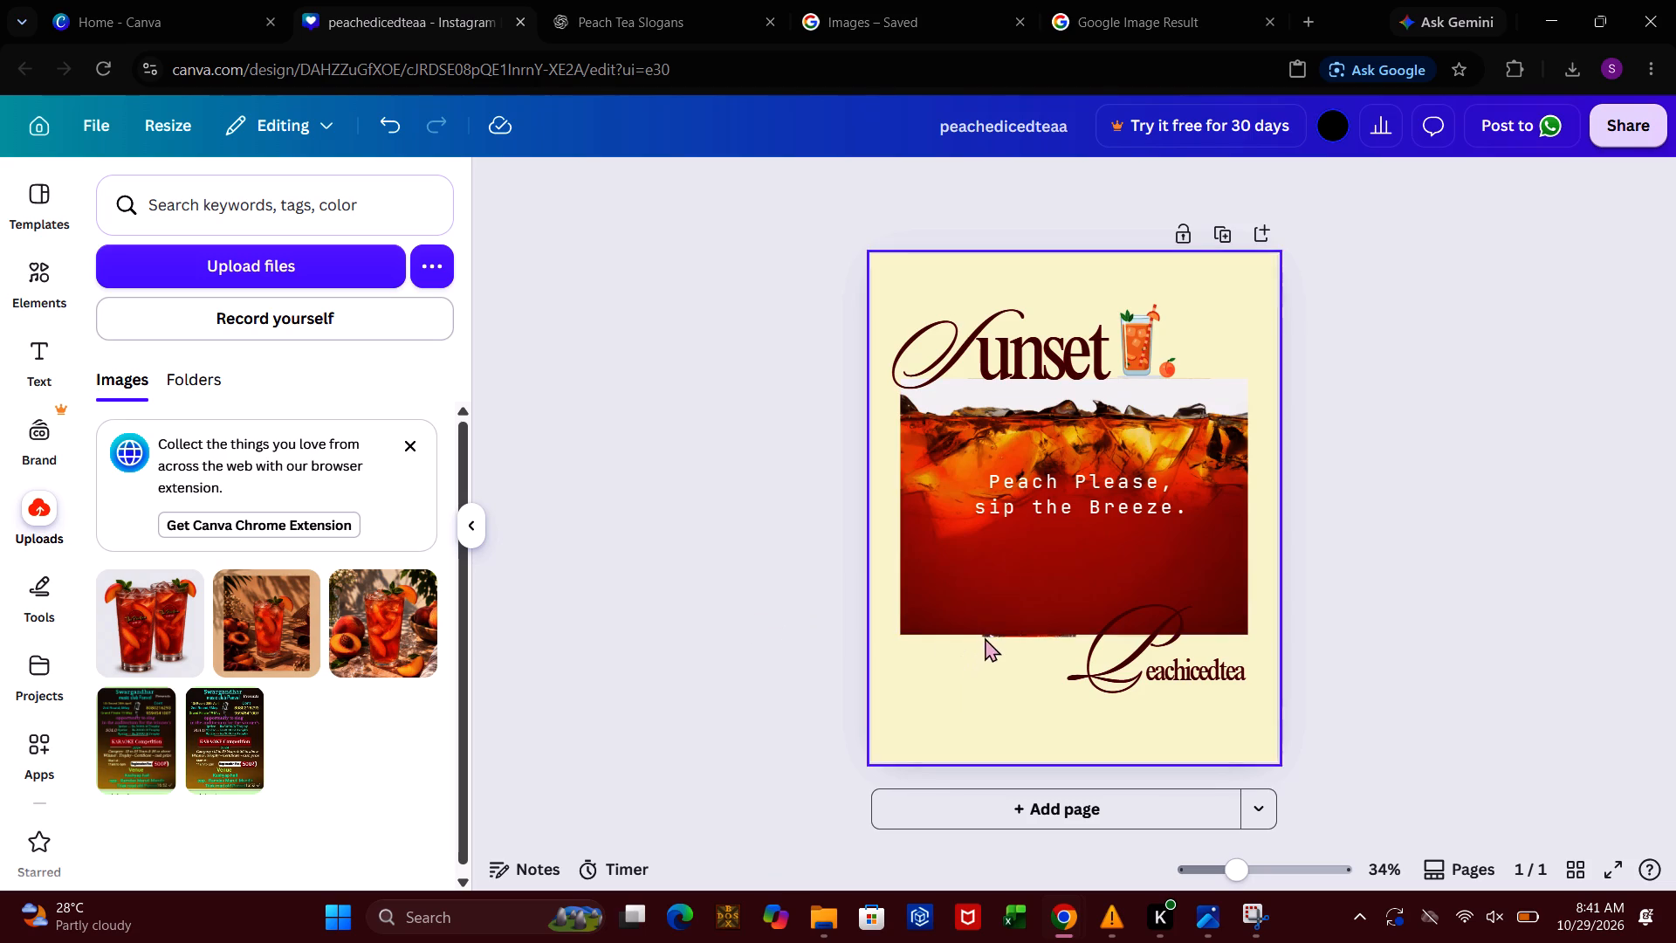
drag(989, 635, 1042, 582)
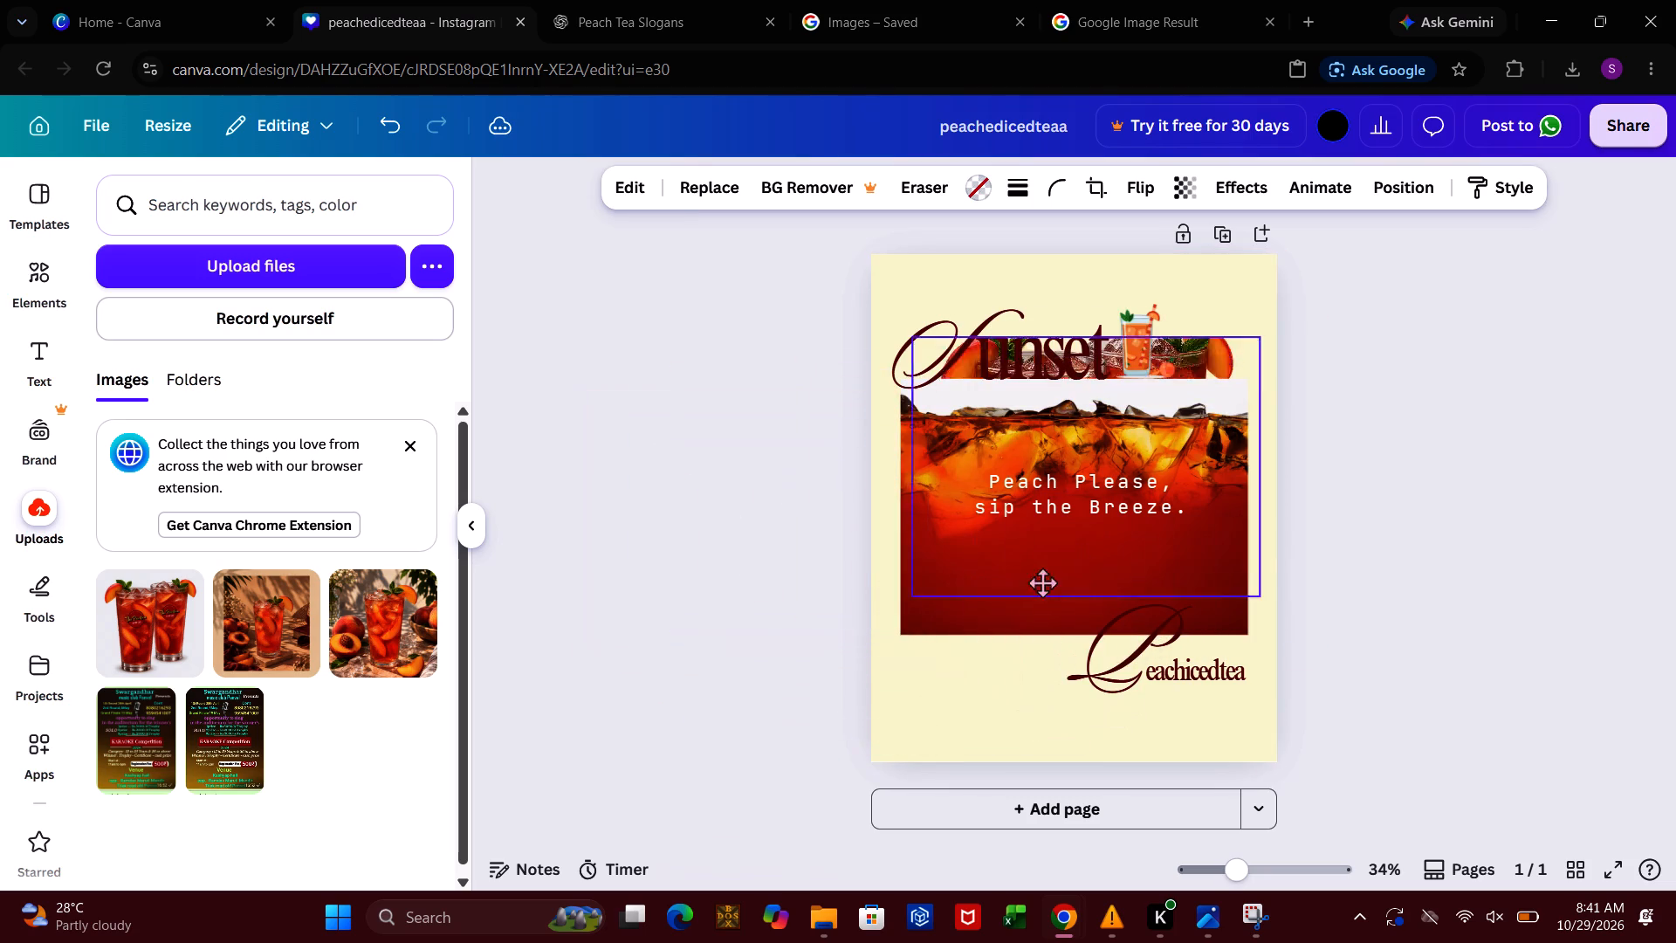
drag(1042, 582, 997, 542)
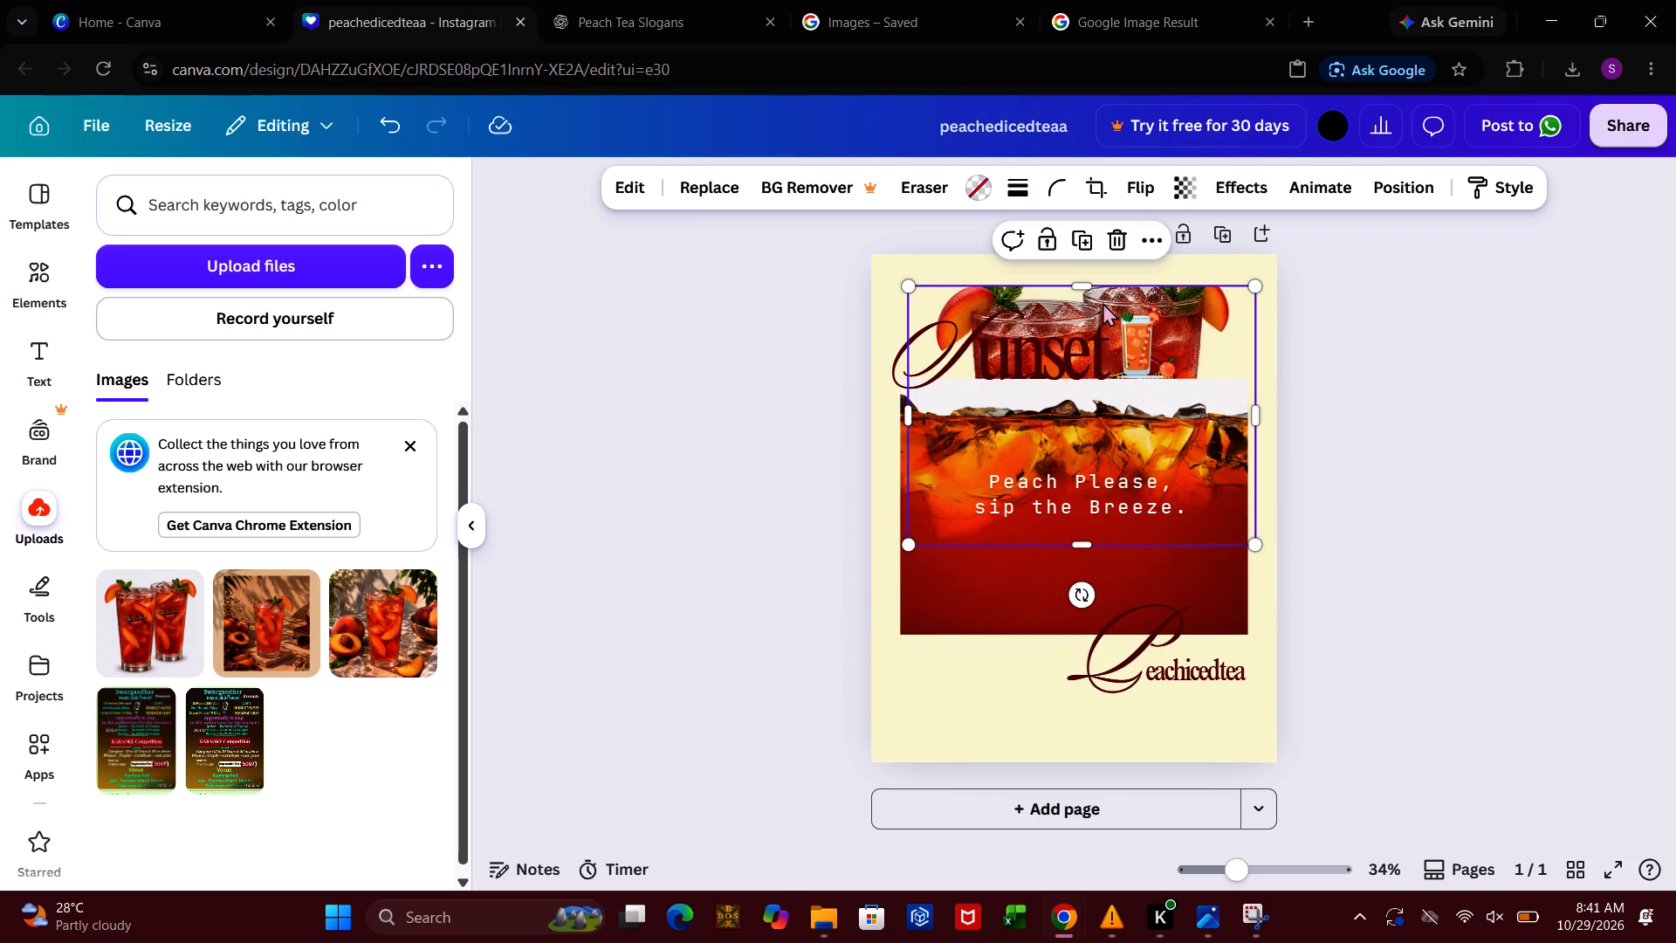
drag(1171, 312, 1194, 306)
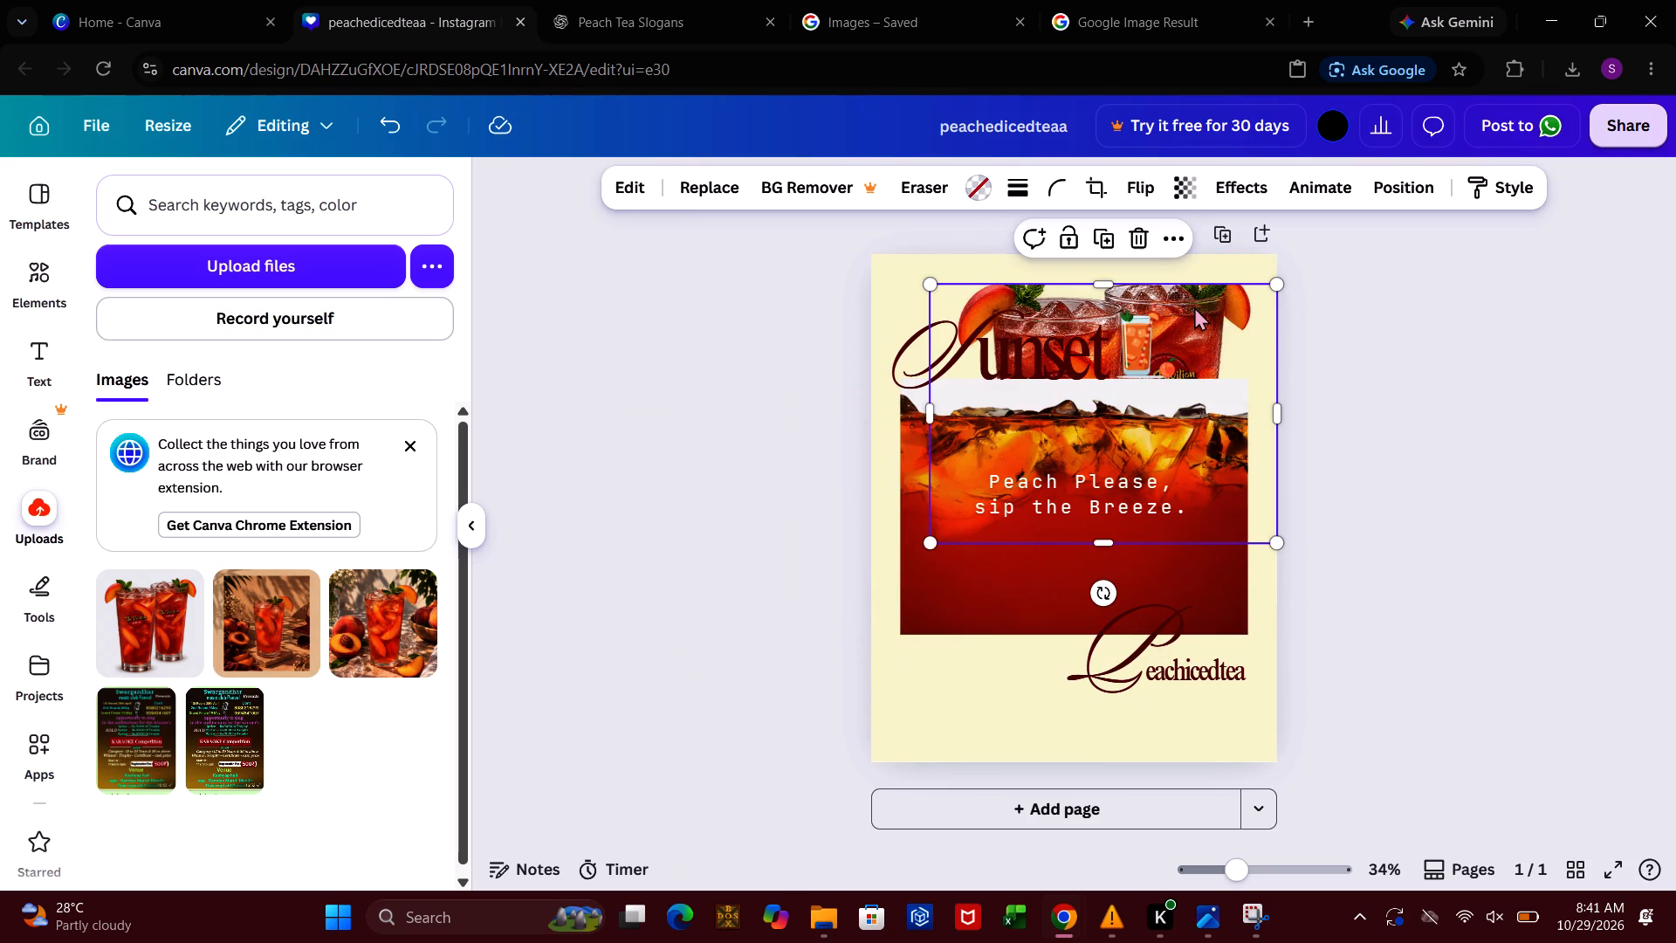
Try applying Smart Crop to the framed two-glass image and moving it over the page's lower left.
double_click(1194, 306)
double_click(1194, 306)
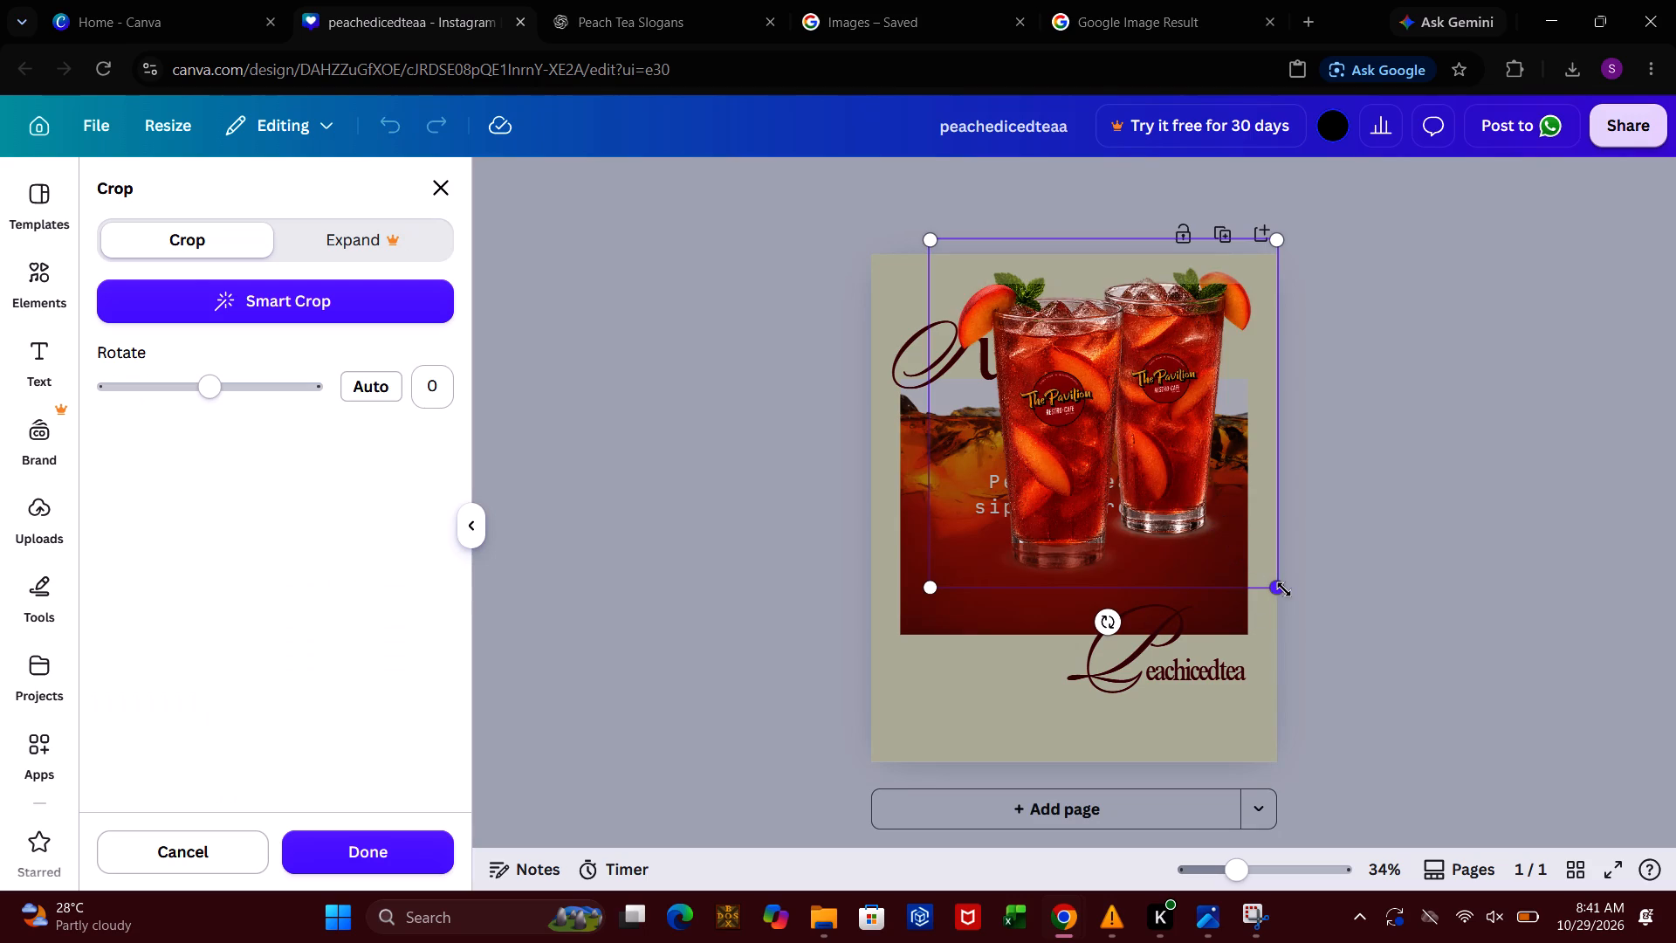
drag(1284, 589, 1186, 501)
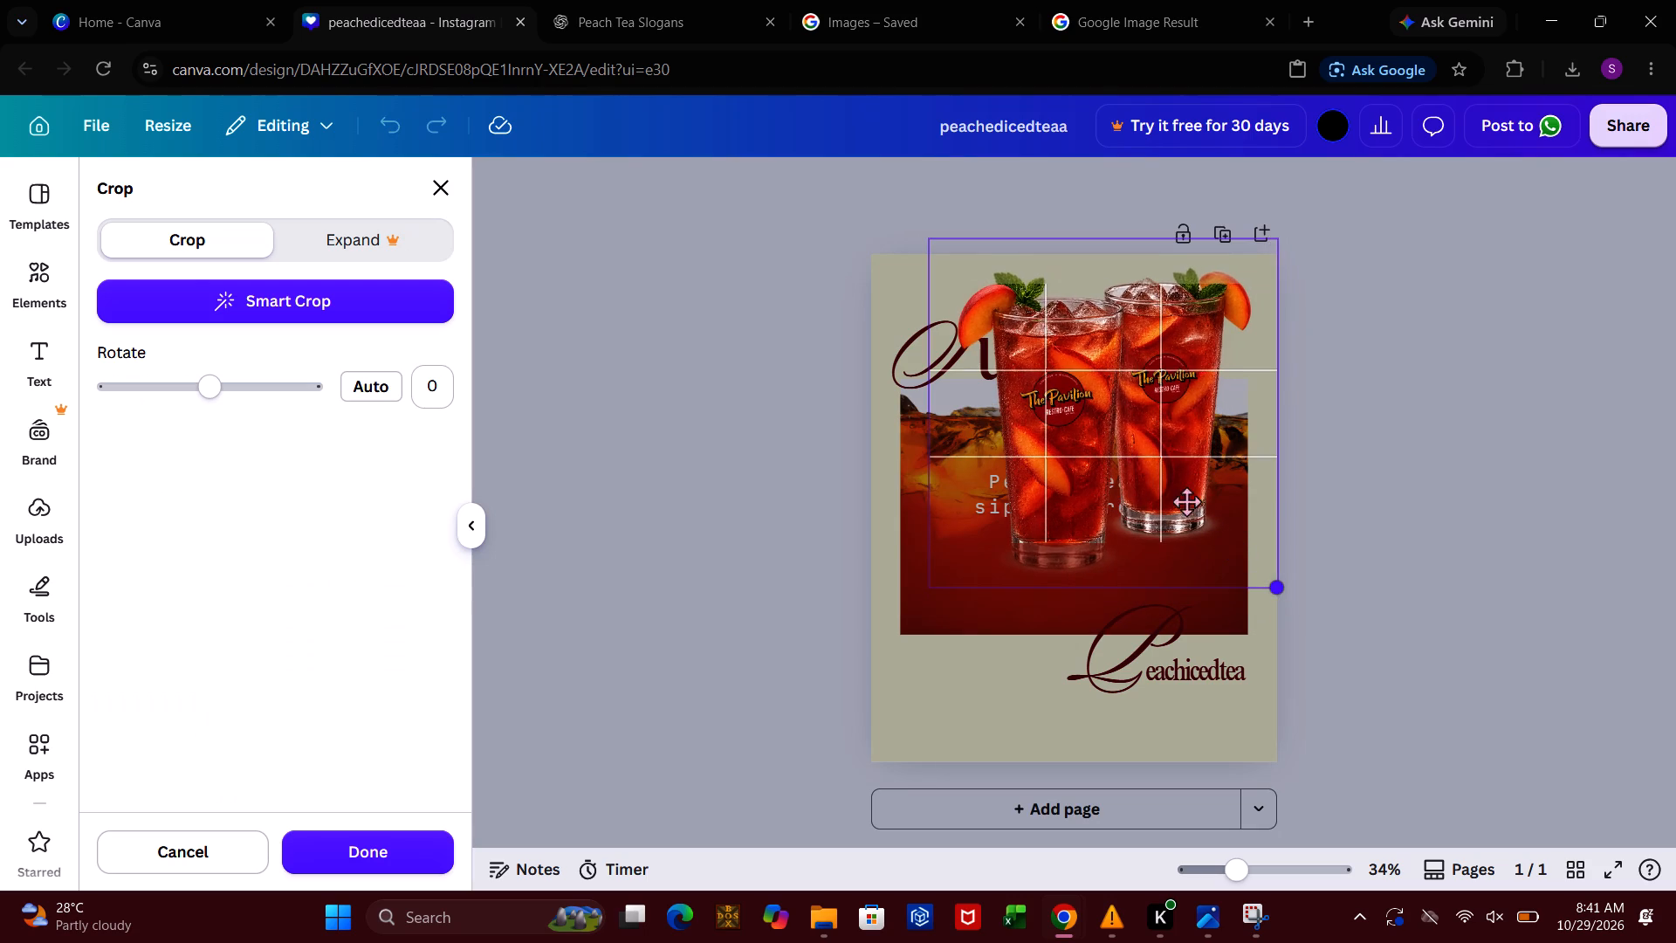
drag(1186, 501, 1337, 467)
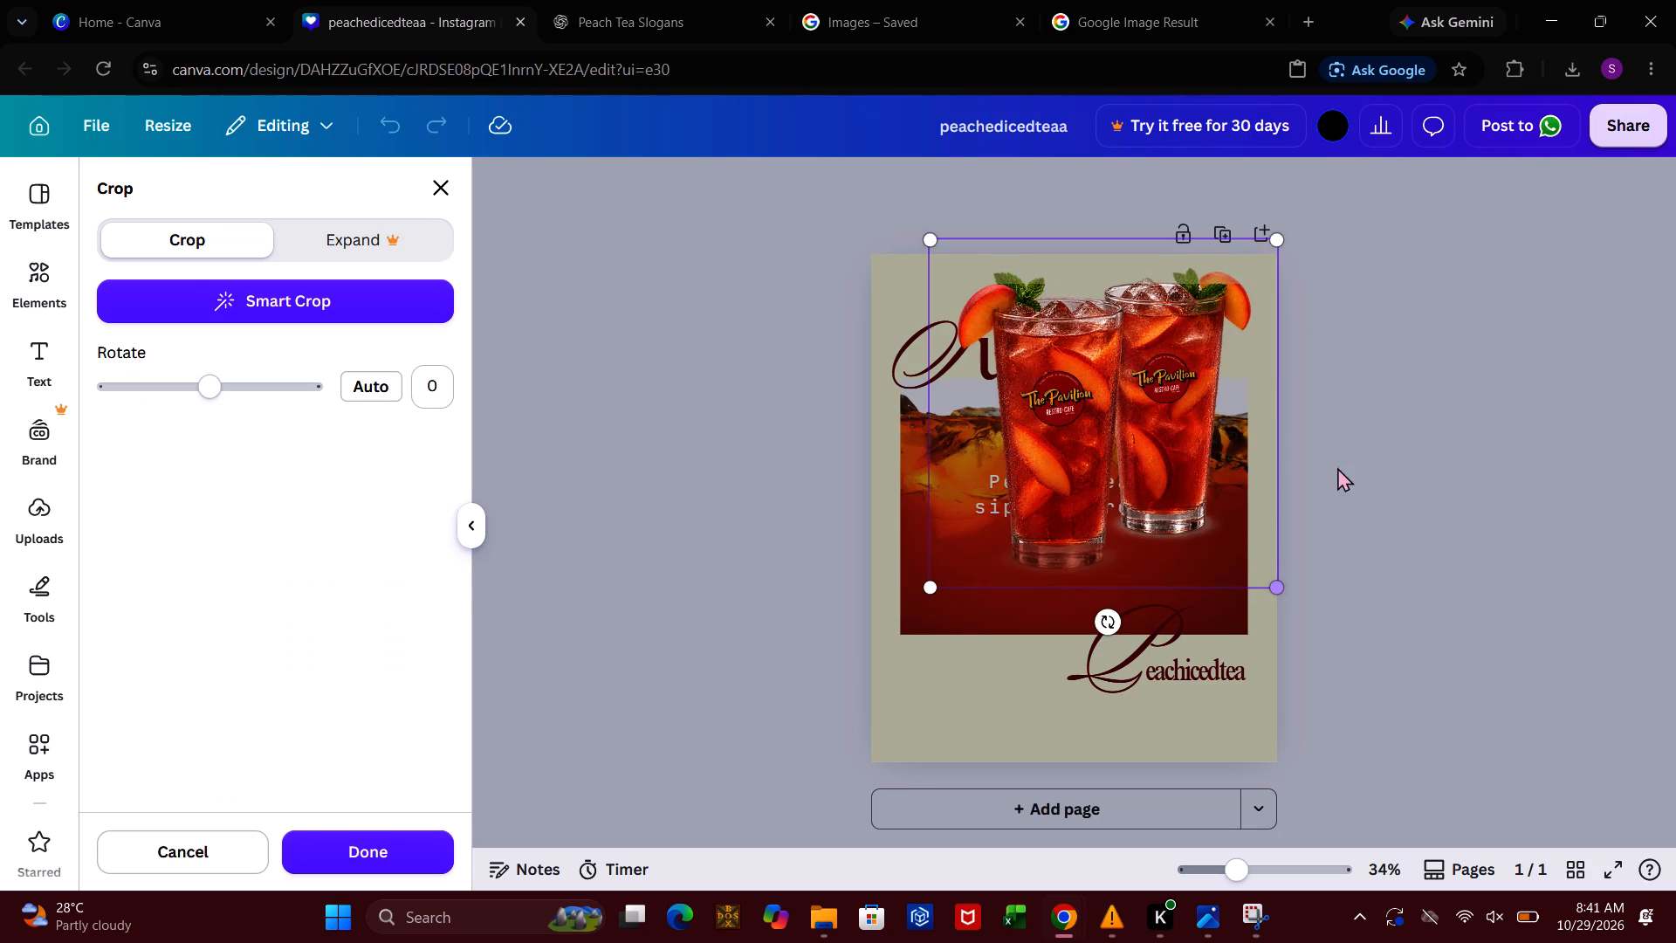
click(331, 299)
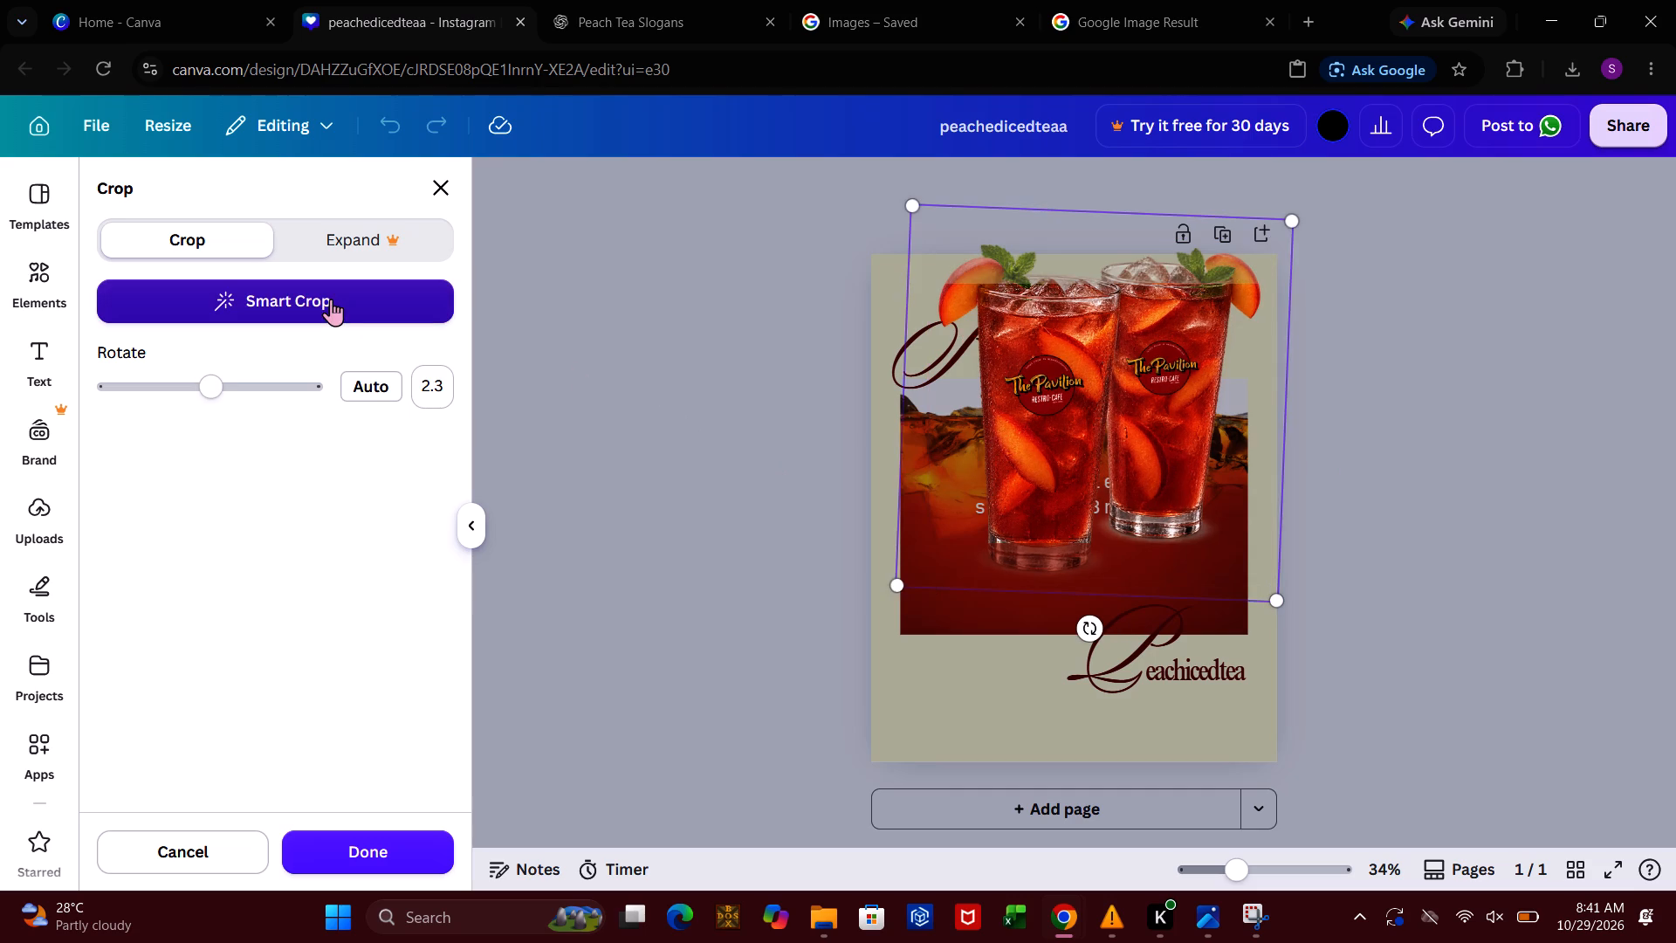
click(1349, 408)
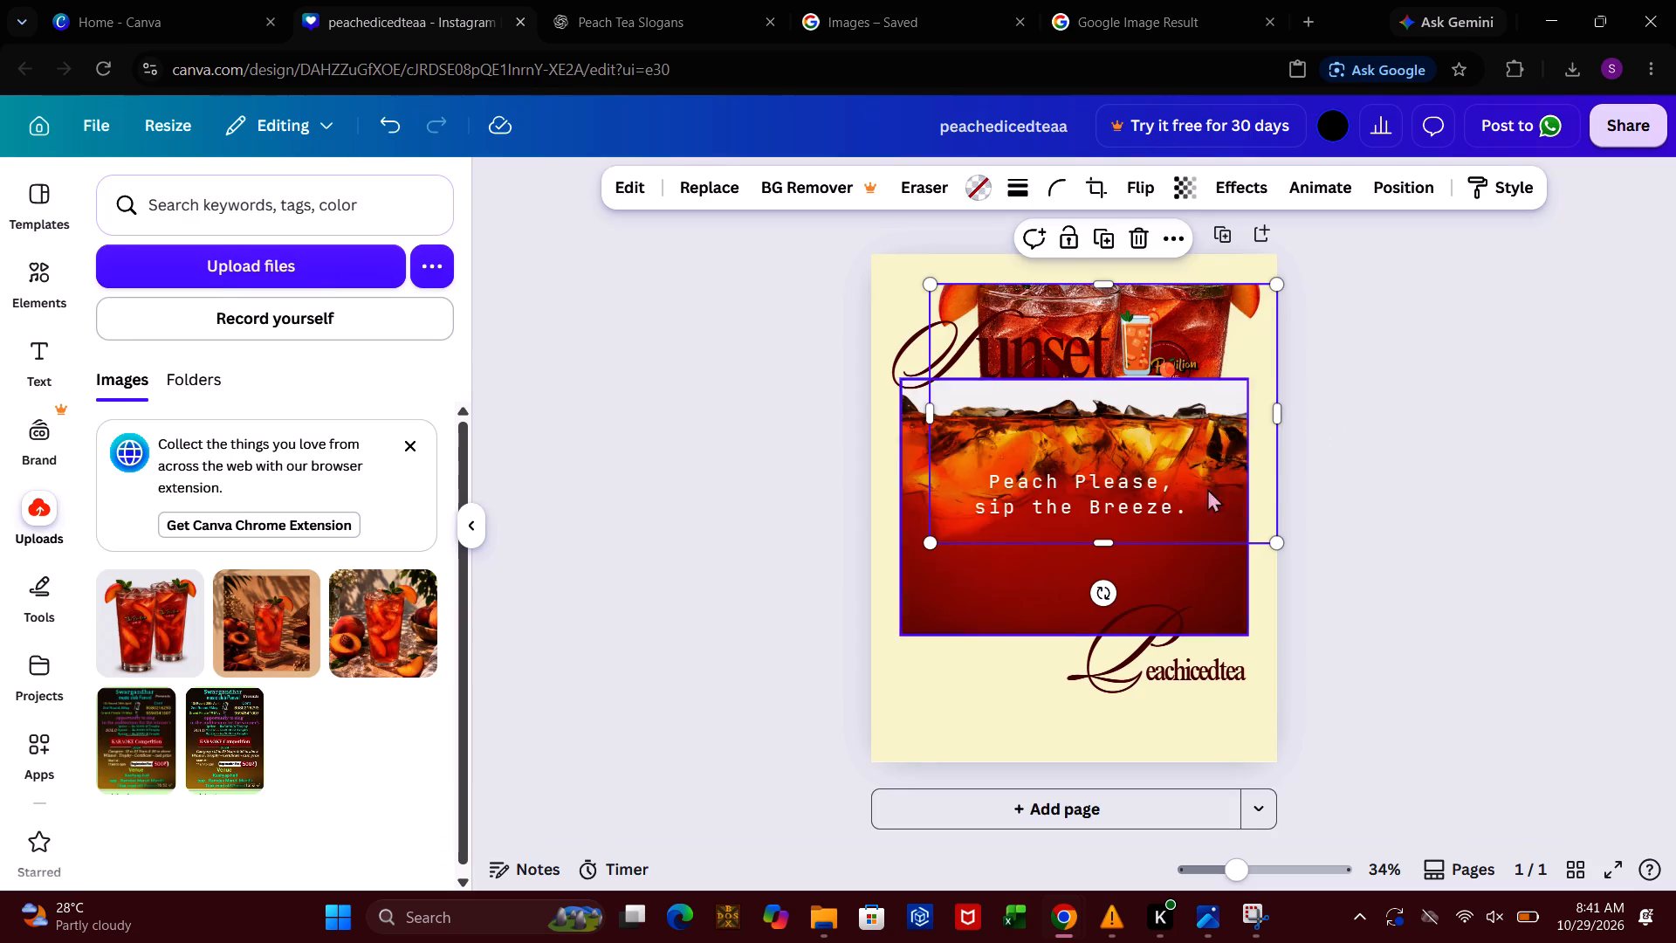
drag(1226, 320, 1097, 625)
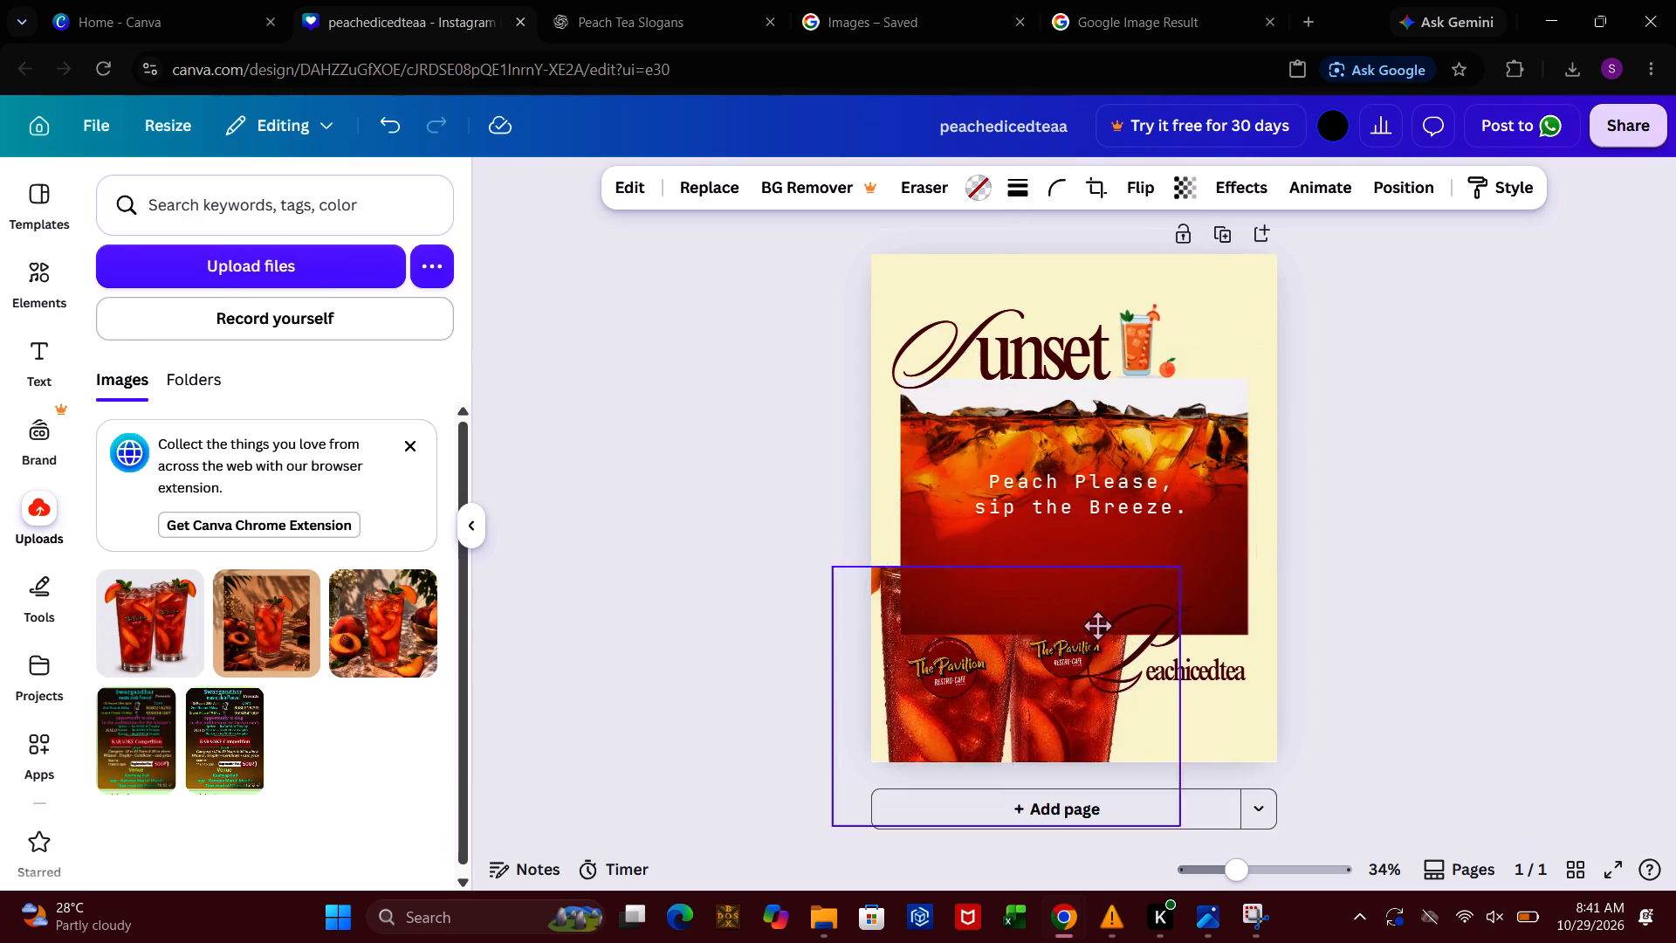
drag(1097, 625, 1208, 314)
Delete the two-glass image from its frame and remove the emptied frame from the page.
click(1208, 314)
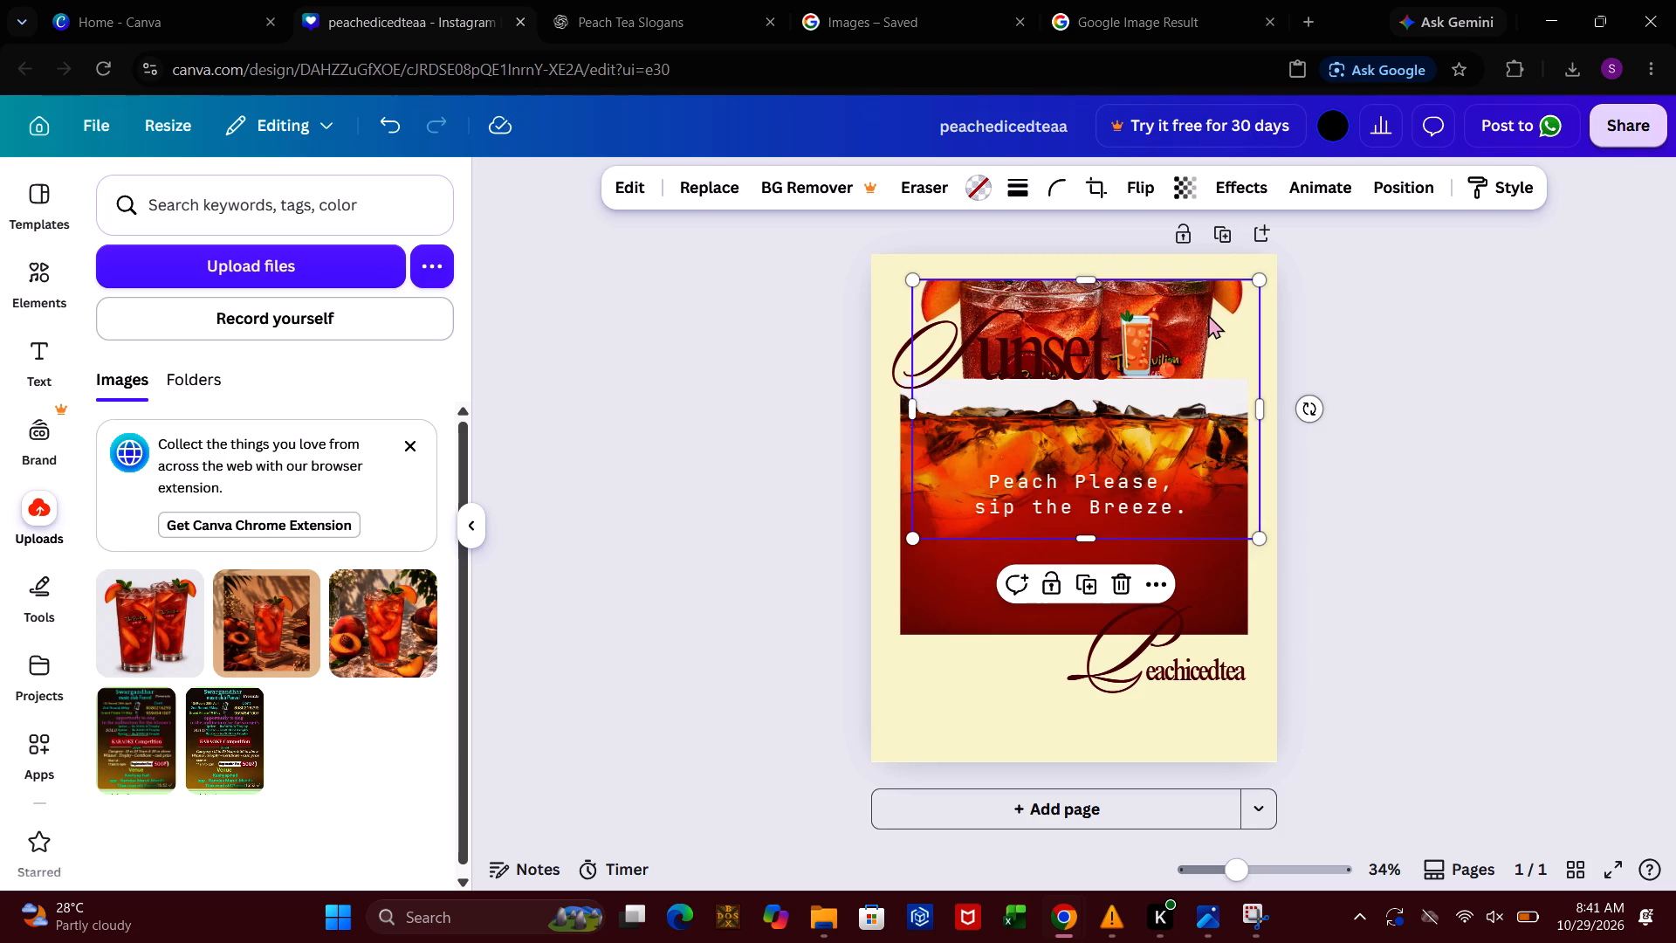
click(1211, 298)
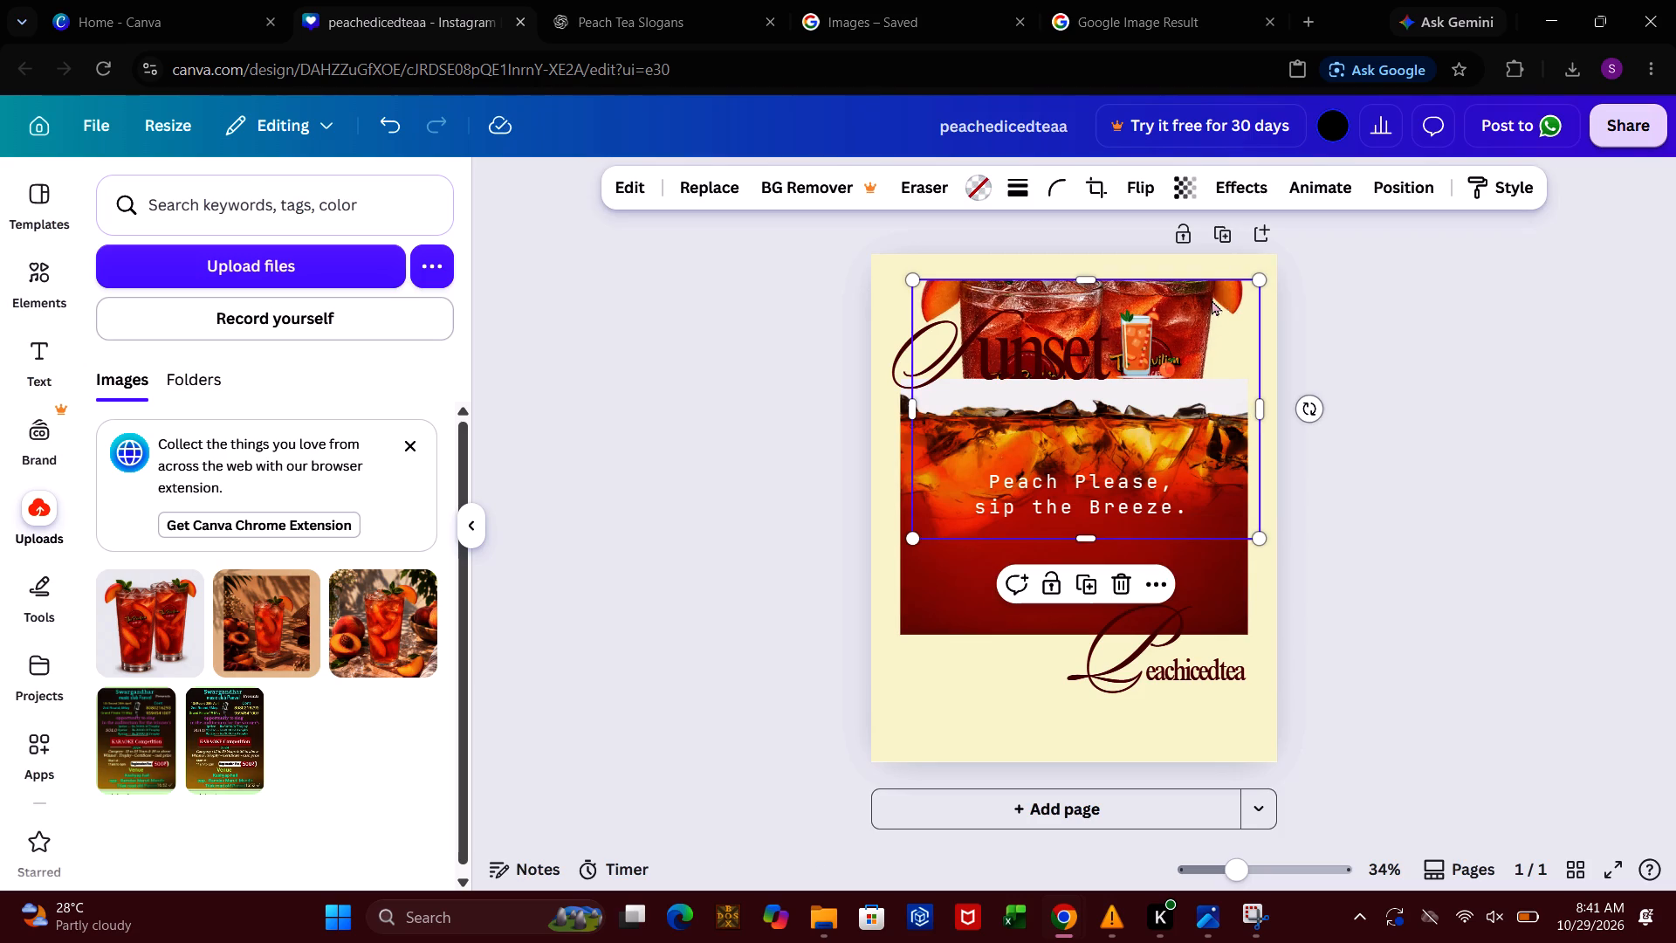
click(1126, 582)
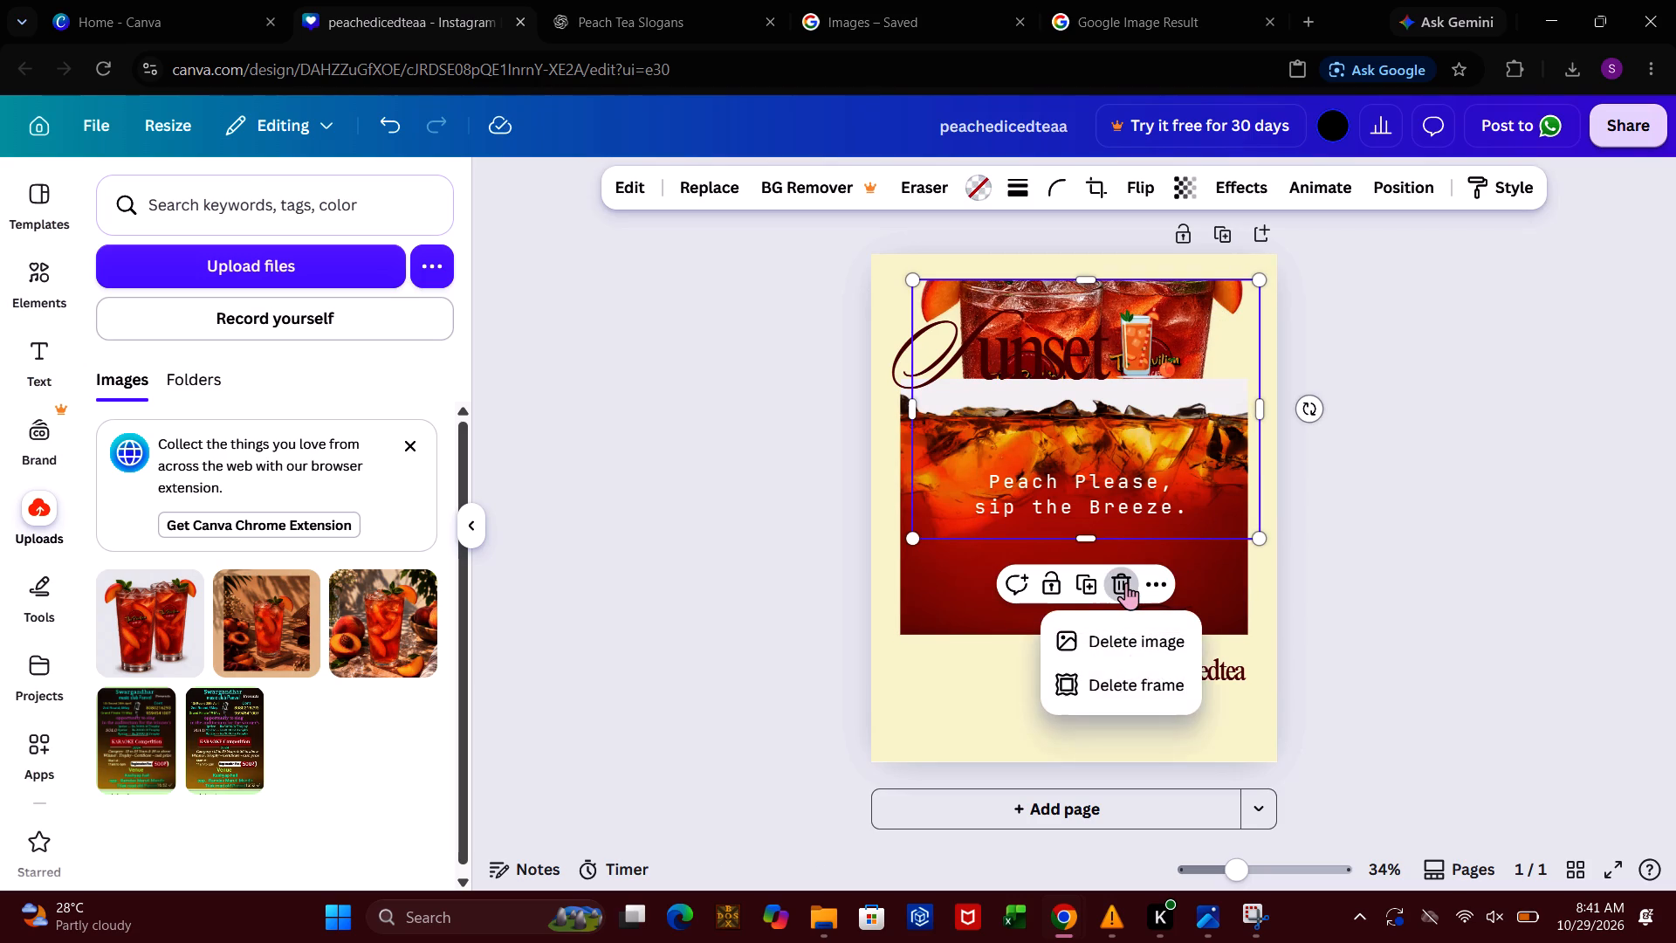
click(1126, 582)
click(1126, 582)
click(1117, 620)
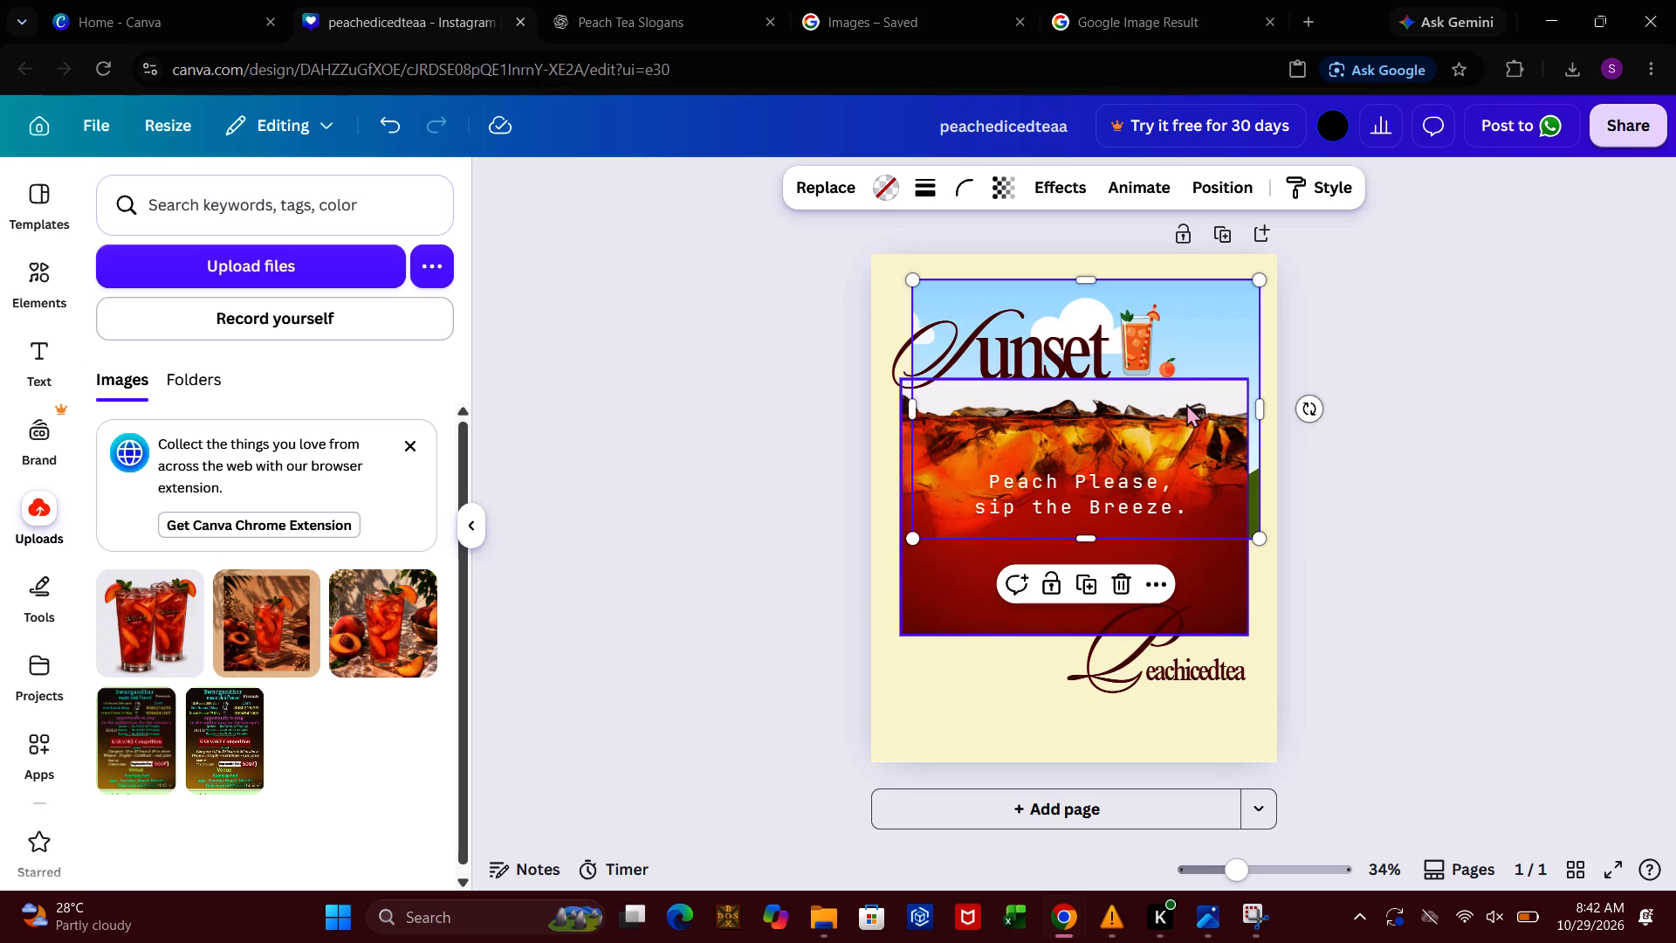
drag(1186, 403, 1426, 425)
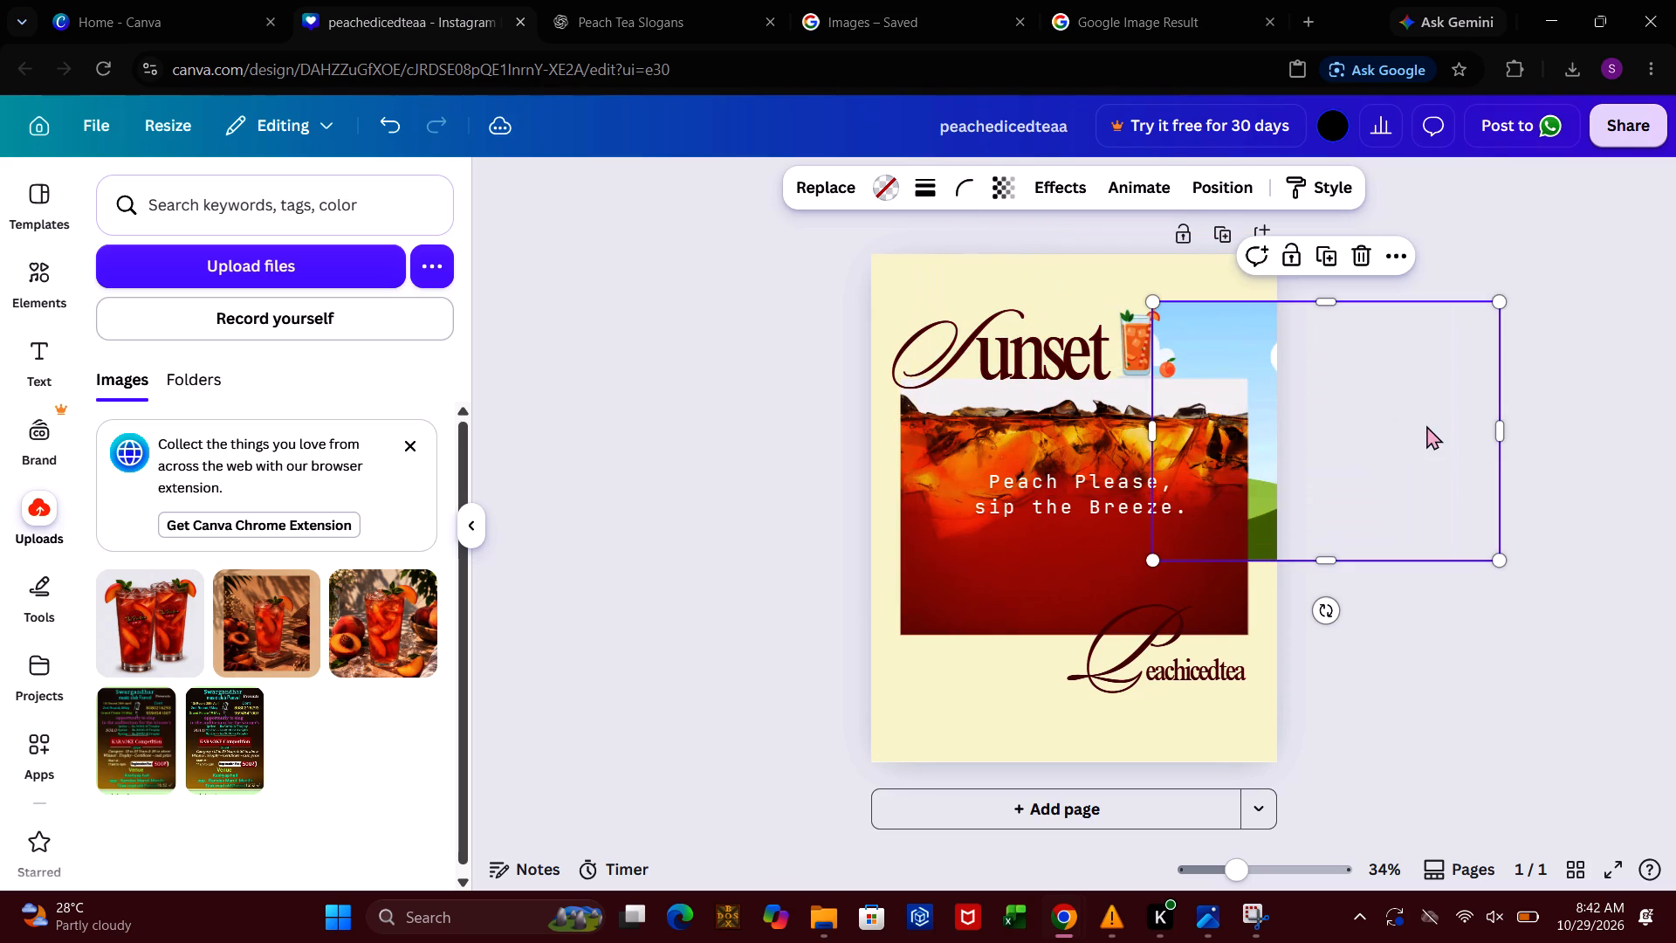
click(1356, 265)
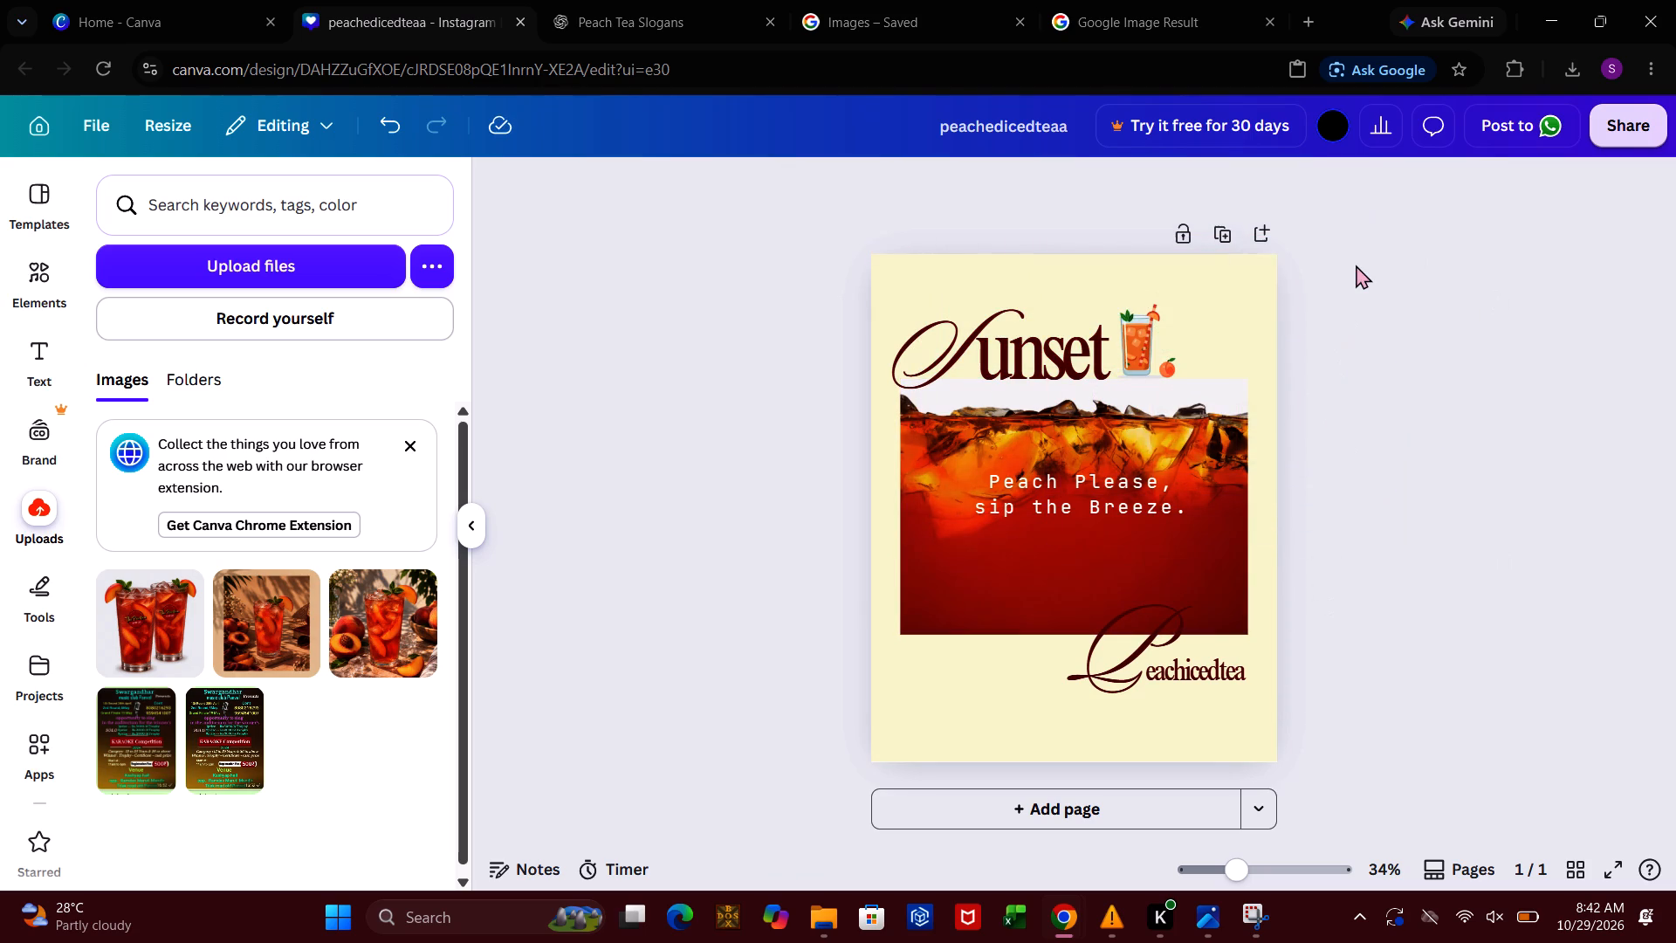
Add the two-glass cut-out from the uploads to the page and delete the duplicate copy, keeping only one.
double_click(138, 610)
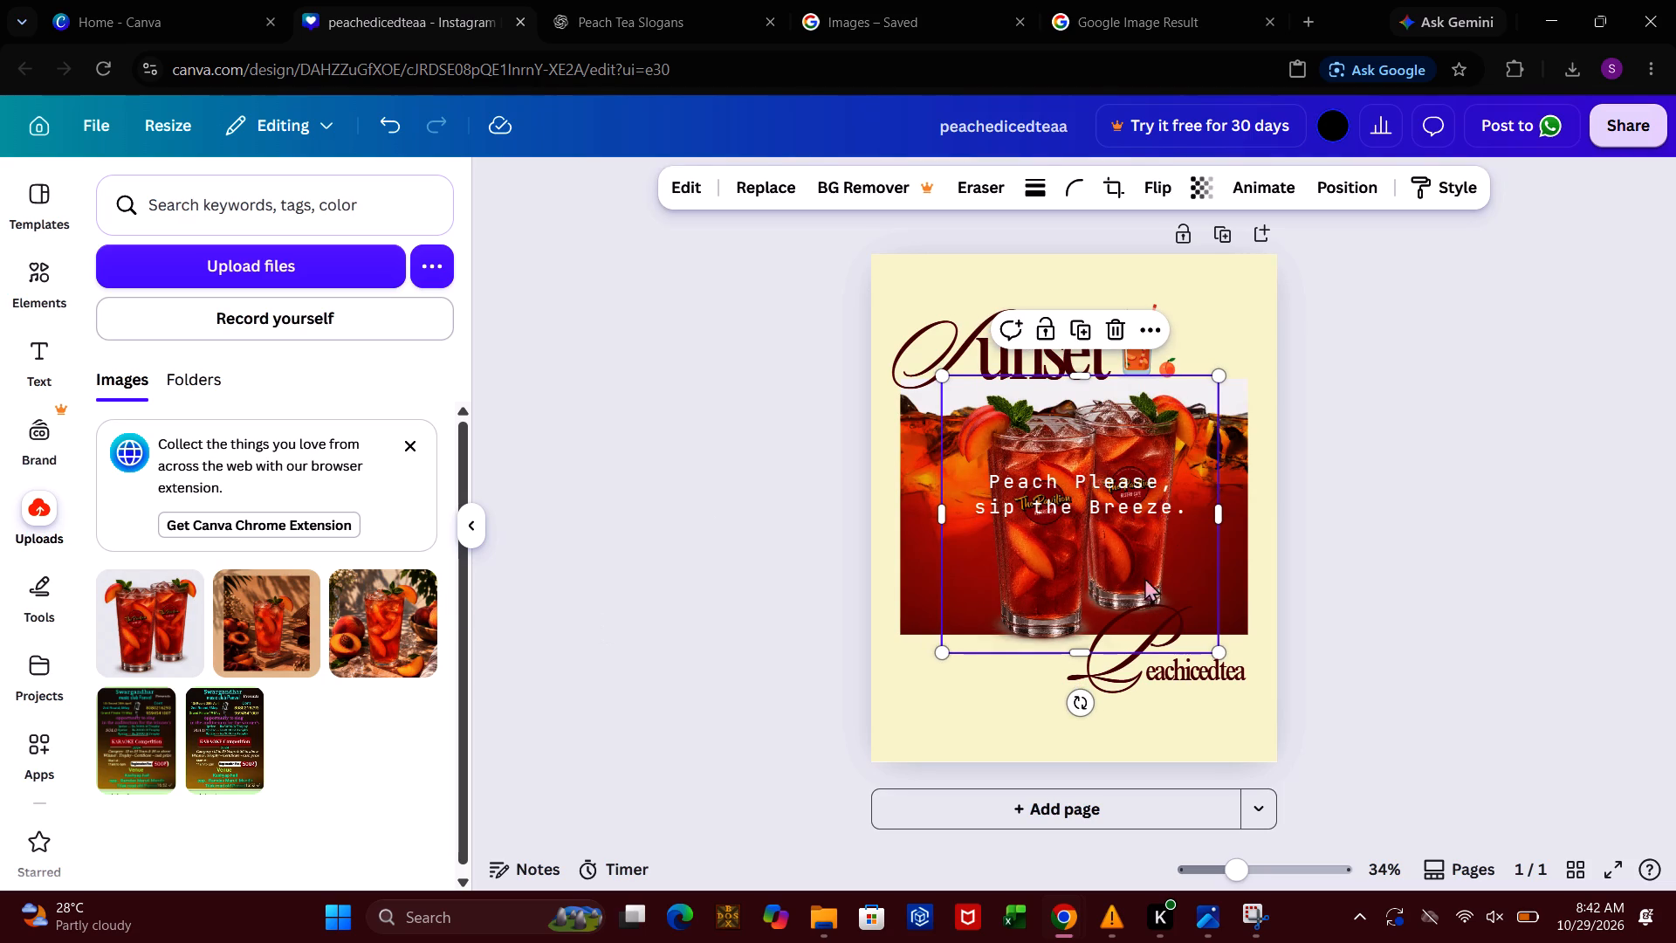
drag(1075, 576, 1064, 581)
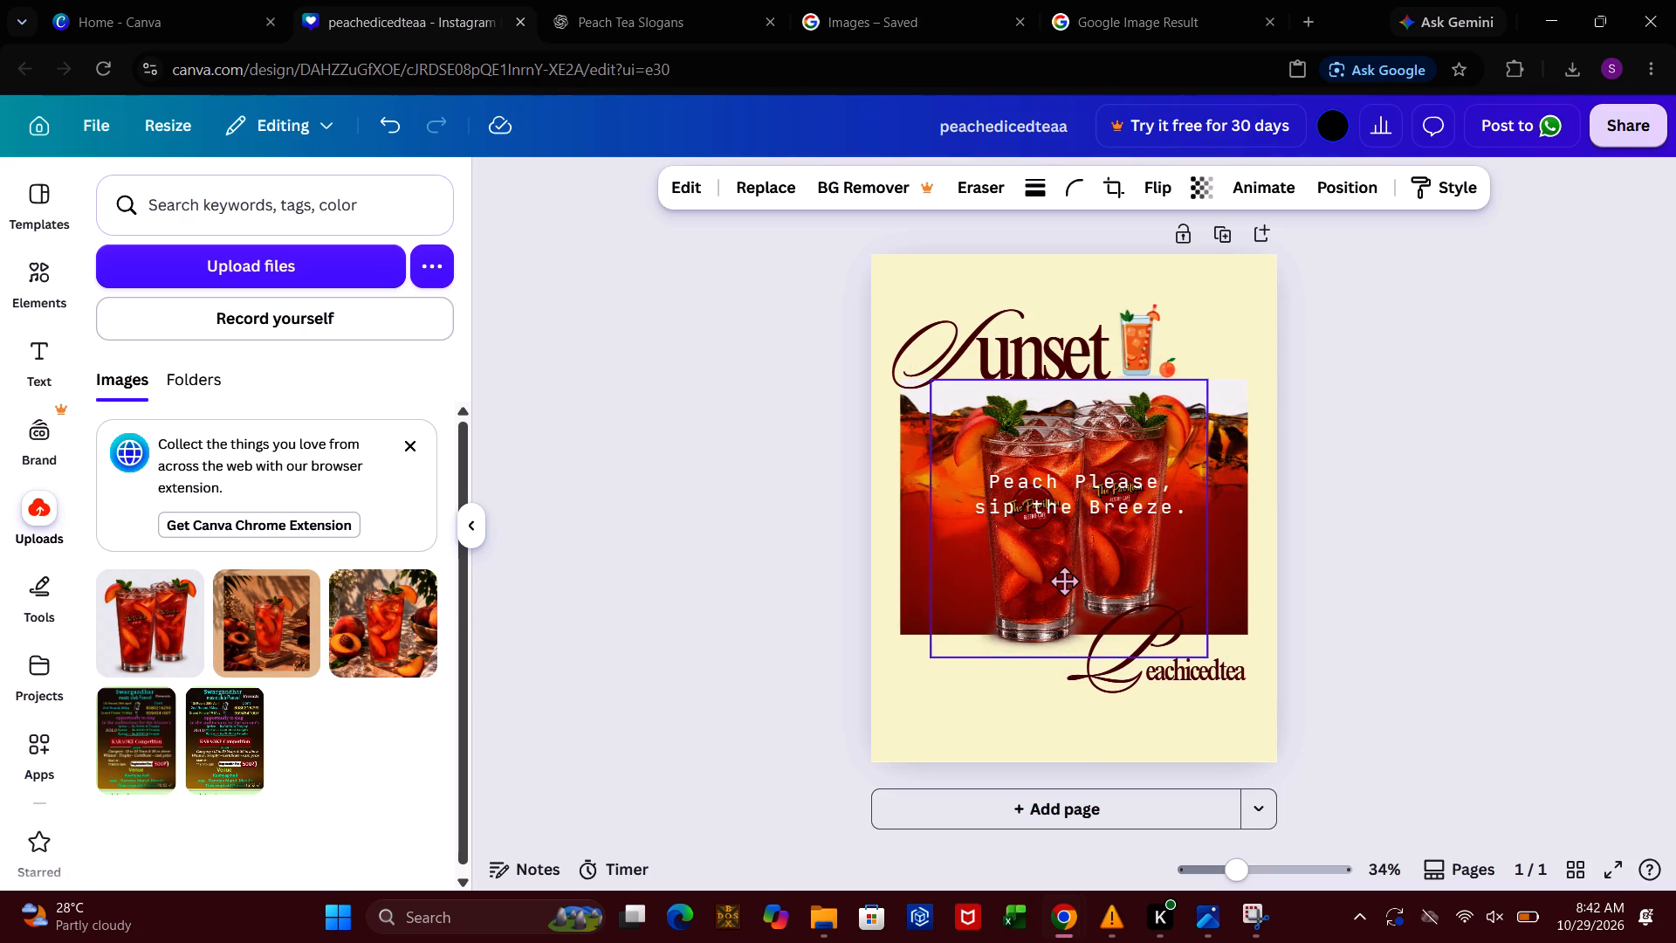
drag(1064, 581, 1074, 560)
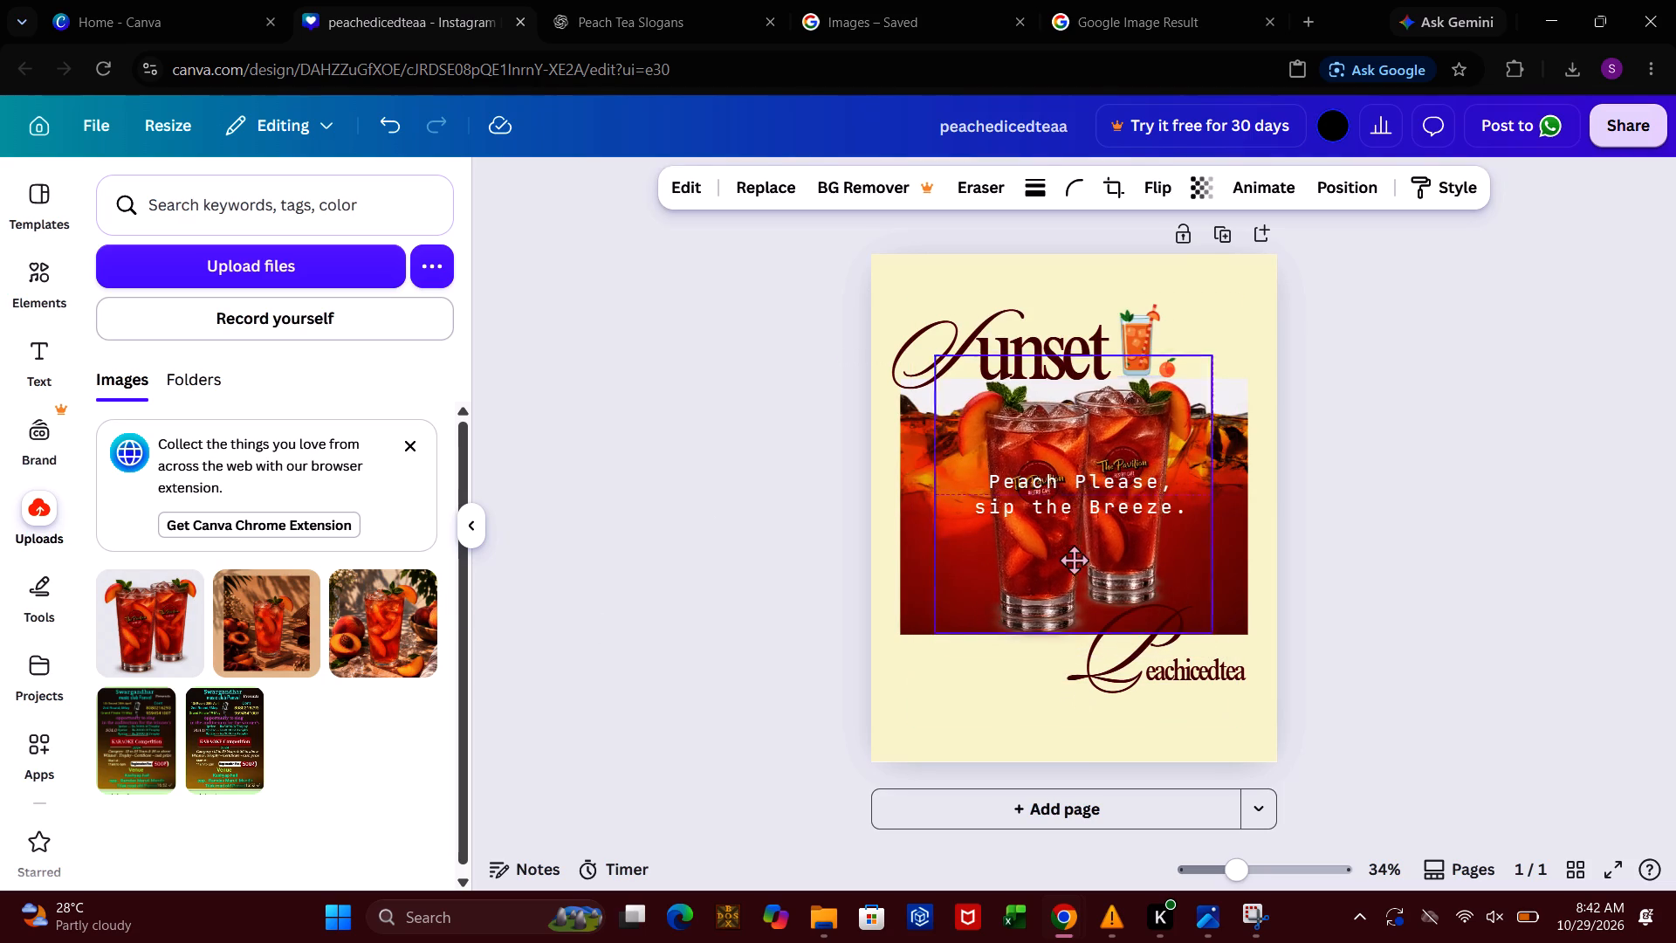
drag(1074, 560, 1115, 556)
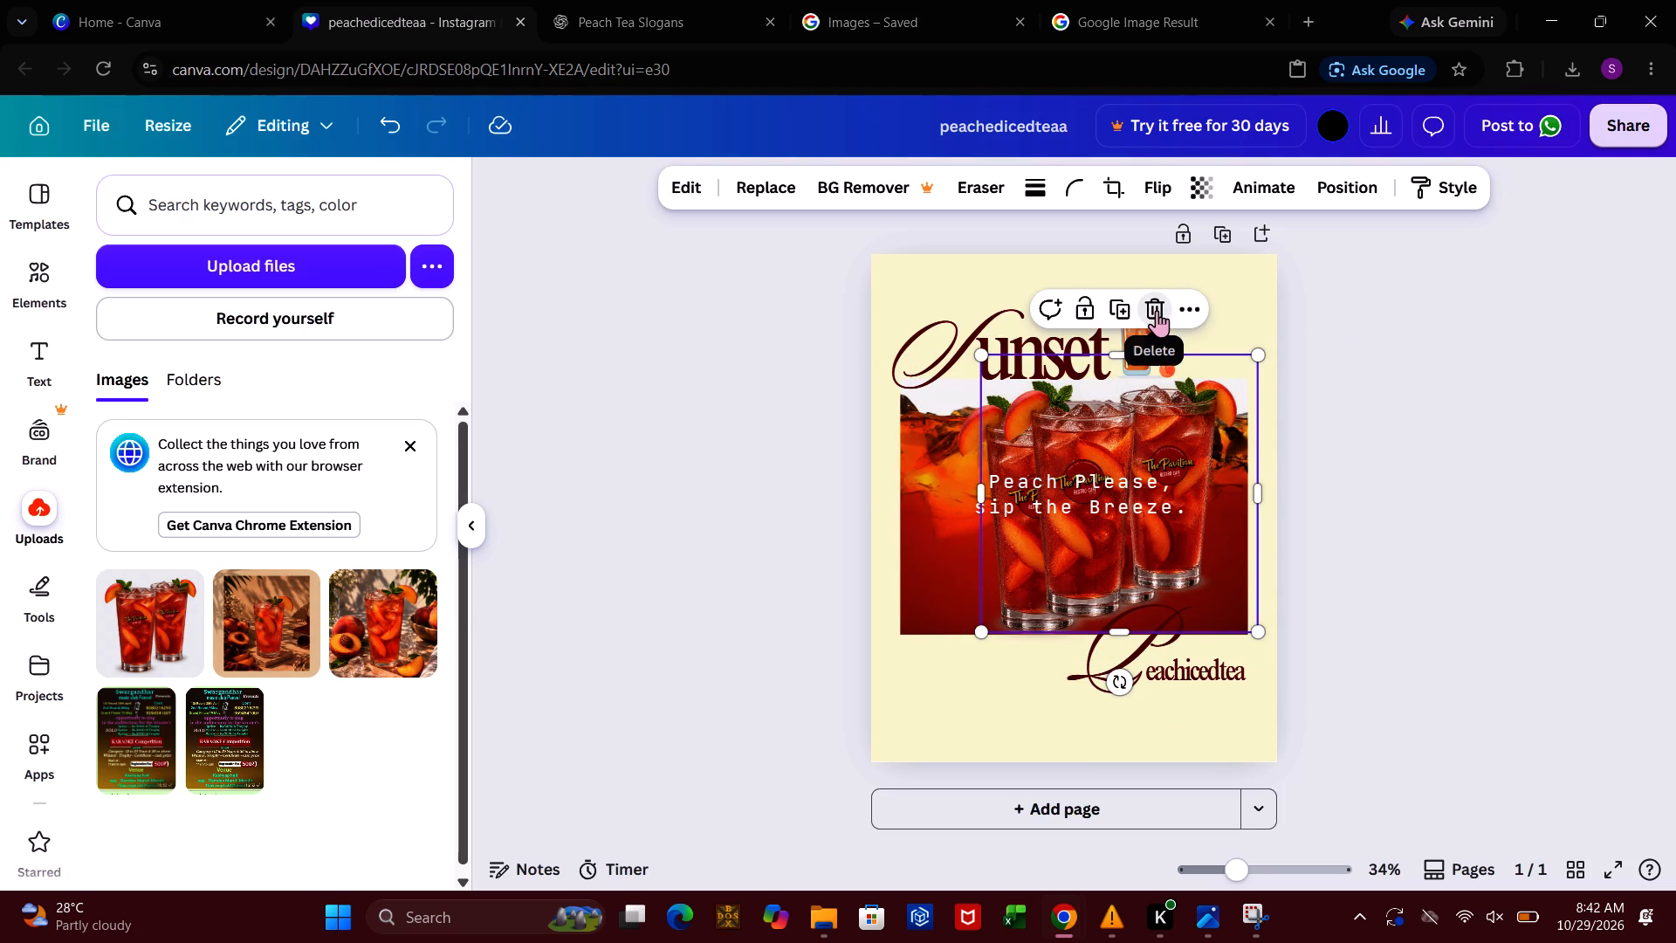
click(1157, 310)
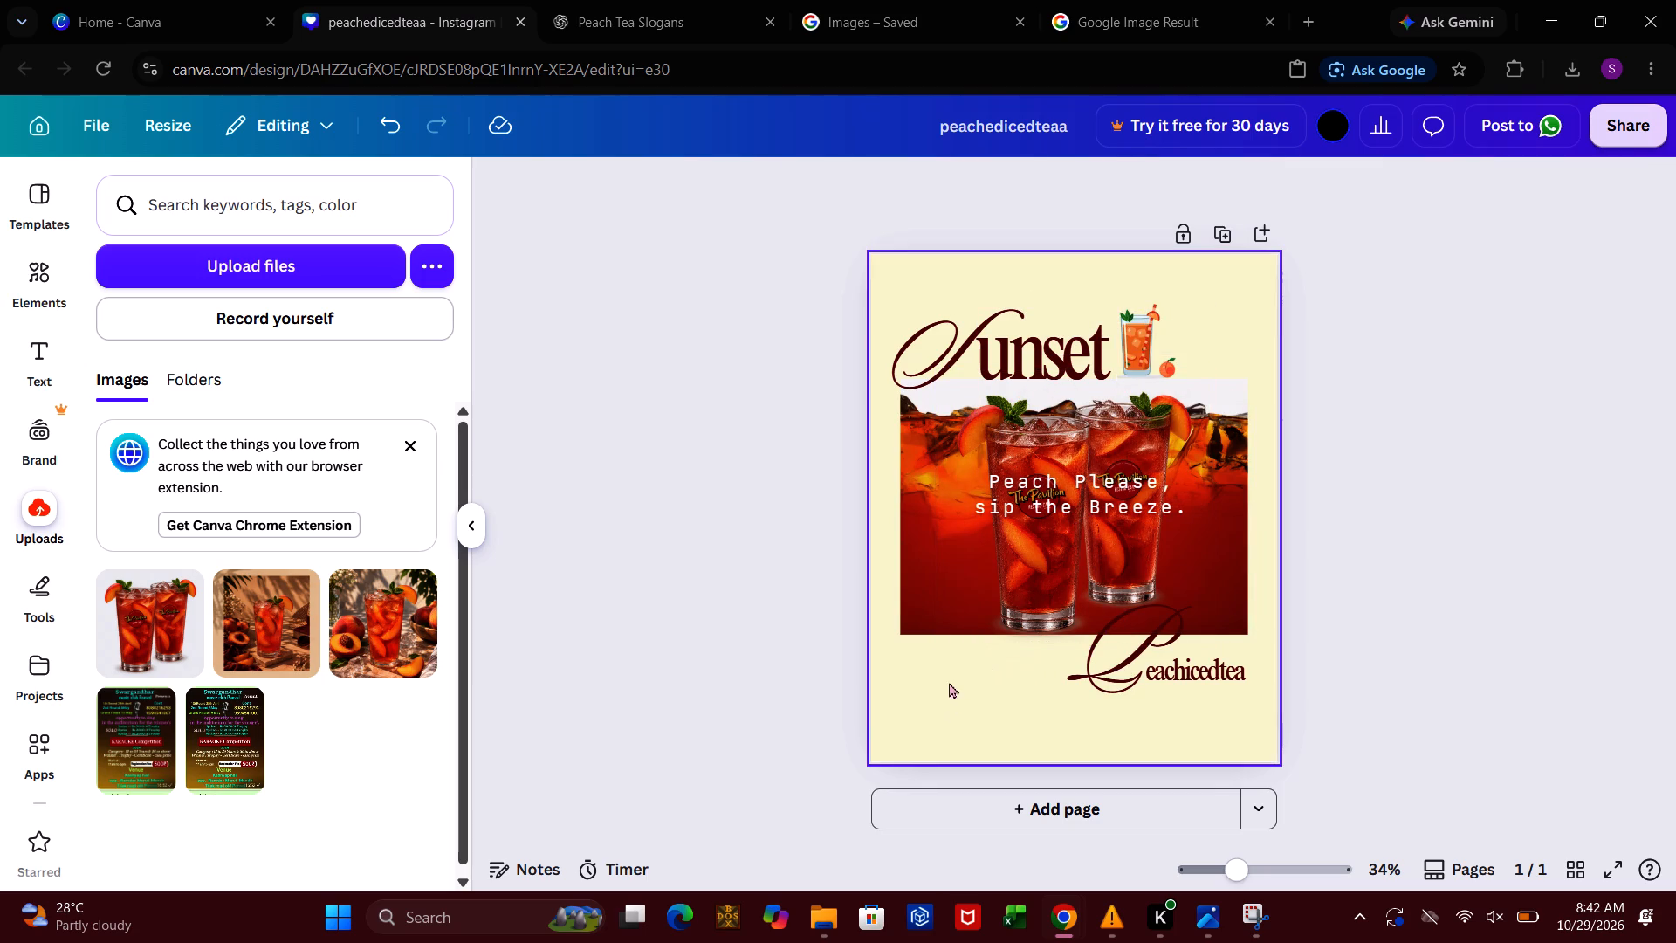
Move the two-glass cut-out to the page's lower left, beside the Peachicedtea lettering.
drag(1022, 570, 998, 629)
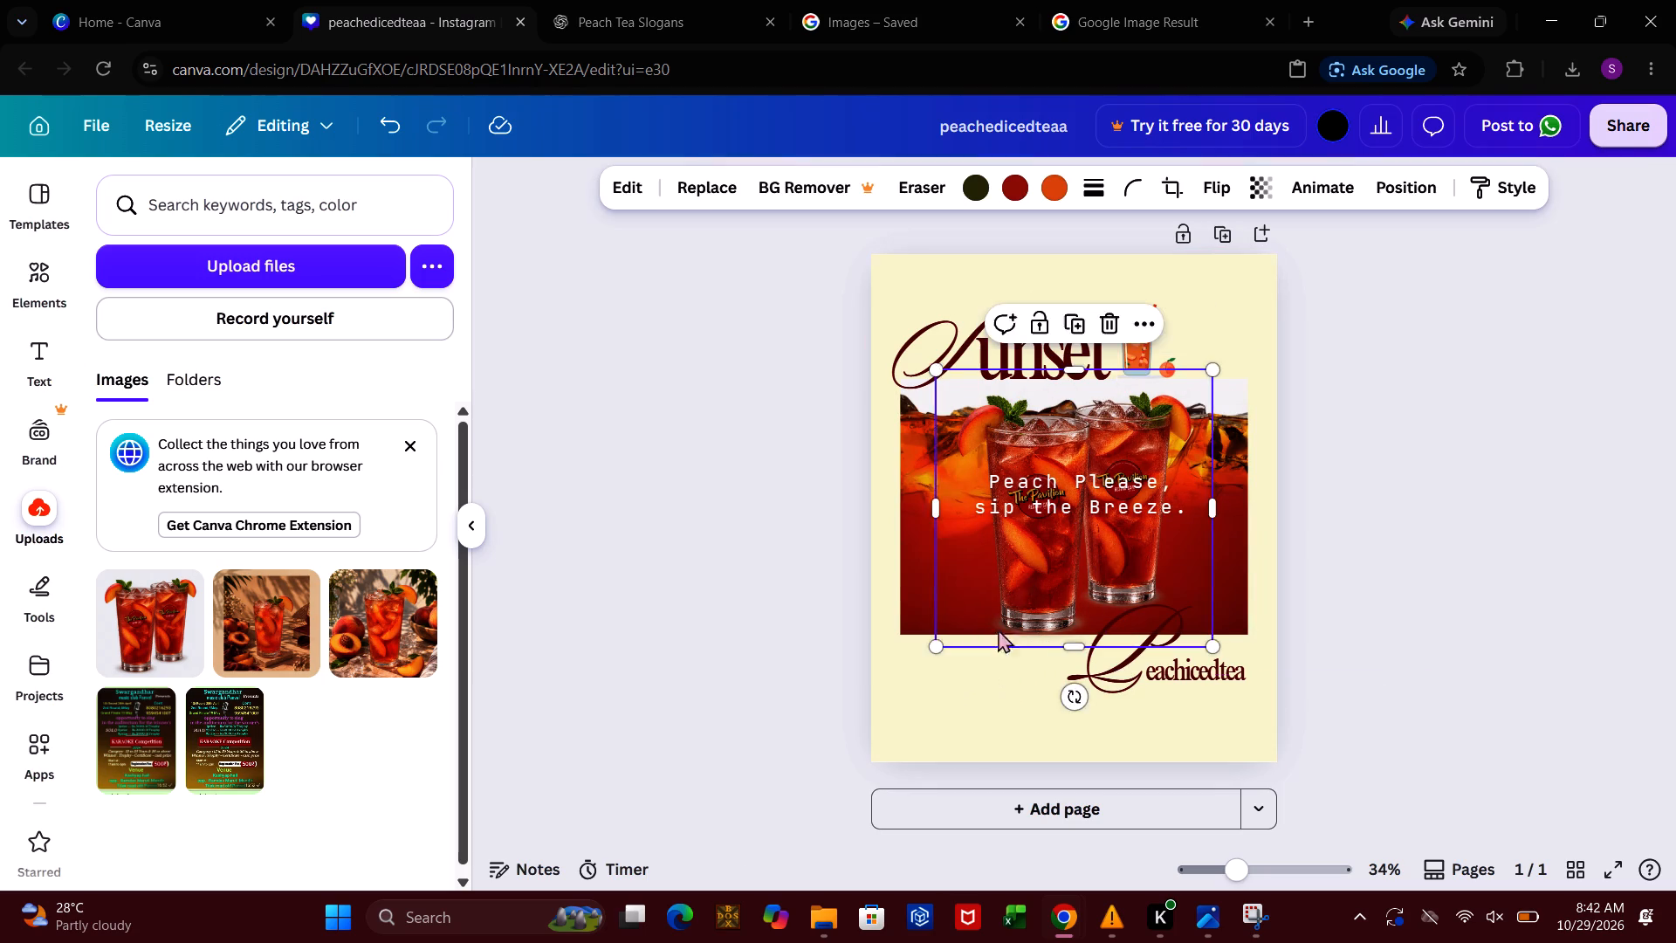
drag(998, 629, 938, 681)
click(1420, 471)
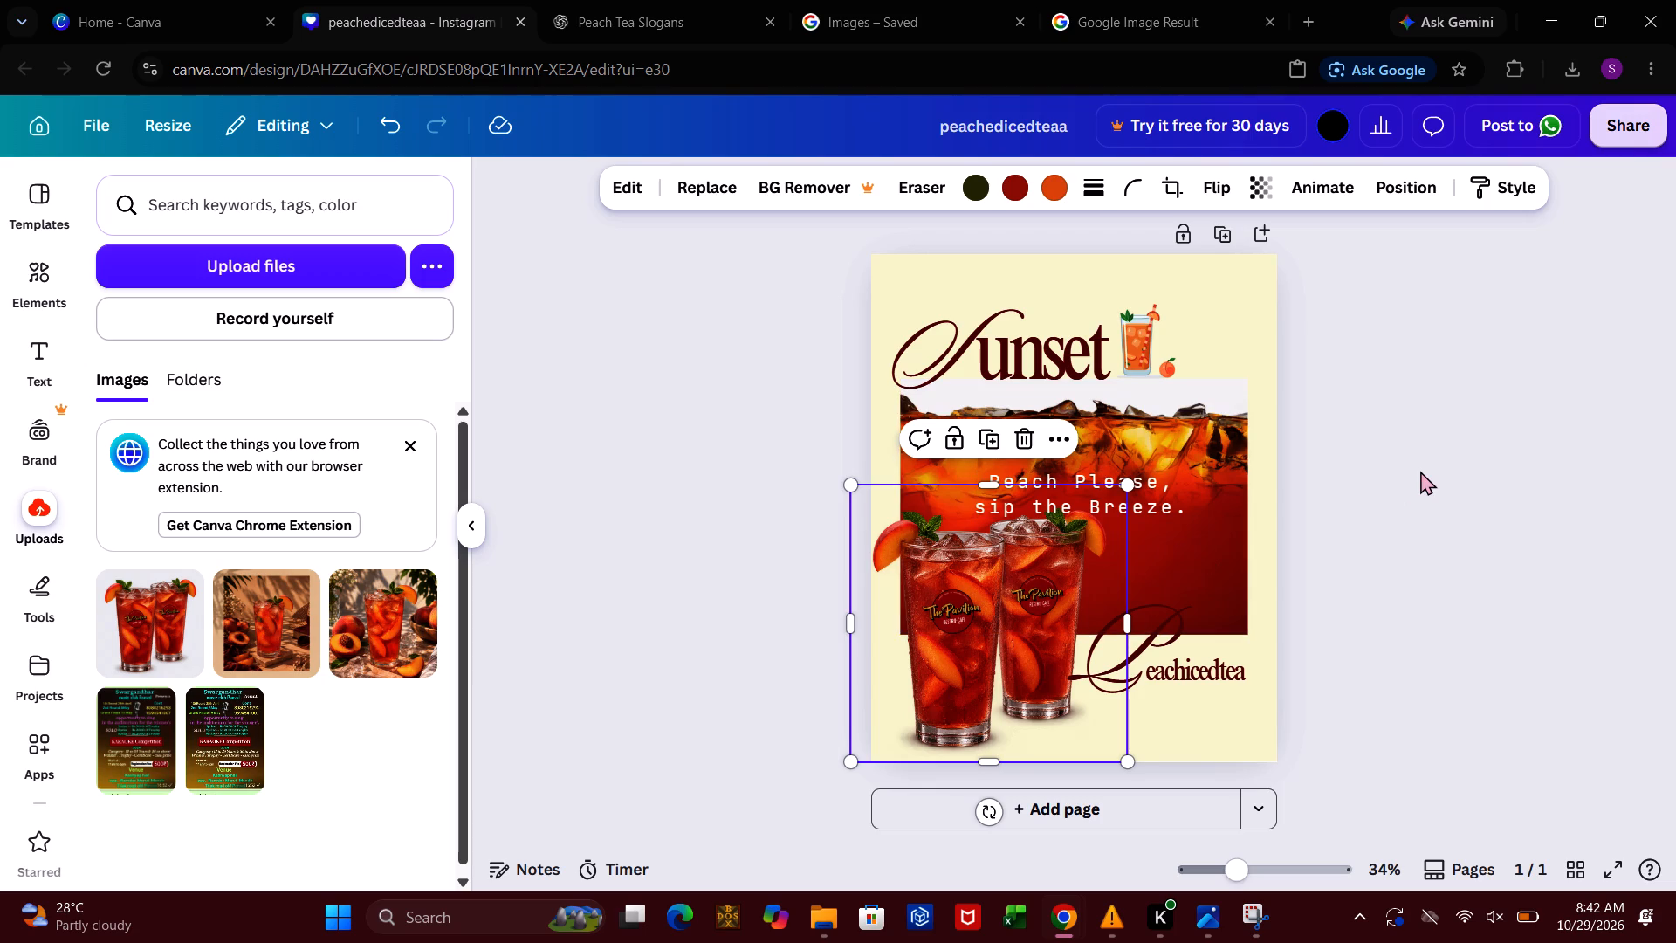
Unlock the "Peach Please, sip the Breeze." slogan and move it up and slightly left on the tea photo, clear of the glasses.
drag(1159, 494, 1147, 467)
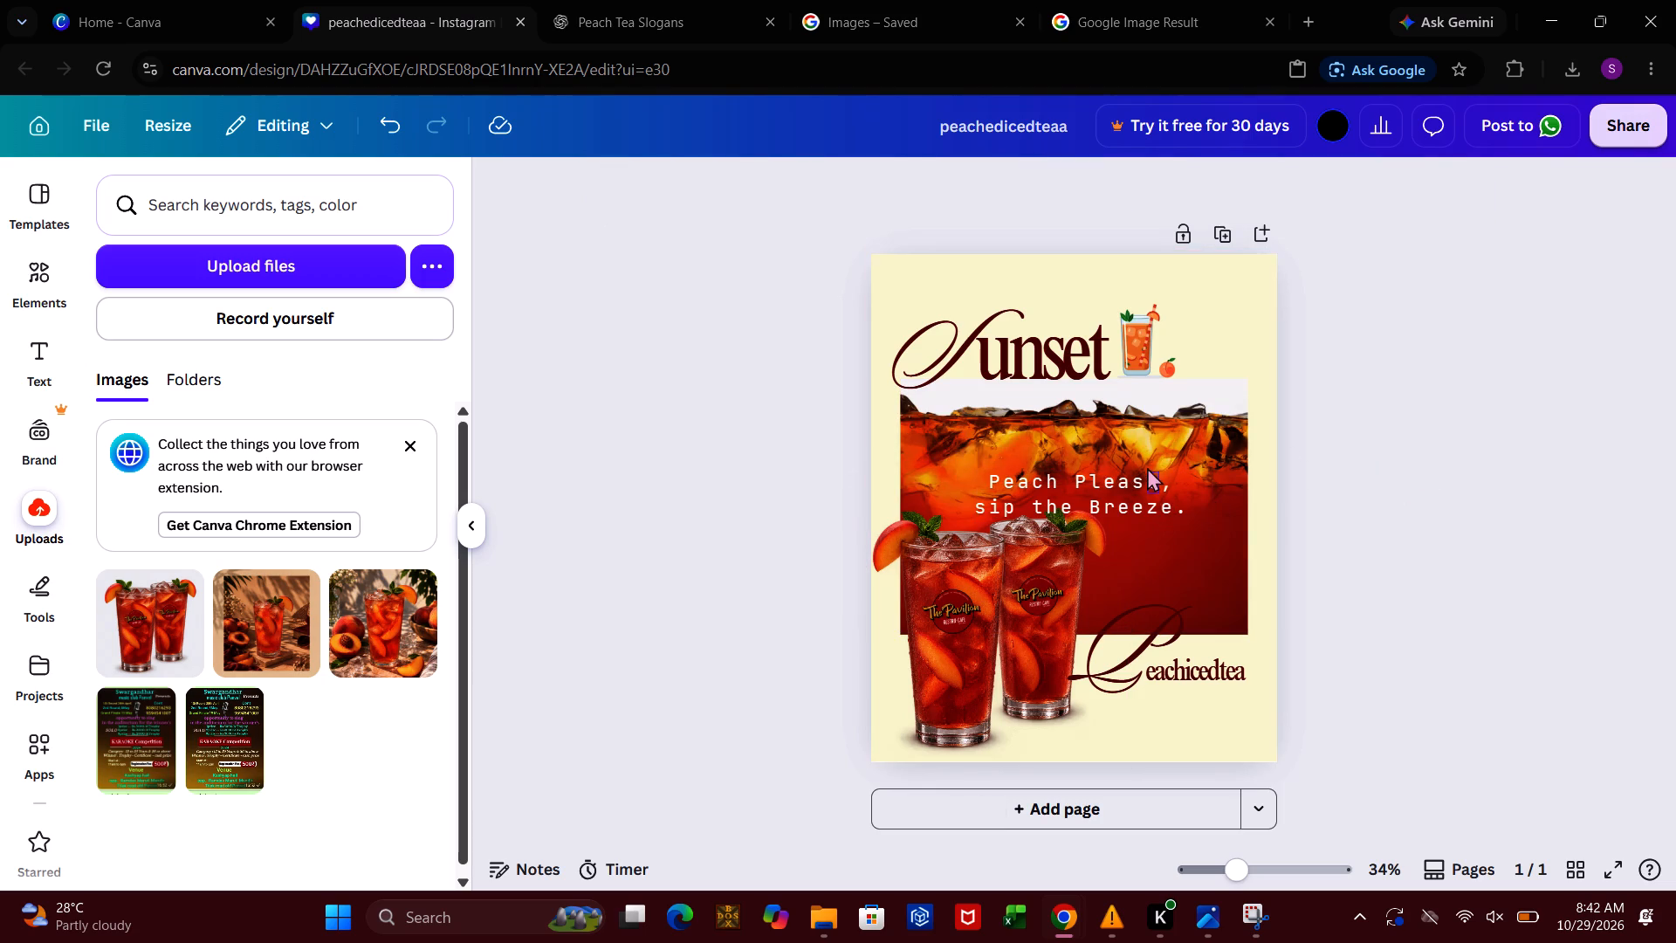
drag(1147, 467, 1137, 506)
click(1137, 506)
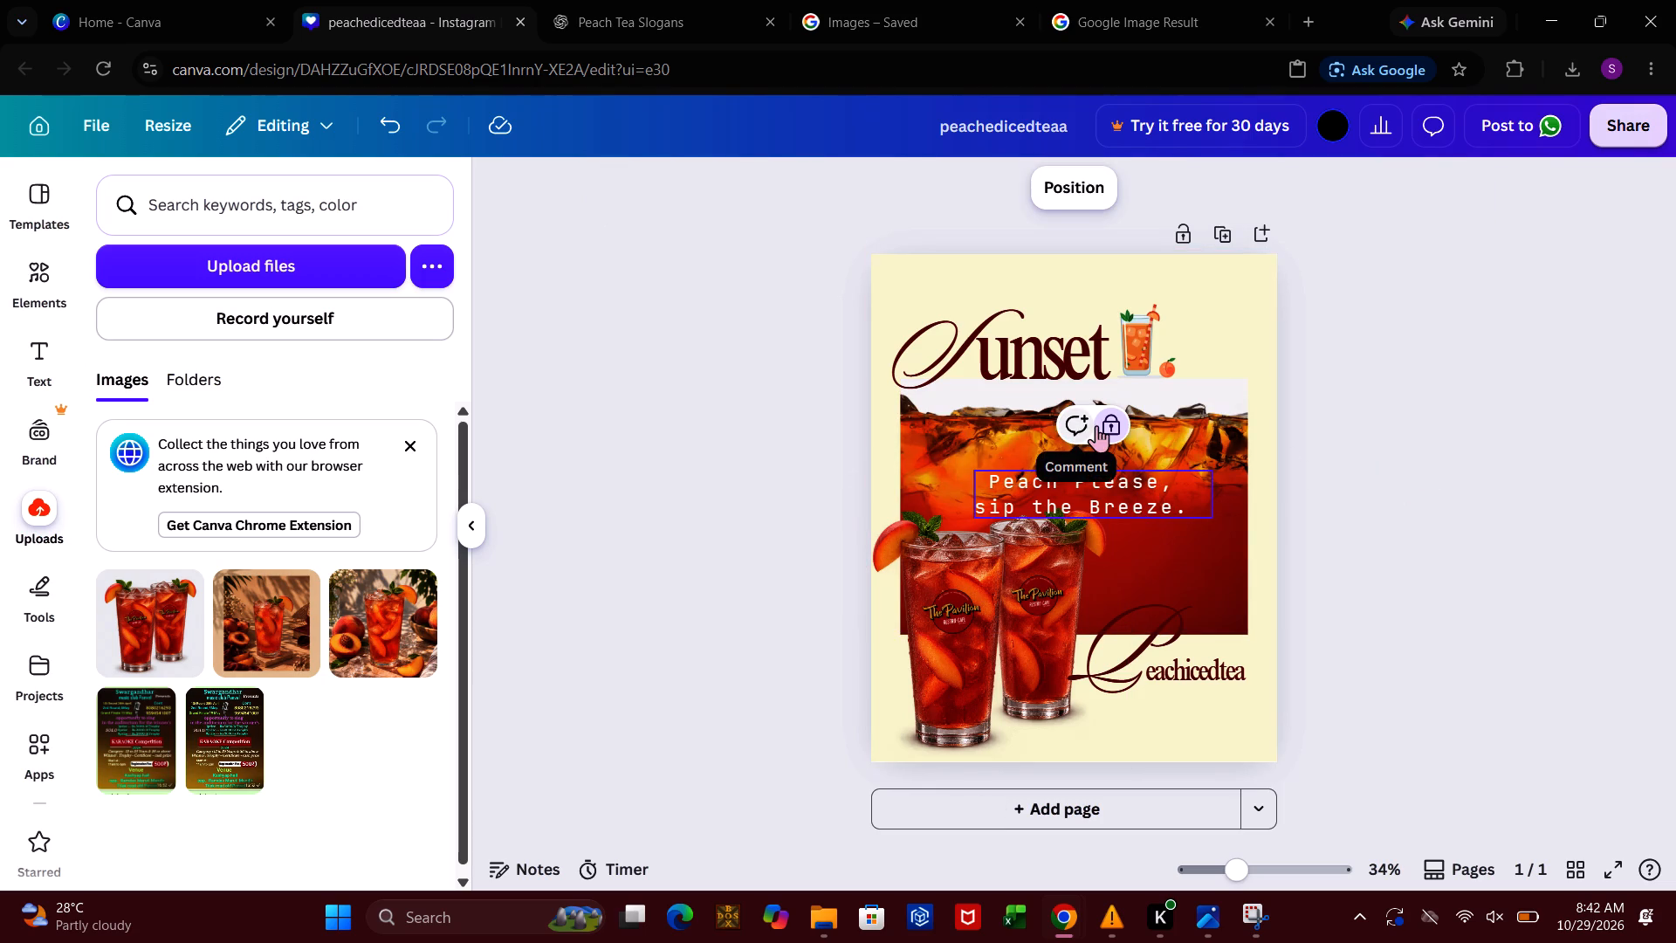
click(1101, 423)
drag(1131, 482, 1126, 471)
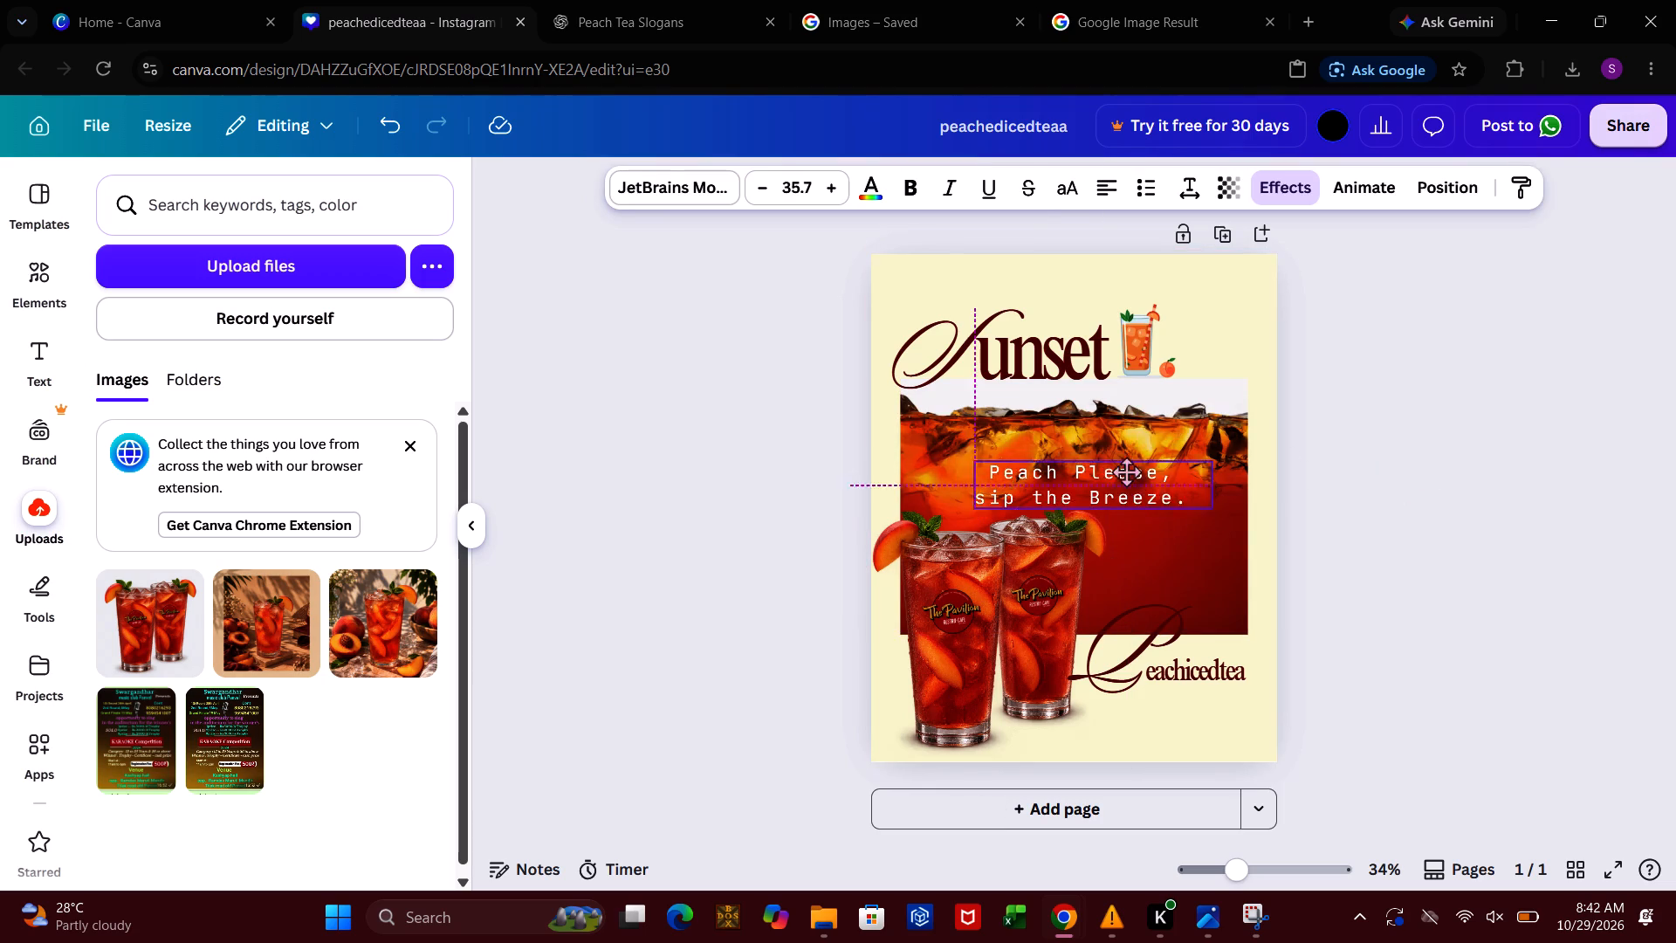
drag(1126, 471, 1157, 469)
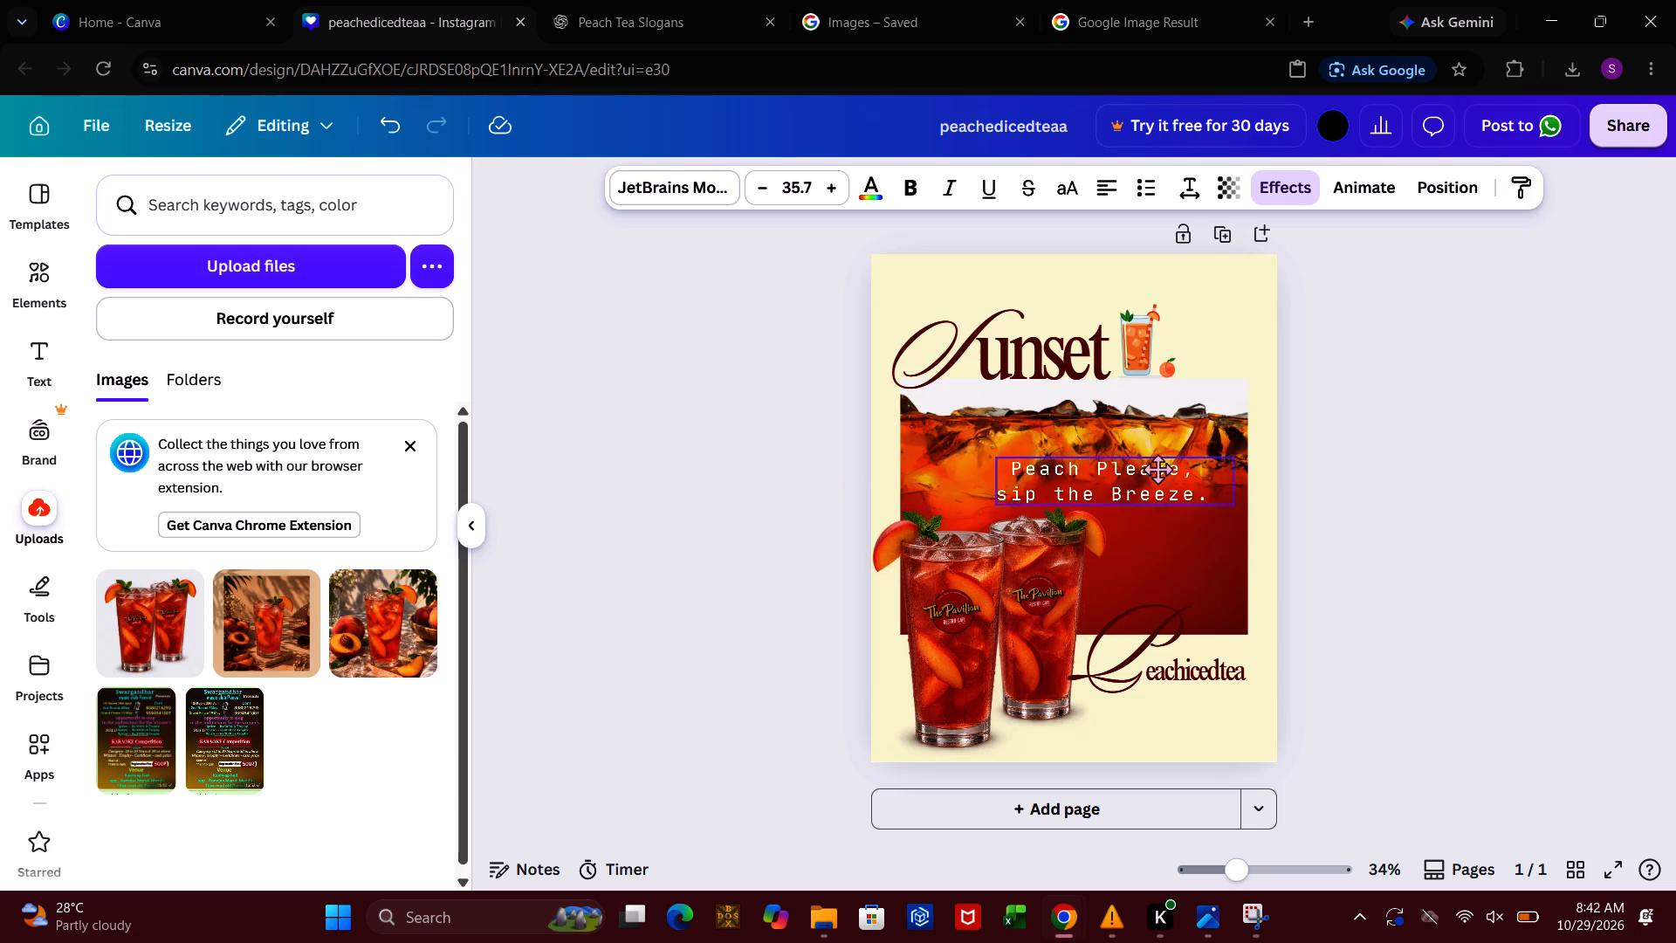
drag(1157, 469, 1107, 446)
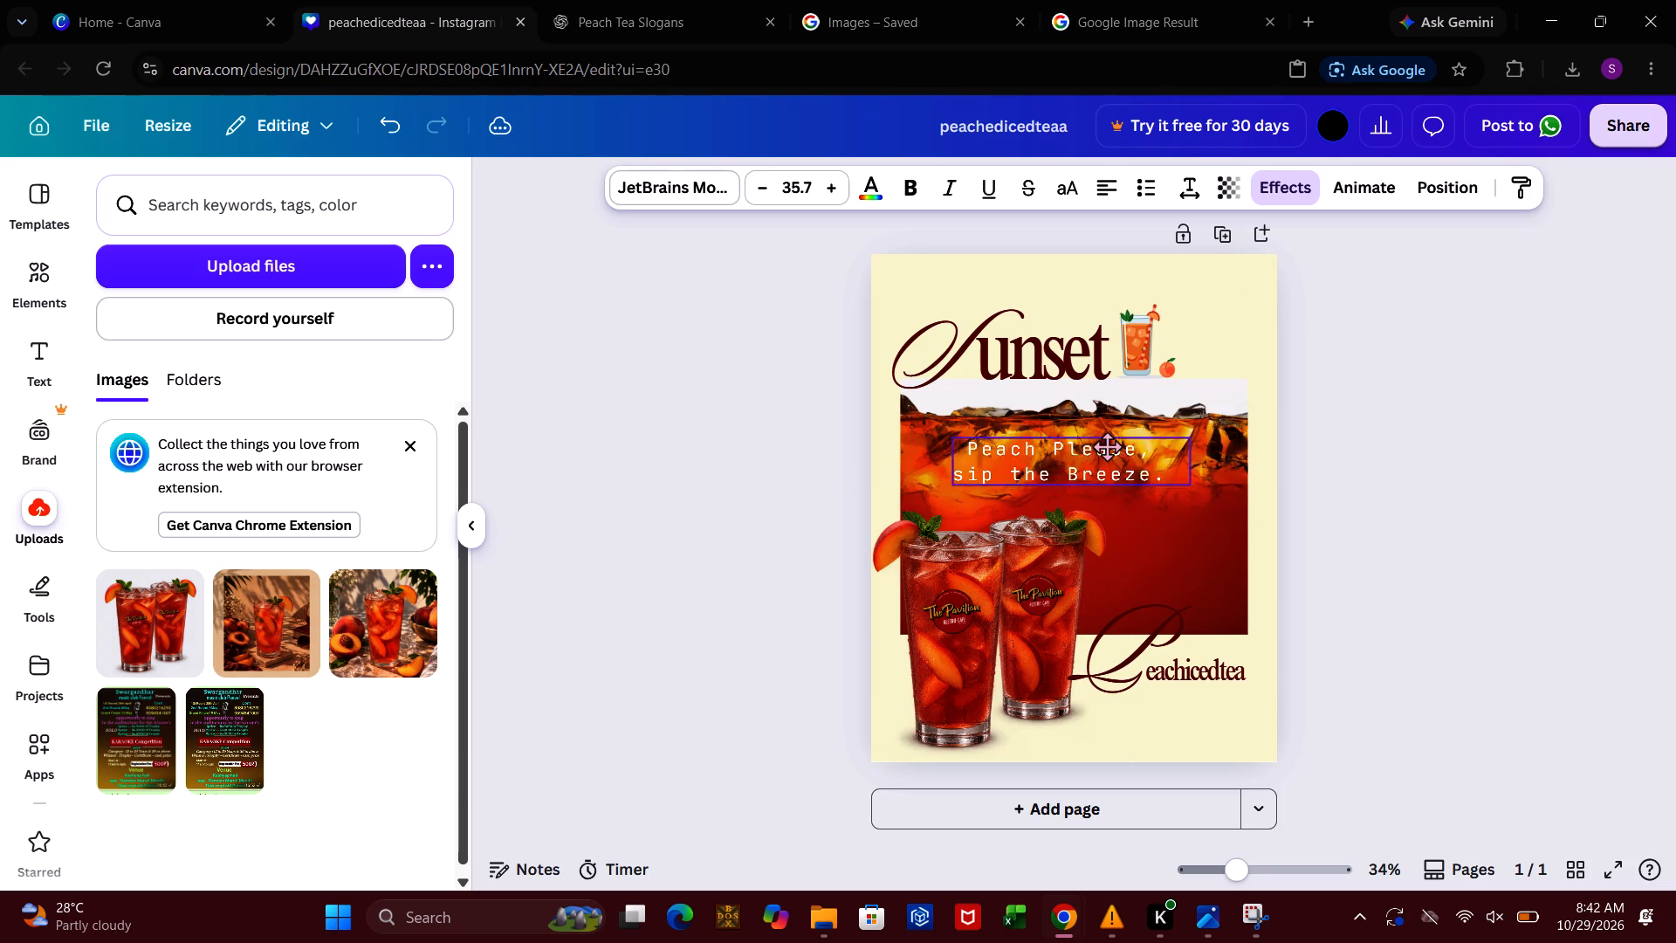
drag(1107, 446, 1117, 451)
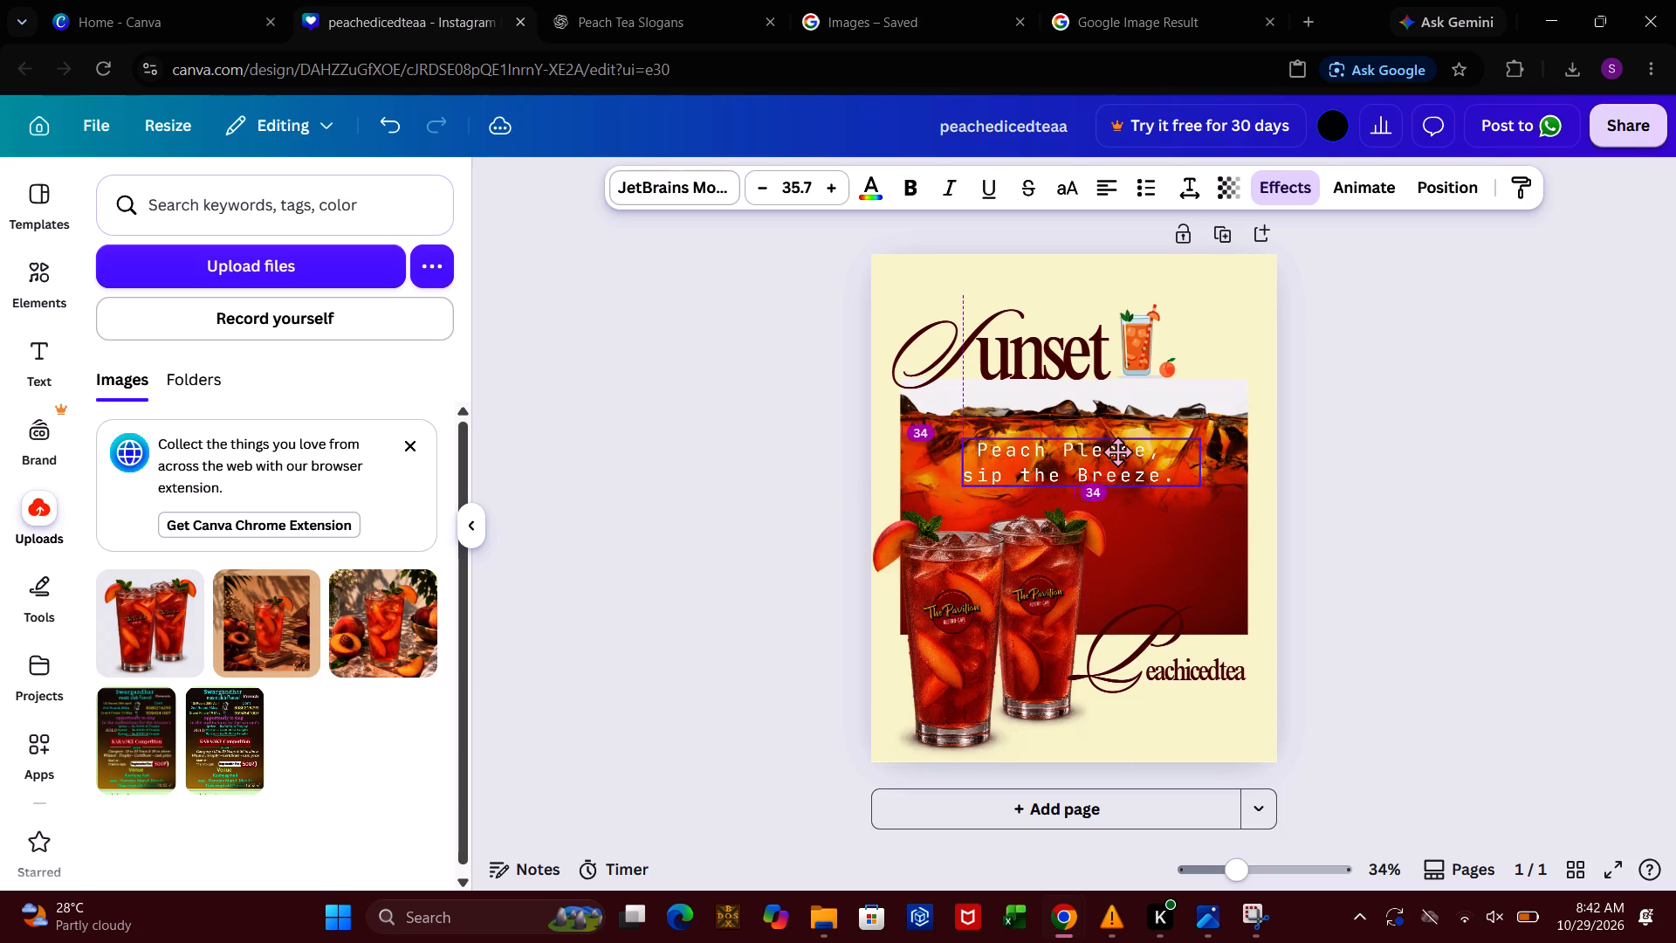
drag(1117, 451, 1118, 451)
click(1328, 423)
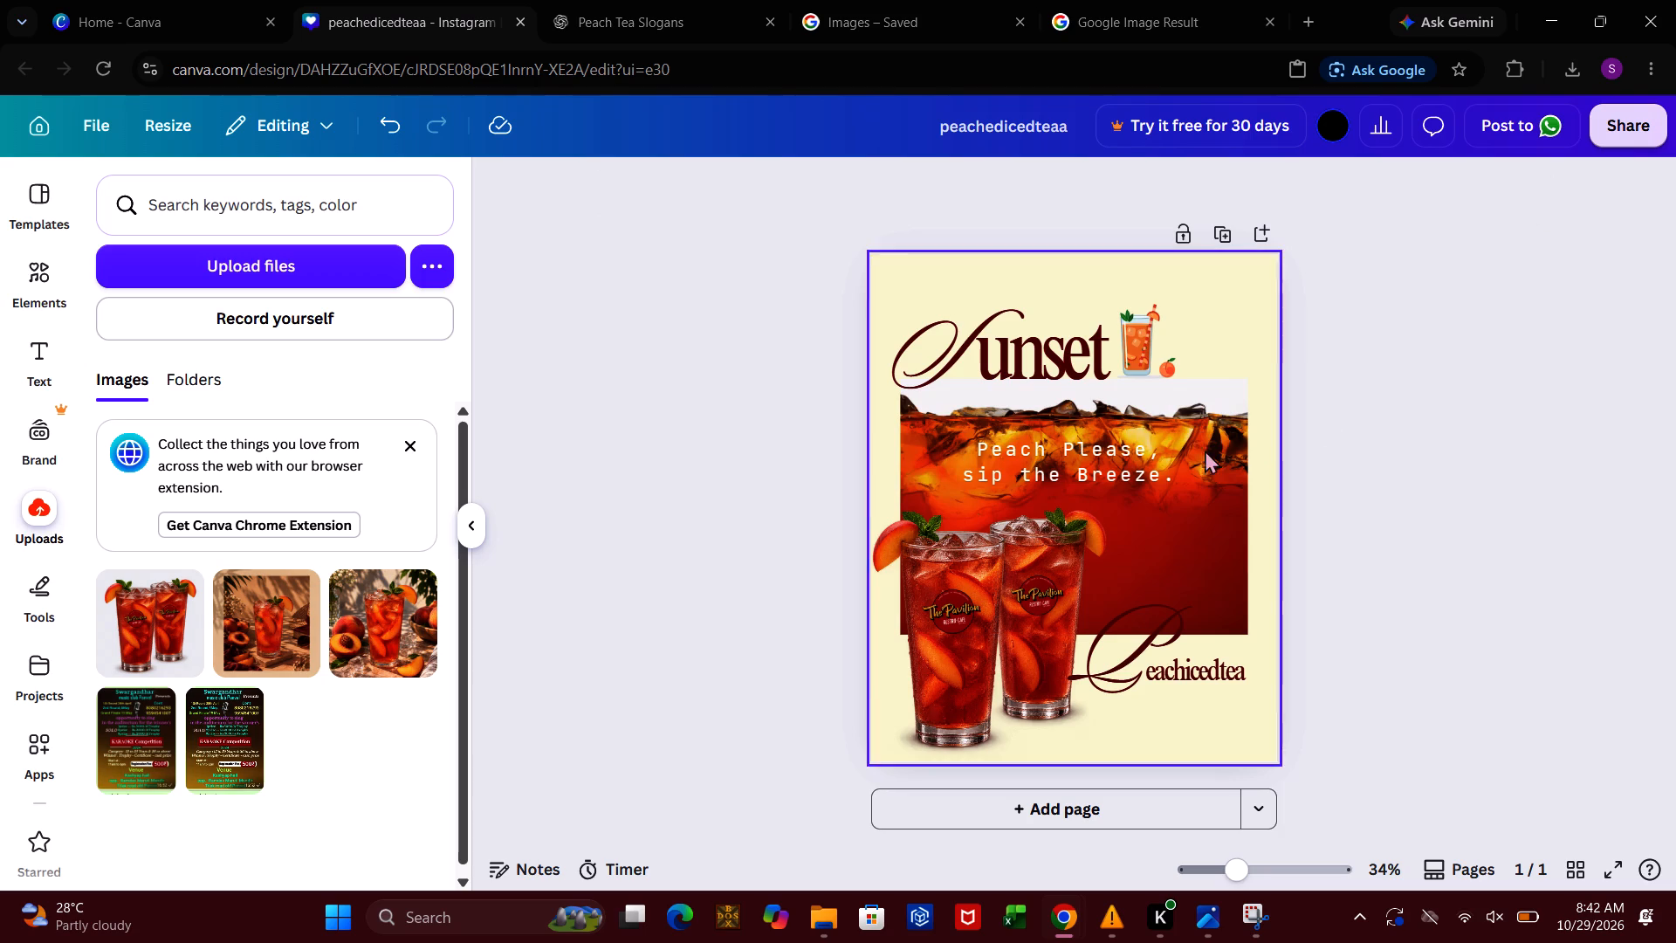
click(1151, 463)
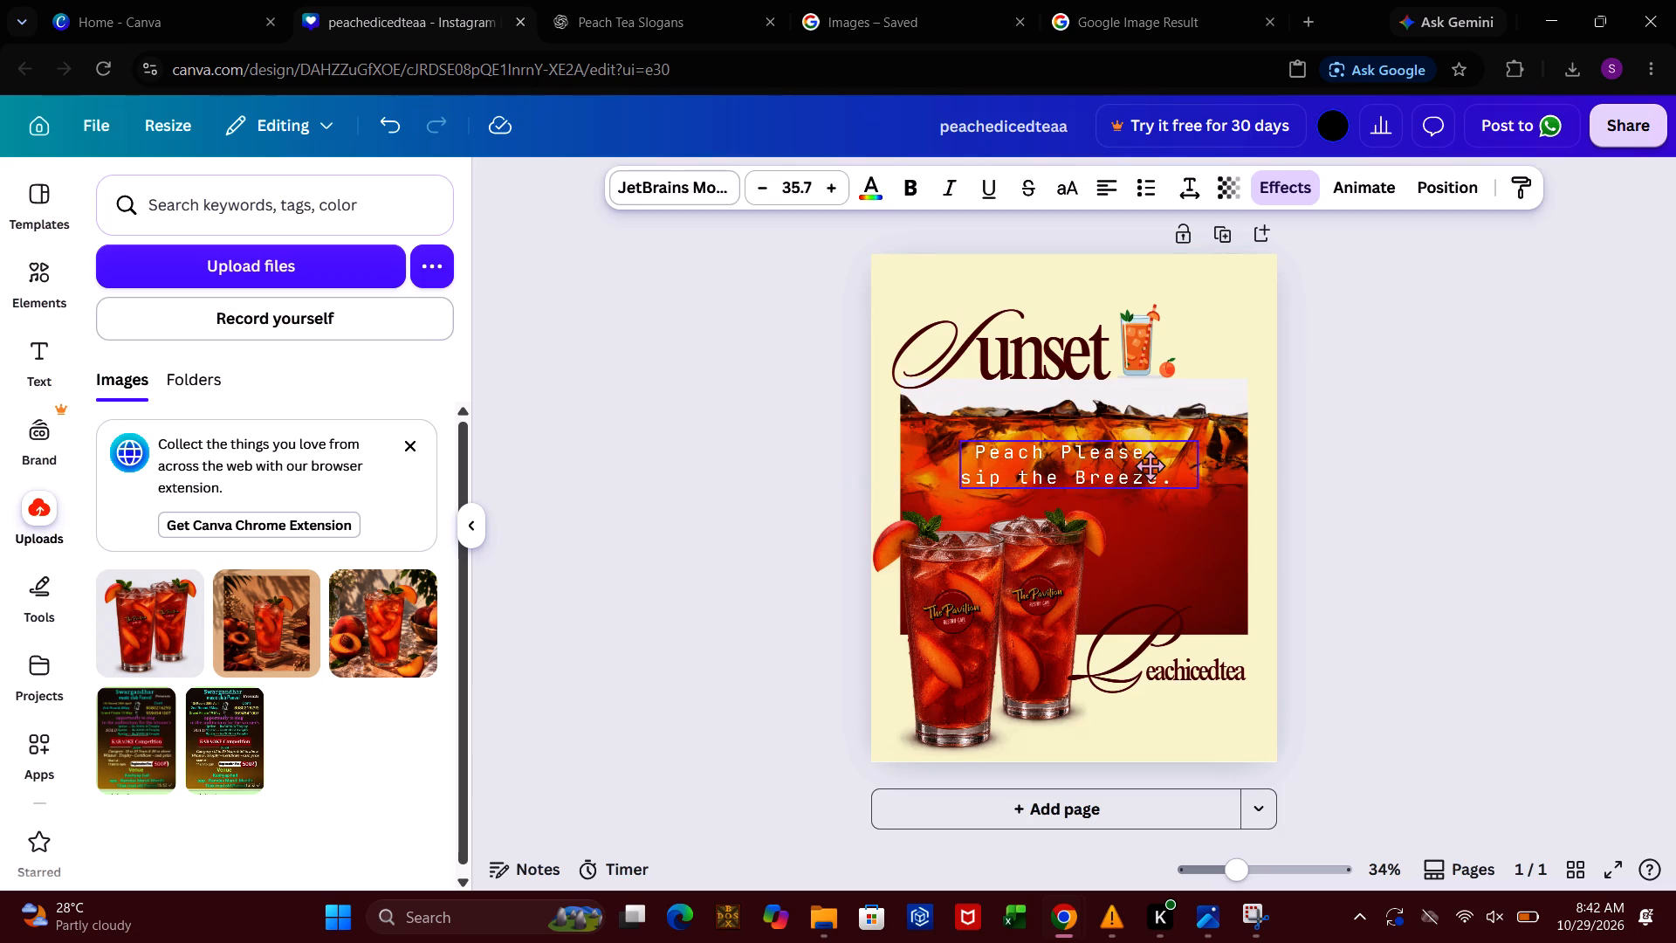
click(1384, 418)
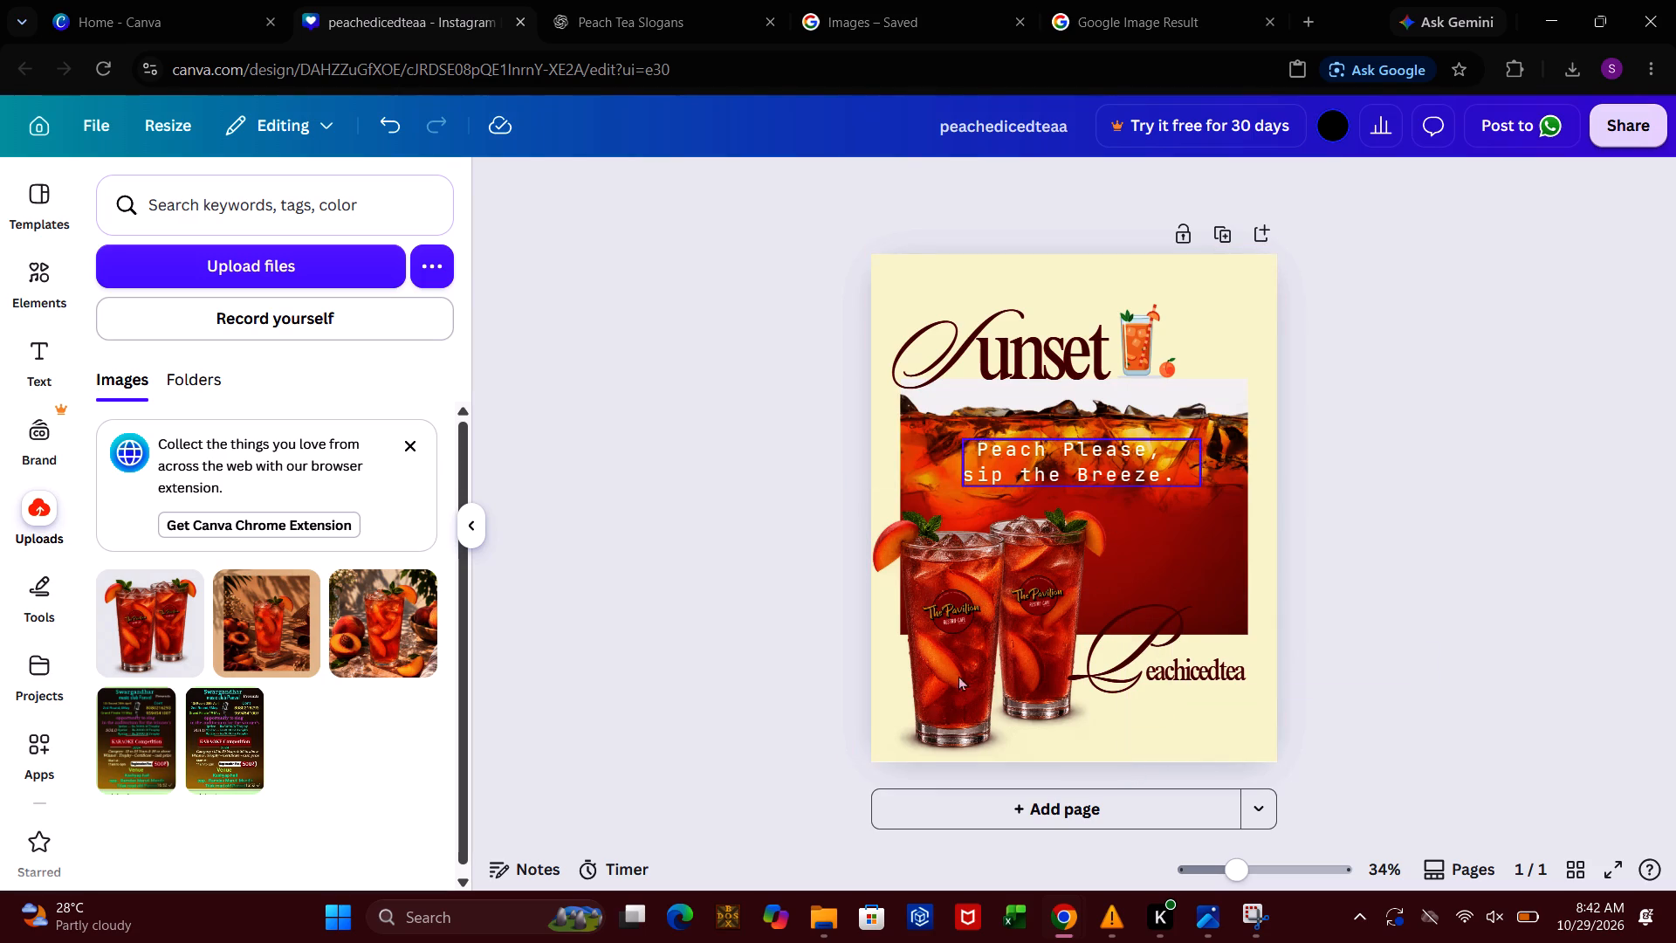
Scale the two-glass cut-out down slightly from its upper corner, keeping its base at the page's lower edge.
click(1026, 663)
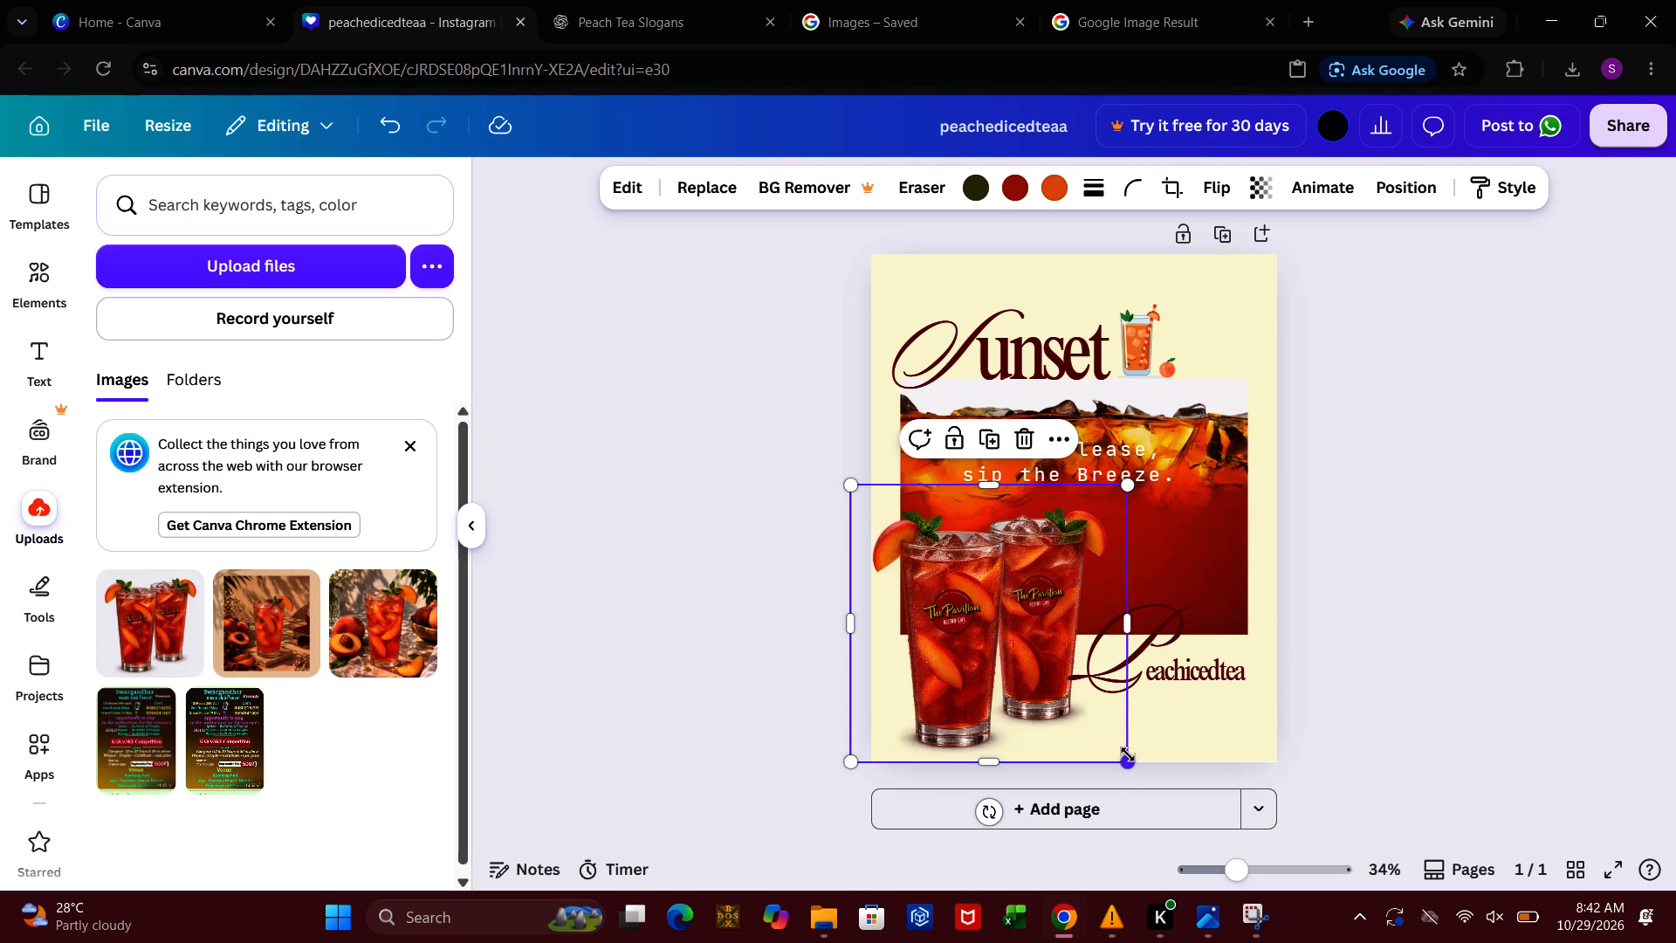
click(1130, 759)
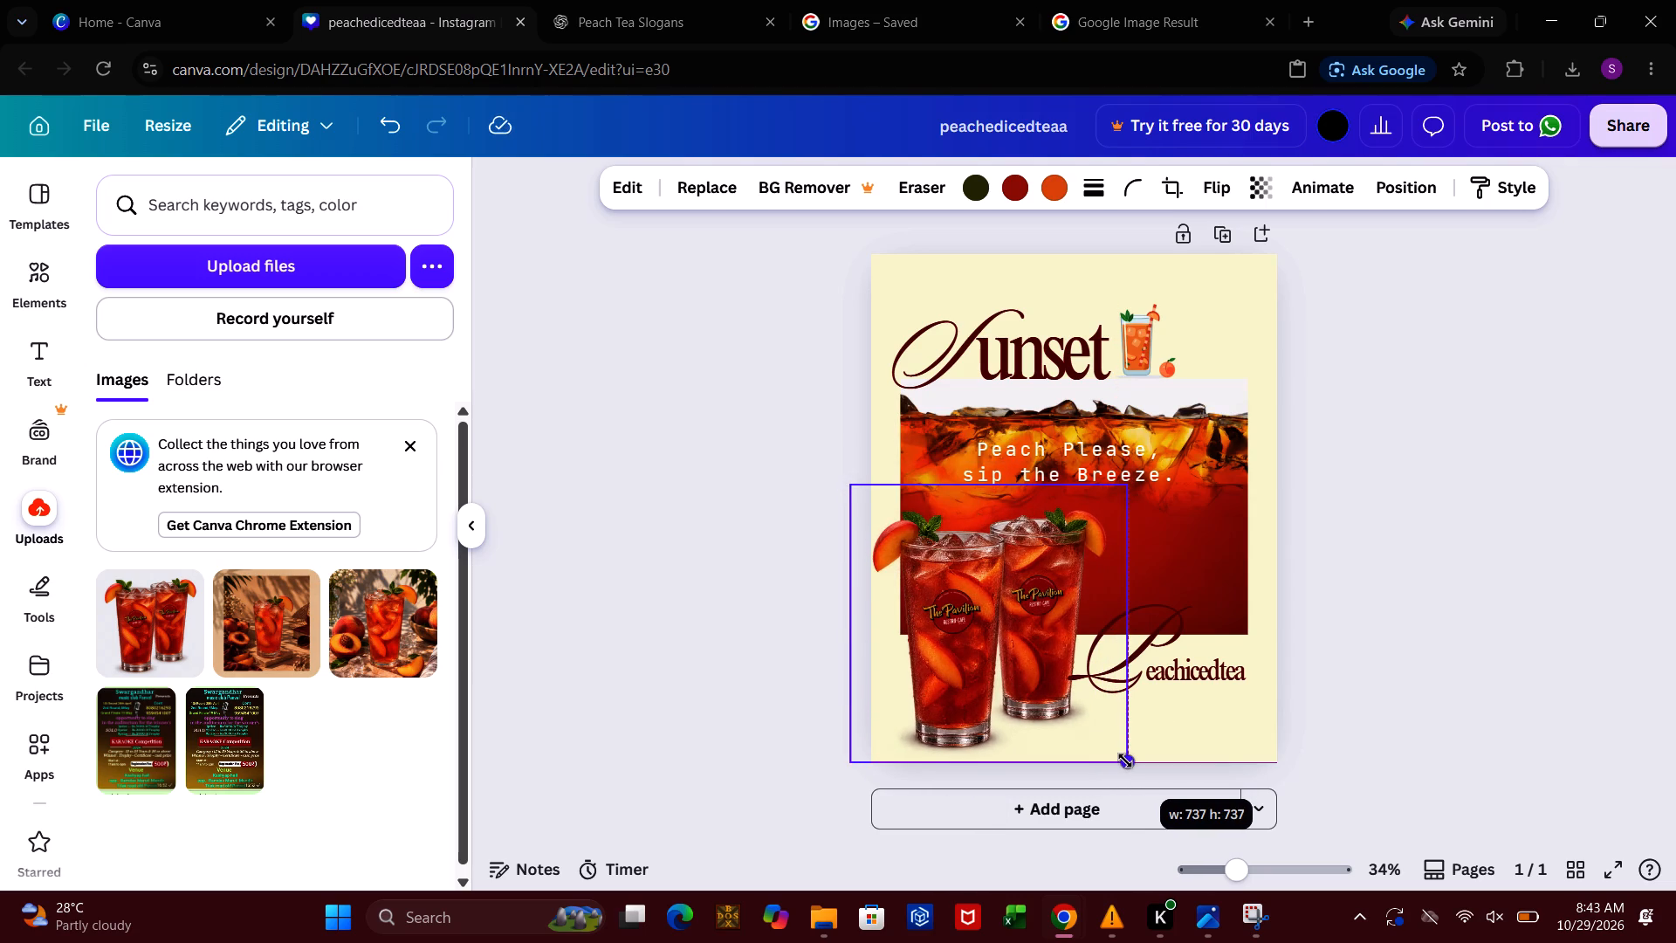
click(1351, 595)
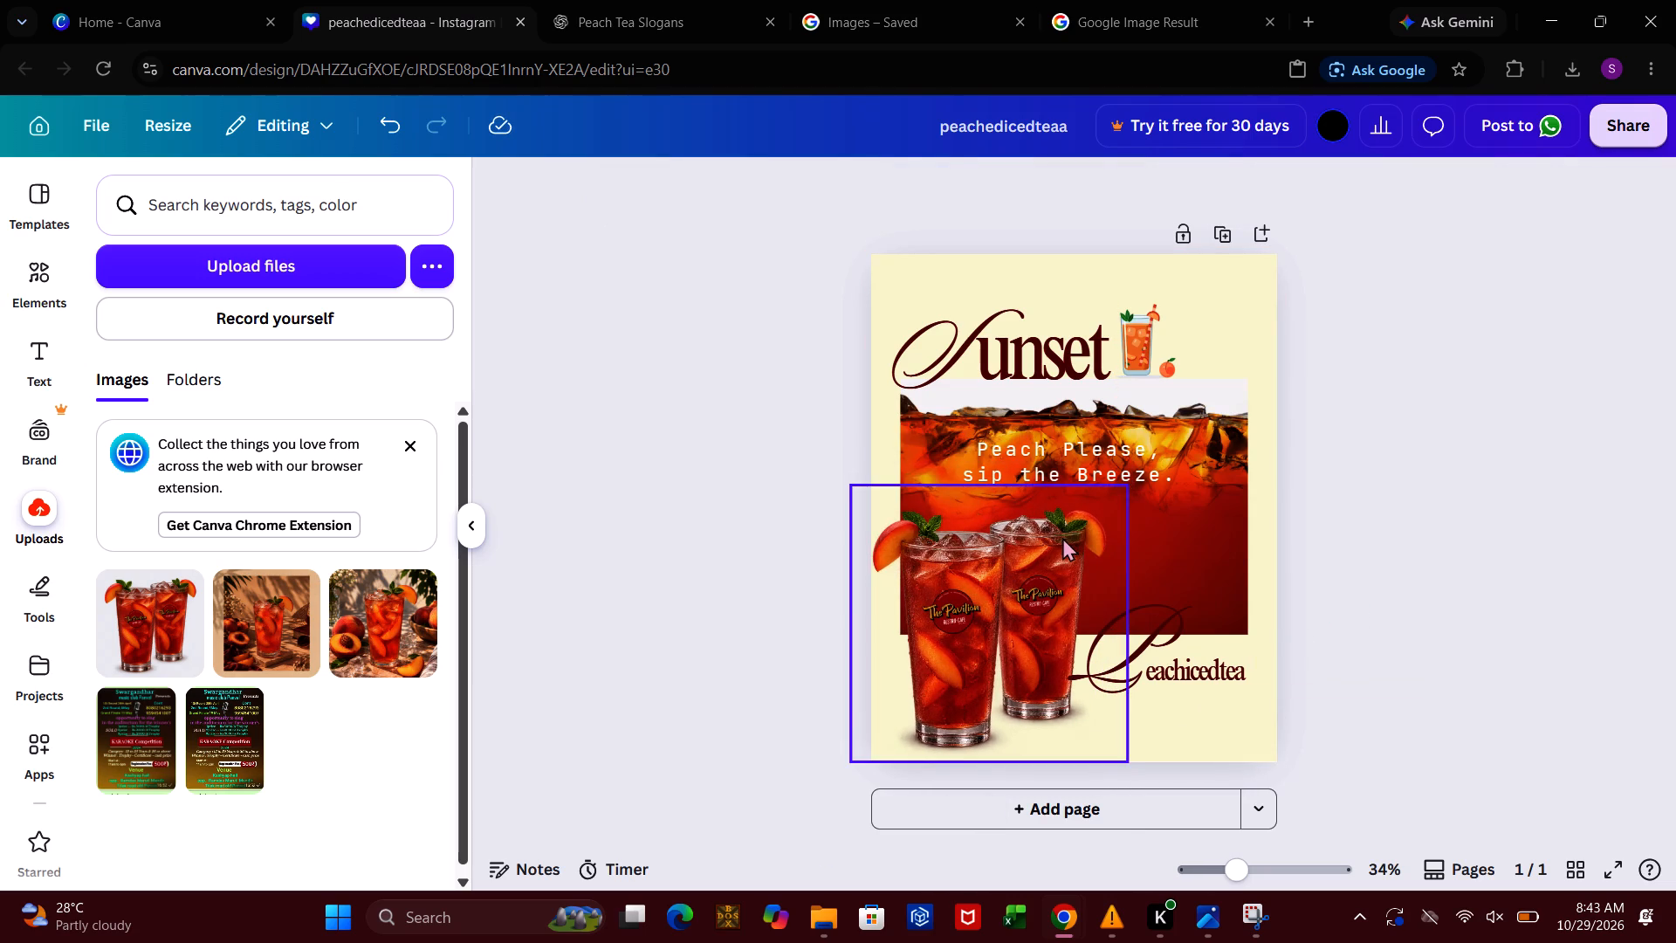
click(1062, 537)
drag(1126, 478, 1120, 493)
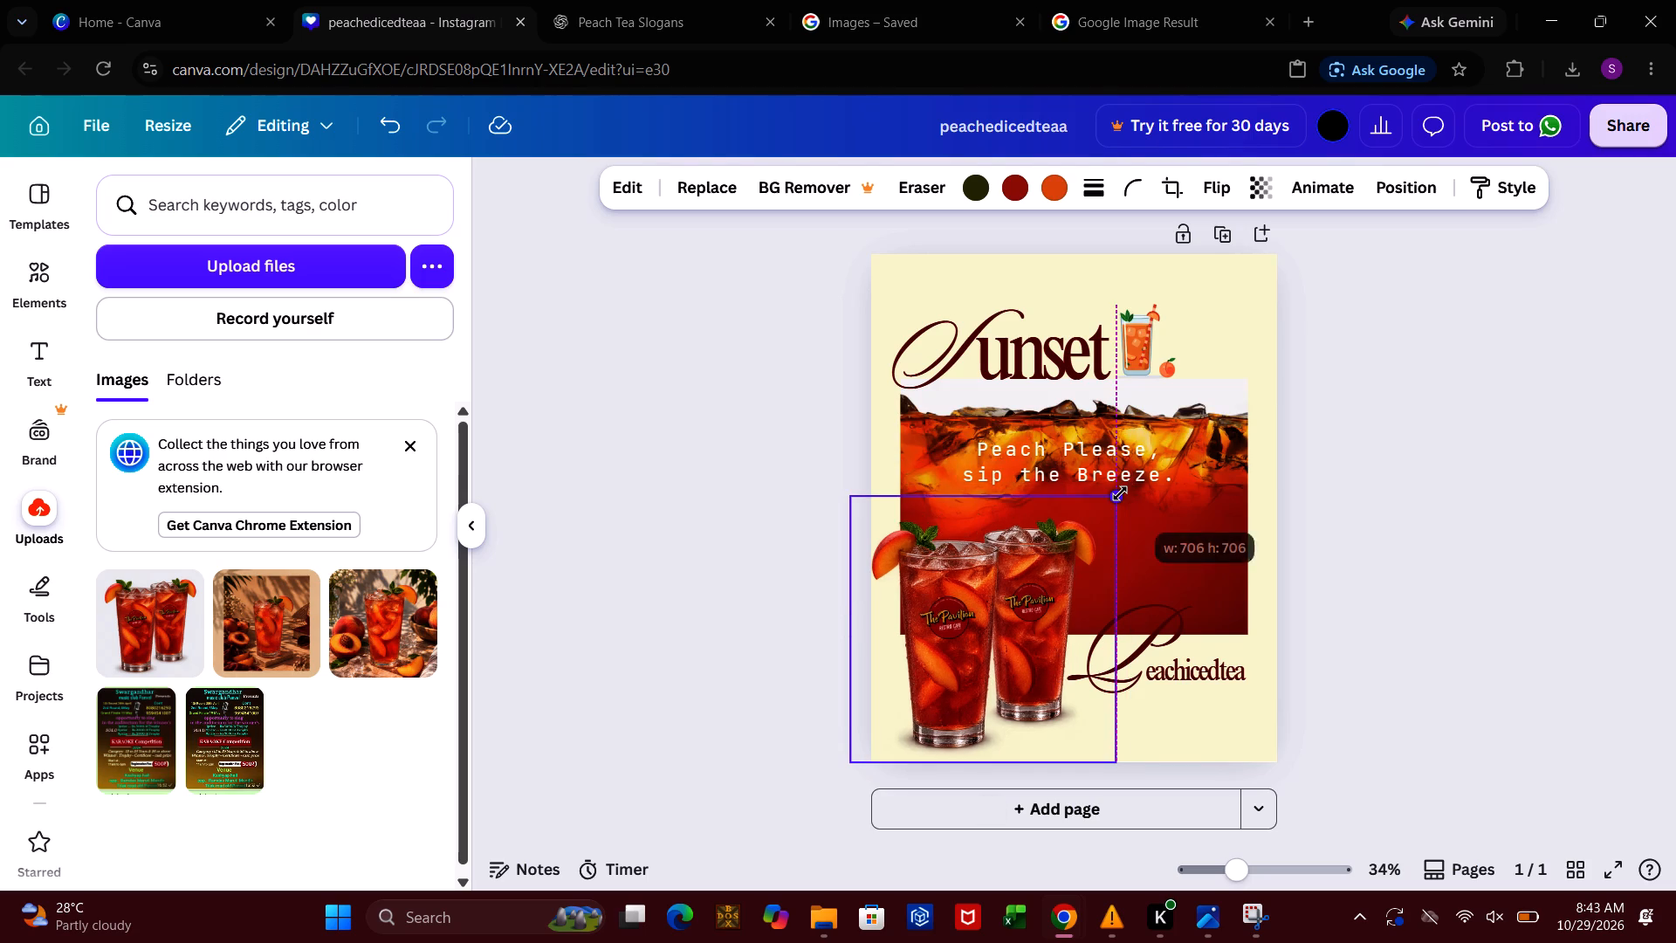
drag(1120, 493, 1109, 506)
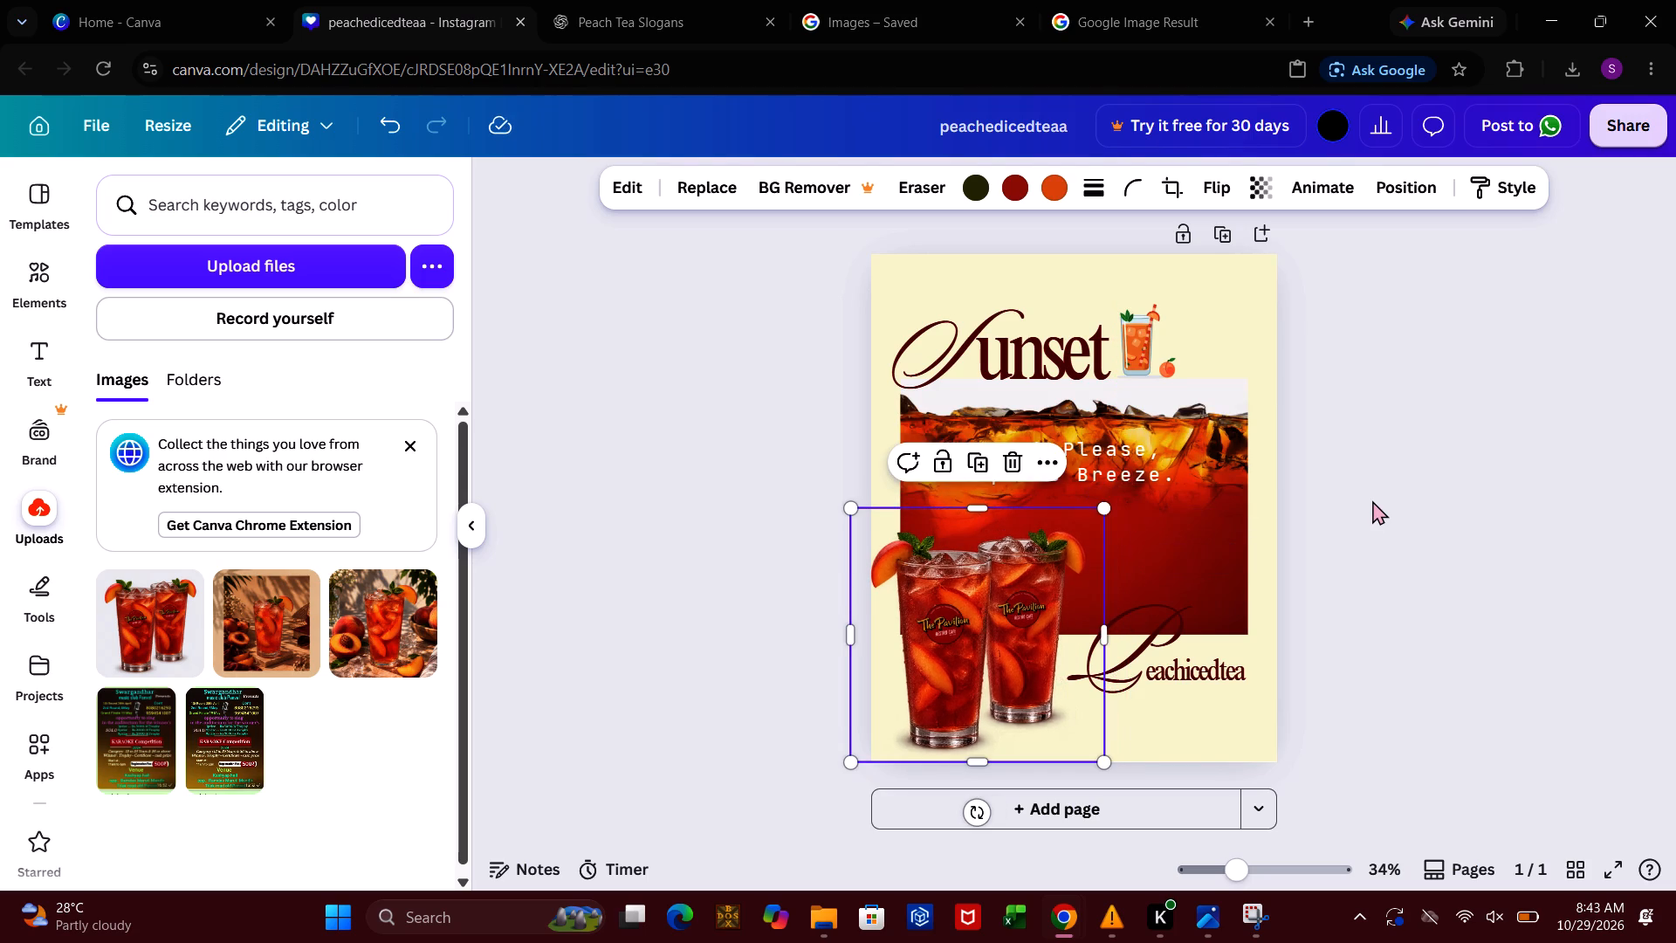
click(1372, 500)
Move the "Peach Please, sip the Breeze." slogan slightly down on the tea photo, just above the two glasses.
drag(1123, 451, 1122, 471)
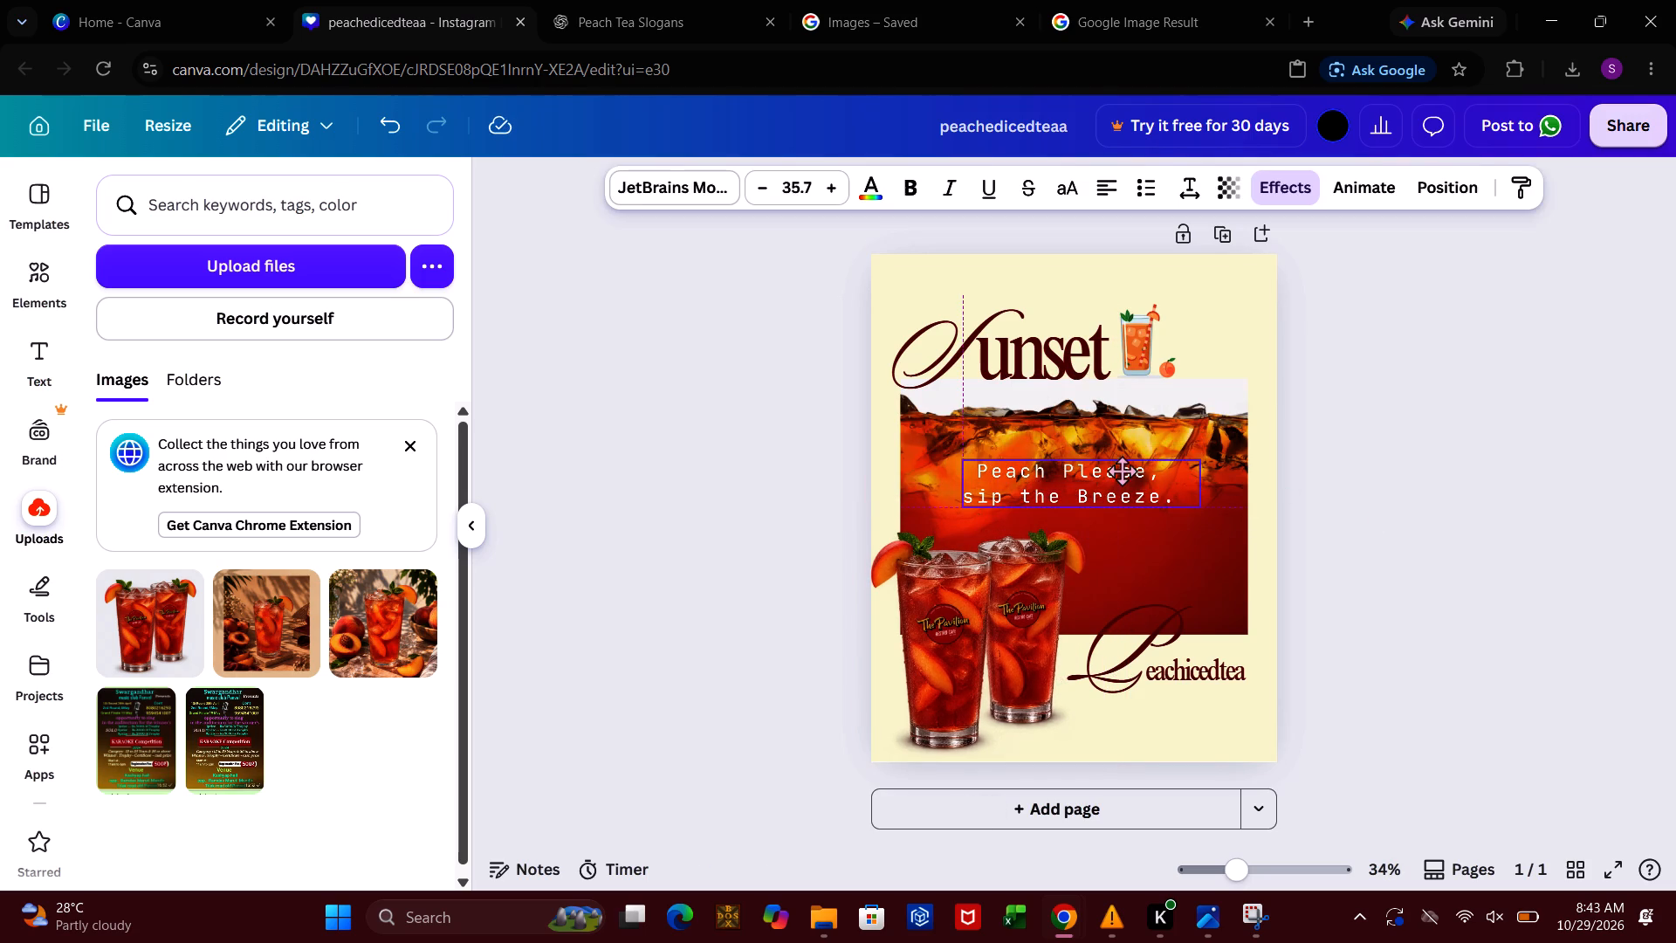
drag(1122, 471, 1126, 473)
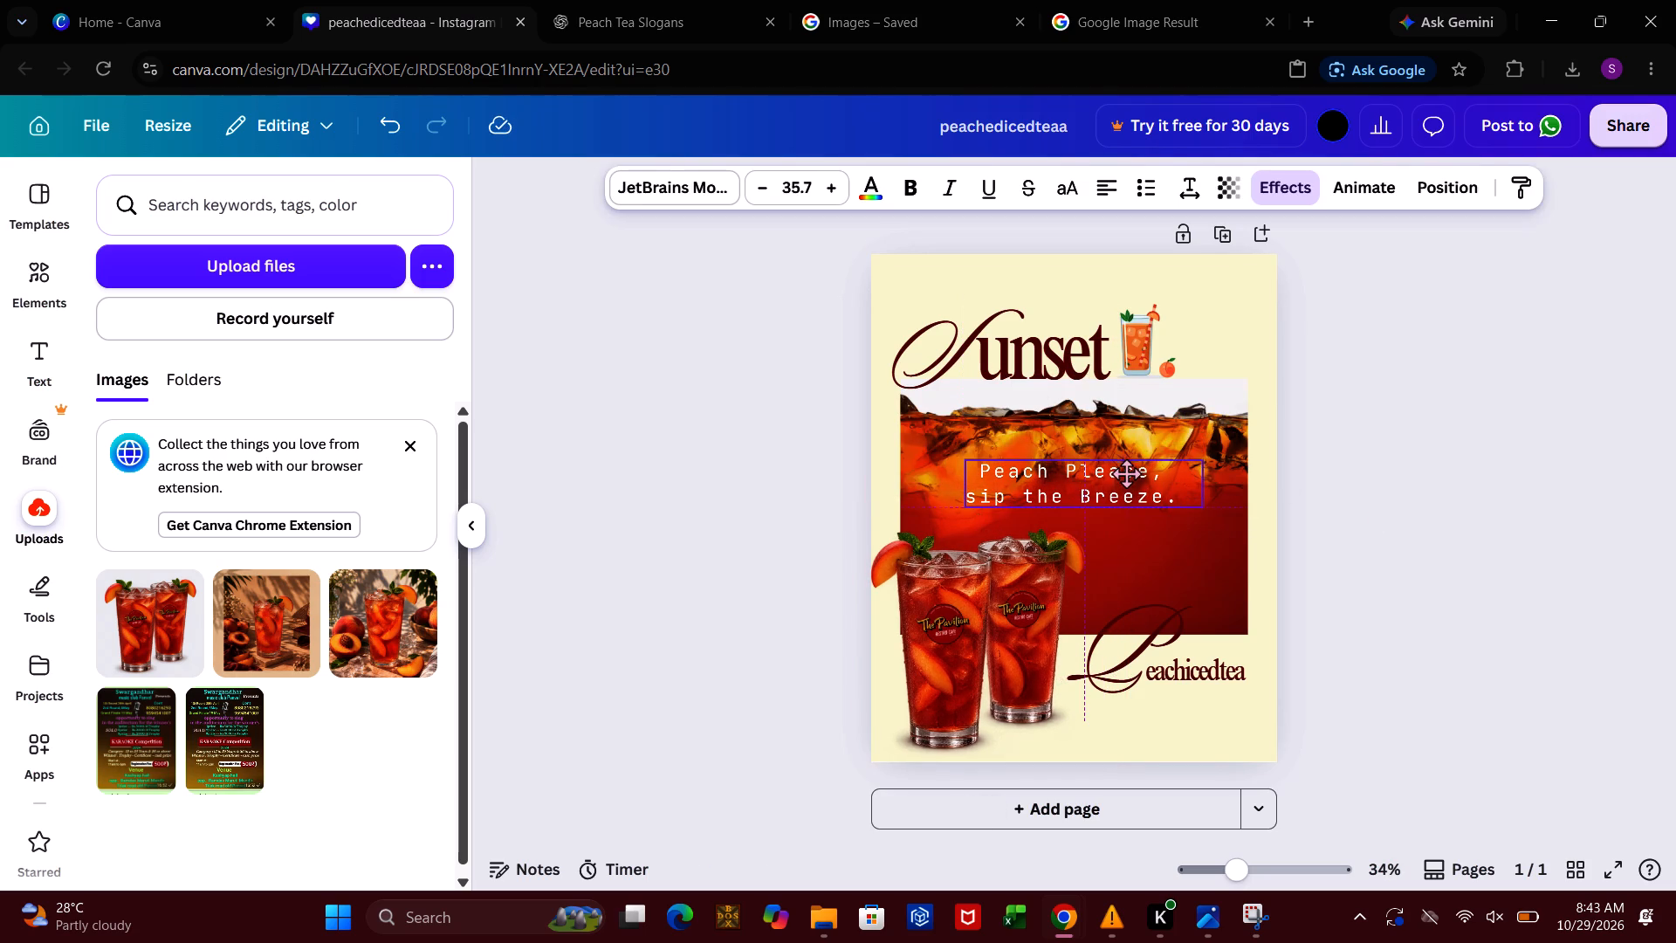
drag(1126, 473, 1128, 470)
click(1405, 430)
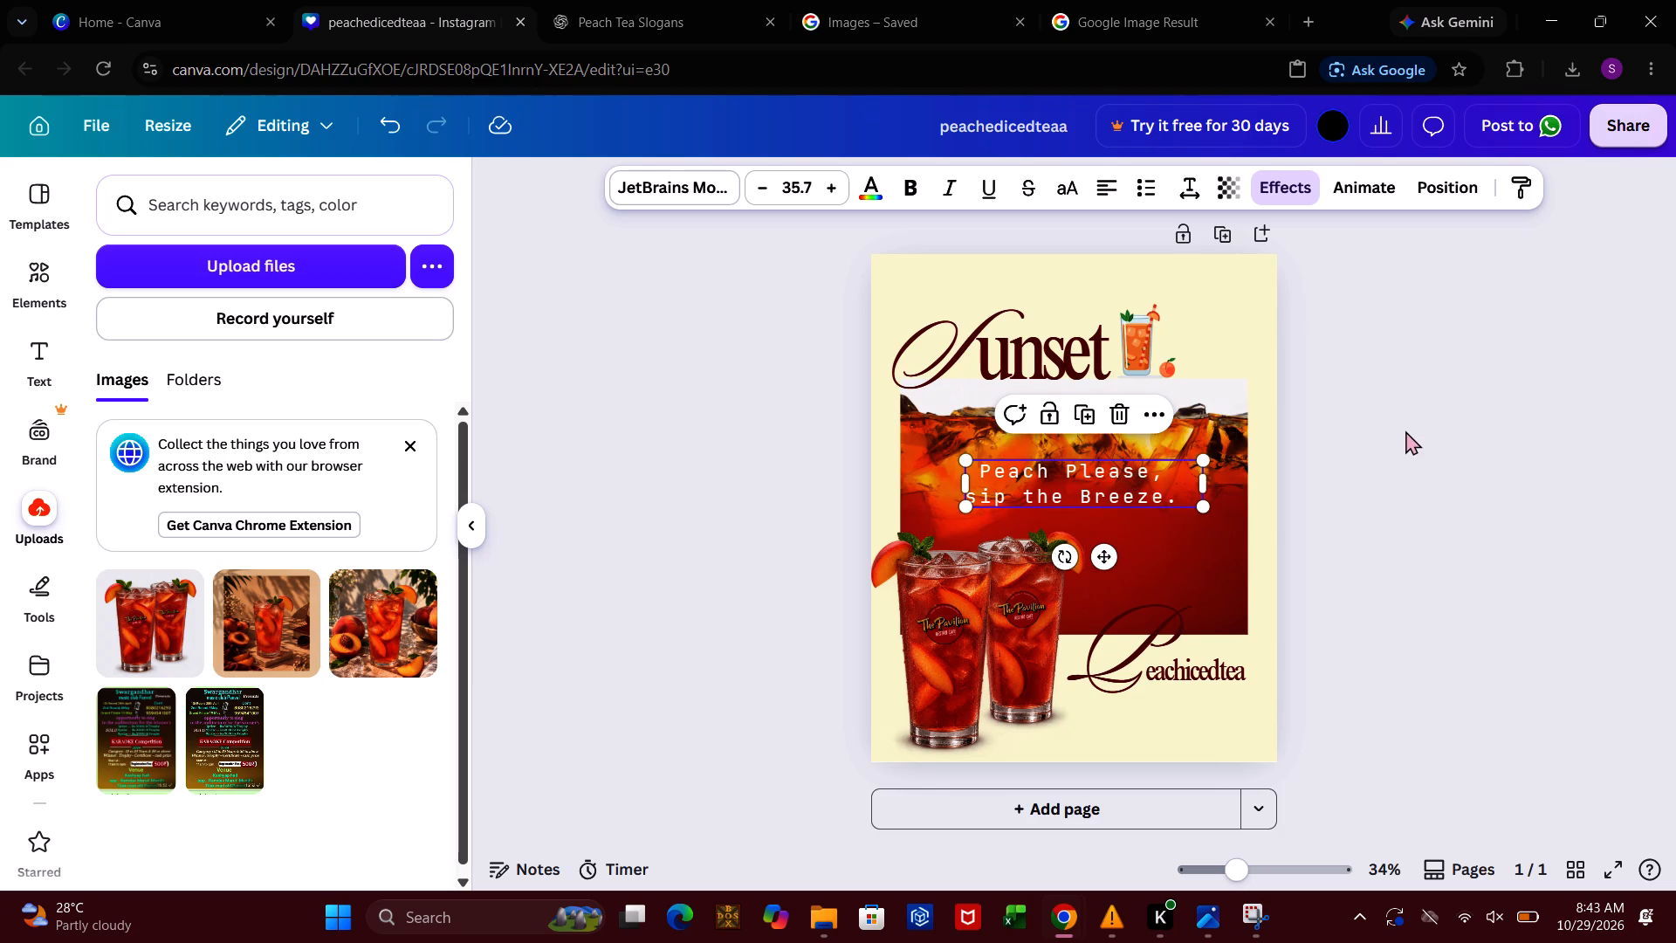
Shift the two-glass cut-out slightly left so its outer peach slice runs off the page edge.
drag(1061, 561, 1035, 575)
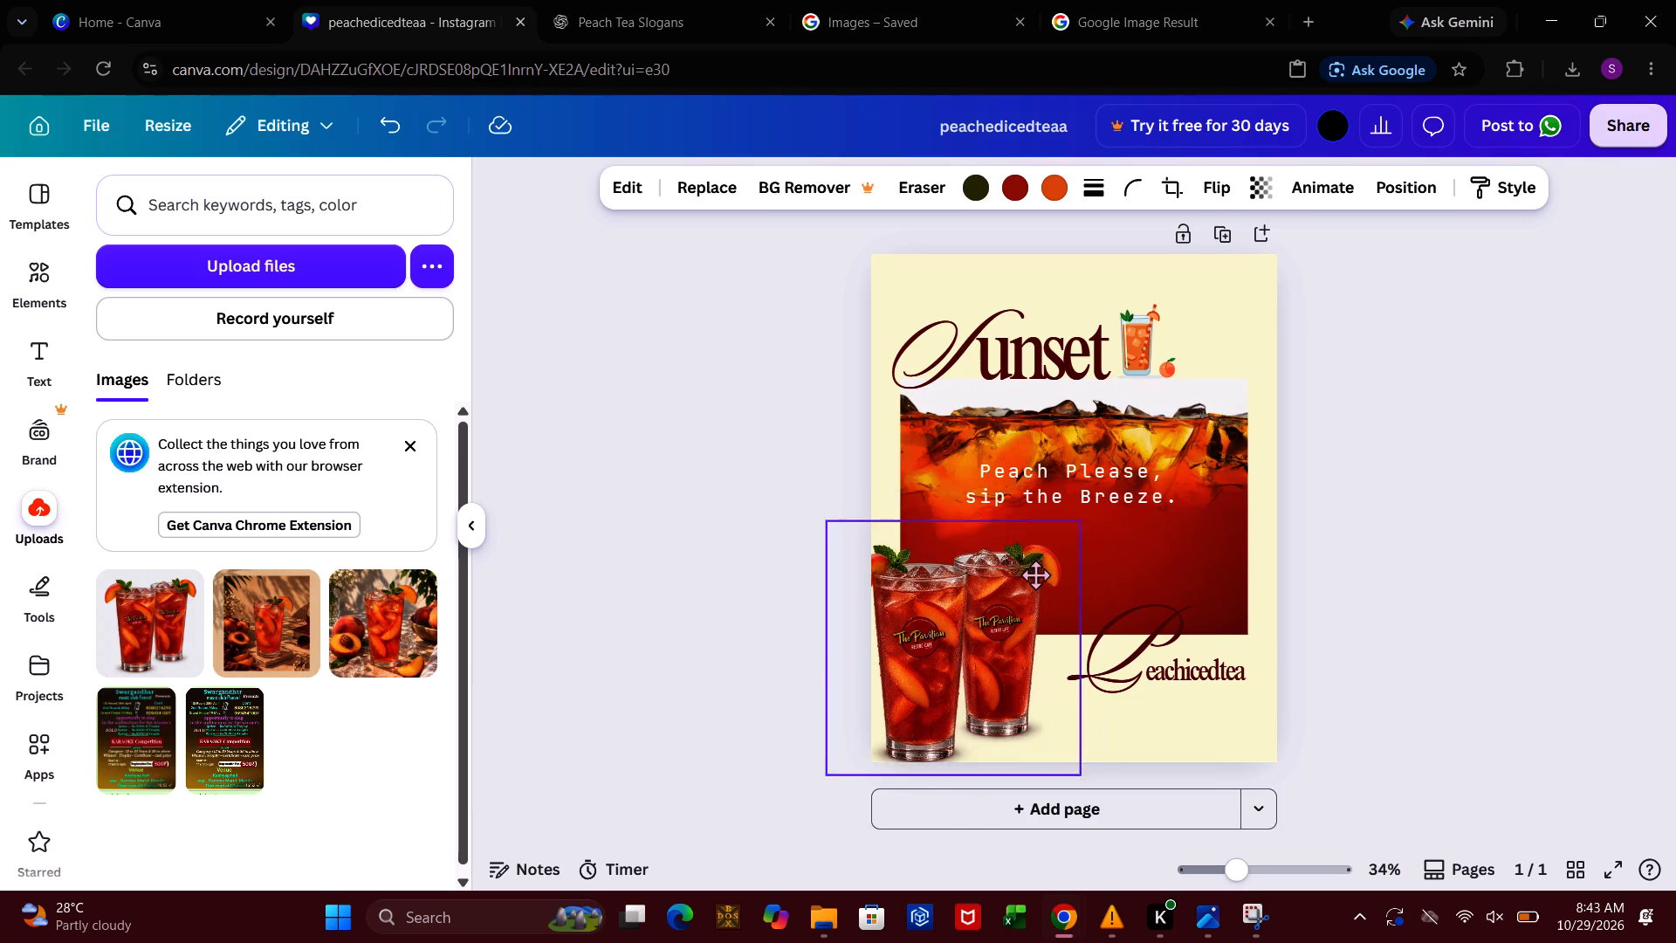
drag(1035, 575, 1052, 559)
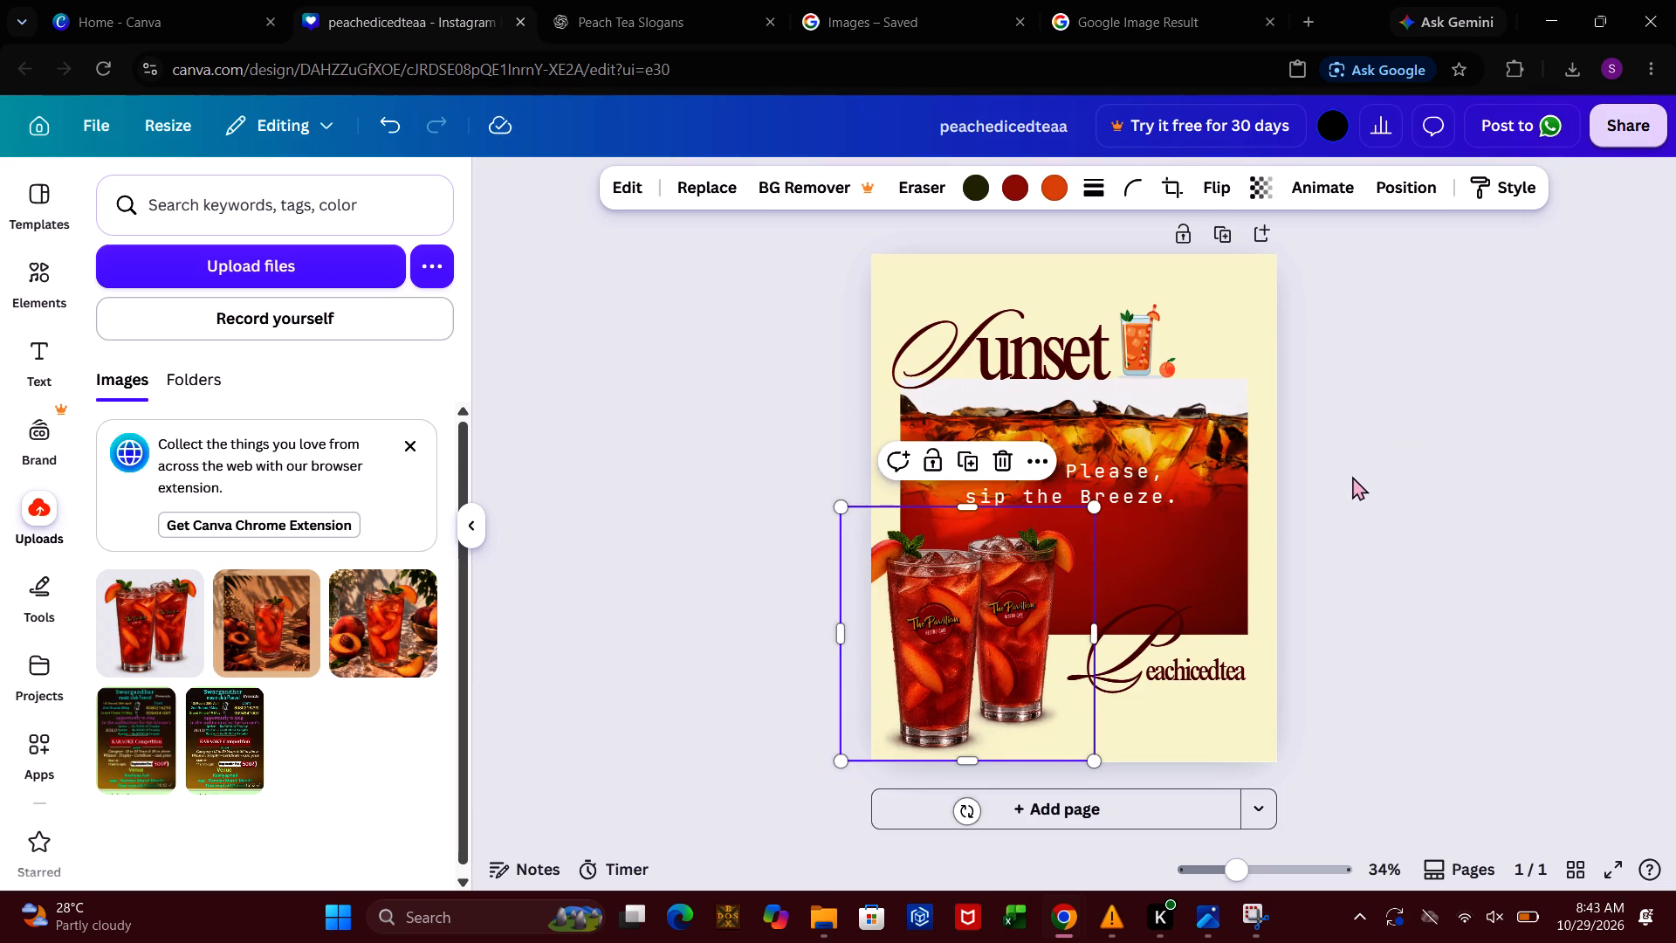
click(1352, 476)
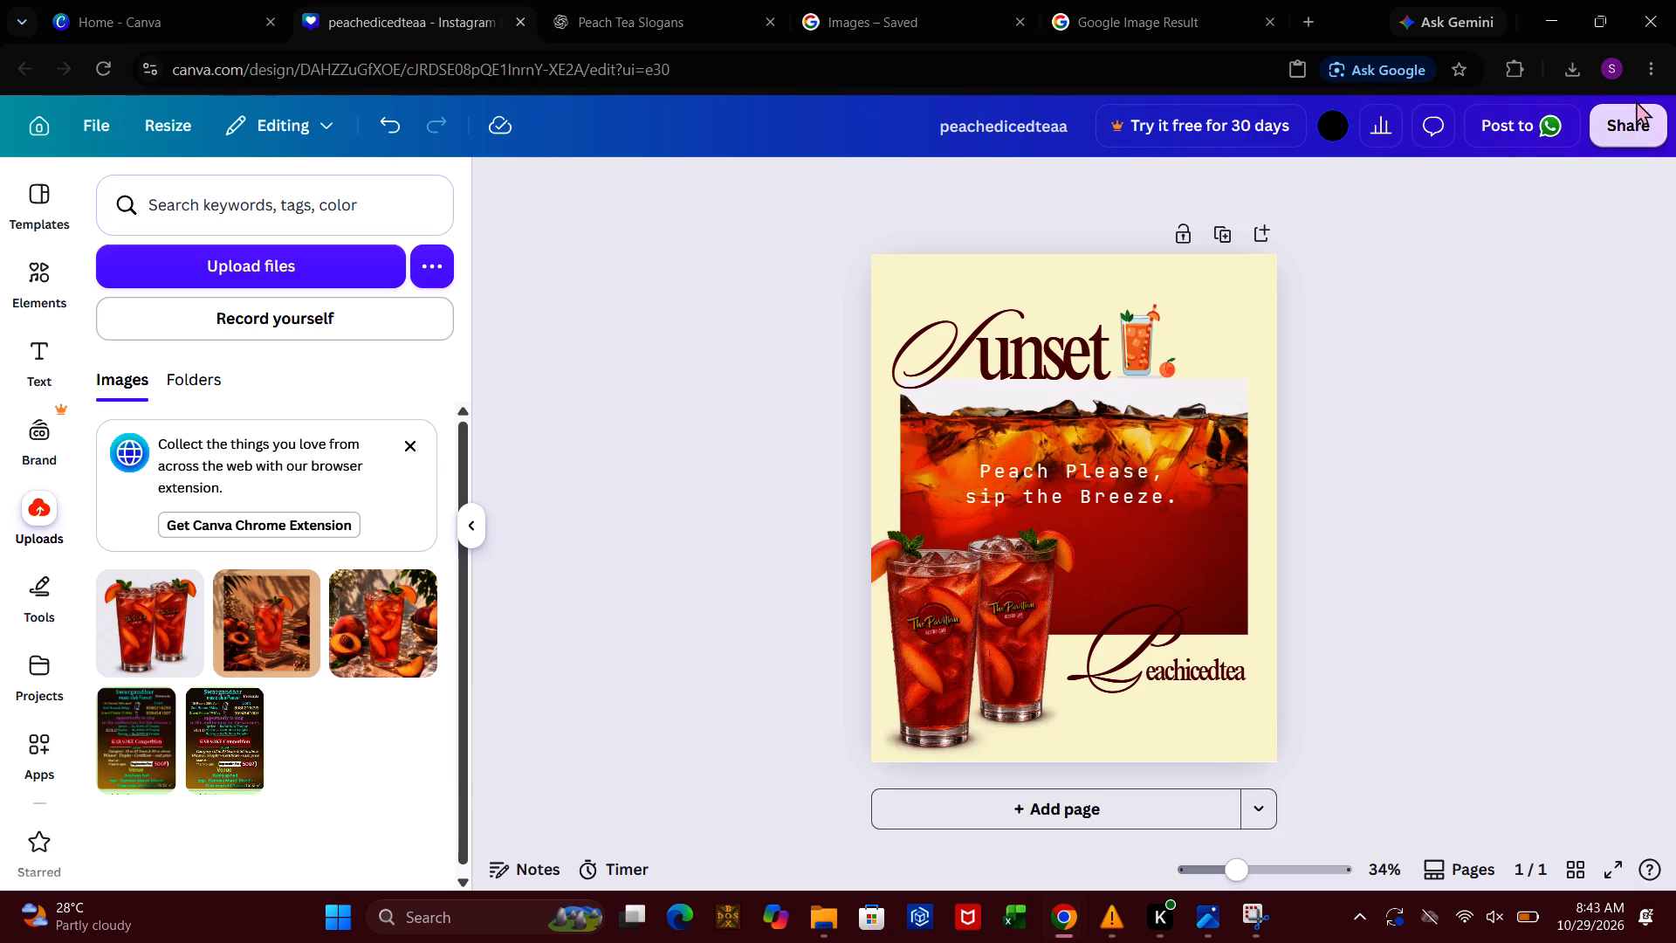
Download the finished design as a PNG at 1,080 × 1,350 px.
click(1630, 122)
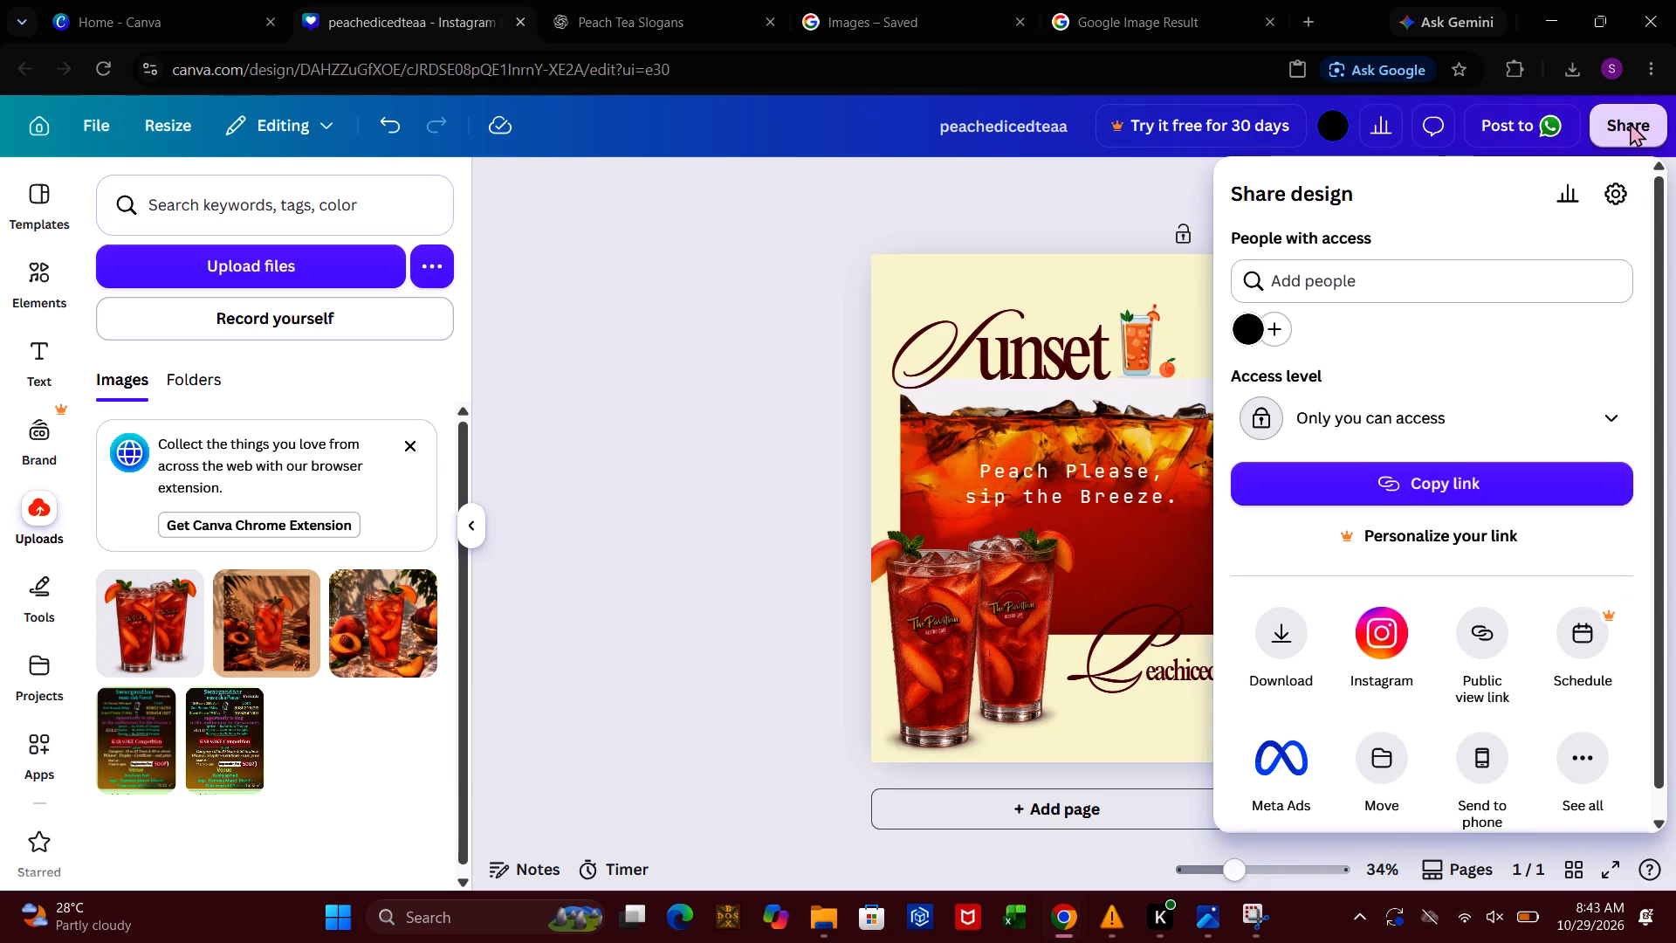
click(1298, 624)
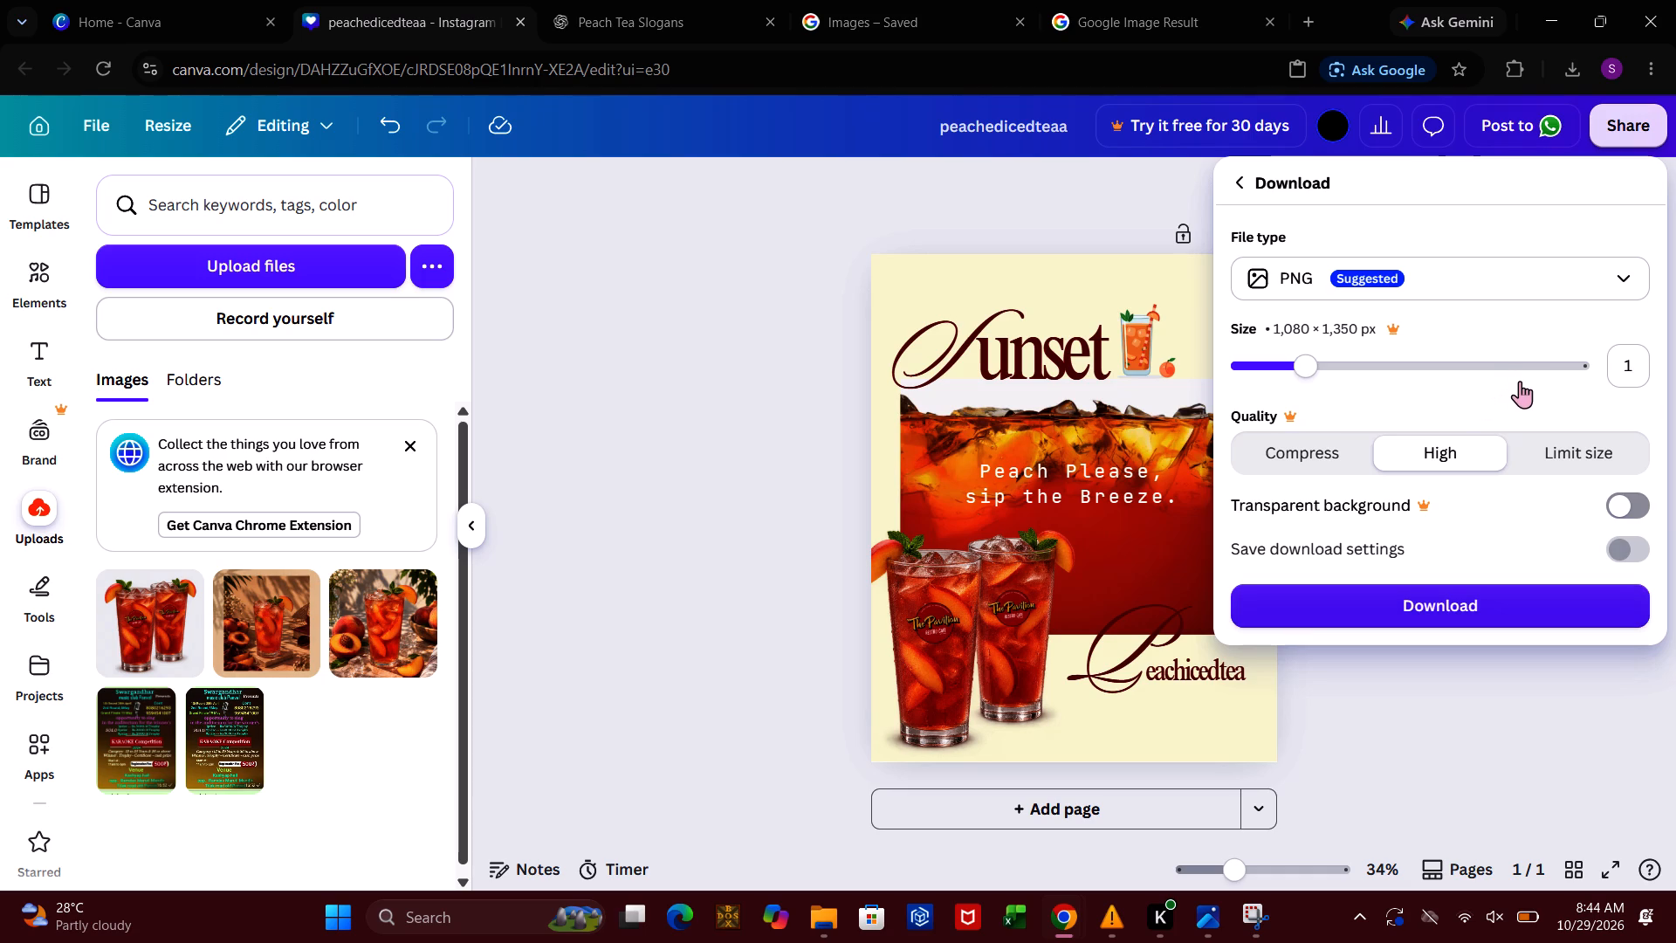
click(1599, 286)
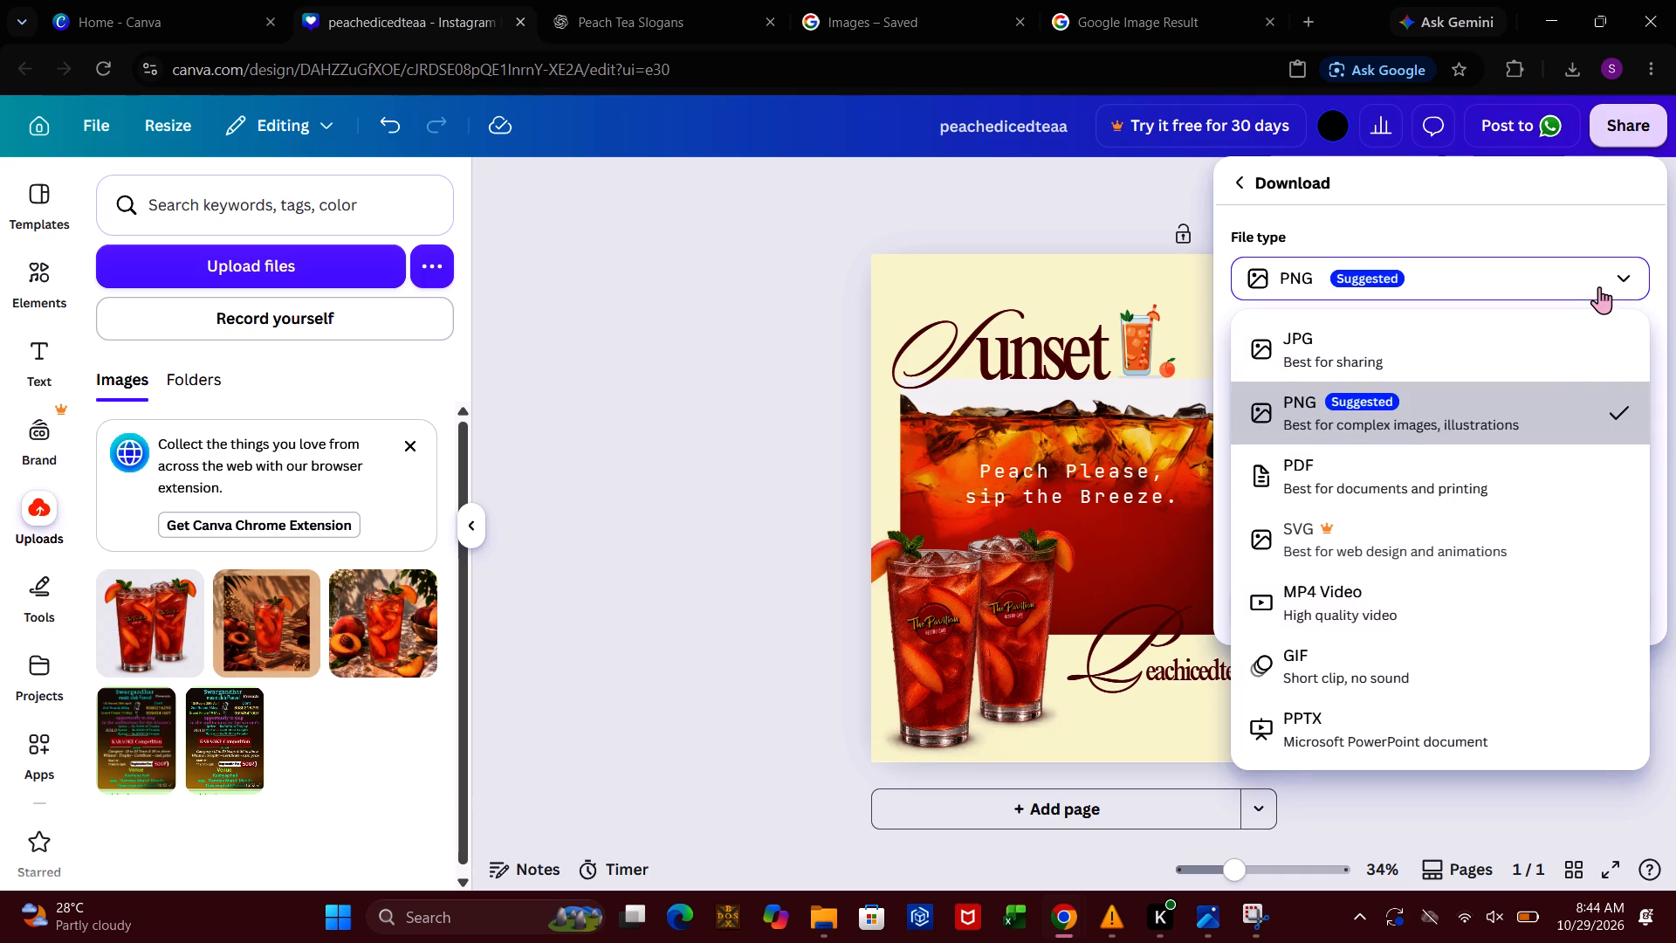
click(1374, 423)
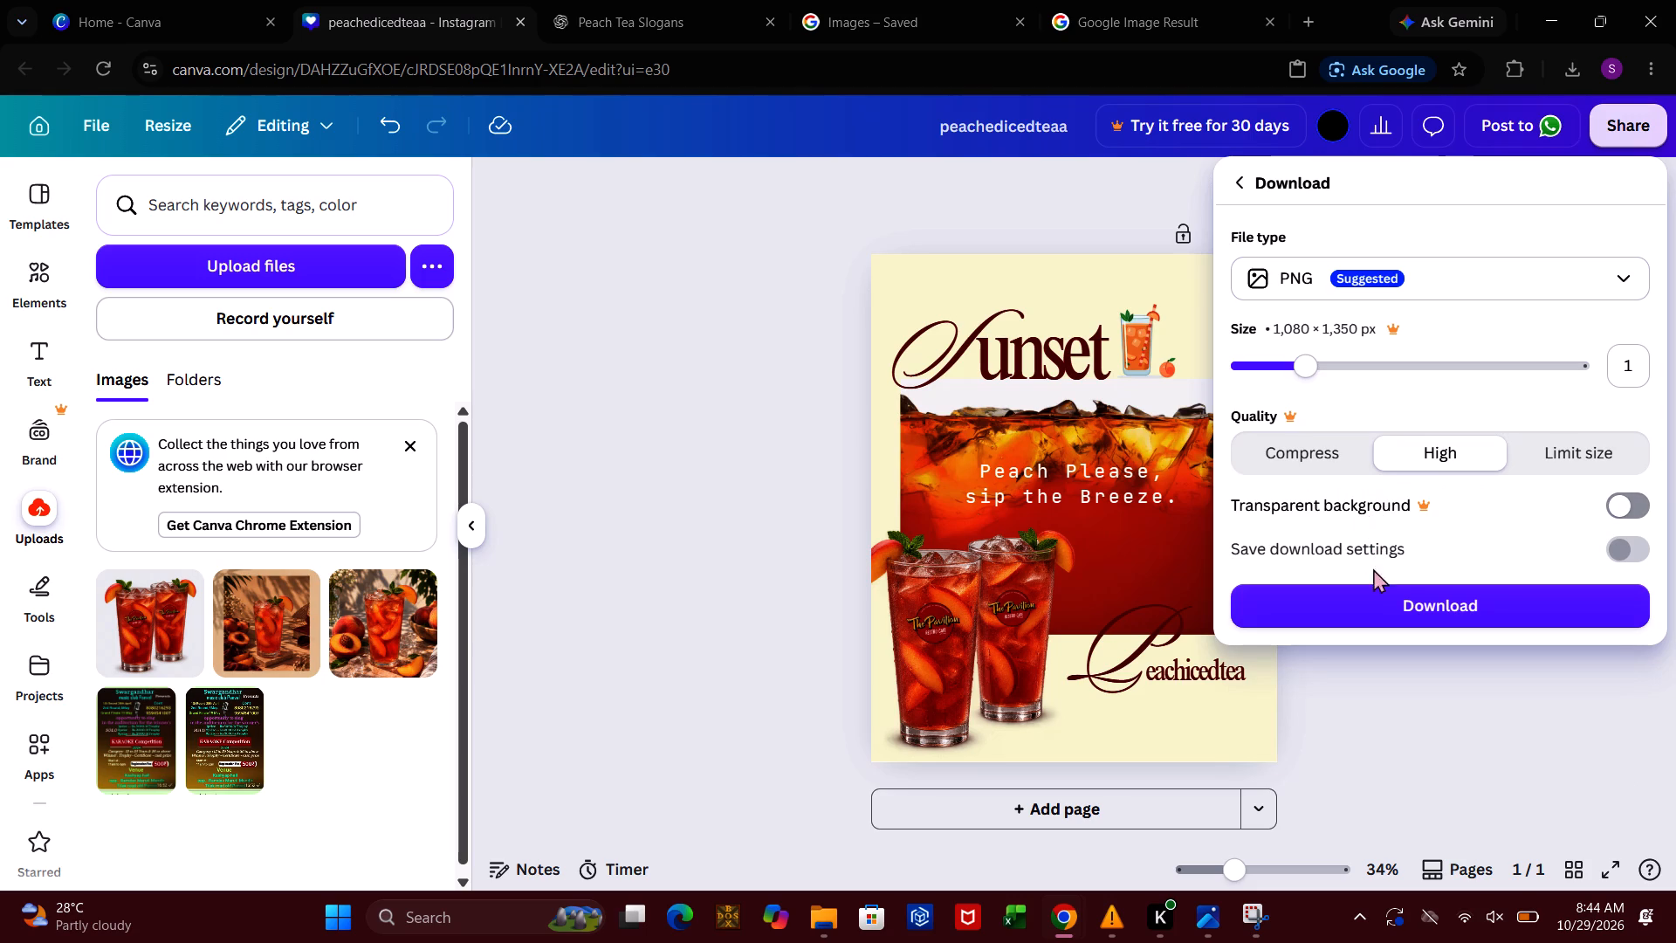
click(1408, 591)
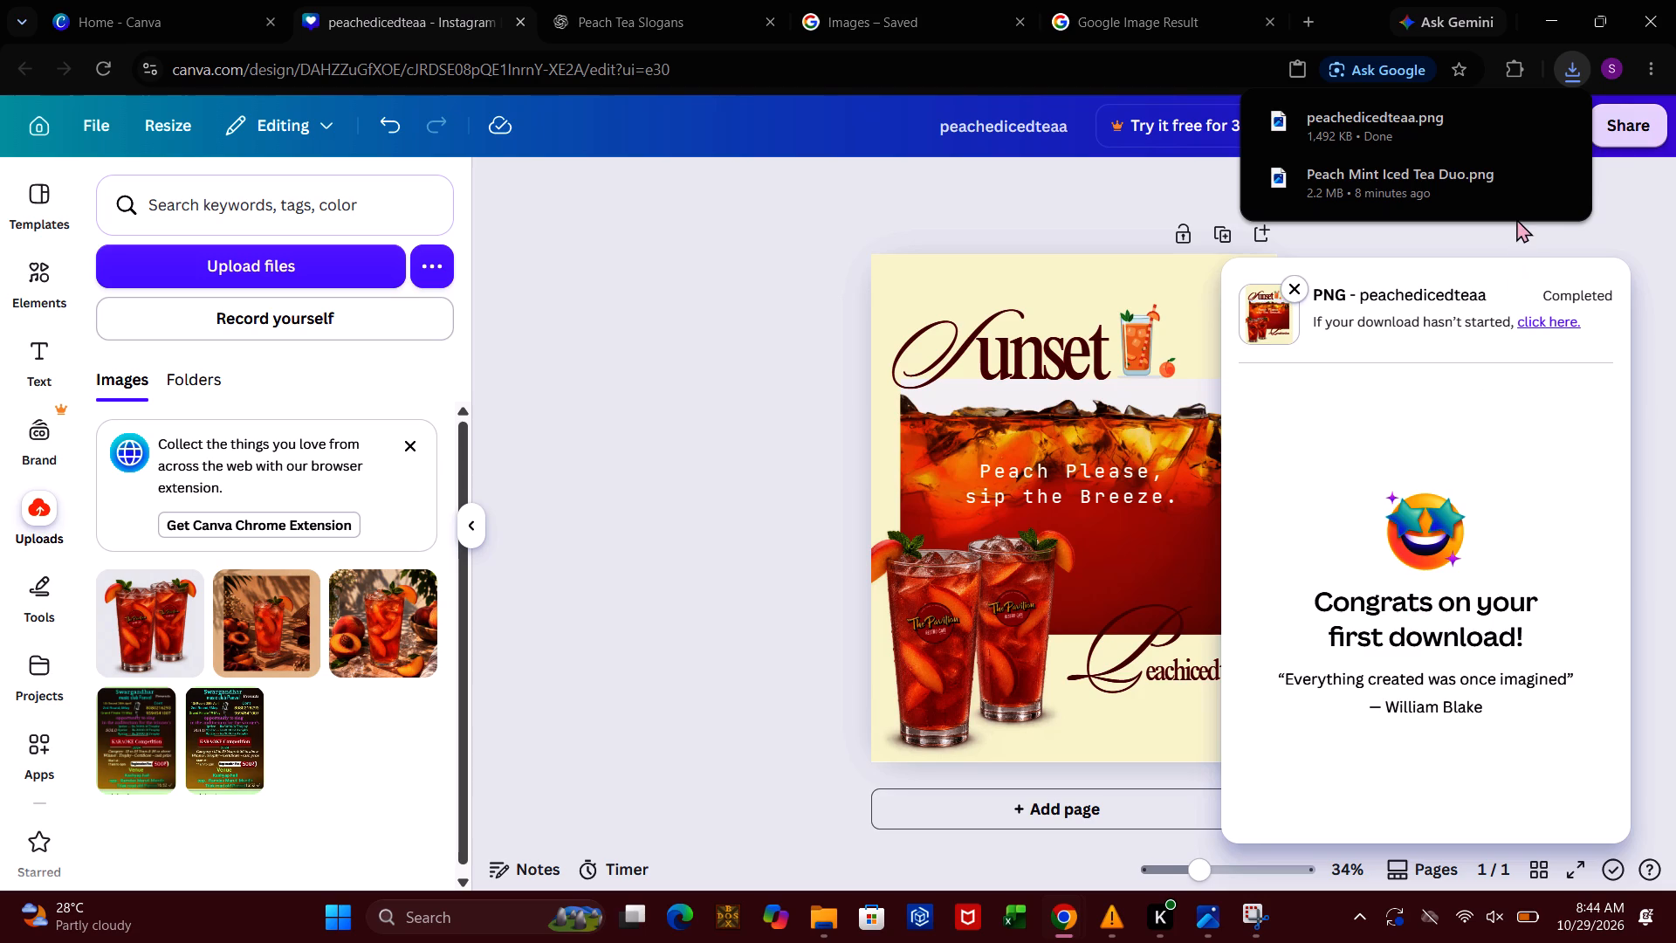
Open the downloaded peachedicedteaa.png in Photos and inspect the exported post in a maximised window.
click(1422, 185)
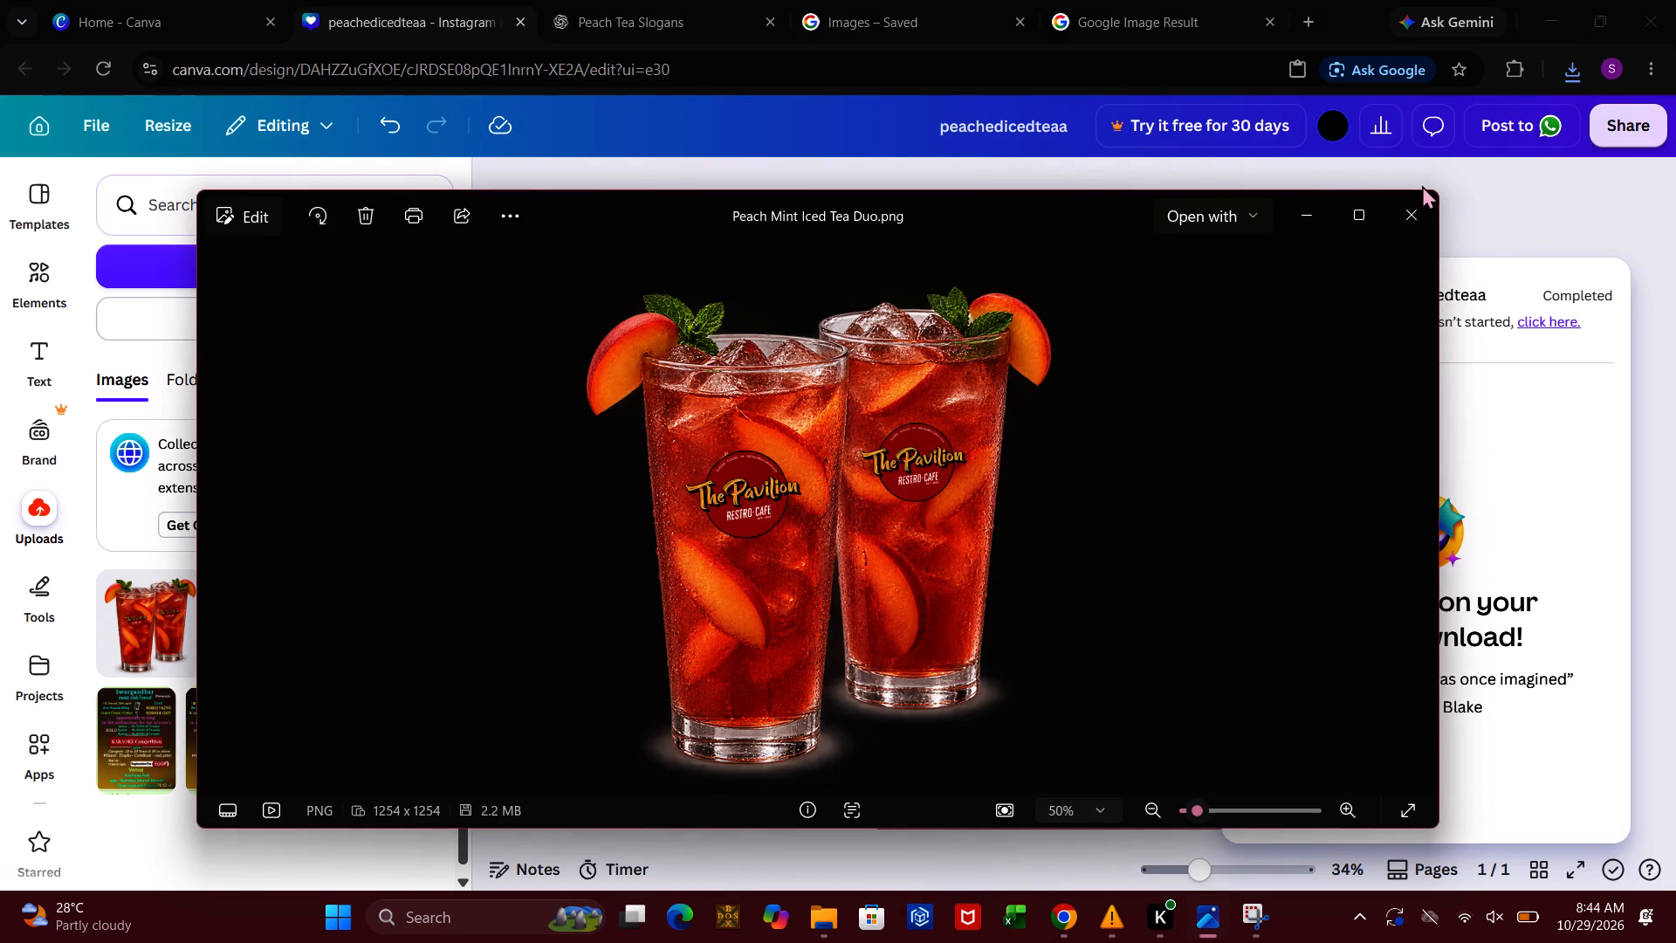
click(1431, 208)
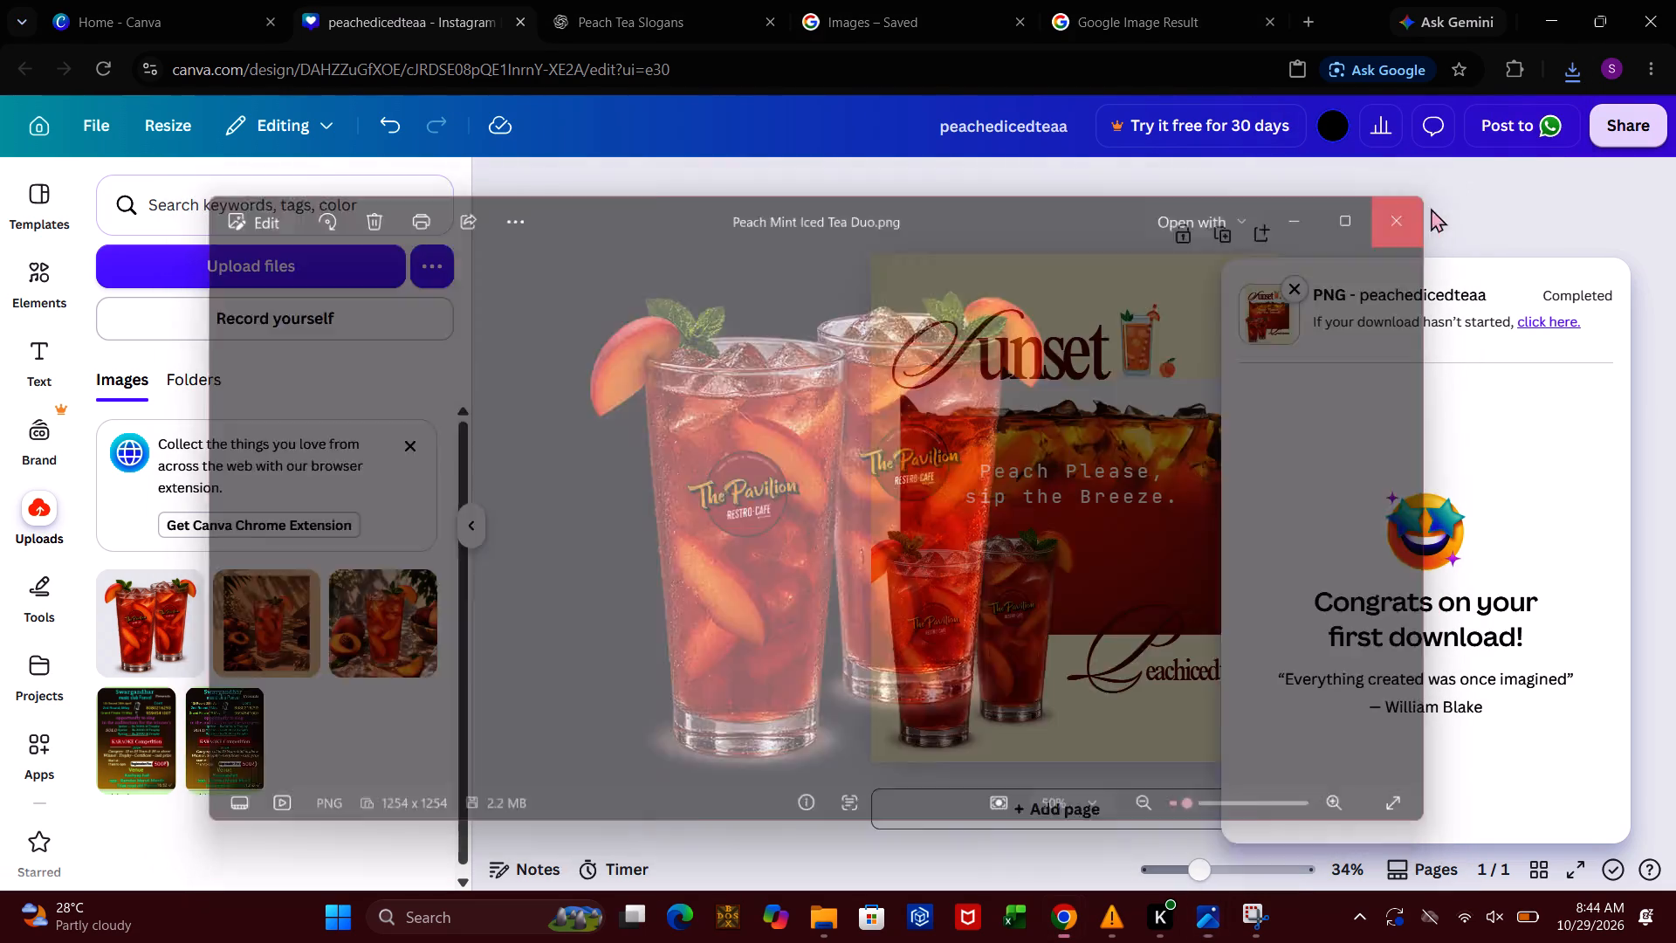
click(1572, 58)
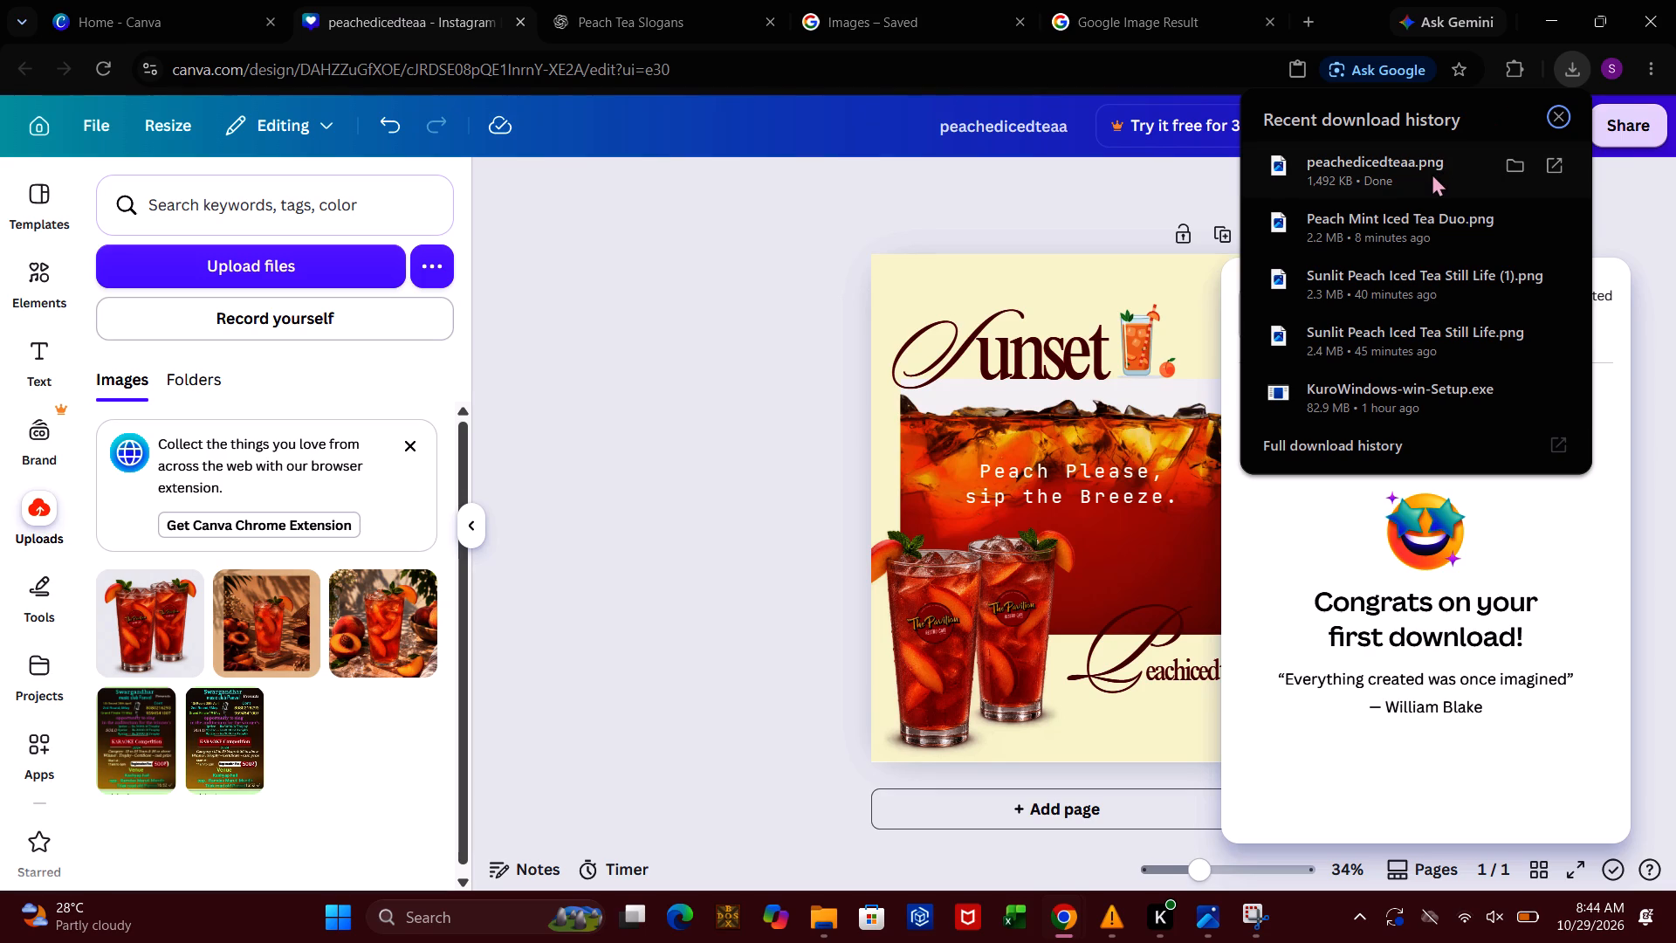
click(1430, 170)
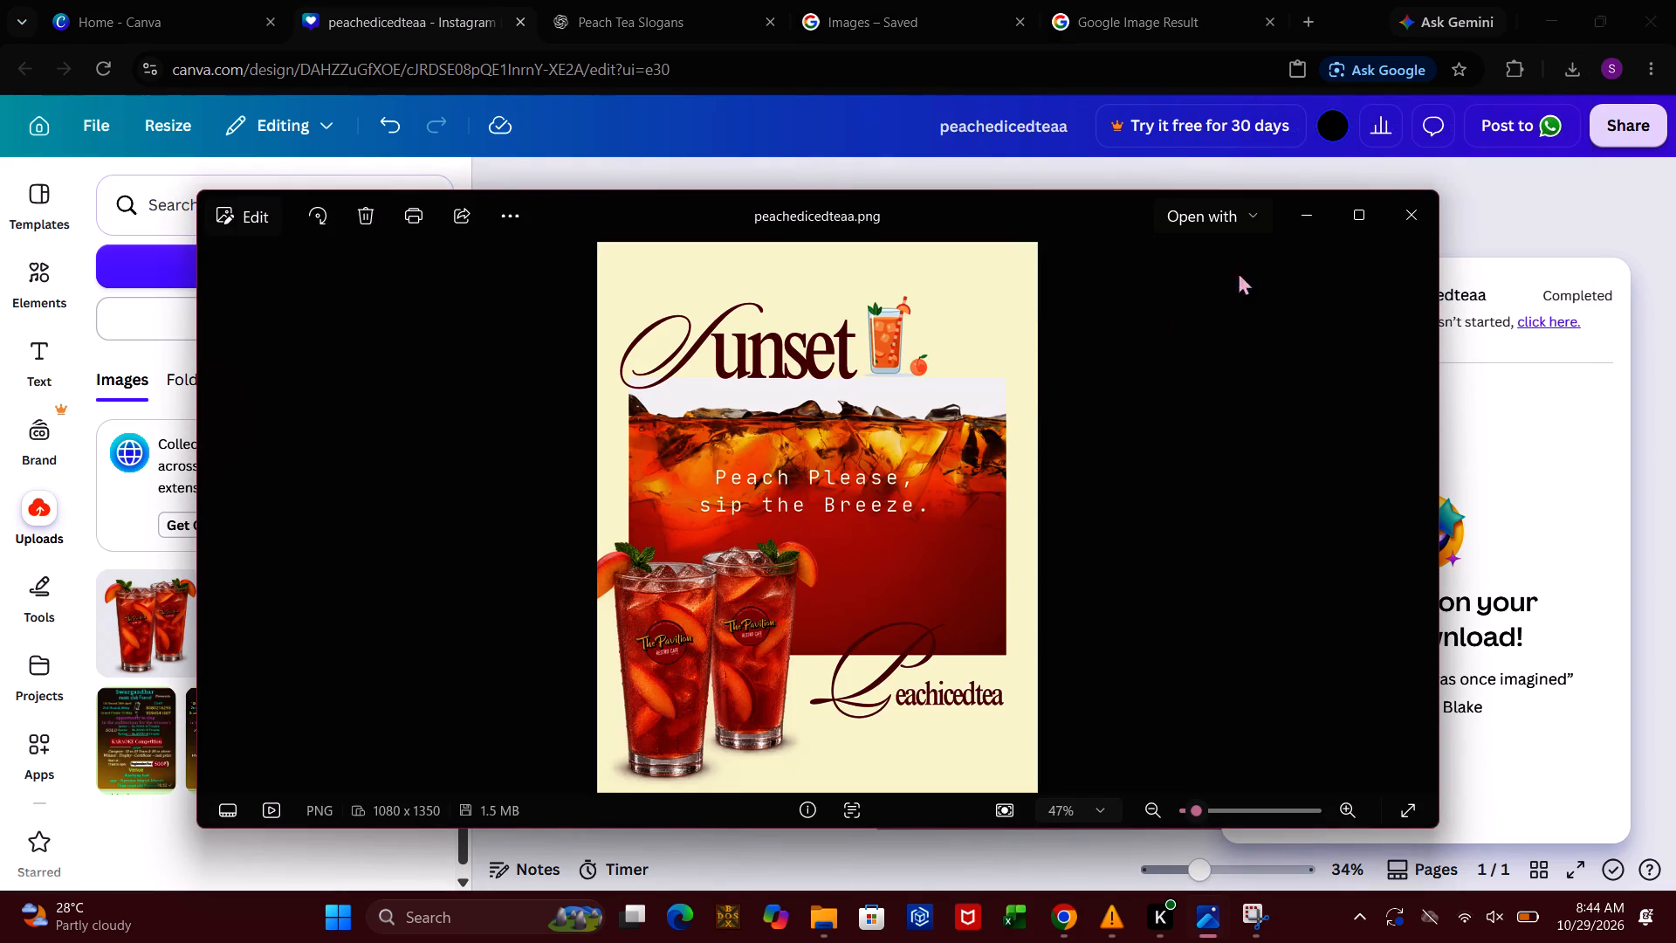
click(1343, 212)
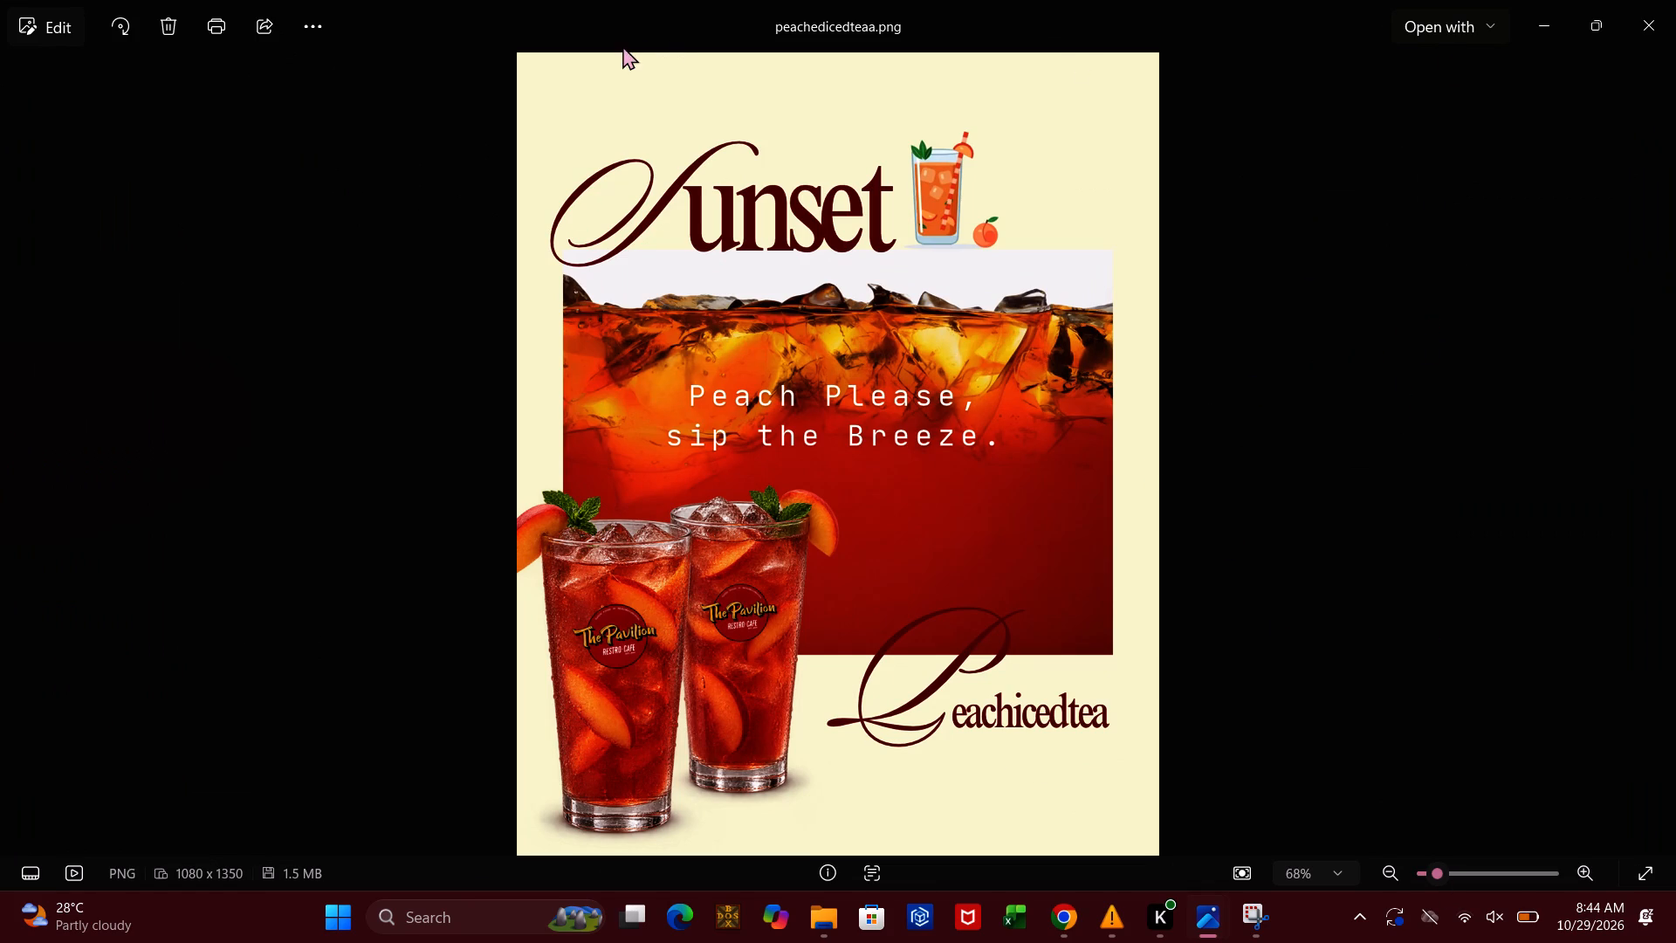
click(273, 25)
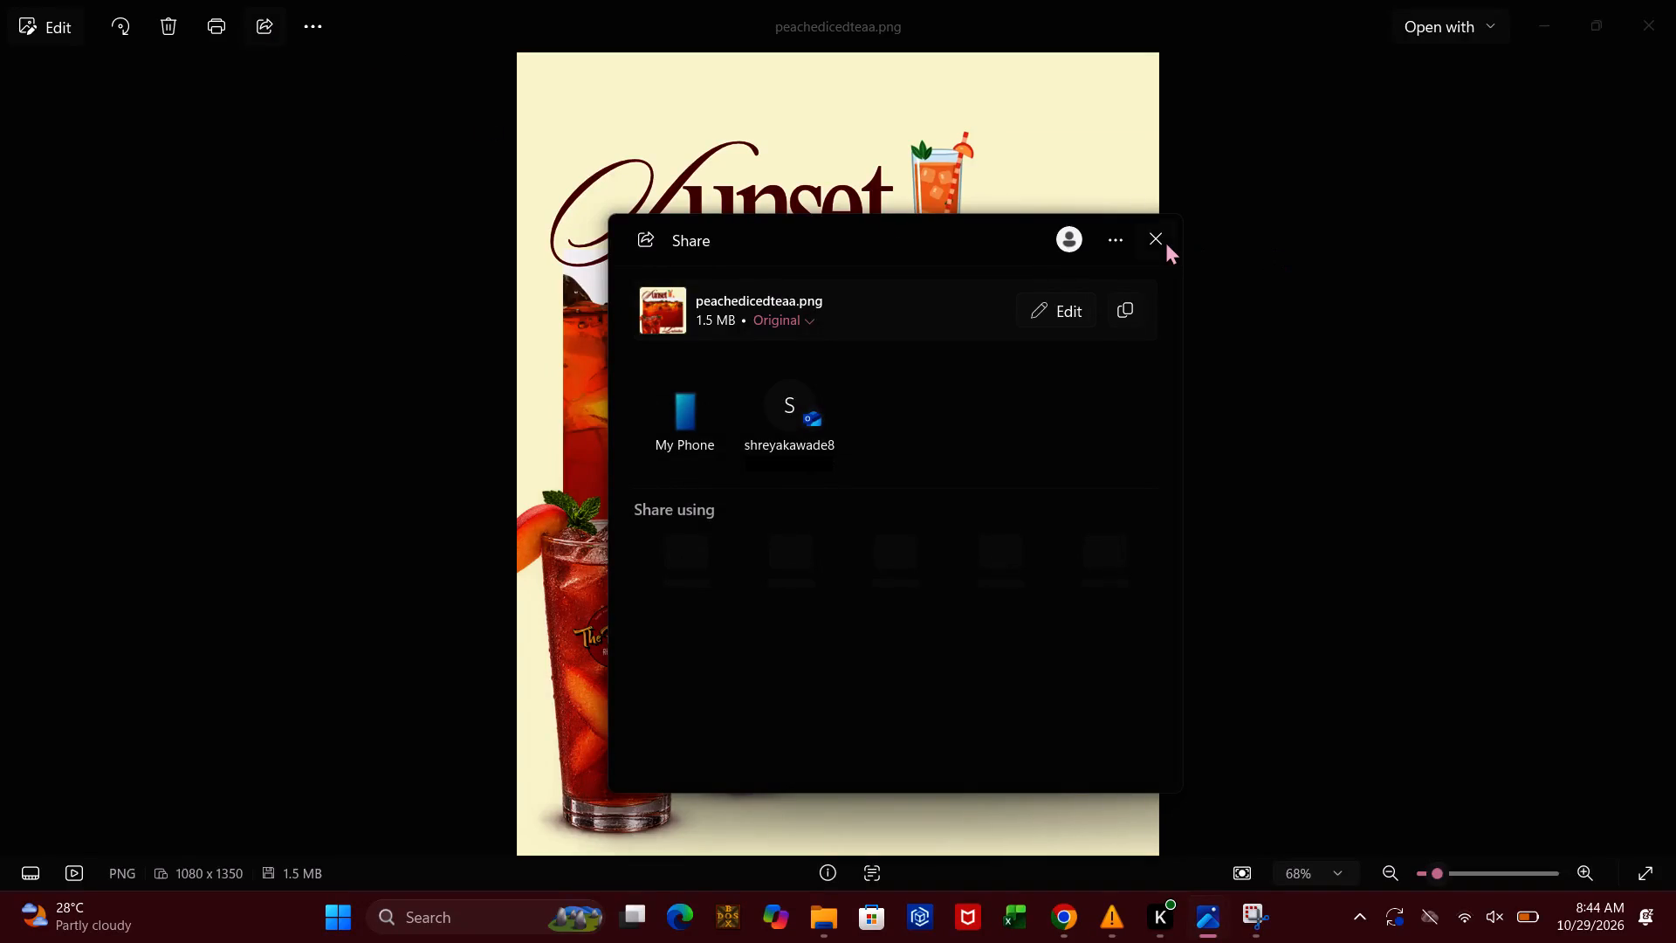
click(1165, 241)
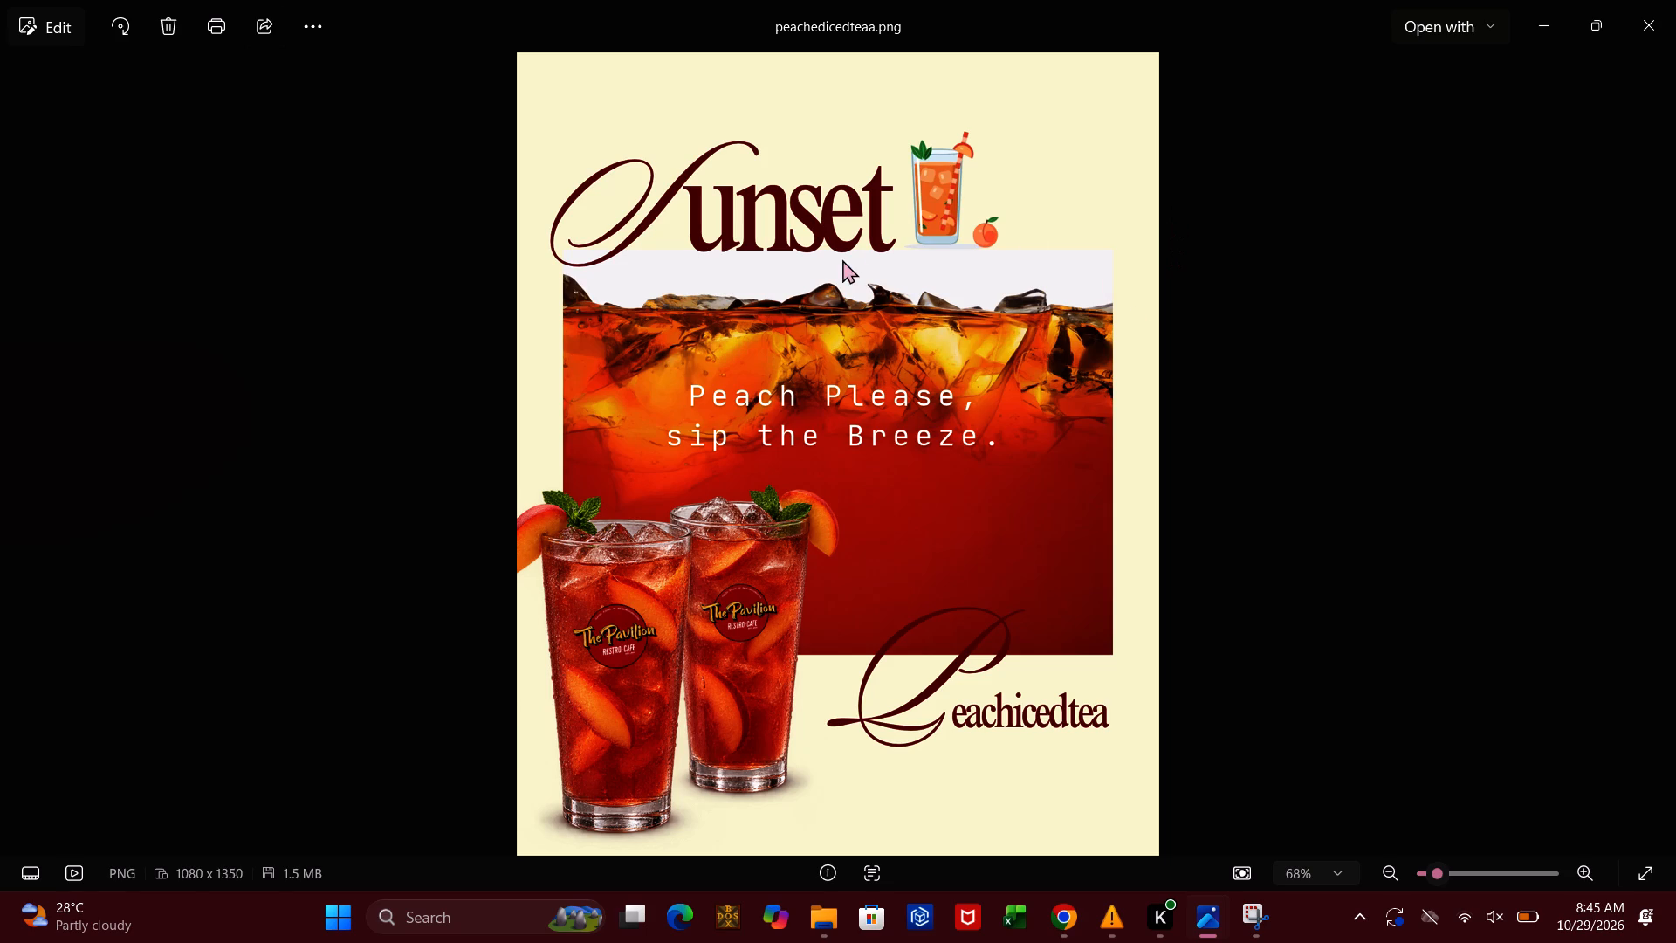
Save a copy of the exported post as a PNG named "peaa" in the Pictures folder.
click(292, 28)
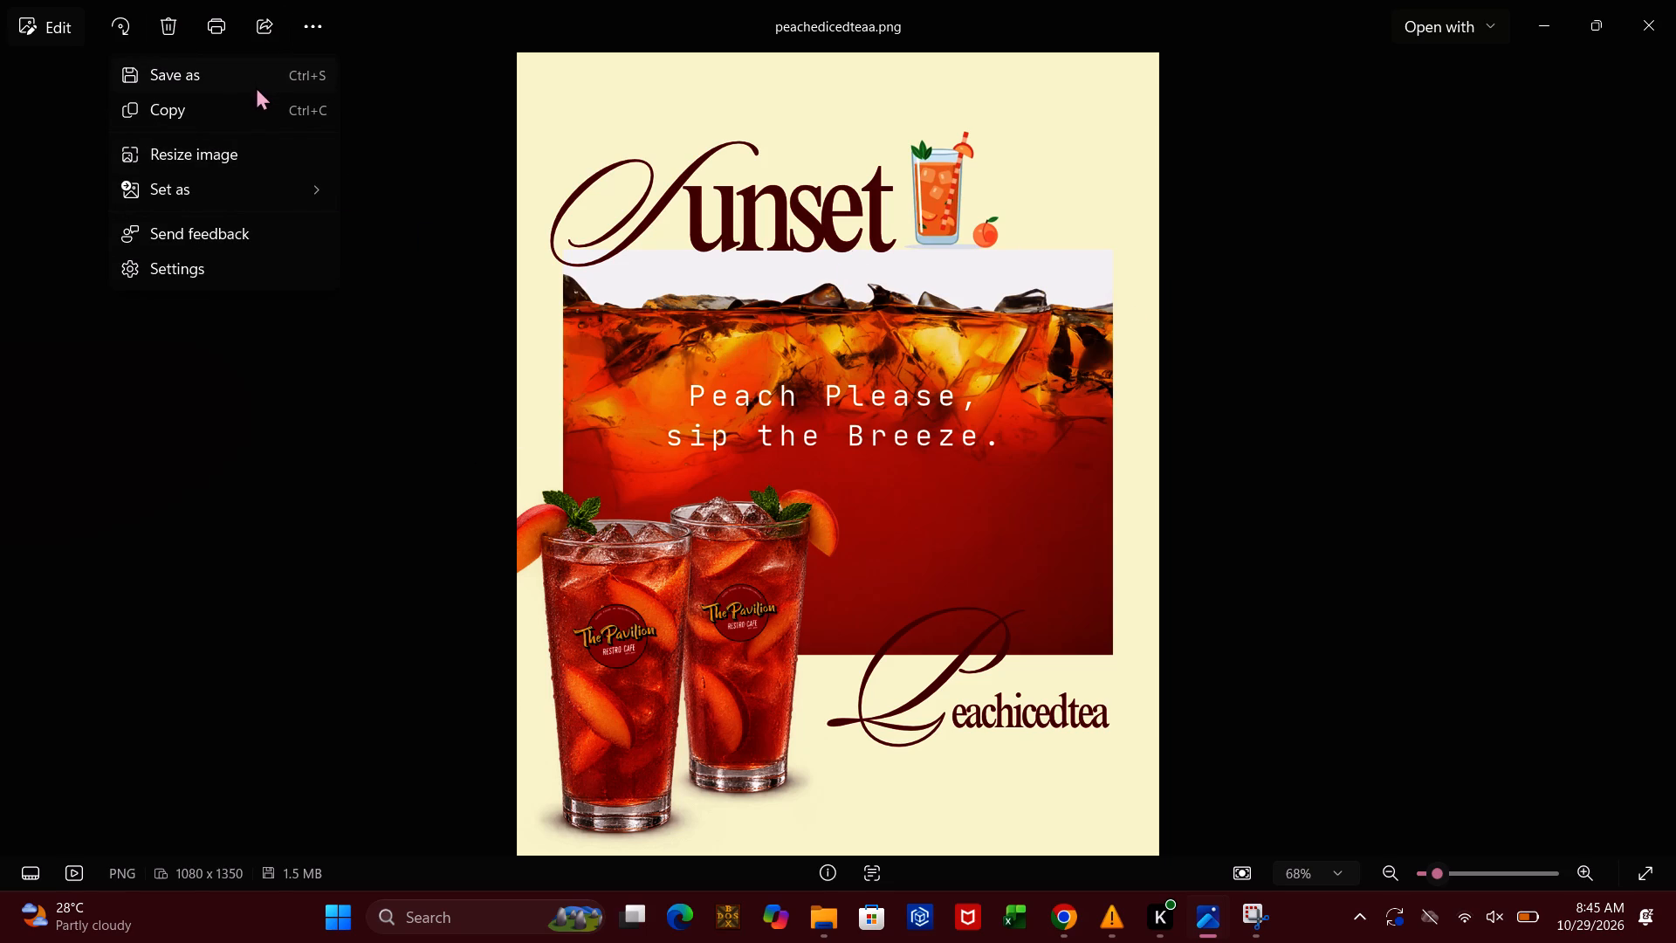
click(256, 86)
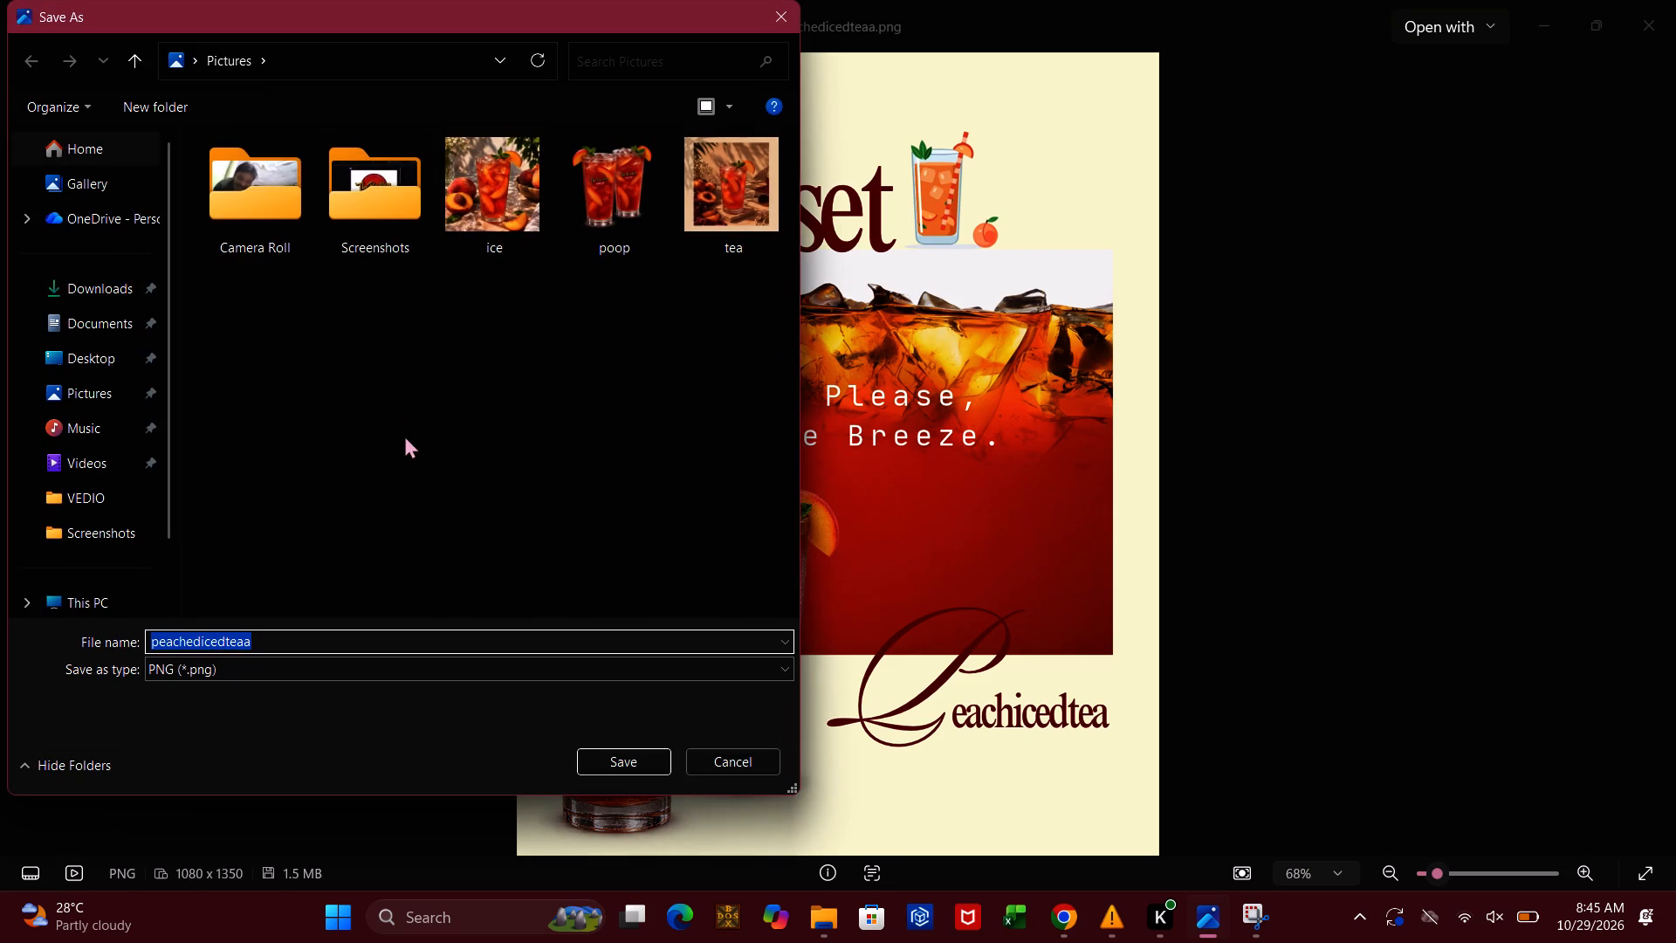
click(425, 644)
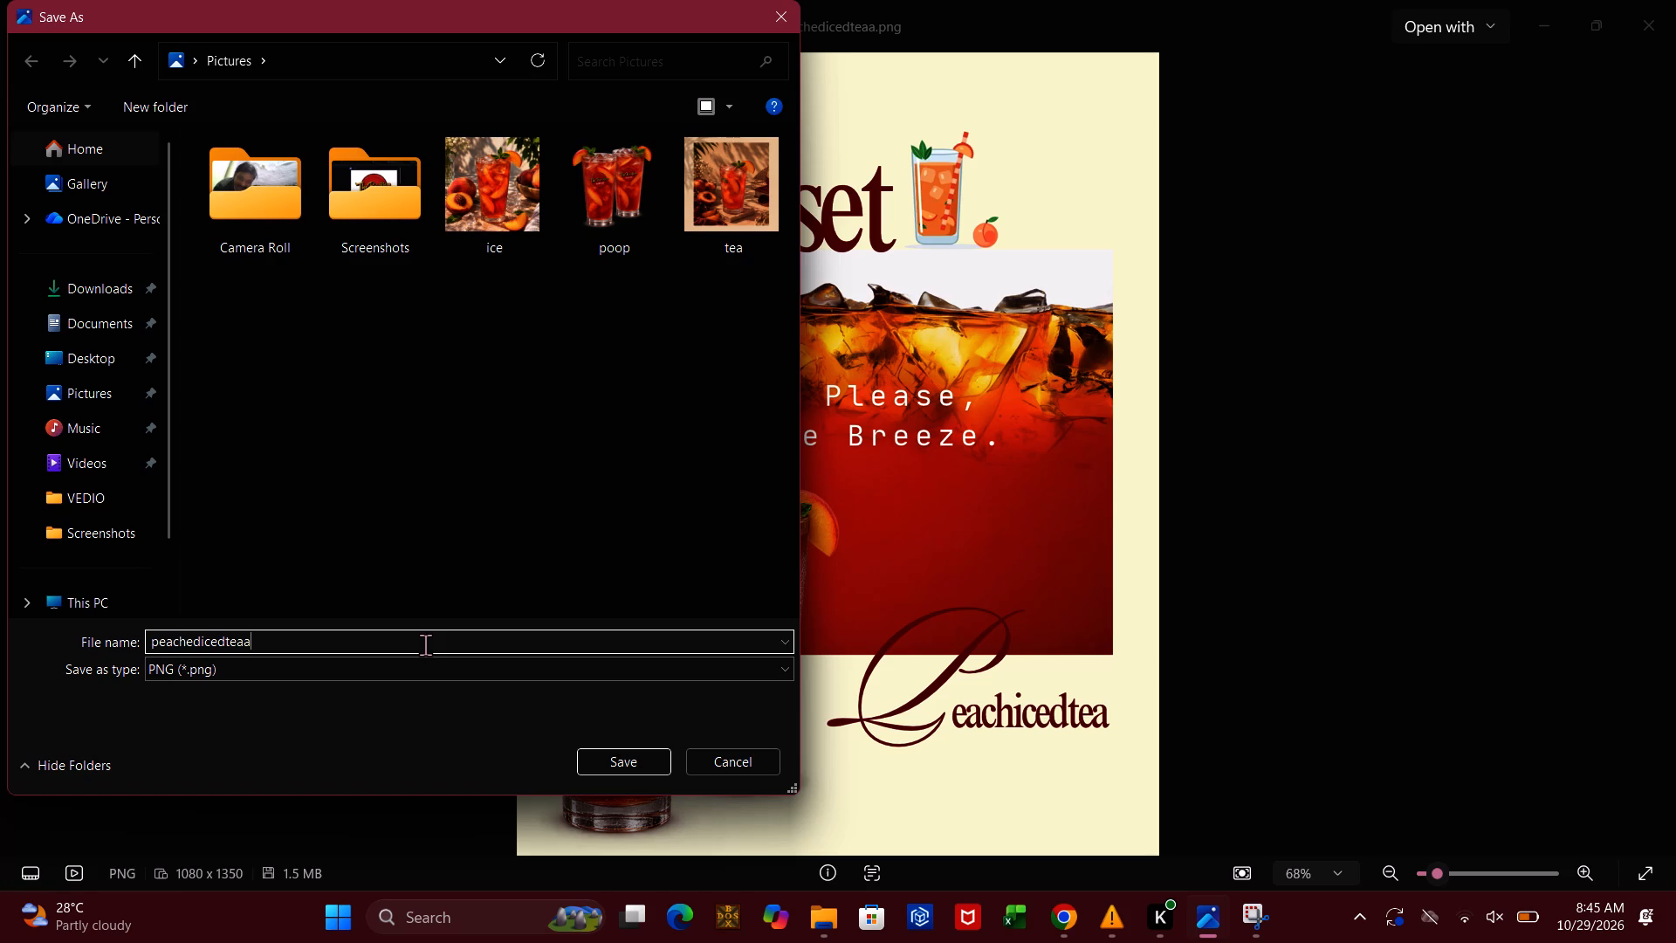
key(BackSpace)
key(BackSpace)
key(BackSpace)
key(BackSpace)
key(BackSpace)
key(BackSpace)
key(BackSpace)
key(BackSpace)
key(BackSpace)
key(BackSpace)
key(BackSpace)
key(BackSpace)
key(BackSpace)
key(BackSpace)
key(BackSpace)
key(BackSpace)
key(BackSpace)
key(BackSpace)
key(BackSpace)
key(BackSpace)
key(i)
key(c)
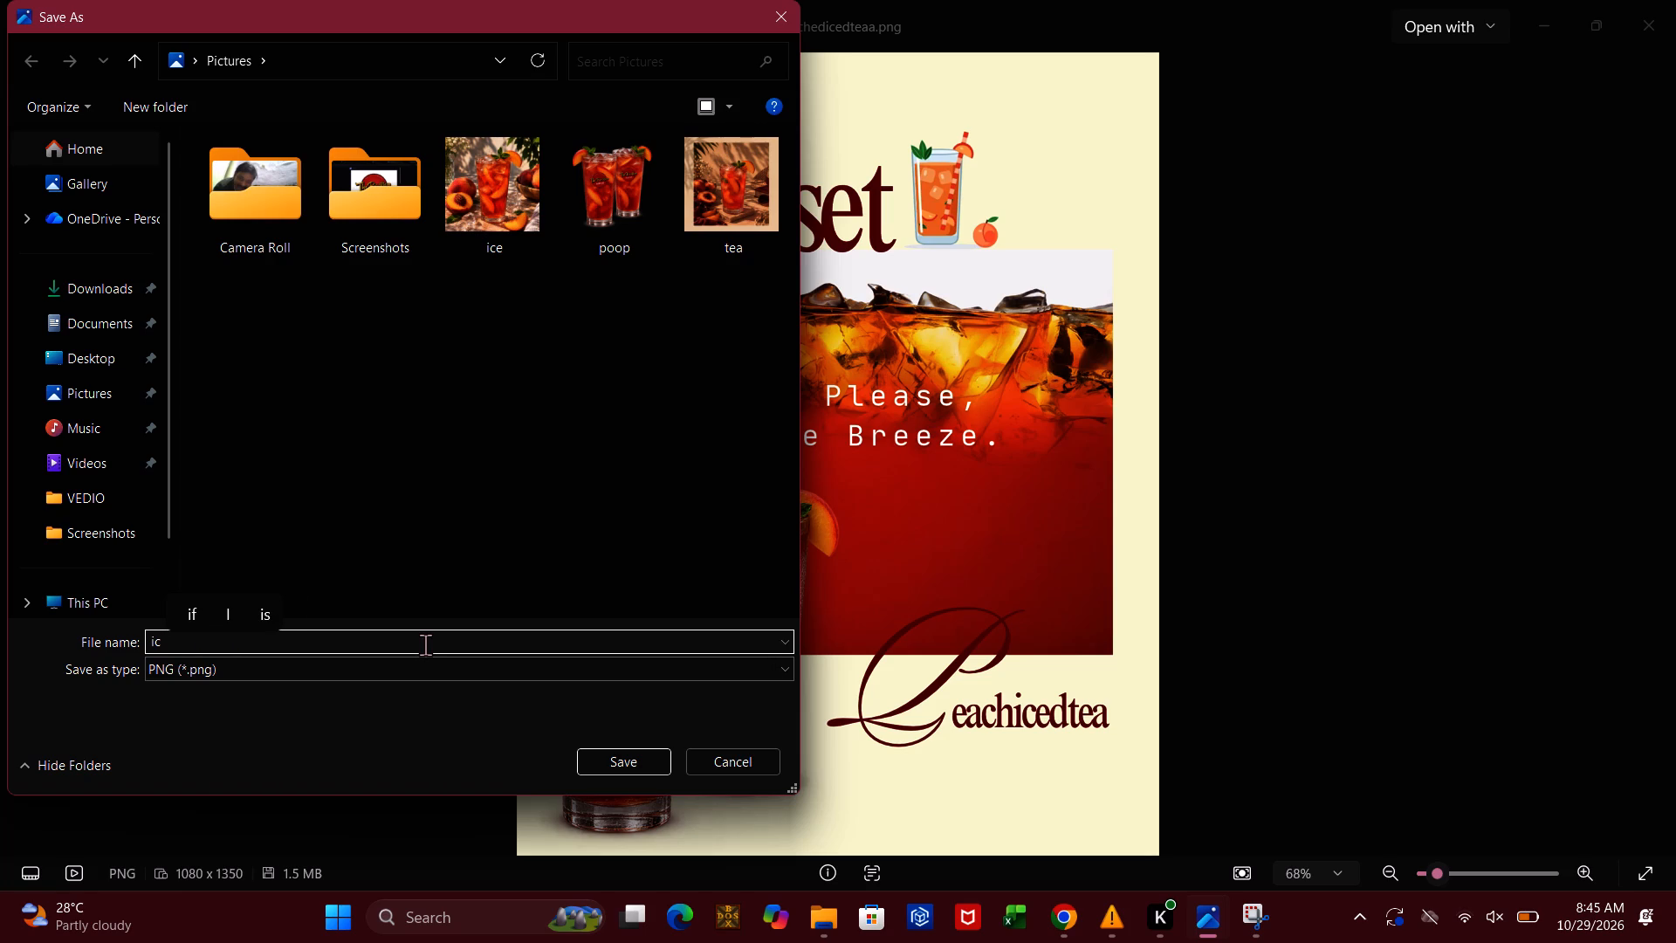
key(BackSpace)
key(BackSpace)
text(pe)
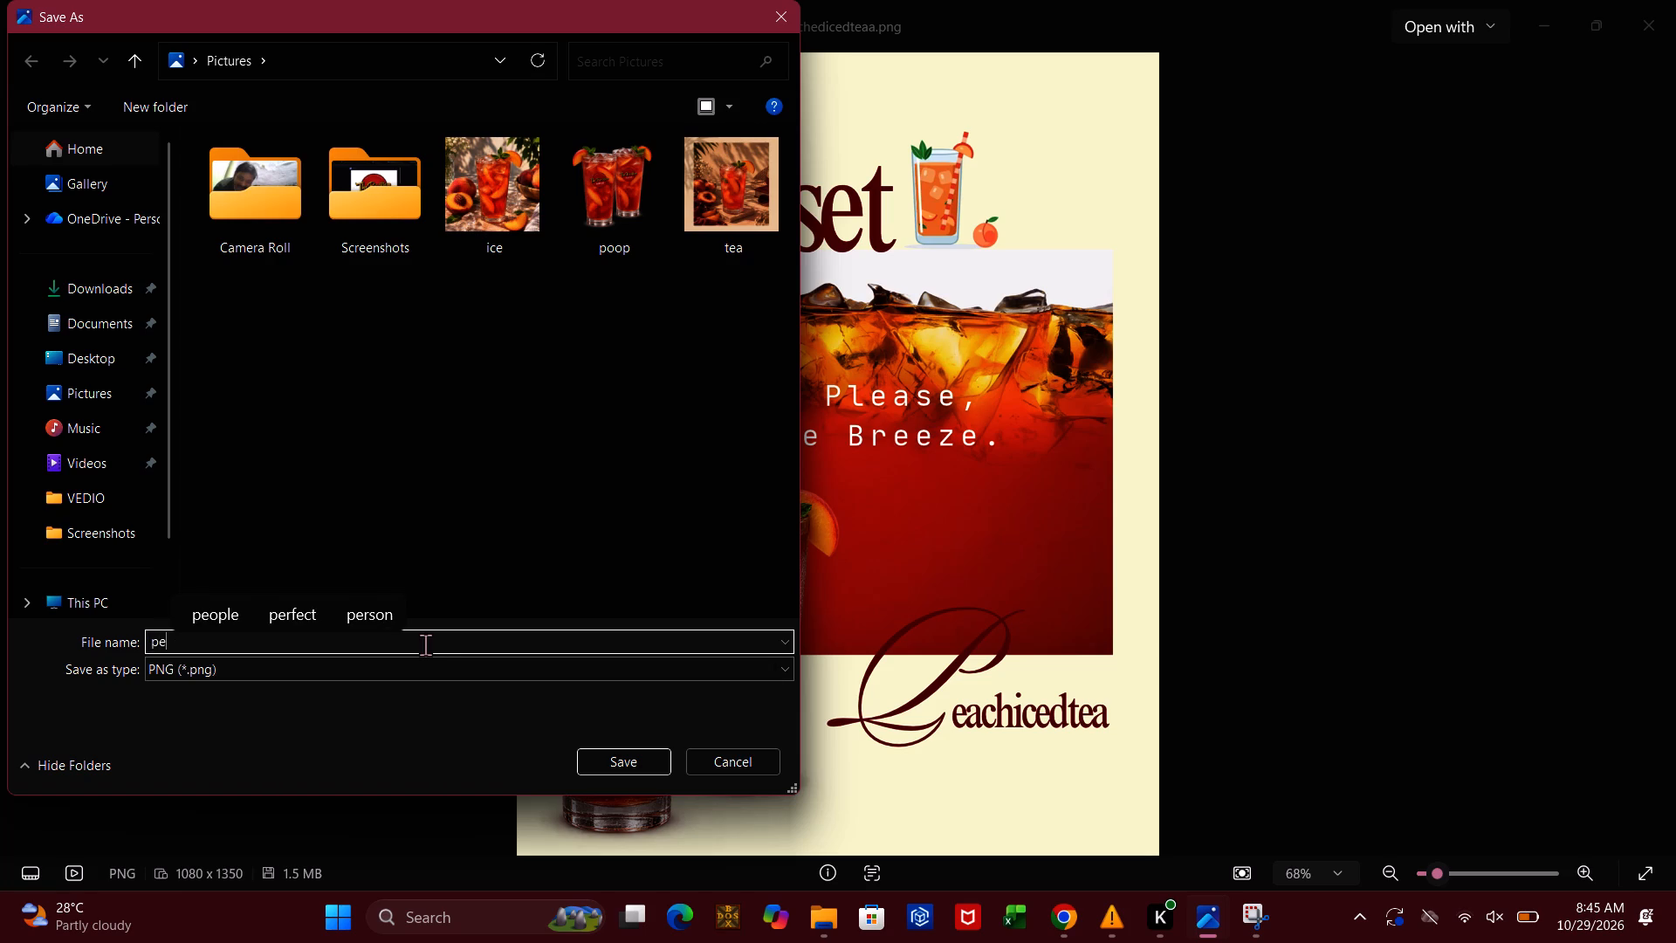
text(aa)
key(Return)
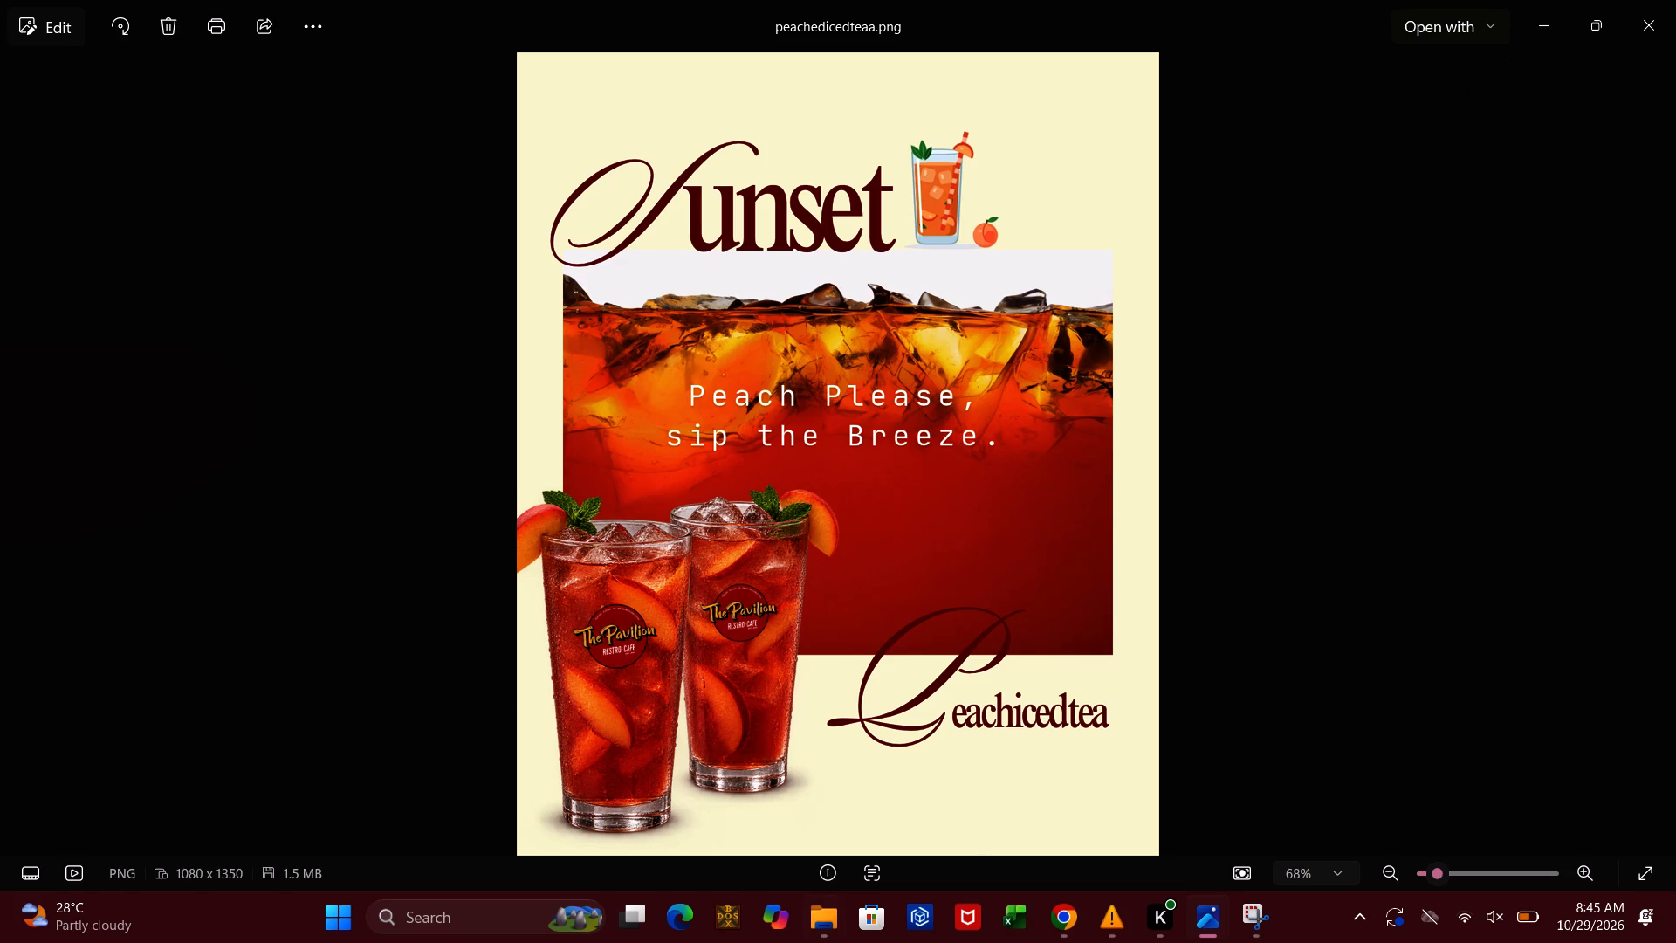
Find peachedicedteaa in the Downloads folder in File Explorer, open it to check the image, and close the preview.
click(824, 921)
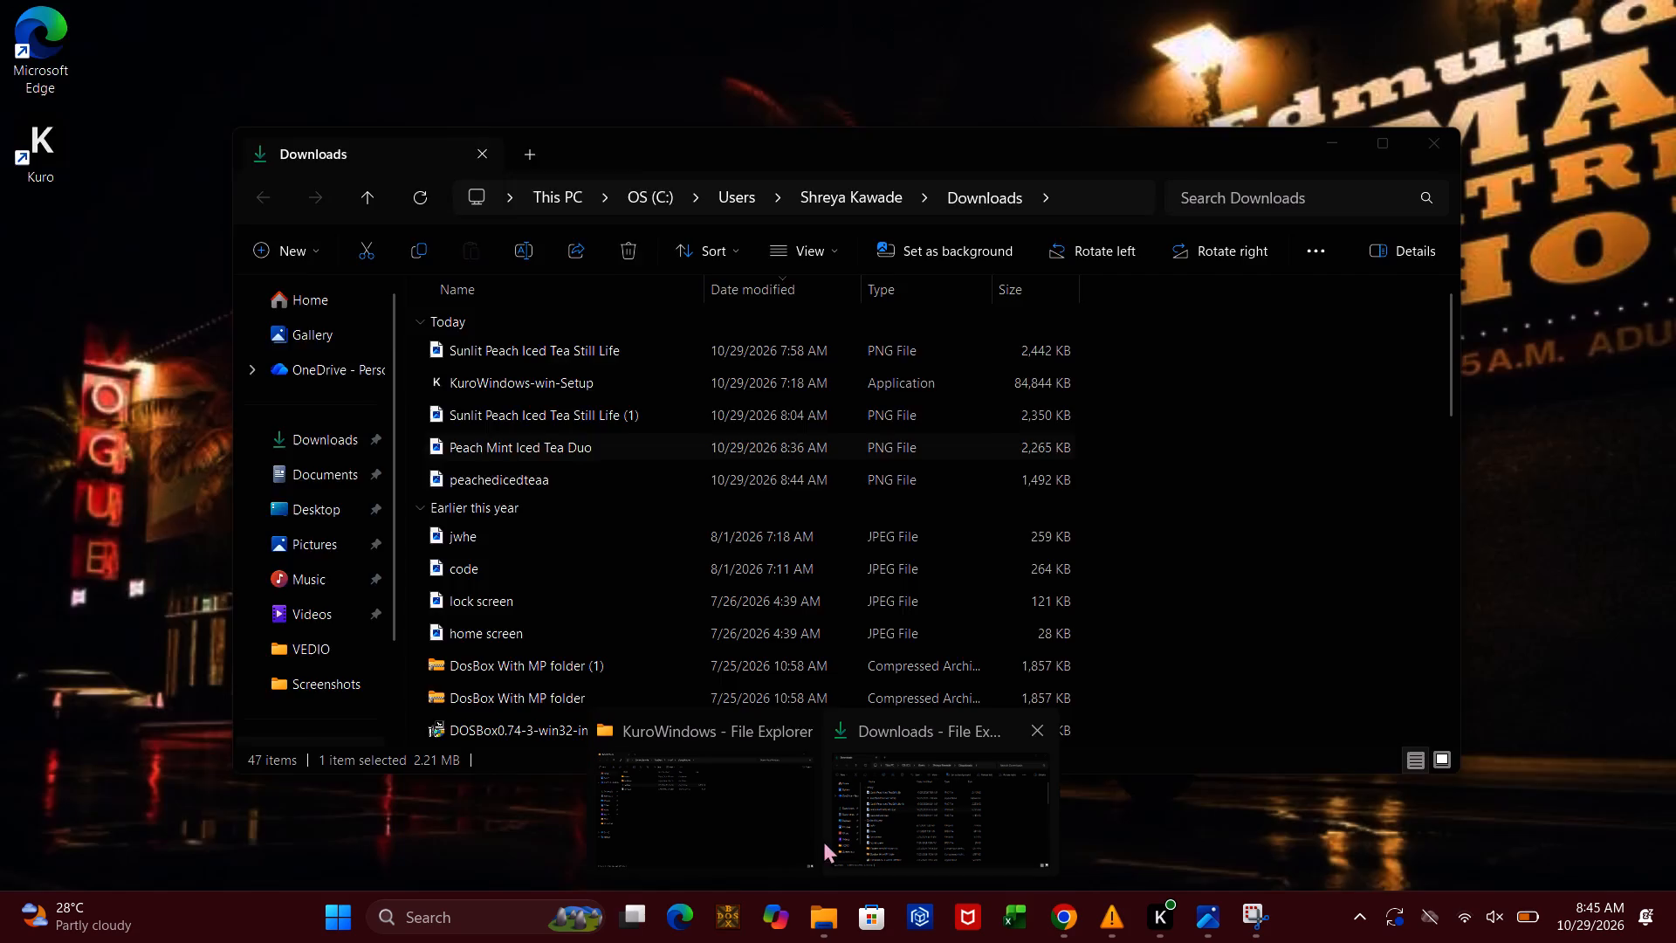
drag(762, 832, 212, 427)
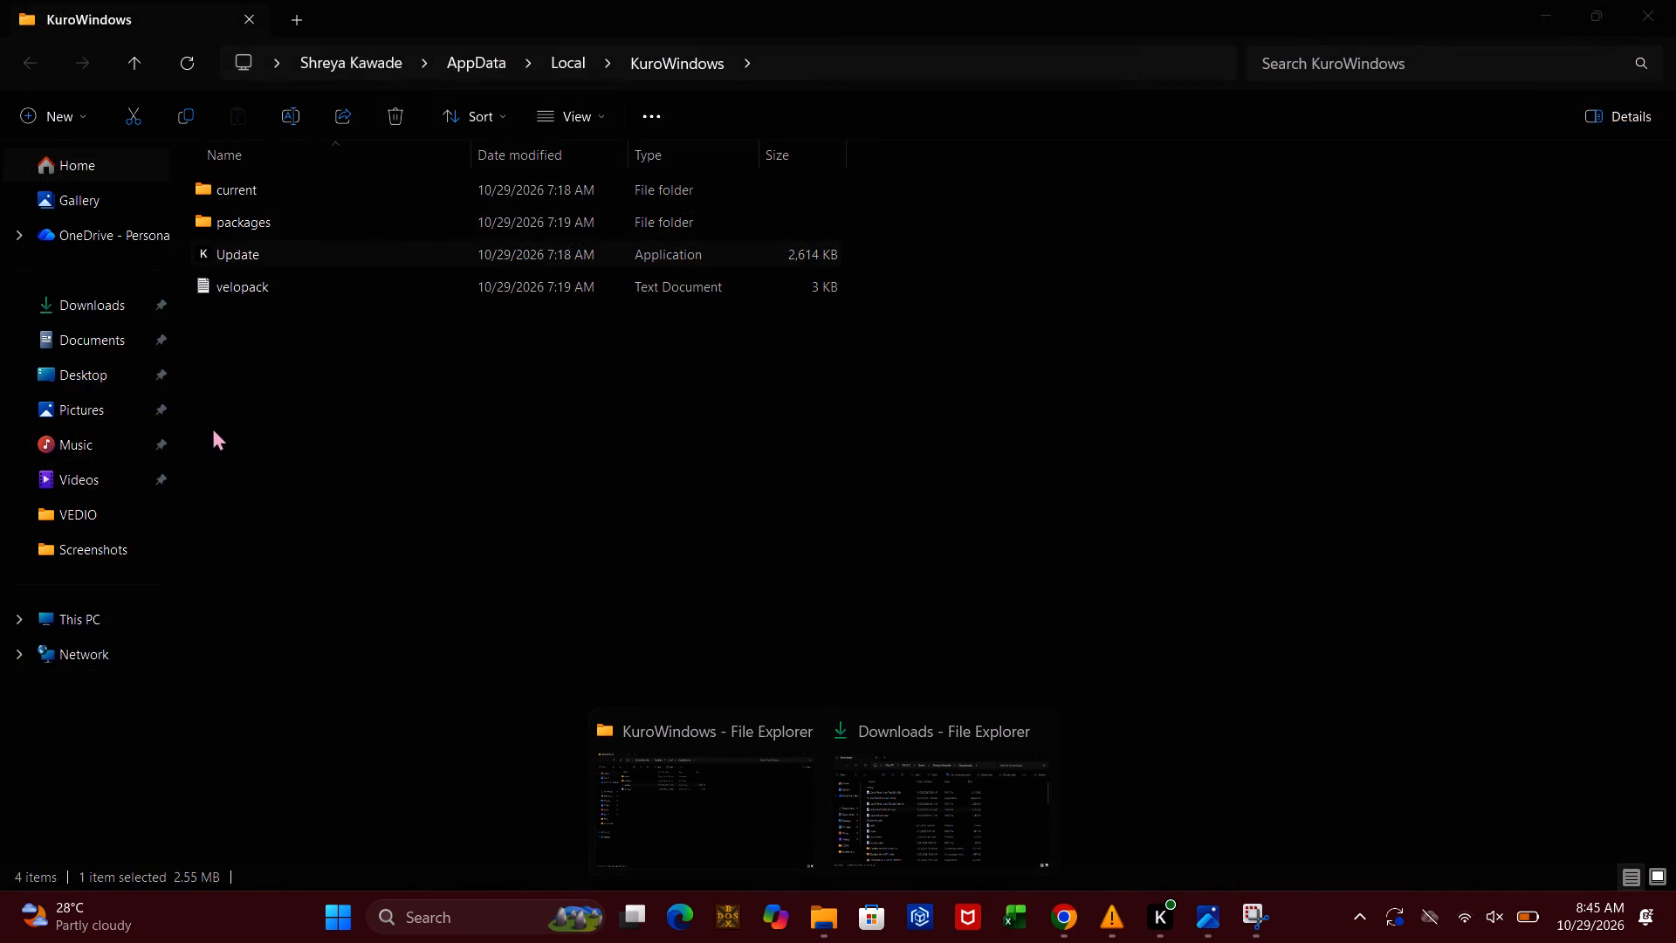
click(677, 769)
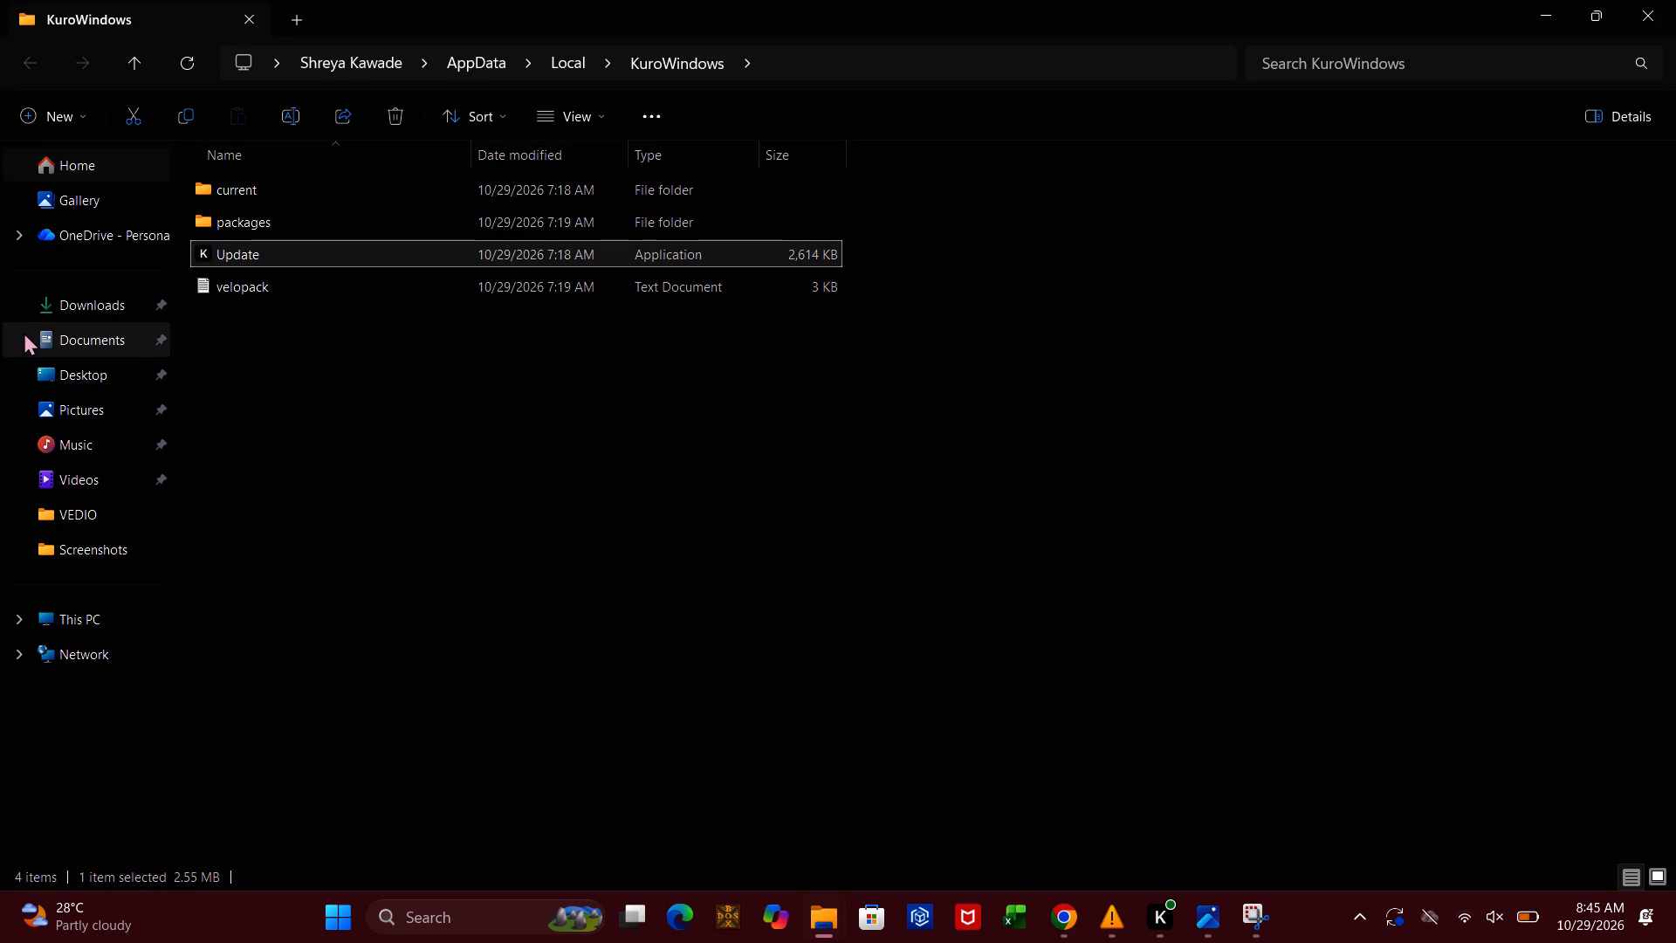
click(127, 319)
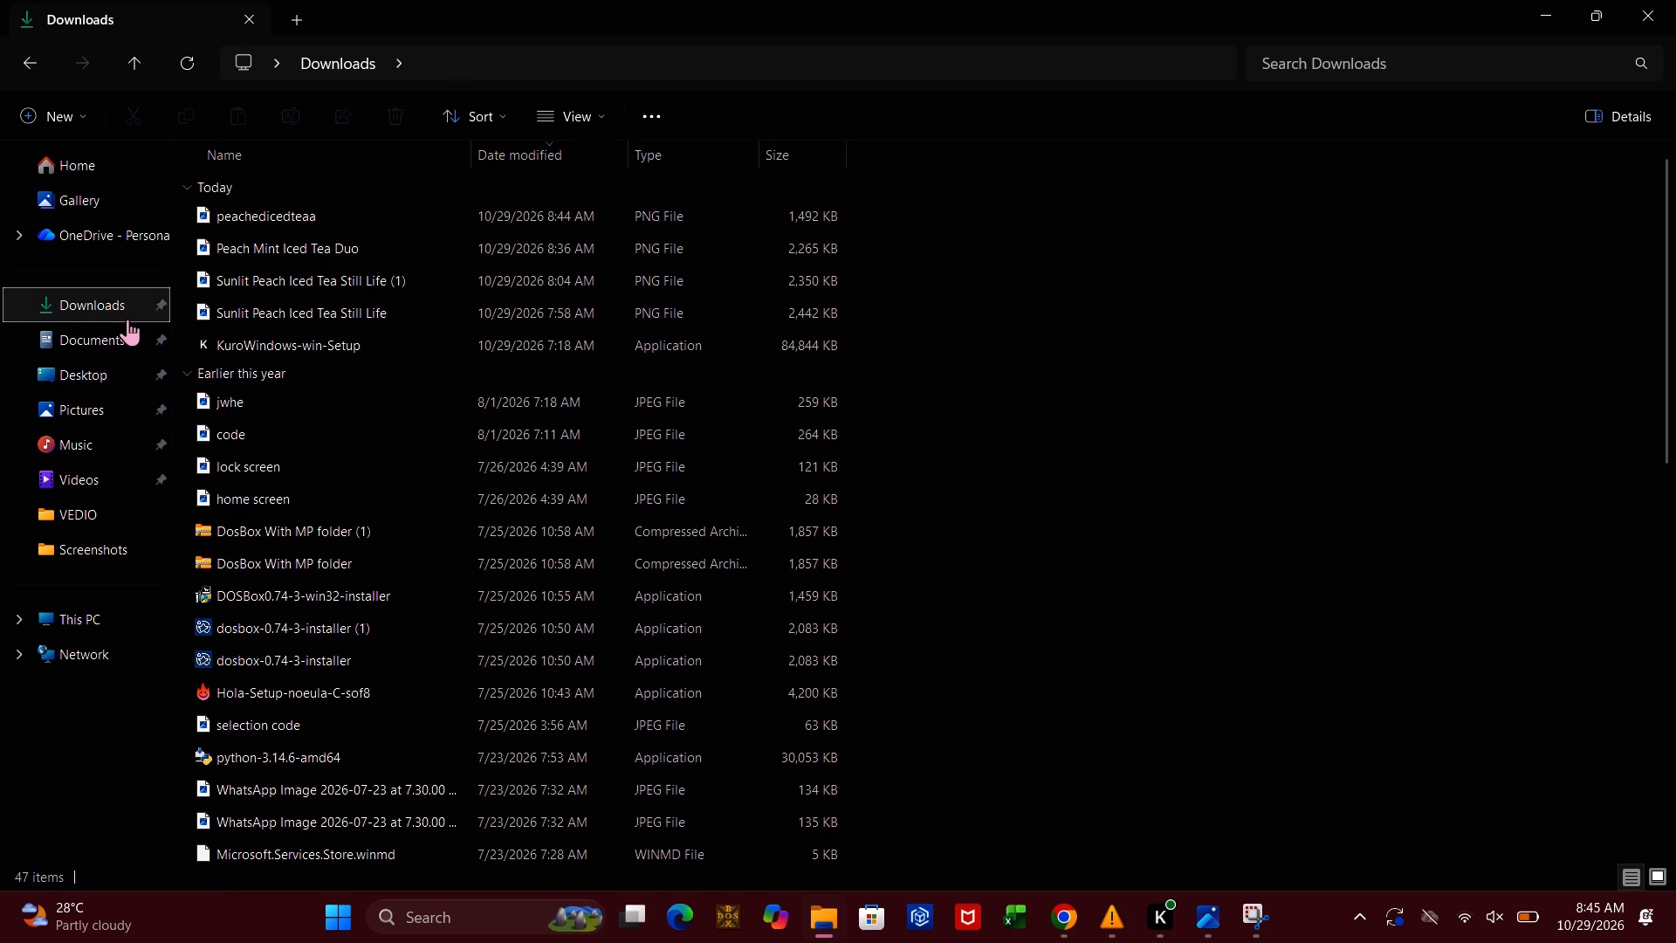
click(245, 219)
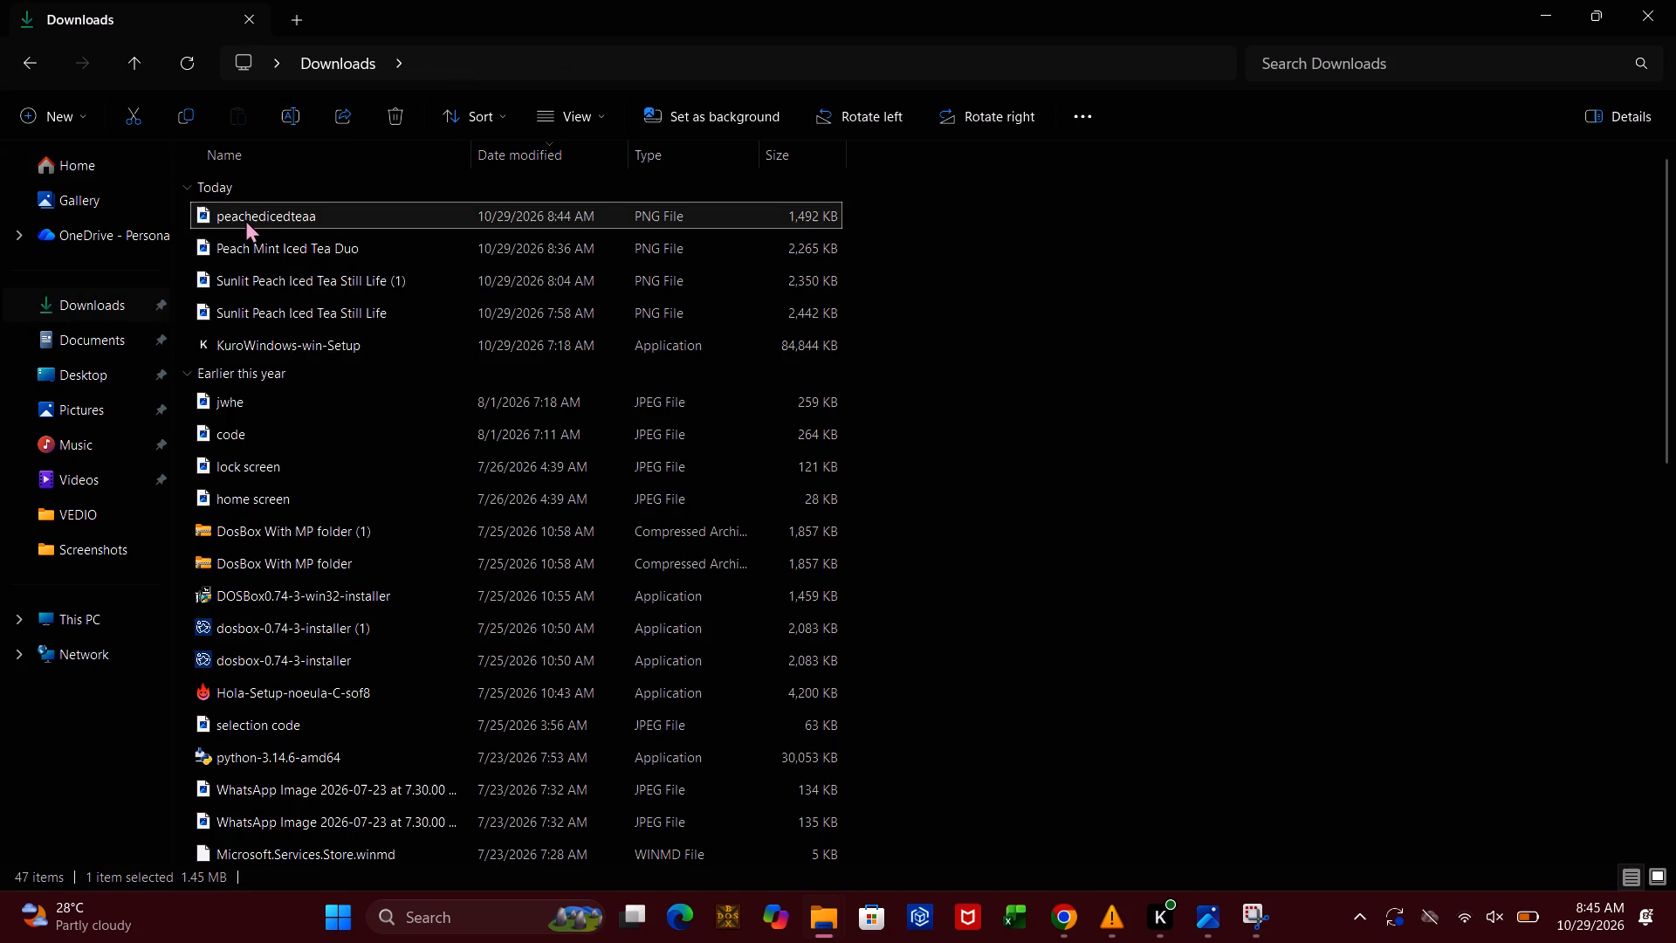
double_click(245, 219)
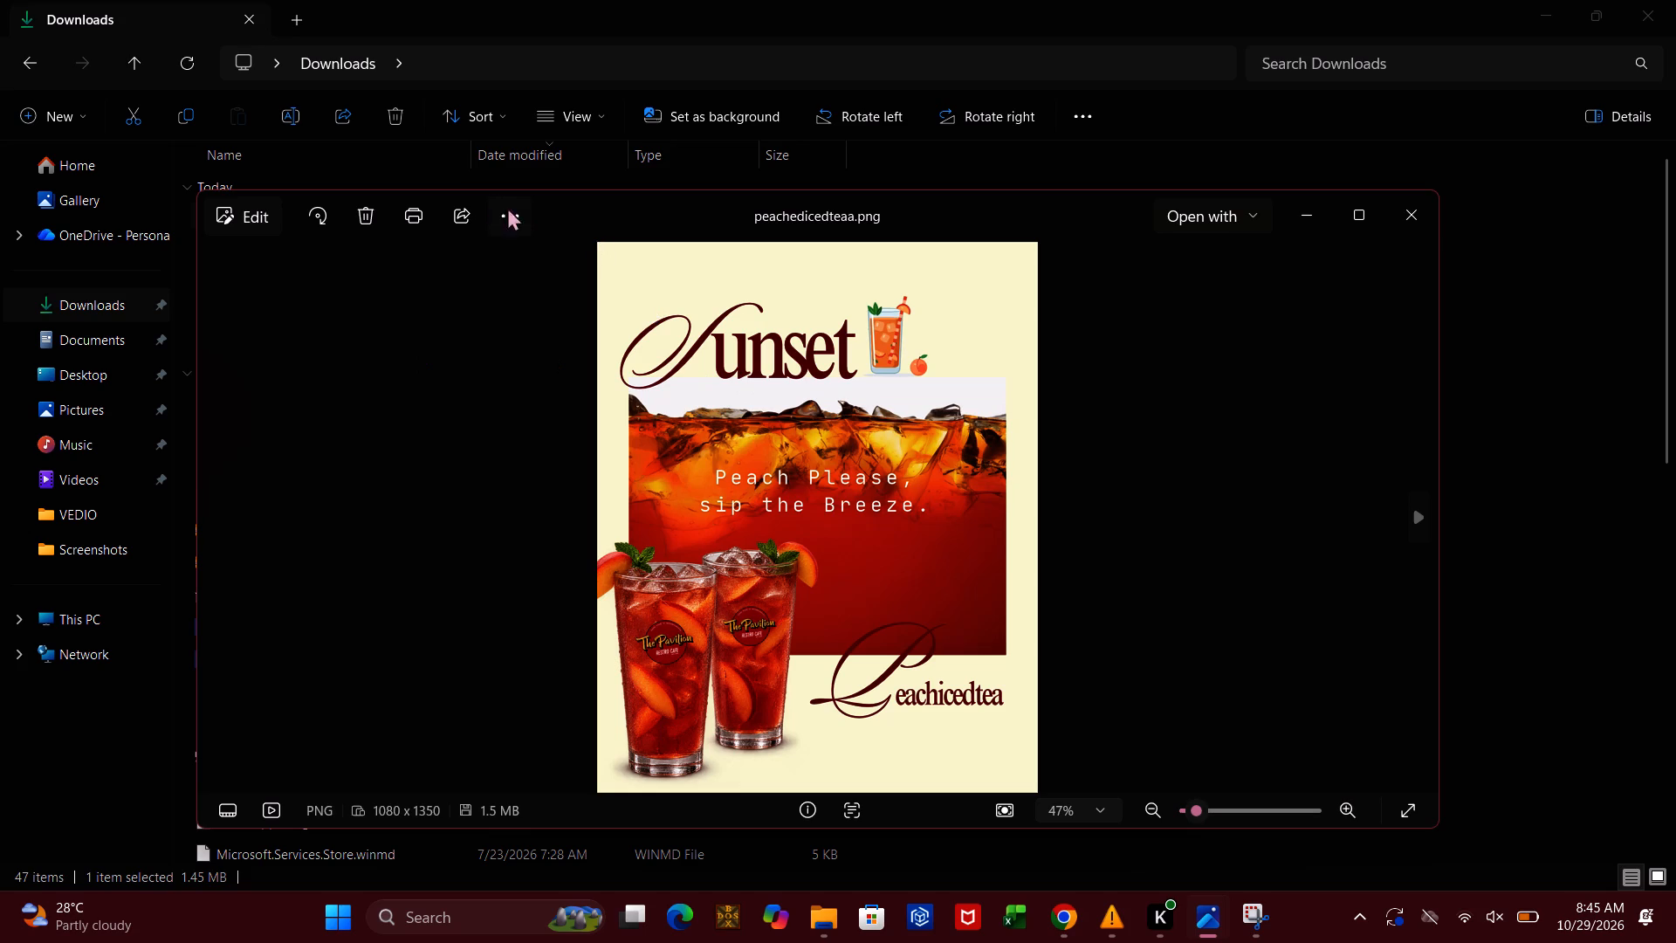
click(1404, 228)
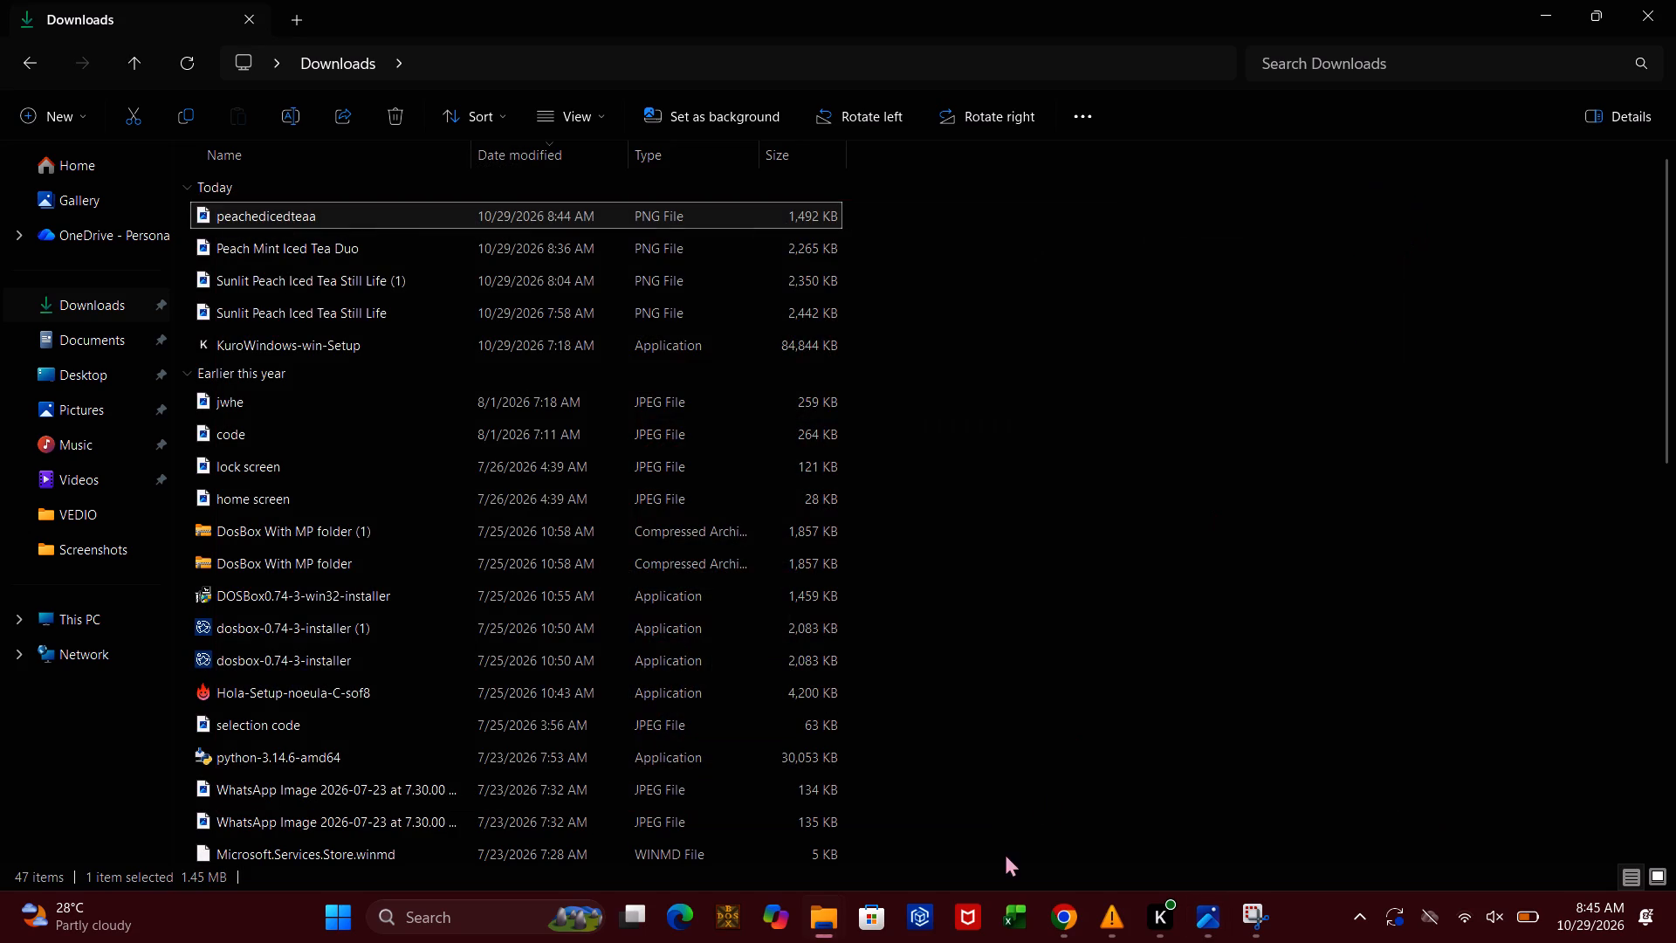
Open a new Google Chrome window and begin a Google search.
click(484, 913)
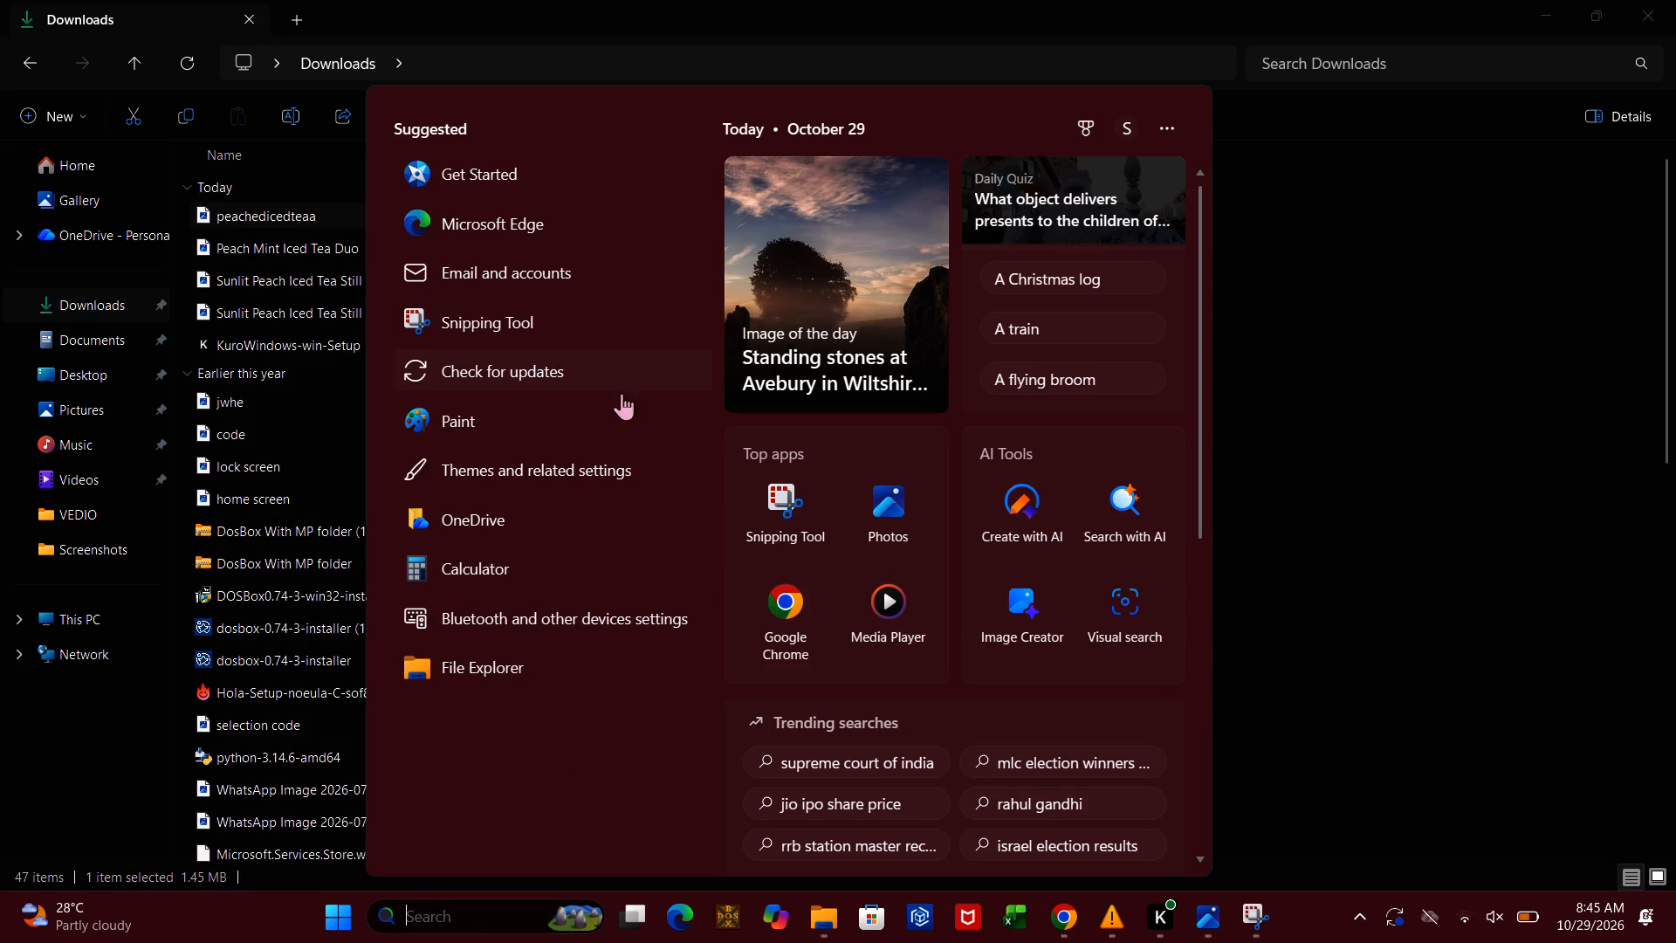
double_click(761, 632)
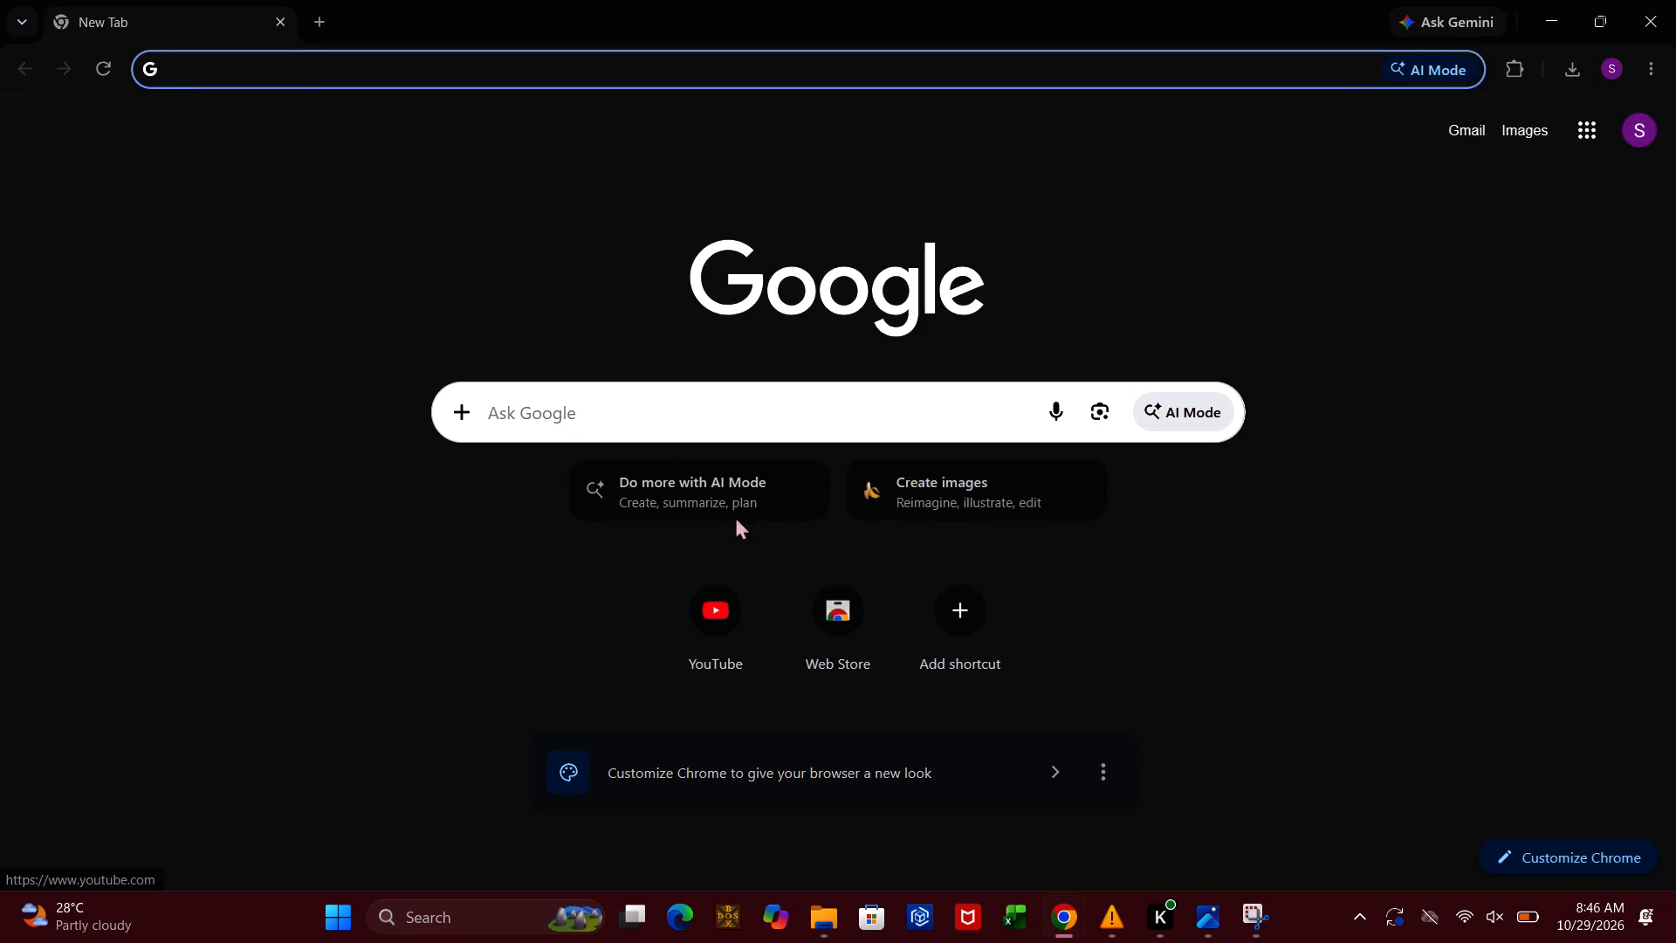
click(795, 412)
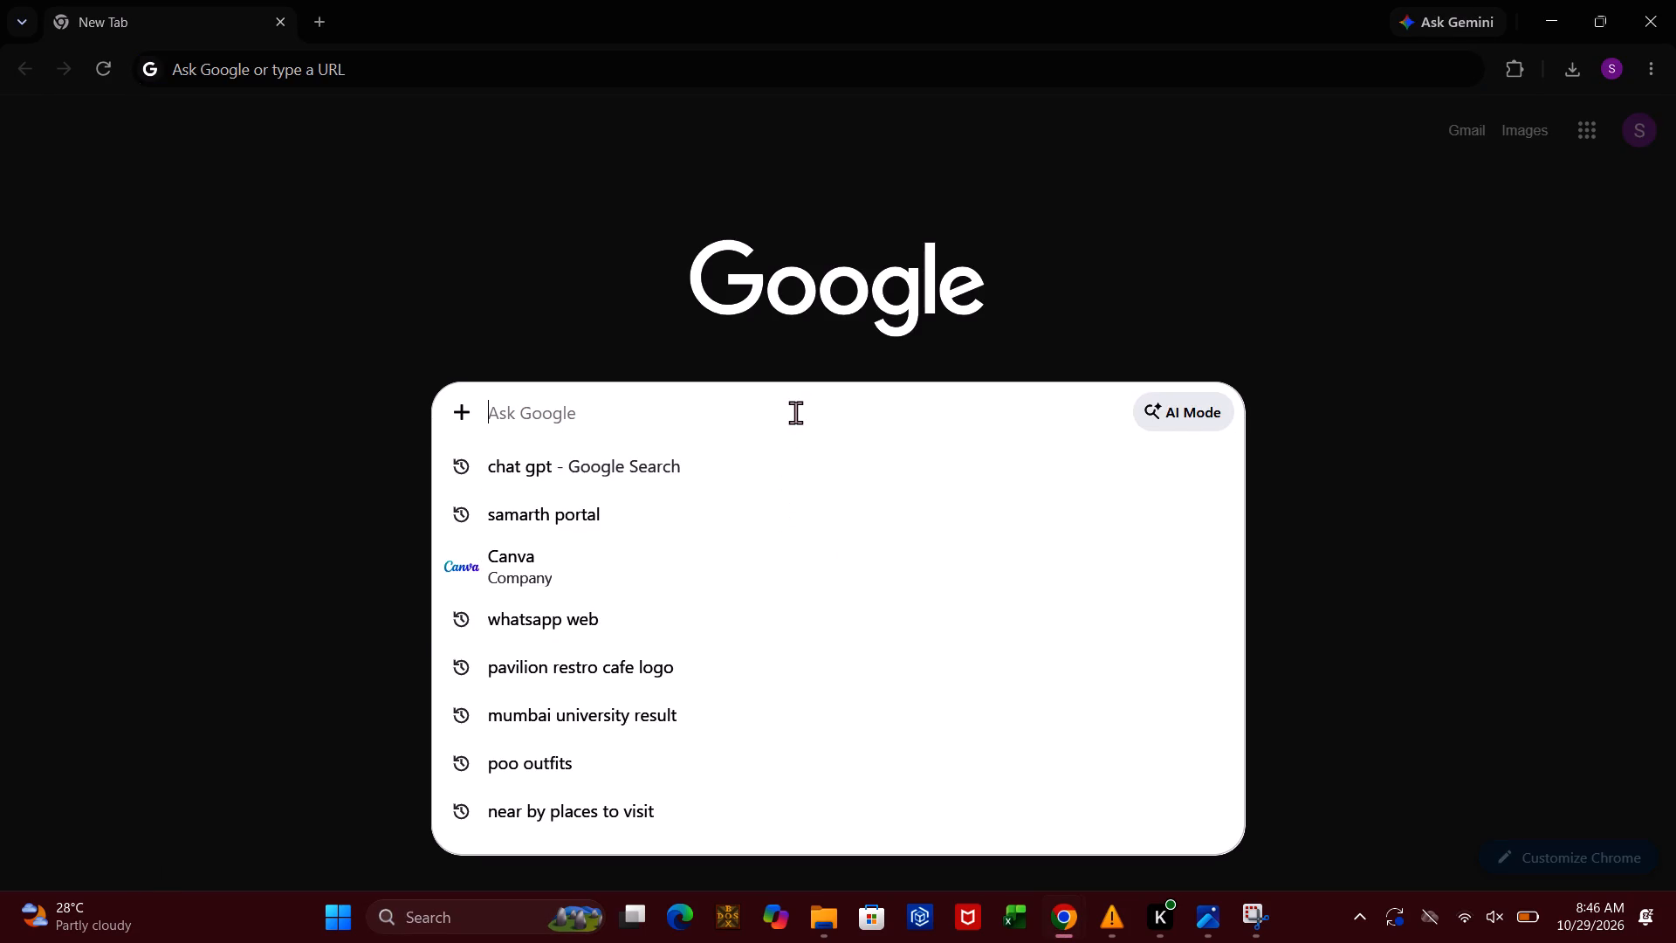